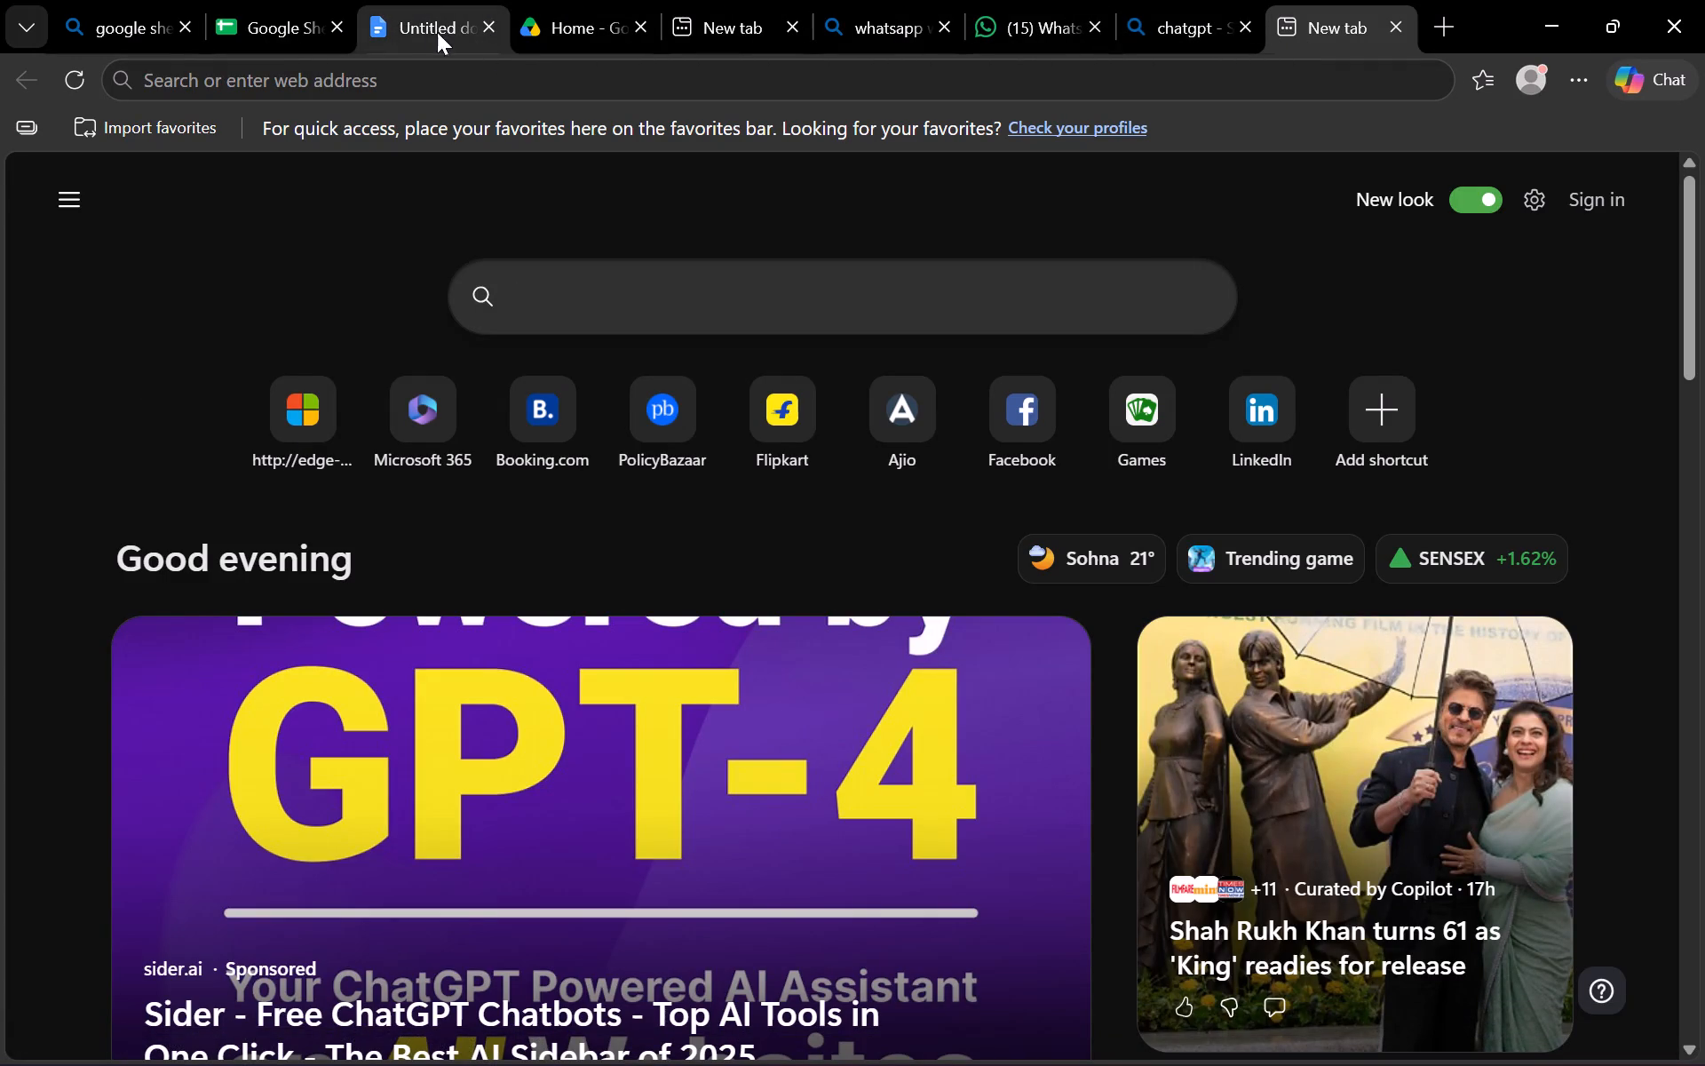
click(252, 23)
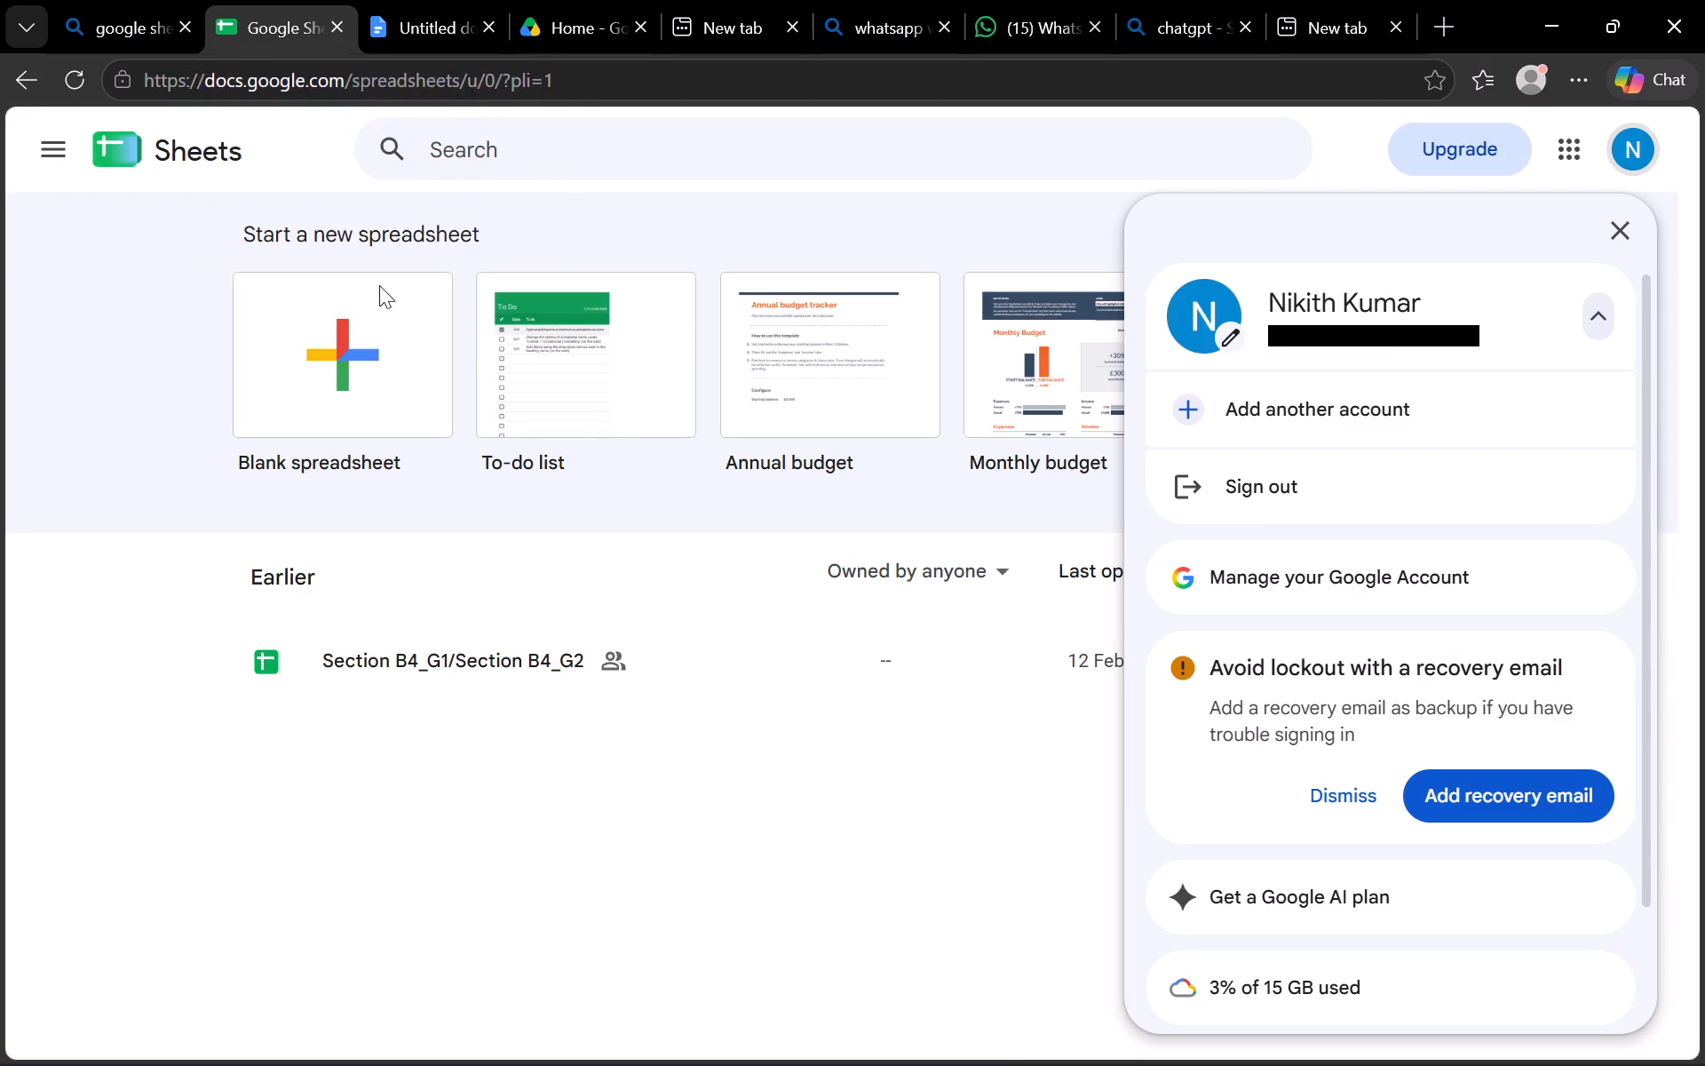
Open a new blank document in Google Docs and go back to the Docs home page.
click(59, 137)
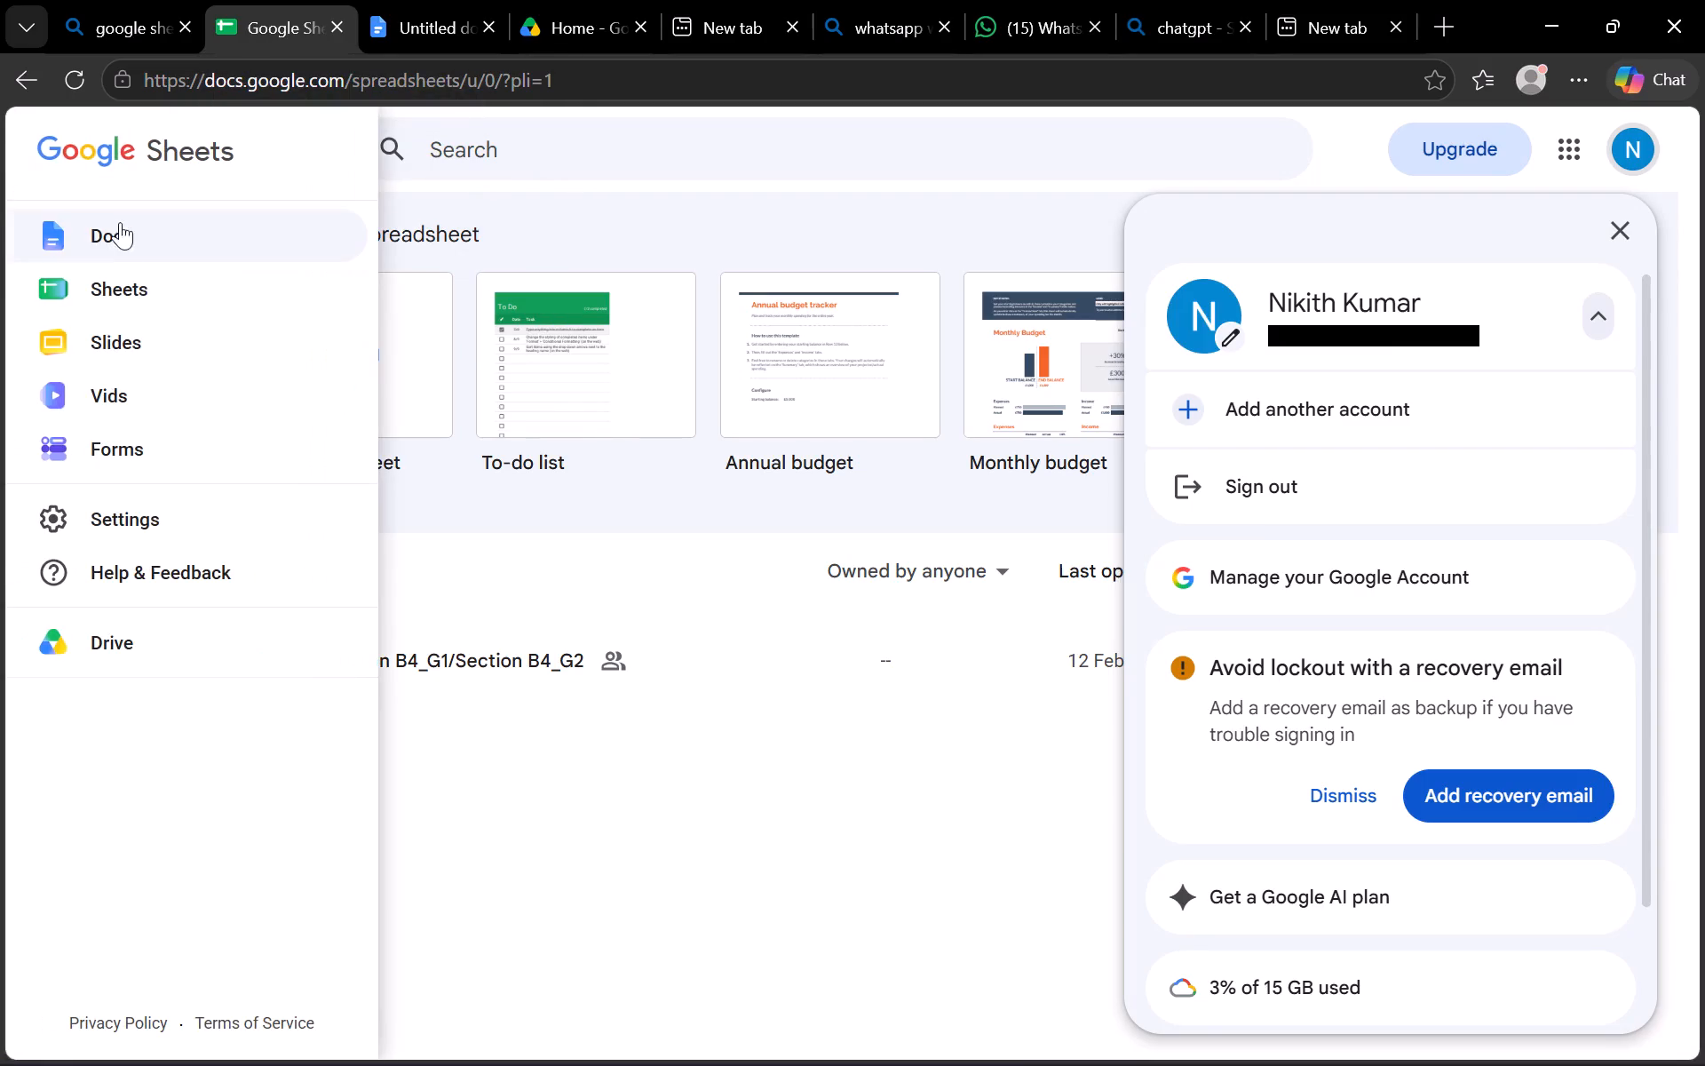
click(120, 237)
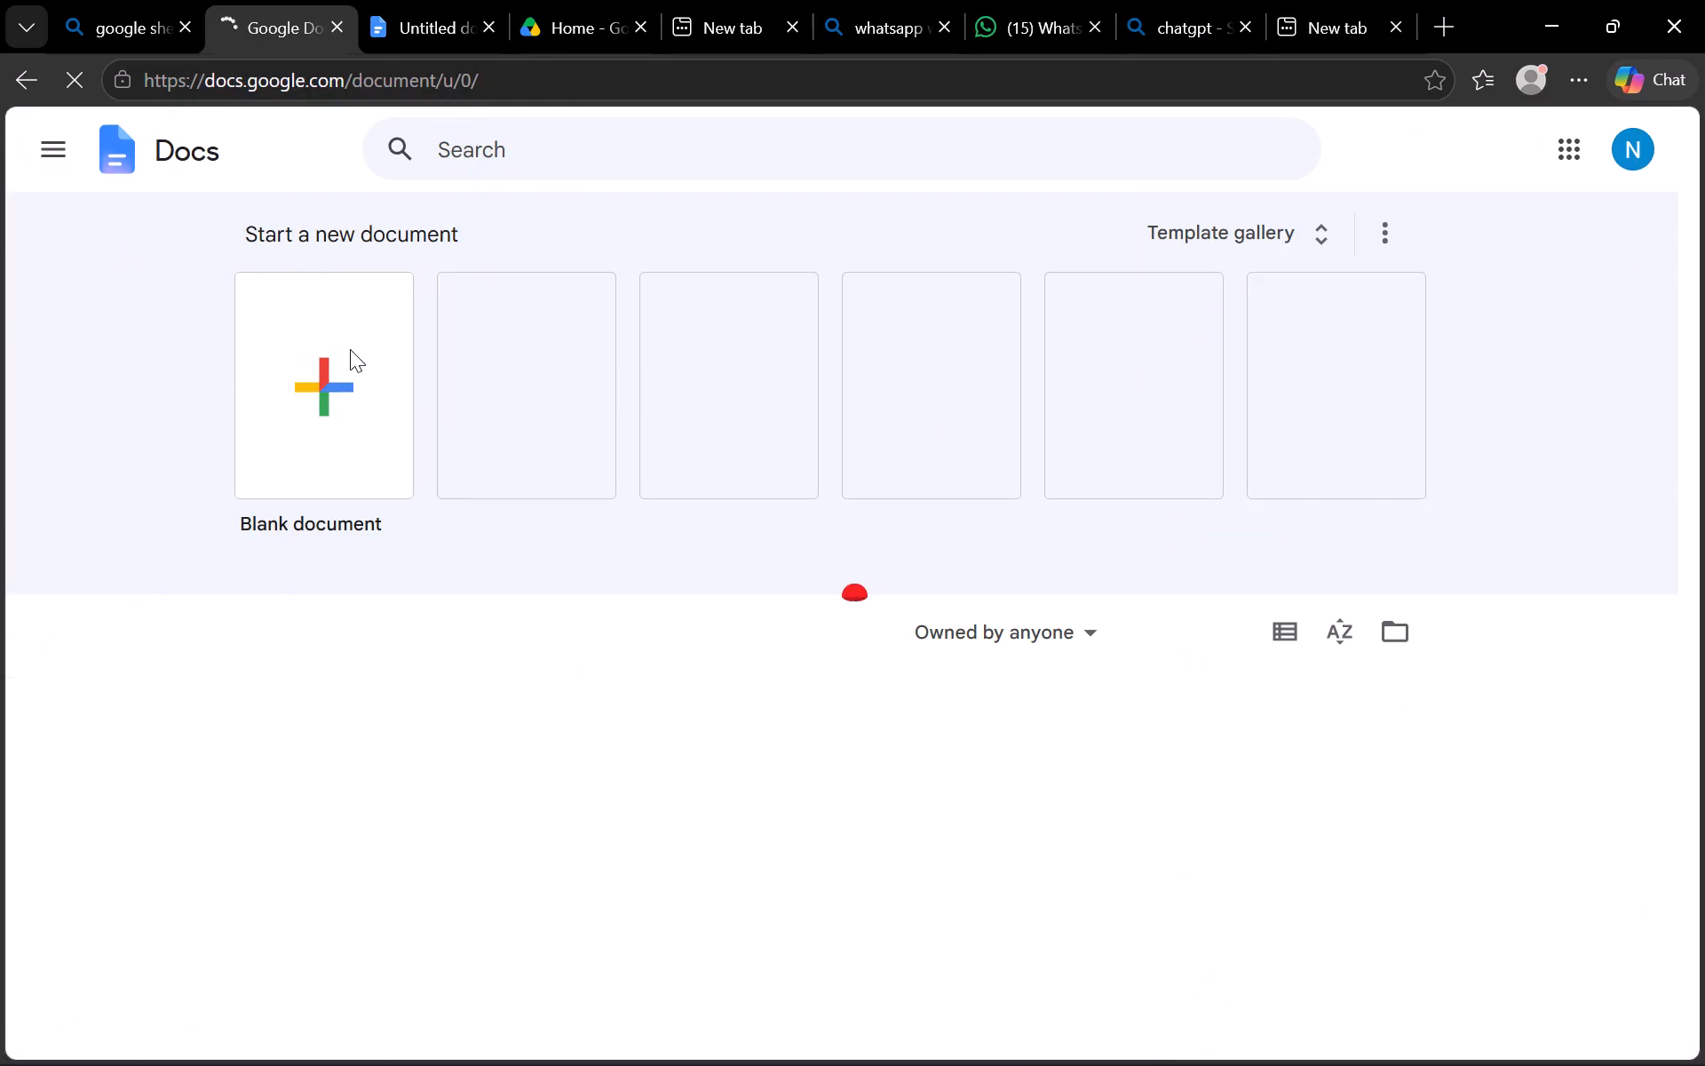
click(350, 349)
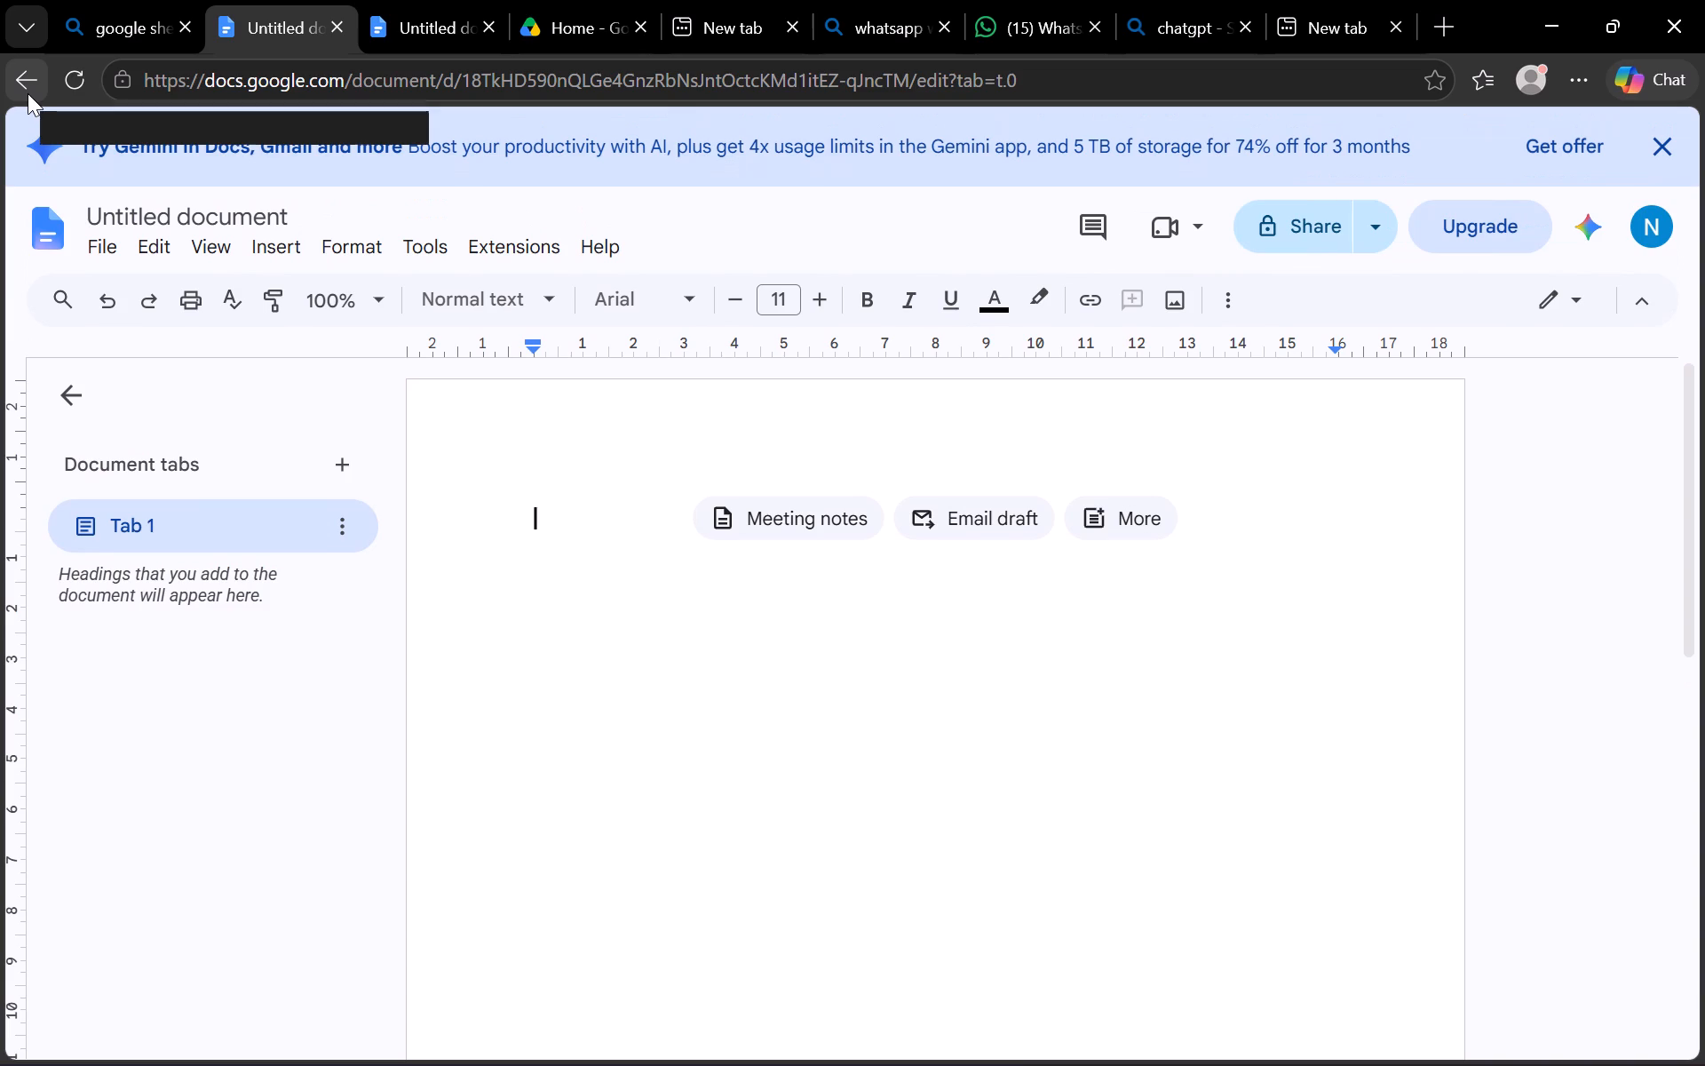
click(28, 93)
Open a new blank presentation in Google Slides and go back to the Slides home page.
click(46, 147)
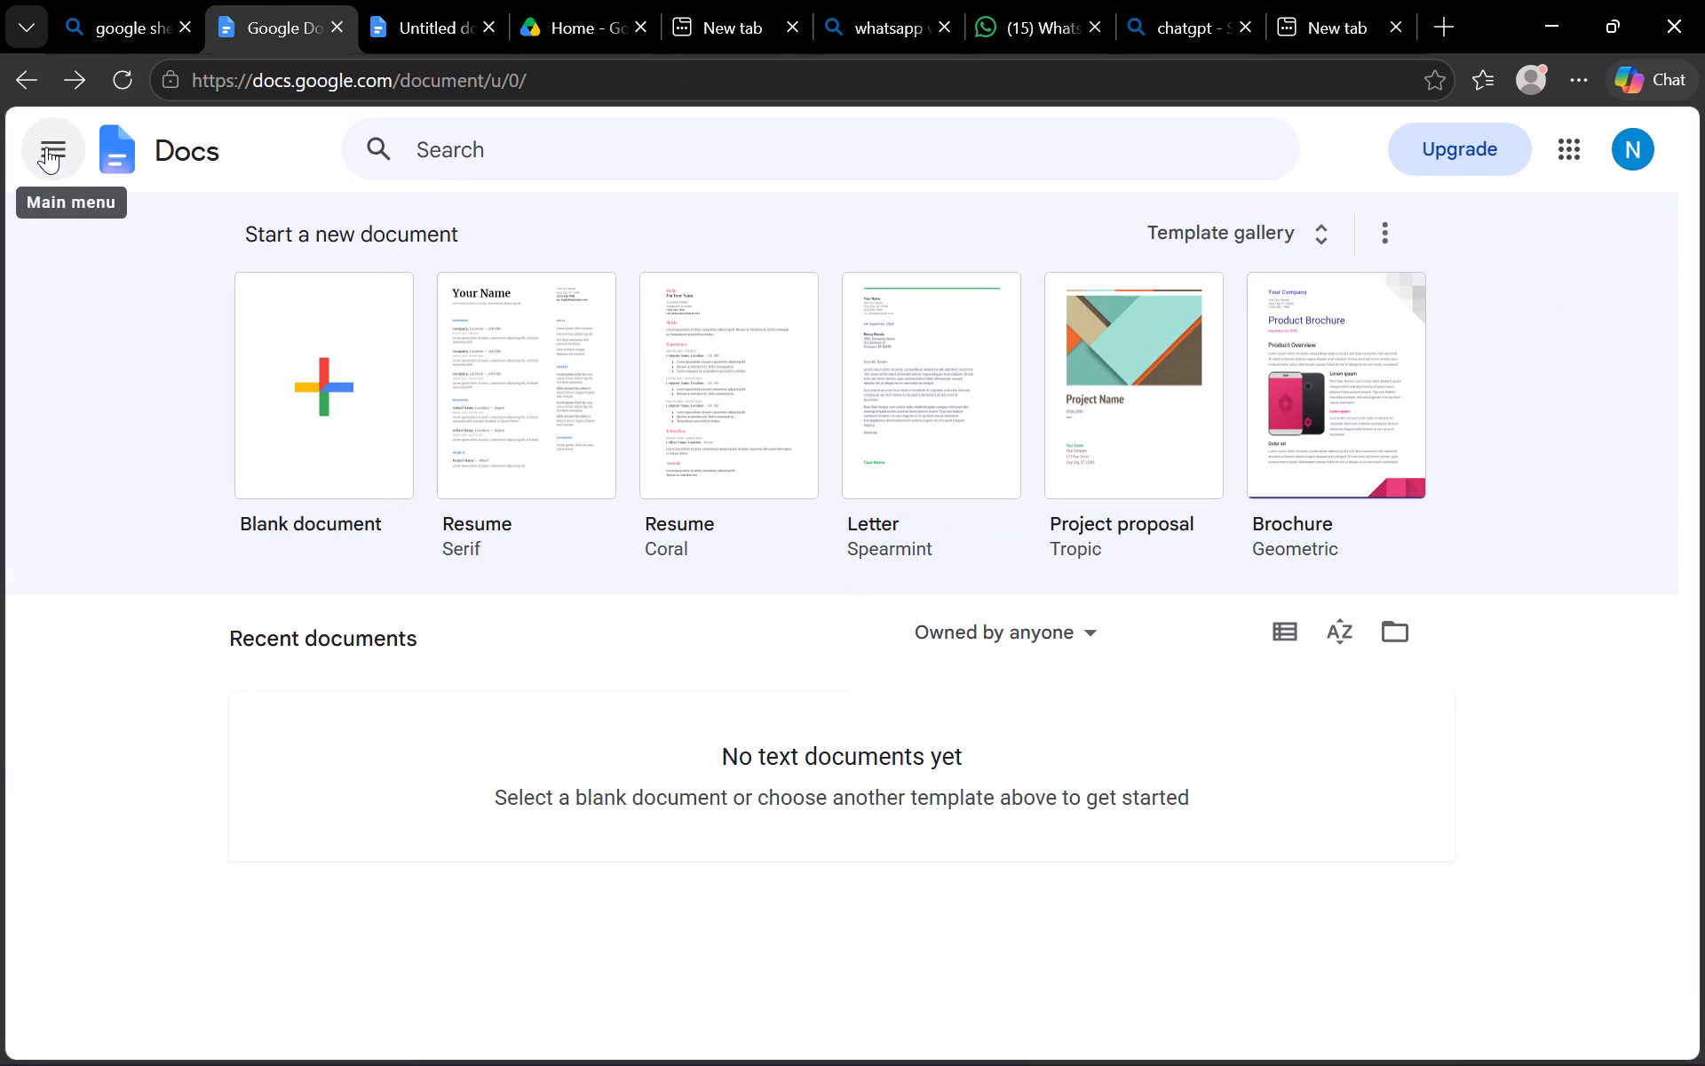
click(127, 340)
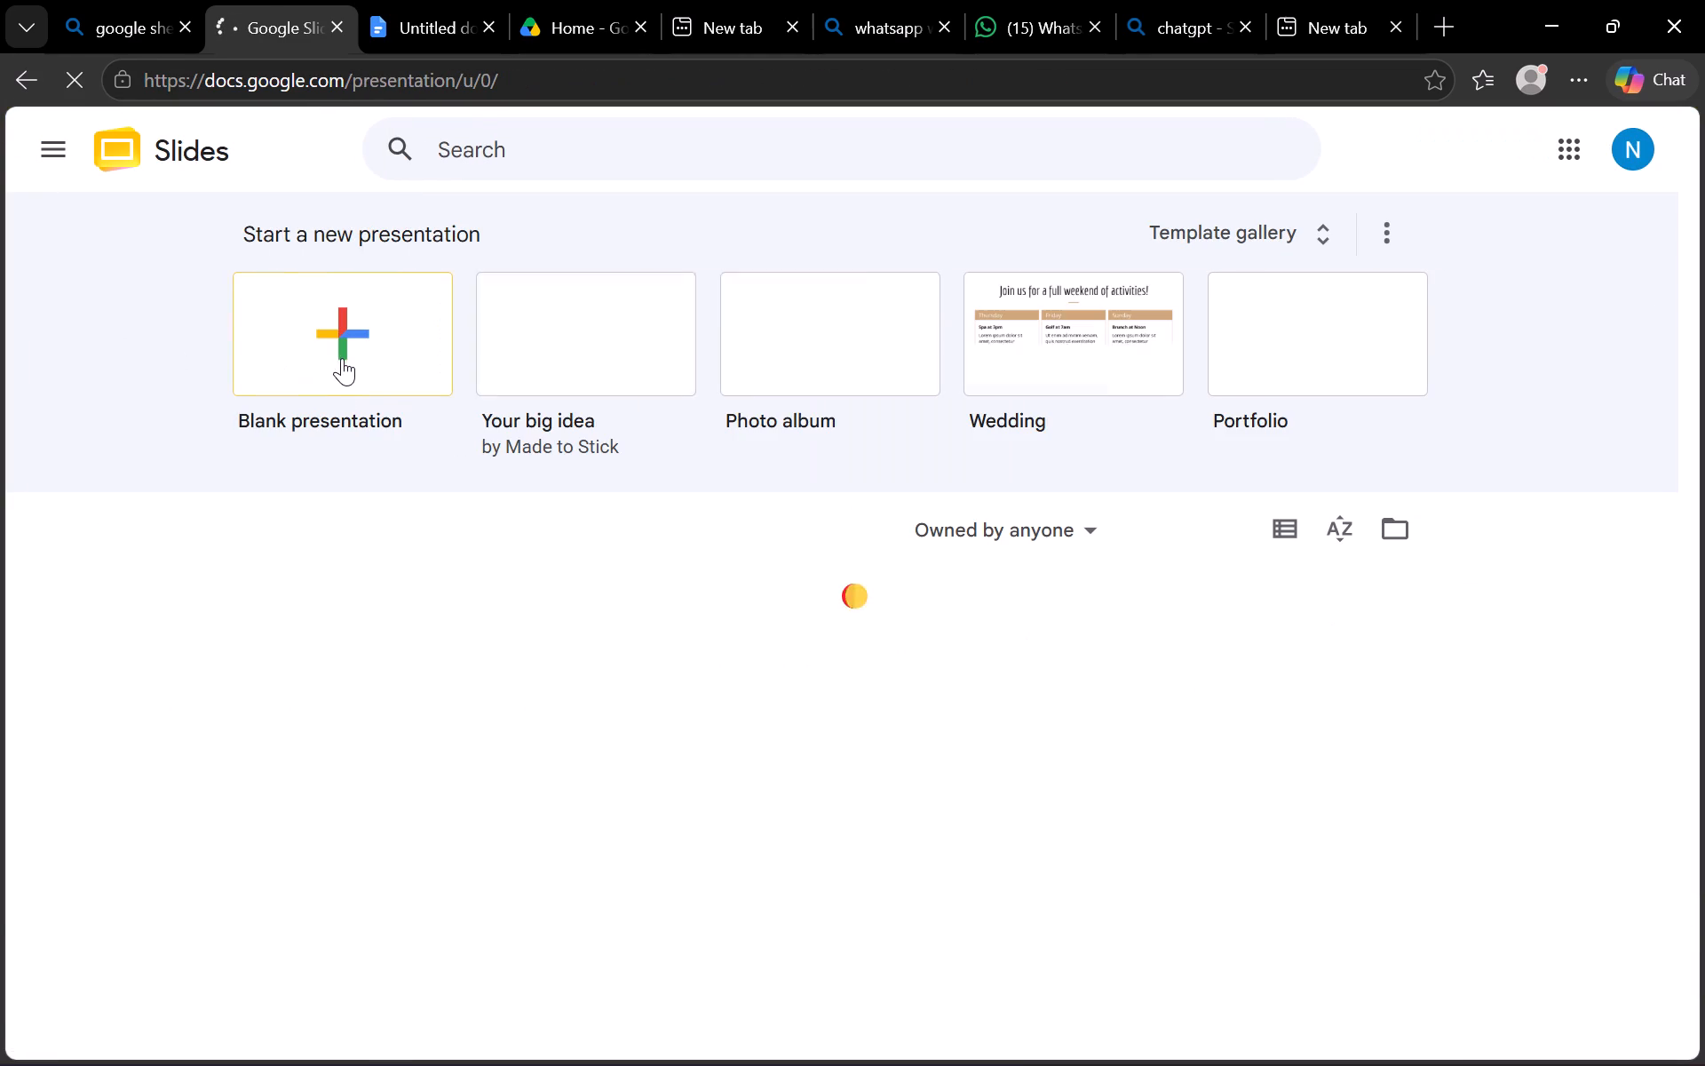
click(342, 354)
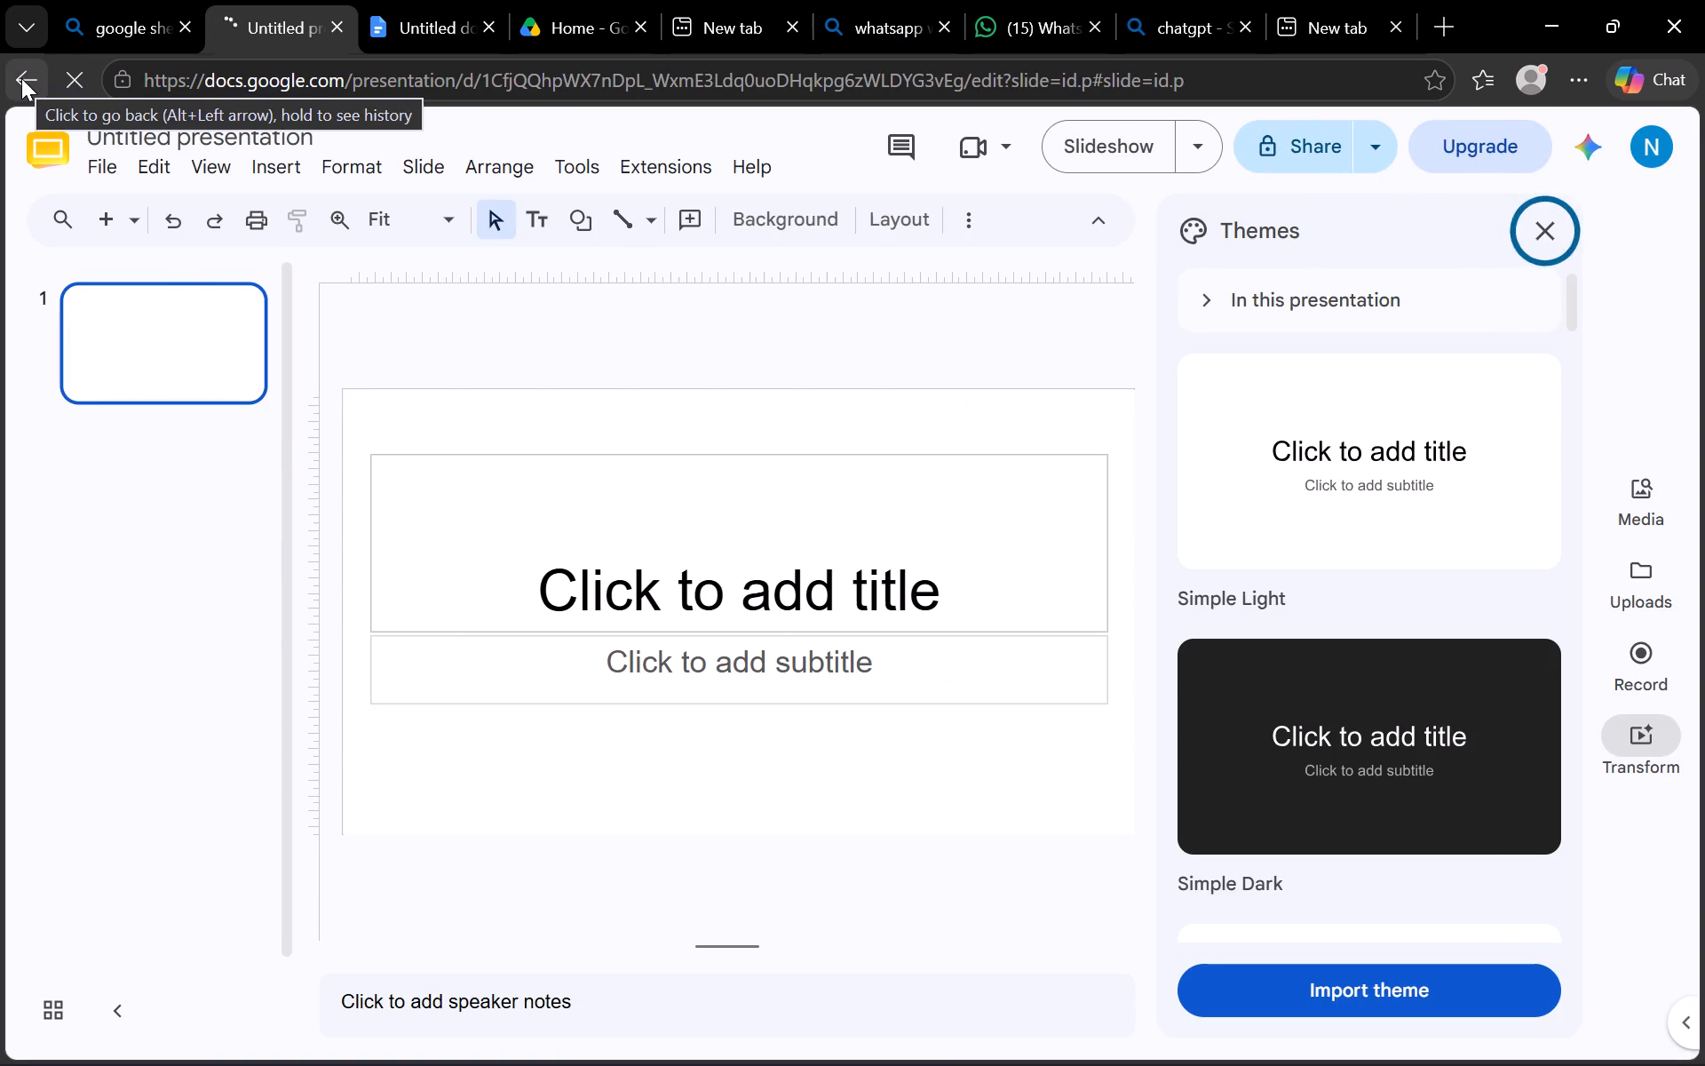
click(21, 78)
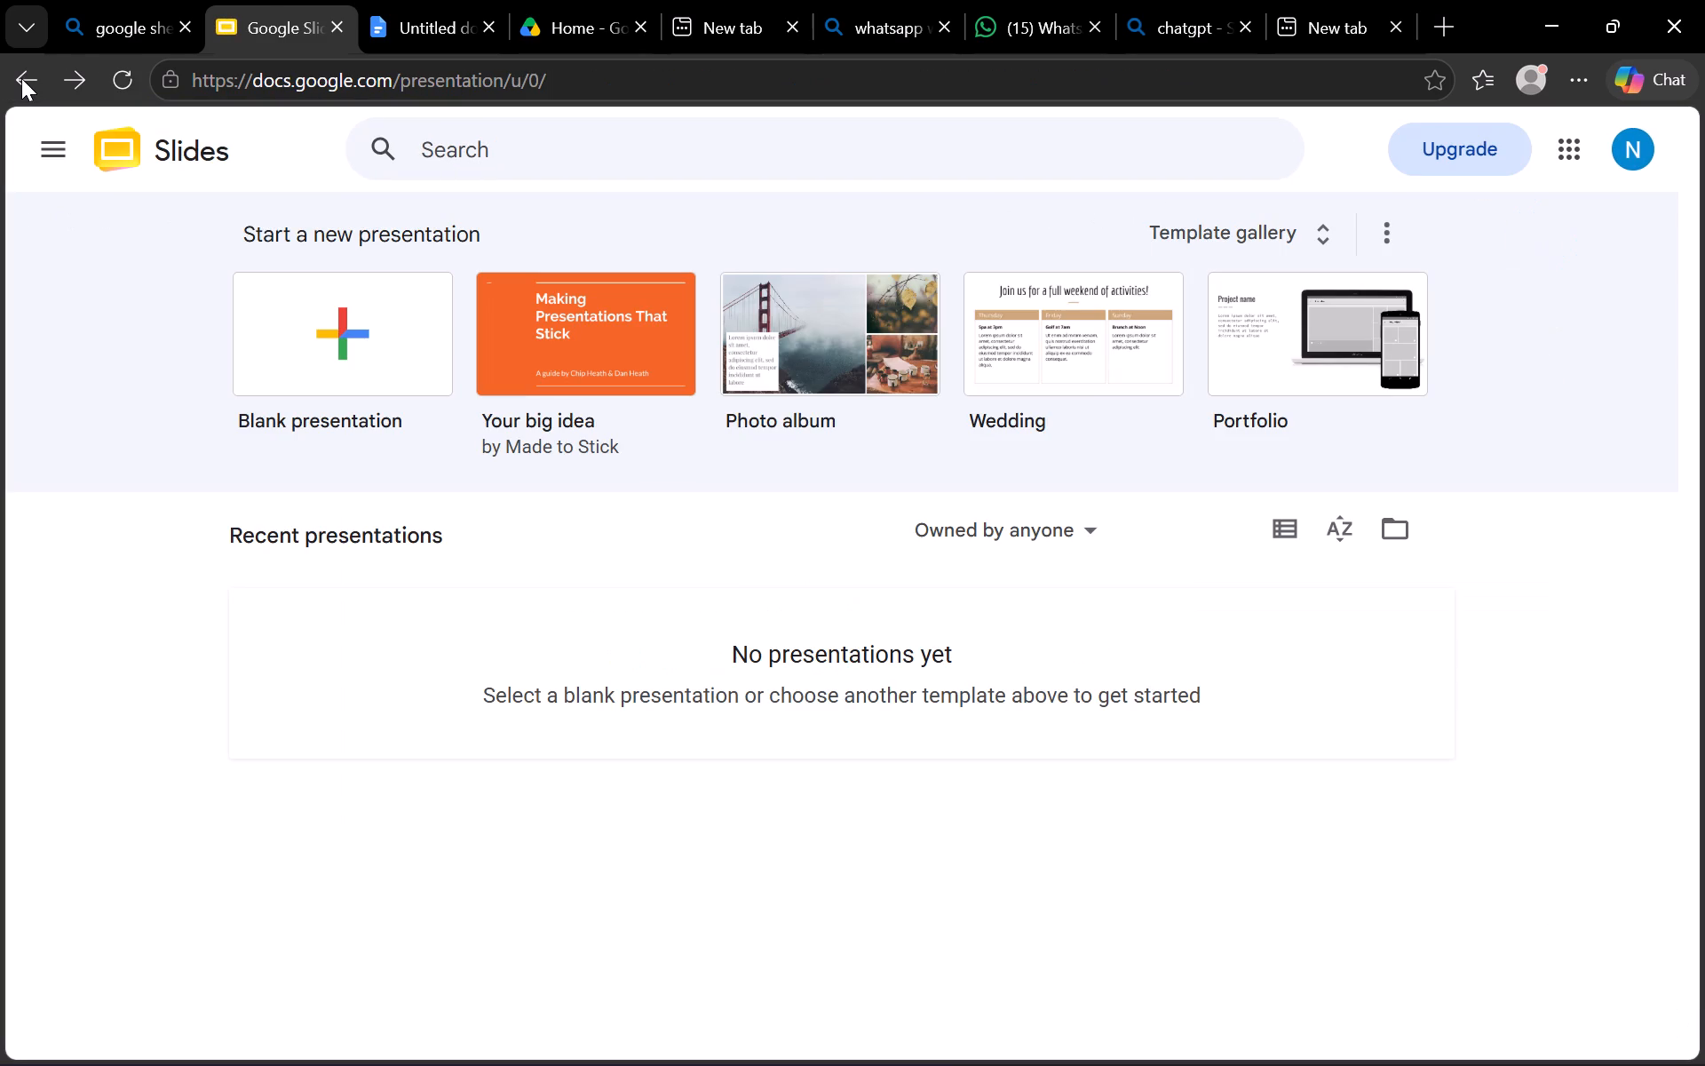
Create a blank spreadsheet in Google Sheets and dismiss the introduction to tables.
click(63, 143)
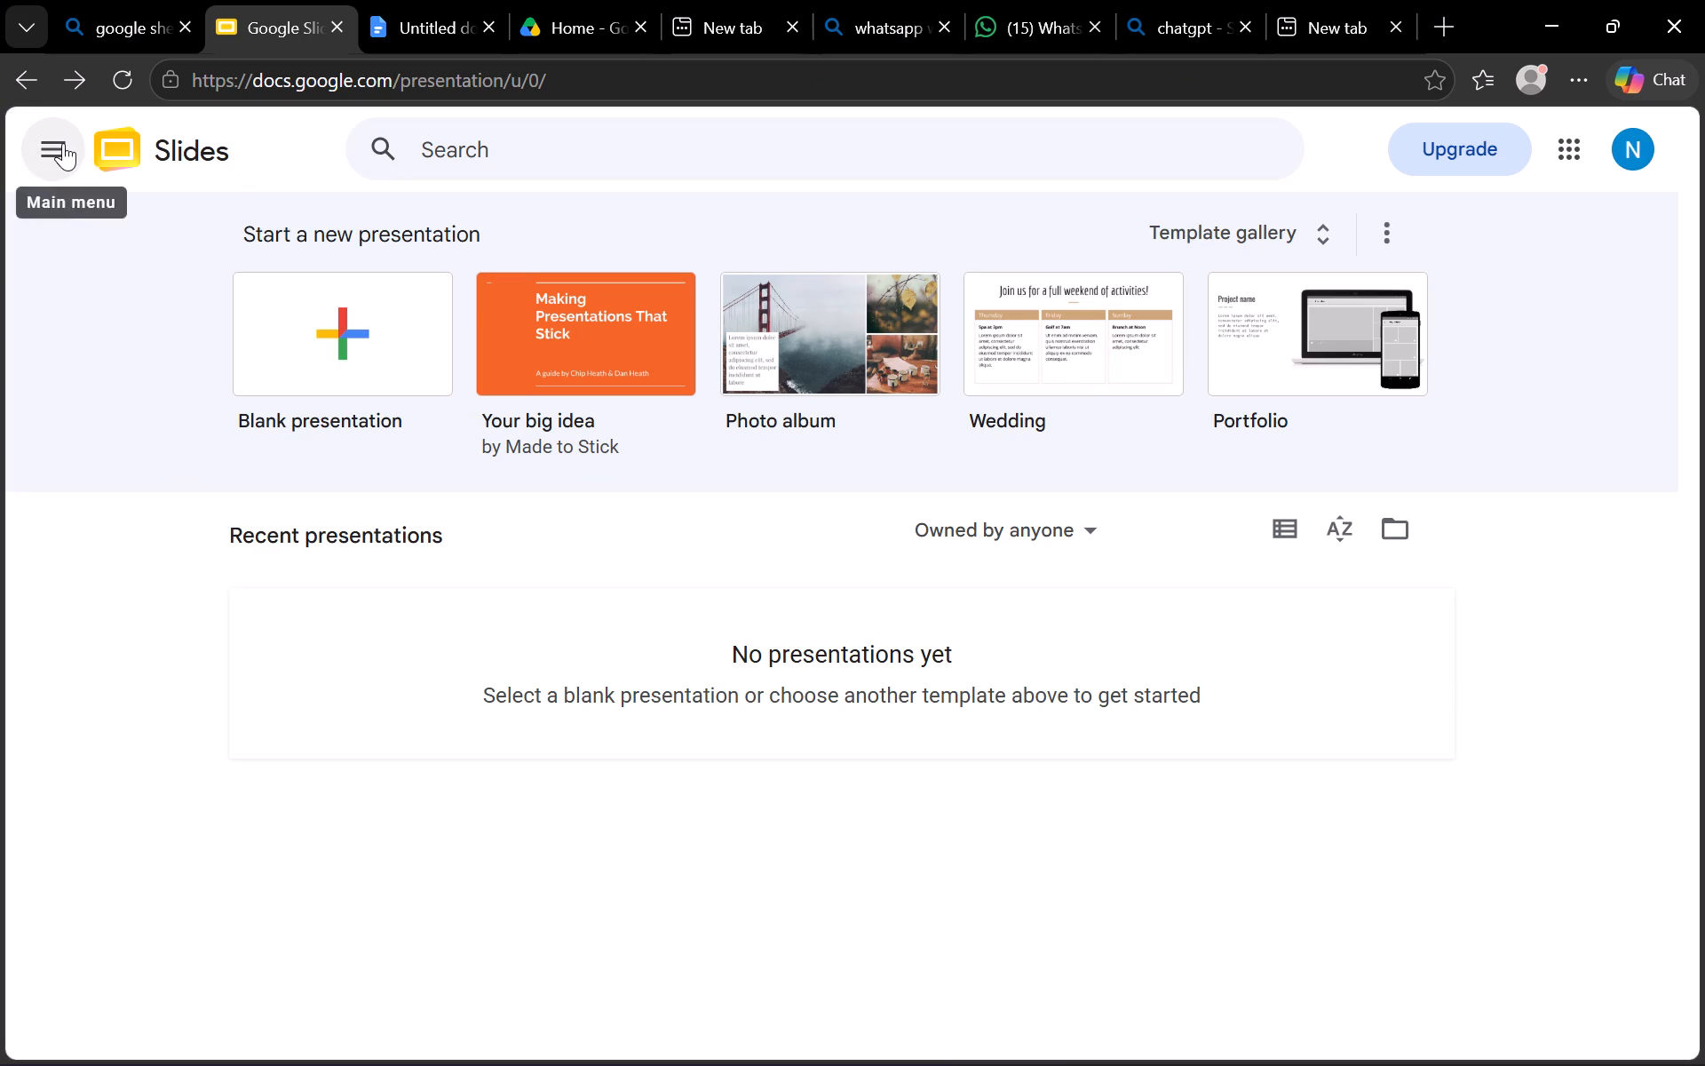
click(123, 276)
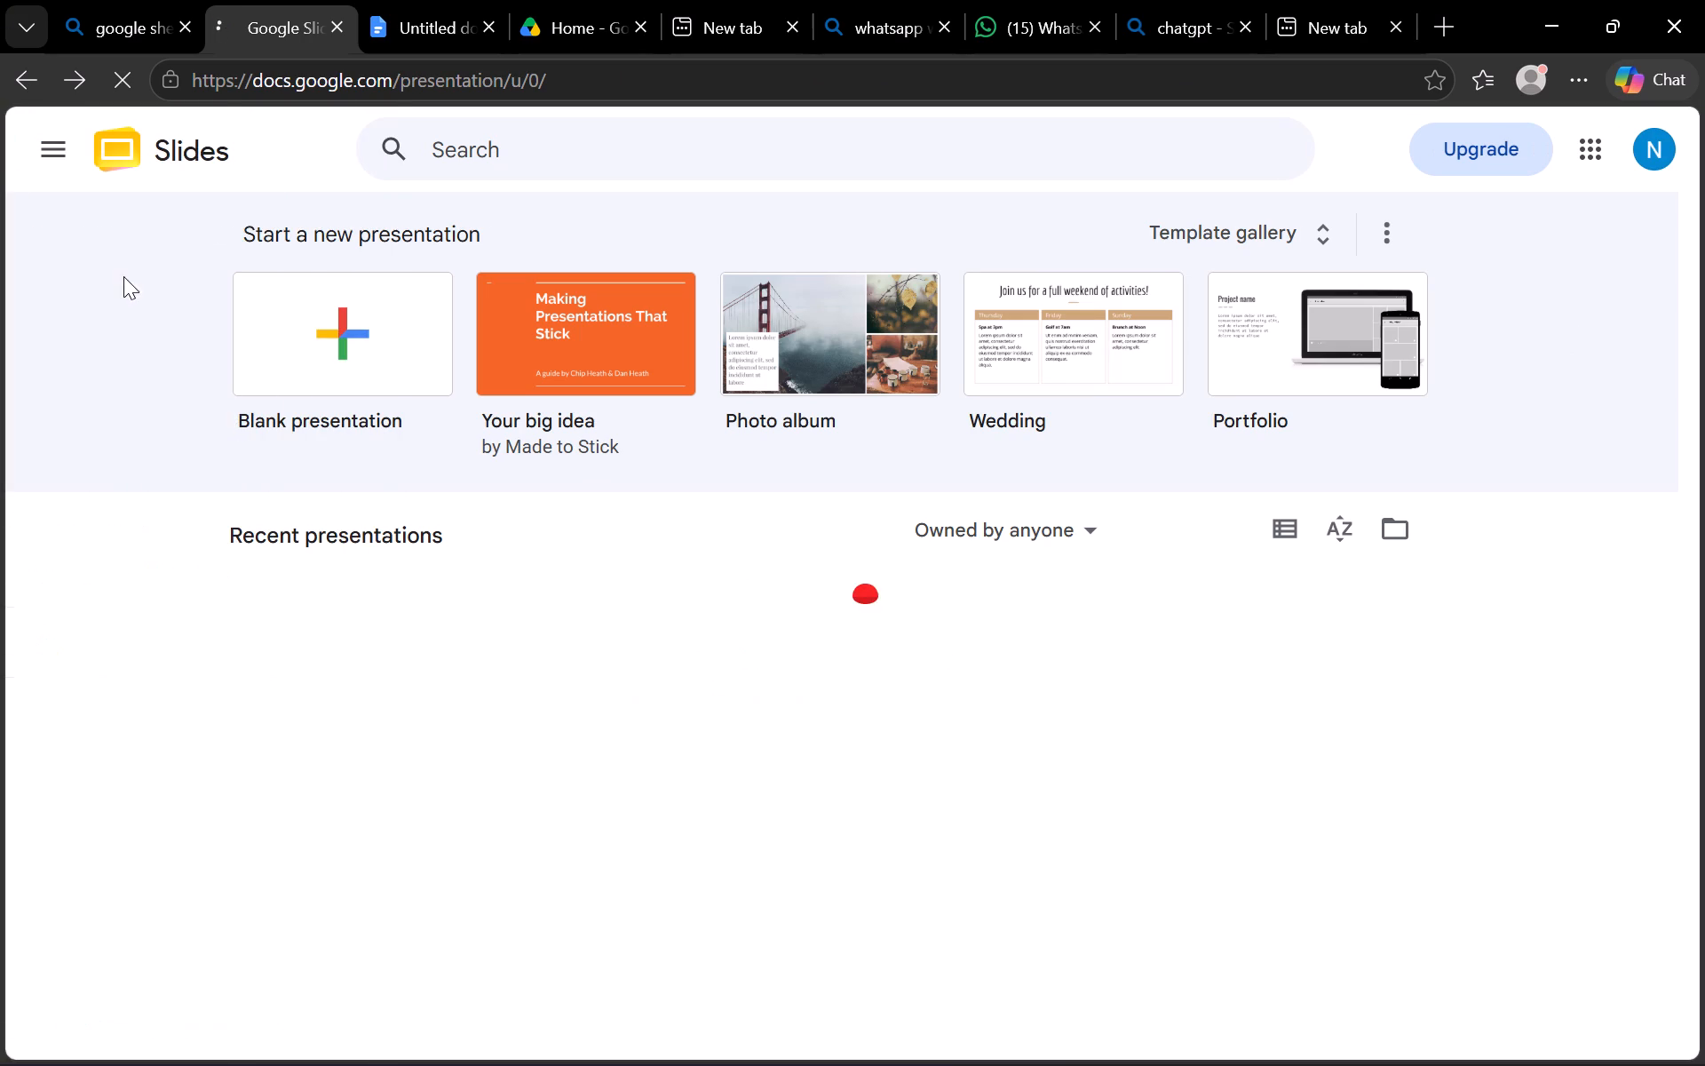
click(290, 362)
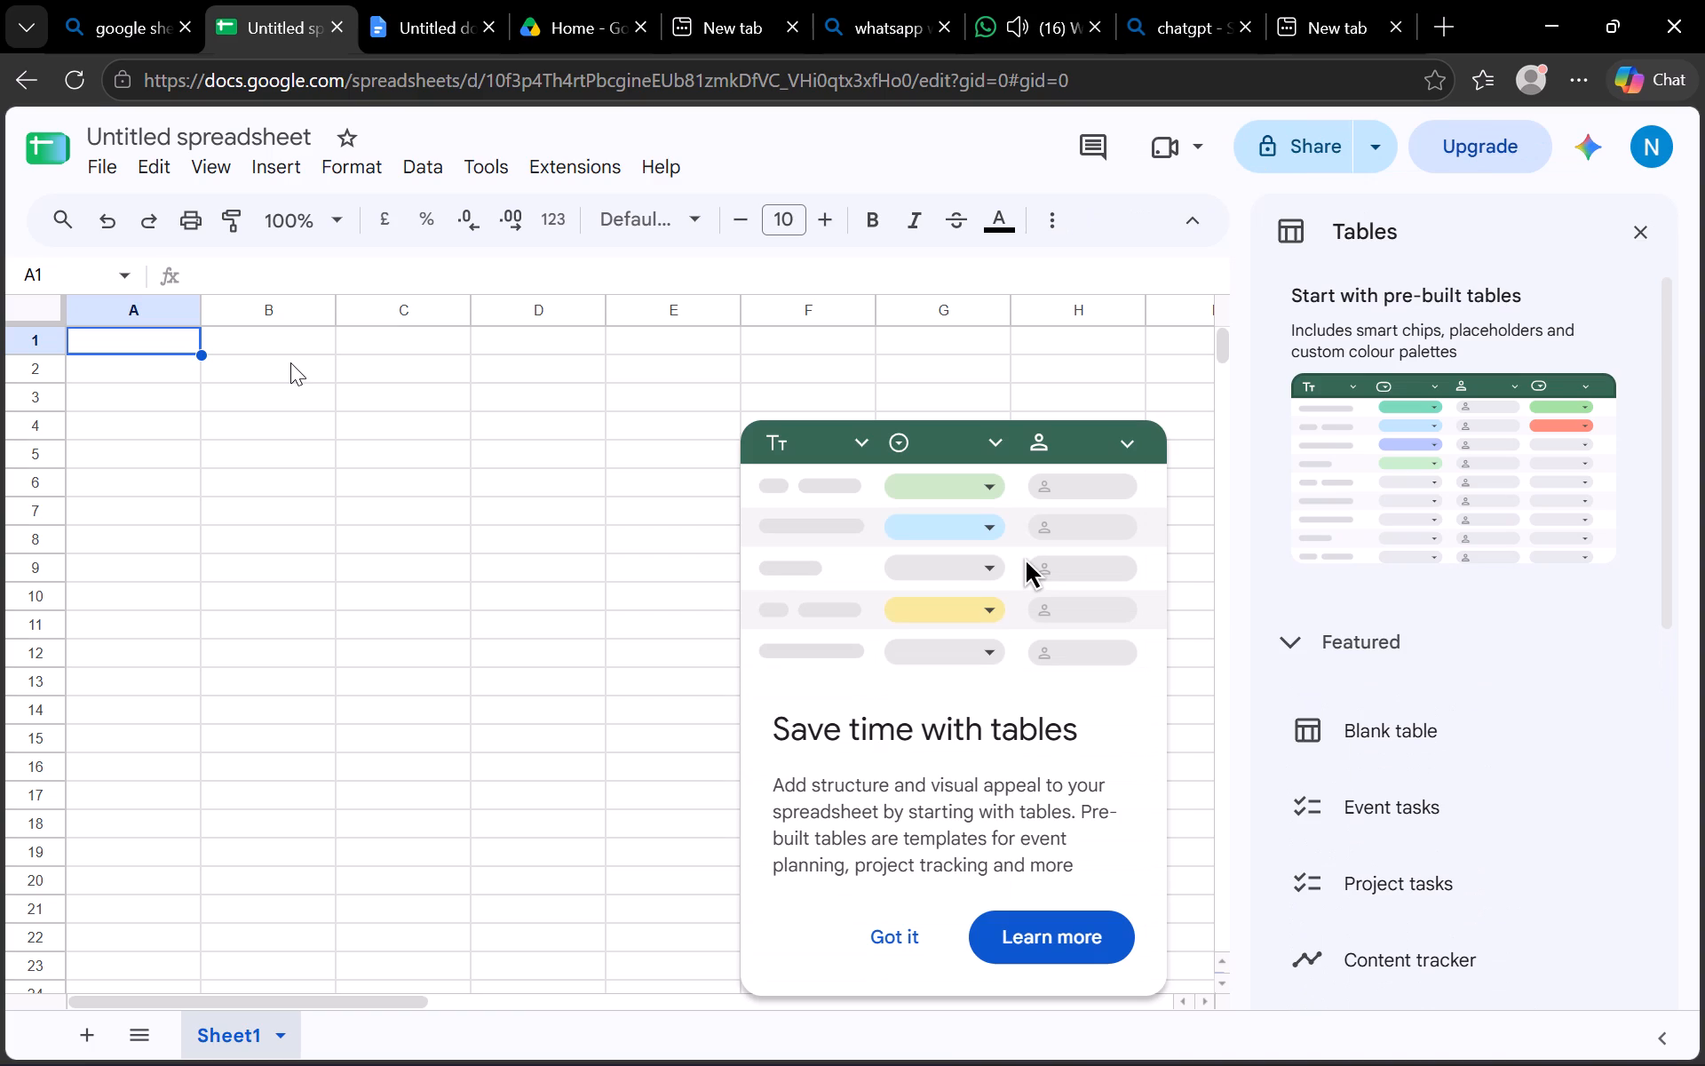
click(880, 944)
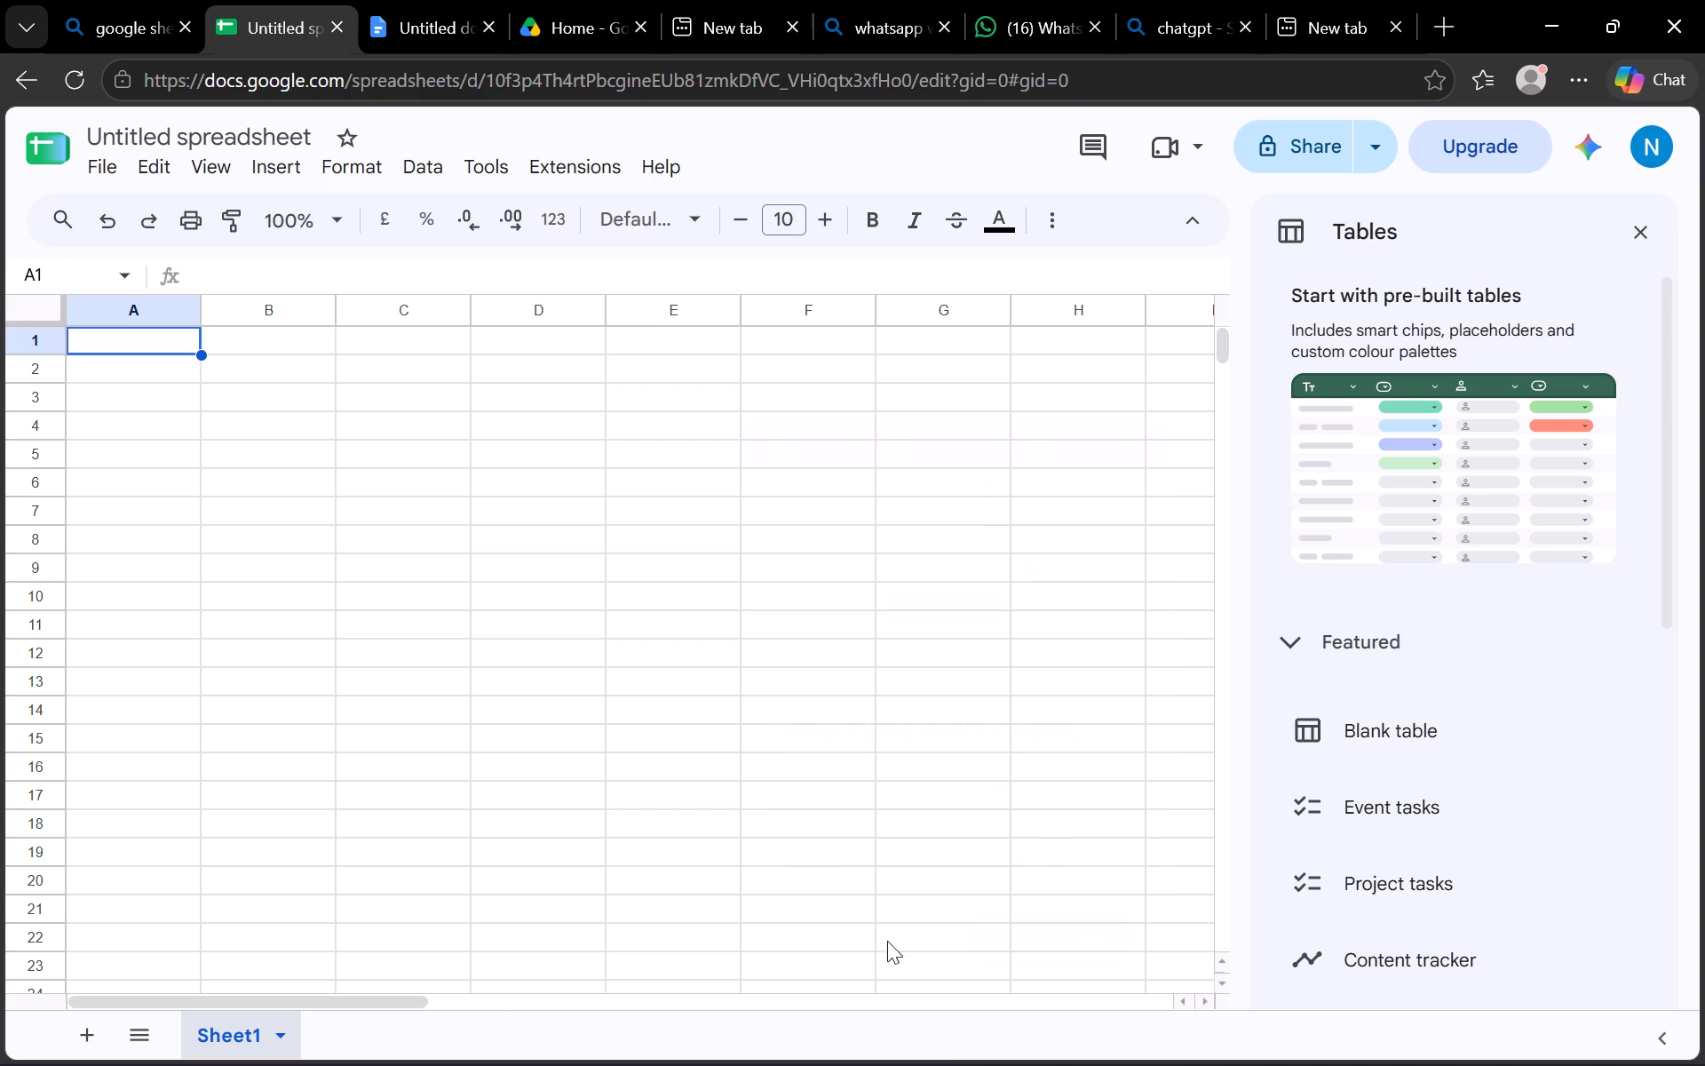
Enter the text "Citation" in cell A1.
click(115, 351)
click(111, 336)
text(city)
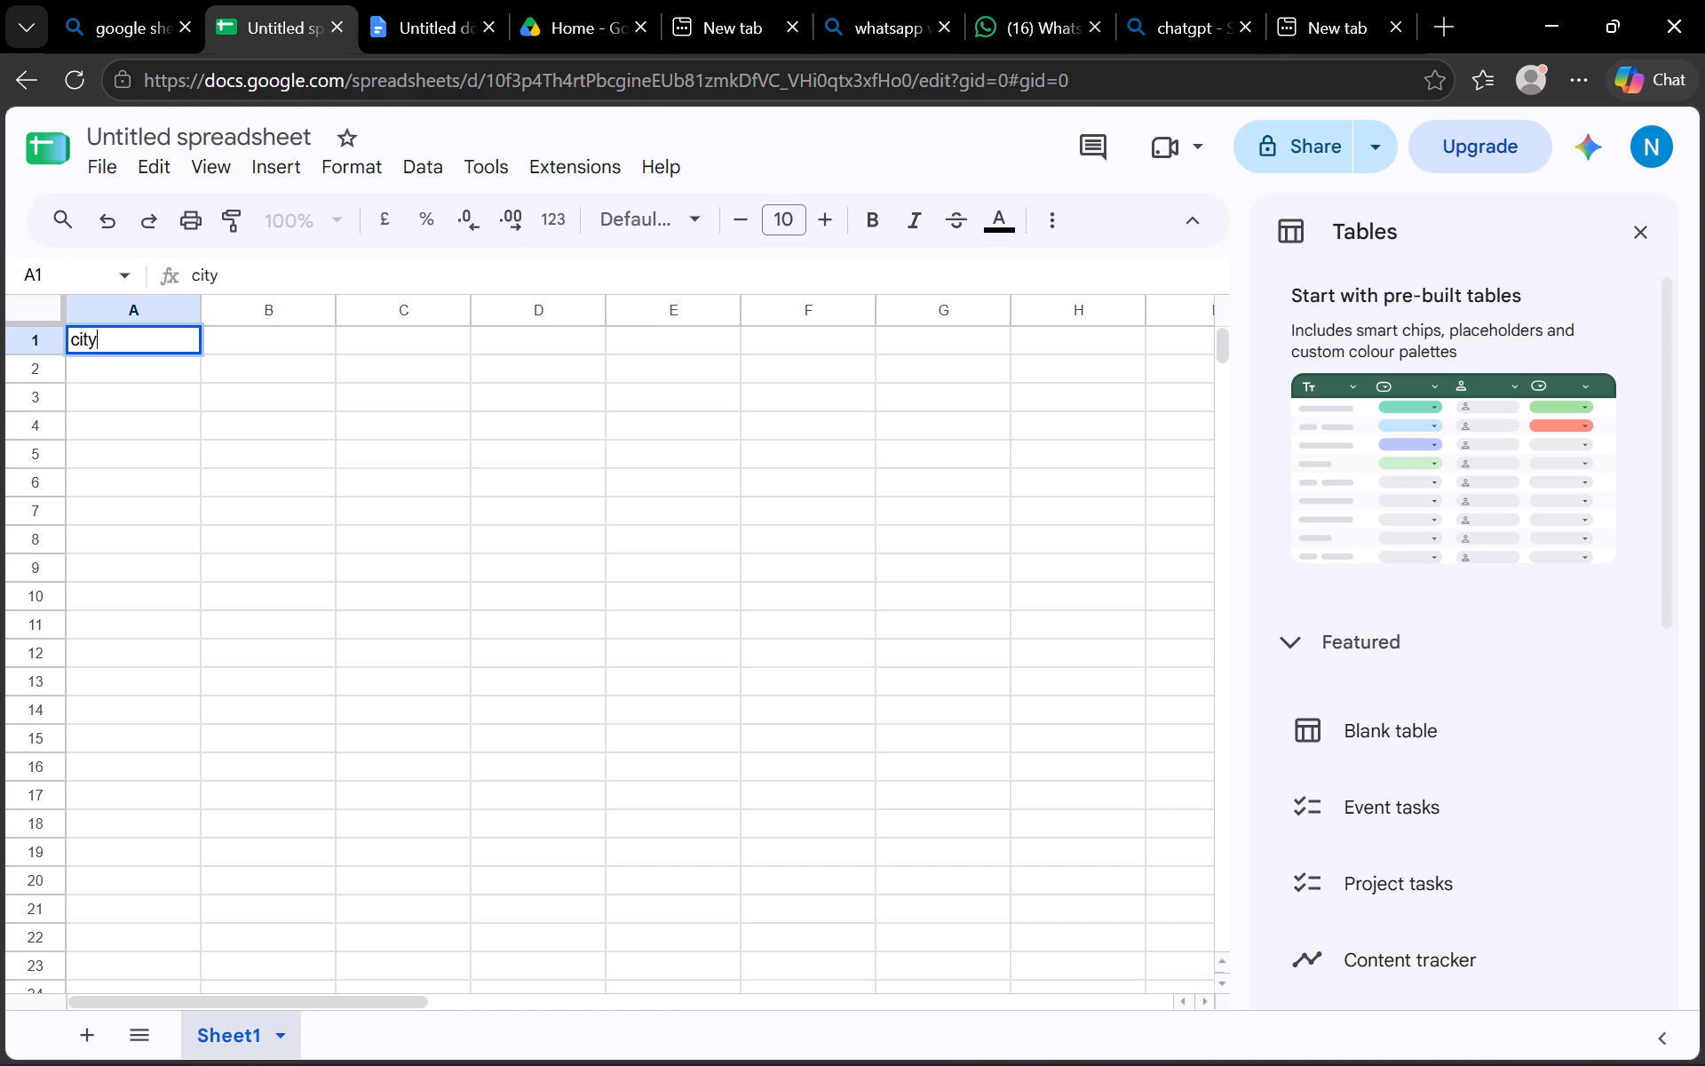
key(BackSpace)
key(BackSpace)
key(BackSpace)
key(BackSpace)
key(shift+c)
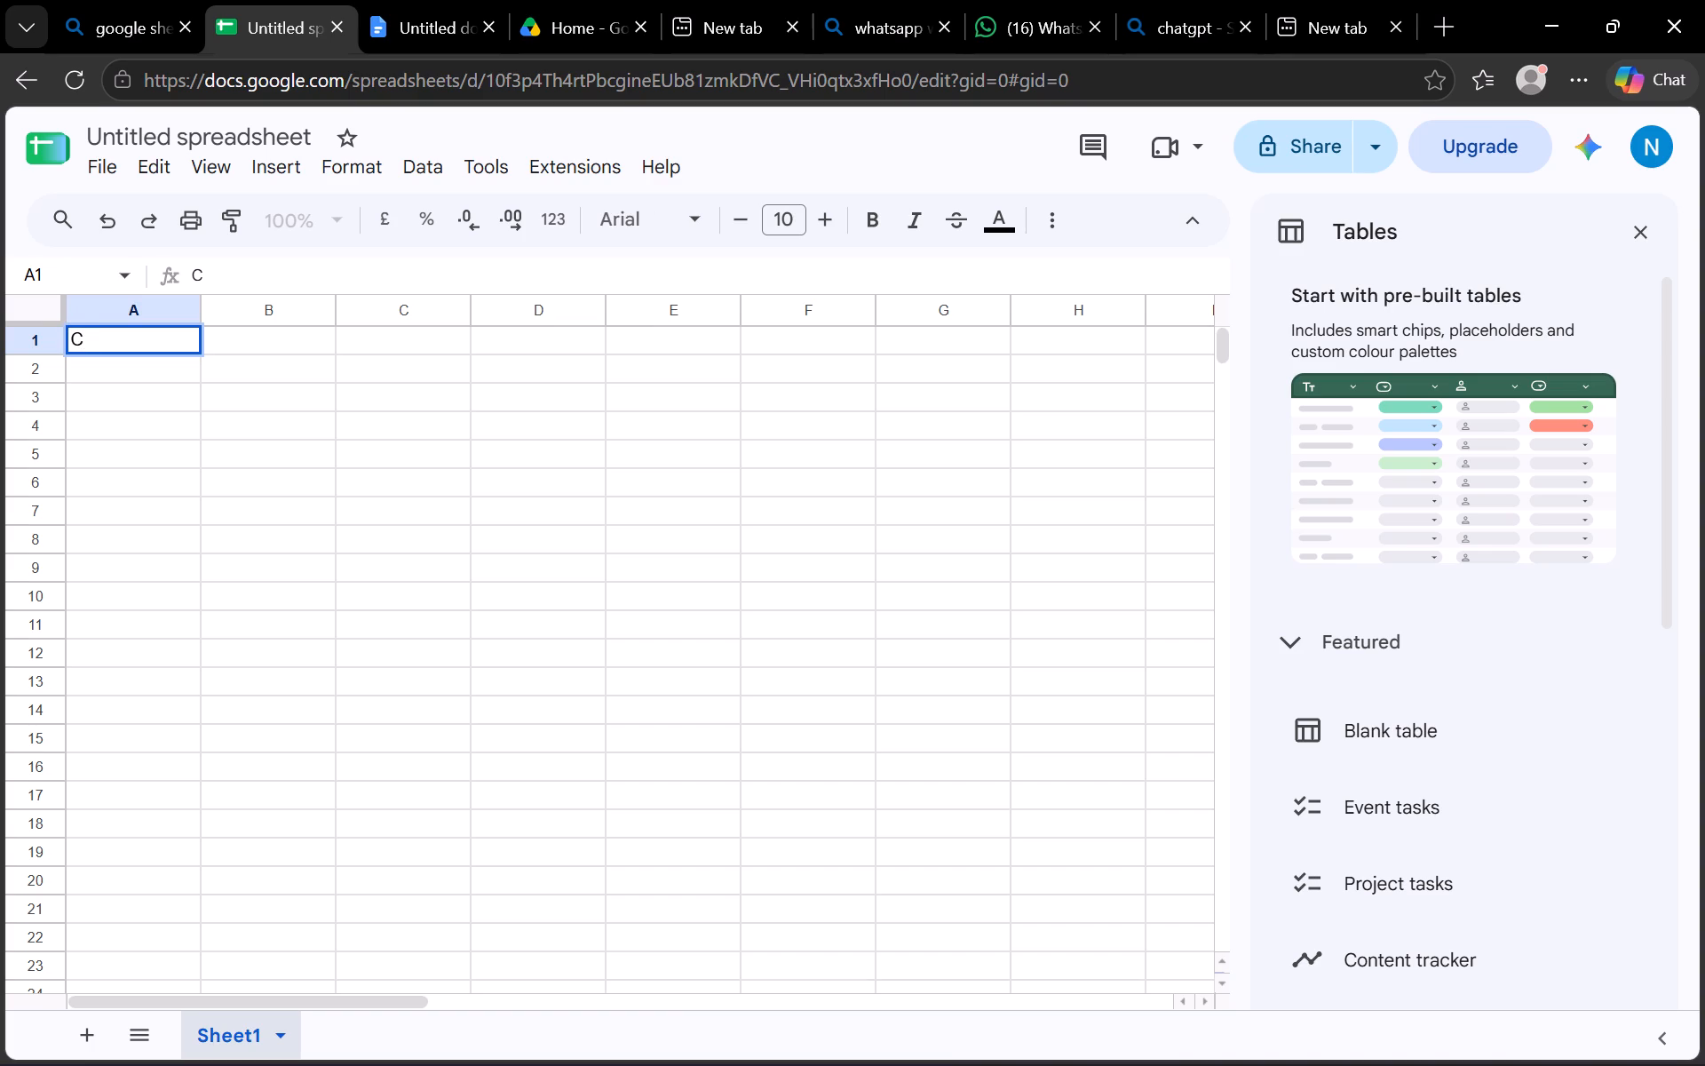
text(it)
key(i)
key(BackSpace)
text(ation)
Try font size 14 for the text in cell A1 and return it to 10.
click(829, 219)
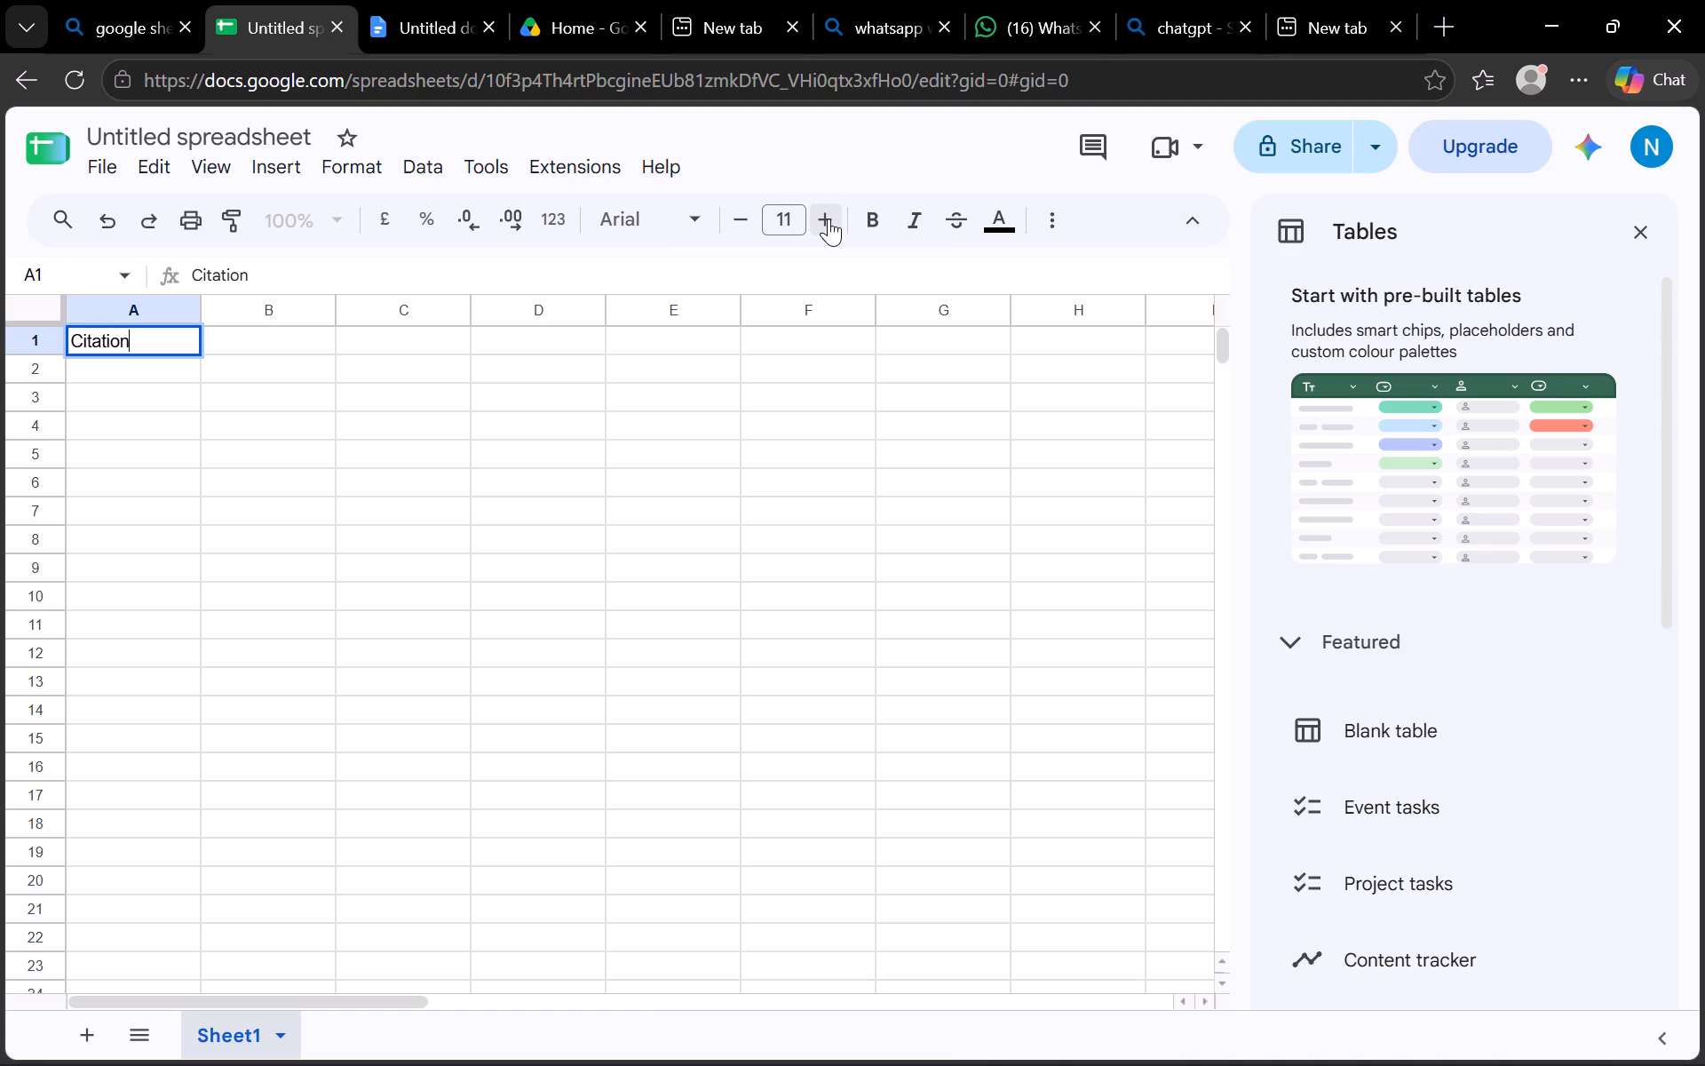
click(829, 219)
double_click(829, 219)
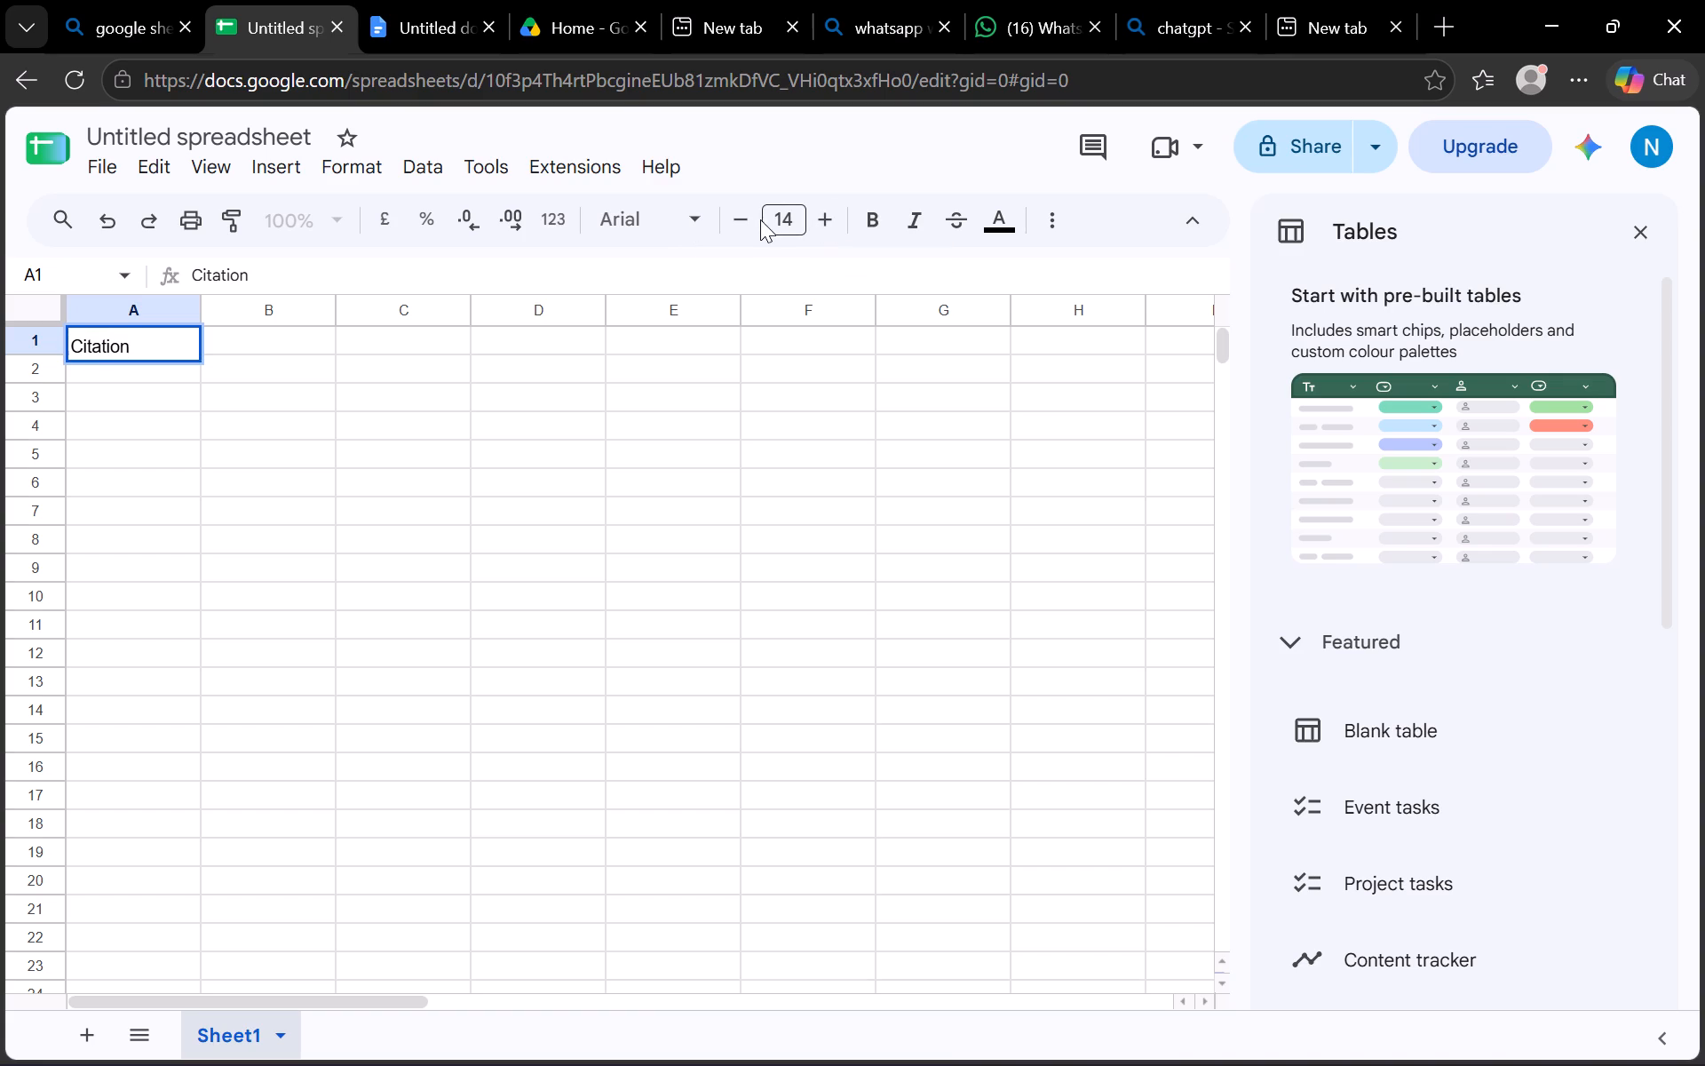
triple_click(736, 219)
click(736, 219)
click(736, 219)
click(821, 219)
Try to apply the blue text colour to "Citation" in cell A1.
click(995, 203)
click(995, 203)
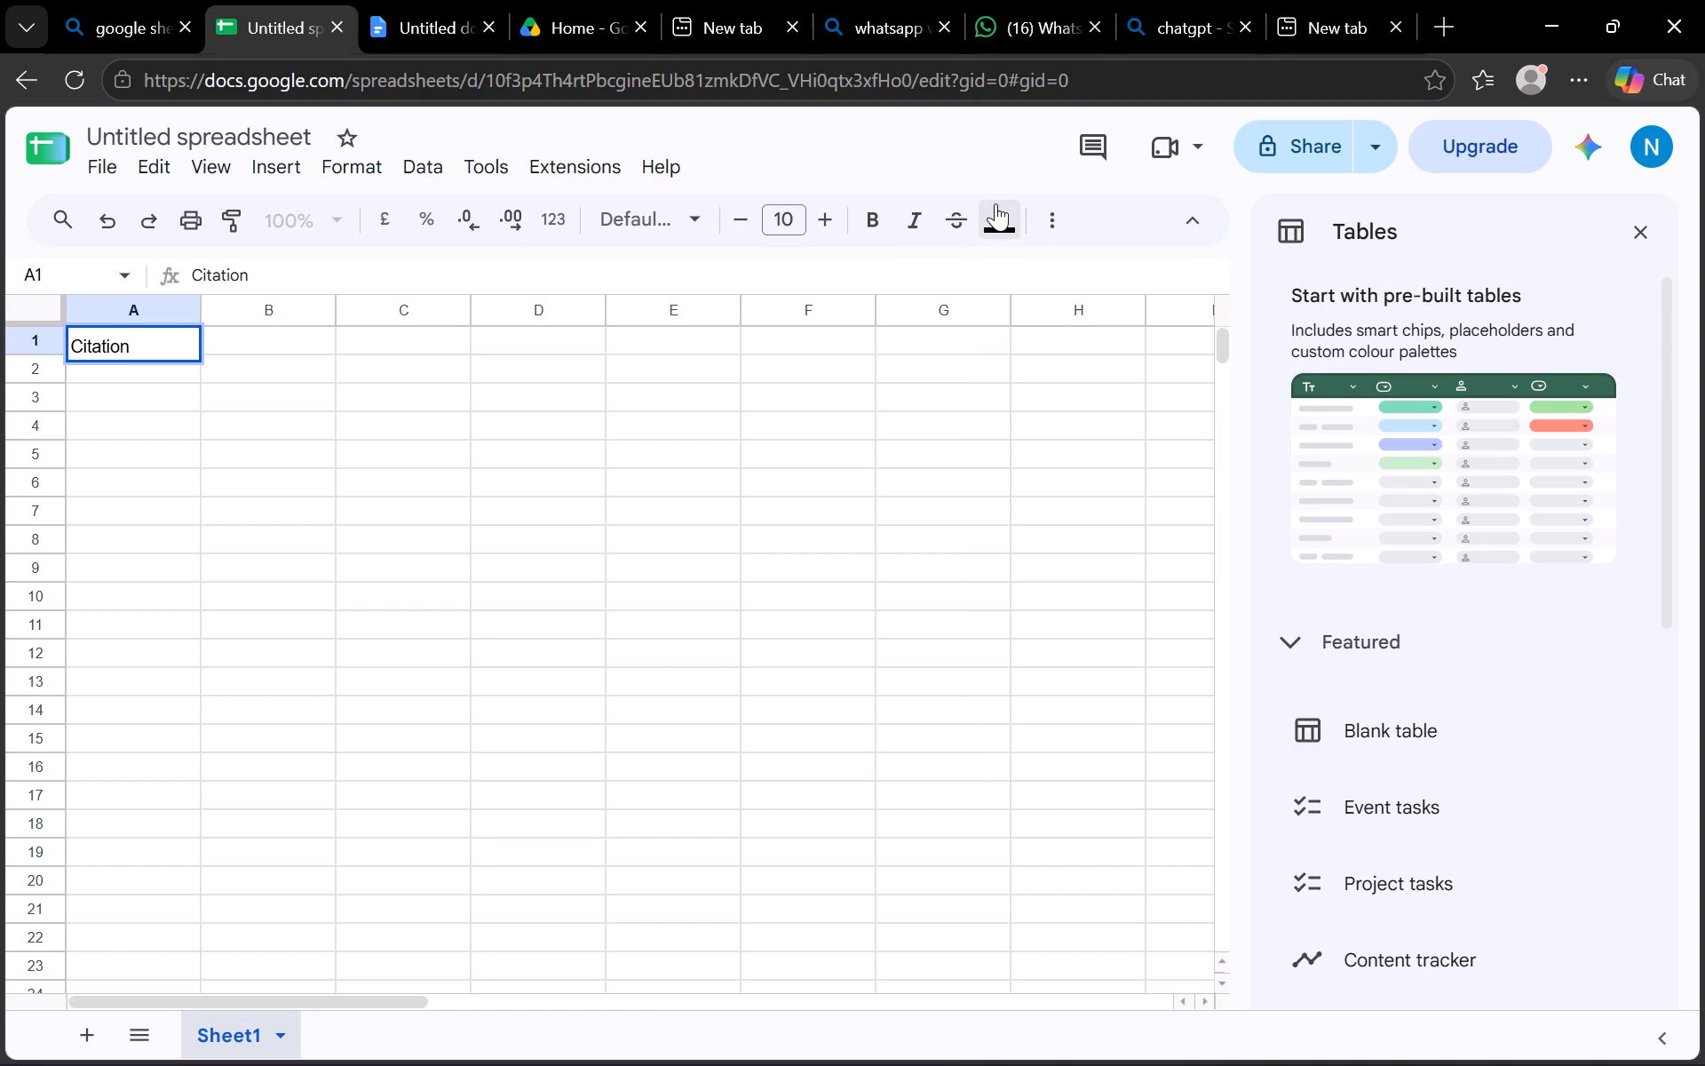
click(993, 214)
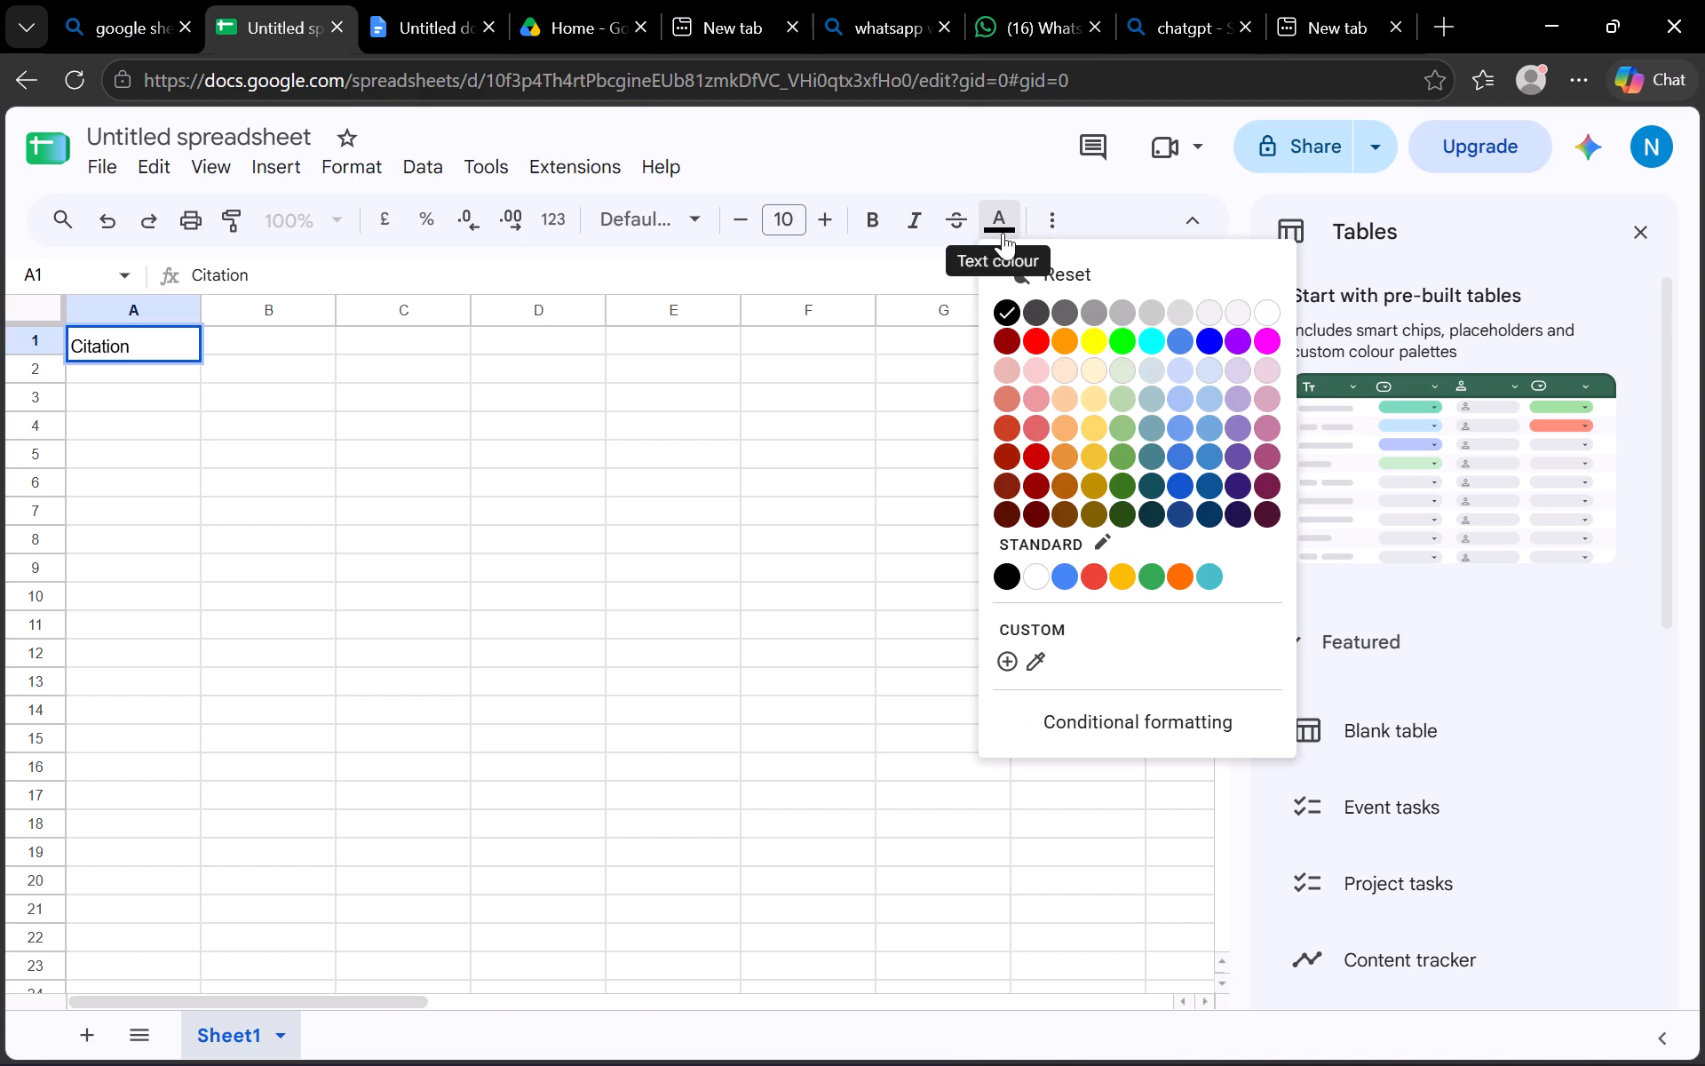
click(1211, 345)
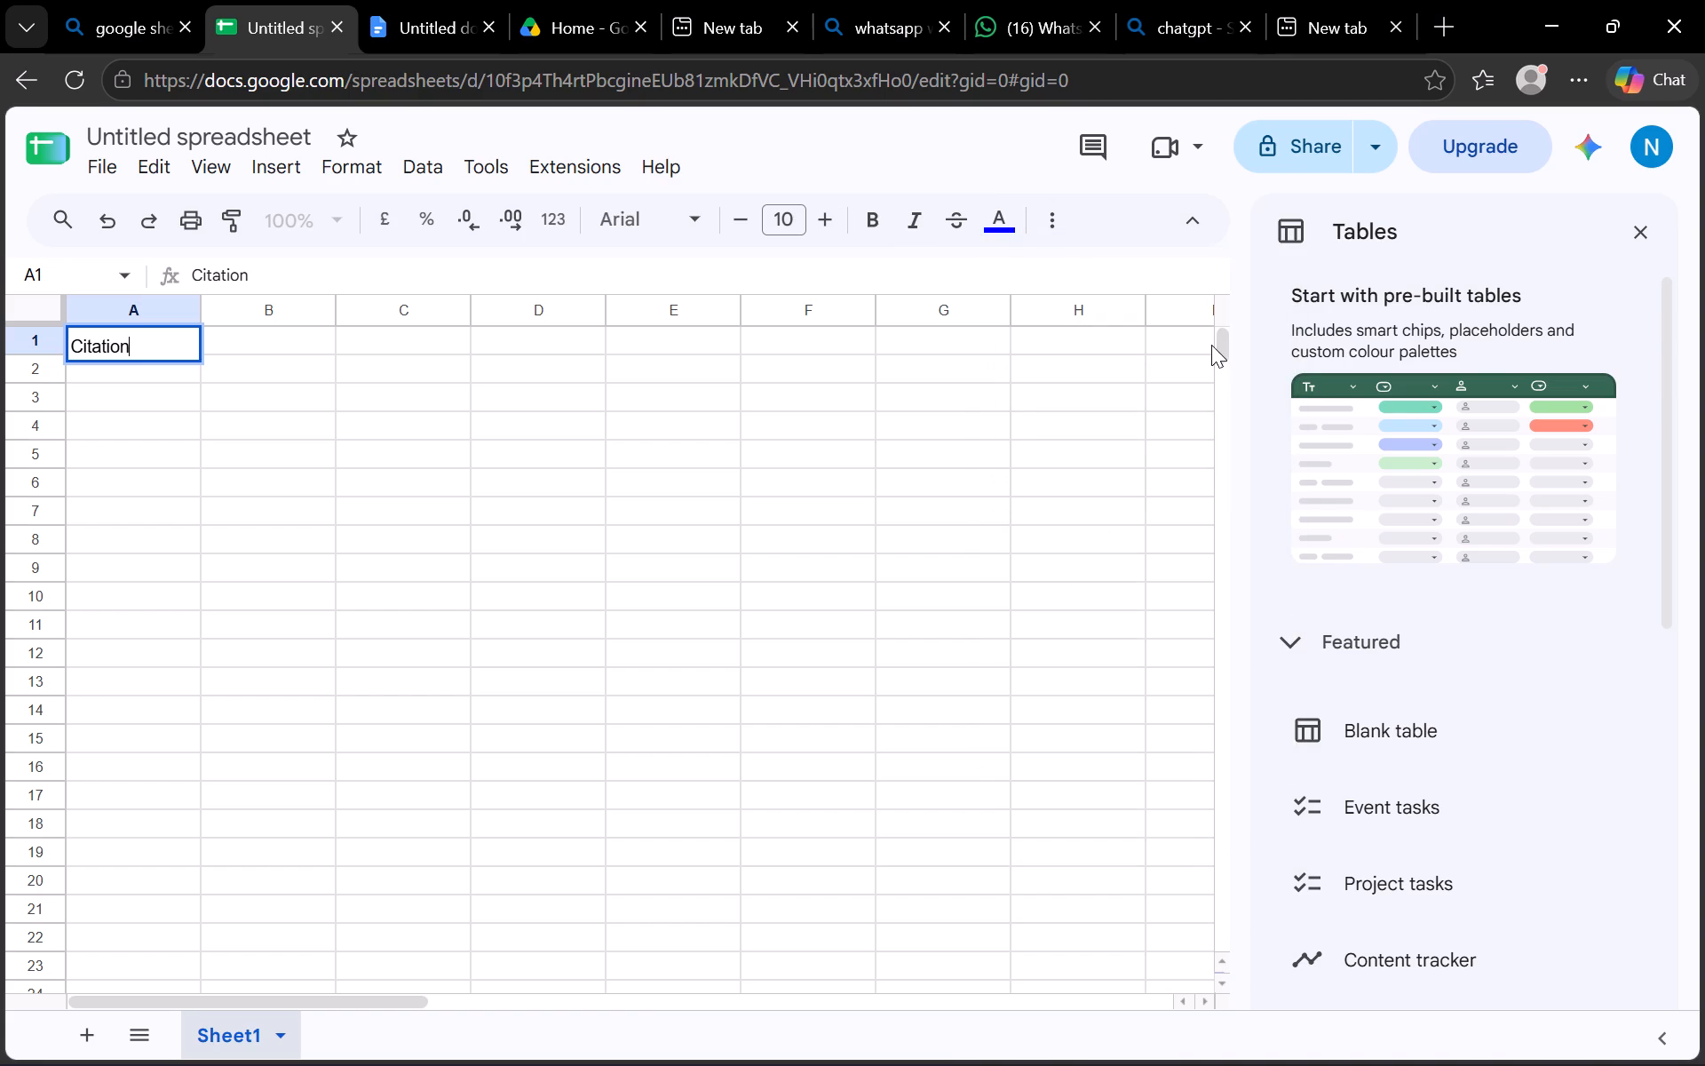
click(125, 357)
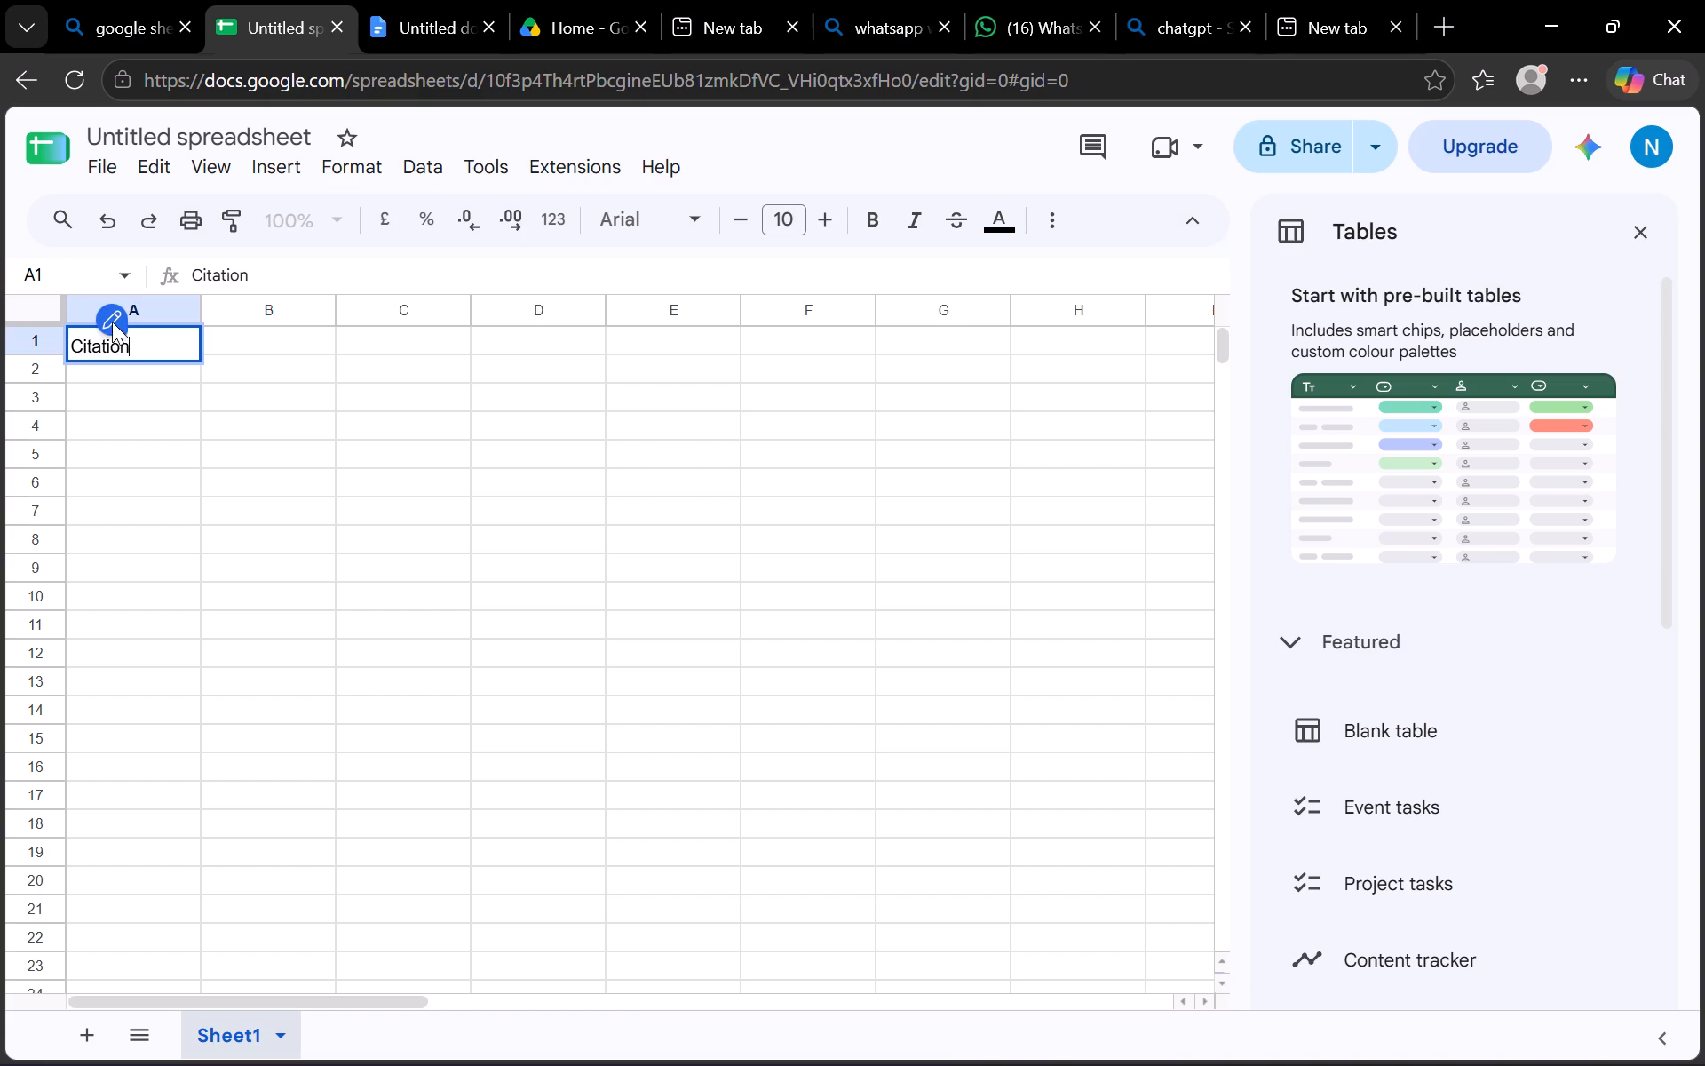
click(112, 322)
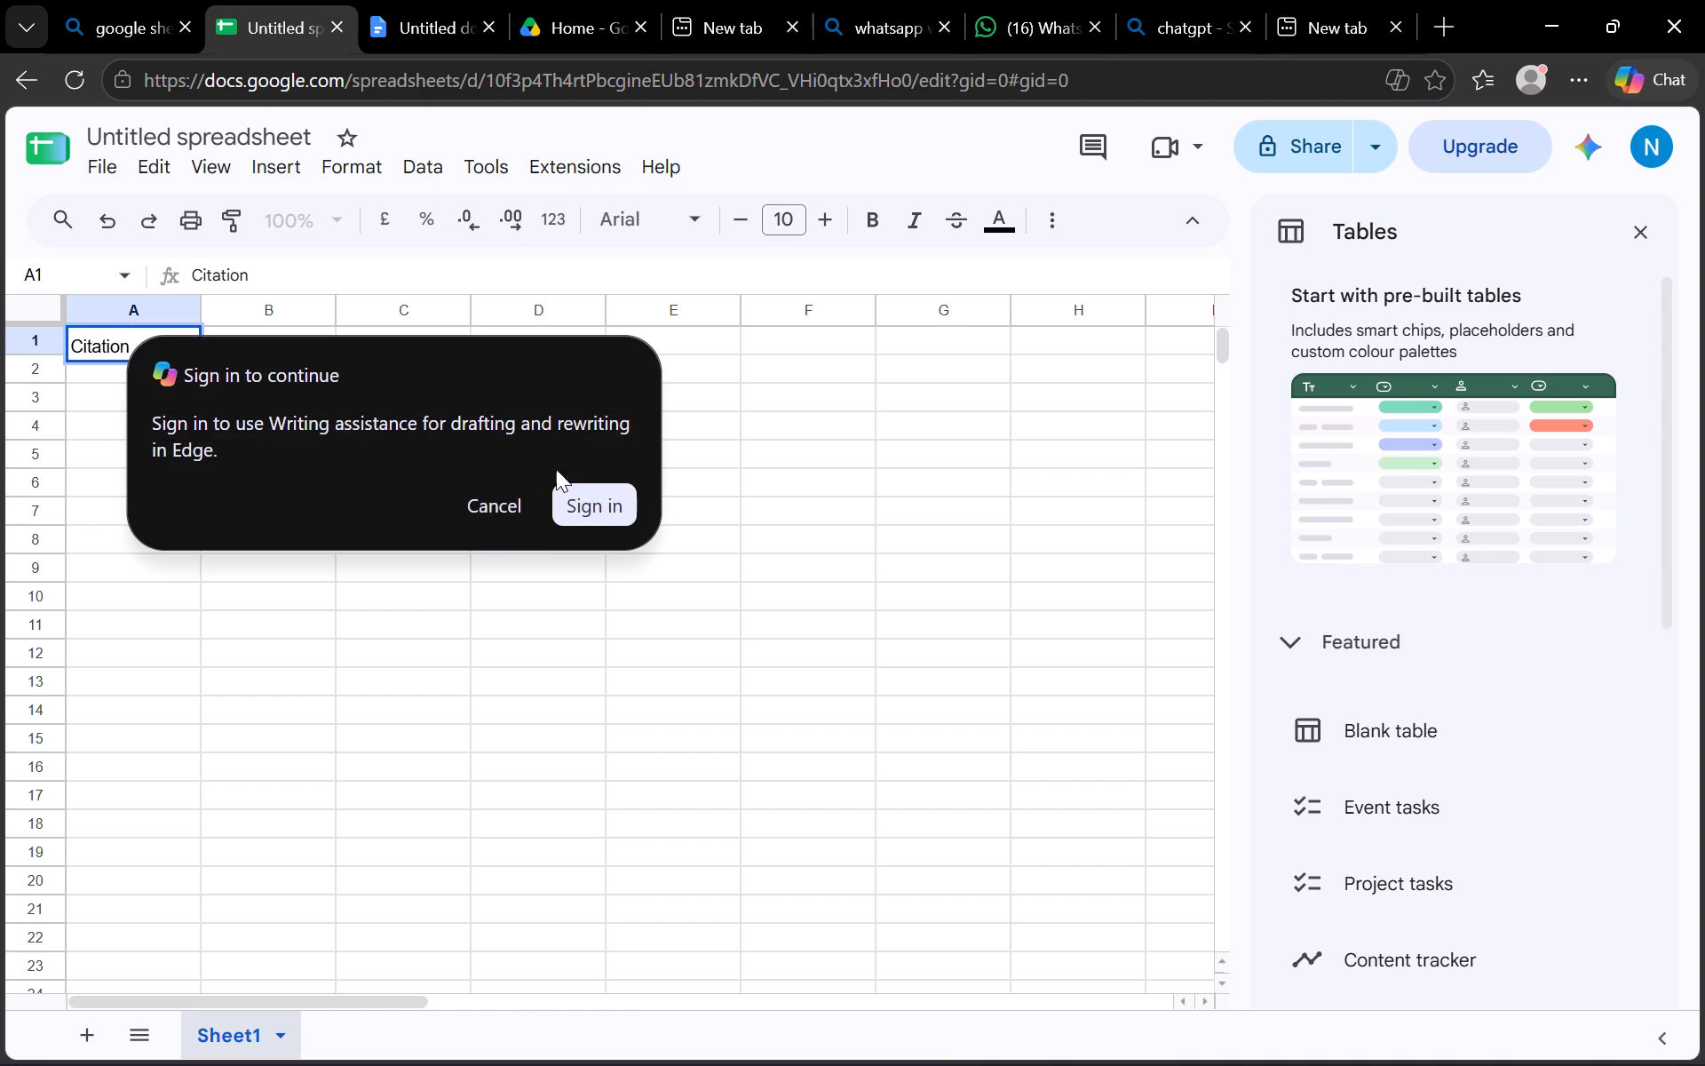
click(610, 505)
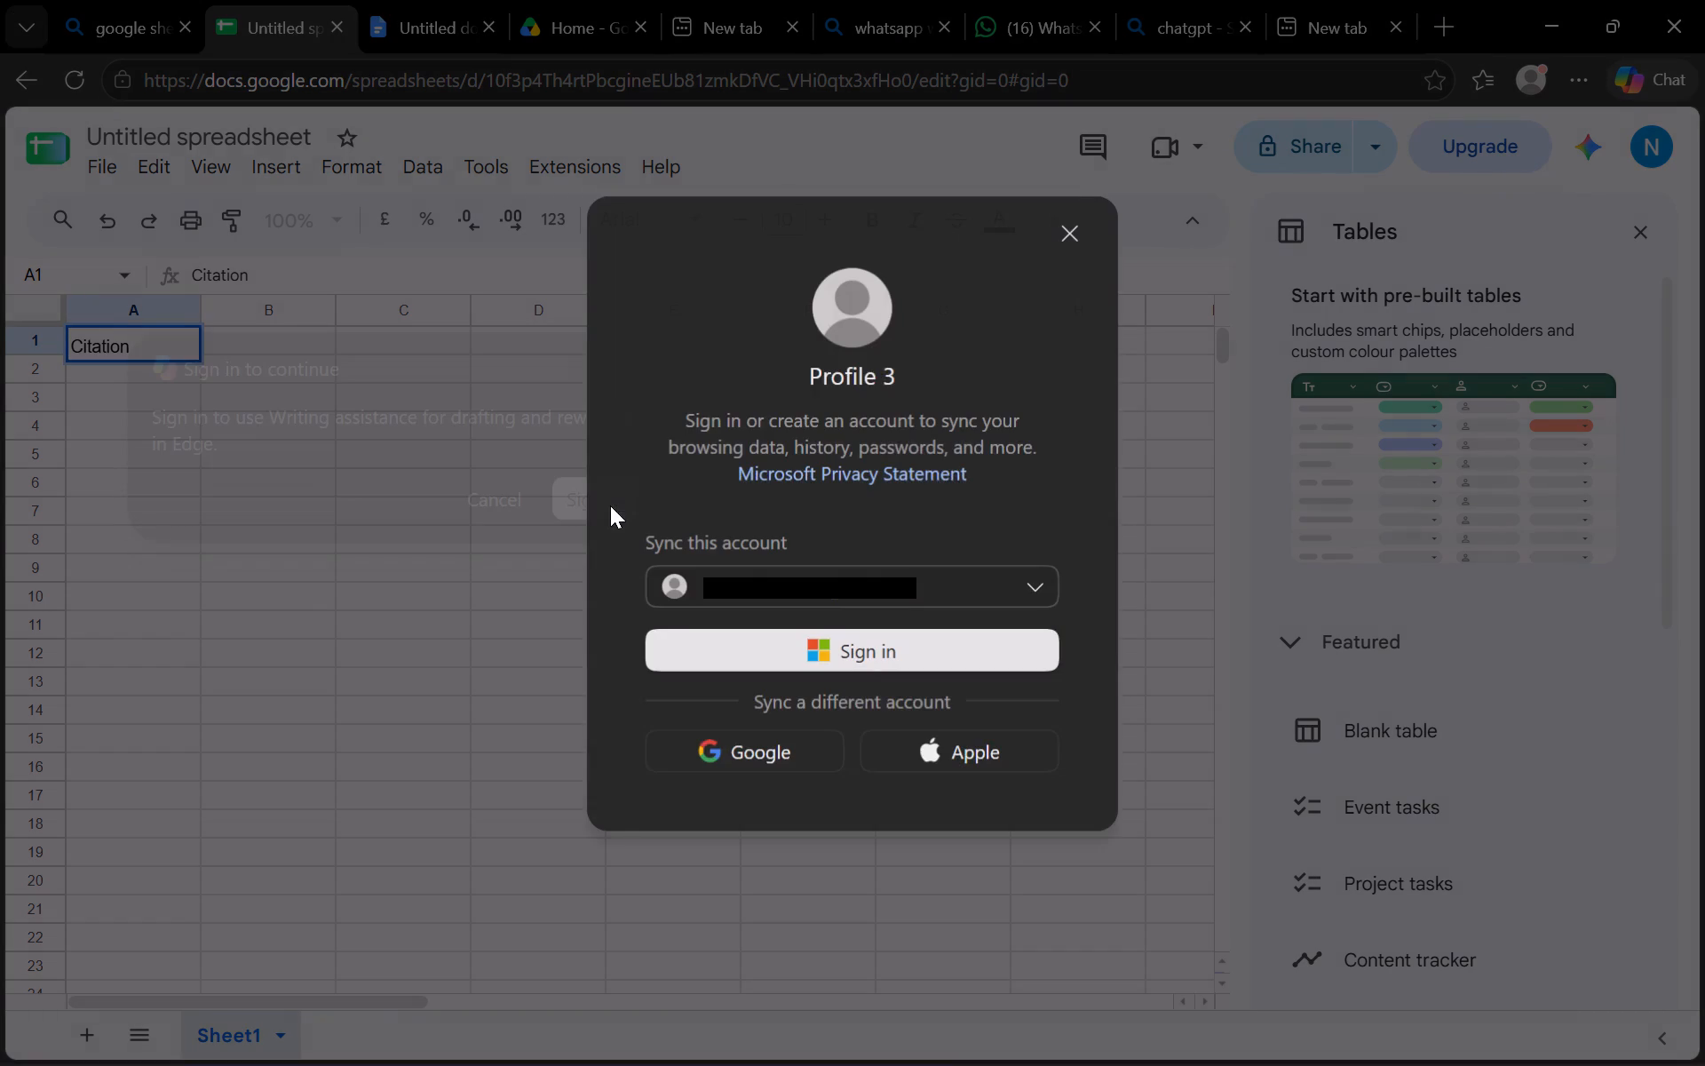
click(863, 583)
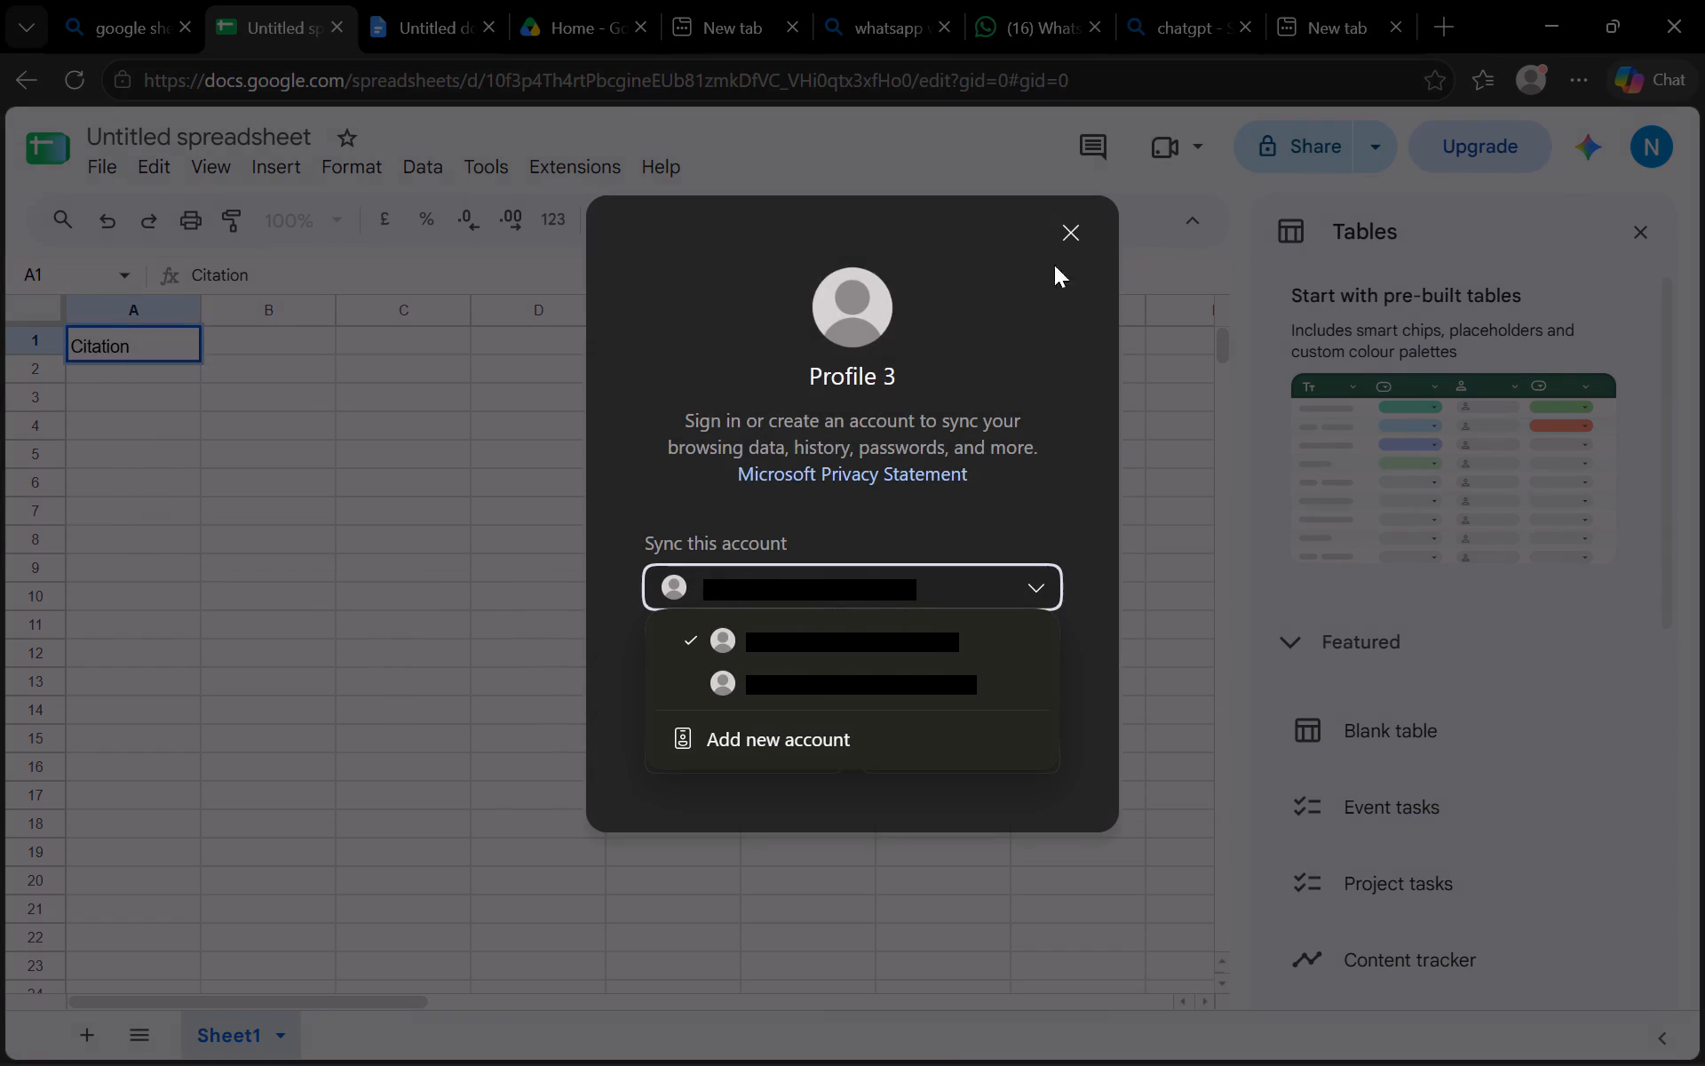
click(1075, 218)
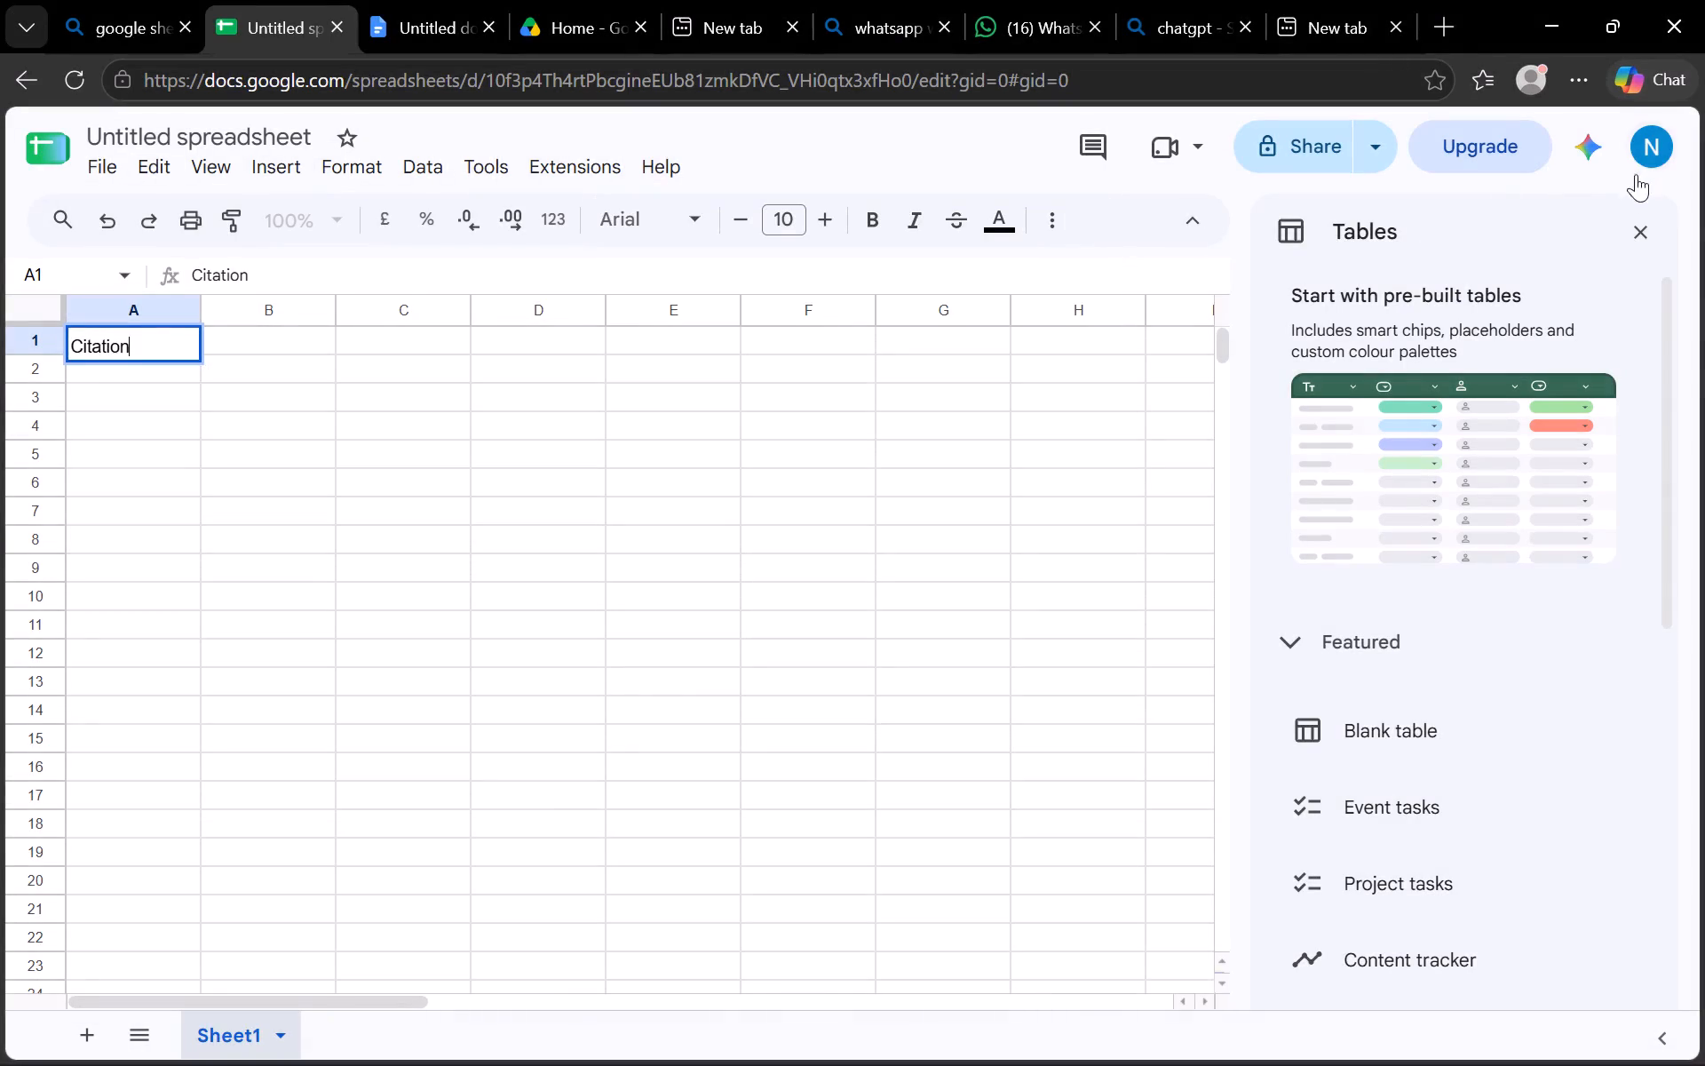
Switch to the "Idp project Odd sem" Google account.
click(1636, 155)
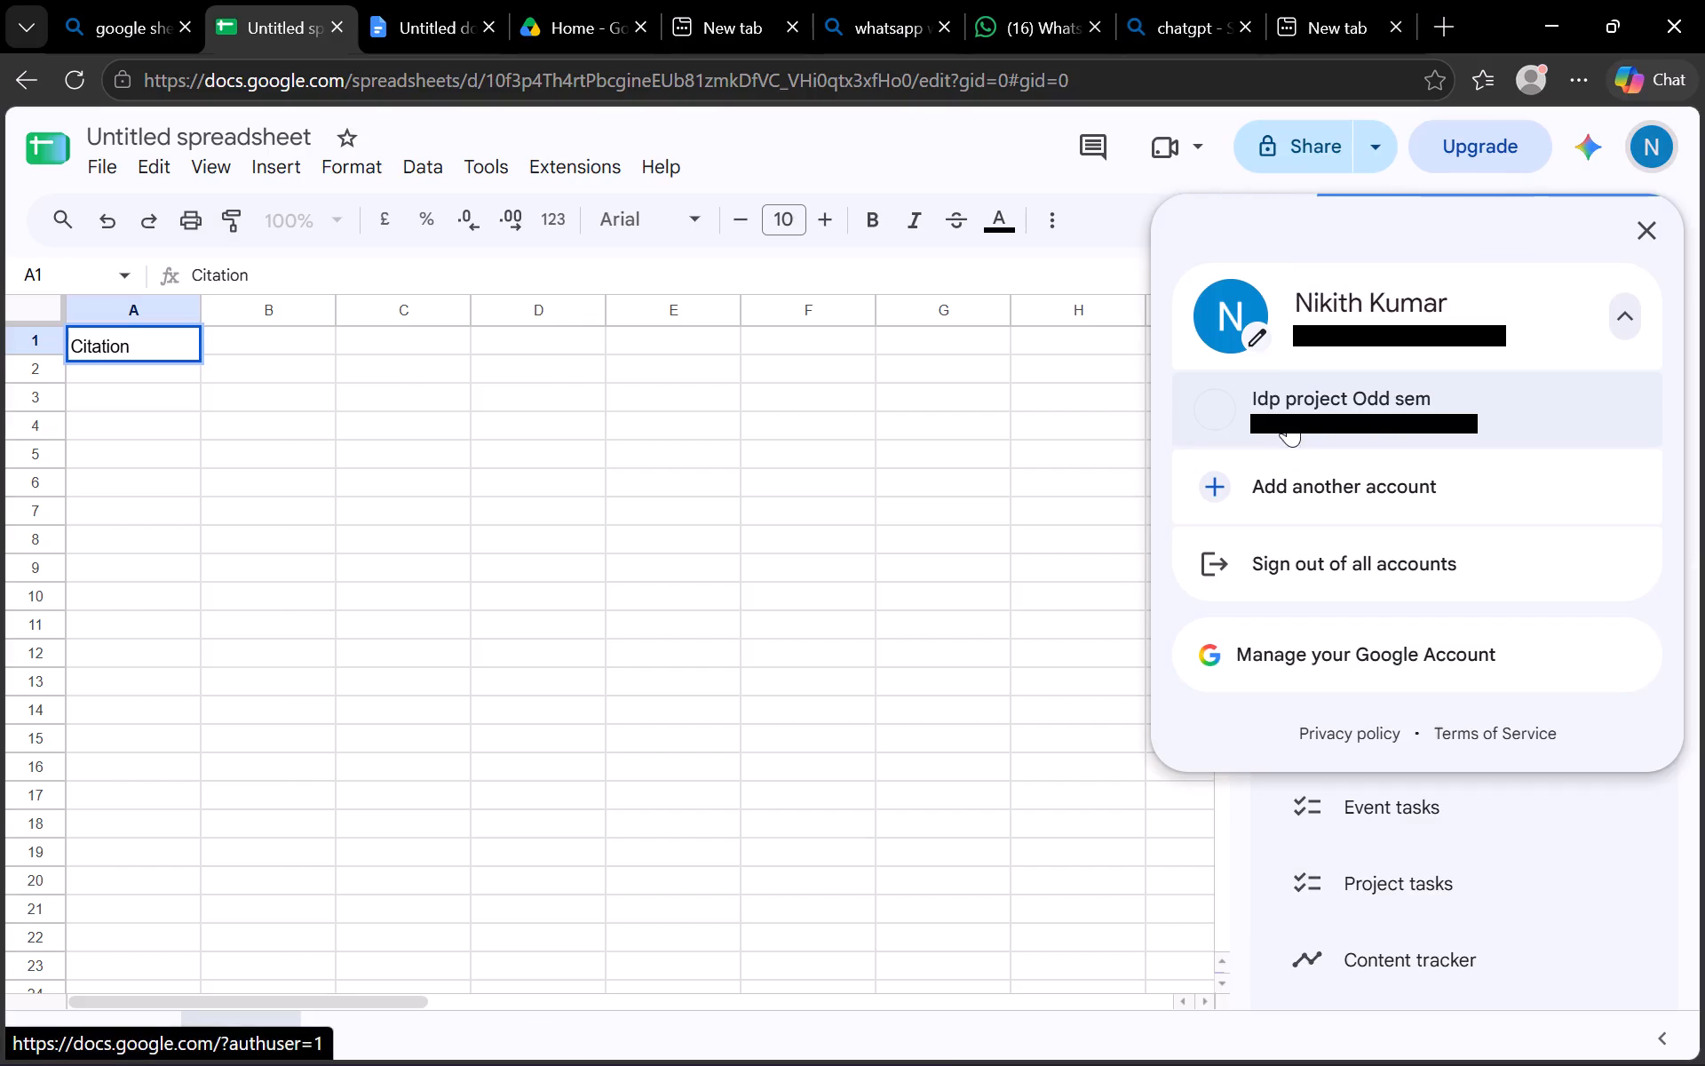
click(1291, 410)
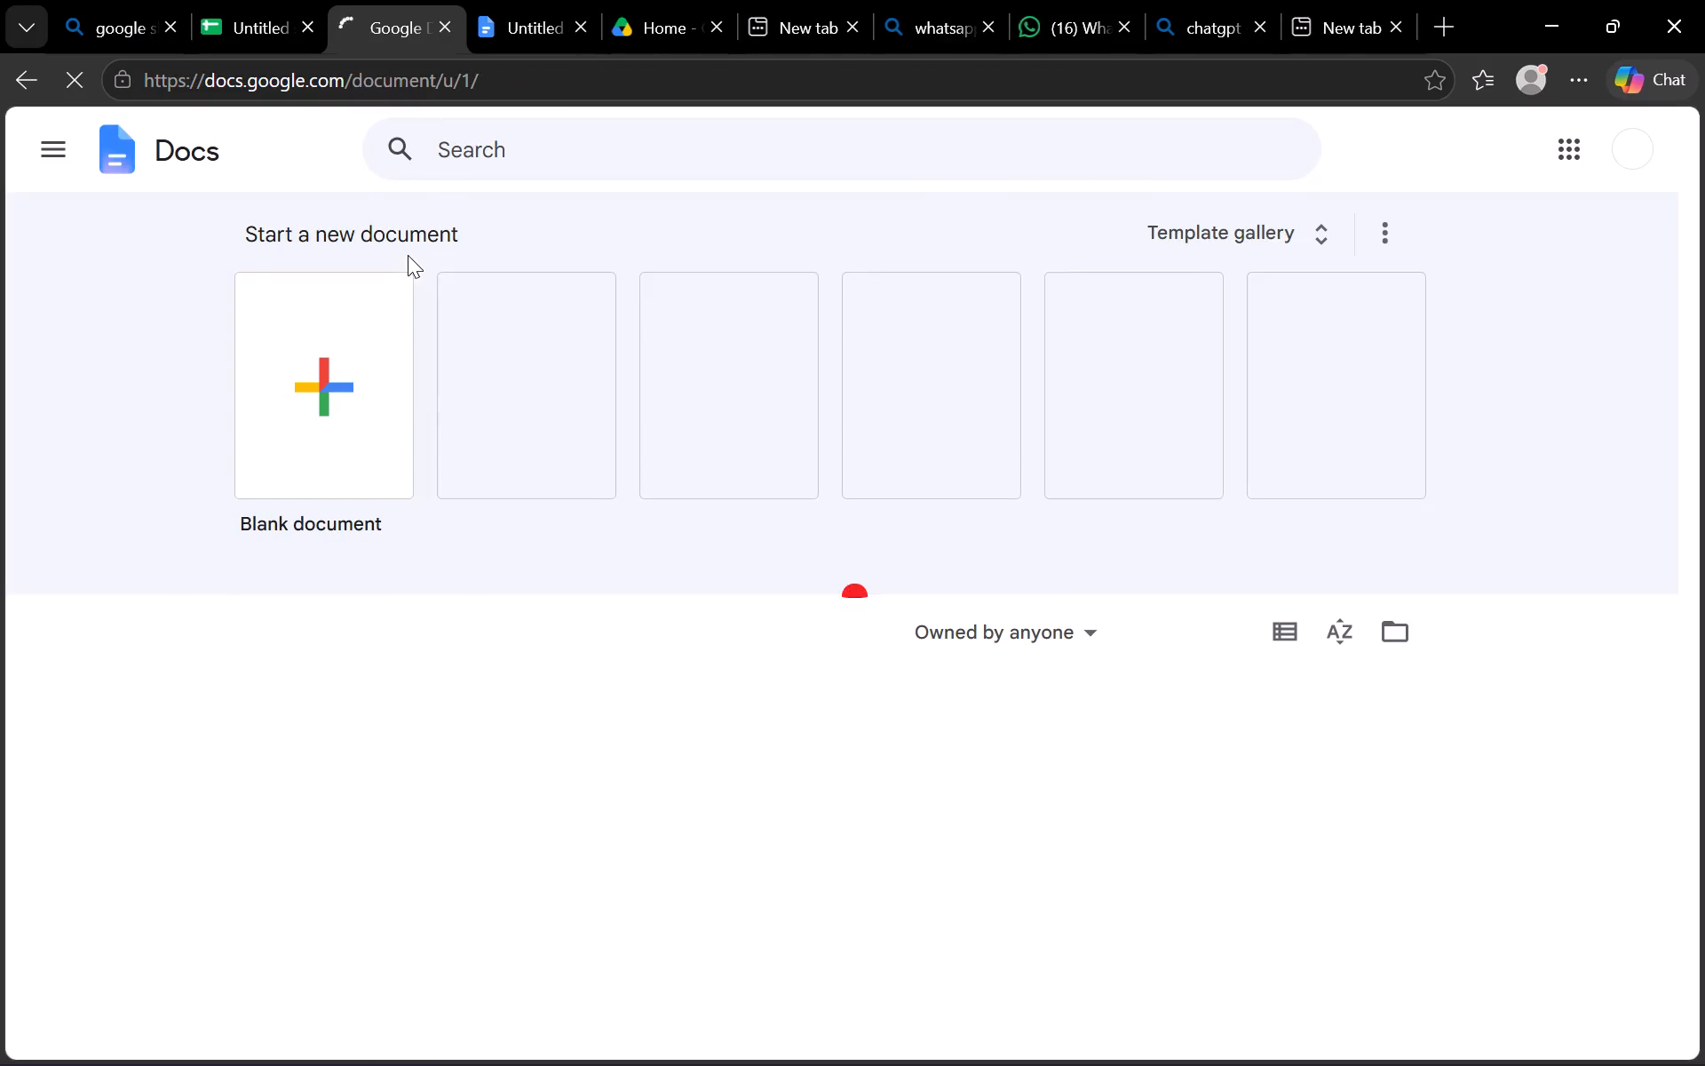
Open the Sheets home page and create a new blank spreadsheet.
click(50, 161)
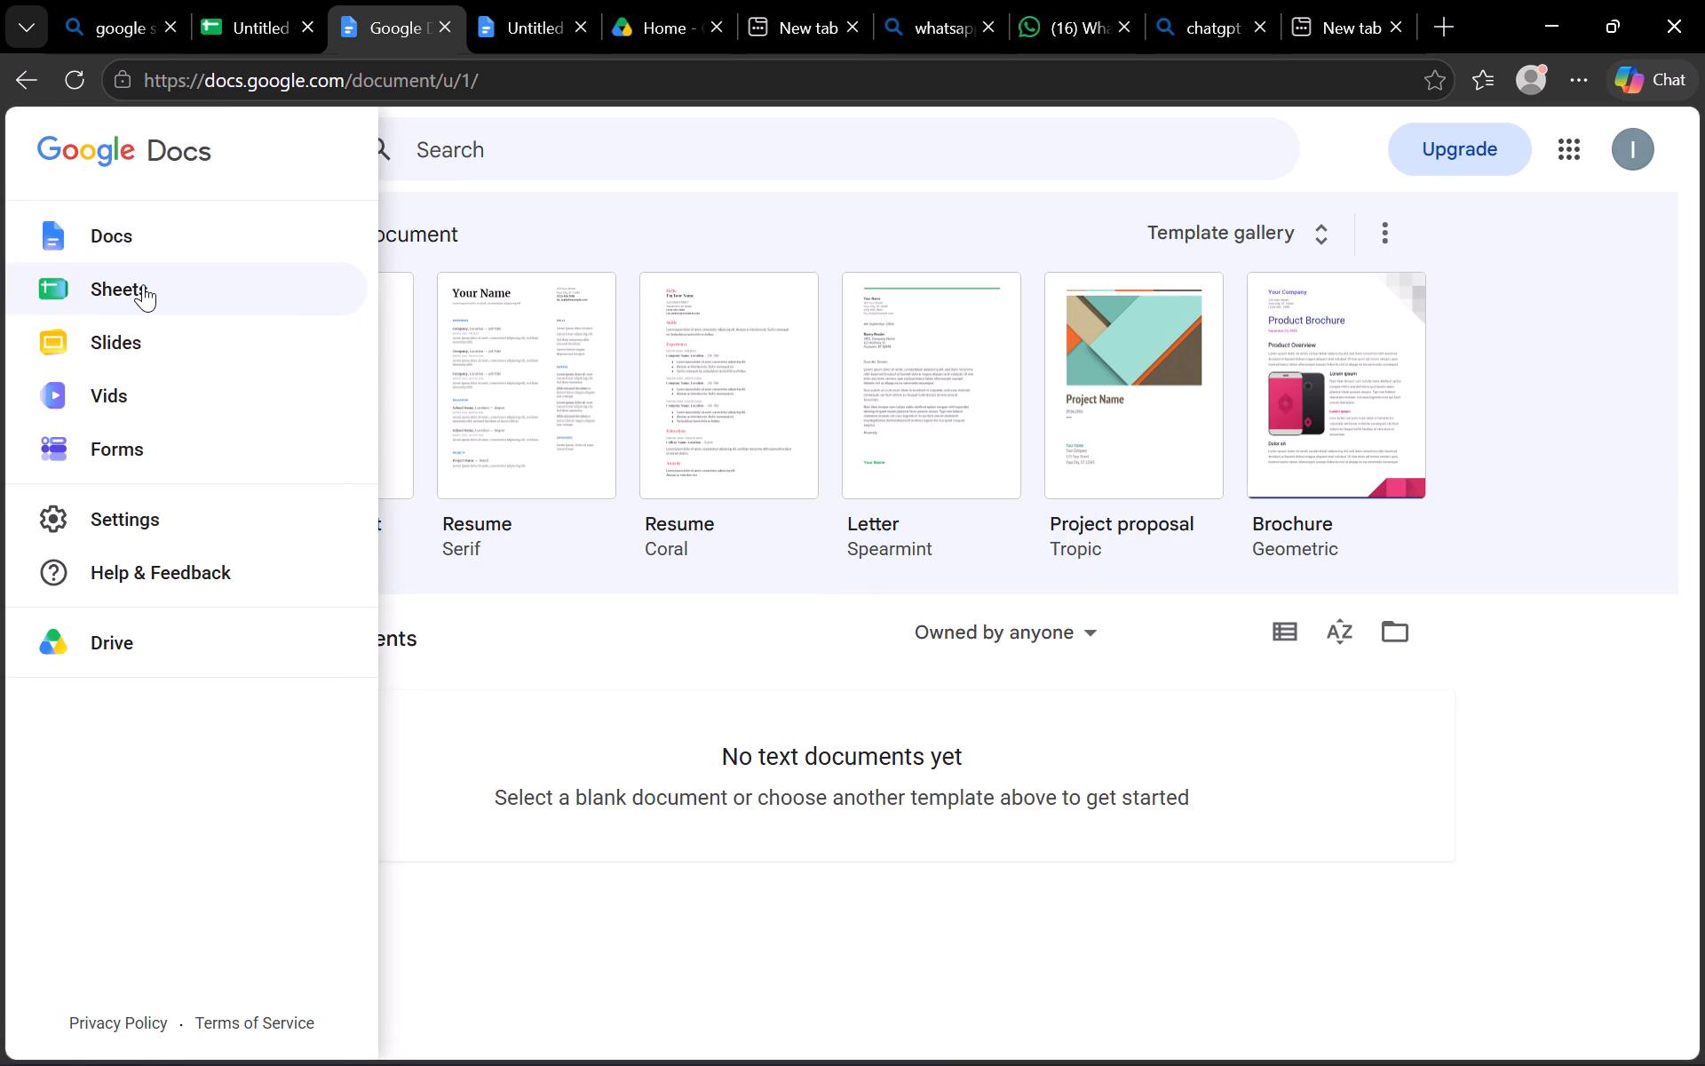
click(143, 284)
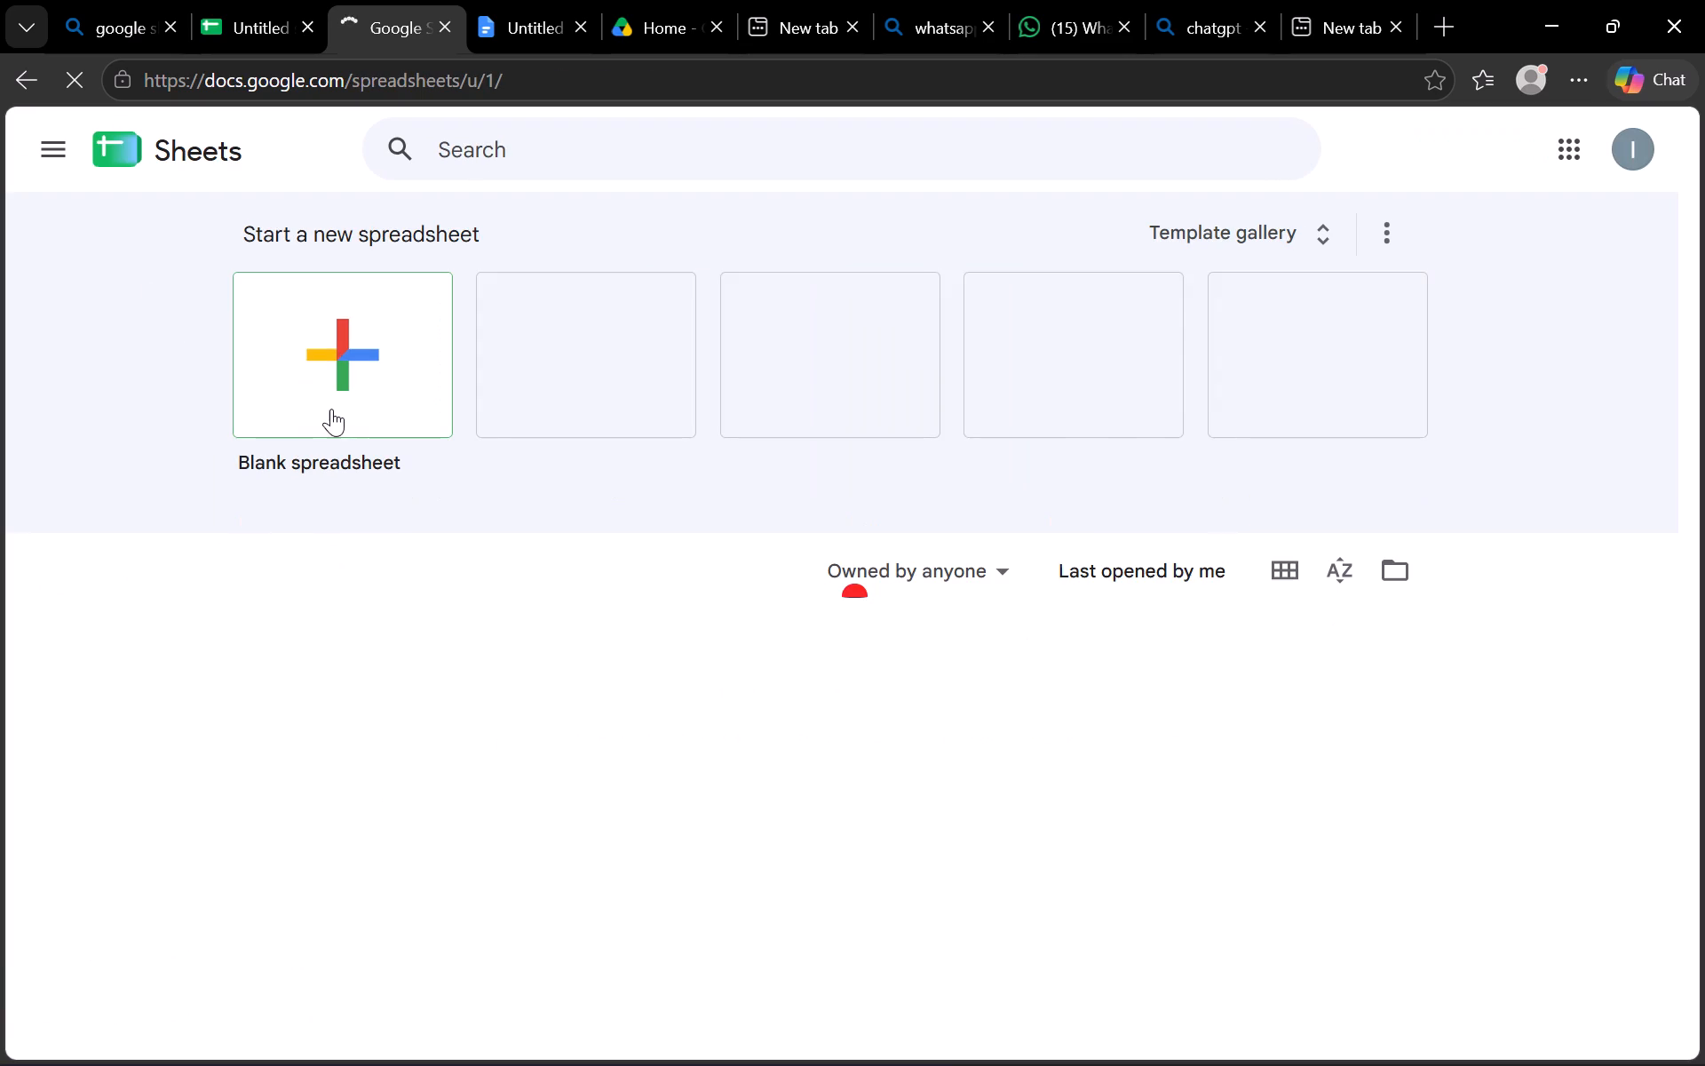
click(329, 389)
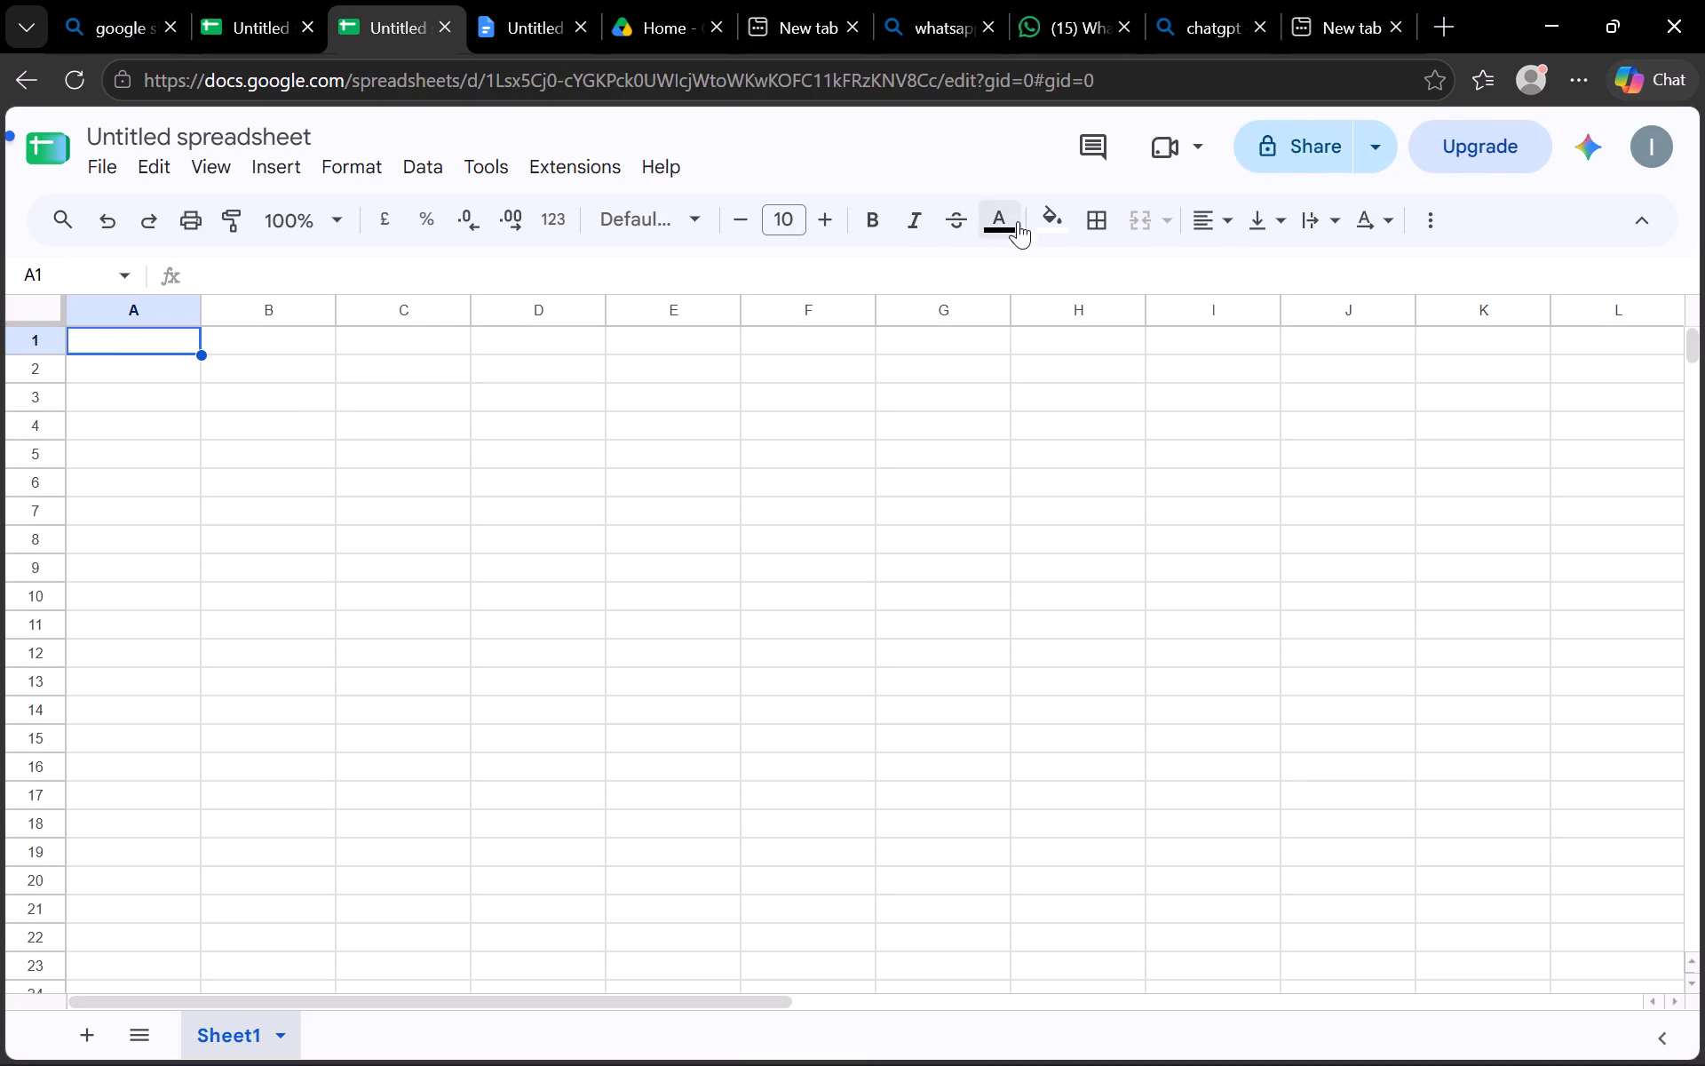
Format the empty cell A1 with blue text colour and bold.
click(986, 212)
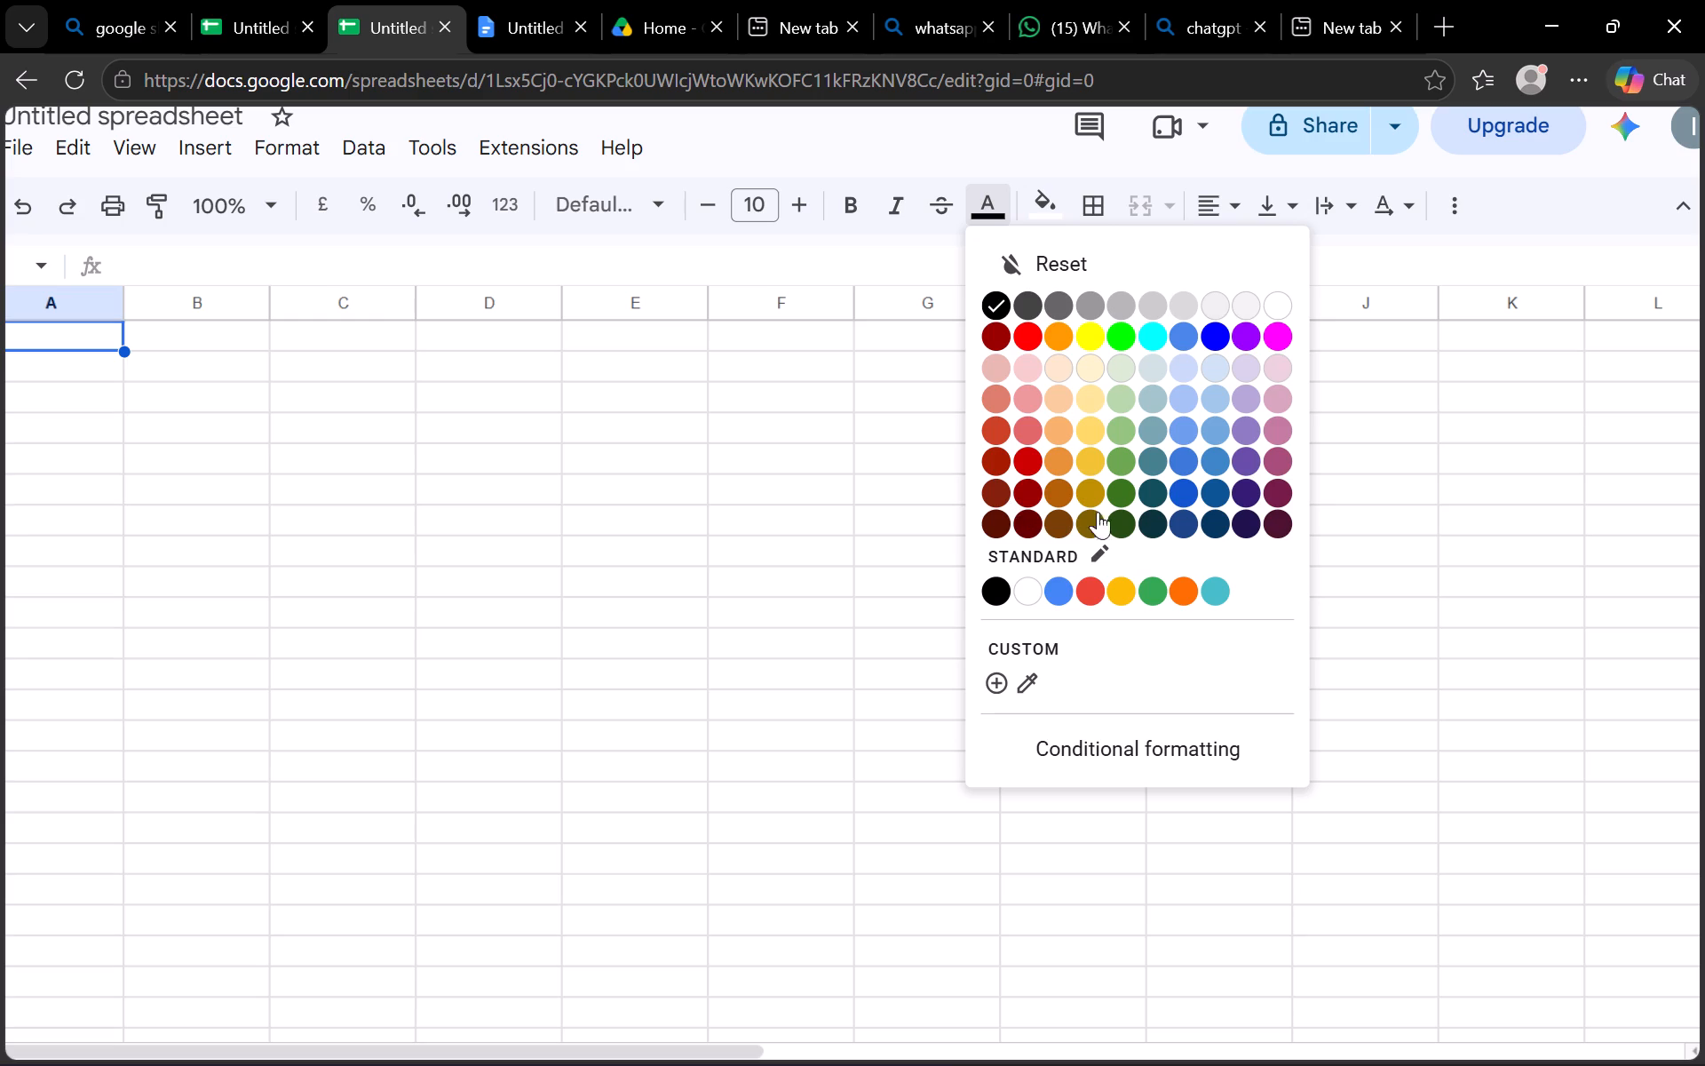
click(1209, 330)
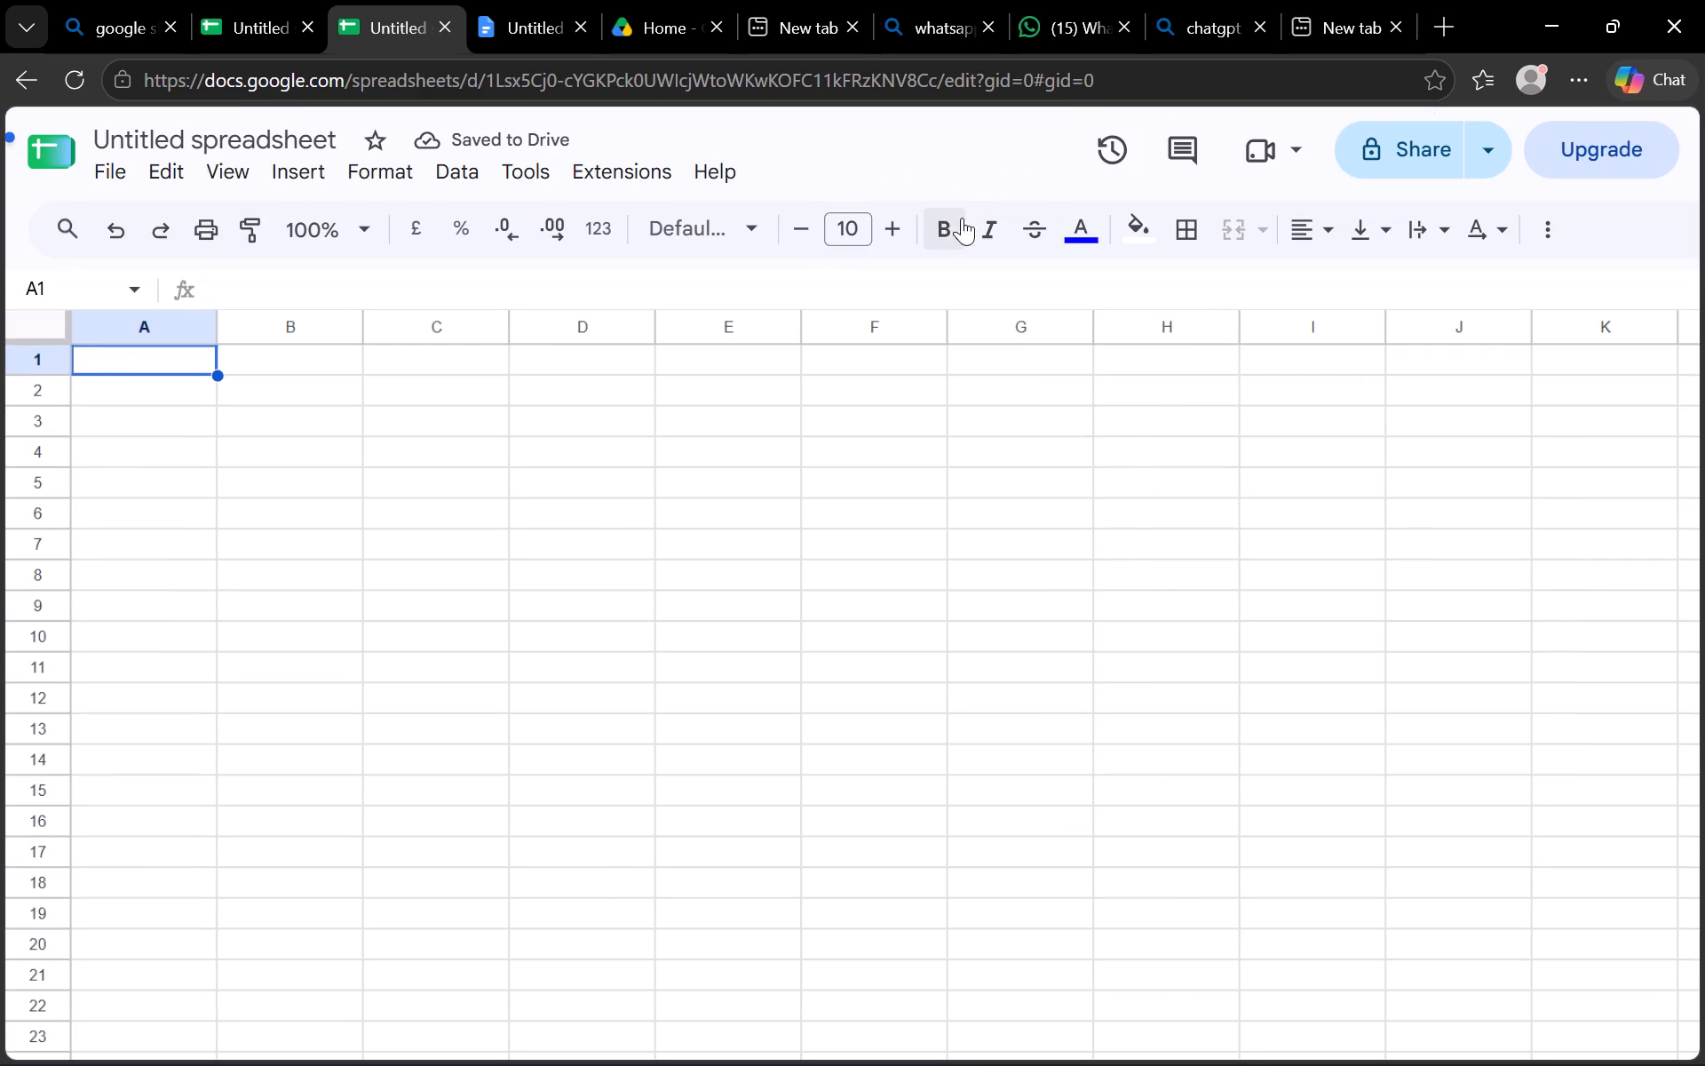
click(945, 221)
click(945, 221)
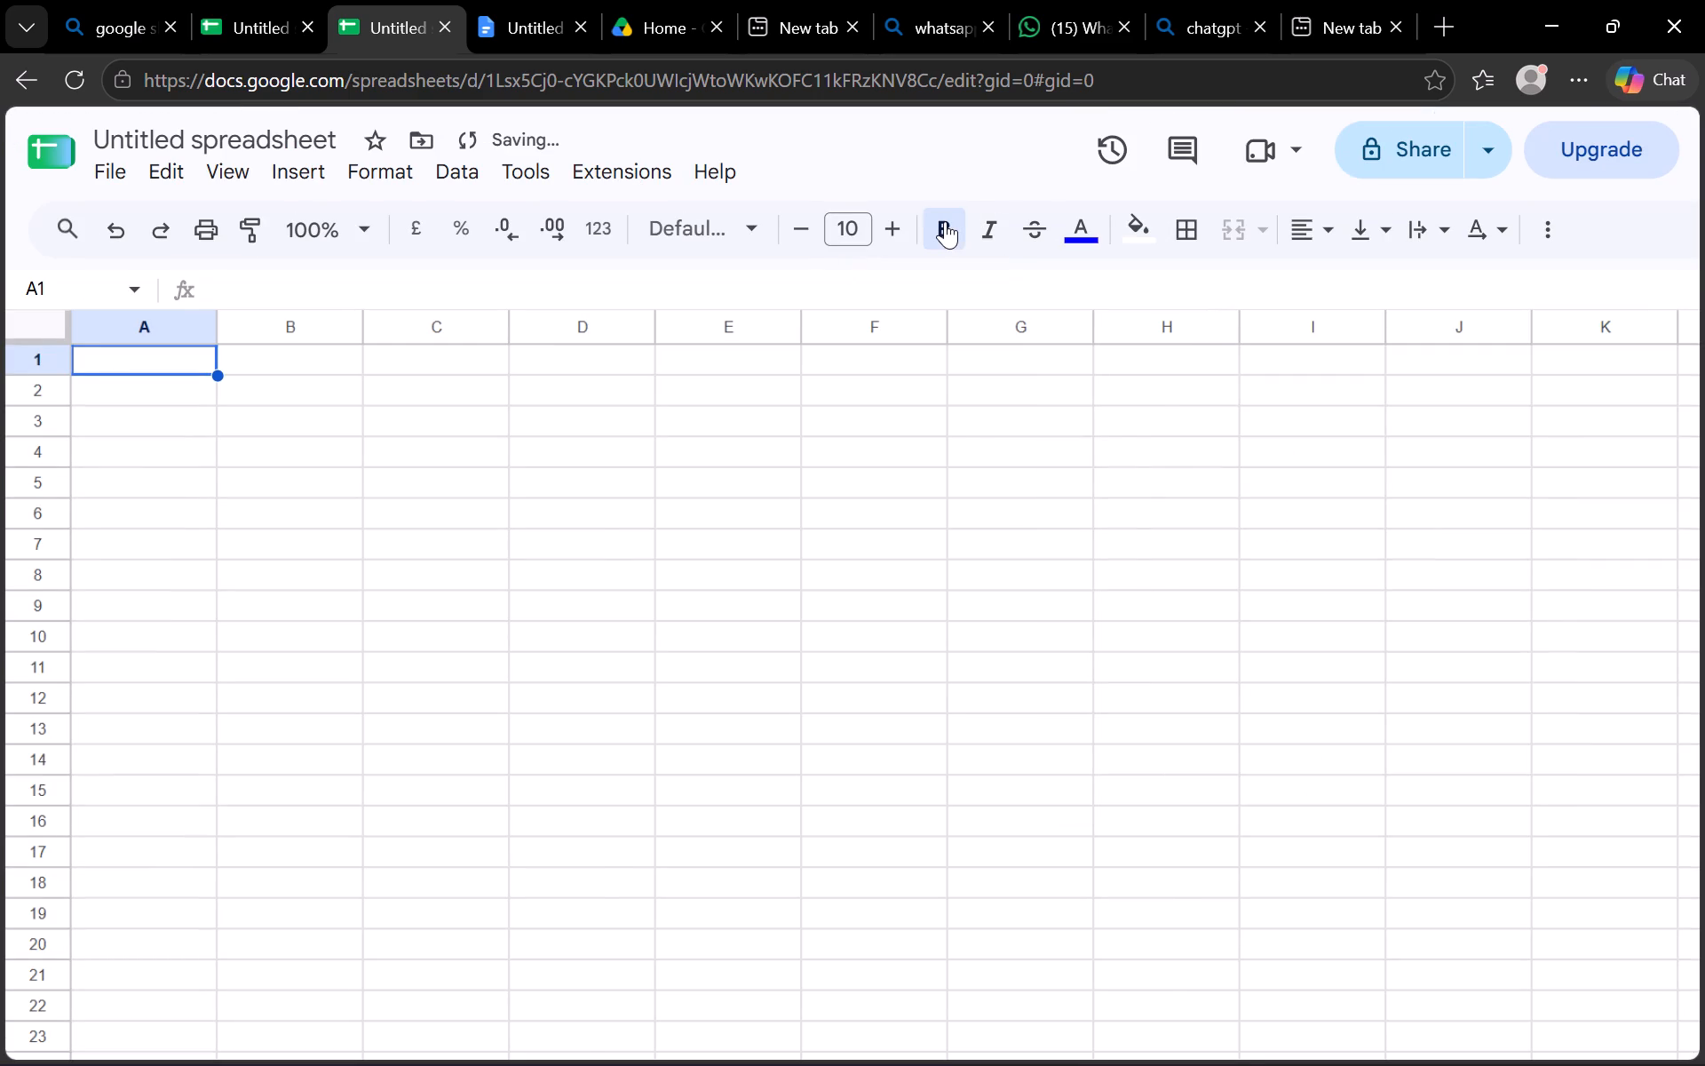
click(945, 221)
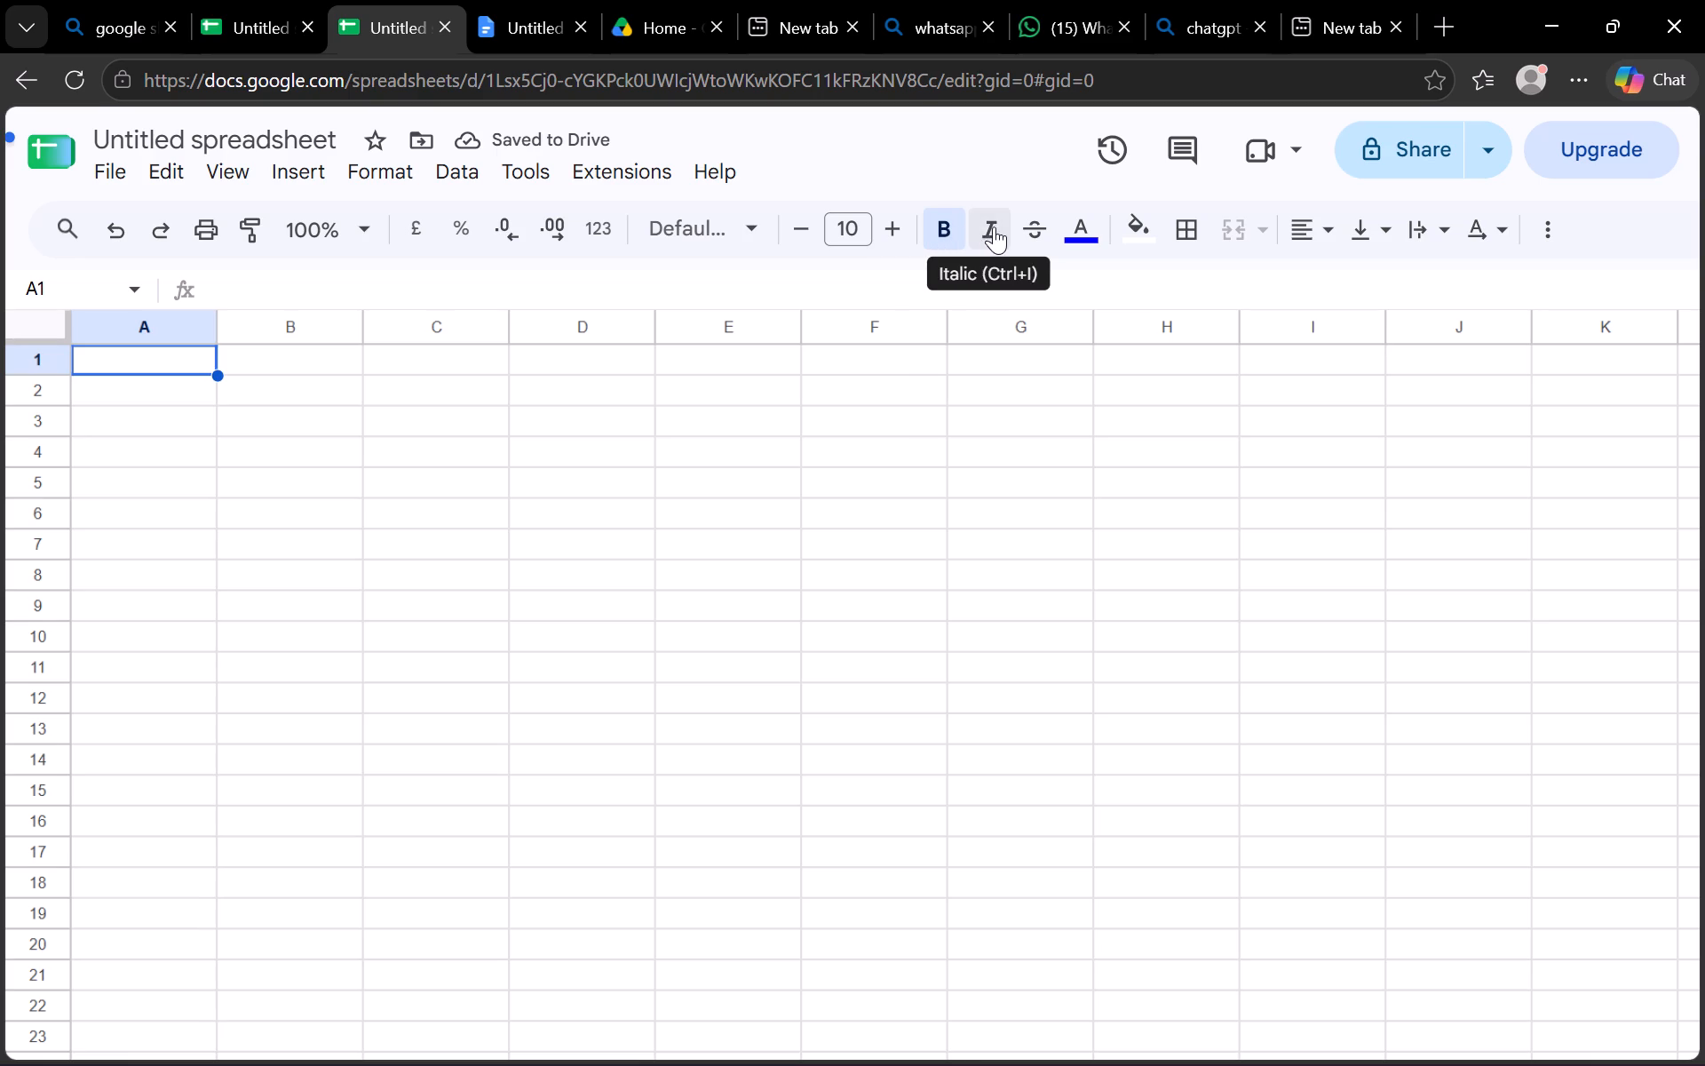
click(1193, 226)
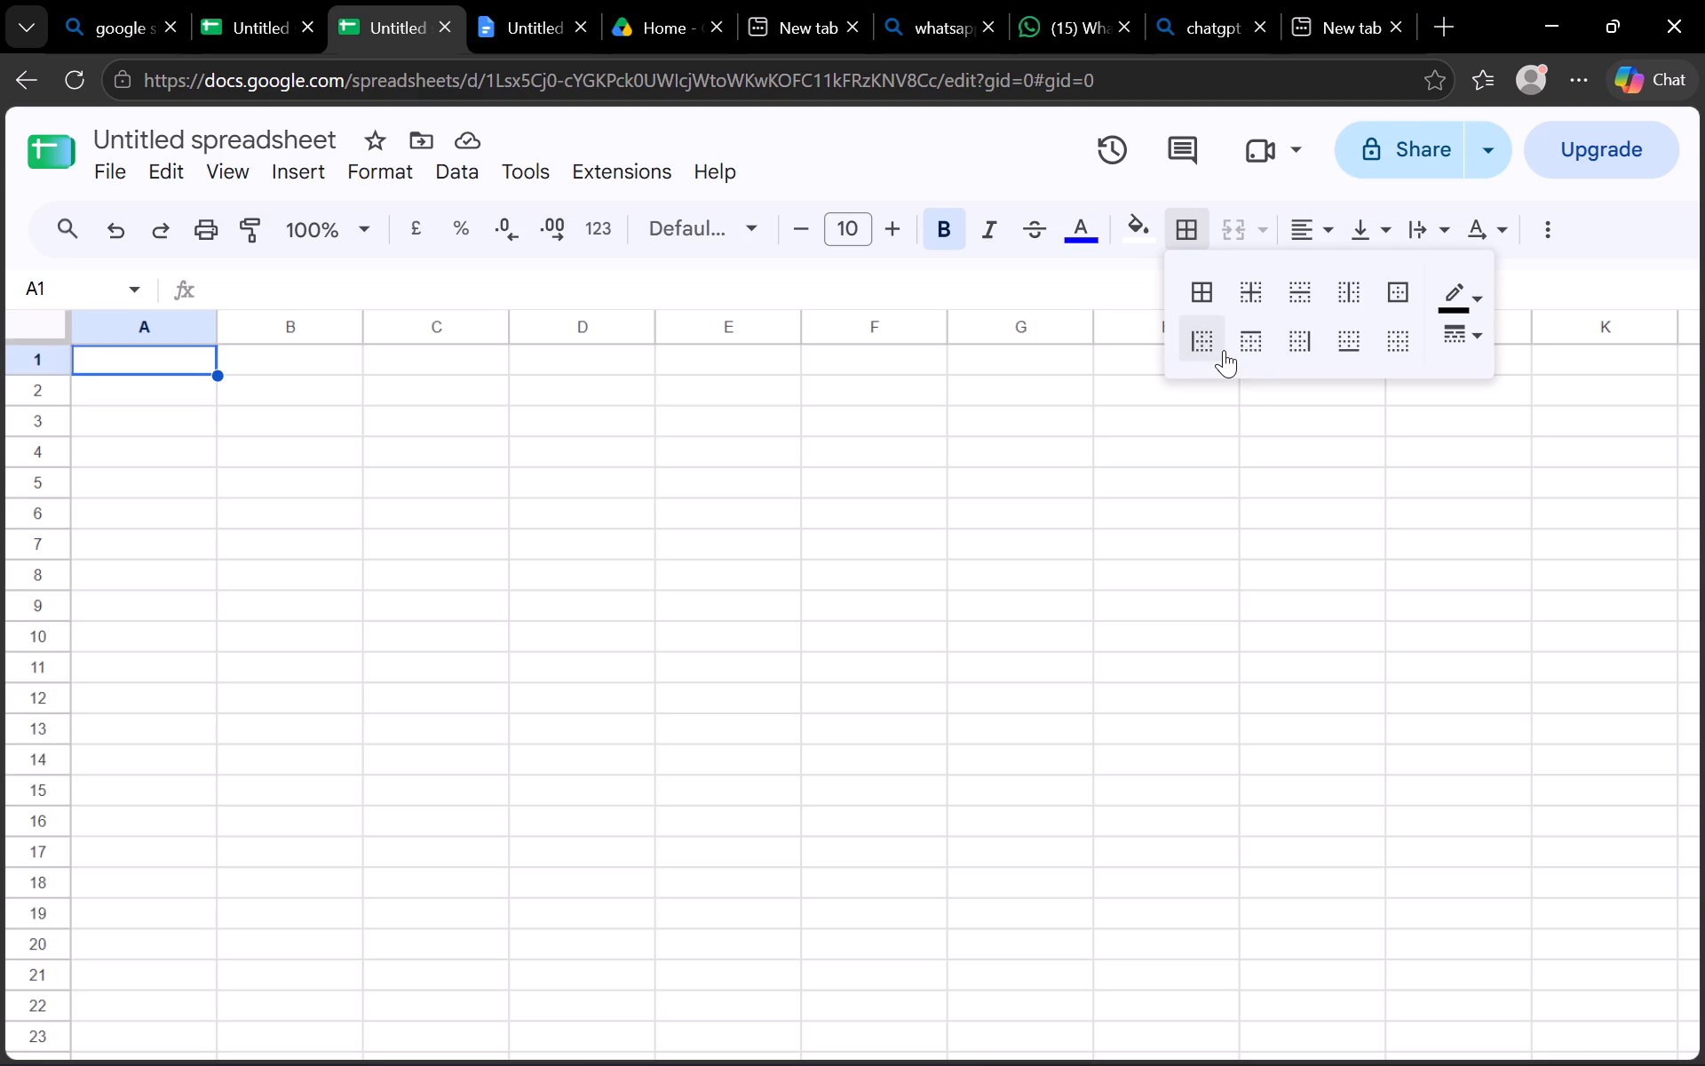
click(1171, 210)
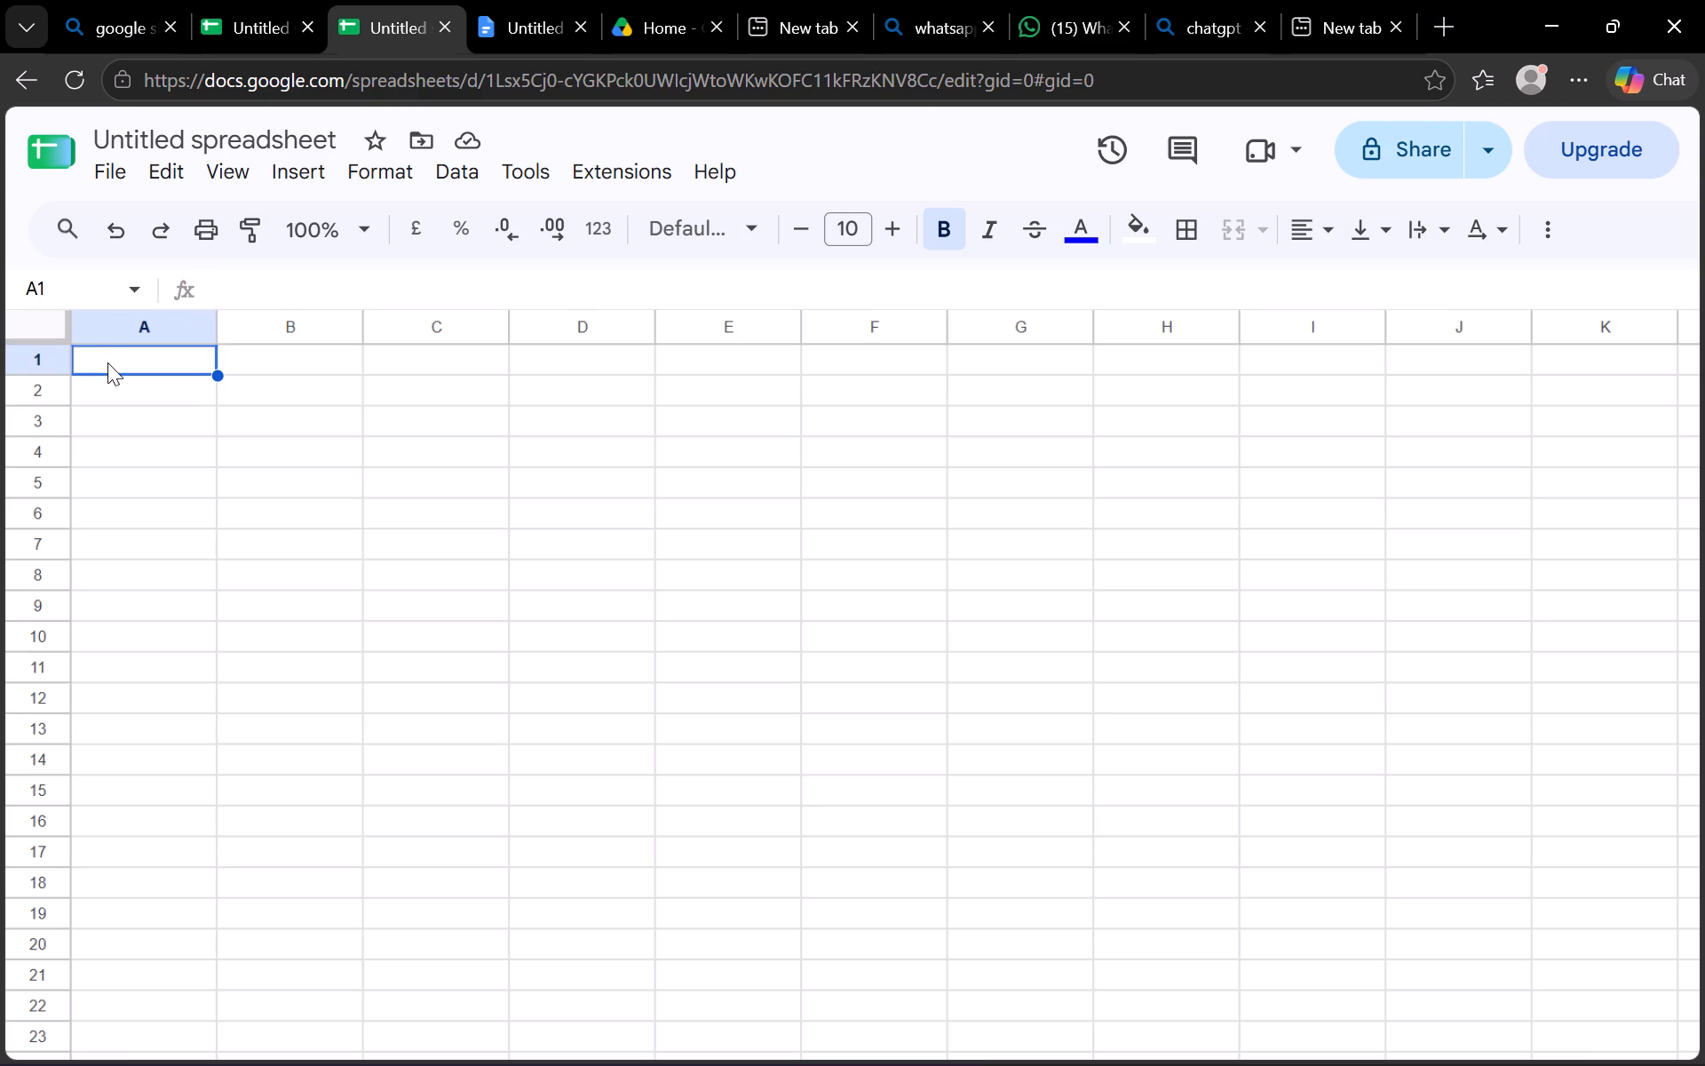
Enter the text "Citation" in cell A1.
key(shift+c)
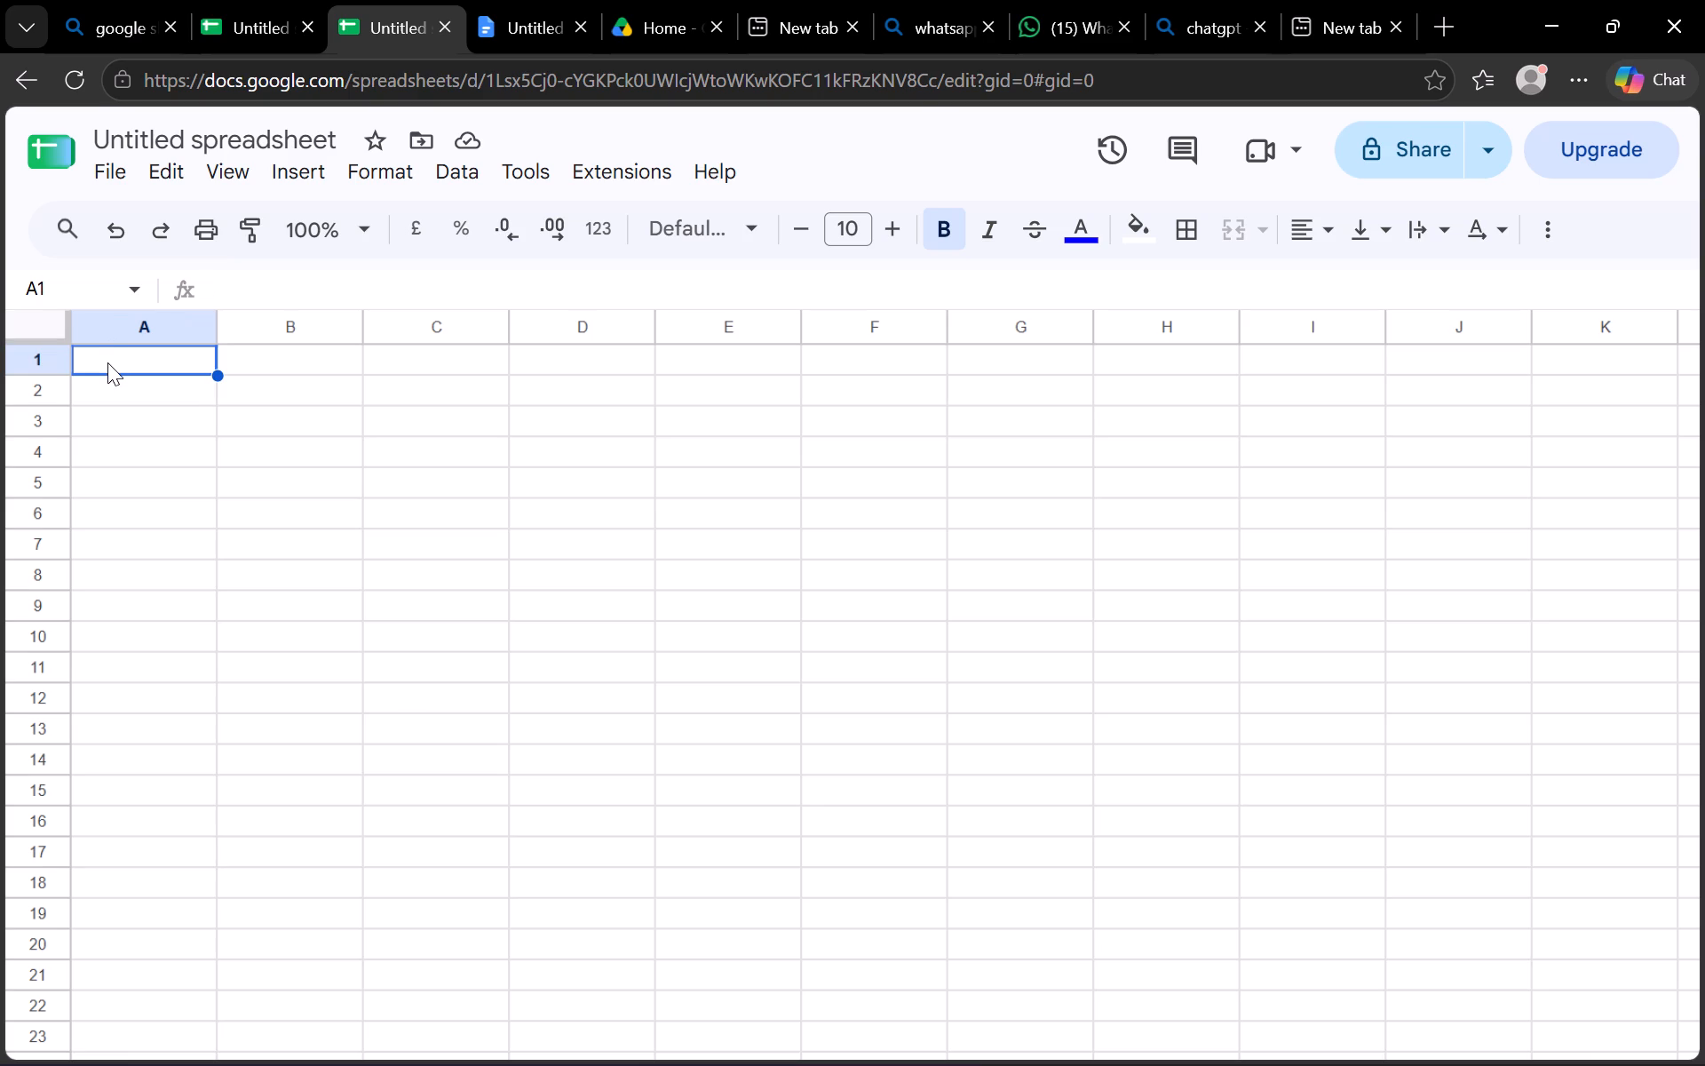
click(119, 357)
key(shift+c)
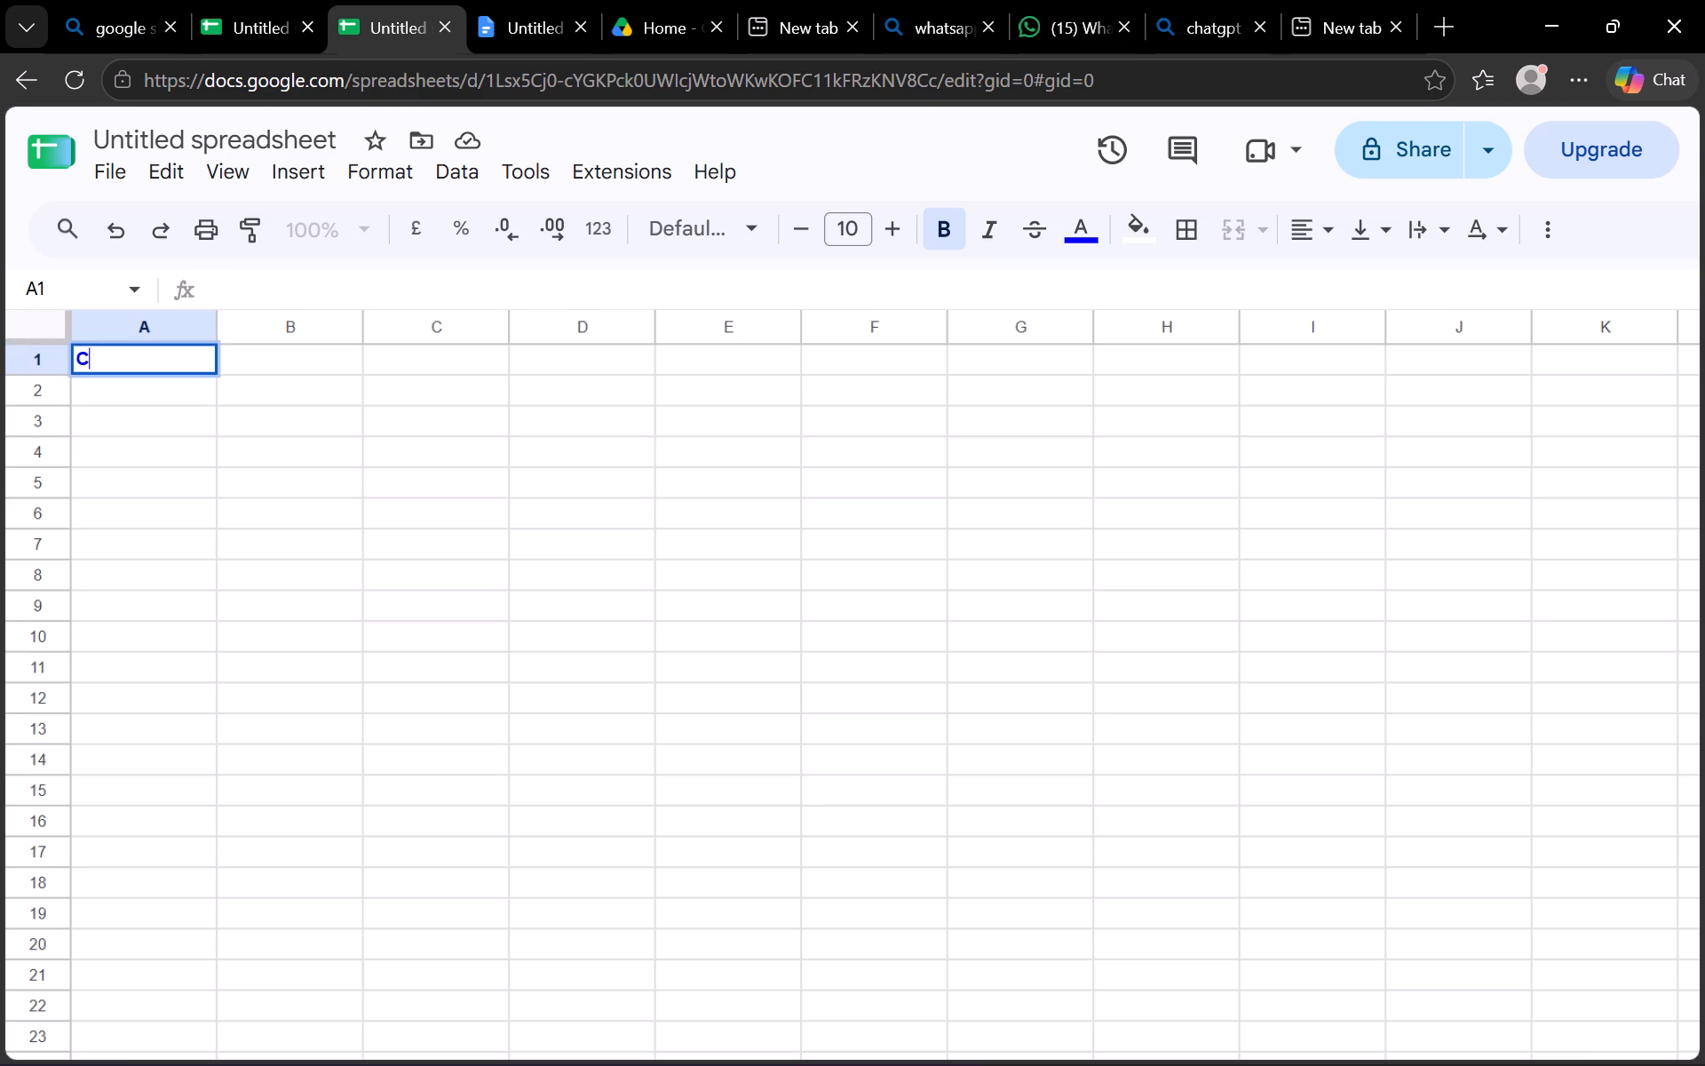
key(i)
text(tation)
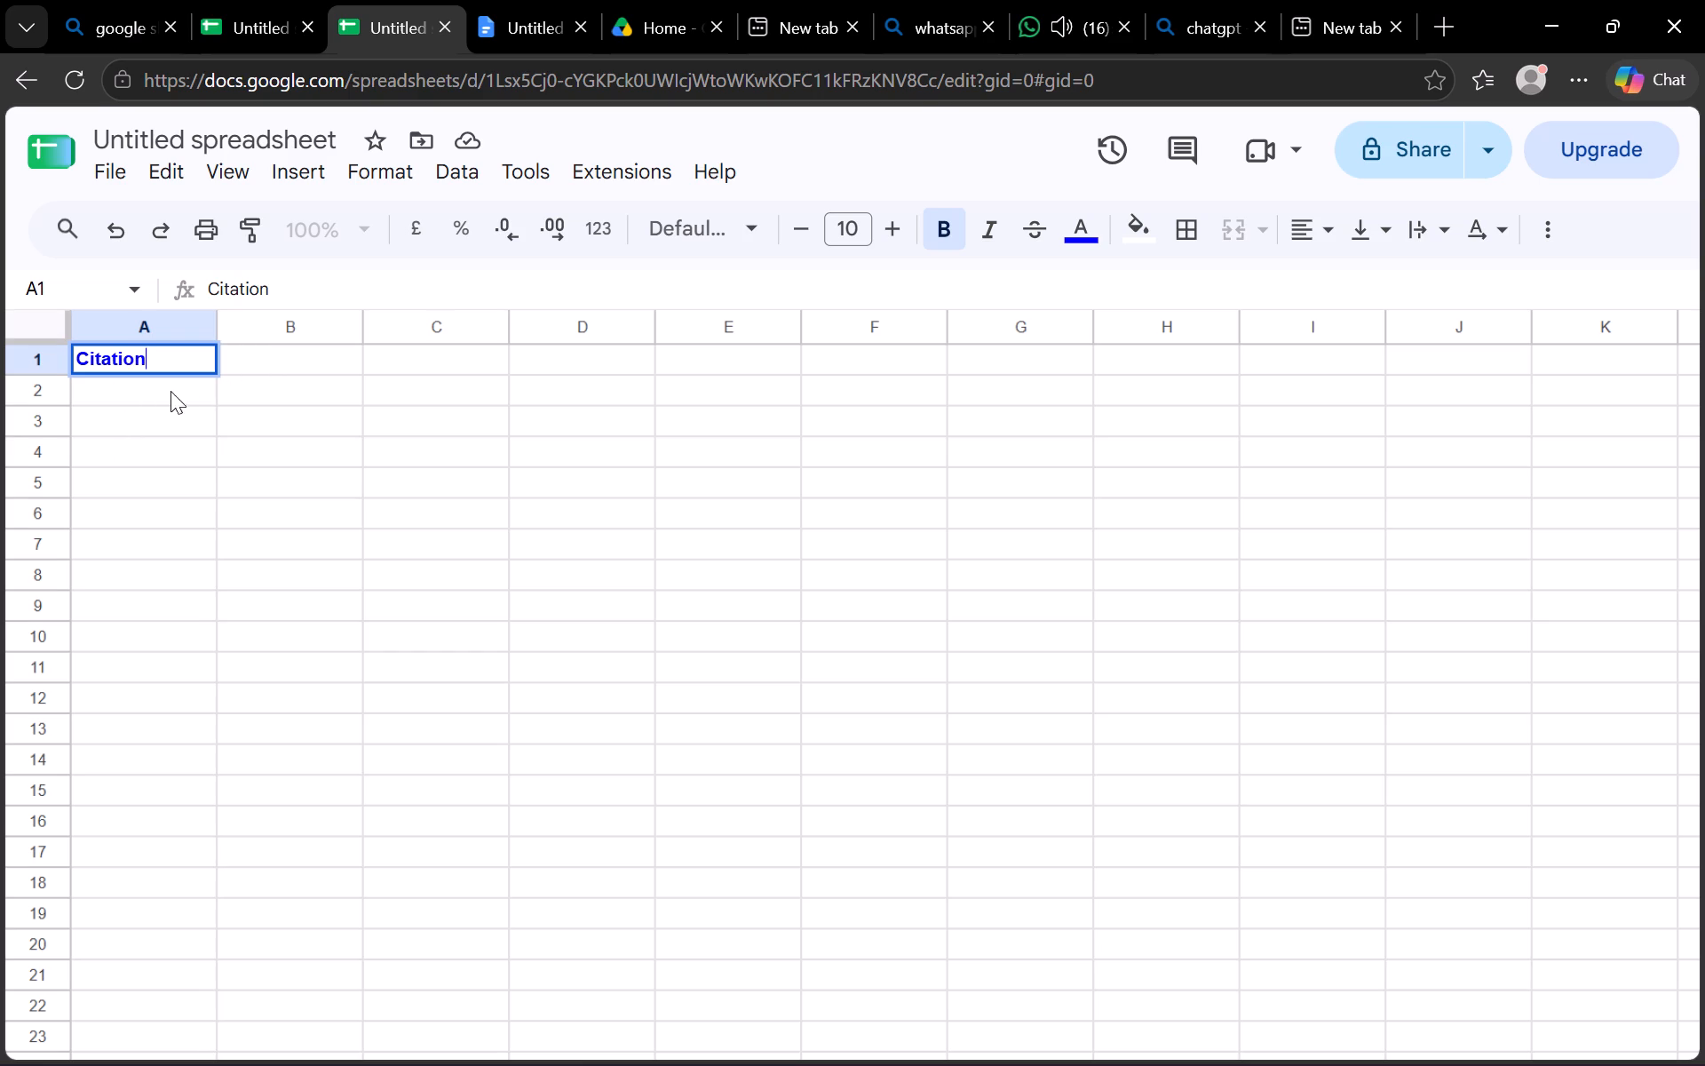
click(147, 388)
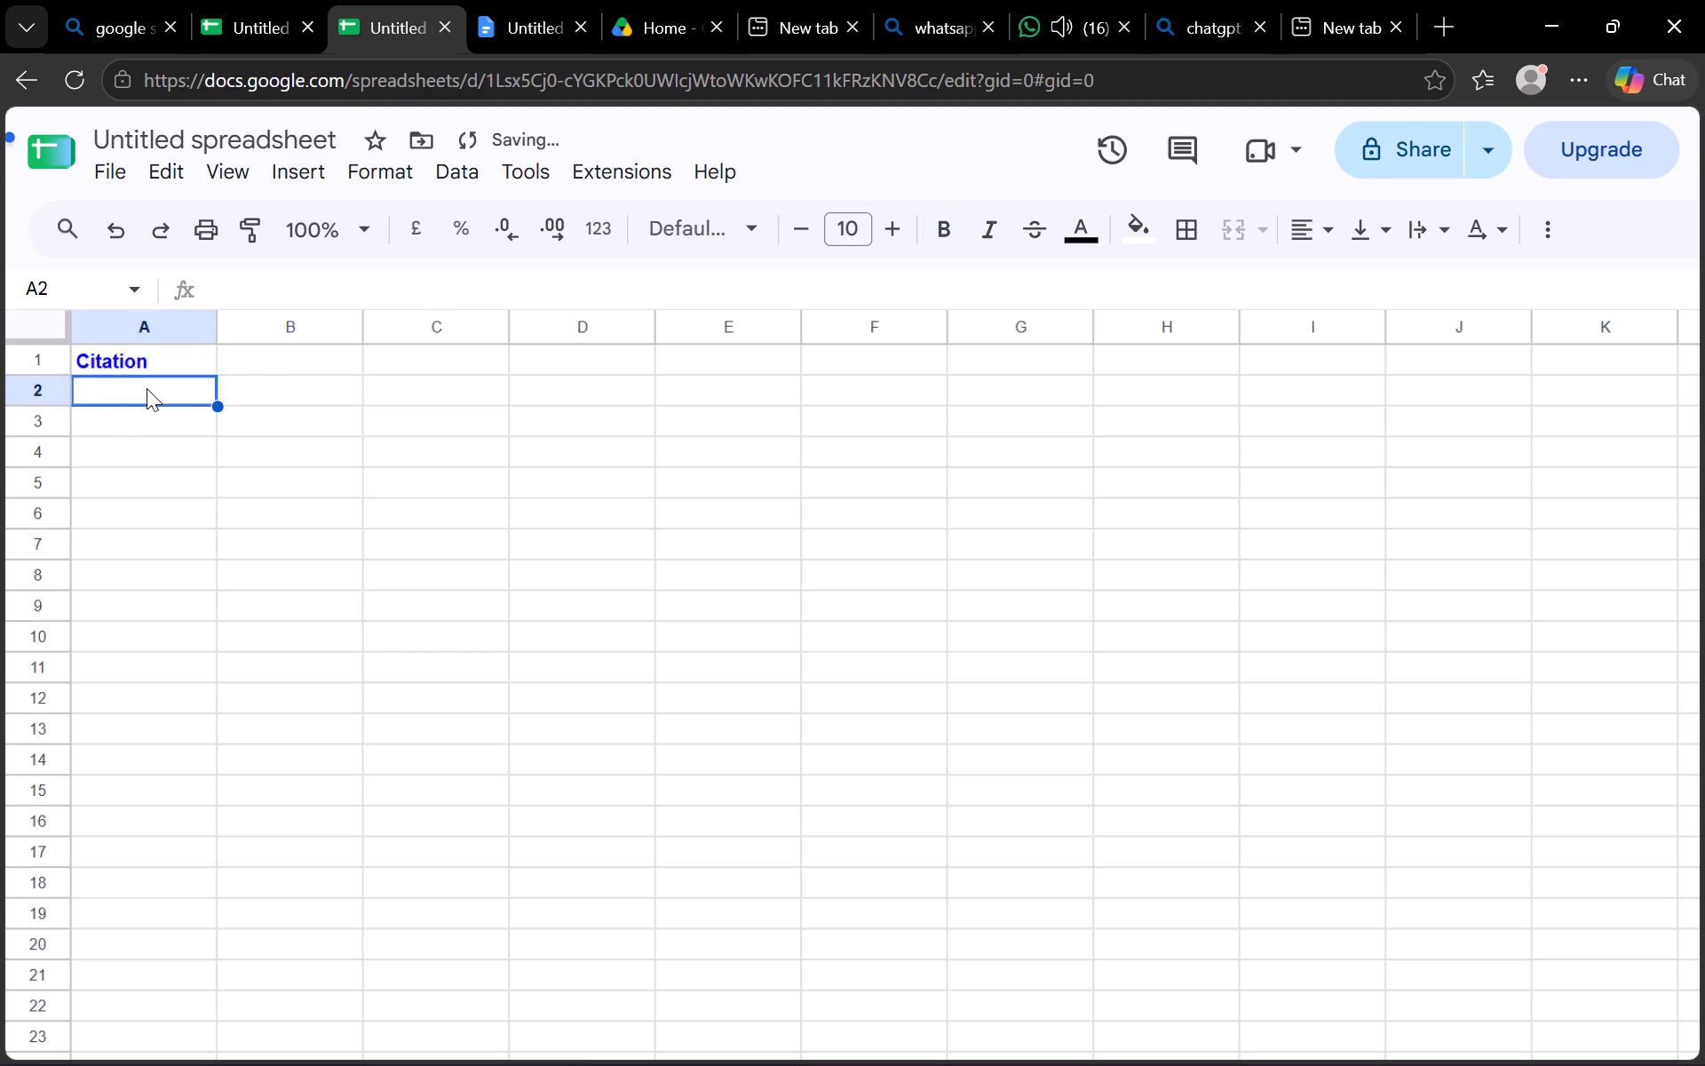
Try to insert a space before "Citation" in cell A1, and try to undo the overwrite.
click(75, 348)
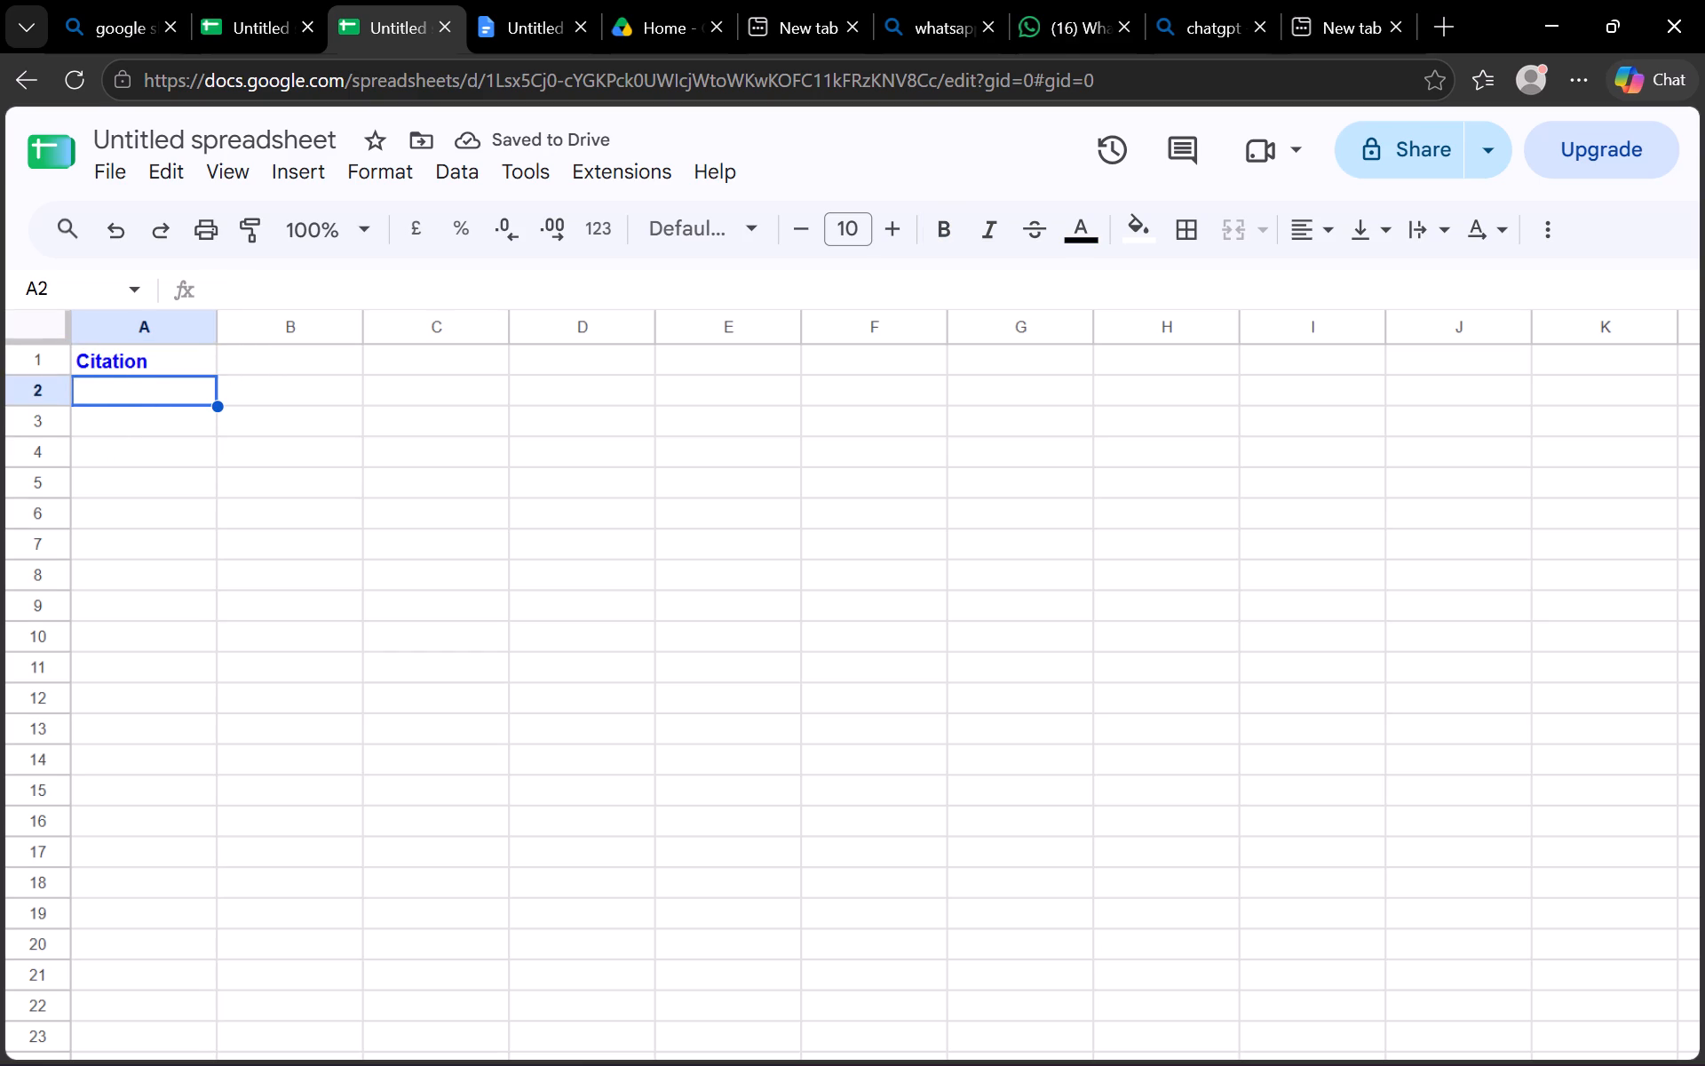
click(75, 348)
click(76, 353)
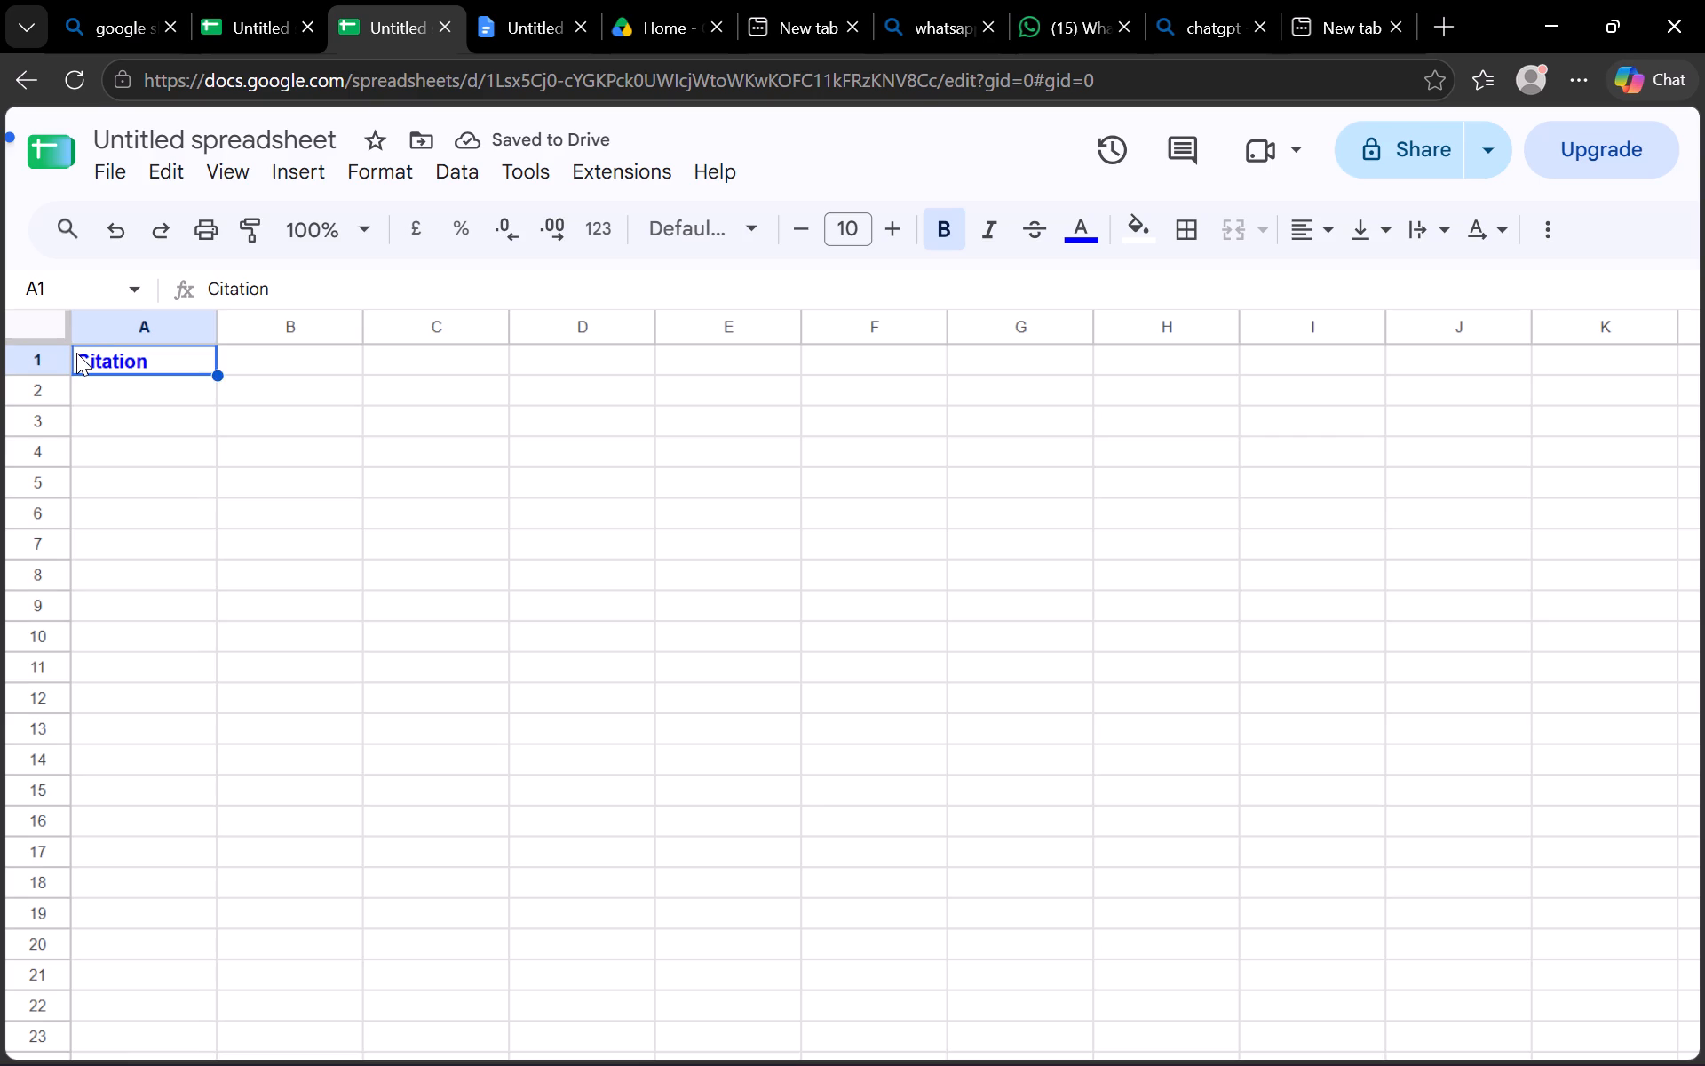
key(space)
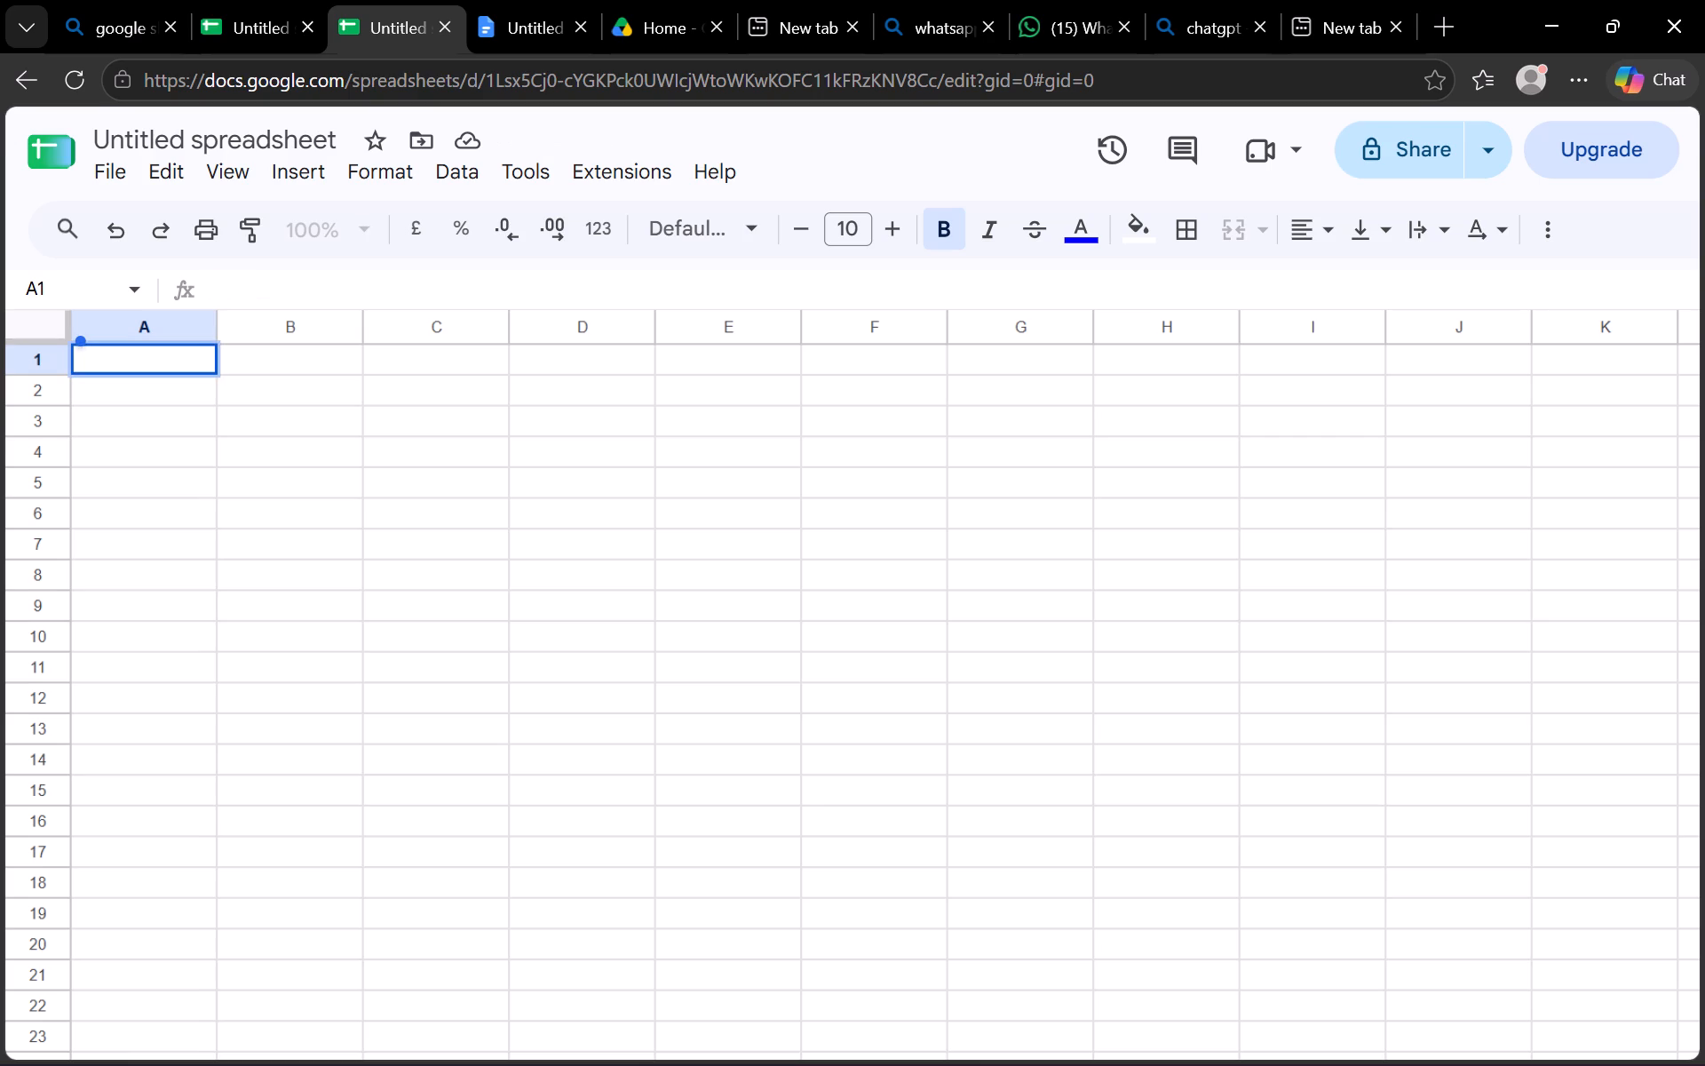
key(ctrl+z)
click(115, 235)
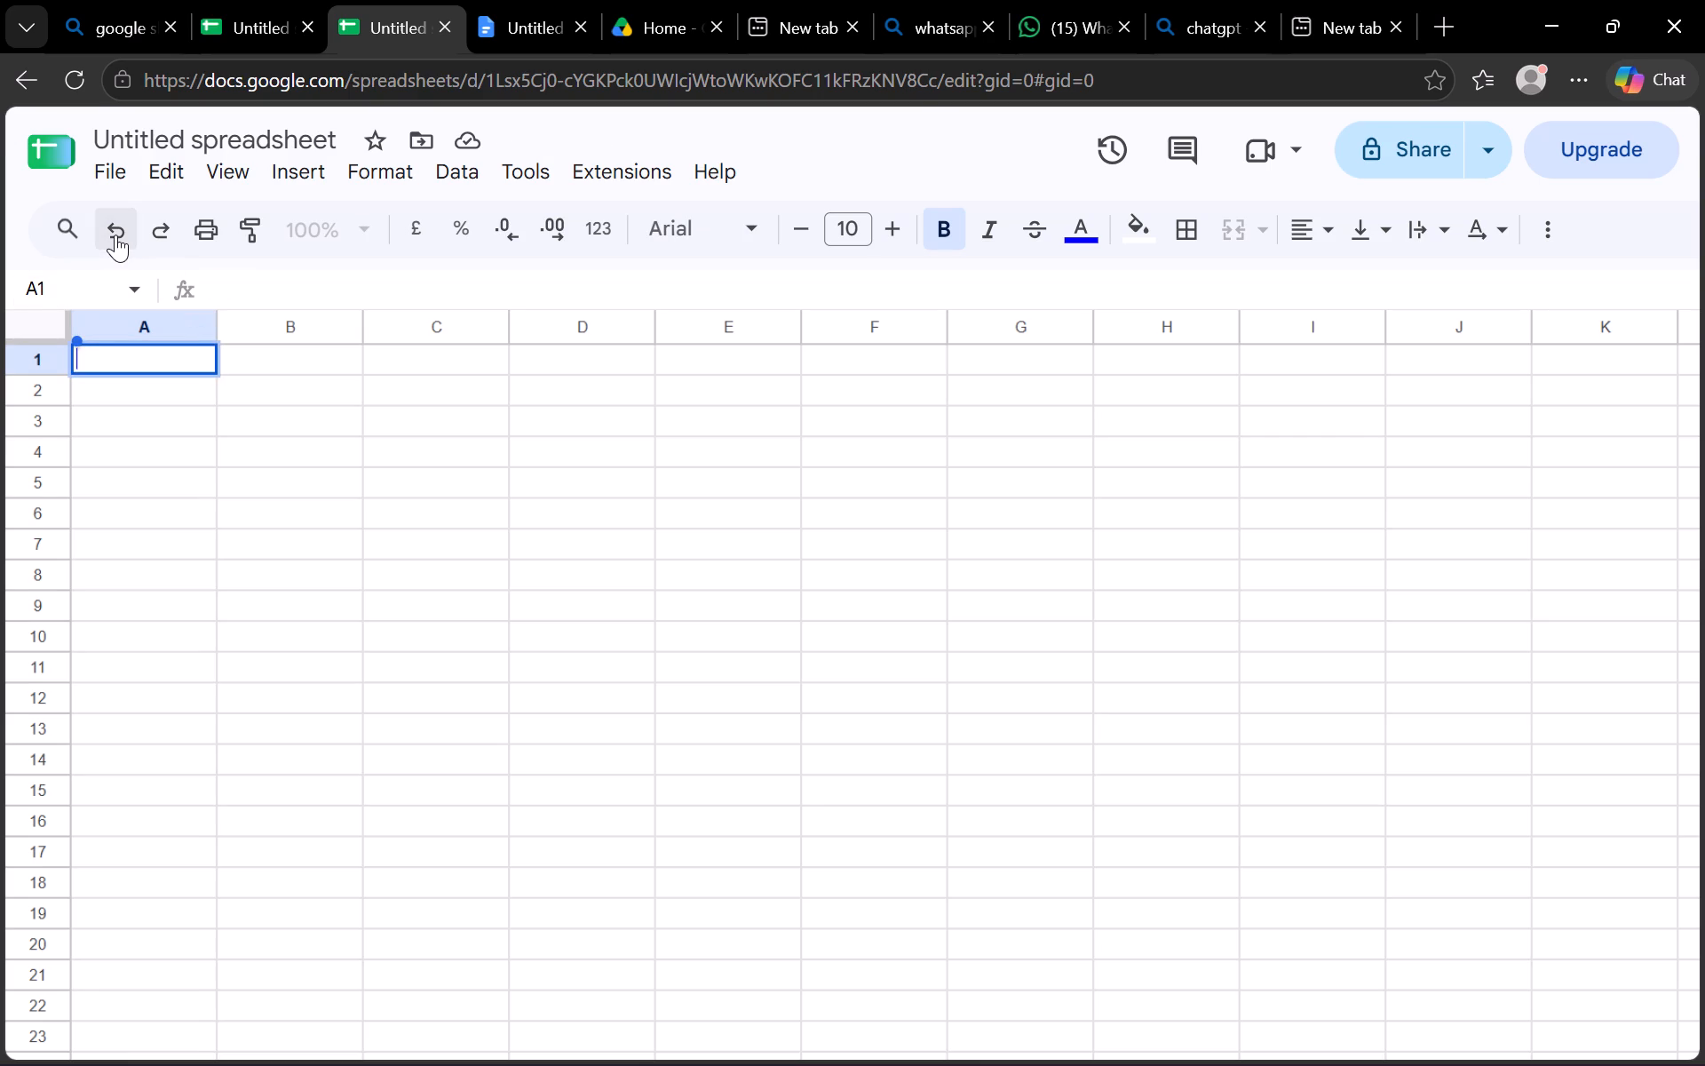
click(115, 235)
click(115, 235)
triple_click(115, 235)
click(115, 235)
Enter "Citation" in cell A1 with six leading spaces so it sits near the cell's centre.
key(space)
key(space)
key(space)
key(space)
key(space)
key(space)
key(space)
key(space)
key(space)
key(BackSpace)
key(BackSpace)
key(BackSpace)
key(ctrl+c)
key(ctrl+c)
key(shift+c)
text(itation)
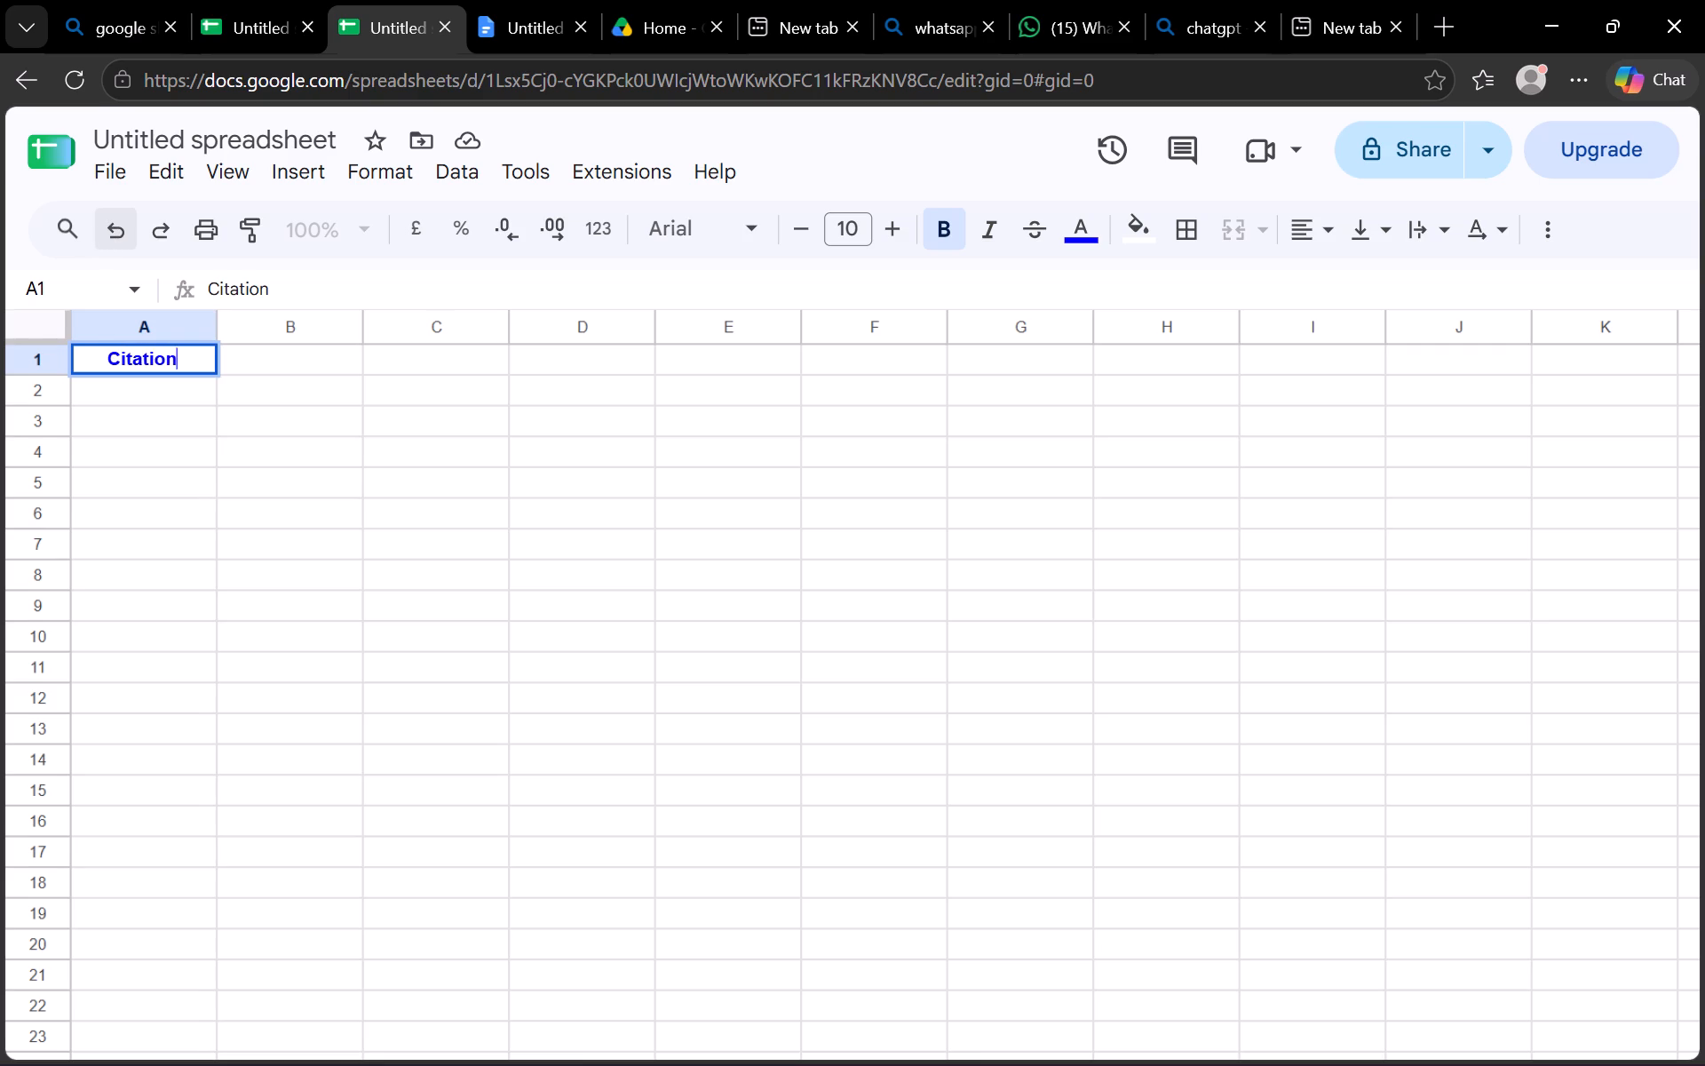
click(98, 384)
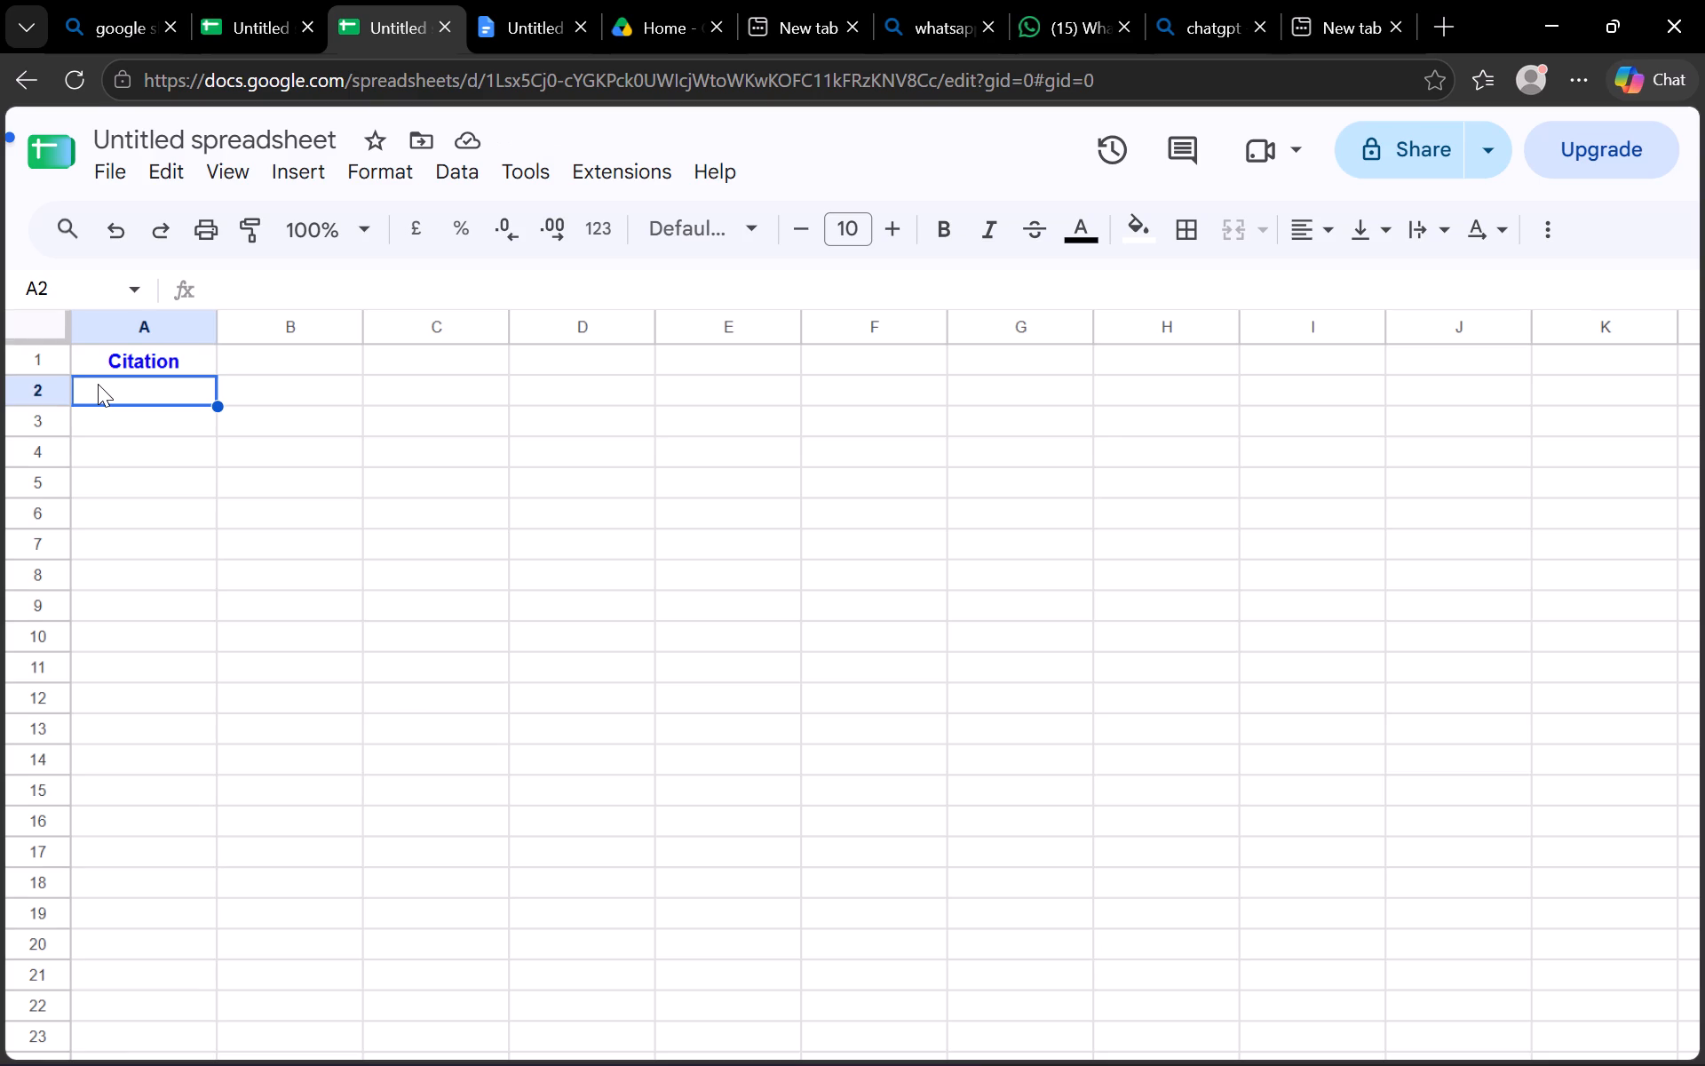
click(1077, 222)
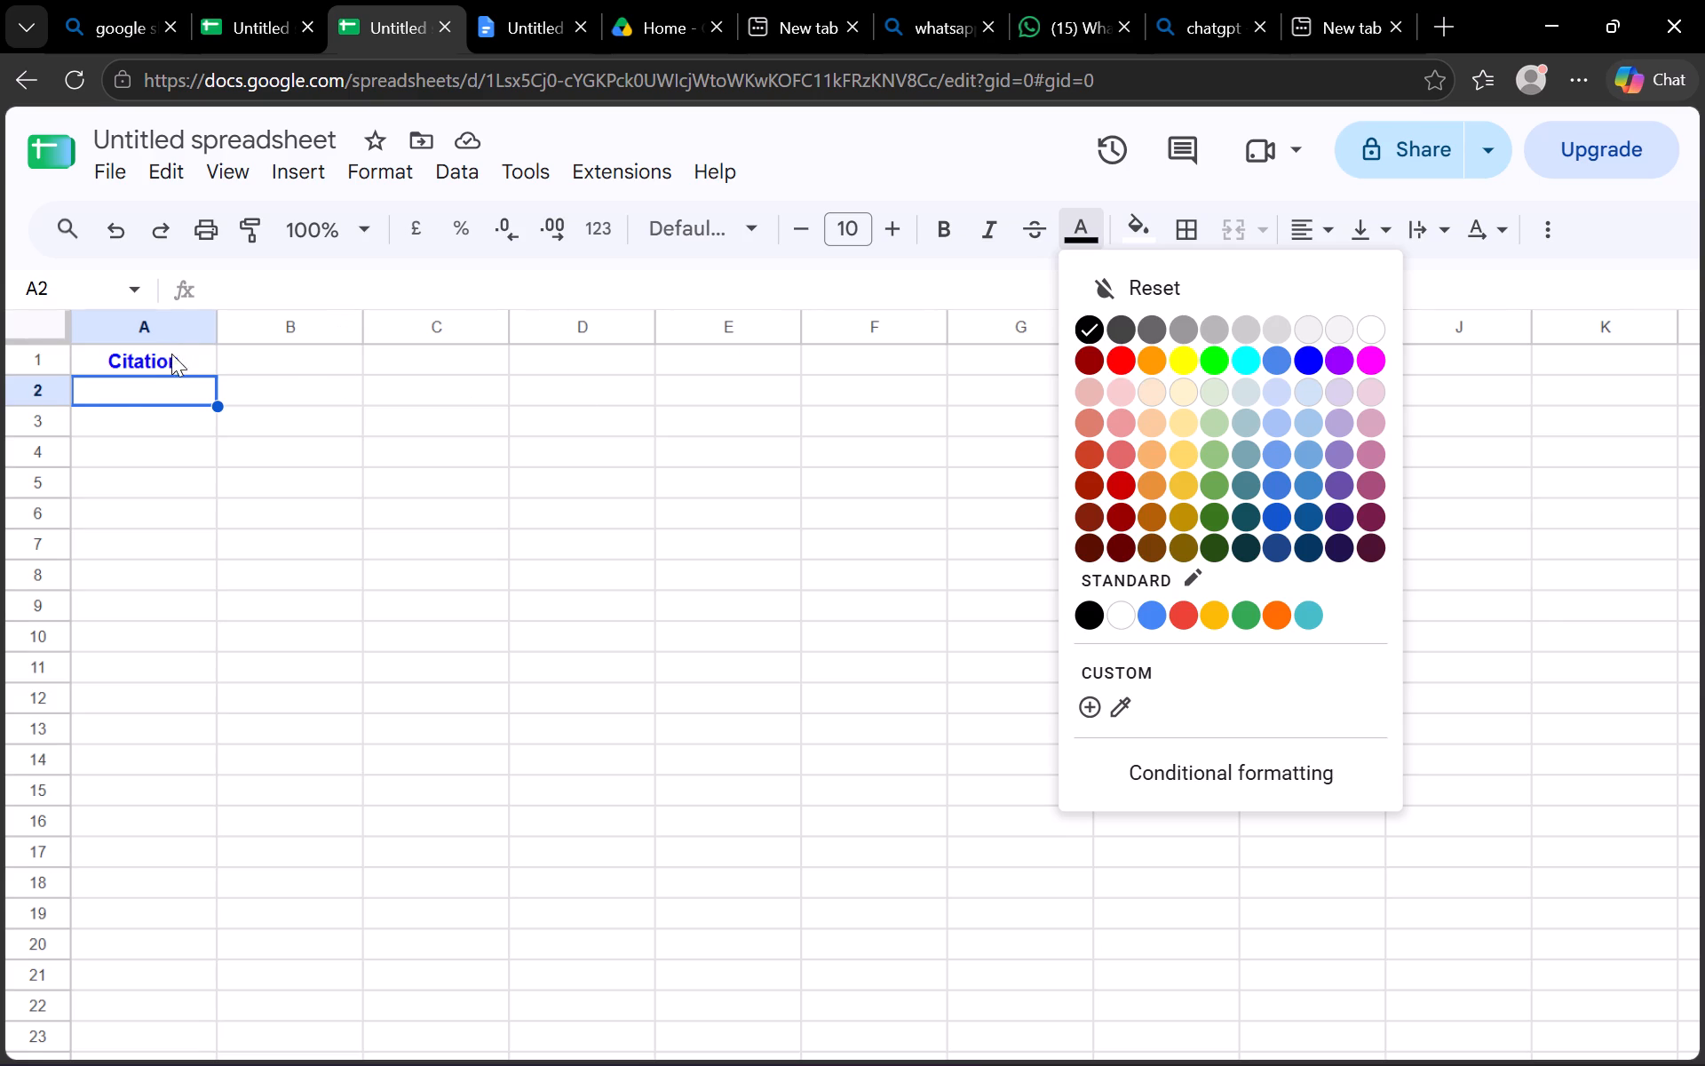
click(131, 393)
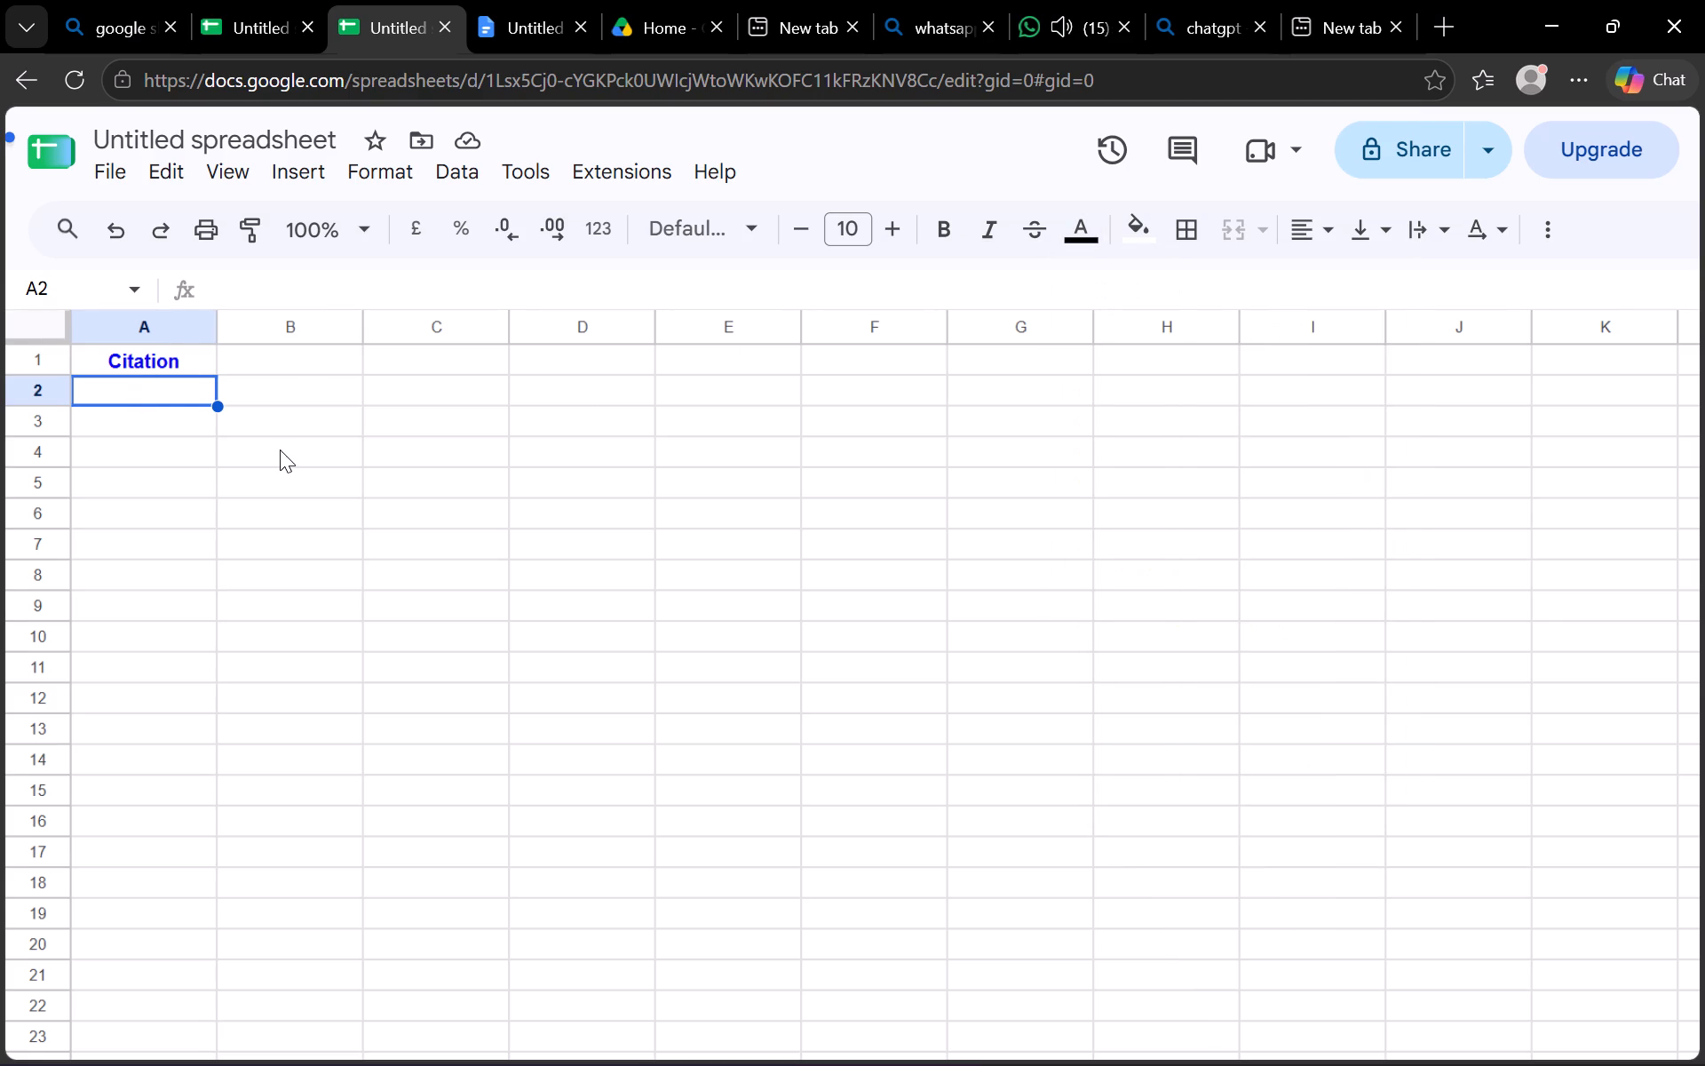
Enter "F" in cell A2 and set that cell's font size to 12.
key(f)
key(BackSpace)
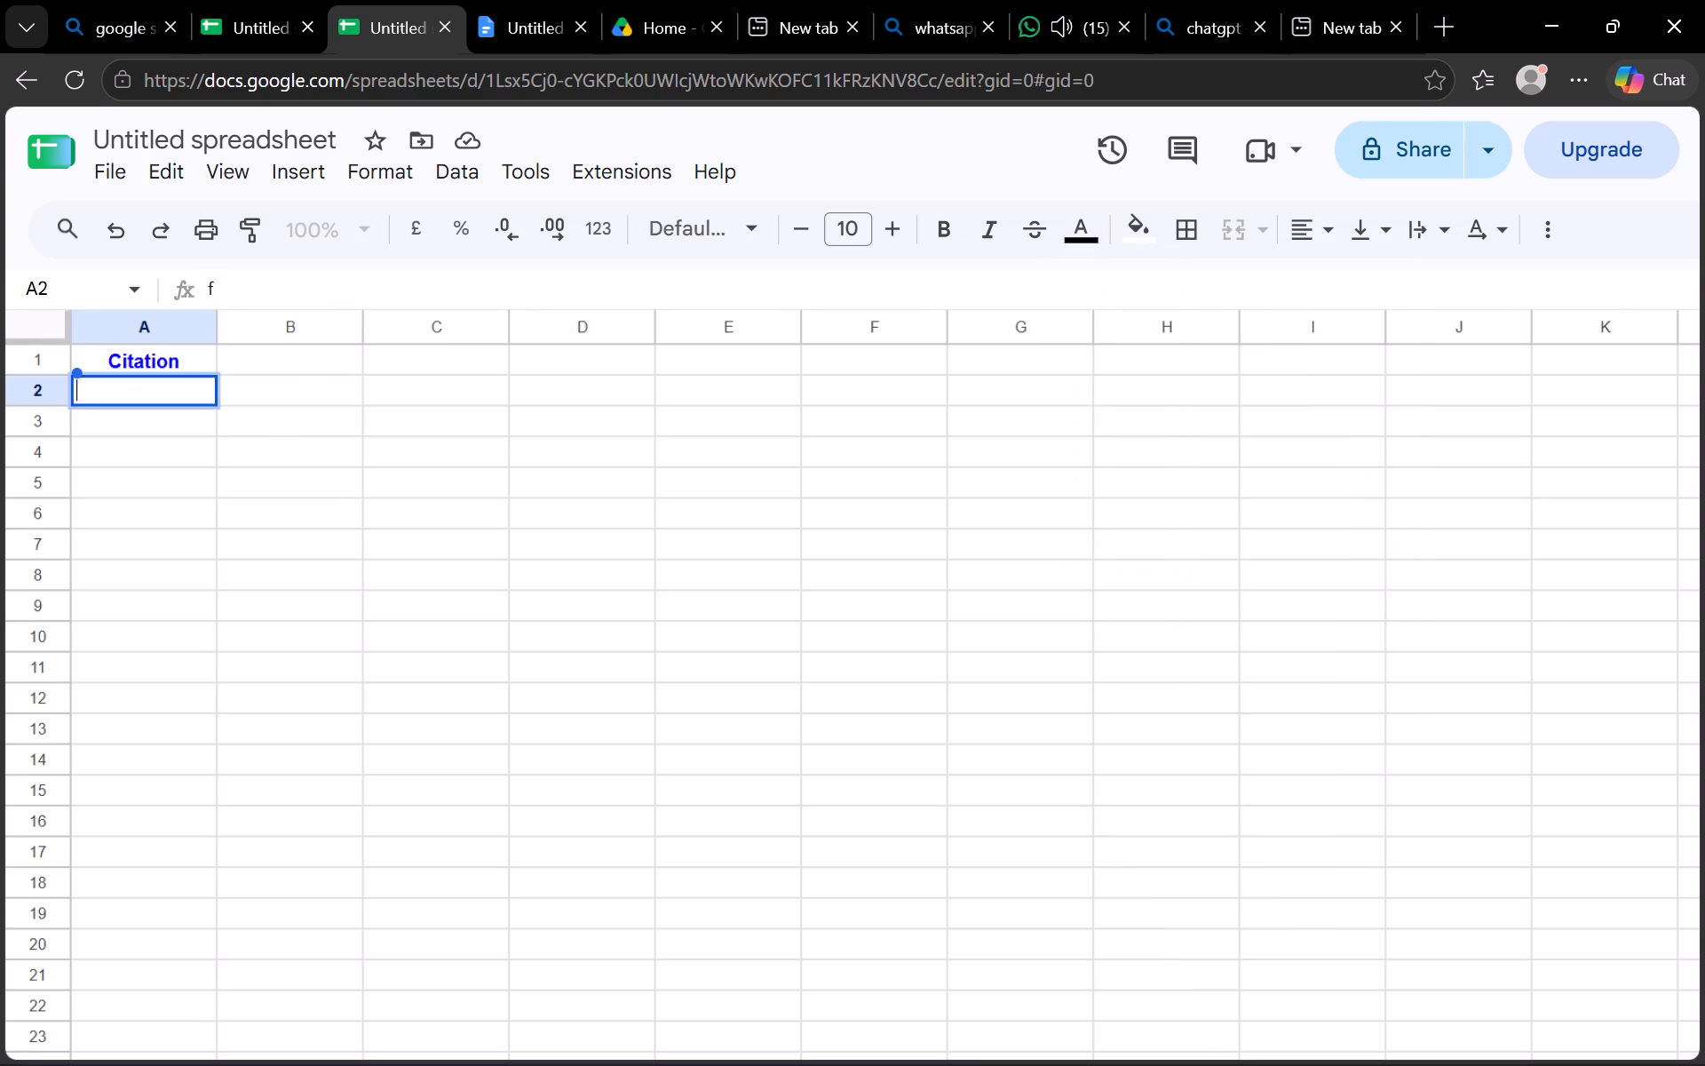
key(shift+f)
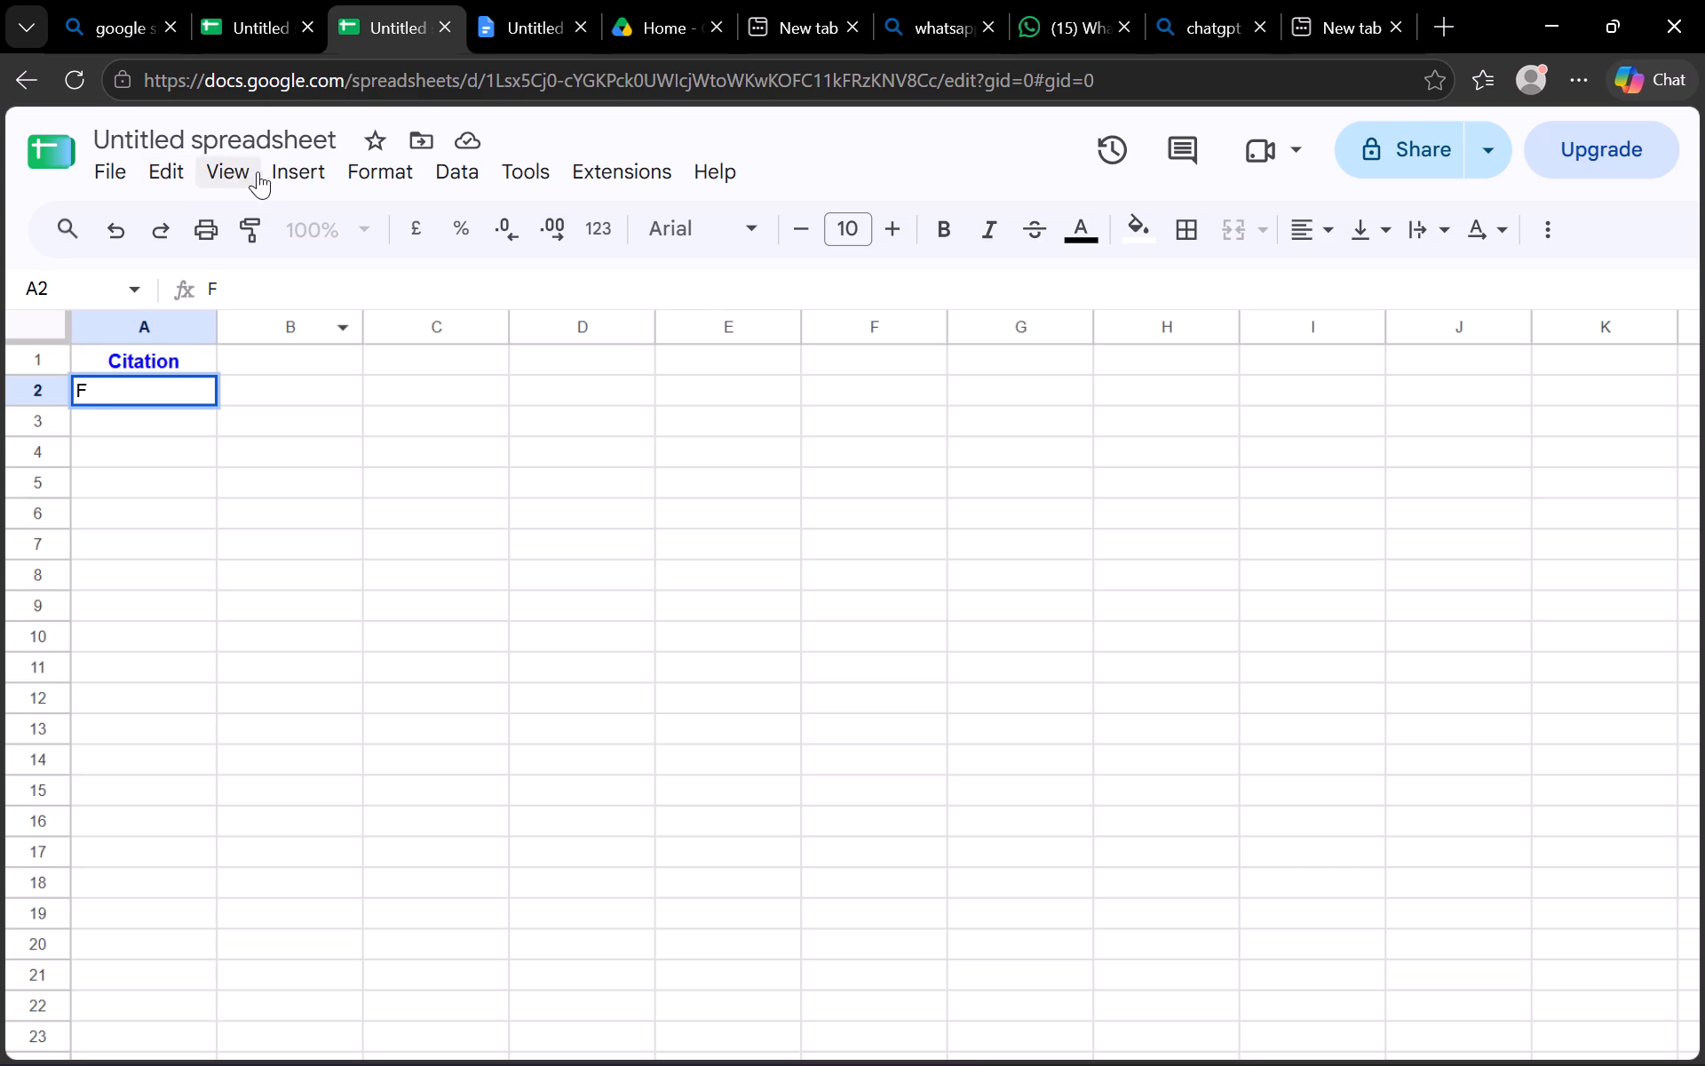
click(393, 180)
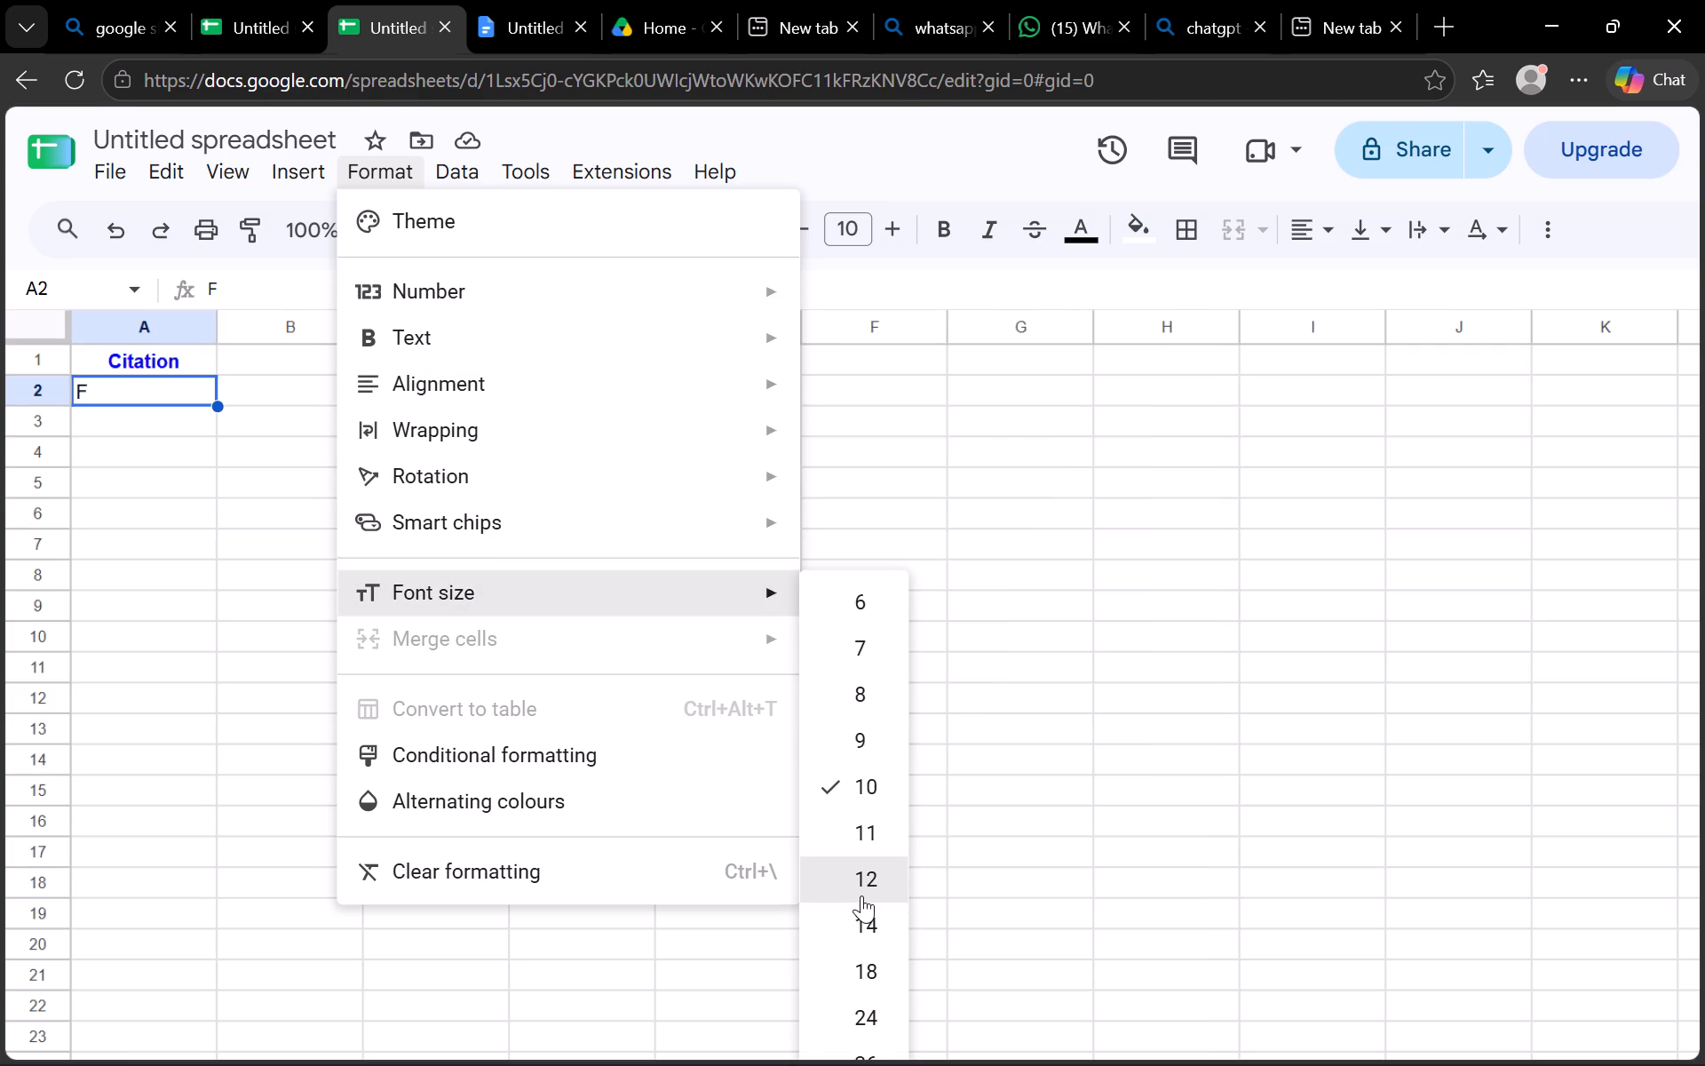
click(855, 890)
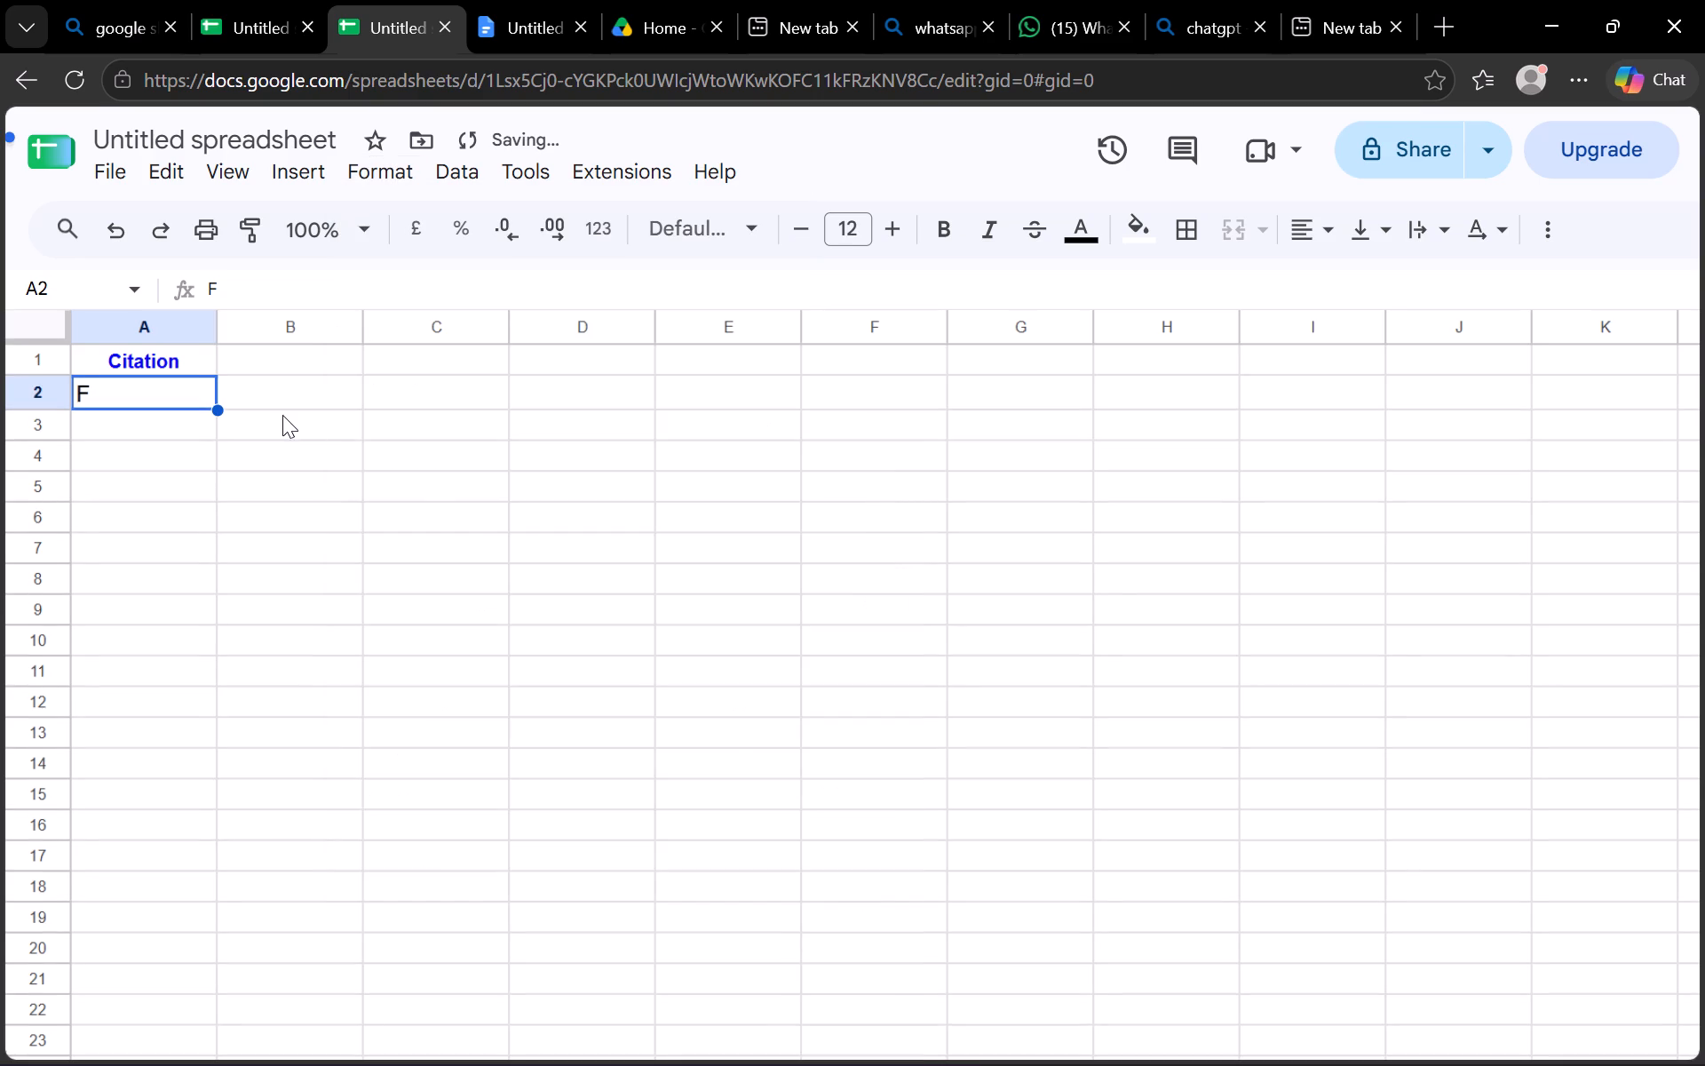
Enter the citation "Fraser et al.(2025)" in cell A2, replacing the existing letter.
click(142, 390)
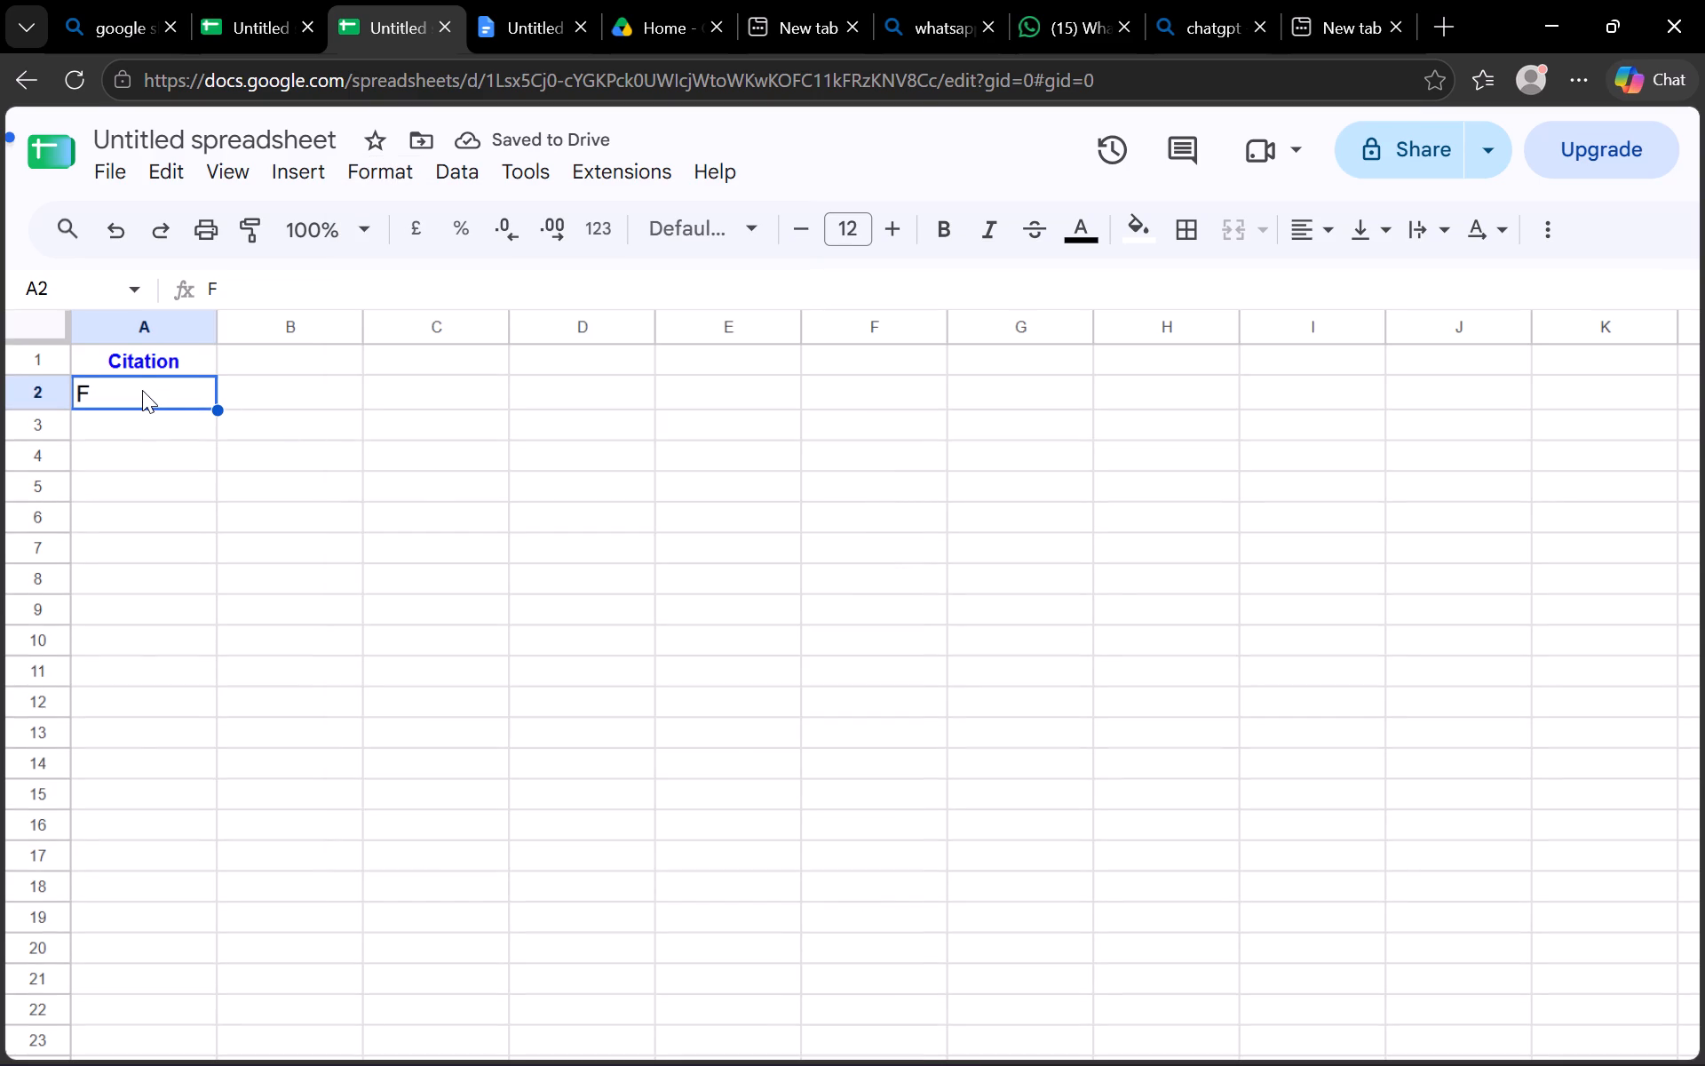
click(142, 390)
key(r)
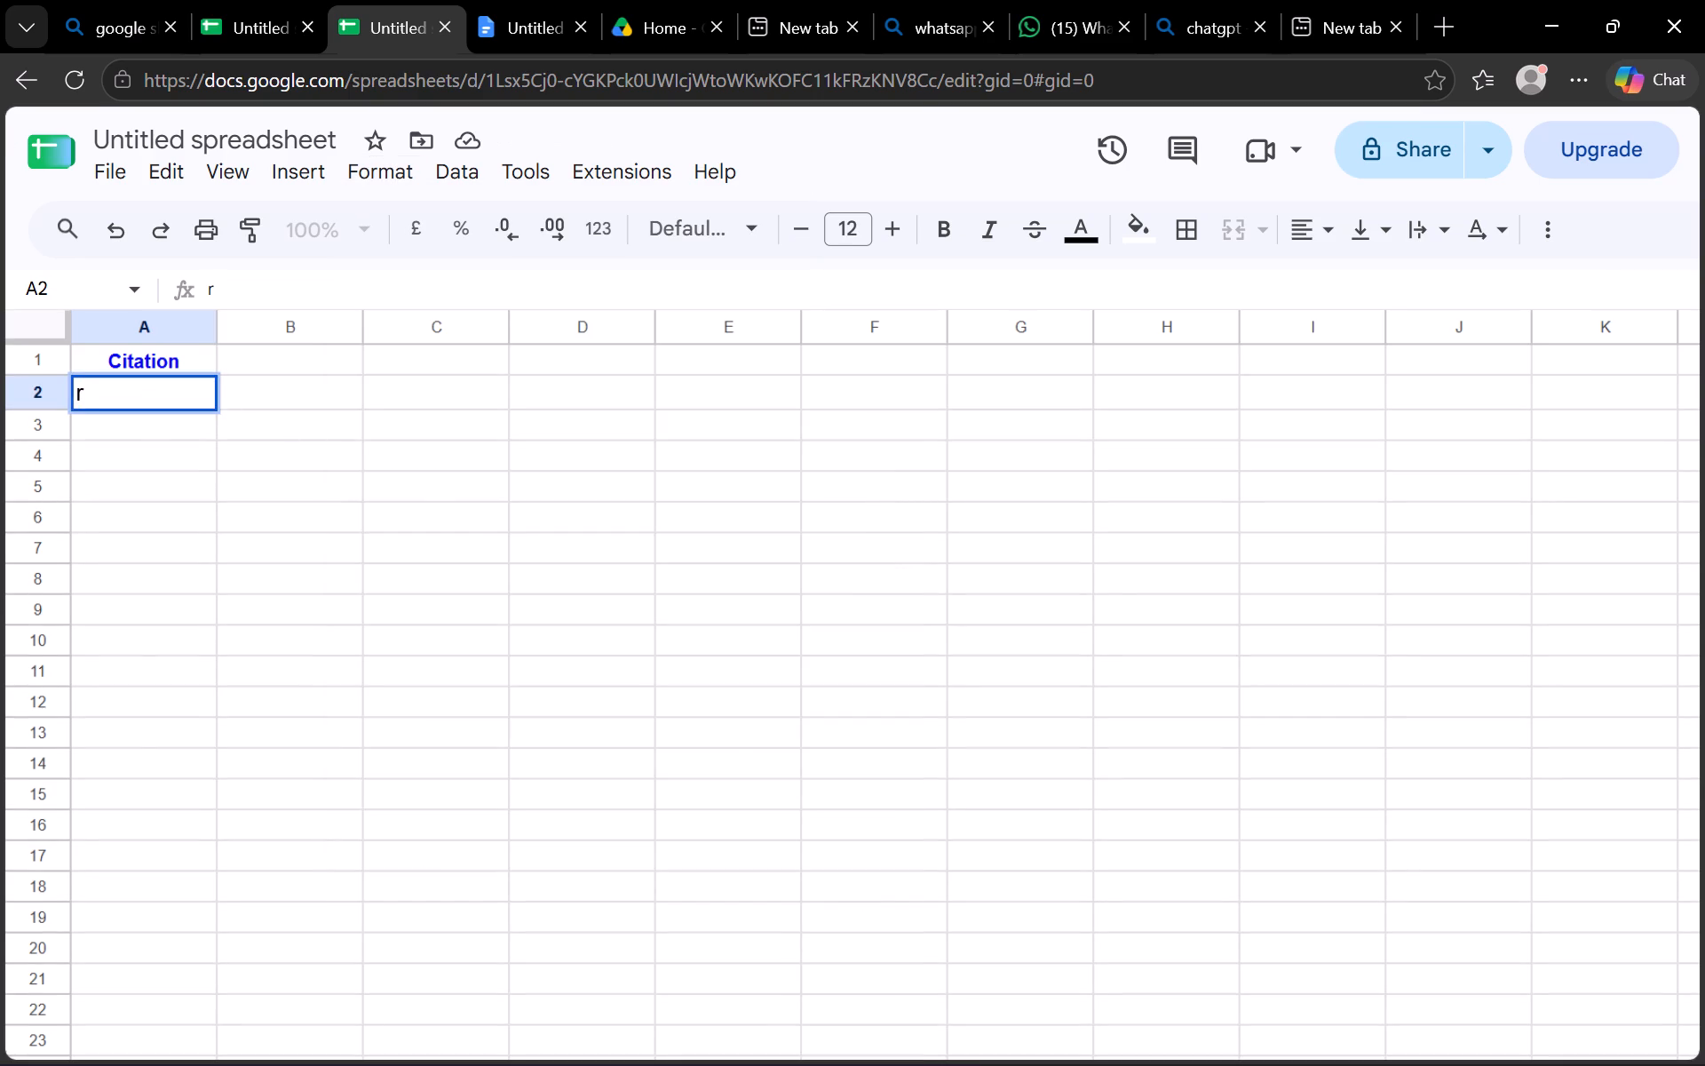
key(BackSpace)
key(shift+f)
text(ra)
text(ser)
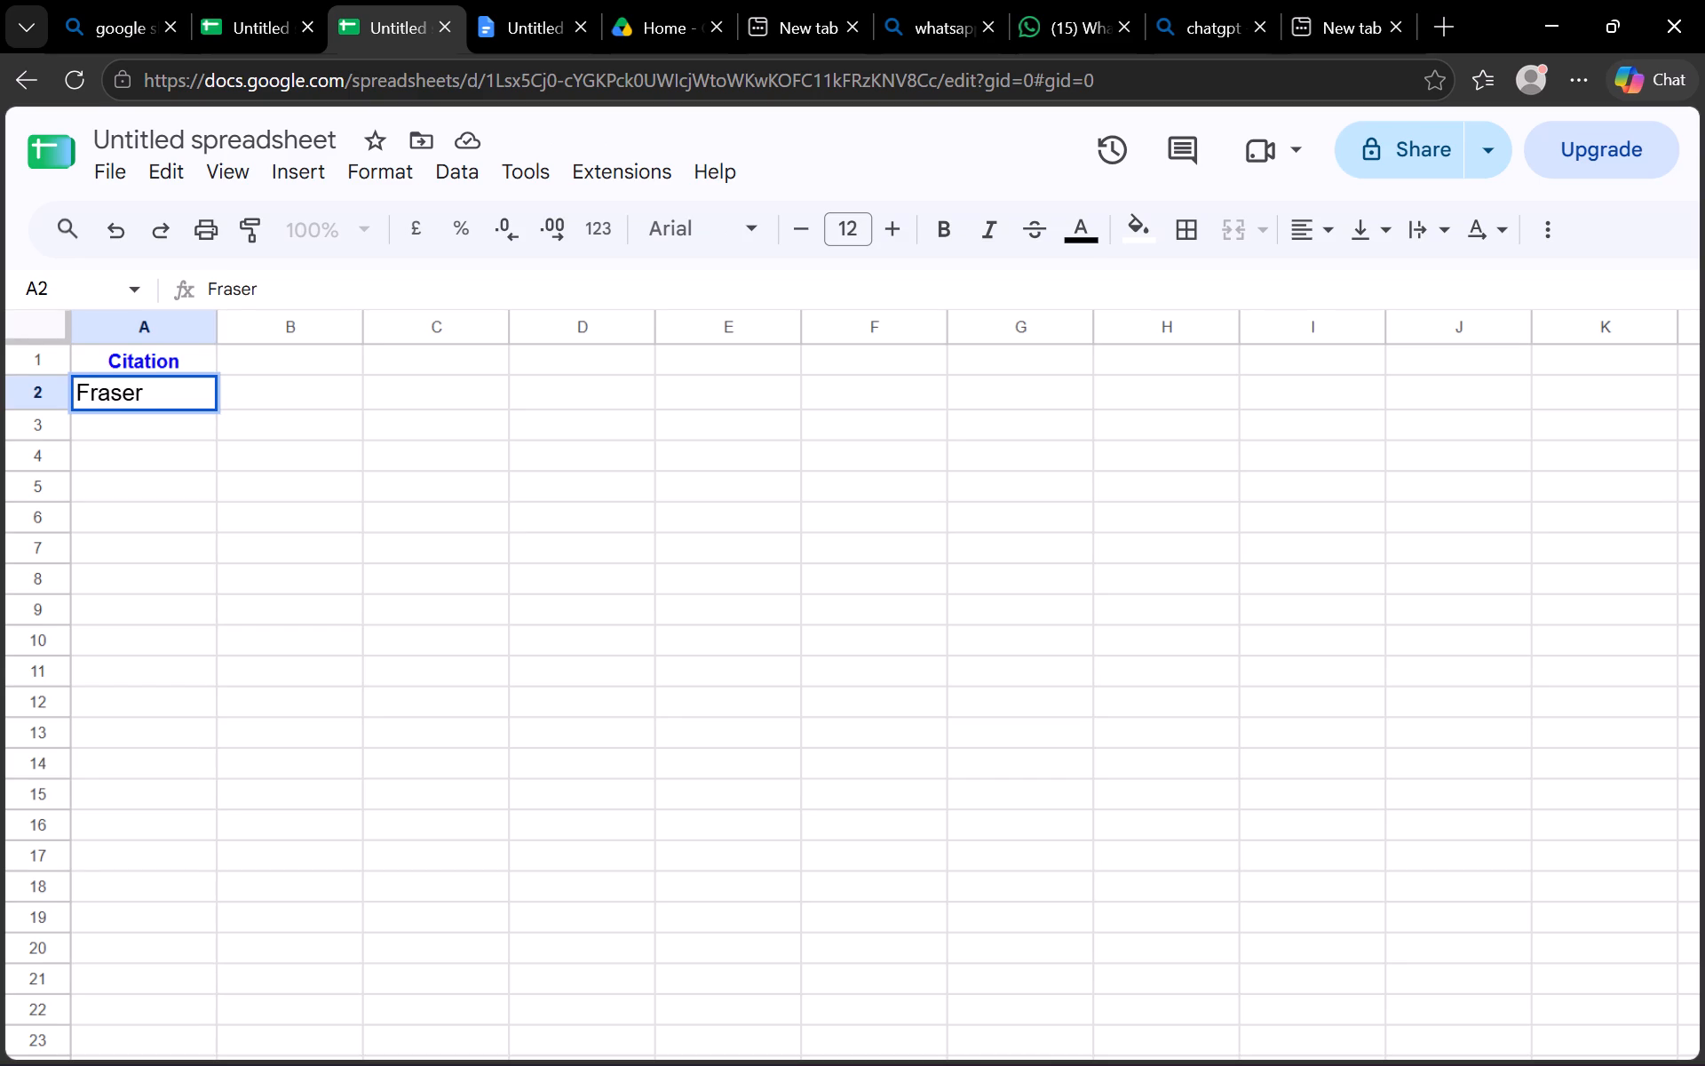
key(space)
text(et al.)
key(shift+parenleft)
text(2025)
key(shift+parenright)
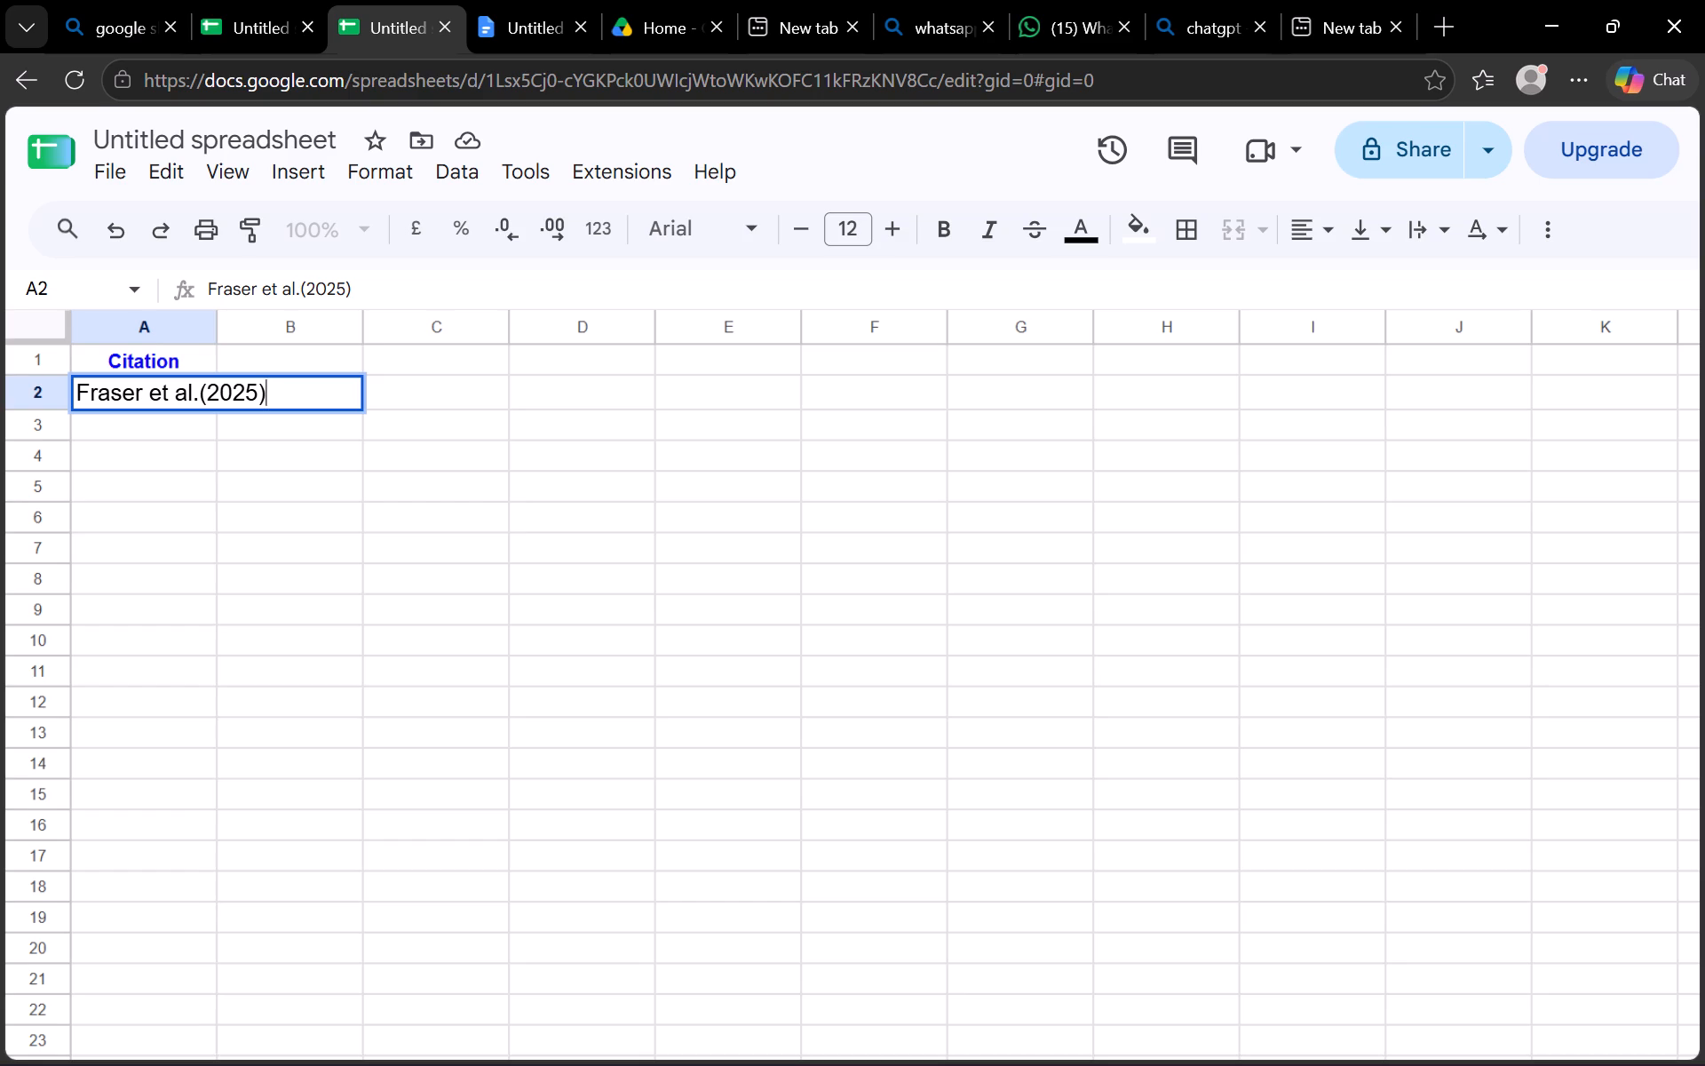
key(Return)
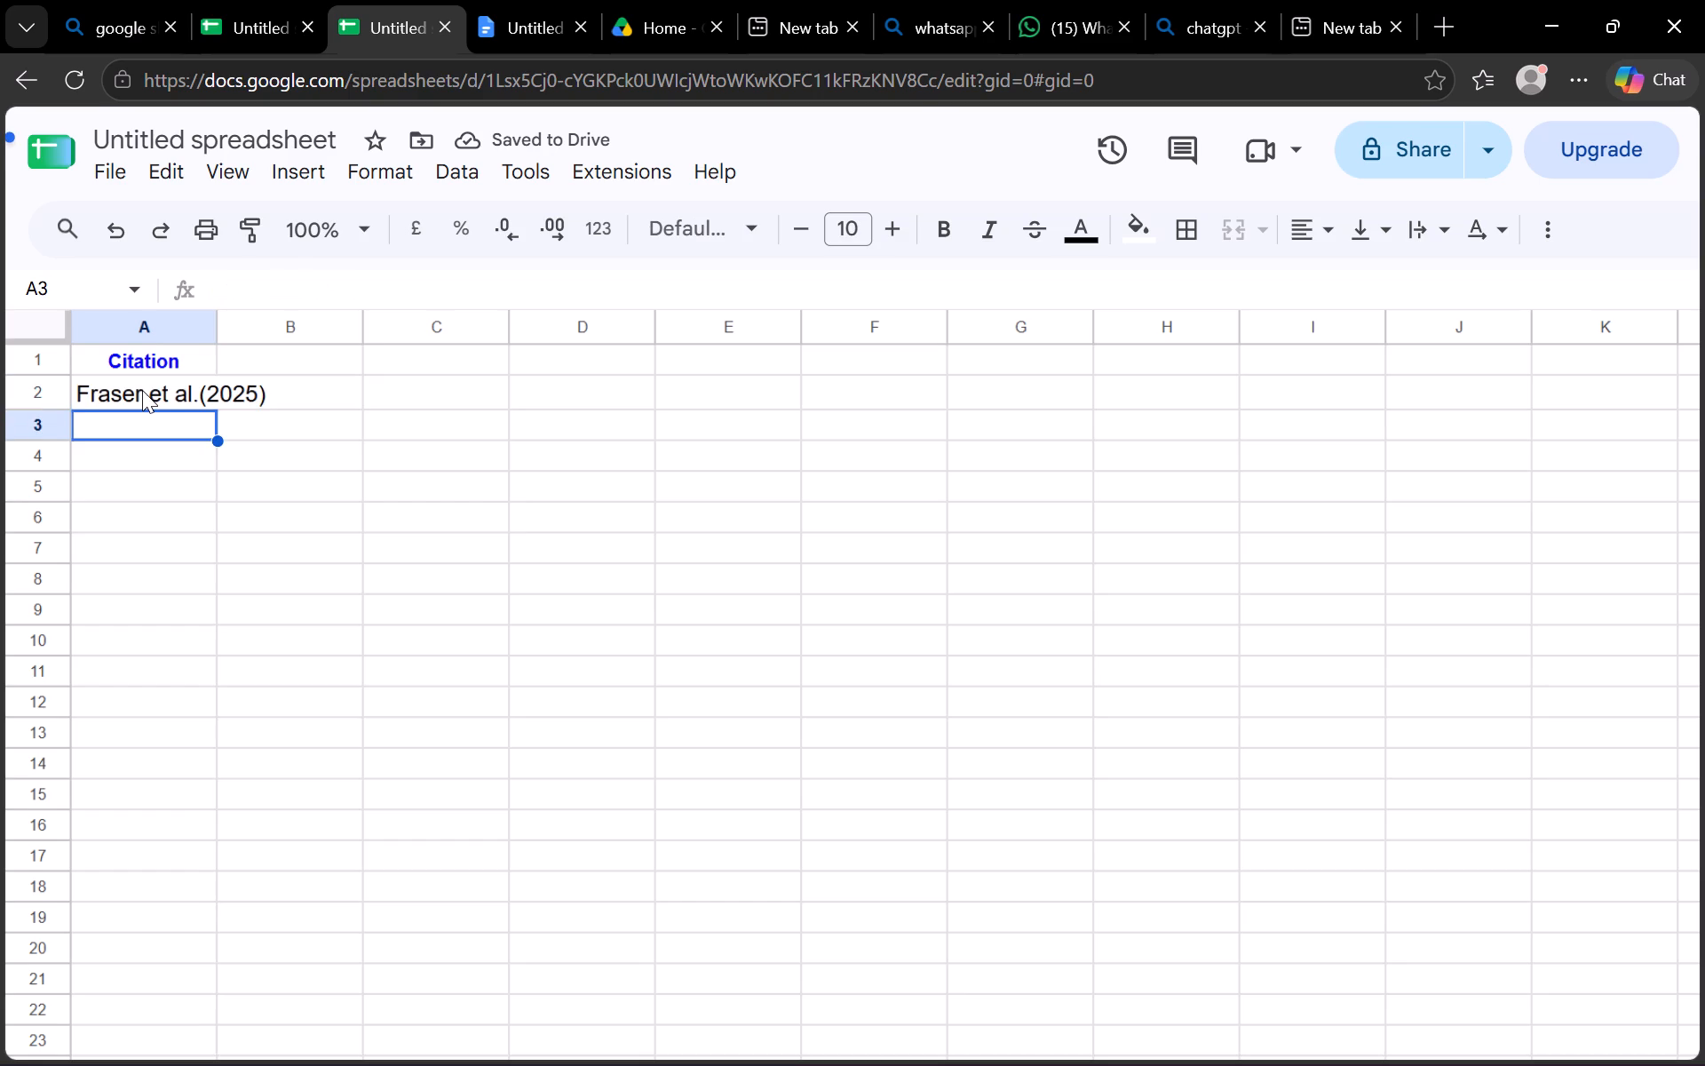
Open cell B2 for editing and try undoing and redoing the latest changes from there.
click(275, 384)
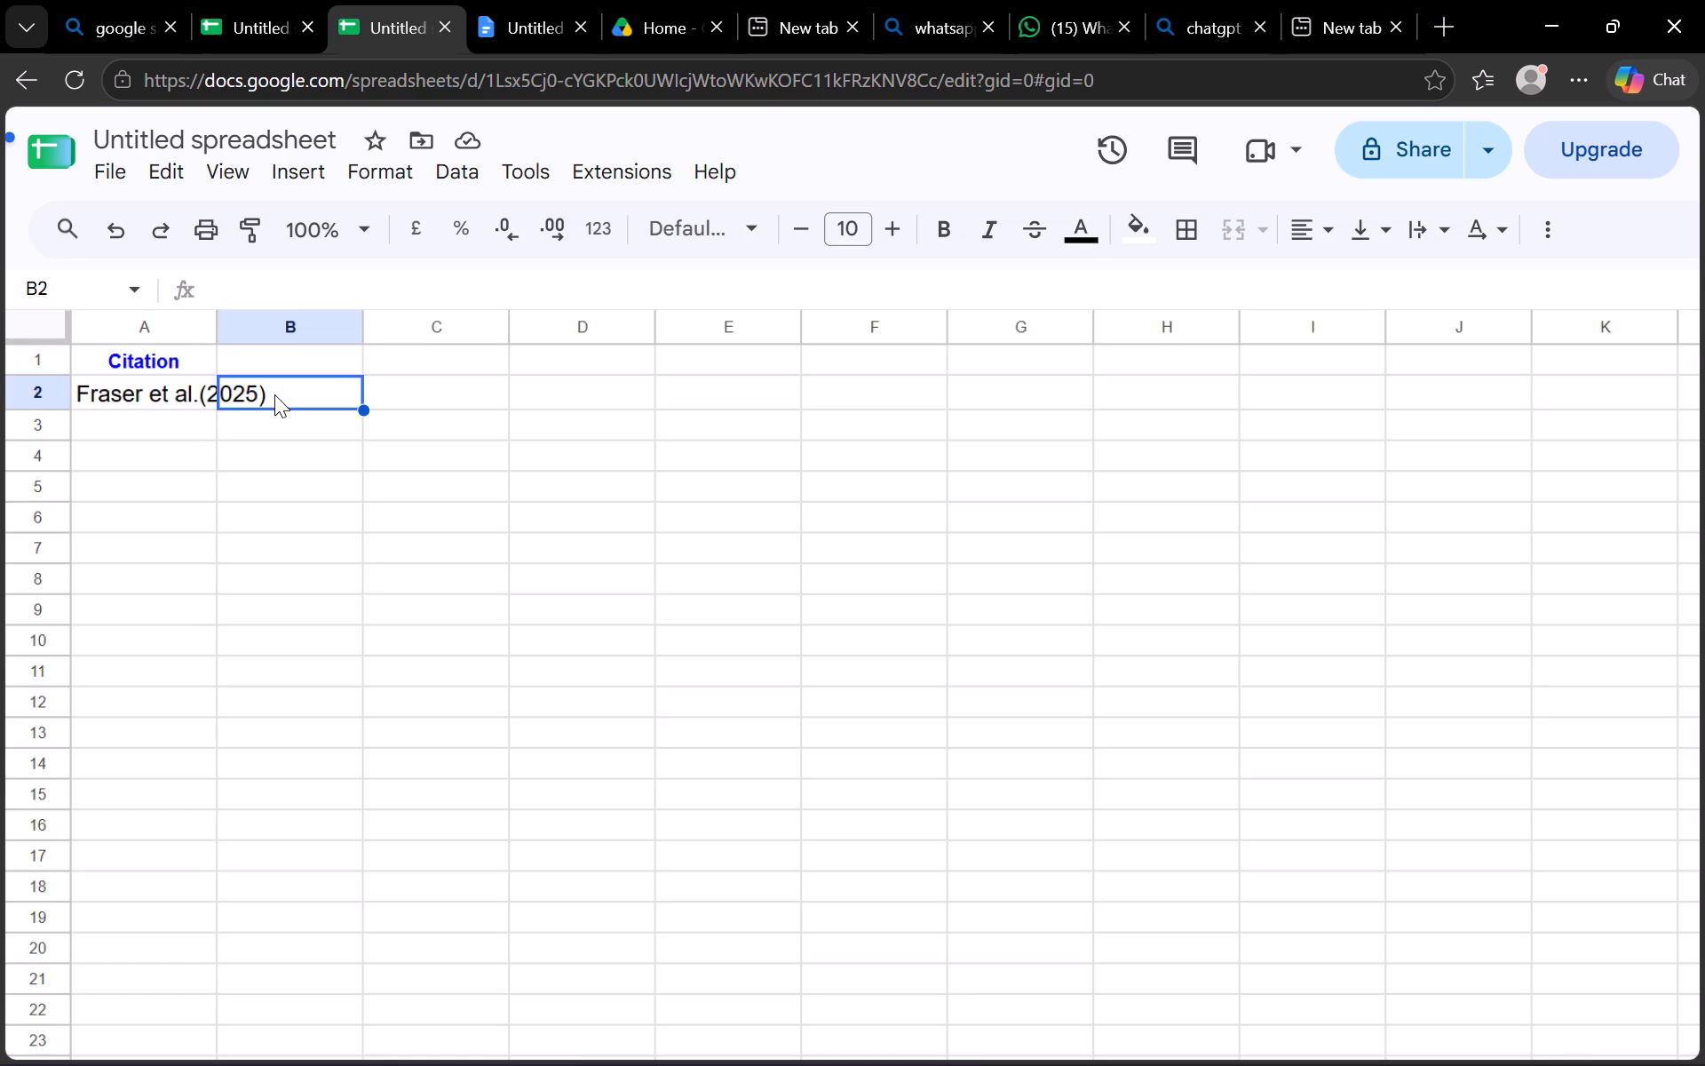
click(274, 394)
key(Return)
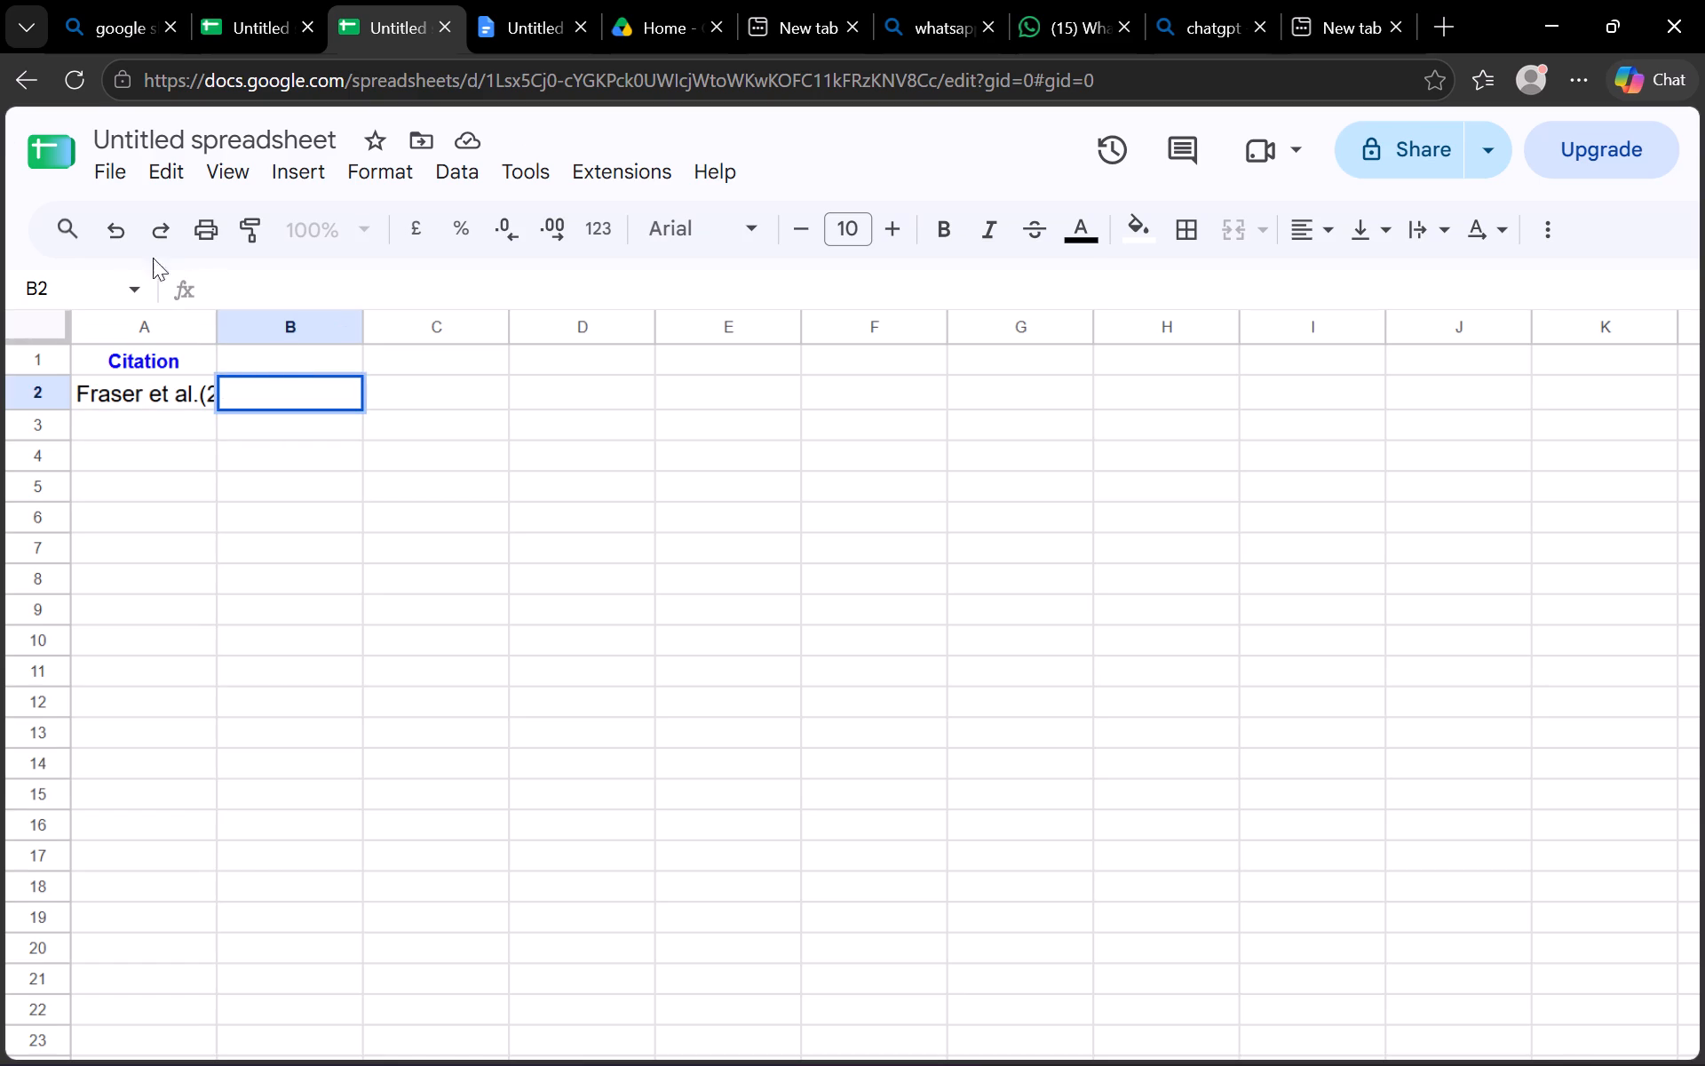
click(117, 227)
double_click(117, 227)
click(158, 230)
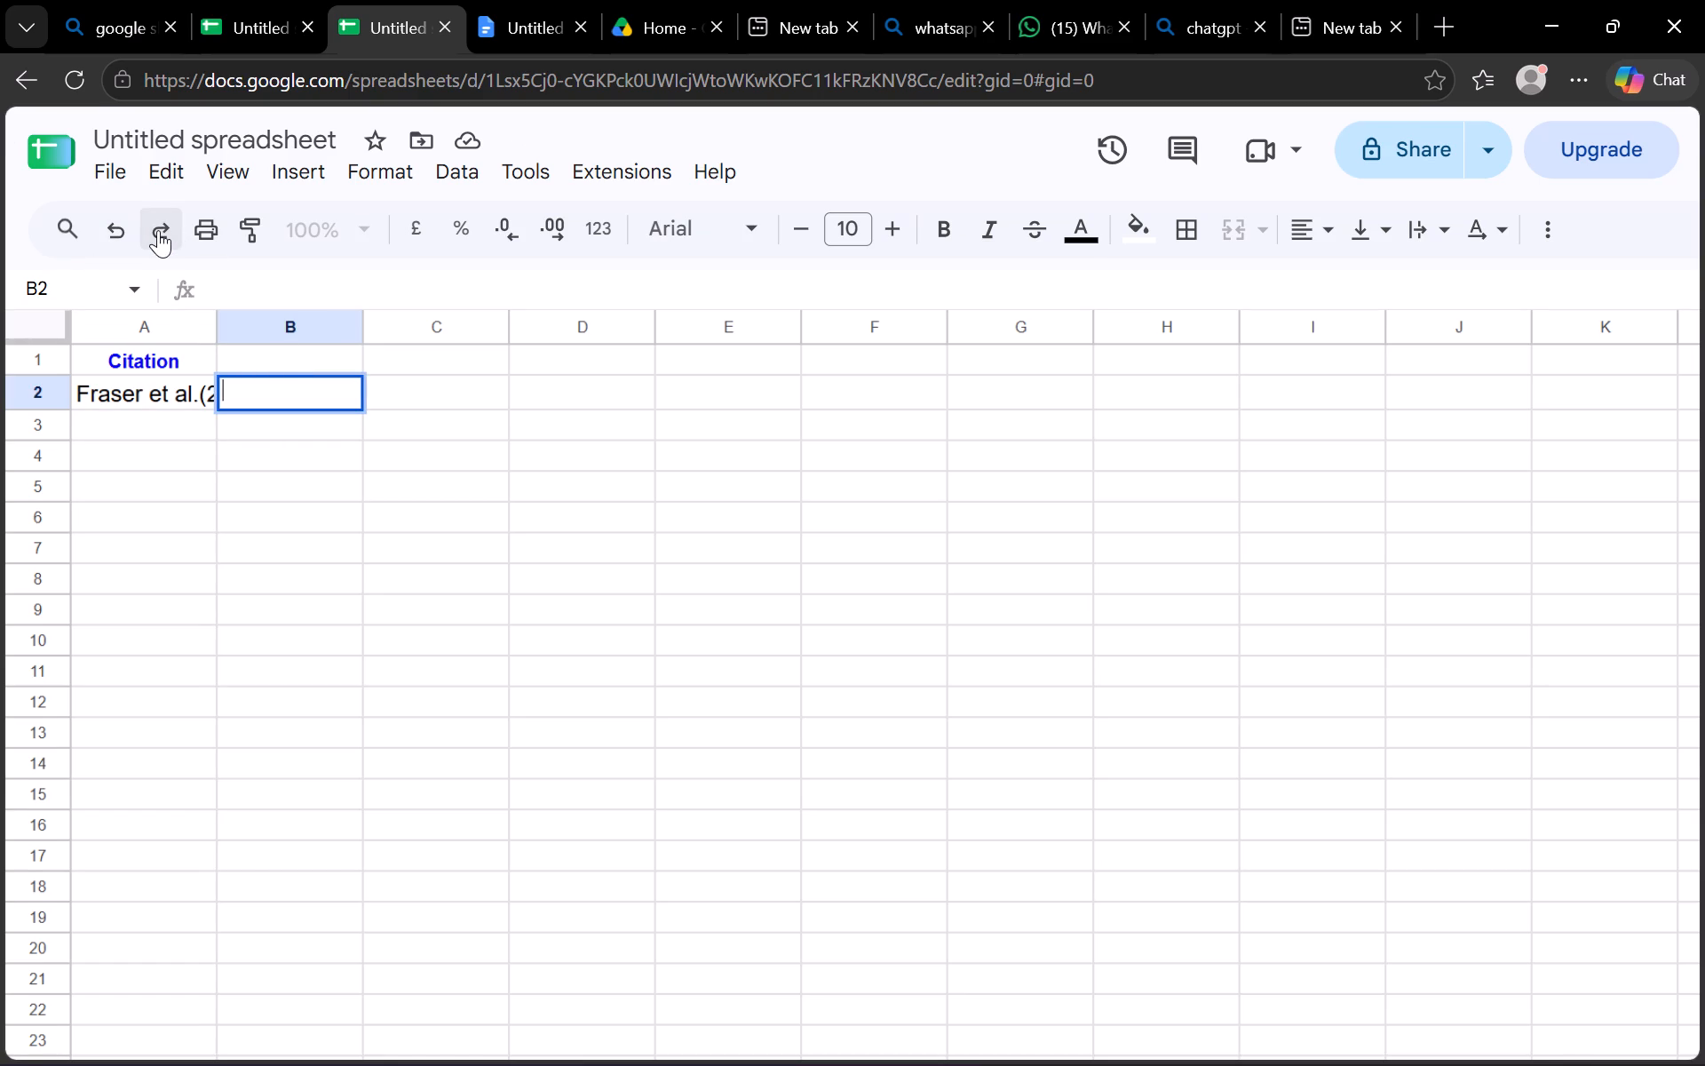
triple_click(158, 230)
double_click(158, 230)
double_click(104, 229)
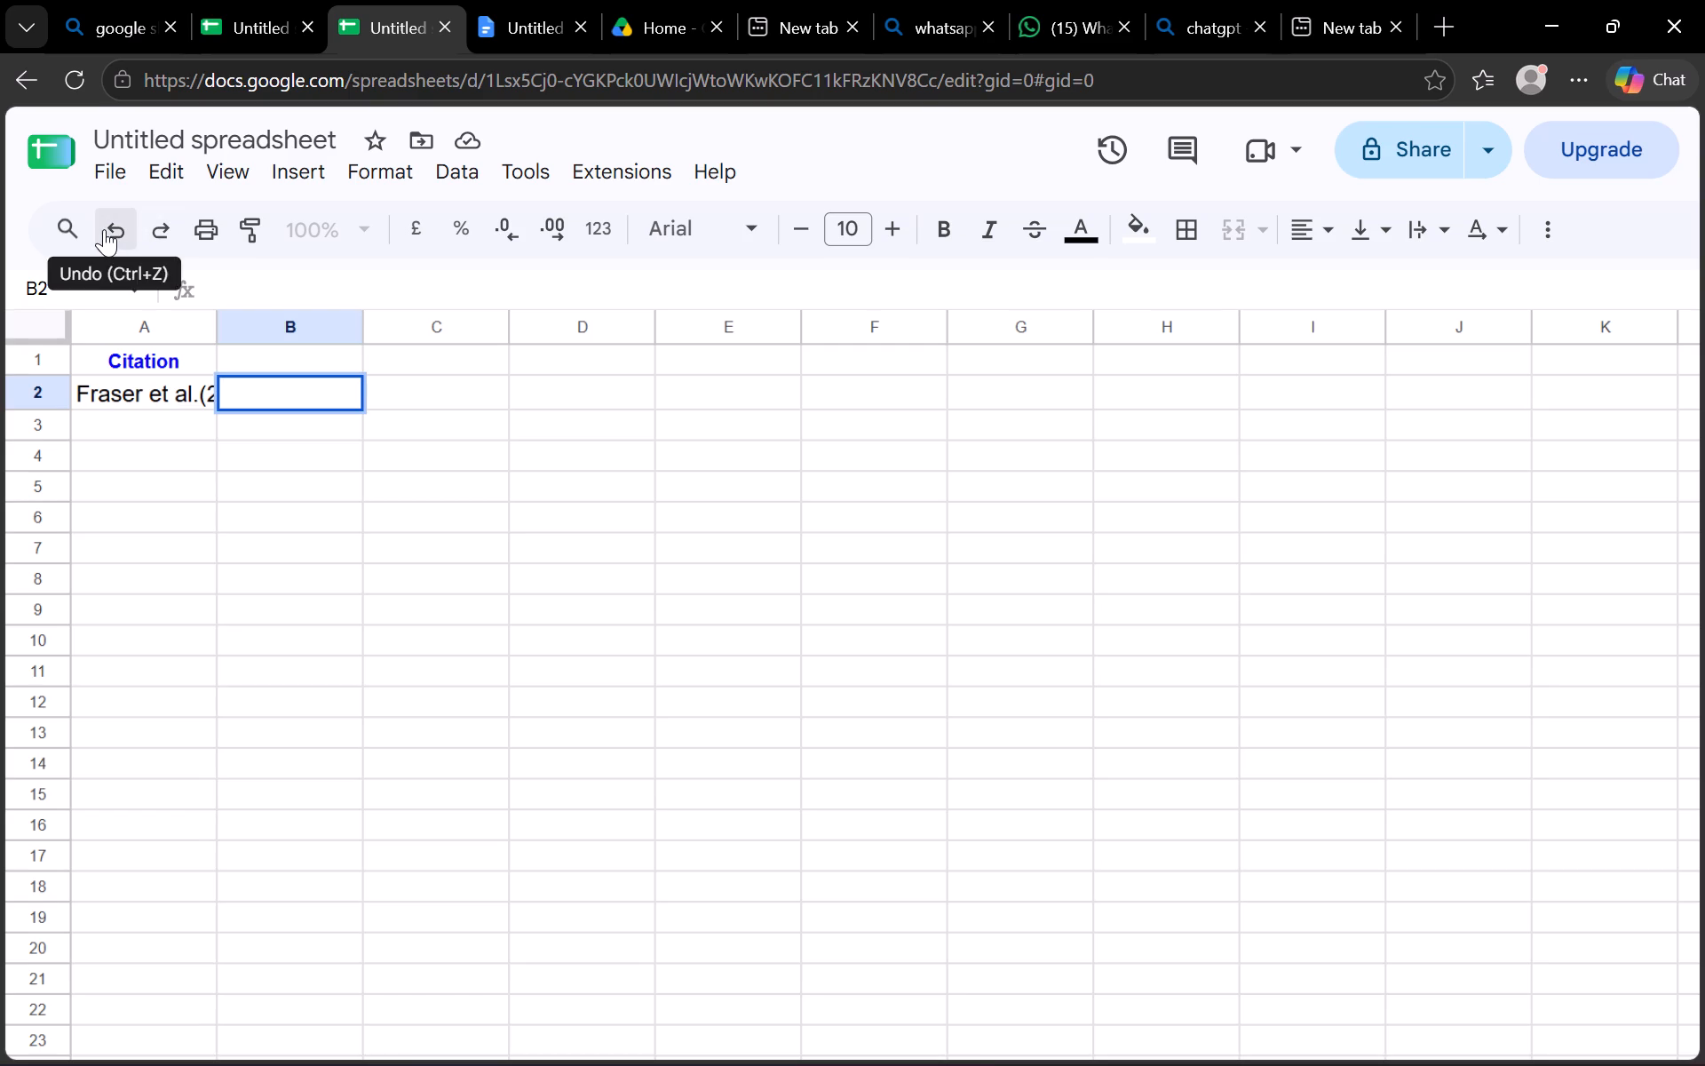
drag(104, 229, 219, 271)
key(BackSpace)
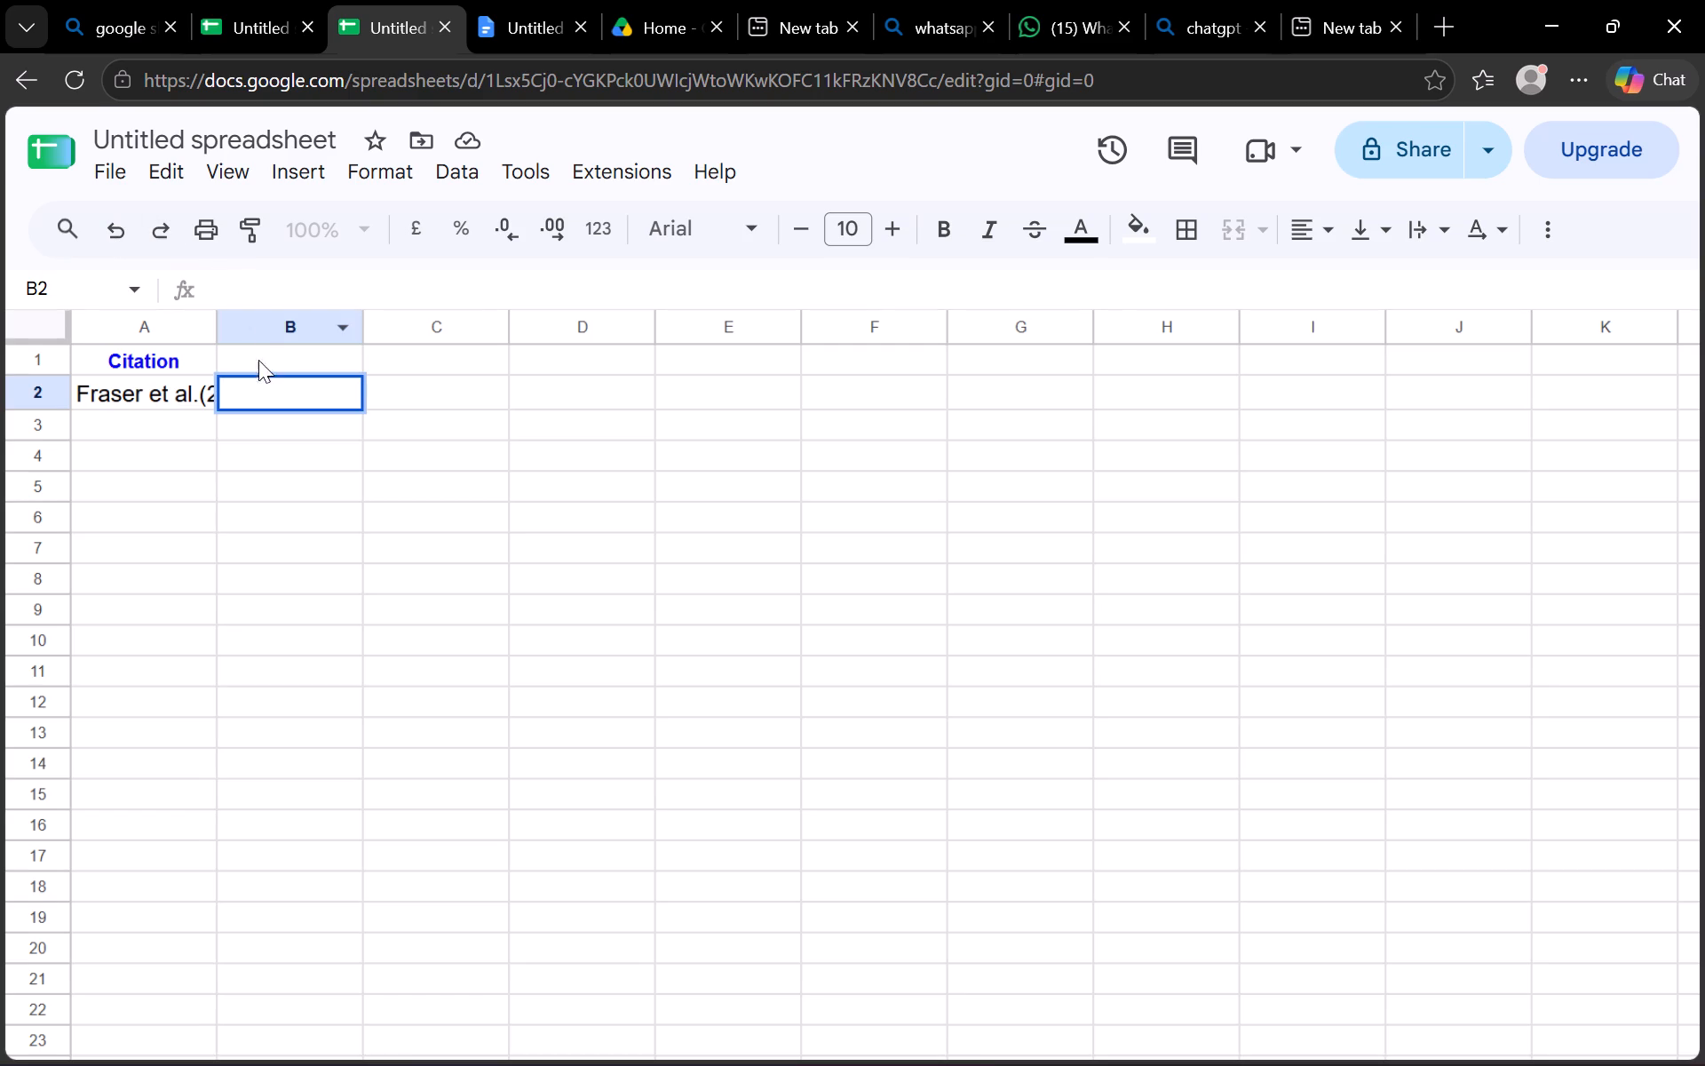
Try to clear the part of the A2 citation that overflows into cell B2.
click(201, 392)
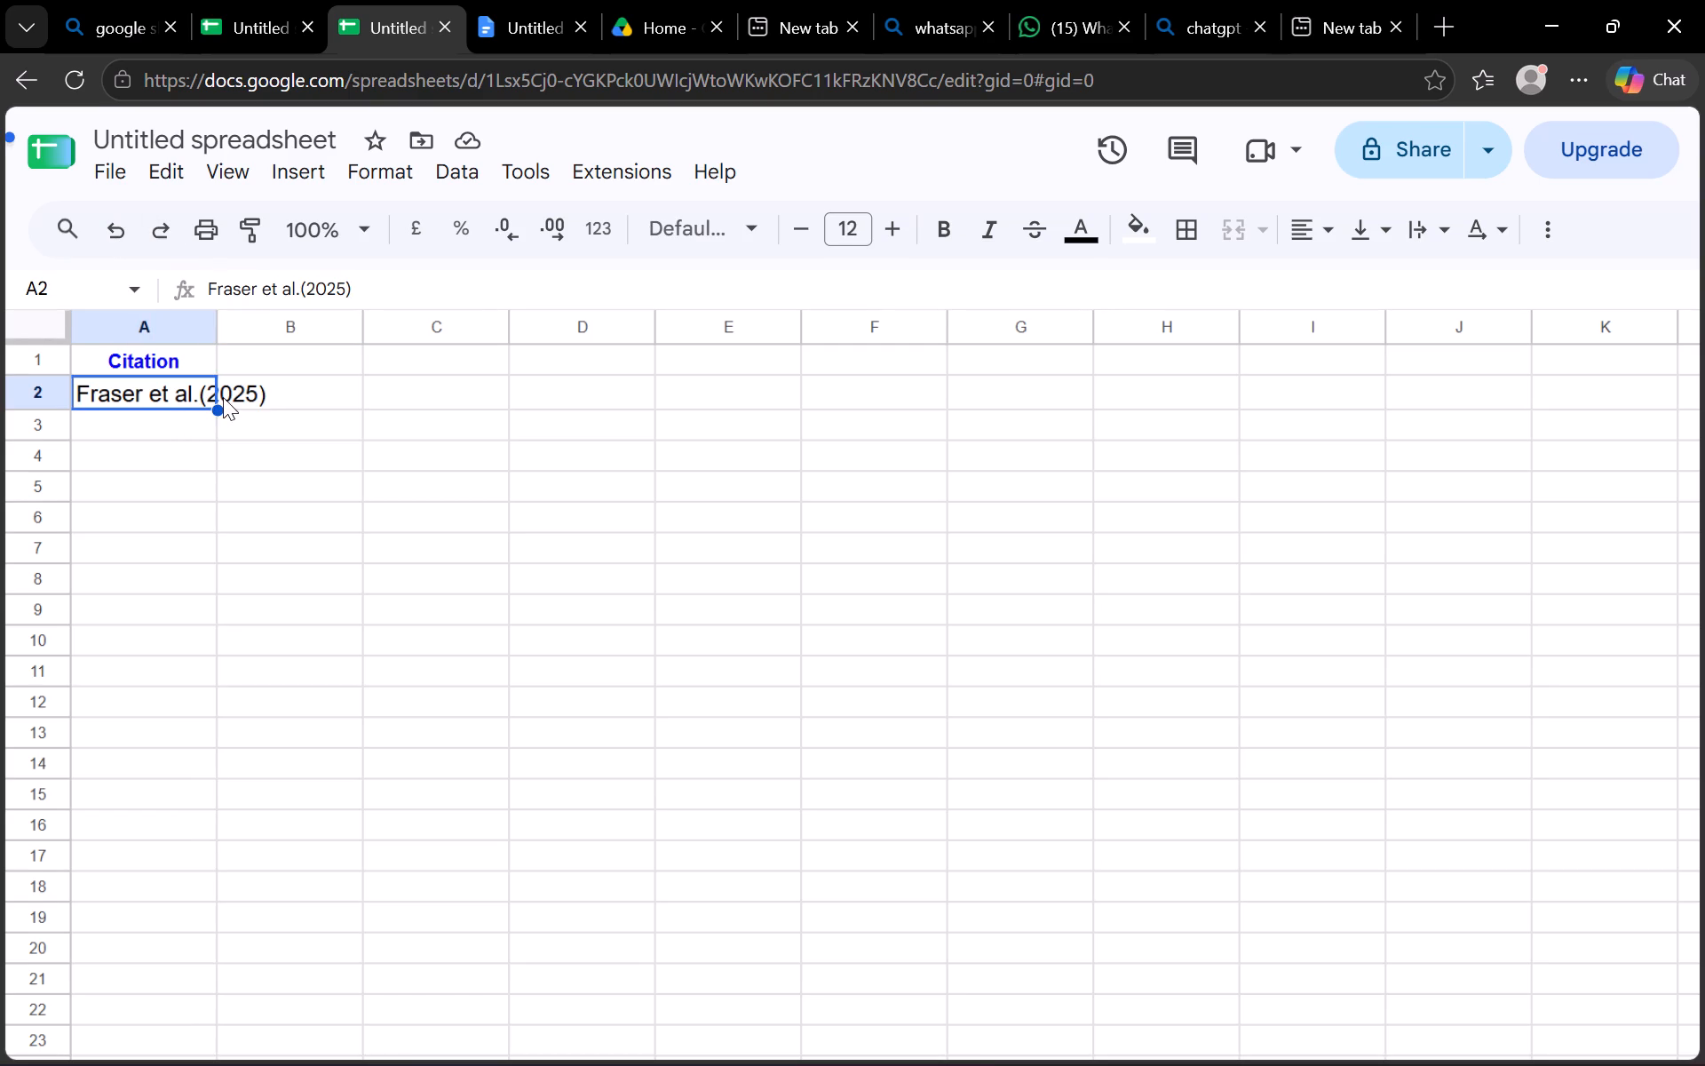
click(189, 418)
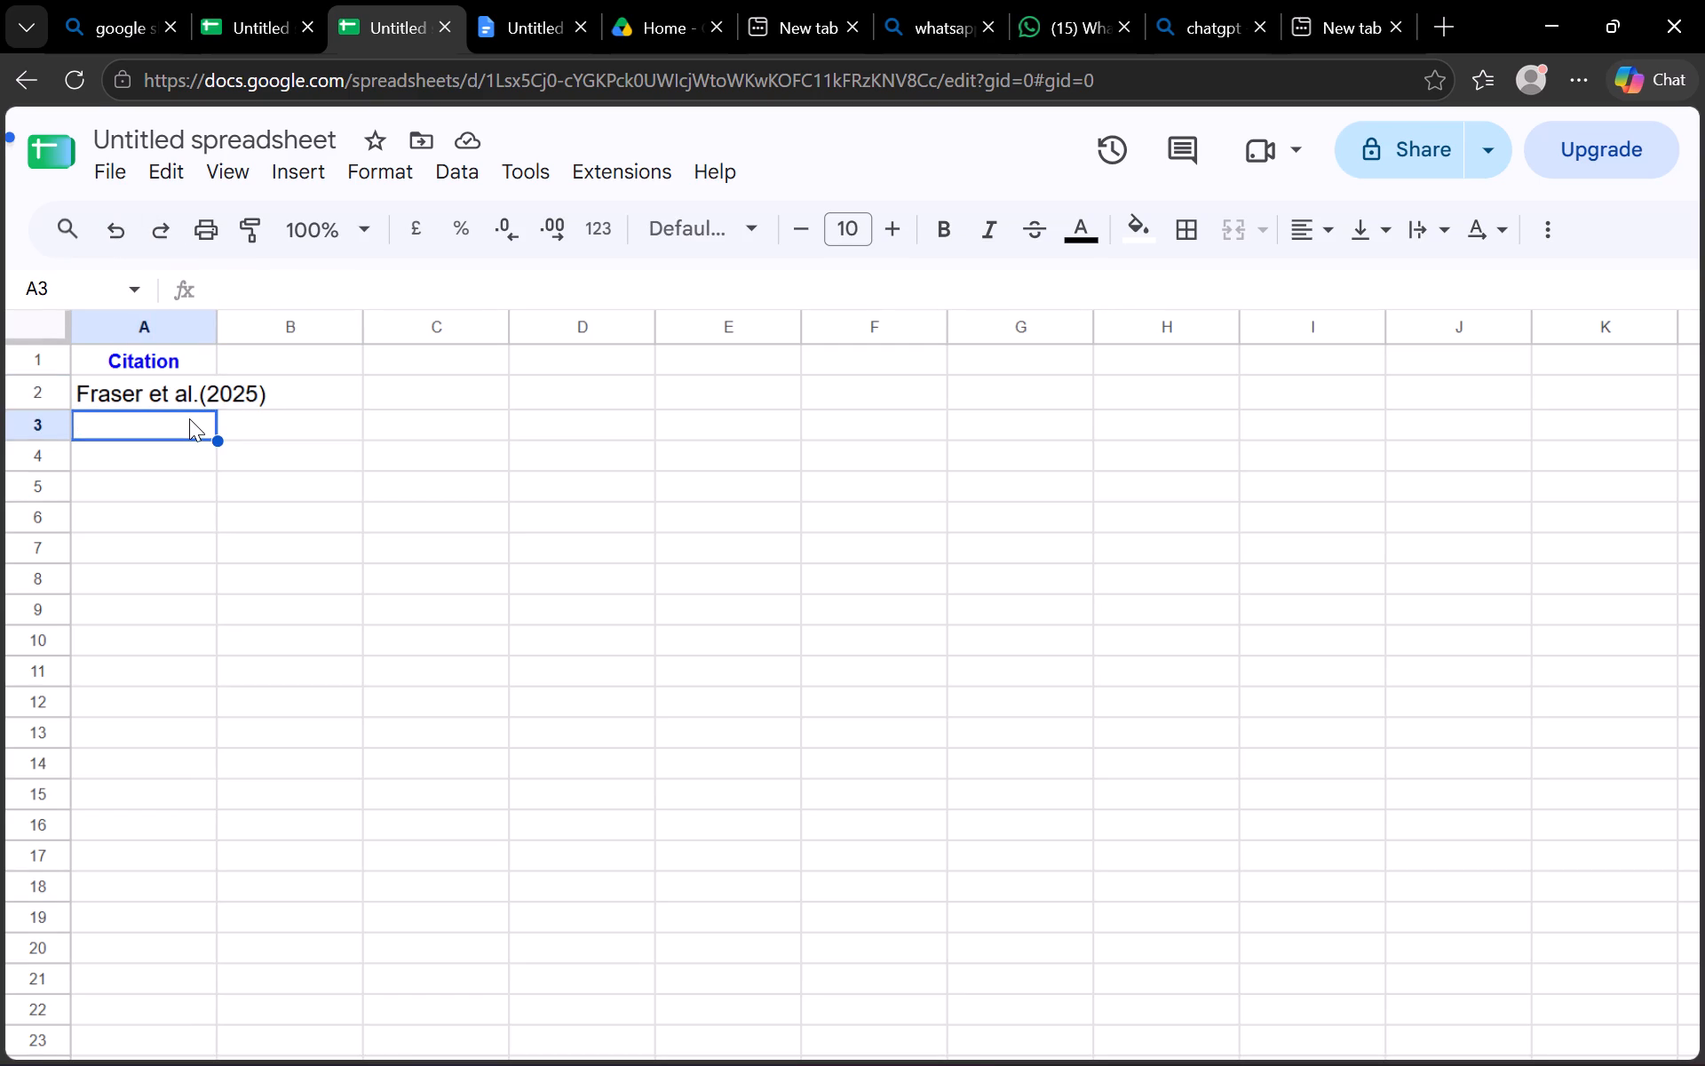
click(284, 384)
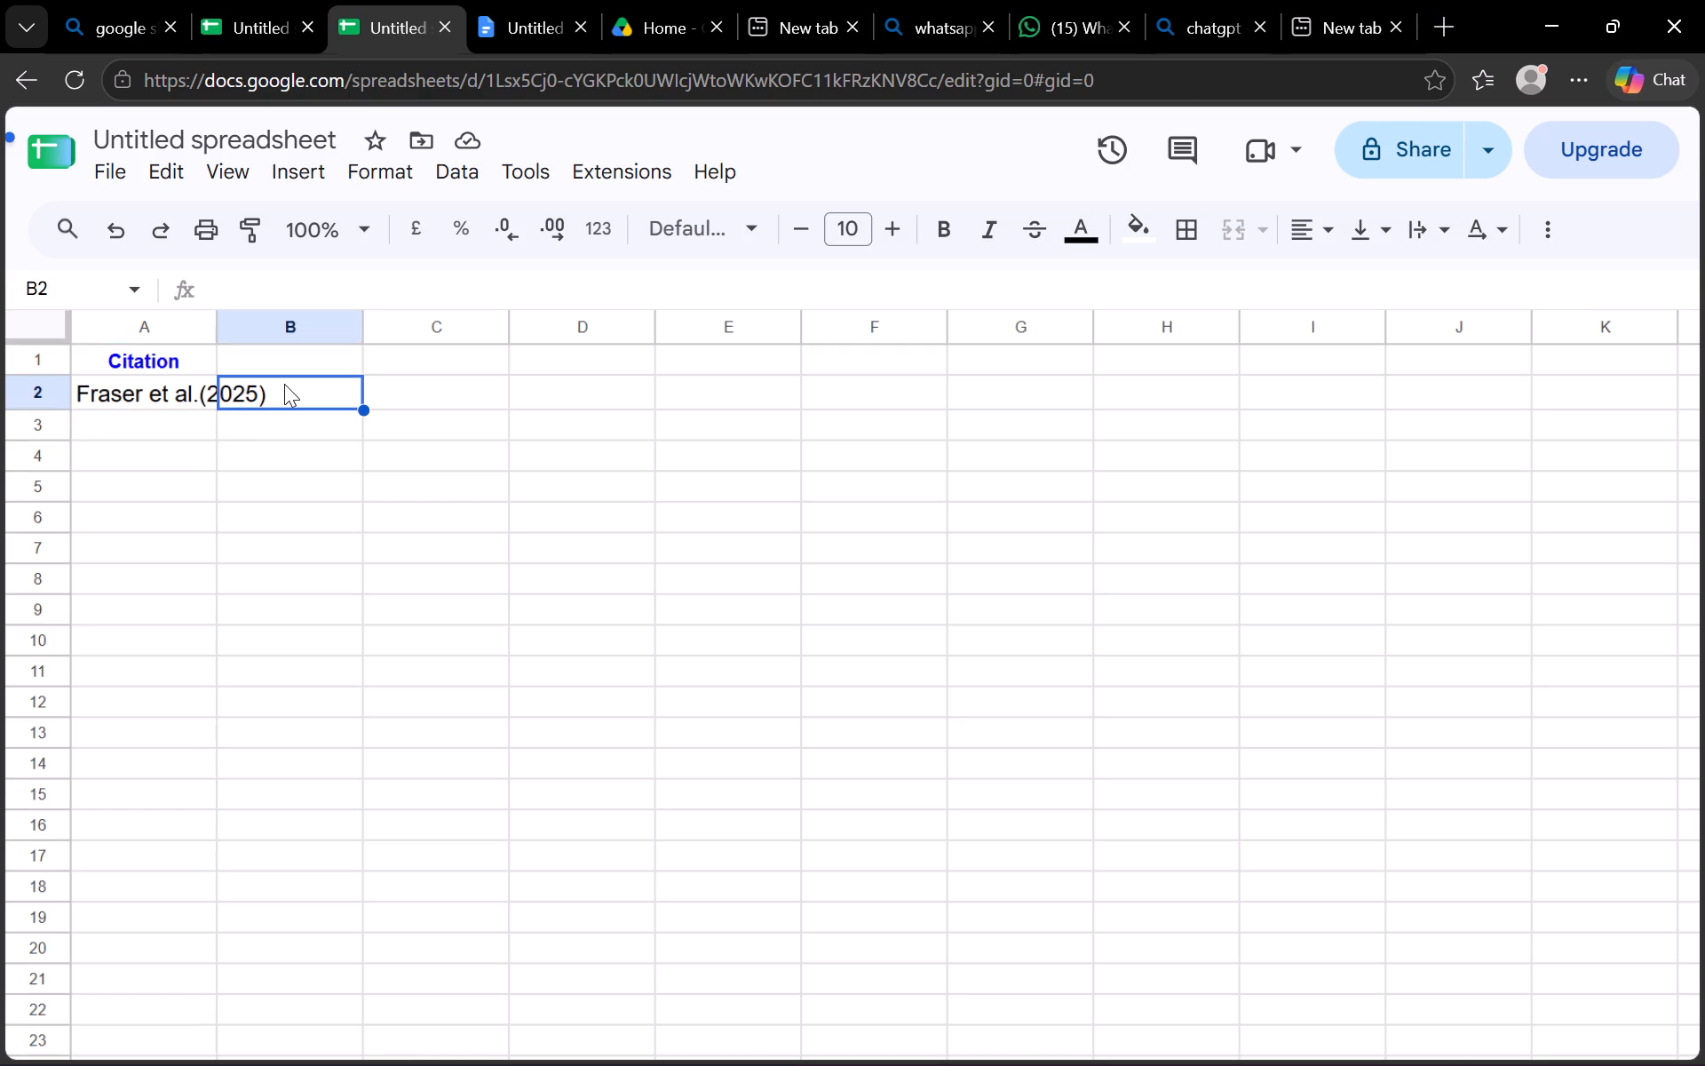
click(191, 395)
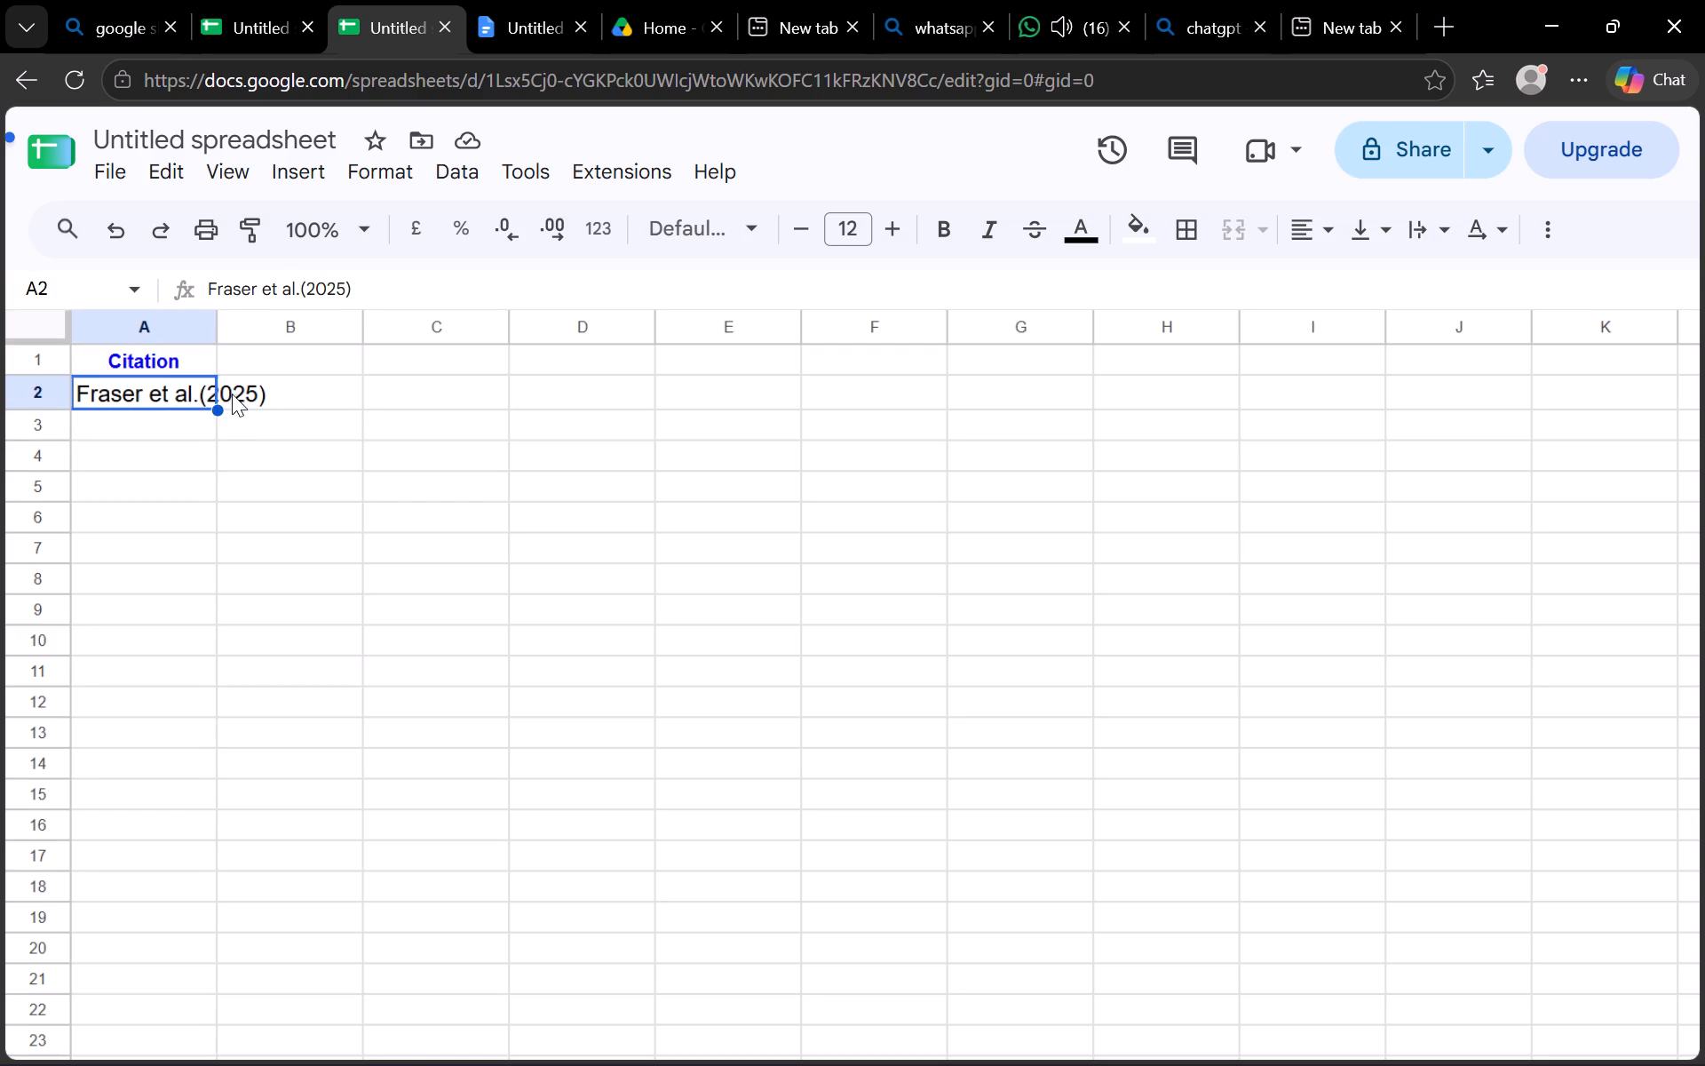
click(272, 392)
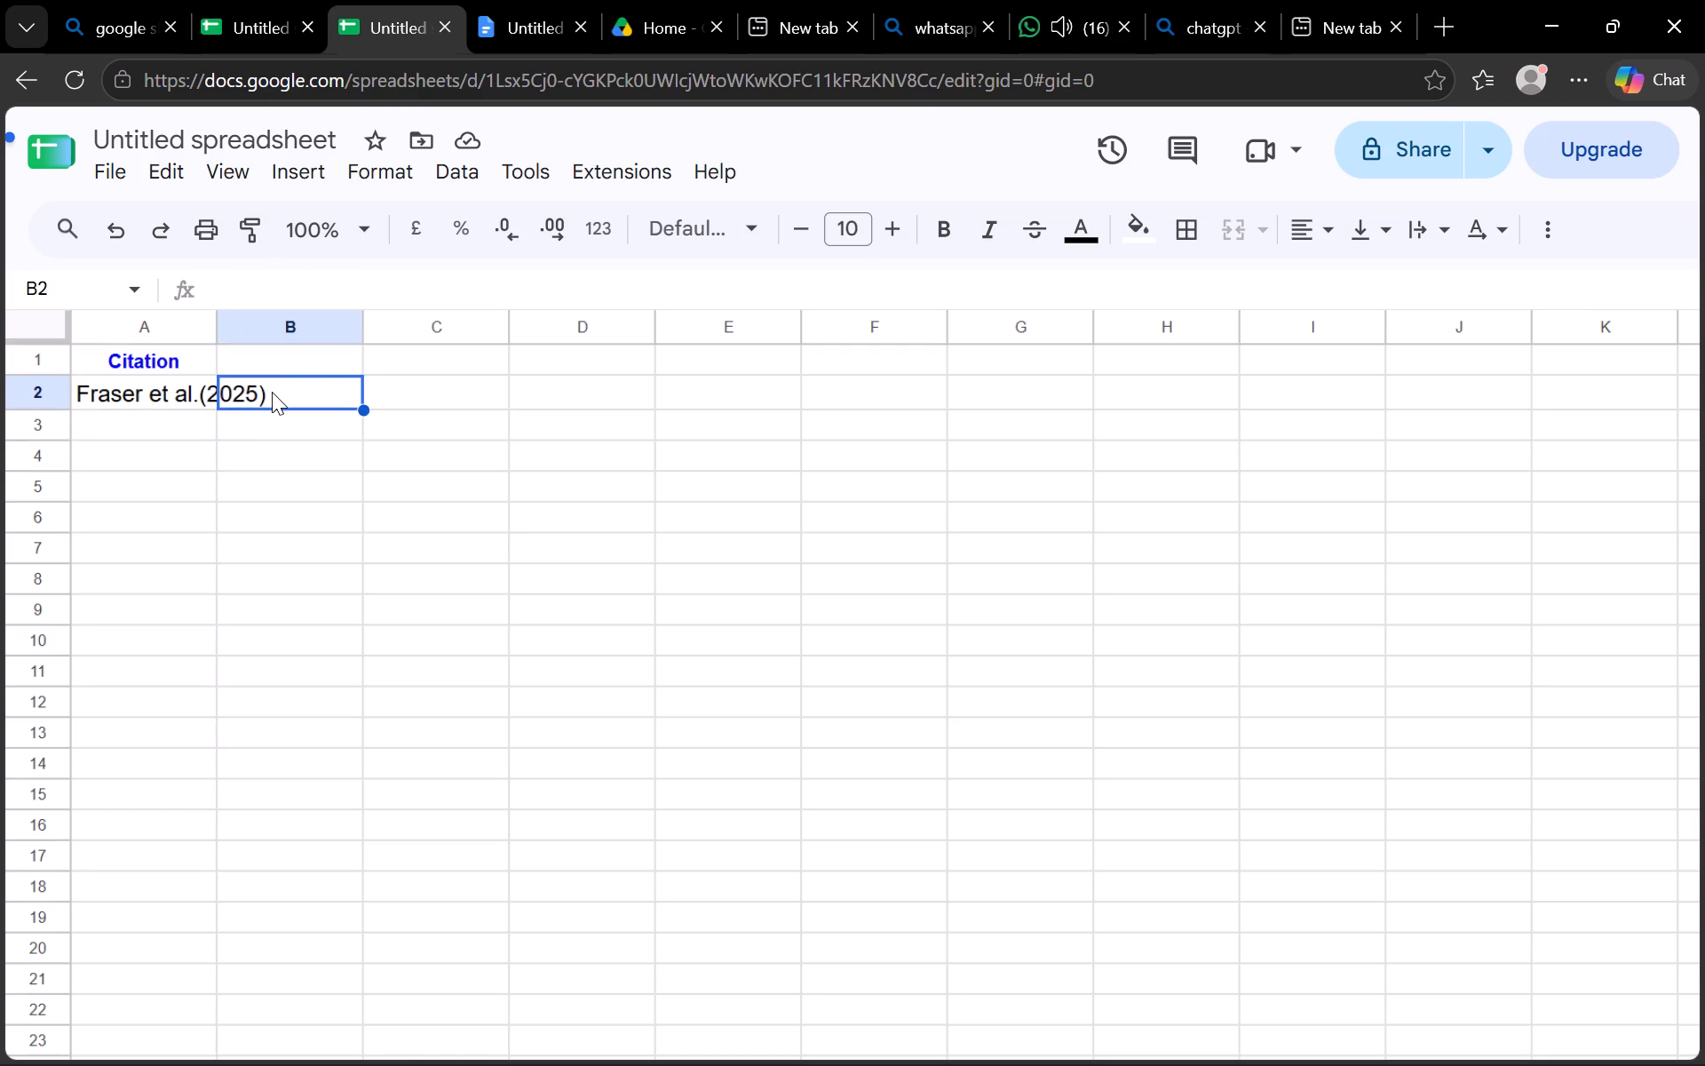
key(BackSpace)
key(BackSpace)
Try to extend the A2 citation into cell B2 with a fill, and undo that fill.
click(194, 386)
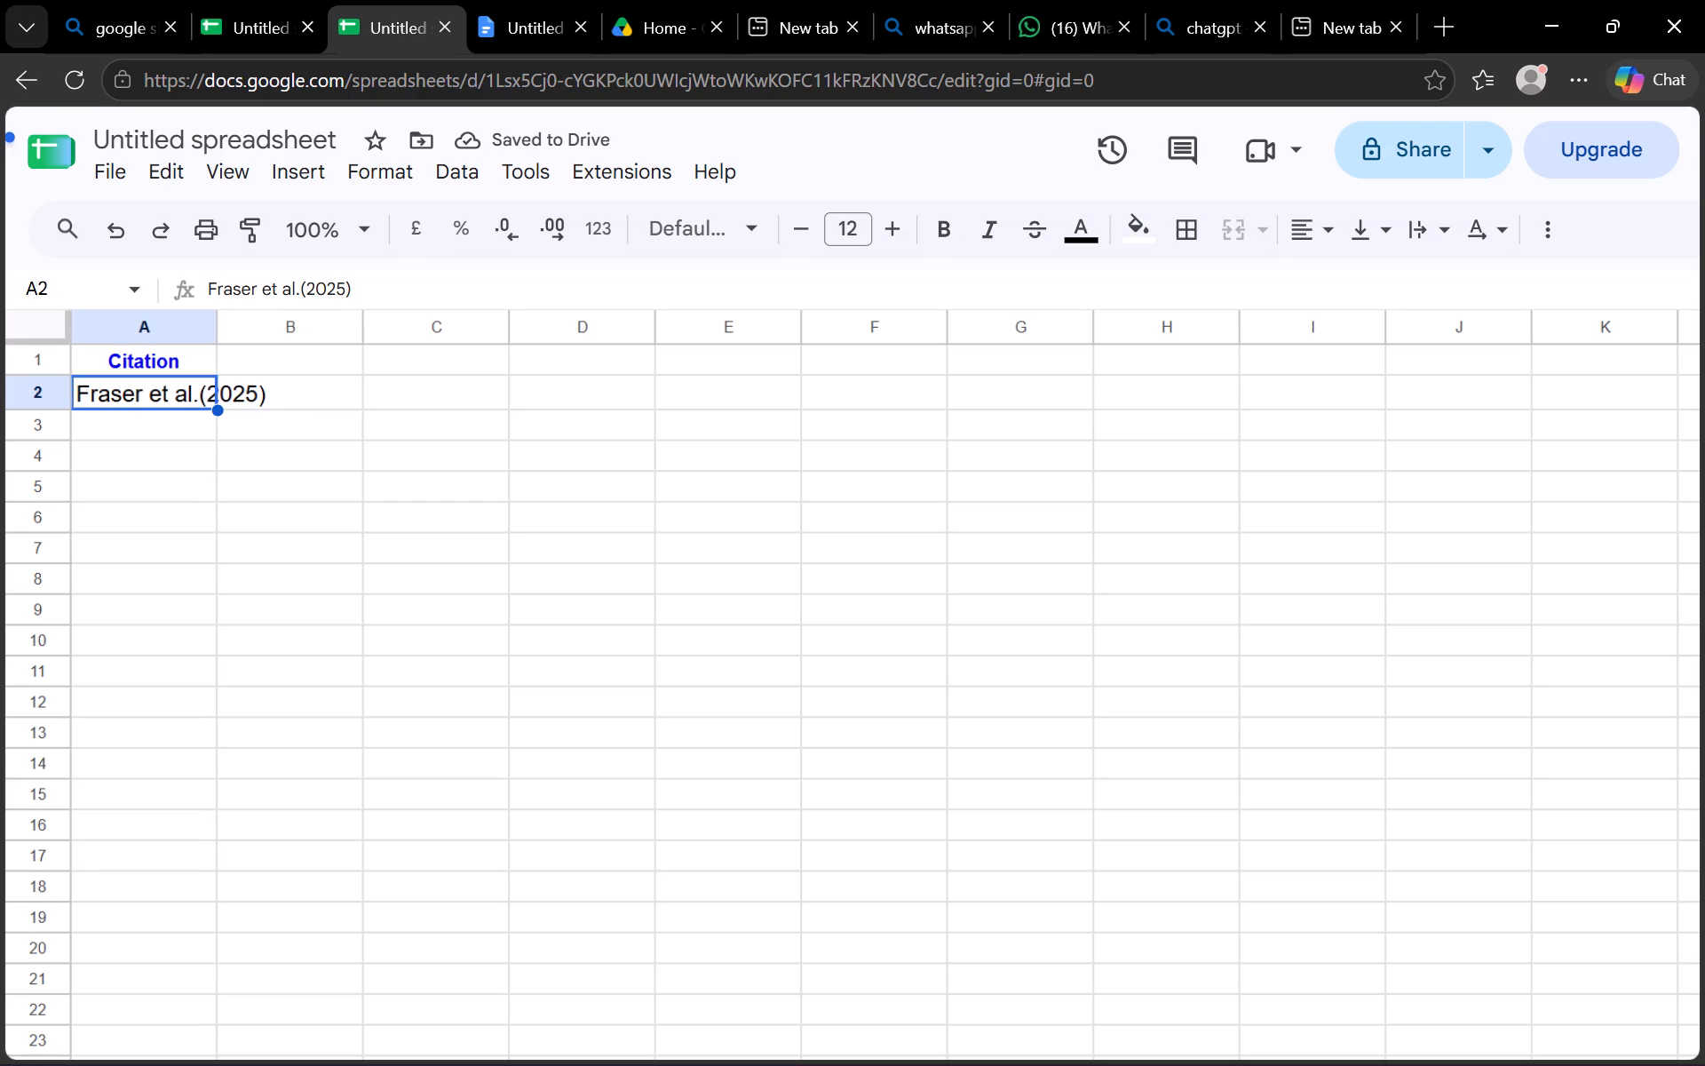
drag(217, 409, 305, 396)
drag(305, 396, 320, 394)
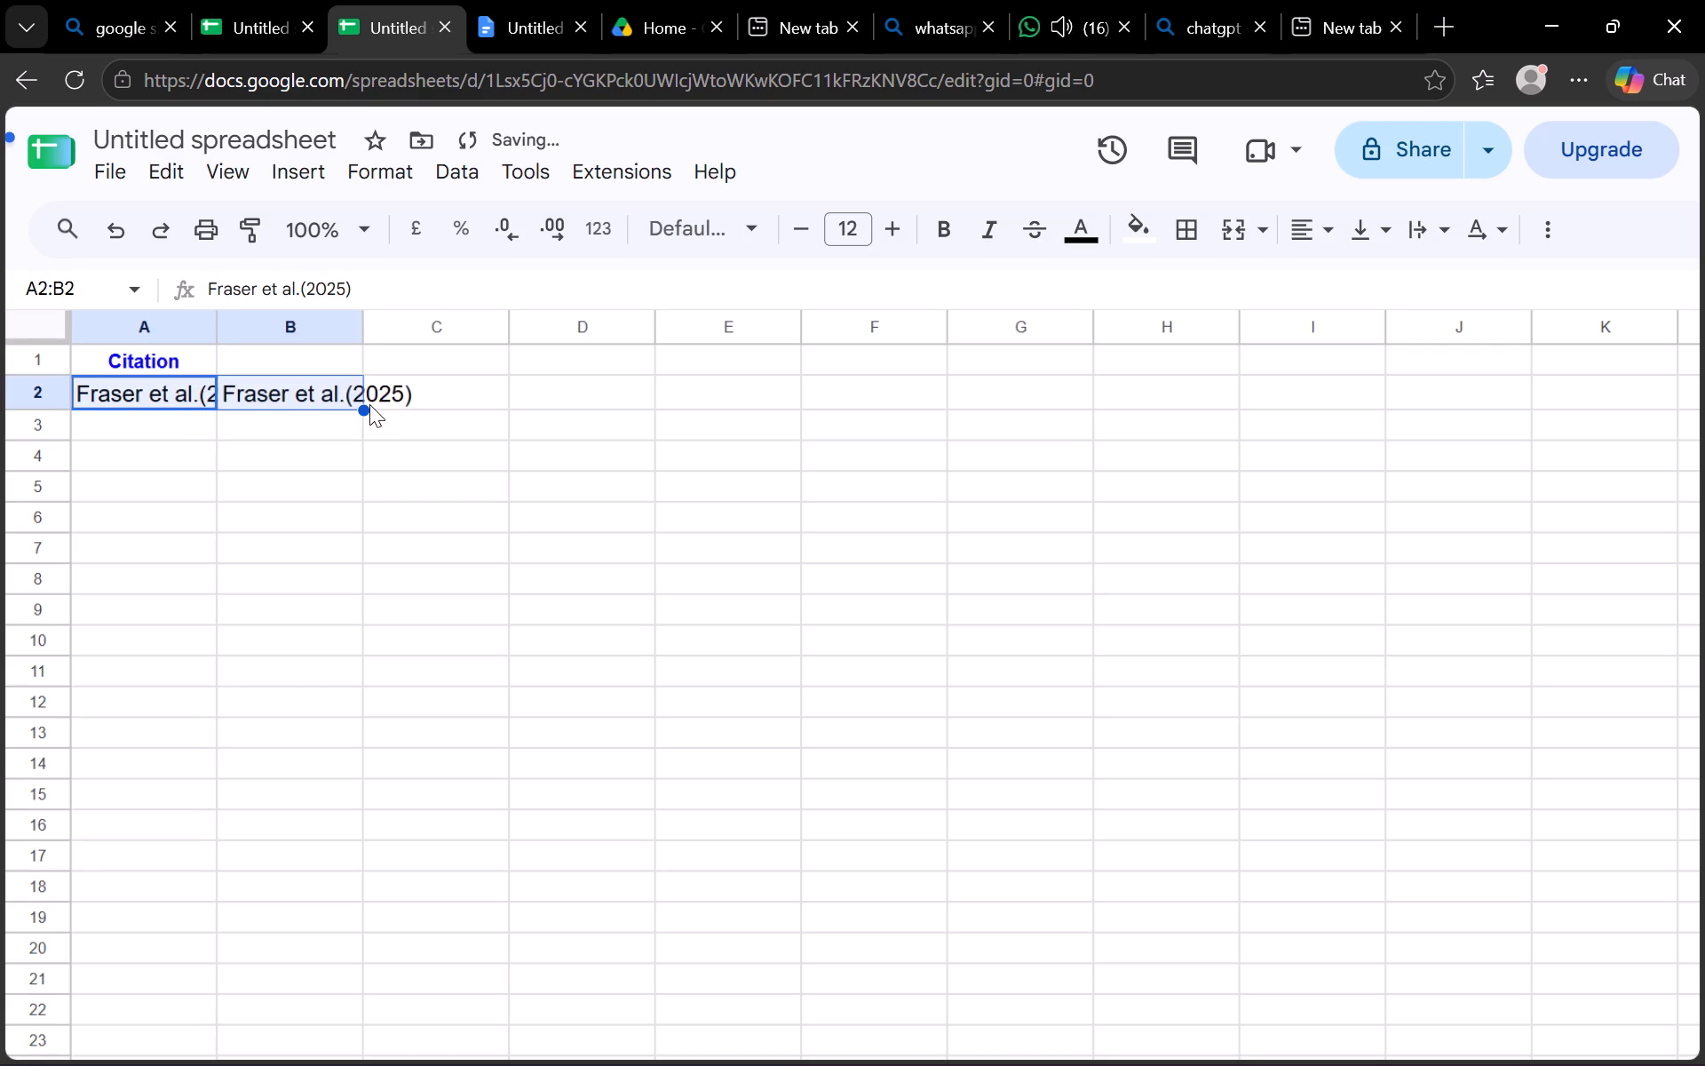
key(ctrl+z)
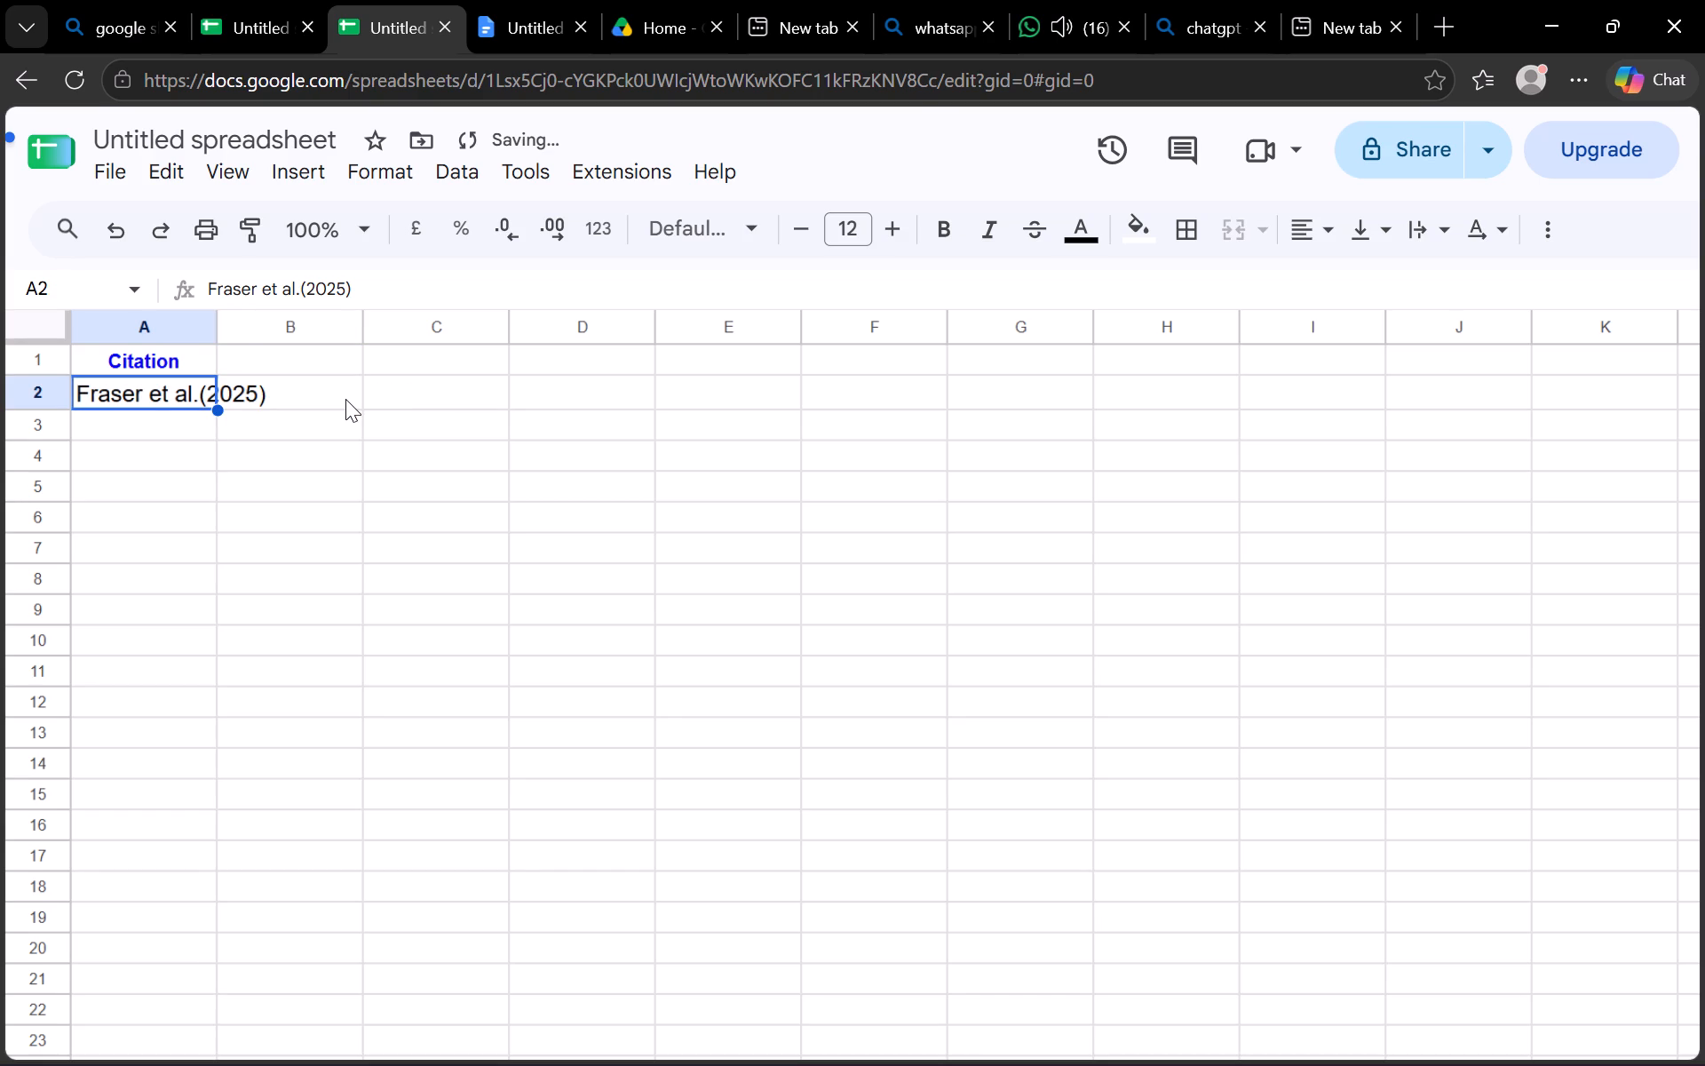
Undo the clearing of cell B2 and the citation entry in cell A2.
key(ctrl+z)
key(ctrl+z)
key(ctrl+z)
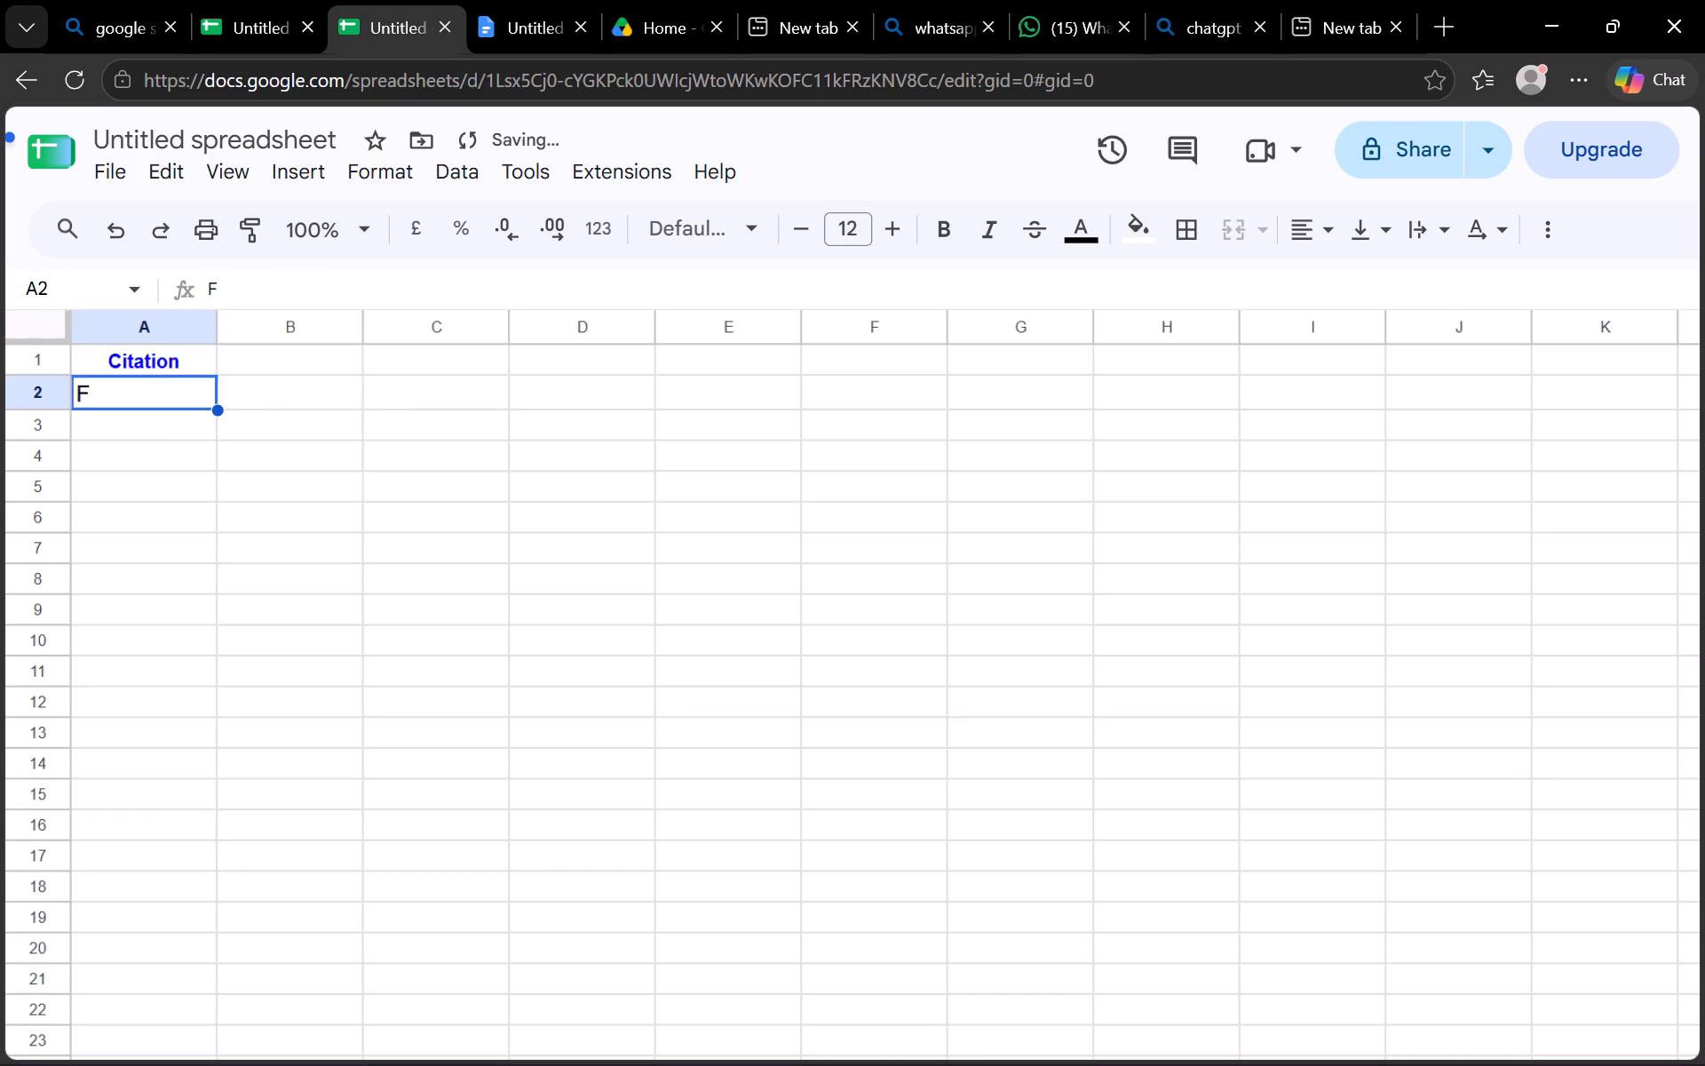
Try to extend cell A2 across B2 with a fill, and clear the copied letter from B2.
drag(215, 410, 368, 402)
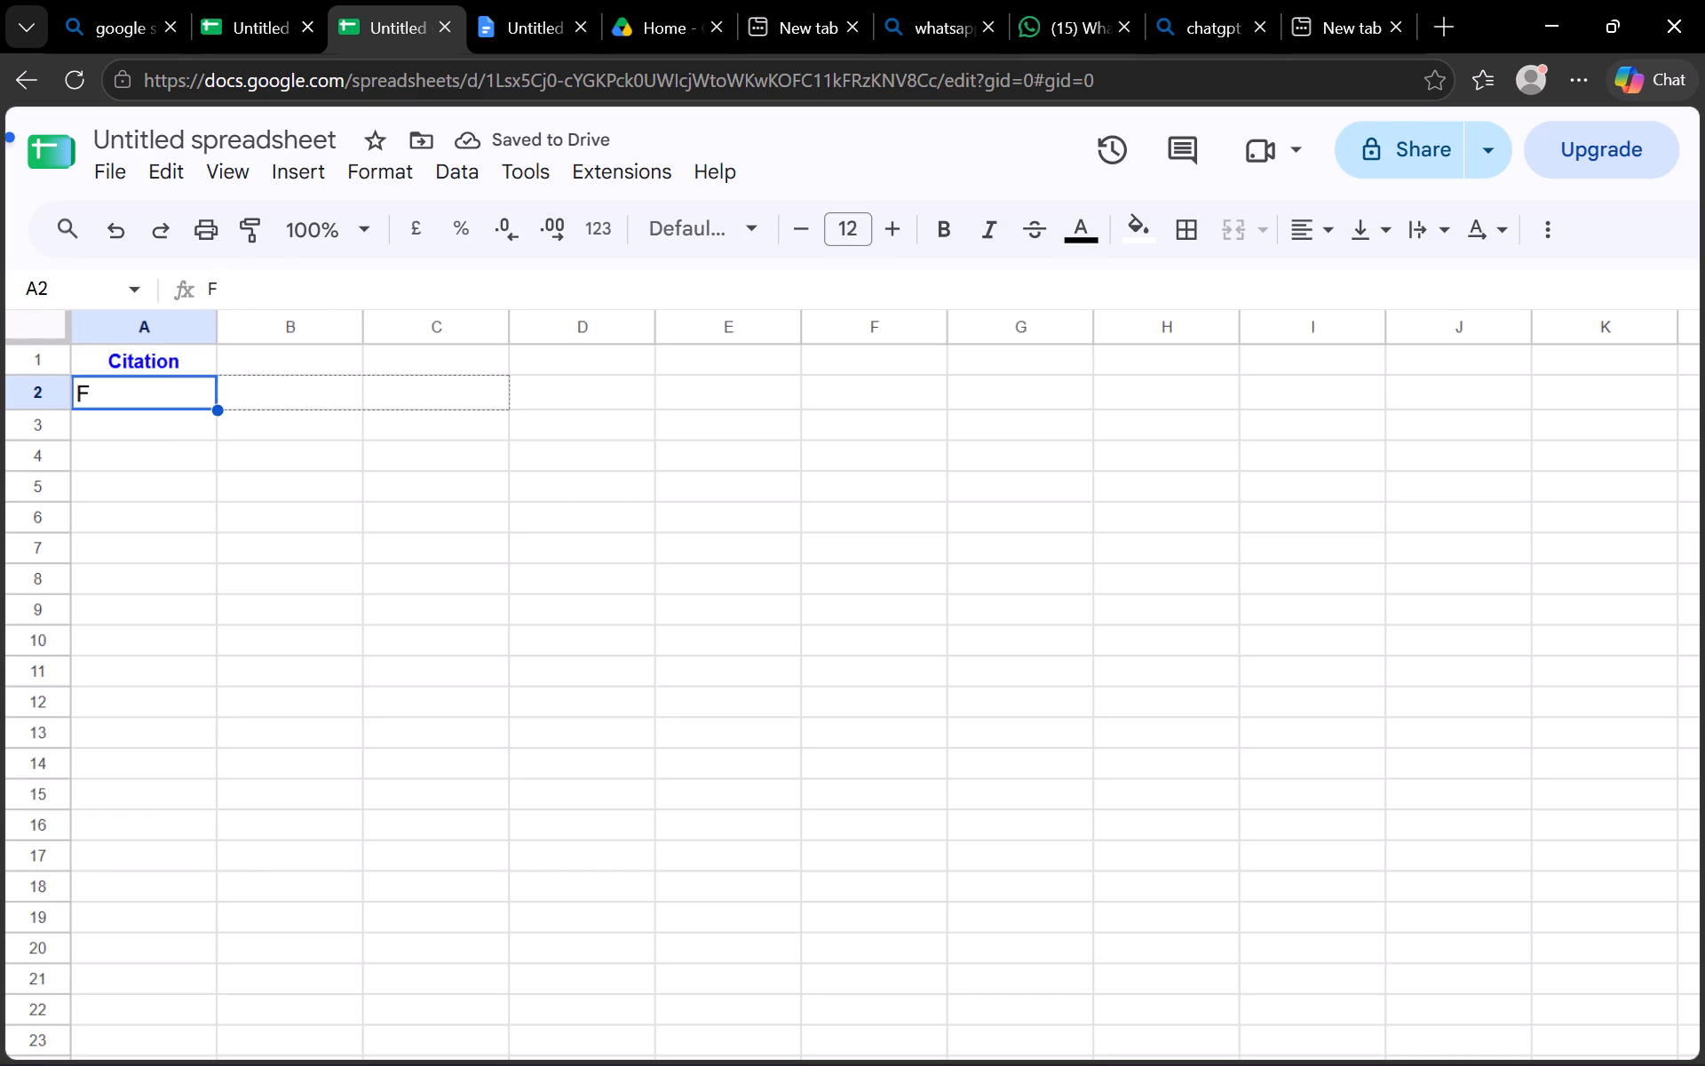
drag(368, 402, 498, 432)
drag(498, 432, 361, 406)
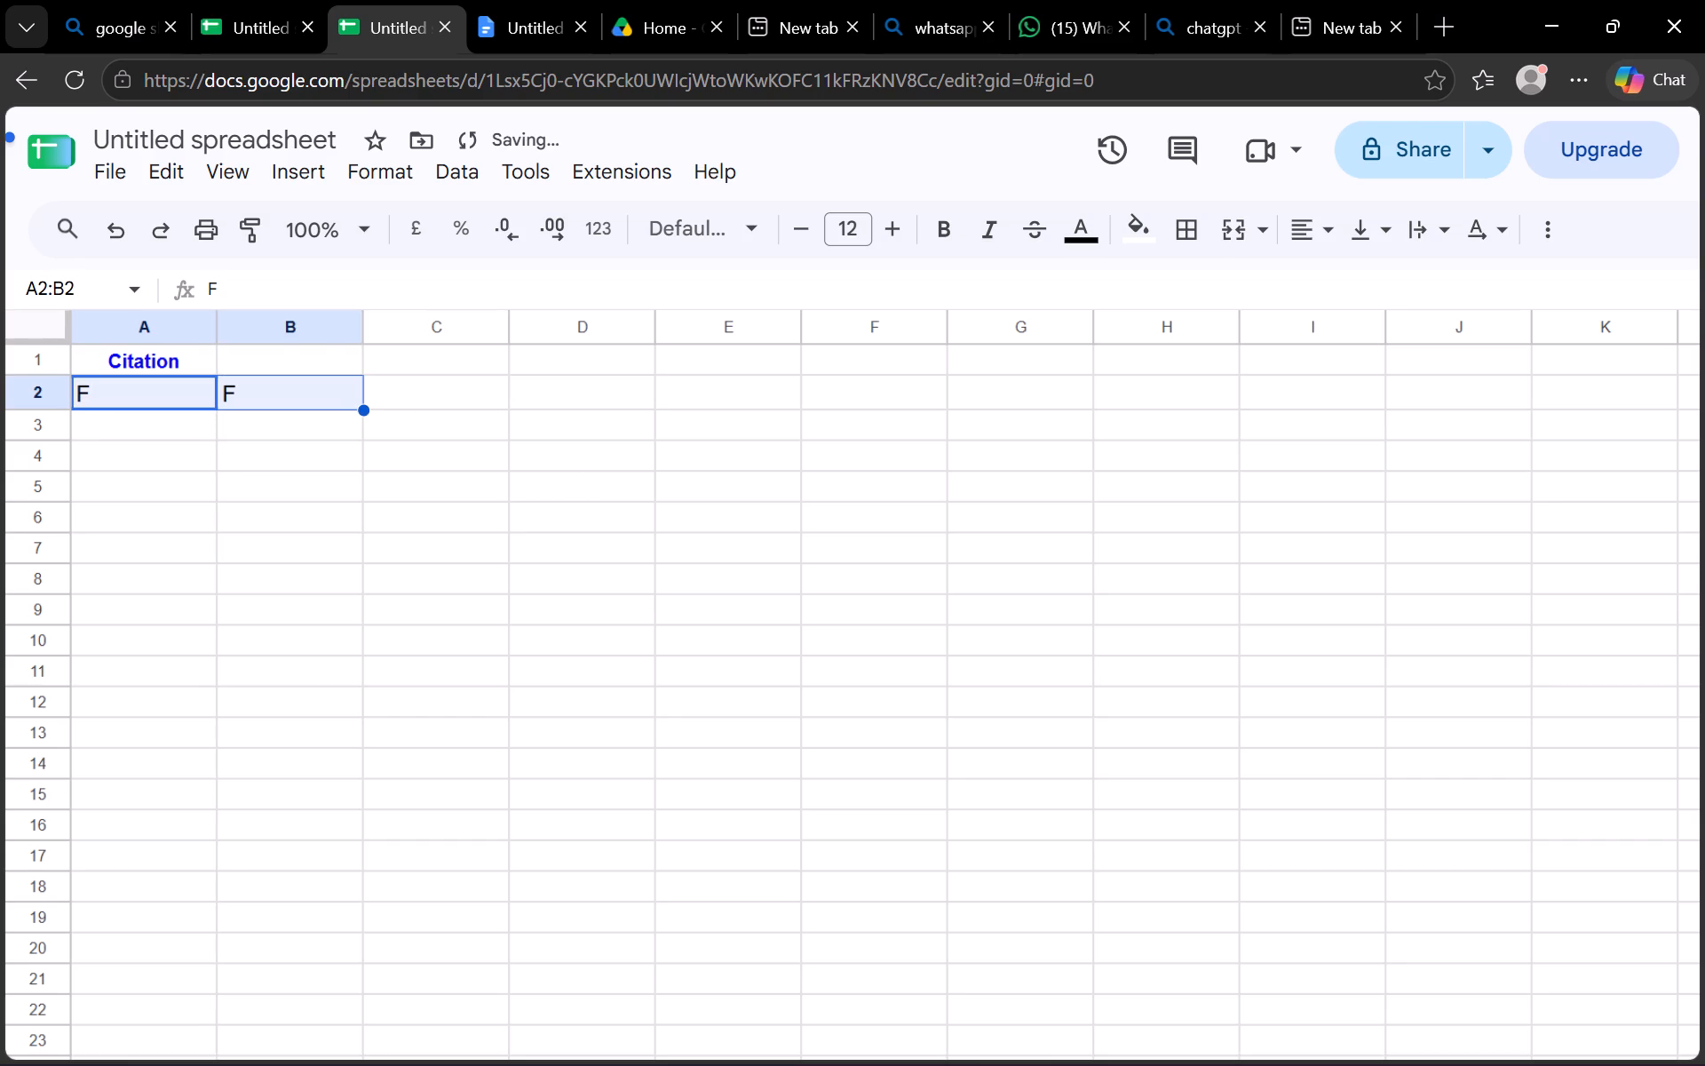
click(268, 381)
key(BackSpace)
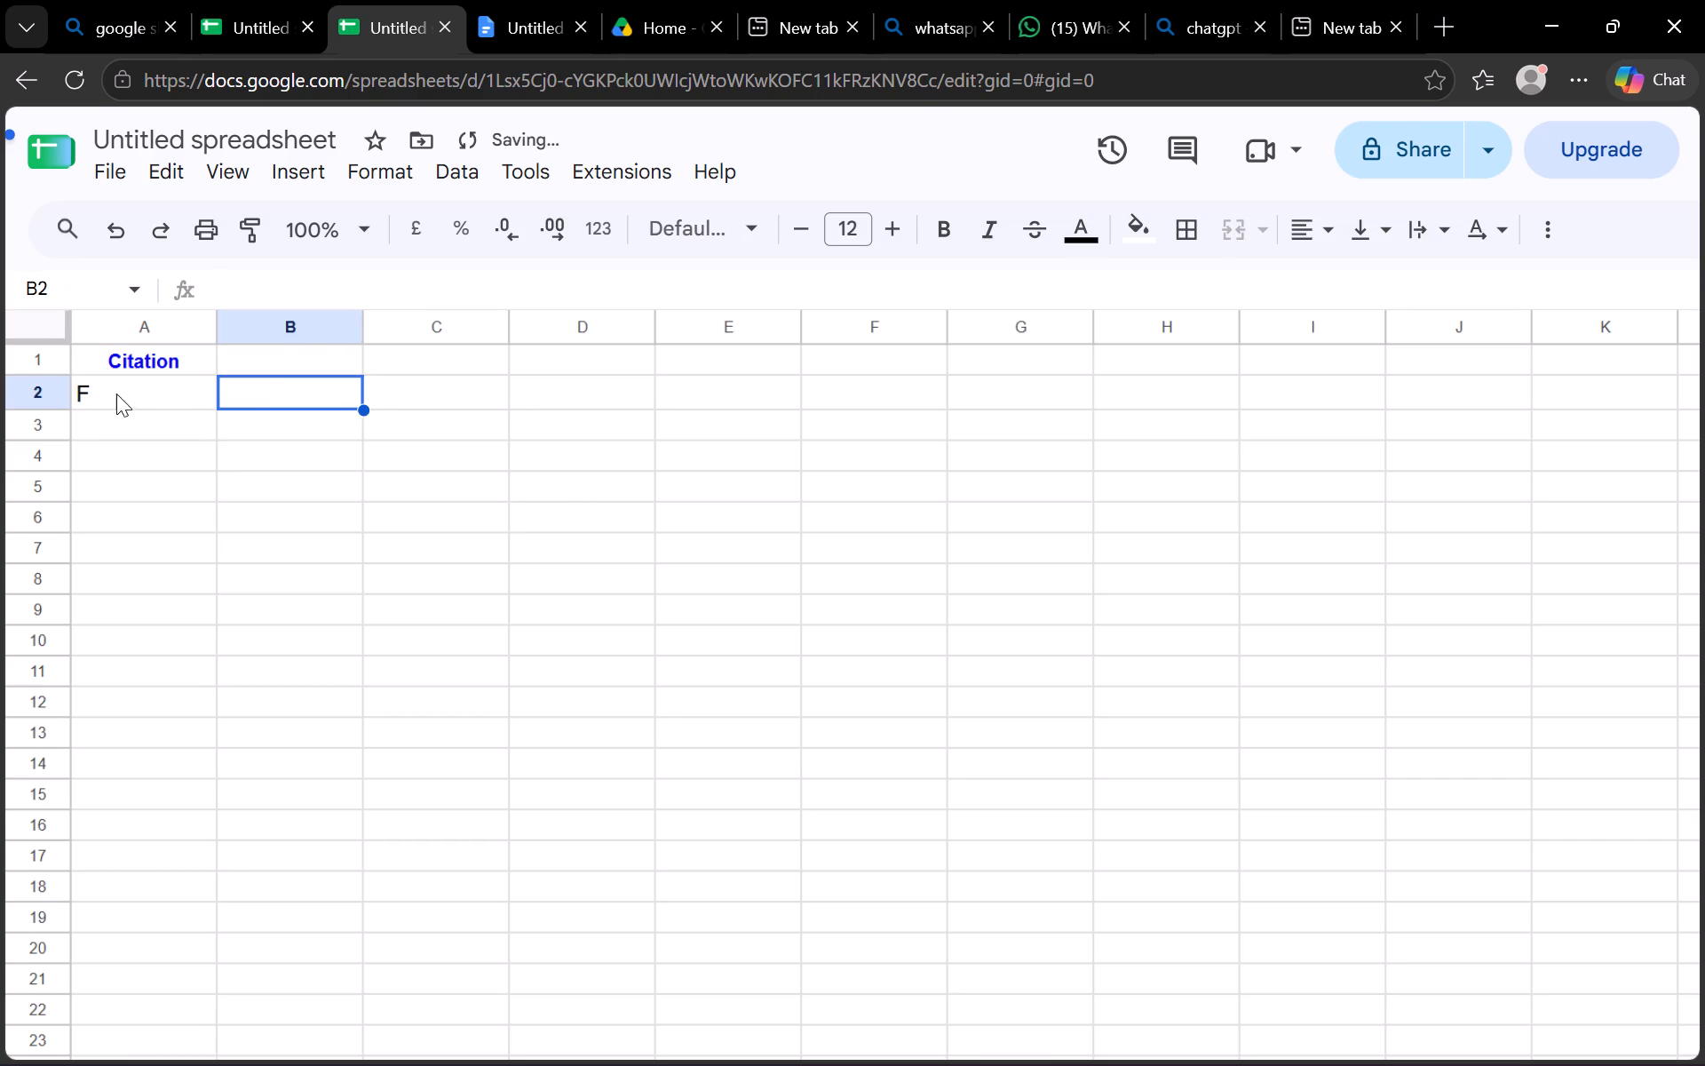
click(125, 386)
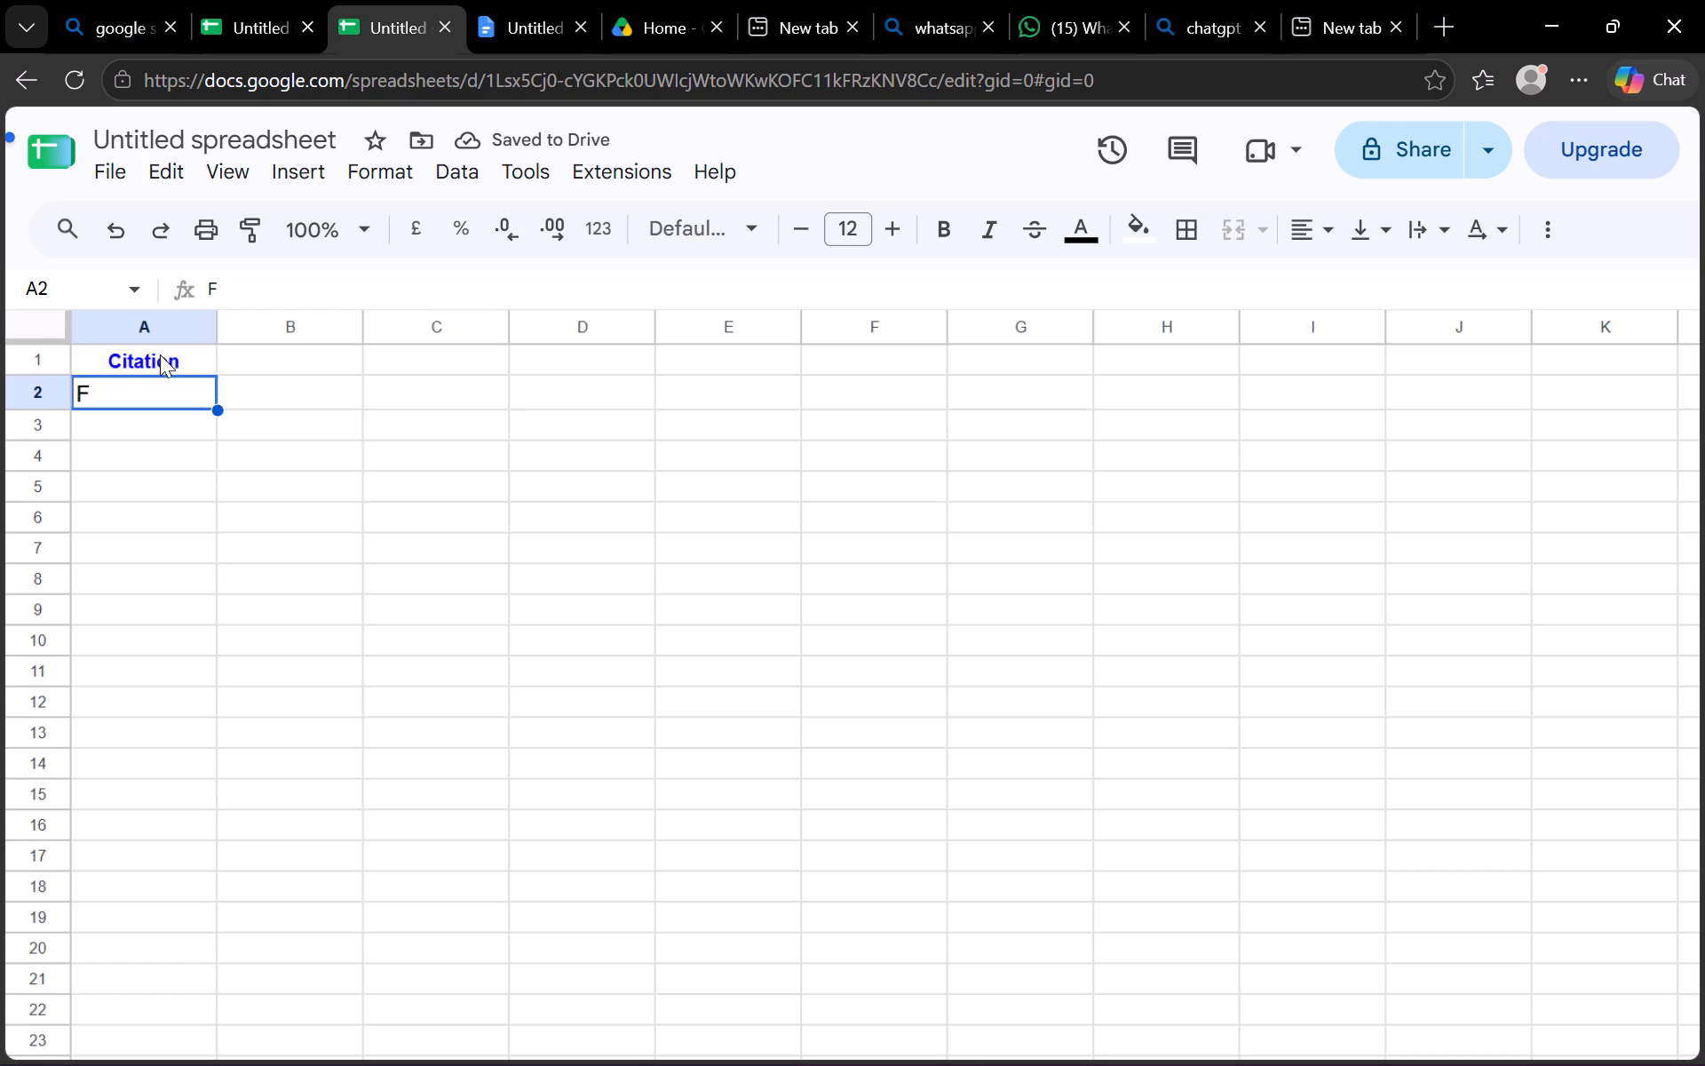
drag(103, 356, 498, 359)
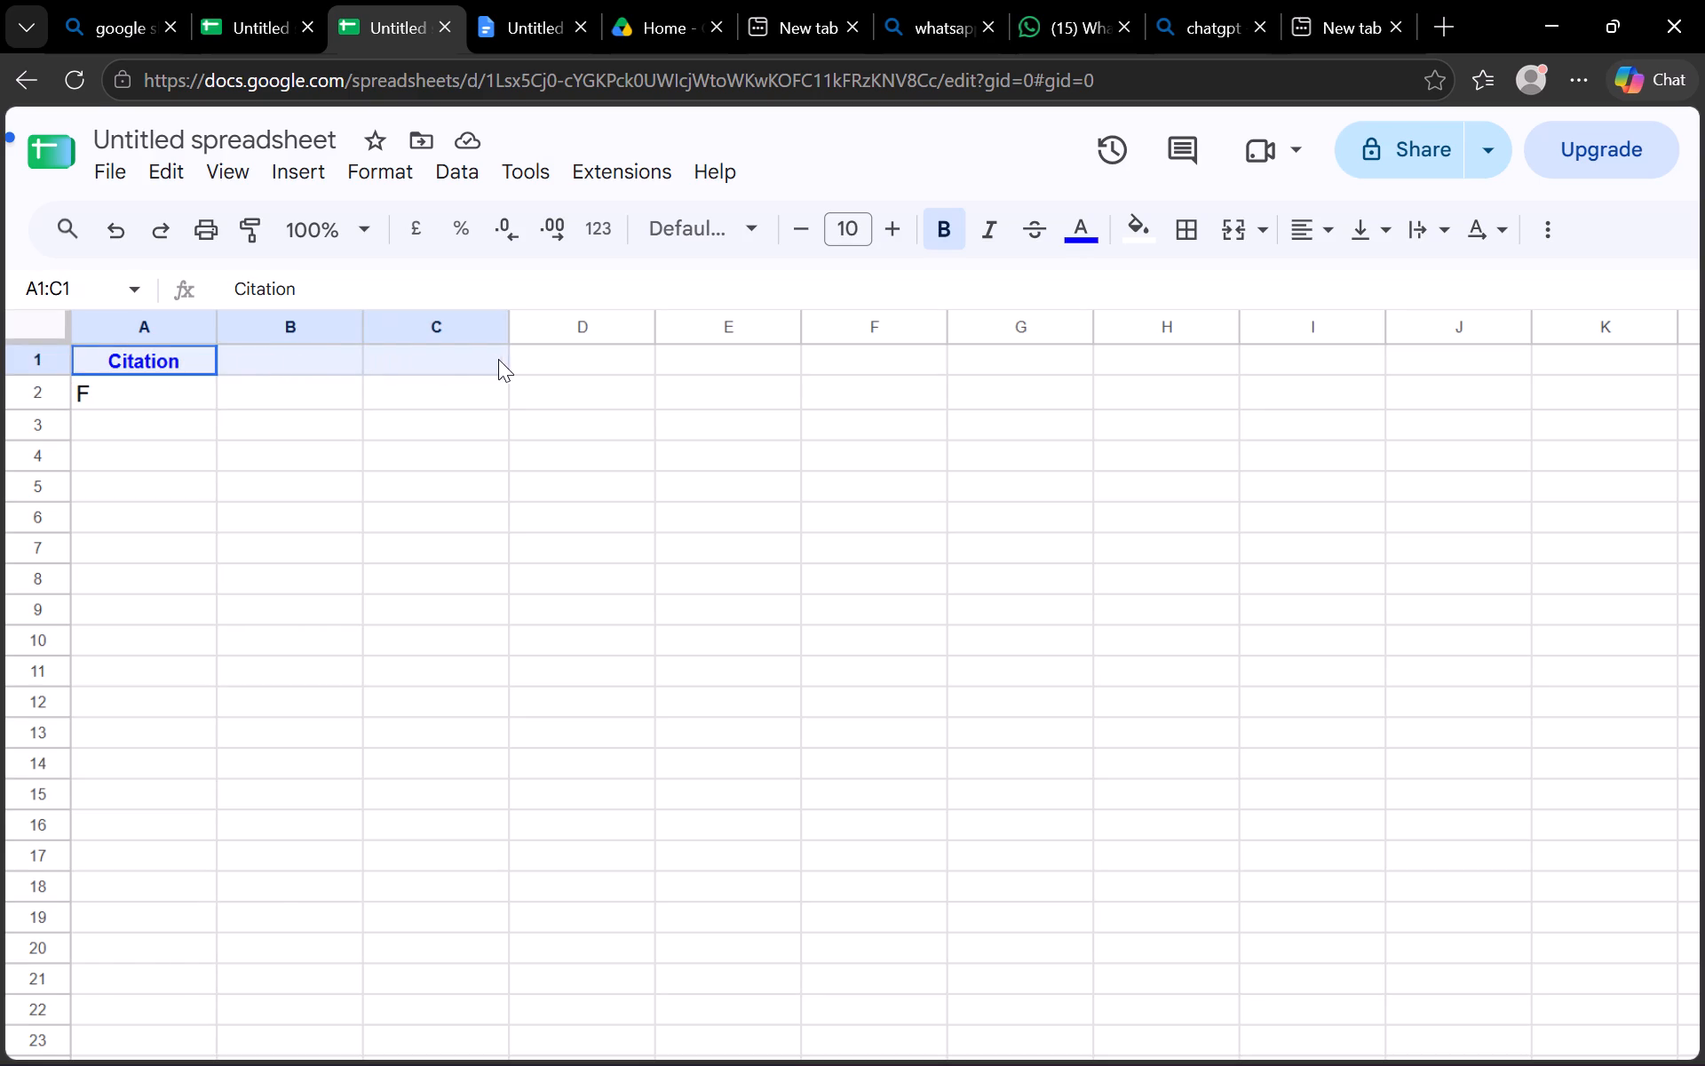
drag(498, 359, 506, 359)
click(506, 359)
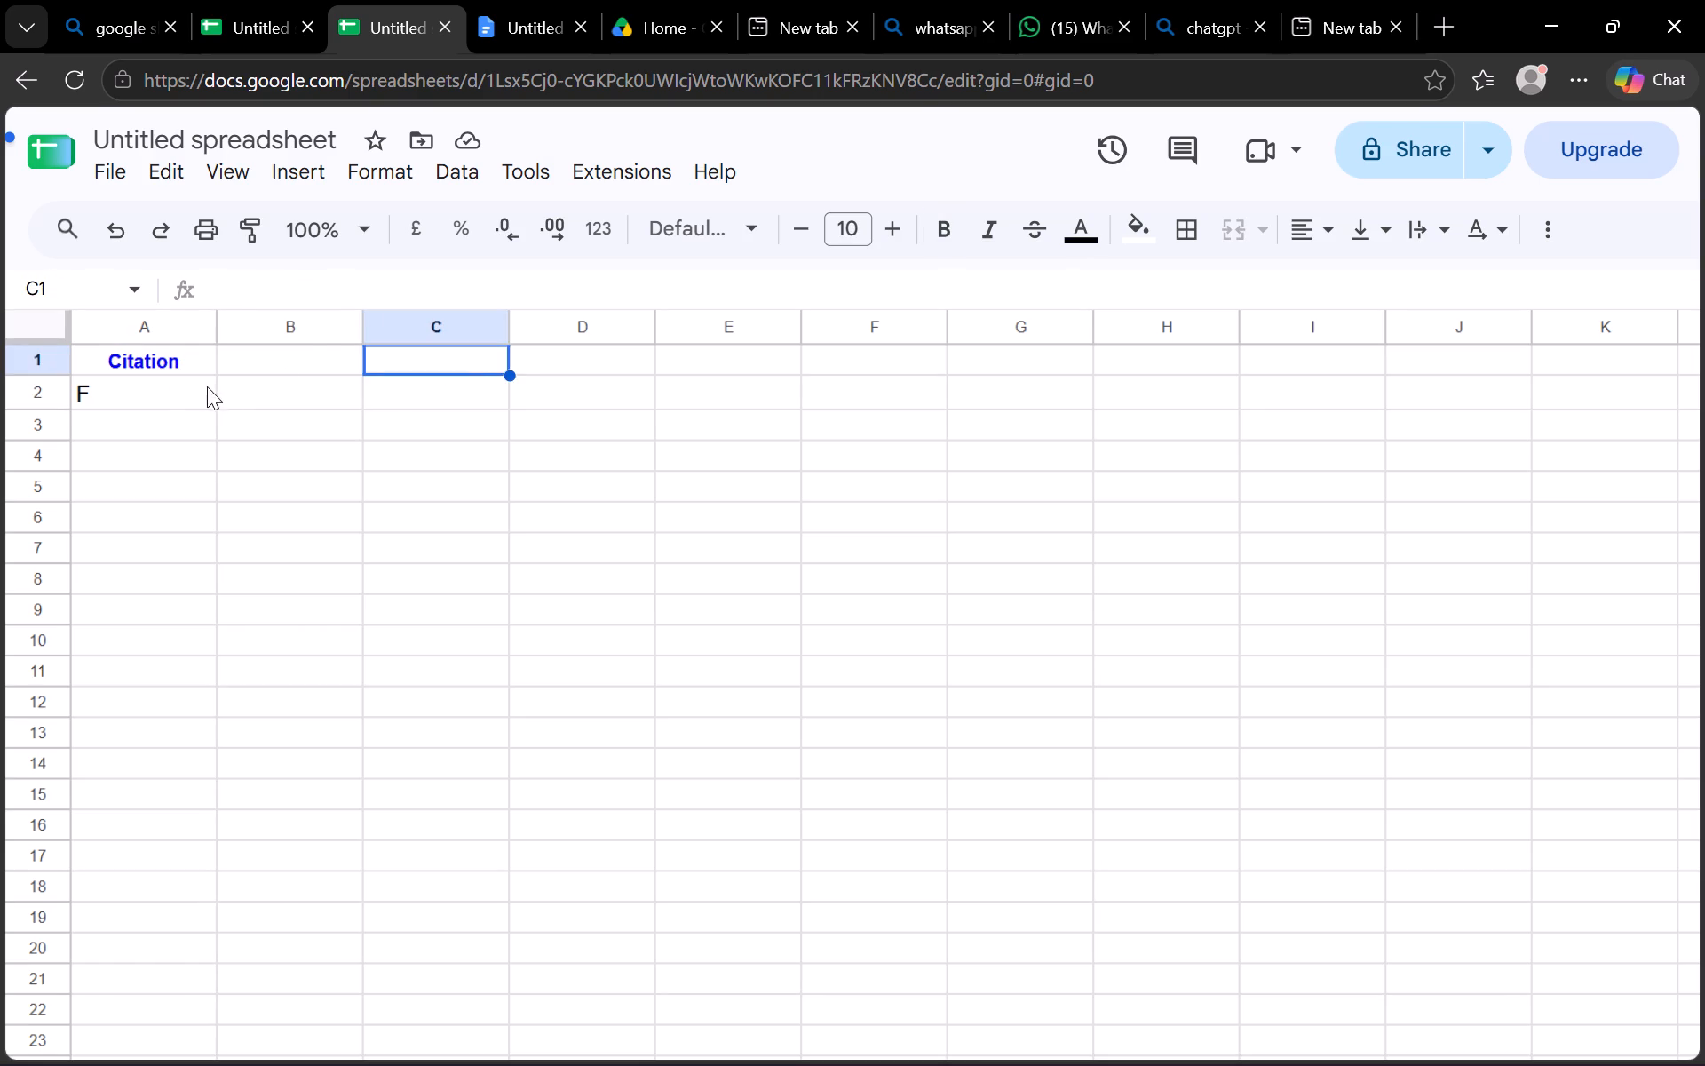
Clear the contents of cell A2, leaving it empty and selected below the Citation header.
click(175, 389)
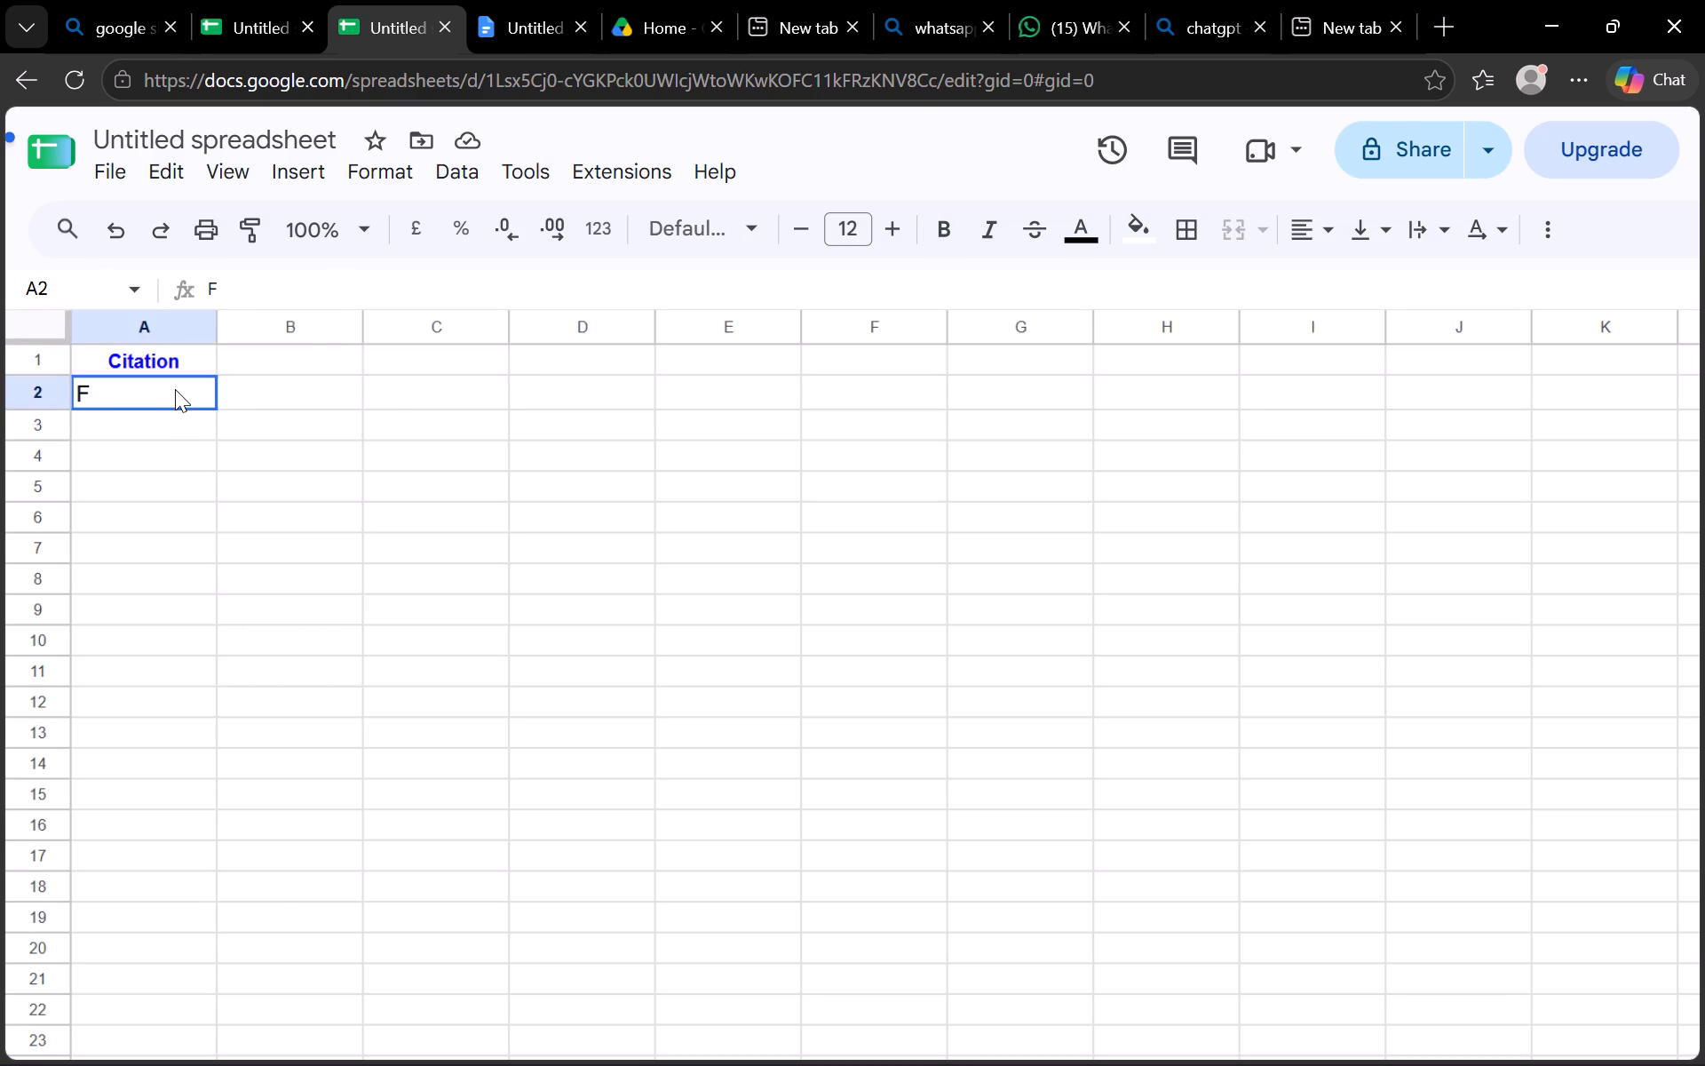
text(ras)
key(BackSpace)
key(BackSpace)
key(BackSpace)
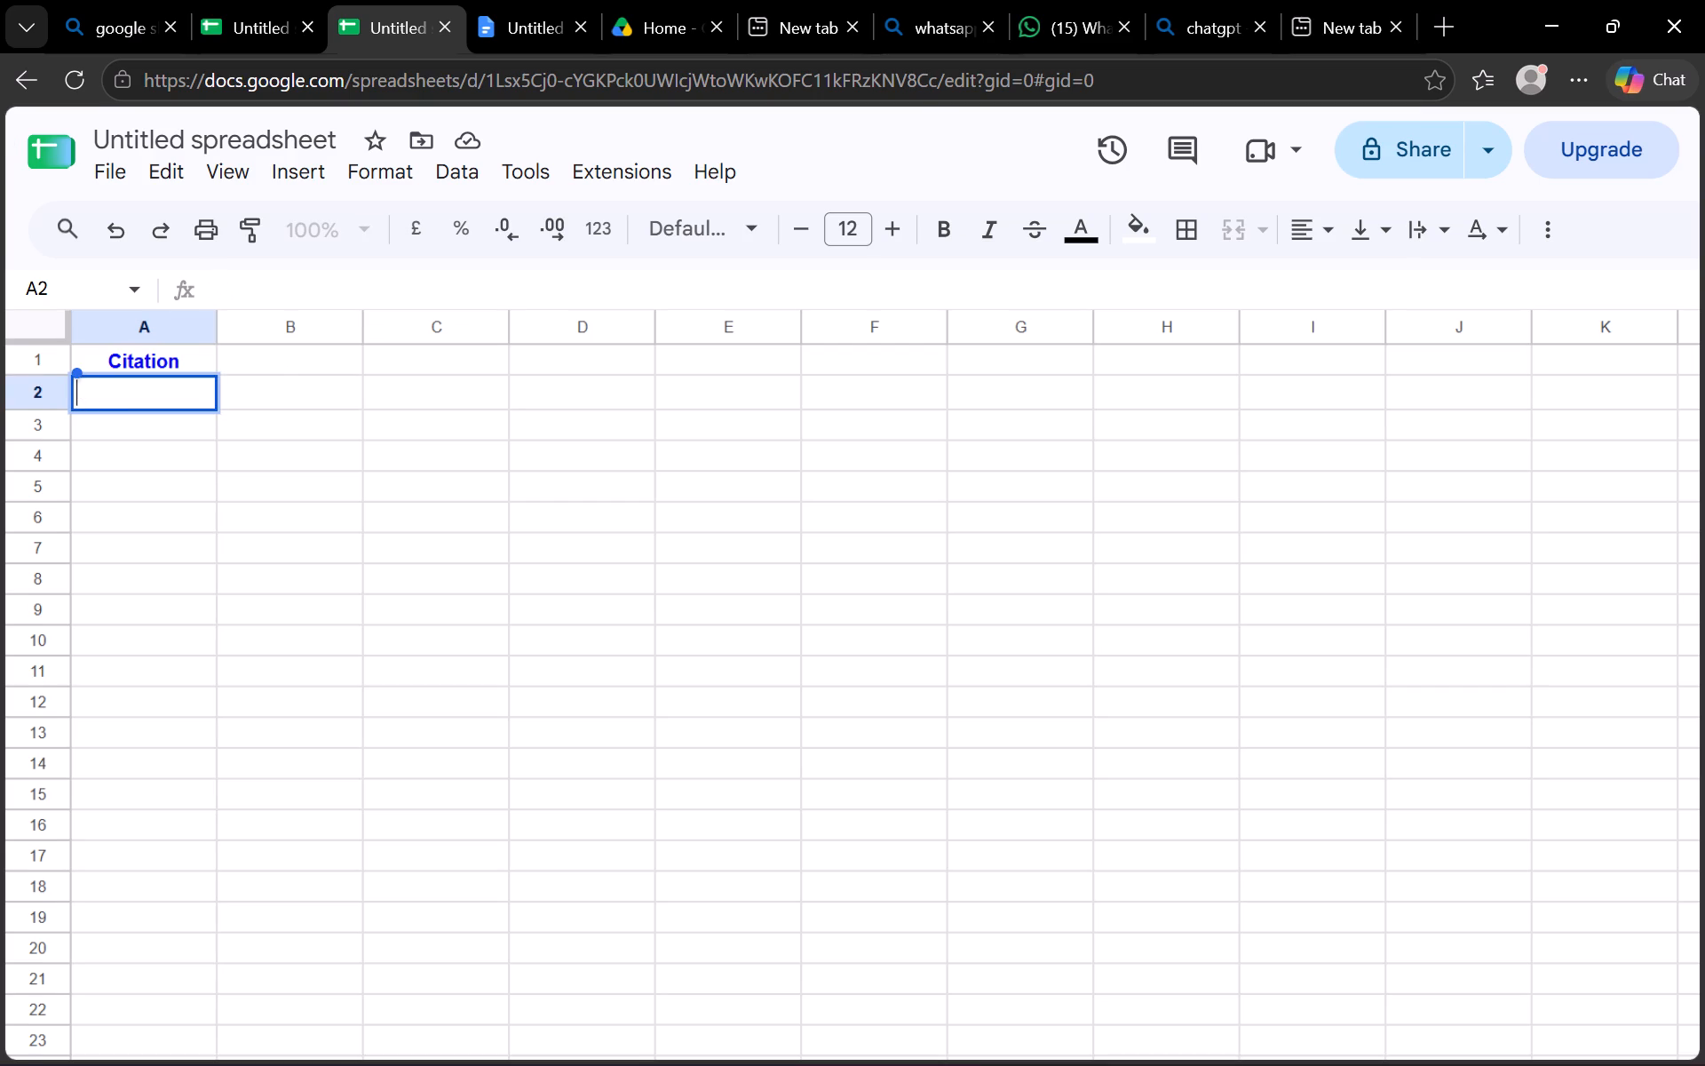
key(BackSpace)
click(312, 384)
click(125, 380)
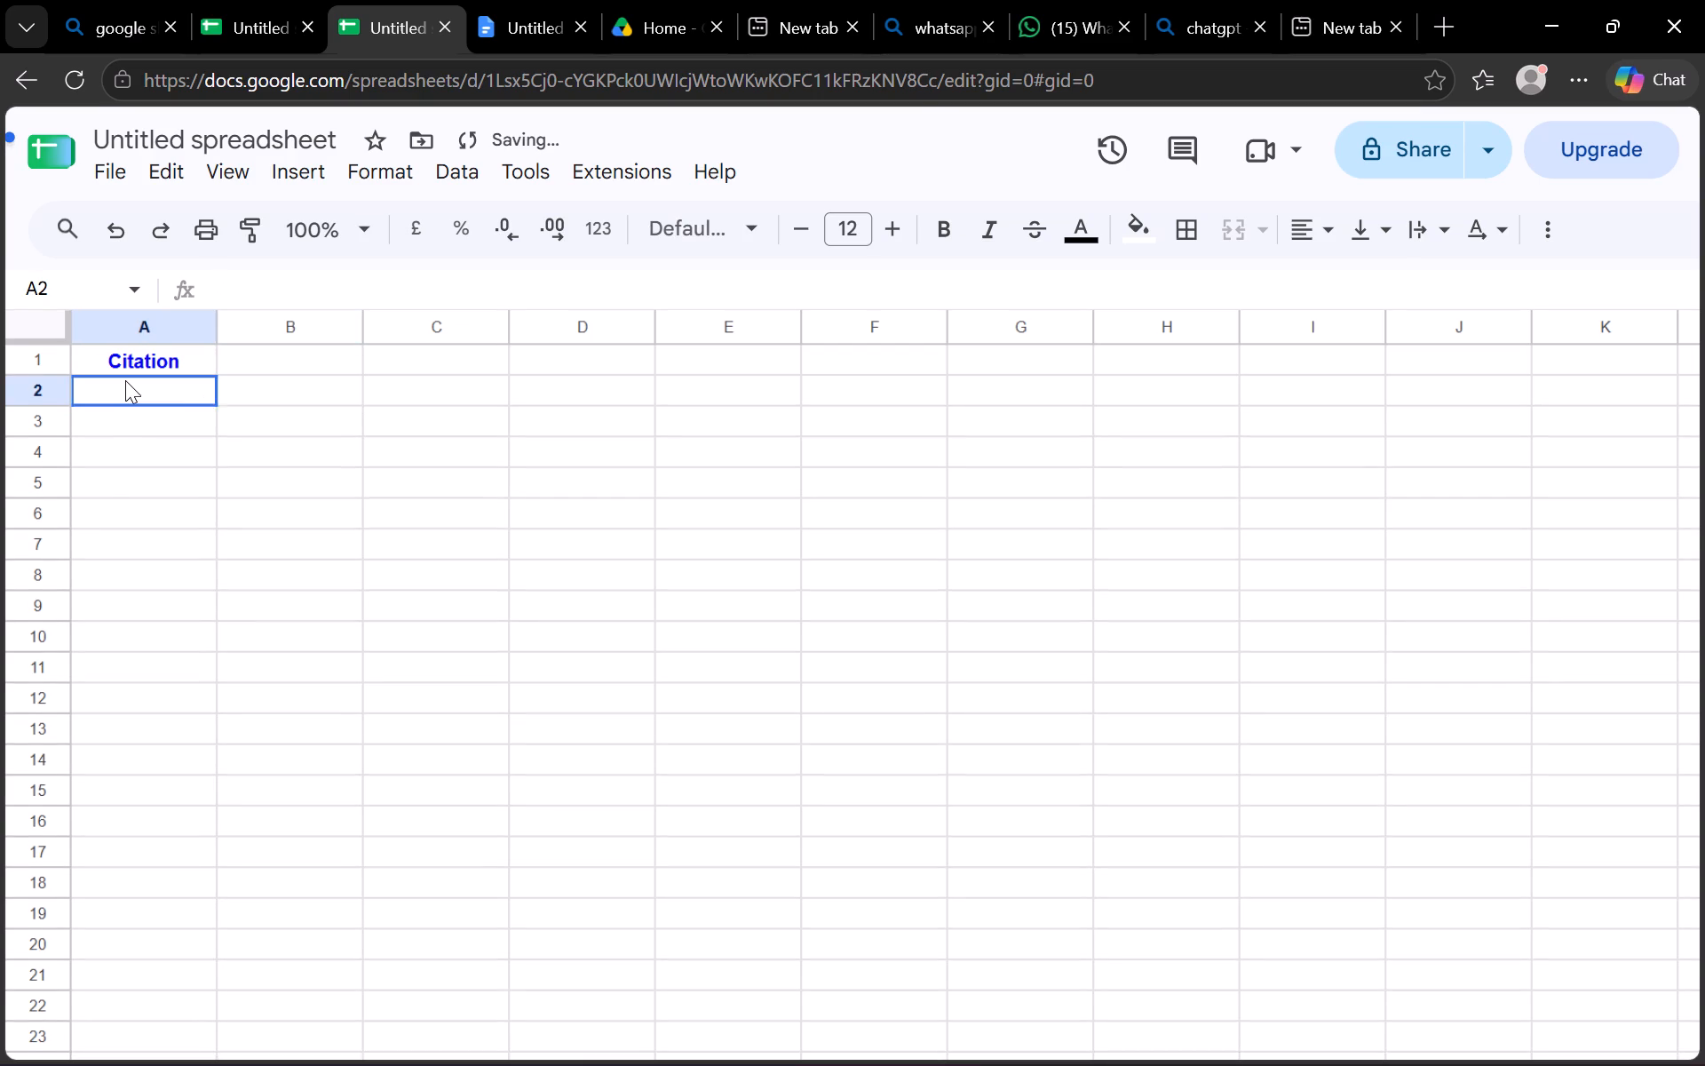
Enter the citation Fraser et.al.(2025) in cell A2, below the Citation header.
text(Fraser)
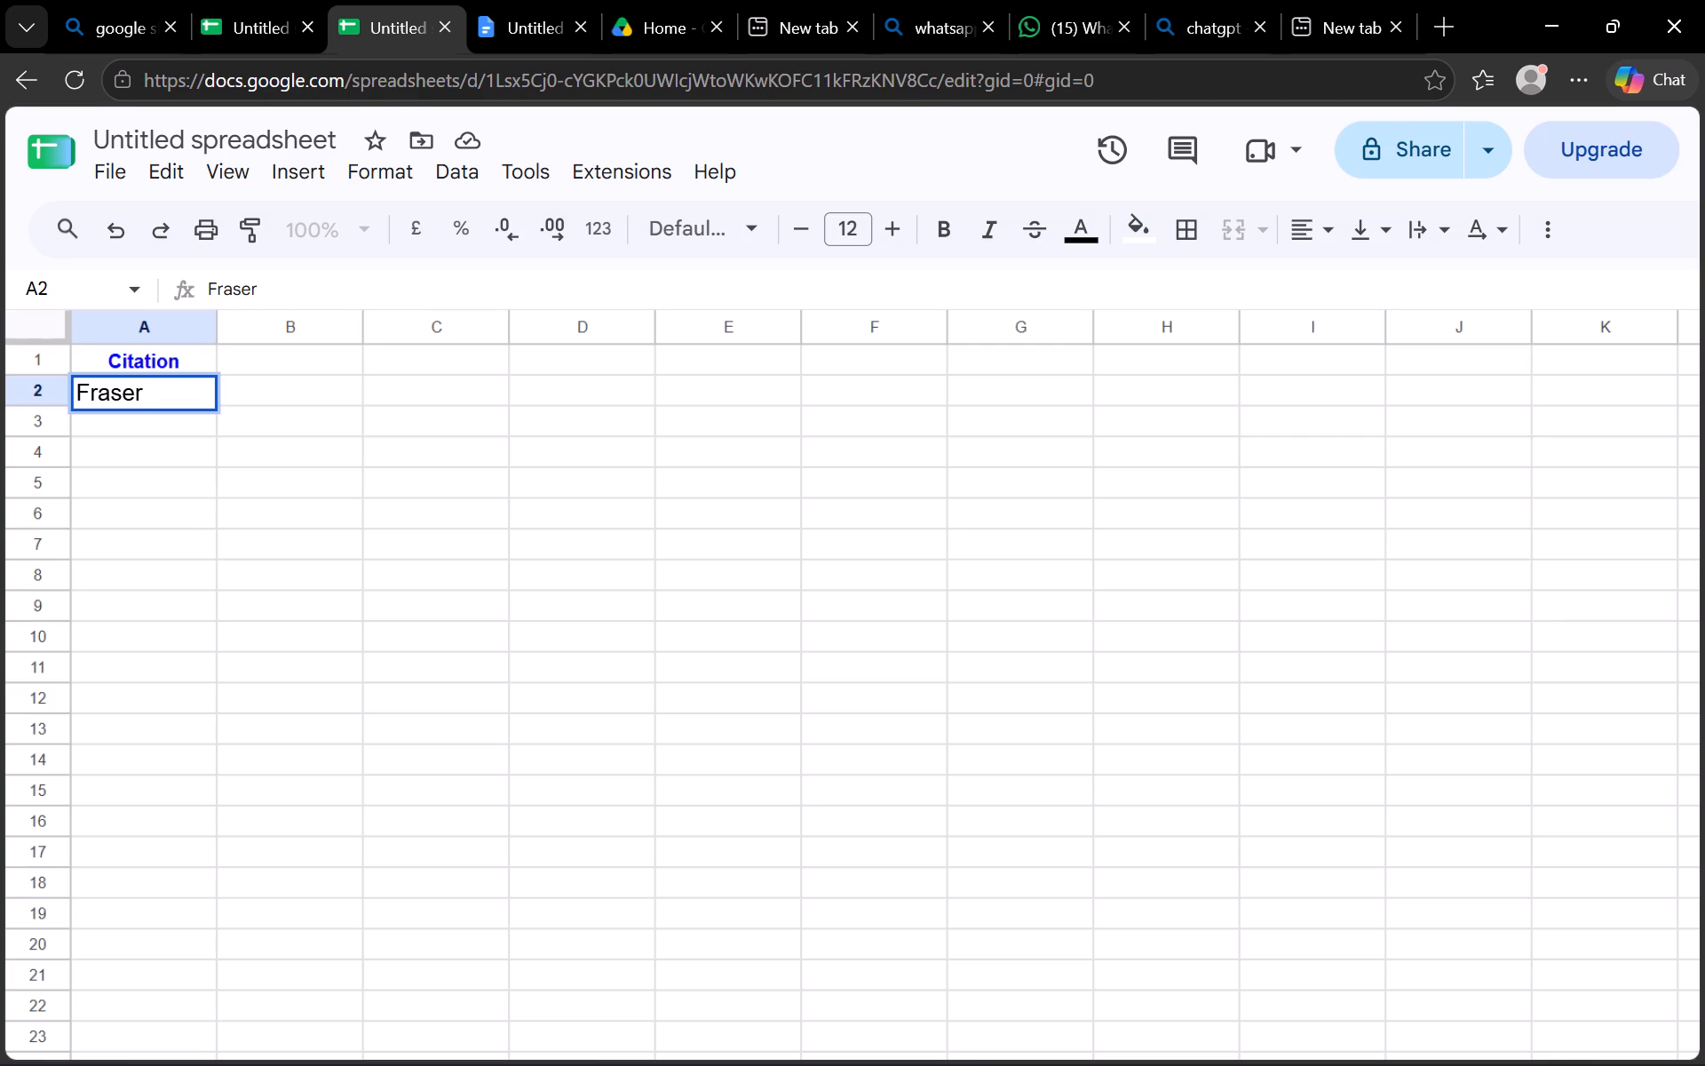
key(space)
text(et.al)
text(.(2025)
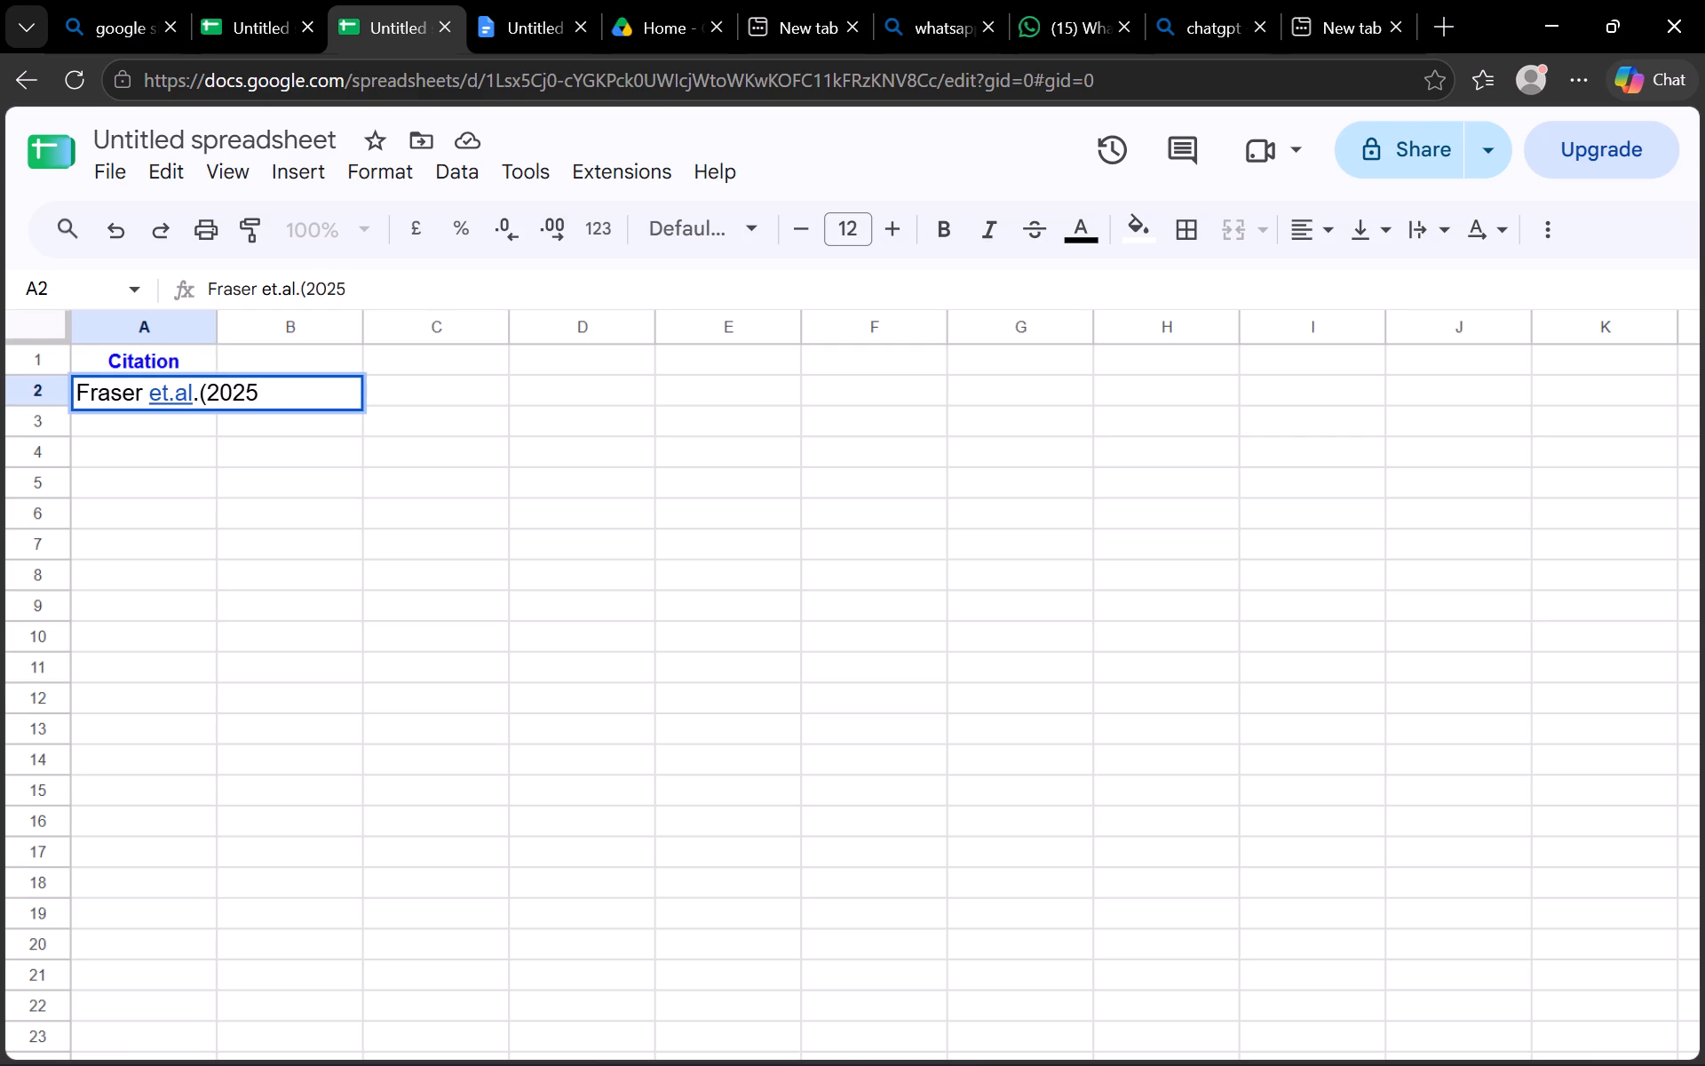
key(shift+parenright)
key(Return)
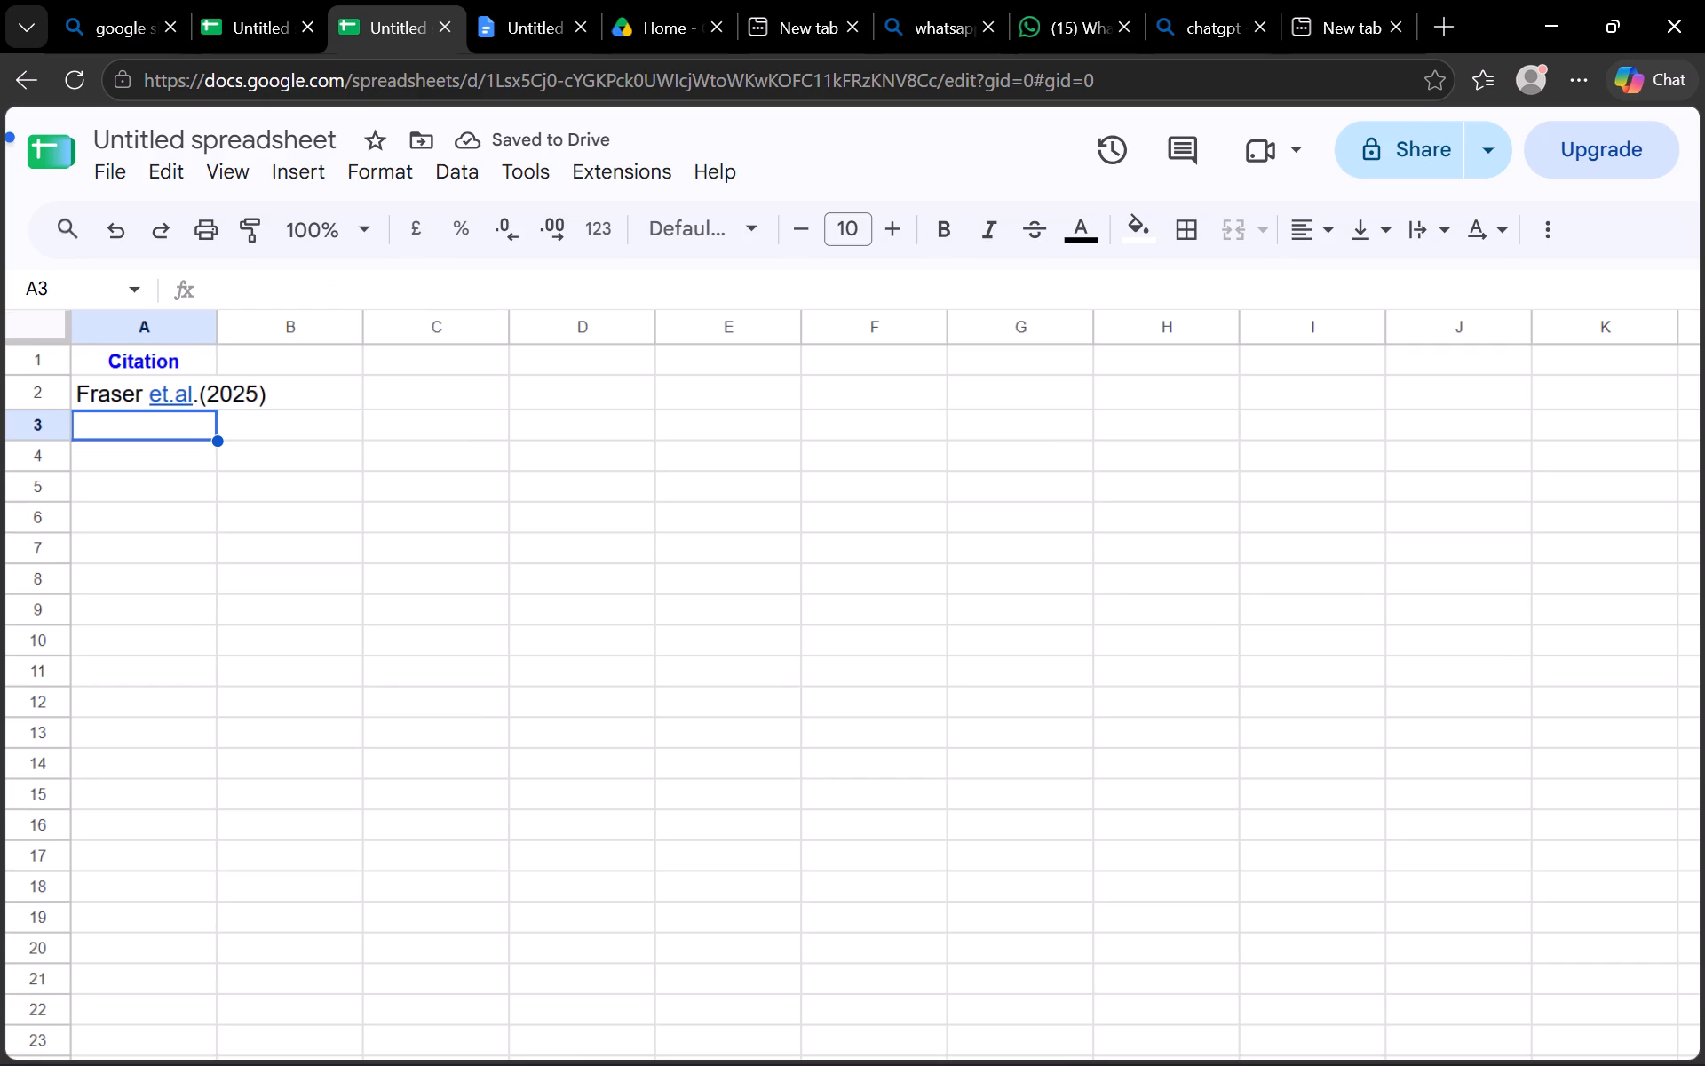
Enter the comma-separated author names in cell A3, ending with the third author's first name.
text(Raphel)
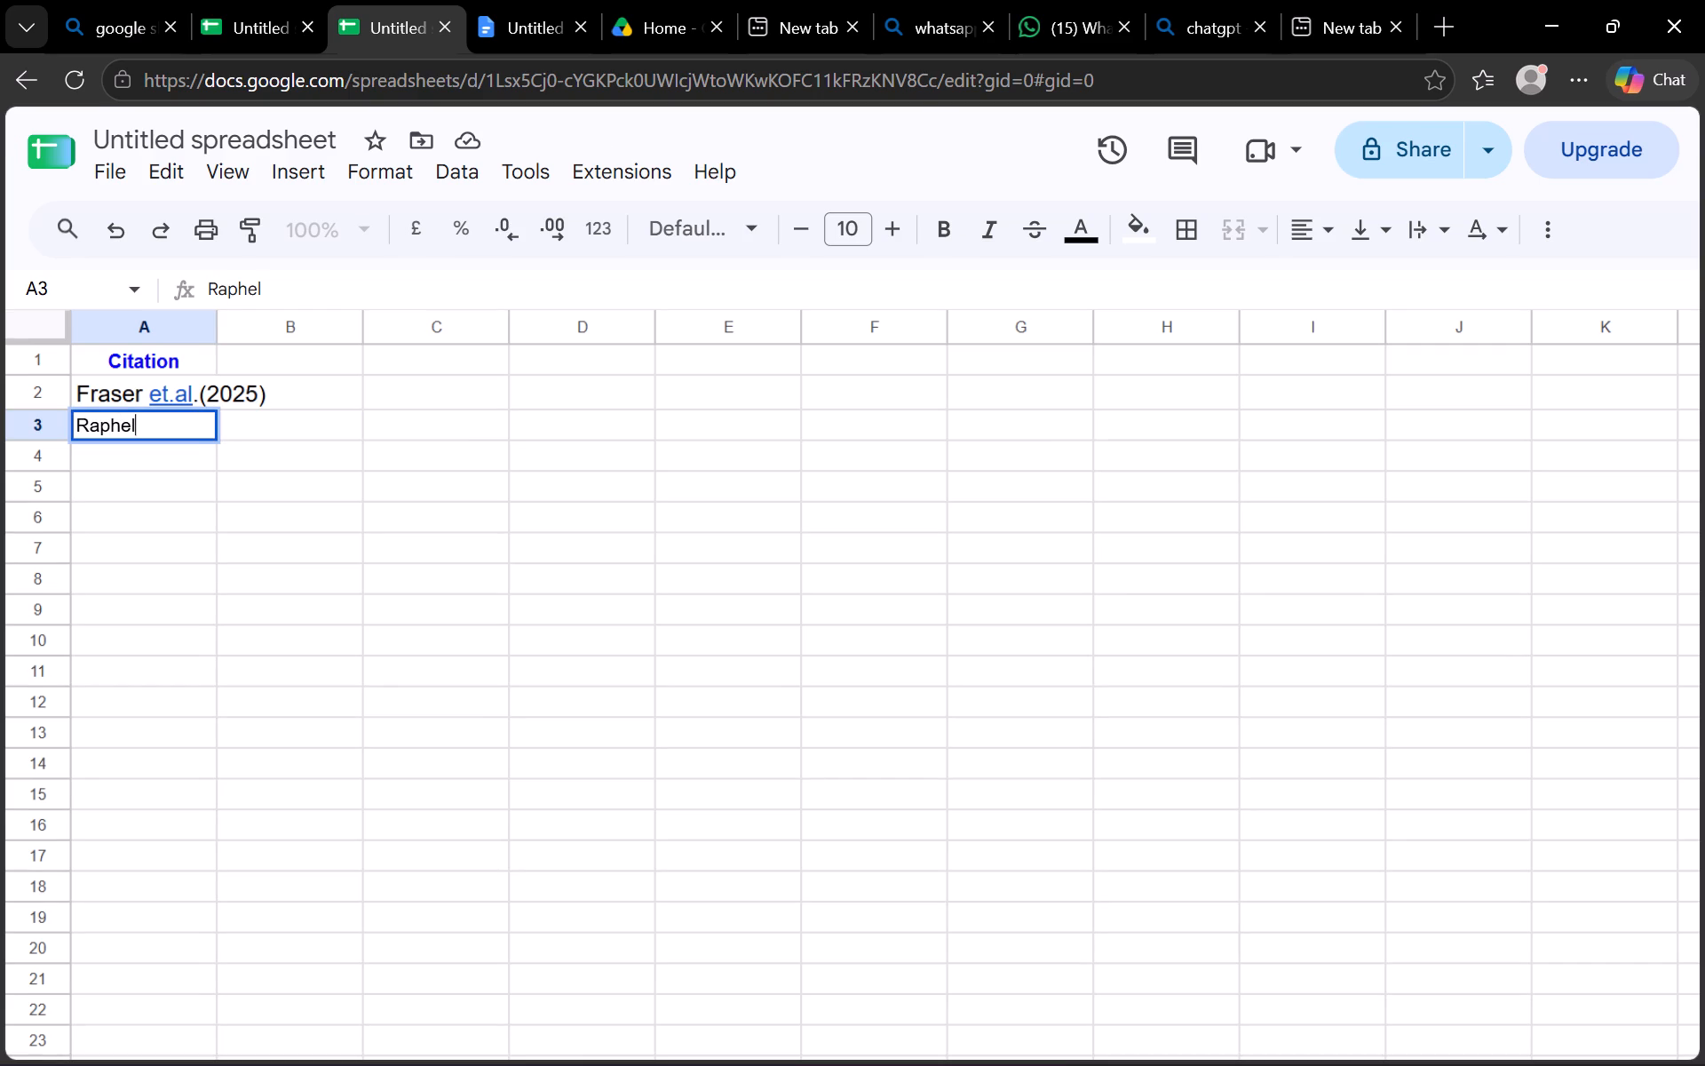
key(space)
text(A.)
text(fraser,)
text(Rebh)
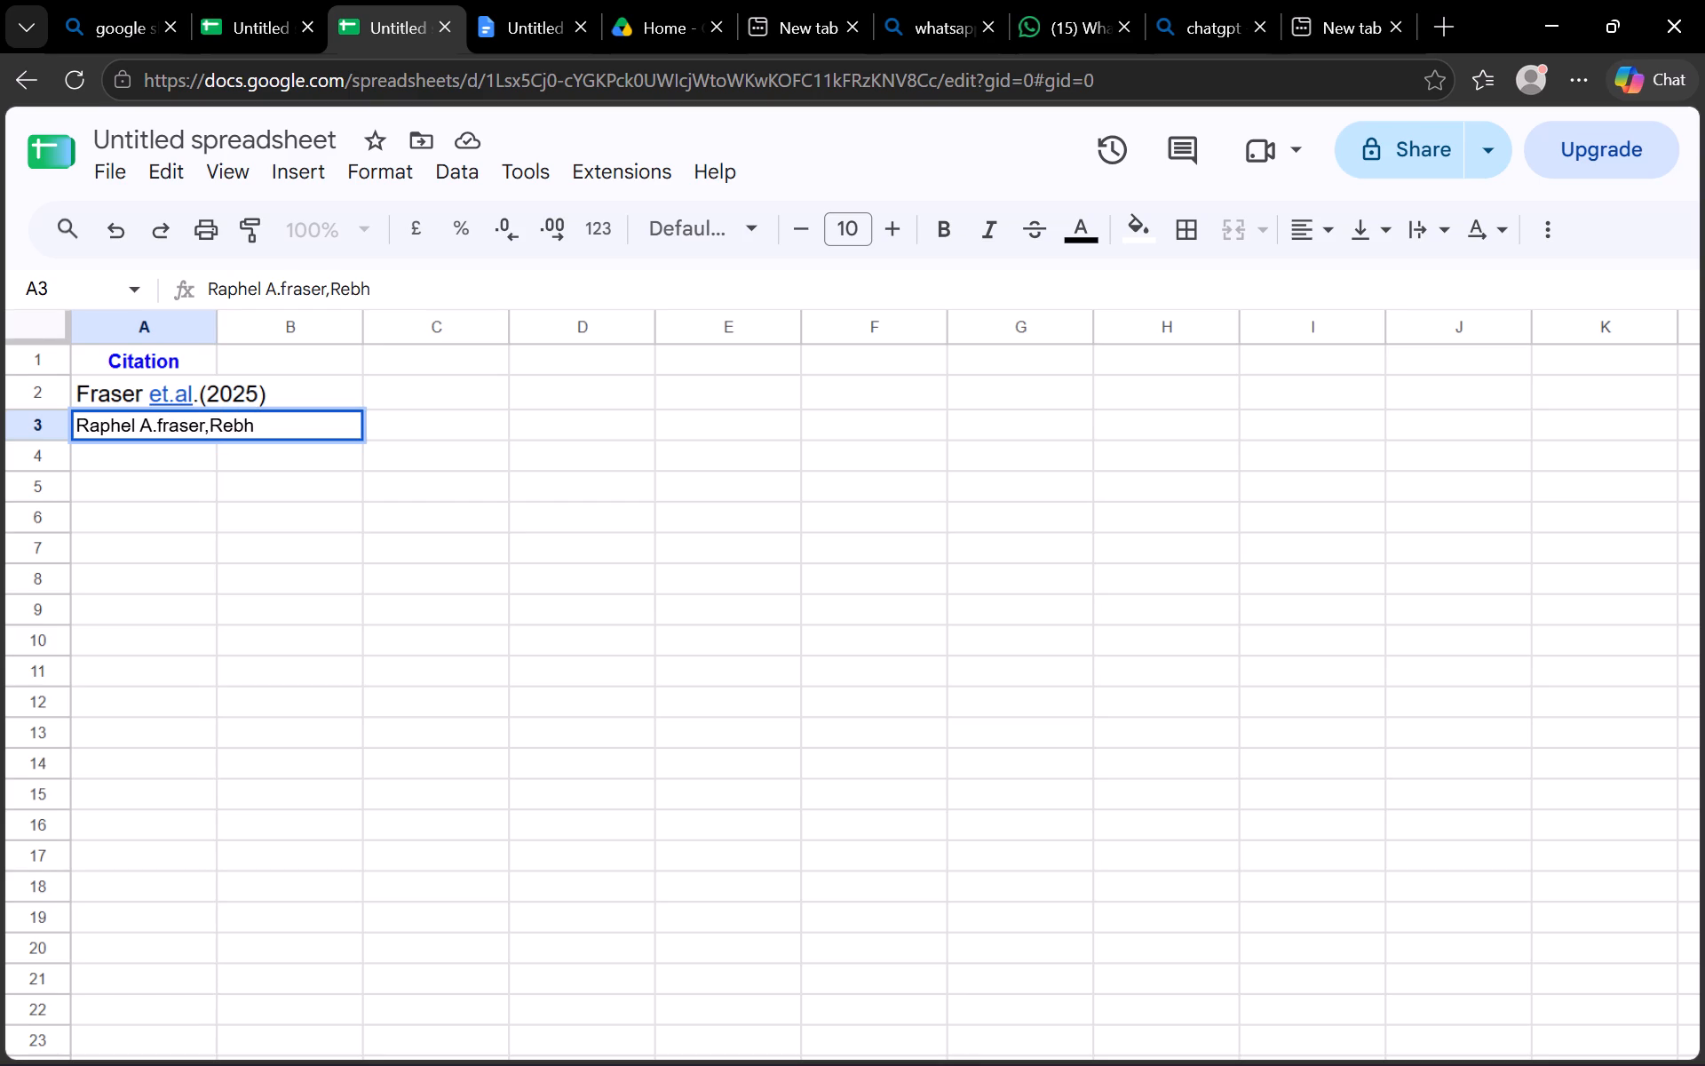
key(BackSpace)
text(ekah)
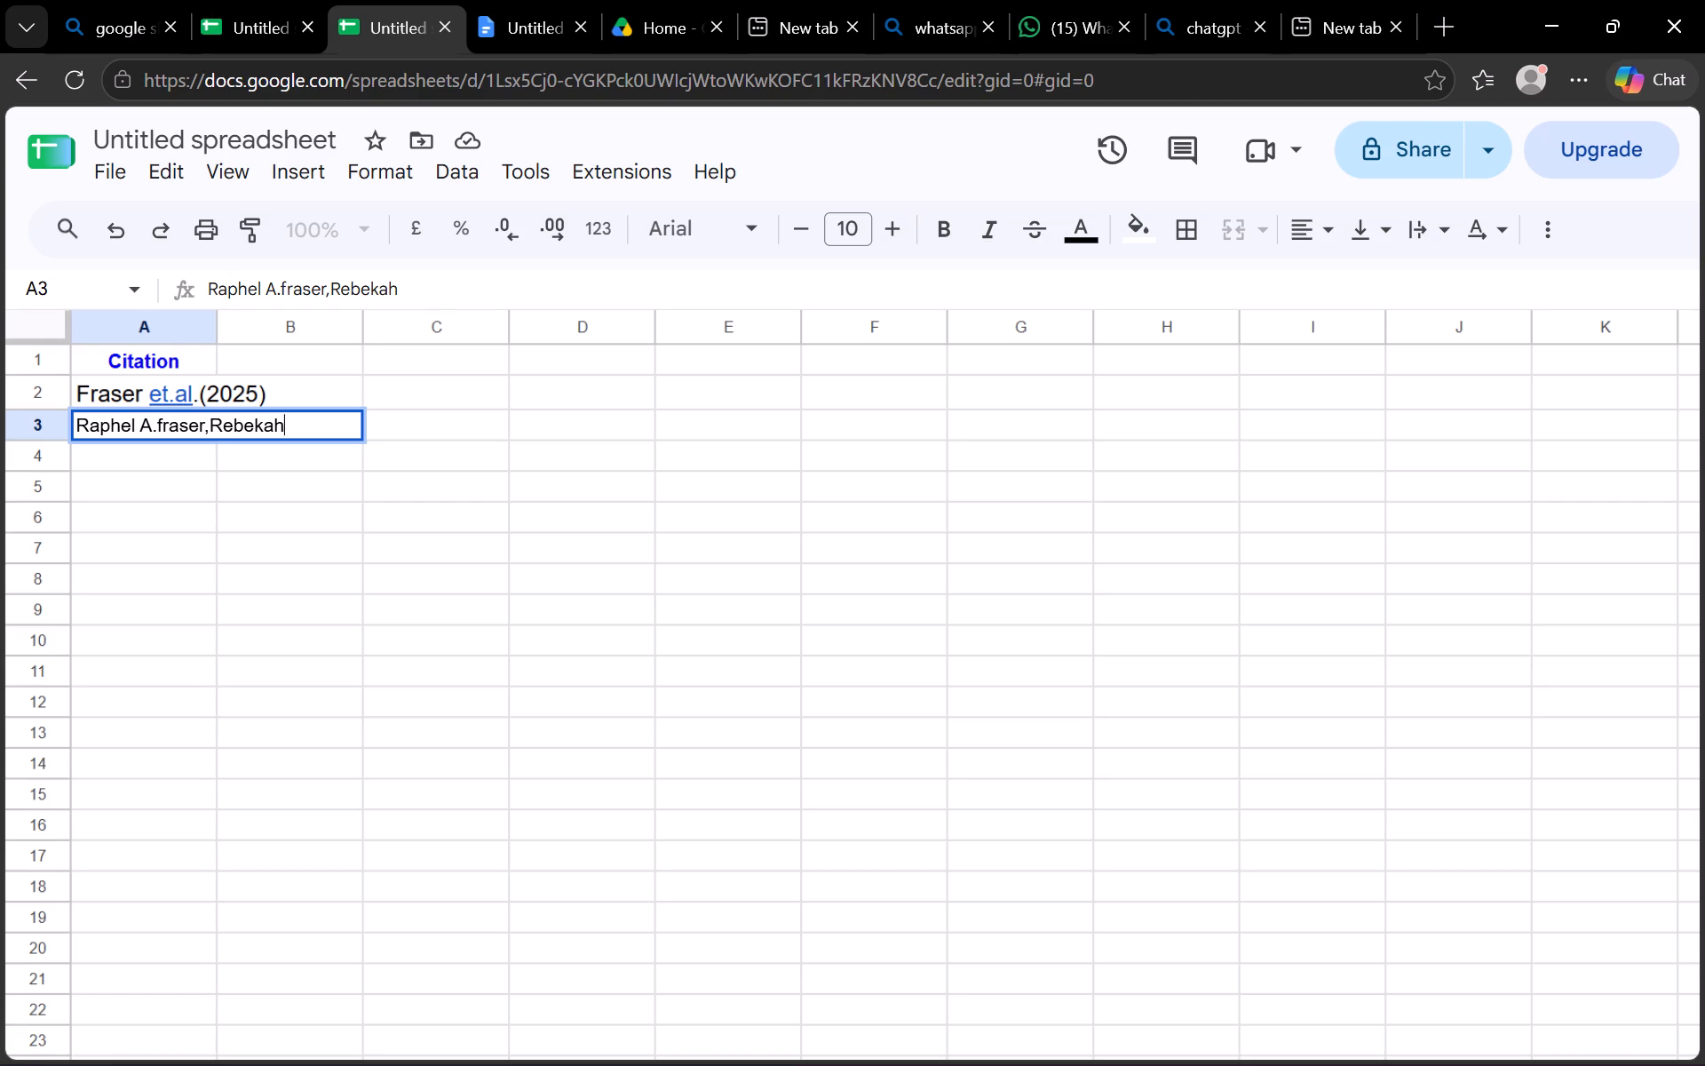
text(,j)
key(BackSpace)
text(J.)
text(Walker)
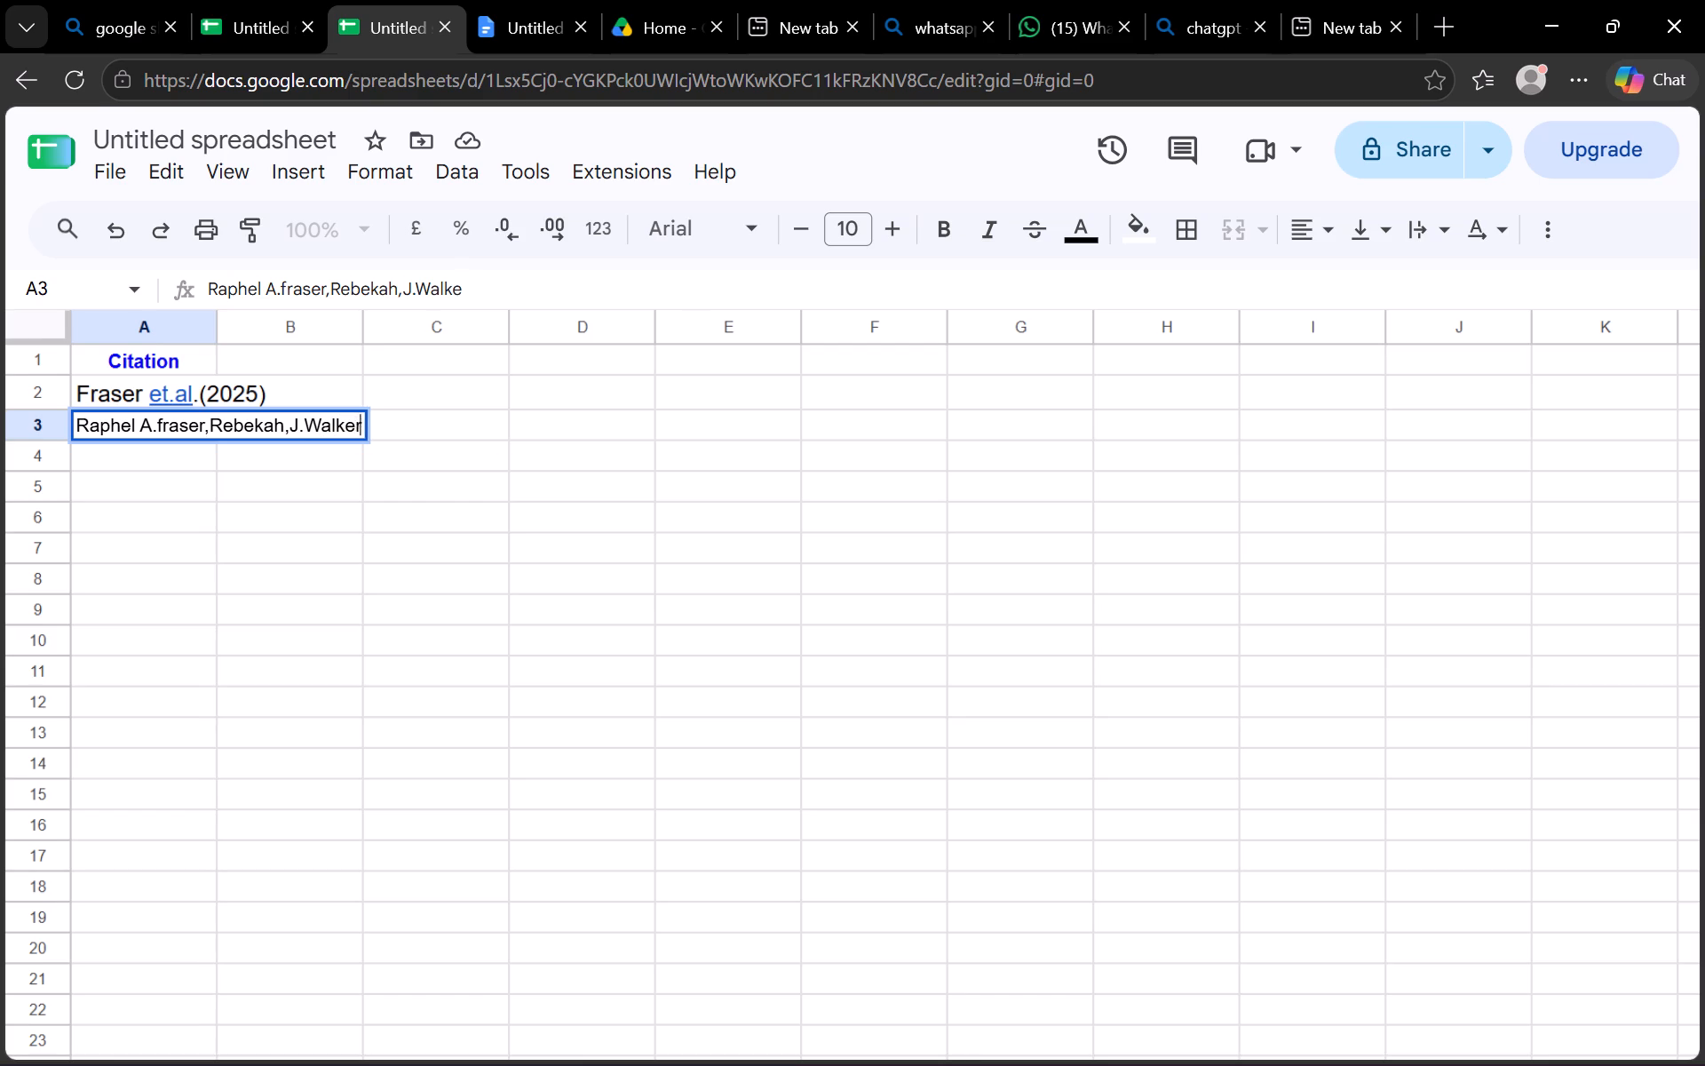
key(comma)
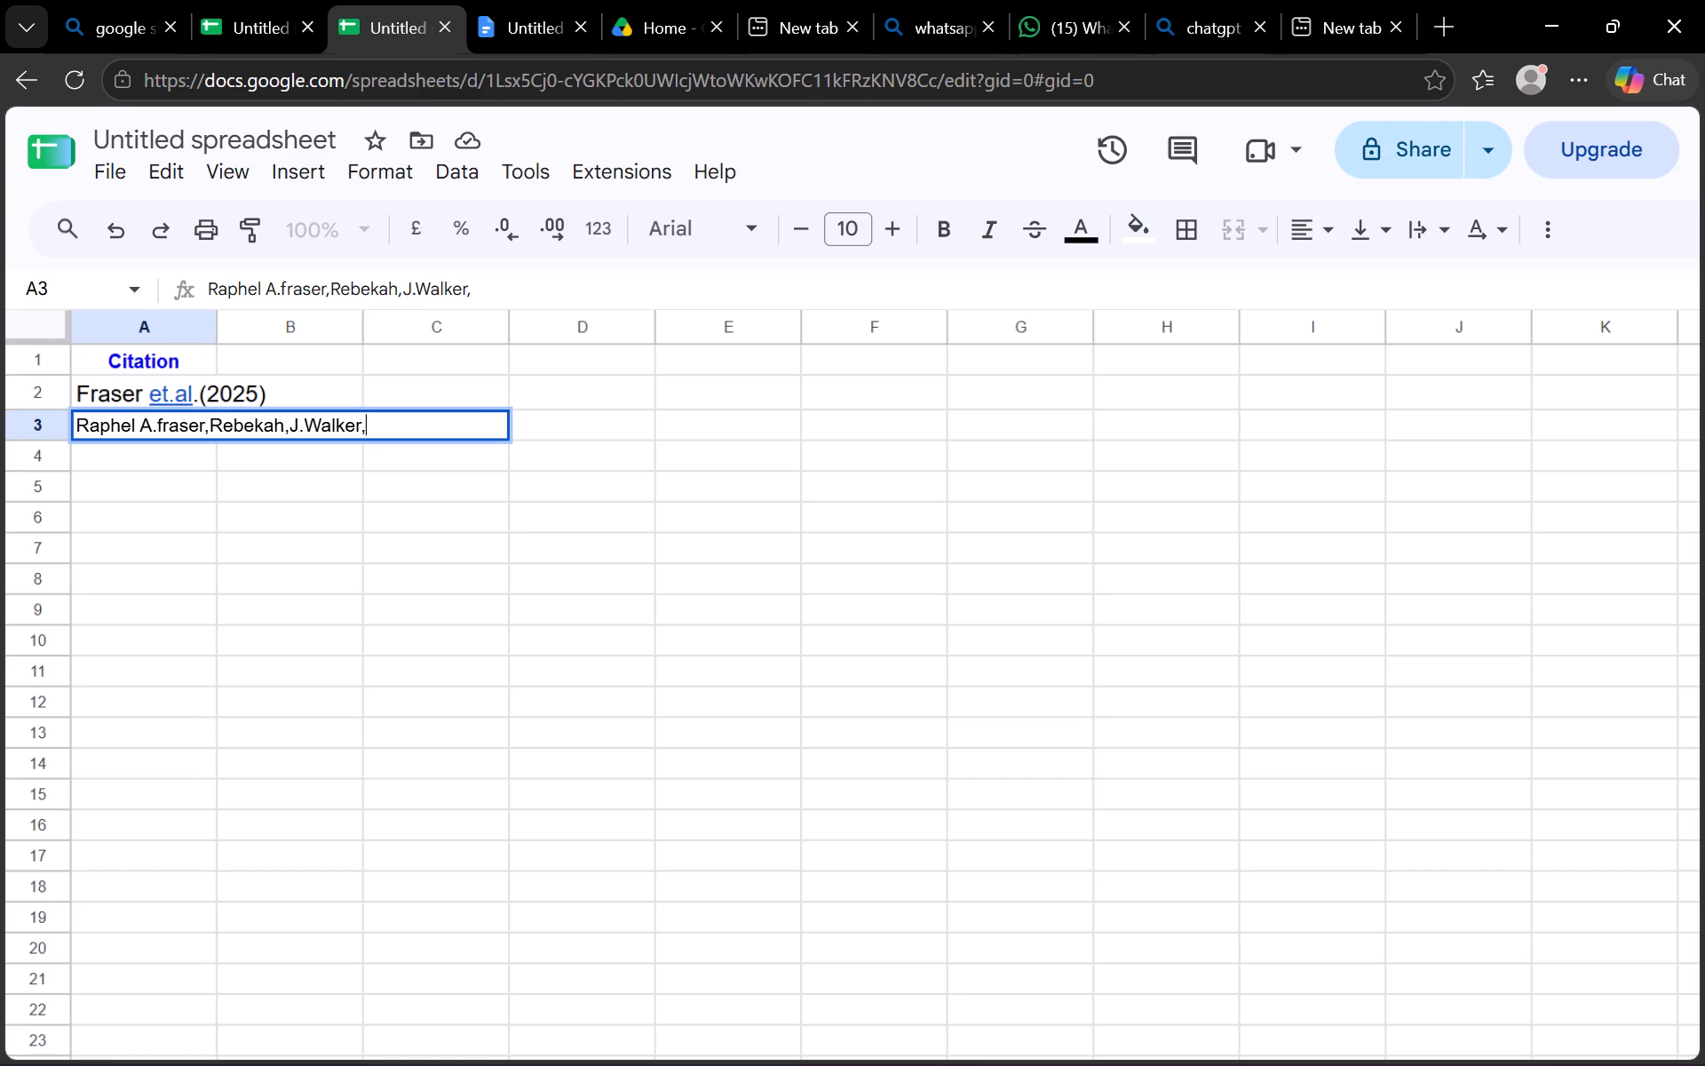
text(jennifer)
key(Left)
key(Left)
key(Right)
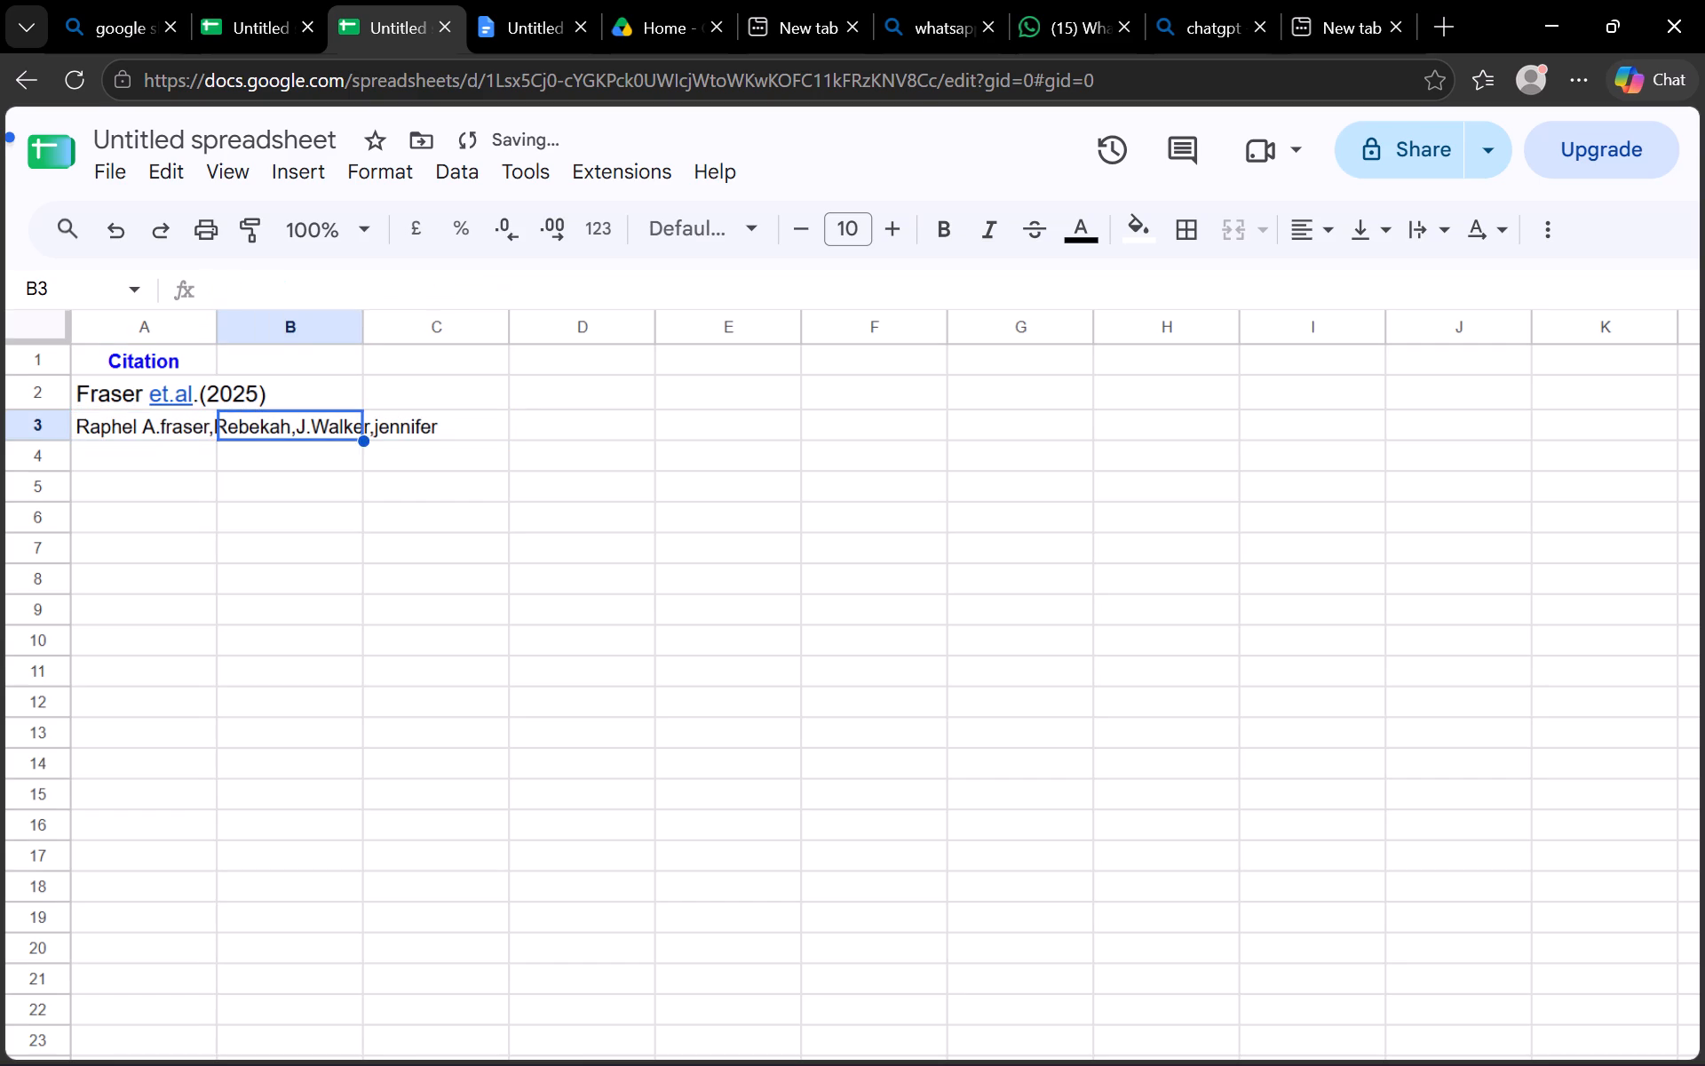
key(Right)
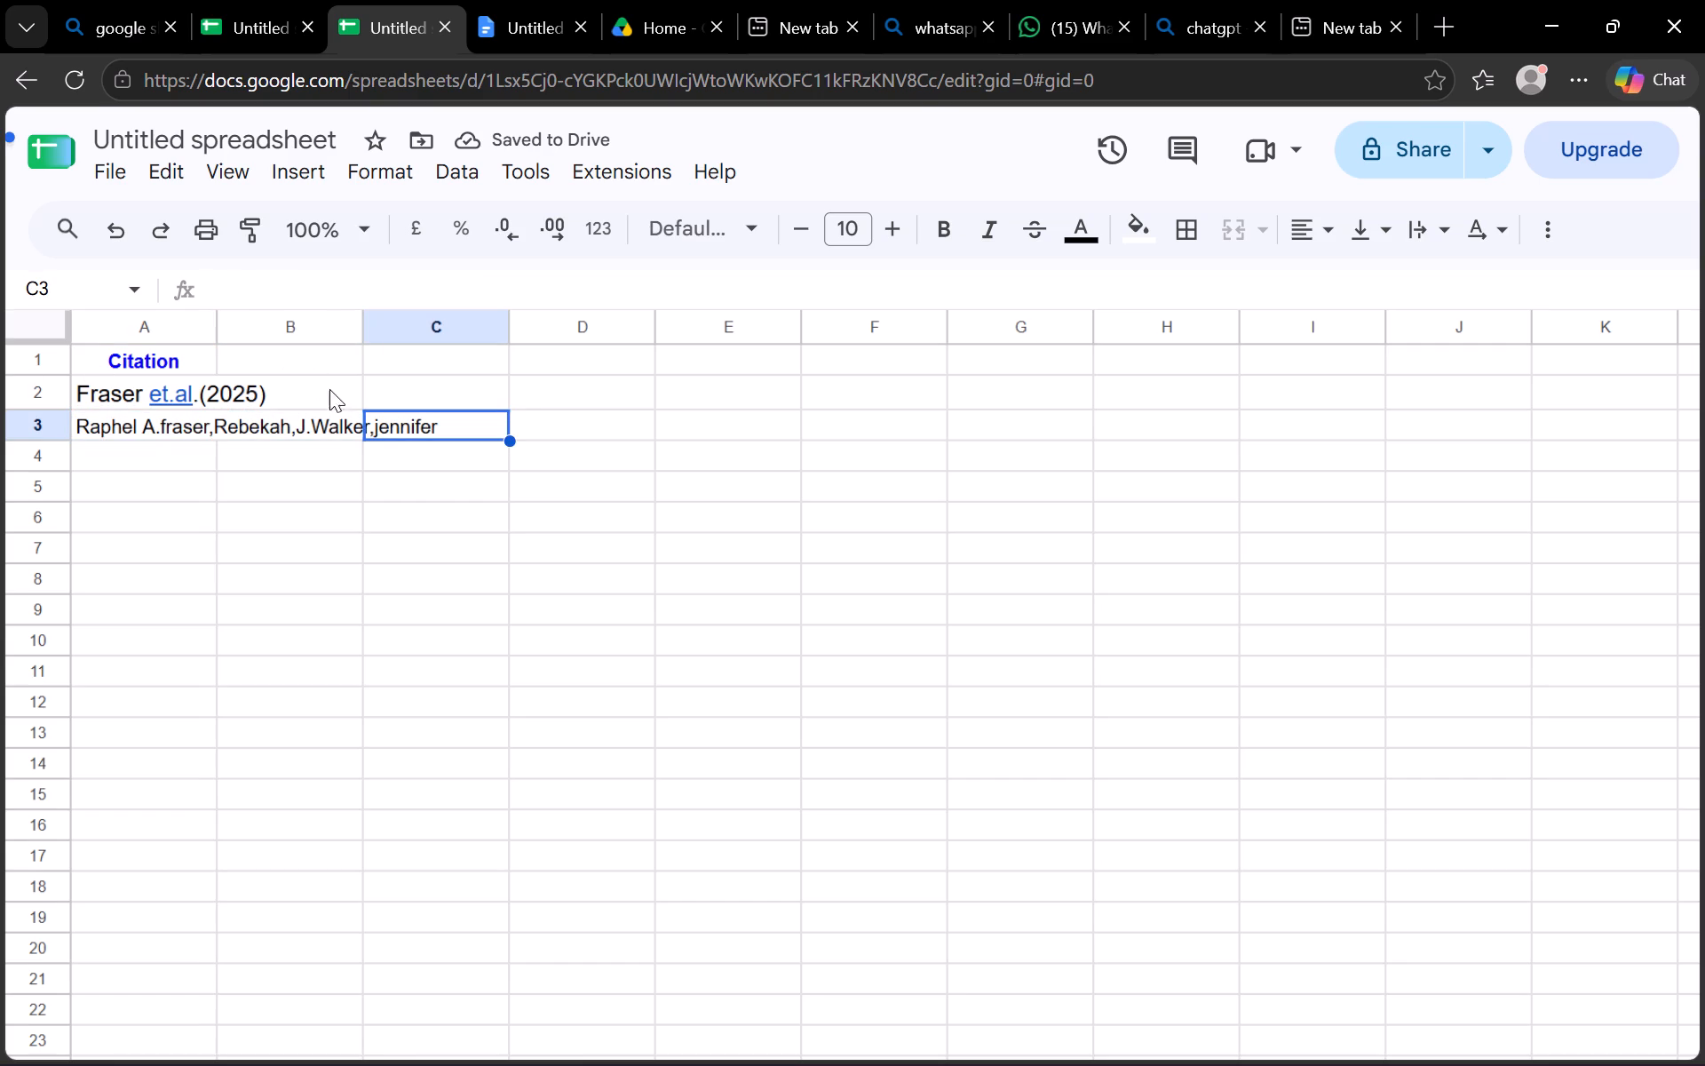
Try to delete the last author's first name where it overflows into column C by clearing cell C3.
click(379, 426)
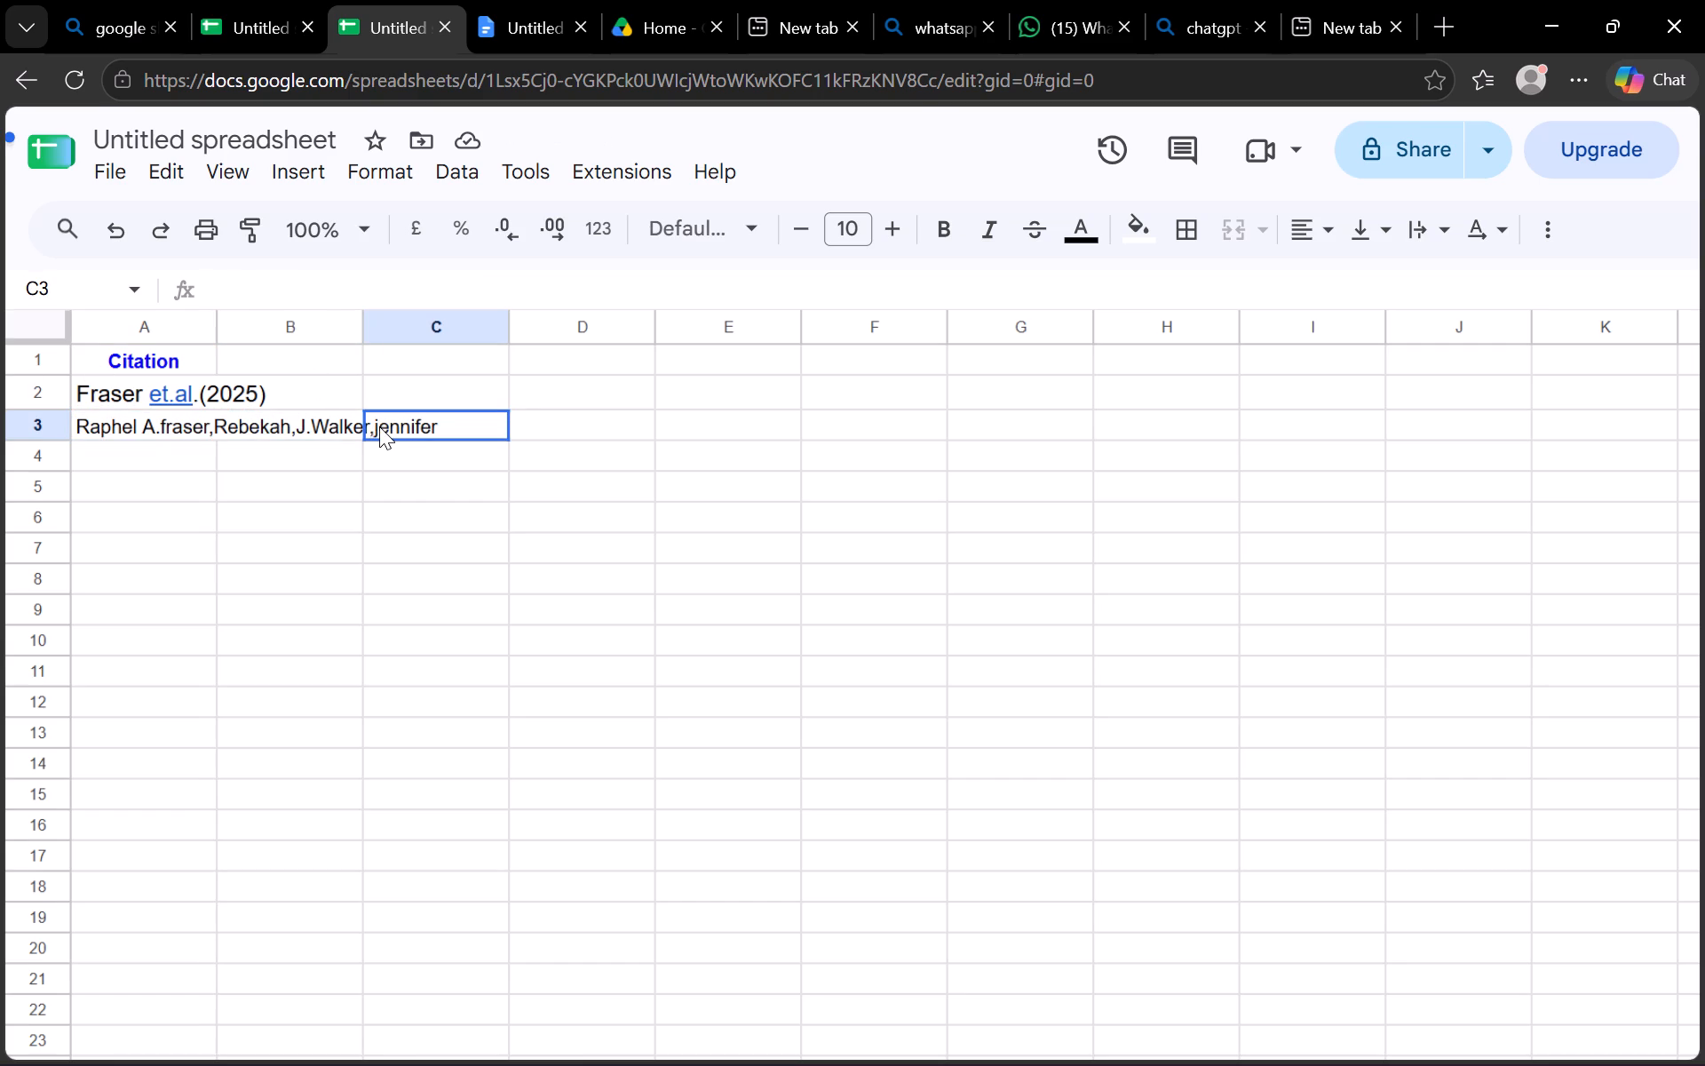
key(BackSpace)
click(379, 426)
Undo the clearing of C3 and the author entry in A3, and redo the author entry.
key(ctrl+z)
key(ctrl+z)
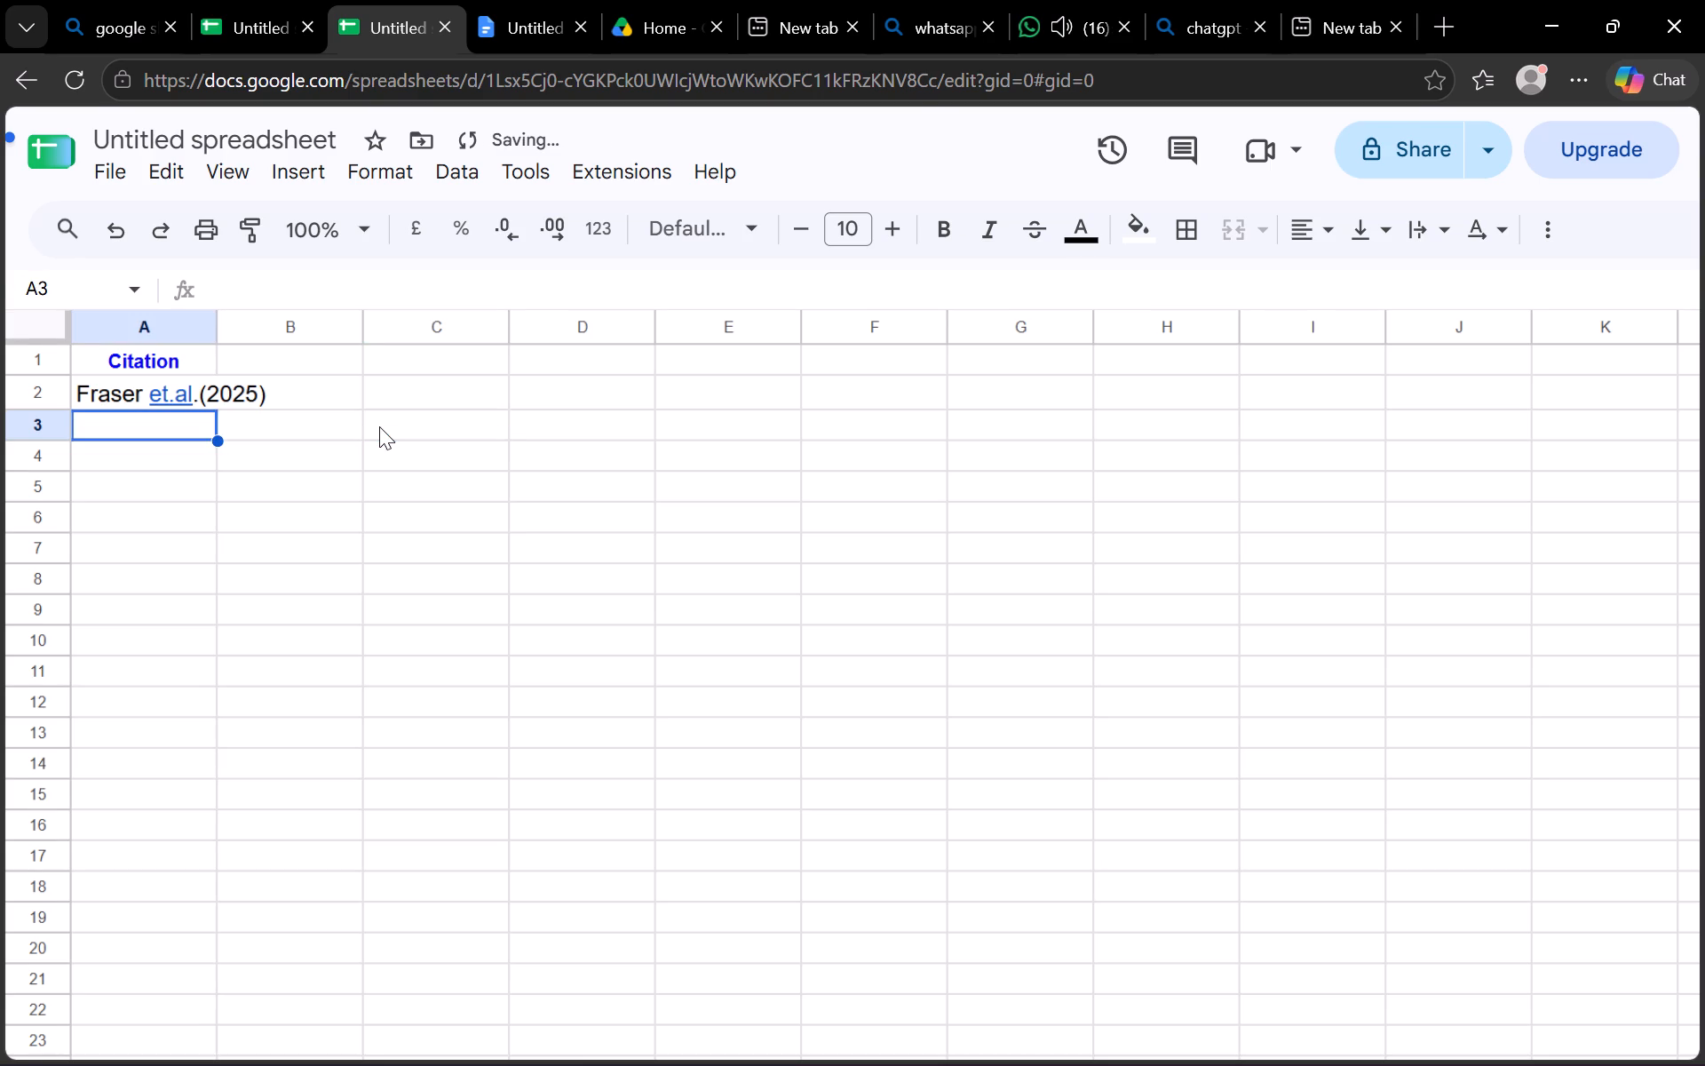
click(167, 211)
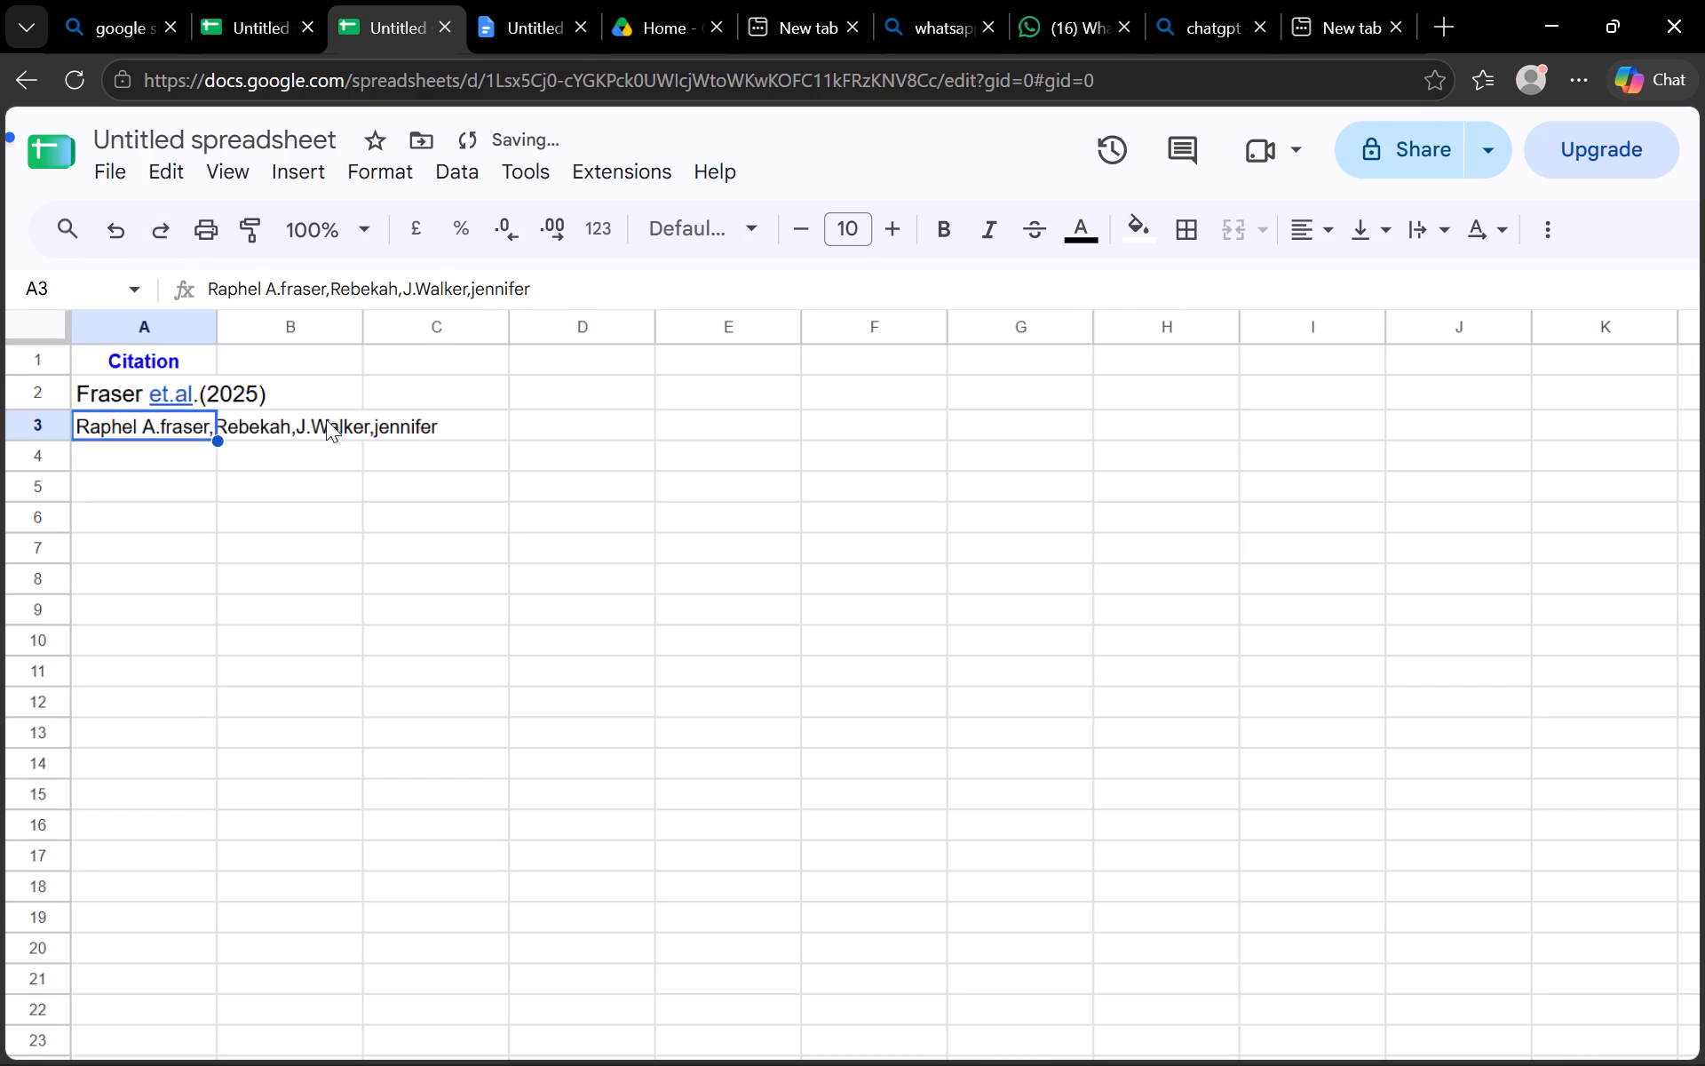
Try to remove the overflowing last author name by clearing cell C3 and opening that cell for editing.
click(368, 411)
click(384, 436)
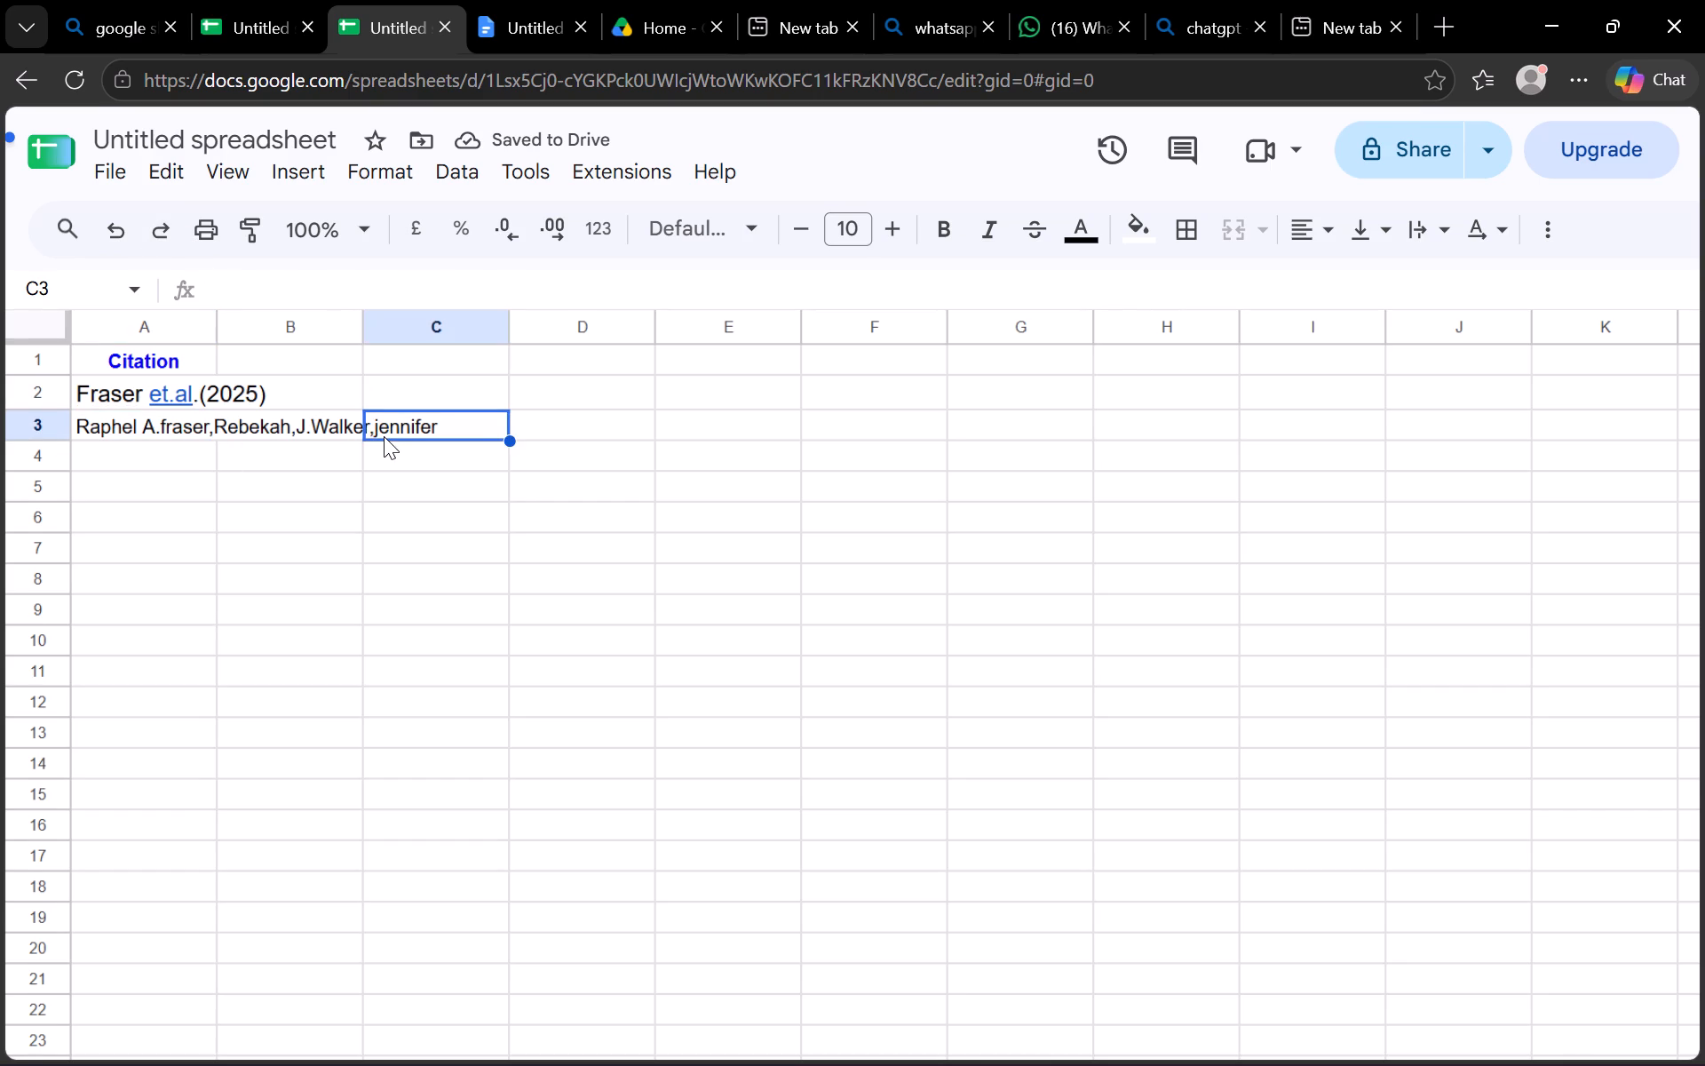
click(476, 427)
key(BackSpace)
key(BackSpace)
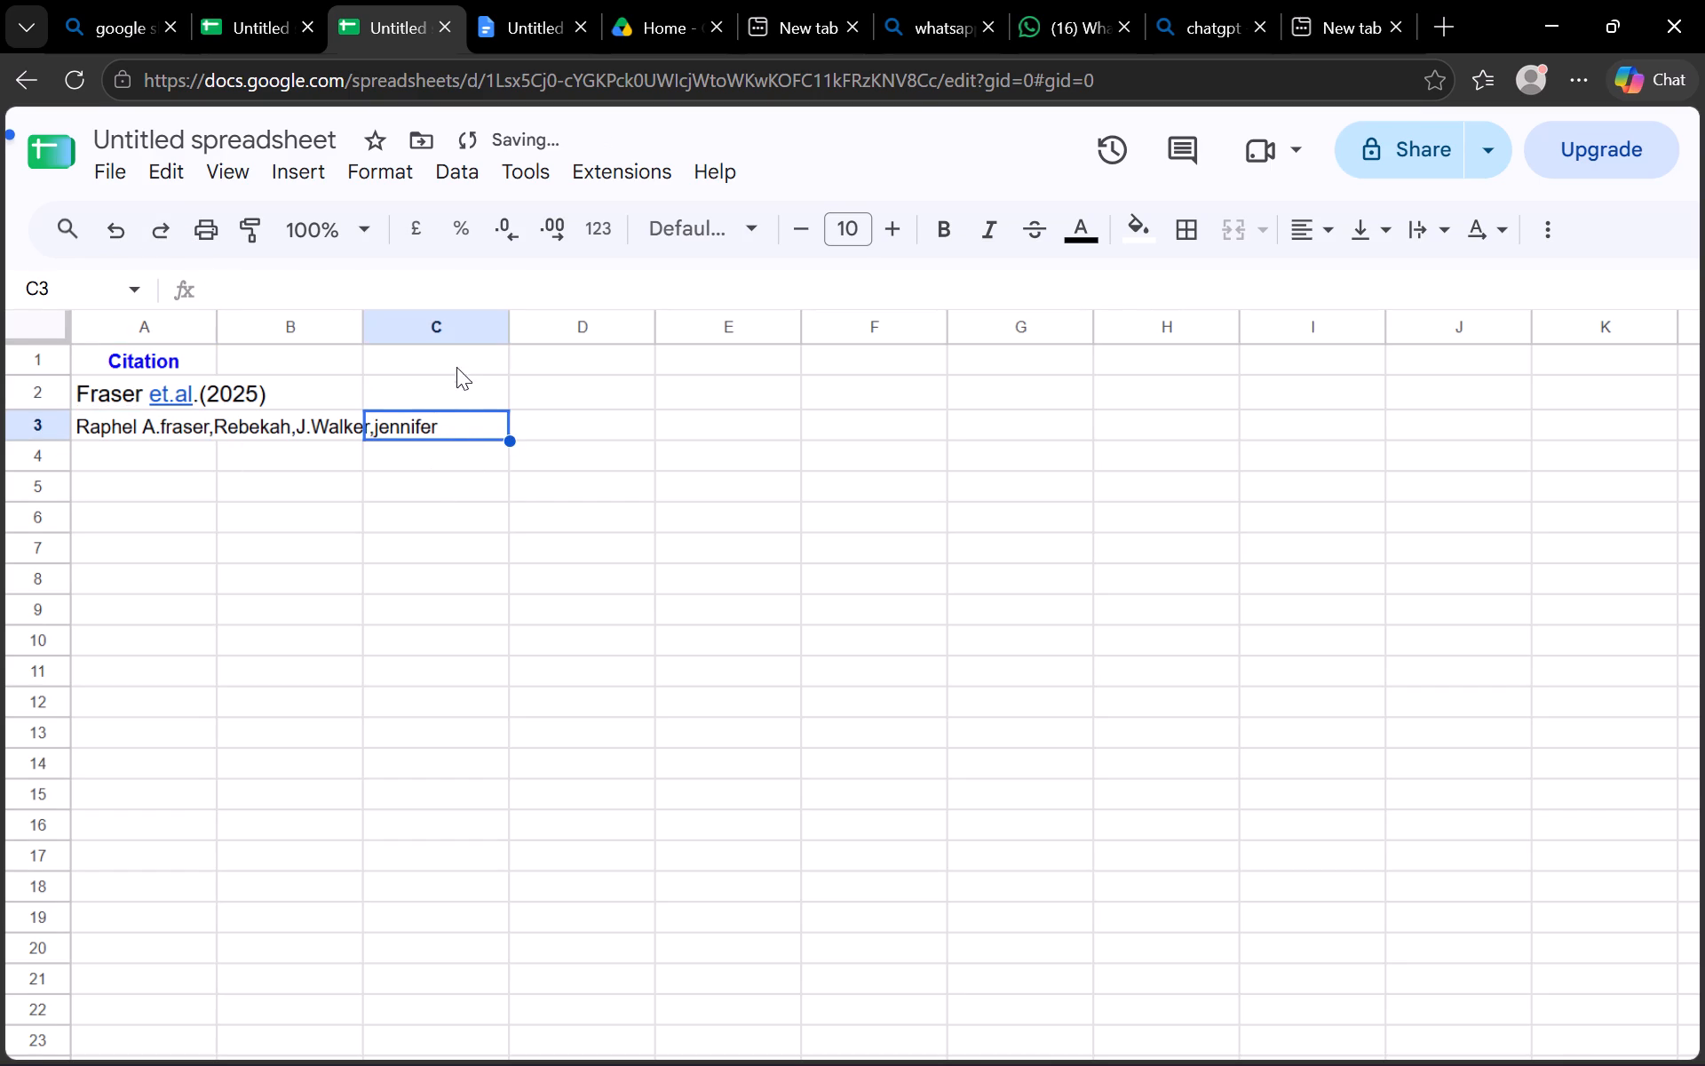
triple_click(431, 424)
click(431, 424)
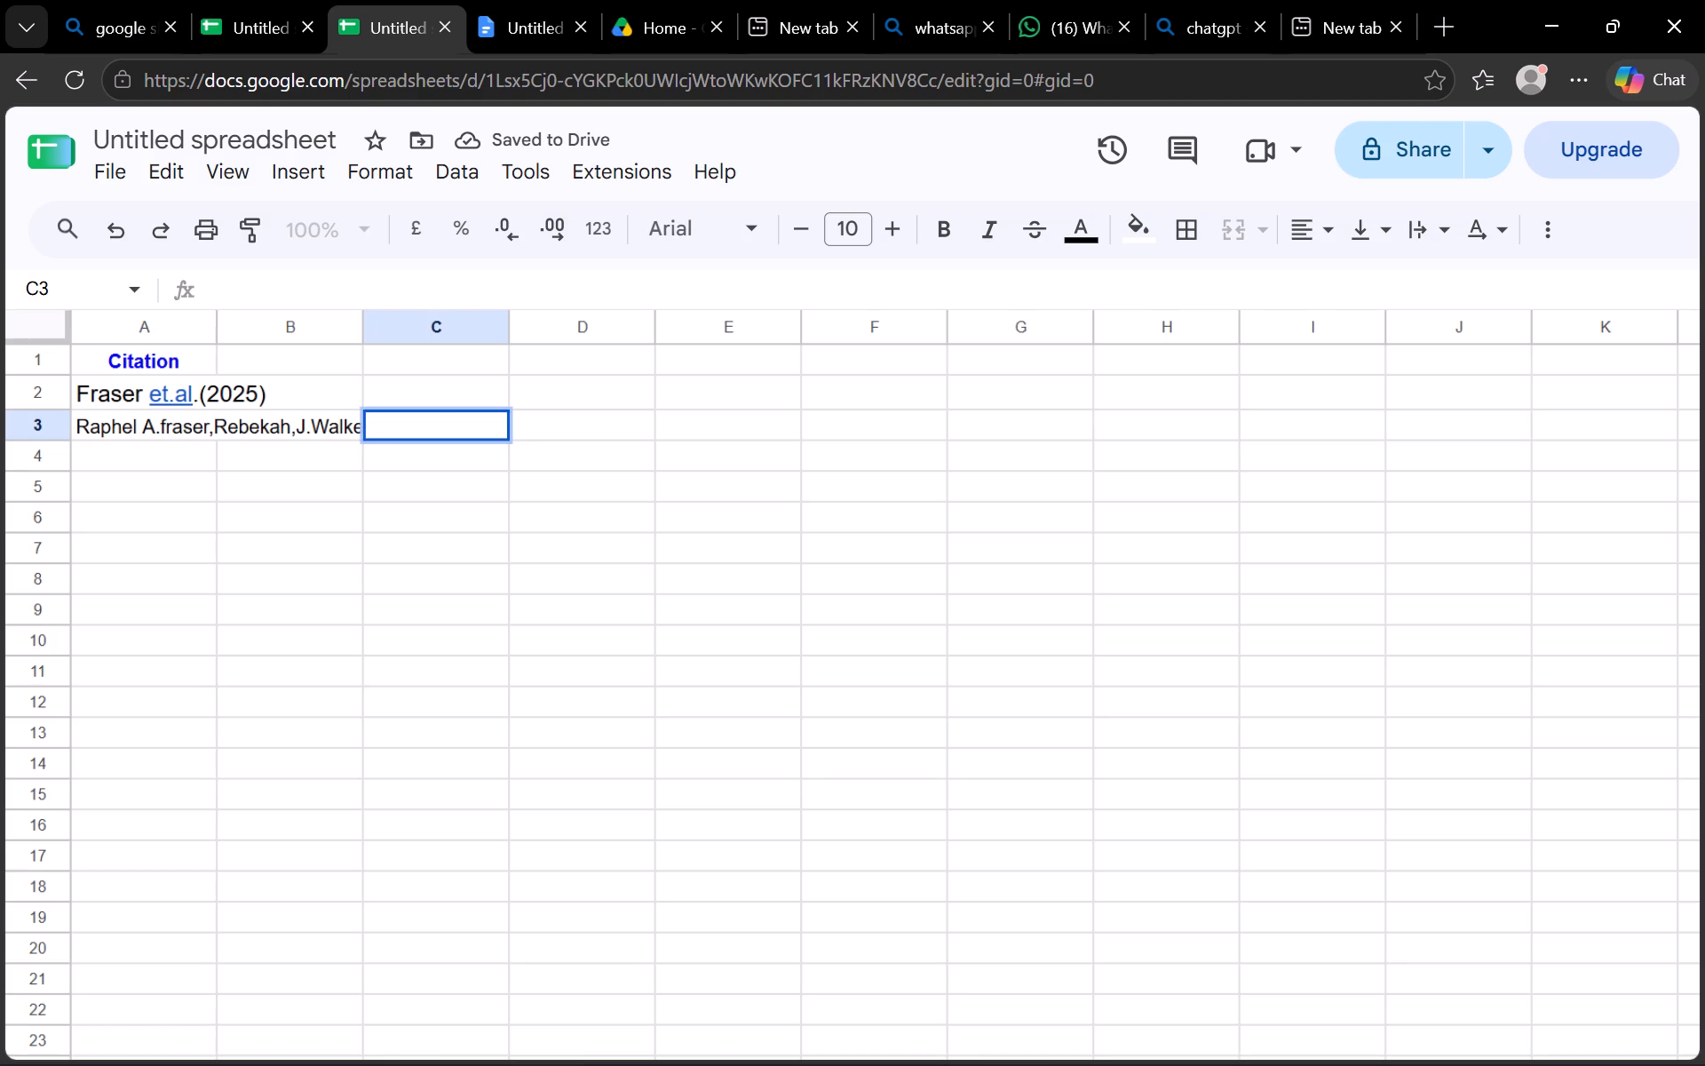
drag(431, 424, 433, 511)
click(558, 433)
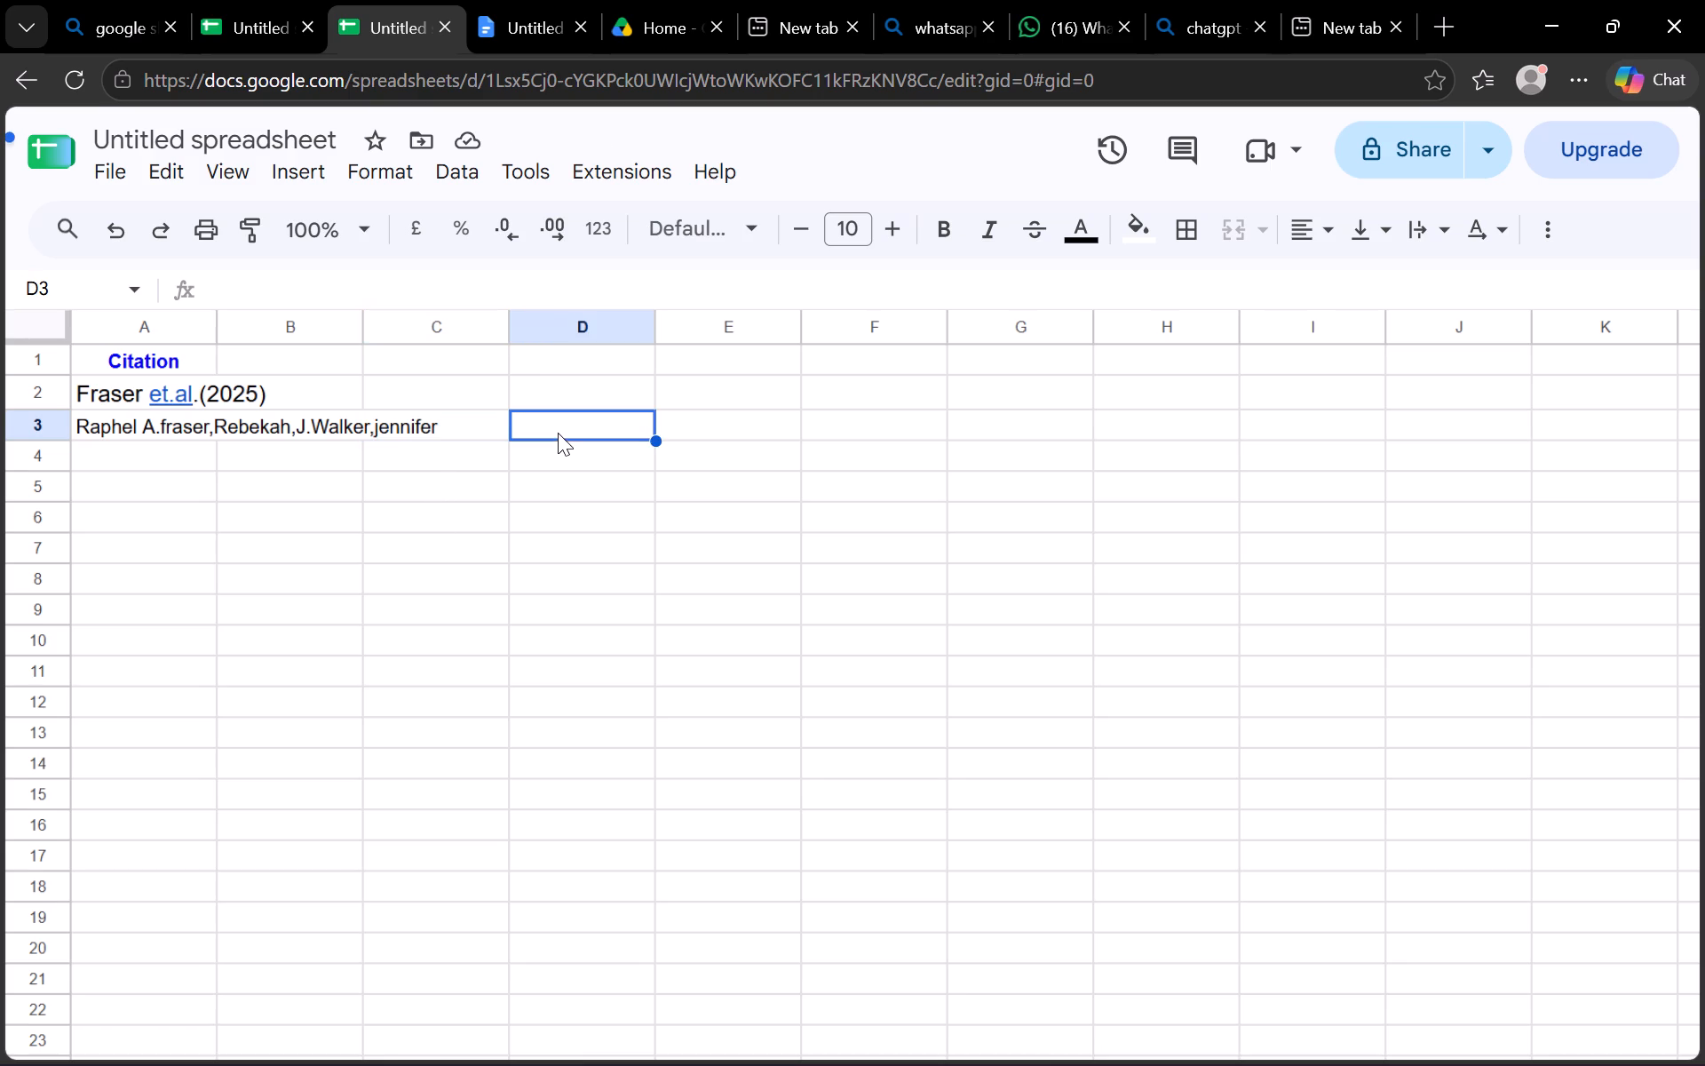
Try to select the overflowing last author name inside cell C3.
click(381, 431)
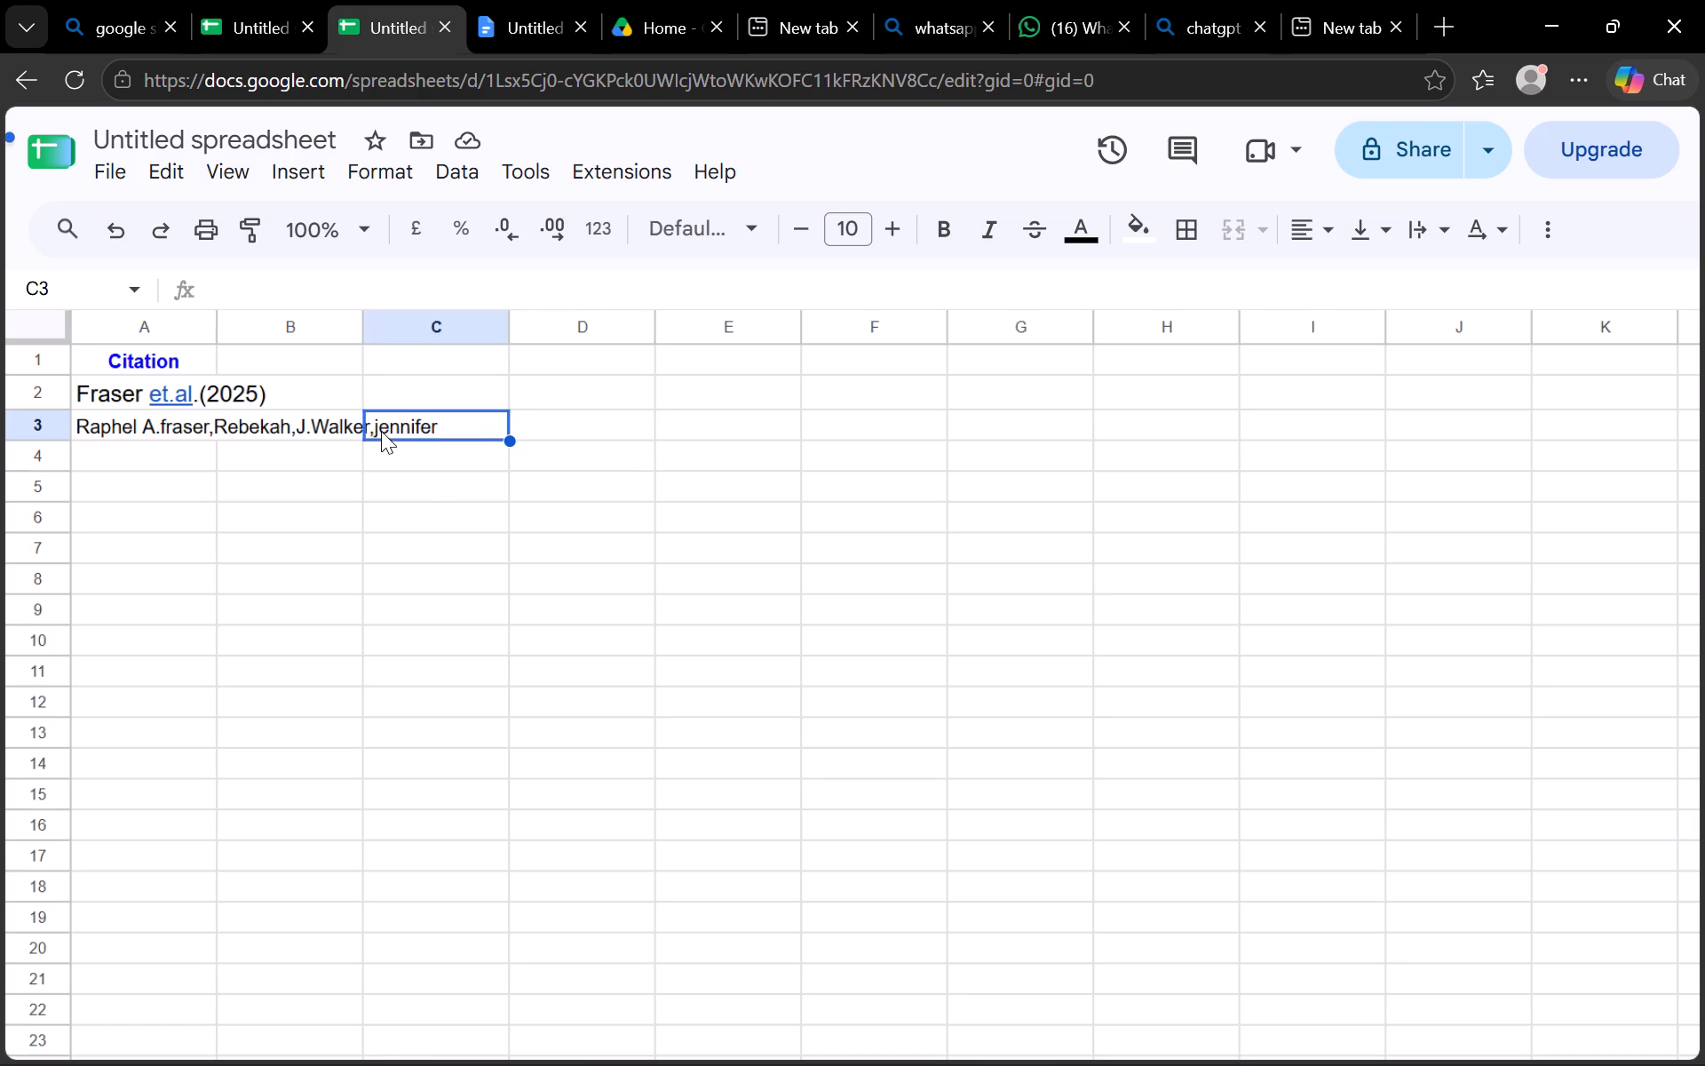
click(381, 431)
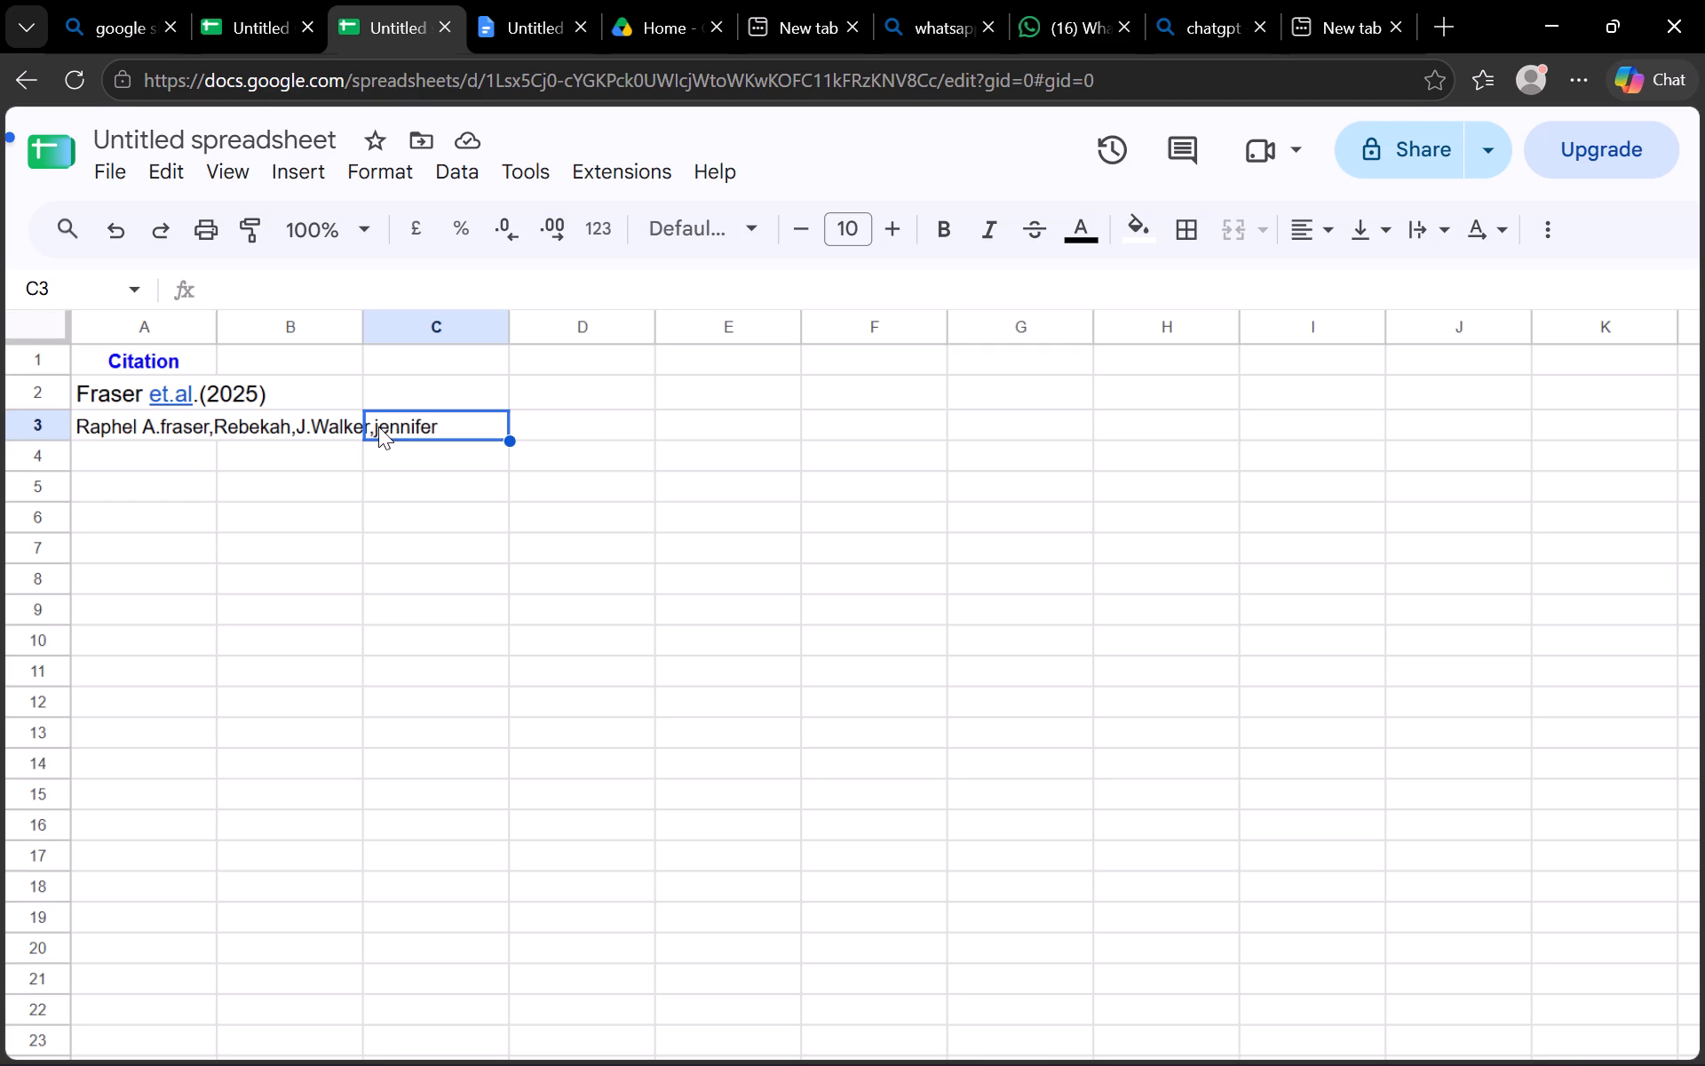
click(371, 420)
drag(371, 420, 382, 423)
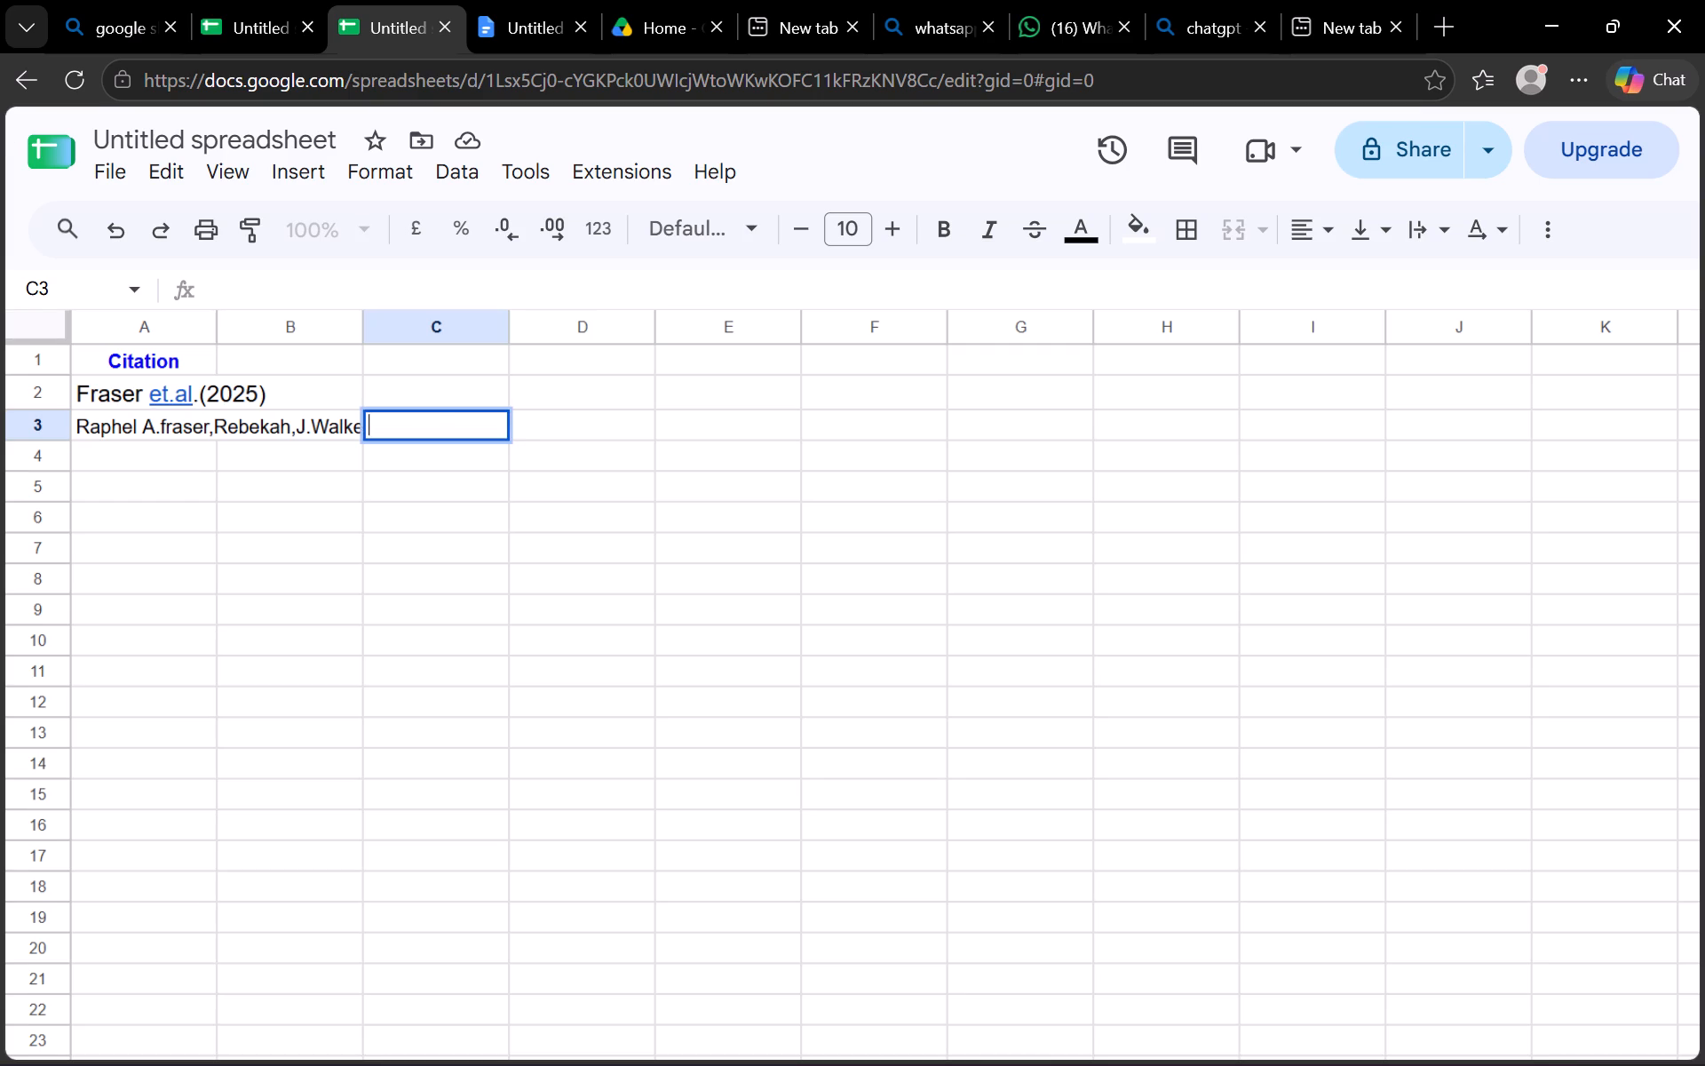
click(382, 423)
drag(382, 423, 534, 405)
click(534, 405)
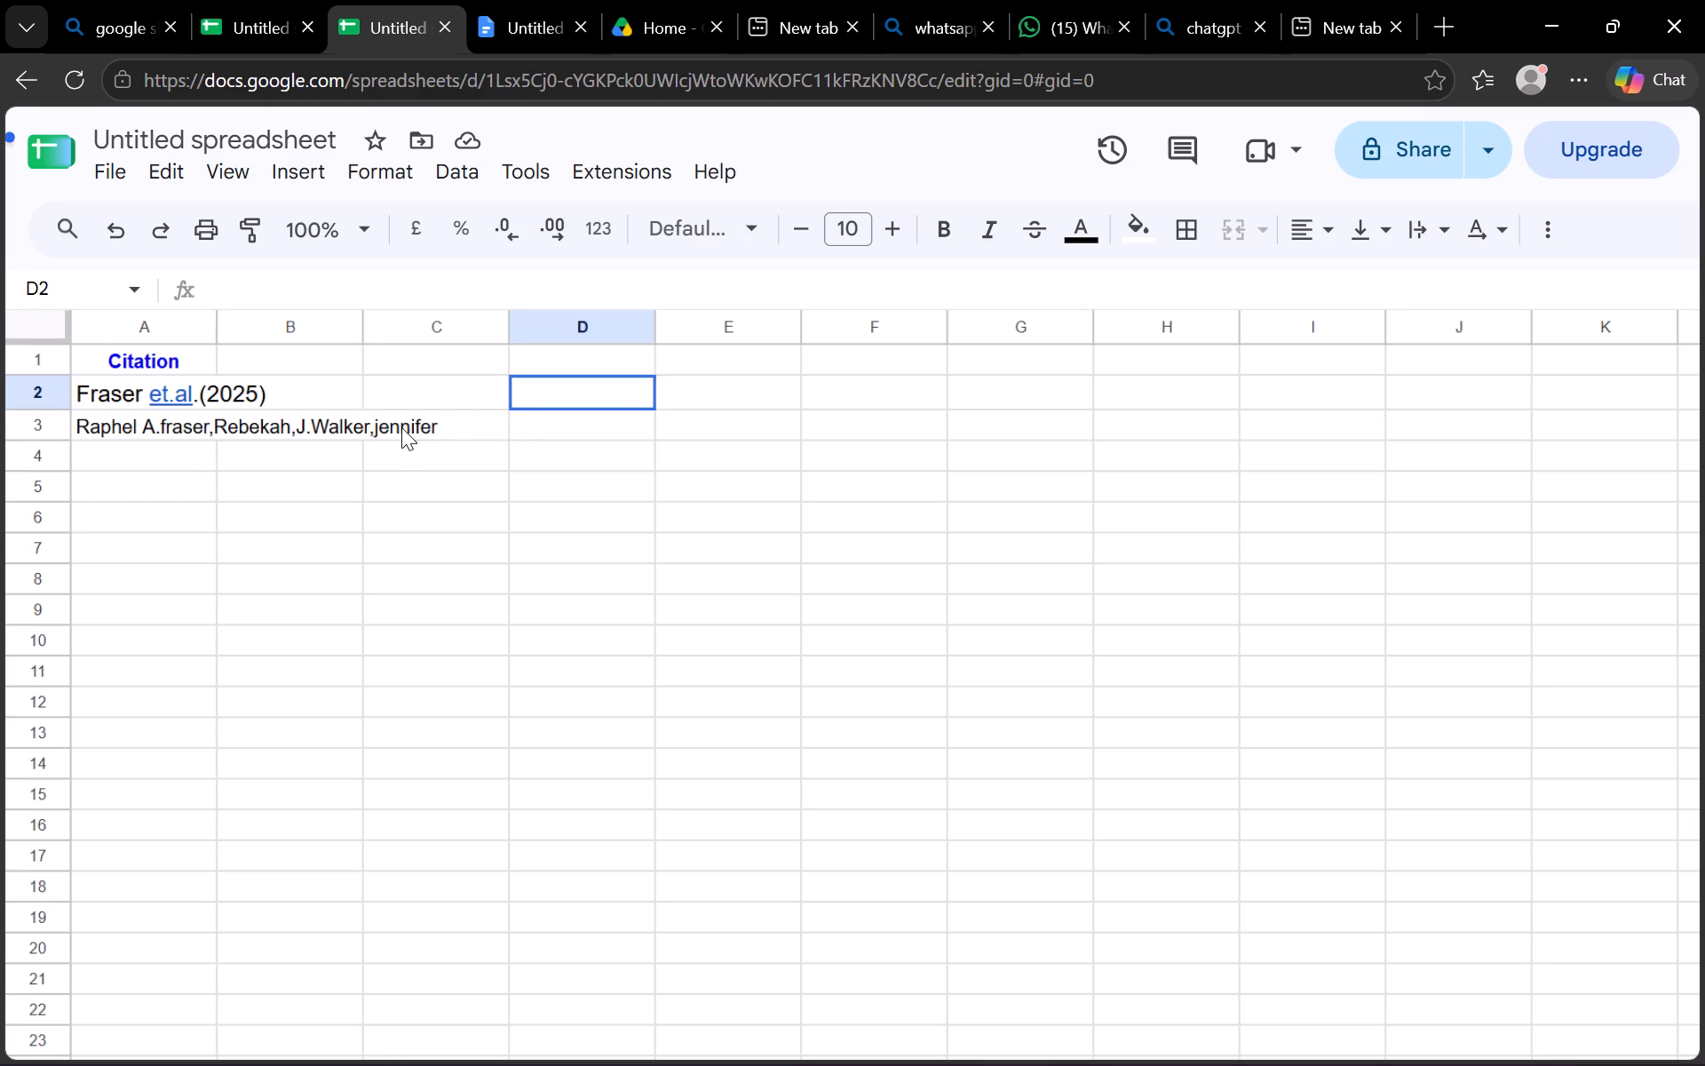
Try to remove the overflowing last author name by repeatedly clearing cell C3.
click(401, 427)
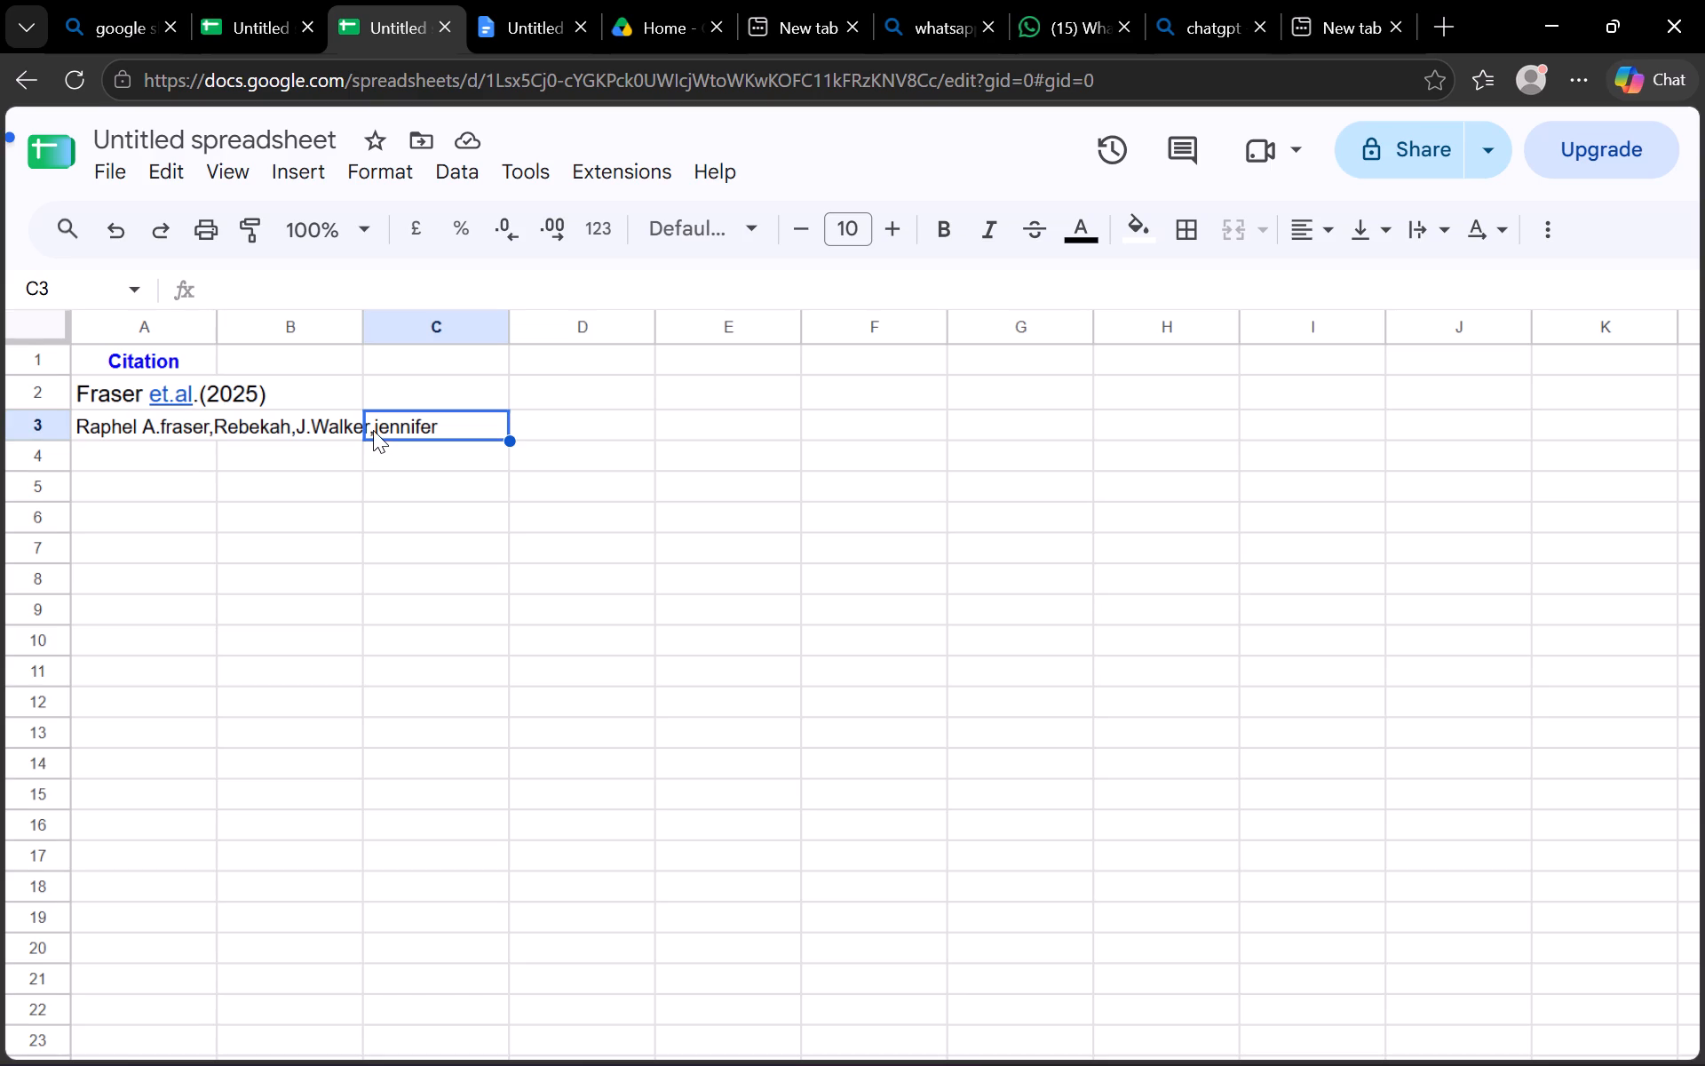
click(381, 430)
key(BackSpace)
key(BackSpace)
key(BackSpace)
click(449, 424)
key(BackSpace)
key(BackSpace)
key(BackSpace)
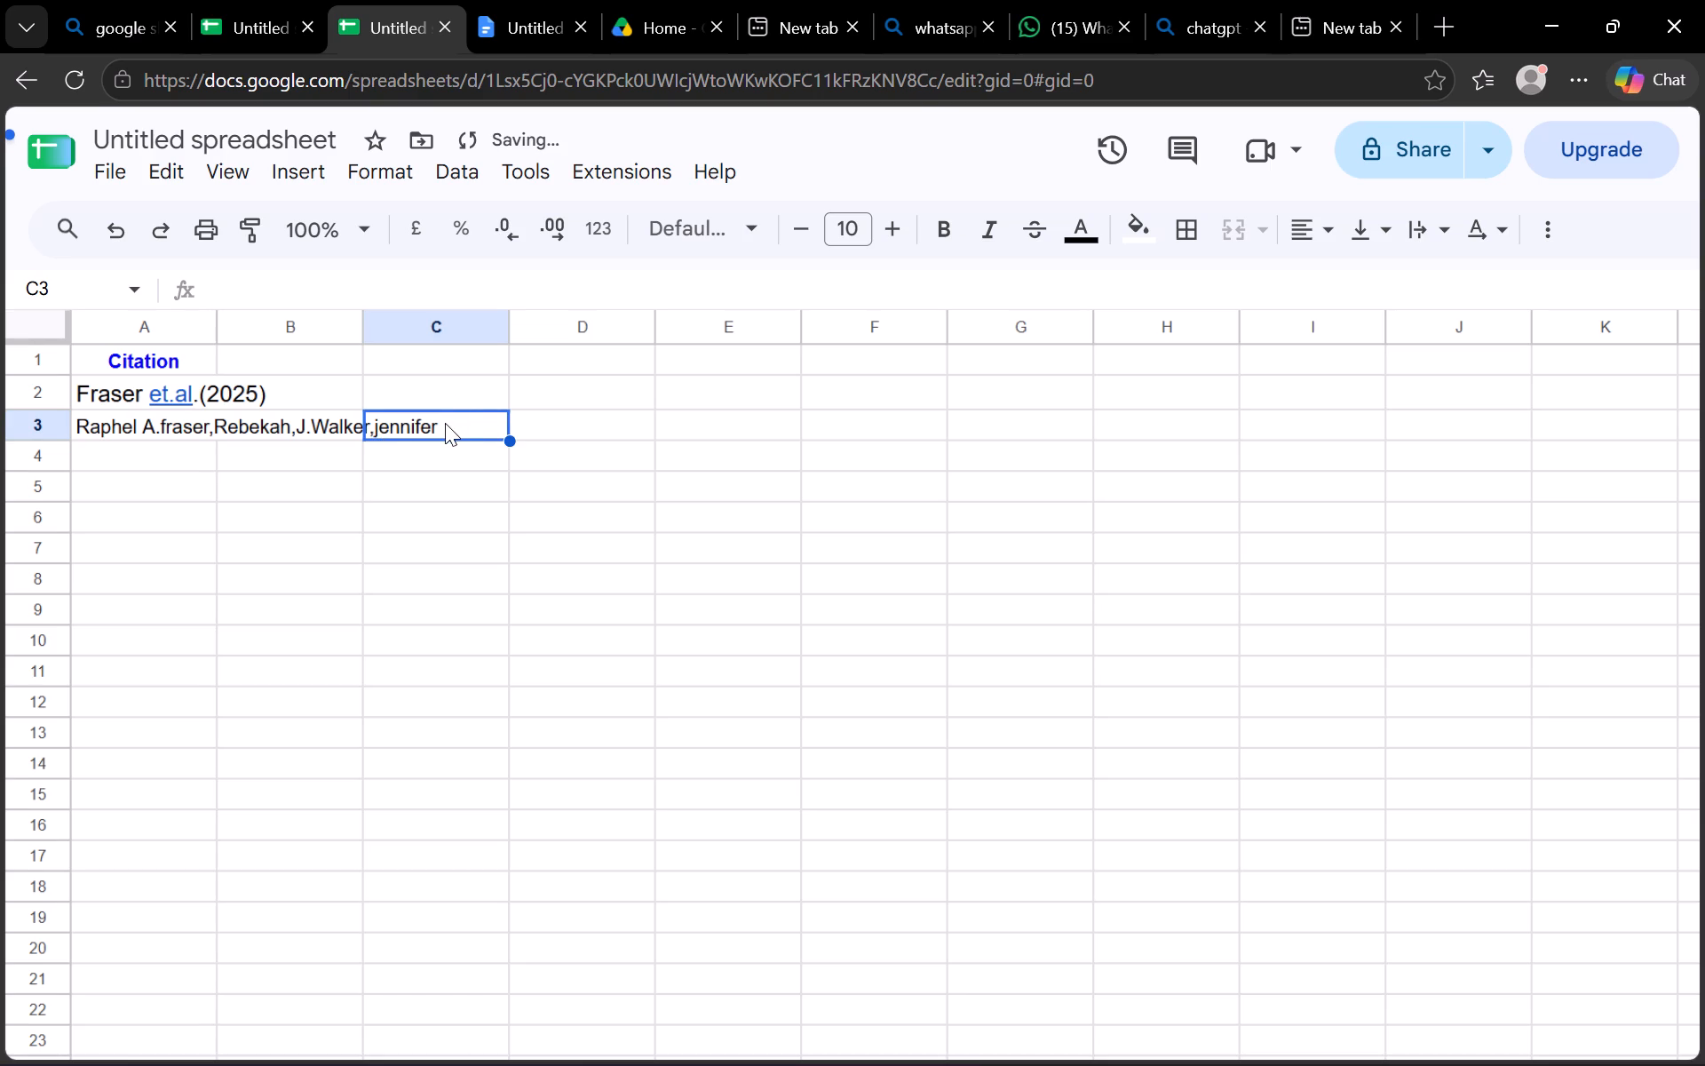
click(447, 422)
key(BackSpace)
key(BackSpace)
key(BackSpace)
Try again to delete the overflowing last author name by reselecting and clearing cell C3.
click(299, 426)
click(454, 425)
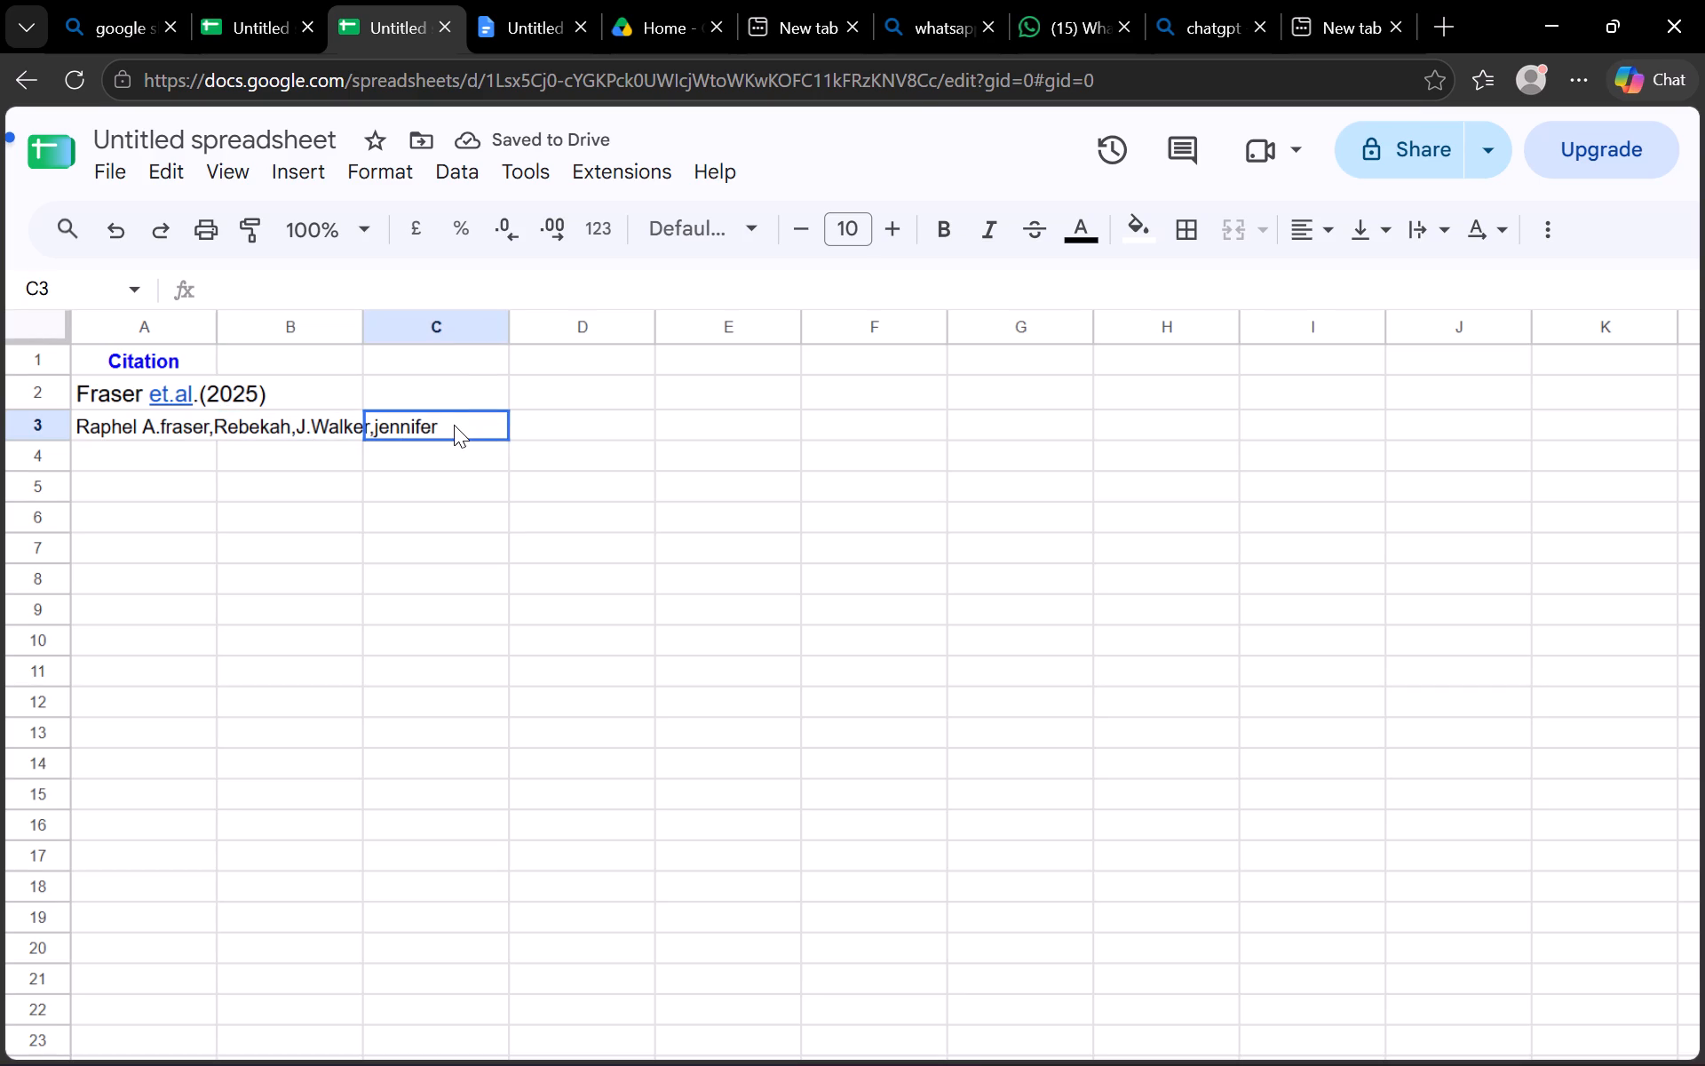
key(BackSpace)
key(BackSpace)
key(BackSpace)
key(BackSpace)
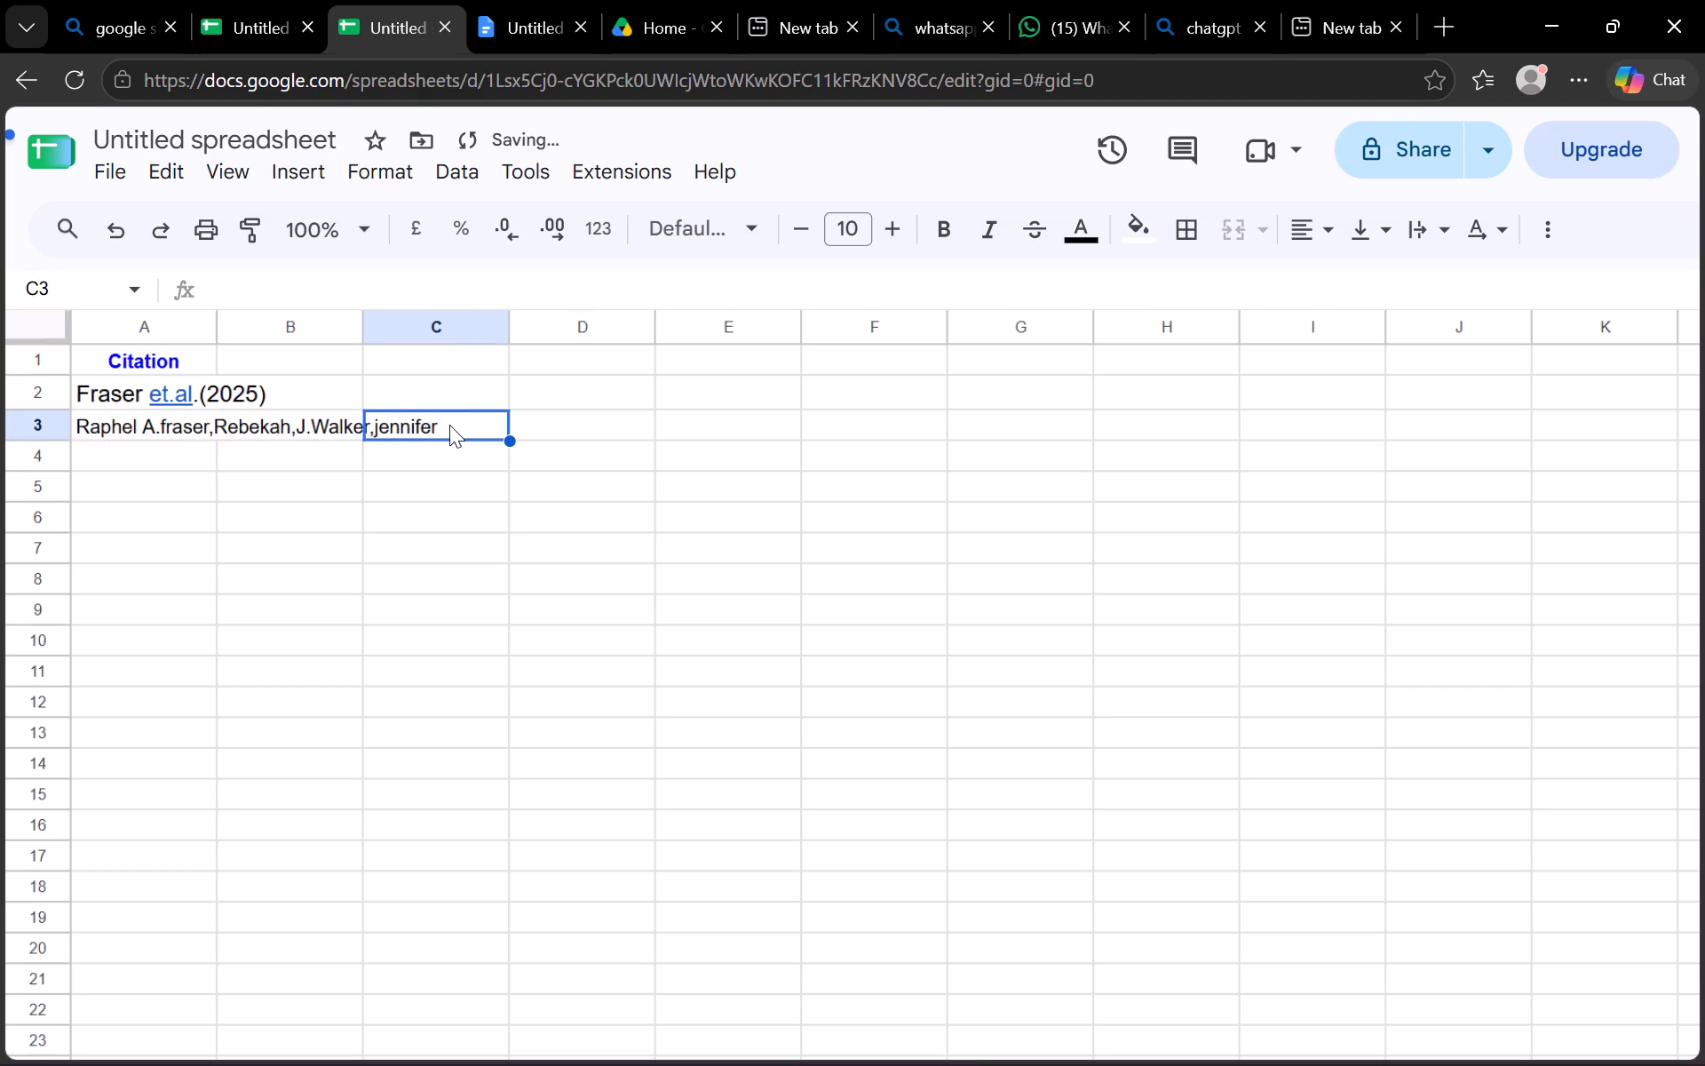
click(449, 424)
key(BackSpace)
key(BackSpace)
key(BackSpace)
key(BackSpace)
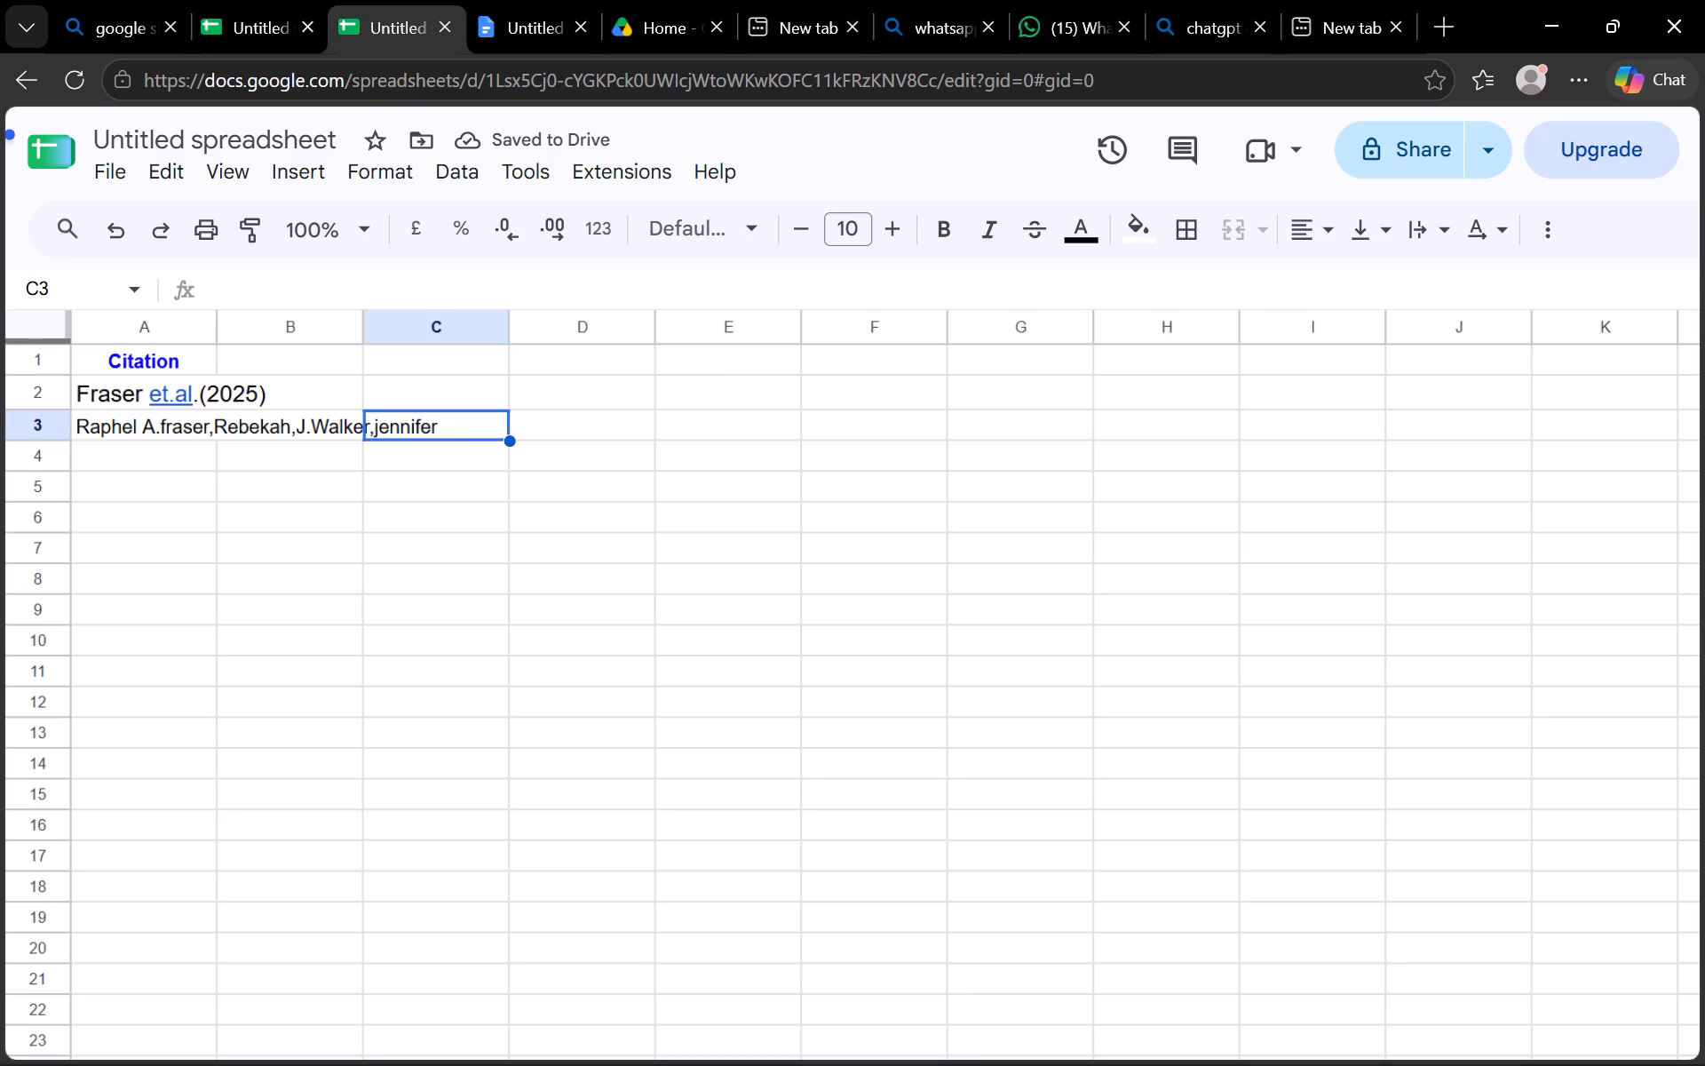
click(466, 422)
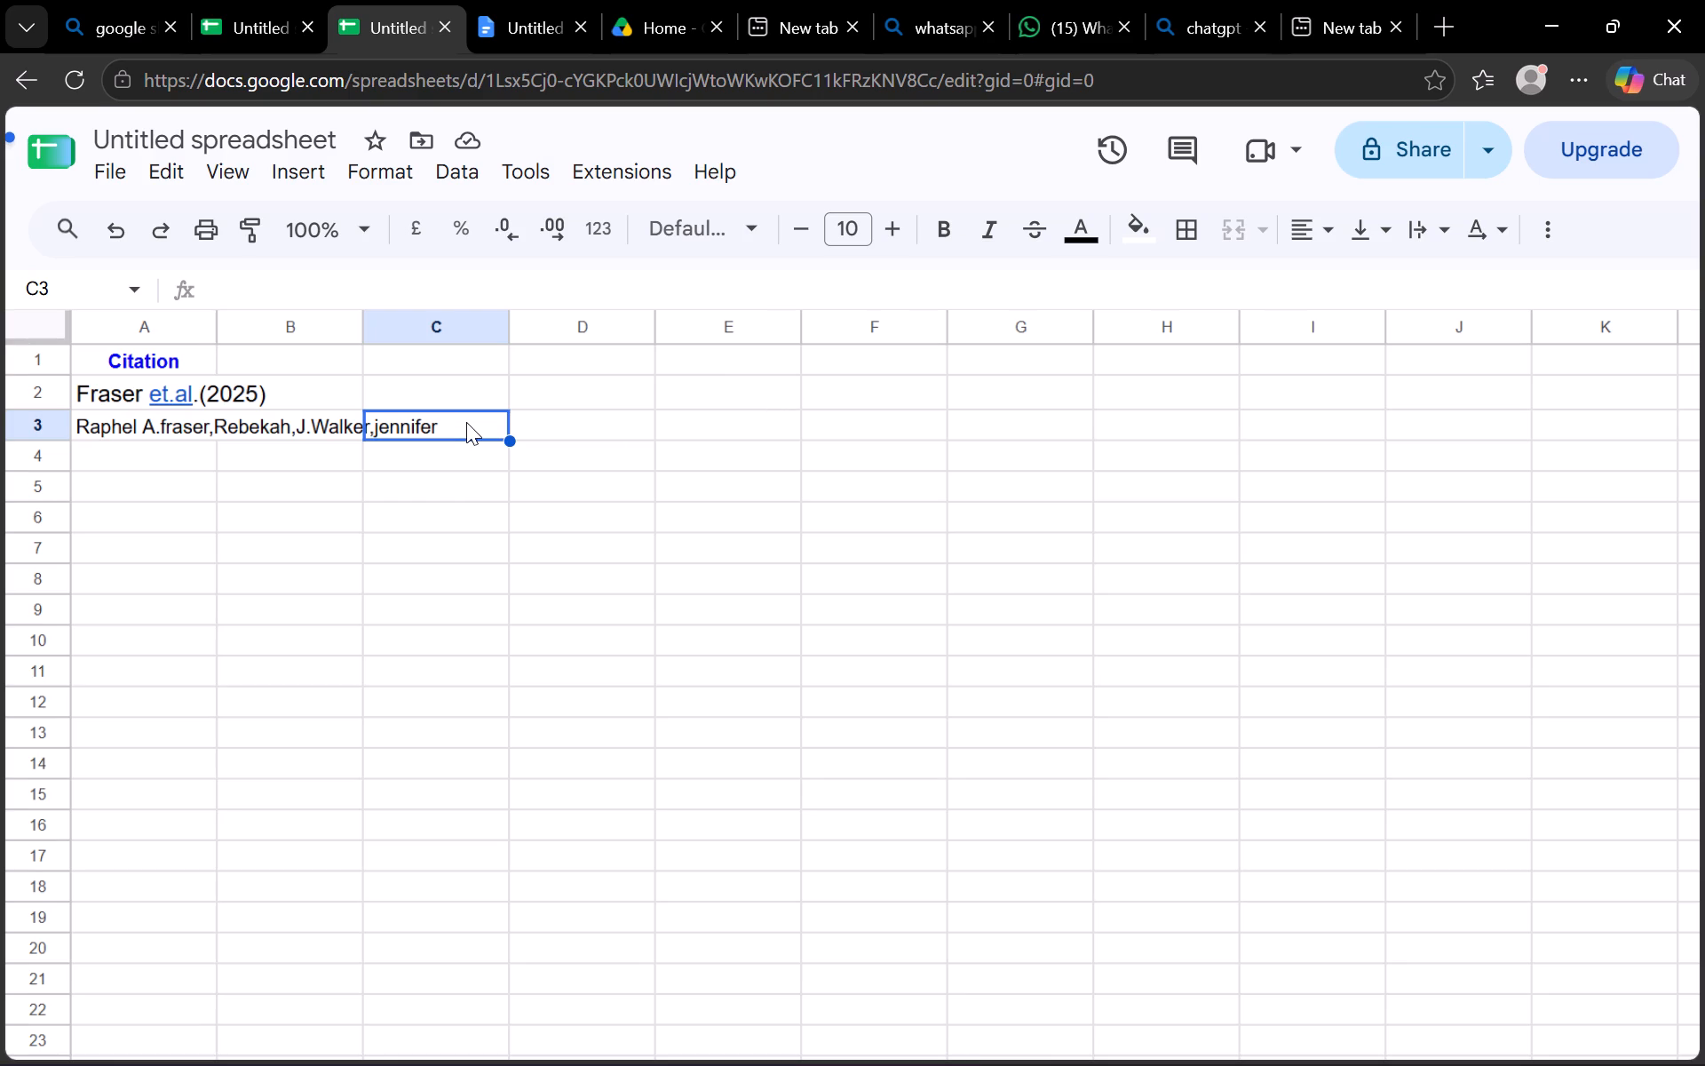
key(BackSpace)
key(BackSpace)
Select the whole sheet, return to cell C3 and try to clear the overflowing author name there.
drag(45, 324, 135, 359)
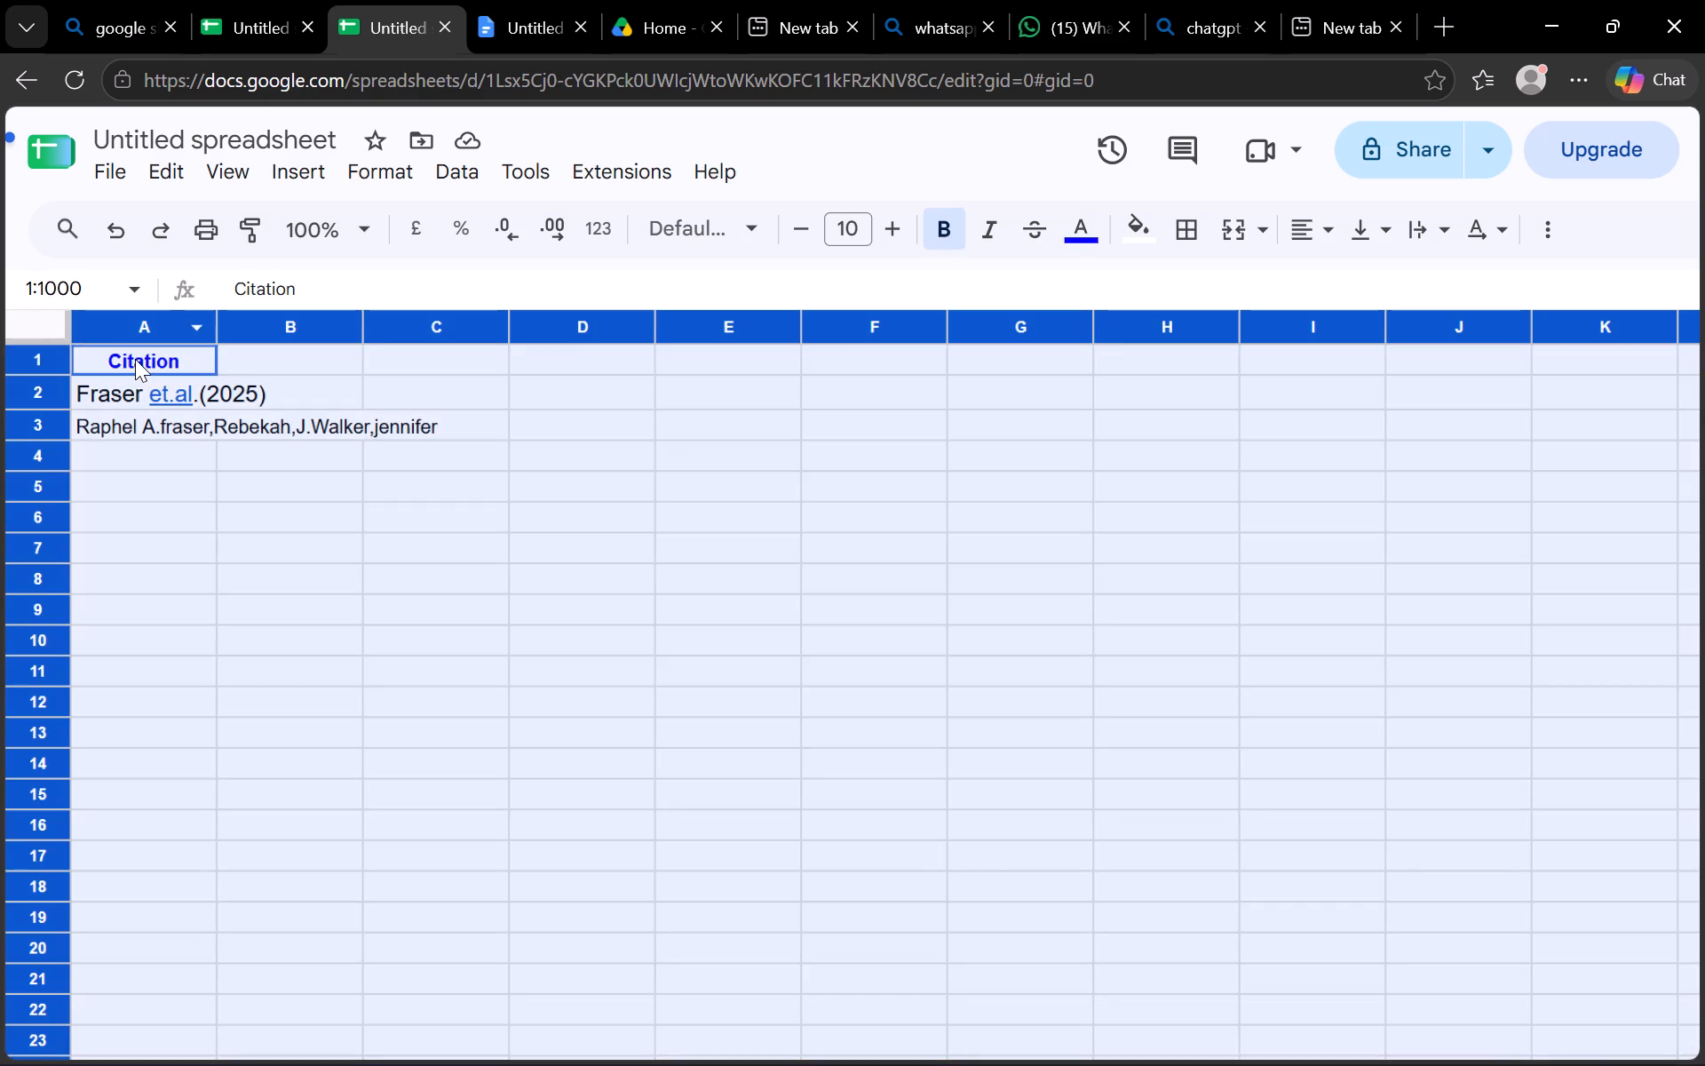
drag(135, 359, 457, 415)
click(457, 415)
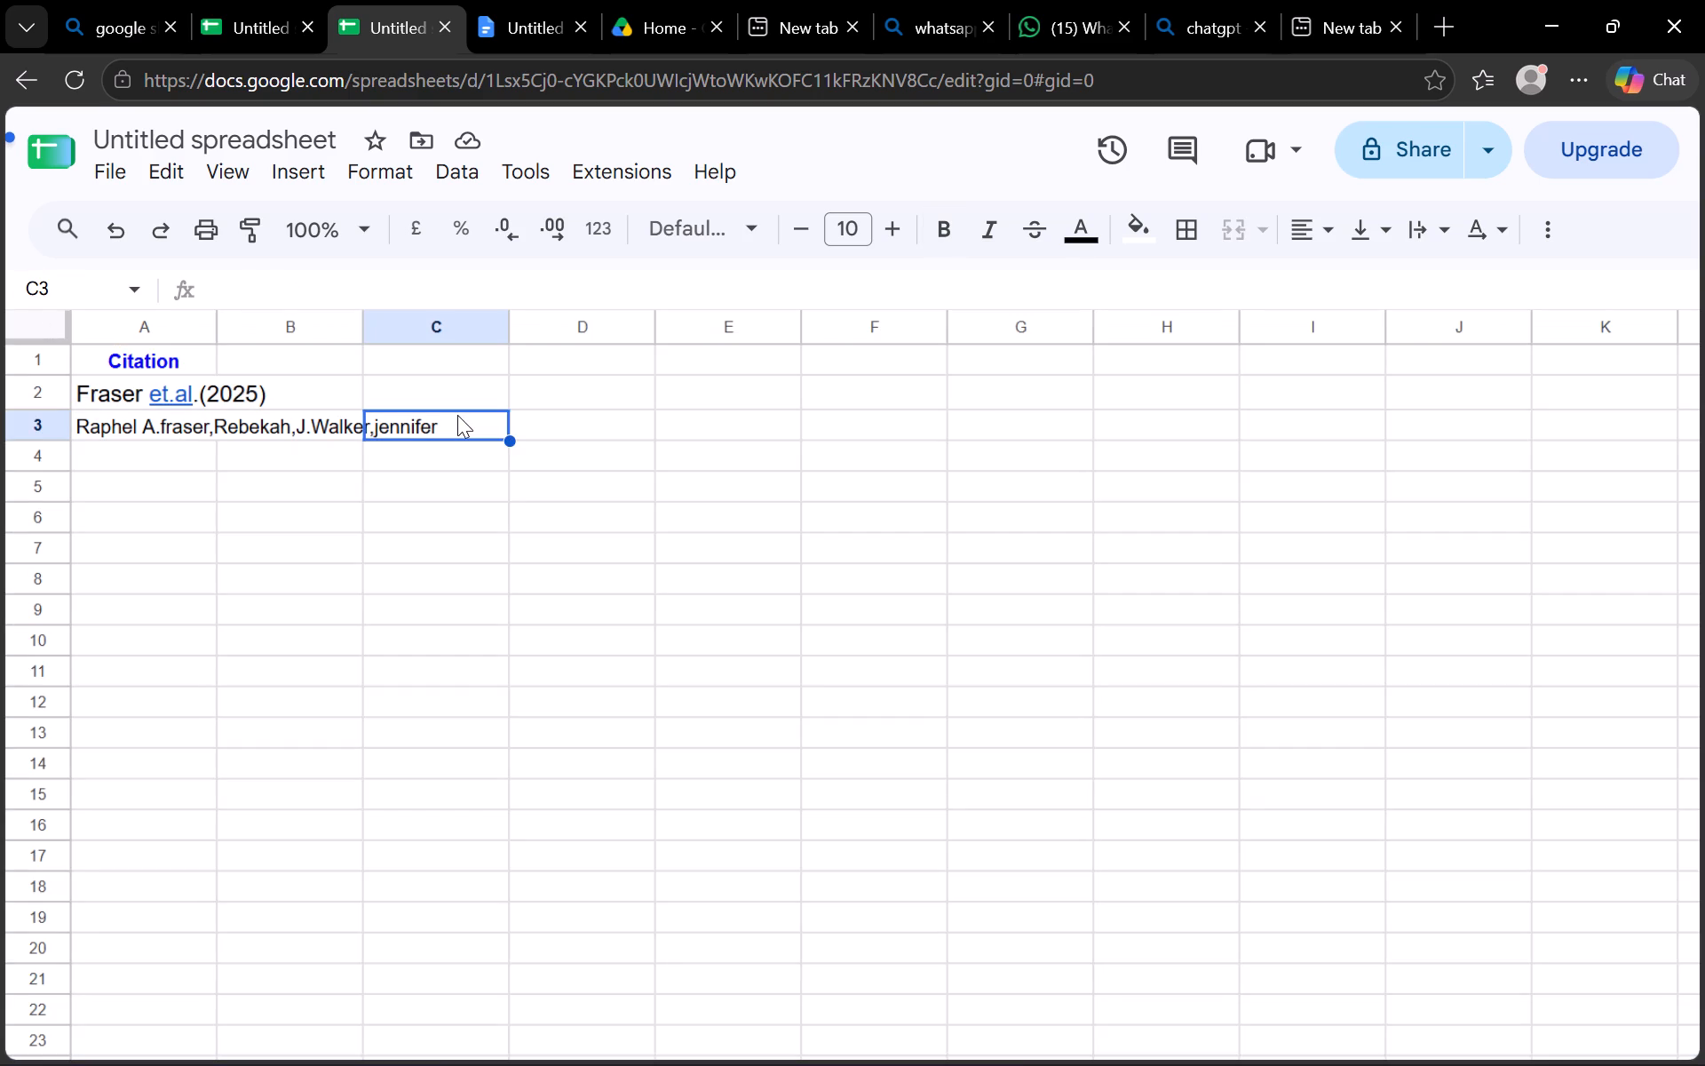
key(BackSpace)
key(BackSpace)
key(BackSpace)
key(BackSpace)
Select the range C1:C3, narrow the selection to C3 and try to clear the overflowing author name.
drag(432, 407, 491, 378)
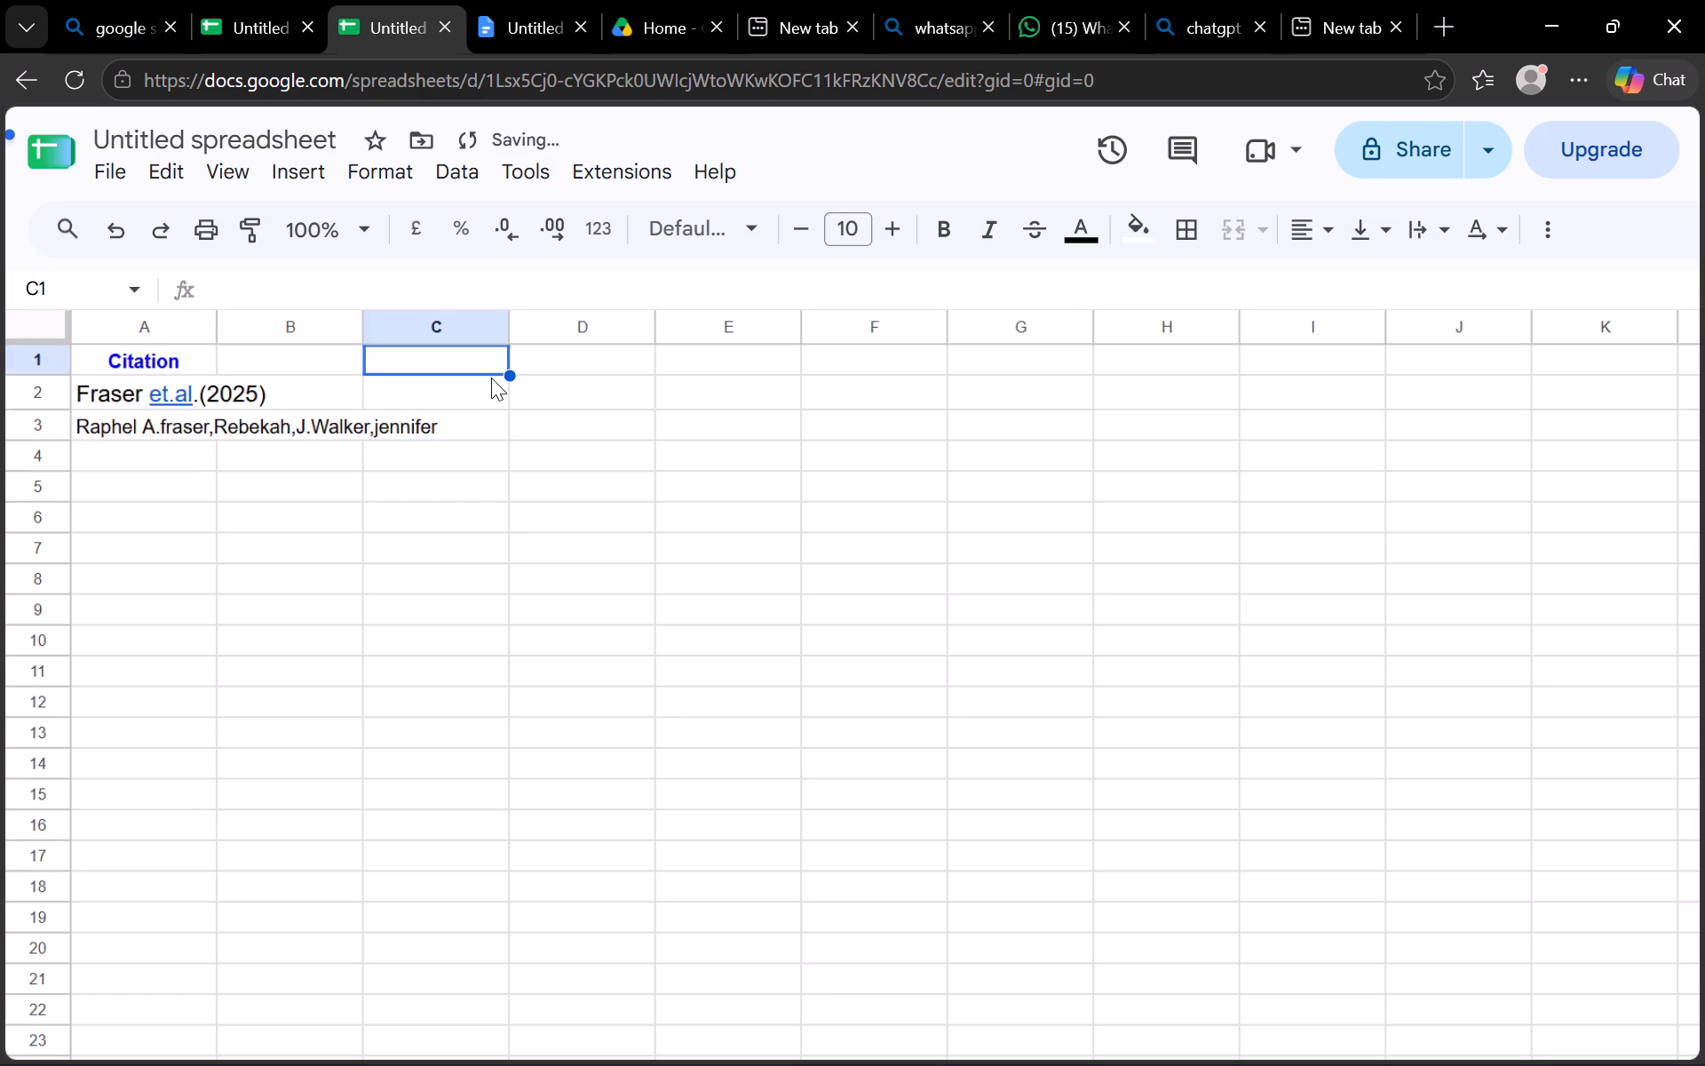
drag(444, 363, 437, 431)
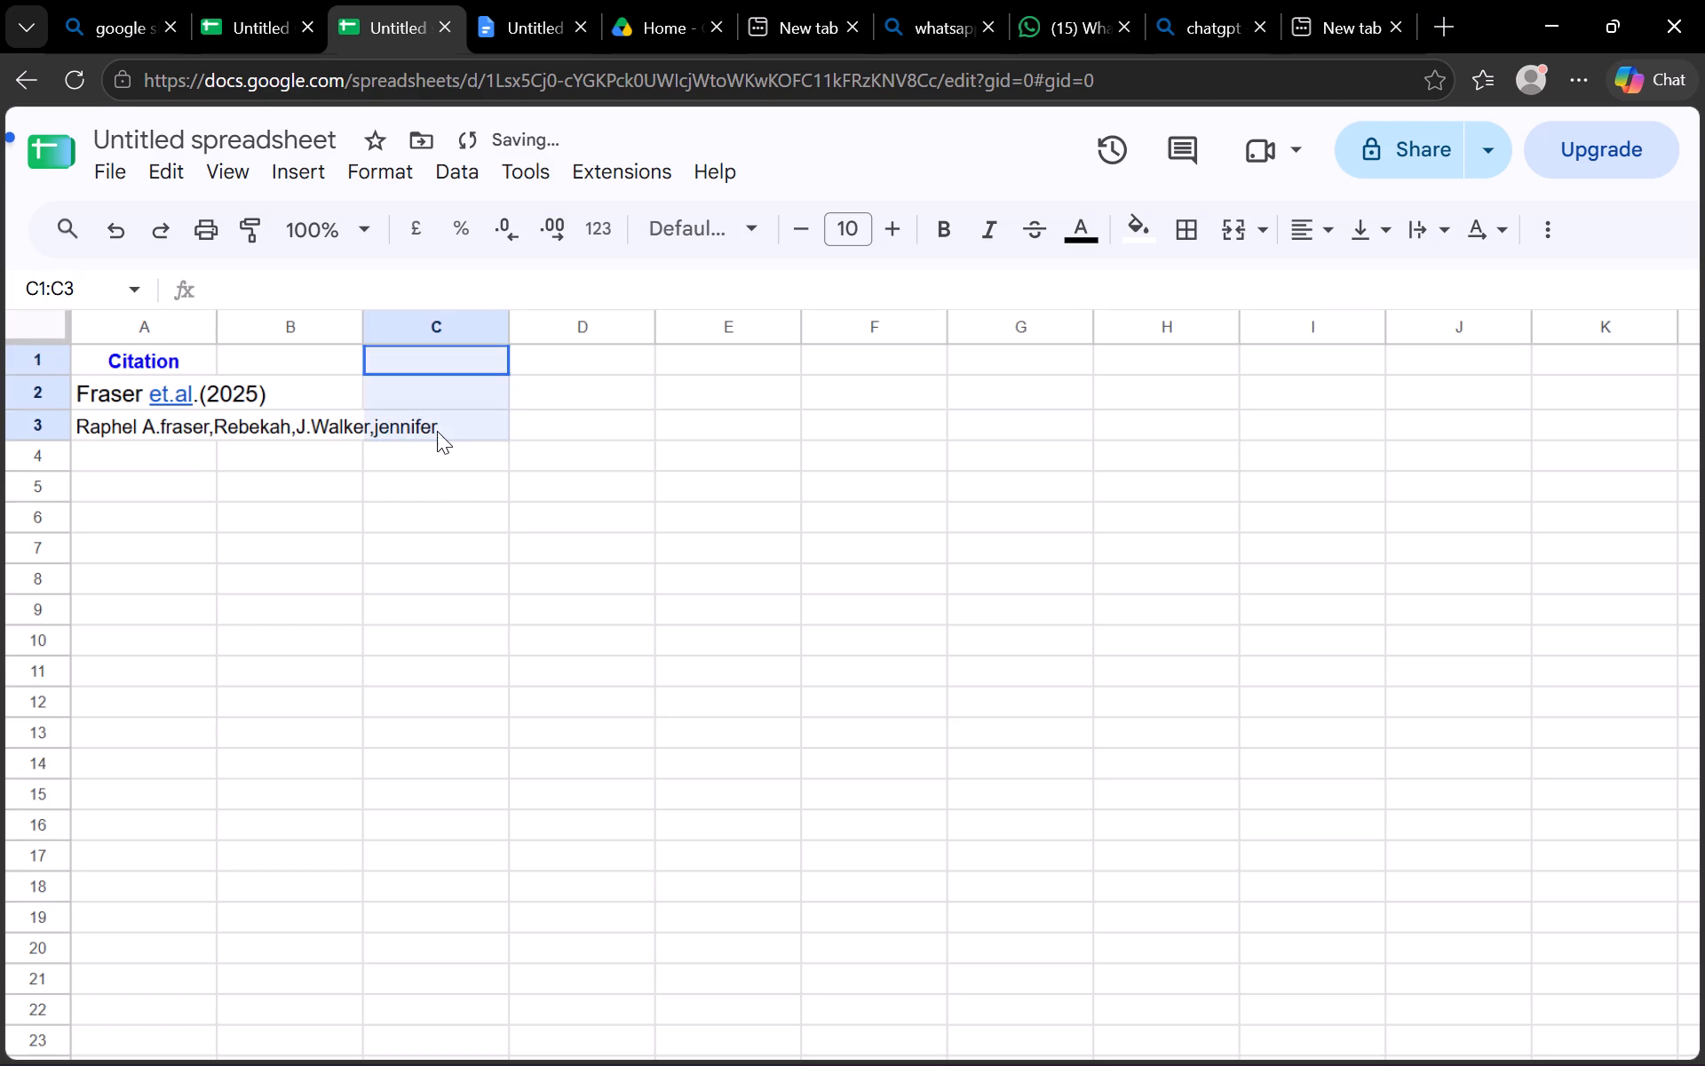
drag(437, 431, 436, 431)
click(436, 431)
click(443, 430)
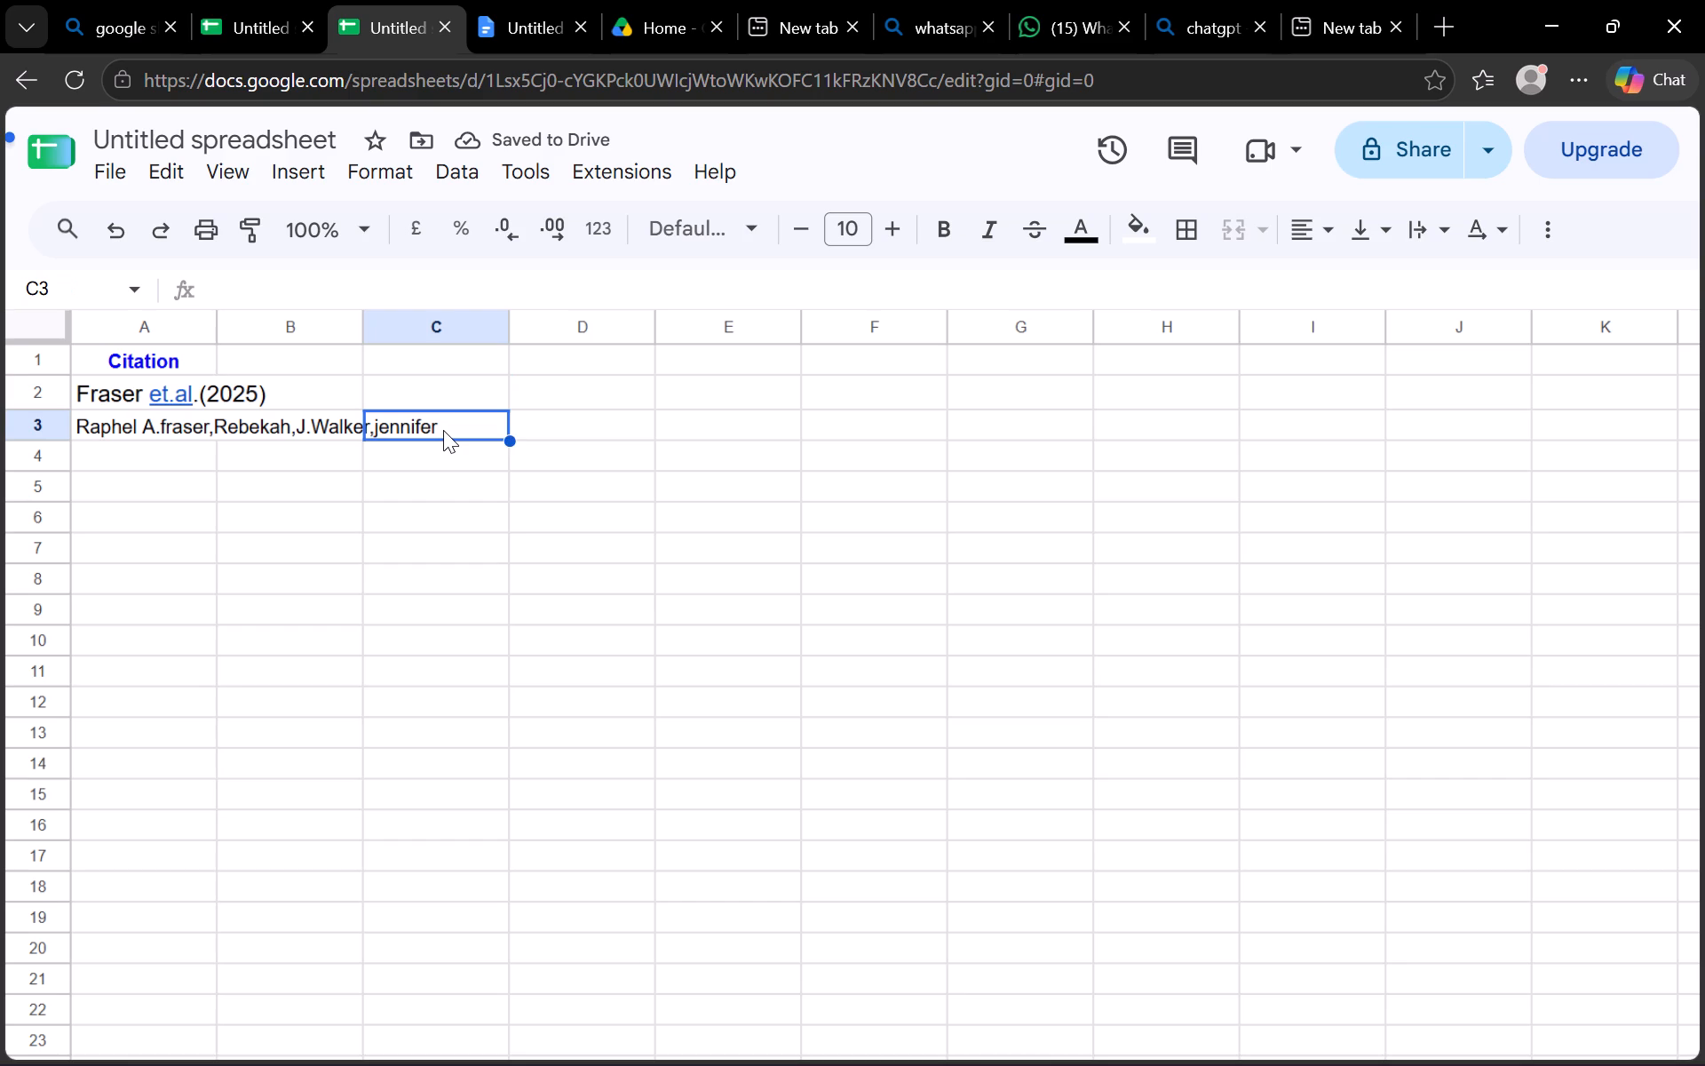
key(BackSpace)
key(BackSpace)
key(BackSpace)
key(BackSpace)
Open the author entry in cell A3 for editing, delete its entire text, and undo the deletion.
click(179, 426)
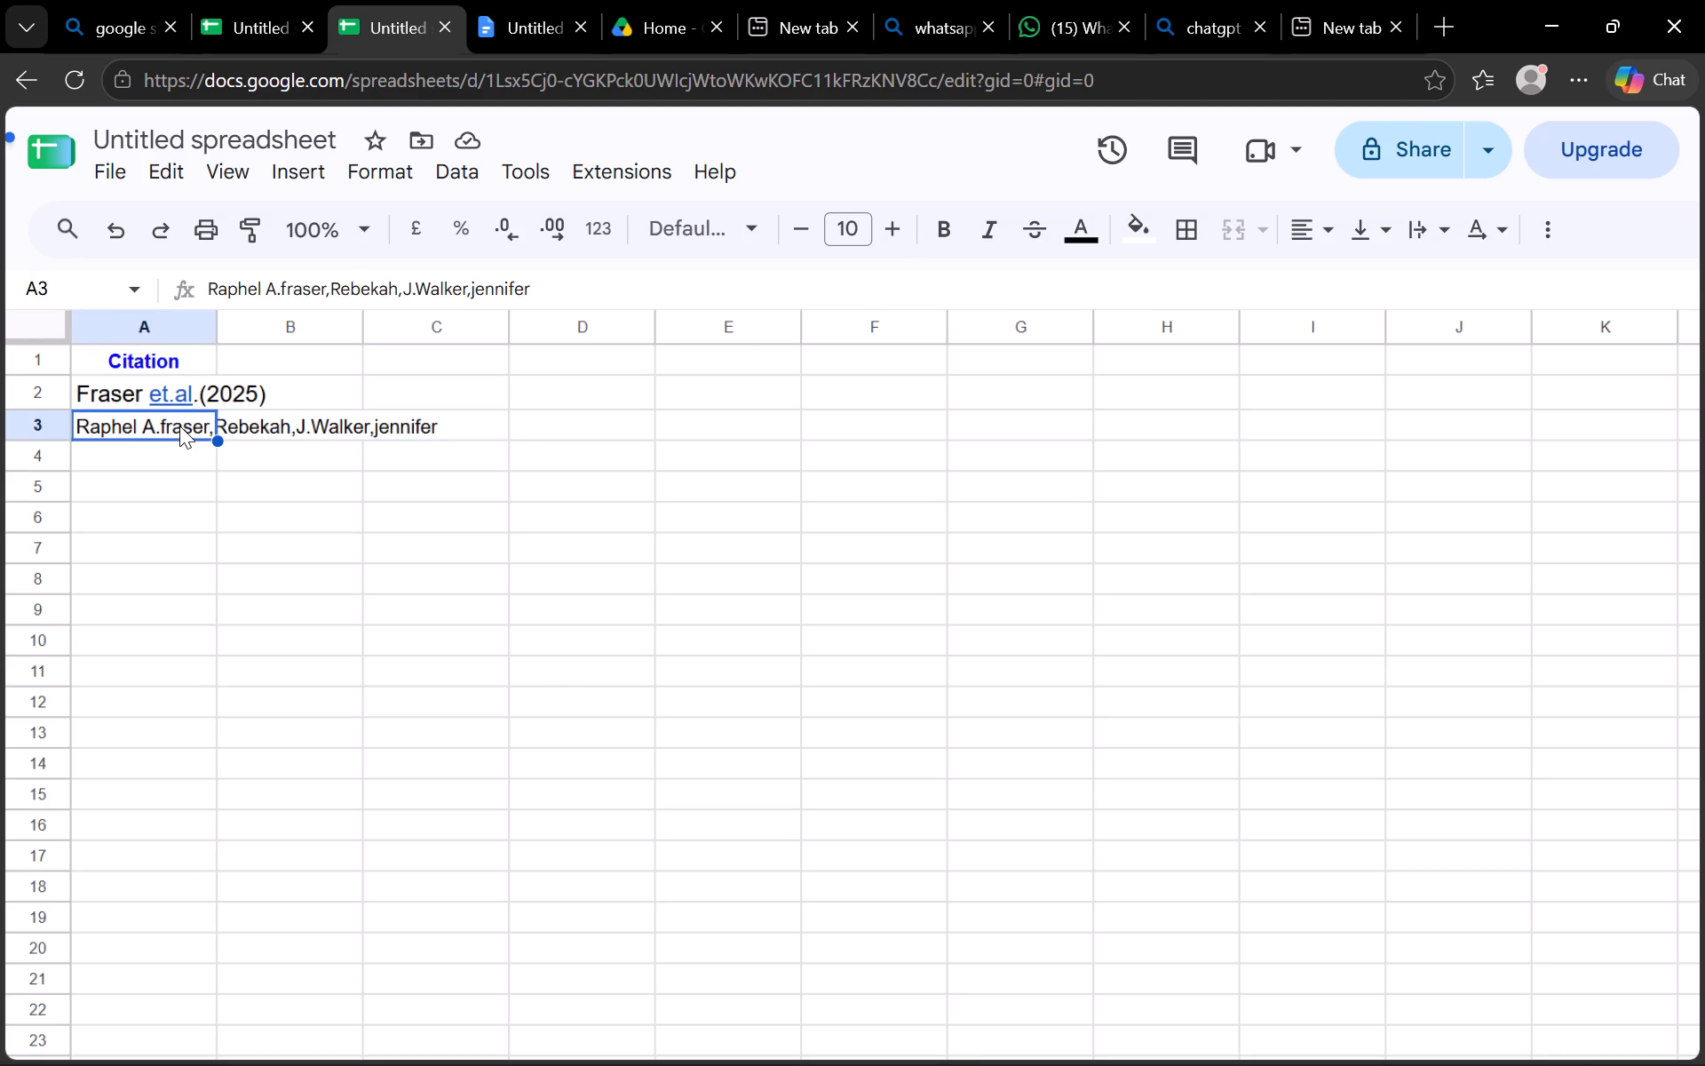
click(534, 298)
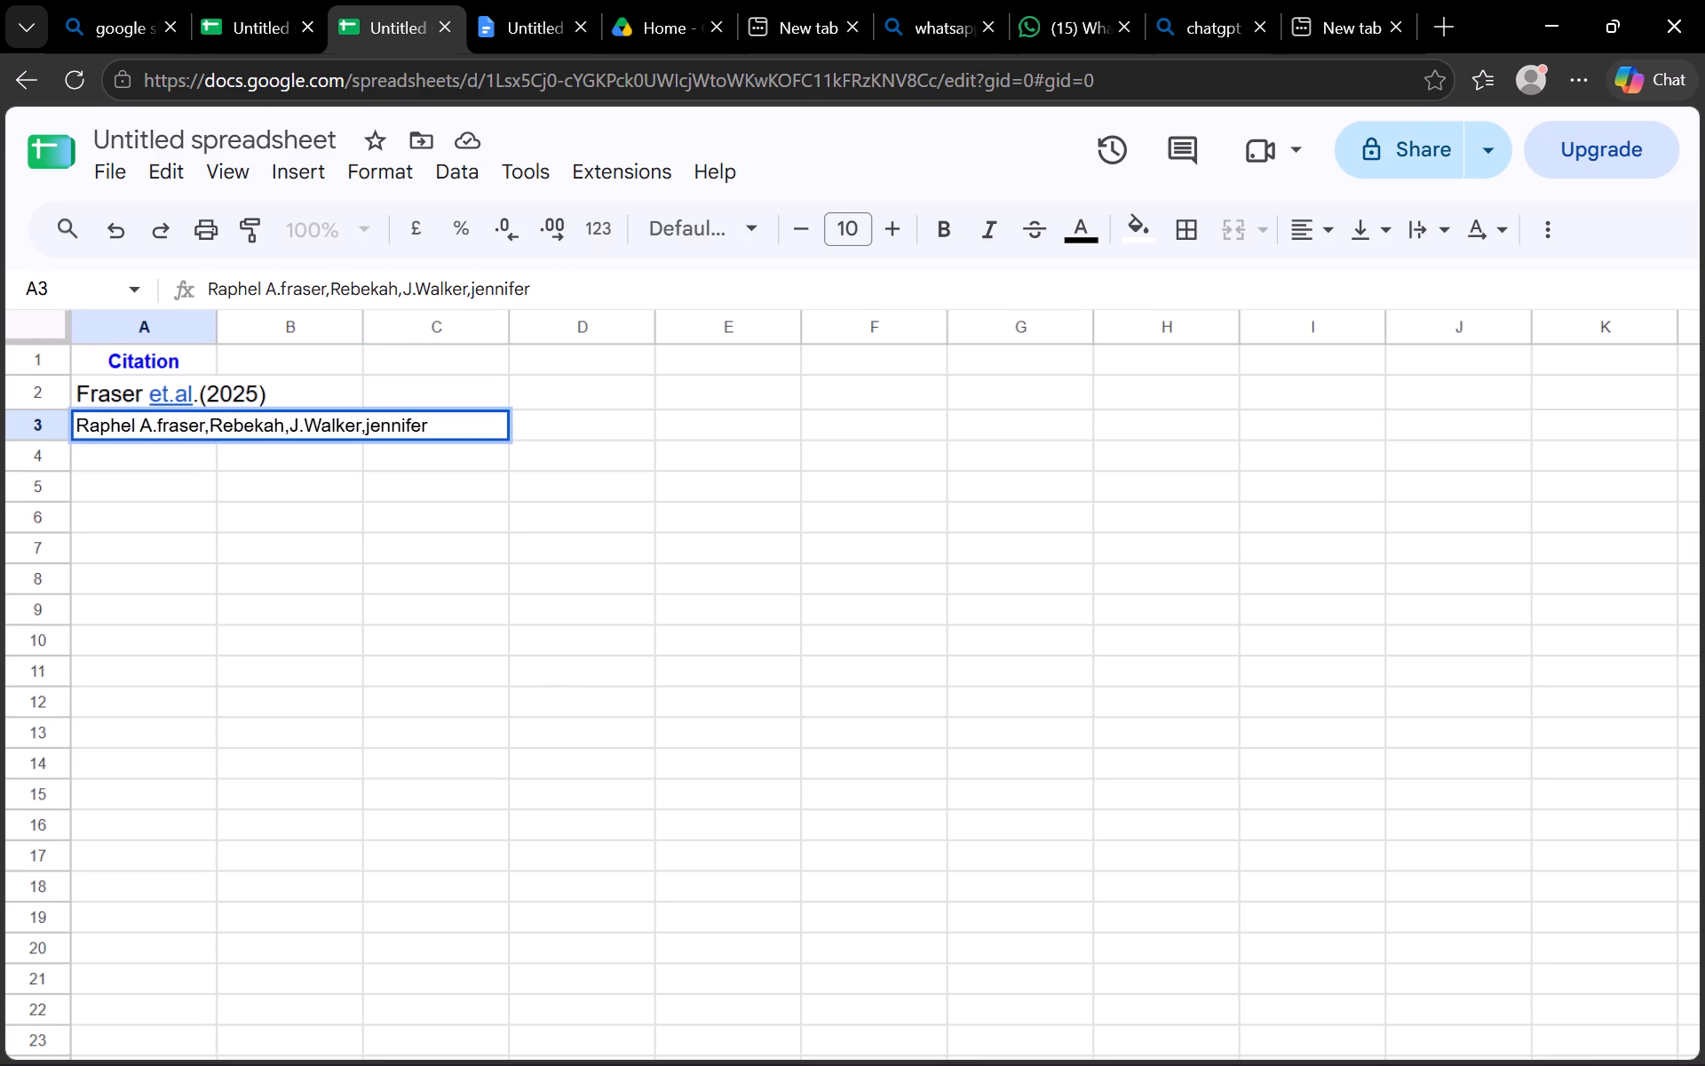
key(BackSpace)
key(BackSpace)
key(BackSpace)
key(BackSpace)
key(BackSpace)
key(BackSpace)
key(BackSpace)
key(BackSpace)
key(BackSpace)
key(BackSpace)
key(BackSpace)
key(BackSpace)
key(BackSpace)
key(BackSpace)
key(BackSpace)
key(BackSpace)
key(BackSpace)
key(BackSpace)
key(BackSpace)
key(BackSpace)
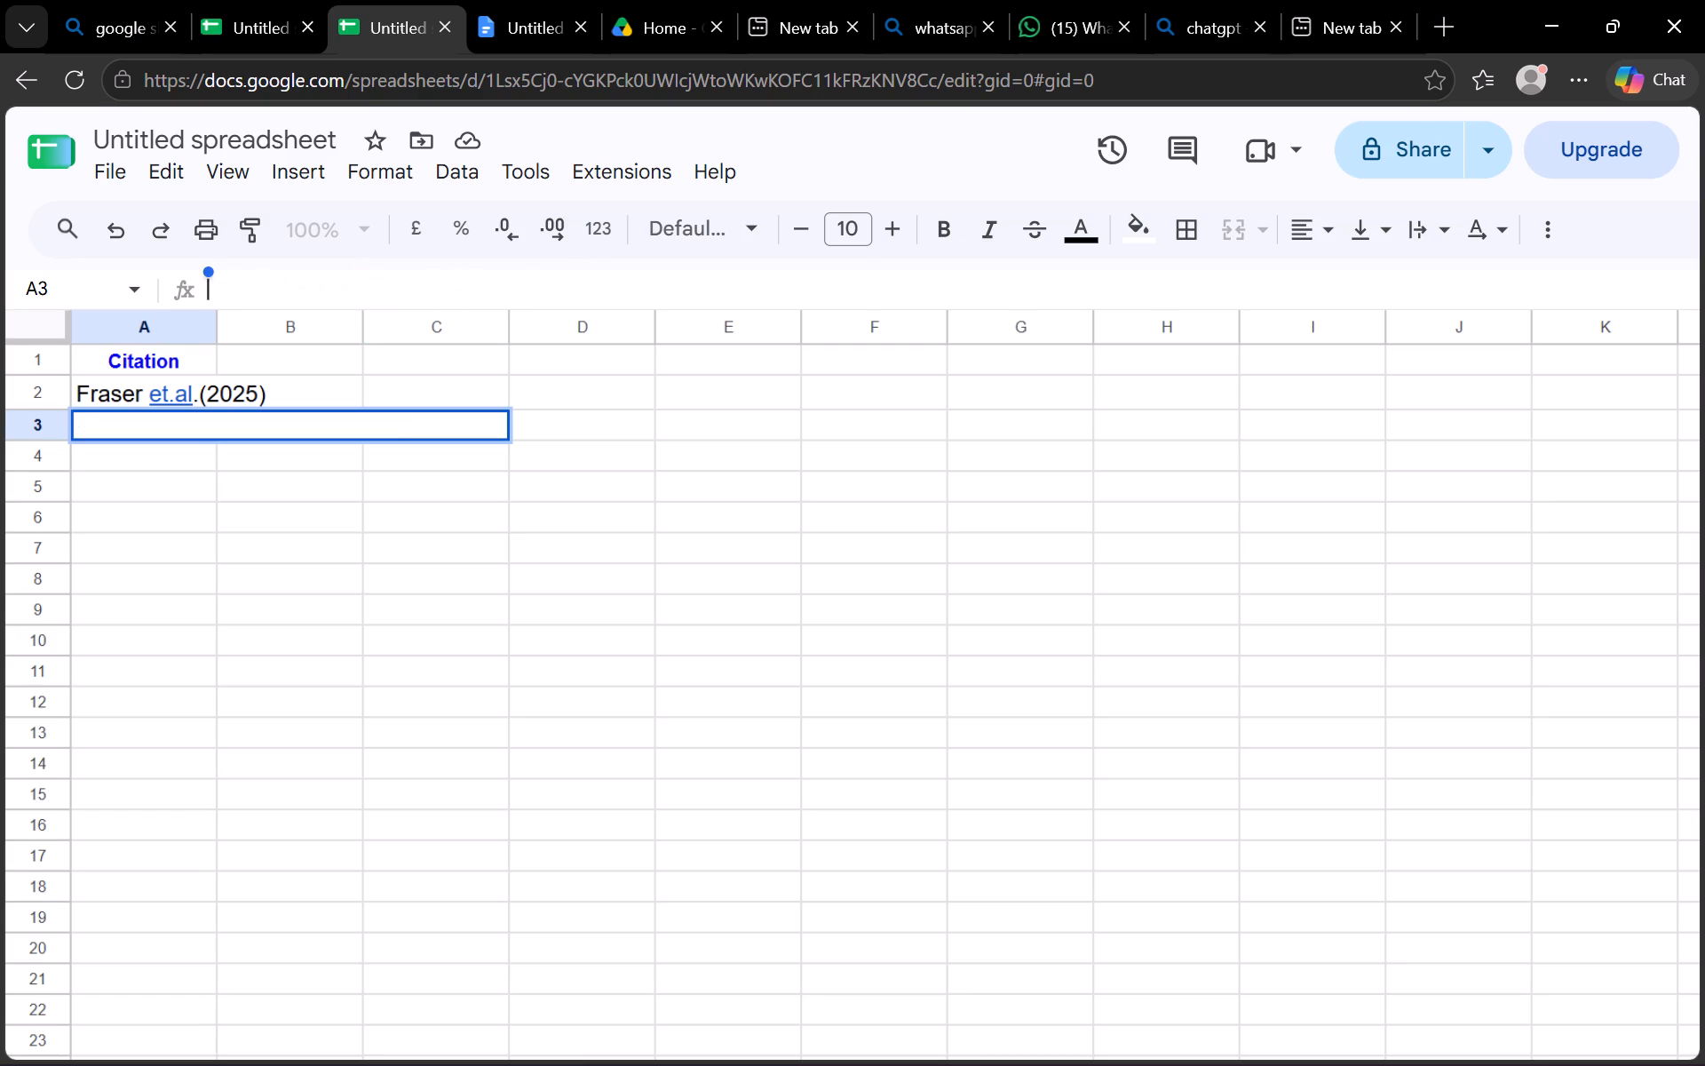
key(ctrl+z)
Delete the last author's first name from the end of the author list in cell A3.
key(BackSpace)
key(BackSpace)
key(BackSpace)
key(BackSpace)
key(BackSpace)
key(BackSpace)
key(BackSpace)
key(BackSpace)
key(BackSpace)
key(BackSpace)
key(BackSpace)
key(BackSpace)
key(BackSpace)
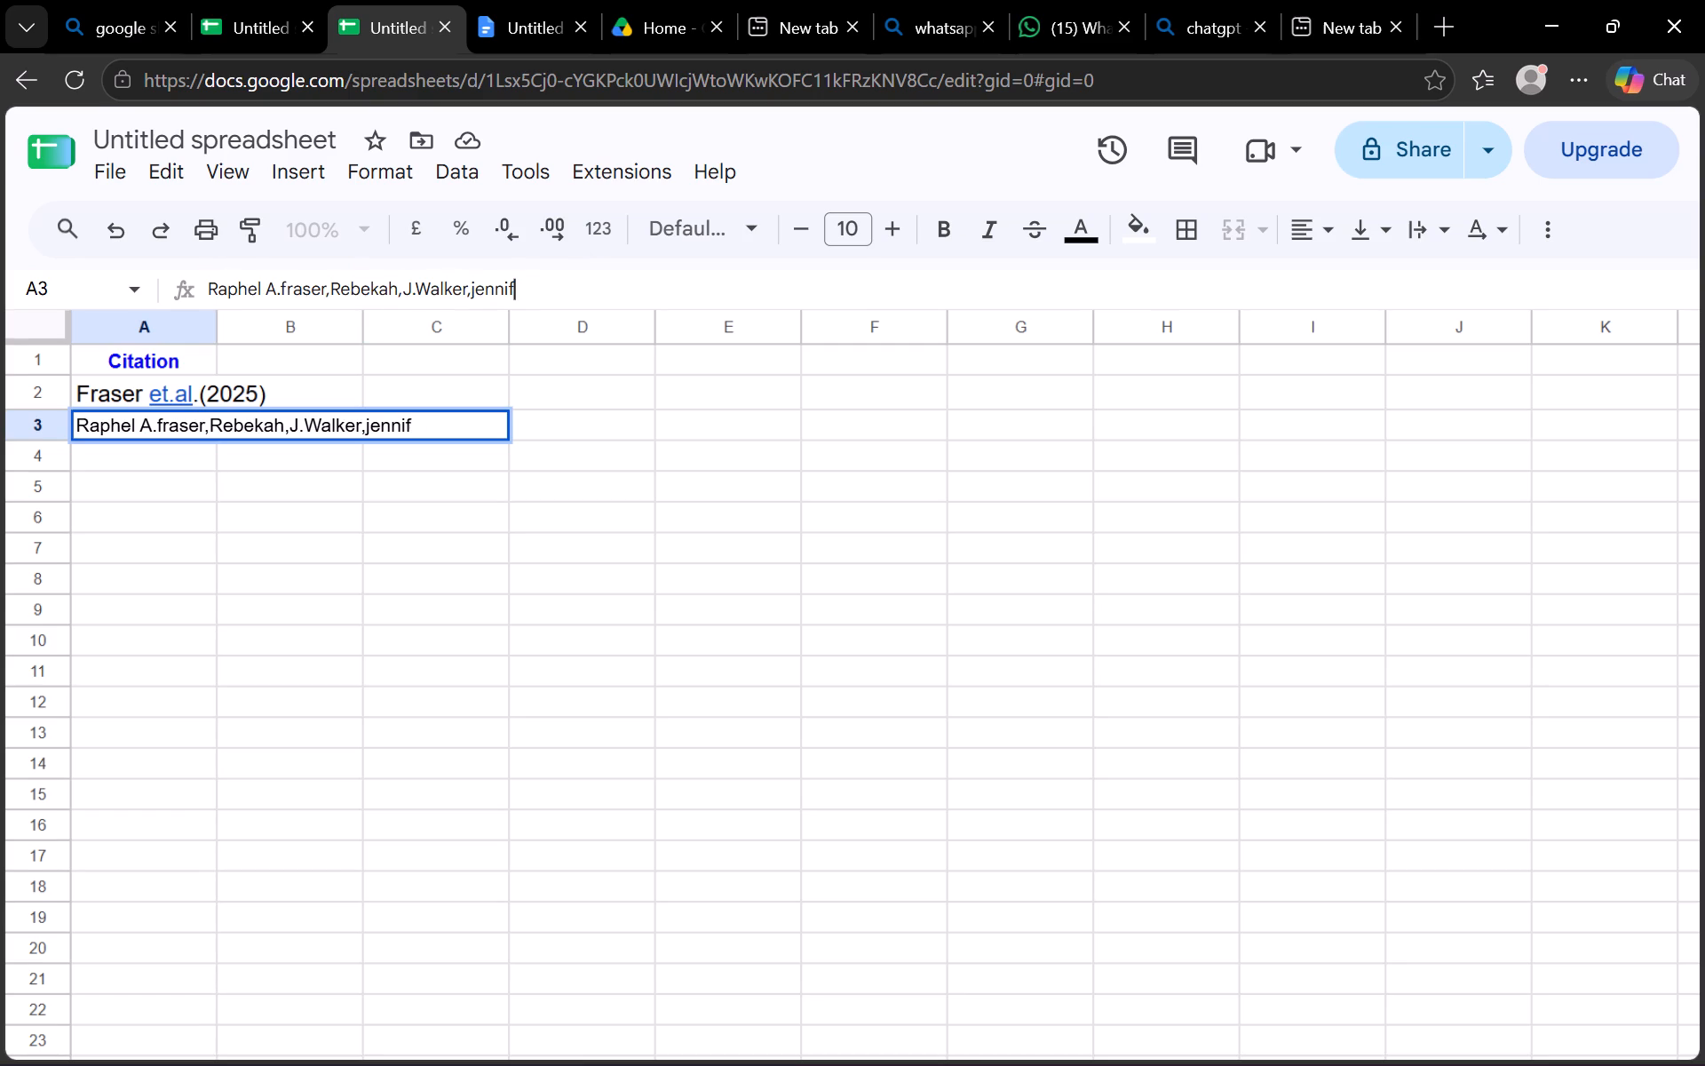
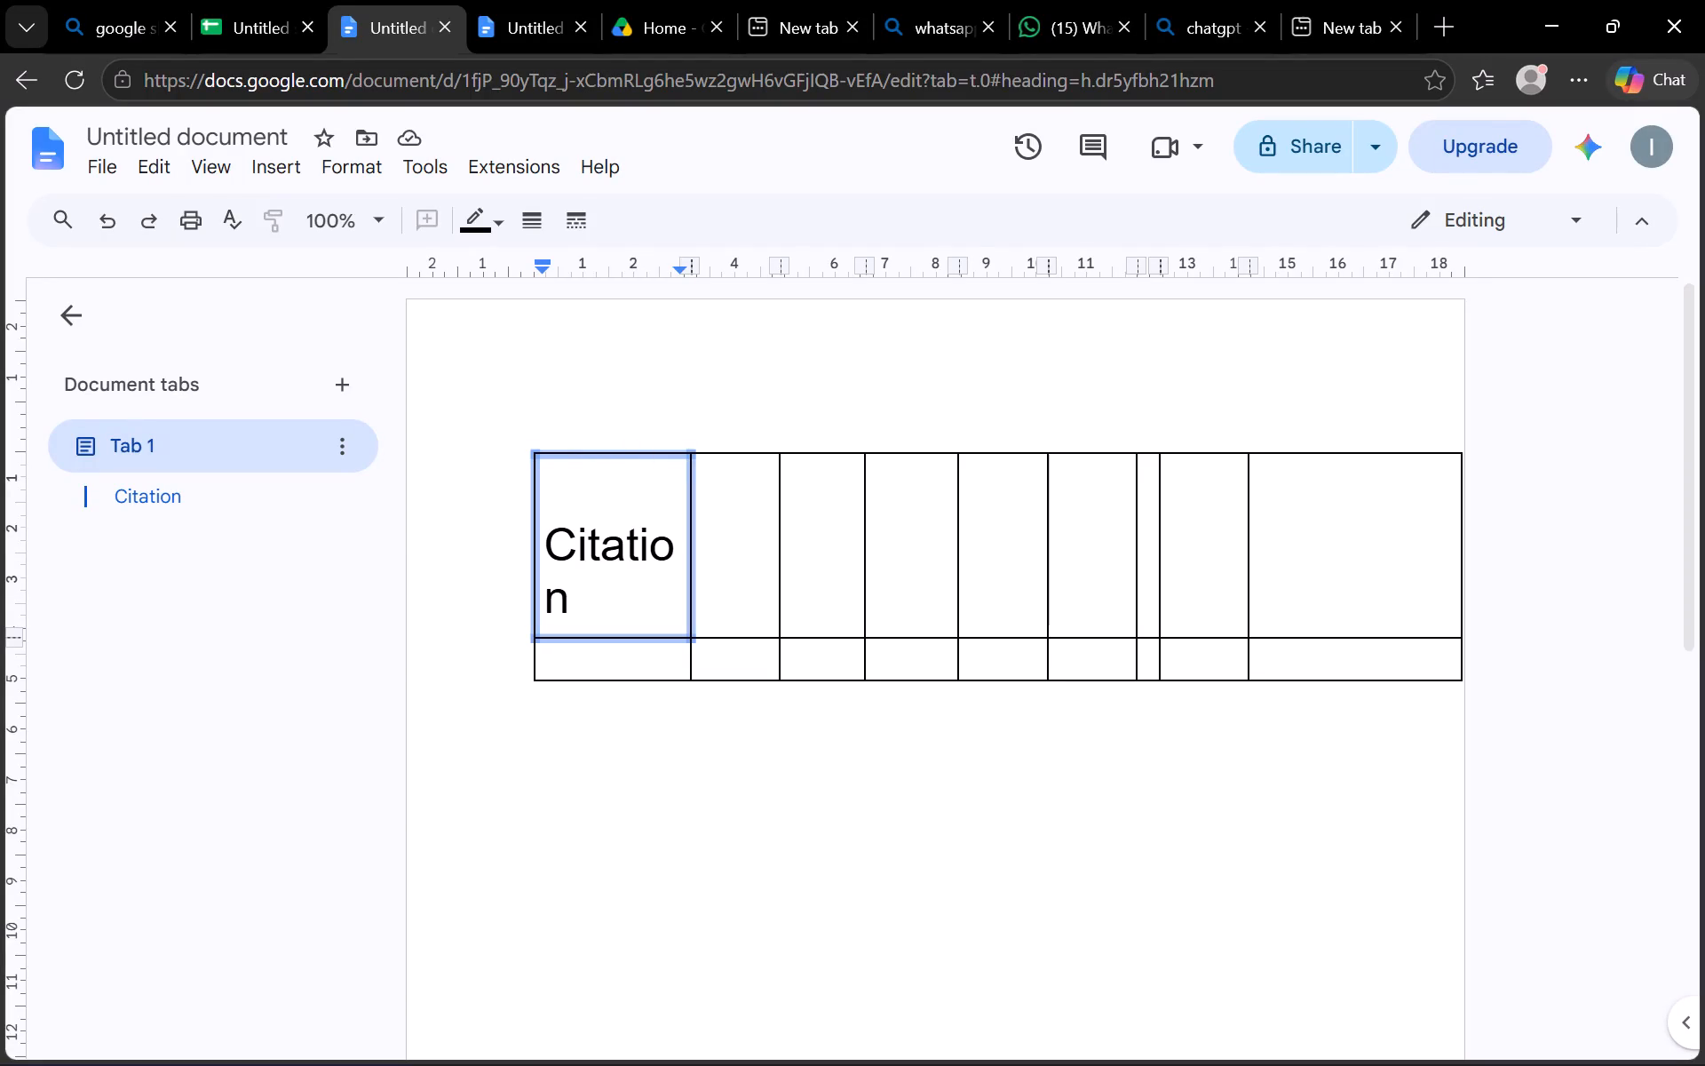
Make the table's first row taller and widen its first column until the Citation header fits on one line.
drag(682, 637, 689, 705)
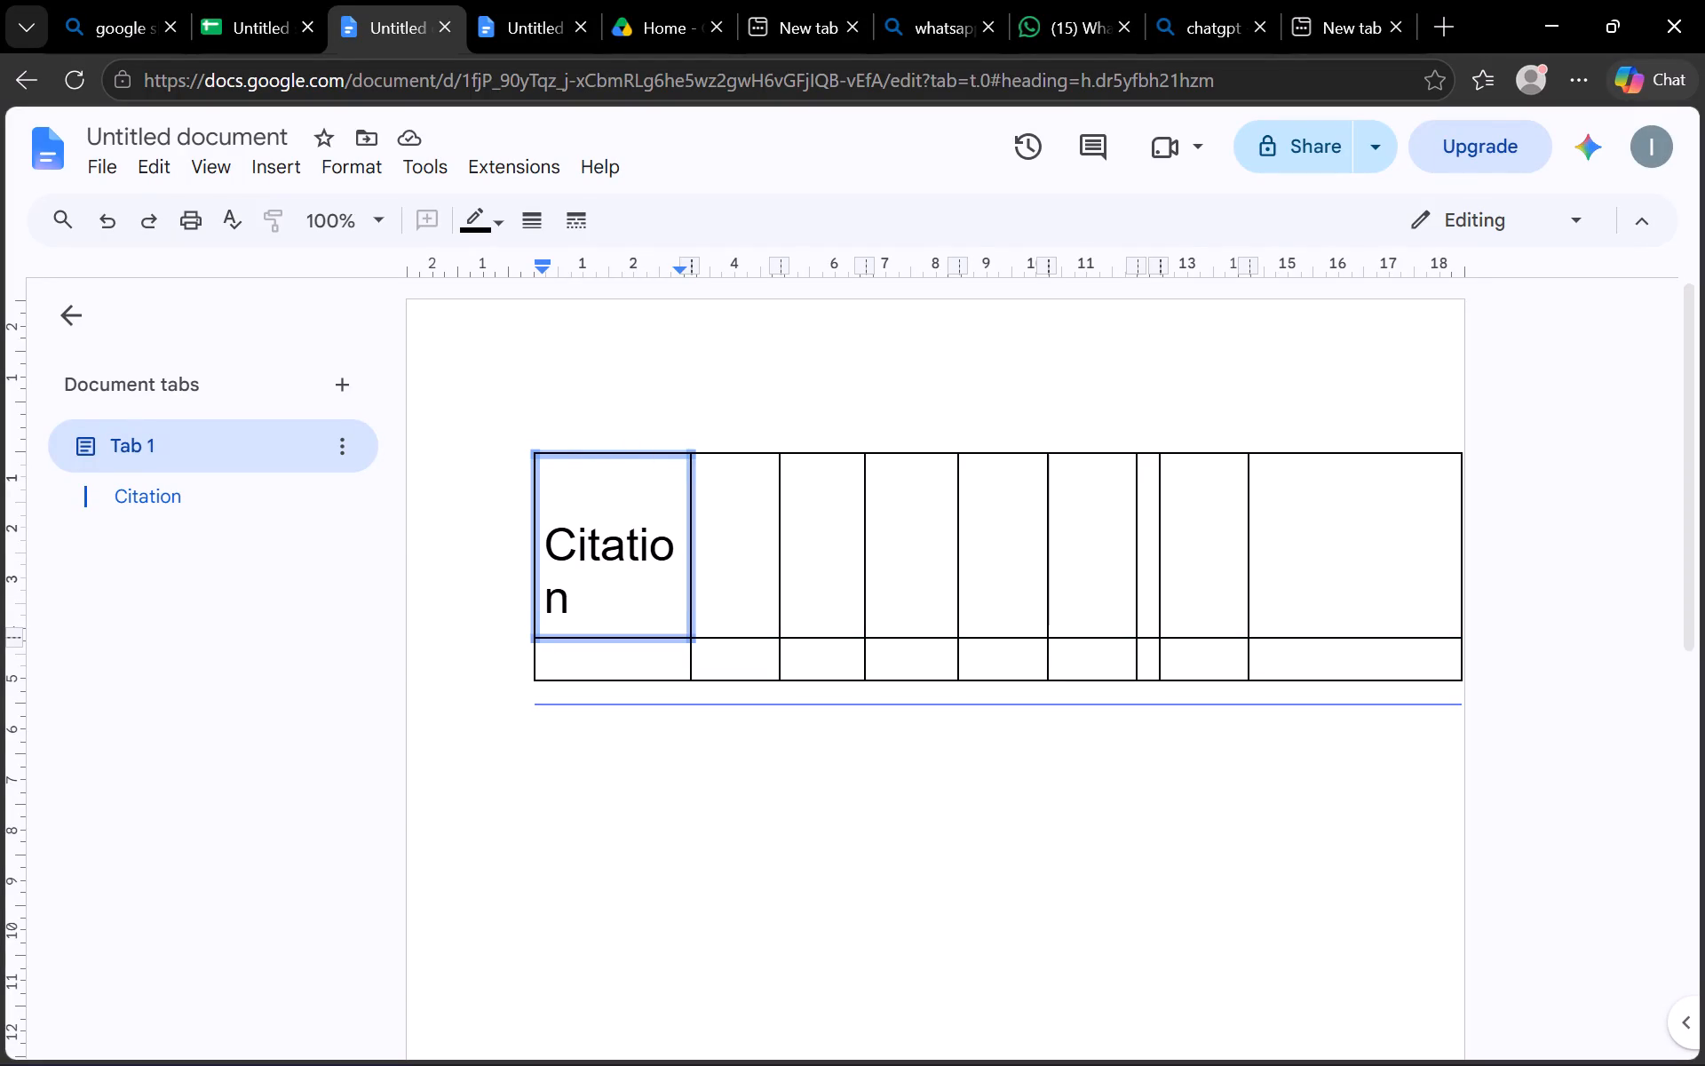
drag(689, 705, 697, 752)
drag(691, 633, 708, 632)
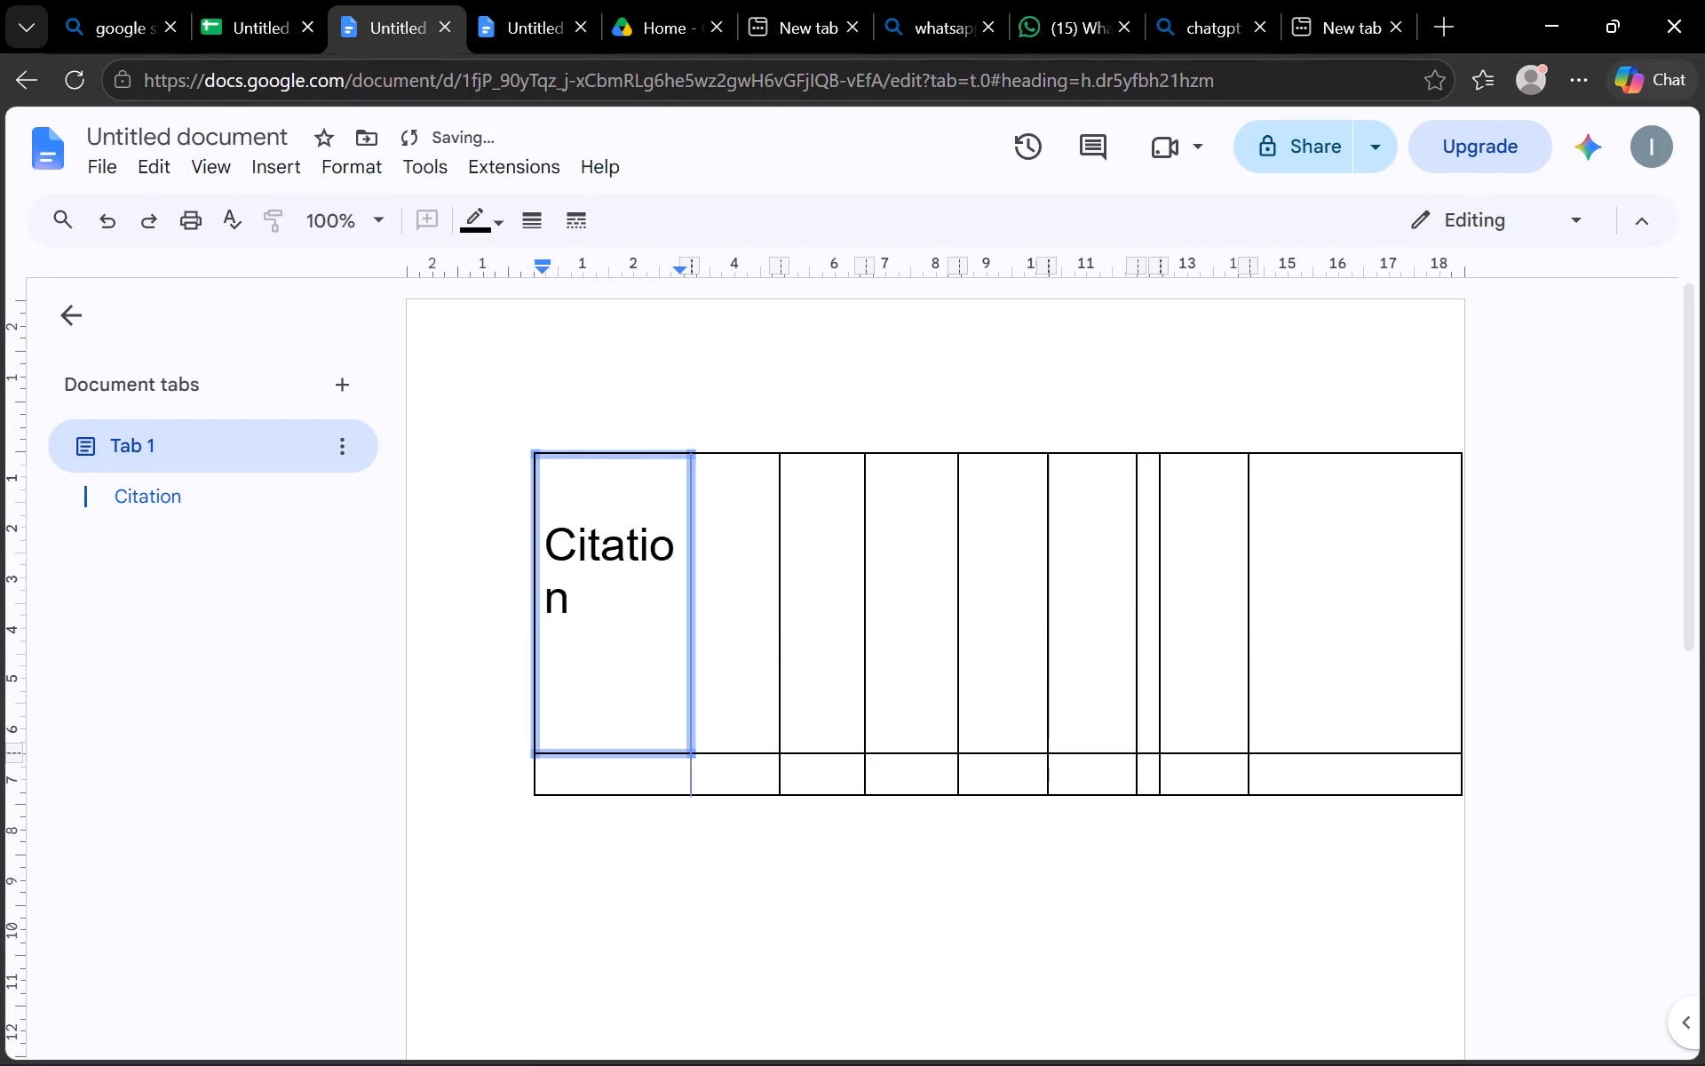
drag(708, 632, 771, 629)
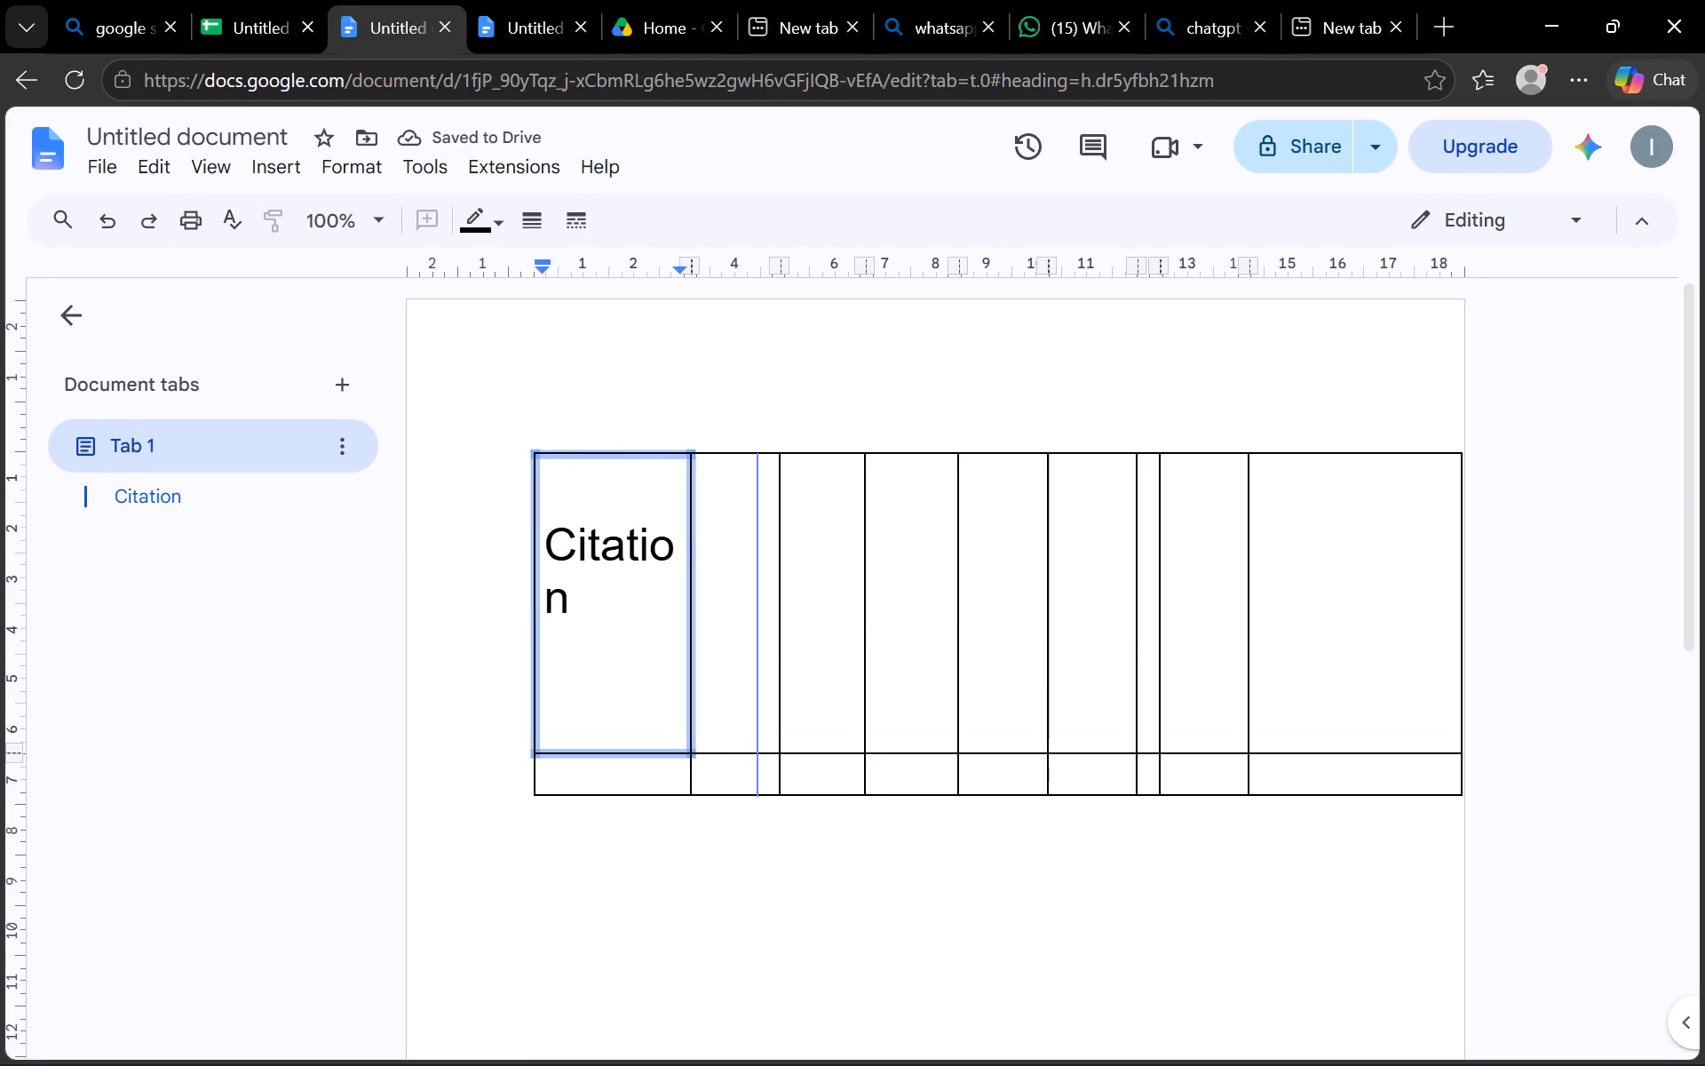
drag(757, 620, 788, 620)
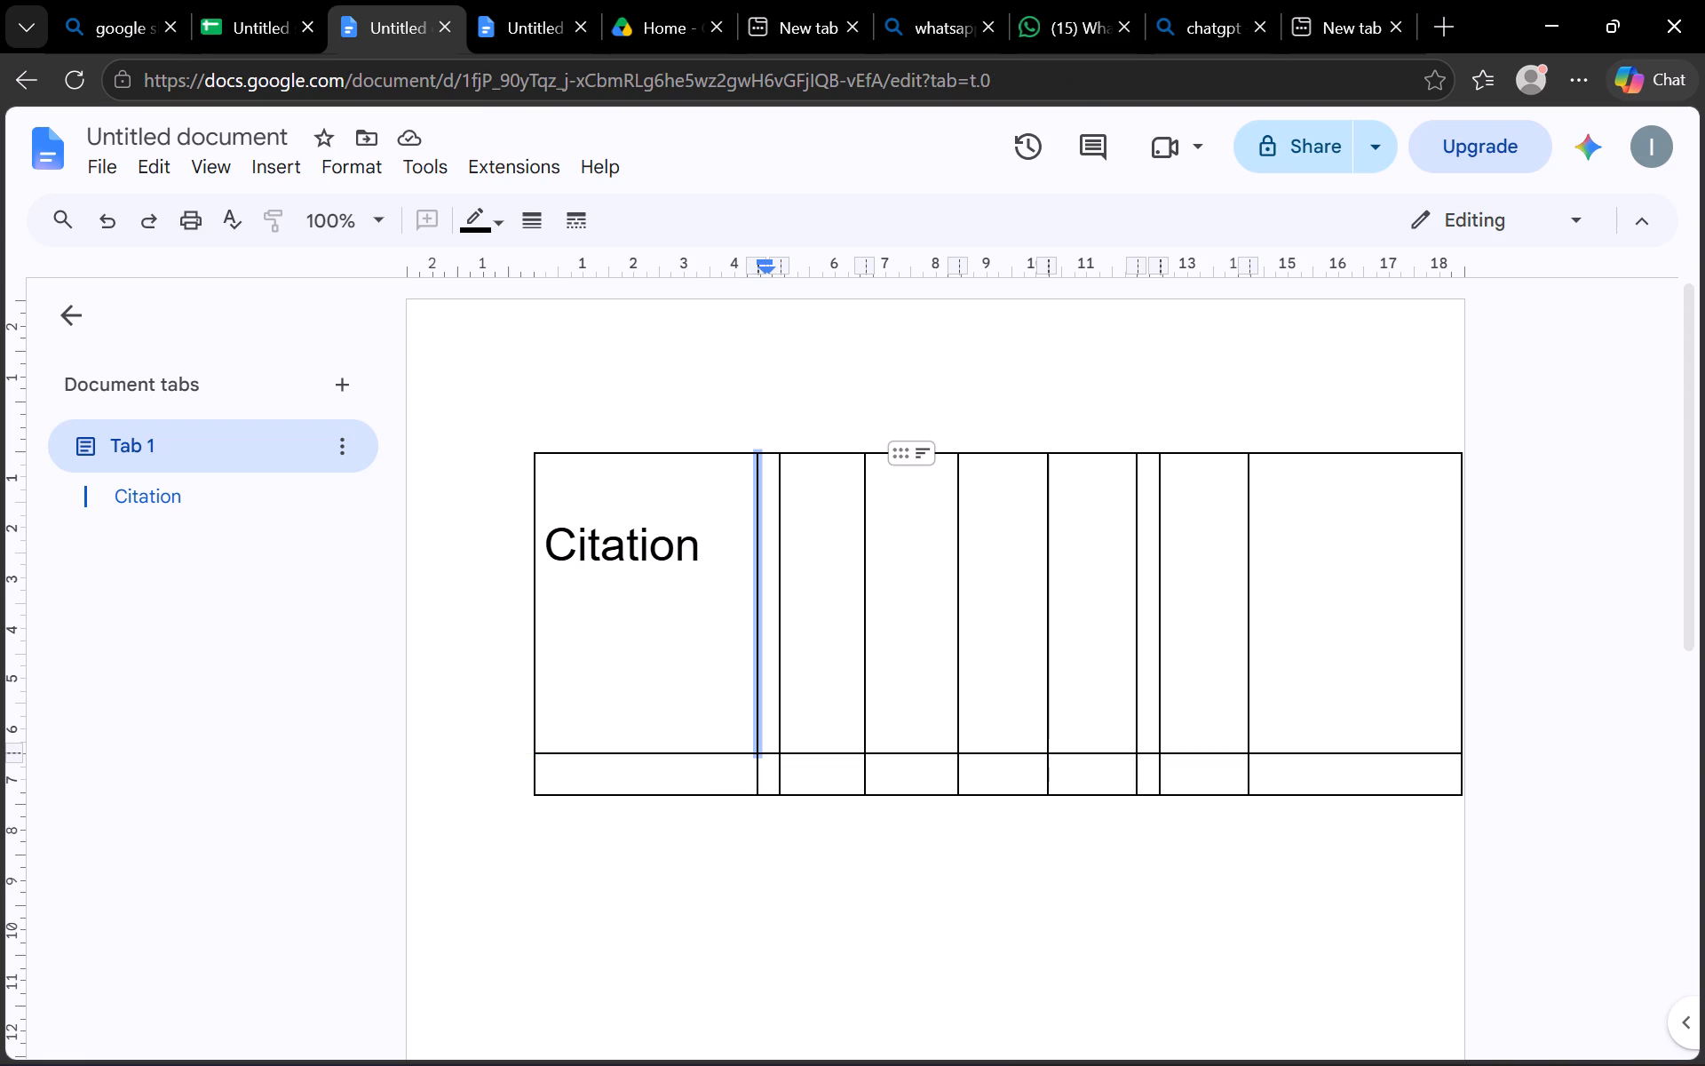
Delete the table row holding the Citation header, and remove the remaining table from the document.
click(931, 549)
right_click(931, 549)
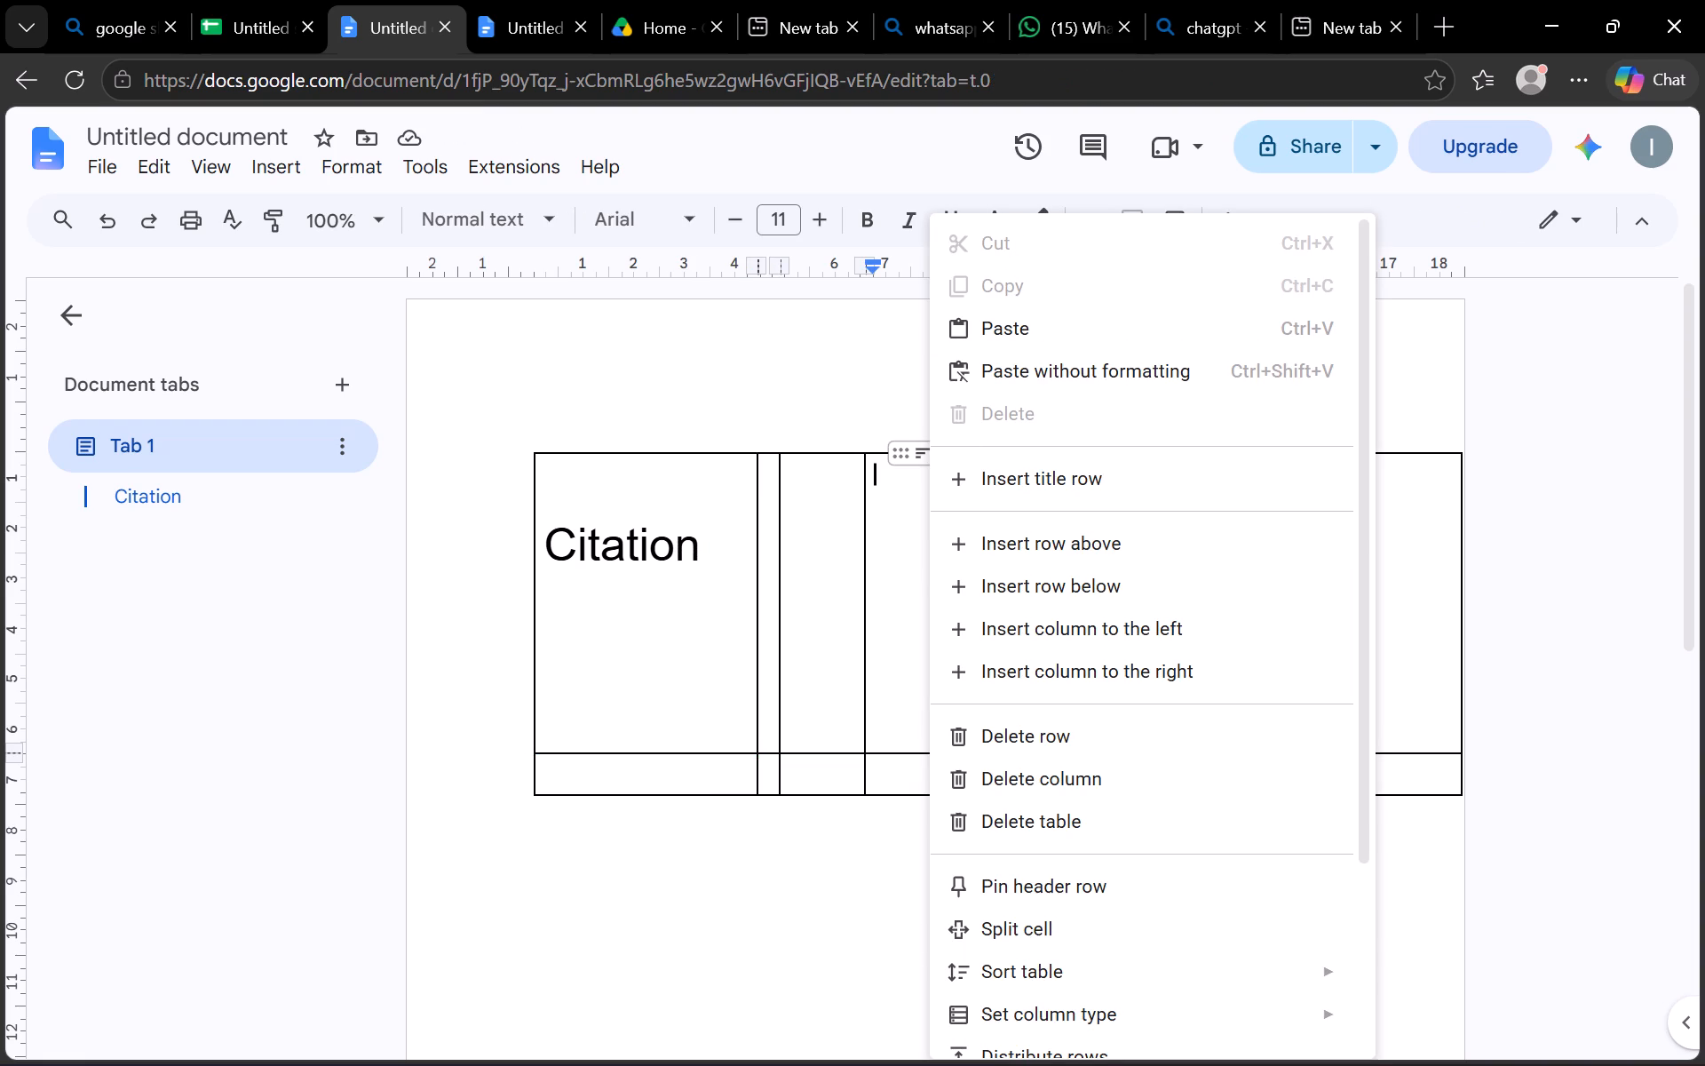
click(975, 744)
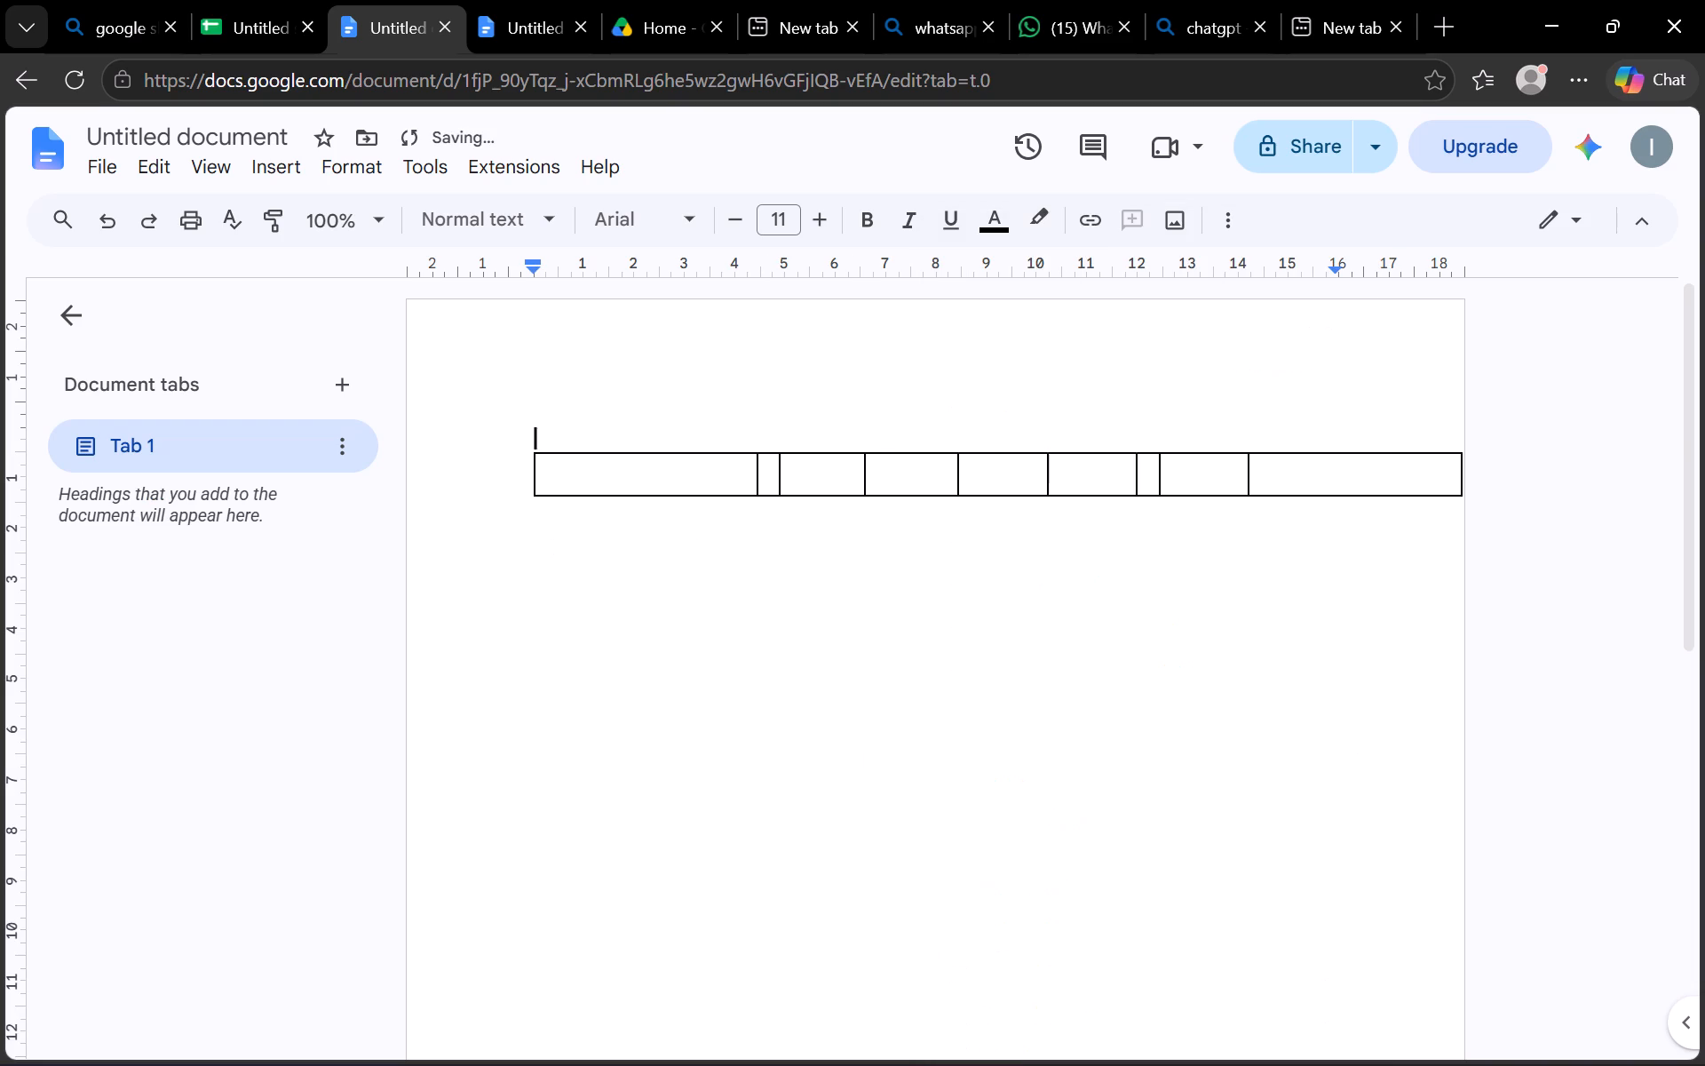
right_click(589, 467)
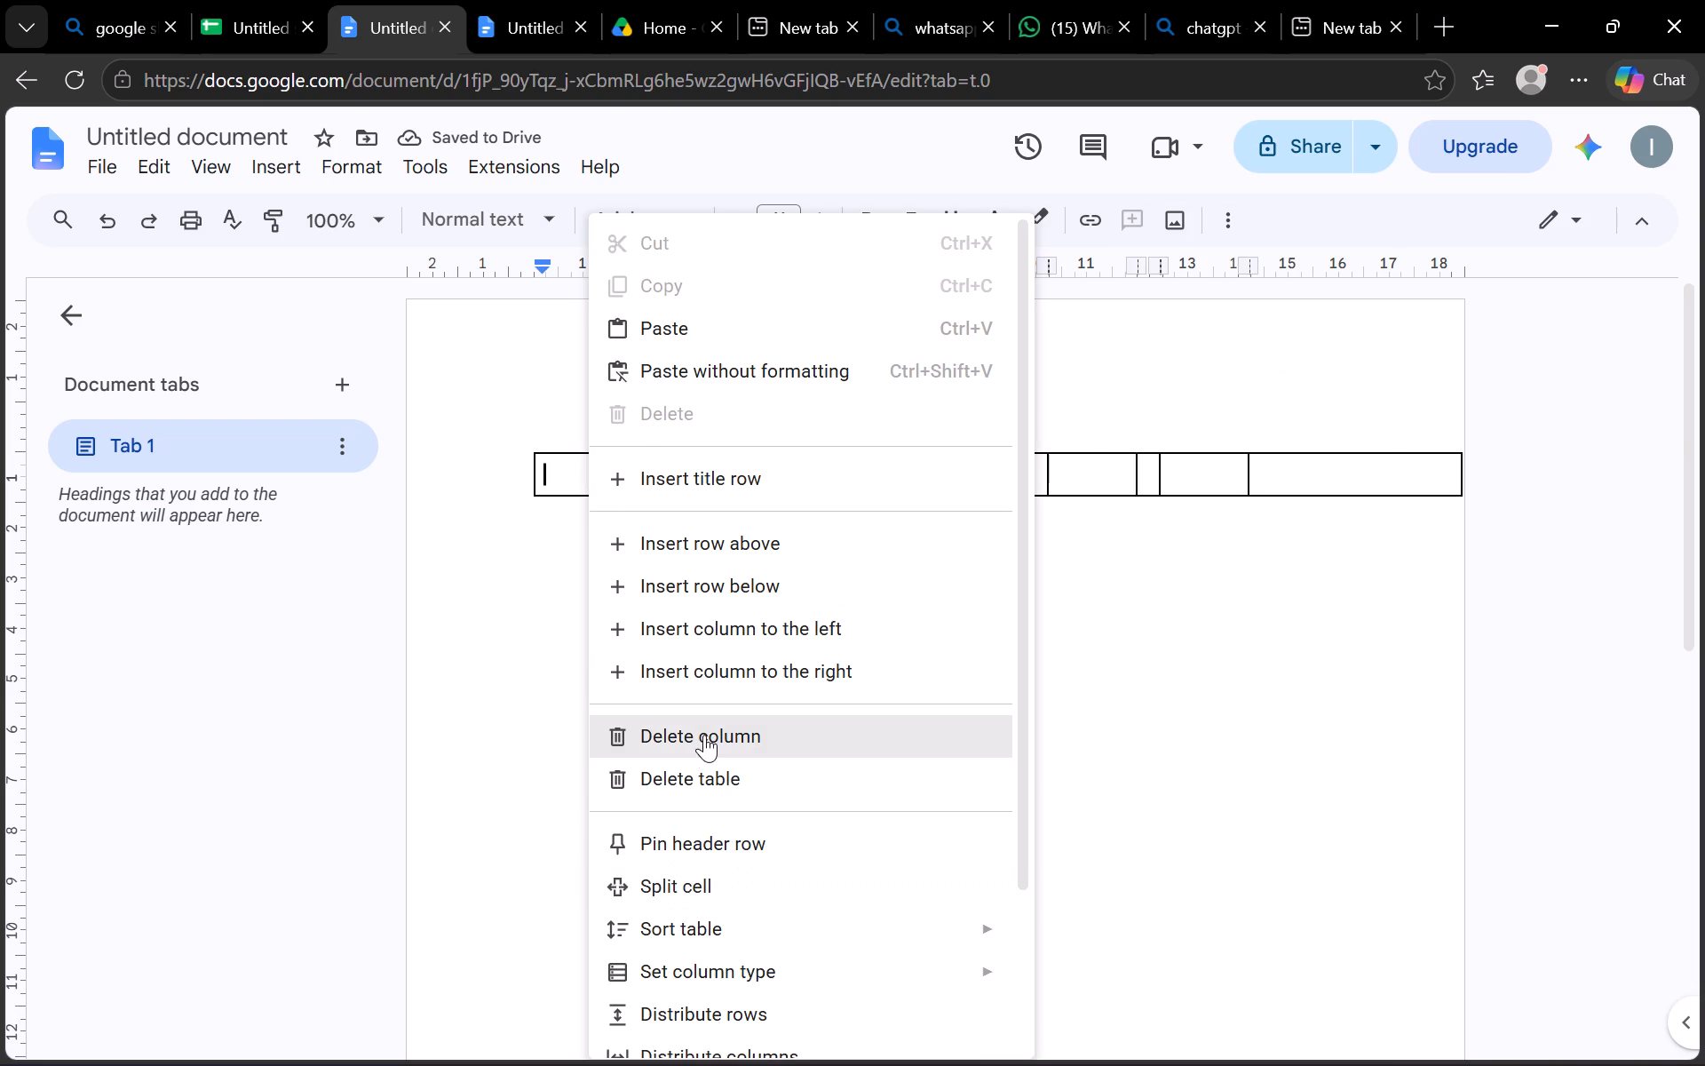
click(710, 774)
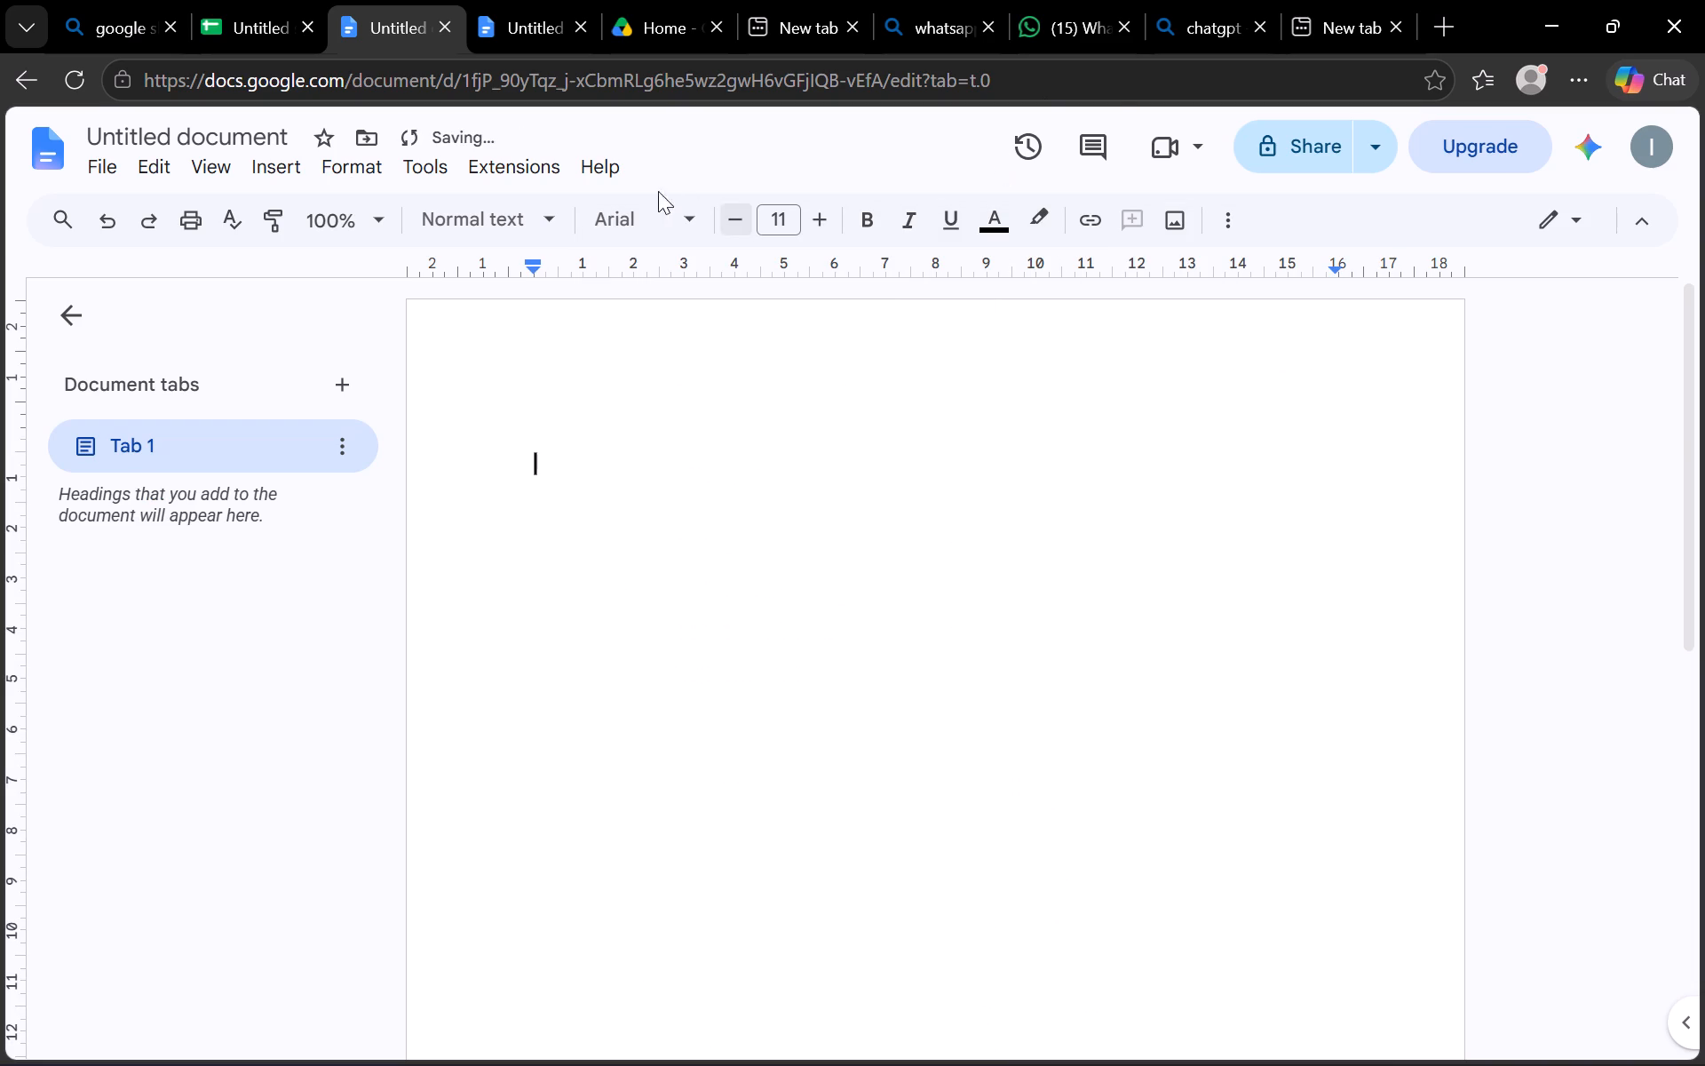
Insert a 20 x 16 table into the emptied document.
click(274, 171)
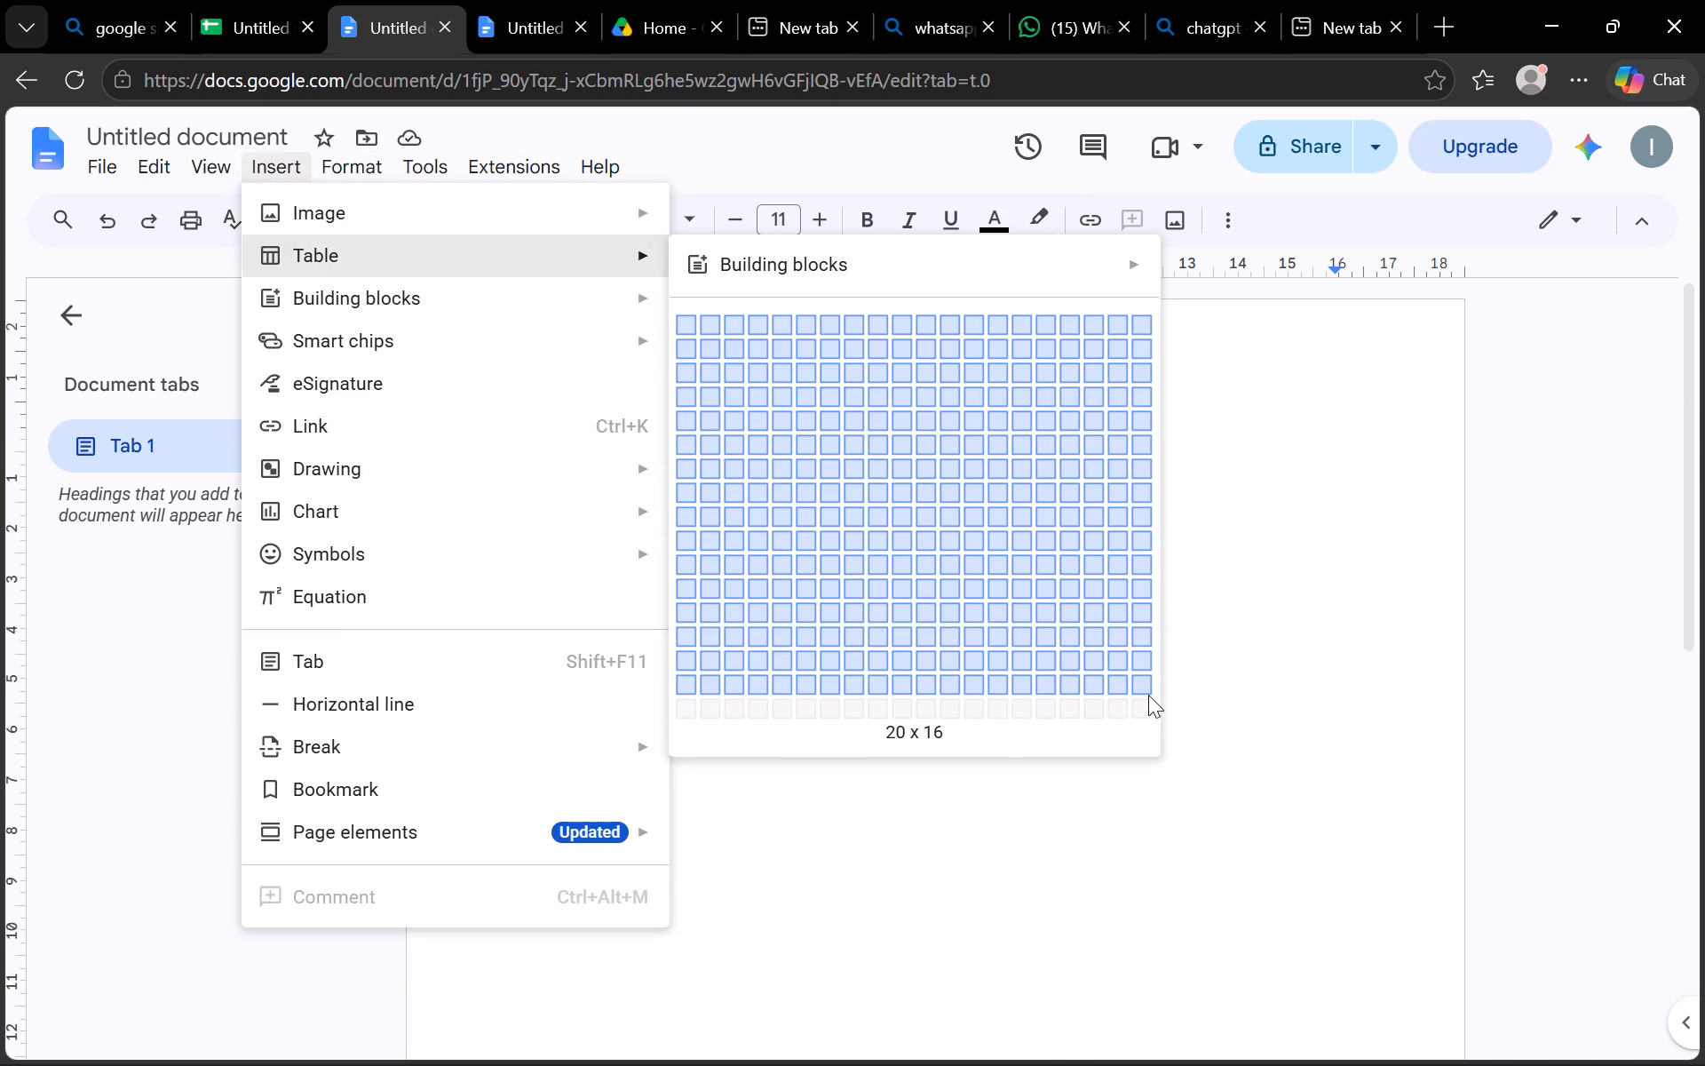
key(Return)
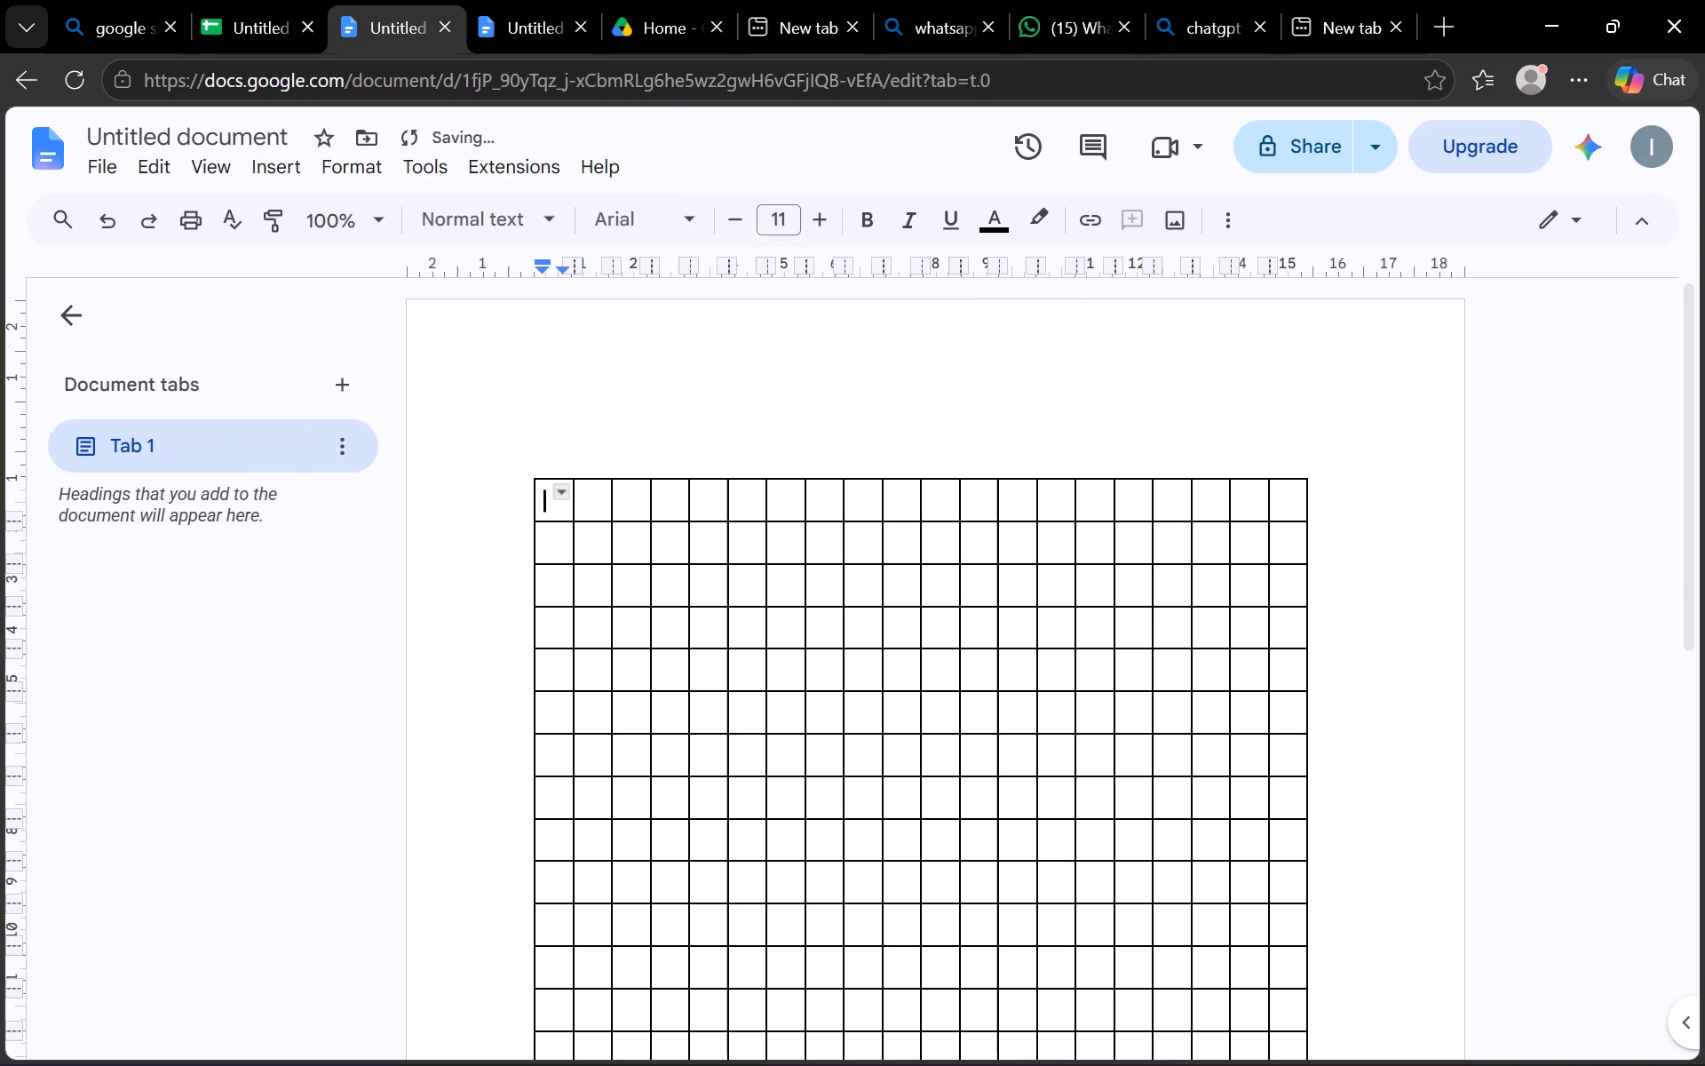
Stretch the table's last and first columns outward to the page's edges.
scroll(1157, 740, down, 1)
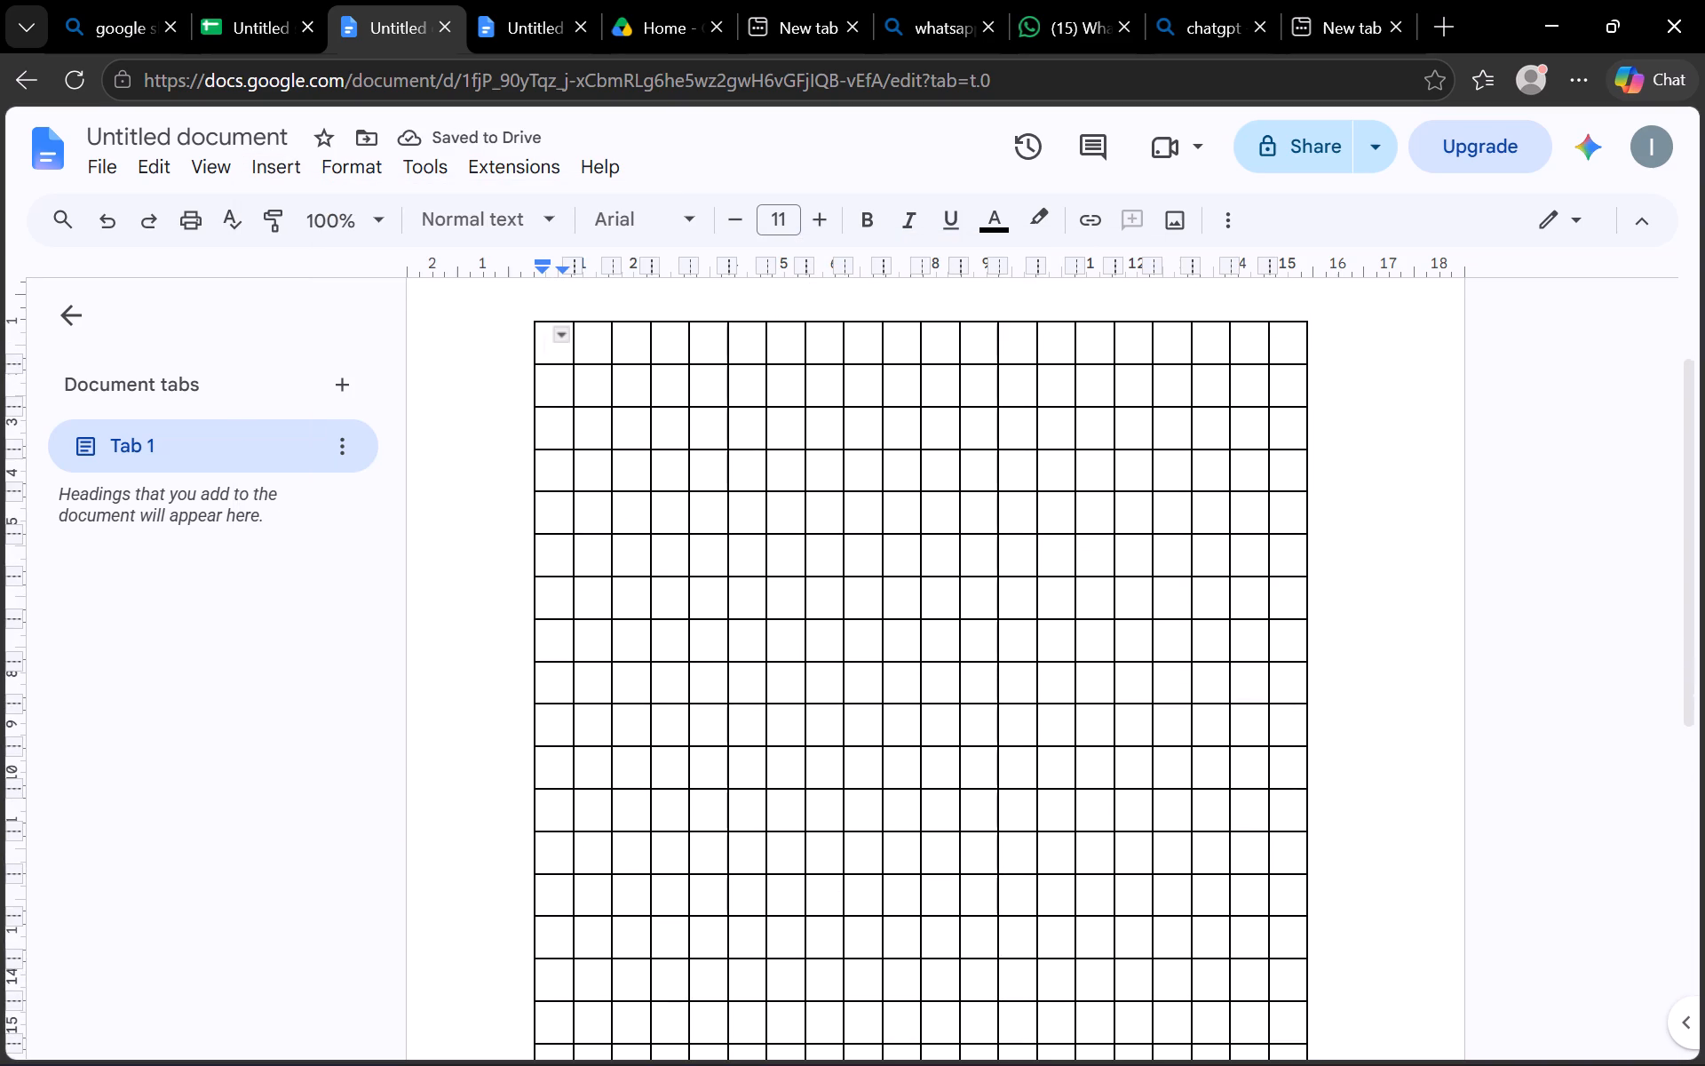
drag(1308, 358, 1478, 399)
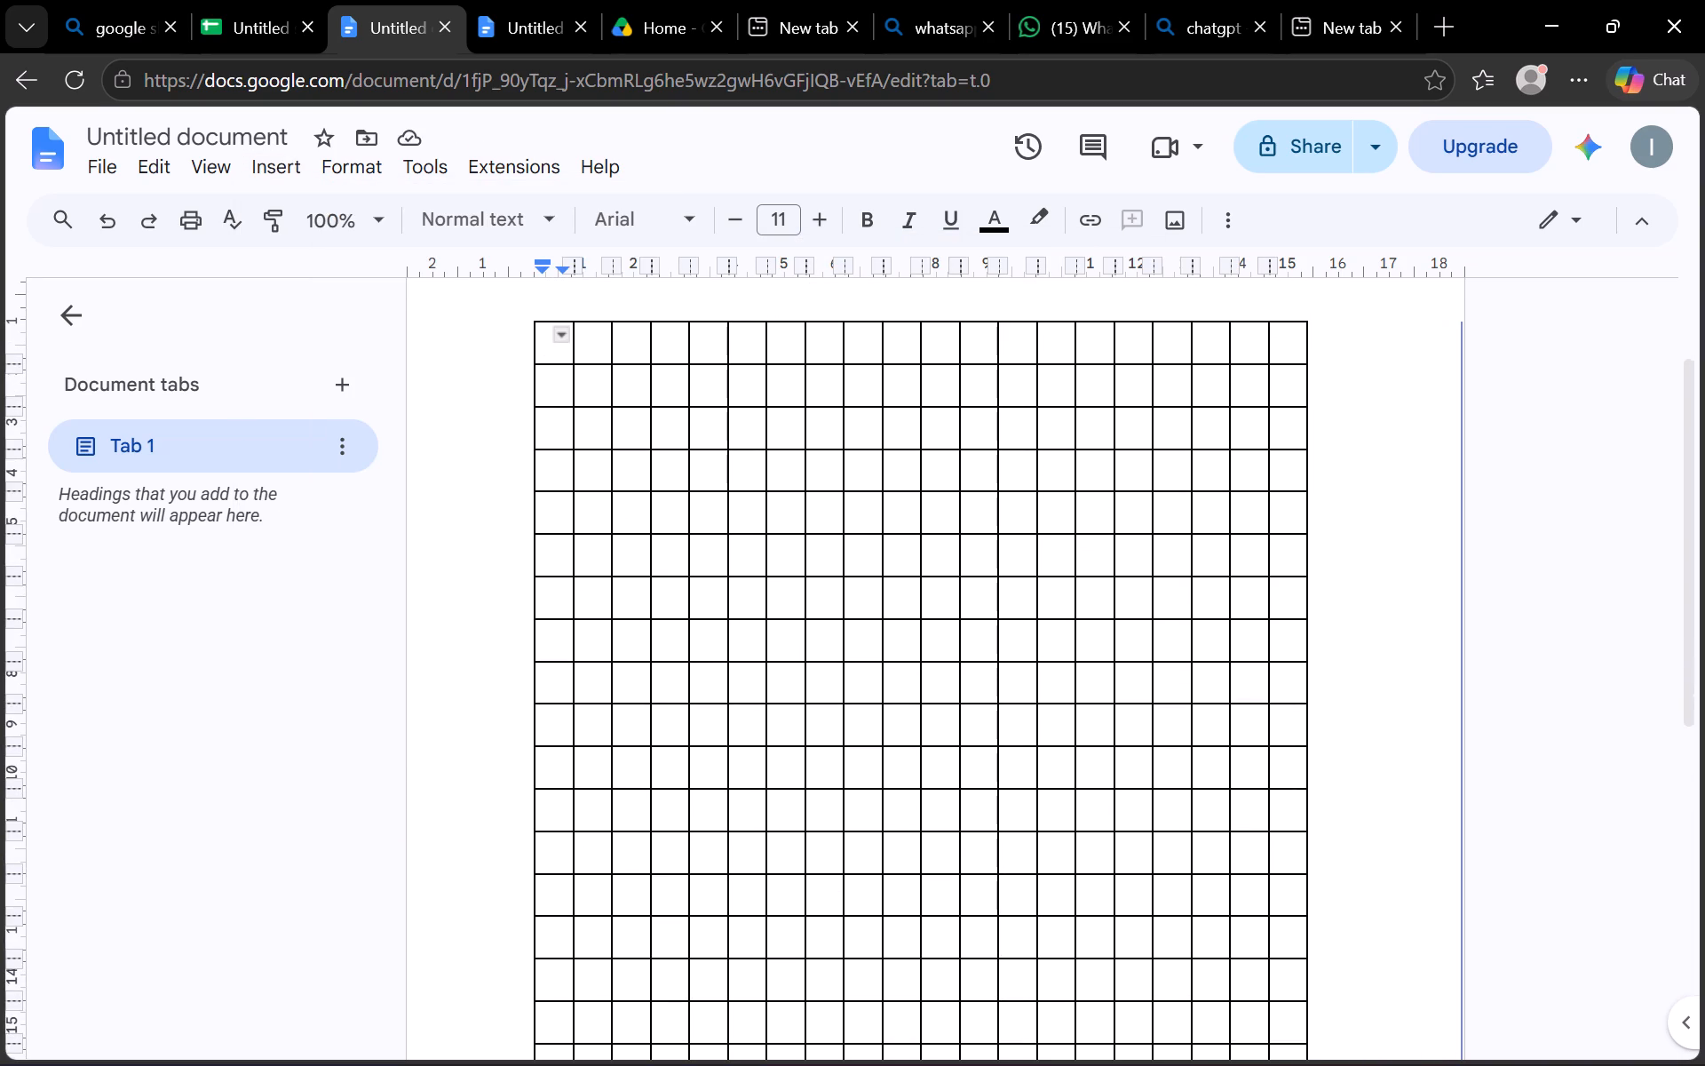
drag(1478, 399, 1479, 399)
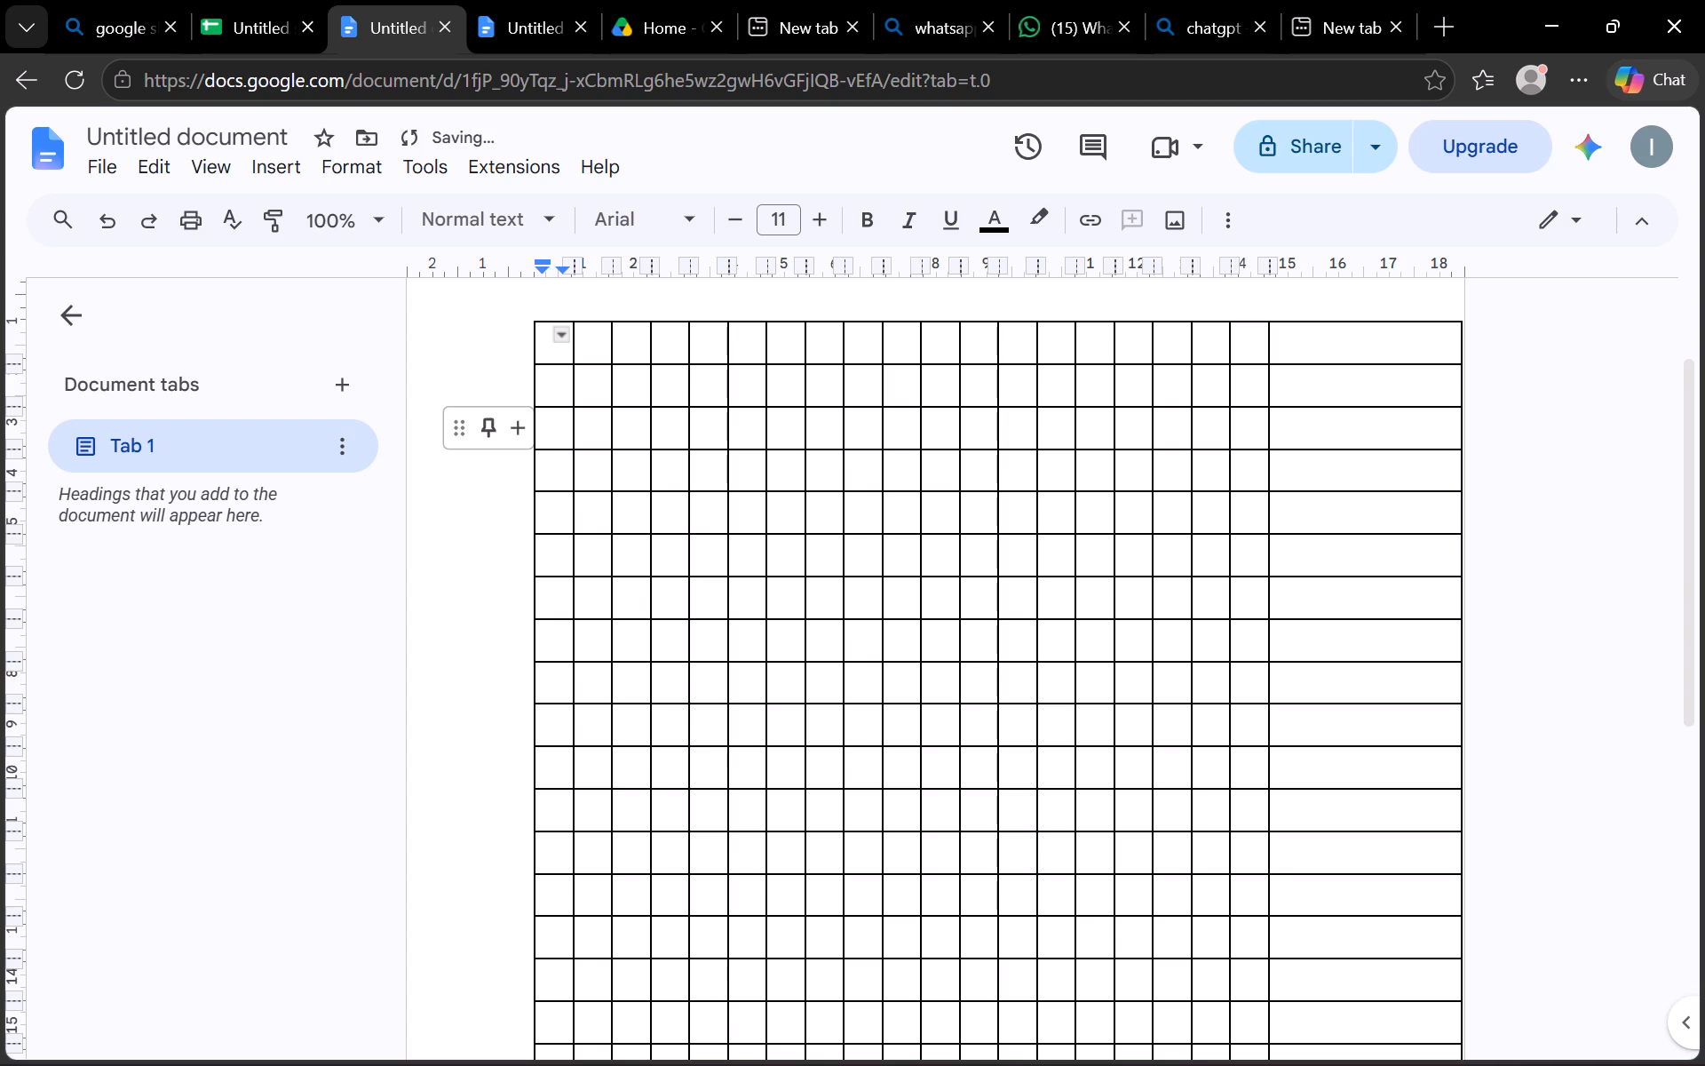
drag(538, 423, 396, 428)
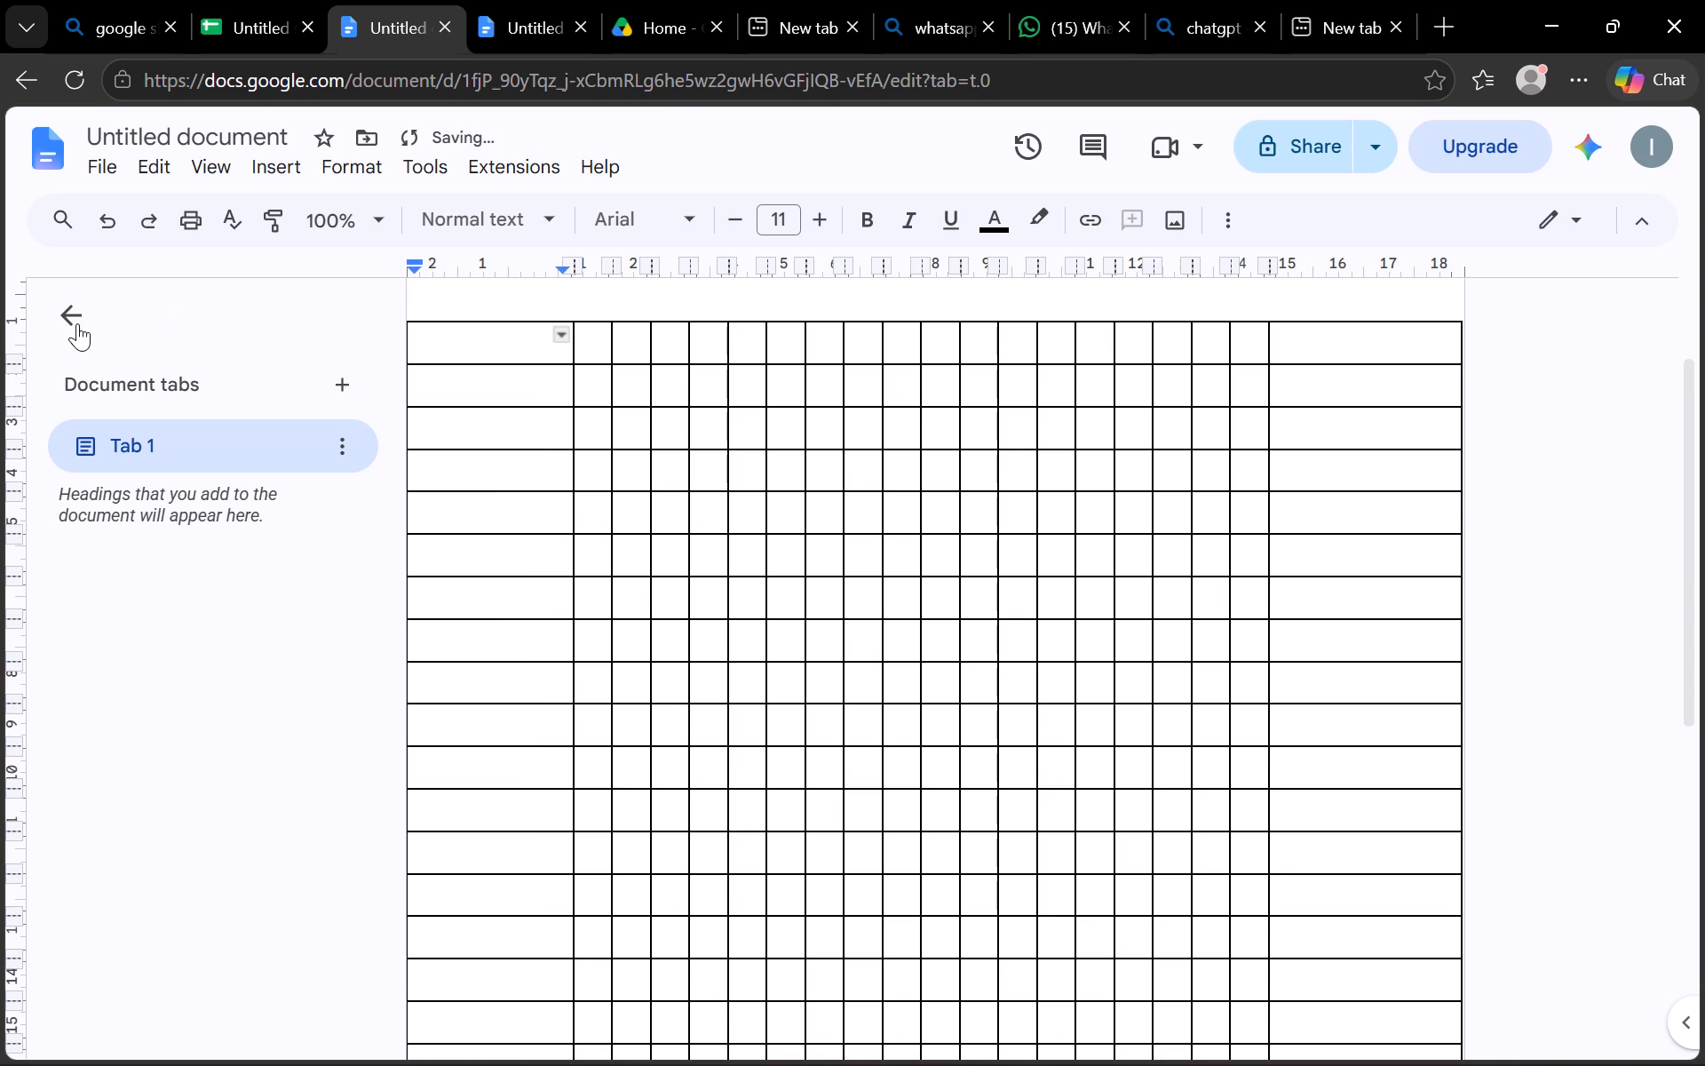
Hide the document tabs outline and widen the table's first column slightly toward the second column.
click(64, 323)
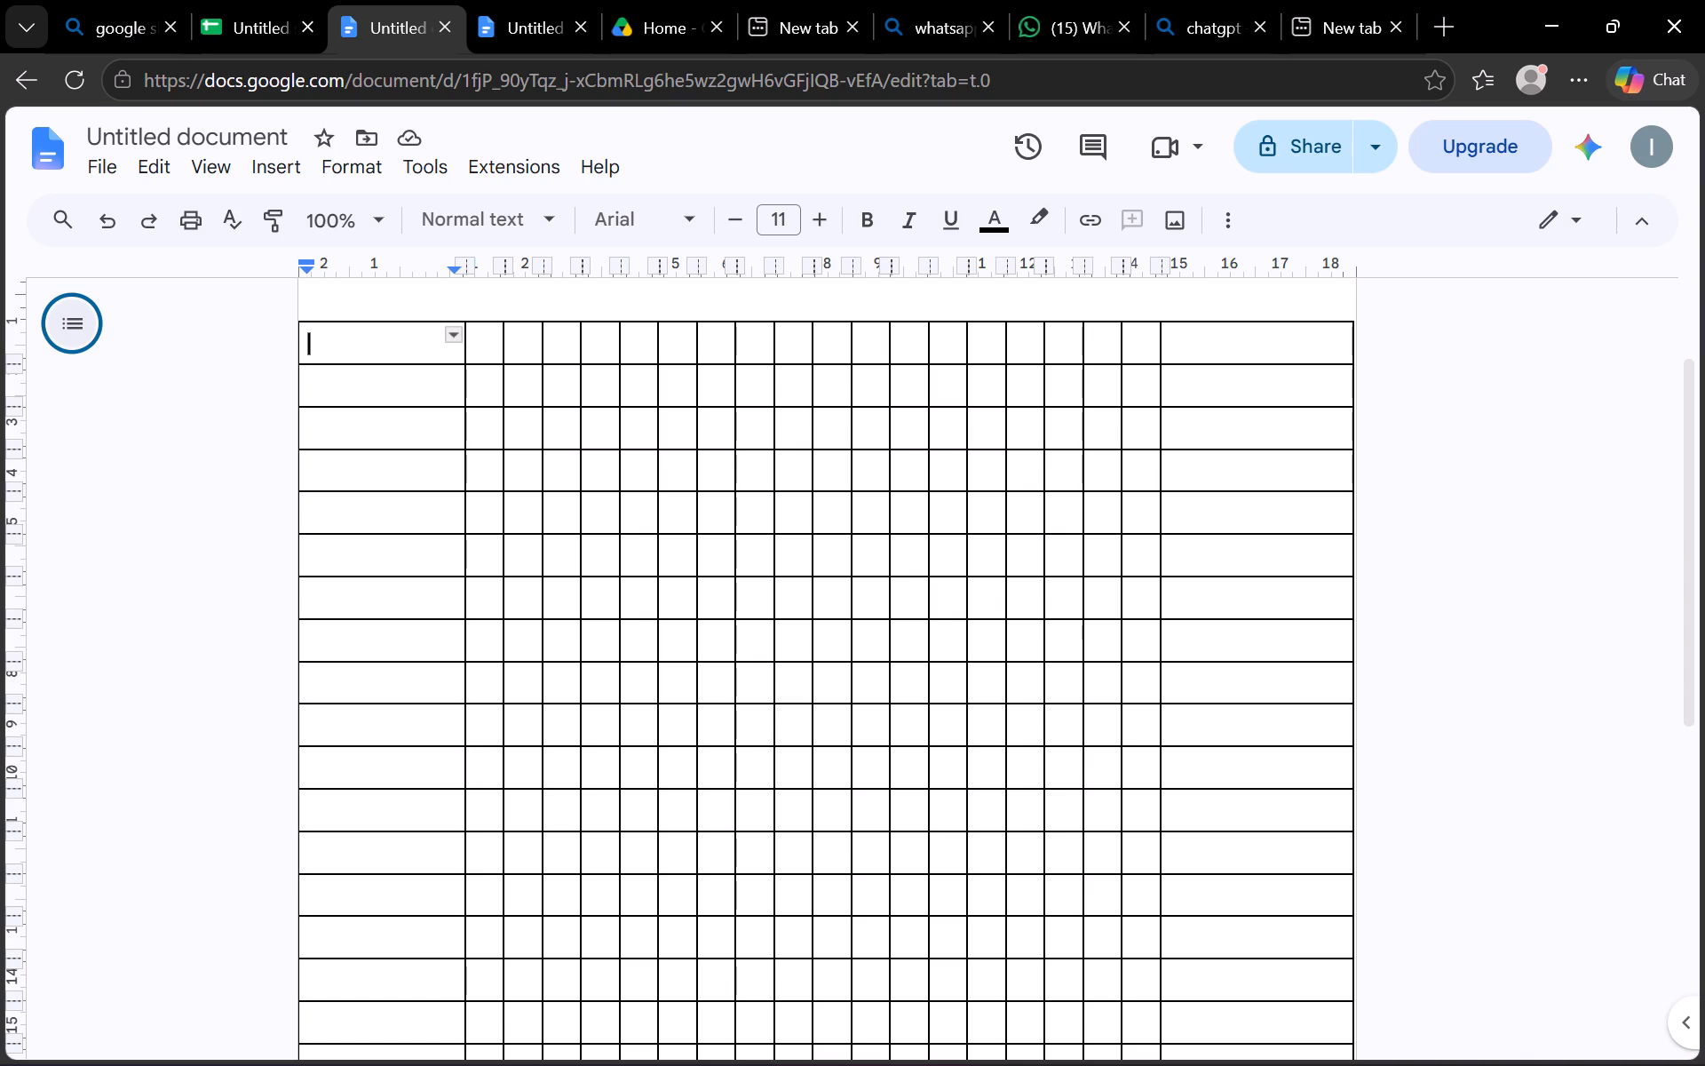
drag(464, 355, 625, 383)
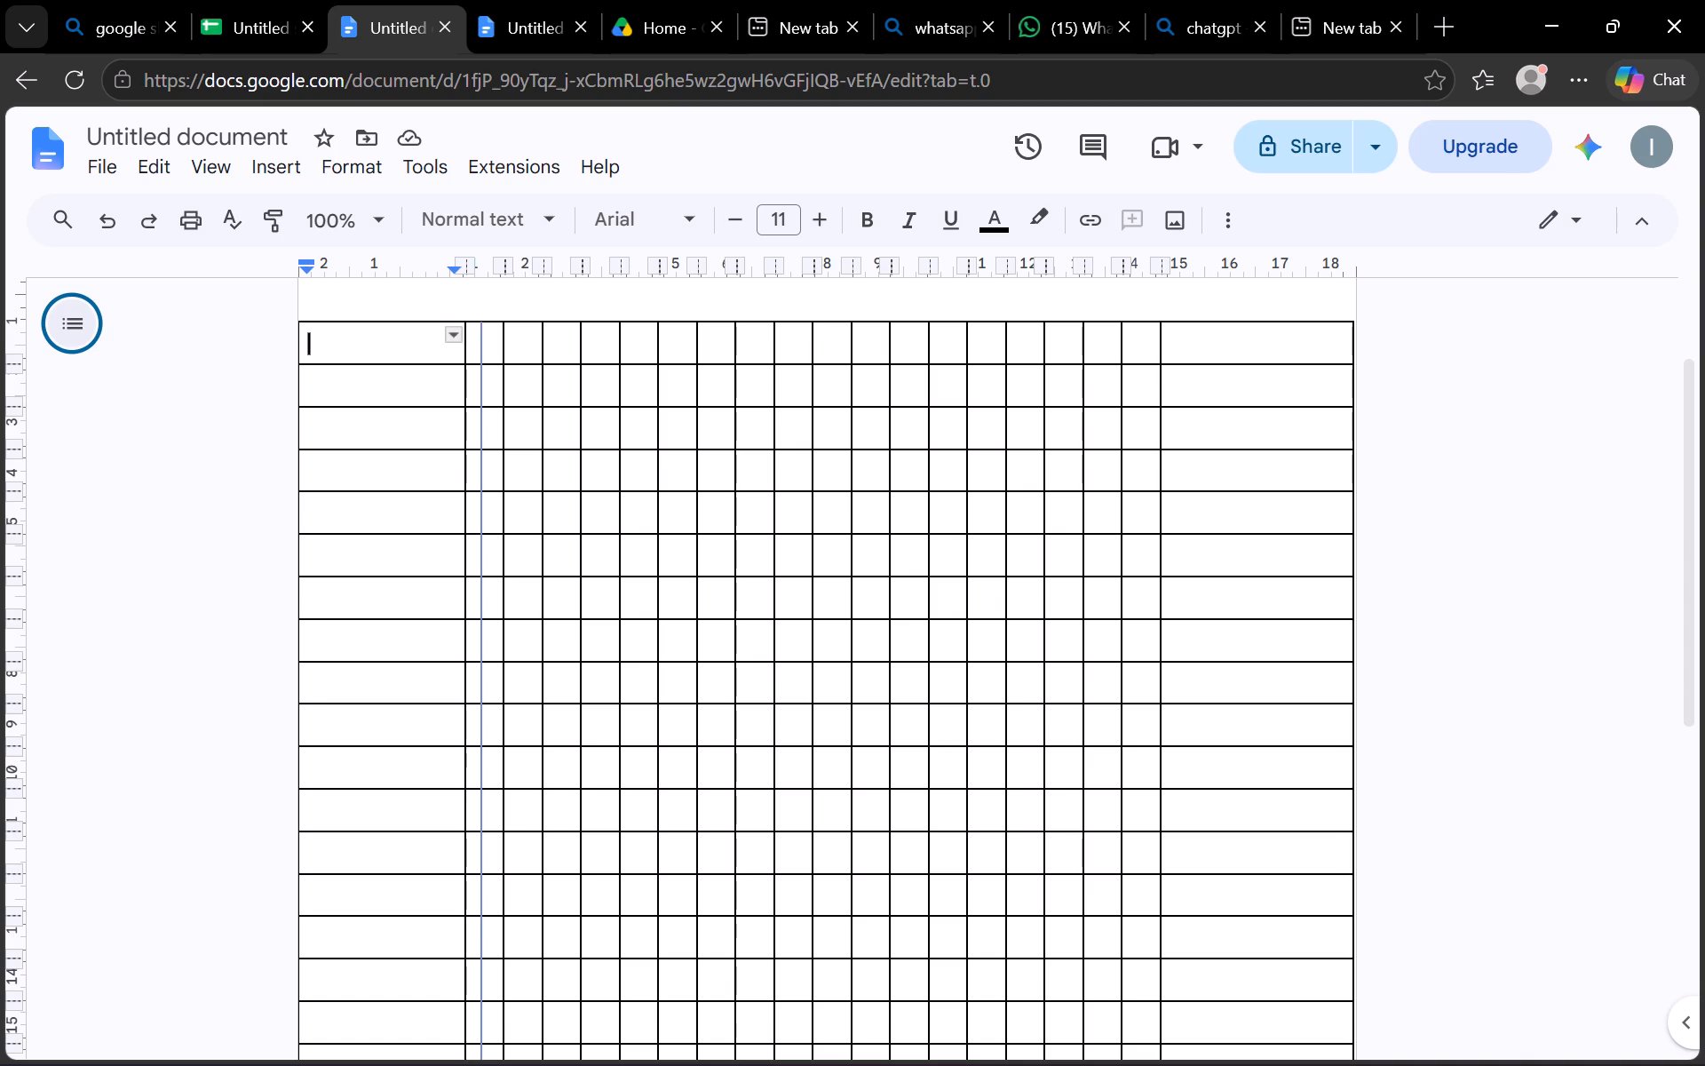
drag(625, 383, 633, 386)
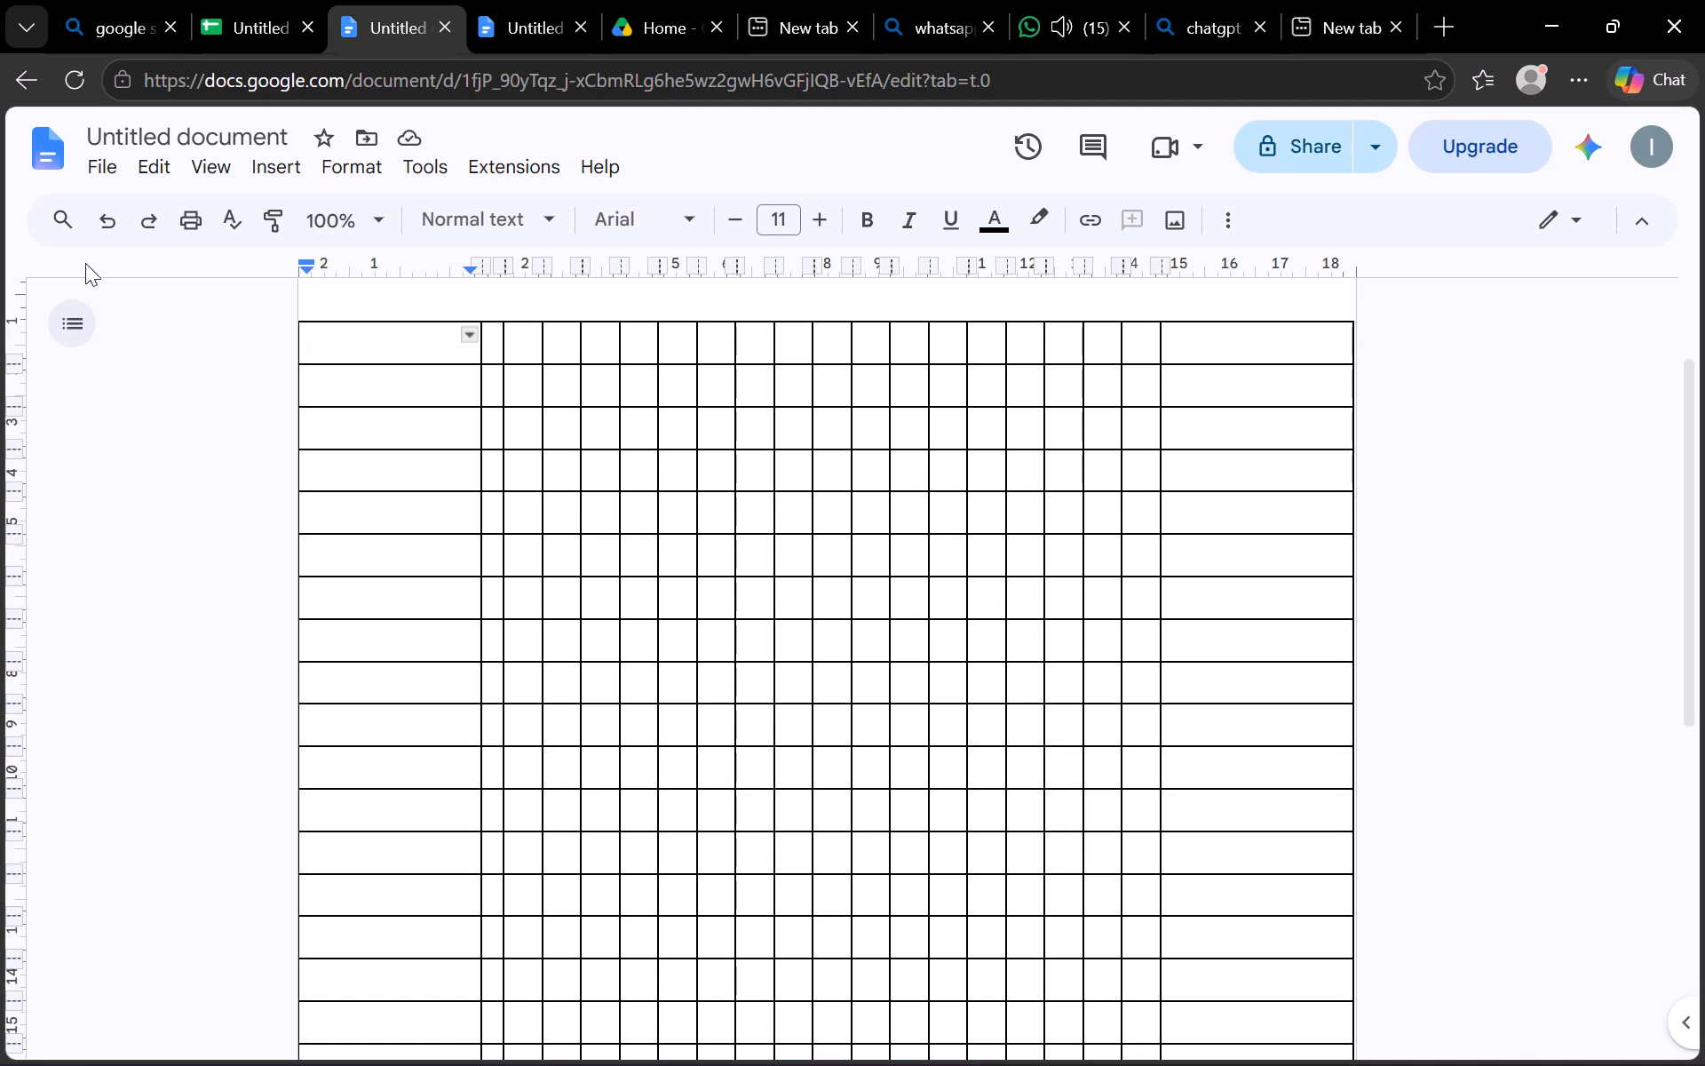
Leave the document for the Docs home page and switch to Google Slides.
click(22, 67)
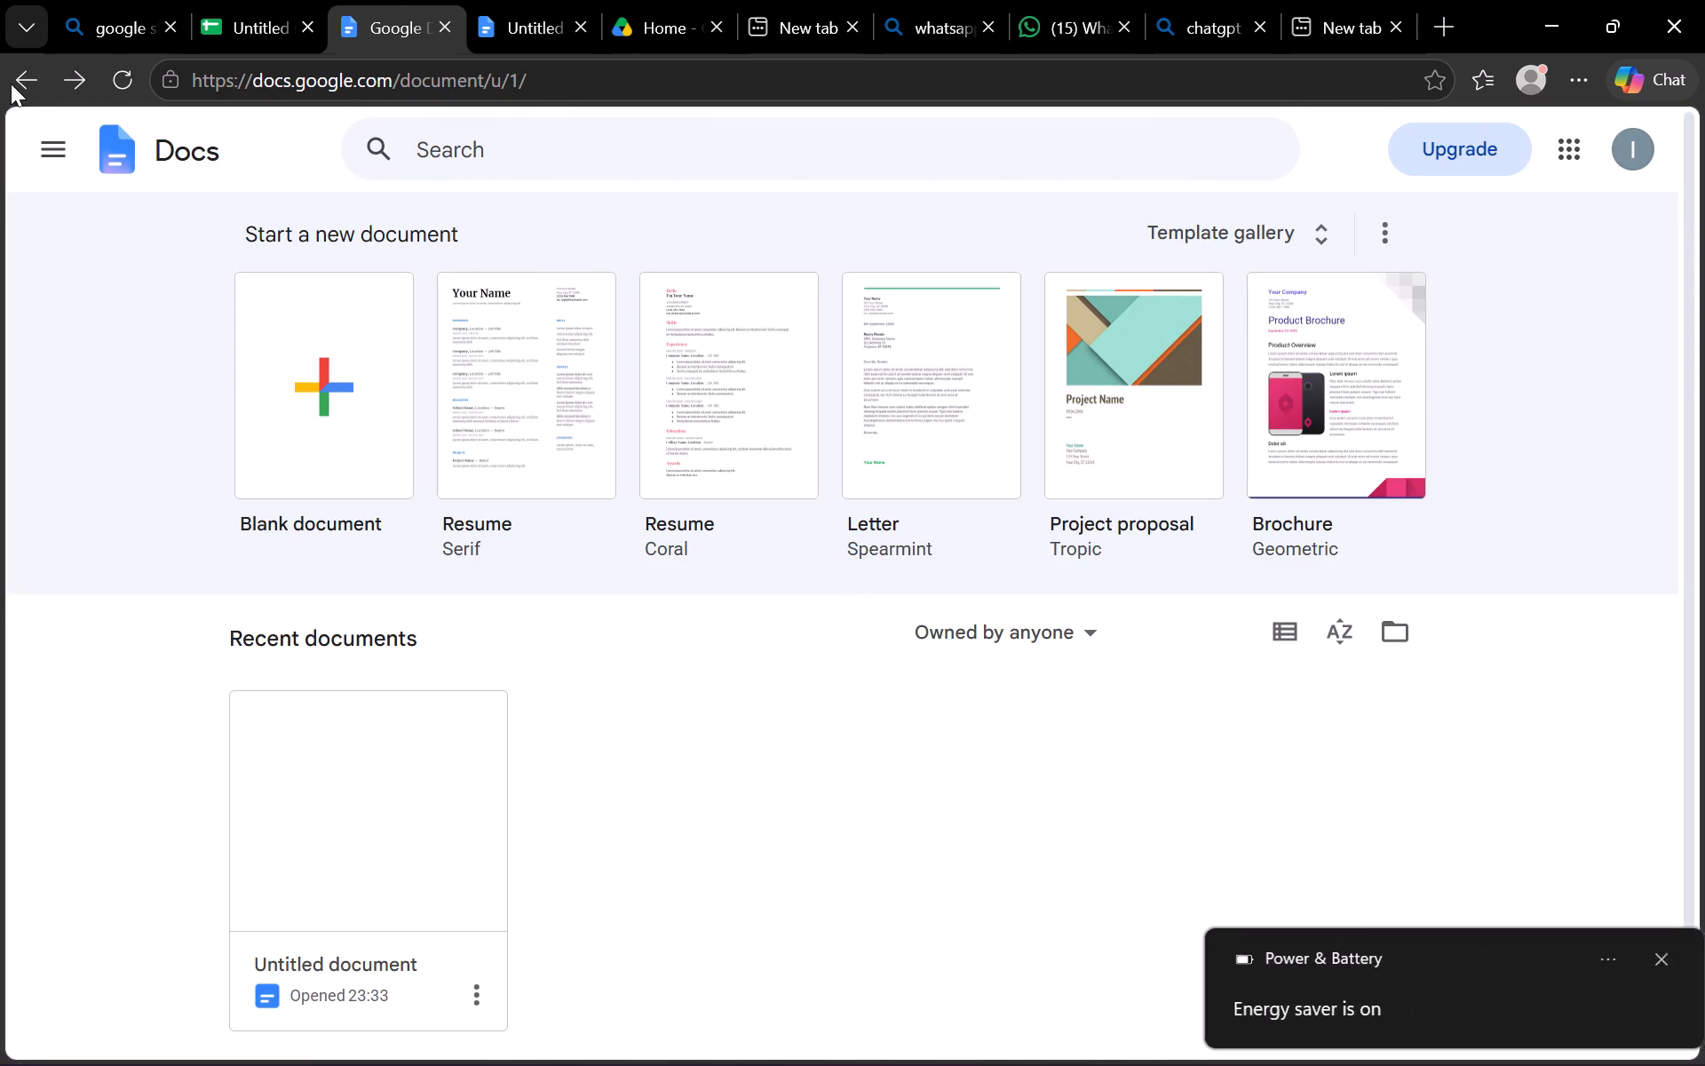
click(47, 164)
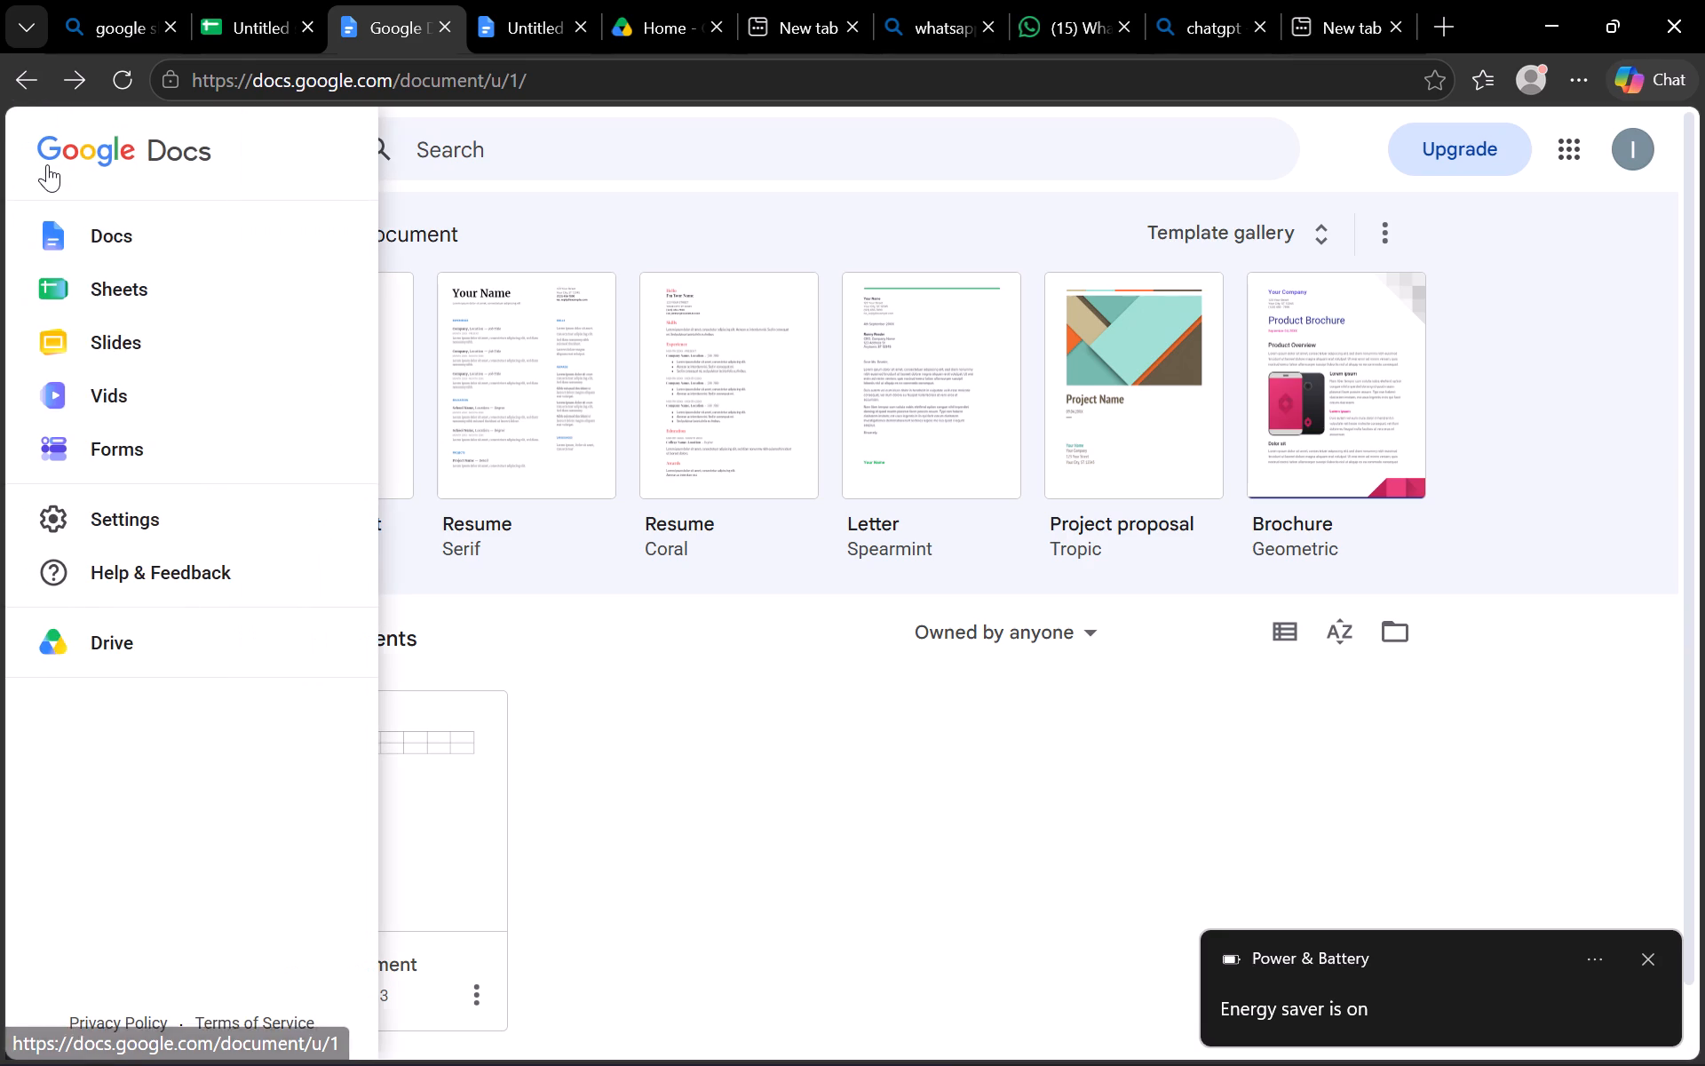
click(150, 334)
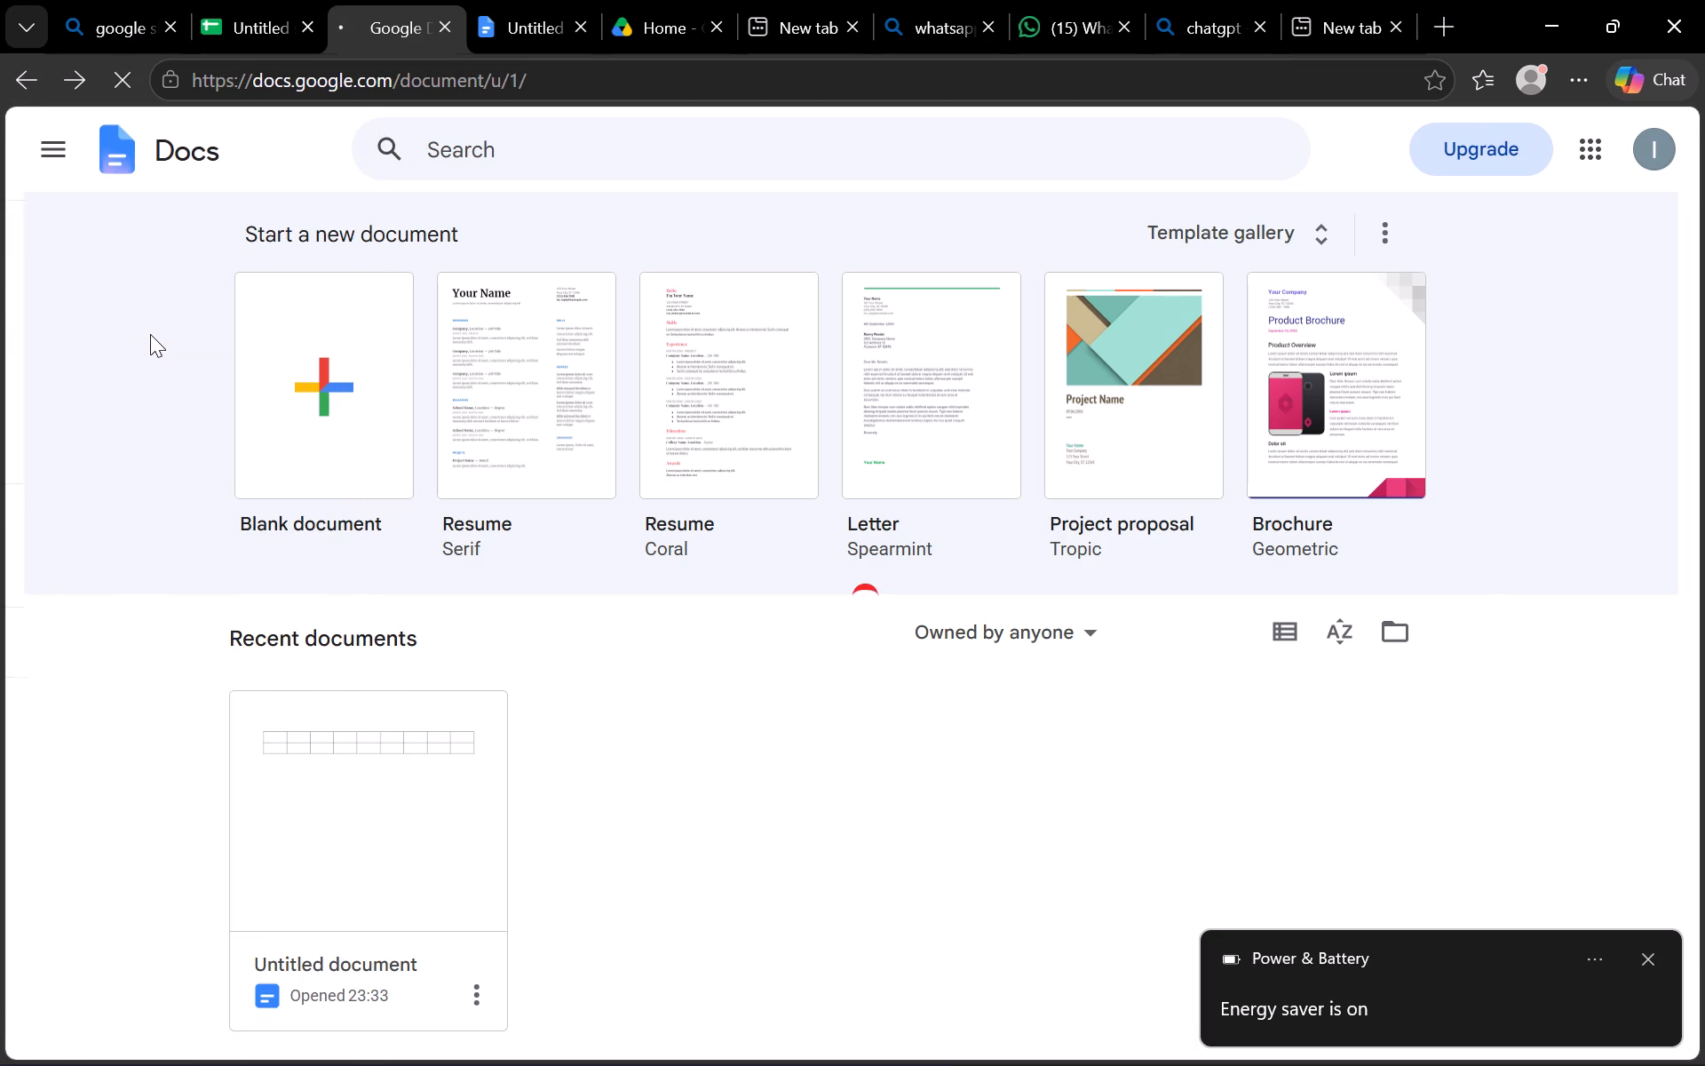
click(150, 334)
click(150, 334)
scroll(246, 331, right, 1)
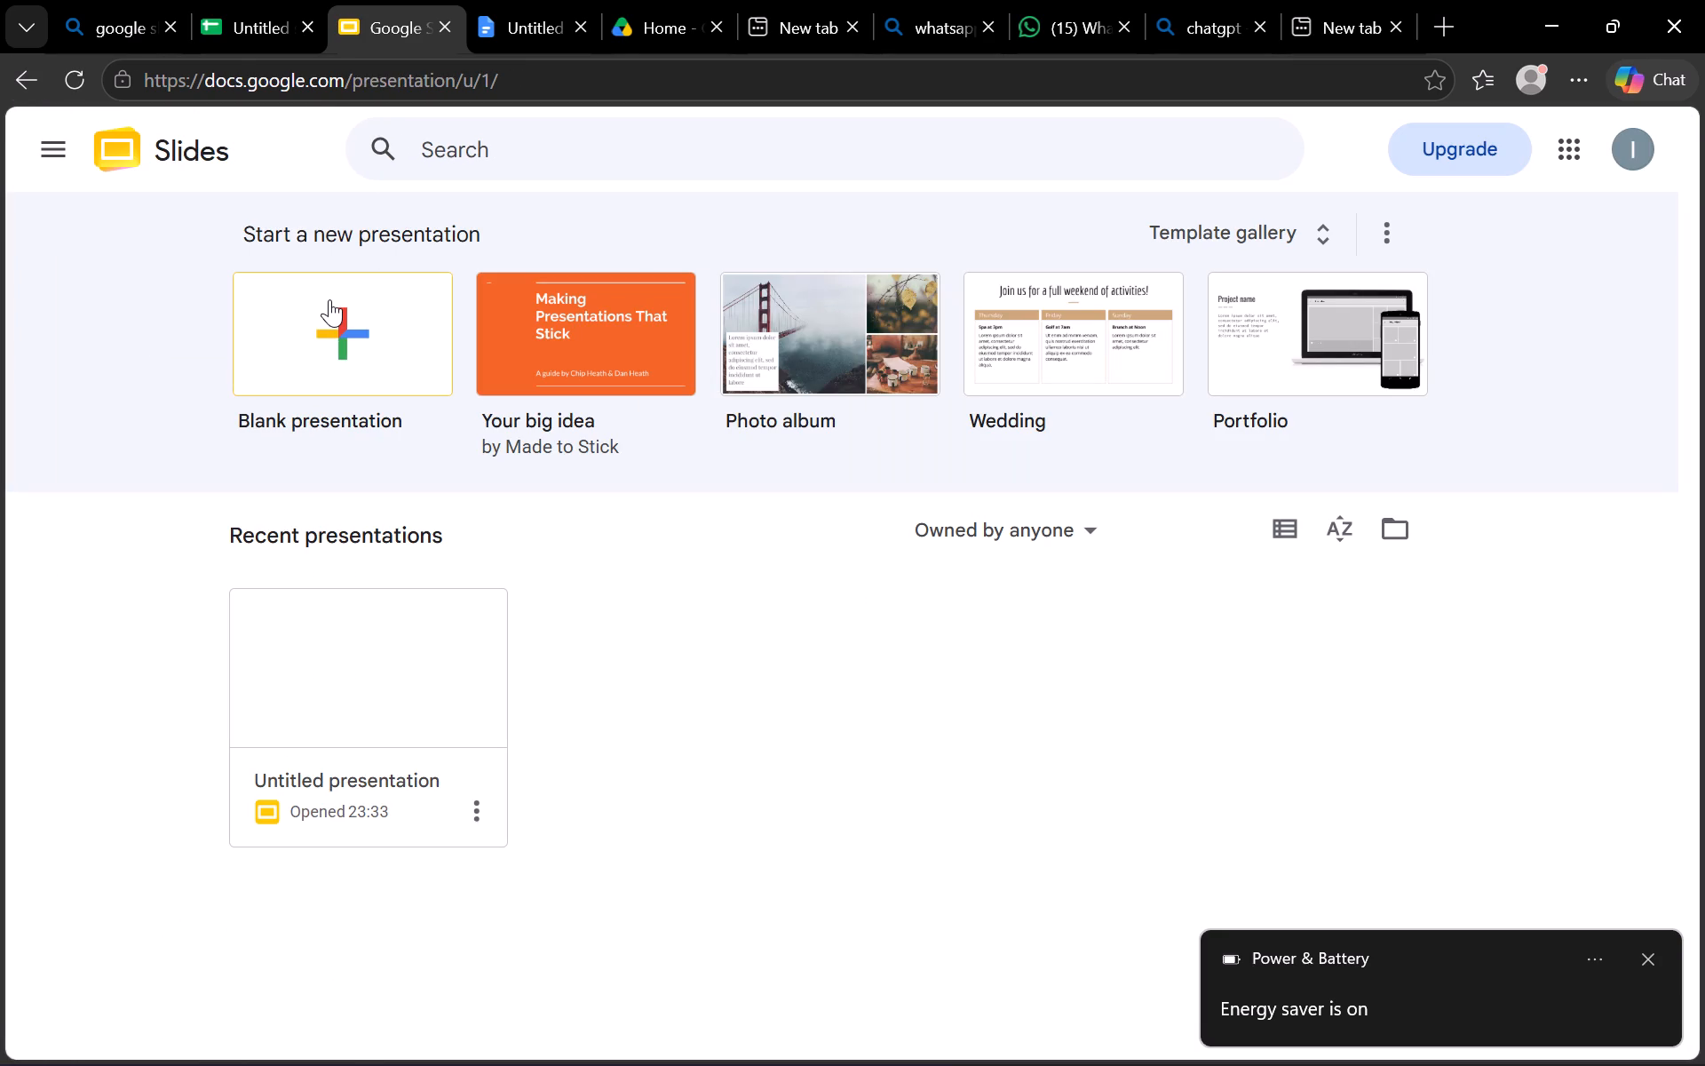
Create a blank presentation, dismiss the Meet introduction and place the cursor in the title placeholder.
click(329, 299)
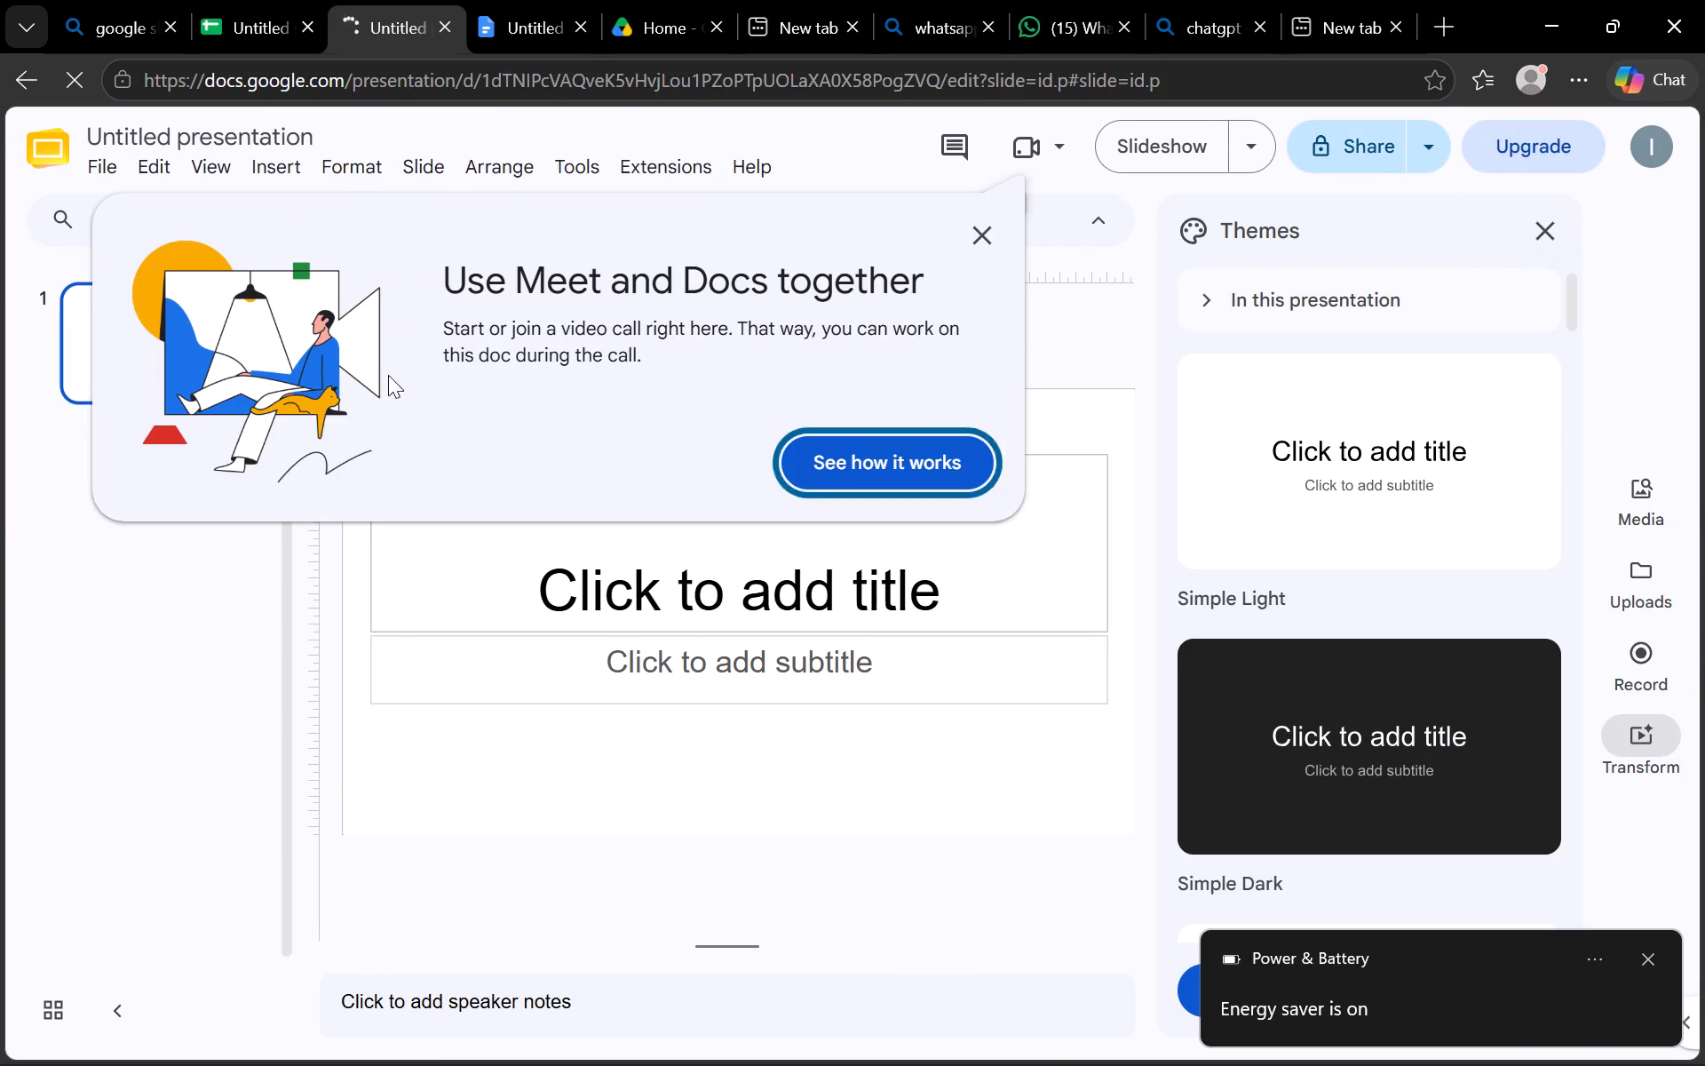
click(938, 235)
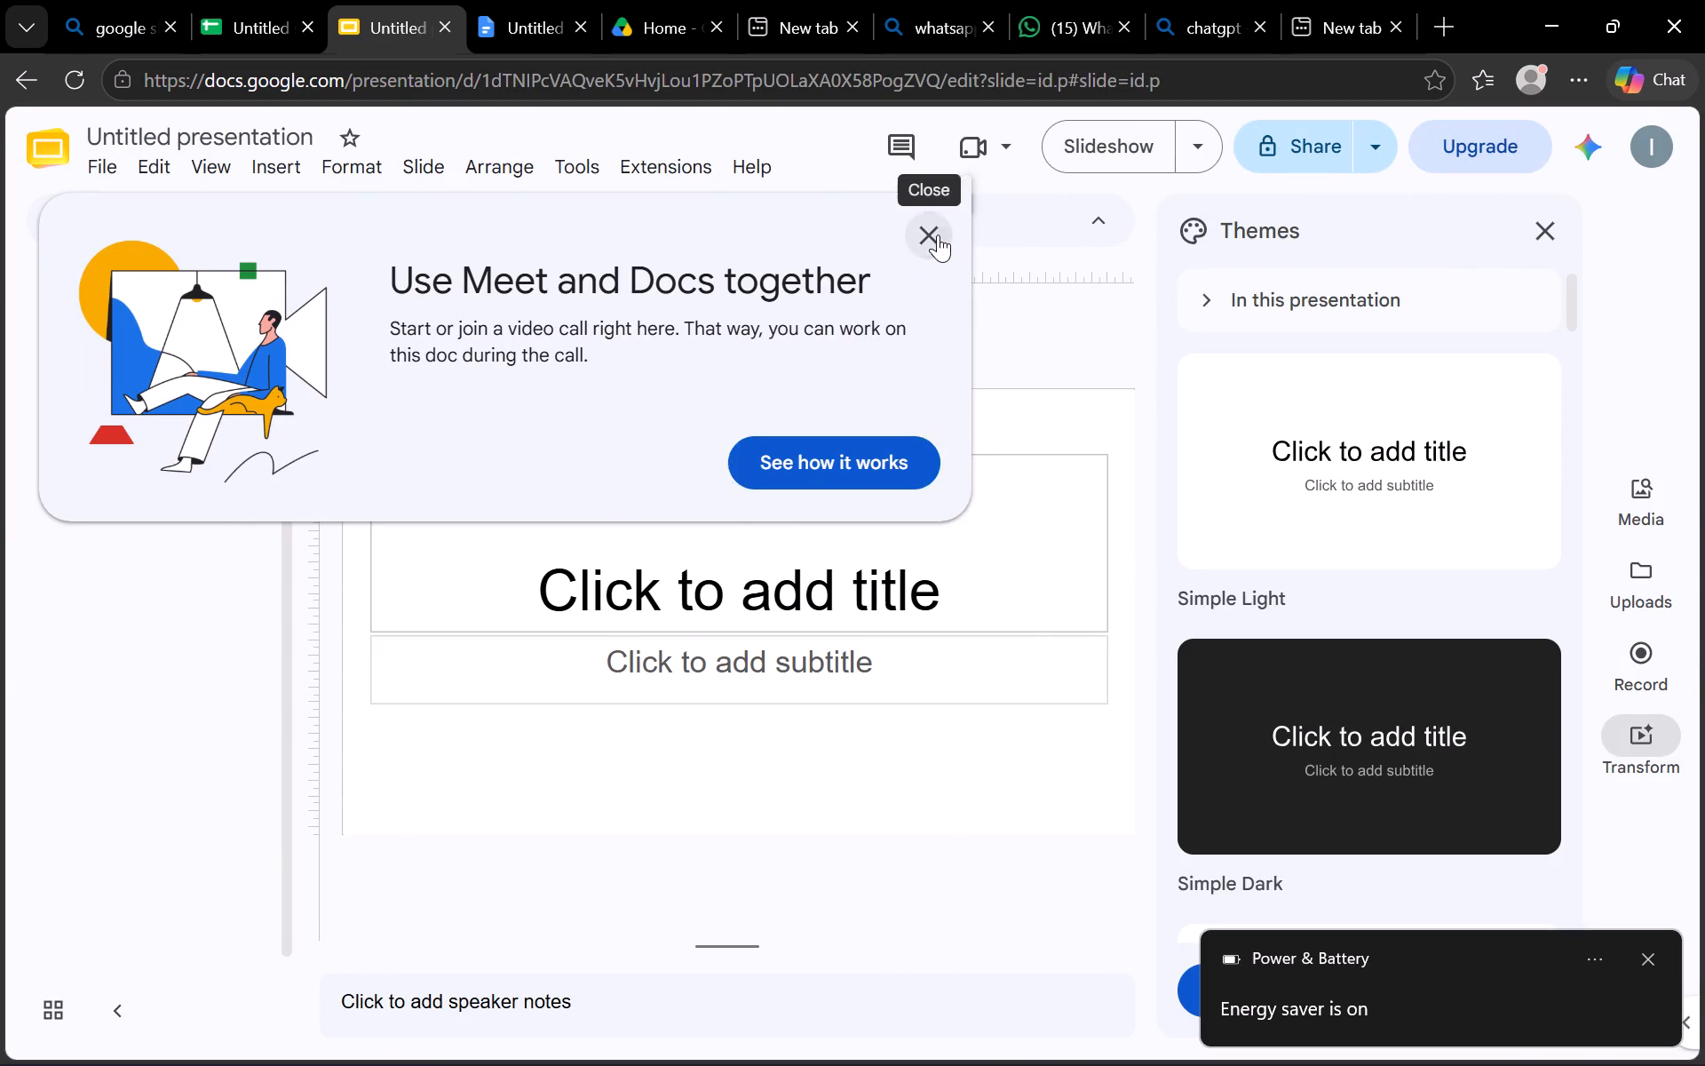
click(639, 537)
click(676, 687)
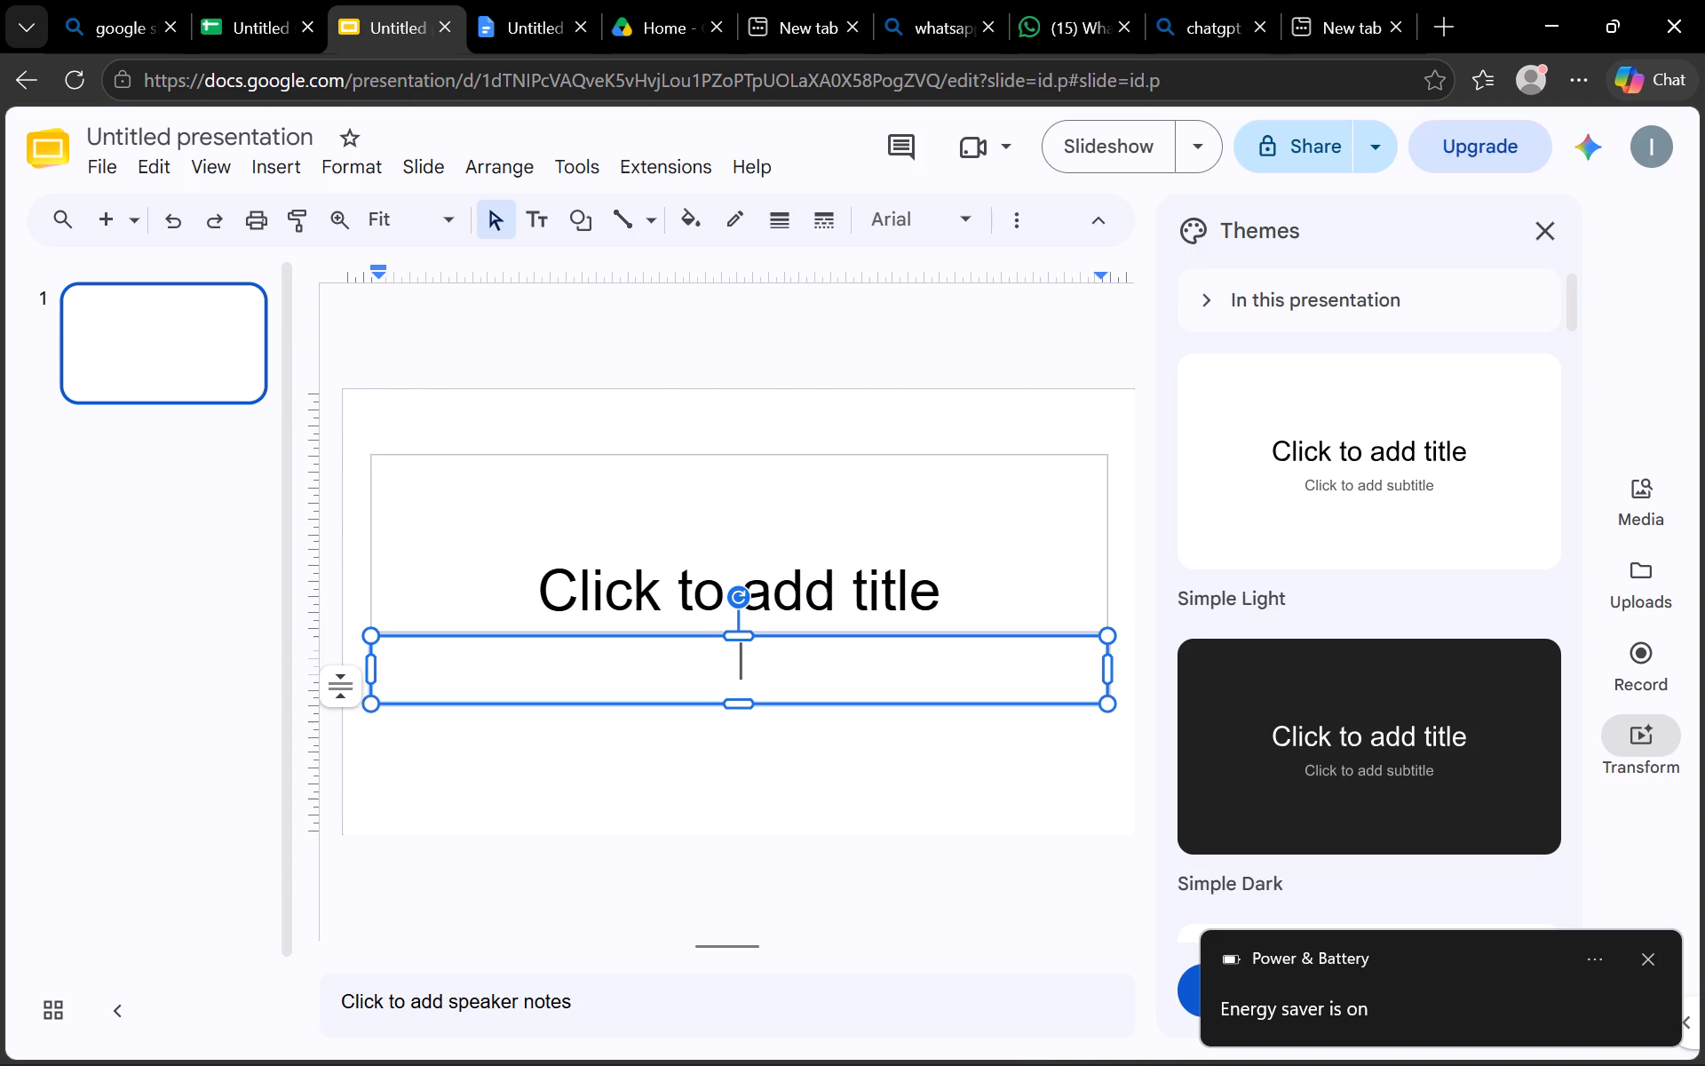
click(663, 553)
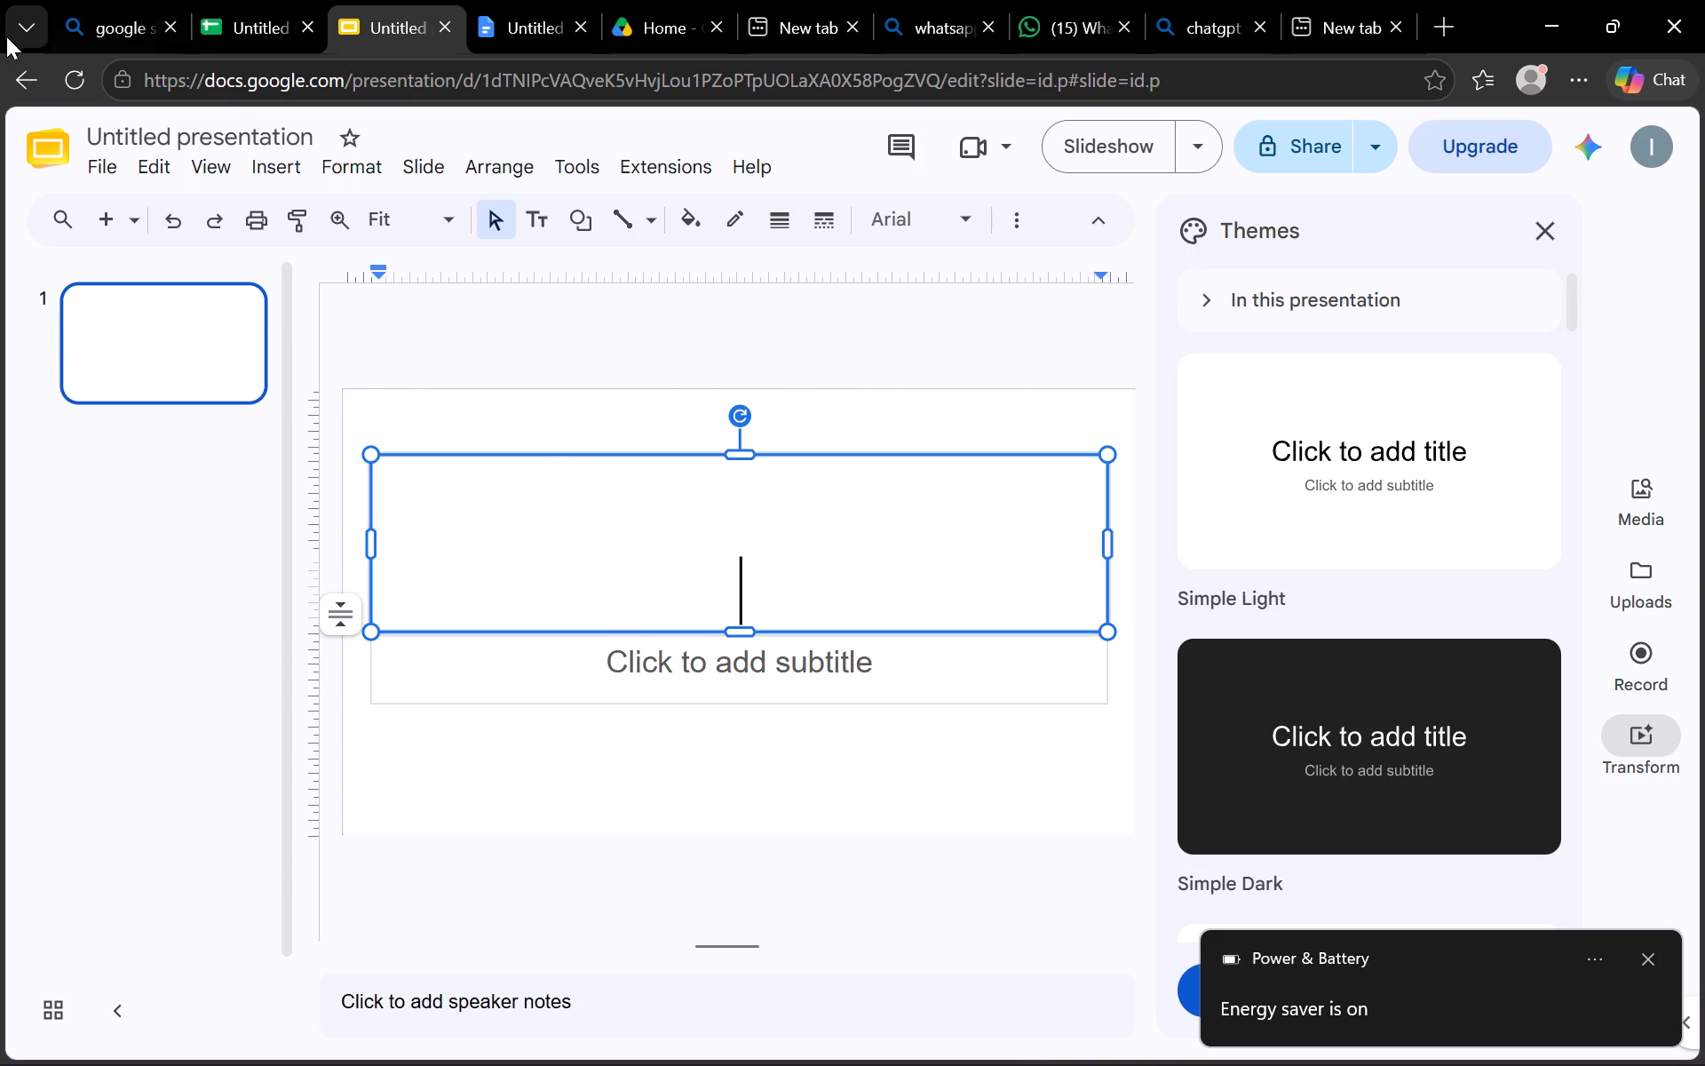
Leave the presentation, return to the Google Docs home page and create a blank document.
click(17, 74)
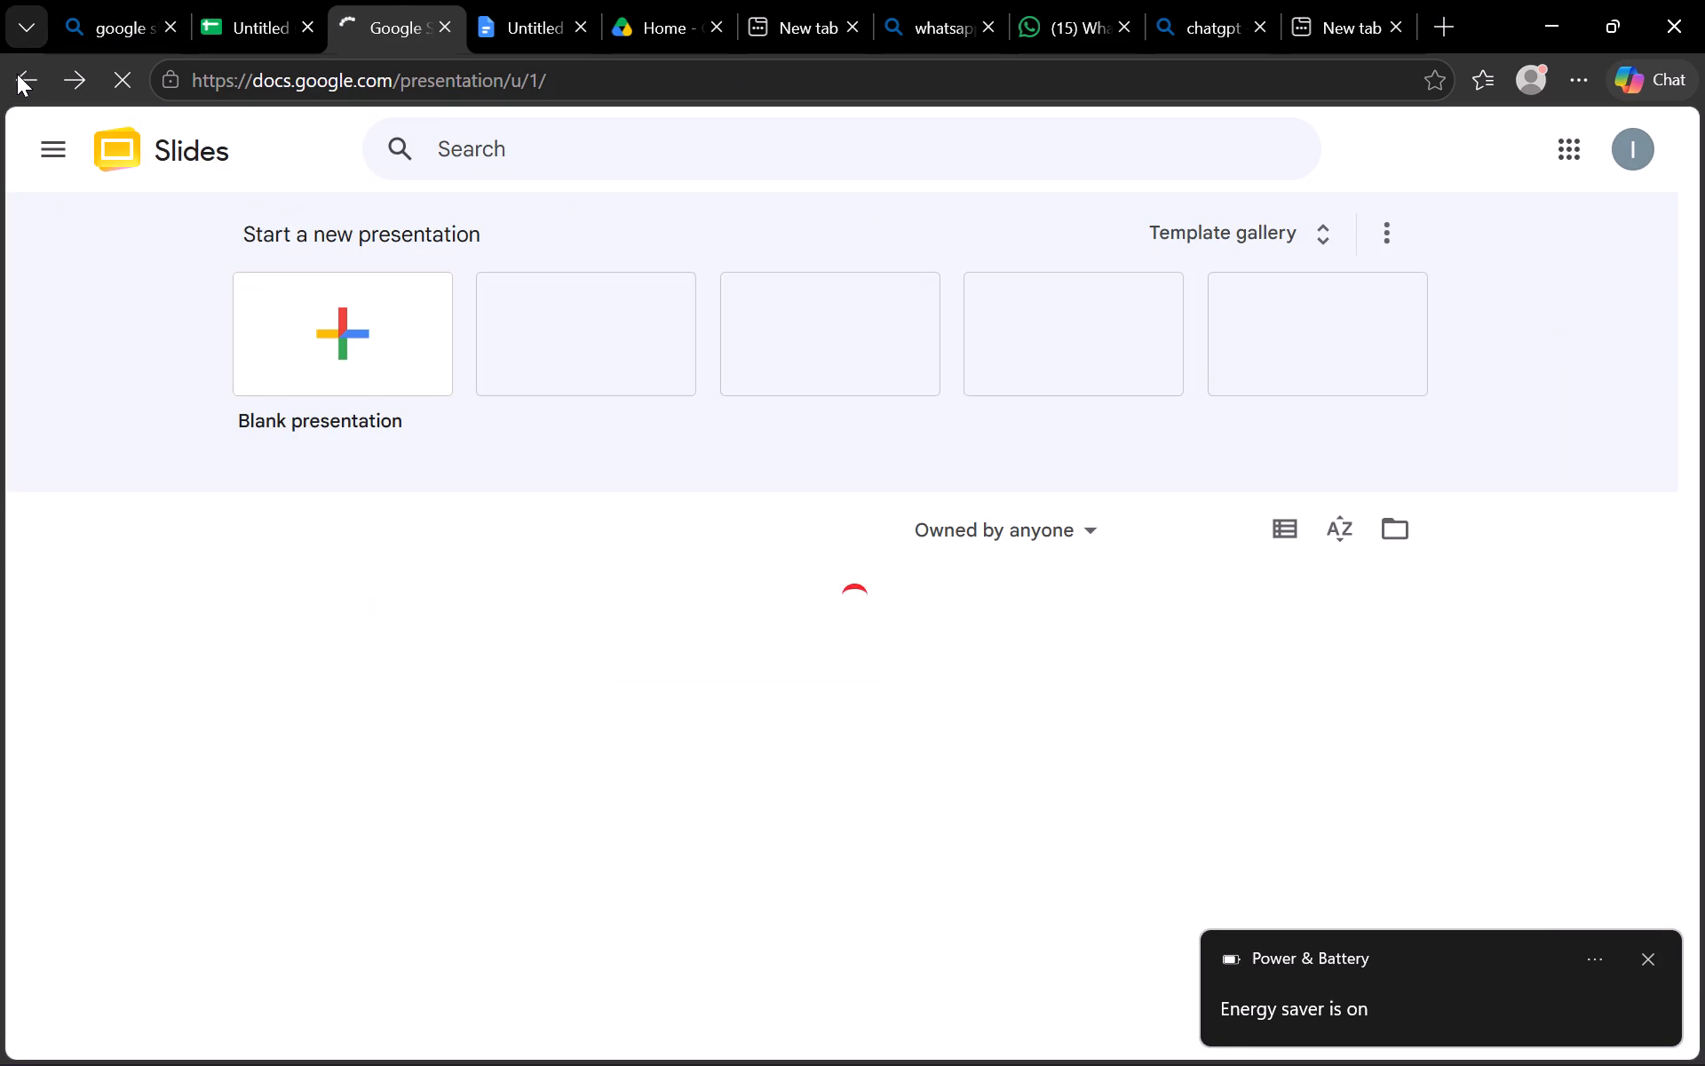
drag(17, 74, 10, 131)
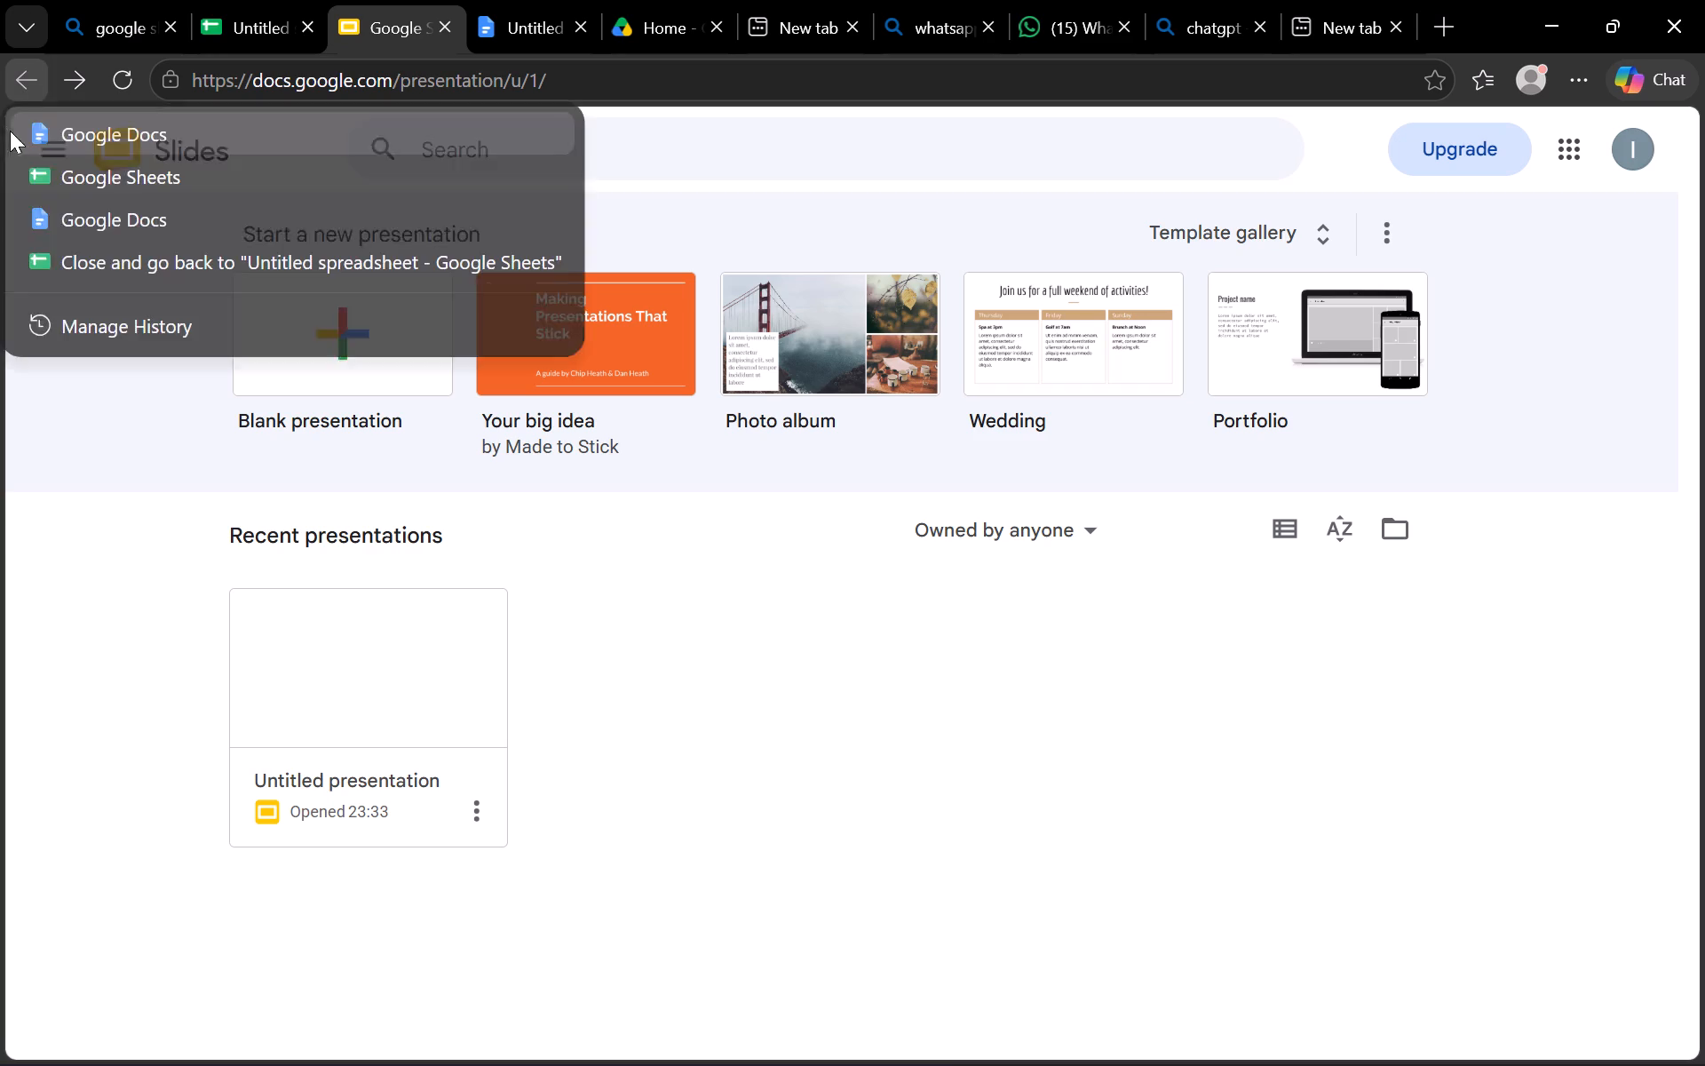
drag(10, 131, 42, 169)
click(60, 147)
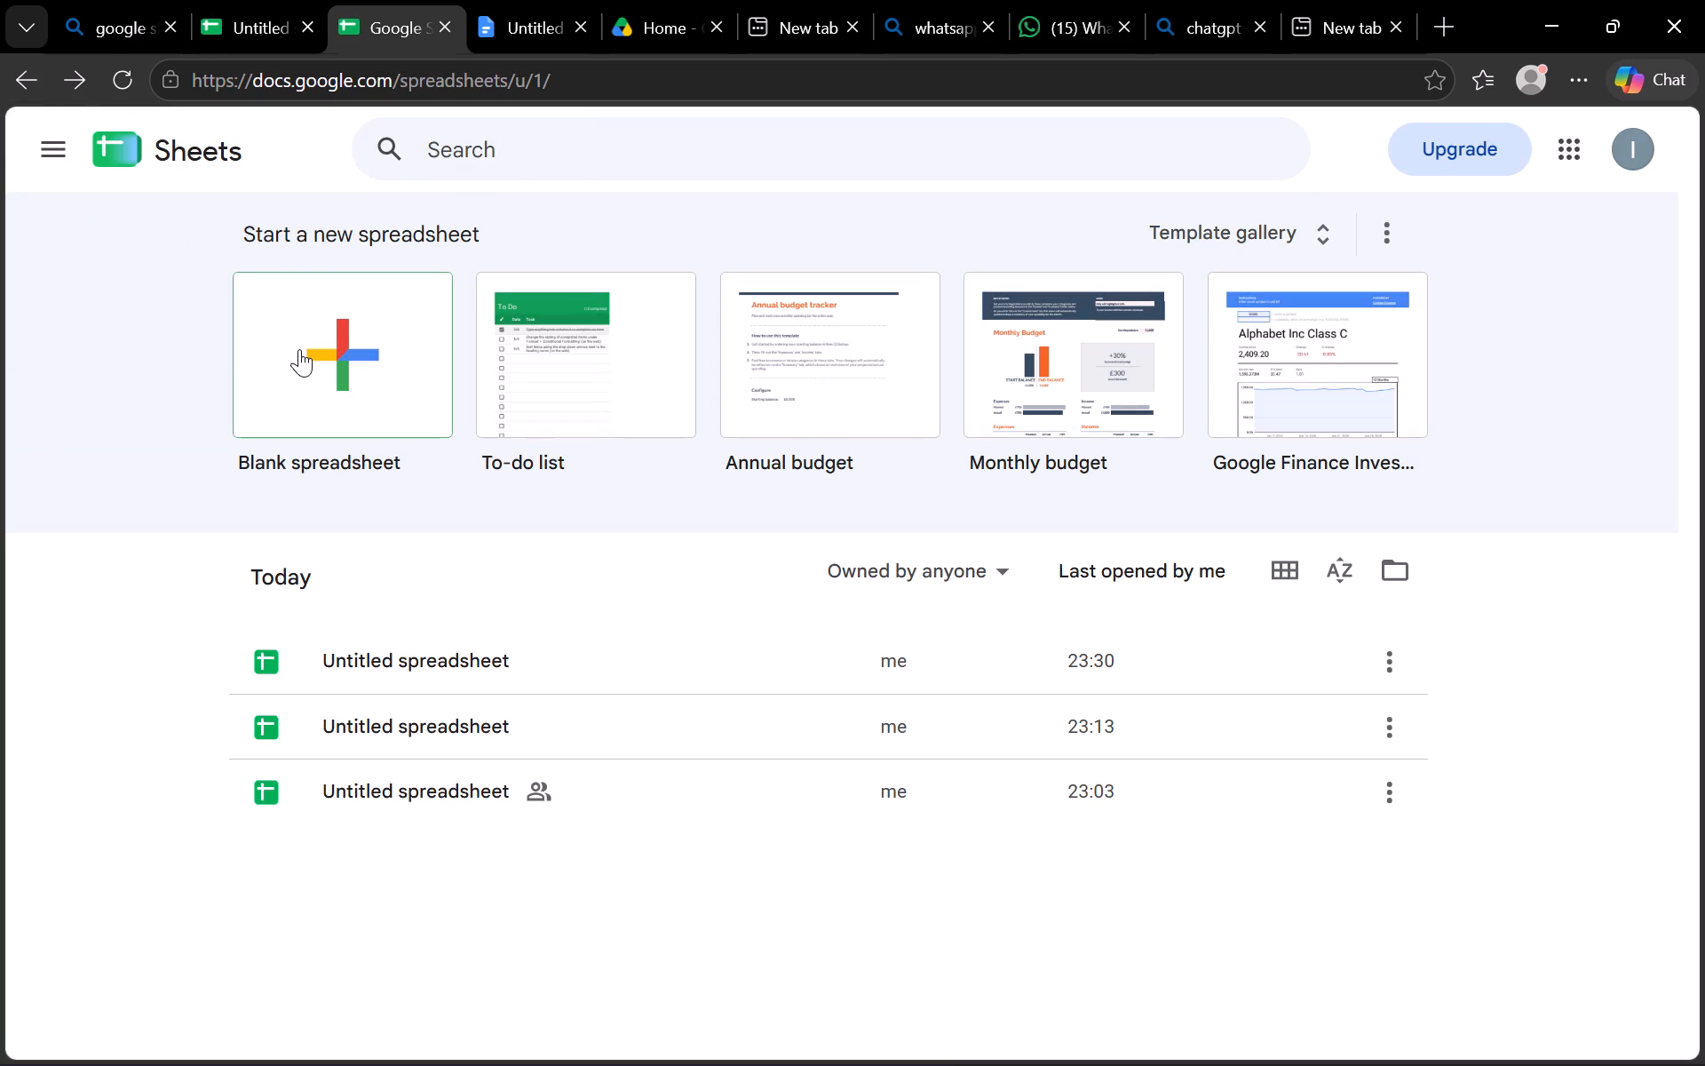
click(46, 130)
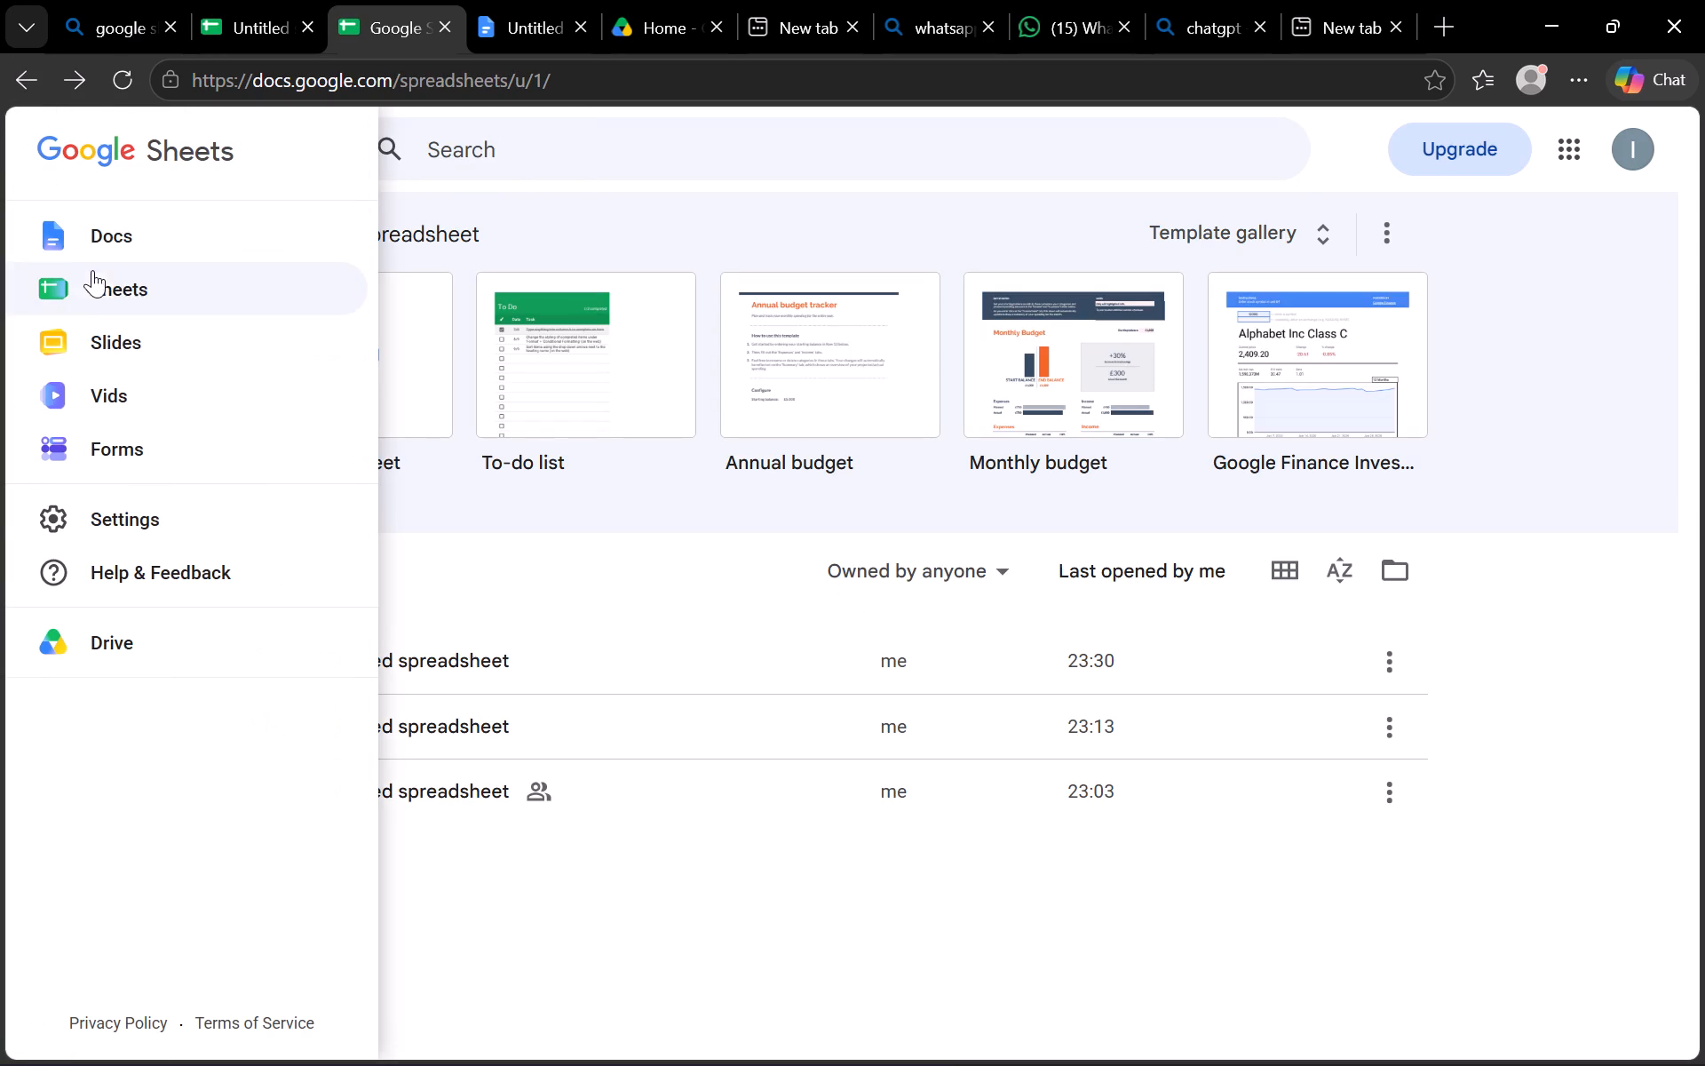
click(115, 215)
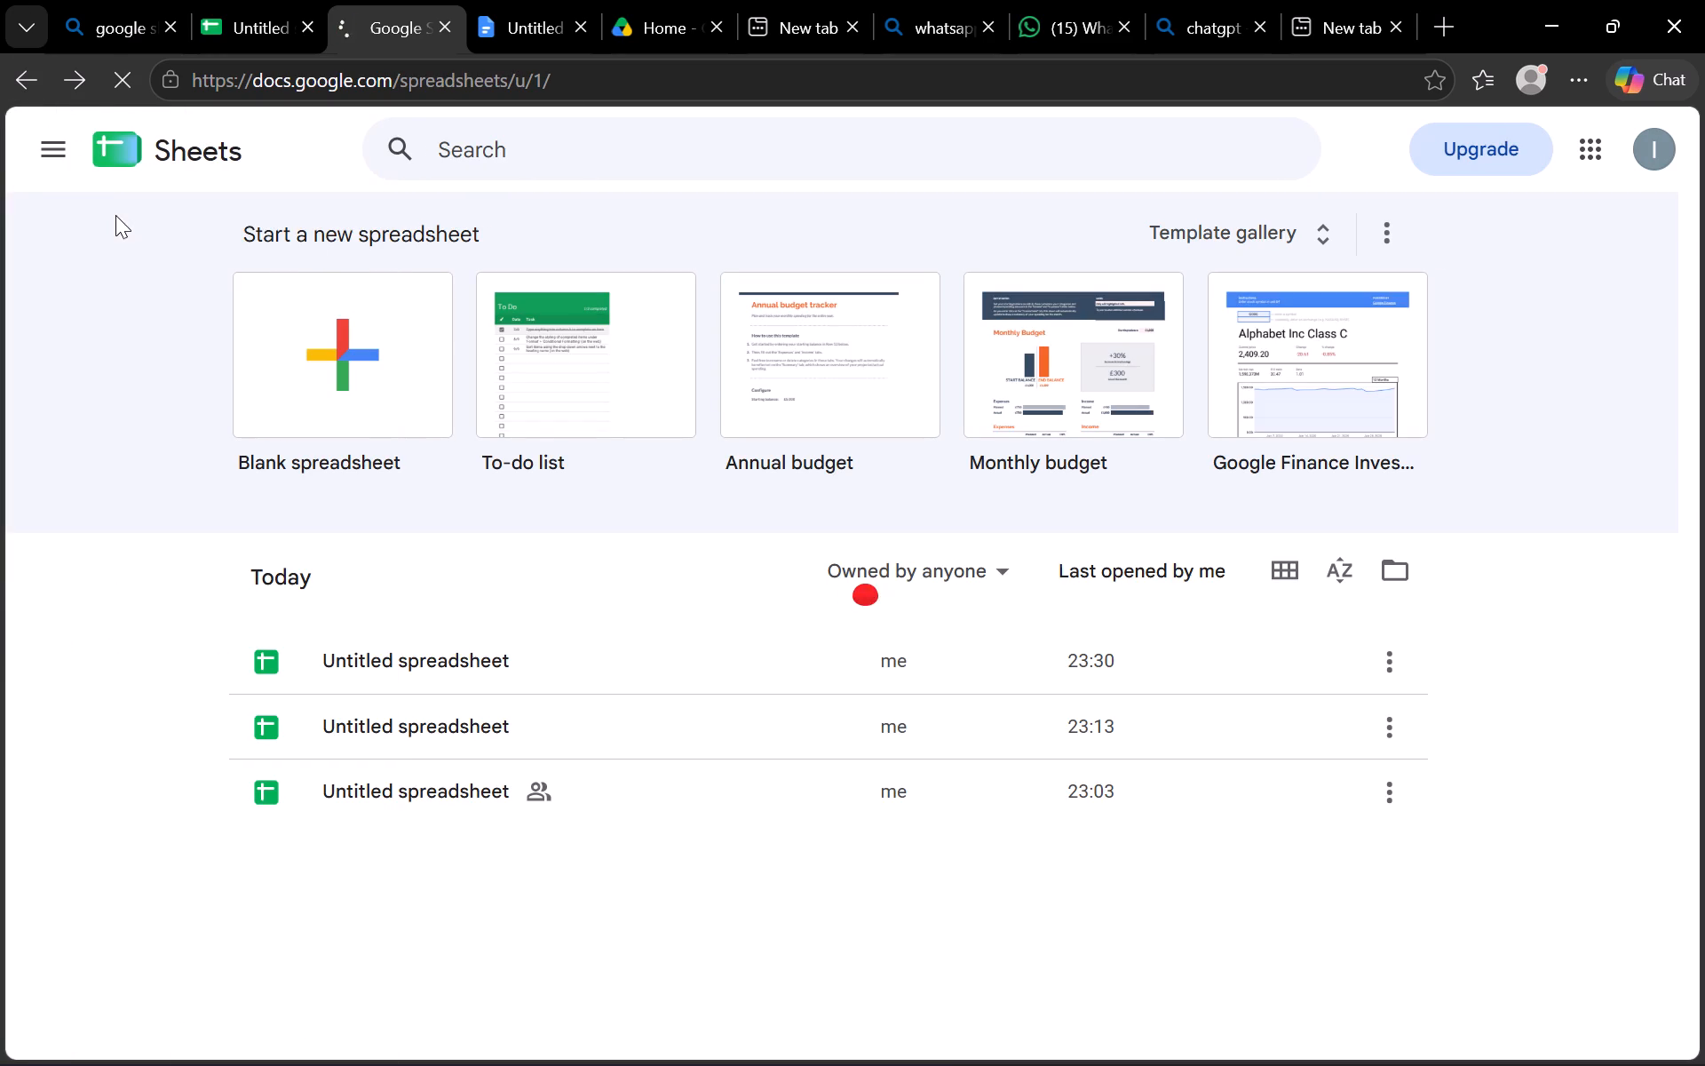
click(370, 376)
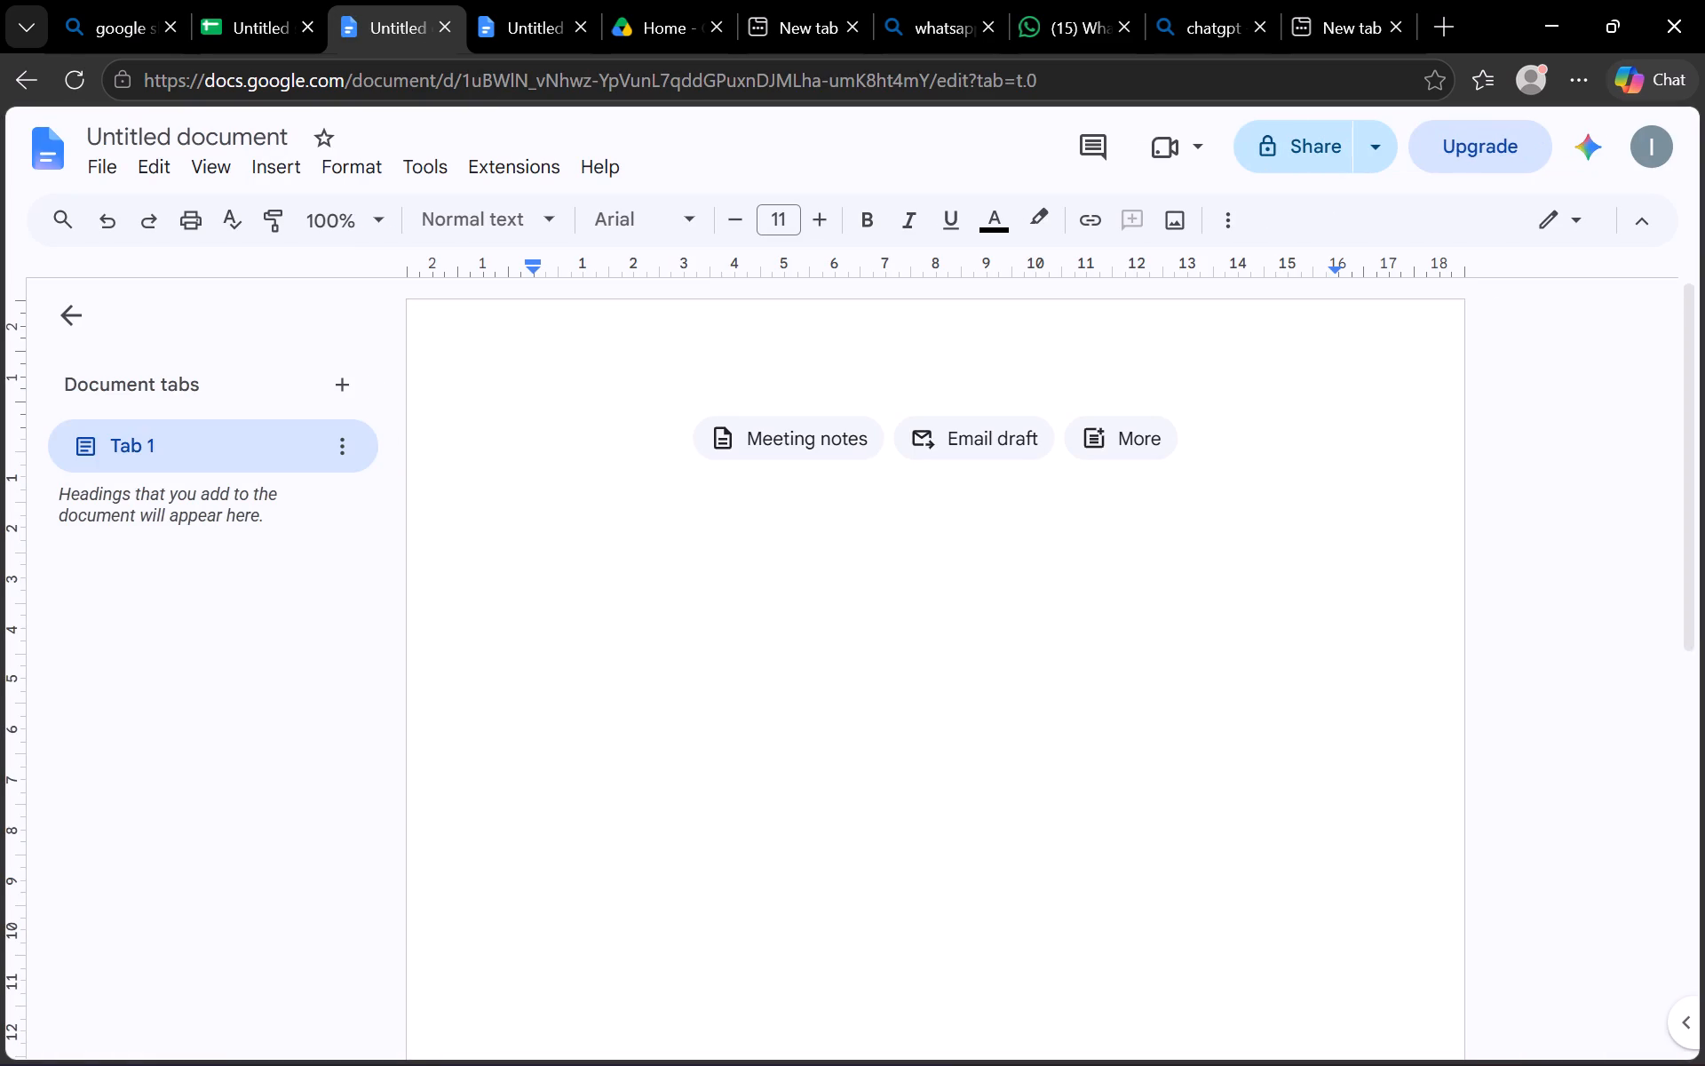
Insert a 1 x 1 table into the new document.
click(281, 164)
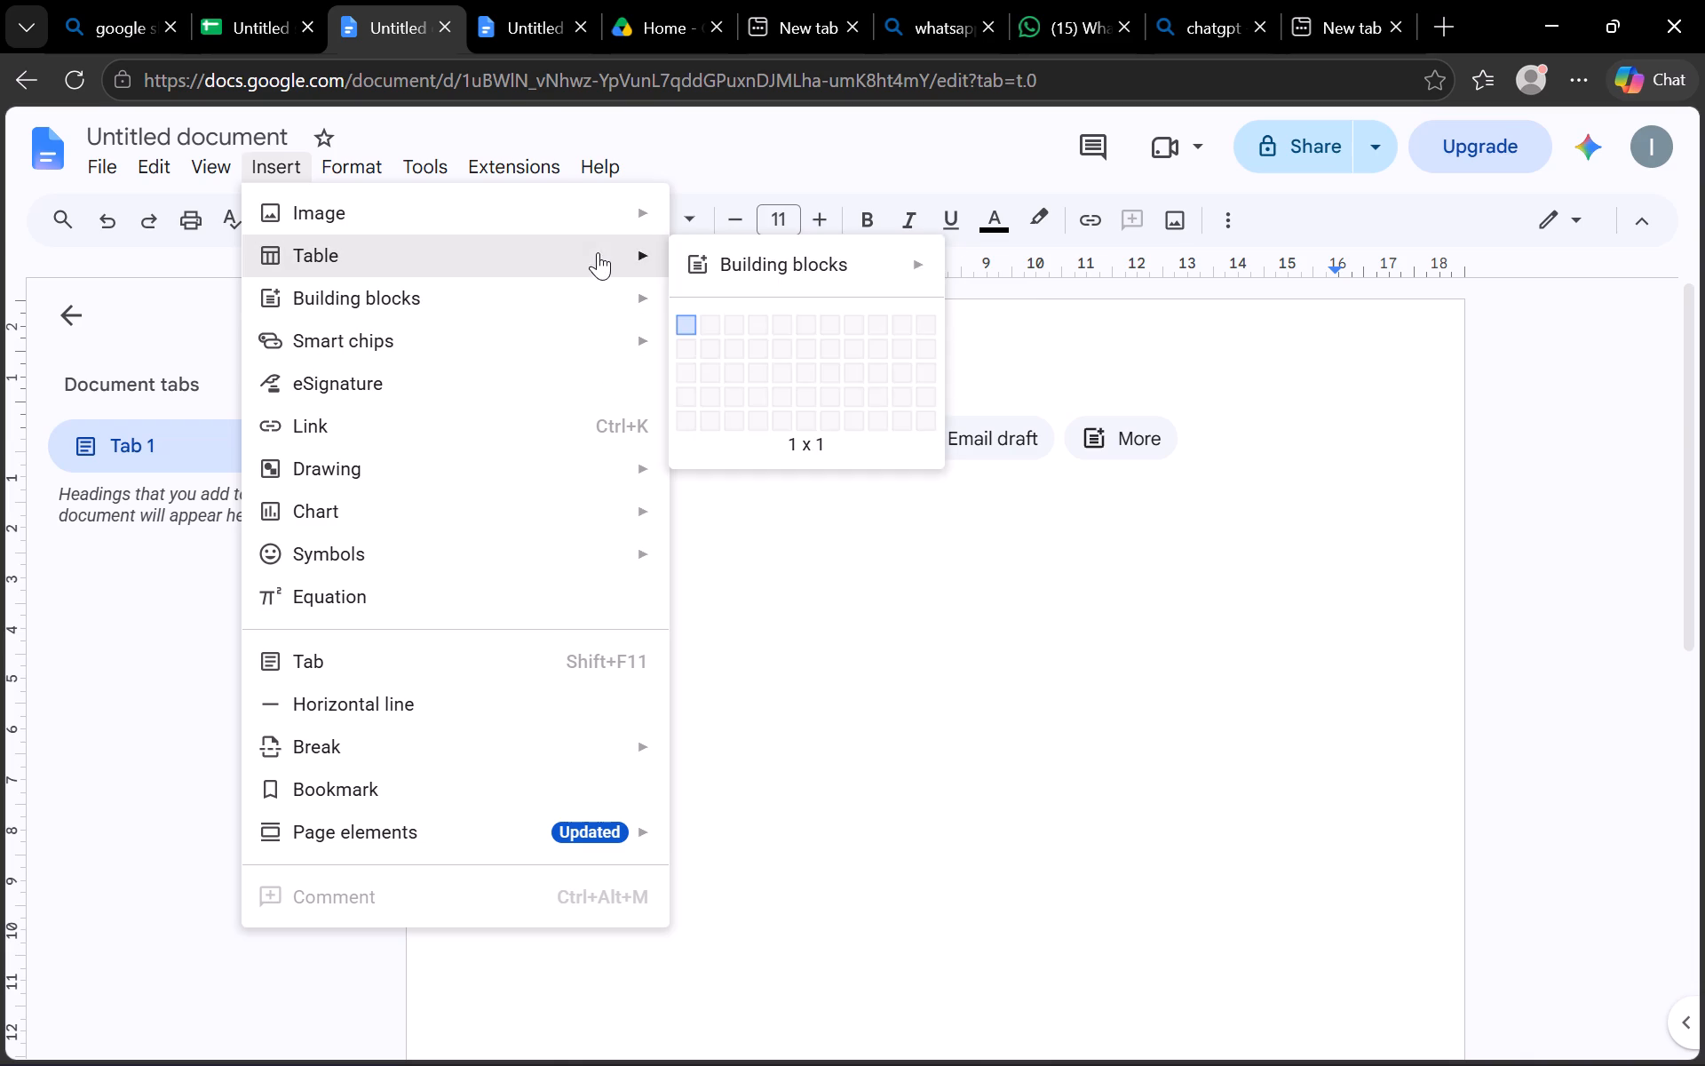
click(684, 327)
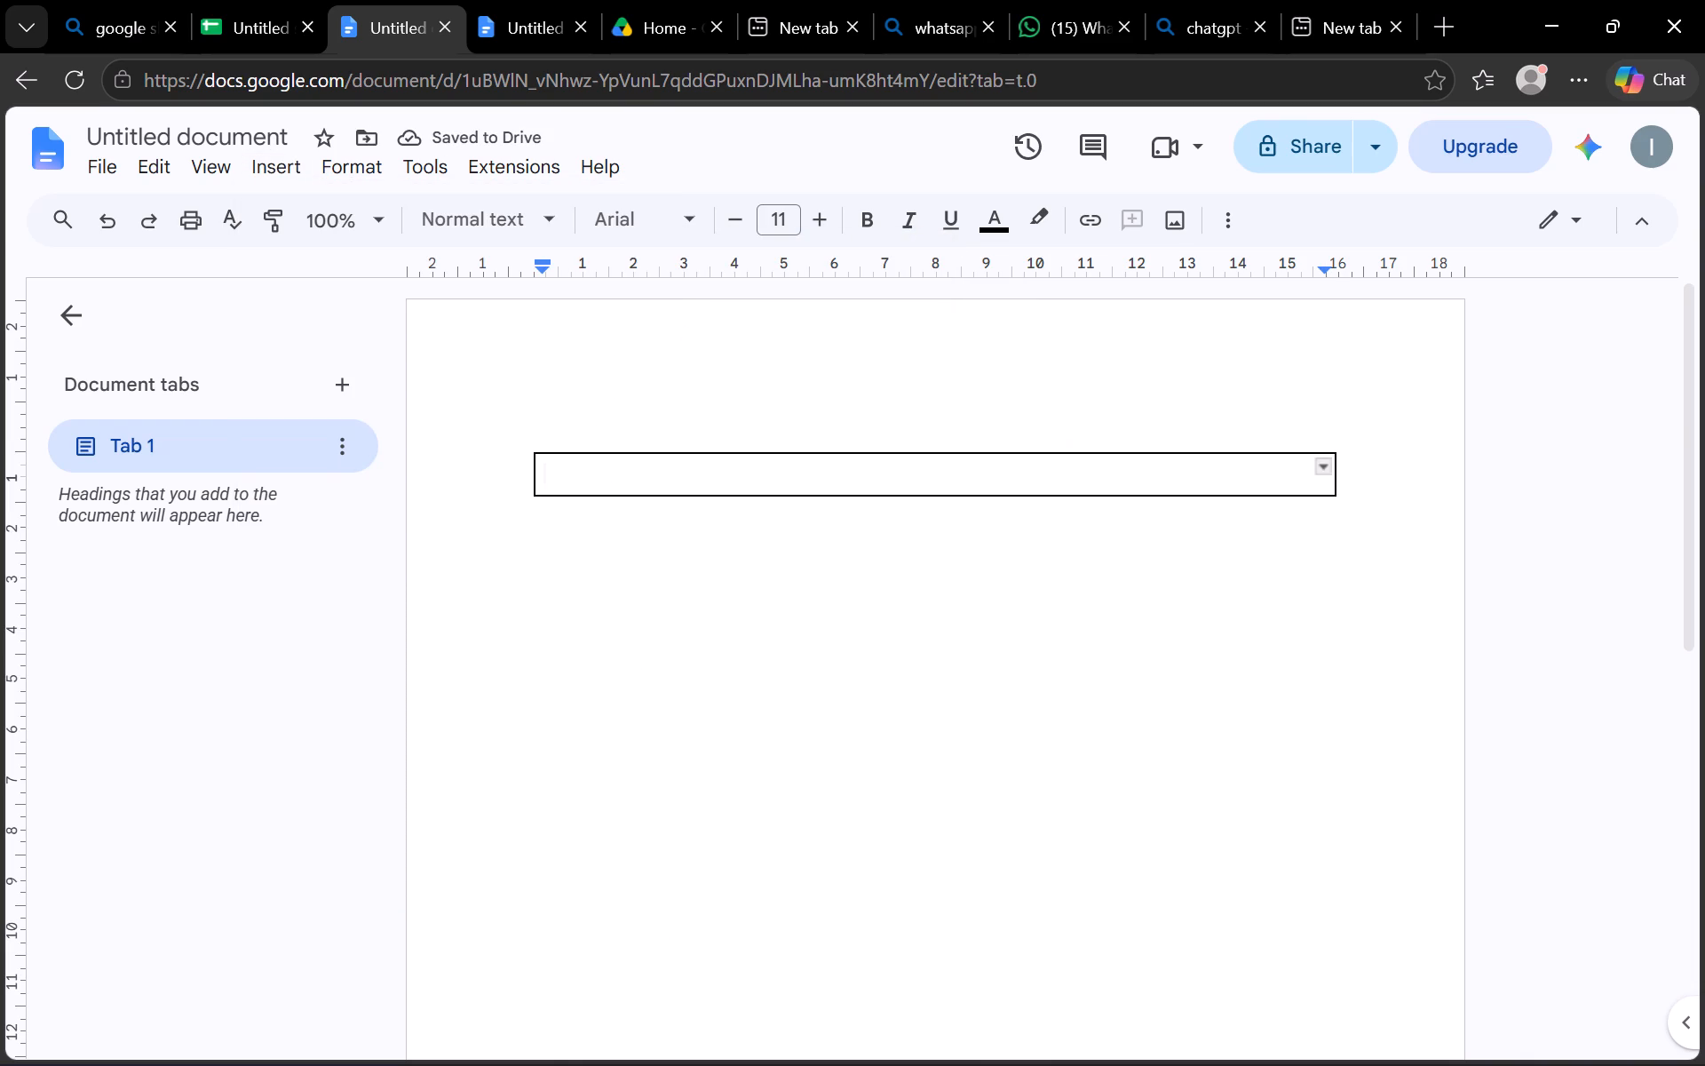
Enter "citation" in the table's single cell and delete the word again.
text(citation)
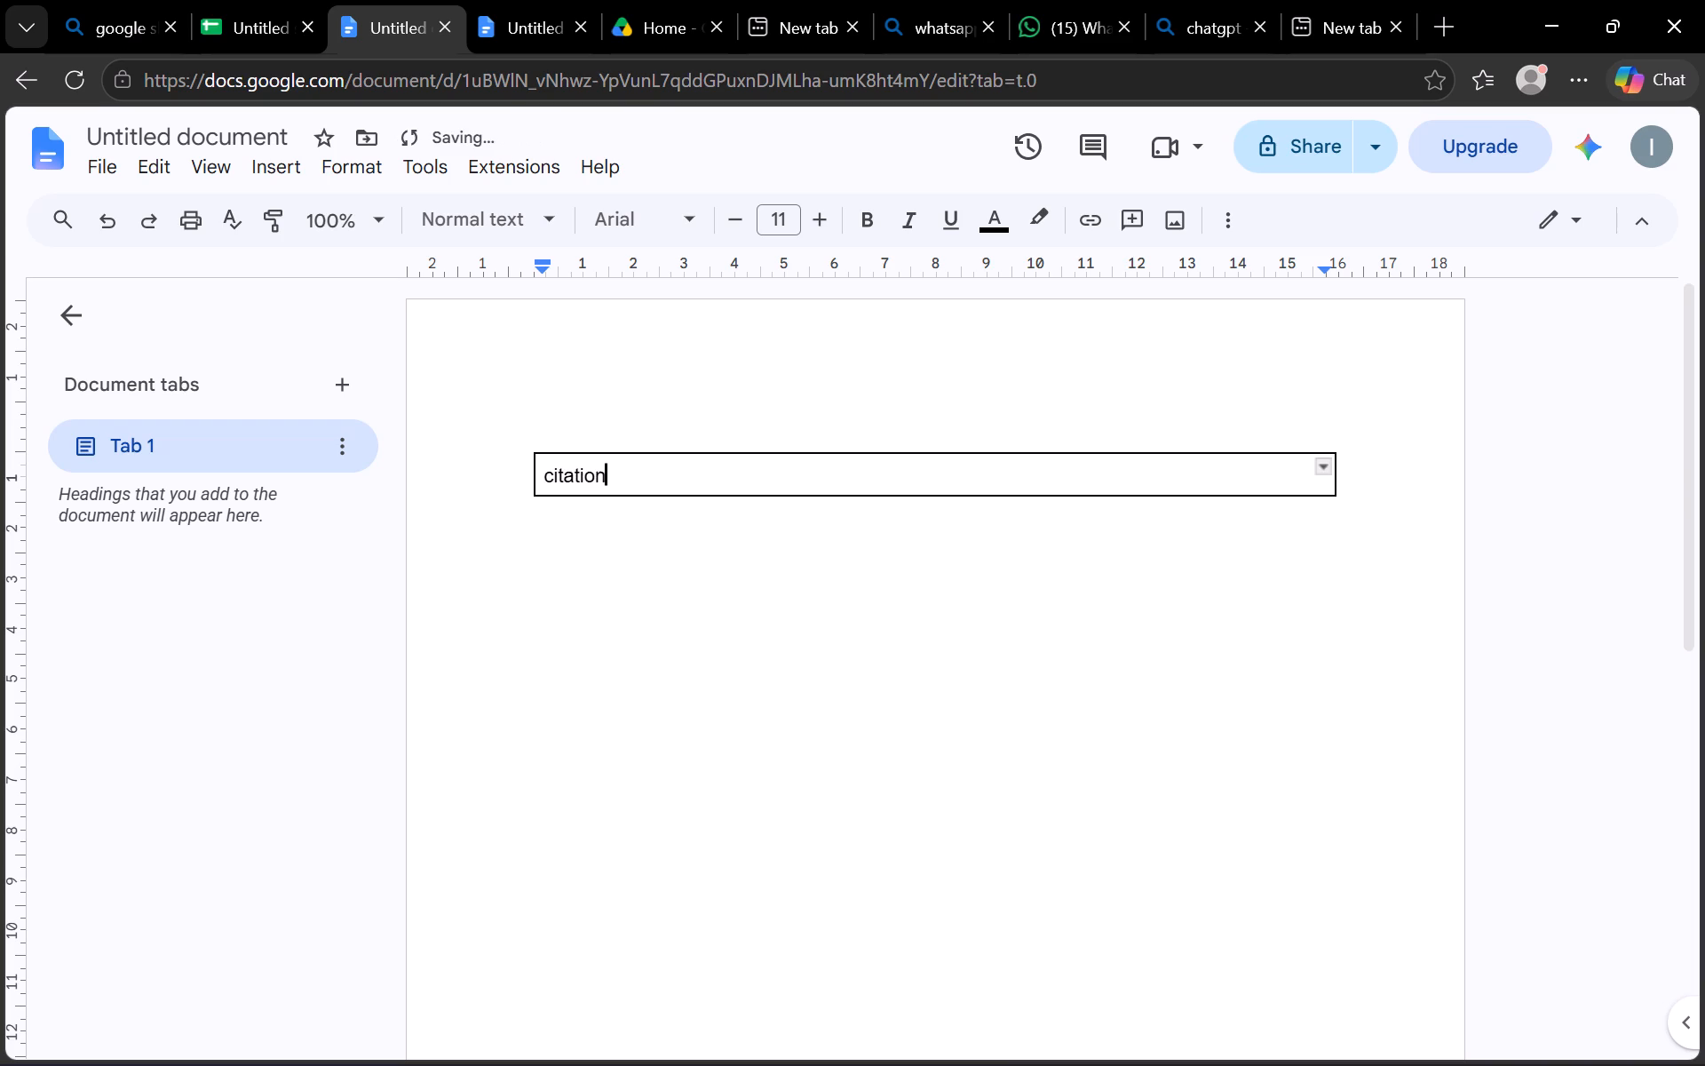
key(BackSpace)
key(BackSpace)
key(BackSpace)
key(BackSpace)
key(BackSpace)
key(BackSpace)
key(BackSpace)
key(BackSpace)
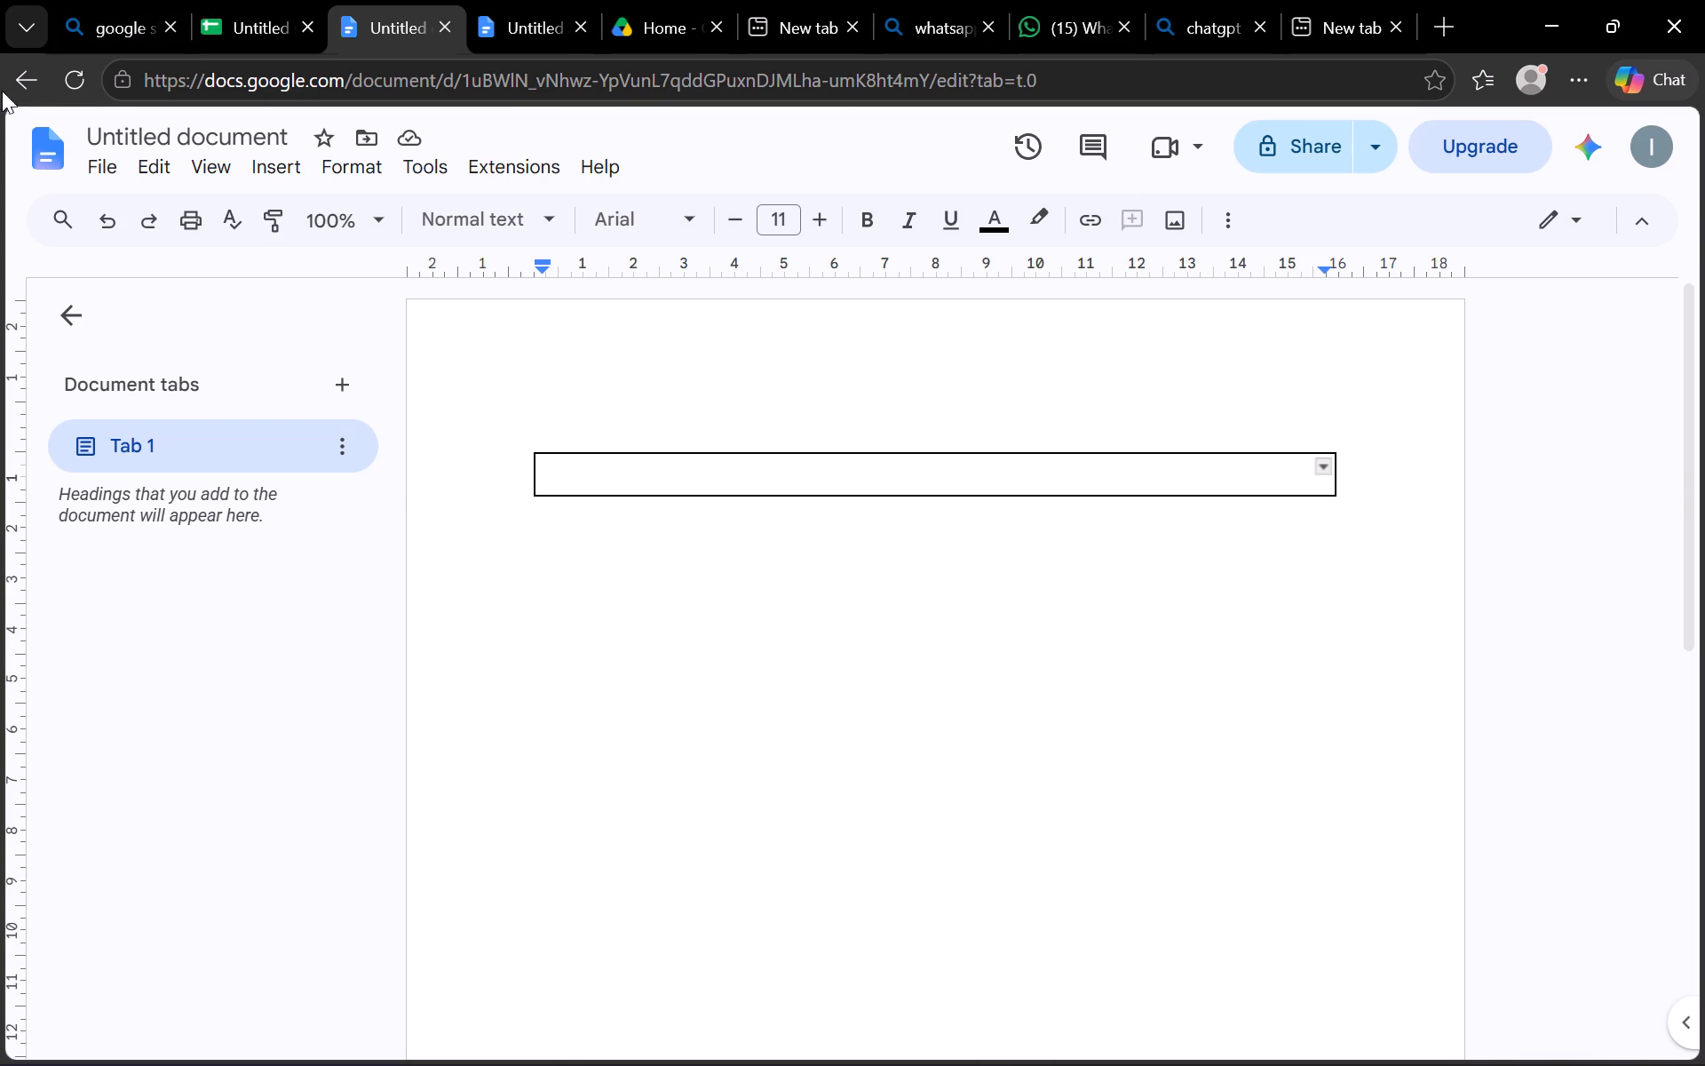
Leave the document, go to the Google Sheets home page and open the existing citation spreadsheet.
click(15, 71)
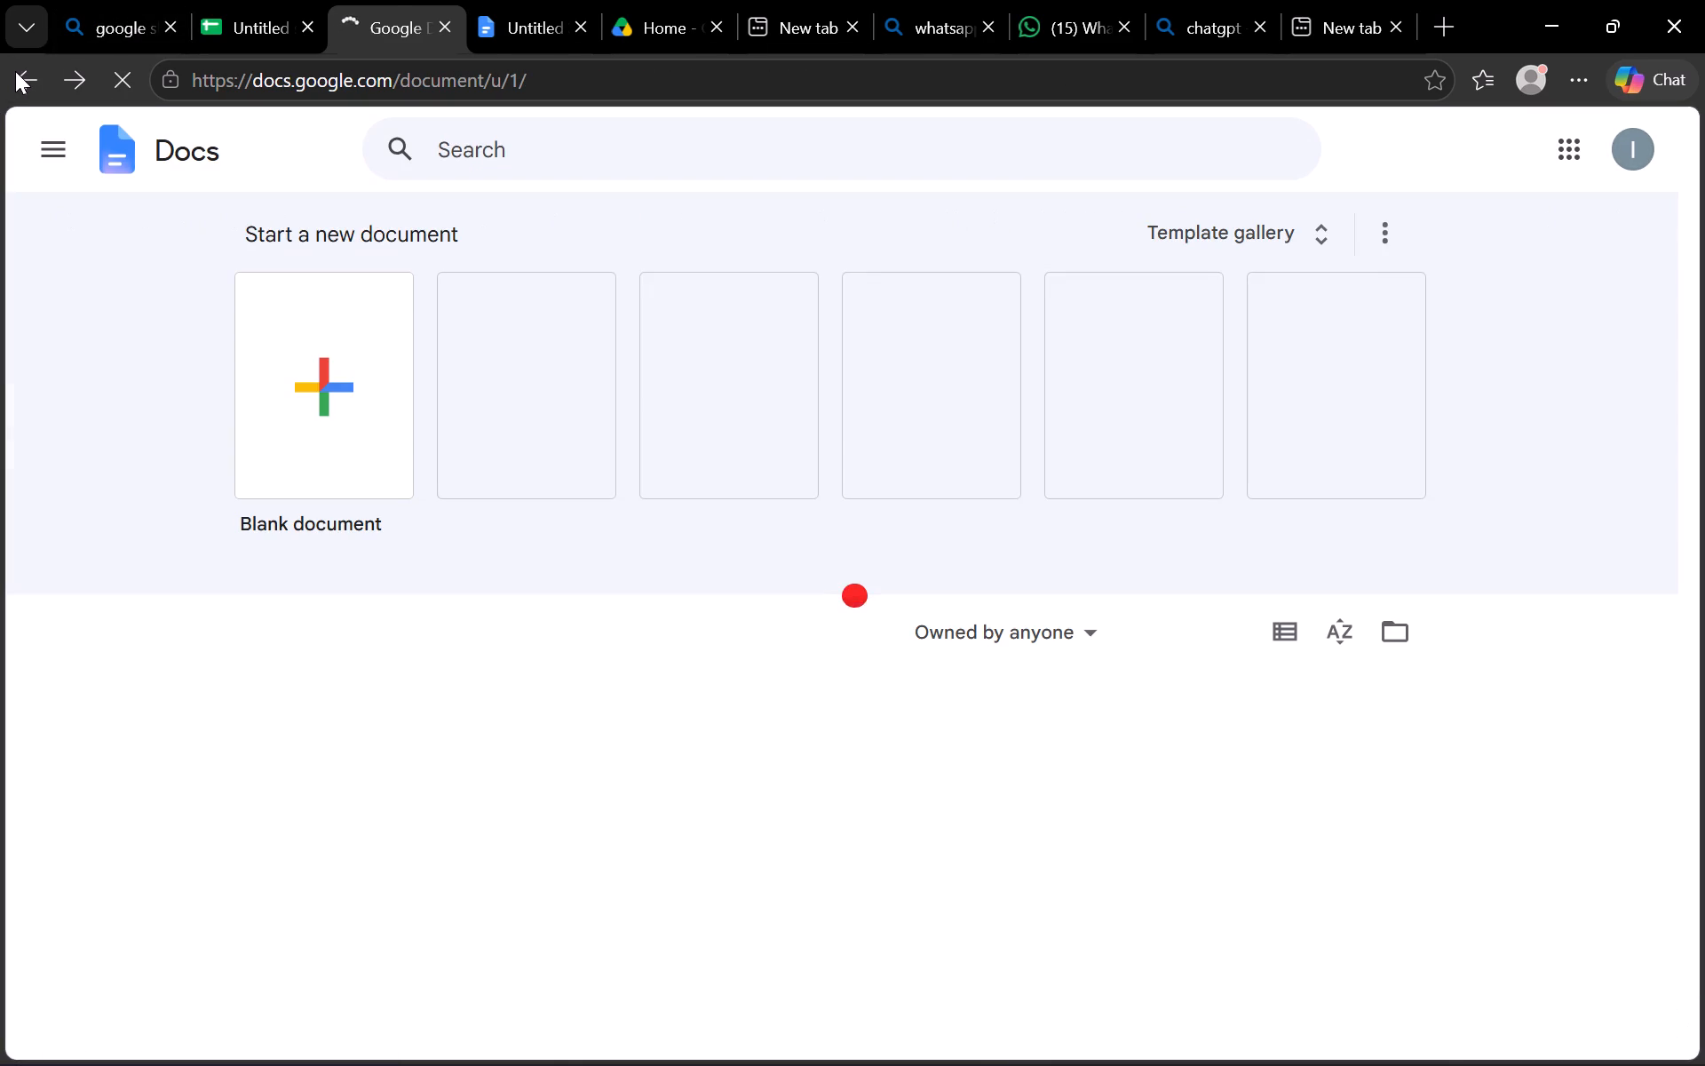
click(52, 161)
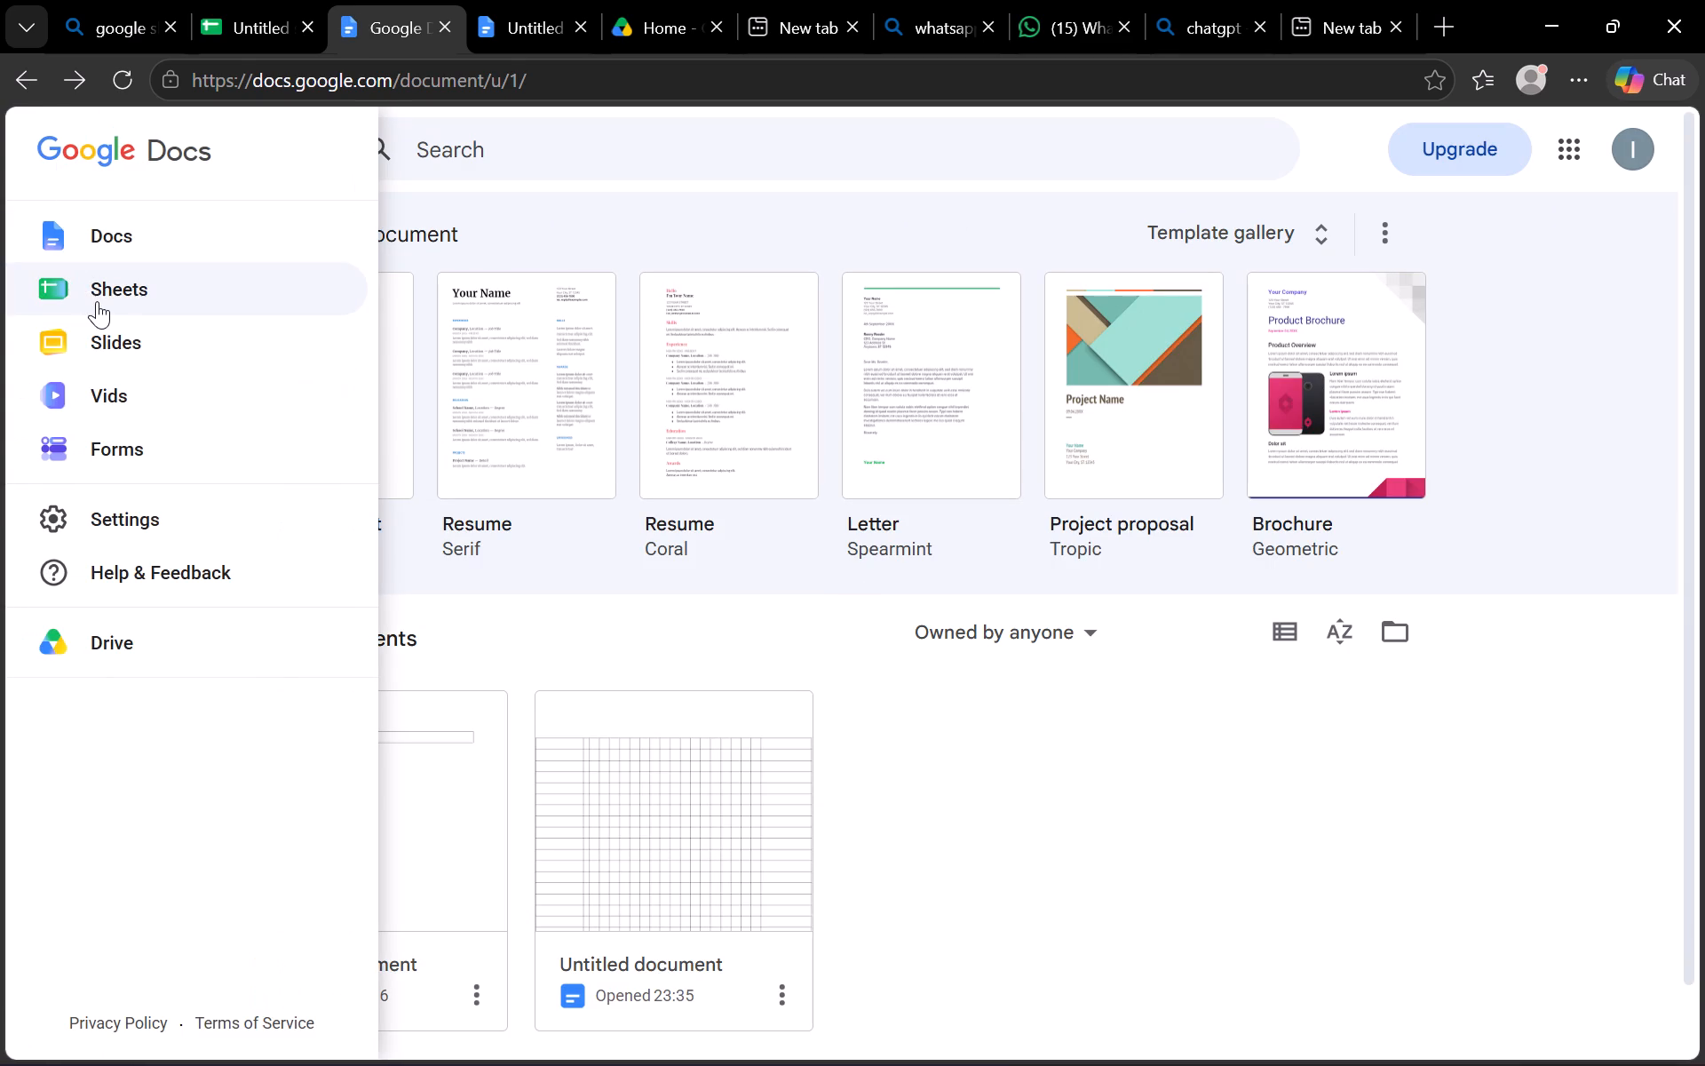
click(97, 301)
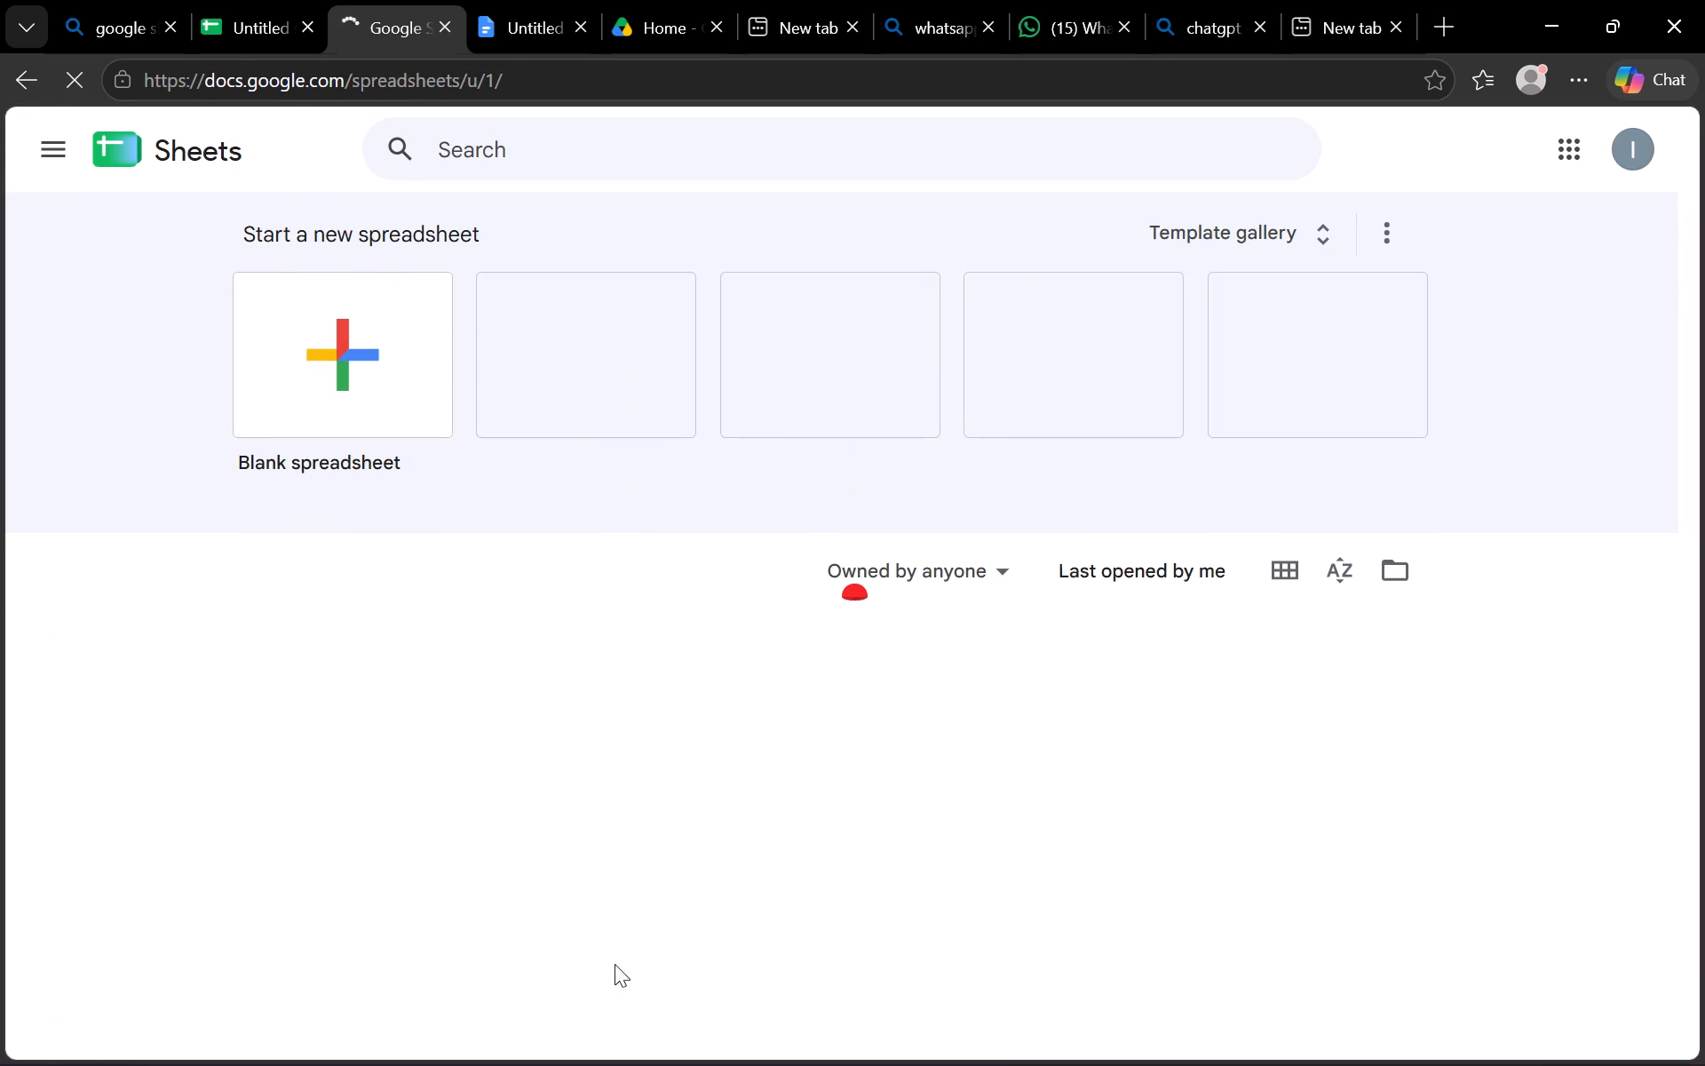
double_click(498, 670)
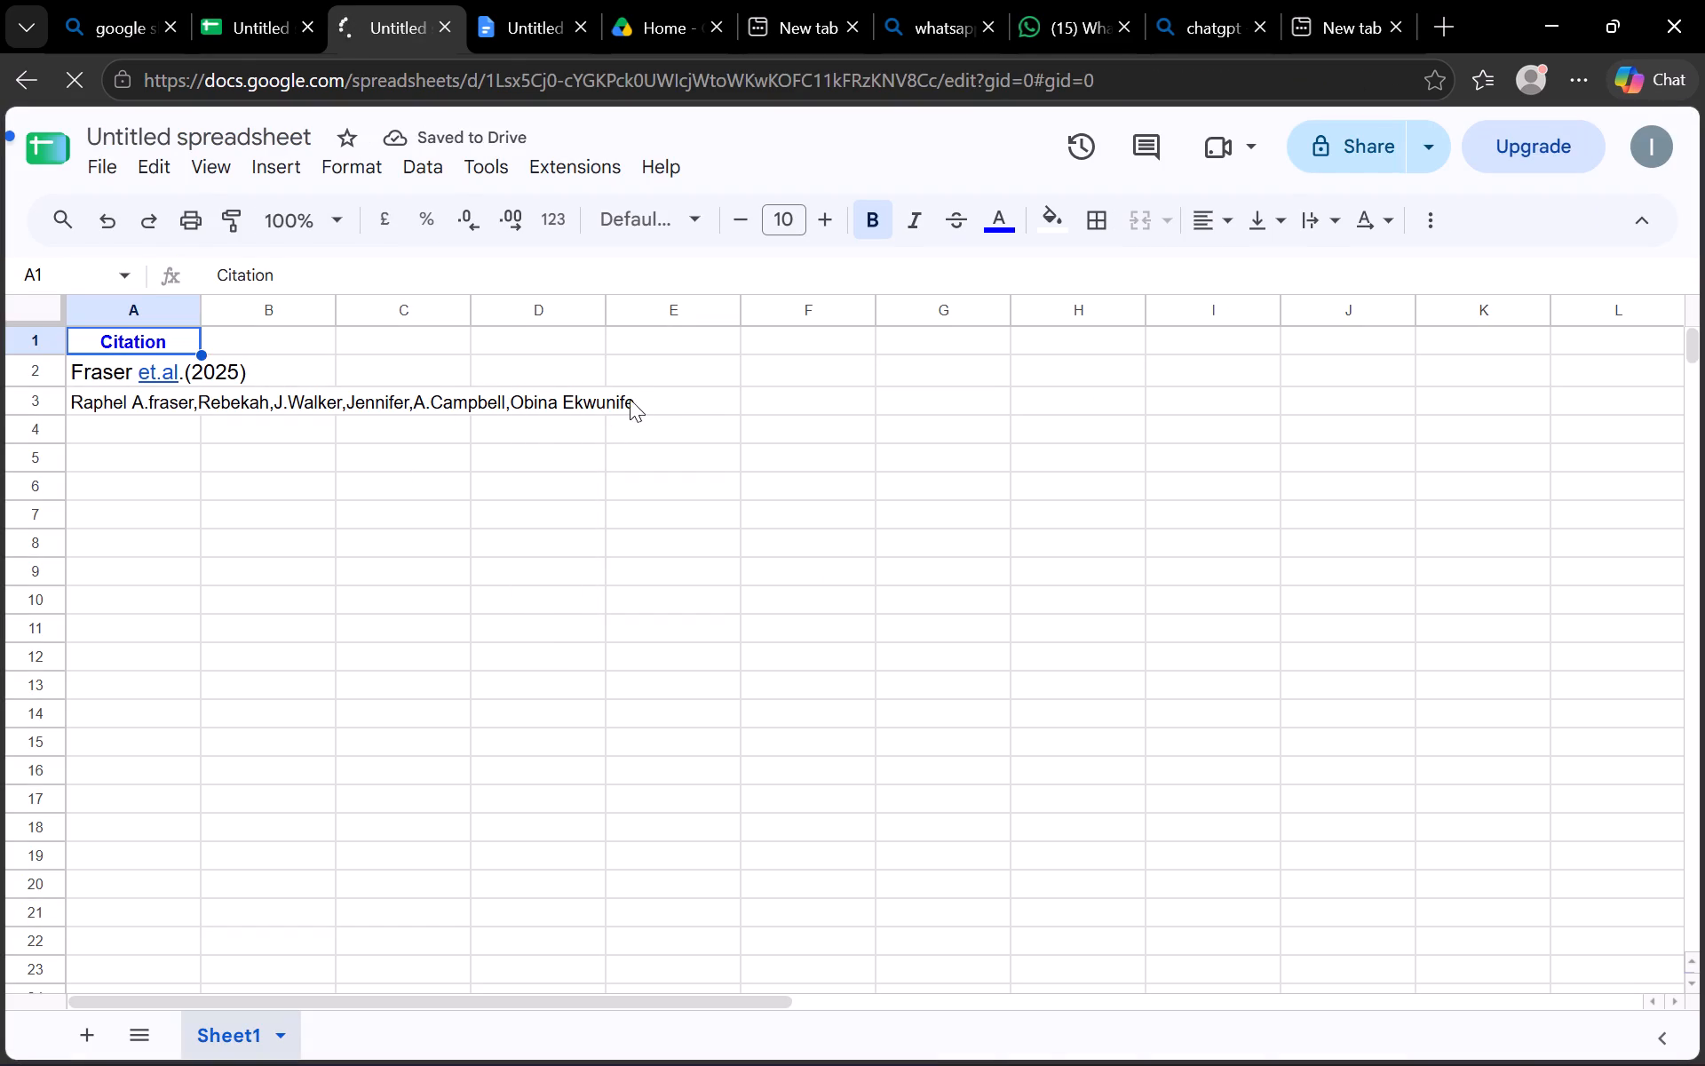
Append "and" followed by the last co-author's name to the end of the author list in cell A3.
click(646, 395)
click(527, 397)
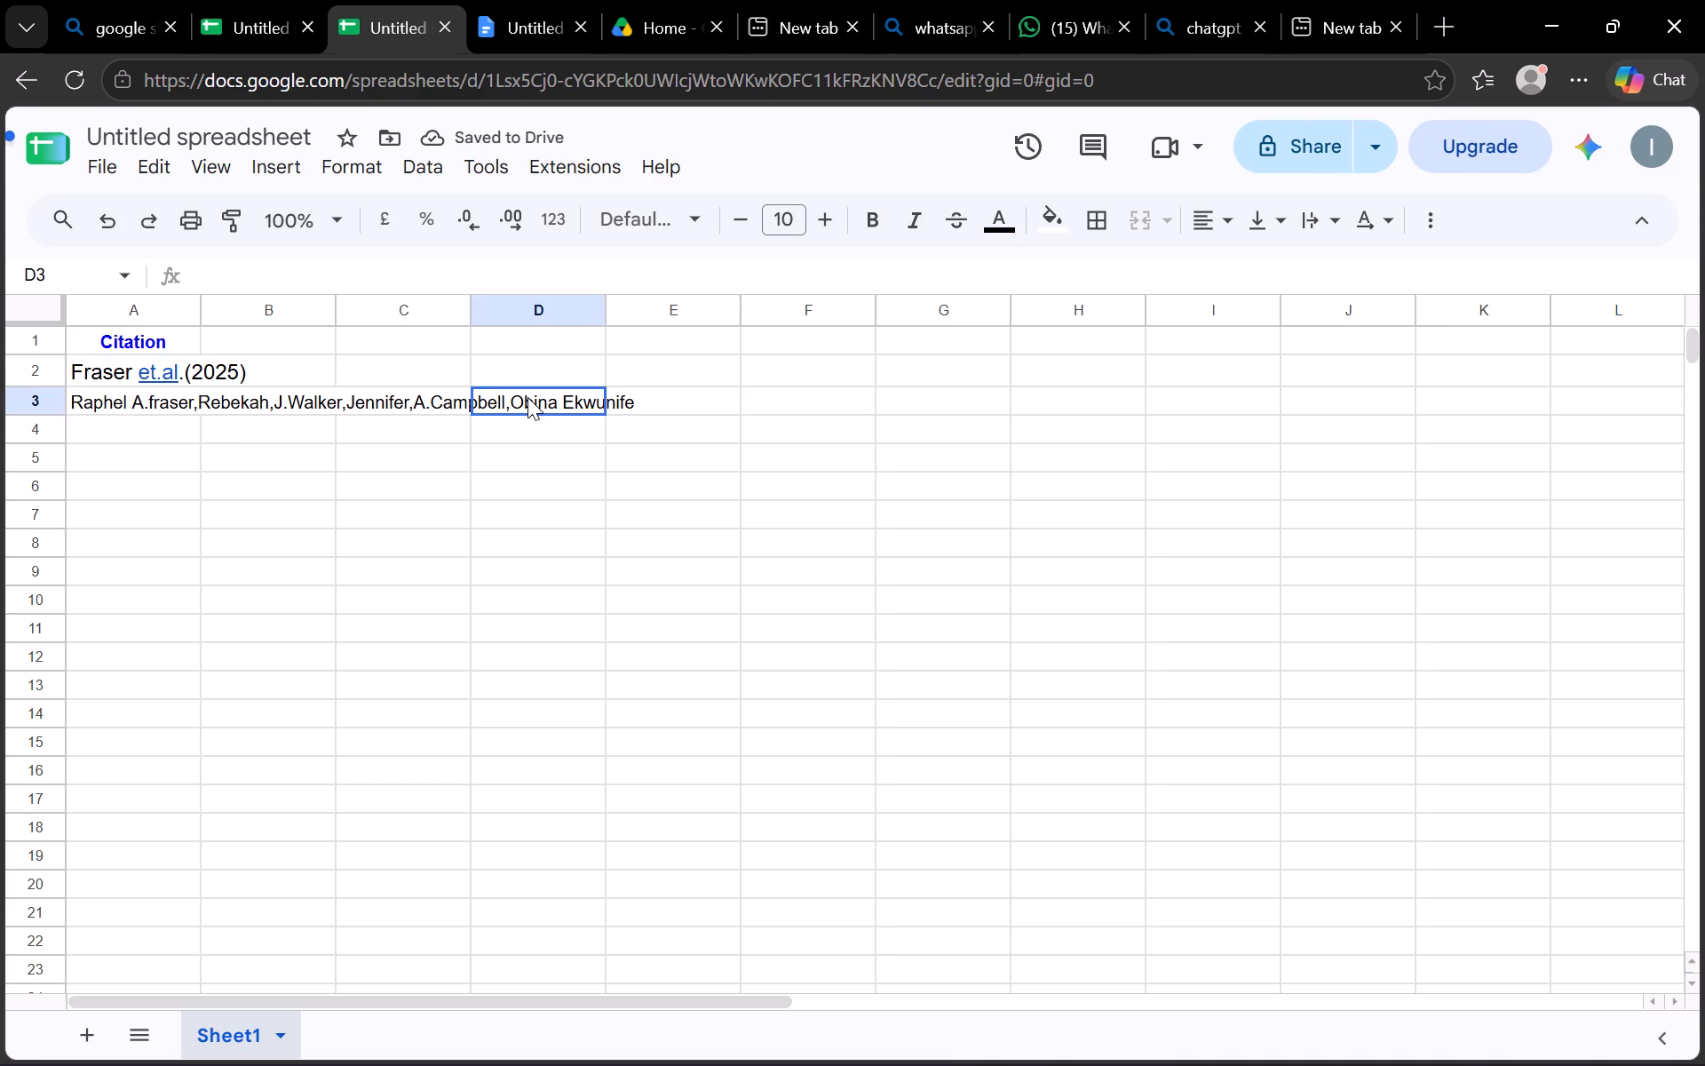
click(527, 397)
click(527, 397)
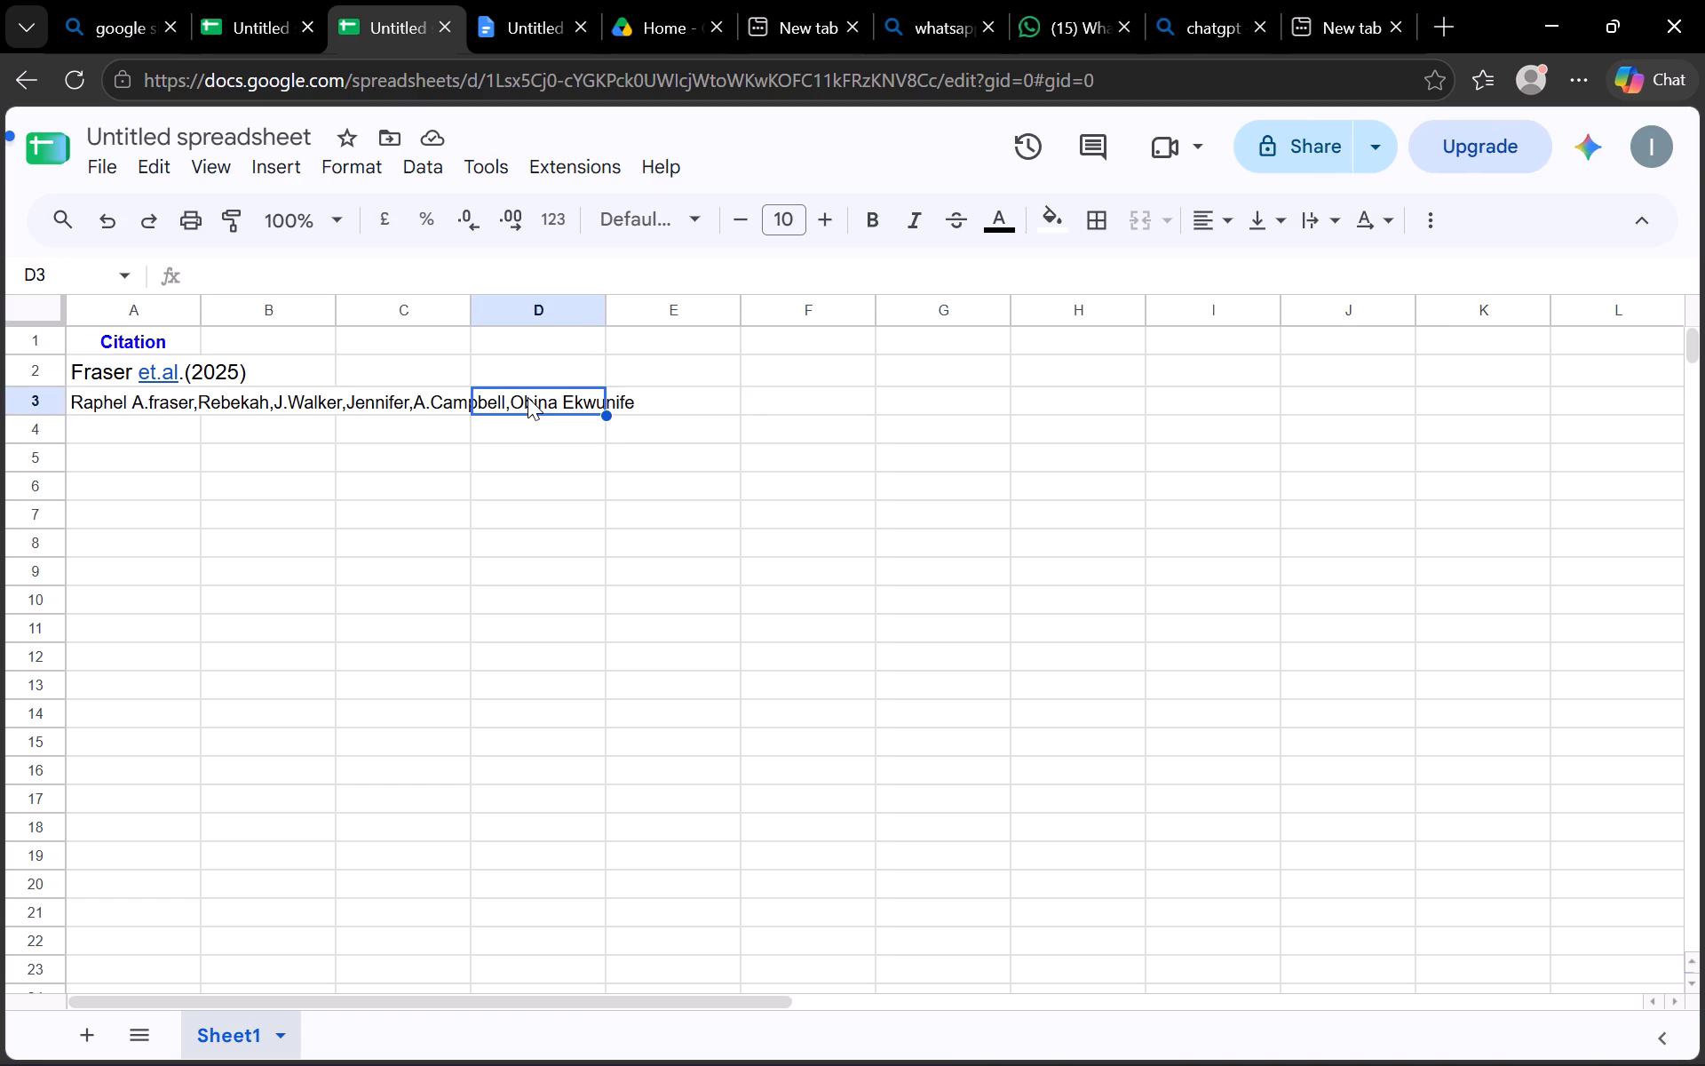
click(527, 397)
double_click(395, 394)
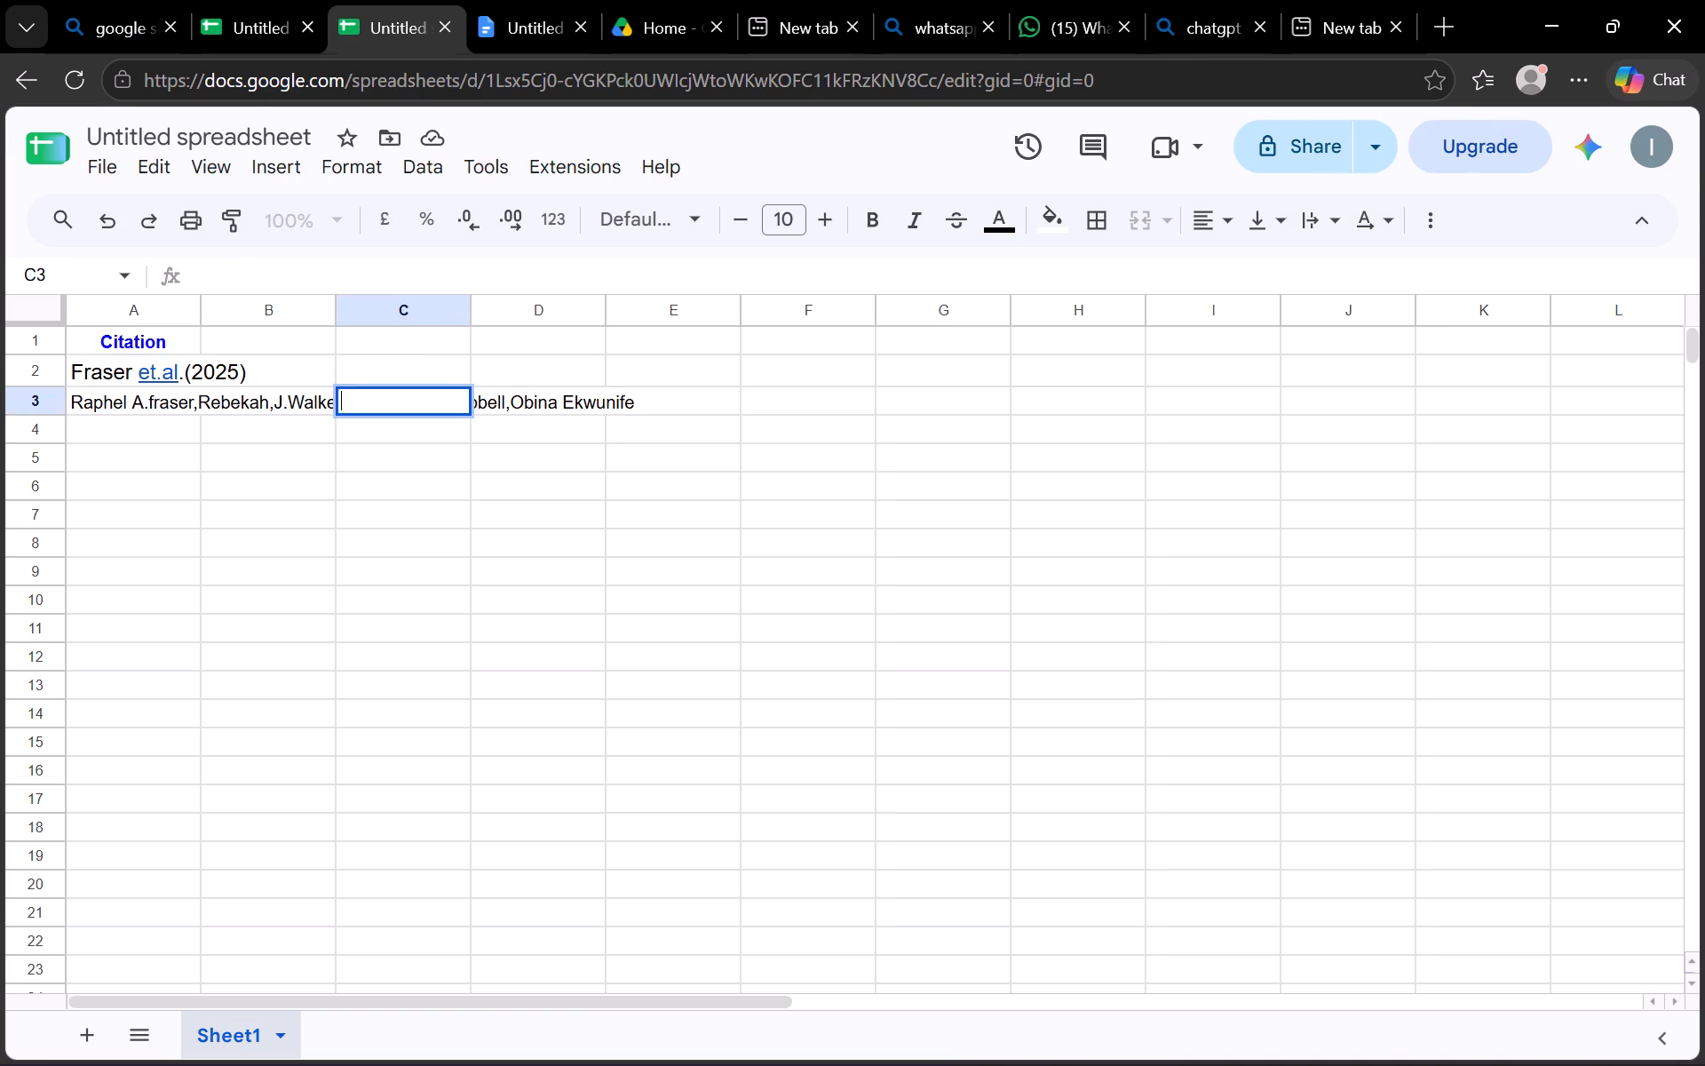
click(395, 394)
triple_click(316, 418)
click(316, 418)
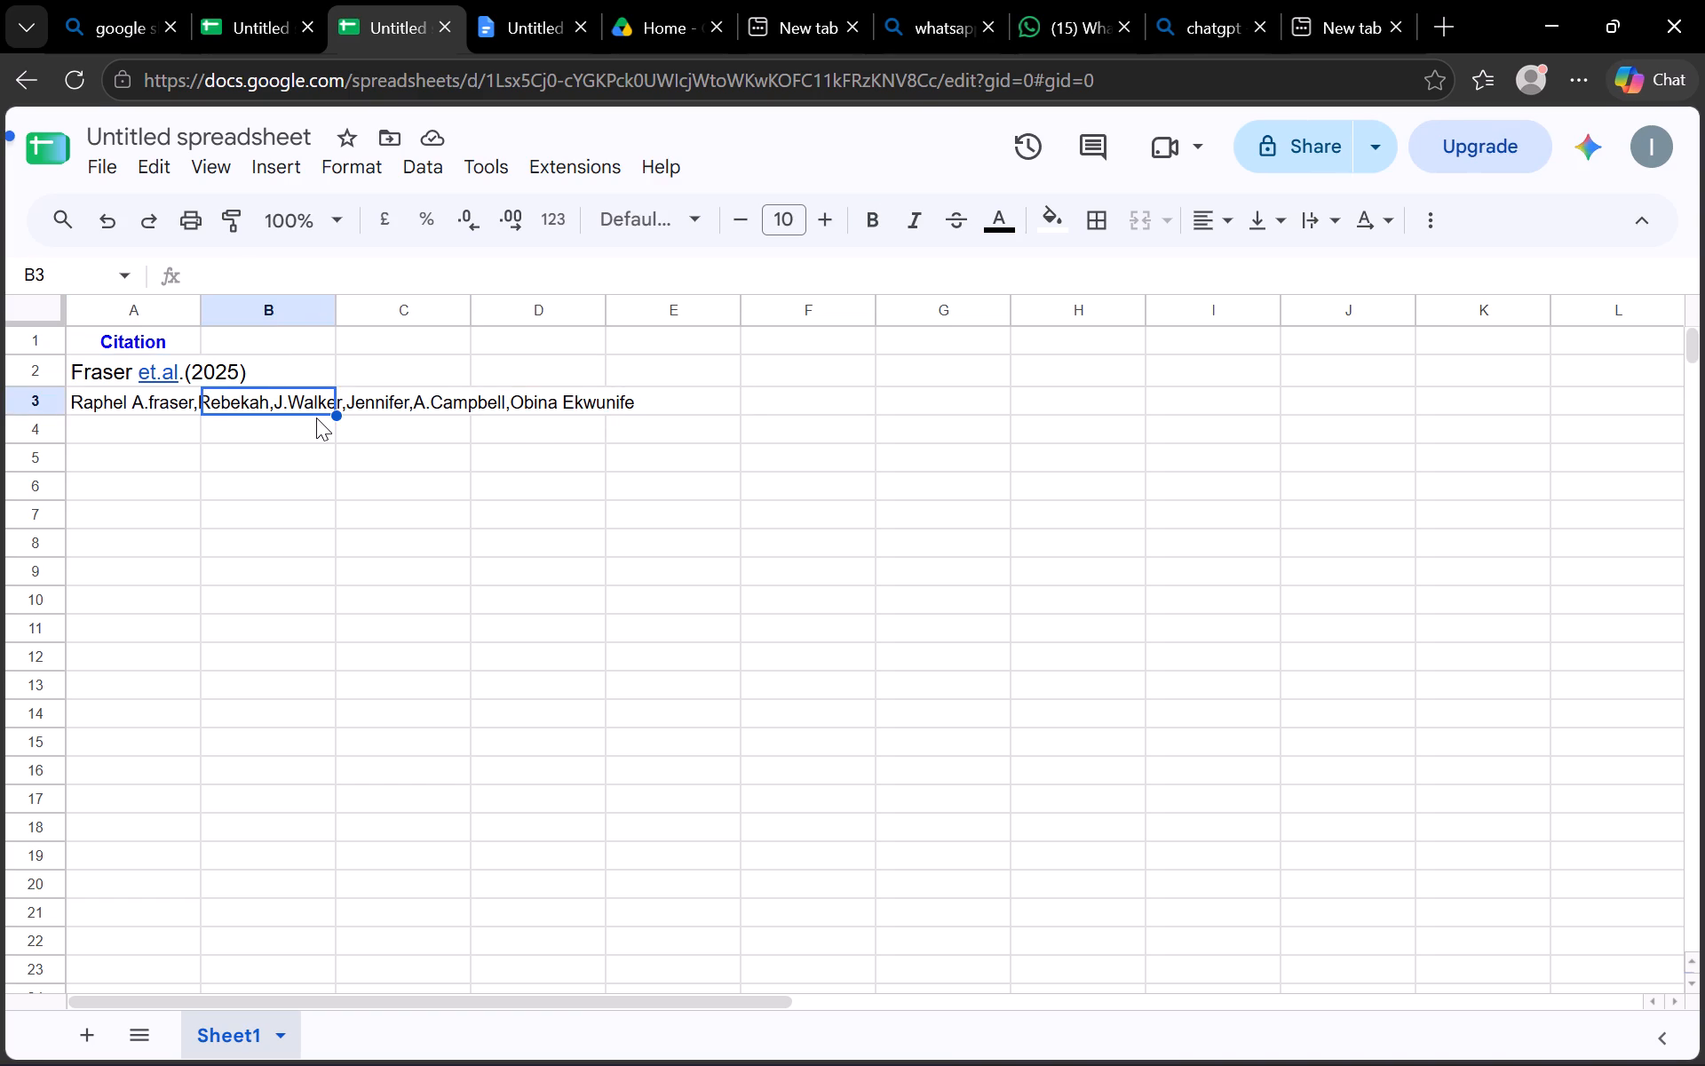
triple_click(86, 401)
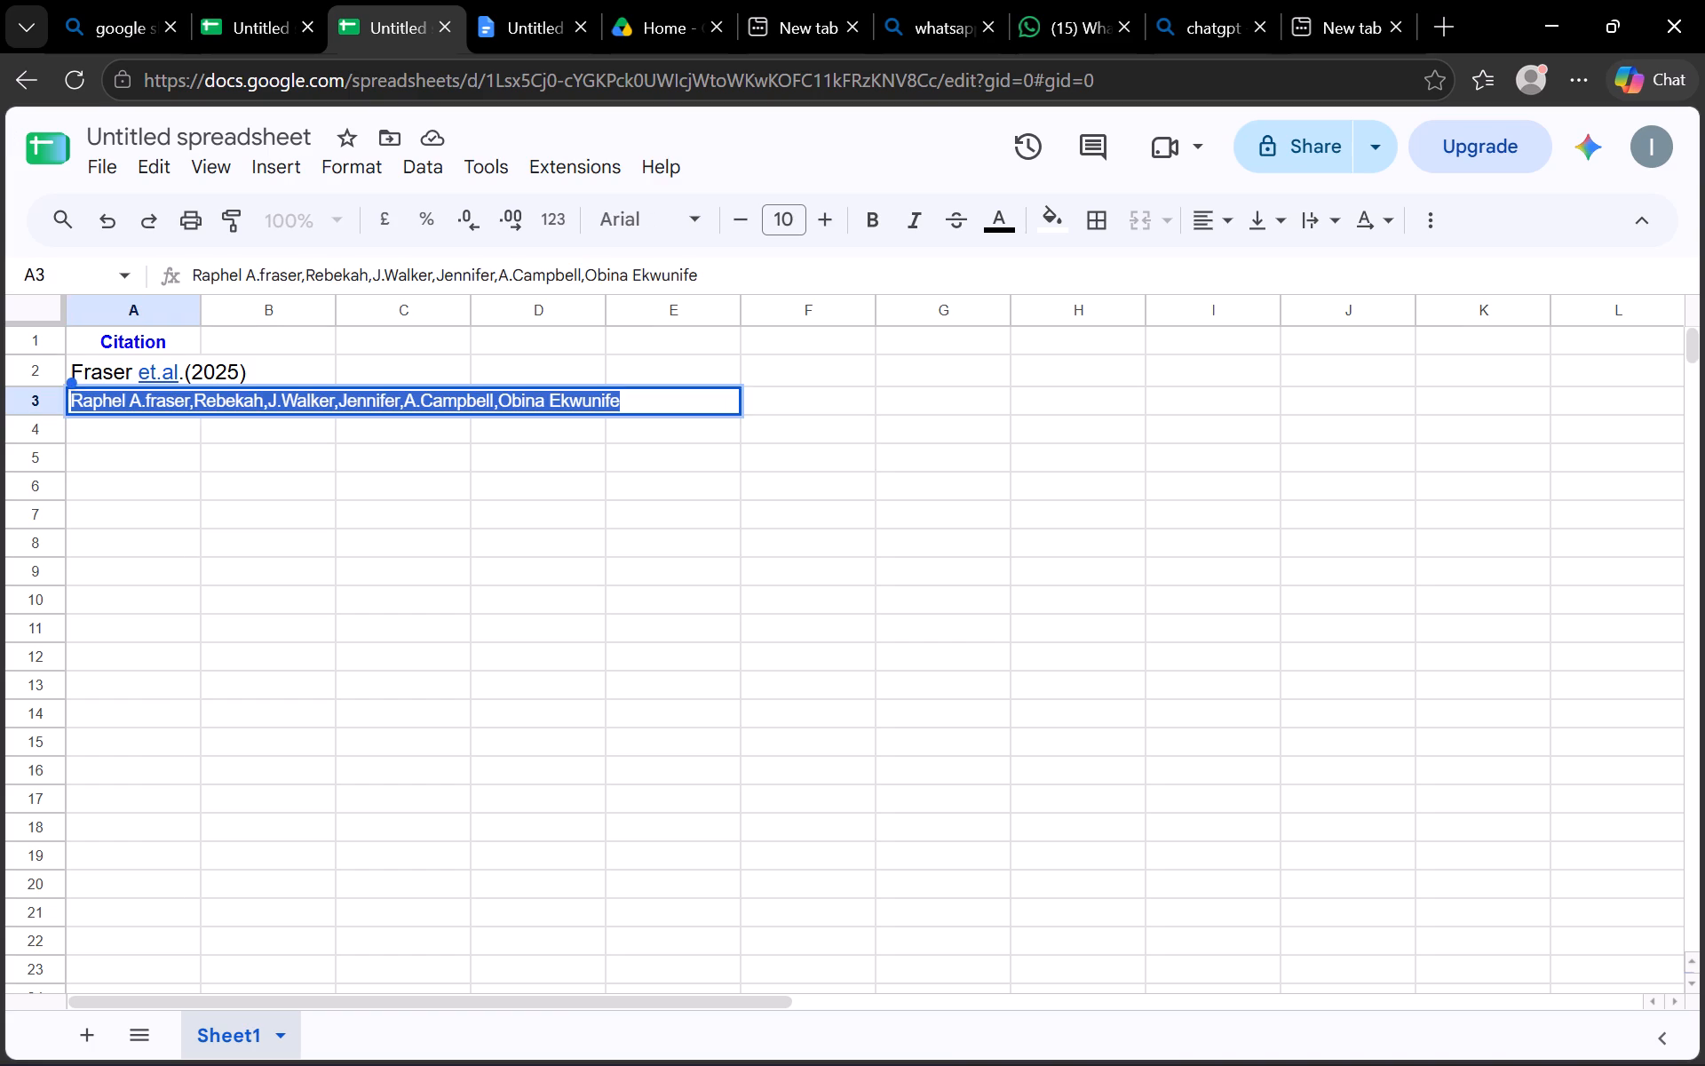
click(637, 394)
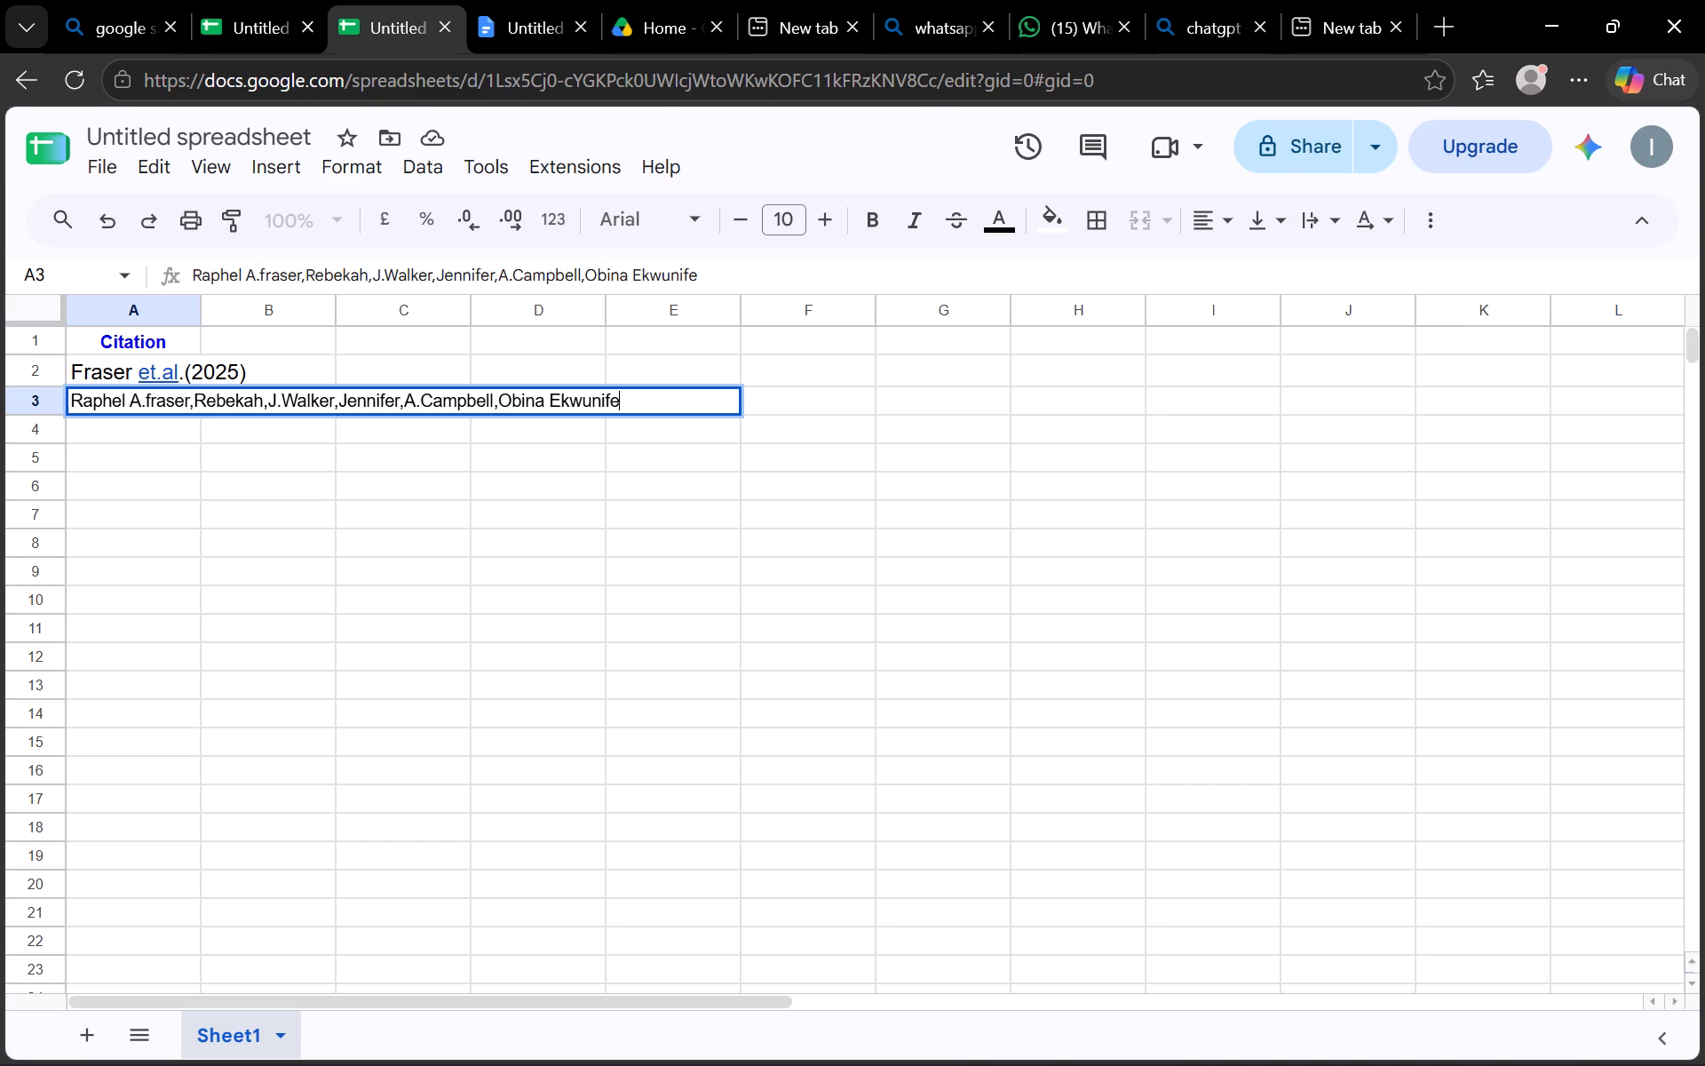
key(space)
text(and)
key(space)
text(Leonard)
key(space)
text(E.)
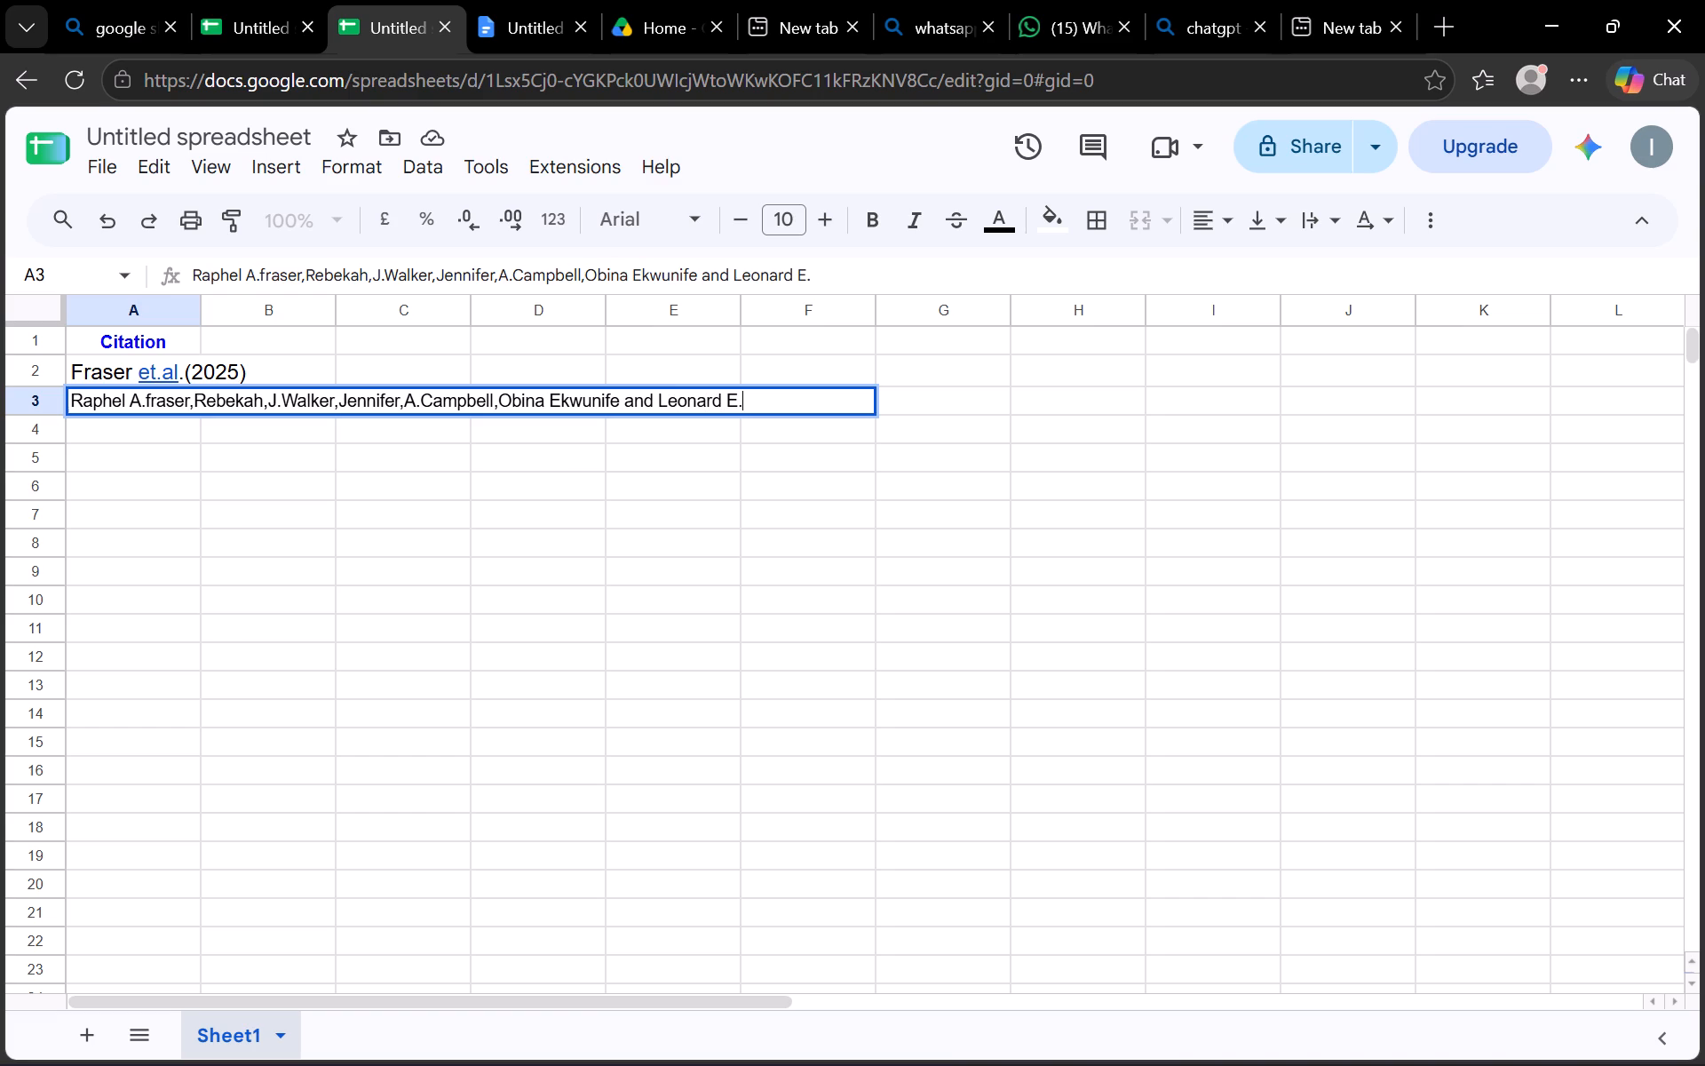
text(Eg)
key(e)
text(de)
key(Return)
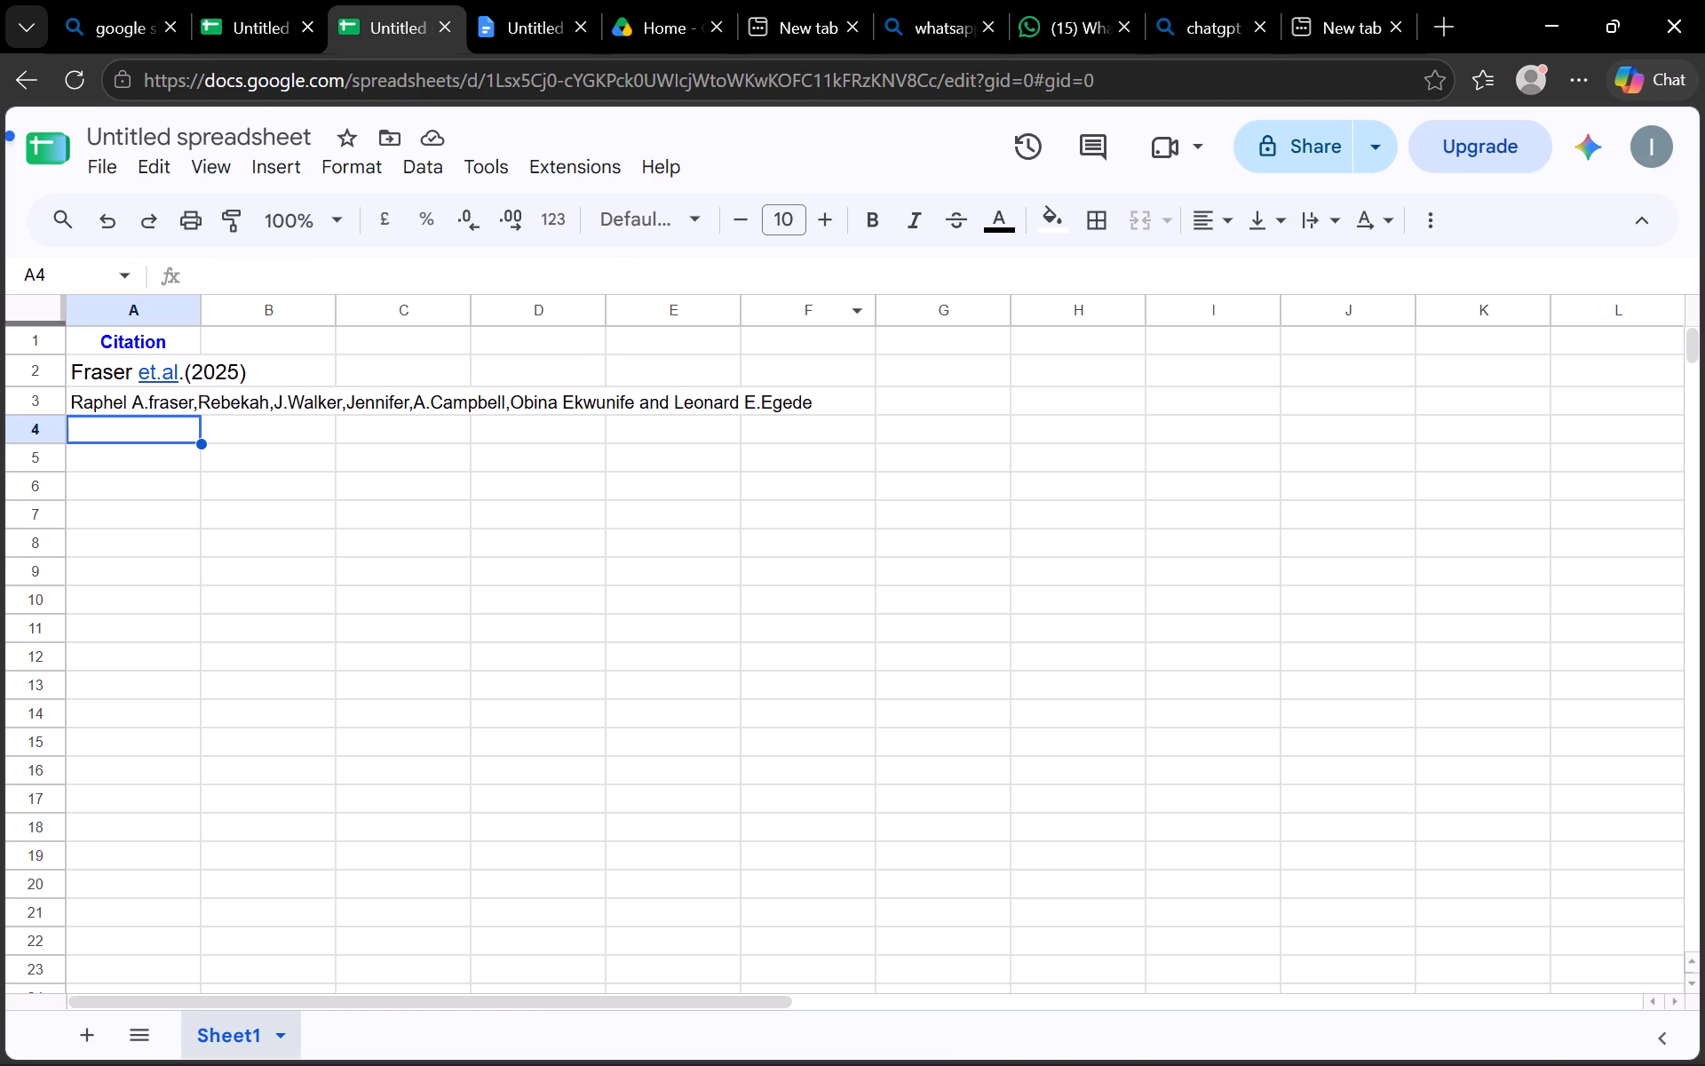
Fill the Citation header from cell A1 across to C1.
click(148, 333)
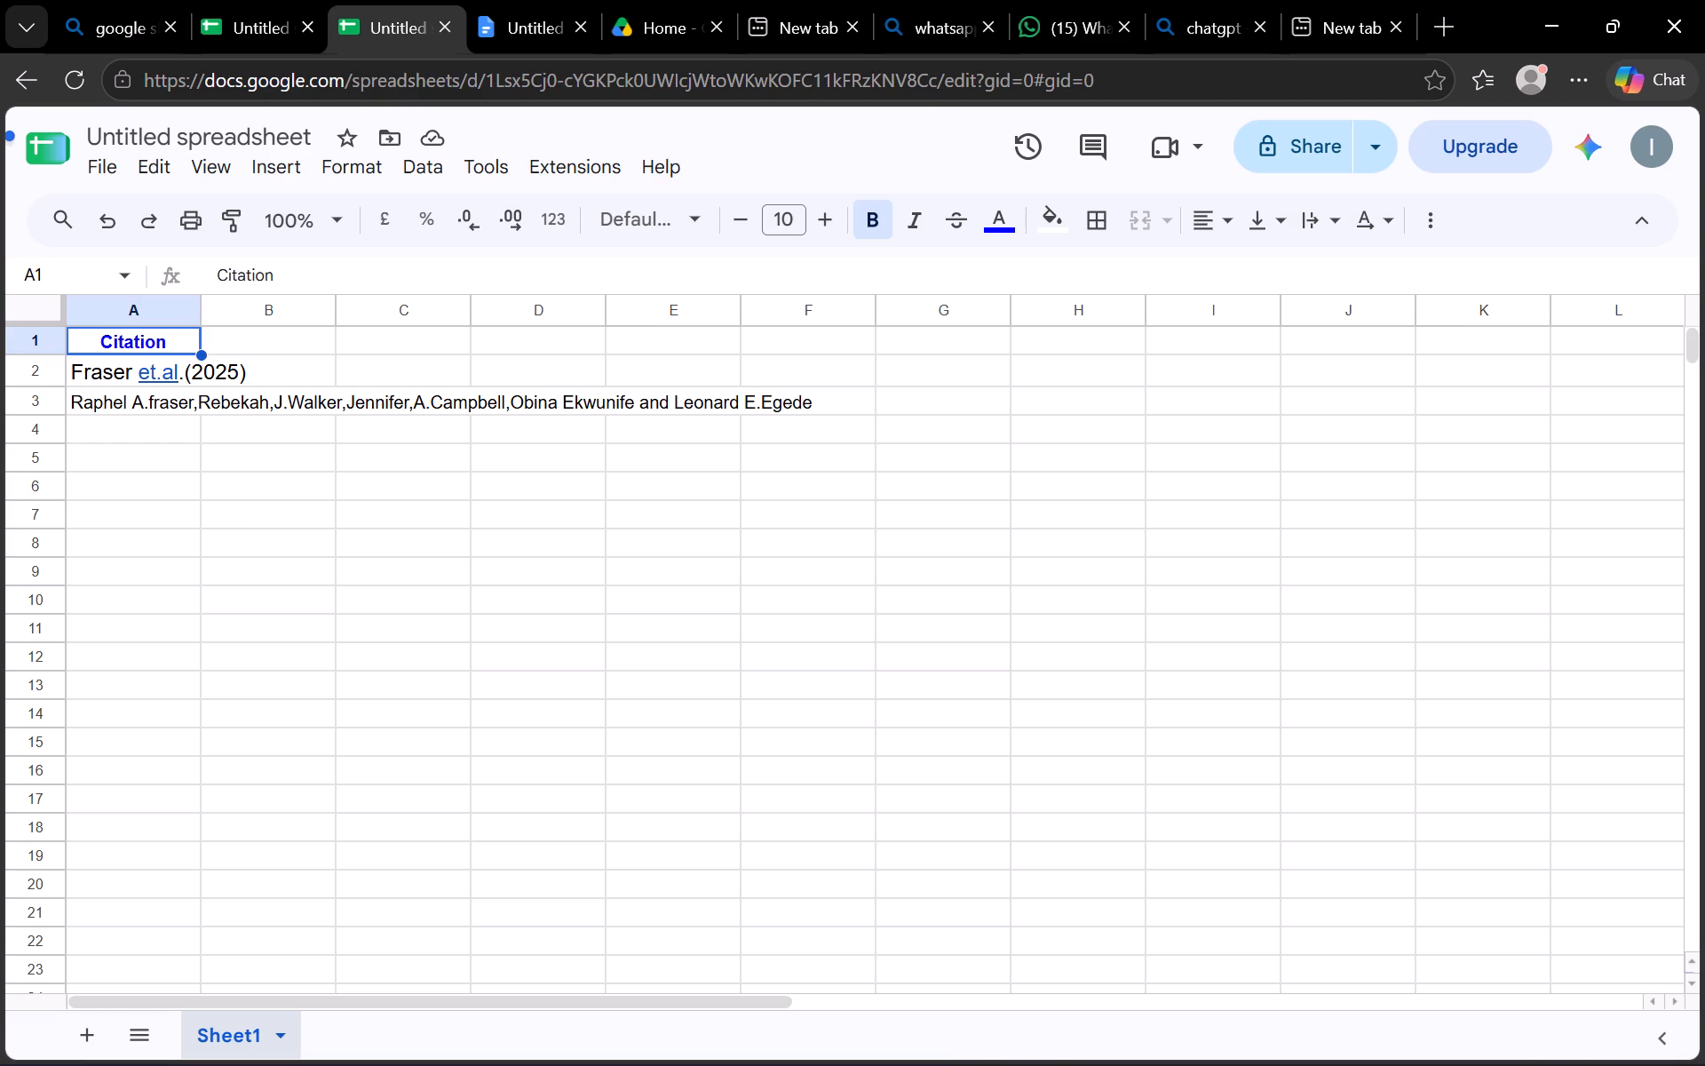
drag(122, 335, 290, 337)
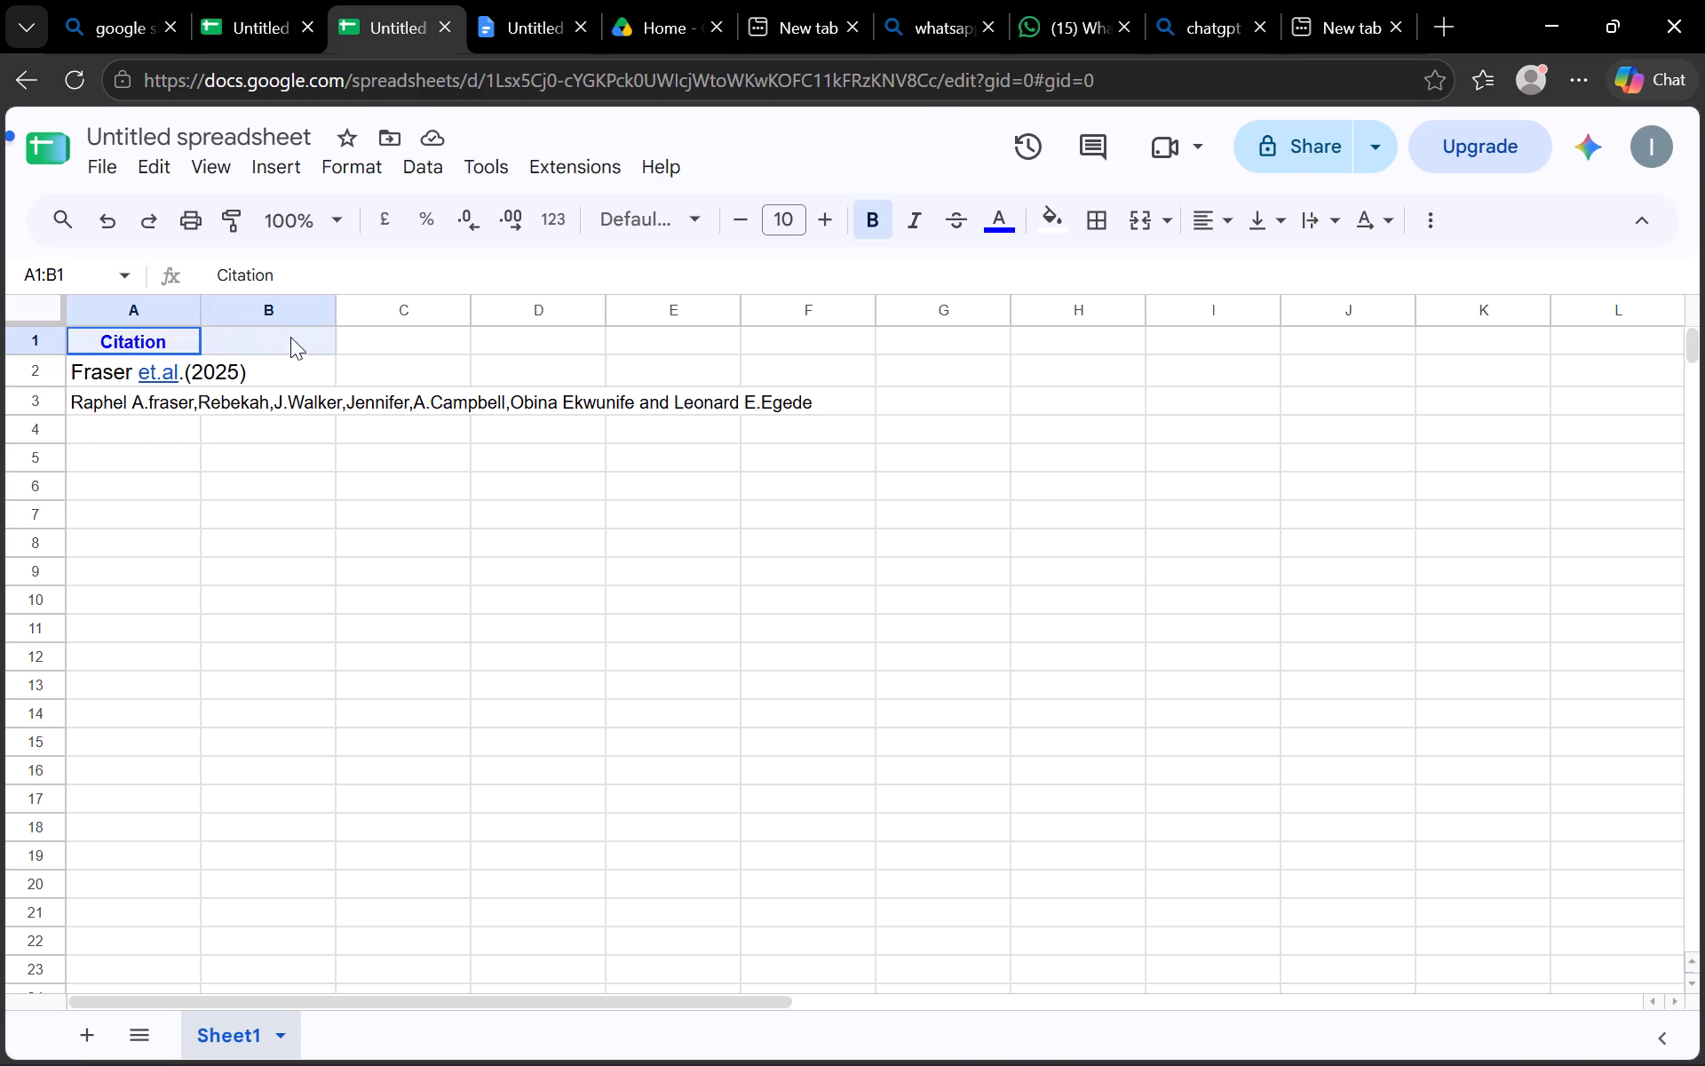
drag(290, 337, 228, 303)
click(432, 347)
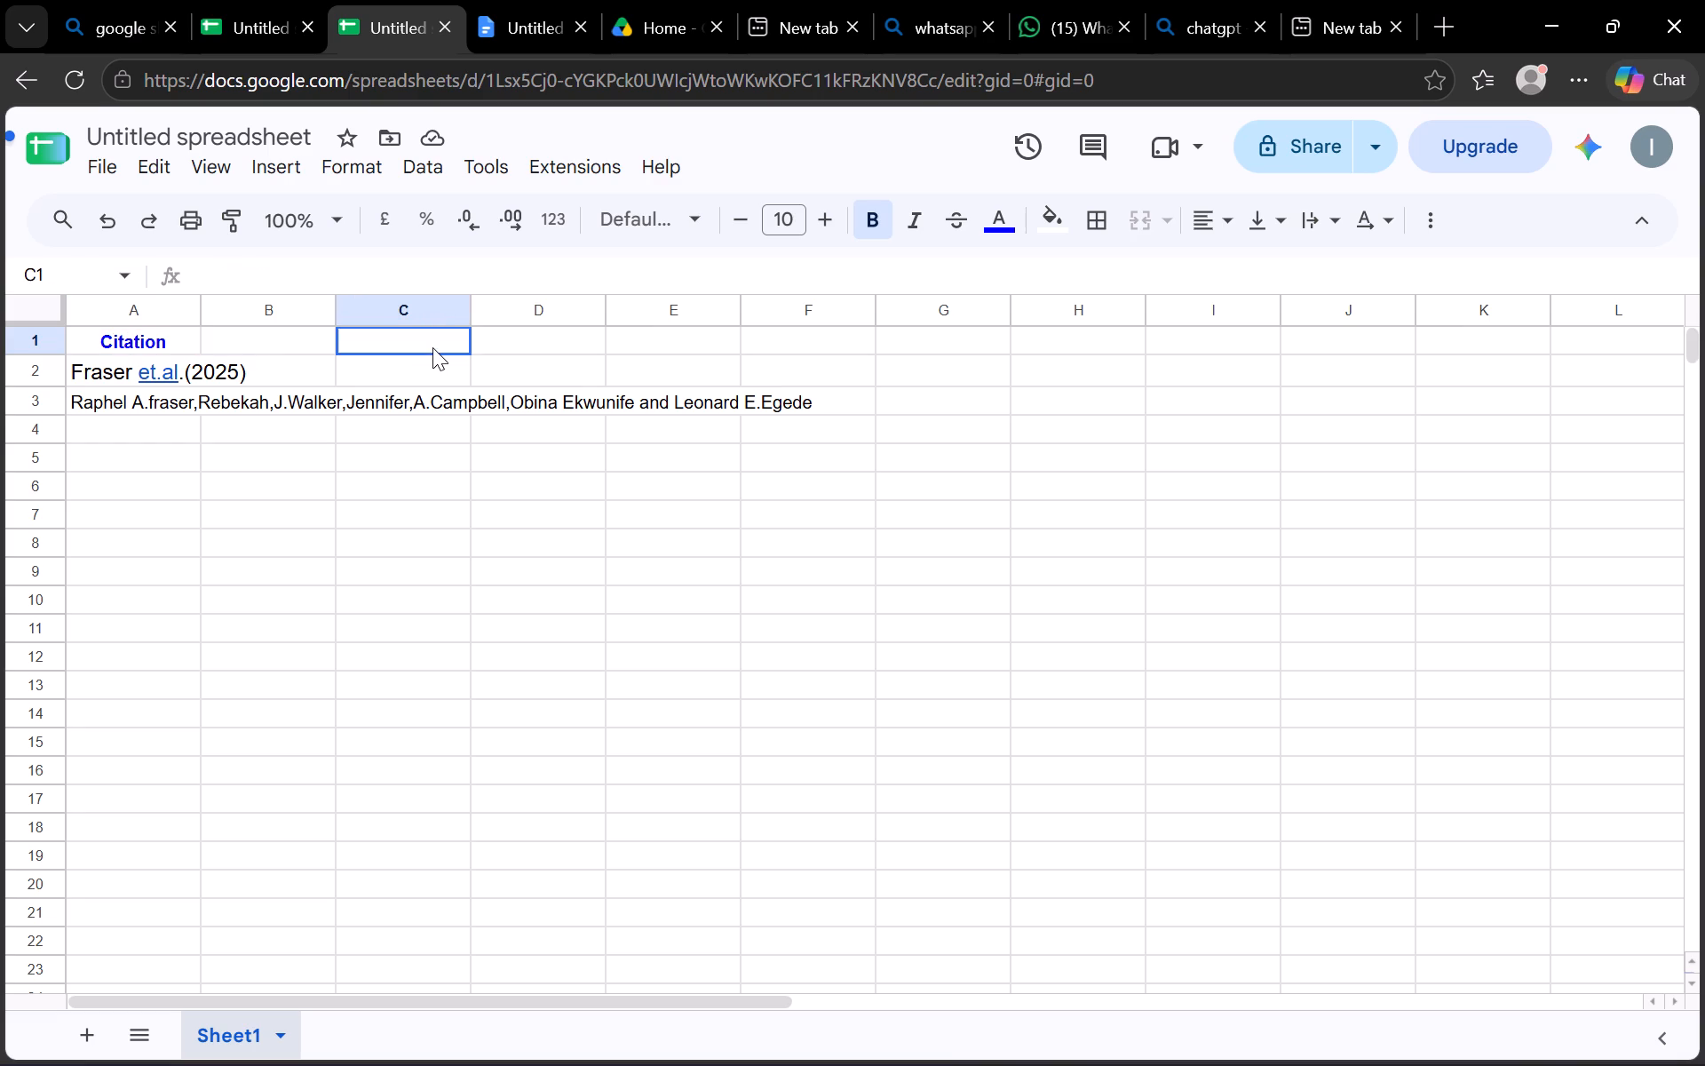
drag(152, 338, 198, 356)
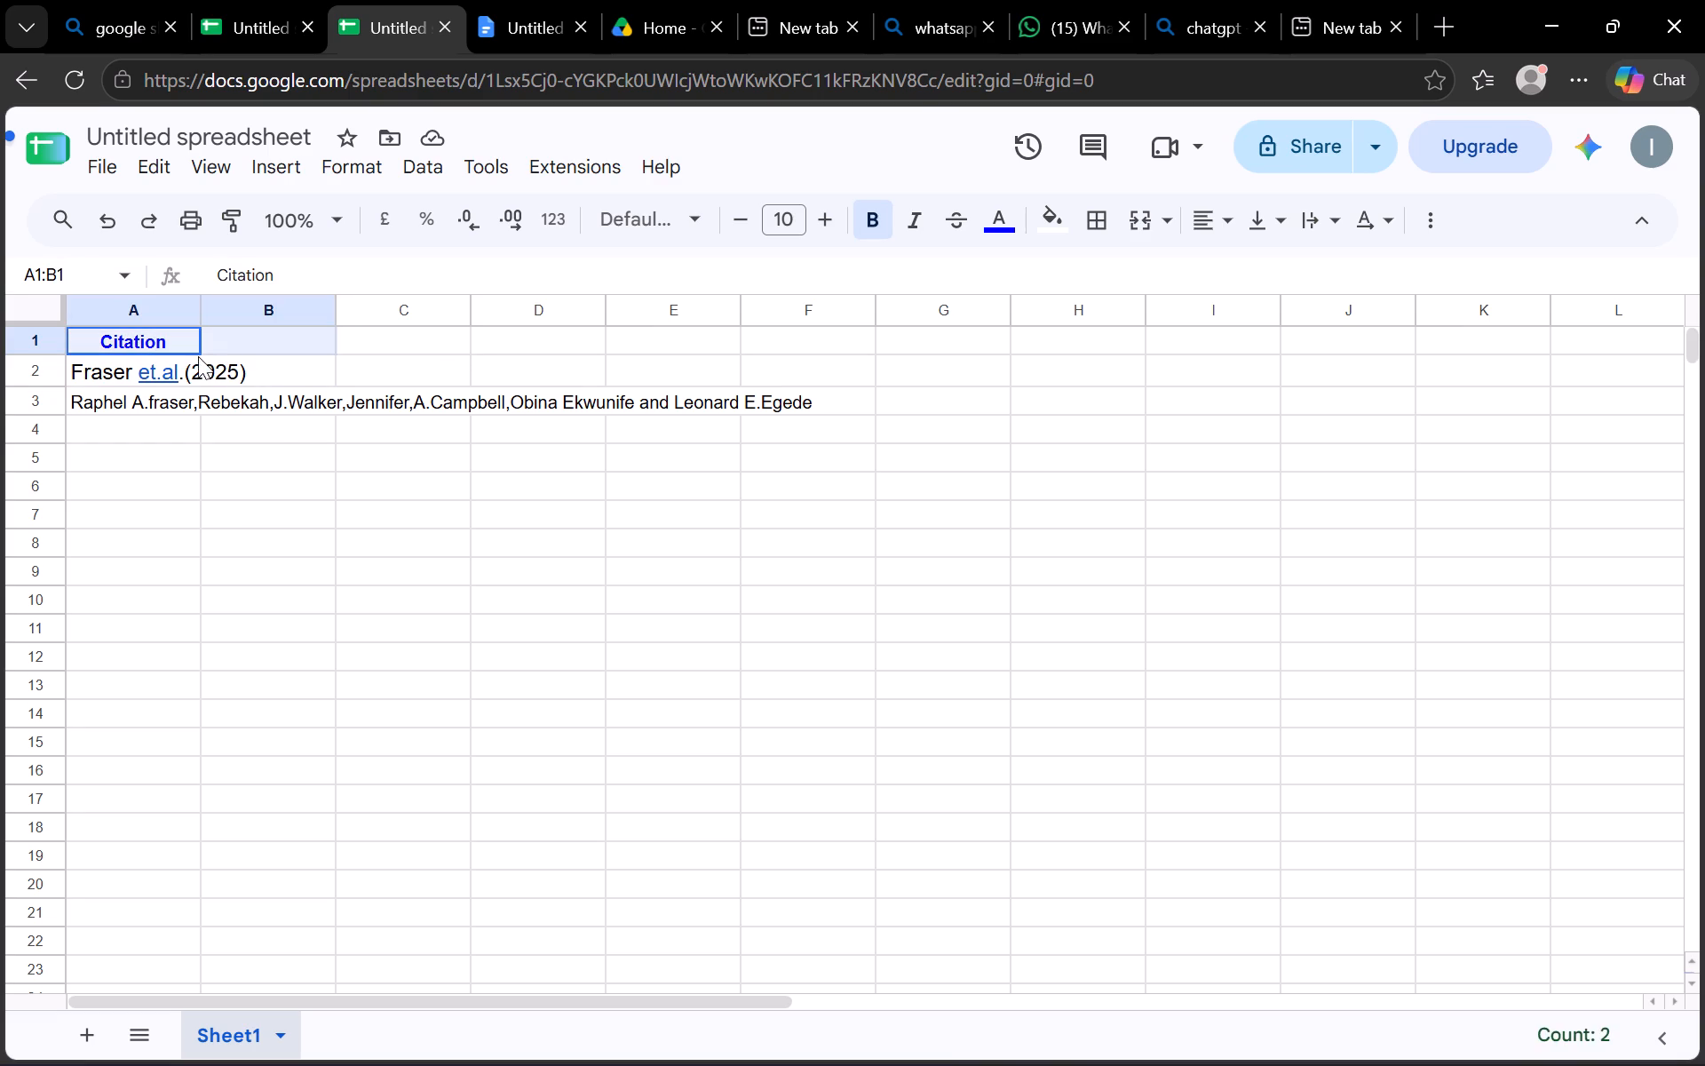
drag(198, 356, 188, 354)
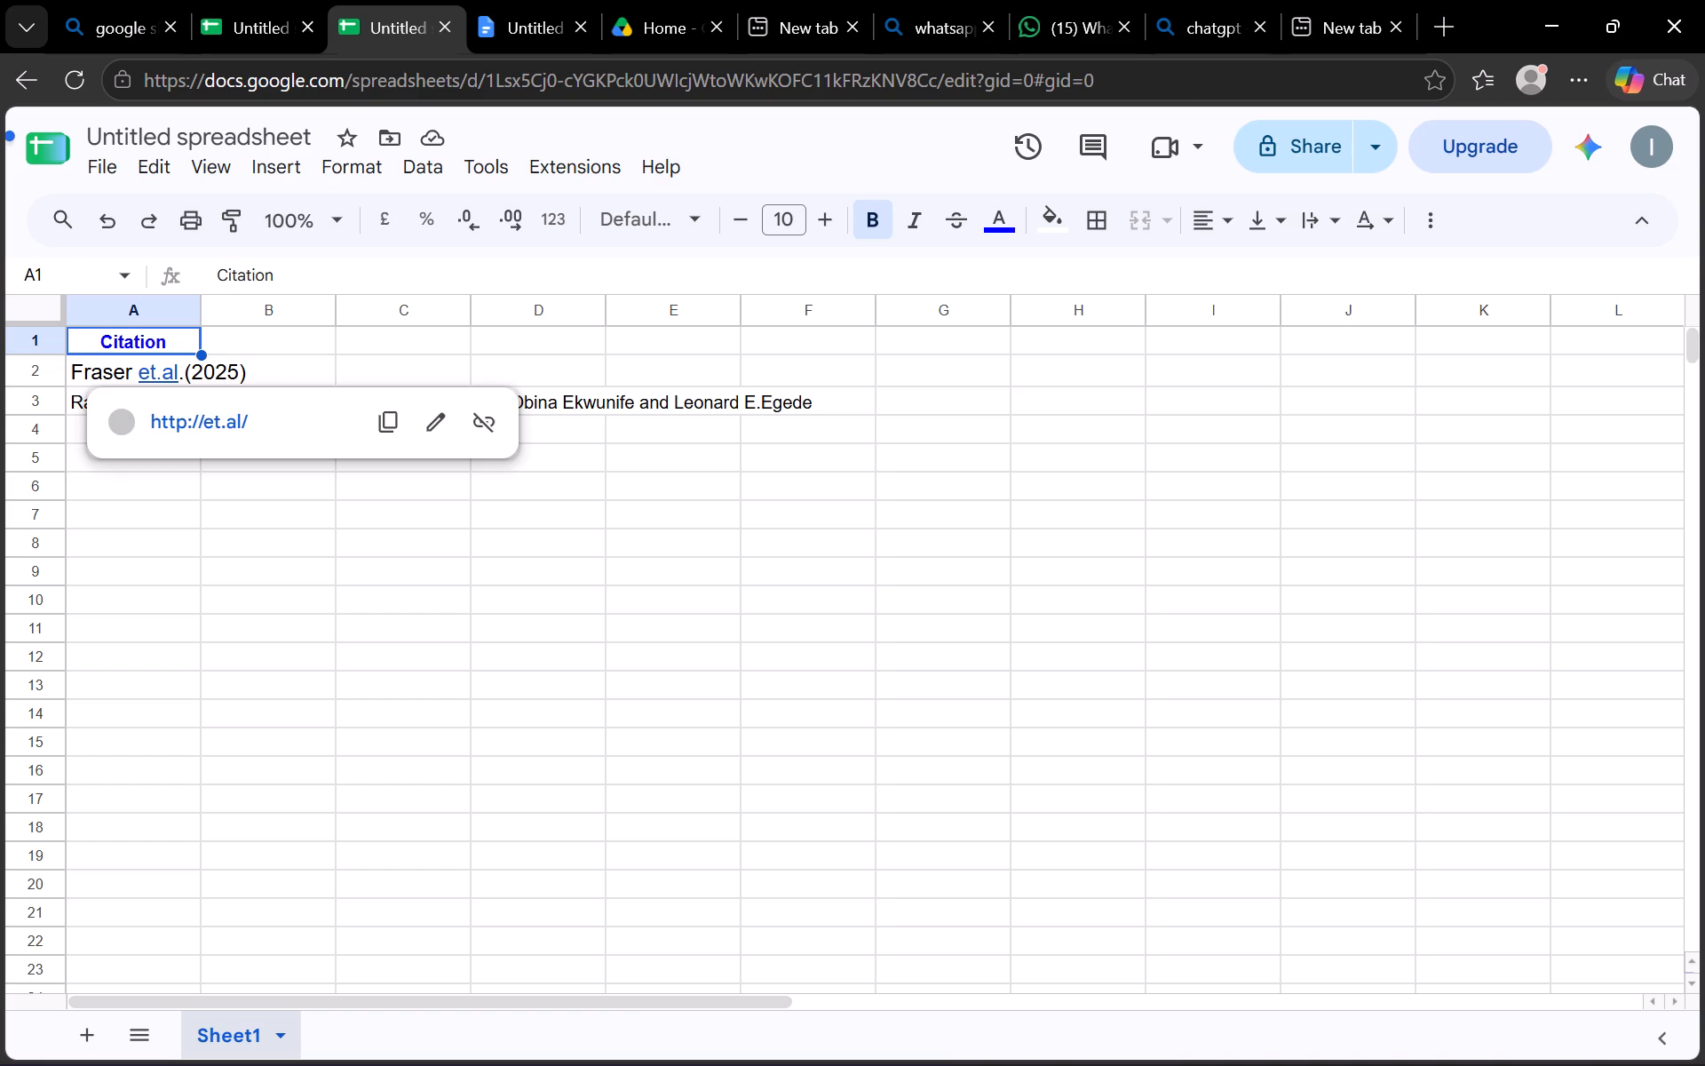
drag(201, 355, 439, 343)
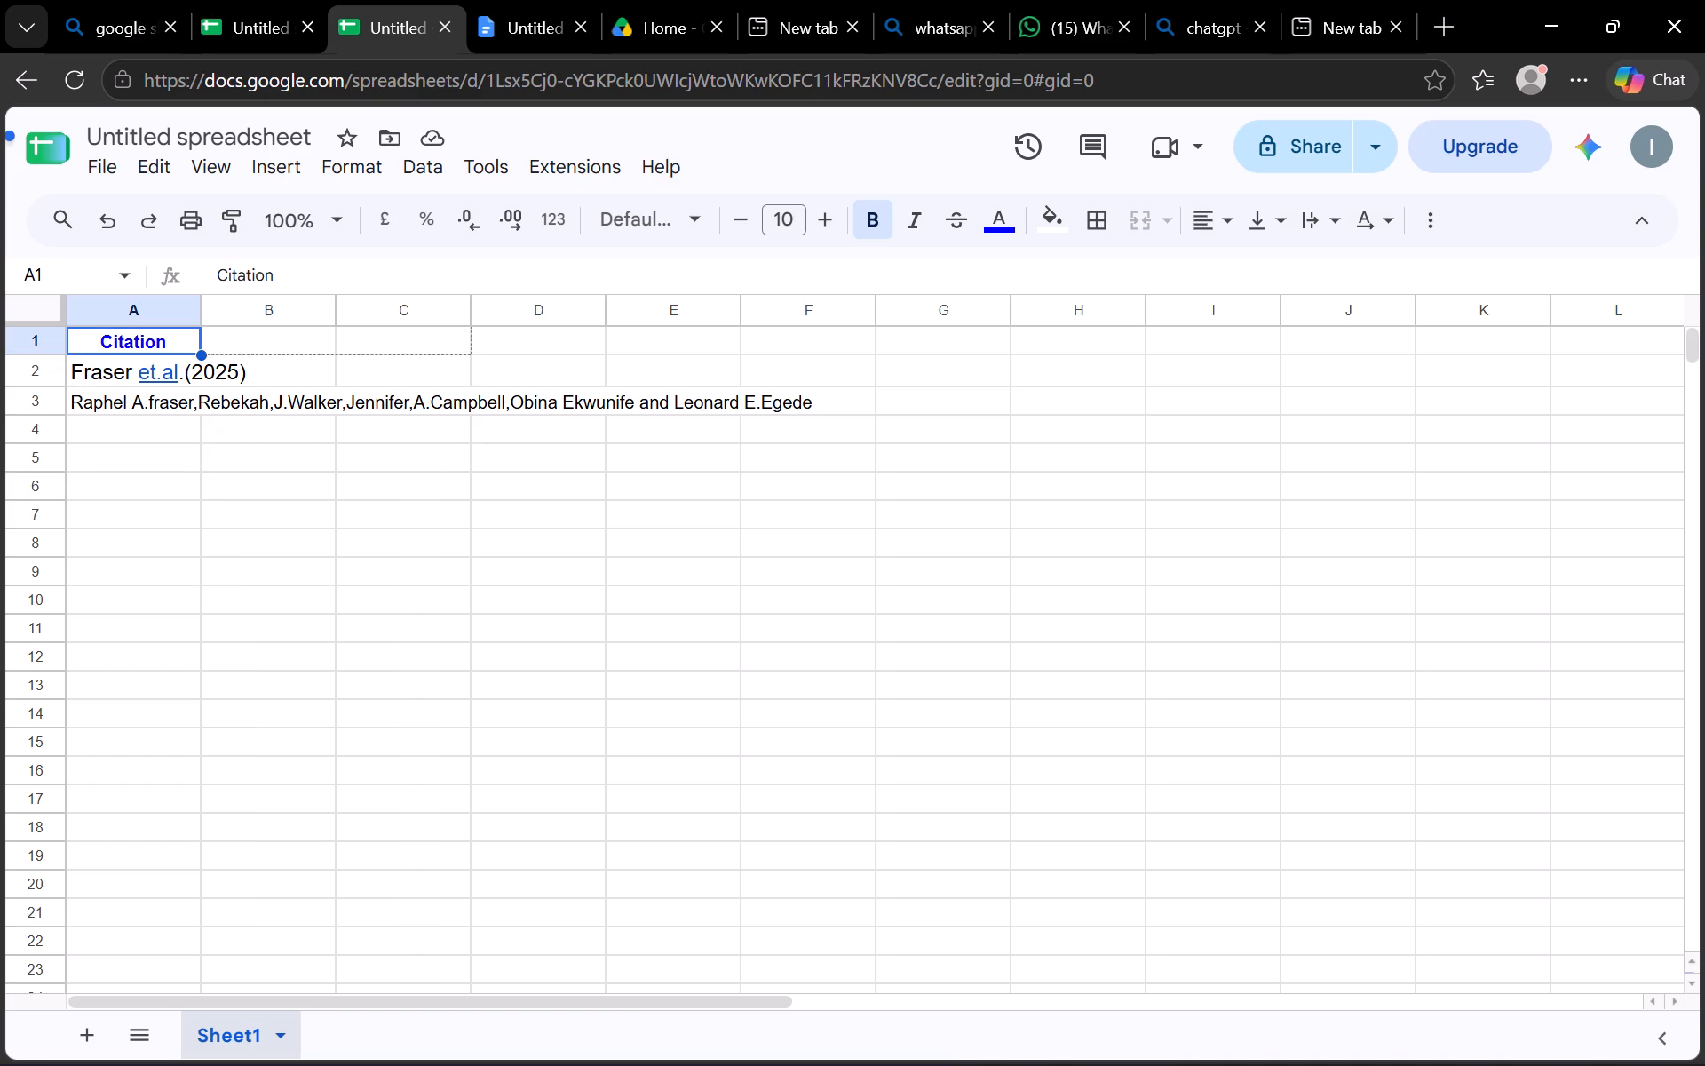
drag(439, 343, 447, 338)
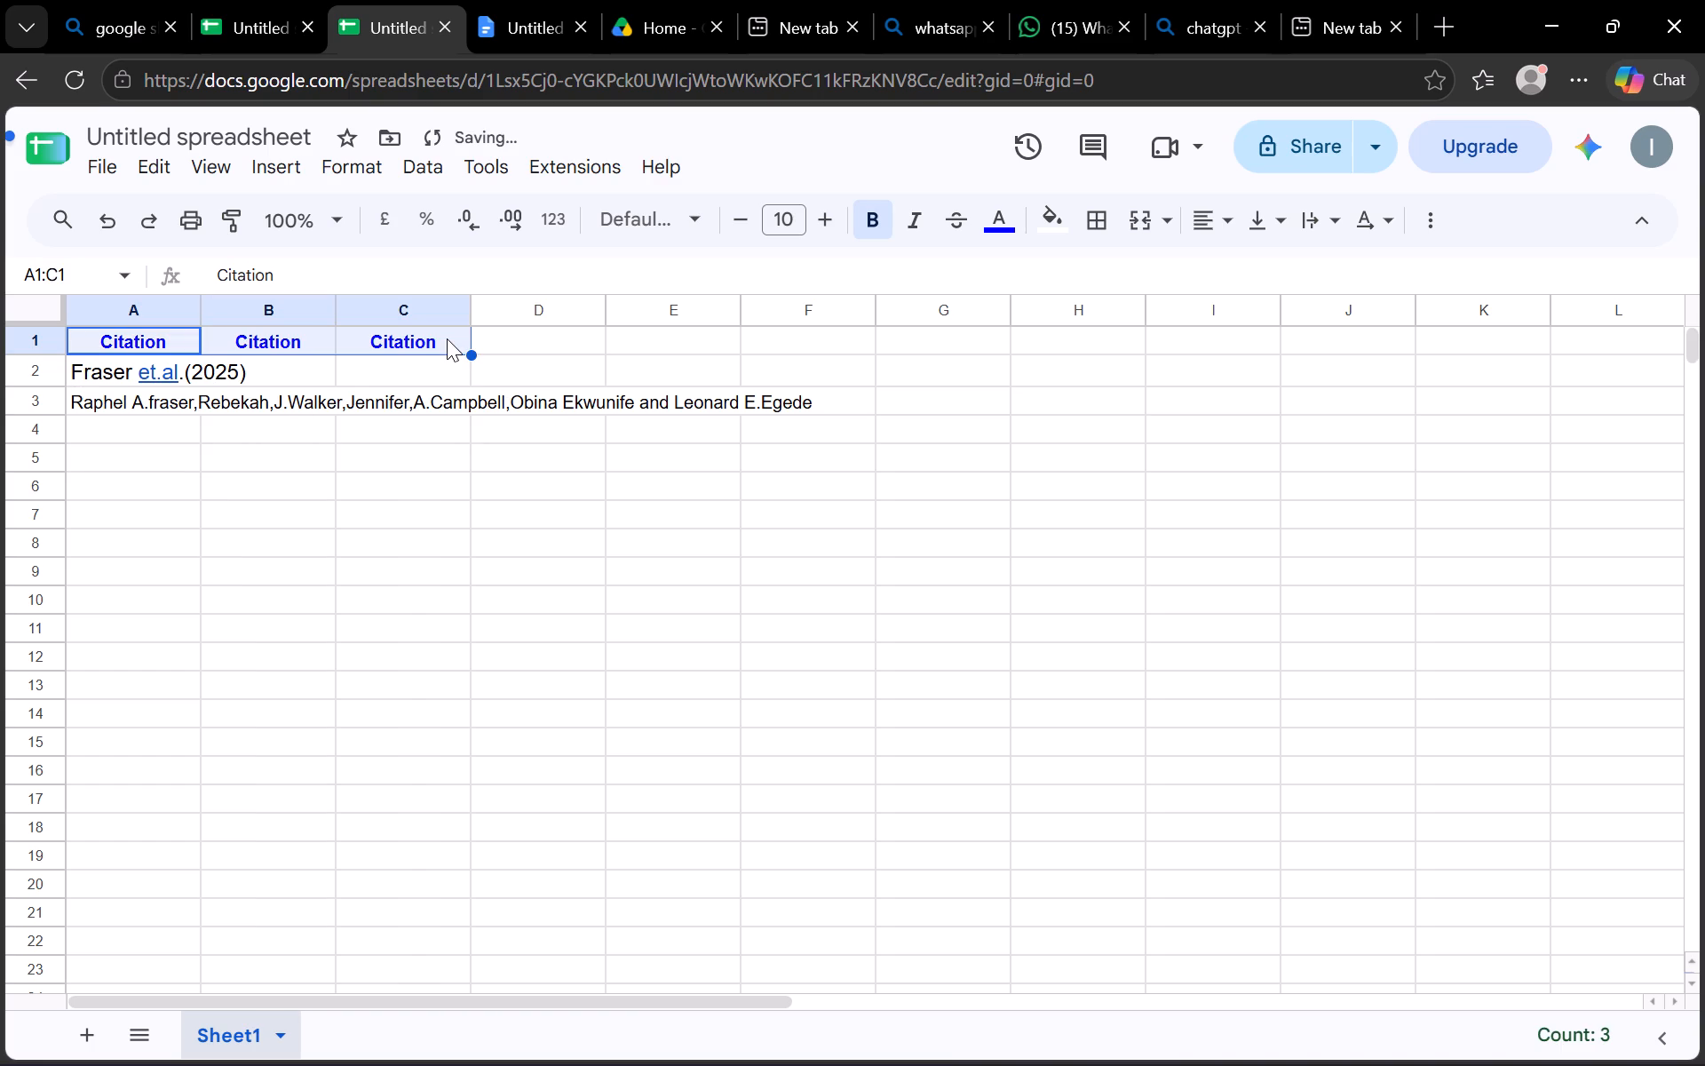
Clear the Citation header from cells B1 and A1, keeping the one in C1.
click(324, 331)
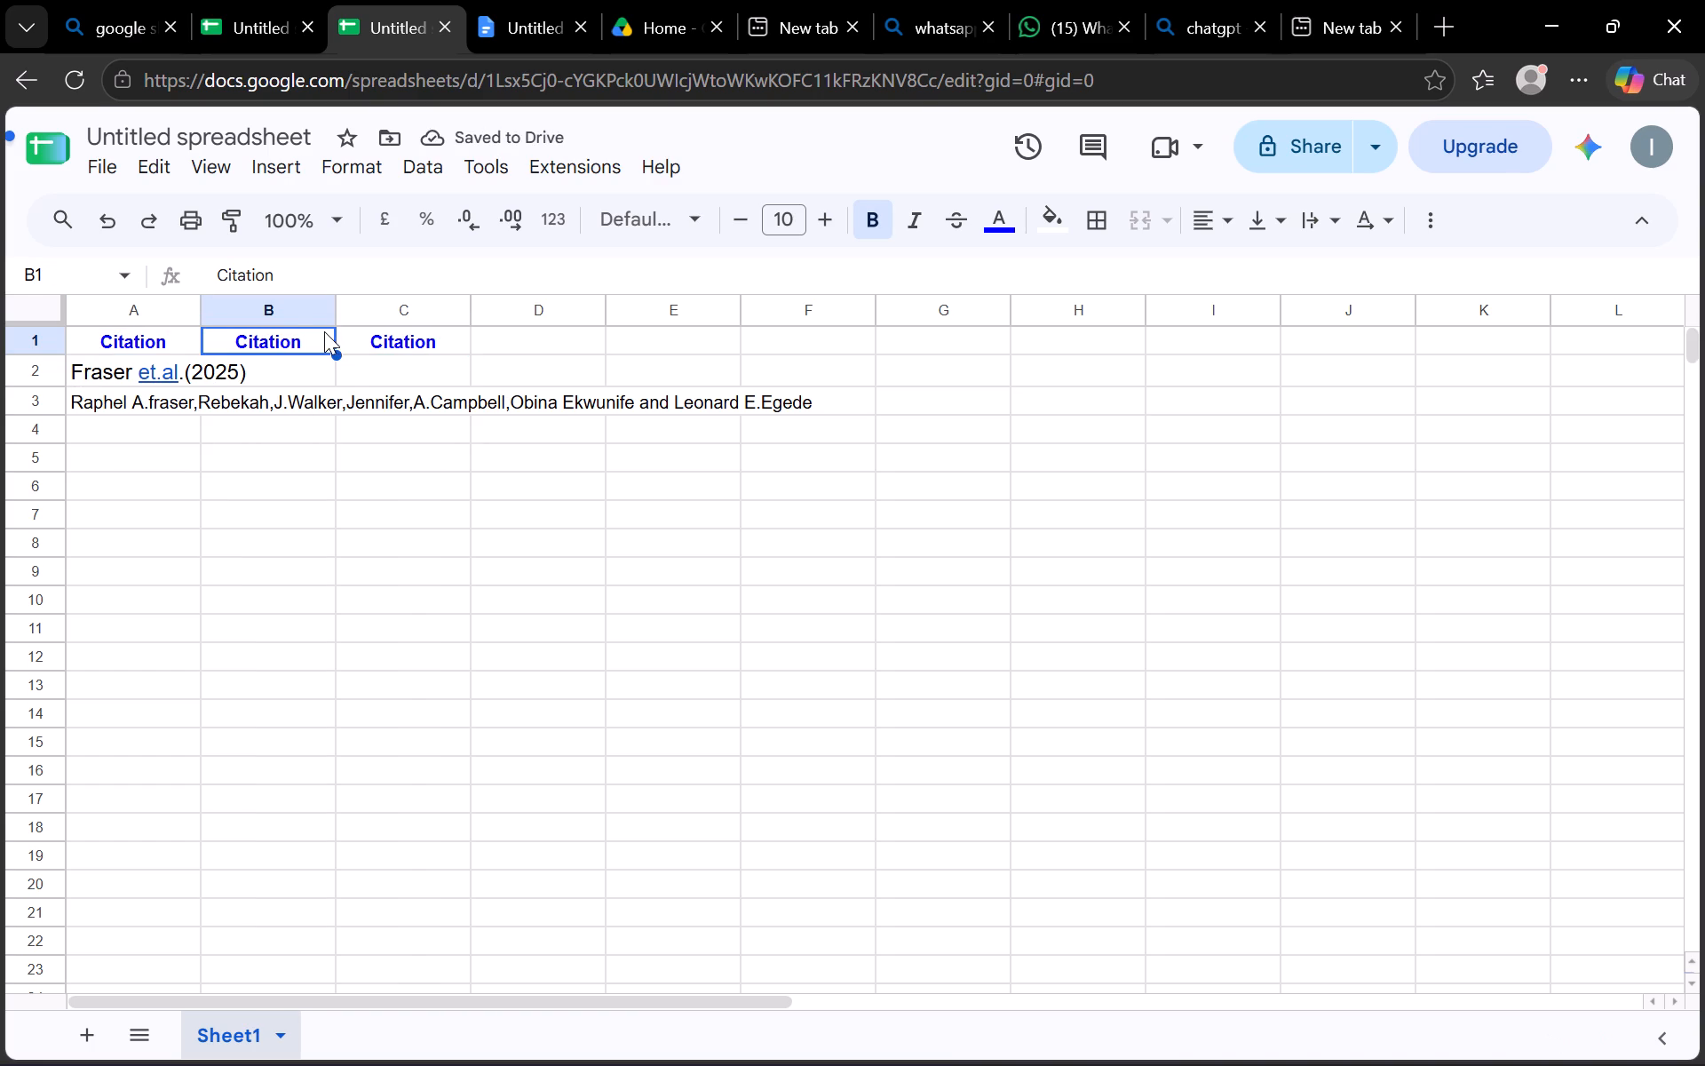
key(BackSpace)
click(186, 335)
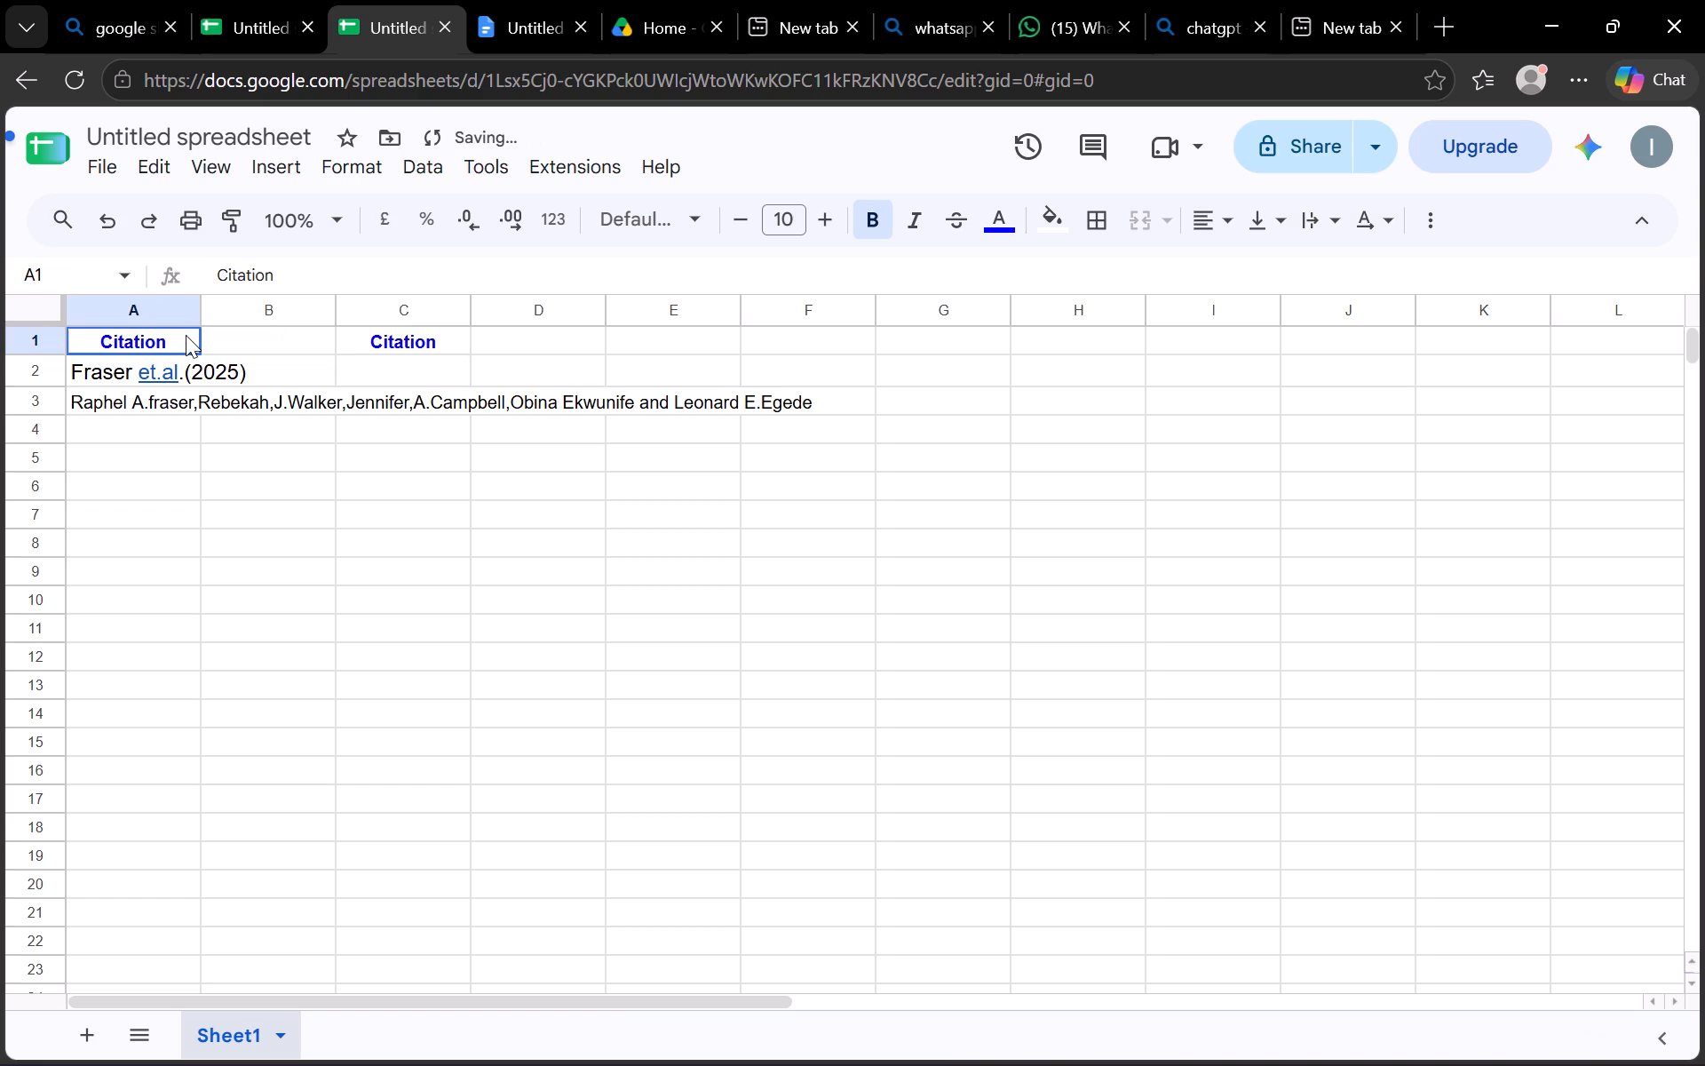
key(BackSpace)
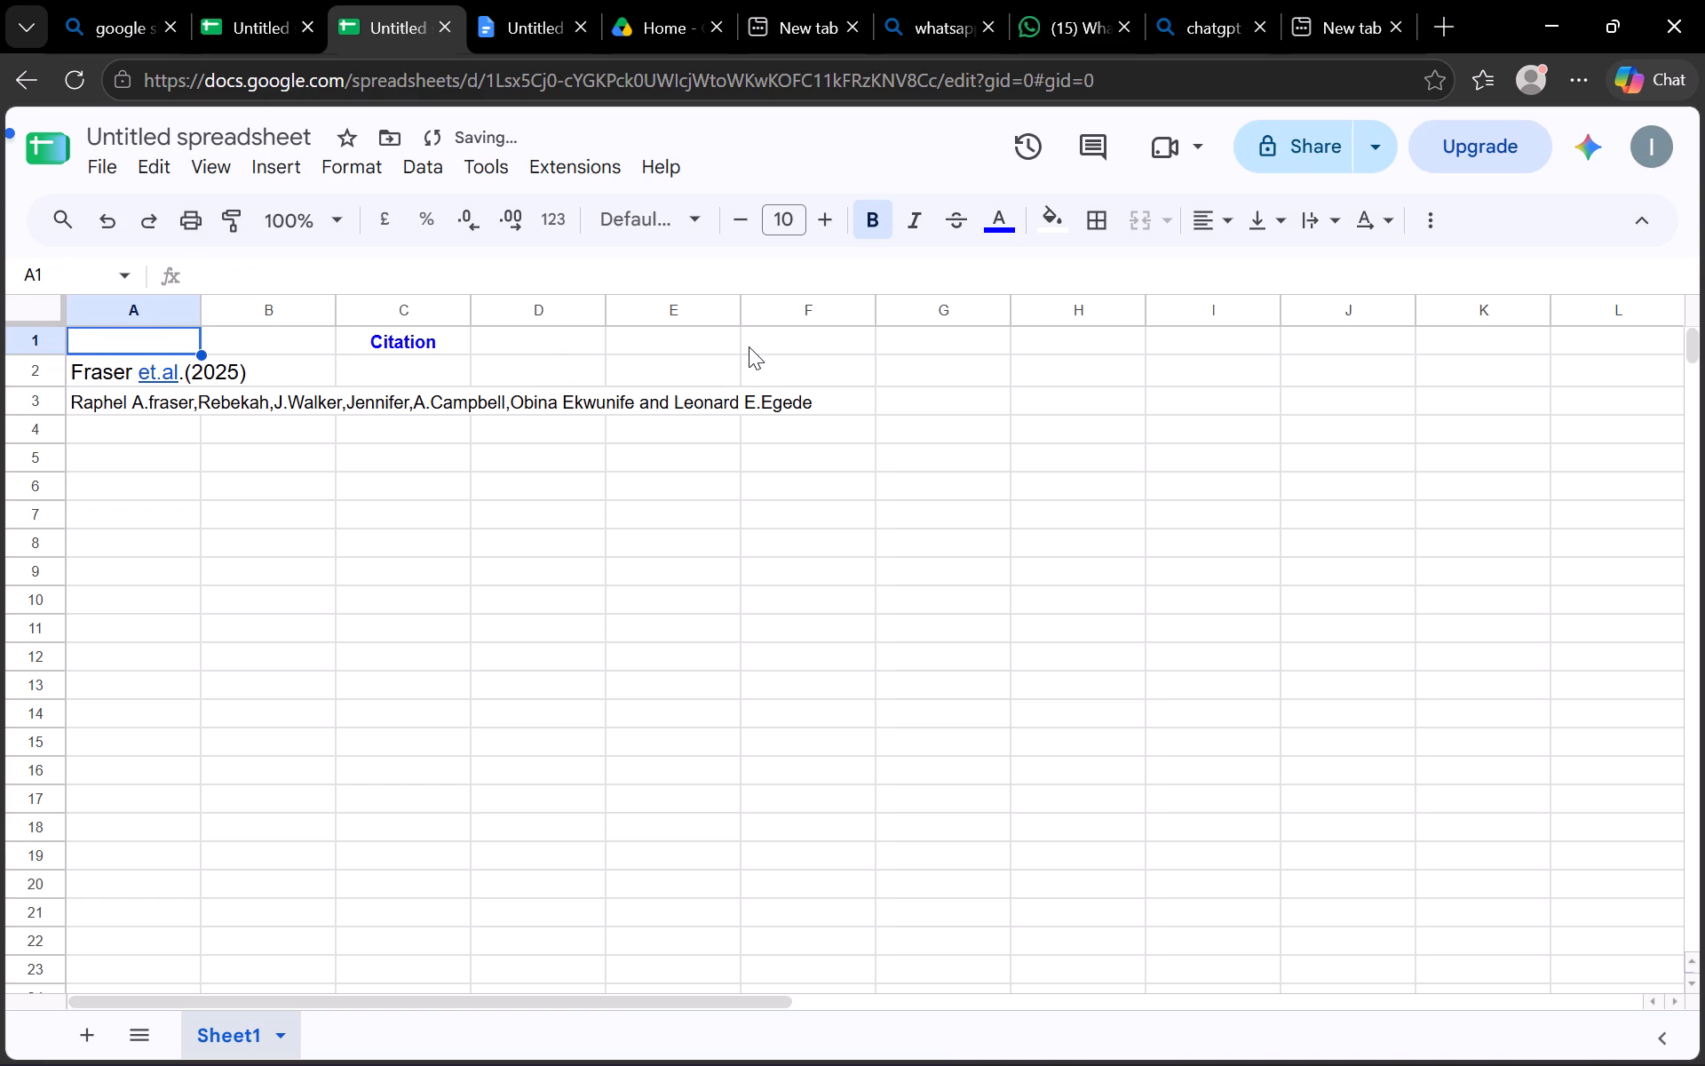
Set the text colour of the empty cell H1 to blue.
click(891, 341)
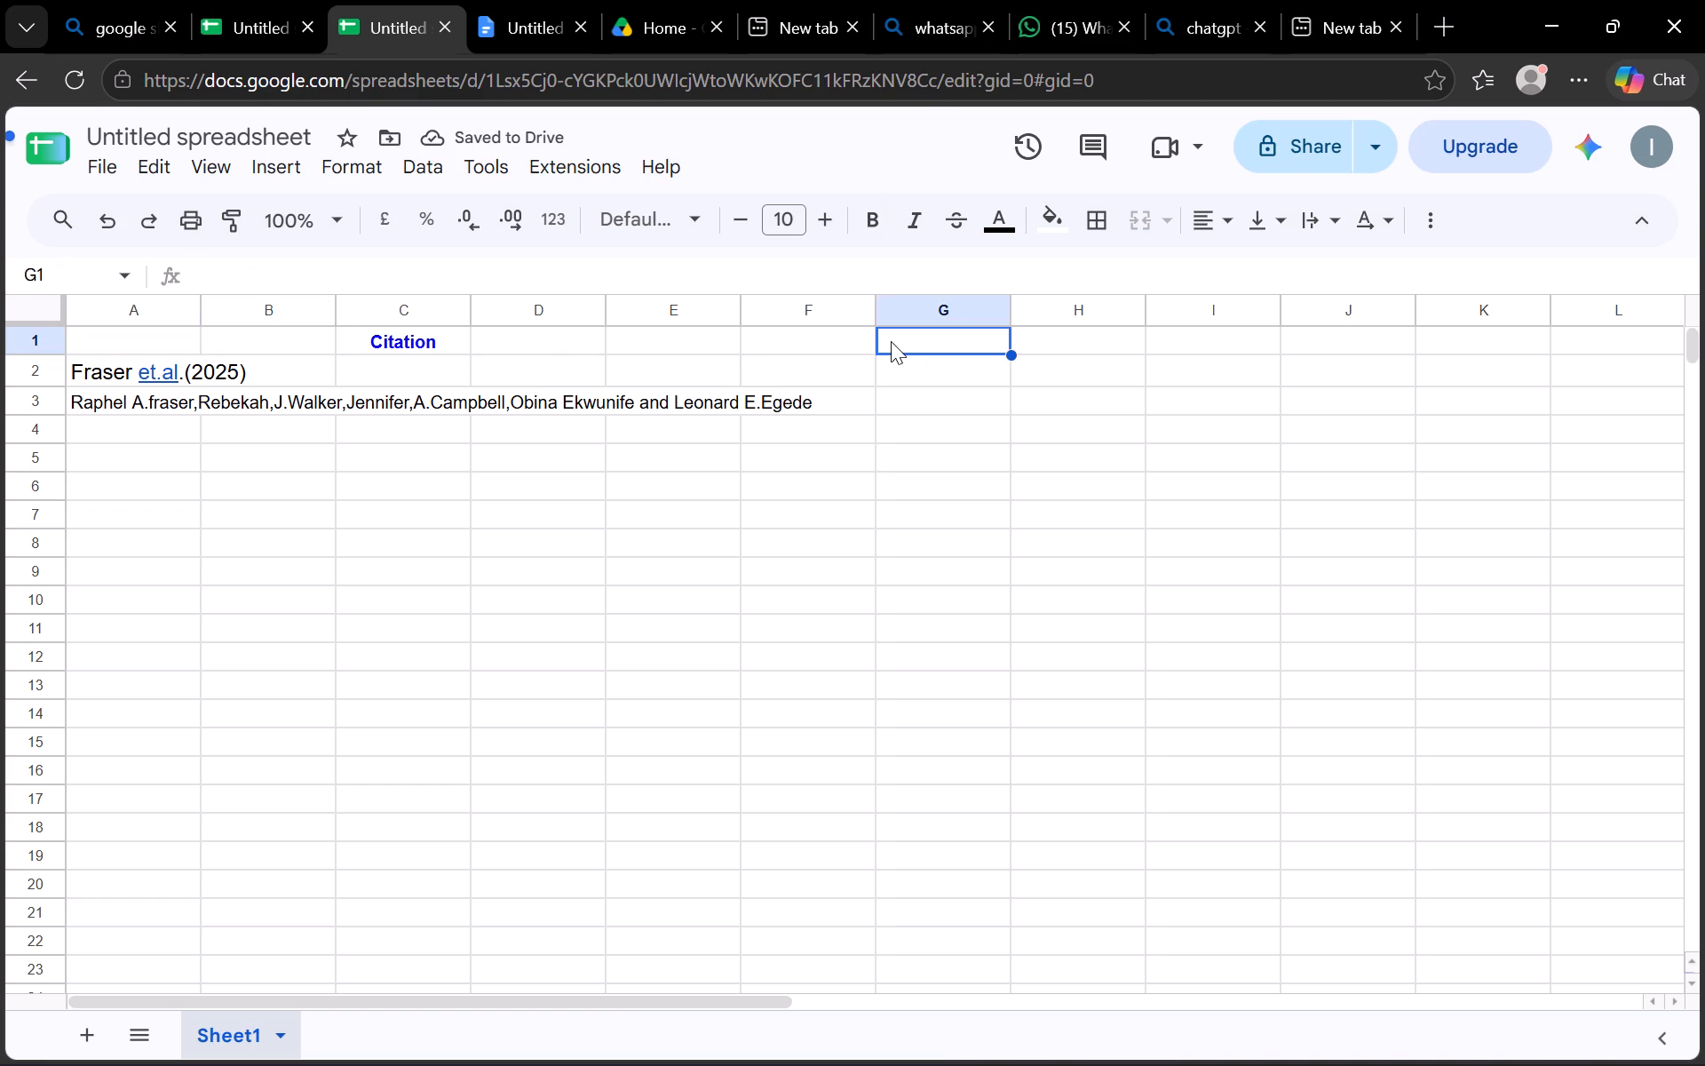
click(1205, 338)
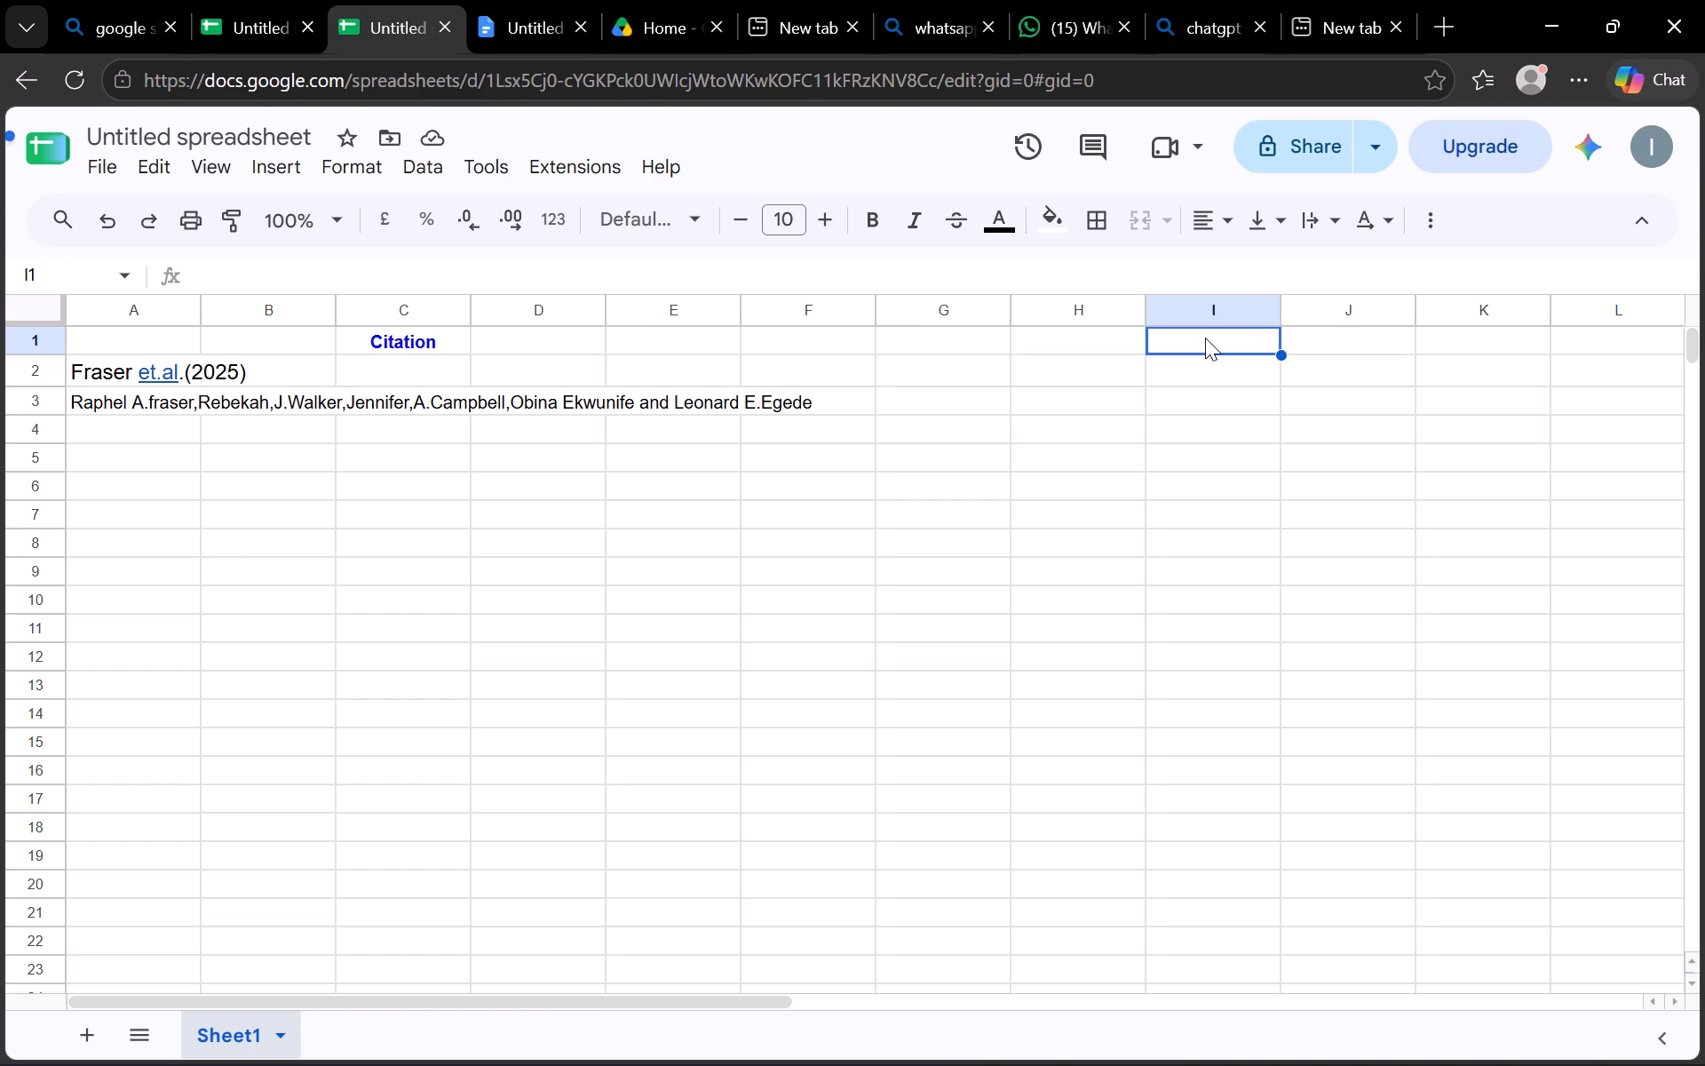
click(1122, 341)
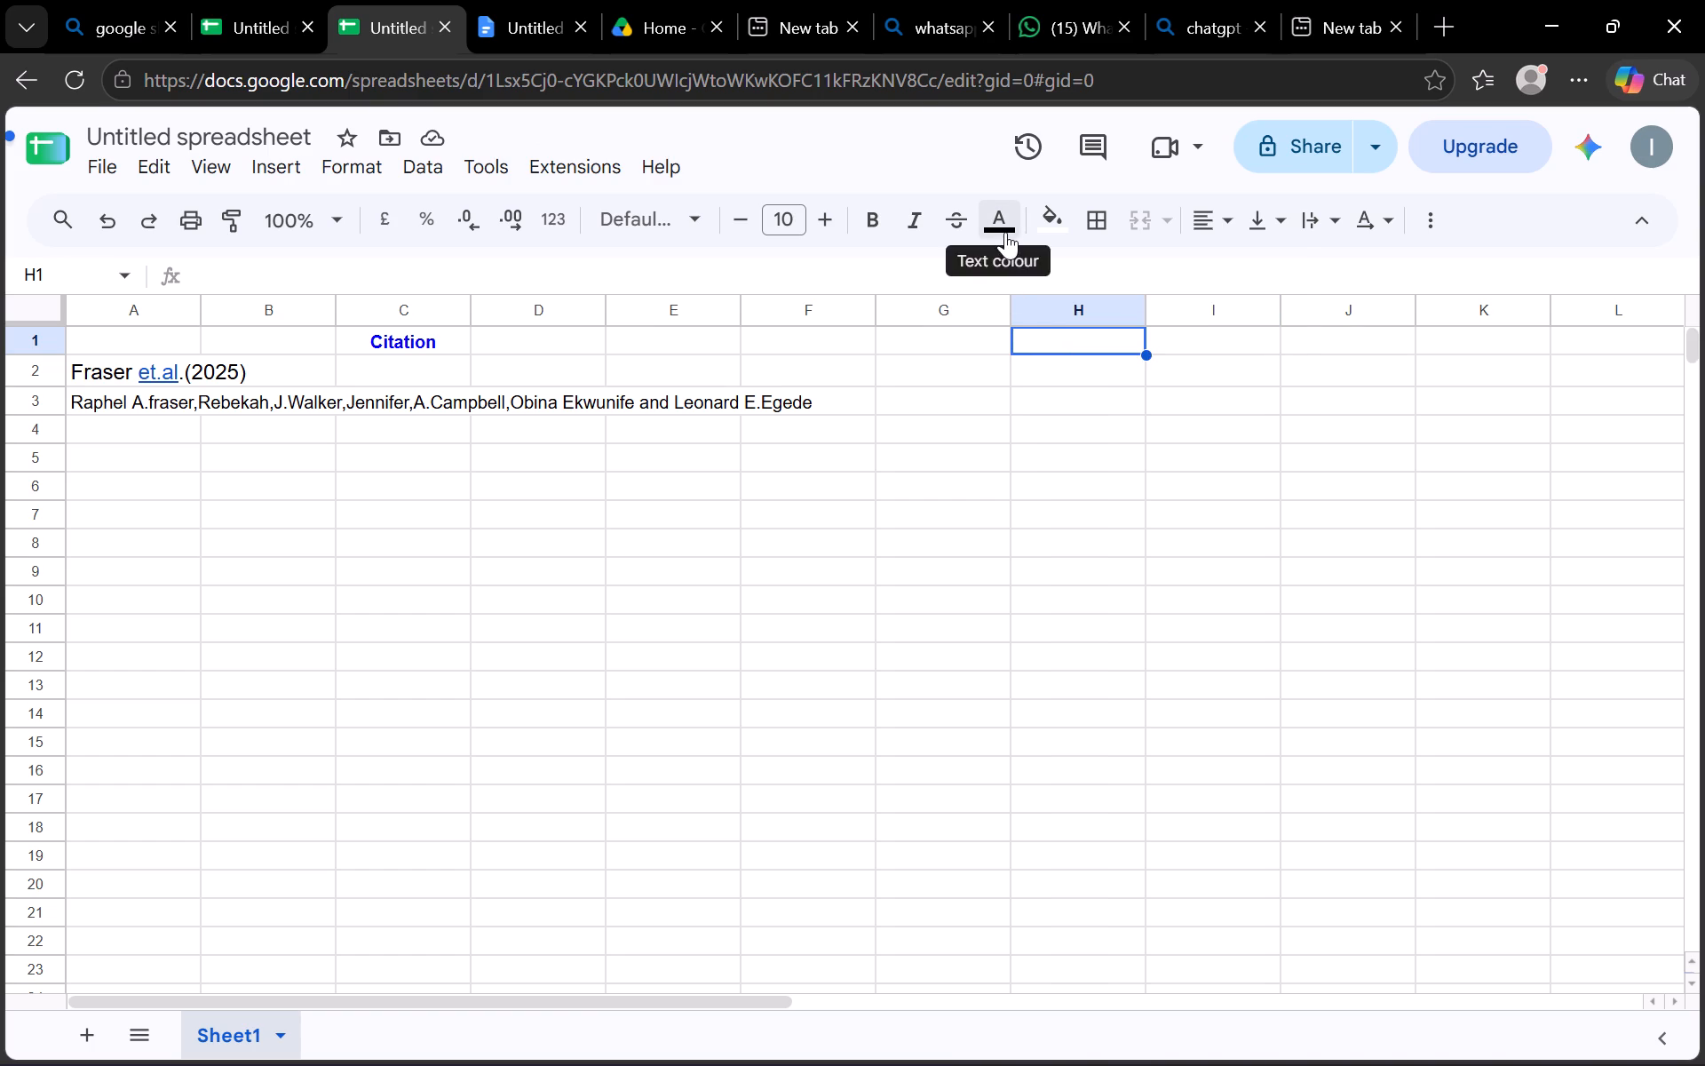
click(1005, 232)
click(1209, 341)
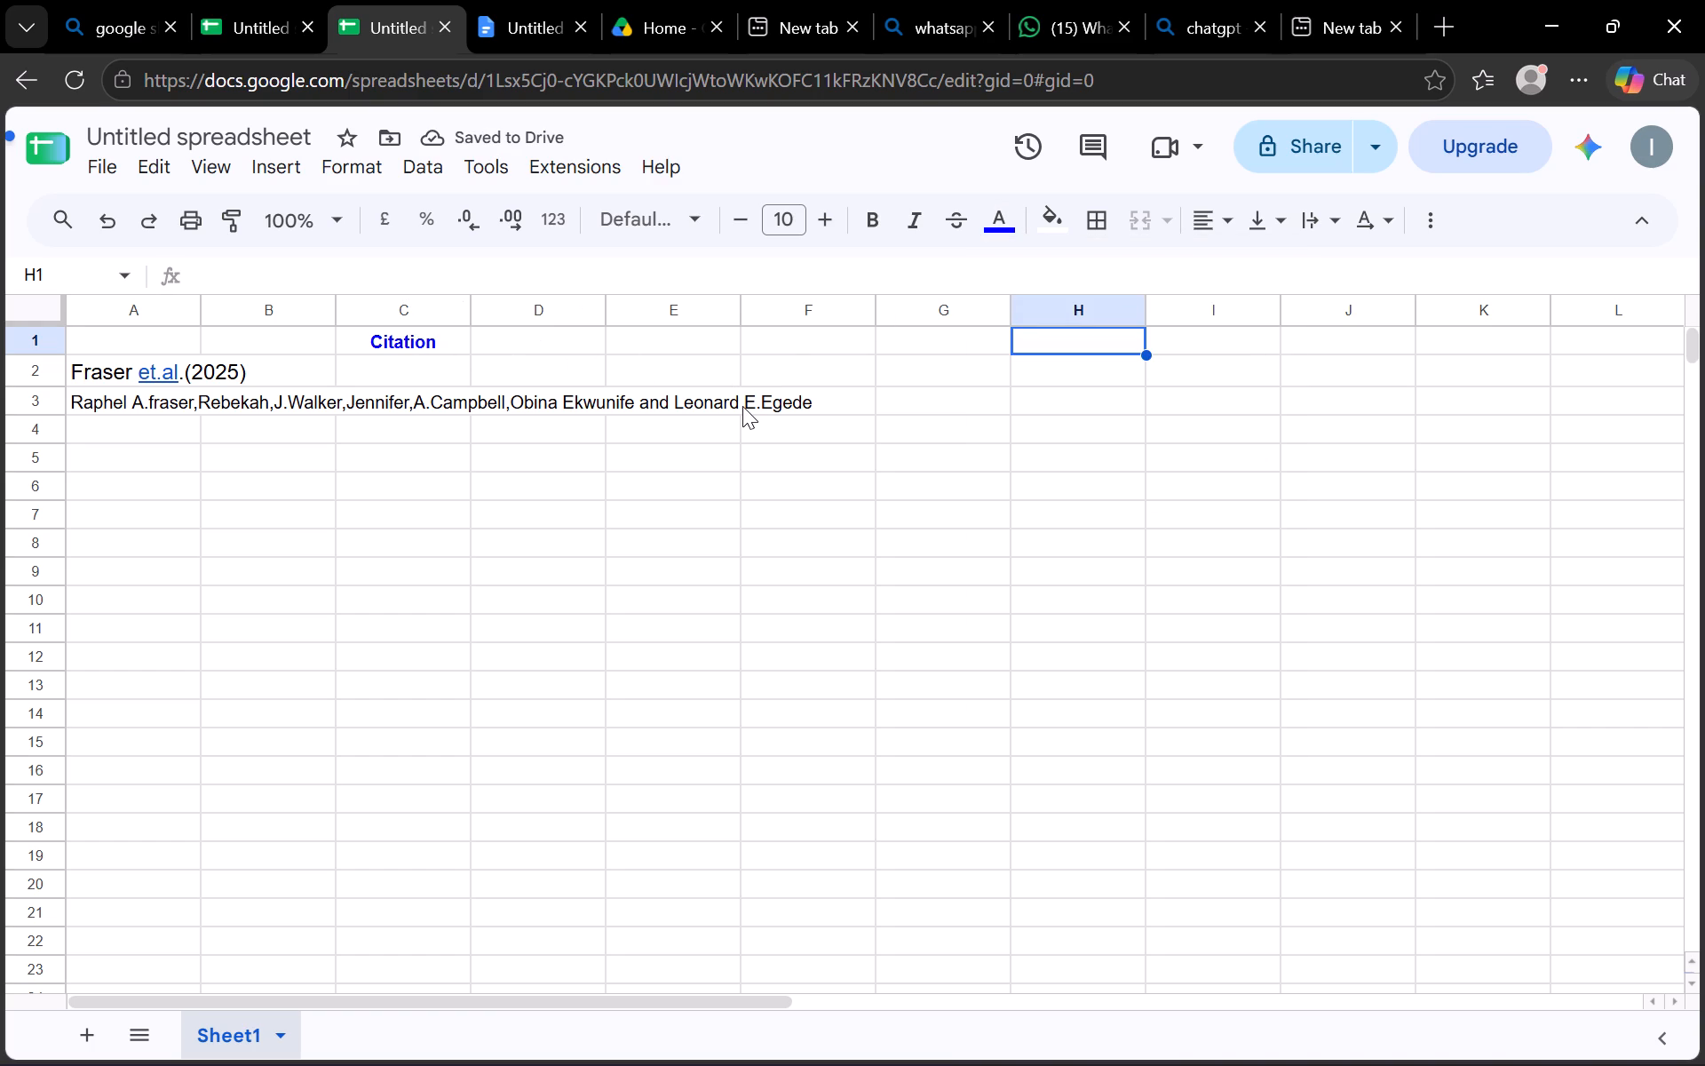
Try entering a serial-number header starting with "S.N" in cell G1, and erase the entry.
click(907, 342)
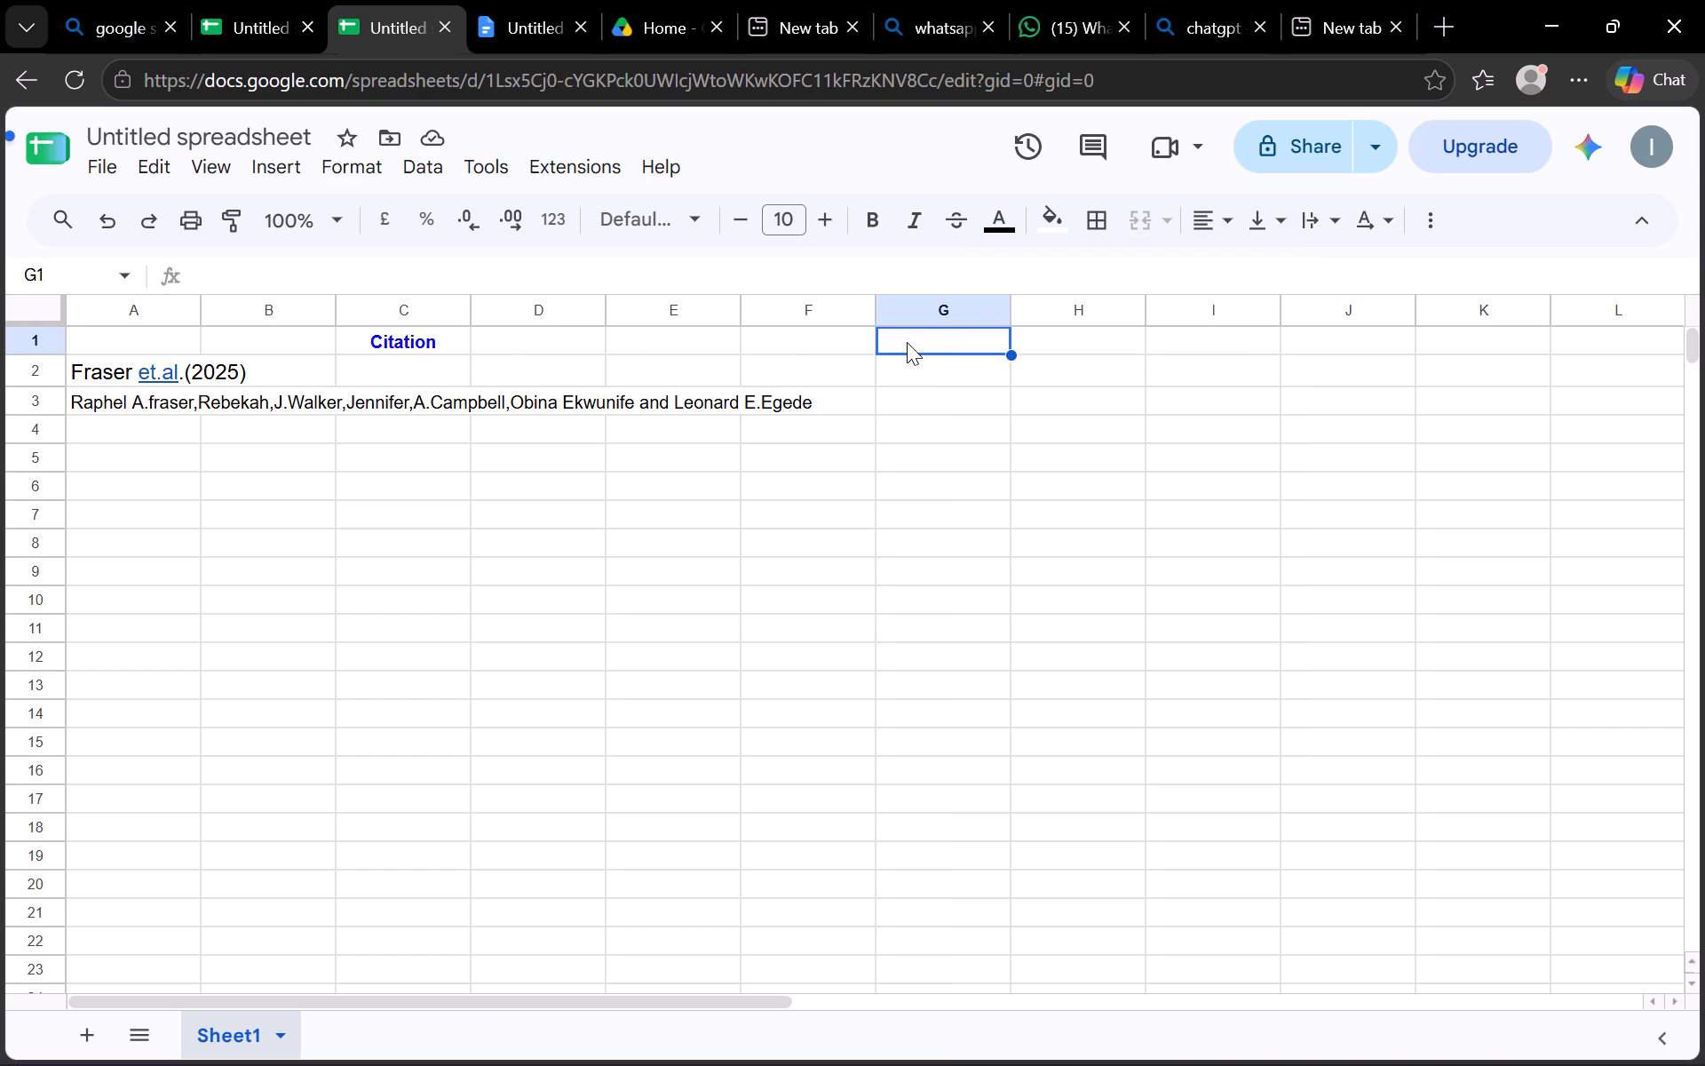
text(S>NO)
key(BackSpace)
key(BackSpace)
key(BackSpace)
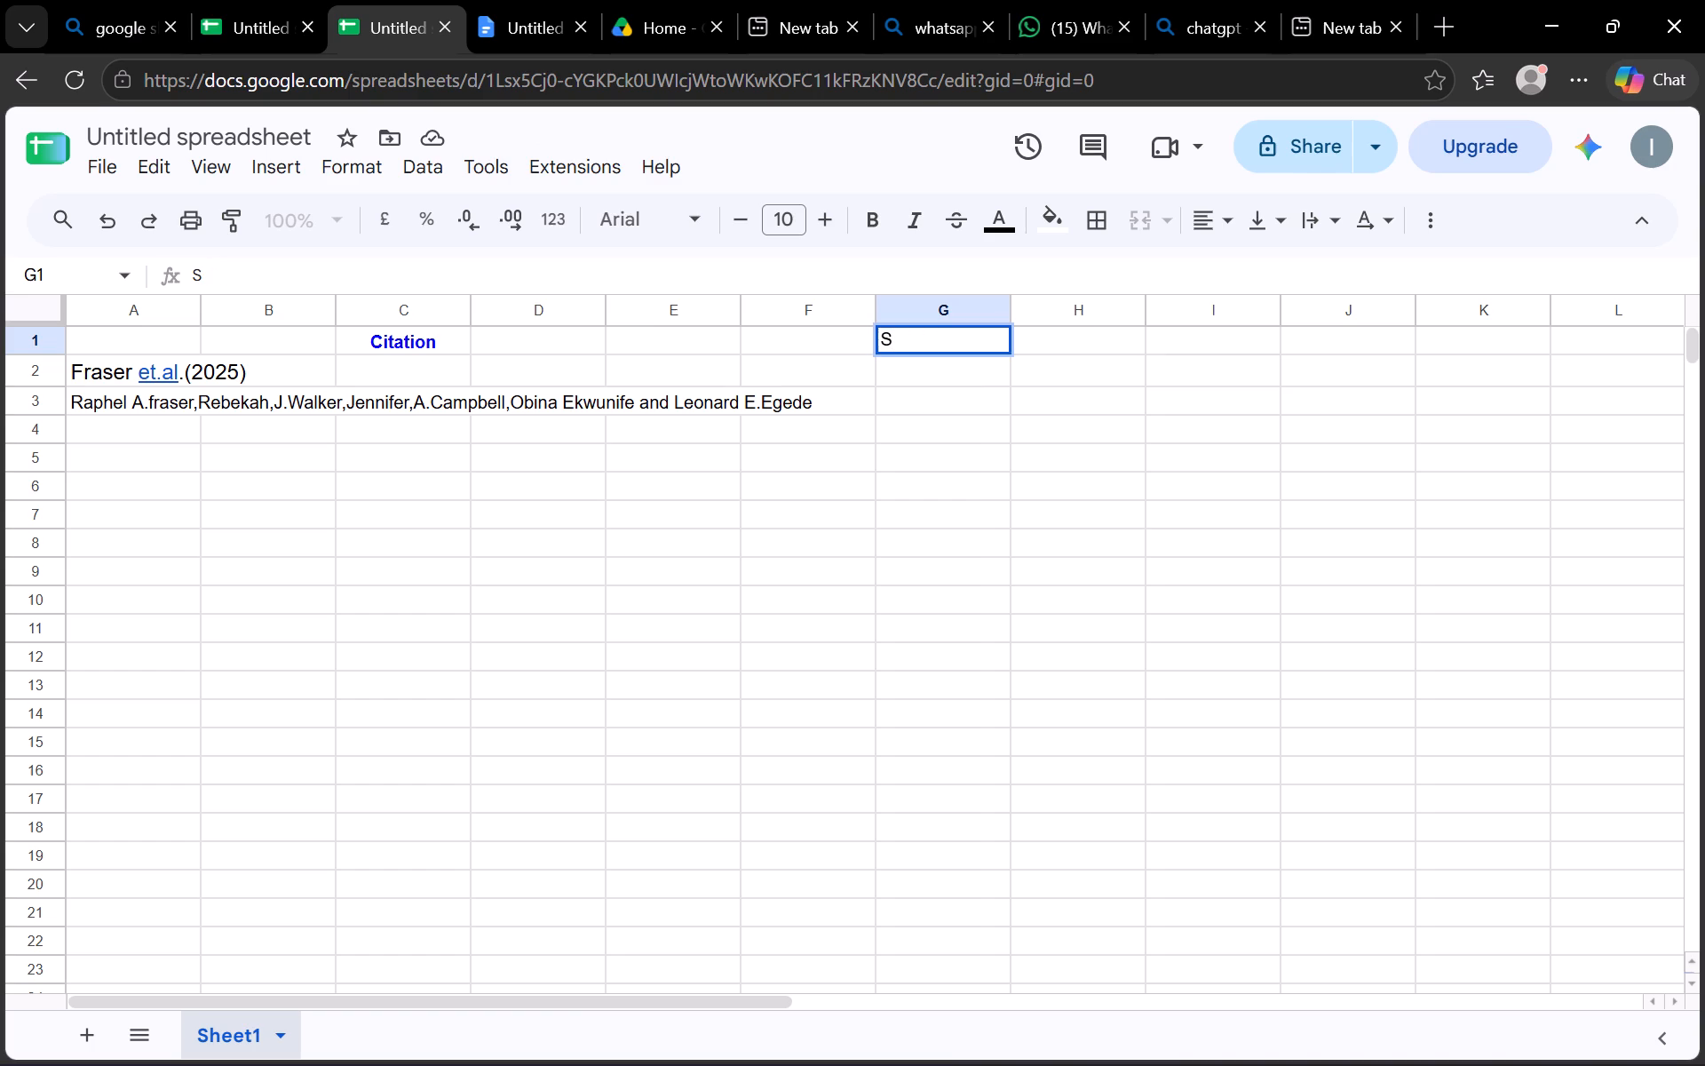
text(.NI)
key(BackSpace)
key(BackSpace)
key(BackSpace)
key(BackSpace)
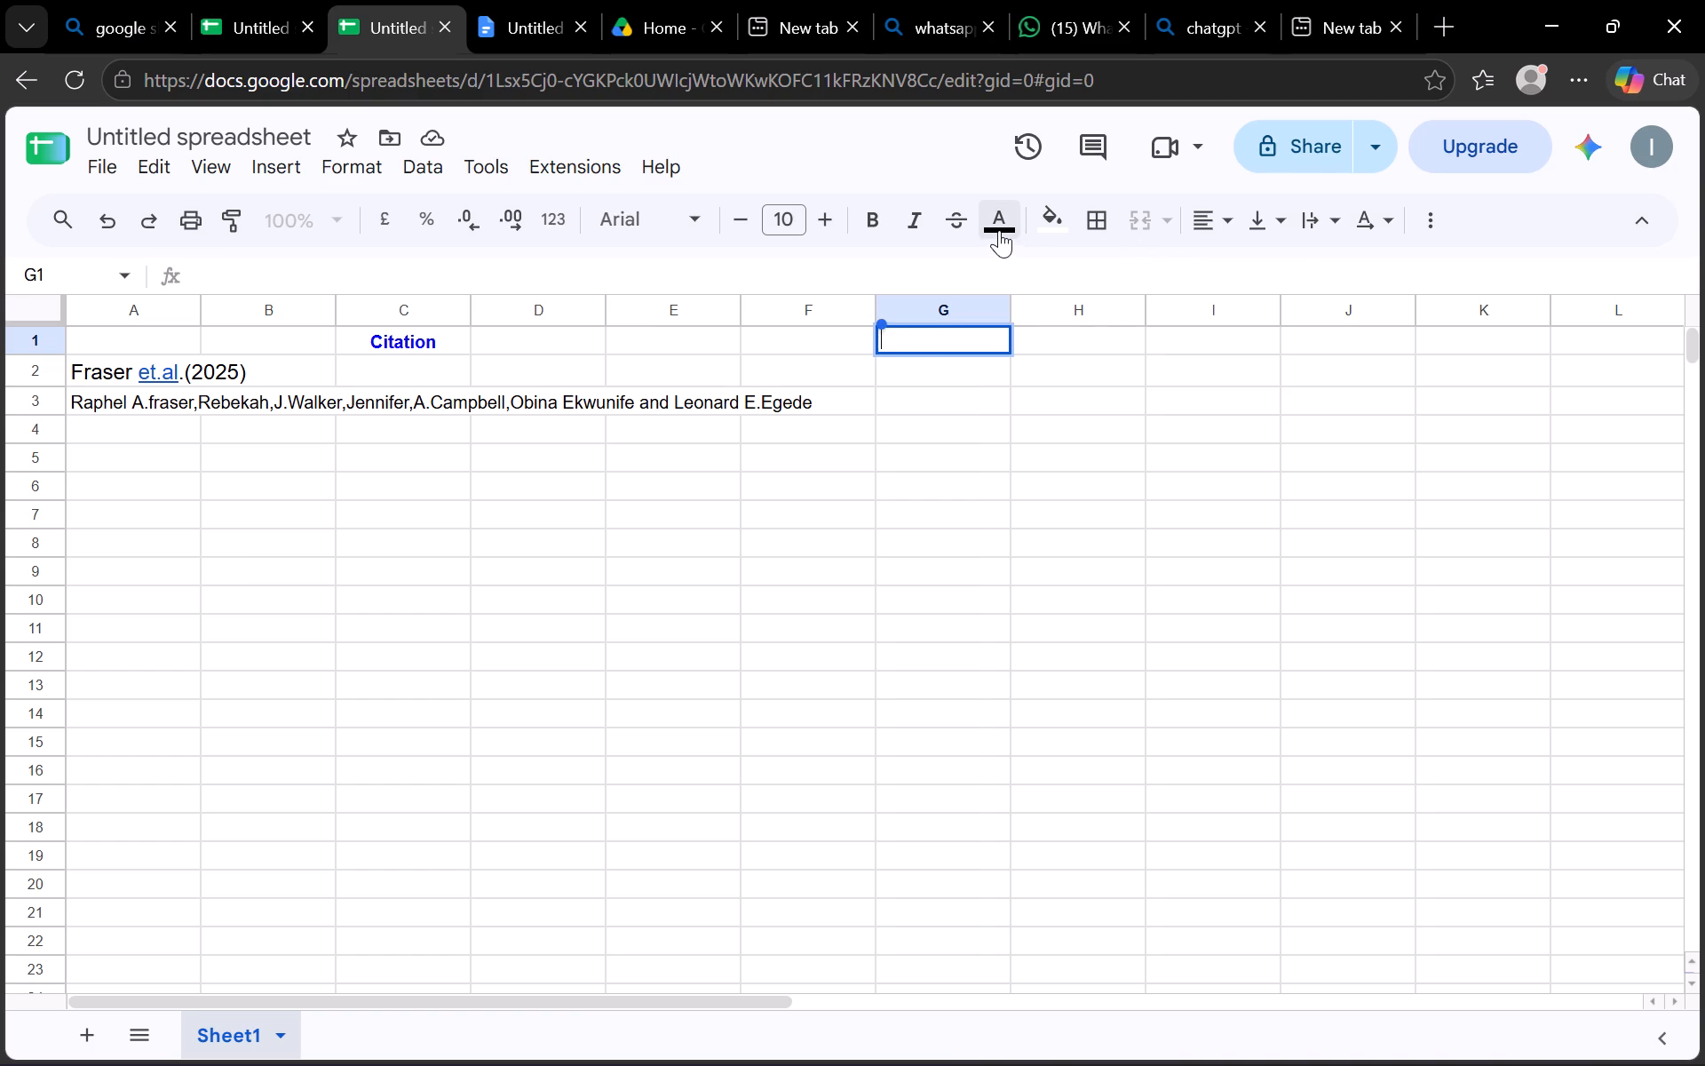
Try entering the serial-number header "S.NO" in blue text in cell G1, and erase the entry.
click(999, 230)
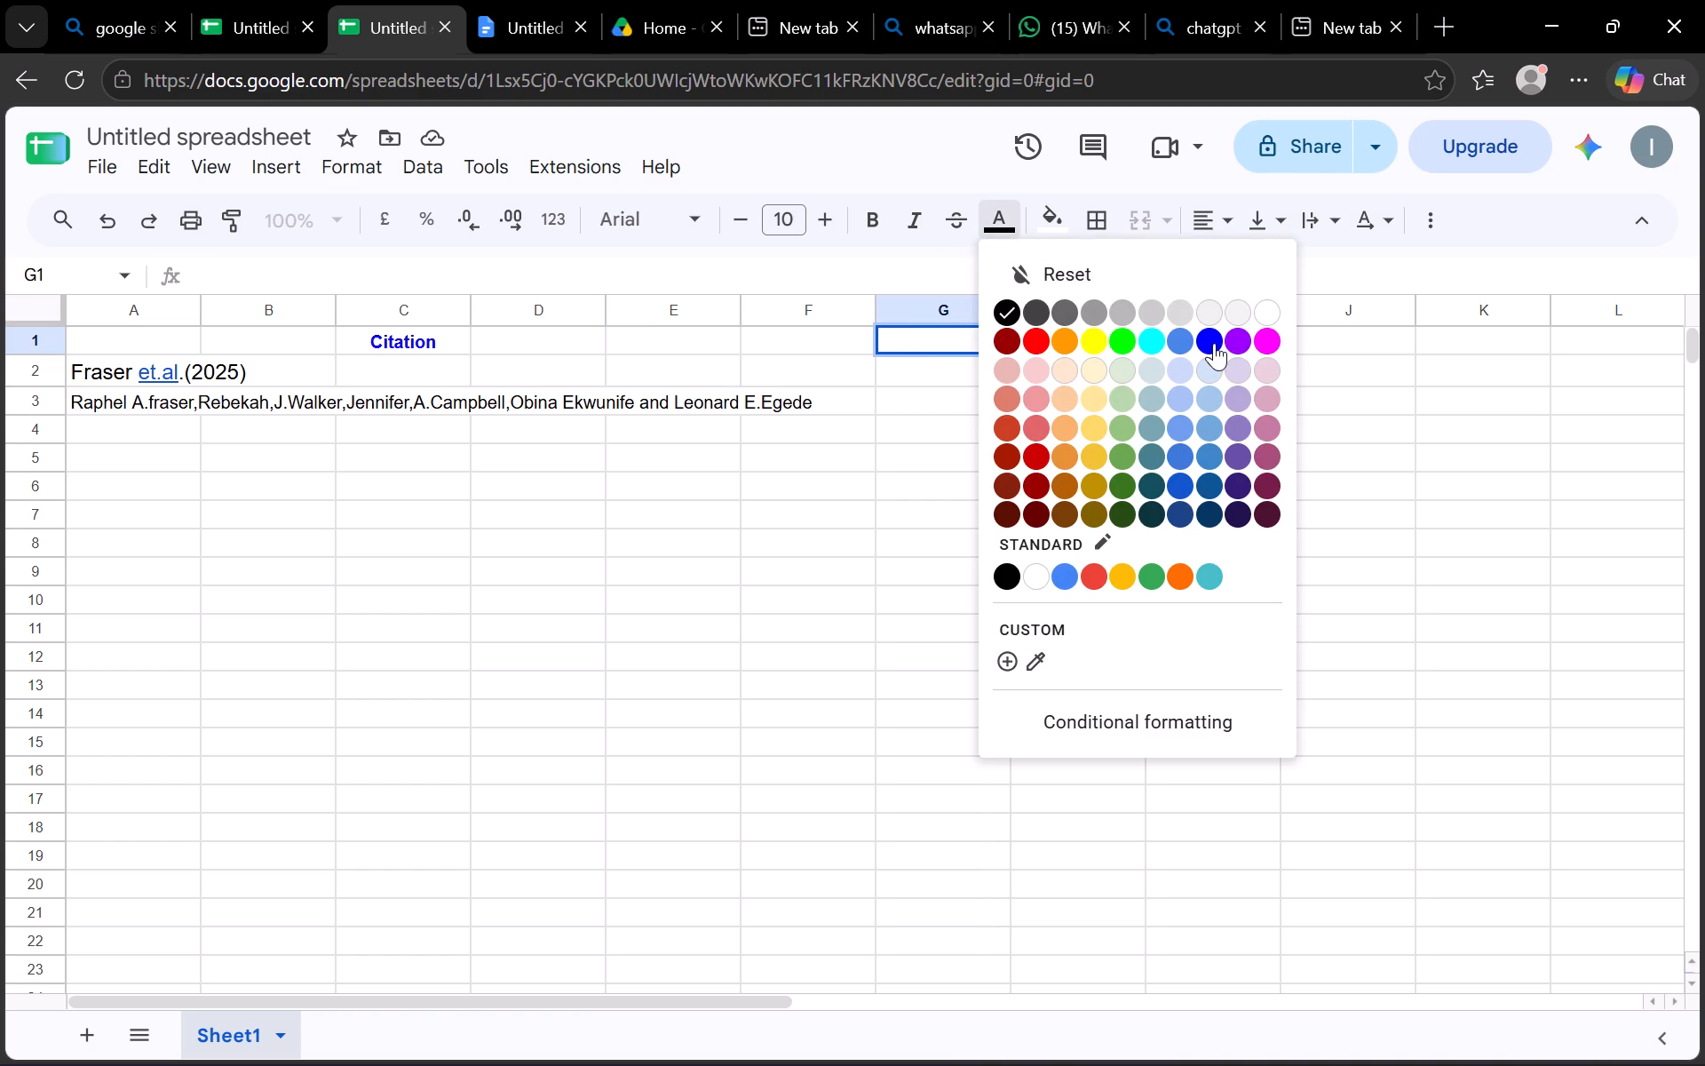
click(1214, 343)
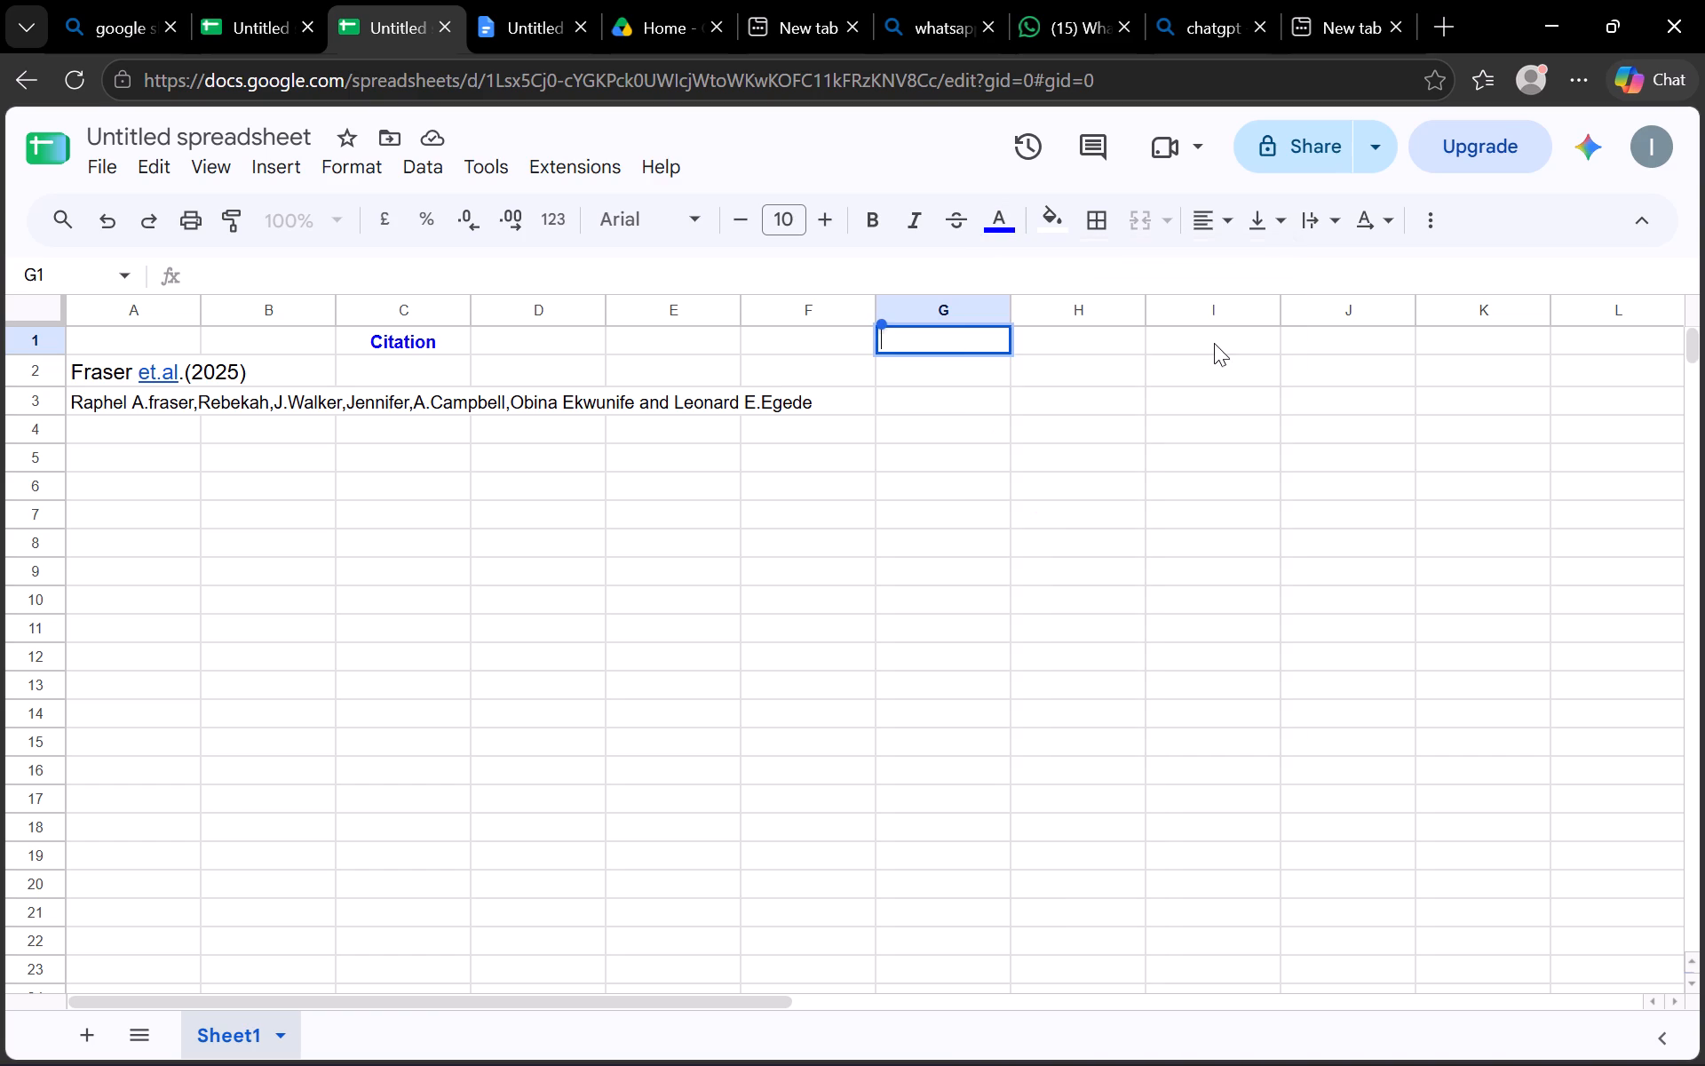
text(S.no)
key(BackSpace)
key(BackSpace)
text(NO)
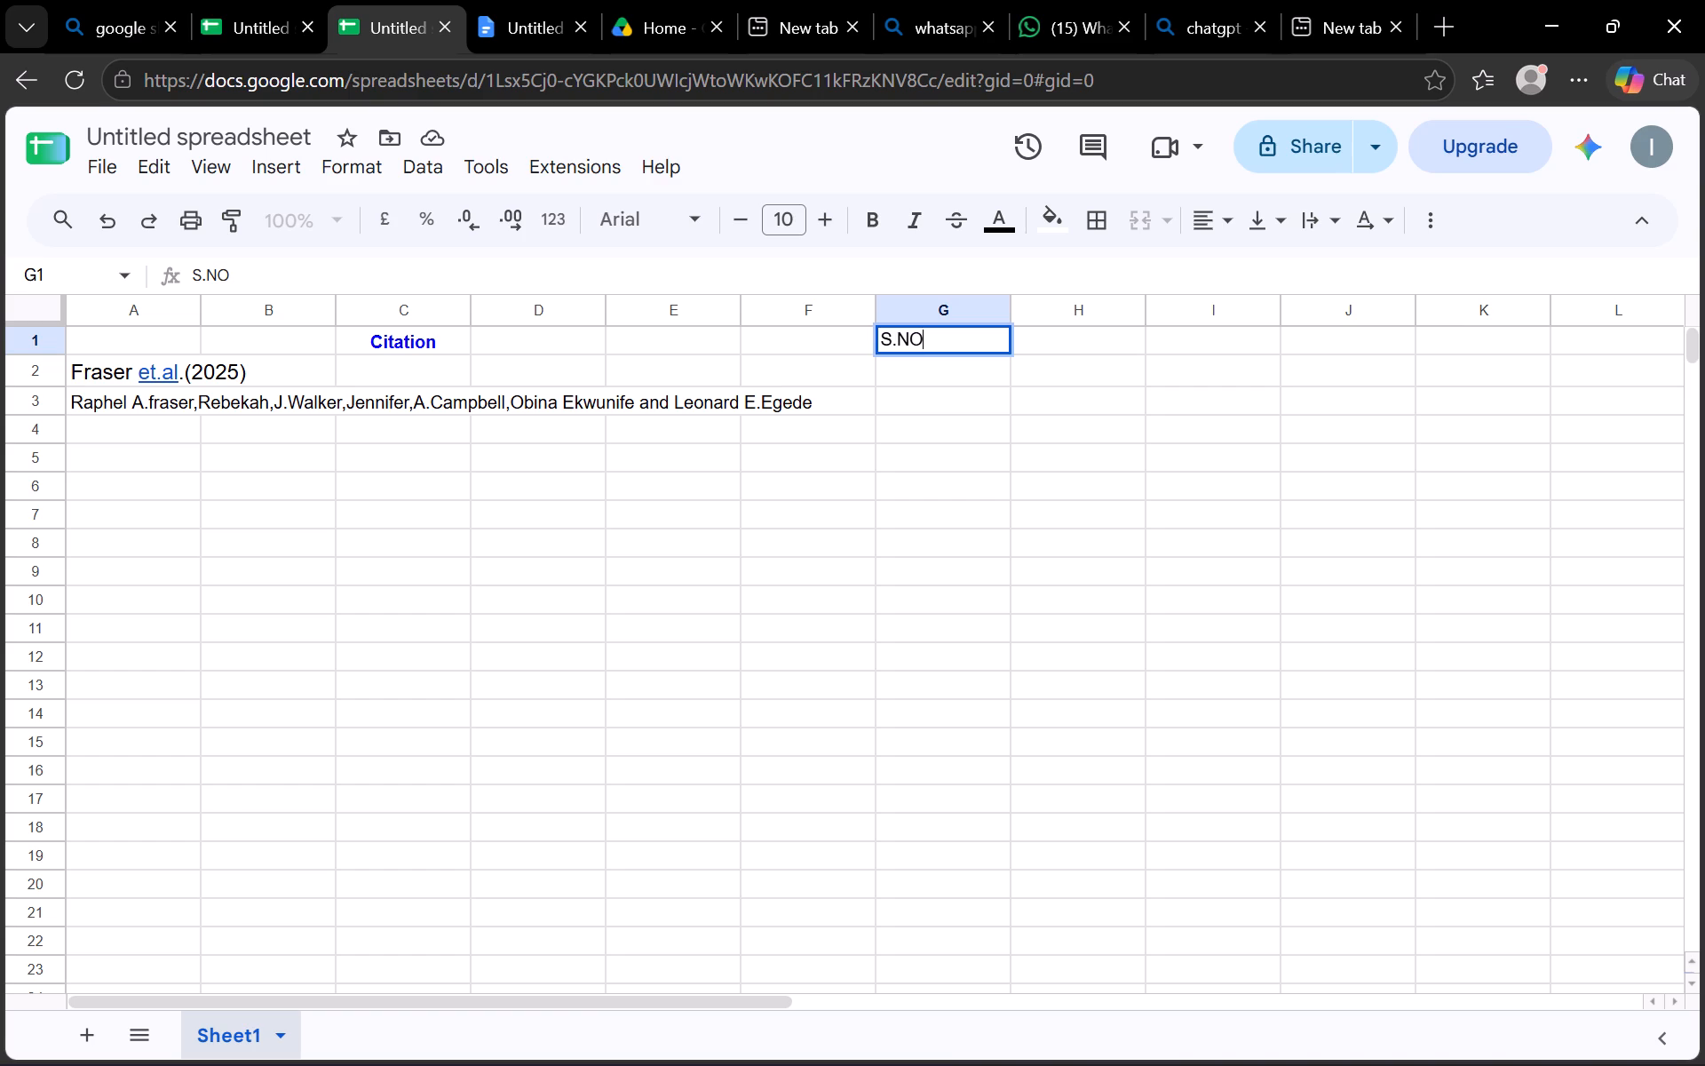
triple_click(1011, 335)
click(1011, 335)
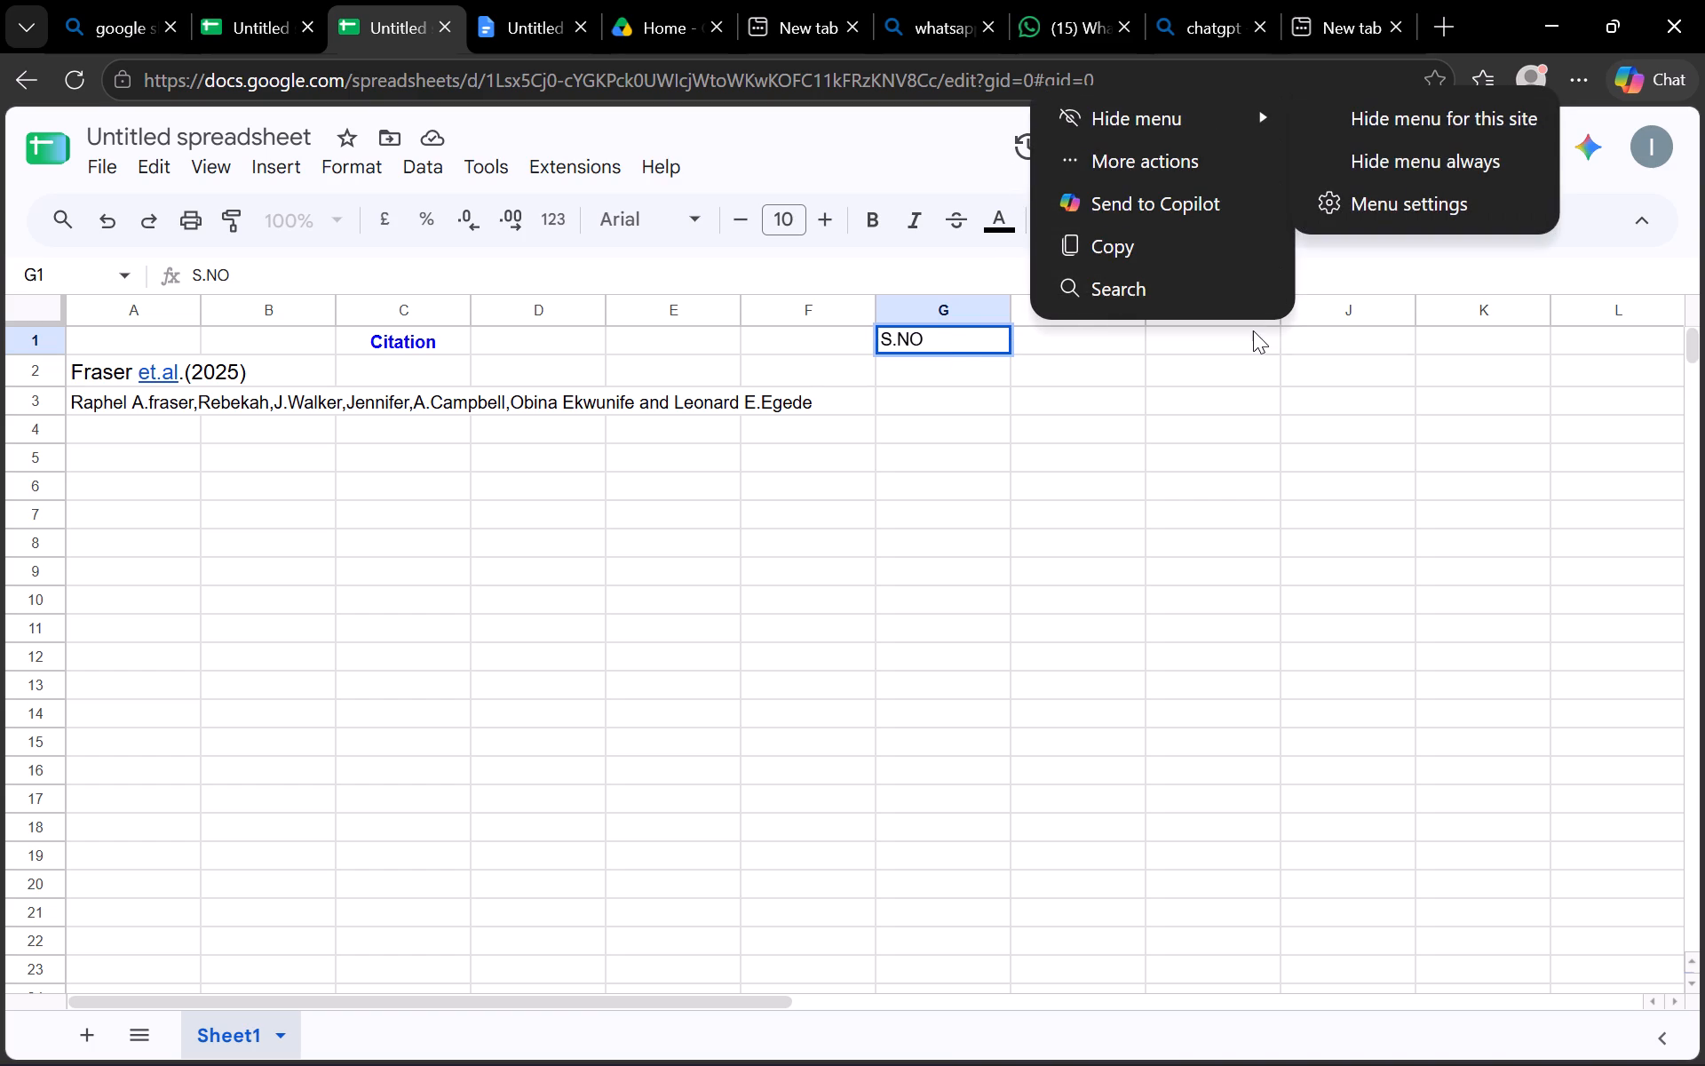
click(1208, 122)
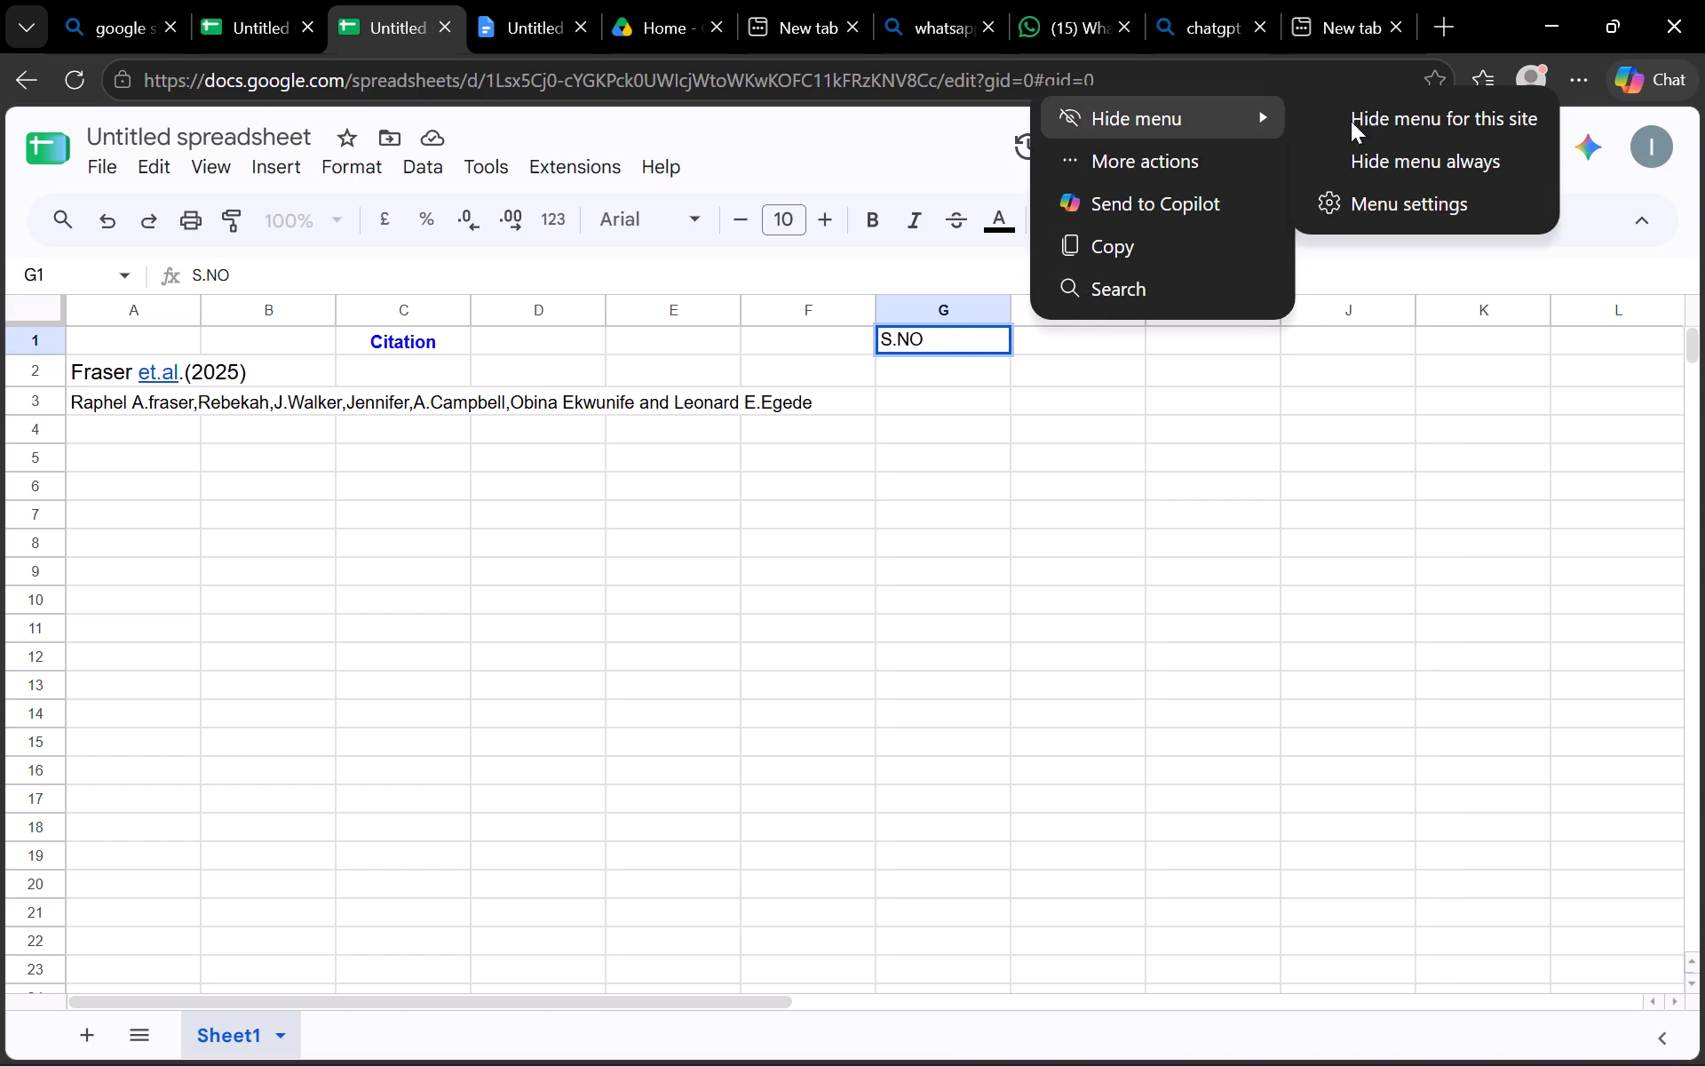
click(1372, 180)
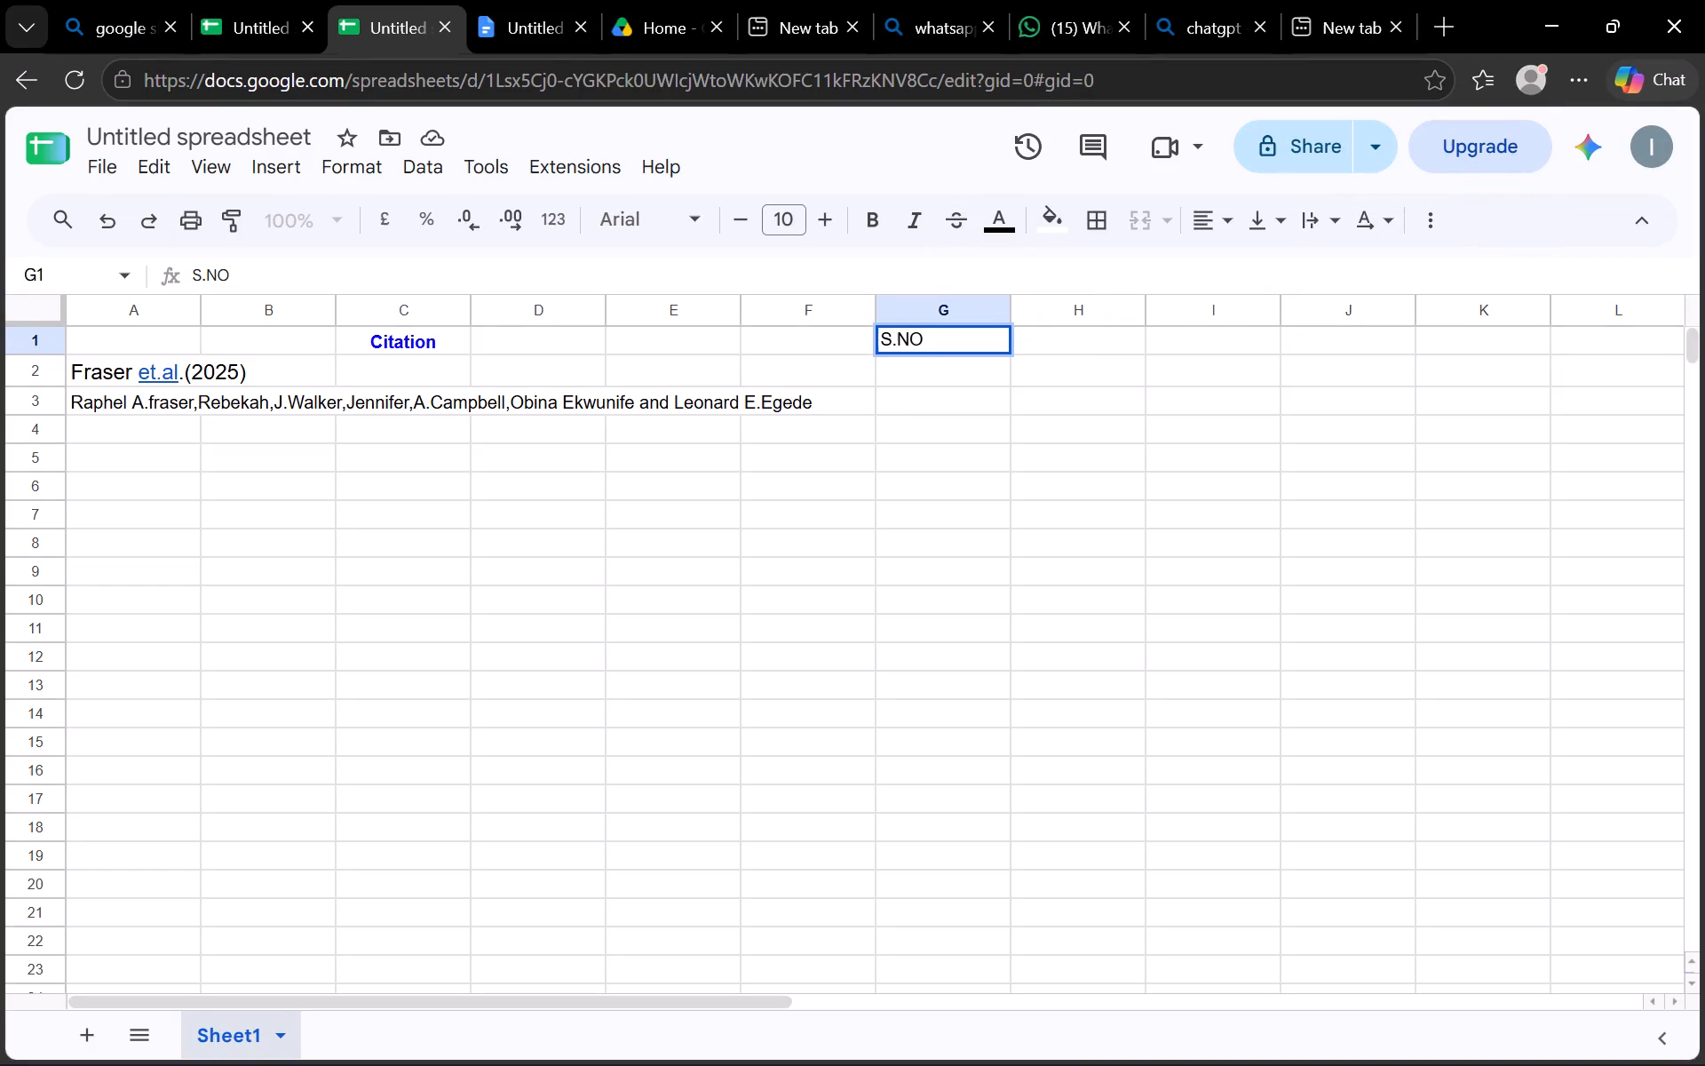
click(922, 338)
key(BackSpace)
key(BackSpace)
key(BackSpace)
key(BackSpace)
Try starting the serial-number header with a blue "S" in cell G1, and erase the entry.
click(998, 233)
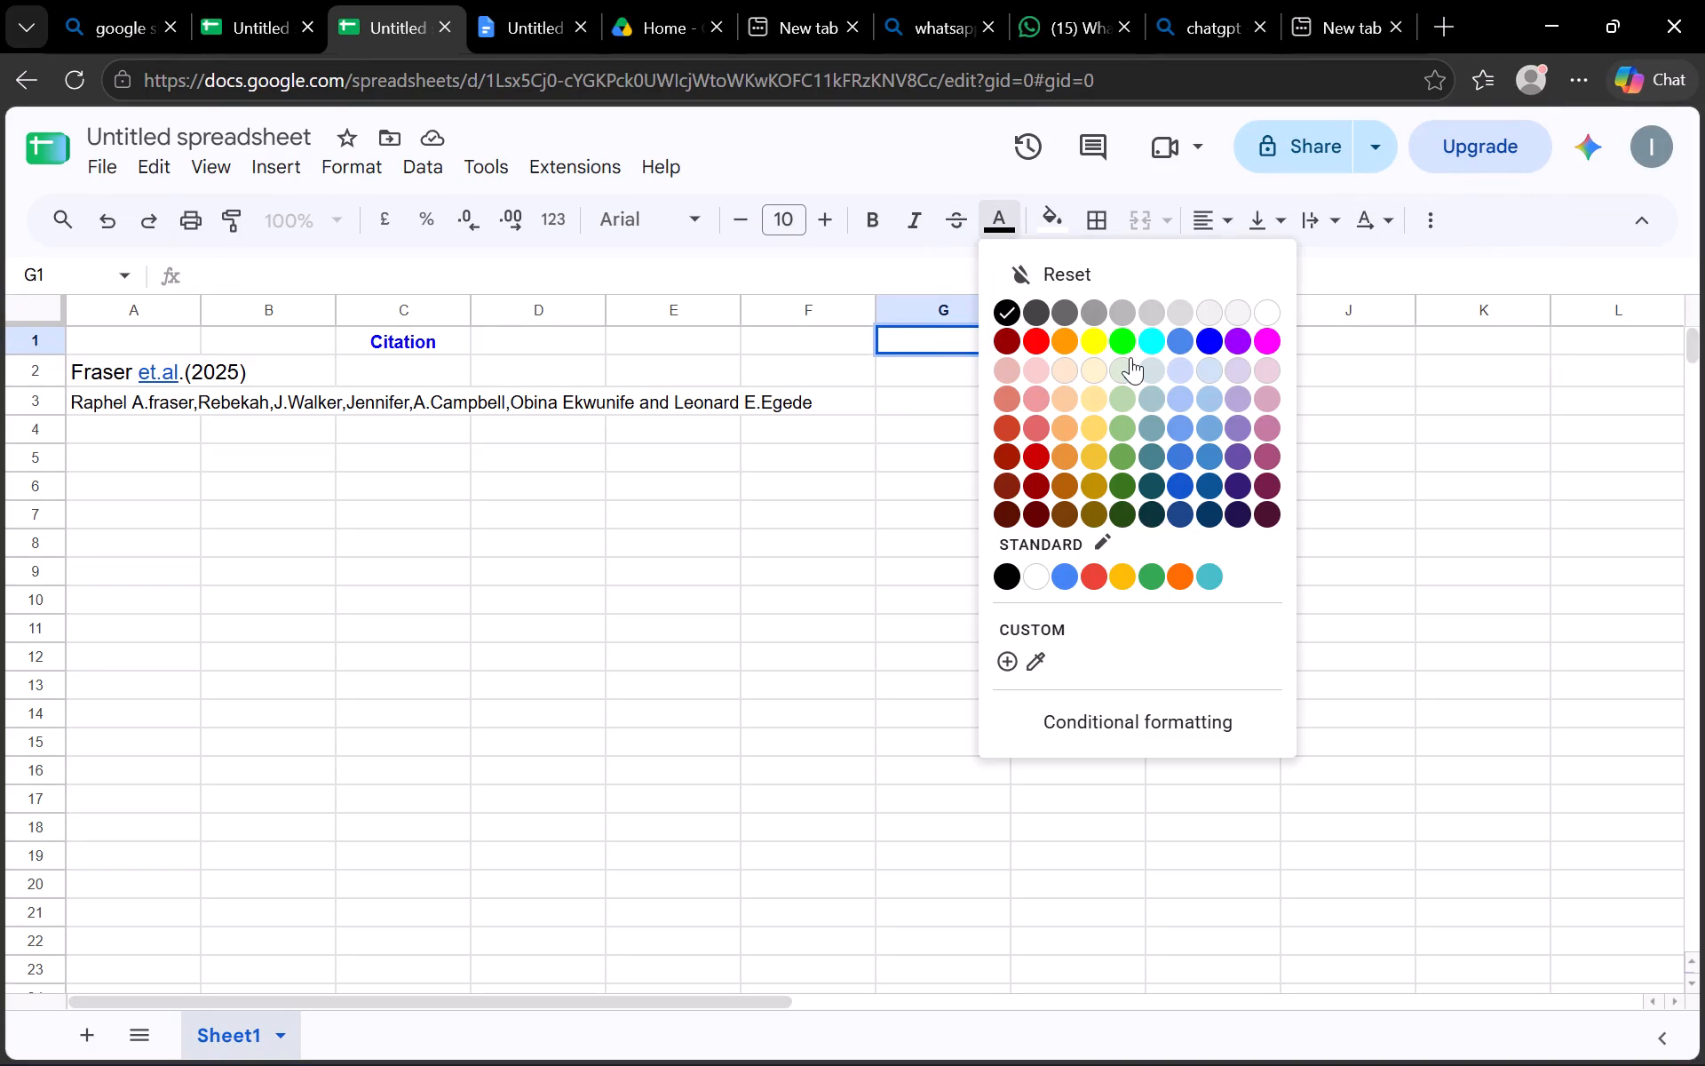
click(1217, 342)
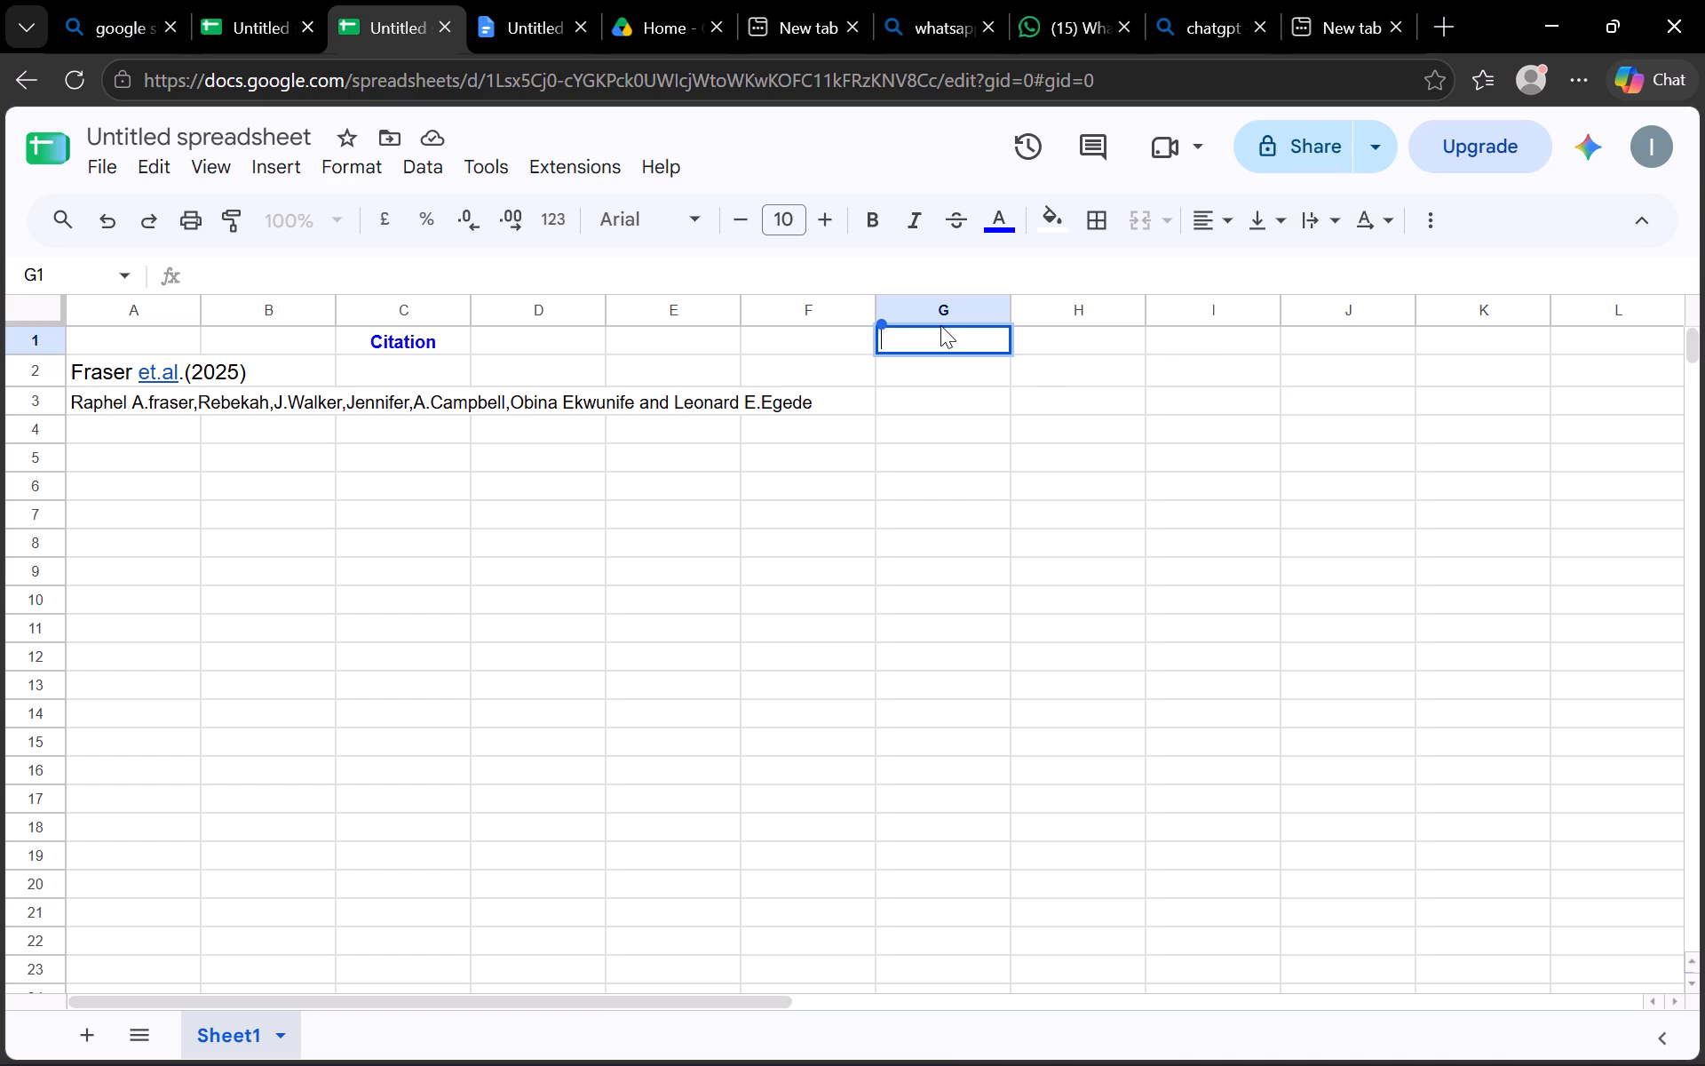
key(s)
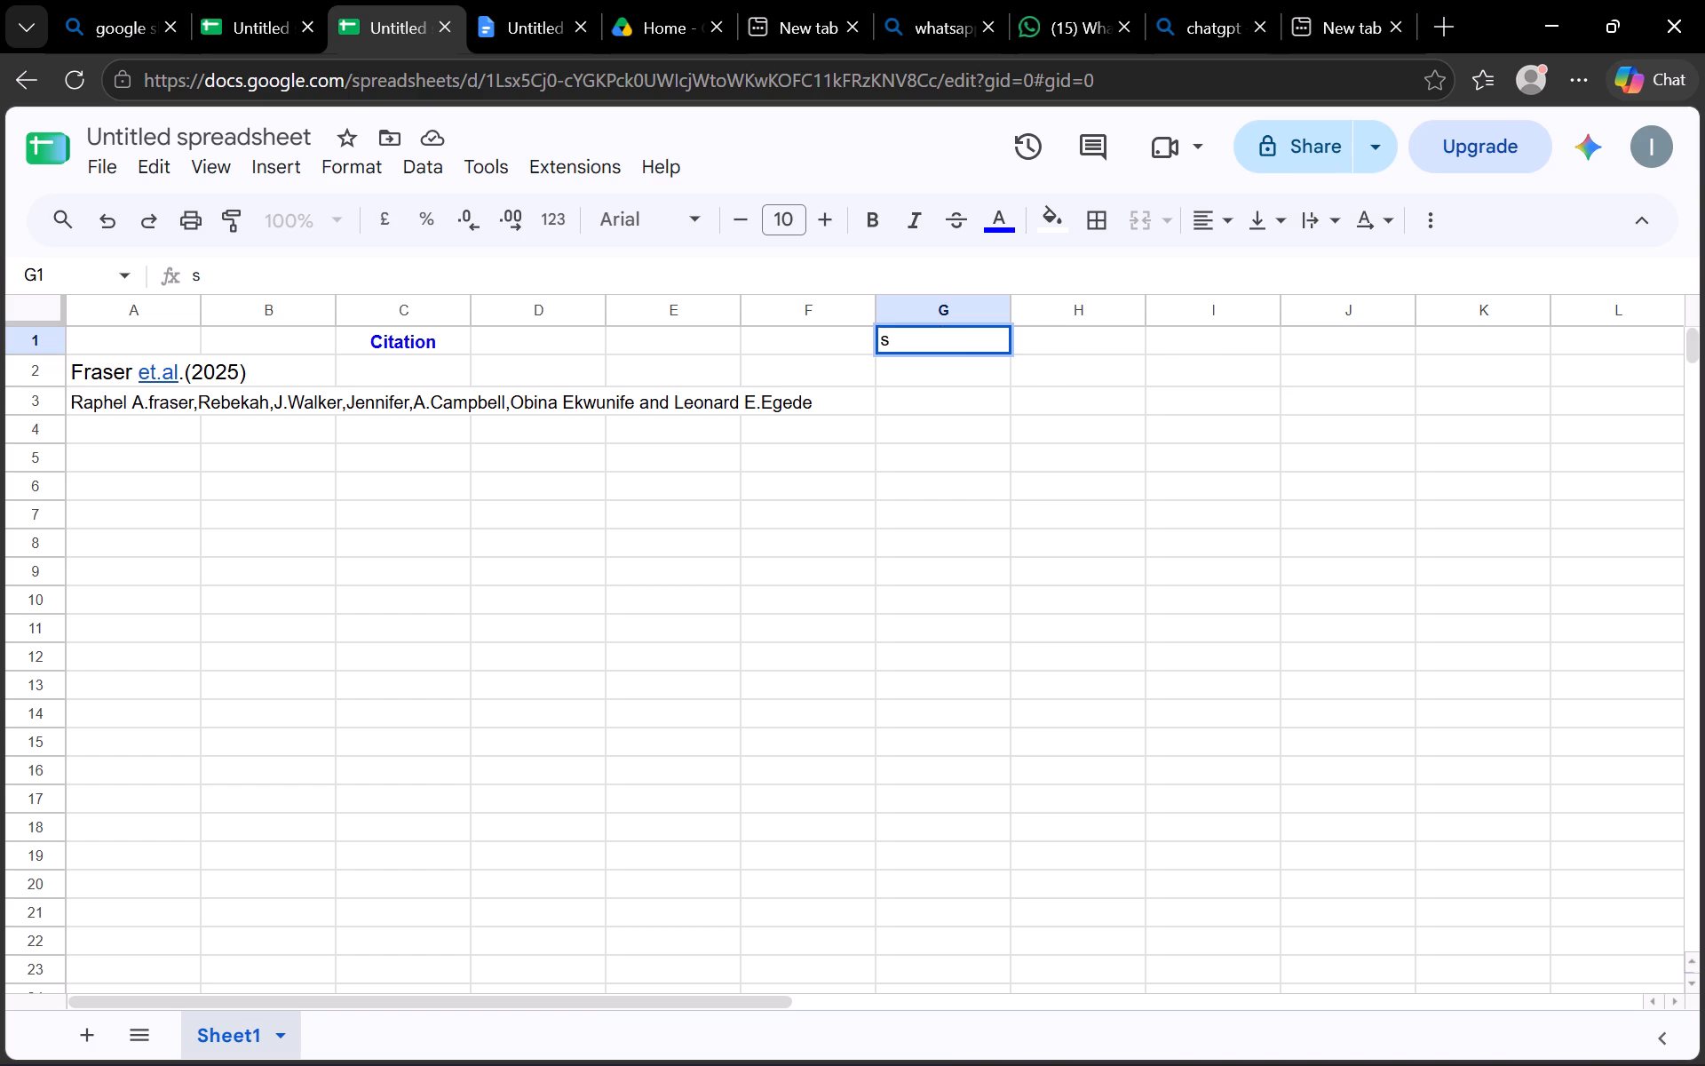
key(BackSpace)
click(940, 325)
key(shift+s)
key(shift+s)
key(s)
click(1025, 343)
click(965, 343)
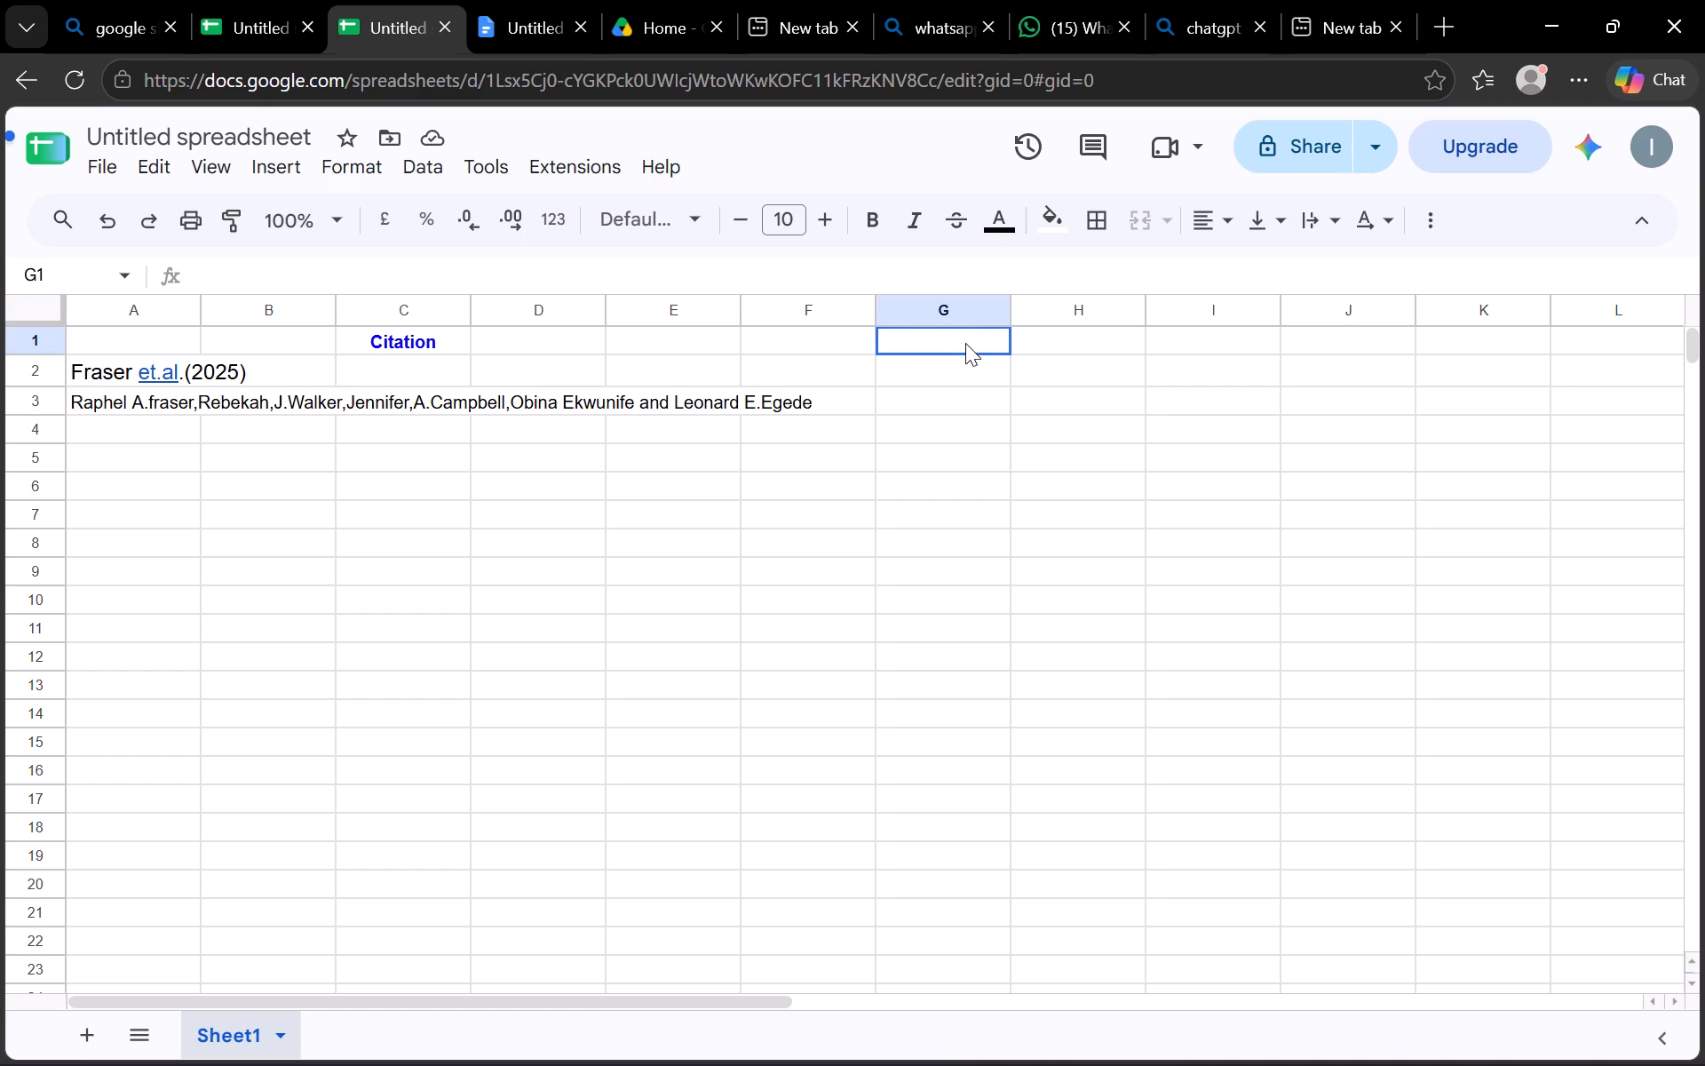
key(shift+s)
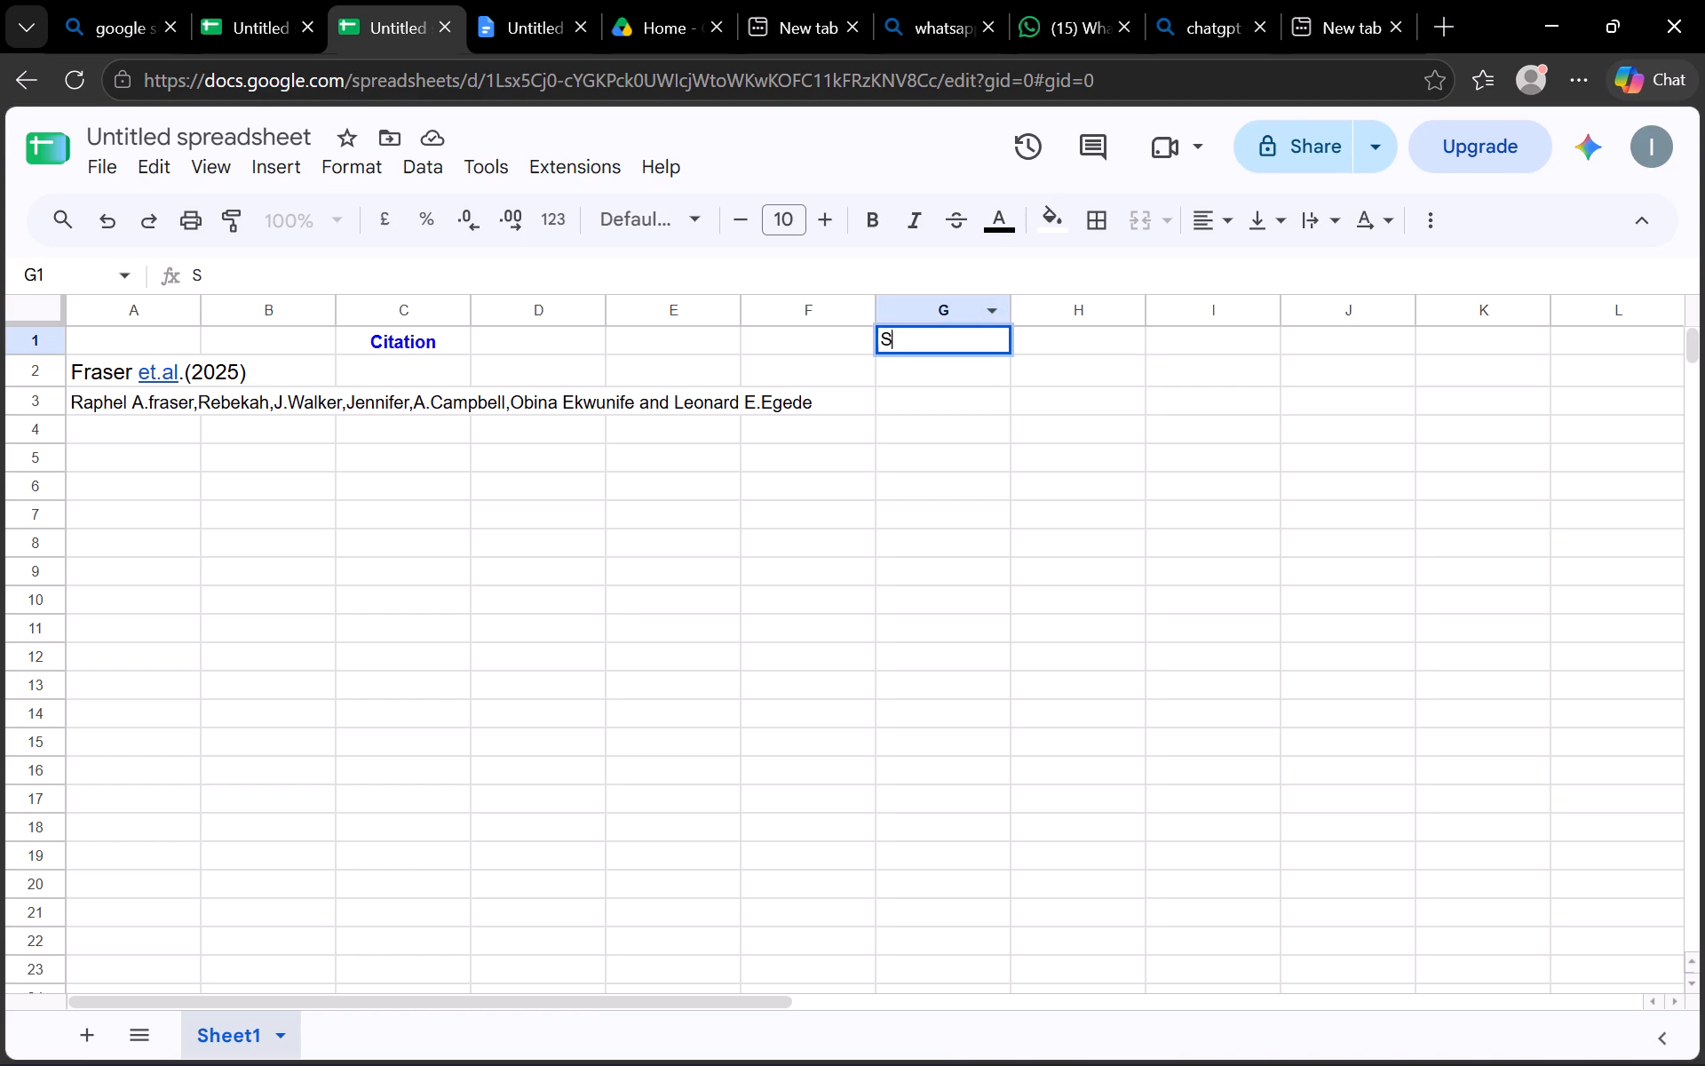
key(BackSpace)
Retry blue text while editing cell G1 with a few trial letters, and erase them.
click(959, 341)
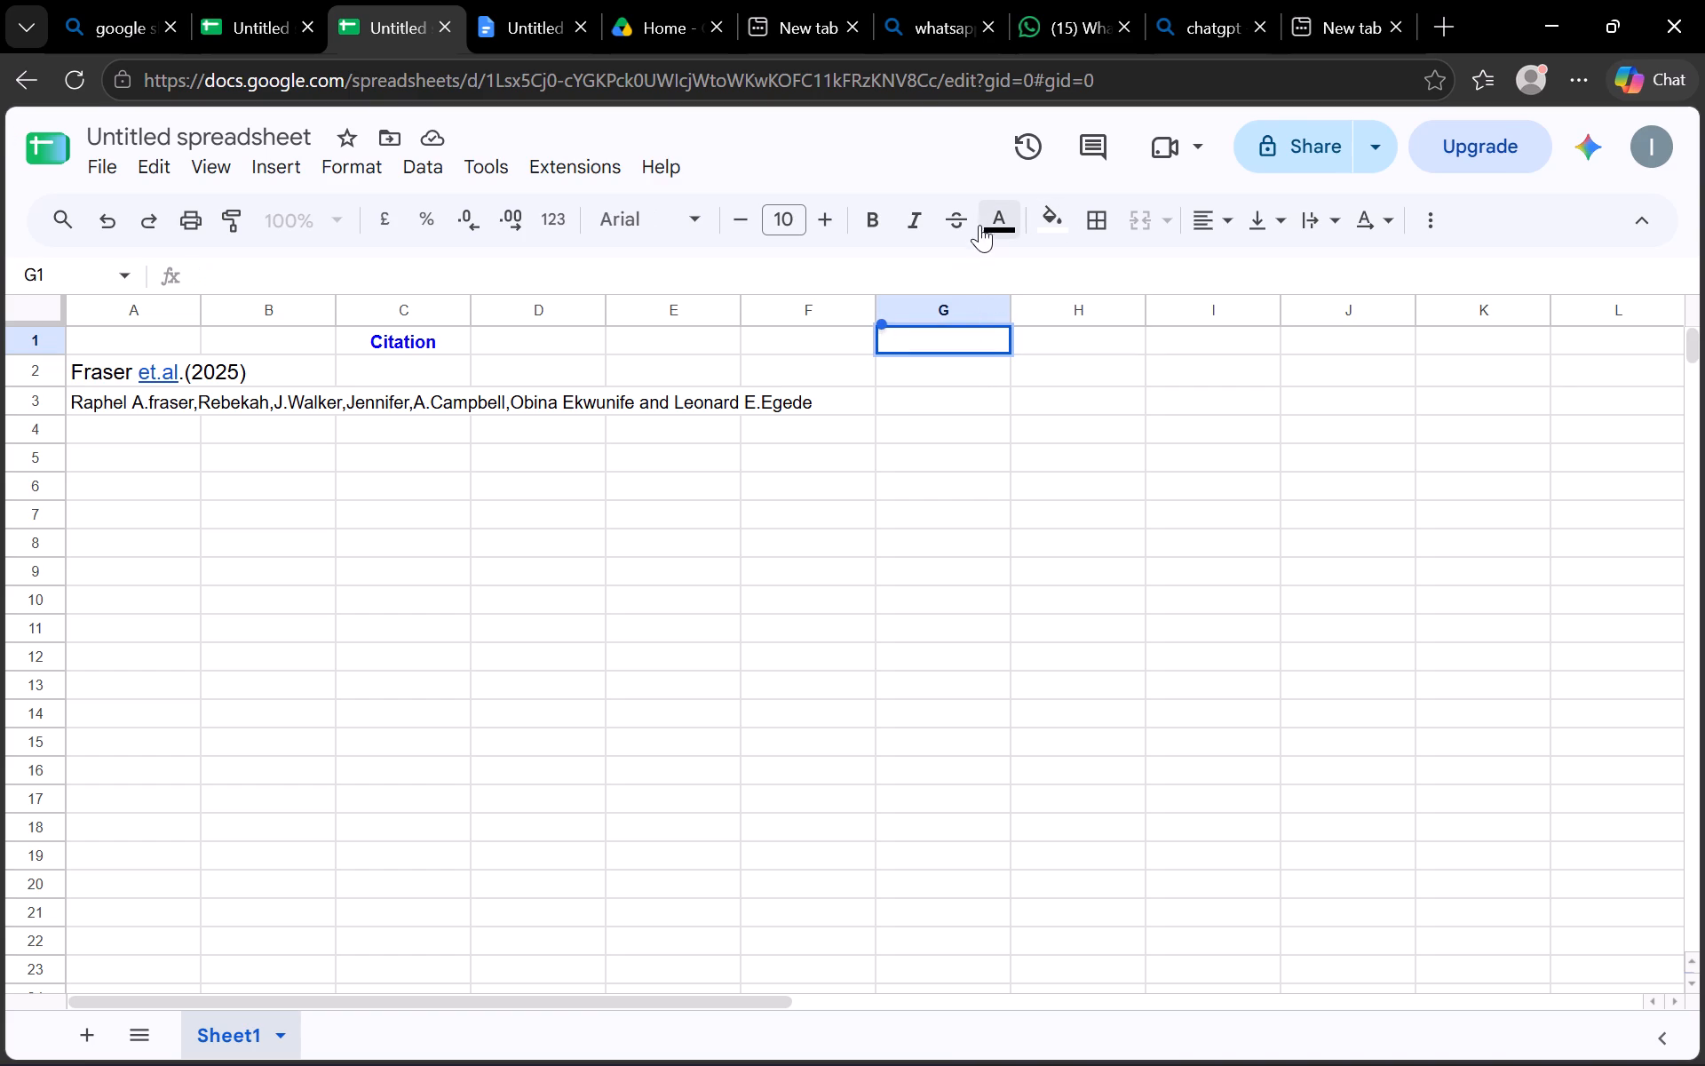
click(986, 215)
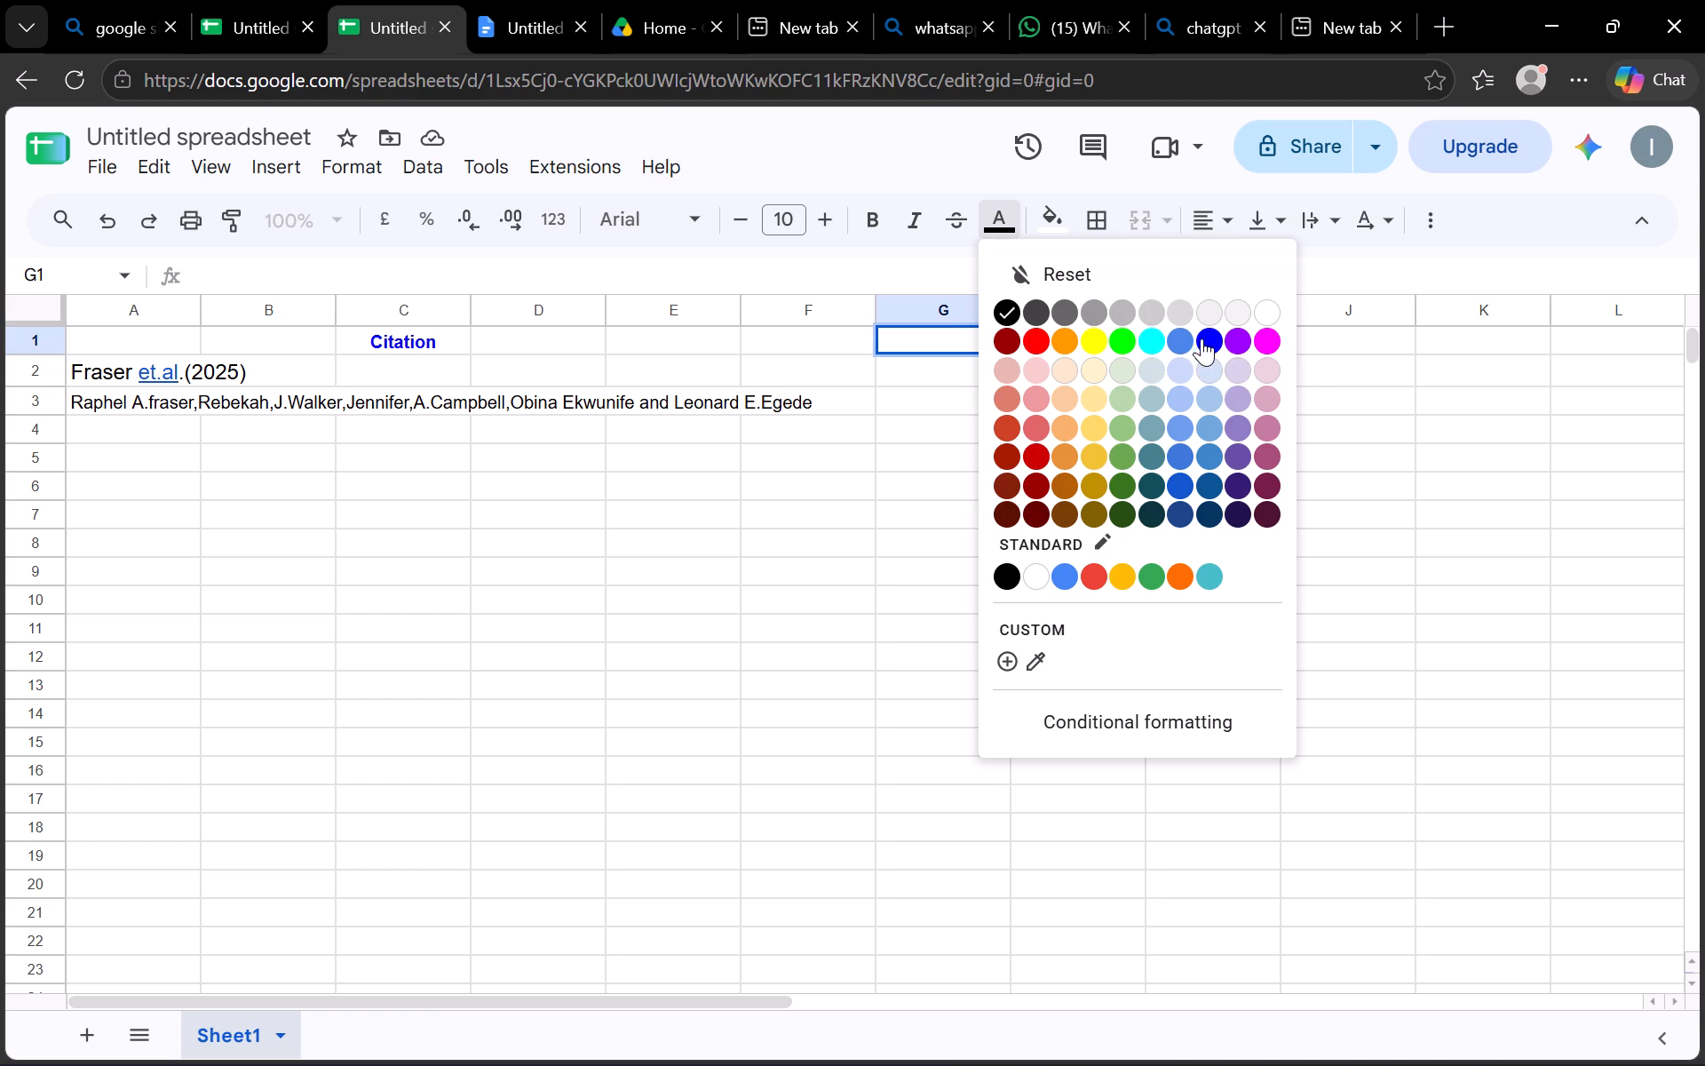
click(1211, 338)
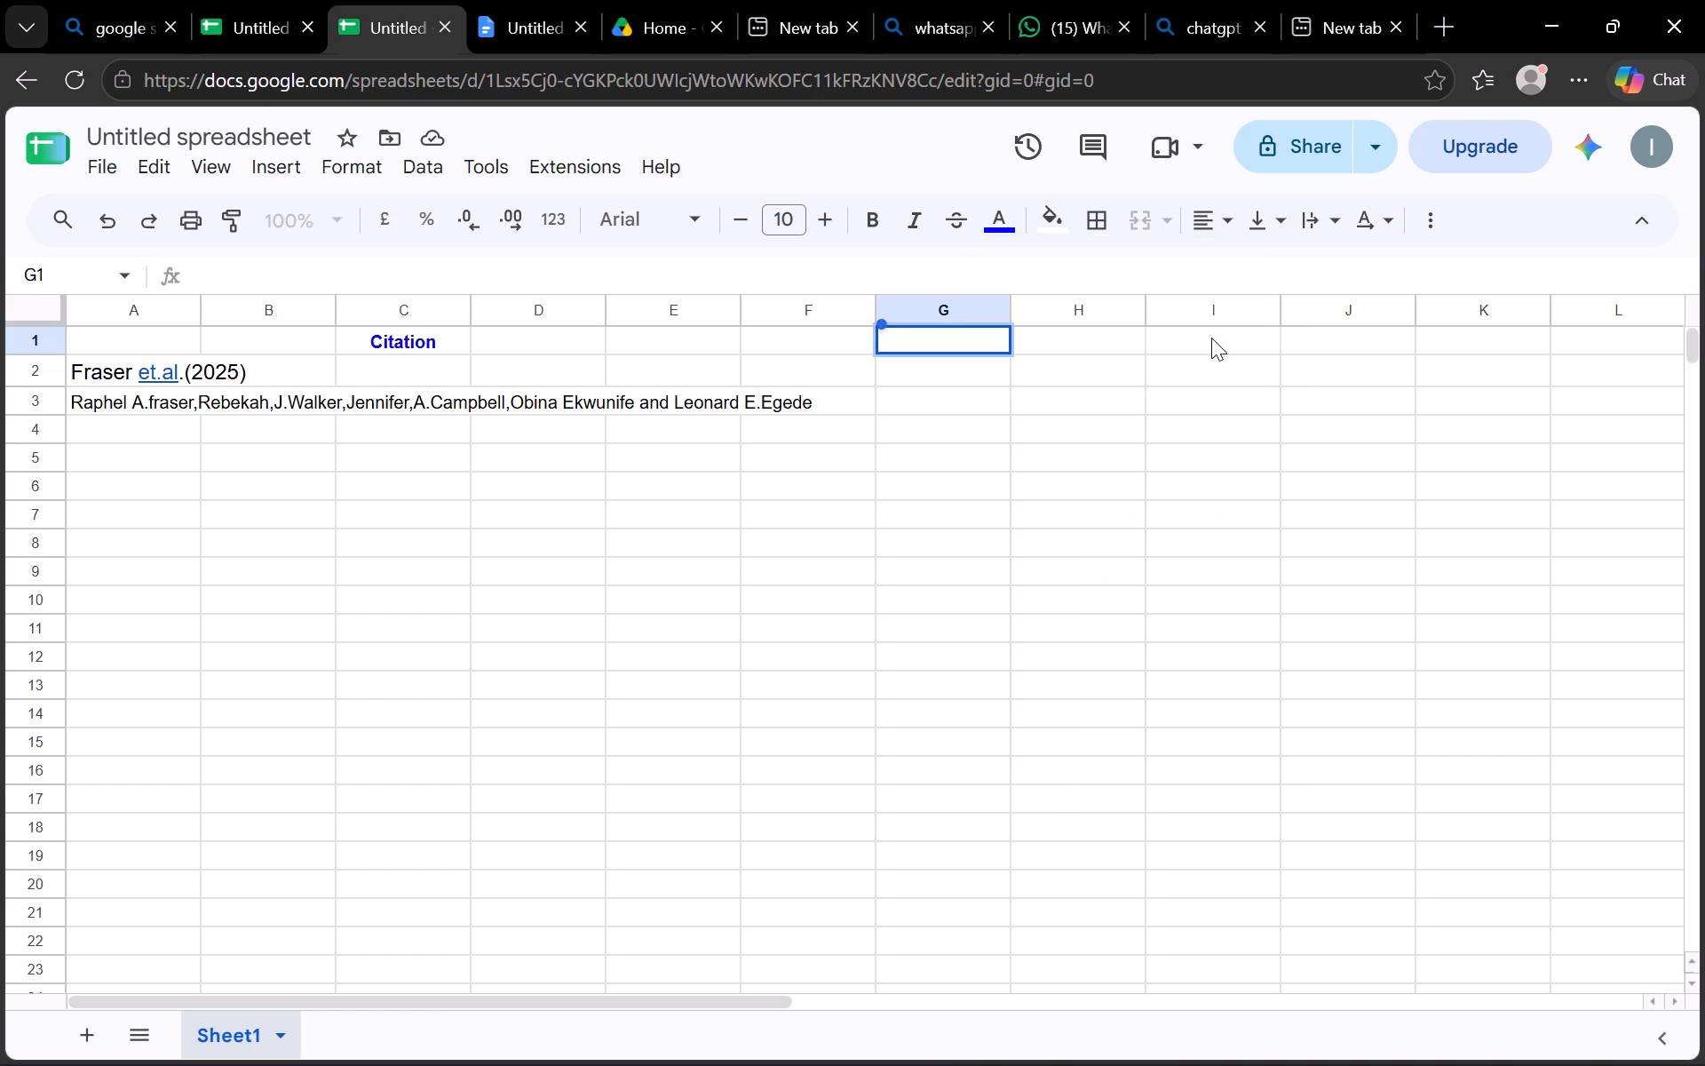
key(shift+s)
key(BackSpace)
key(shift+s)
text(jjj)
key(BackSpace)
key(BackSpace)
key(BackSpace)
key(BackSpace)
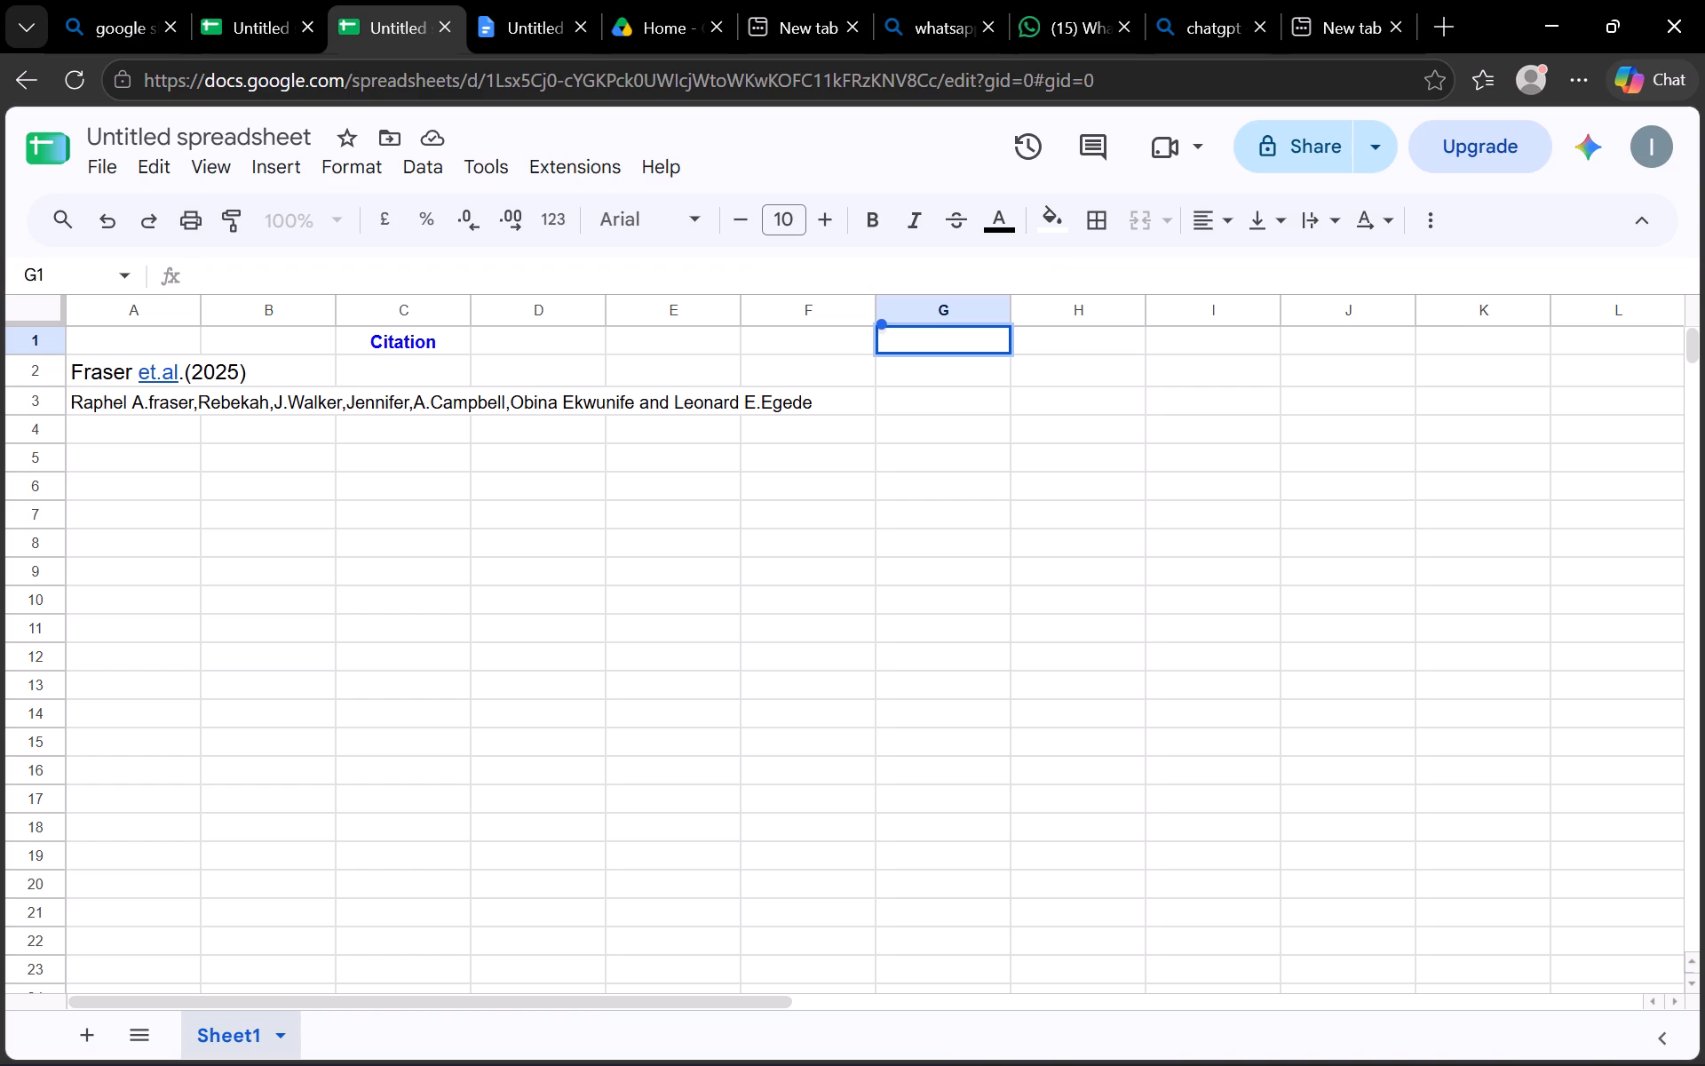
Reset the text colour of the empty cell G1 and set it to blue.
click(984, 207)
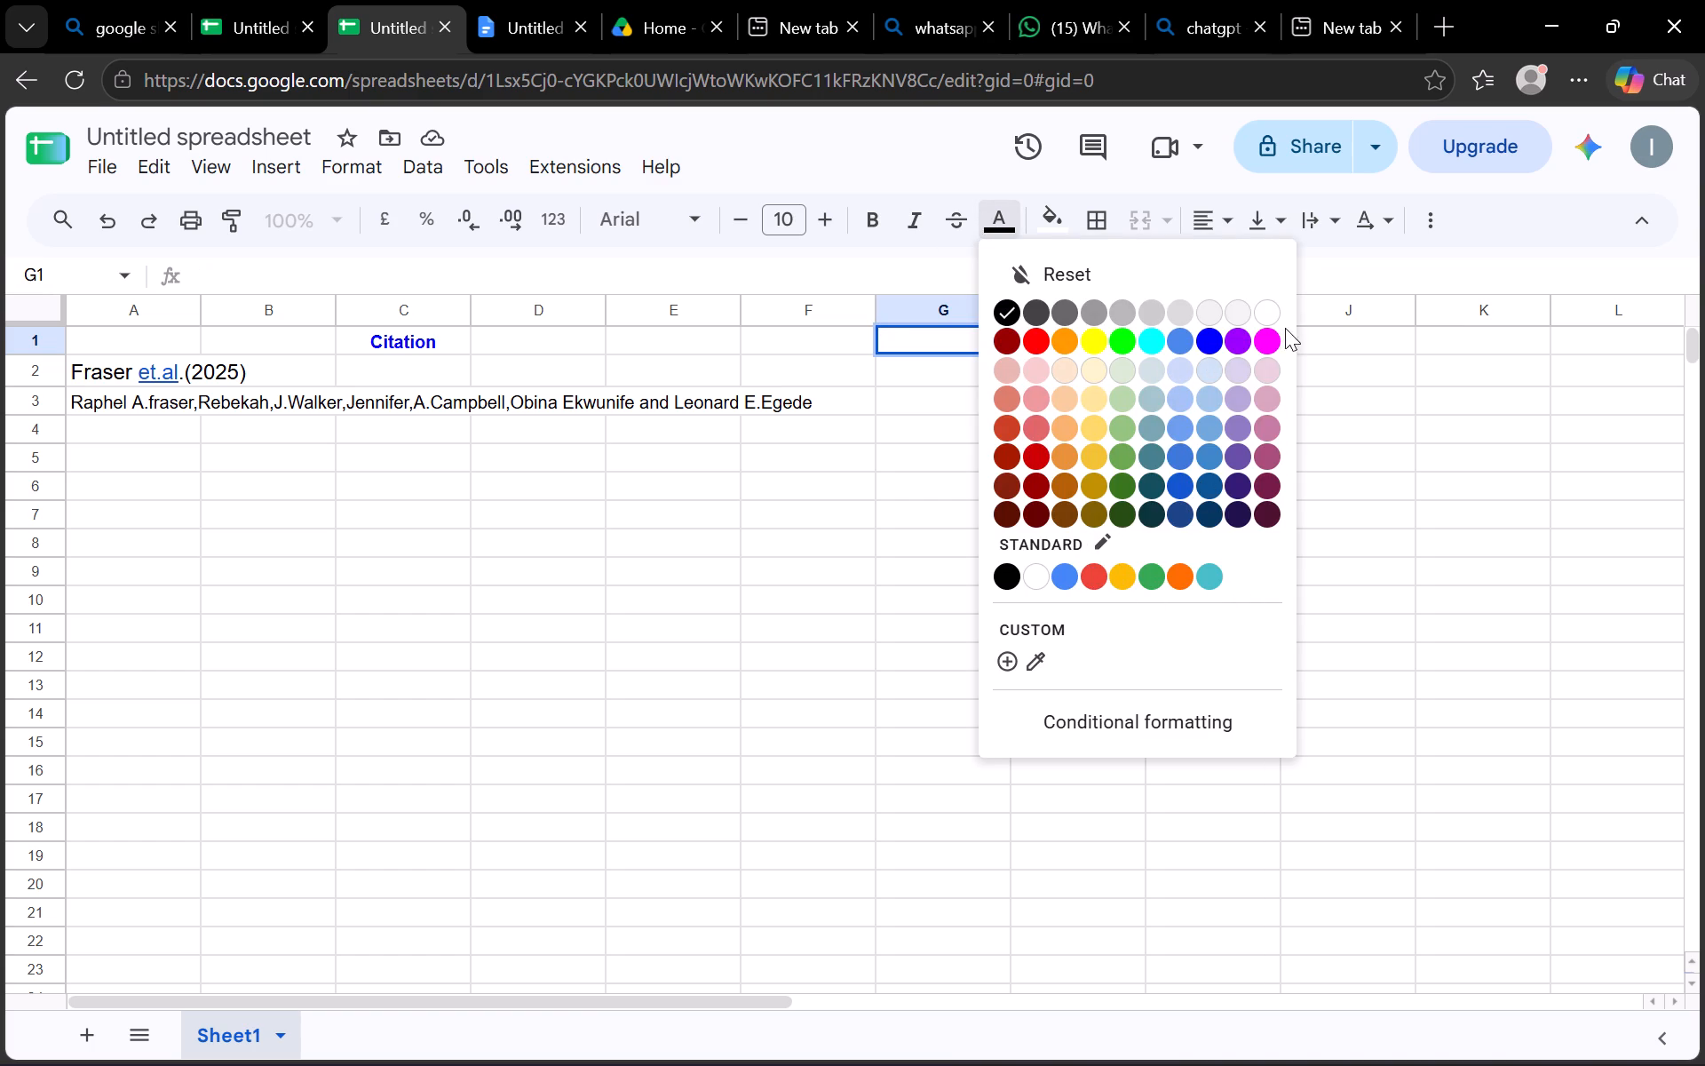
triple_click(1212, 338)
click(900, 346)
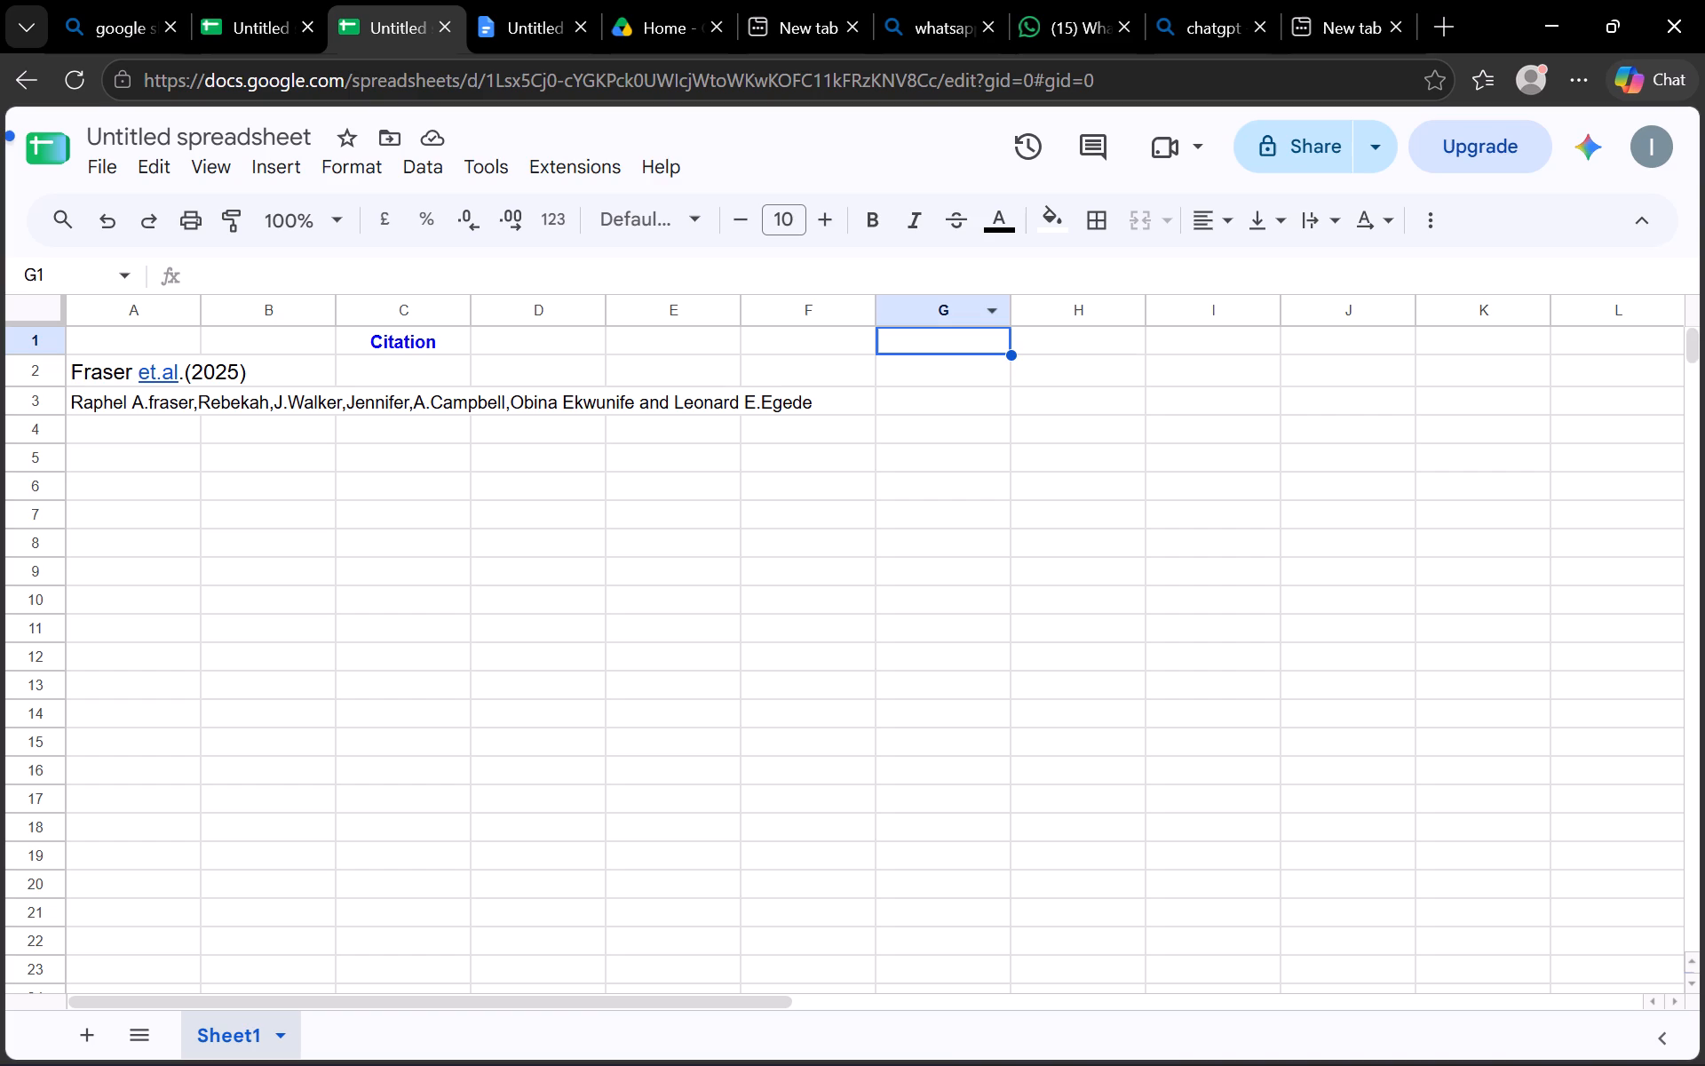
click(999, 215)
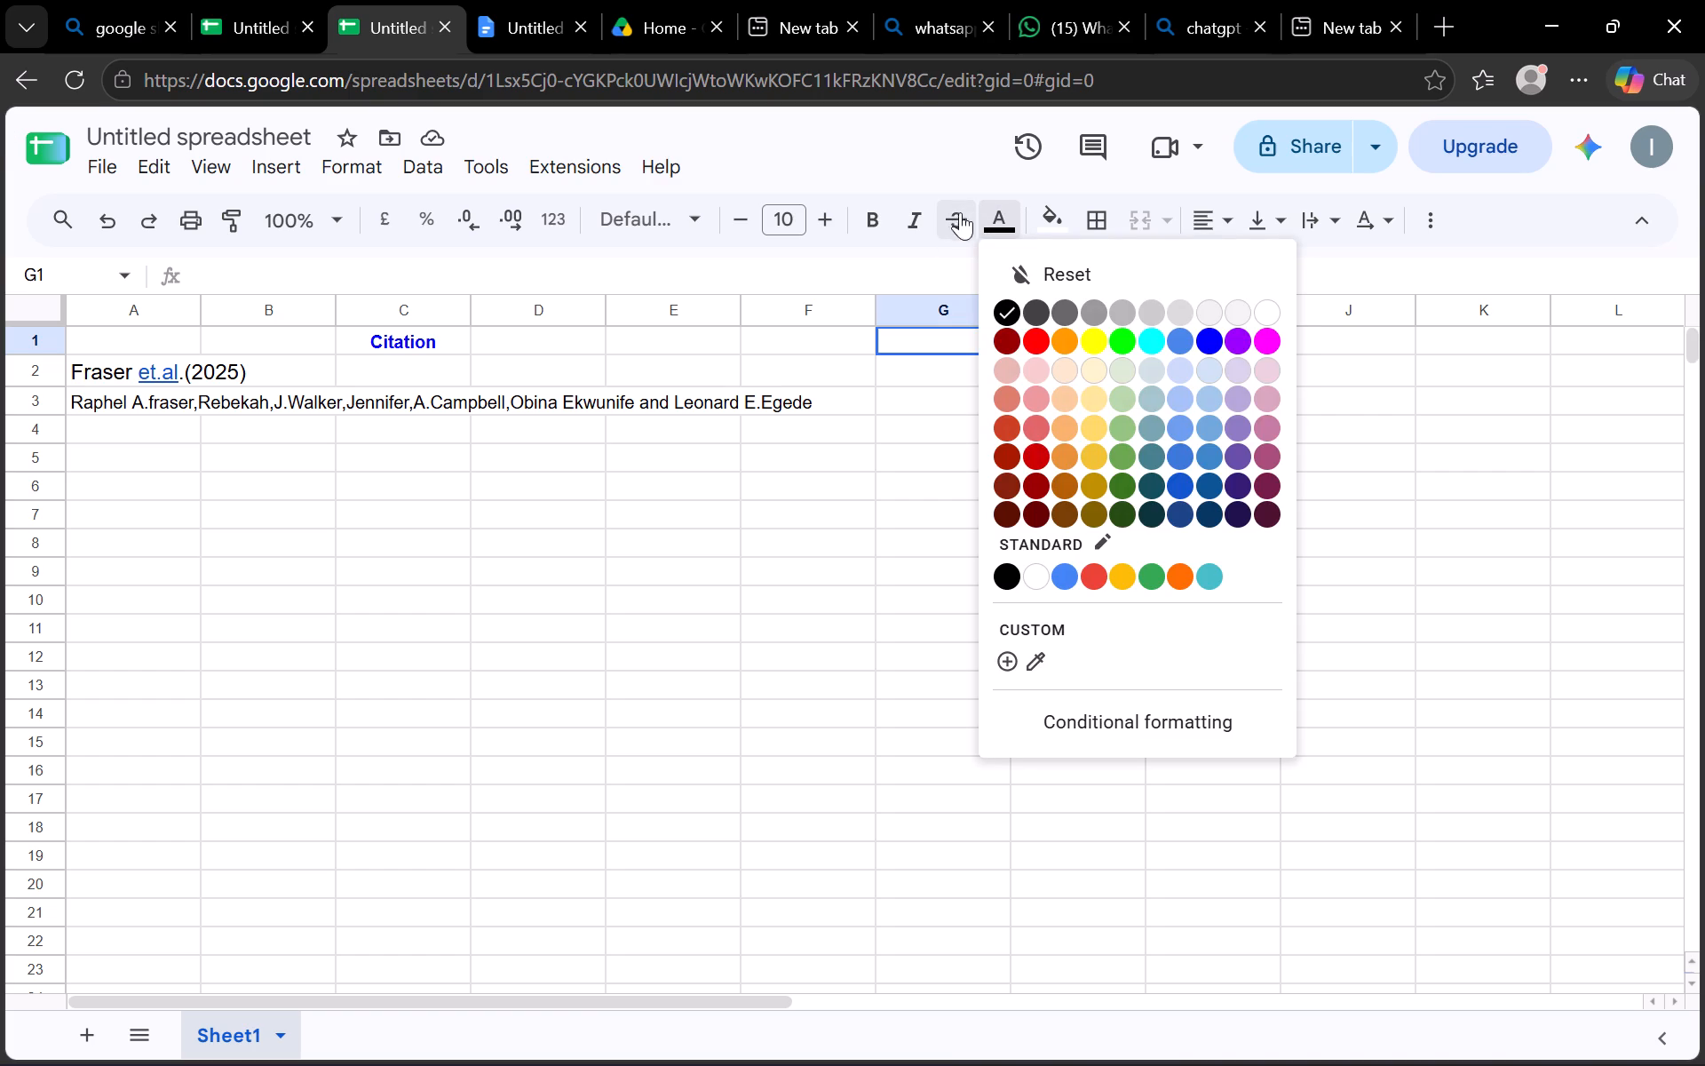
click(1067, 287)
click(1007, 224)
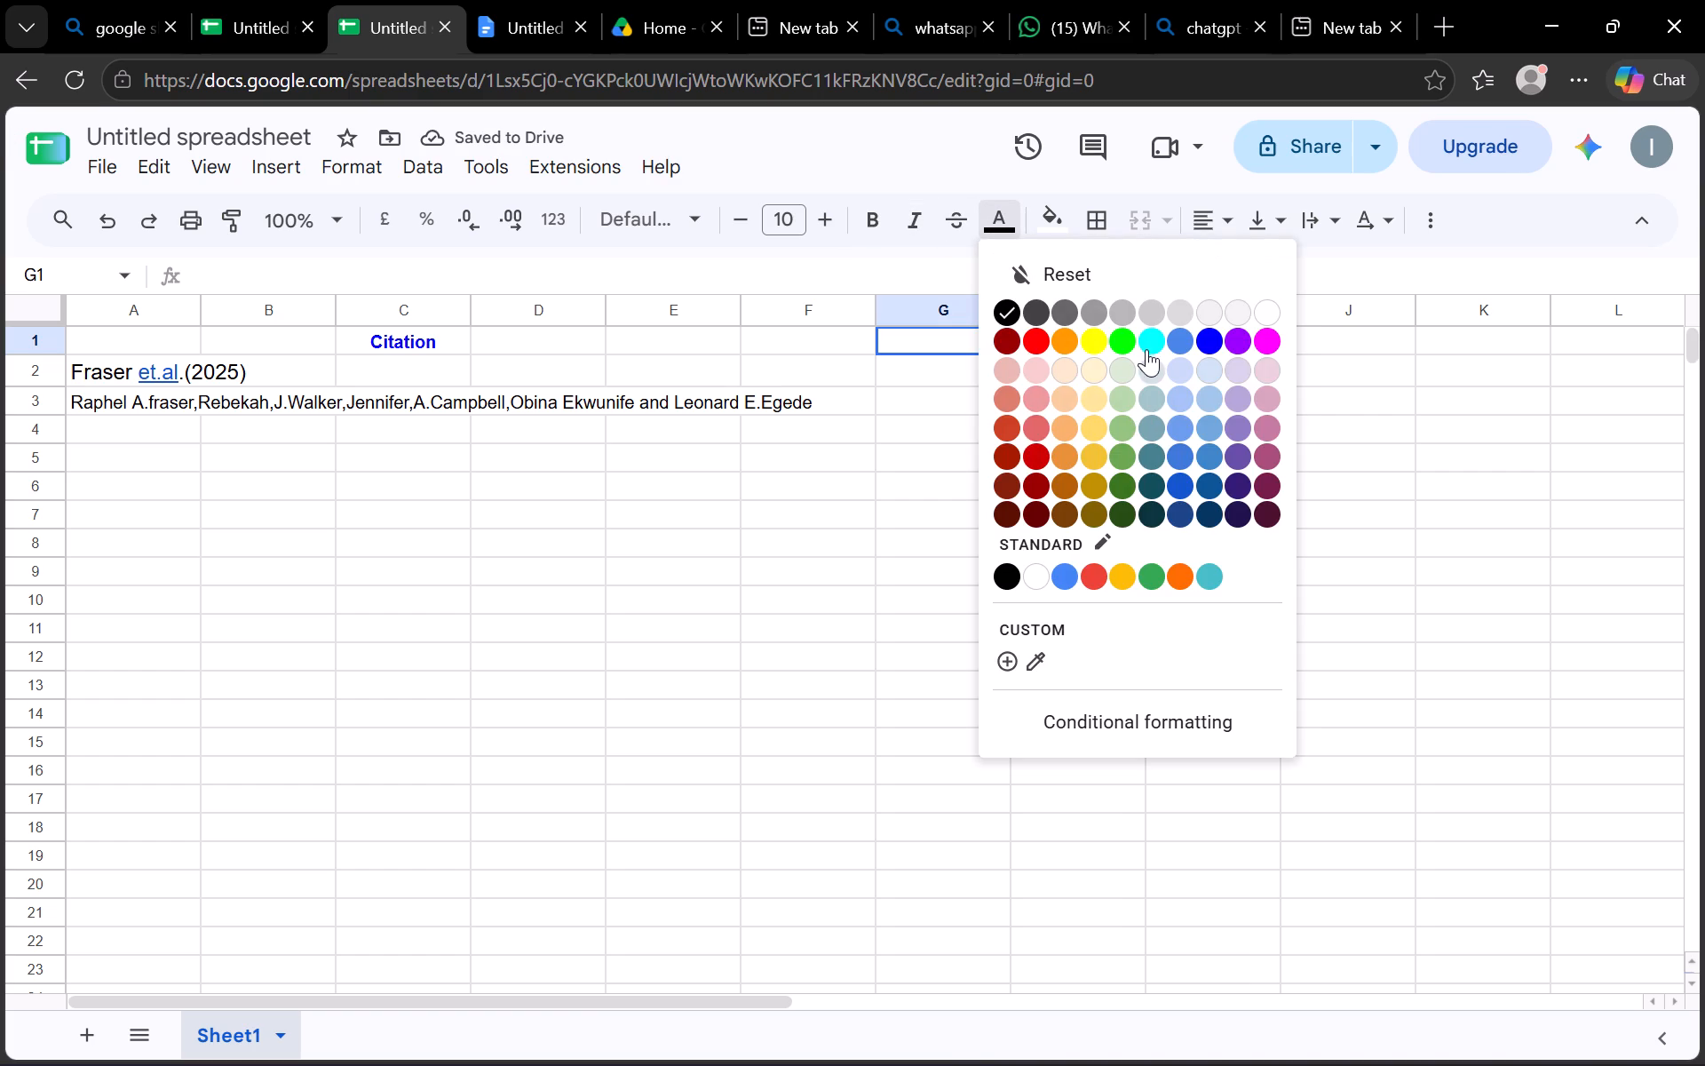
click(1203, 336)
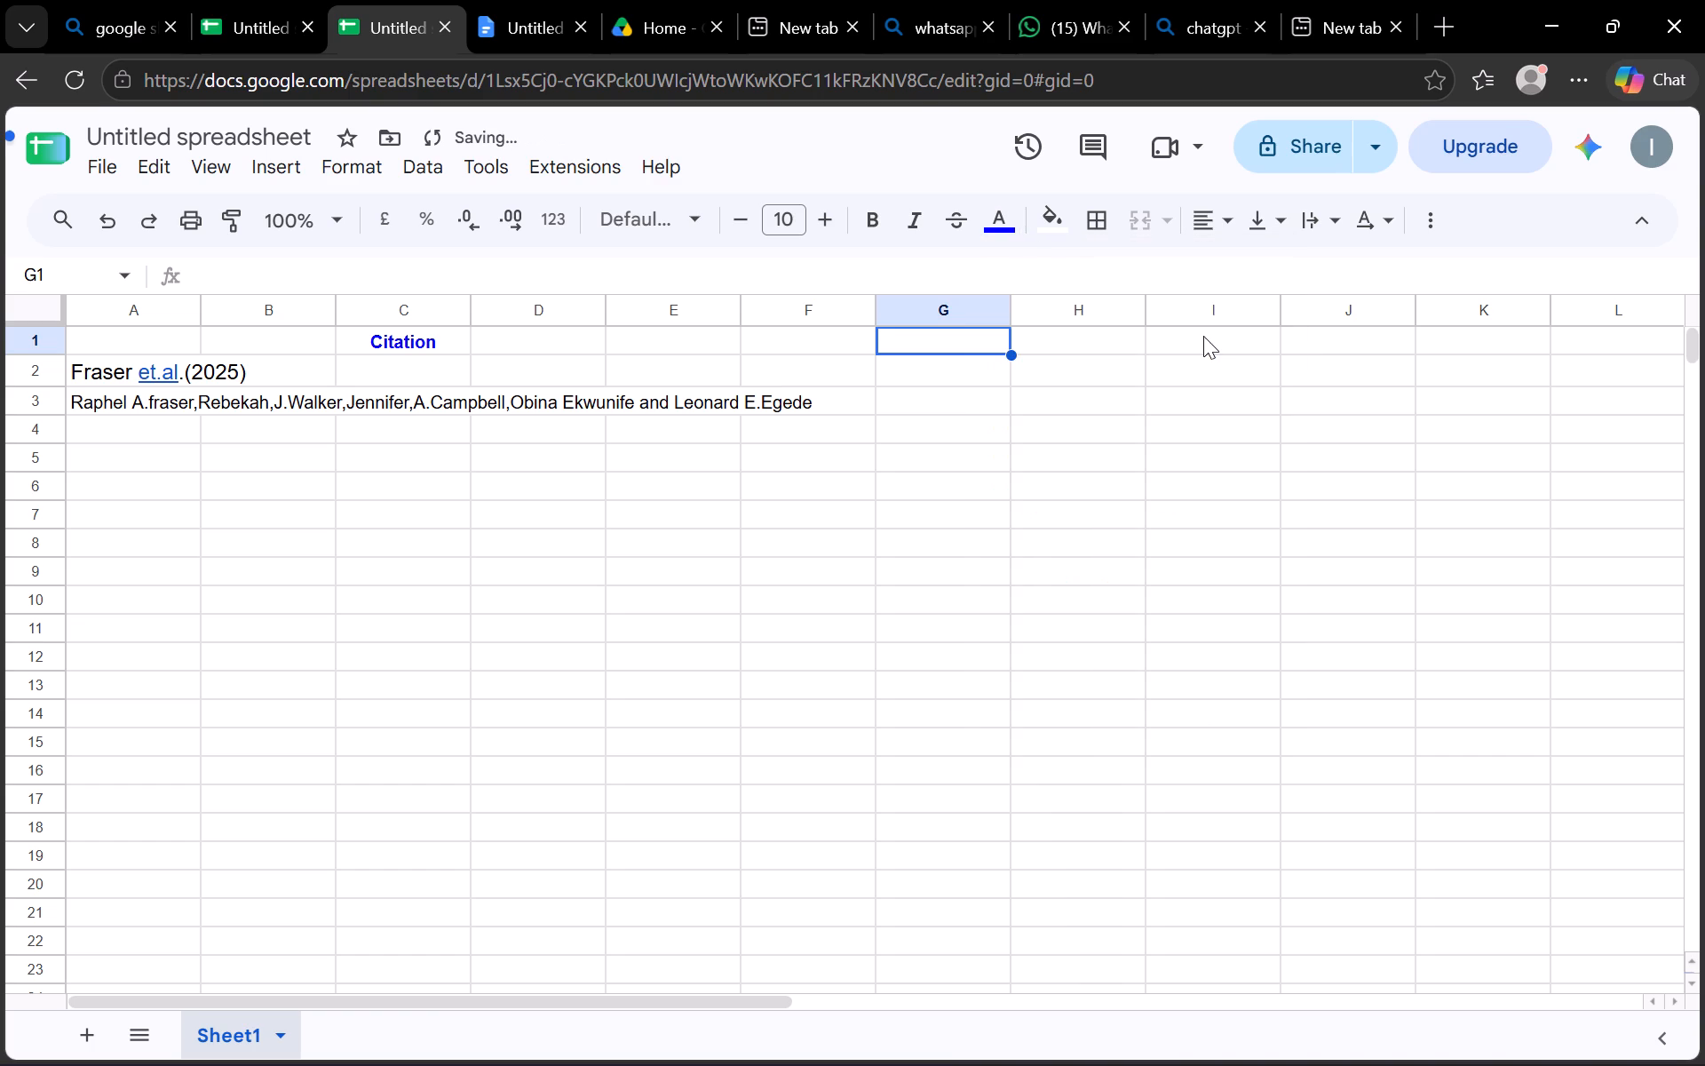
Enter the serial-number header "S.NO" in cell G1 and the number 1 below it in G2.
key(shift+s)
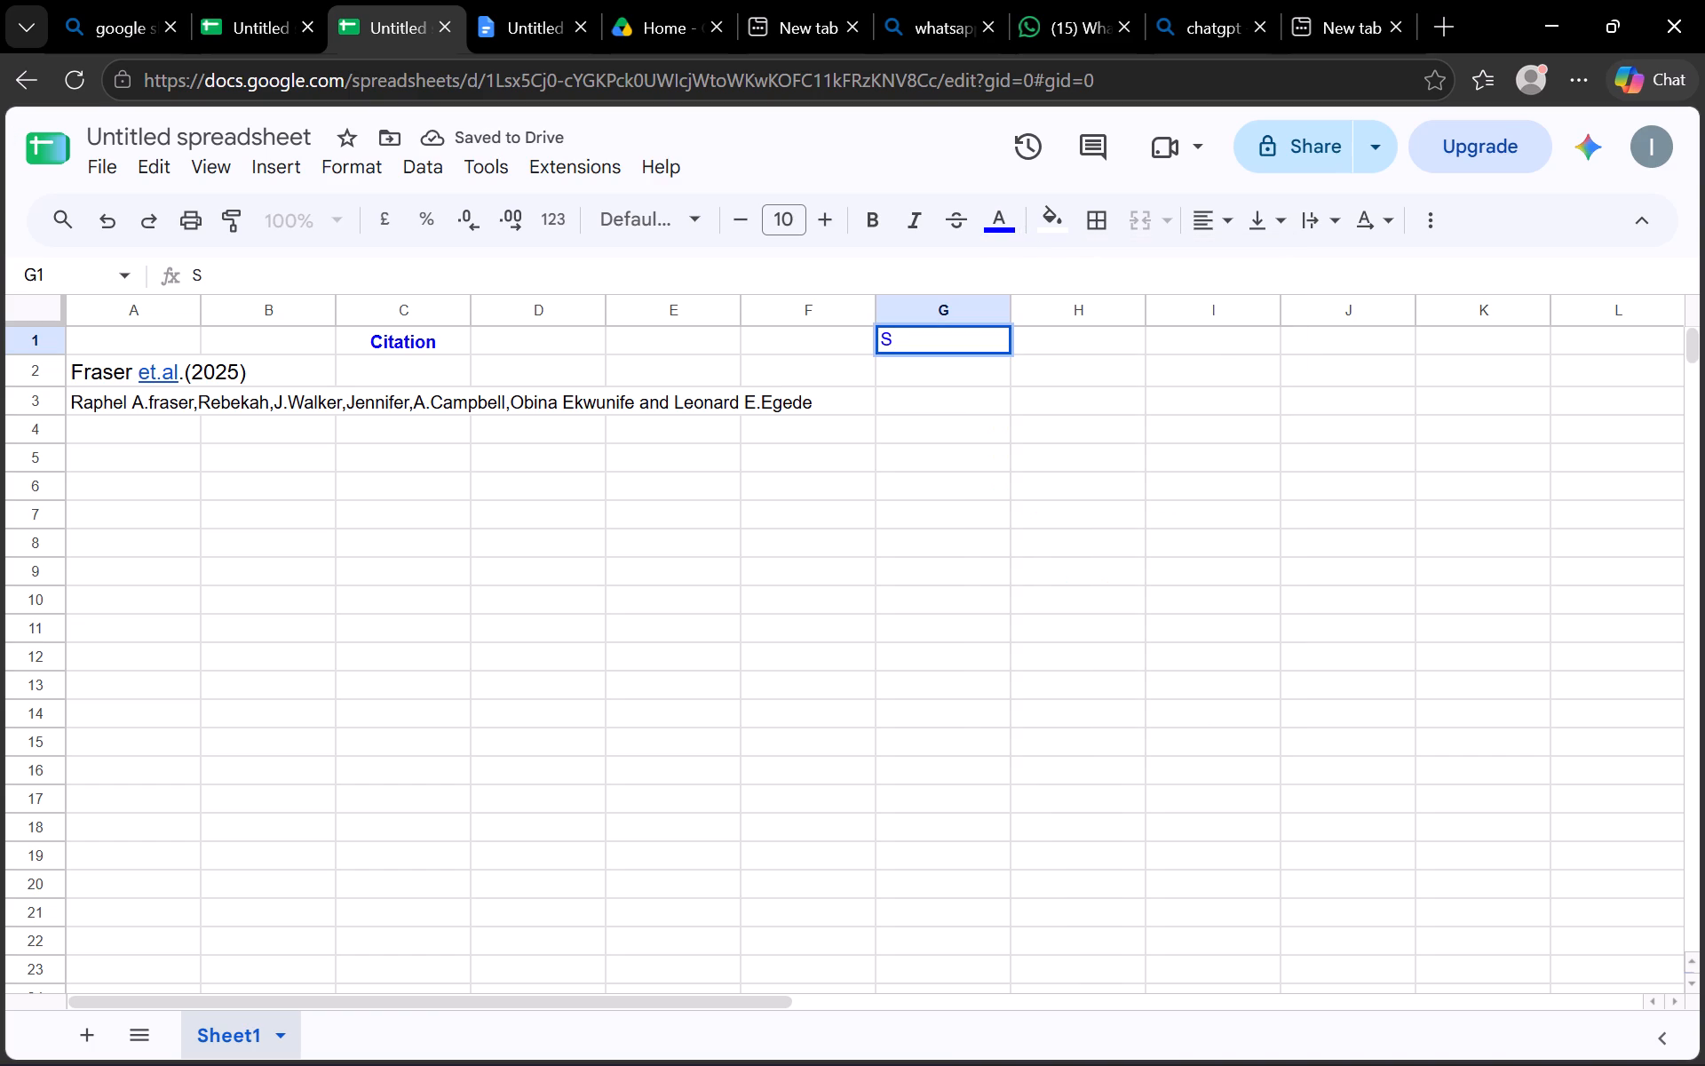
text(.NO)
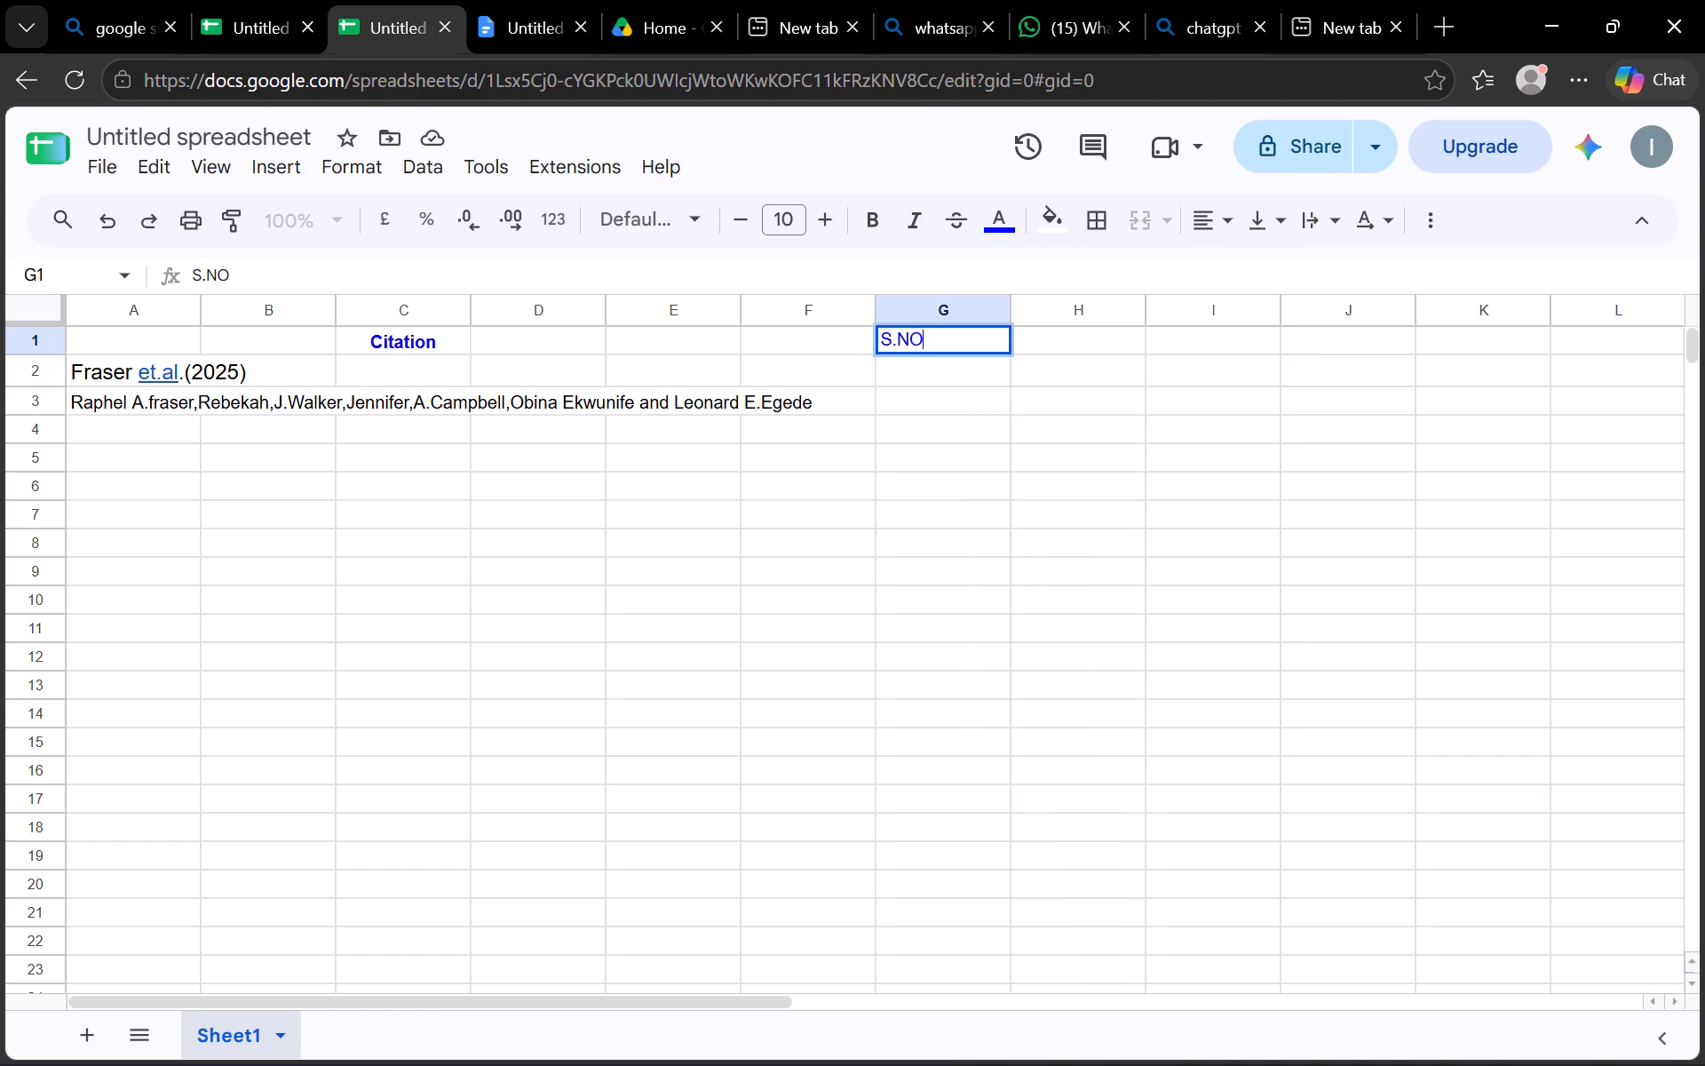
key(Return)
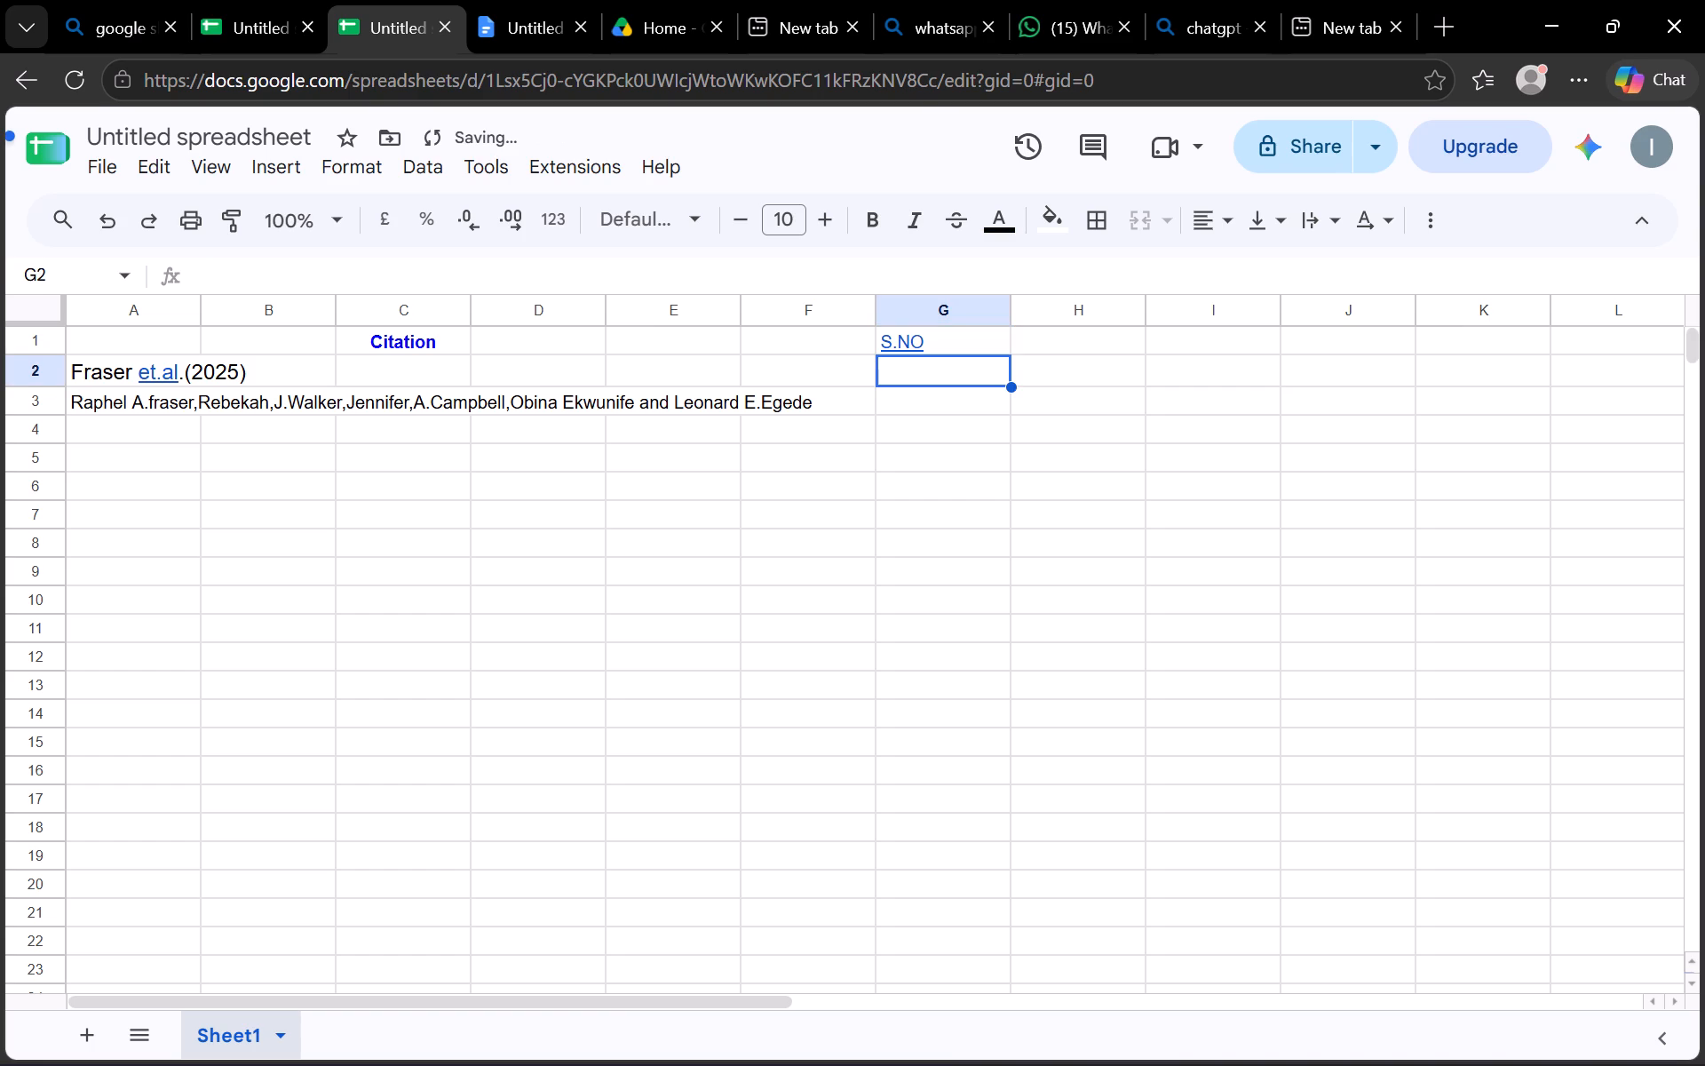
key(1)
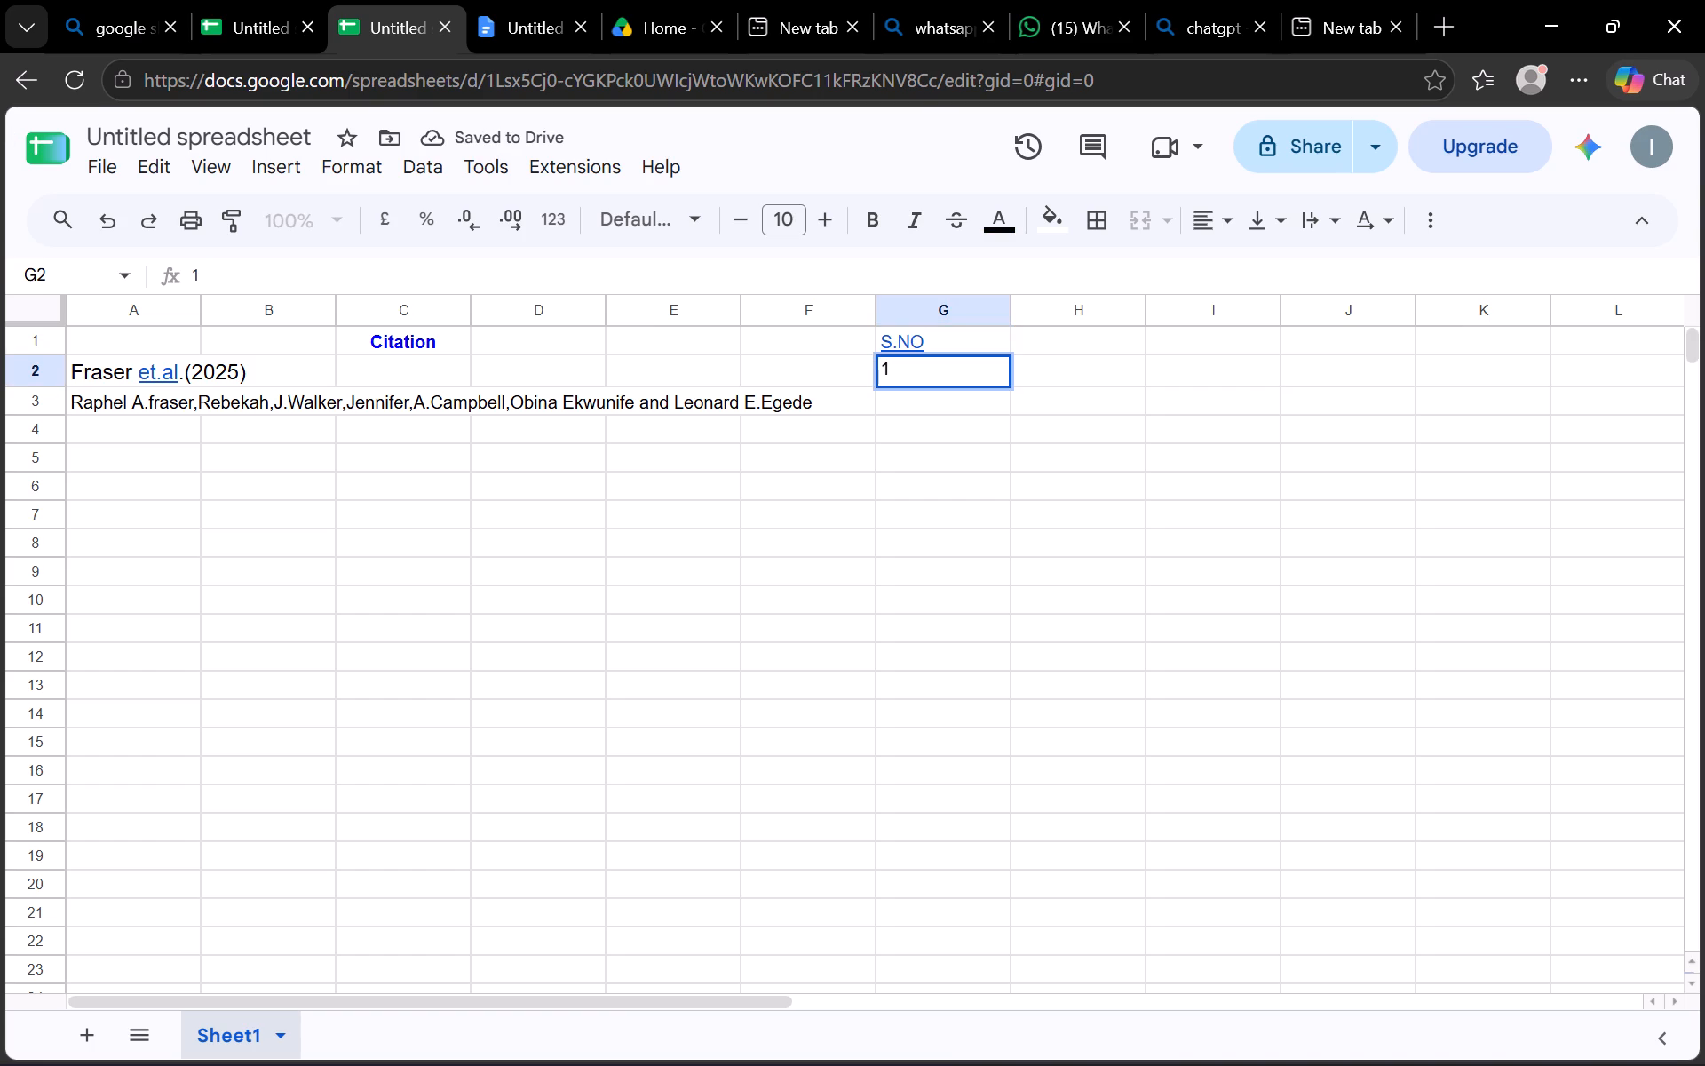
key(Right)
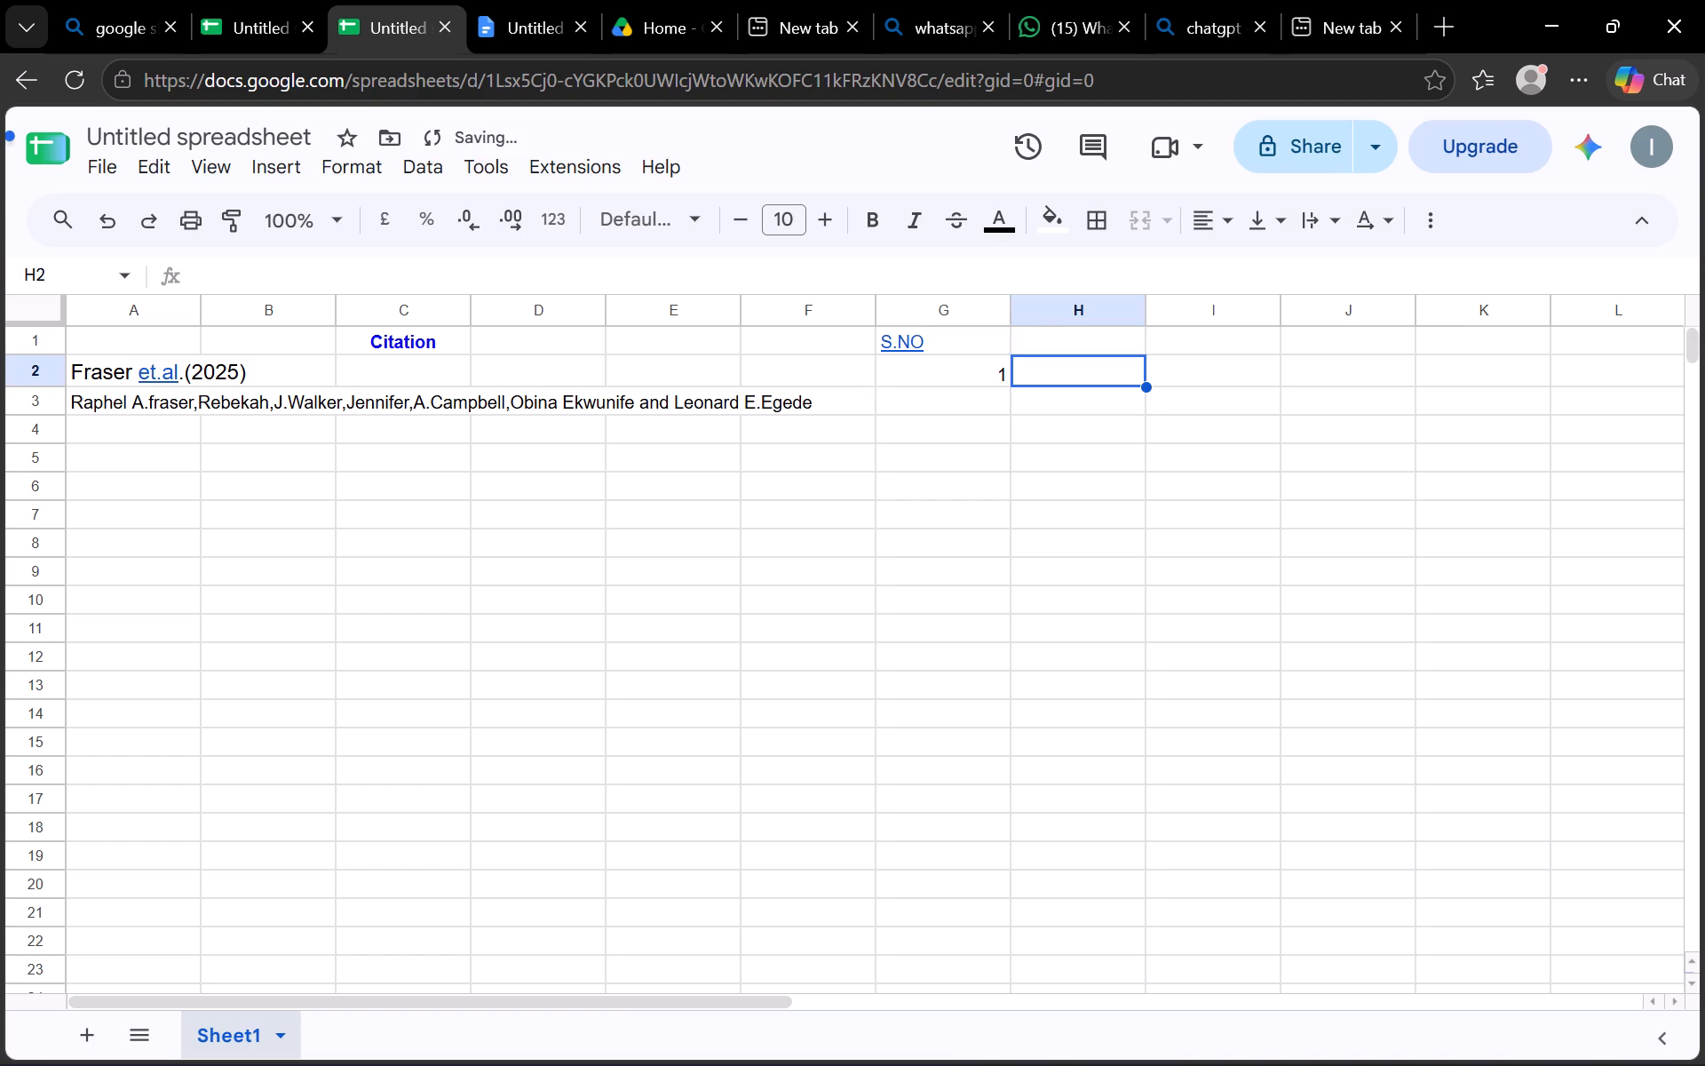
key(Left)
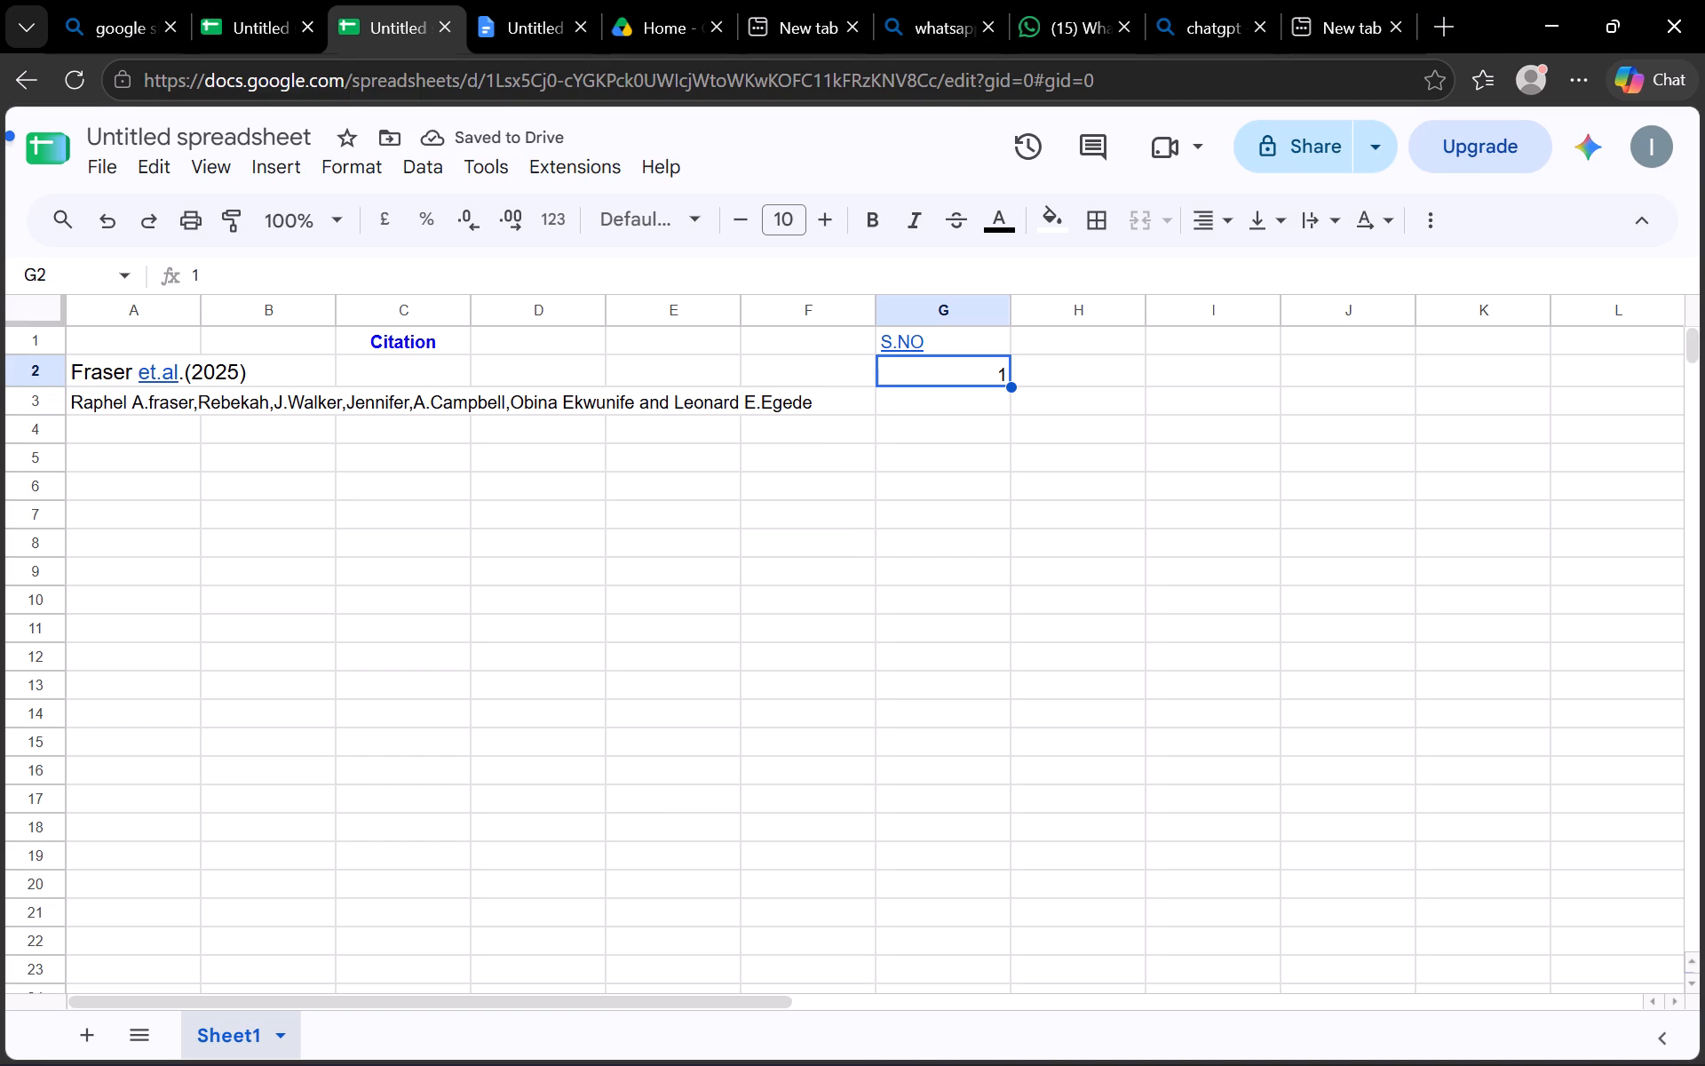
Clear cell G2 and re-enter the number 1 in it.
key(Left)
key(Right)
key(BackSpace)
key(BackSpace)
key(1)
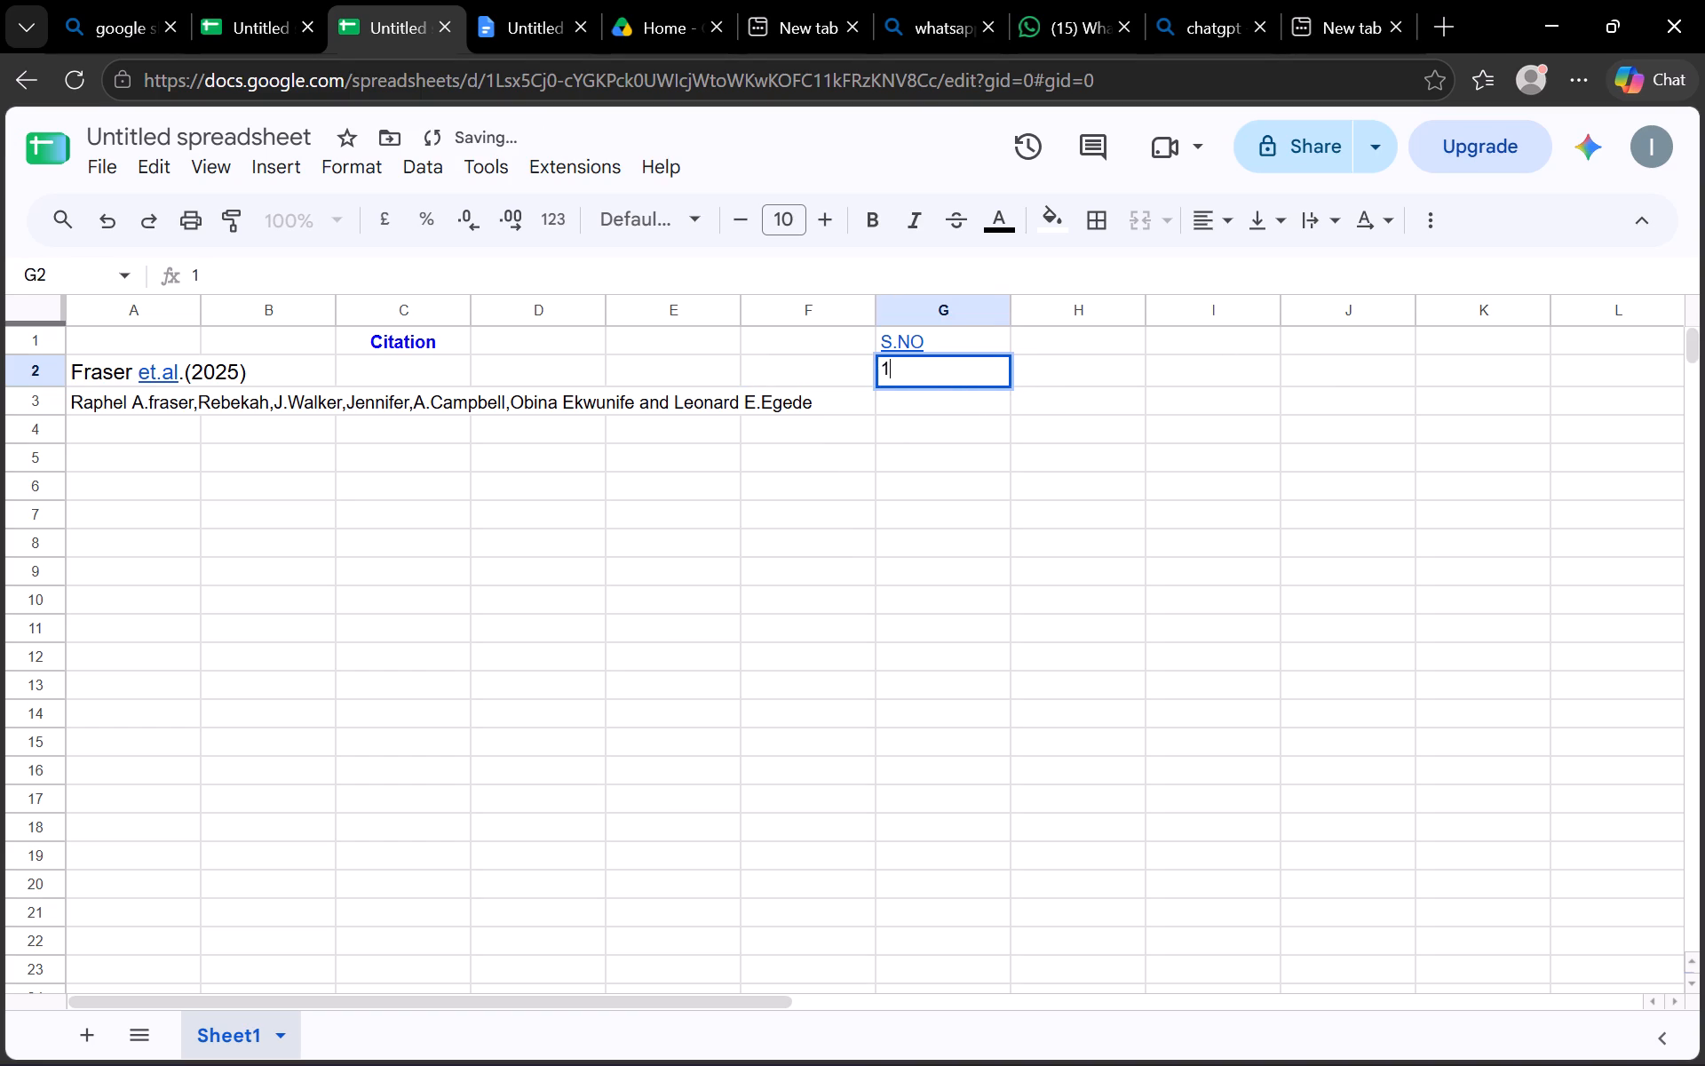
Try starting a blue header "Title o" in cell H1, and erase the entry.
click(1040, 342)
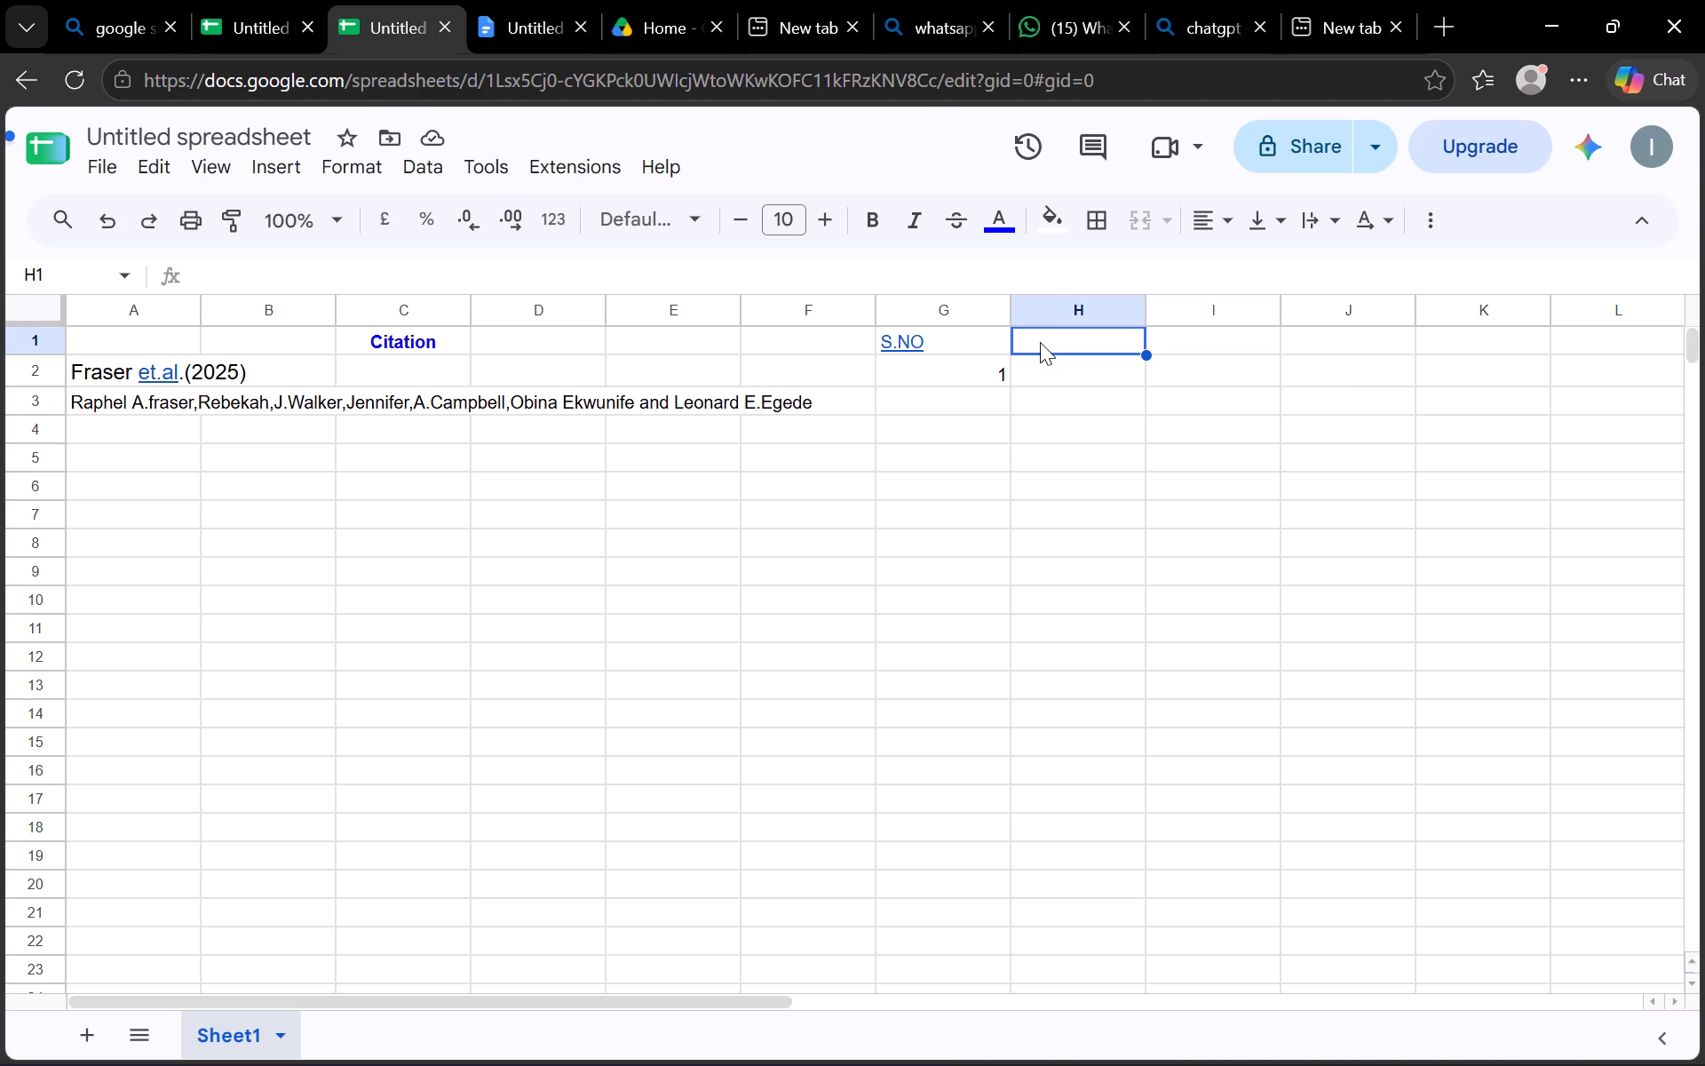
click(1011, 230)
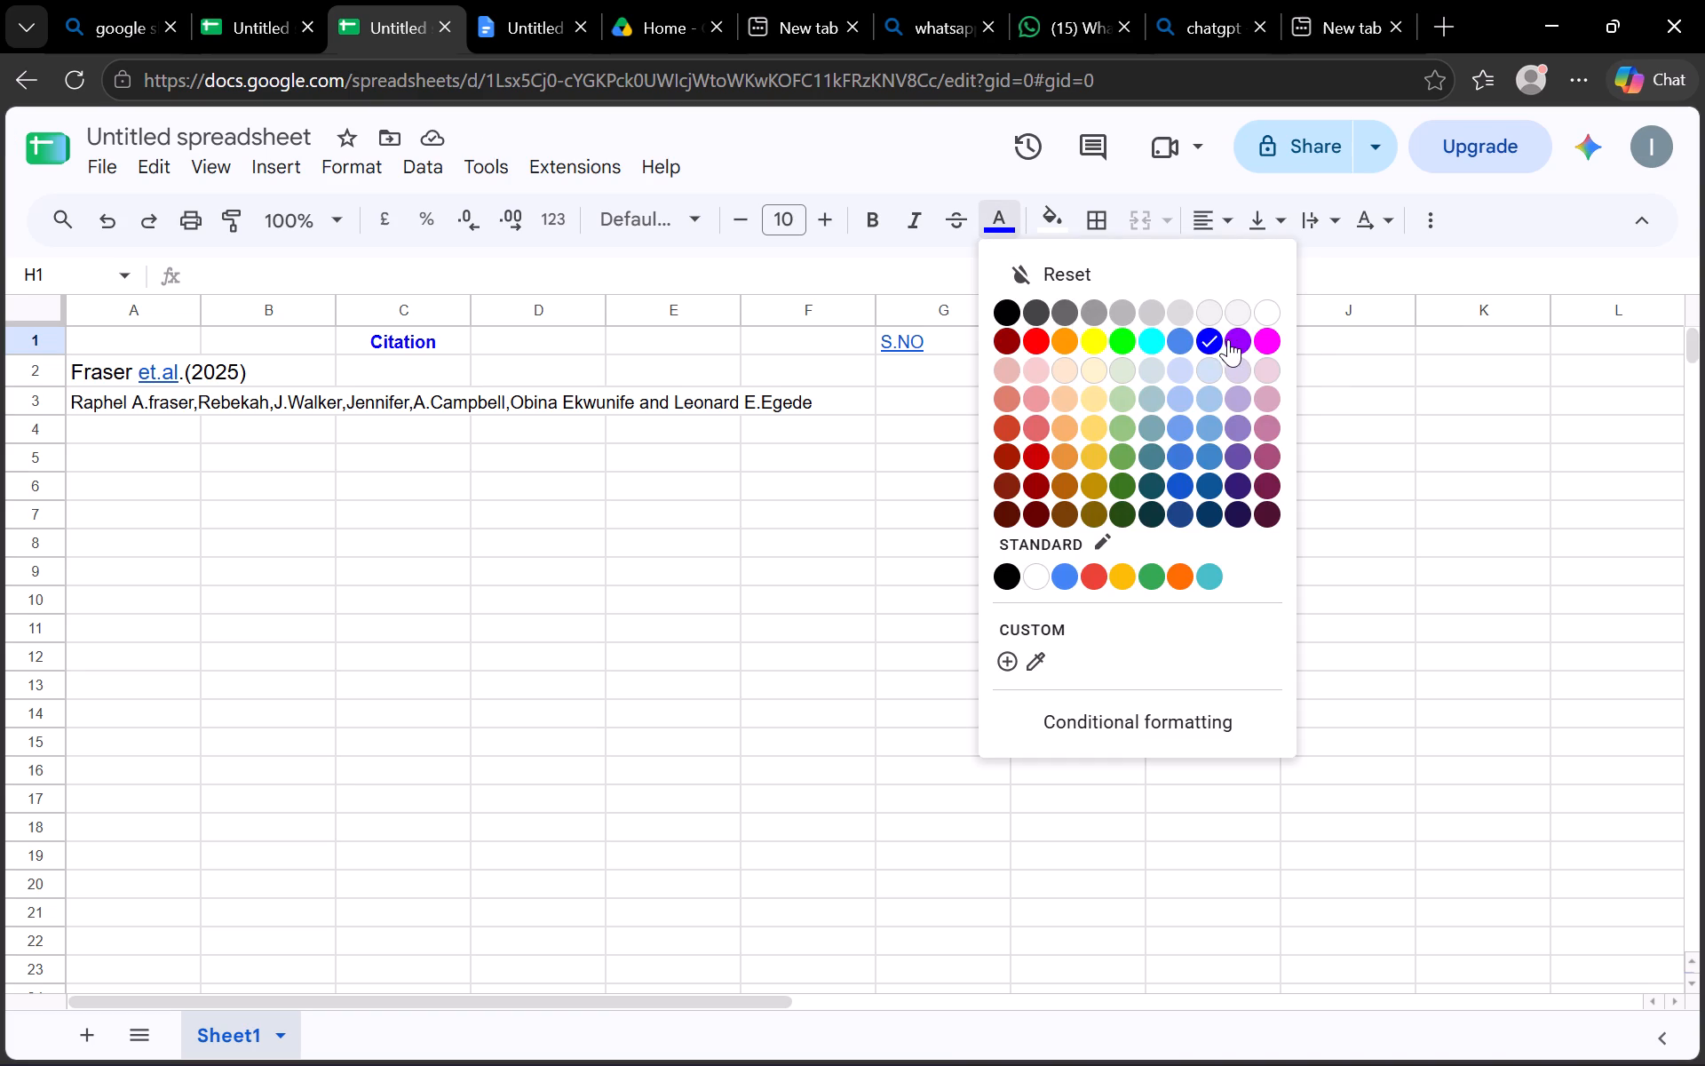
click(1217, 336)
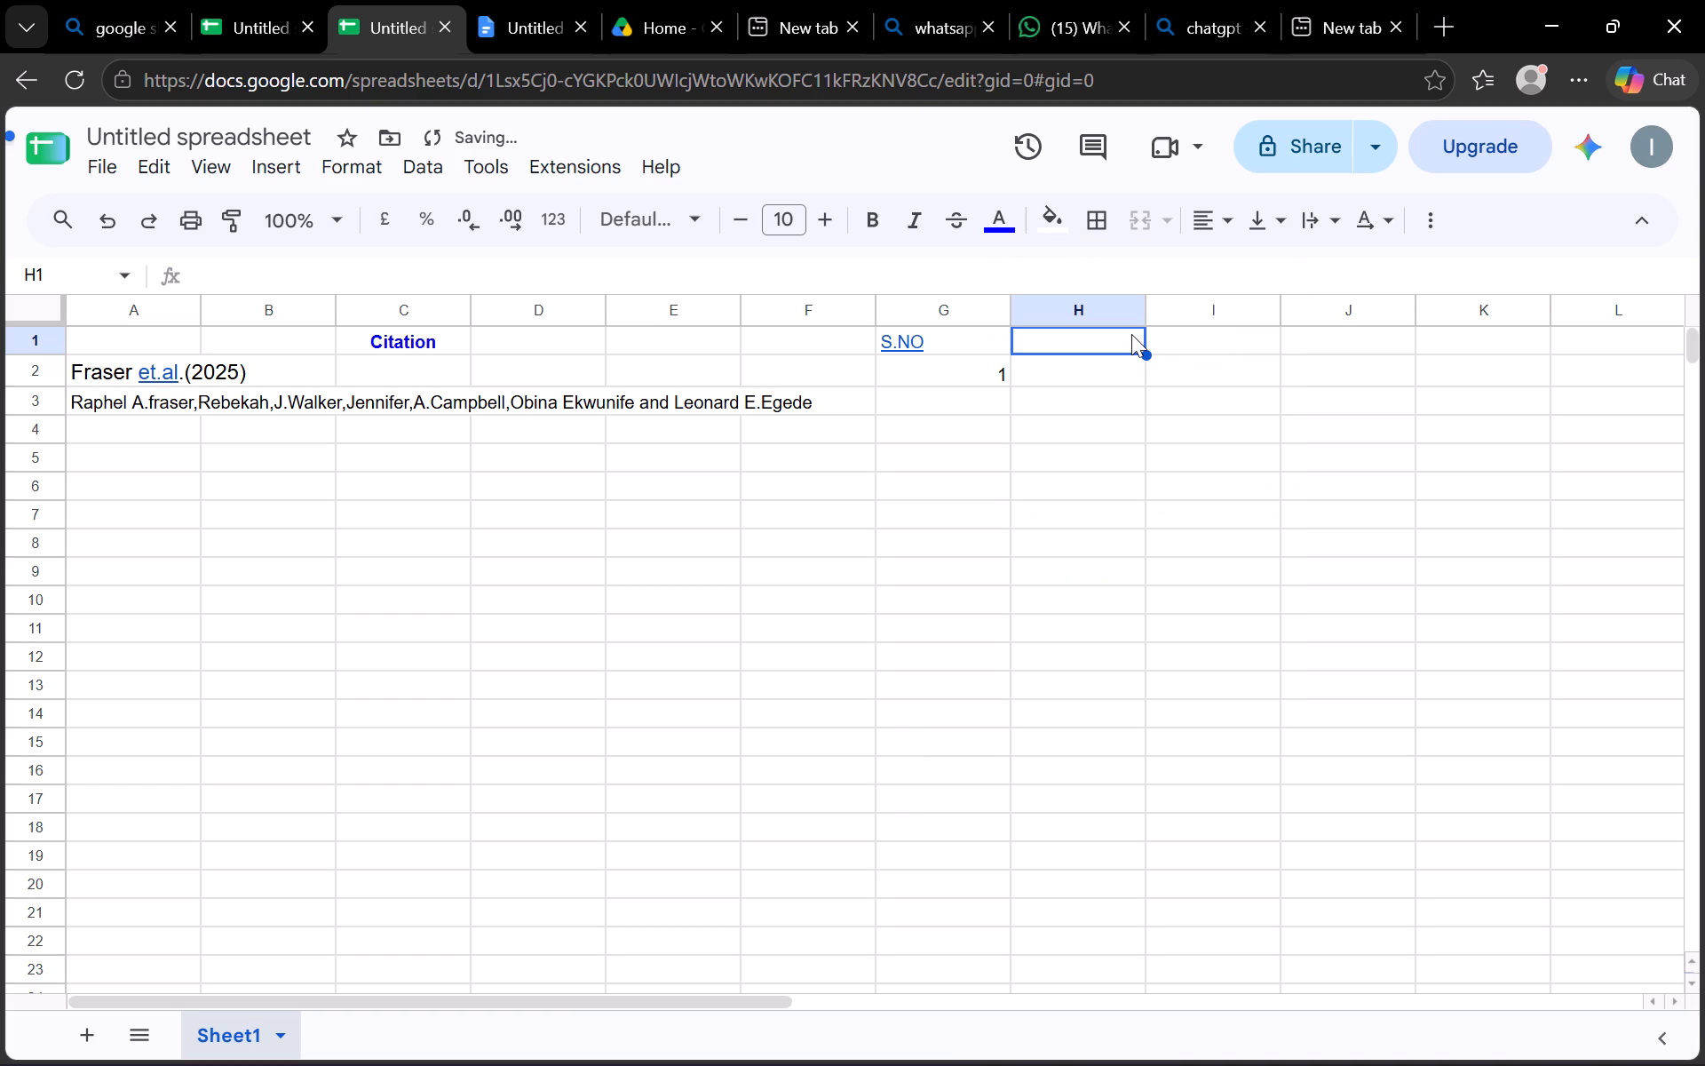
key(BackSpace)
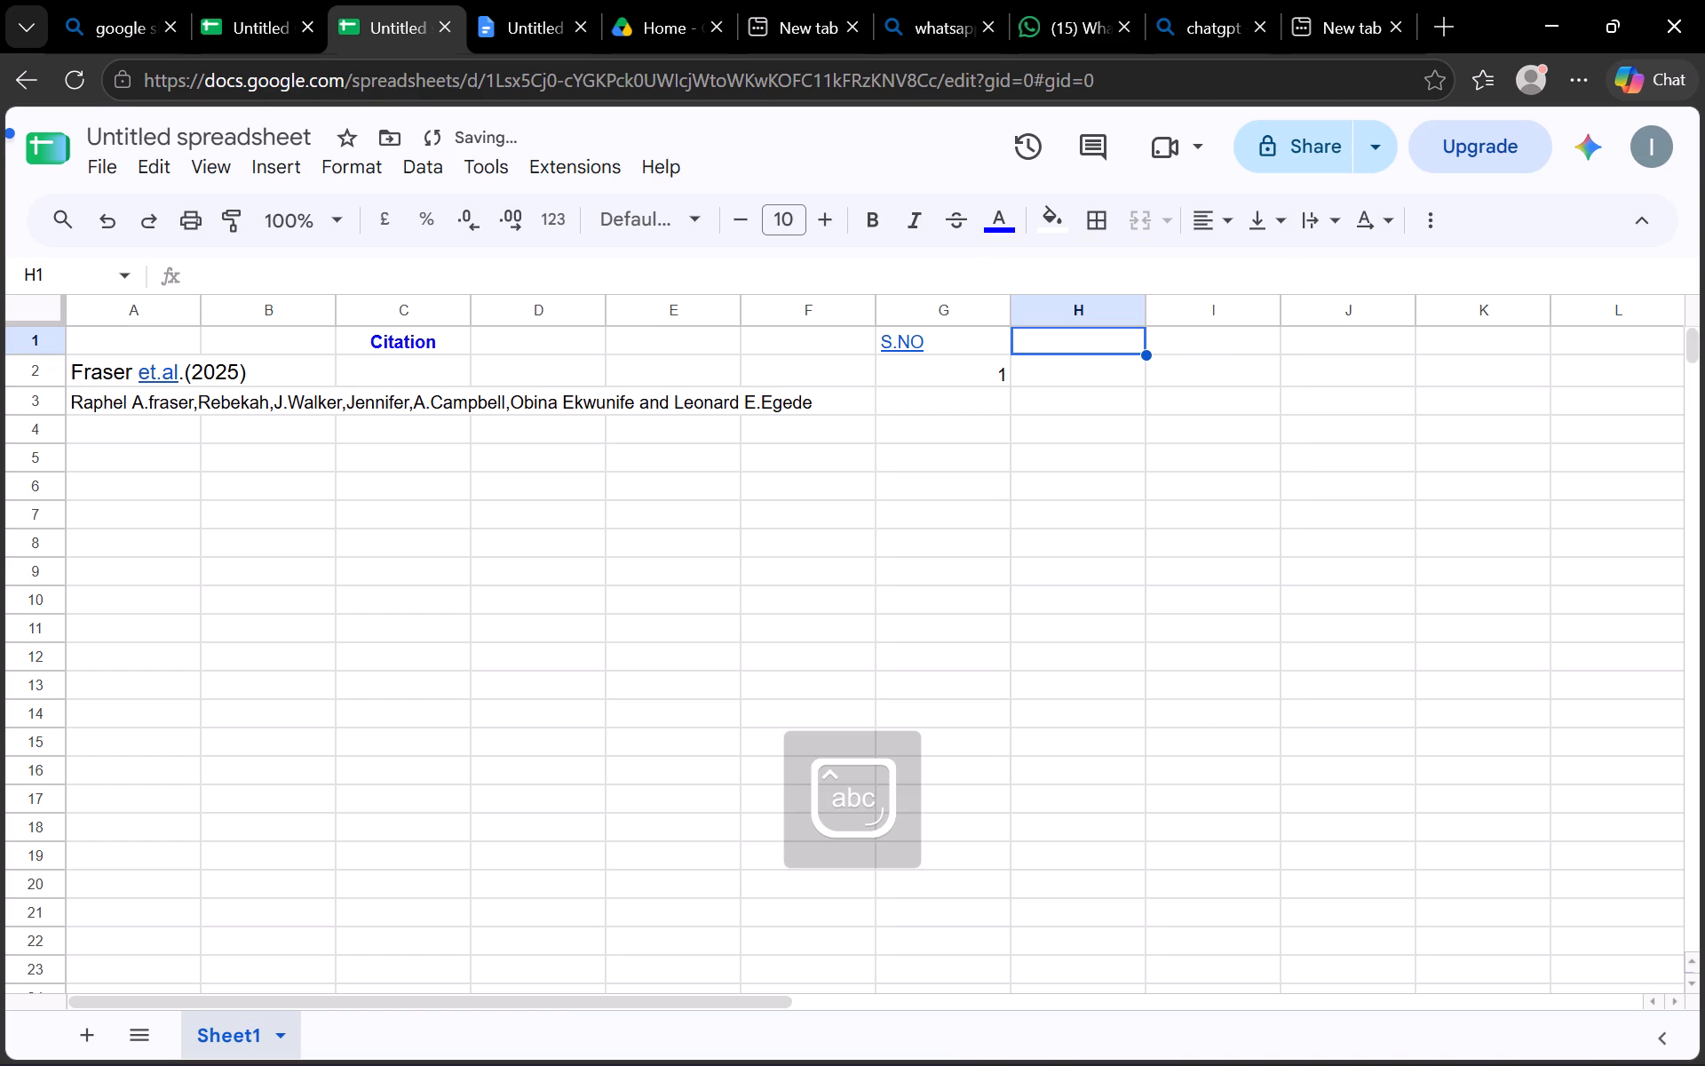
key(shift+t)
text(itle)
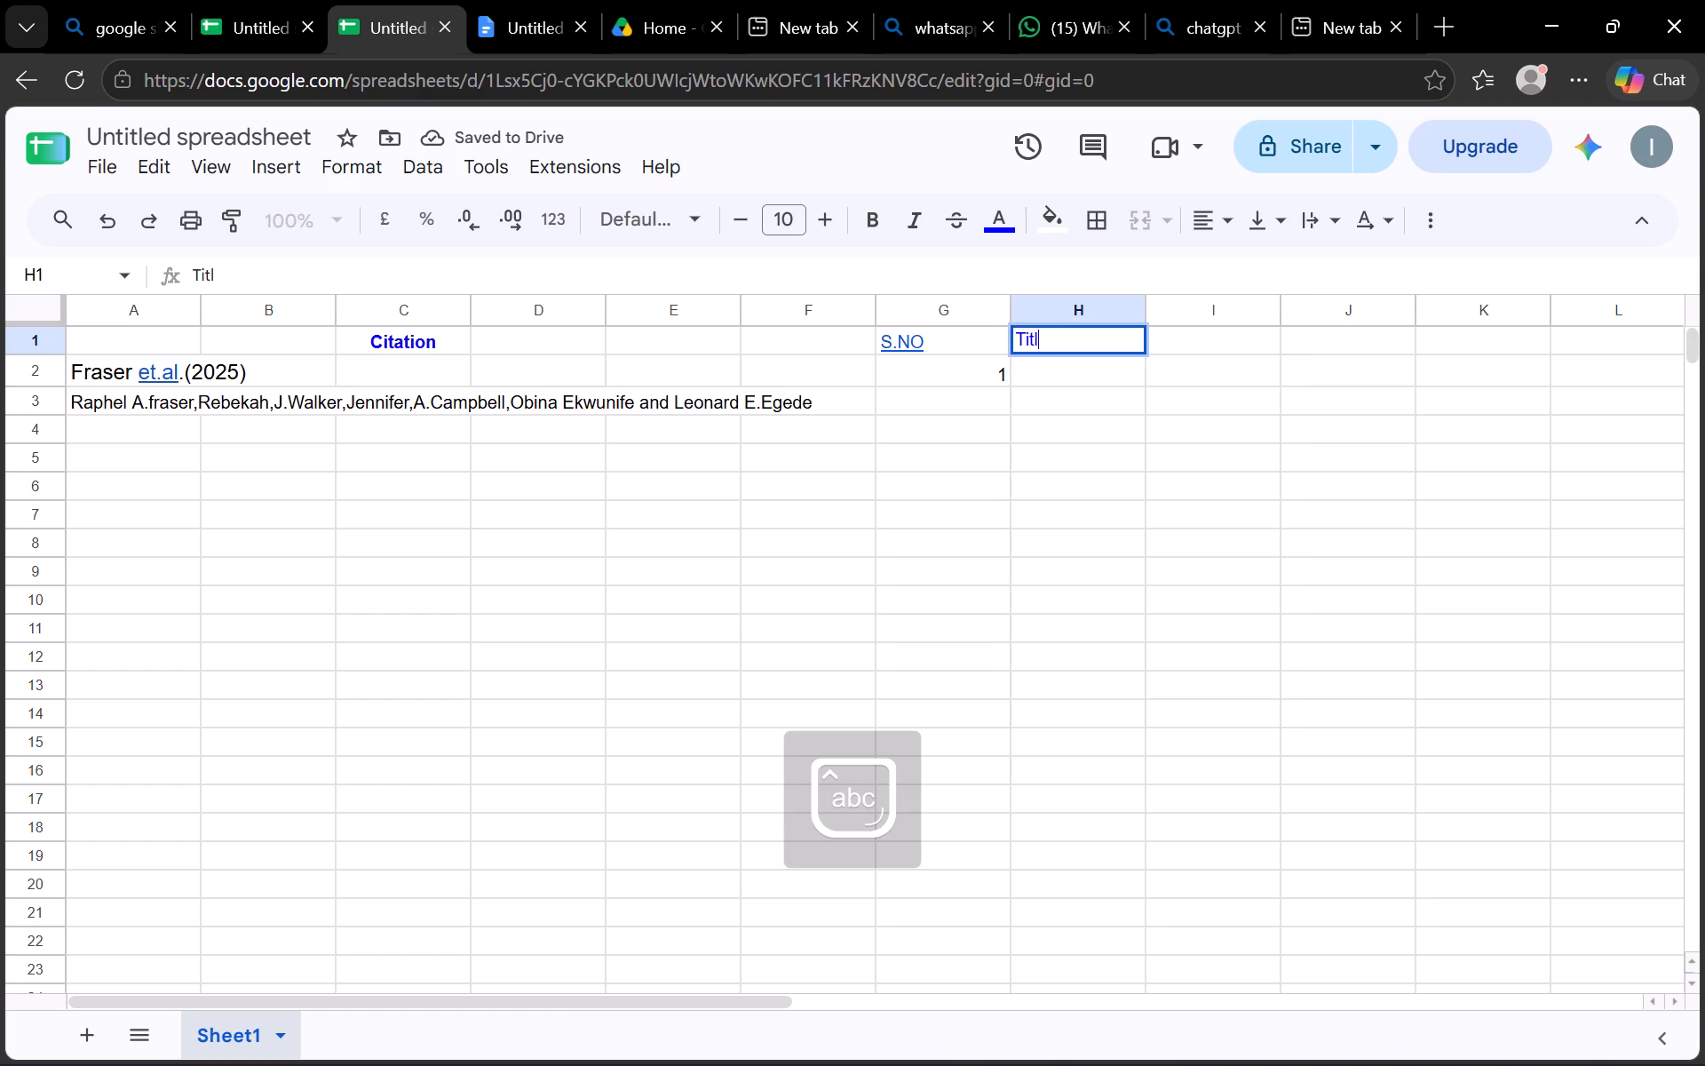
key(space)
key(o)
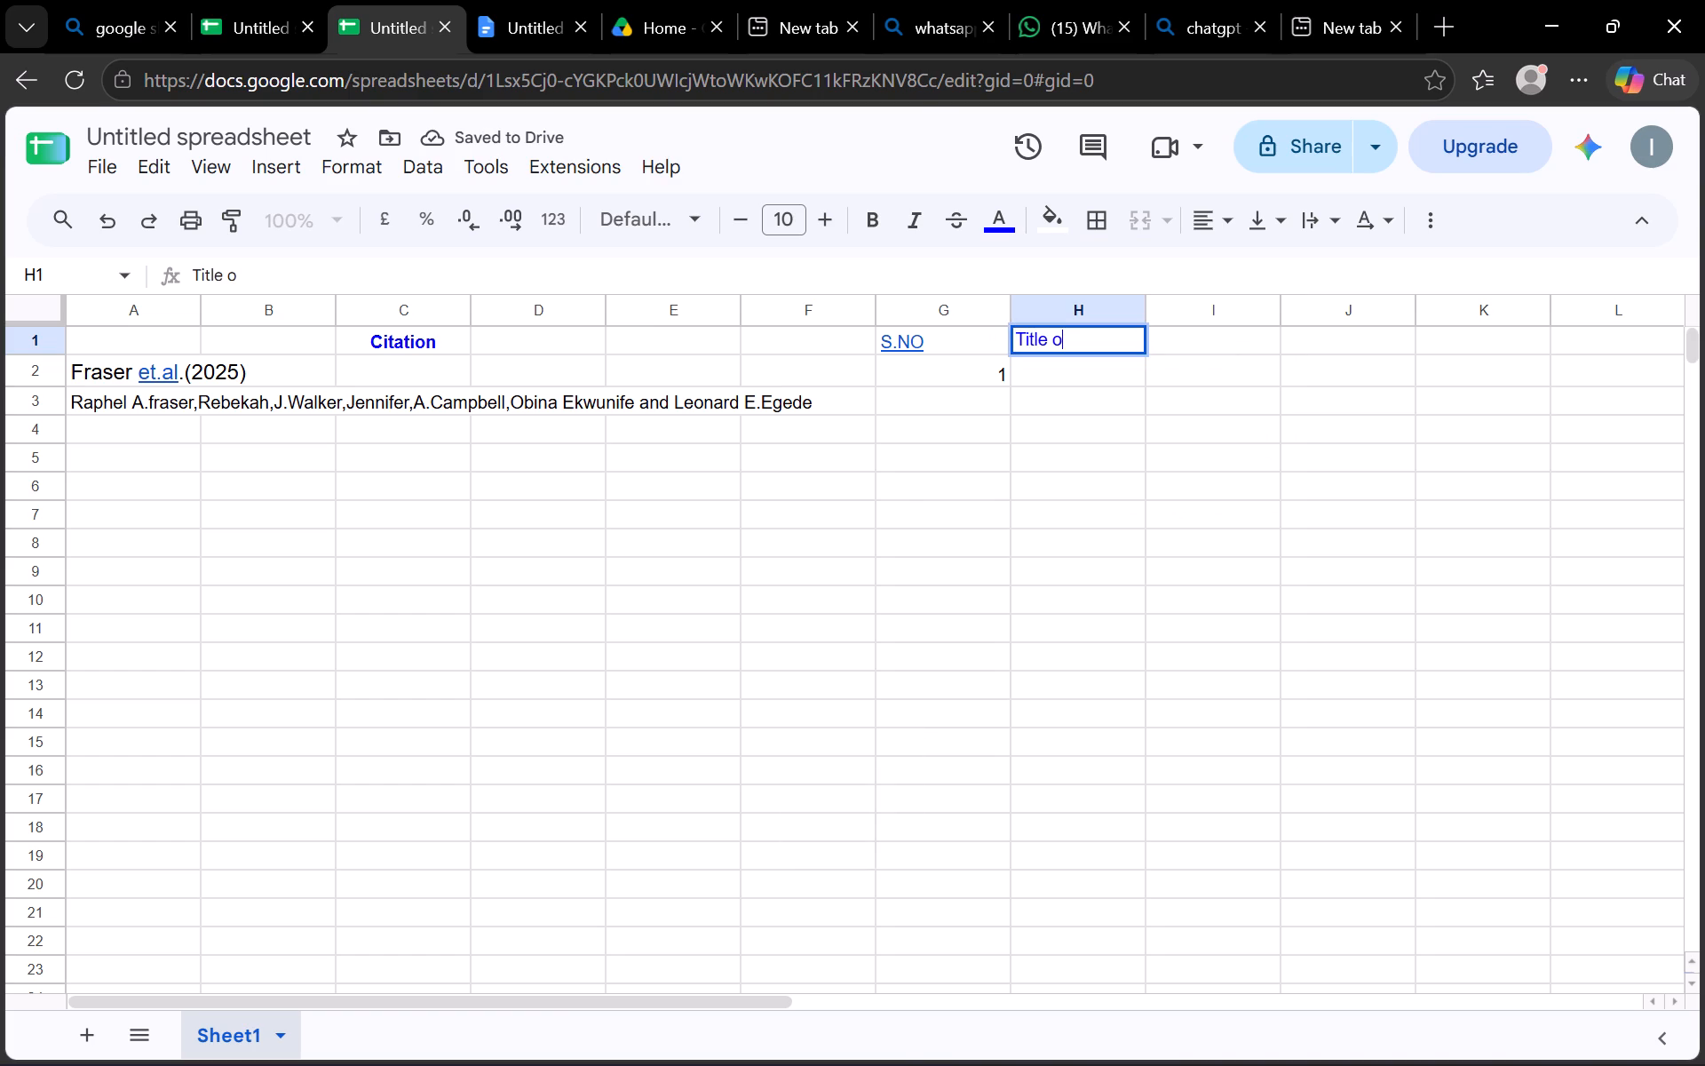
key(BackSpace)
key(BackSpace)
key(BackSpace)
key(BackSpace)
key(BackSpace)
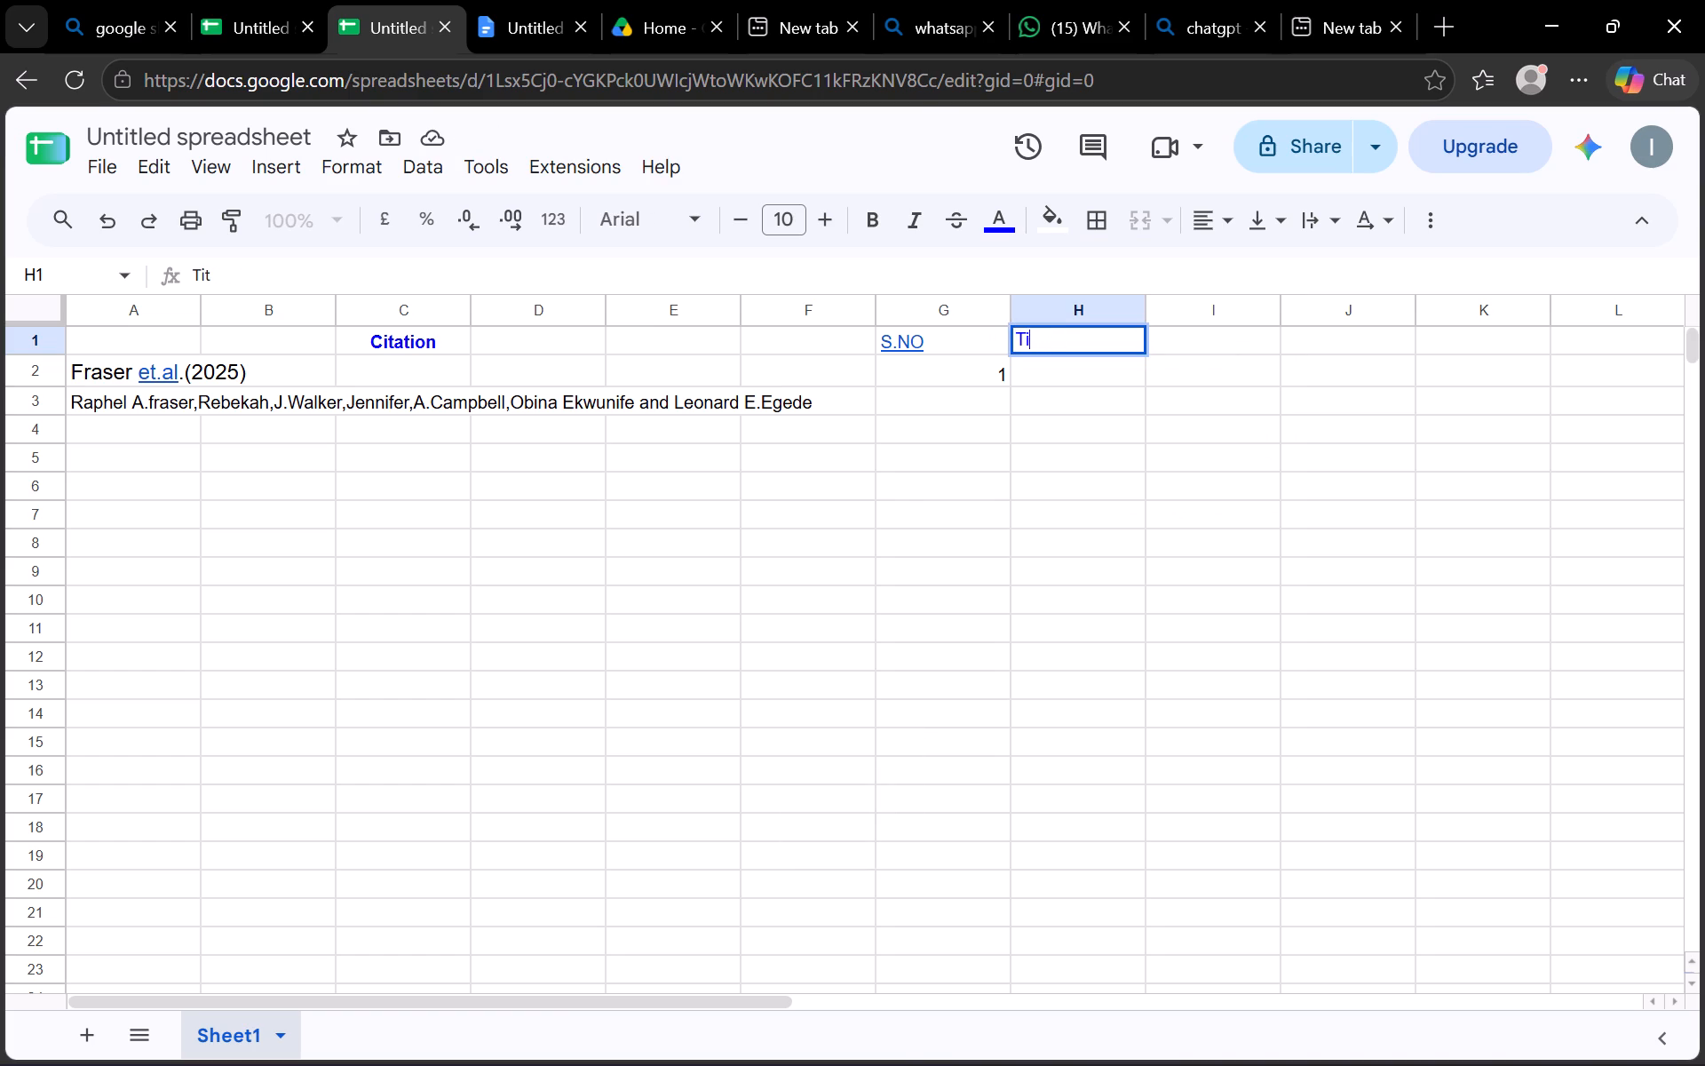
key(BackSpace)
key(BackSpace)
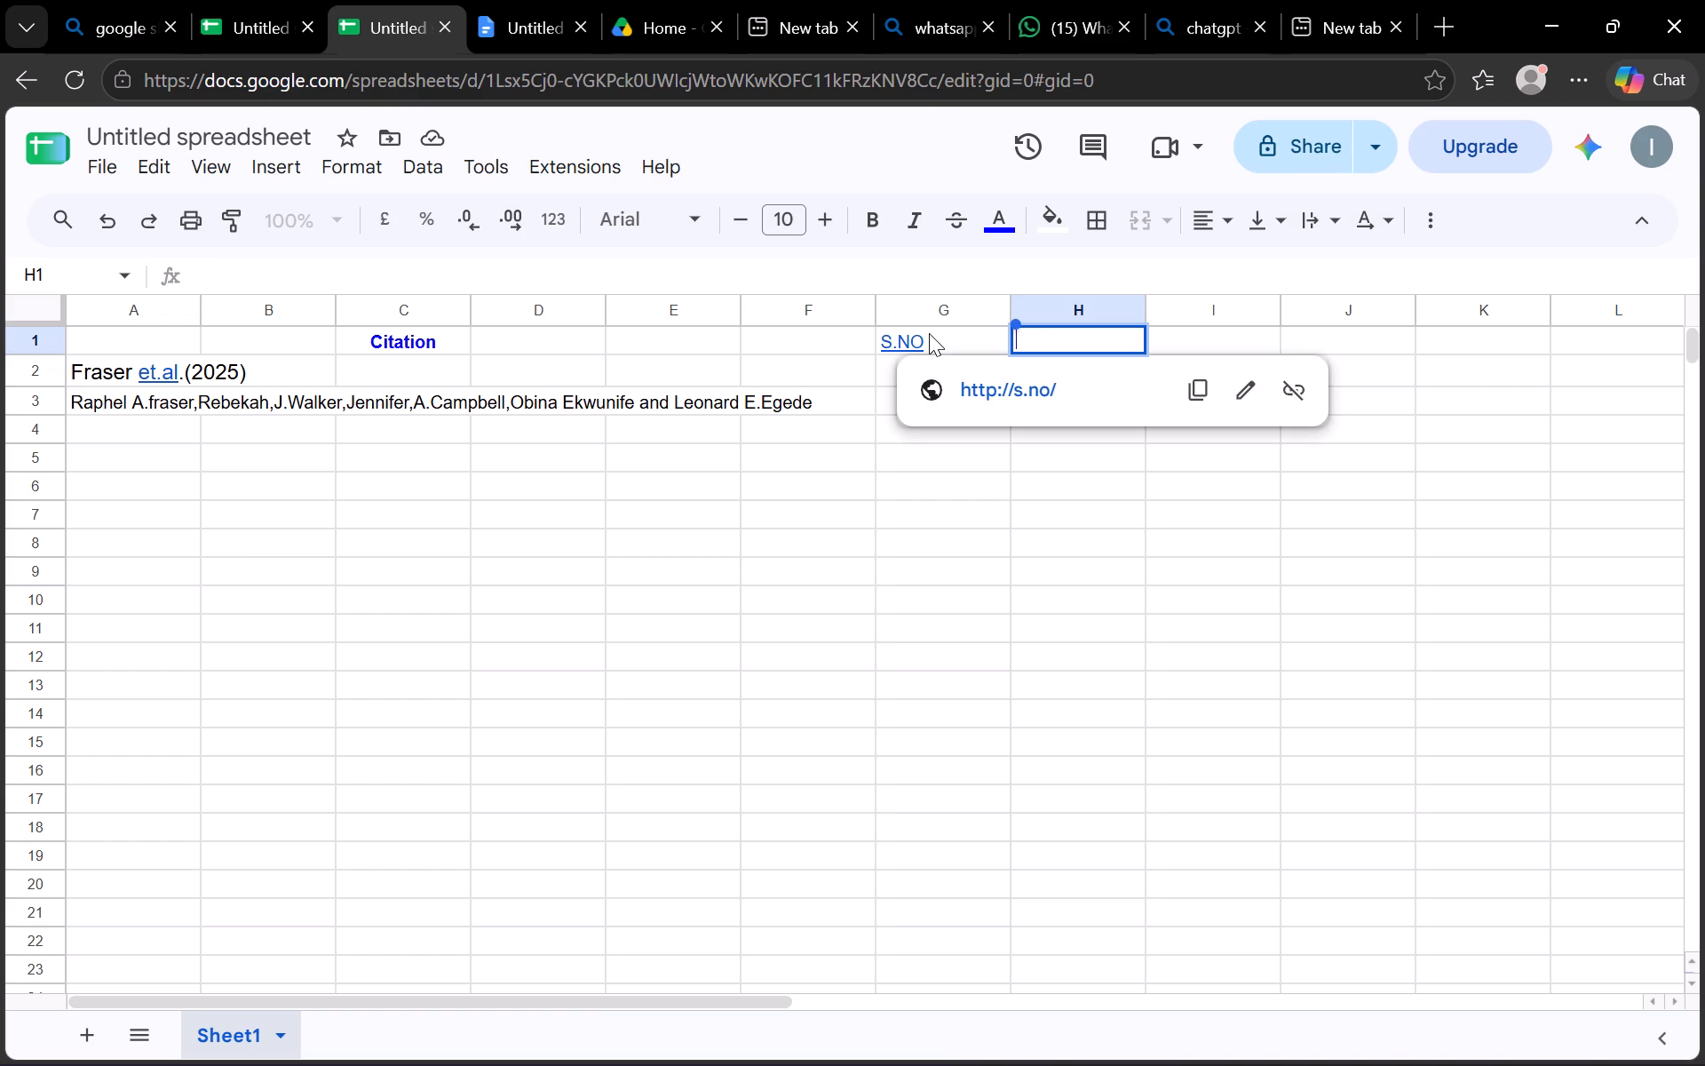
Delete the linked S.NO header from cell G1 and make the empty cell bold.
click(929, 333)
key(BackSpace)
key(BackSpace)
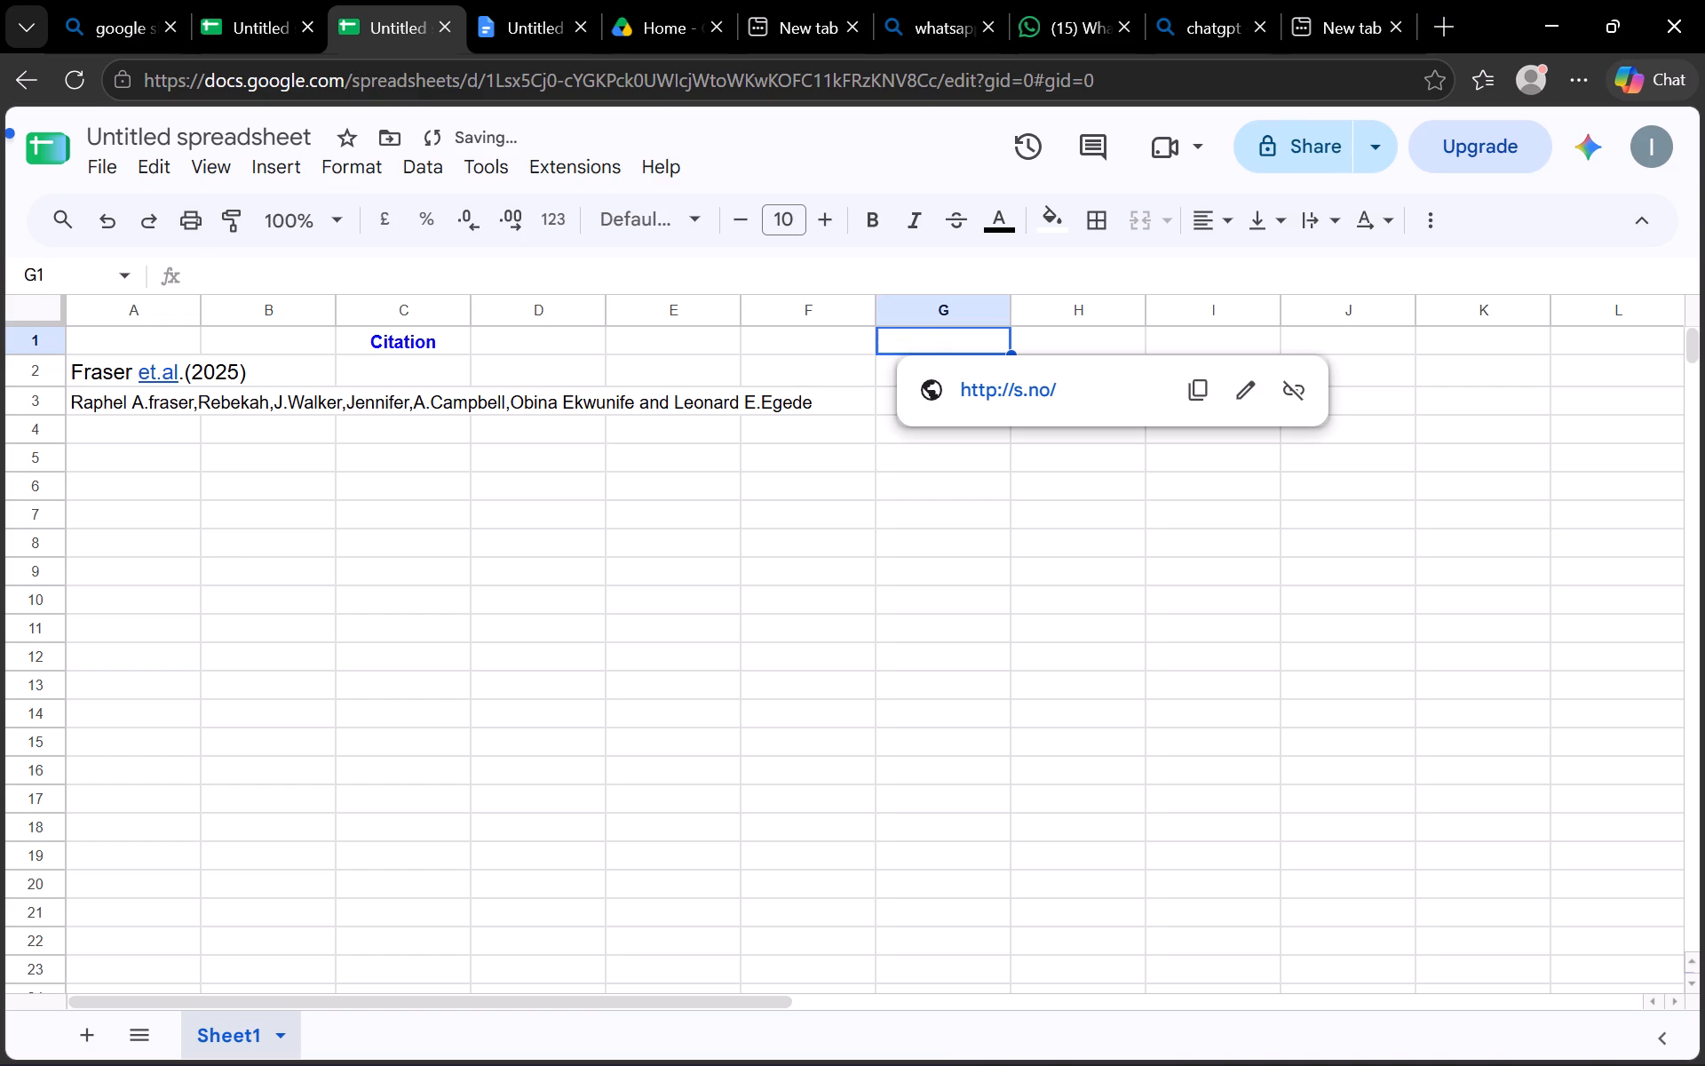
click(874, 215)
drag(874, 215, 967, 346)
drag(967, 346, 995, 145)
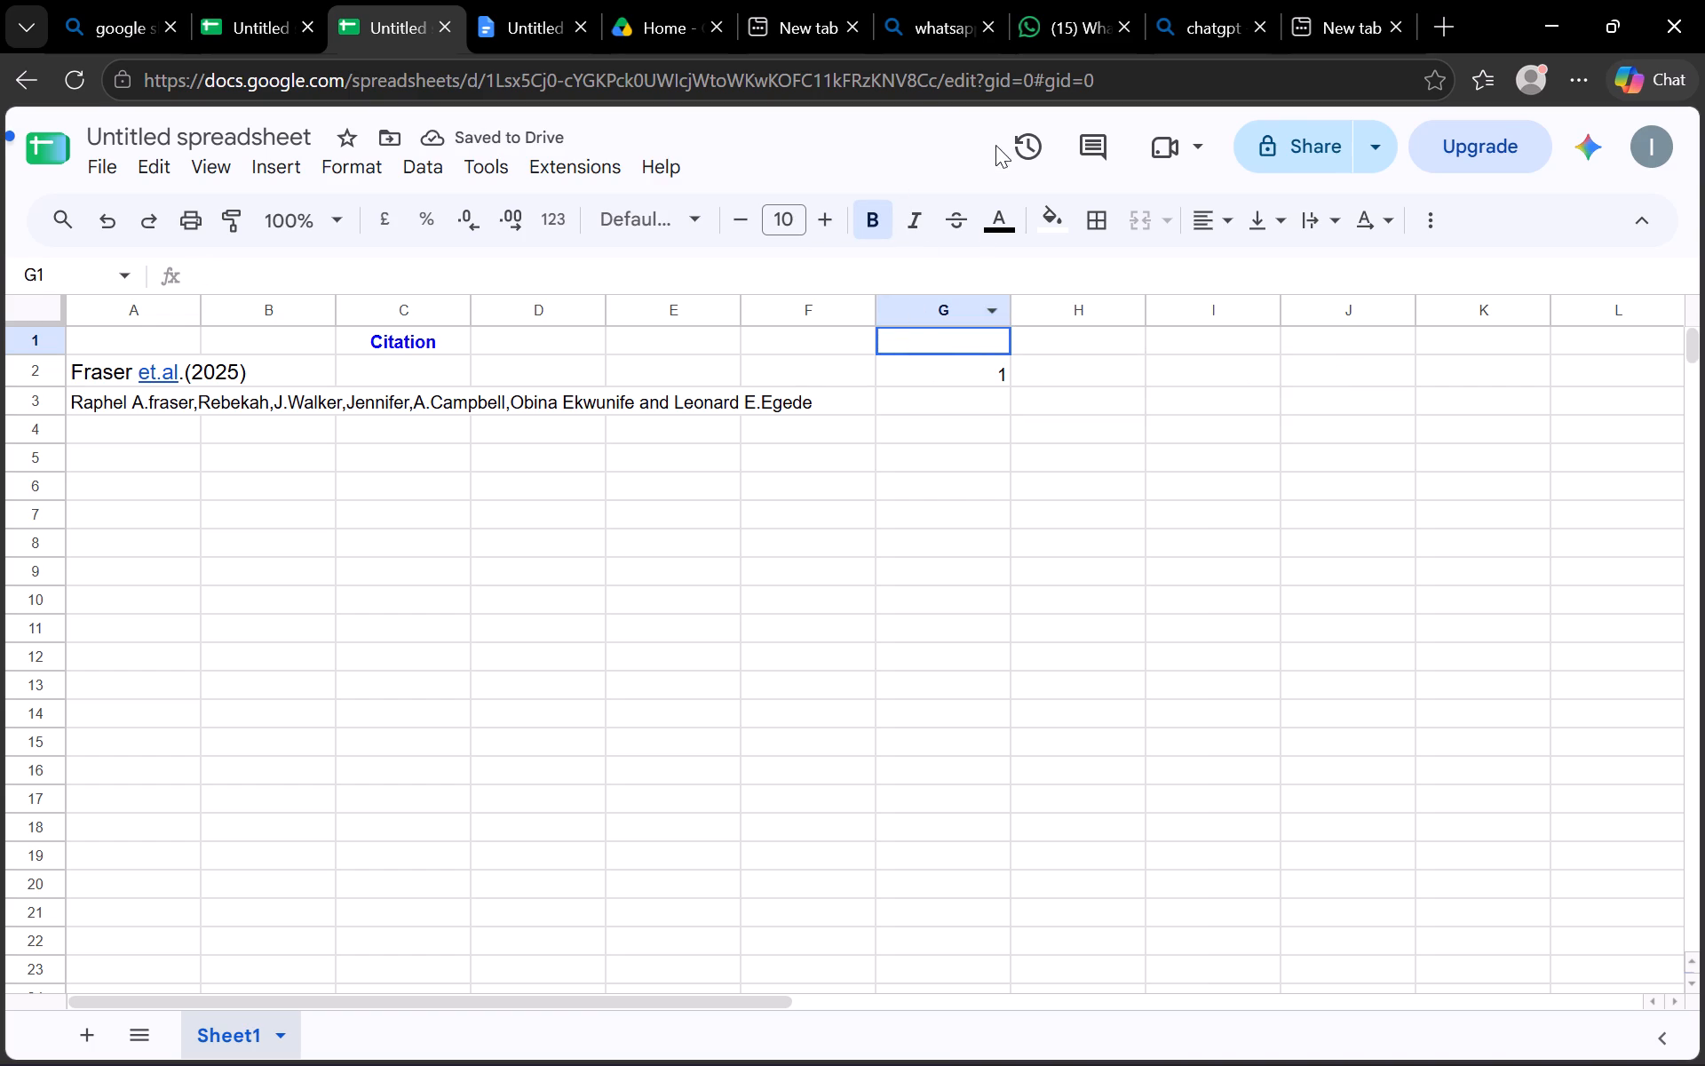
drag(995, 145, 1008, 163)
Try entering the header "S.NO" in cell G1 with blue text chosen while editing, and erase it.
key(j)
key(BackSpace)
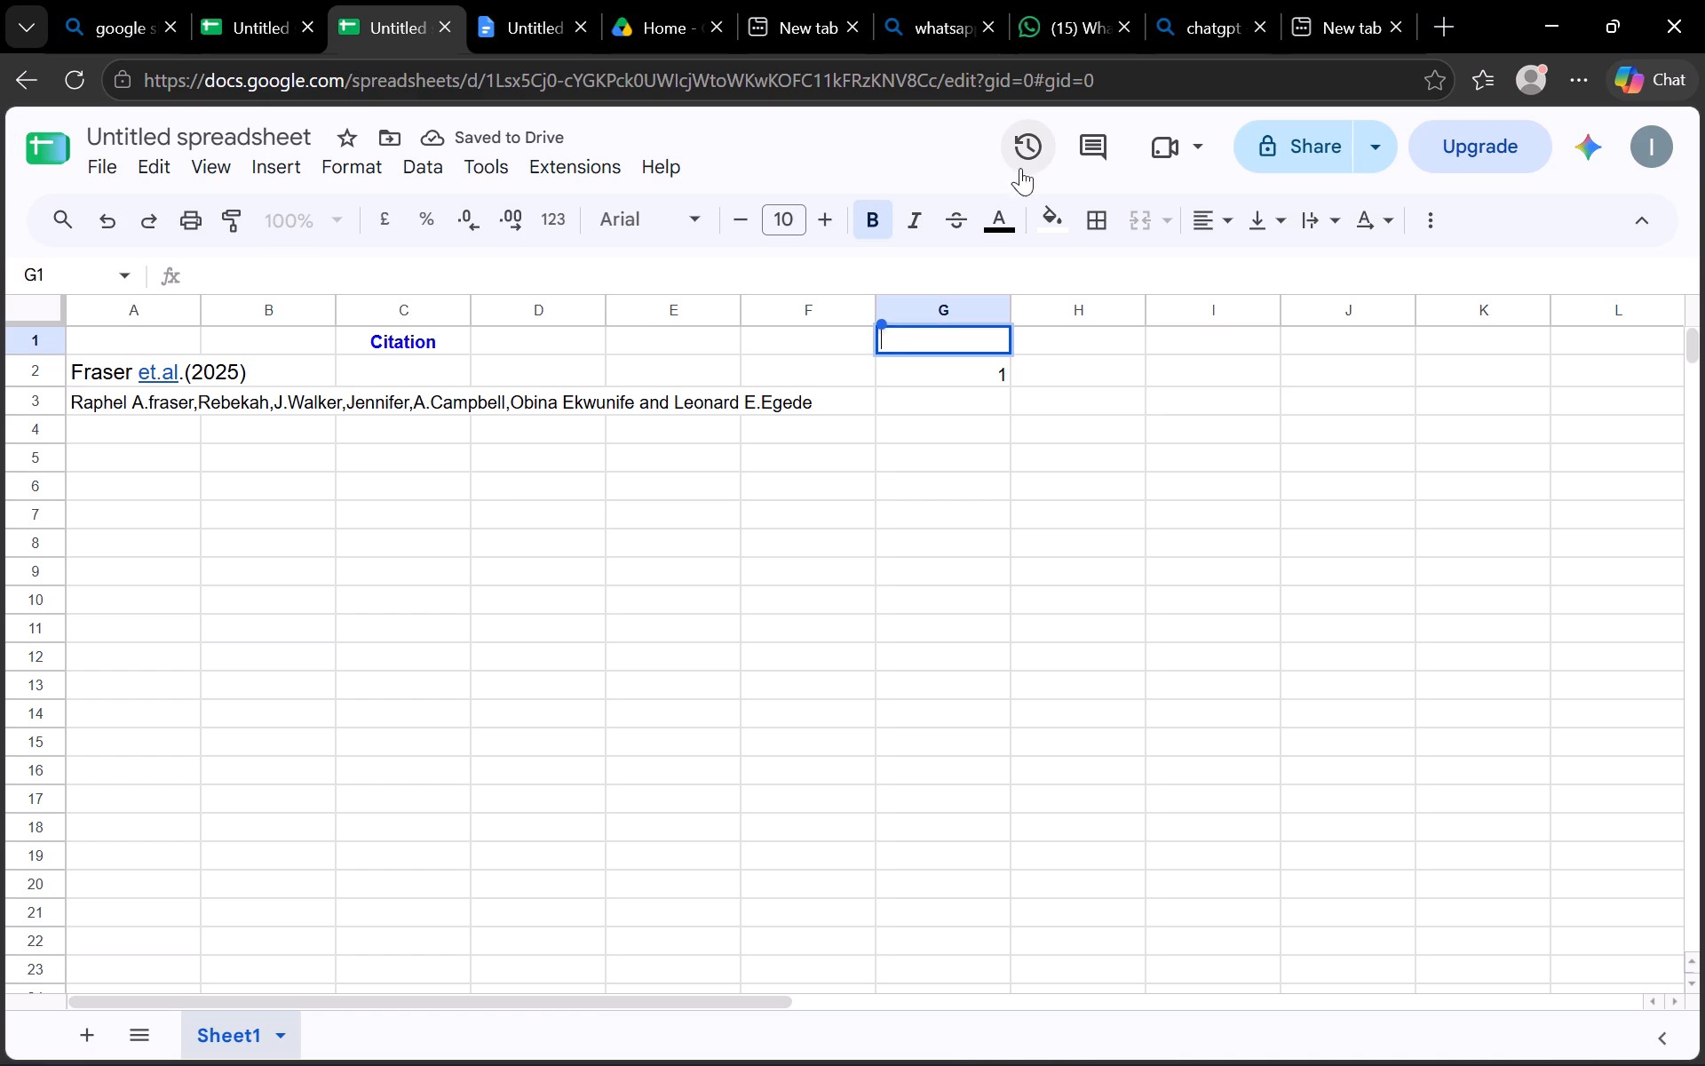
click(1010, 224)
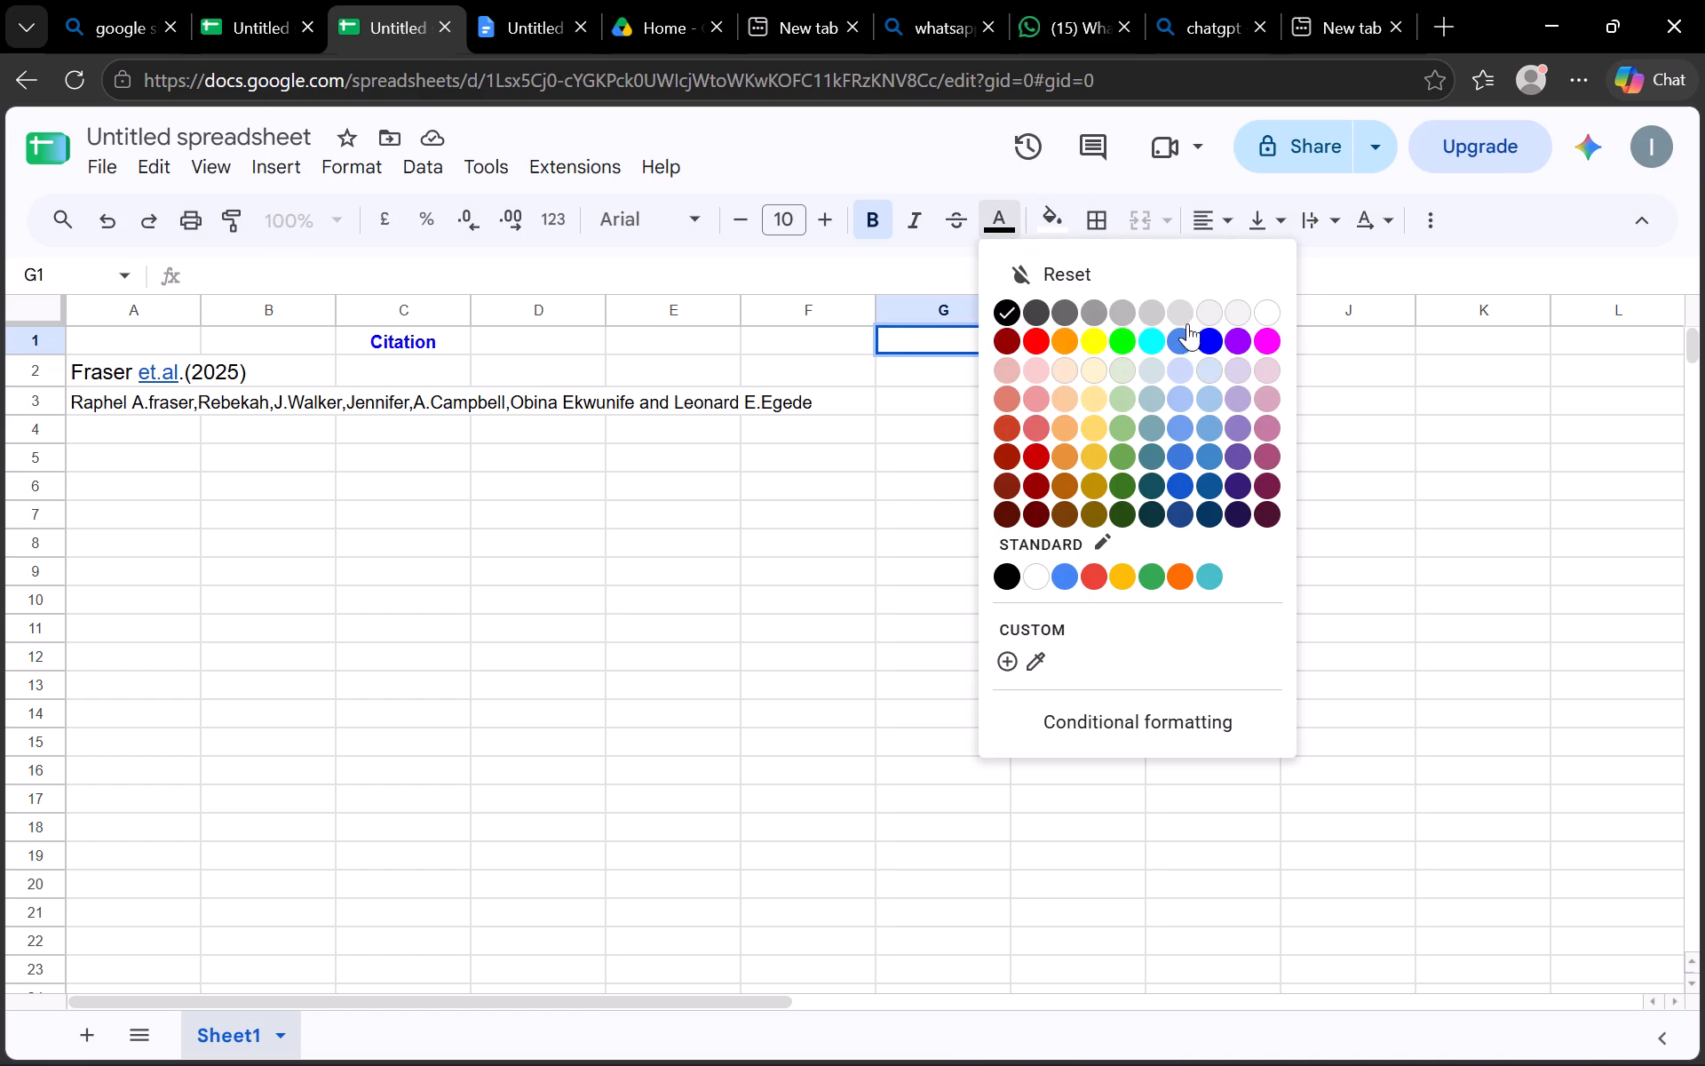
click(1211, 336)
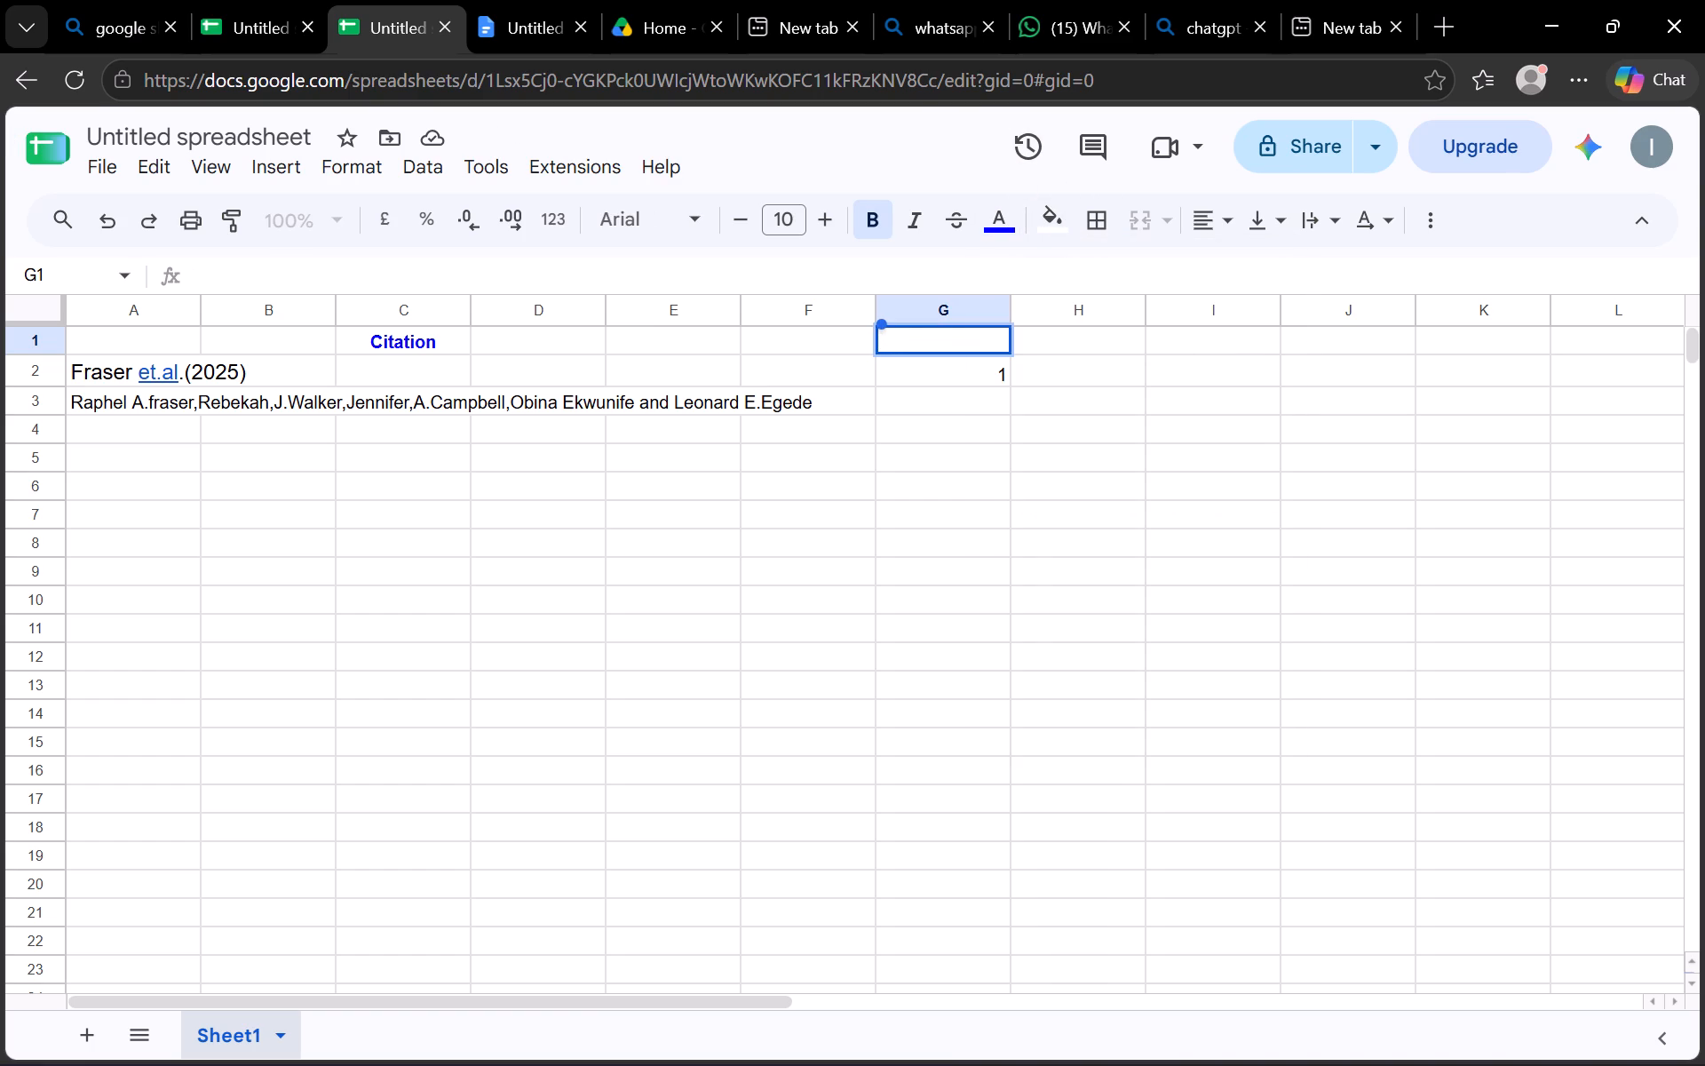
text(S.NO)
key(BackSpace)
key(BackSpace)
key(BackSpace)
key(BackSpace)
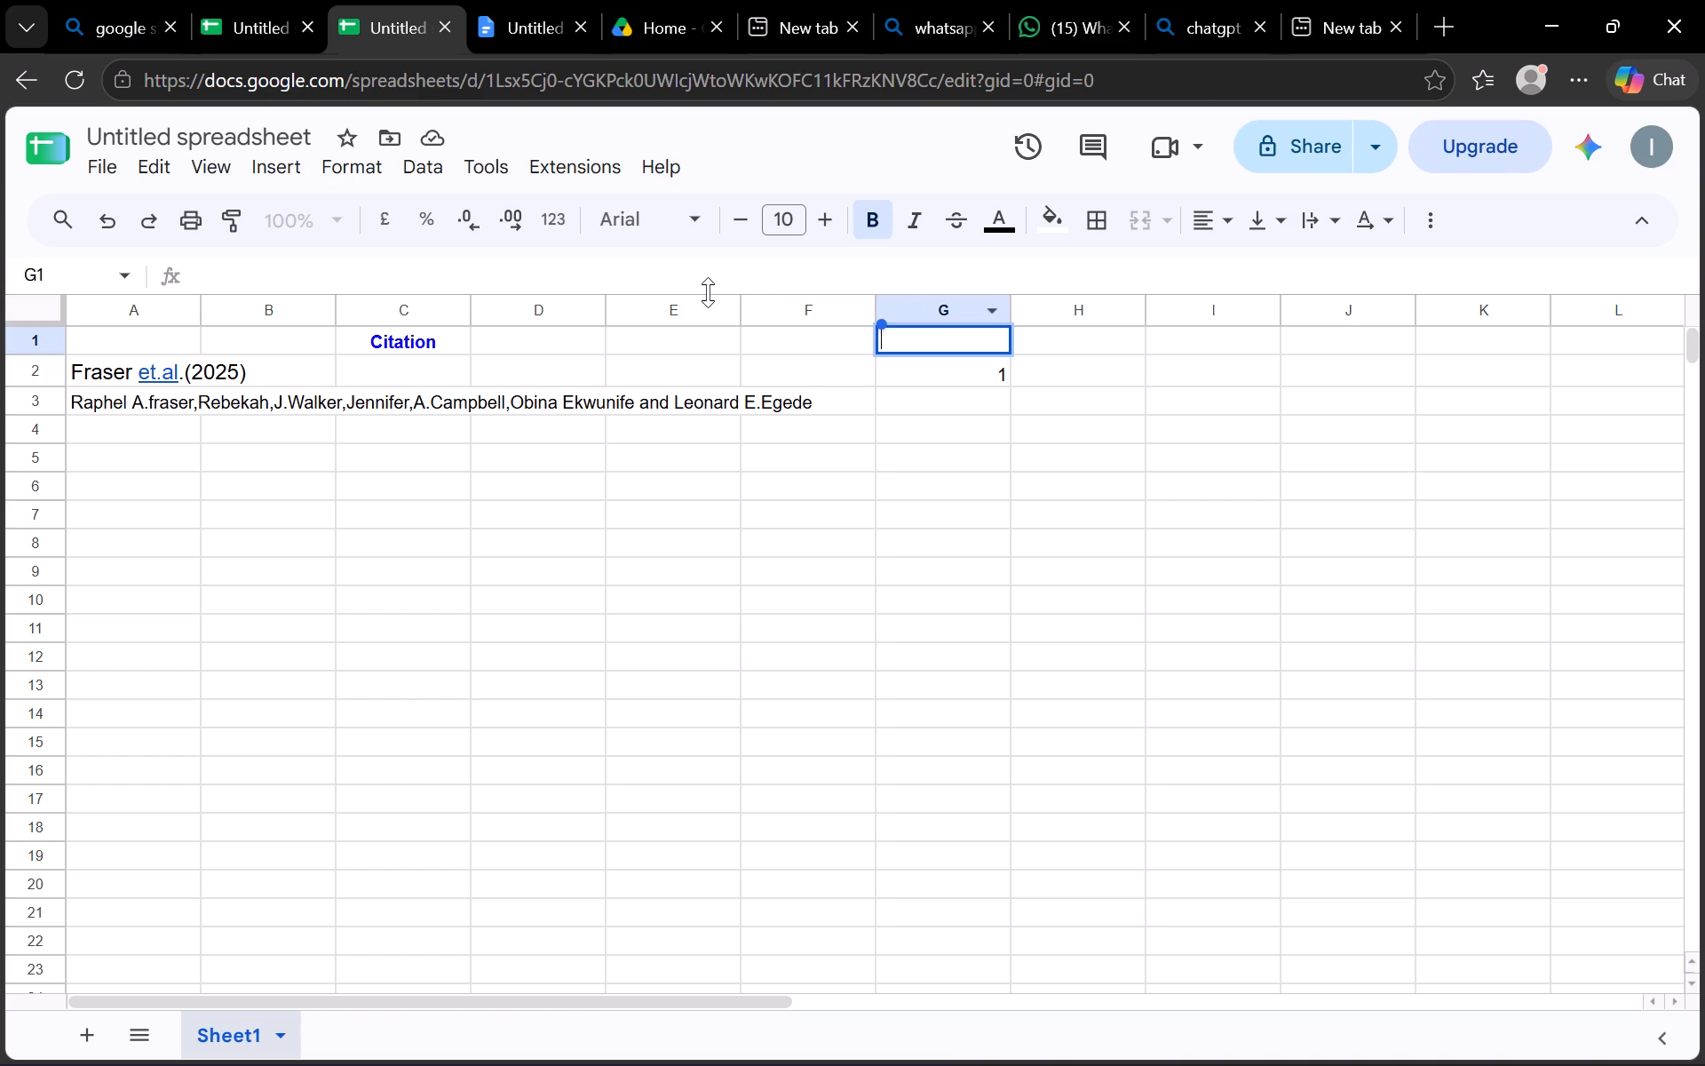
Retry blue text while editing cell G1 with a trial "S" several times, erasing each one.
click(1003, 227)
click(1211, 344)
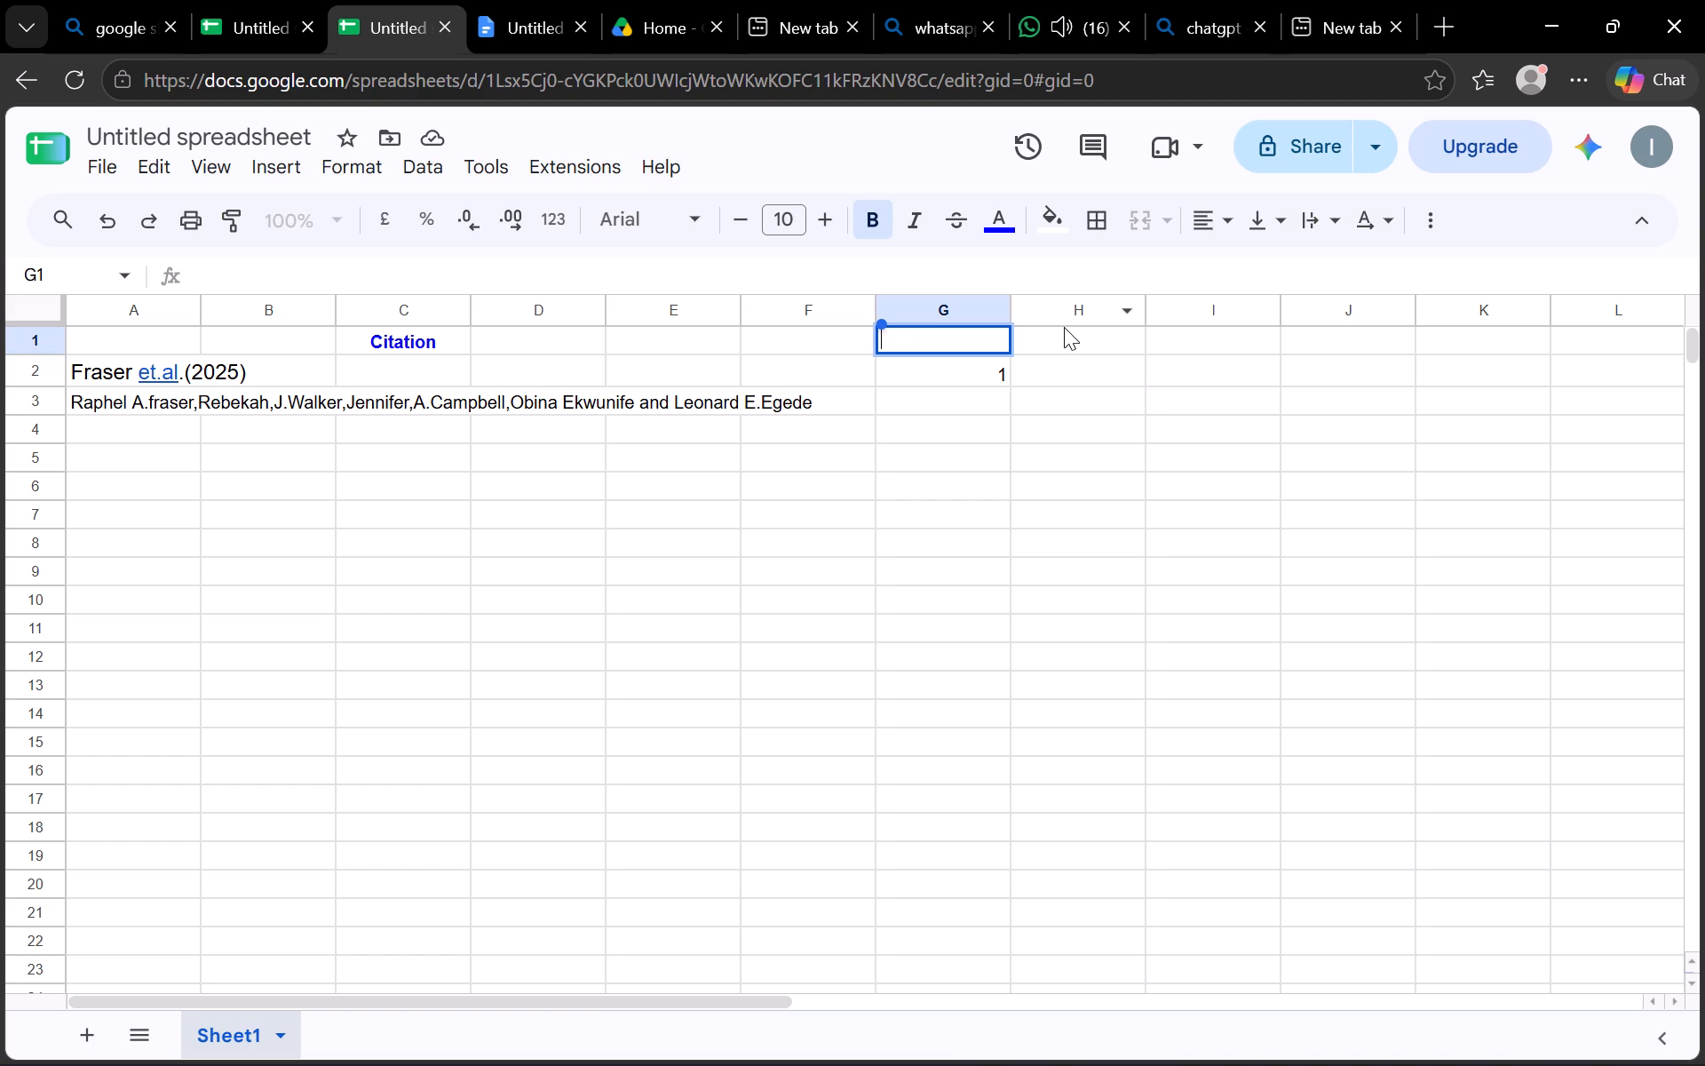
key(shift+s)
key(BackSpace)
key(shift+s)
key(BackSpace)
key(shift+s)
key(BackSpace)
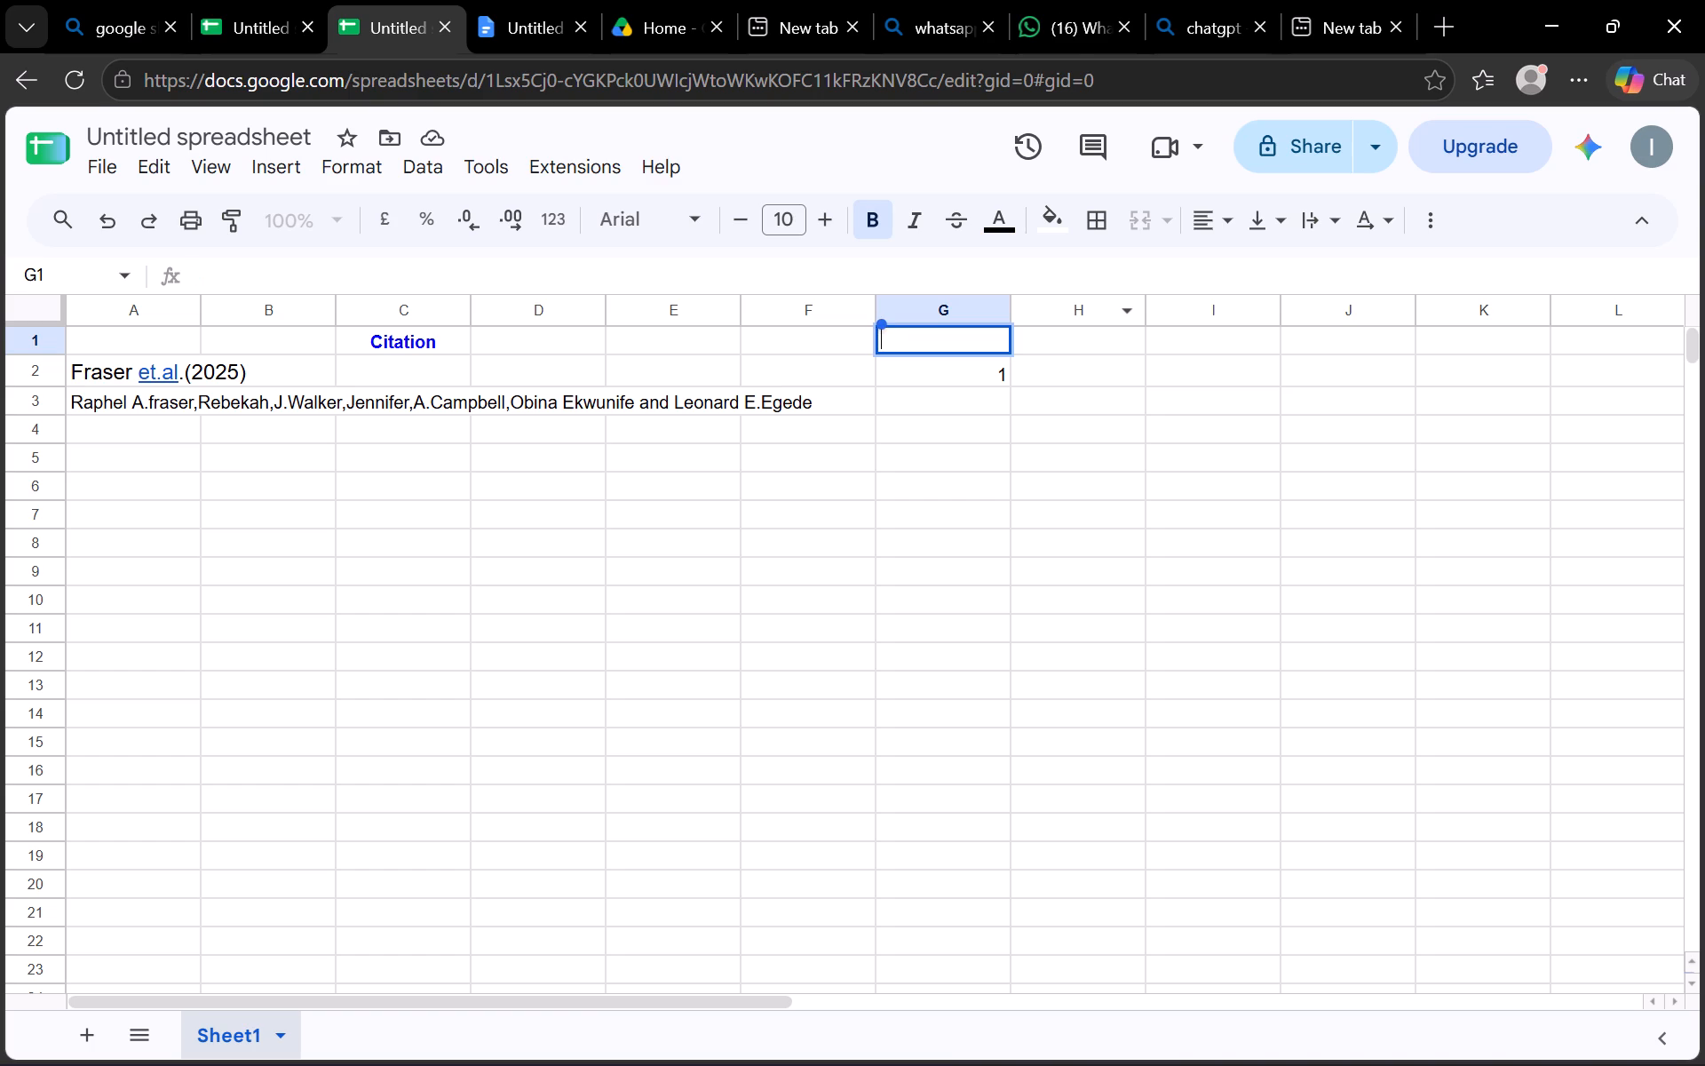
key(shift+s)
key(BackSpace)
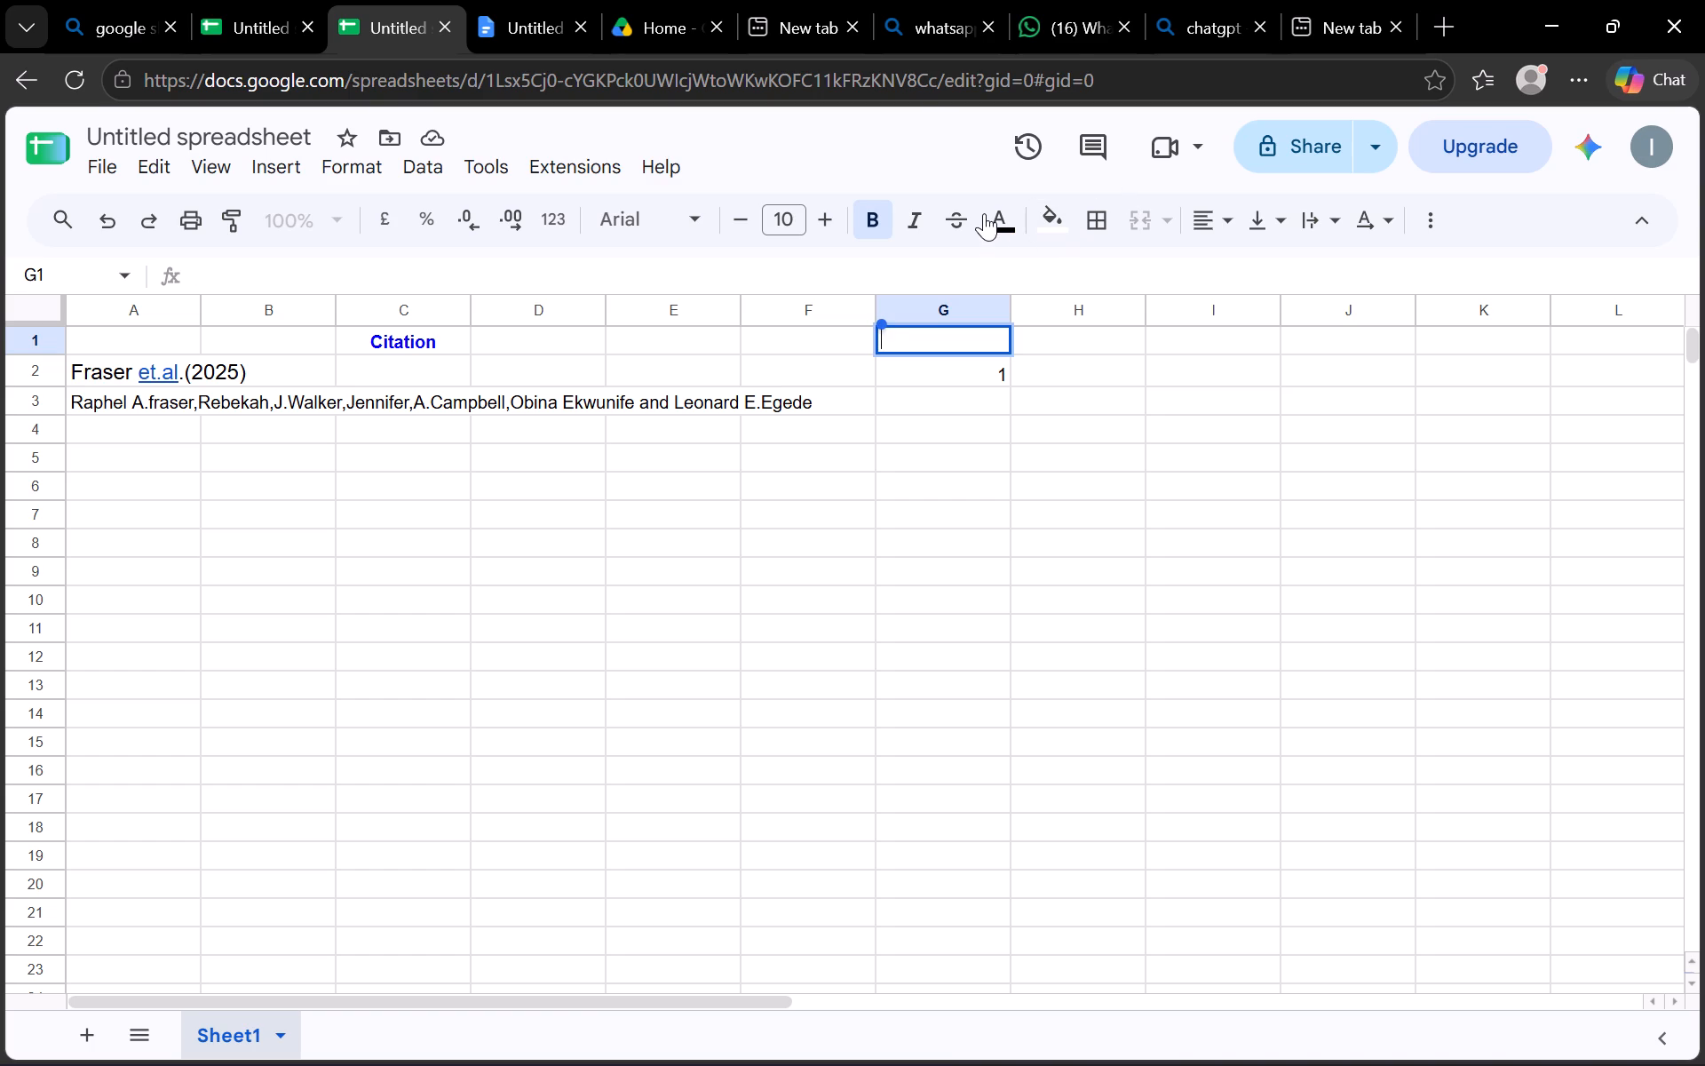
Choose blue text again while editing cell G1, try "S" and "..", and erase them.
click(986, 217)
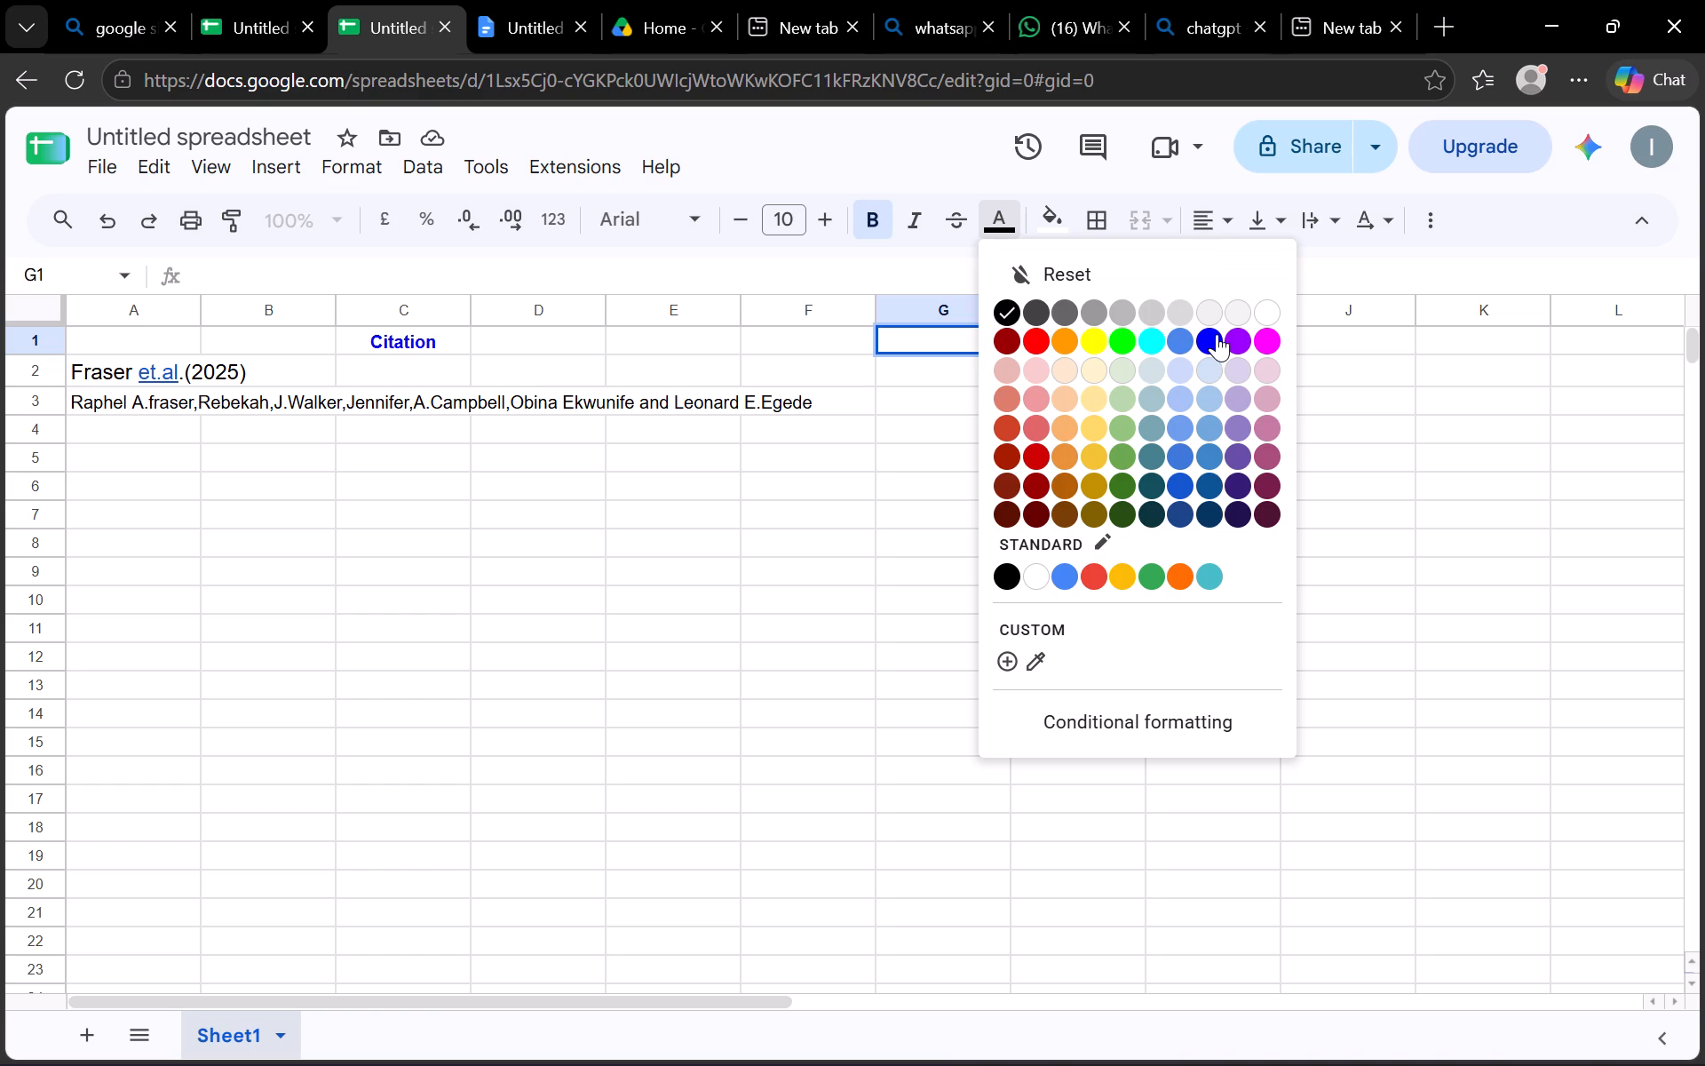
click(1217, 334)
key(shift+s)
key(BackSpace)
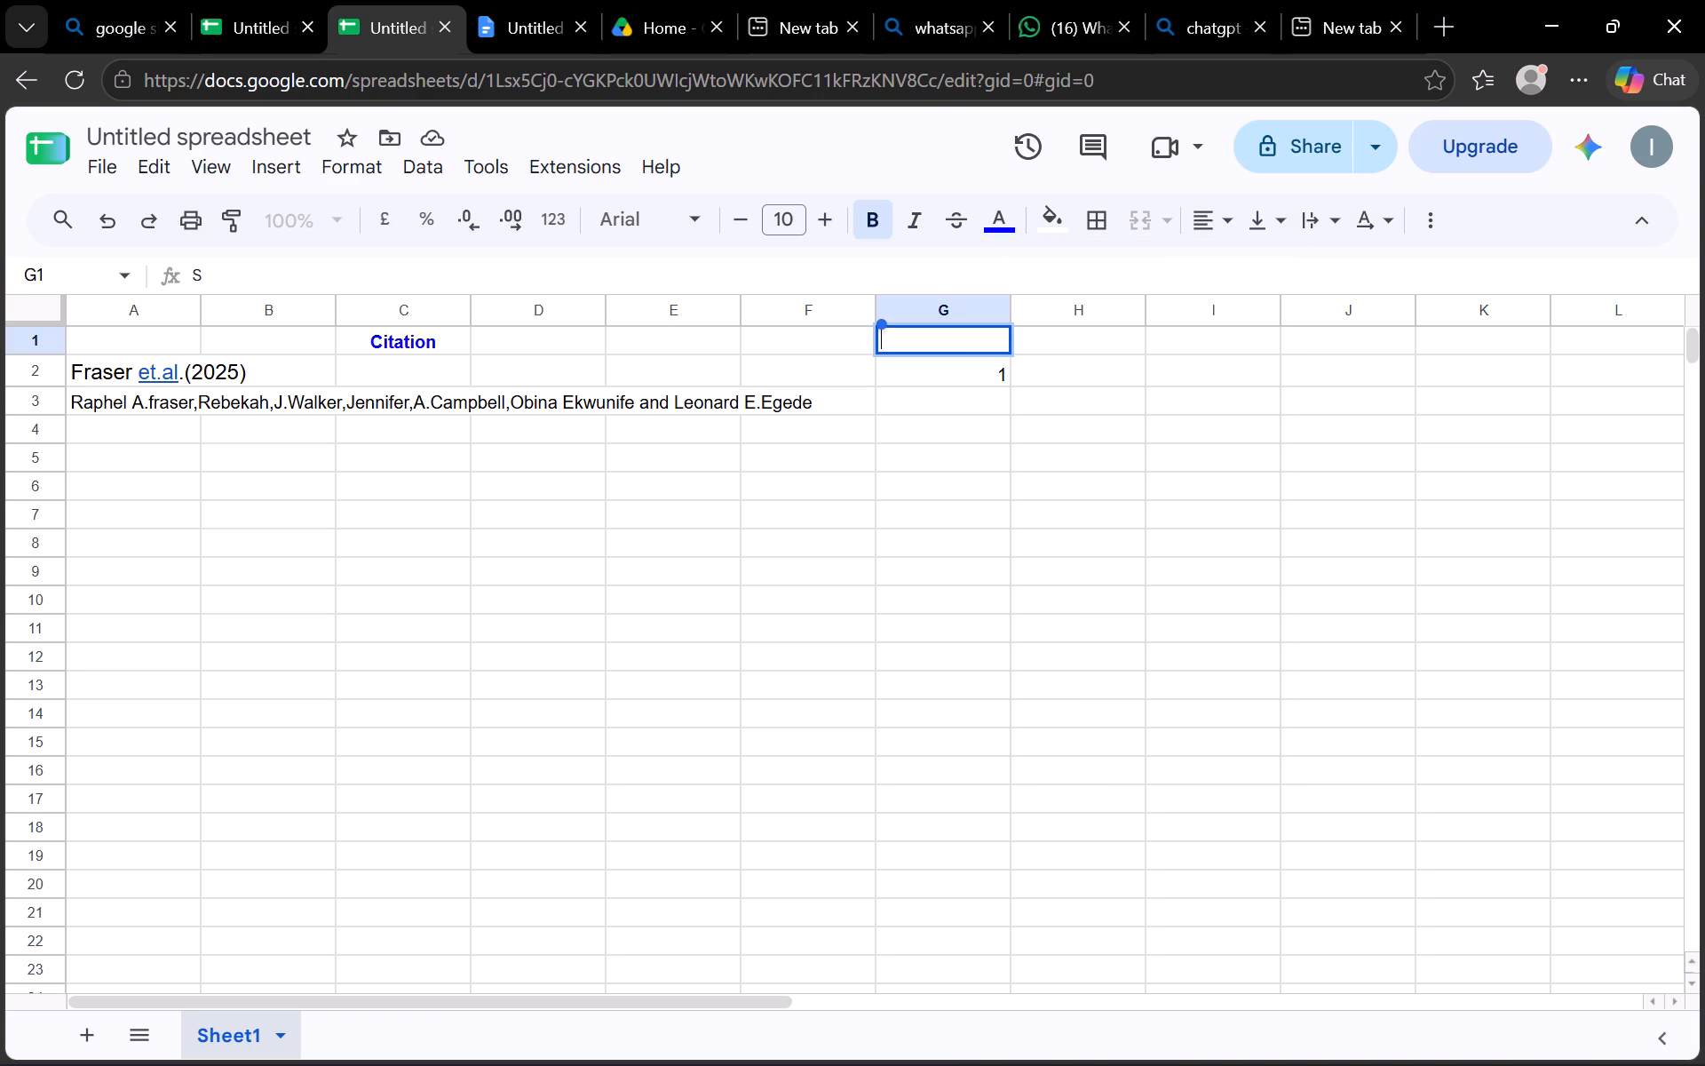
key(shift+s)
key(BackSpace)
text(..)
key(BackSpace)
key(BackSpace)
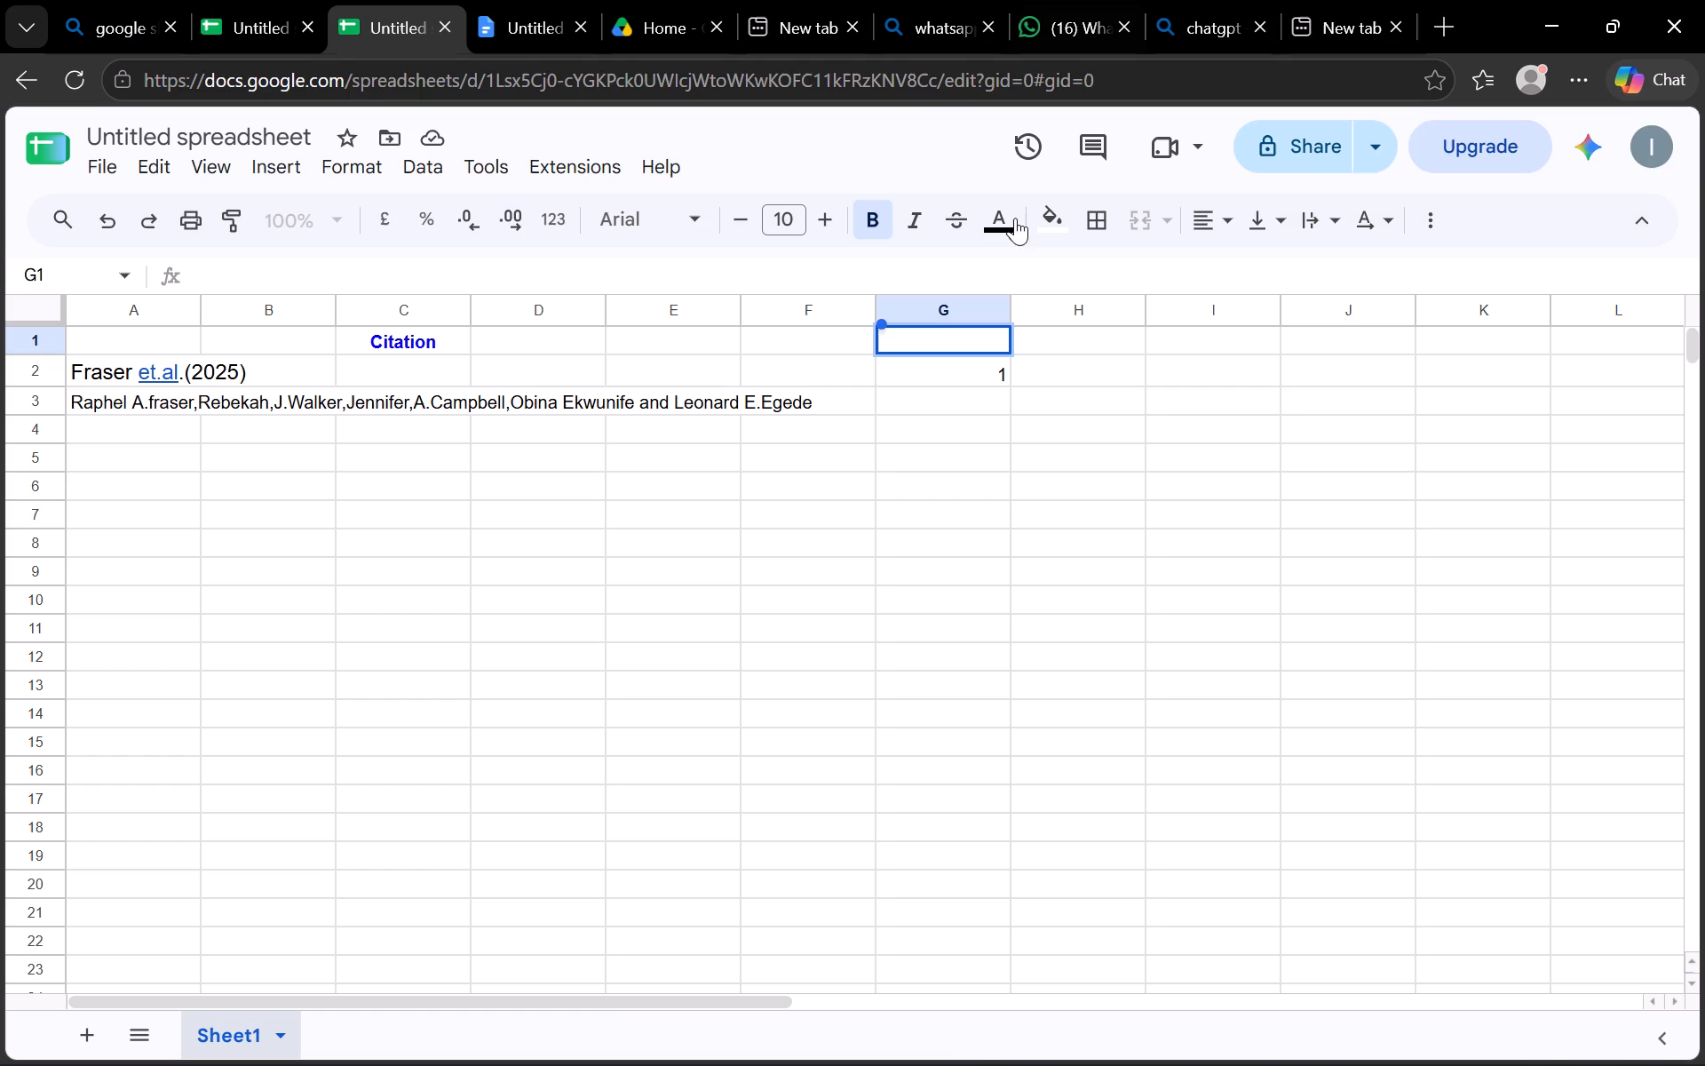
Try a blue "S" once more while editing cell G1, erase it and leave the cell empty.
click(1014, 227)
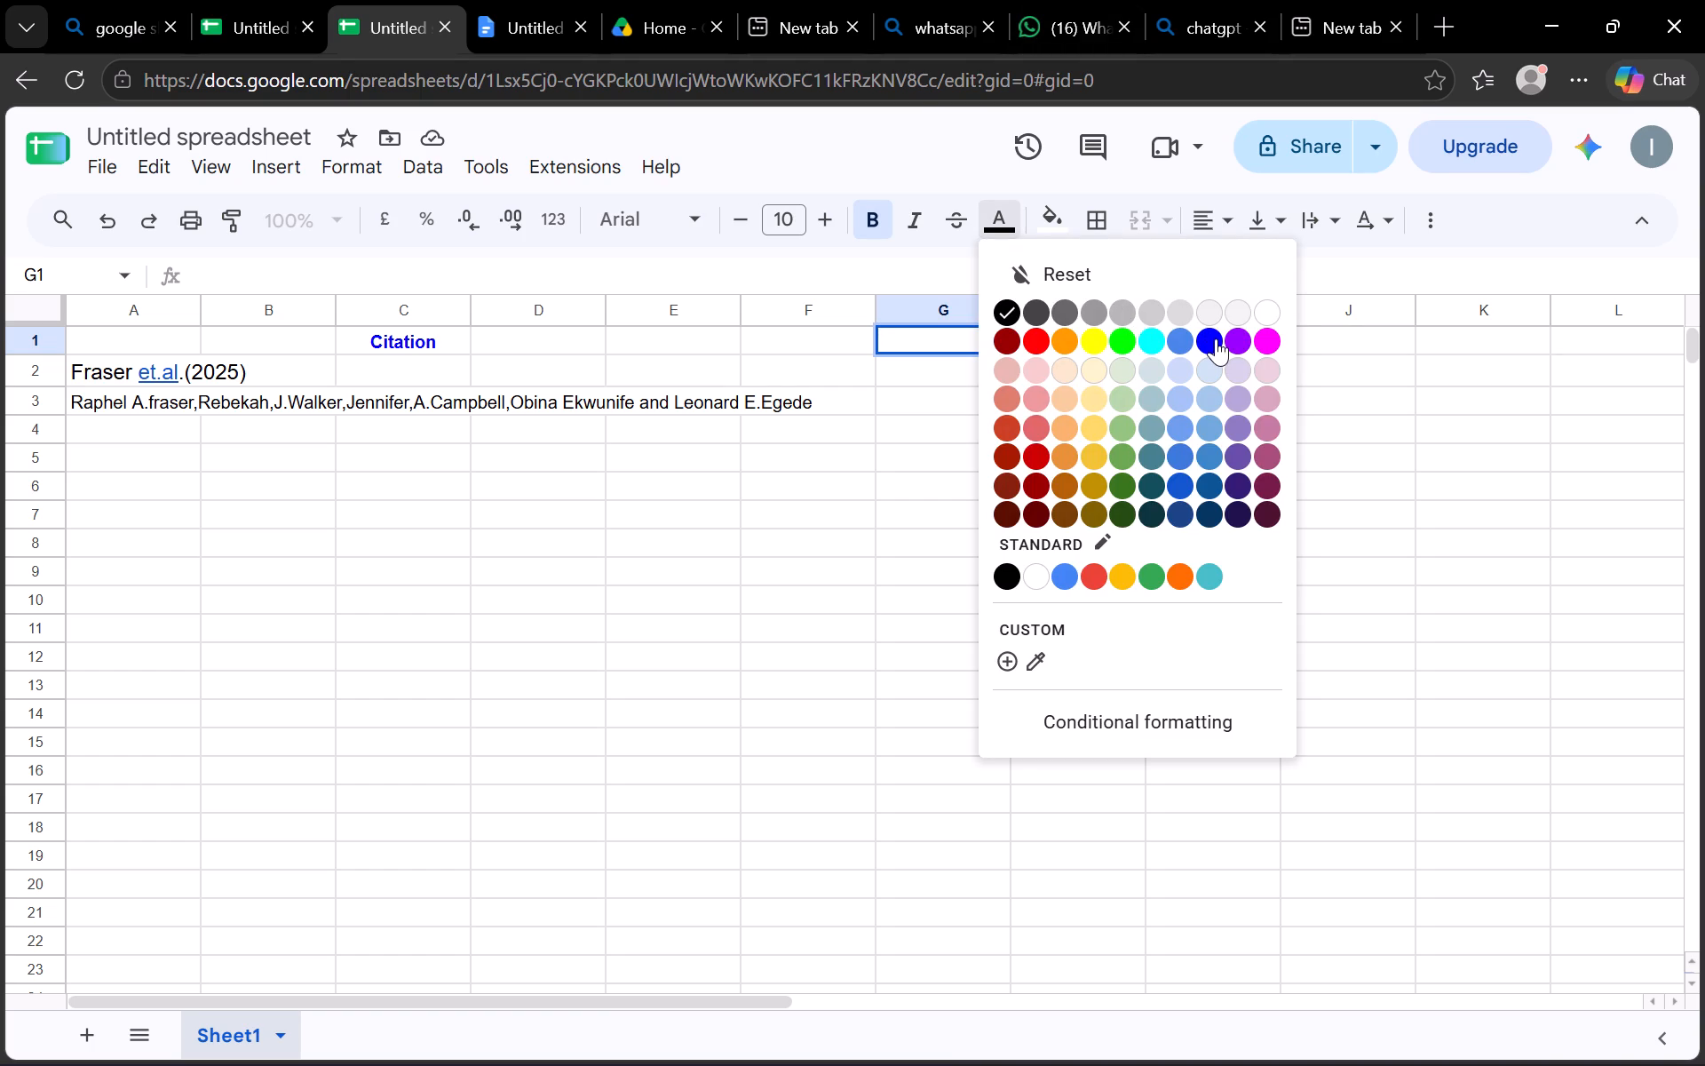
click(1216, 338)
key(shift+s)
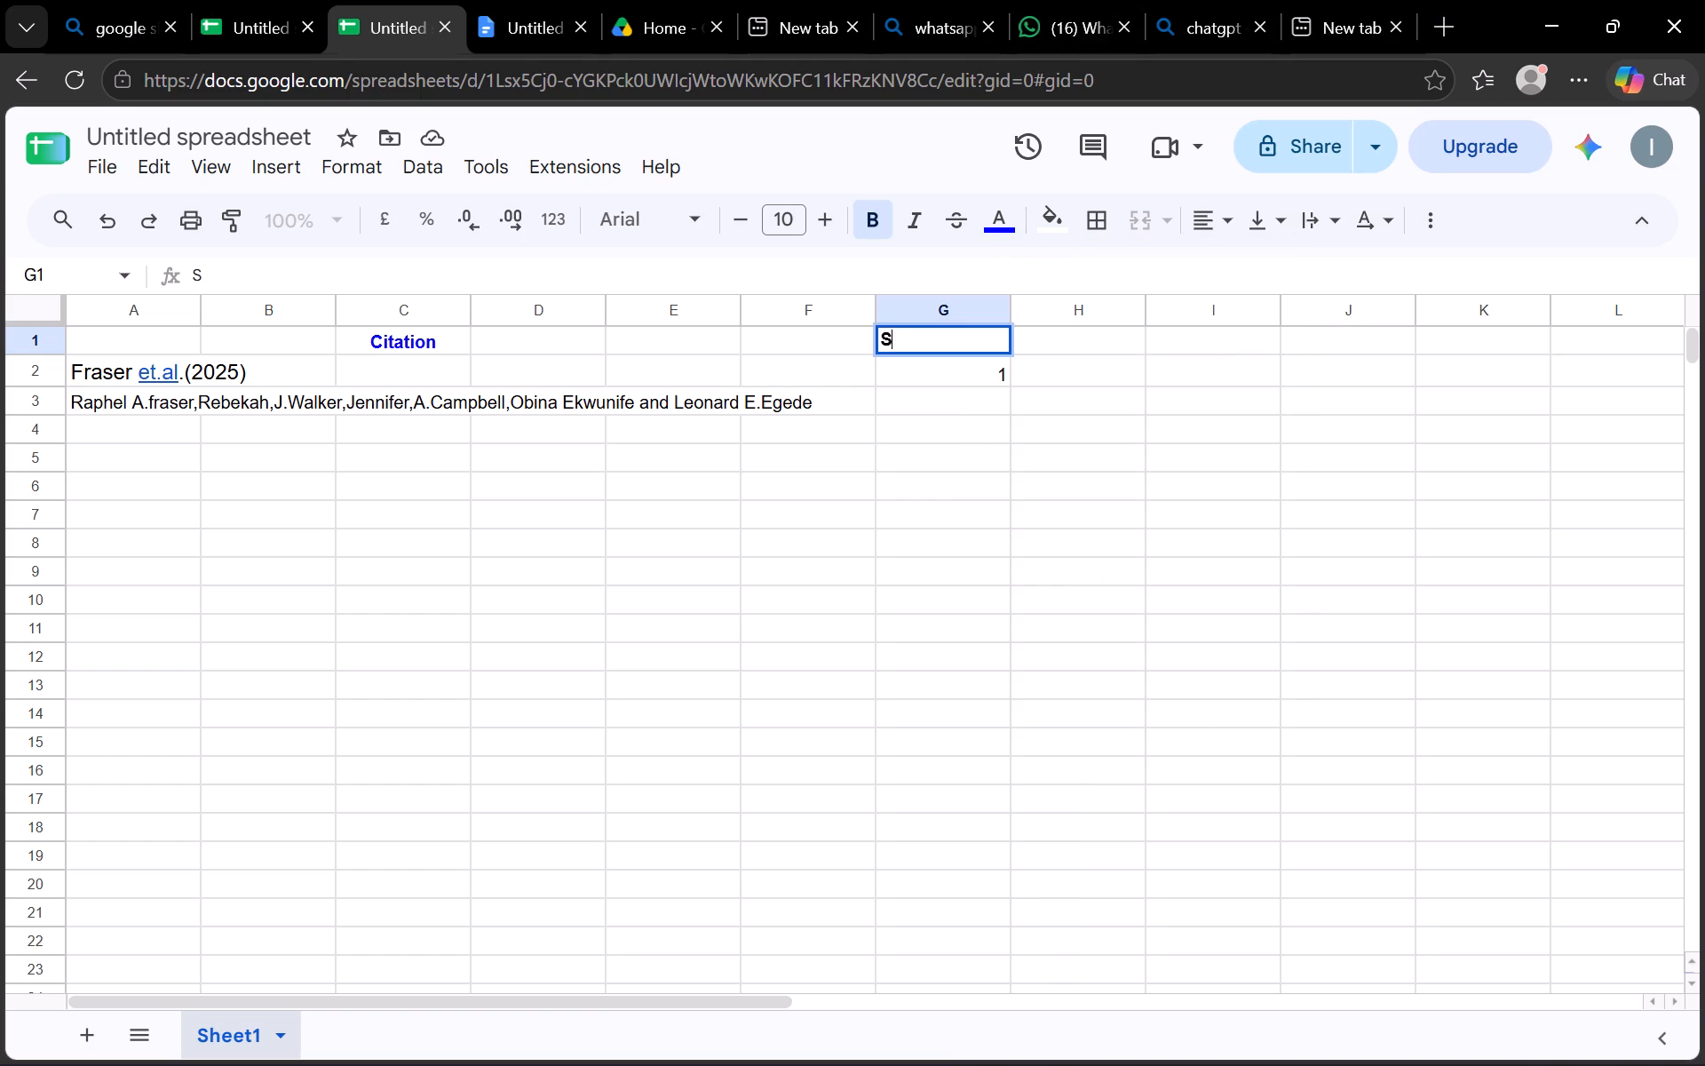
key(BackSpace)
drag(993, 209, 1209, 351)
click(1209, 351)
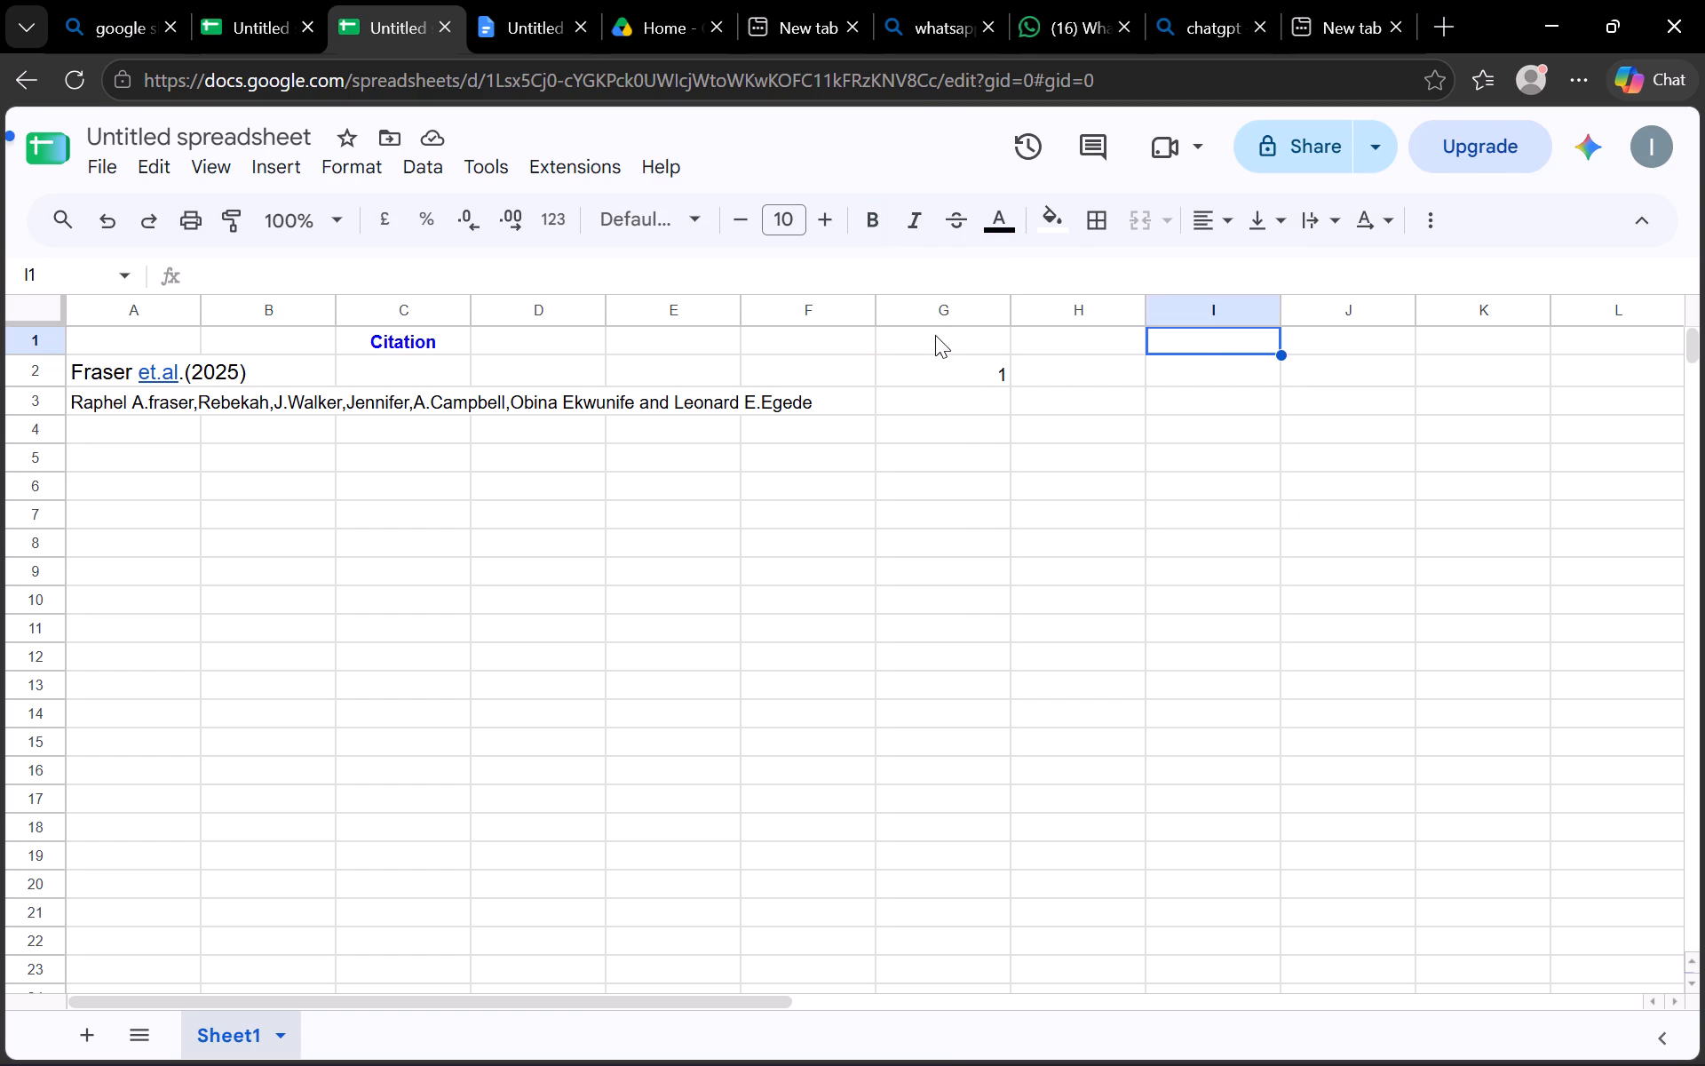
Reset the text colour of the empty cell G1, set it to blue, and enter the header "S.NO".
click(935, 335)
click(995, 216)
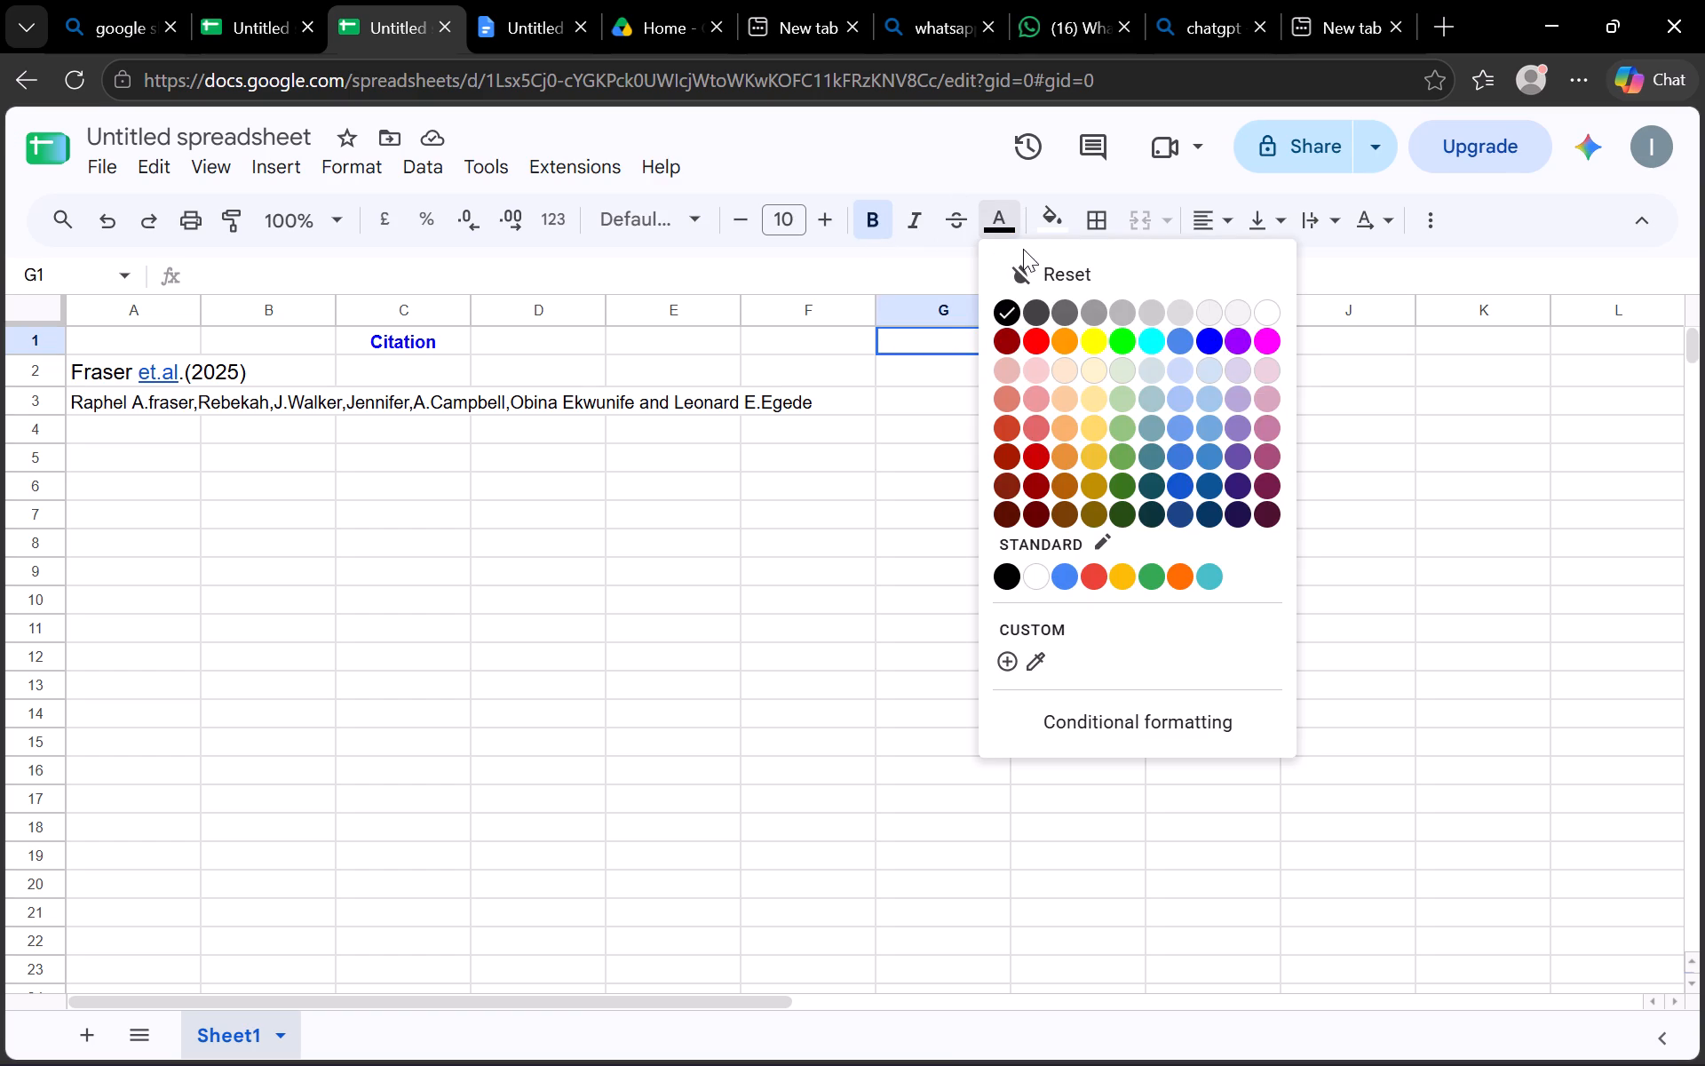
click(1035, 288)
drag(995, 217, 1200, 338)
click(1200, 338)
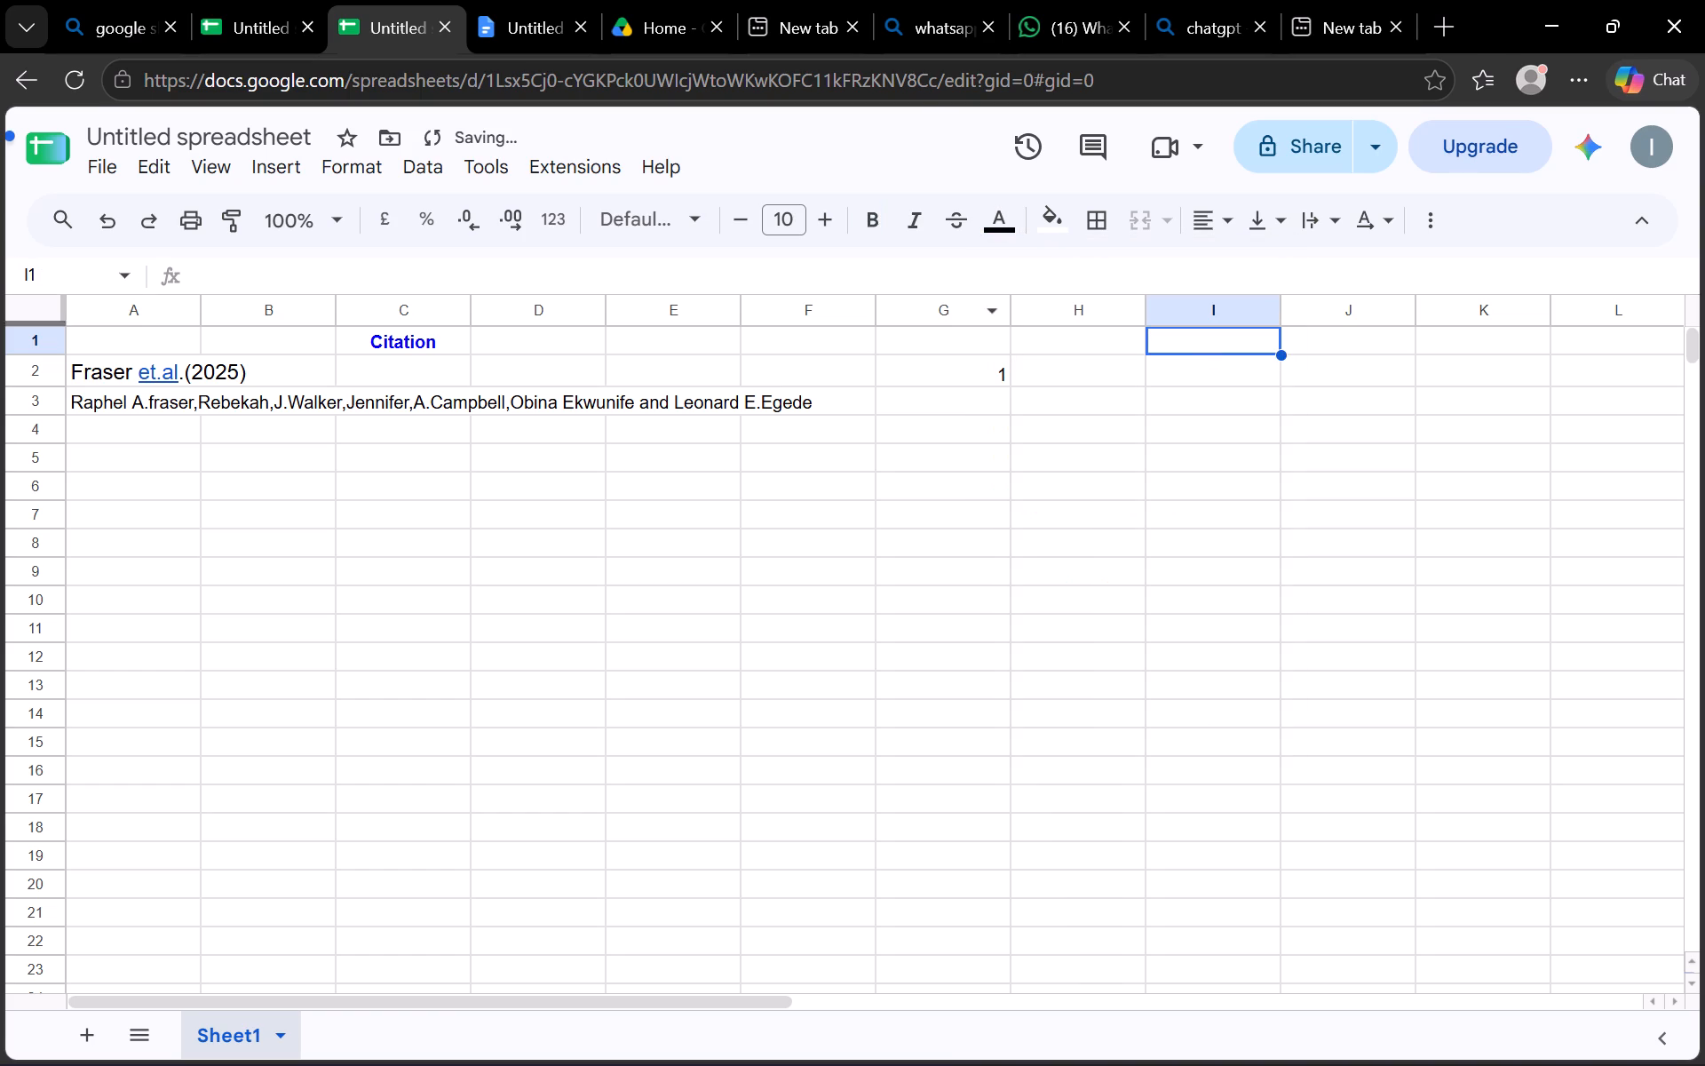
click(945, 346)
click(998, 216)
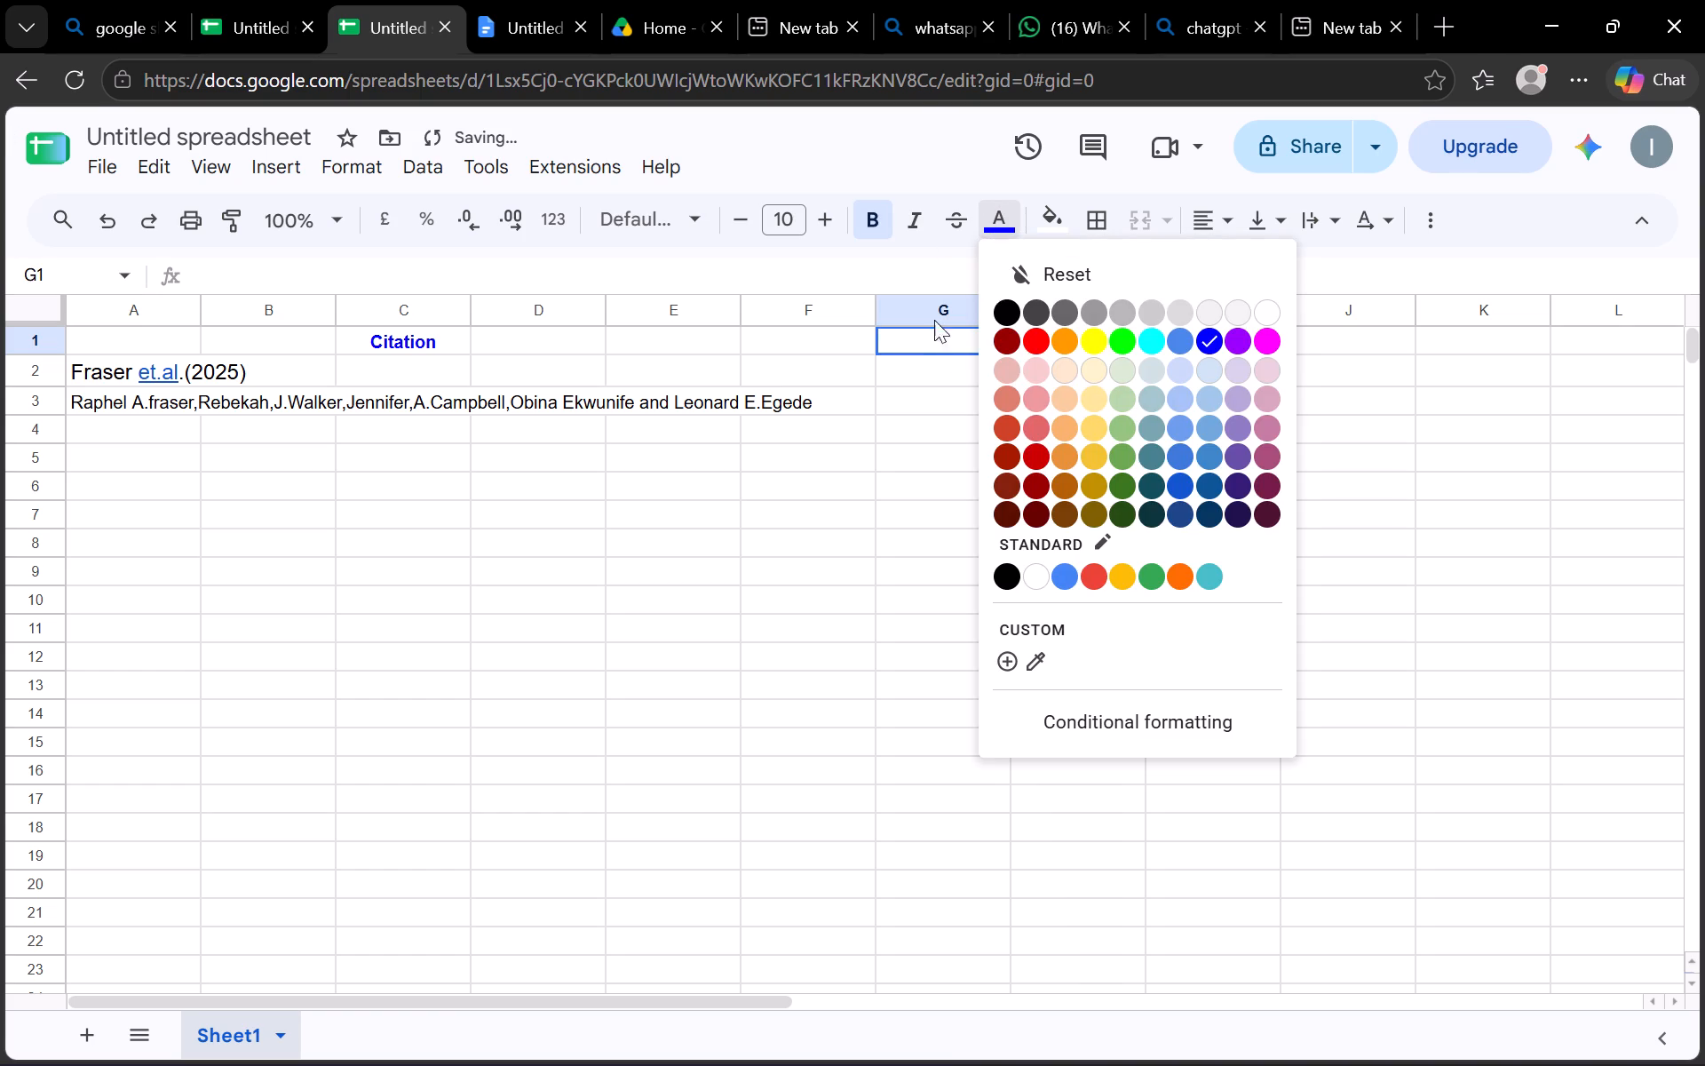
click(910, 354)
key(shift+s)
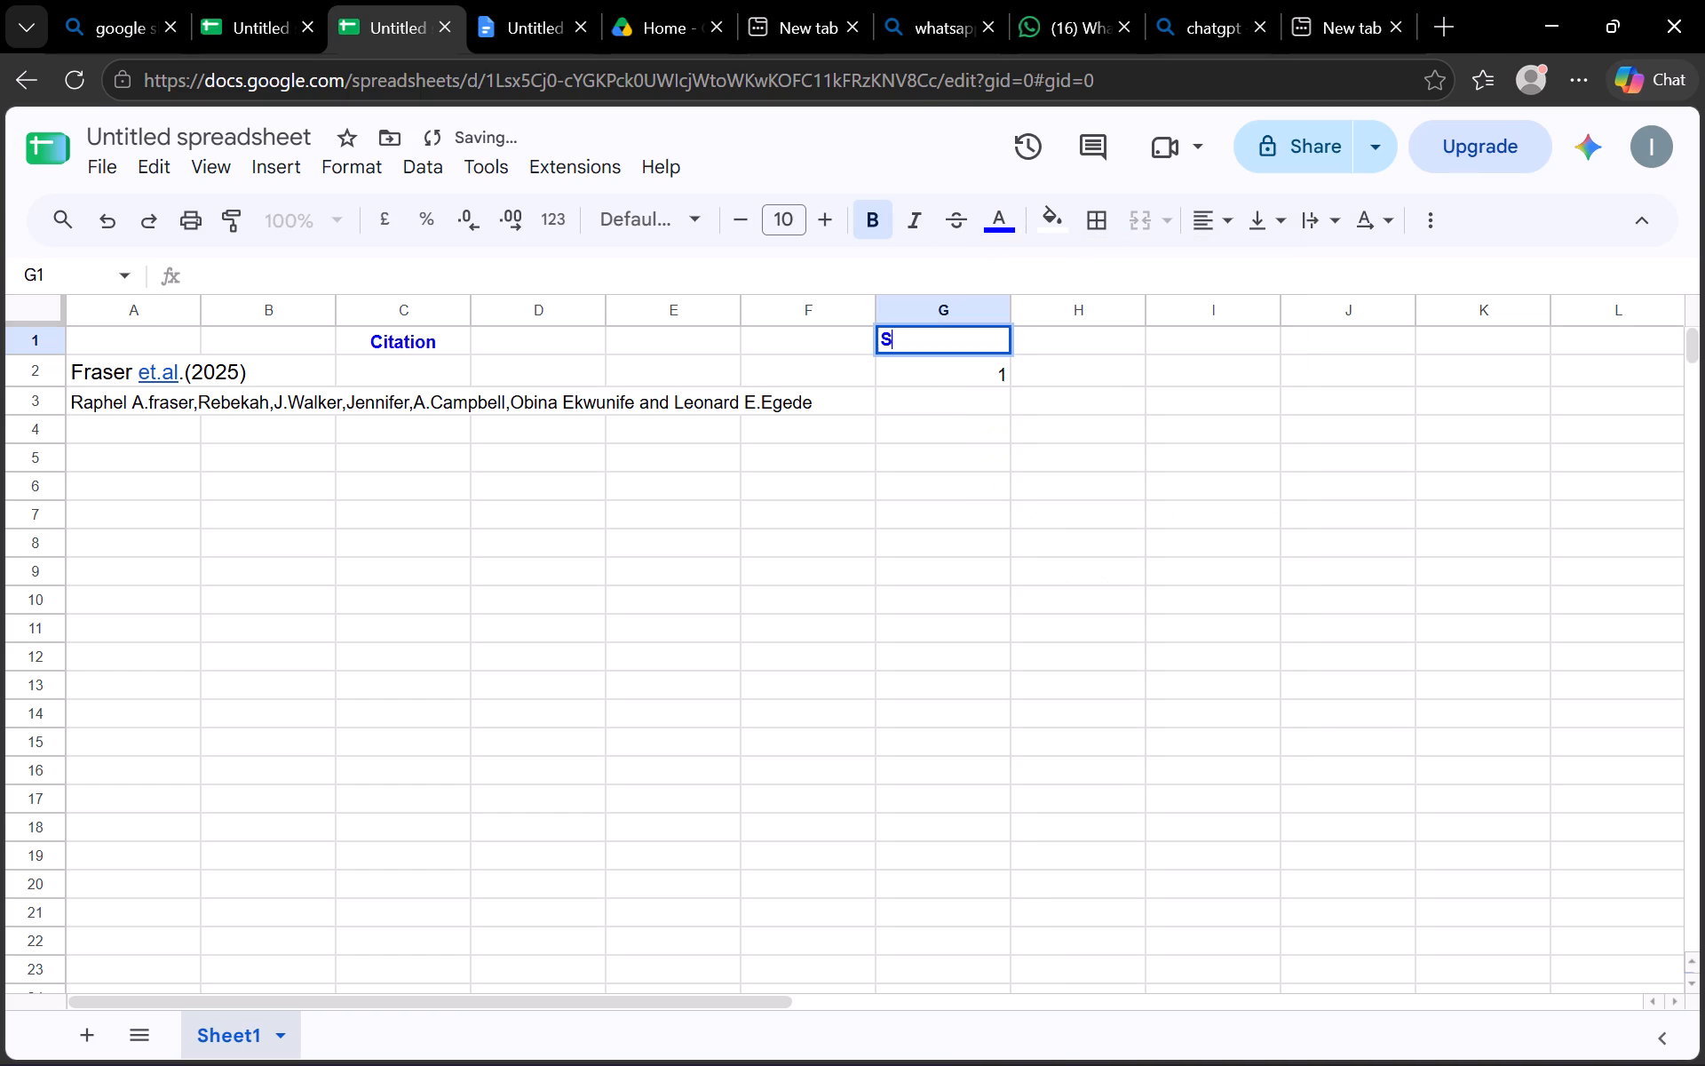
key(period)
text(NO)
Make cell H1 bold and enter the header "Title of the paper" in it.
click(1052, 335)
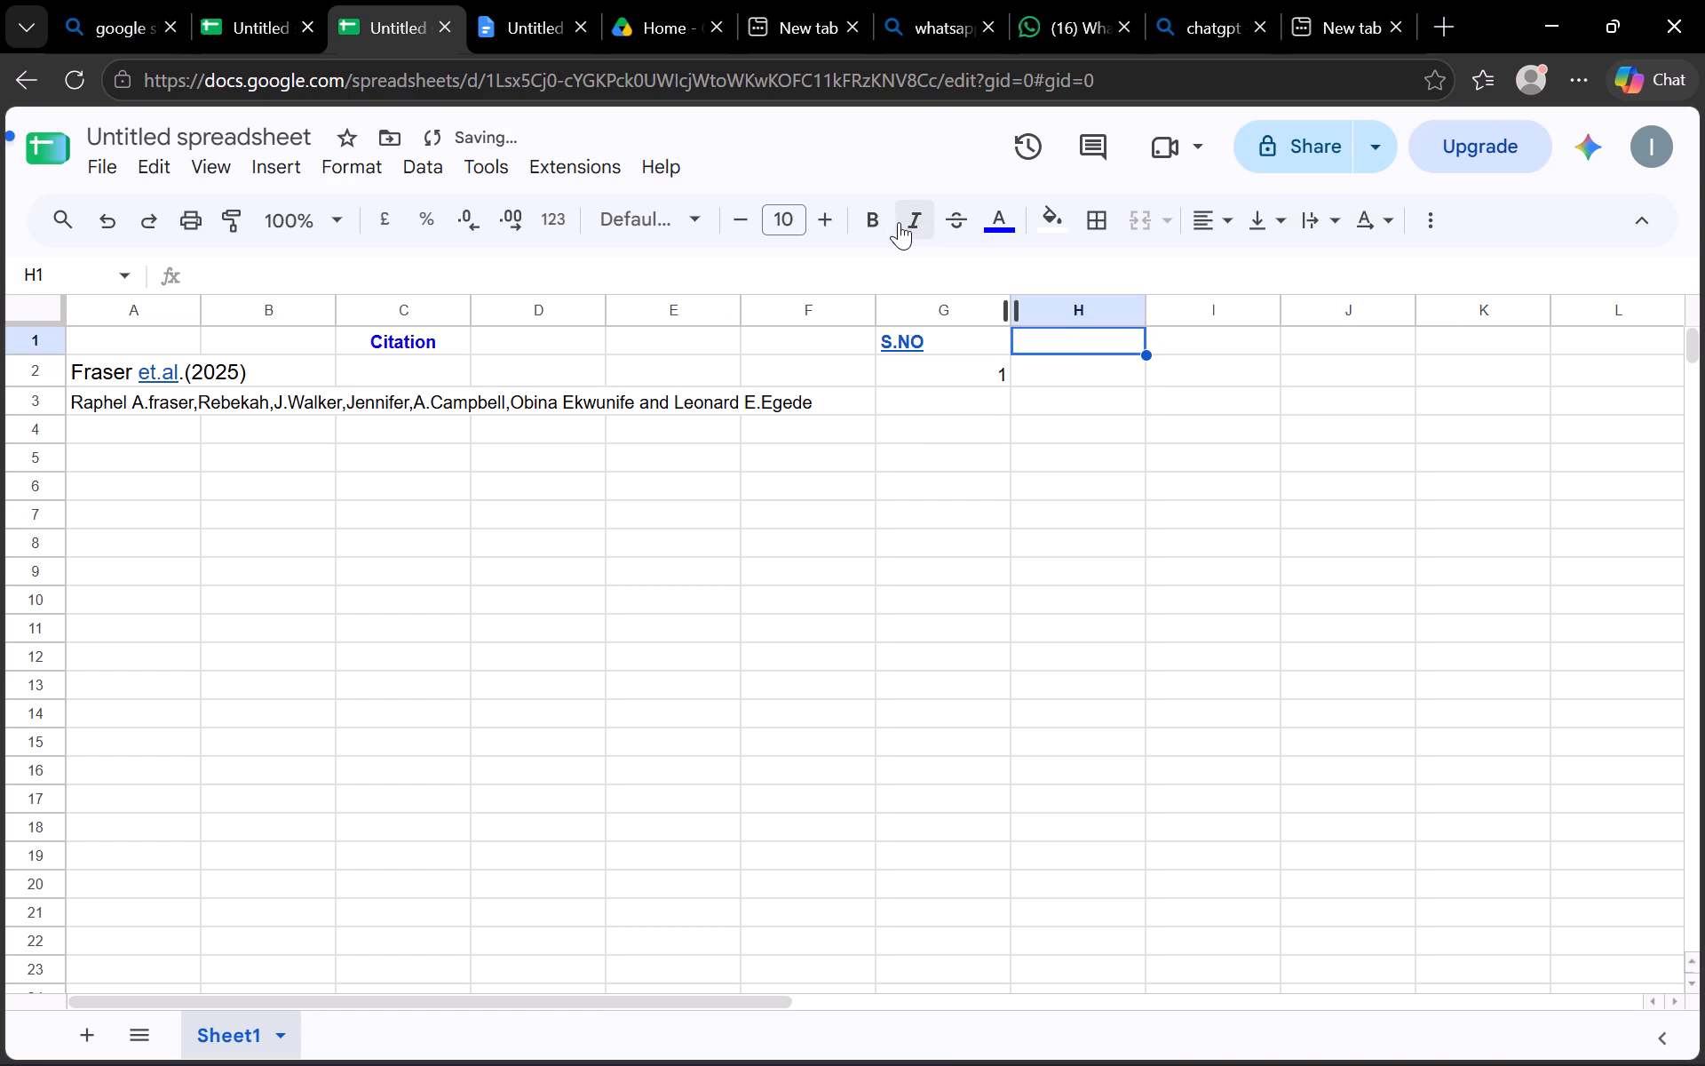
click(876, 222)
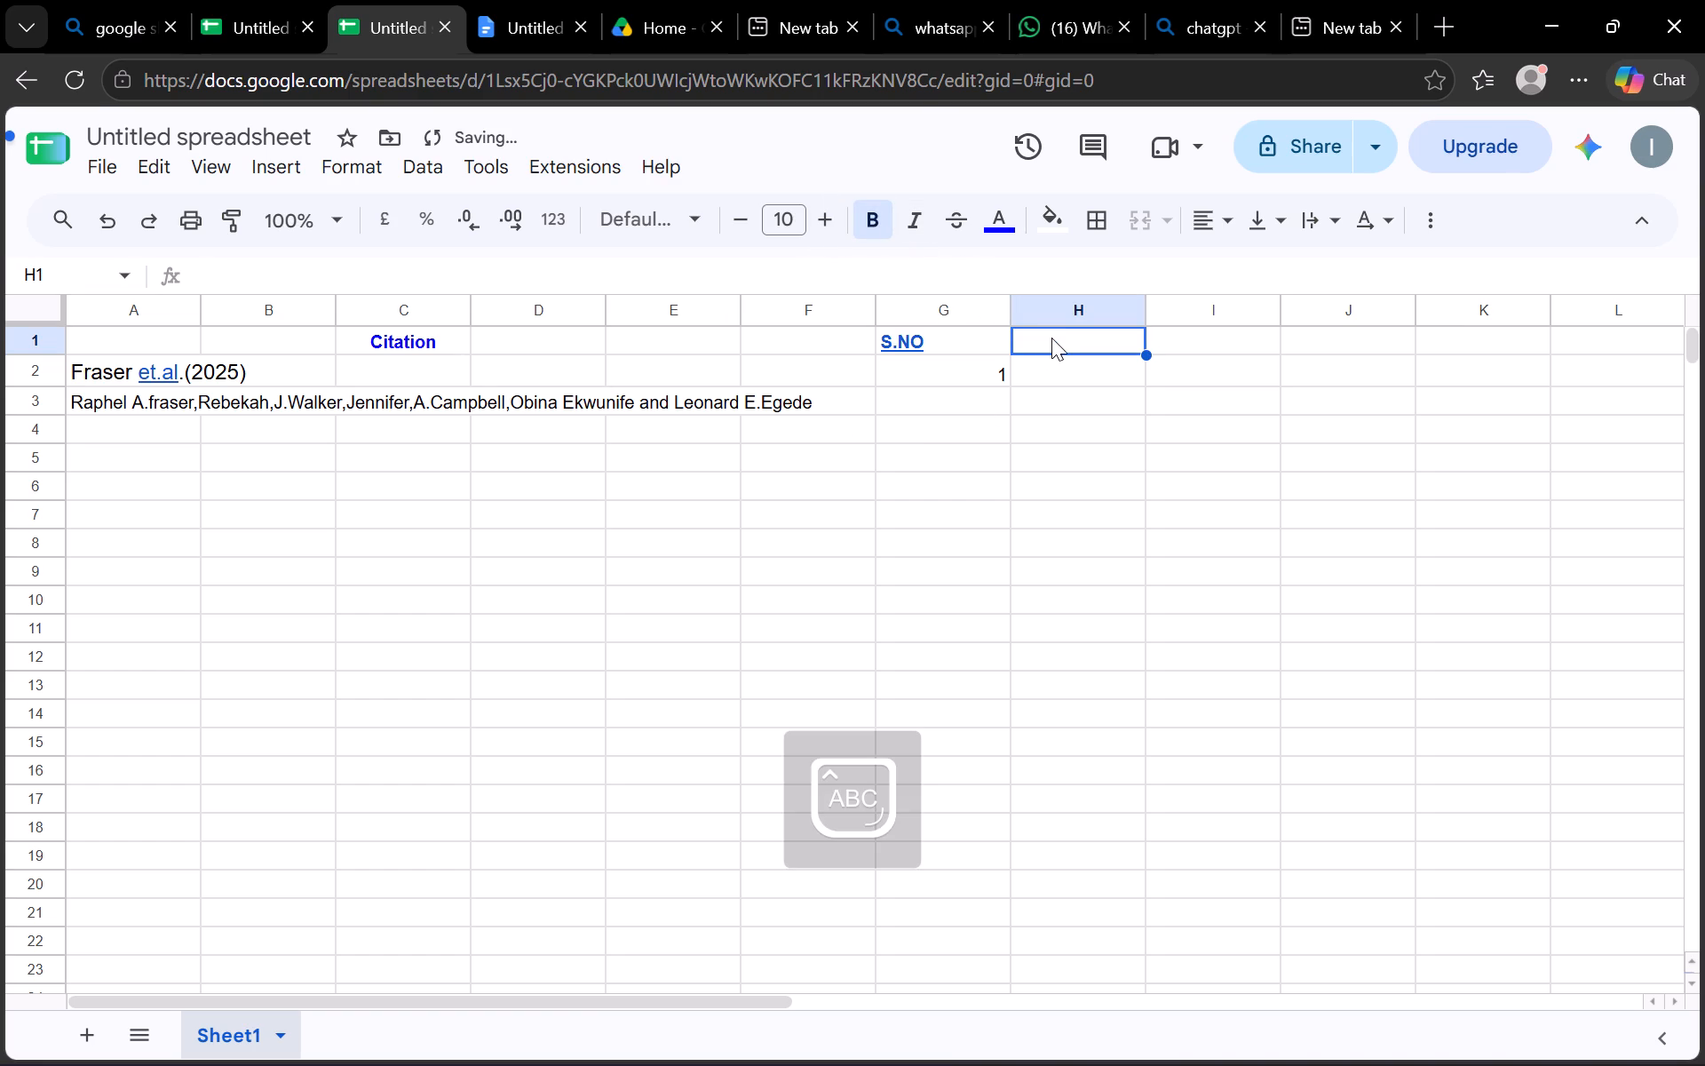
key(shift+t)
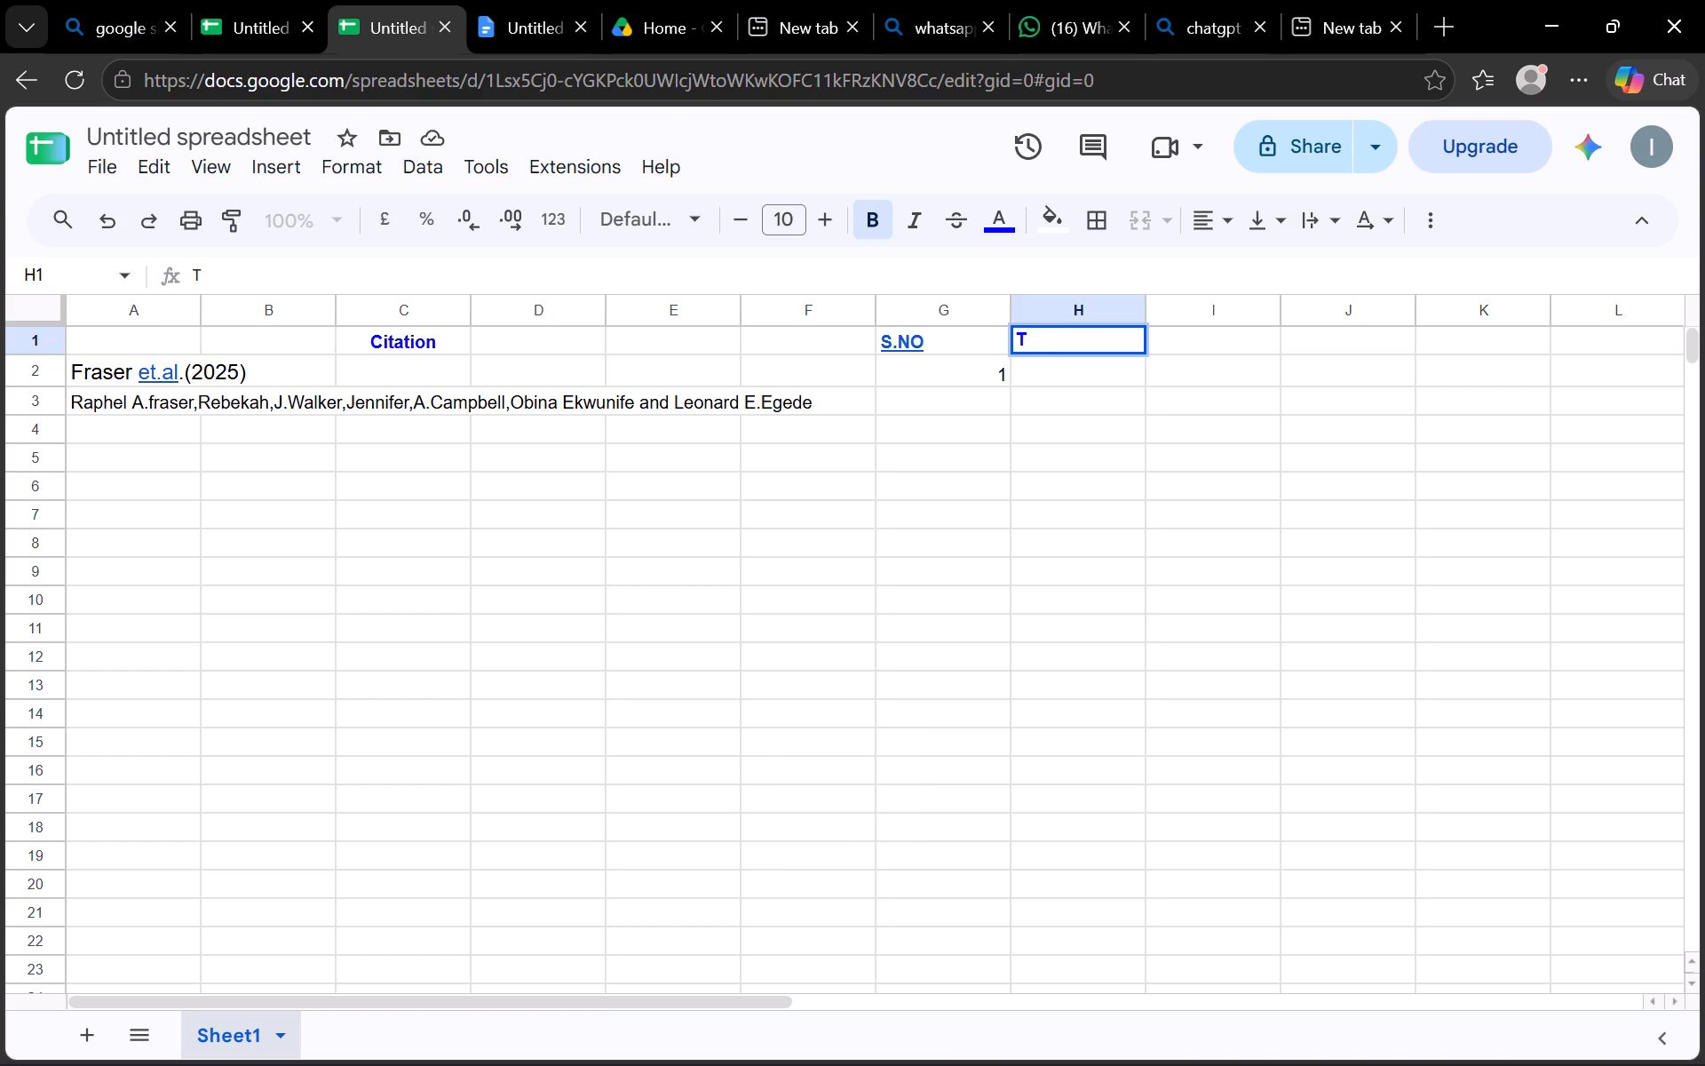
text(itle of the papewer)
key(BackSpace)
key(BackSpace)
key(BackSpace)
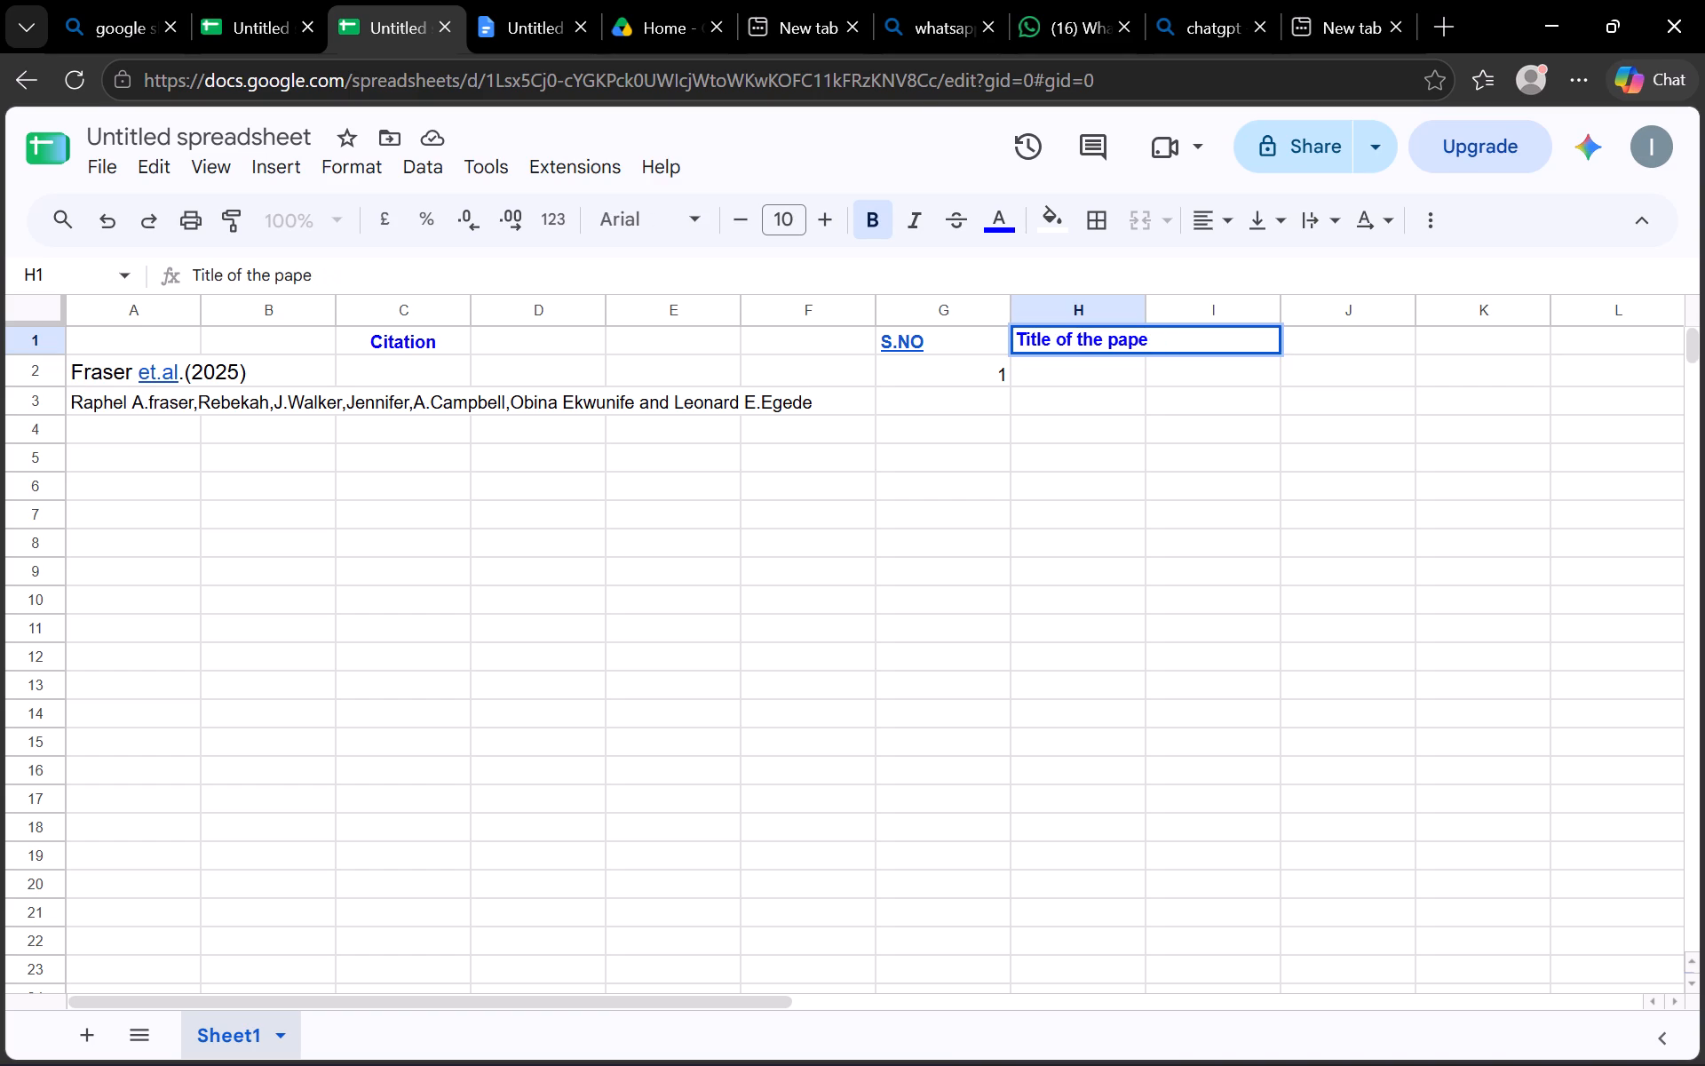
key(r)
key(Return)
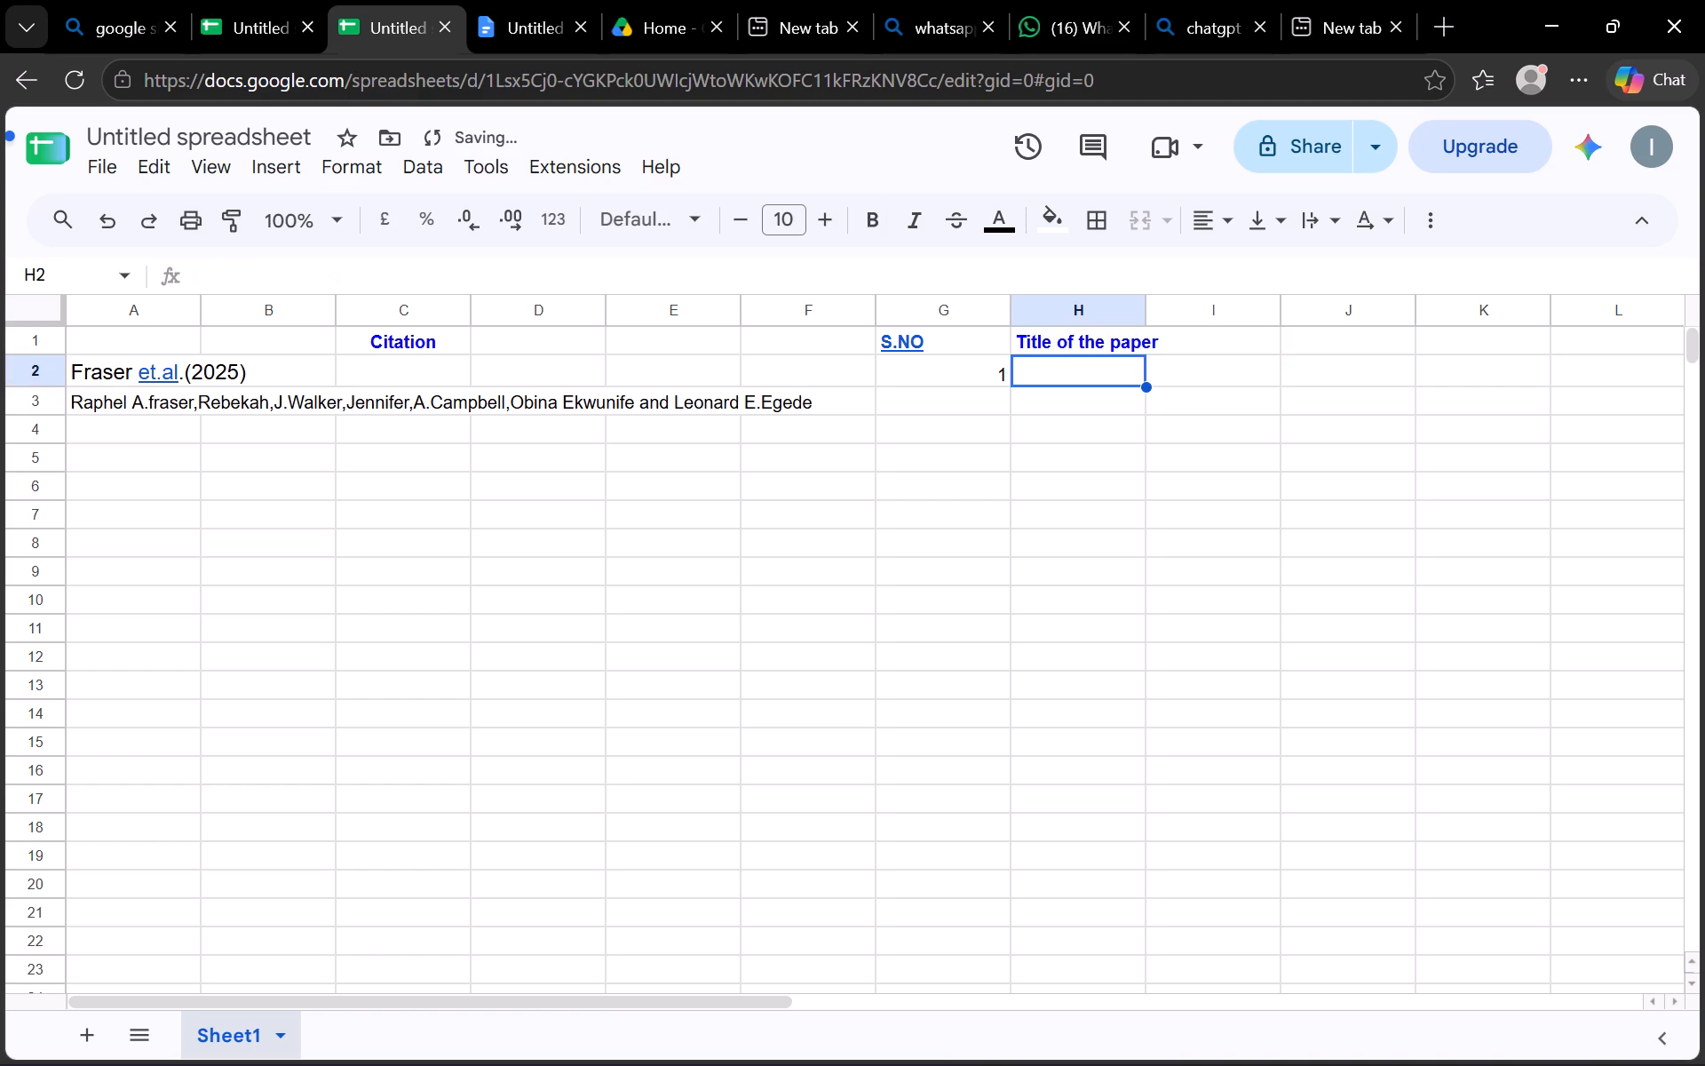
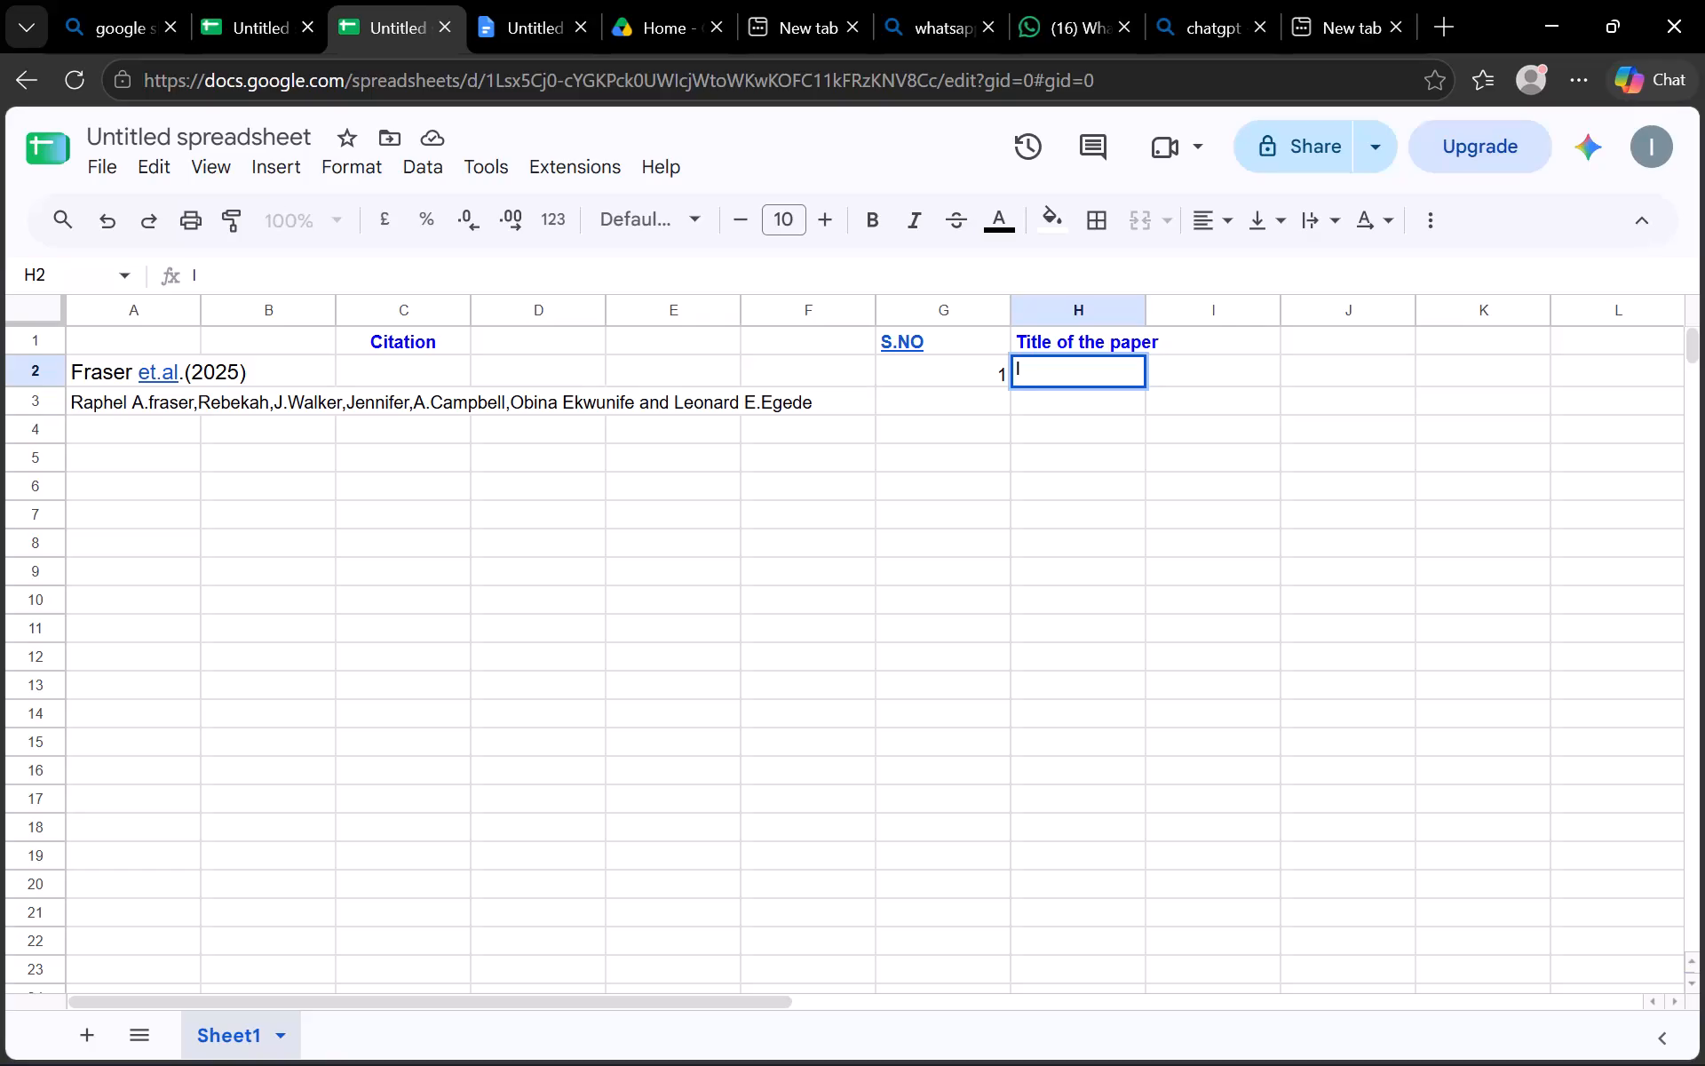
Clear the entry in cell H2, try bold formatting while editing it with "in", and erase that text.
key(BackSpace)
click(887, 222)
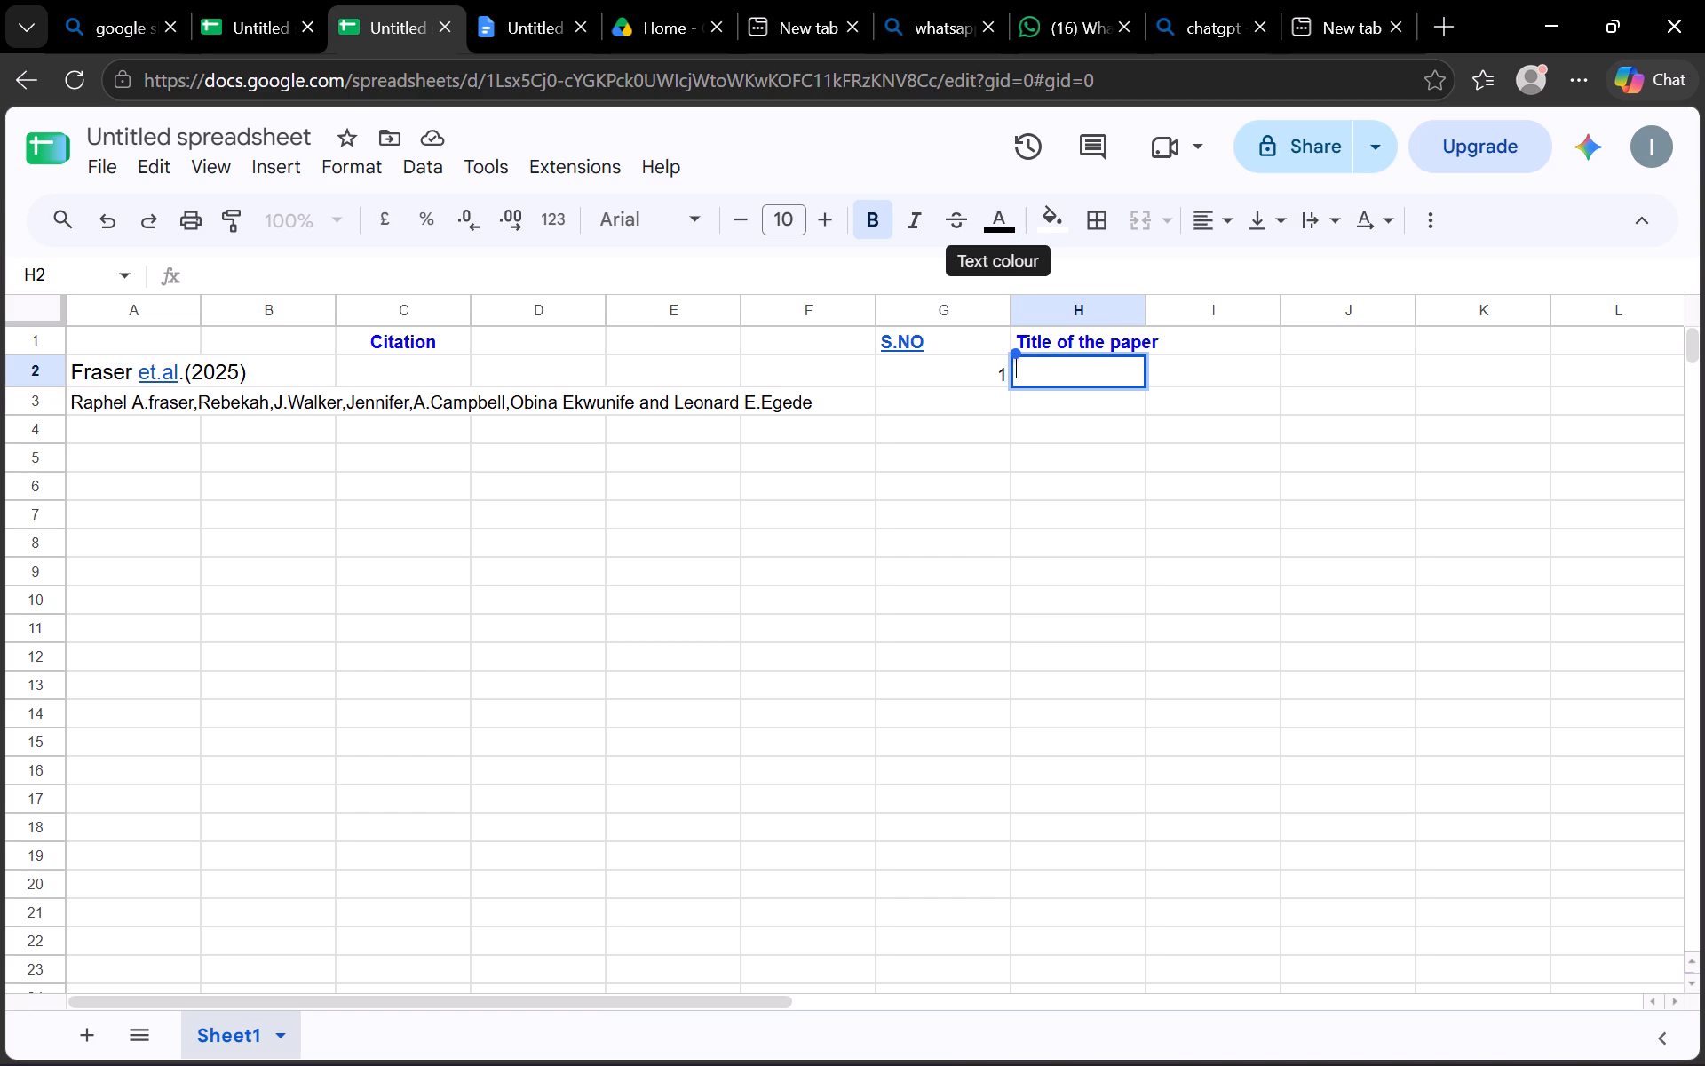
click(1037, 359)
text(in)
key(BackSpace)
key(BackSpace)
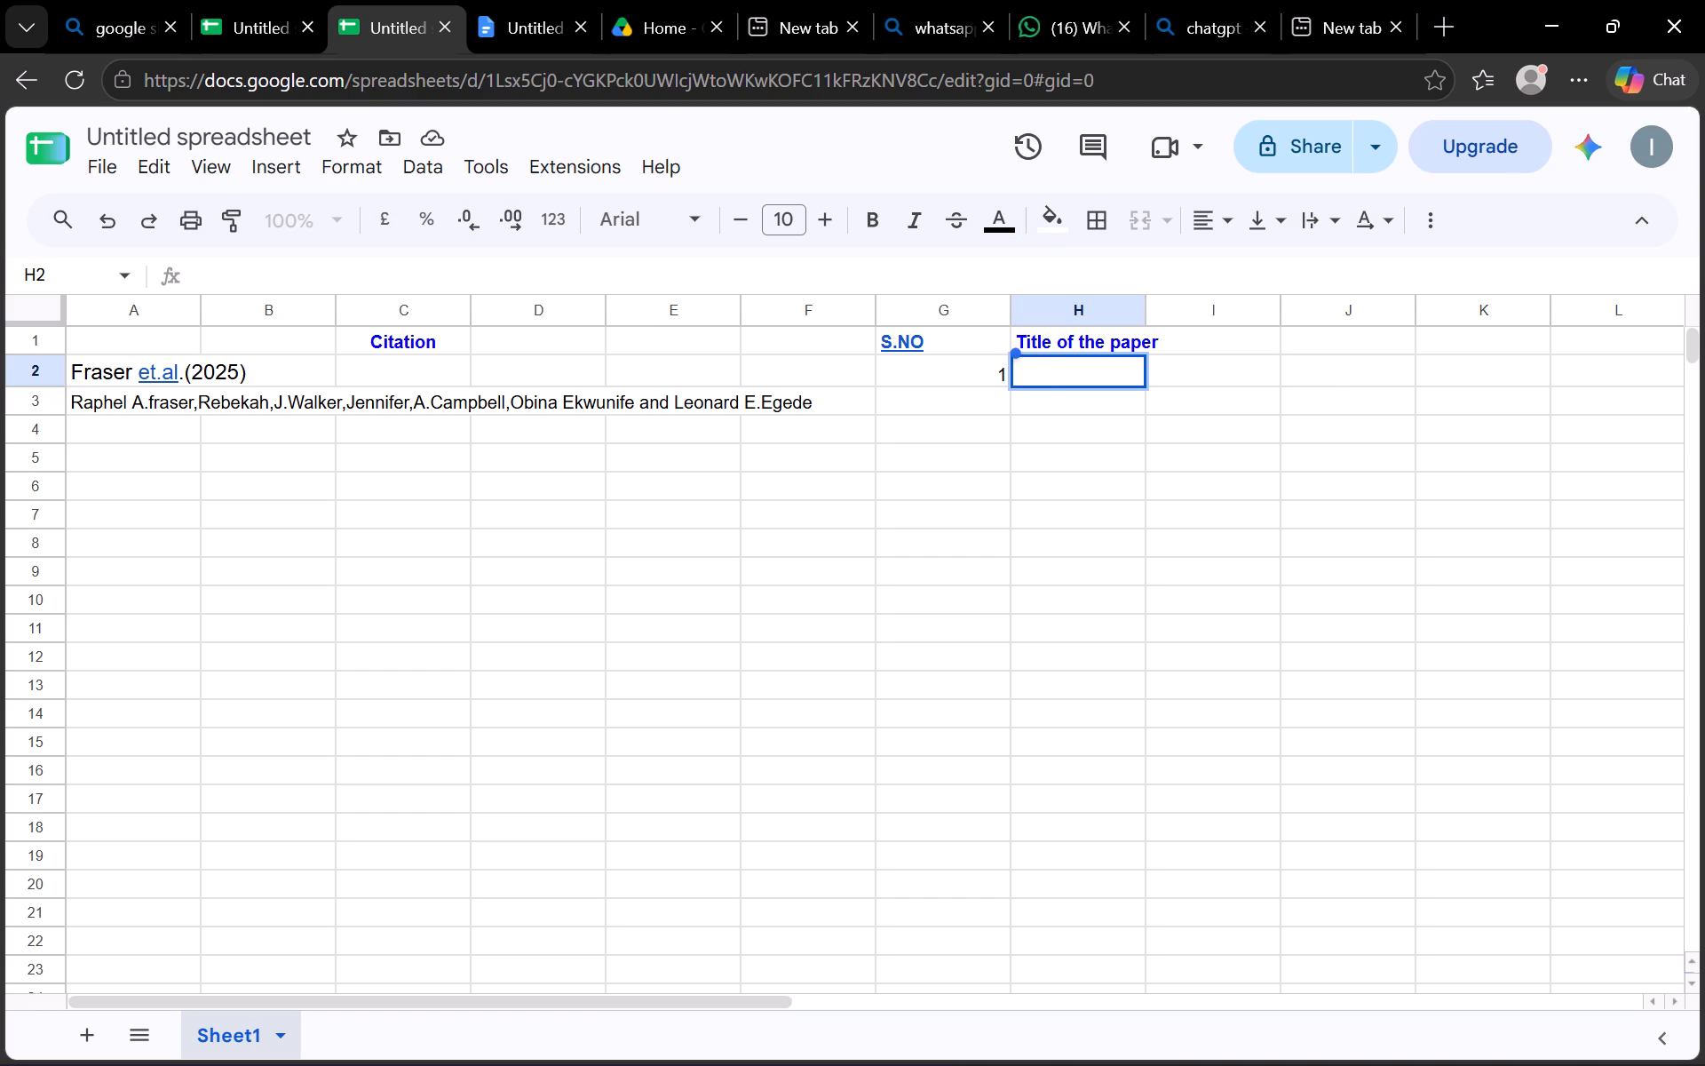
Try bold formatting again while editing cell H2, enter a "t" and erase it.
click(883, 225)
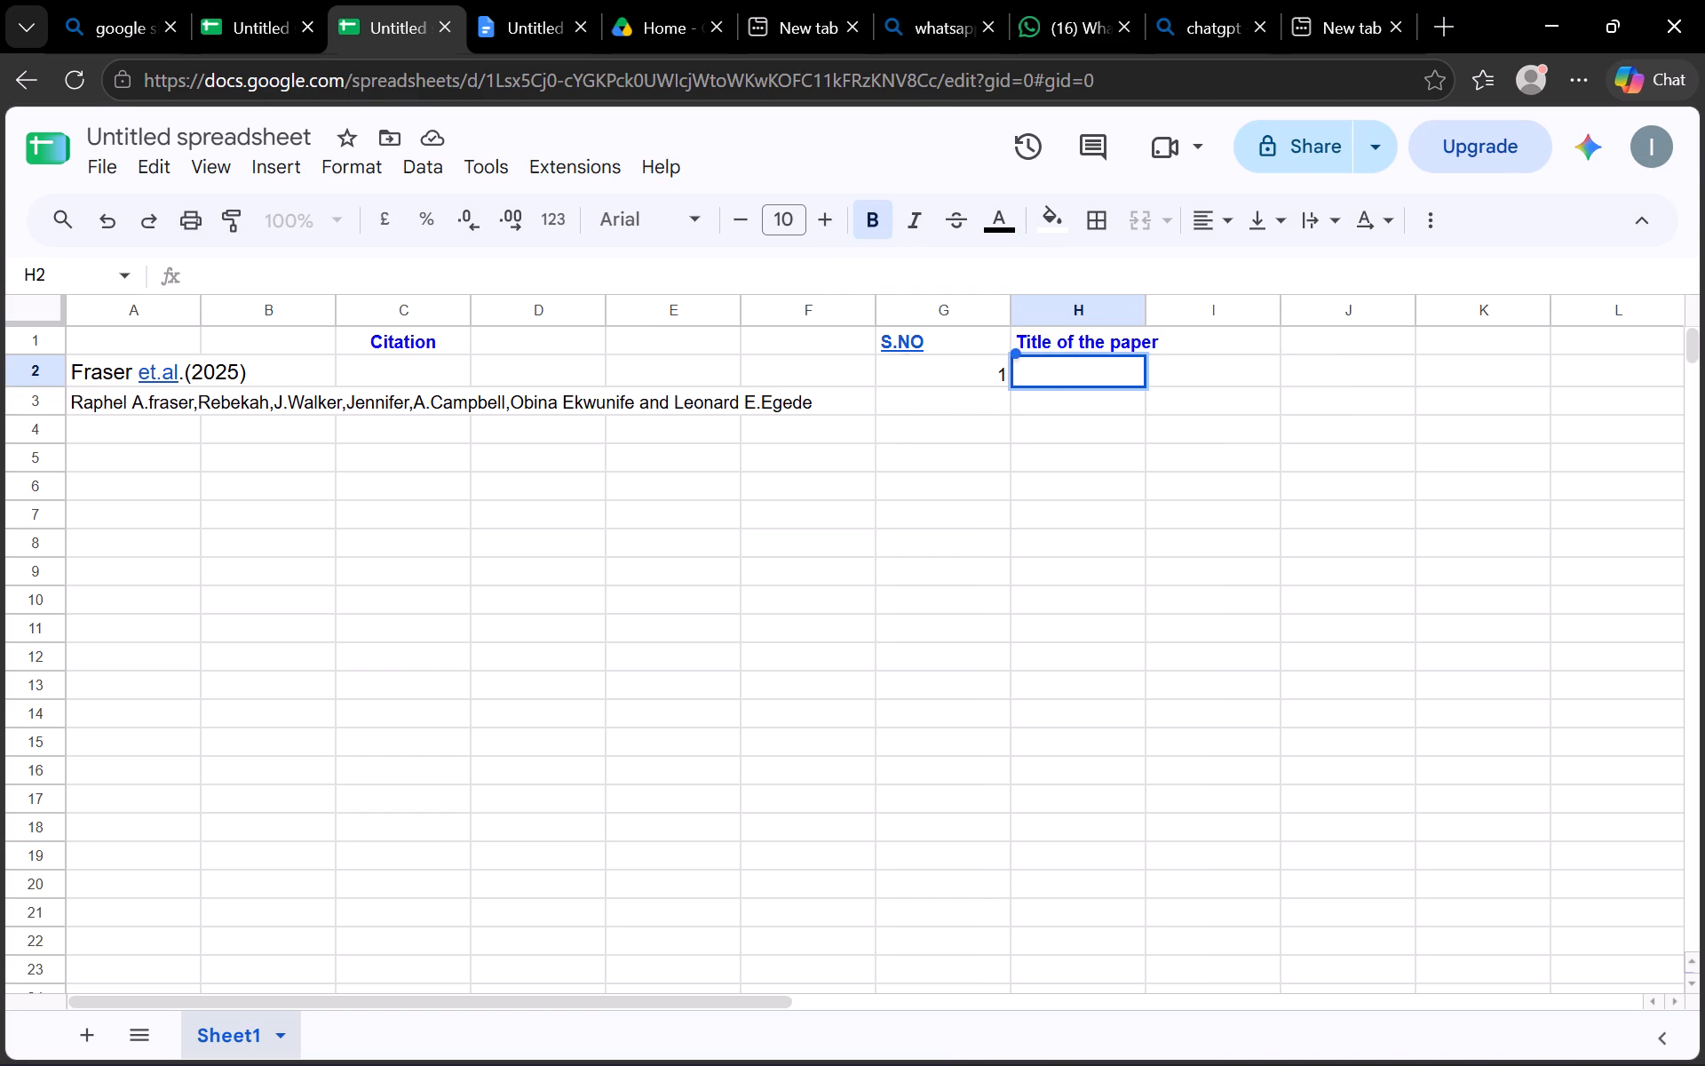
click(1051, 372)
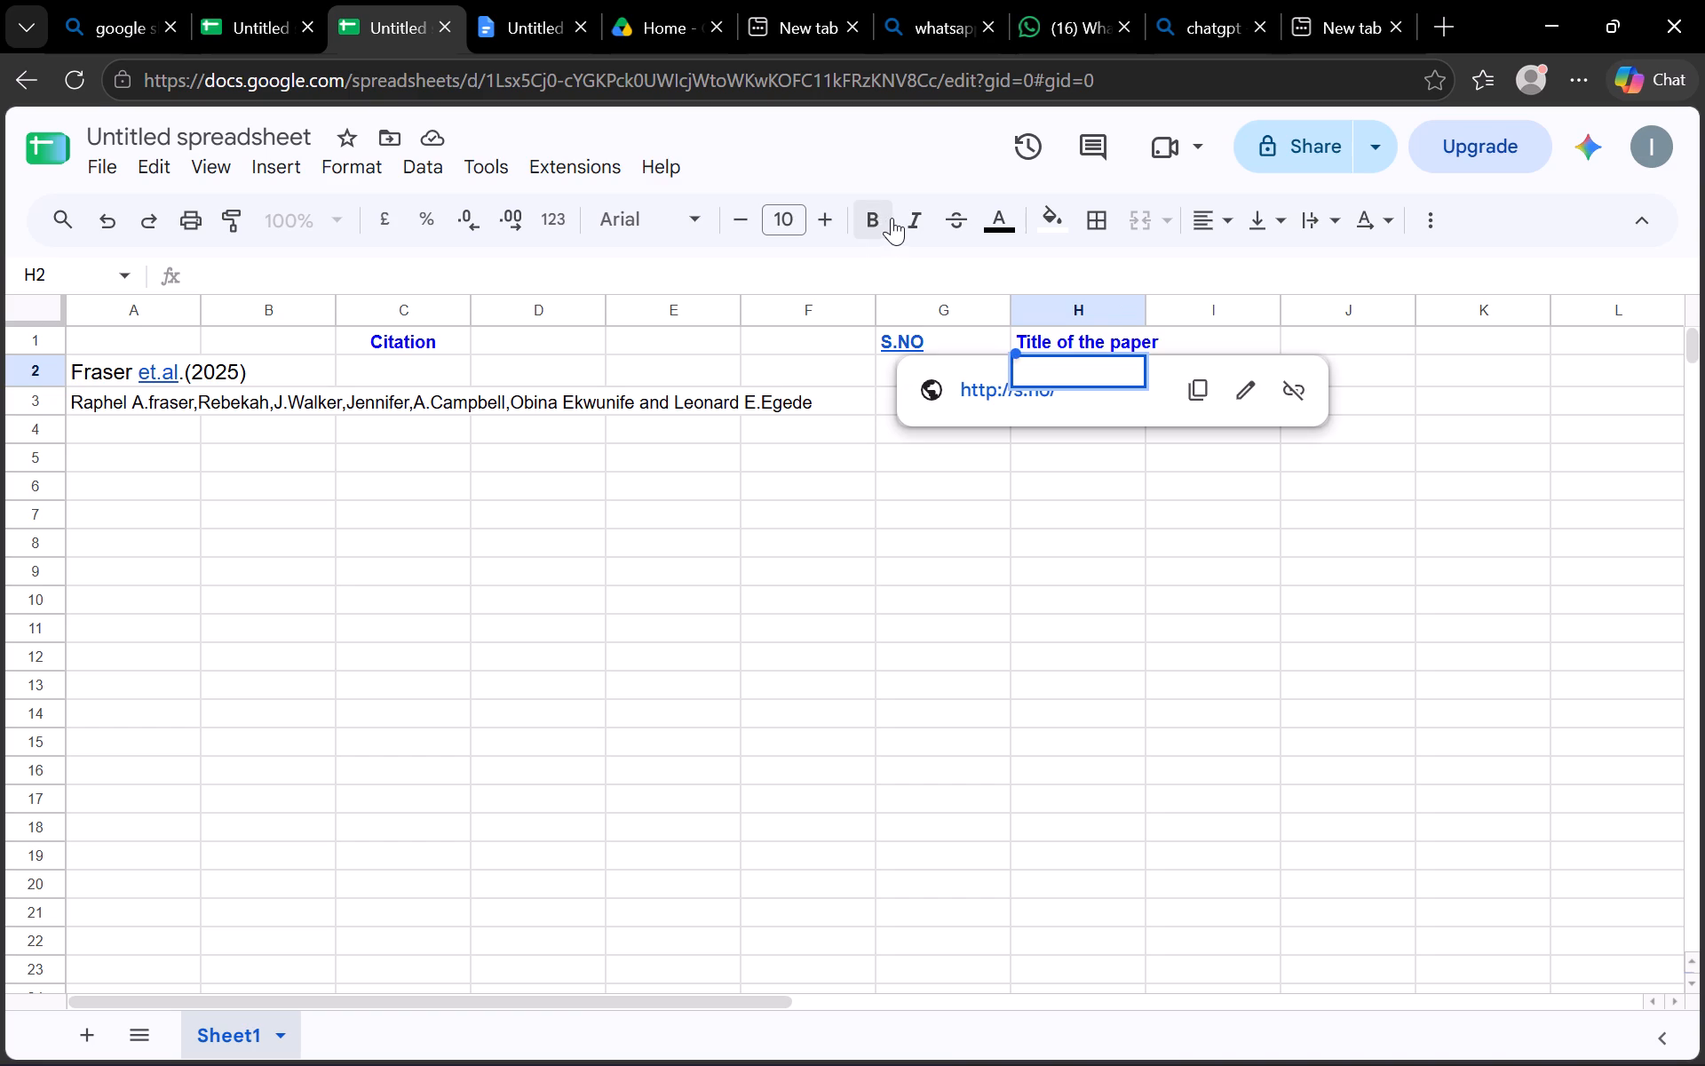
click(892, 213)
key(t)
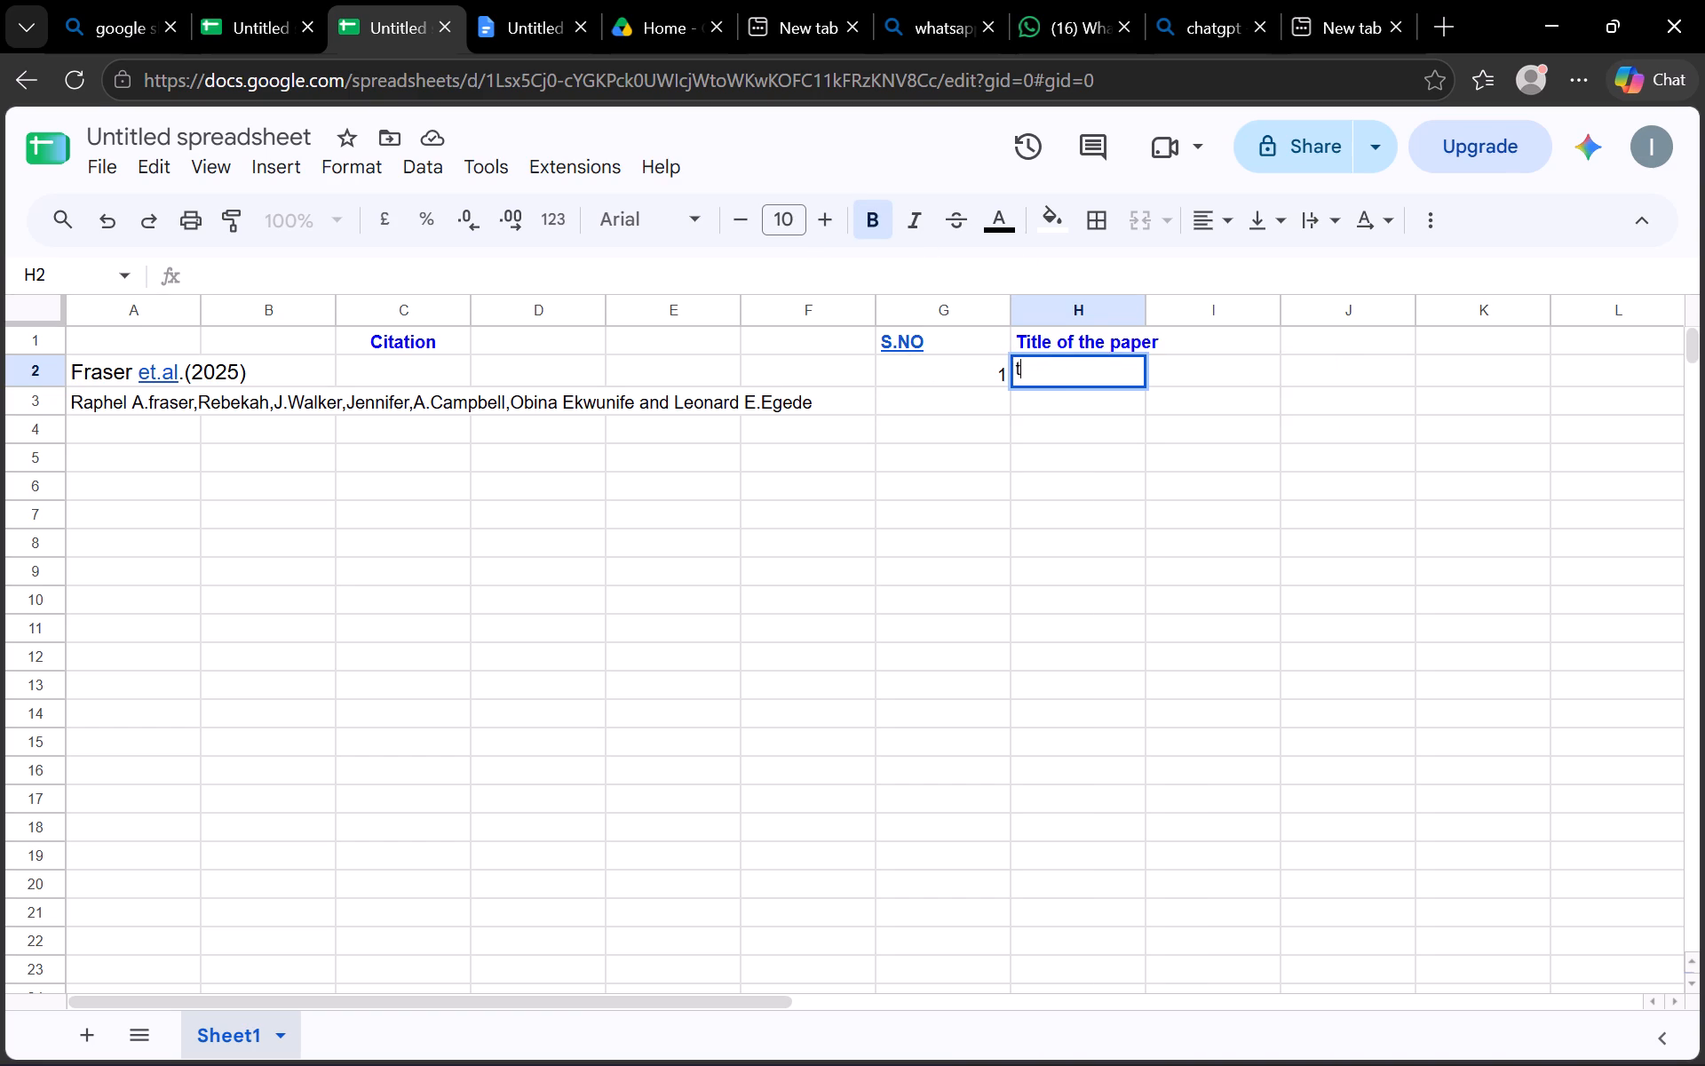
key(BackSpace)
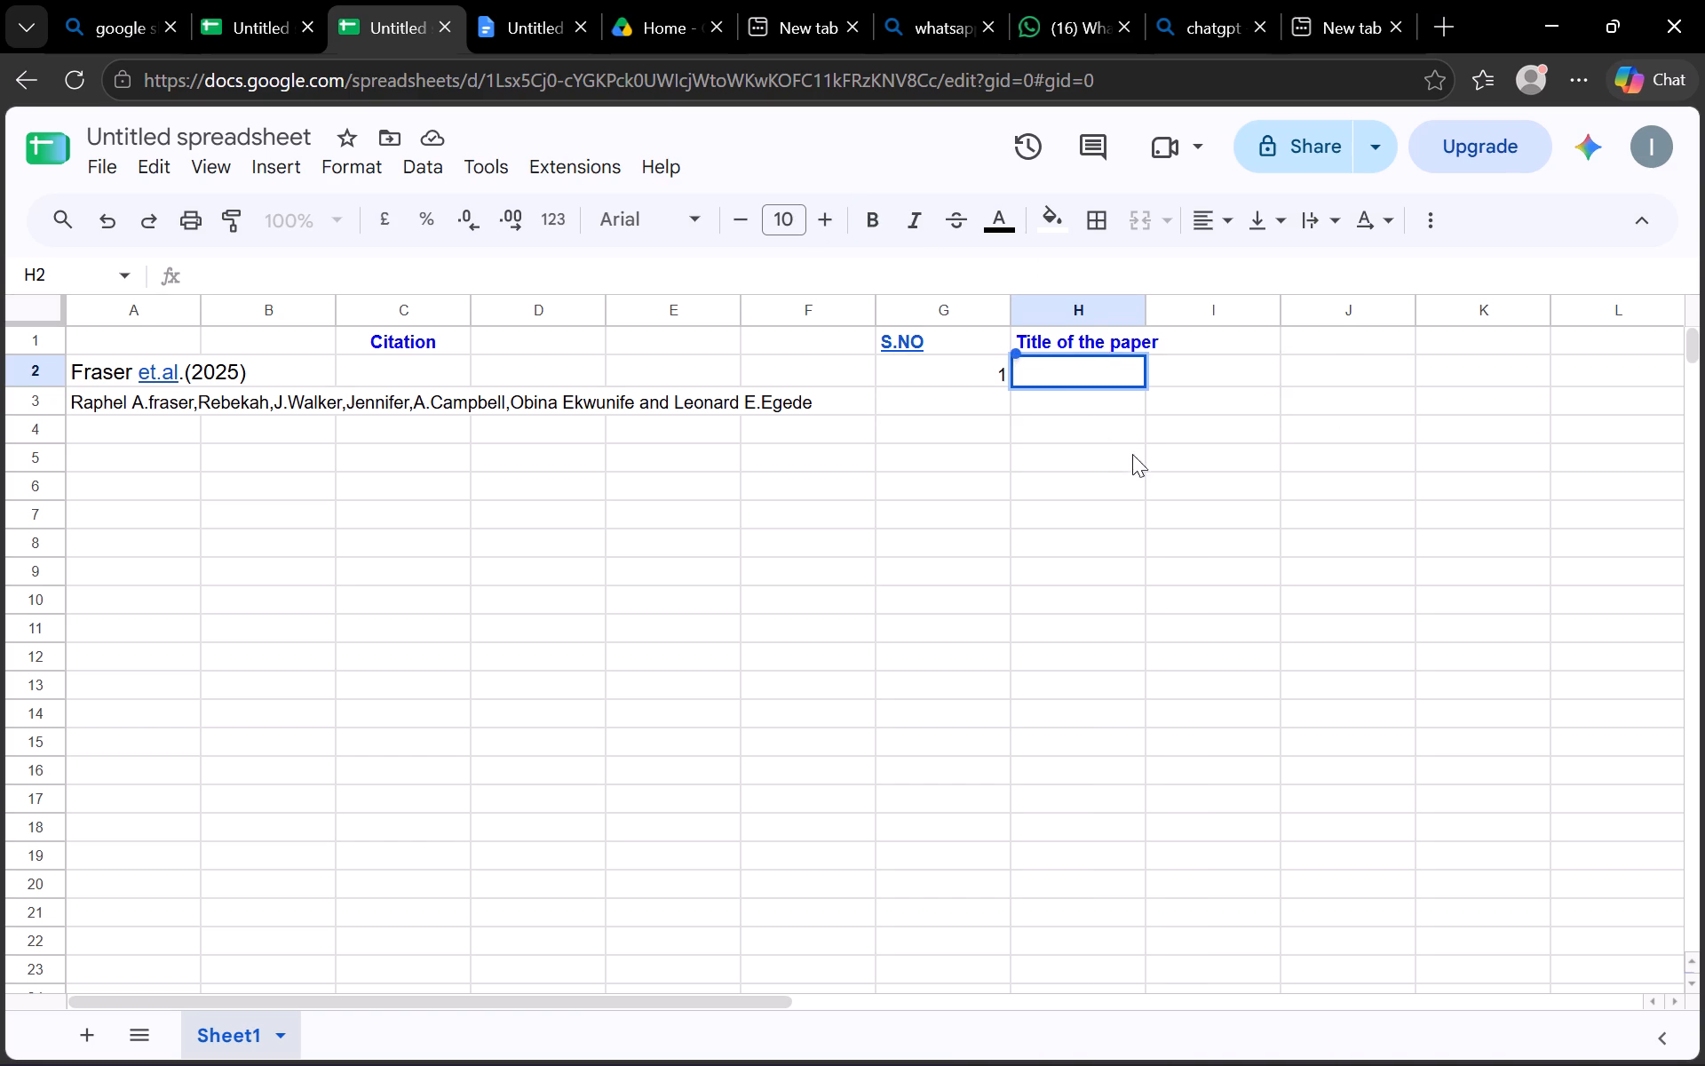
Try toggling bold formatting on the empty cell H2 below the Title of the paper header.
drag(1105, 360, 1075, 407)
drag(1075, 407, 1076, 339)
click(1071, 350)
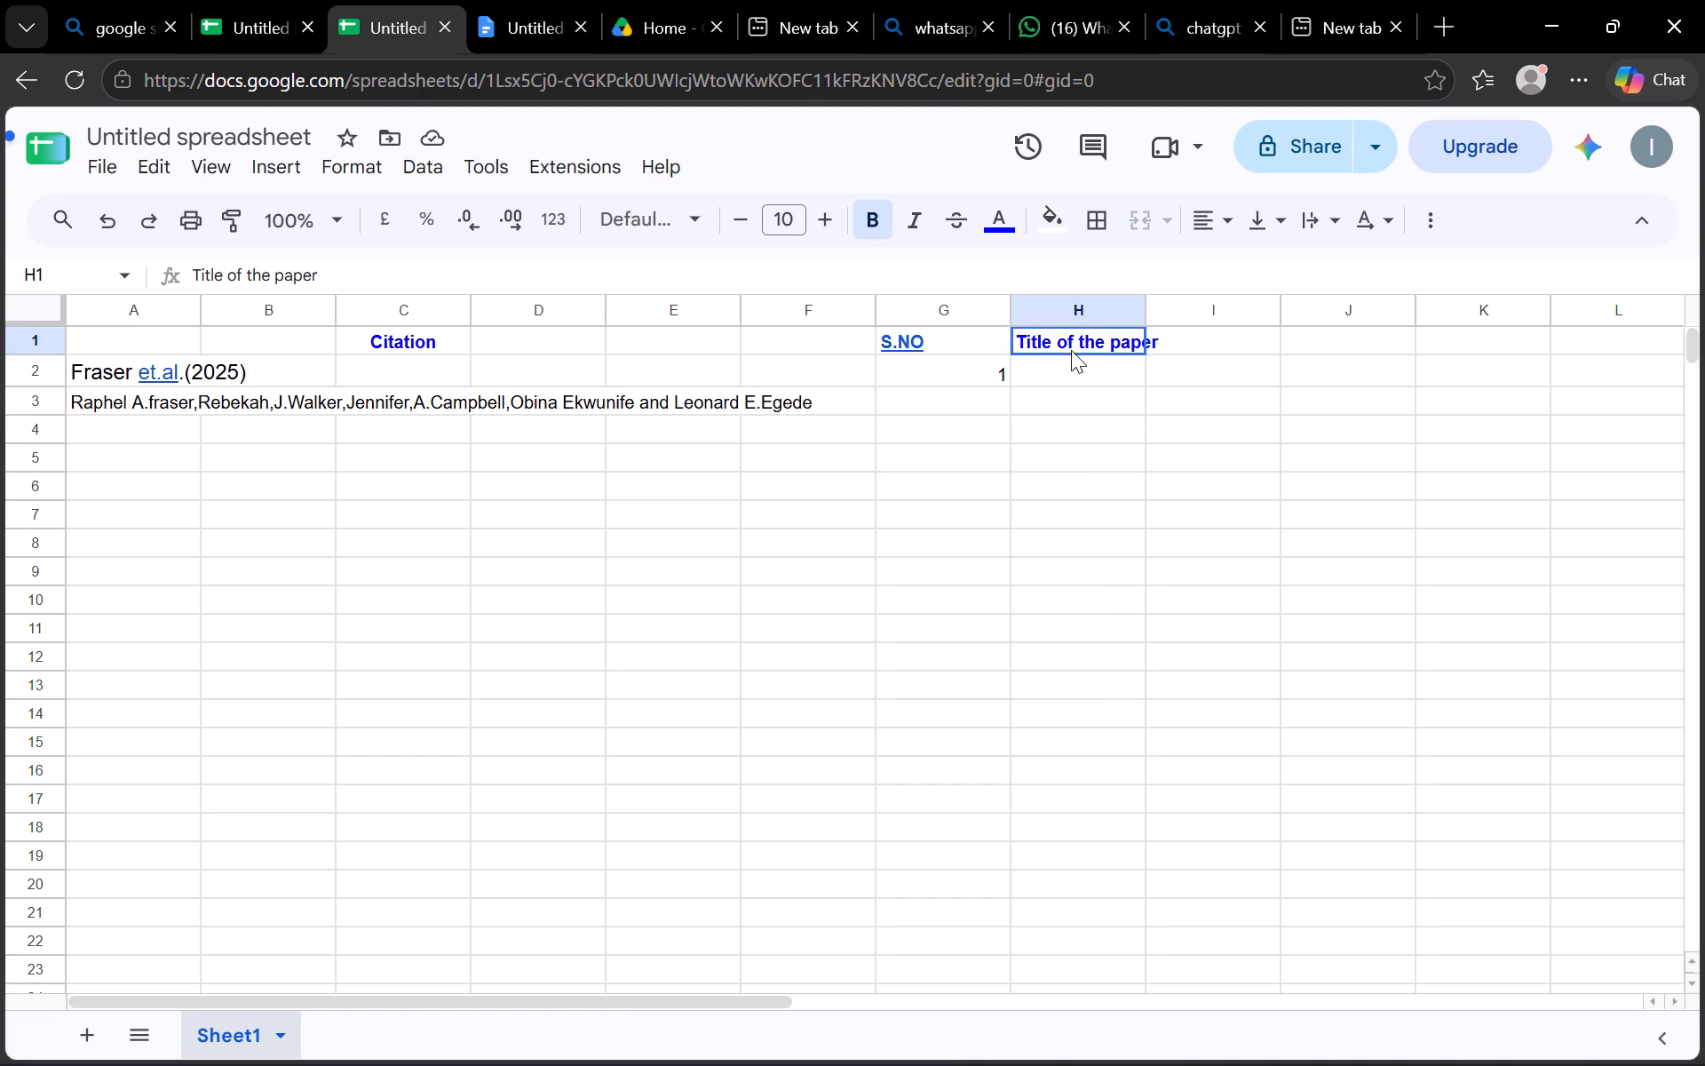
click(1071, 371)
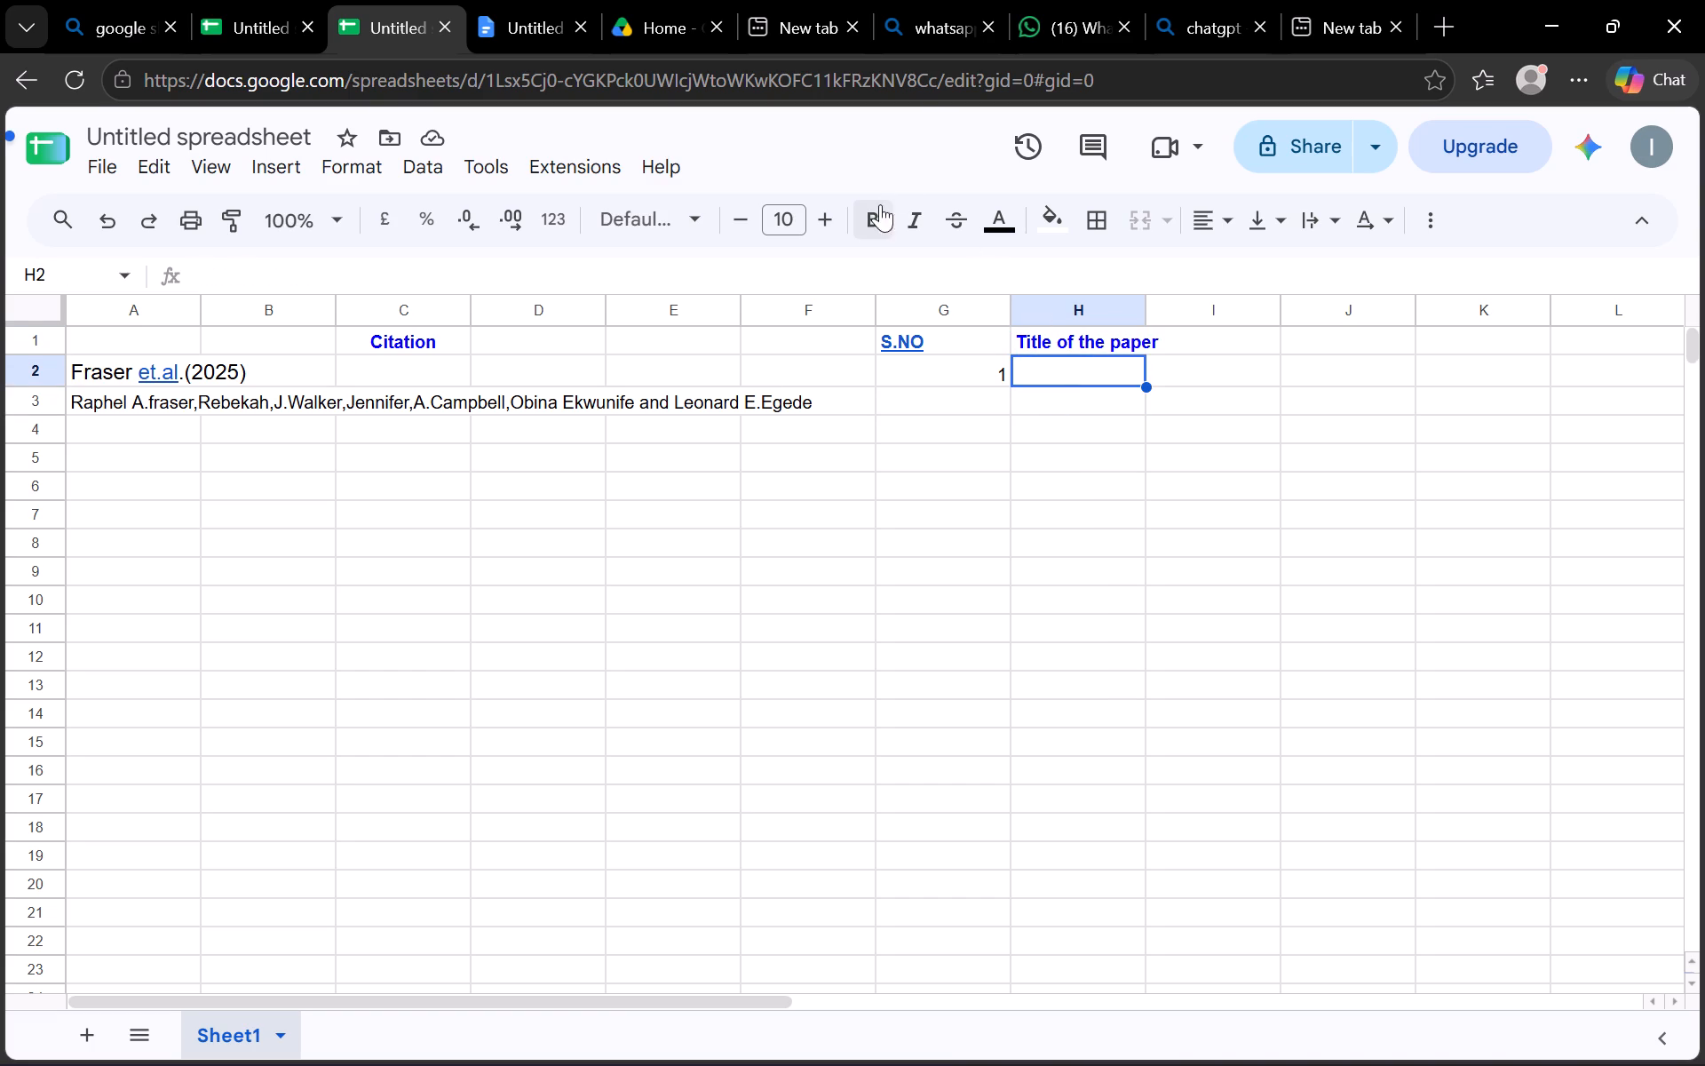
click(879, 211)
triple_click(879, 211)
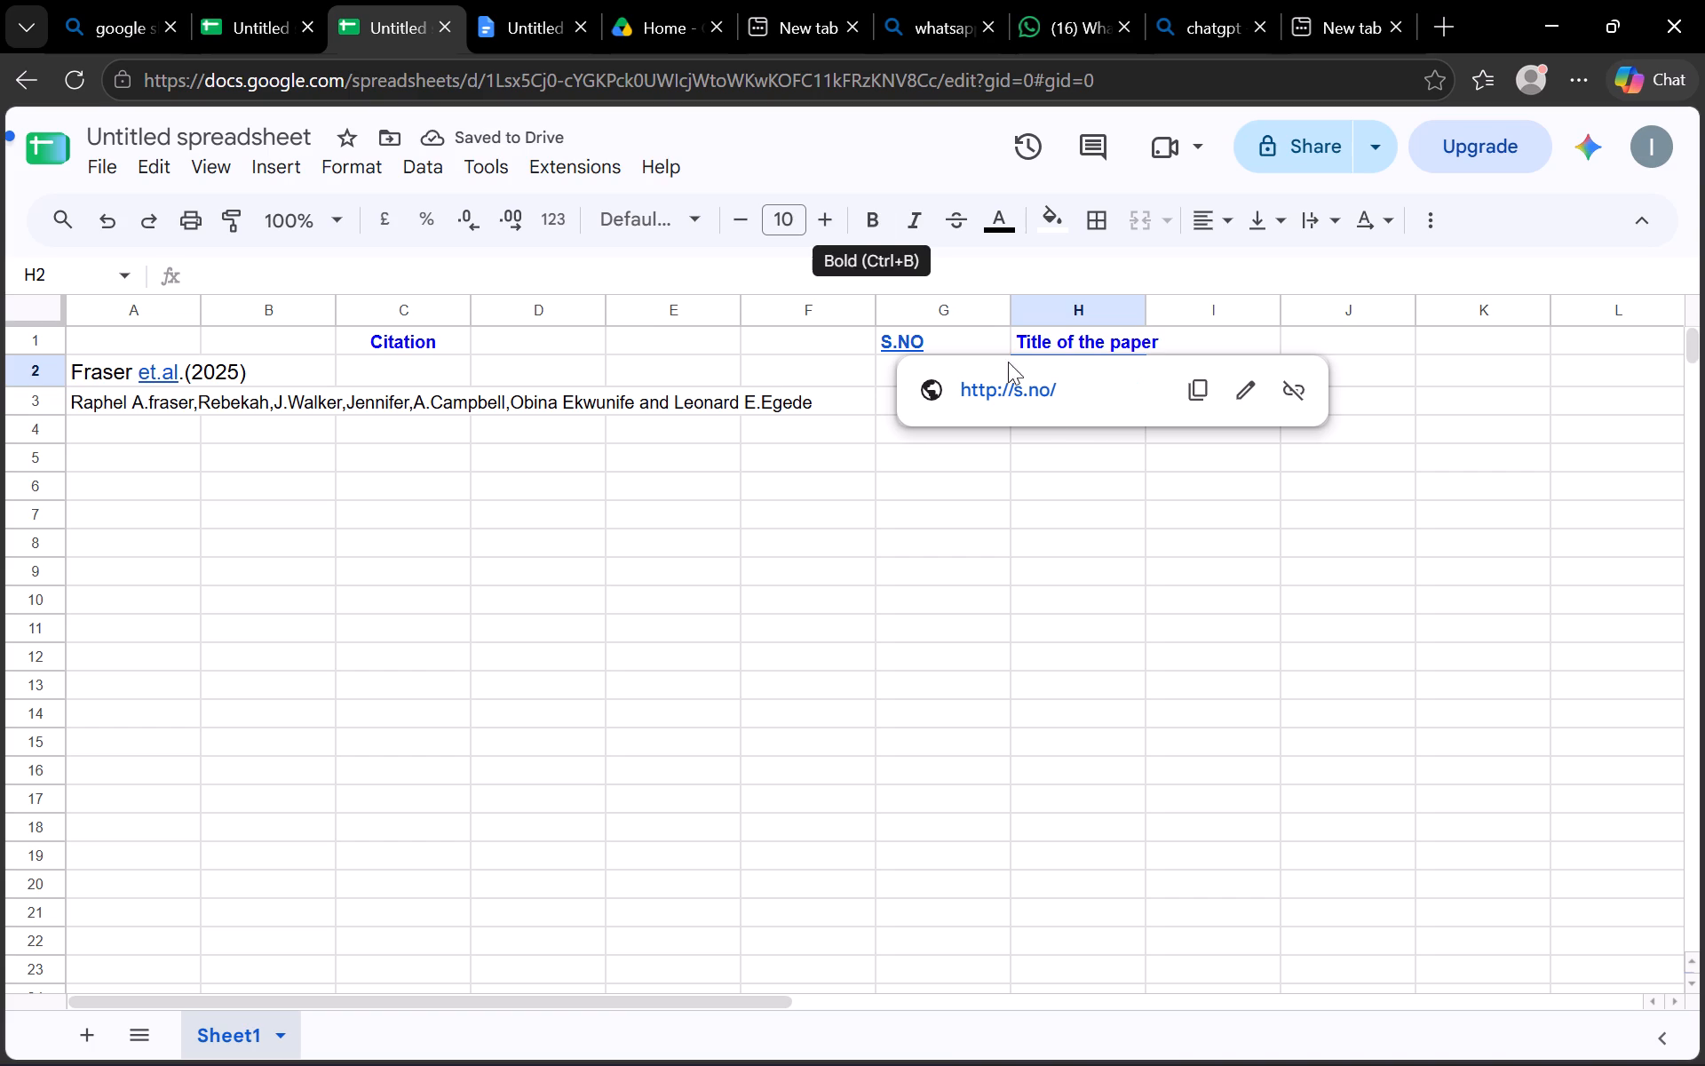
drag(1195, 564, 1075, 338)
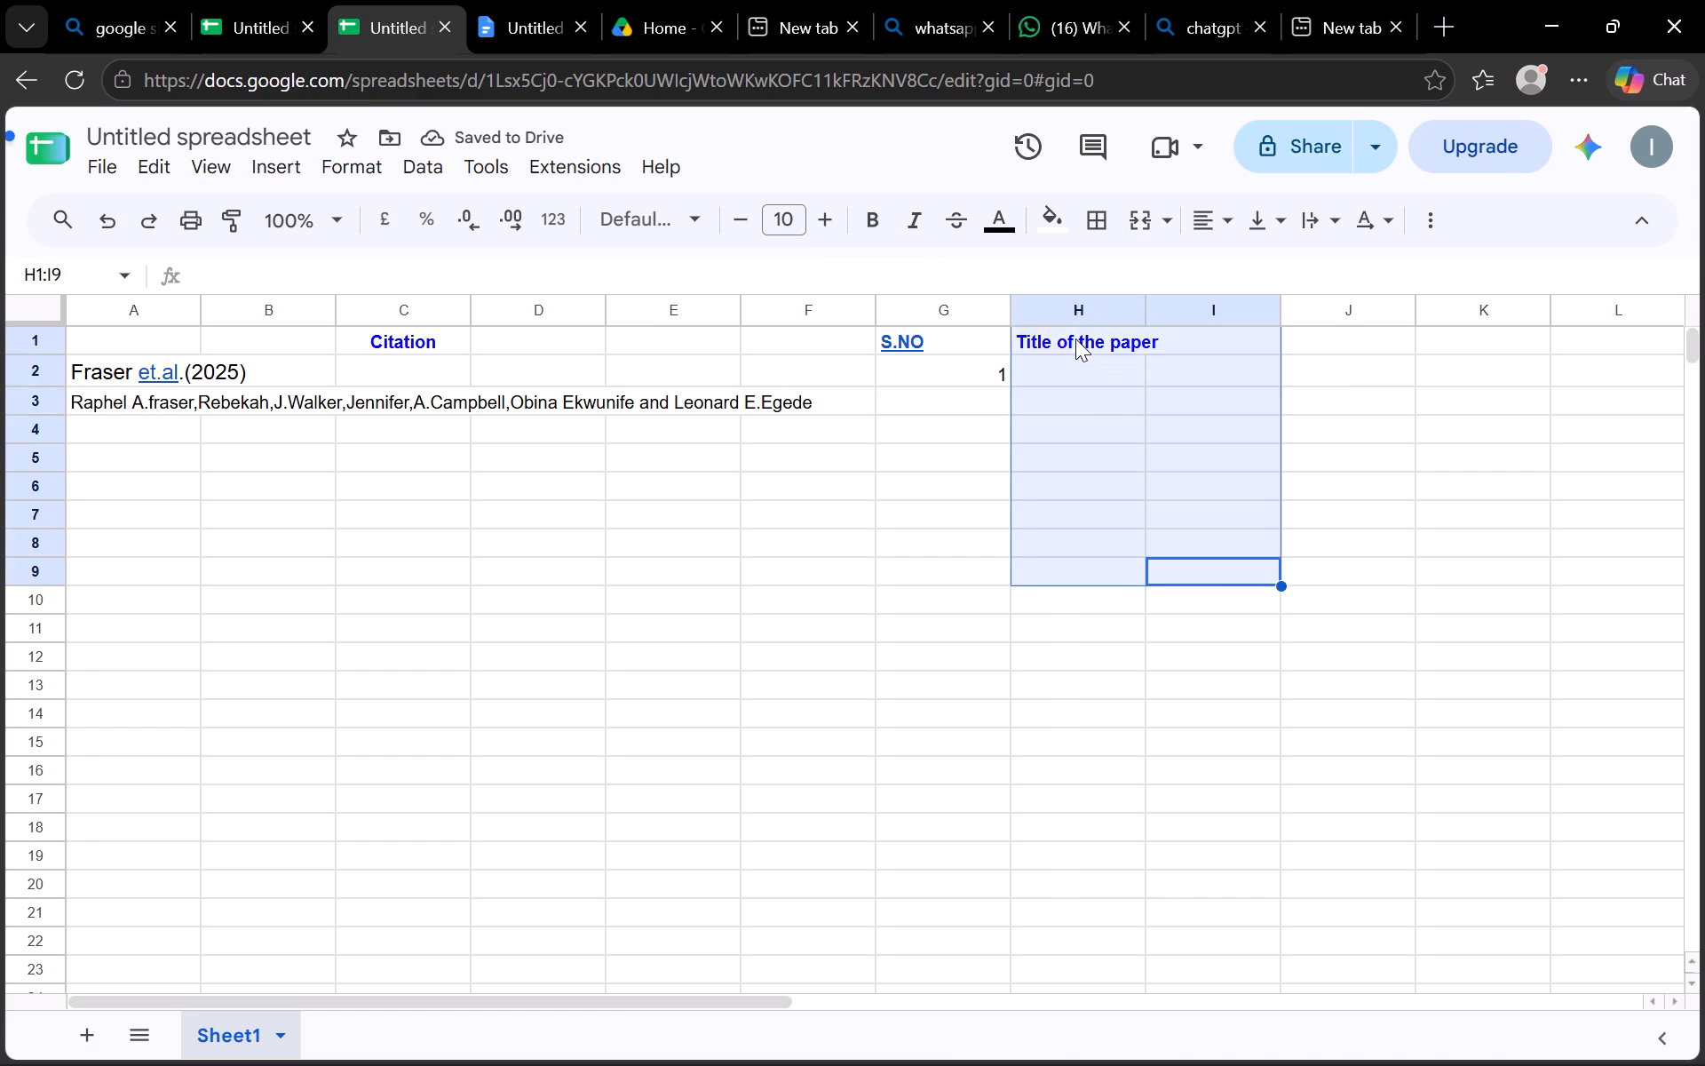
Make cell H2 bold and enter "Integration of artificial intelligence and wearable technology in the" in it.
click(1064, 360)
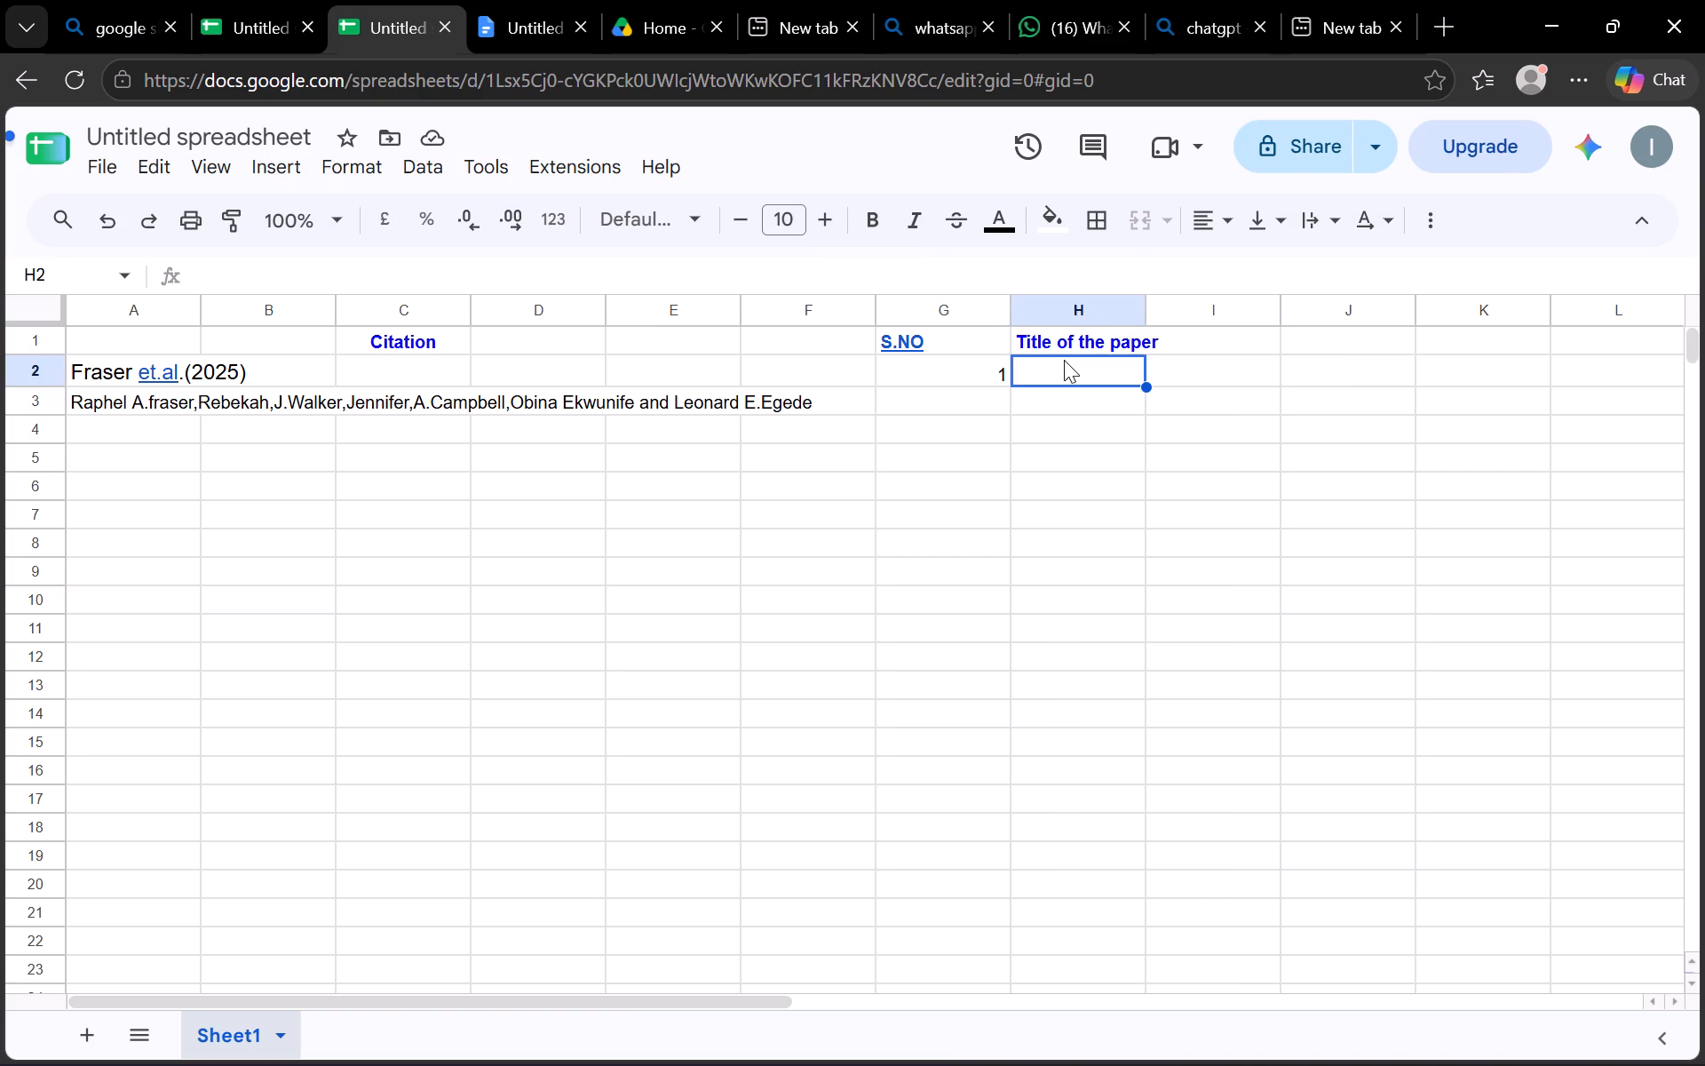
key(ctrl+b)
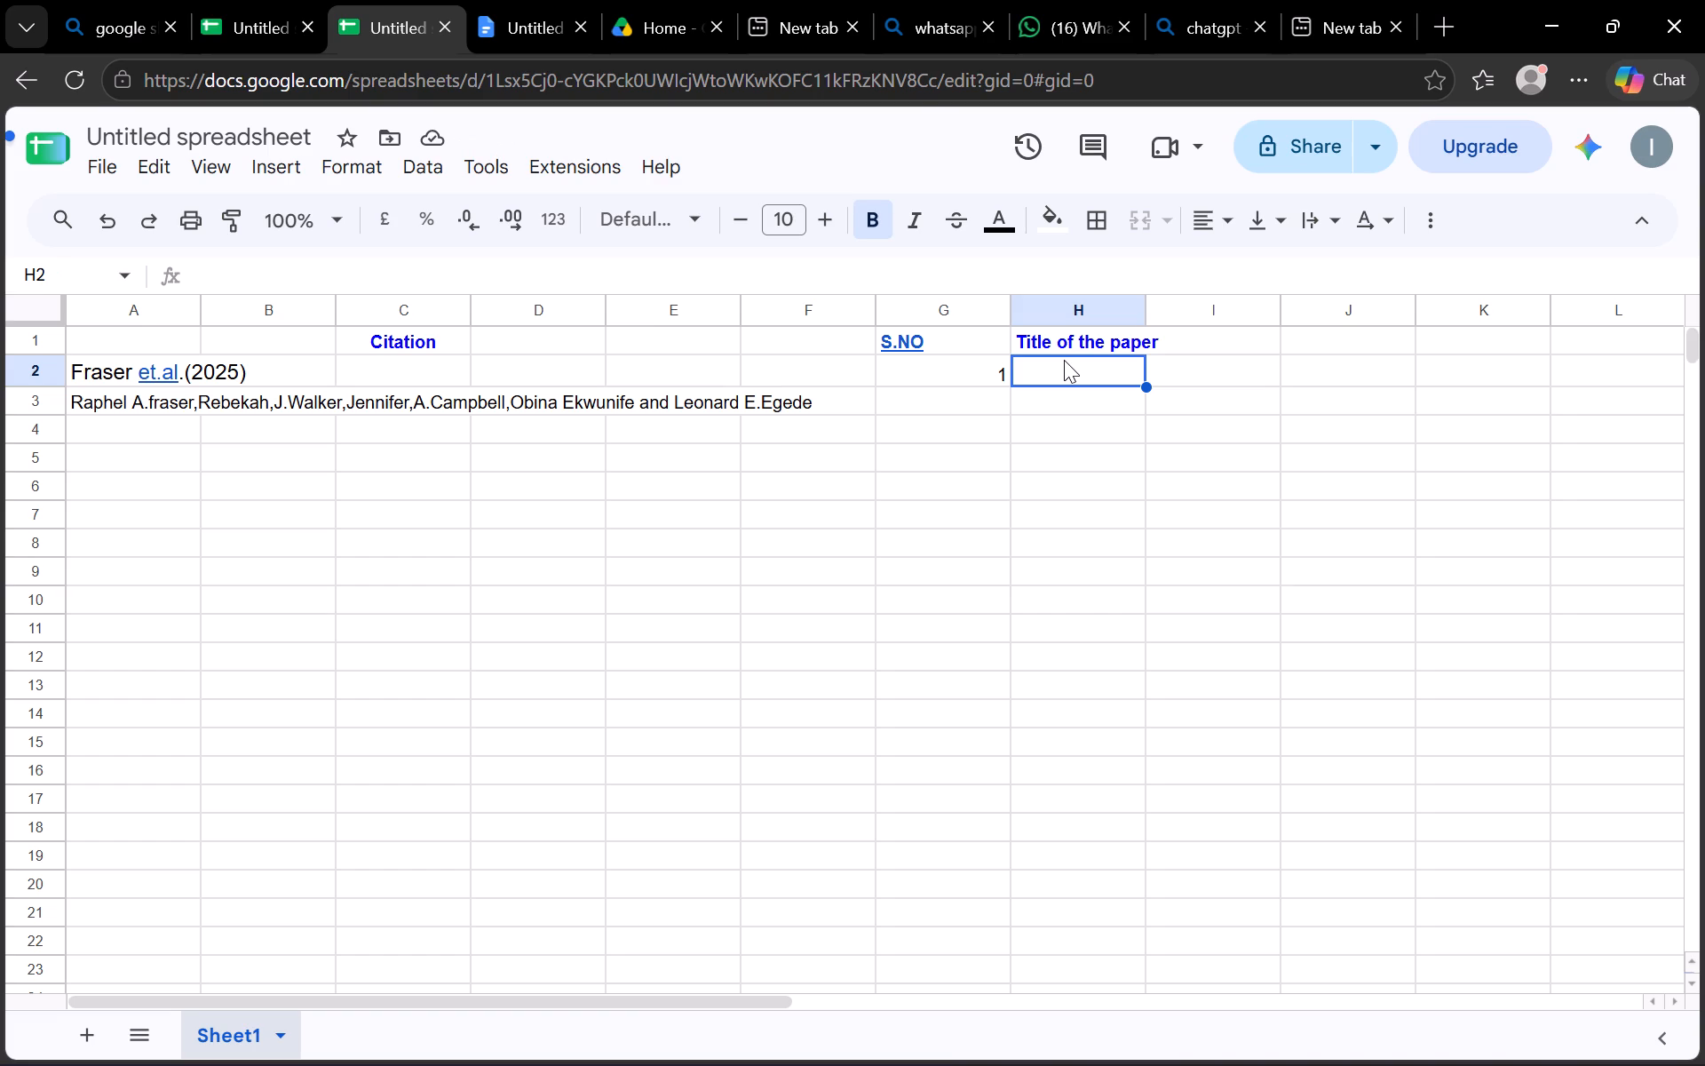
text(In)
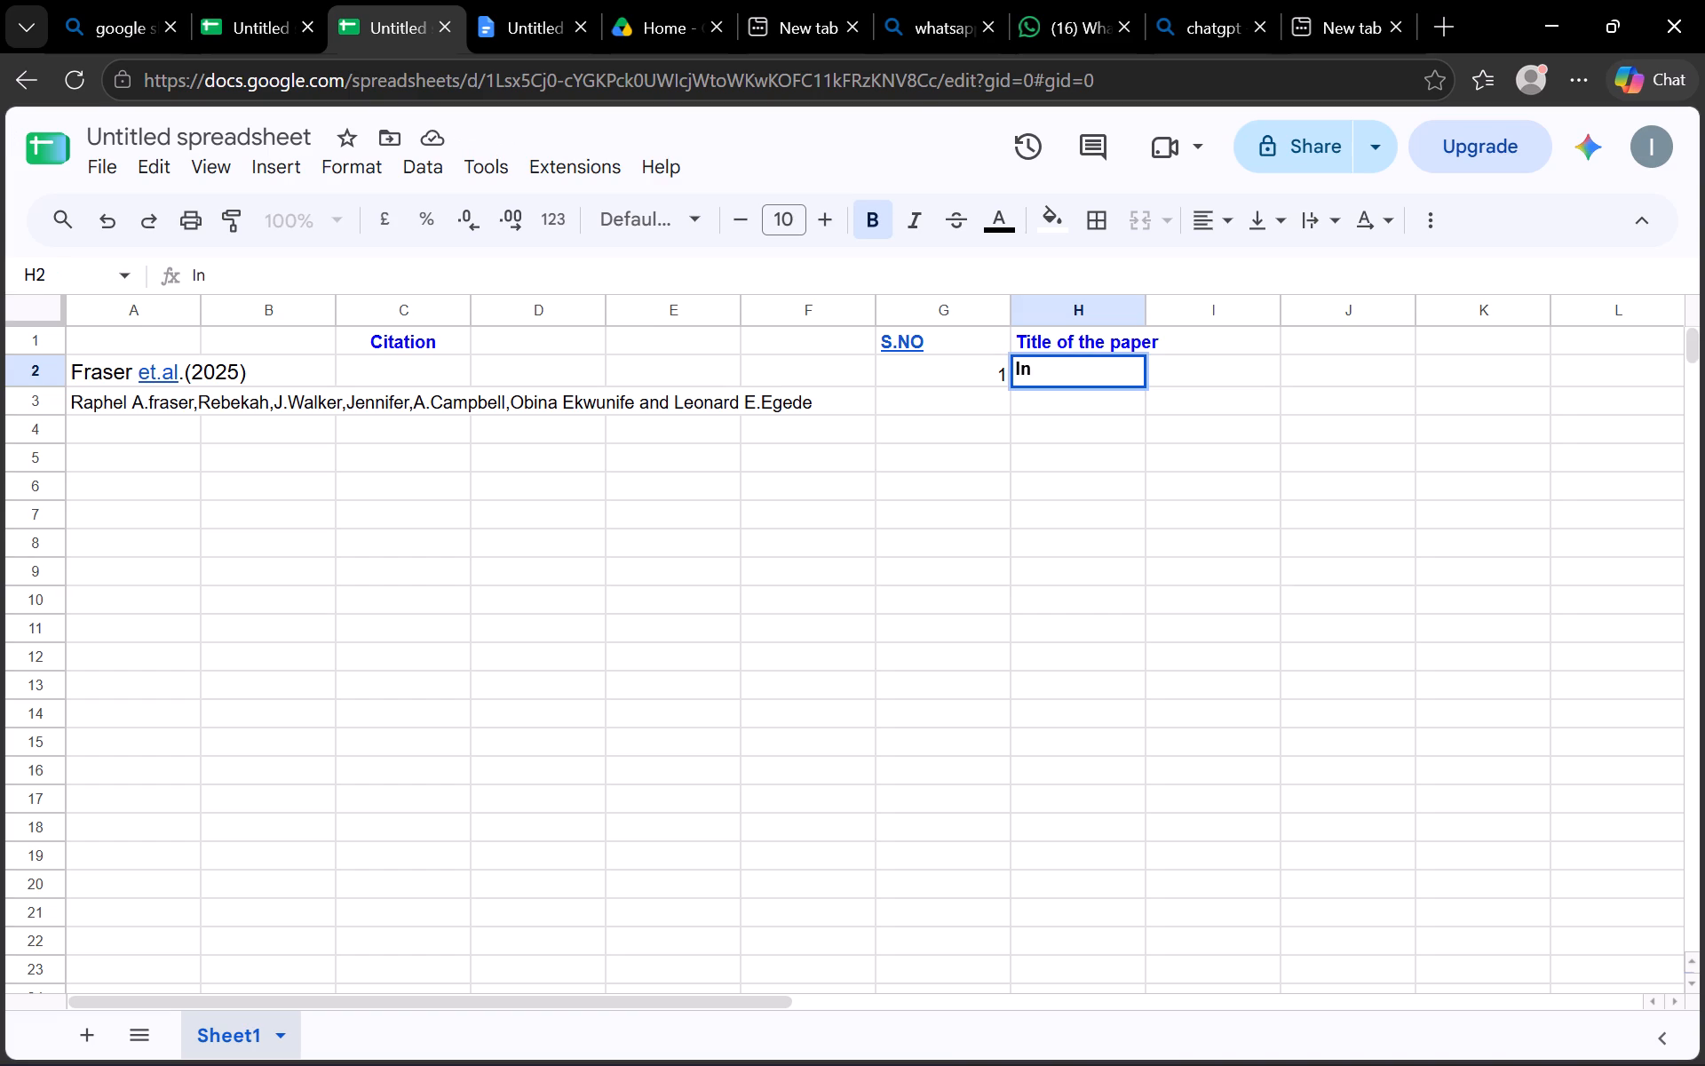
text(tegrs)
key(BackSpace)
key(a)
text(tion)
key(space)
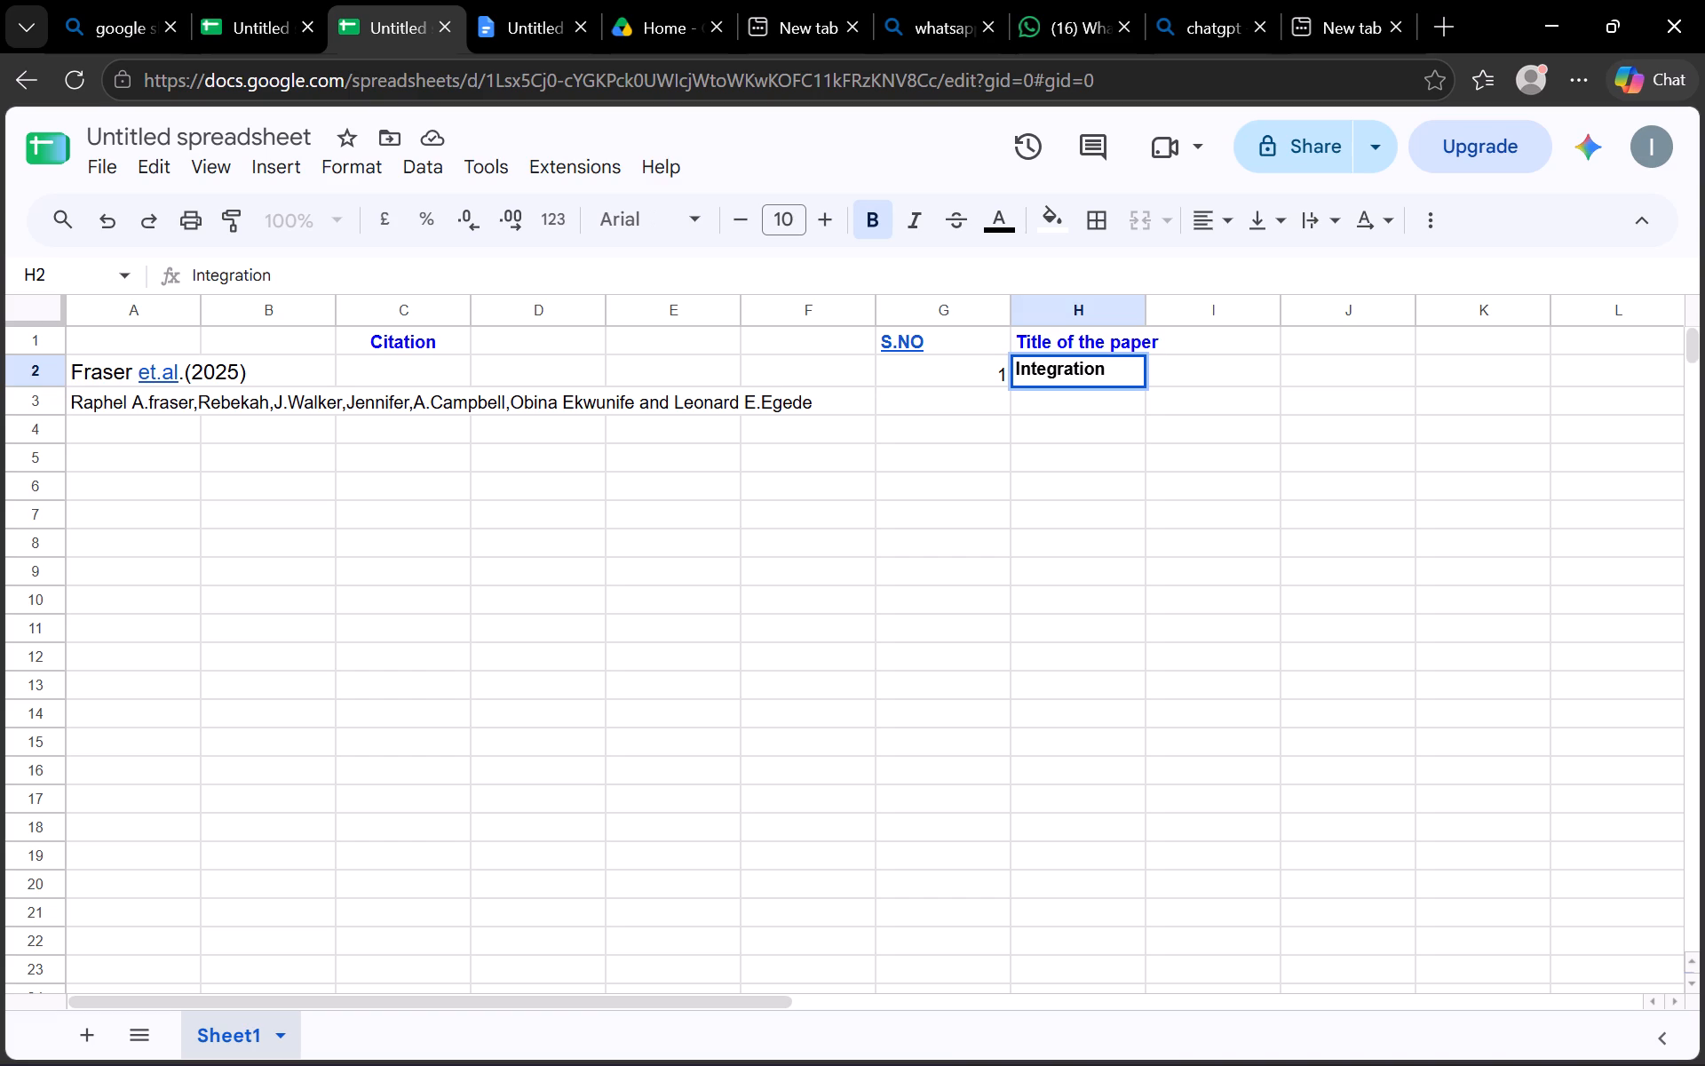
text(of artificial)
key(space)
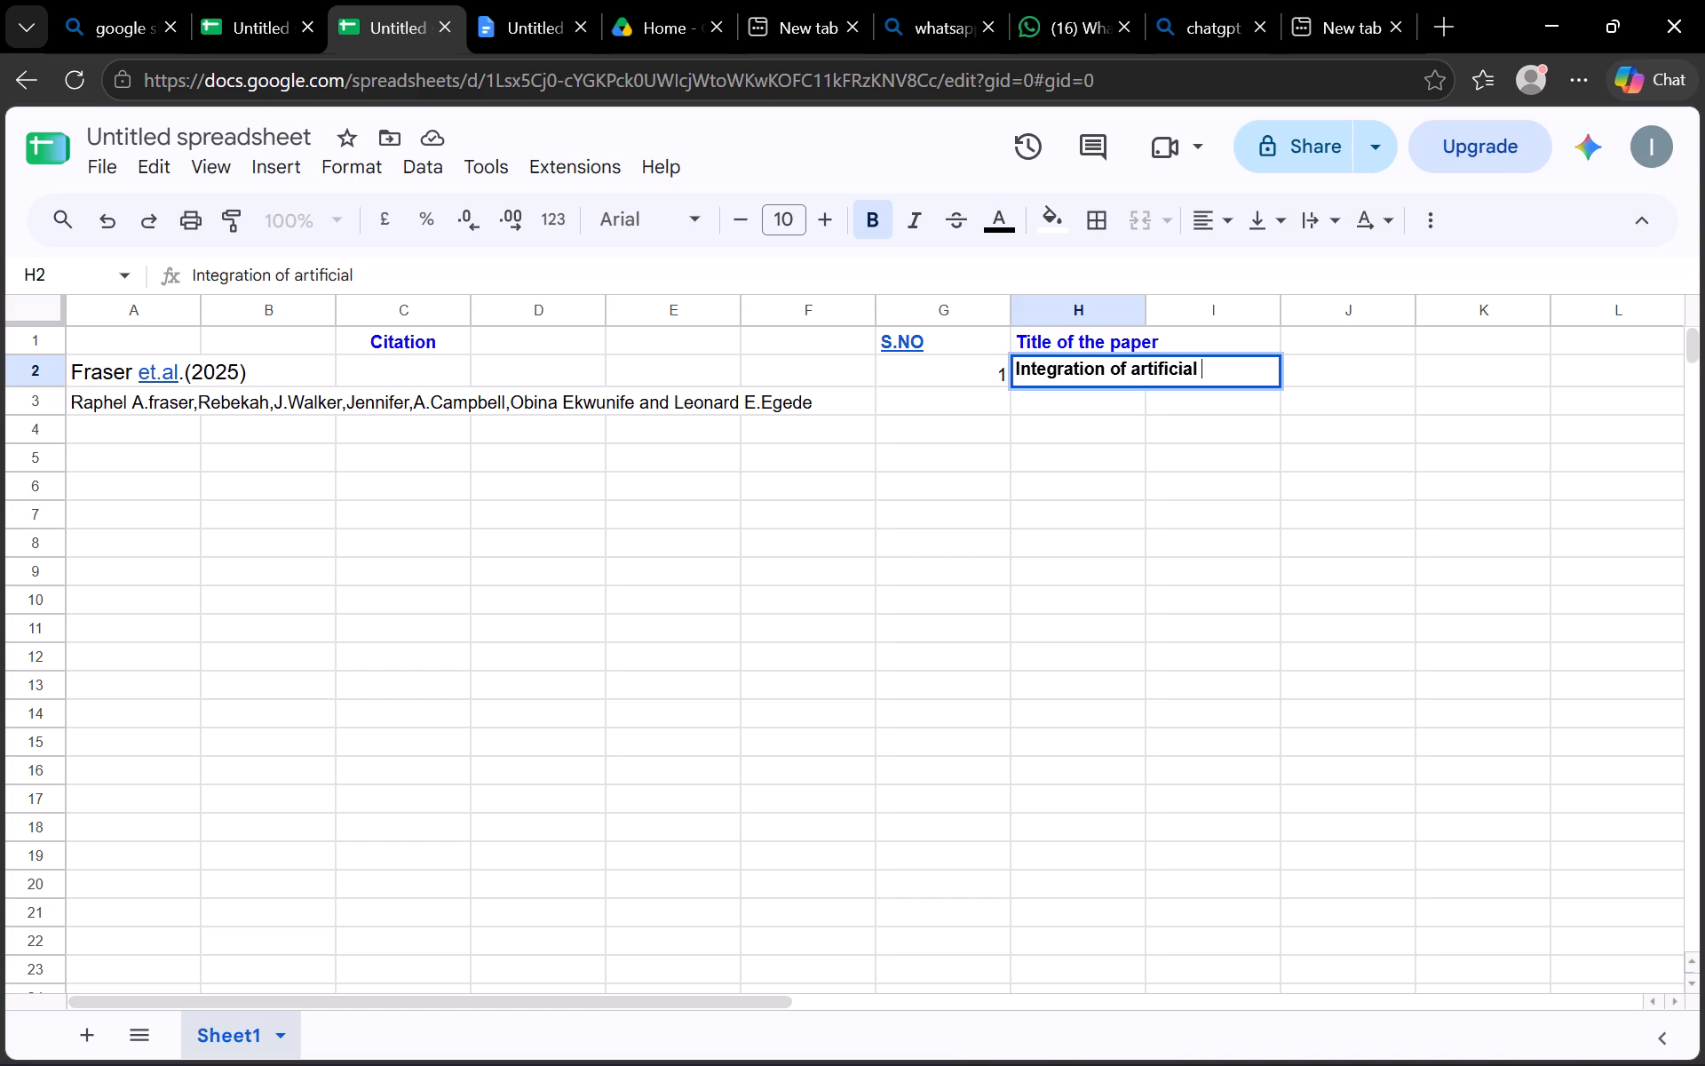
text(intelligencea)
key(BackSpace)
key(space)
text(and)
key(space)
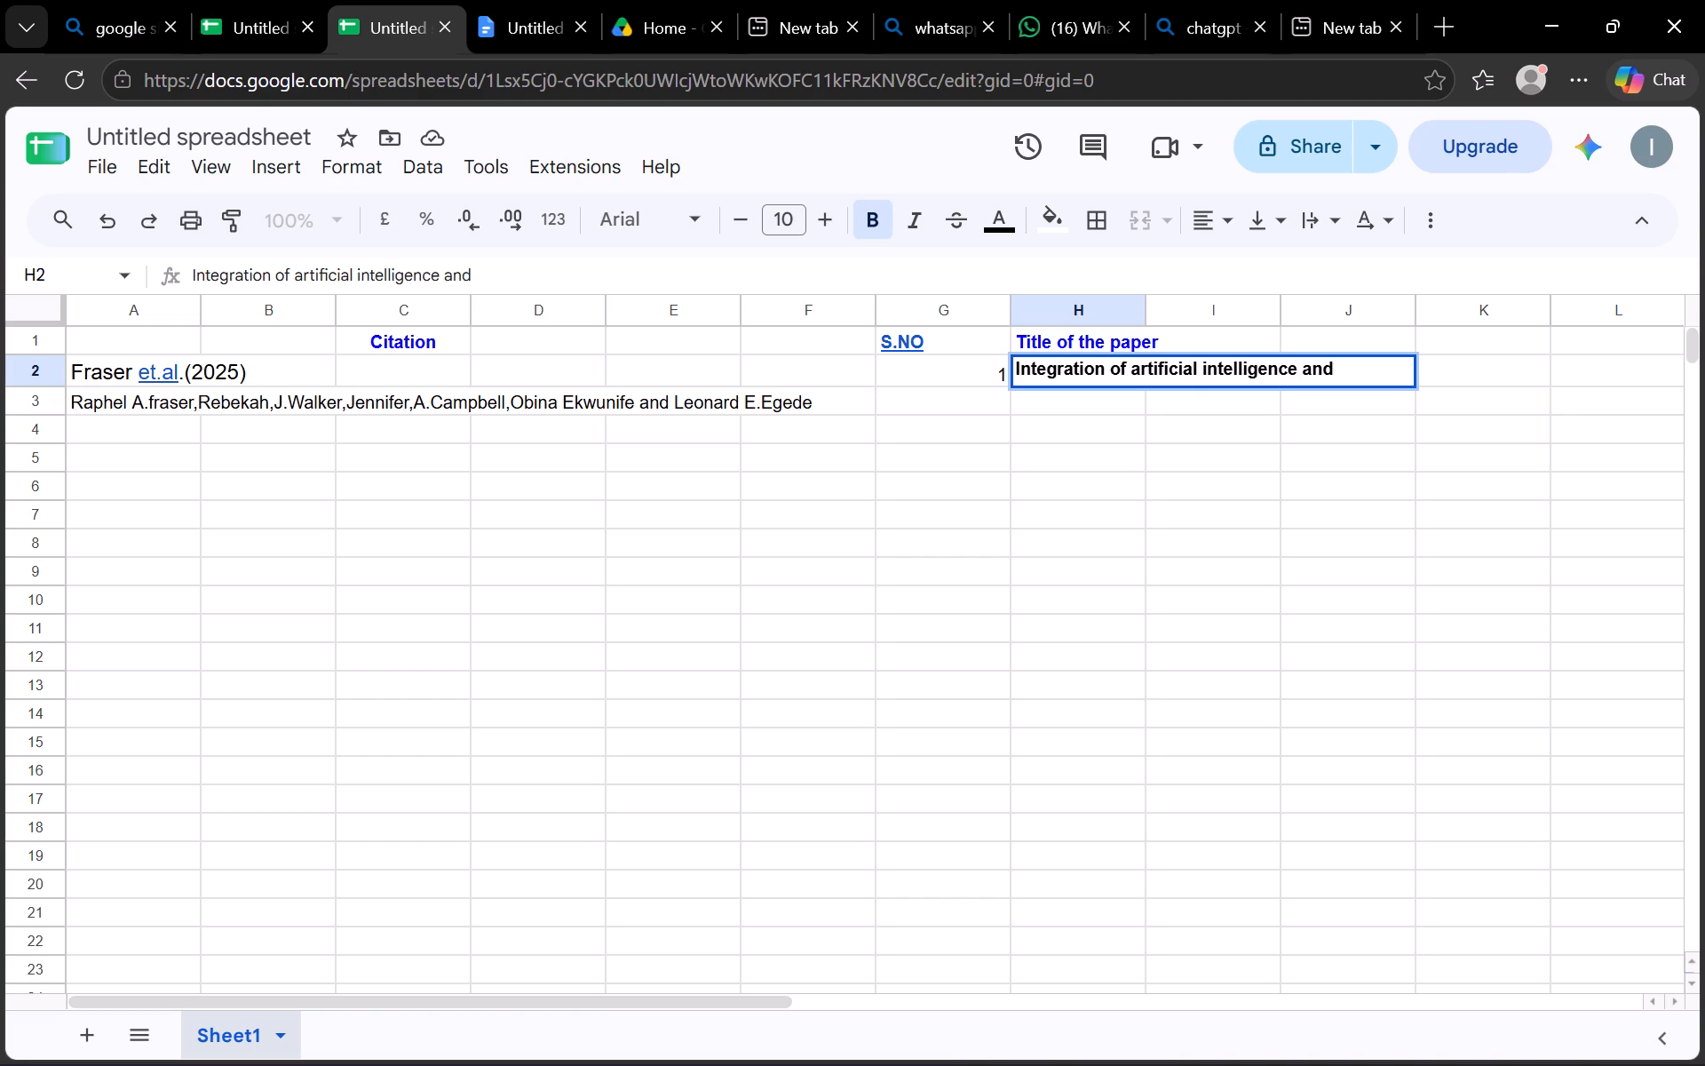
text(wearable)
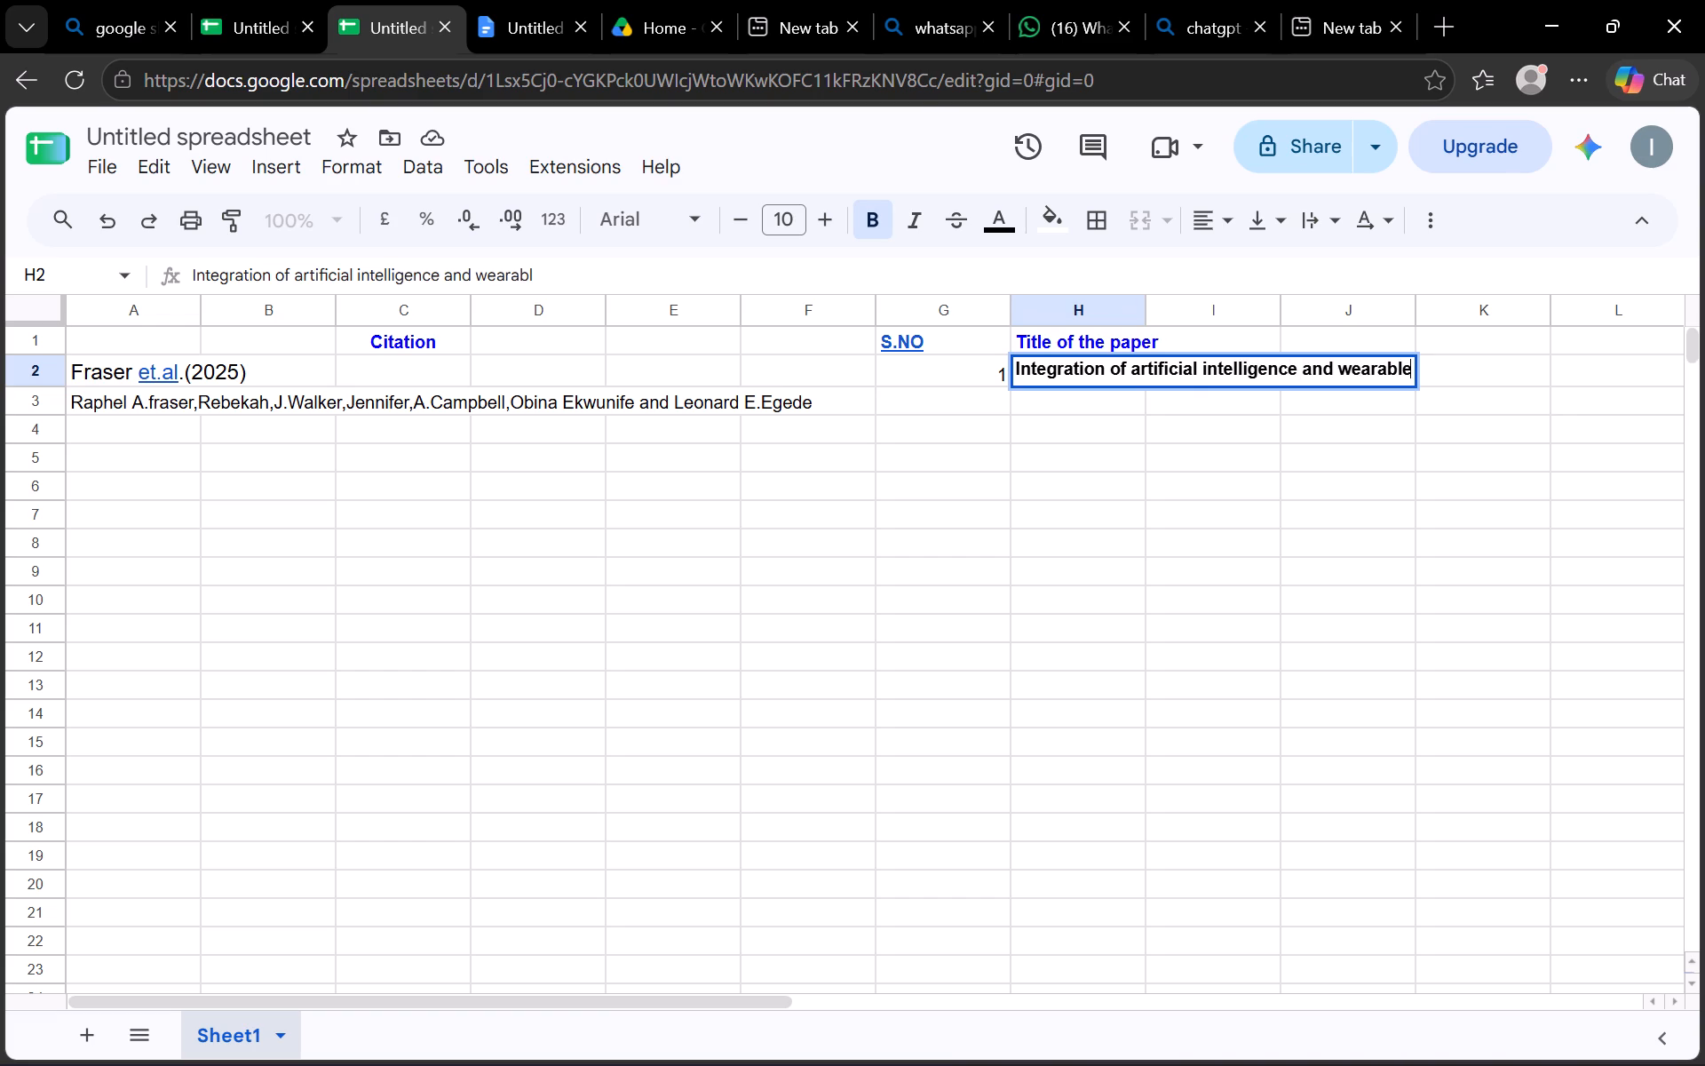
key(space)
text(techno)
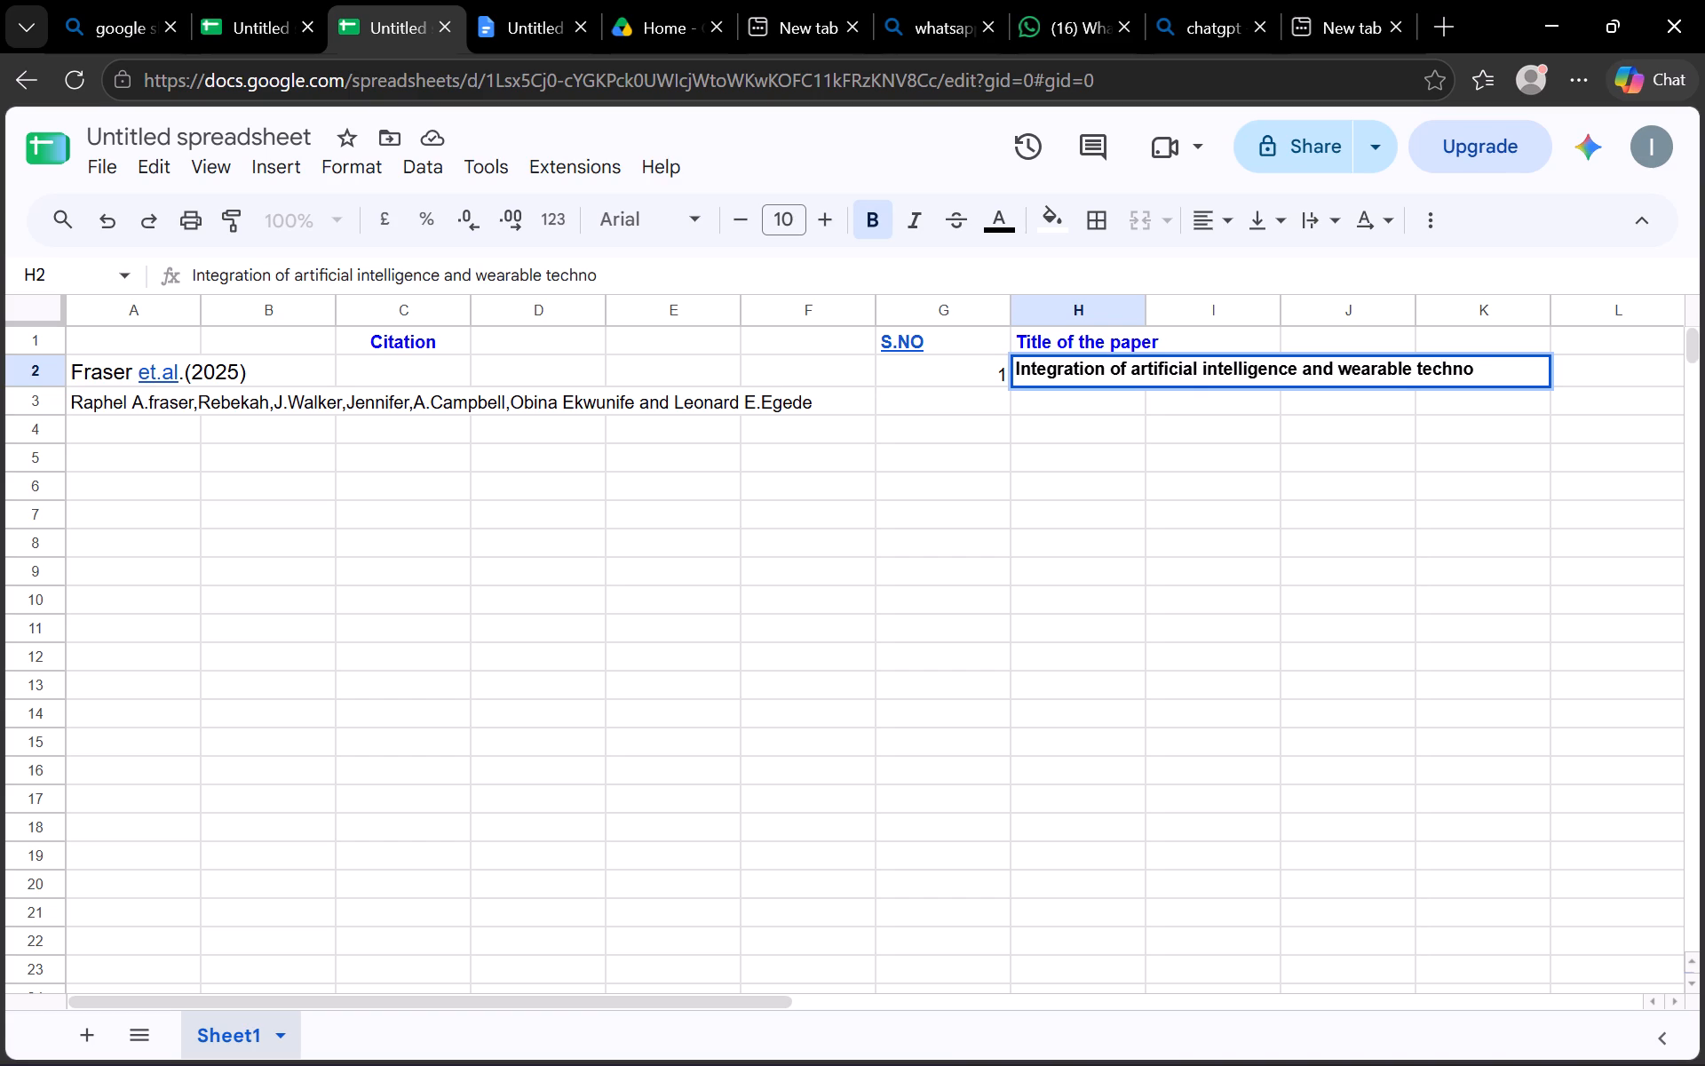
text(logy)
key(space)
text(in the)
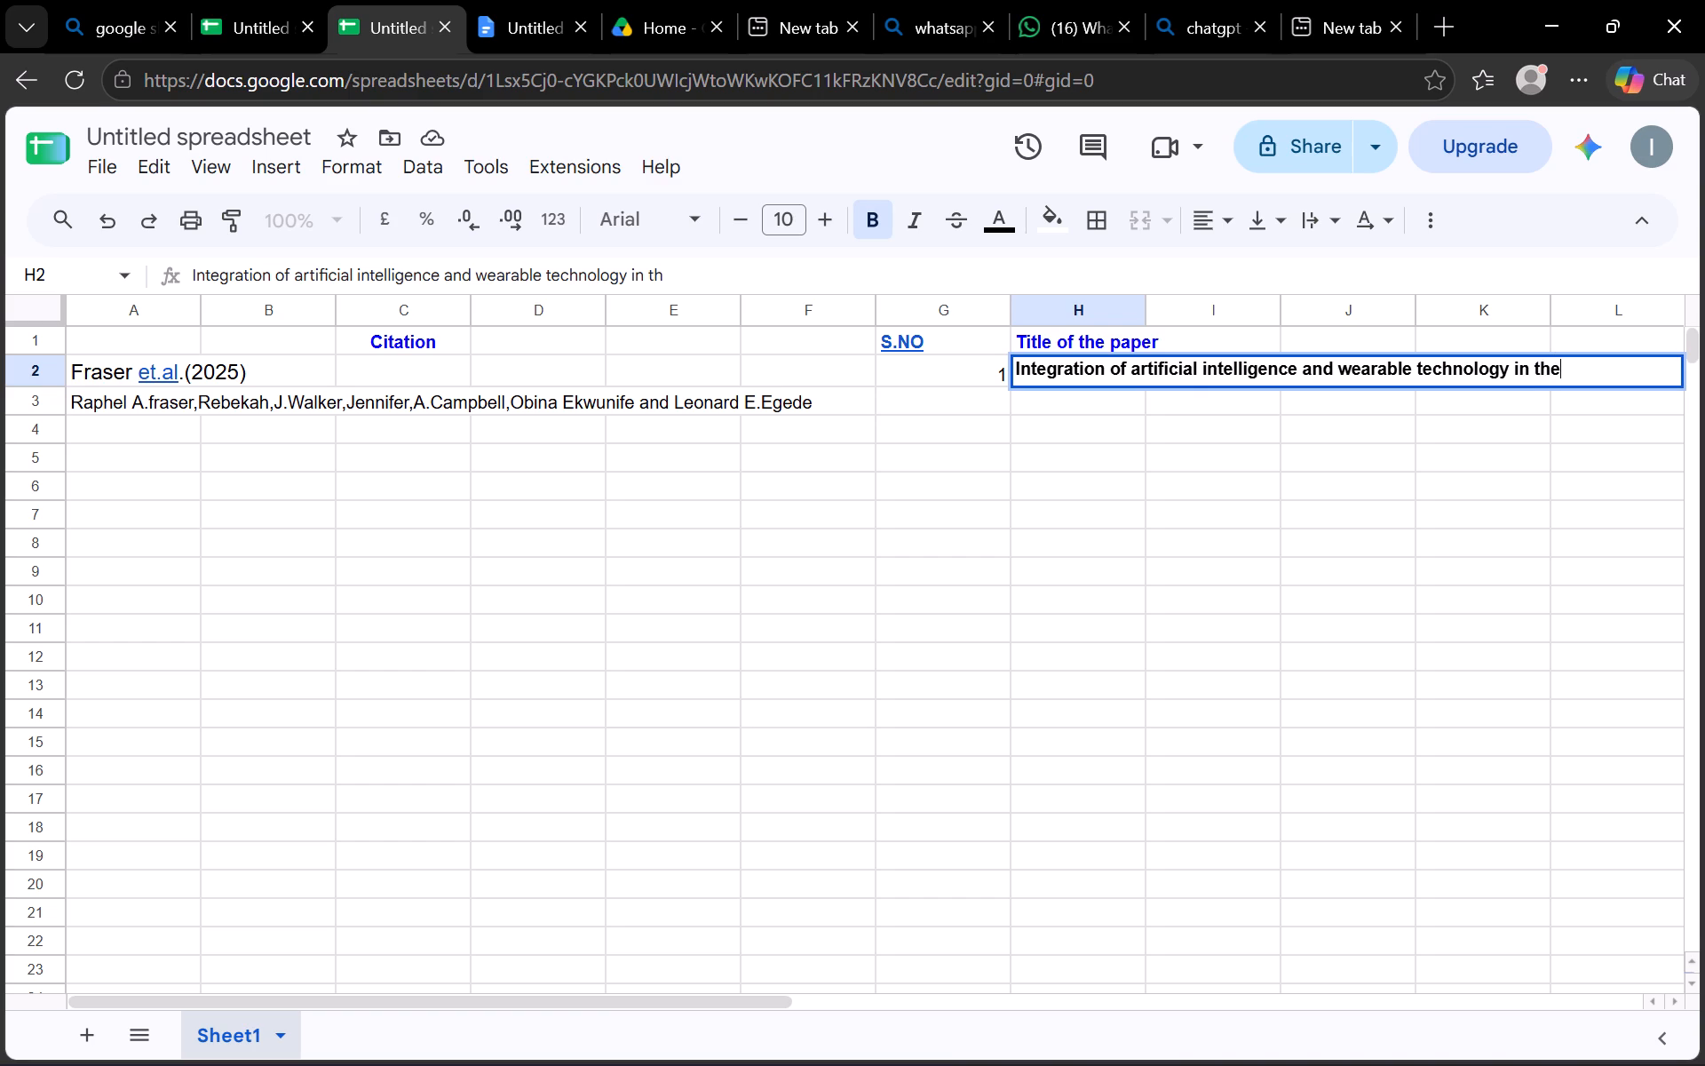
key(space)
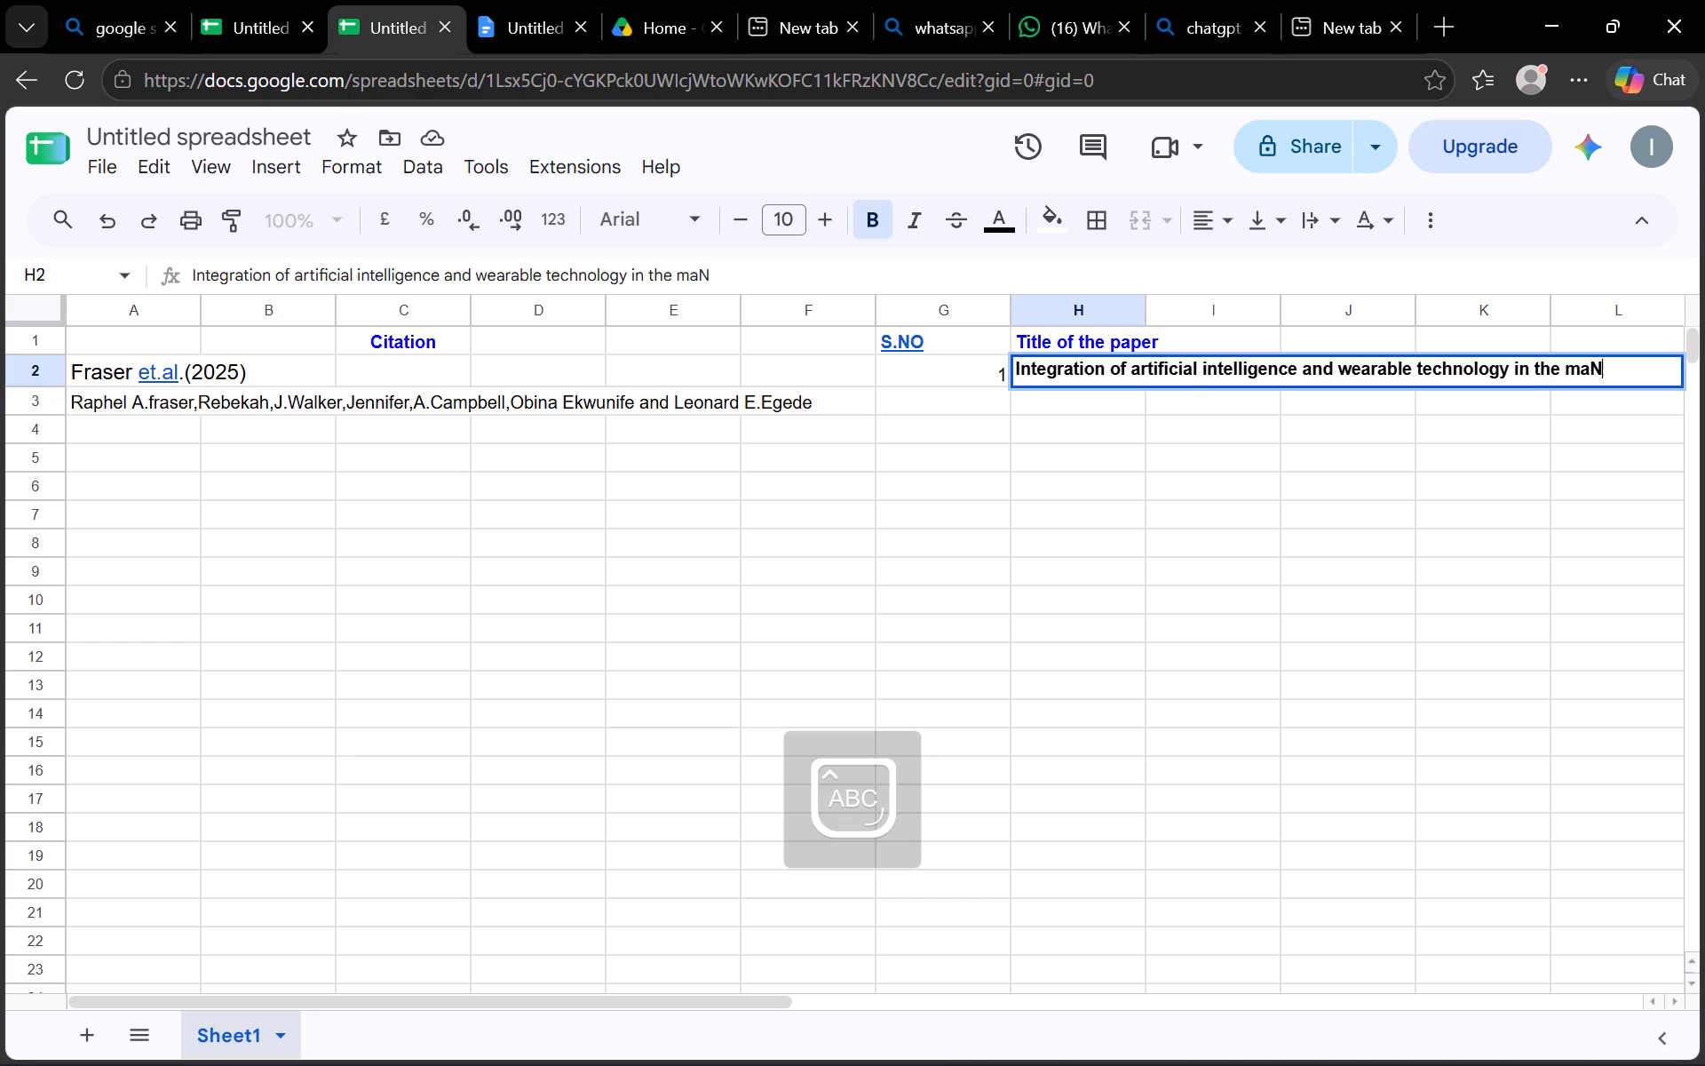
key(BackSpace)
key(BackSpace)
key(BackSpace)
key(BackSpace)
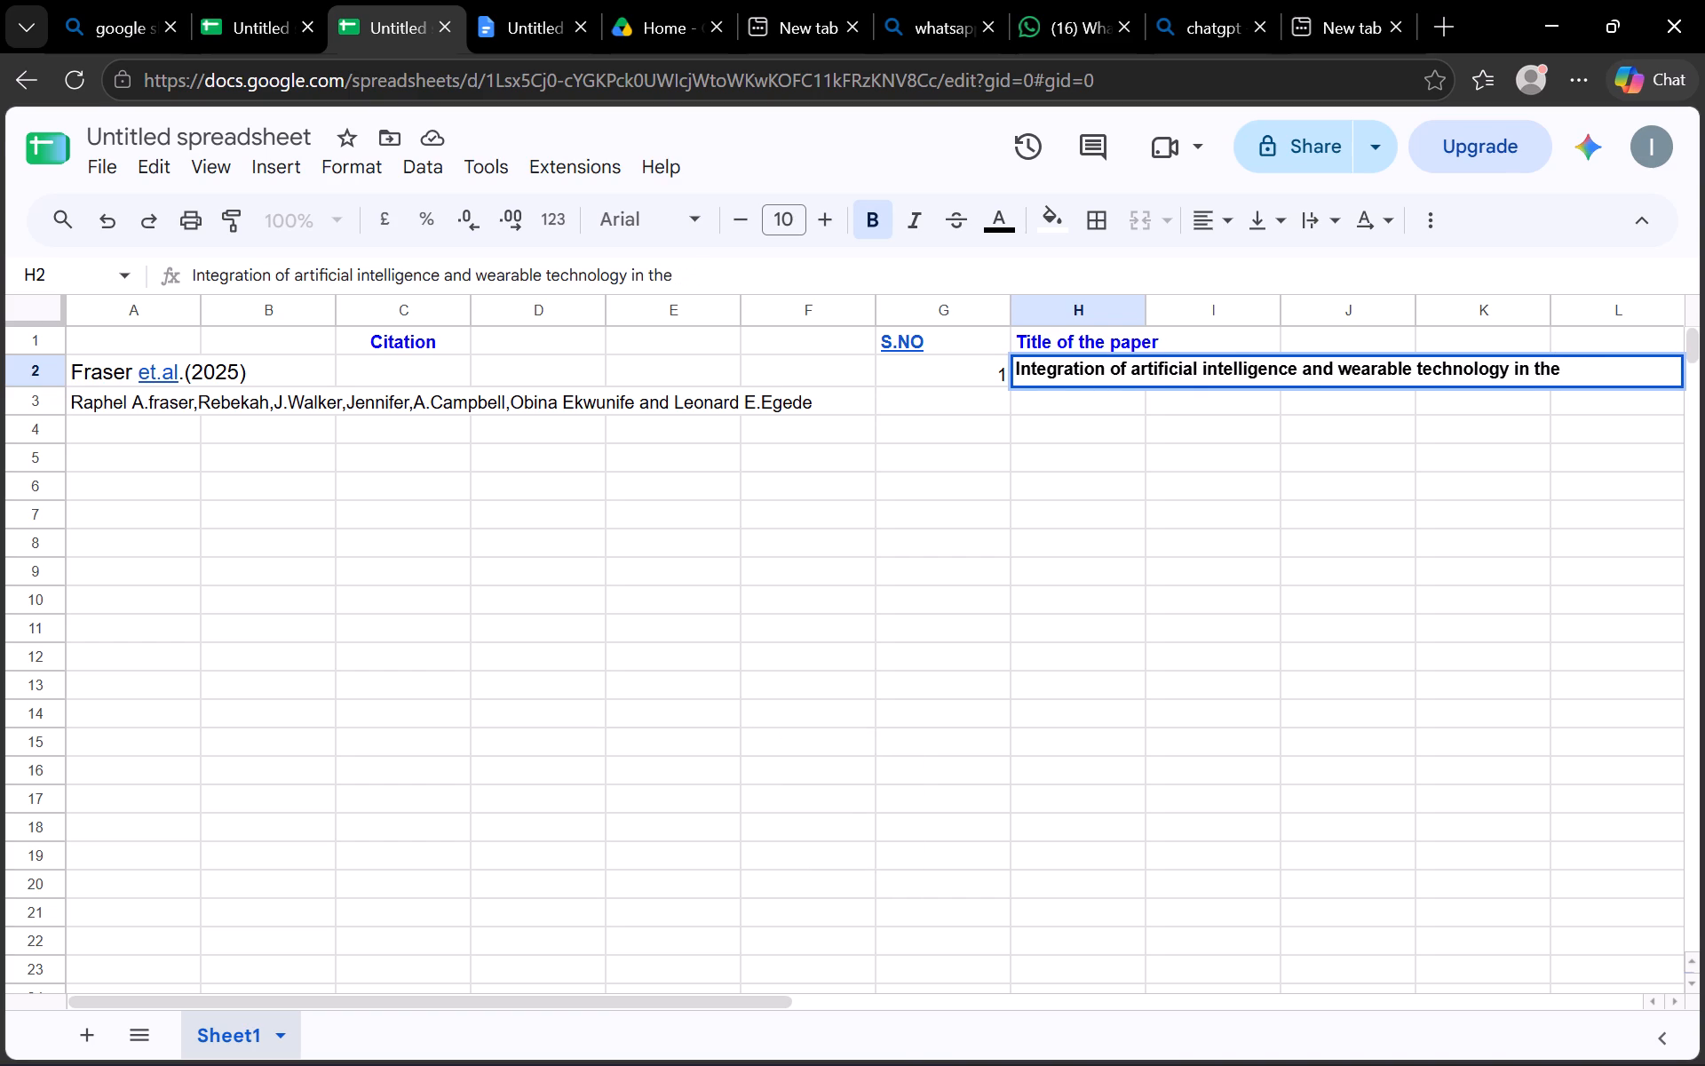
key(Return)
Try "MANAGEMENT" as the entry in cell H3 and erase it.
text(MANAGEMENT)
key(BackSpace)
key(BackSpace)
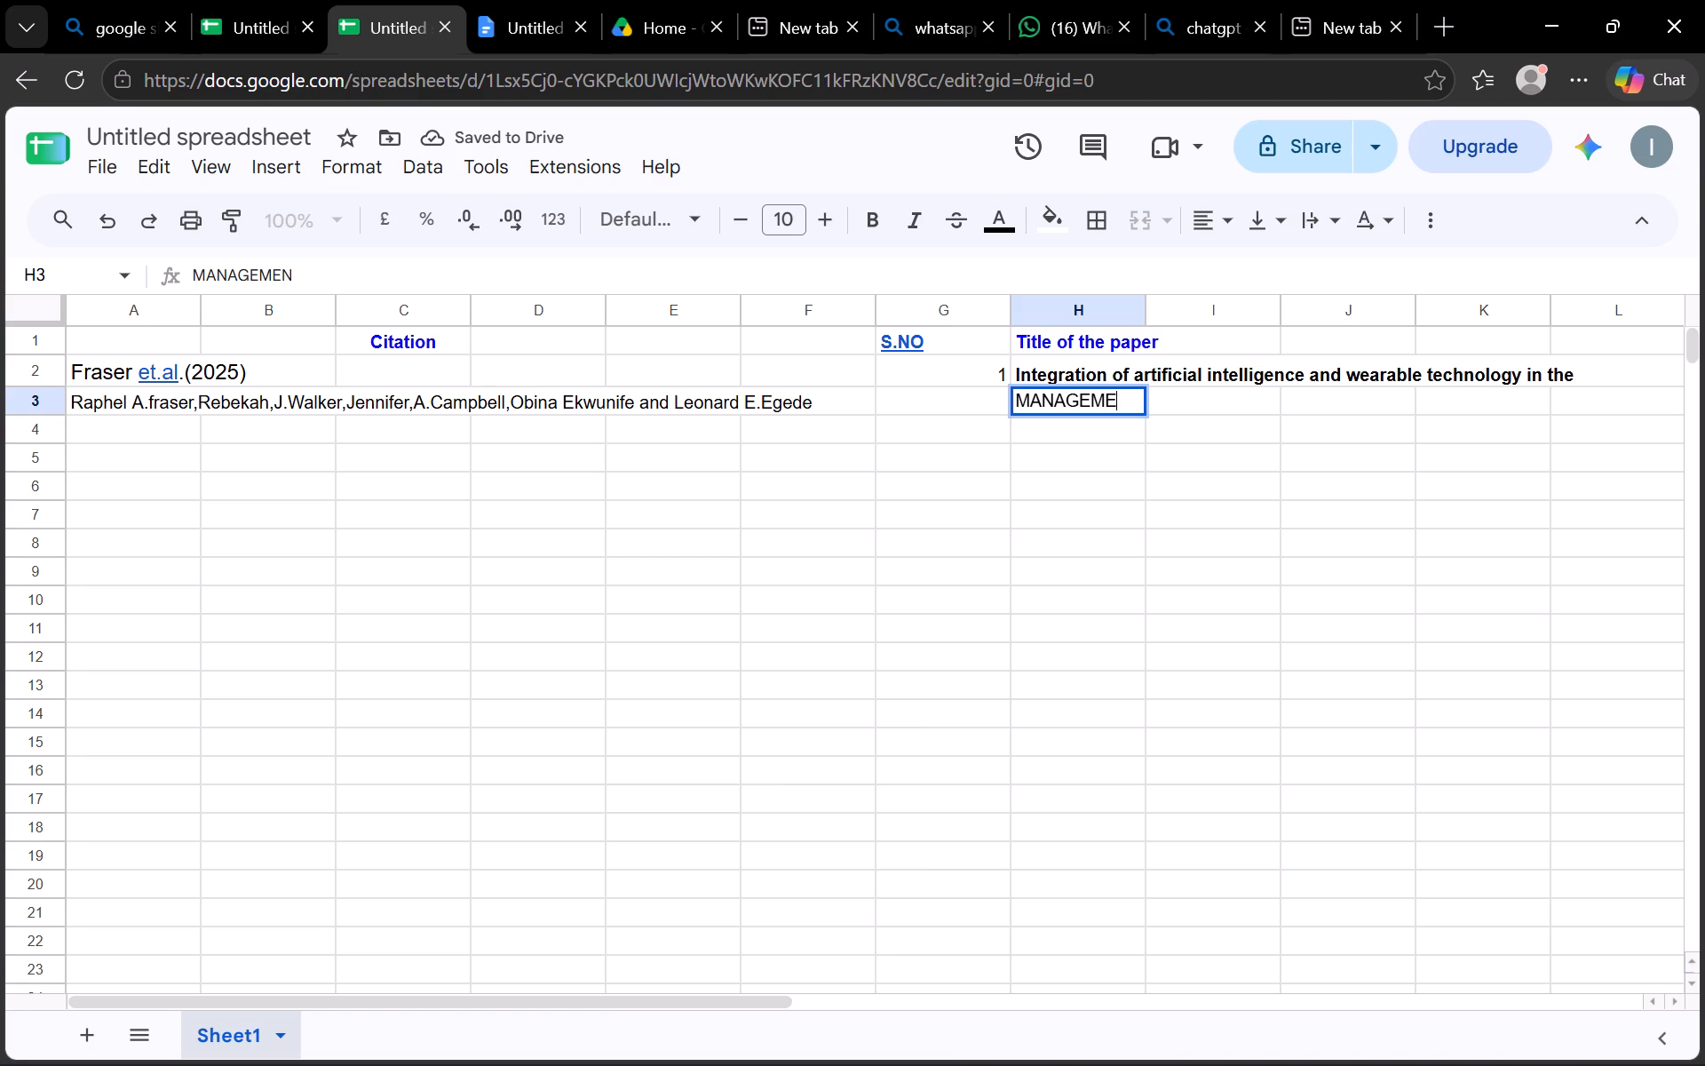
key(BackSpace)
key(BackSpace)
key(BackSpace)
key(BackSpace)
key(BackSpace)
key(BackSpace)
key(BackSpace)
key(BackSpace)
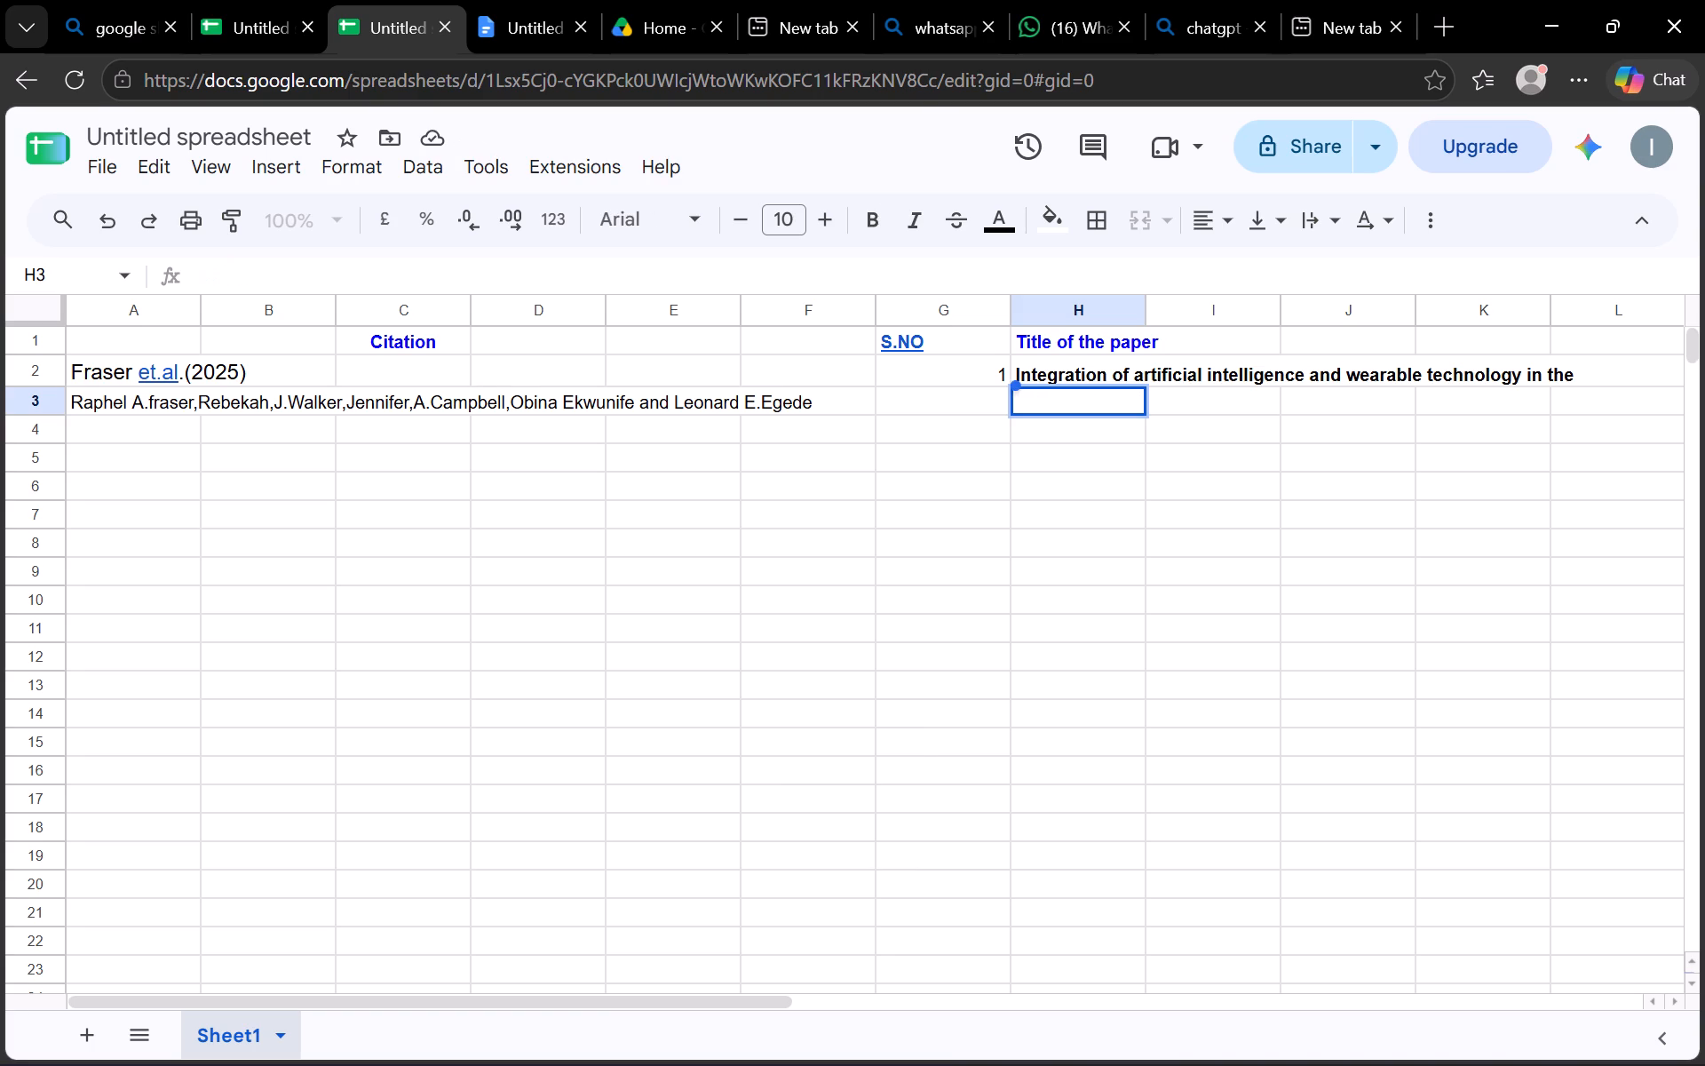
Make cell H3 bold and enter "managment of diabetes and prediabetes" in it as the second line of the paper title.
key(ctrl+b)
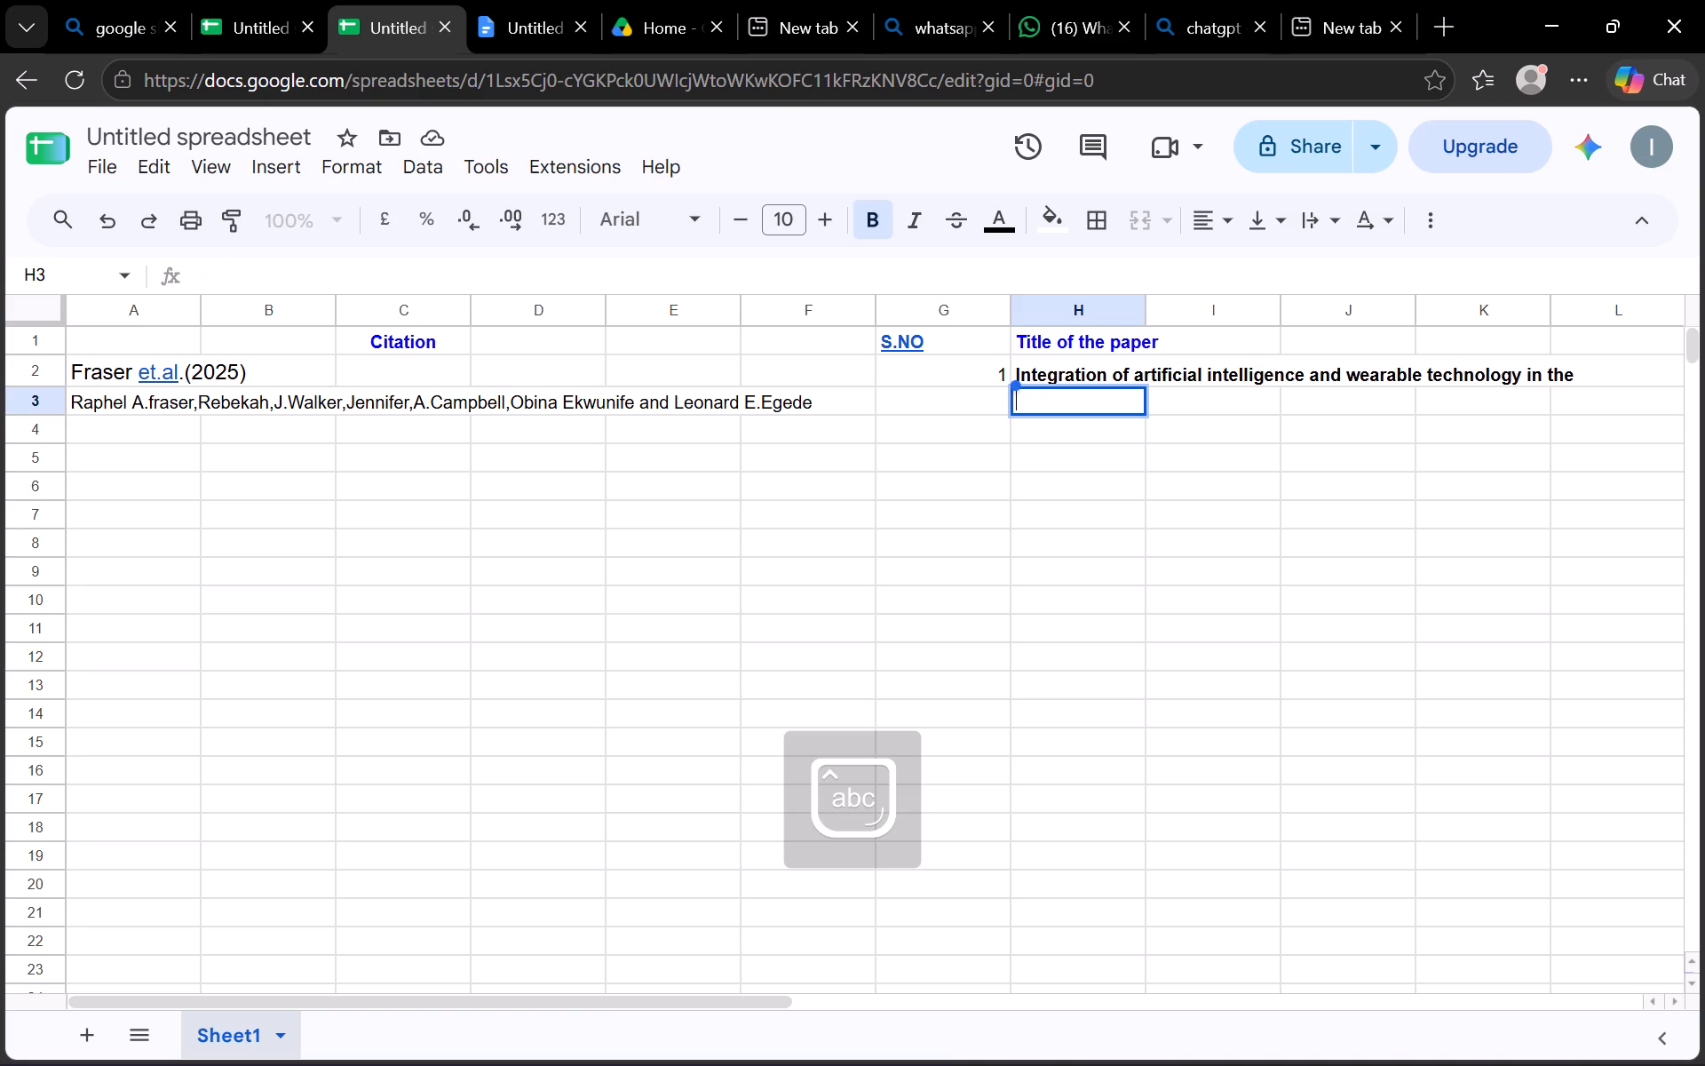
text(mana)
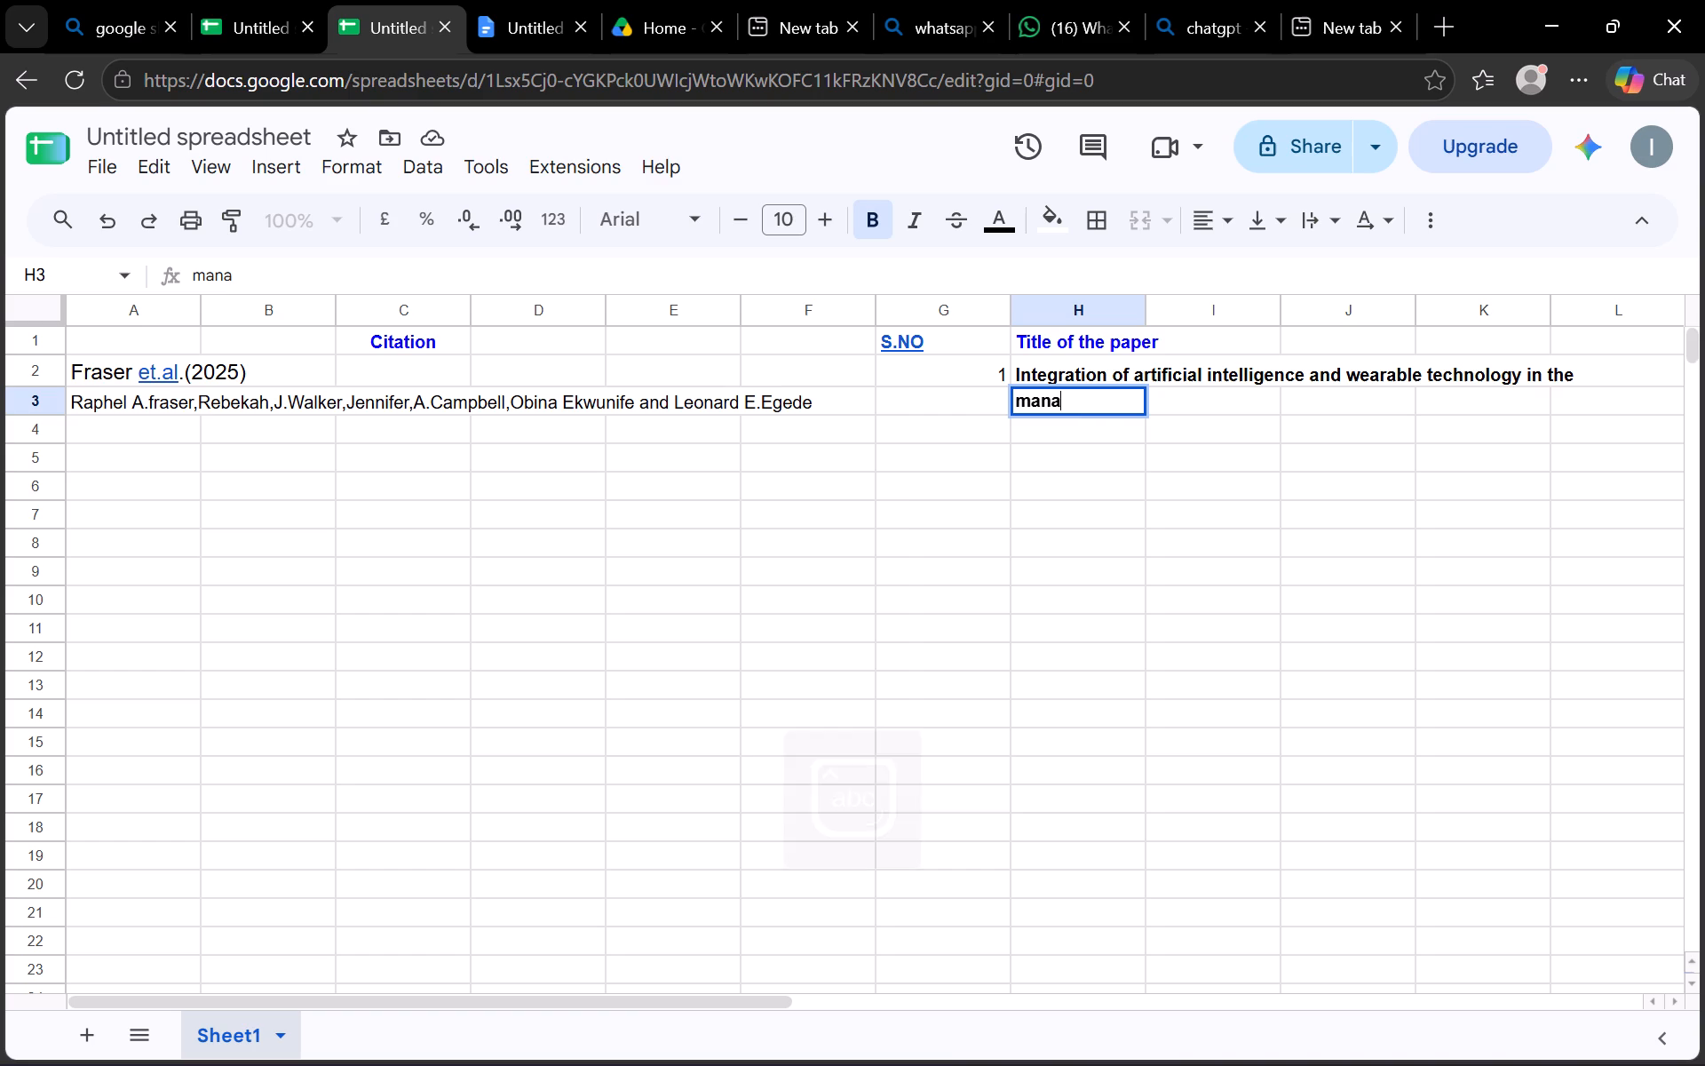
text(gmen)
key(t)
key(space)
text(of dia)
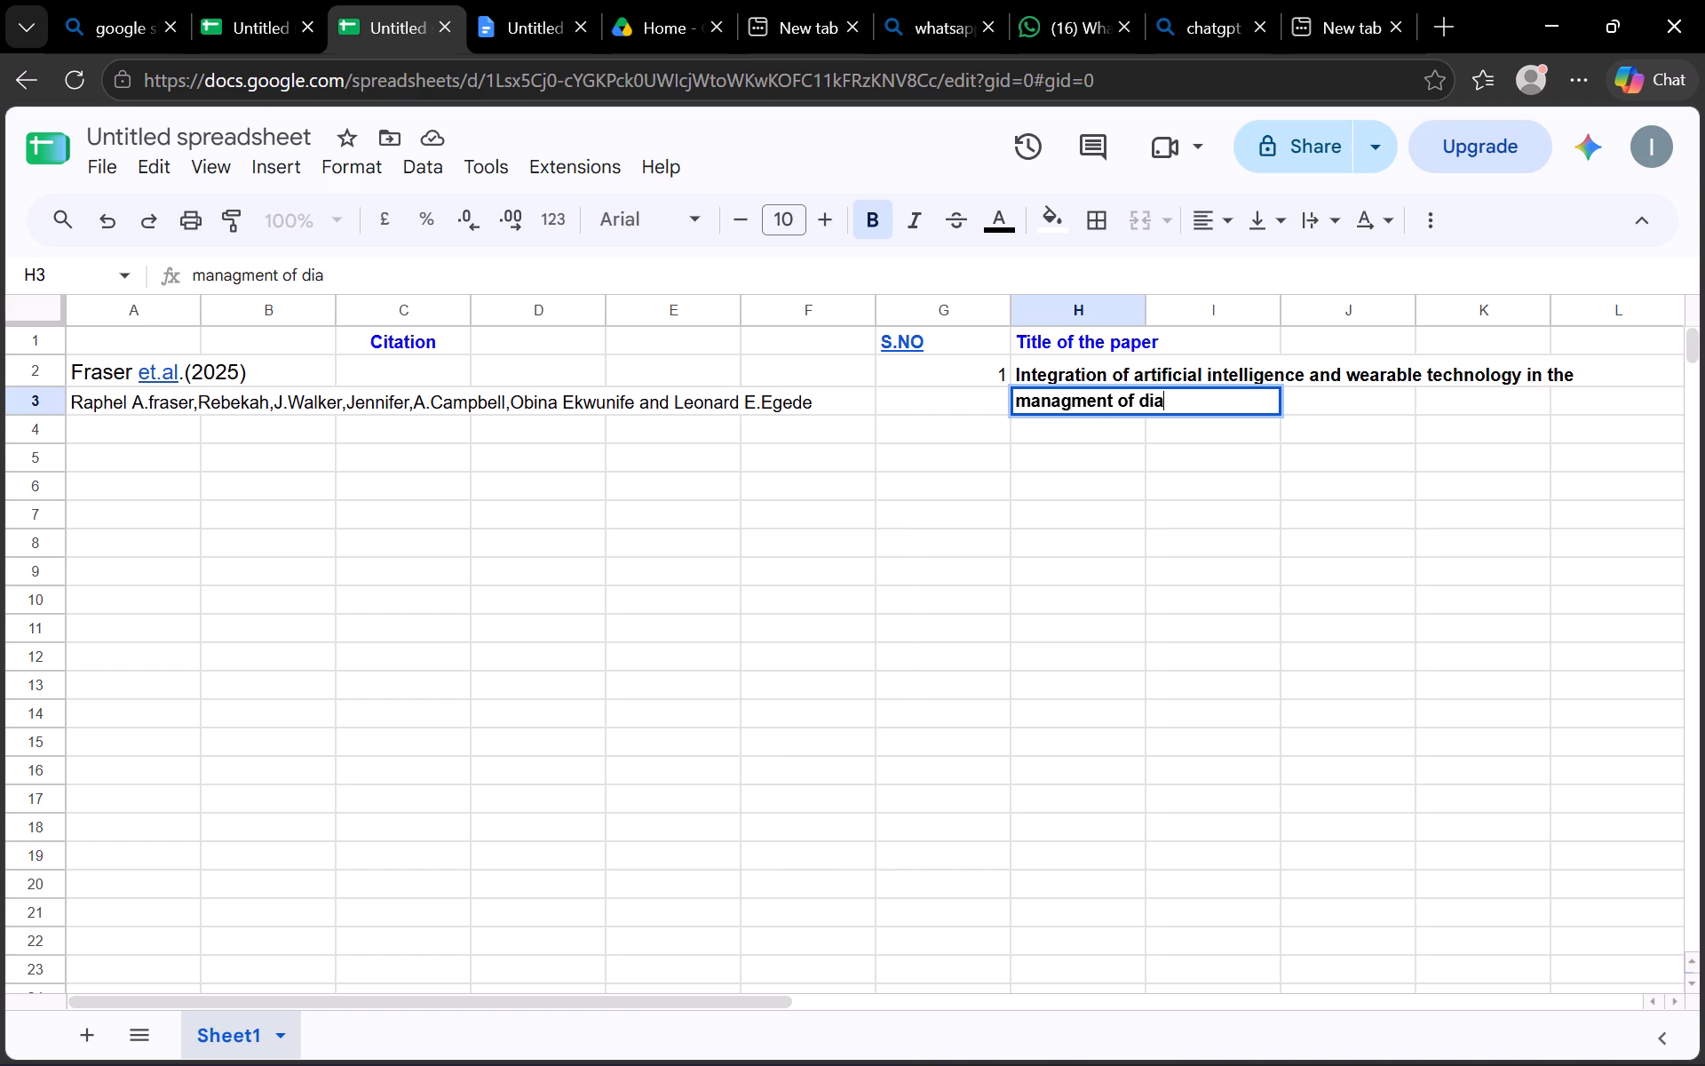
text(betes and)
key(space)
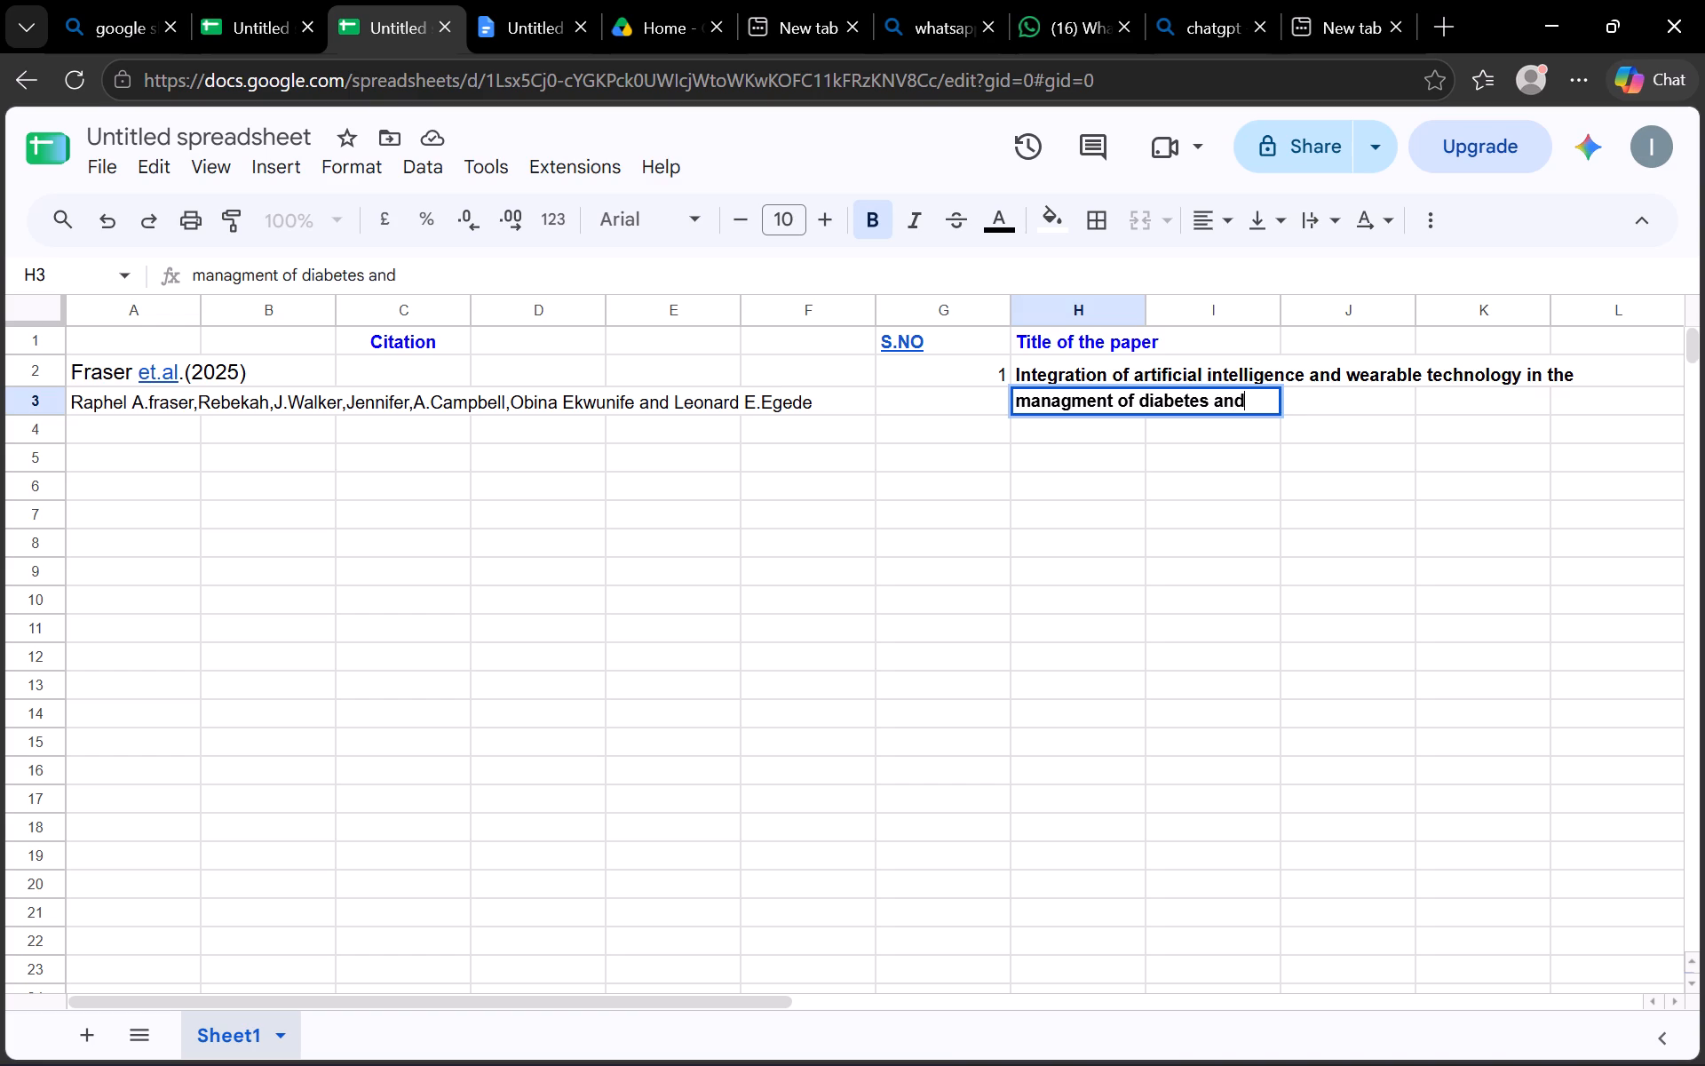
text(prec)
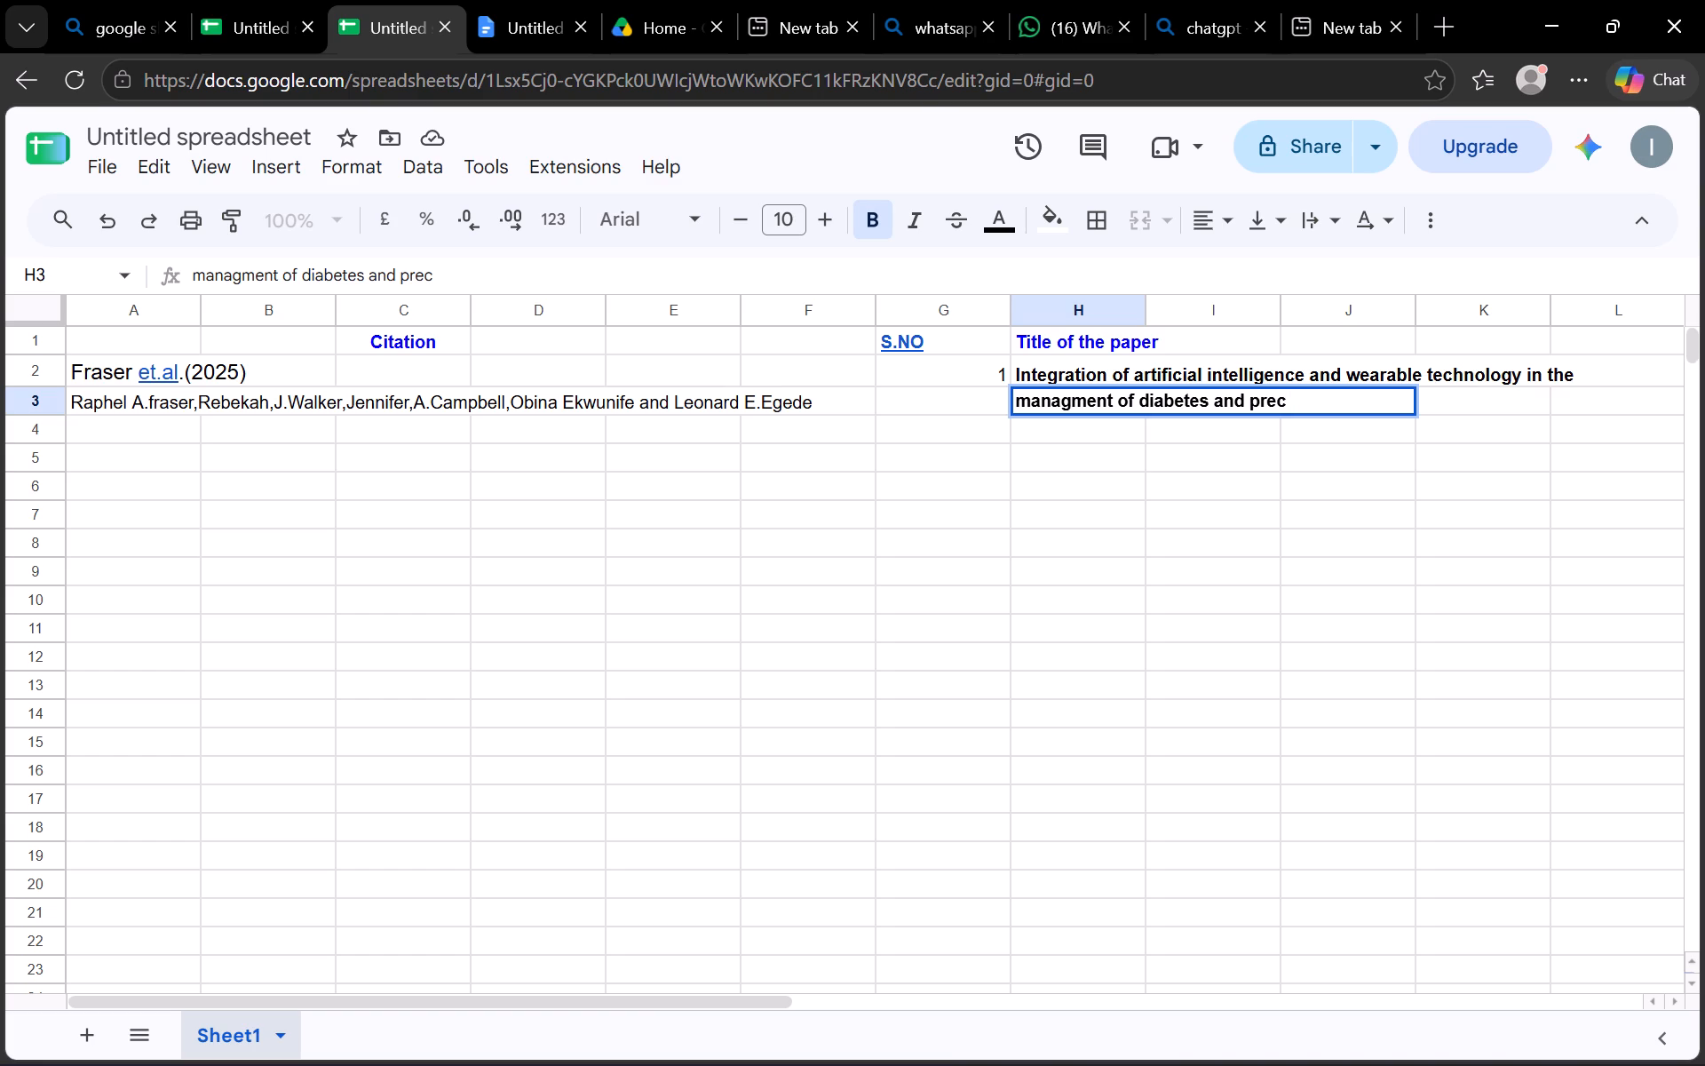
key(BackSpace)
text(dia)
text(betes)
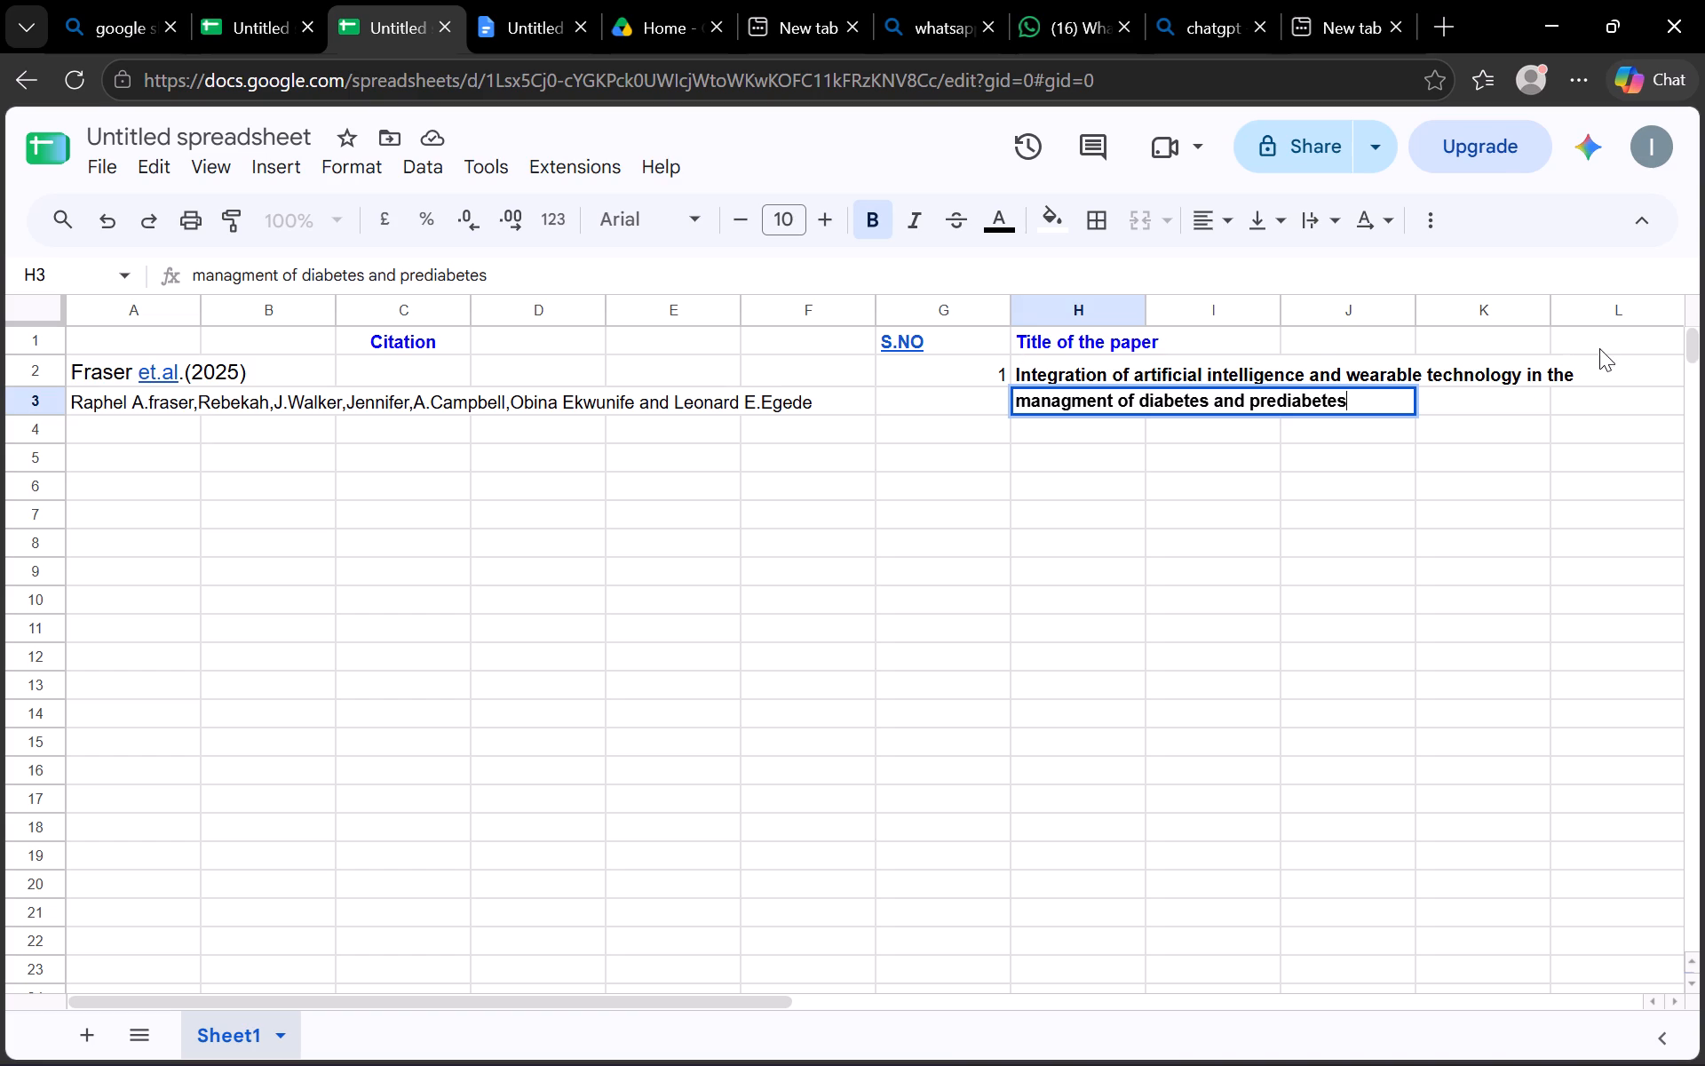
scroll(1604, 334, left, 4)
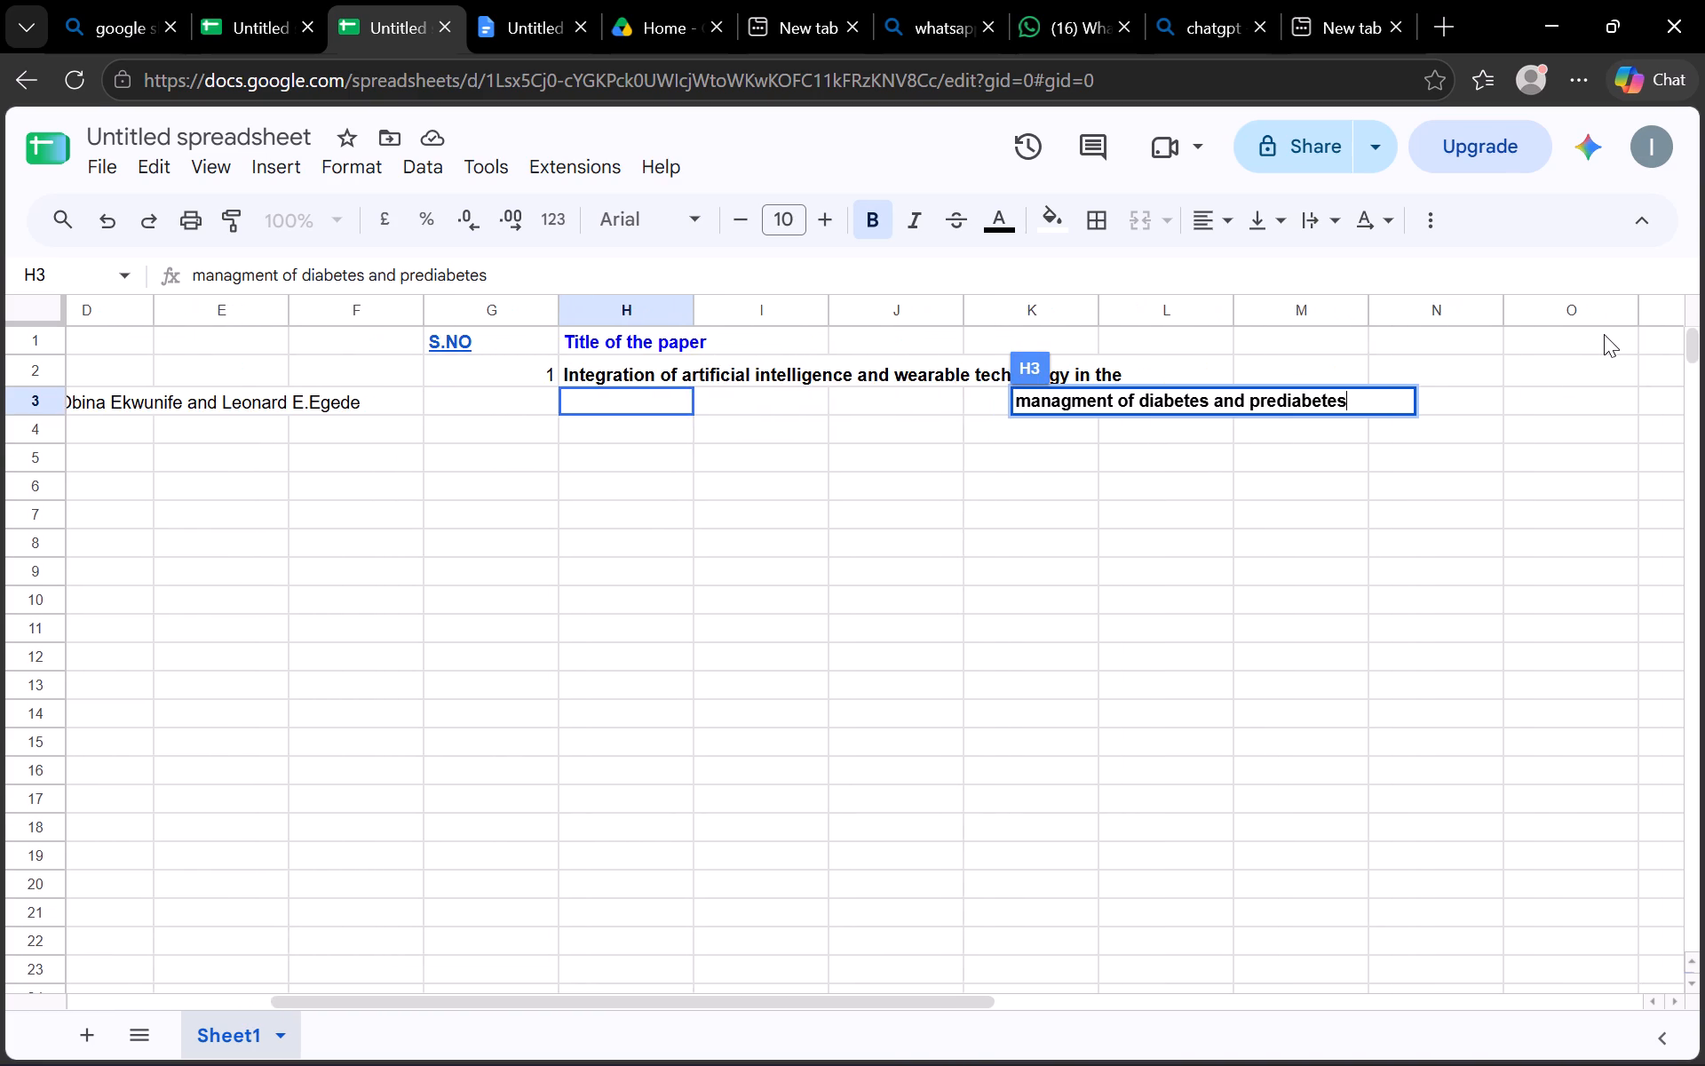
scroll(1604, 334, right, 4)
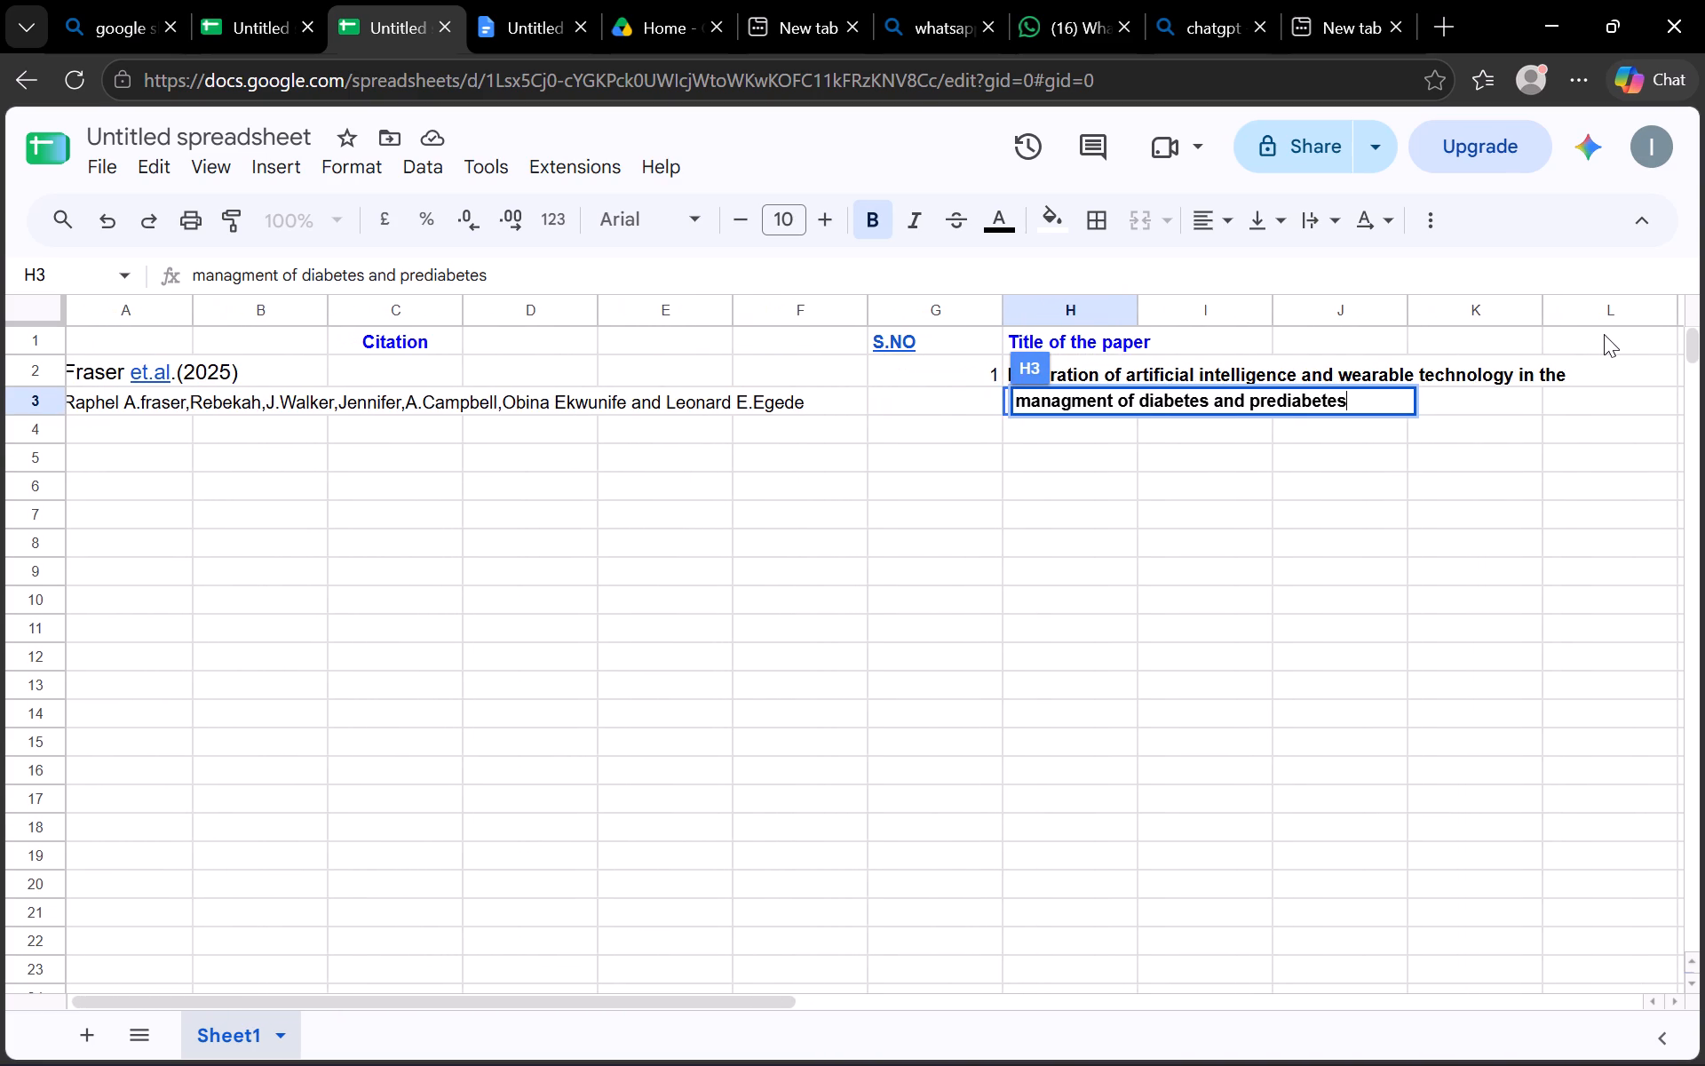
click(1501, 447)
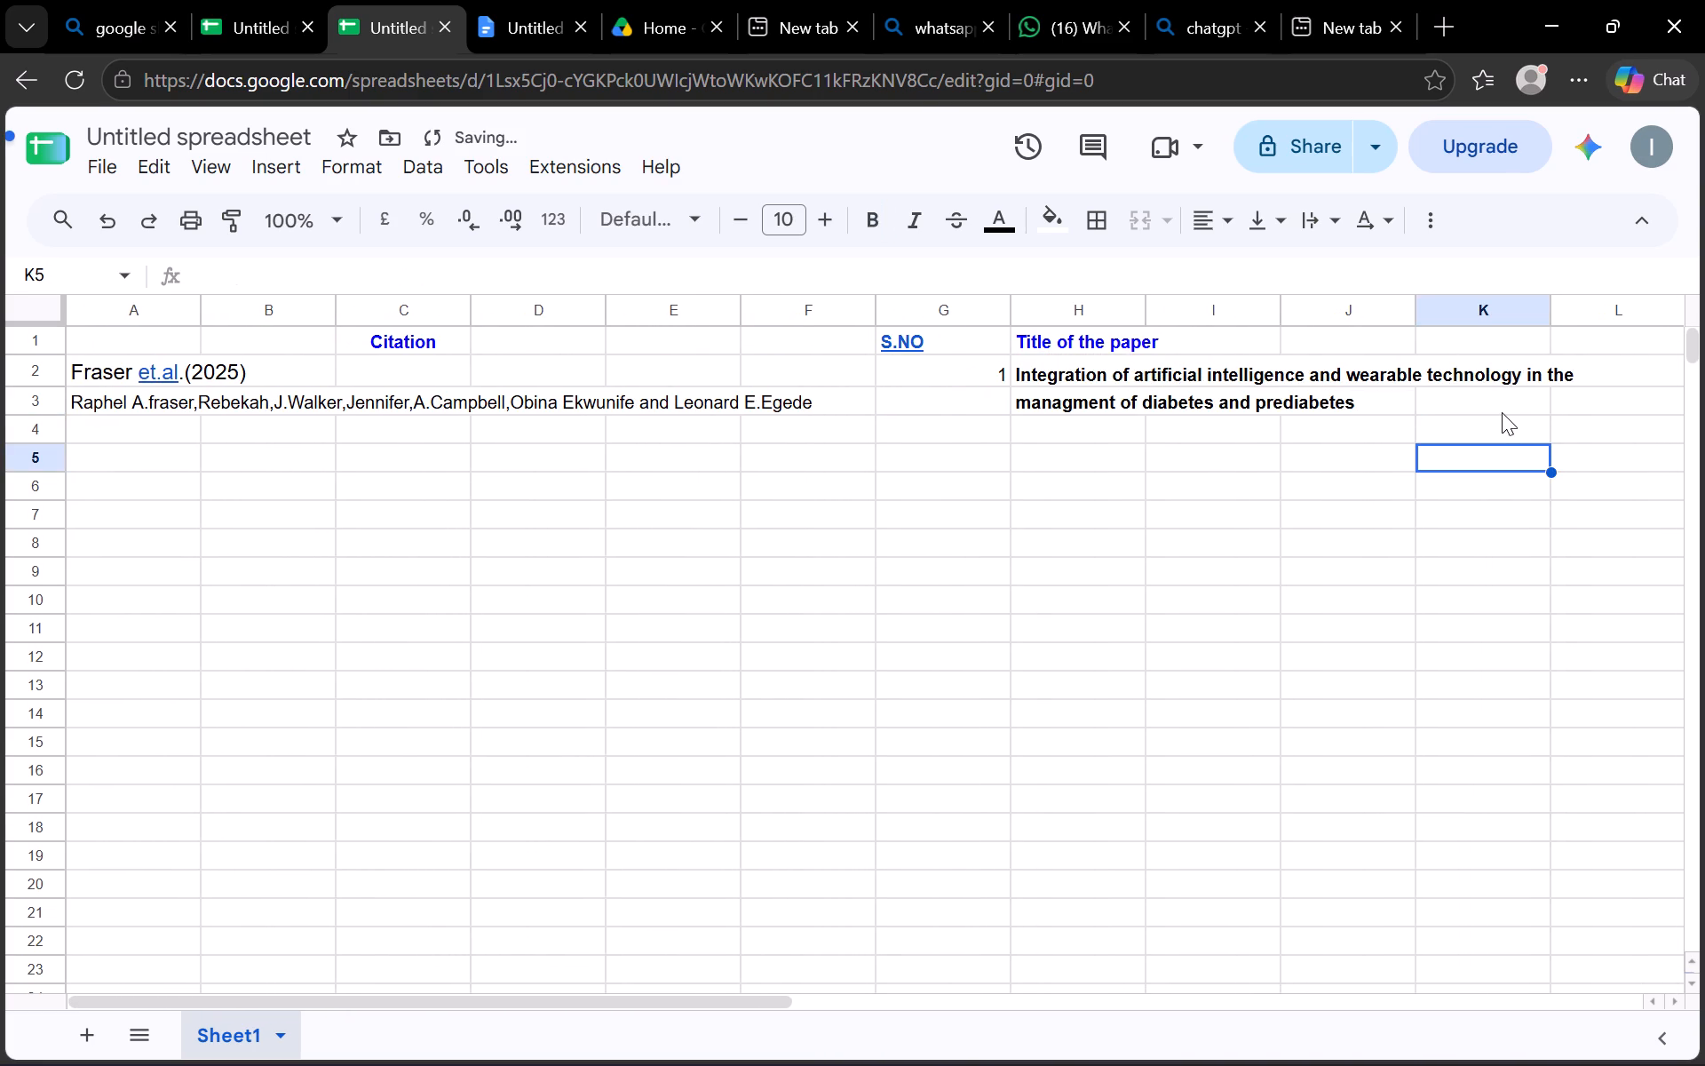
Add the header "Abstract" in cell M1 in bold blue text.
scroll(1502, 412, left, 4)
click(1081, 333)
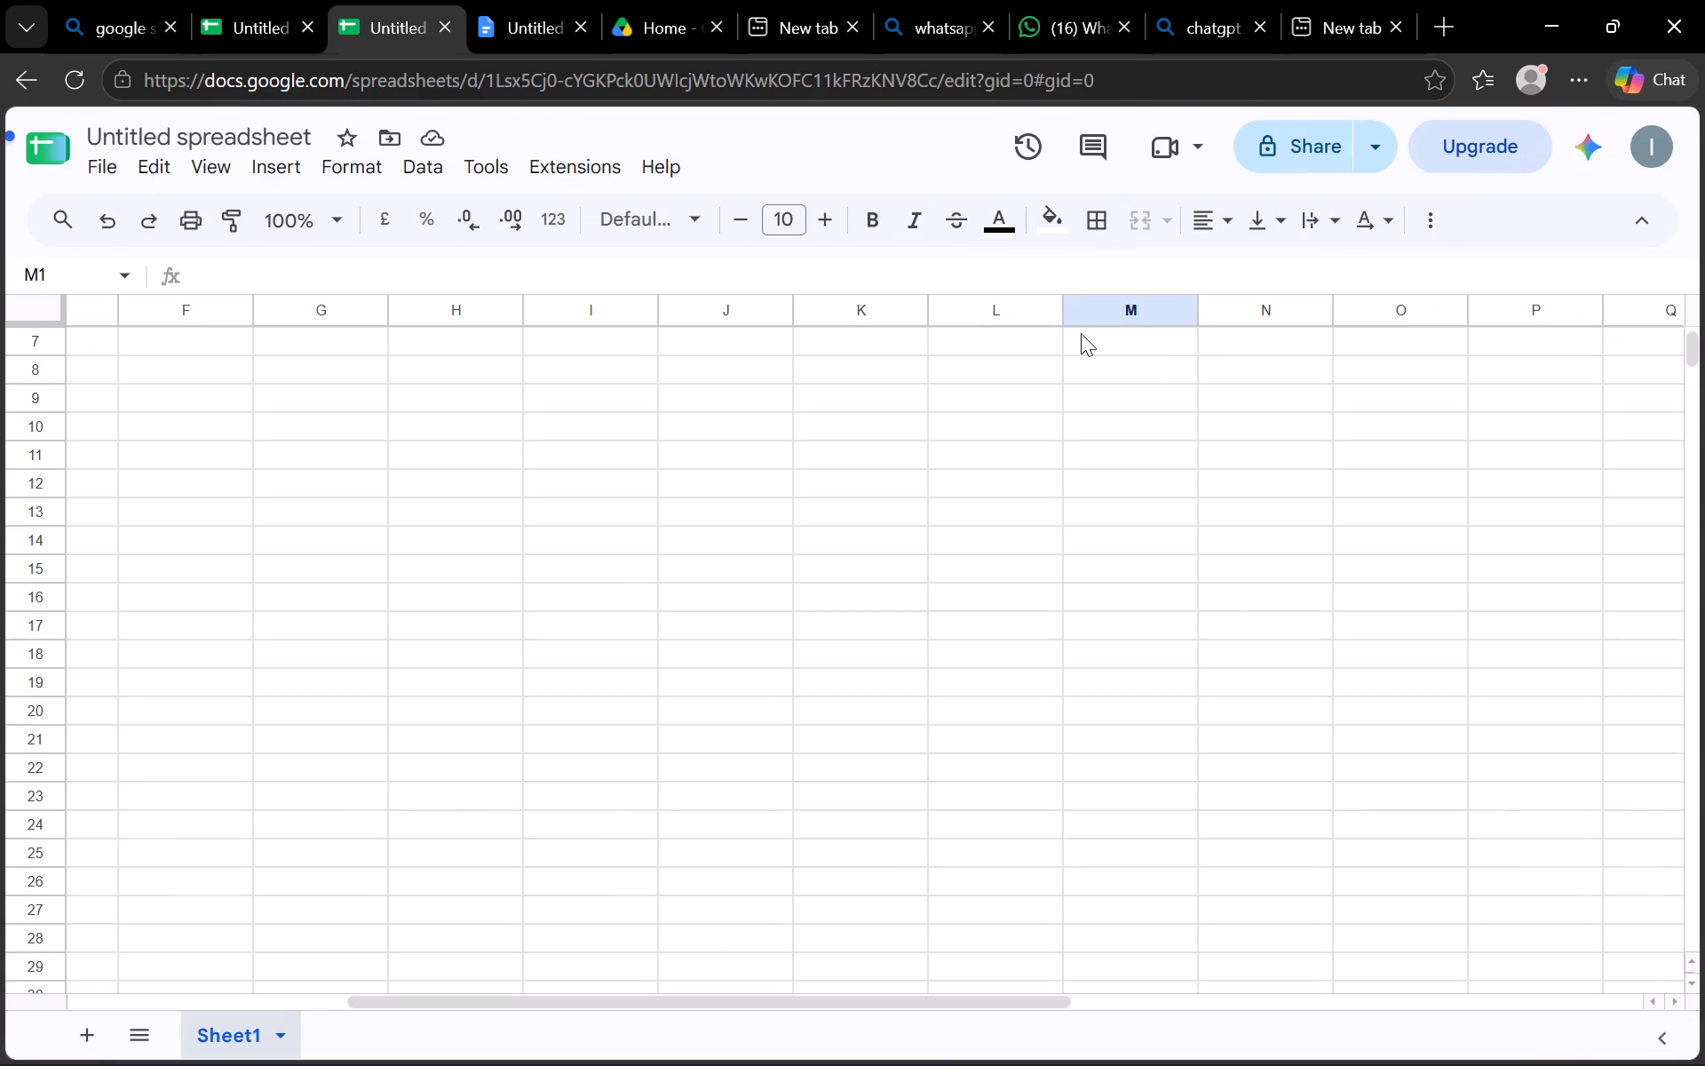
click(1080, 337)
scroll(1080, 337, up, 7)
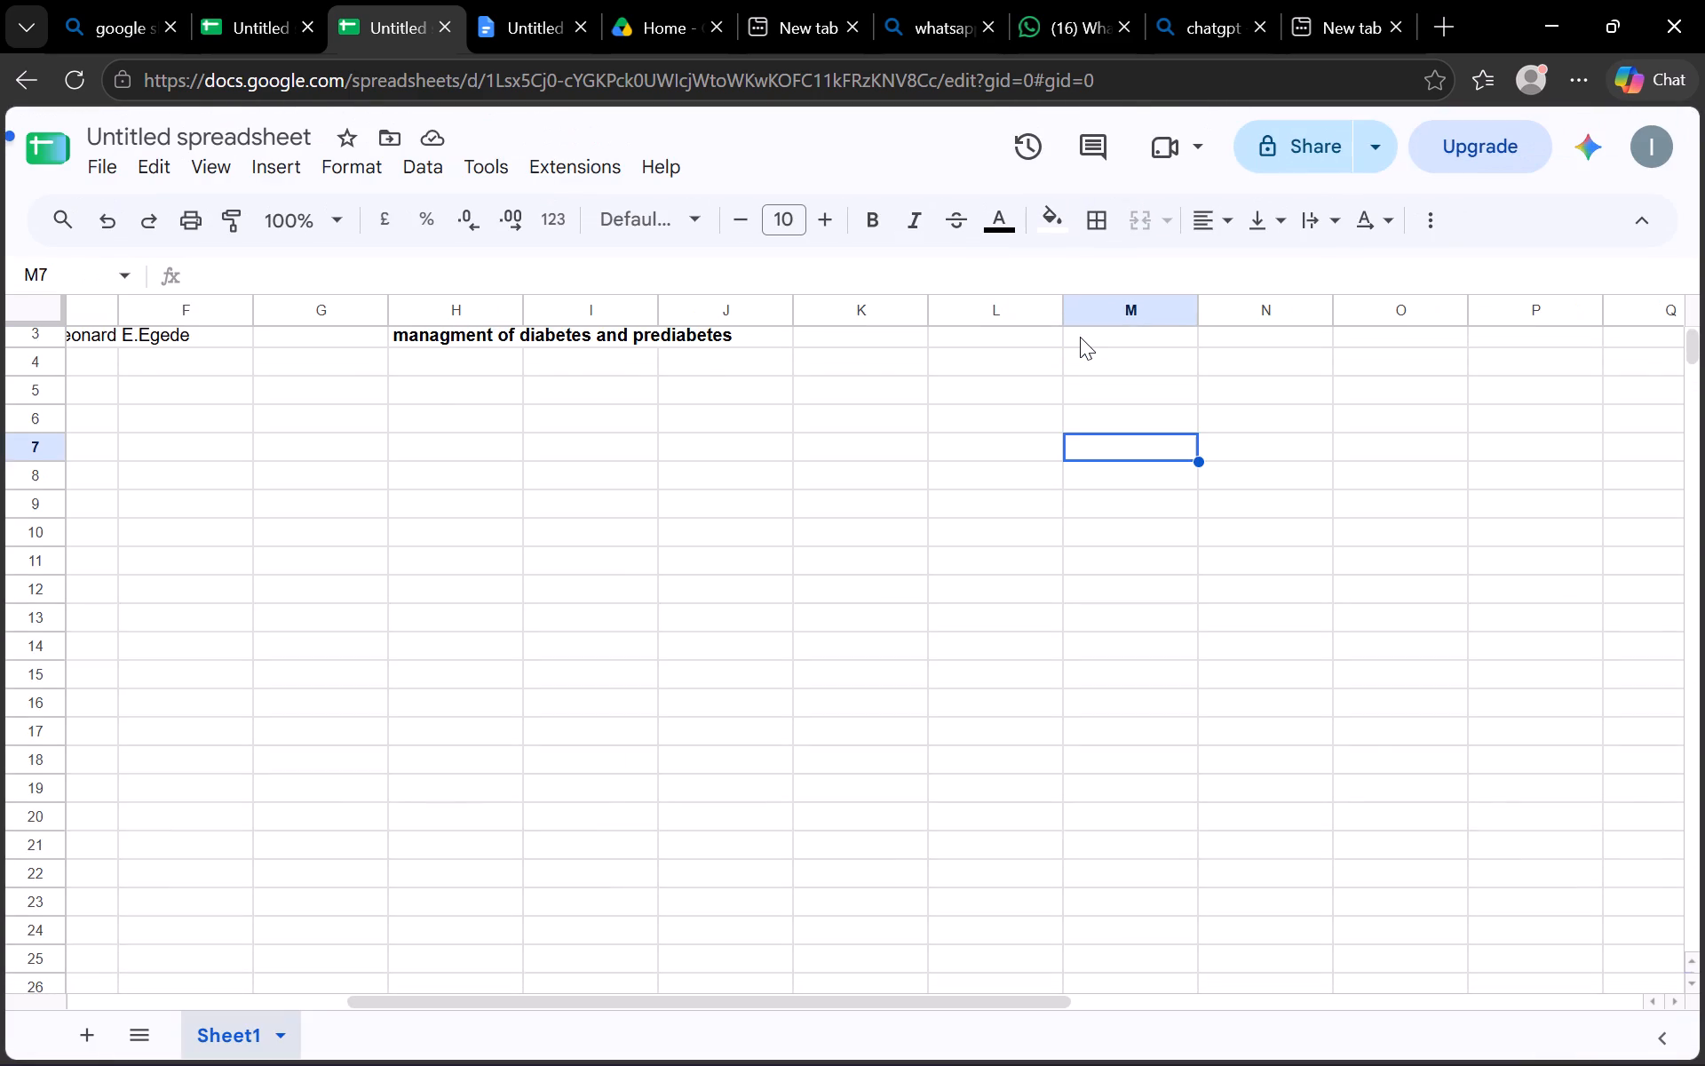
click(1096, 325)
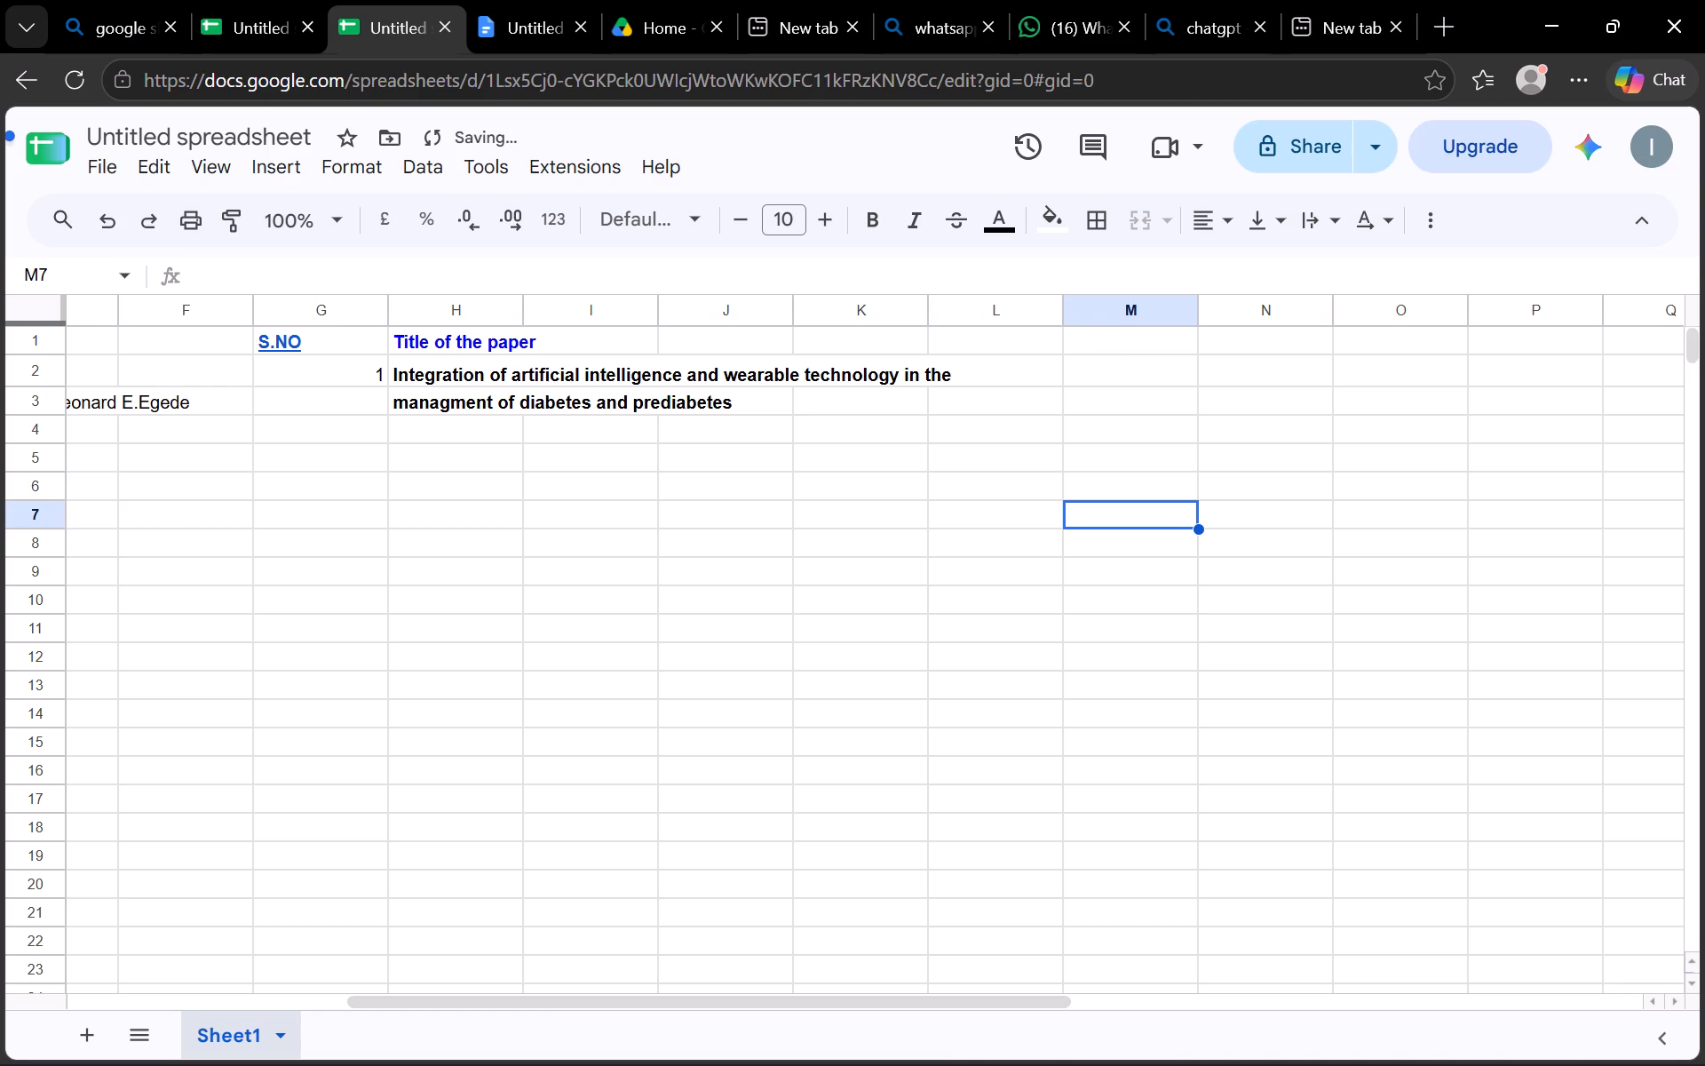
click(1078, 331)
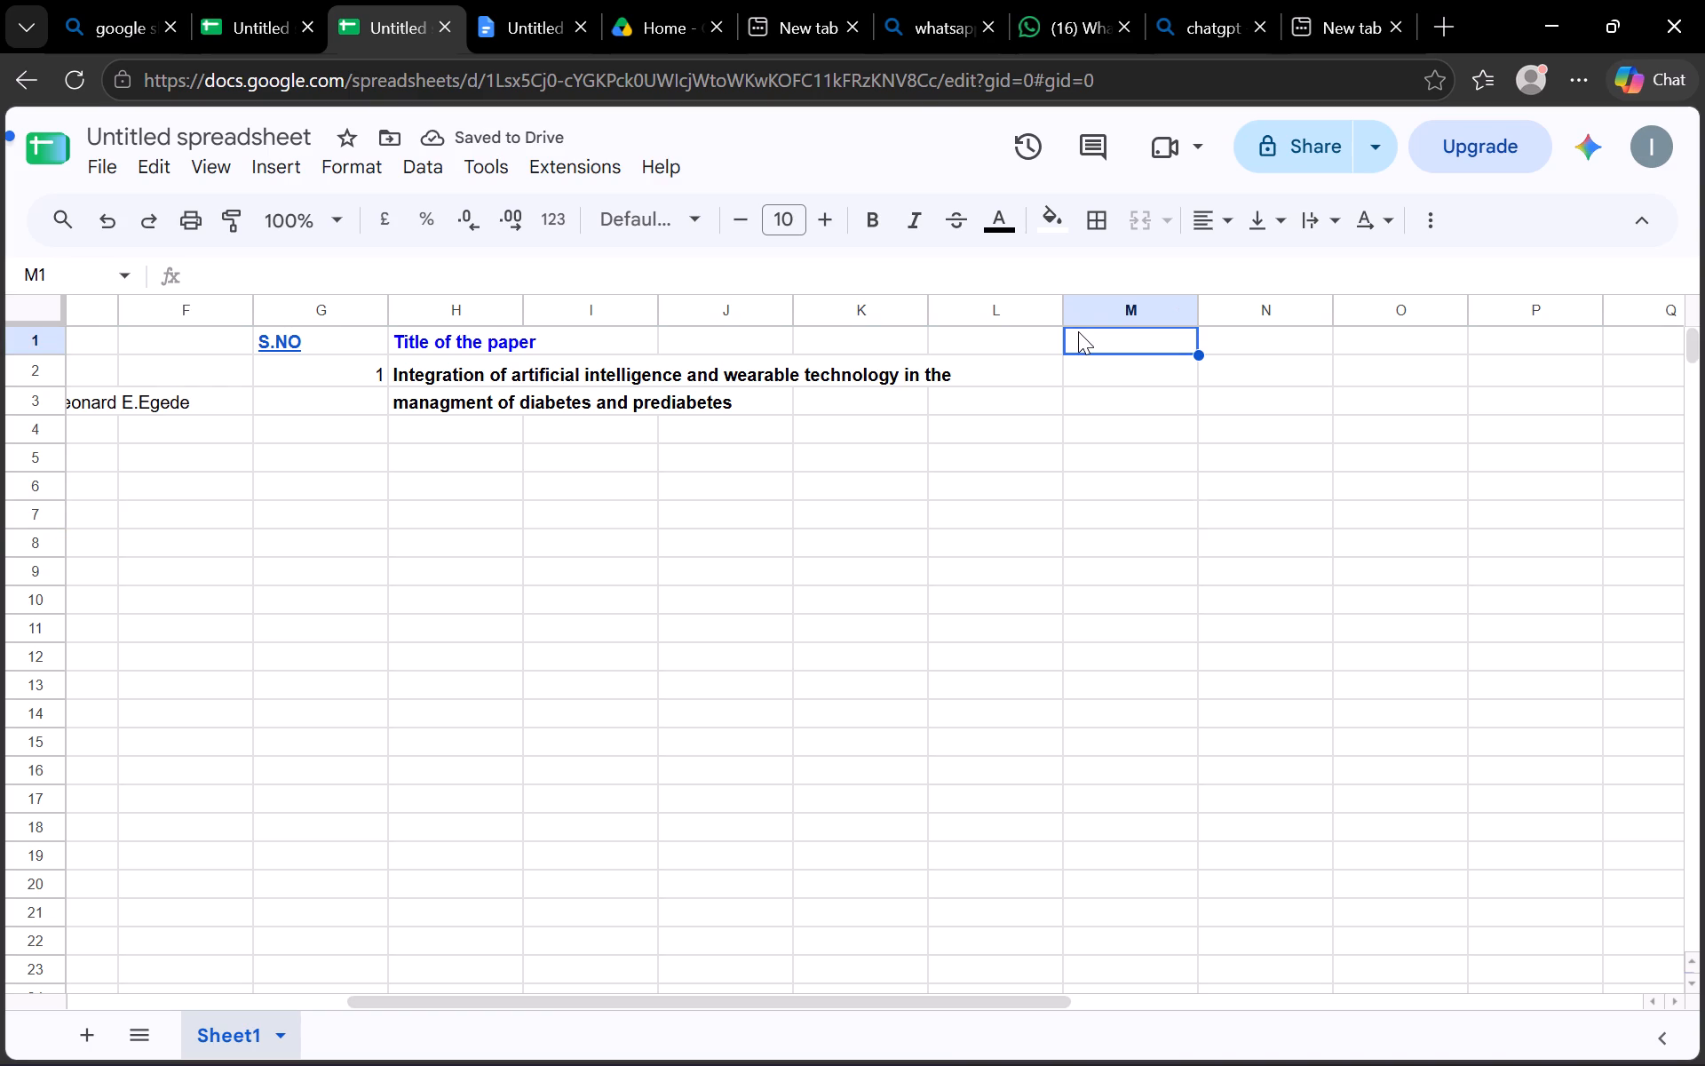
key(ctrl+b)
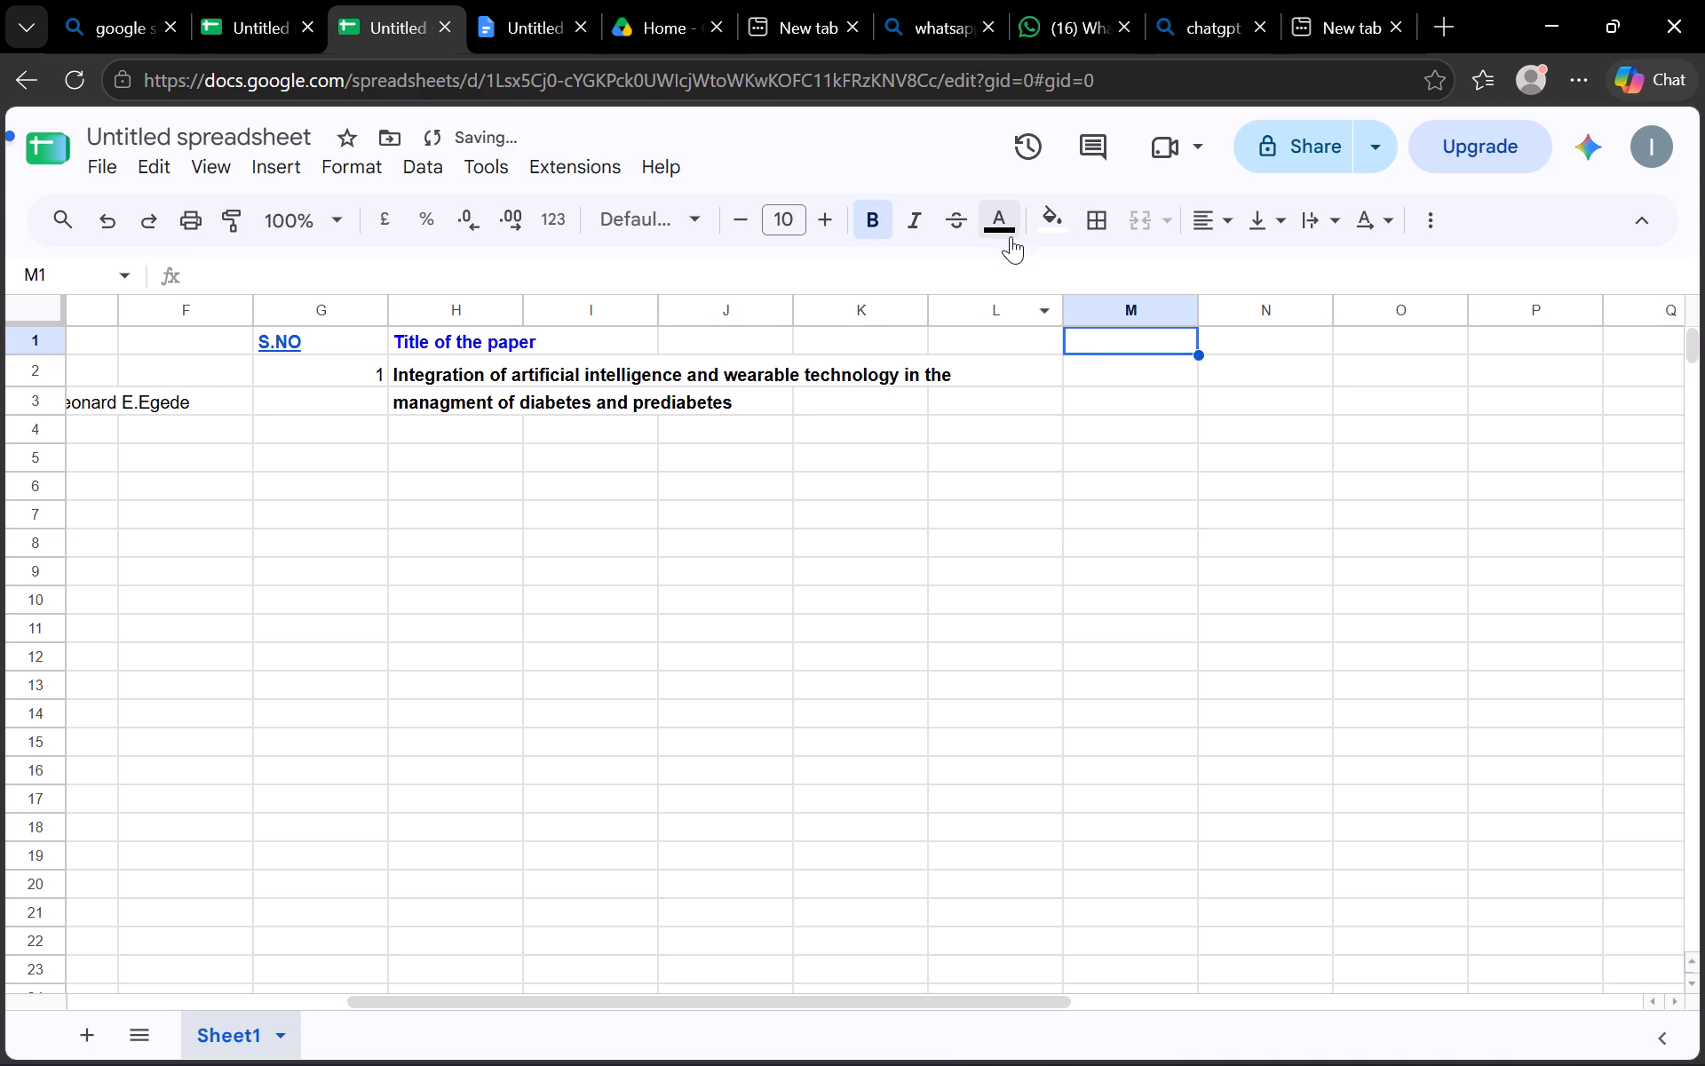
drag(984, 215, 1082, 259)
drag(1082, 259, 1019, 203)
drag(1019, 203, 1050, 272)
click(1050, 272)
click(1009, 230)
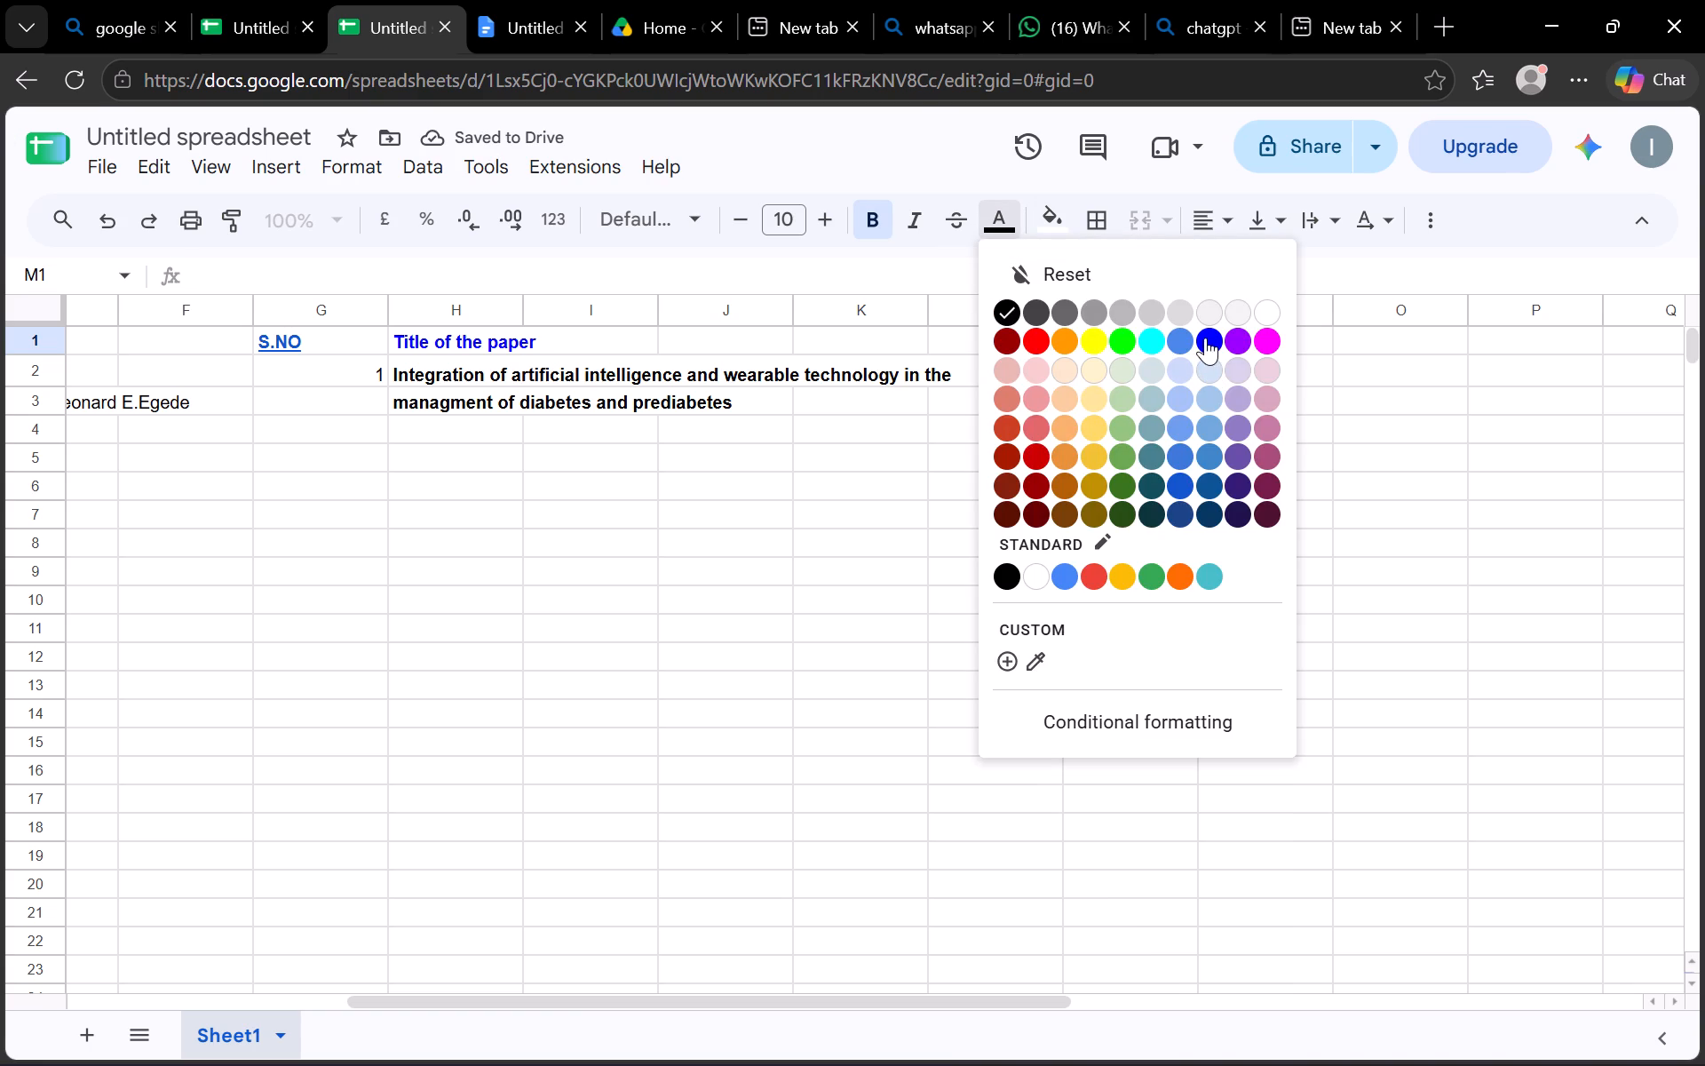
click(1205, 338)
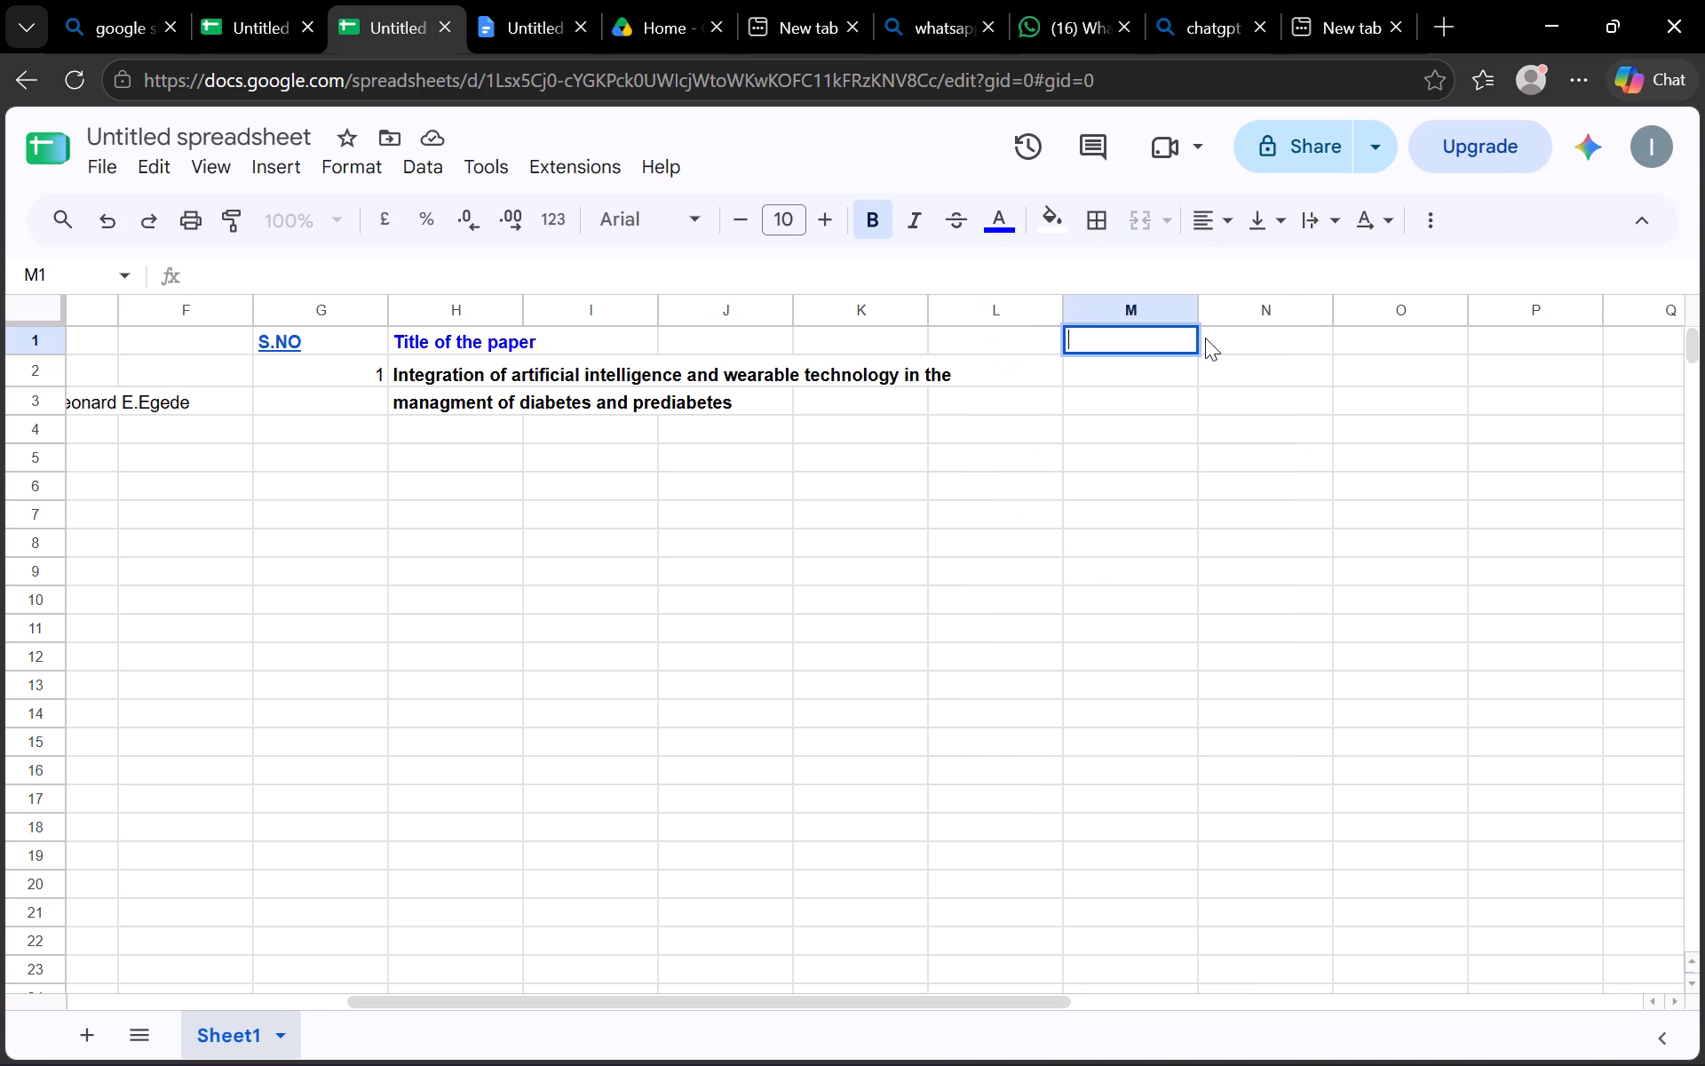
key(shift+a)
text(bstract)
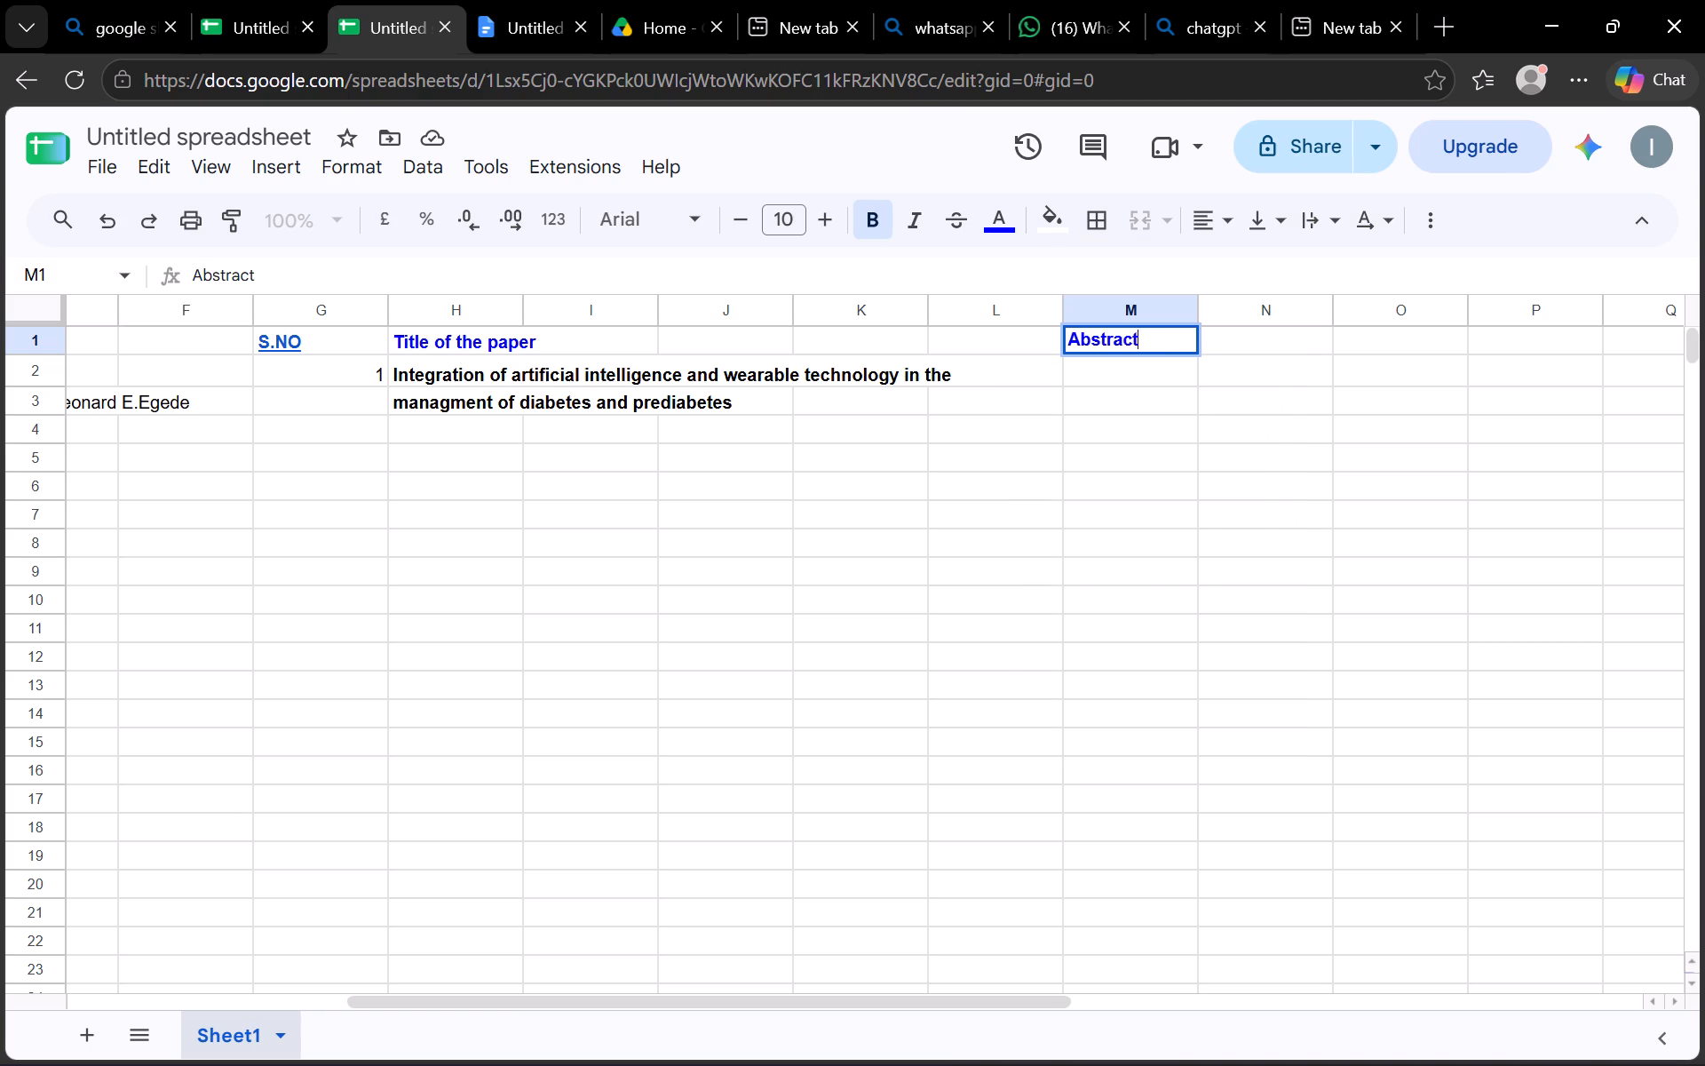
key(Return)
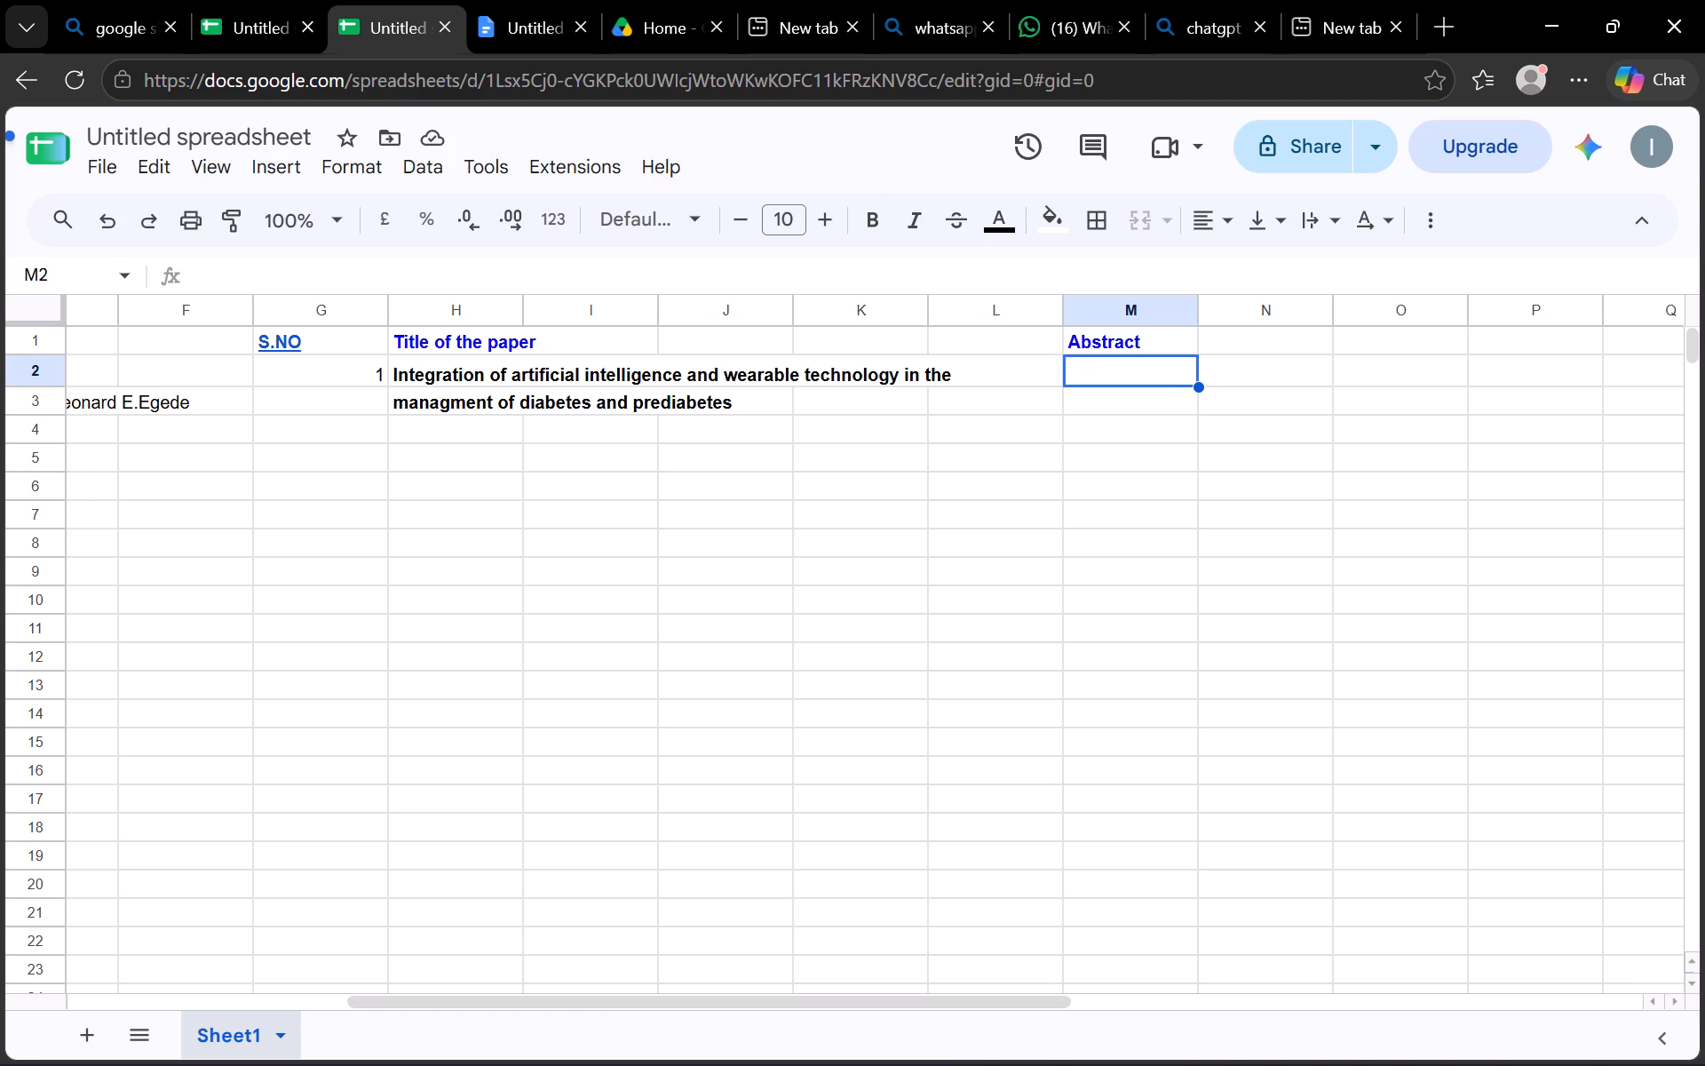
Enter "This paper is a systematic review of reasearch combining" in bold in cell M2 below the Abstract header.
key(ctrl+b)
text(Thus)
key(space)
key(BackSpace)
key(BackSpace)
key(BackSpace)
text(is paper)
key(space)
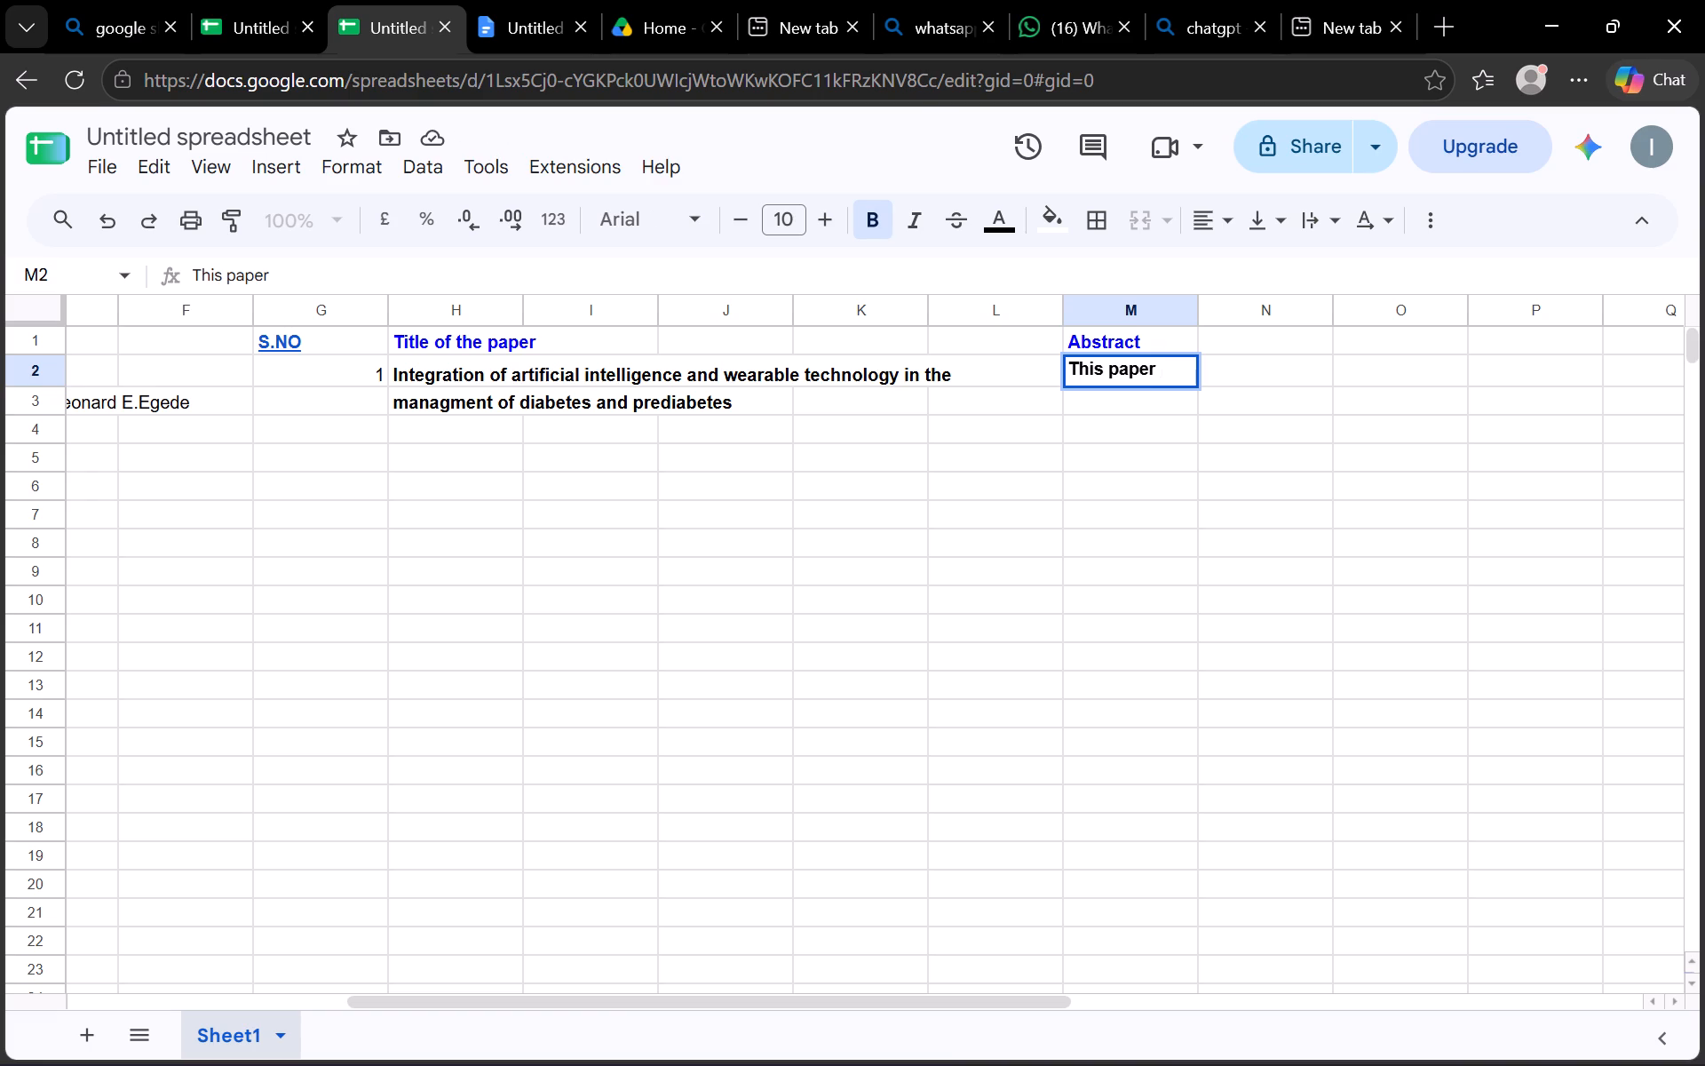
text(is a sys)
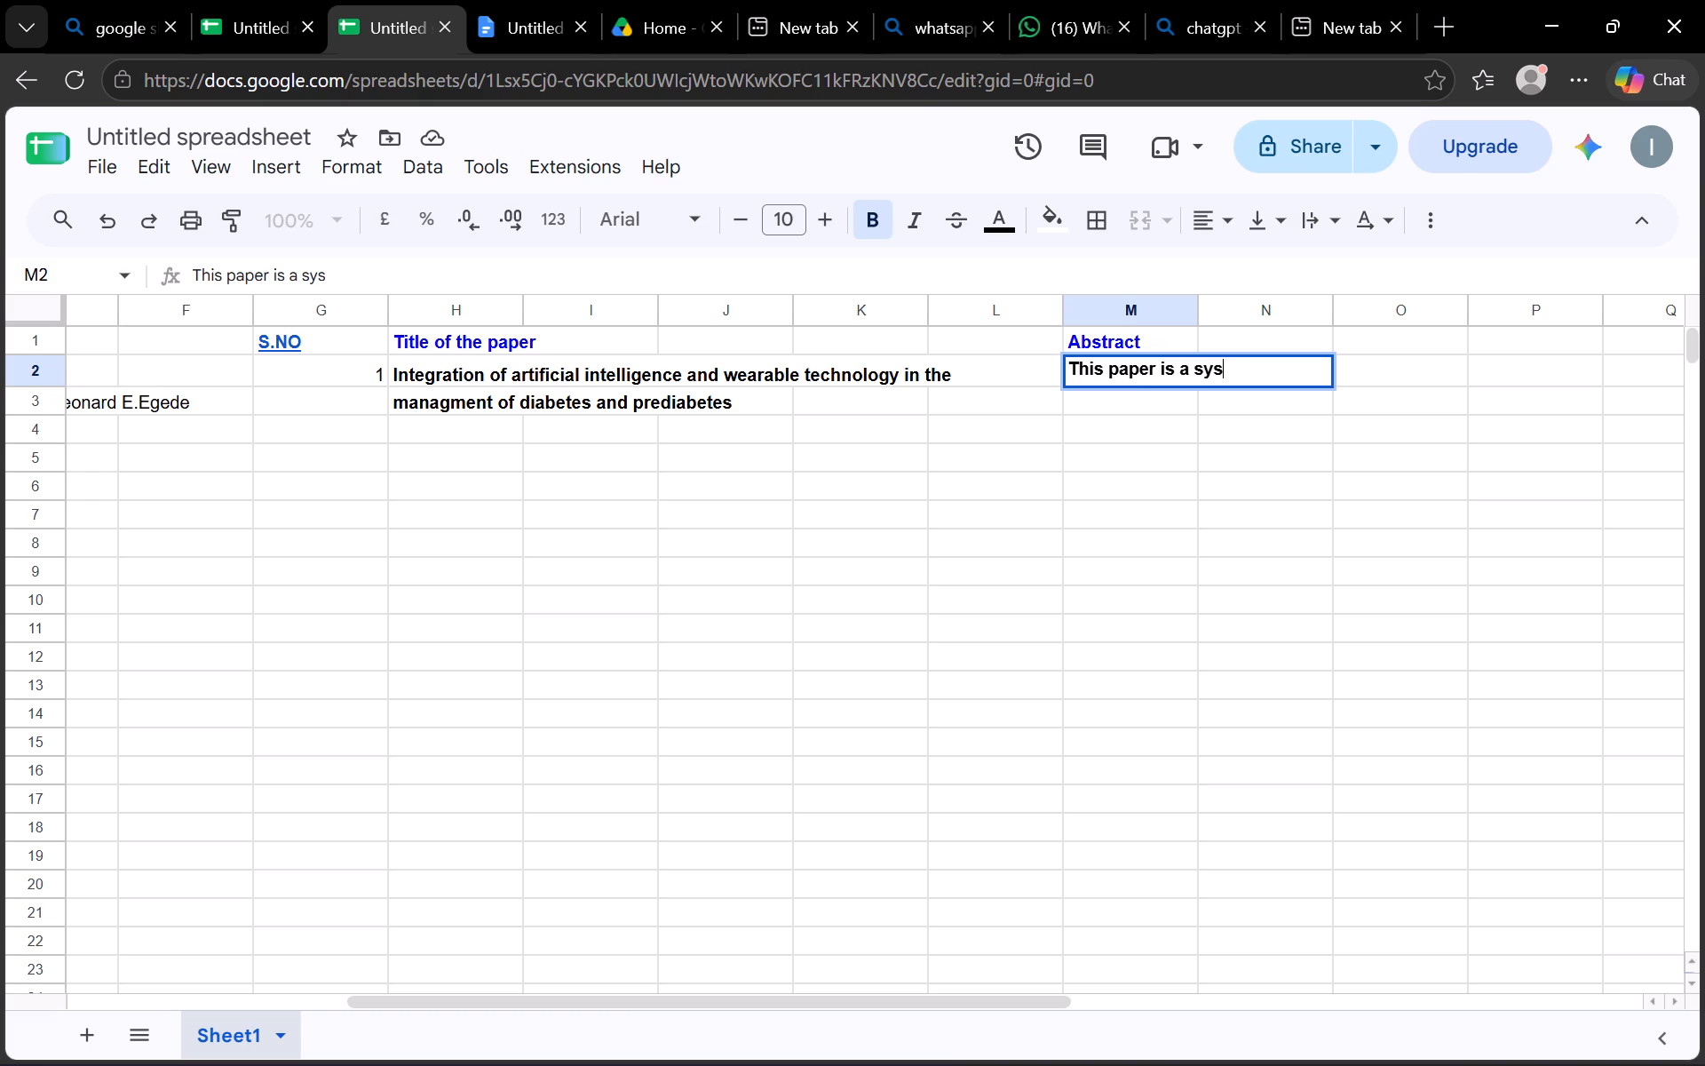
text(tematic)
key(space)
text(review)
key(space)
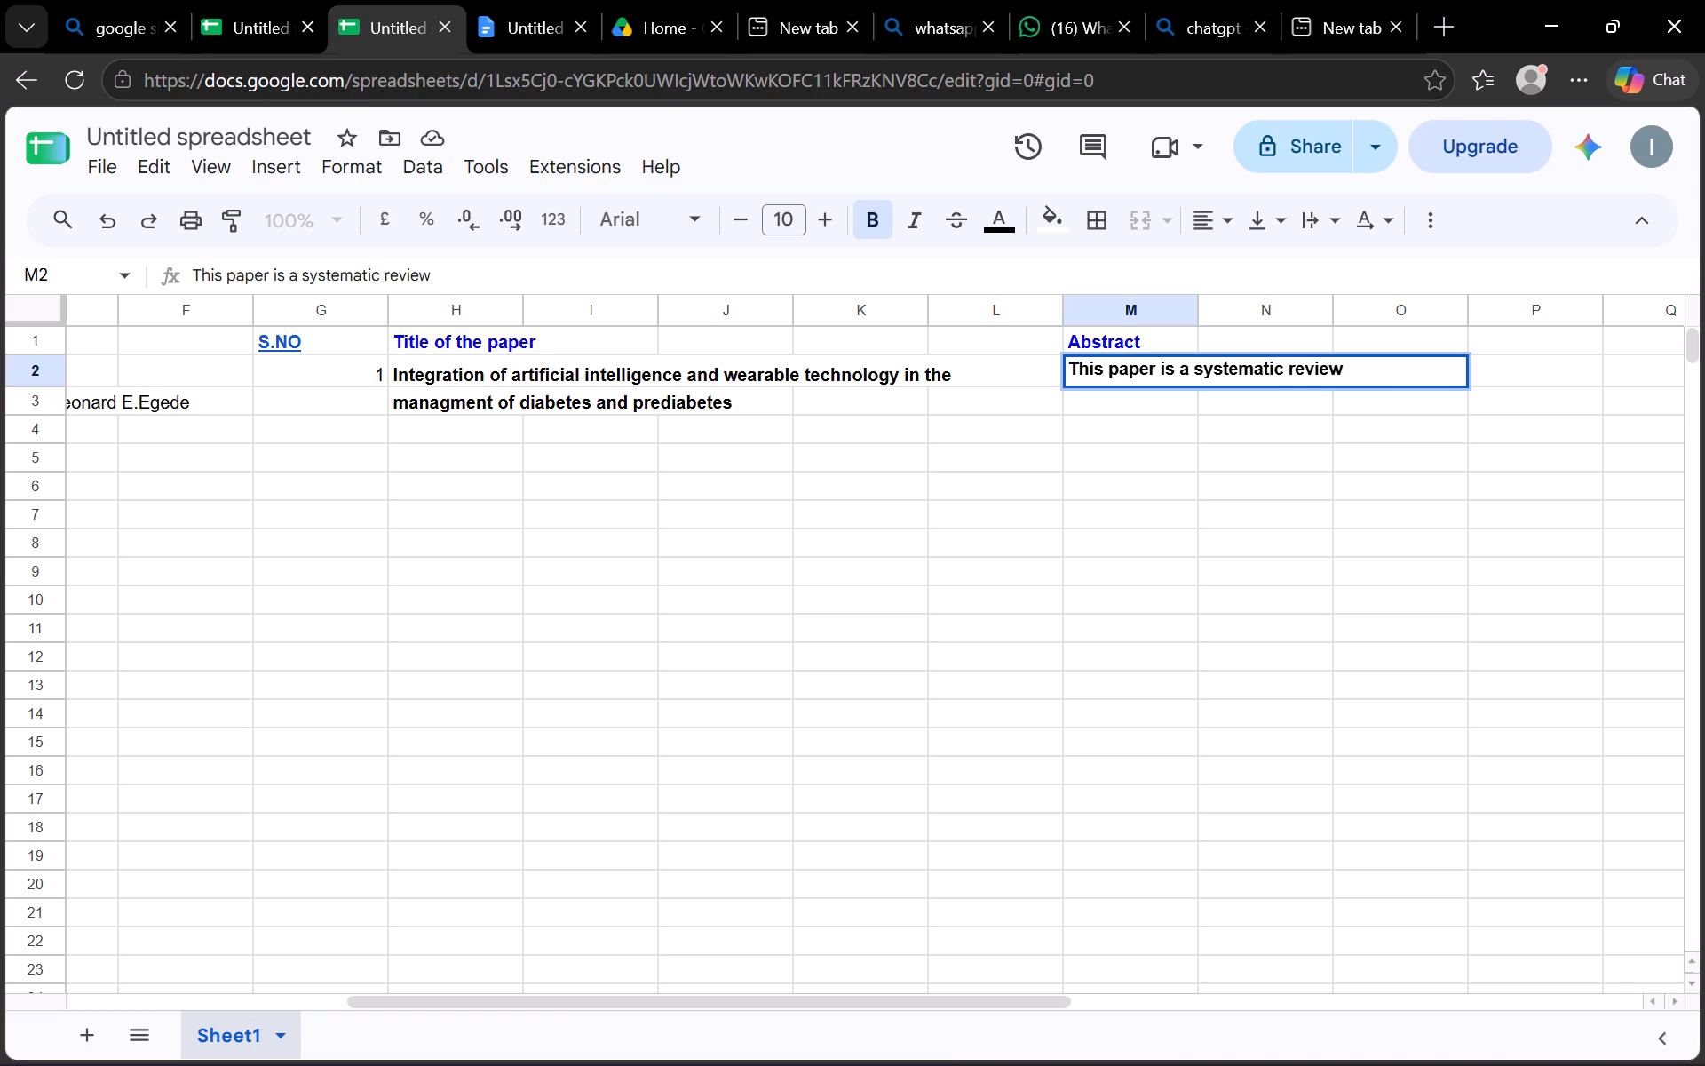
text(of reasearch)
key(space)
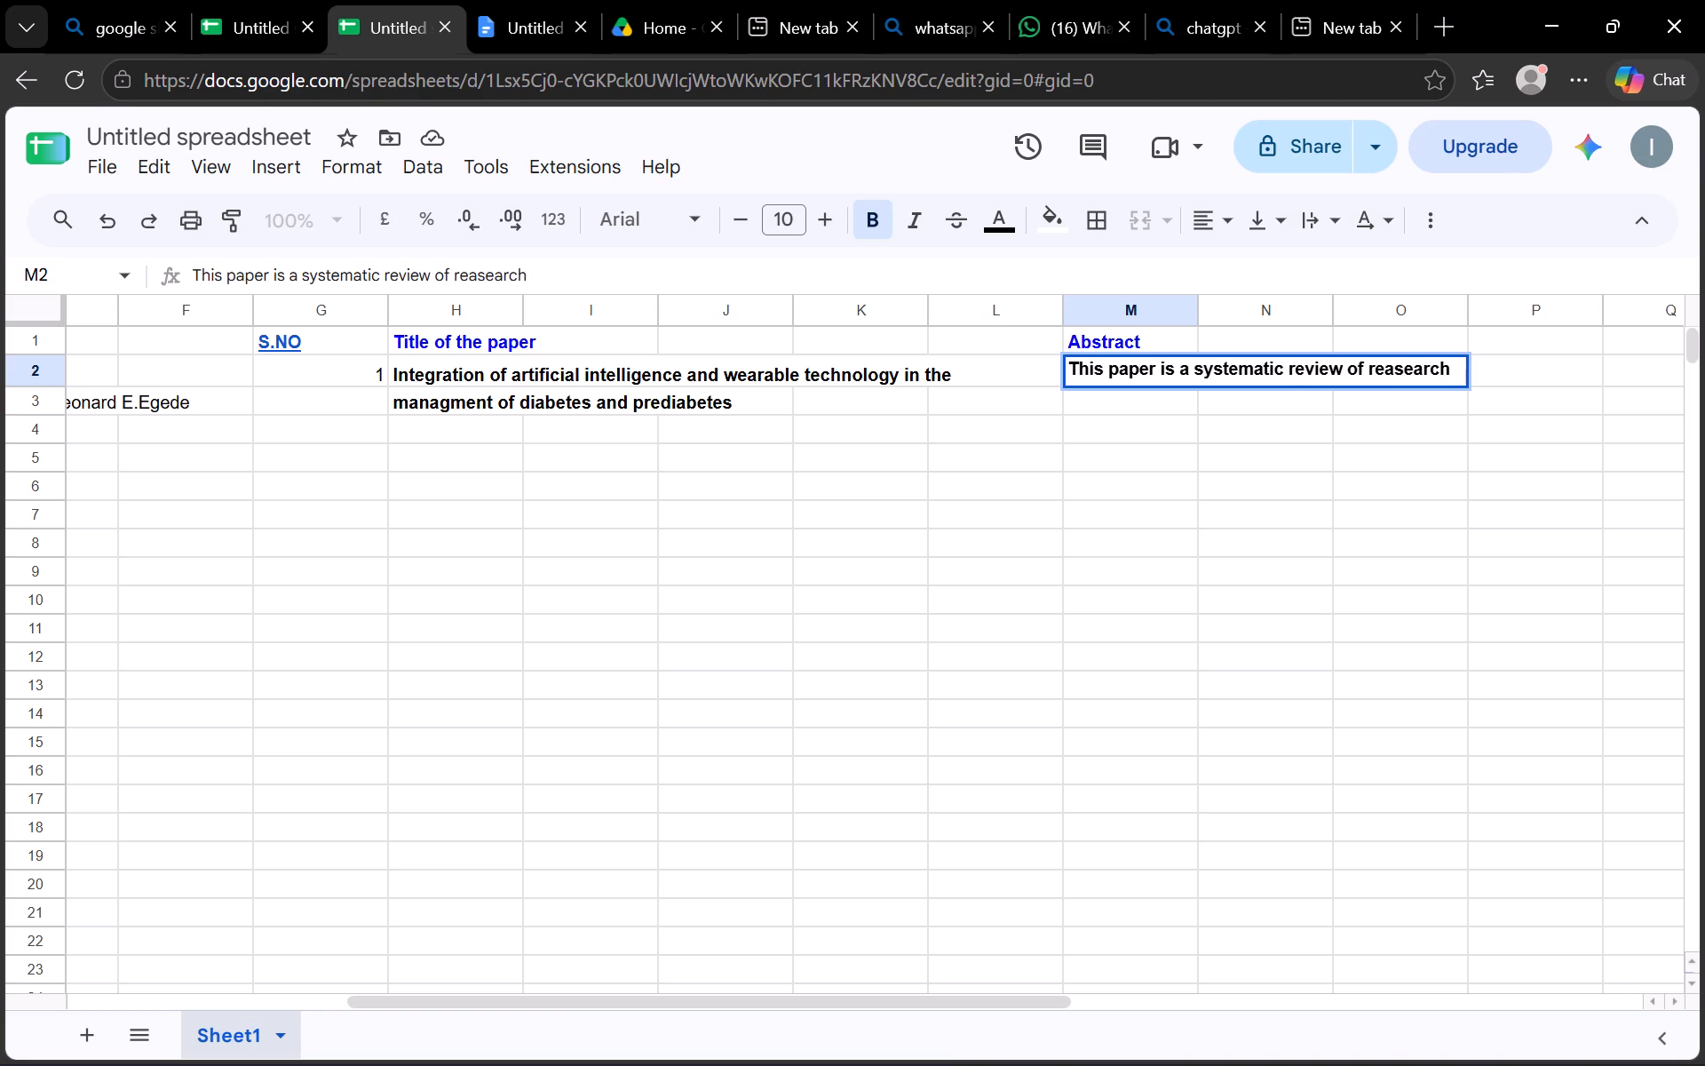
text(combining)
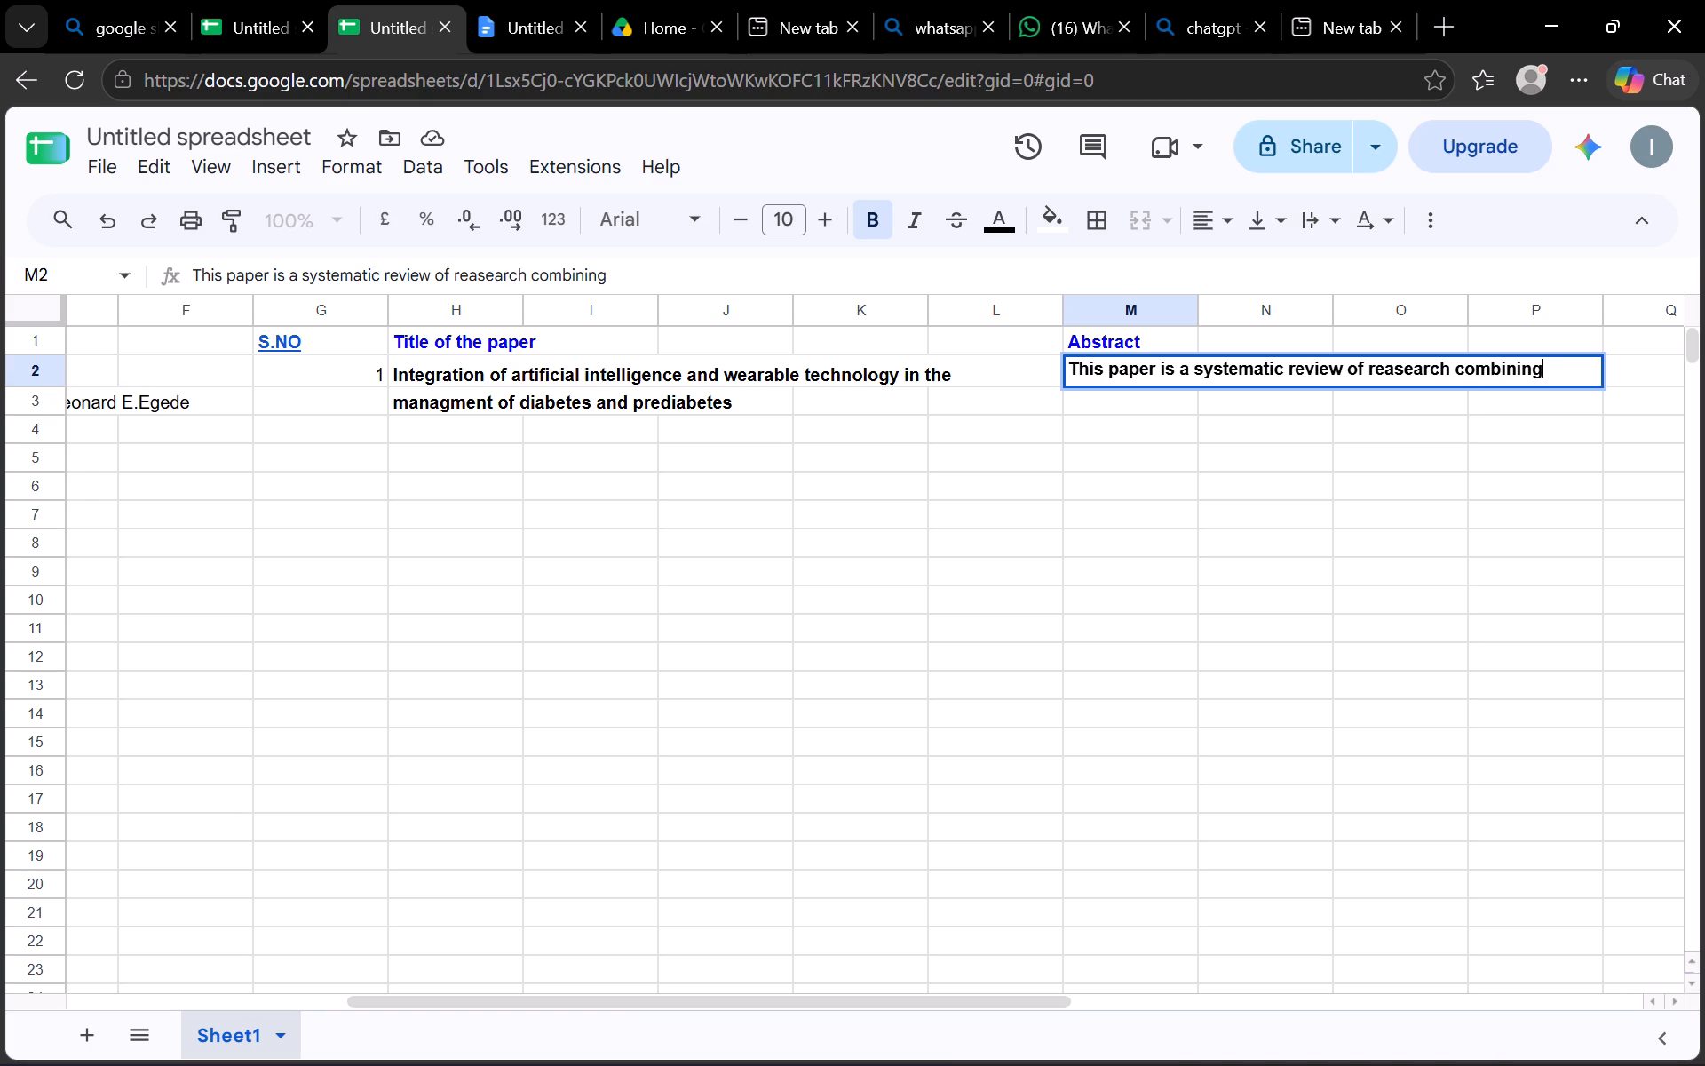
key(space)
key(Return)
Make cell M3 bold and enter "artificial intelligence(AI)" in it as the second line of the abstract.
text(ar)
key(BackSpace)
key(BackSpace)
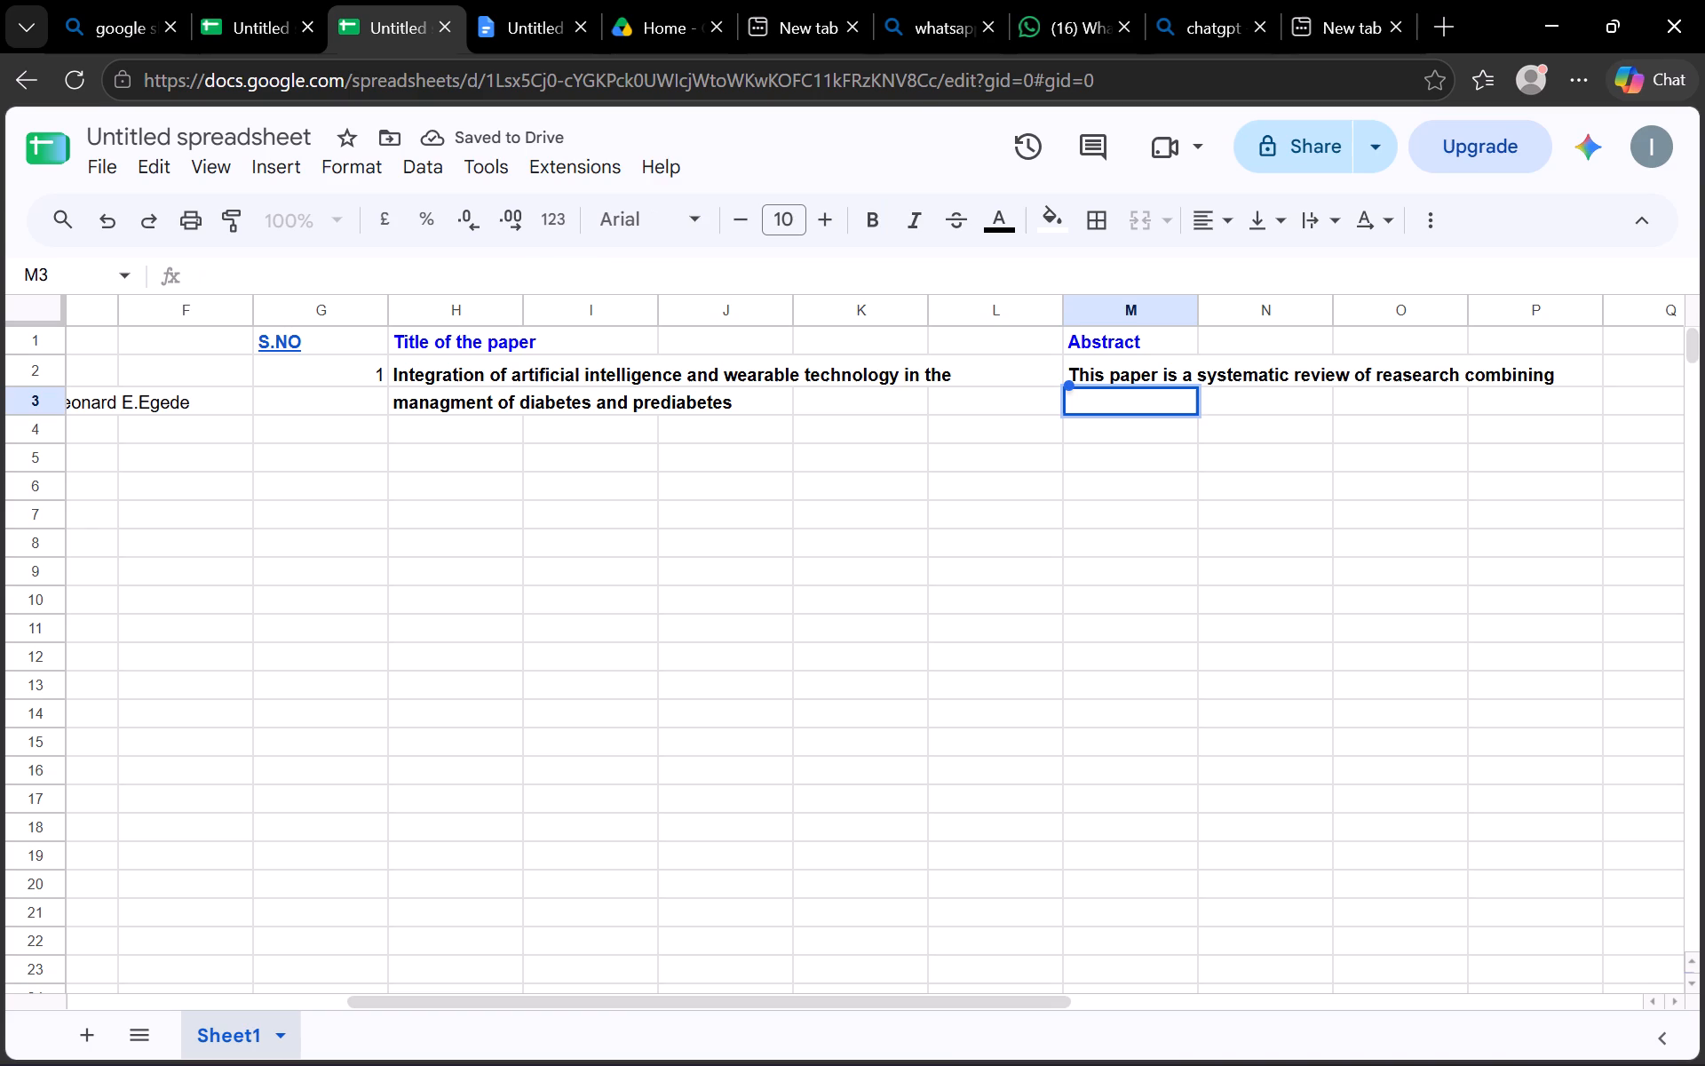
key(ctrl+b)
text(artiu)
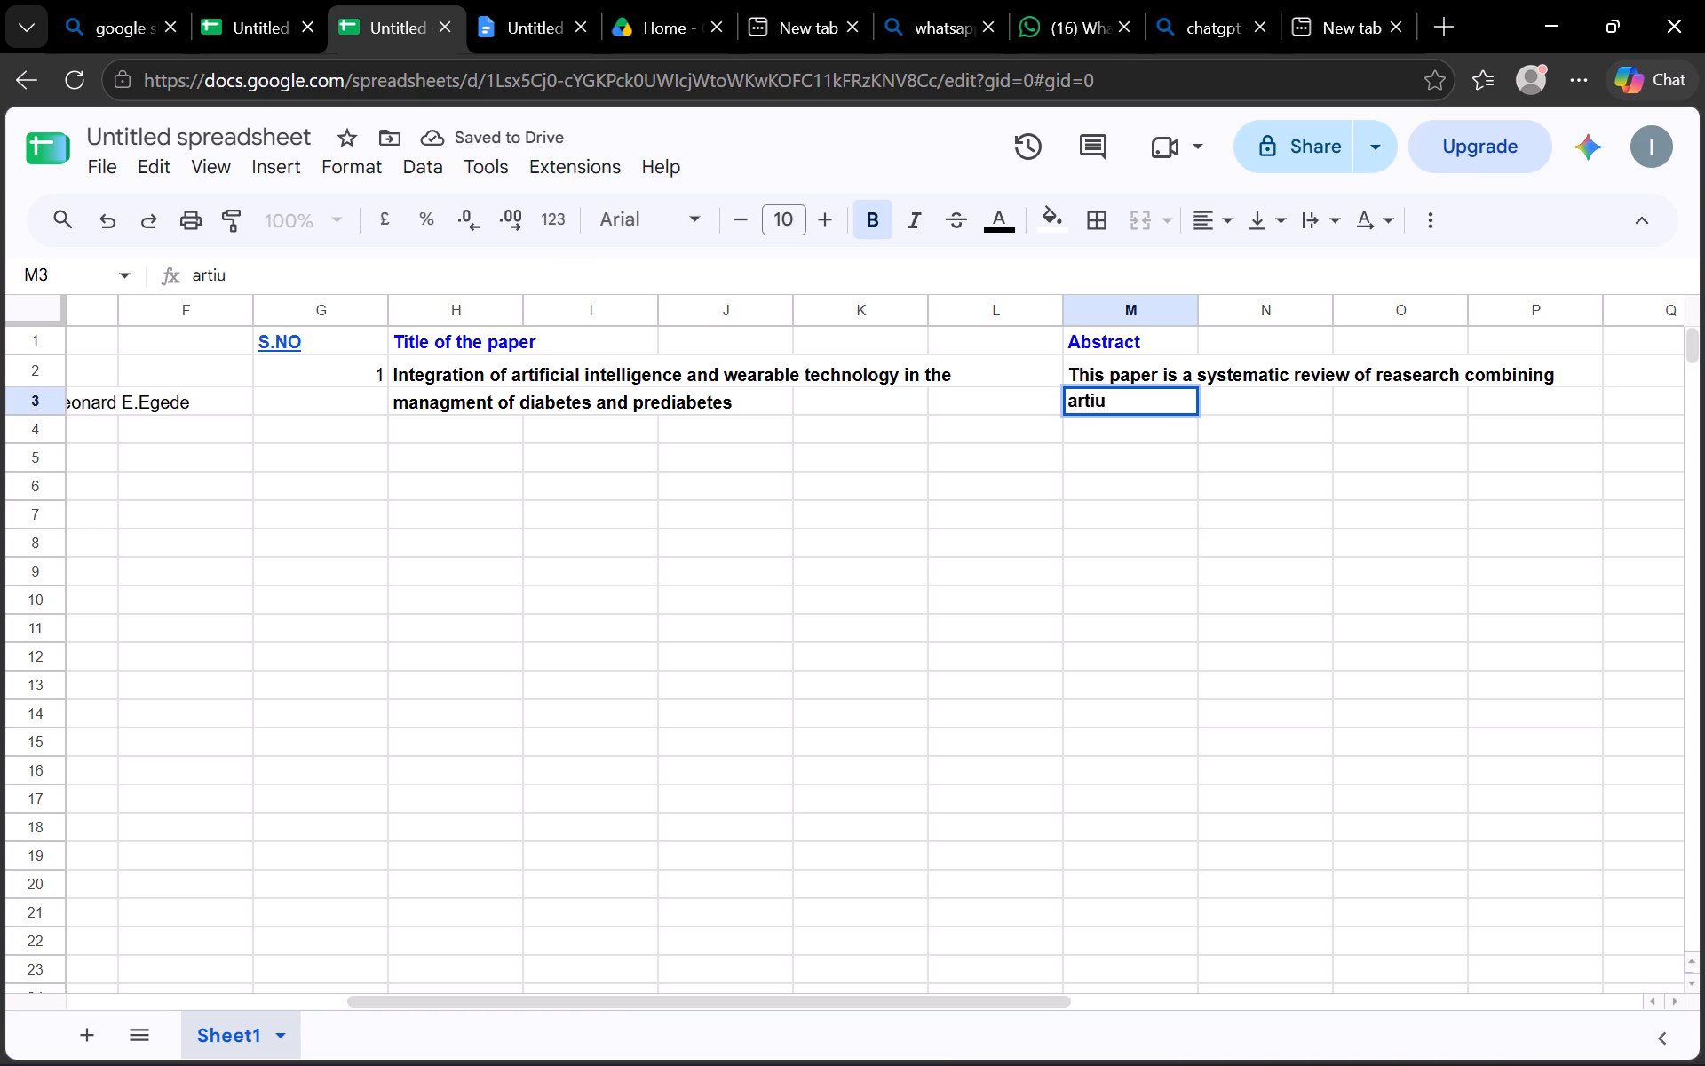
key(BackSpace)
text(ficial)
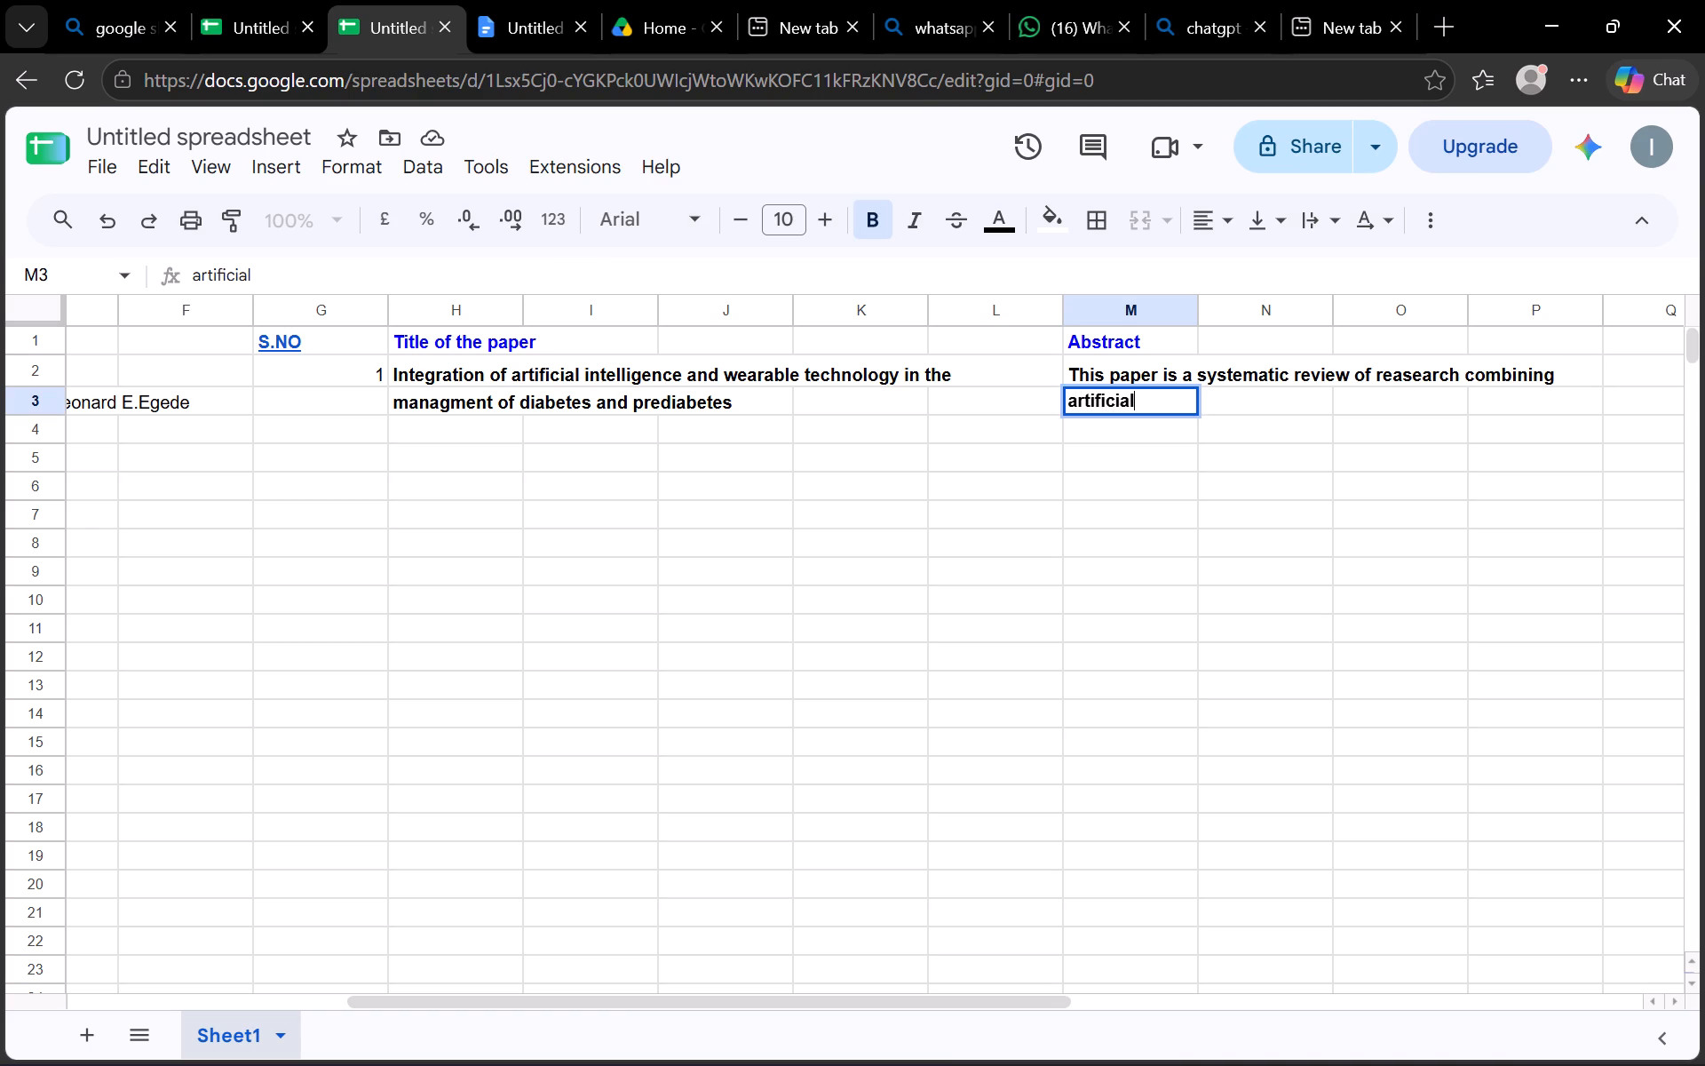
key(space)
text(intelligence)
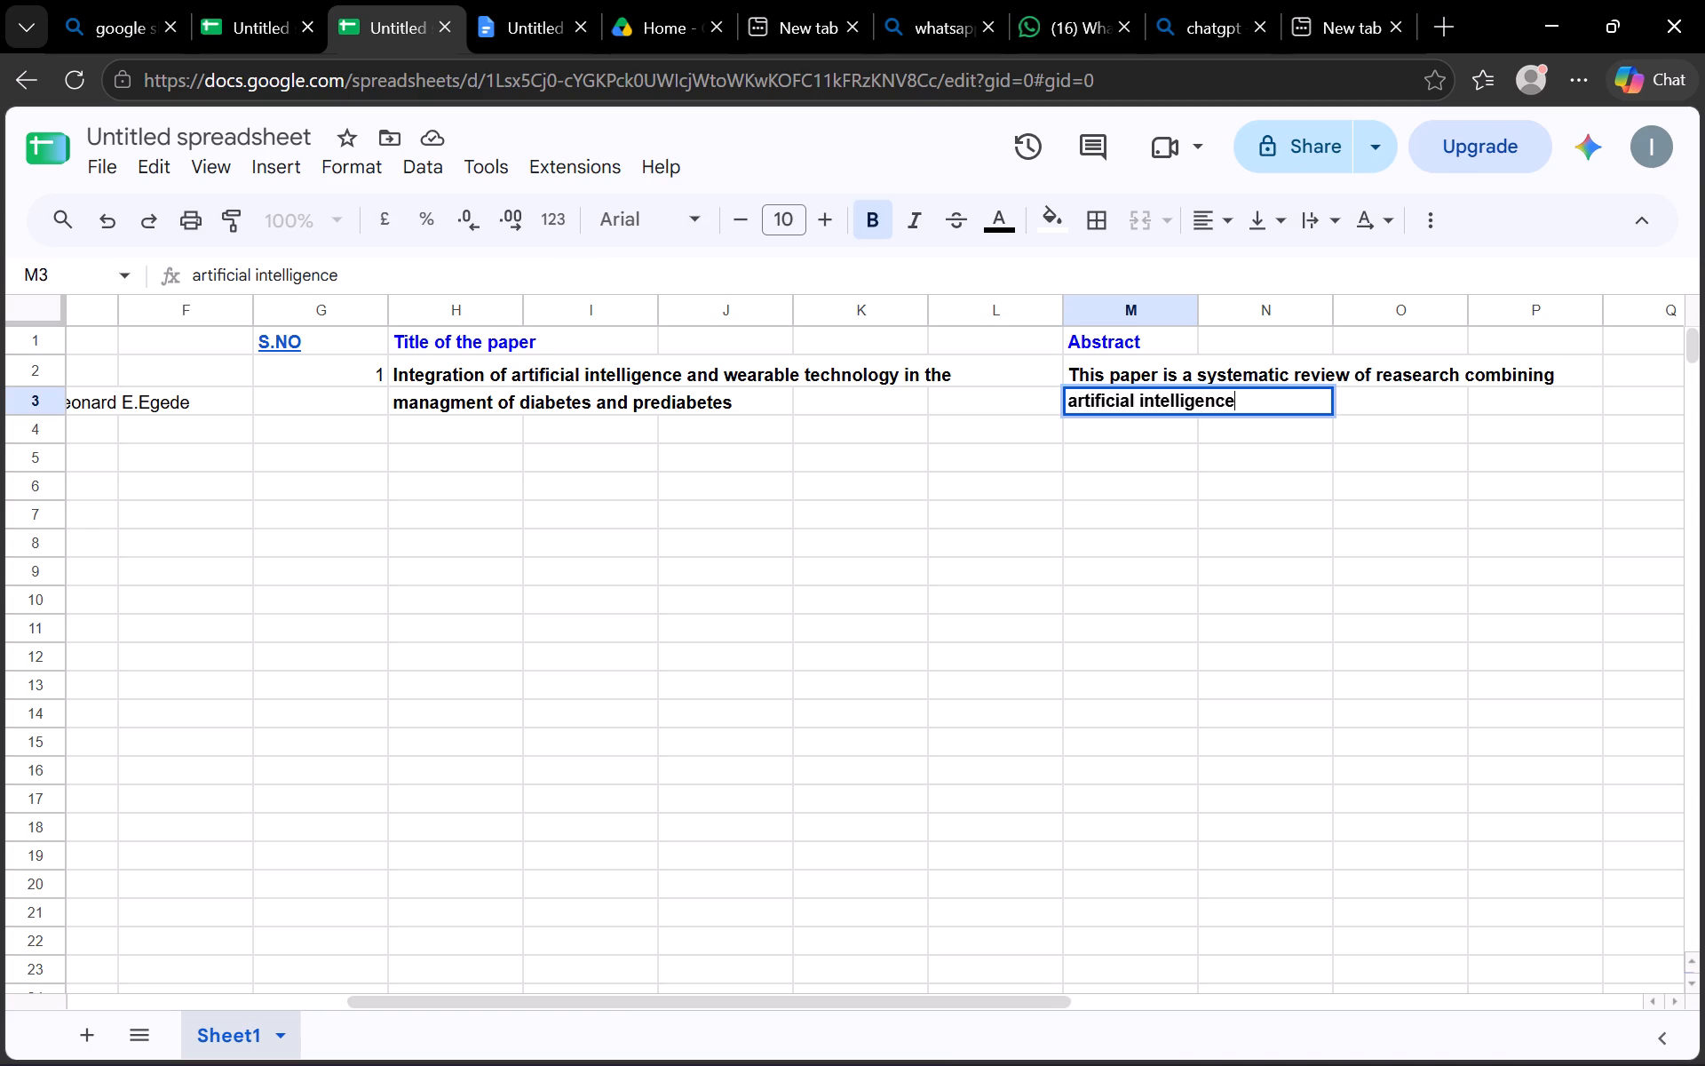
key(shift+parenleft)
text(AI))
key(Right)
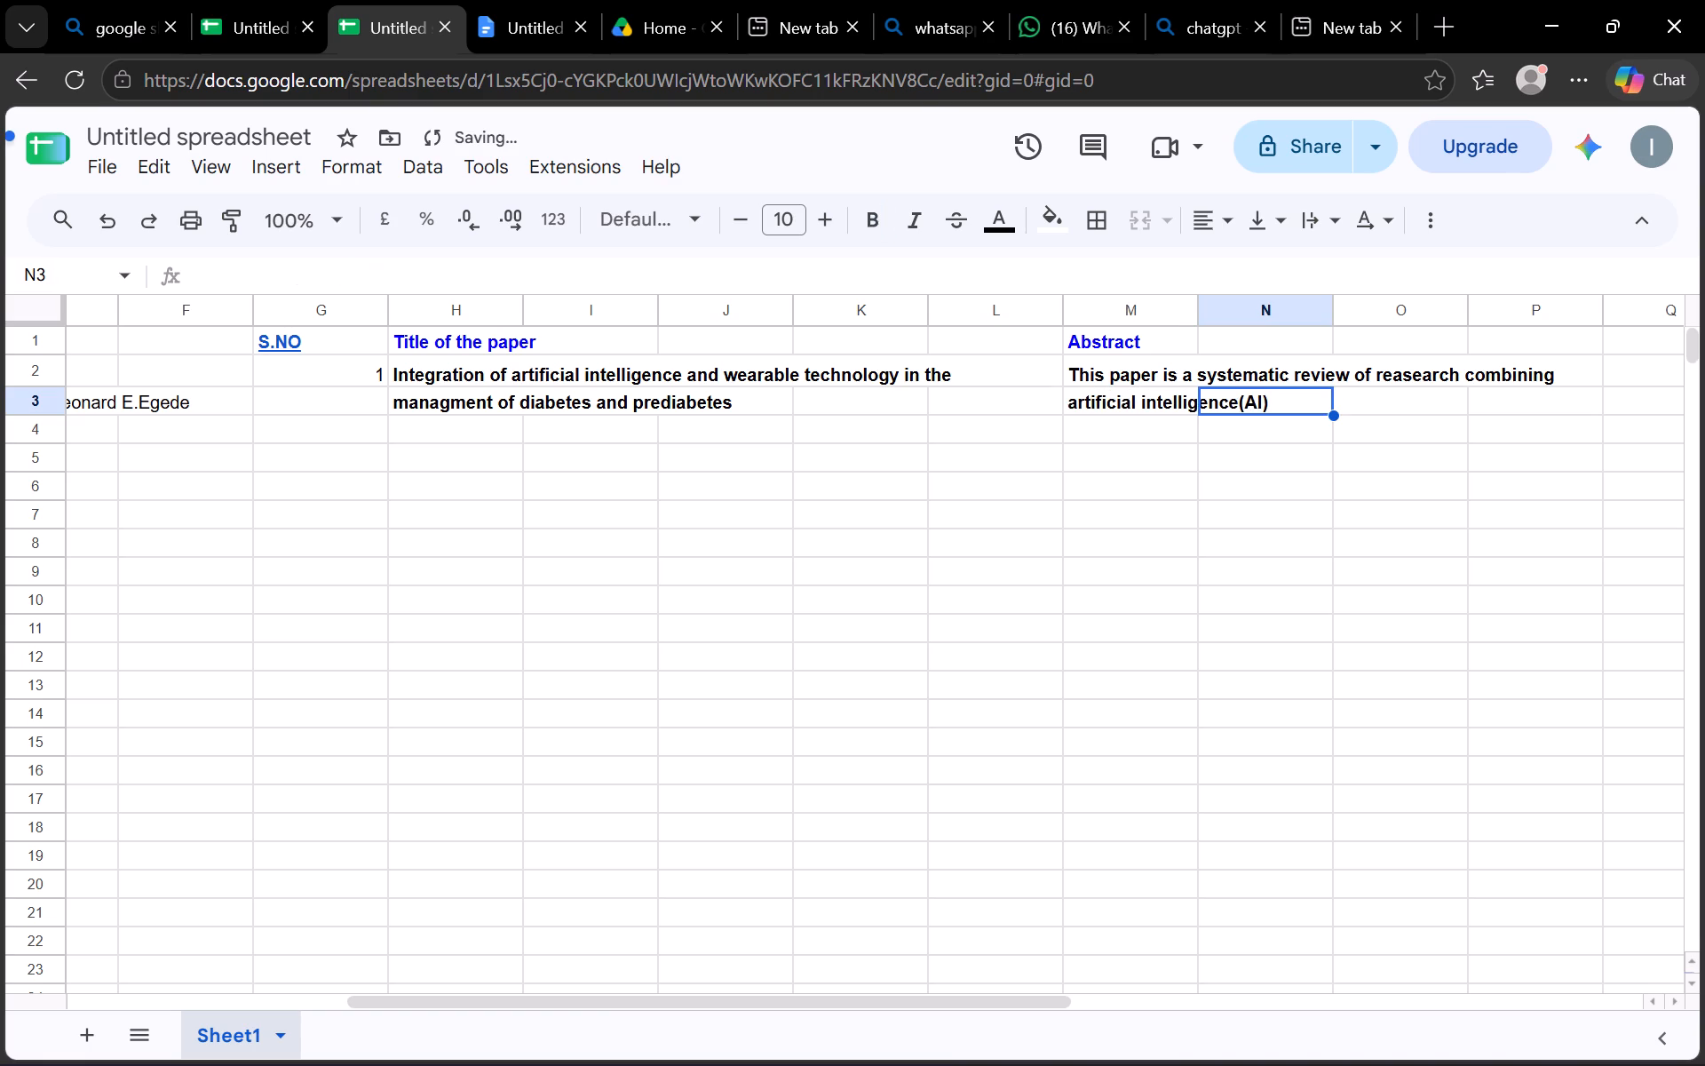
Extend the abstract text in cell M3 with " with wearable technologies for".
click(1092, 383)
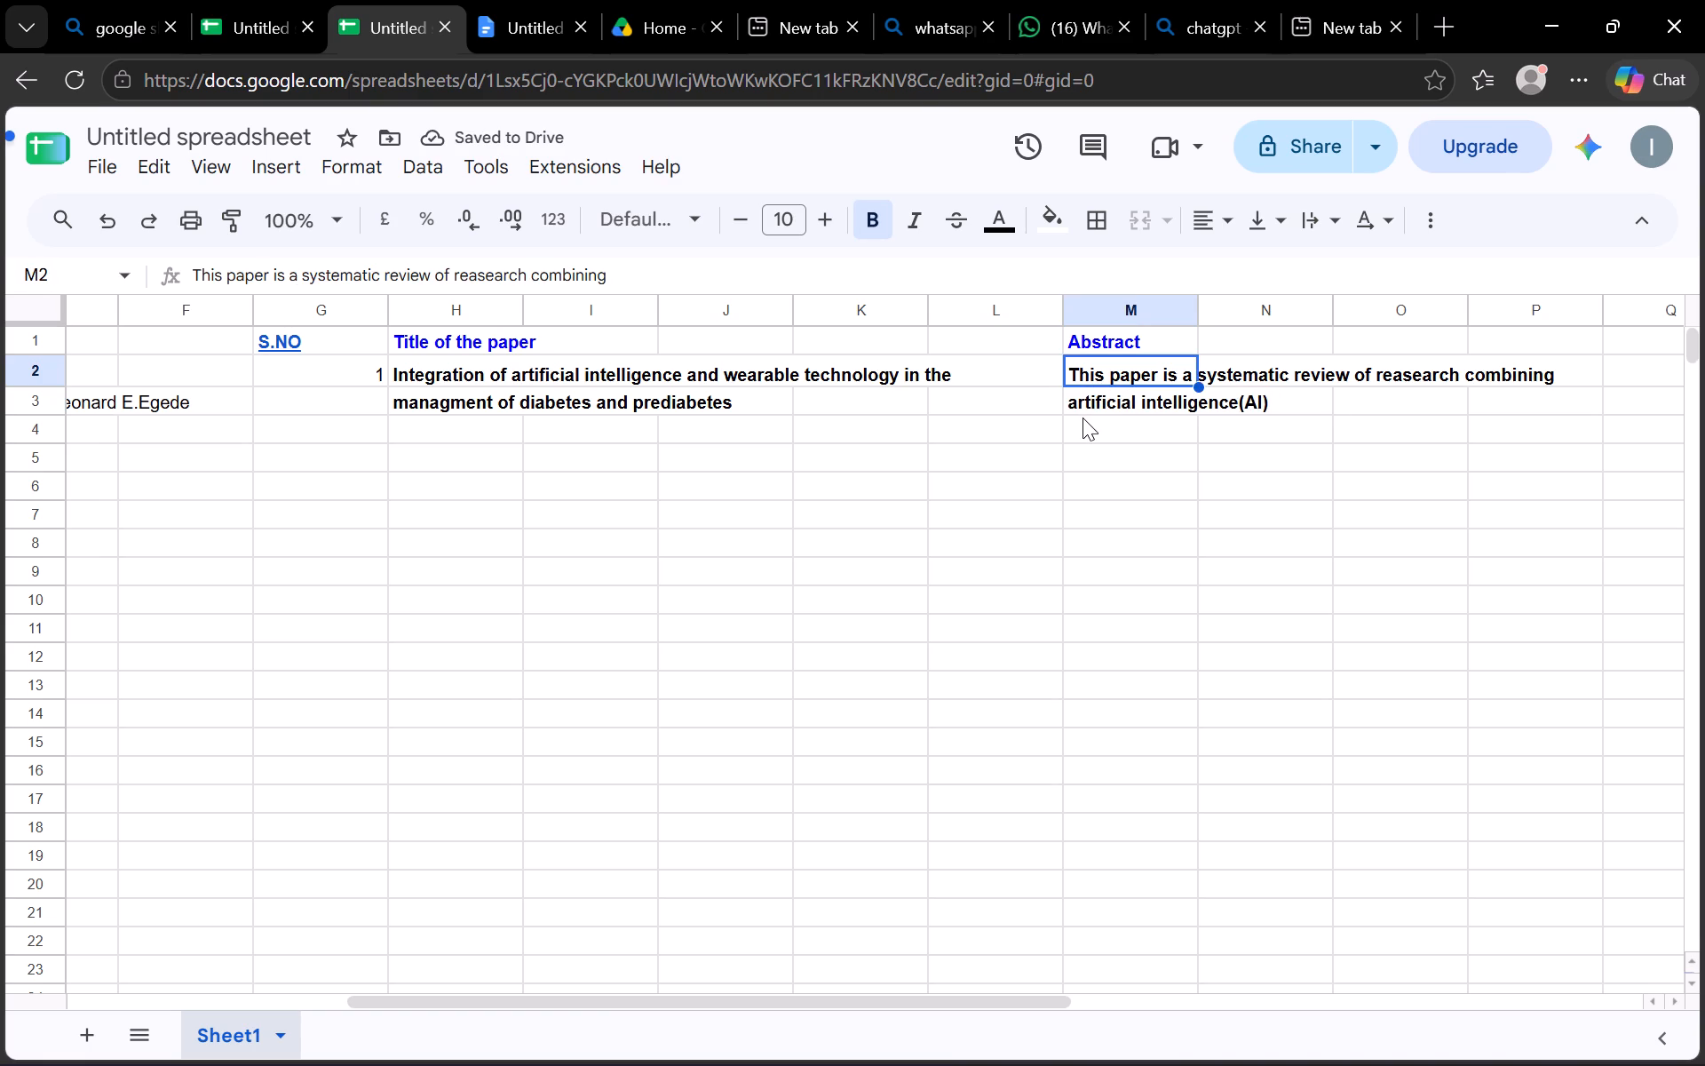
double_click(1088, 402)
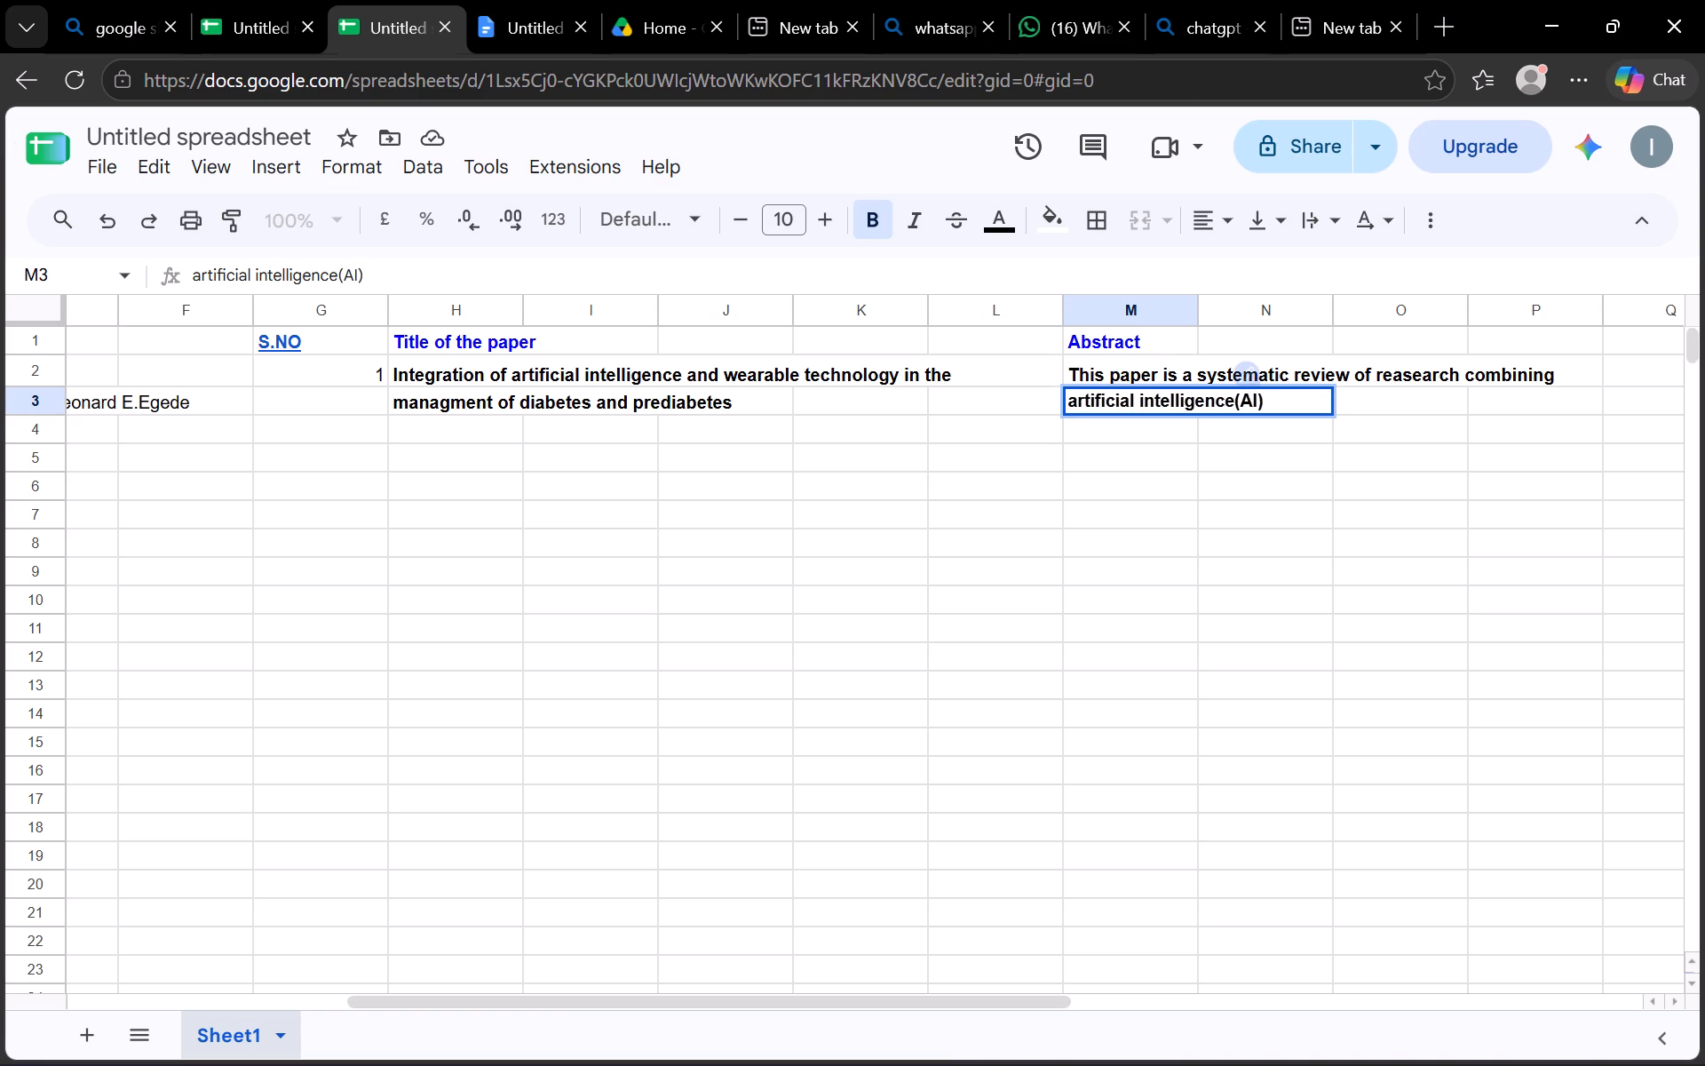
key(space)
text(with)
key(space)
text(wearable techl)
key(BackSpace)
key(n)
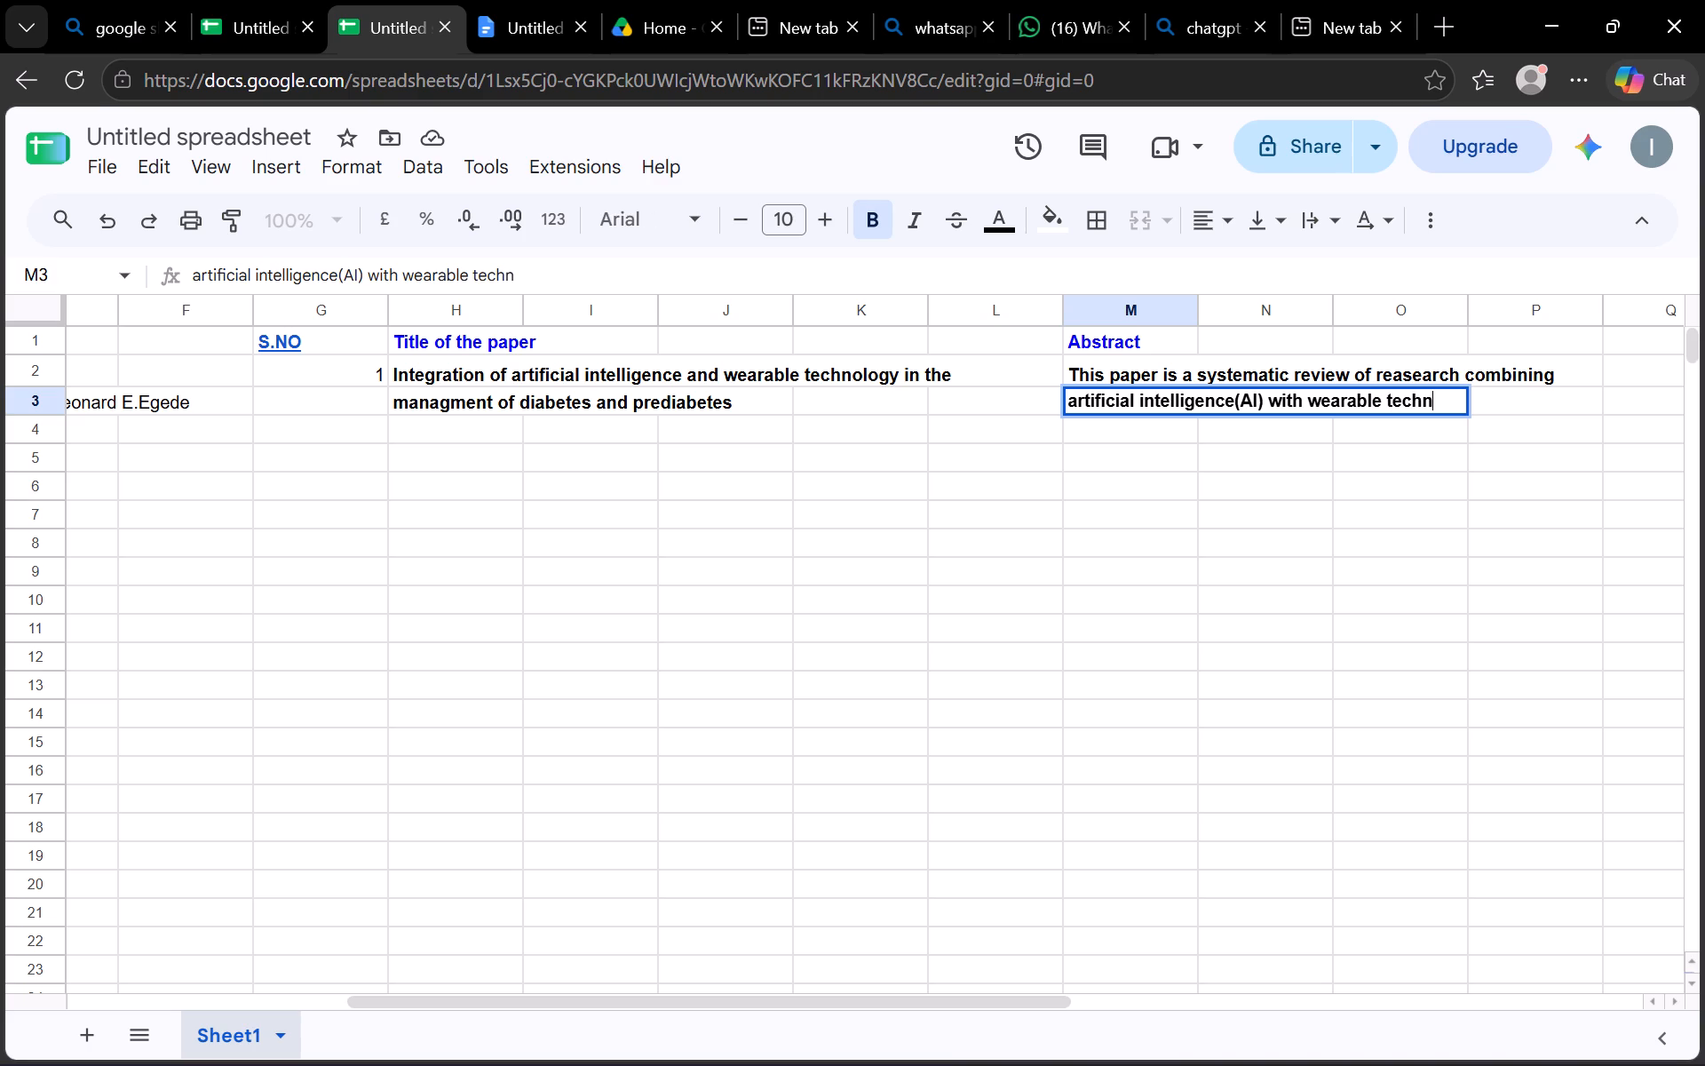
text(ologu)
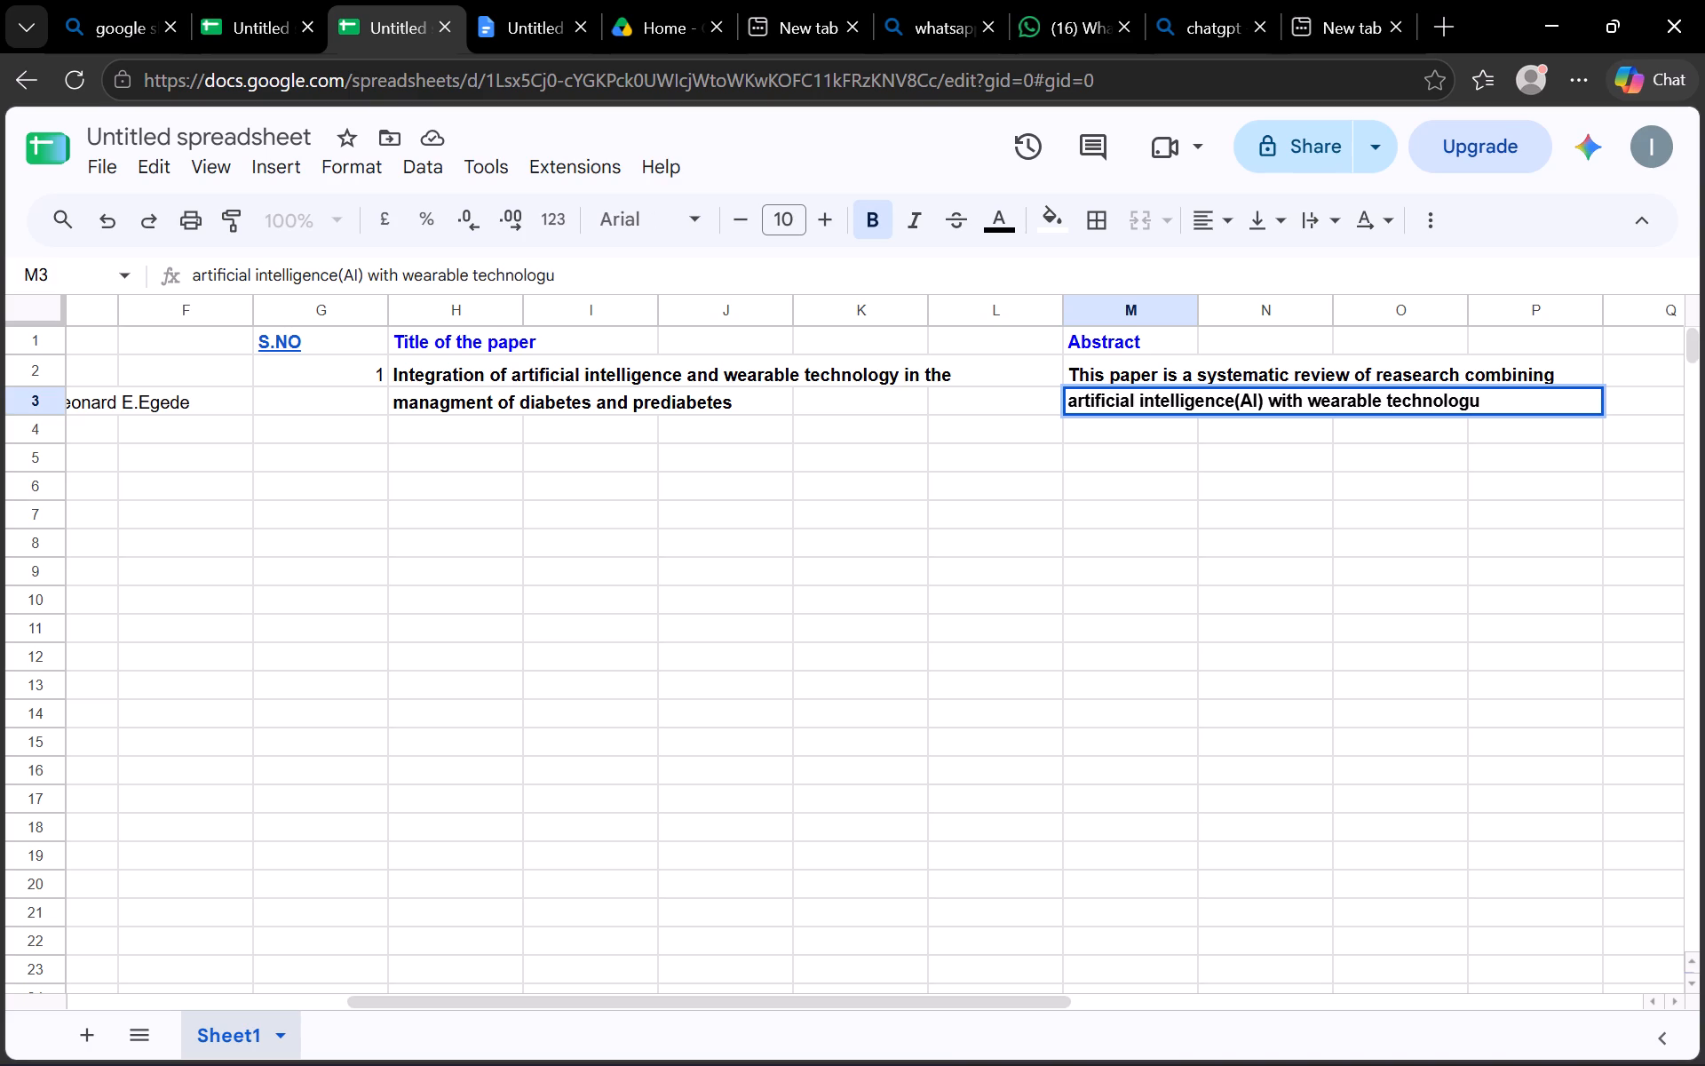
key(BackSpace)
text(ies)
key(space)
text(for)
key(space)
key(Return)
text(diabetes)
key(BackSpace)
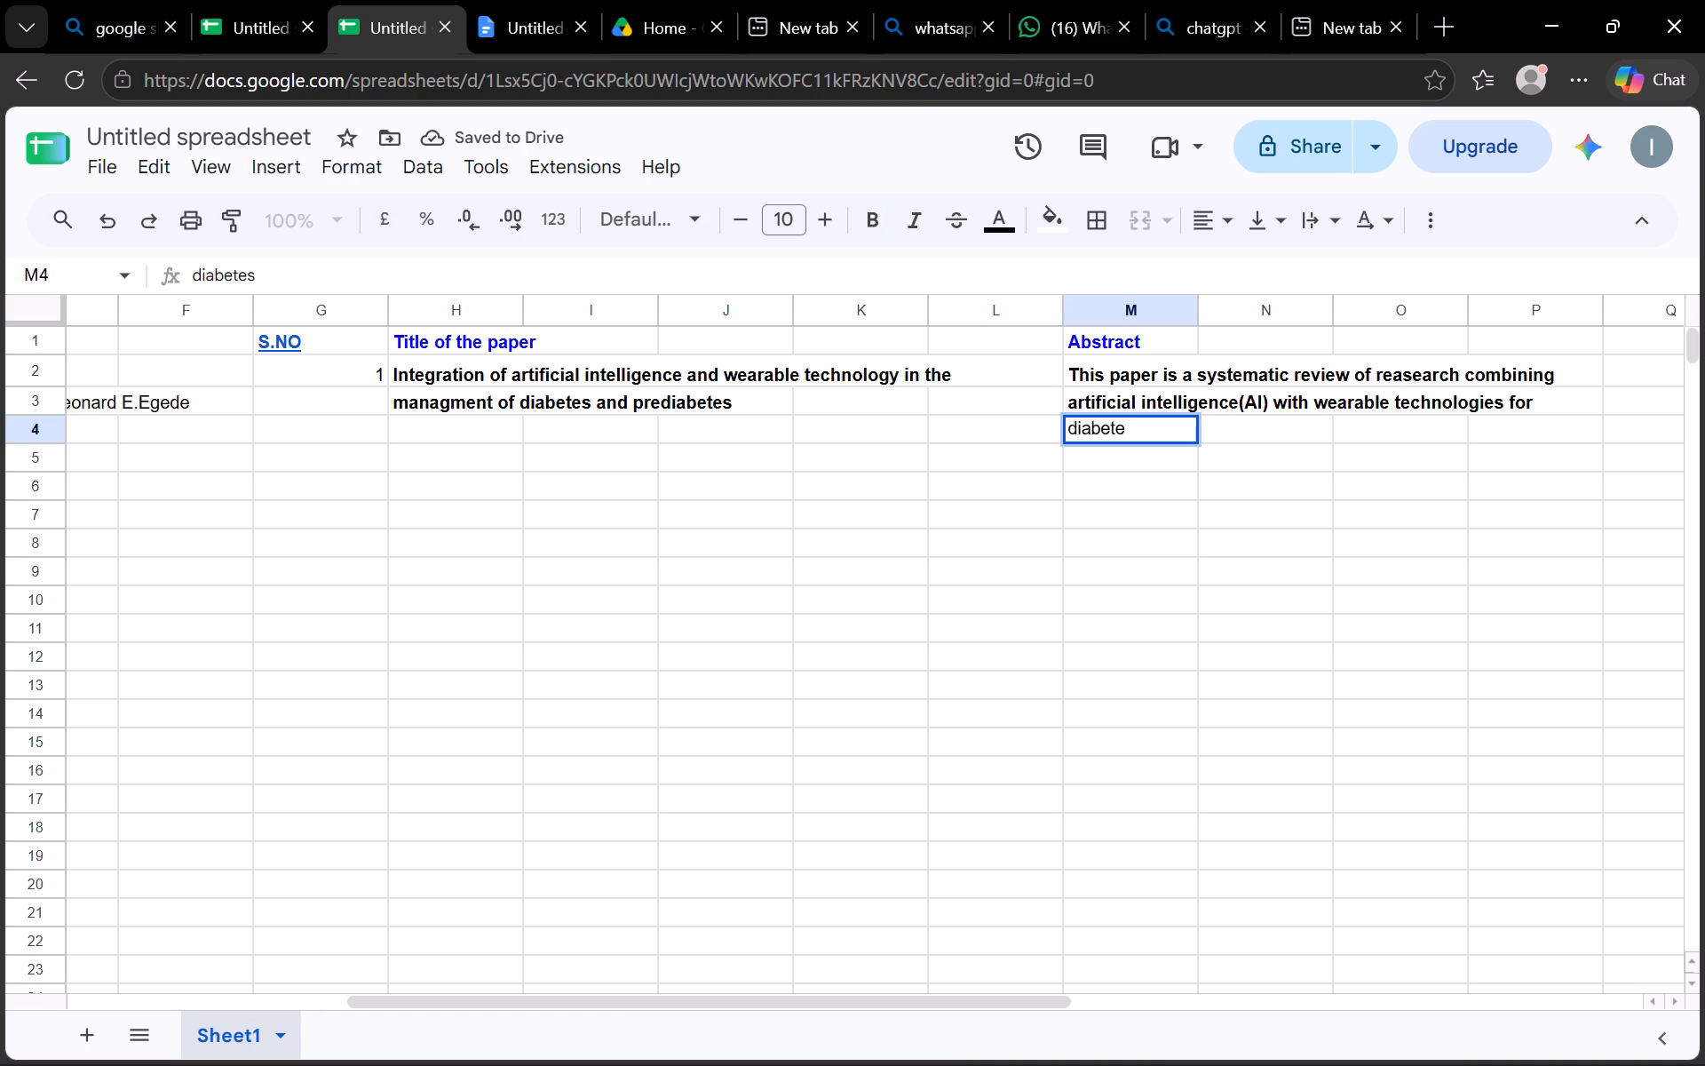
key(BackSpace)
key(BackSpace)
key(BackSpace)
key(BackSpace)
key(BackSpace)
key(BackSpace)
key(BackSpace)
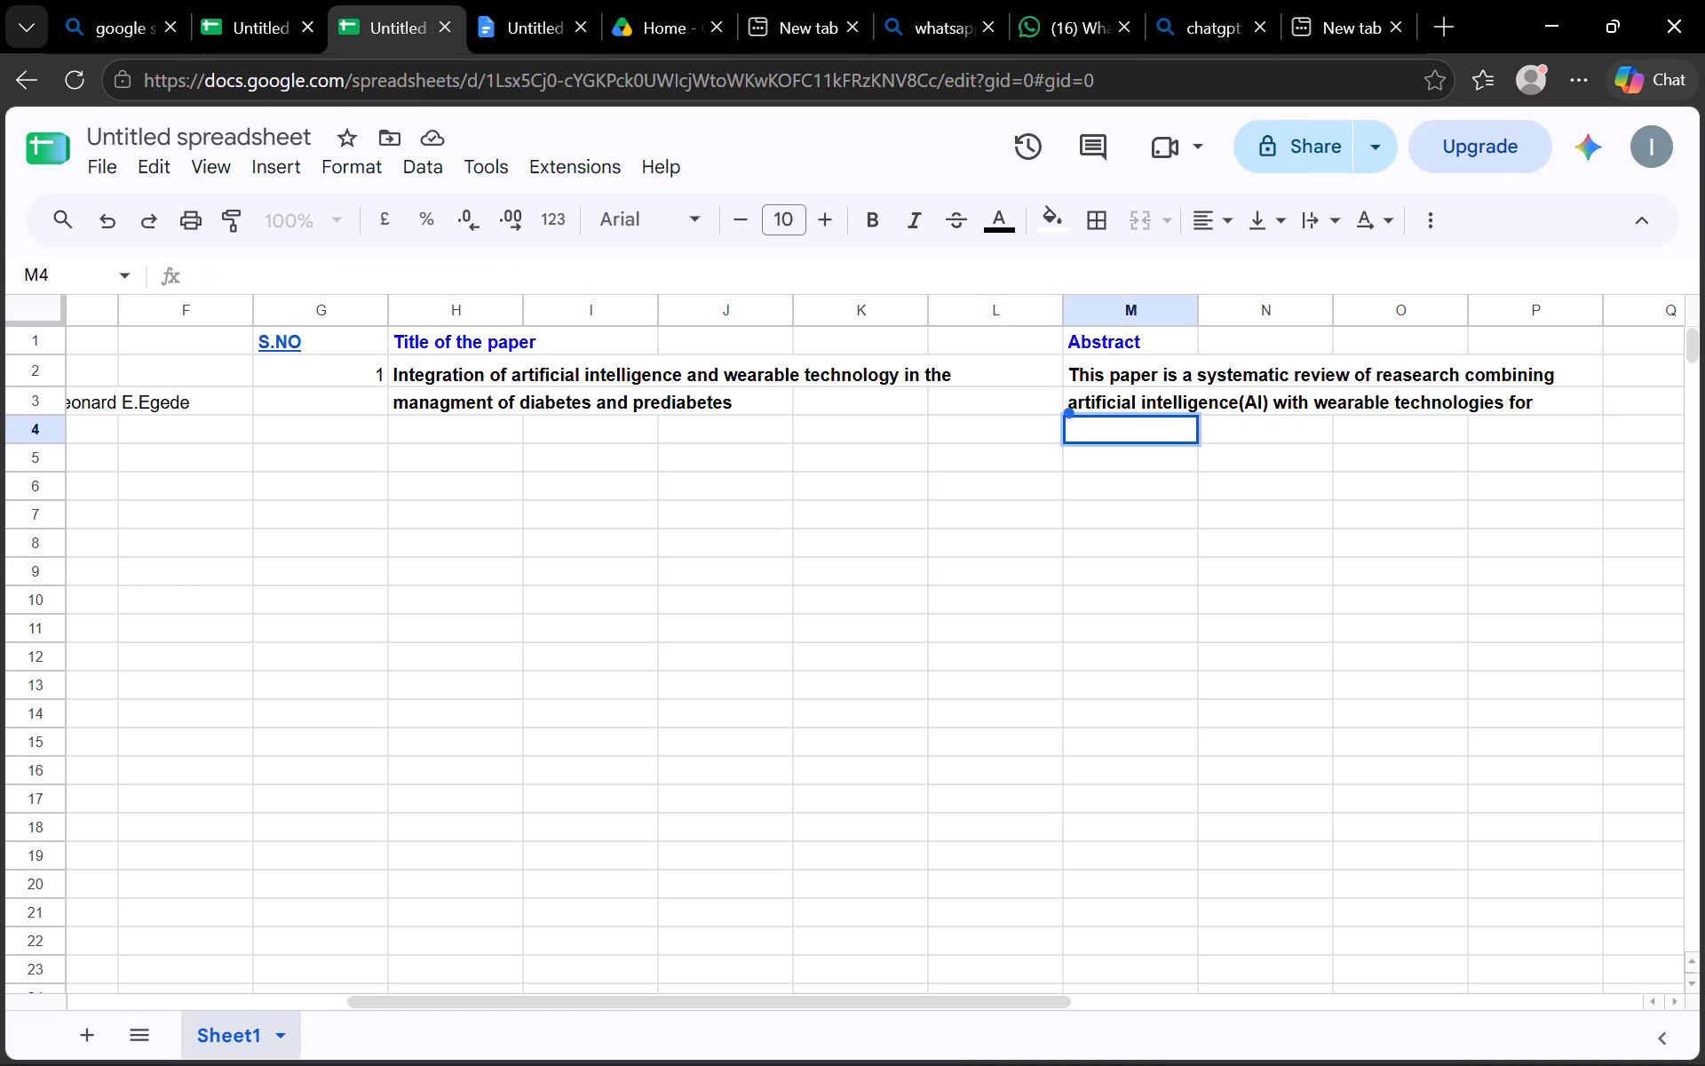
Make cell M4 bold and enter "diabetes and prediabetes management" in it as the third line of the abstract.
key(ctrl+b)
text(diabetes)
key(space)
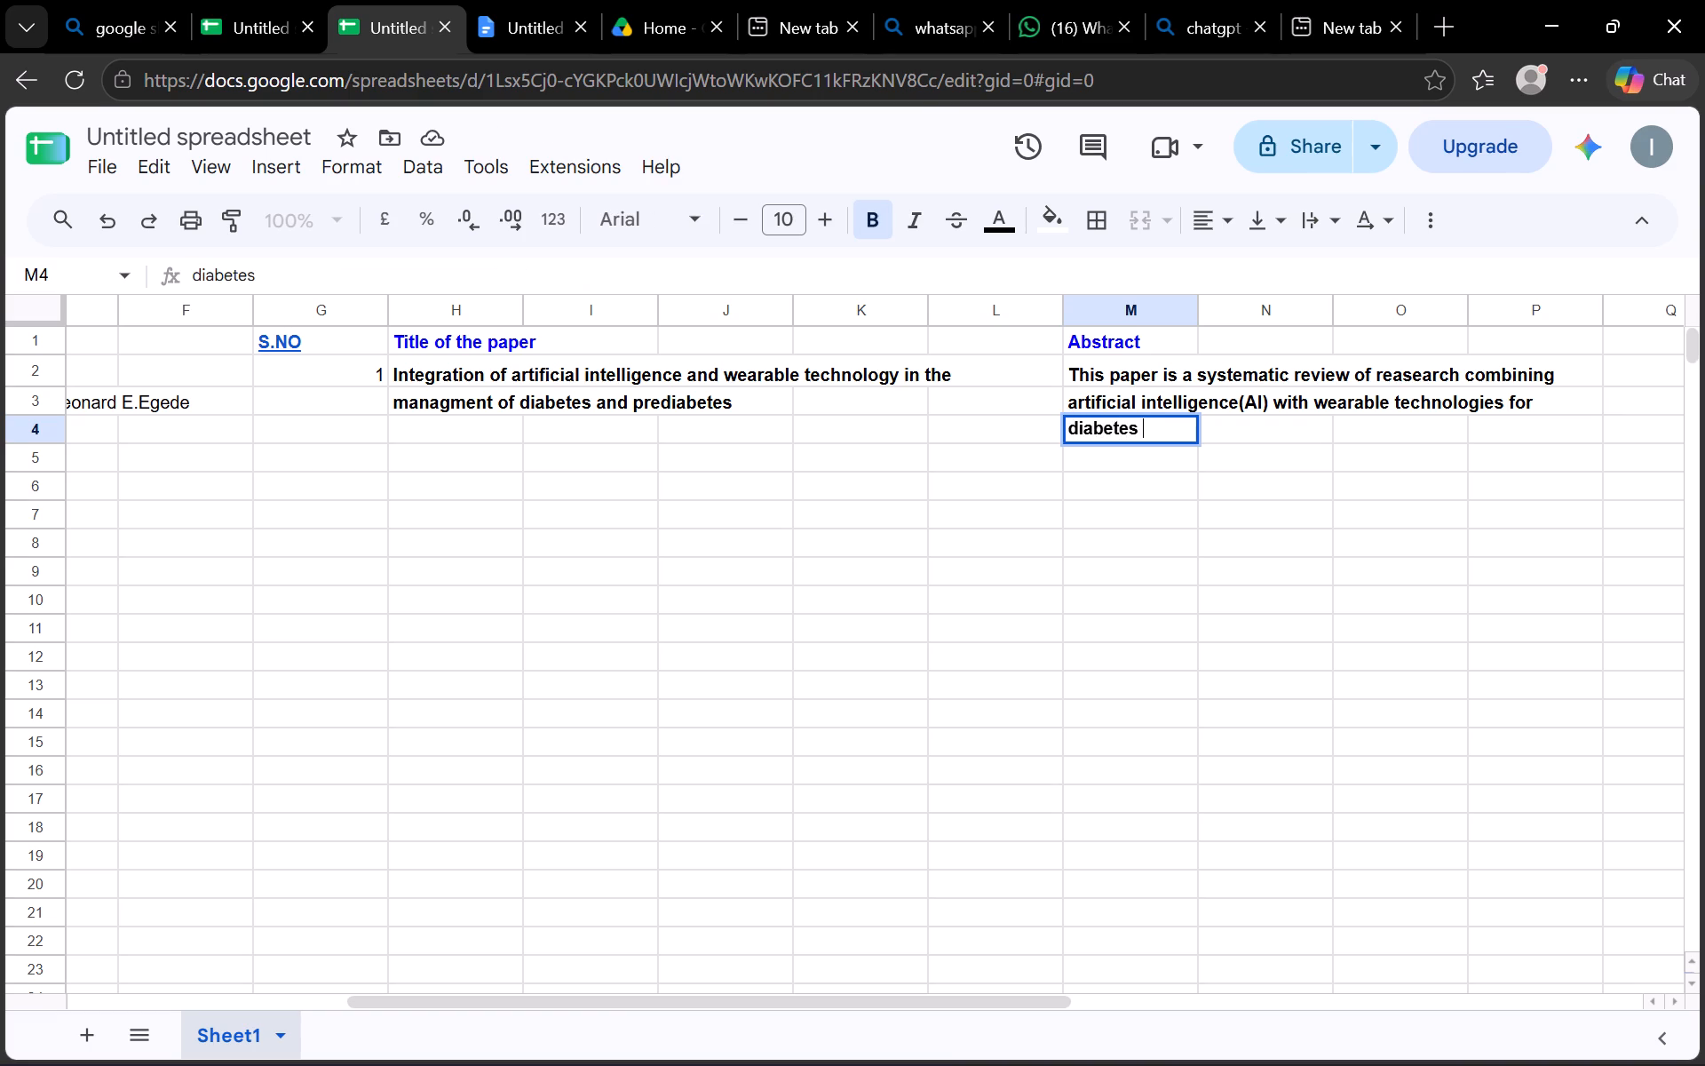
text(and predia)
text(betes)
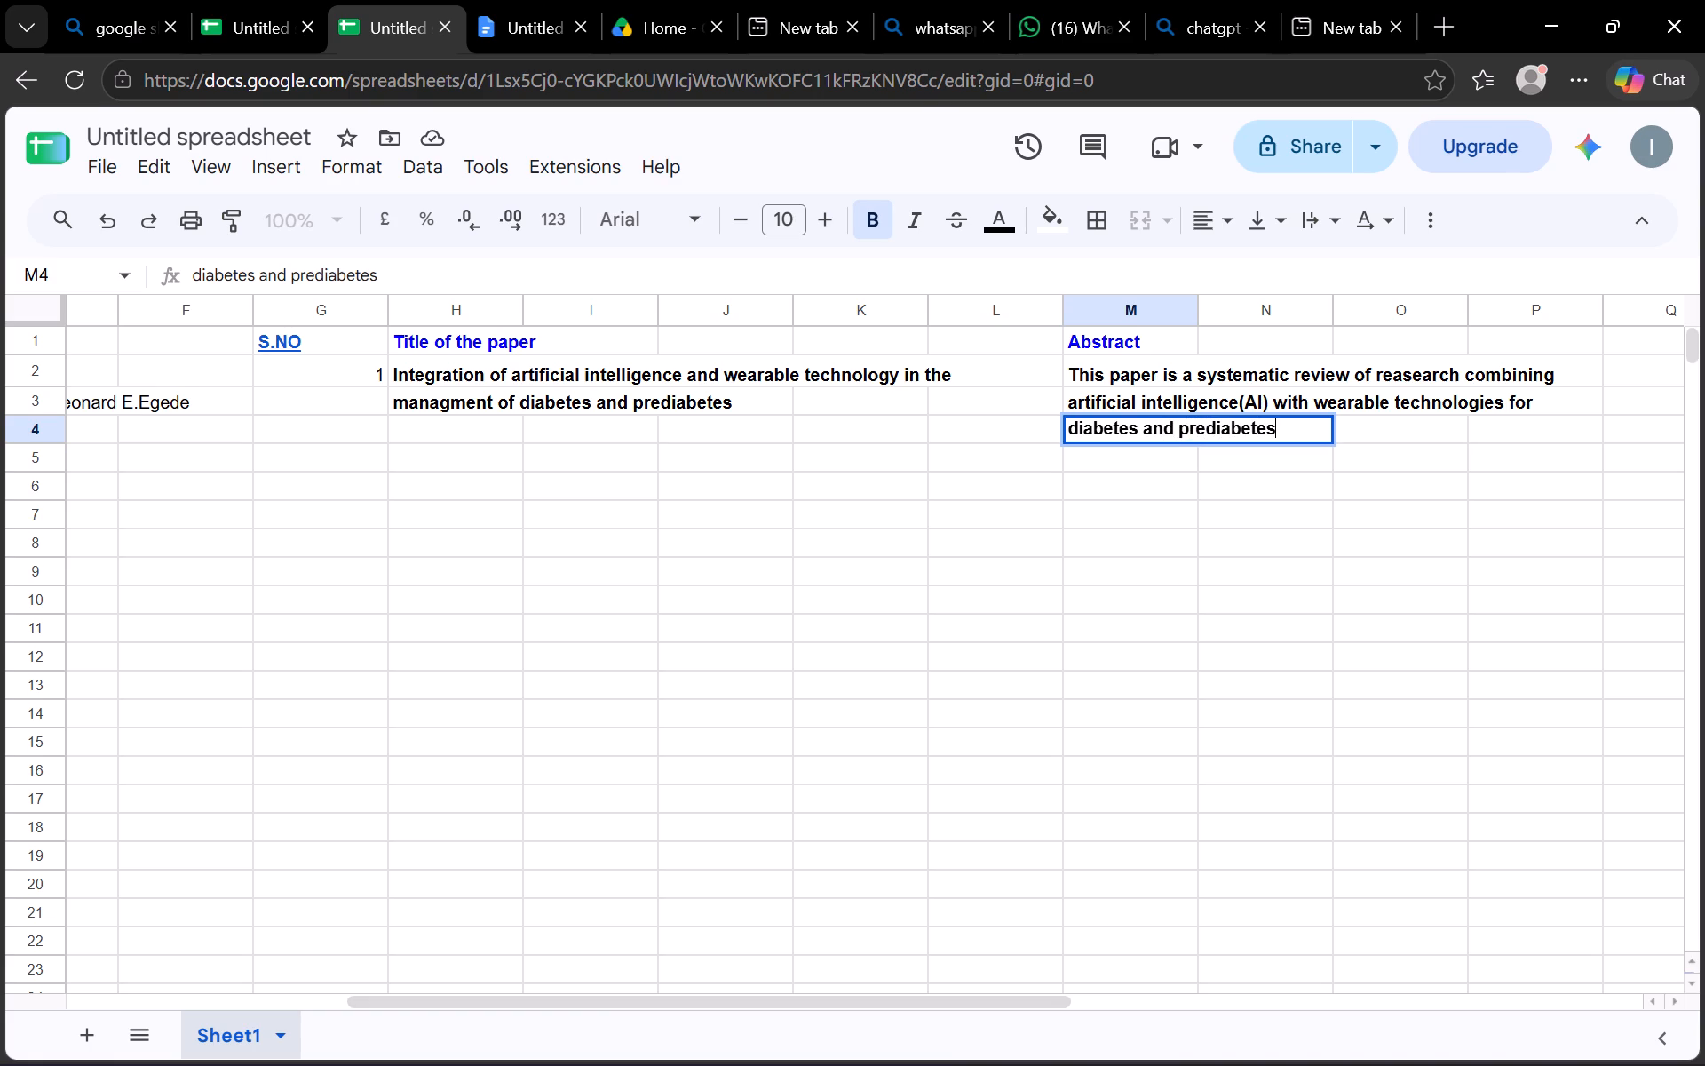
key(space)
text(management)
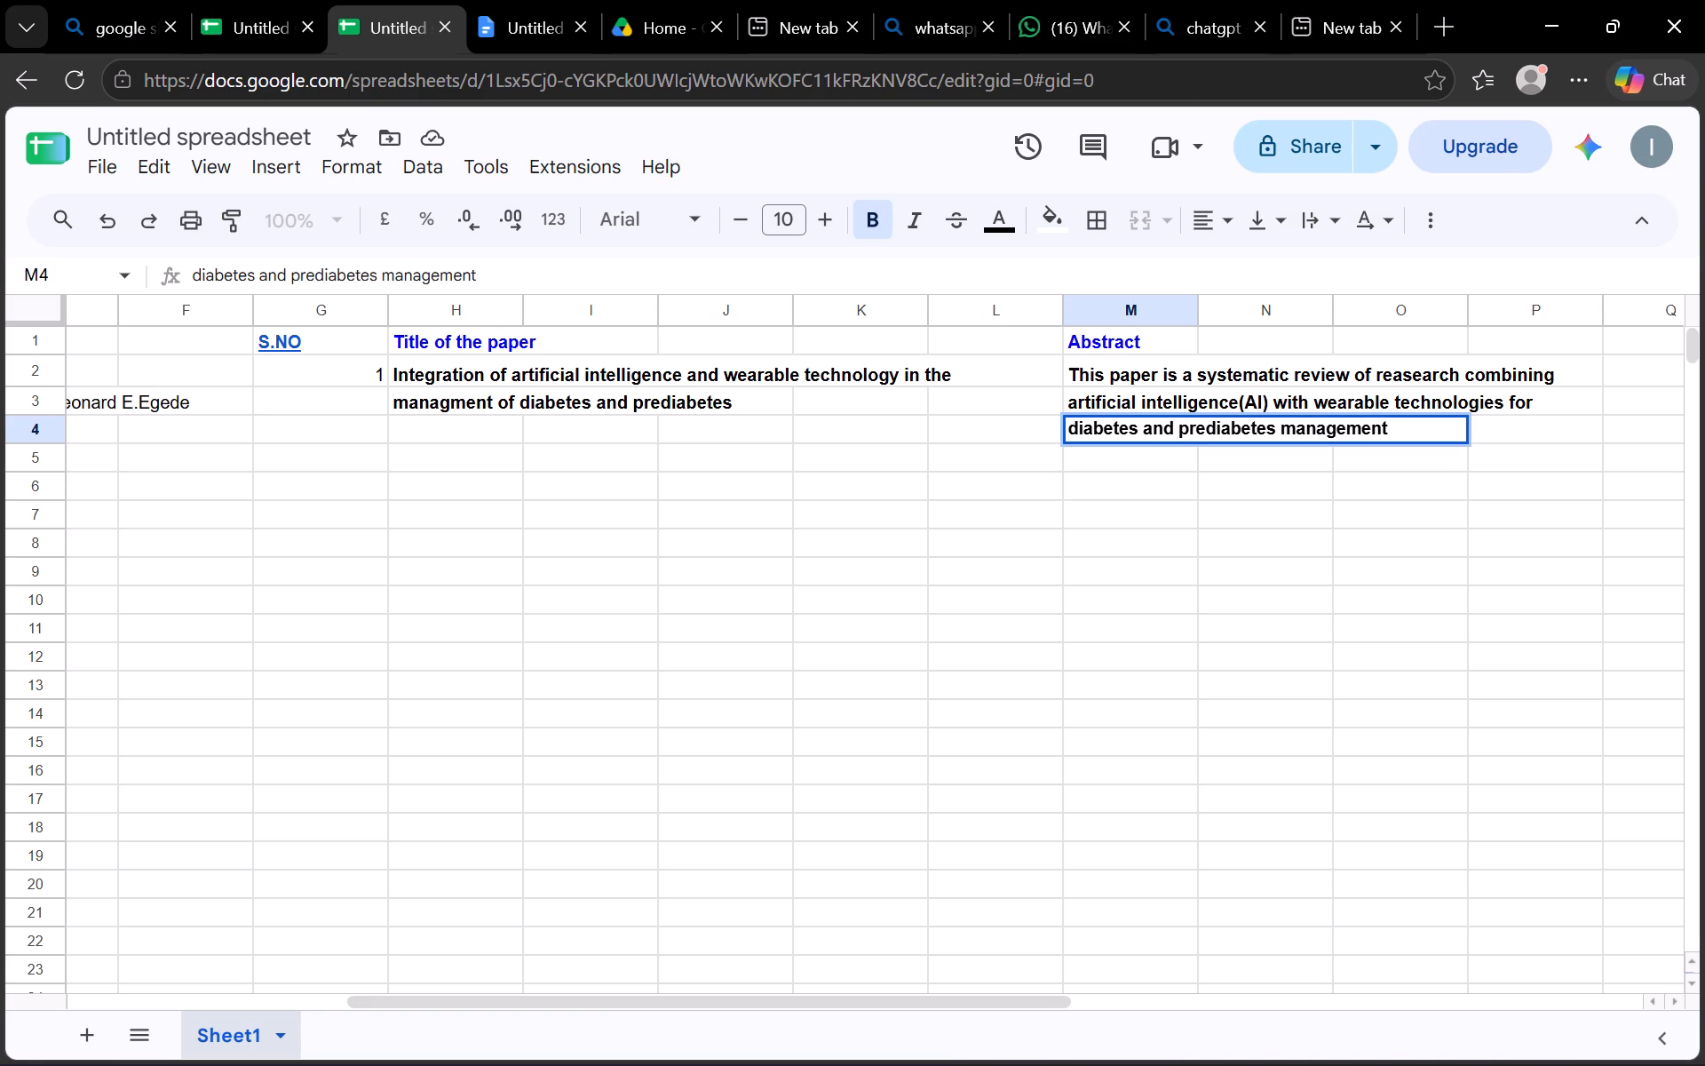
key(space)
key(BackSpace)
End the sentence in cell M4 with a period and start a new one with "It", separated by a space.
text(.It)
key(space)
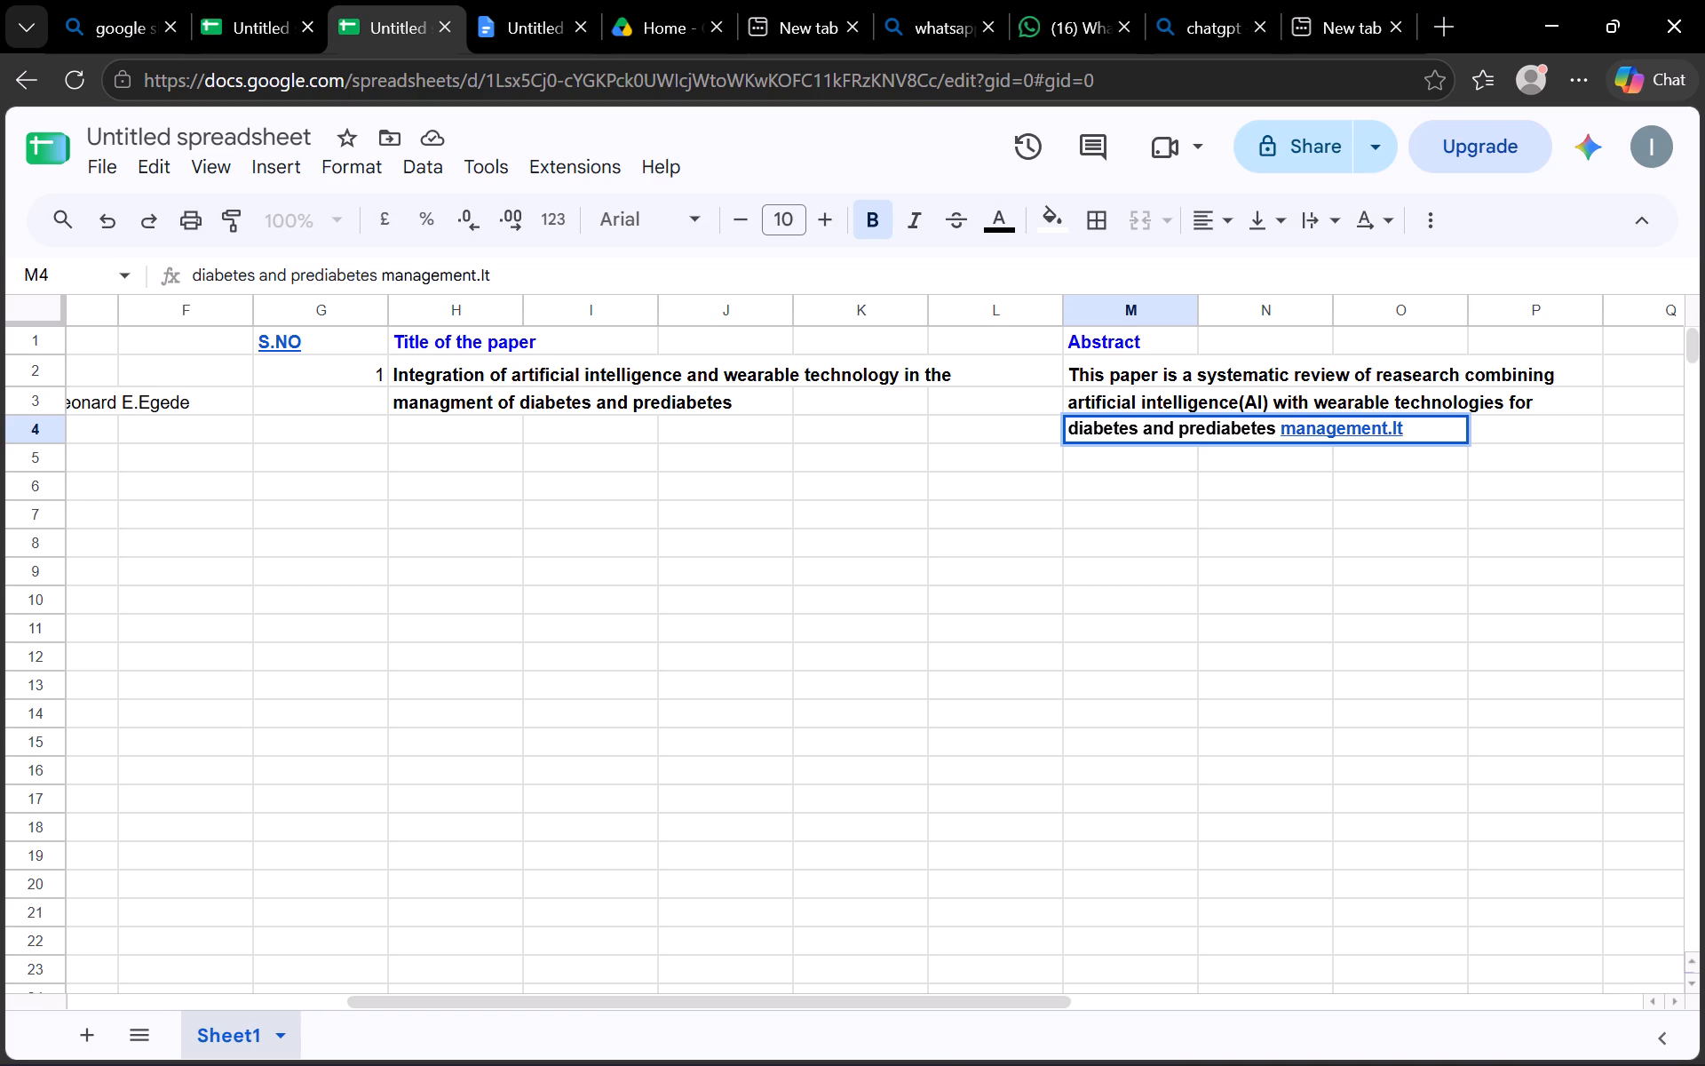
key(BackSpace)
key(BackSpace)
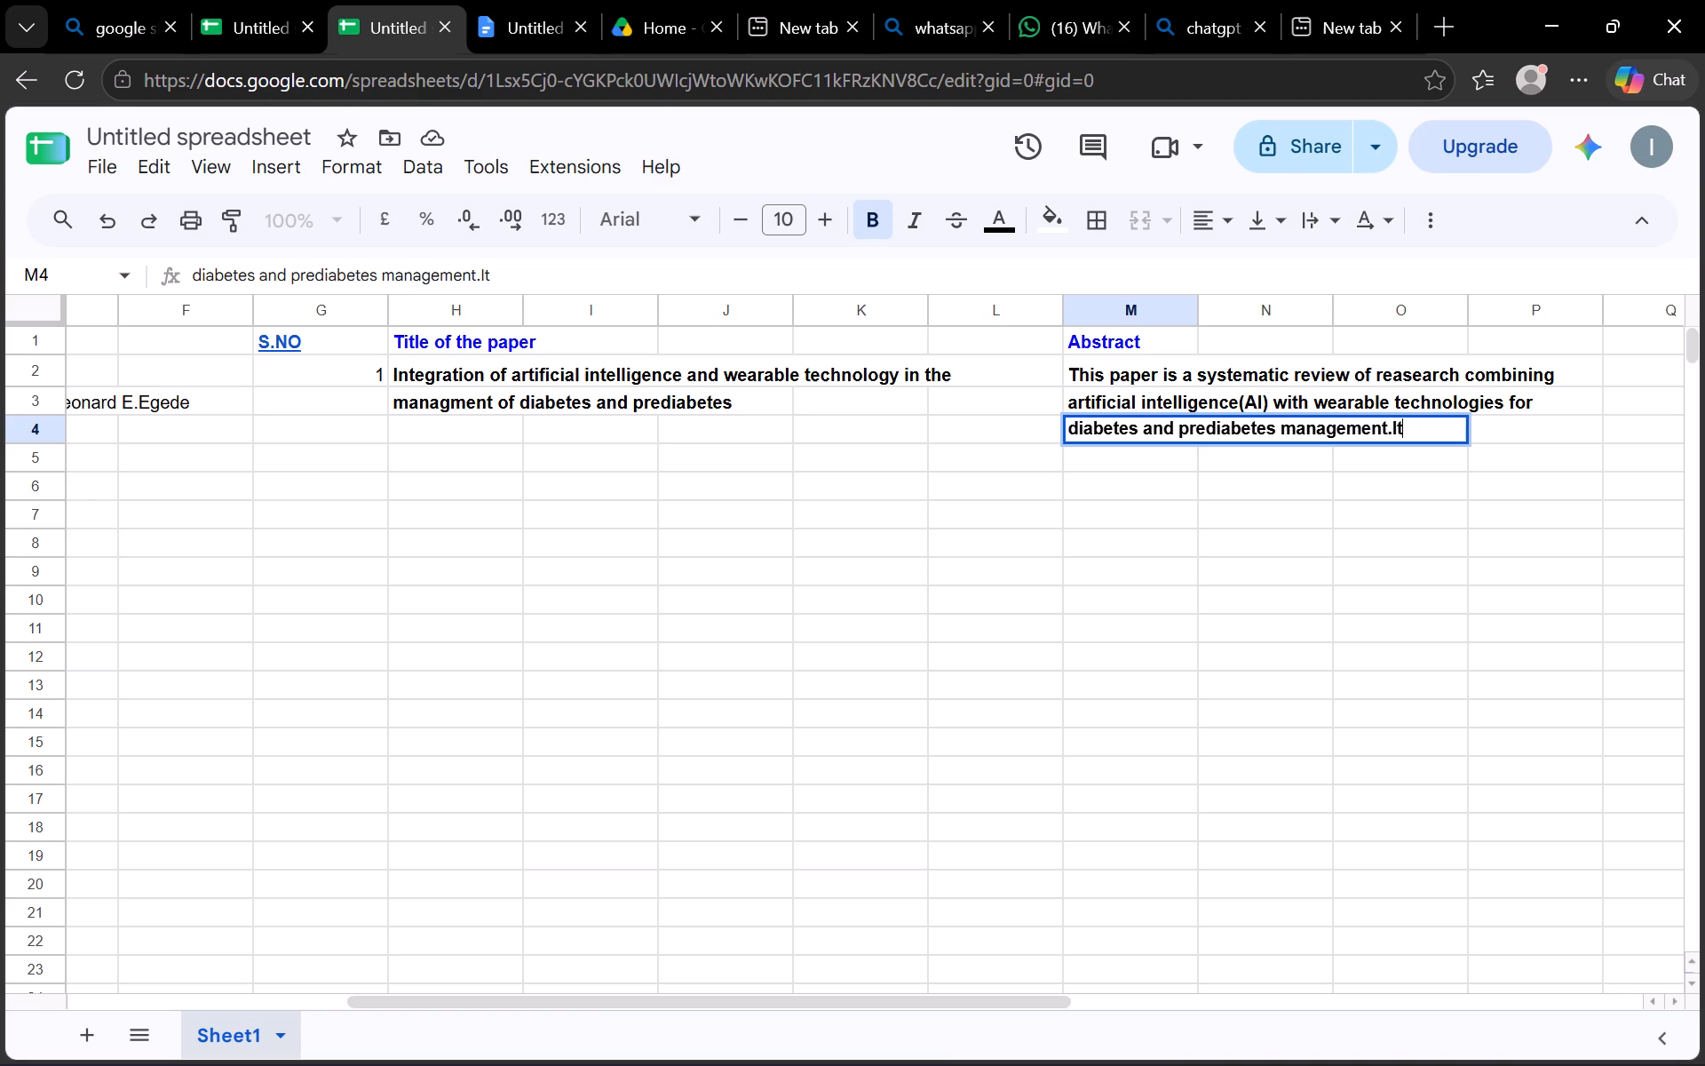
key(BackSpace)
key(BackSpace)
key(space)
text(it)
key(space)
key(BackSpace)
key(BackSpace)
key(BackSpace)
text(It)
key(space)
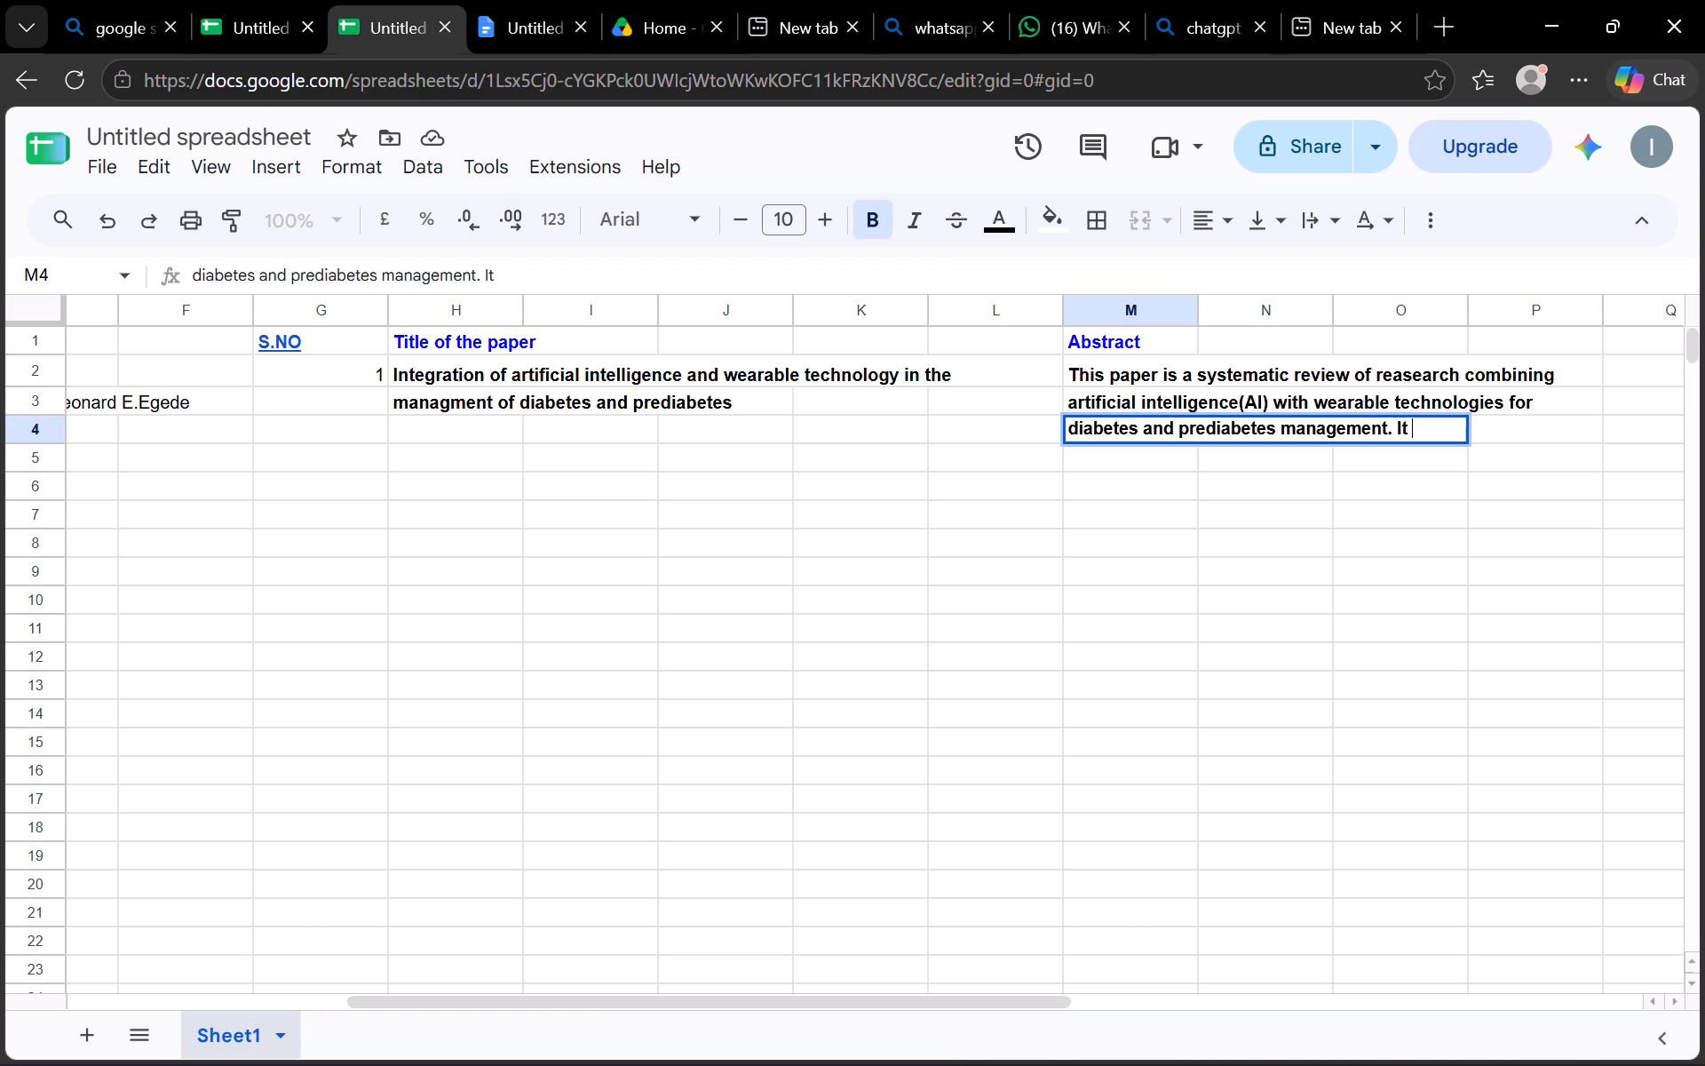
Continue the new sentence in cell M4 with "screened 5,152 records".
text(screened)
key(space)
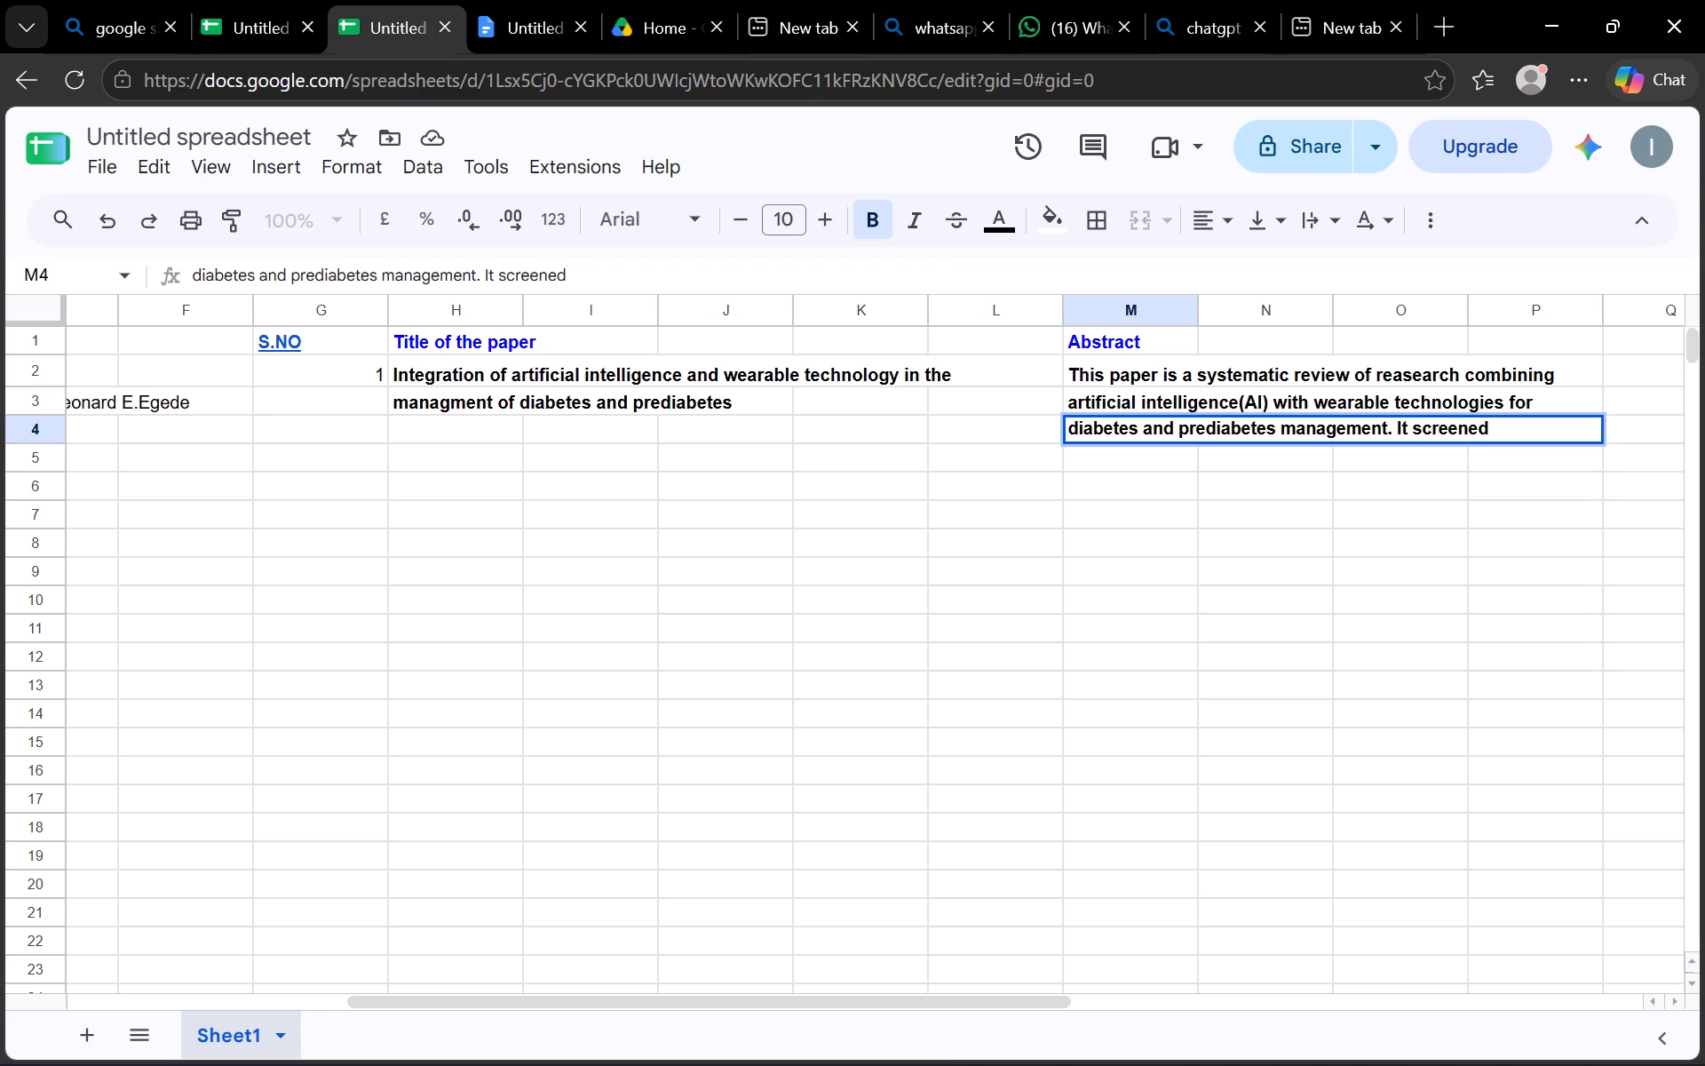
key(5)
key(comma)
text(152)
key(space)
text(records)
key(space)
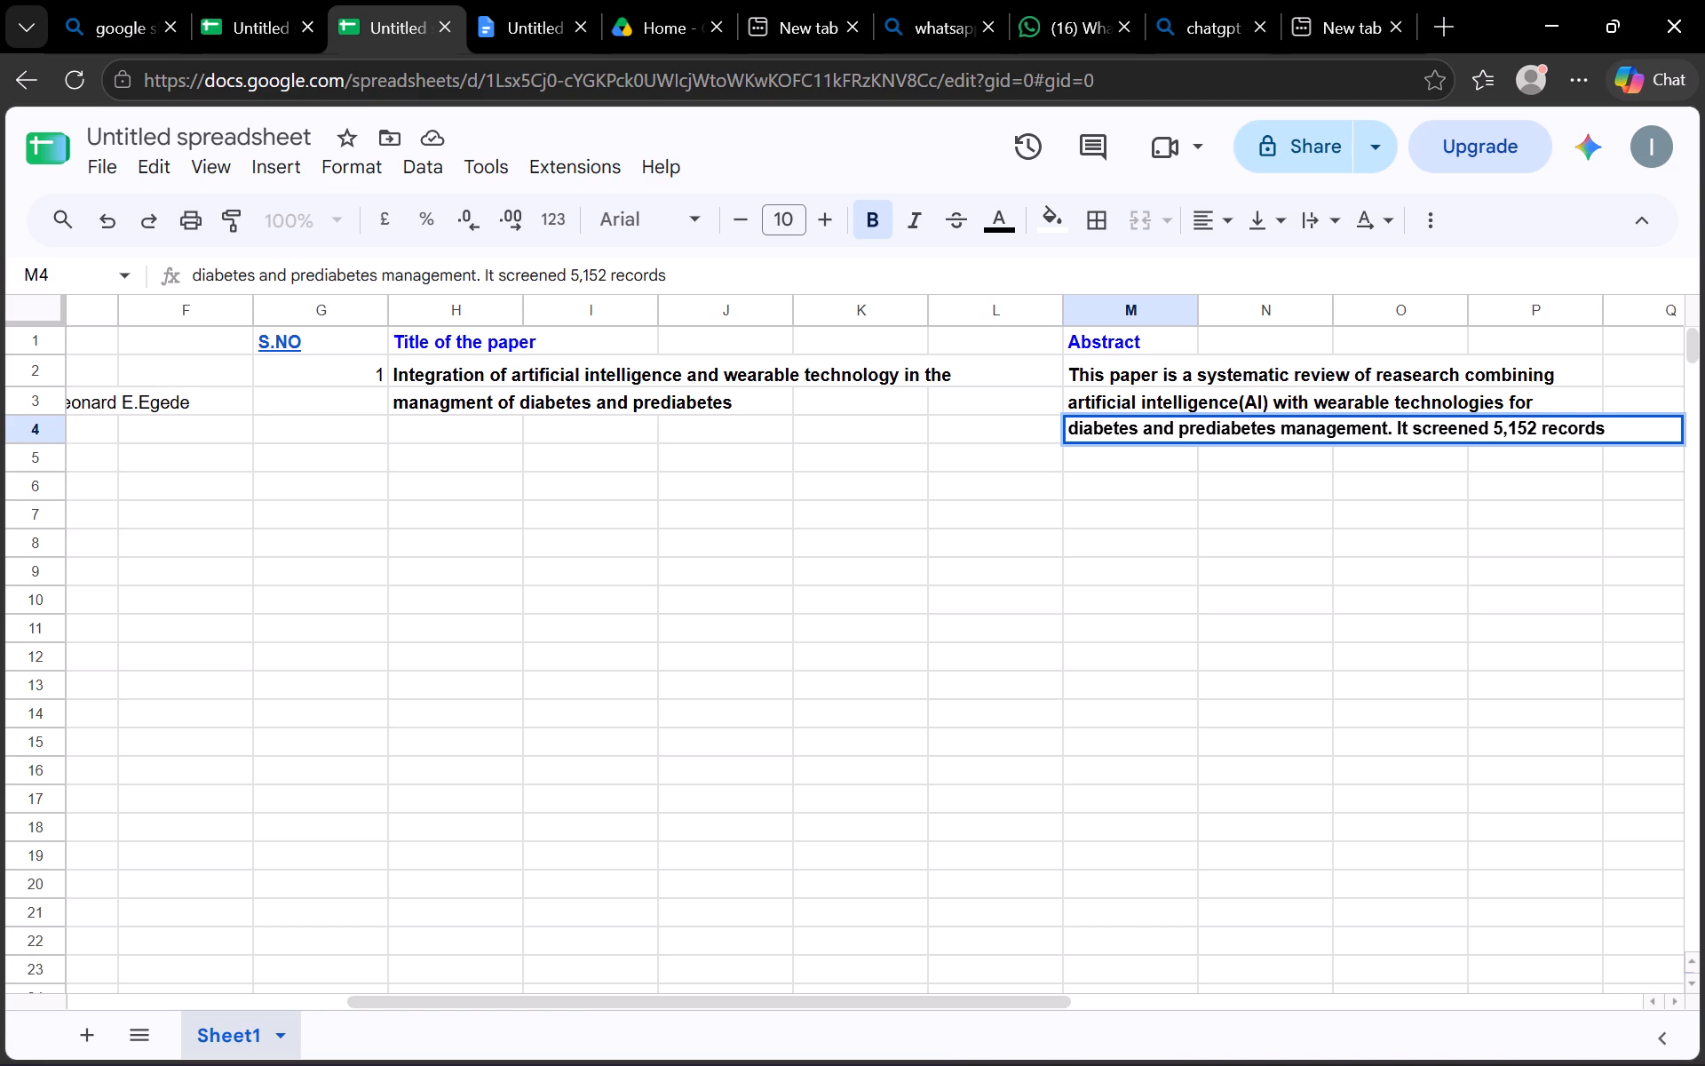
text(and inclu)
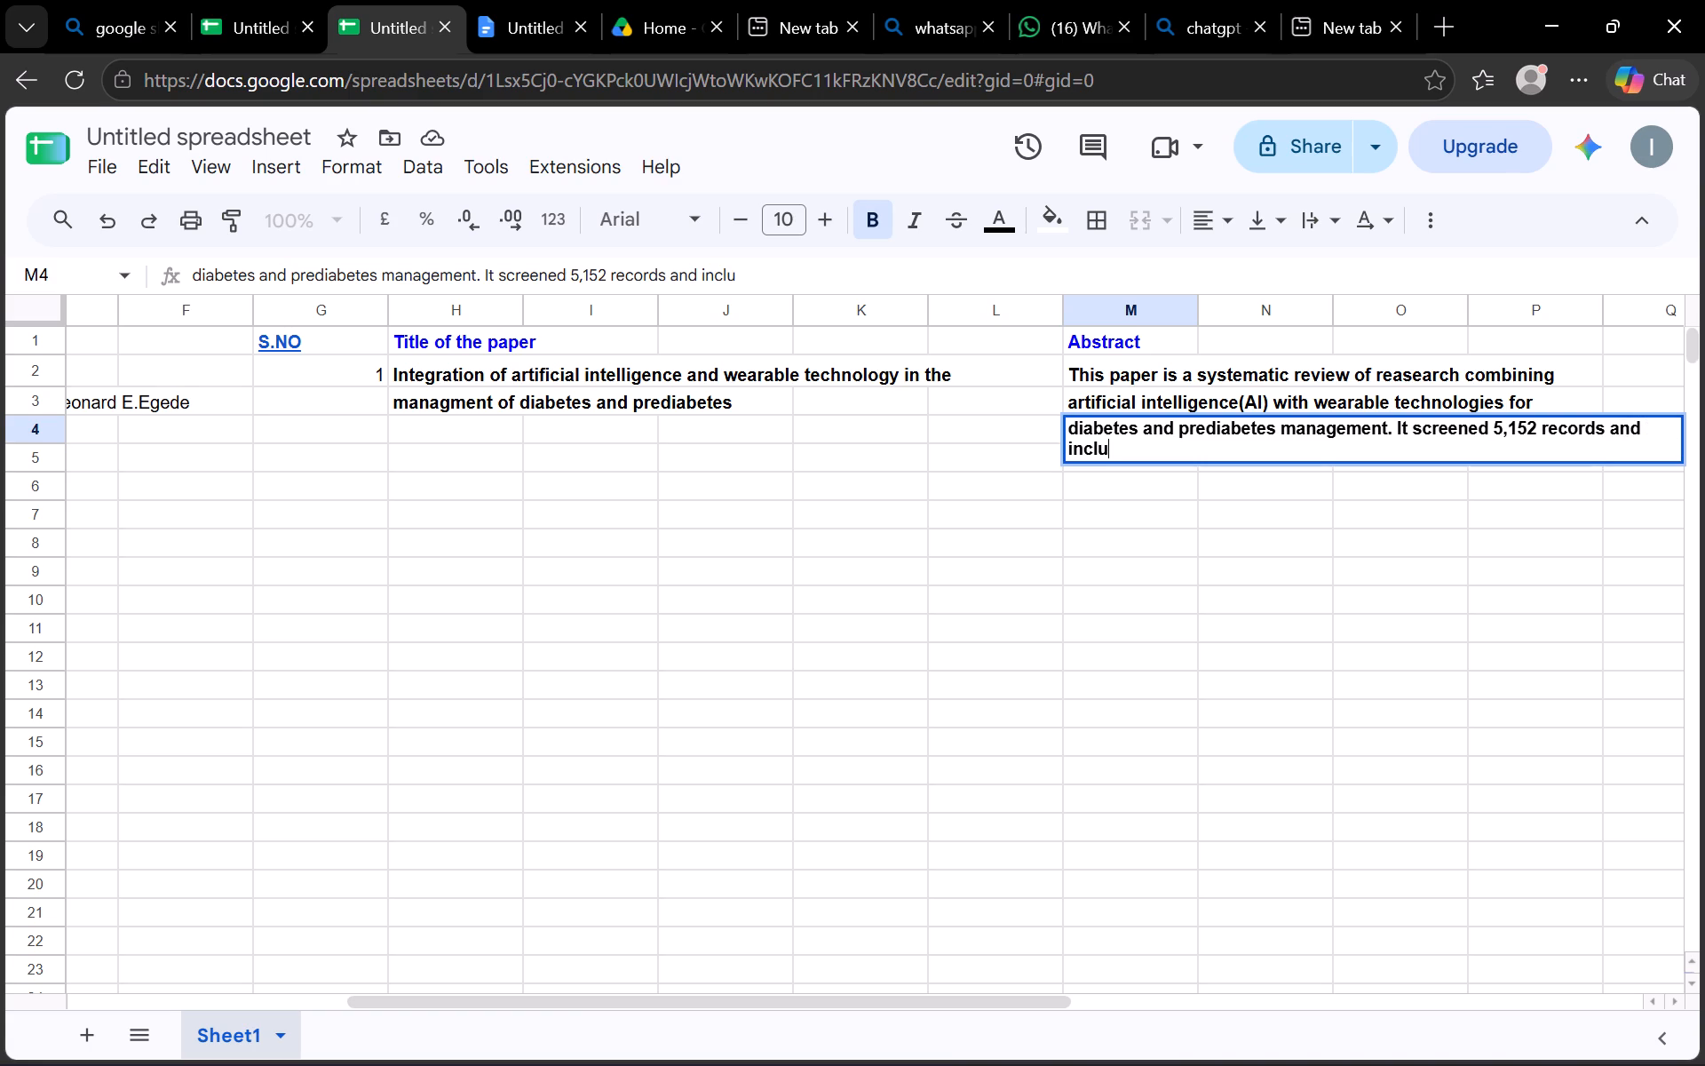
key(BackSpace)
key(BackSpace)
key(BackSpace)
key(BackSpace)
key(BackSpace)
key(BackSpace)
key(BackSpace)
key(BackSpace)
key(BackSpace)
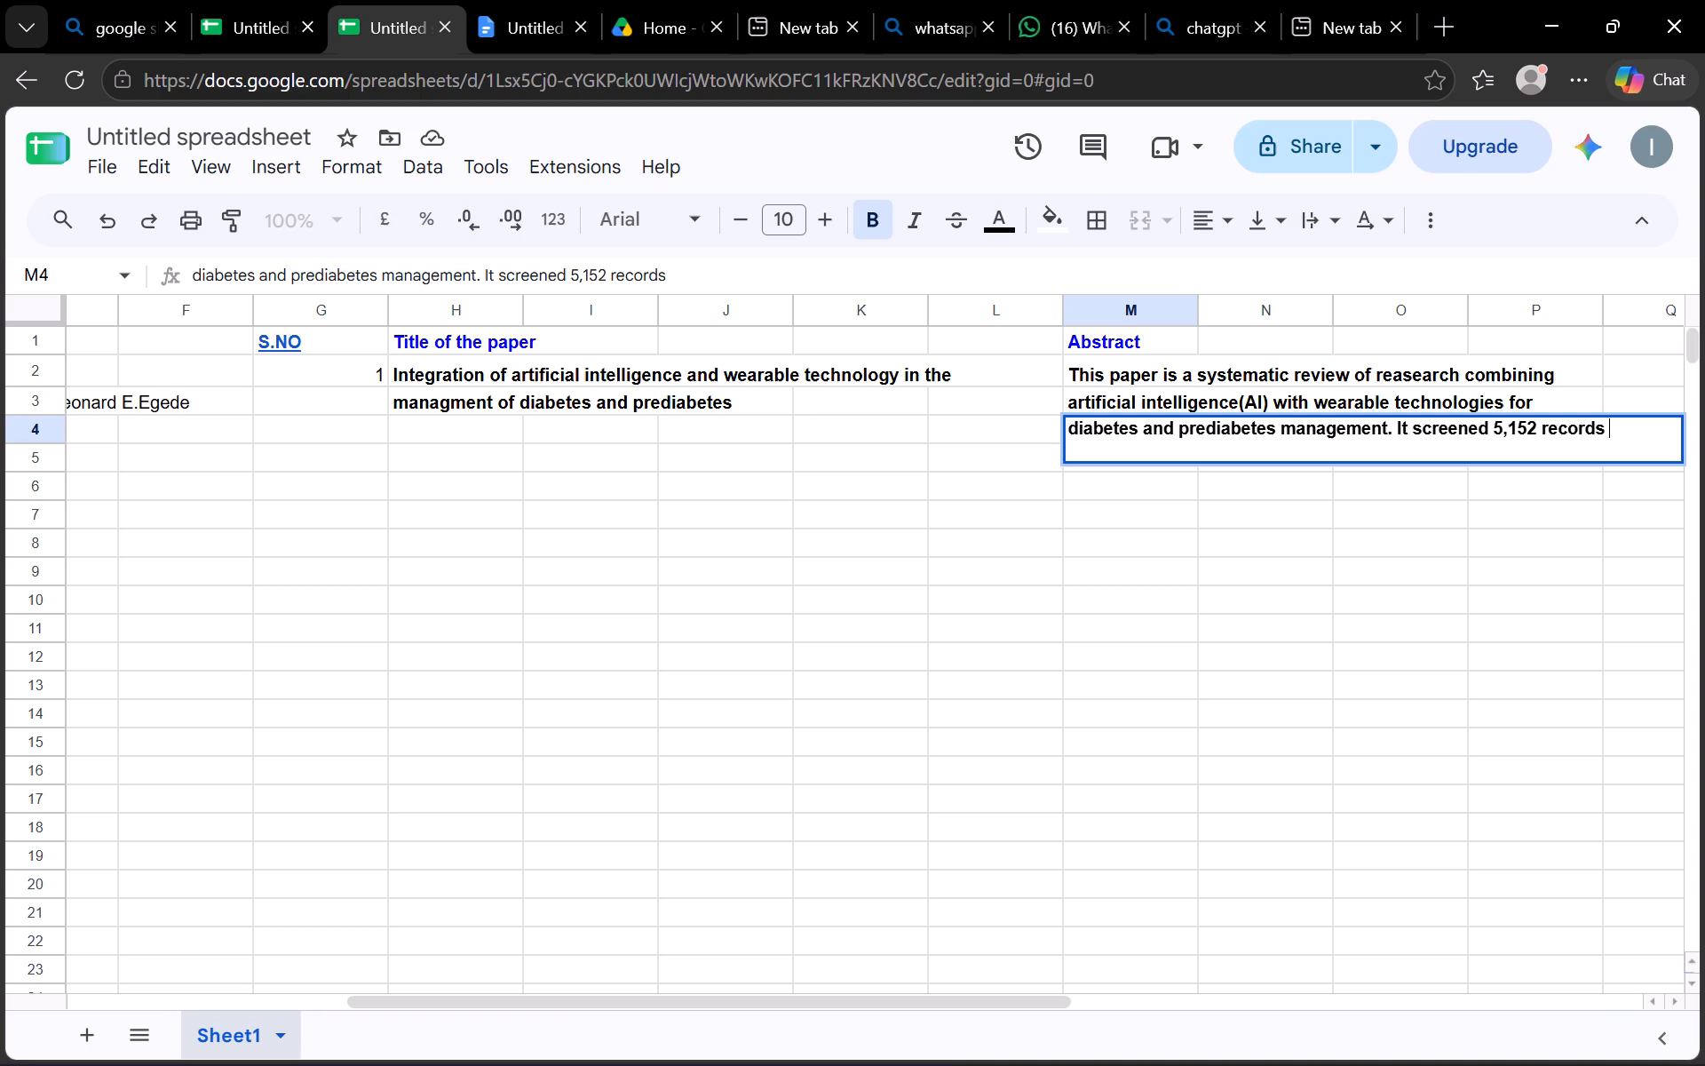
Remove the word "records" from the end of the abstract line in cell M4.
key(Return)
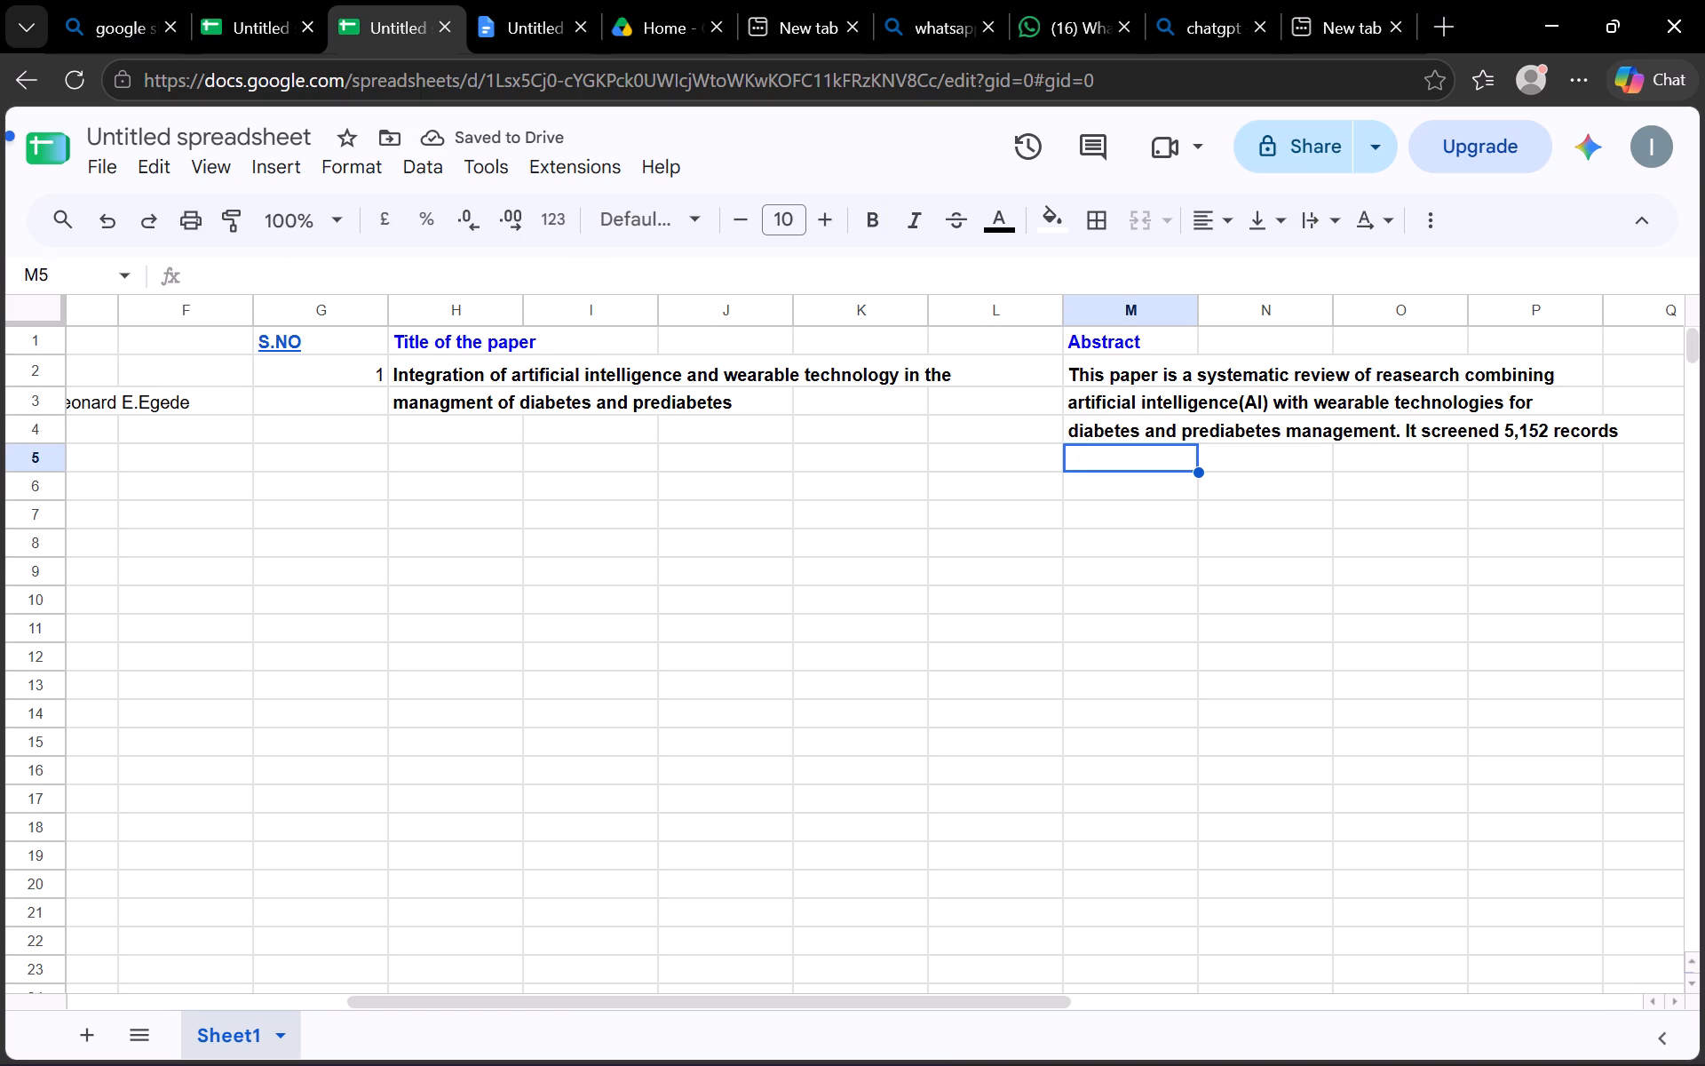
click(1596, 425)
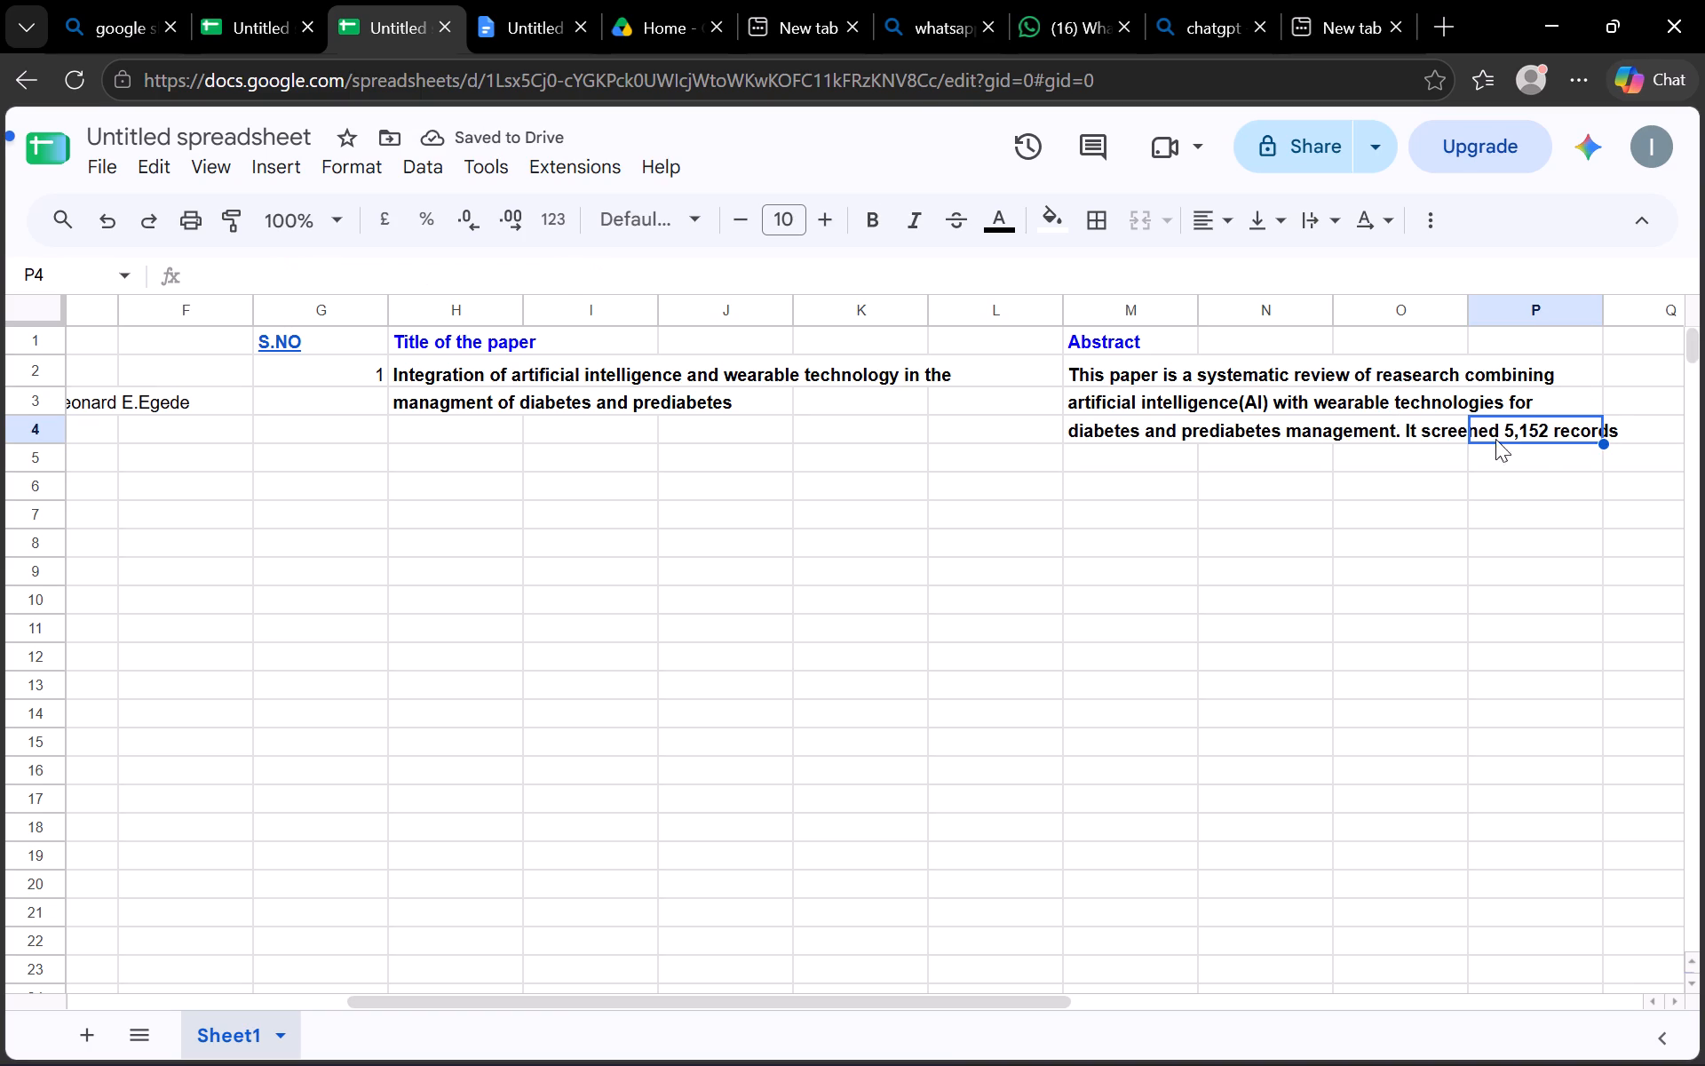
double_click(1089, 419)
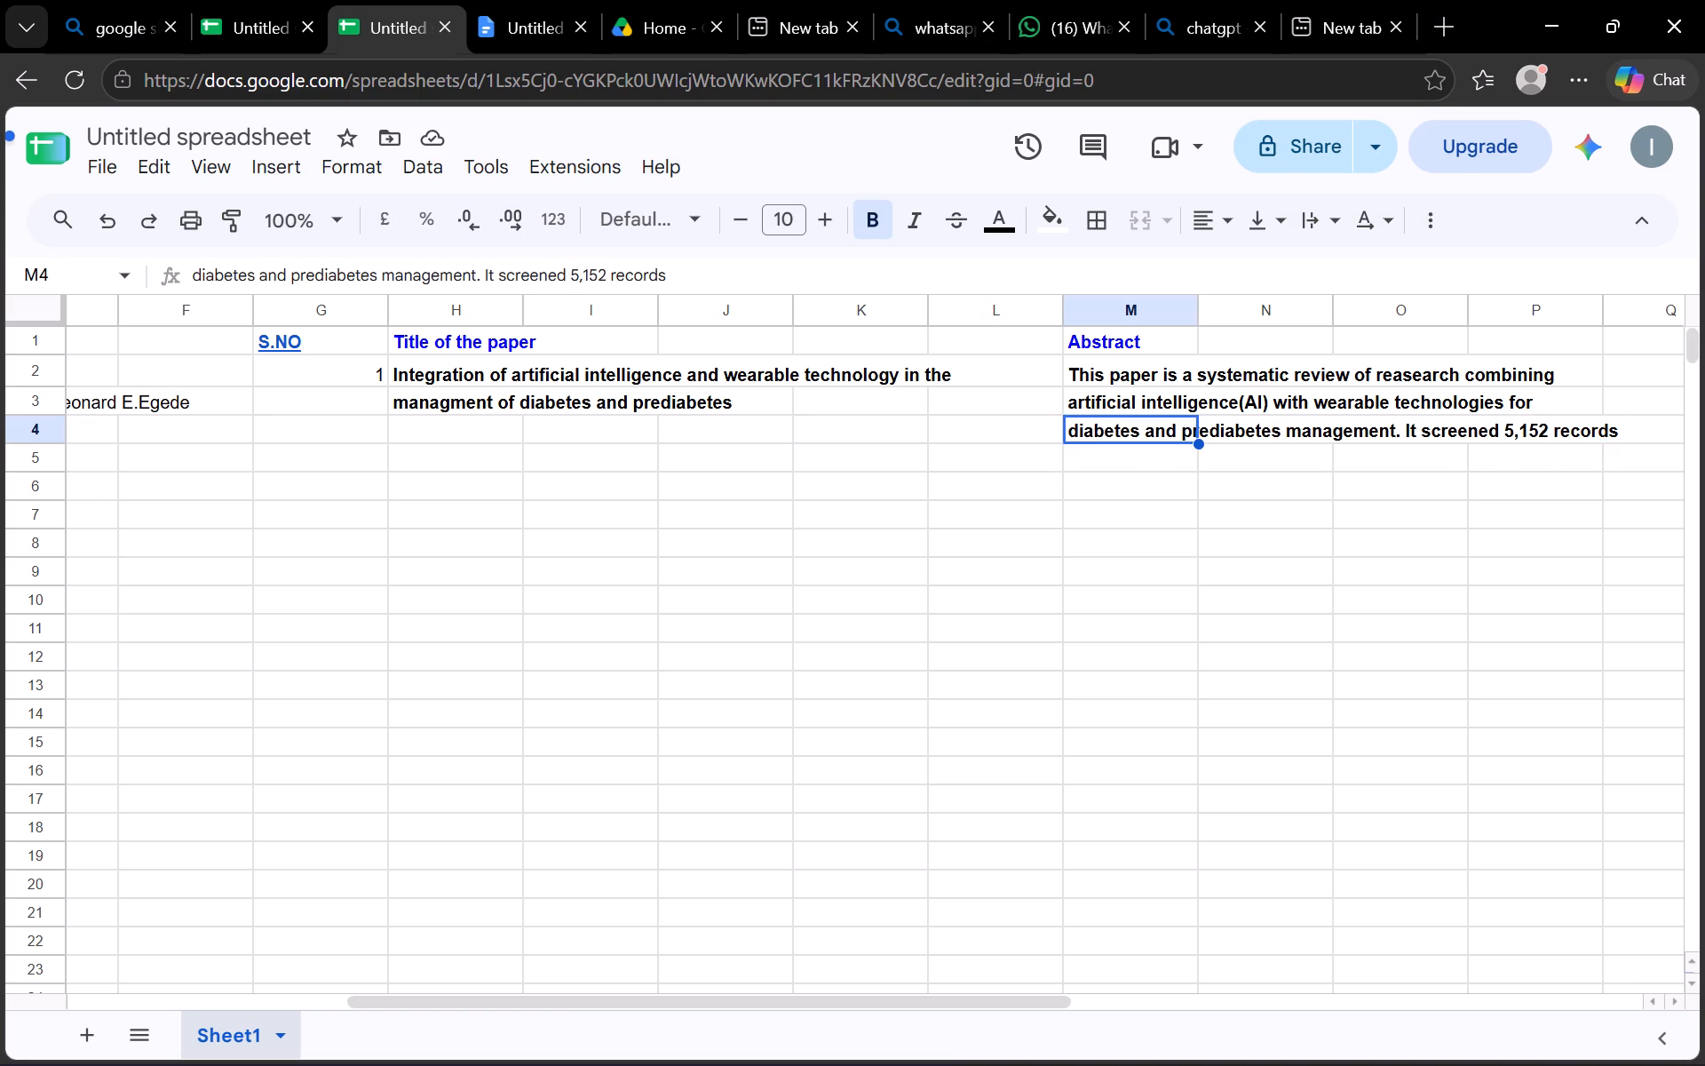
double_click(1081, 426)
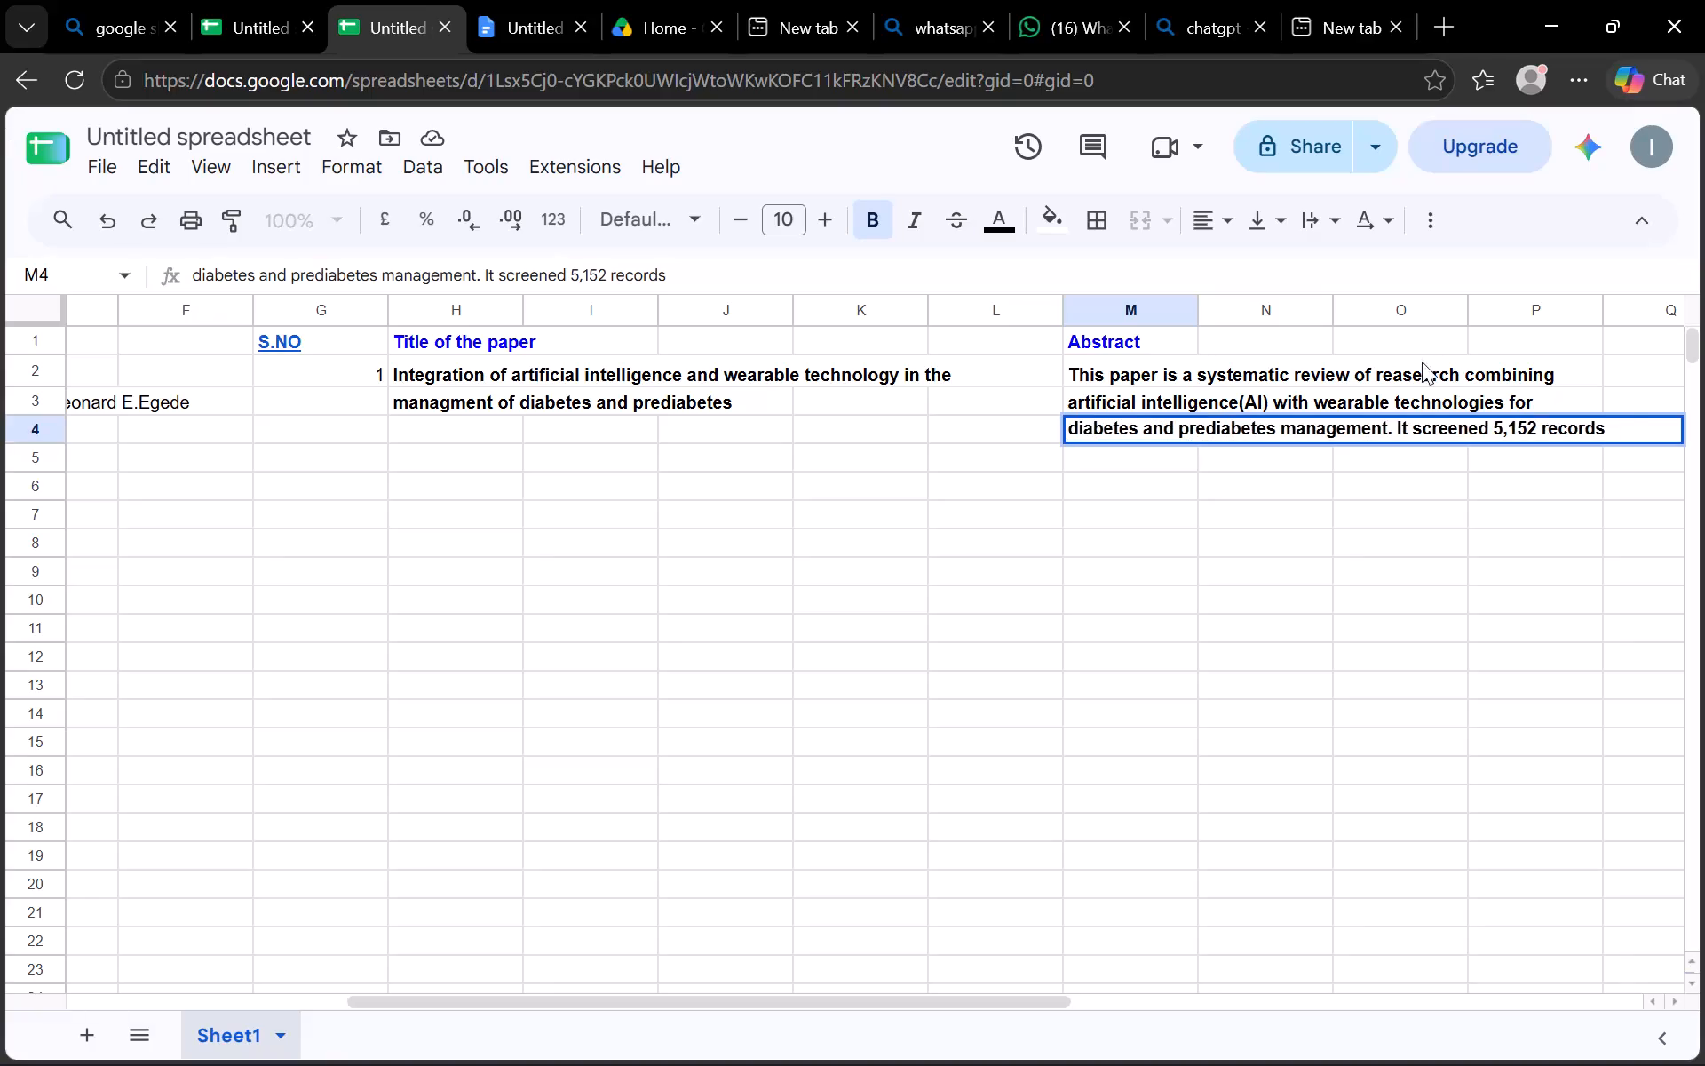
key(BackSpace)
key(BackSpace)
key(BackSpace)
key(BackSpace)
key(BackSpace)
key(BackSpace)
key(BackSpace)
key(BackSpace)
key(Return)
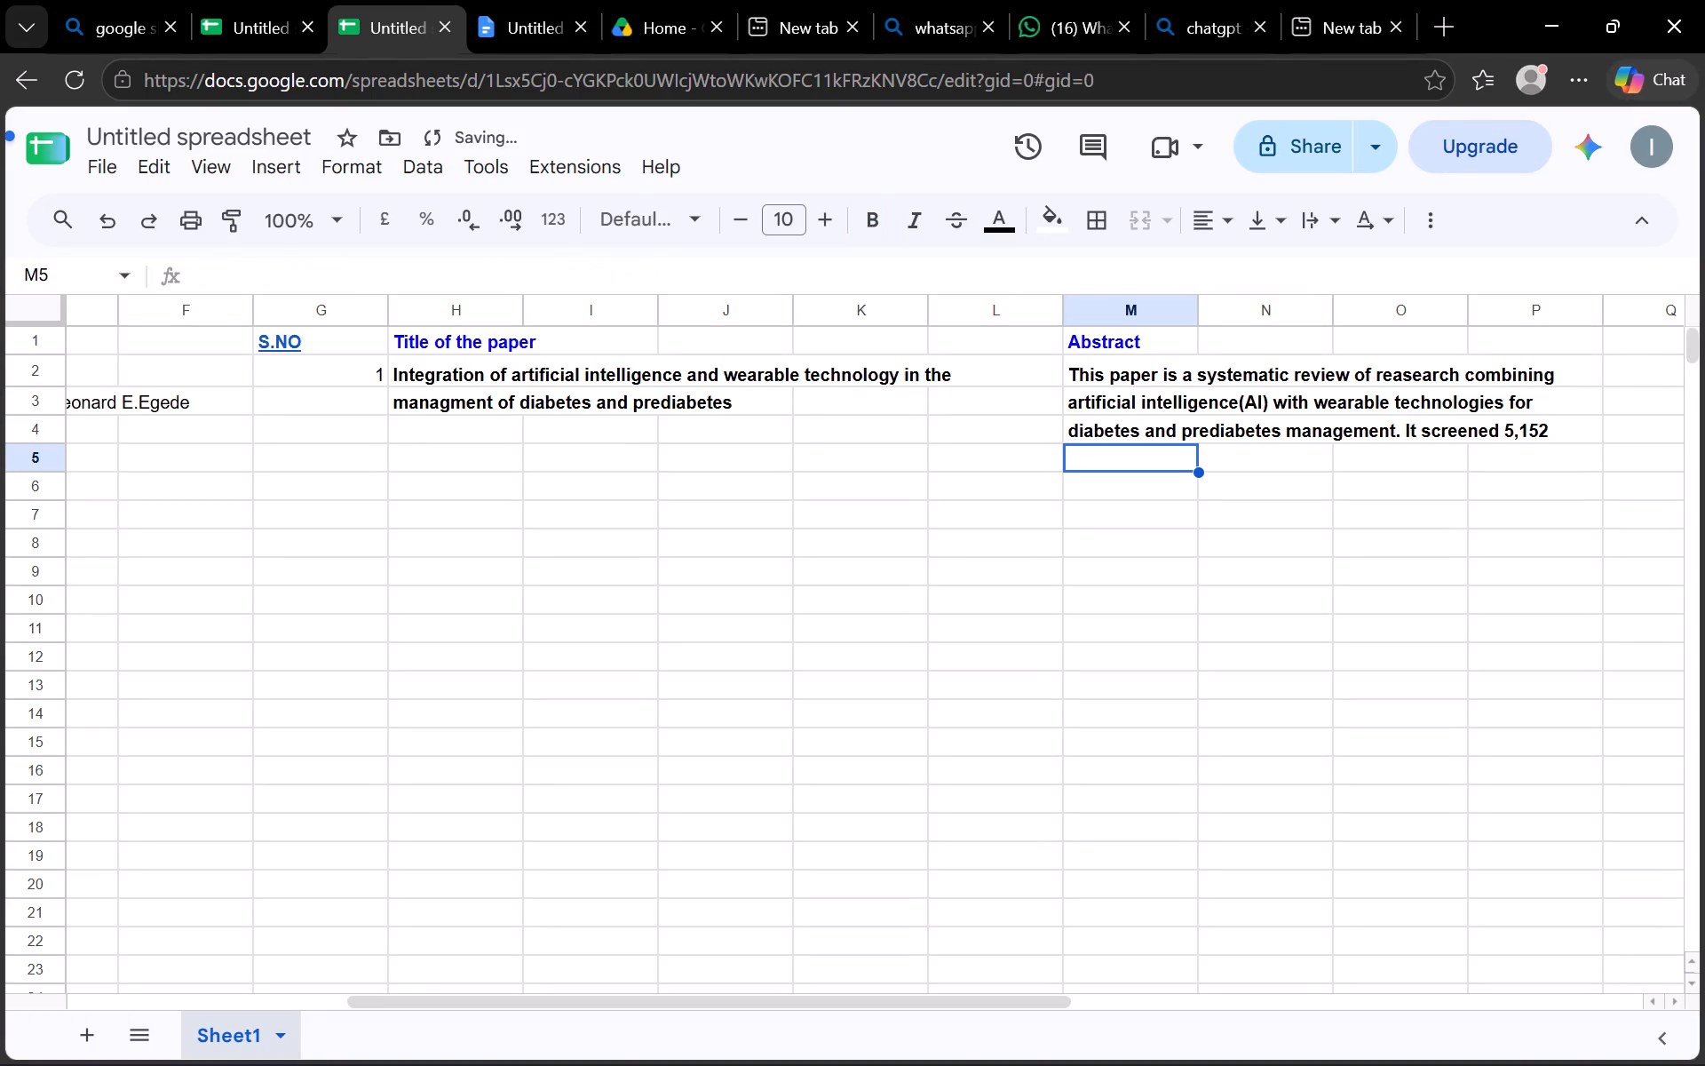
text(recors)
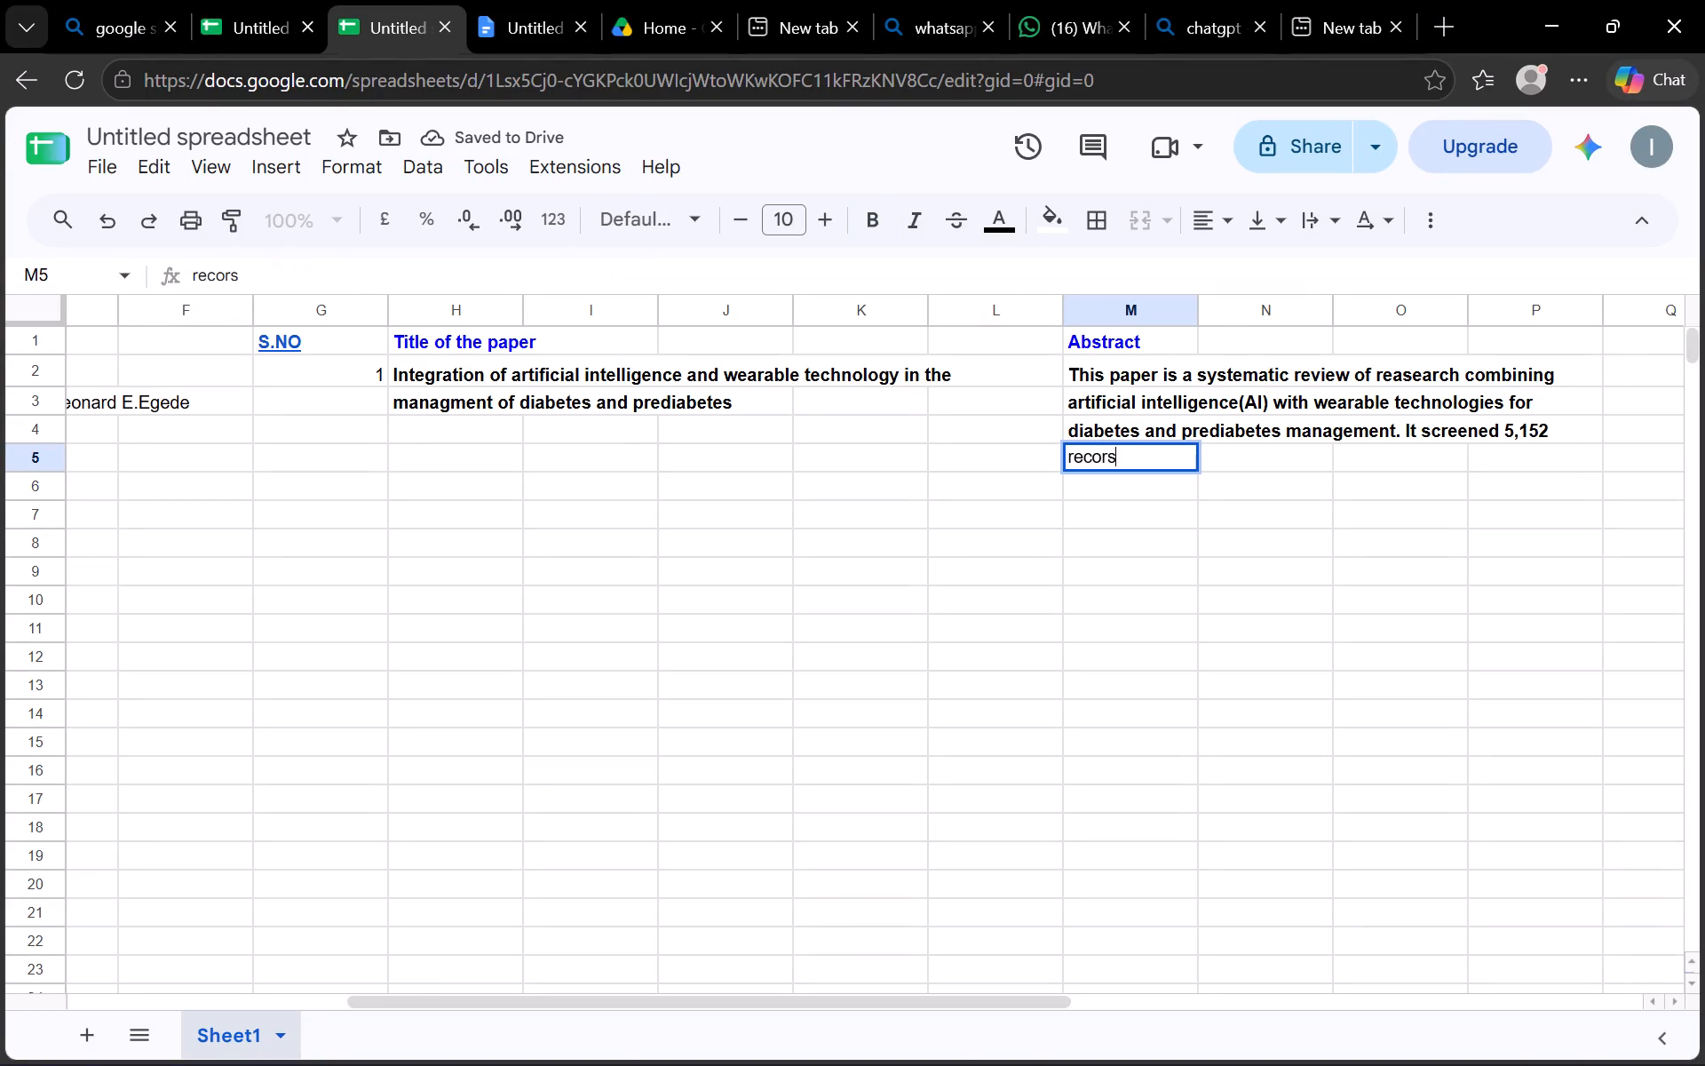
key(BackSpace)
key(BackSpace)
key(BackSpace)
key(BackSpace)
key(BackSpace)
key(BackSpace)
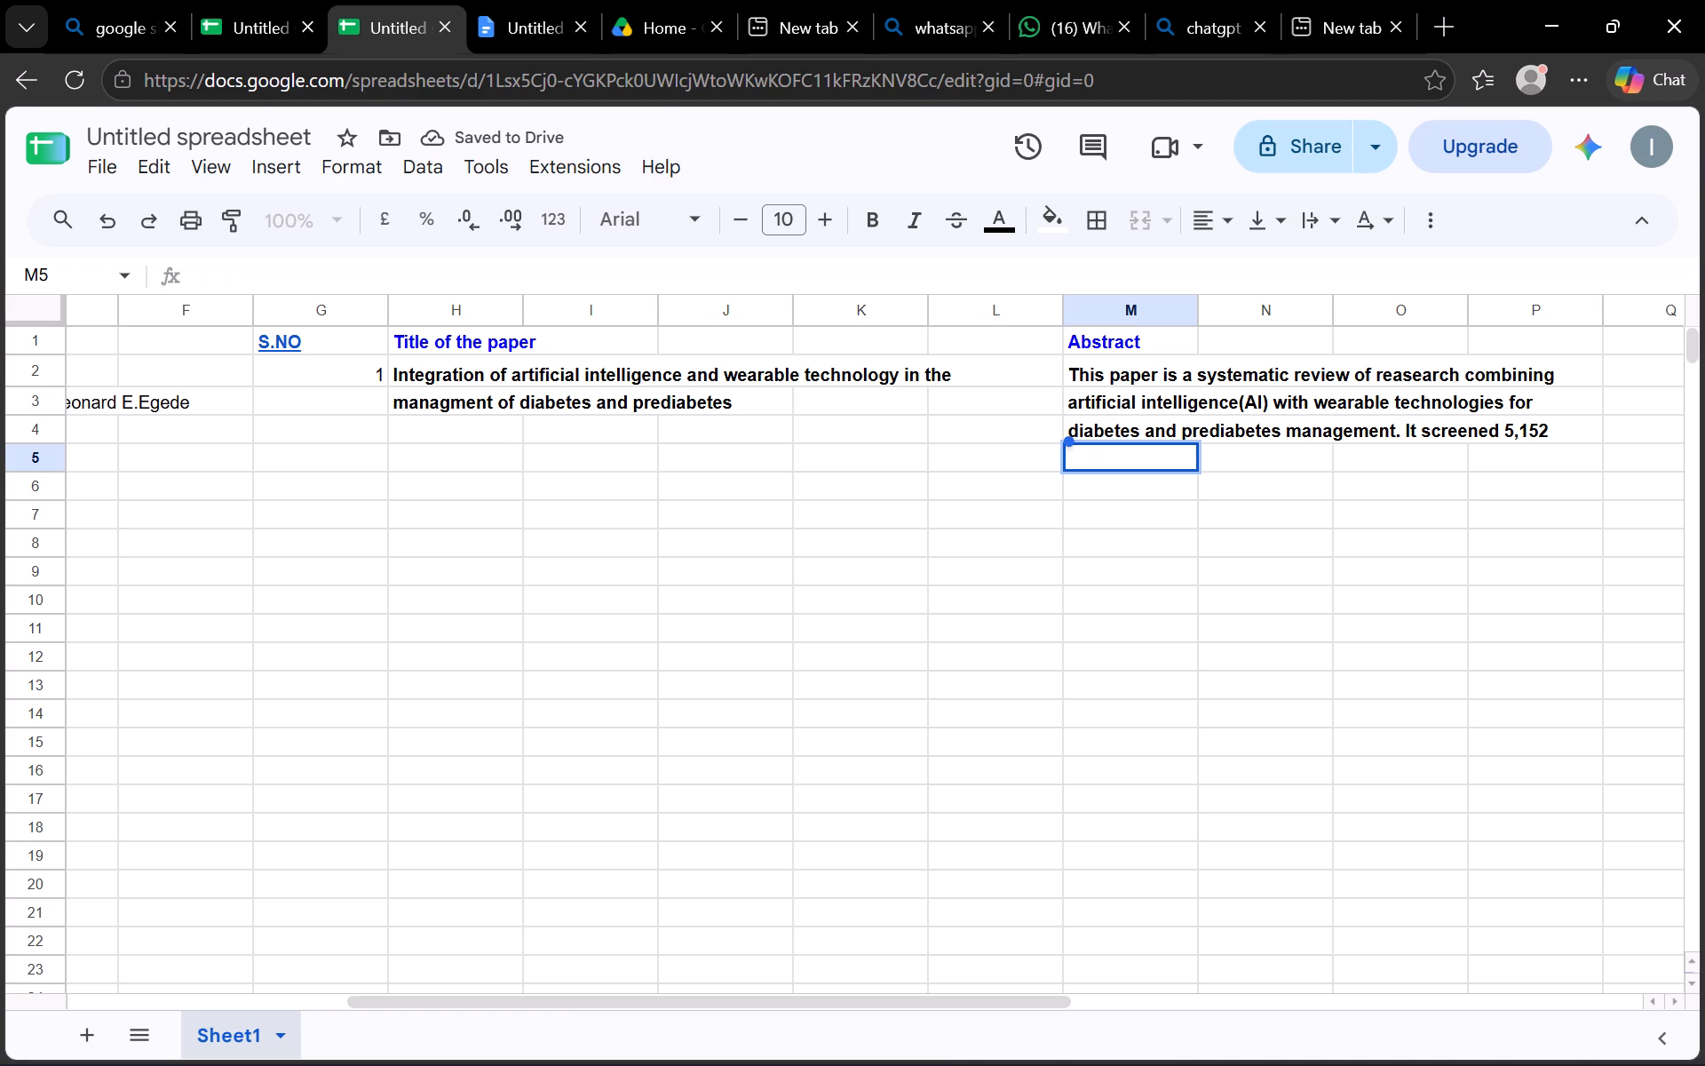
Make cell M5 bold and enter "records and included" in it as the fourth line of the abstract.
key(ctrl+b)
text(records)
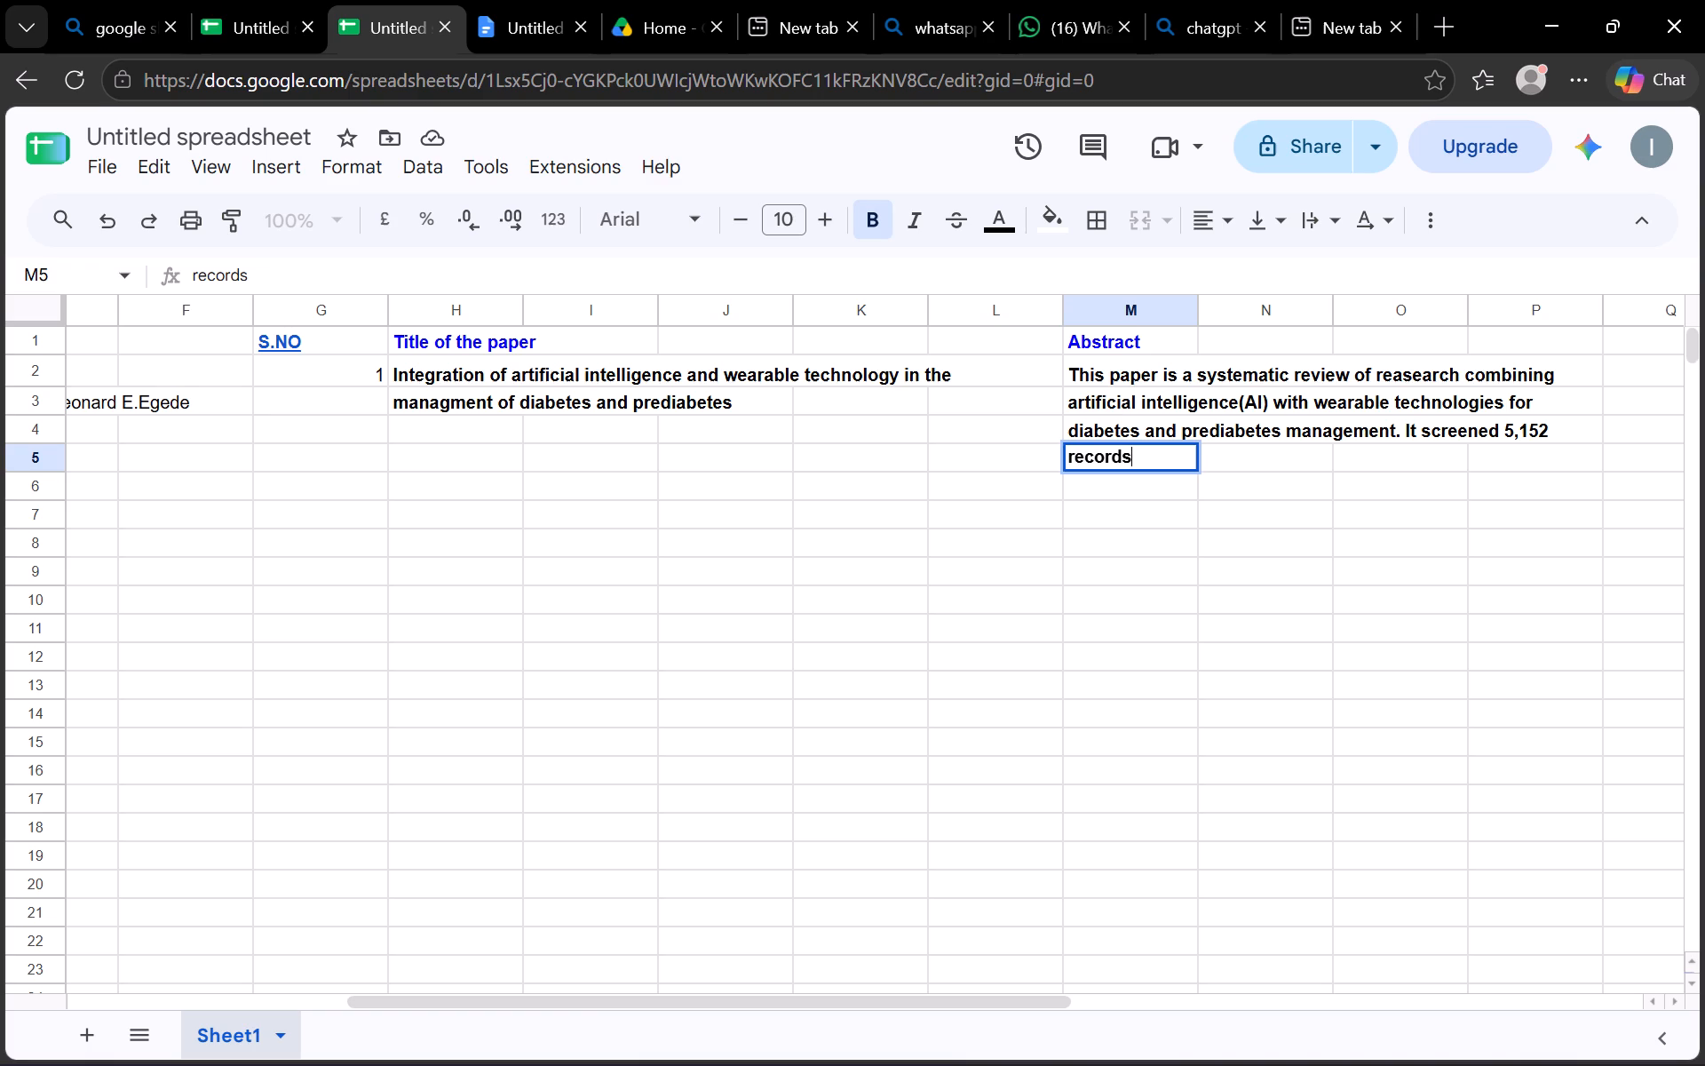
key(space)
text(and included)
key(space)
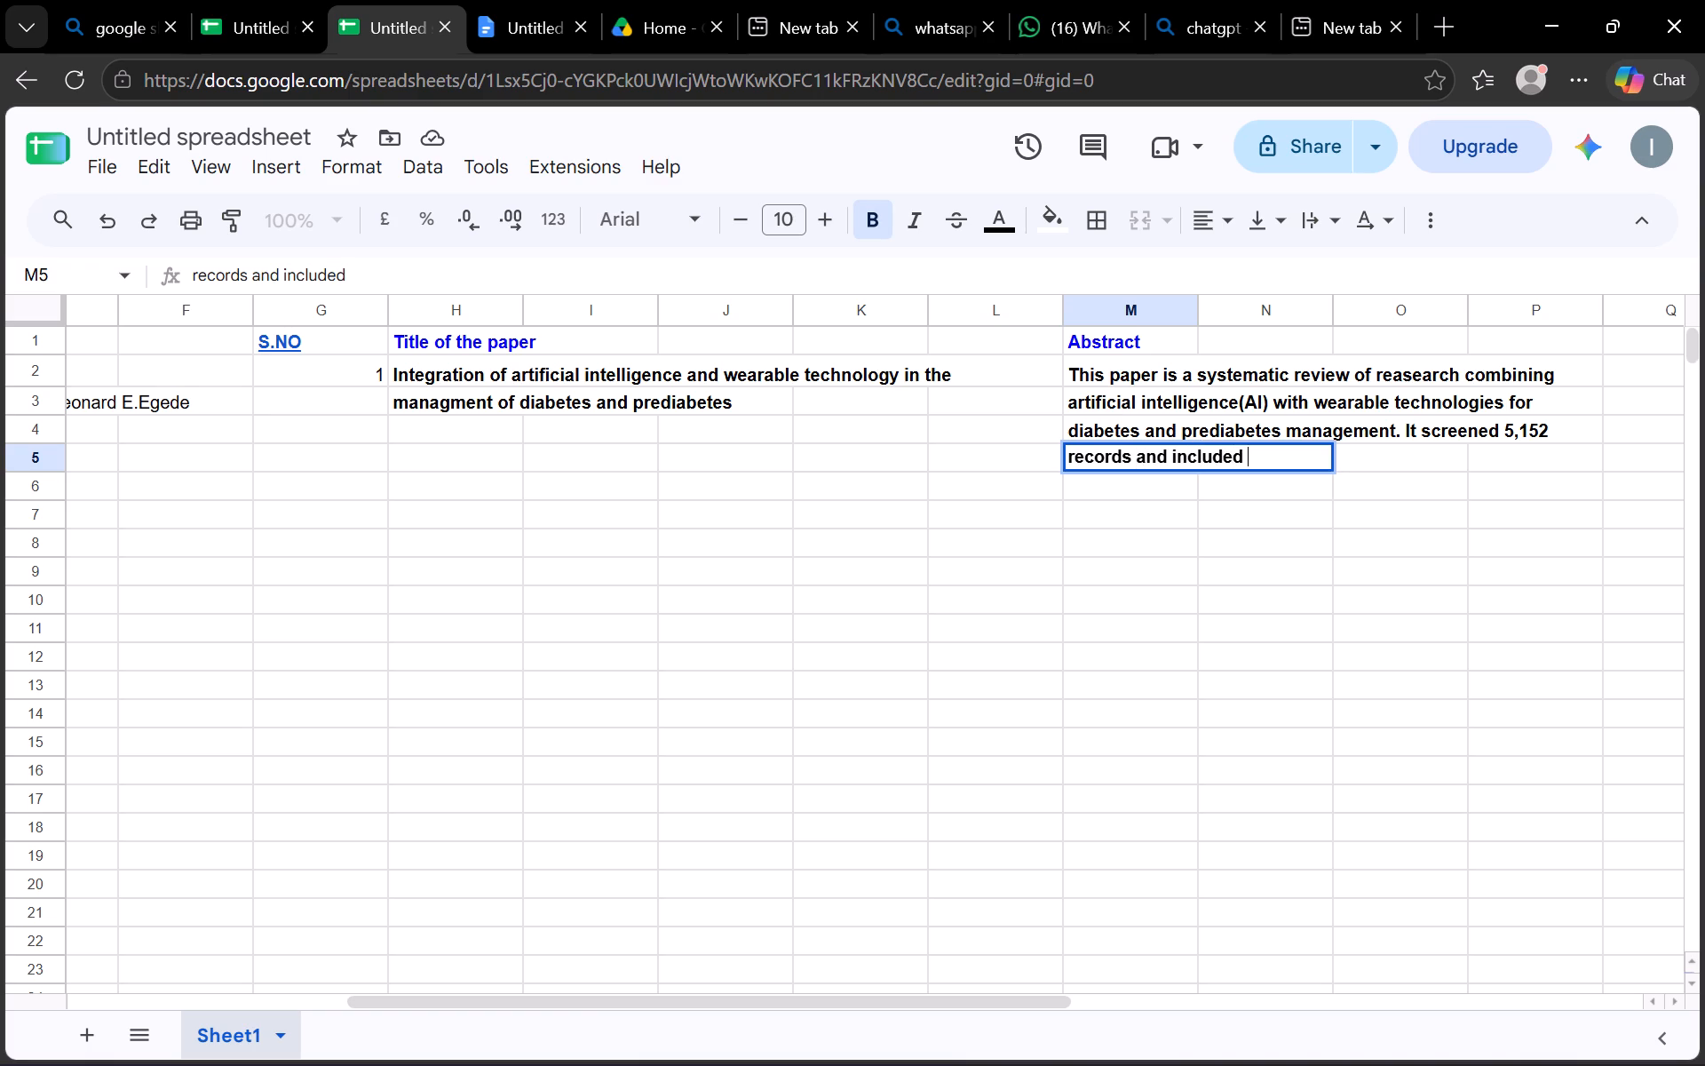
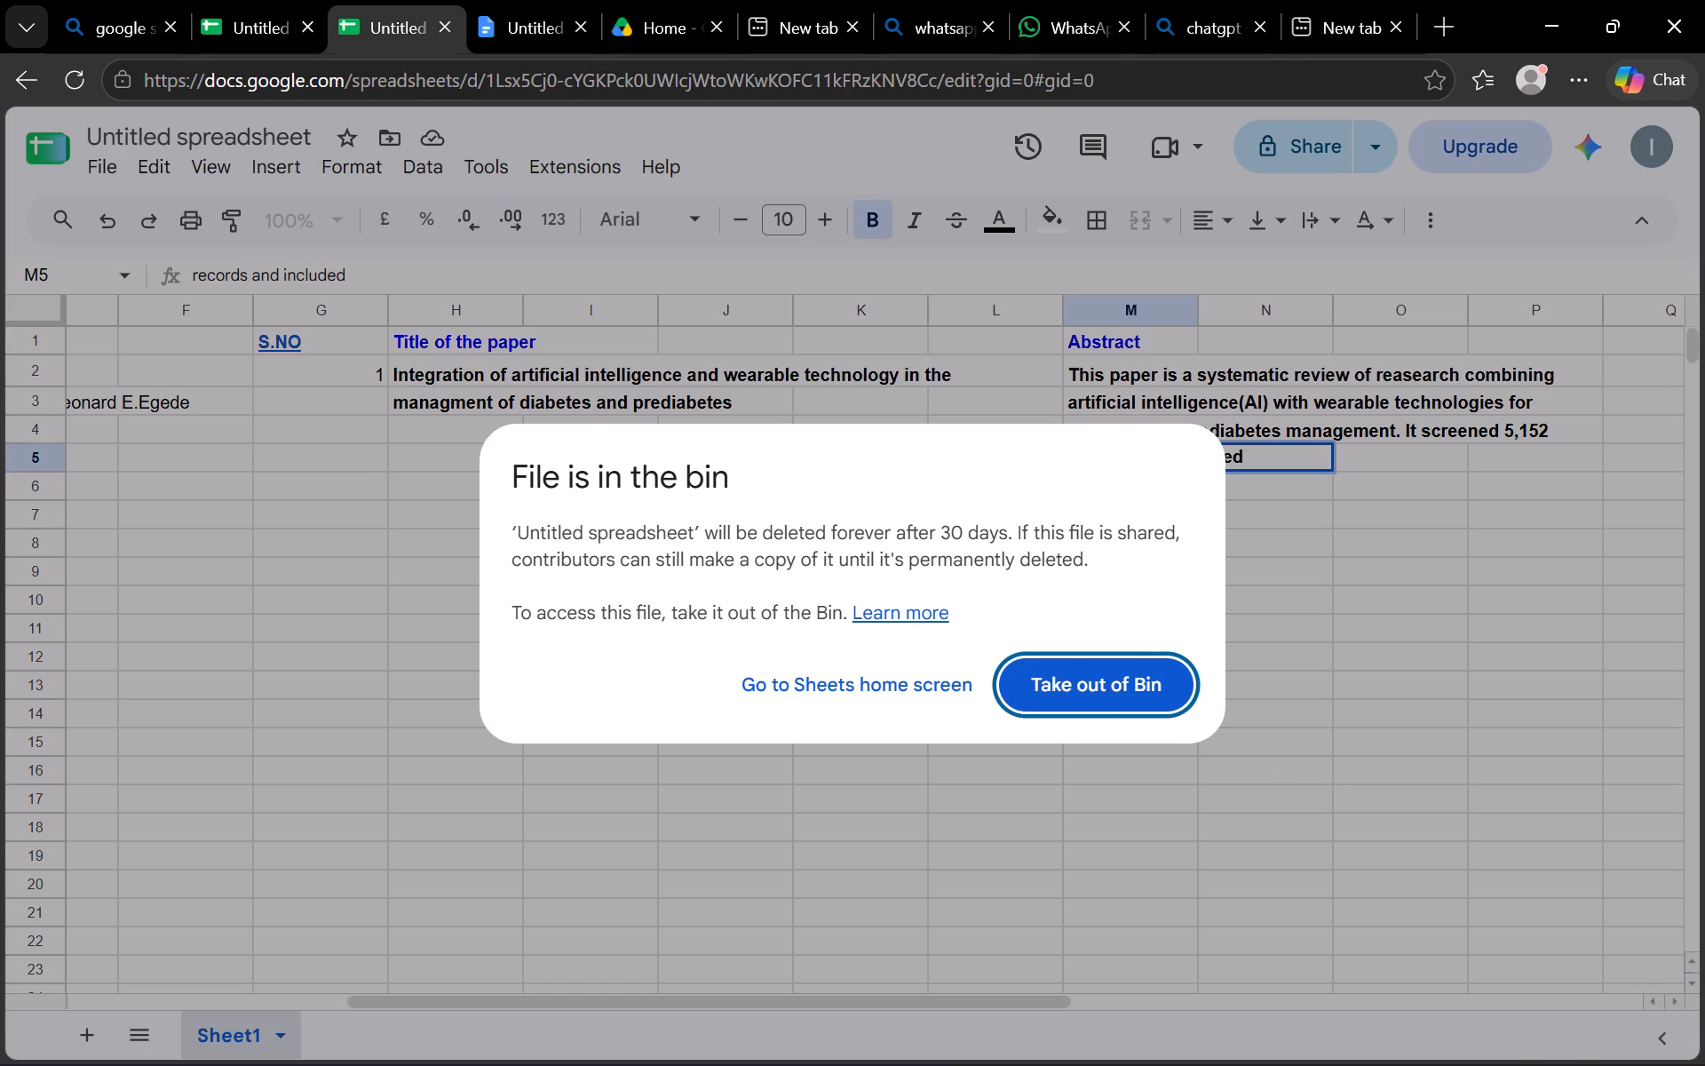
click(1067, 702)
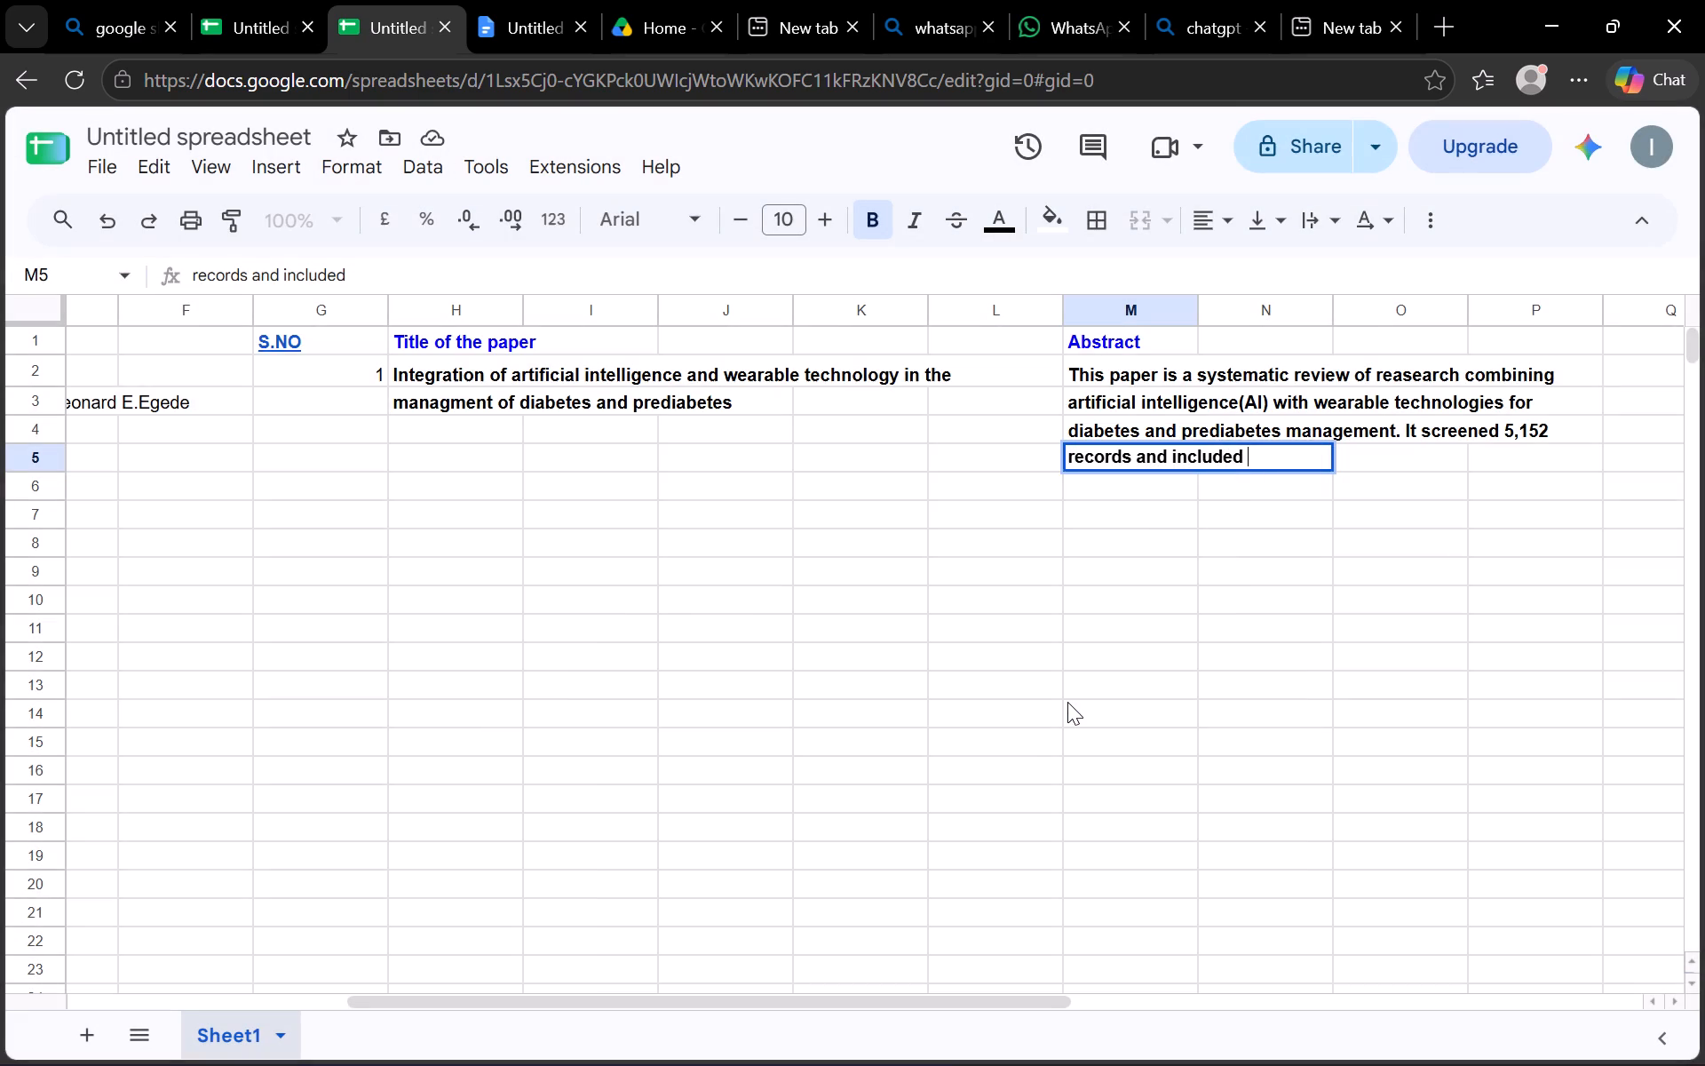
Delete the first abstract line, "This paper is a systematic review of reasearch combining", from cell M2.
click(1064, 362)
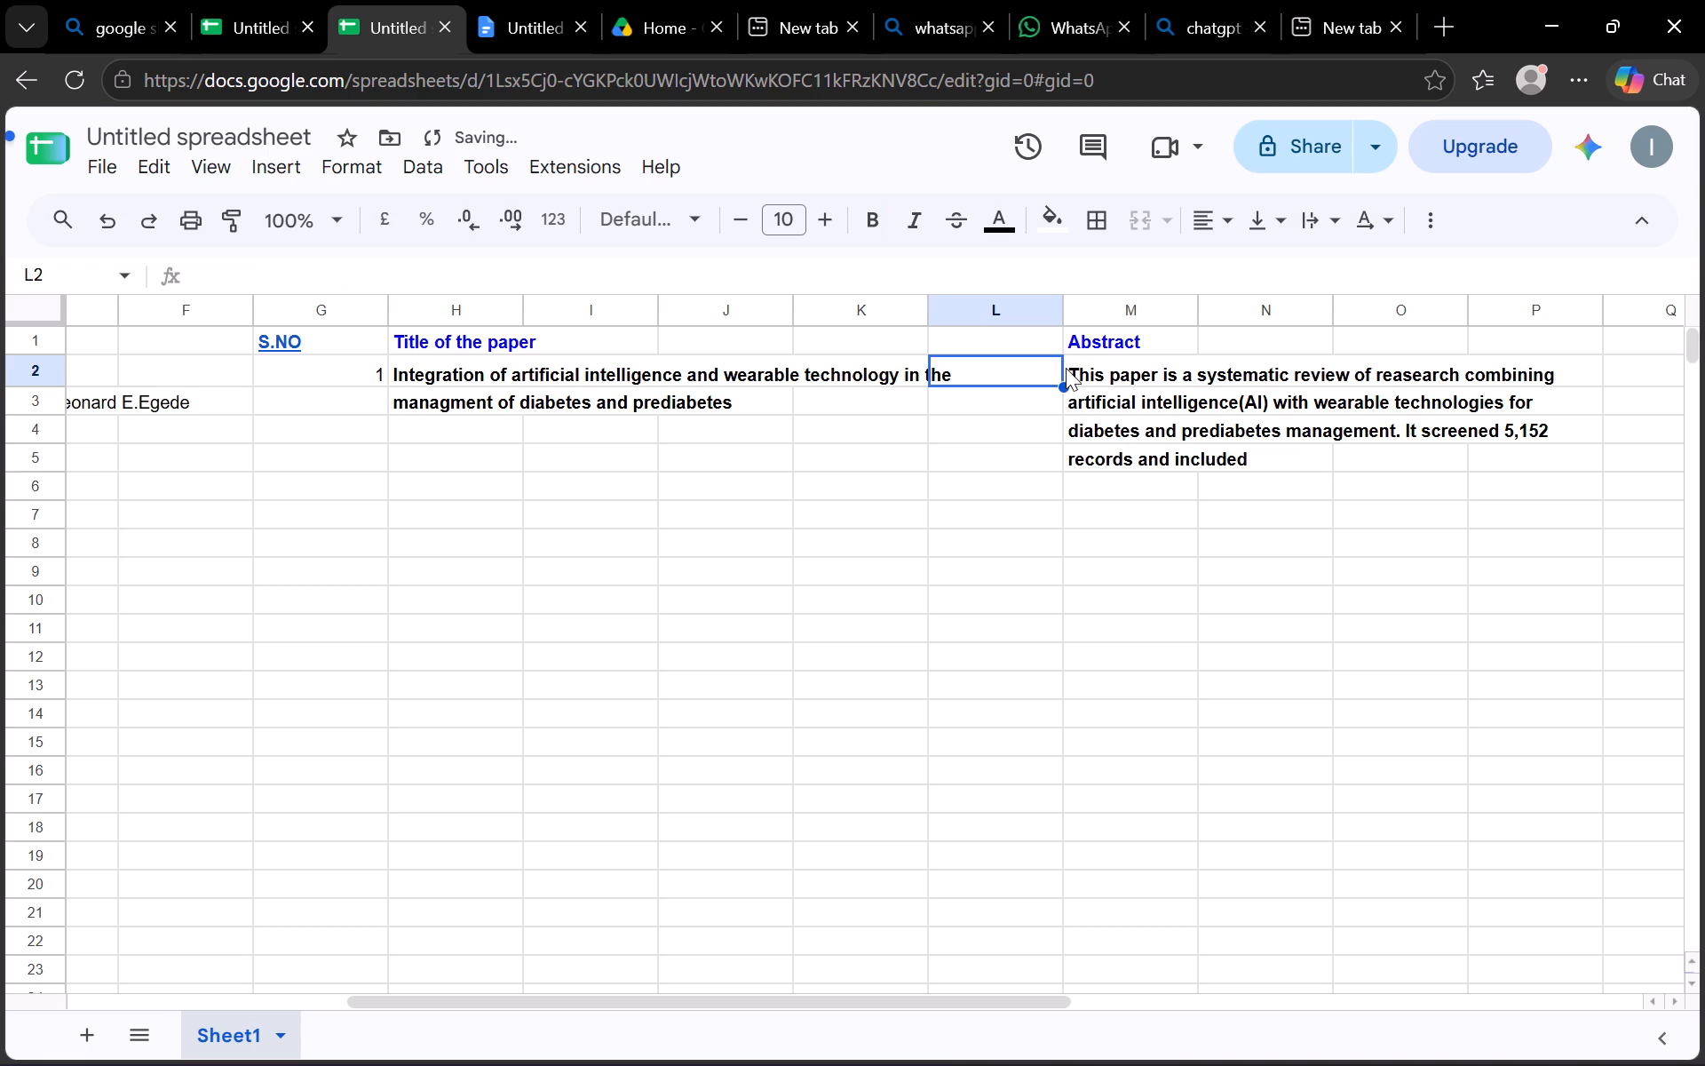
double_click(1066, 368)
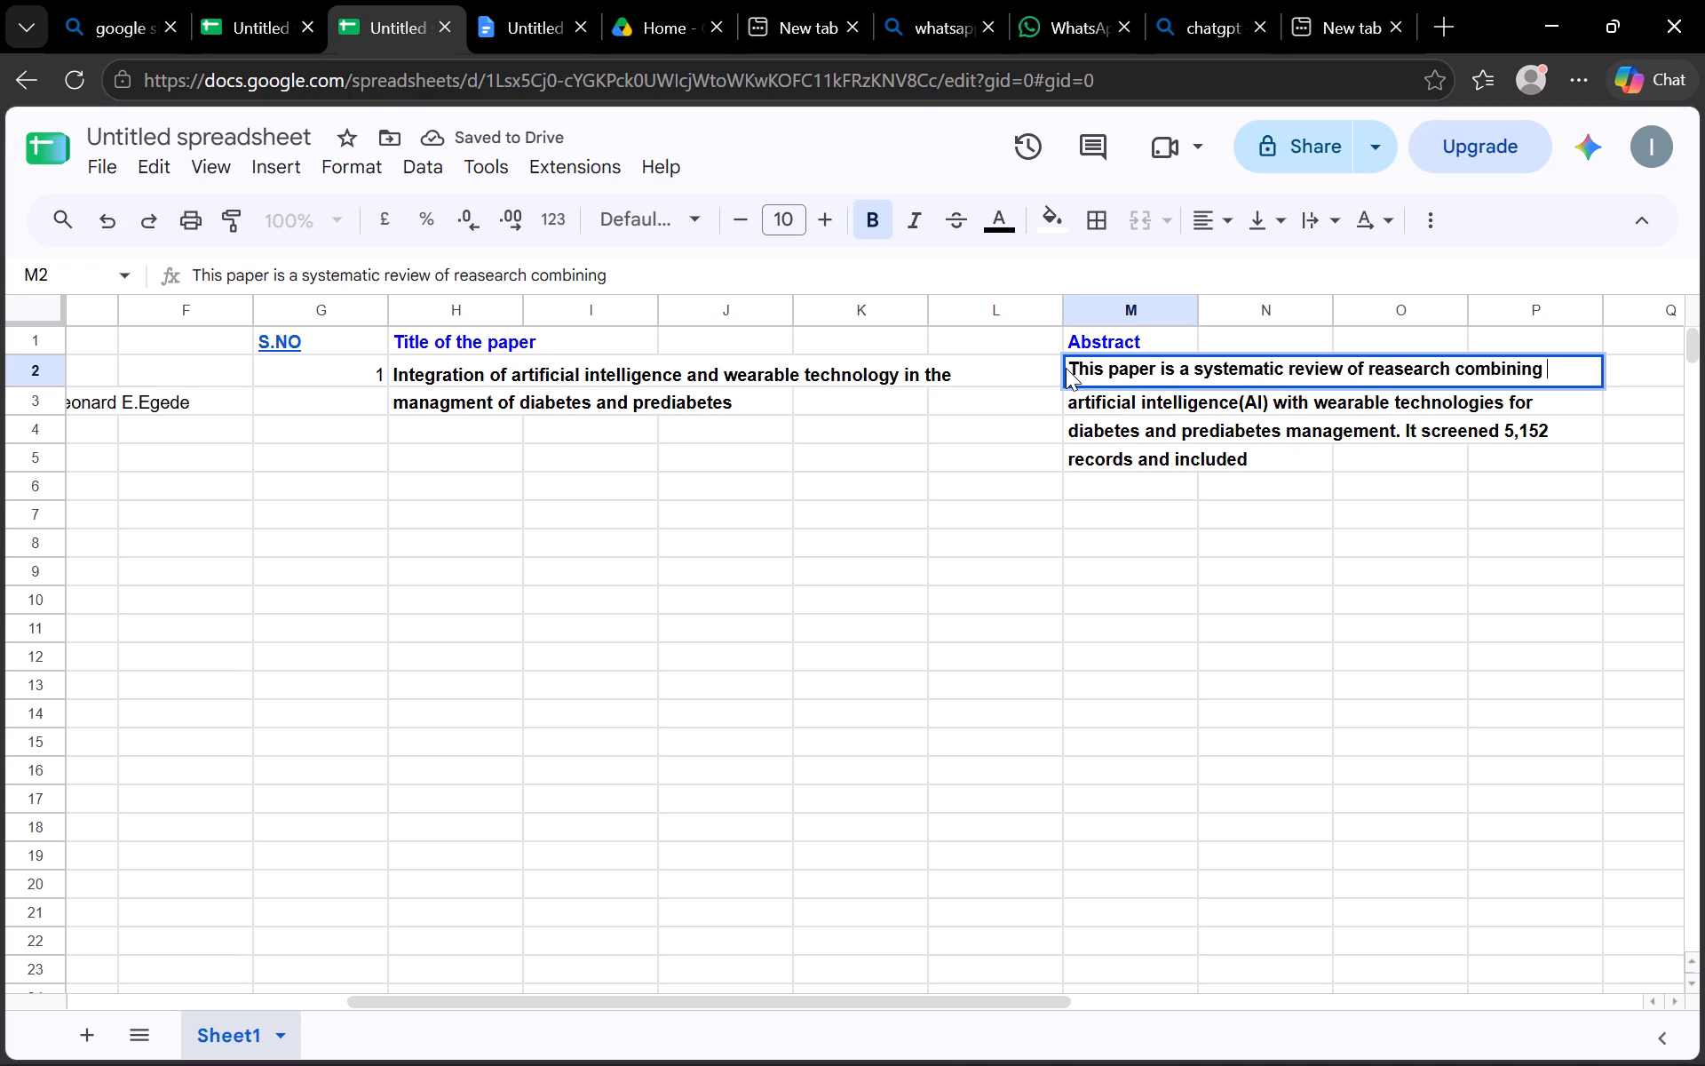
key(BackSpace)
key(BackSpace)
key(BackSpace)
key(BackSpace)
key(BackSpace)
key(BackSpace)
key(BackSpace)
key(BackSpace)
key(BackSpace)
key(BackSpace)
key(BackSpace)
key(BackSpace)
key(BackSpace)
key(BackSpace)
key(BackSpace)
key(BackSpace)
key(BackSpace)
key(BackSpace)
key(BackSpace)
key(BackSpace)
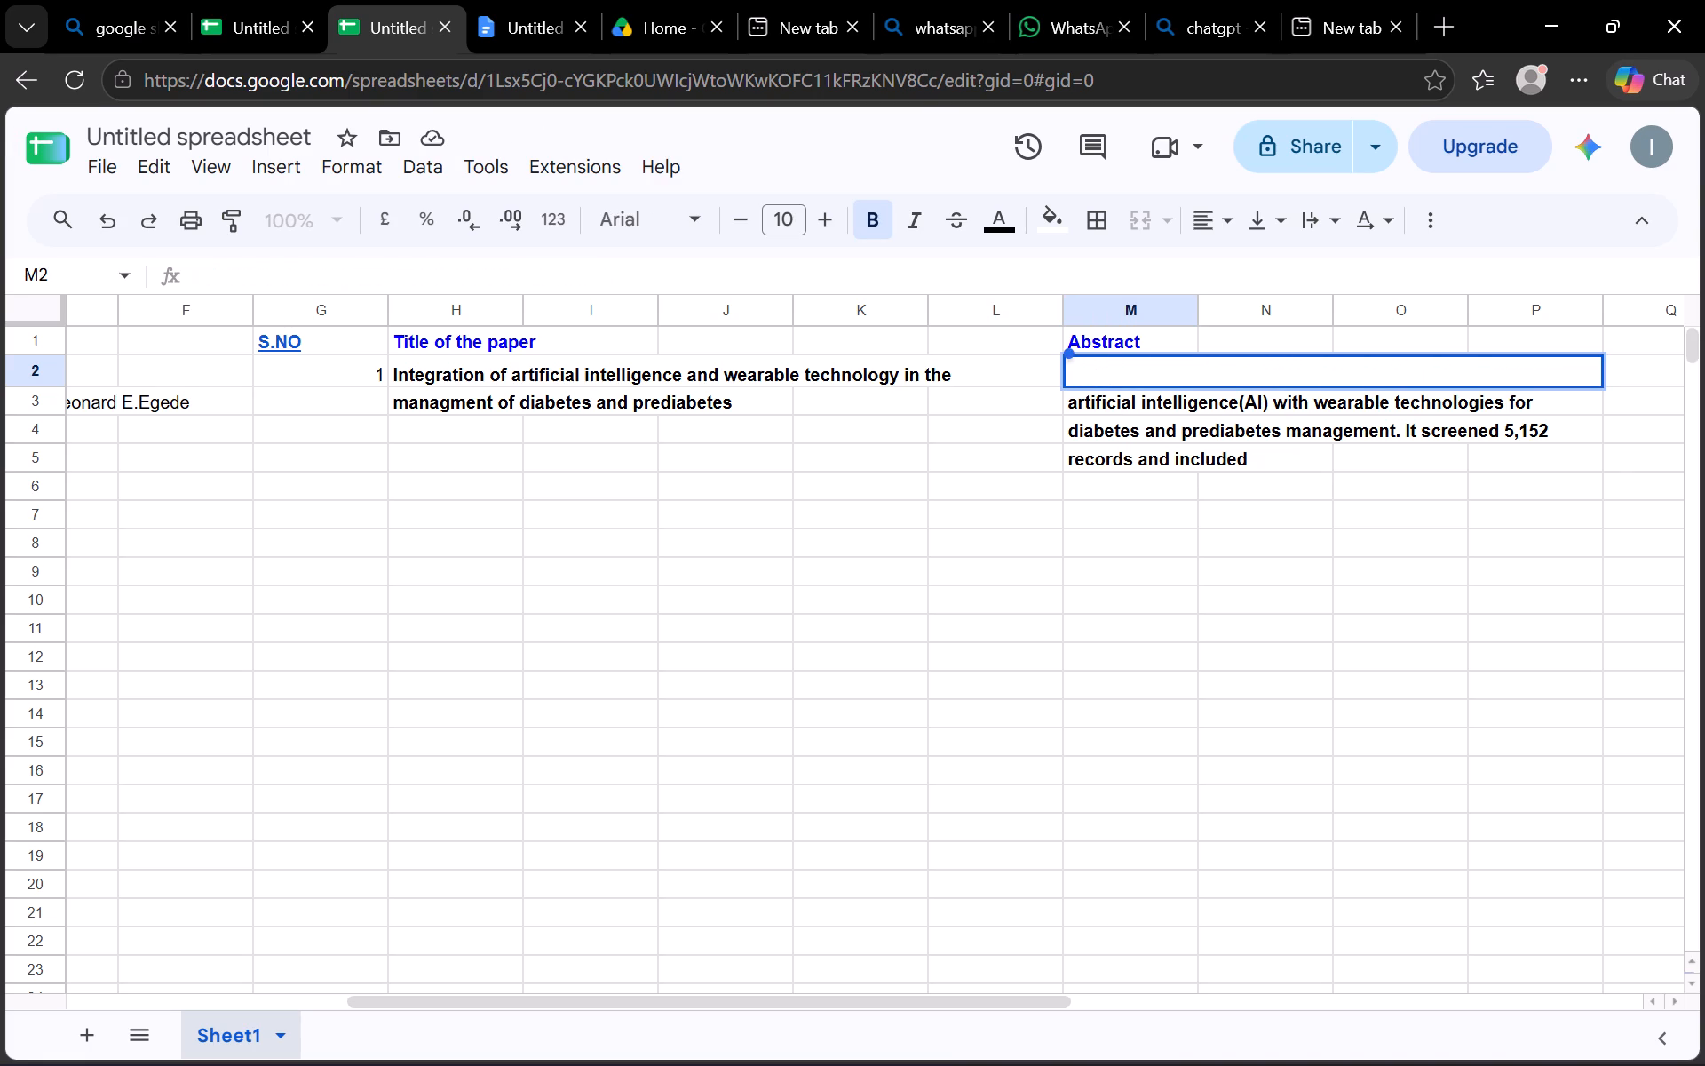
Delete the remaining abstract lines from cells M3, M4 and M5.
double_click(1069, 396)
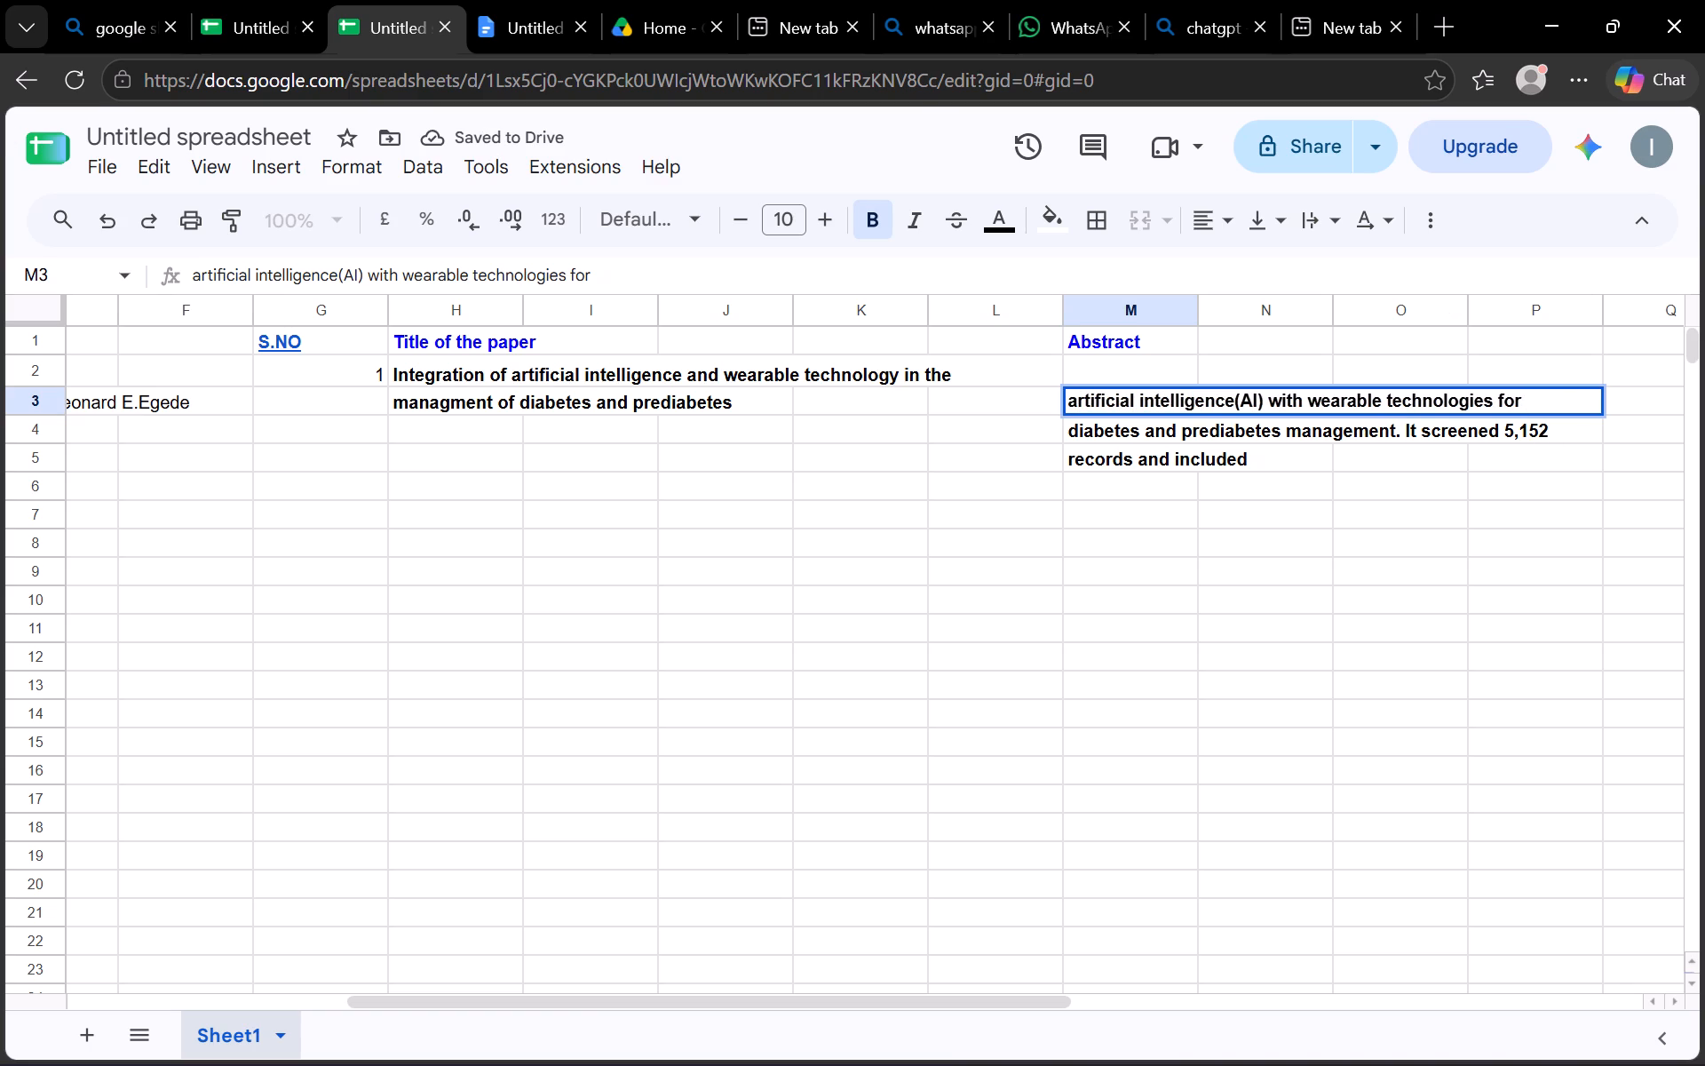
drag(1541, 395, 1057, 420)
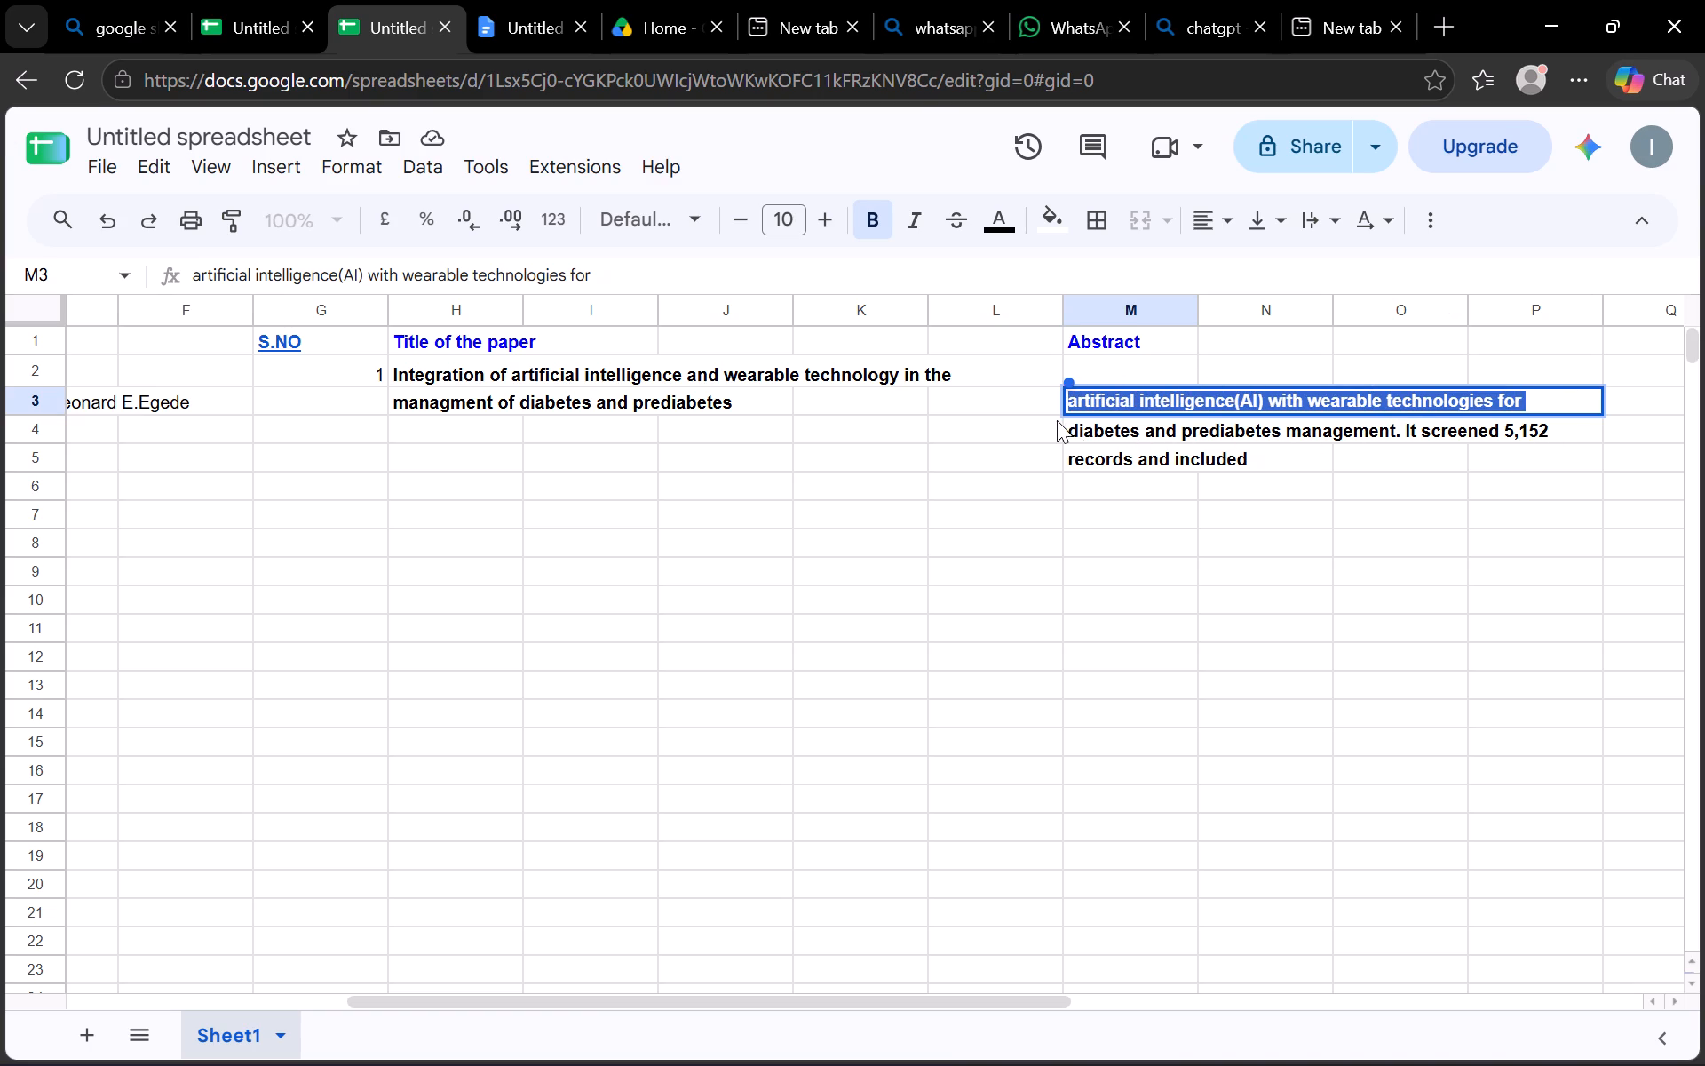
drag(1057, 420, 1055, 420)
key(BackSpace)
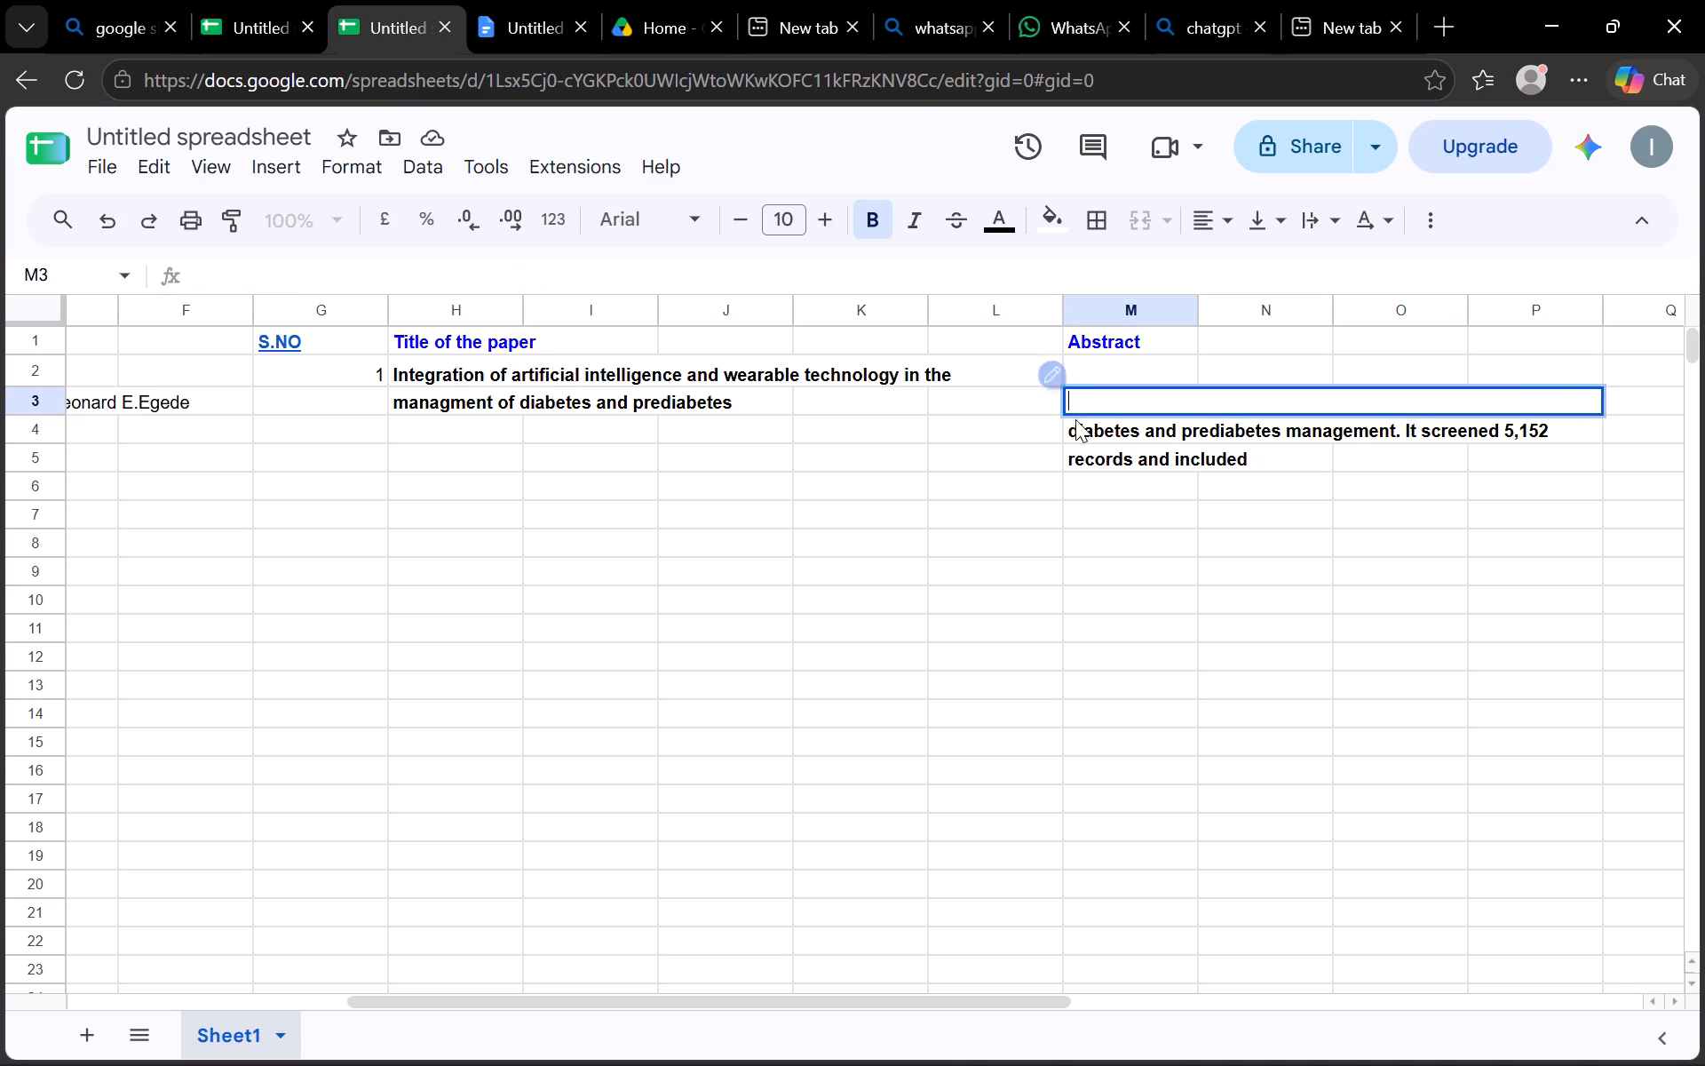
double_click(1074, 421)
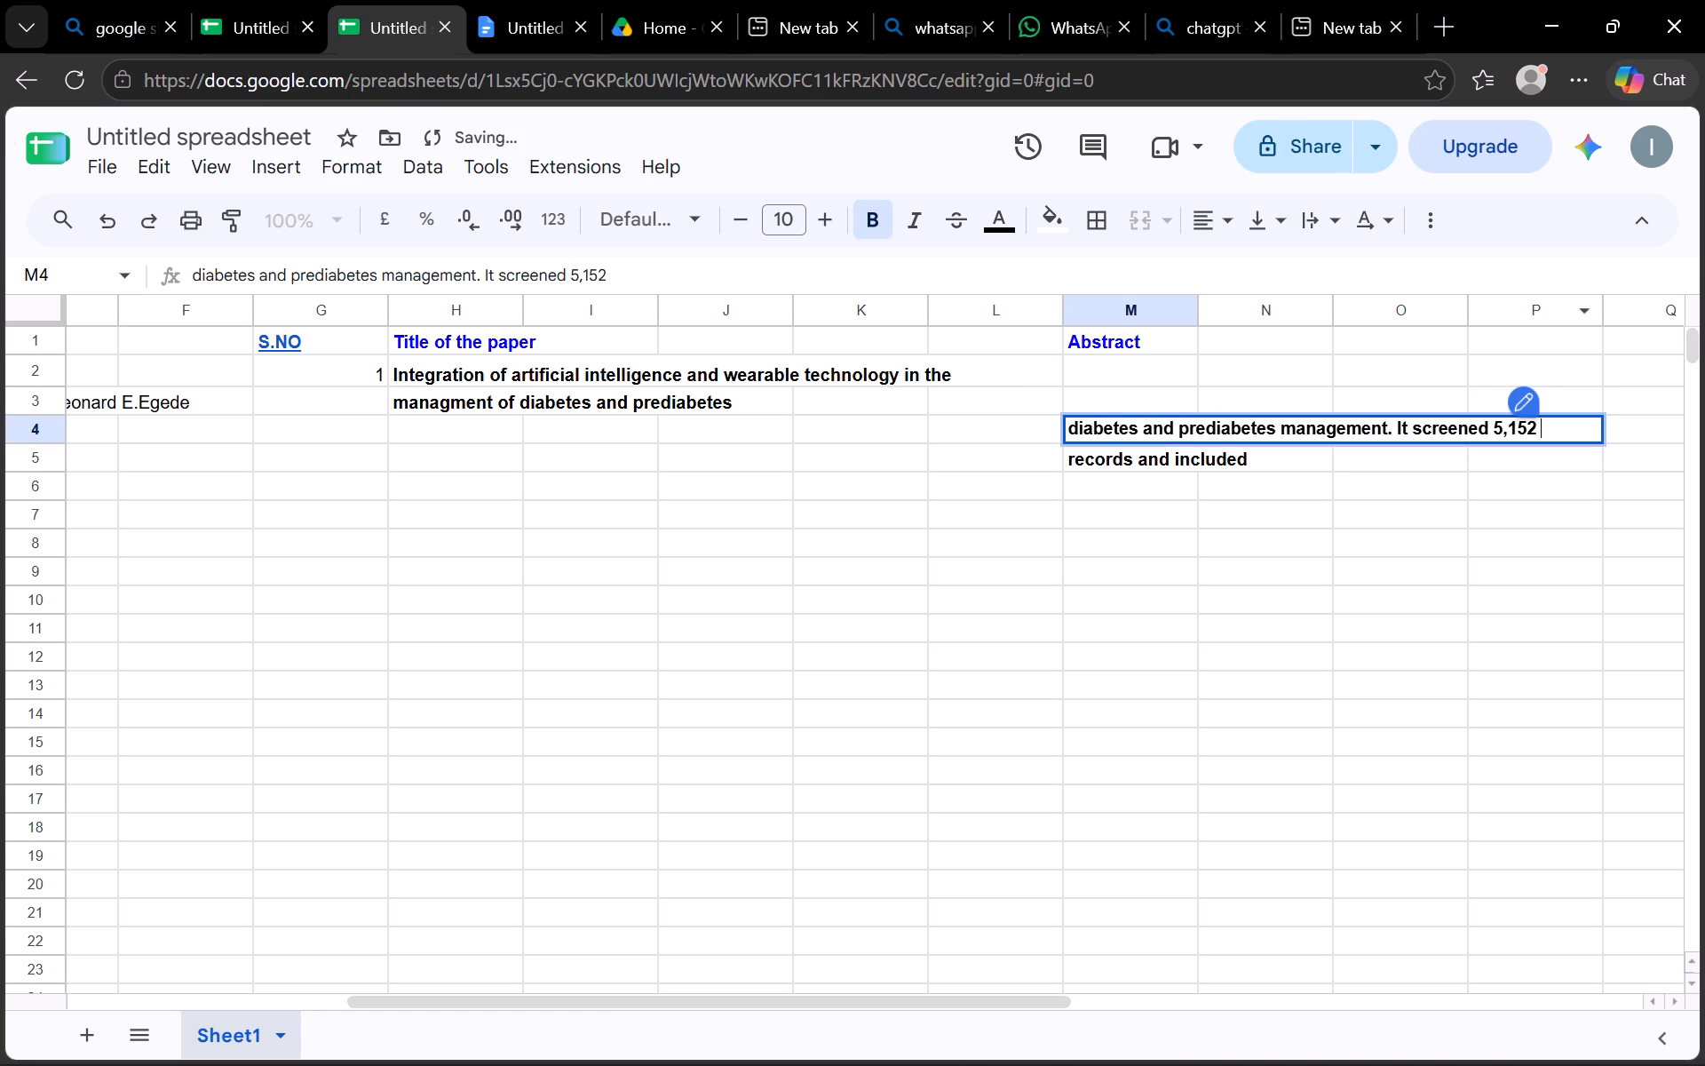
drag(1536, 427, 1058, 473)
key(BackSpace)
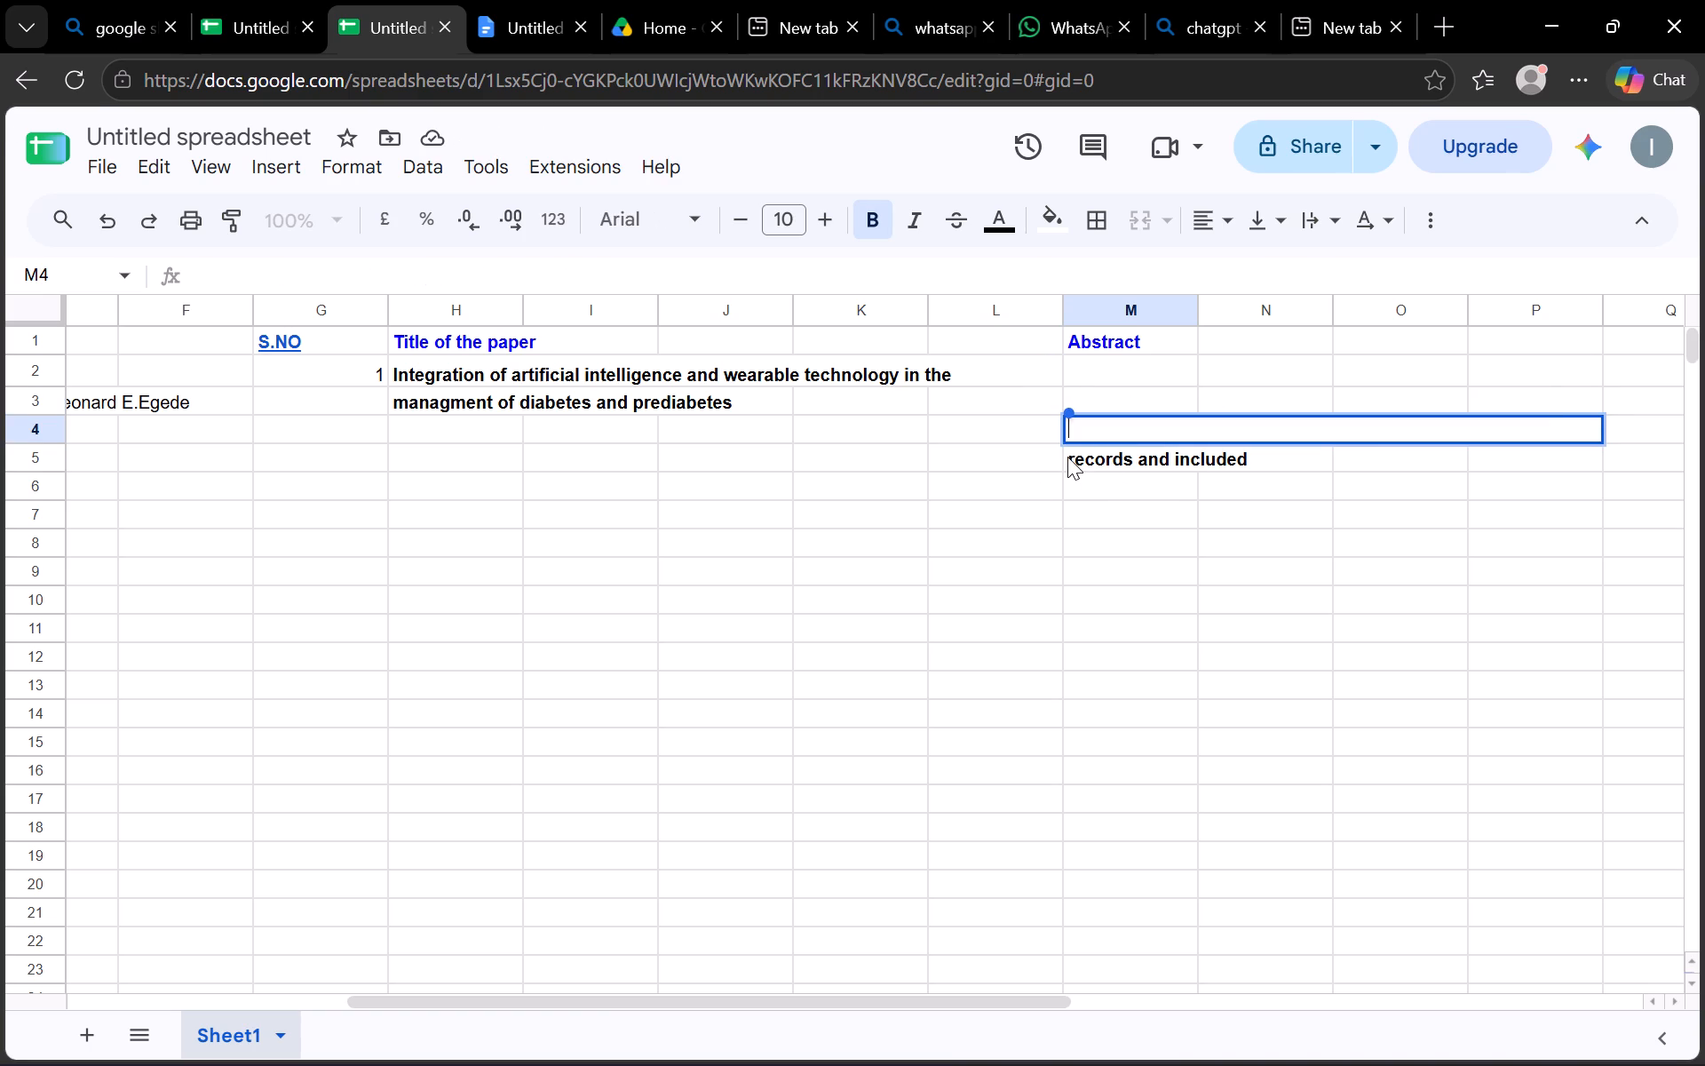
double_click(1067, 457)
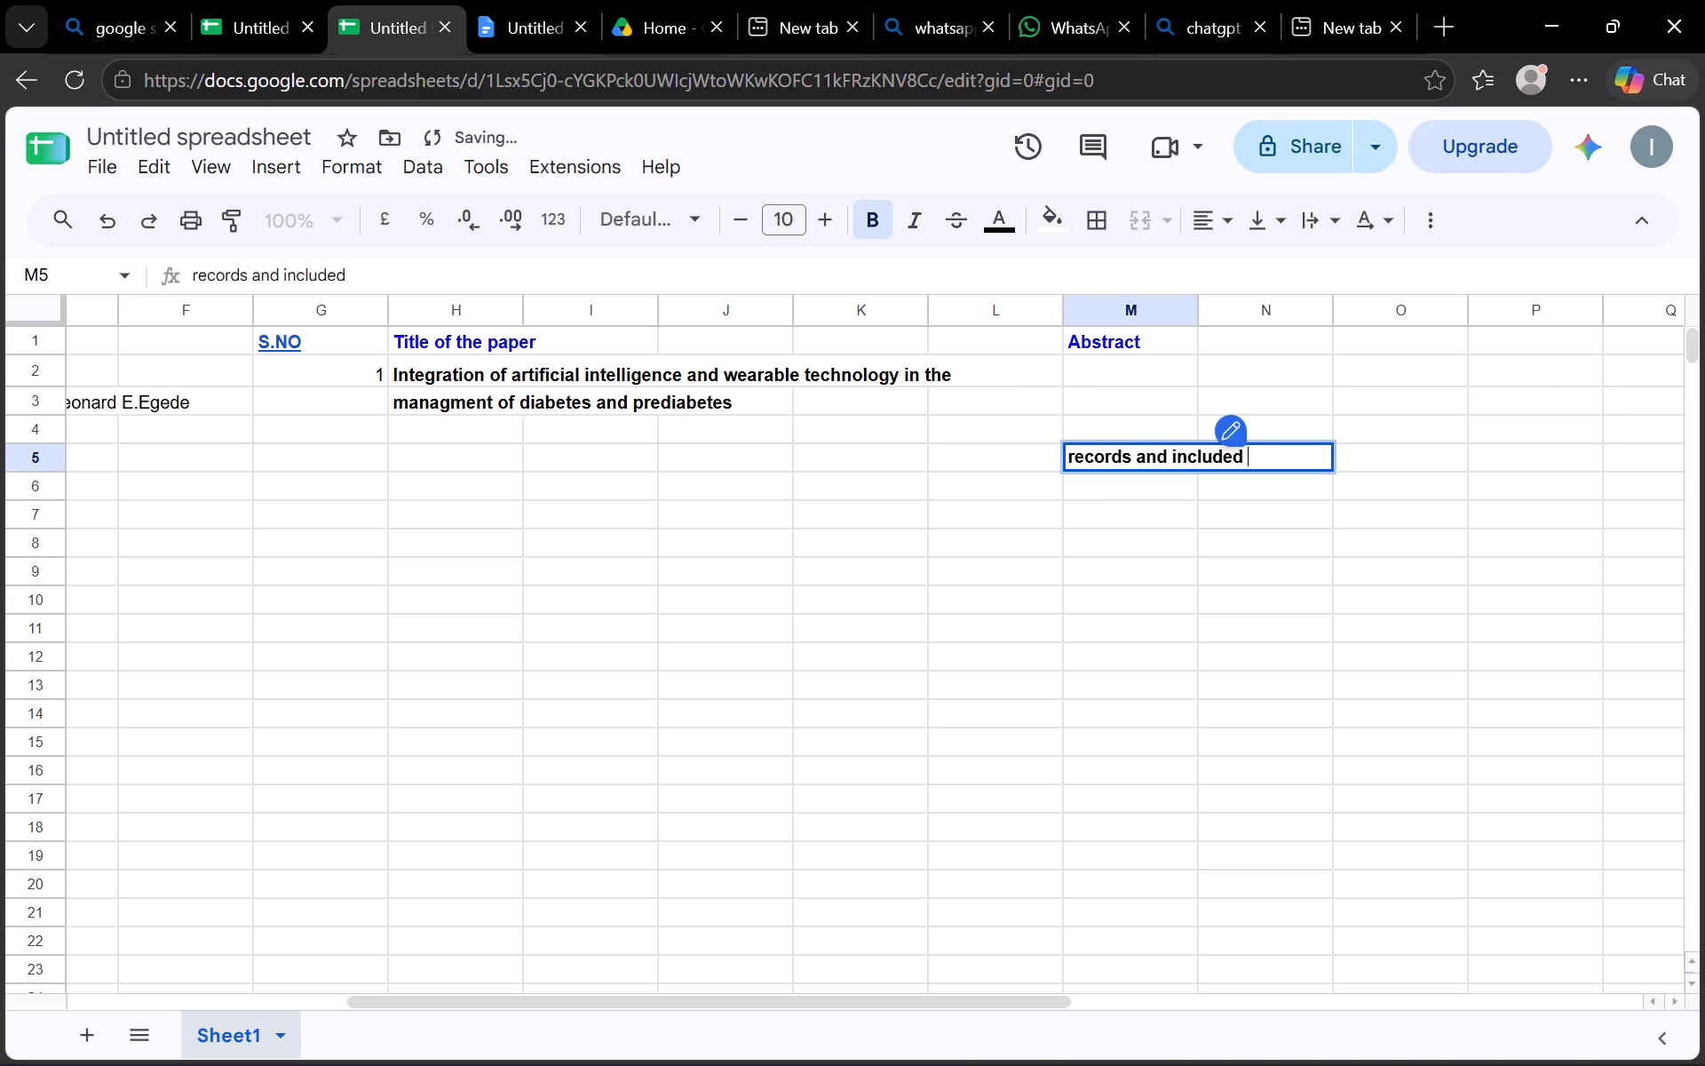
drag(1253, 454, 1062, 464)
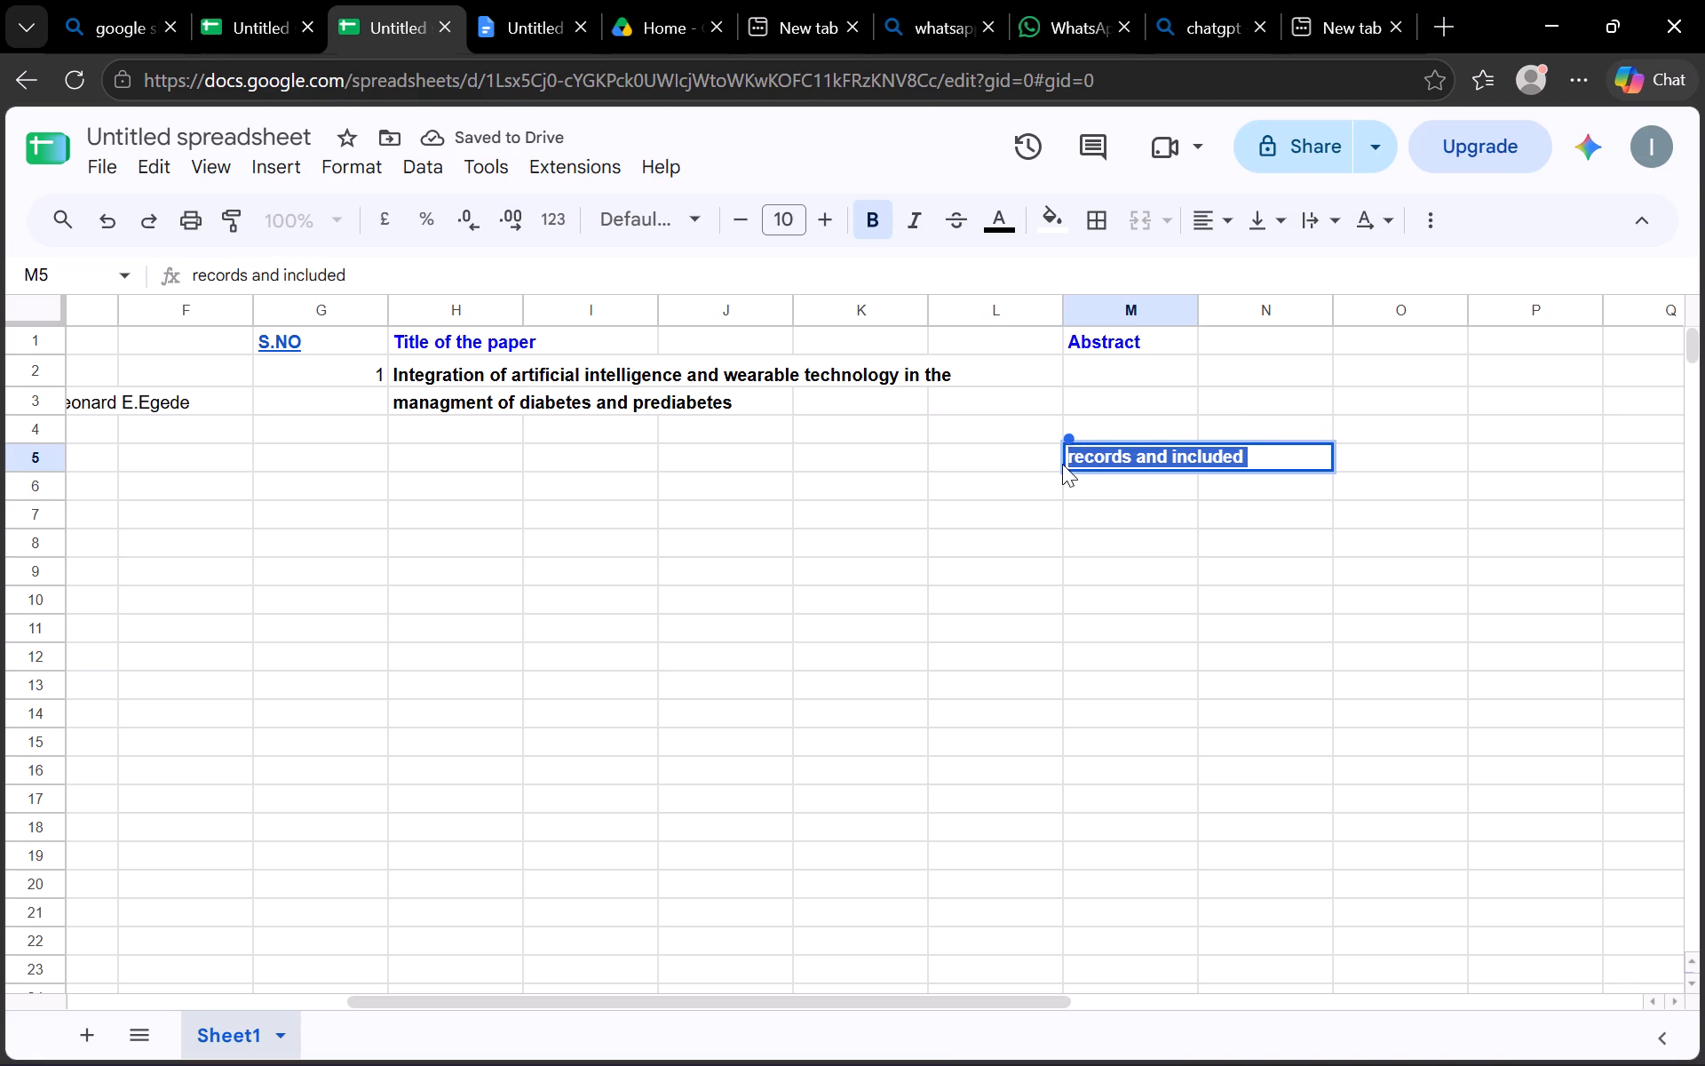
key(BackSpace)
Paste the copied full abstract, starting "This paper is a systematic review of research combining artificial intelligence (AI)", into cell M2.
click(1066, 368)
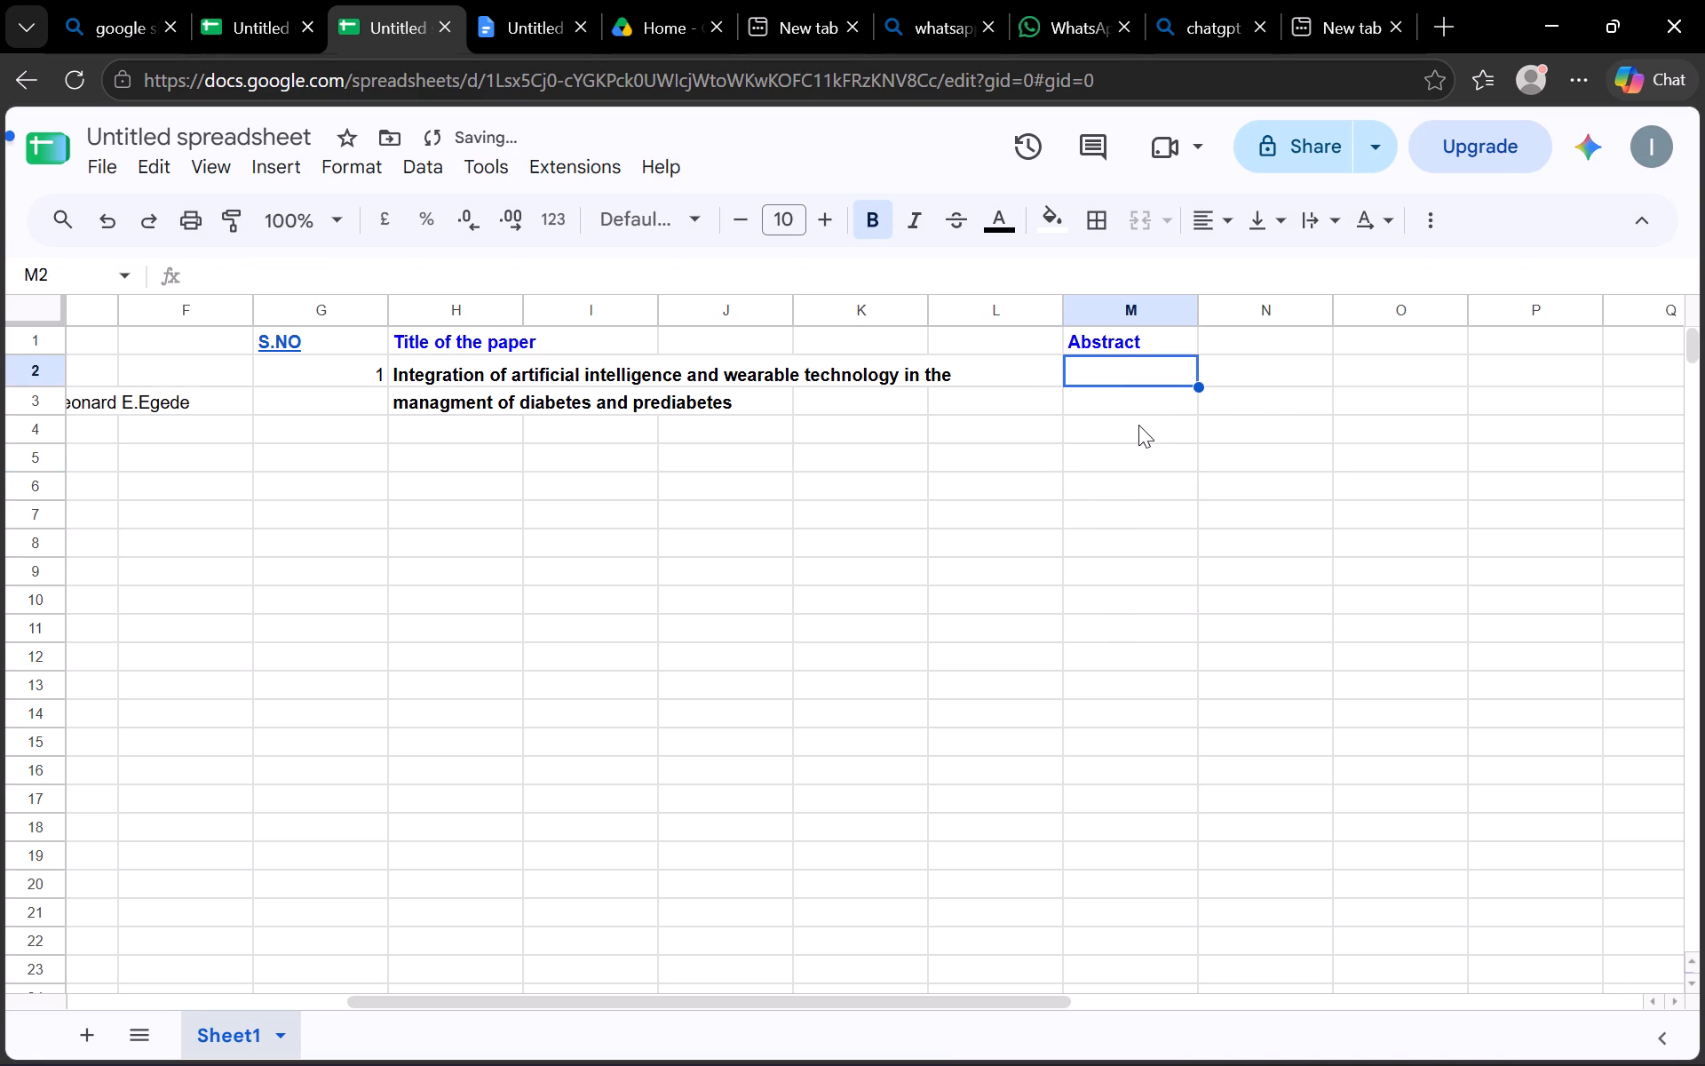
key(ctrl+v)
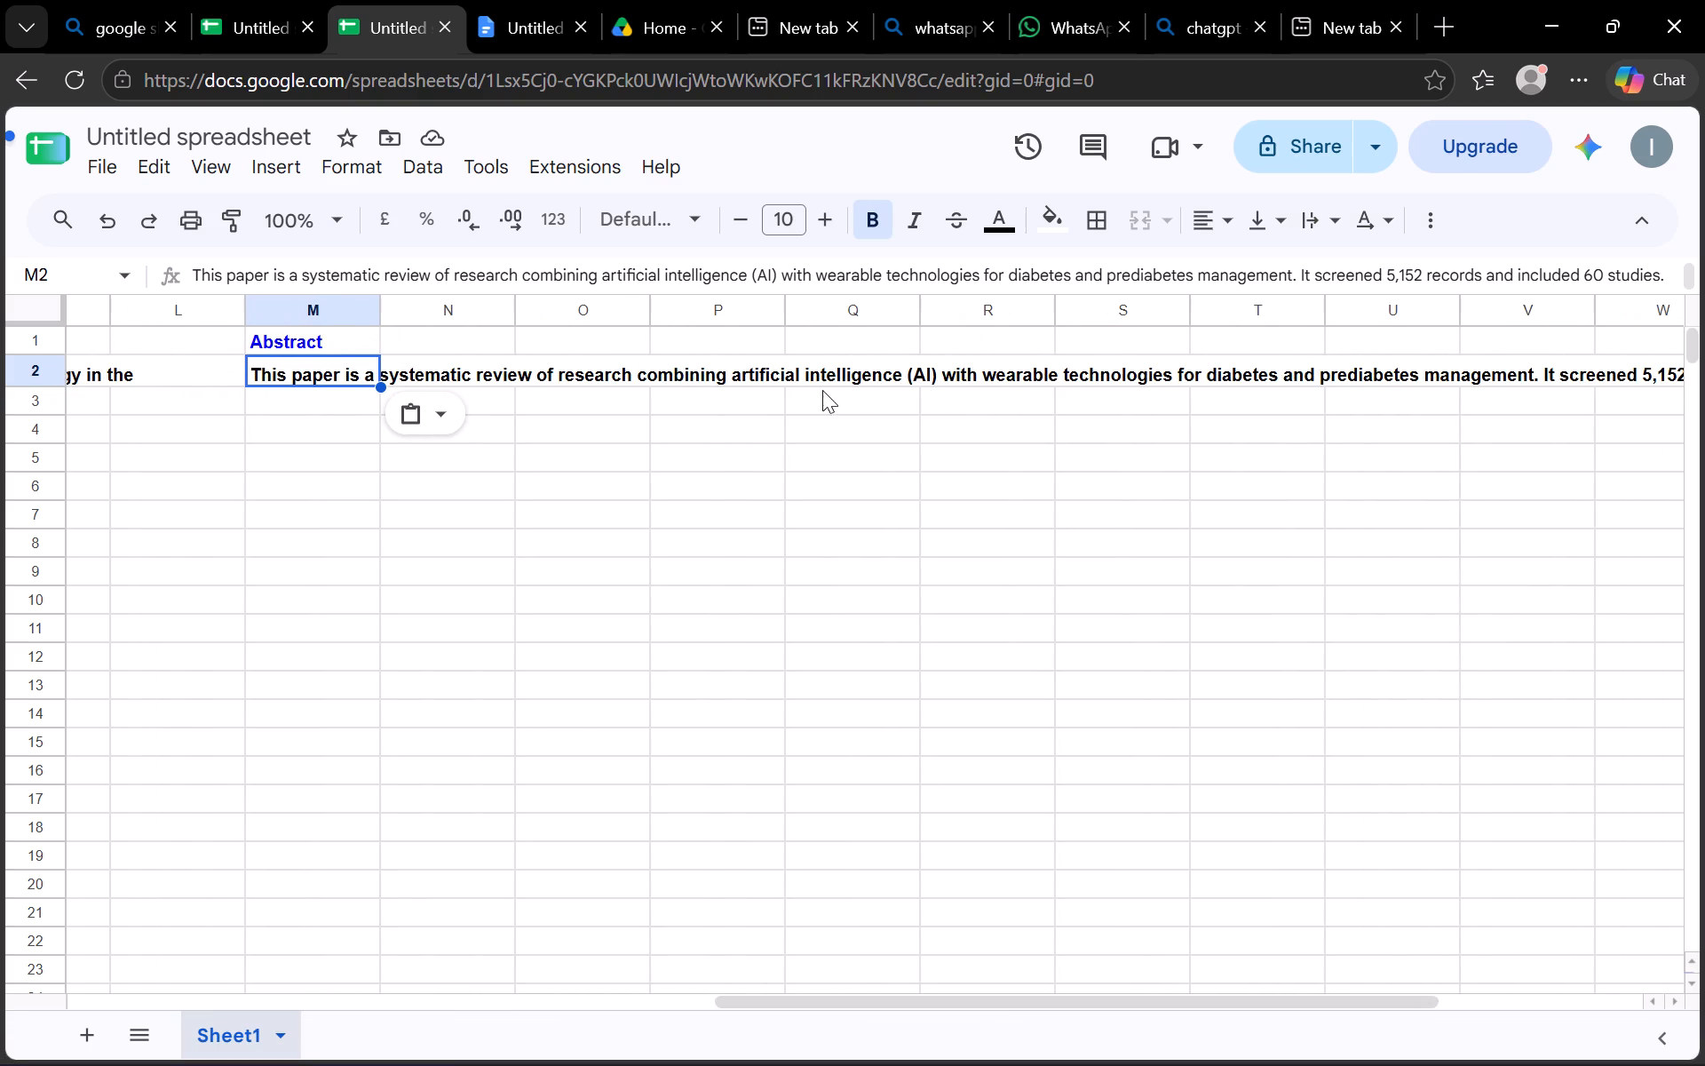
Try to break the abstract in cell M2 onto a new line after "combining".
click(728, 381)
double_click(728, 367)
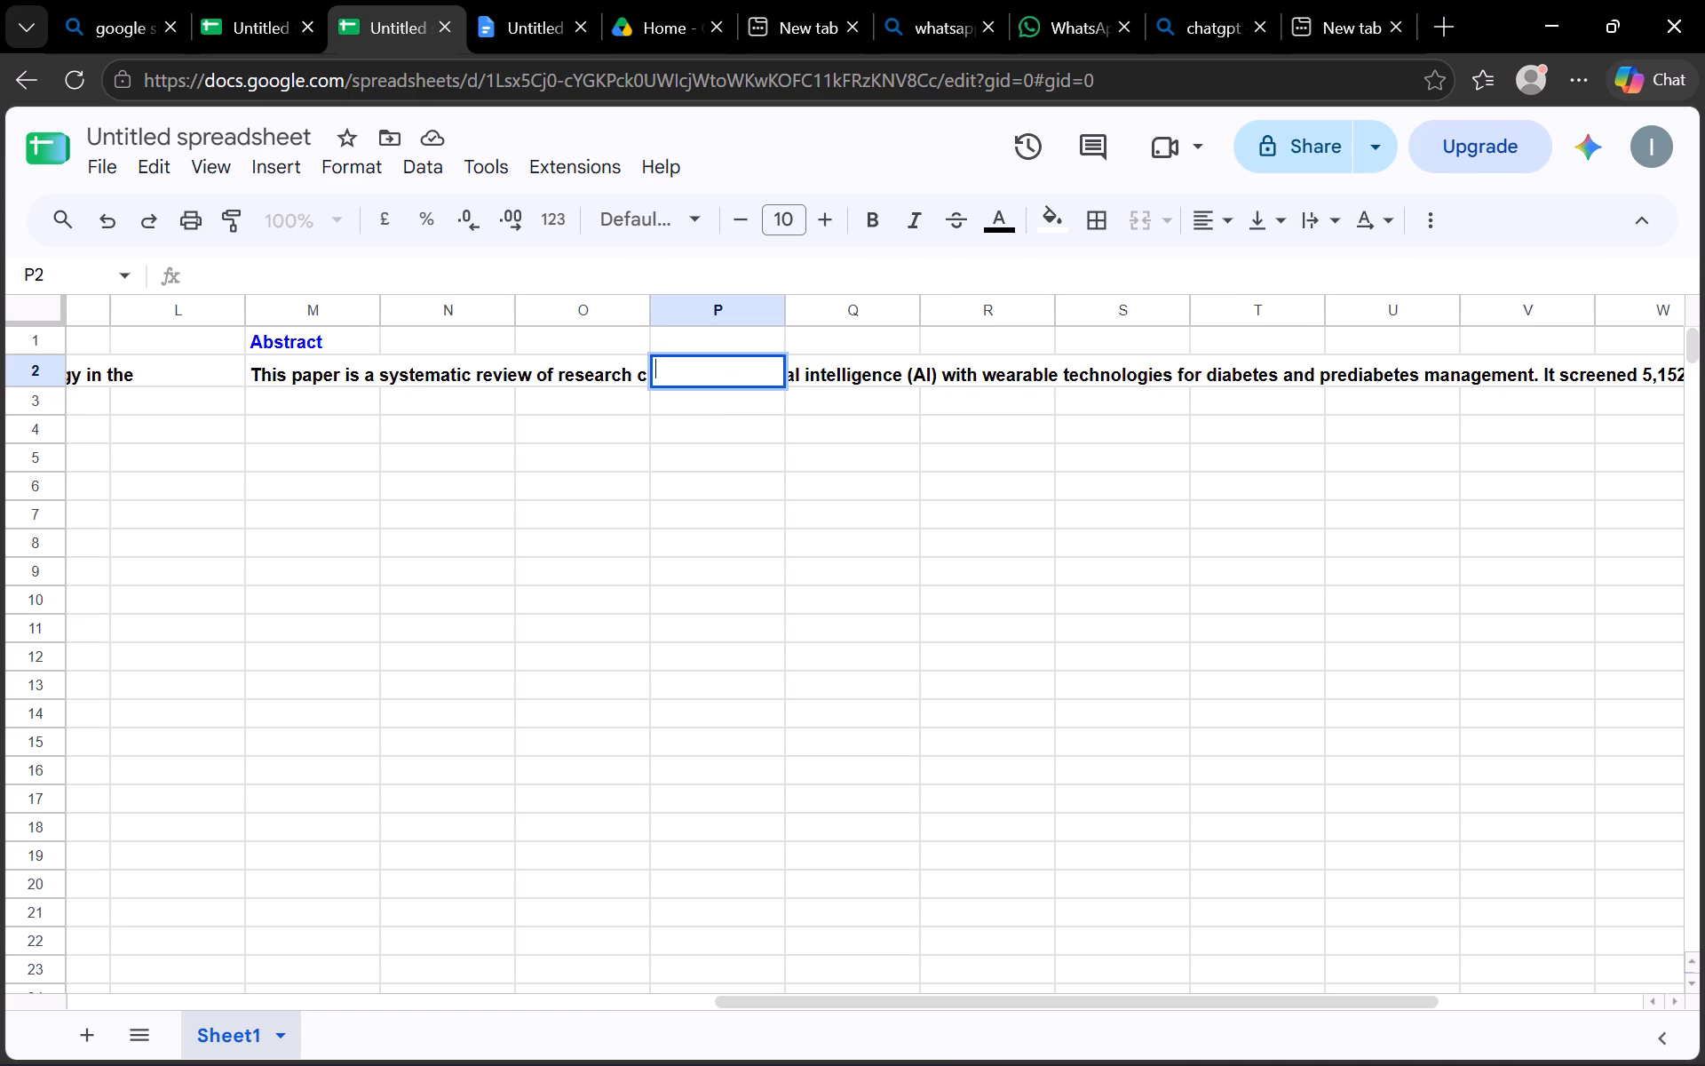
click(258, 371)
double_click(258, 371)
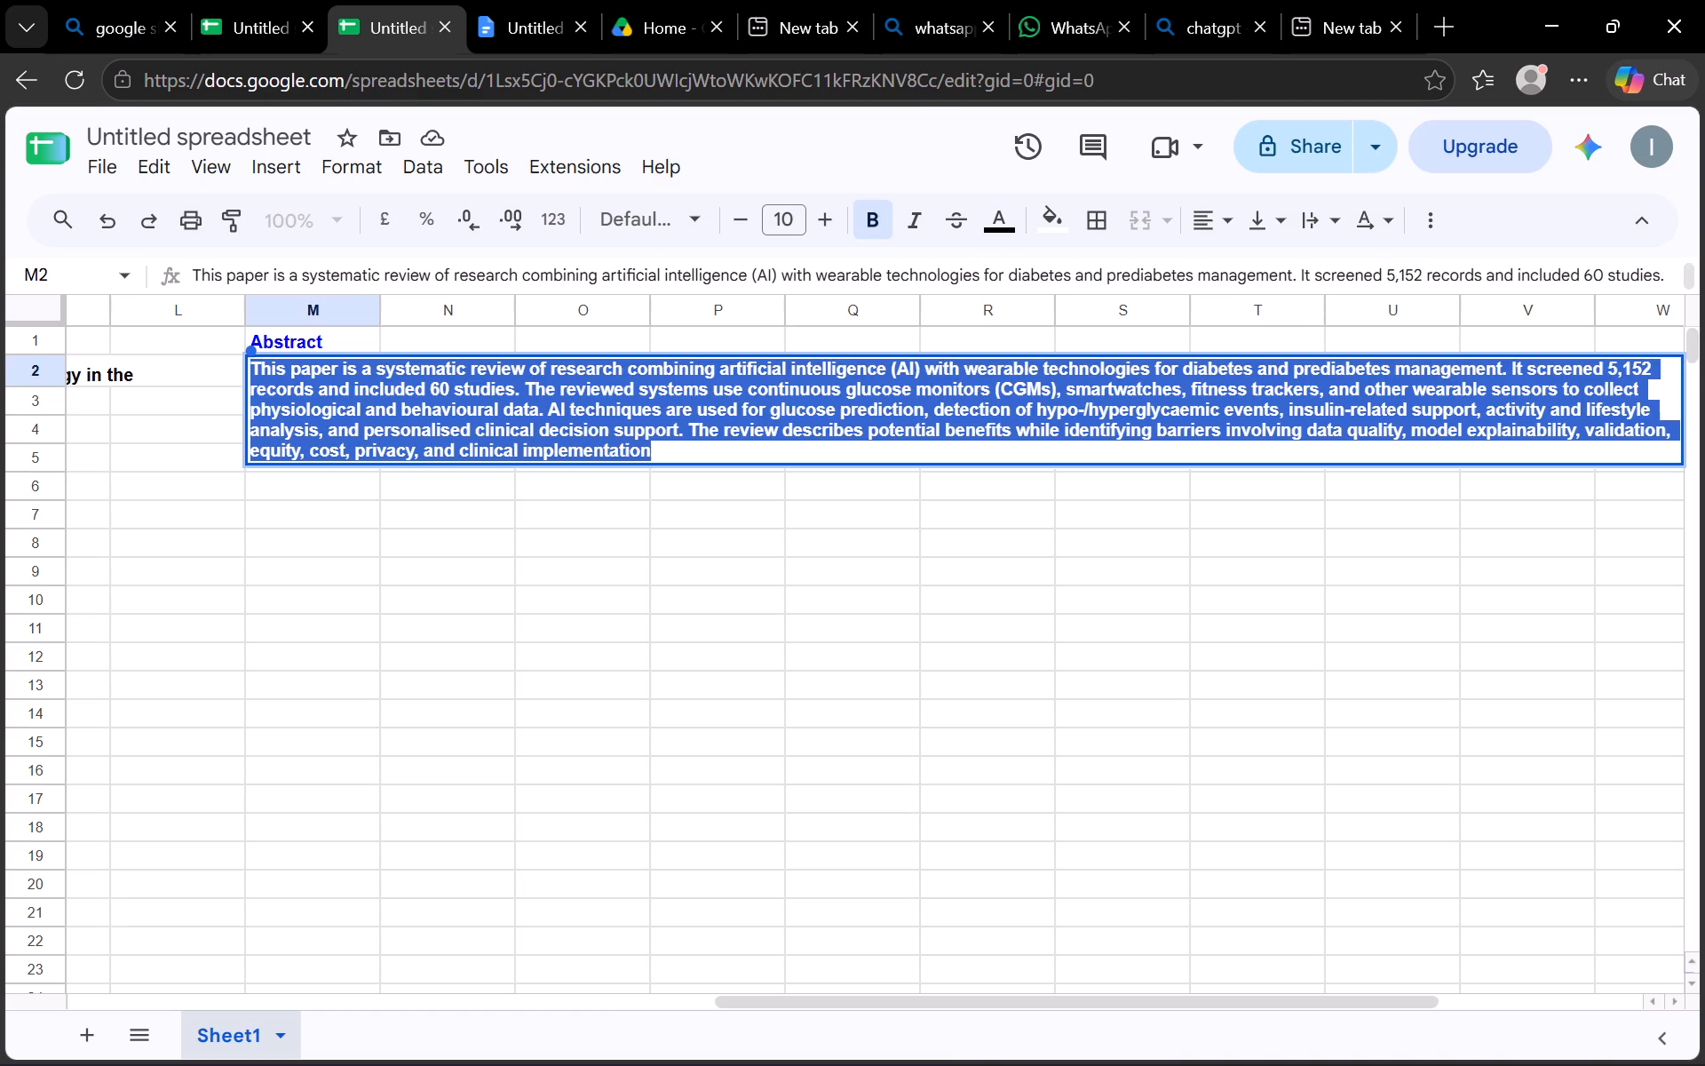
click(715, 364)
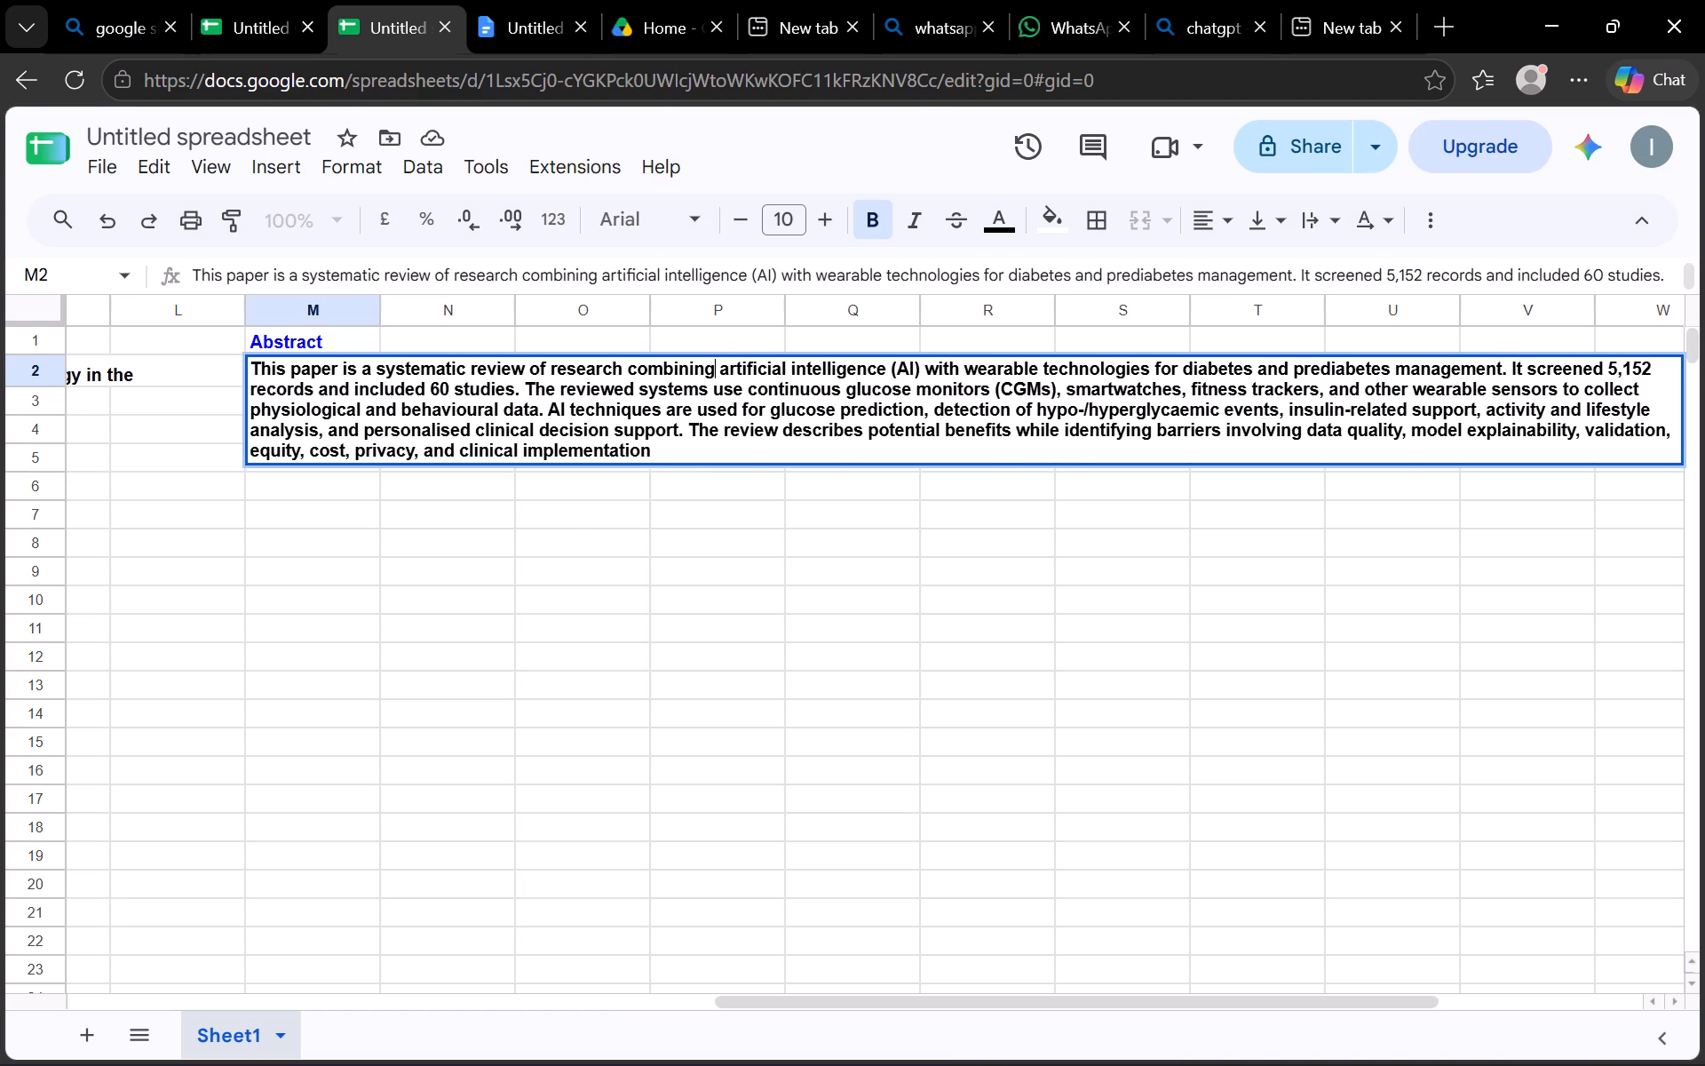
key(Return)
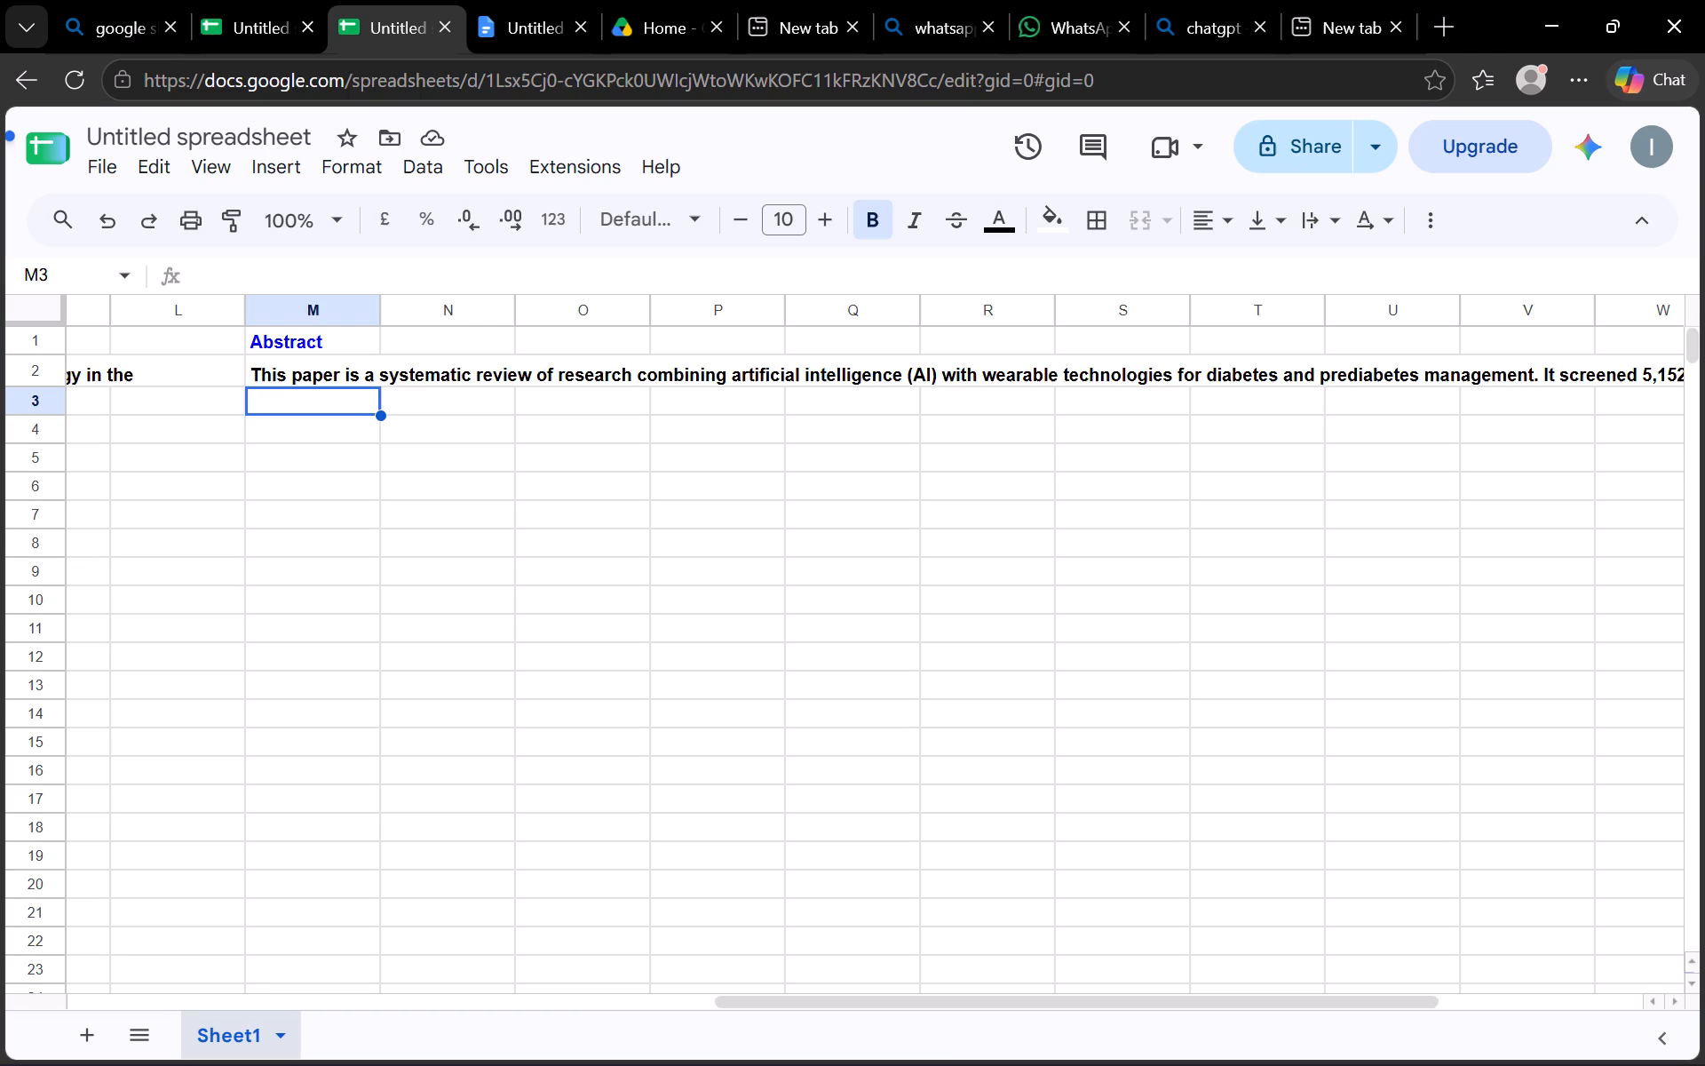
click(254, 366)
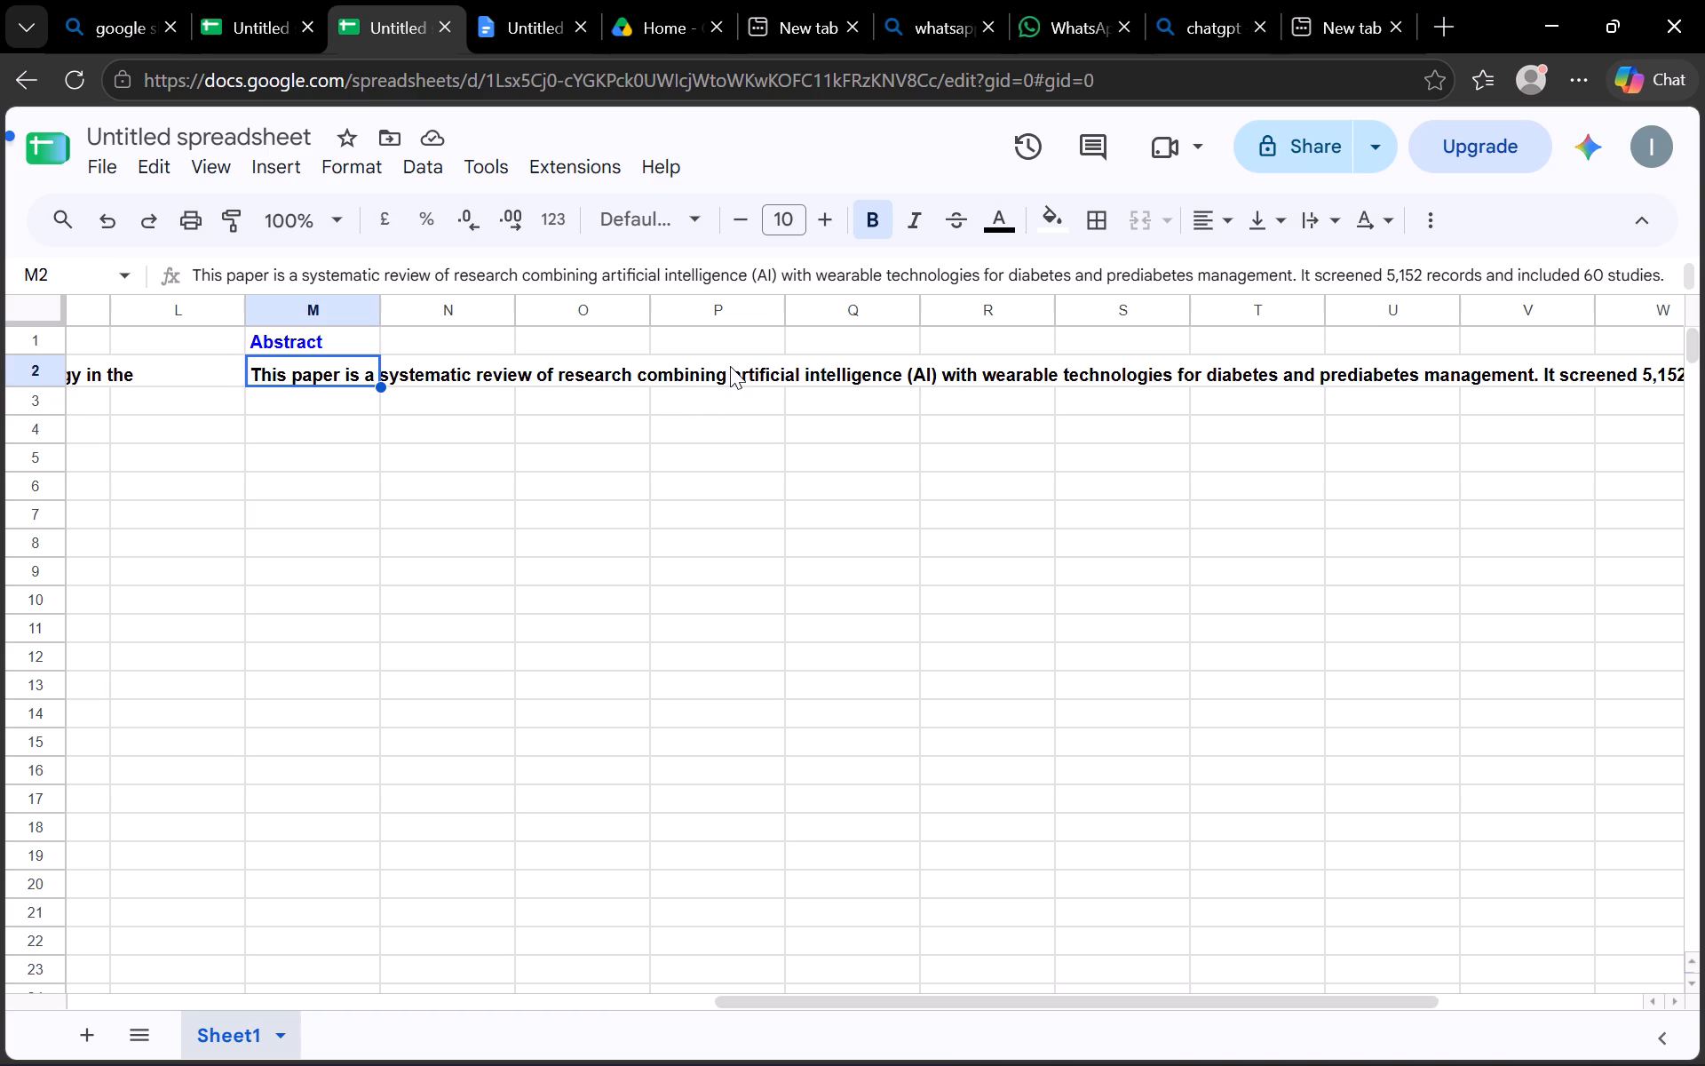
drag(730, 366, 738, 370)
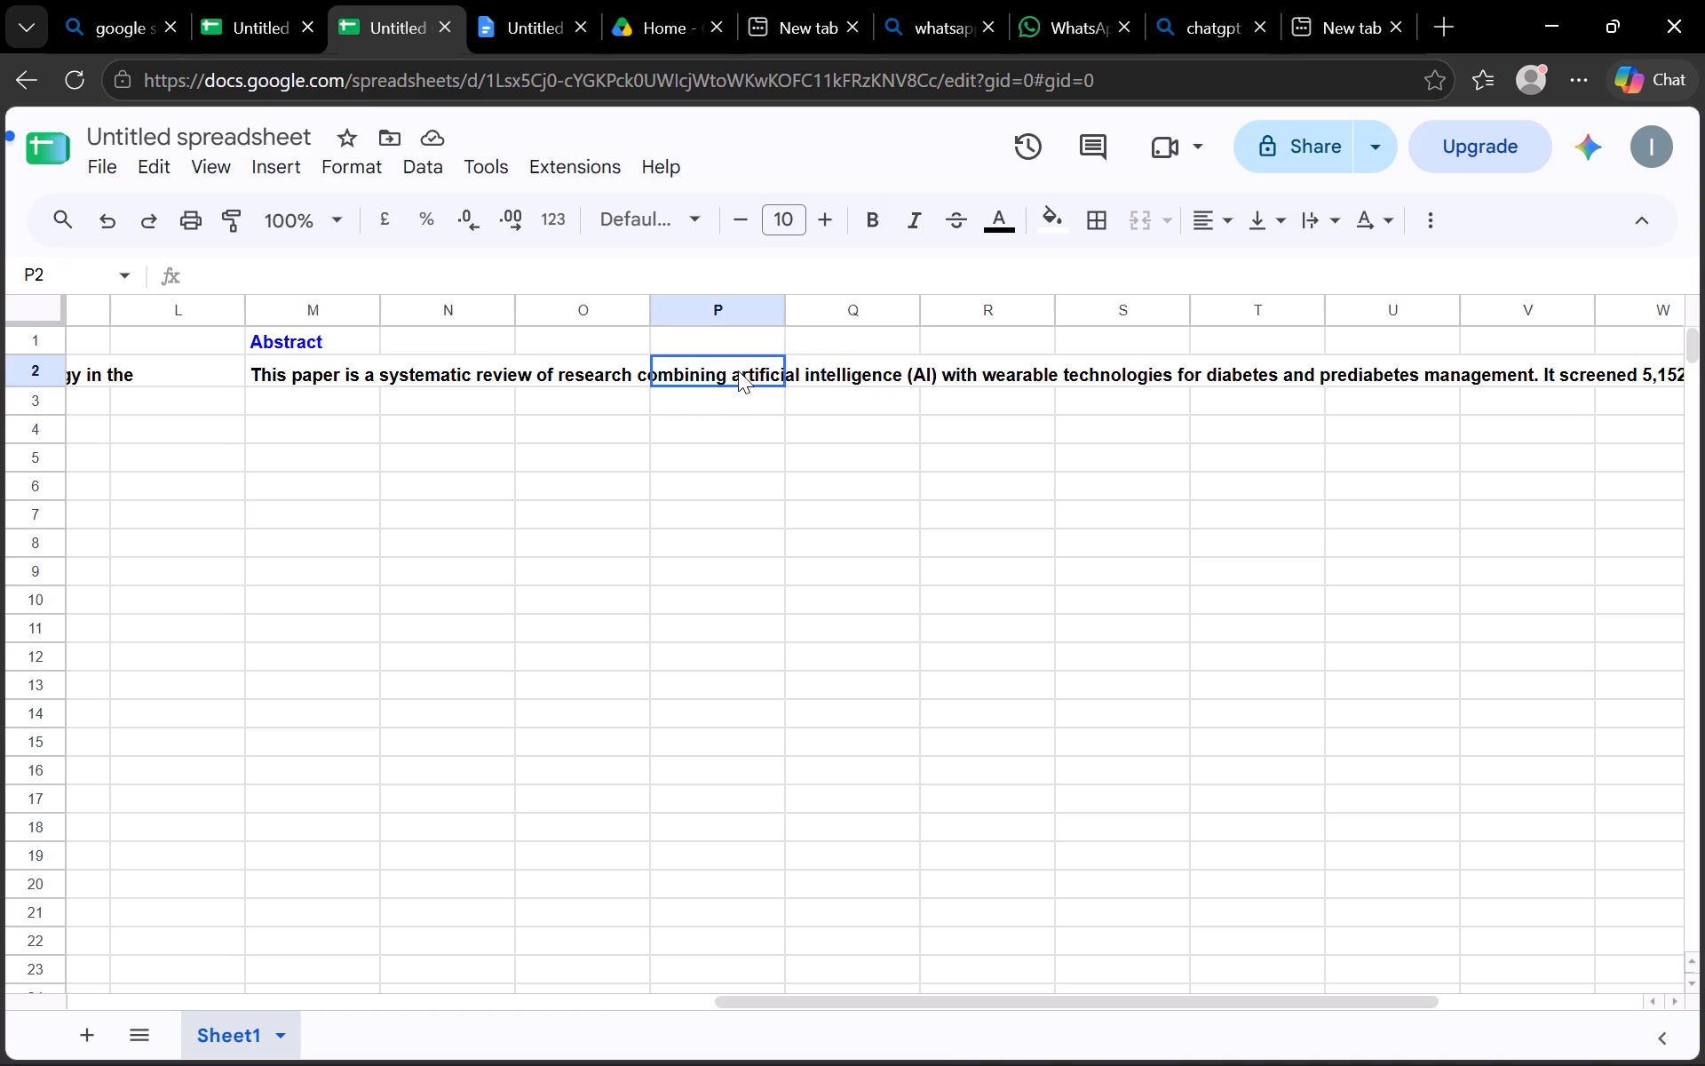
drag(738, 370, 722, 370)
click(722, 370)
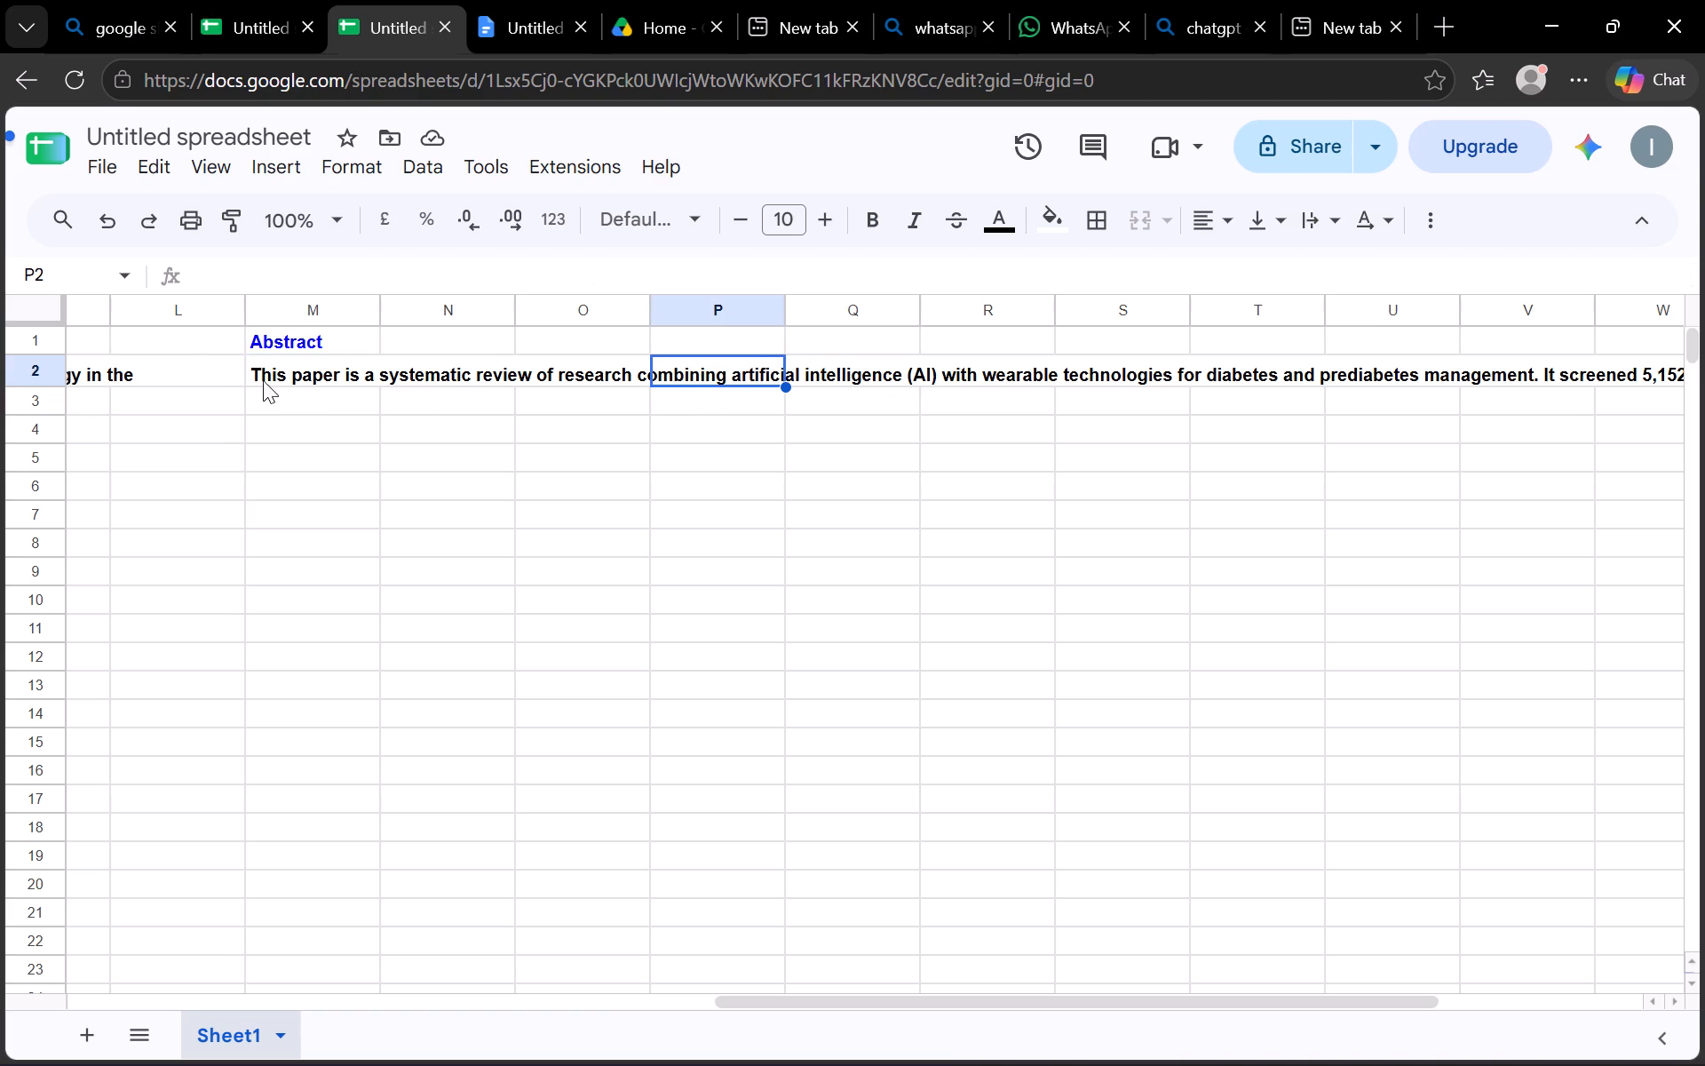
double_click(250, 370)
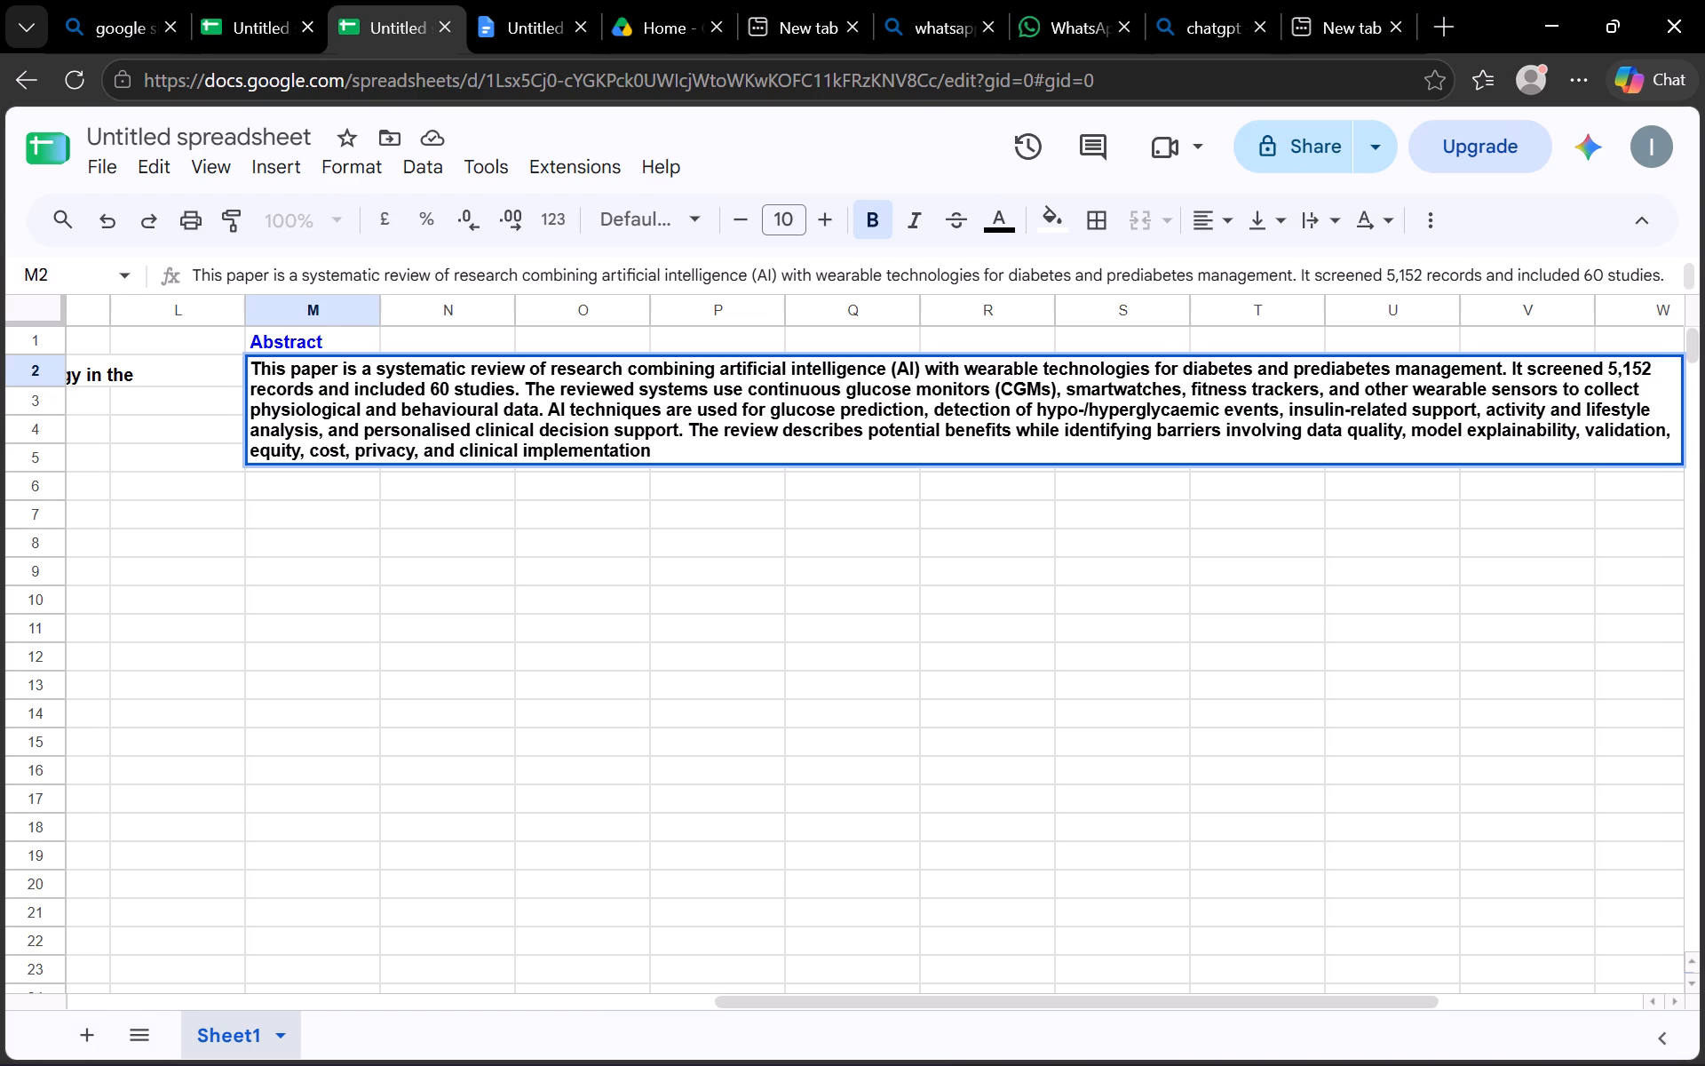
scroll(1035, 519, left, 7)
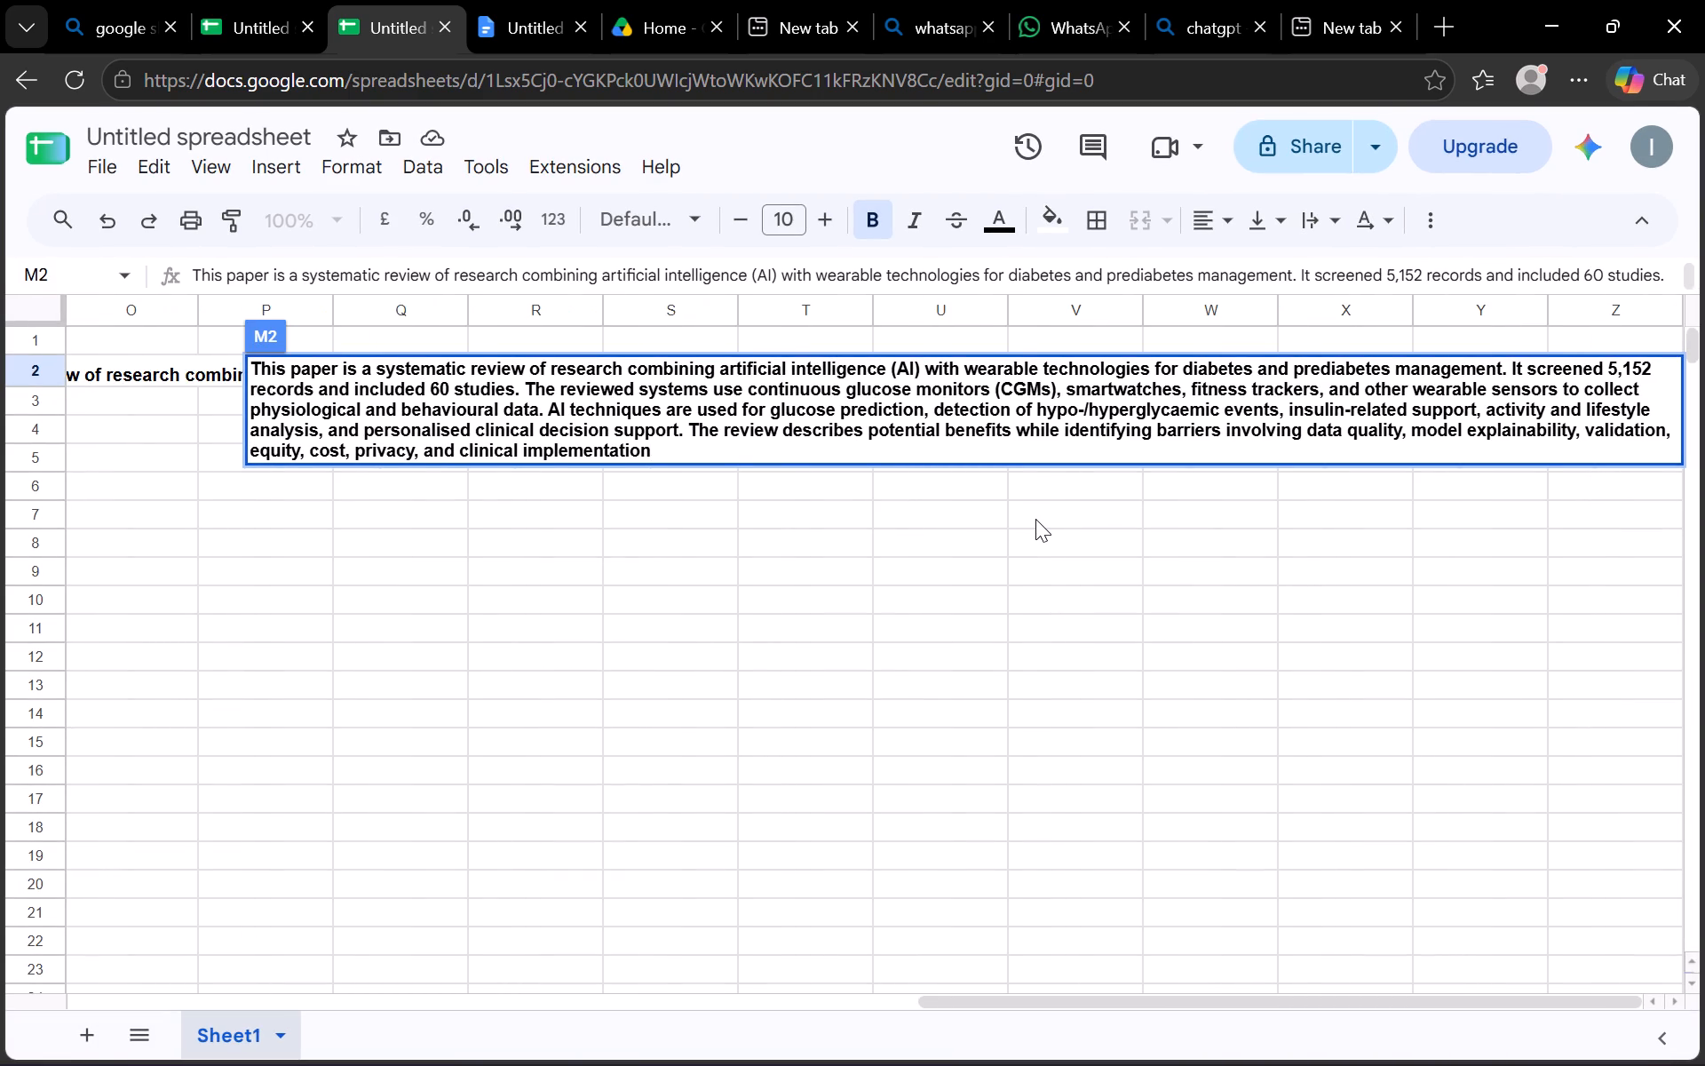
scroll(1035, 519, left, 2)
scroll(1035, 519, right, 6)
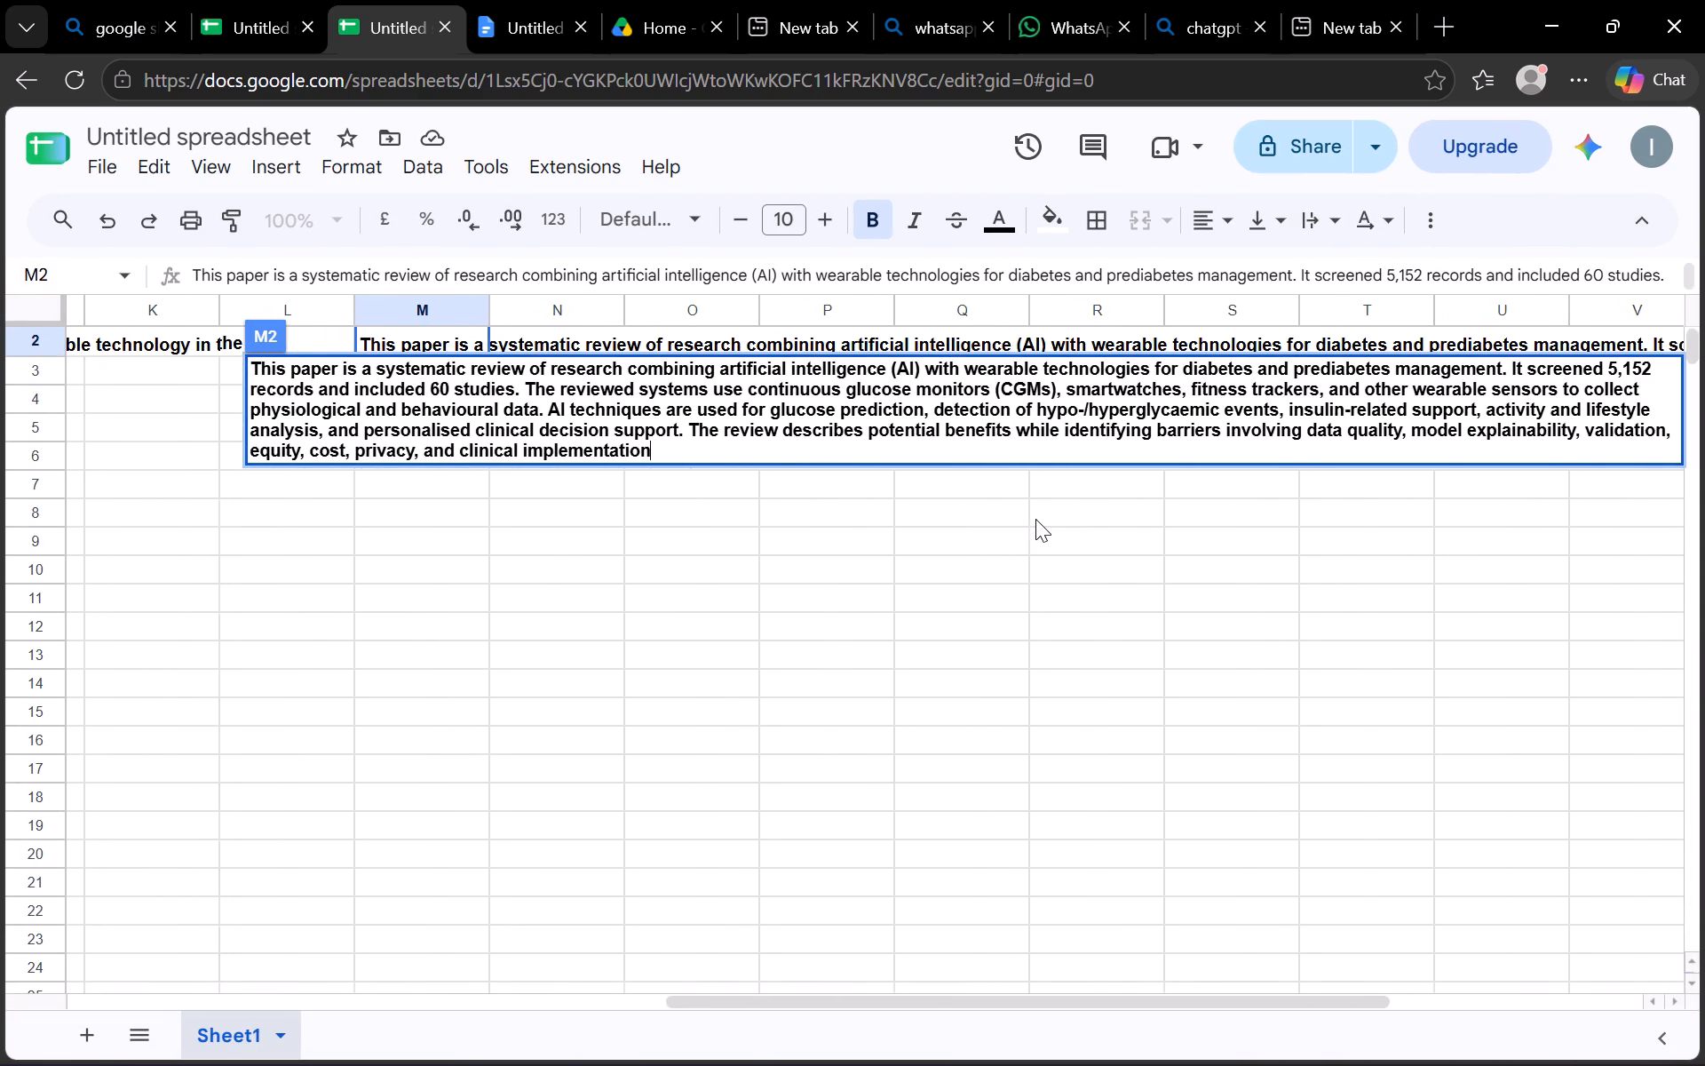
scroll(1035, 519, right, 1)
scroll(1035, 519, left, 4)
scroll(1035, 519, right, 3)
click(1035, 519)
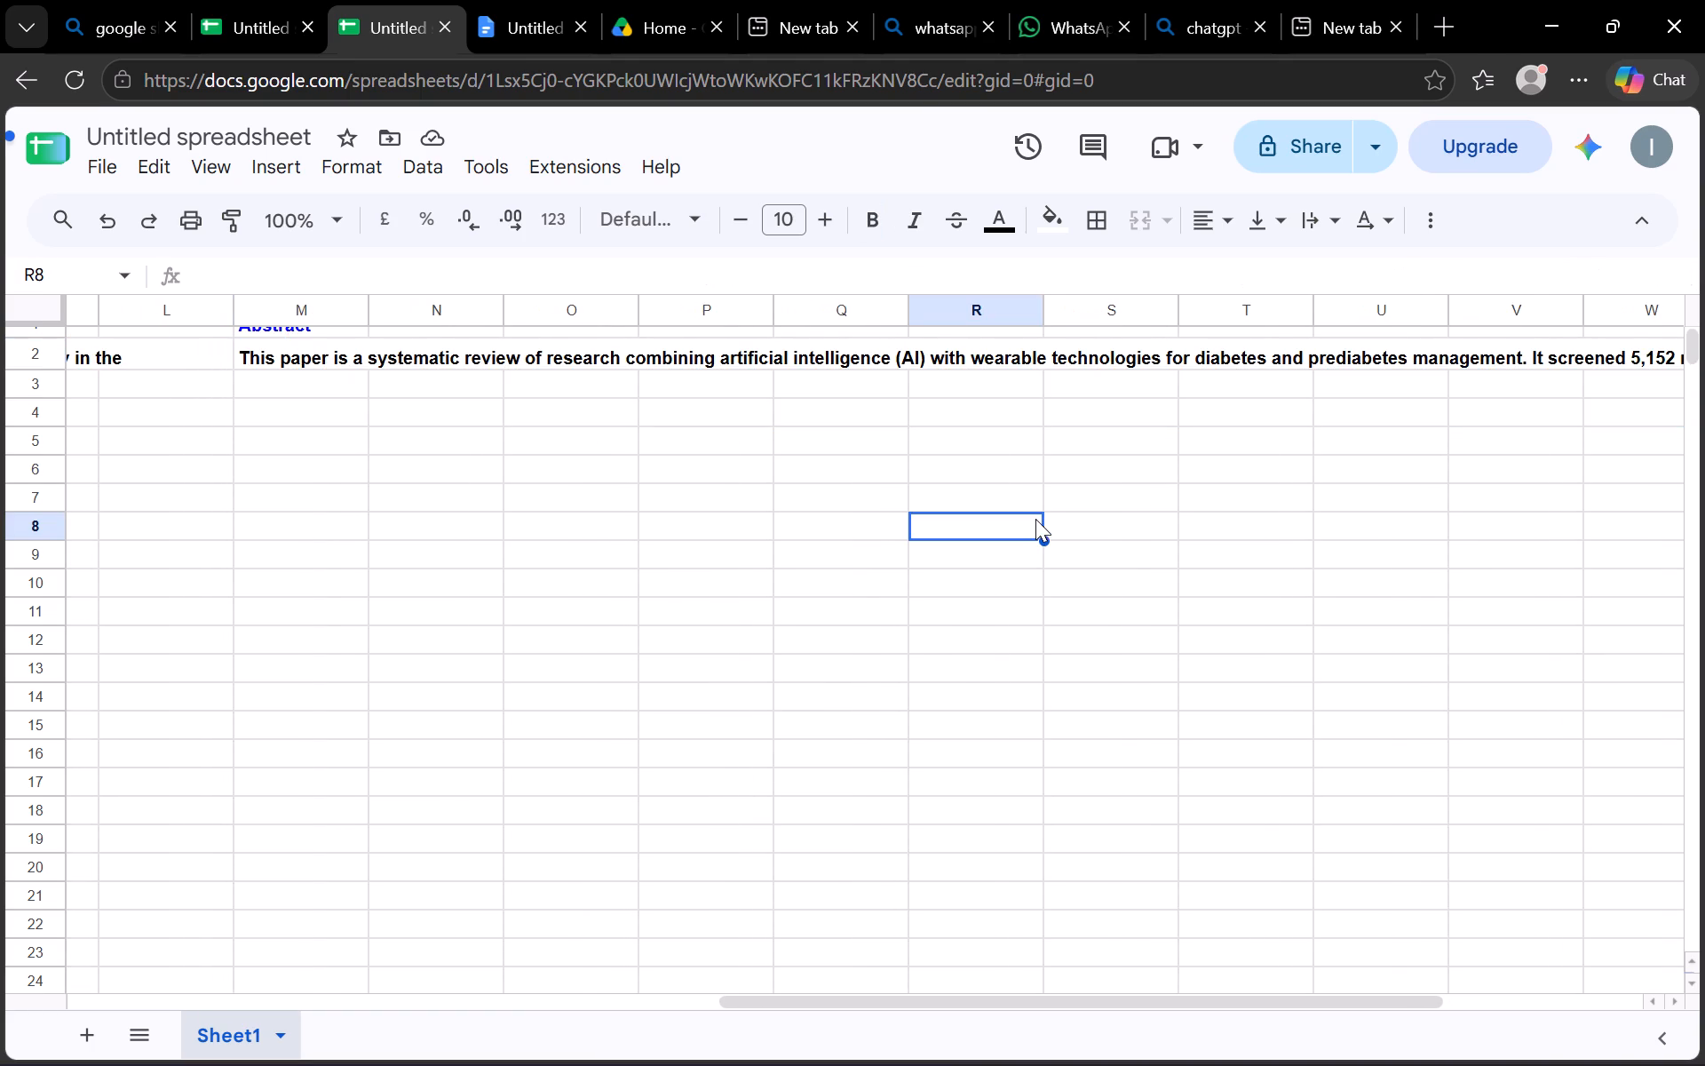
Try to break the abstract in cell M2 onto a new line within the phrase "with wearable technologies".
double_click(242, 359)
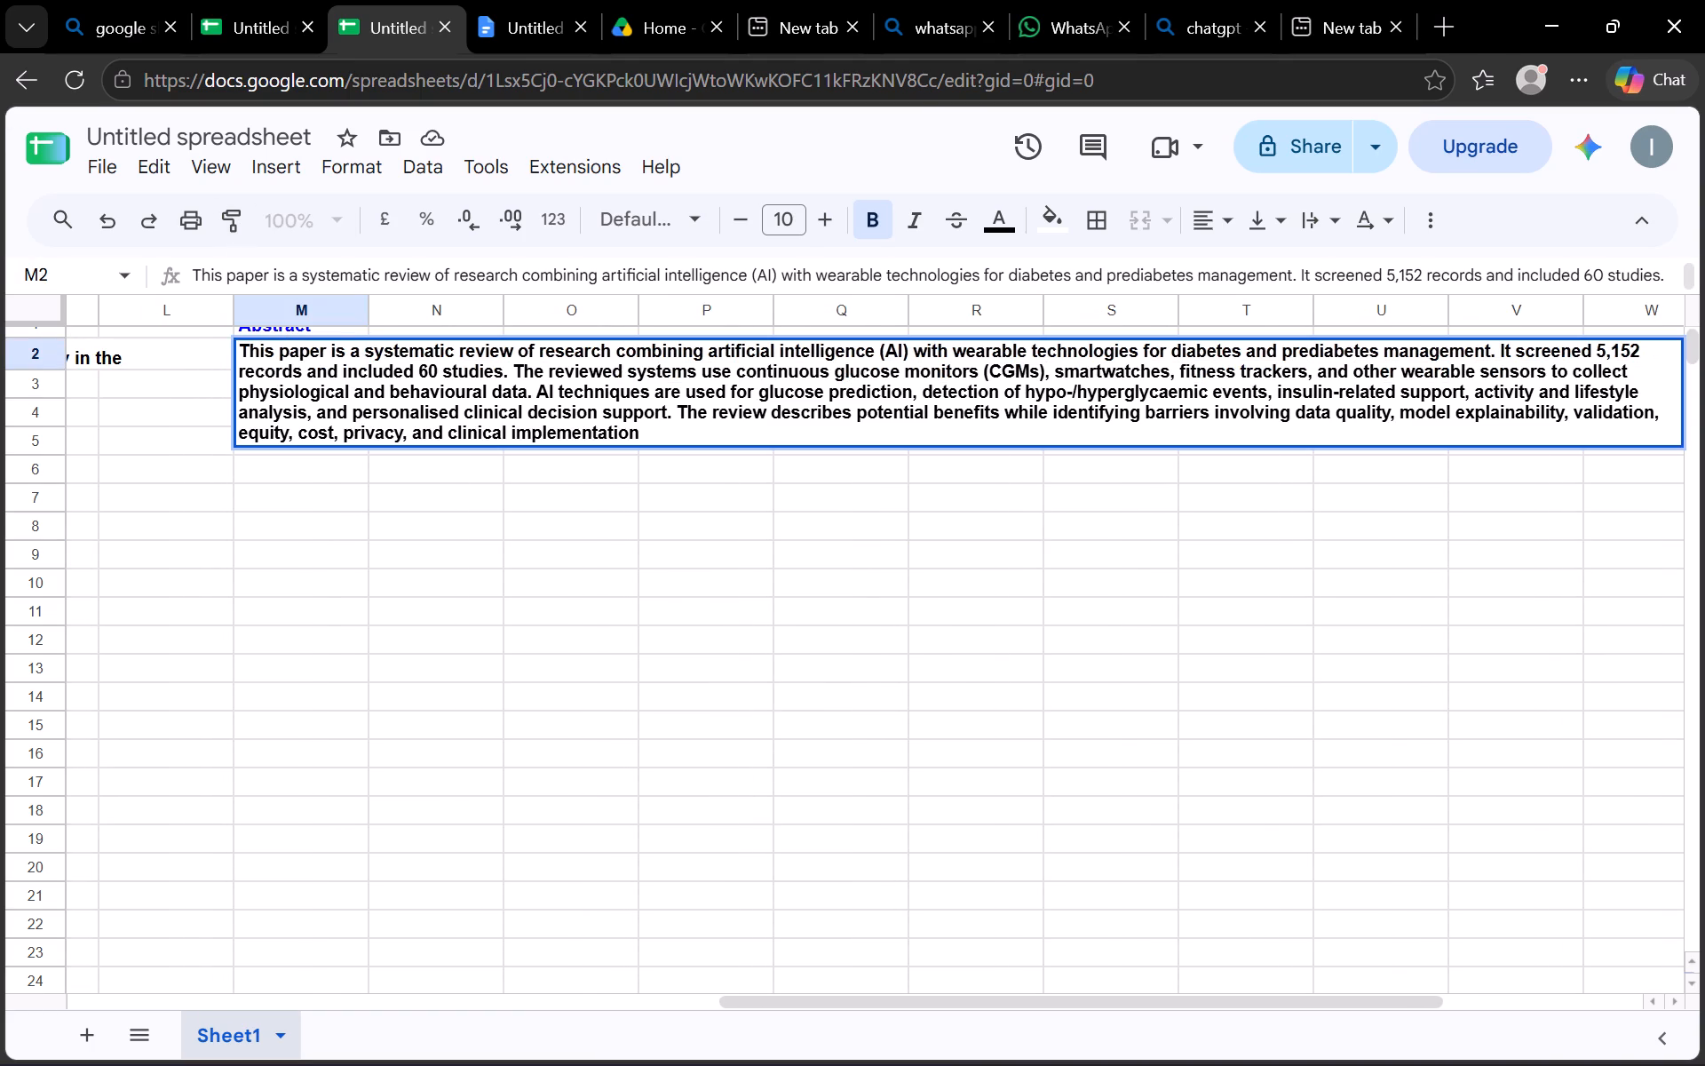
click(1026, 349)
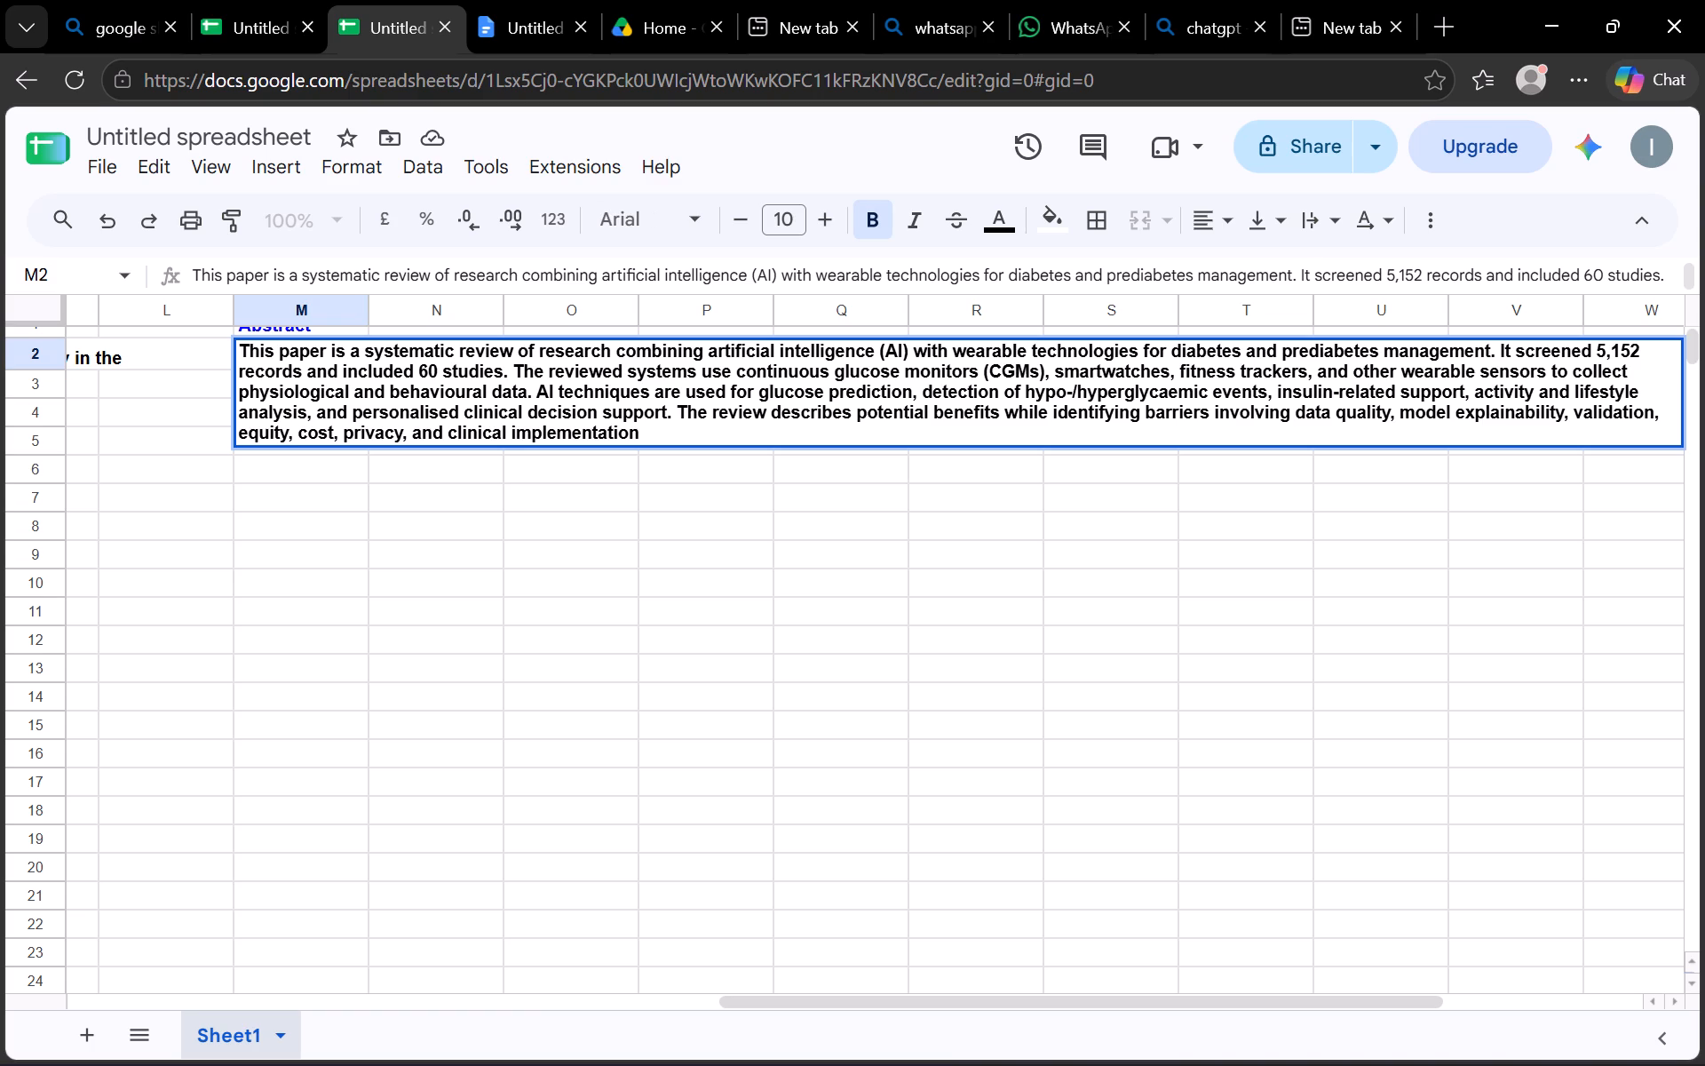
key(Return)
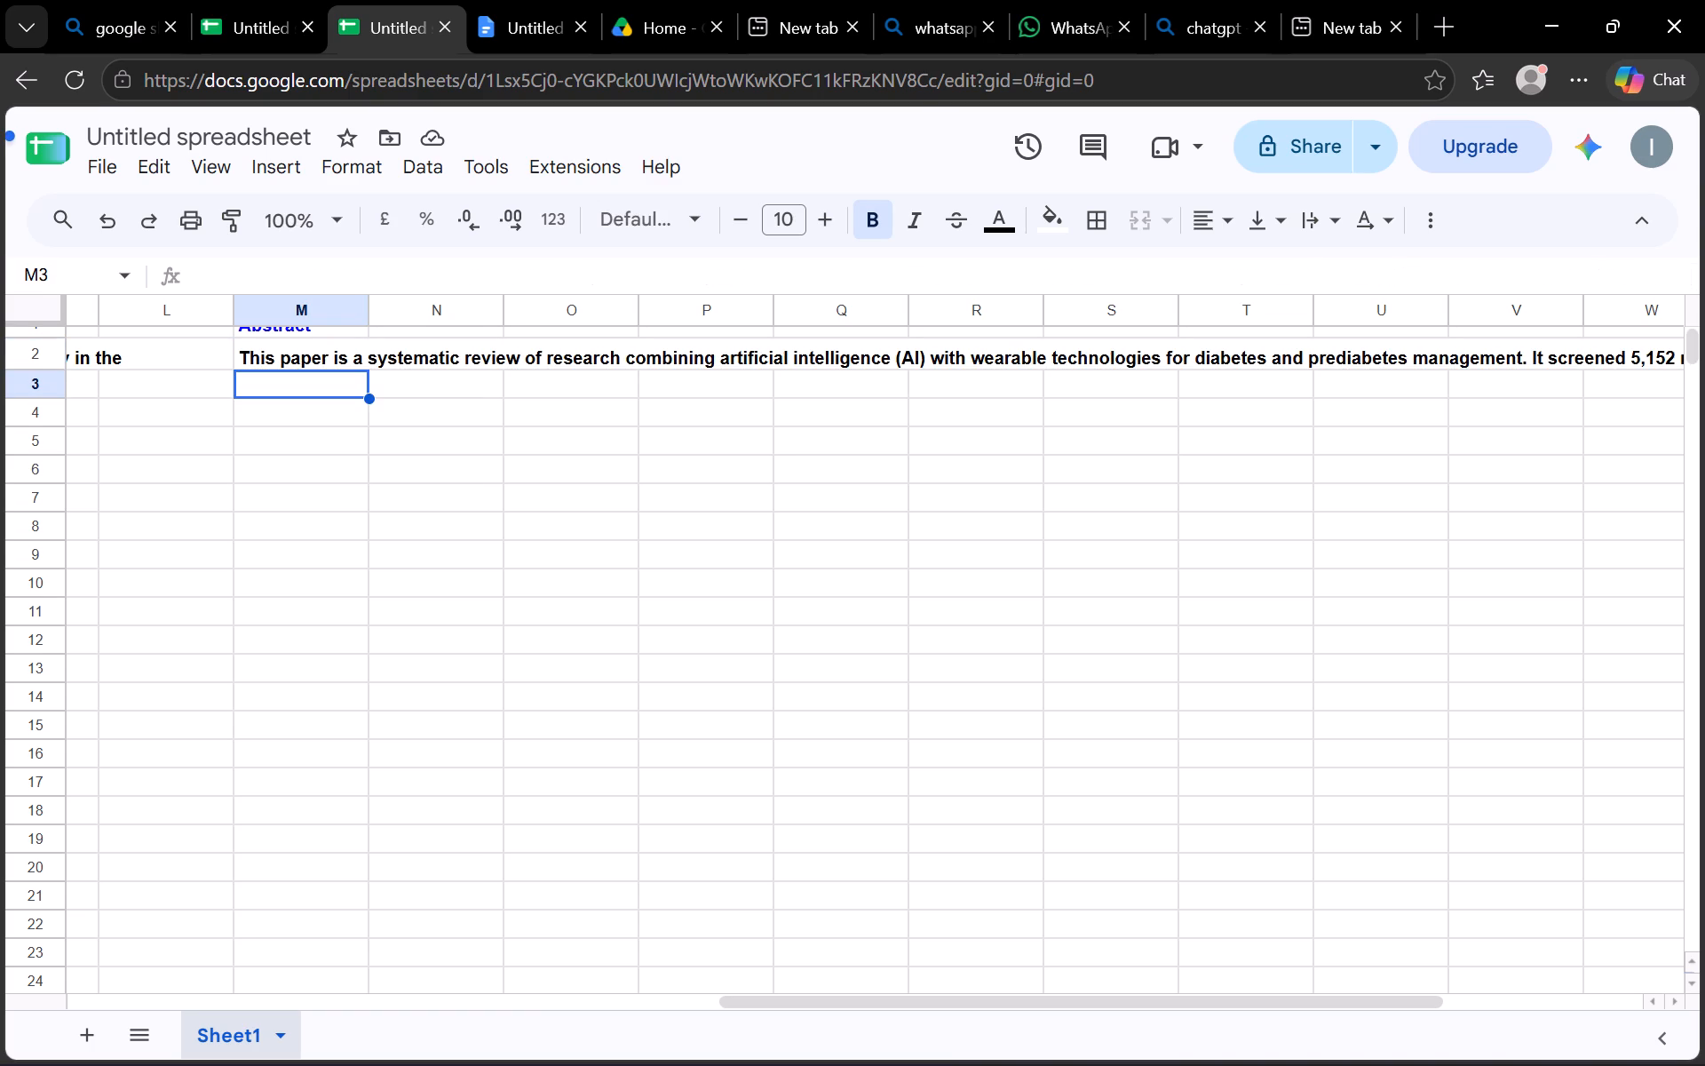
Reopen the abstract in cell M2 for editing at the point right after "combining".
scroll(654, 334, left, 1)
double_click(242, 344)
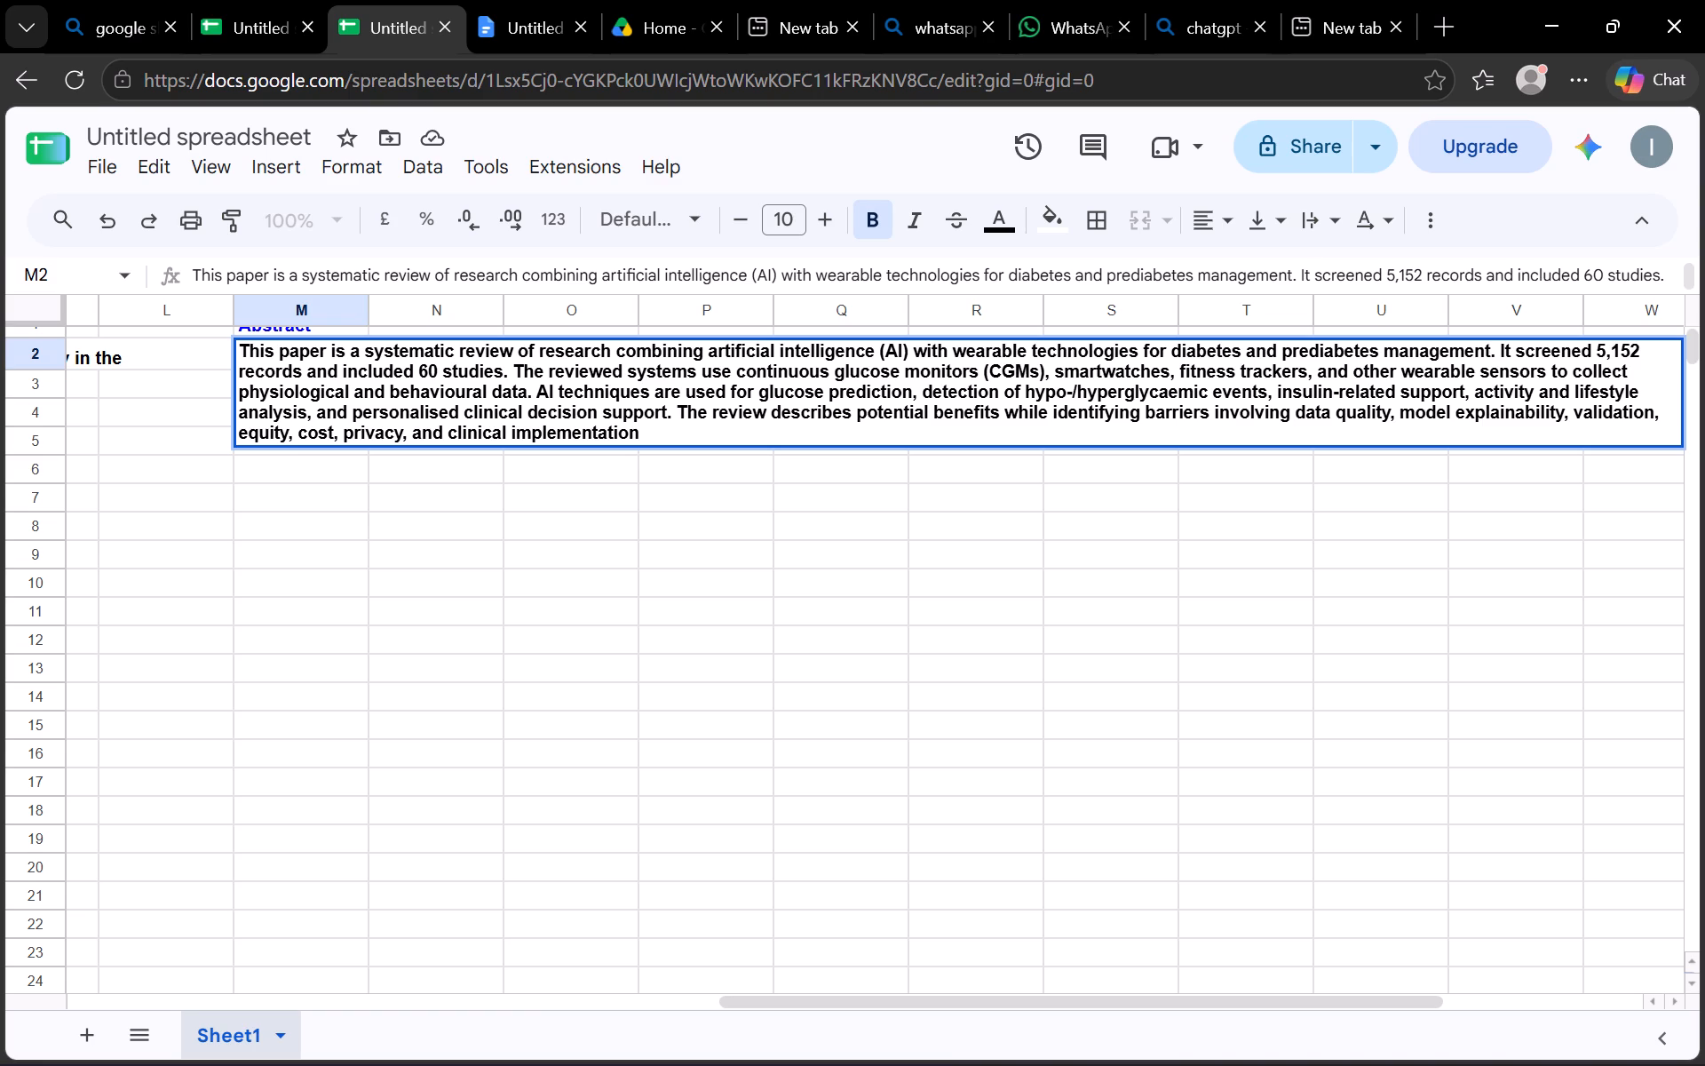
click(702, 352)
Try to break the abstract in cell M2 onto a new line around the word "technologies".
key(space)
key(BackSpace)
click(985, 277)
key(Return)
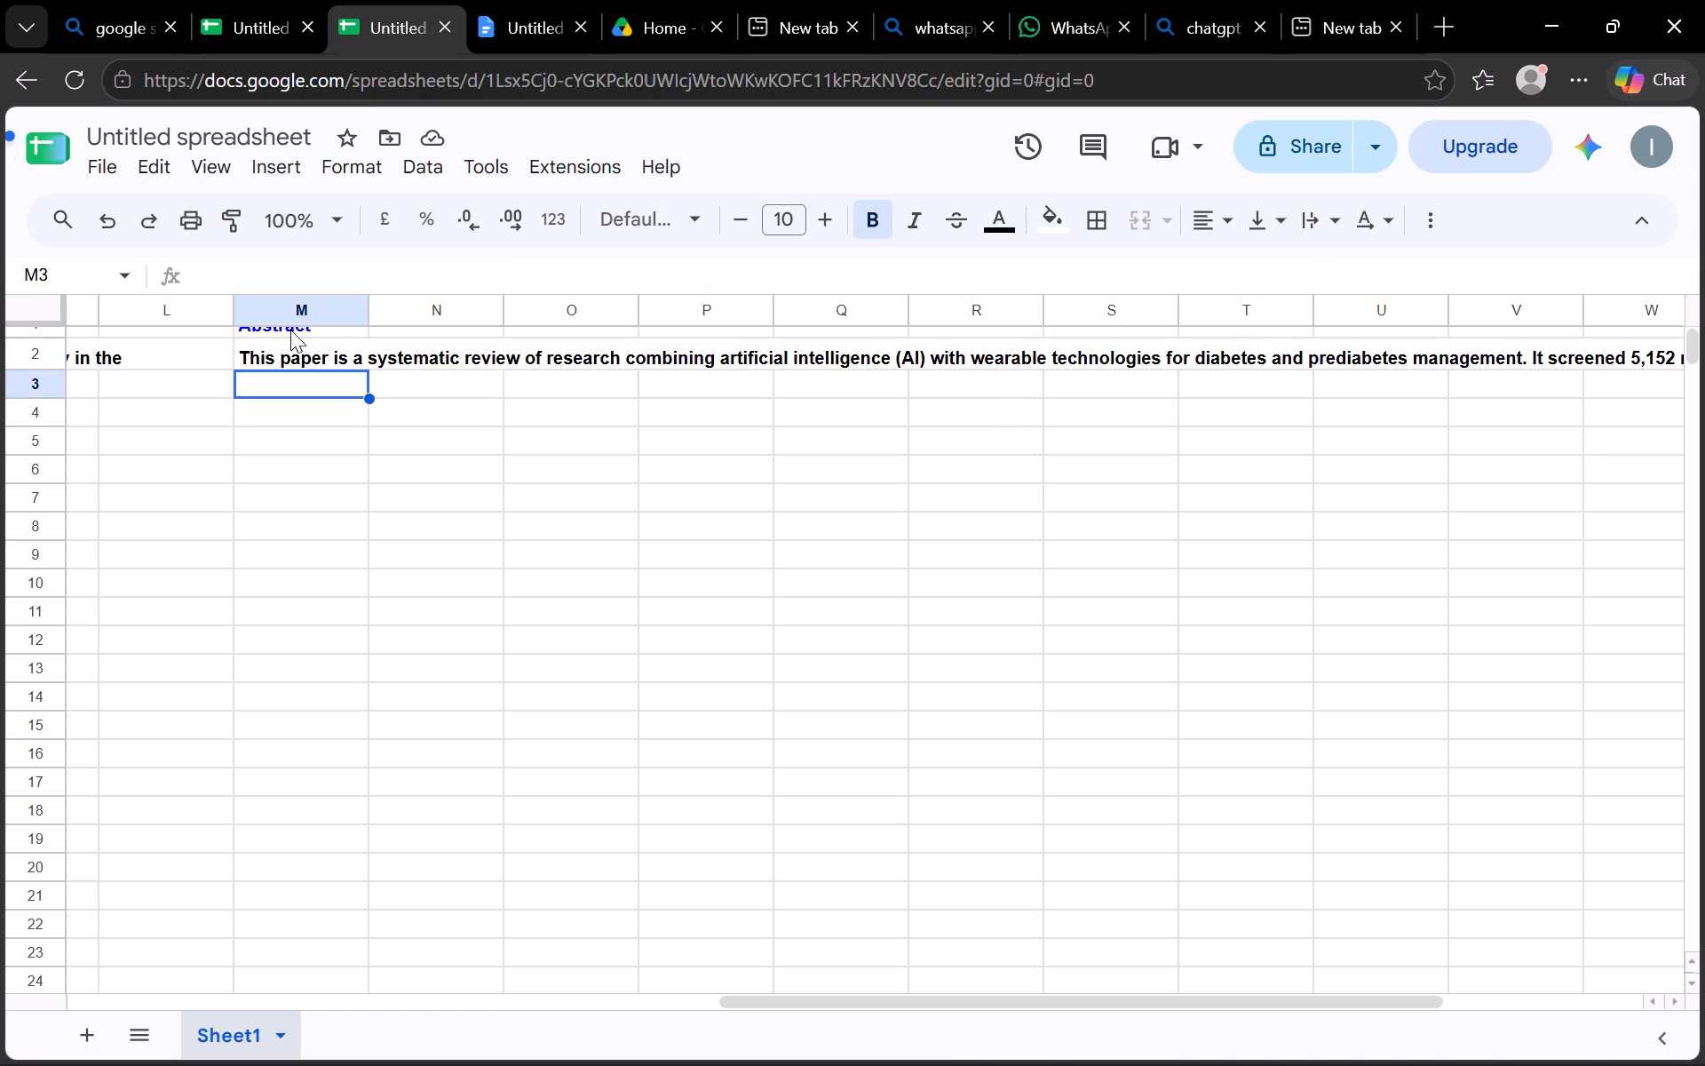
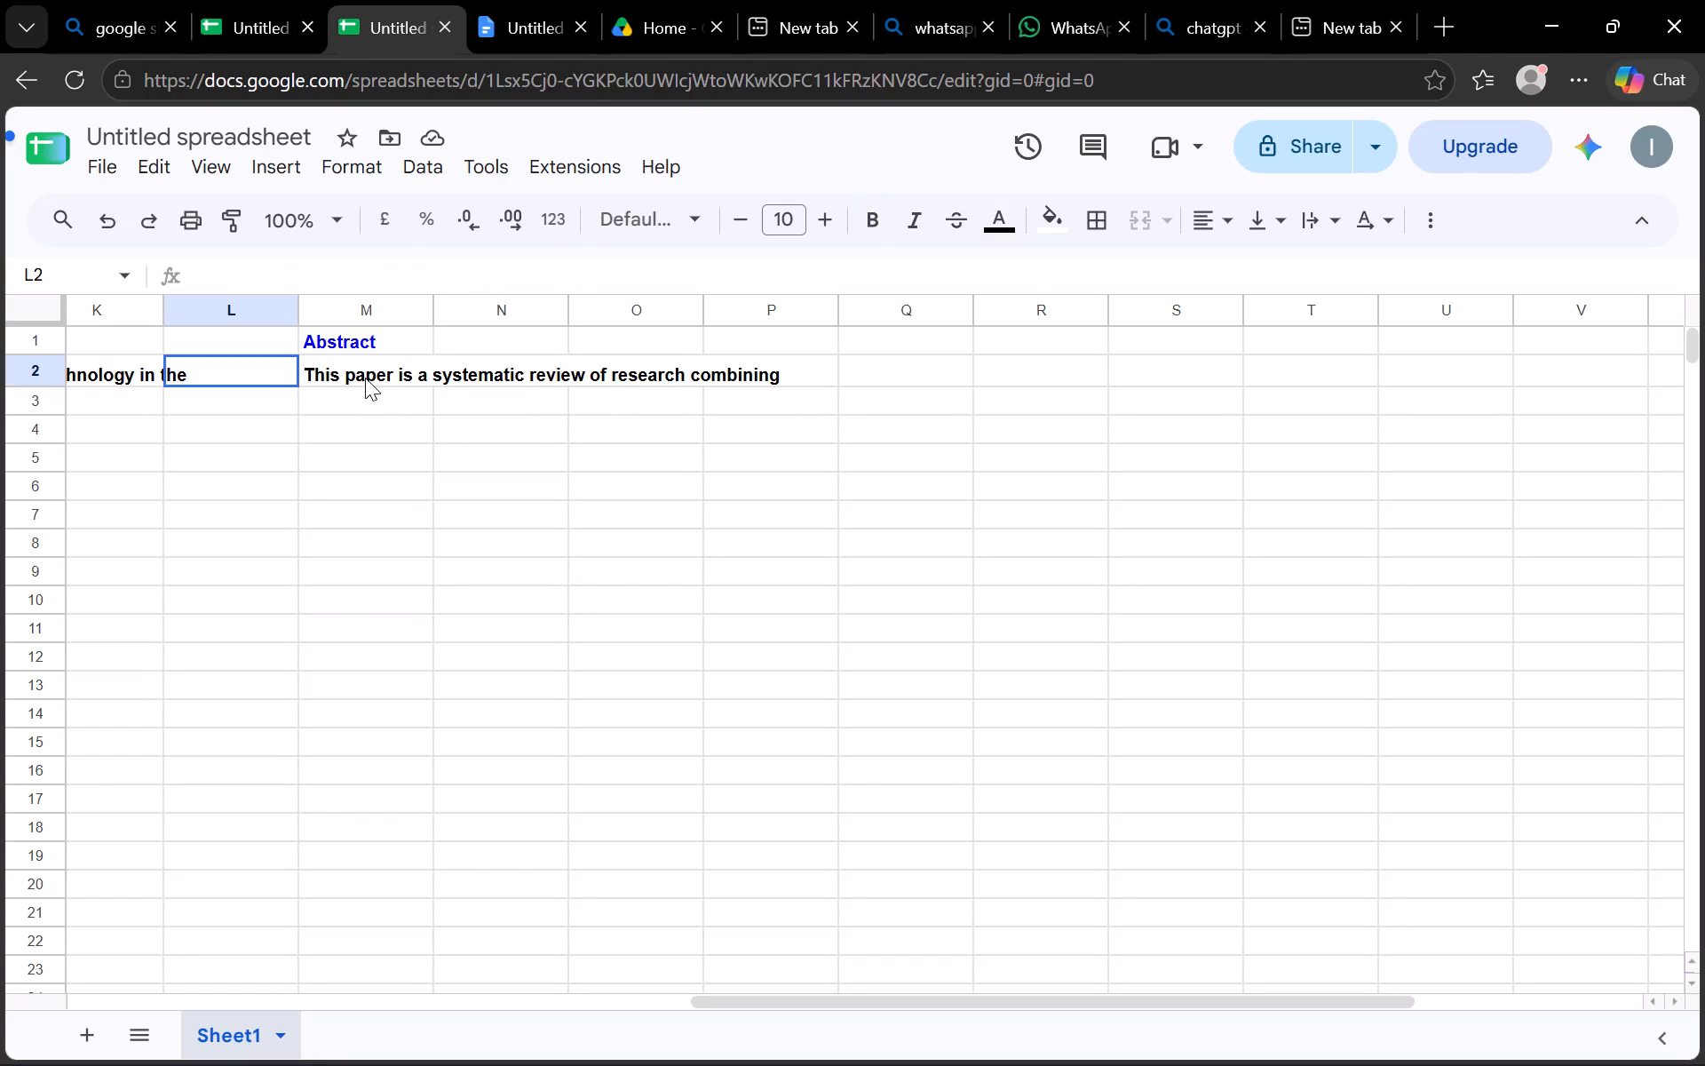
Open the shortened abstract text in cell M2, under the Abstract heading, for editing at its end.
click(338, 370)
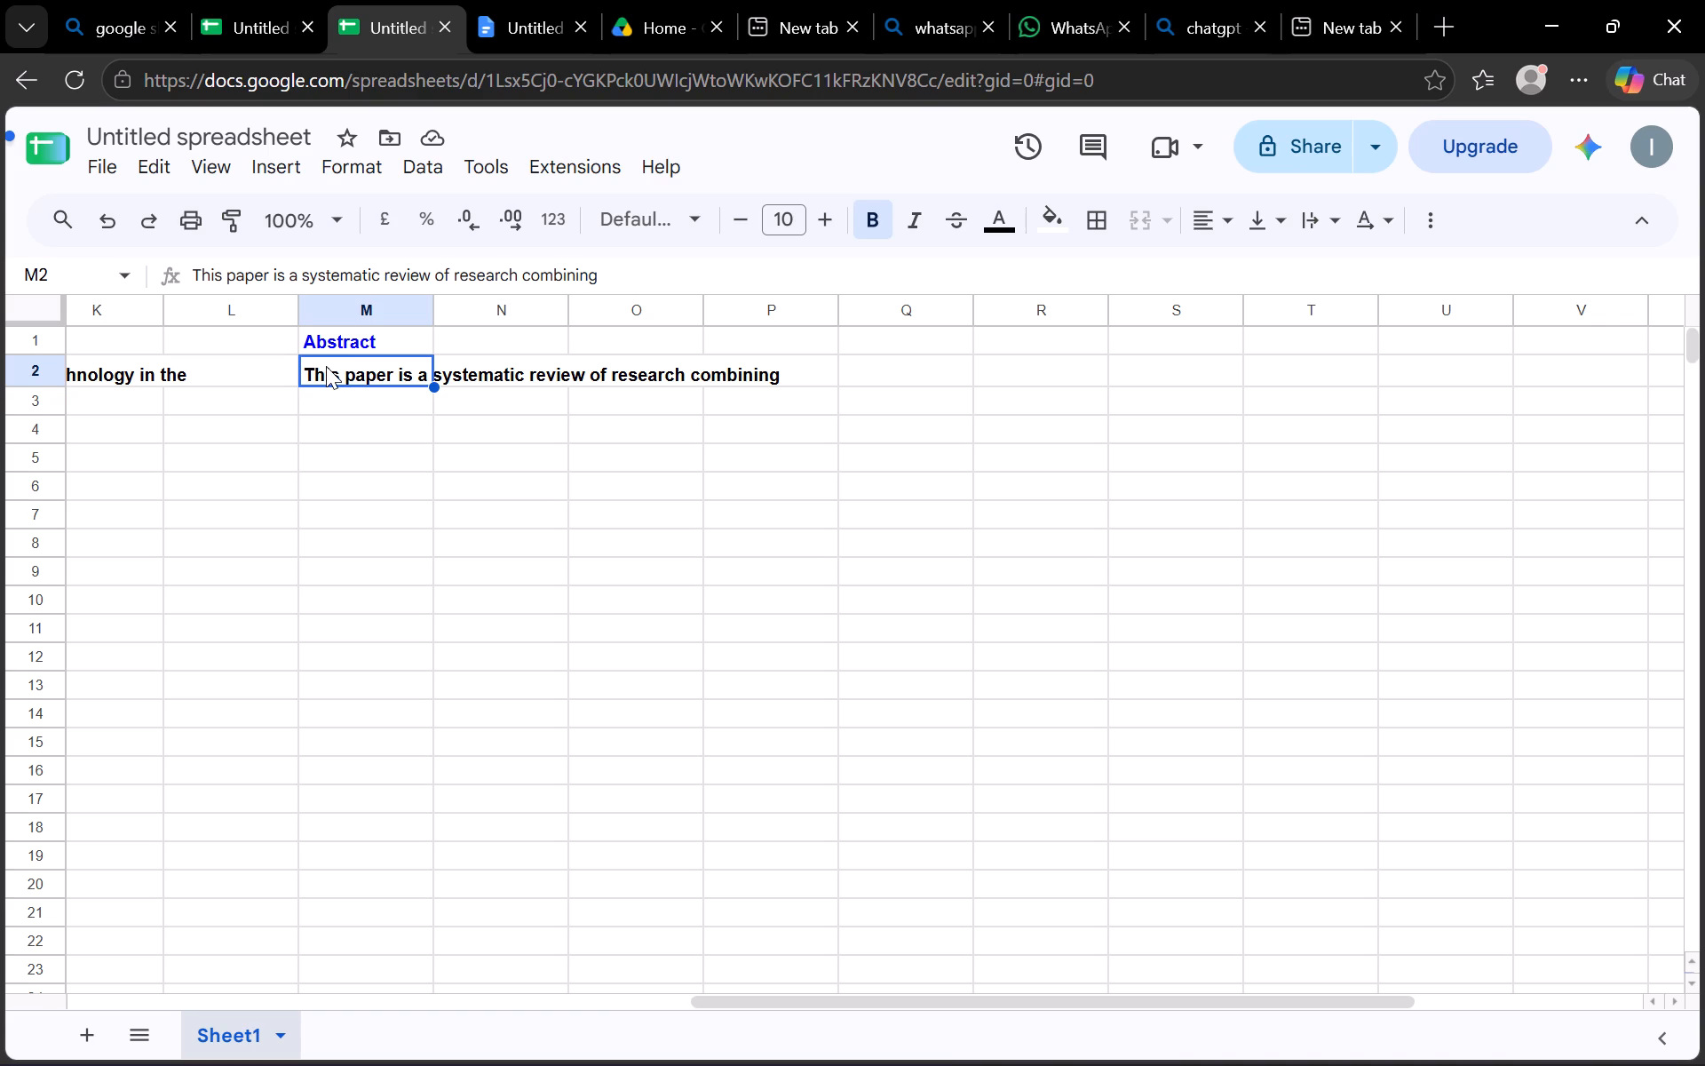
double_click(326, 366)
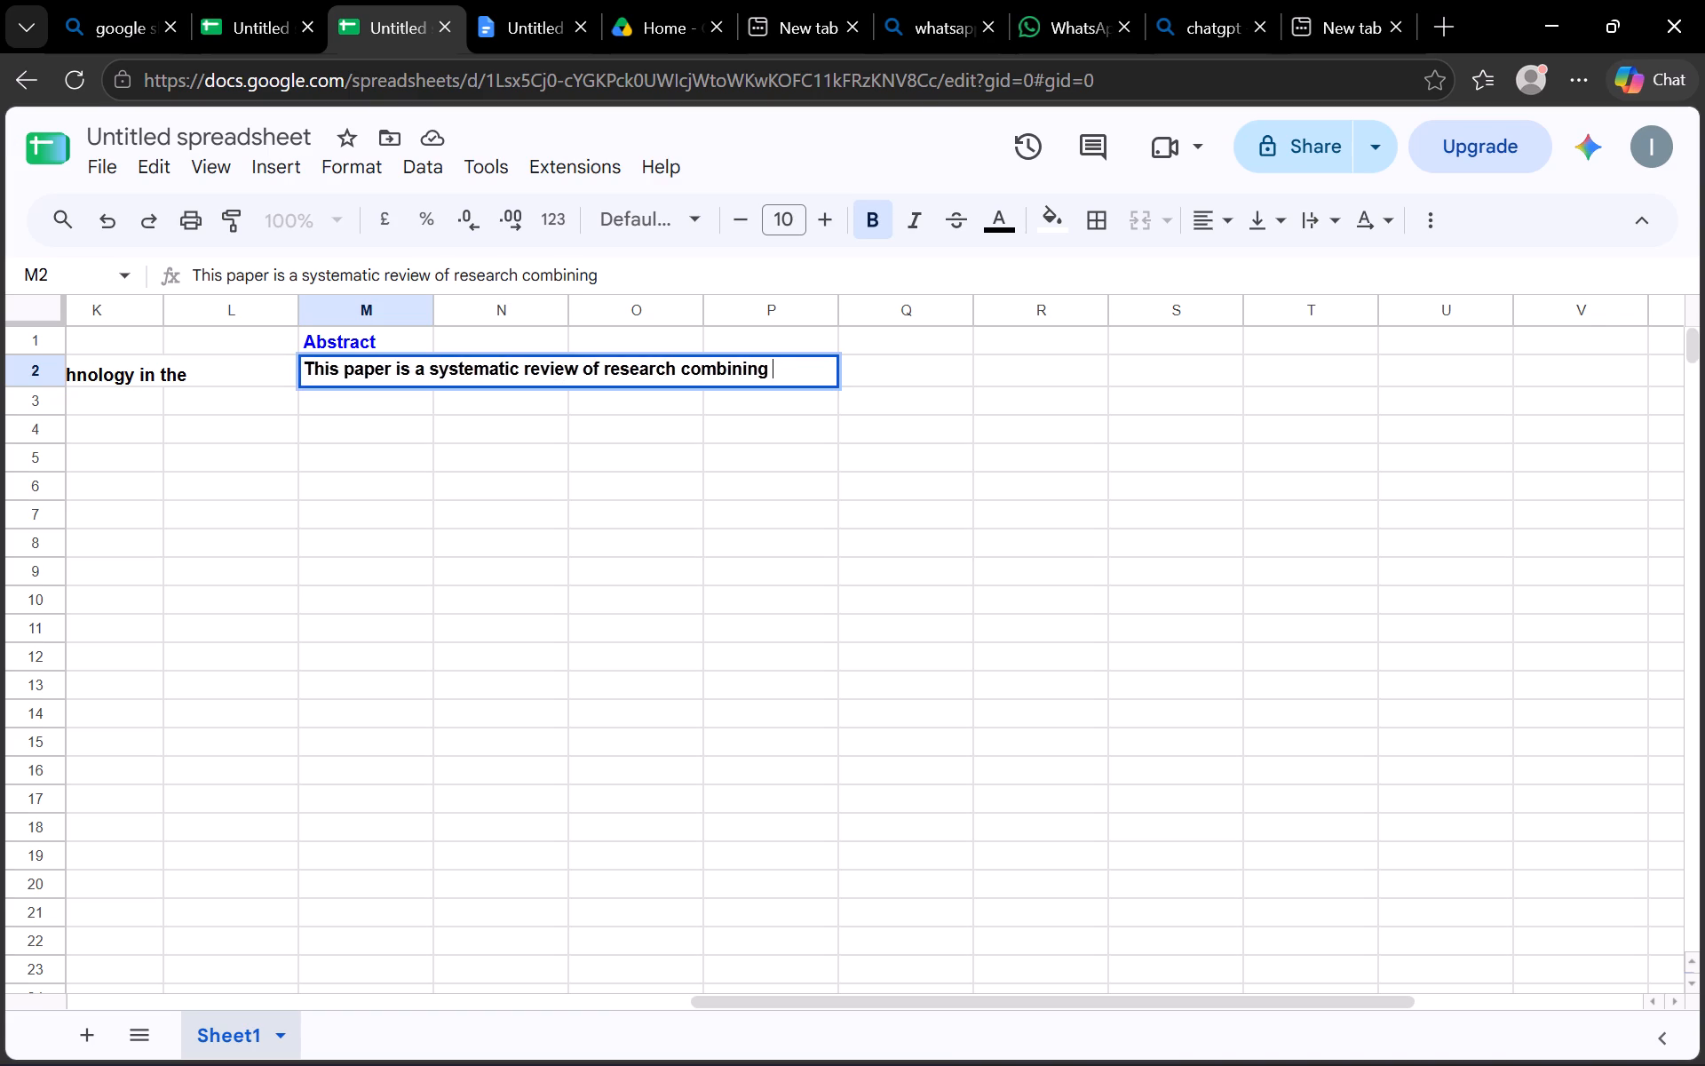
Finish editing cell M2 with the abstract's first line ending after "combining", toggling bold at the text's end before committing it.
key(ctrl+b)
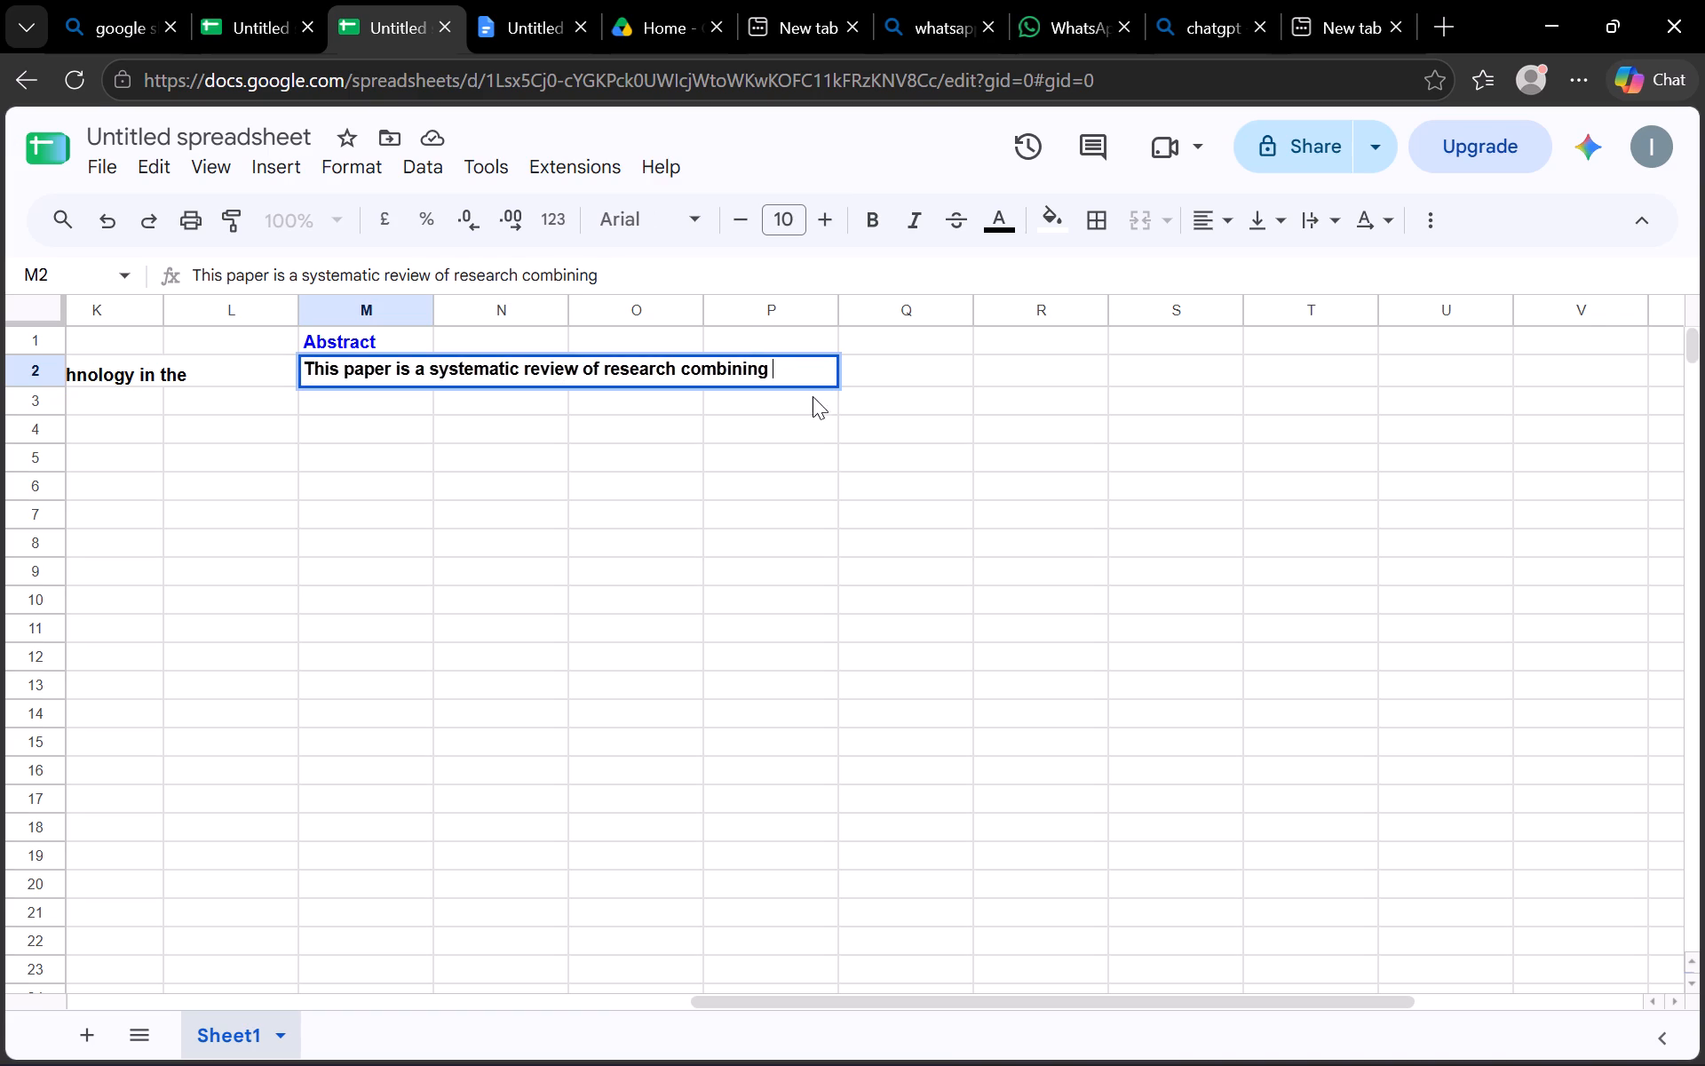
key(Return)
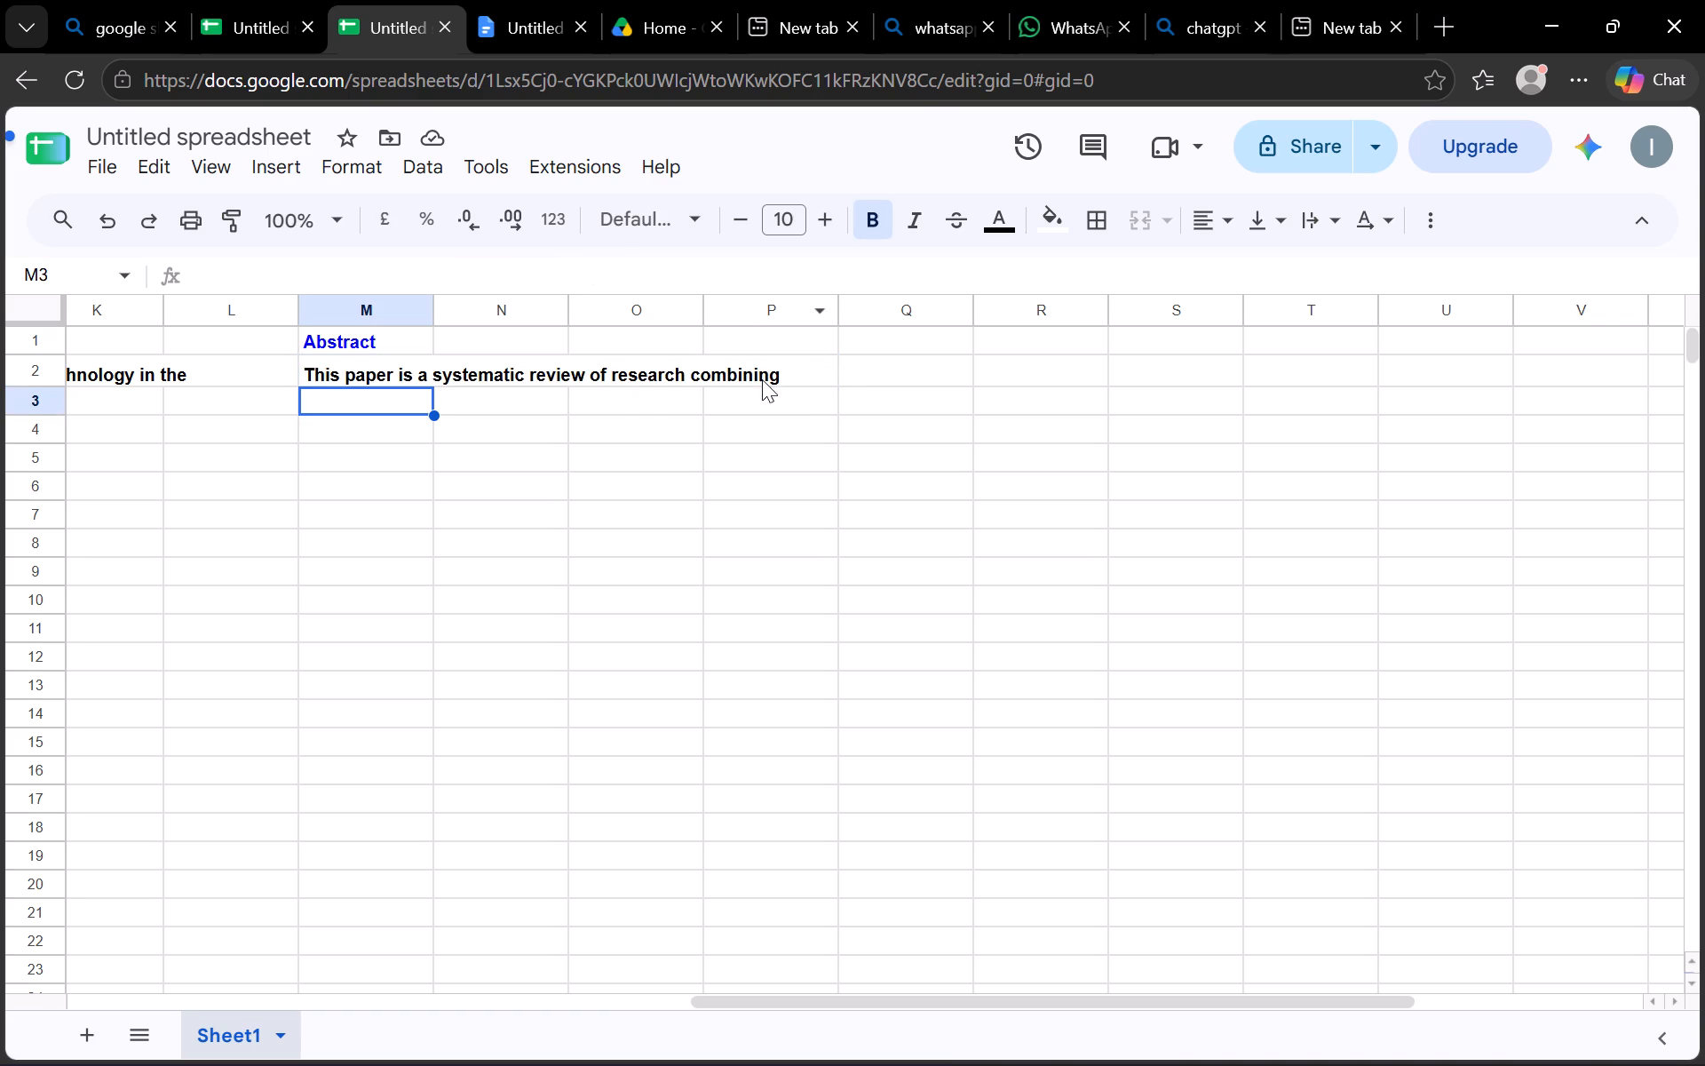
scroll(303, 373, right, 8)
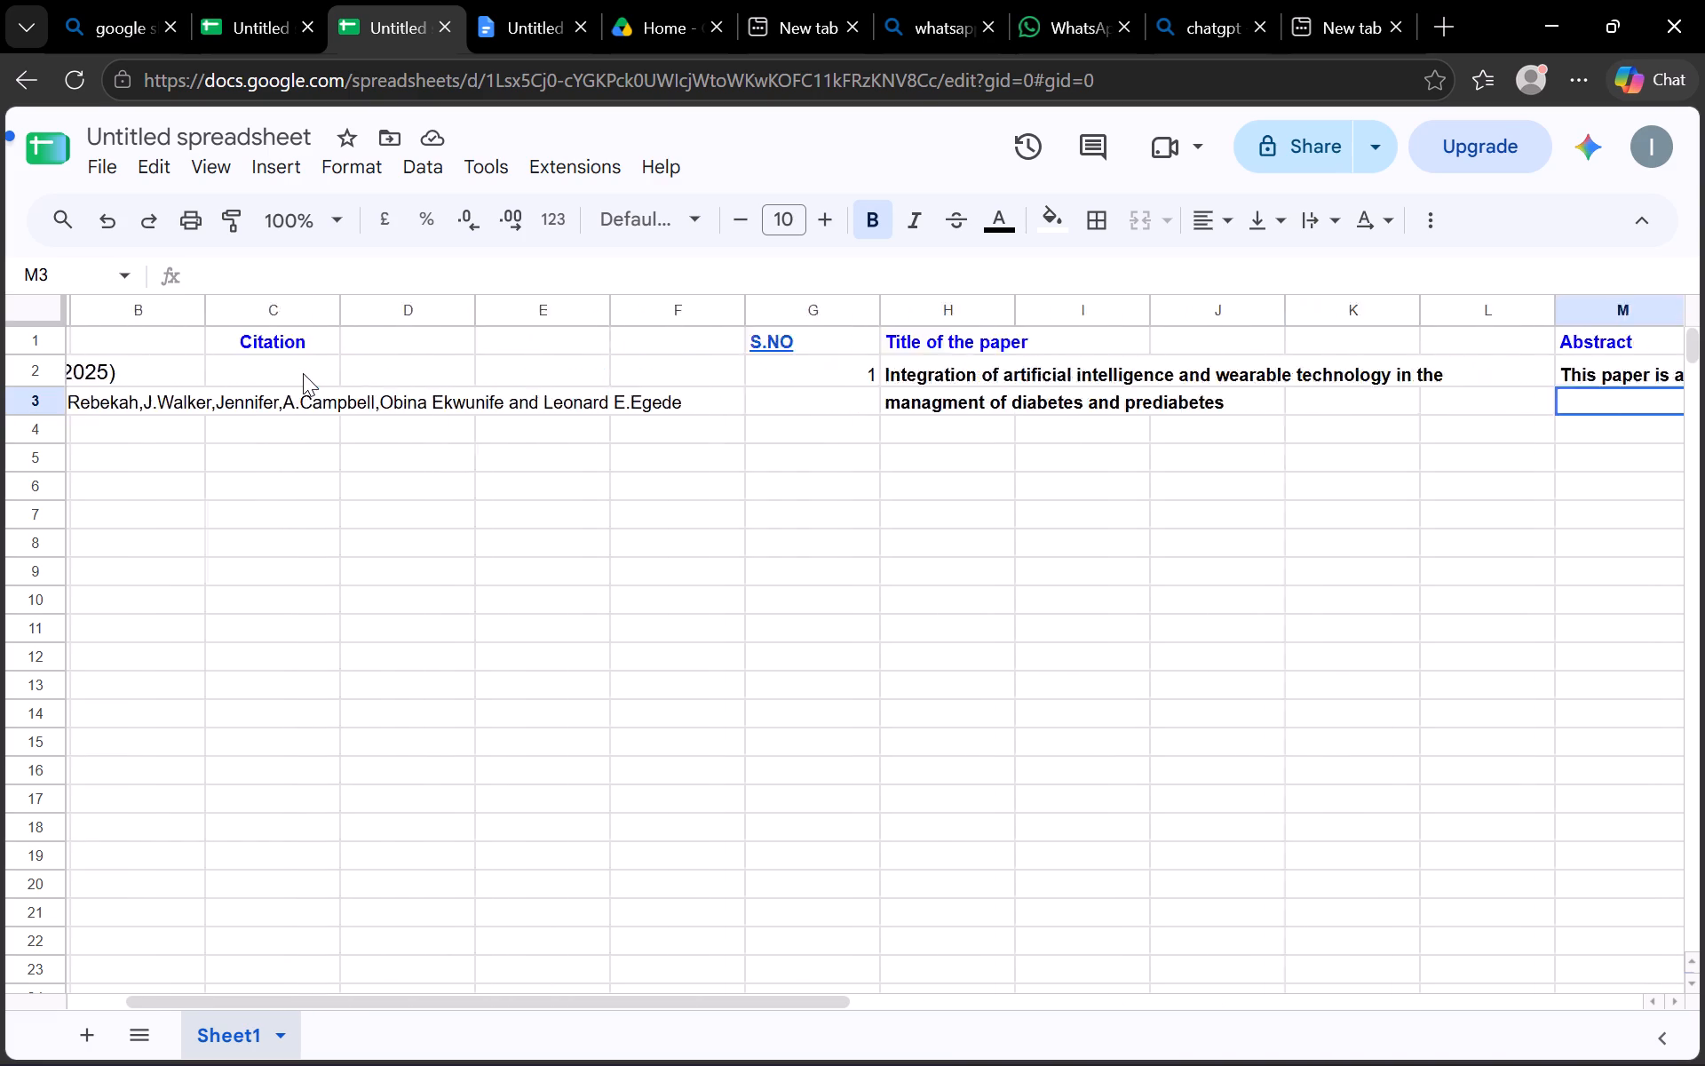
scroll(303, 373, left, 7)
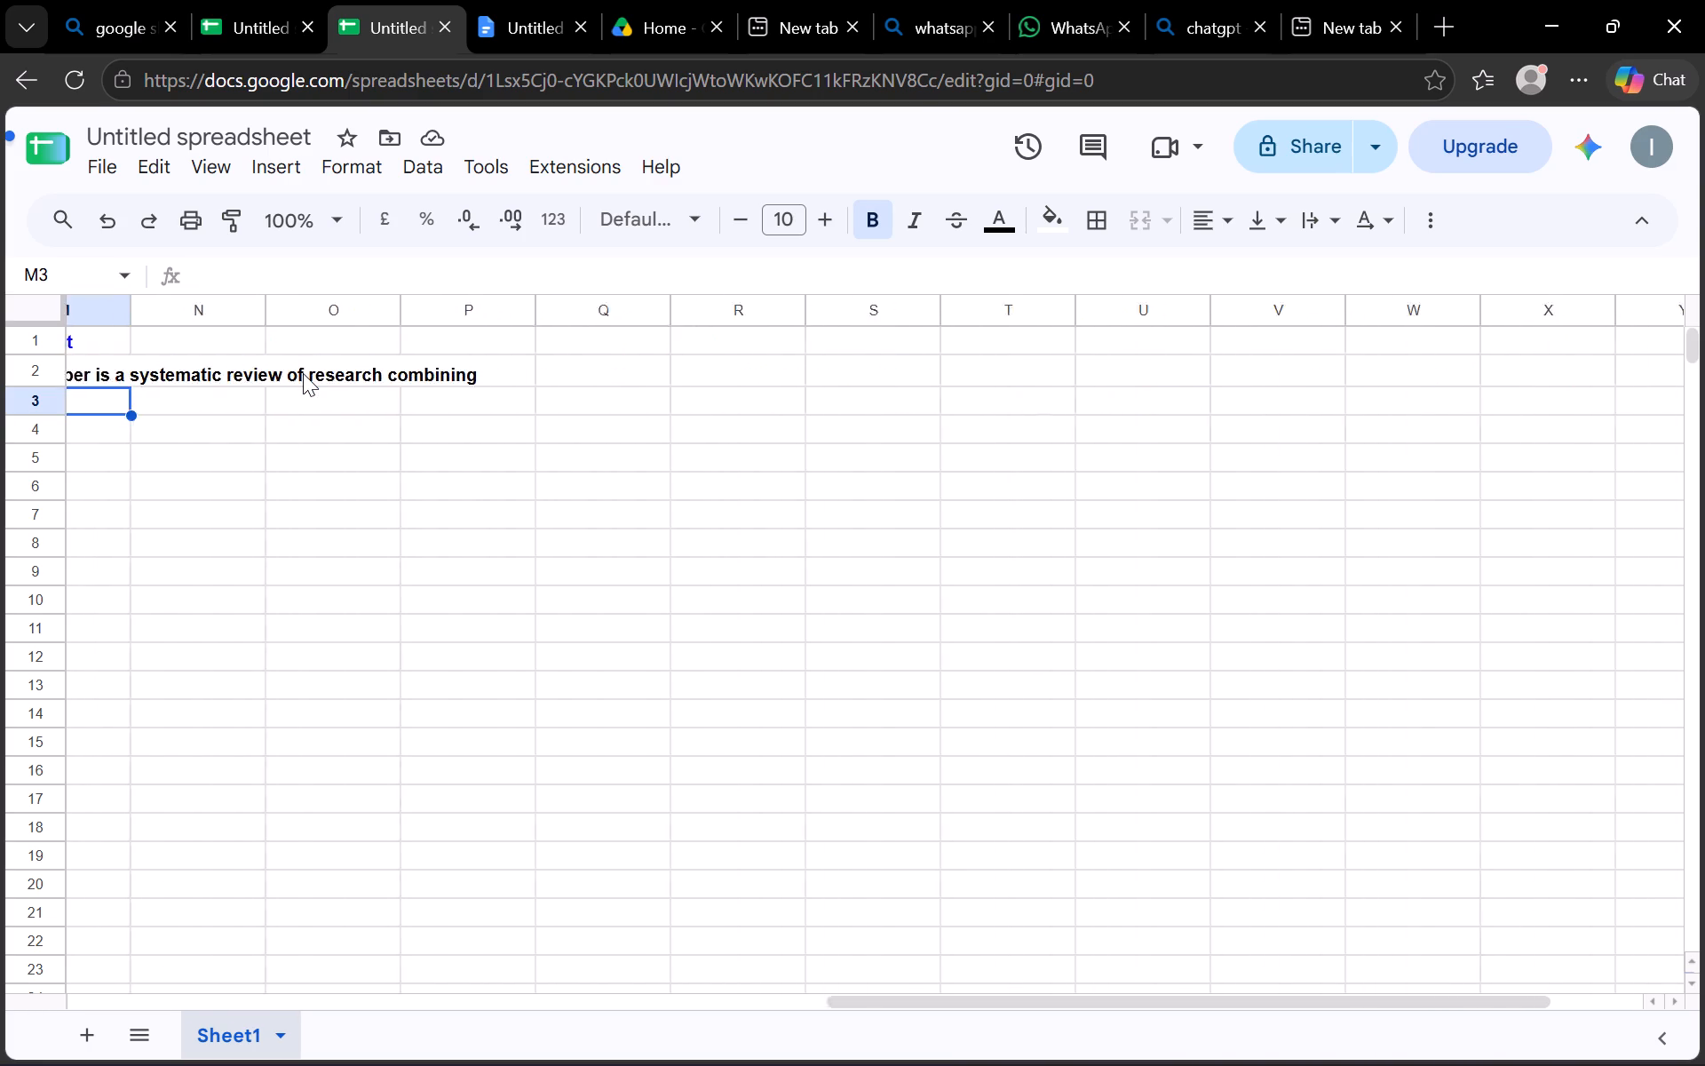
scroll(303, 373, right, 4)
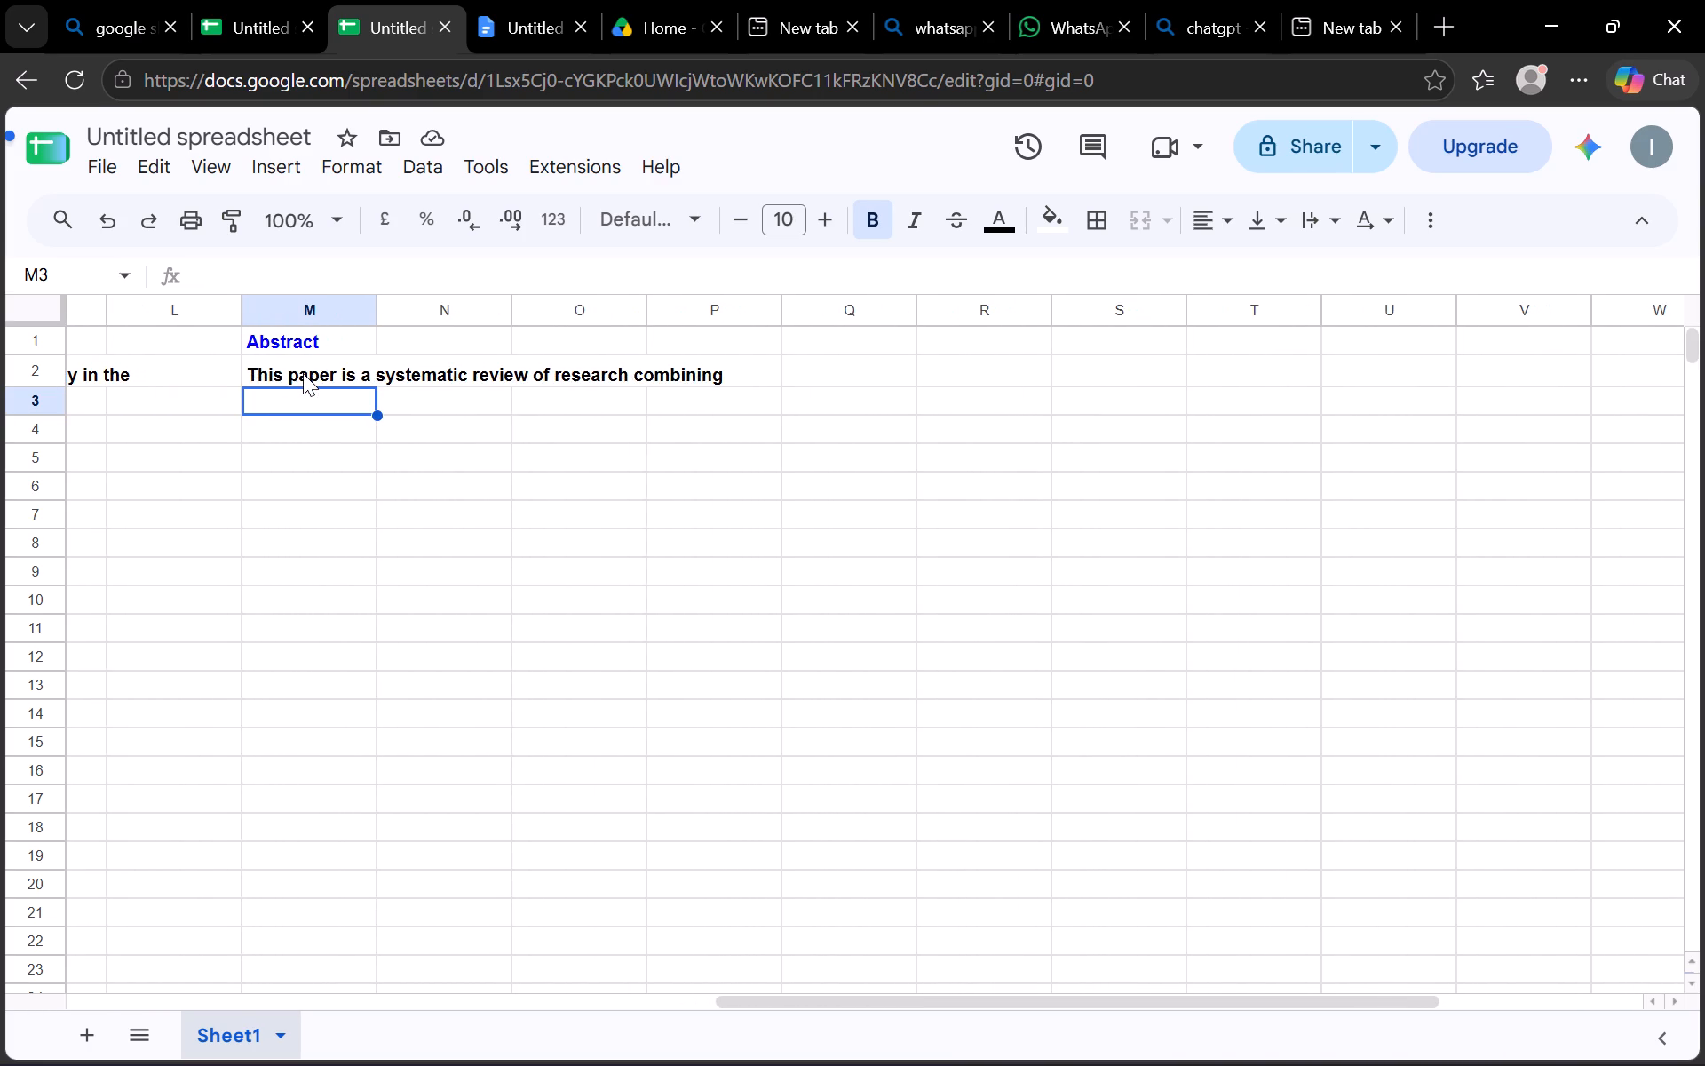
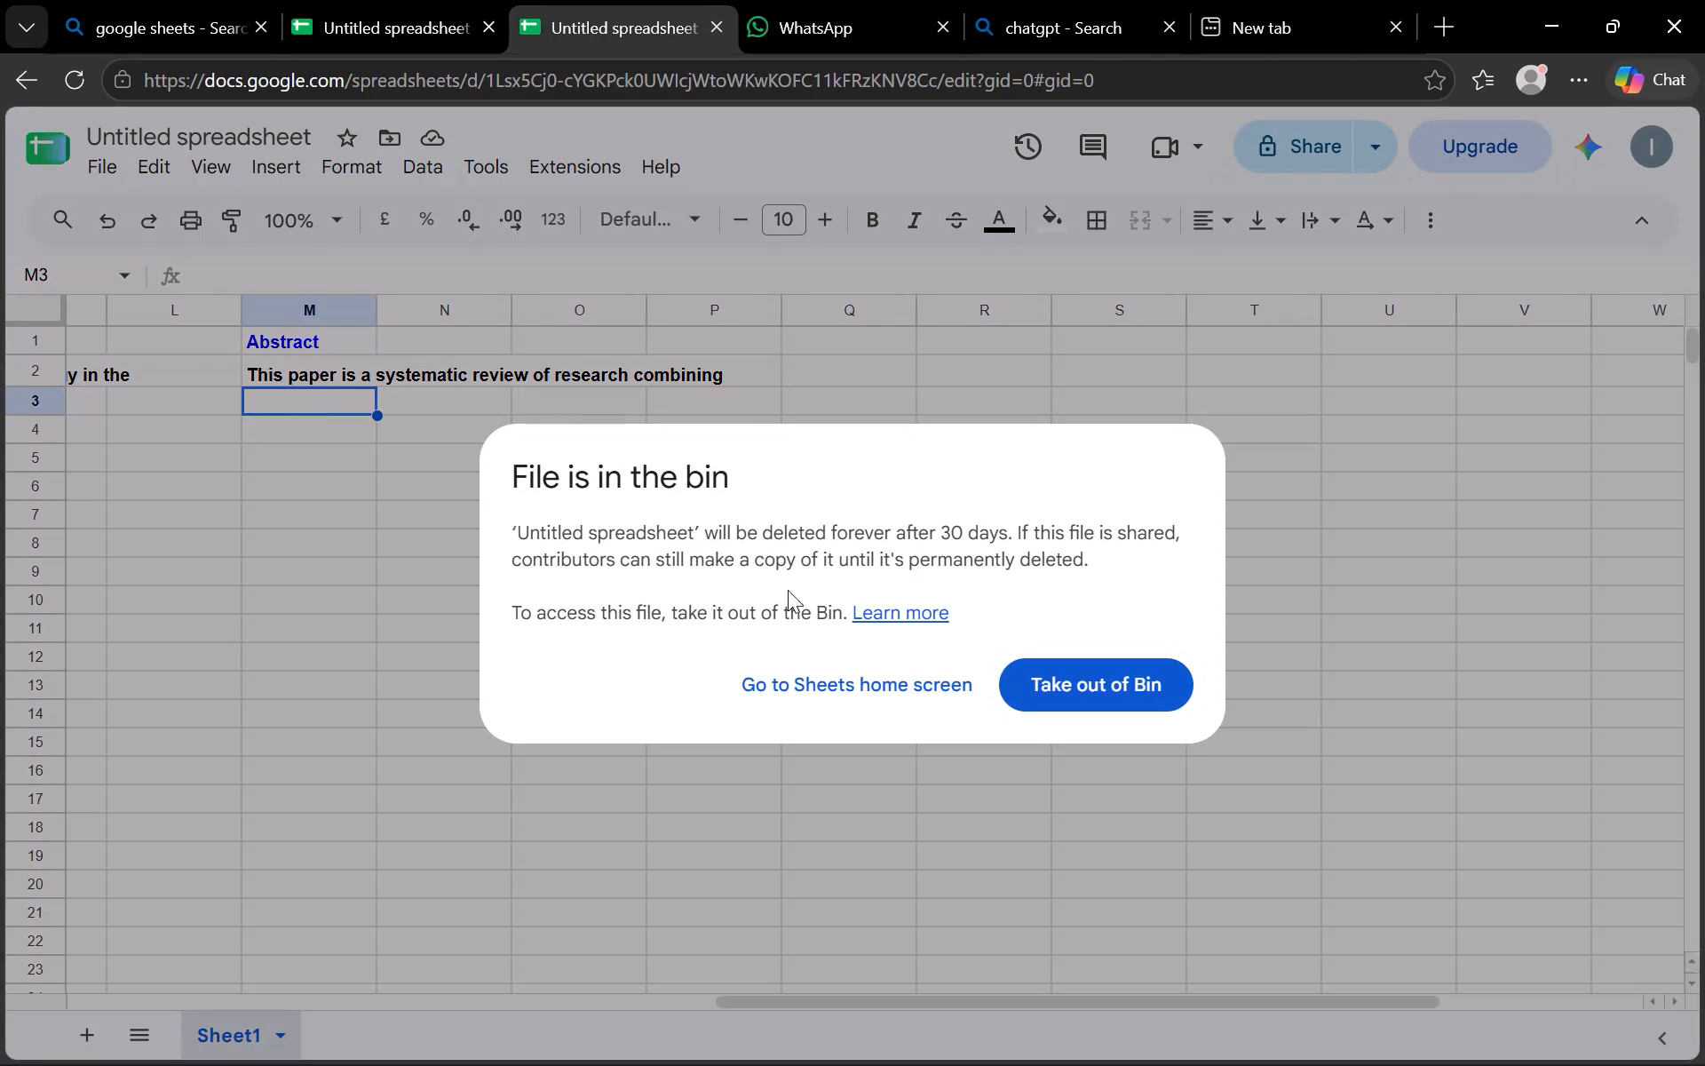
Restore the spreadsheet file from the bin so it can be edited again.
click(1094, 681)
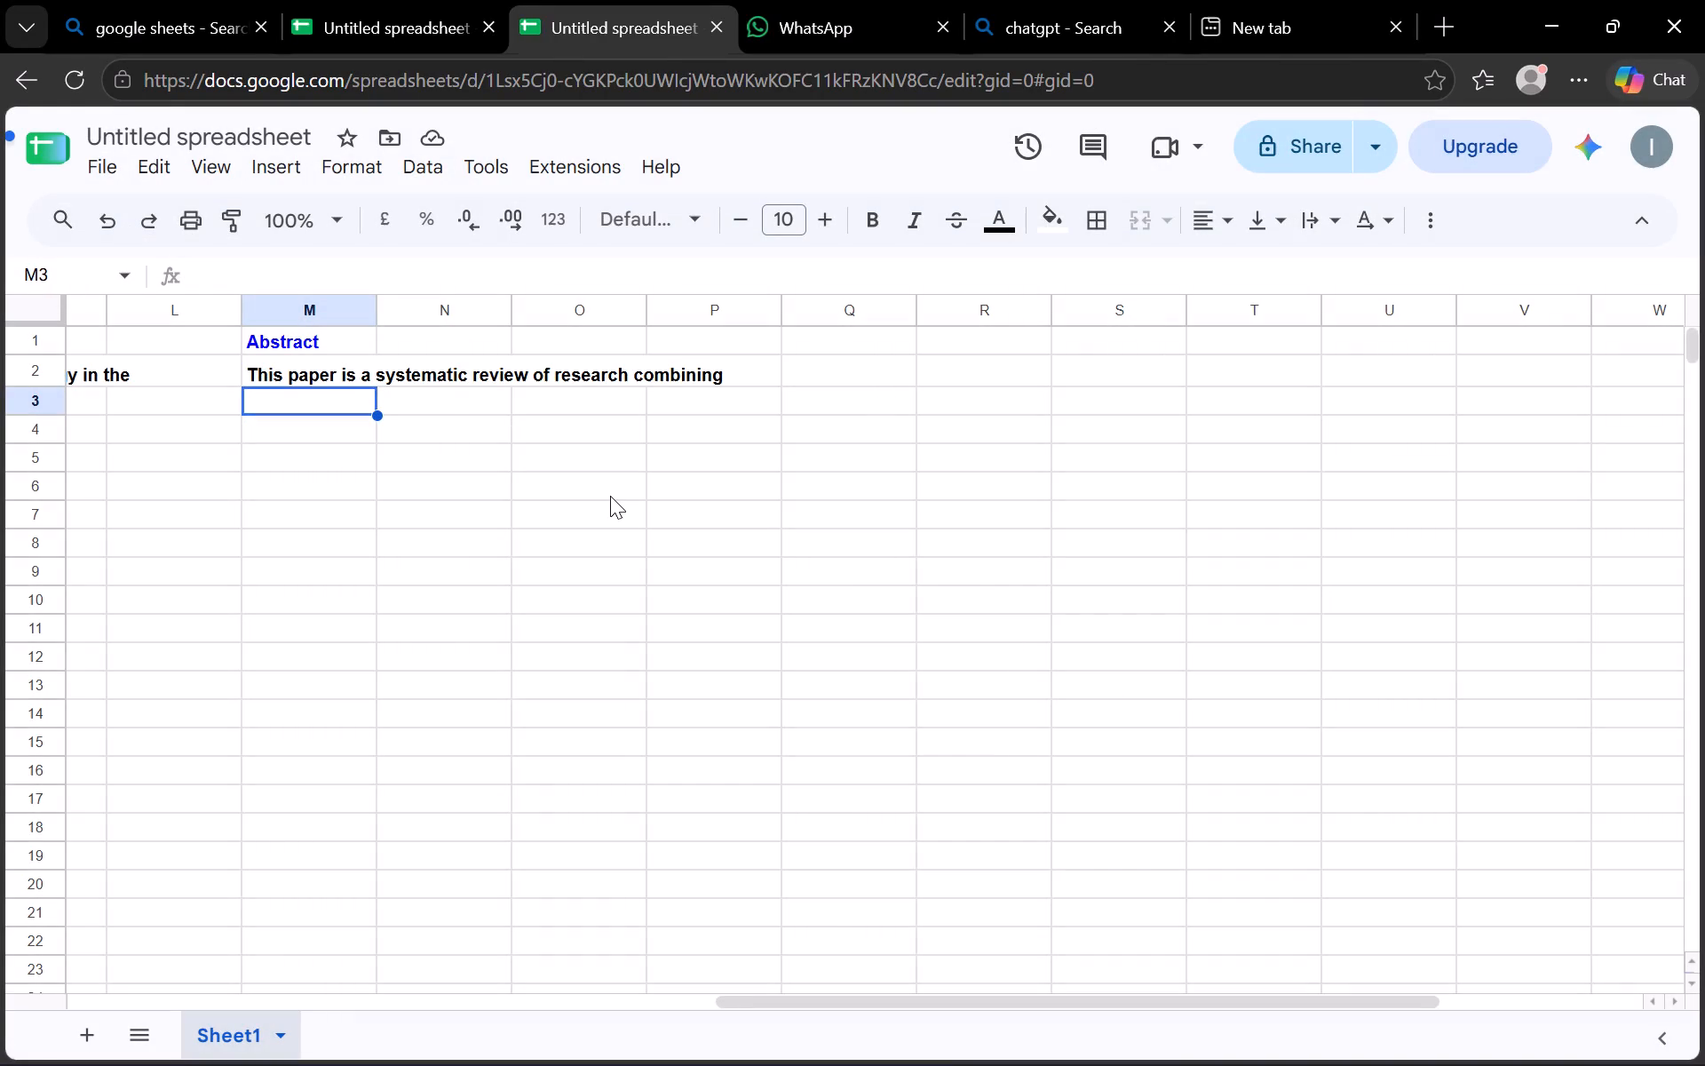
Paste the abstract line "artificial intelligence (AI) with wearable technologies for" in bold into cell M3, and open cell P3 for editing.
key(ctrl+b)
key(ctrl+v)
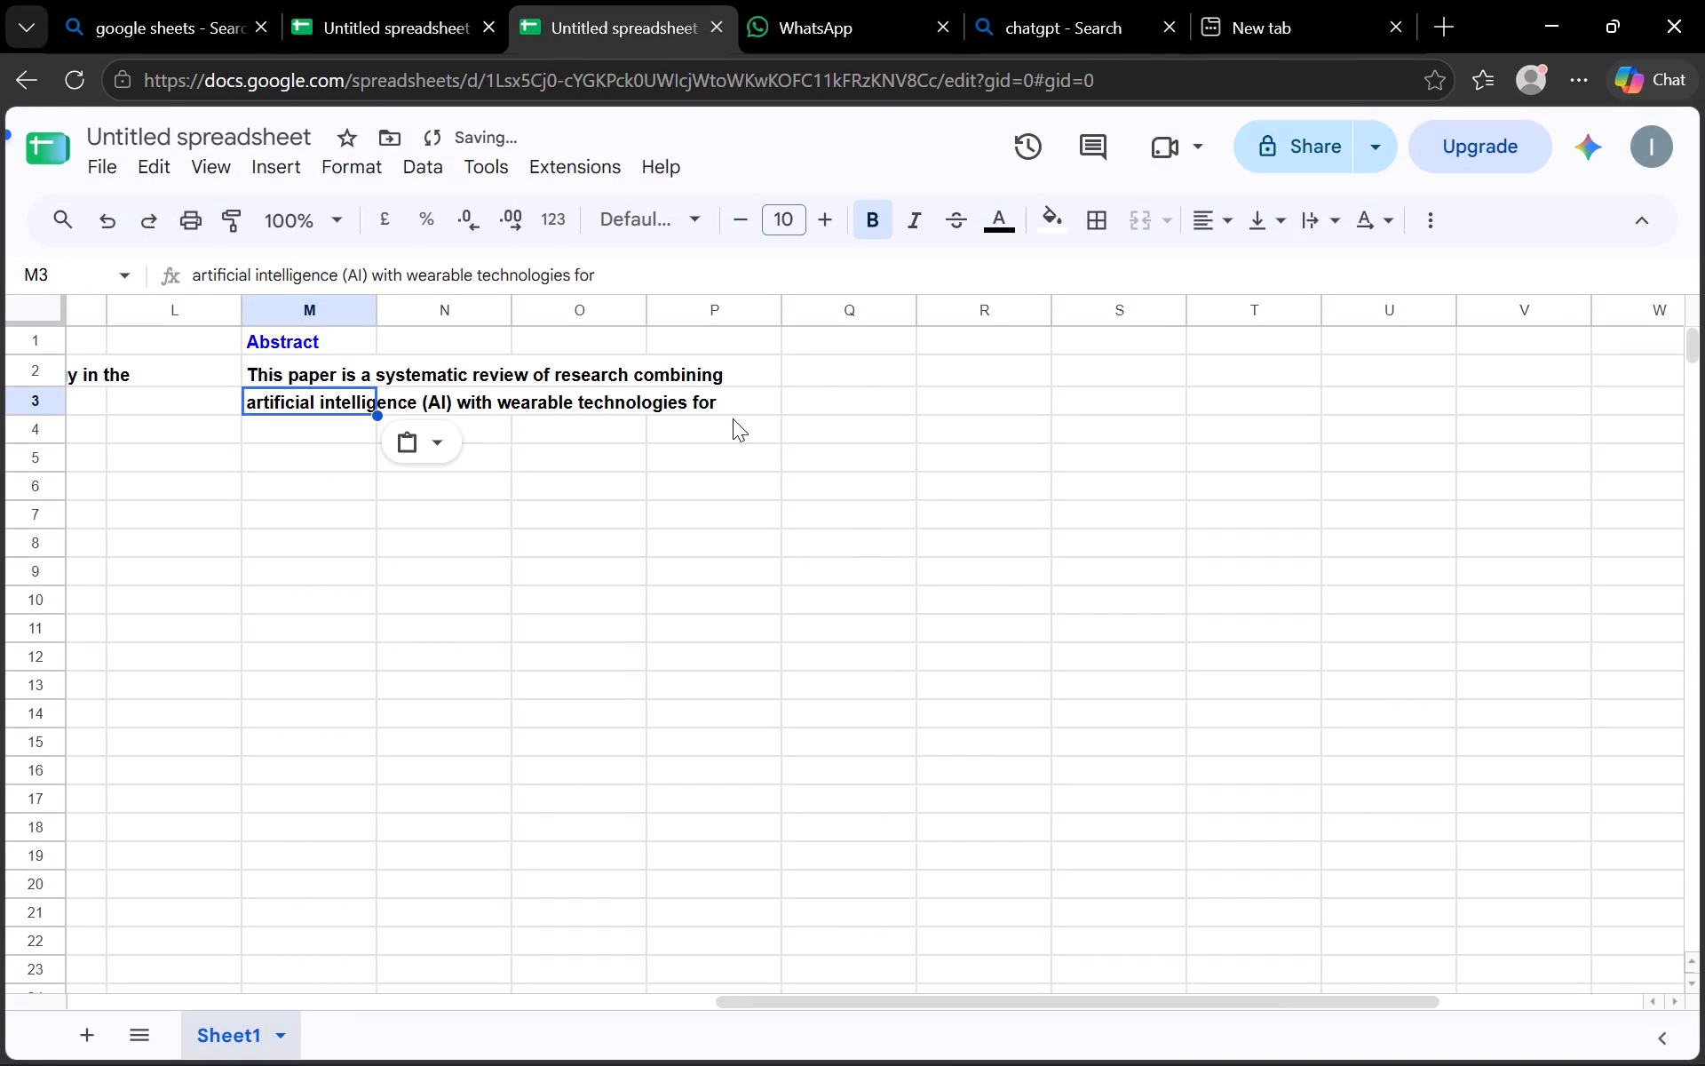
click(741, 396)
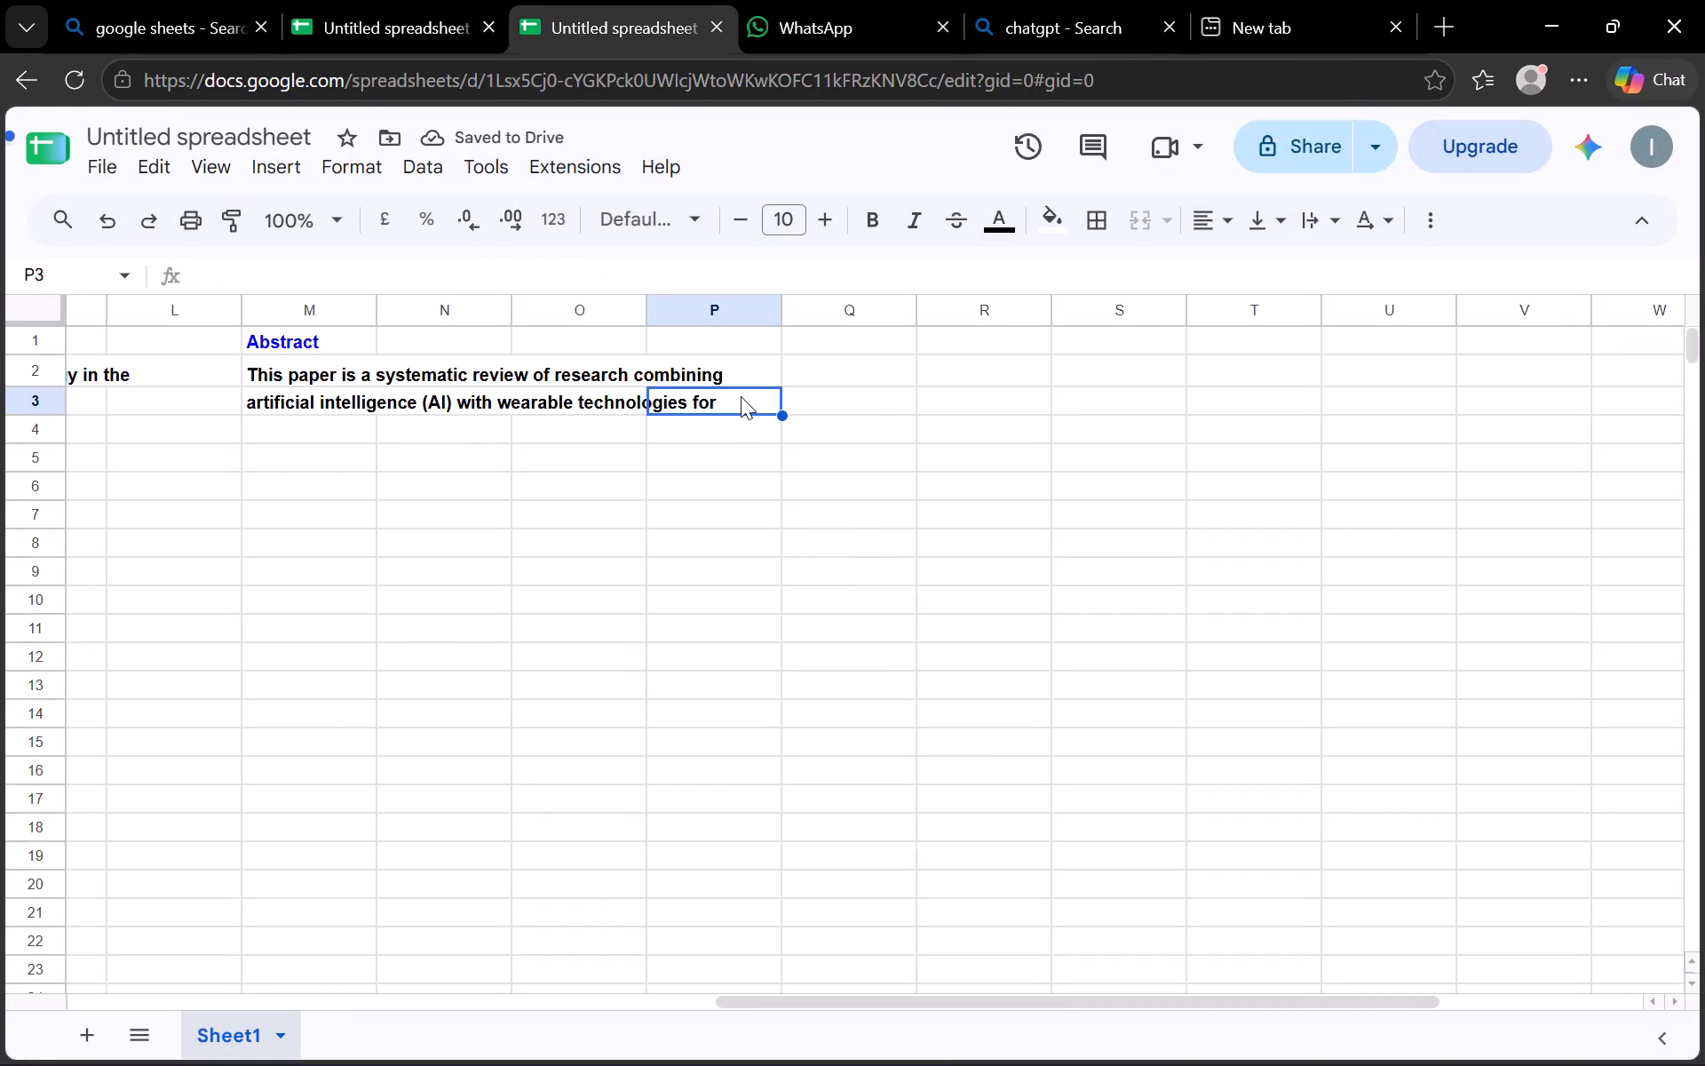
key(Return)
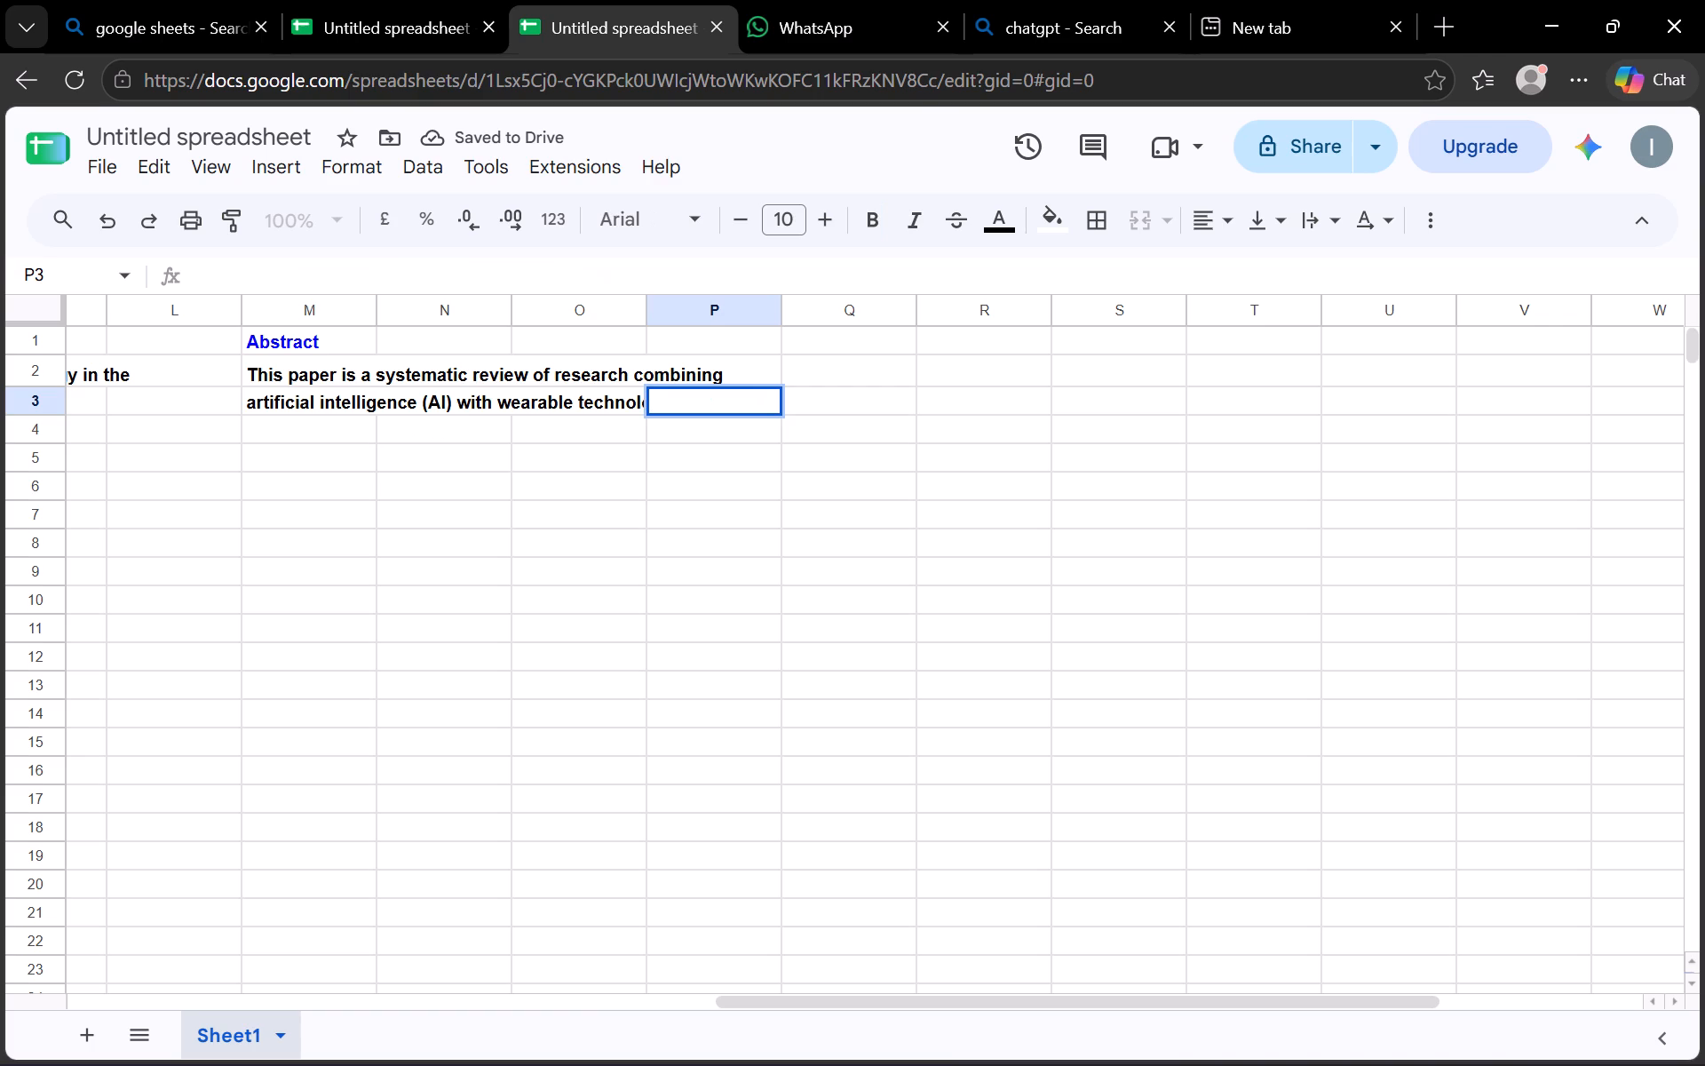
Leave the empty cell P3 and select cell M4, directly below the abstract's second line, for the next line.
click(594, 394)
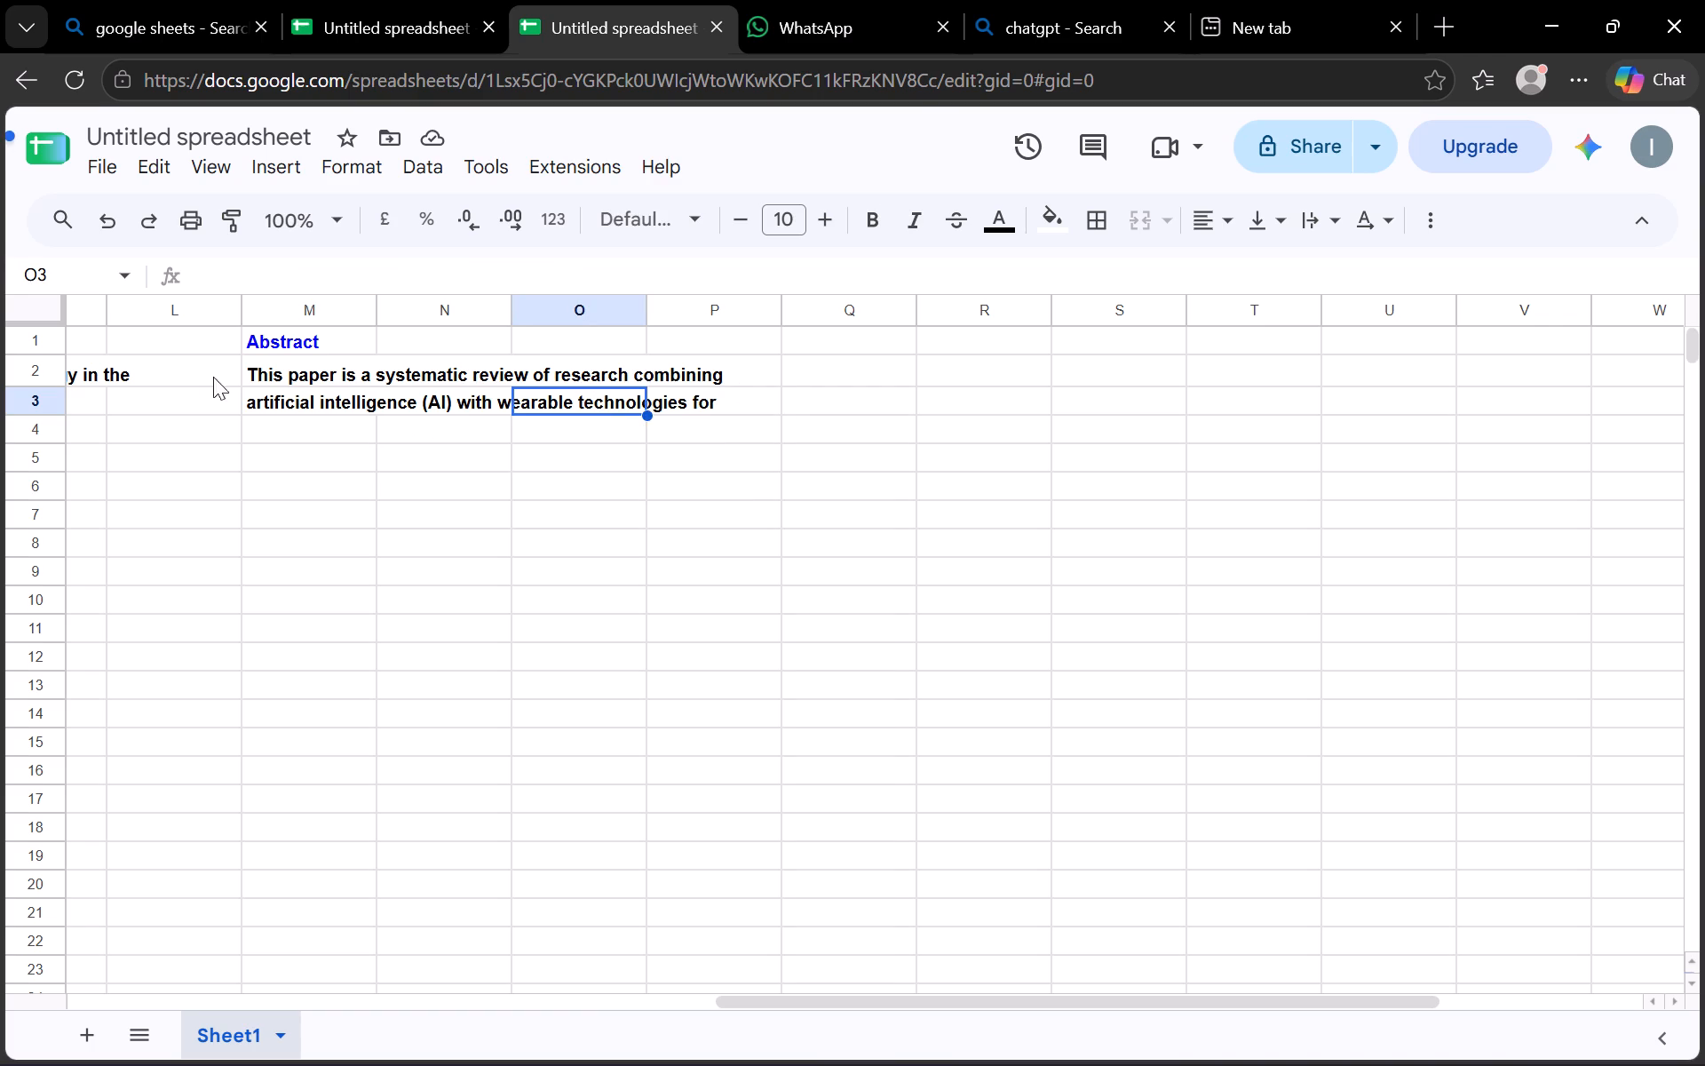
click(278, 423)
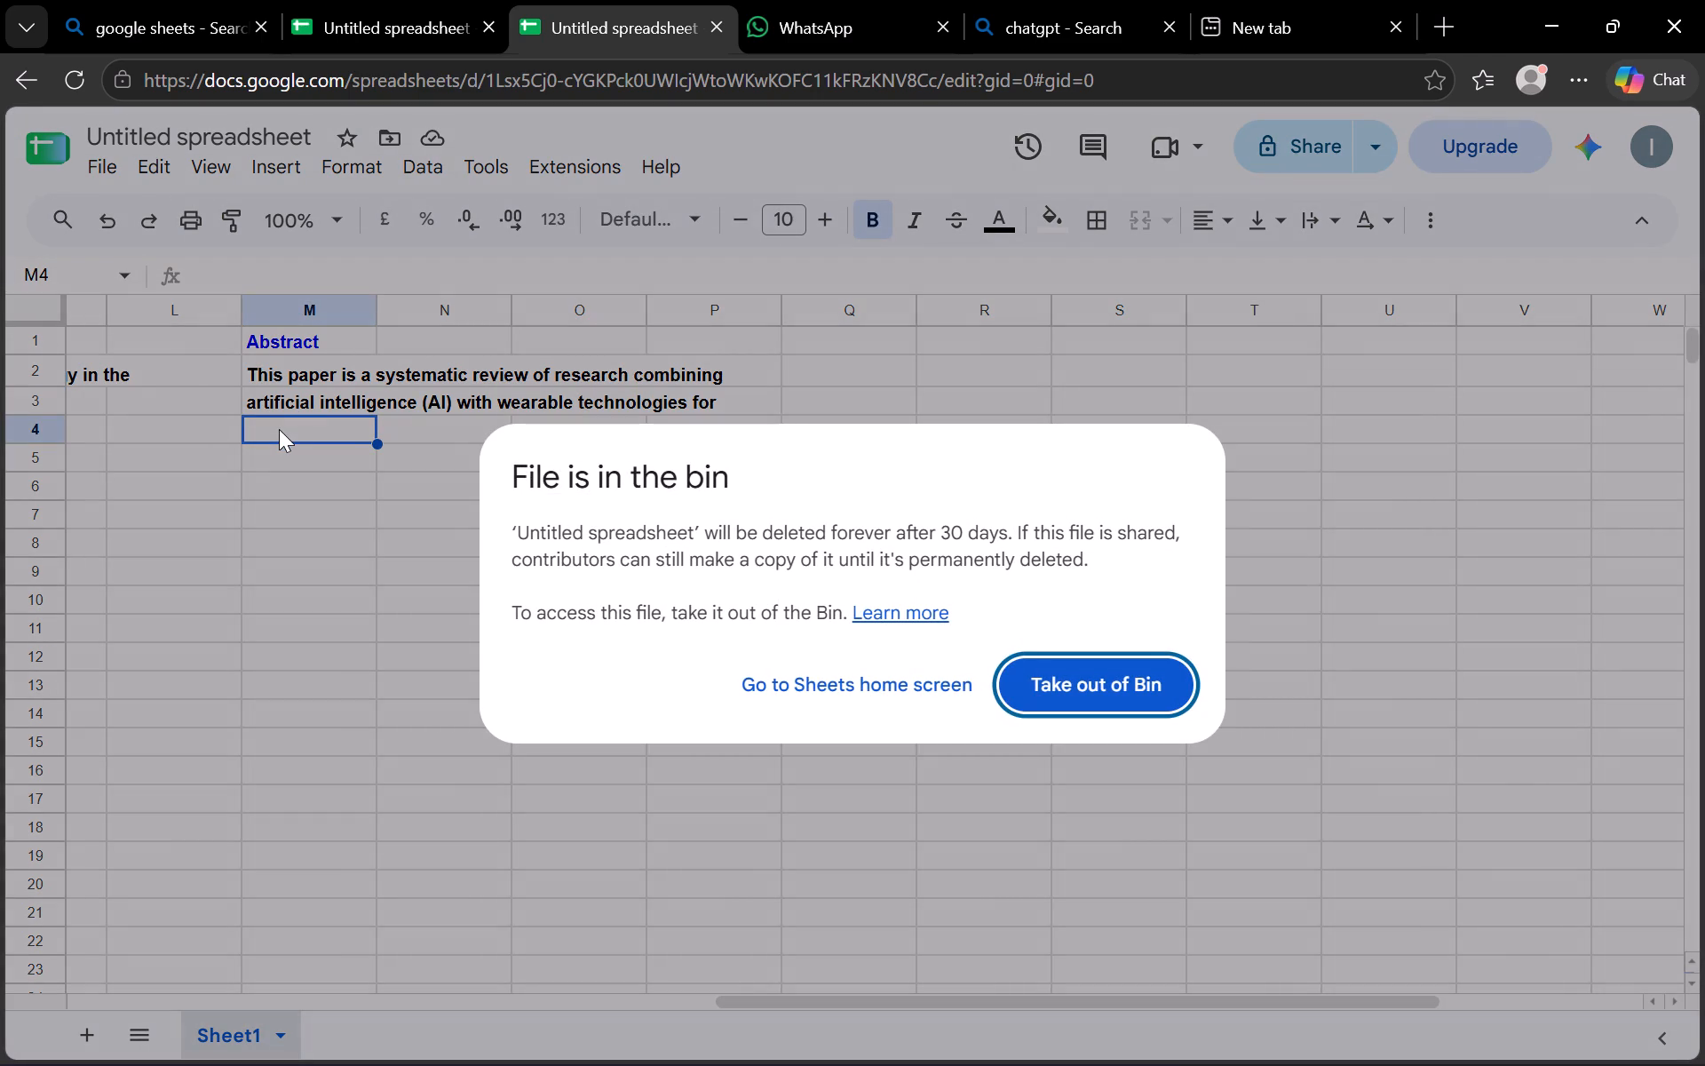
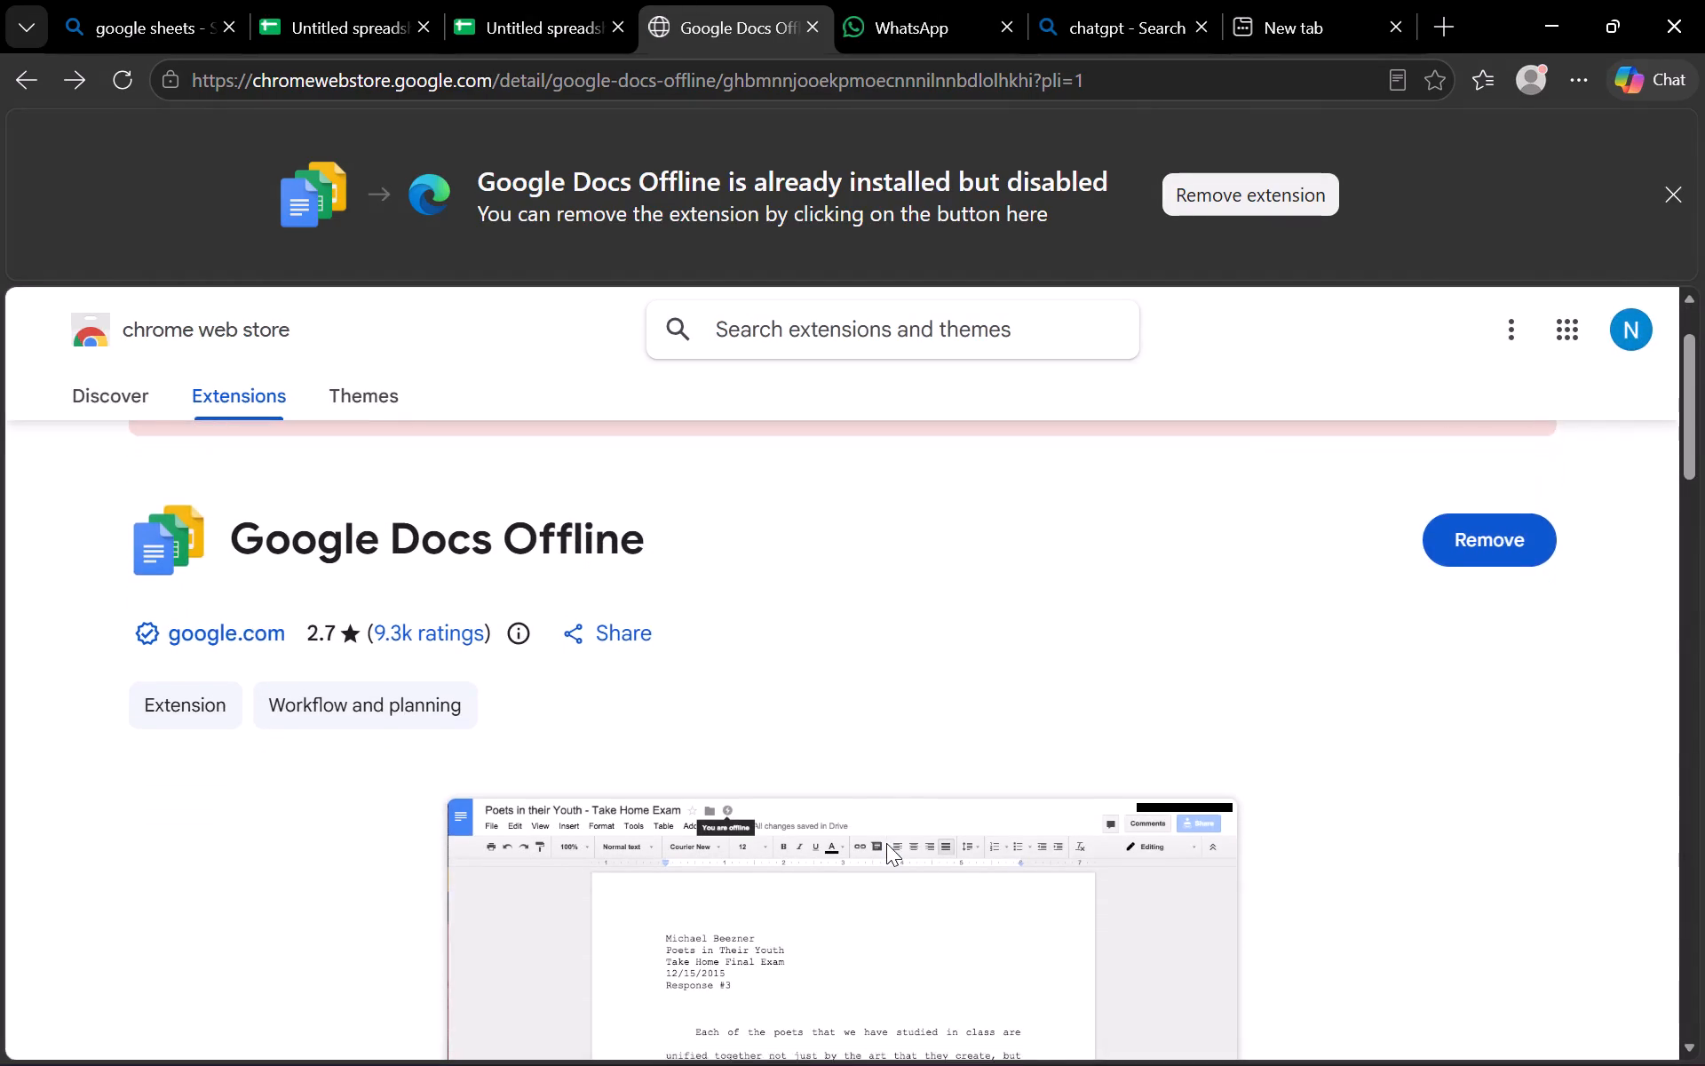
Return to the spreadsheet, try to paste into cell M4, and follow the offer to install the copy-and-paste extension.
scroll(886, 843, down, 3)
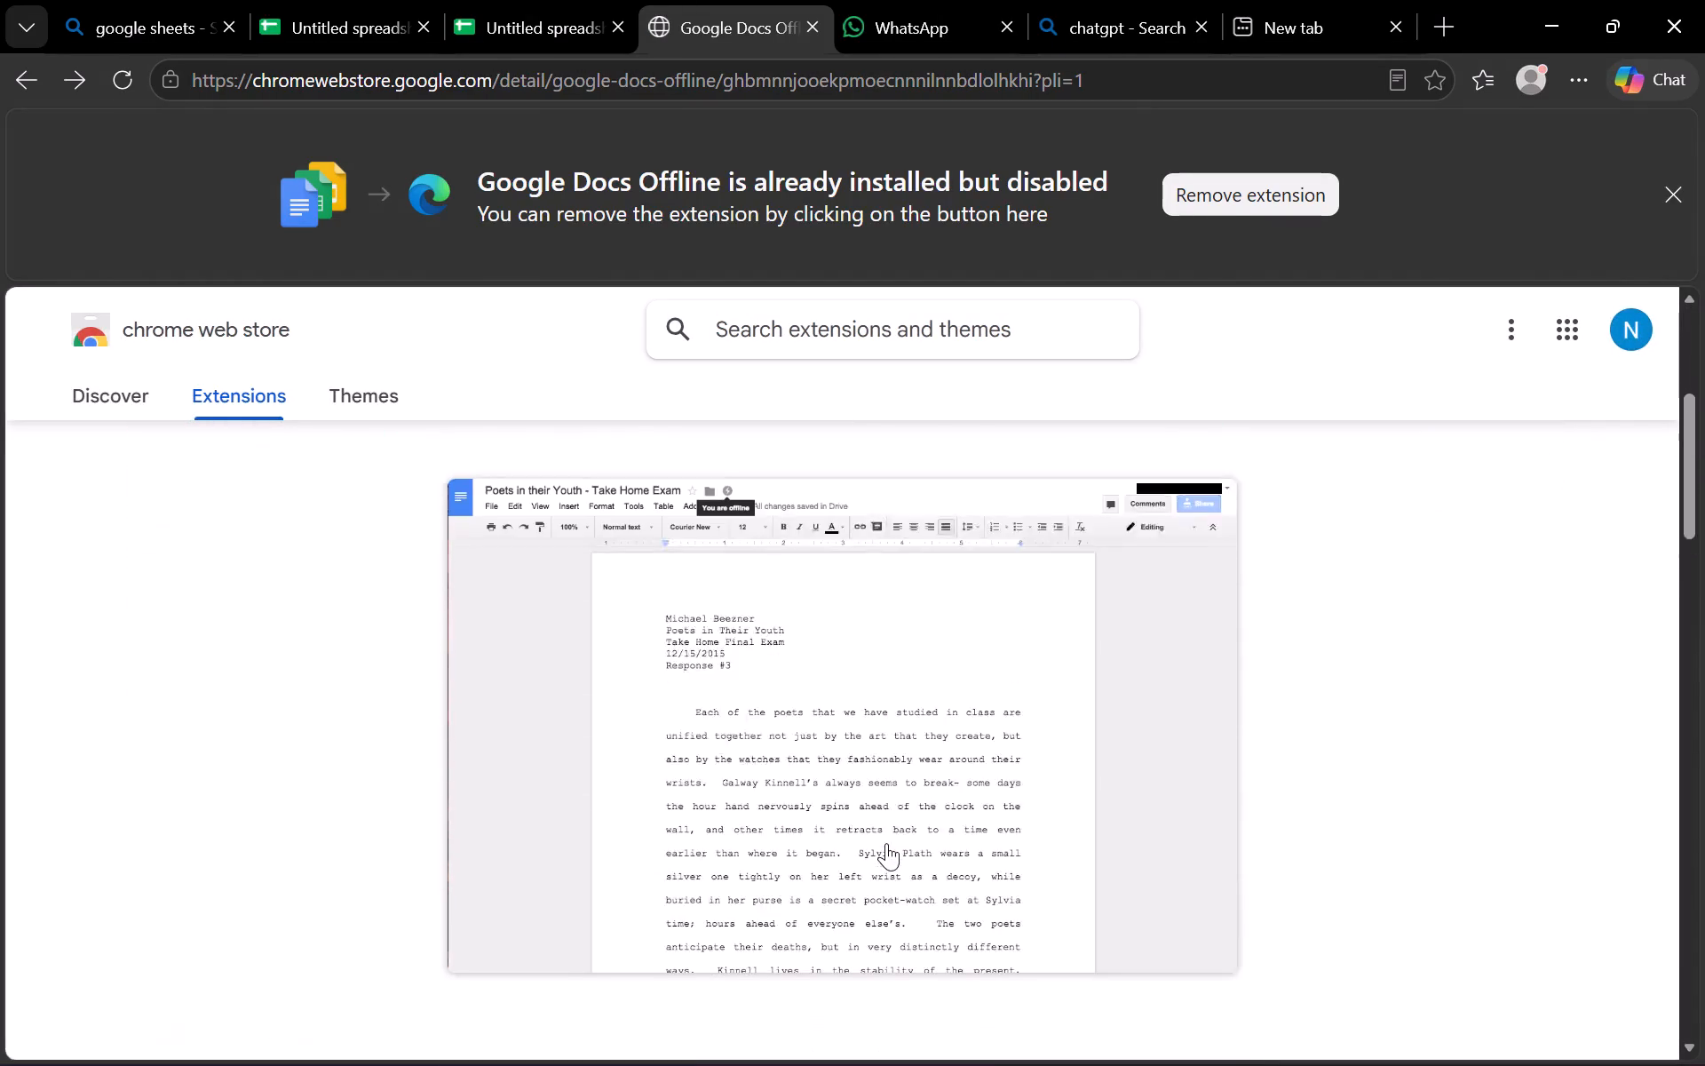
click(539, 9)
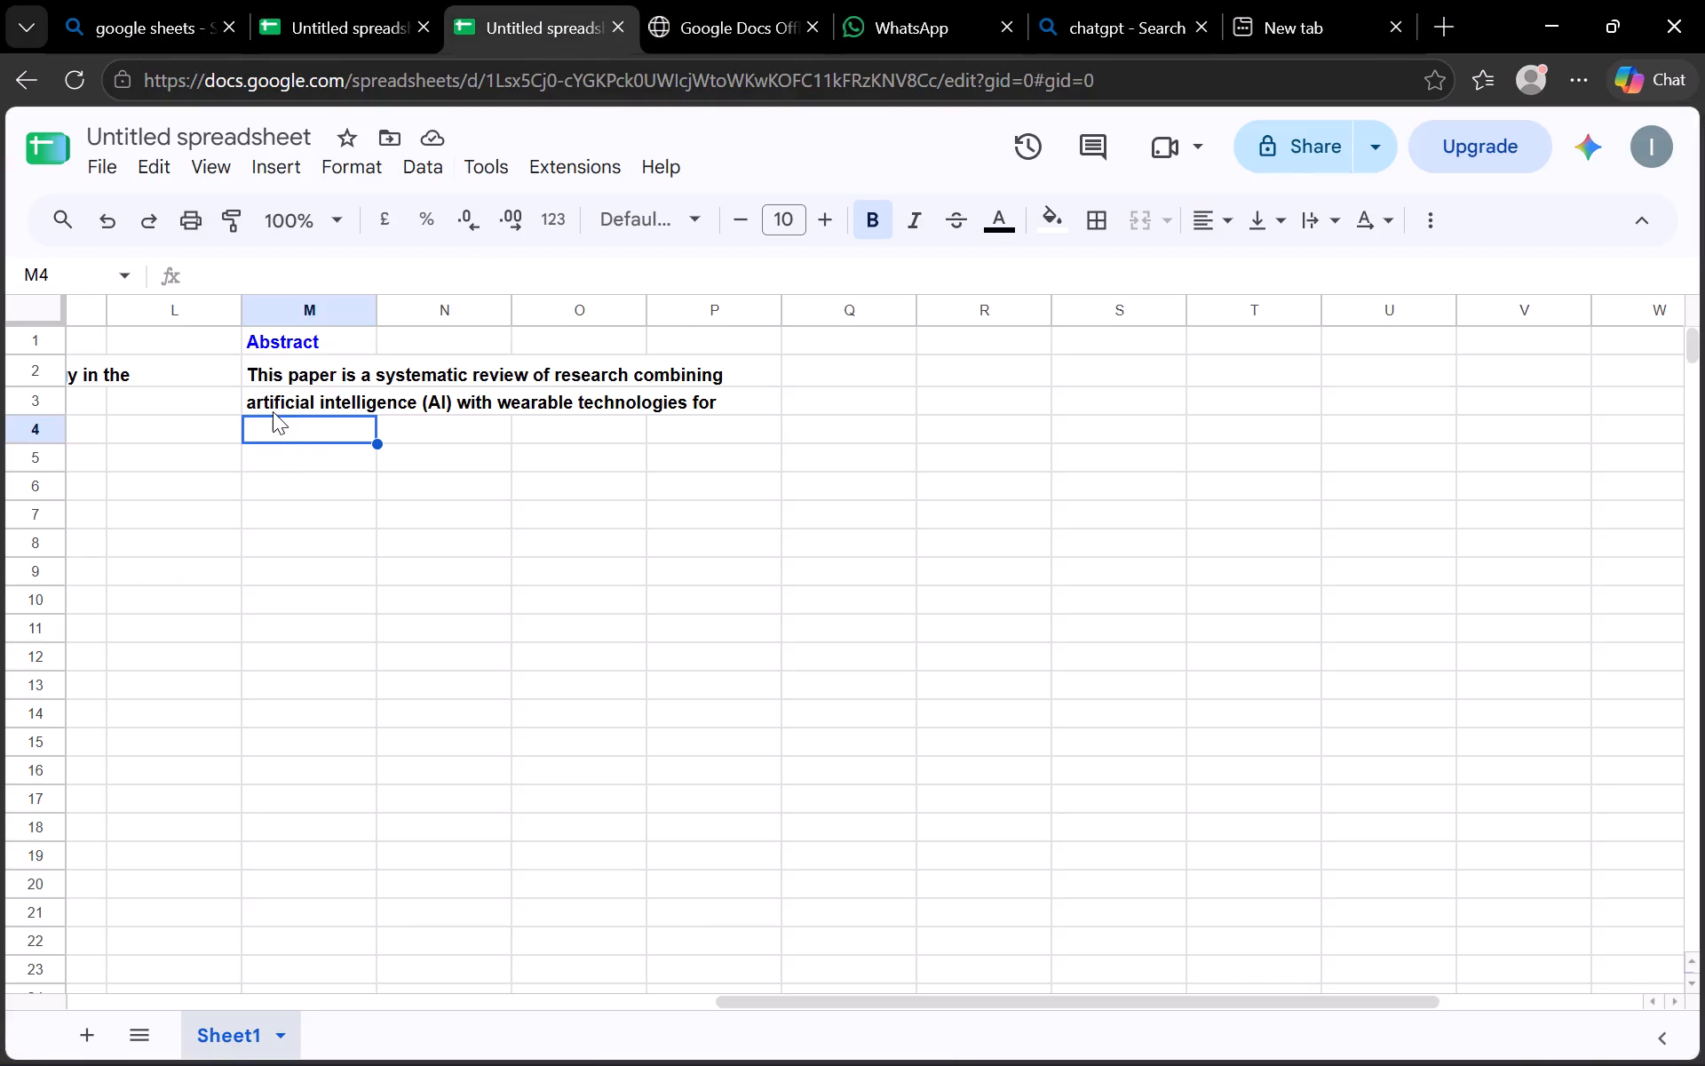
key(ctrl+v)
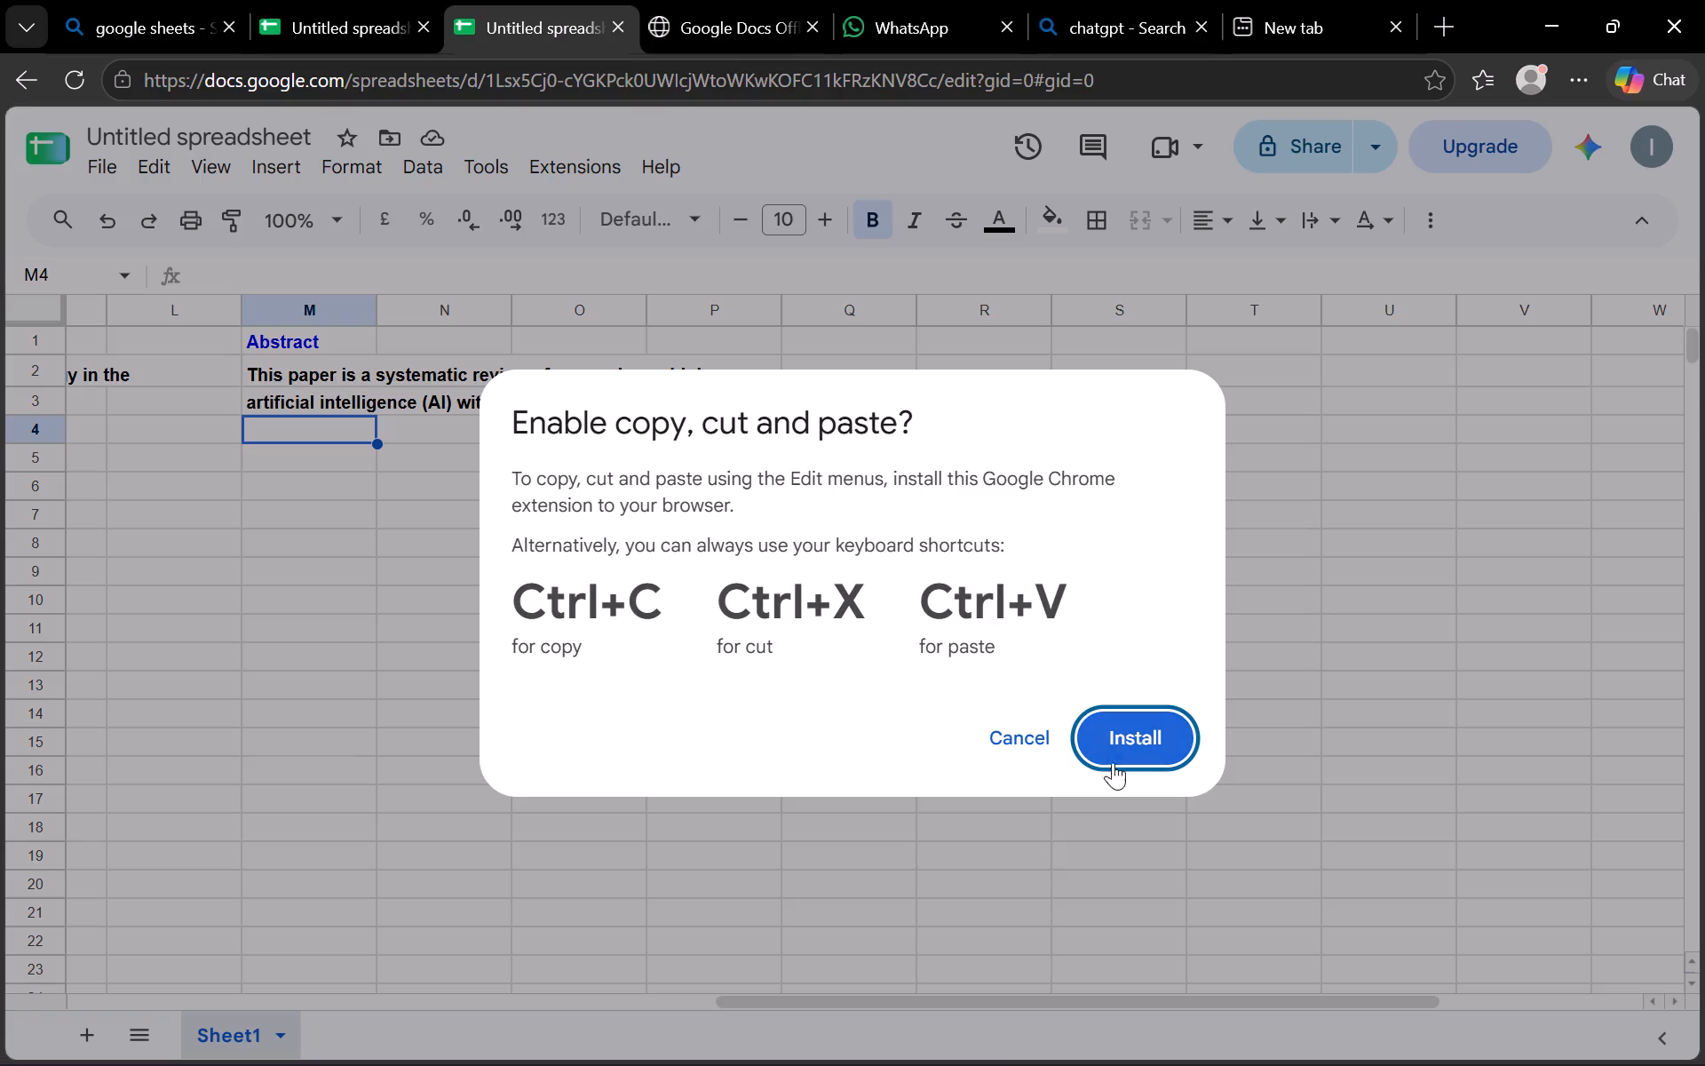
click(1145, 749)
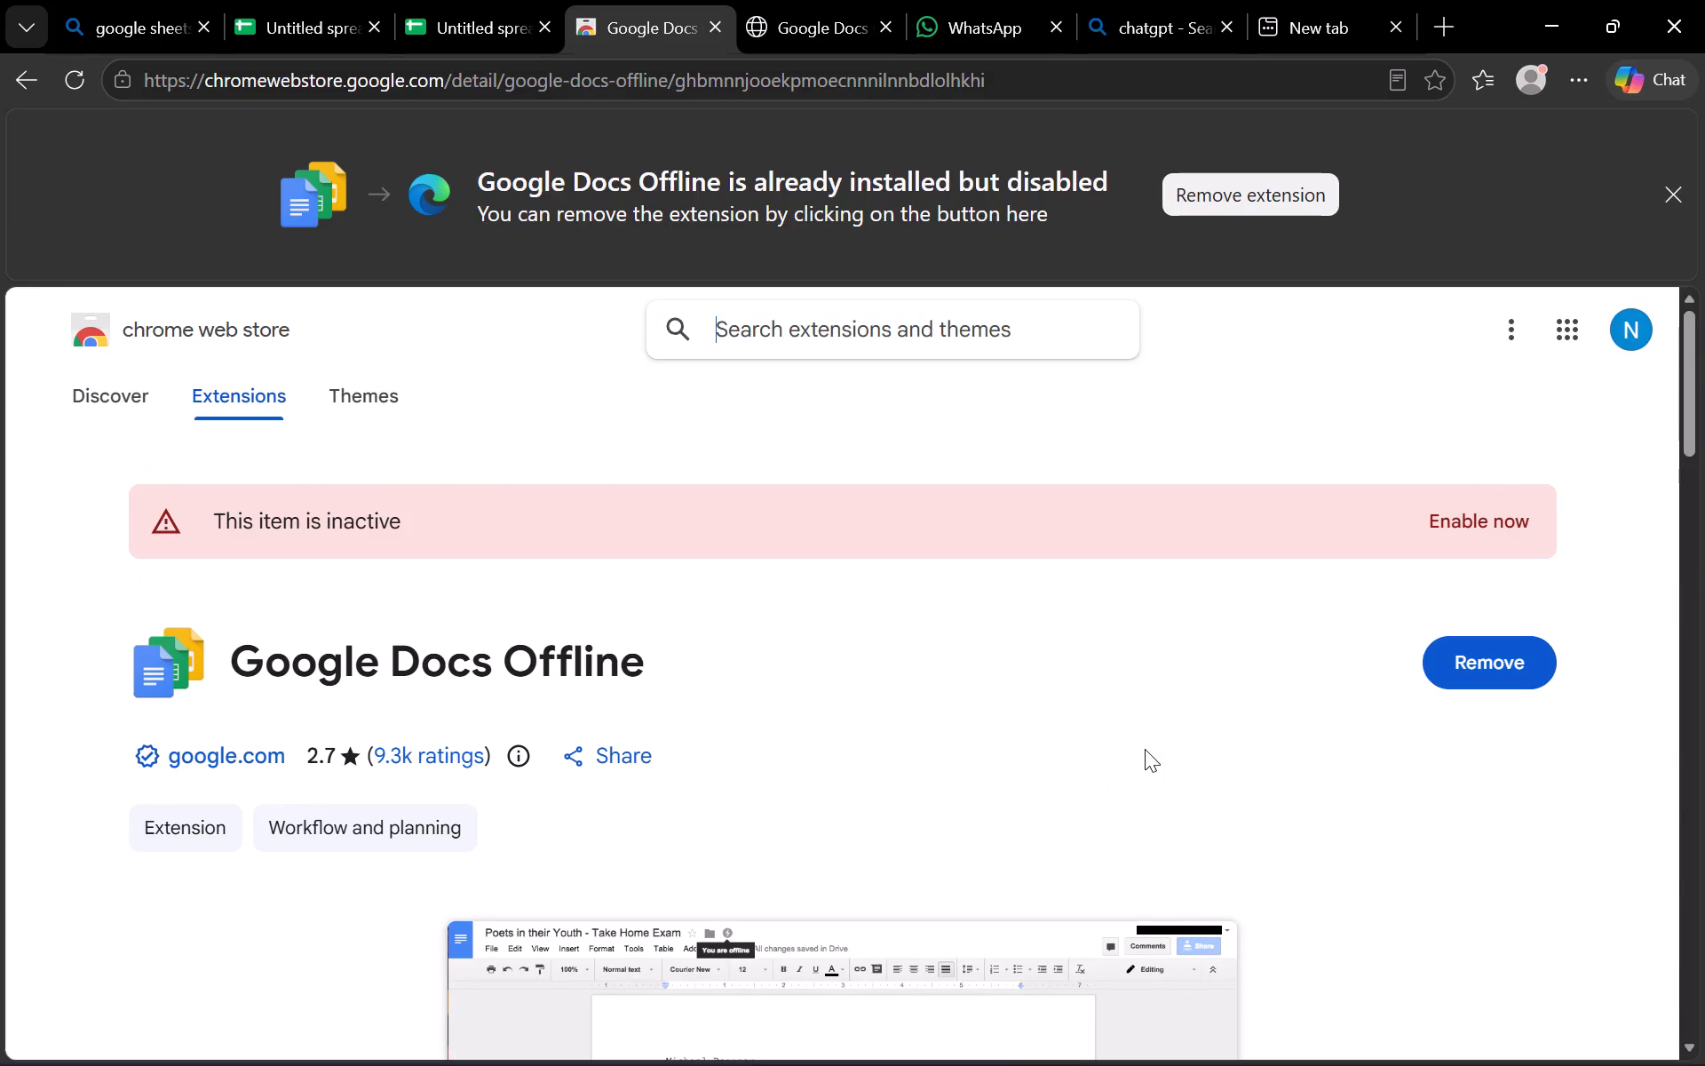
Examine the Google Docs Offline store page, including its overview, ratings and details.
scroll(1145, 749, down, 5)
scroll(1145, 749, up, 3)
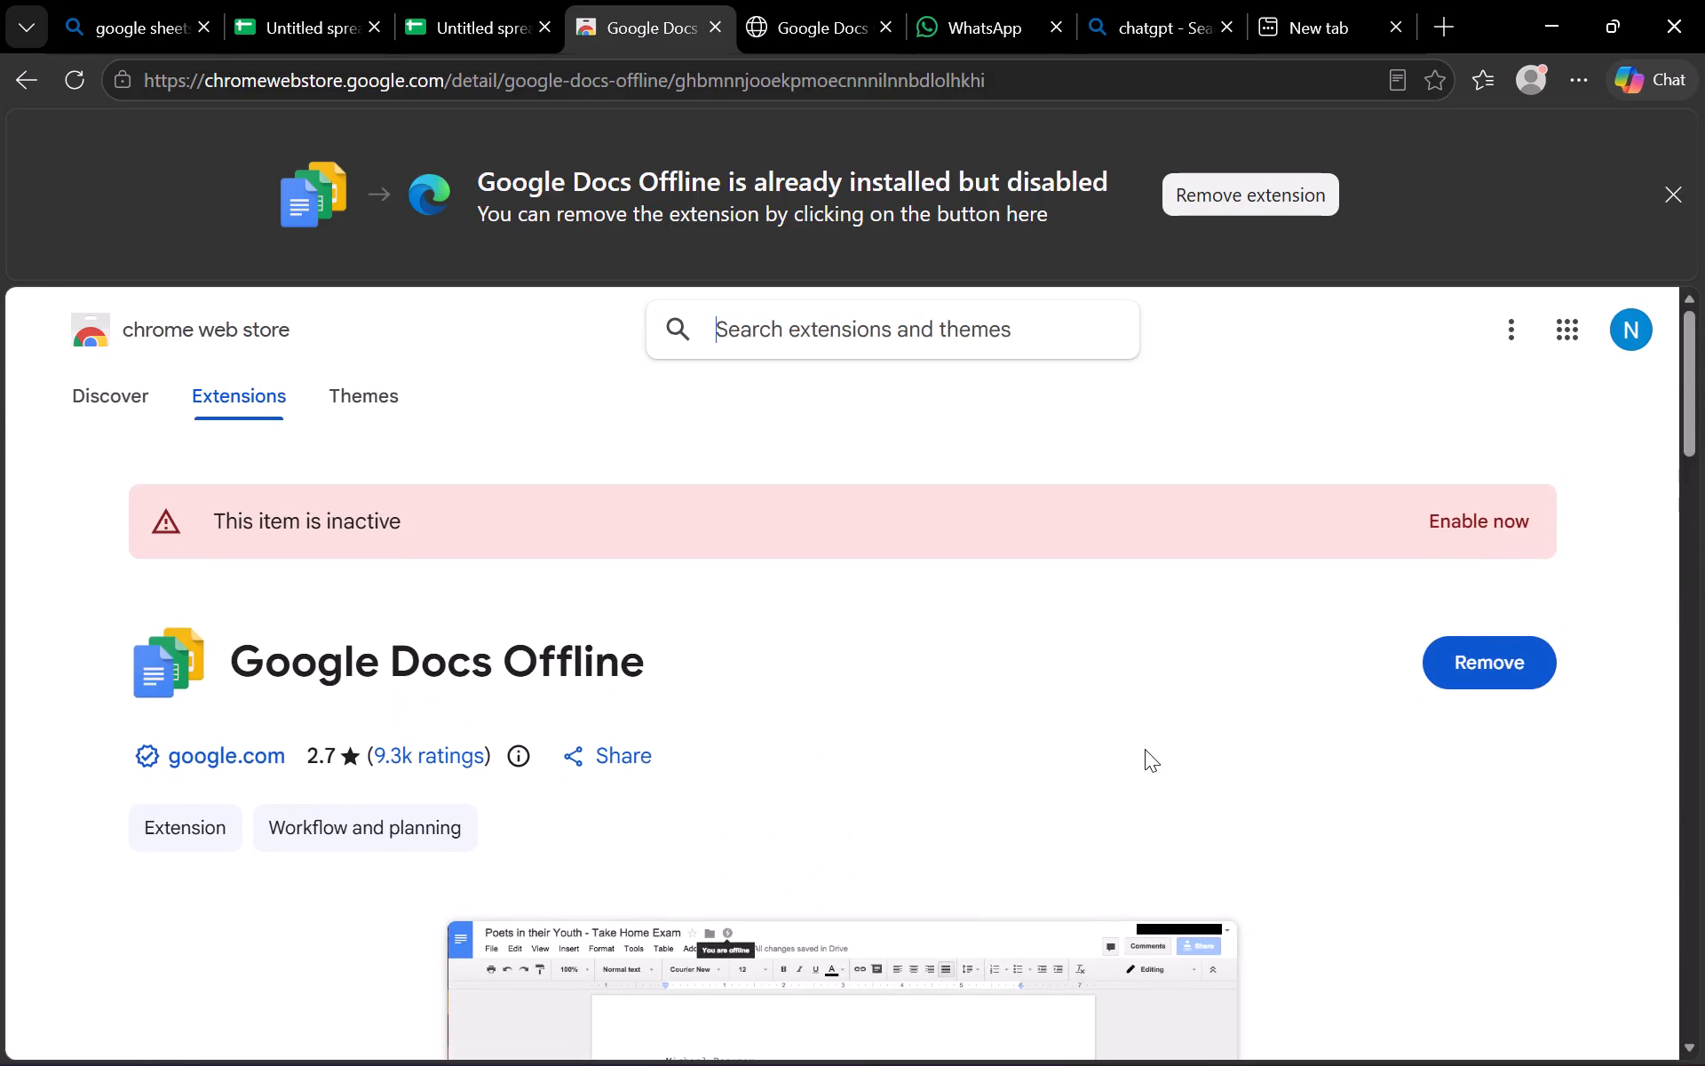
scroll(693, 762, down, 8)
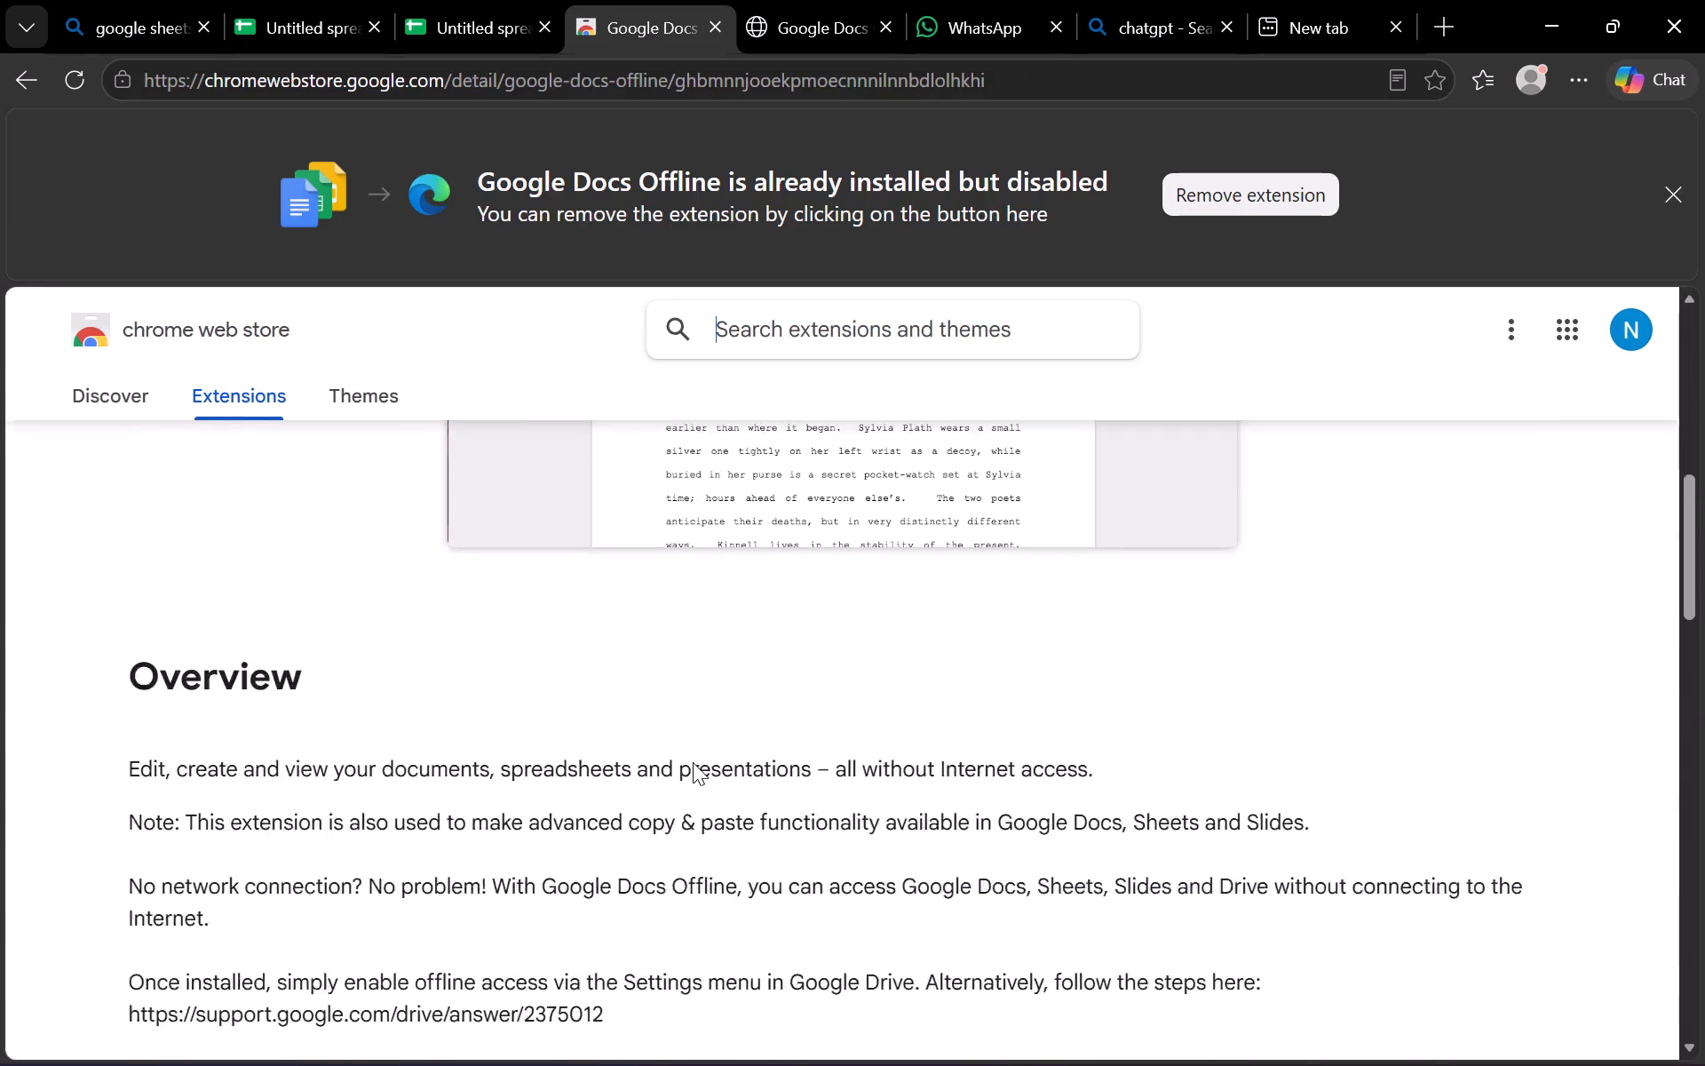
scroll(693, 762, down, 7)
scroll(693, 762, up, 6)
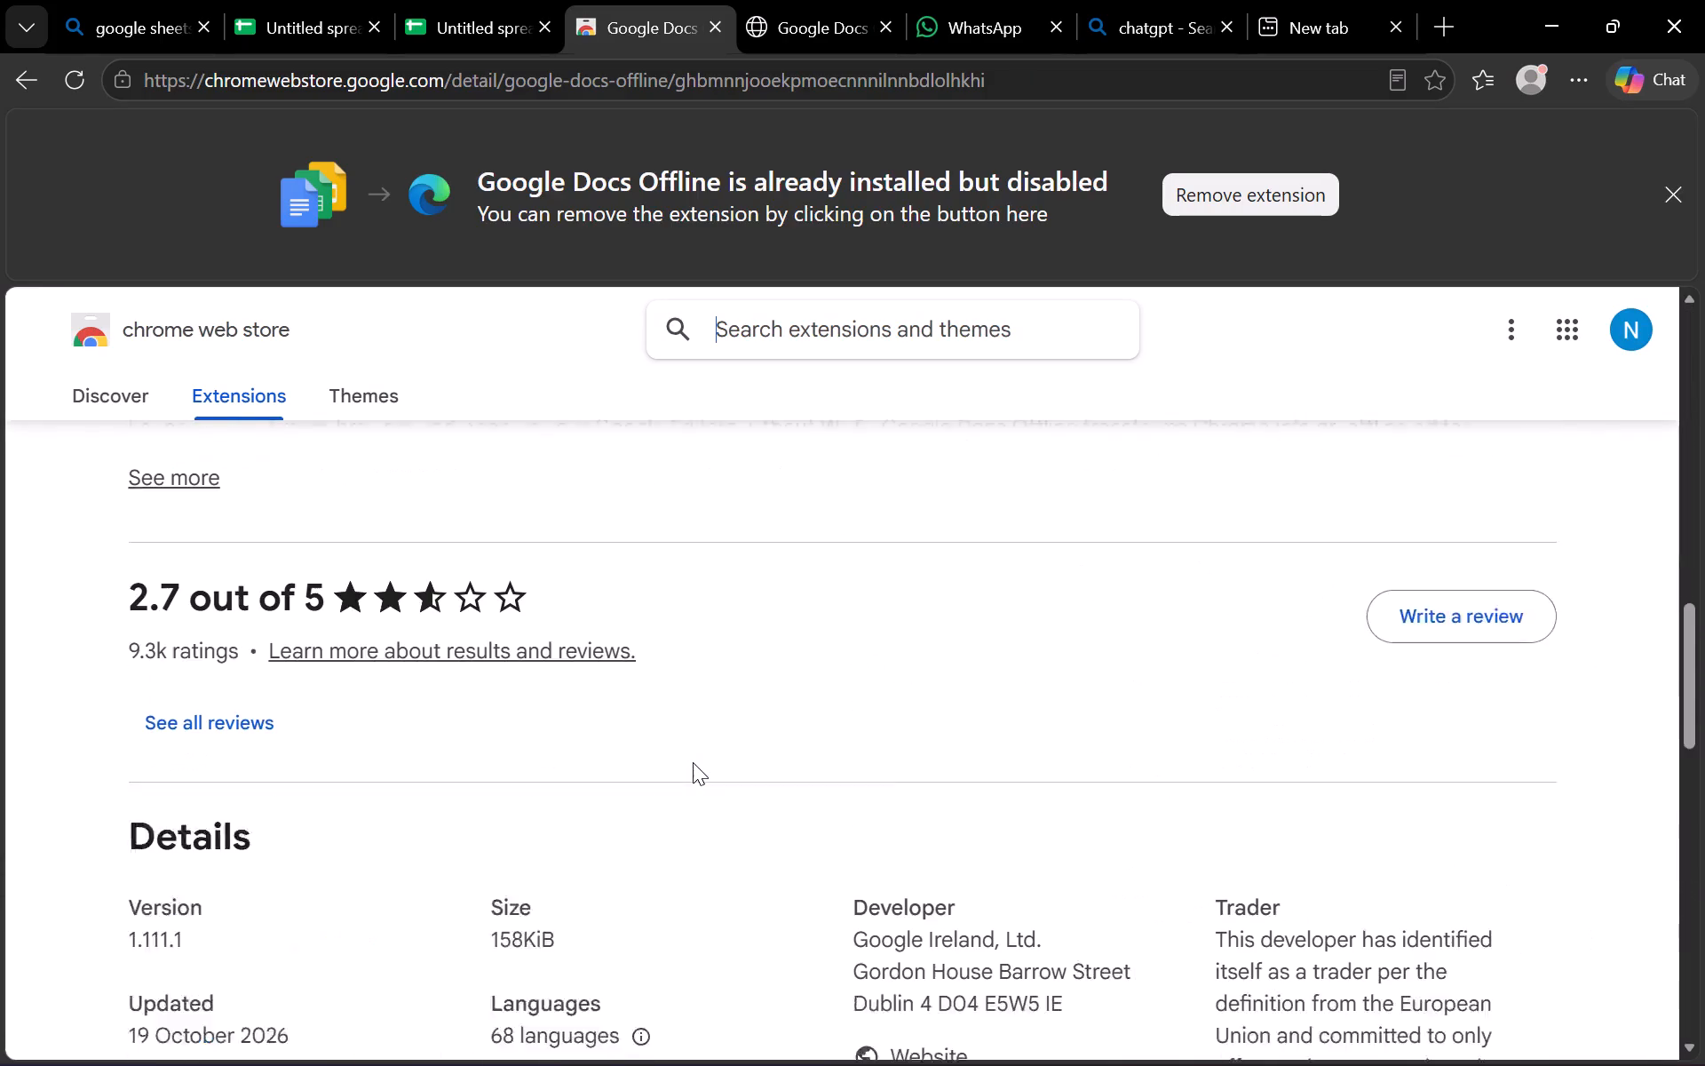
scroll(693, 762, up, 1)
scroll(693, 762, down, 13)
scroll(693, 762, up, 12)
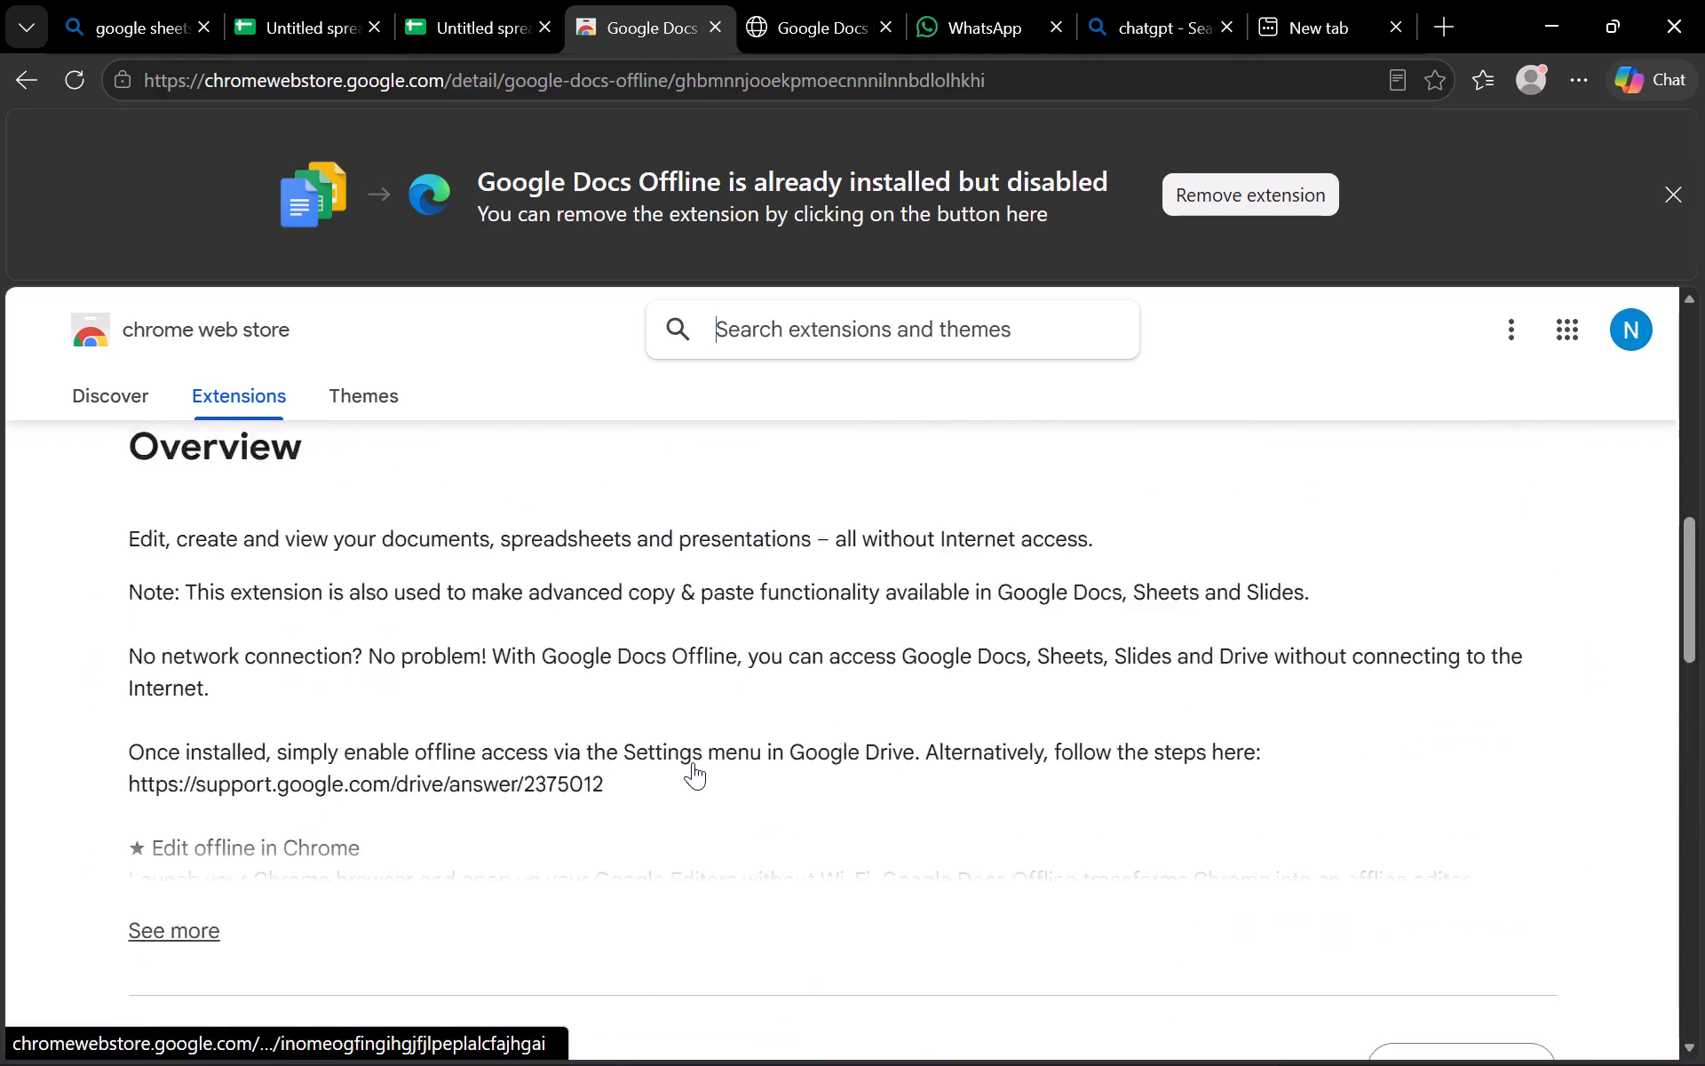
scroll(693, 762, up, 11)
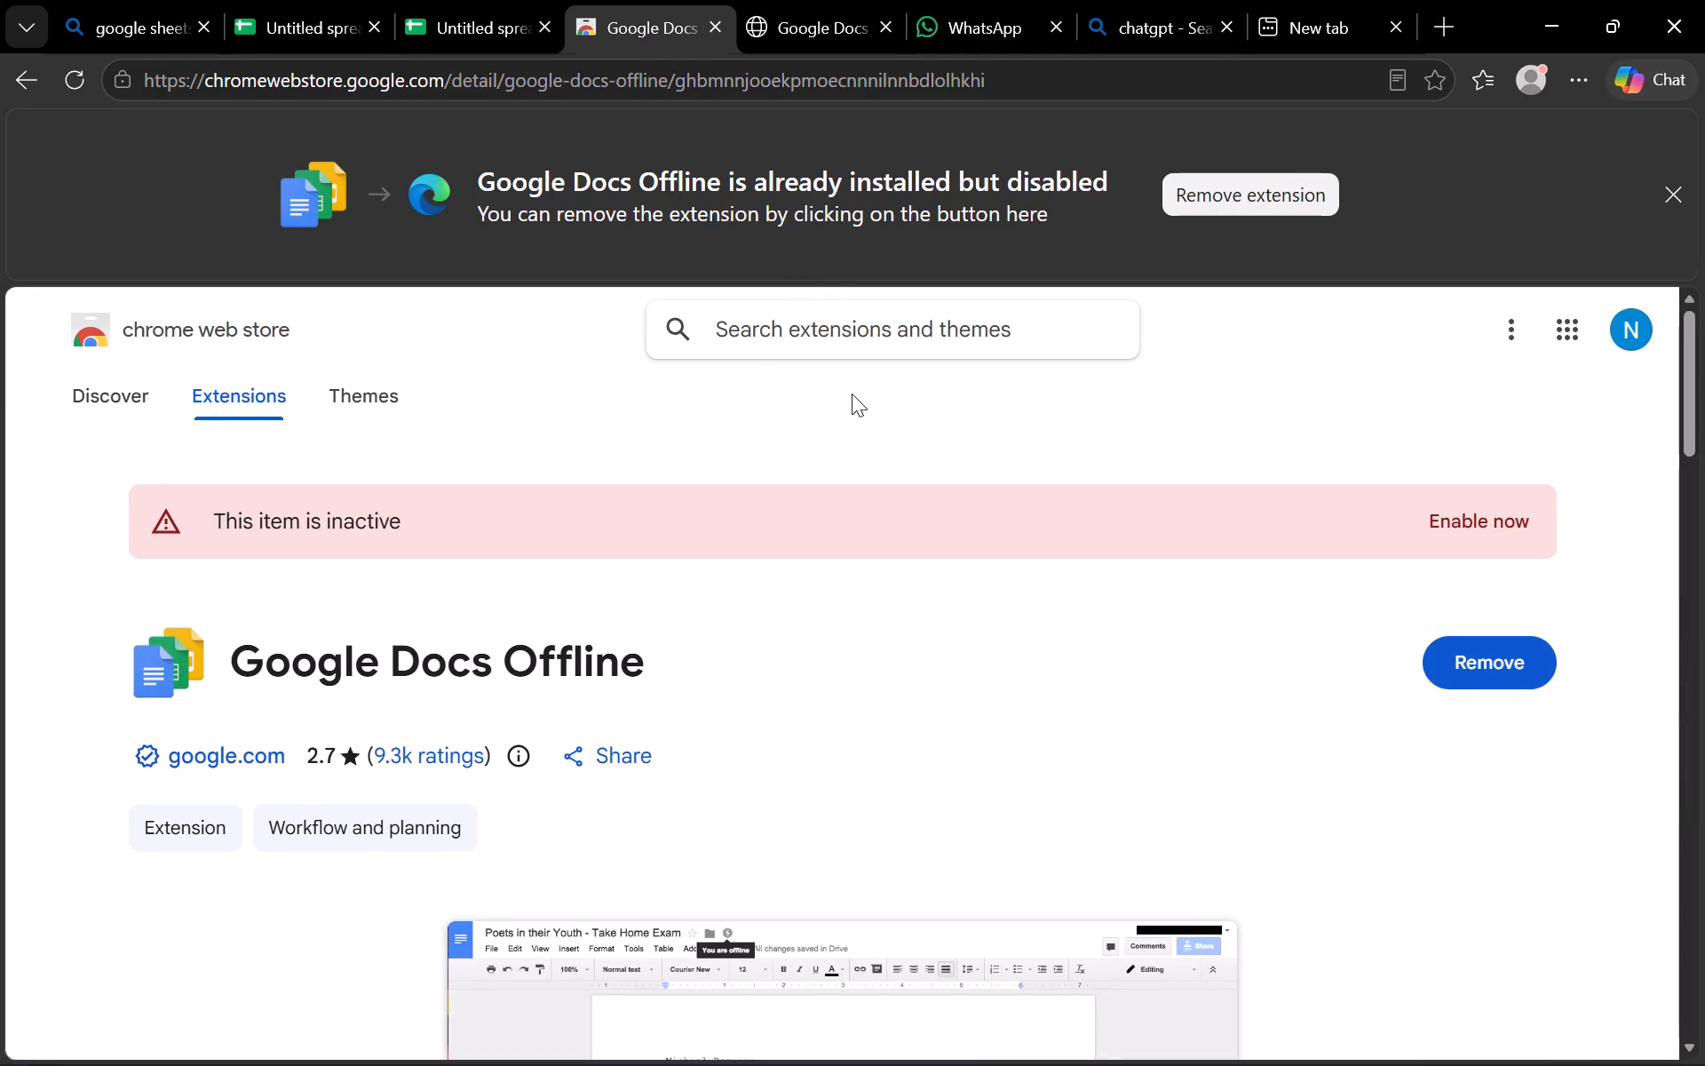
Search the Chrome Web Store for "paste" and add the Enable Copy Paste - E.C.P extension to Microsoft Edge.
key(c)
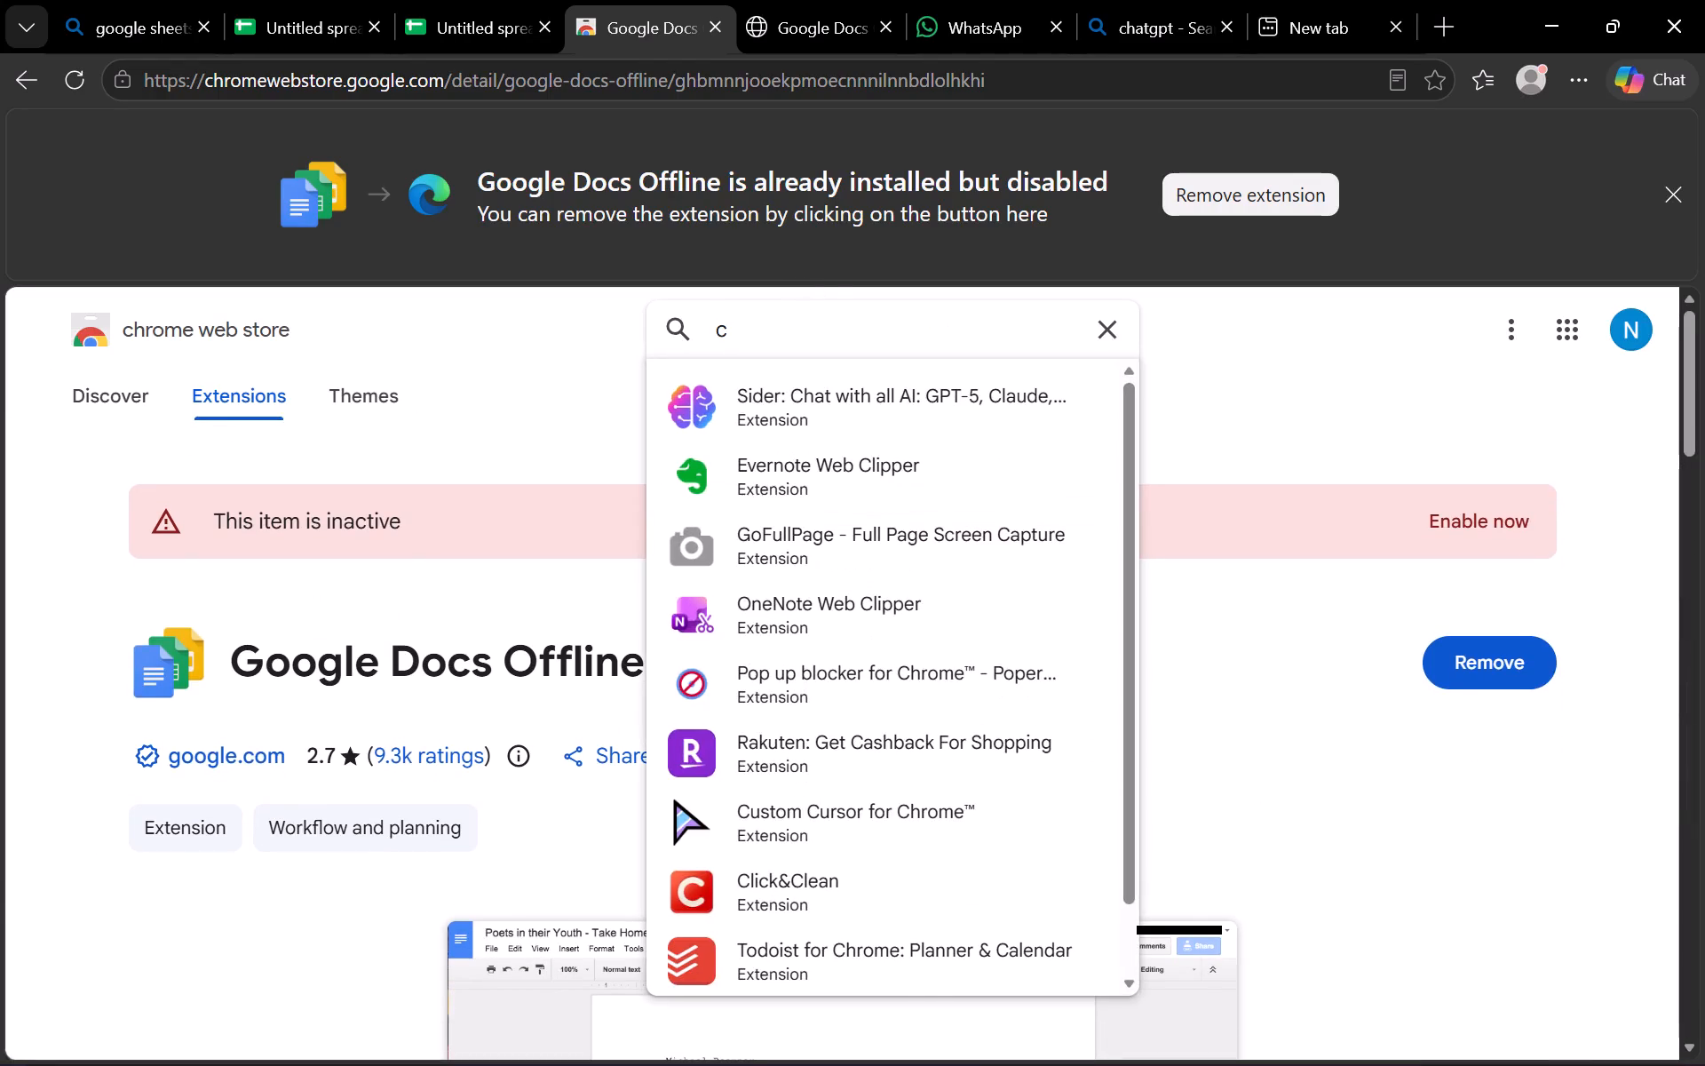
key(BackSpace)
text(paste)
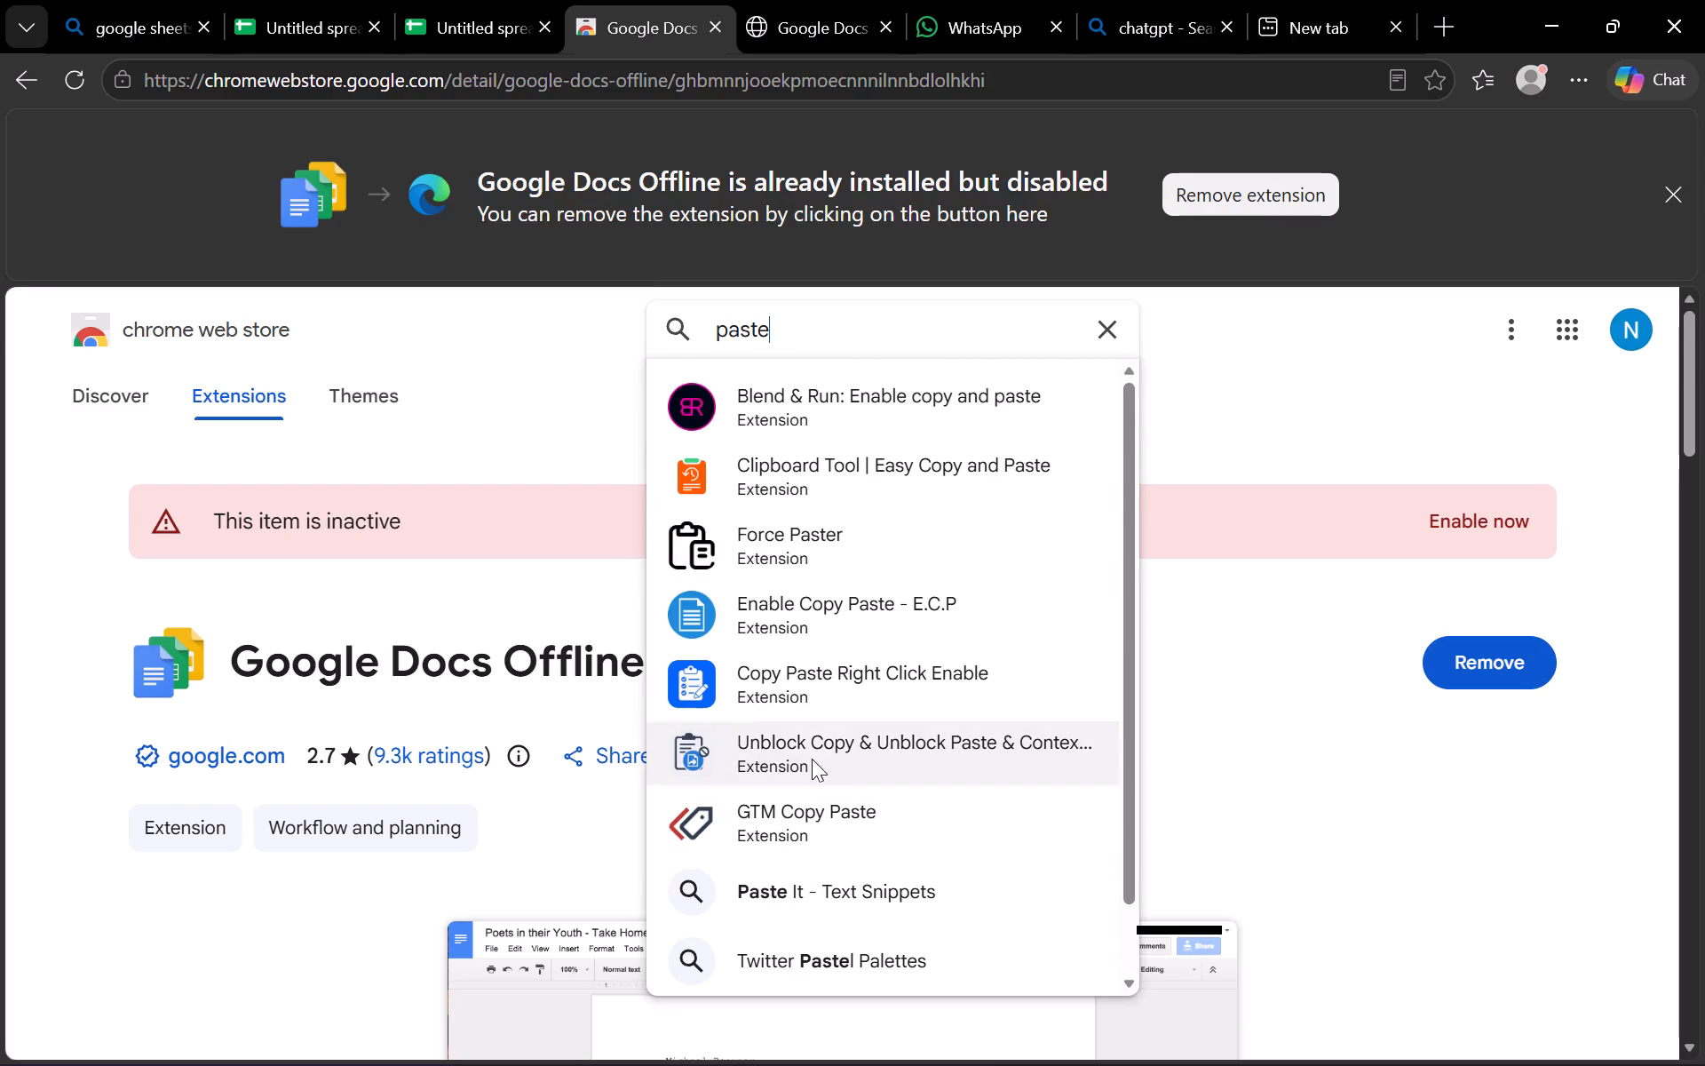
click(800, 634)
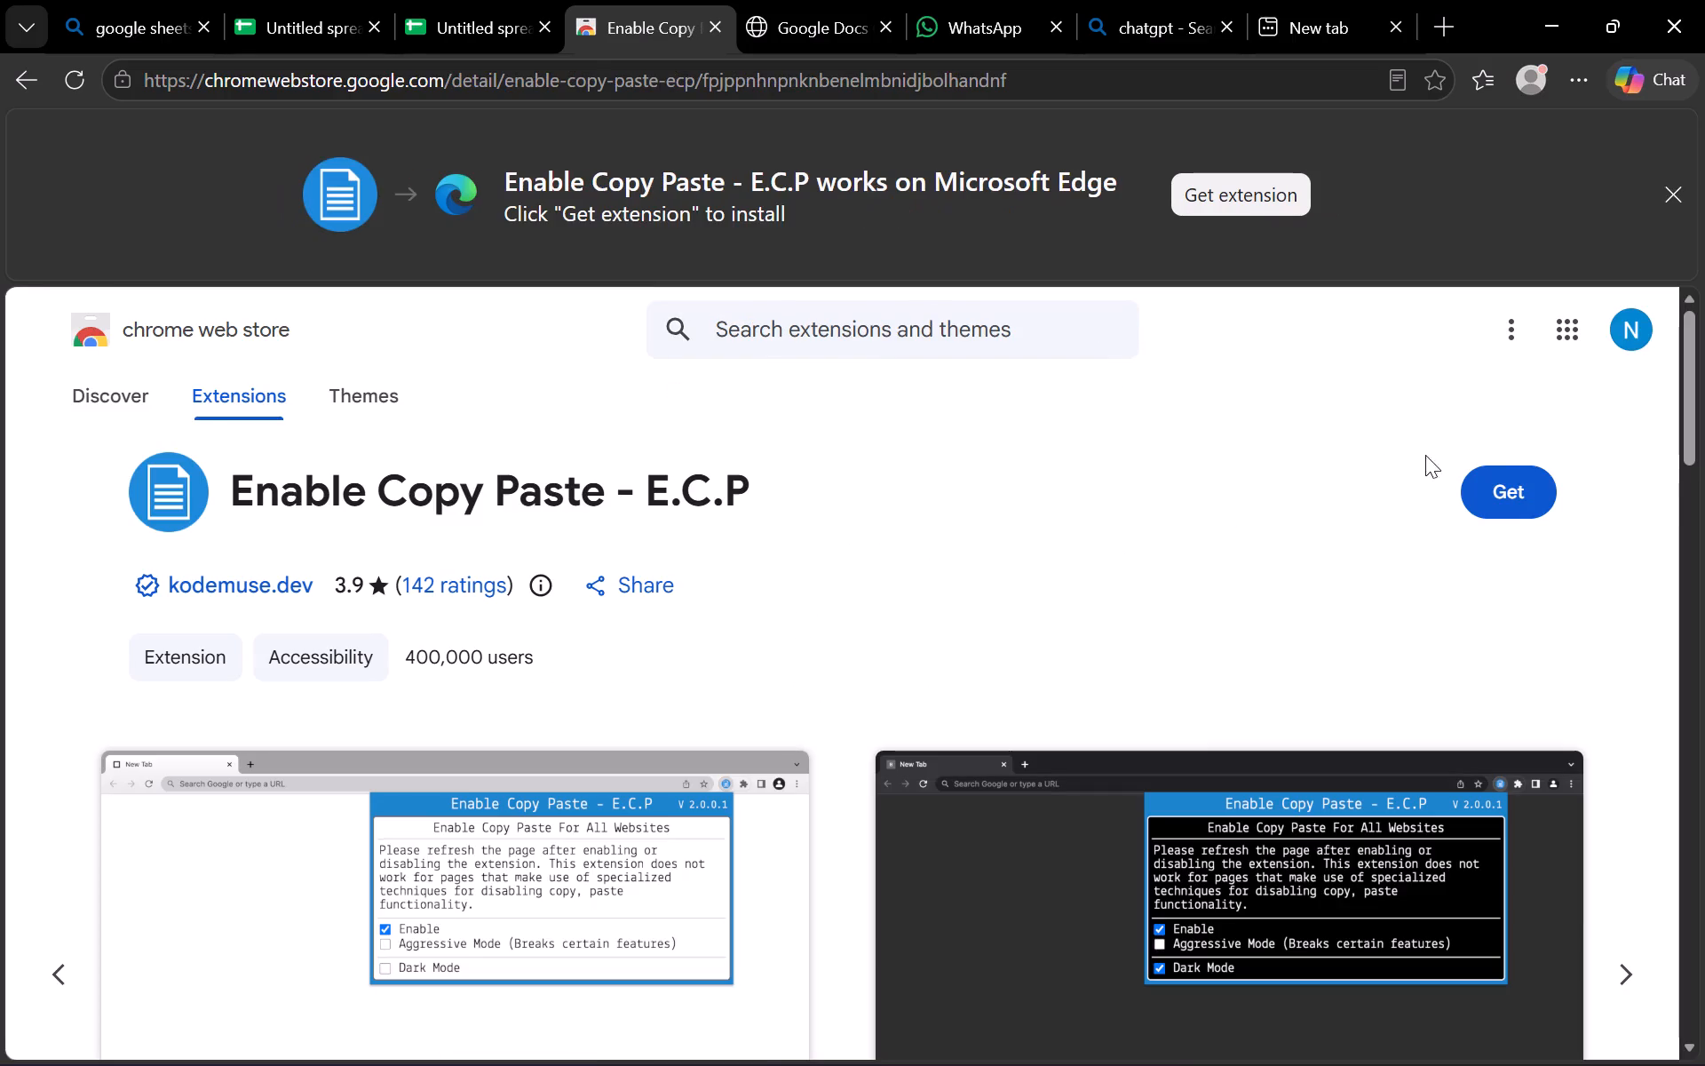
click(1509, 475)
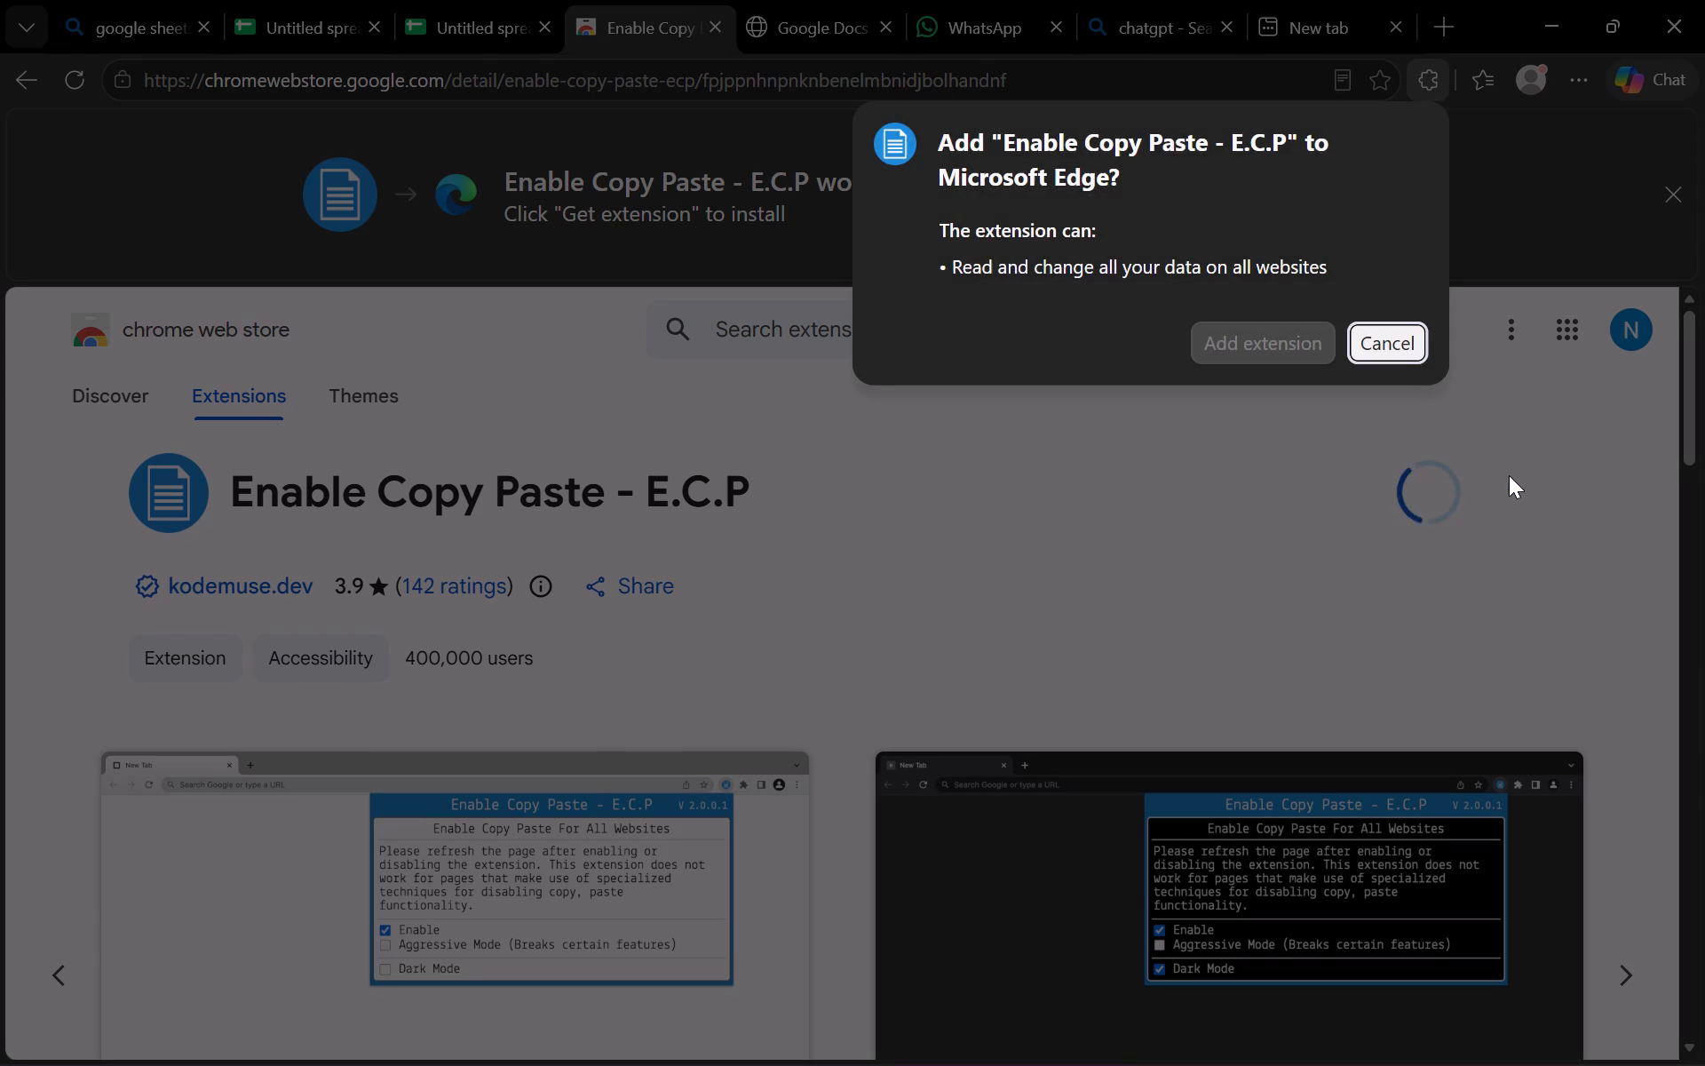
click(1272, 339)
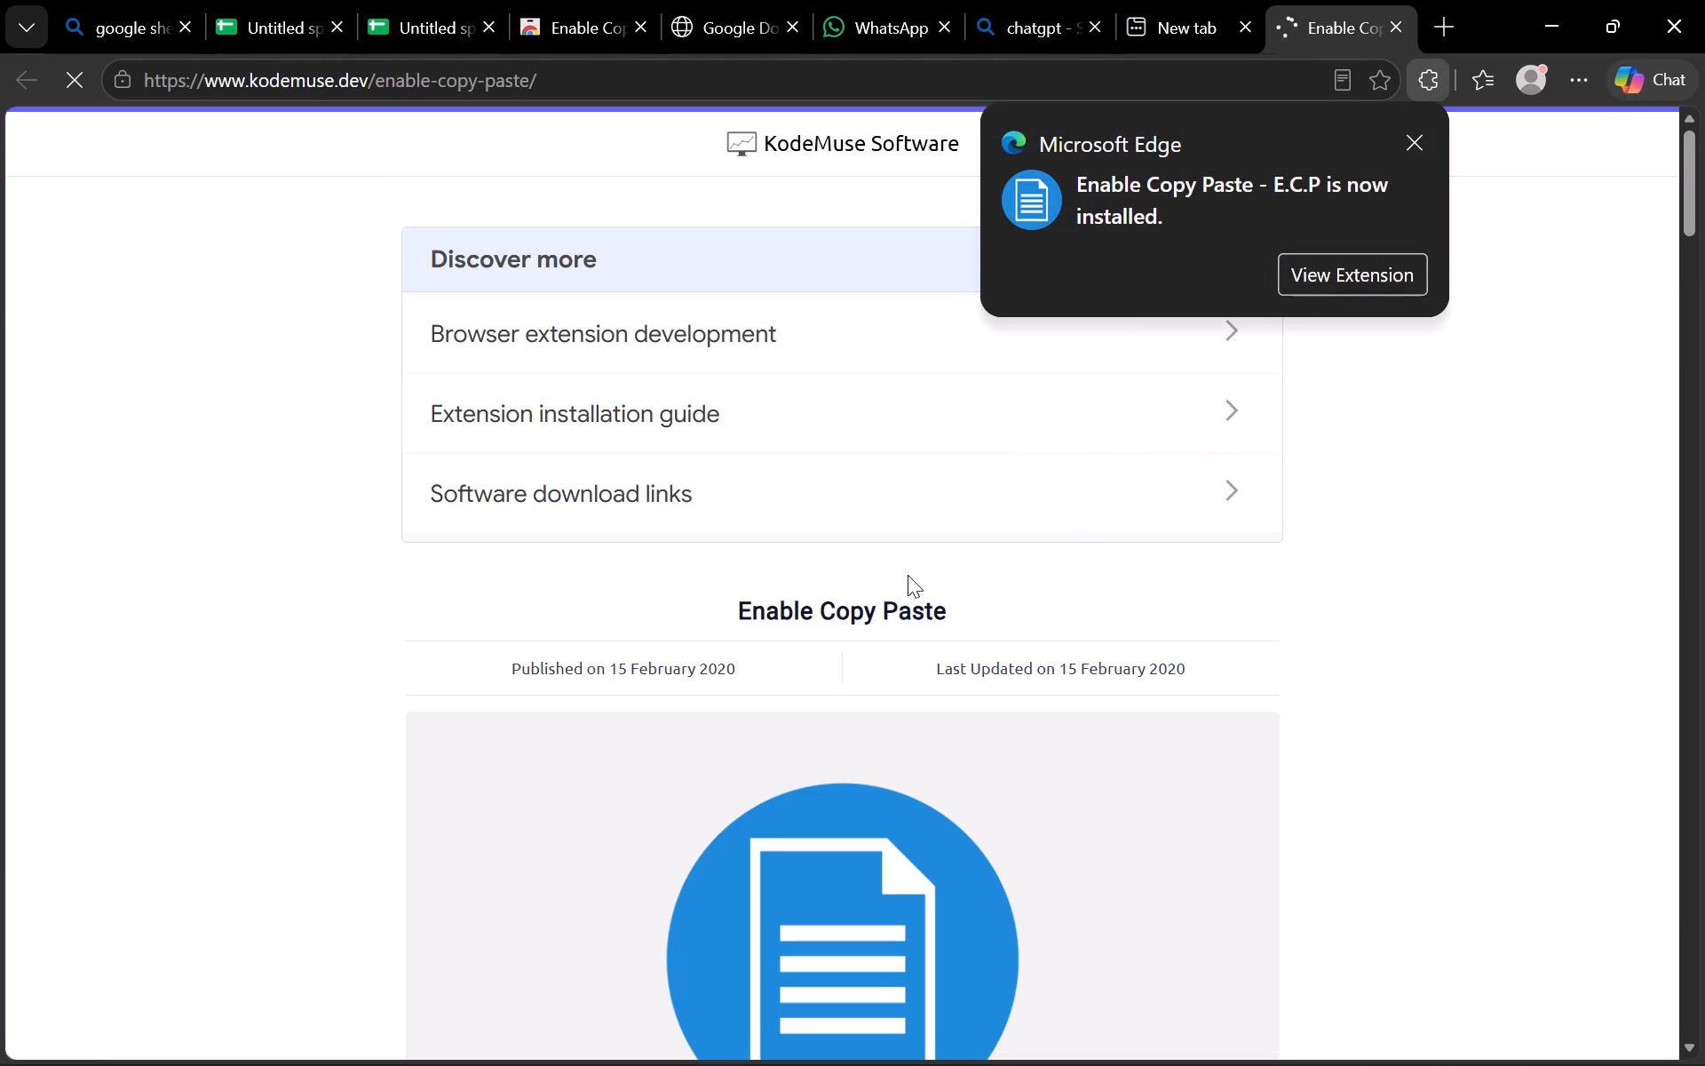
Read through the KodeMuse page for Enable Copy Paste and open its Chrome Web Store download link.
scroll(766, 800, down, 6)
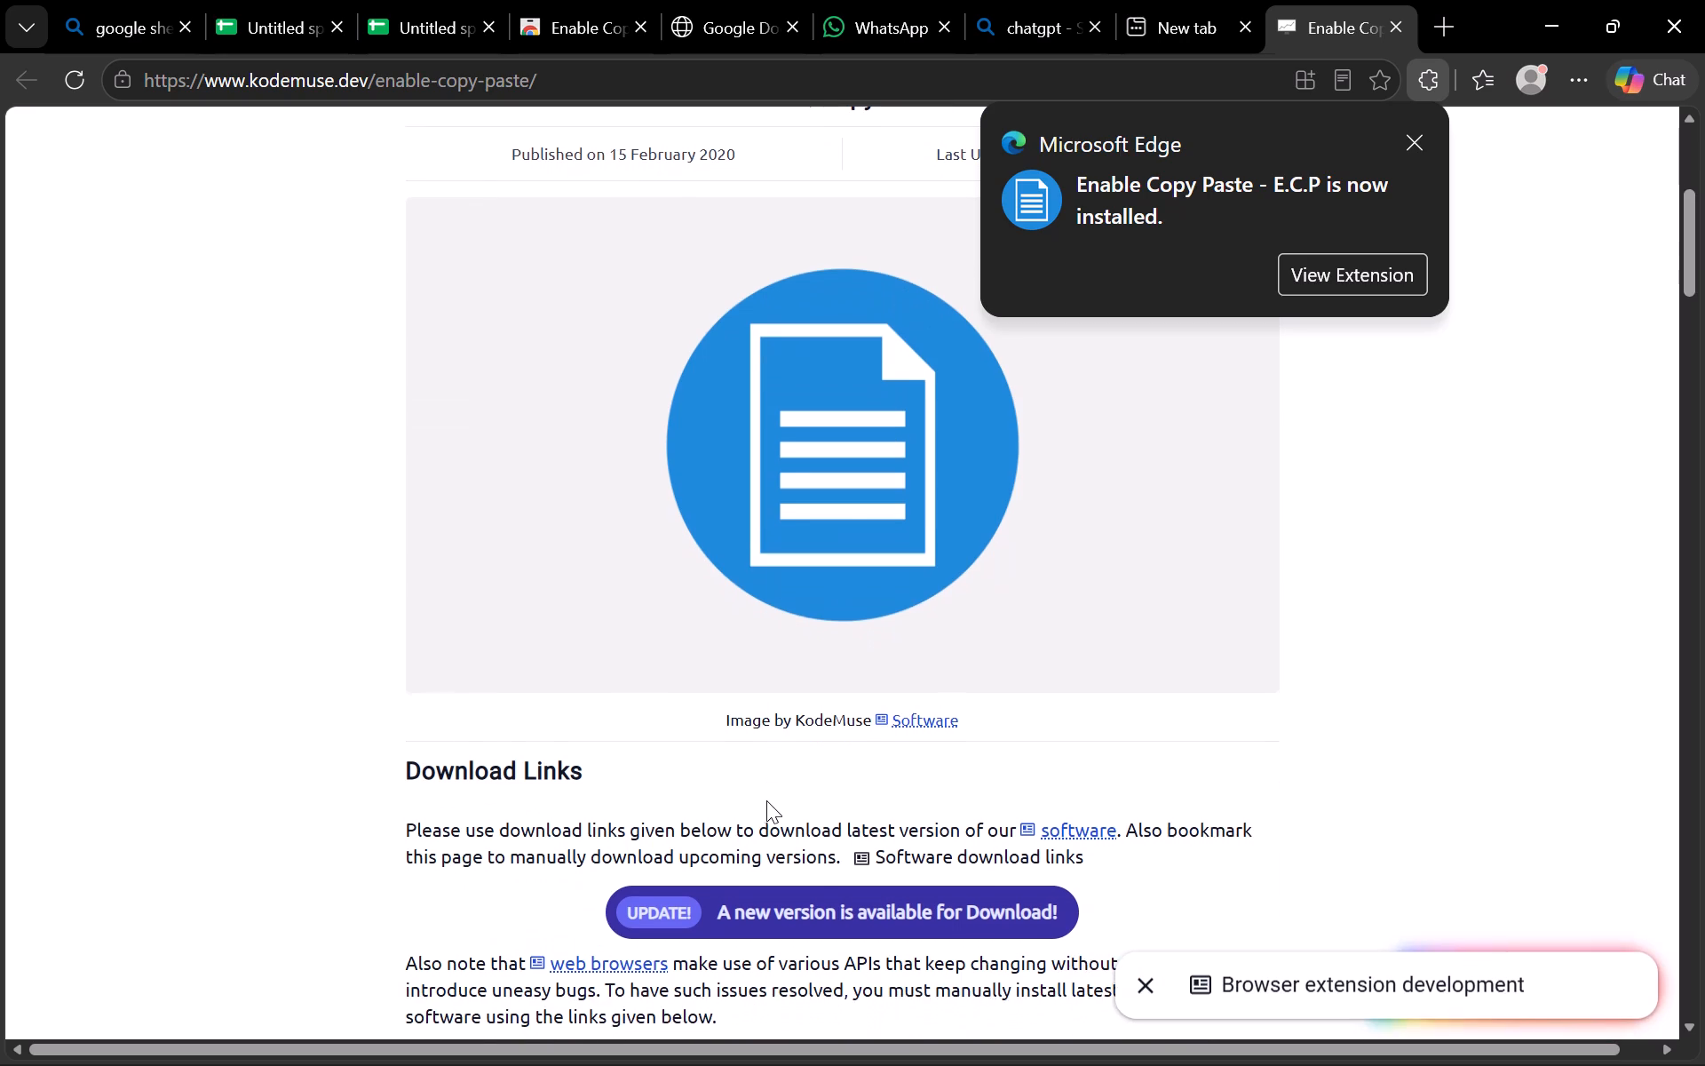
scroll(766, 800, down, 4)
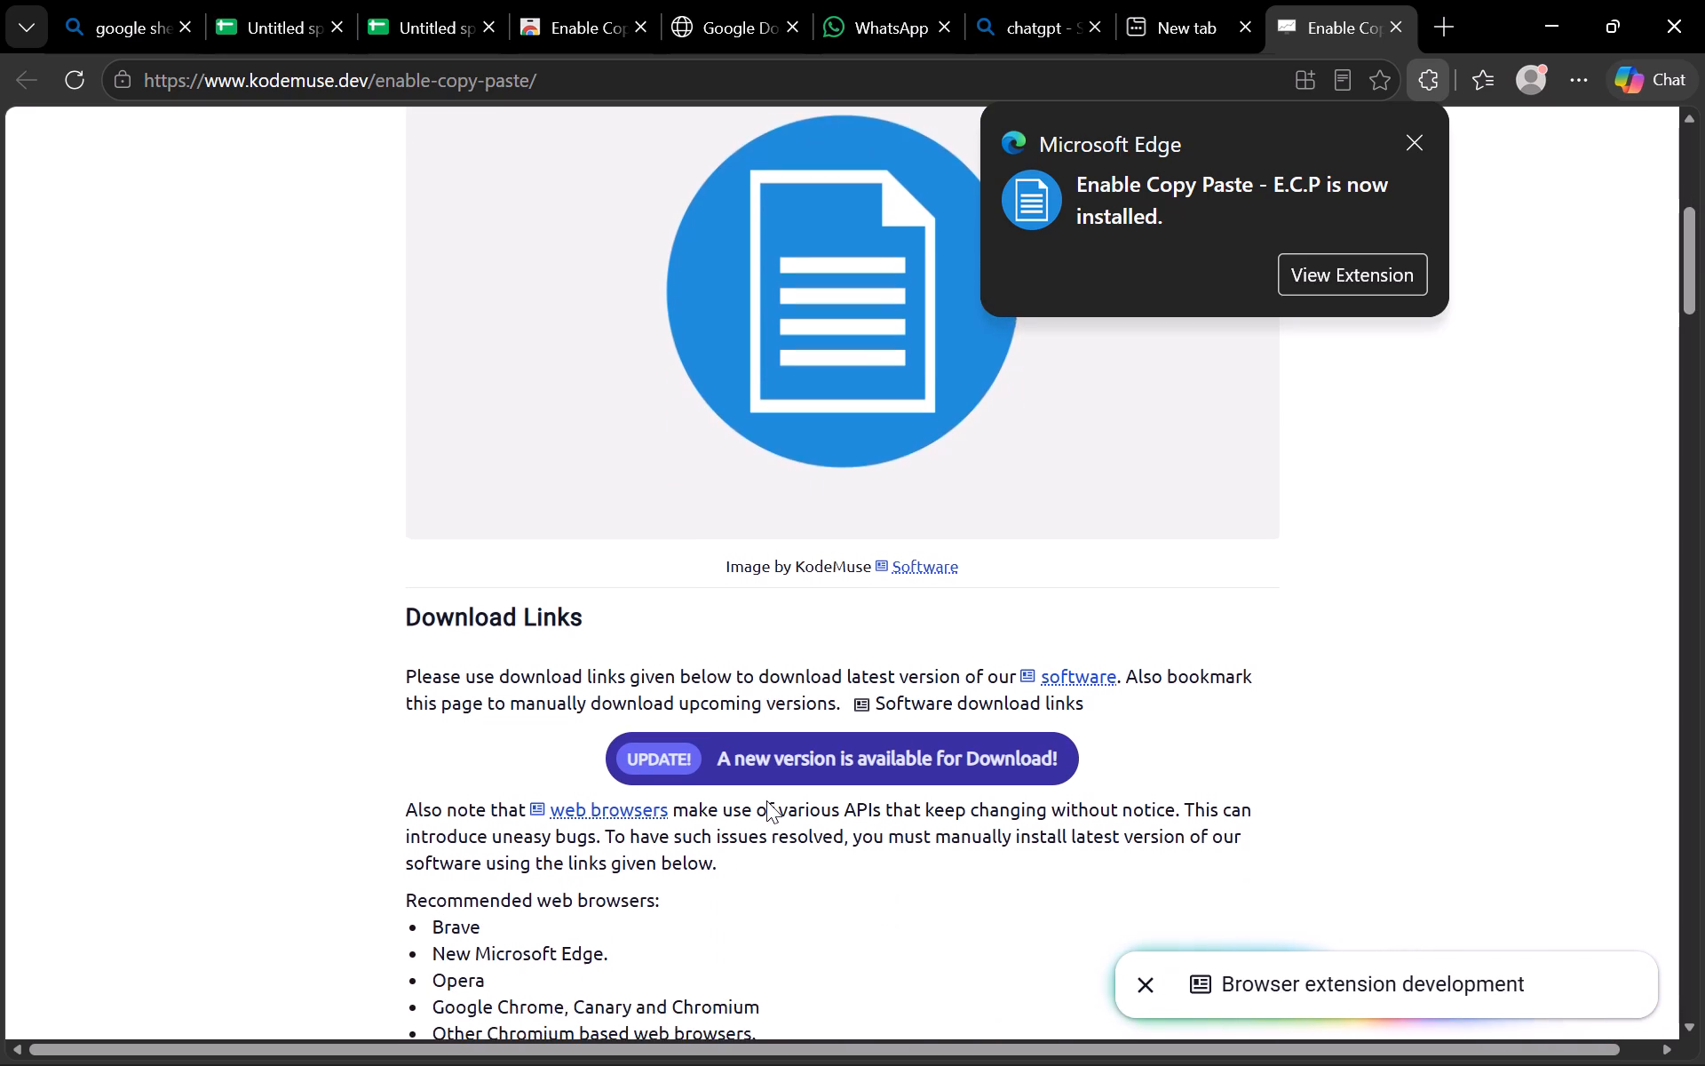
scroll(766, 800, down, 1)
scroll(766, 800, up, 1)
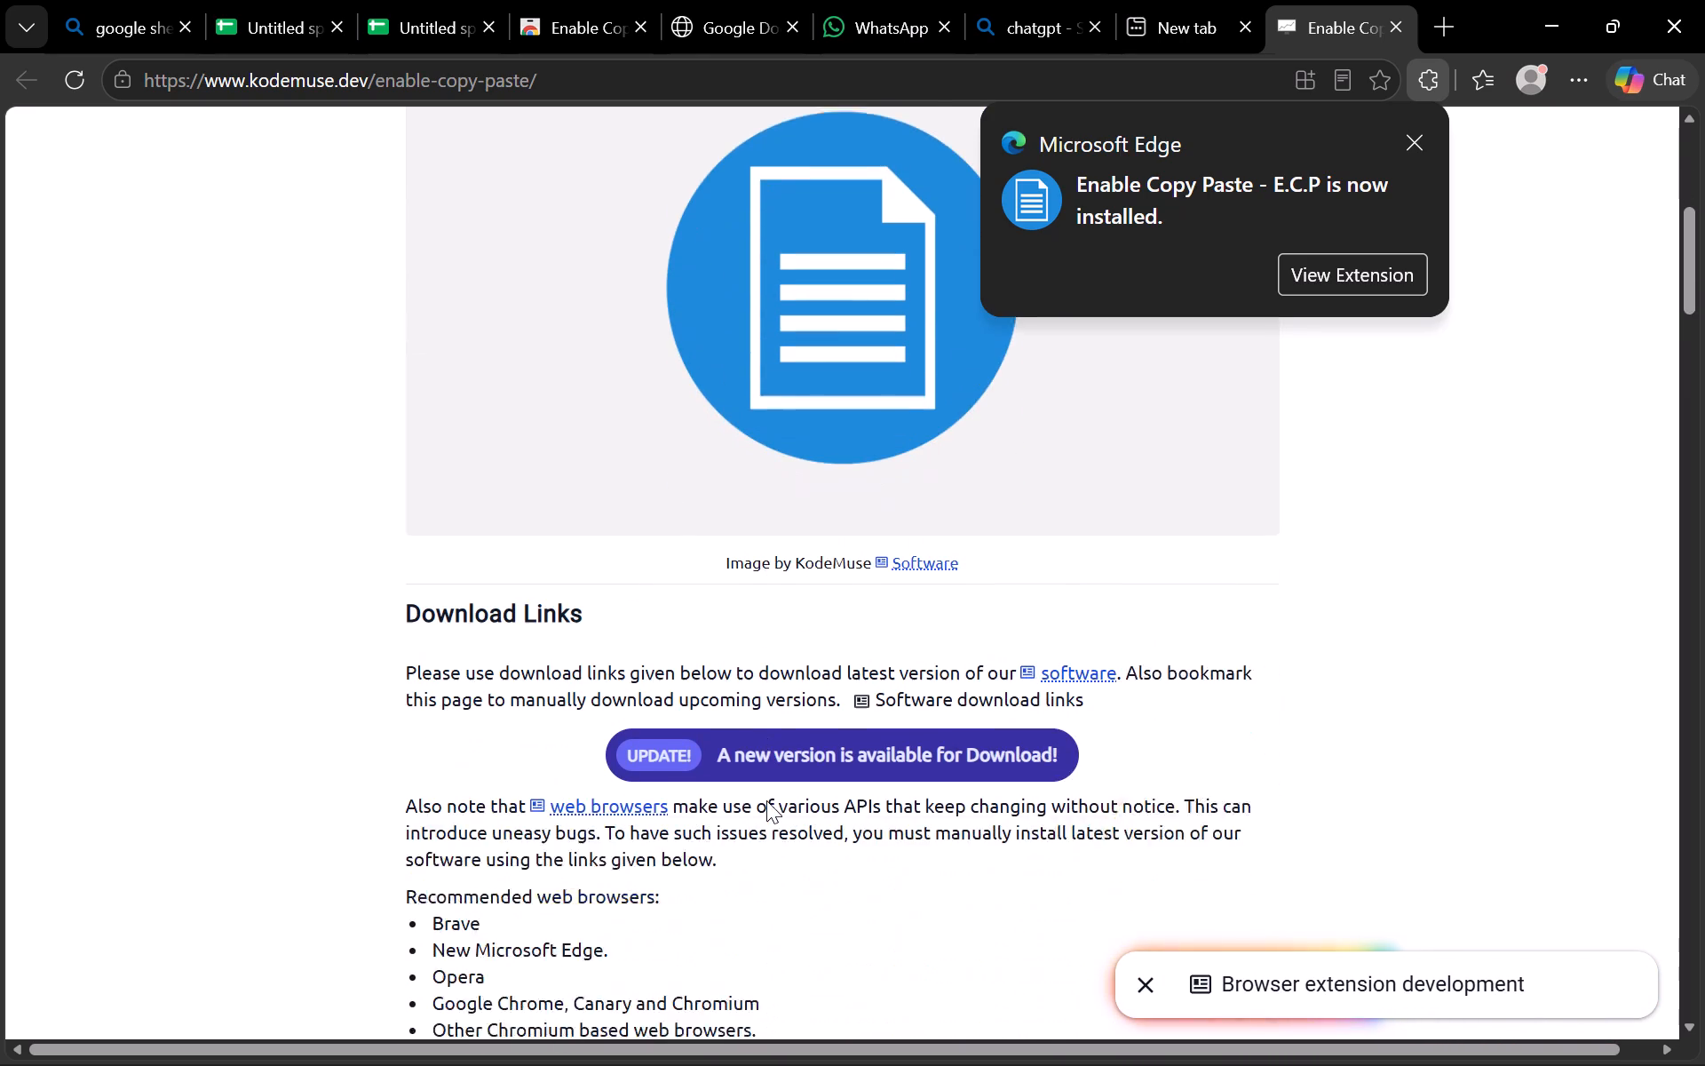
scroll(766, 800, up, 1)
scroll(766, 800, down, 4)
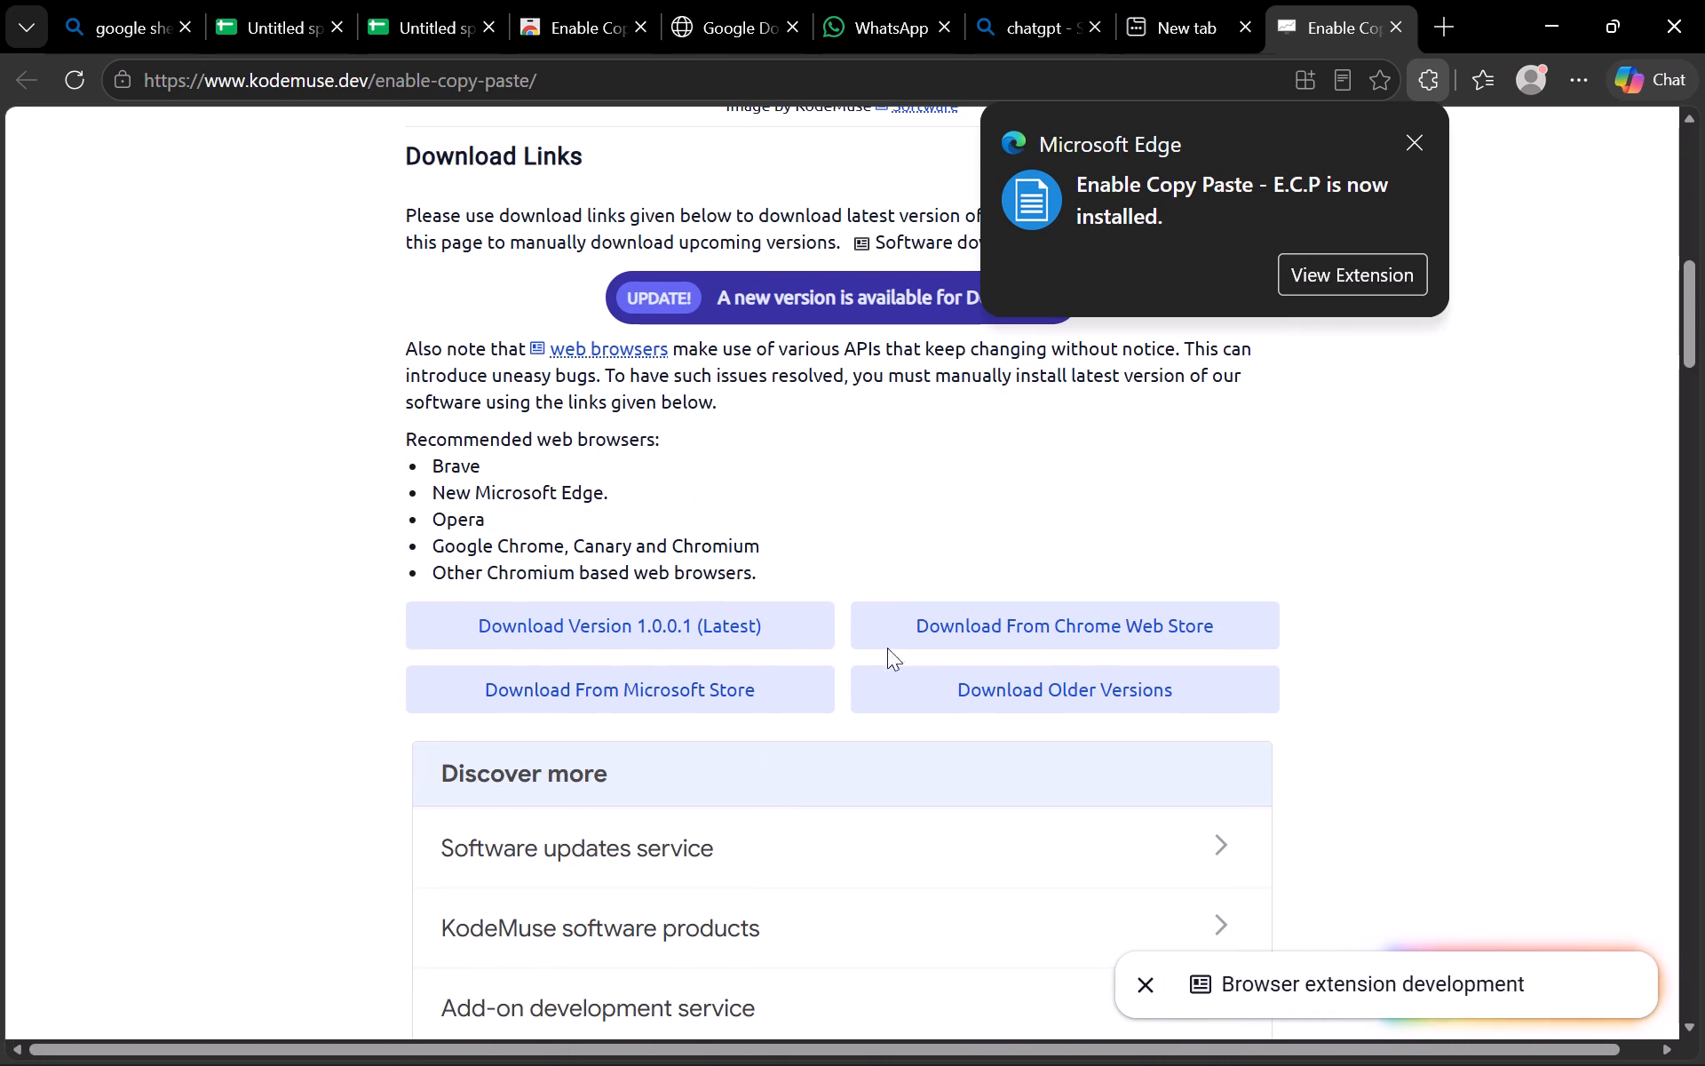
click(1039, 612)
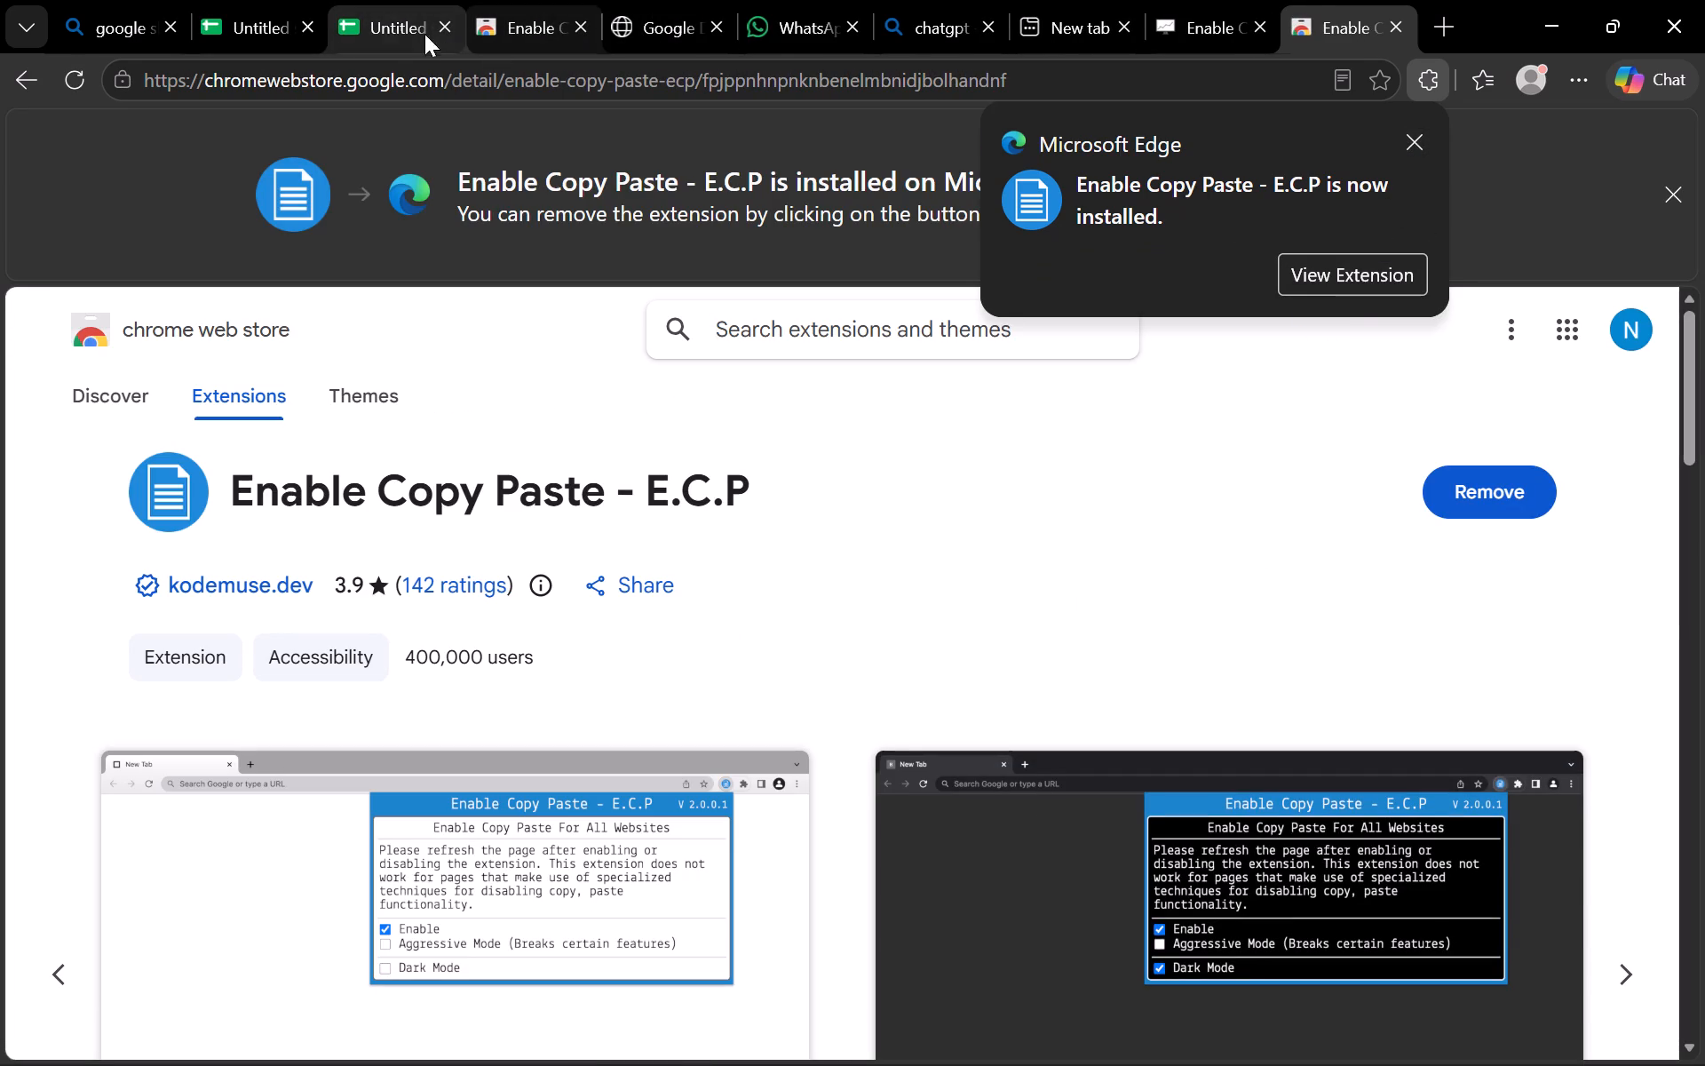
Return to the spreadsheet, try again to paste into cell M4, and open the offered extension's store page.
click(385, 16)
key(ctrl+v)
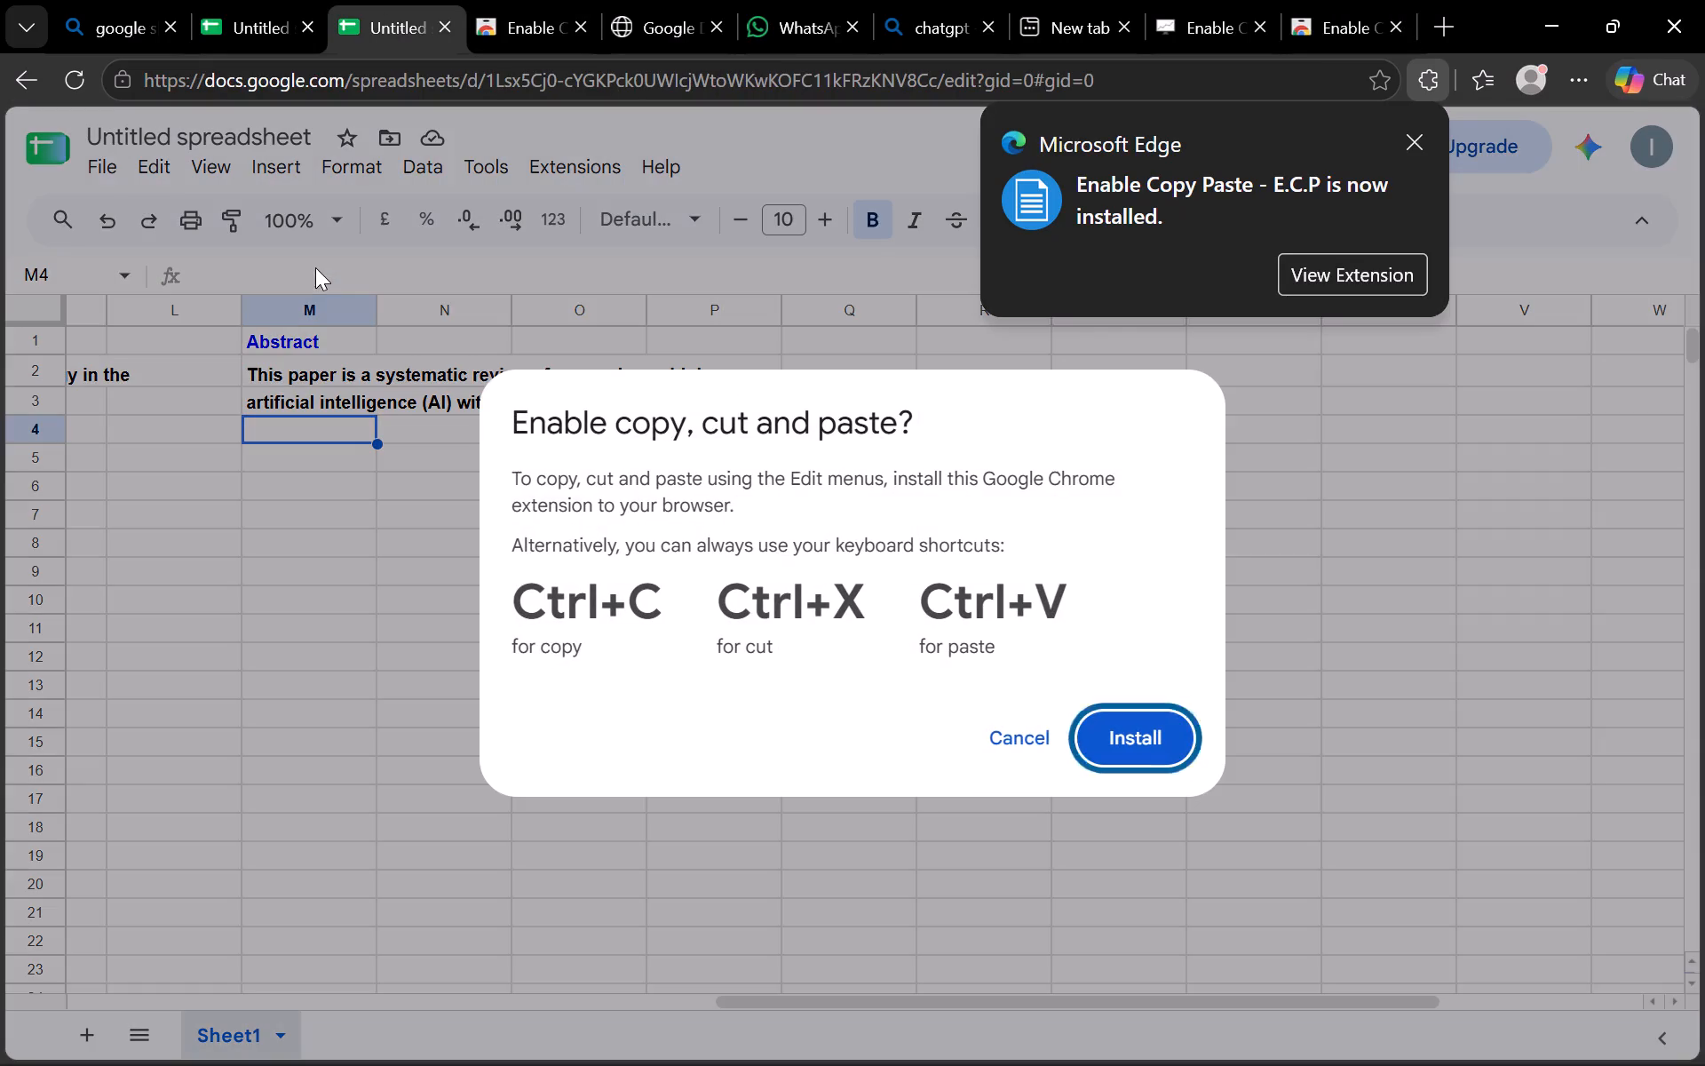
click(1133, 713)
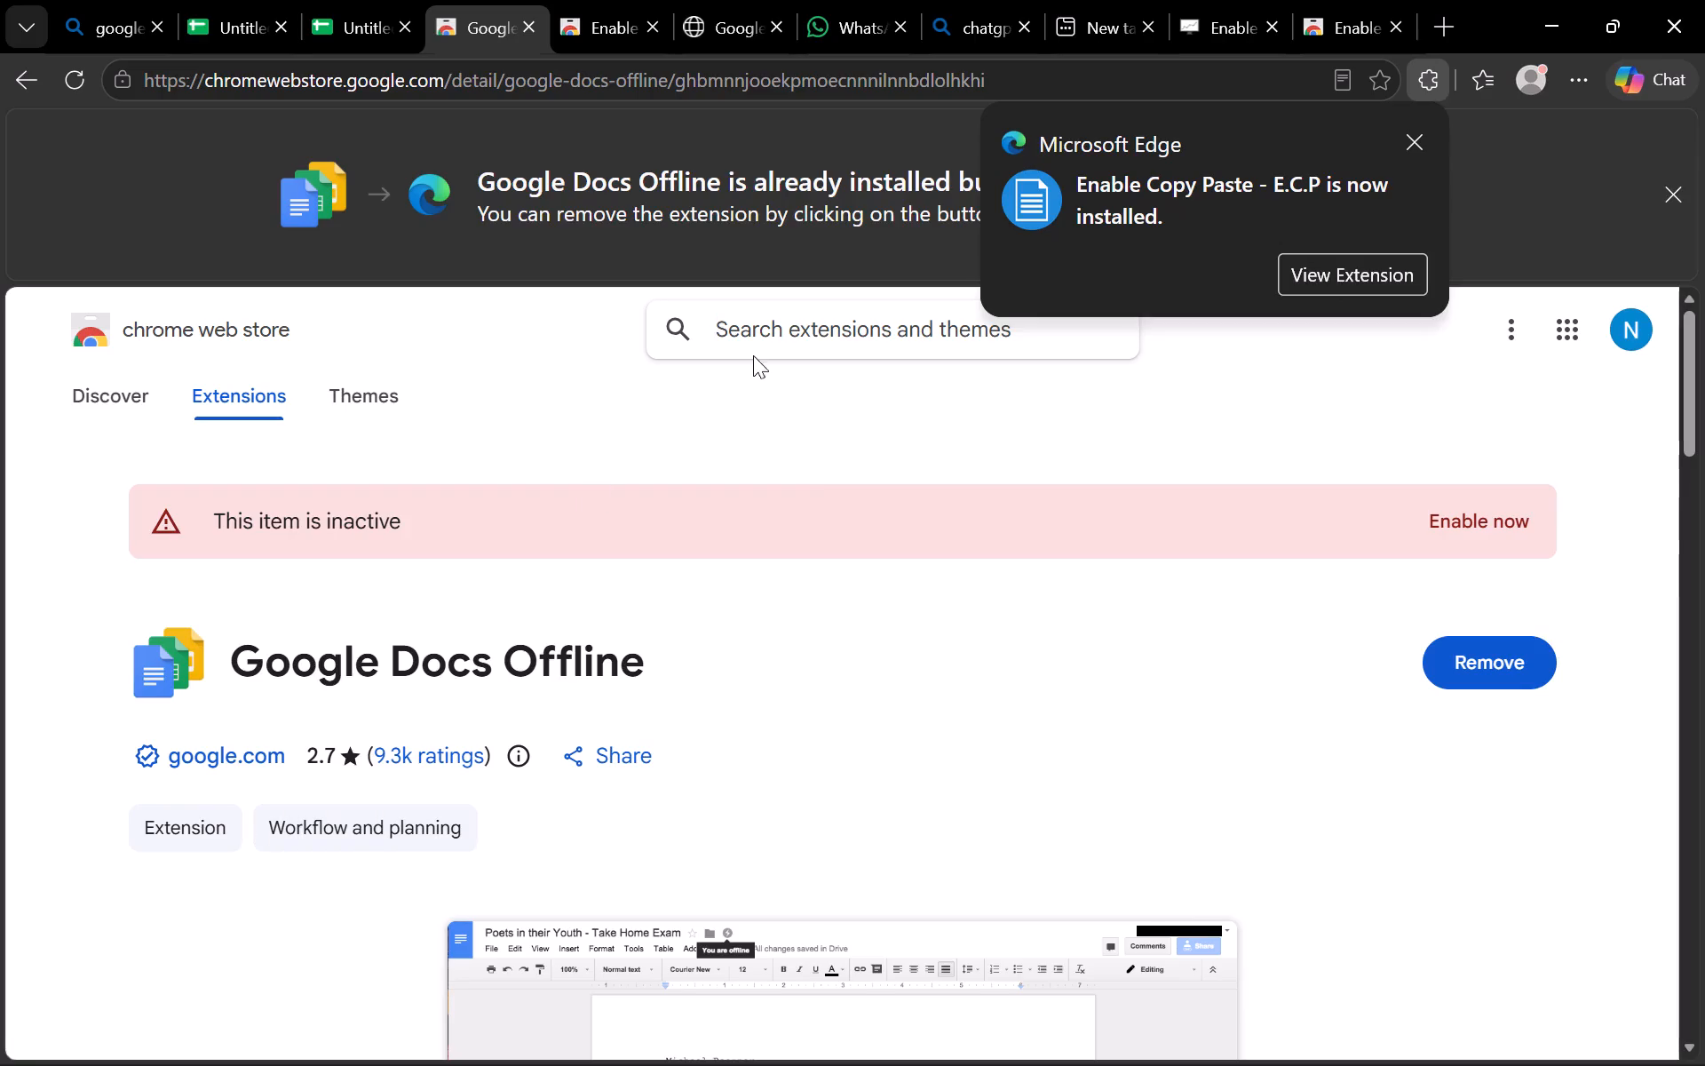
Search the Chrome Web Store for "copy,cut,paste" and open the Cut Paste Copy extension's page.
text(copy)
text(,cut)
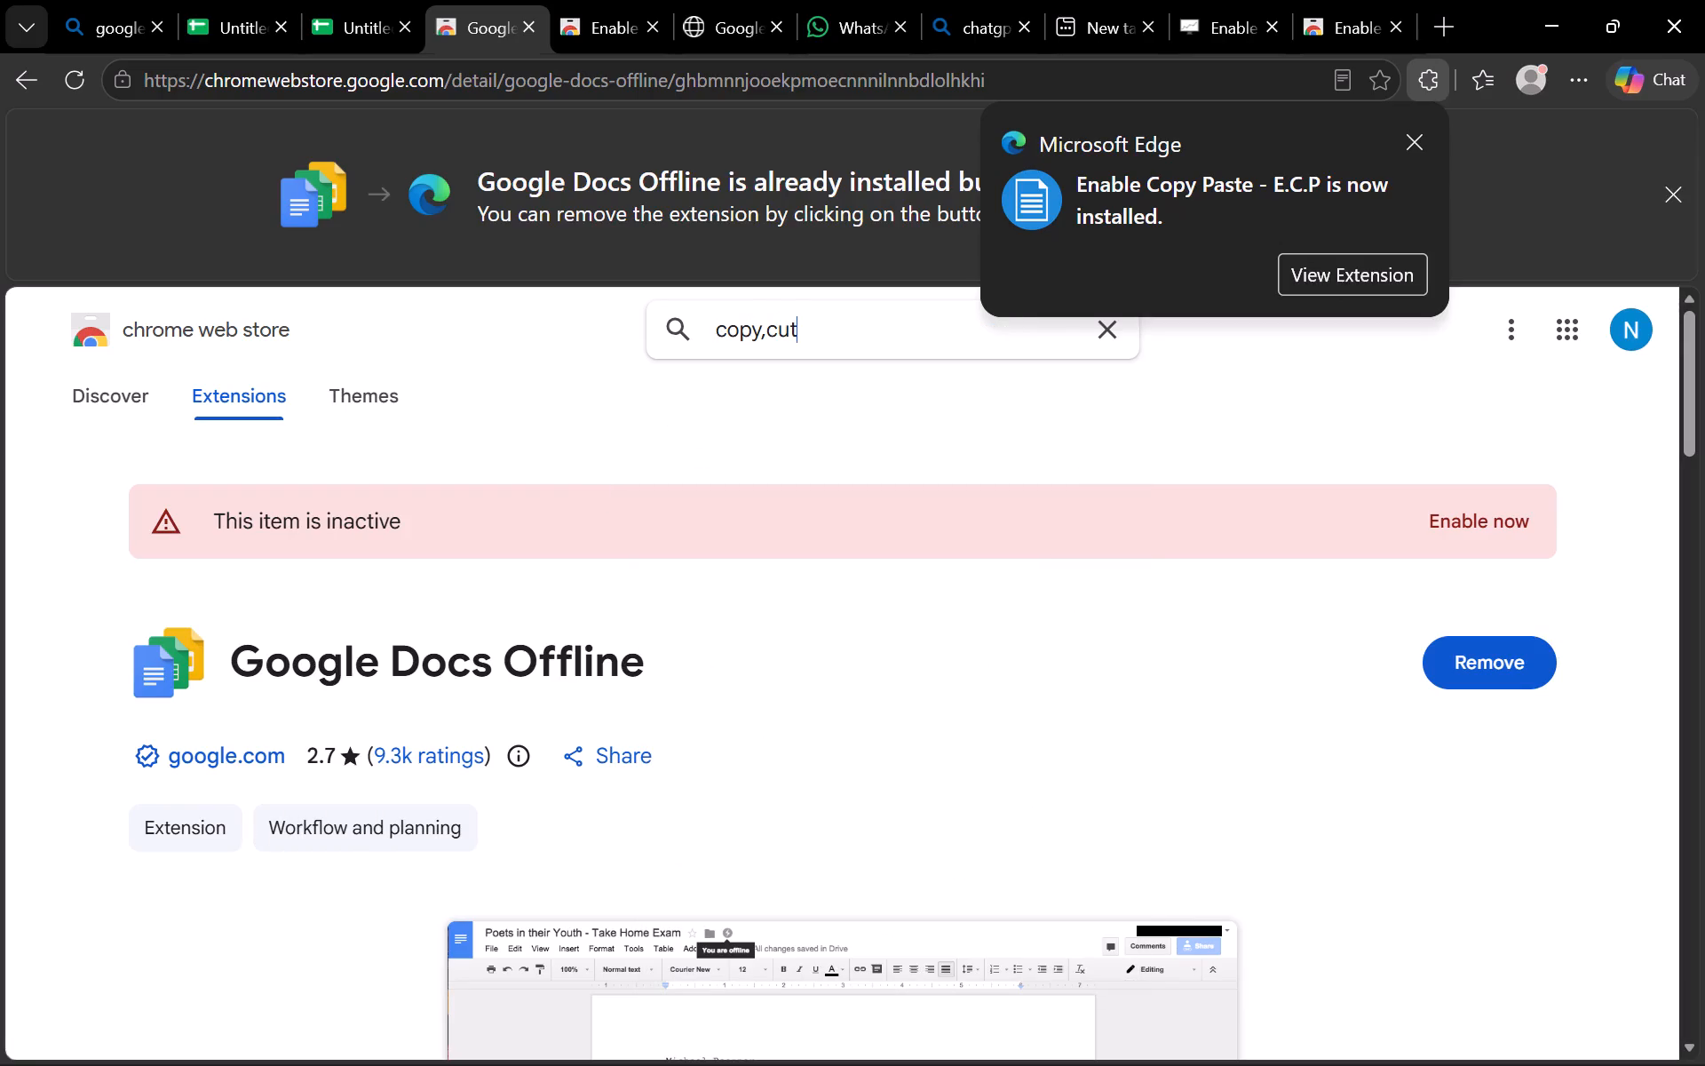
text(,paste)
key(Return)
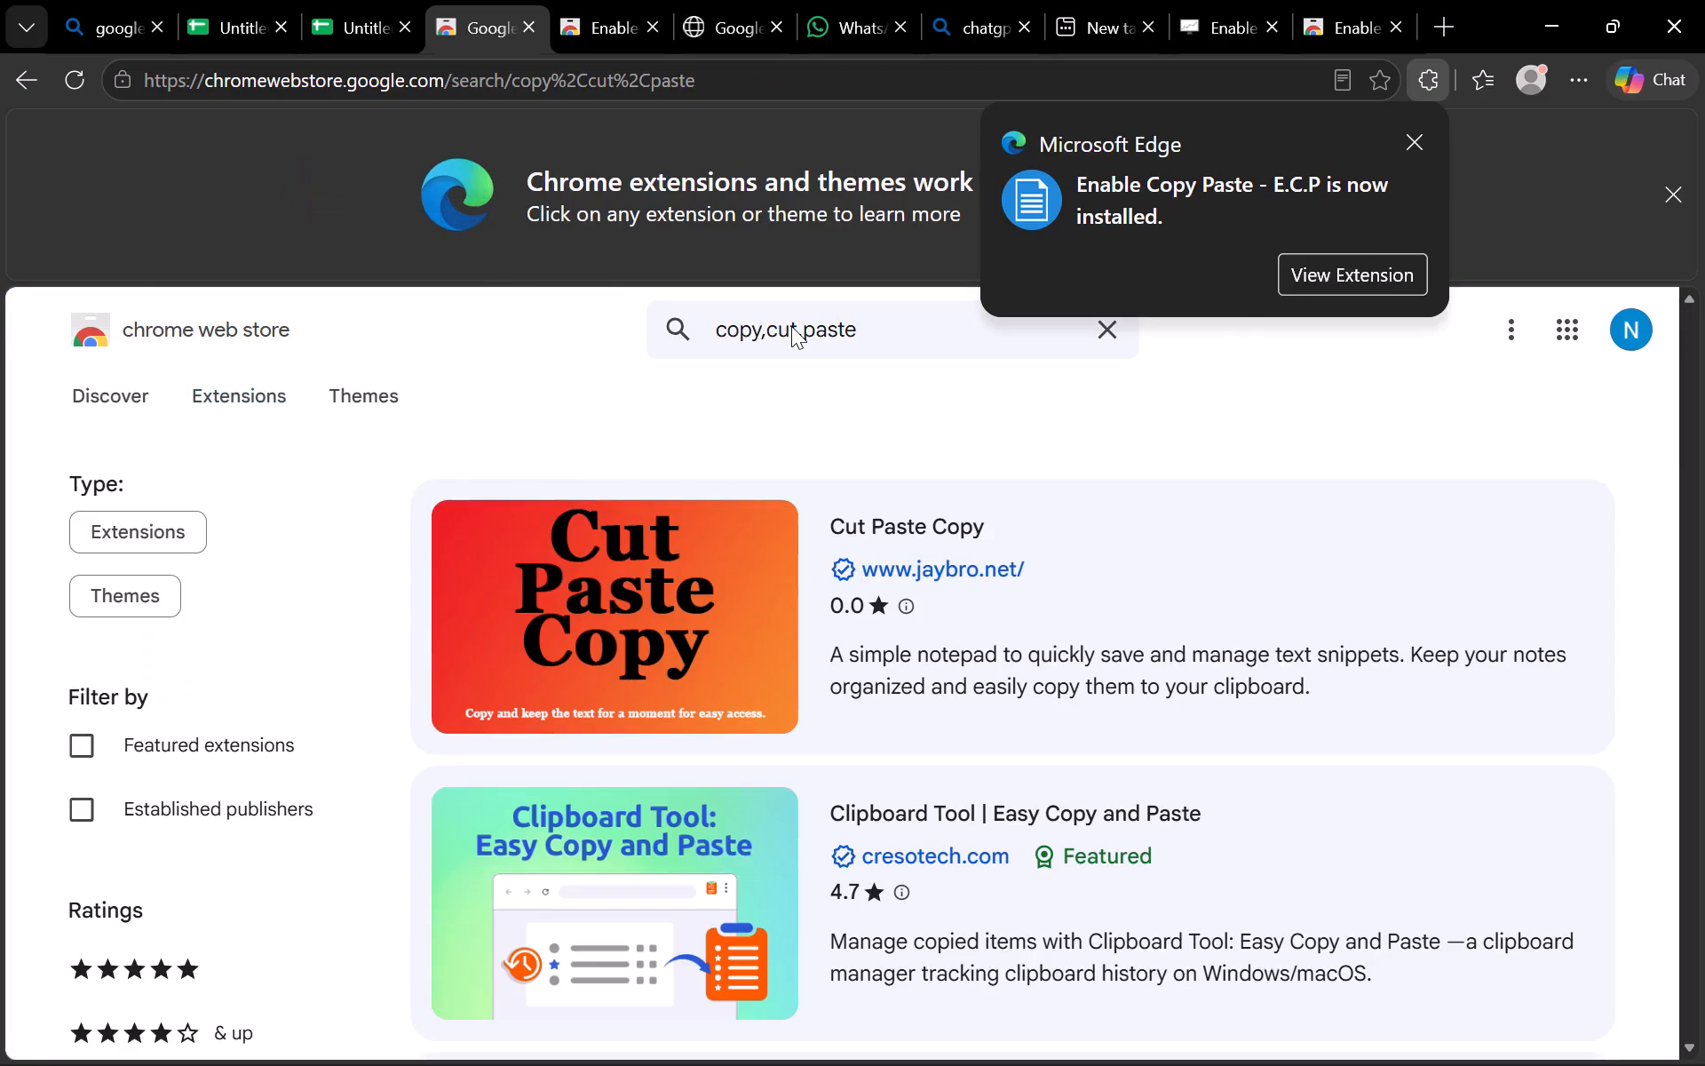
click(770, 595)
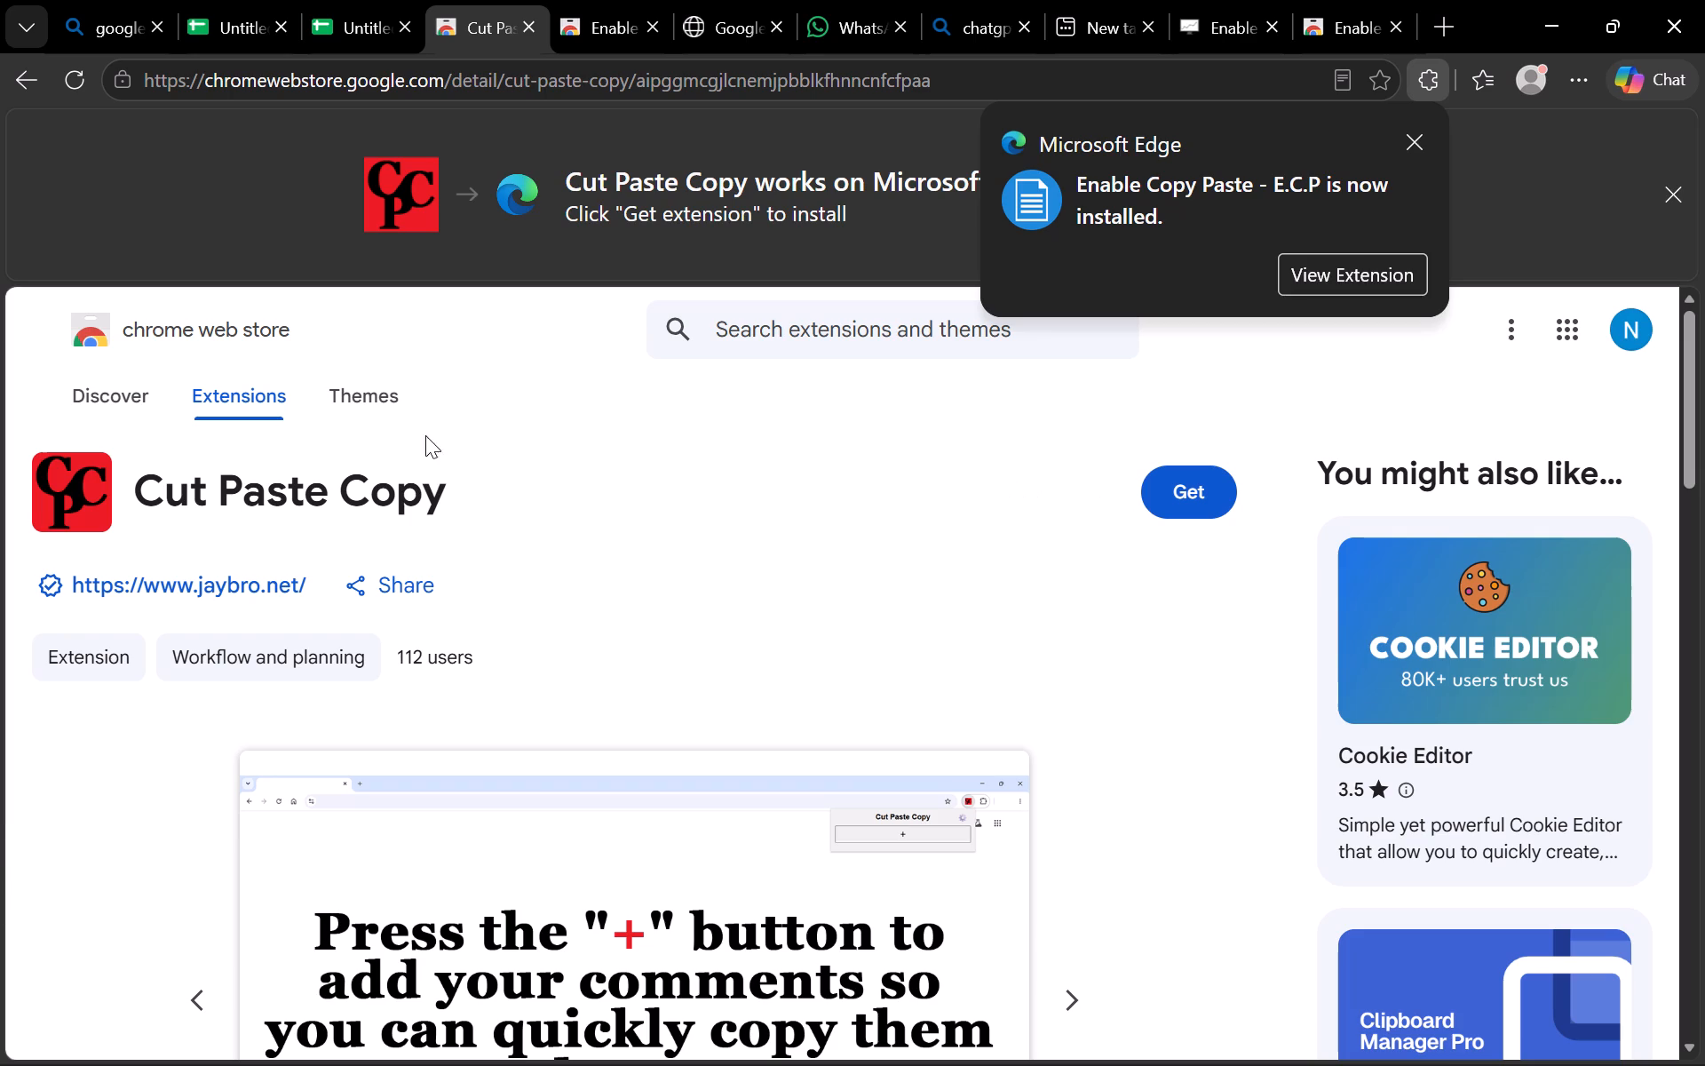
Dismiss the extension notification and close the Enable Copy Paste, empty new and Cut Paste Copy browser tabs to return to the spreadsheet.
click(1417, 140)
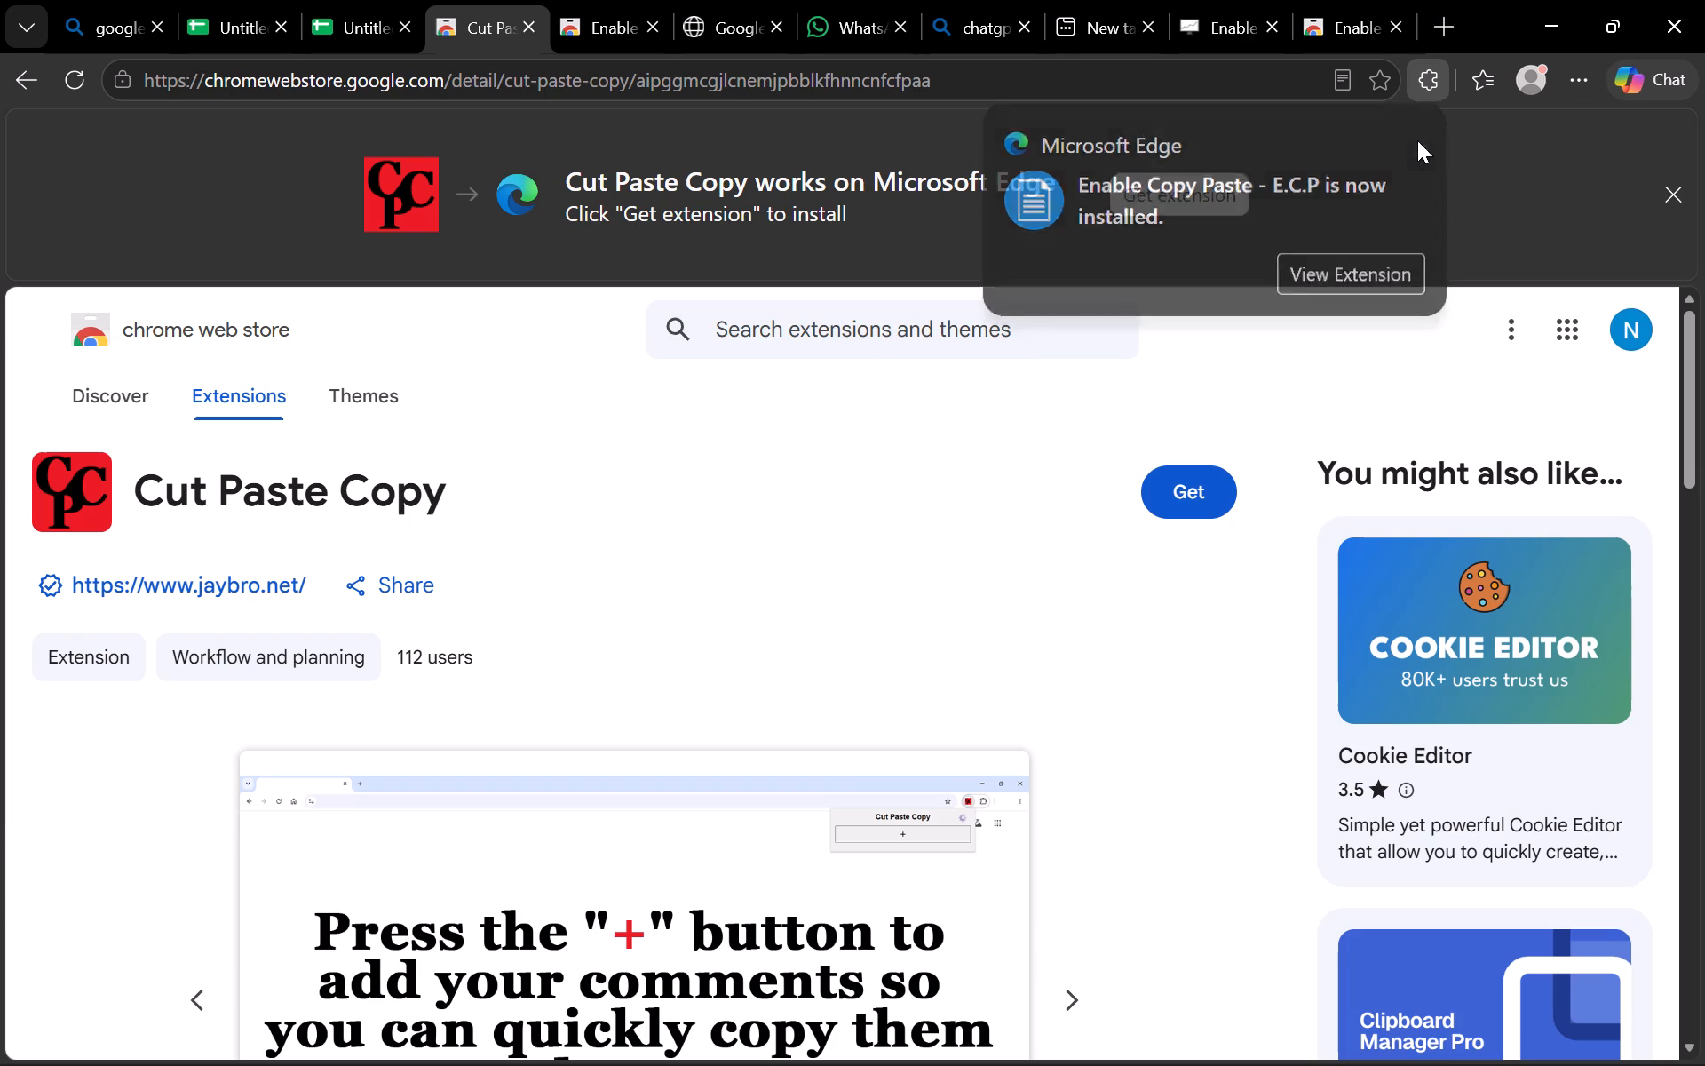
click(1395, 21)
click(1392, 28)
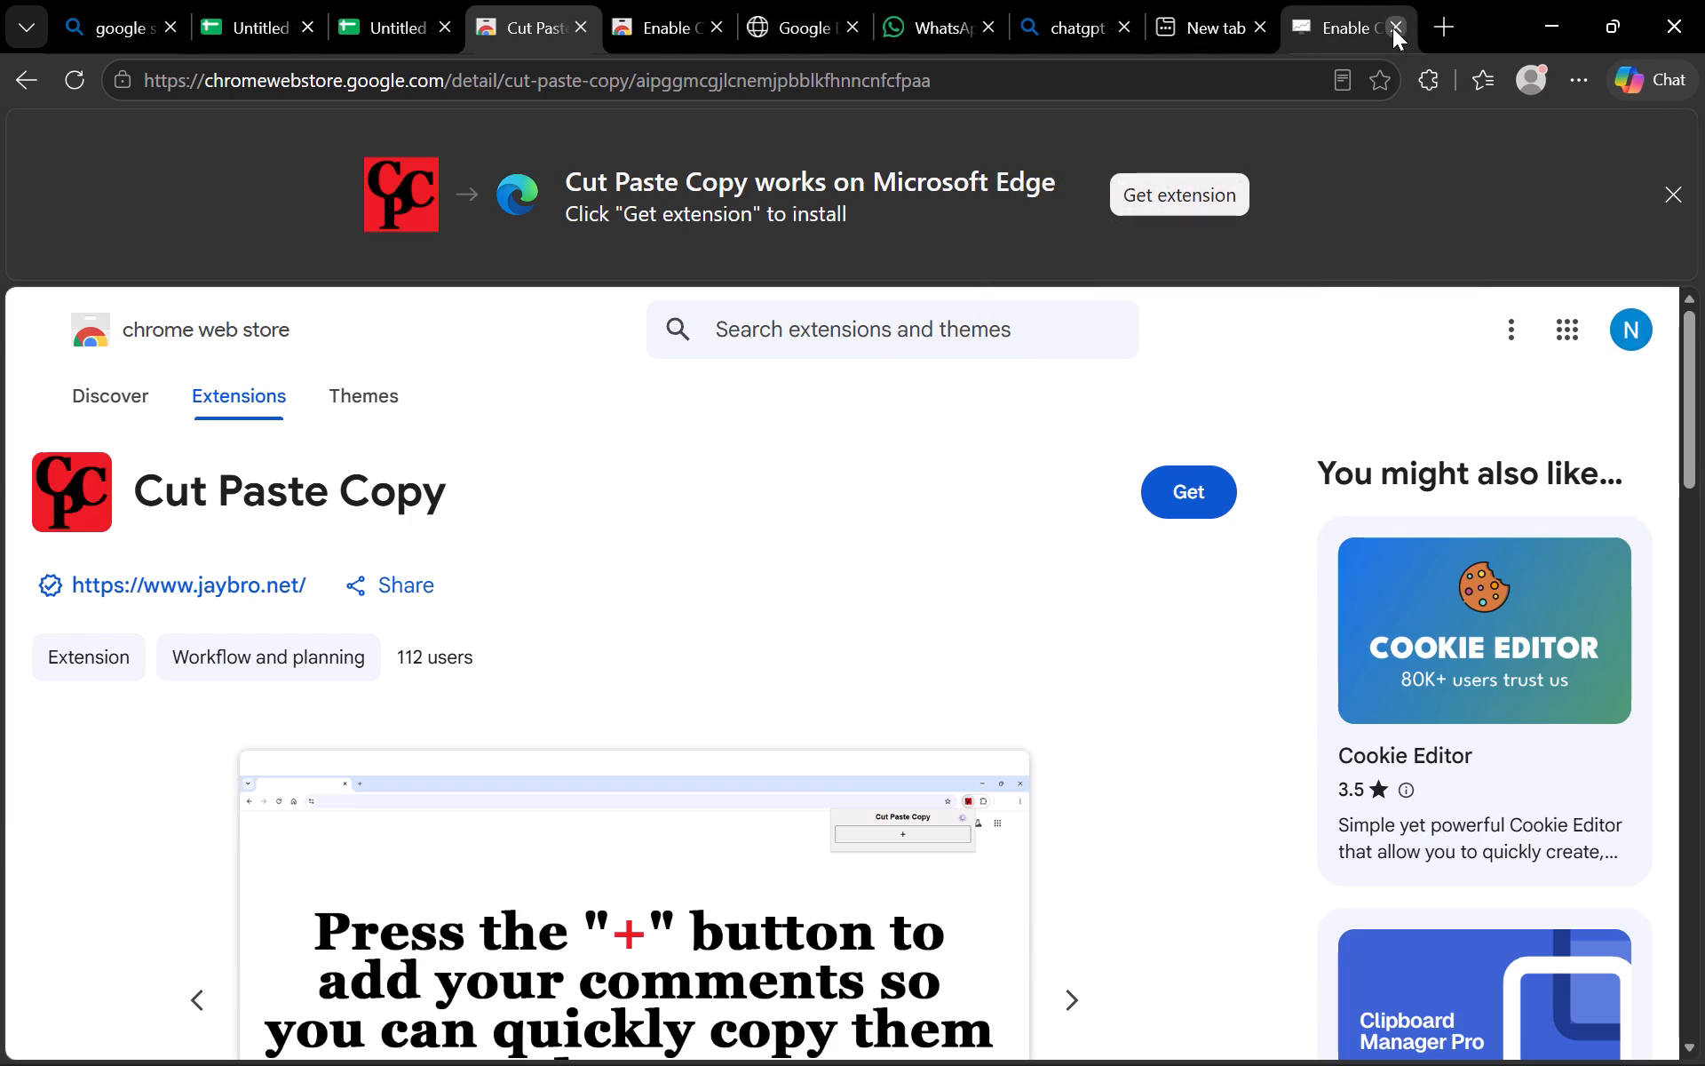
click(1403, 21)
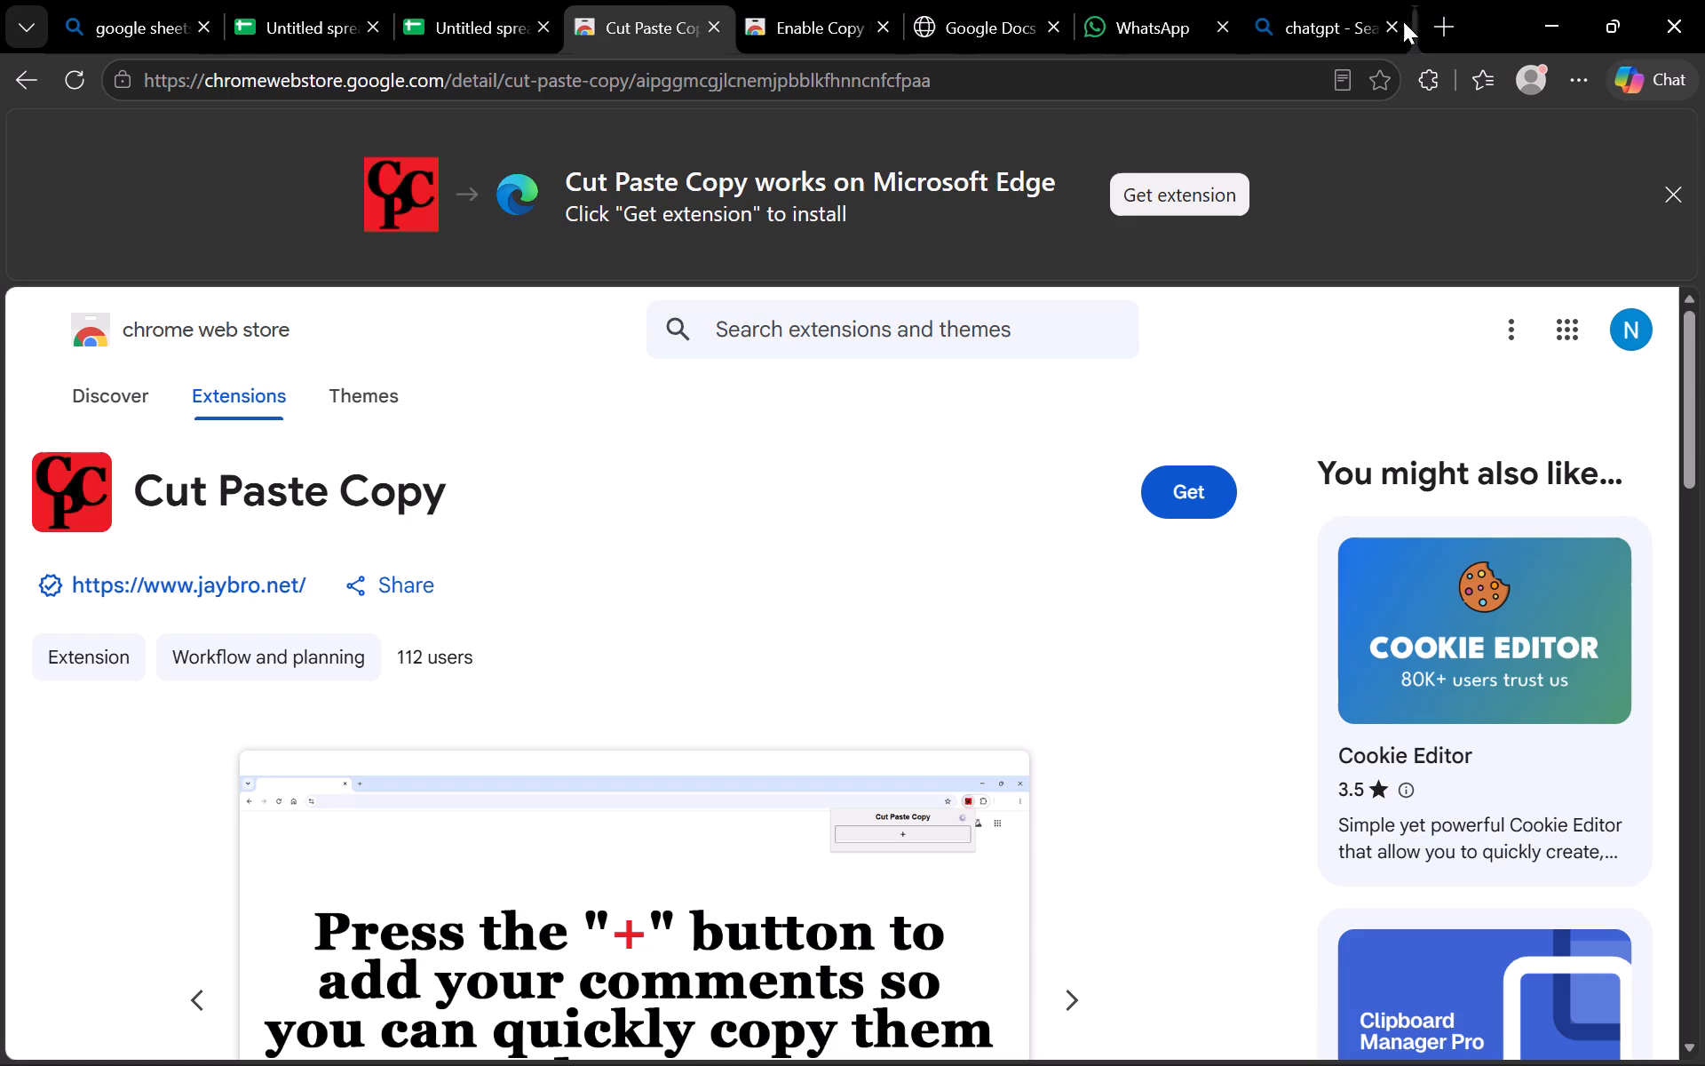
click(721, 21)
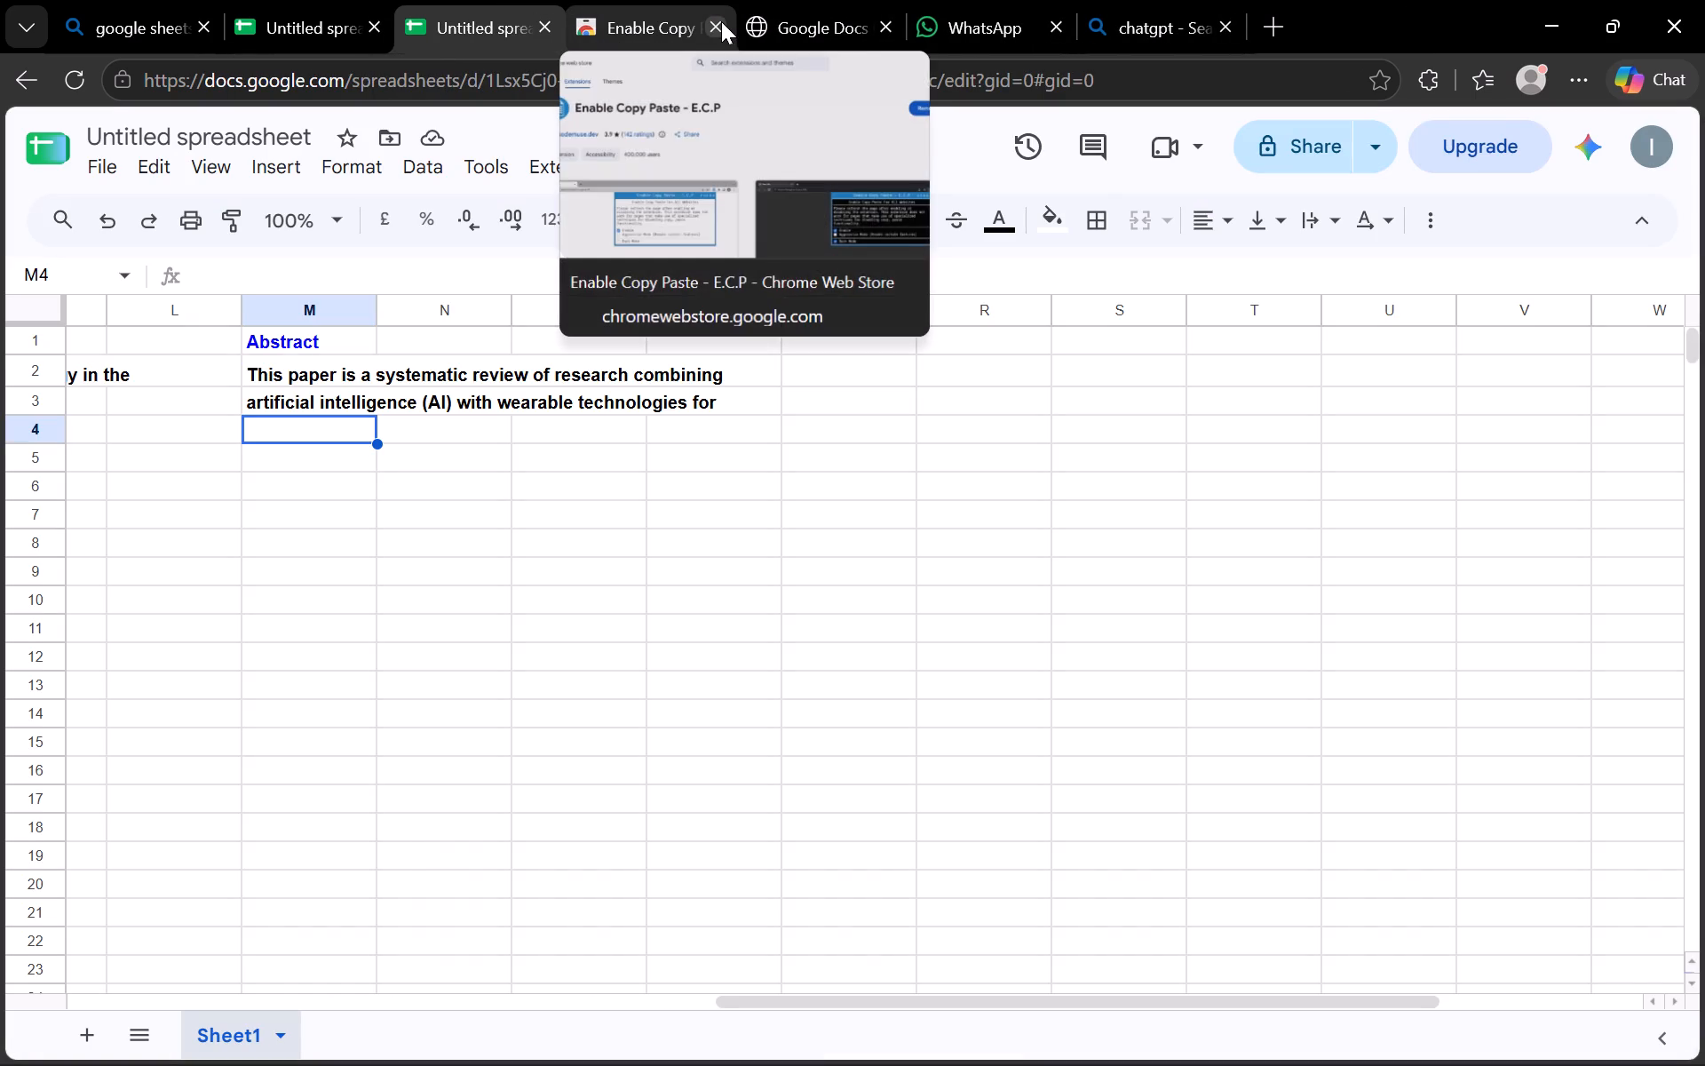
click(721, 21)
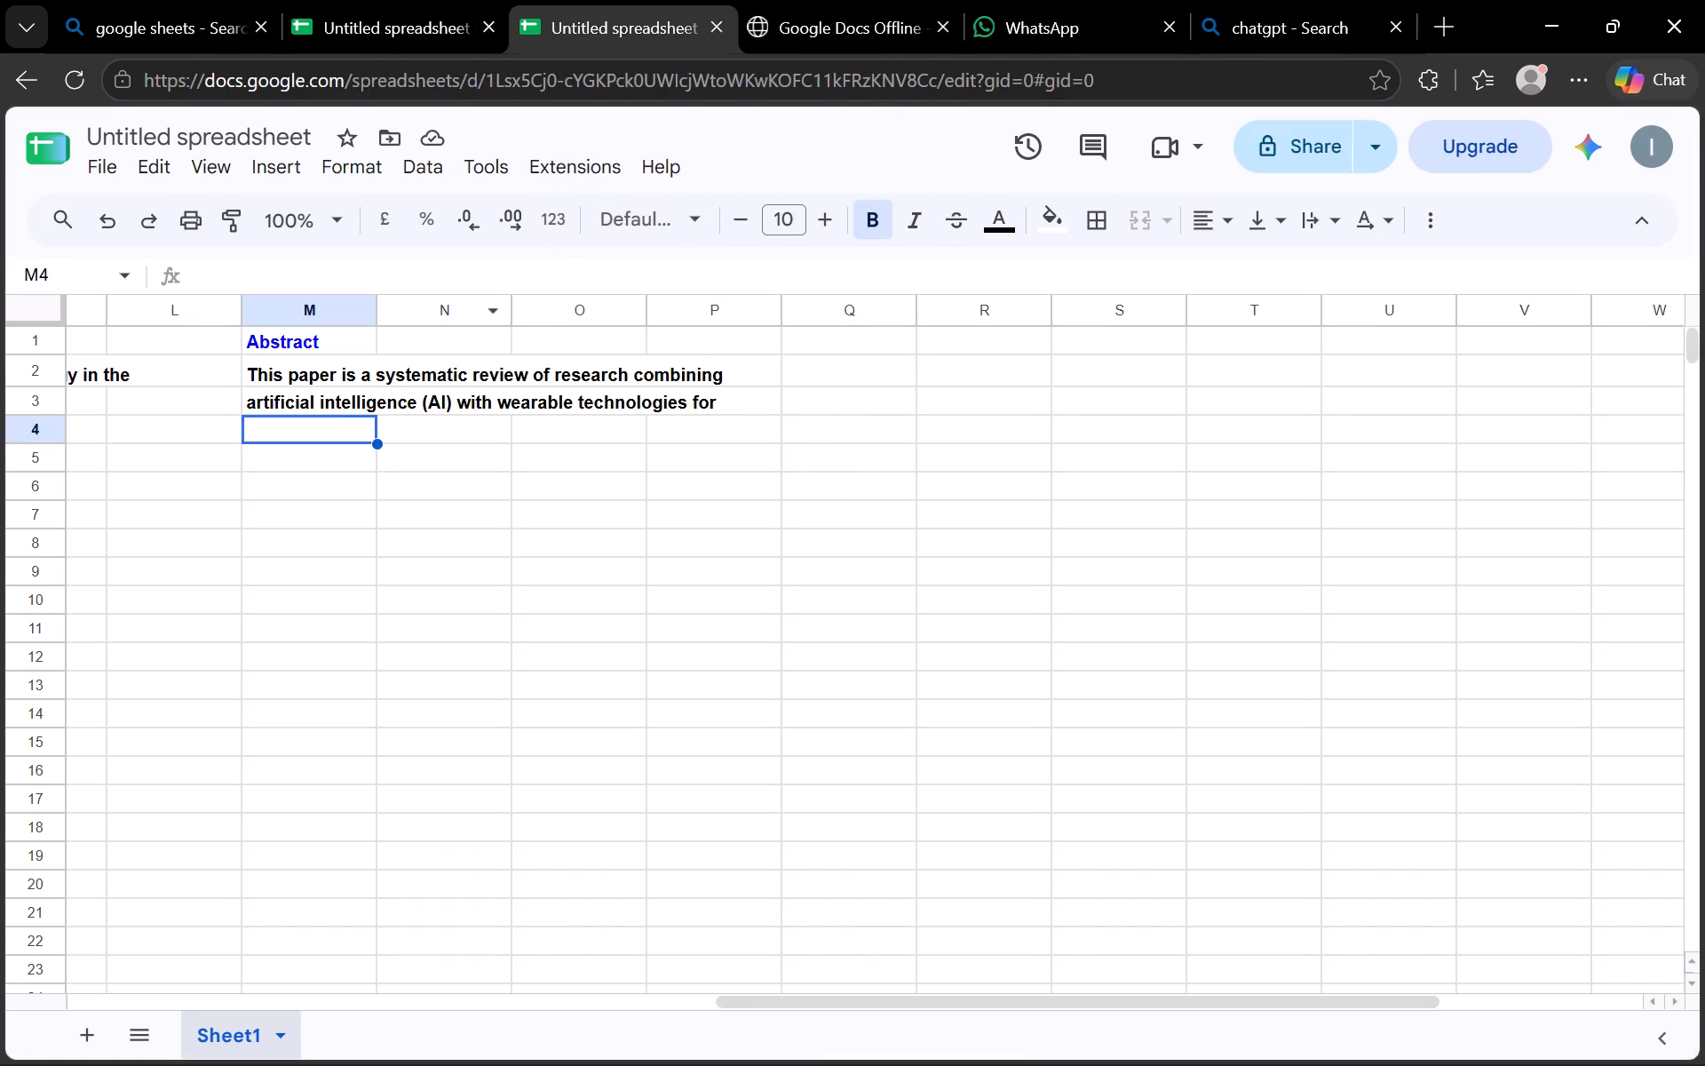
Select cell M4 and look across the Citation, S.NO, Title and Abstract columns of the sheet.
click(309, 421)
scroll(309, 421, right, 12)
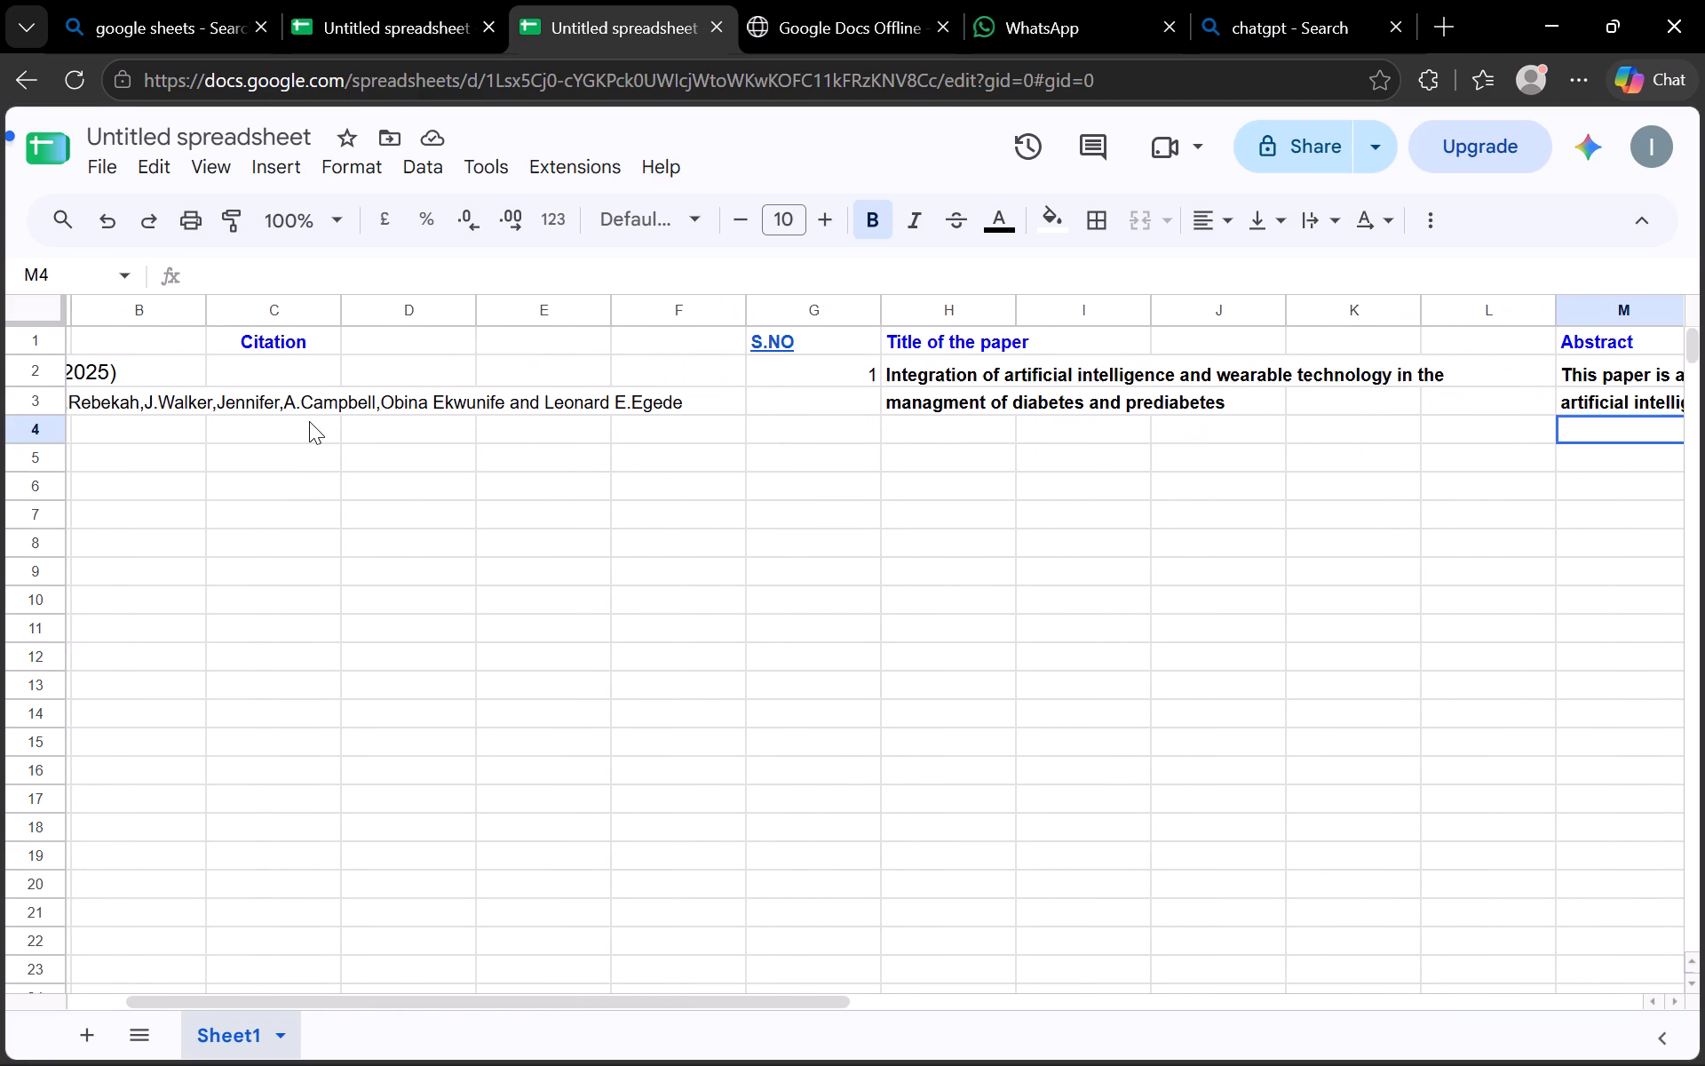
scroll(309, 421, left, 8)
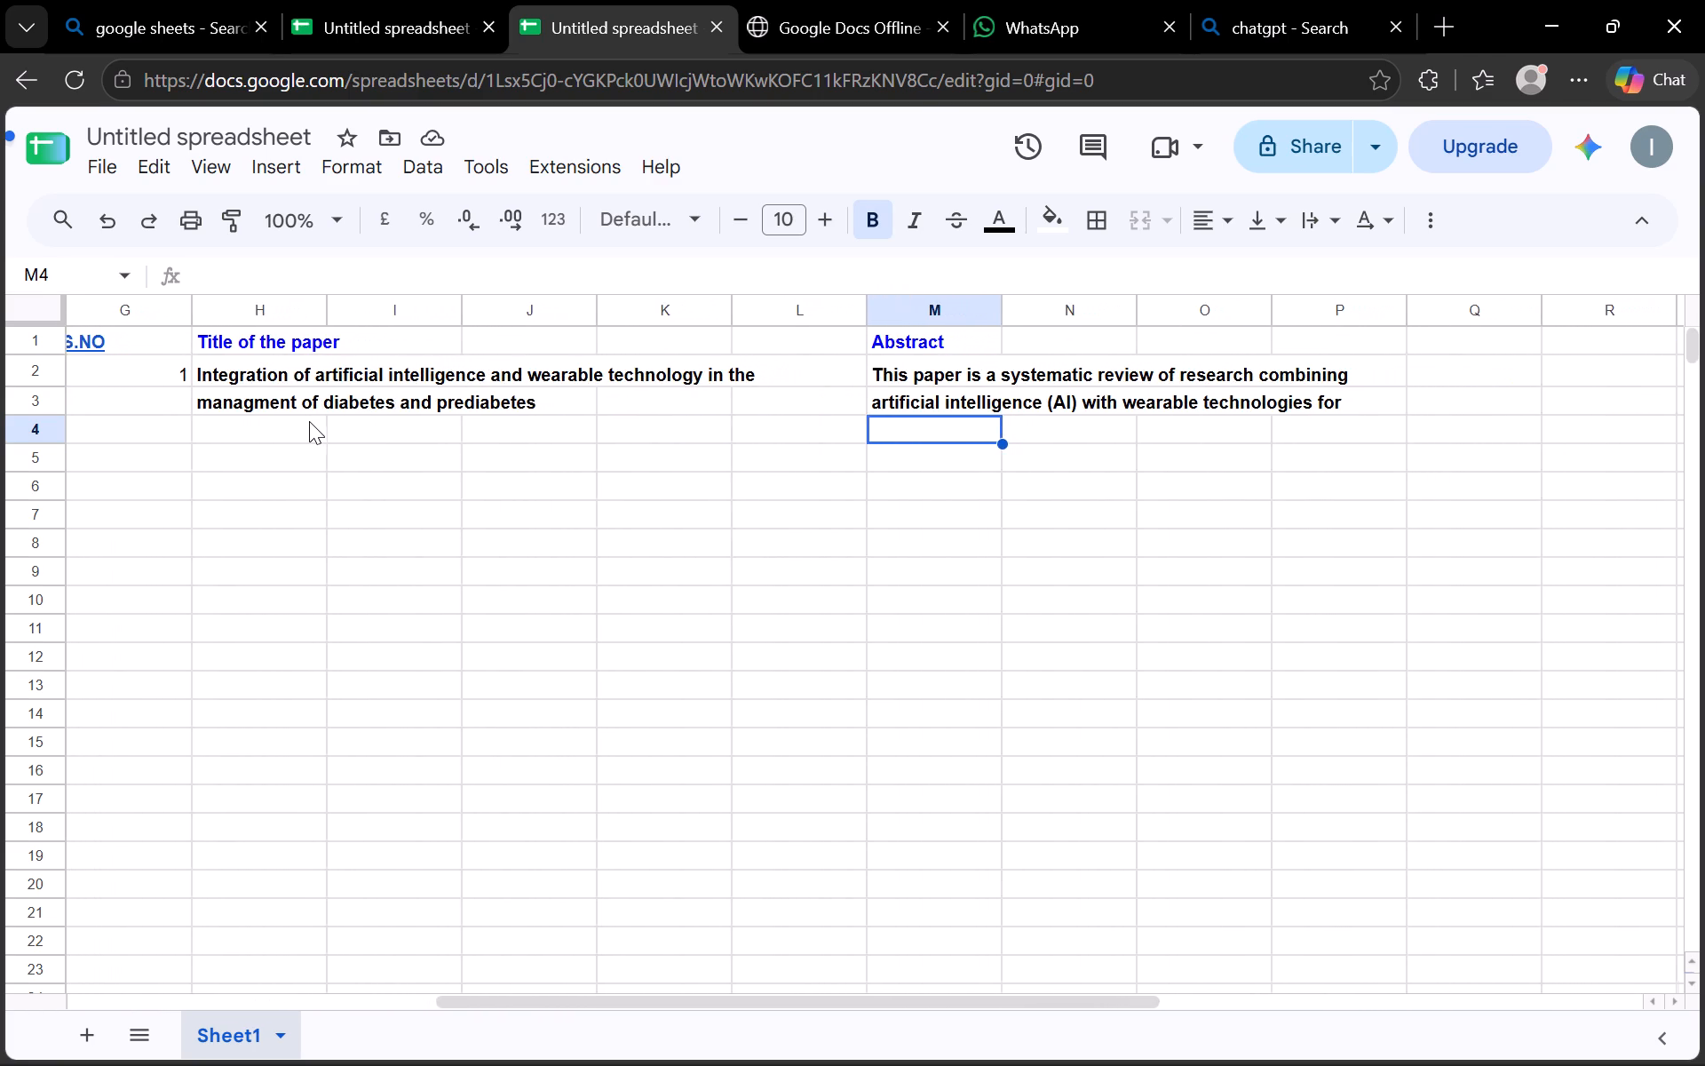
scroll(309, 421, left, 1)
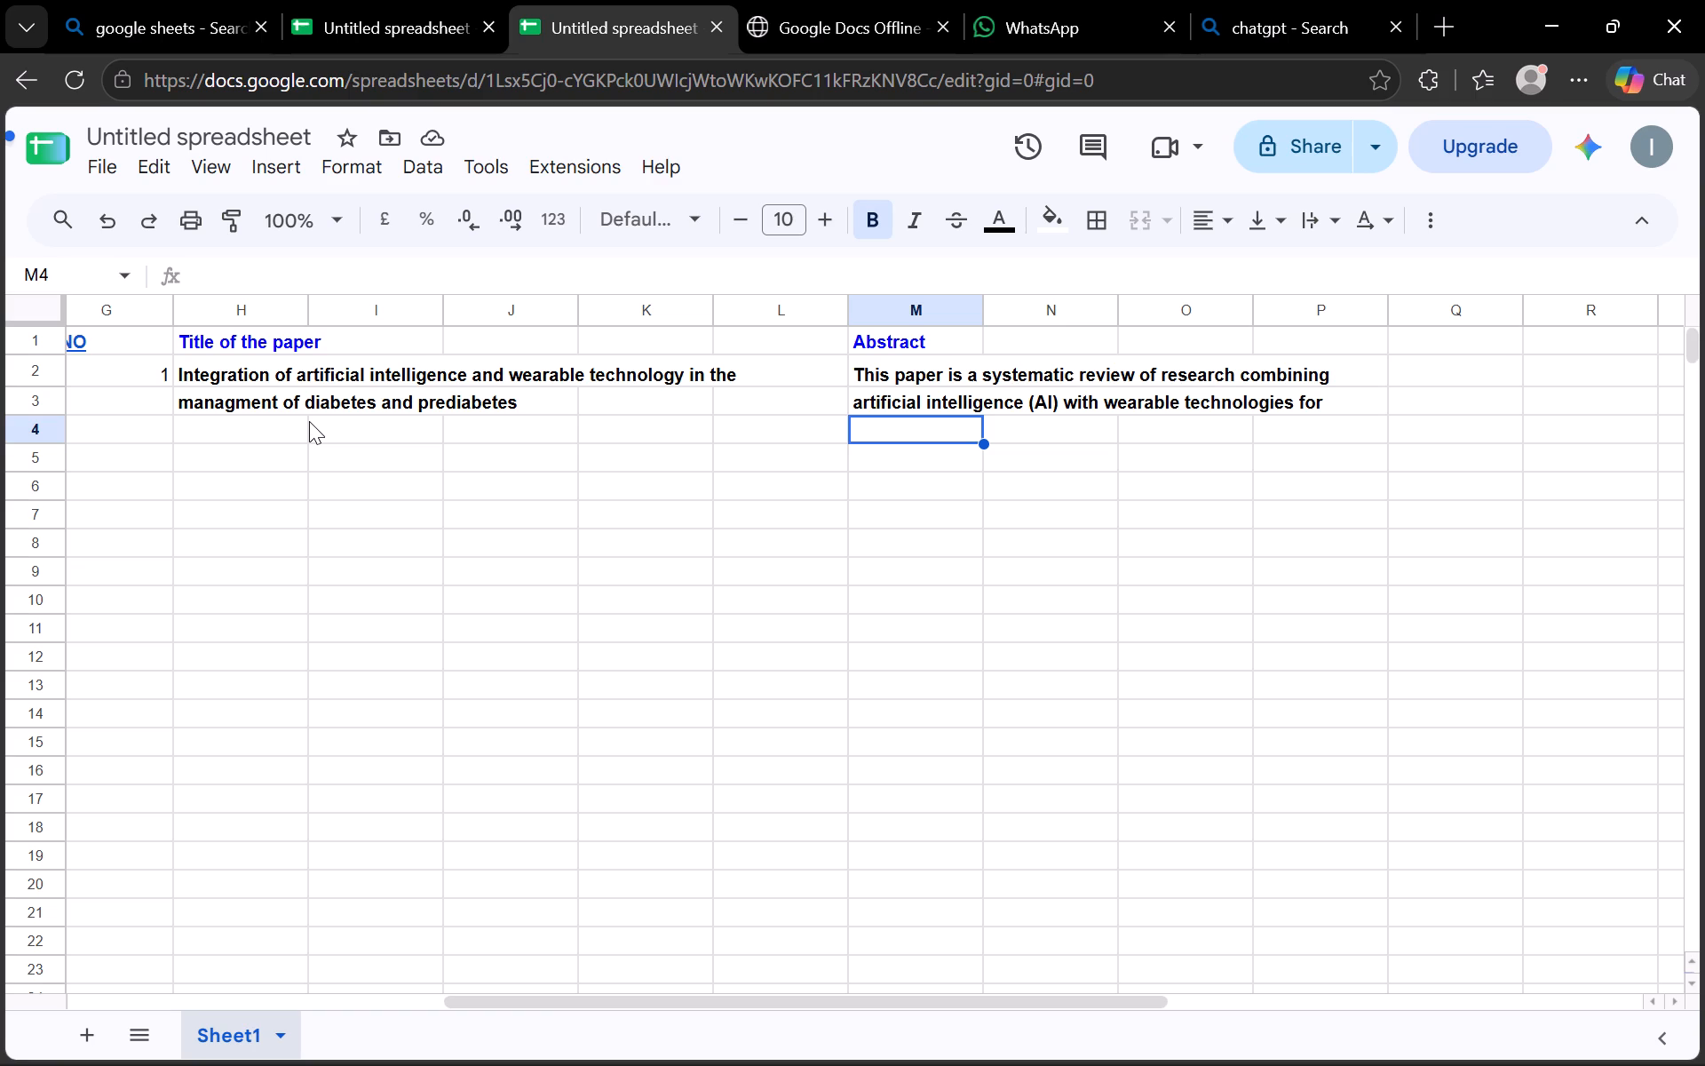
scroll(504, 418, right, 6)
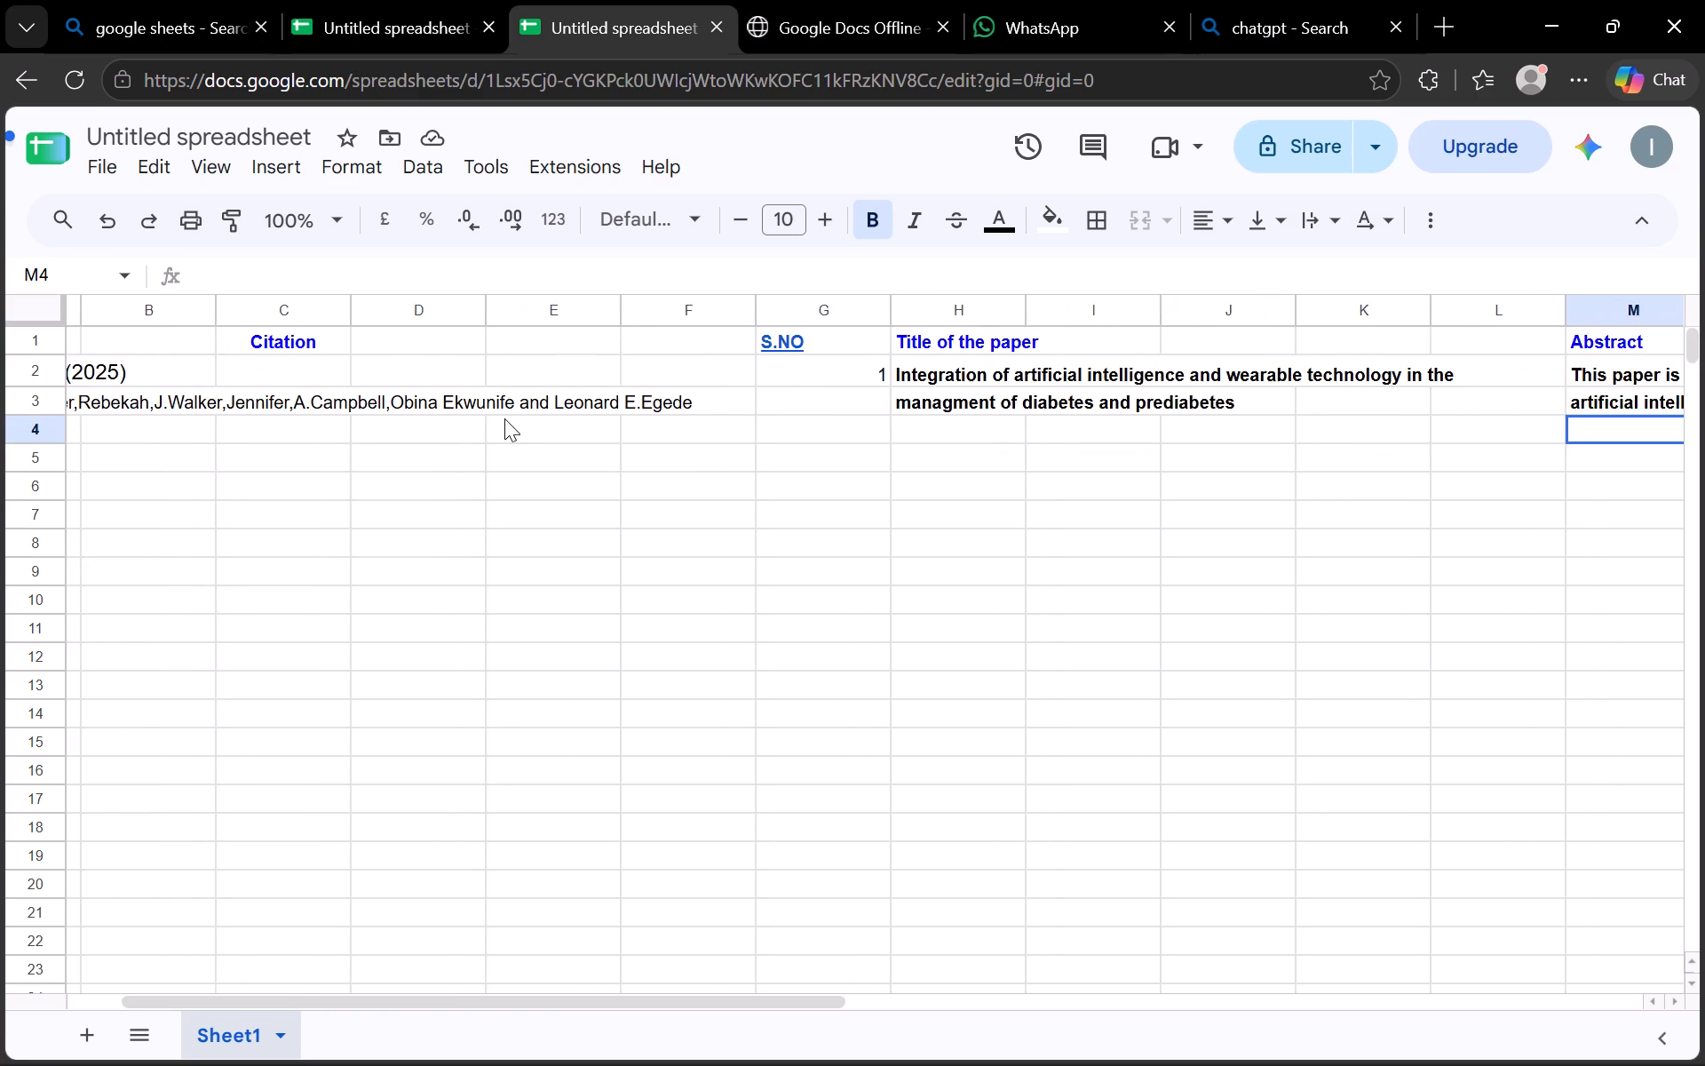
scroll(504, 418, right, 5)
scroll(512, 426, left, 4)
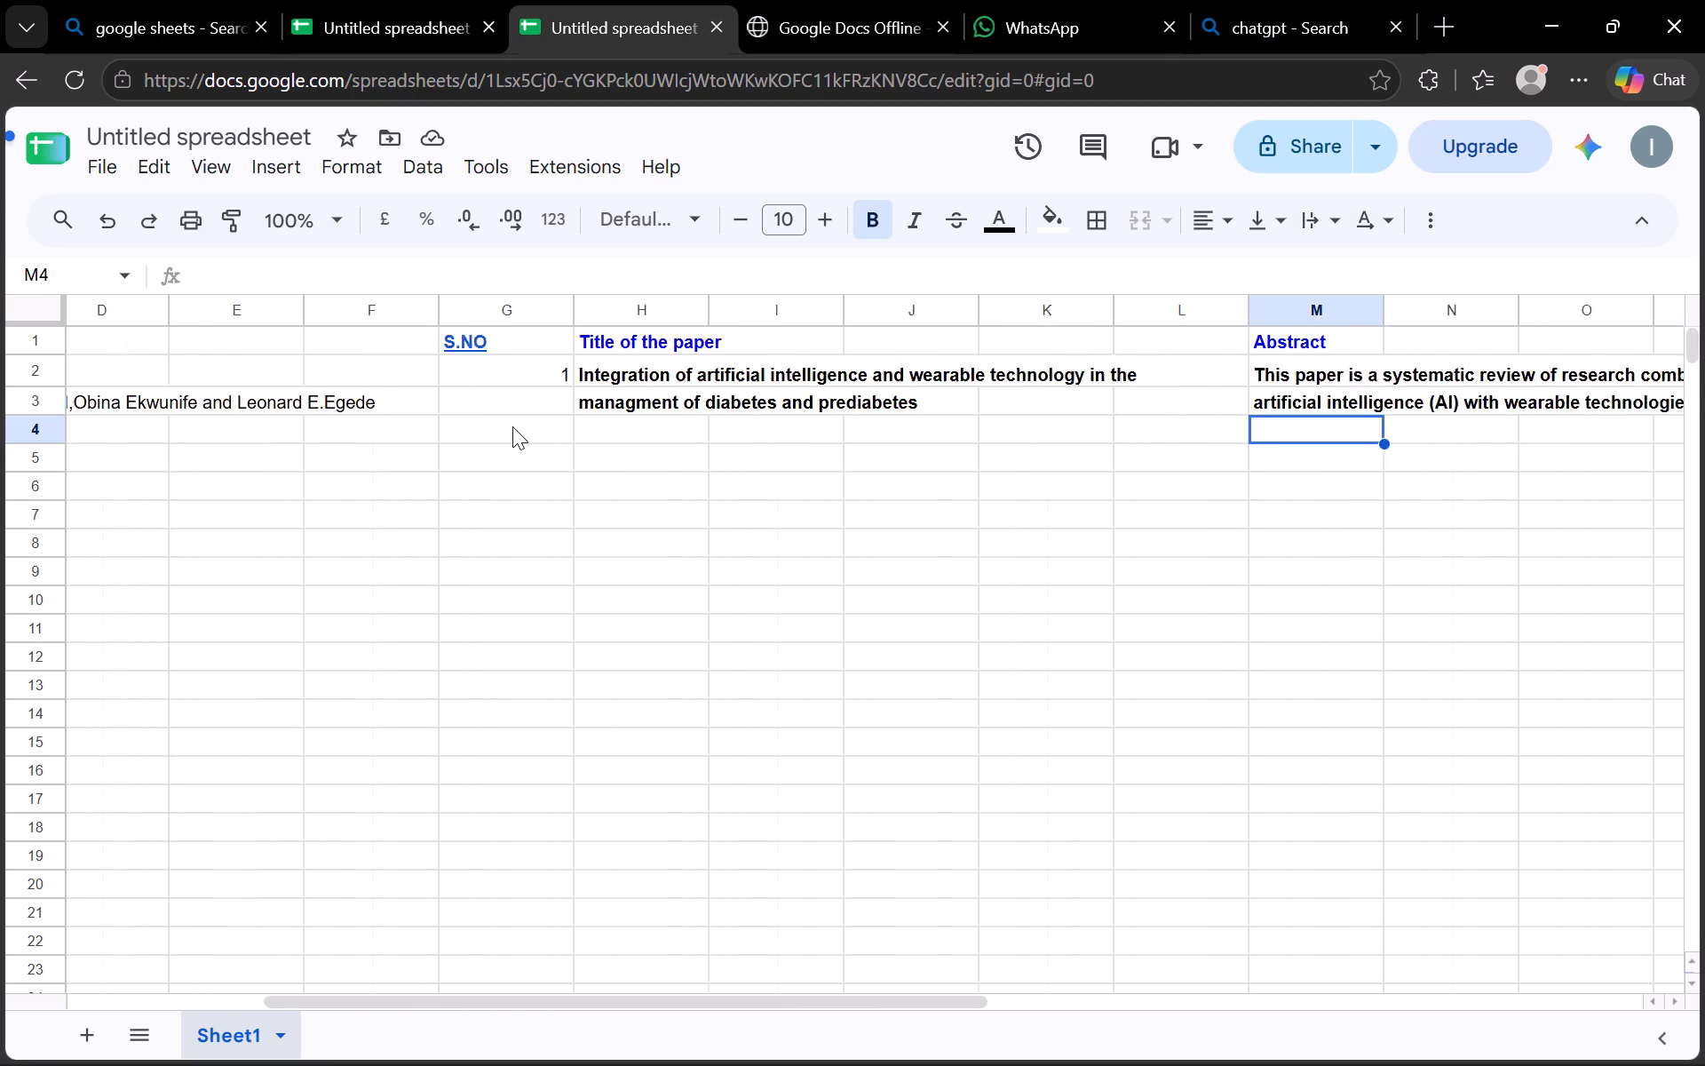
scroll(512, 426, left, 6)
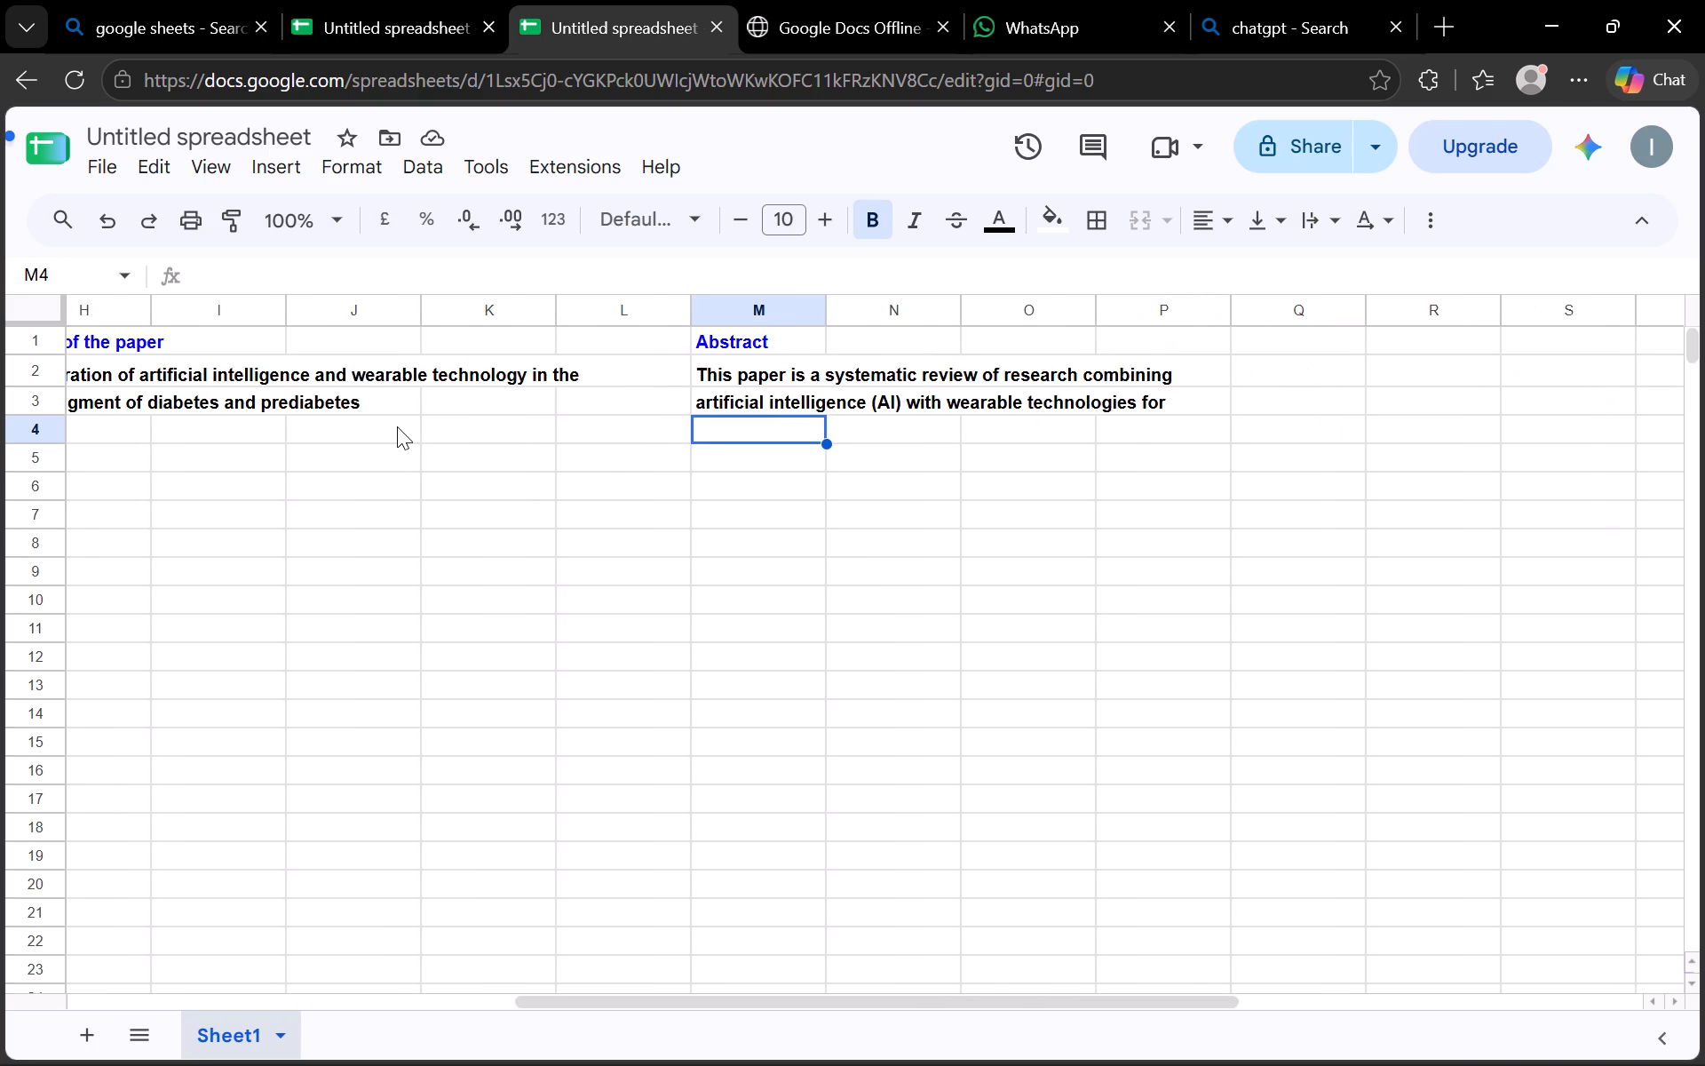
scroll(397, 426, left, 1)
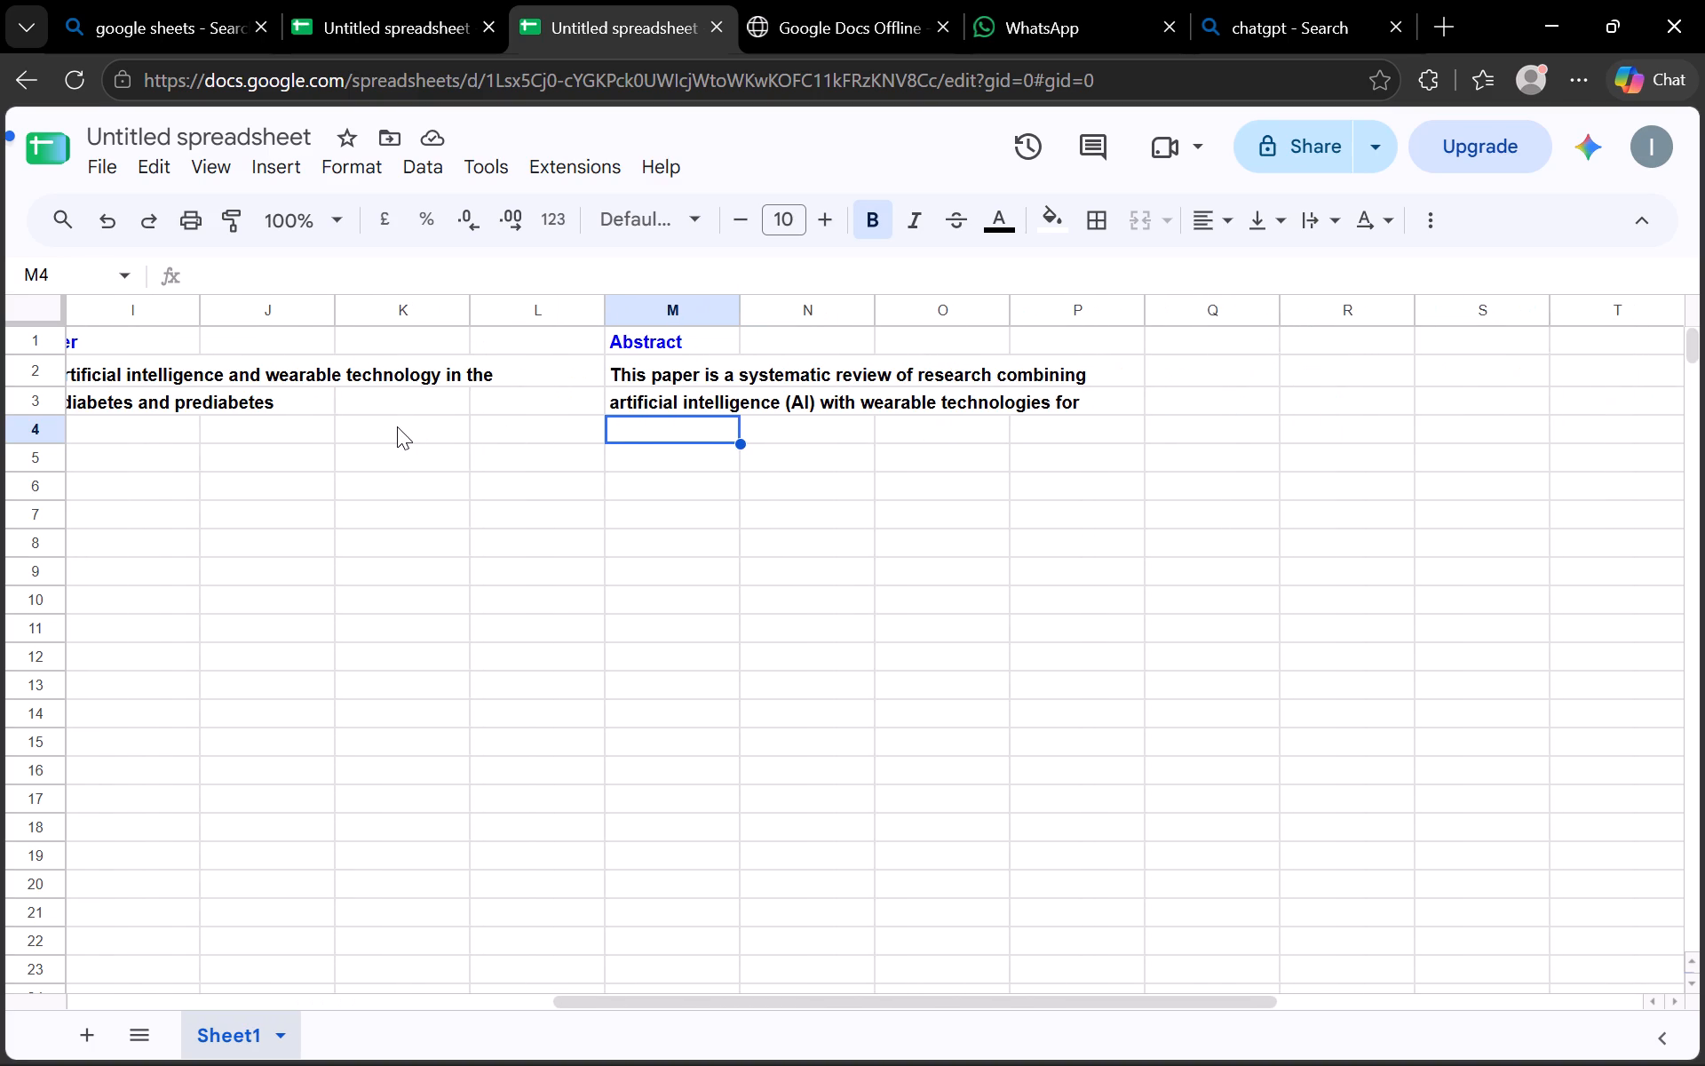
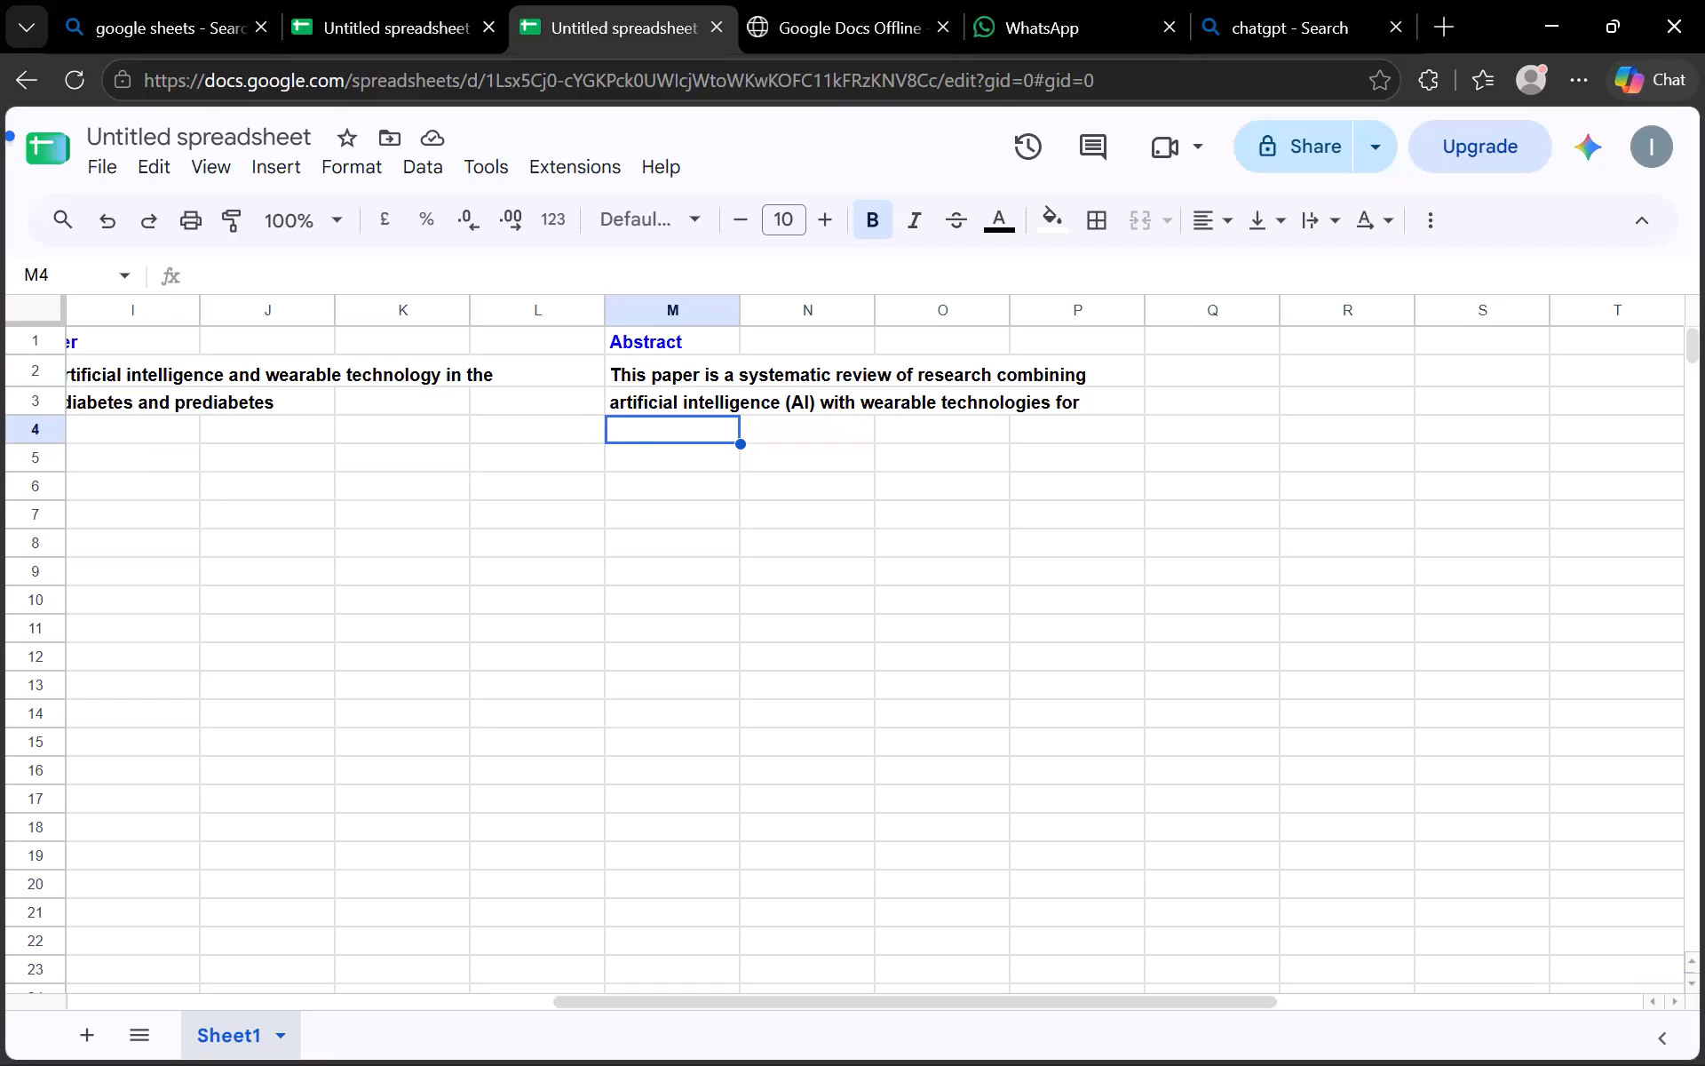
Paste the abstract line "diabetes and prediabetes management. It screened 5,152" into cell M4 and reselect that cell.
click(650, 426)
key(ctrl+v)
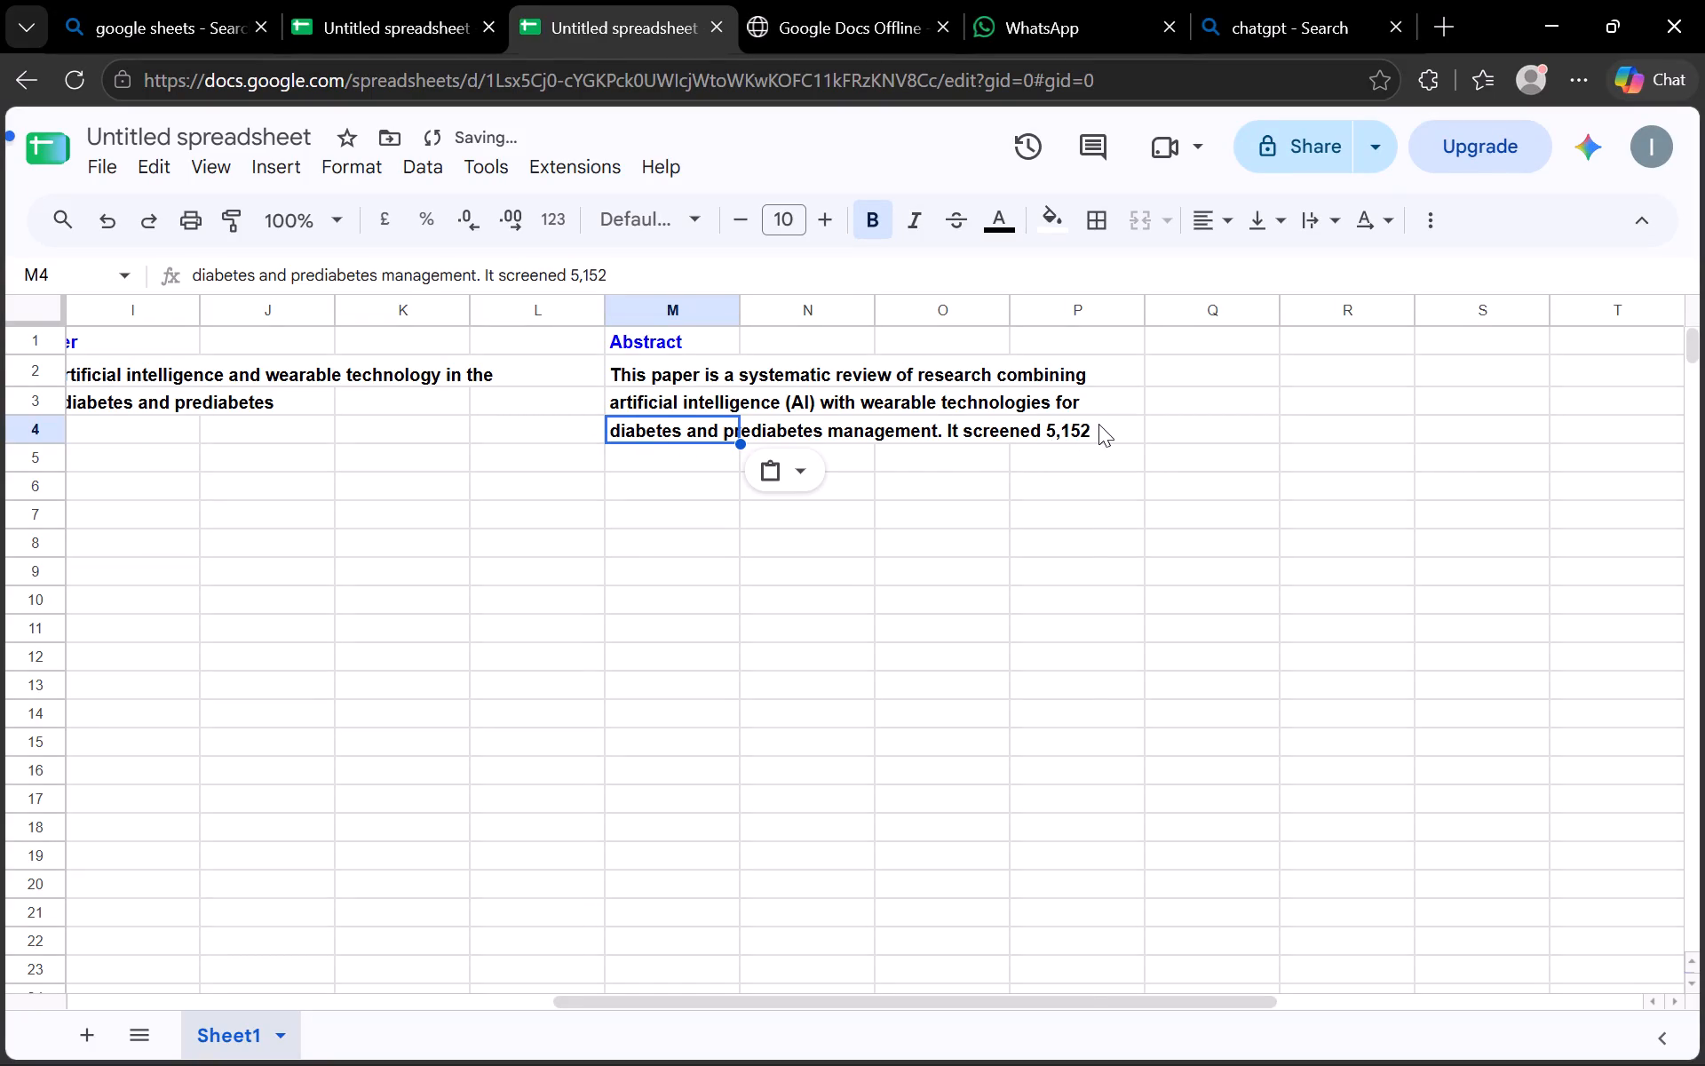
click(1099, 424)
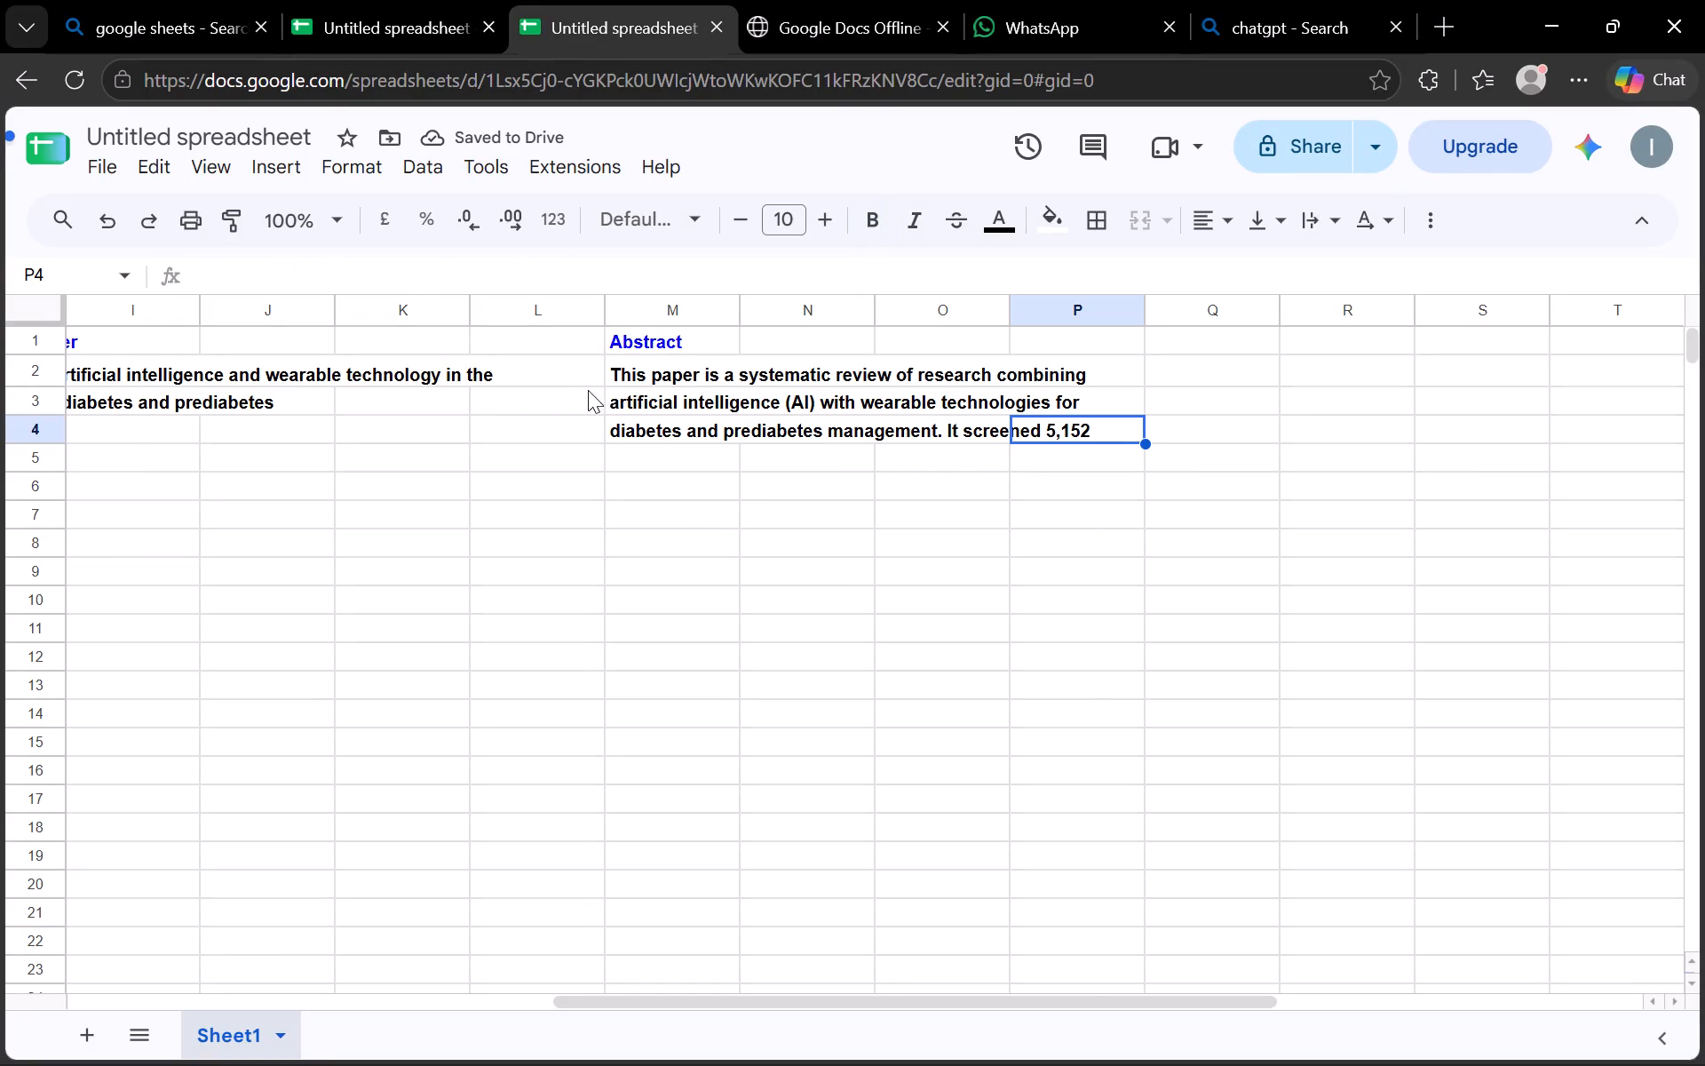
double_click(615, 419)
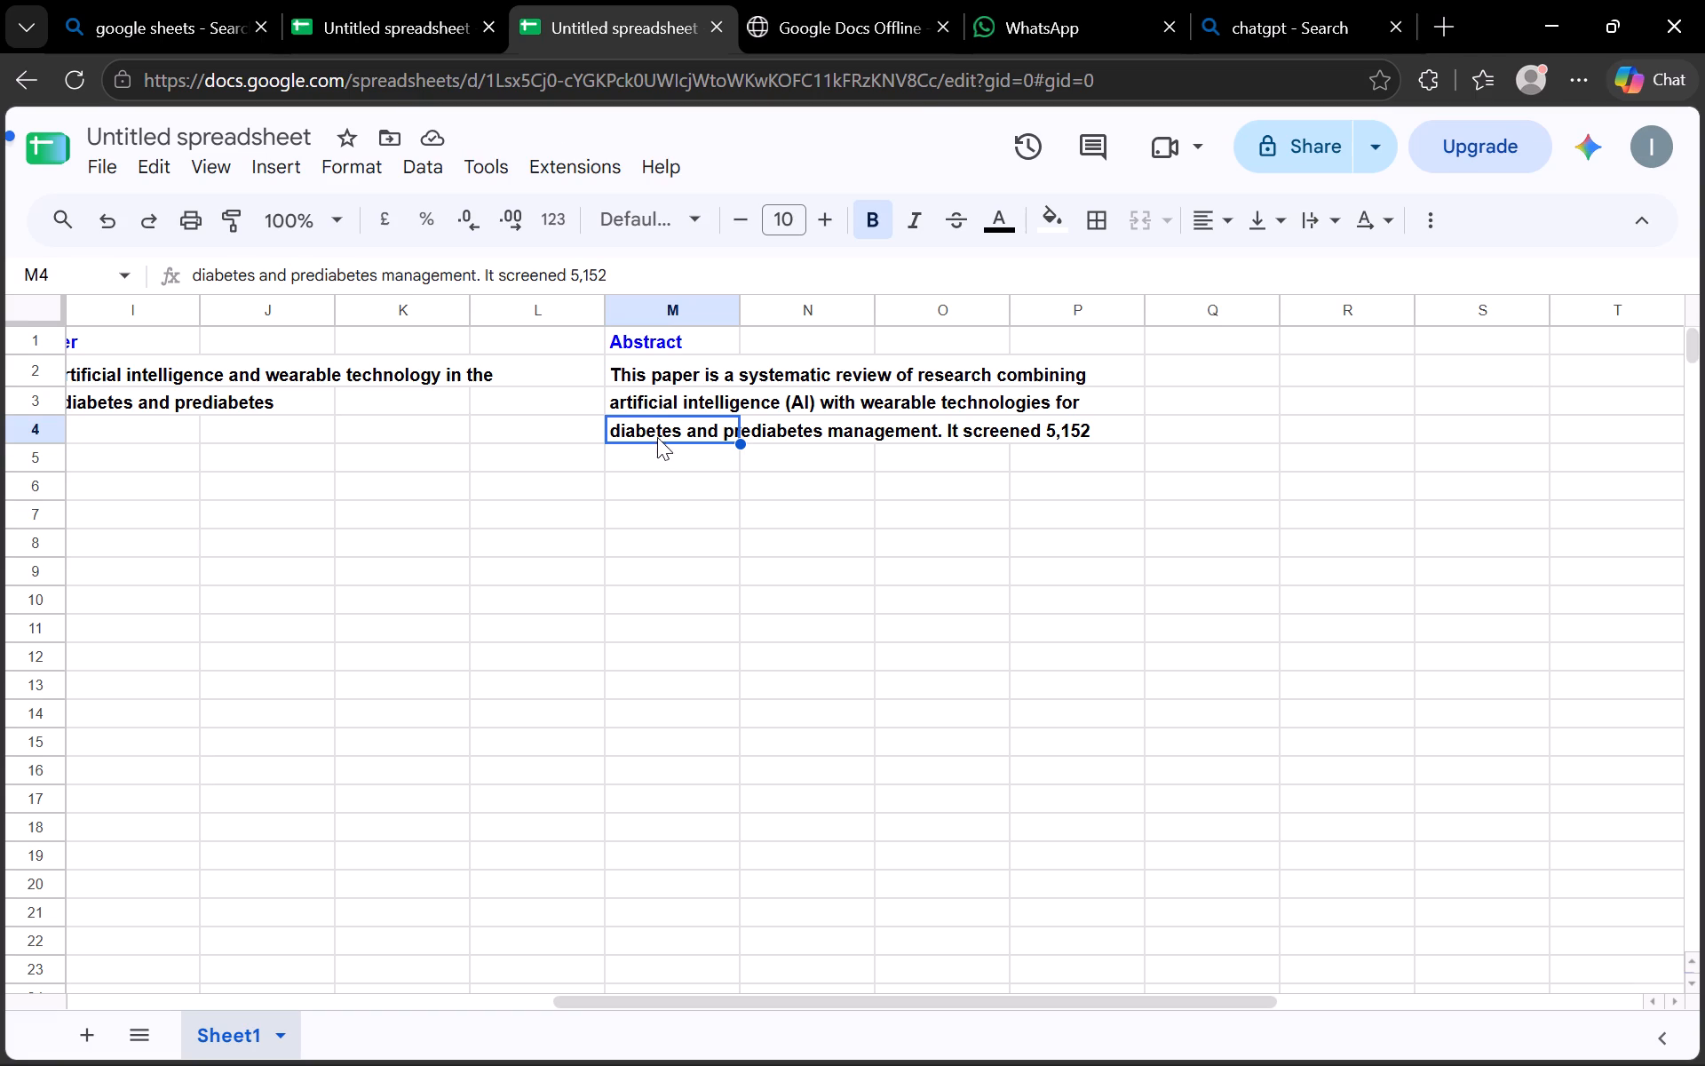
double_click(613, 427)
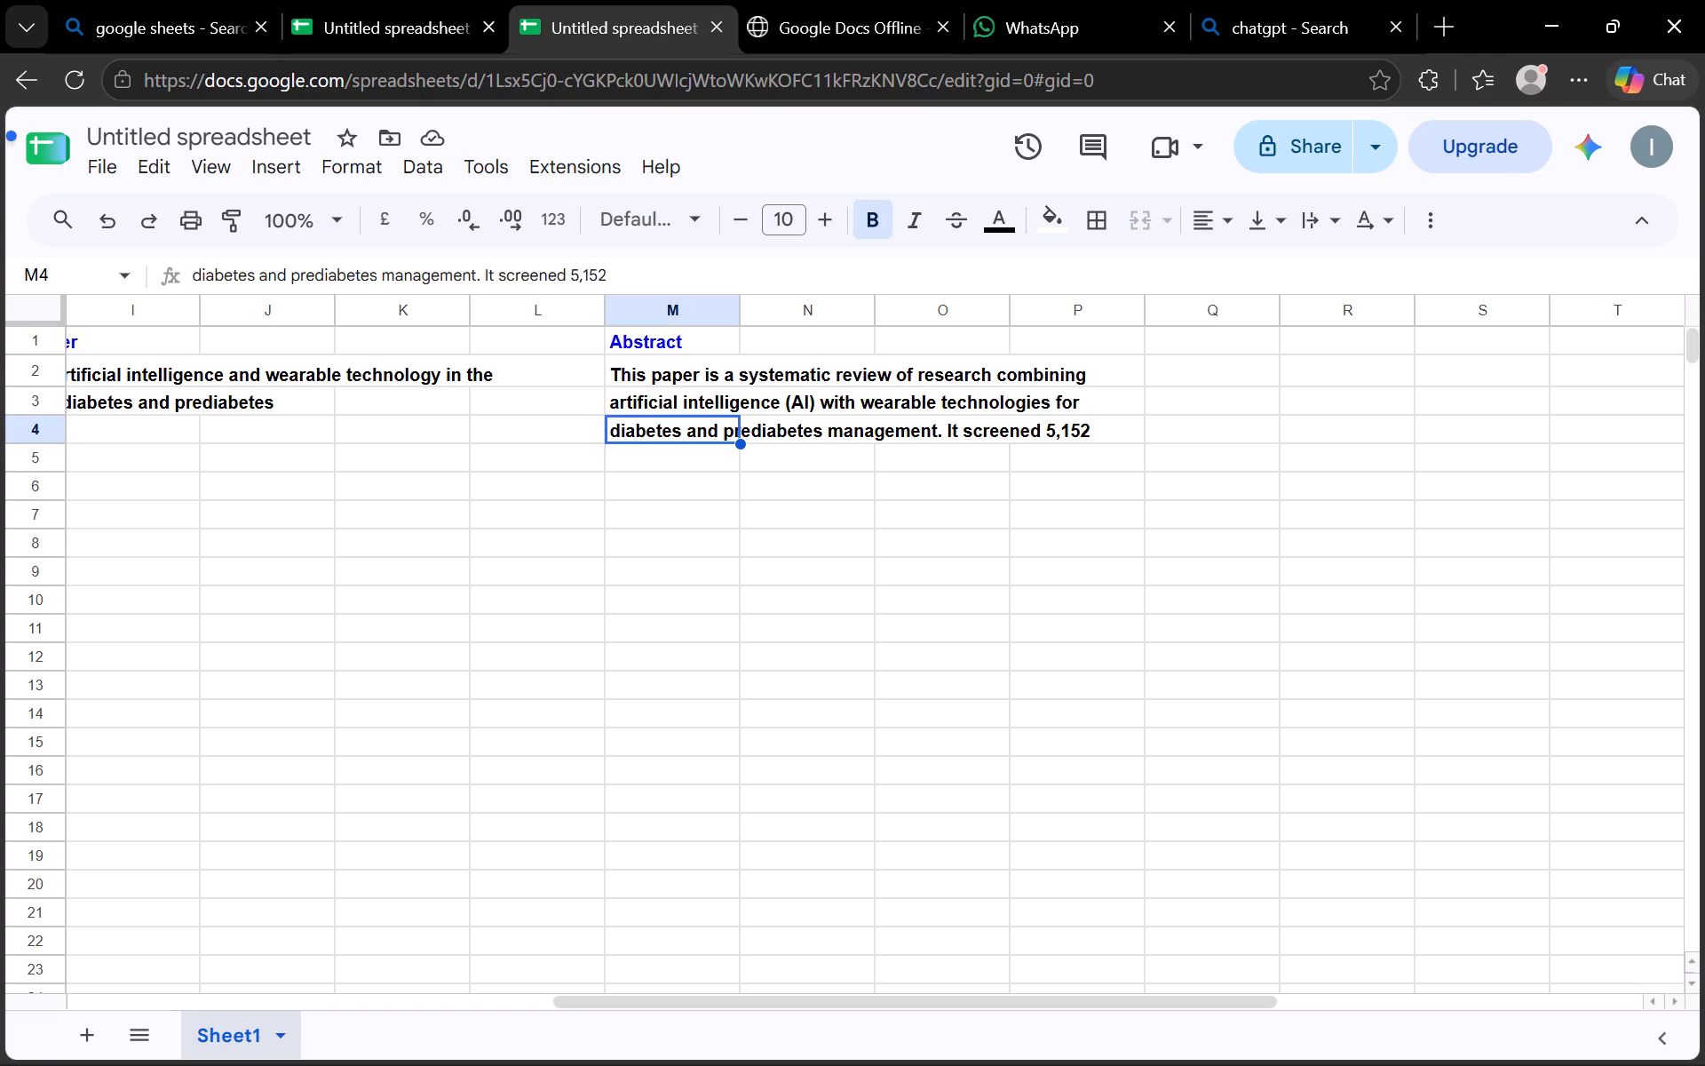
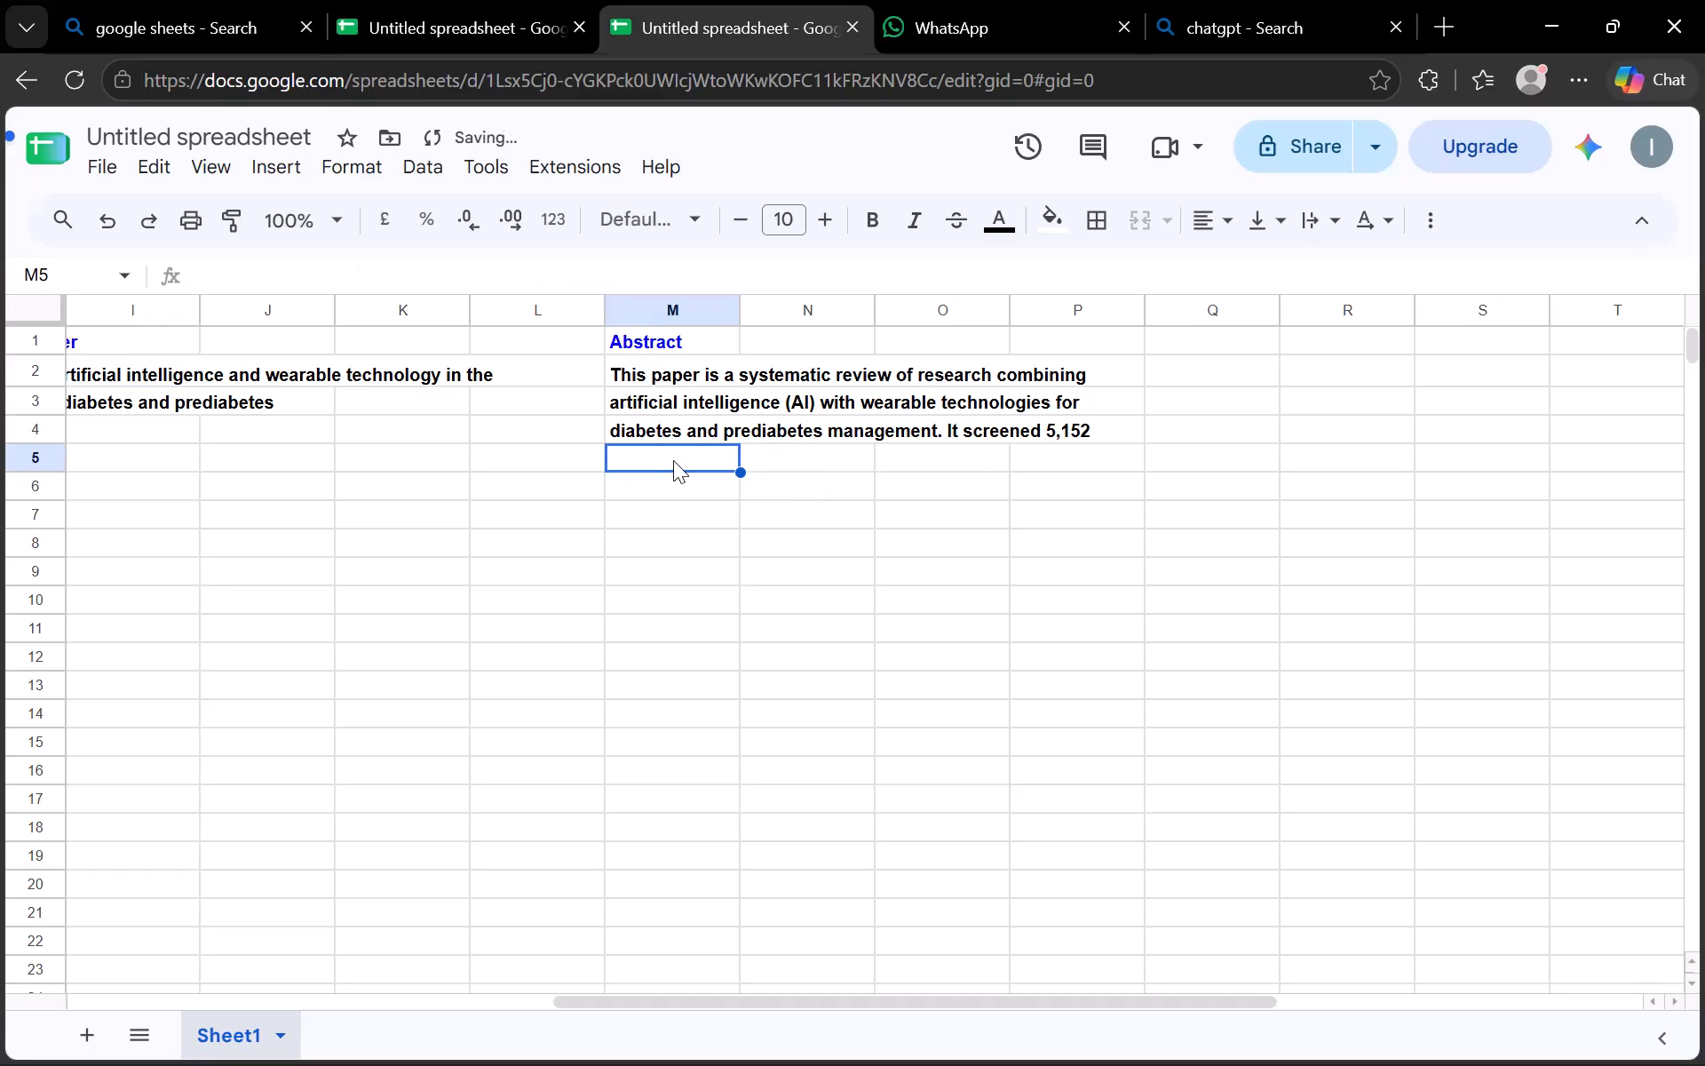
key(ctrl+b)
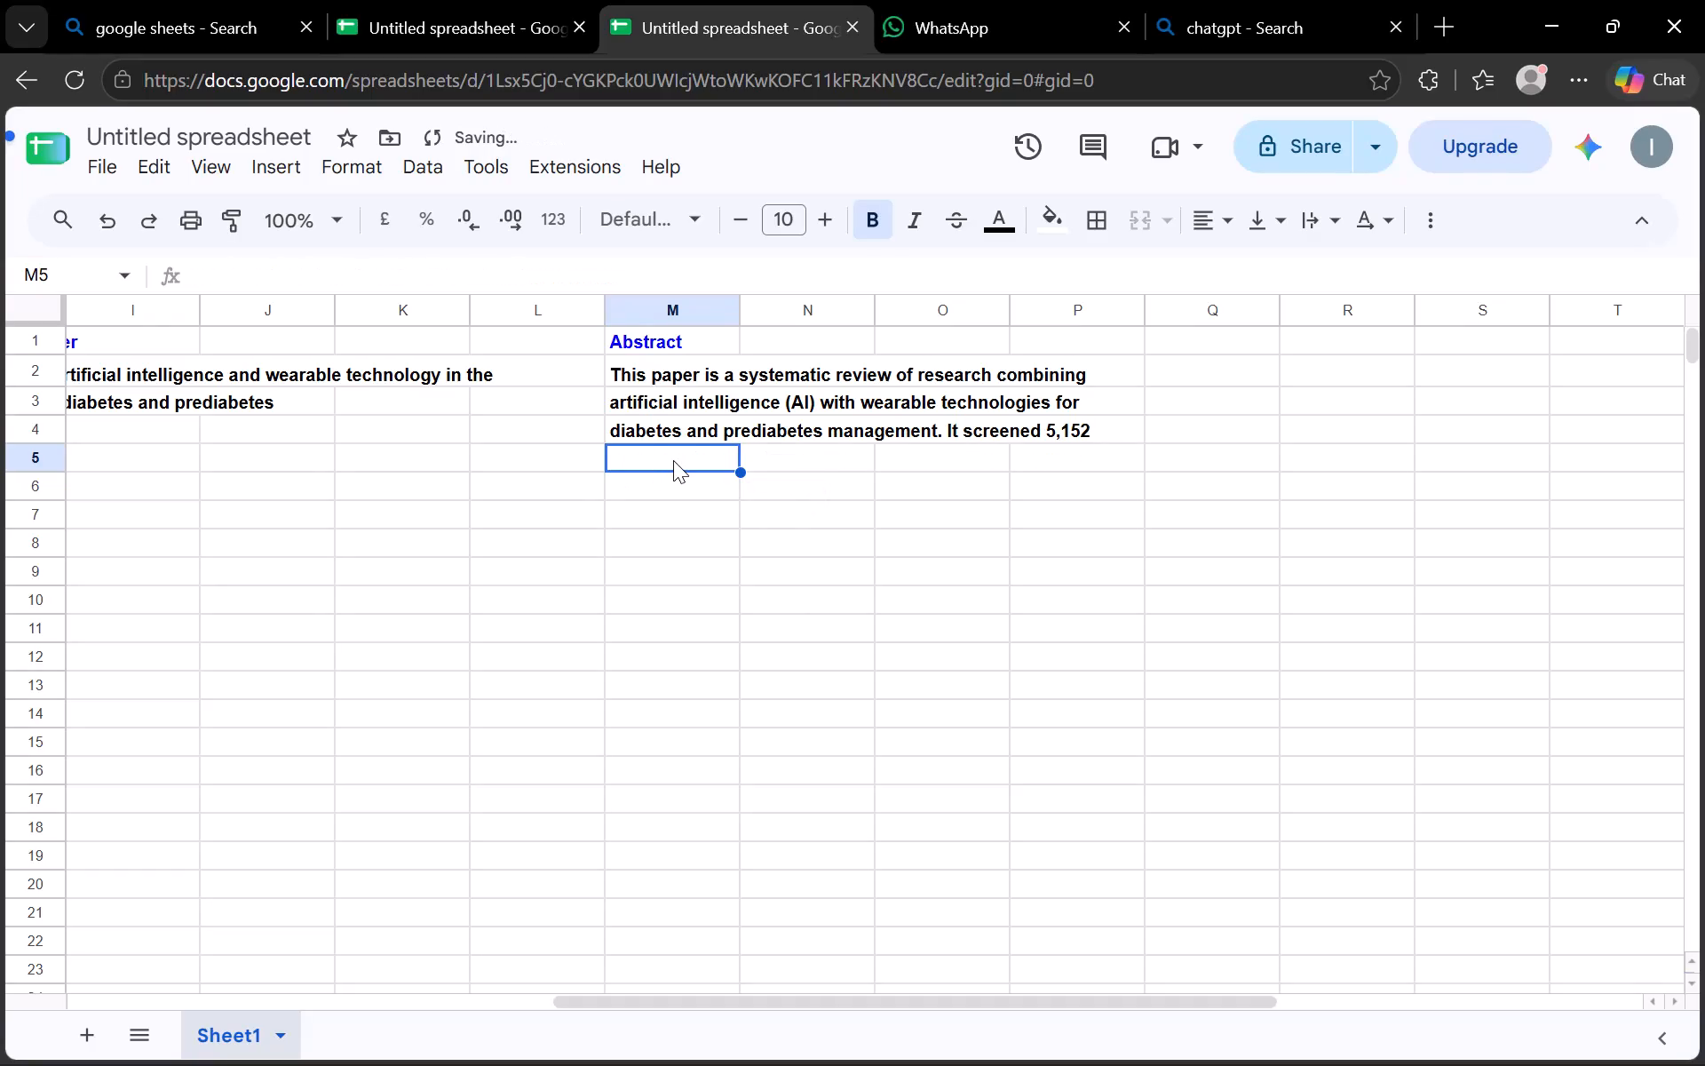
key(ctrl+v)
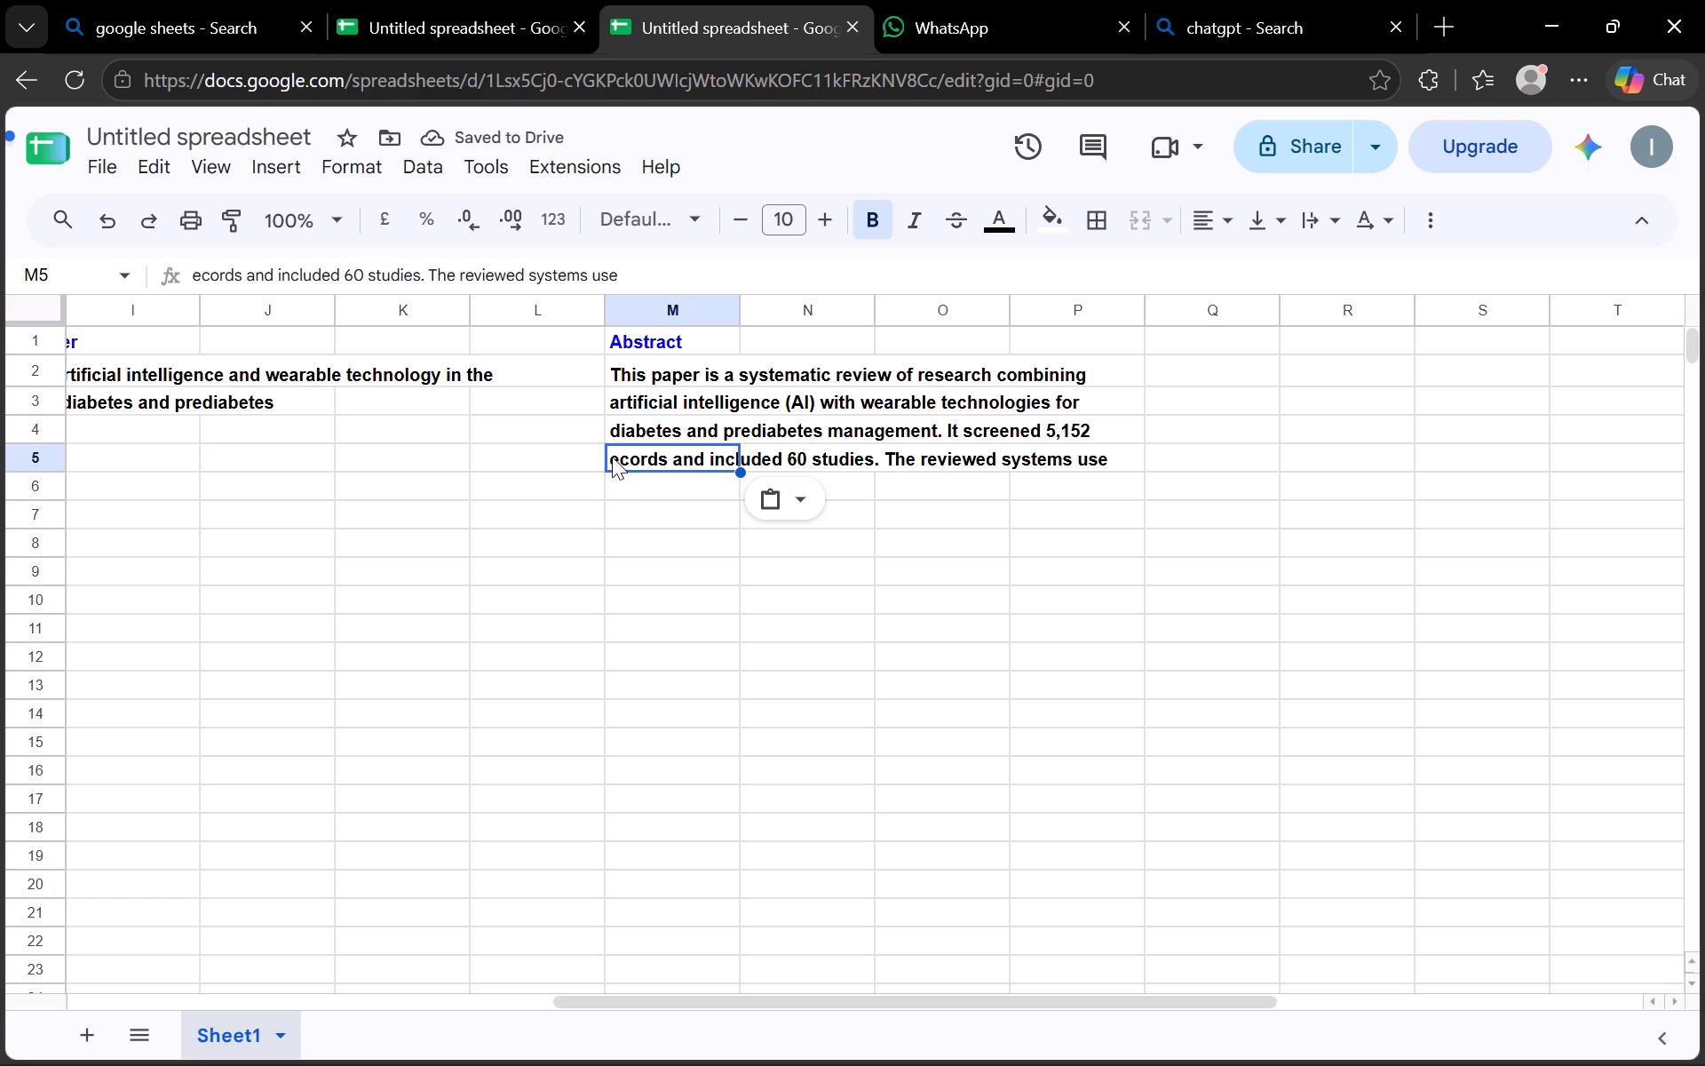
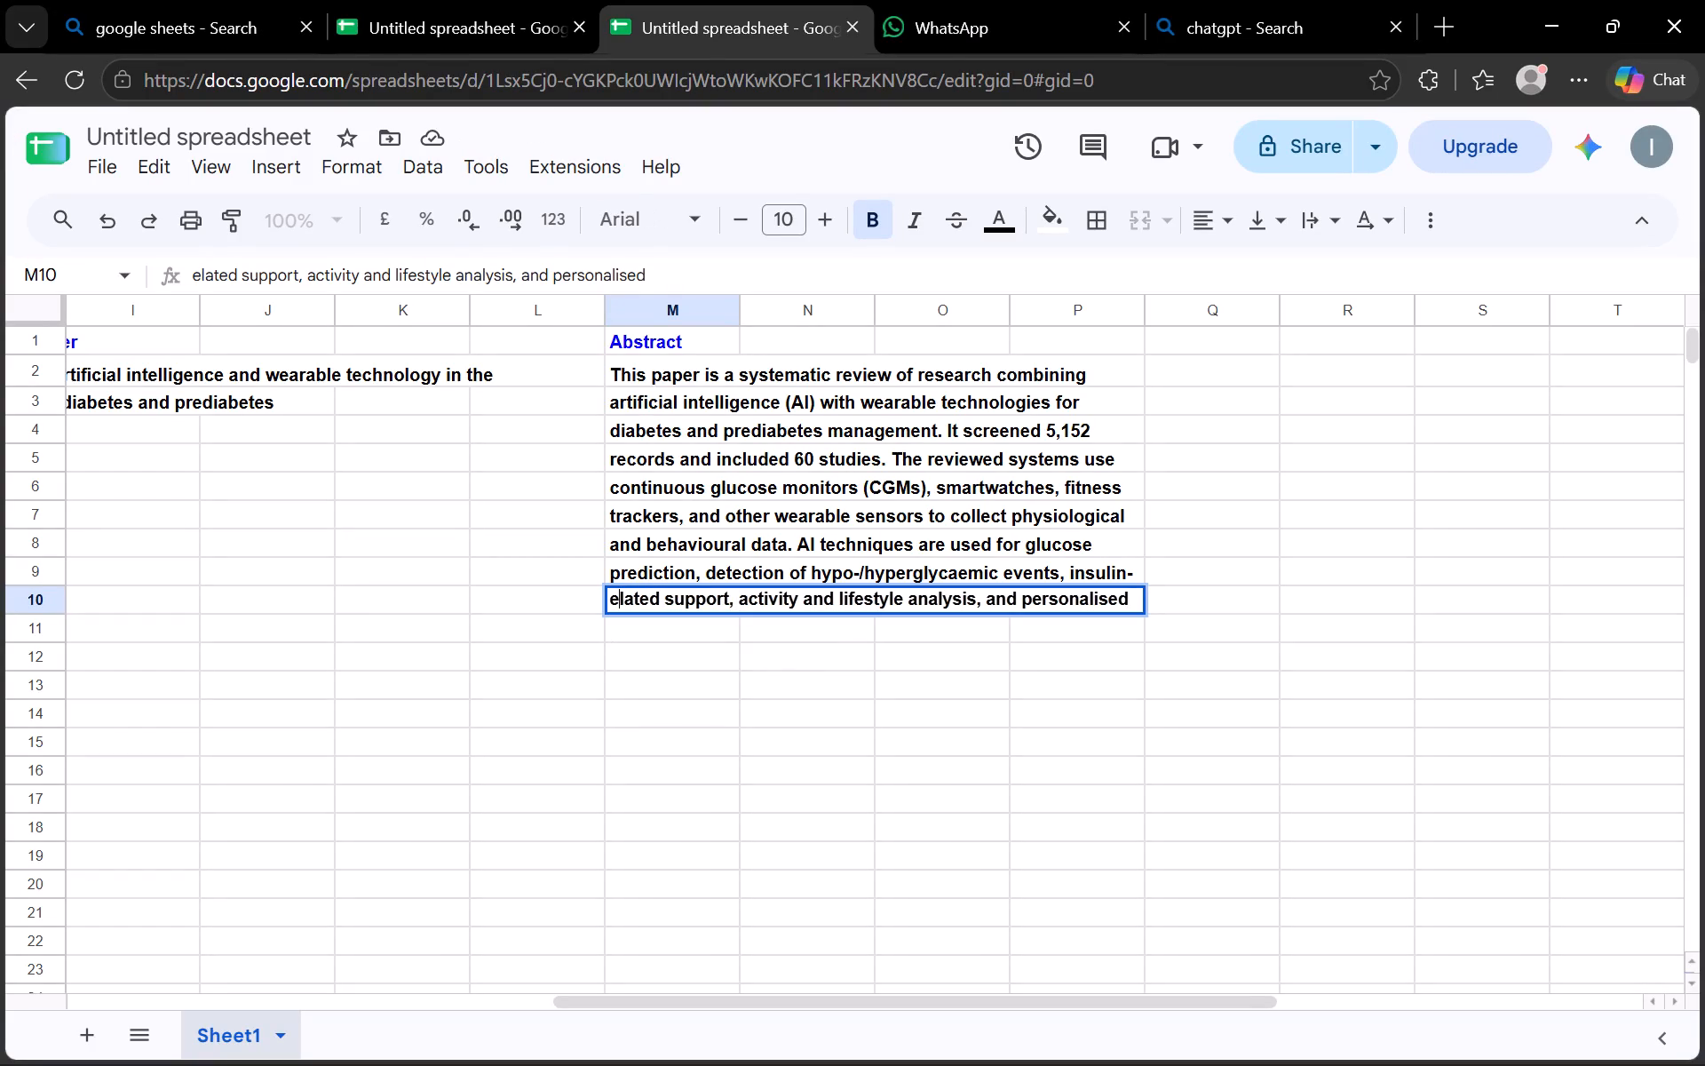
Add the missing letter "r" at the start of the abstract line in cell M10 so it begins with "related support".
key(Left)
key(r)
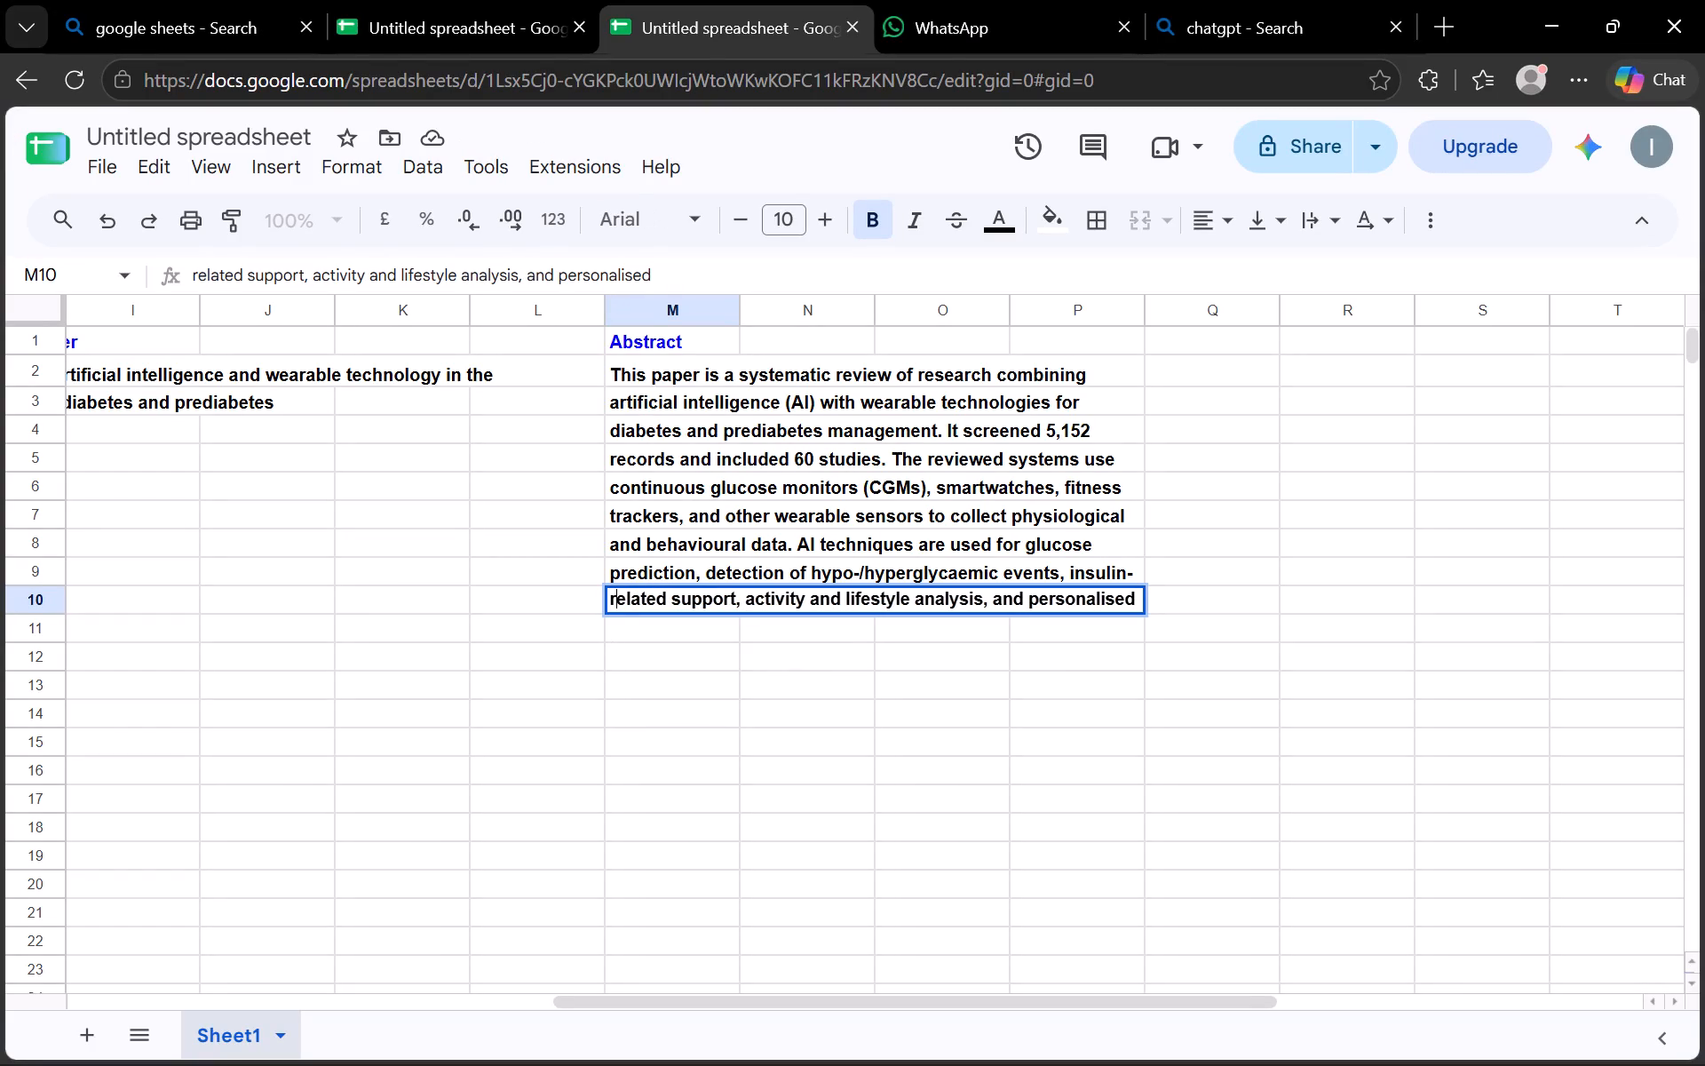
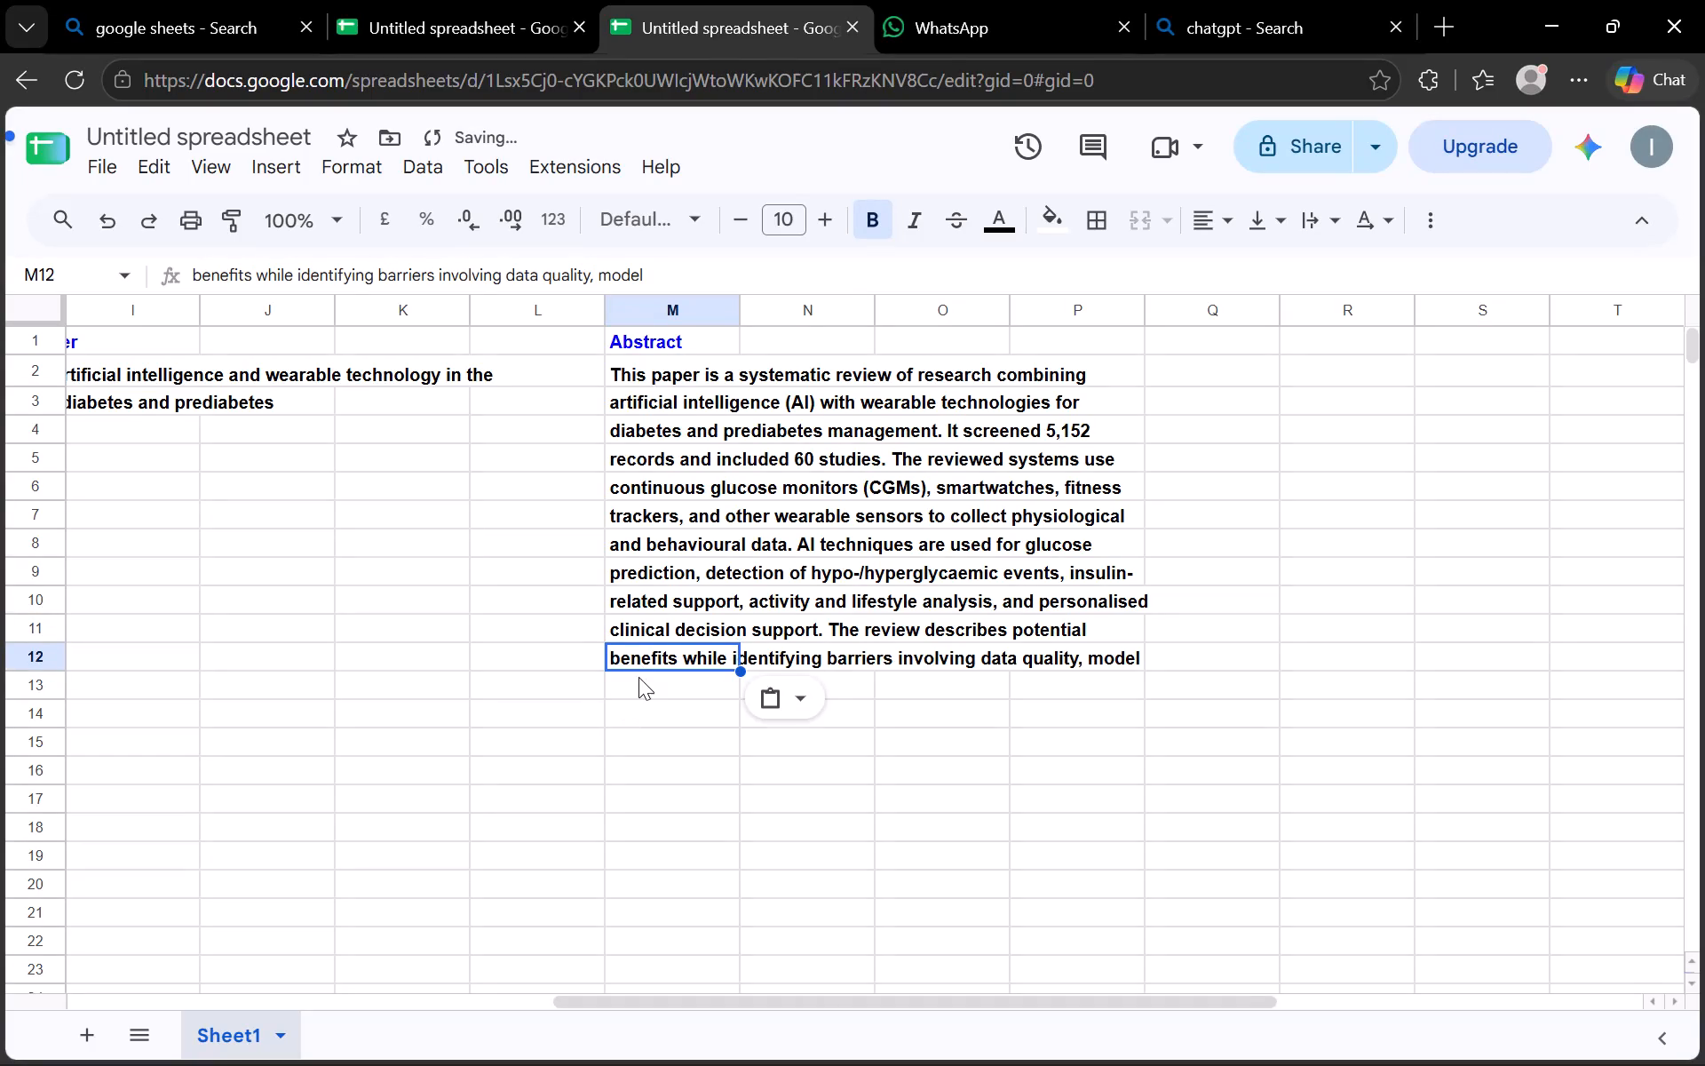
Dismiss the paste options beside cell M12 in the Abstract column, leaving the pasted line as it is.
click(640, 673)
click(640, 673)
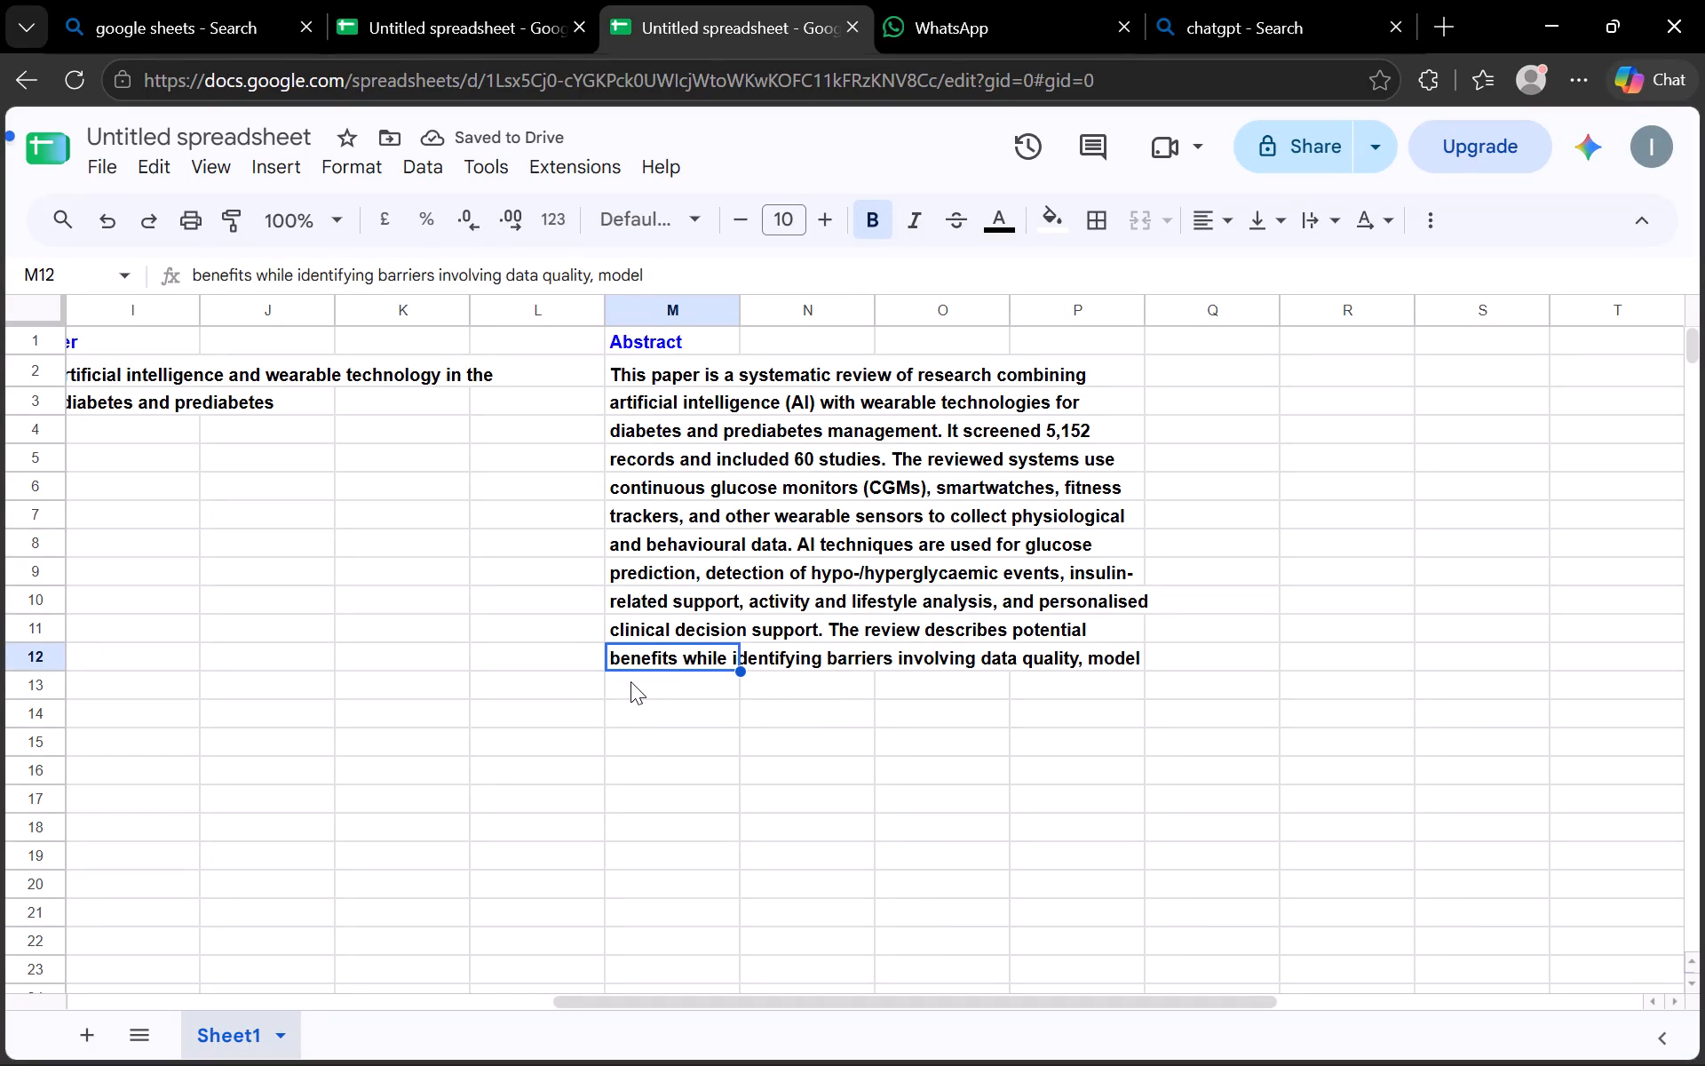
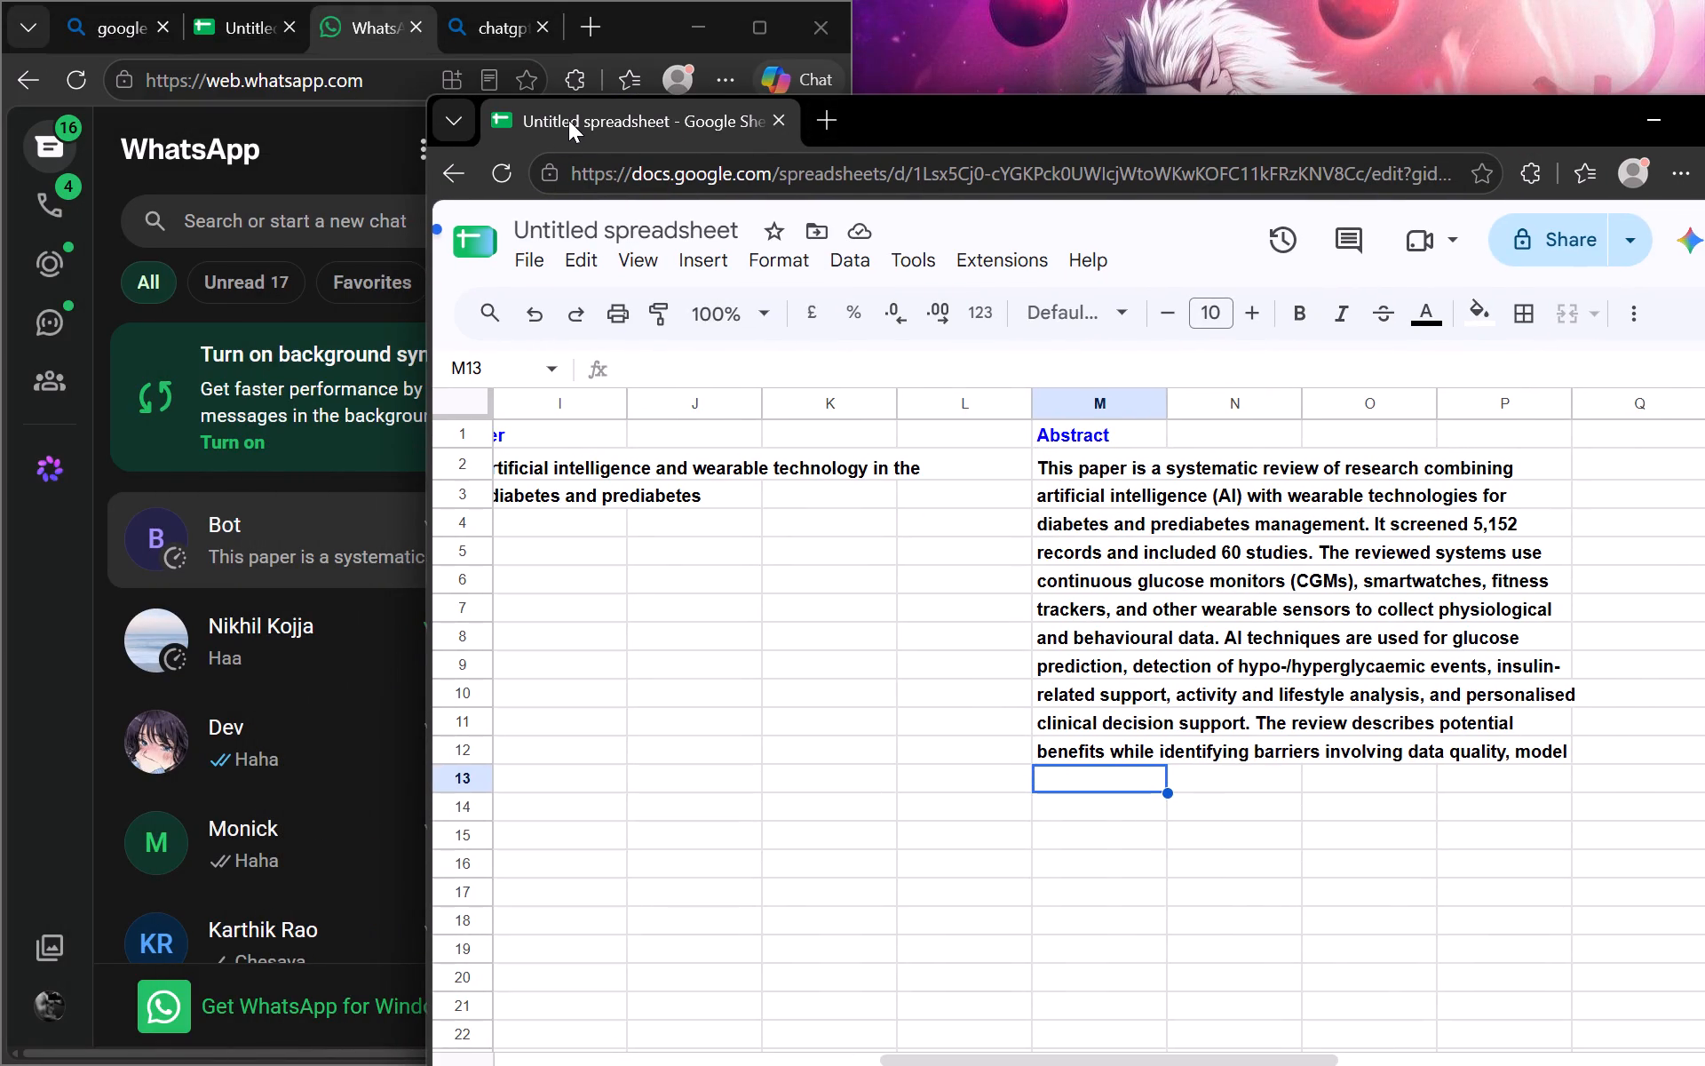
Merge the detached spreadsheet window back into the WhatsApp browser window as a tab and maximise that window.
click(568, 120)
drag(568, 120, 456, 155)
drag(456, 155, 399, 236)
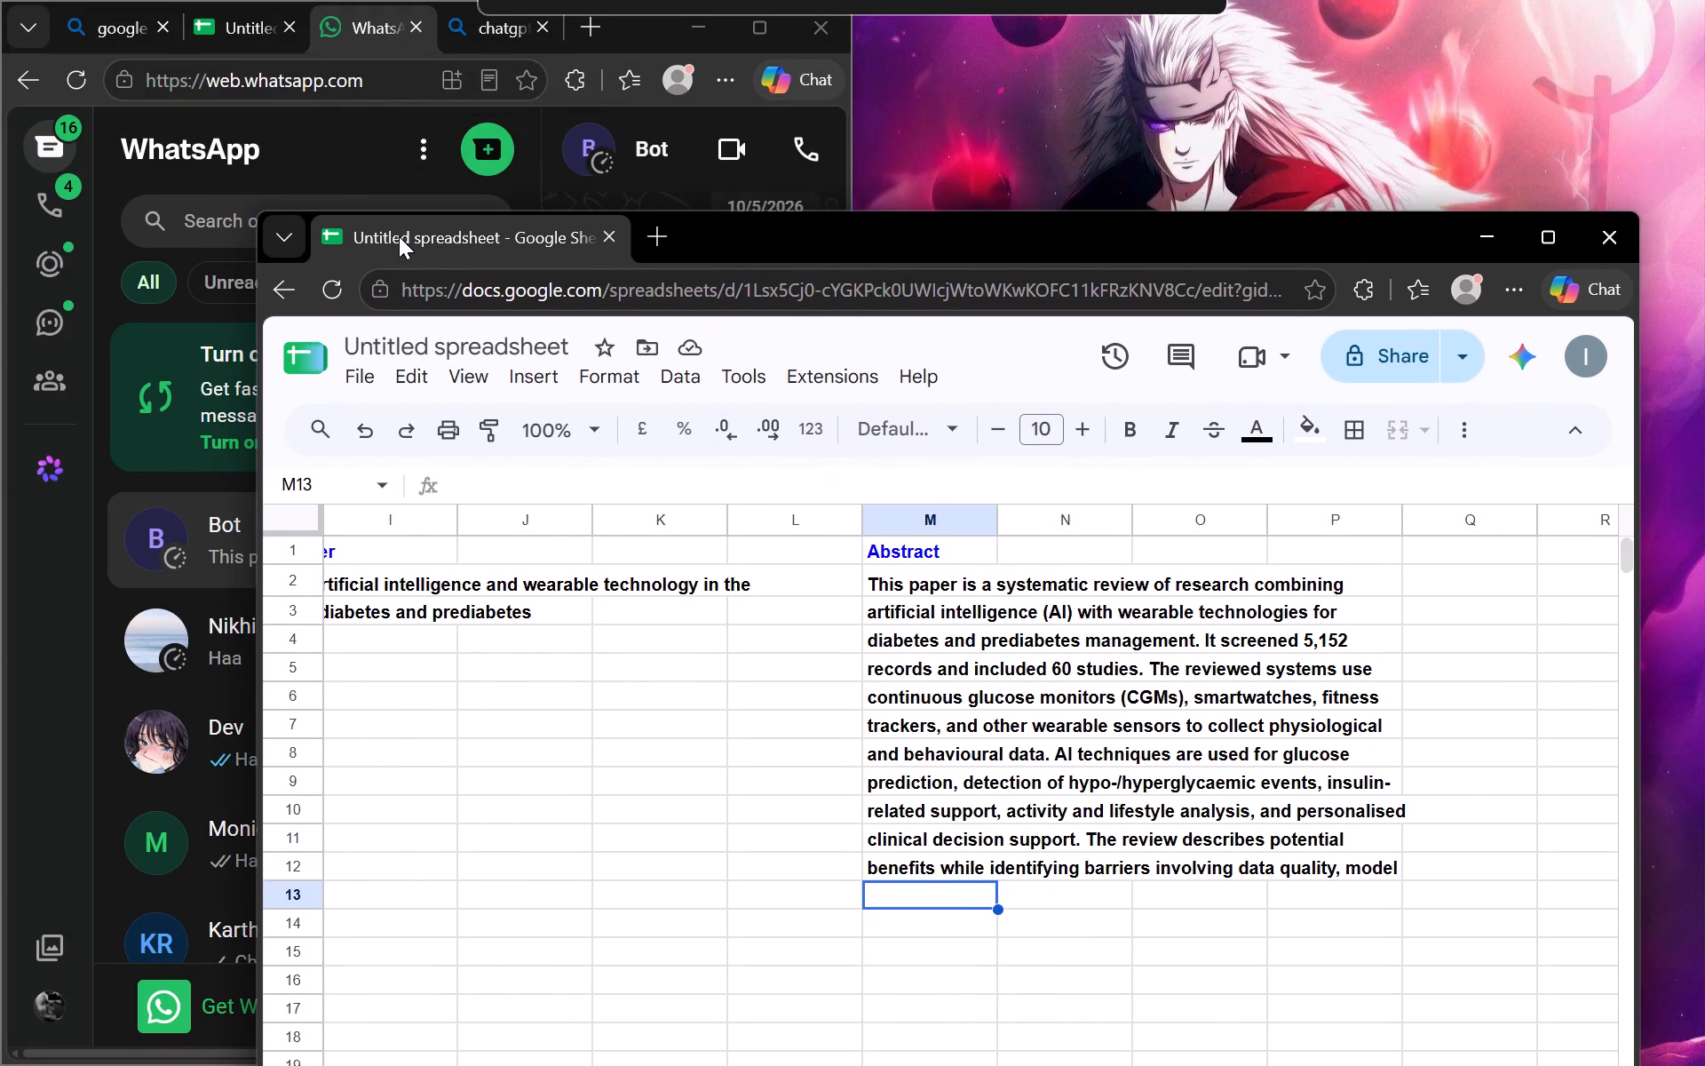
drag(399, 236, 990, 0)
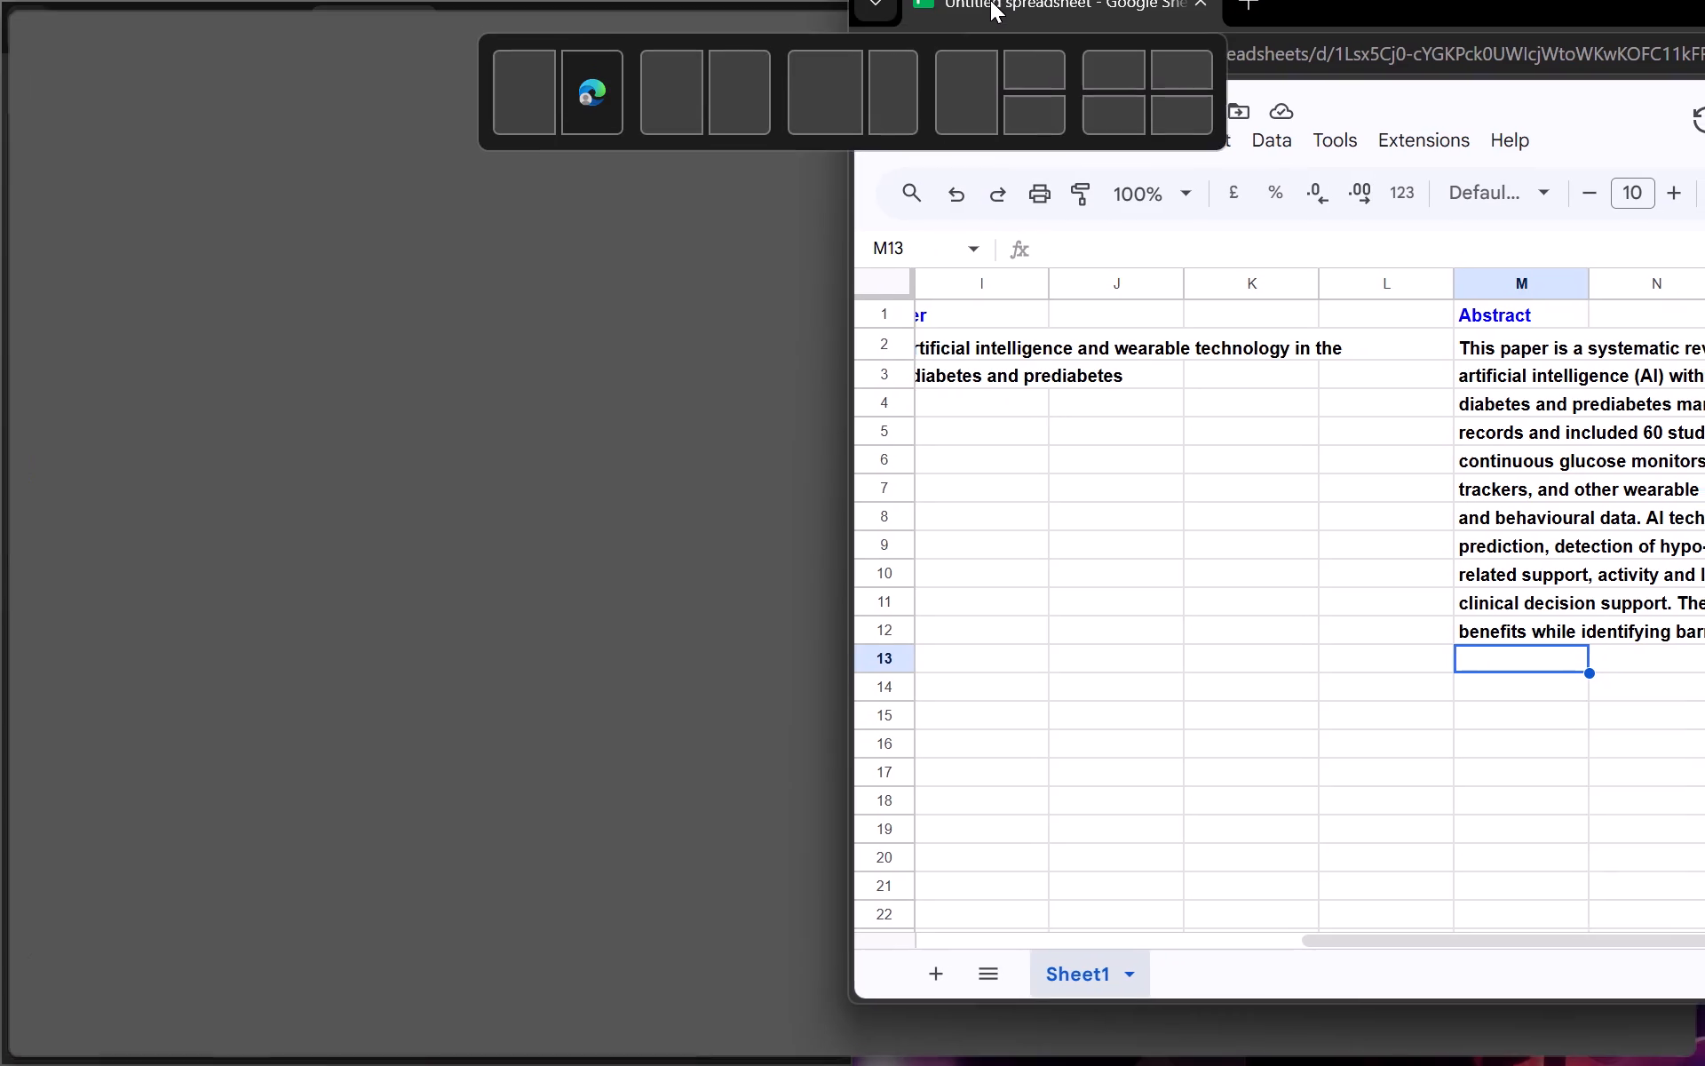
drag(990, 0, 690, 85)
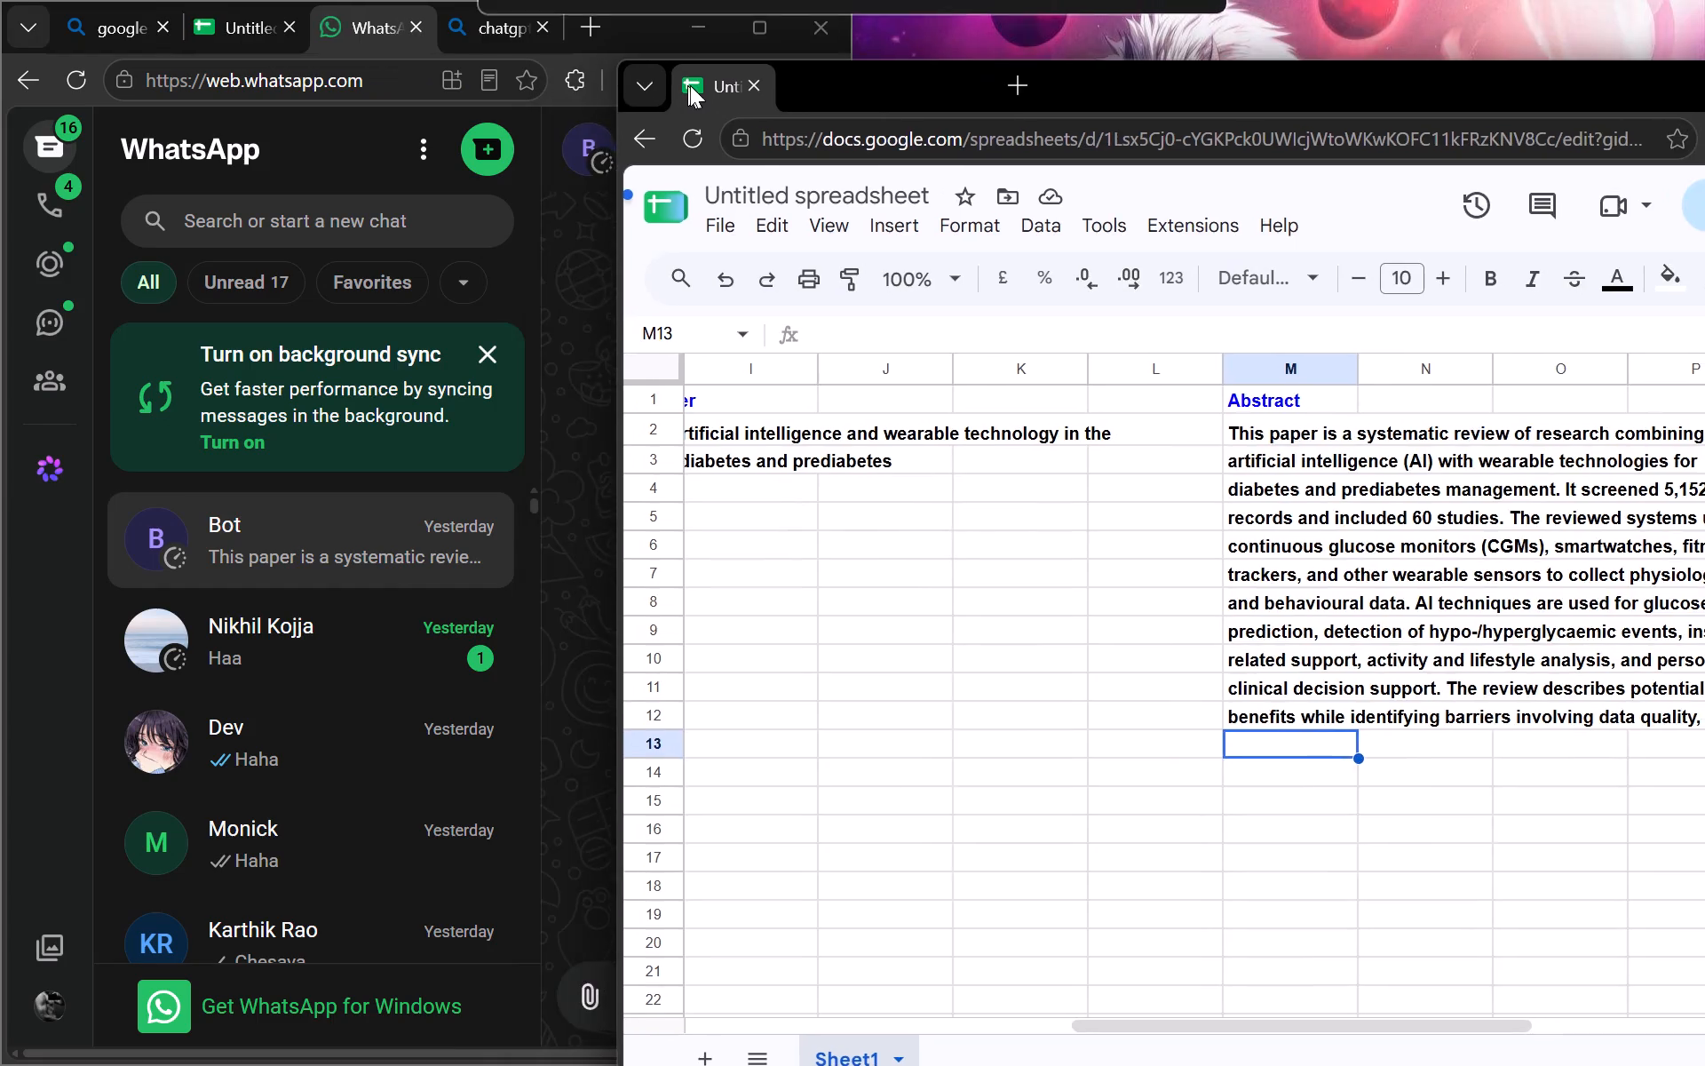
drag(690, 85, 559, 0)
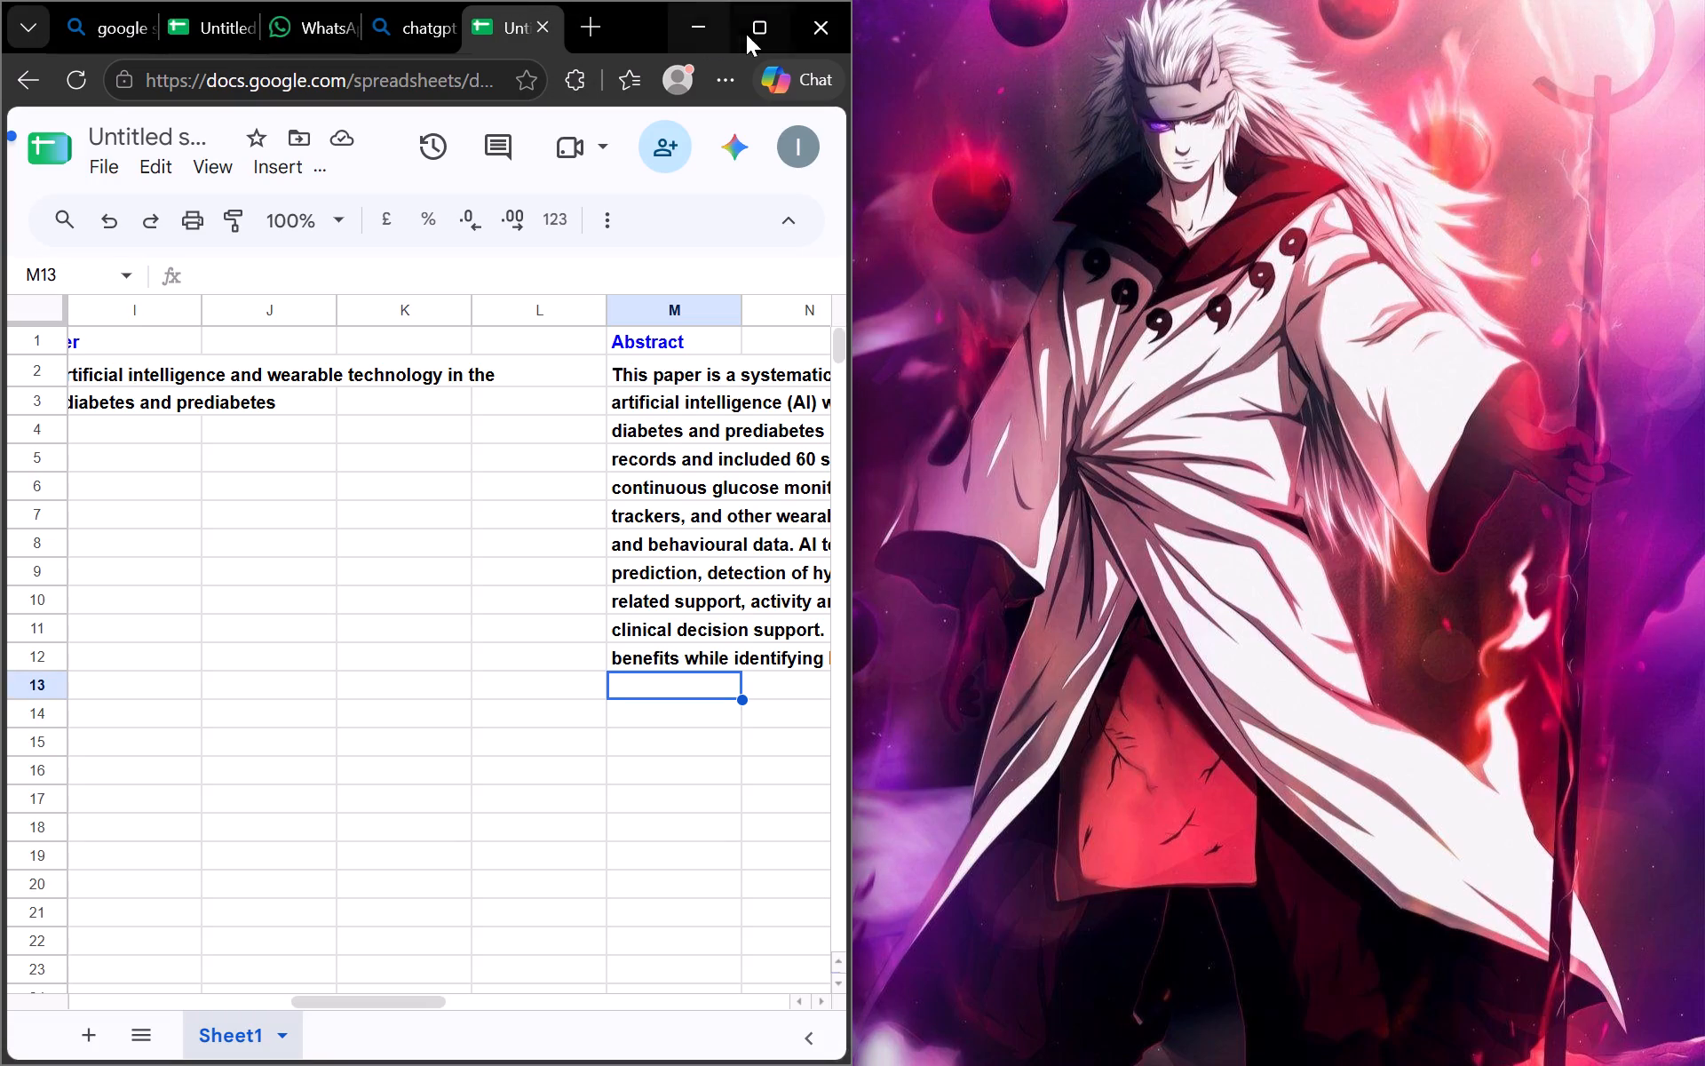
click(759, 32)
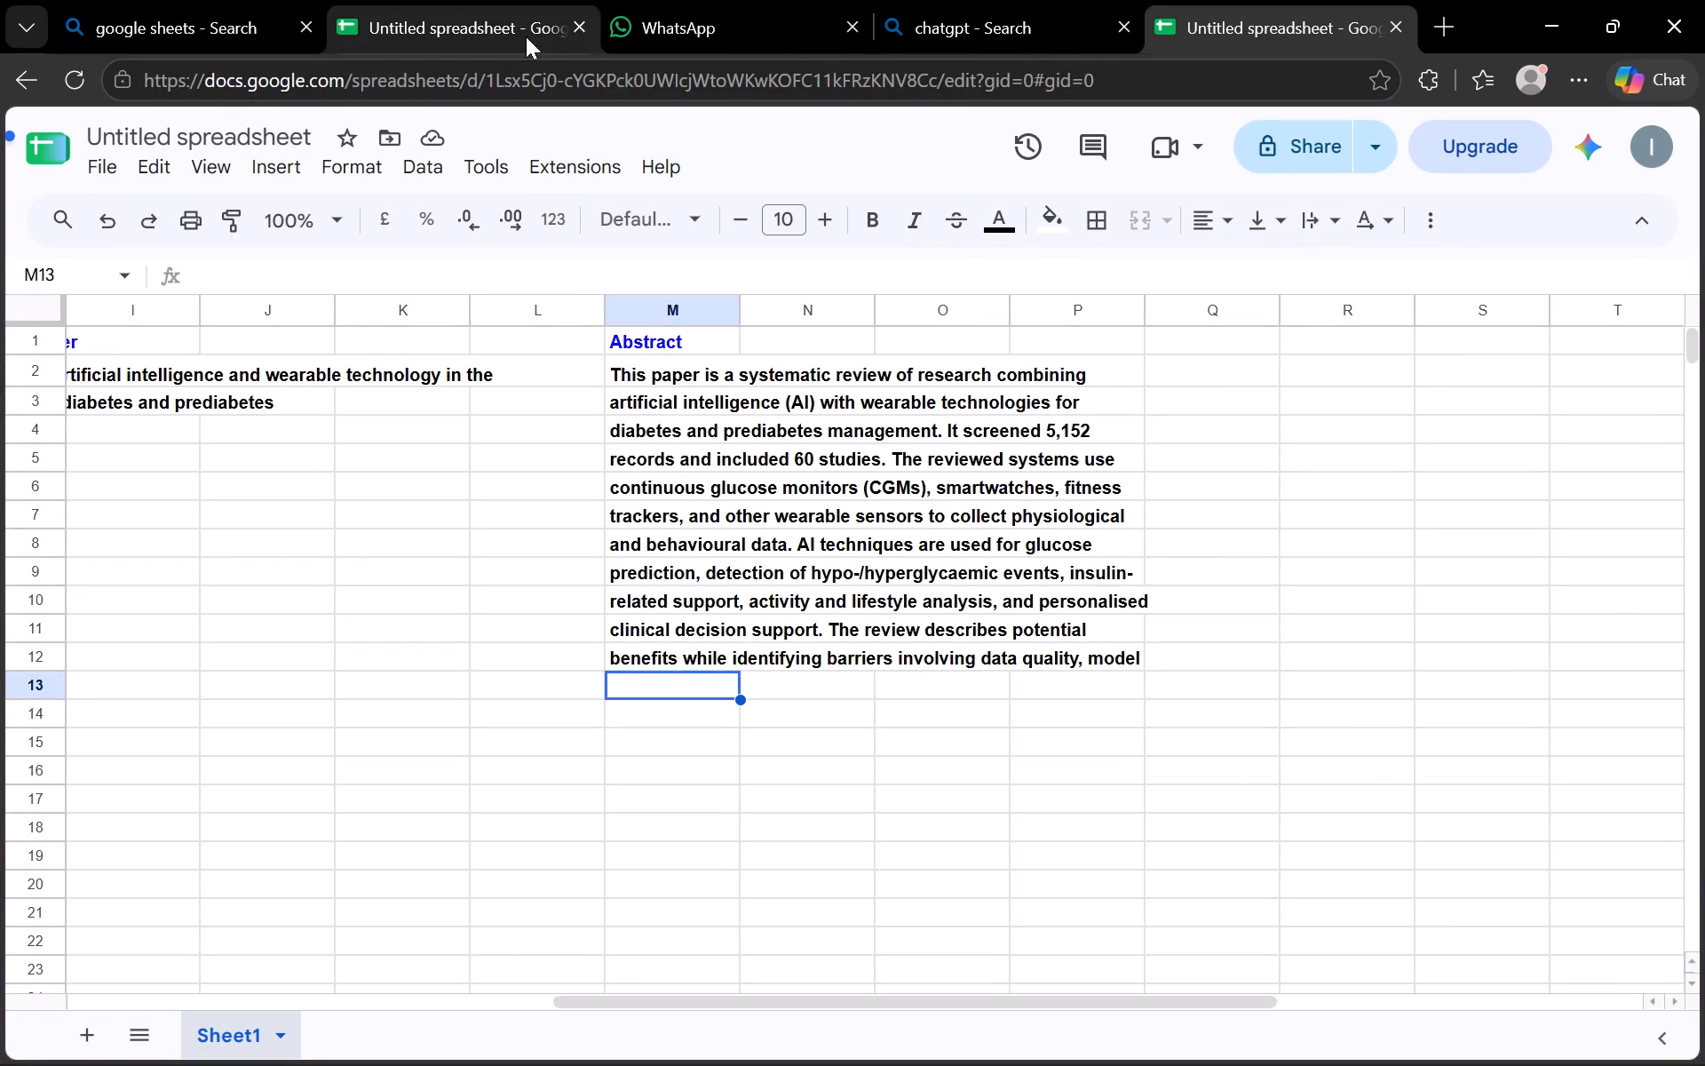
Close the chatgpt search tab.
click(1116, 23)
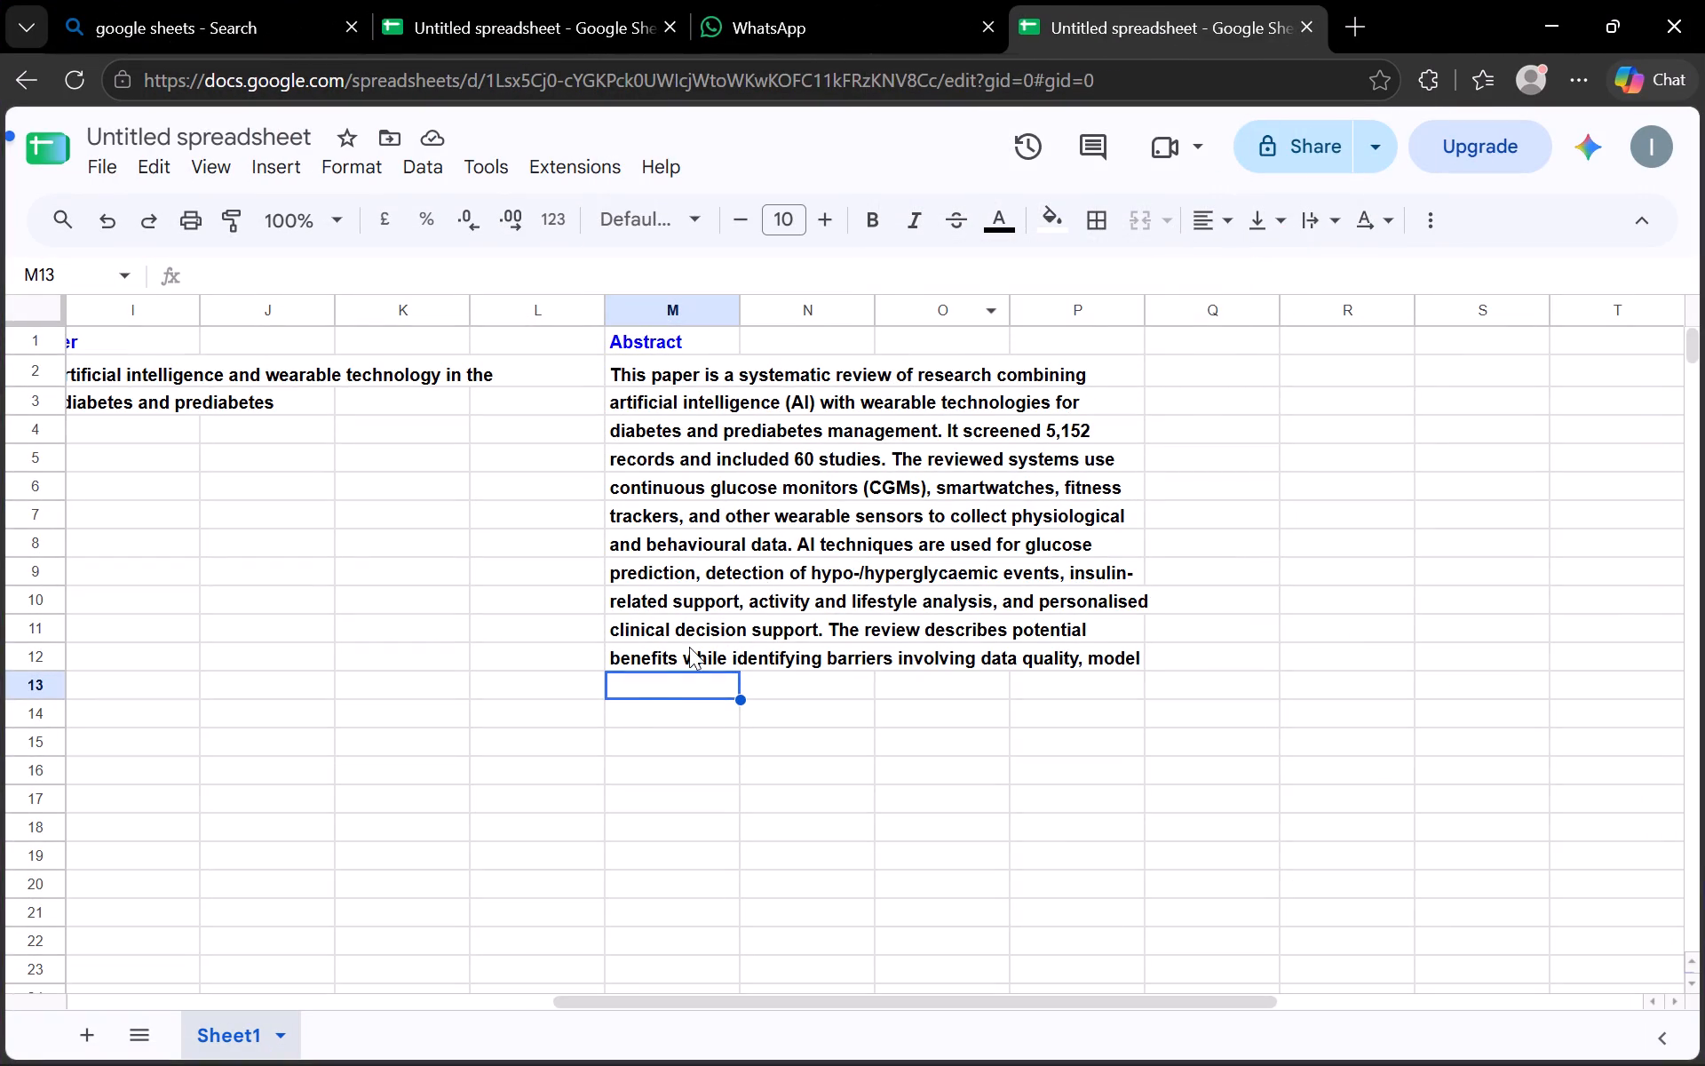
Paste the copied abstract line "explainability, validation, equity, cost, privacy, and clinical" into cell M13 in bold.
key(ctrl+b)
key(ctrl+v)
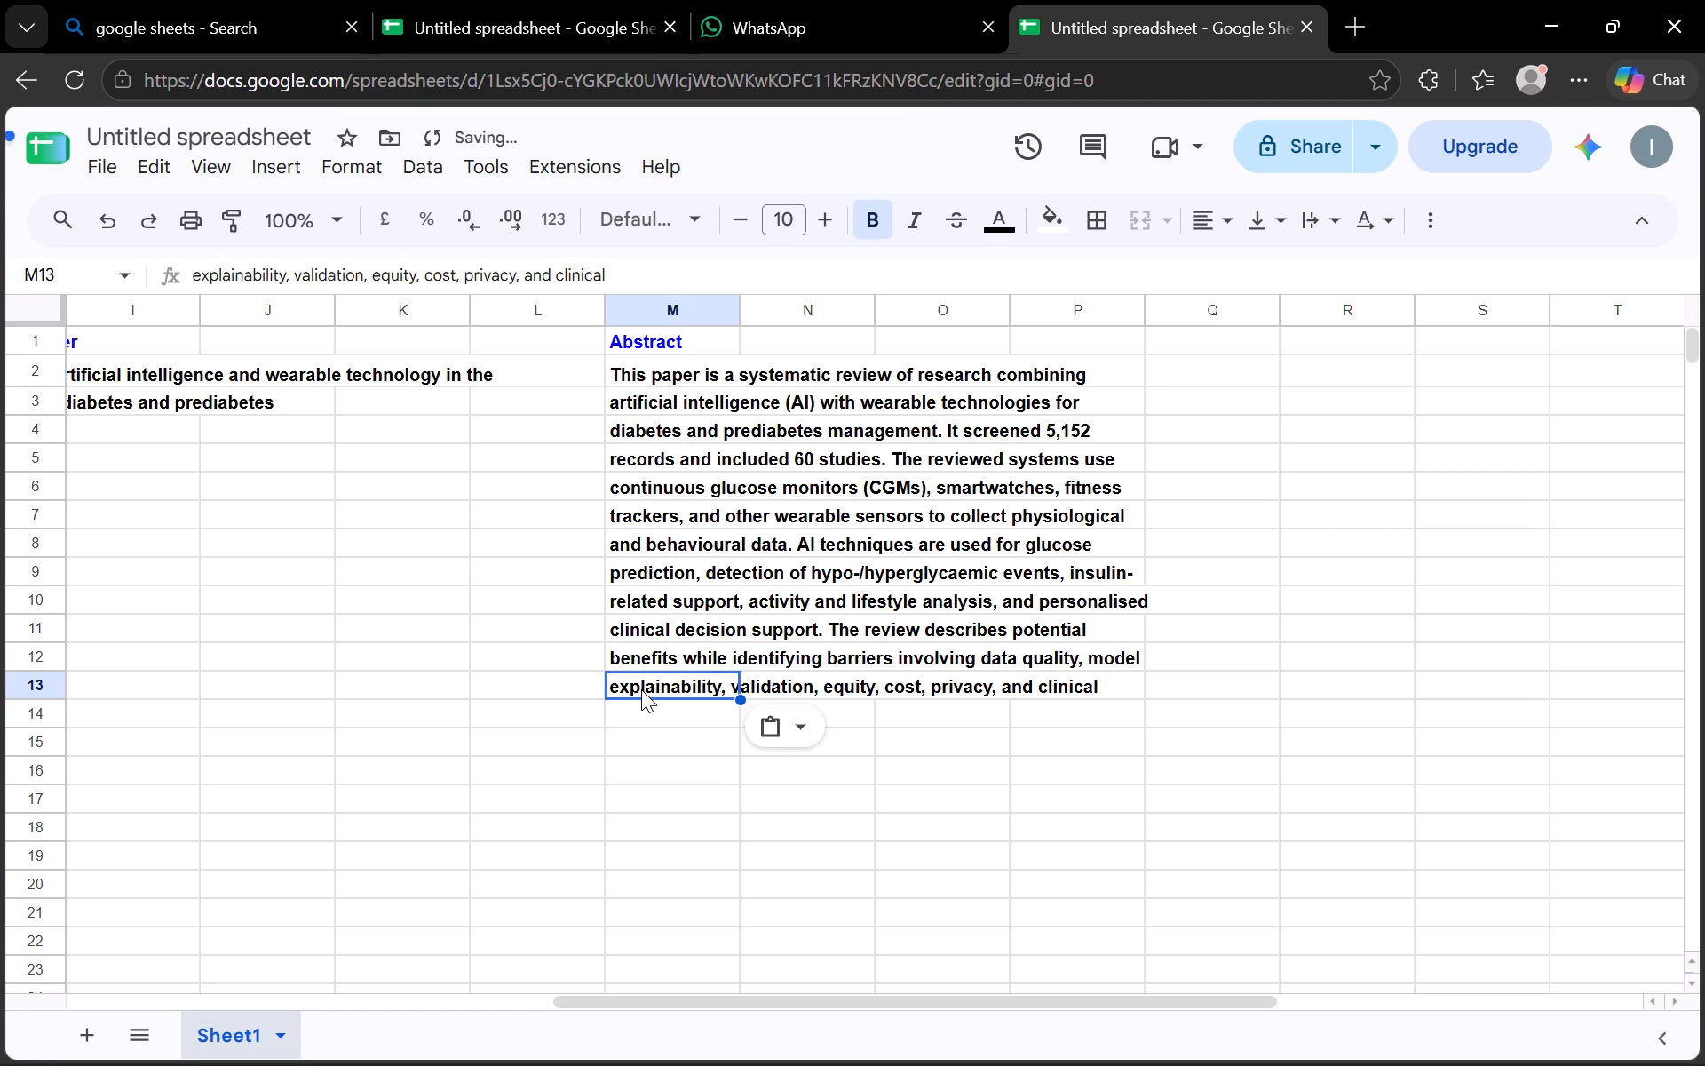
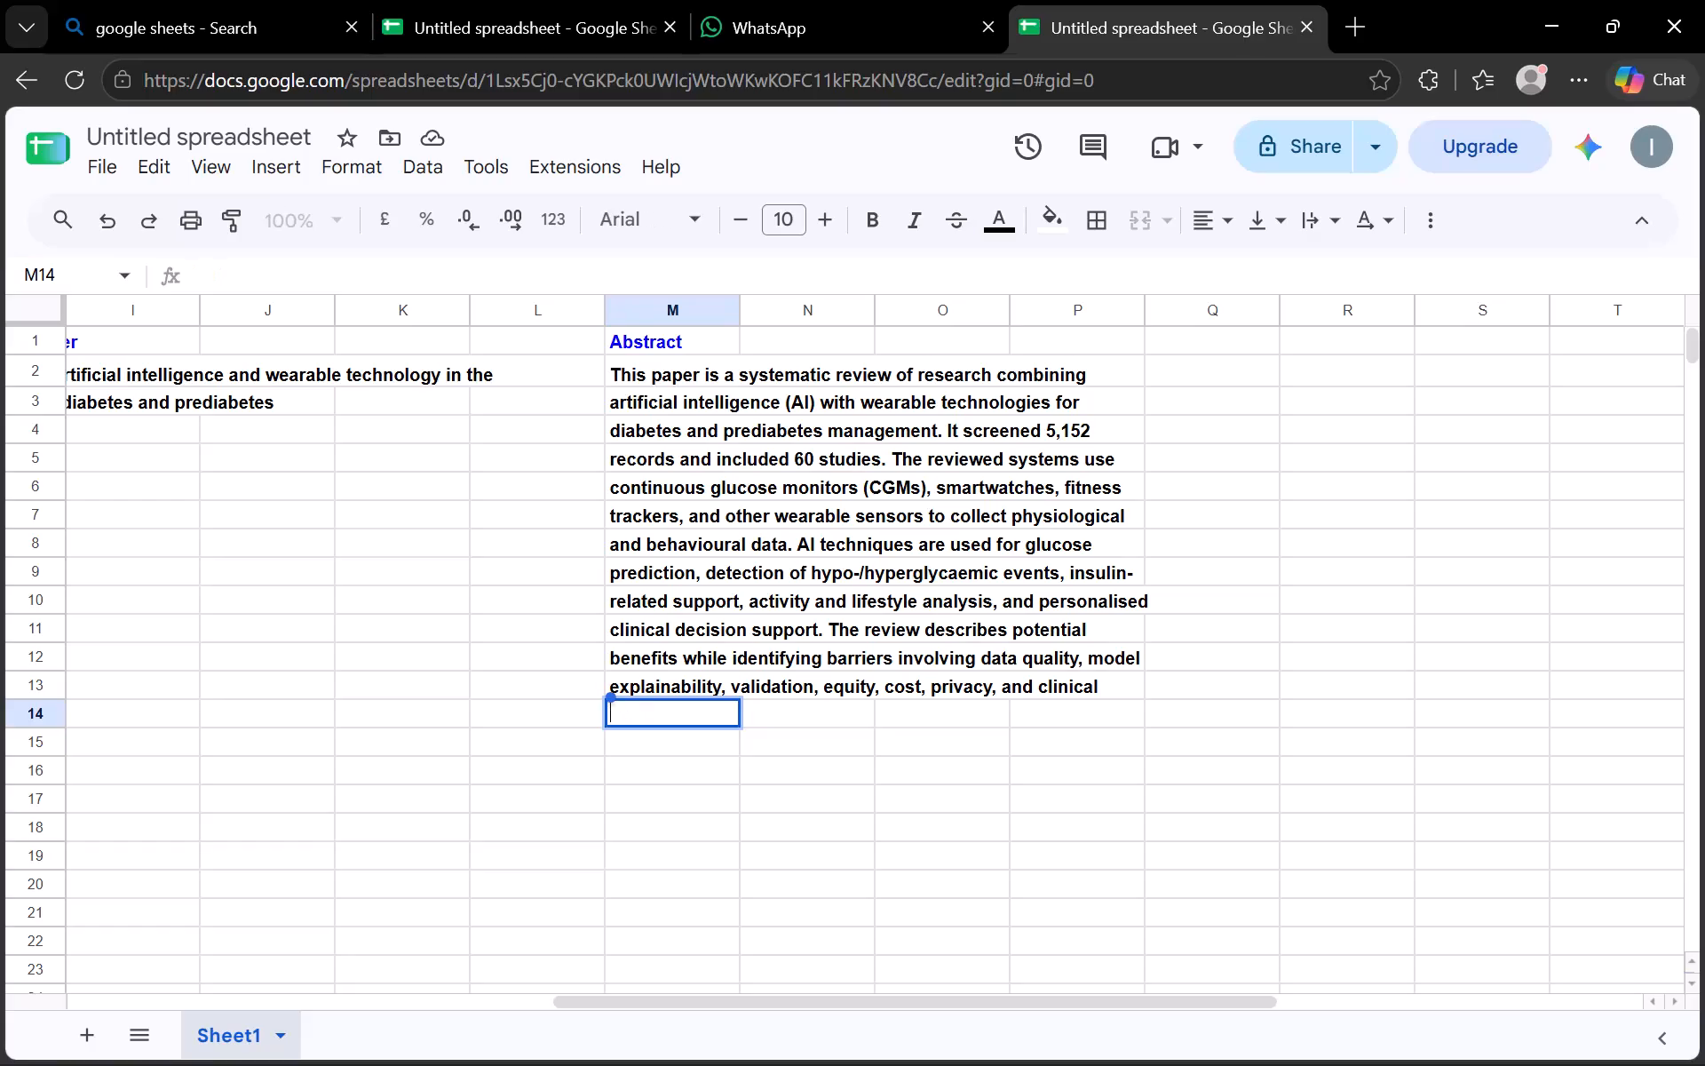
Enter the abstract's closing word "implementation" in bold in cell M14.
key(ctrl+b)
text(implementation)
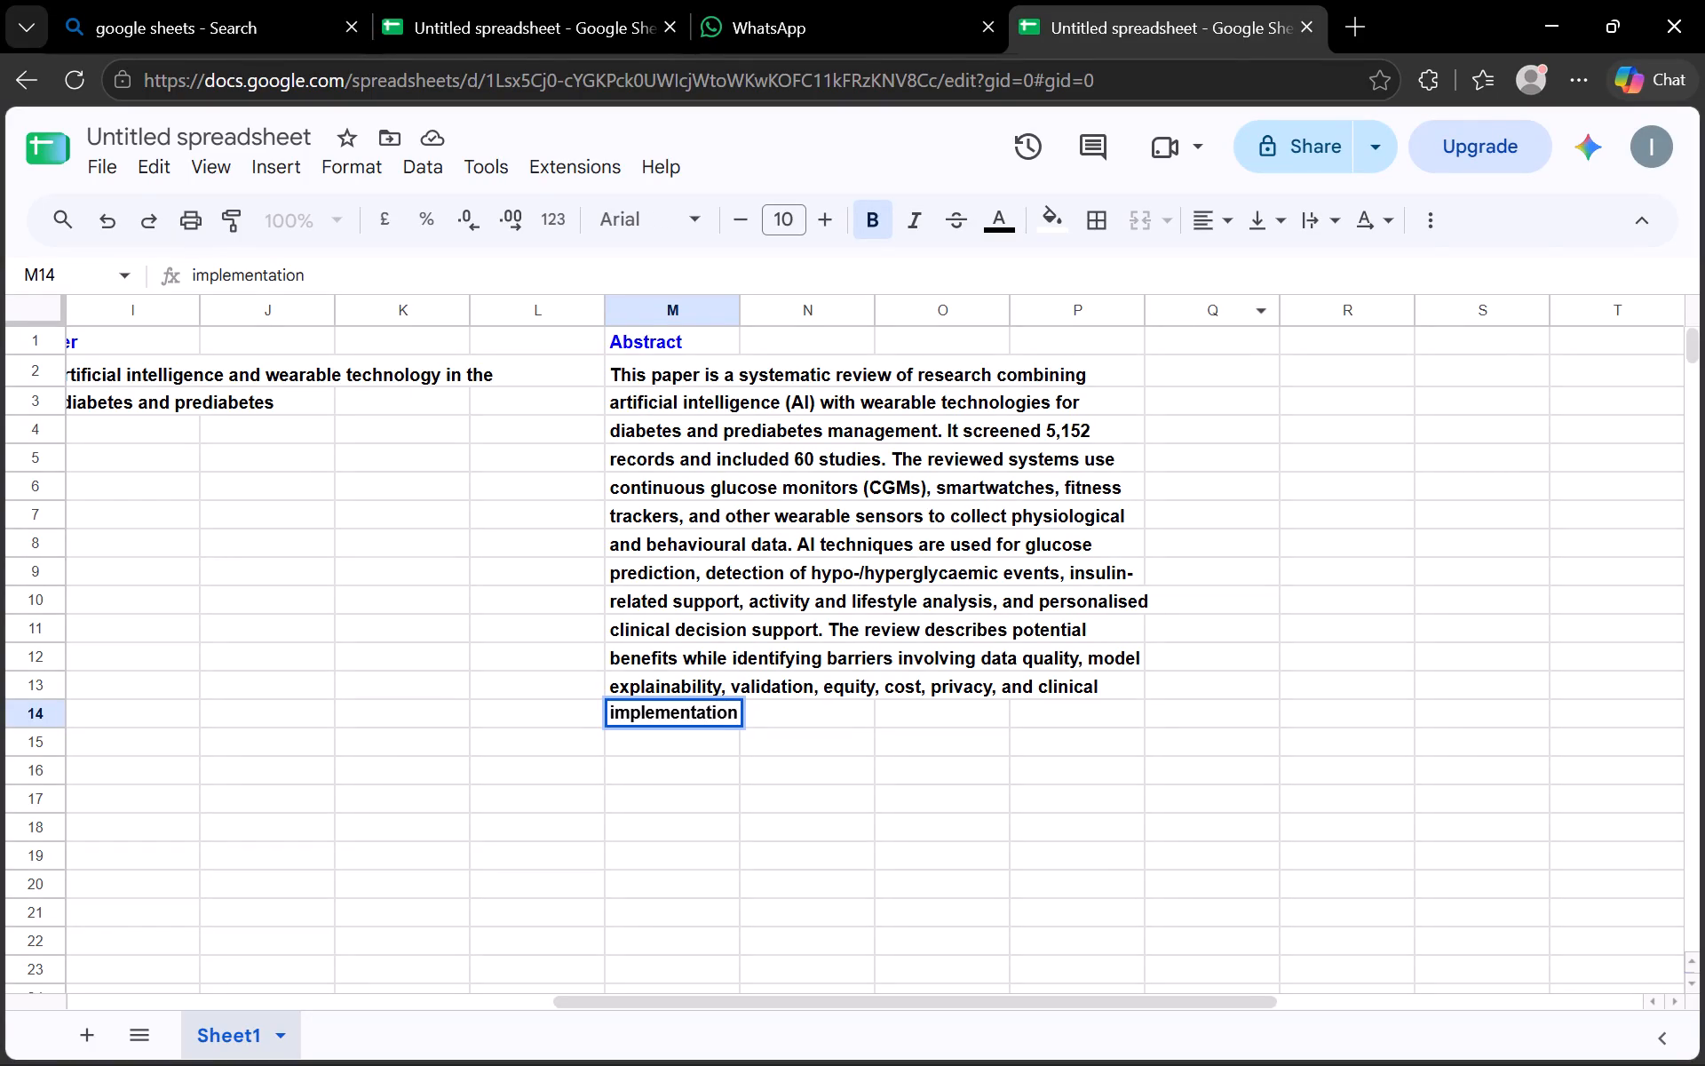
click(1231, 338)
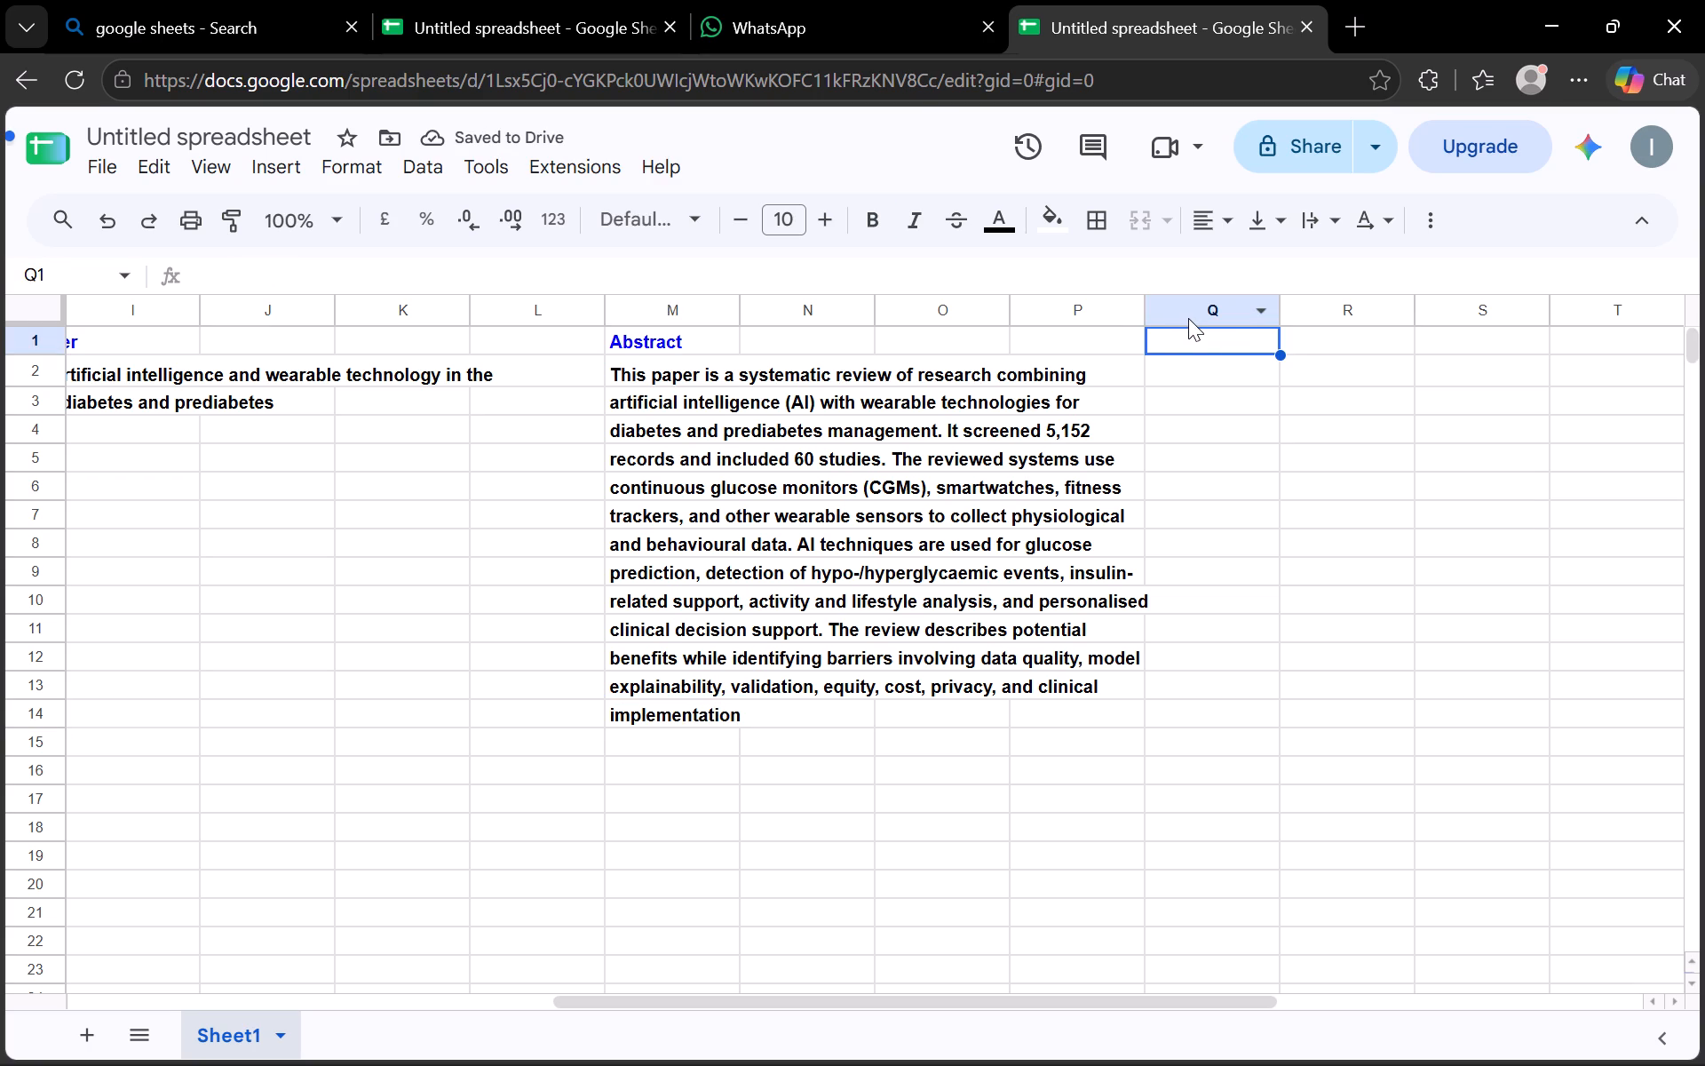
Add the column heading "Main Objective" in cell Q1, formatted in bold blue text.
key(ctrl+b)
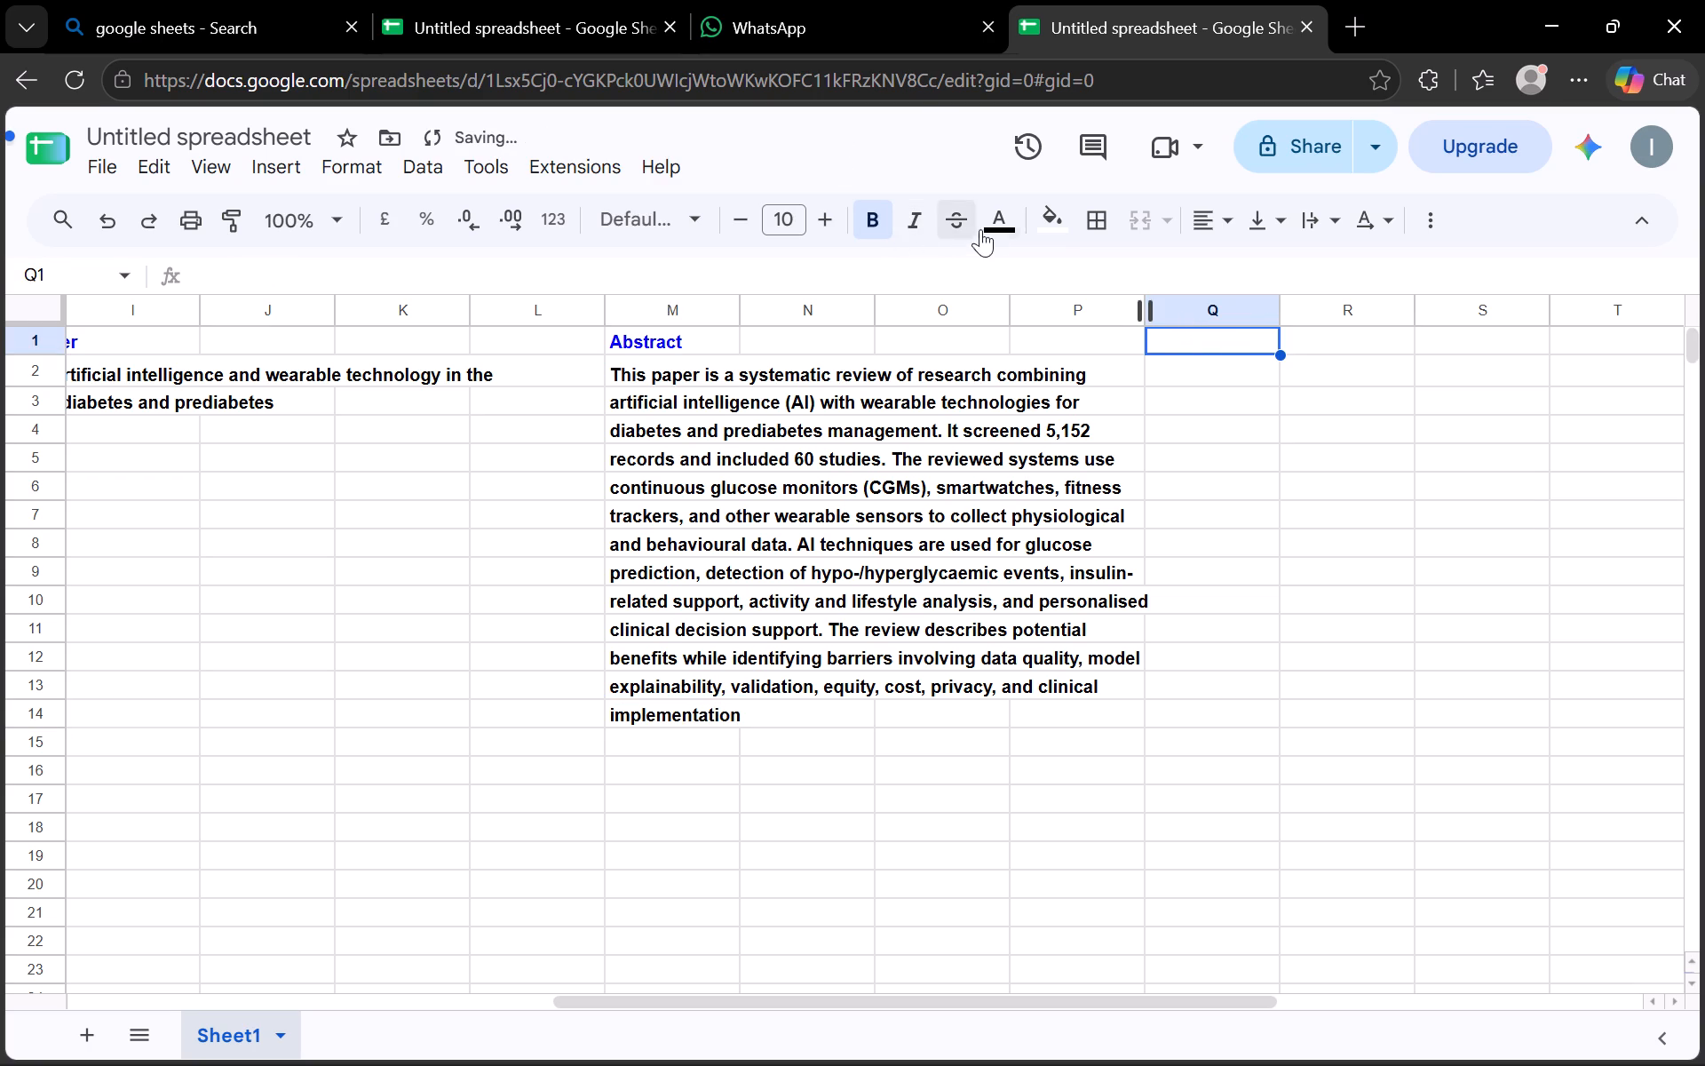
click(997, 221)
click(1035, 275)
drag(1005, 226, 1198, 337)
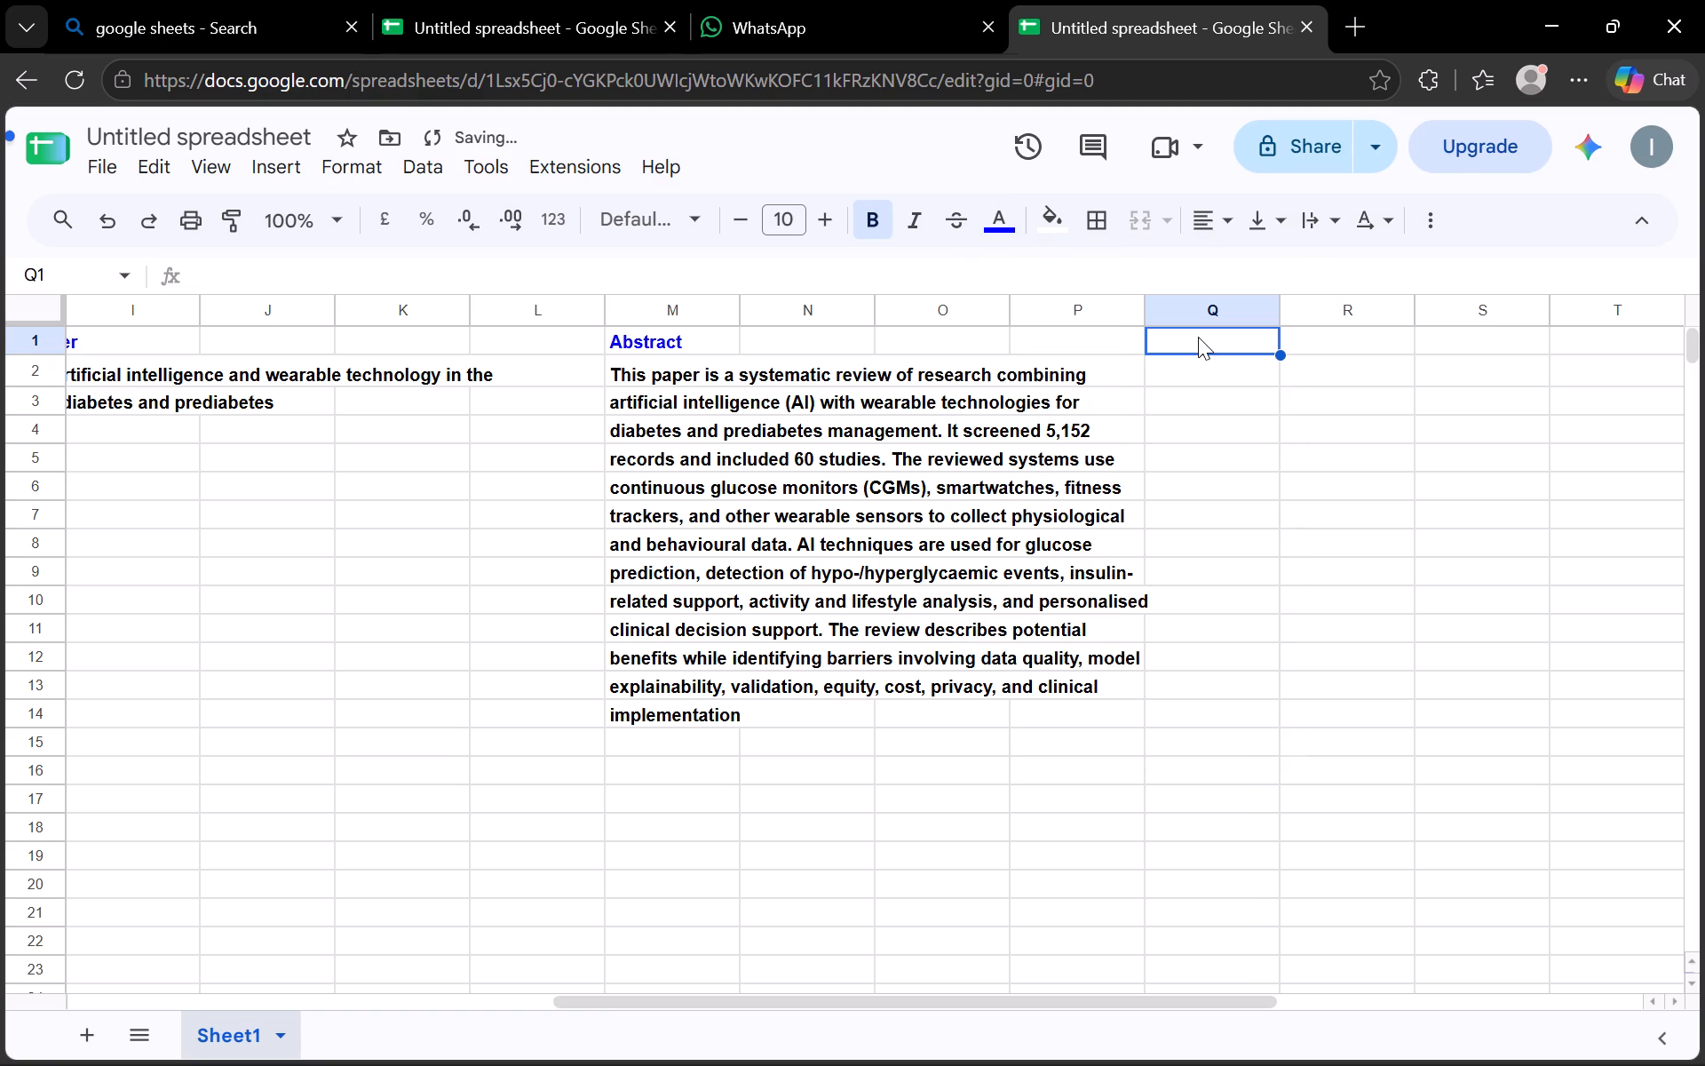
click(1198, 337)
text(Main)
key(space)
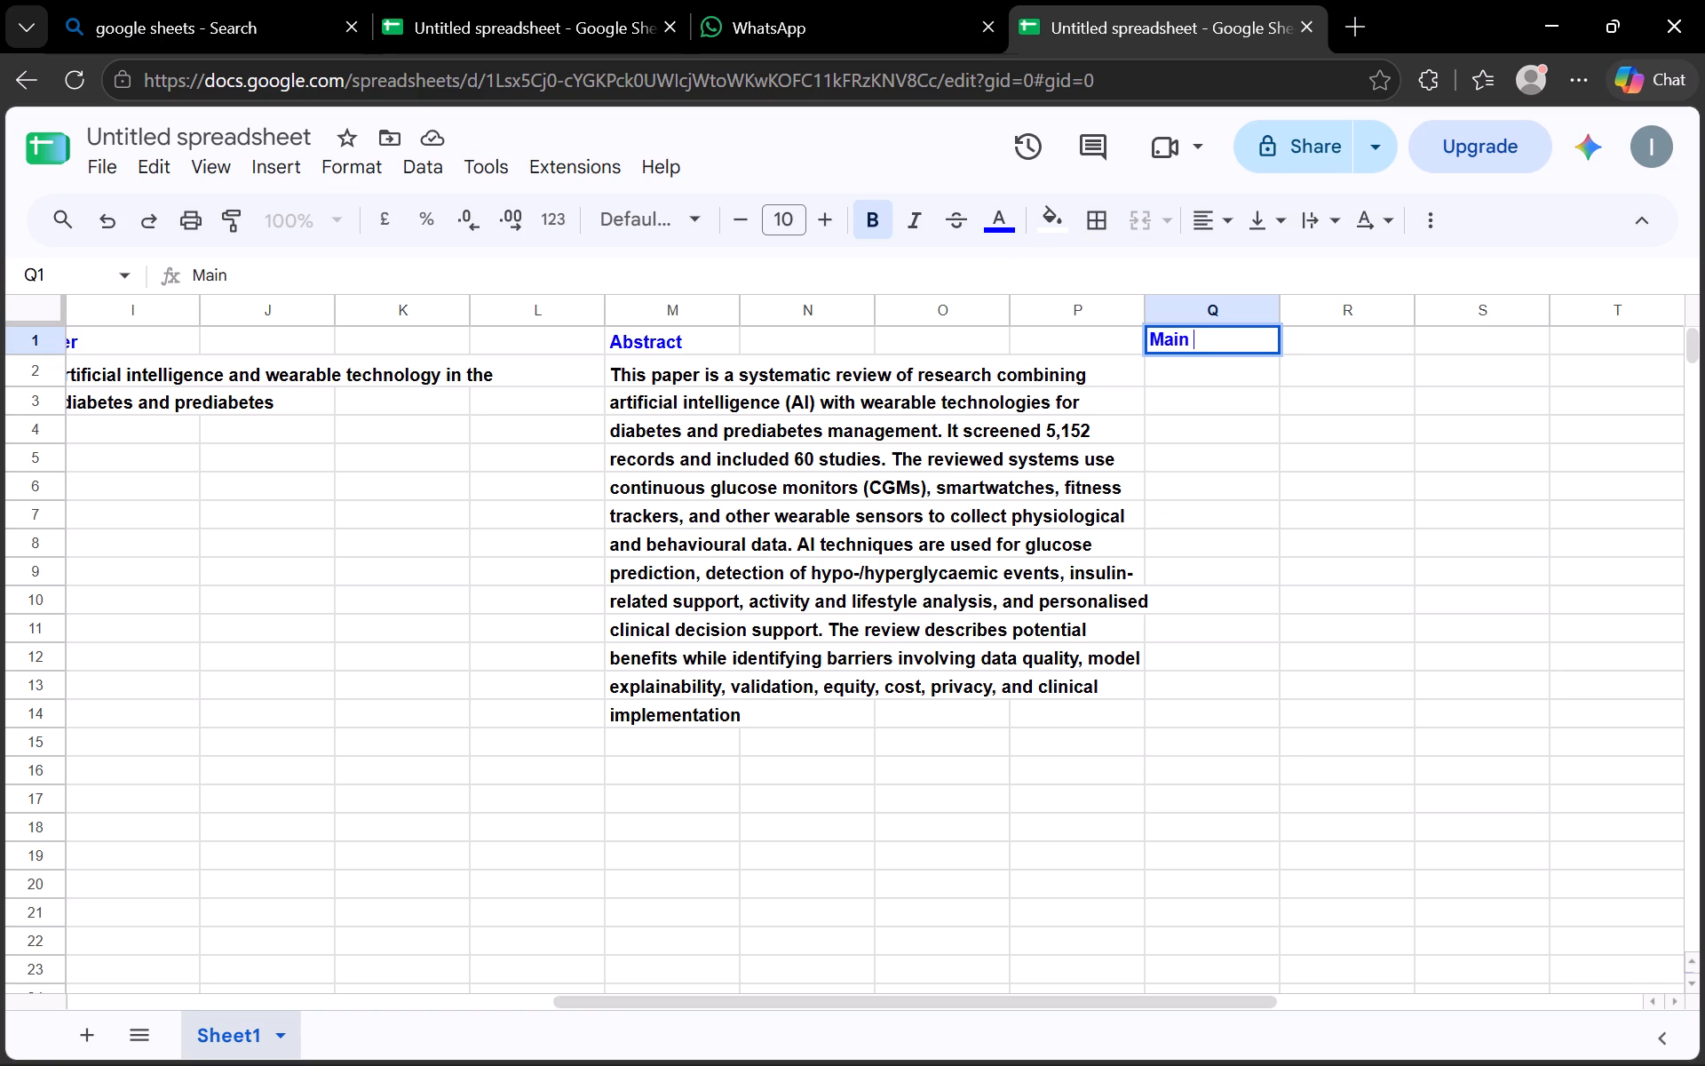
text(Objective)
key(Return)
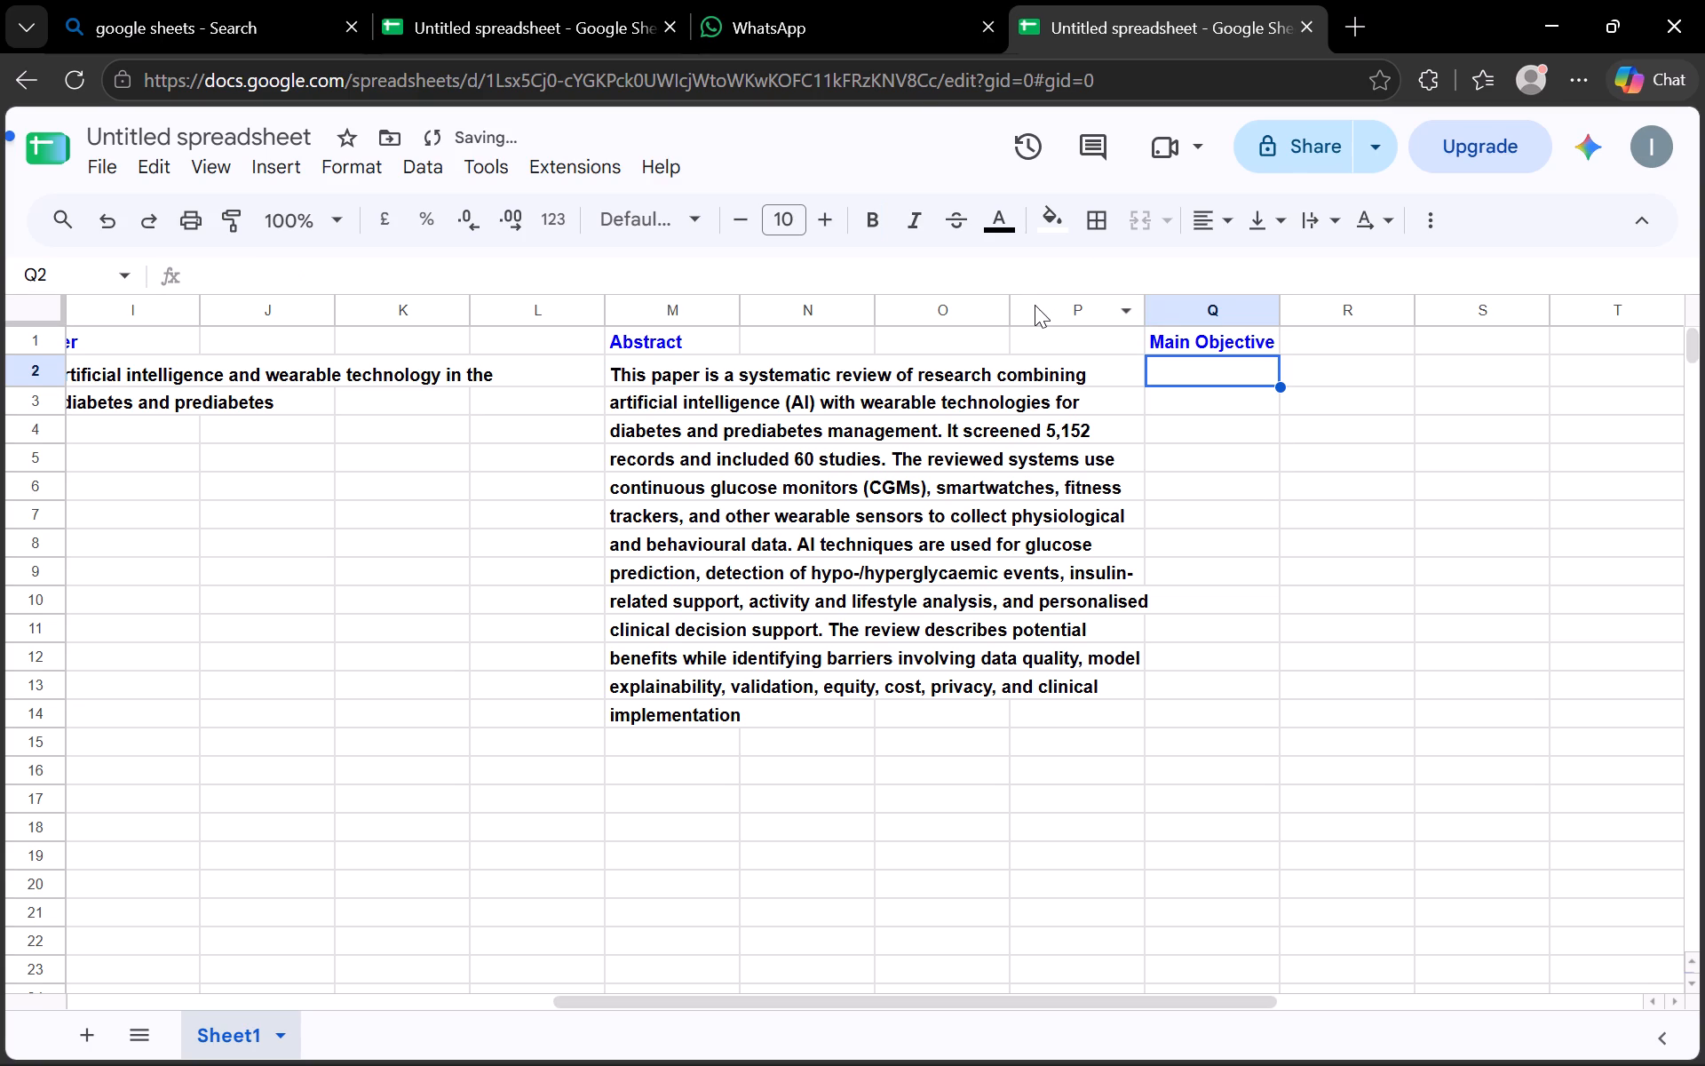
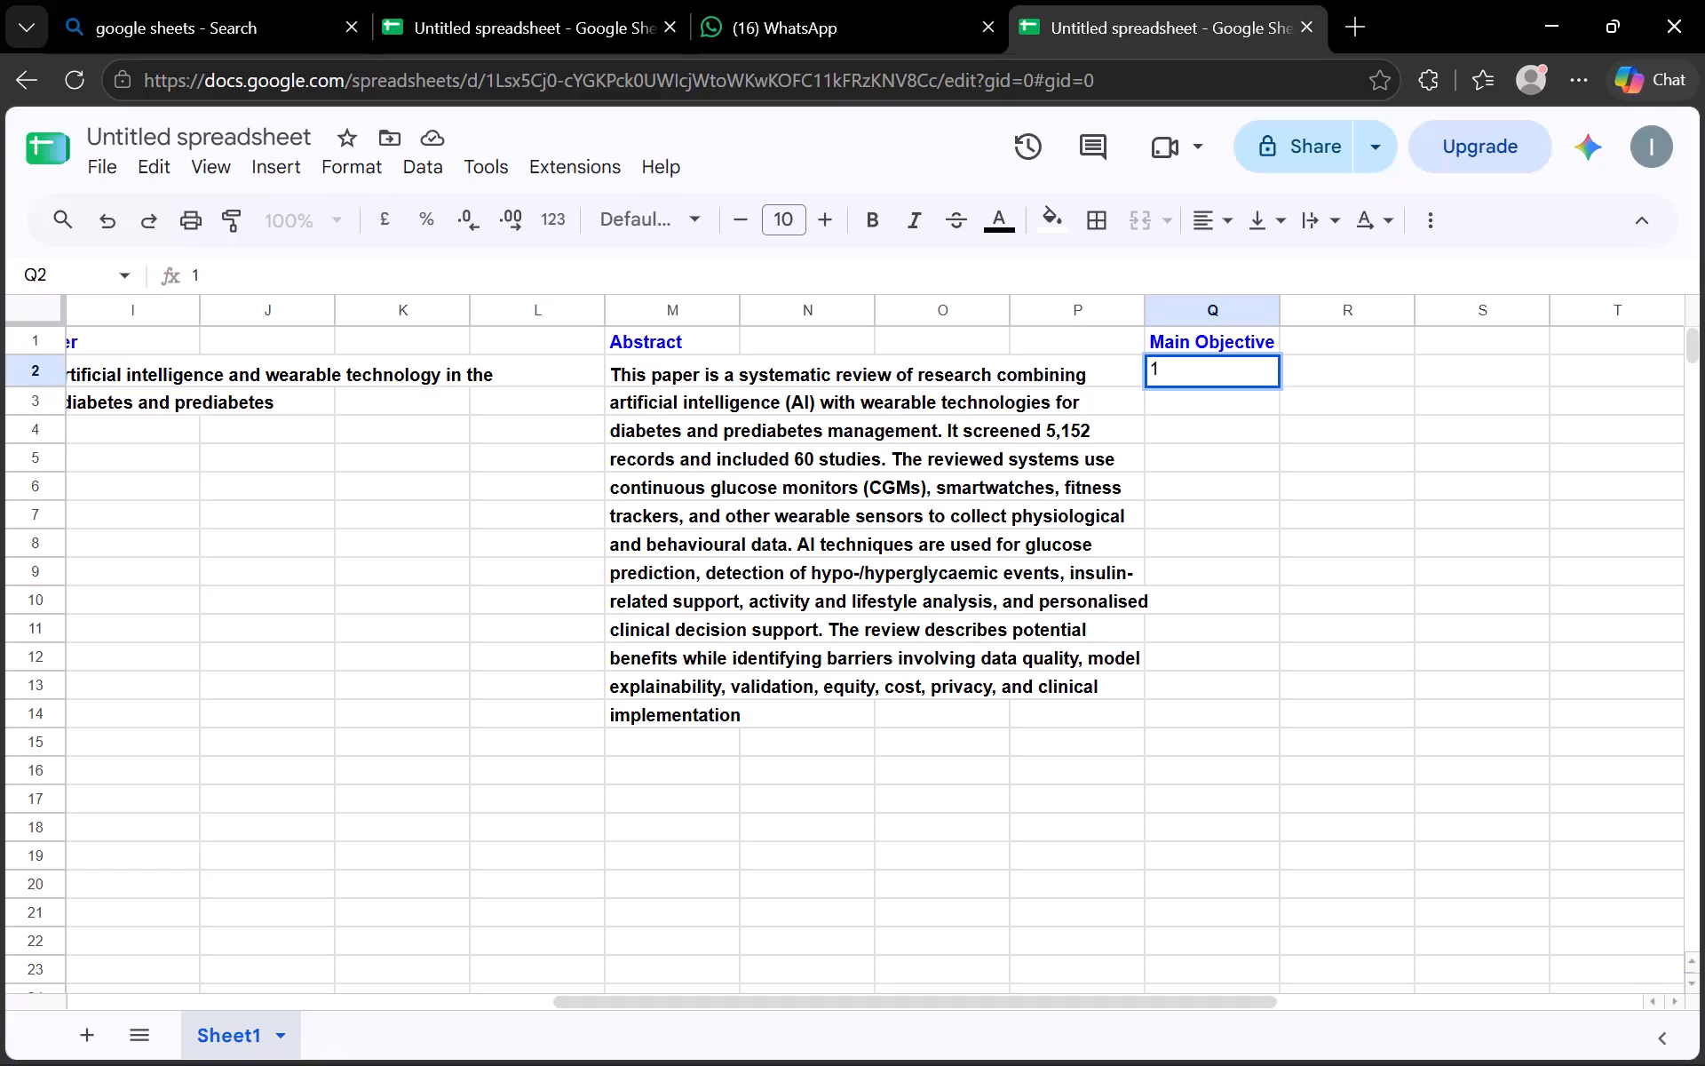
Start the Main Objective entry in cell Q2 with a bold "1.".
key(BackSpace)
key(ctrl+b)
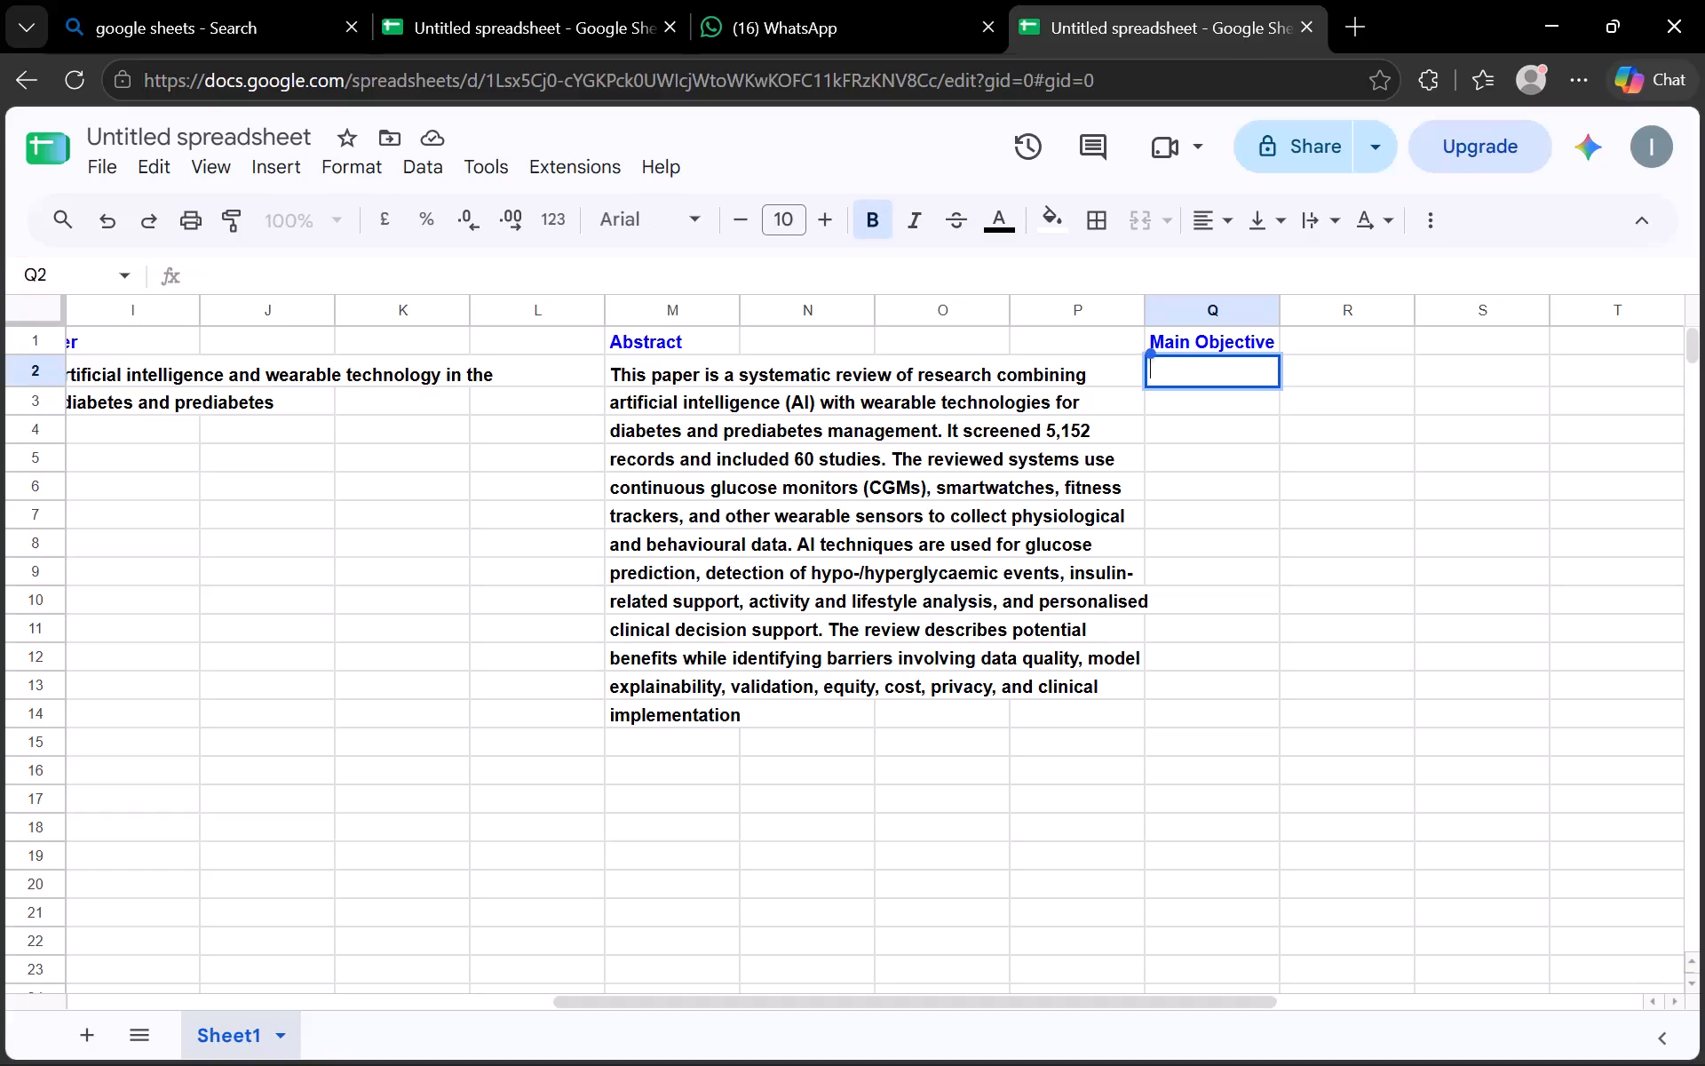
key(1)
key(period)
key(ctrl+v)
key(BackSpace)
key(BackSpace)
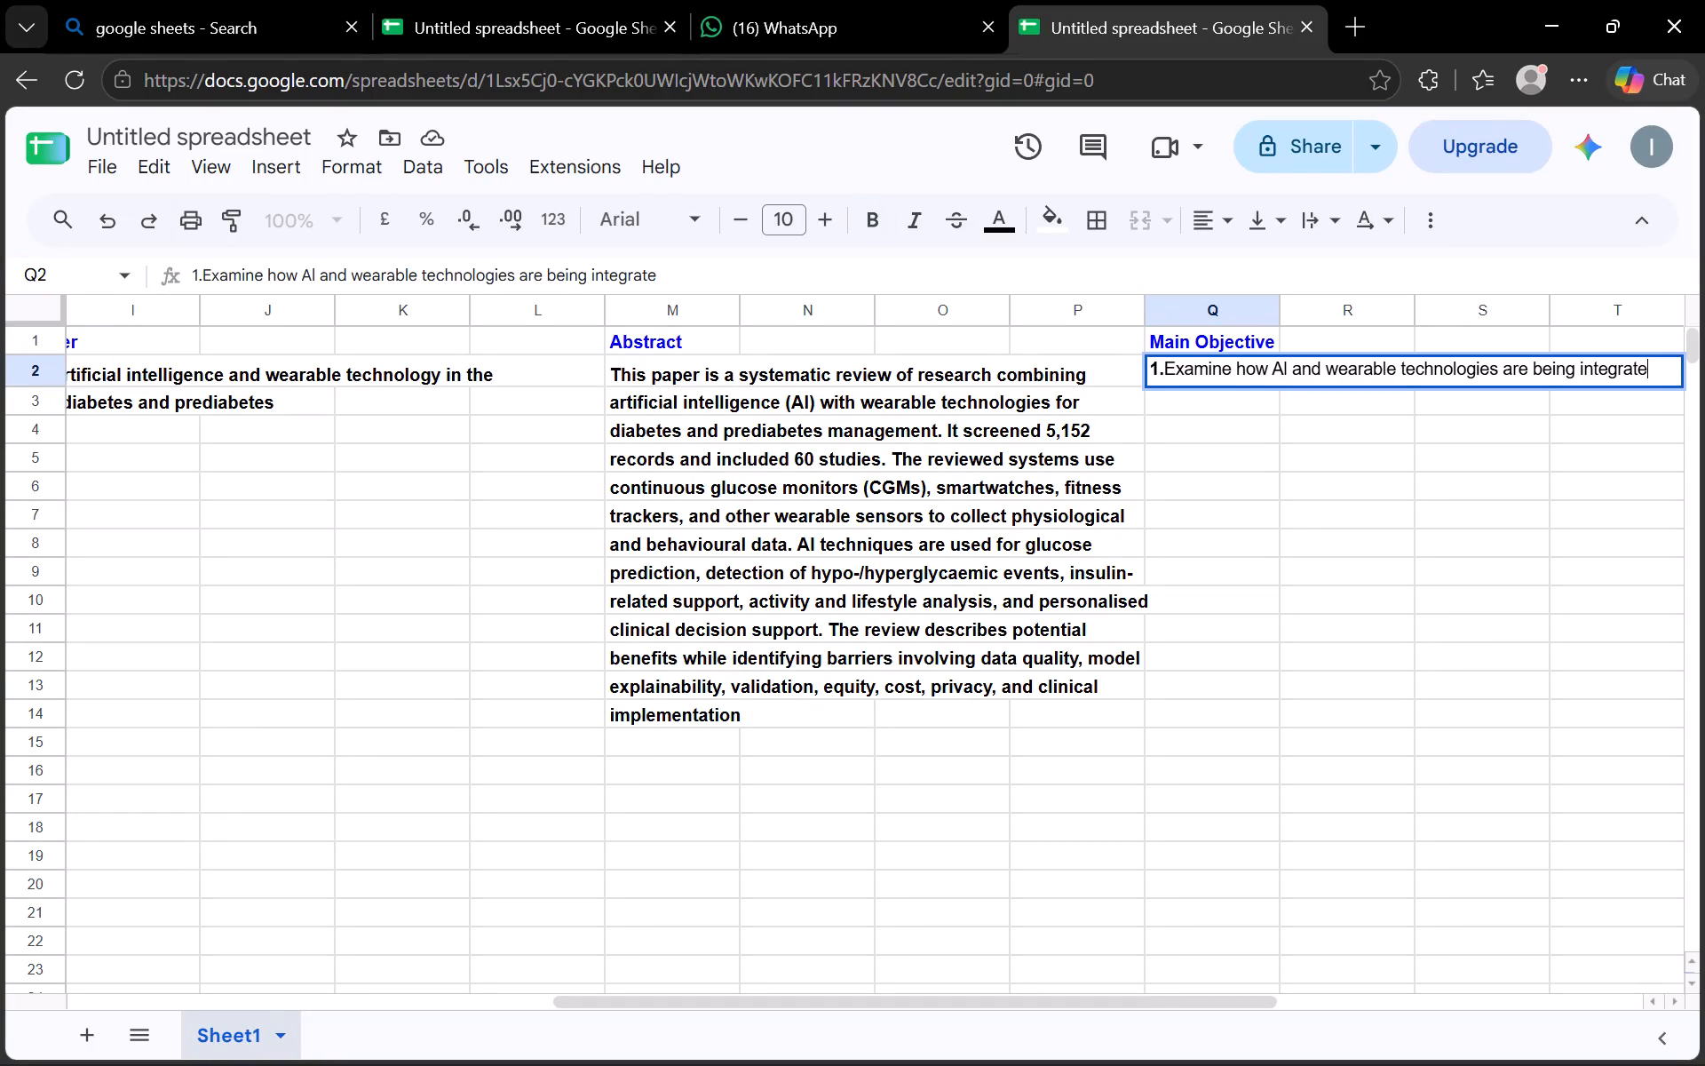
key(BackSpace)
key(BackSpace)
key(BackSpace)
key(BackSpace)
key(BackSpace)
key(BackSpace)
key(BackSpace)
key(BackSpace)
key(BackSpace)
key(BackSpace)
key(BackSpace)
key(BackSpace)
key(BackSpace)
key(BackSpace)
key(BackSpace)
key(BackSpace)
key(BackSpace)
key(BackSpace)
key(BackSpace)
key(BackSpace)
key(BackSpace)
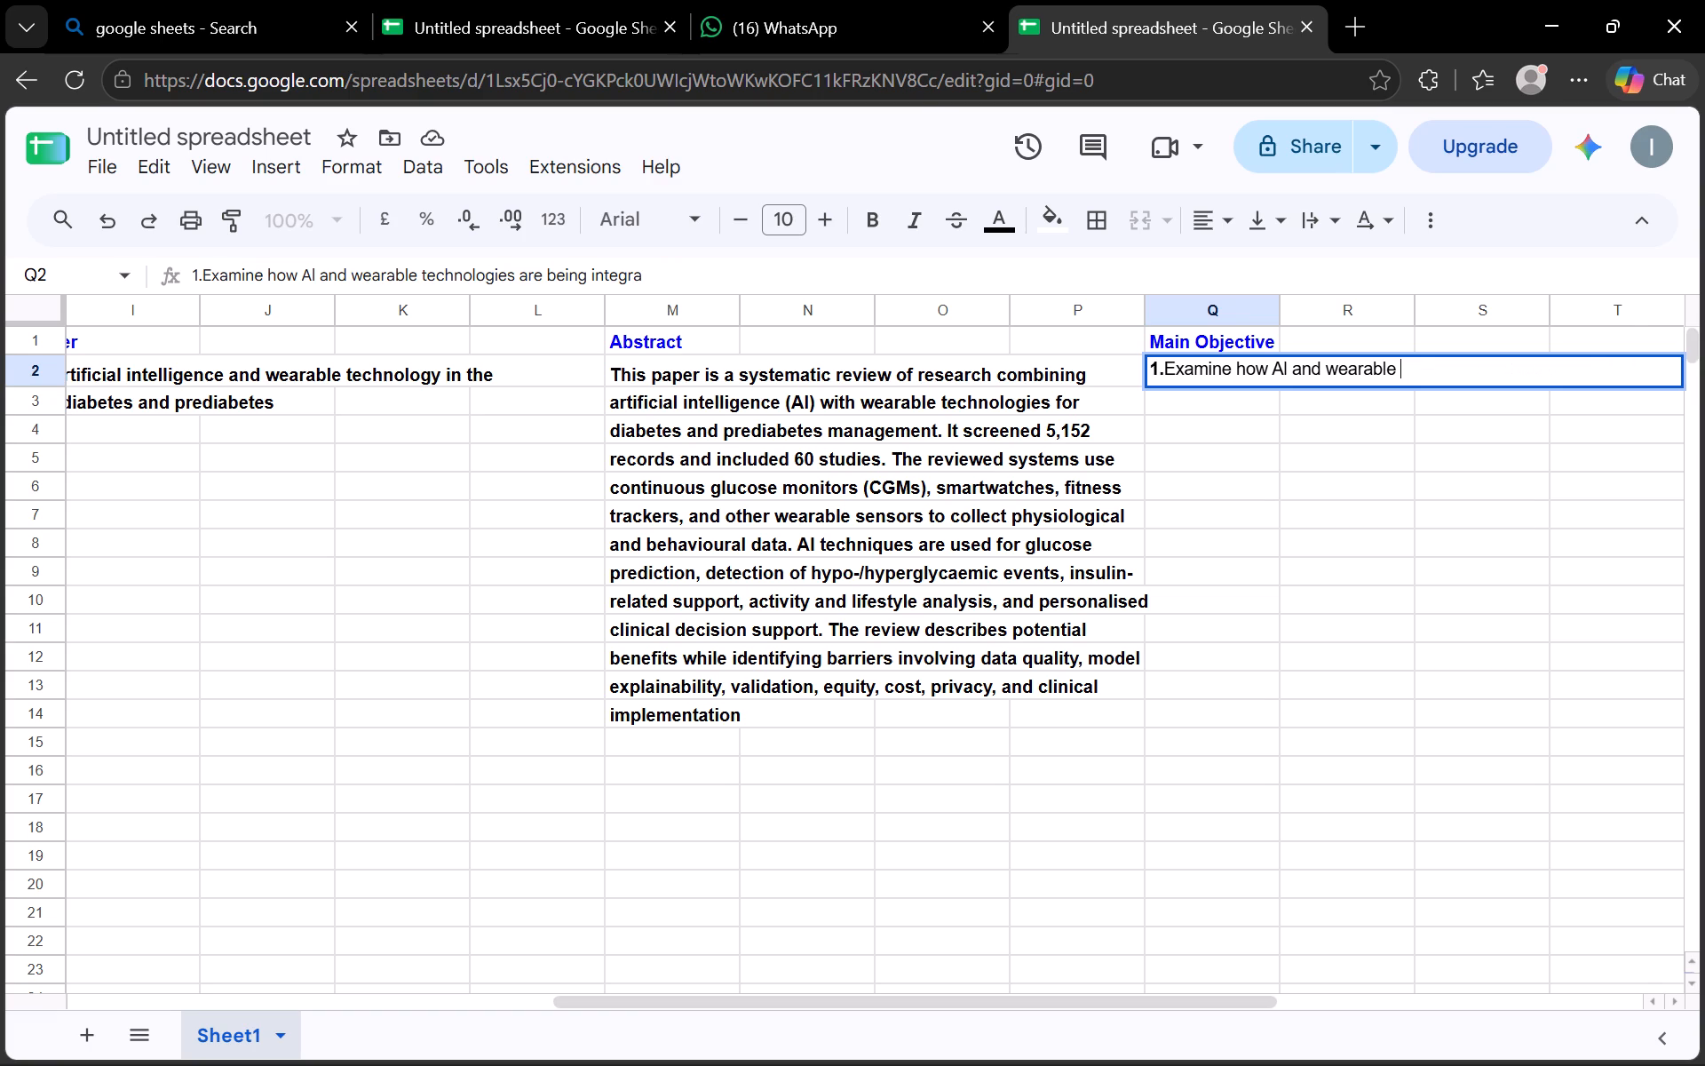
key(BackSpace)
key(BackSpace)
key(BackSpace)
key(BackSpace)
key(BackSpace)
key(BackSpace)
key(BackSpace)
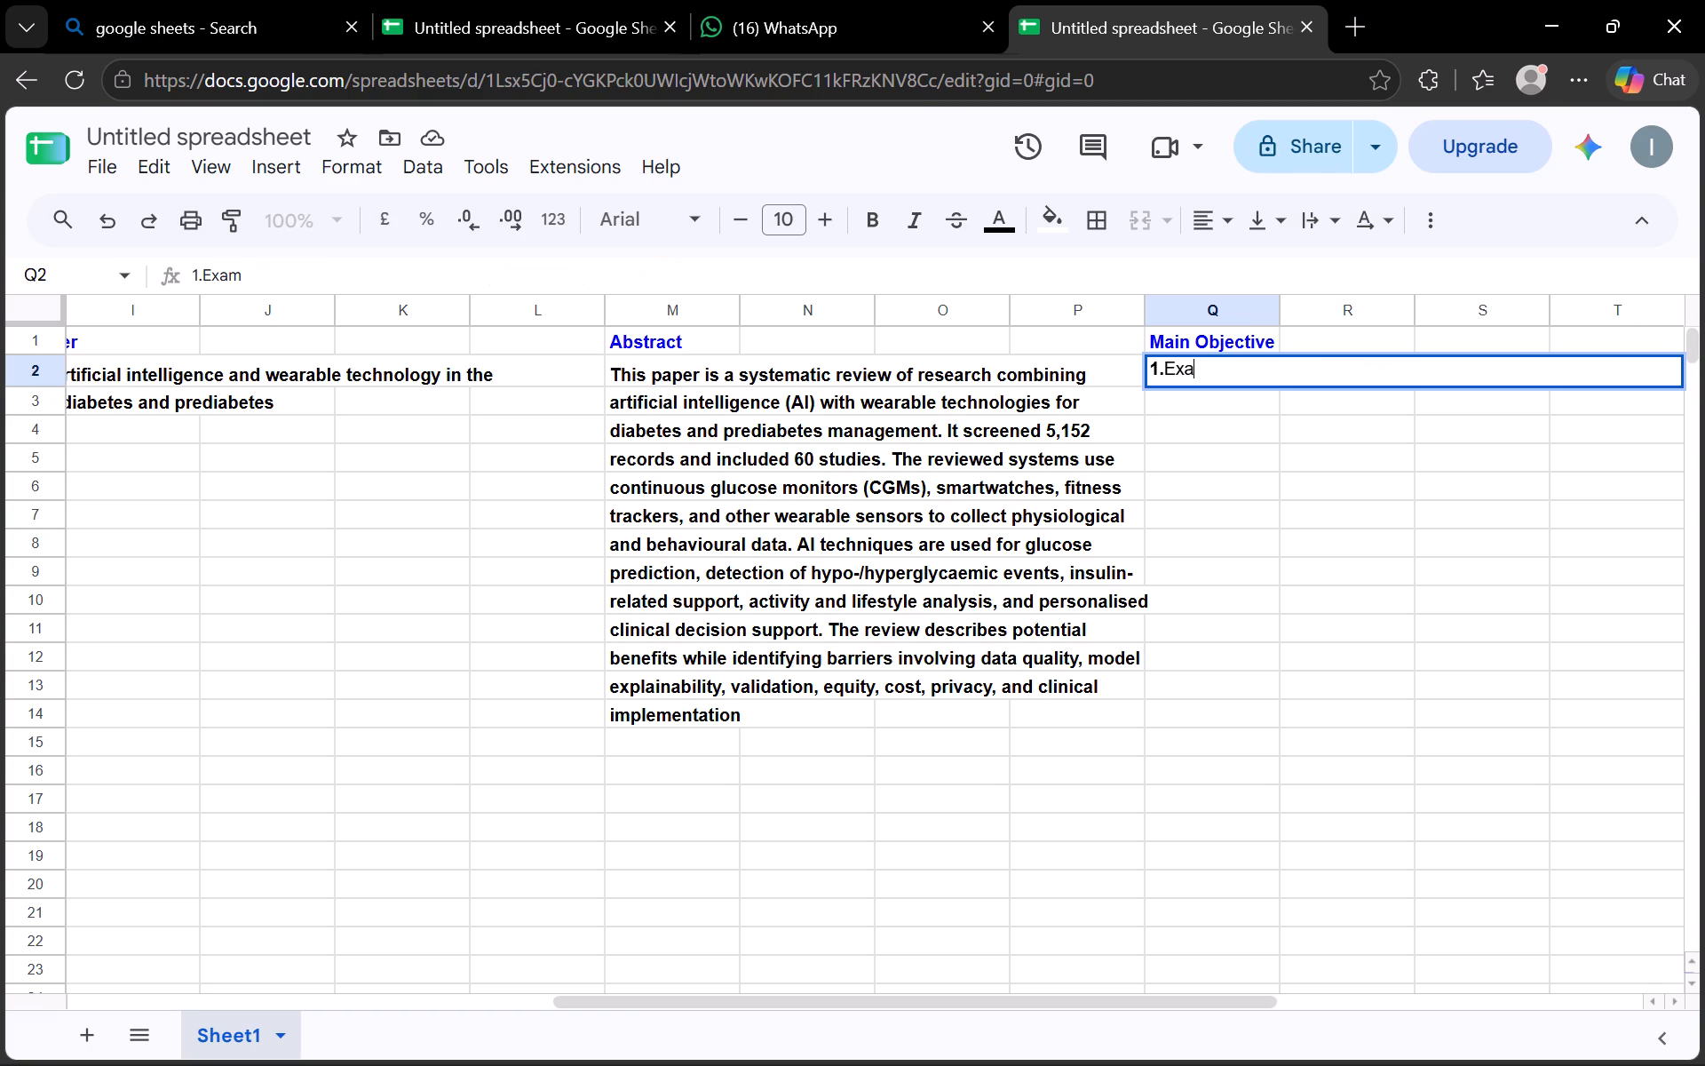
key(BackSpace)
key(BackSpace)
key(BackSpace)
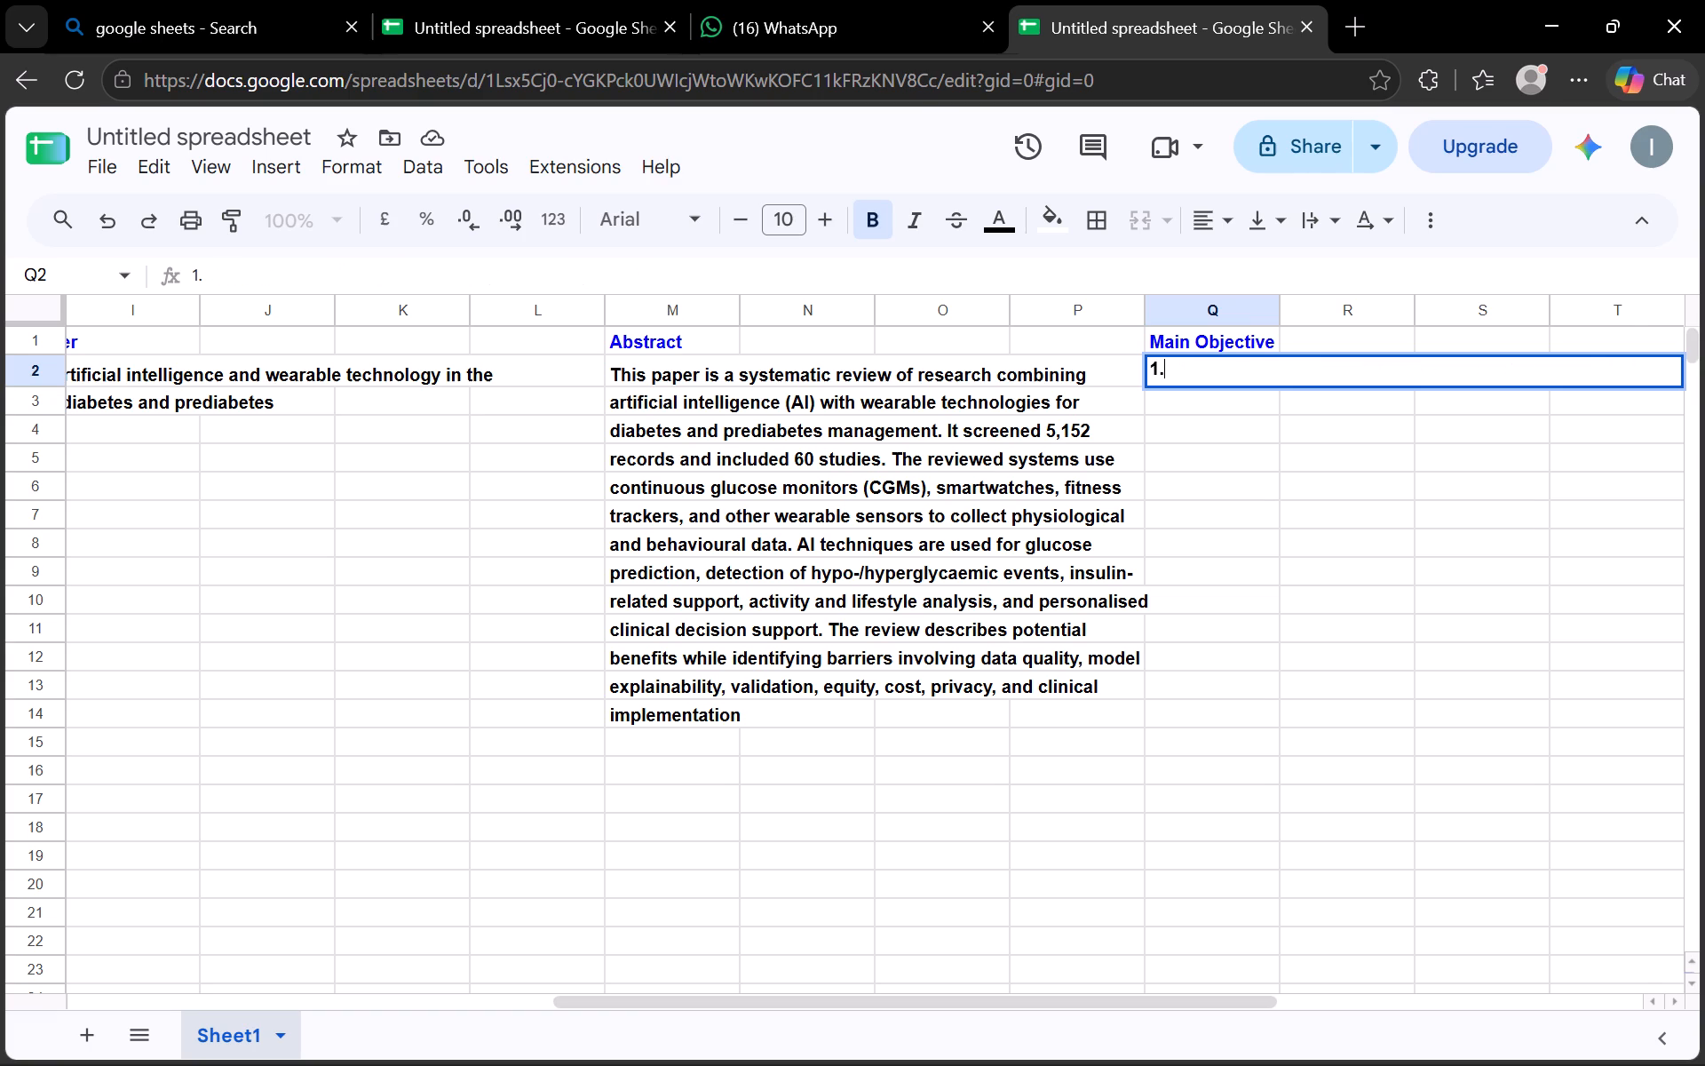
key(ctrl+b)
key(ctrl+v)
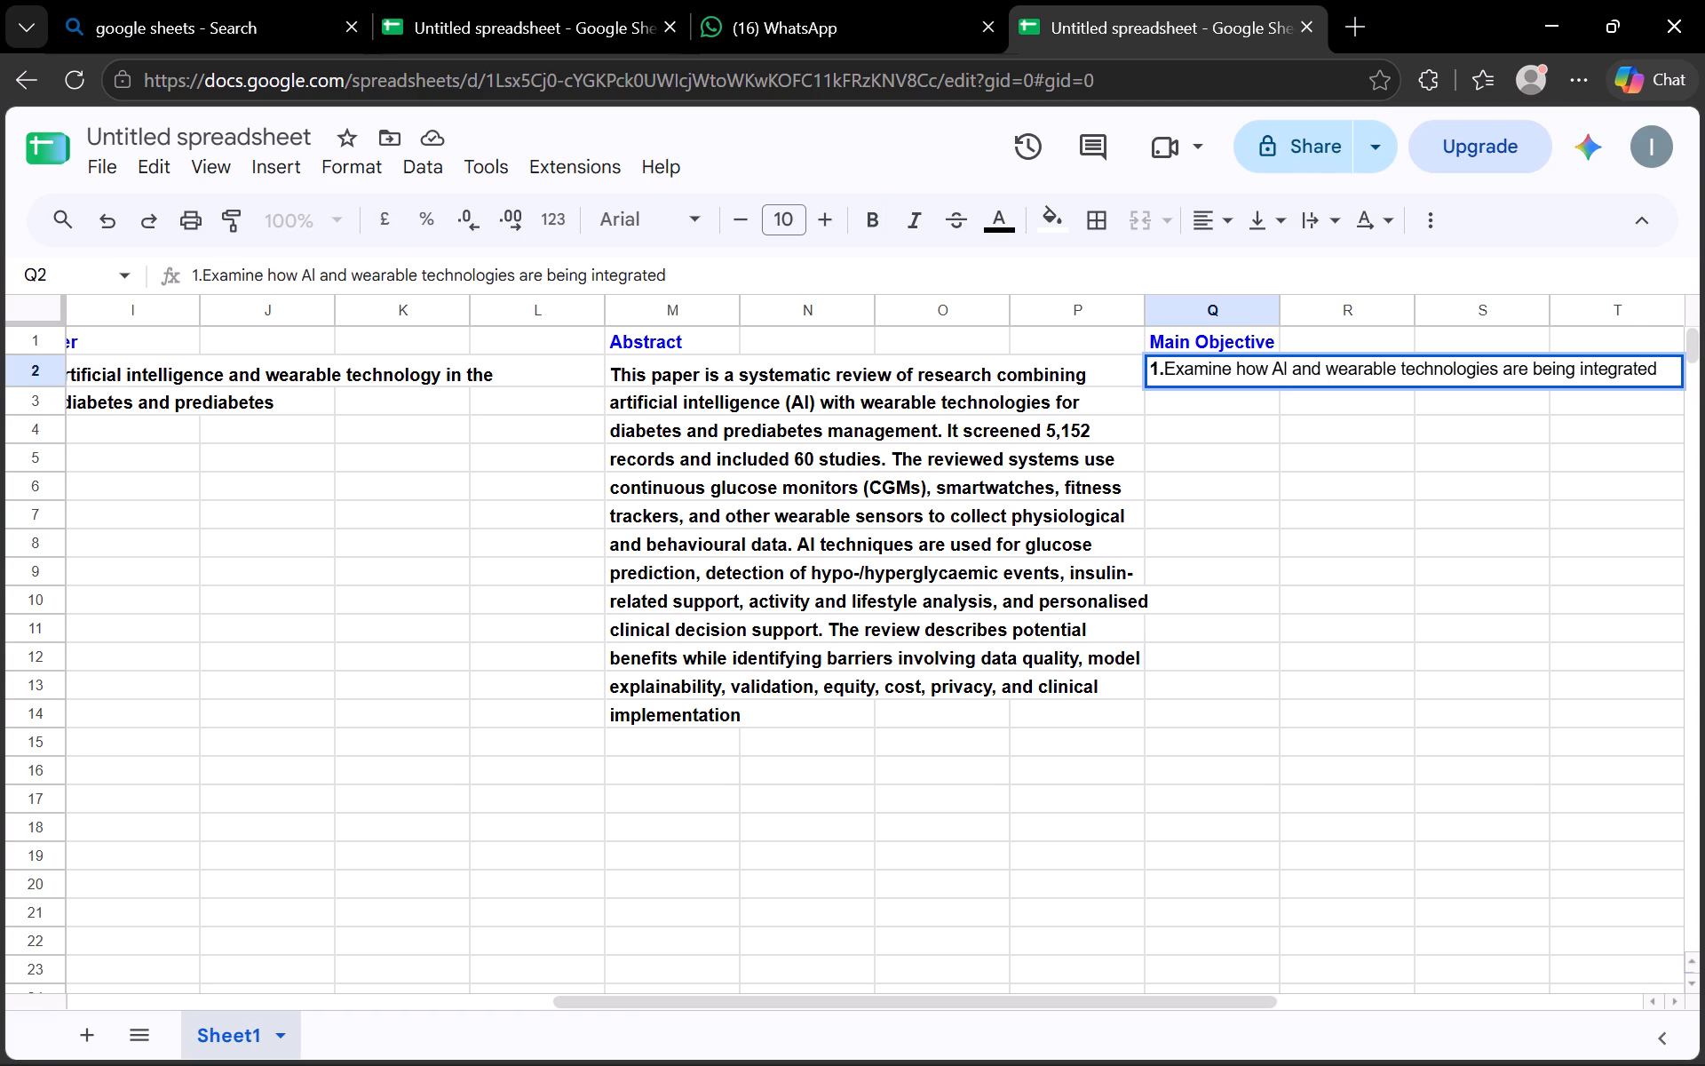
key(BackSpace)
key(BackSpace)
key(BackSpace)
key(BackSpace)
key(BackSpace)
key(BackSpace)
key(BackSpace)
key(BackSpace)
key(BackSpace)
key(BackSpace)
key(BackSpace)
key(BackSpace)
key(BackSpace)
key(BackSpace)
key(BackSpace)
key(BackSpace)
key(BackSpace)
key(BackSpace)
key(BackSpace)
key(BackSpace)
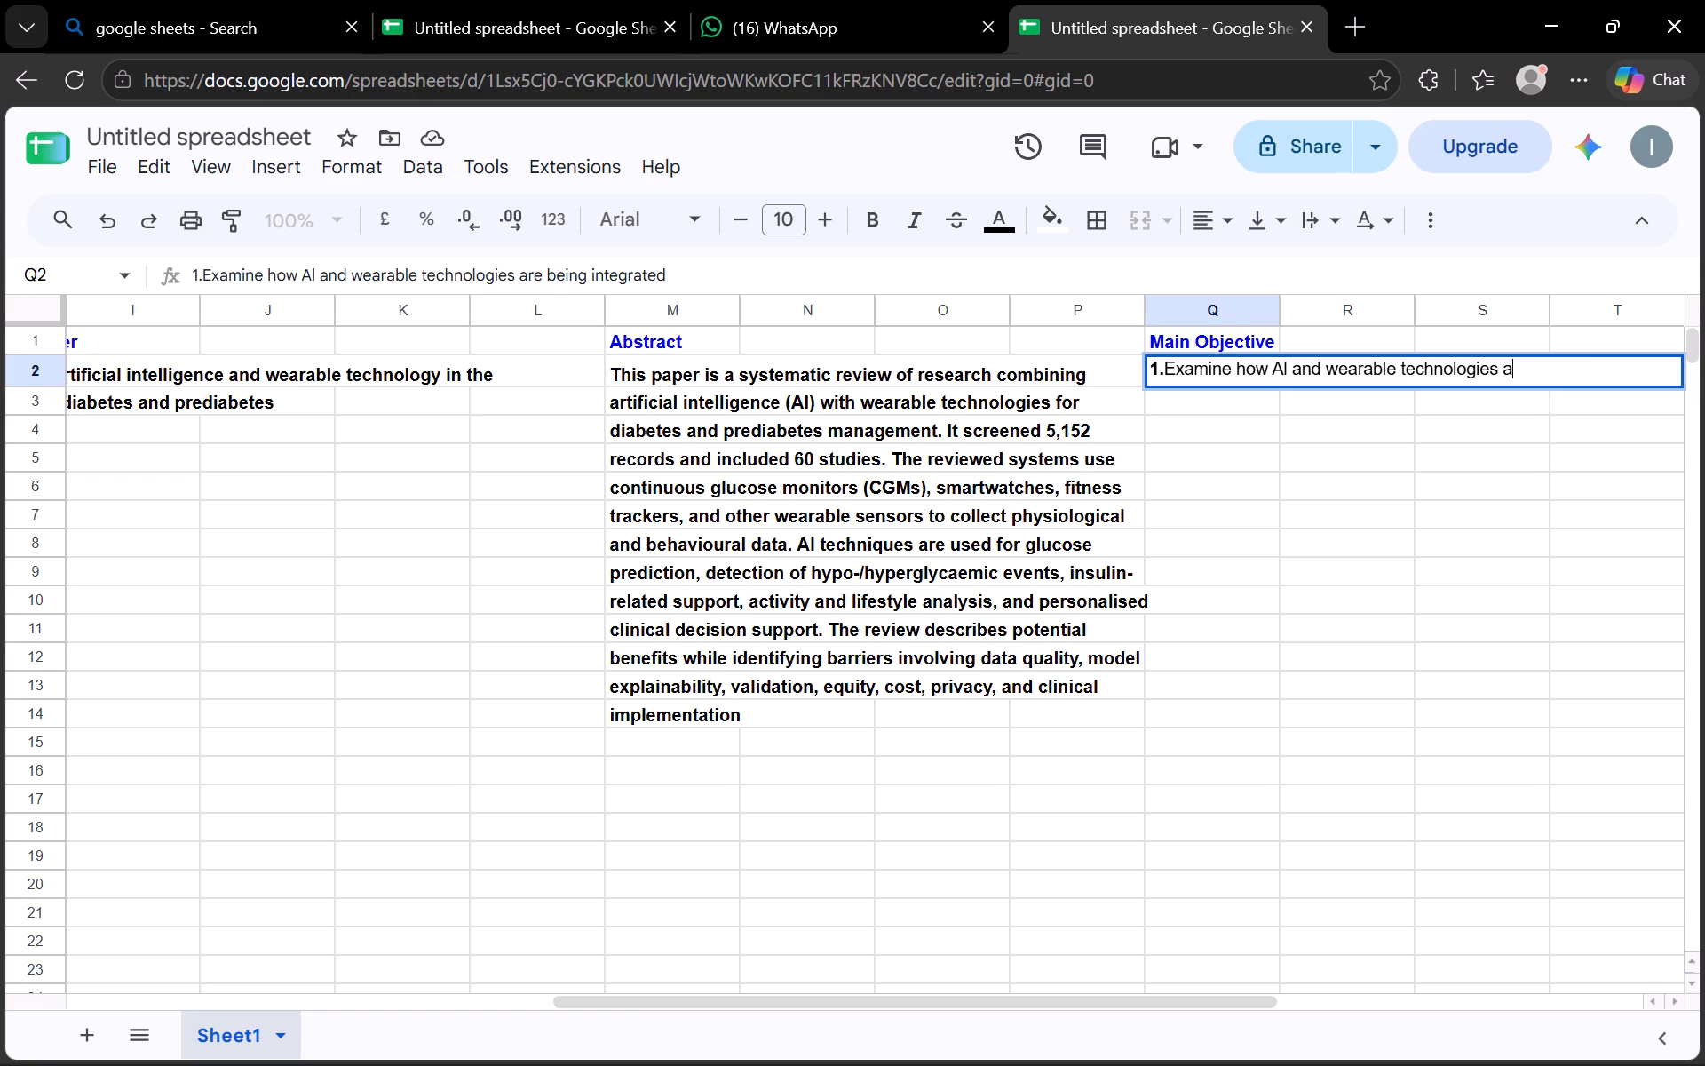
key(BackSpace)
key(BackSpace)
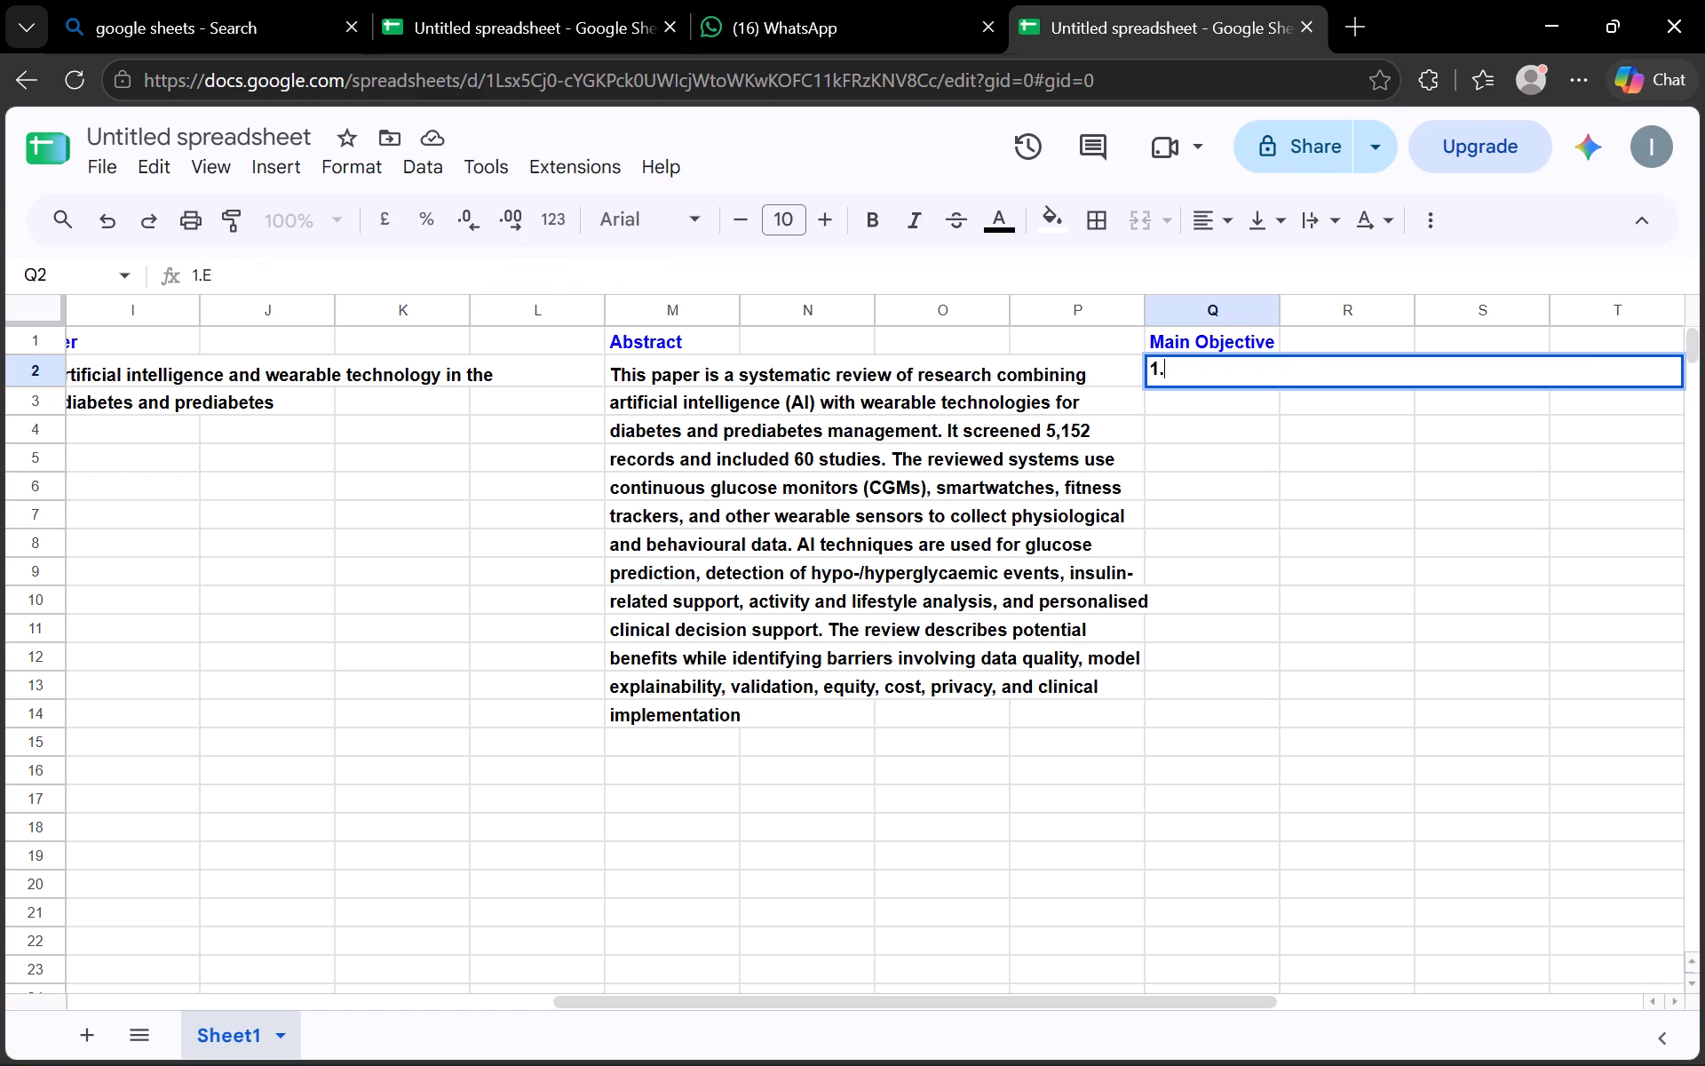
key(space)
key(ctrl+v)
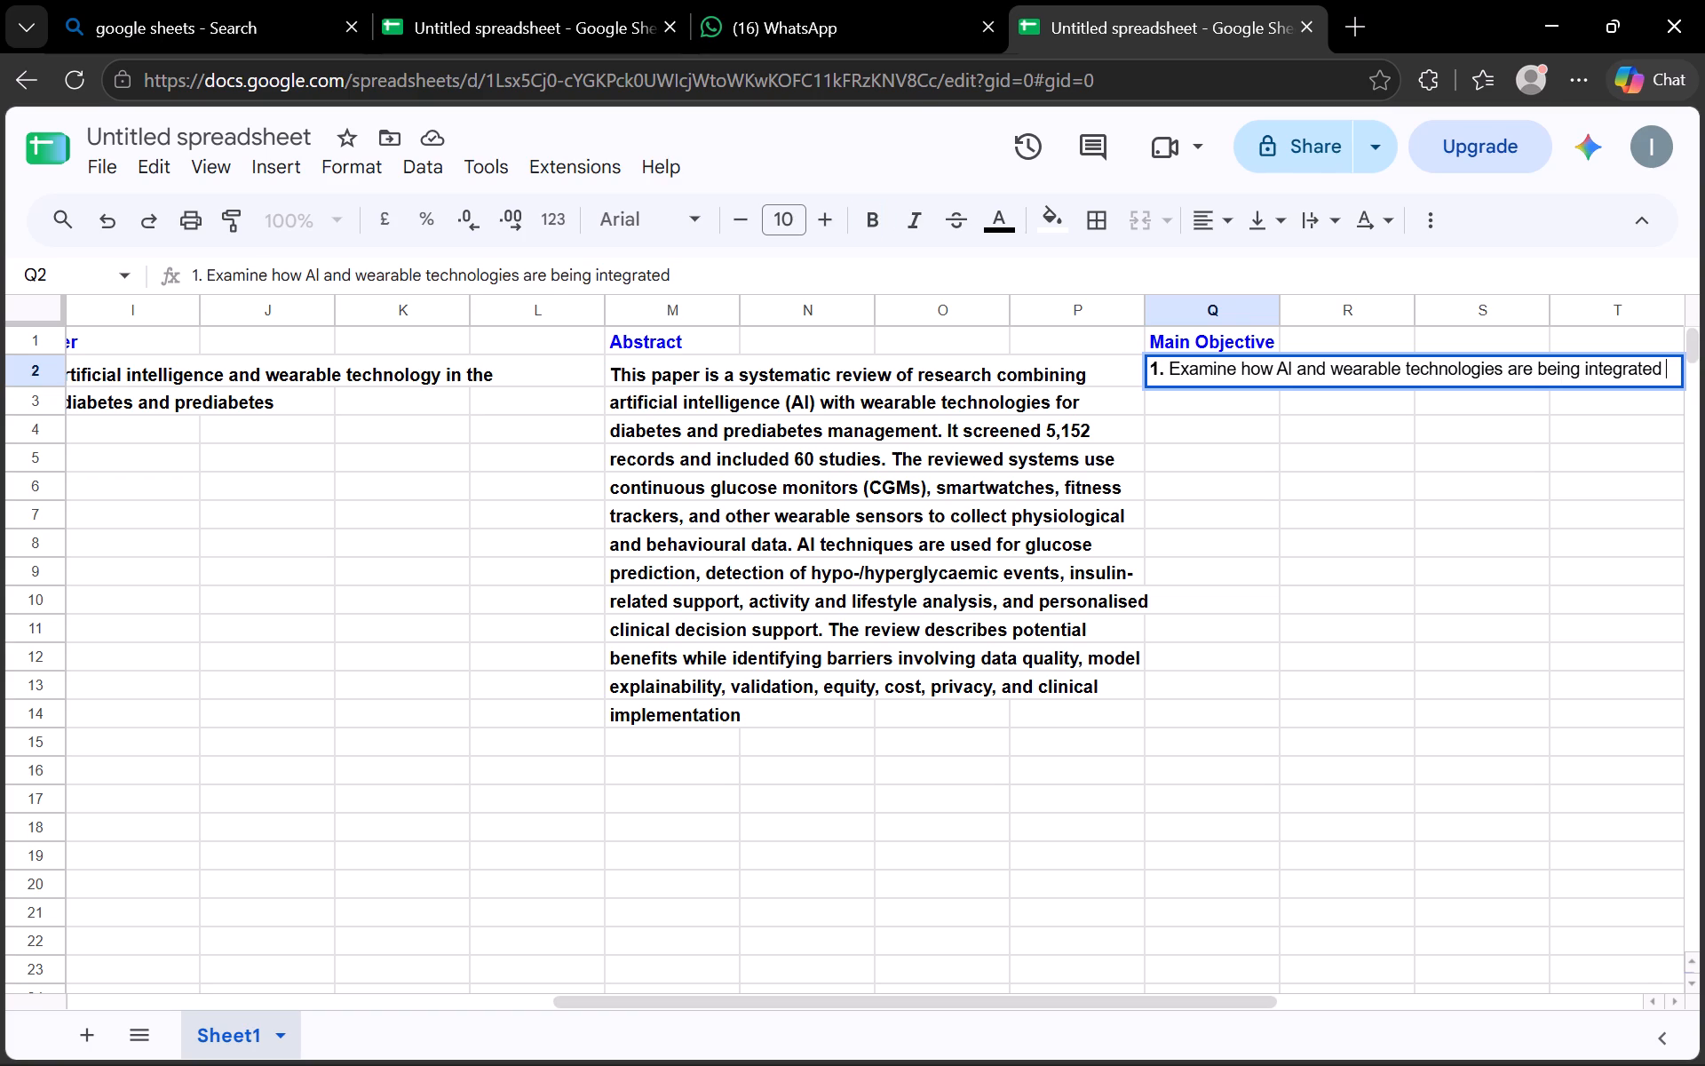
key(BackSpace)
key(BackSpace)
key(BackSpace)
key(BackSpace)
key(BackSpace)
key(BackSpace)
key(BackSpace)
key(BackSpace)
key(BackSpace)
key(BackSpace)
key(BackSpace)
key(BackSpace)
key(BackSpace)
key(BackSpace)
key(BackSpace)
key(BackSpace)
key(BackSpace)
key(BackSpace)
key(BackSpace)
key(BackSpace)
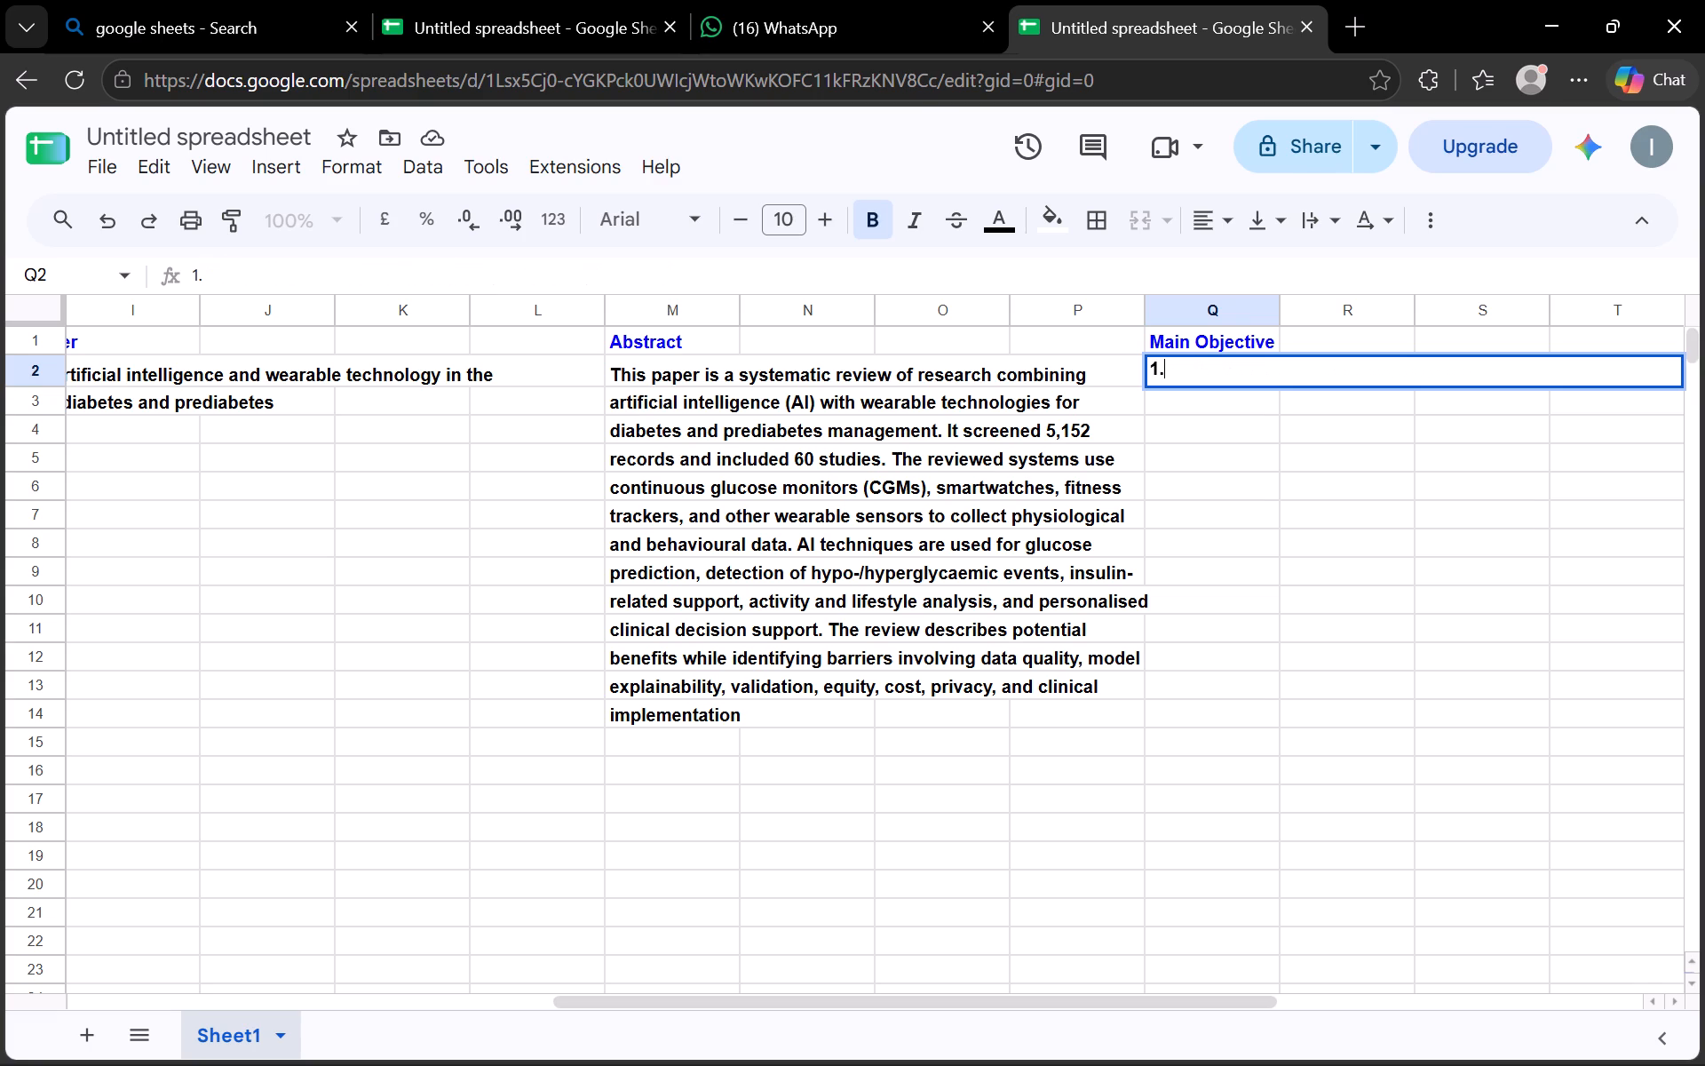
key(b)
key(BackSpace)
Paste the copied objective "Examine how AI and wearable technologies are being integrated" after "1." in cell Q2.
key(ctrl+v)
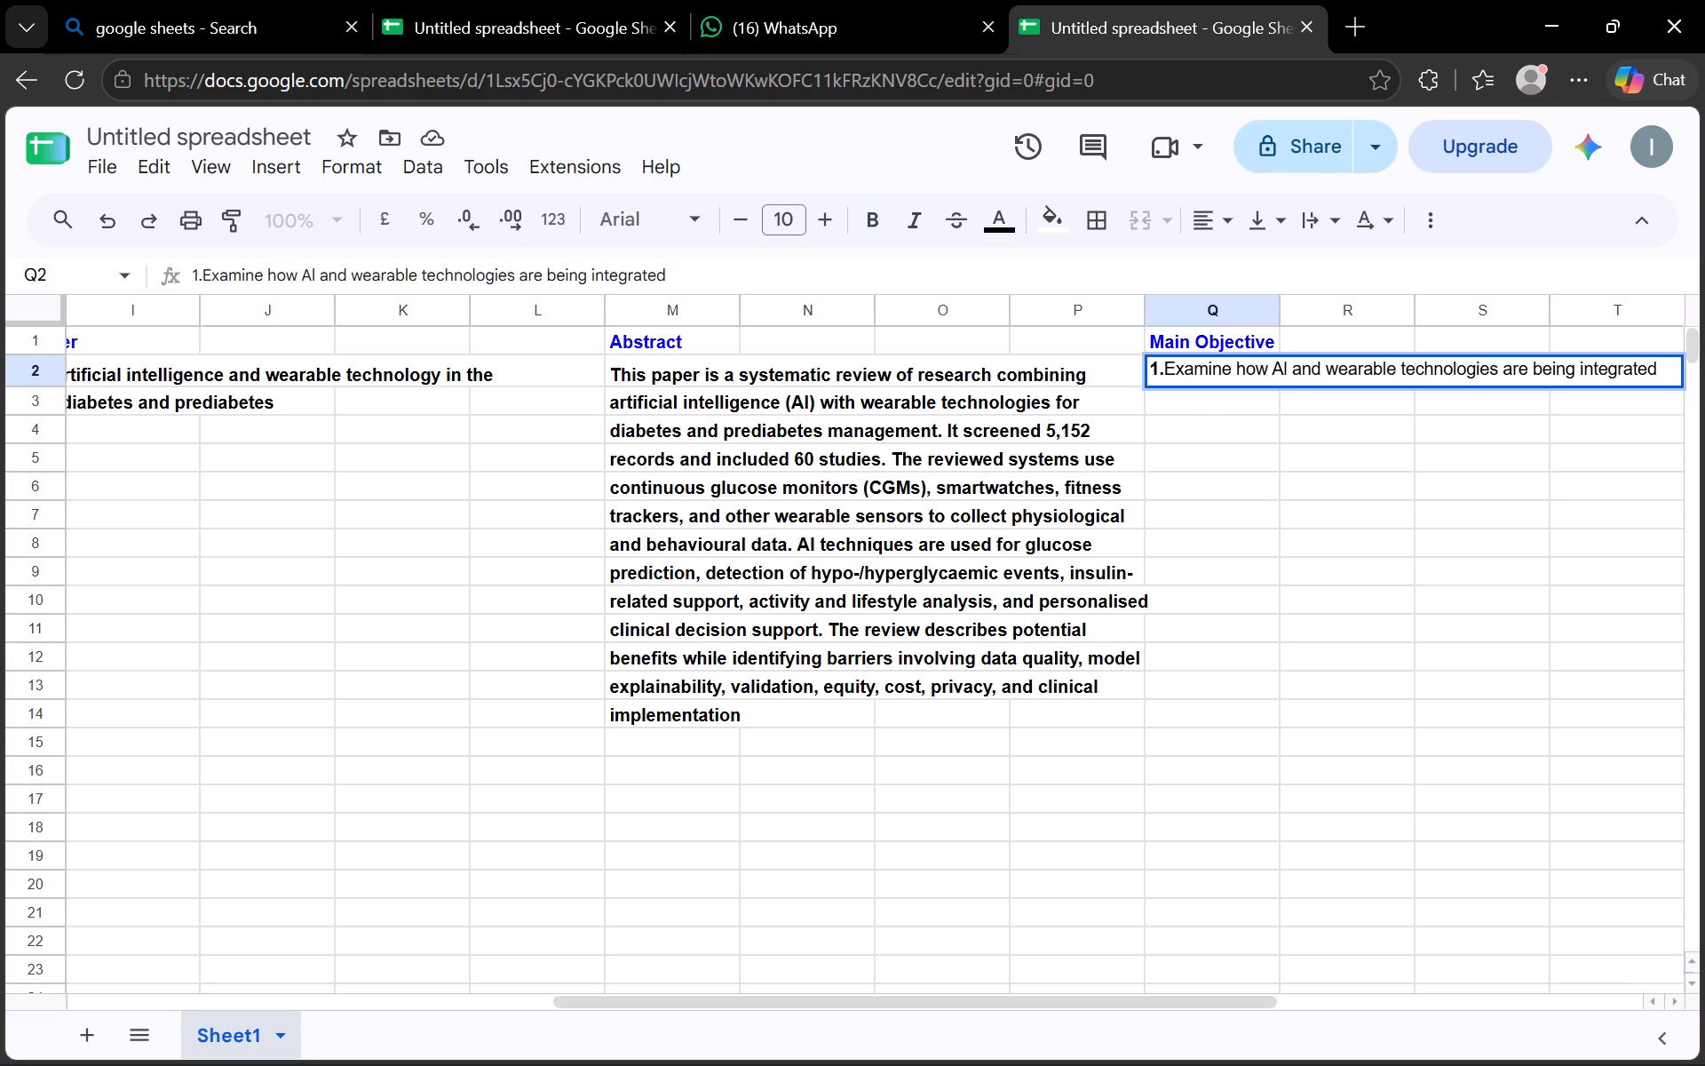
Toggle bold formatting between "1." and the word "Examine" in cell Q2.
click(1170, 364)
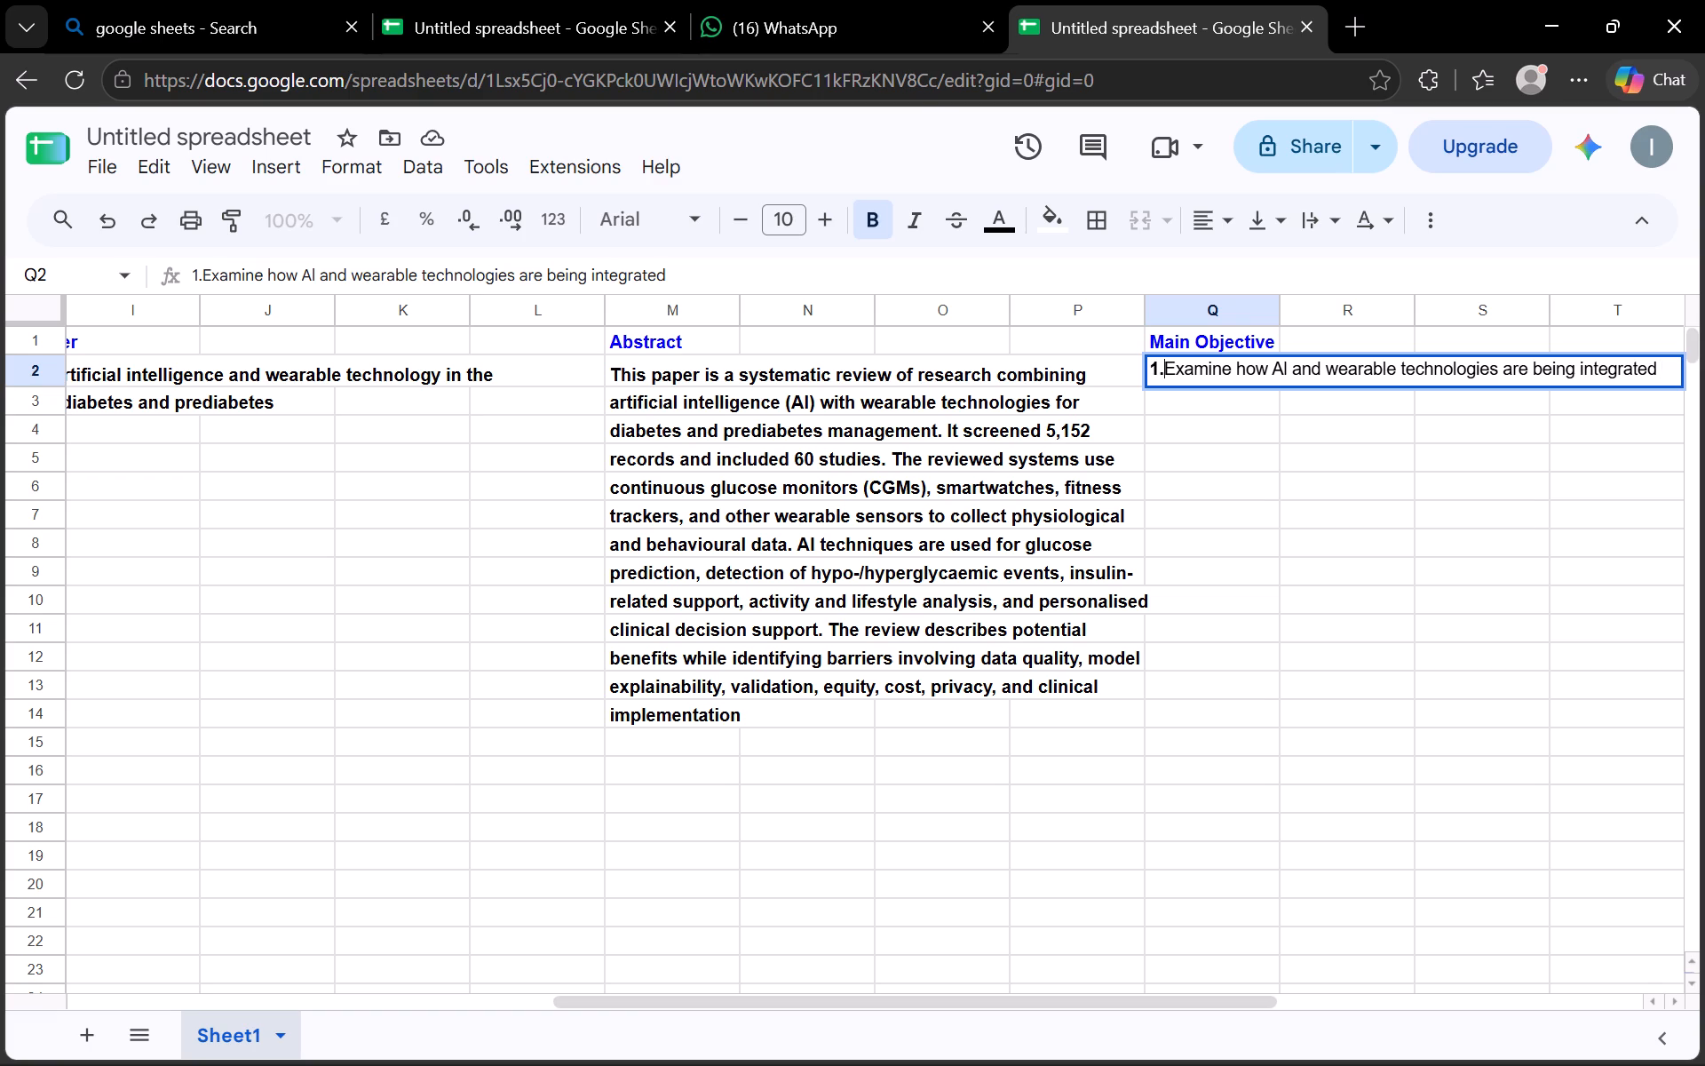
click(867, 205)
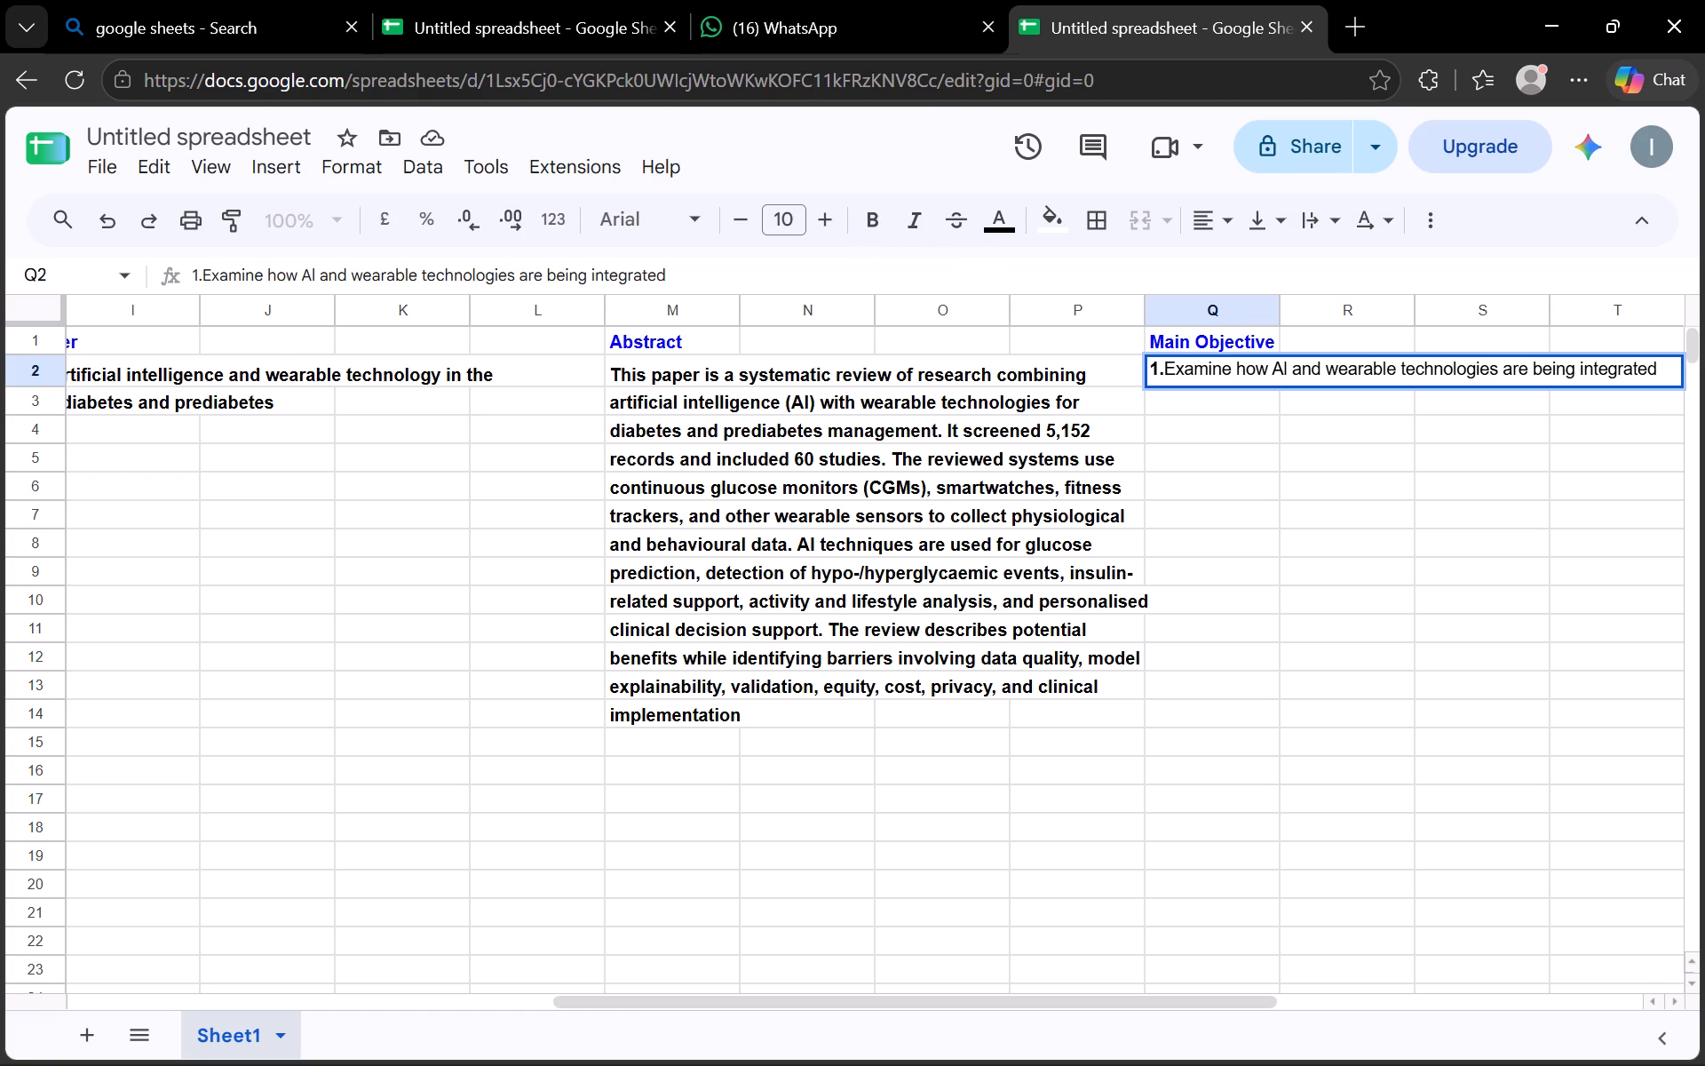
Clear the whole Main Objective entry, including its "1.", from cell Q2.
drag(1656, 364, 1113, 376)
key(BackSpace)
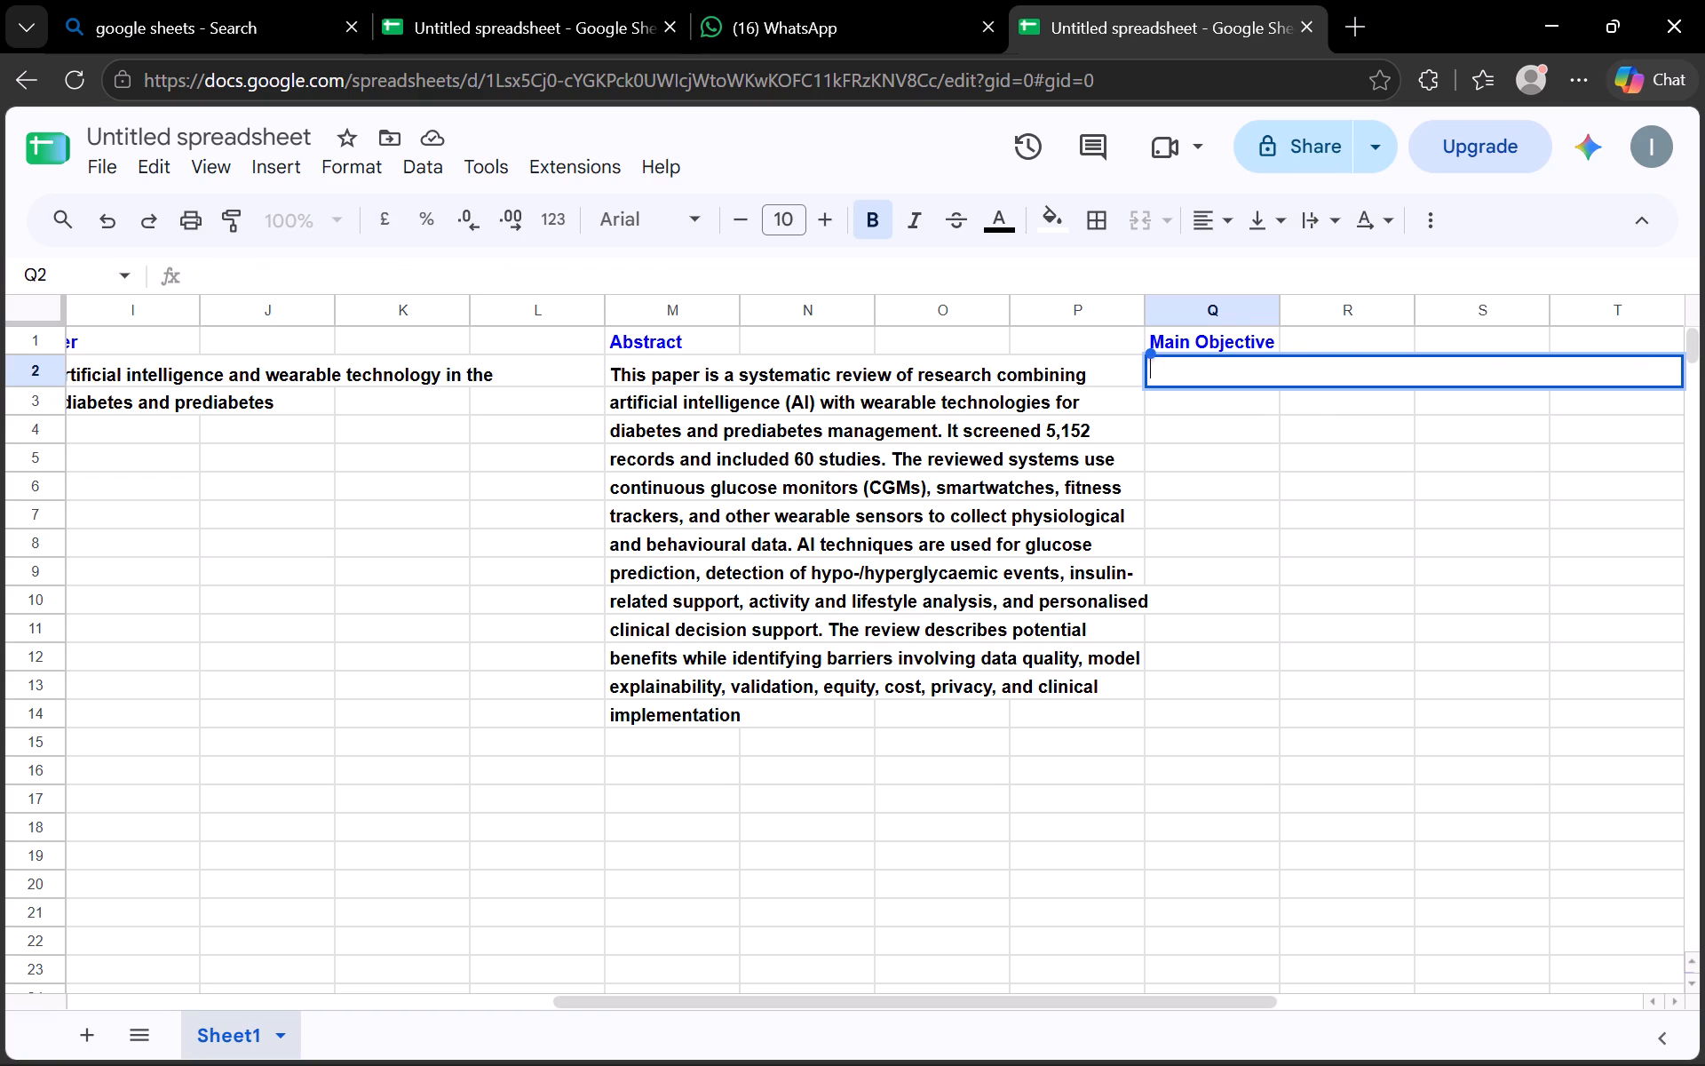
key(ctrl+v)
key(ctrl+z)
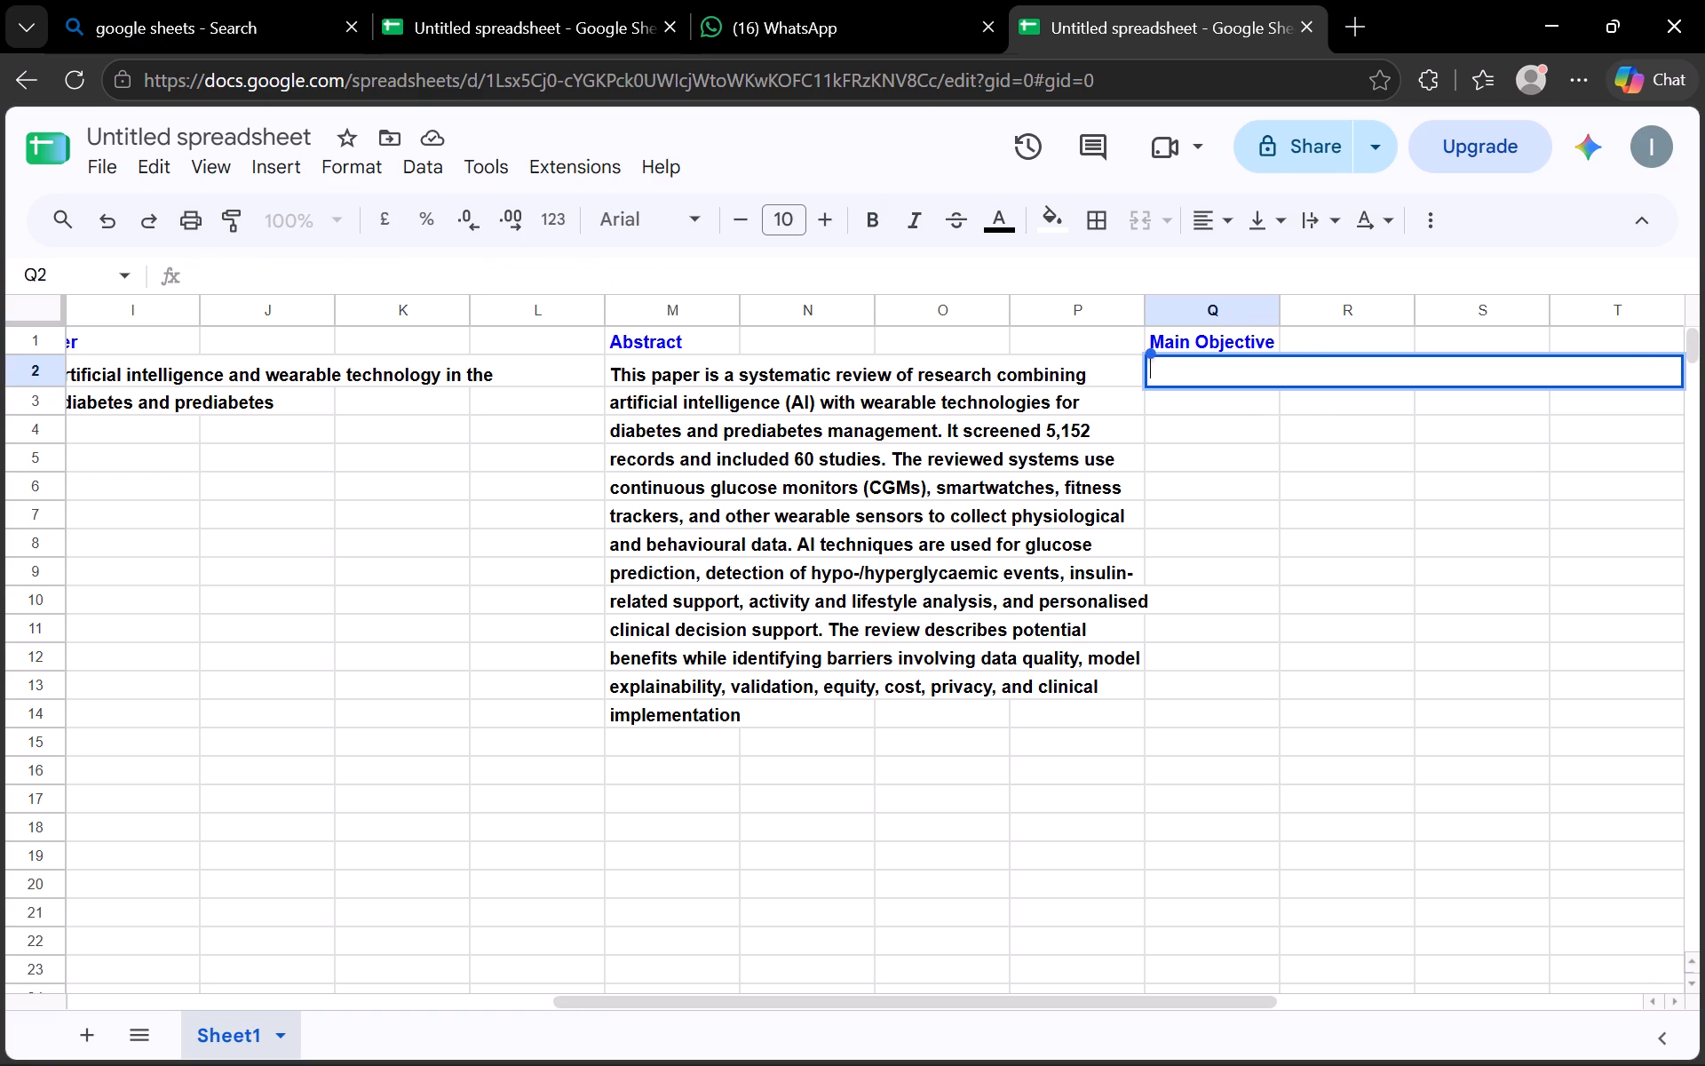
Apply bold formatting to cell Q2 and paste the copied objective "Examine how AI and wearable technologies are being integrated" into it.
click(865, 211)
click(1175, 388)
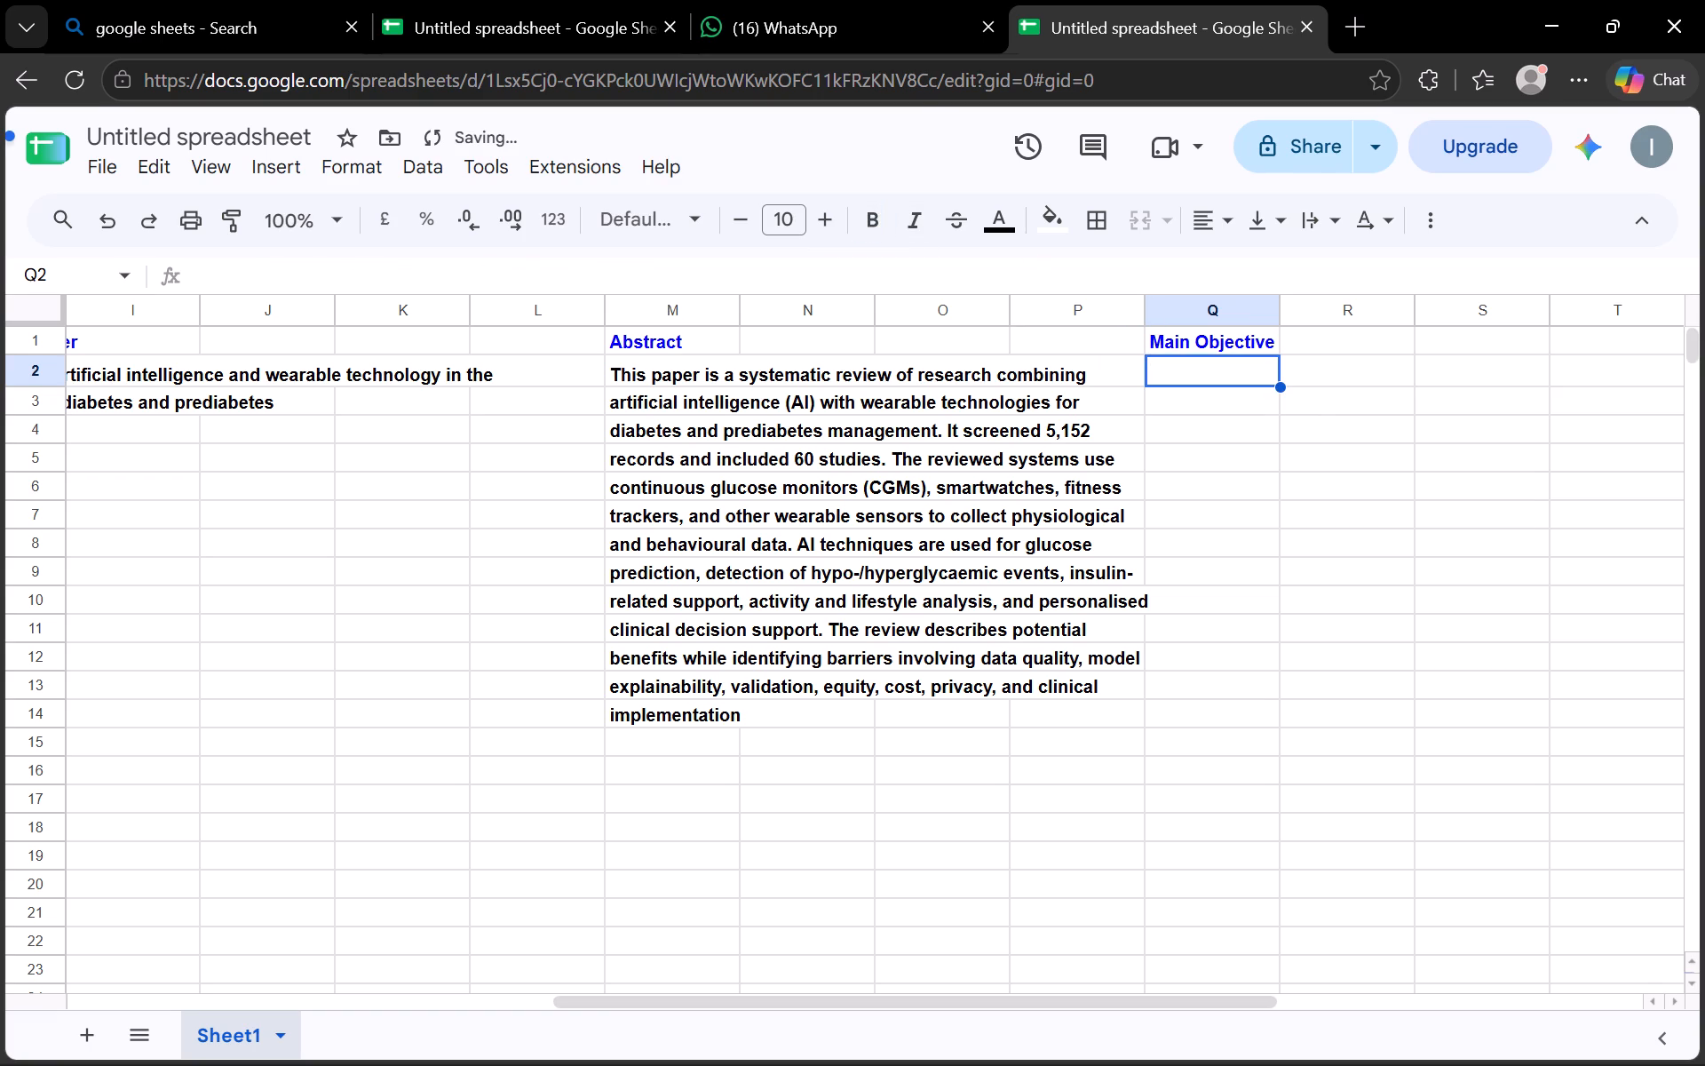
key(ctrl+b)
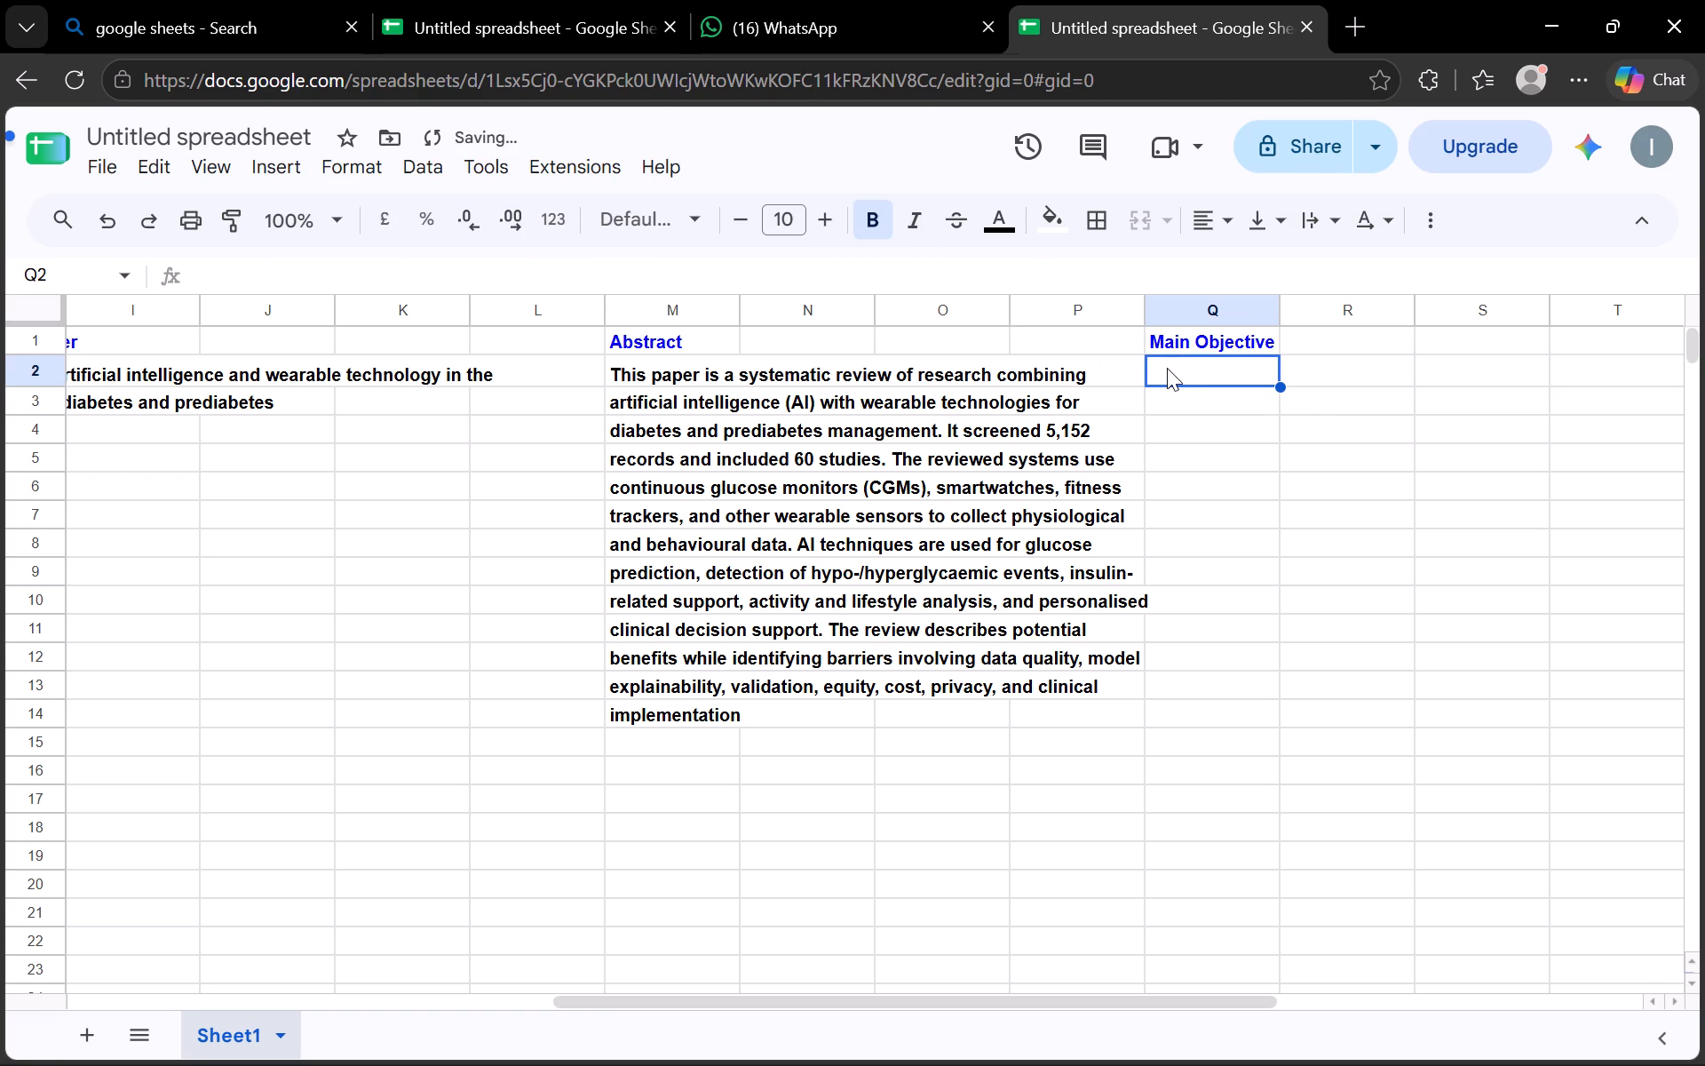
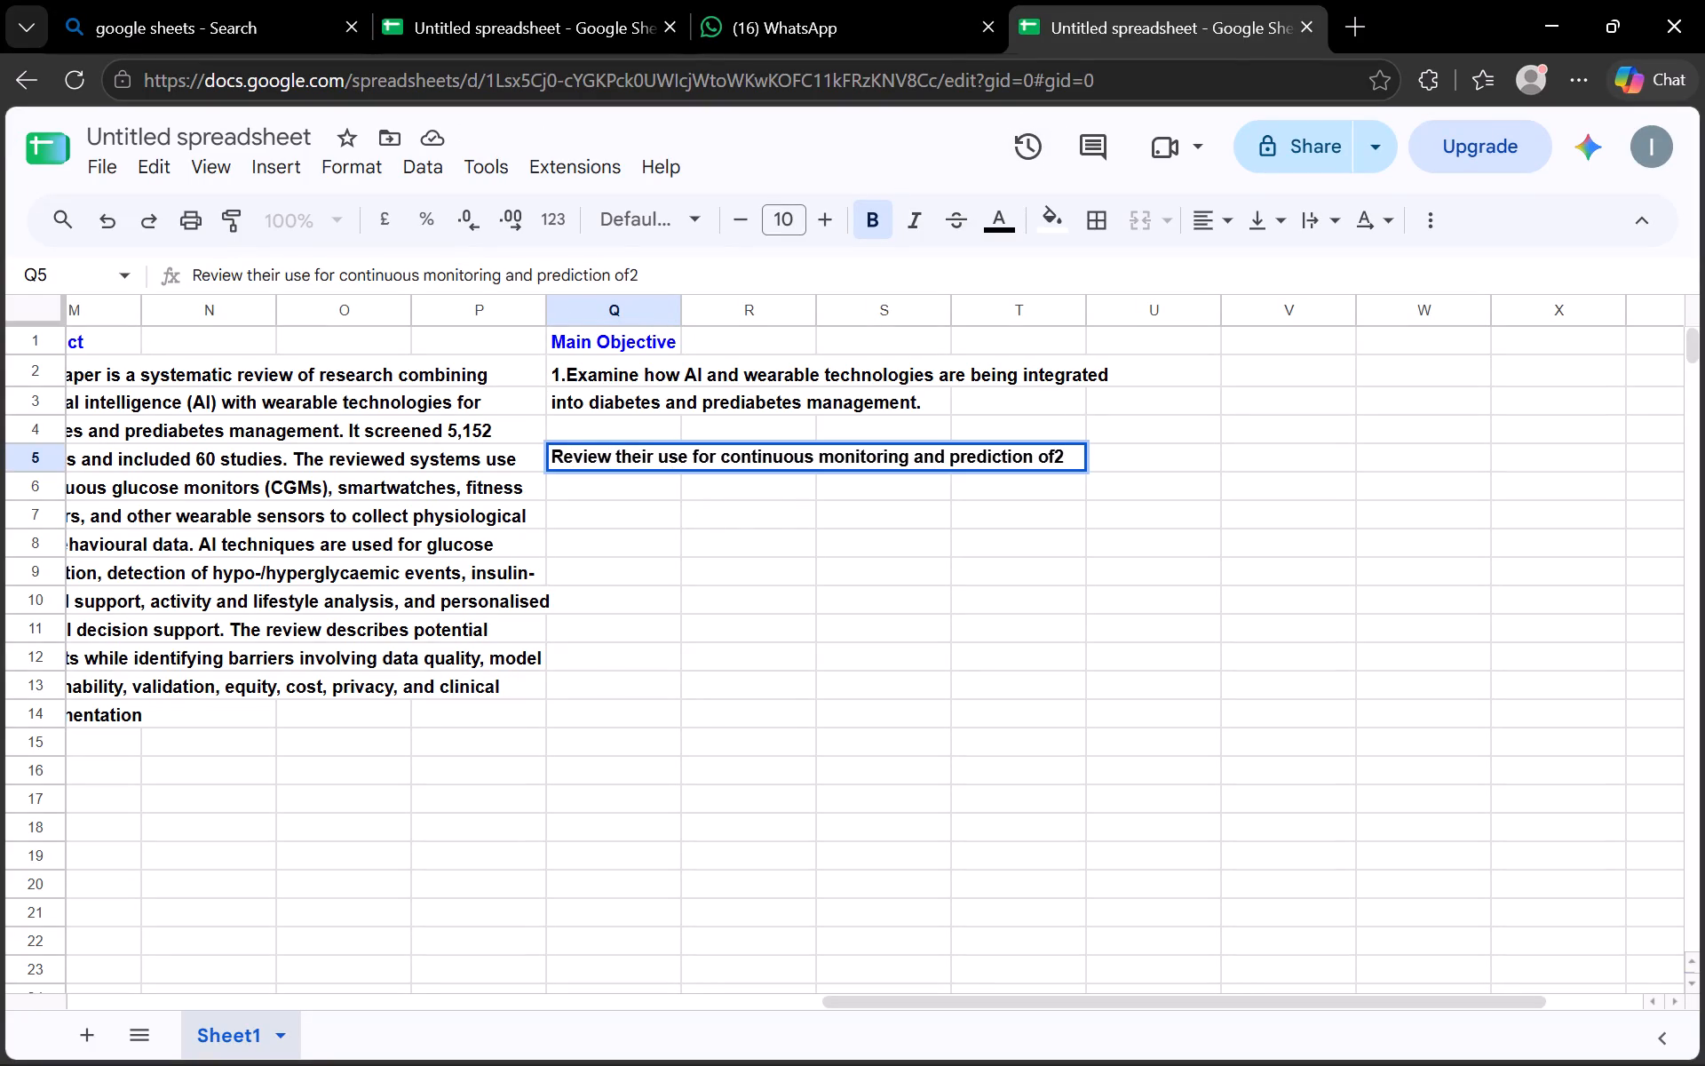
Remove the stray "2" from the end of the second objective in cell Q5 and number it "2." before "Review".
key(BackSpace)
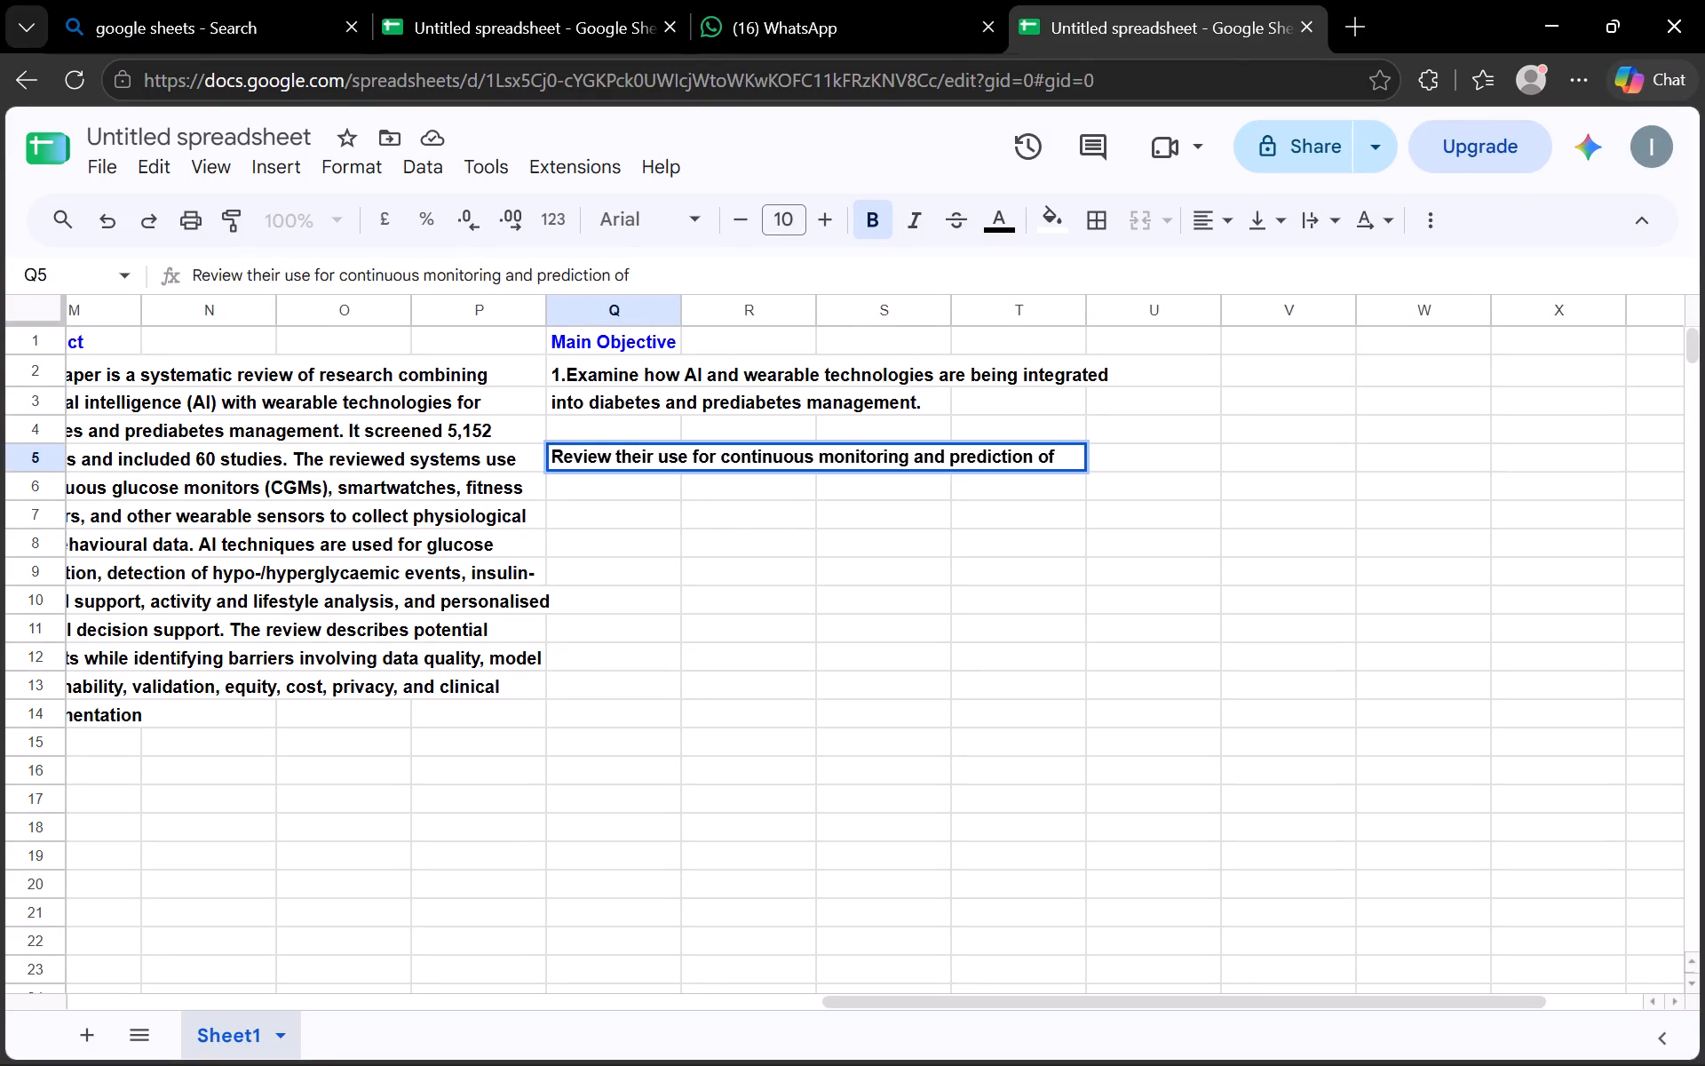
click(551, 449)
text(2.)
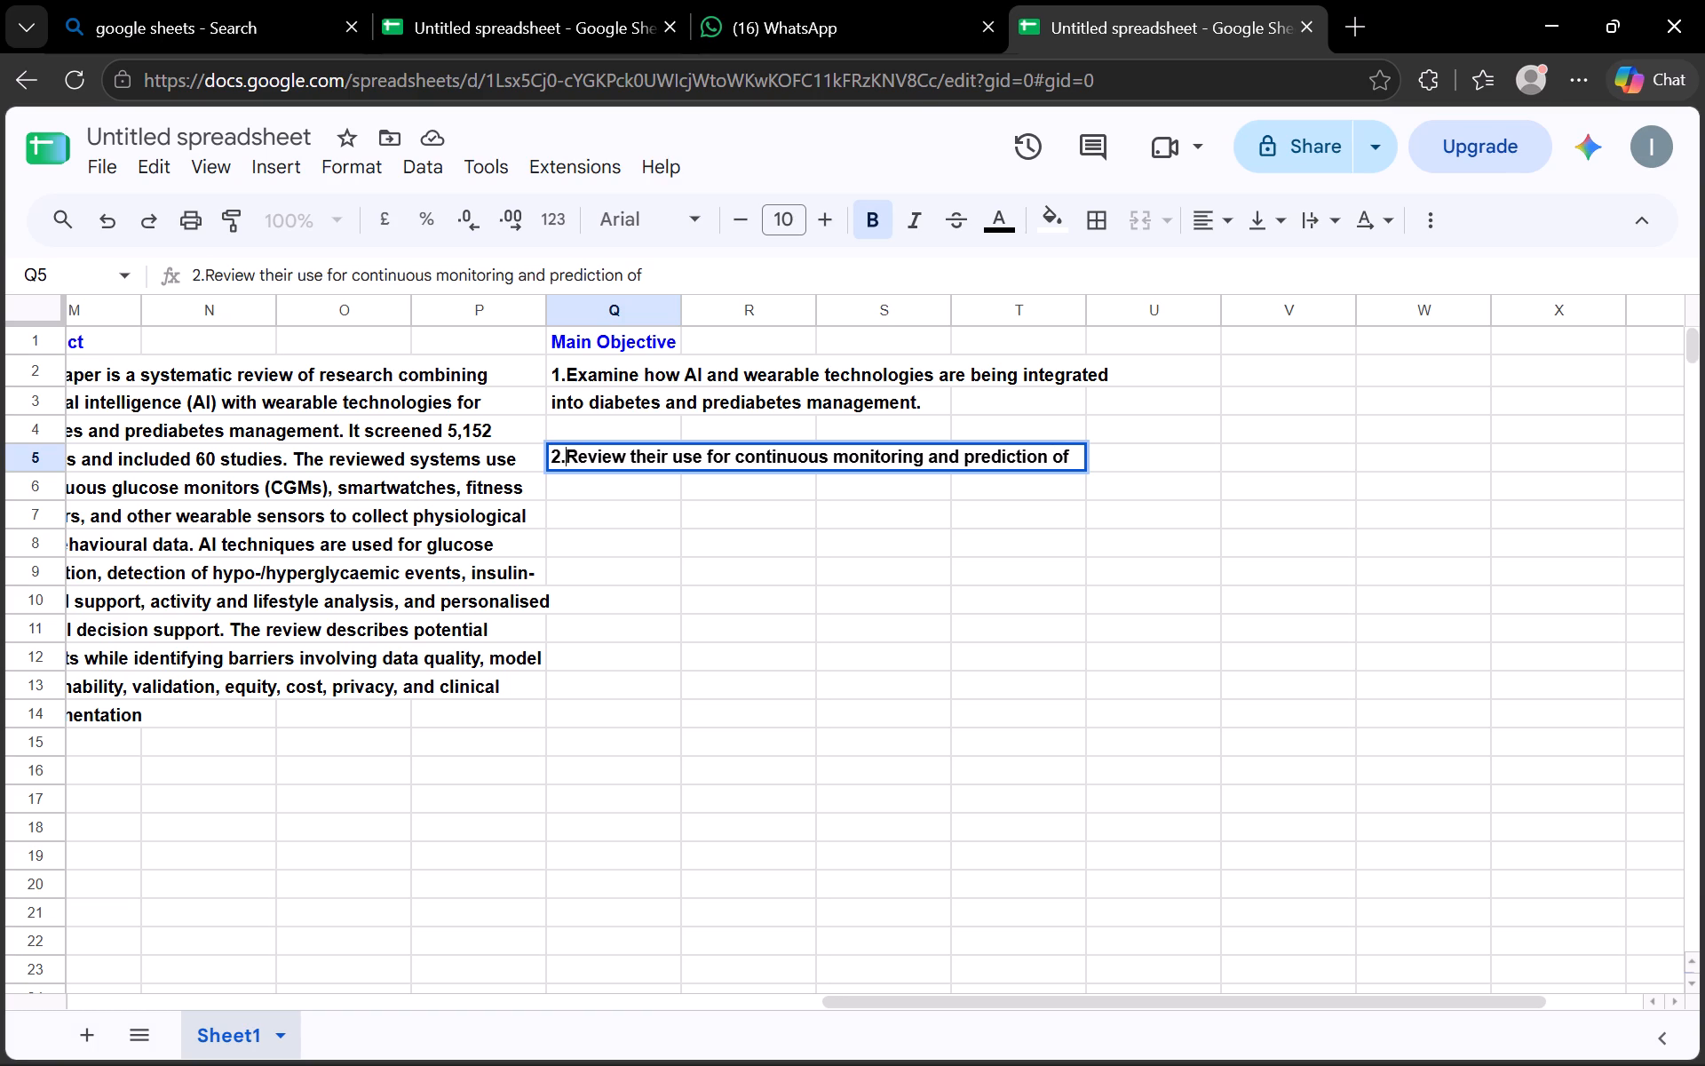
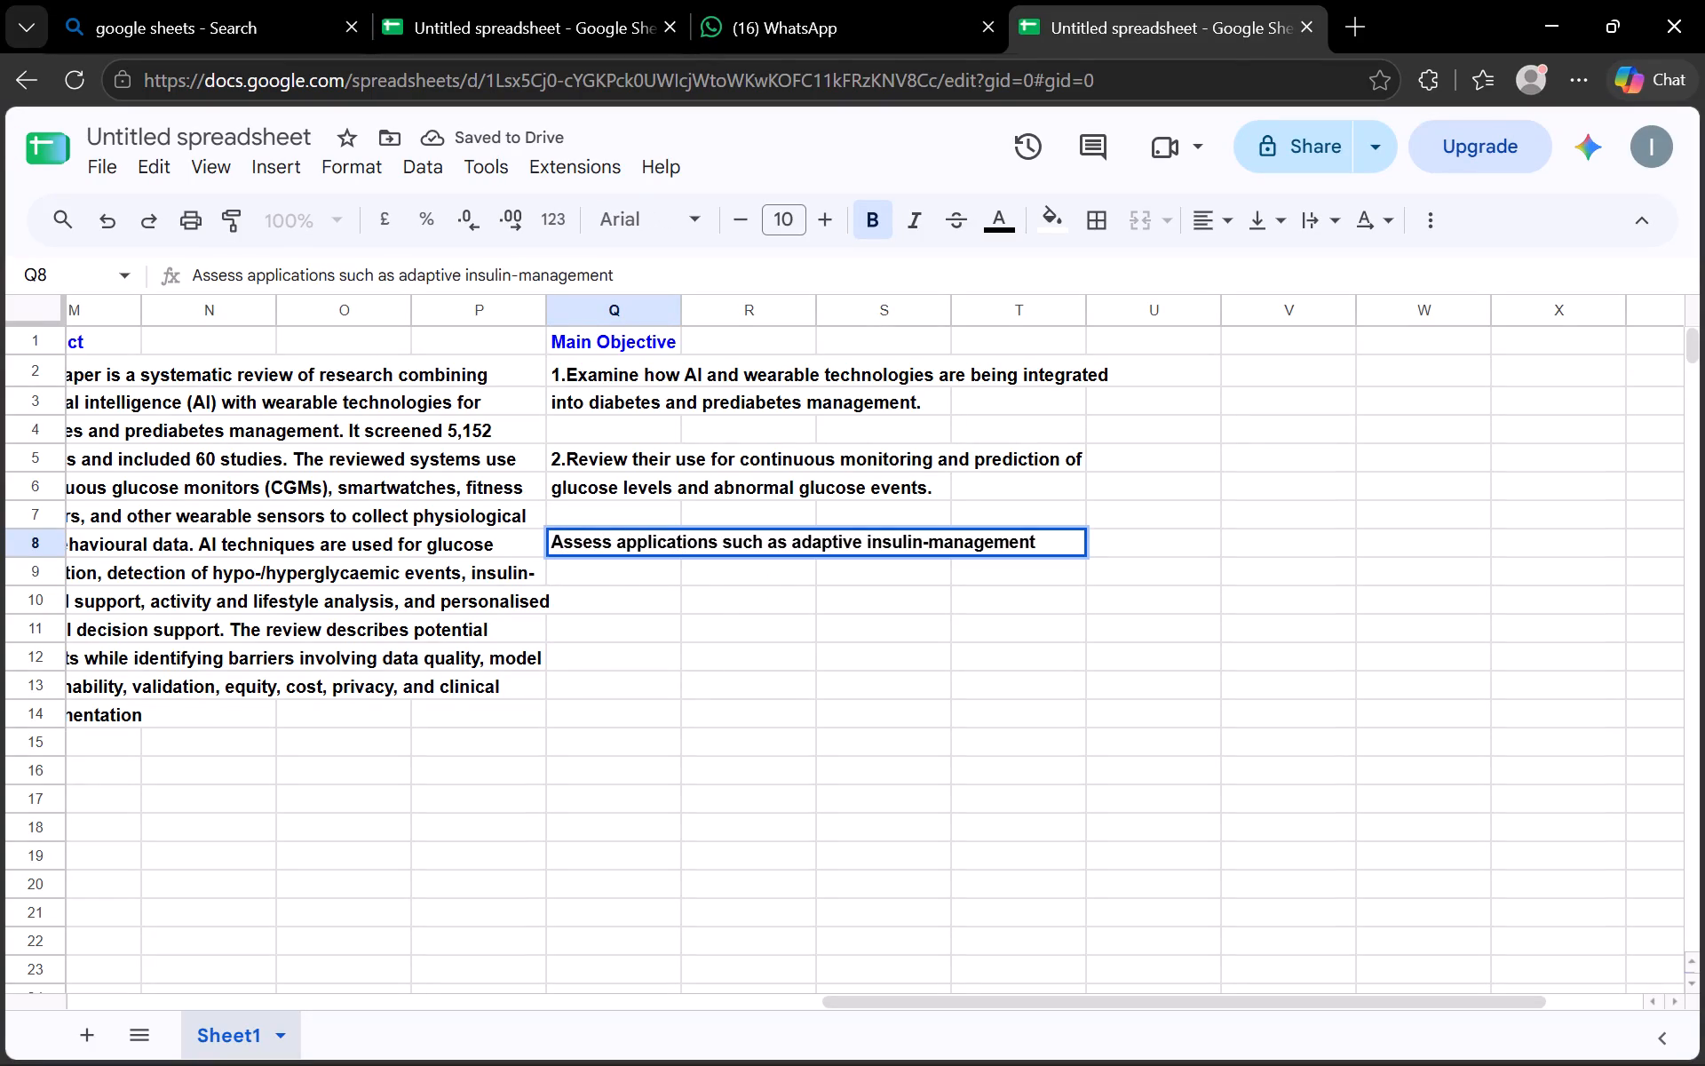
Number the objective "Assess applications such as adaptive insulin-management" in cell Q8 with a leading "3.".
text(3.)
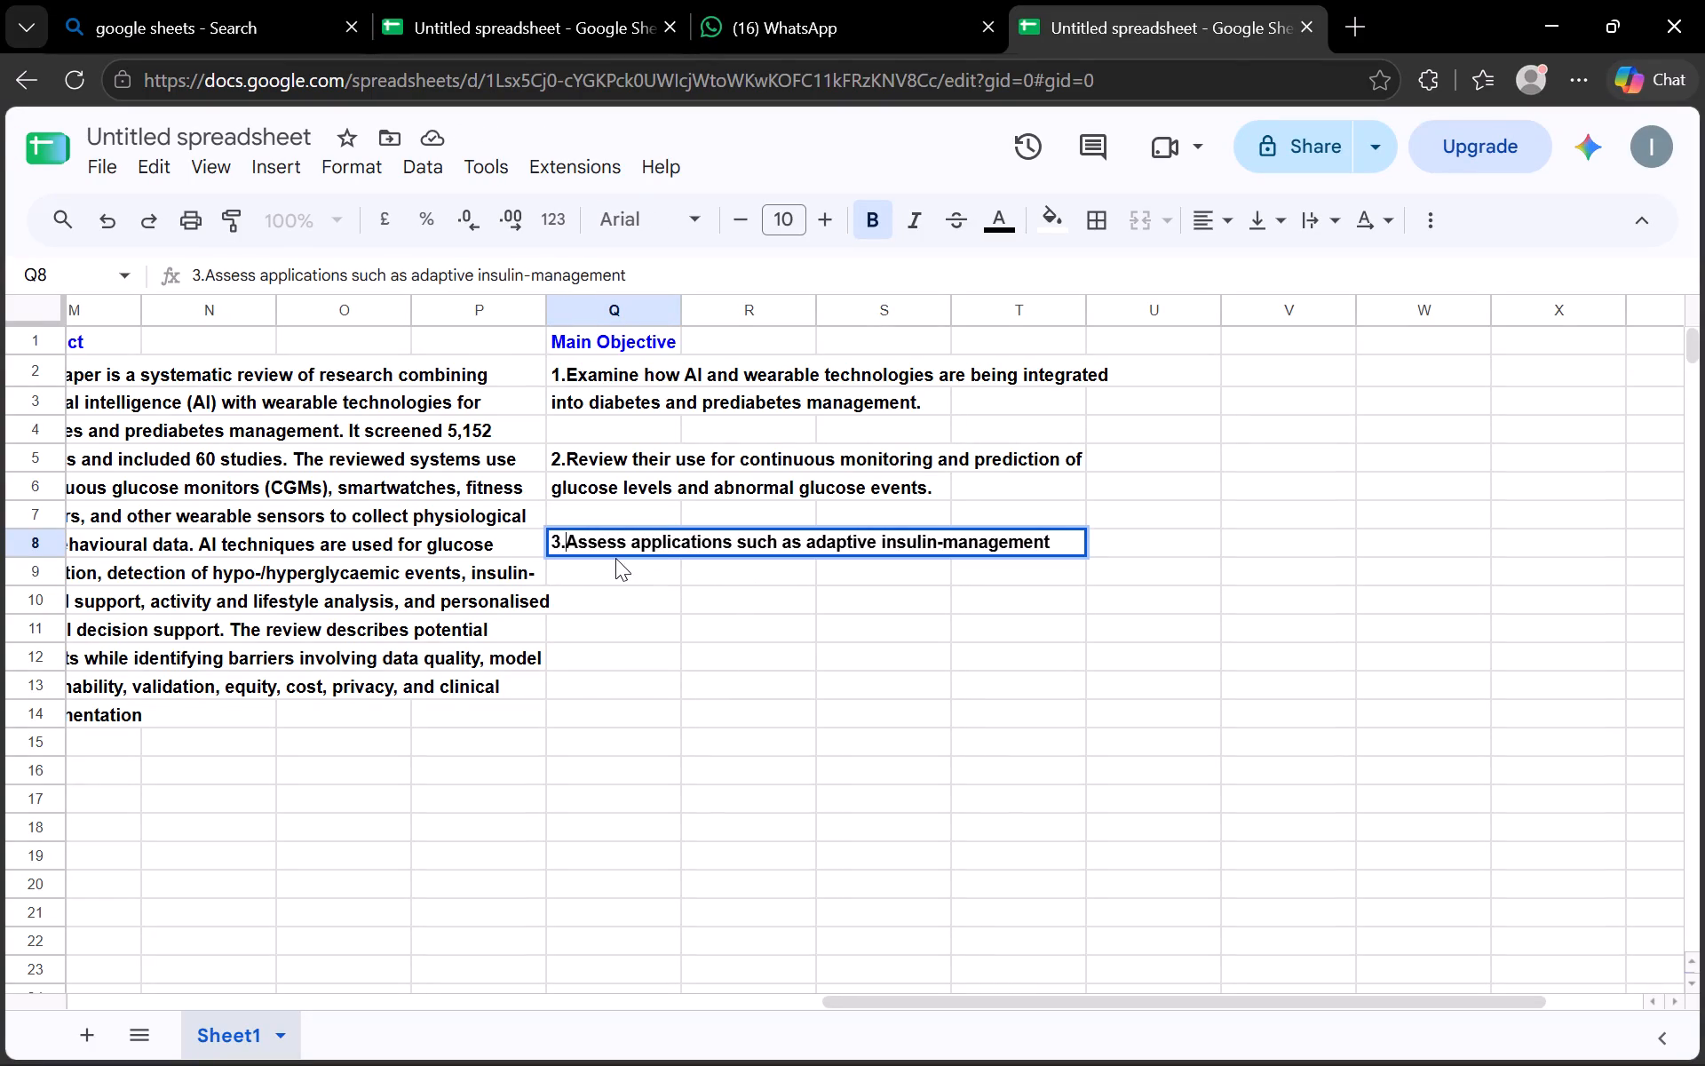
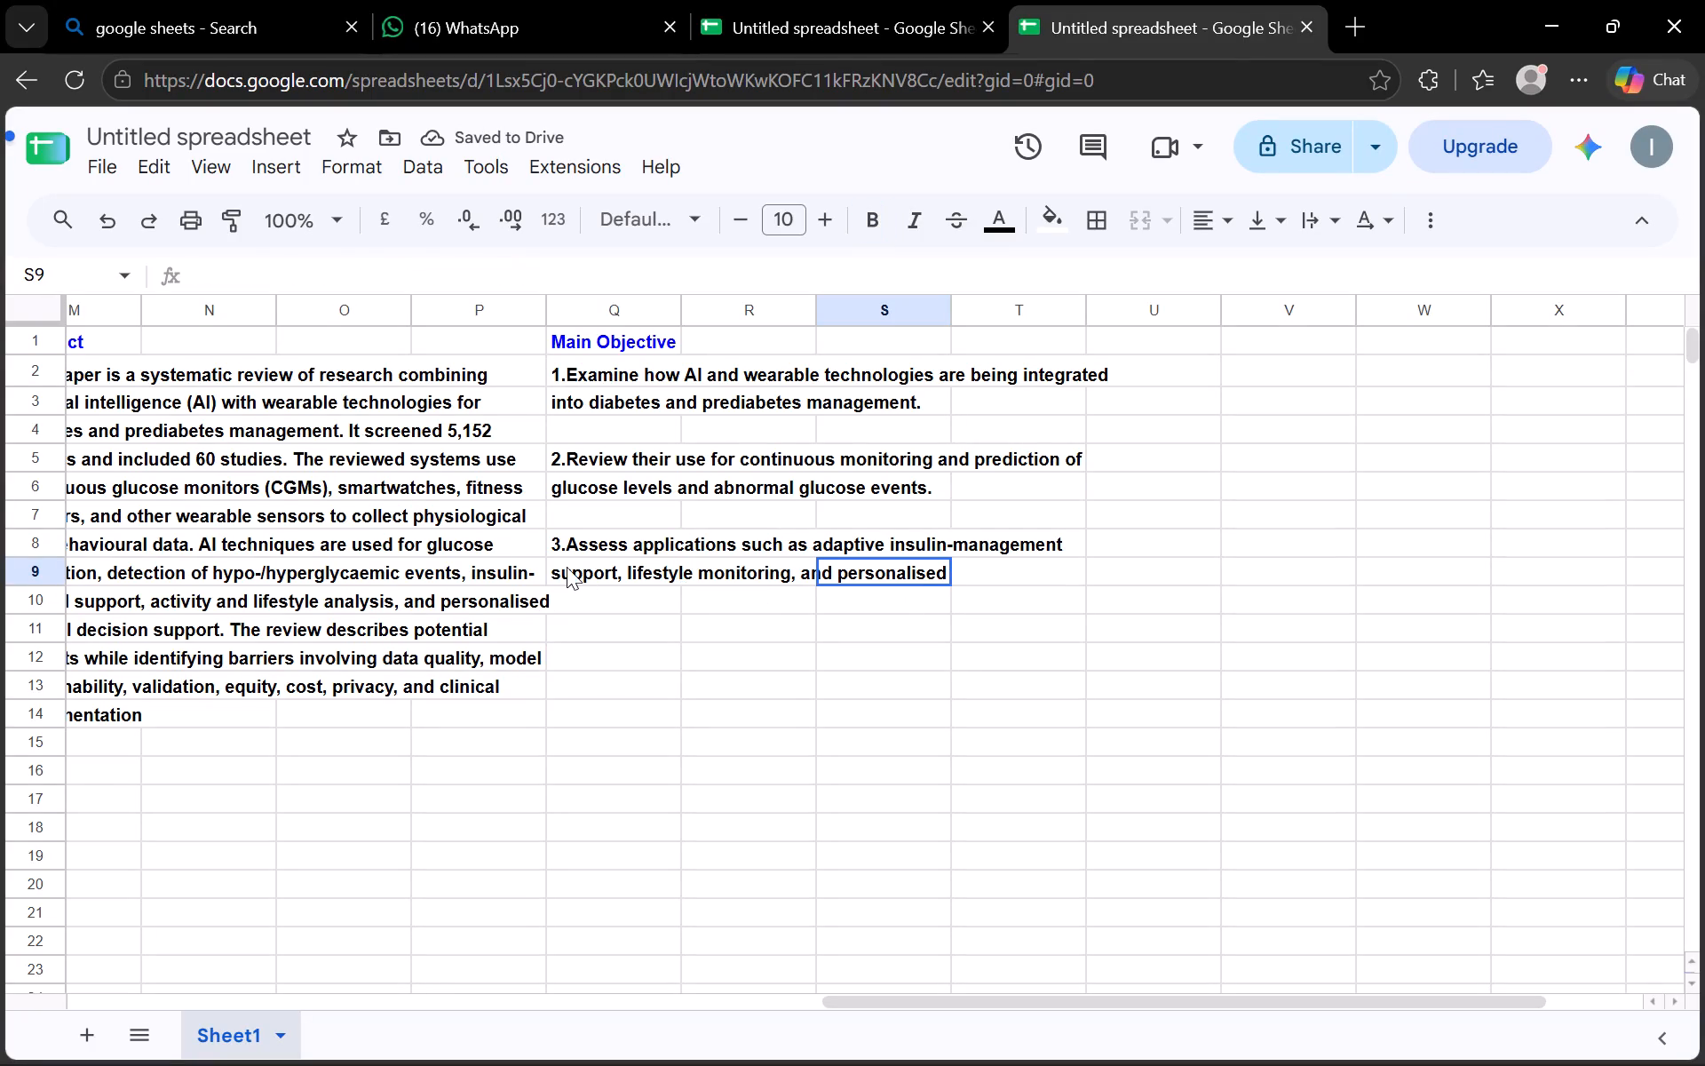
Append the word "recomendations" after "personalised" at the end of the third objective's text in cell Q9.
double_click(549, 567)
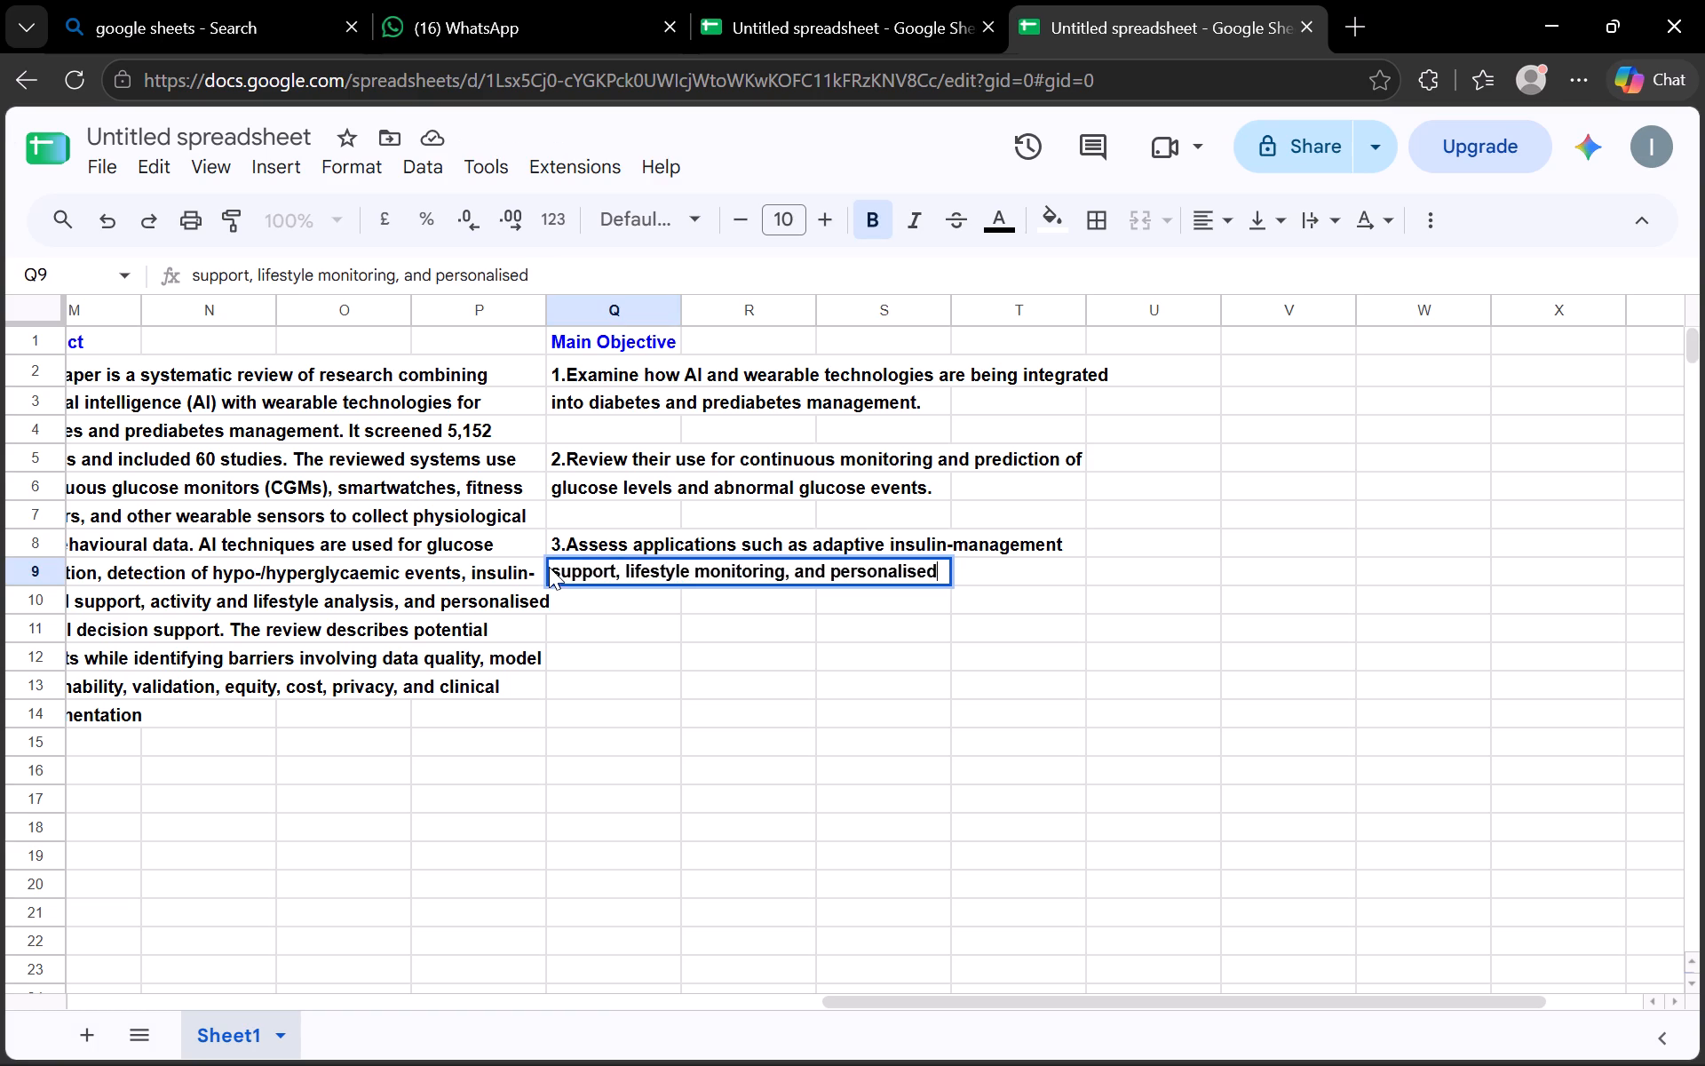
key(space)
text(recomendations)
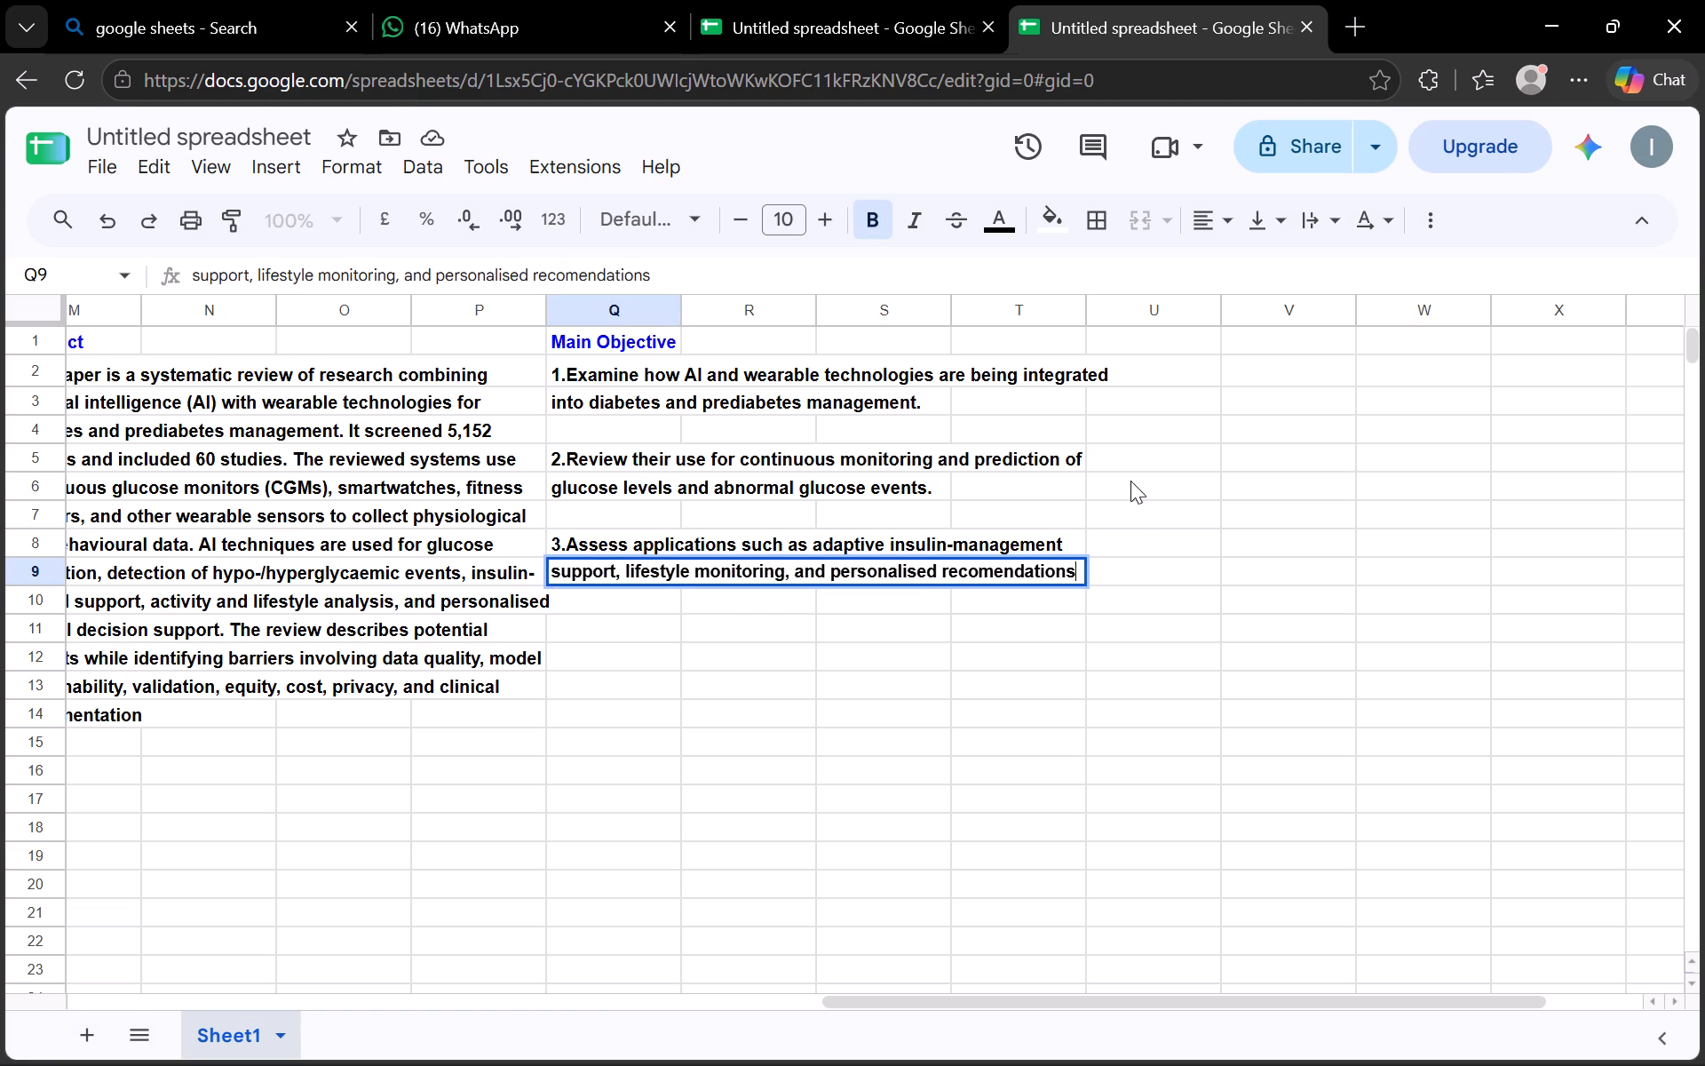
Finish the third objective's last line in cell Q9 and move to the header row at cell V1.
click(1237, 332)
click(1143, 336)
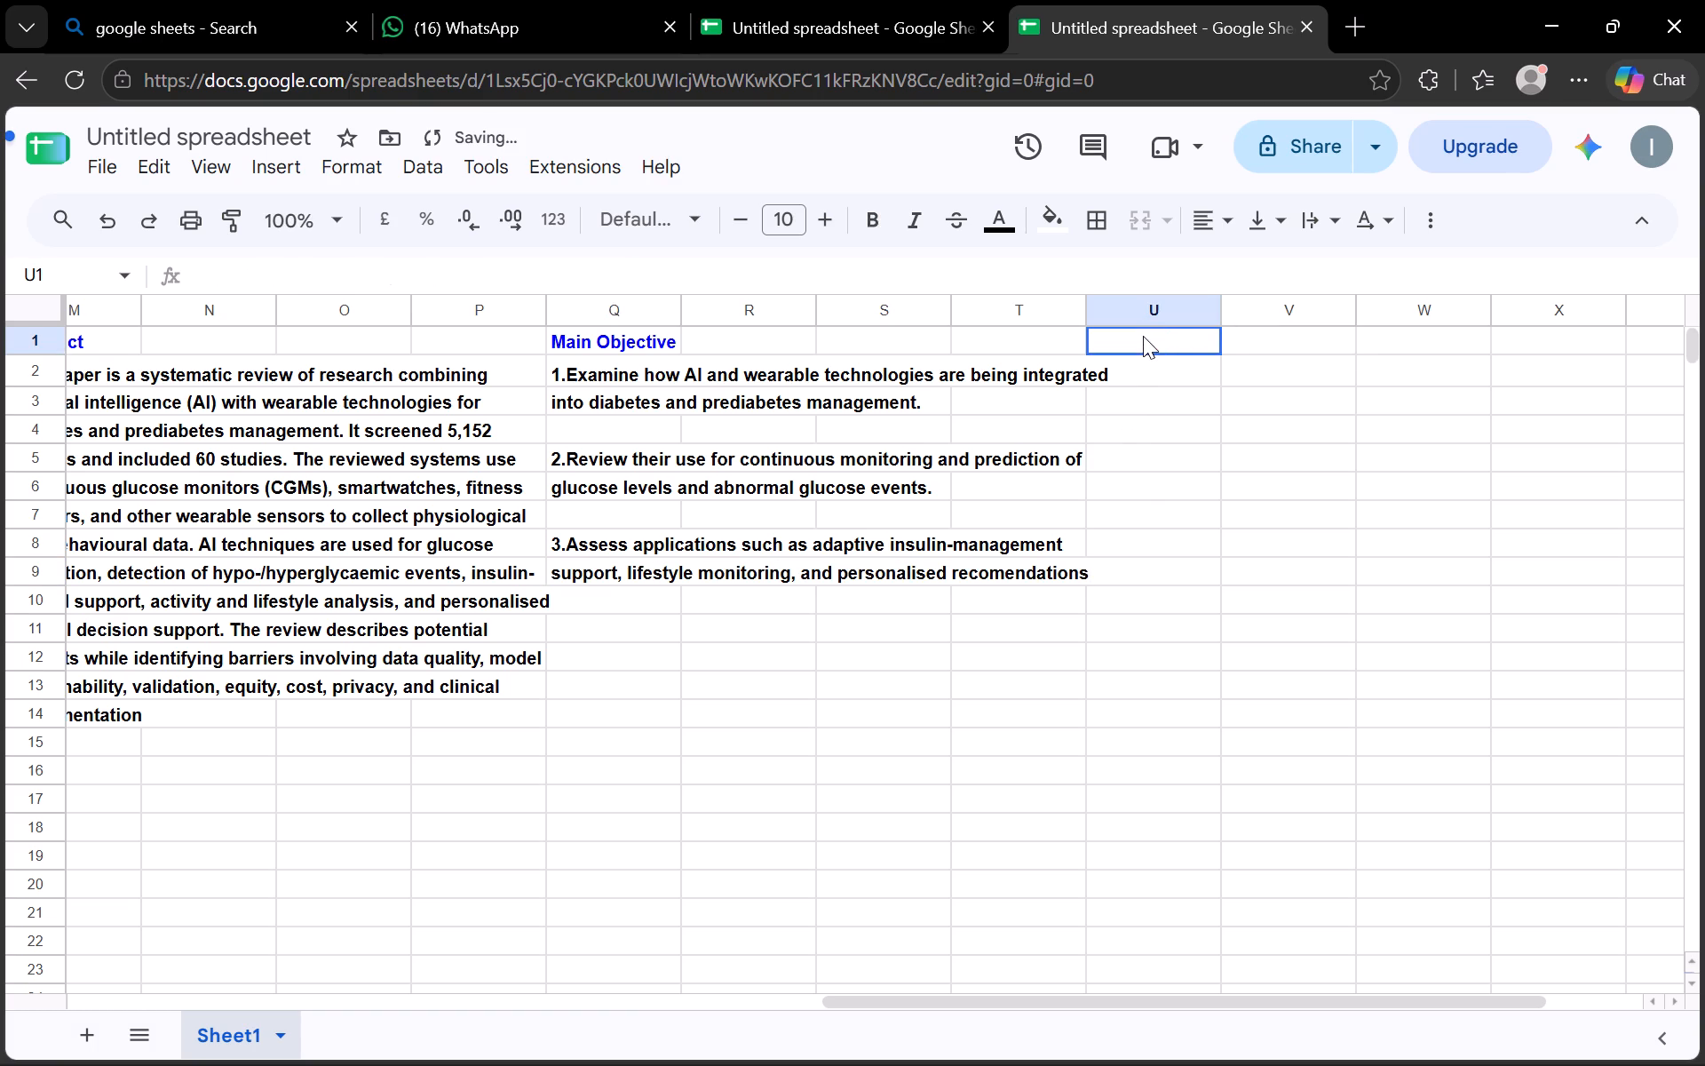
click(1265, 343)
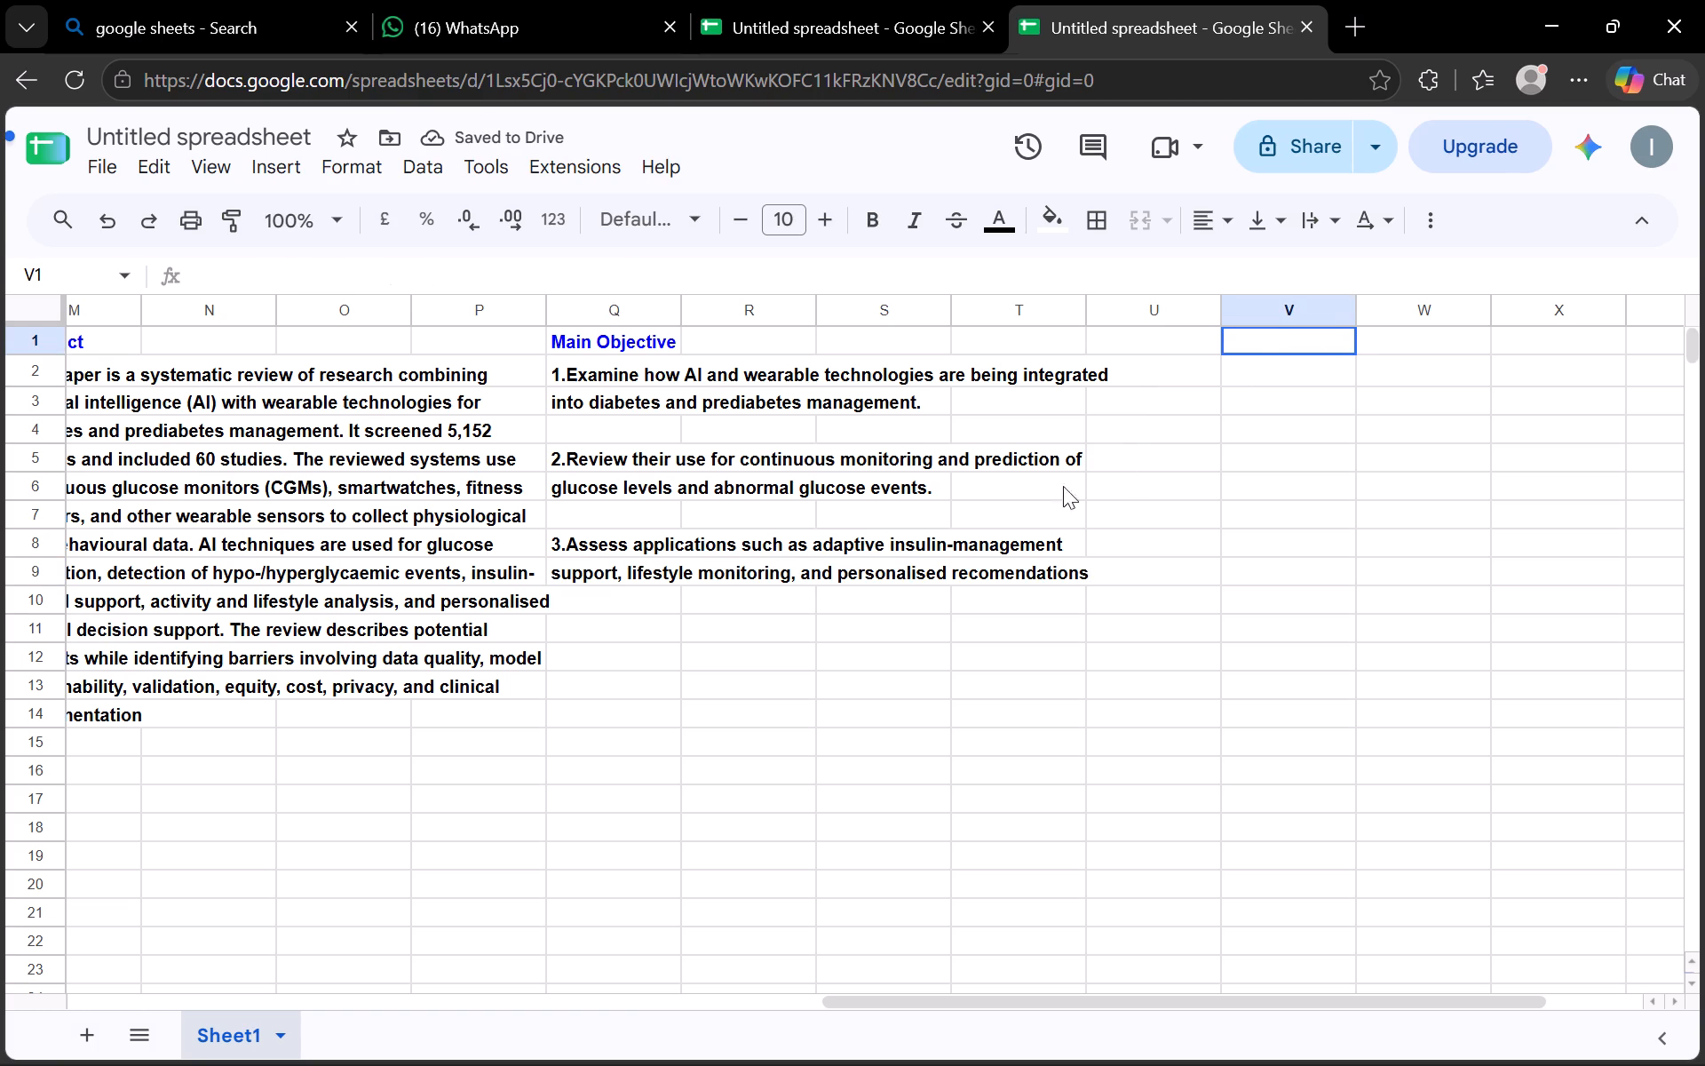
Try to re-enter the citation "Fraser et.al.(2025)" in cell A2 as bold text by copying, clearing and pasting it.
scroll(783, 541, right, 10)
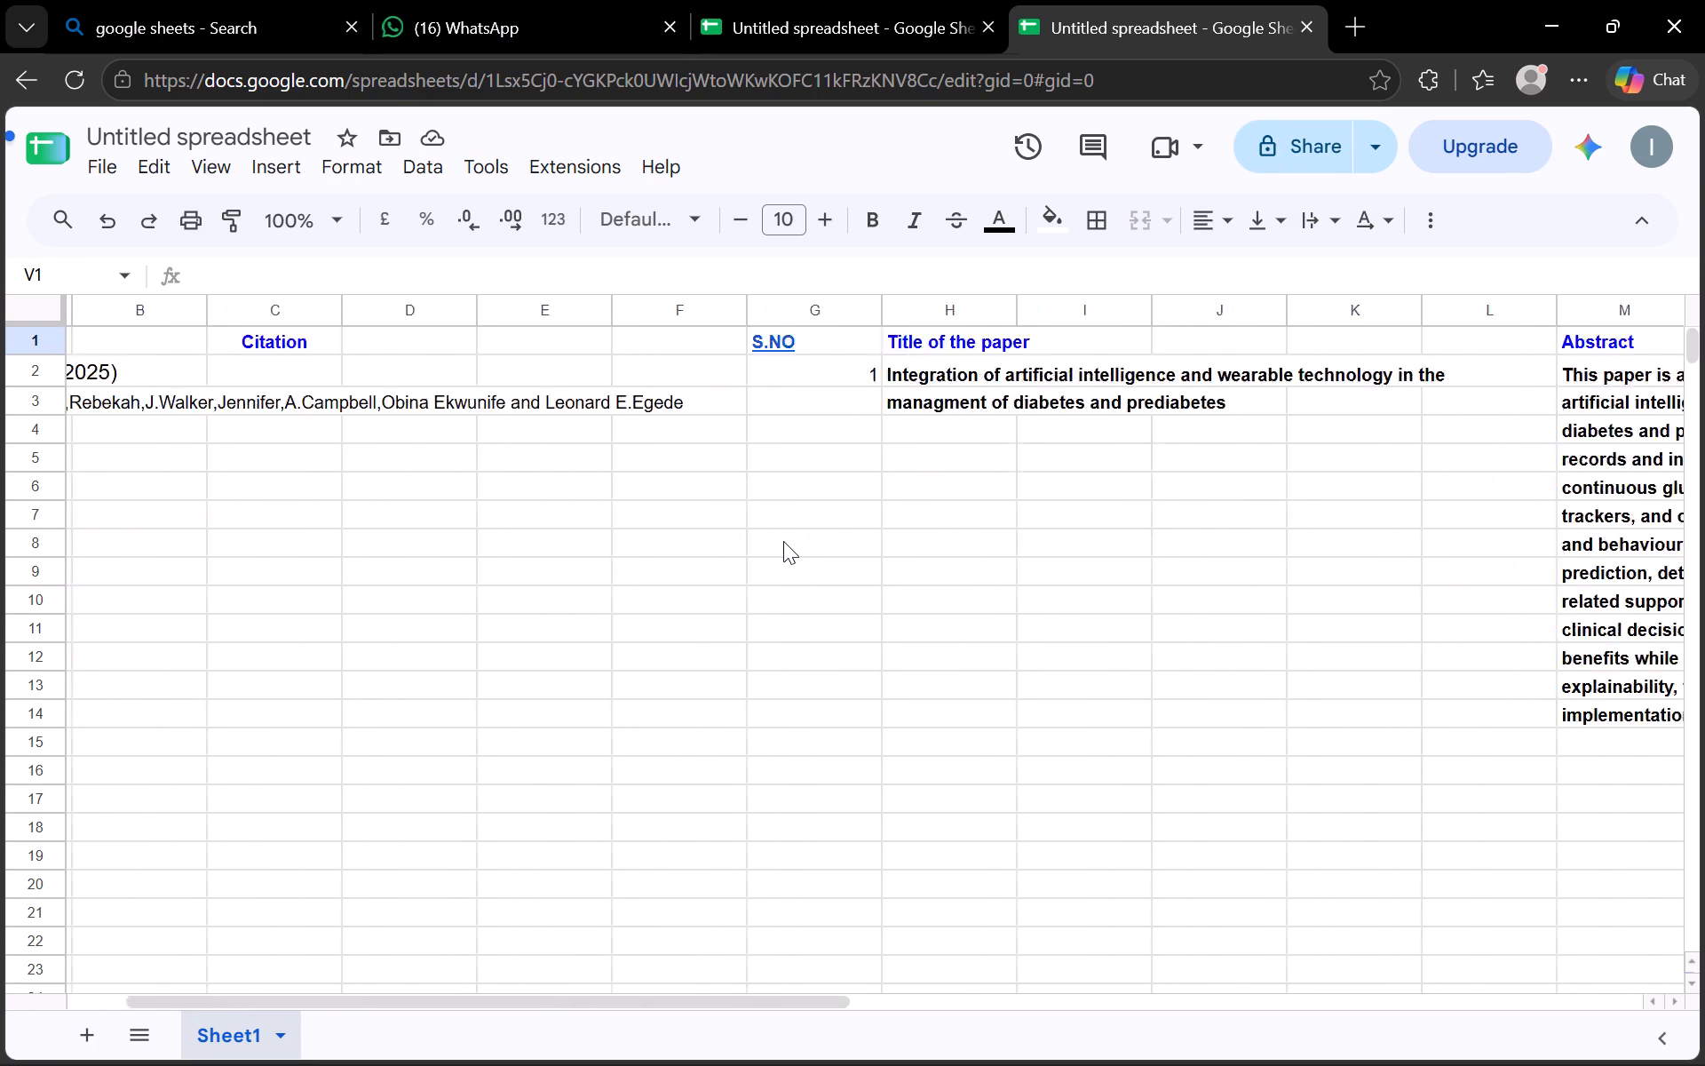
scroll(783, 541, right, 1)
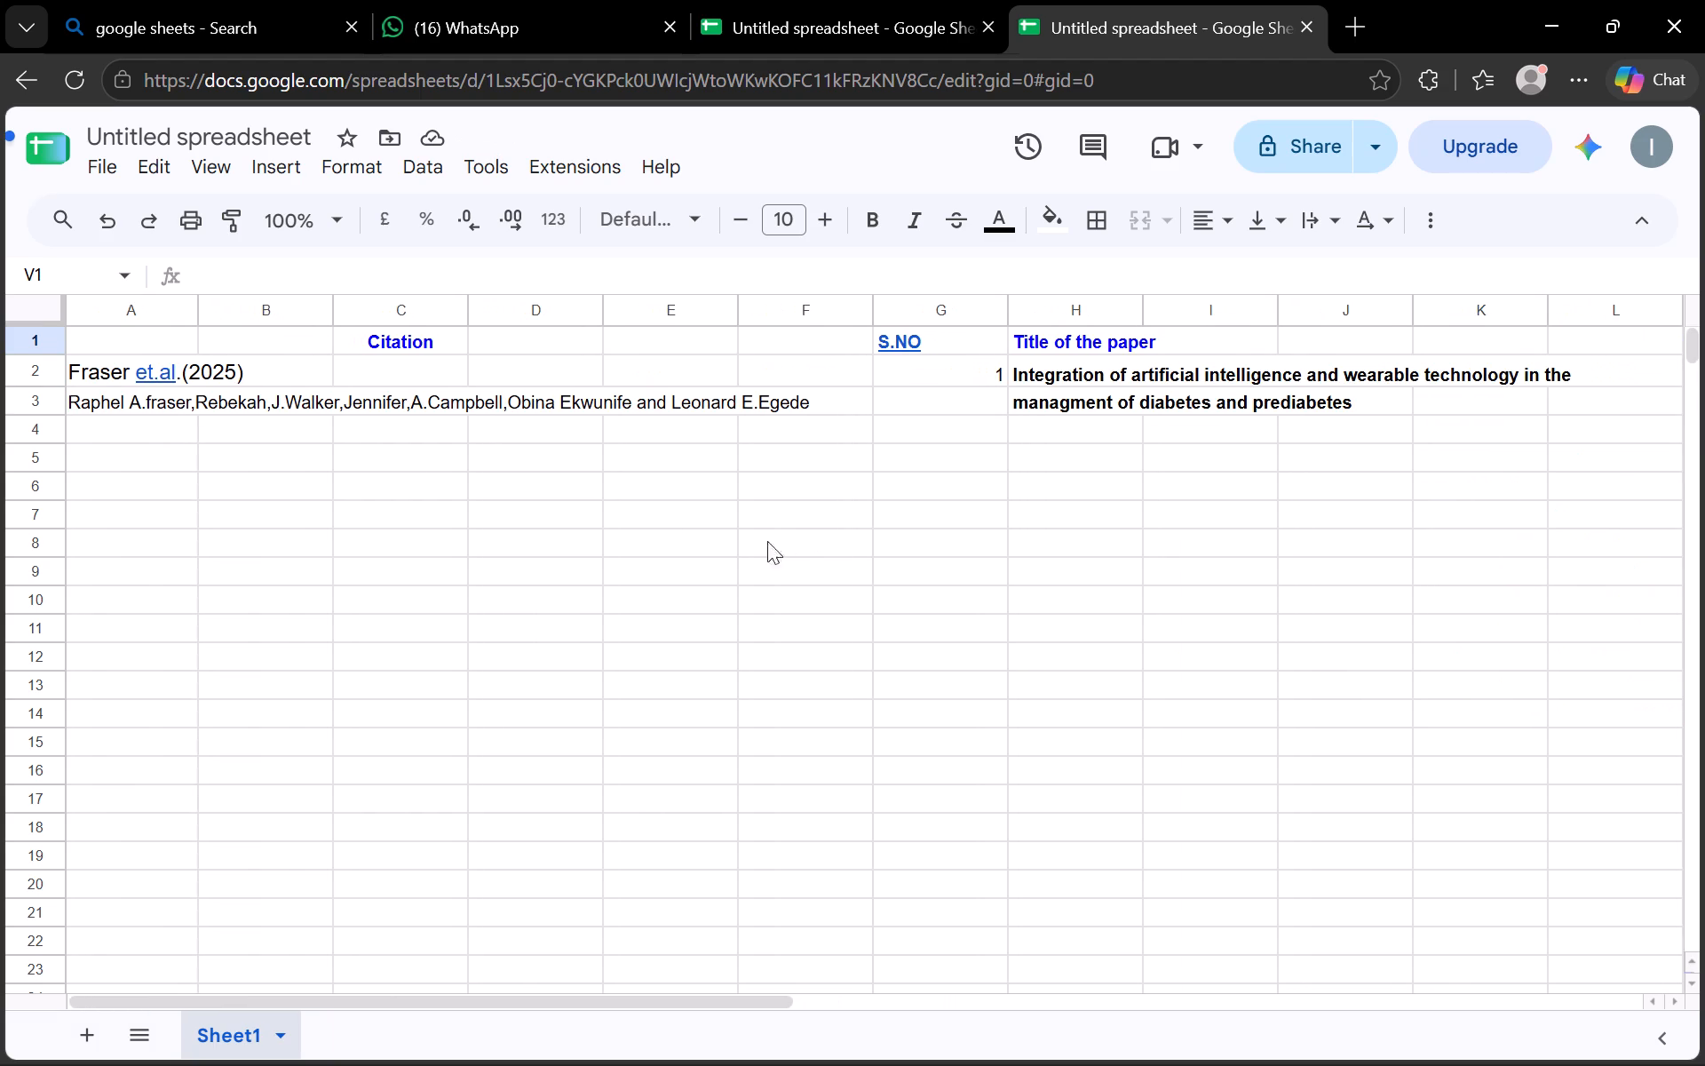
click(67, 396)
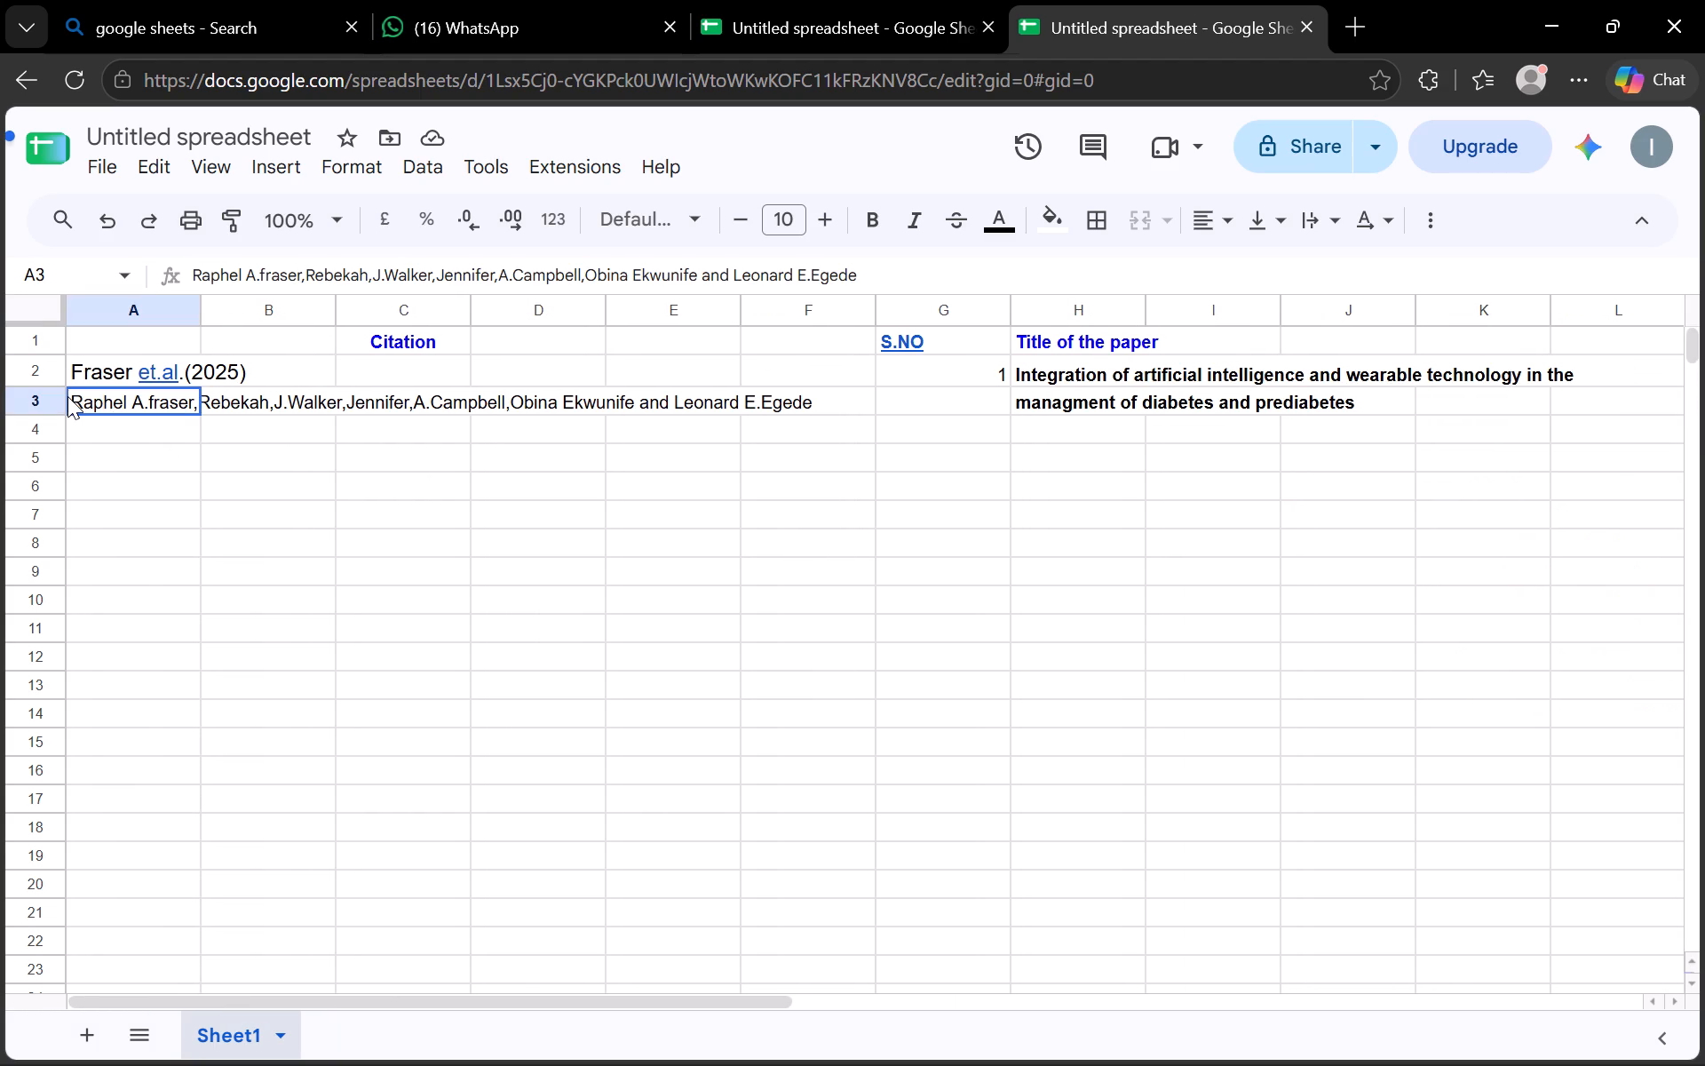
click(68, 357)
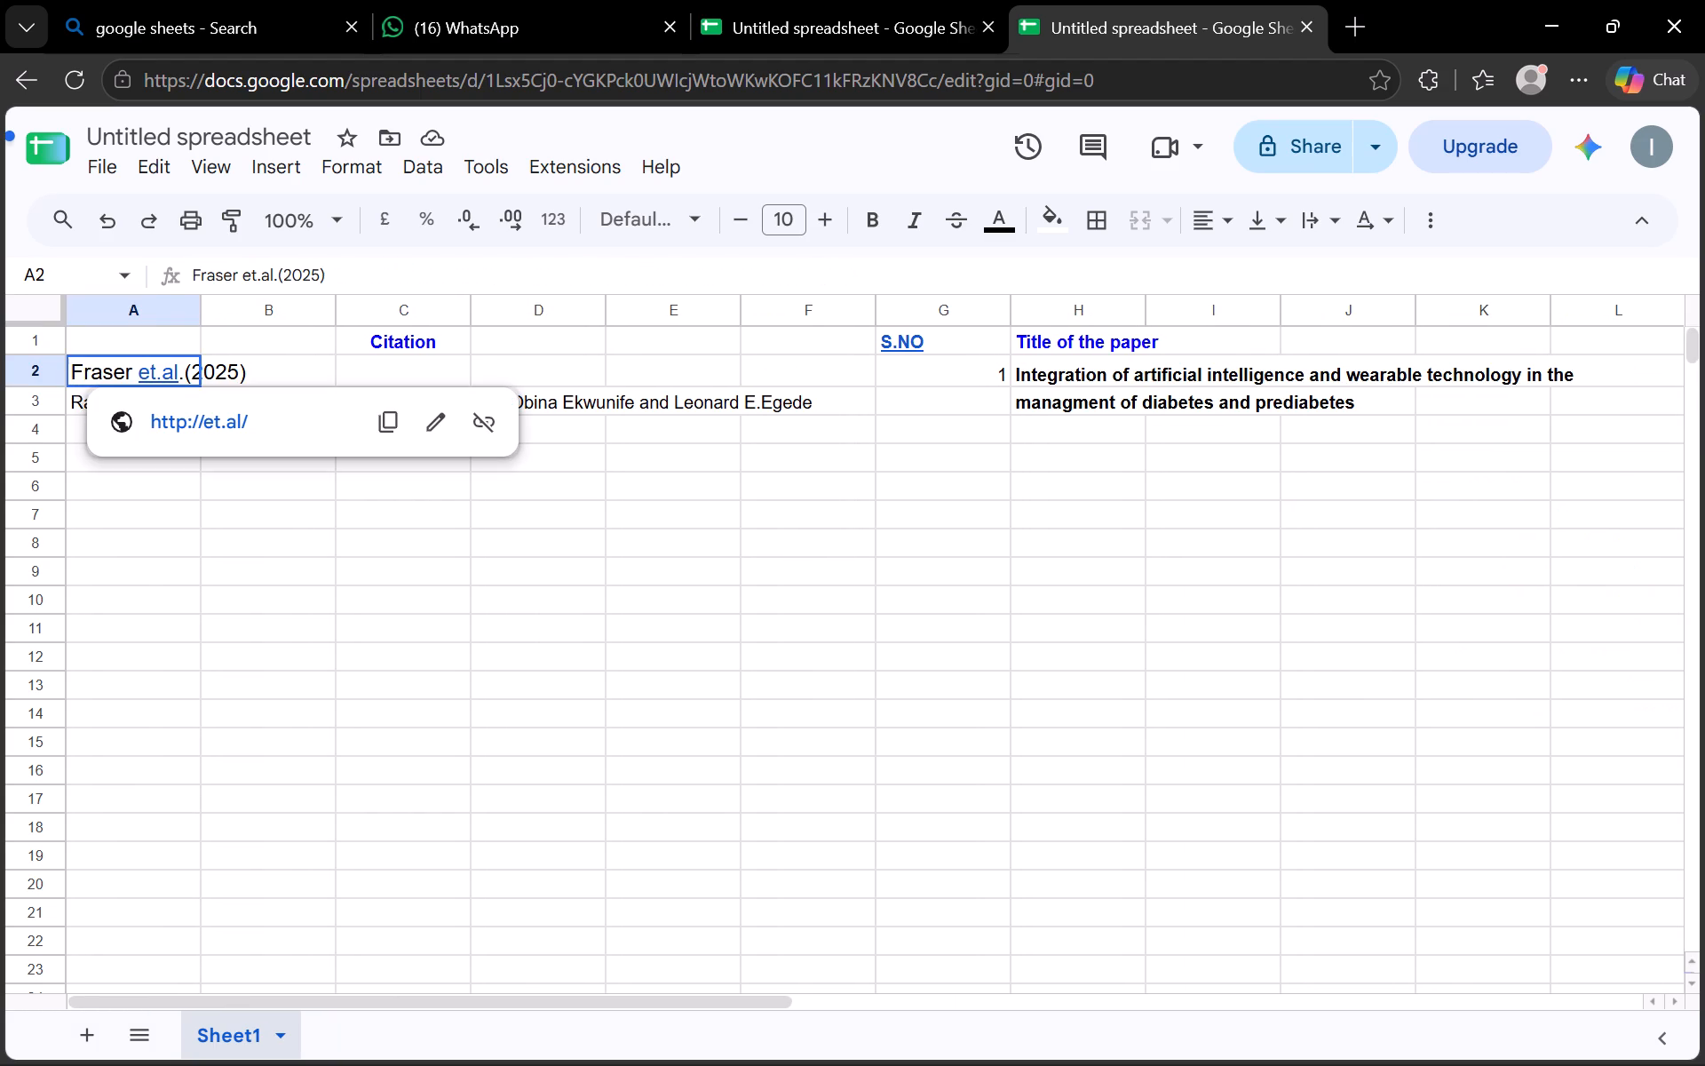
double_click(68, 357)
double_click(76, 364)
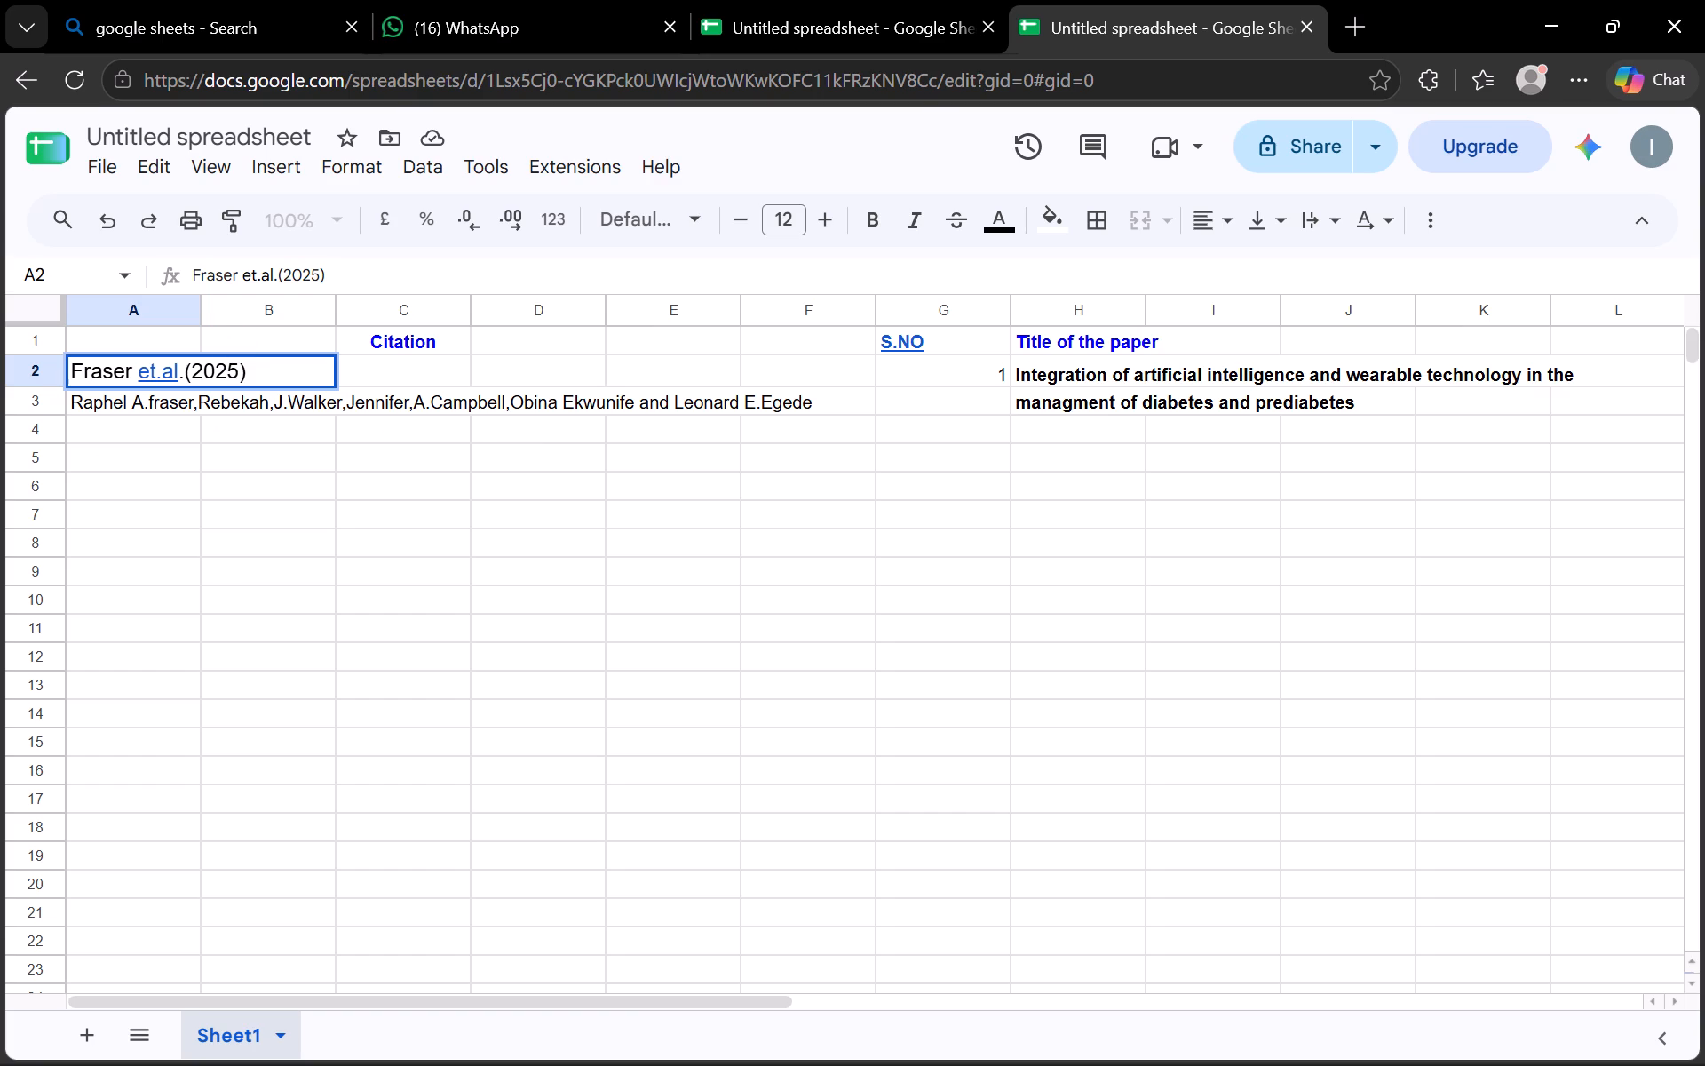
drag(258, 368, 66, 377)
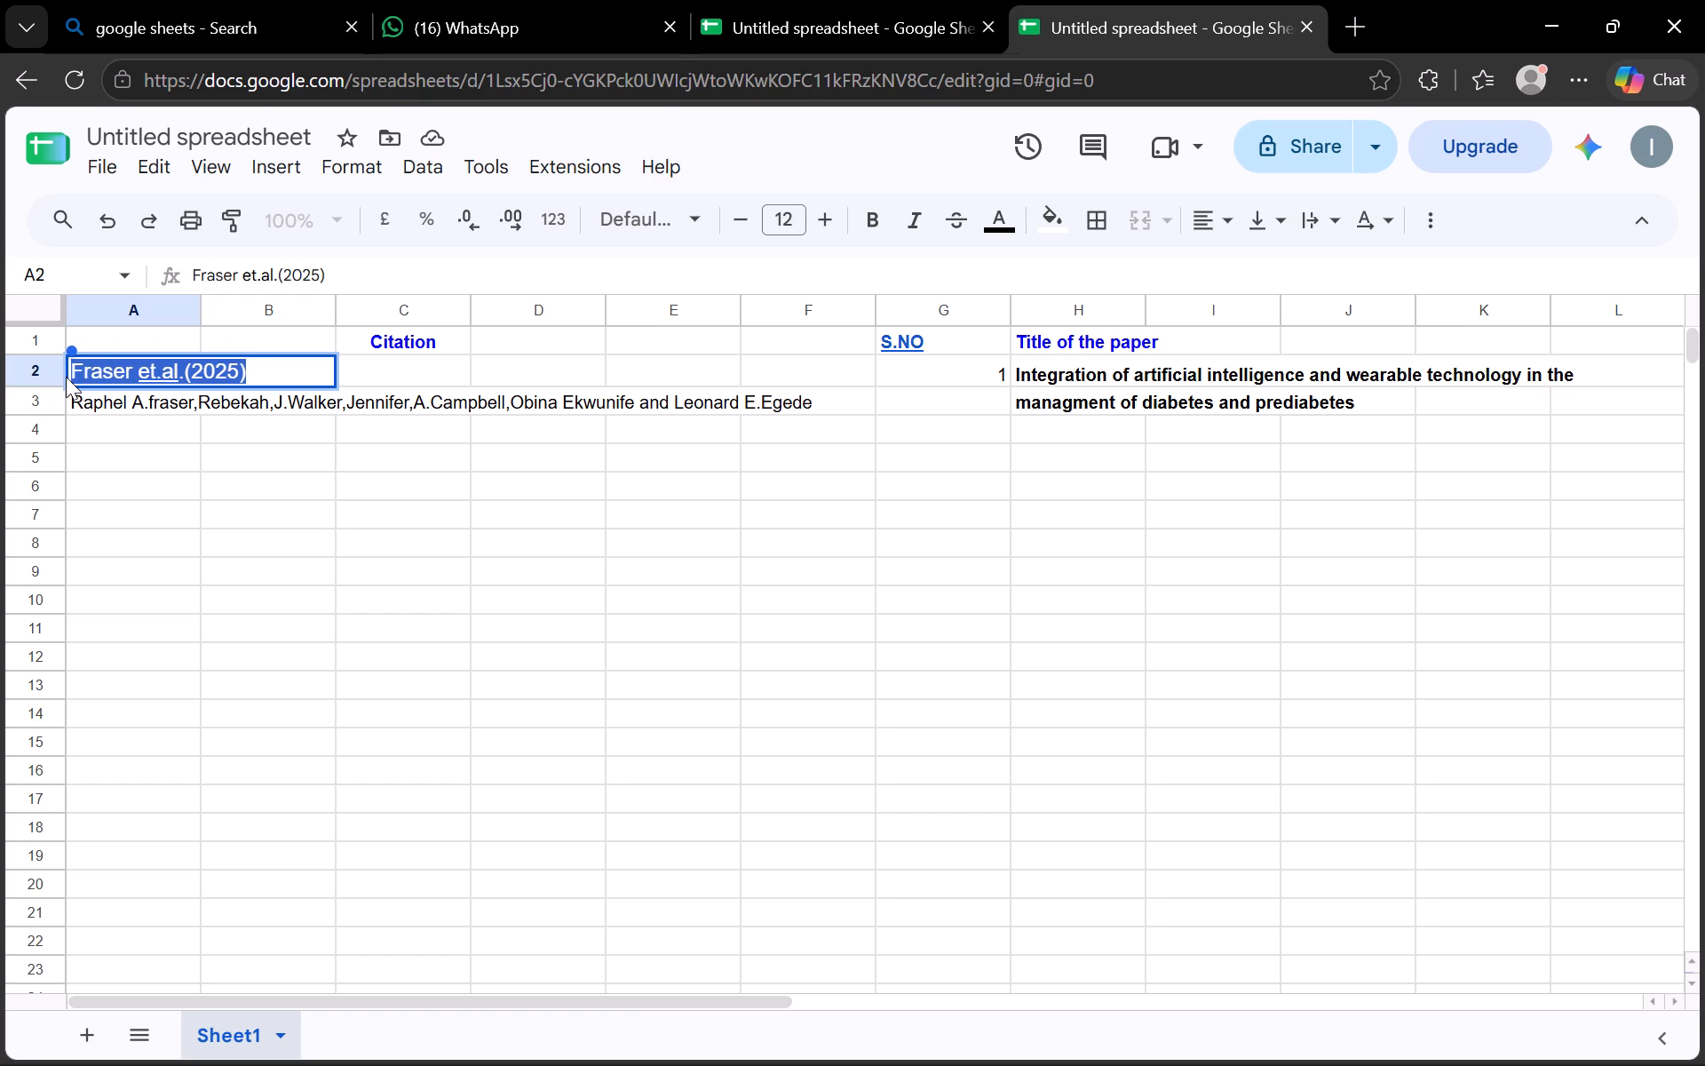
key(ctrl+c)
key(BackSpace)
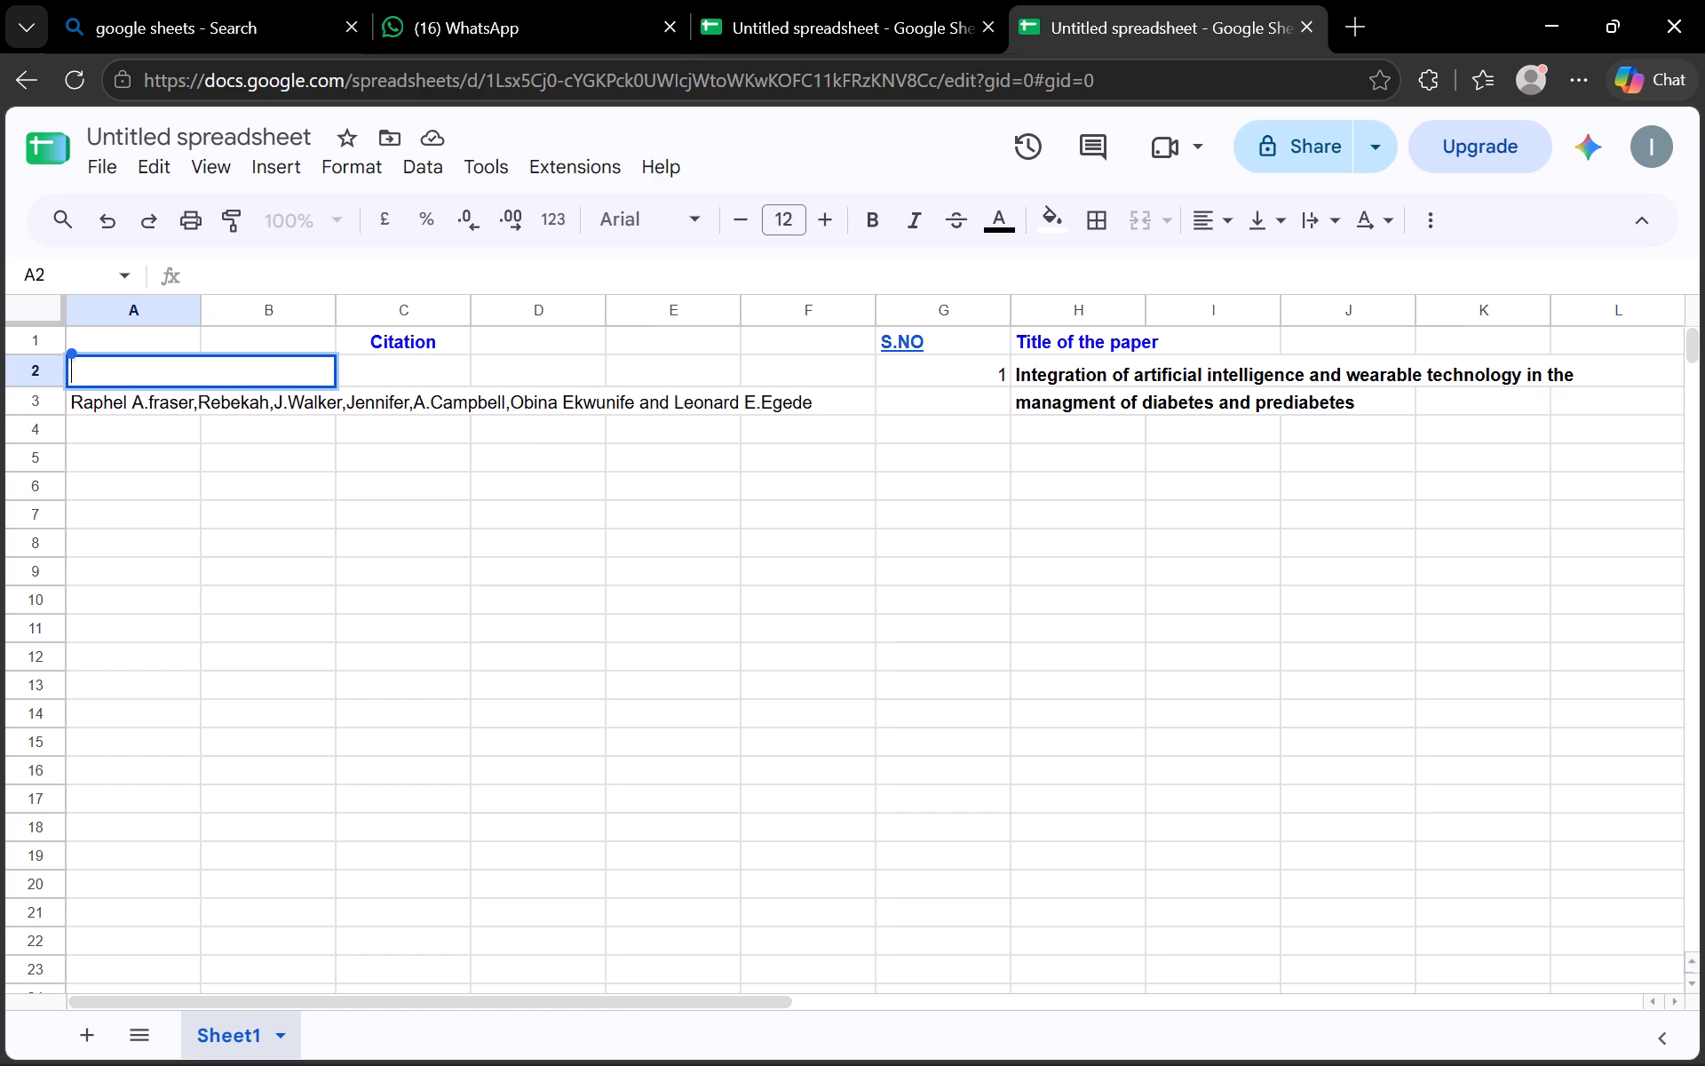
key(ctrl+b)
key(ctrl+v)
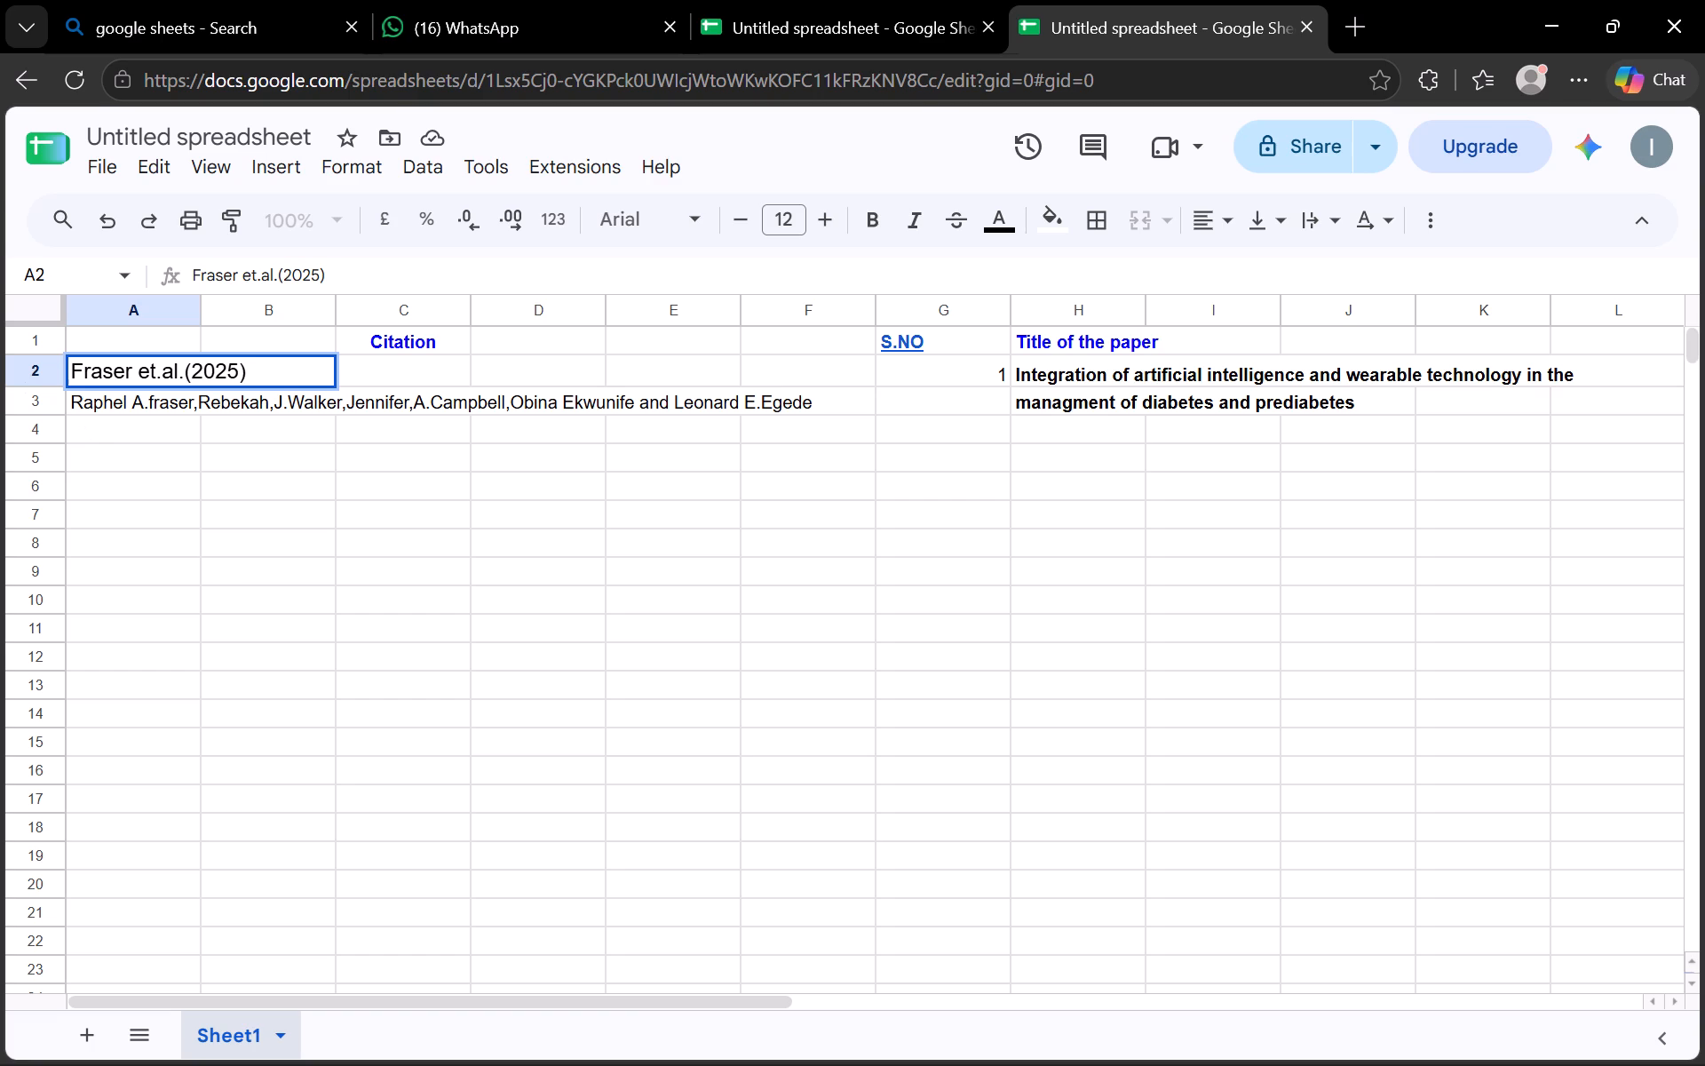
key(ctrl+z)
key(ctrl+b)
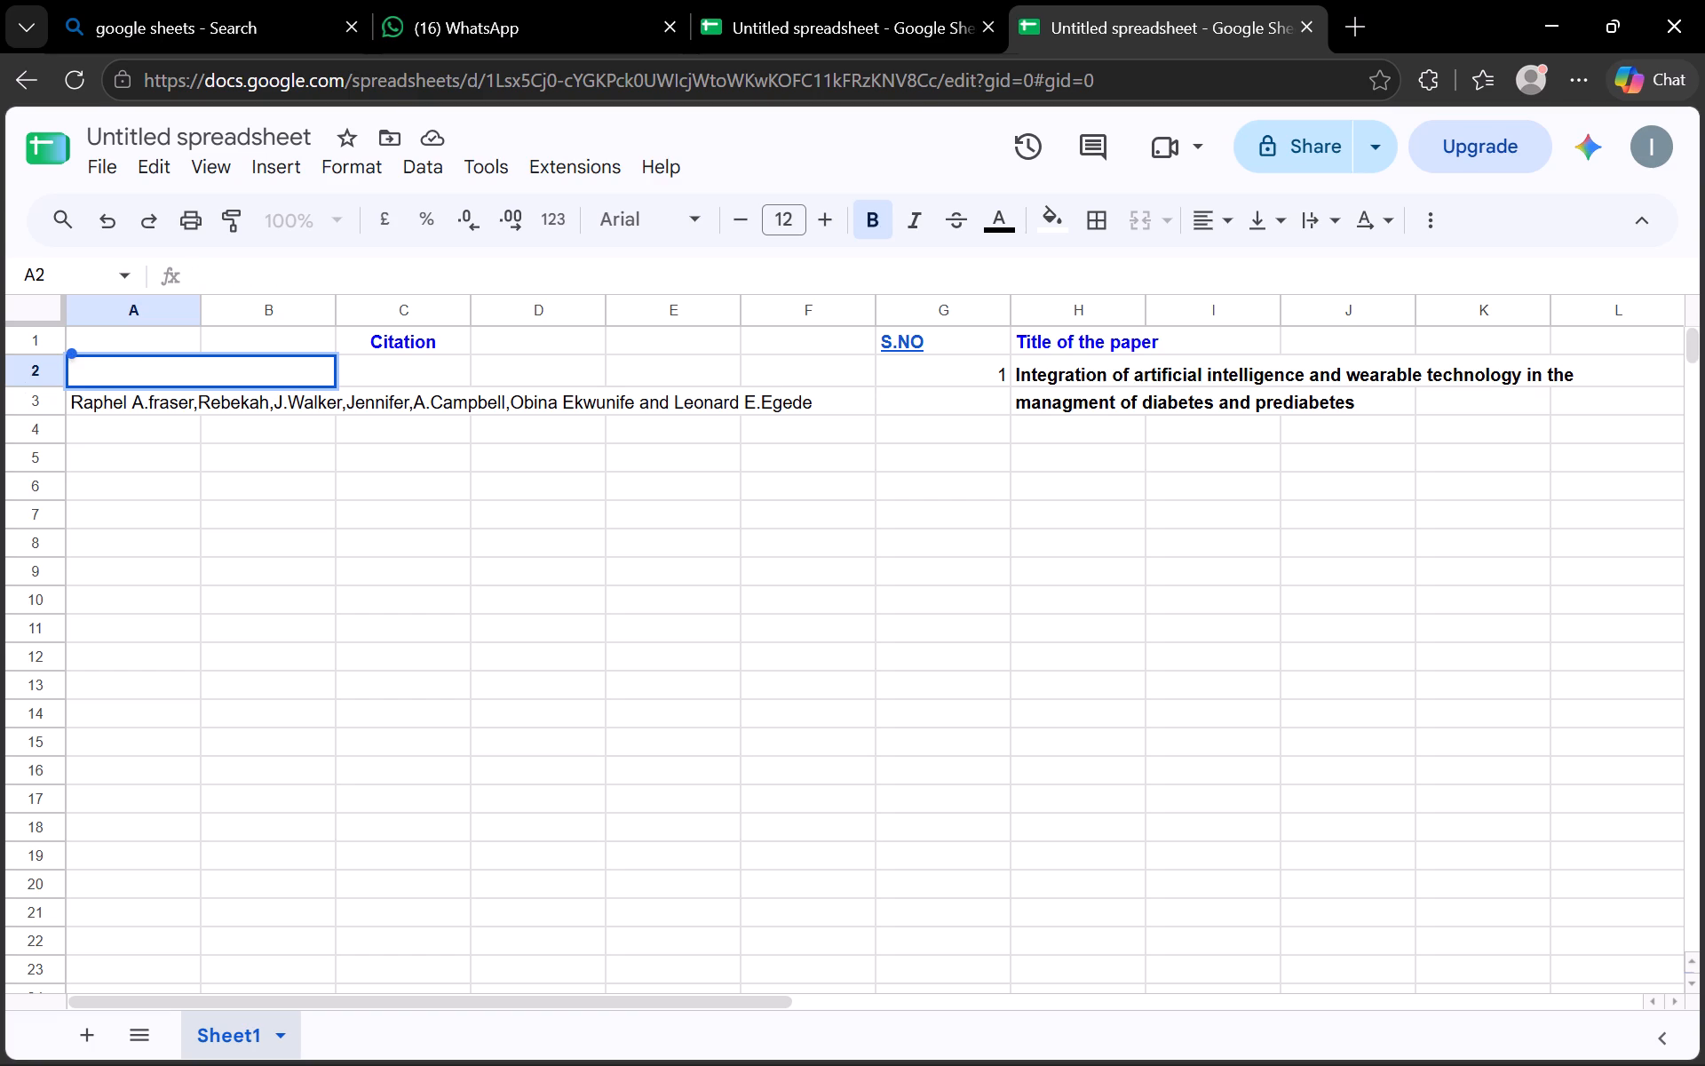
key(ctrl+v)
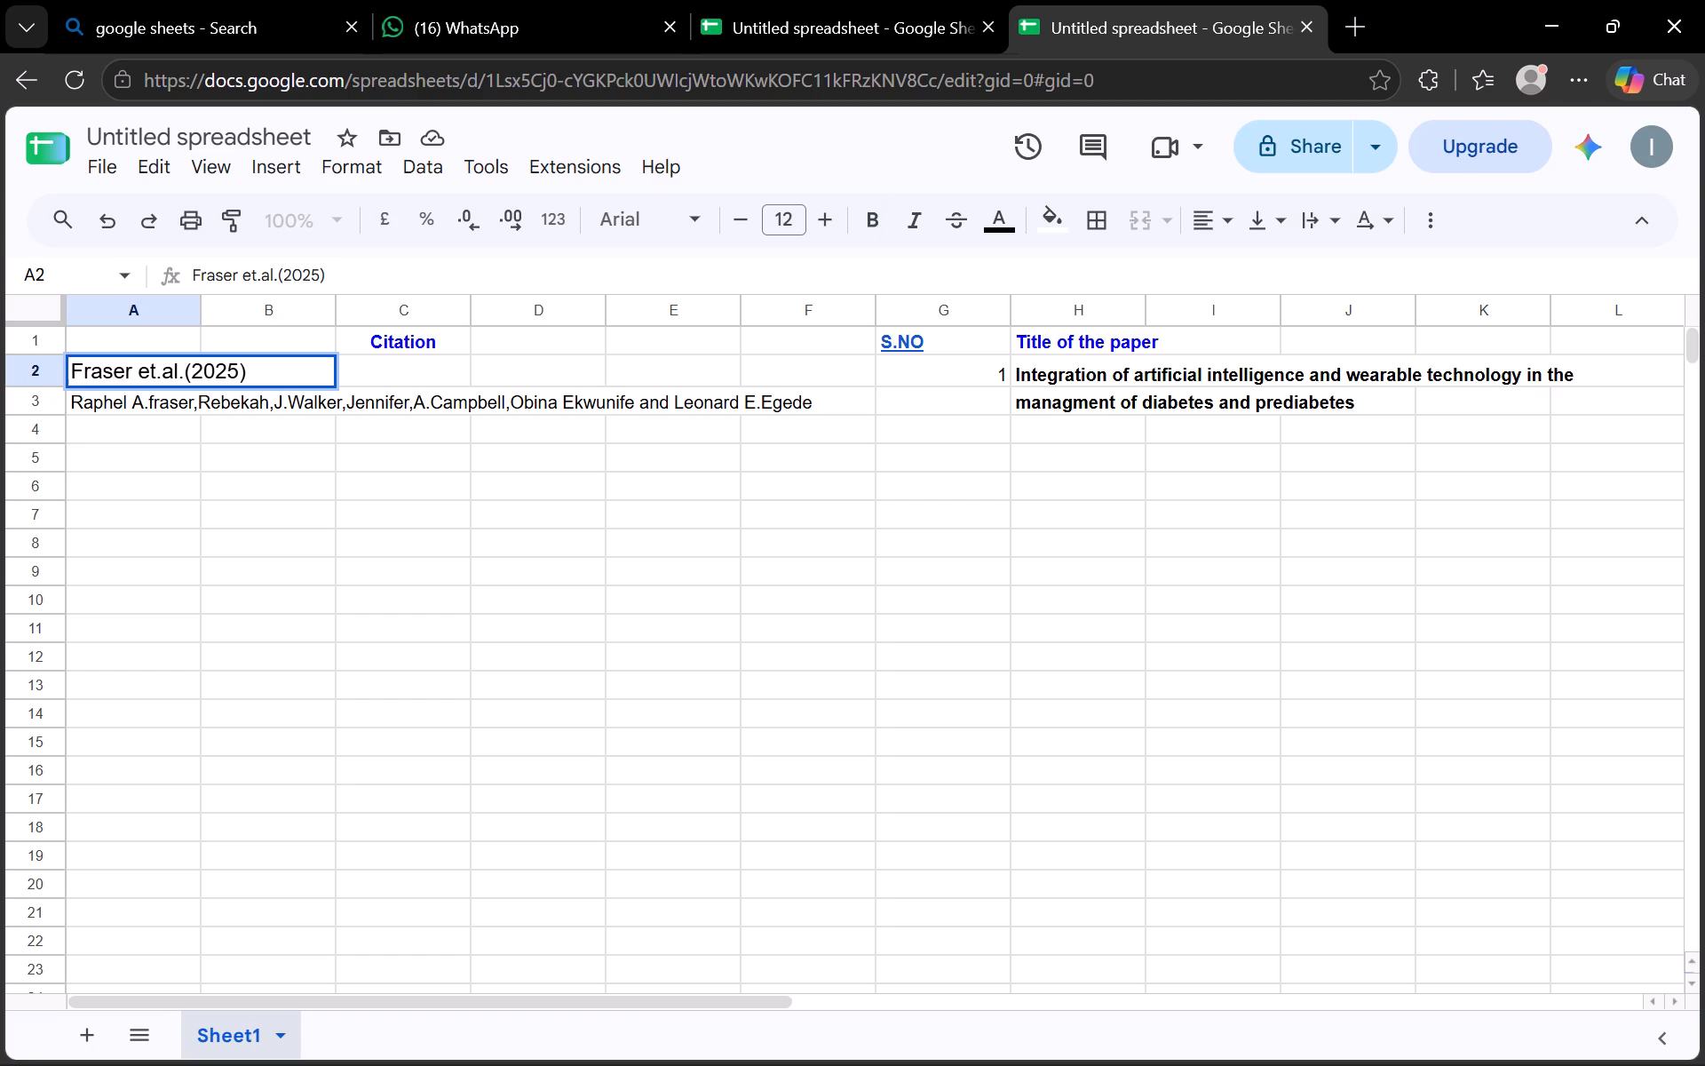
Copy the author list in cell A3 and clear the cell so that it is empty for reformatting.
double_click(73, 396)
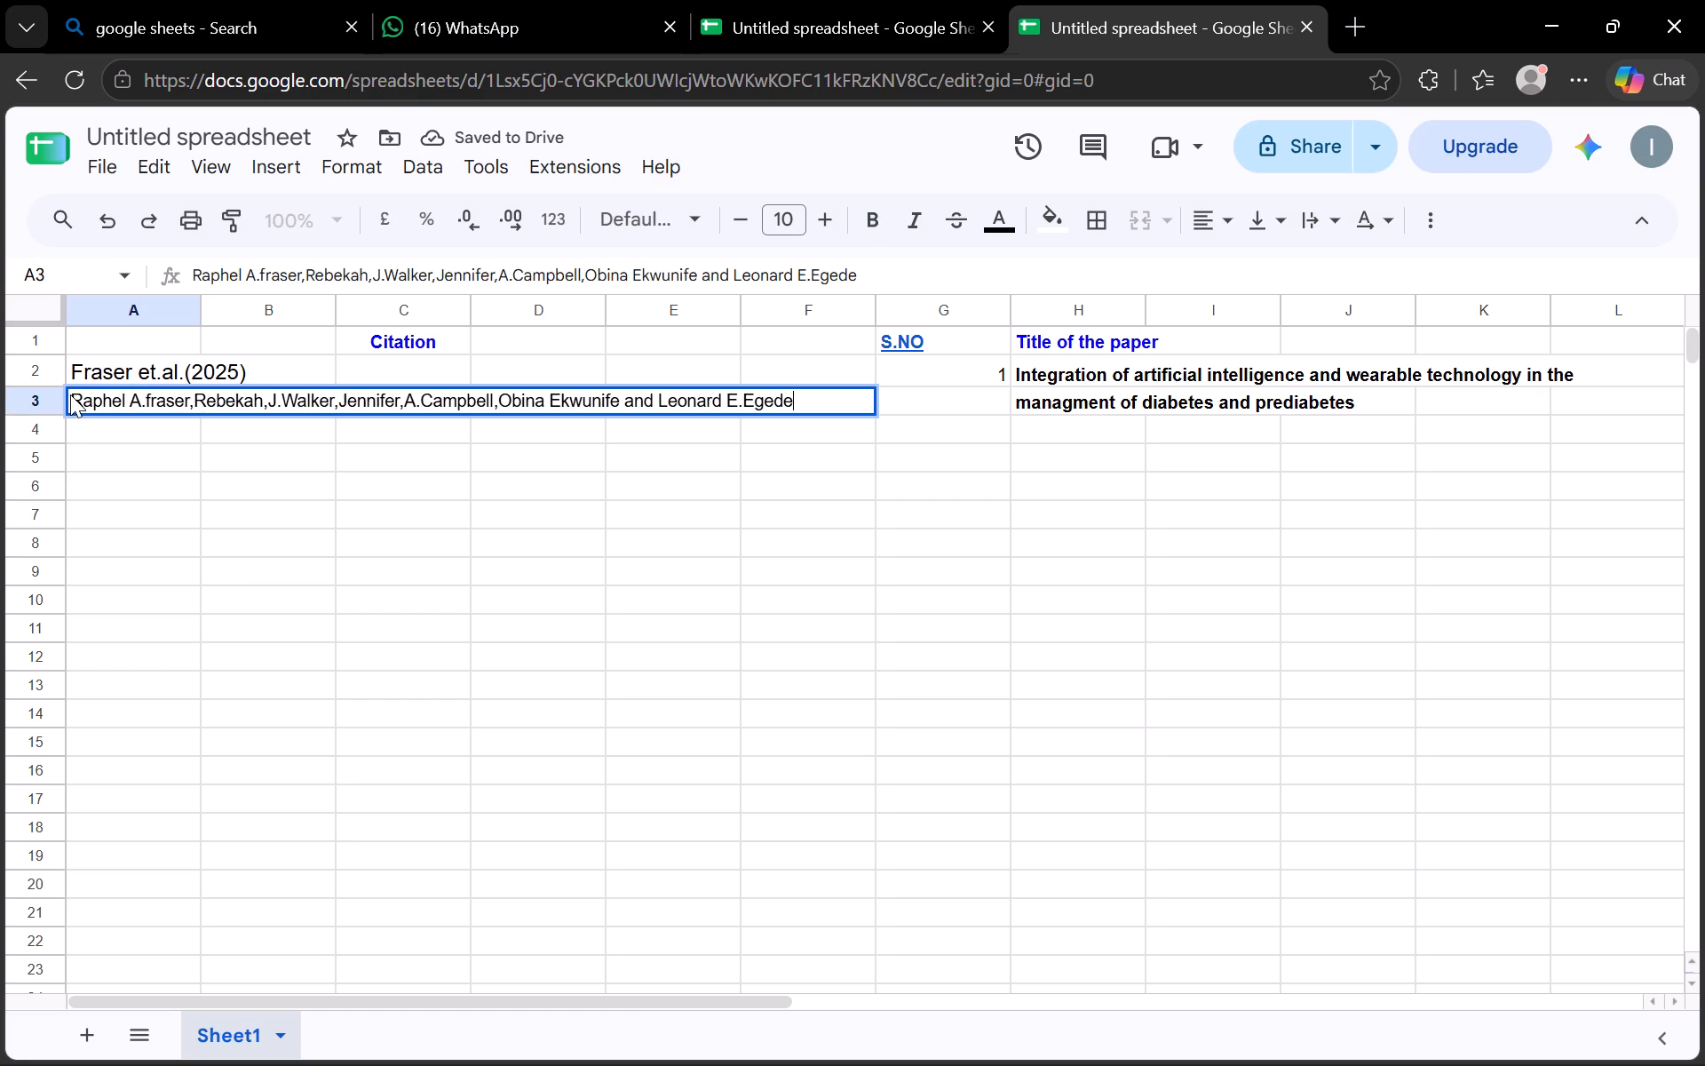
drag(71, 394, 836, 410)
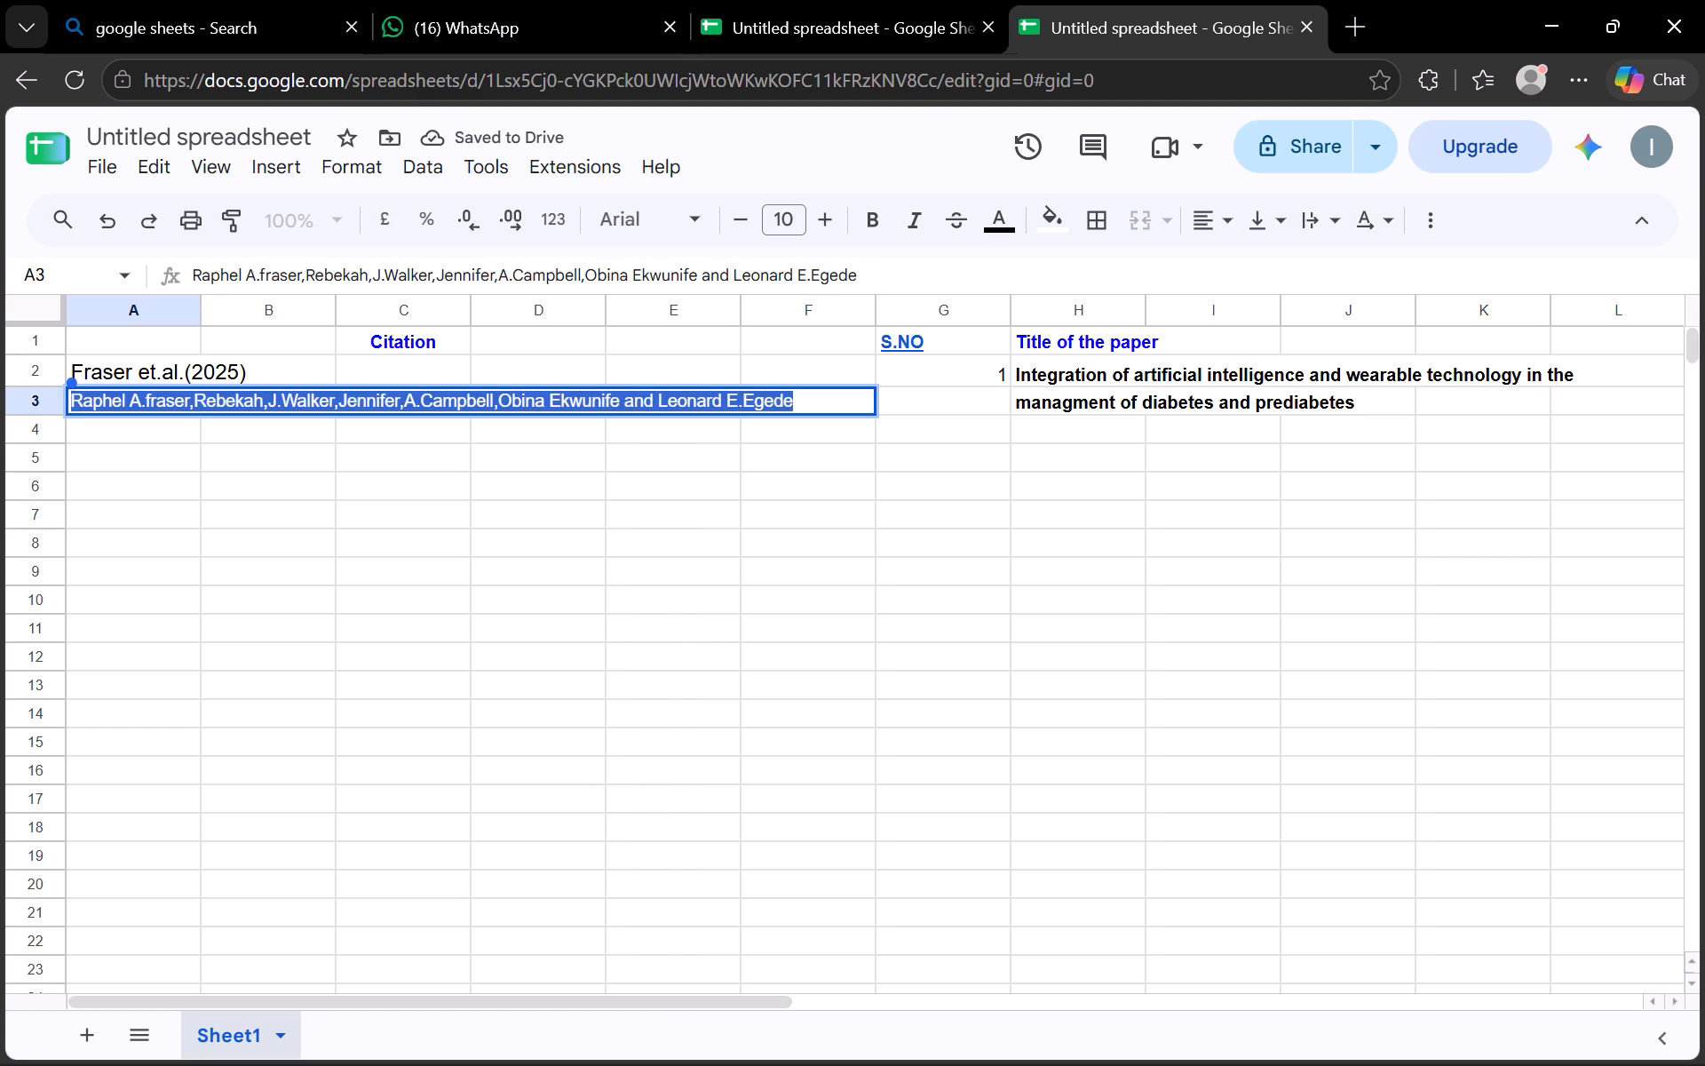
key(ctrl+v)
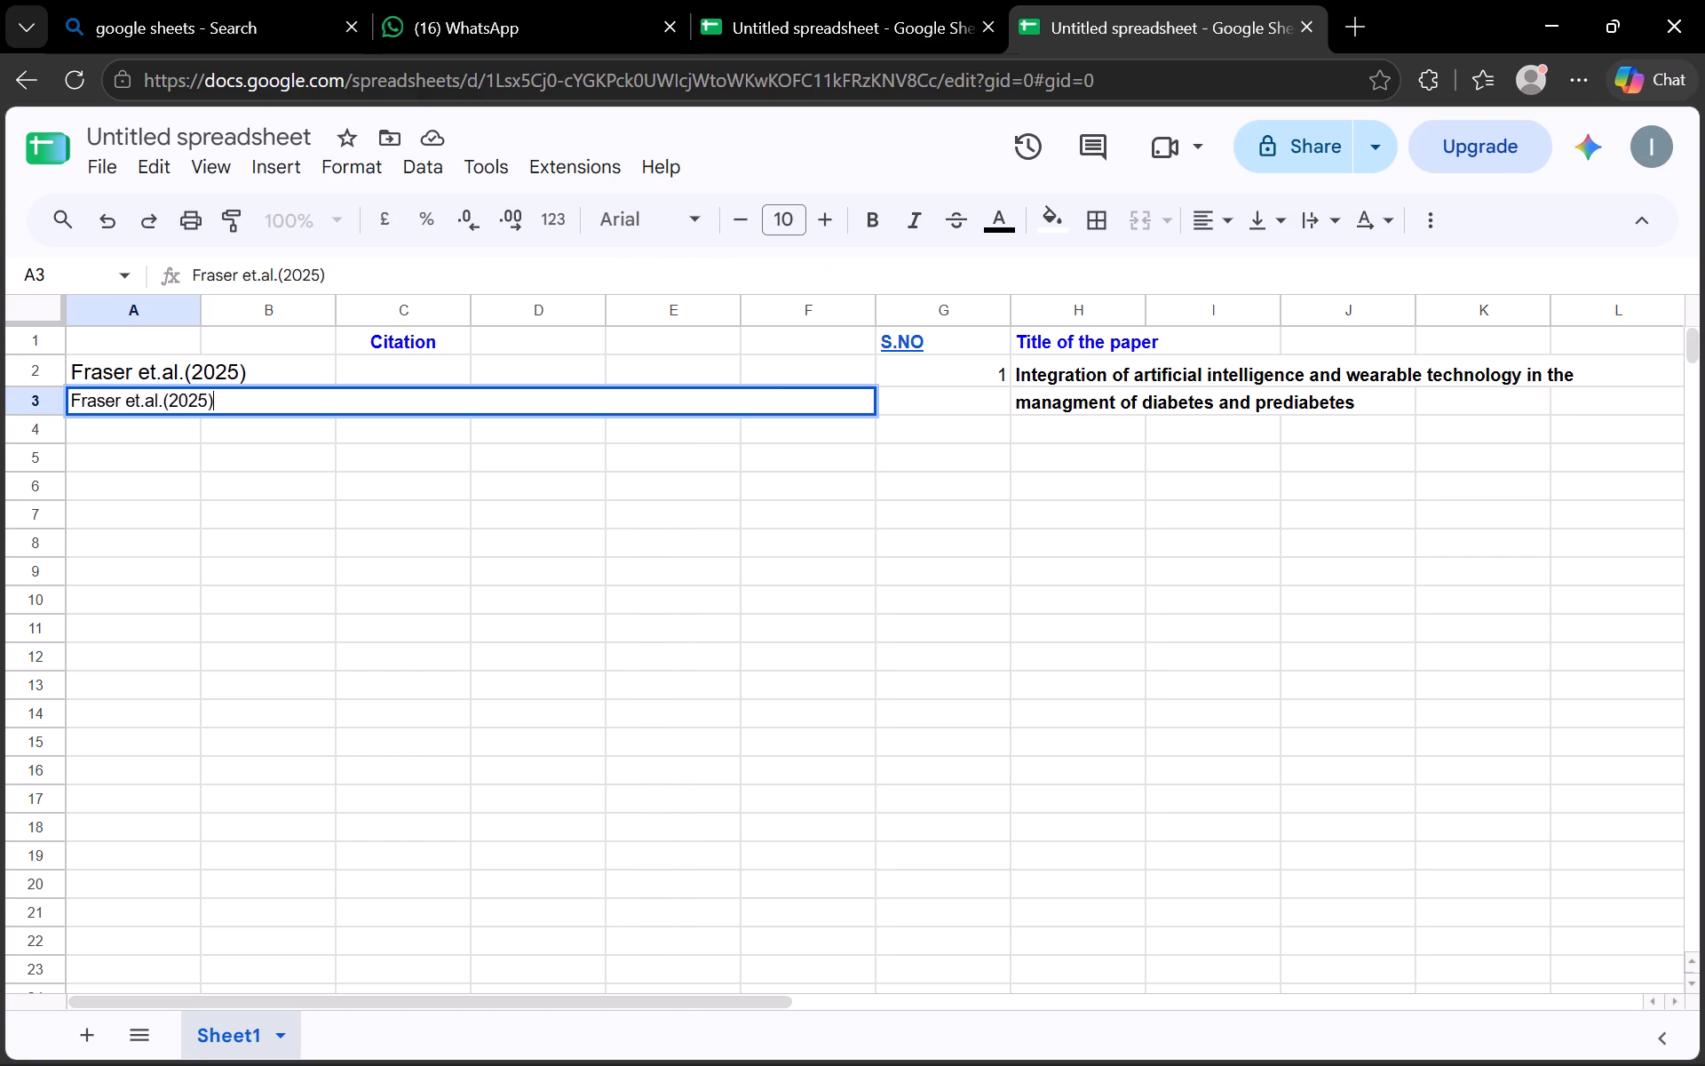
key(ctrl+z)
key(ctrl+c)
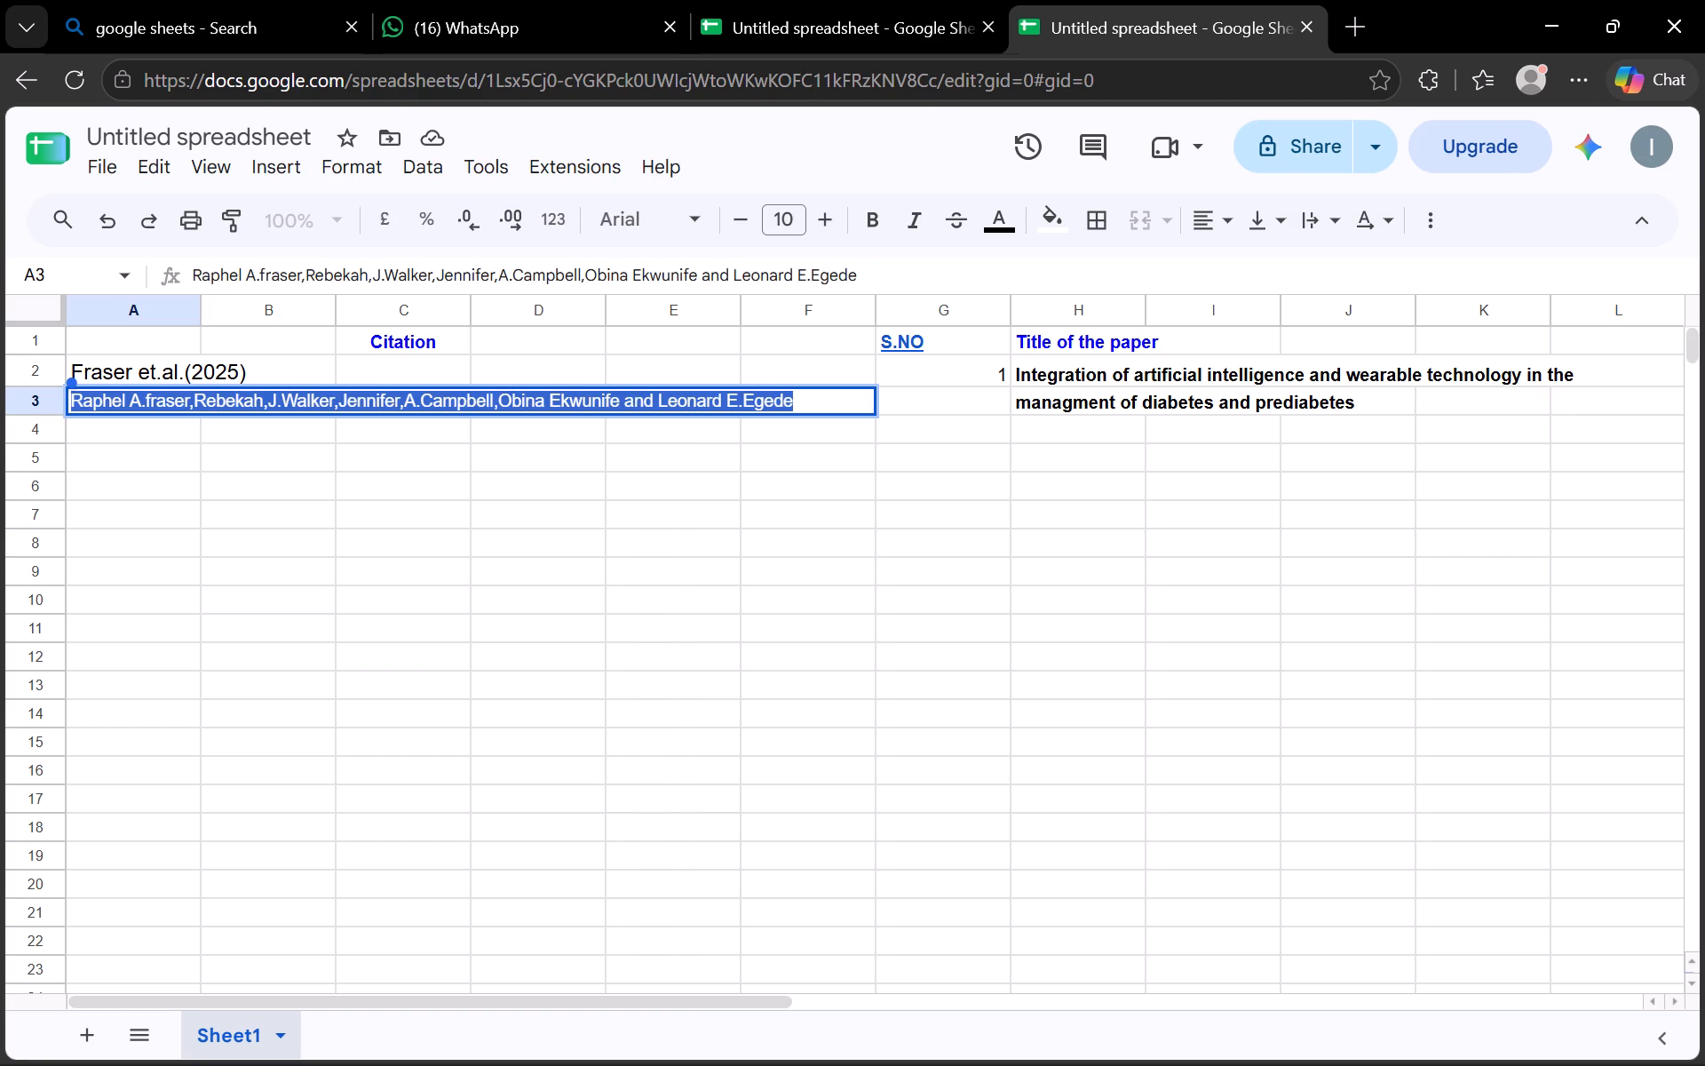
key(BackSpace)
key(ctrl+b)
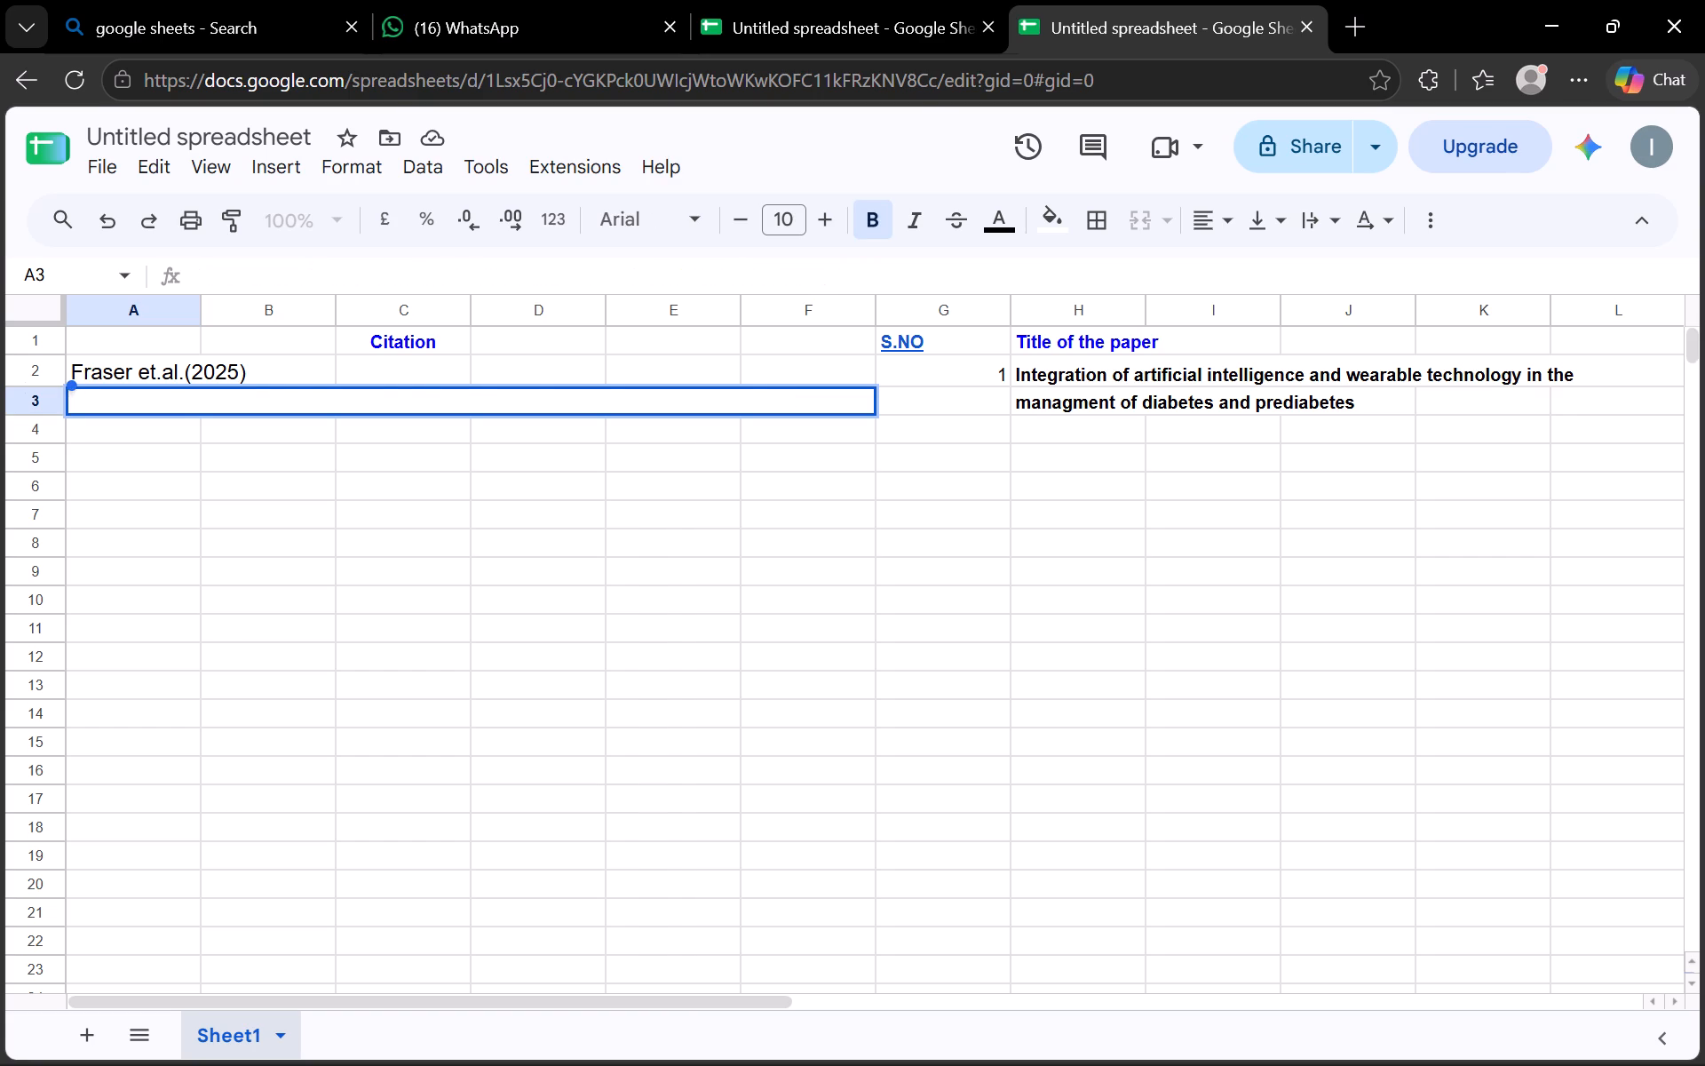
key(ctrl+v)
ctrl+click(836, 410)
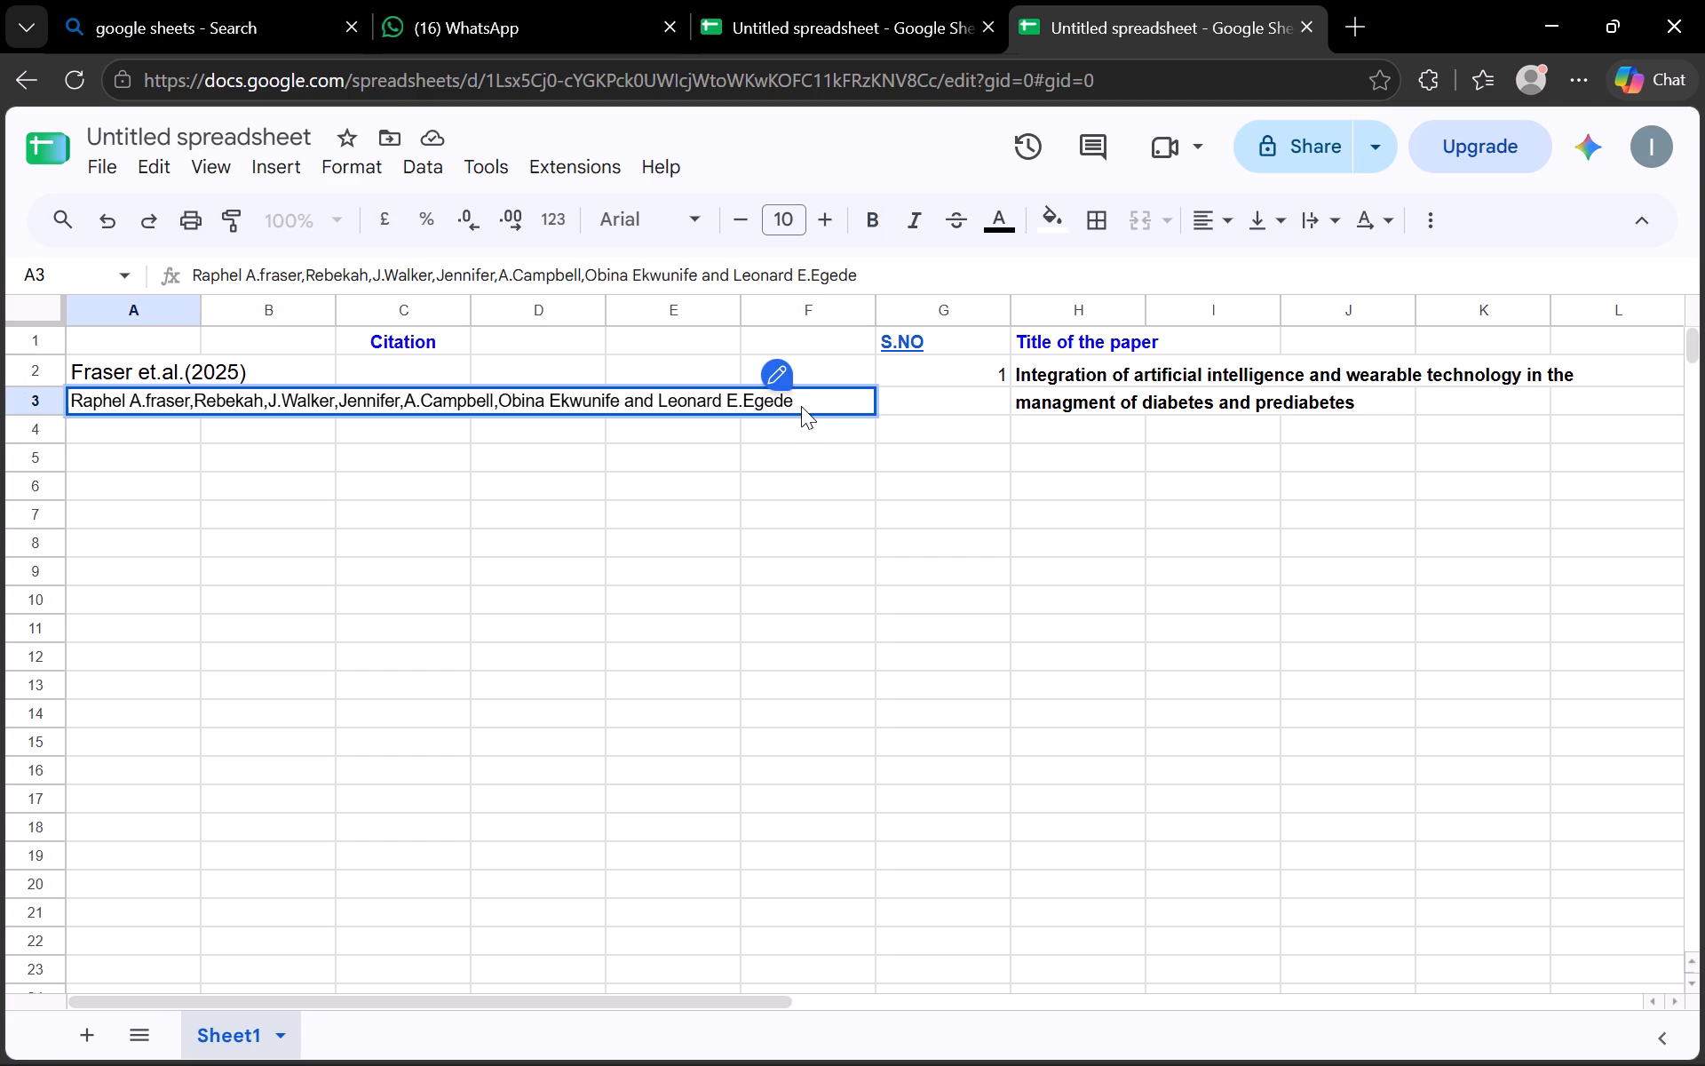
key(ctrl+z)
click(619, 379)
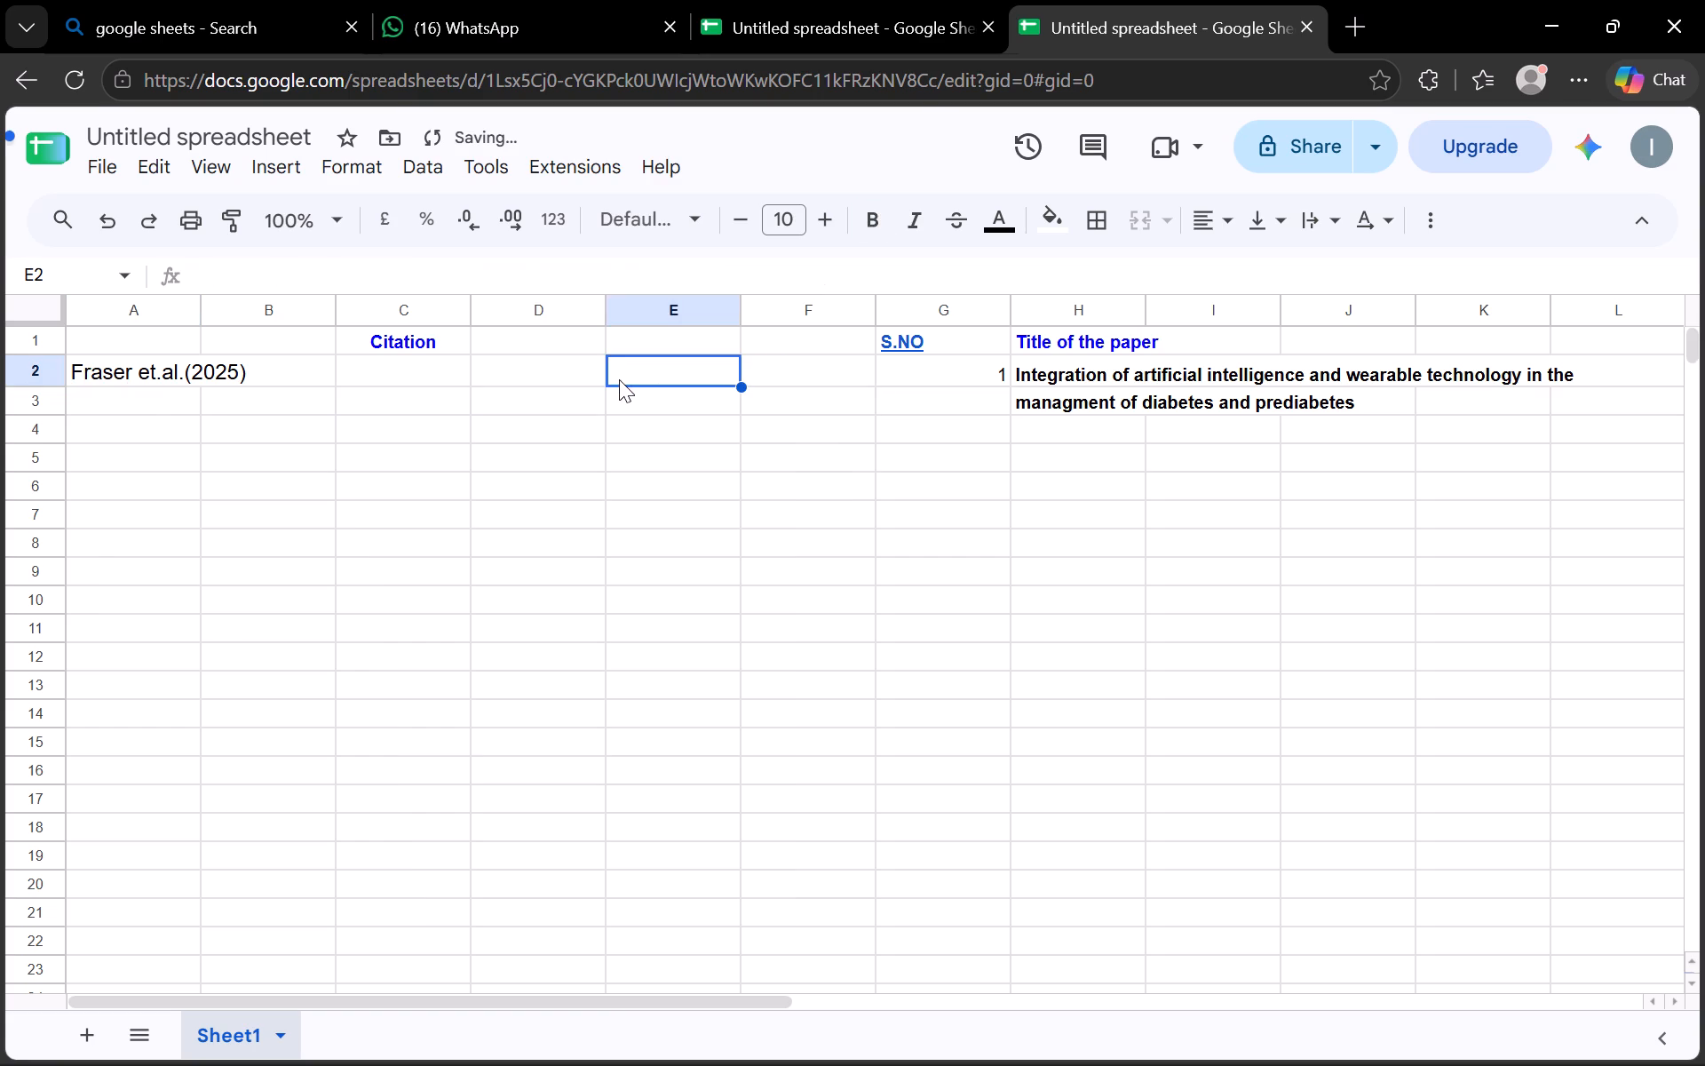
Set cell A3 to bold and paste the copied author list back into it.
click(131, 392)
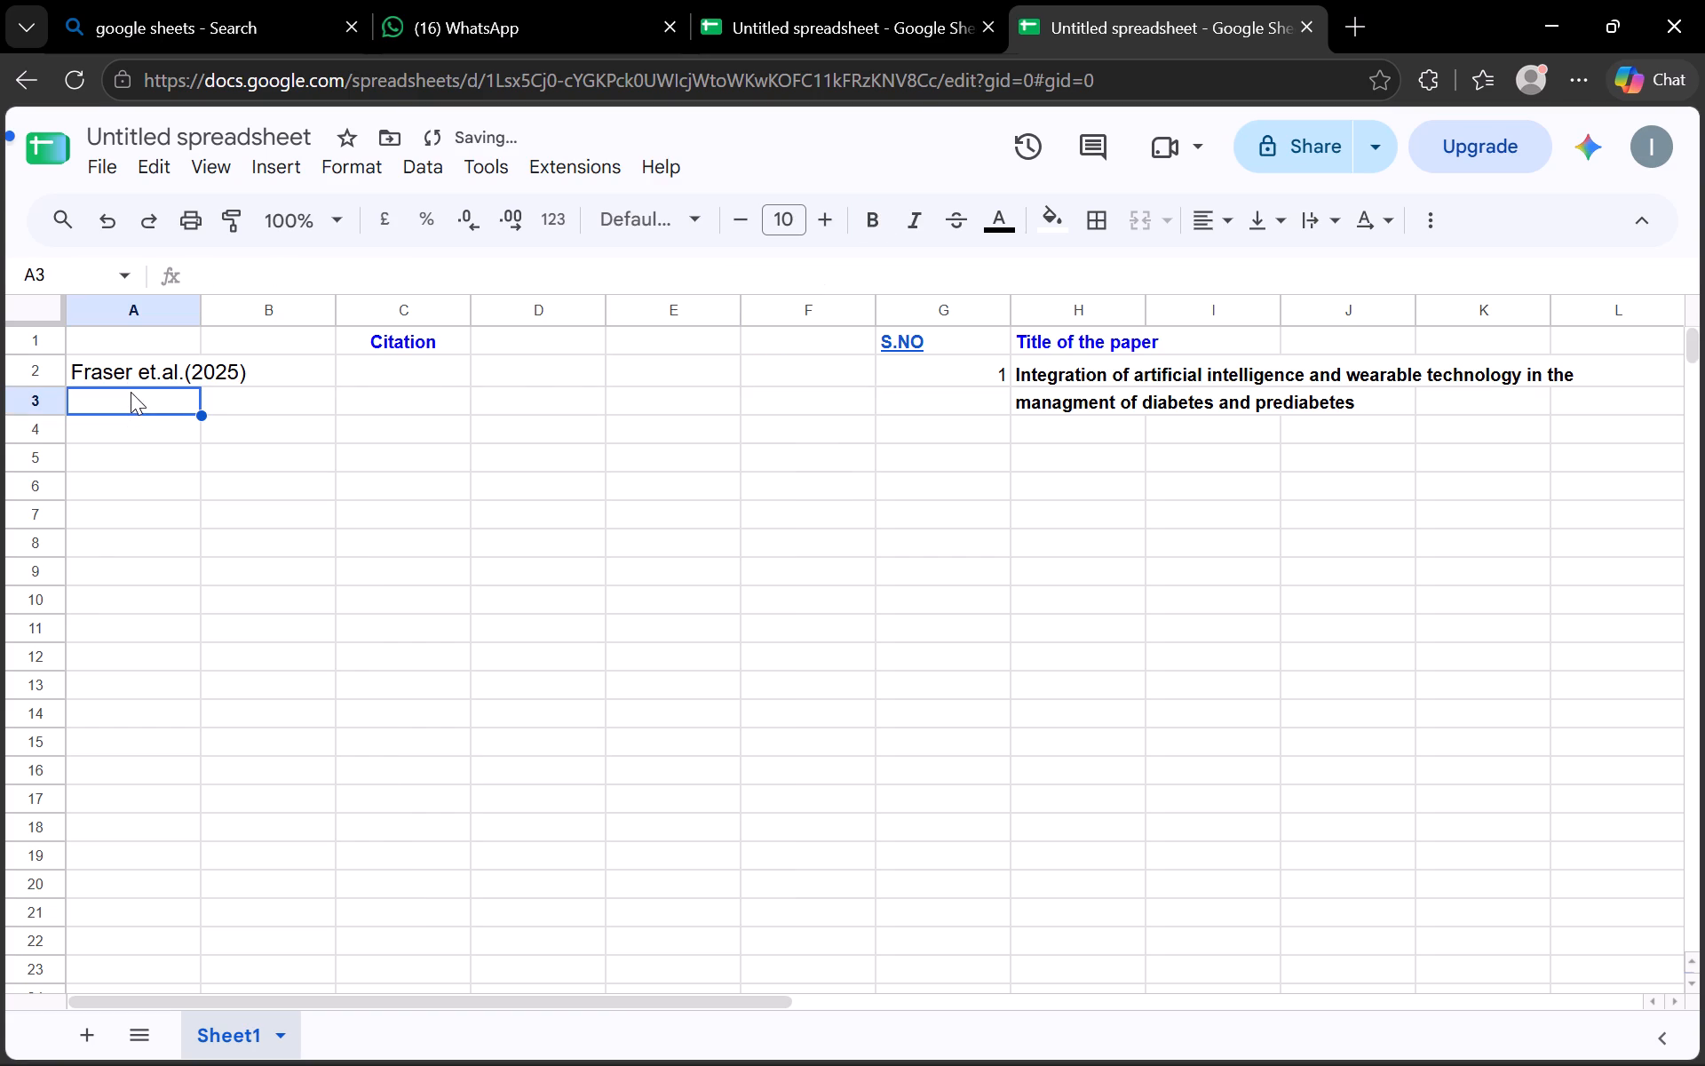
key(ctrl+v)
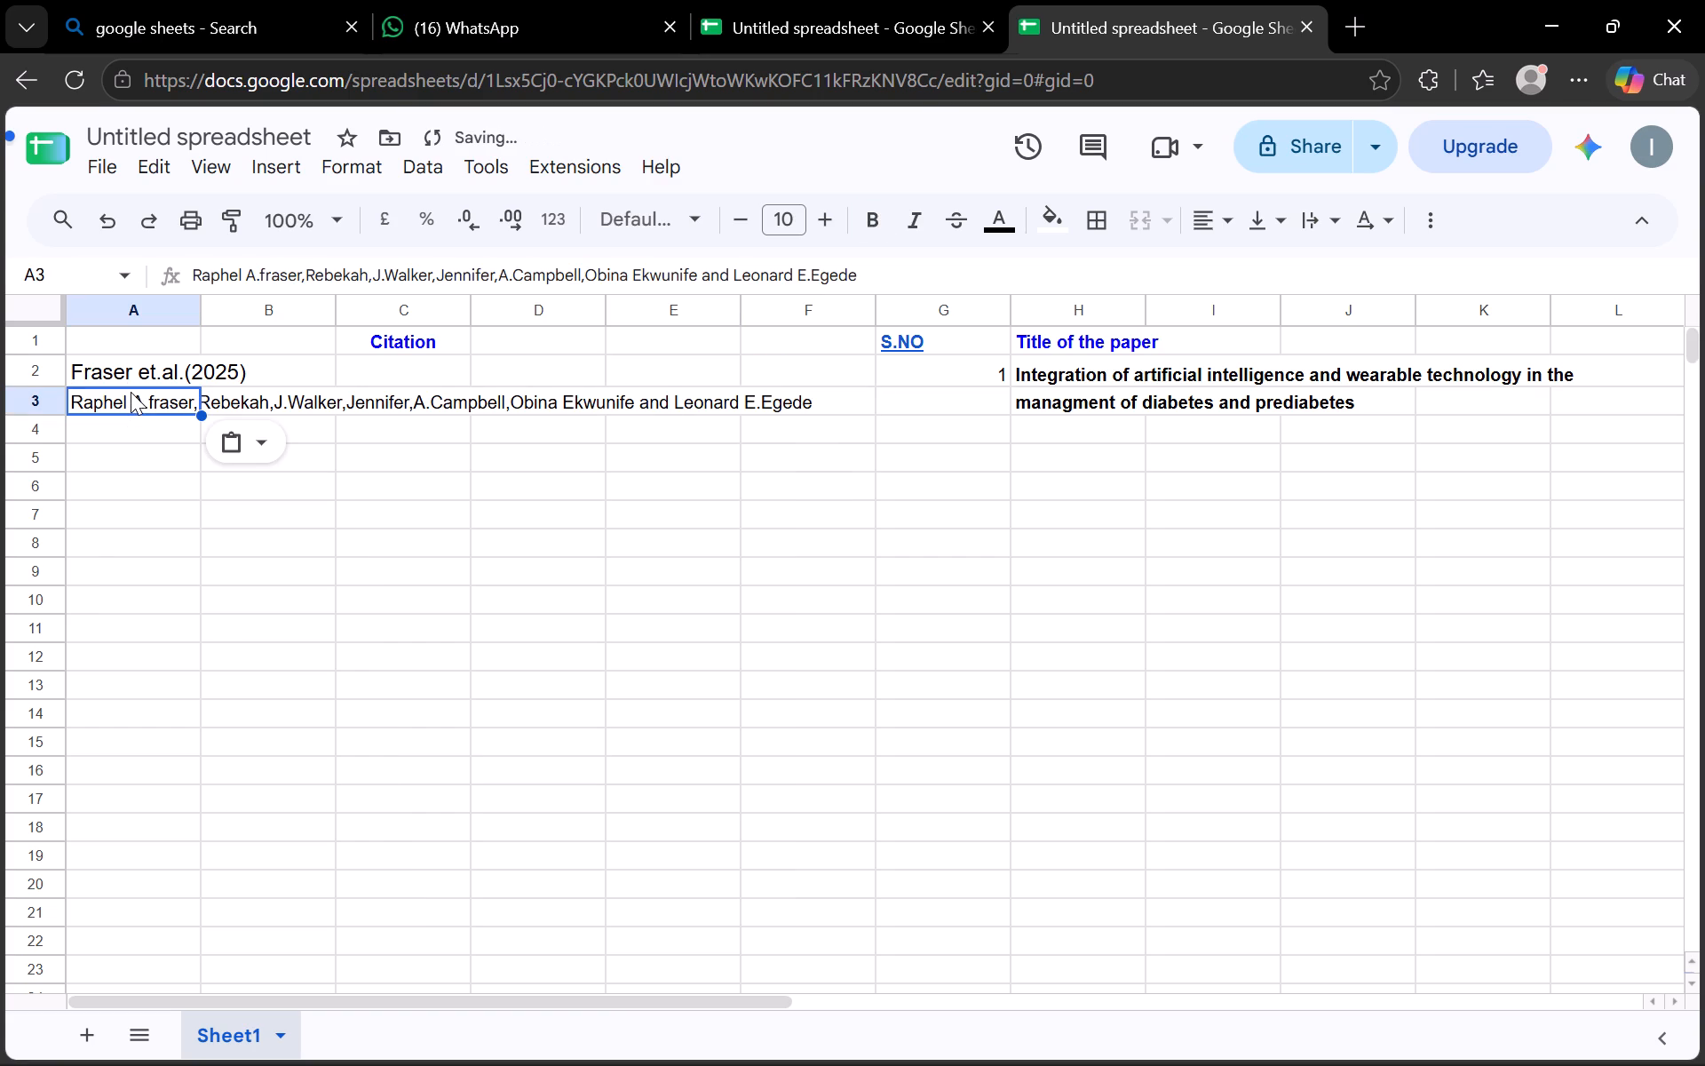
key(ctrl+z)
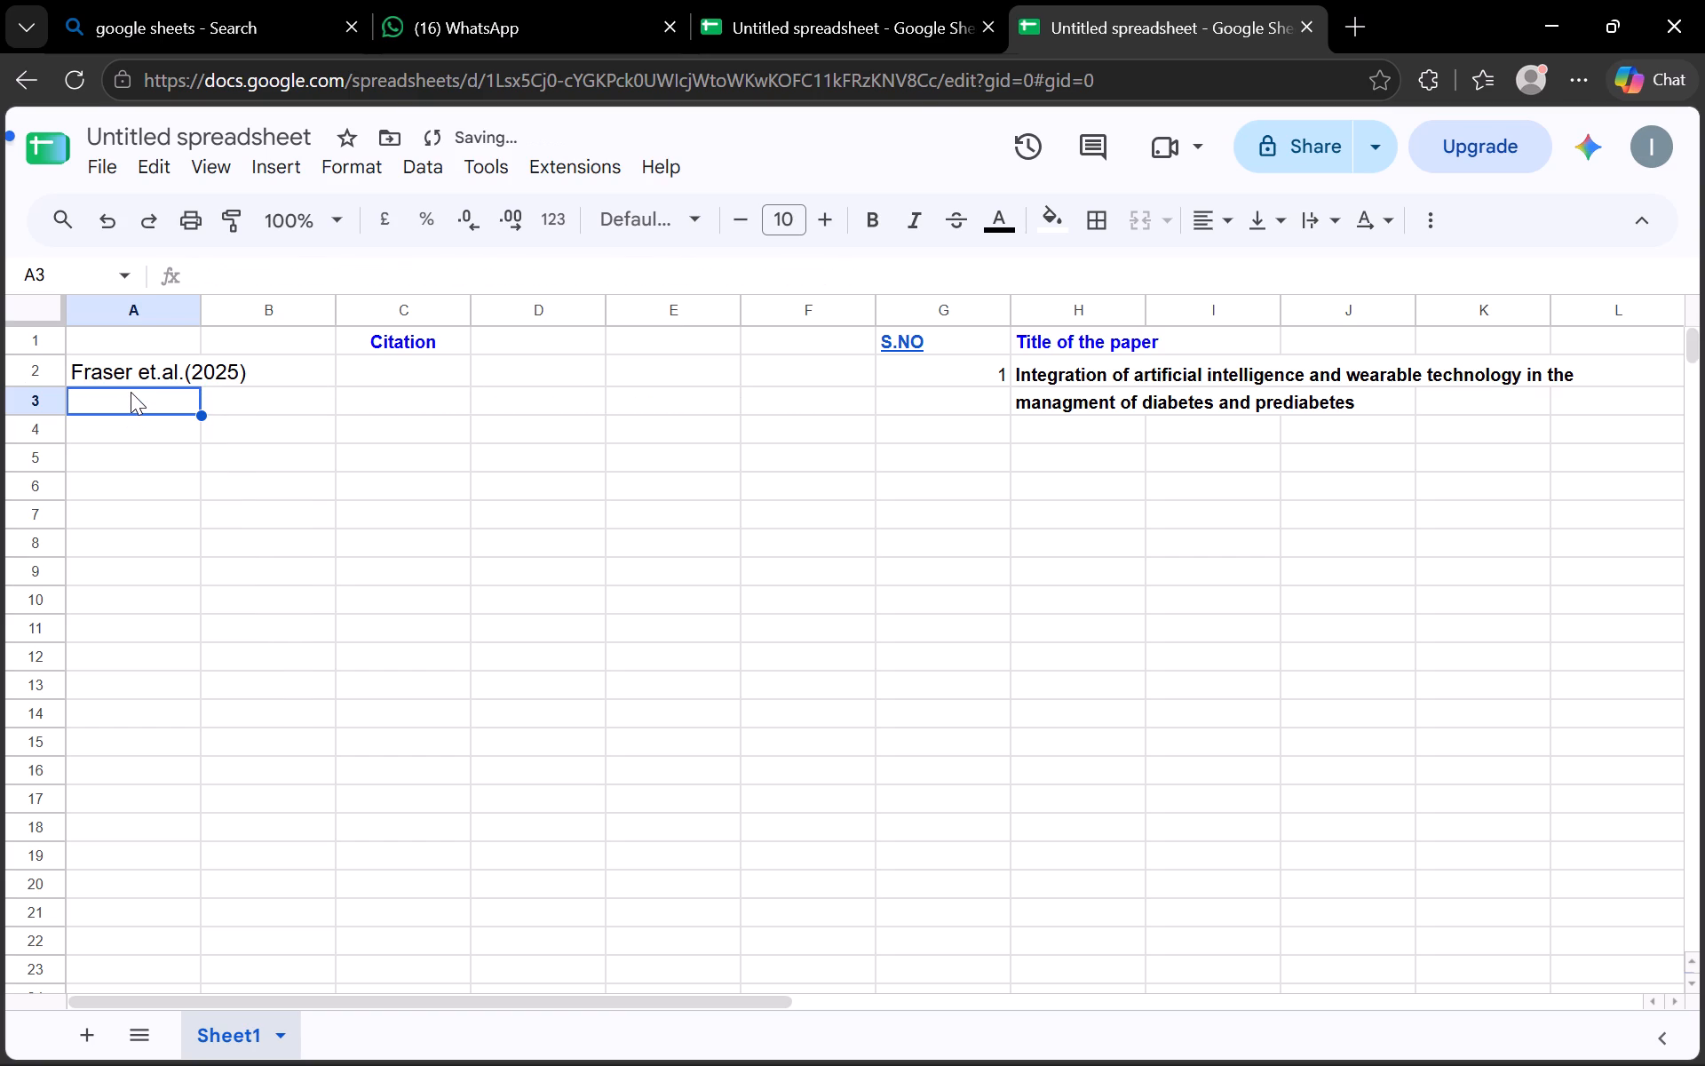
key(ctrl+b)
key(ctrl+v)
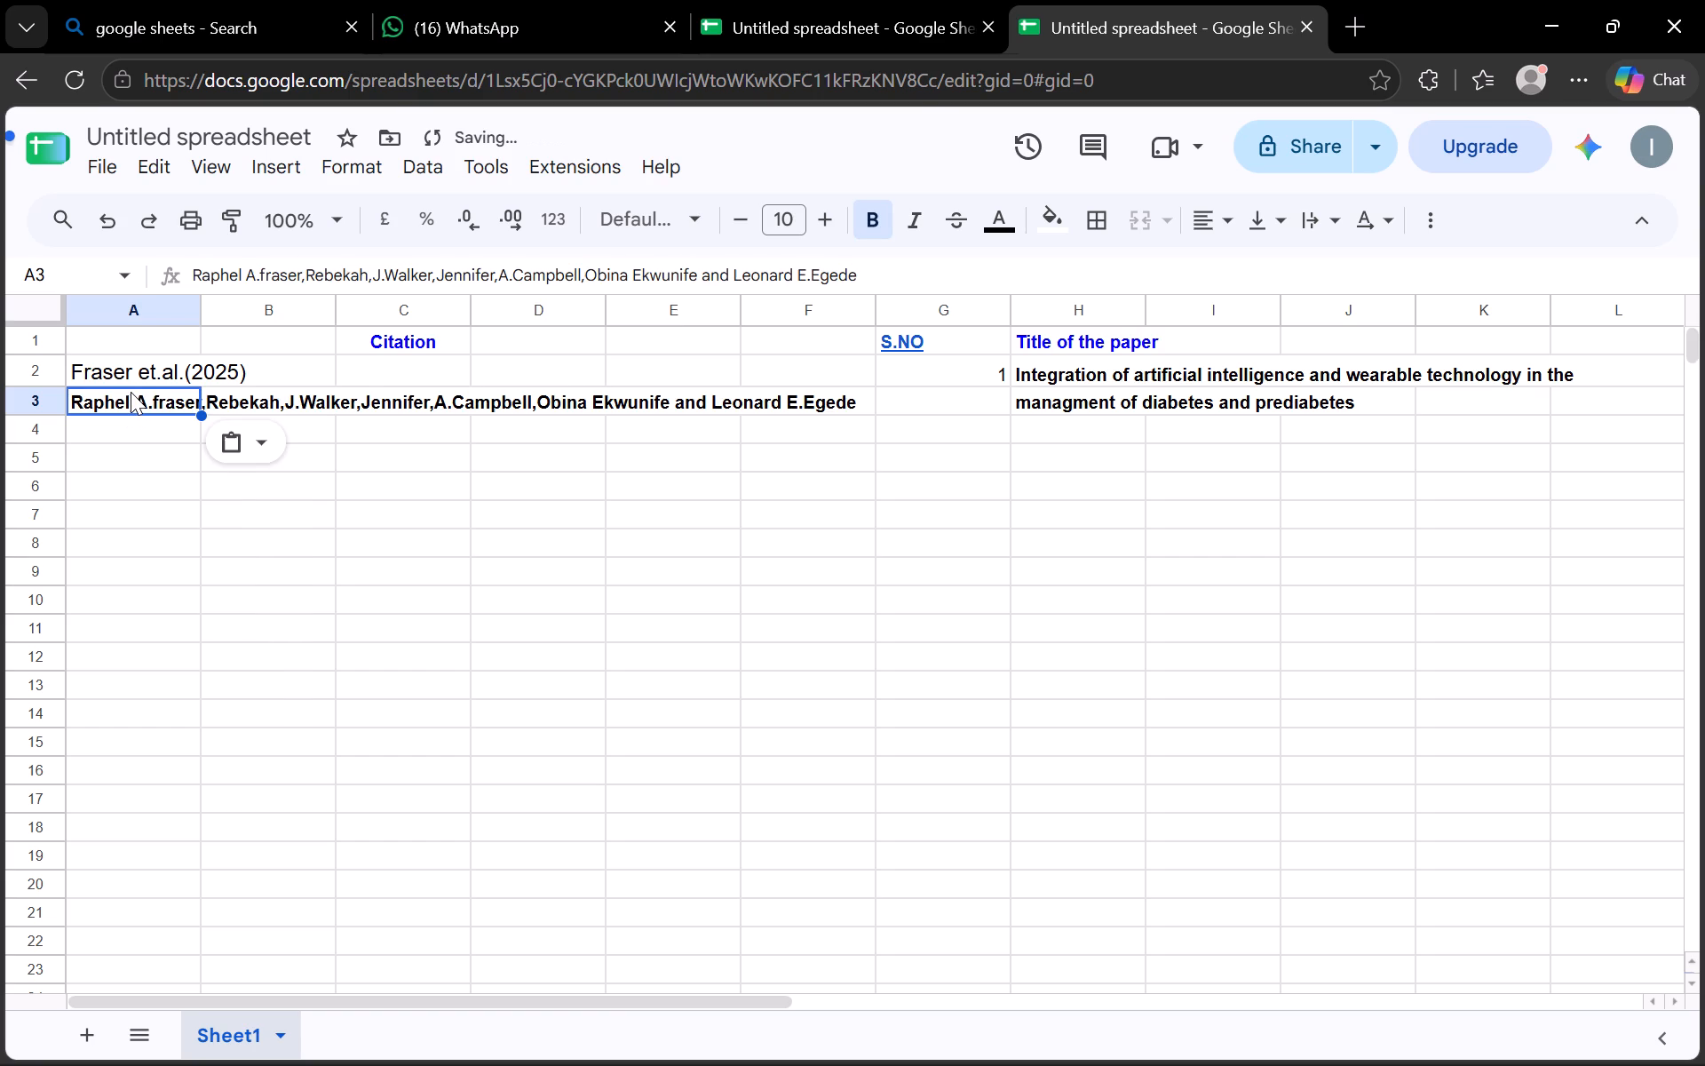
Copy and clear the citation in cell A2, set the cell to bold, and paste "Fraser et.al.(2025)" back into it.
double_click(75, 374)
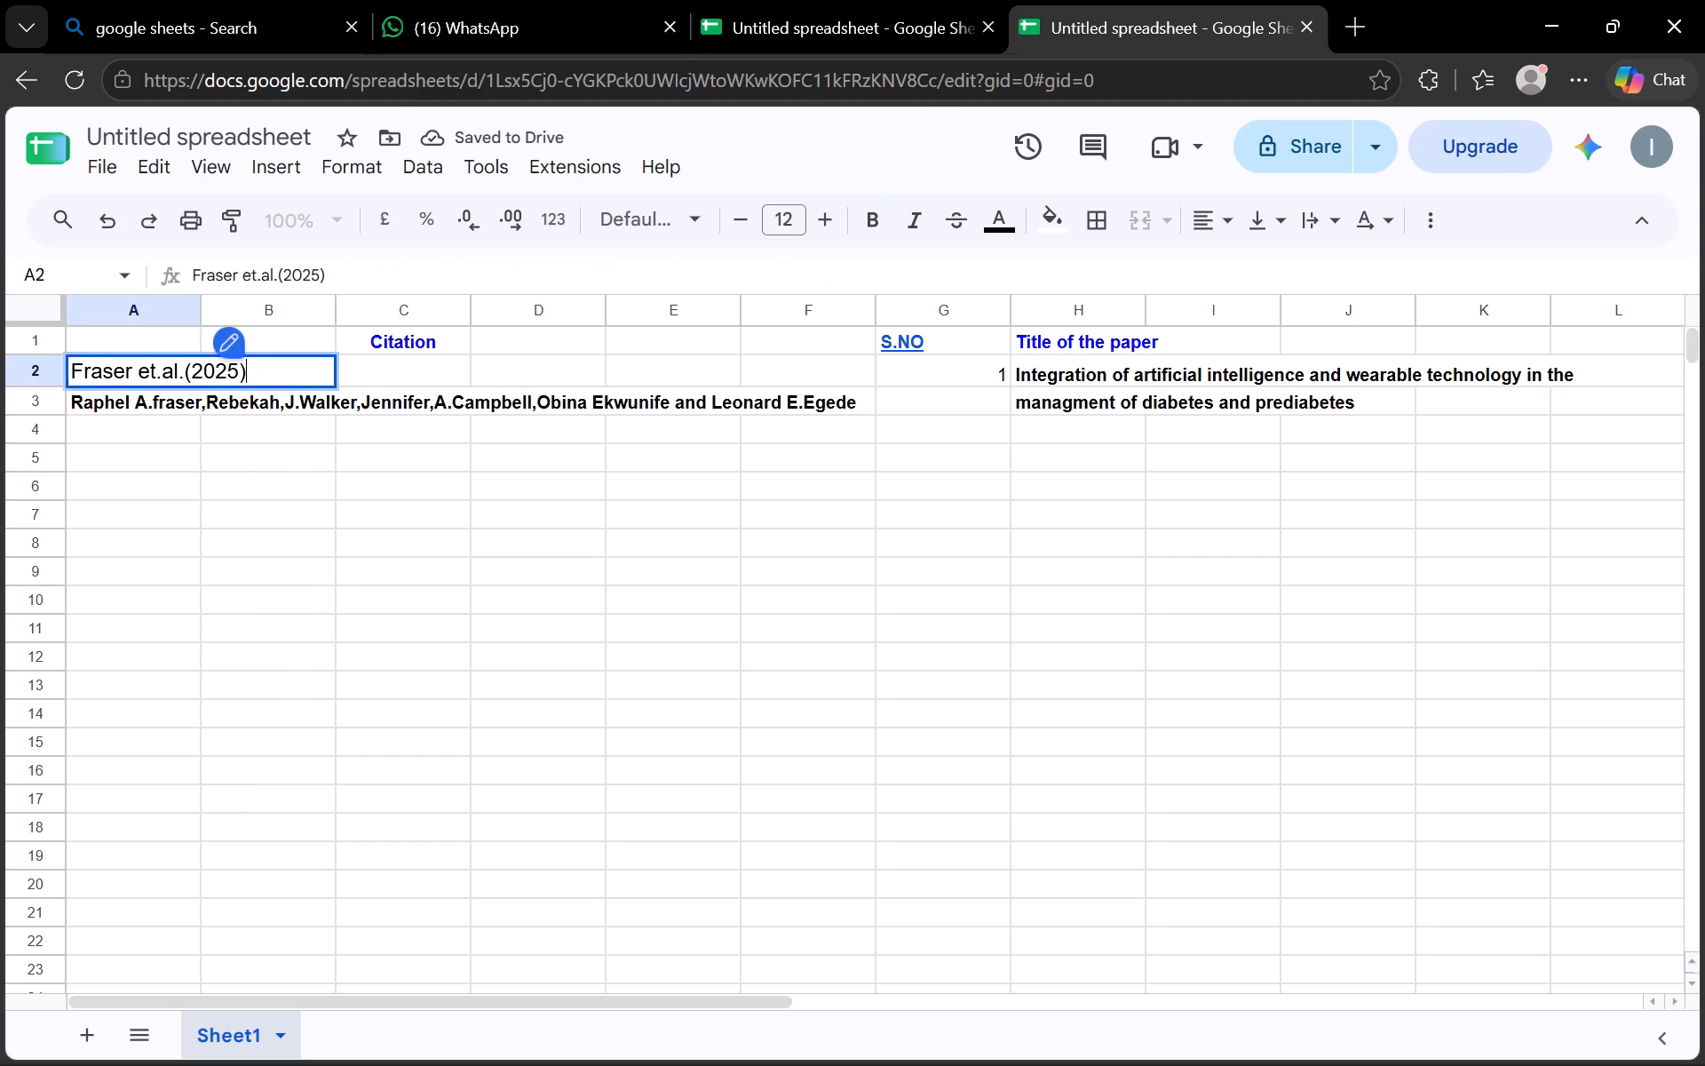
drag(258, 365, 75, 381)
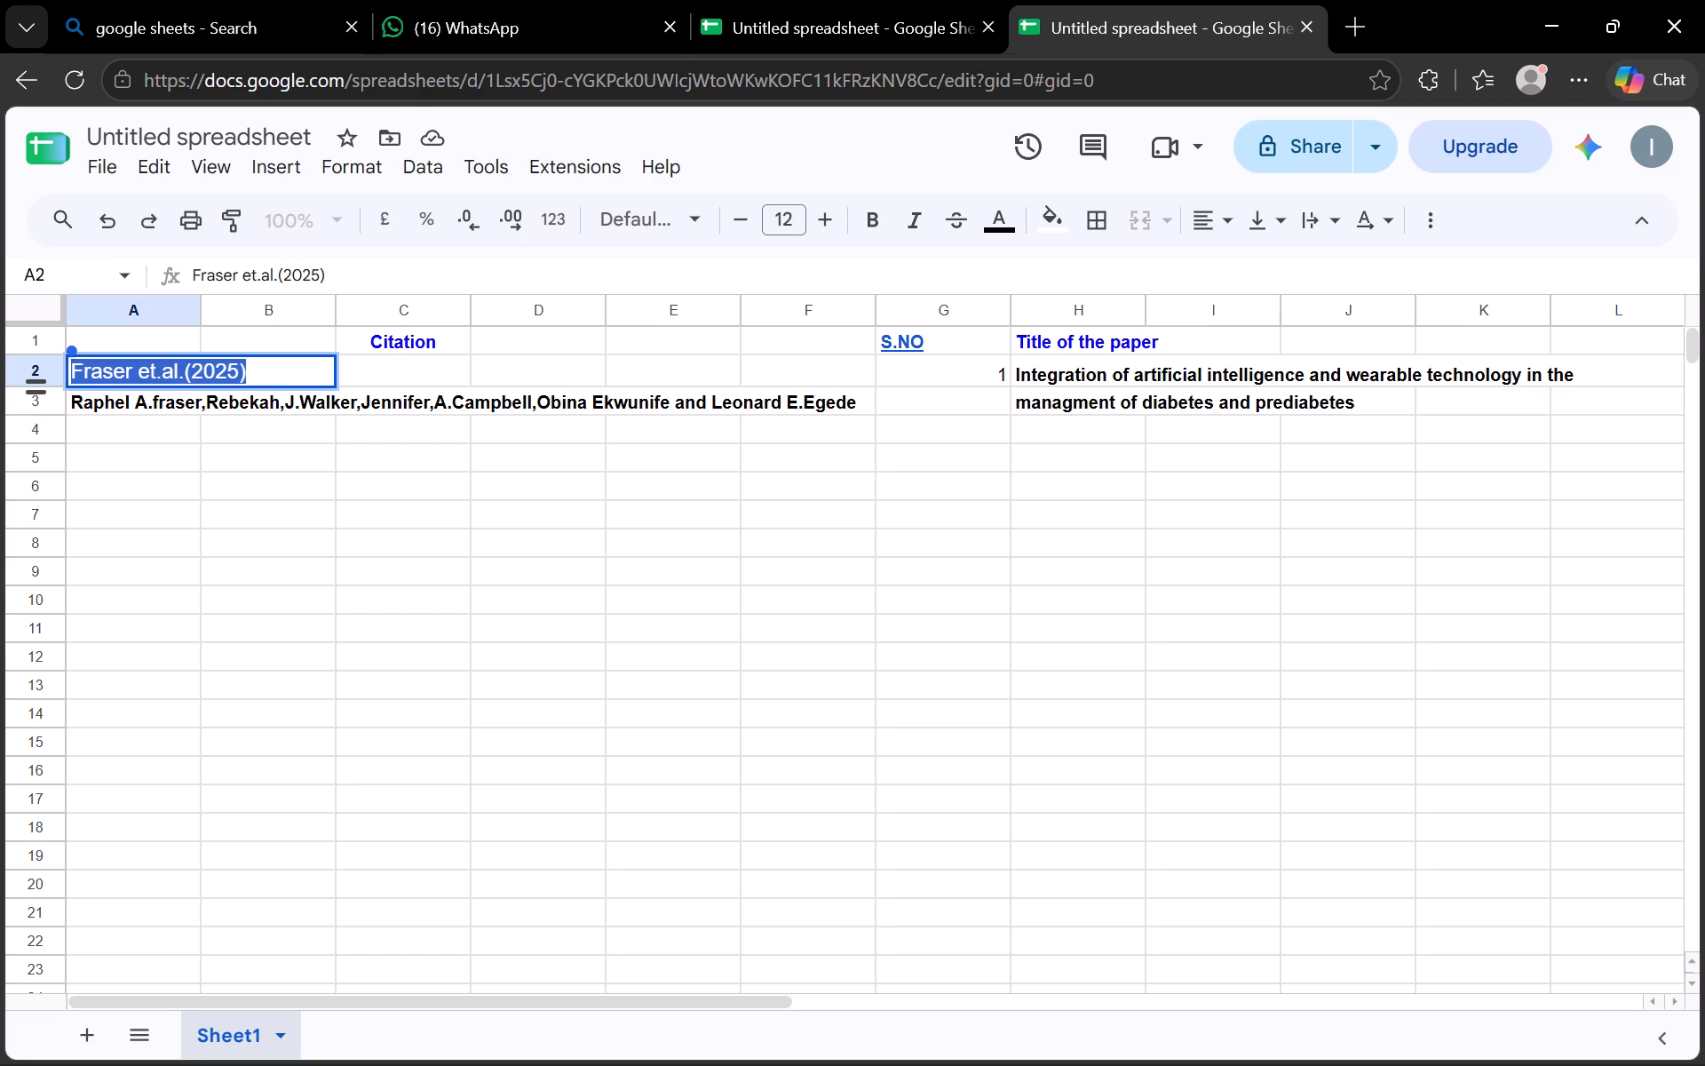
drag(75, 381, 71, 373)
drag(71, 373, 75, 373)
key(ctrl+c)
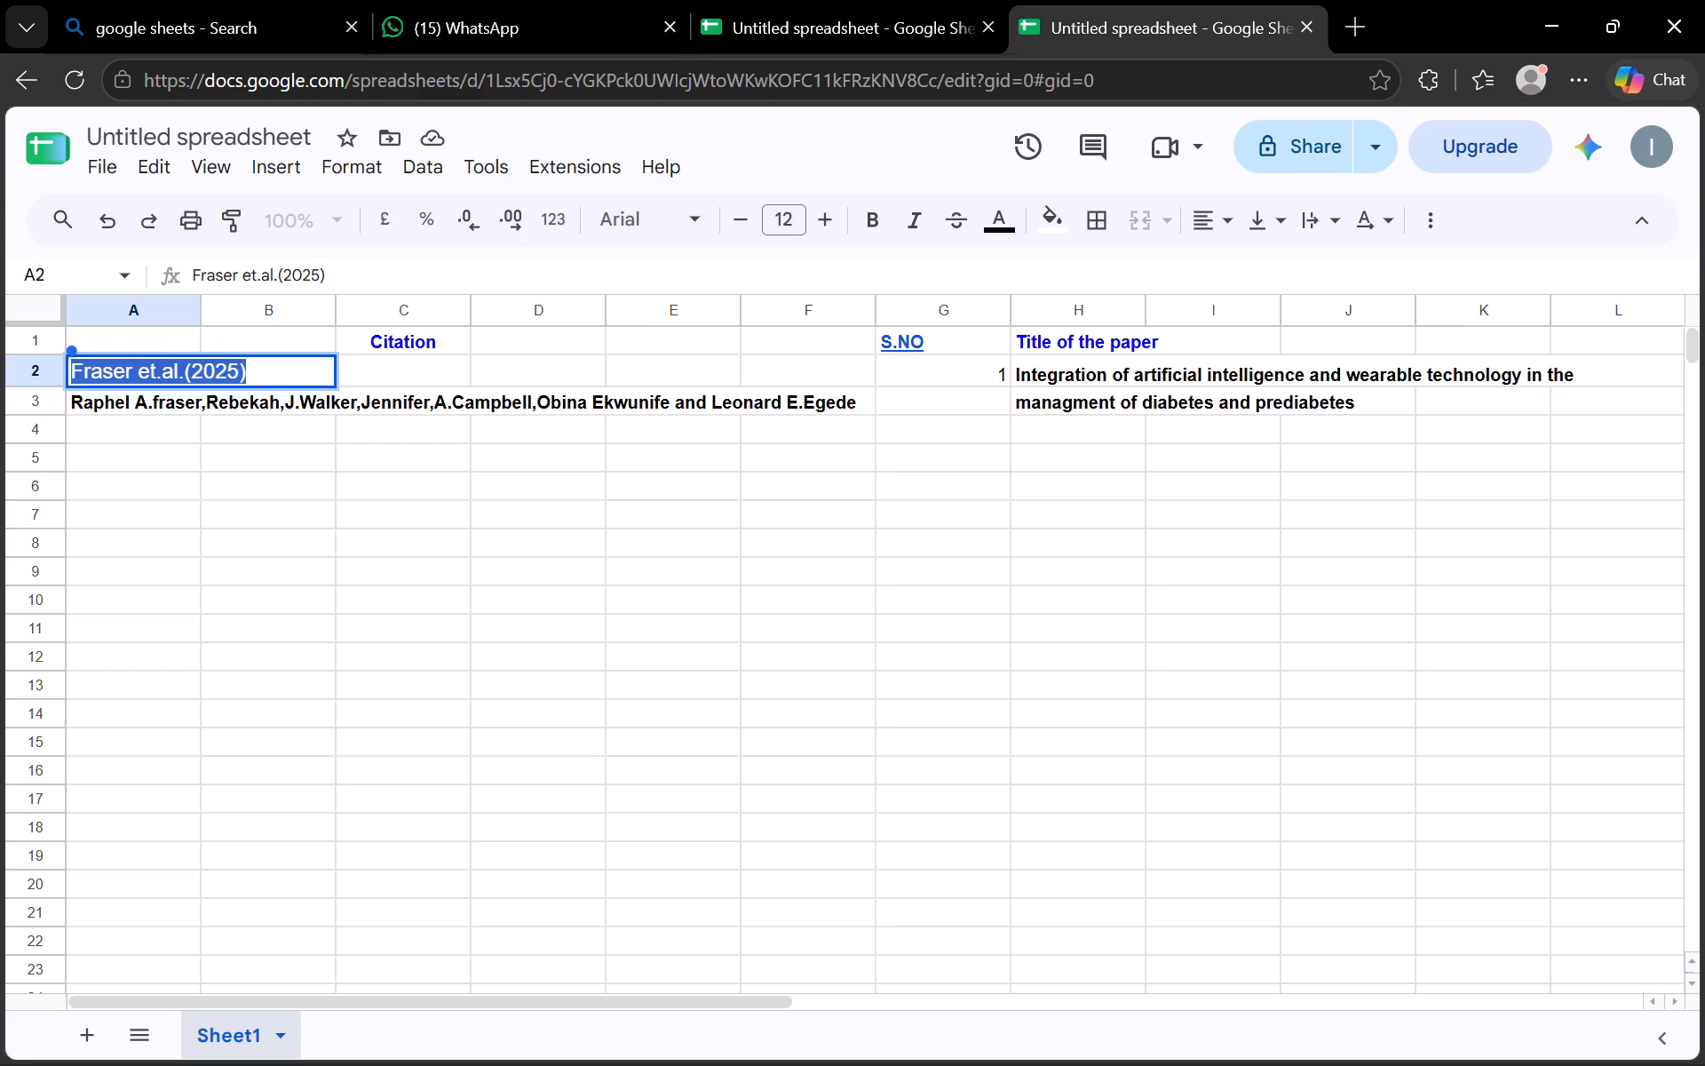
key(BackSpace)
click(65, 369)
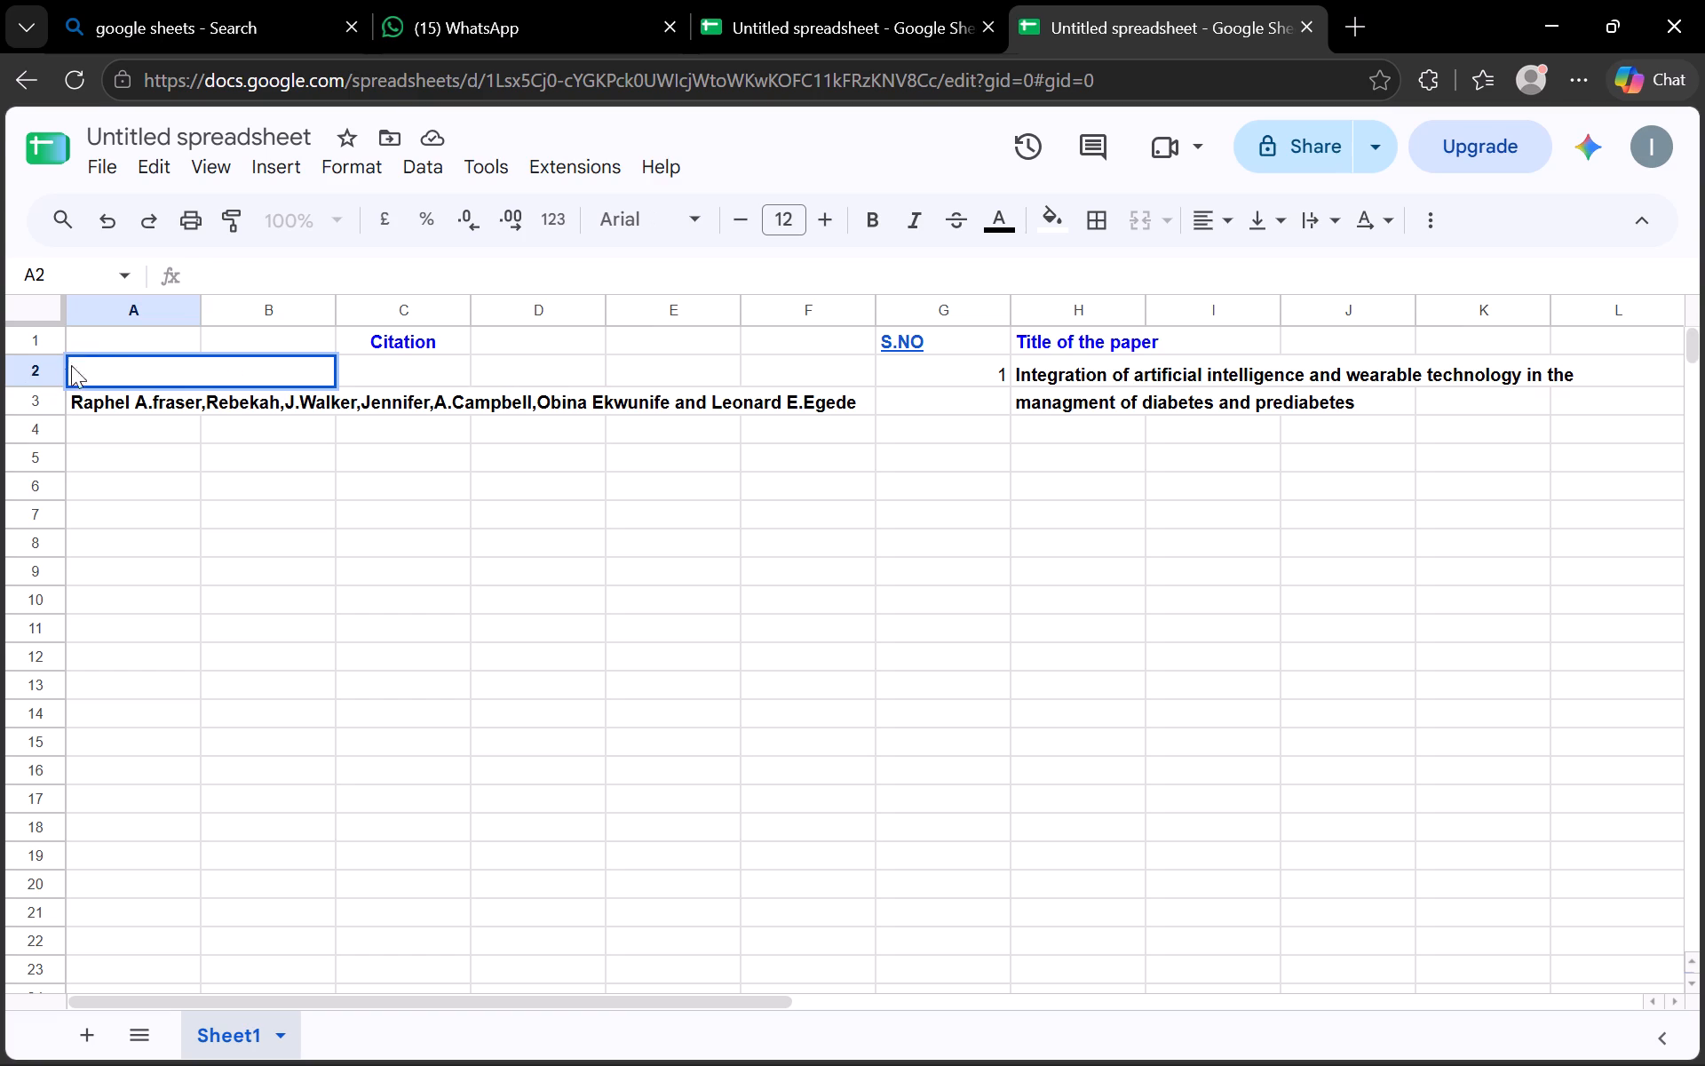
click(94, 339)
click(92, 363)
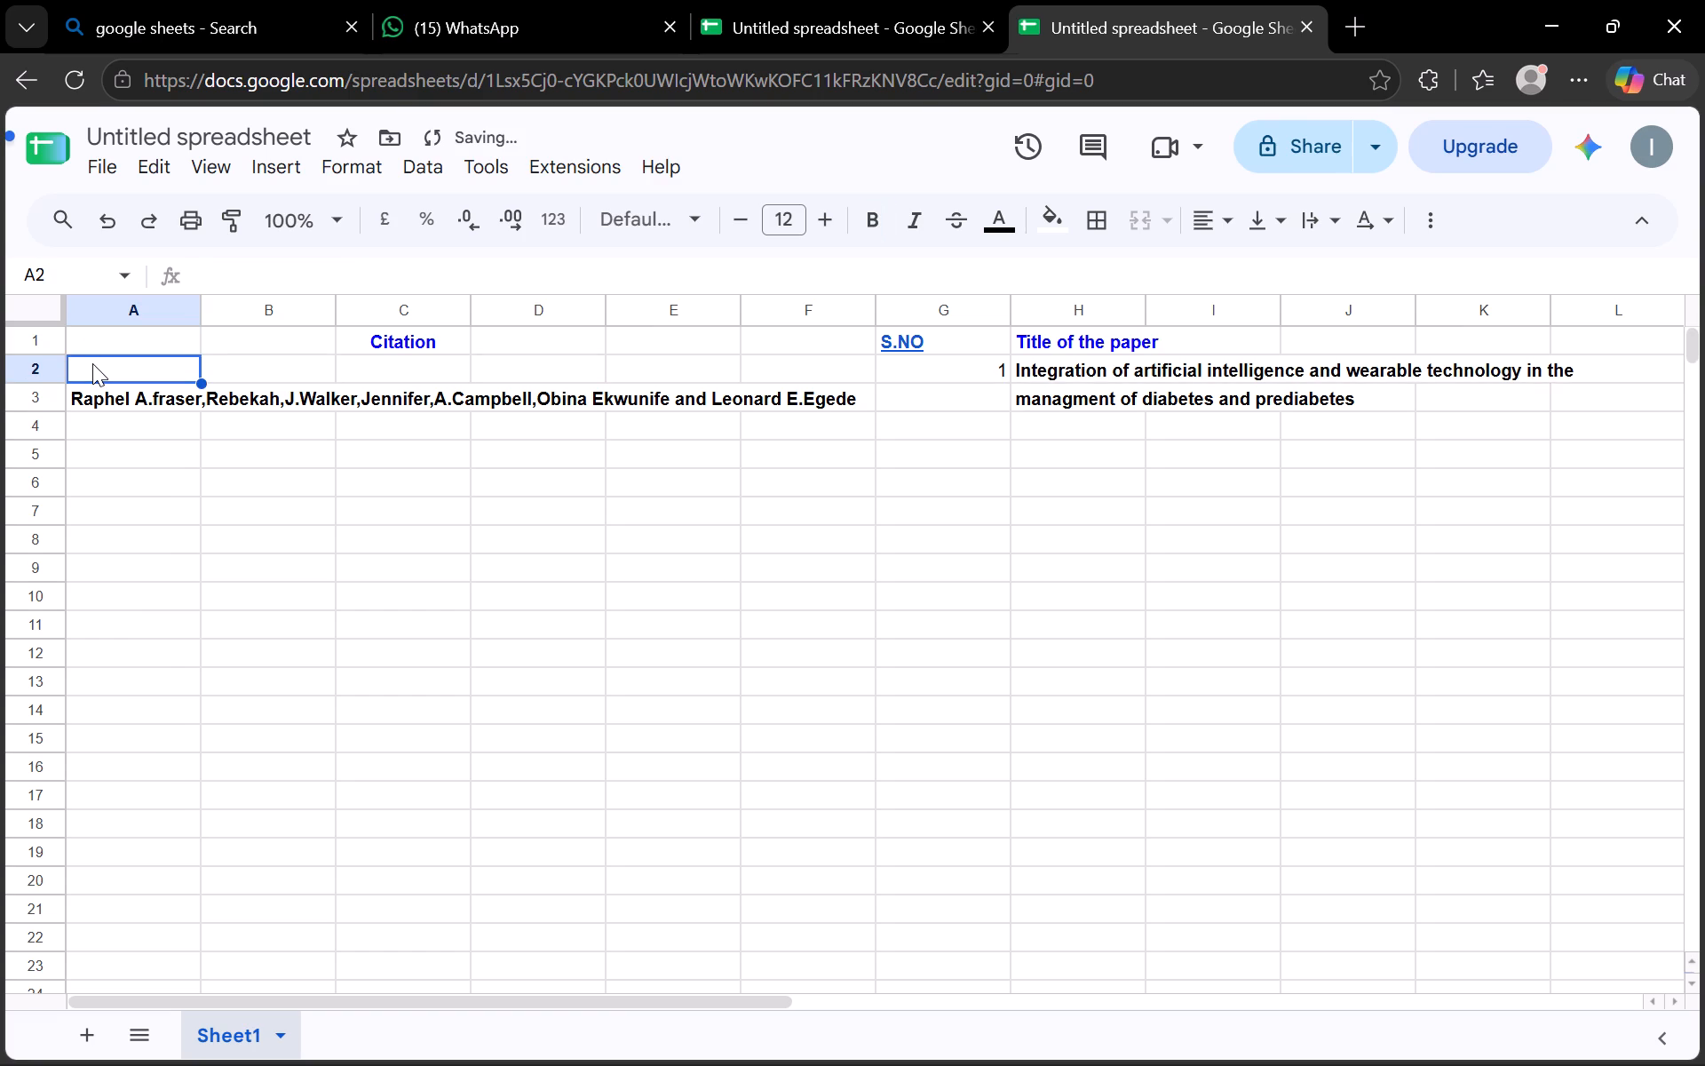
key(ctrl+b)
key(ctrl+v)
Look over the table from the Citation column across the title and abstract to the Main Objective column.
scroll(845, 388, left, 2)
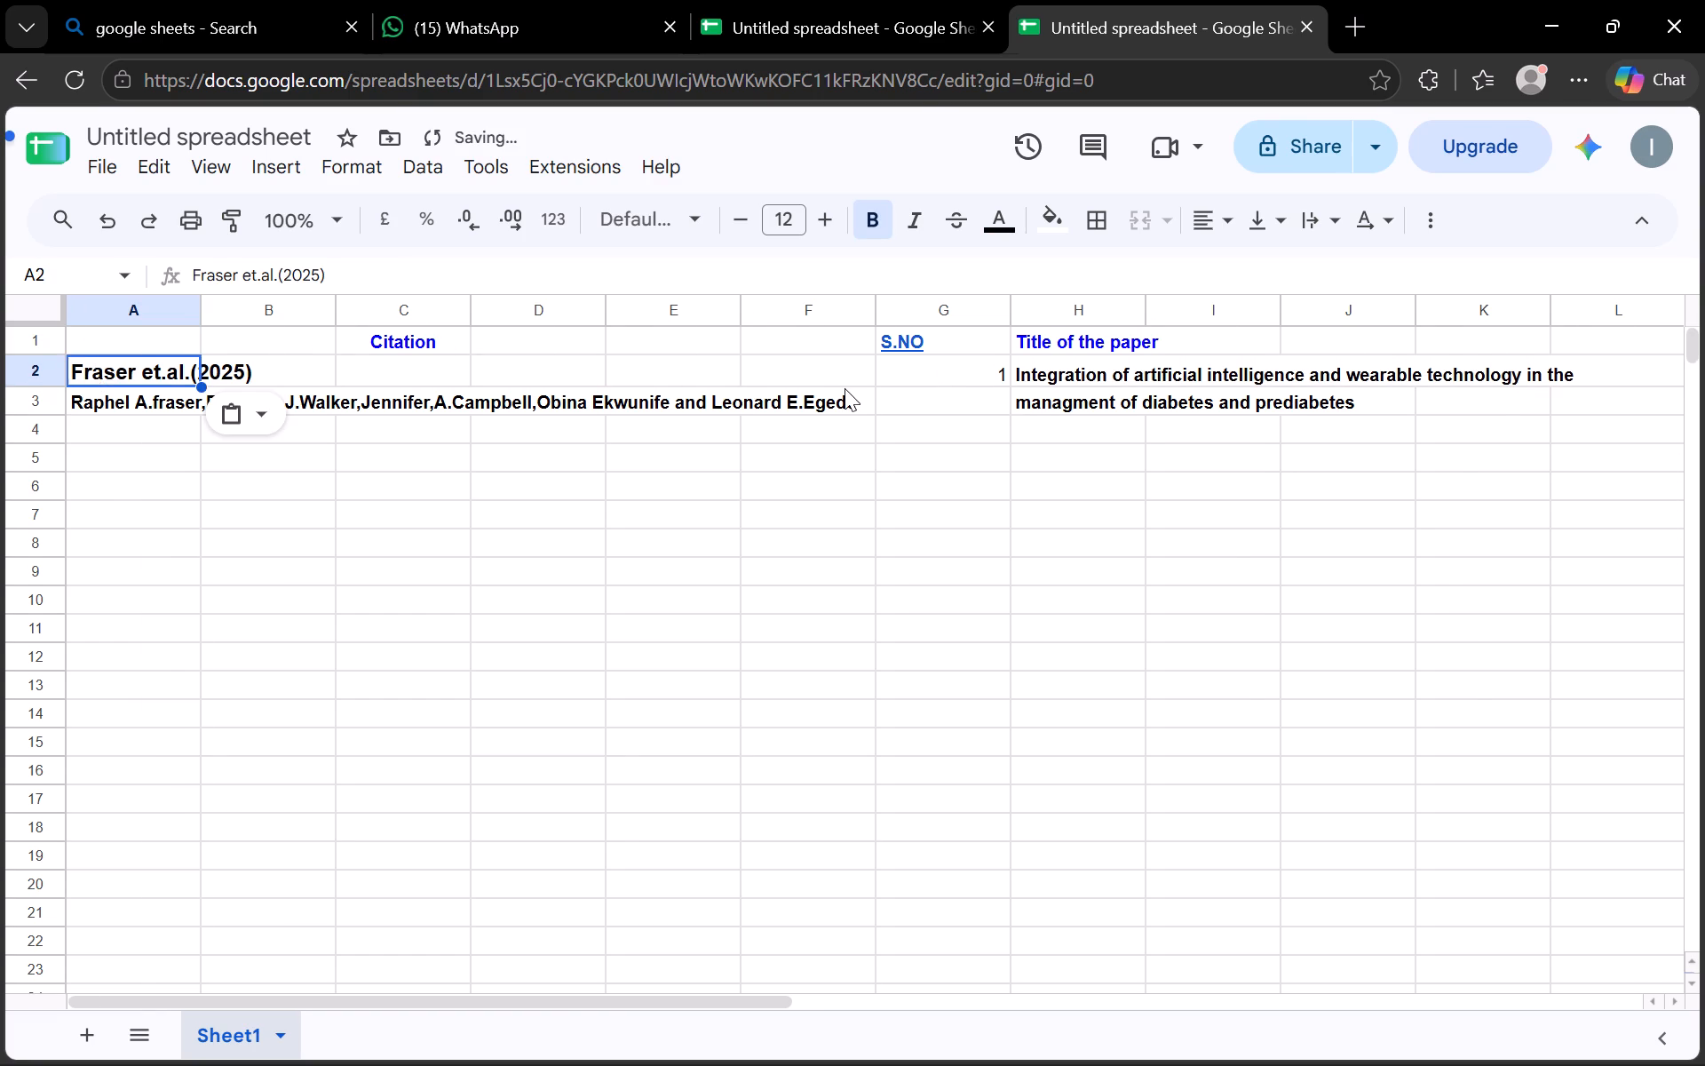
scroll(845, 388, left, 4)
scroll(845, 388, right, 6)
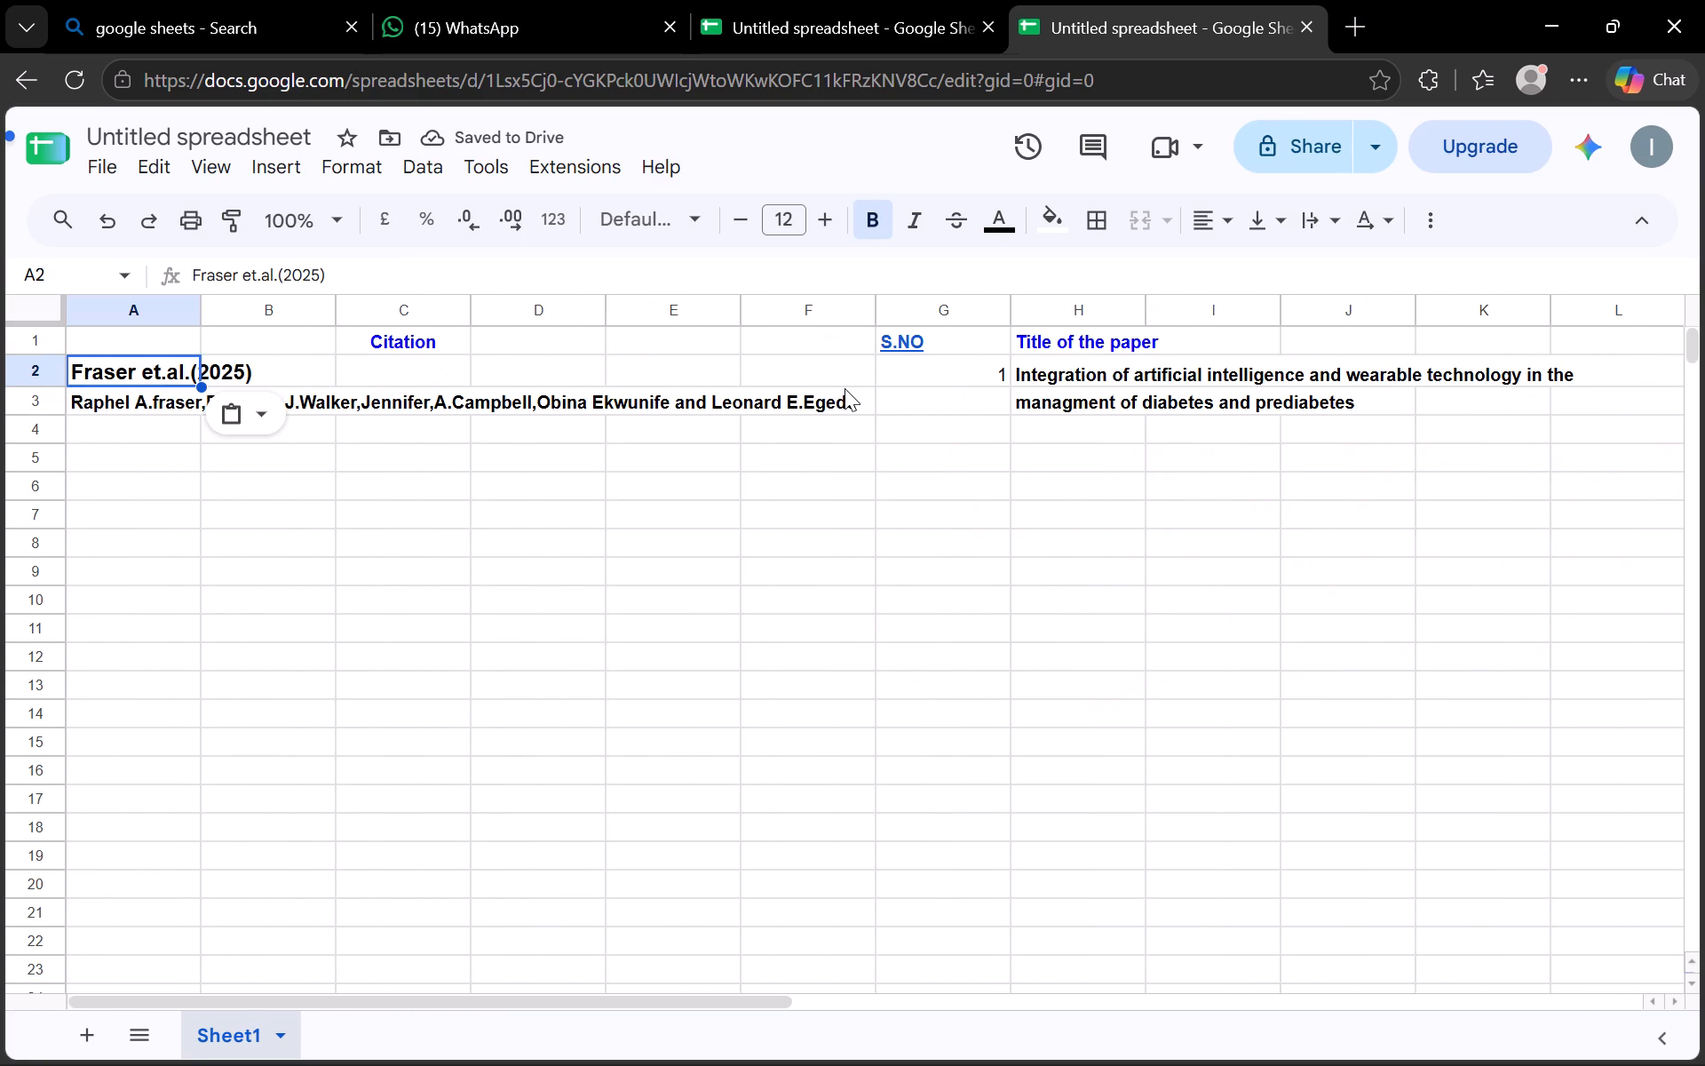
click(875, 429)
scroll(1139, 587, left, 3)
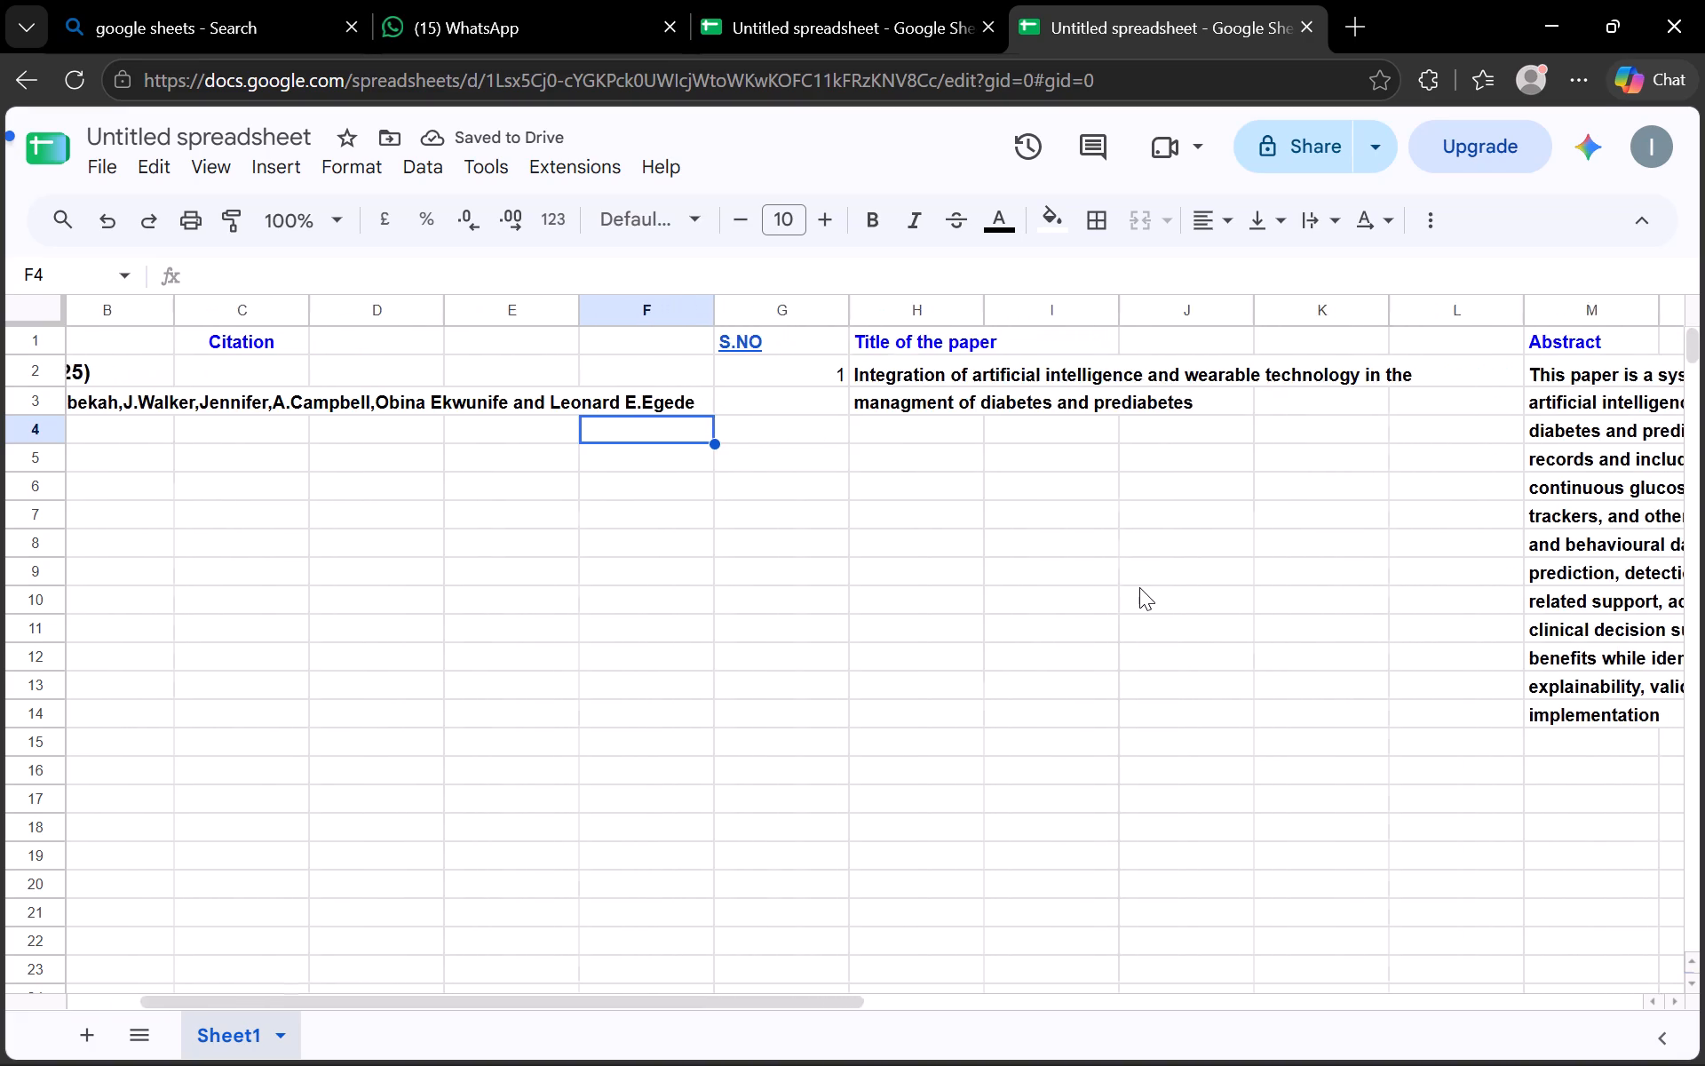
scroll(1139, 587, left, 10)
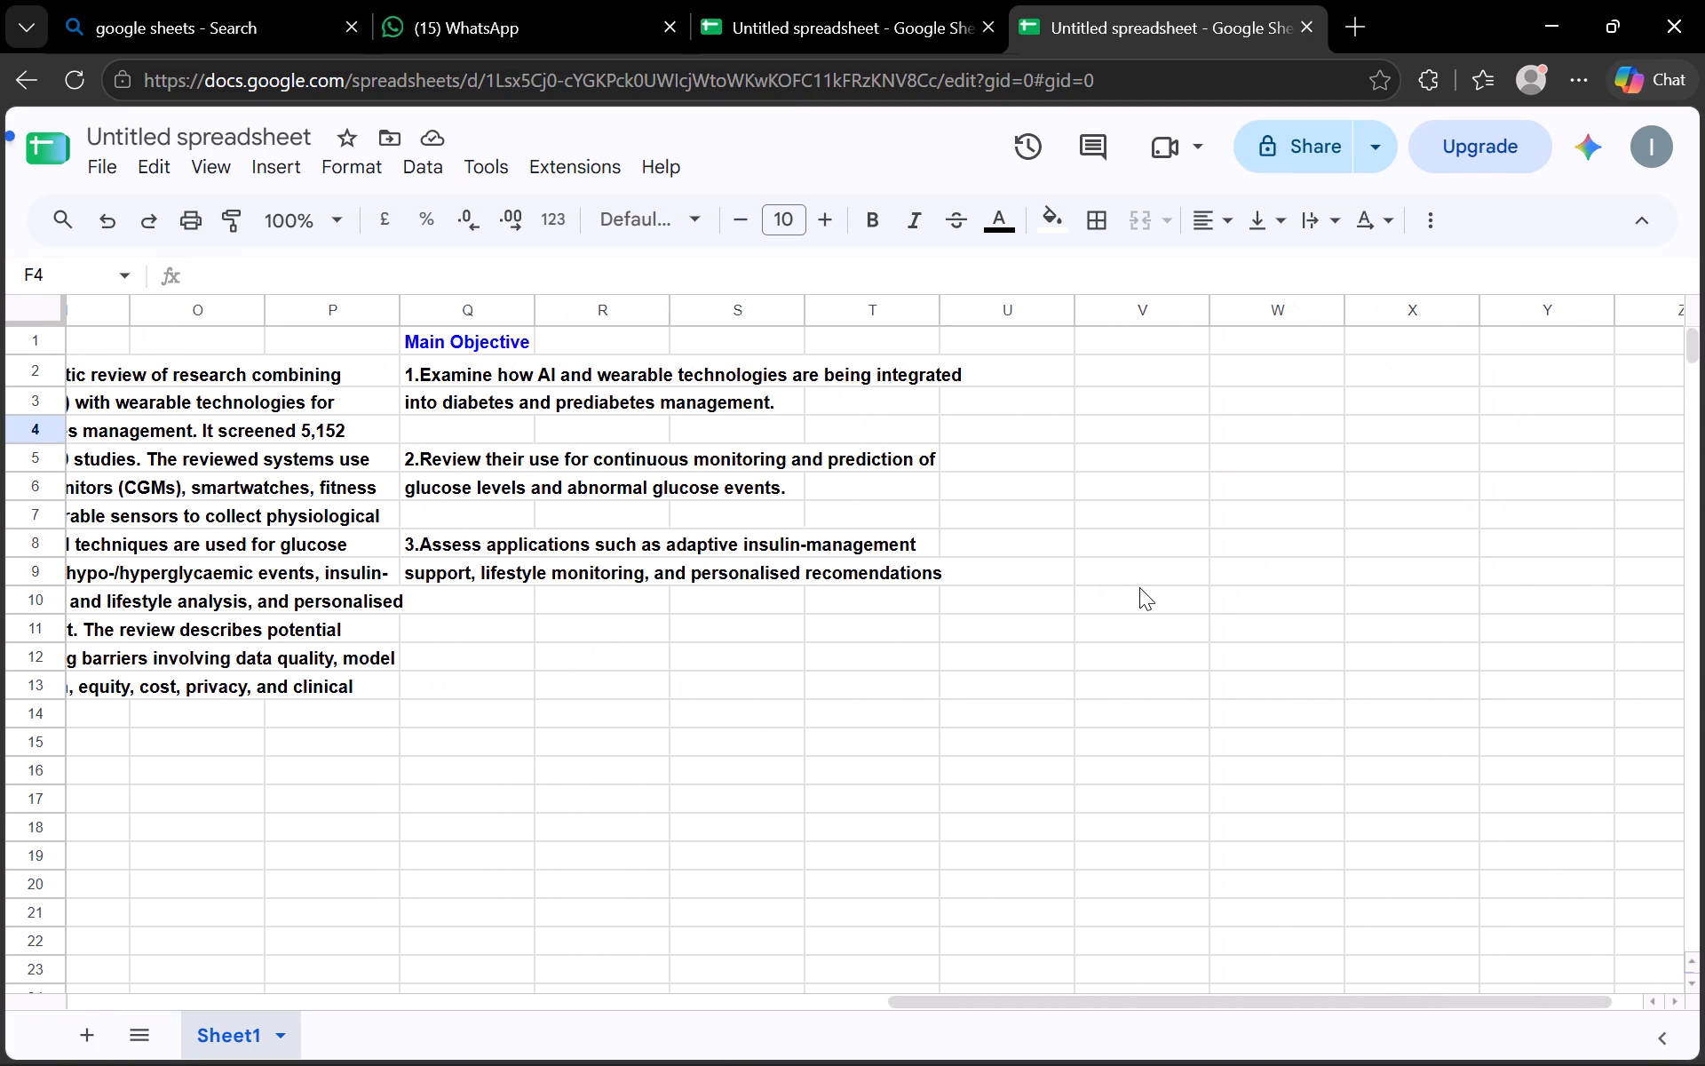
scroll(1139, 587, left, 1)
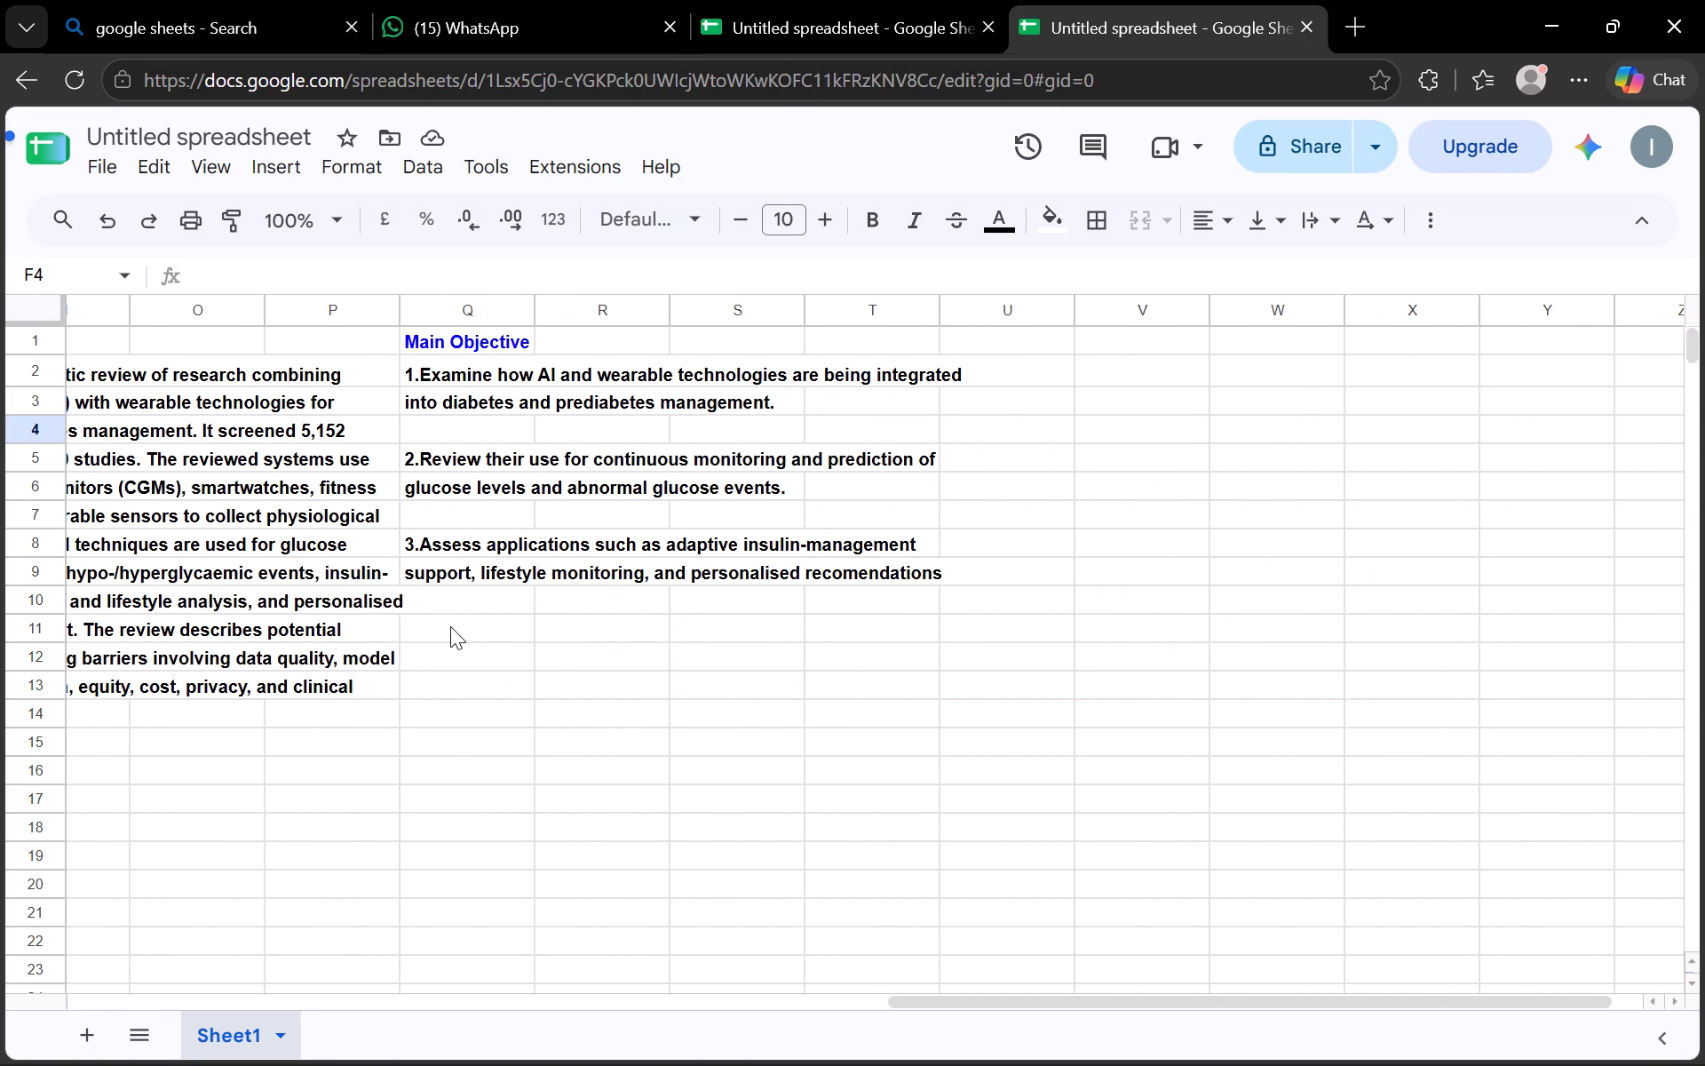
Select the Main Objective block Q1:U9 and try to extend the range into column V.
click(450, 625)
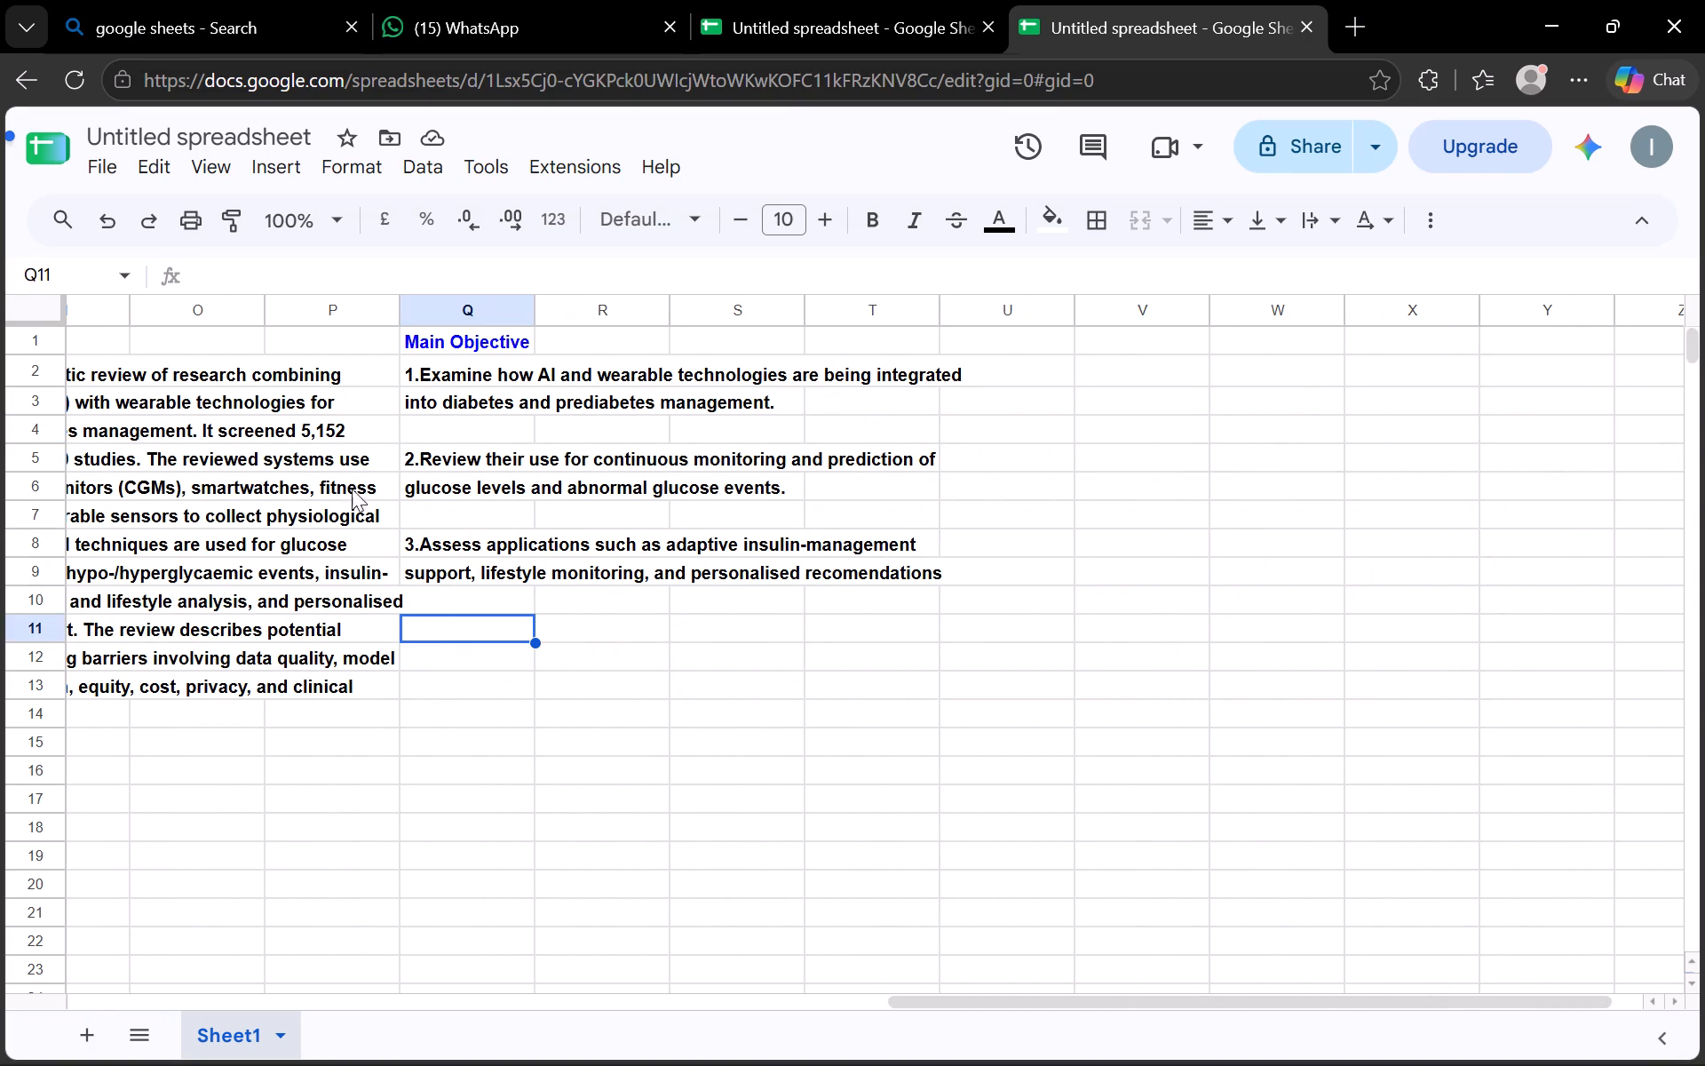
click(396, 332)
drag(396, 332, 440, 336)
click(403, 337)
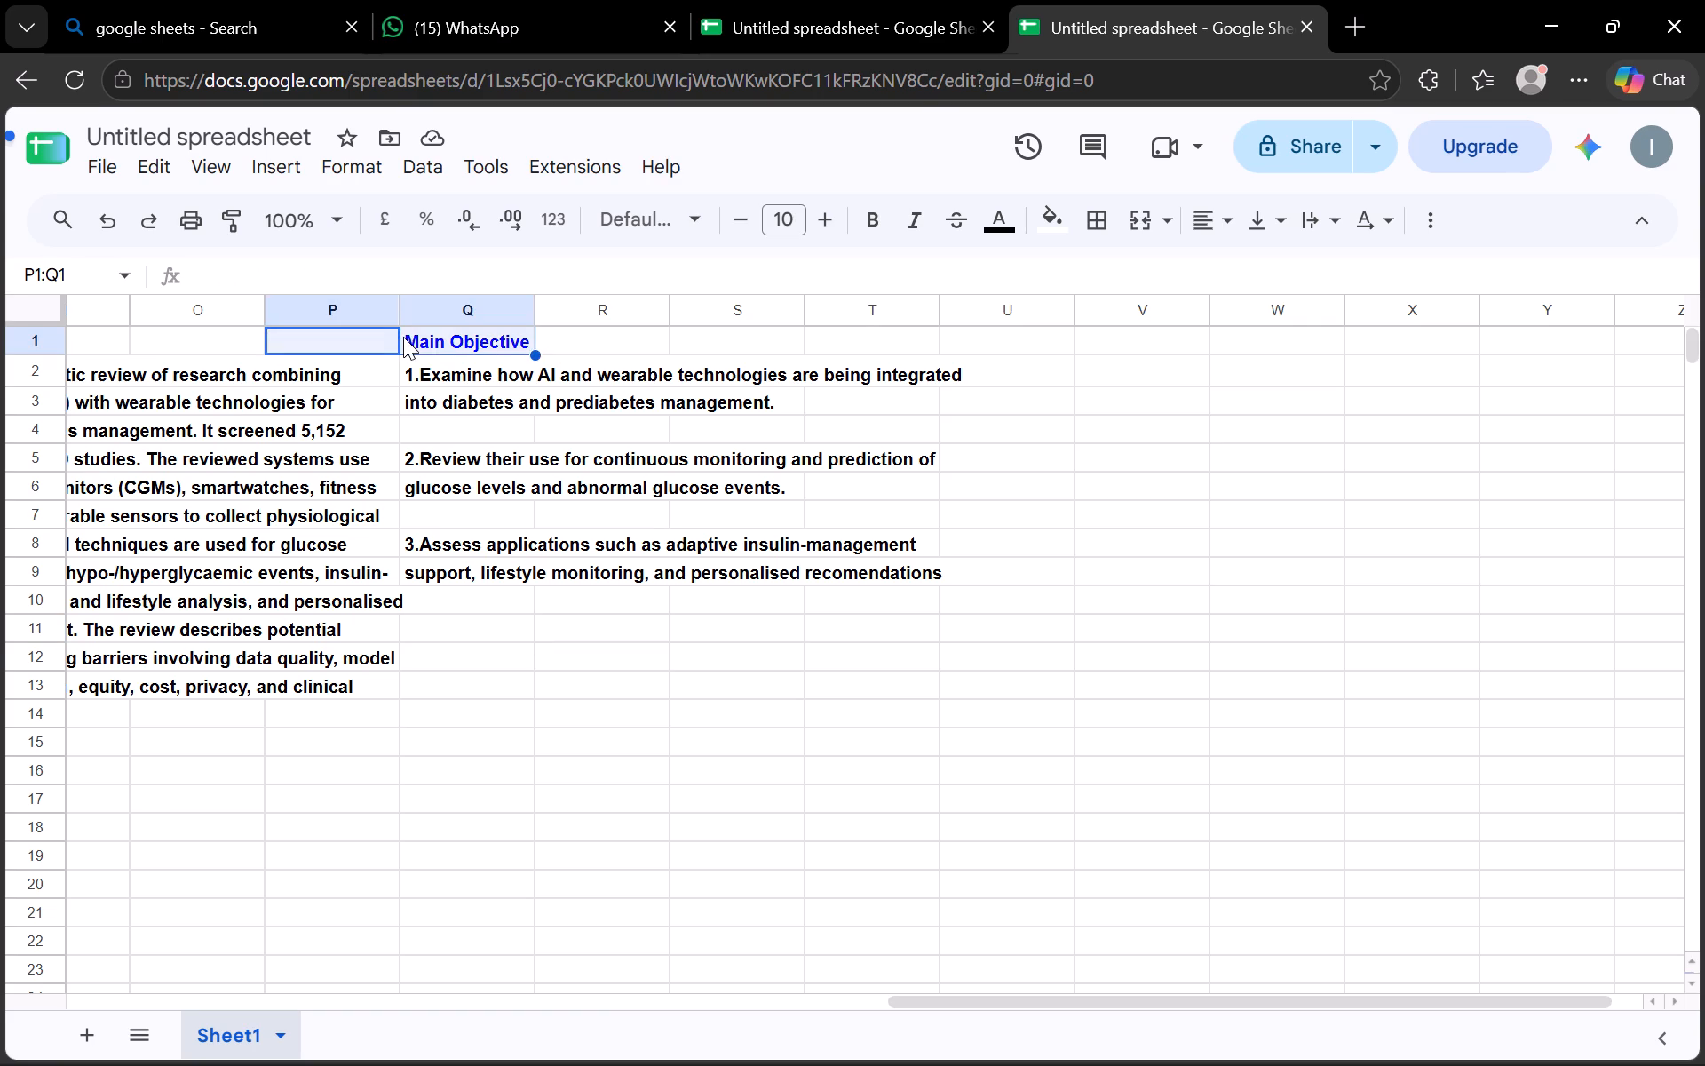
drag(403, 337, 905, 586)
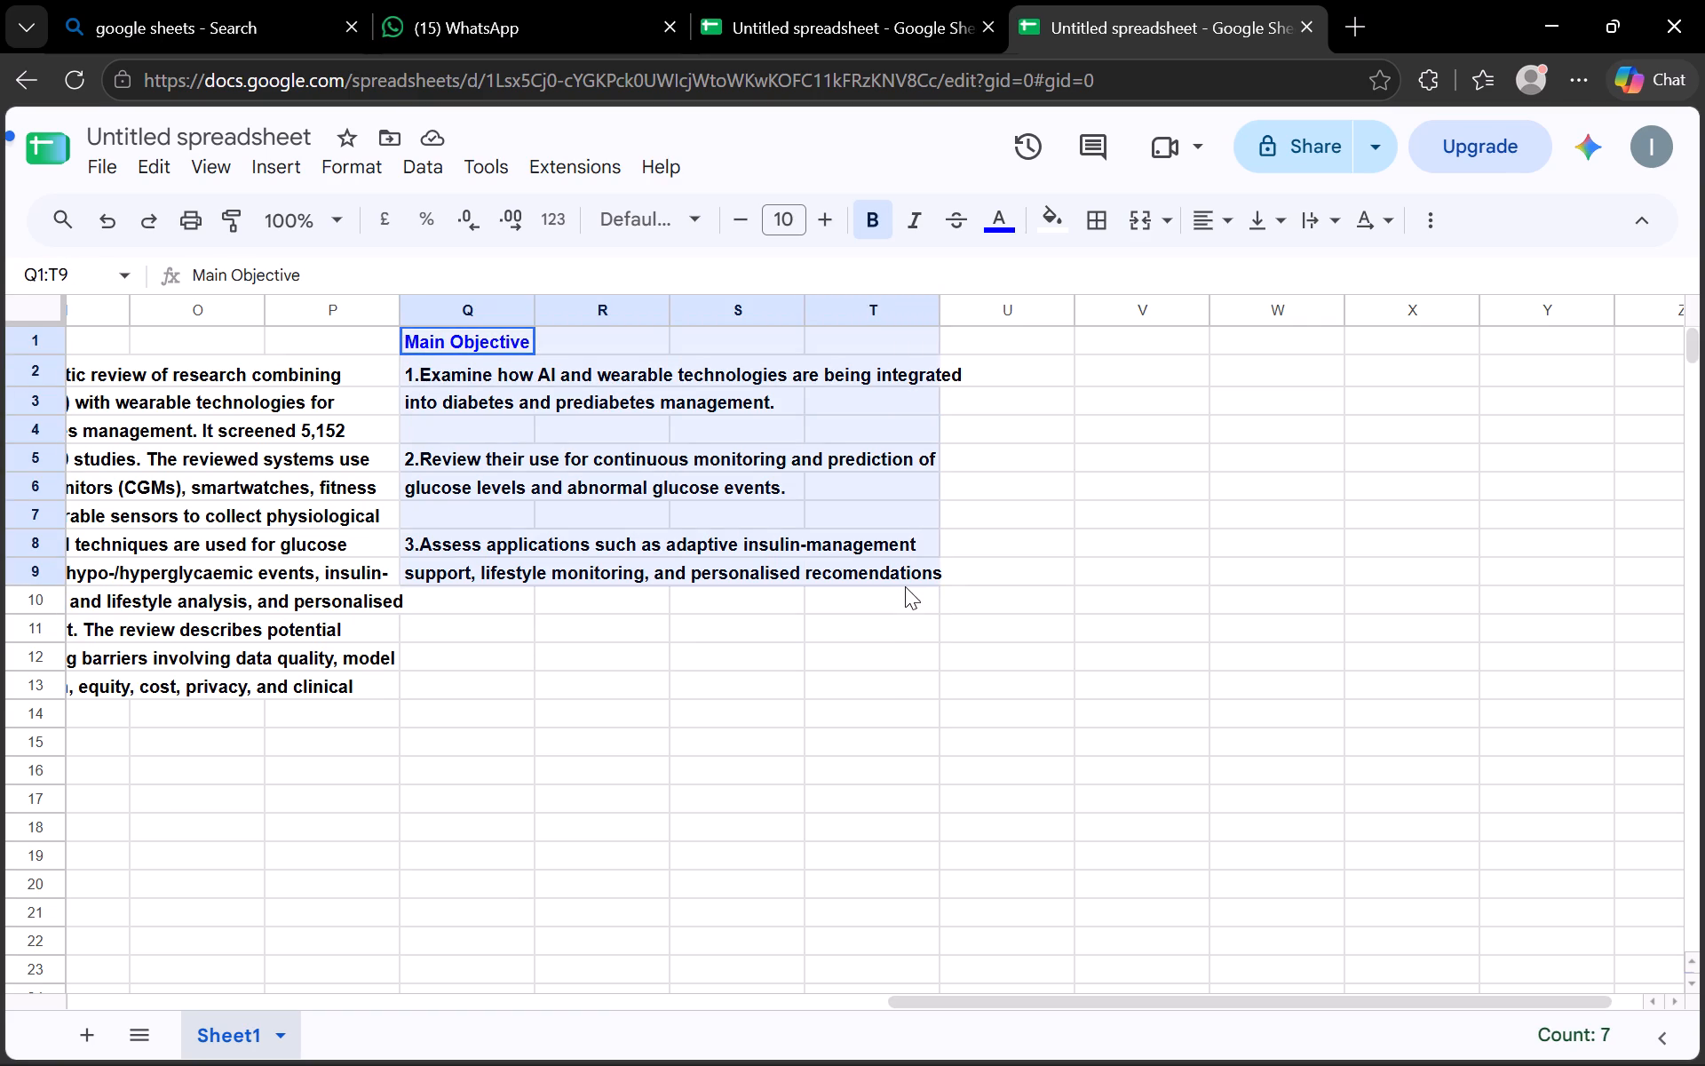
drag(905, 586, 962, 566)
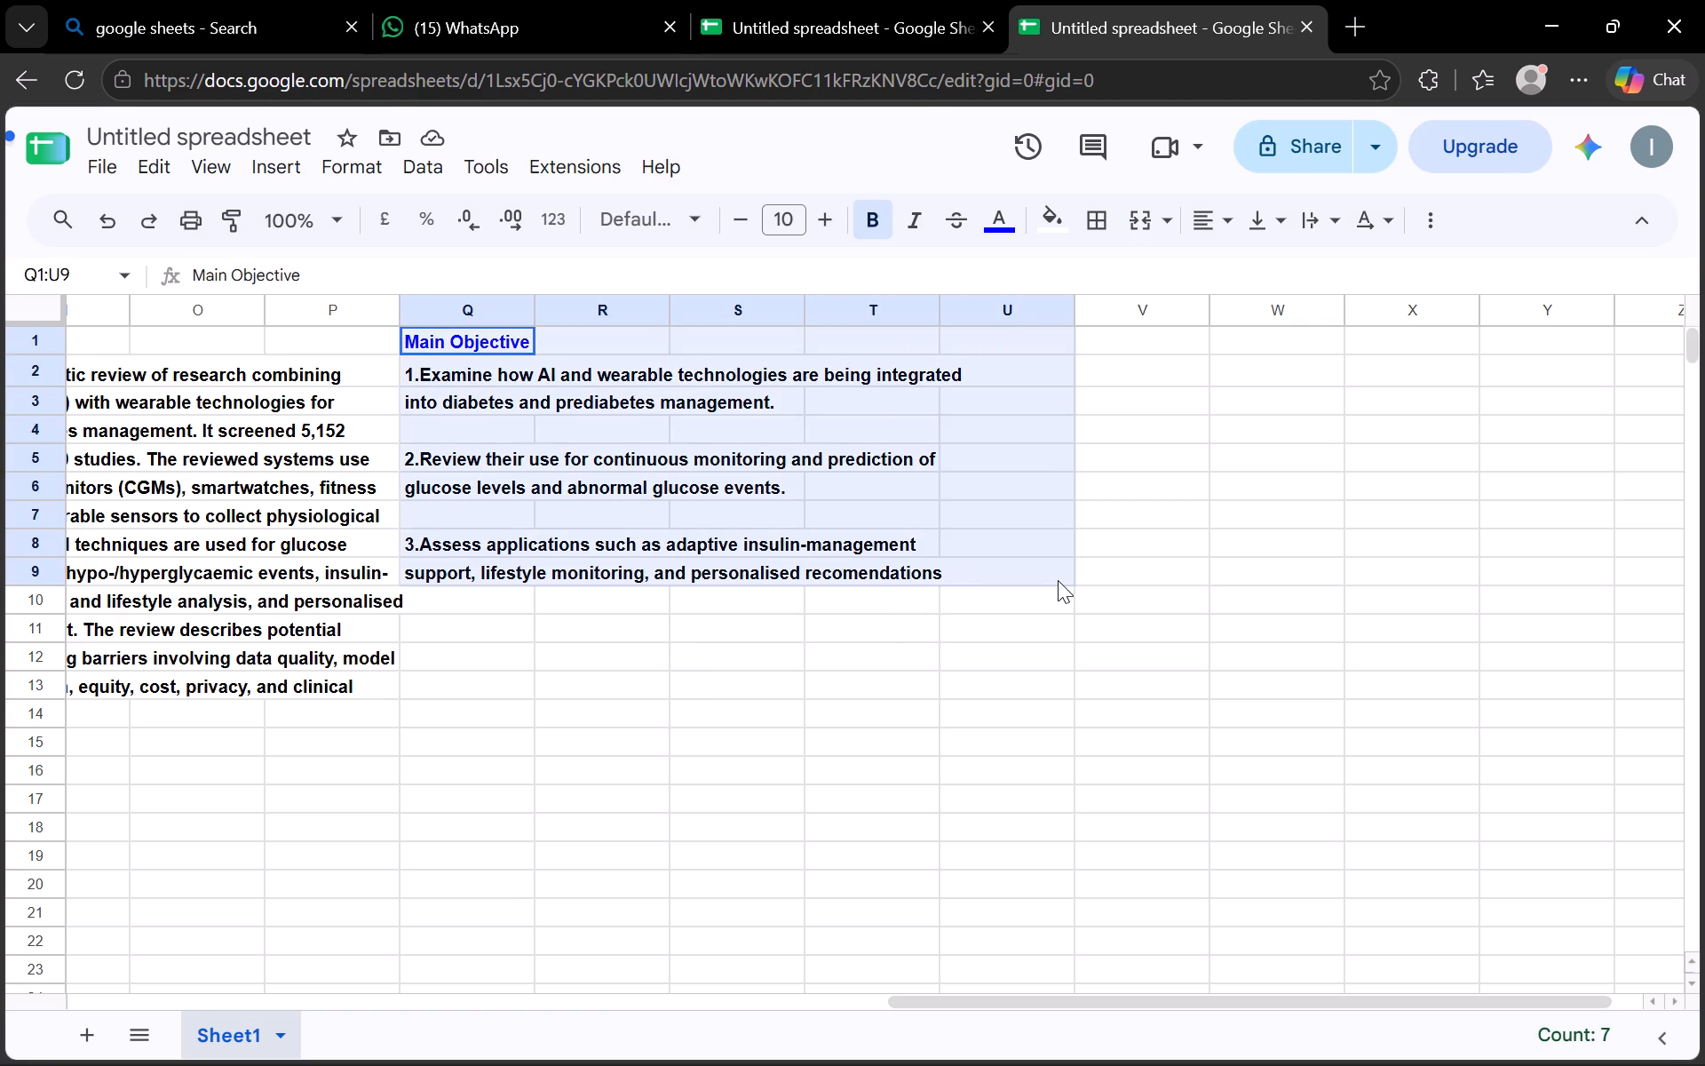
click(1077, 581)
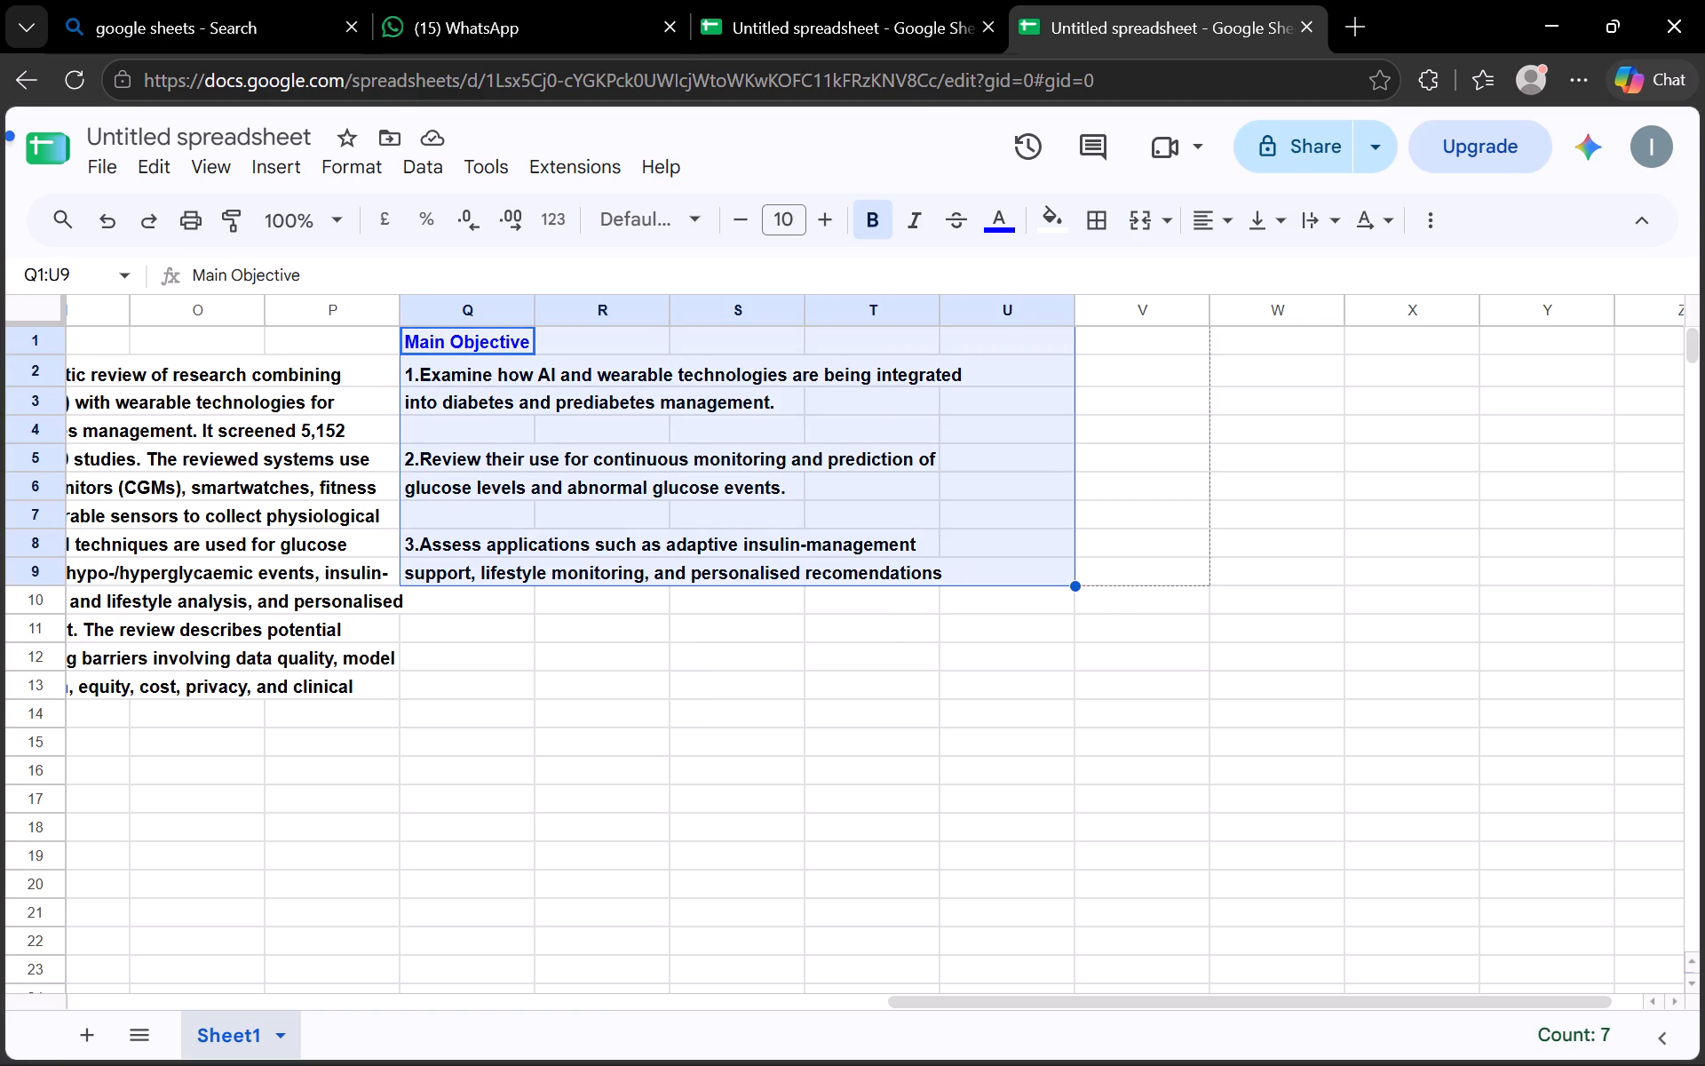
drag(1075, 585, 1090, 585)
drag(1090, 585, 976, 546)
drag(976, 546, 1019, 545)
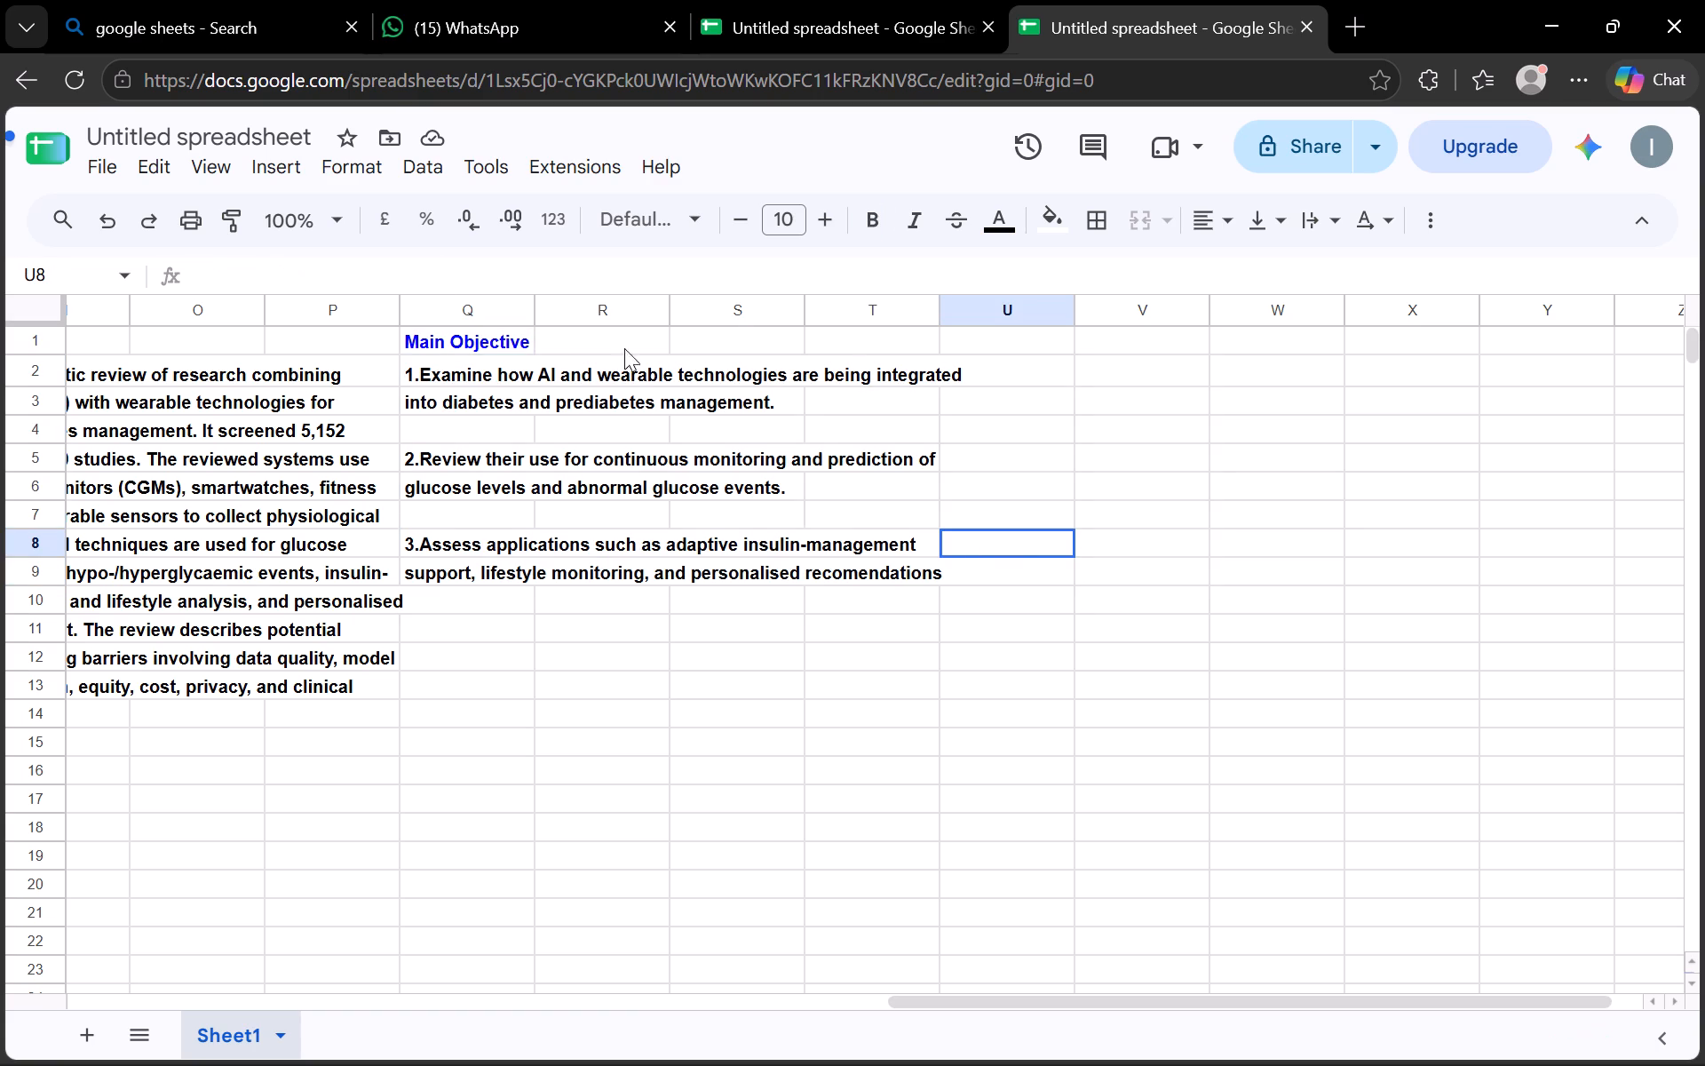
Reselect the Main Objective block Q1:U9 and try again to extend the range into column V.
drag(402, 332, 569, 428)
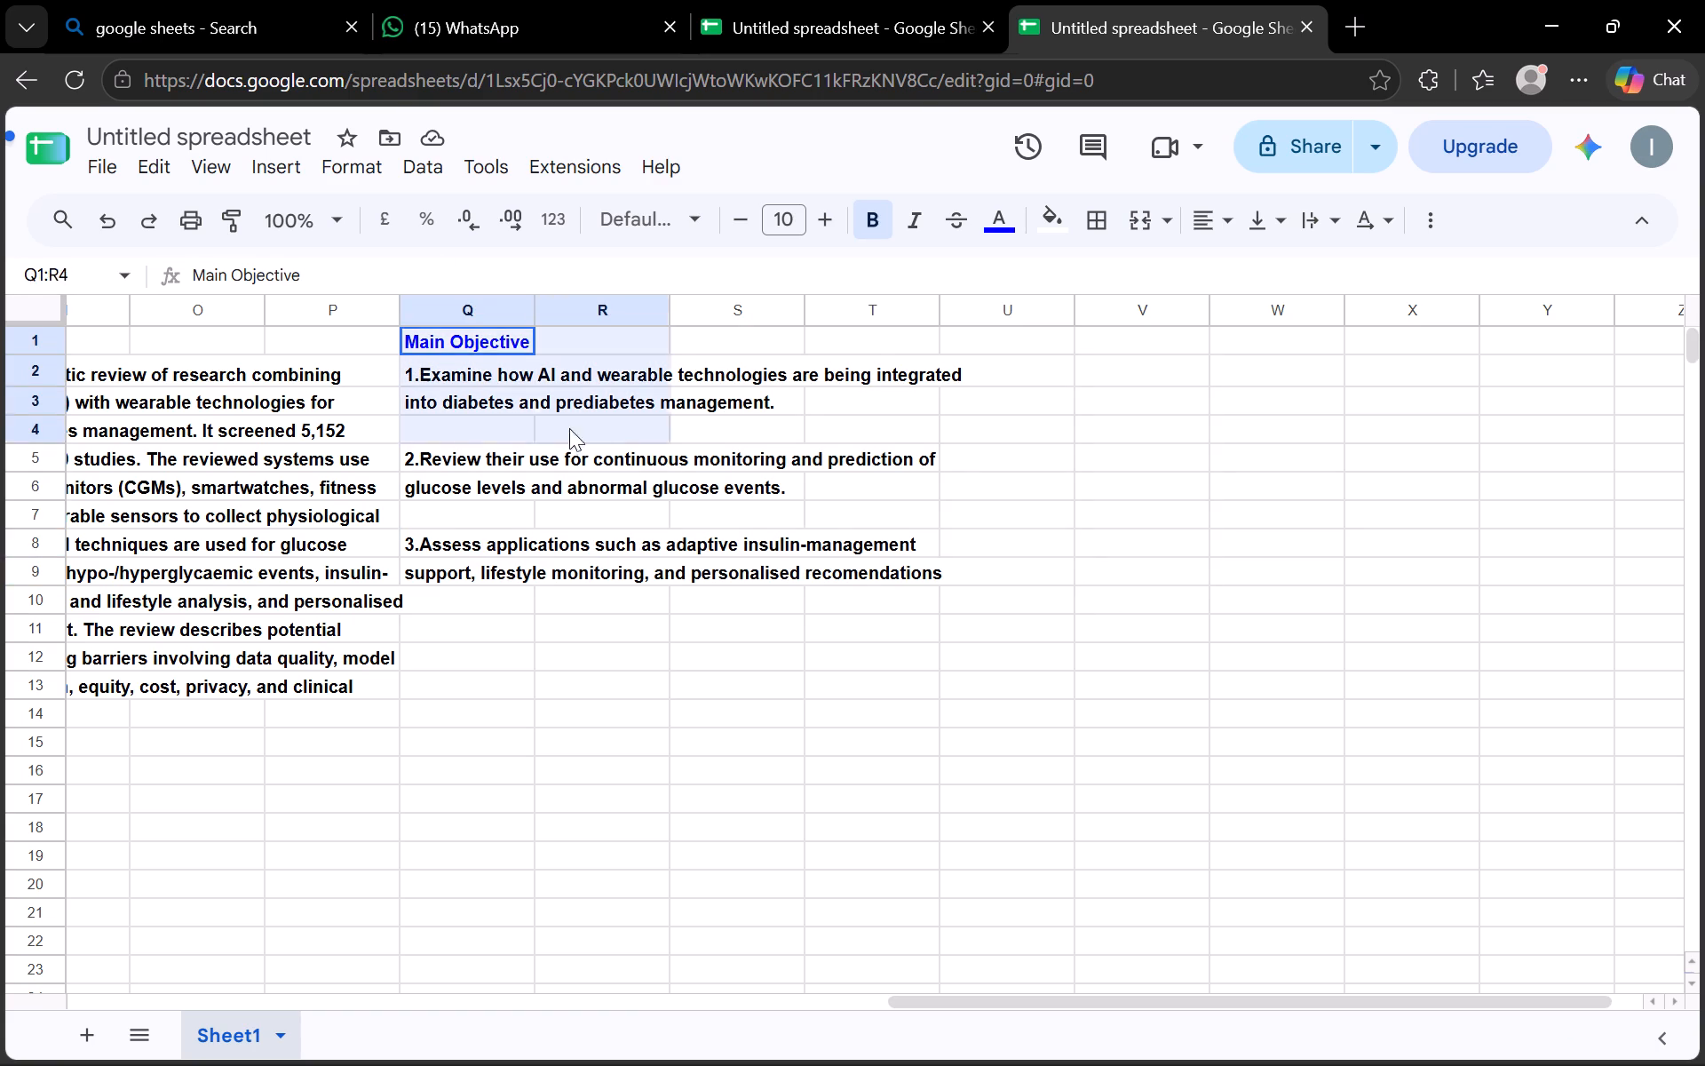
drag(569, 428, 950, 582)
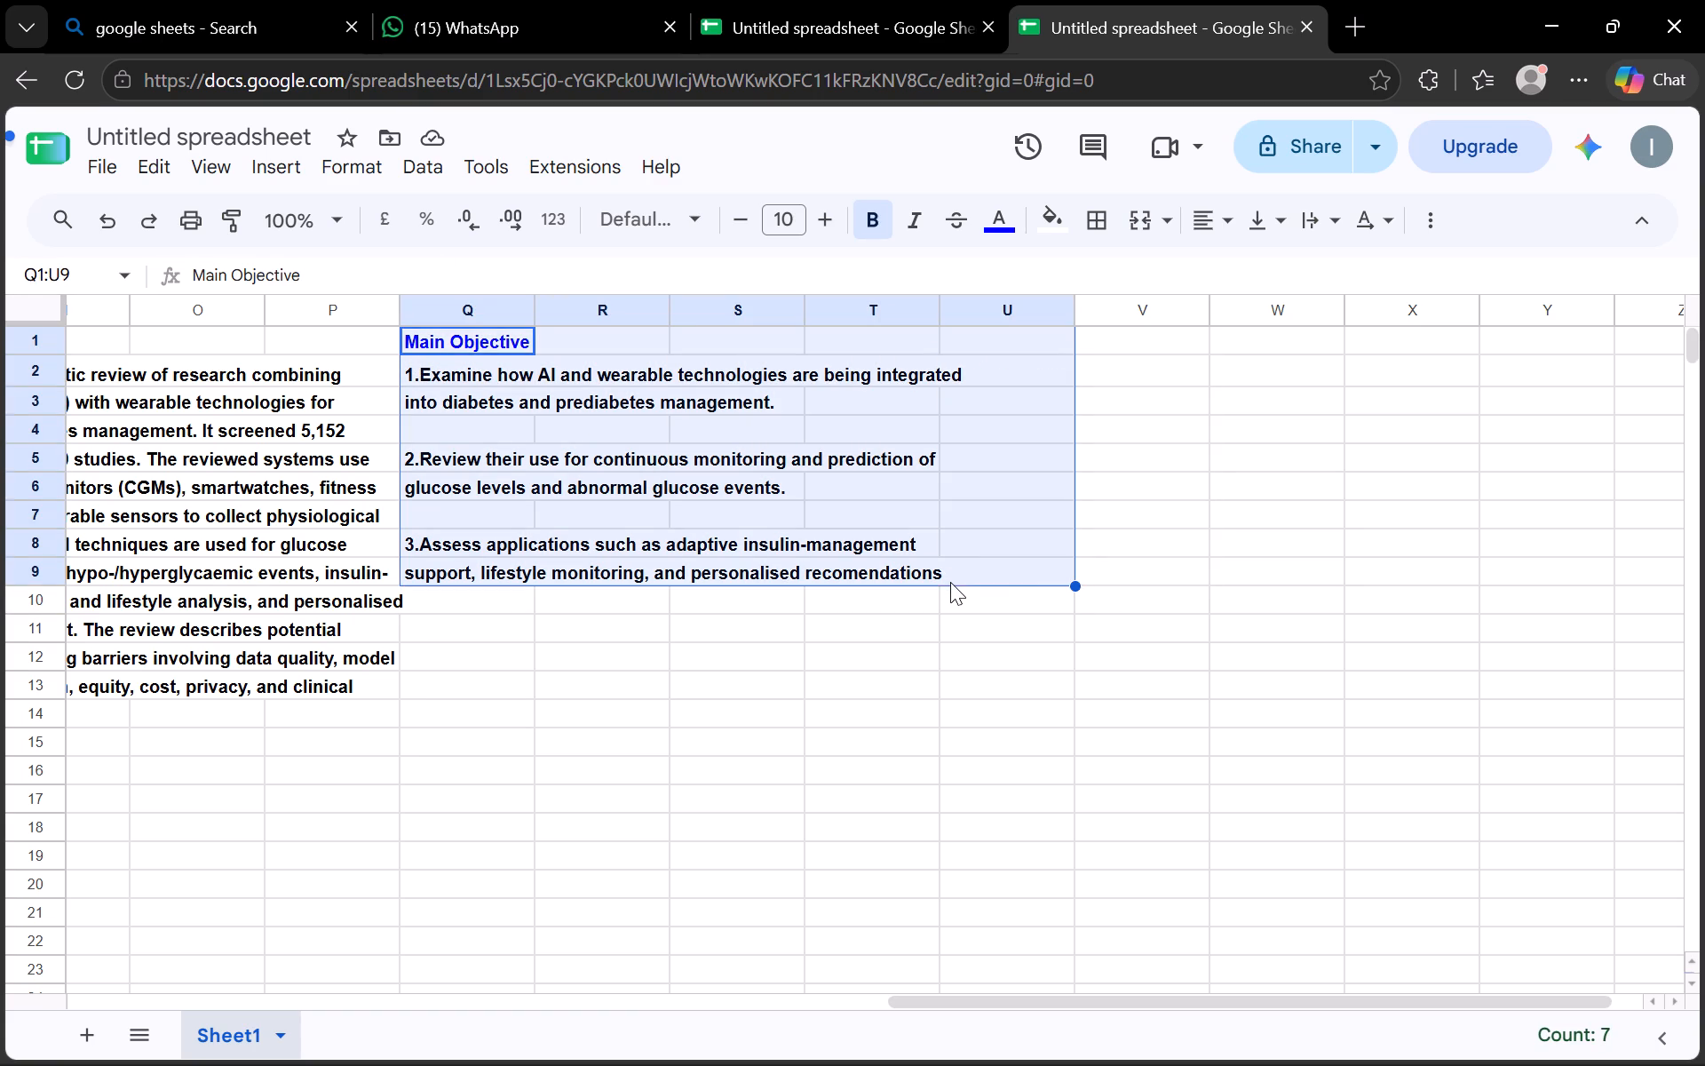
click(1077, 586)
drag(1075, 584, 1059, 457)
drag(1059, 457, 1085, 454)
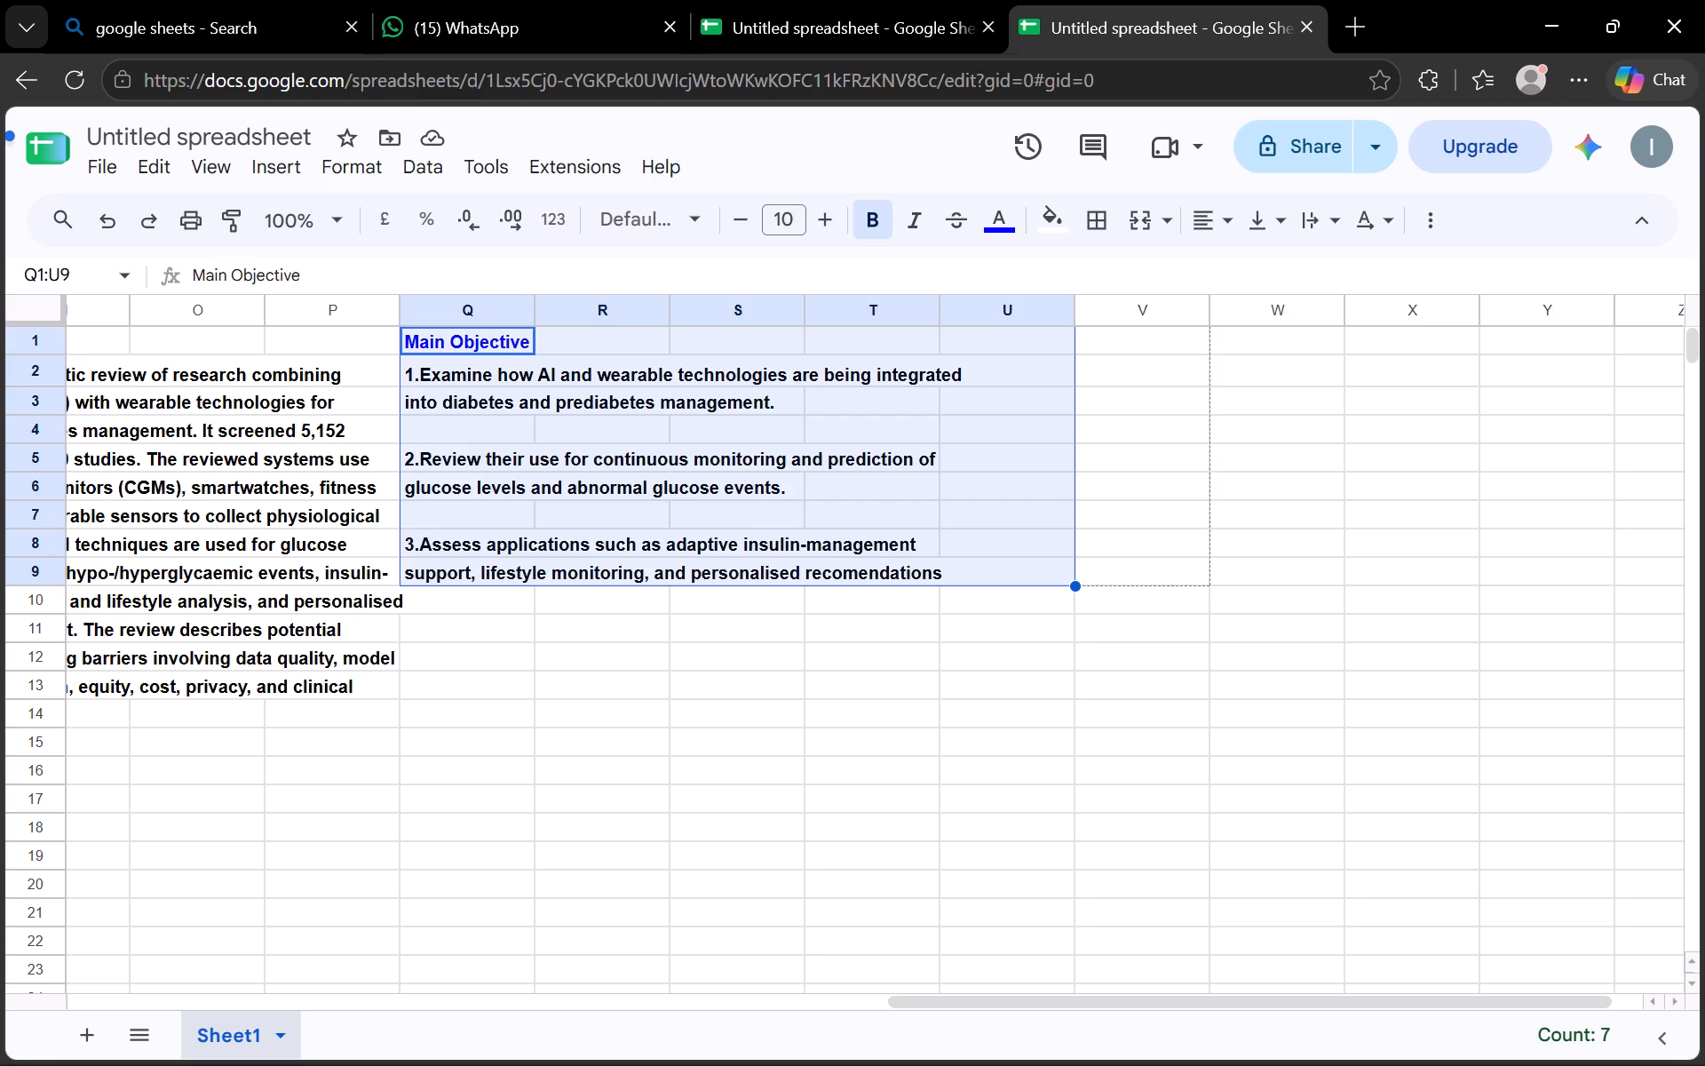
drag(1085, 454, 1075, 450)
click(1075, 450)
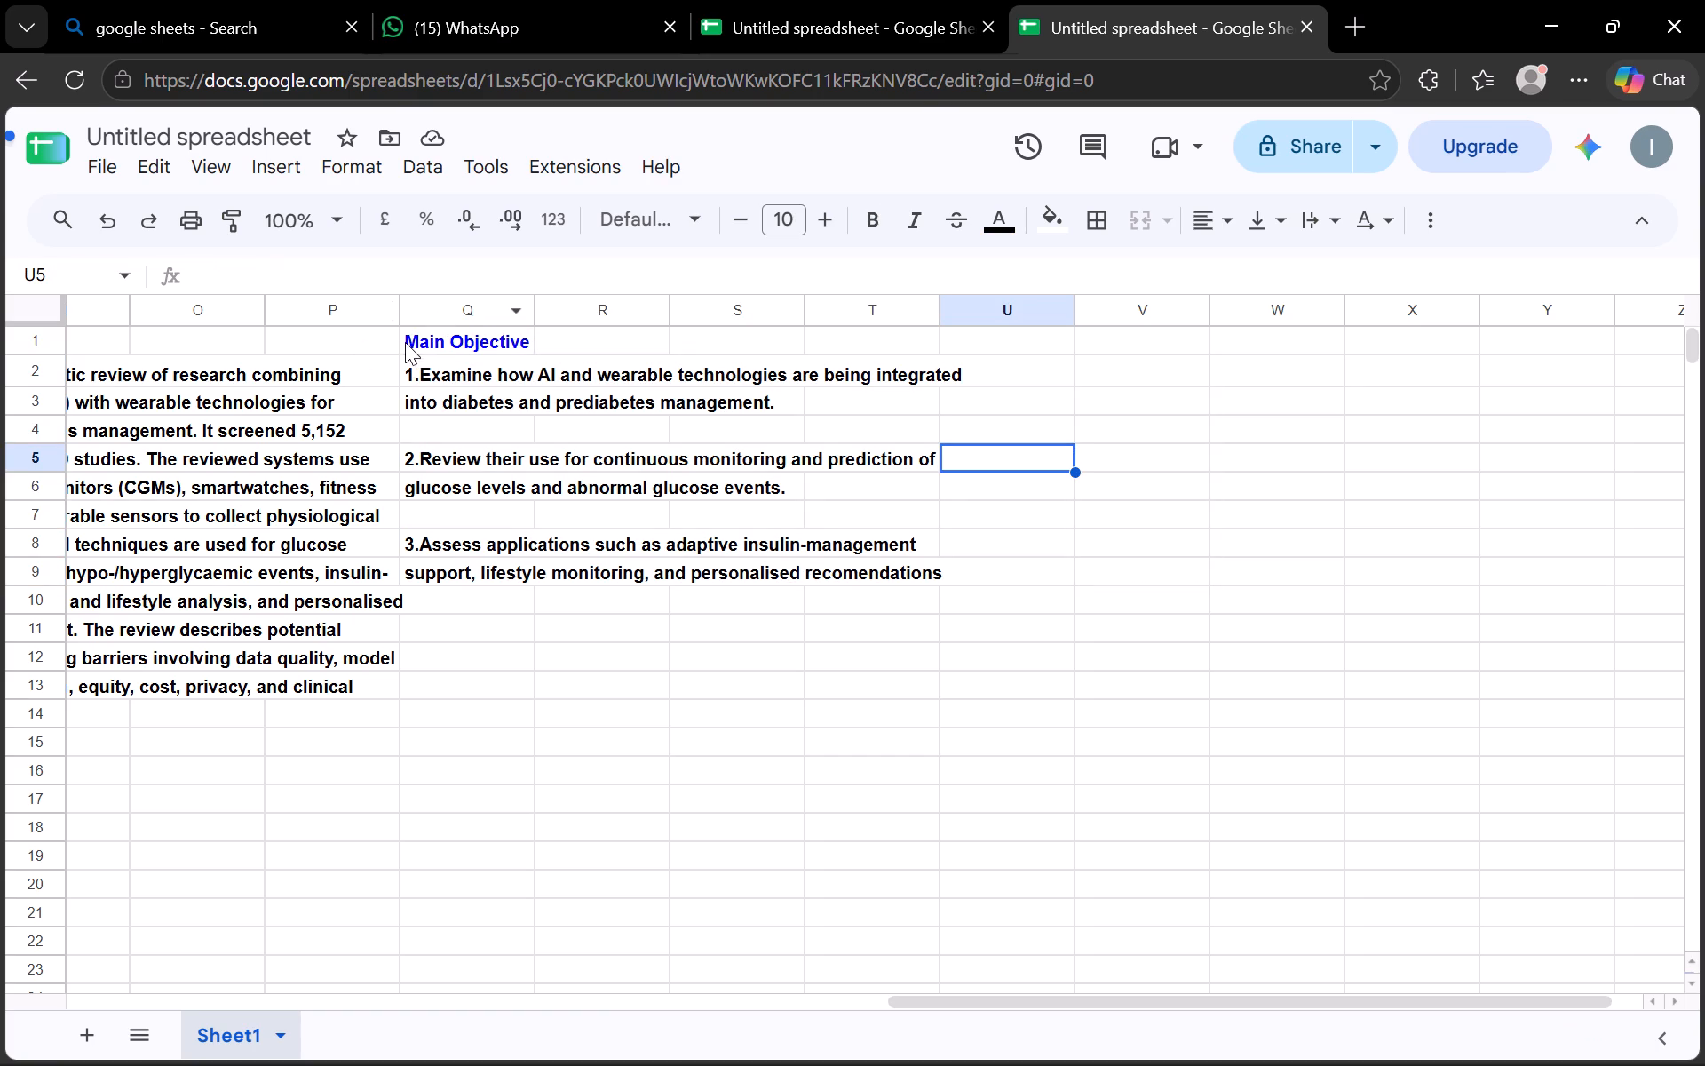
Select the range P1:T9 covering the Main Objective heading and its three numbered entries.
drag(401, 338, 824, 585)
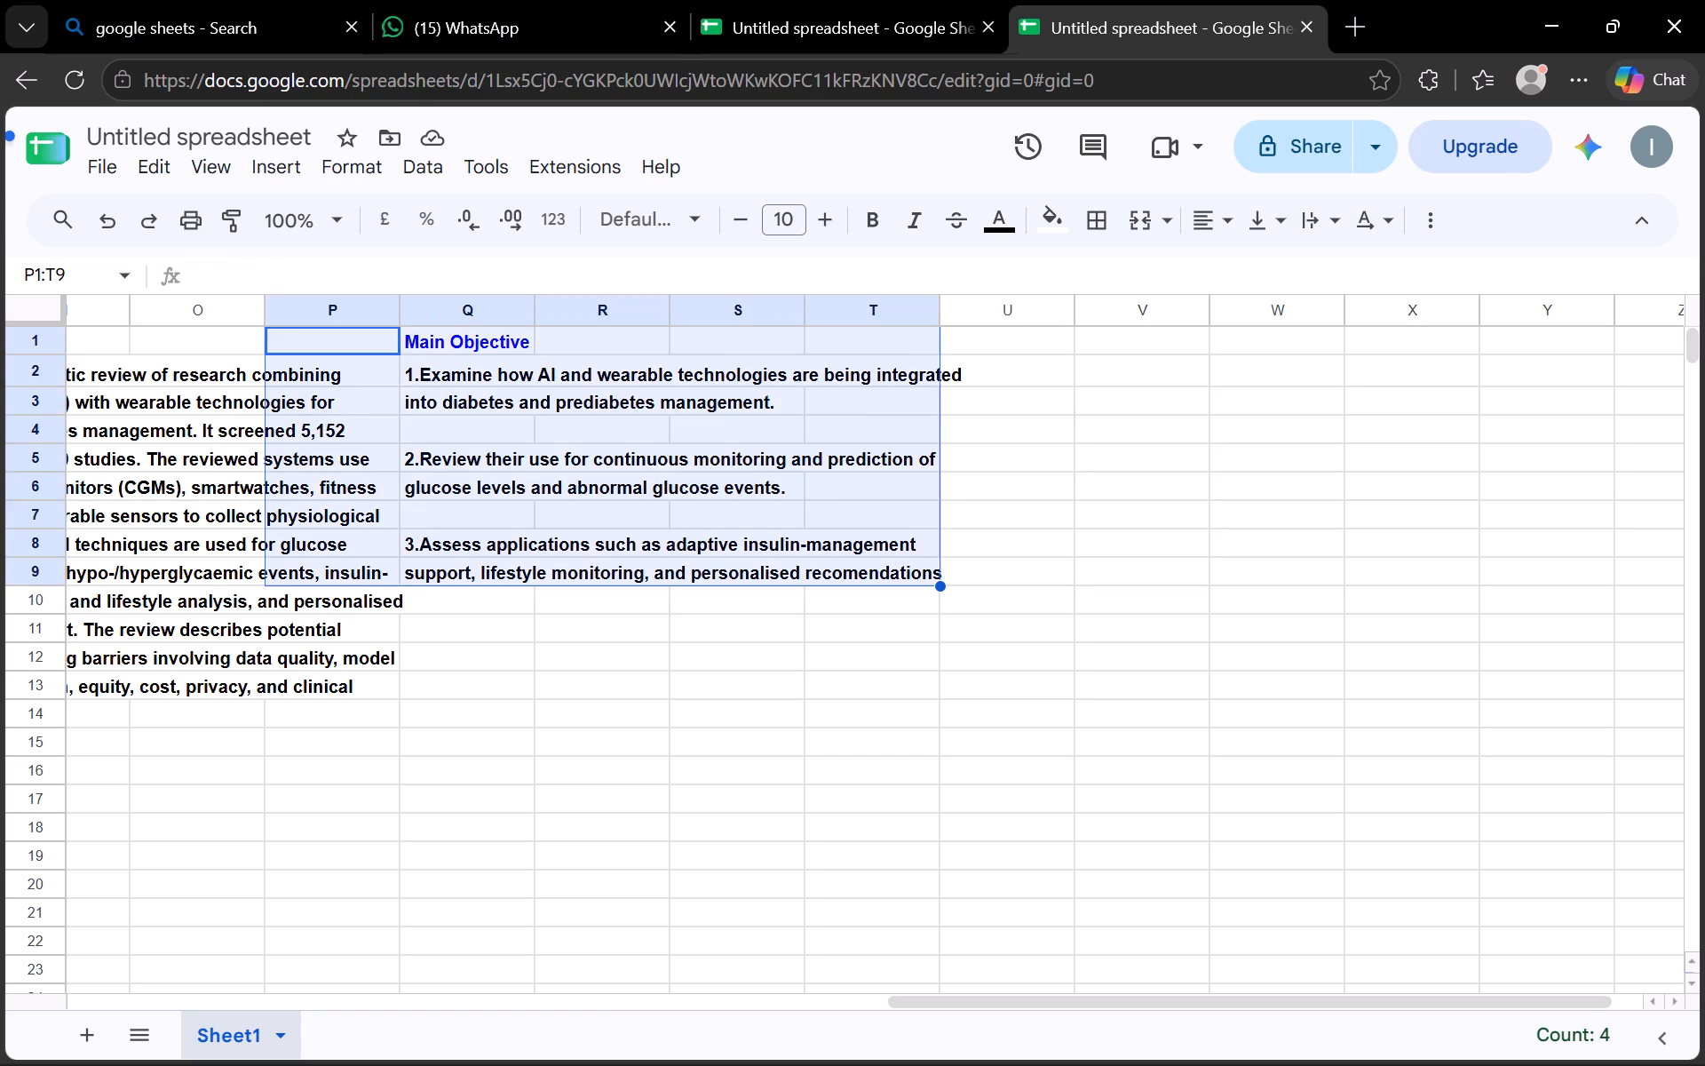
Move the Main Objective block Q1:U9, heading and three numbered entries, one column over so it starts in column R.
click(408, 339)
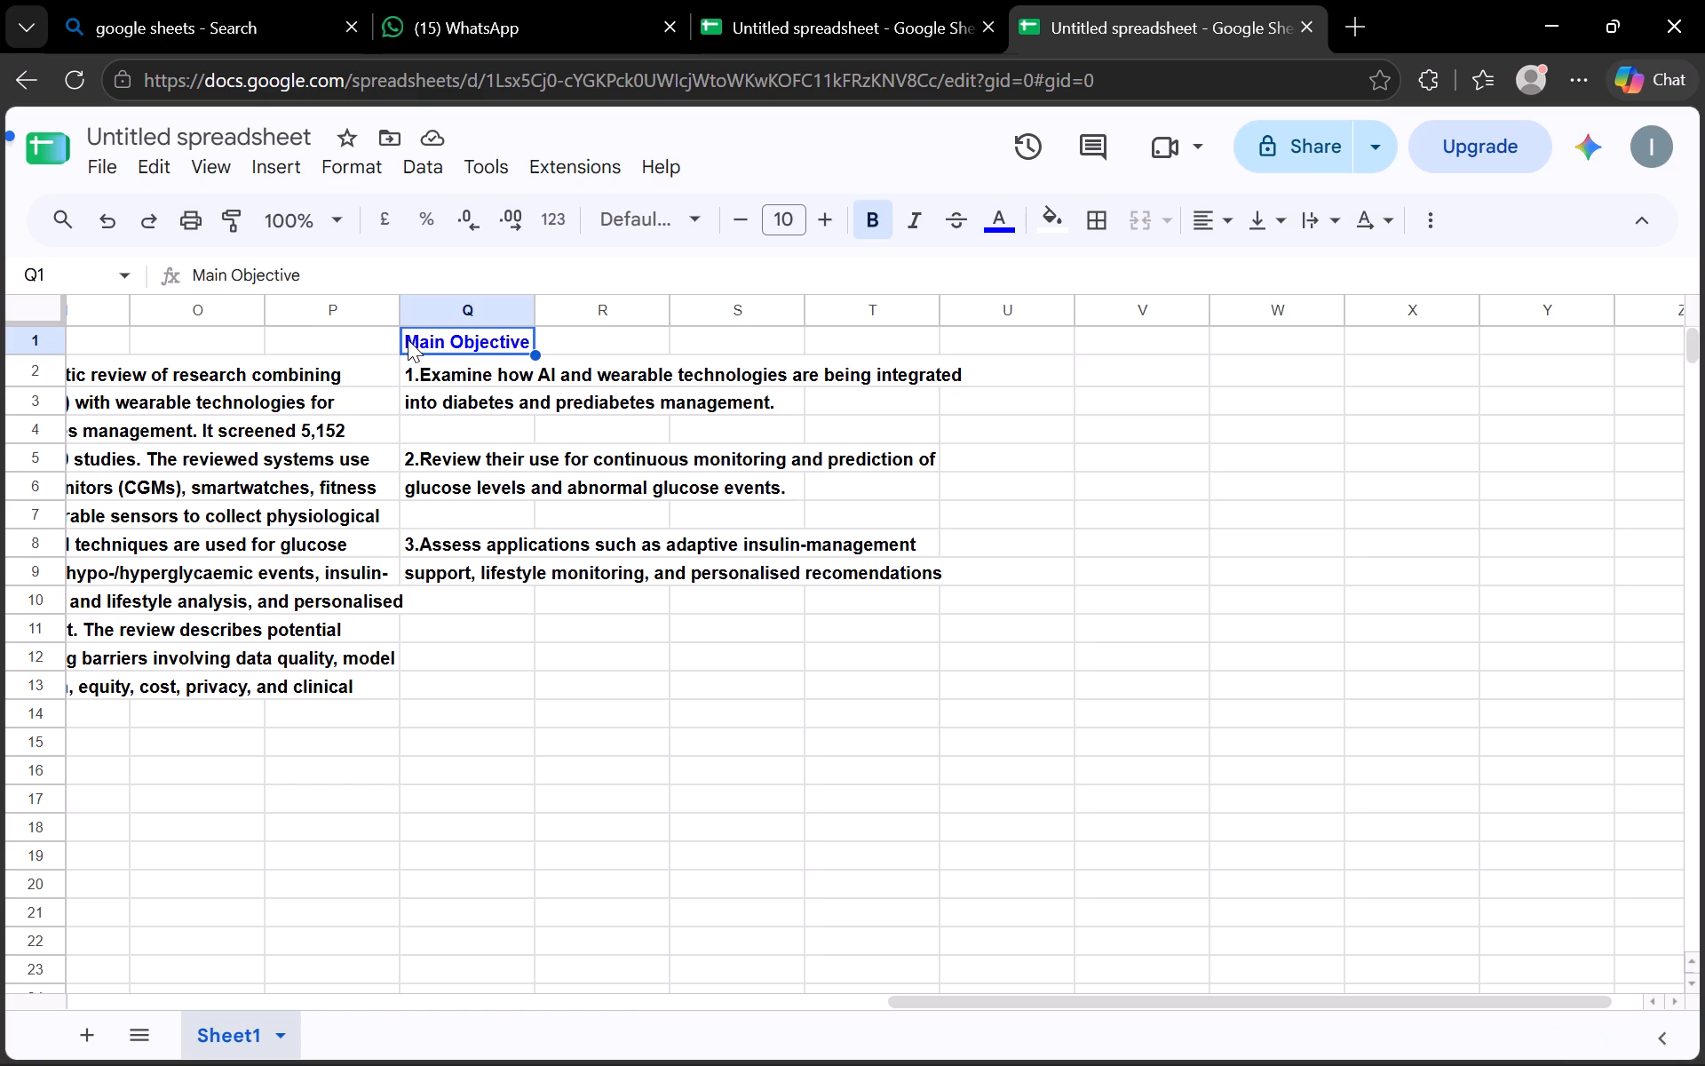
drag(408, 339, 976, 569)
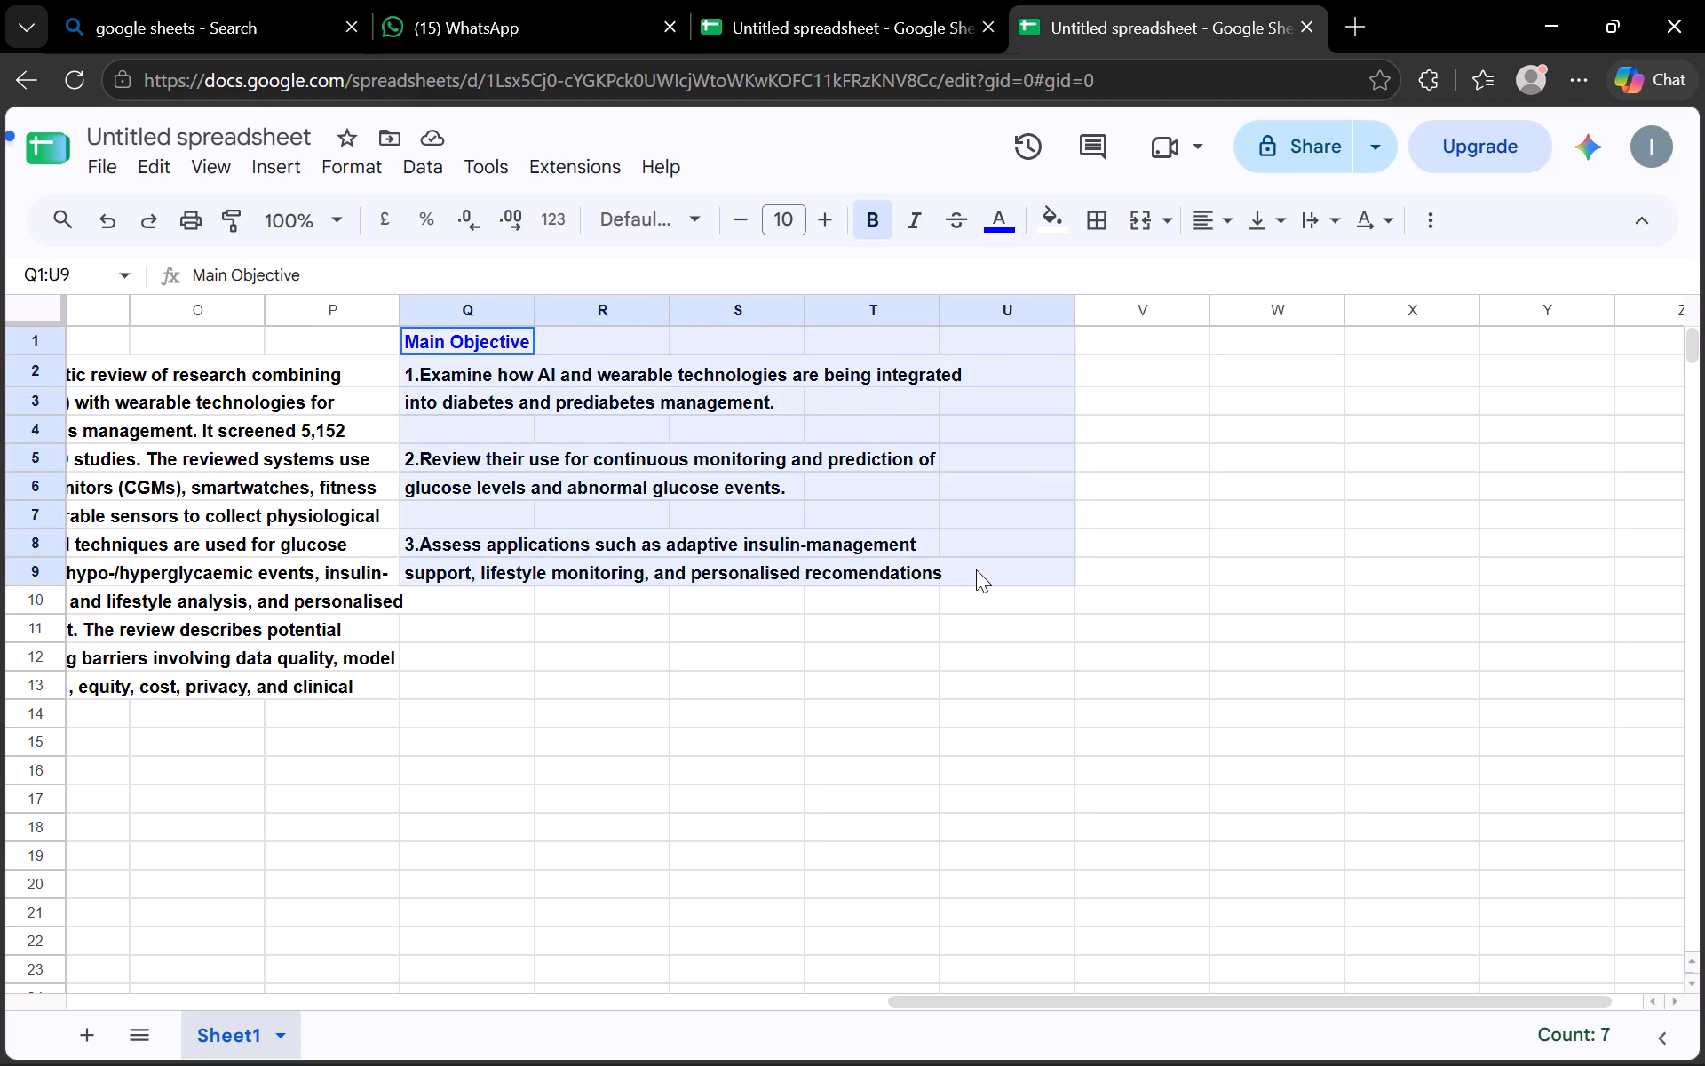
drag(976, 569, 973, 568)
drag(1075, 433, 1112, 440)
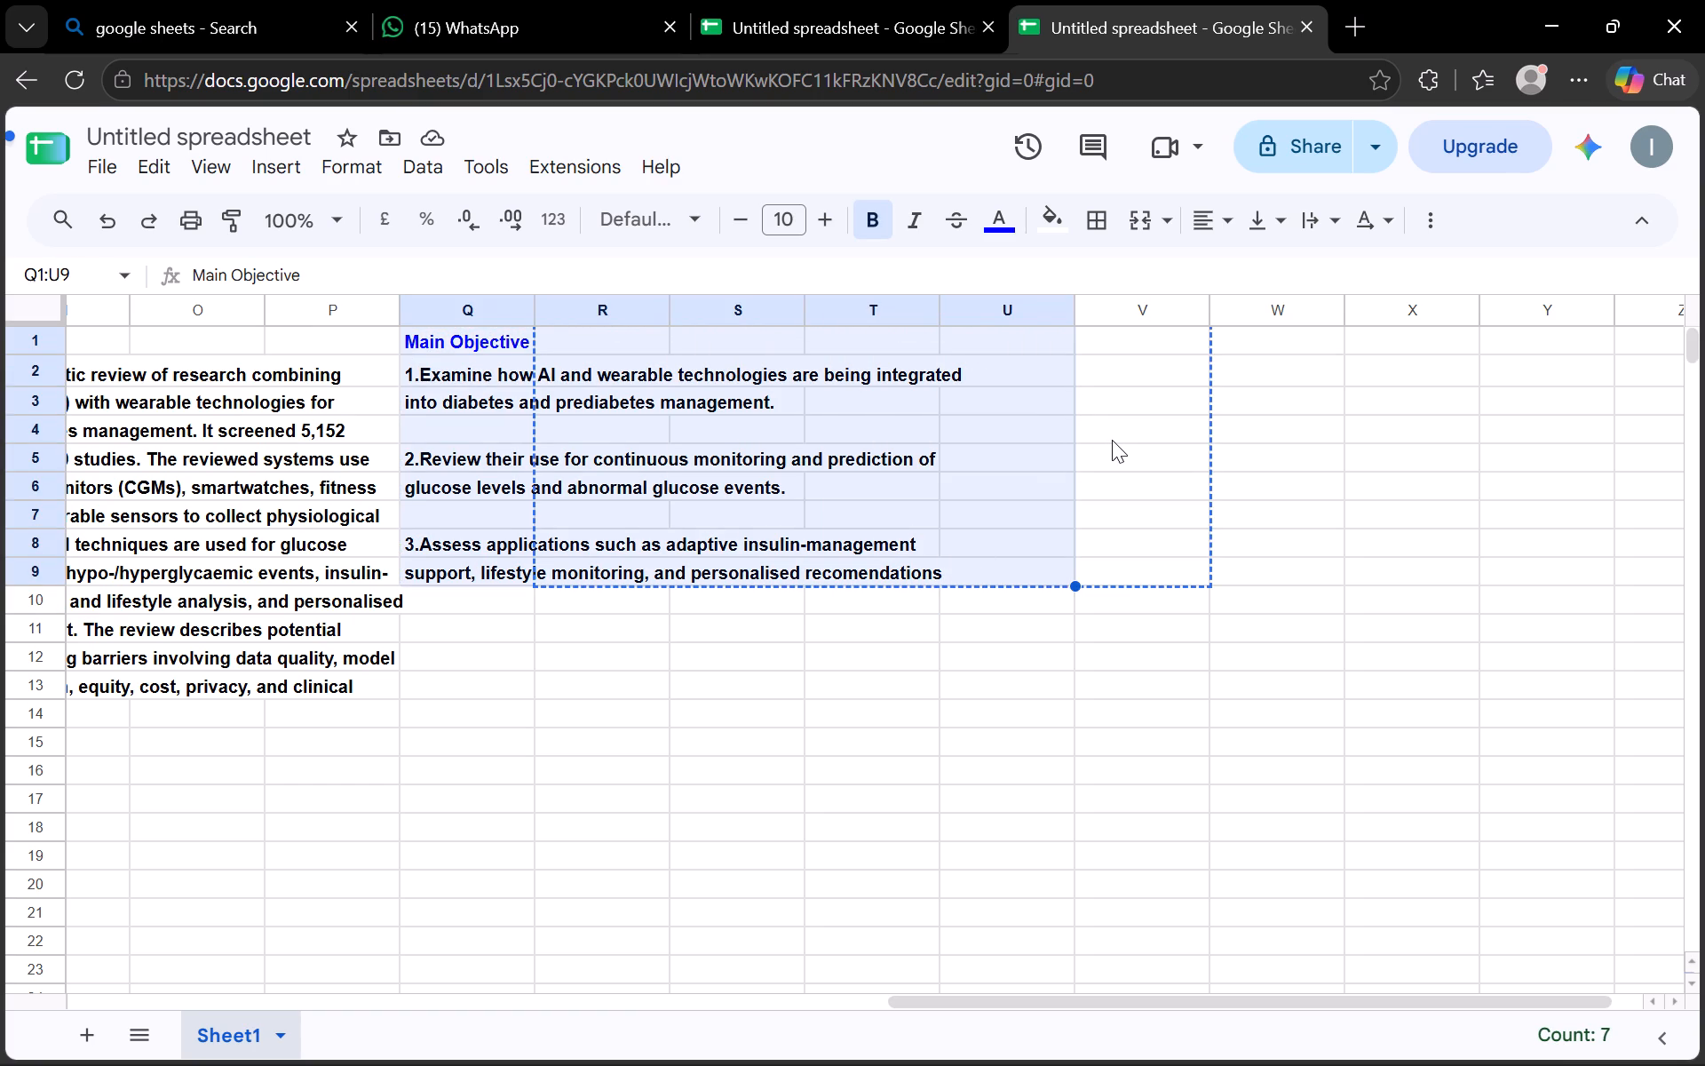
drag(1112, 440, 1114, 440)
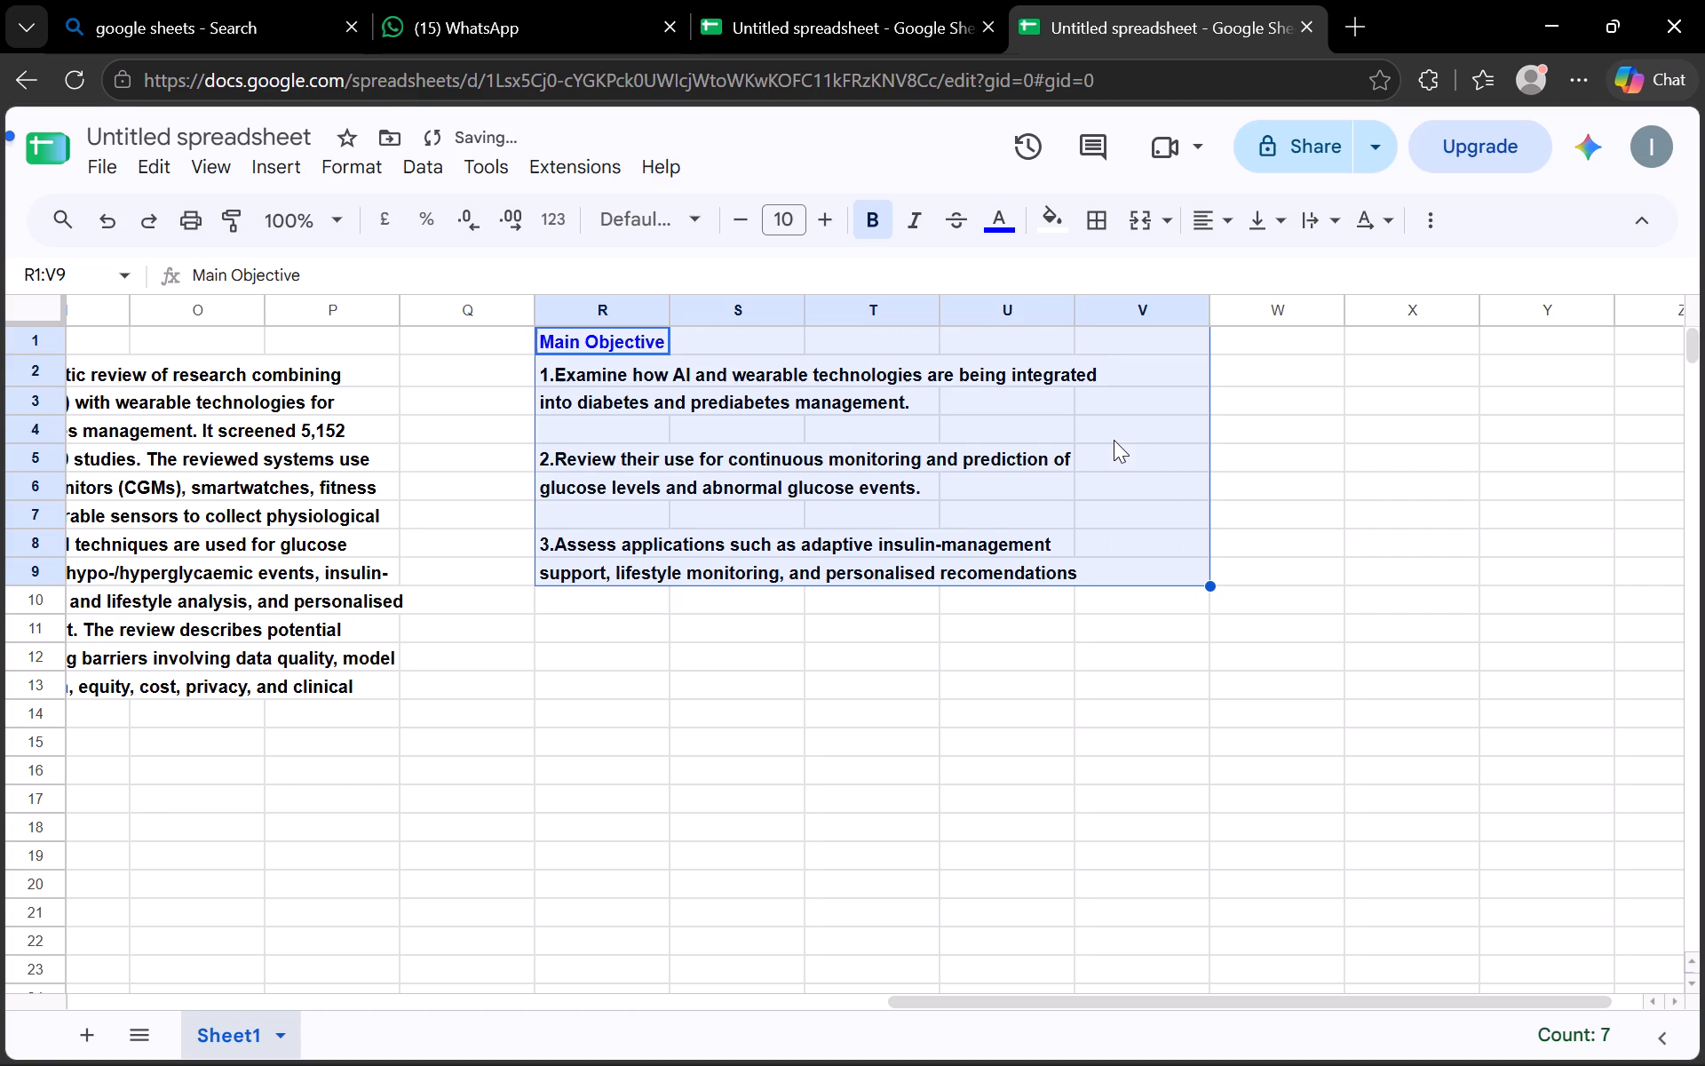
click(1230, 652)
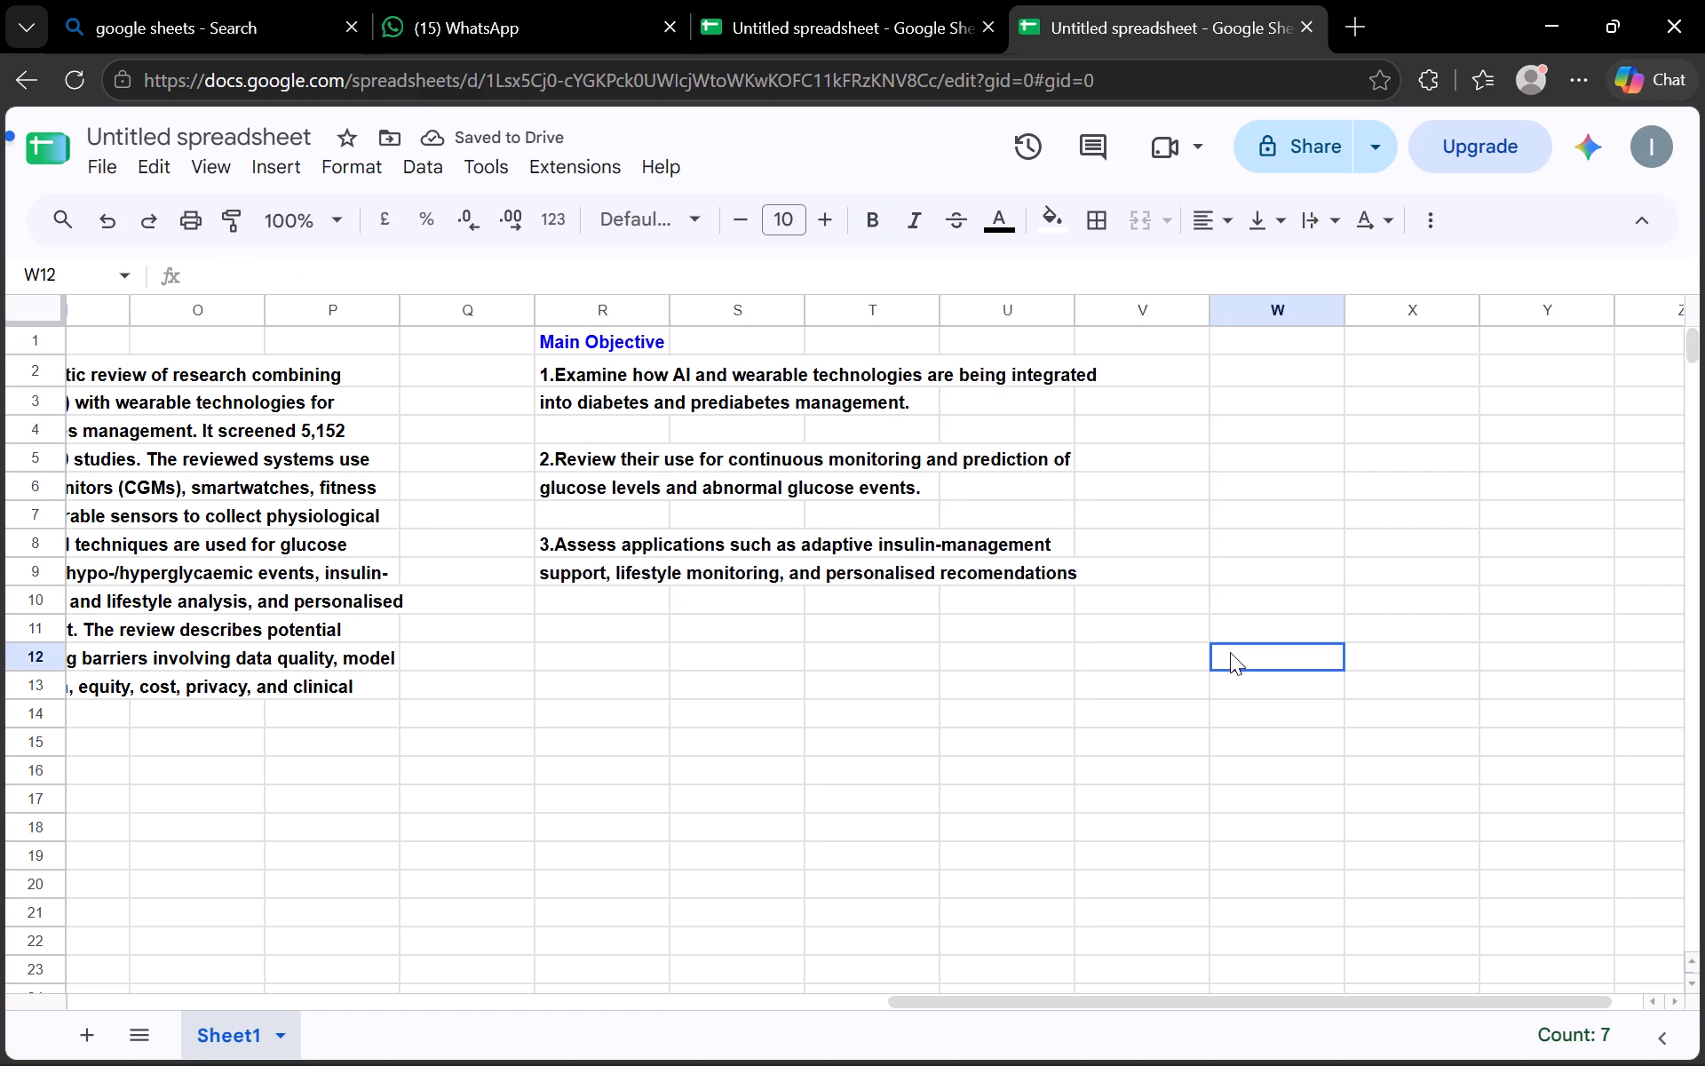
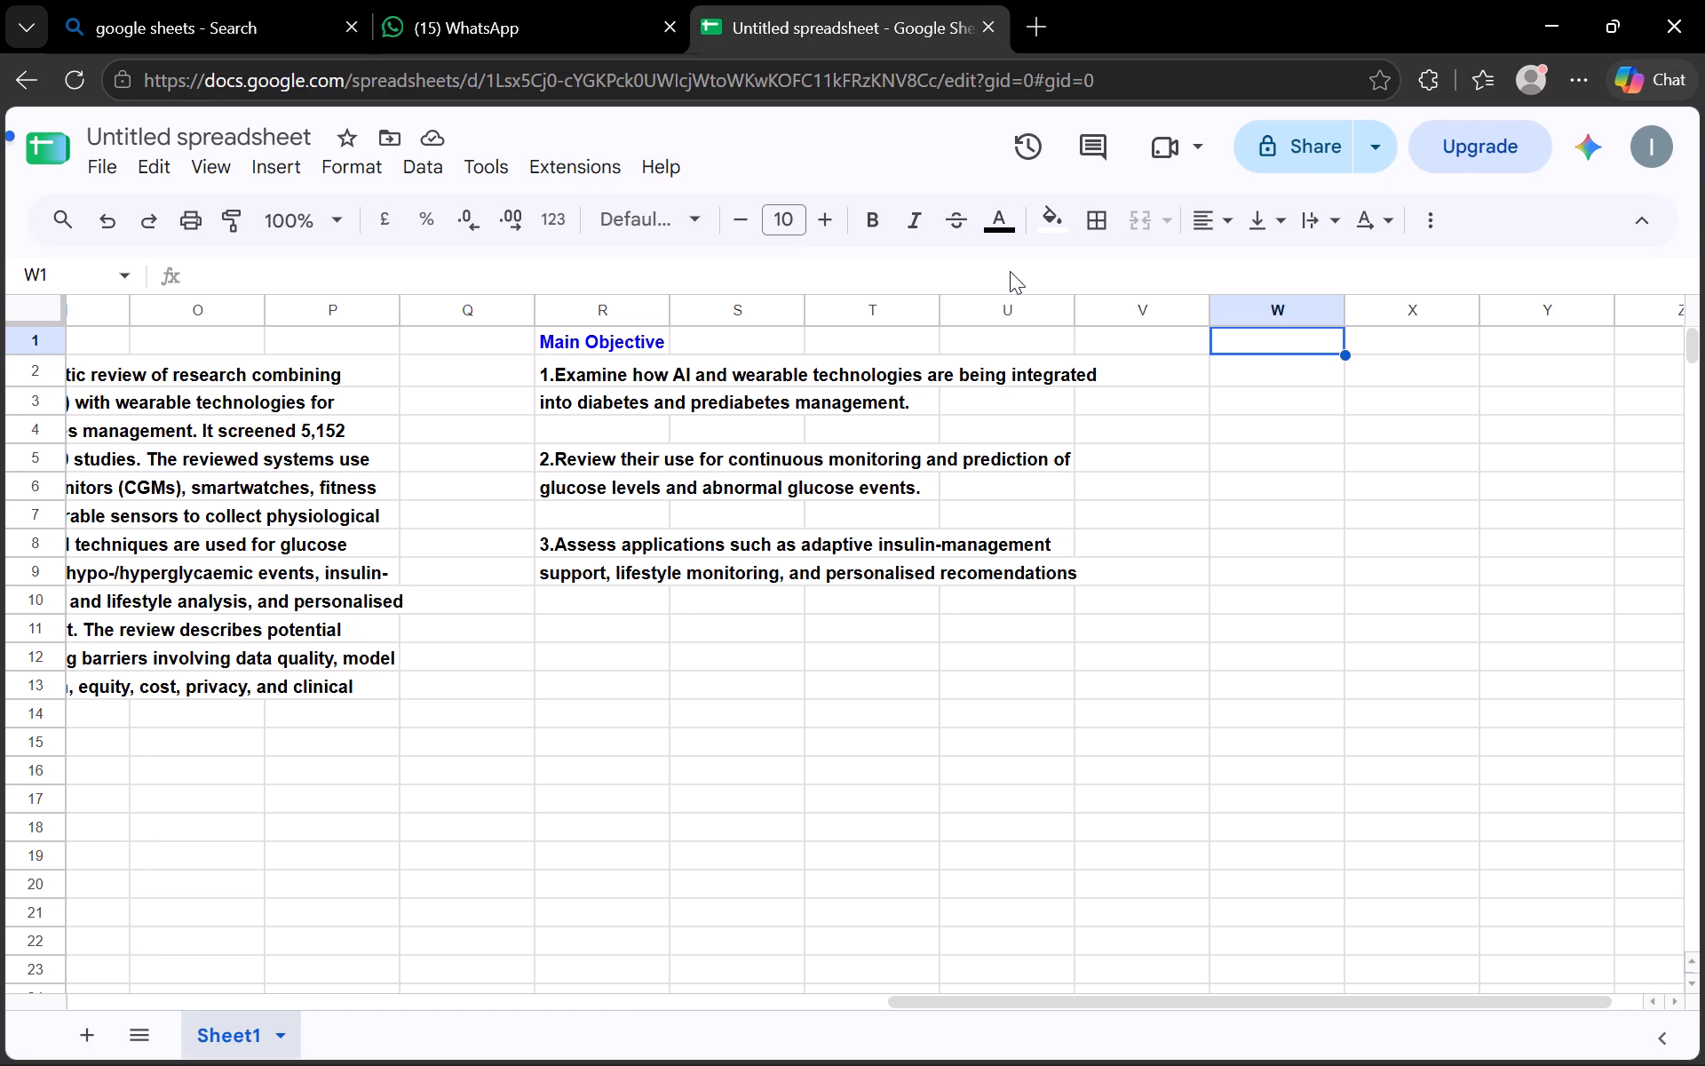
Add the fourth main objective's opening line in bold in cell R11, pasted and numbered as "4.Identify the benefits, implementation challenges, and".
click(556, 620)
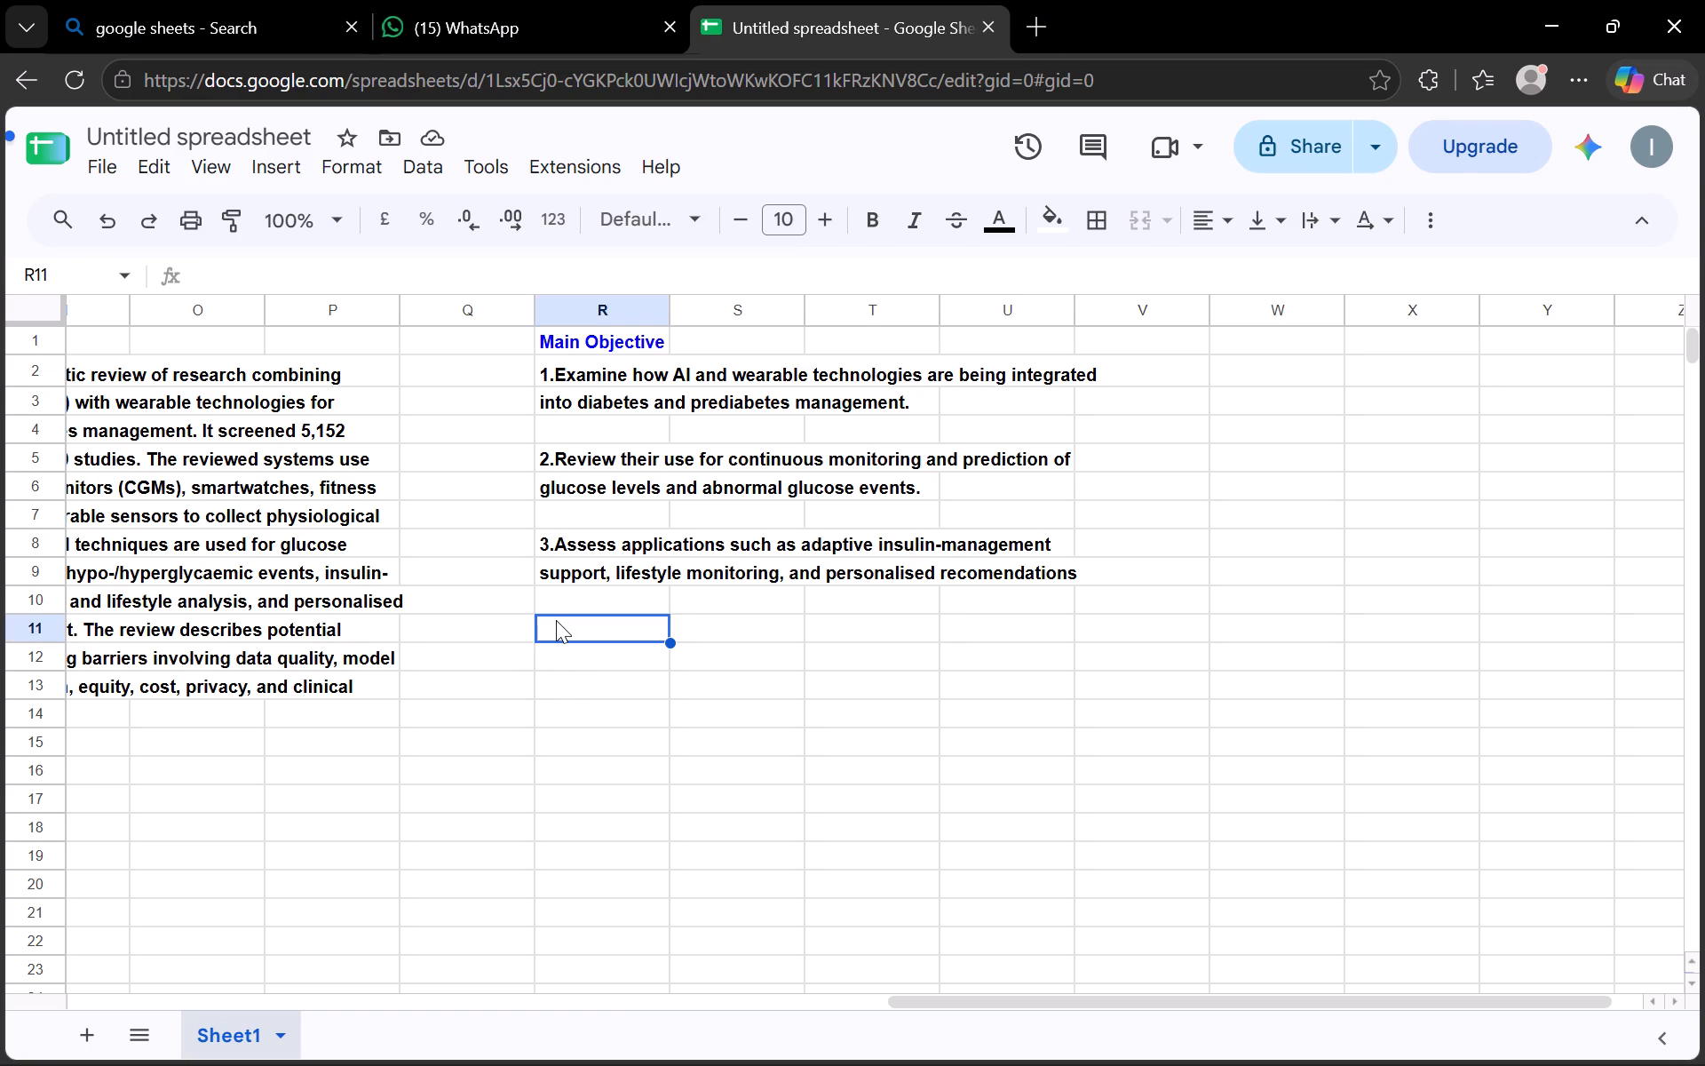
key(ctrl+b)
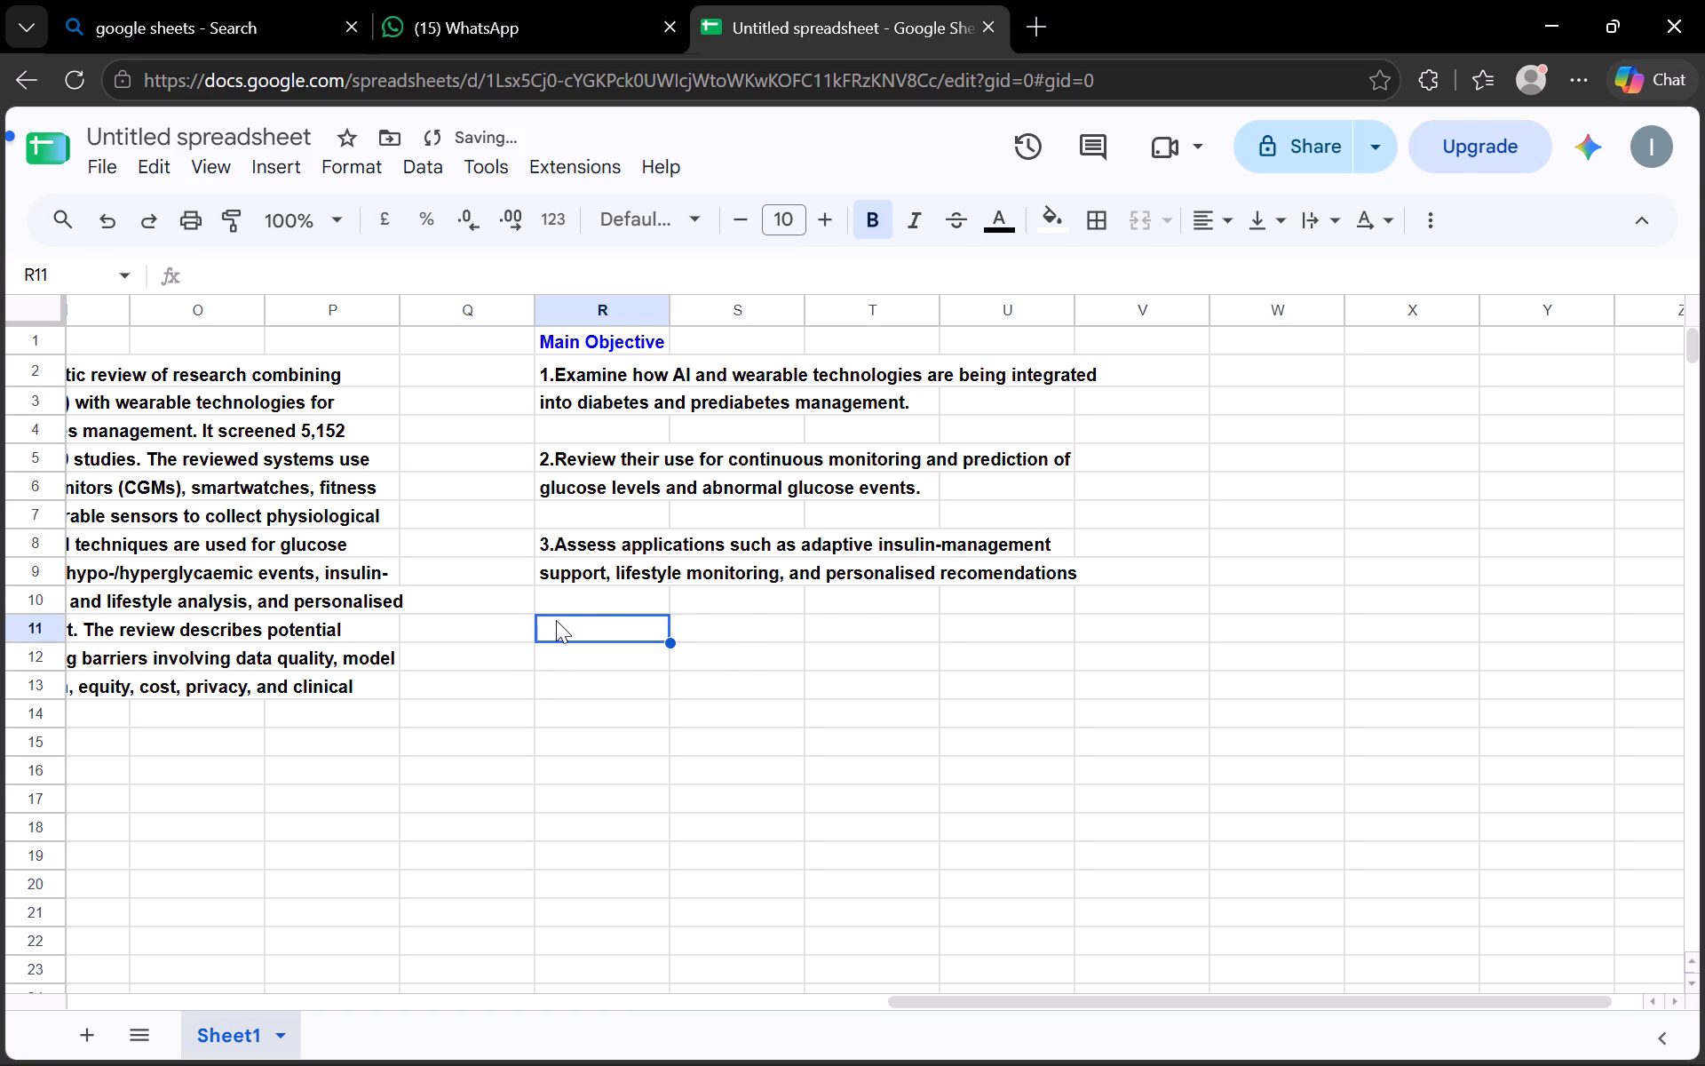
key(ctrl+v)
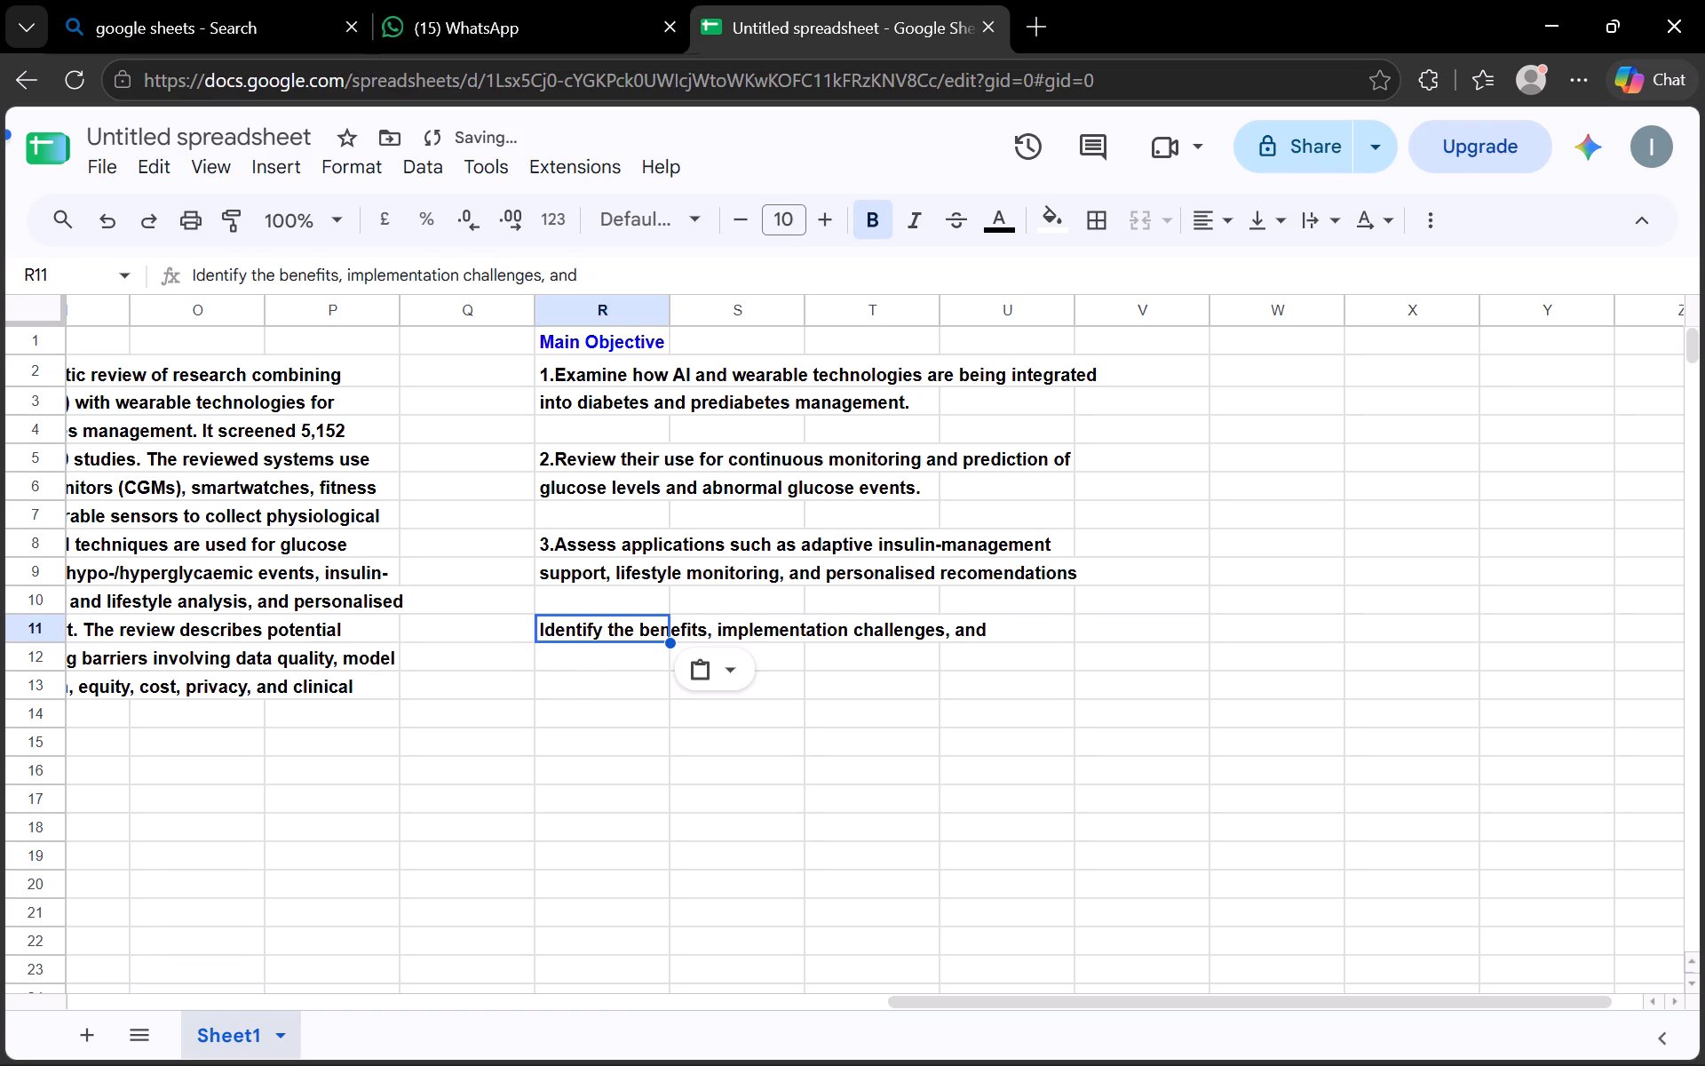
double_click(545, 633)
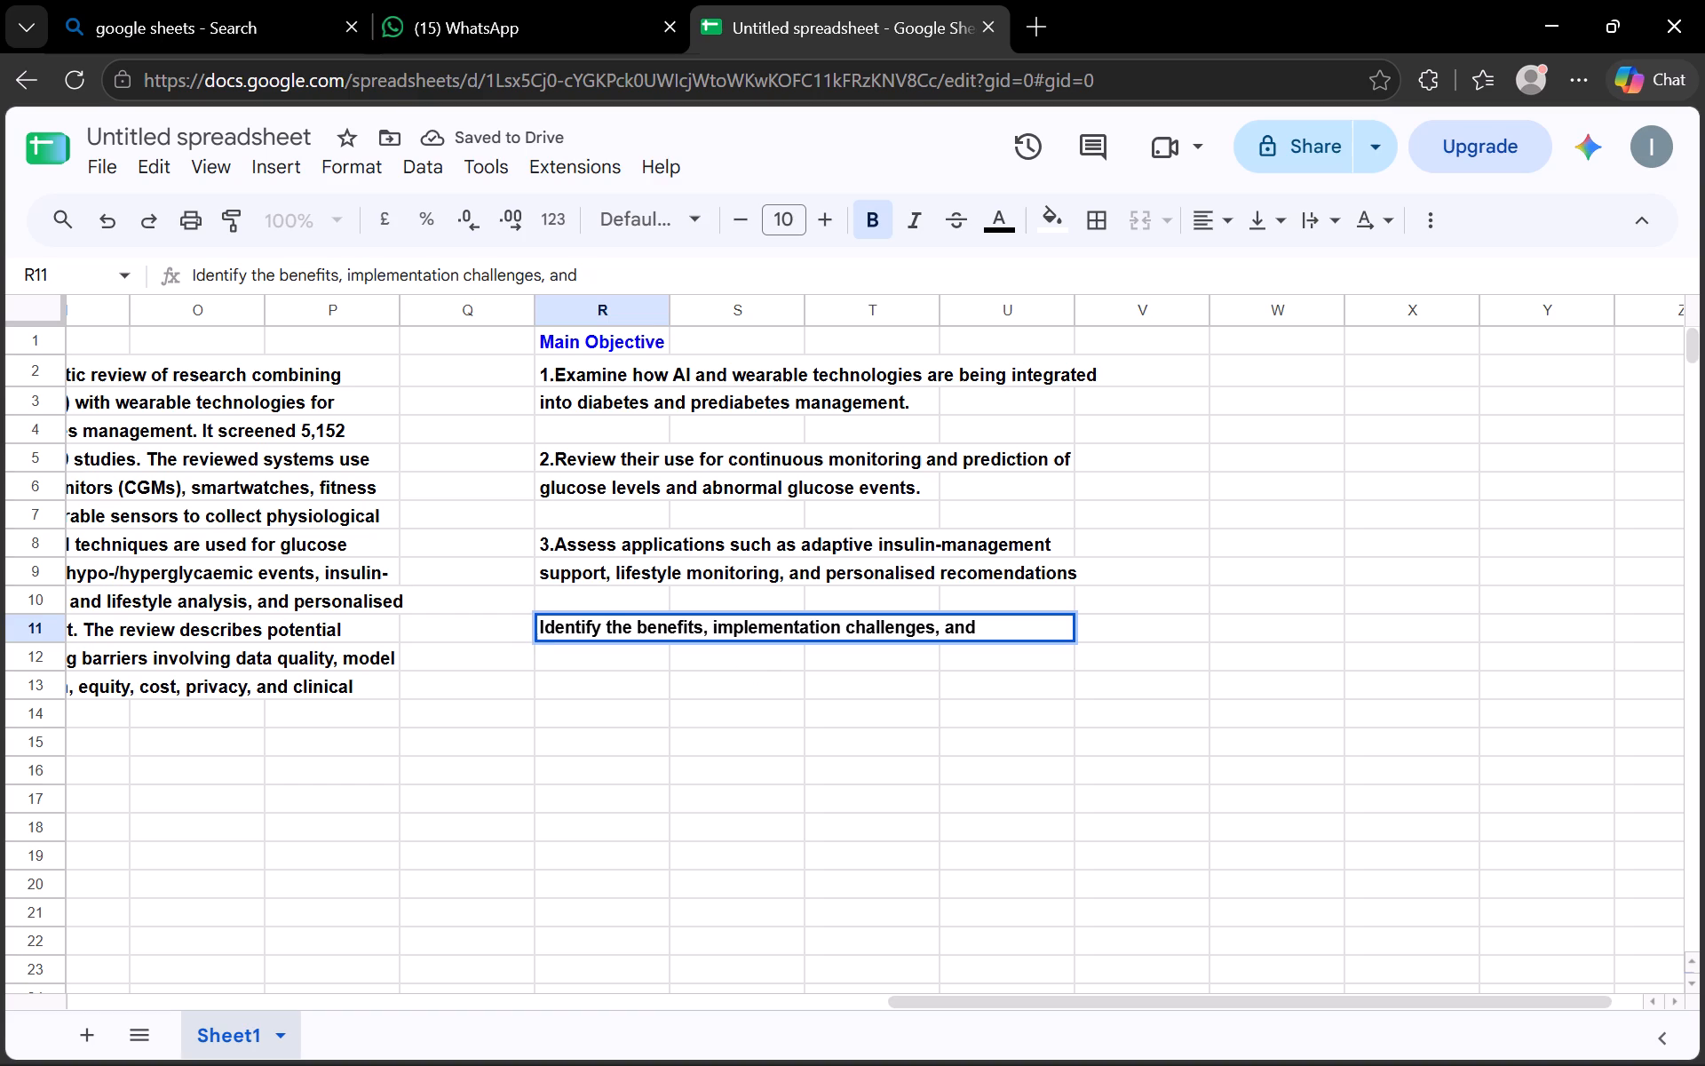
click(542, 627)
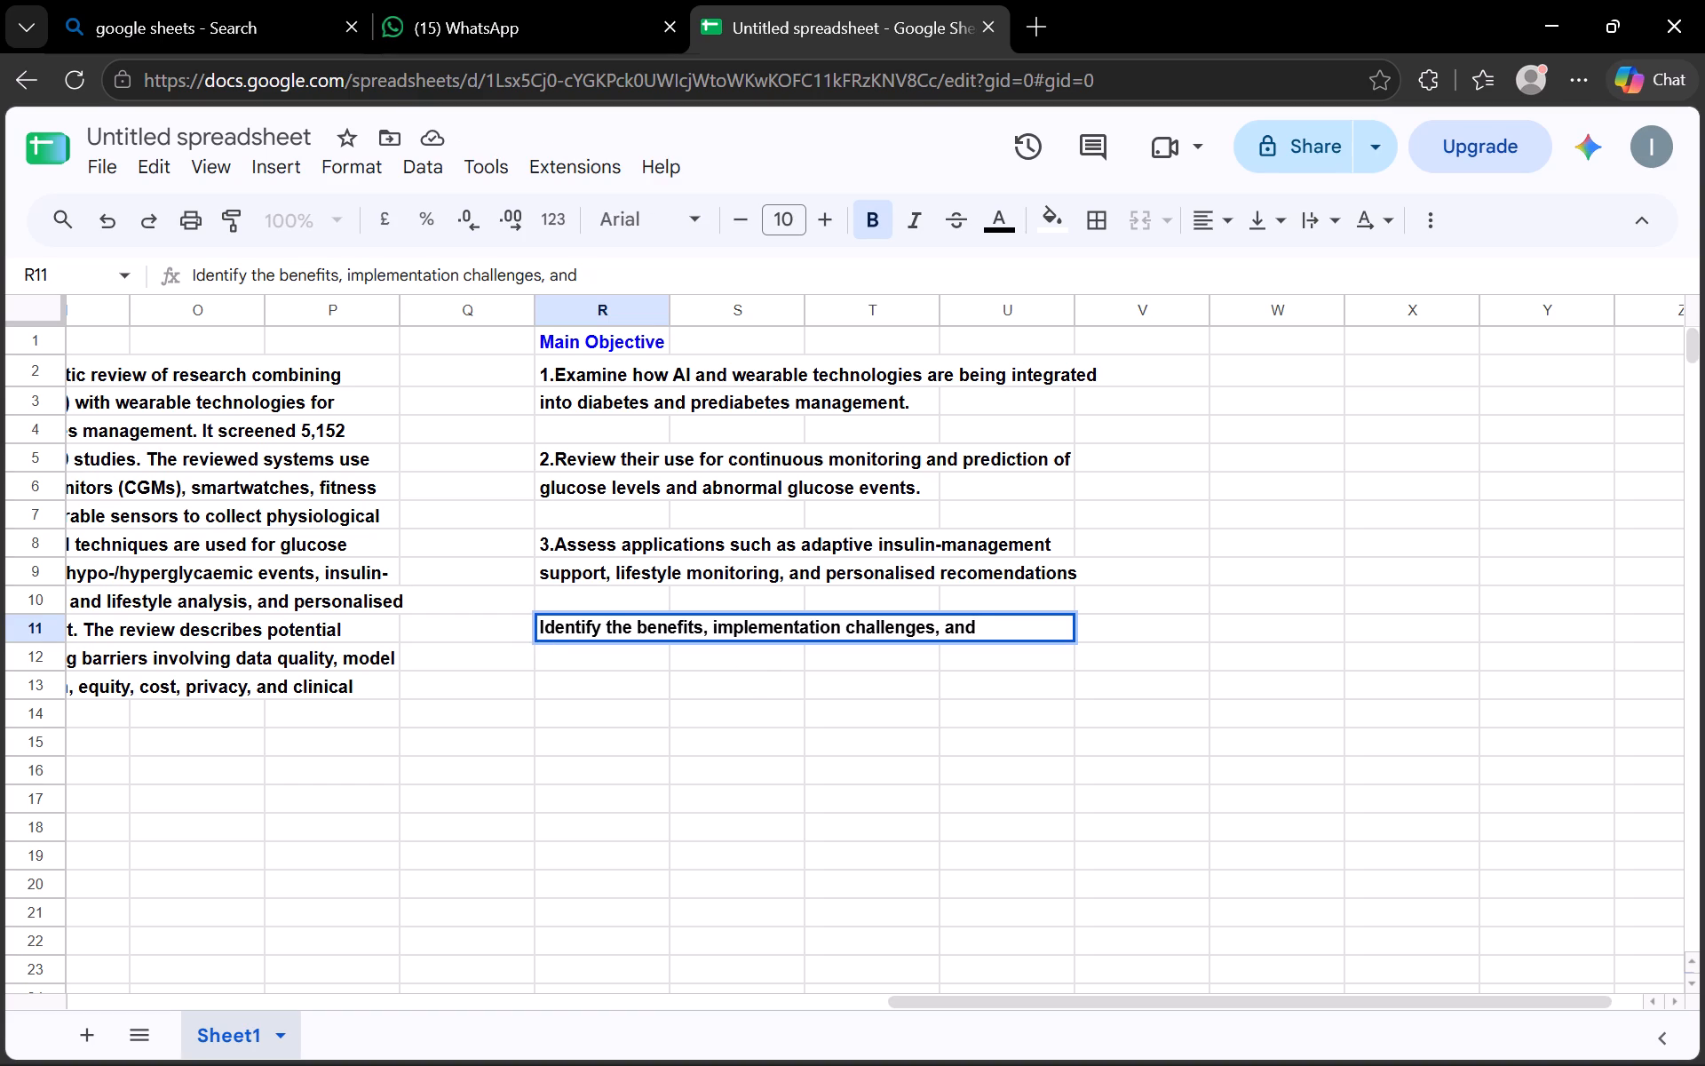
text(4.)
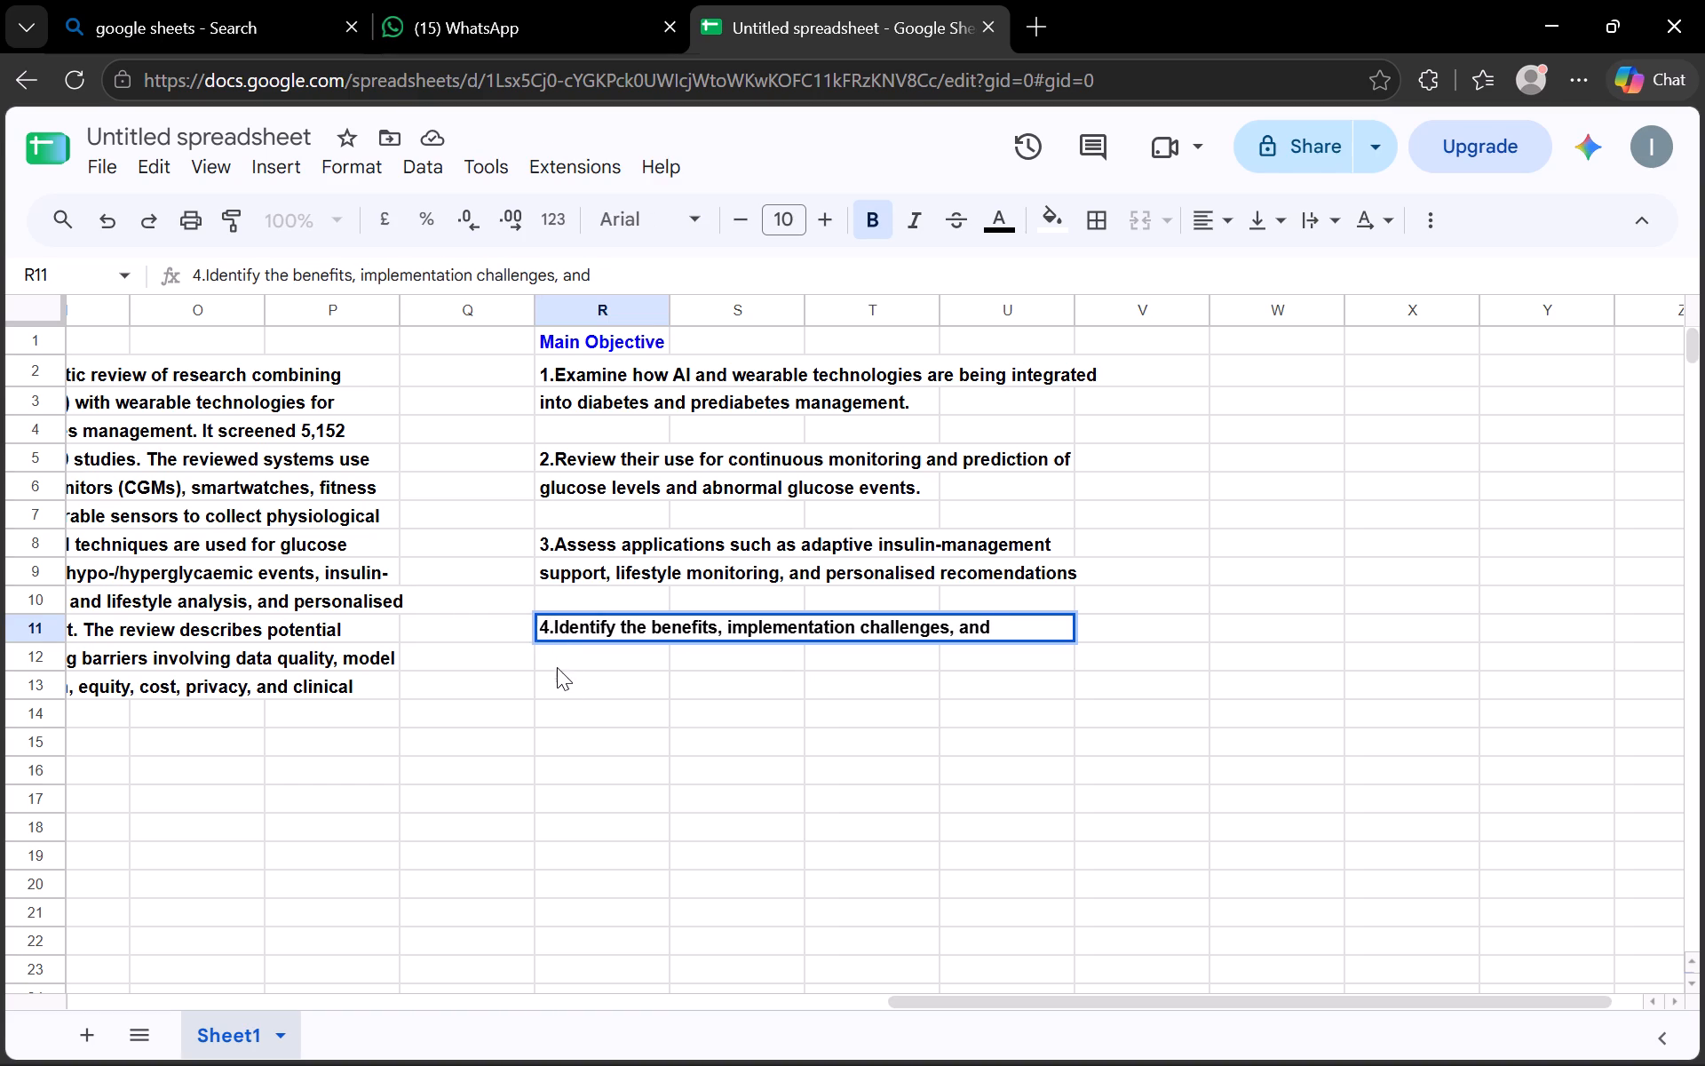
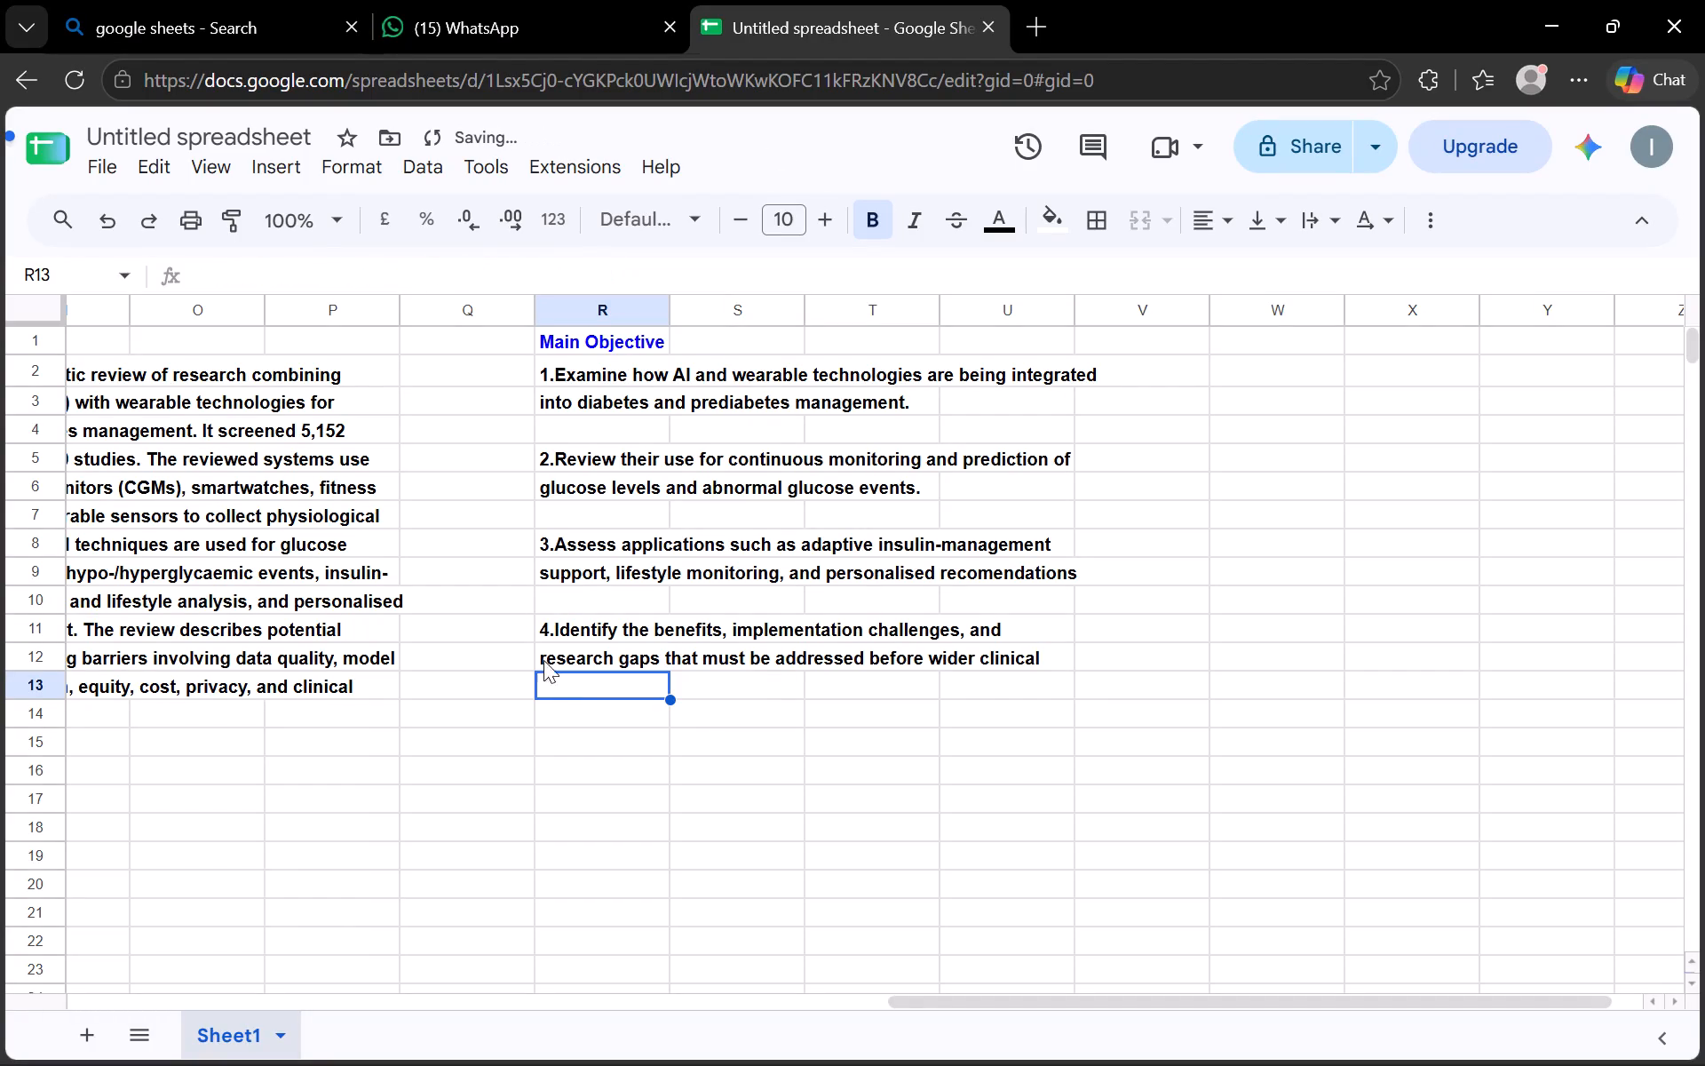
Complete the fourth main objective by entering its last word, "use", in cell R13.
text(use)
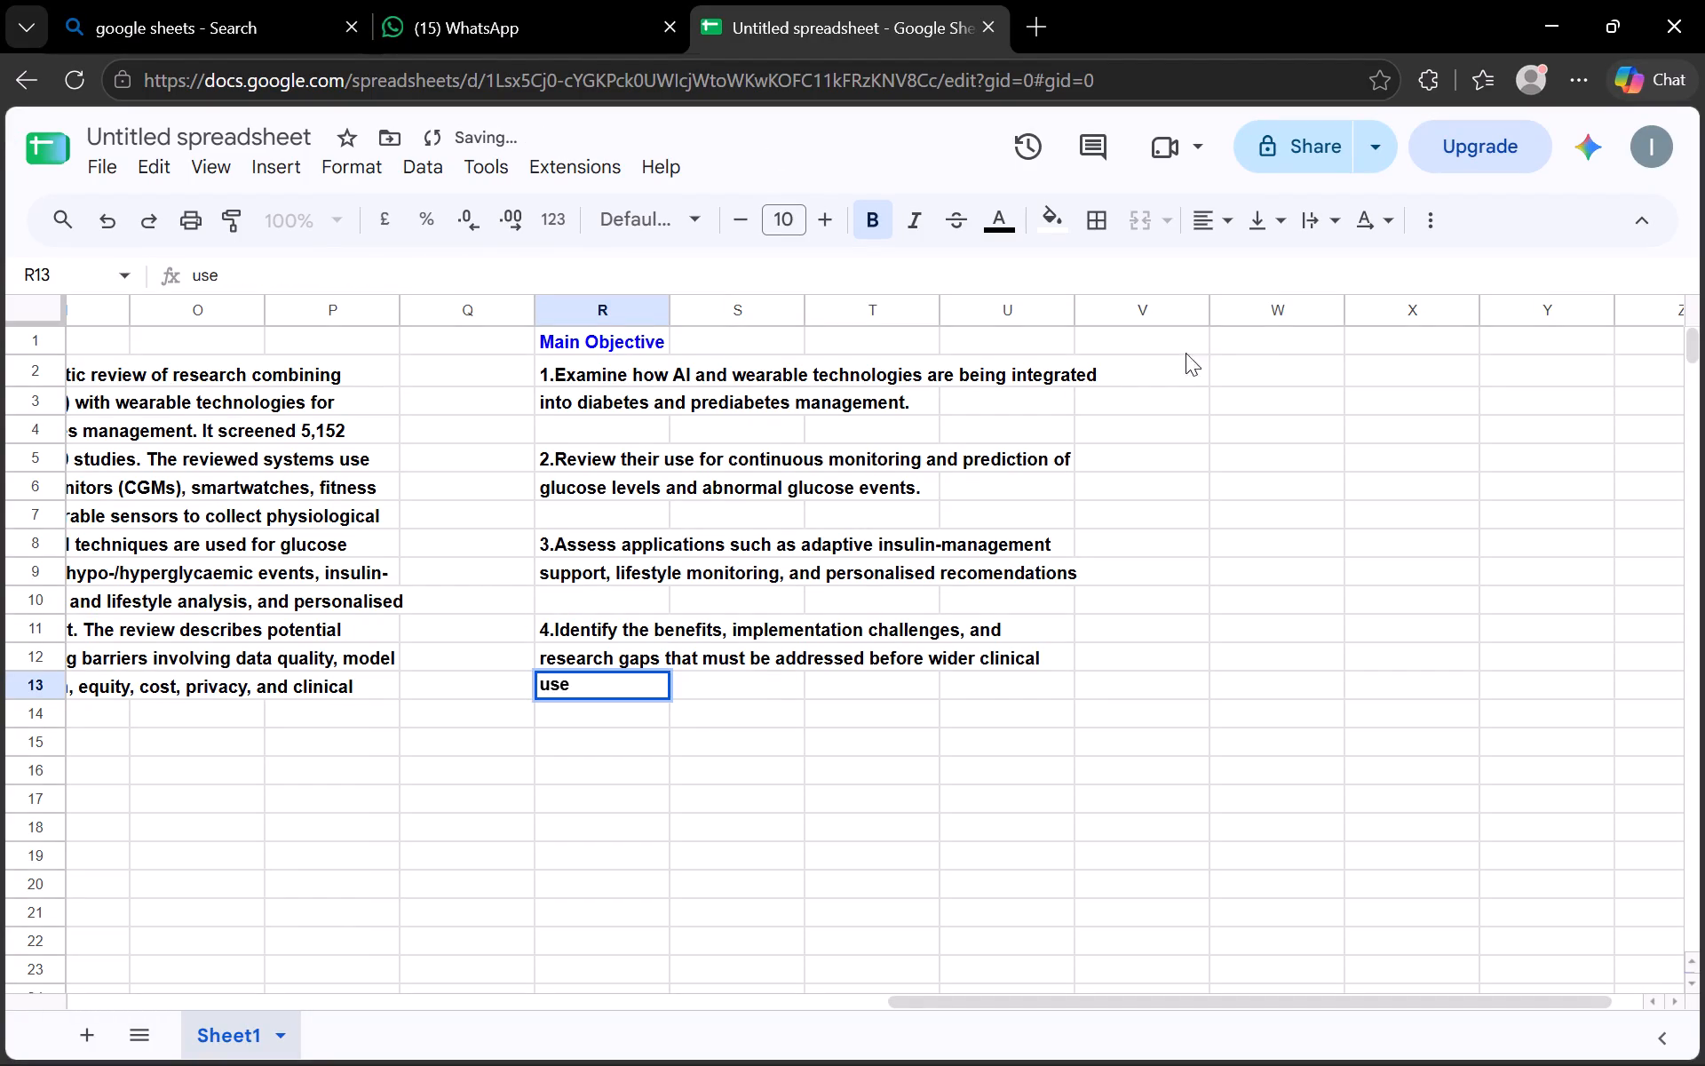
click(1252, 328)
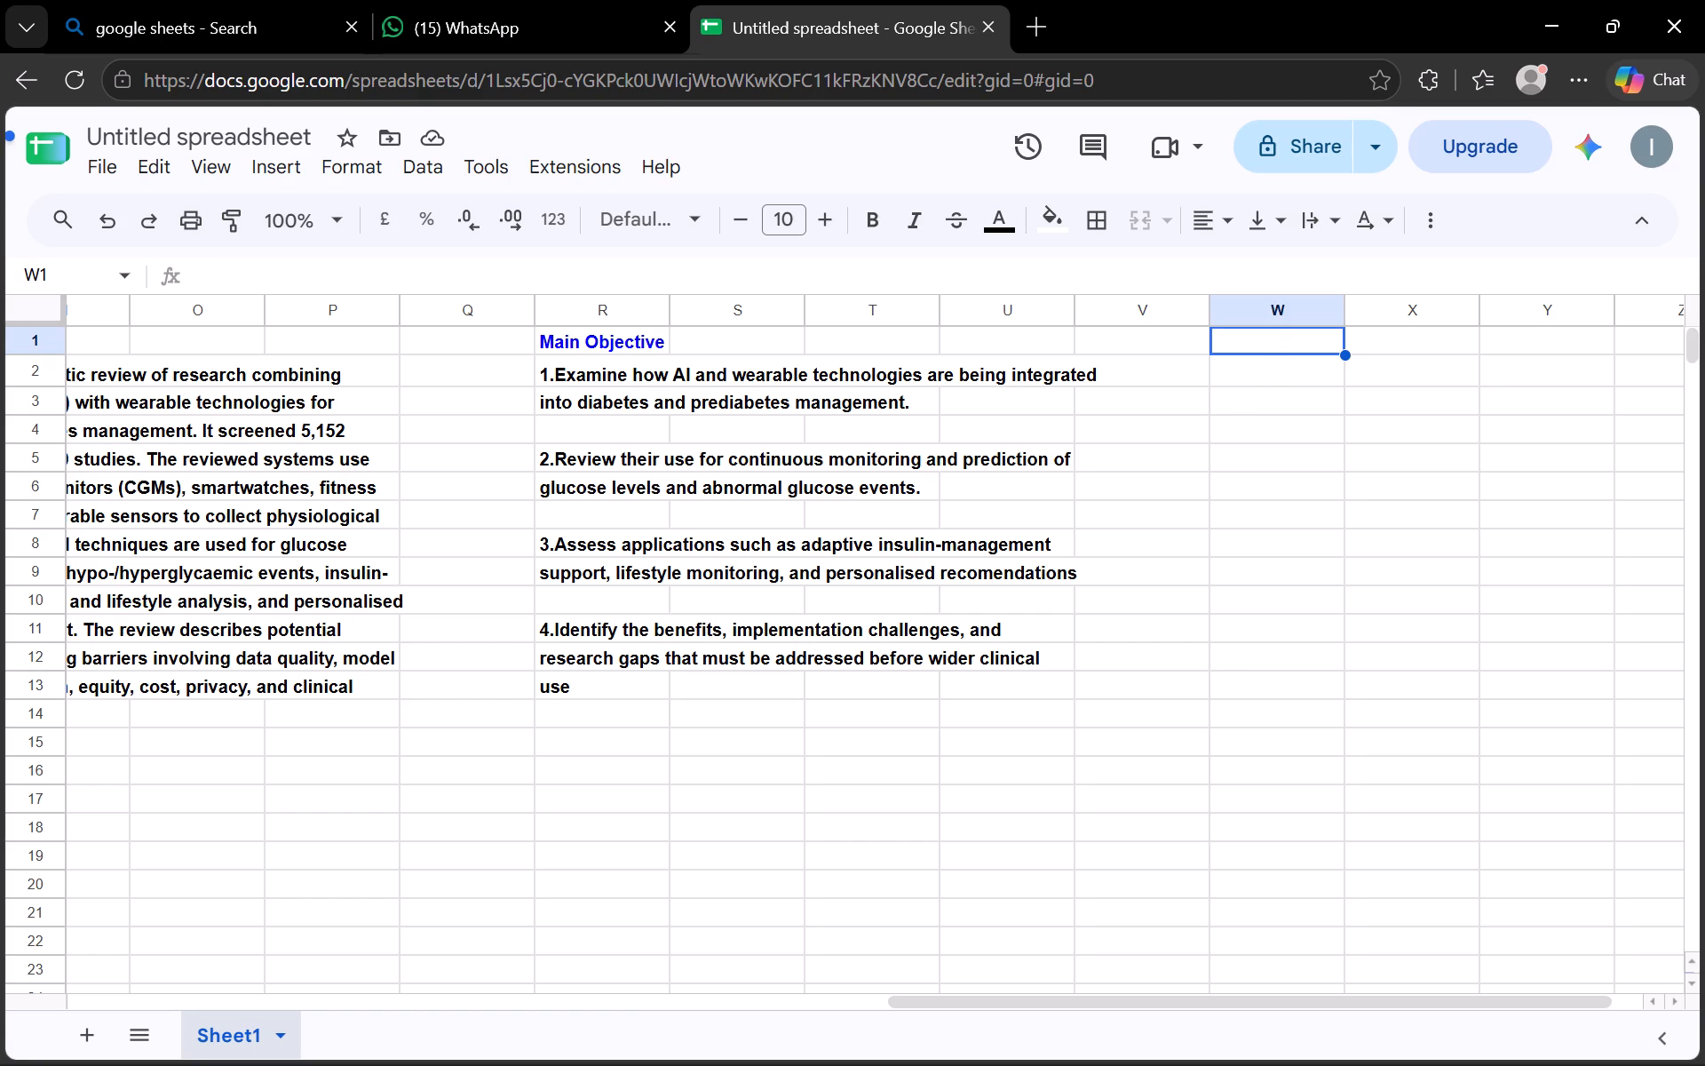
Format the empty heading cell W1 with bold, blue text to match the Main Objective heading.
key(ctrl+b)
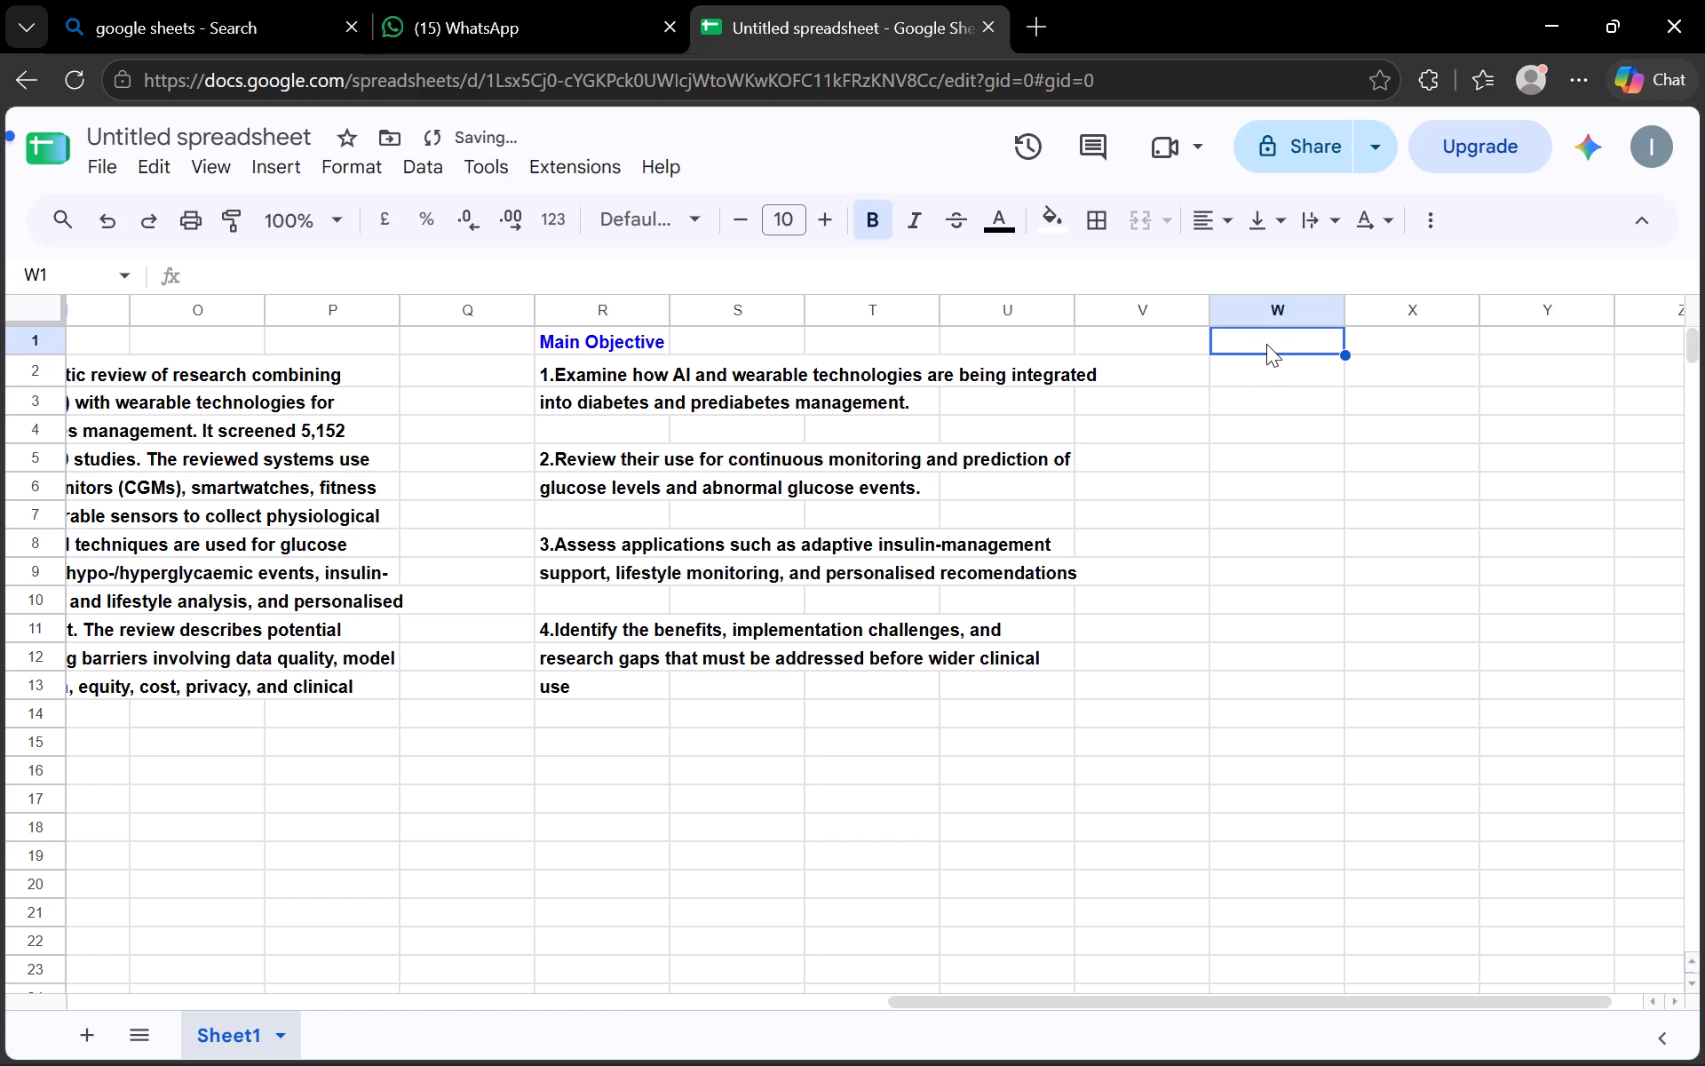
click(993, 222)
click(1074, 273)
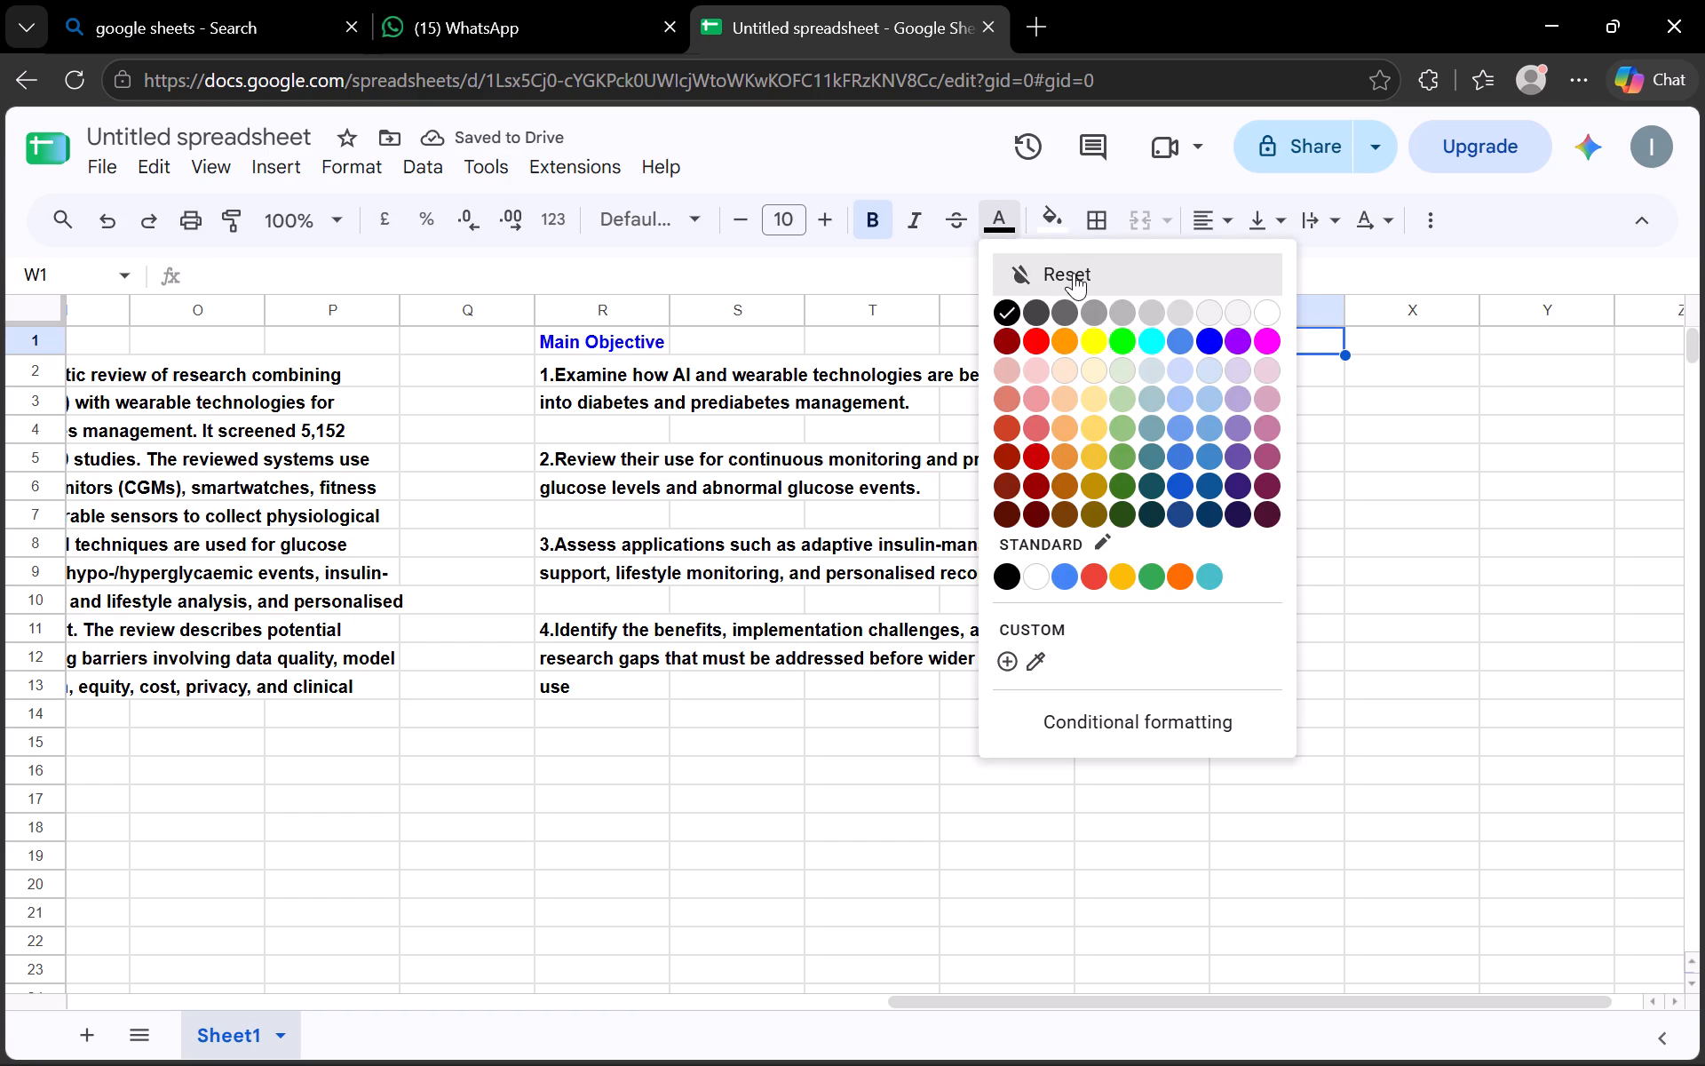
drag(989, 201, 1208, 346)
click(1208, 346)
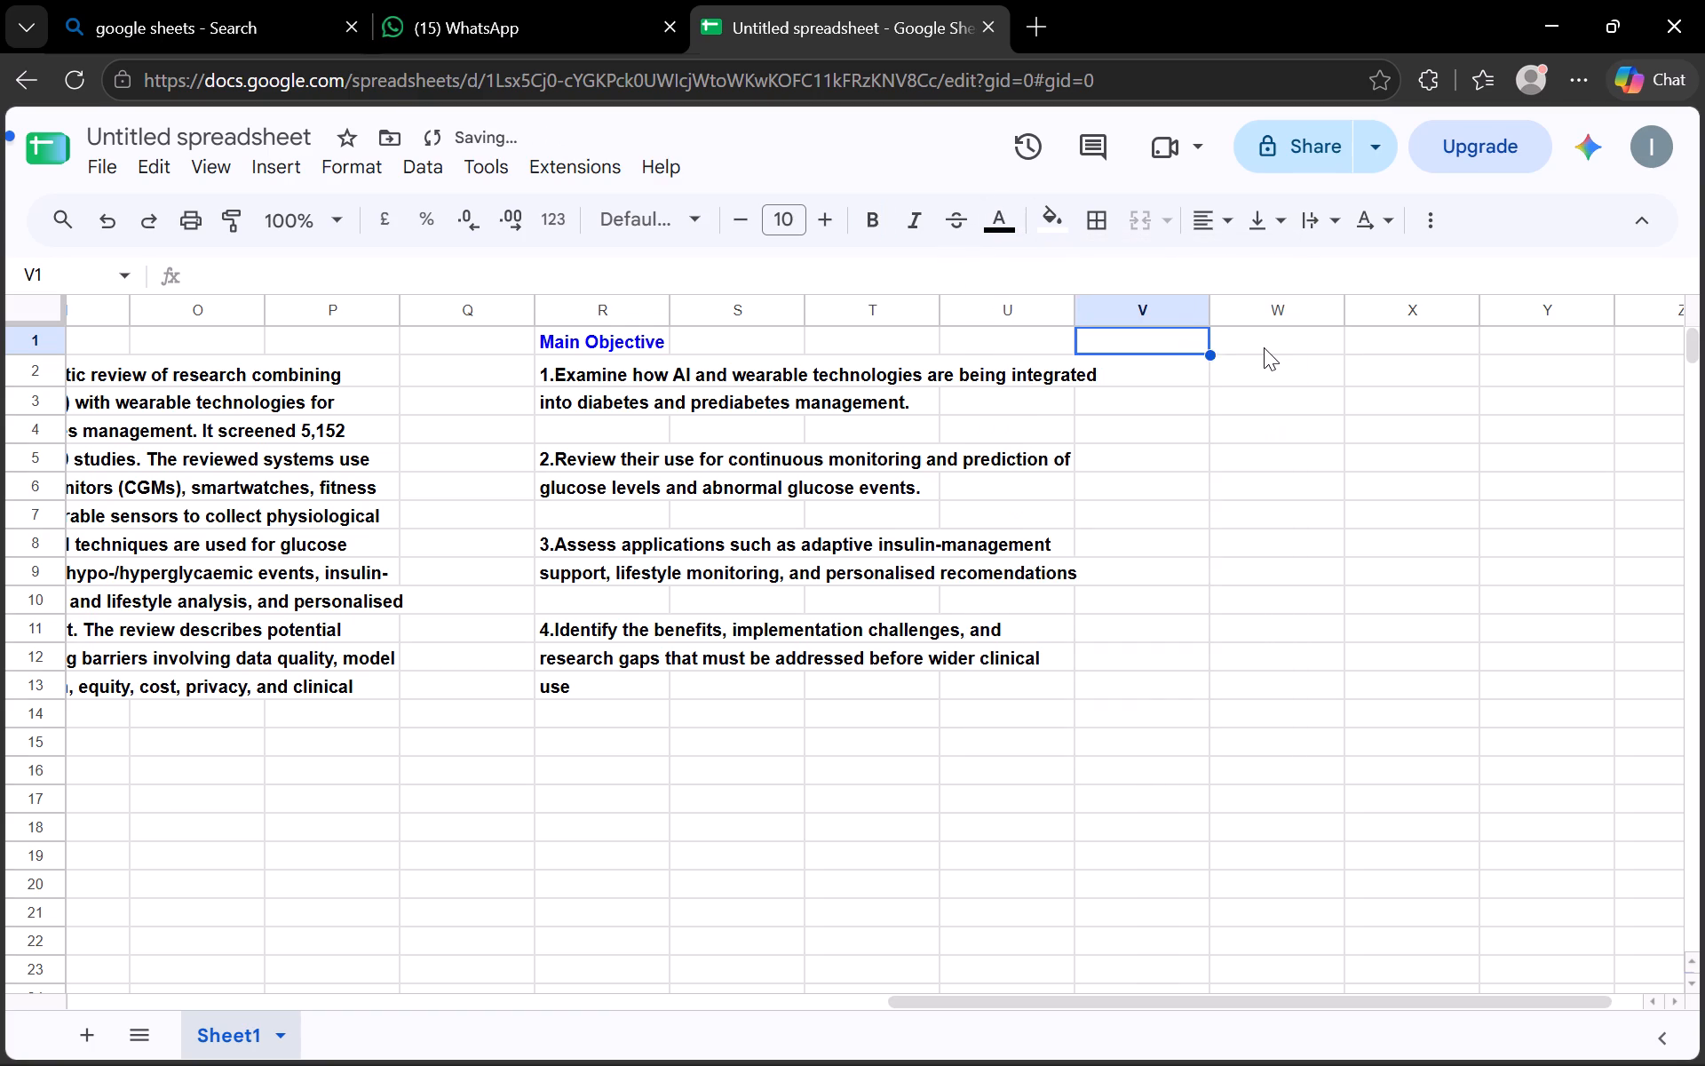
Enter the column heading "Algorithms/Tools/Techniques Used" in cell W1.
click(1264, 347)
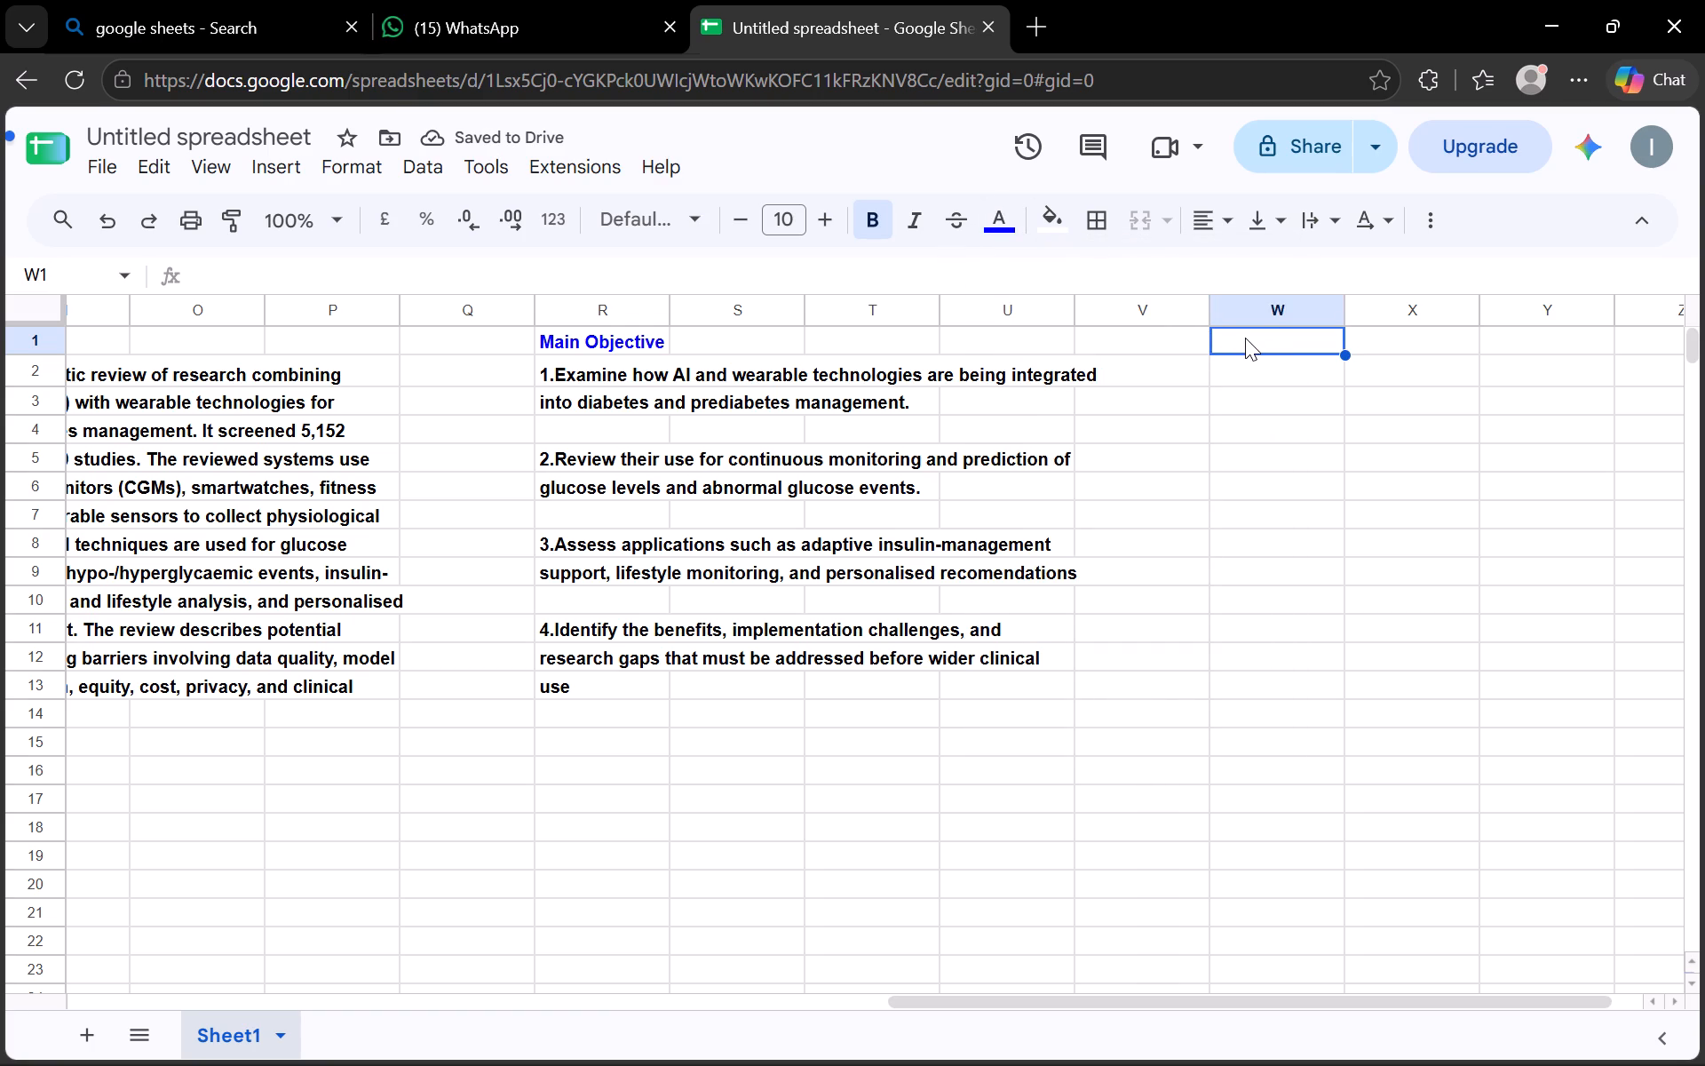
key(shift+a)
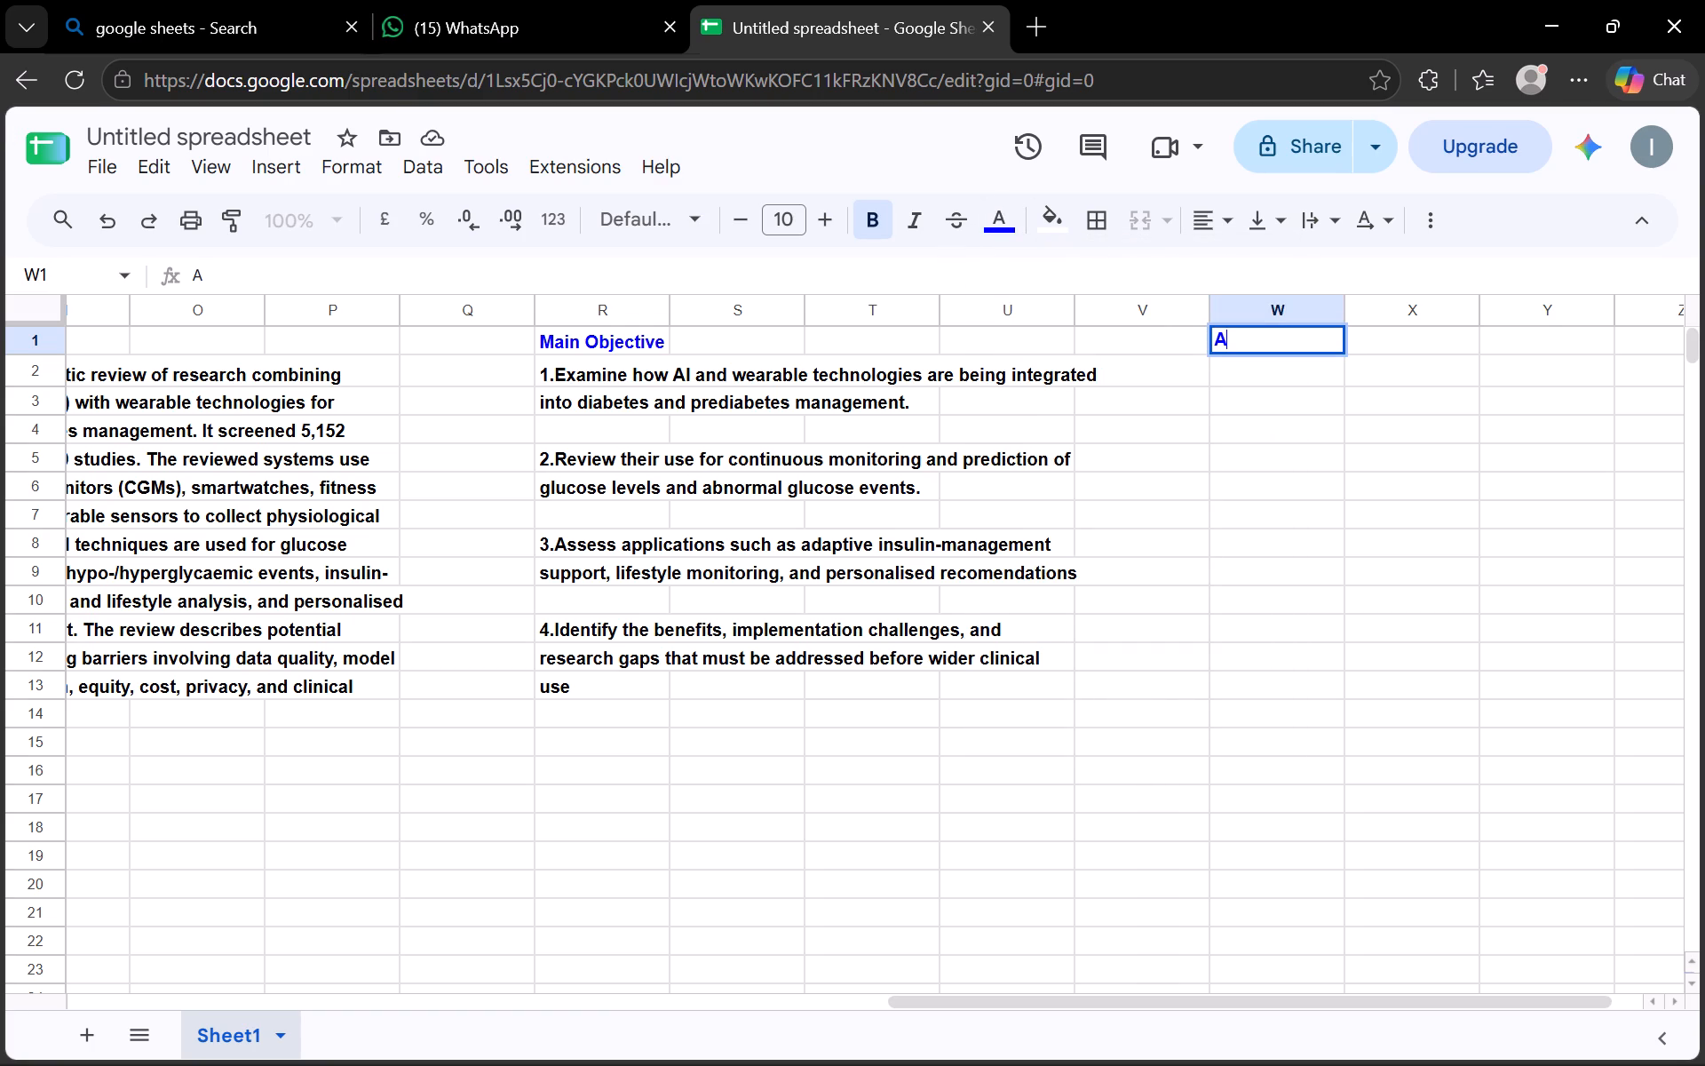
text(lgorithms)
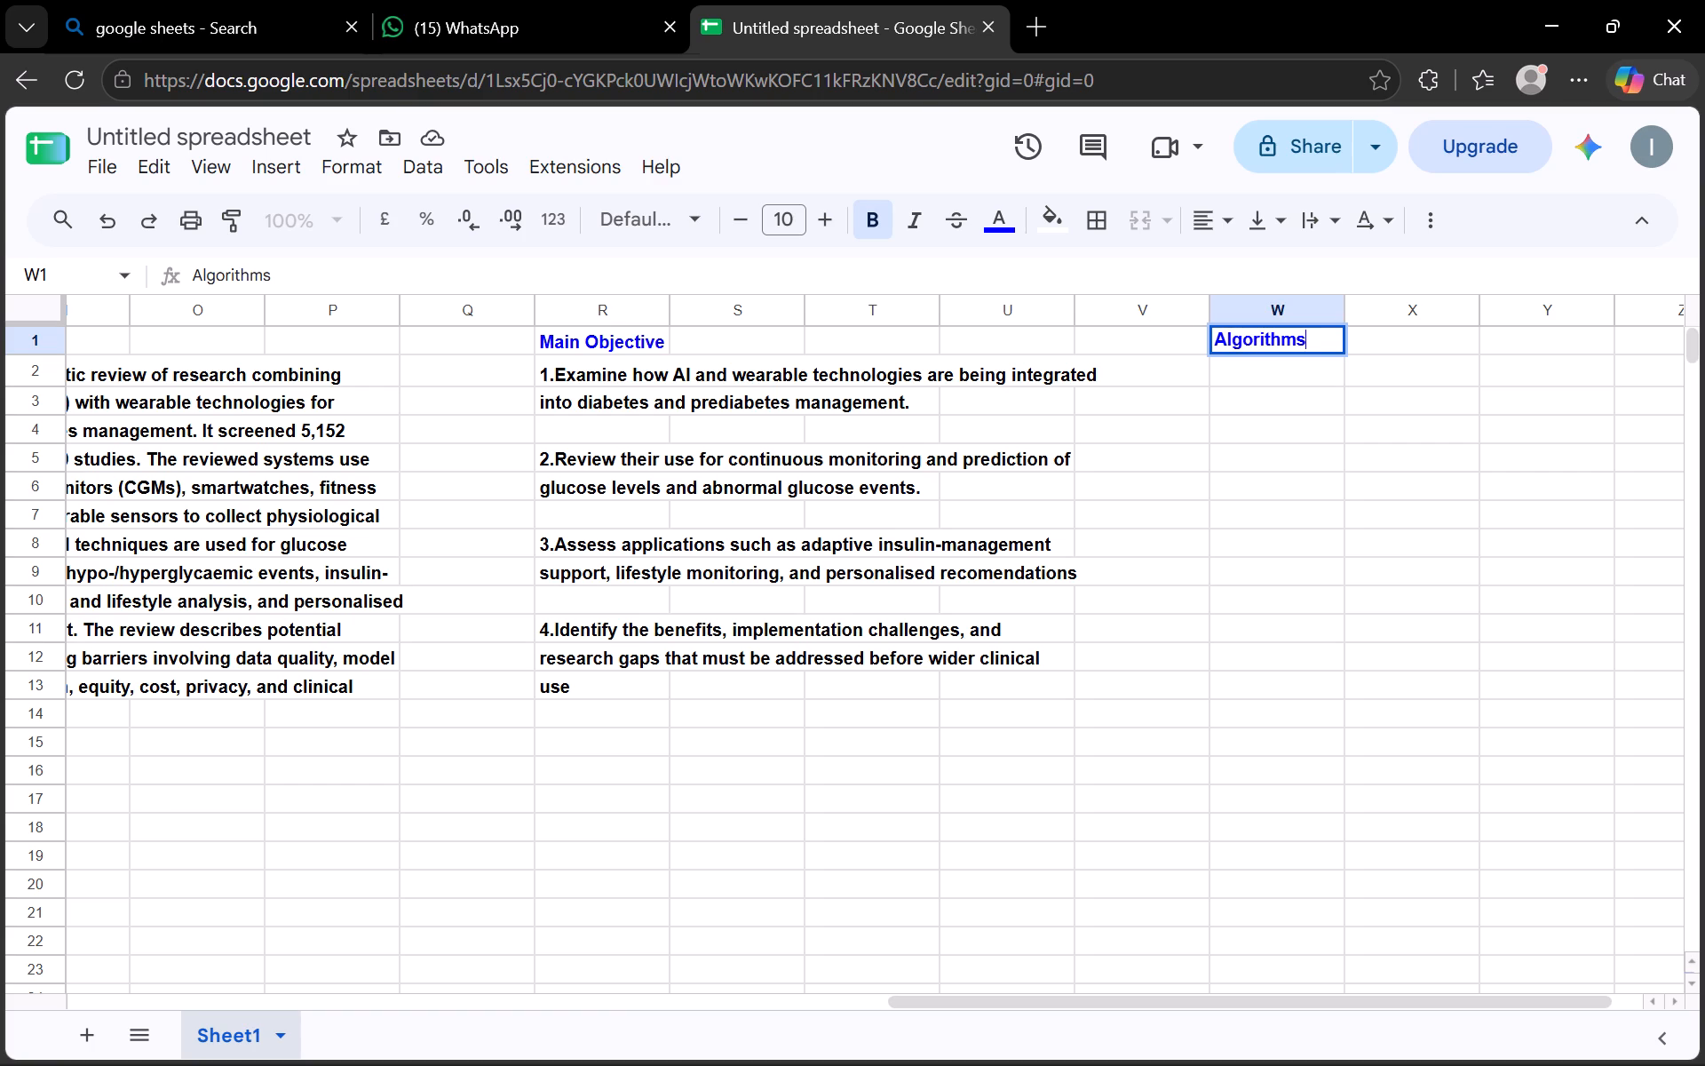
key(slash)
text(Tools)
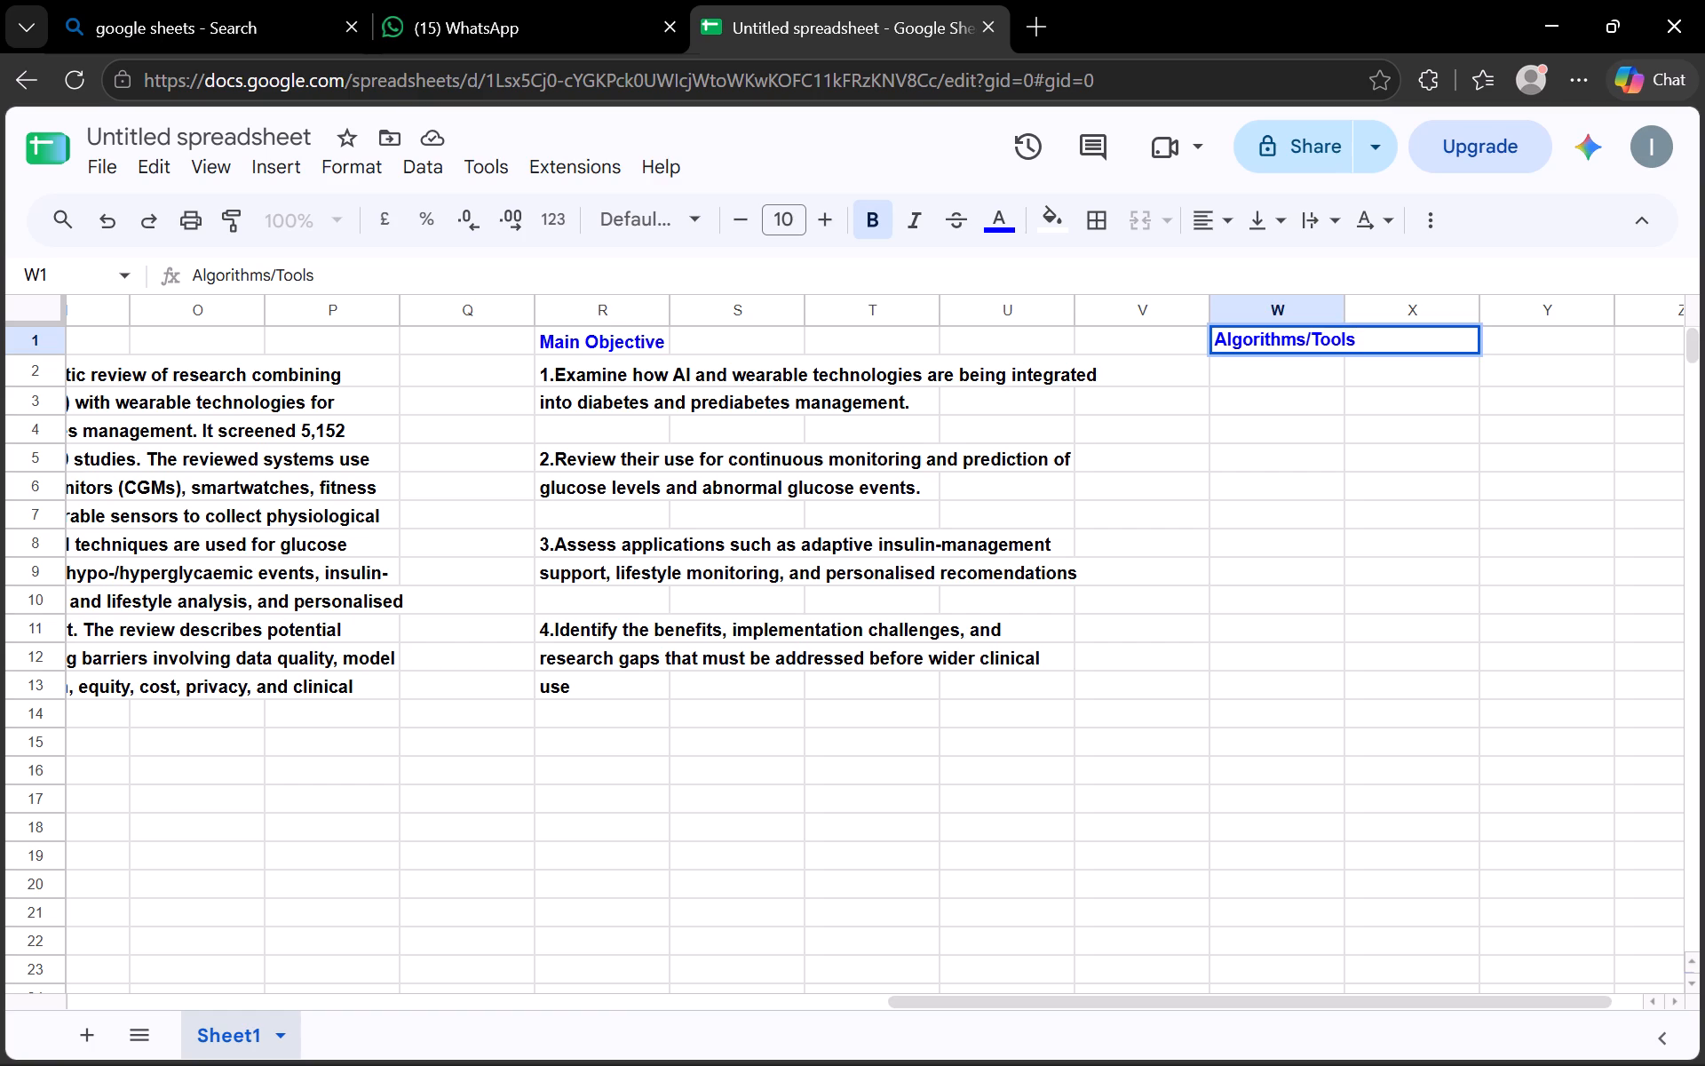
key(slash)
text(Techni)
text(ques)
key(space)
text(Used)
key(space)
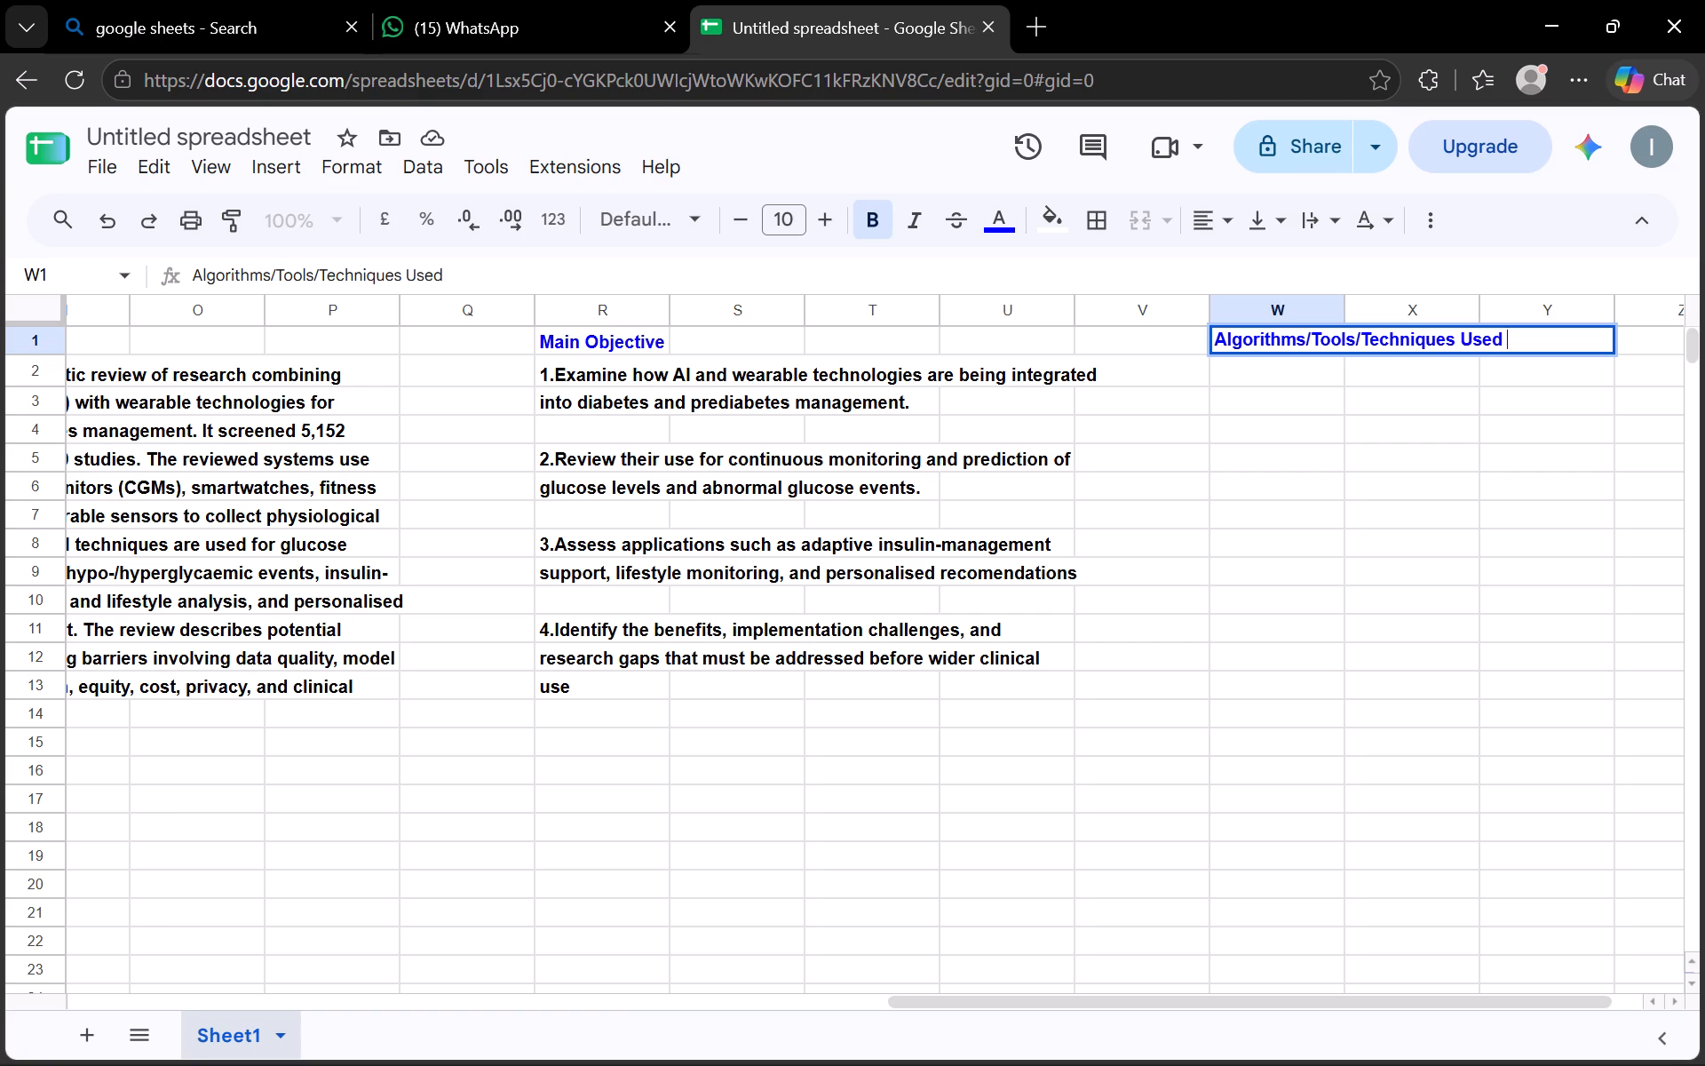
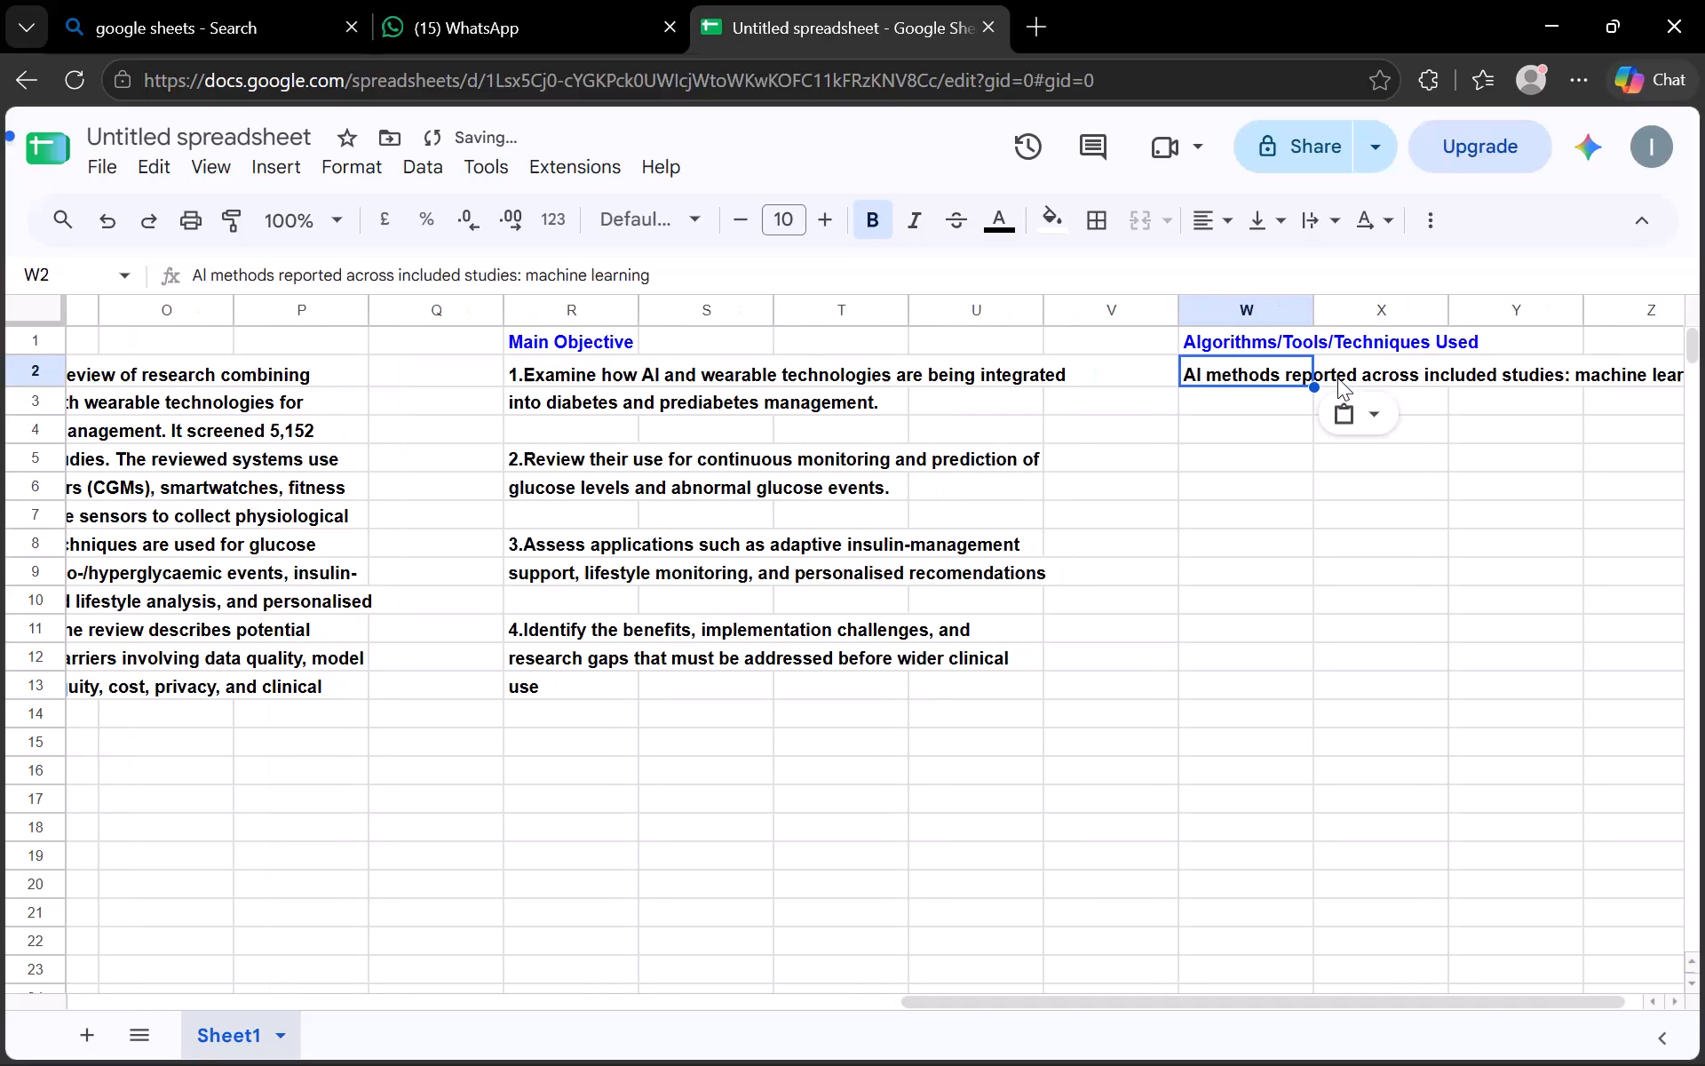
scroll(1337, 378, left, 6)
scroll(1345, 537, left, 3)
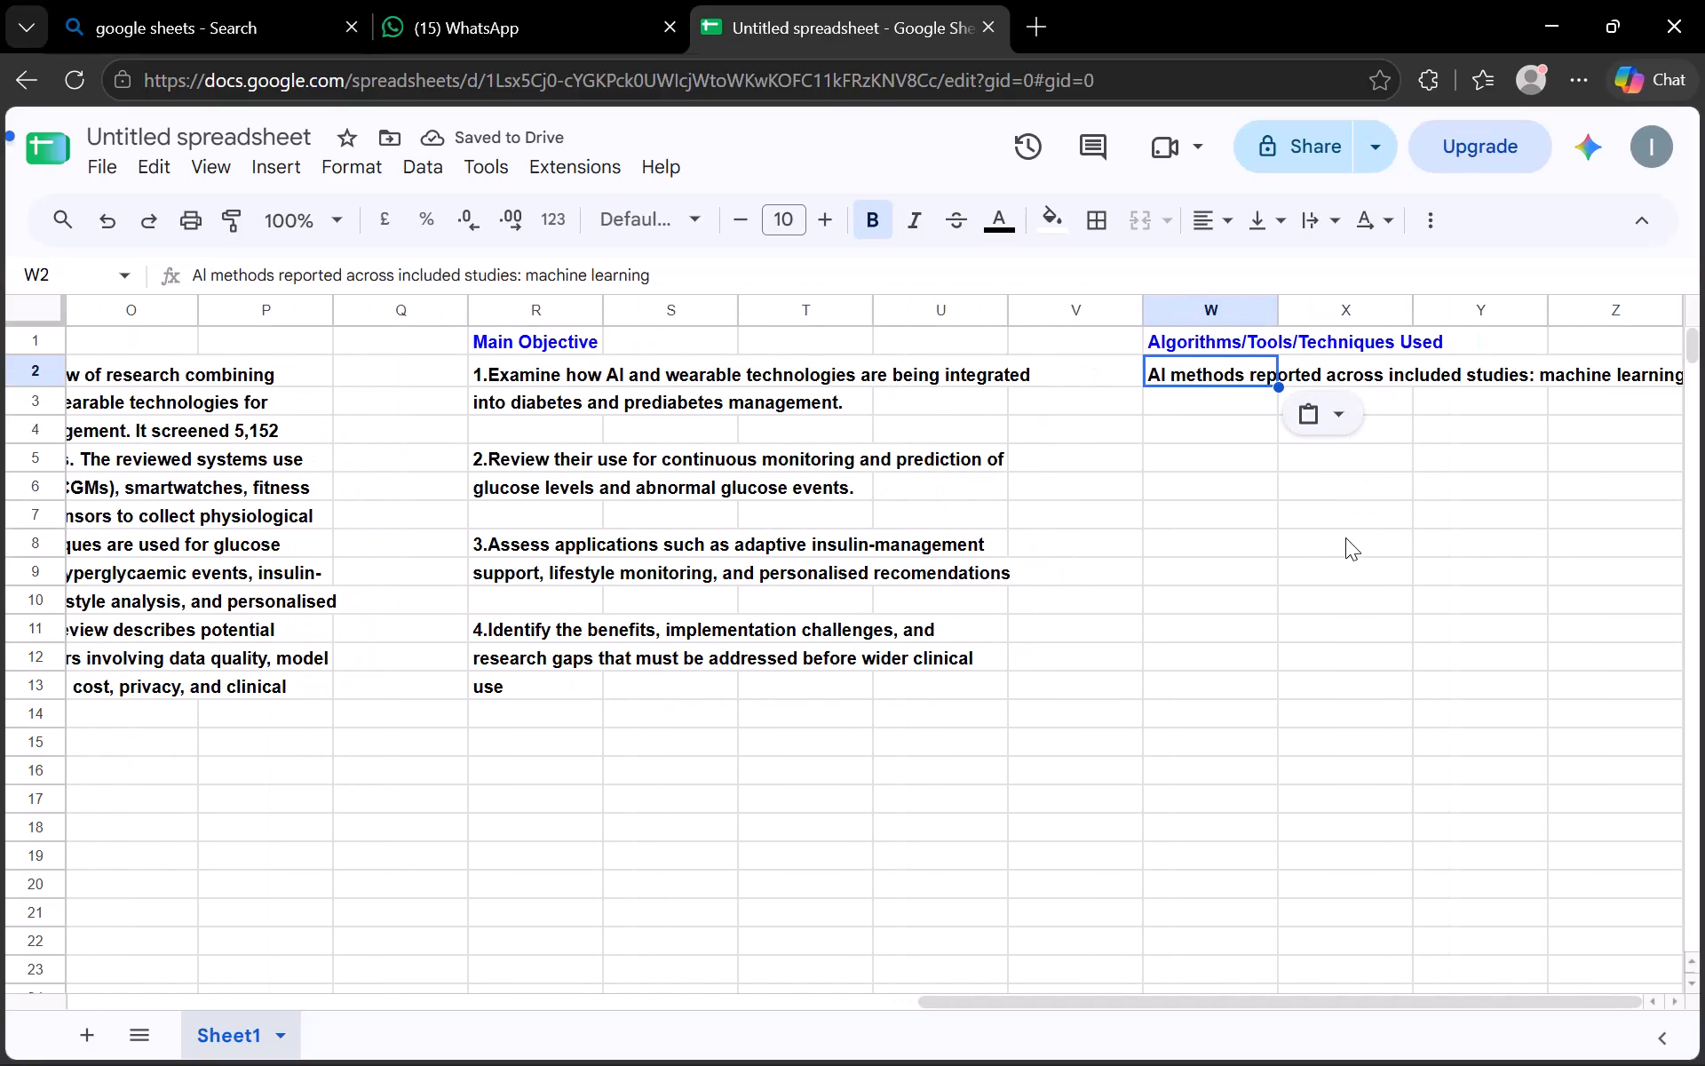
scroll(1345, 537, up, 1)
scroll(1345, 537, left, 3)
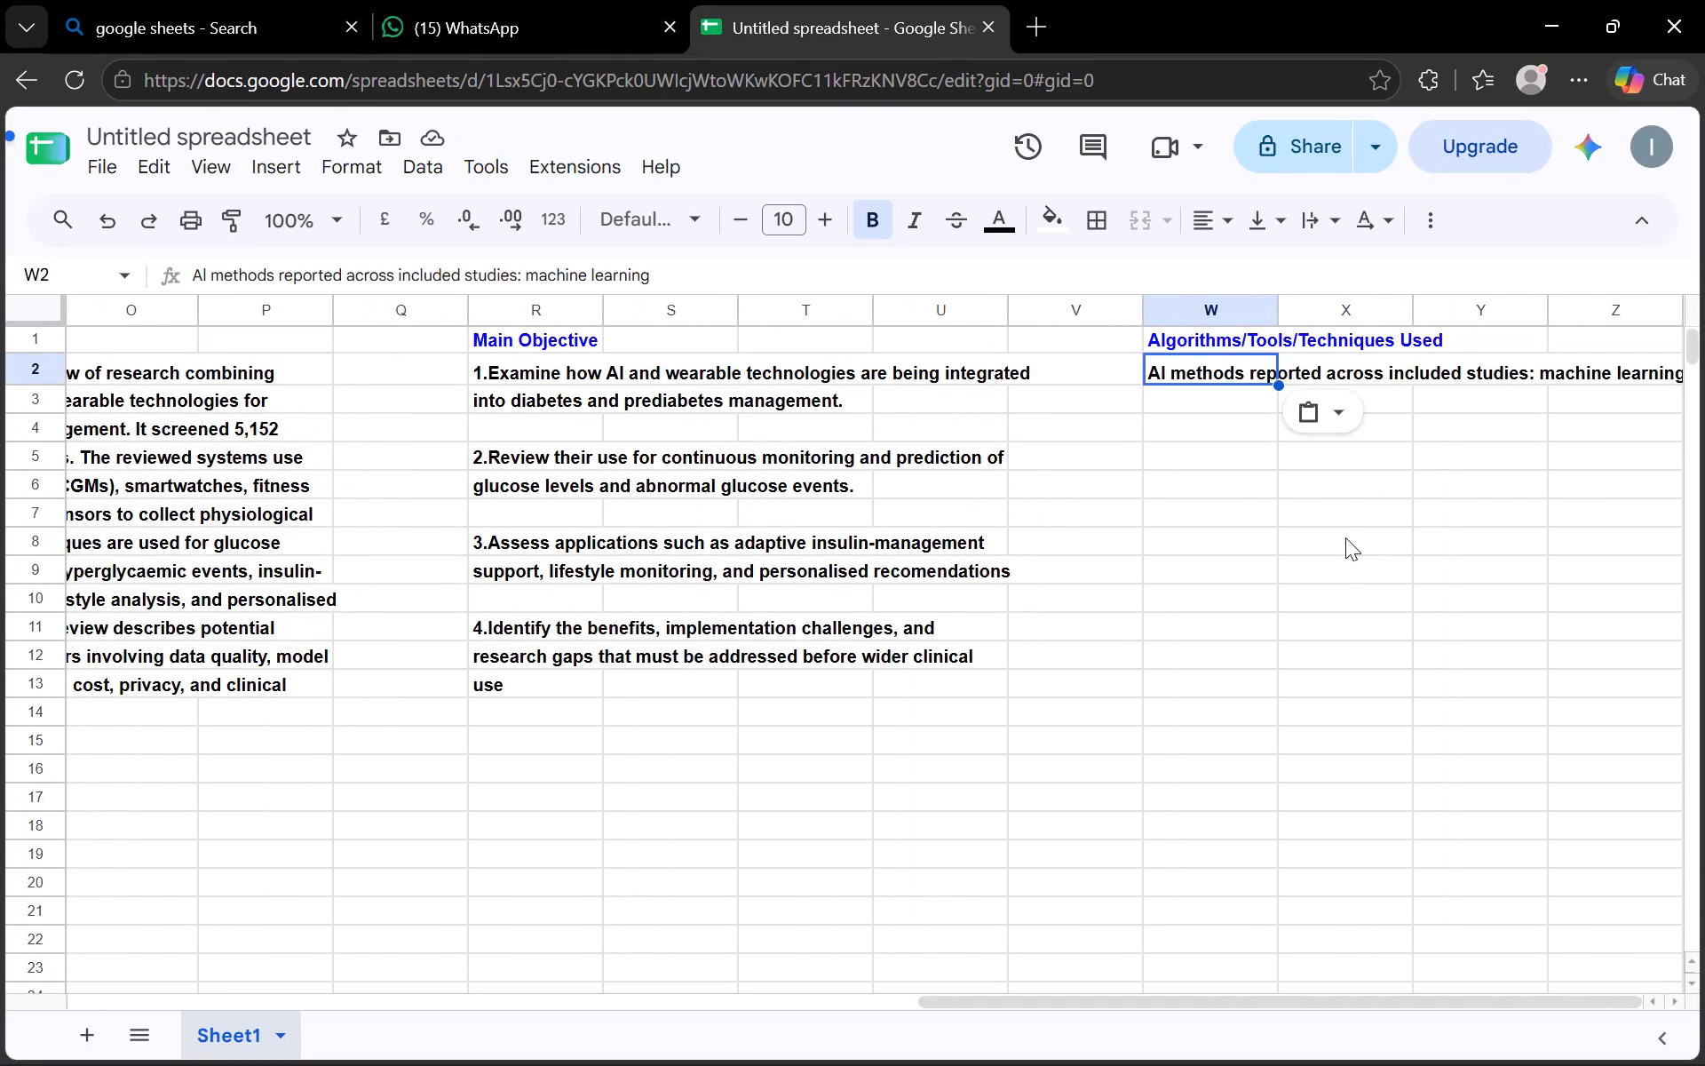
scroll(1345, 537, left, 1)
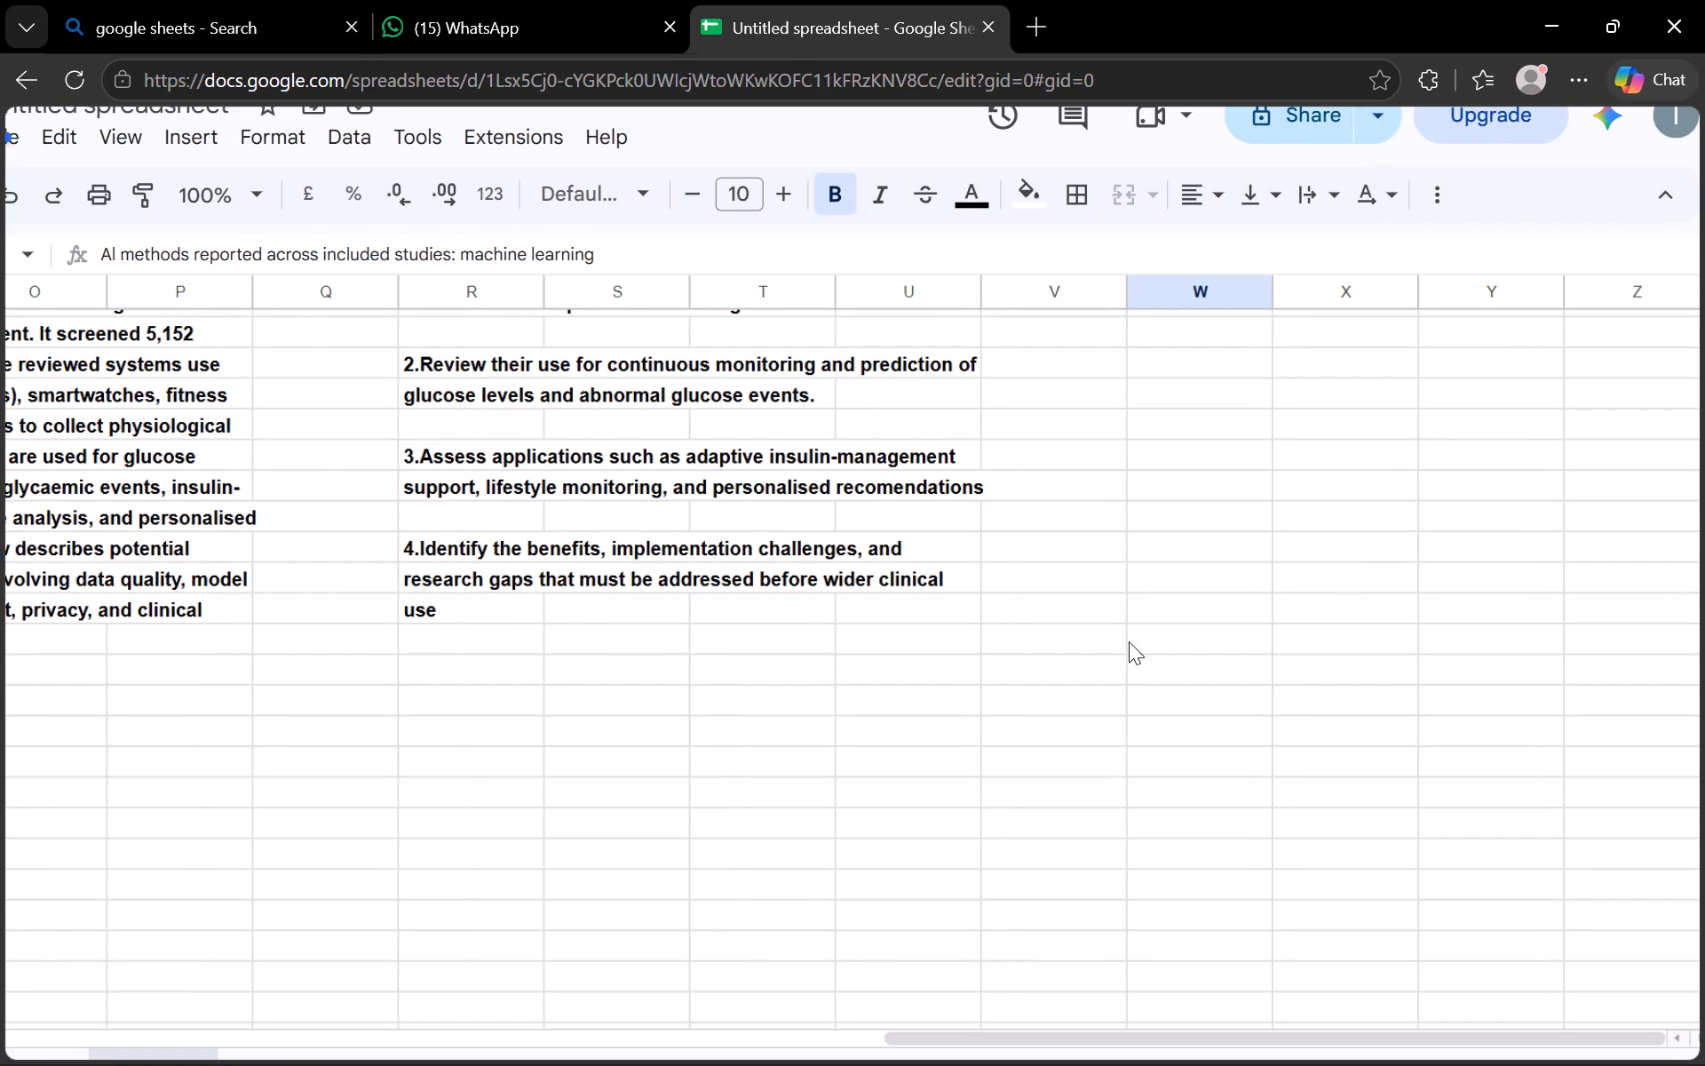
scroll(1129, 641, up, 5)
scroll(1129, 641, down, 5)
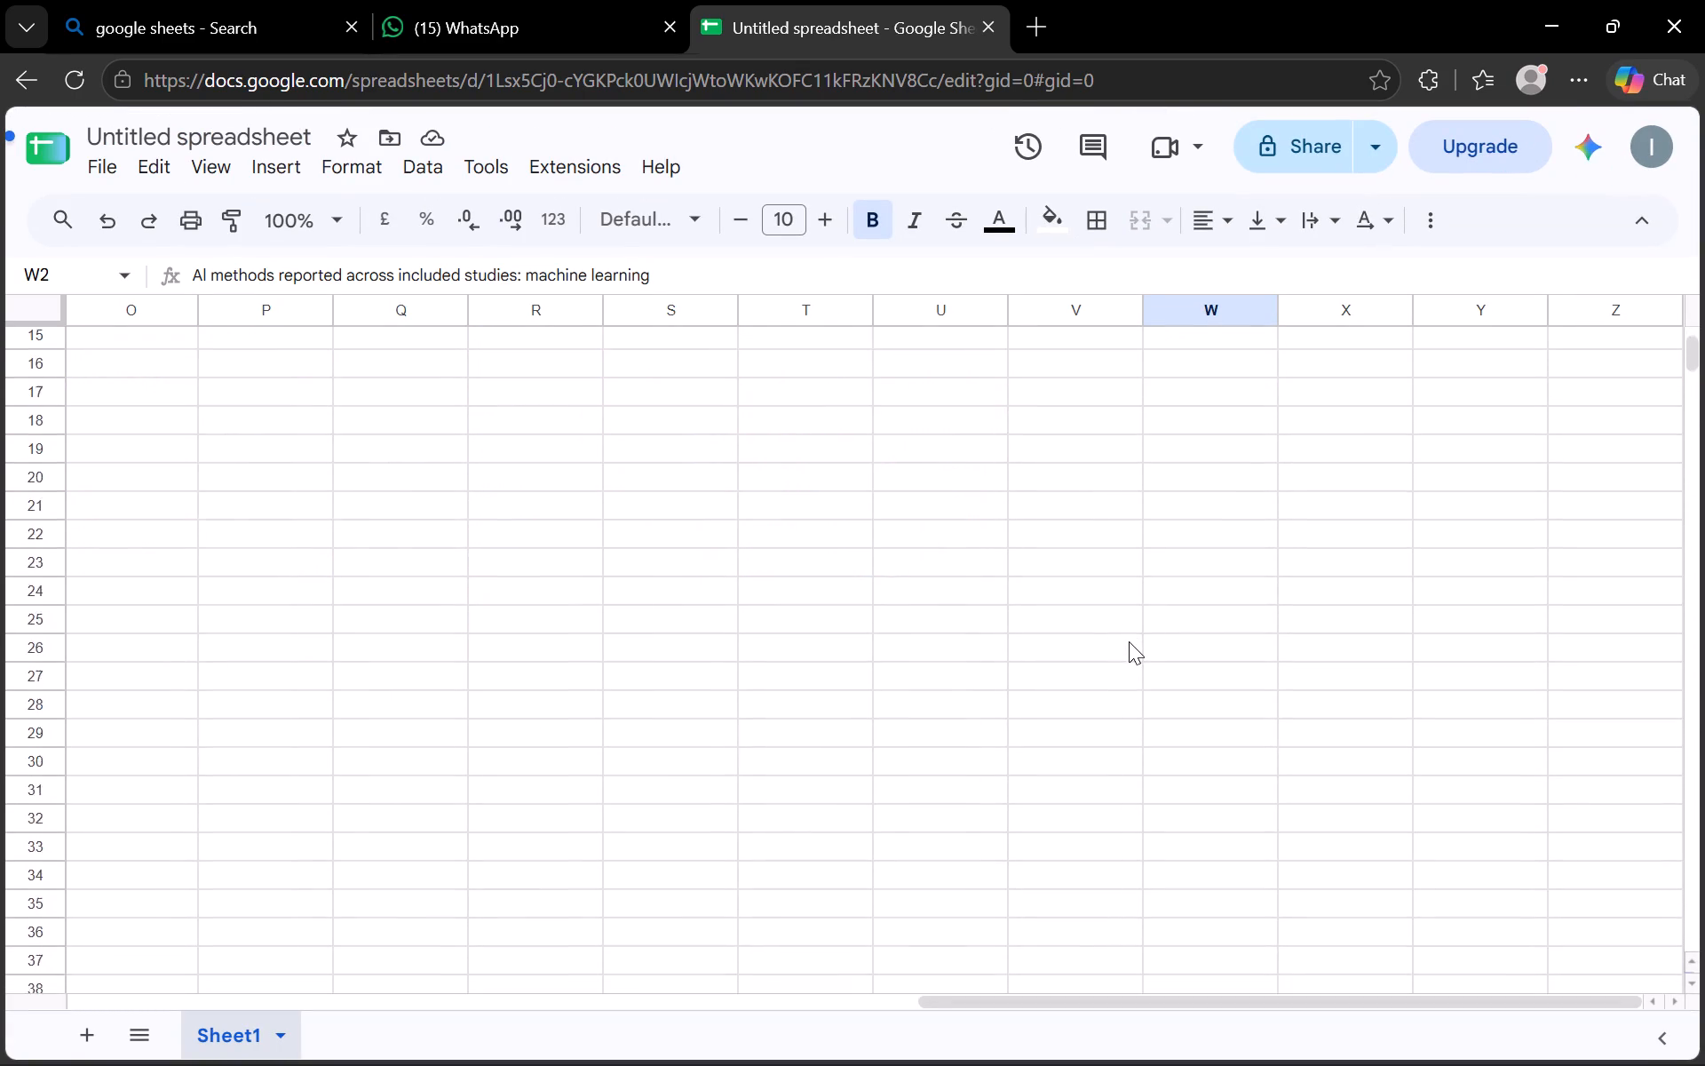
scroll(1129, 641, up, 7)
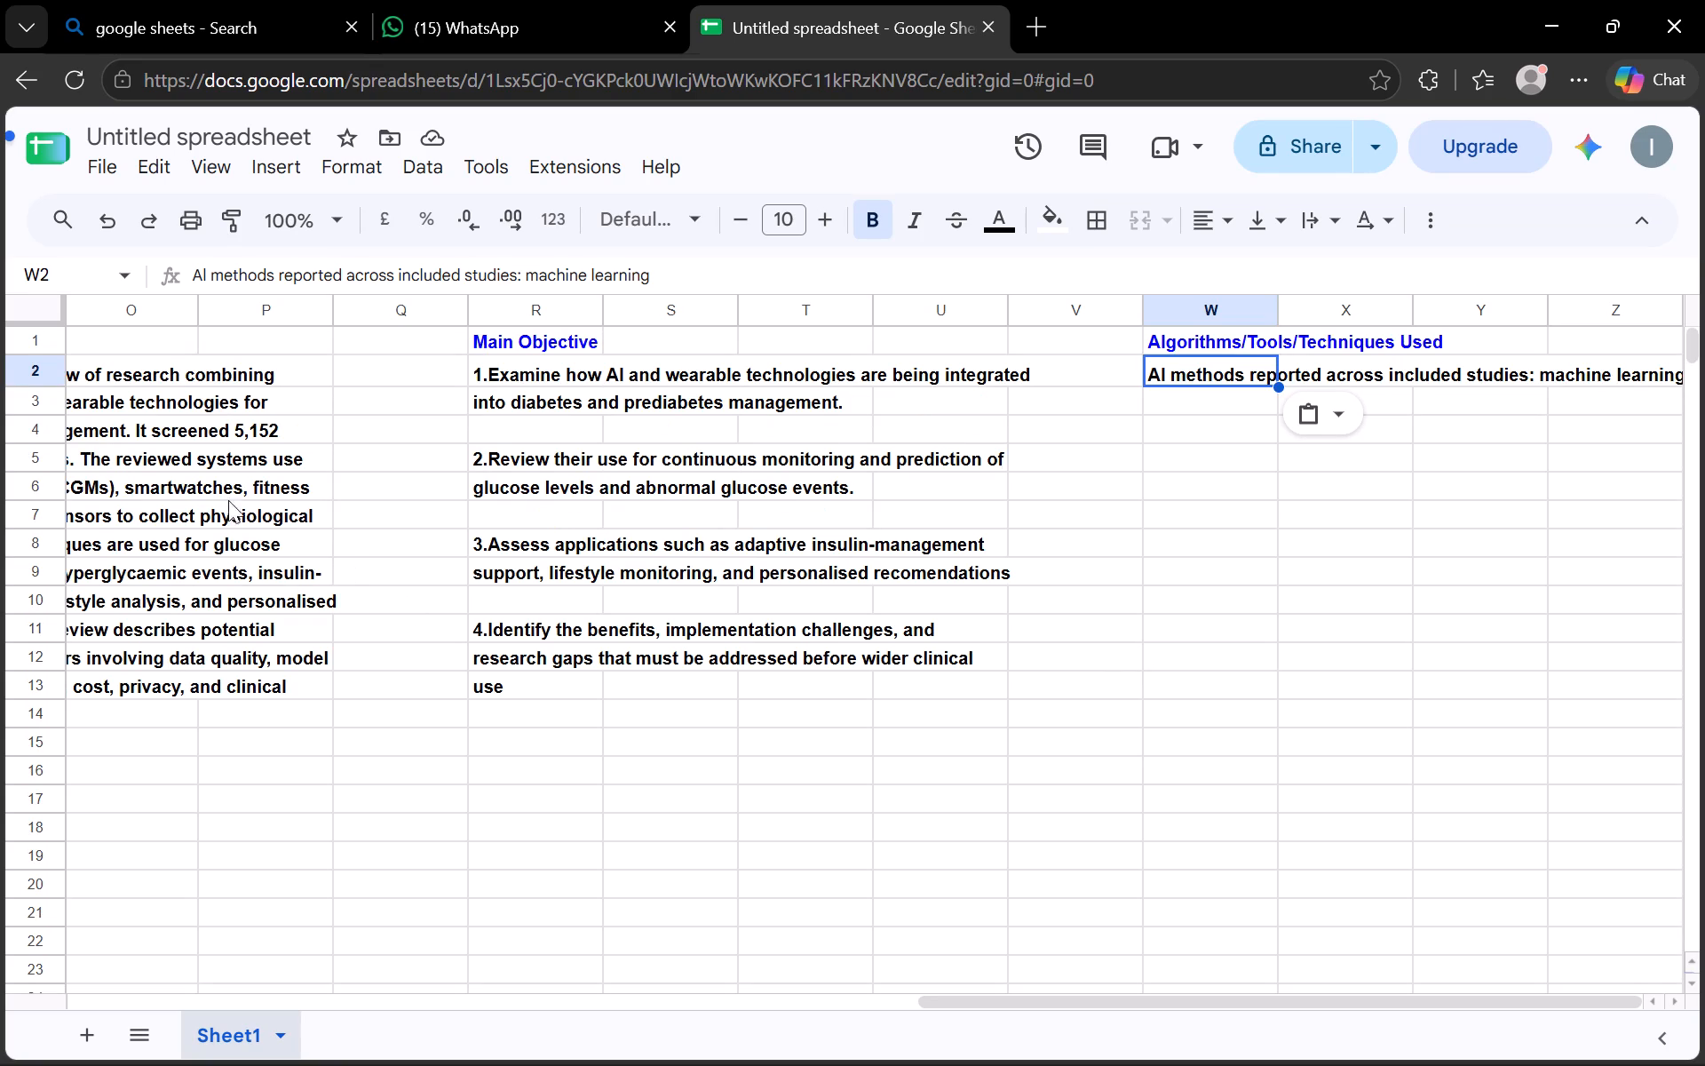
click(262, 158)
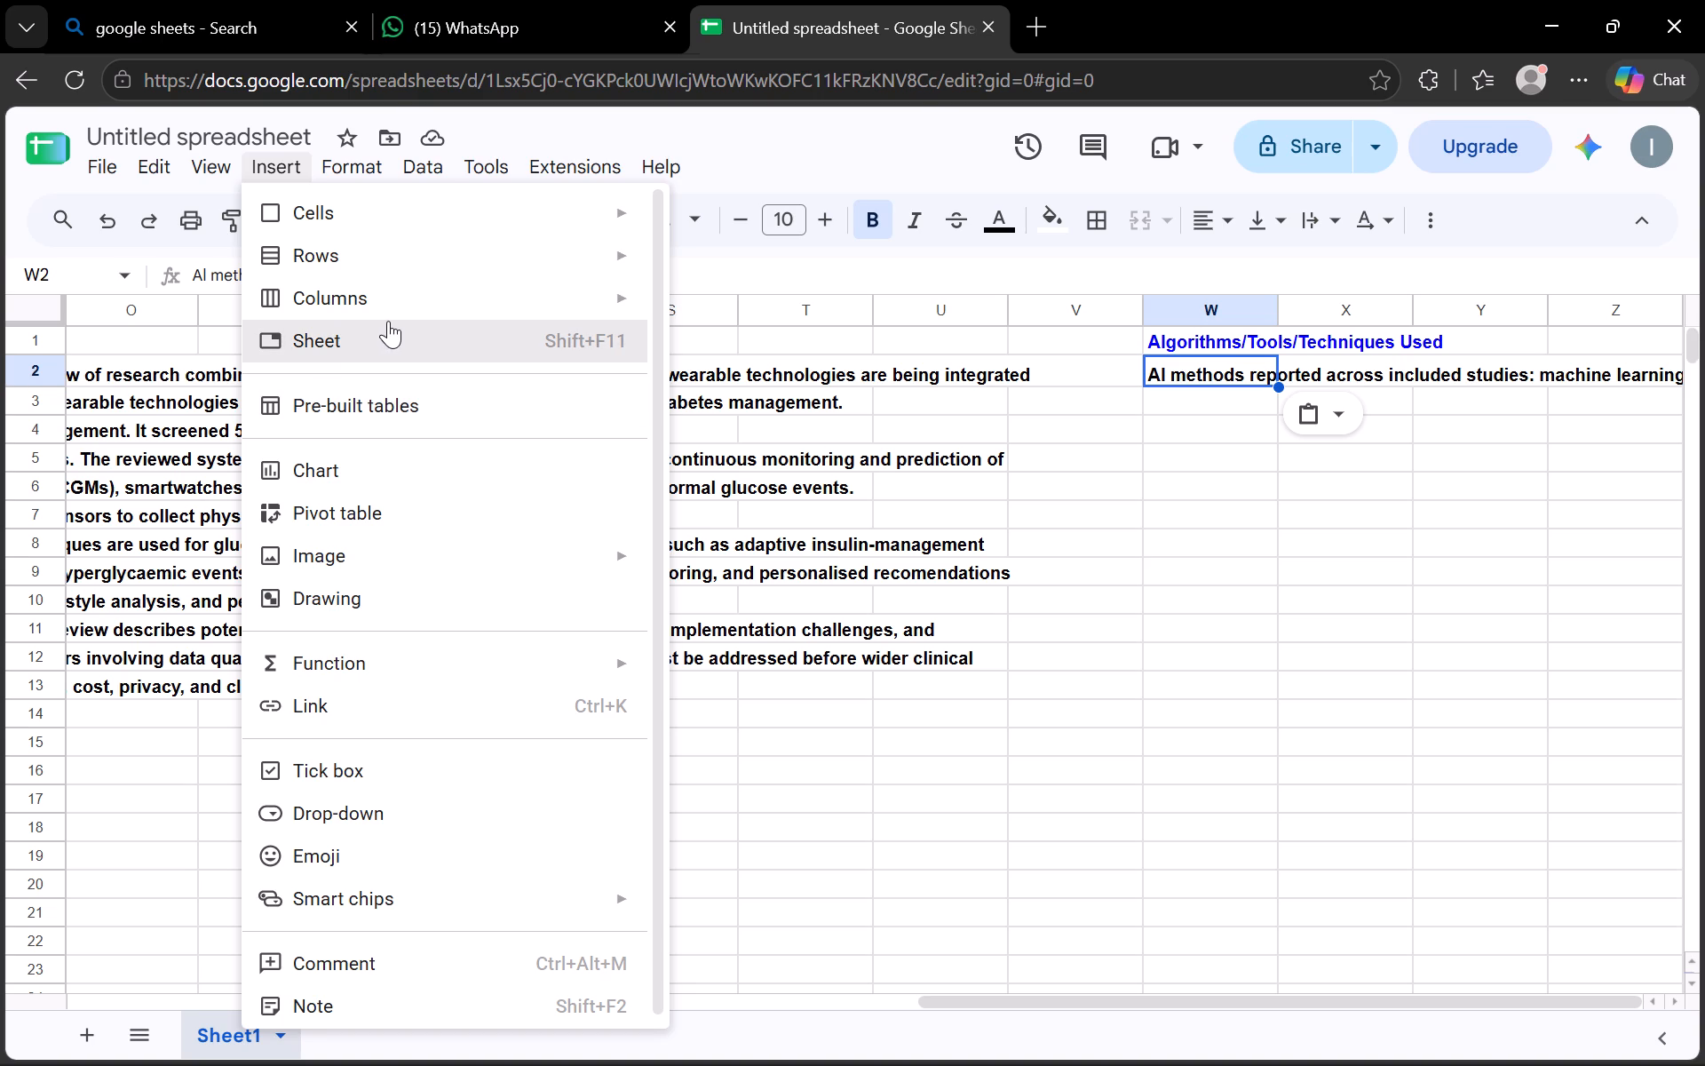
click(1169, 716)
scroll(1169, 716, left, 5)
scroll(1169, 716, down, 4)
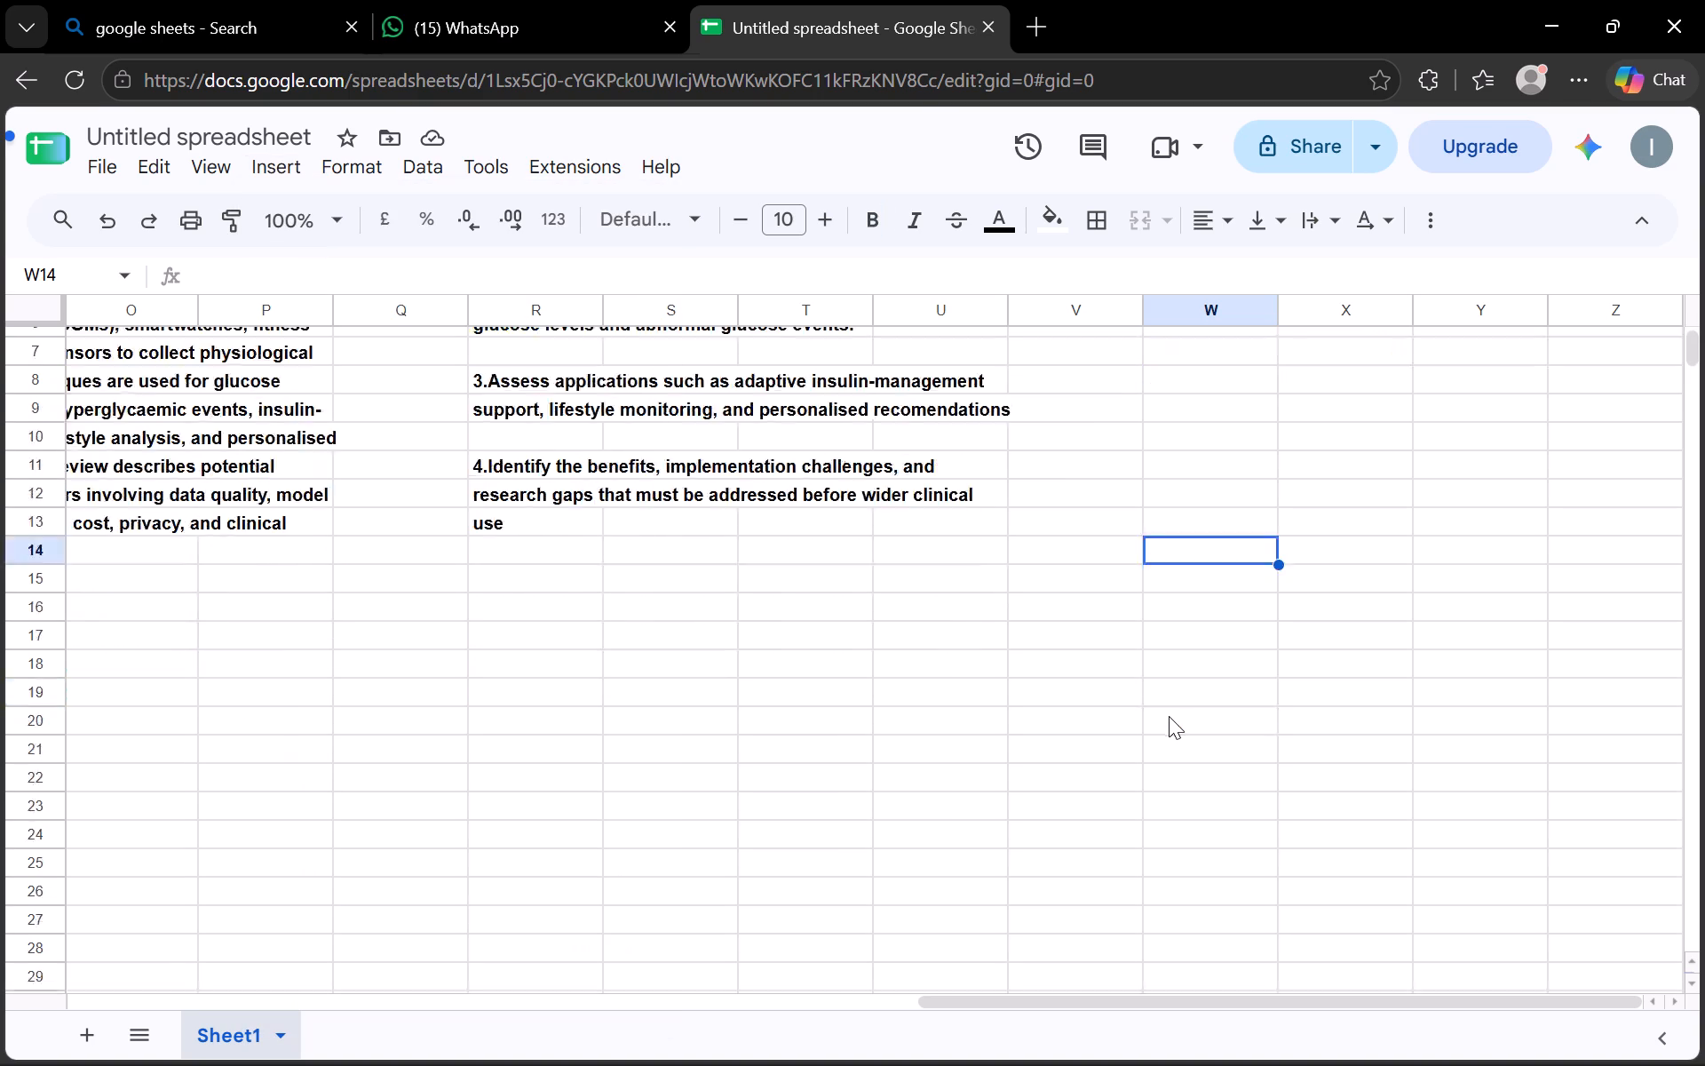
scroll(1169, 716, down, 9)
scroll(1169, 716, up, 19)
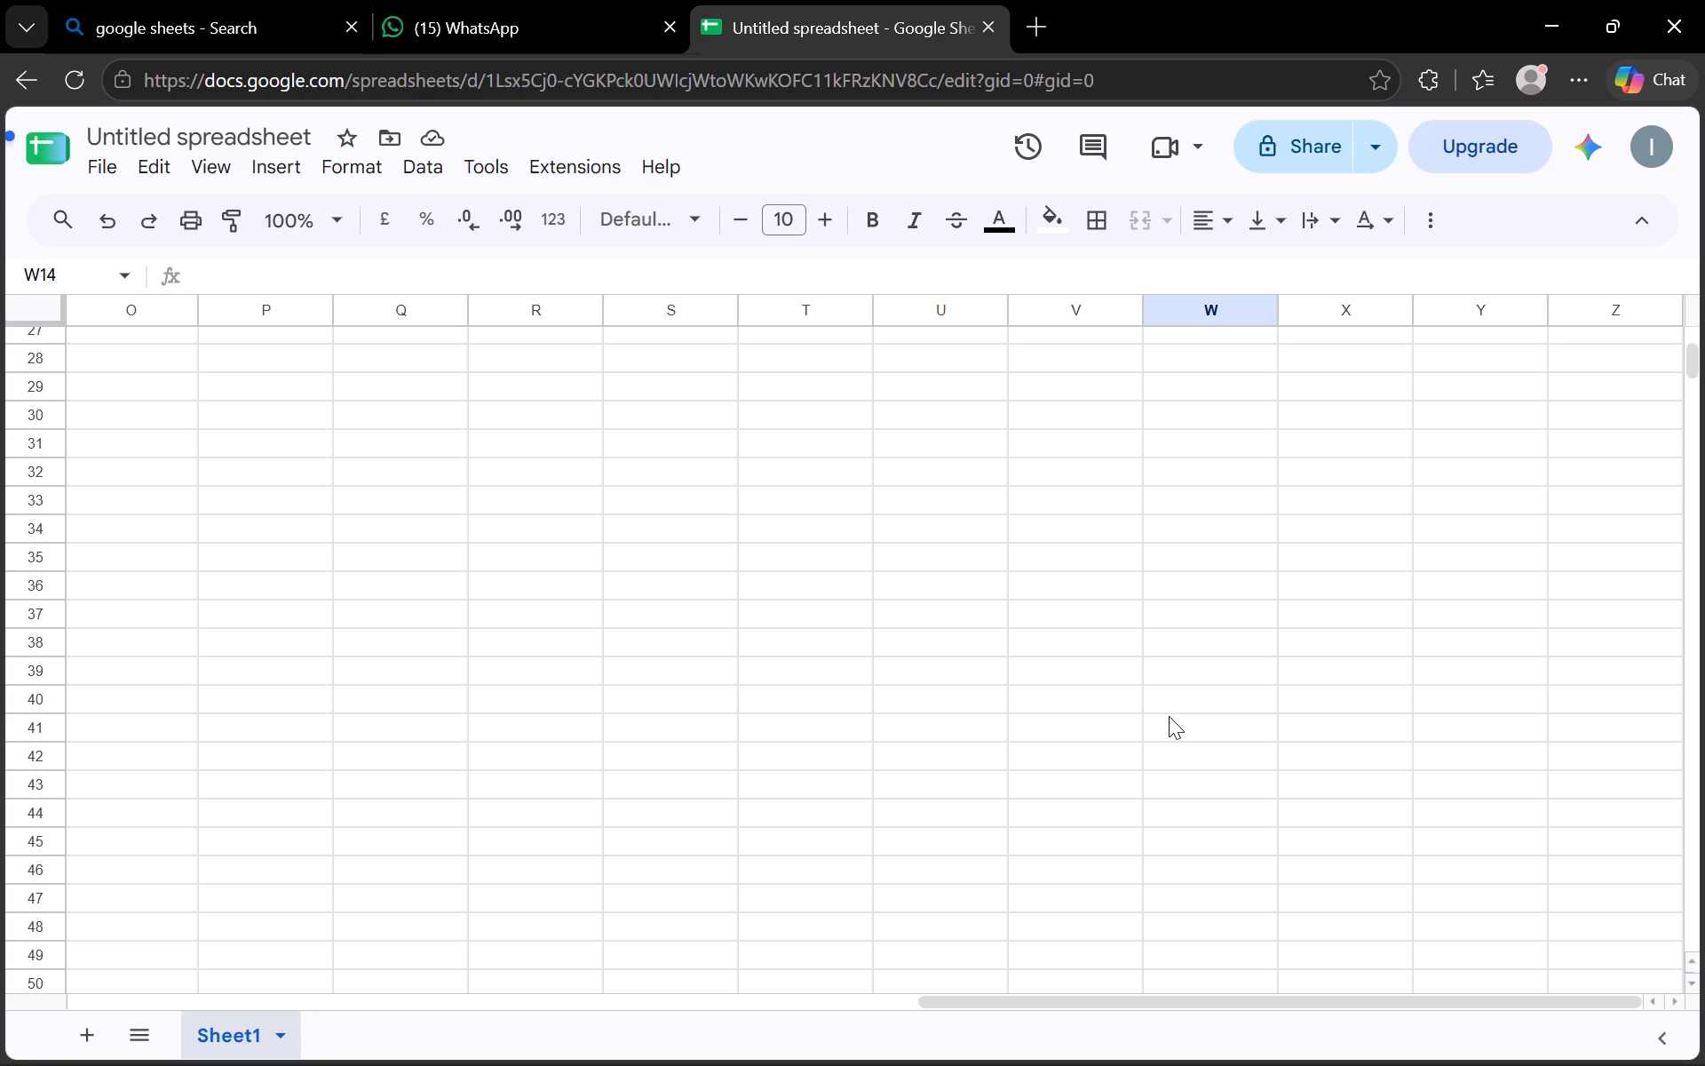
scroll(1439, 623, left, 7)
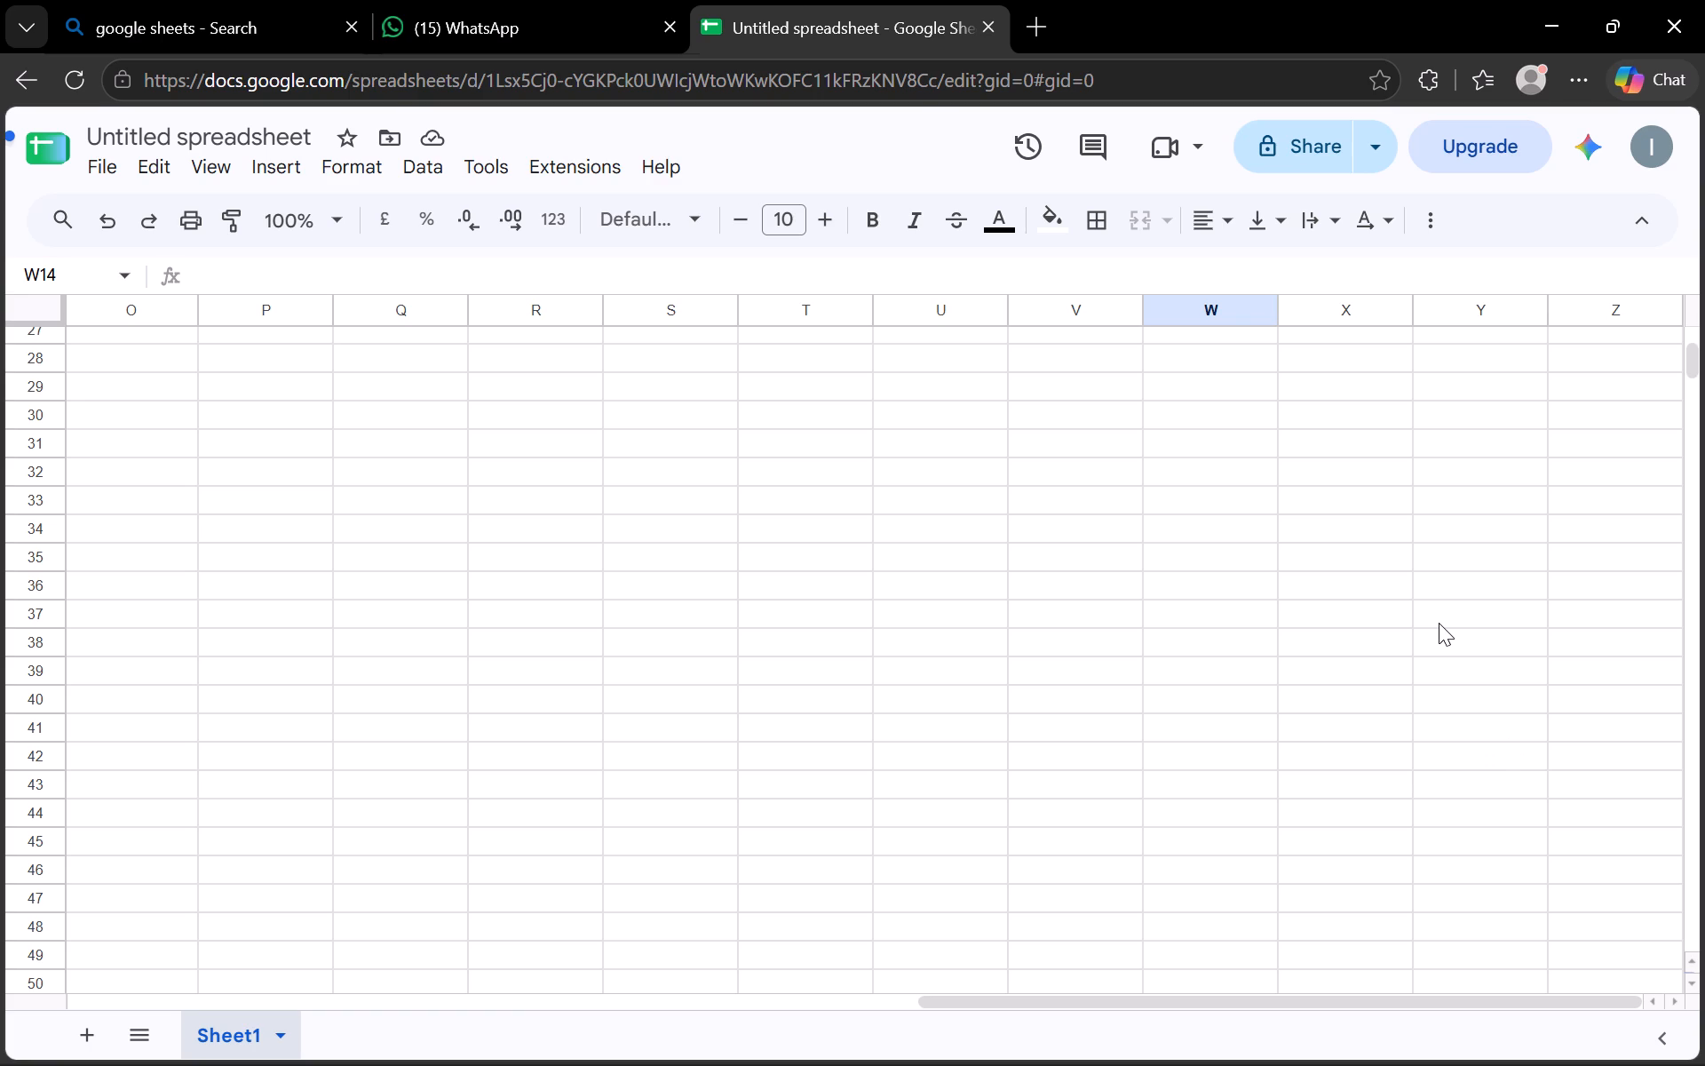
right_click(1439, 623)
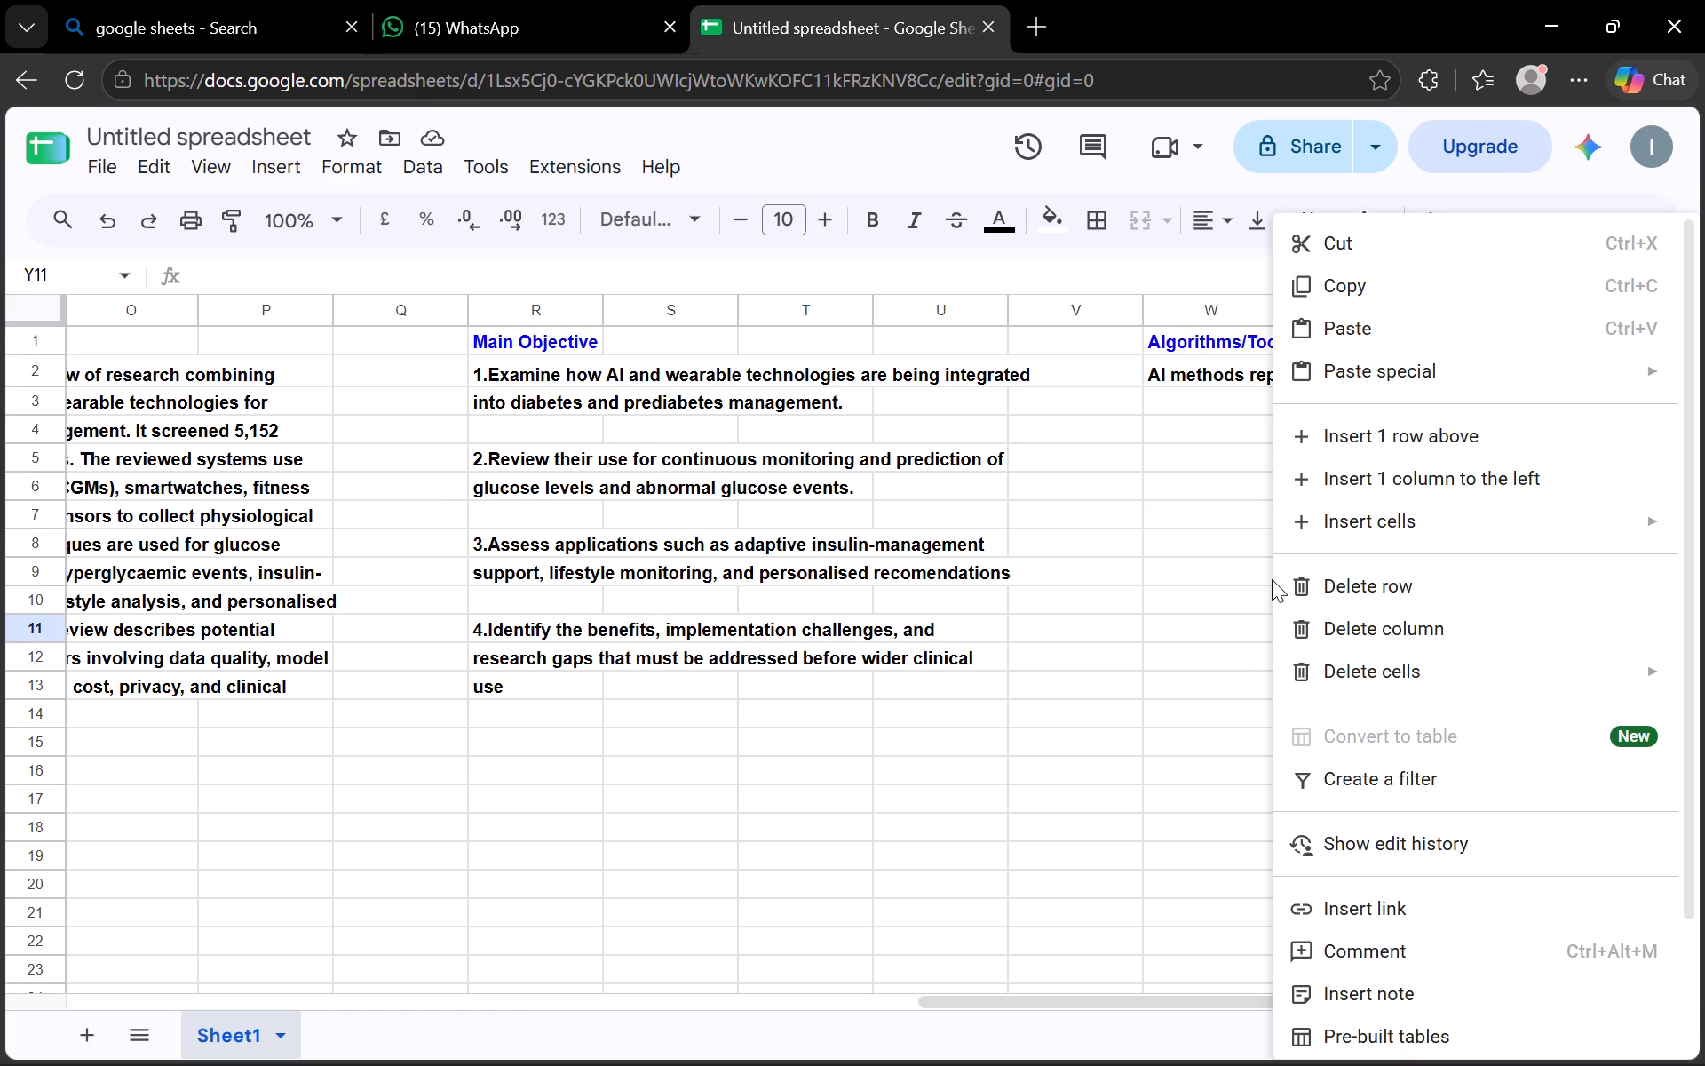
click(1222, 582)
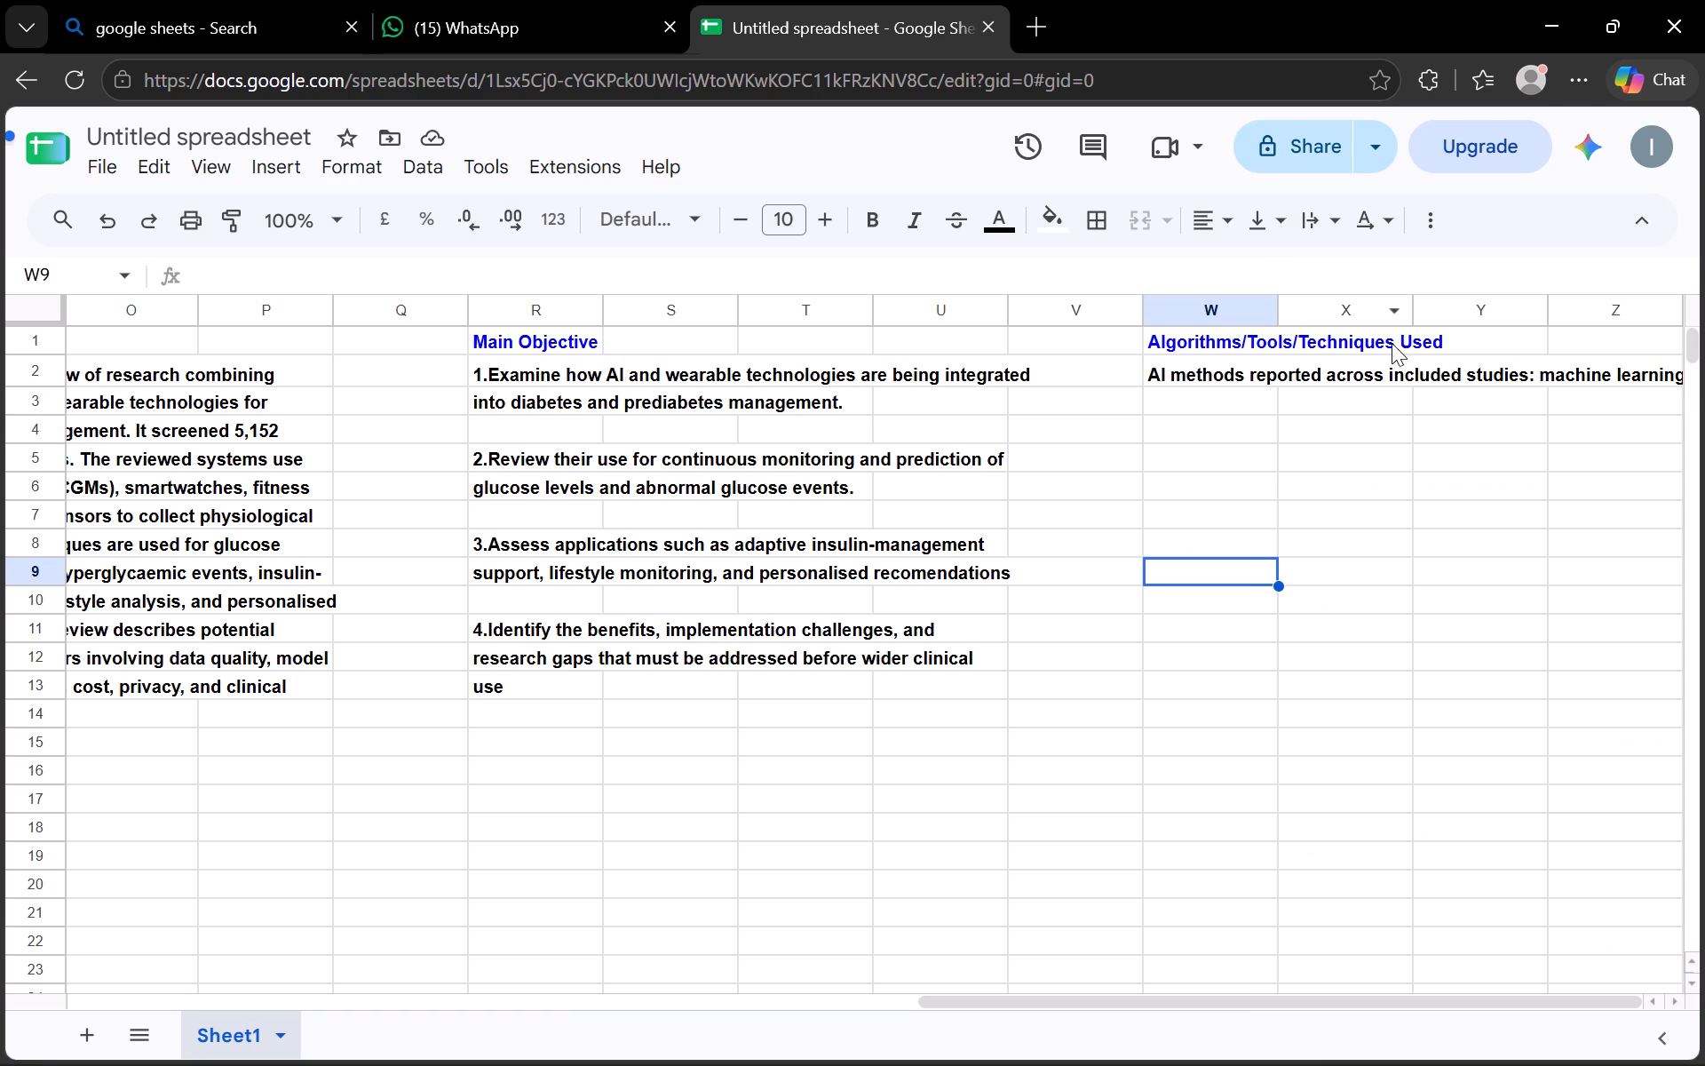
Check whether the sheet extends past column Z, starting from cells Z2 and Z1.
scroll(1379, 388, left, 2)
click(1606, 381)
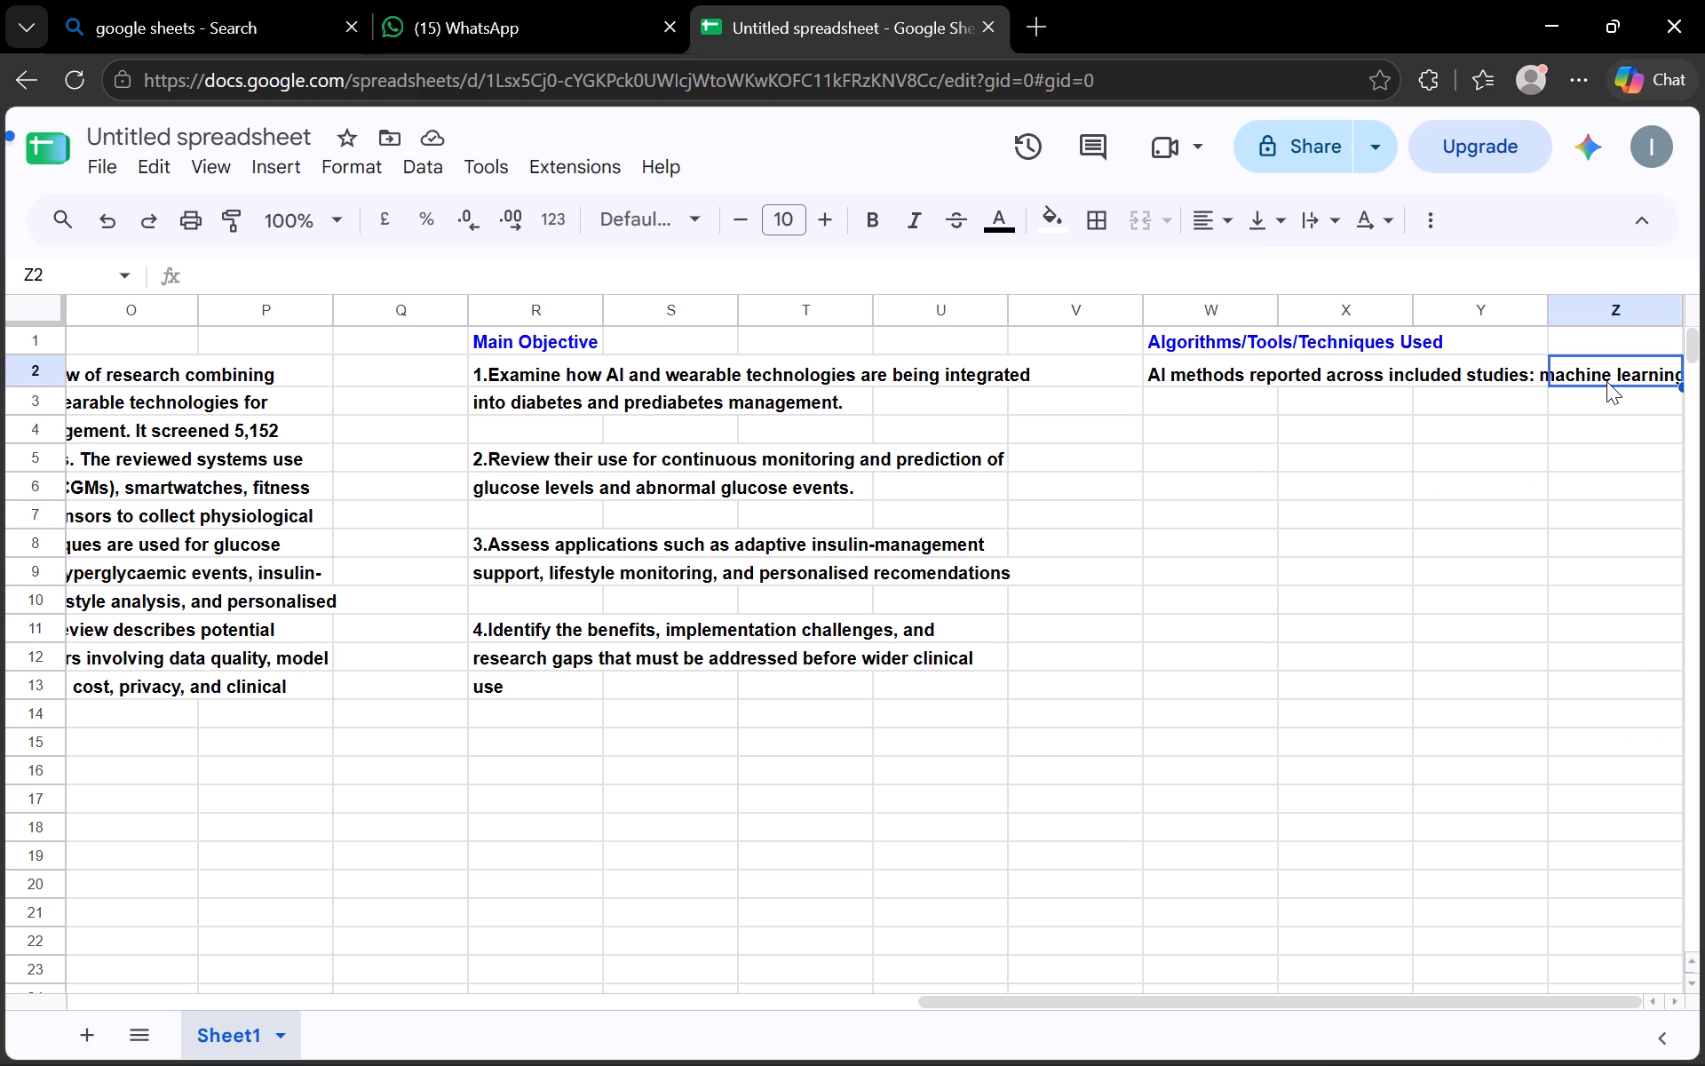
key(Right)
key(Right)
key(Right)
key(Right)
key(Right)
key(Right)
key(Right)
key(Right)
key(Right)
key(Right)
key(Right)
key(Right)
key(Right)
key(Right)
scroll(1109, 760, up, 4)
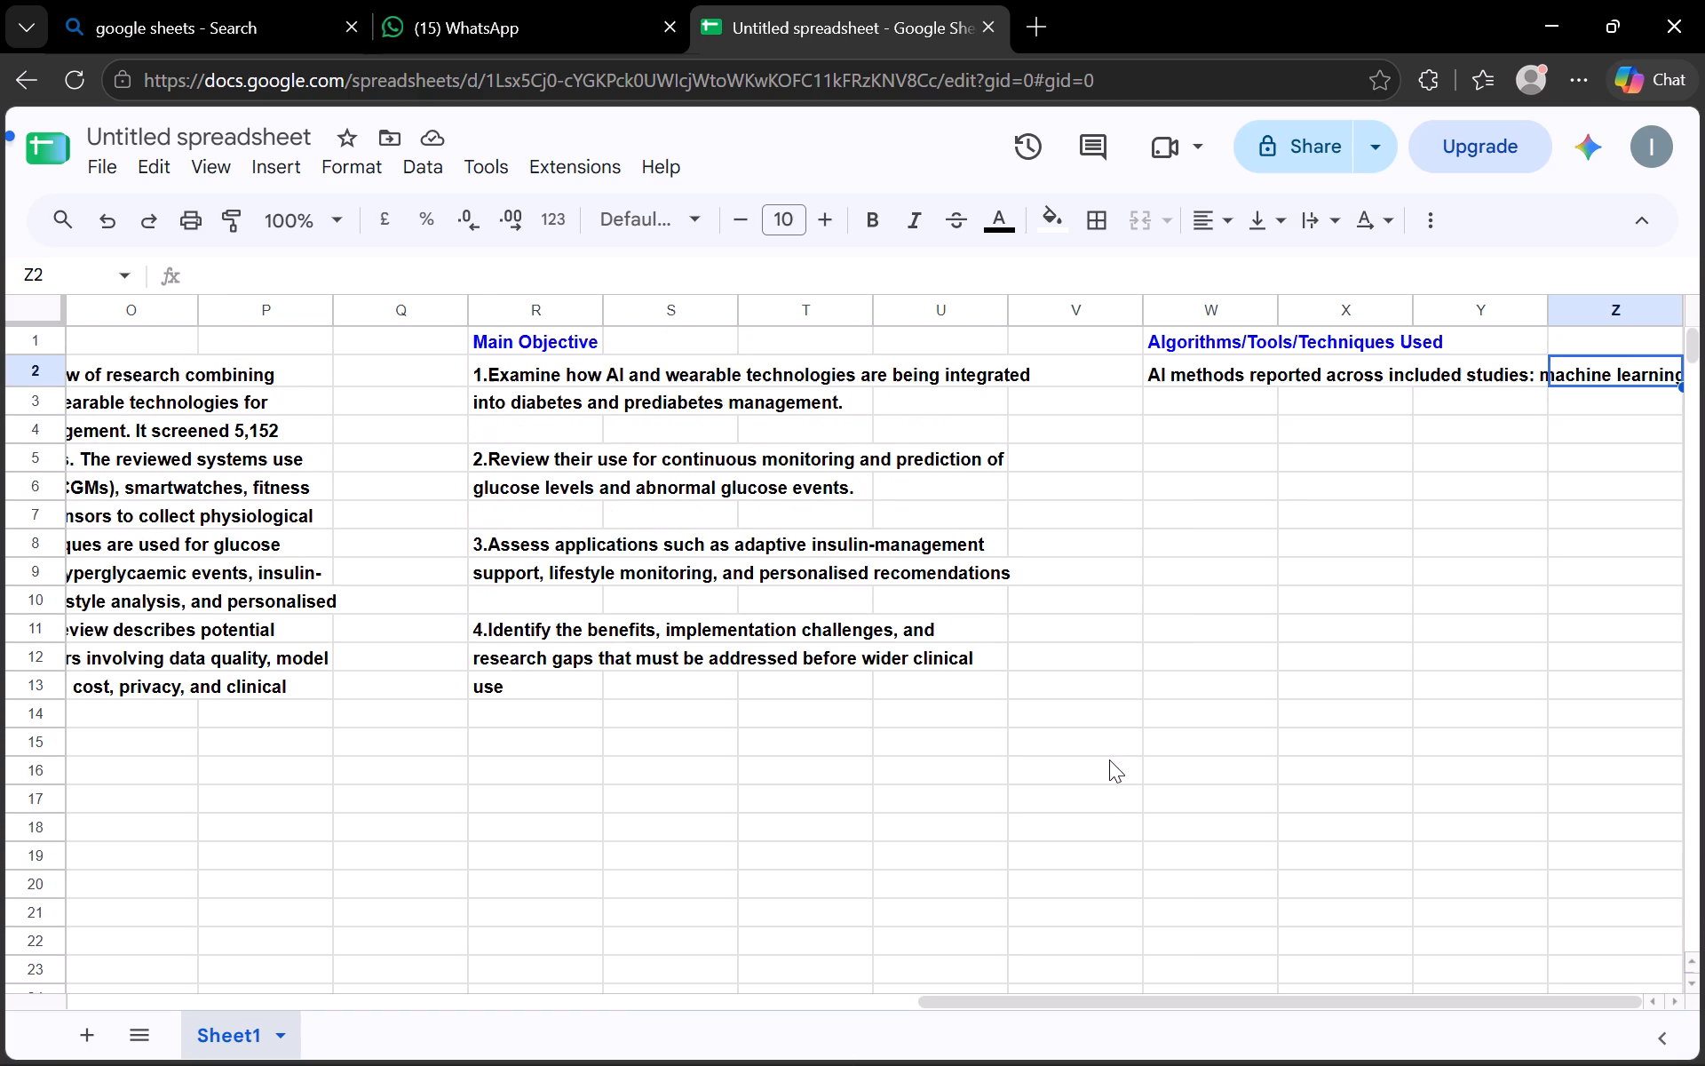
click(1607, 340)
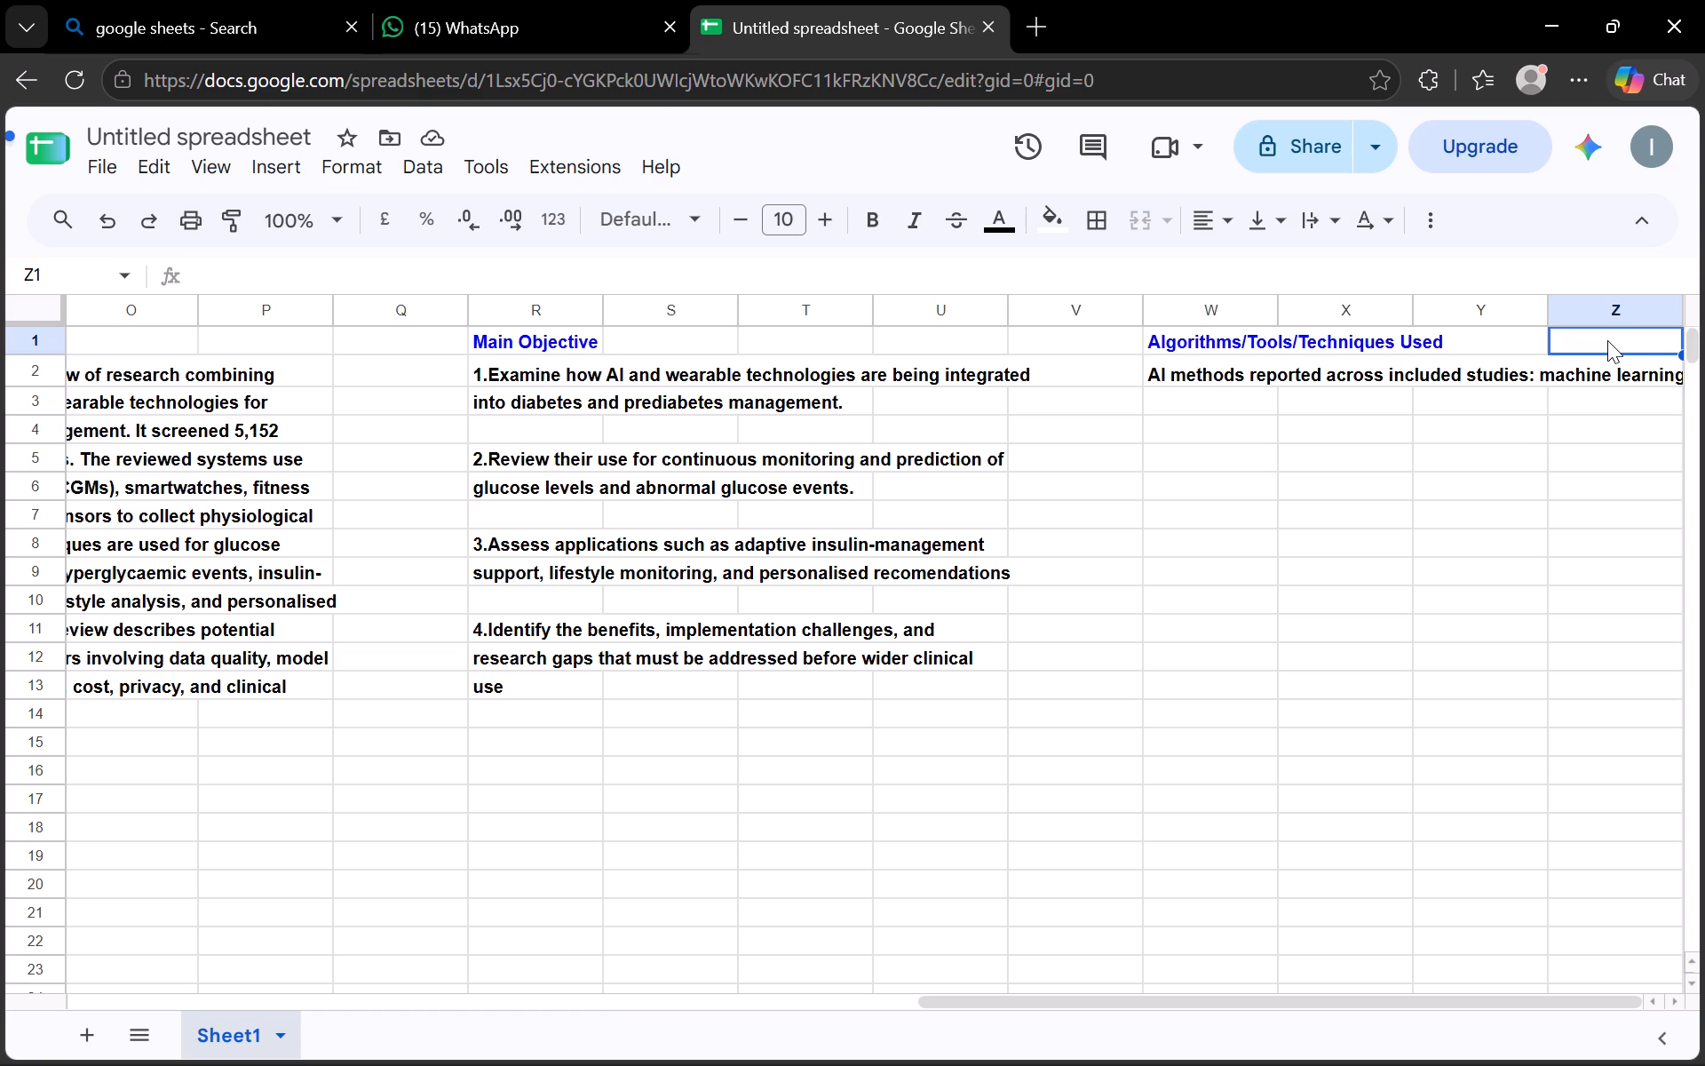
key(Tab)
key(Tab)
key(Tab)
key(Tab)
key(Tab)
key(Tab)
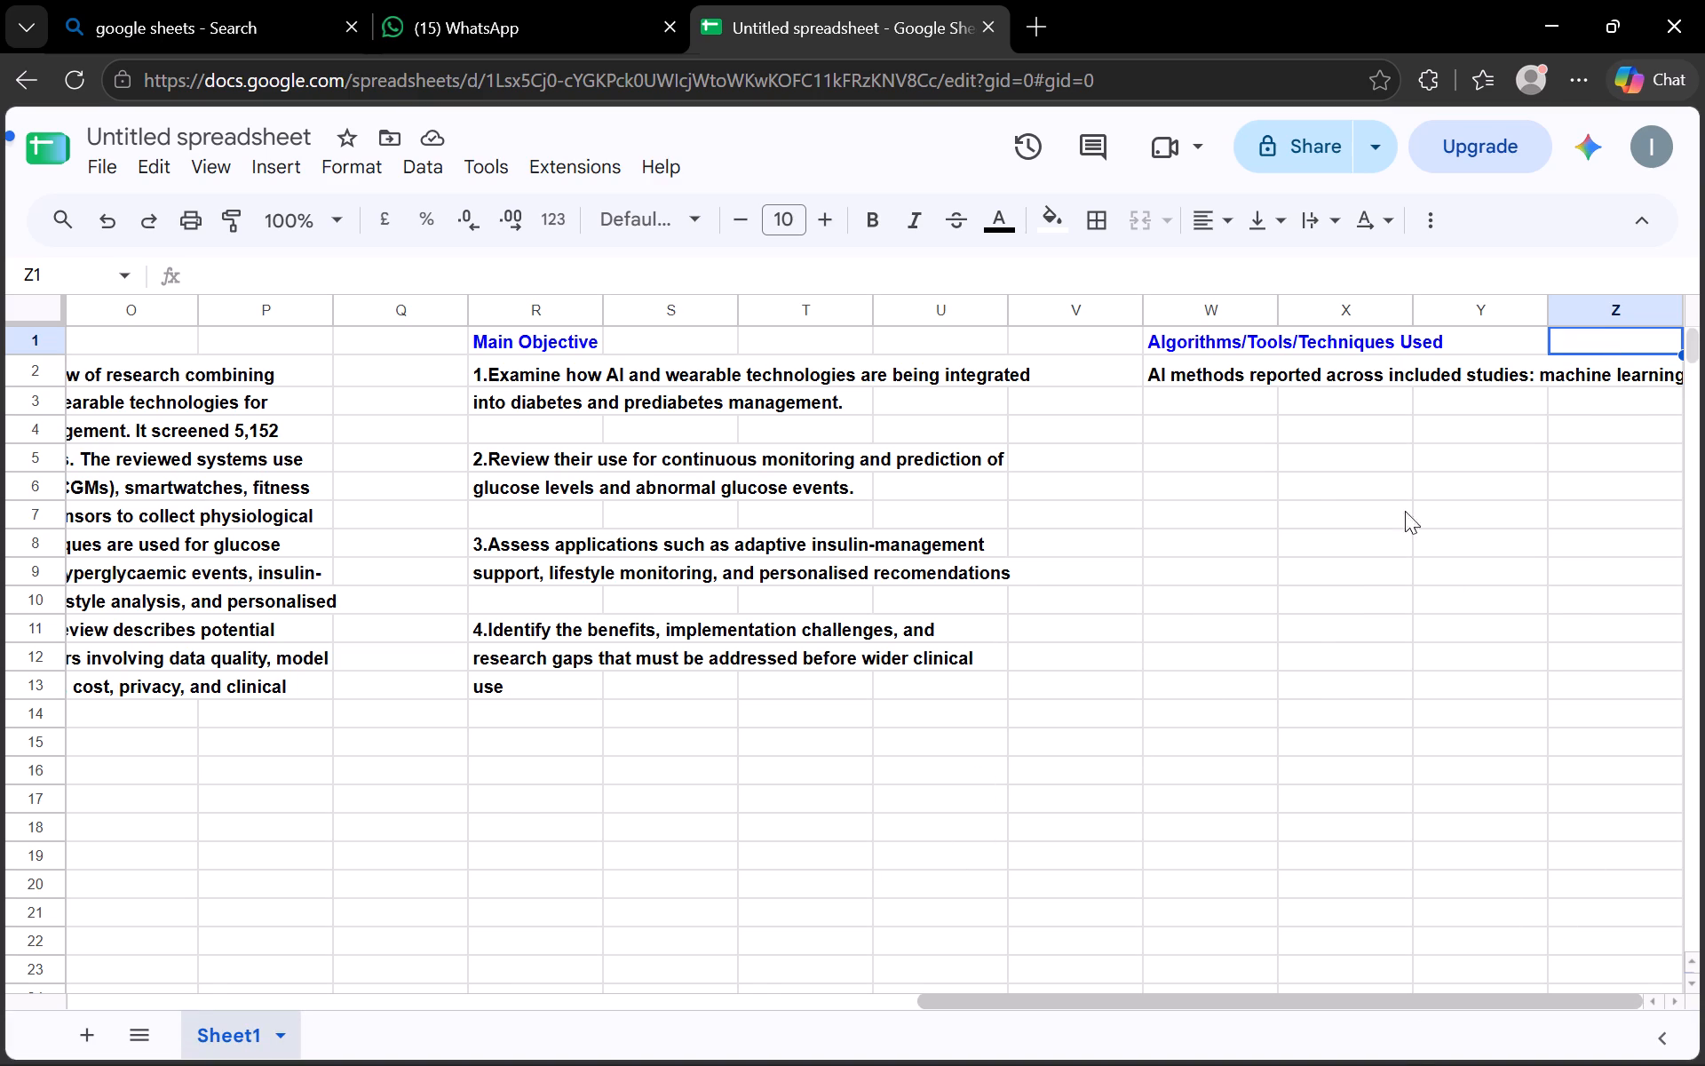
scroll(1405, 498, left, 1)
scroll(1405, 498, down, 18)
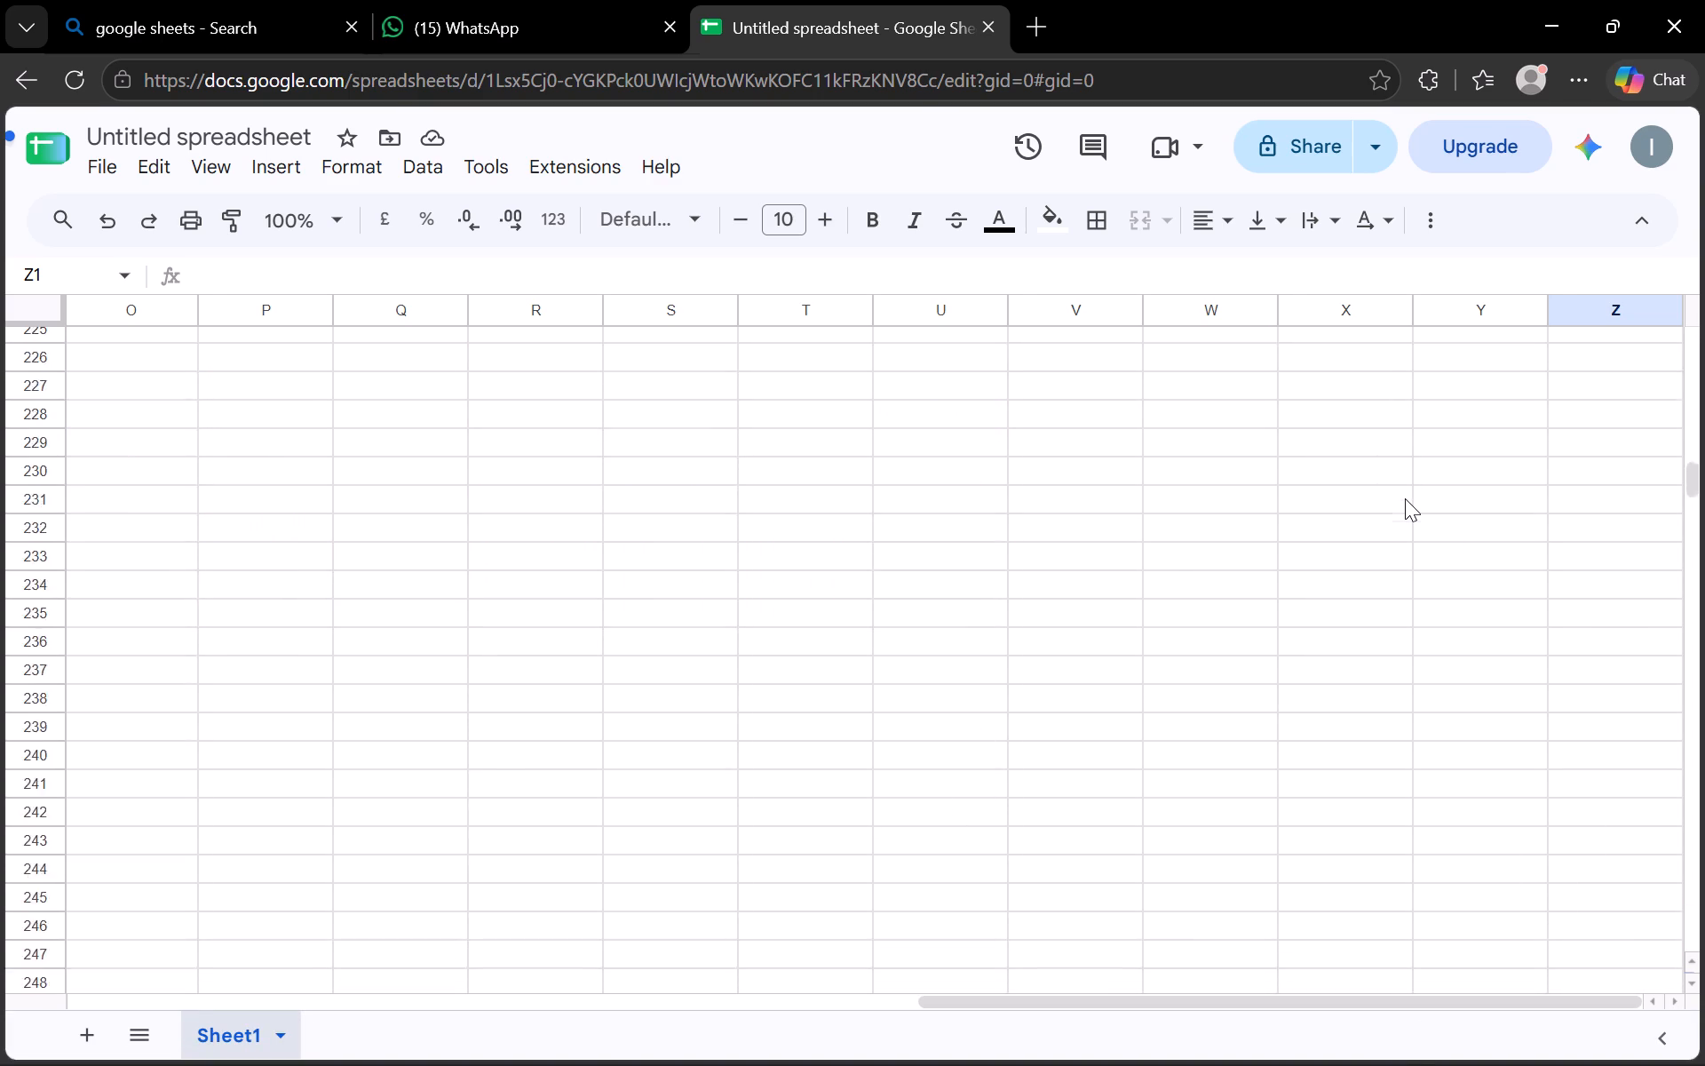
scroll(1405, 498, down, 9)
scroll(1405, 498, up, 20)
scroll(1405, 498, up, 2)
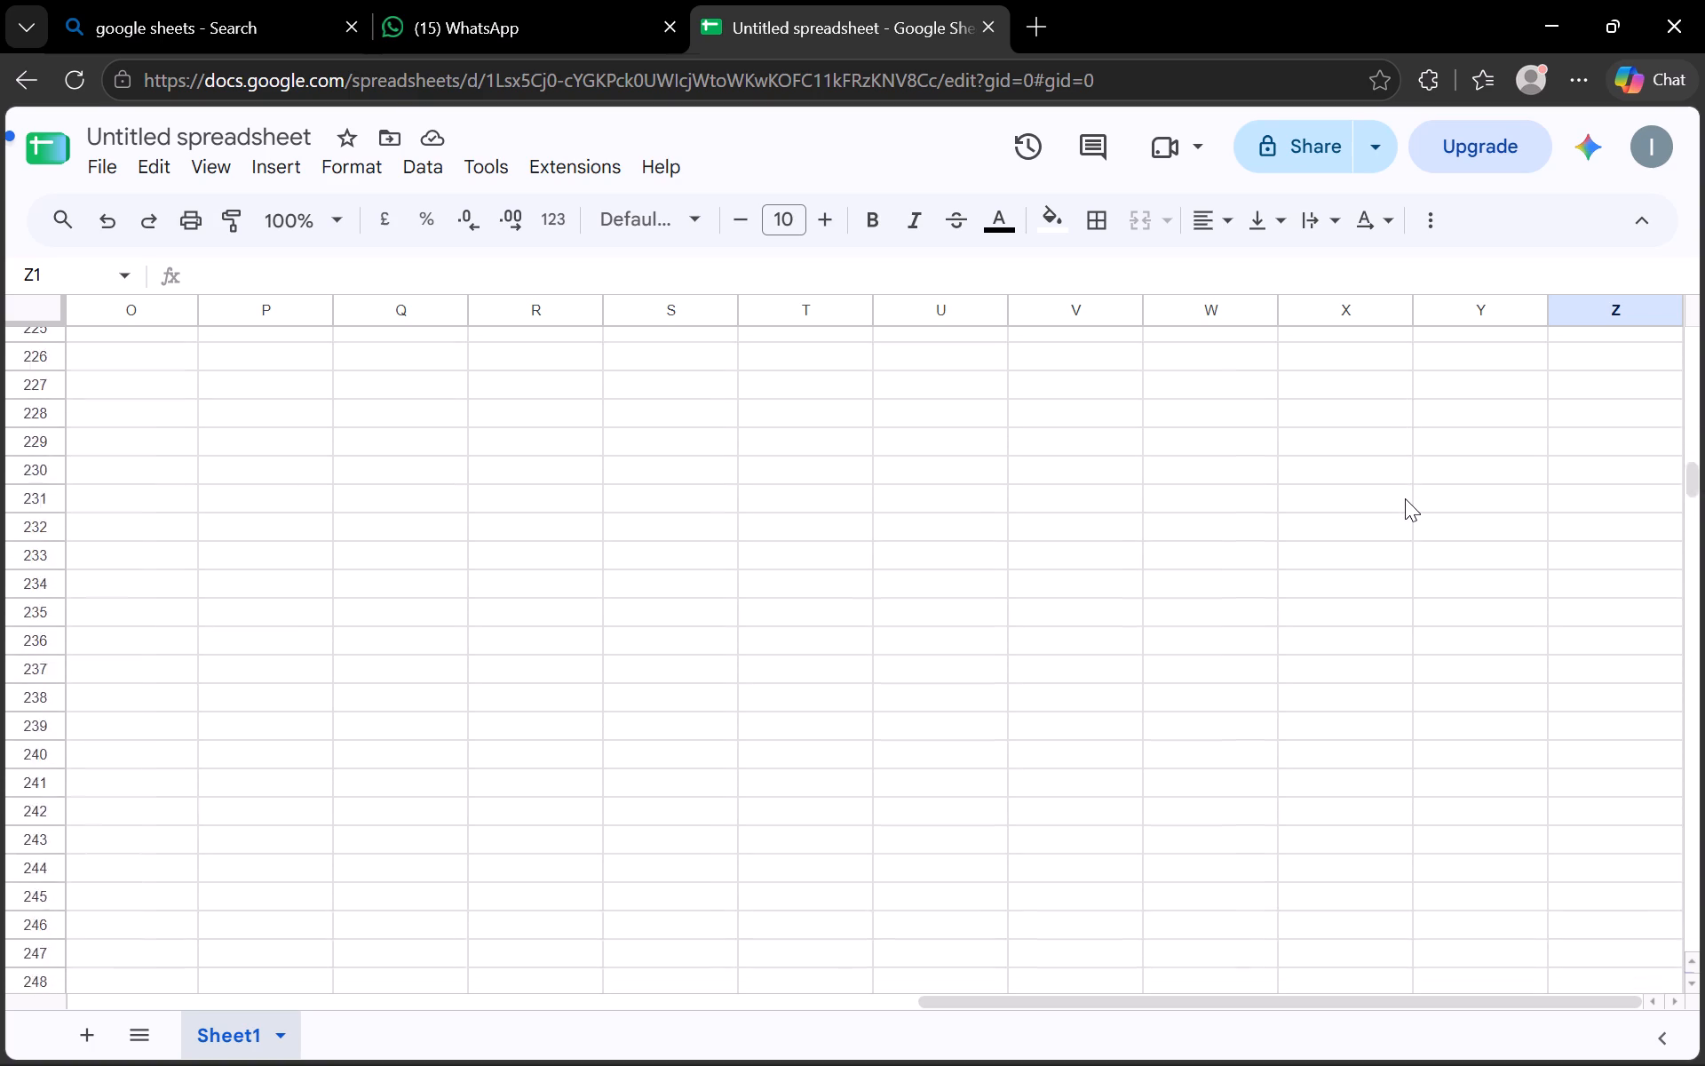
scroll(1405, 498, up, 19)
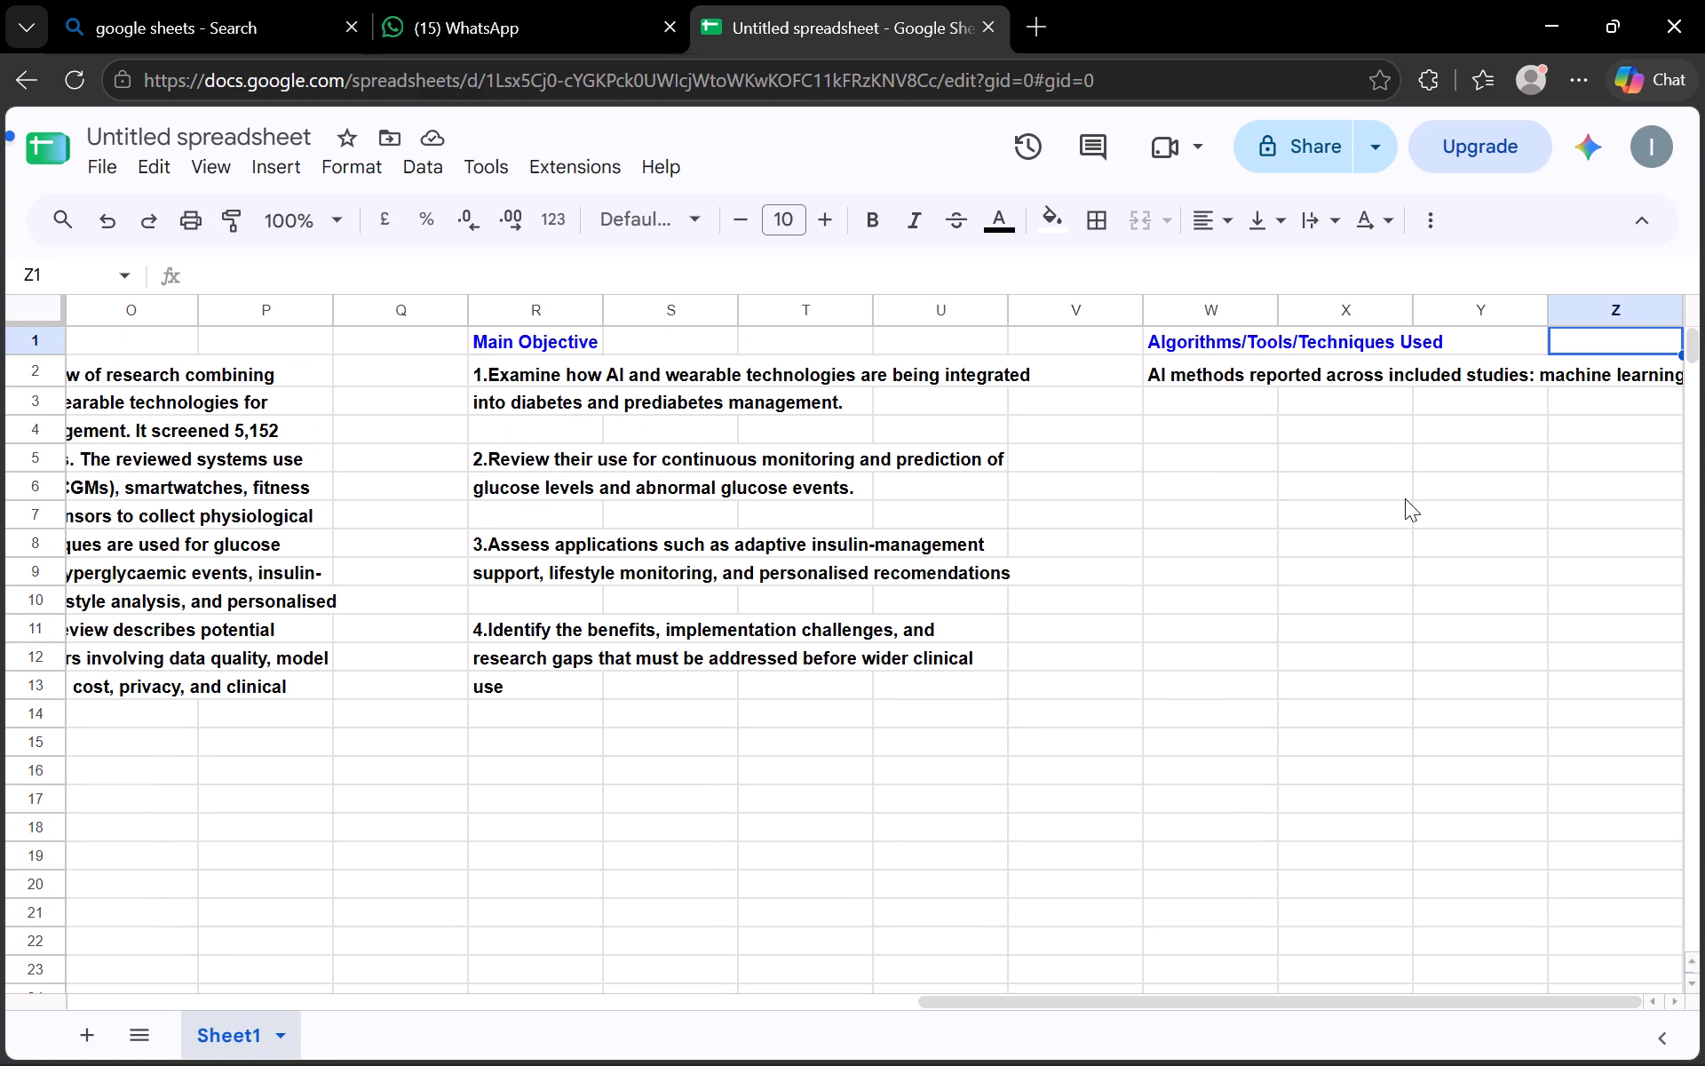
Look through the row 1 headings back to column A and forward again to cell Z1.
key(ctrl+Right)
key(ctrl+Right)
key(ctrl+Left)
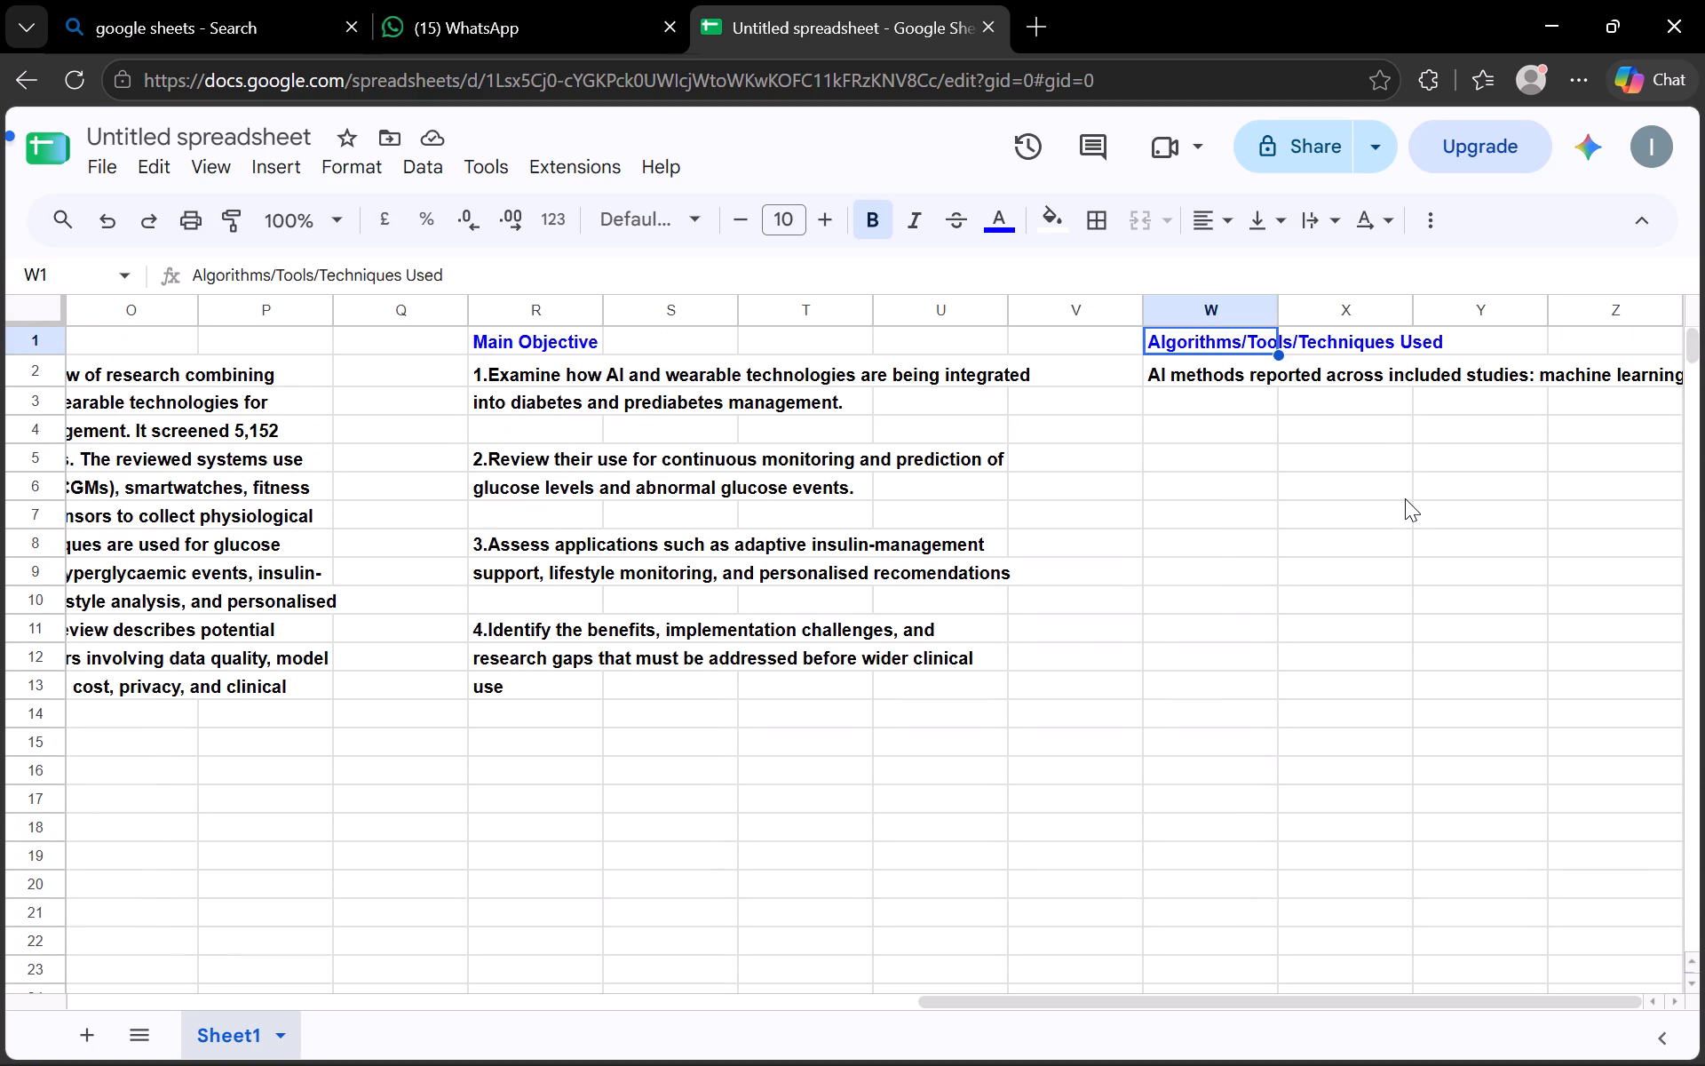
key(ctrl+Left)
key(ctrl+Left)
key(ctrl+Left)
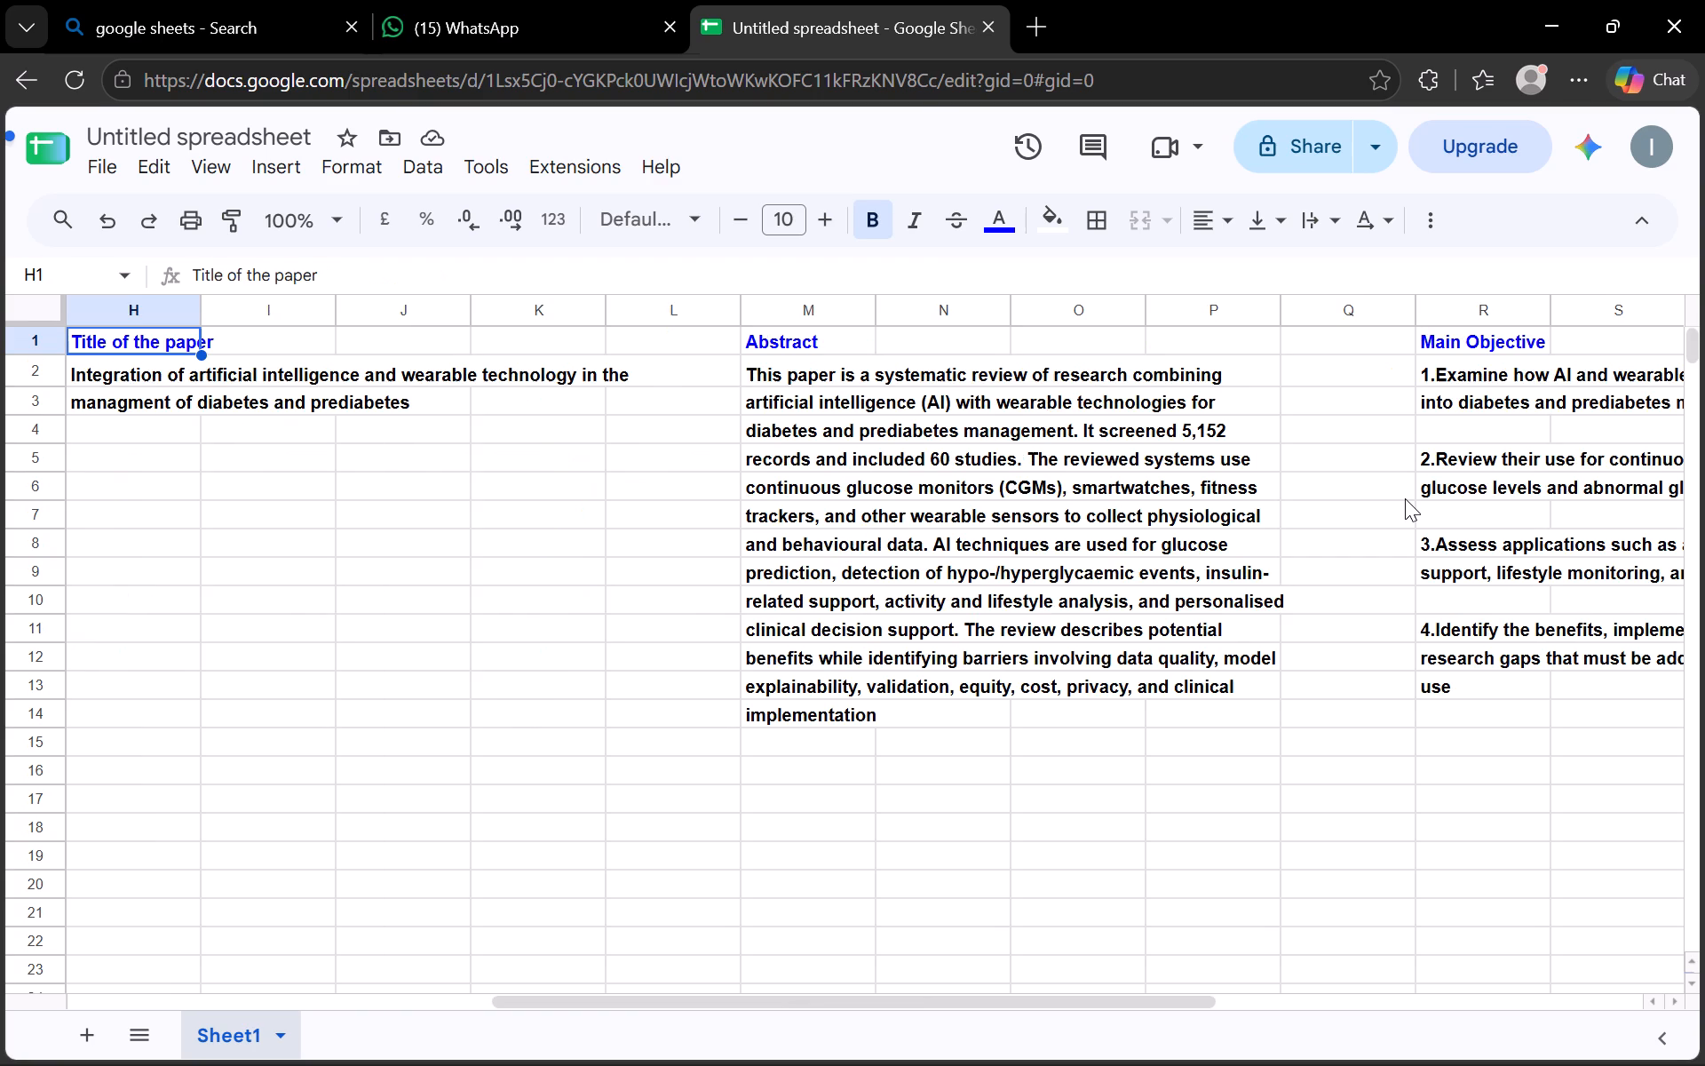
key(ctrl+Left)
key(ctrl+Left)
key(ctrl+Left)
key(ctrl+Left)
key(ctrl+Left)
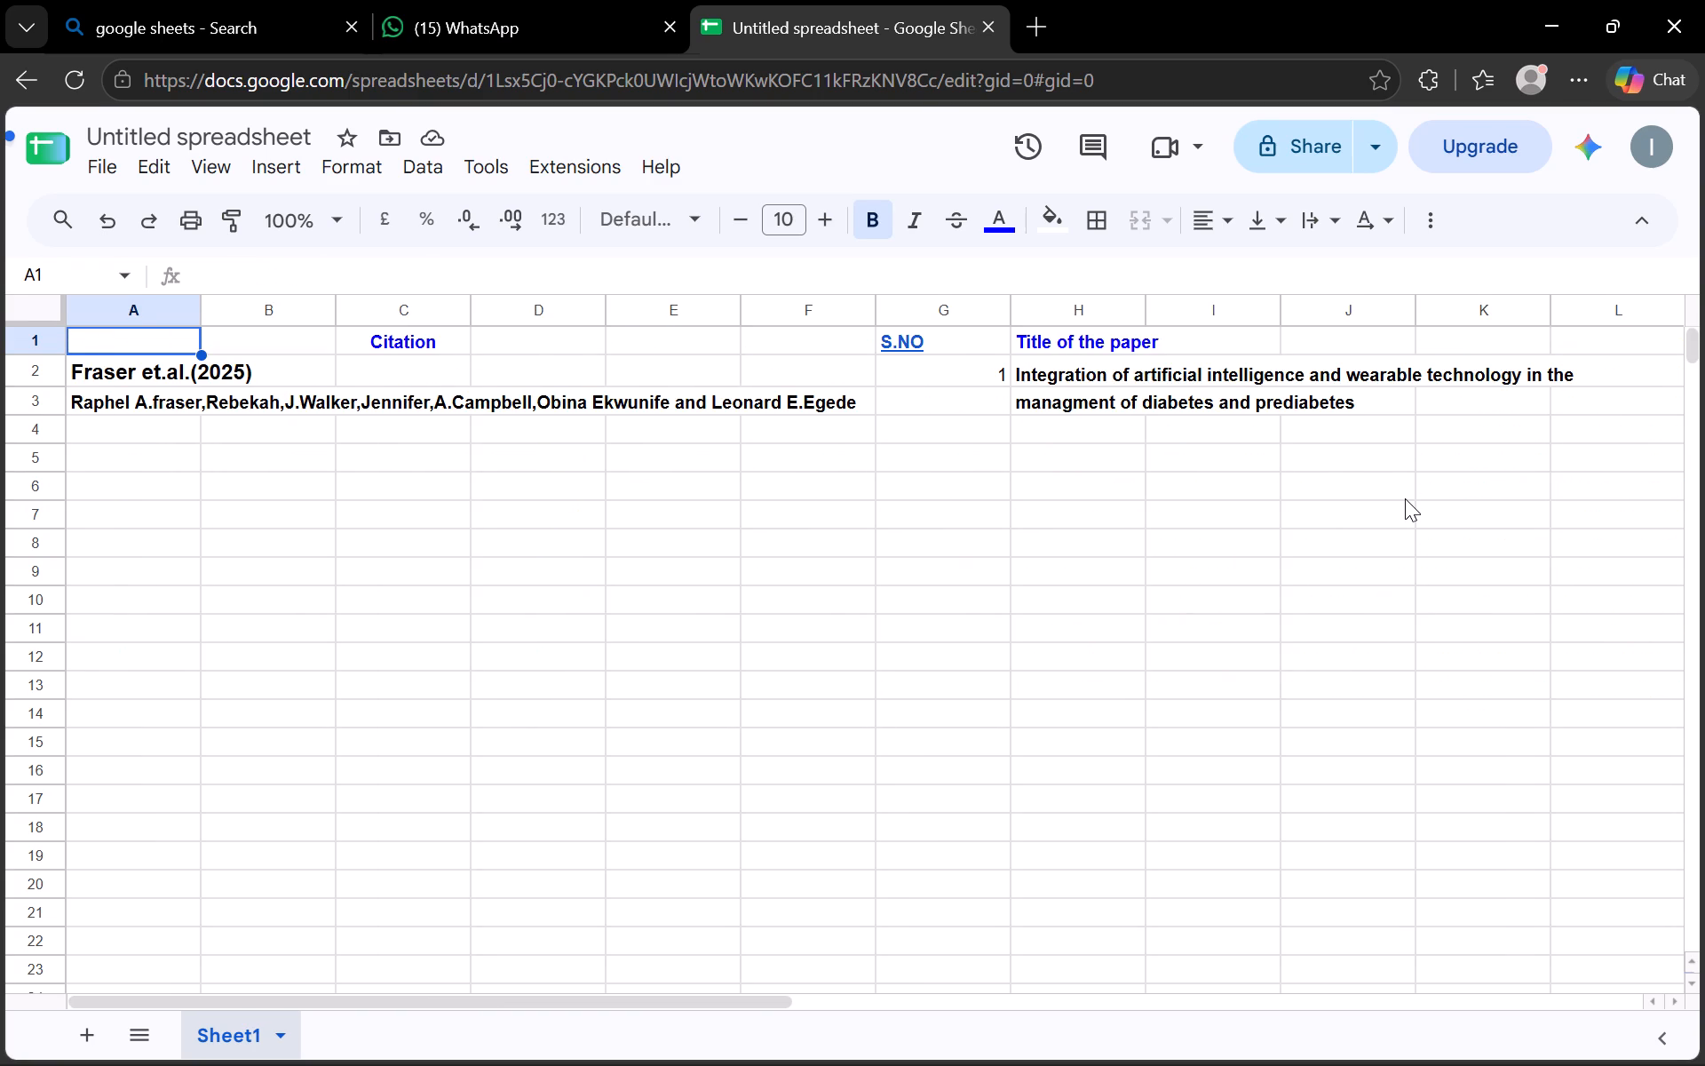
key(ctrl+Right)
key(ctrl+Right)
key(ctrl+Right)
key(ctrl+Right)
key(ctrl+Right)
key(ctrl+Right)
key(ctrl+Right)
key(ctrl+Right)
key(ctrl+Right)
key(ctrl+Right)
key(ctrl+Right)
key(ctrl+Right)
key(ctrl+Right)
key(ctrl+Right)
key(ctrl+Right)
key(ctrl+Right)
key(ctrl+Right)
key(ctrl+Right)
key(ctrl+Right)
key(ctrl+Right)
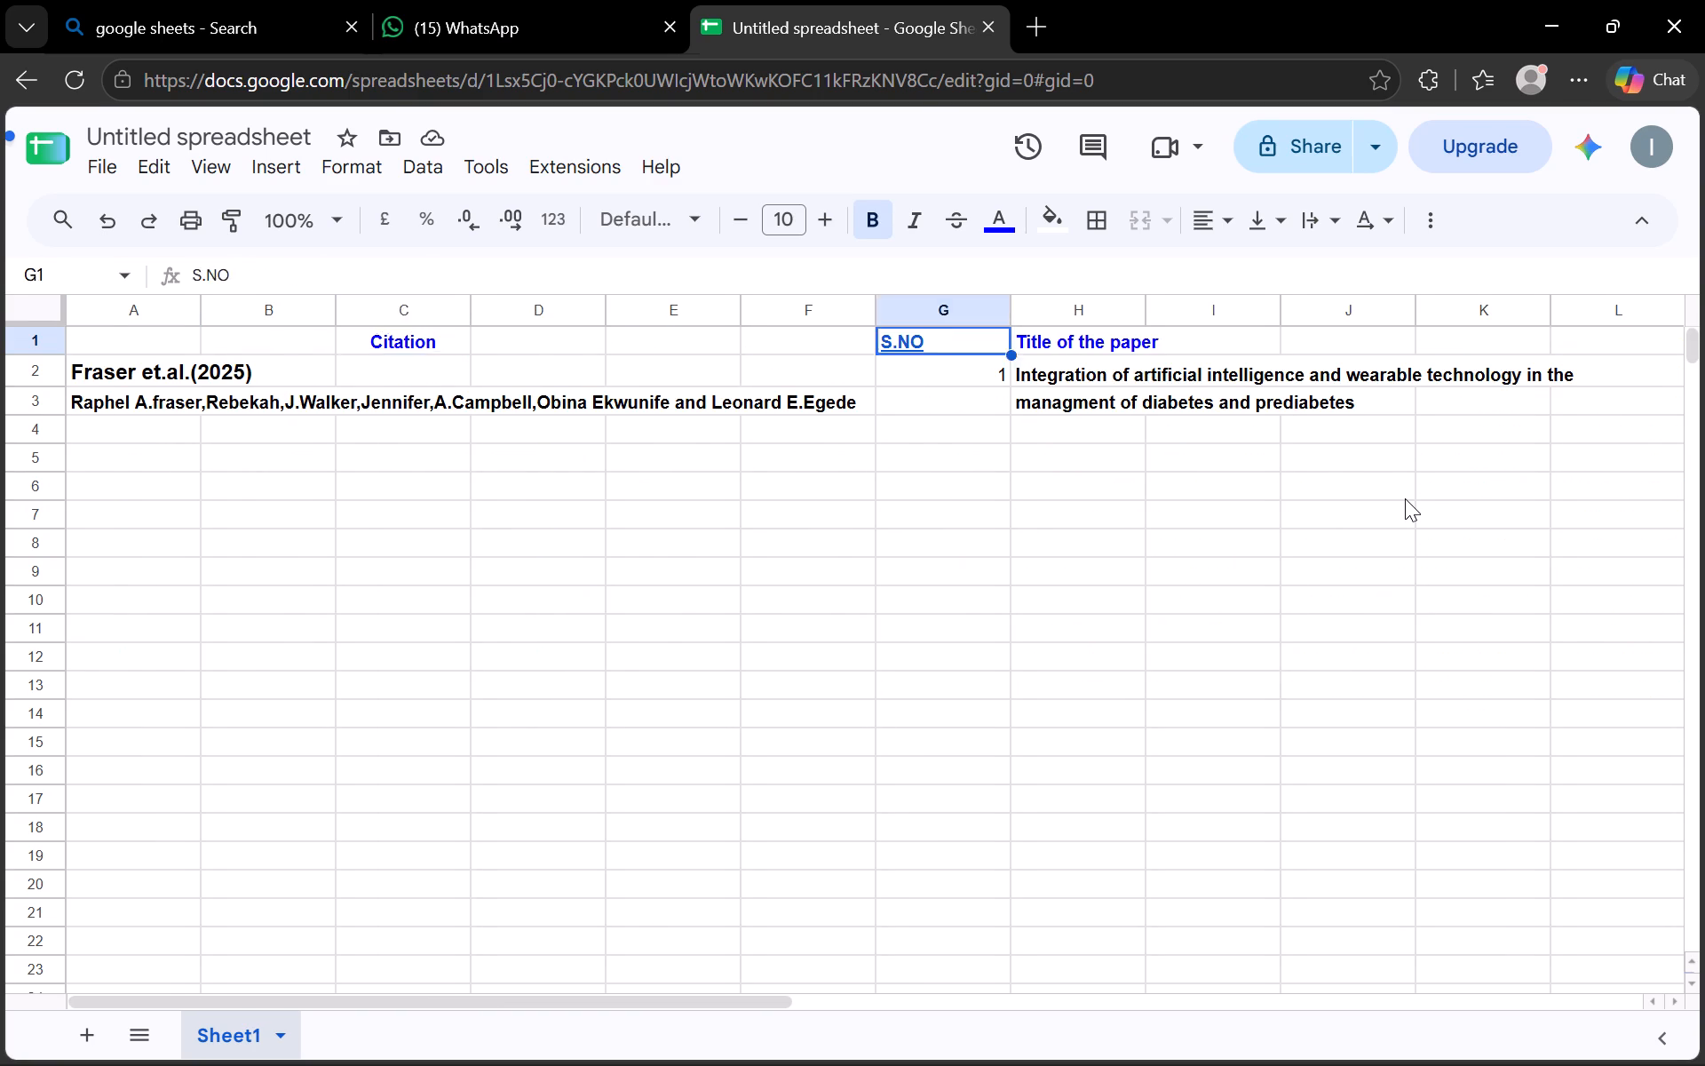
key(ctrl+Right)
key(ctrl+Right)
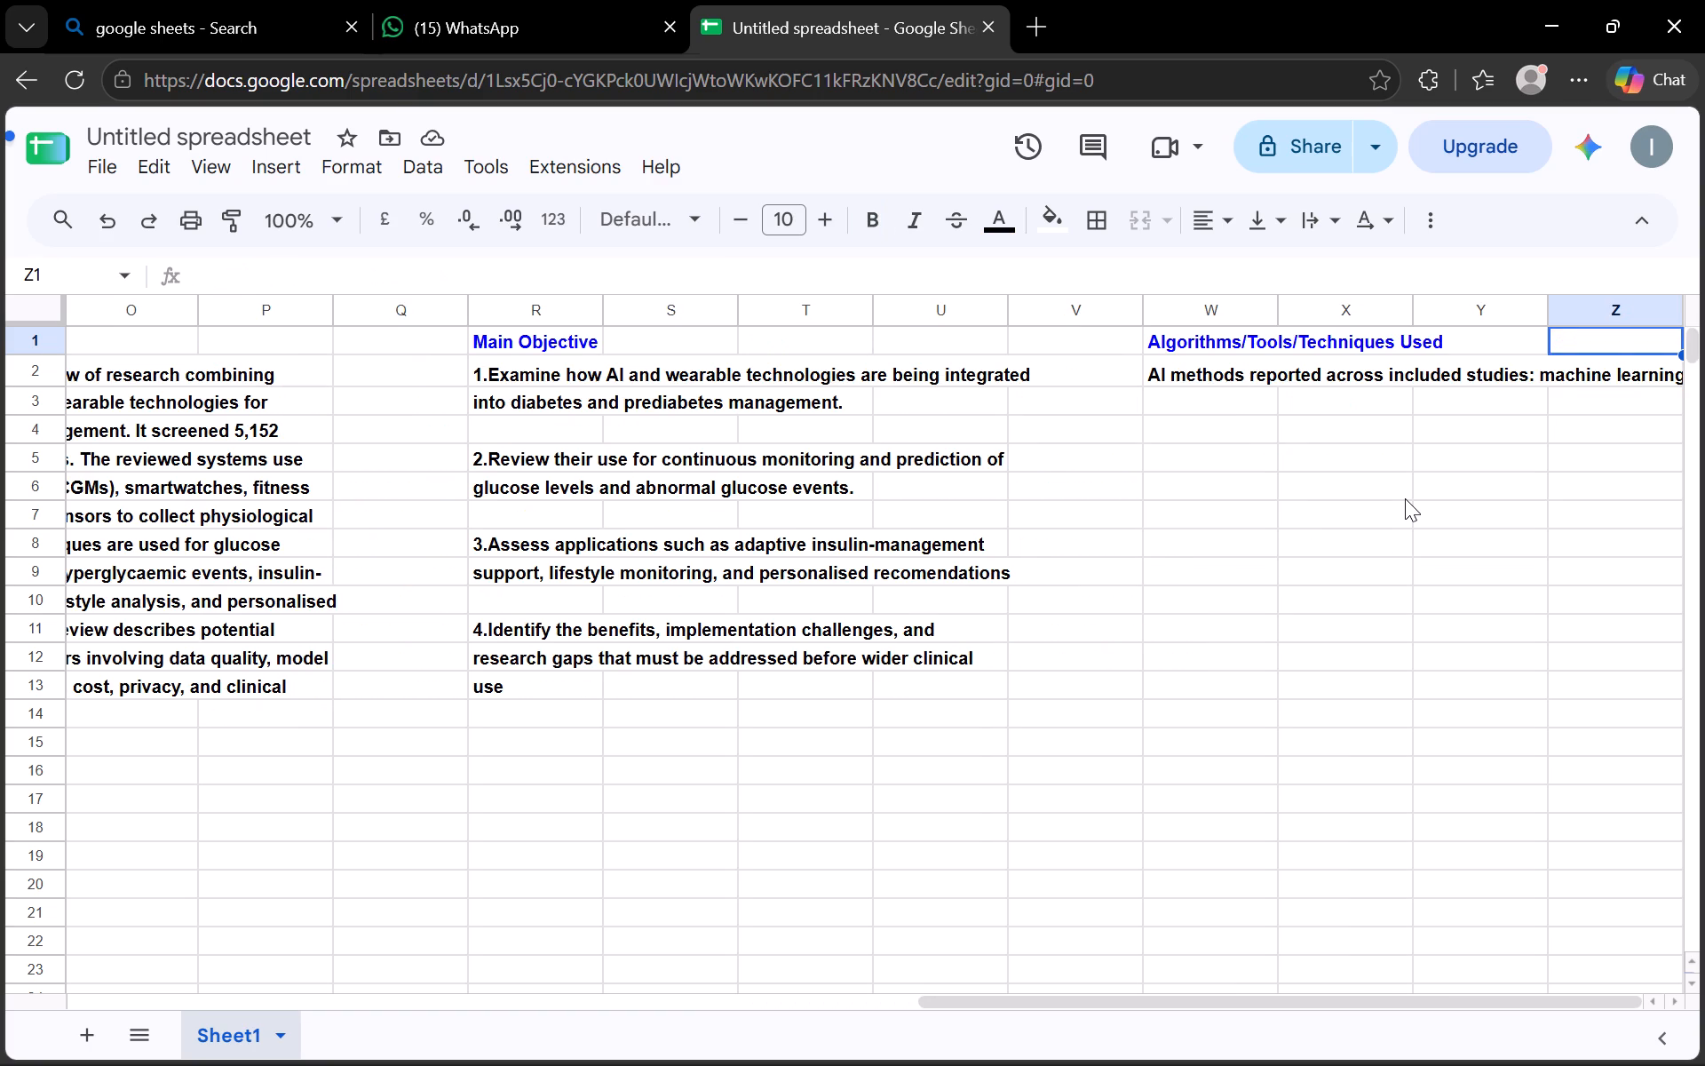
Enter the test text "dsbhfbh" in cell Z2 and try to move on past column Z.
key(Return)
key(Return)
key(Return)
key(Right)
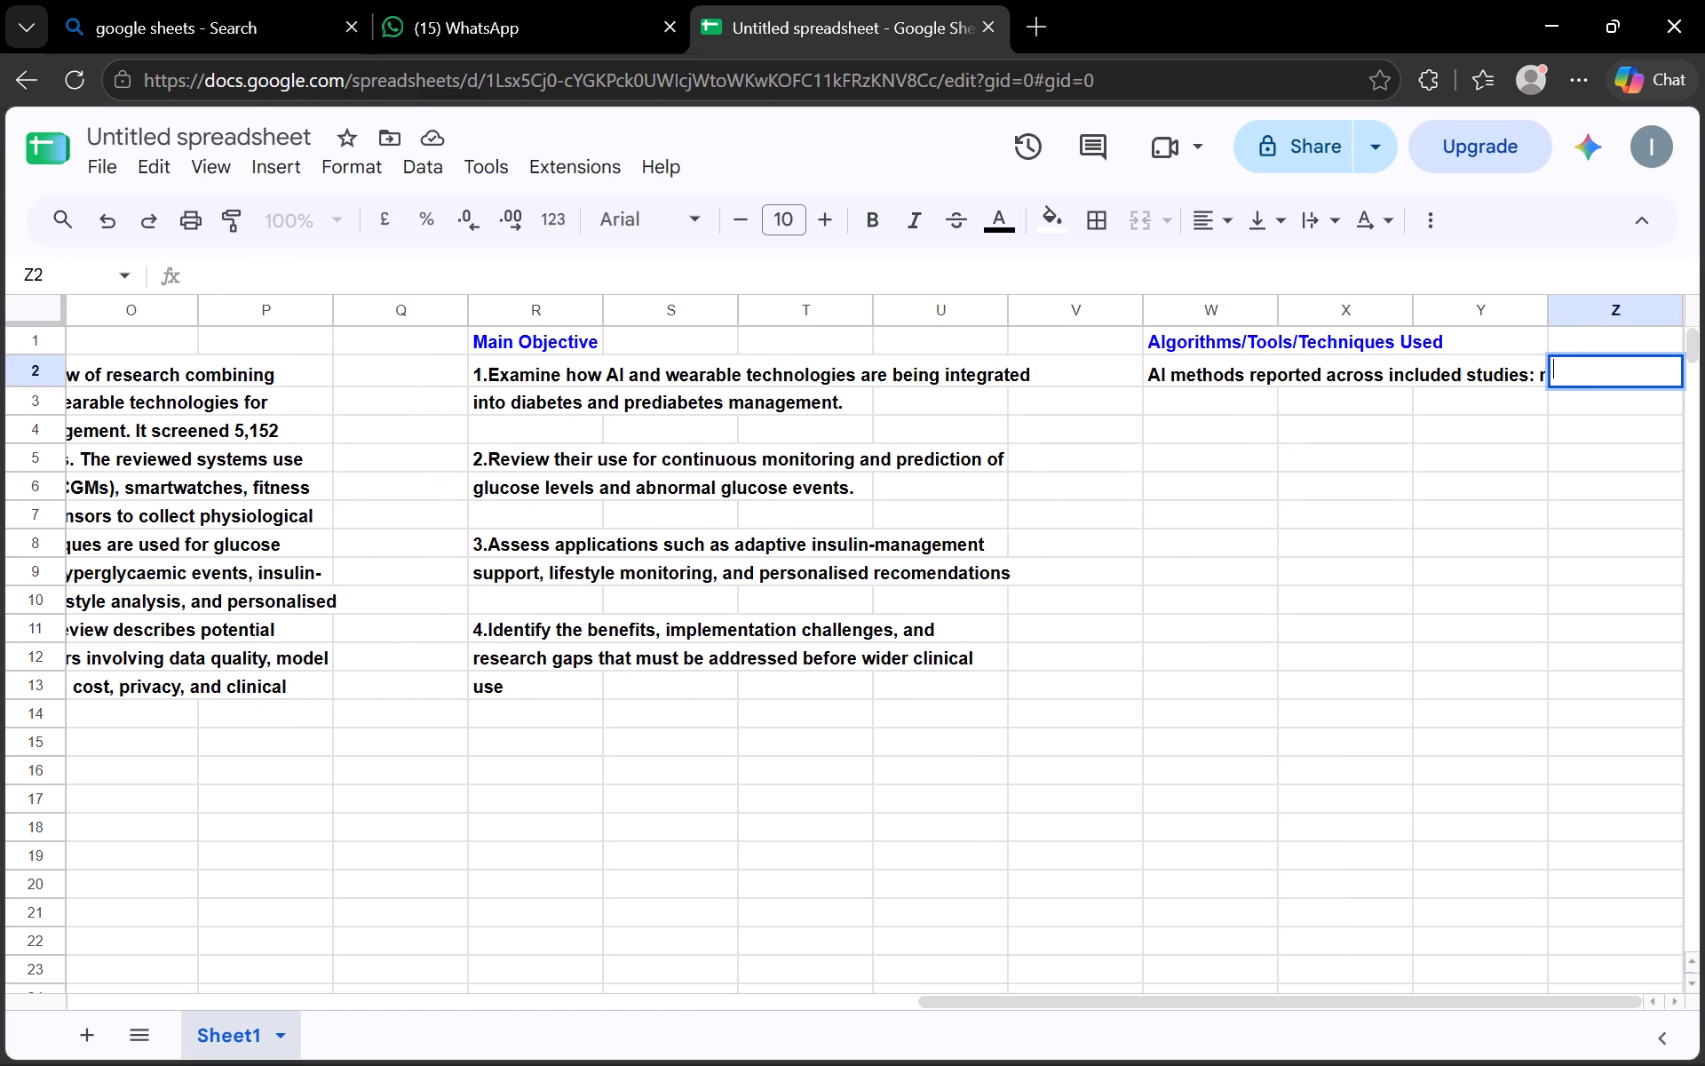
text(dsbhfbh)
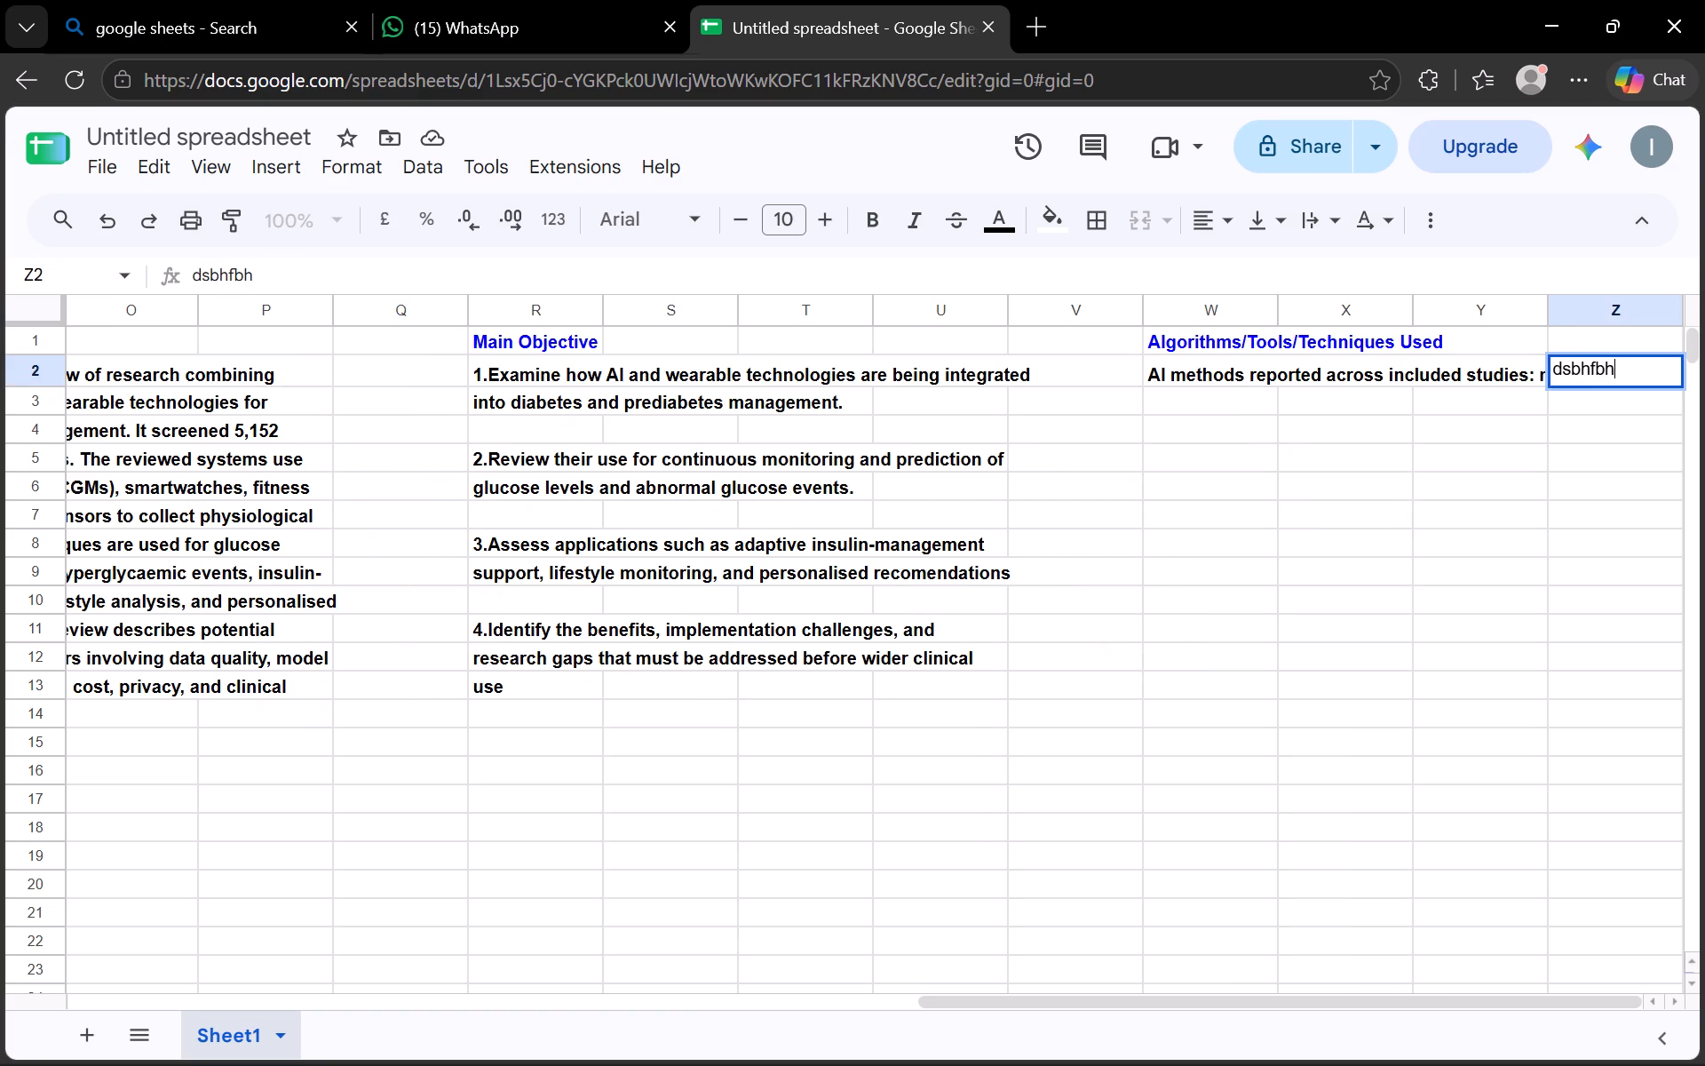
key(Tab)
key(Return)
key(Tab)
key(Tab)
key(Tab)
key(Tab)
key(Tab)
key(Tab)
key(Tab)
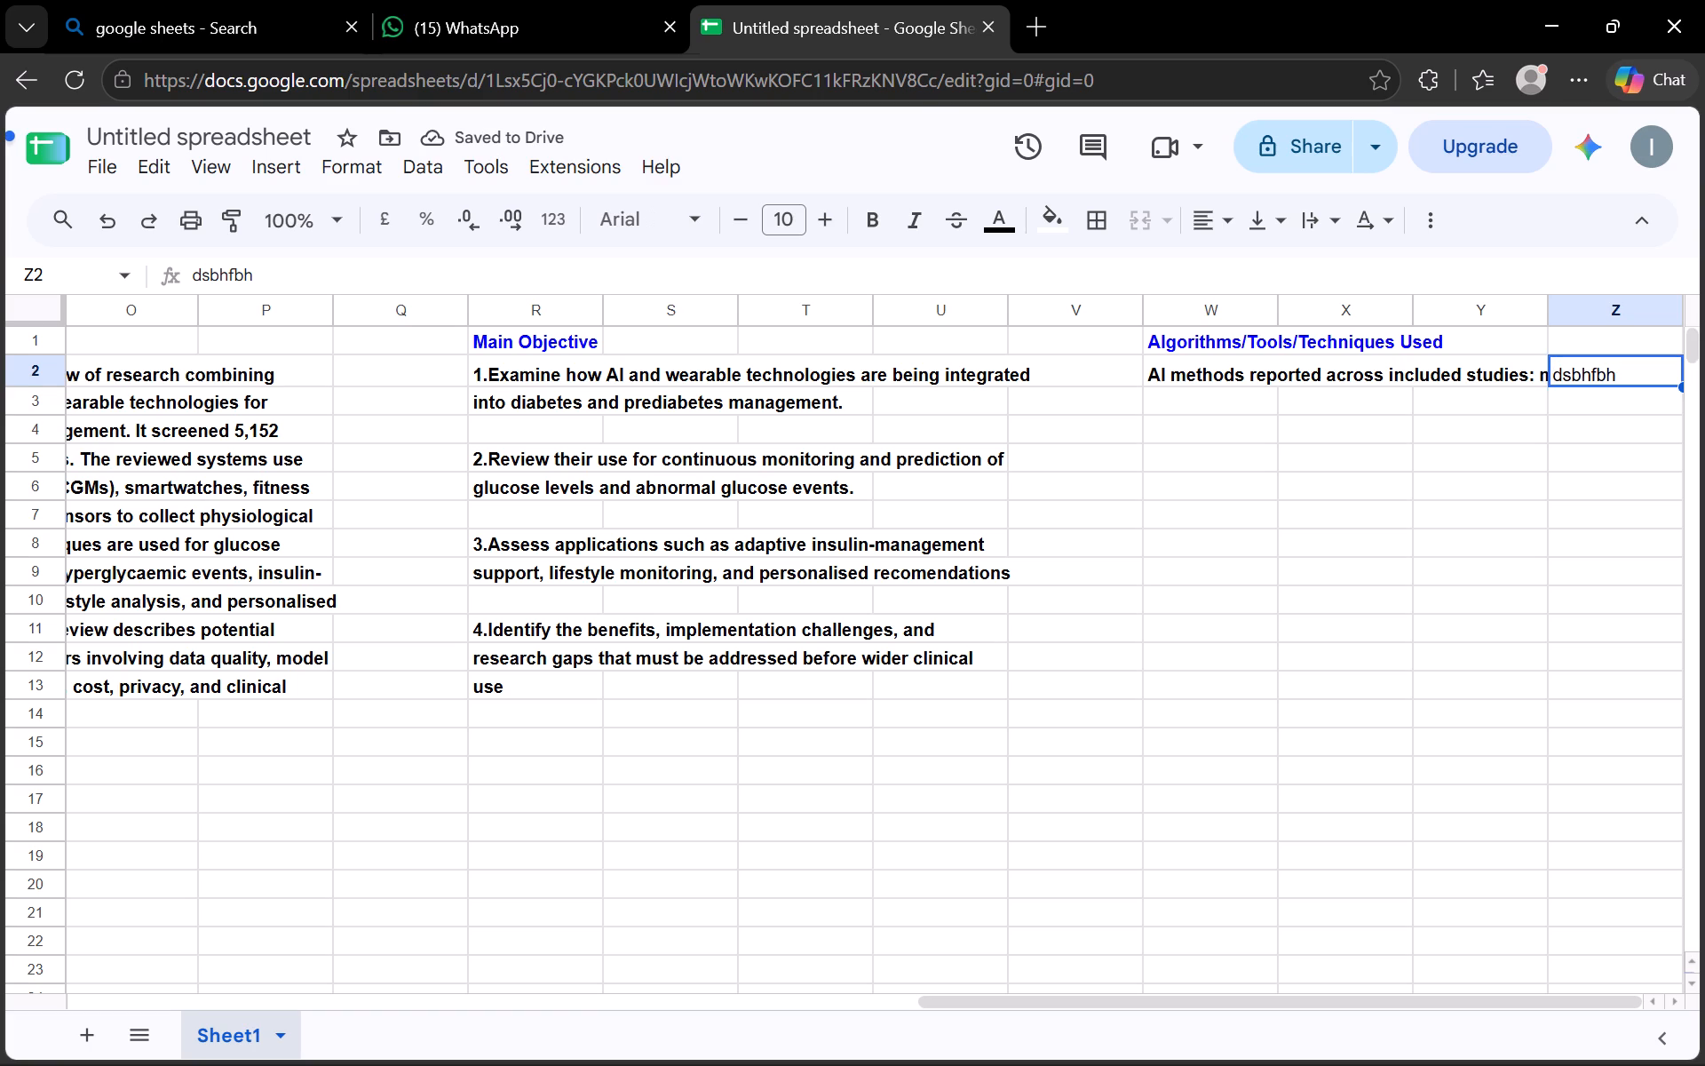
key(Tab)
key(Tab)
key(Tab)
Check the spreadsheet's save status.
click(430, 145)
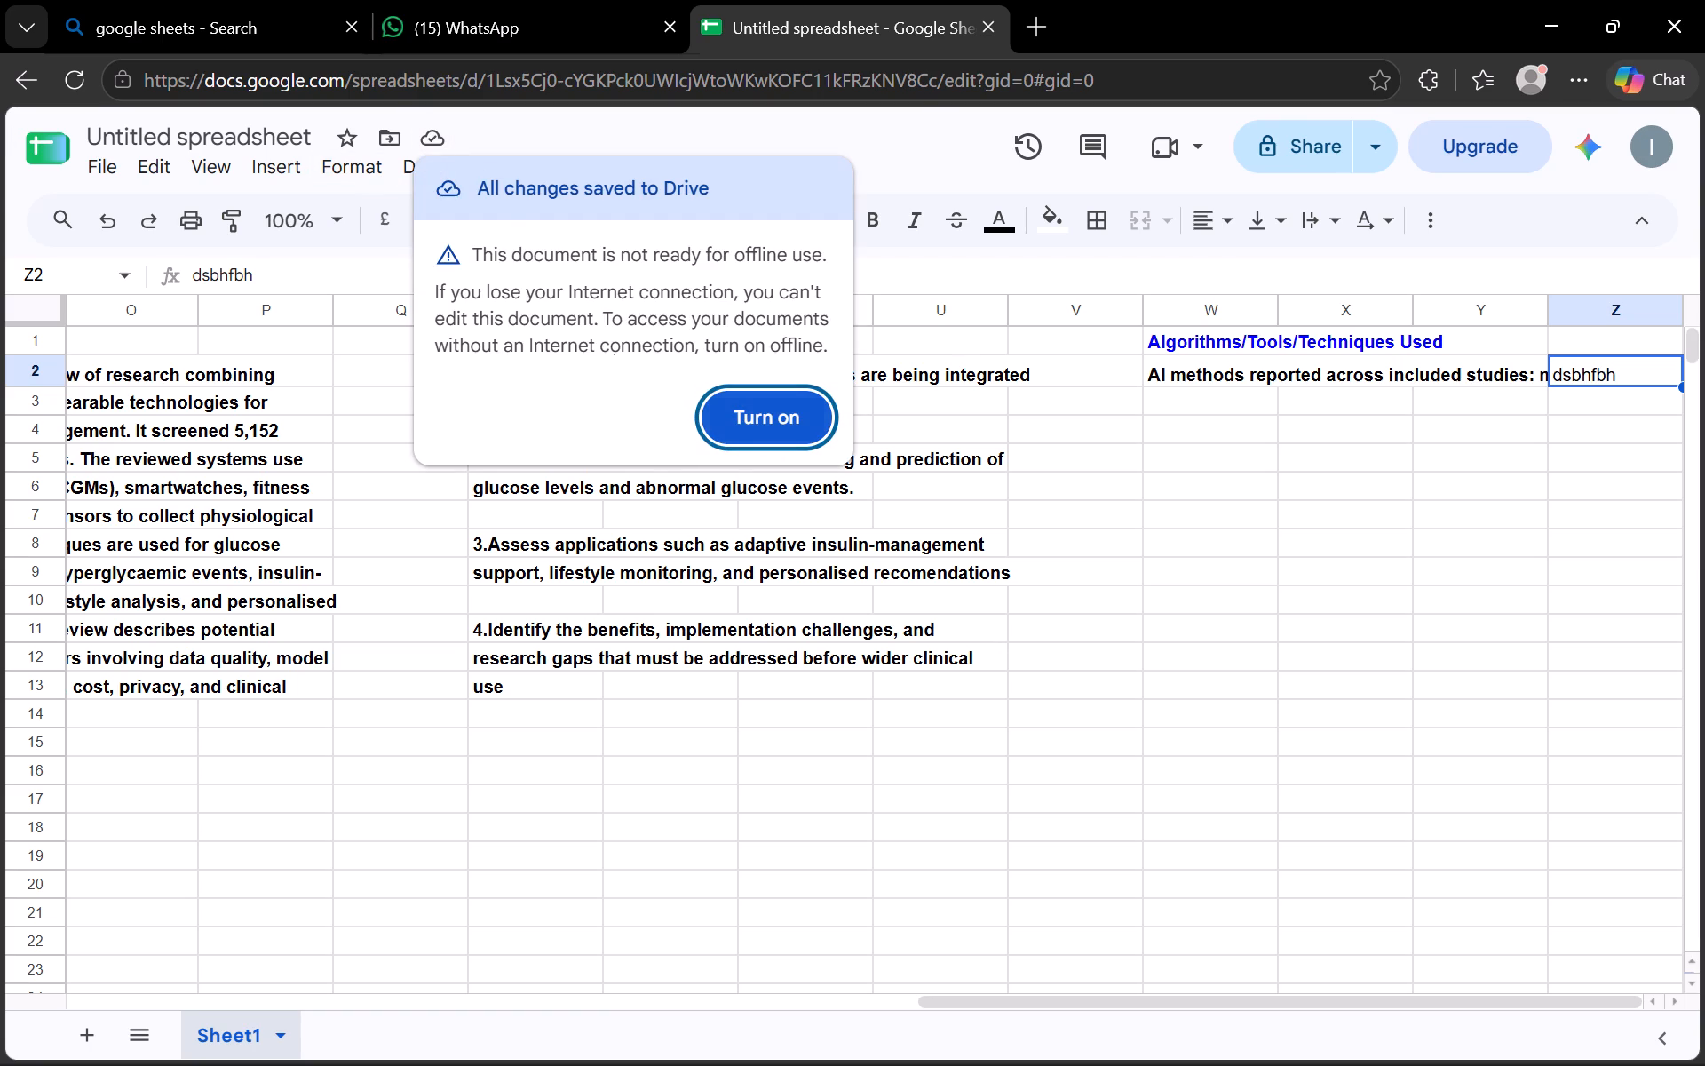
click(338, 283)
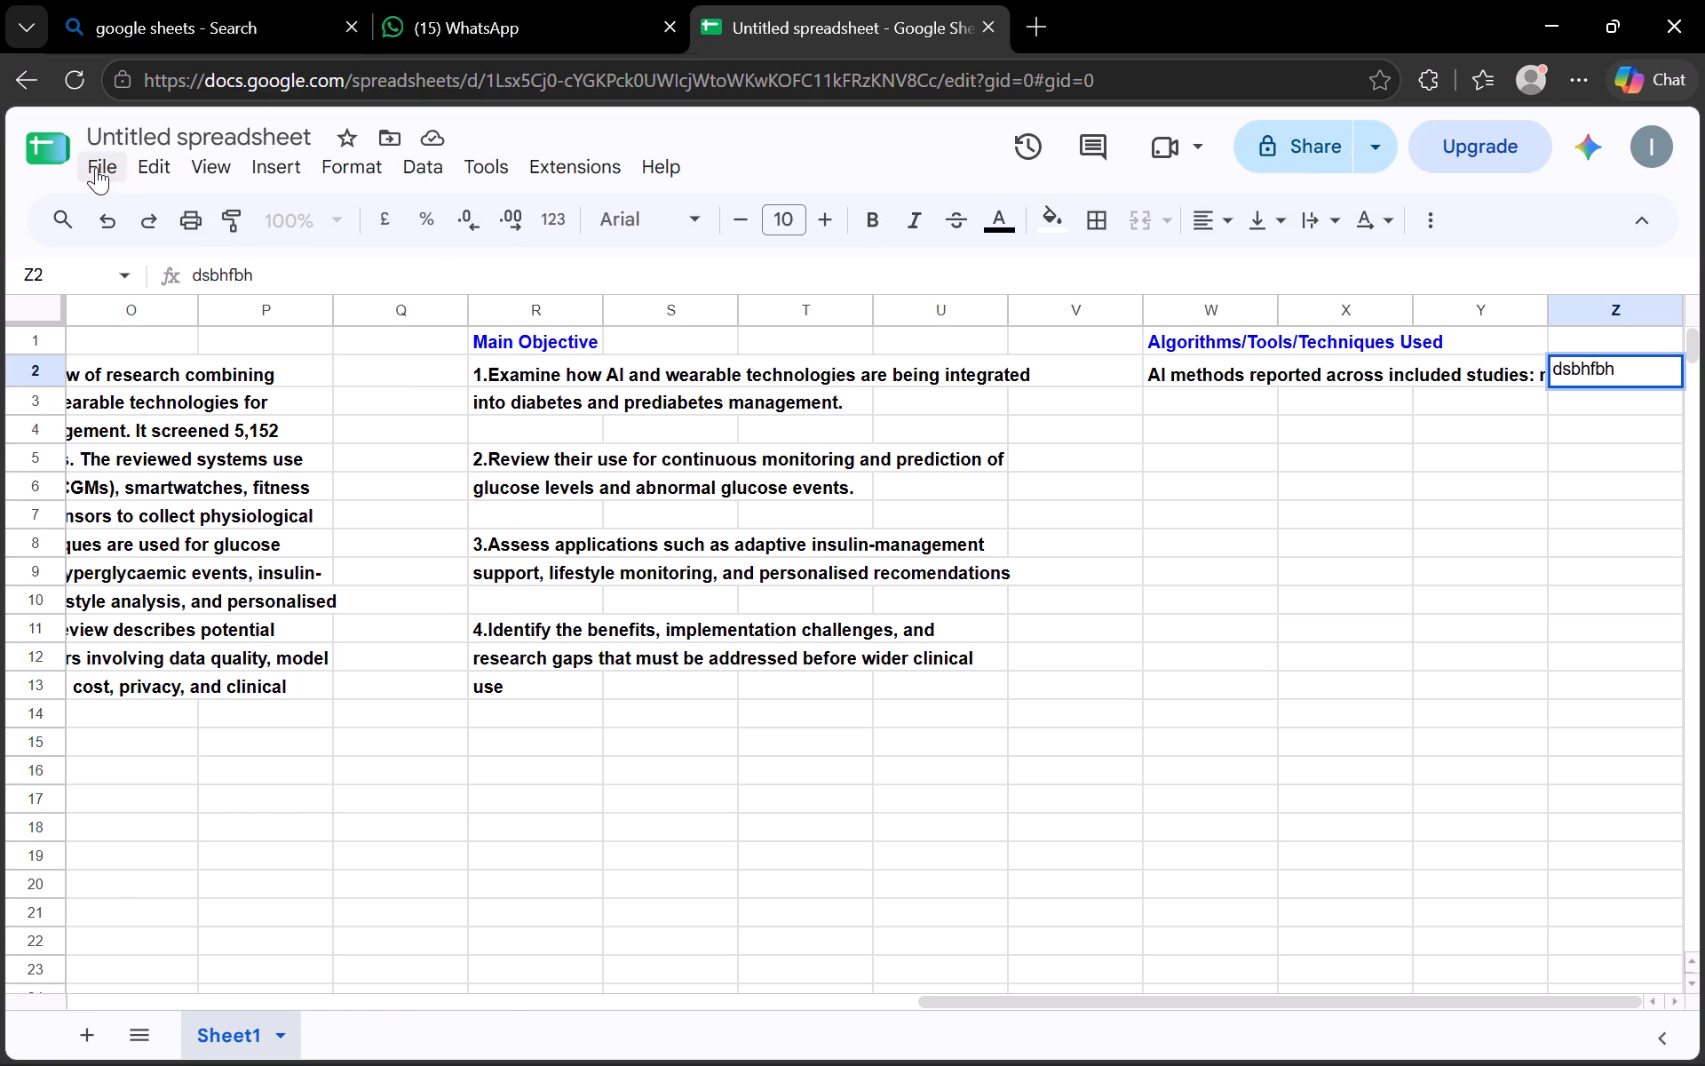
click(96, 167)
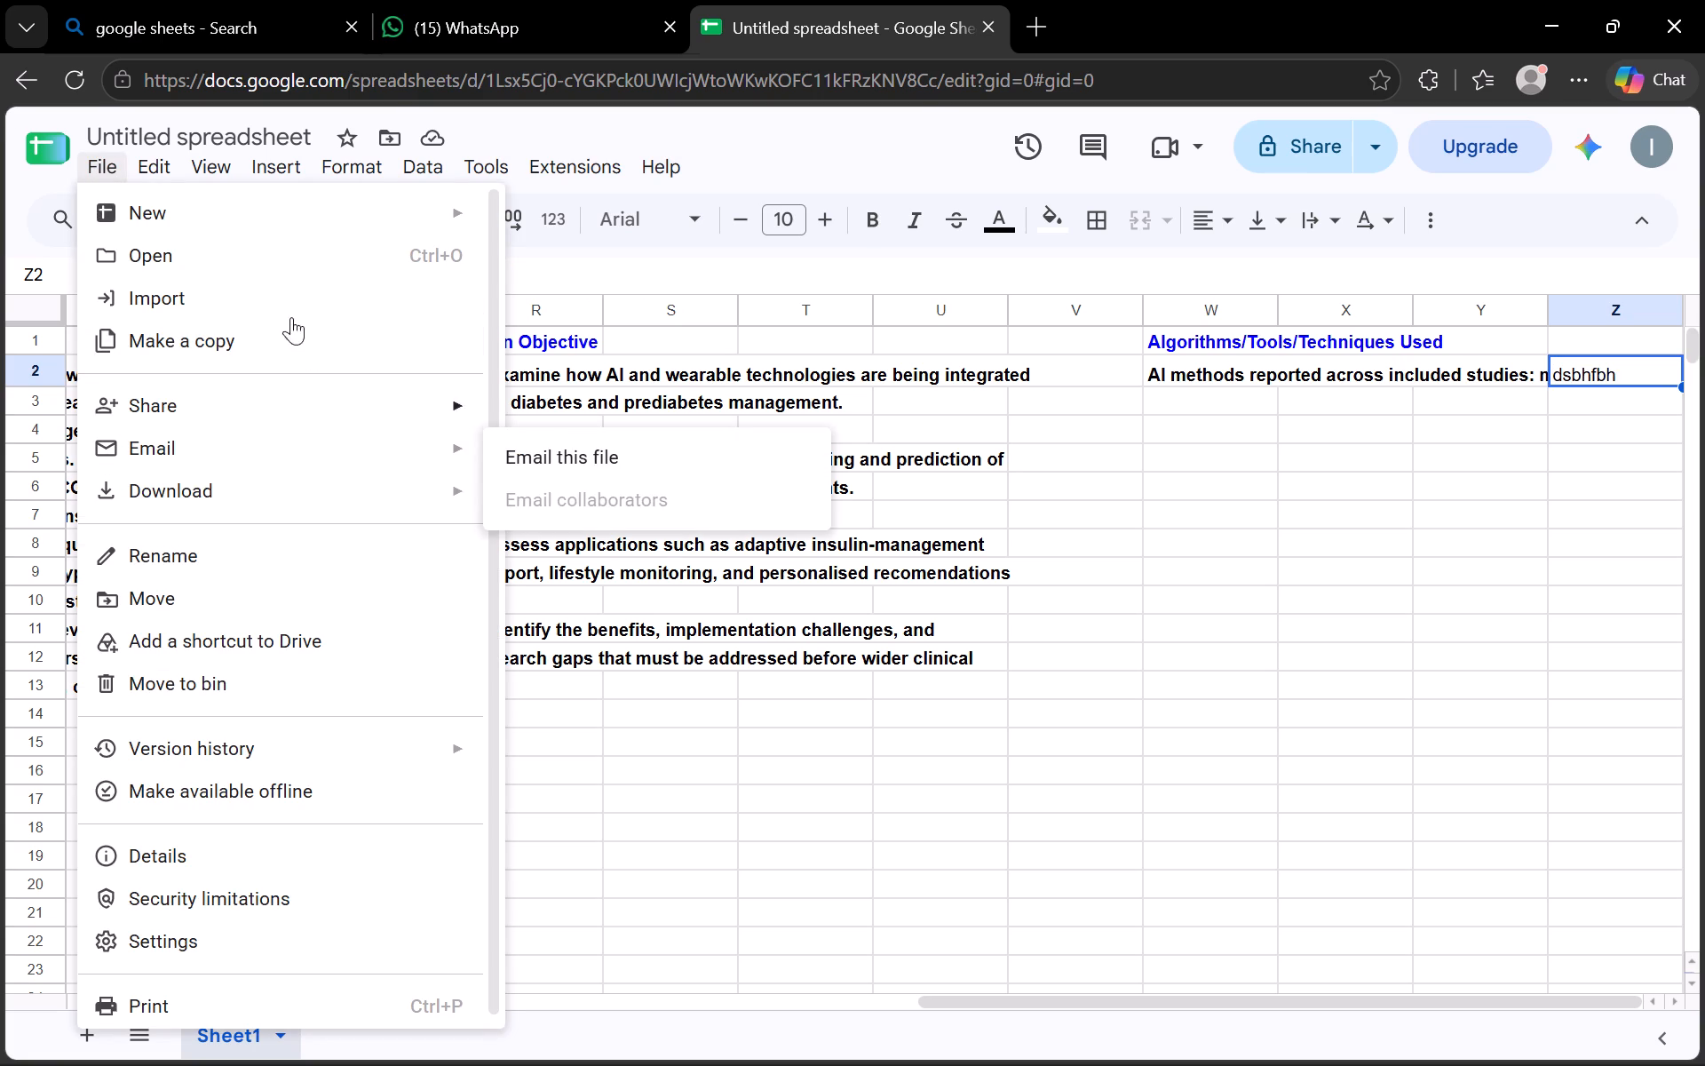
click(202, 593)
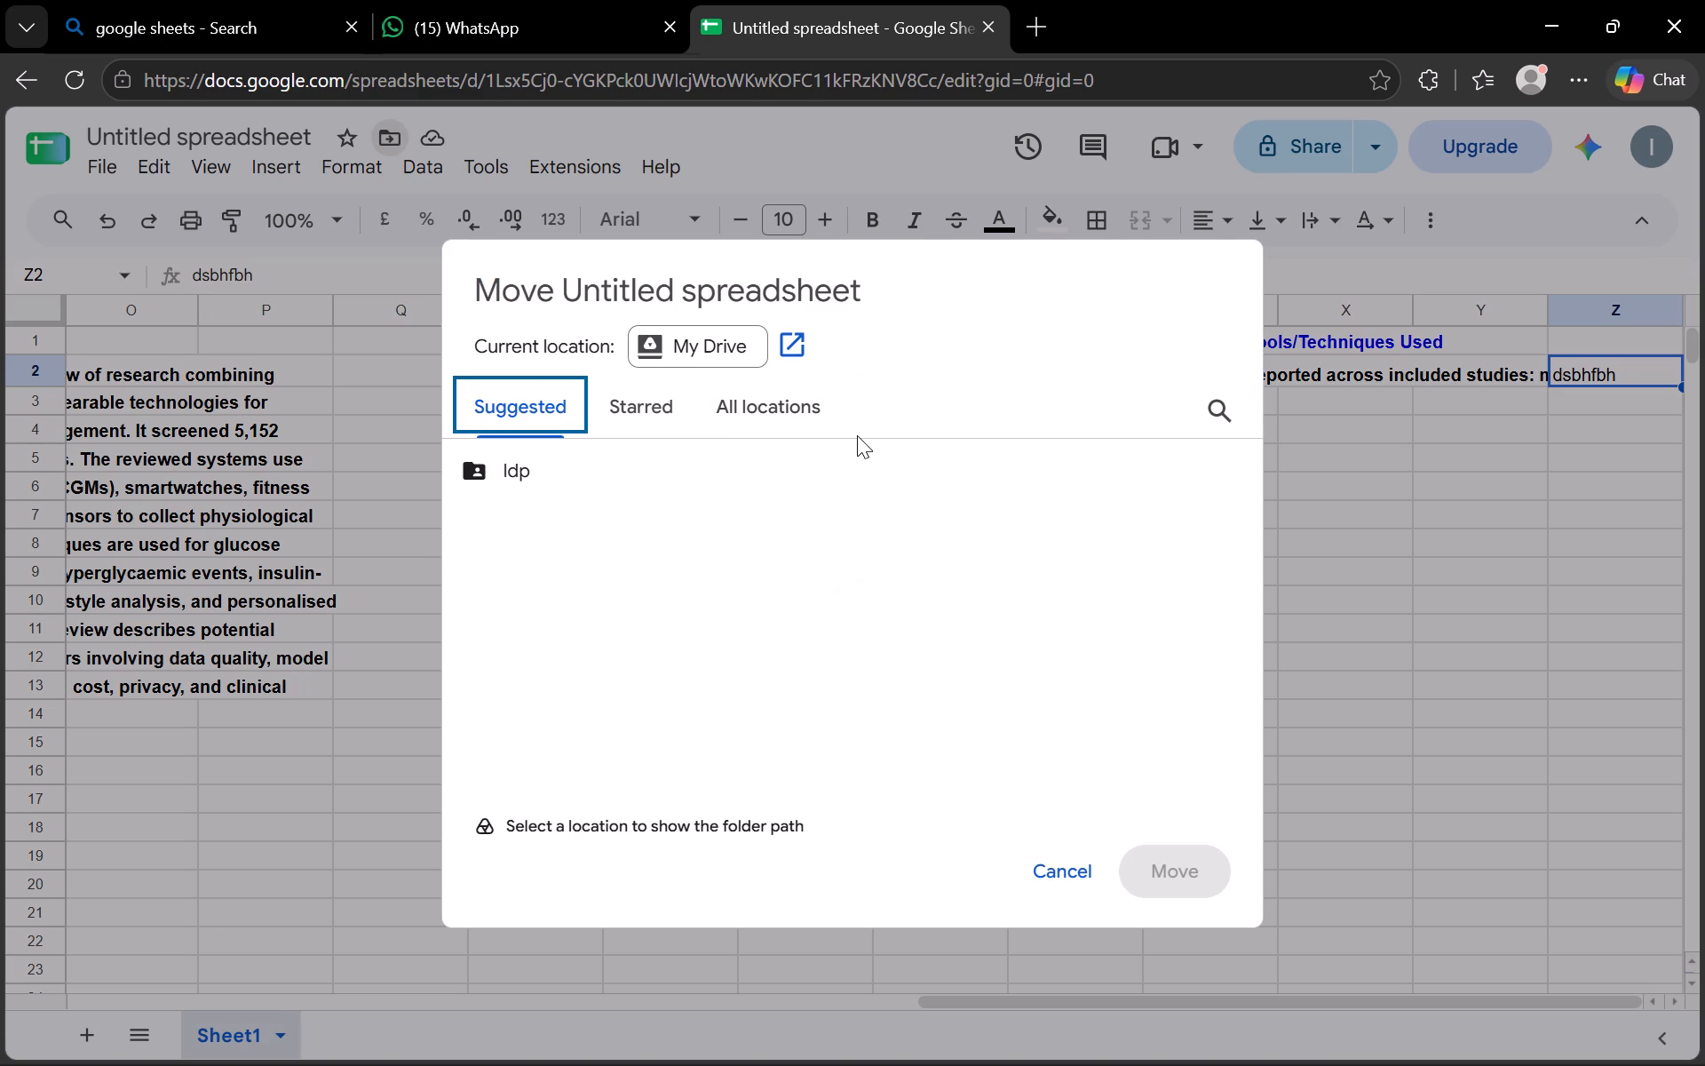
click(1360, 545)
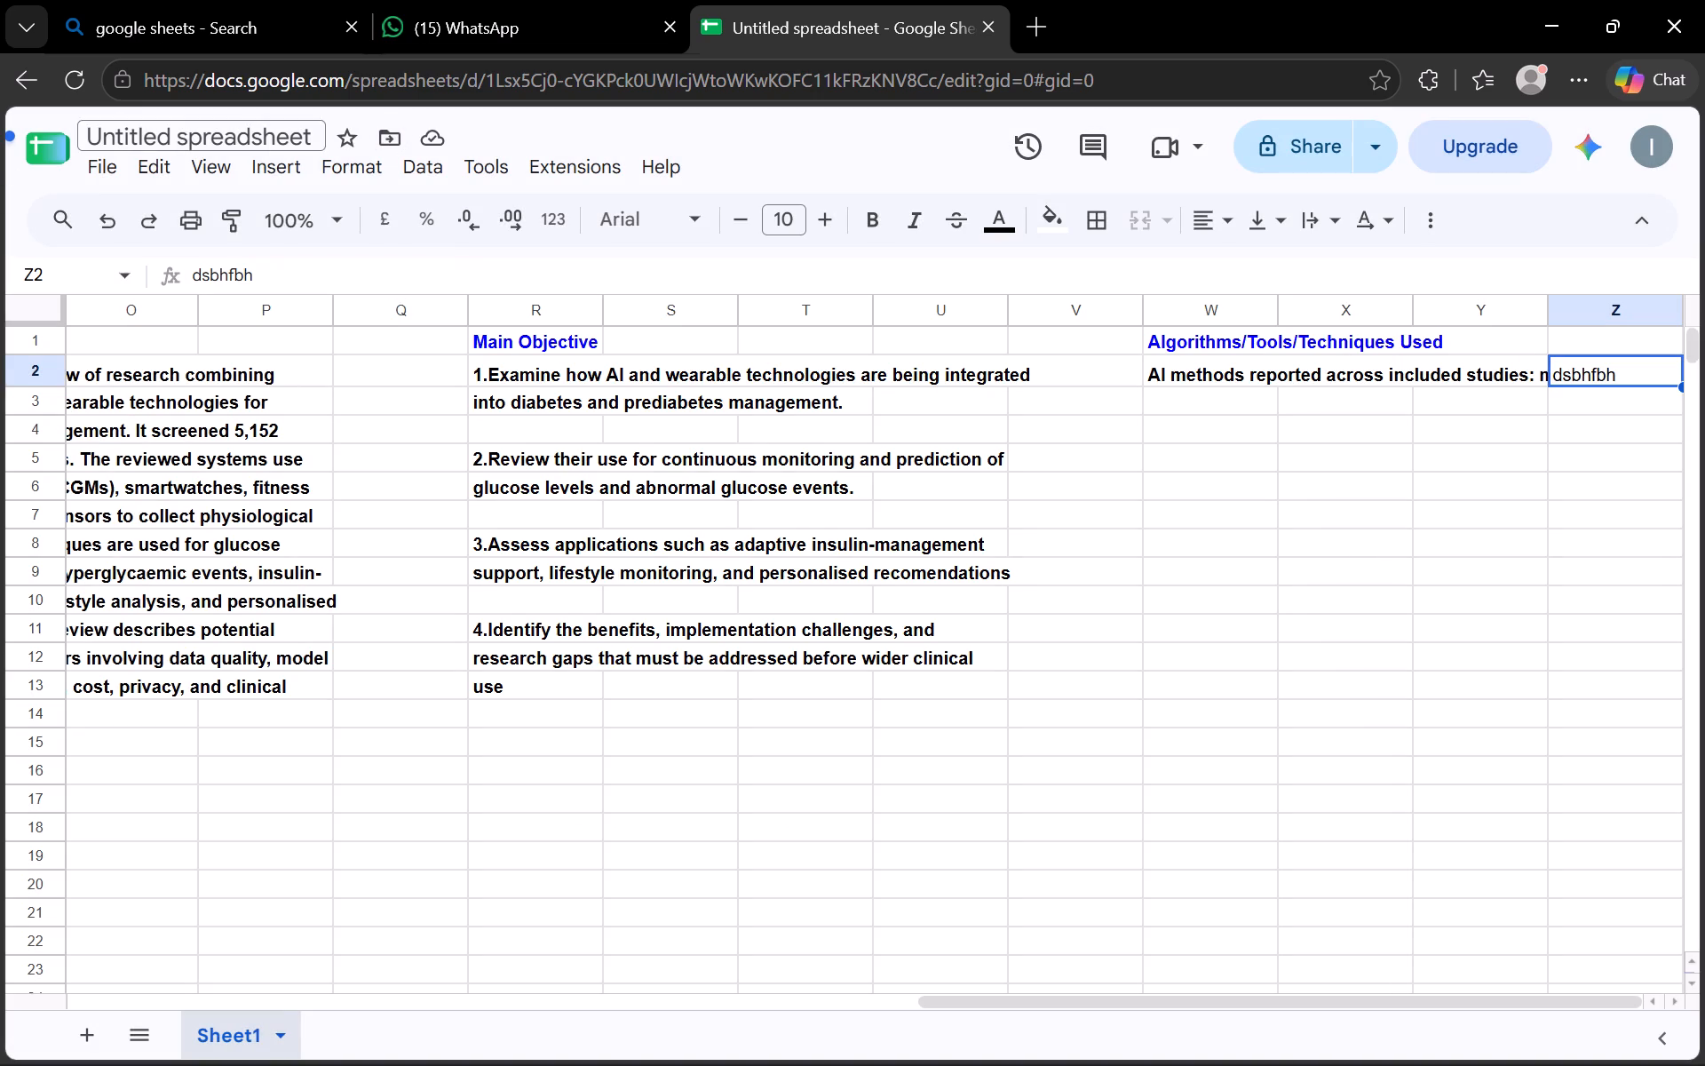
Make a copy of the untitled spreadsheet named "idp review" in My Drive.
click(99, 154)
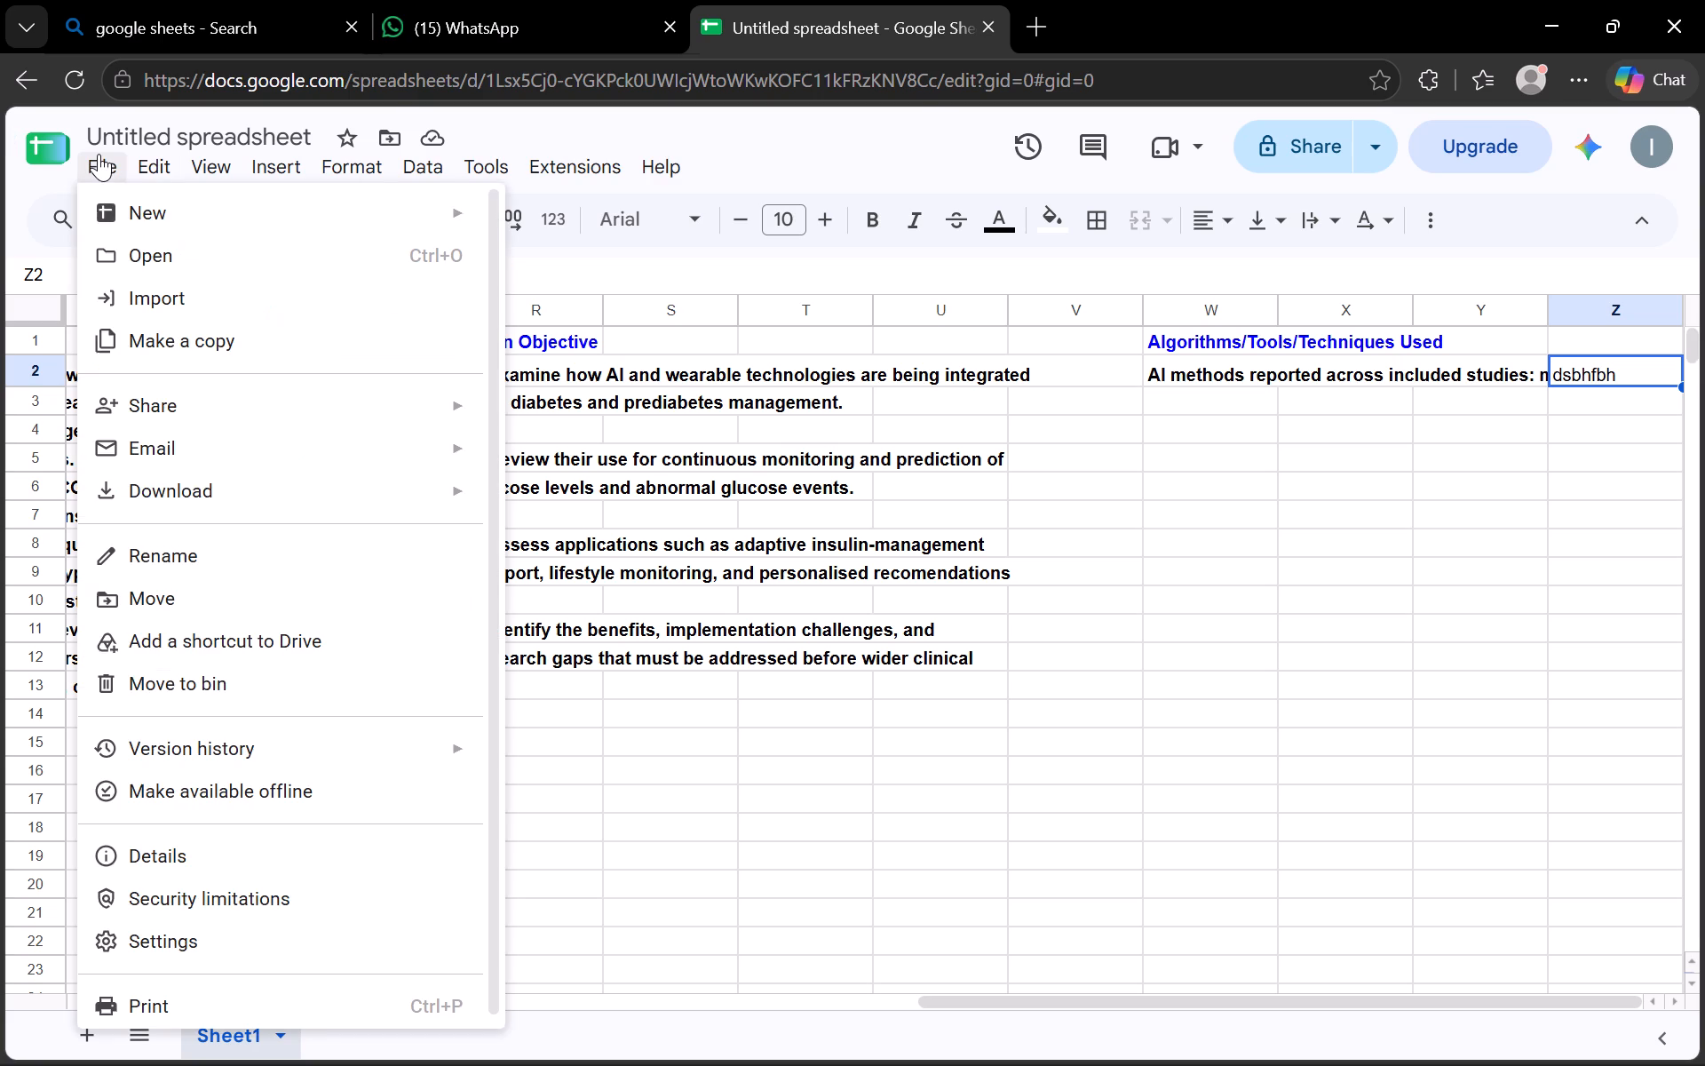
click(211, 327)
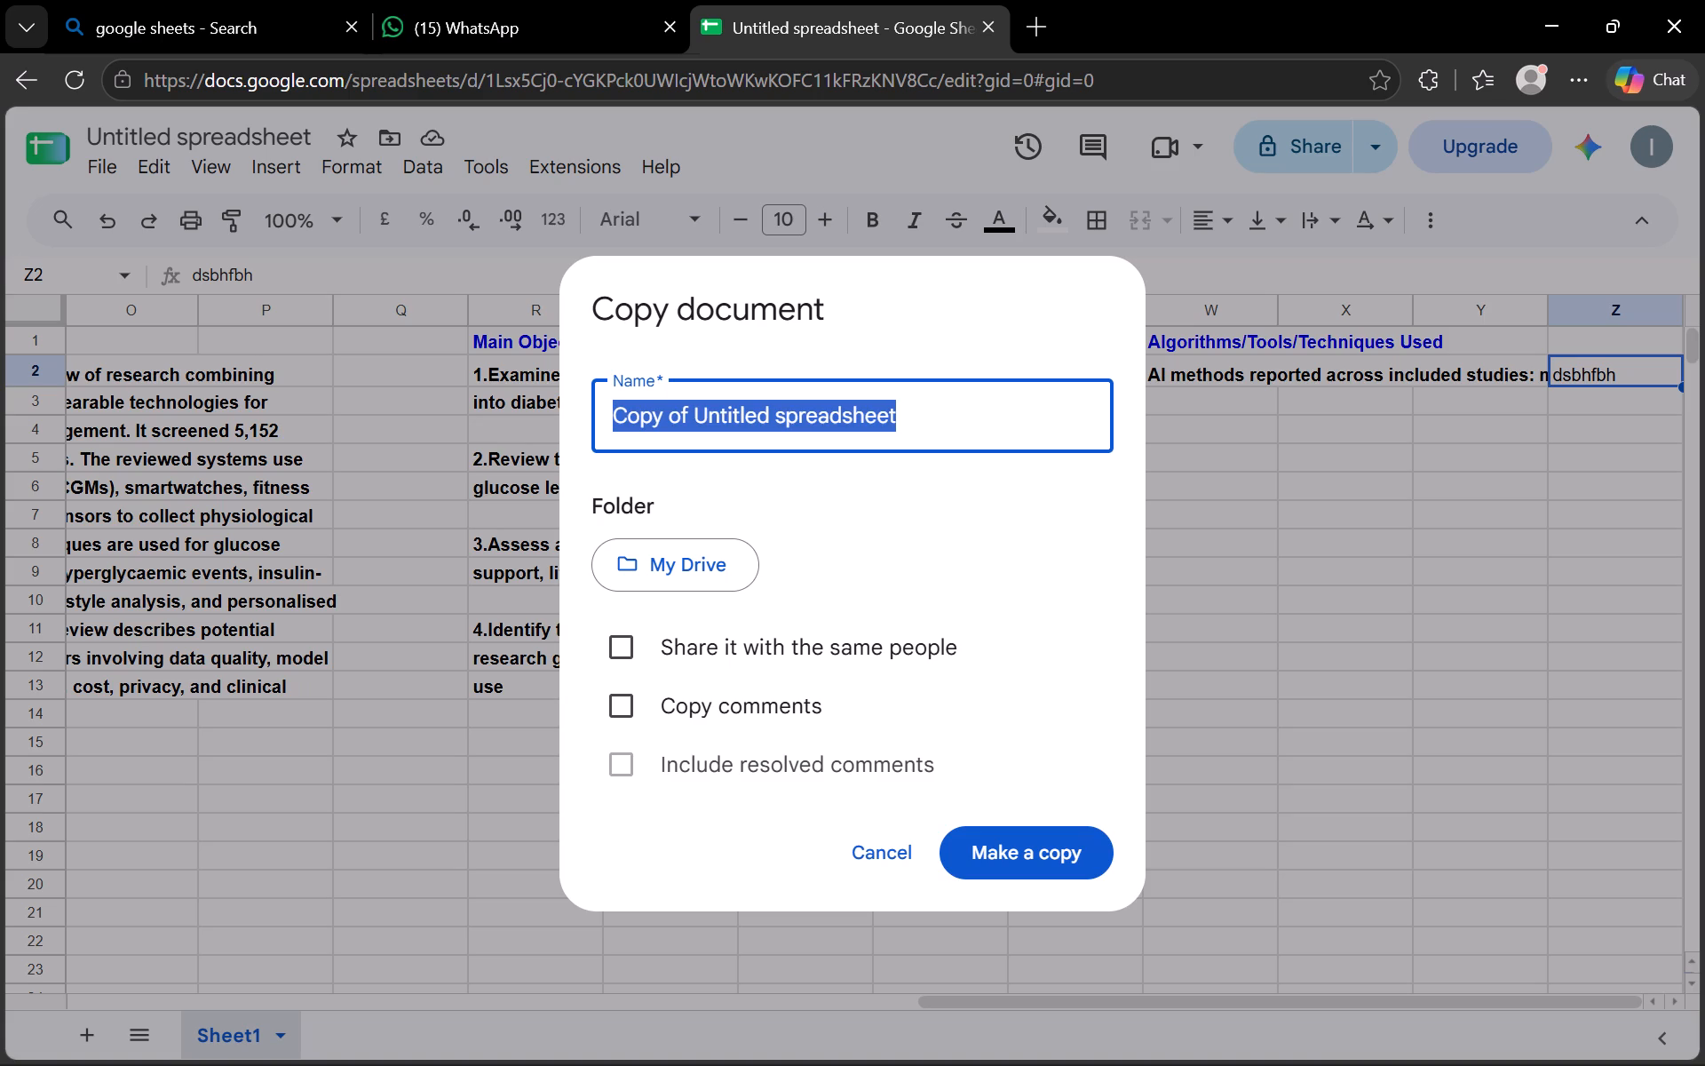
key(BackSpace)
text(idp review)
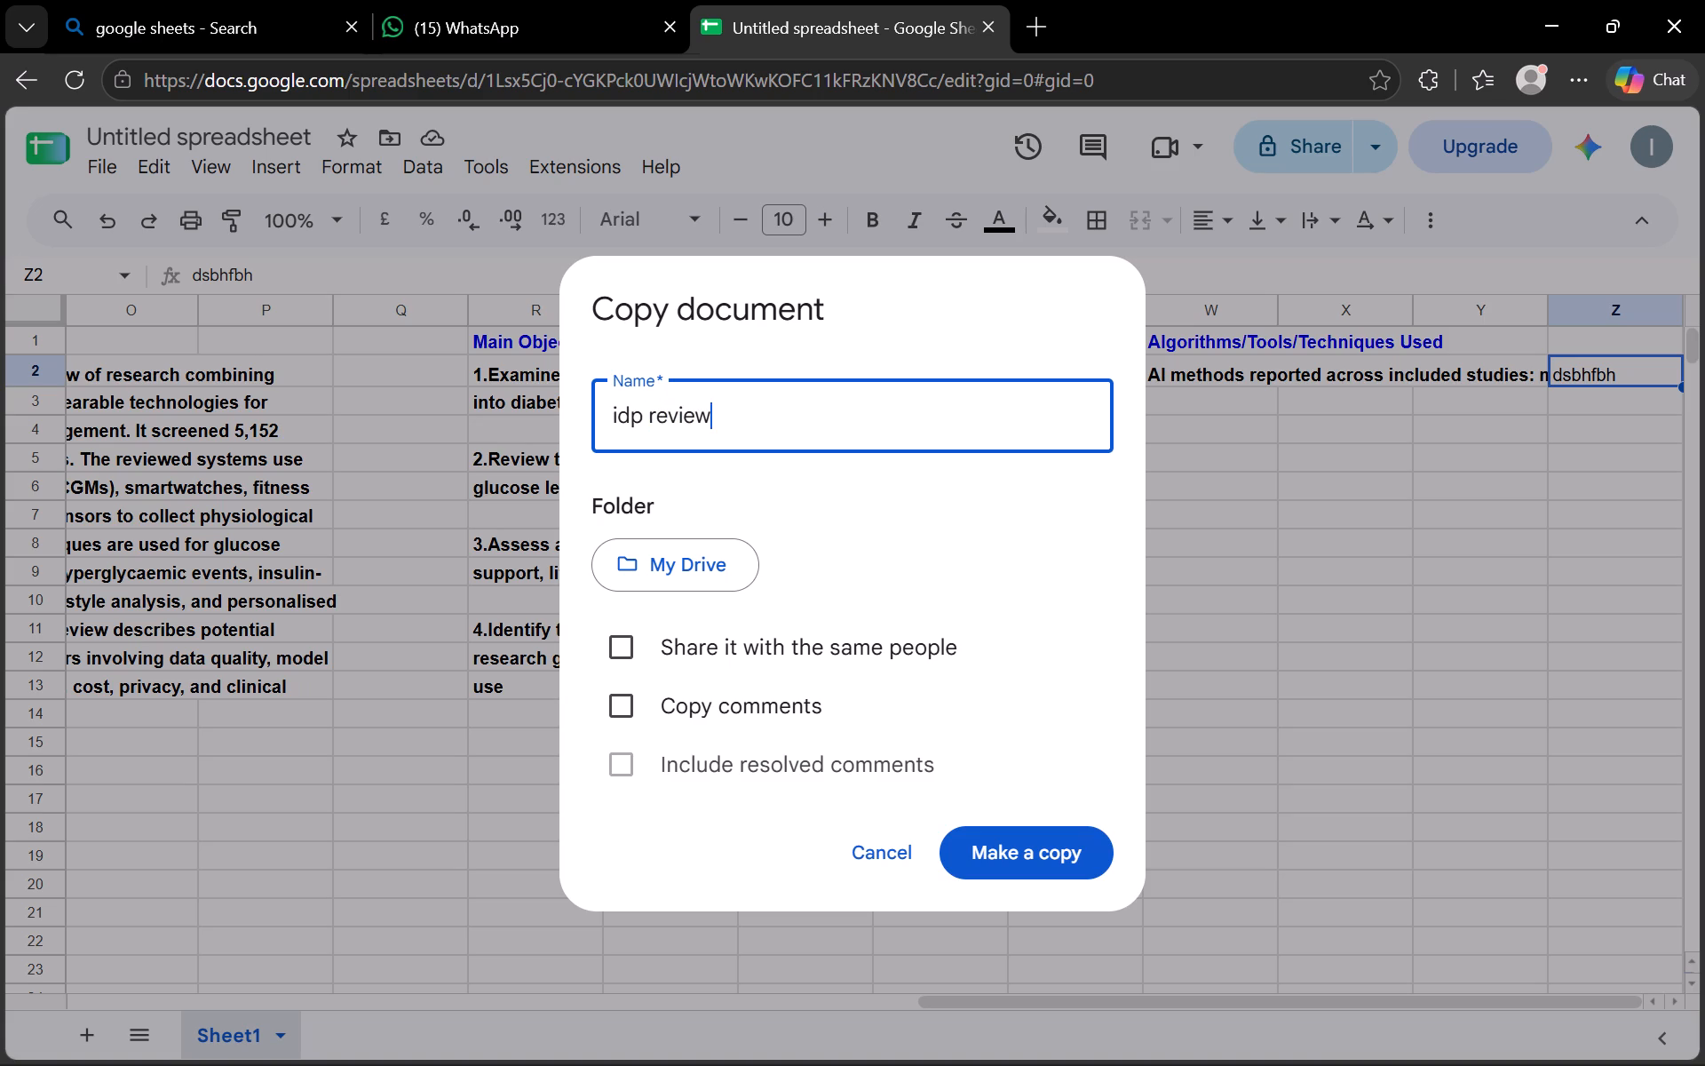
click(1010, 848)
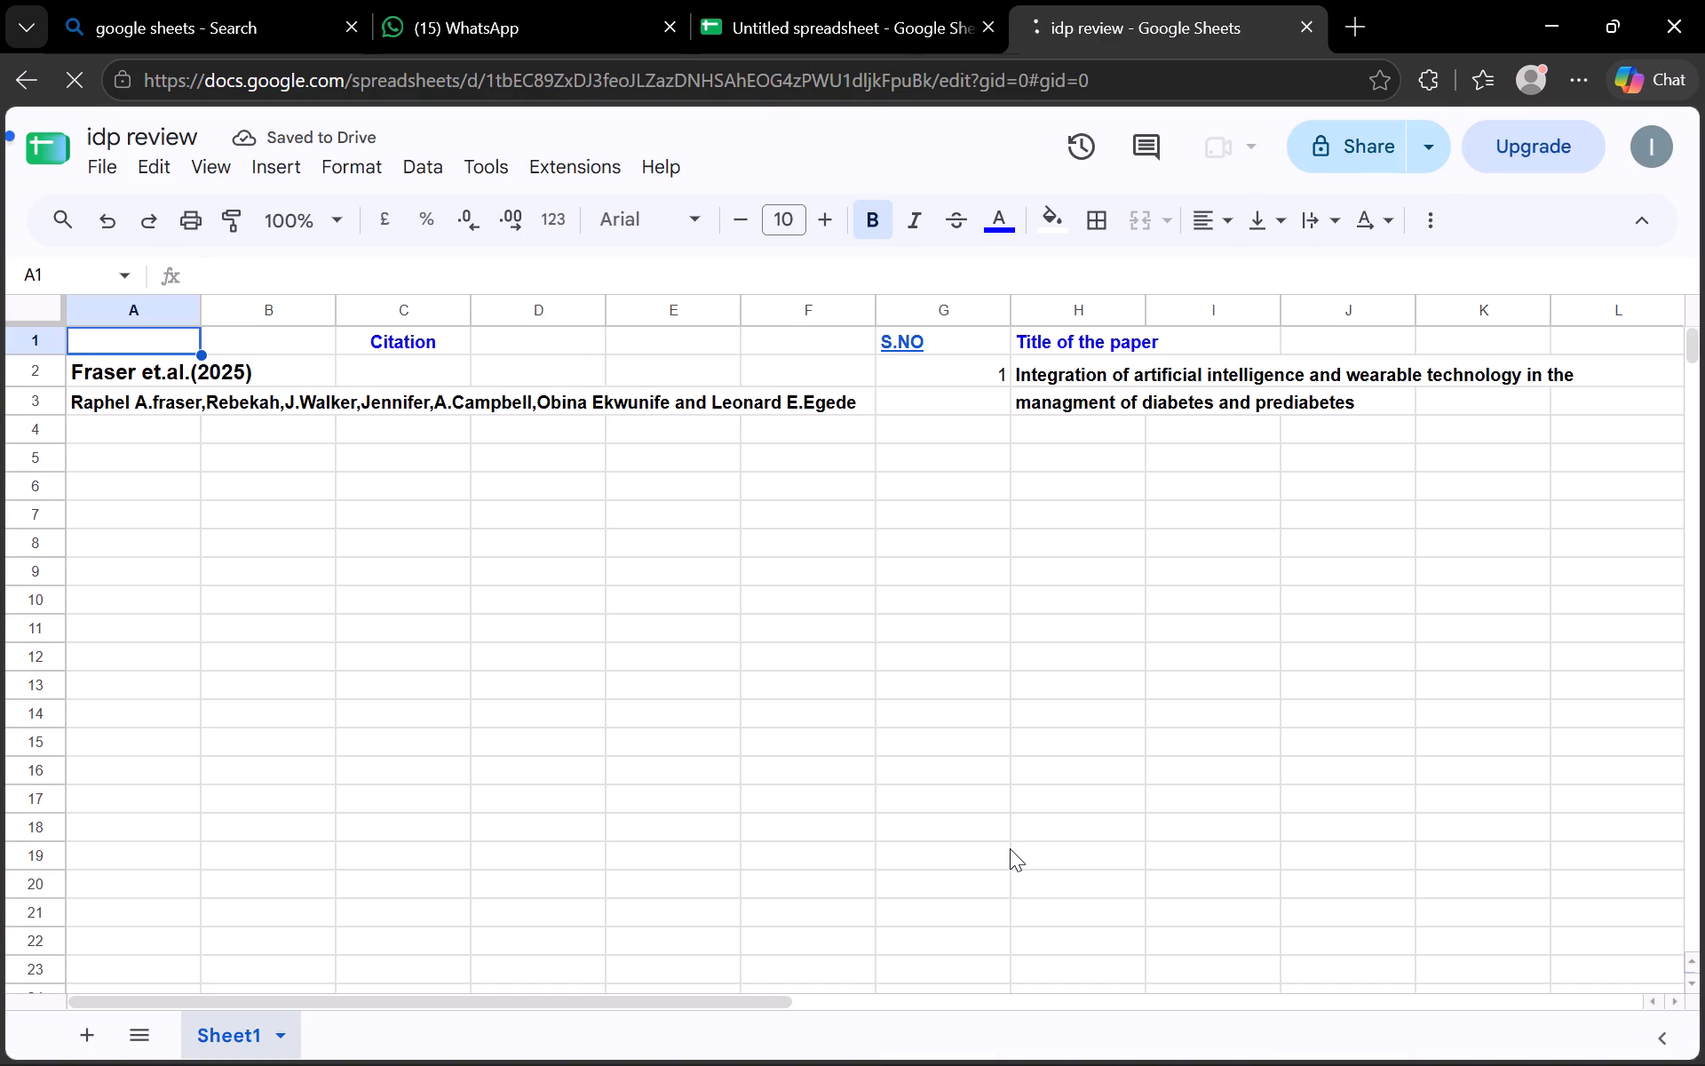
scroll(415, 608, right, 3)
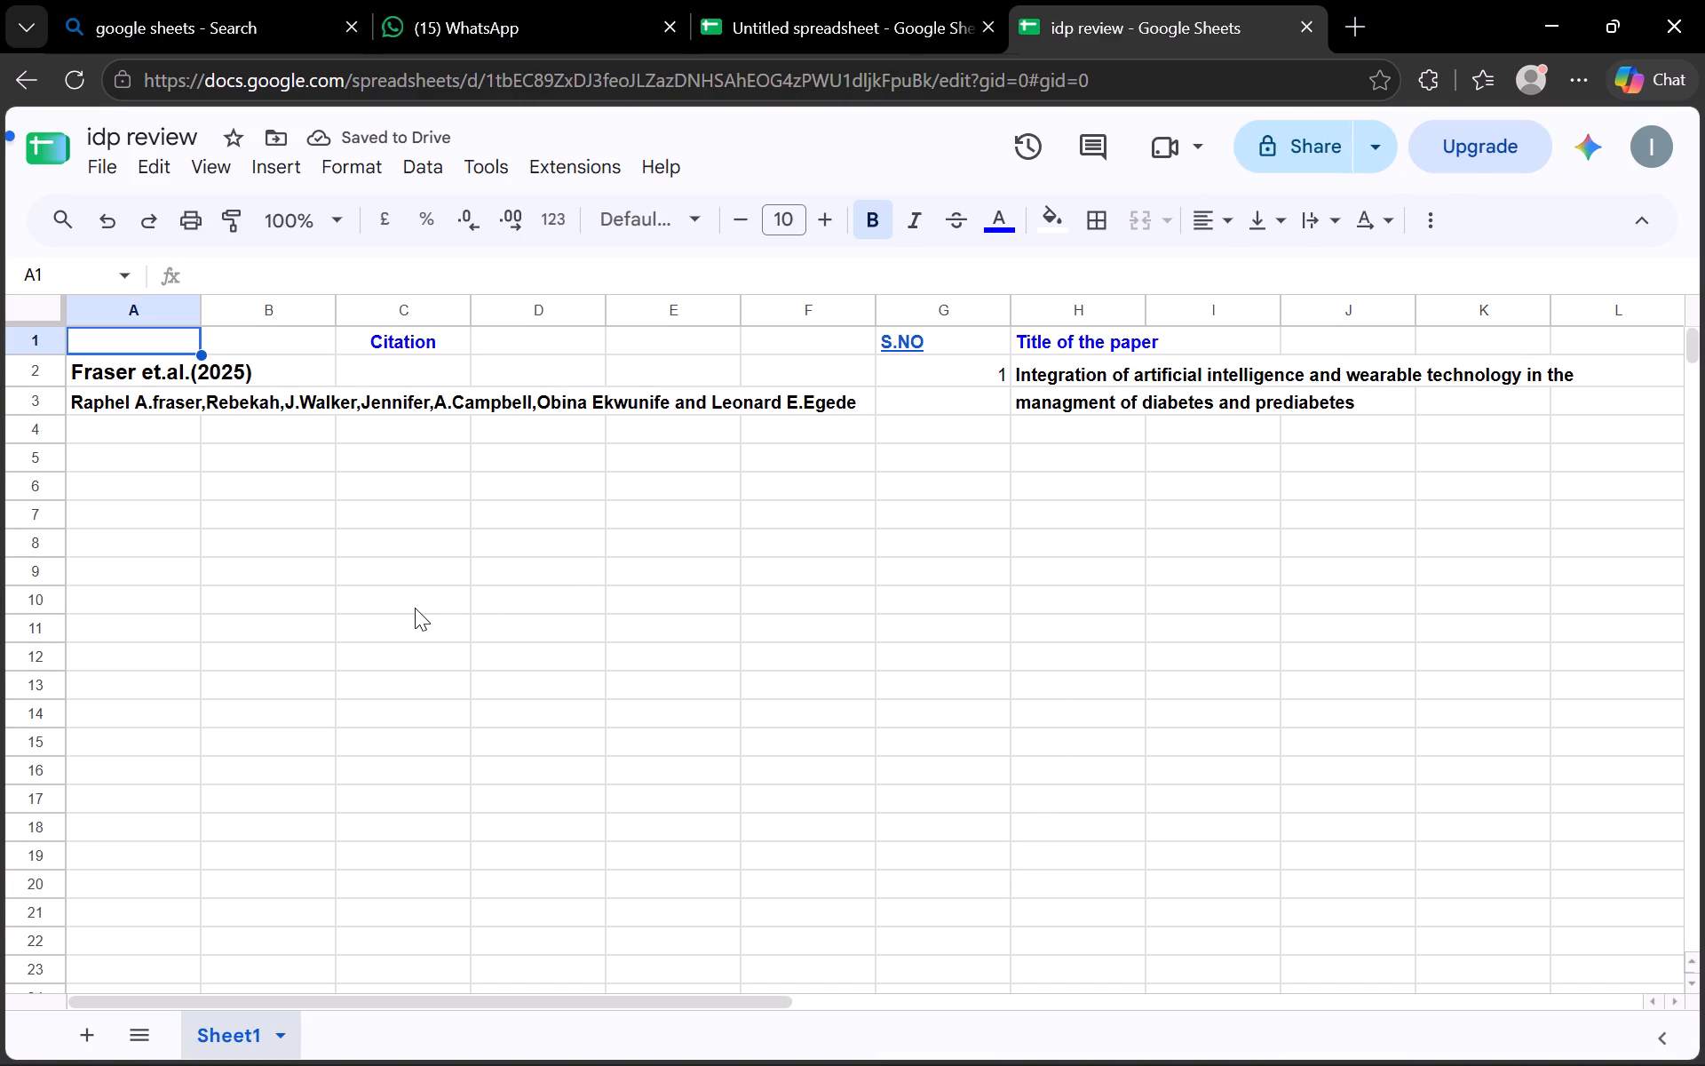
Minimize the browser window holding the "idp review" spreadsheet to get to the desktop.
click(1559, 25)
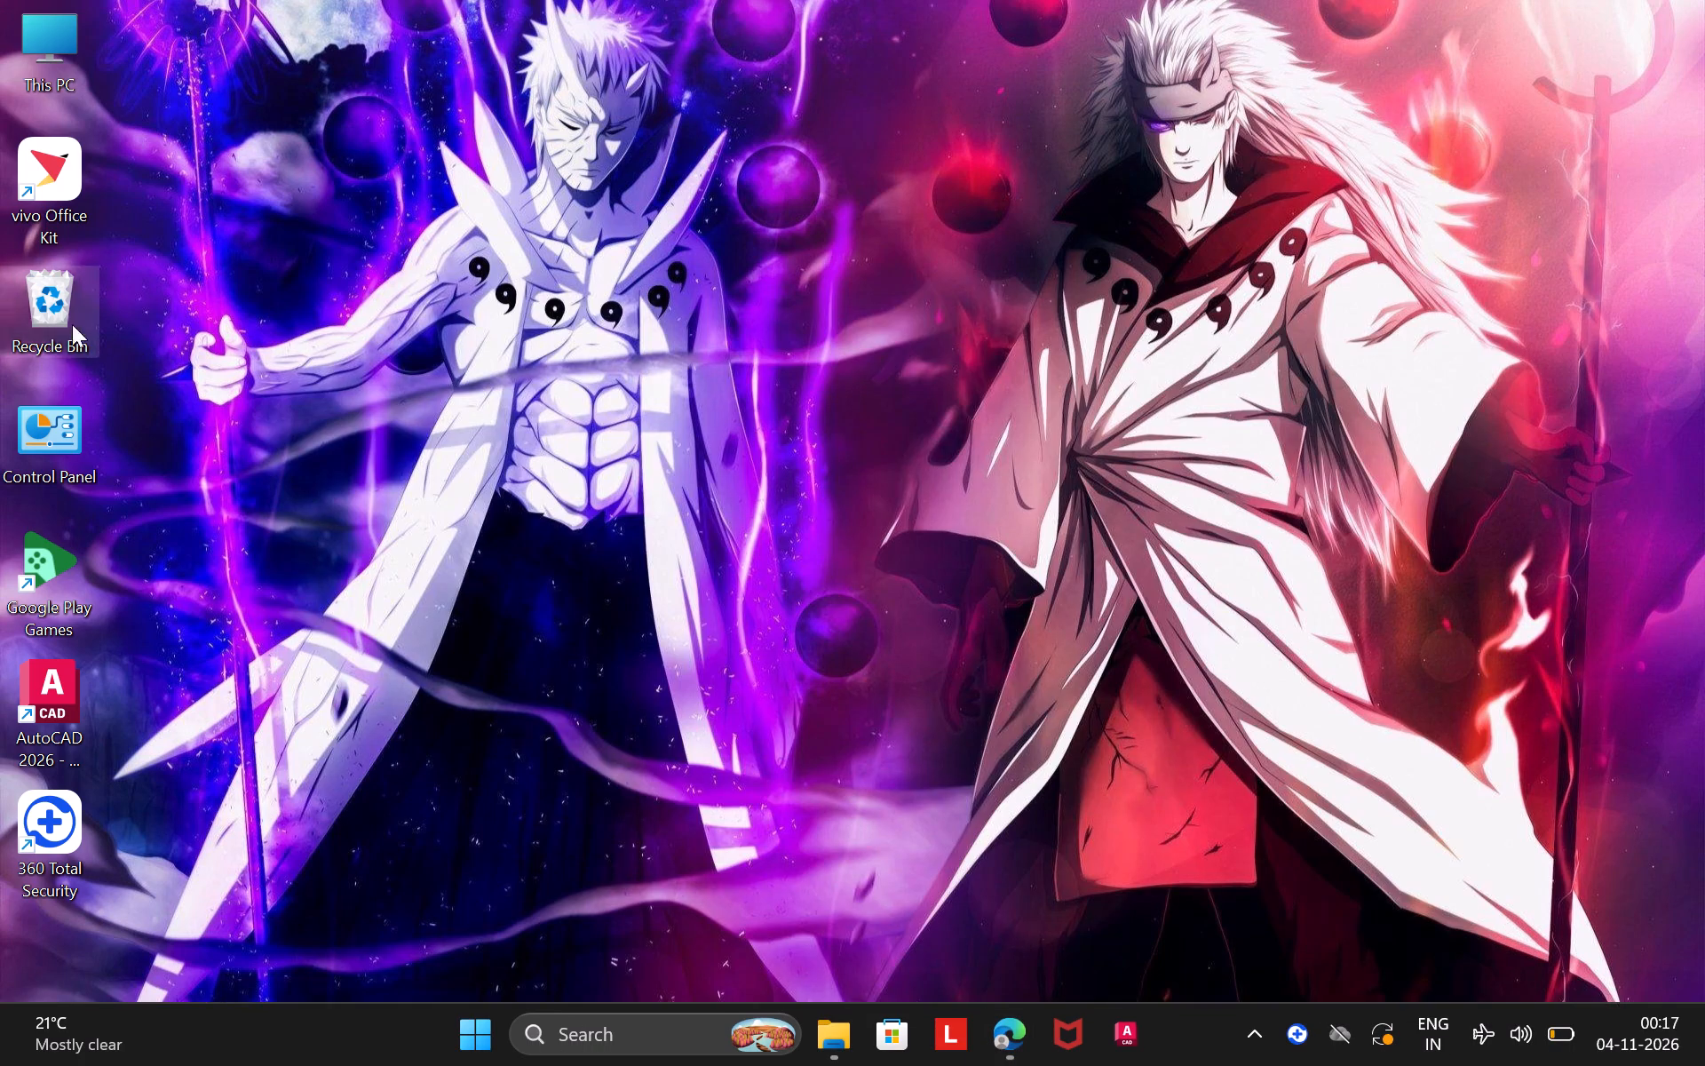
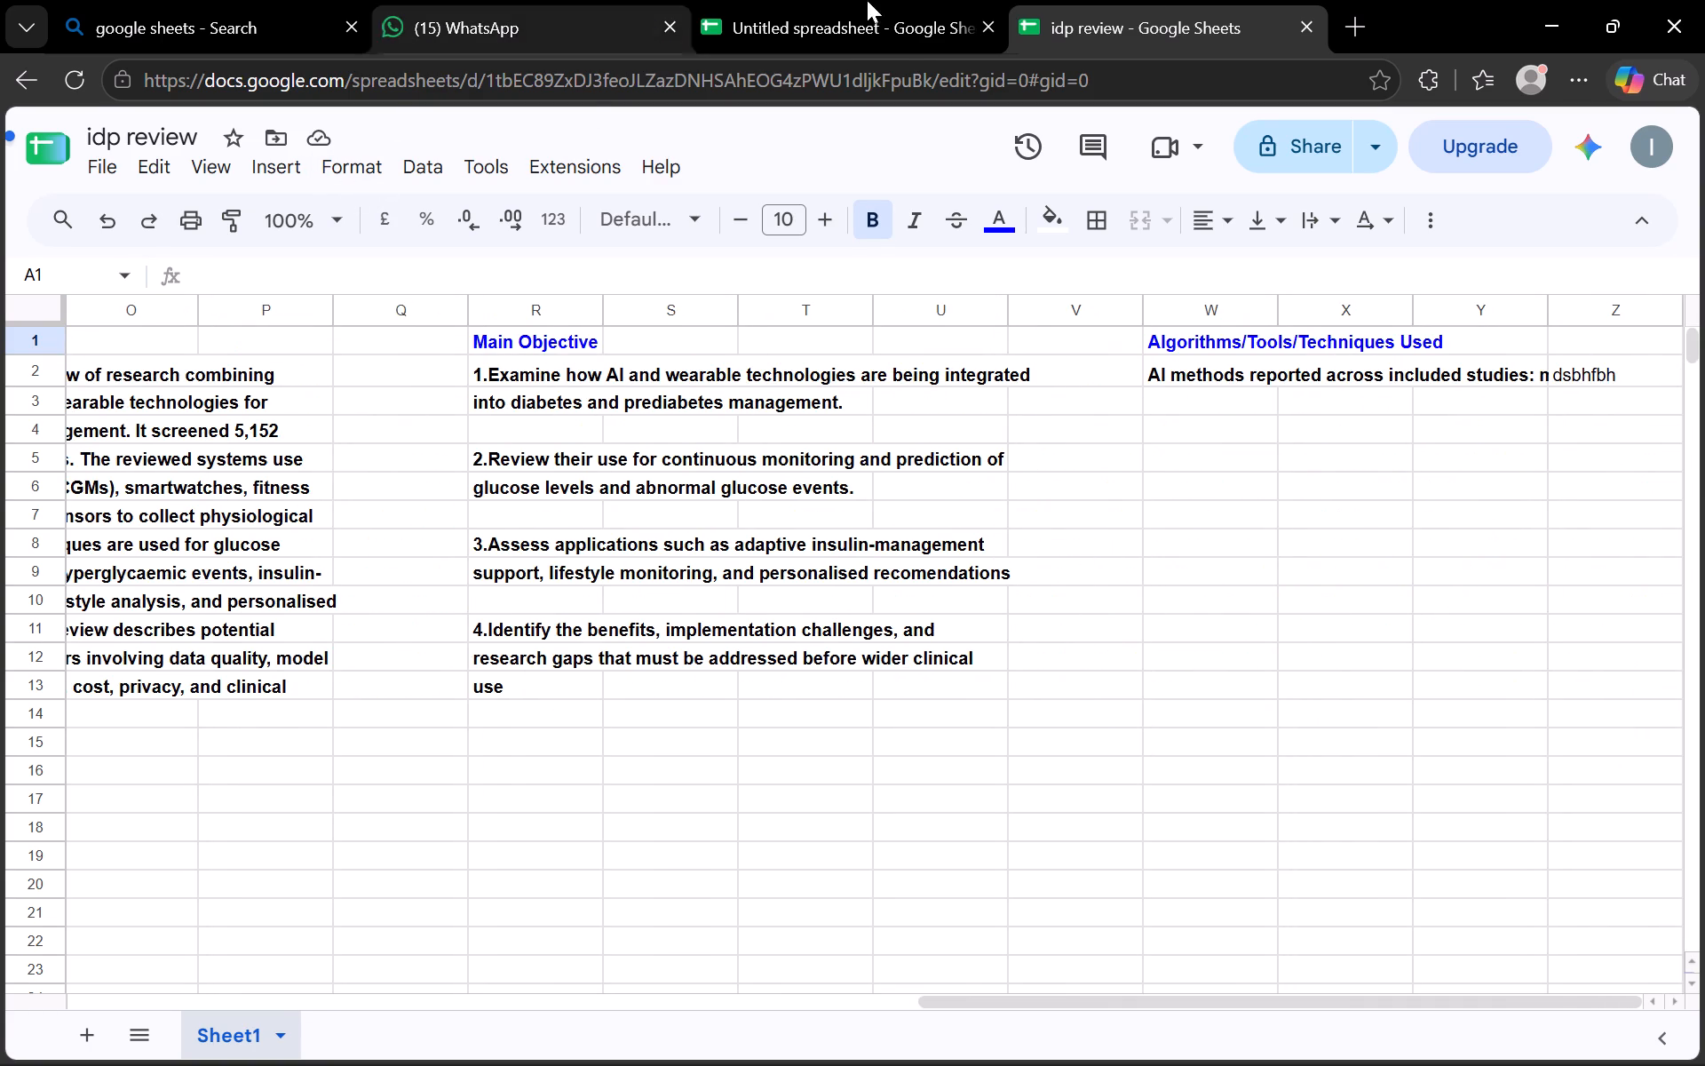
Return to the original untitled spreadsheet and open its print settings.
double_click(806, 38)
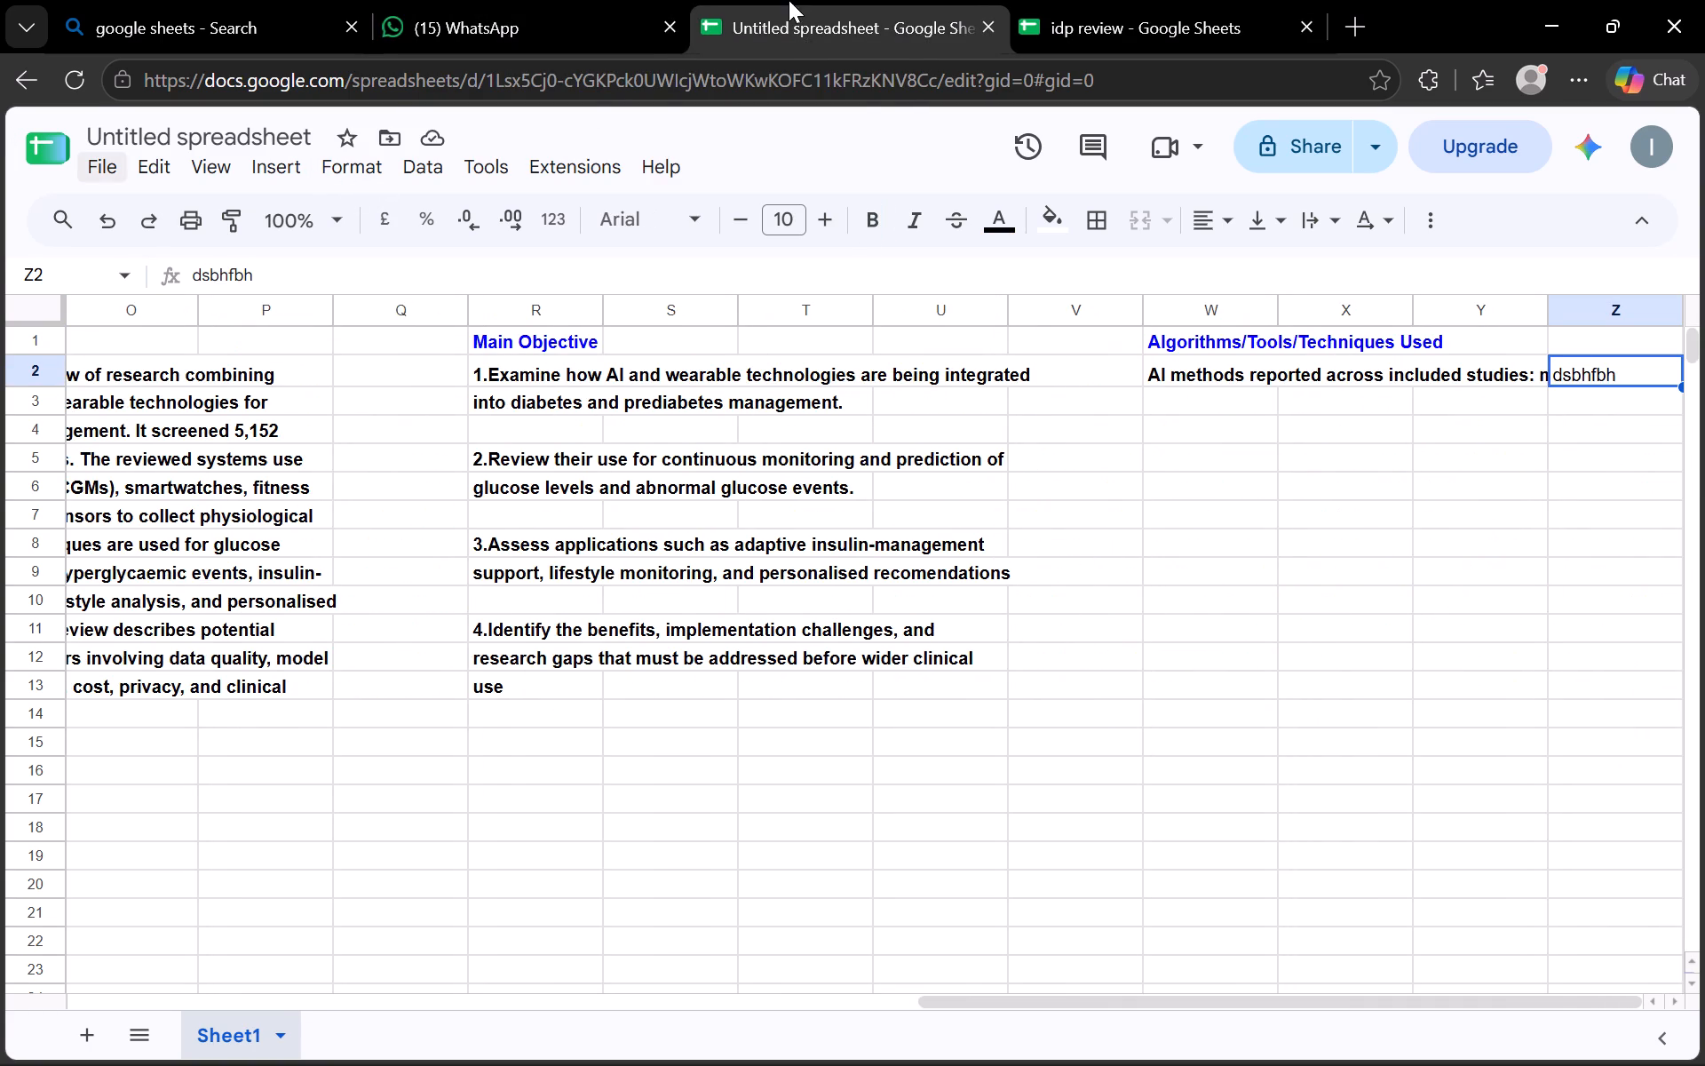
click(112, 167)
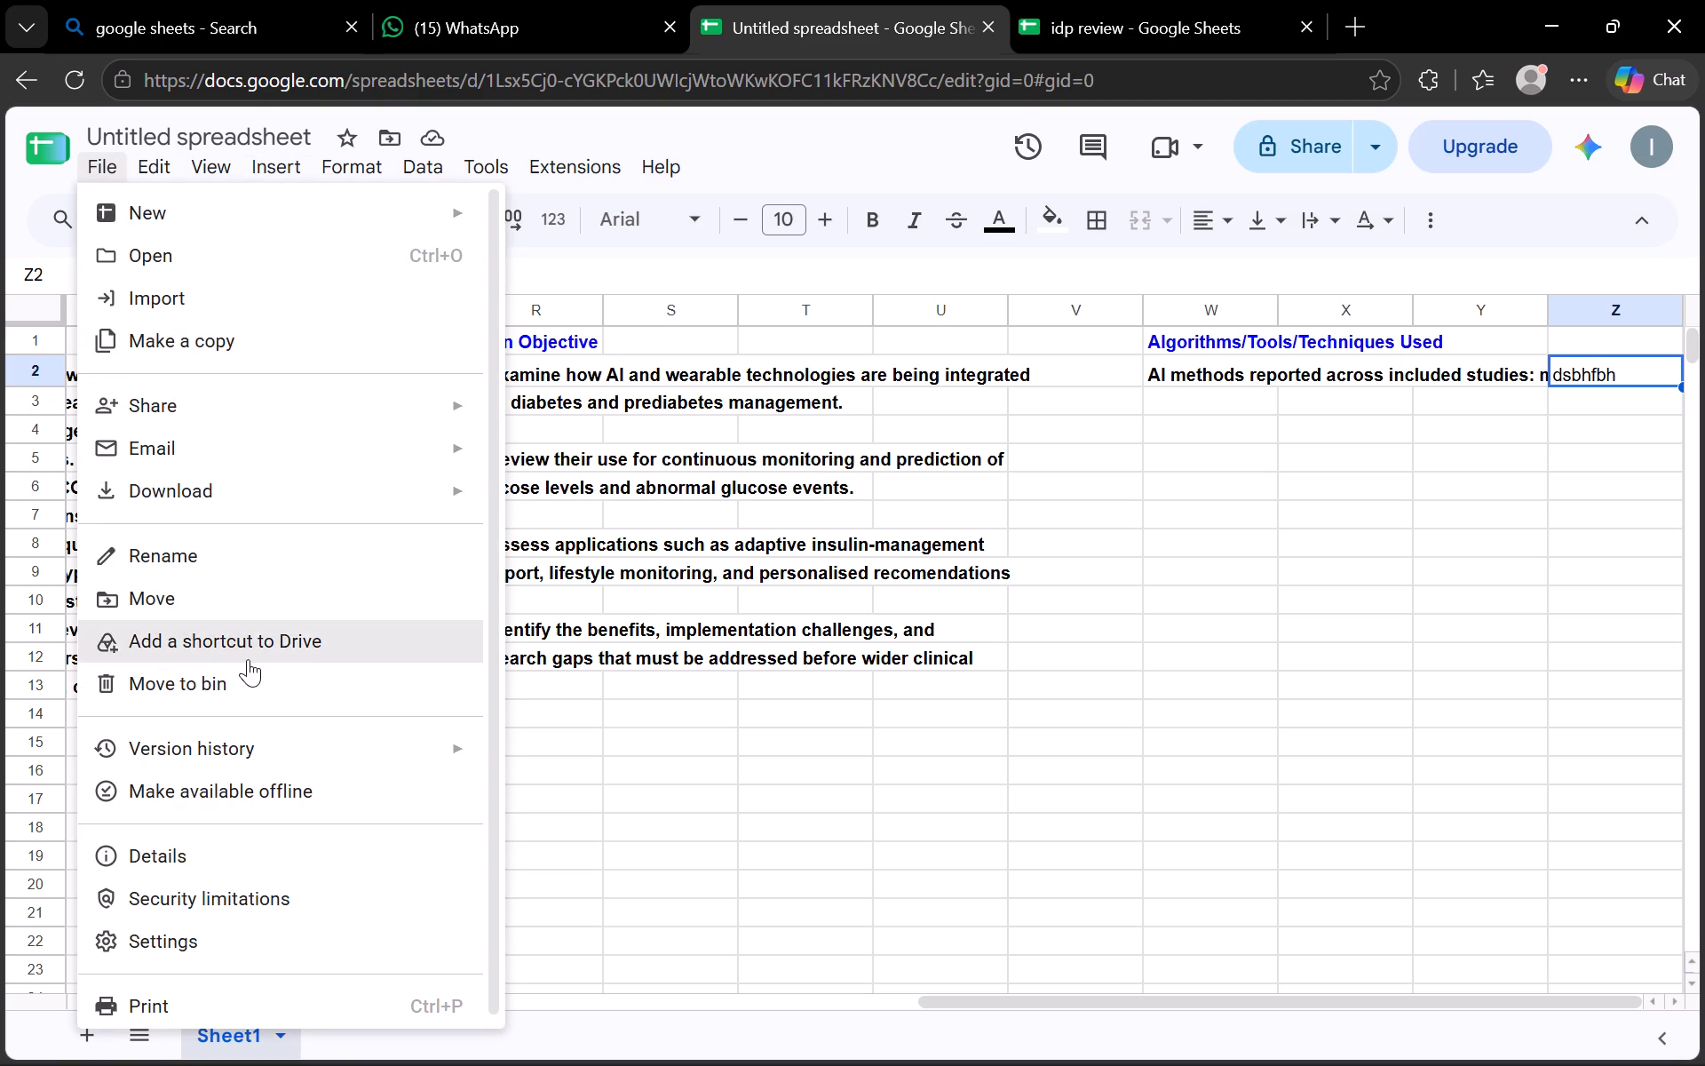
scroll(247, 956, down, 2)
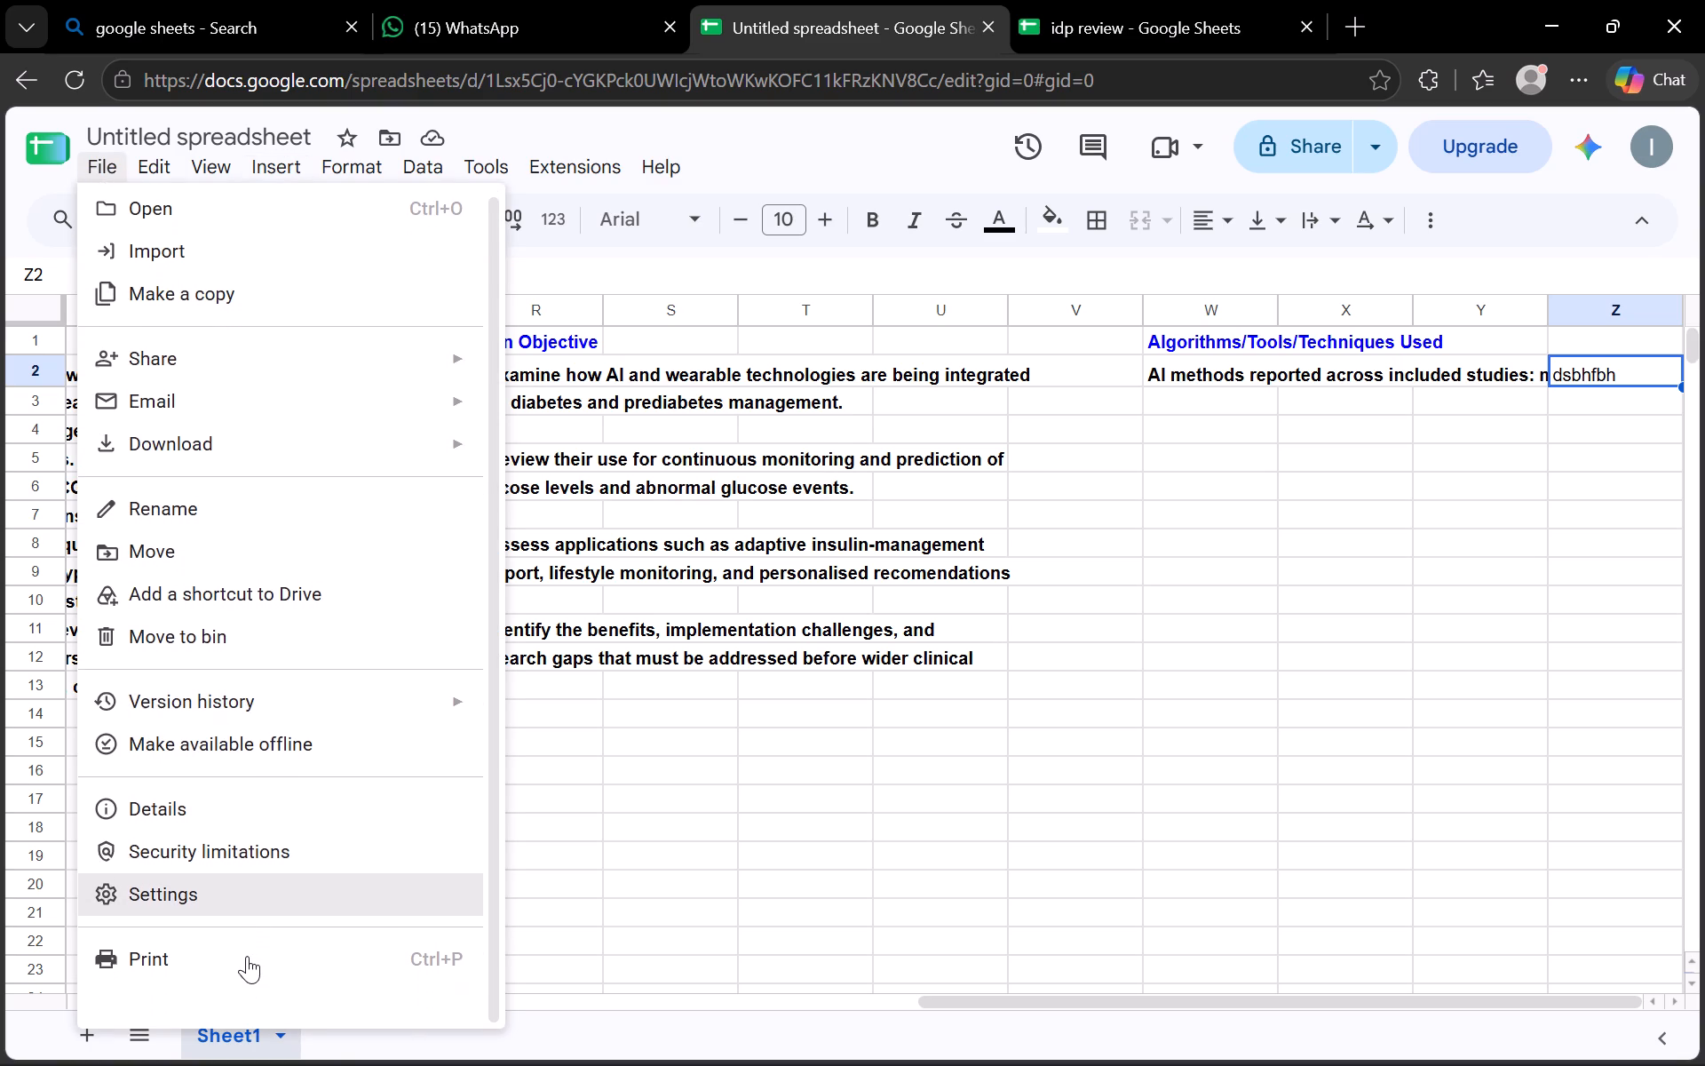
scroll(247, 956, down, 1)
click(250, 990)
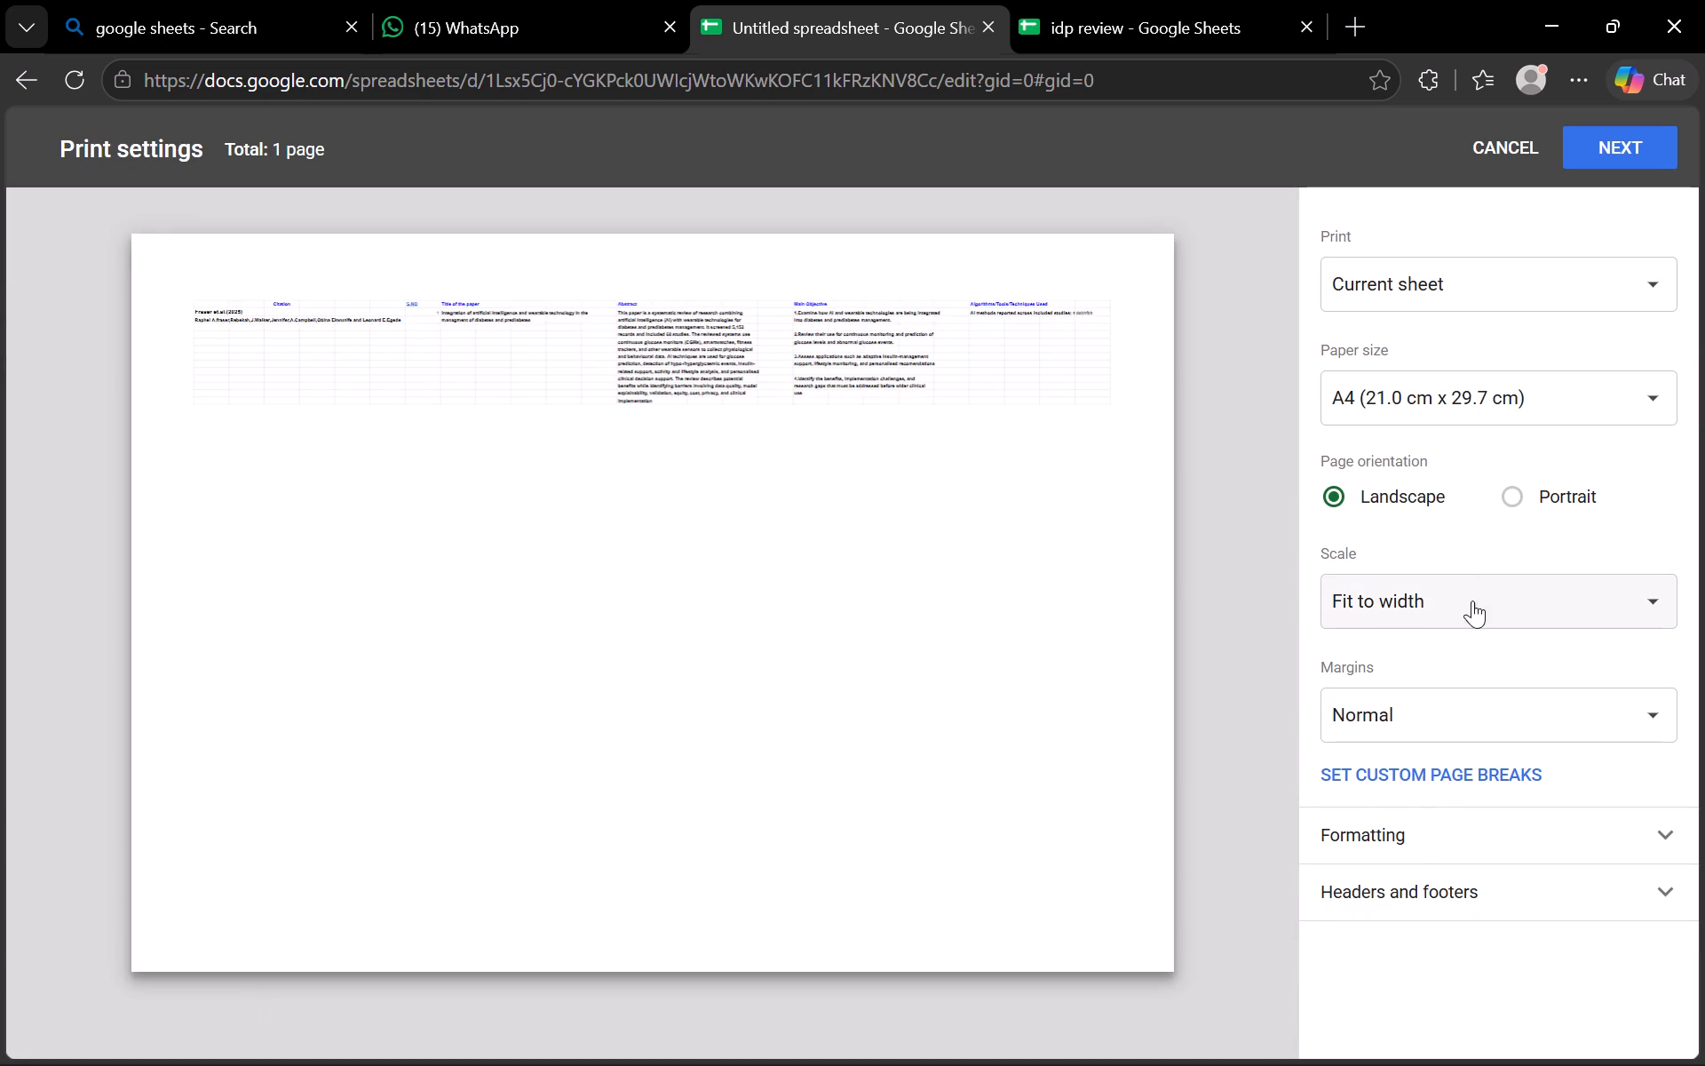
Leave the print settings and reopen the untitled spreadsheet last opened at 00:16 from the Sheets home list.
scroll(1003, 531, left, 6)
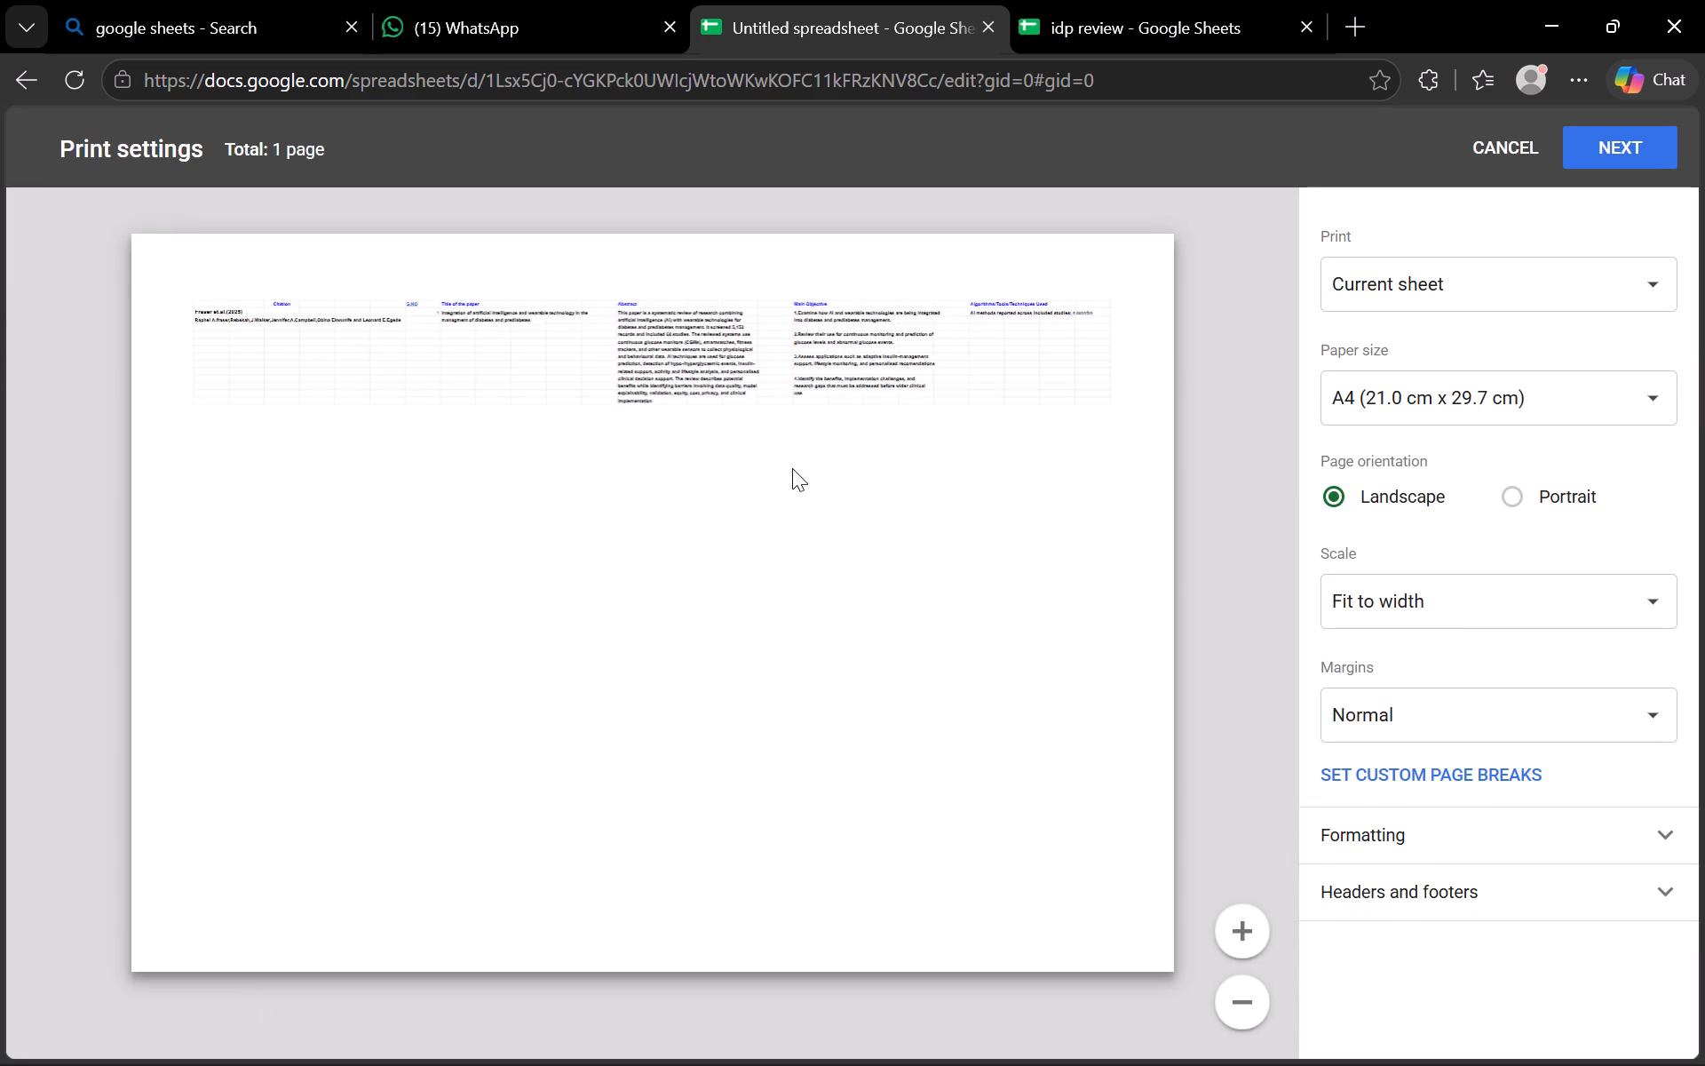
click(28, 91)
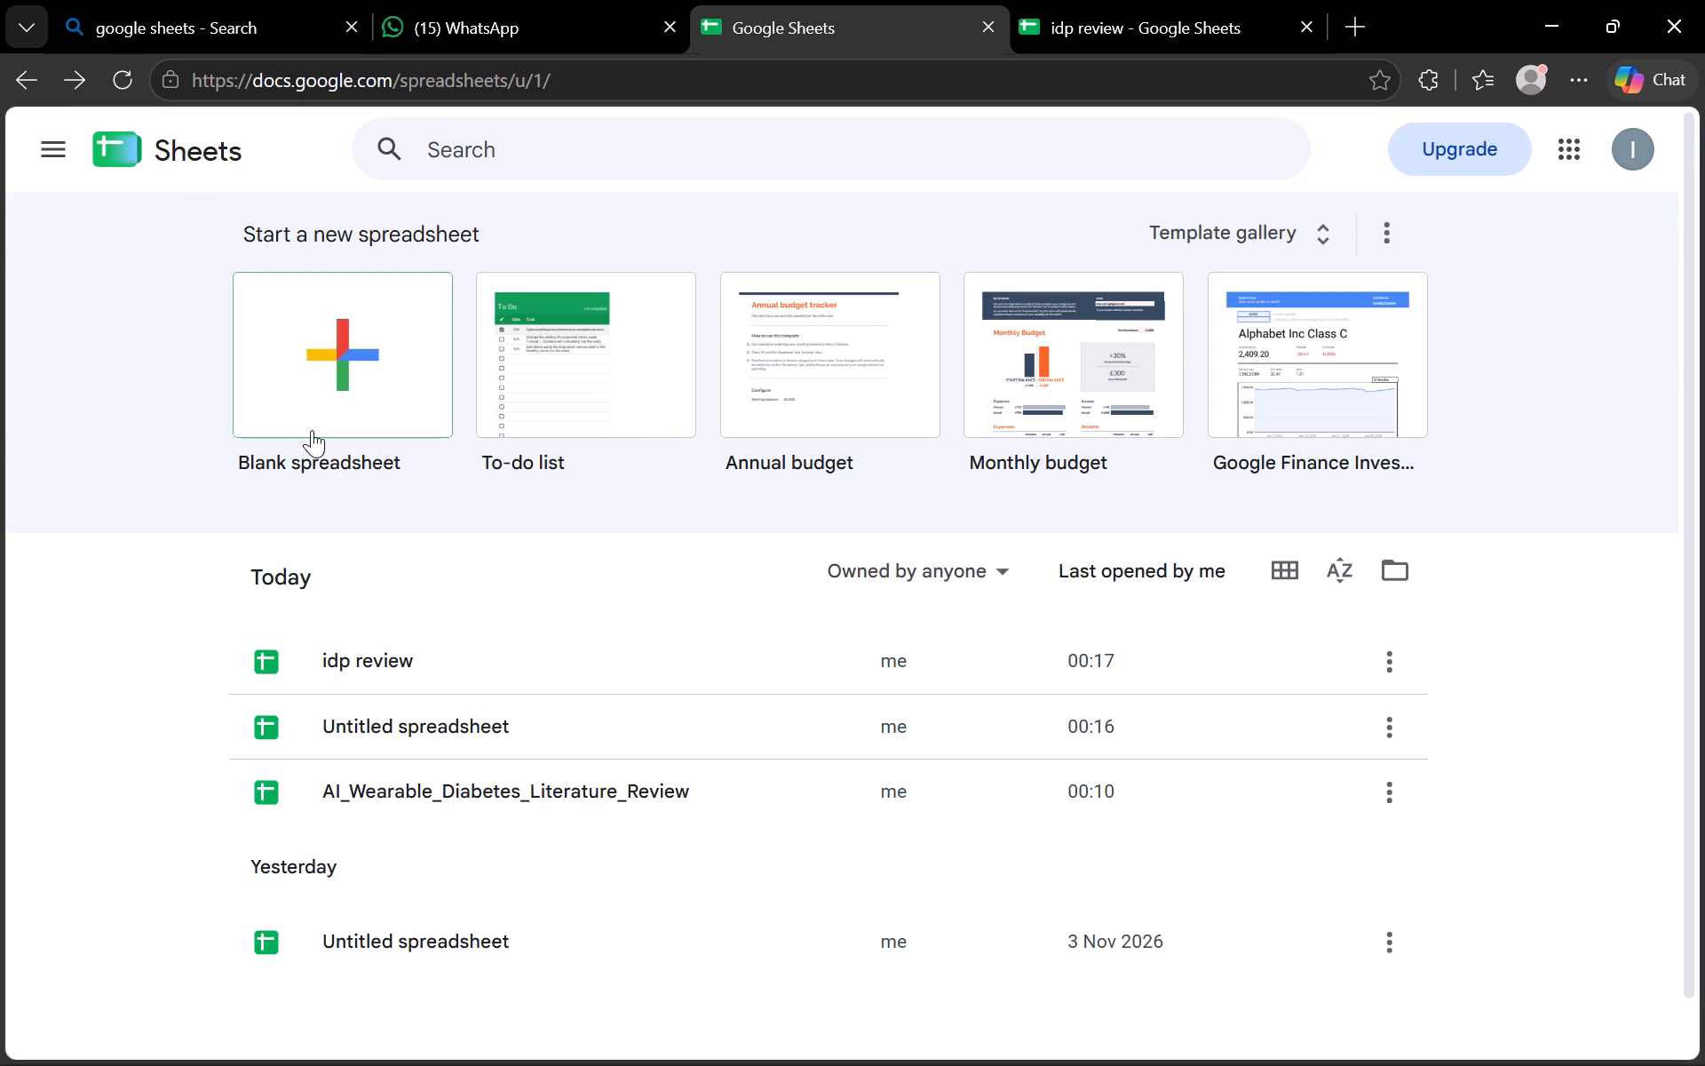
double_click(390, 736)
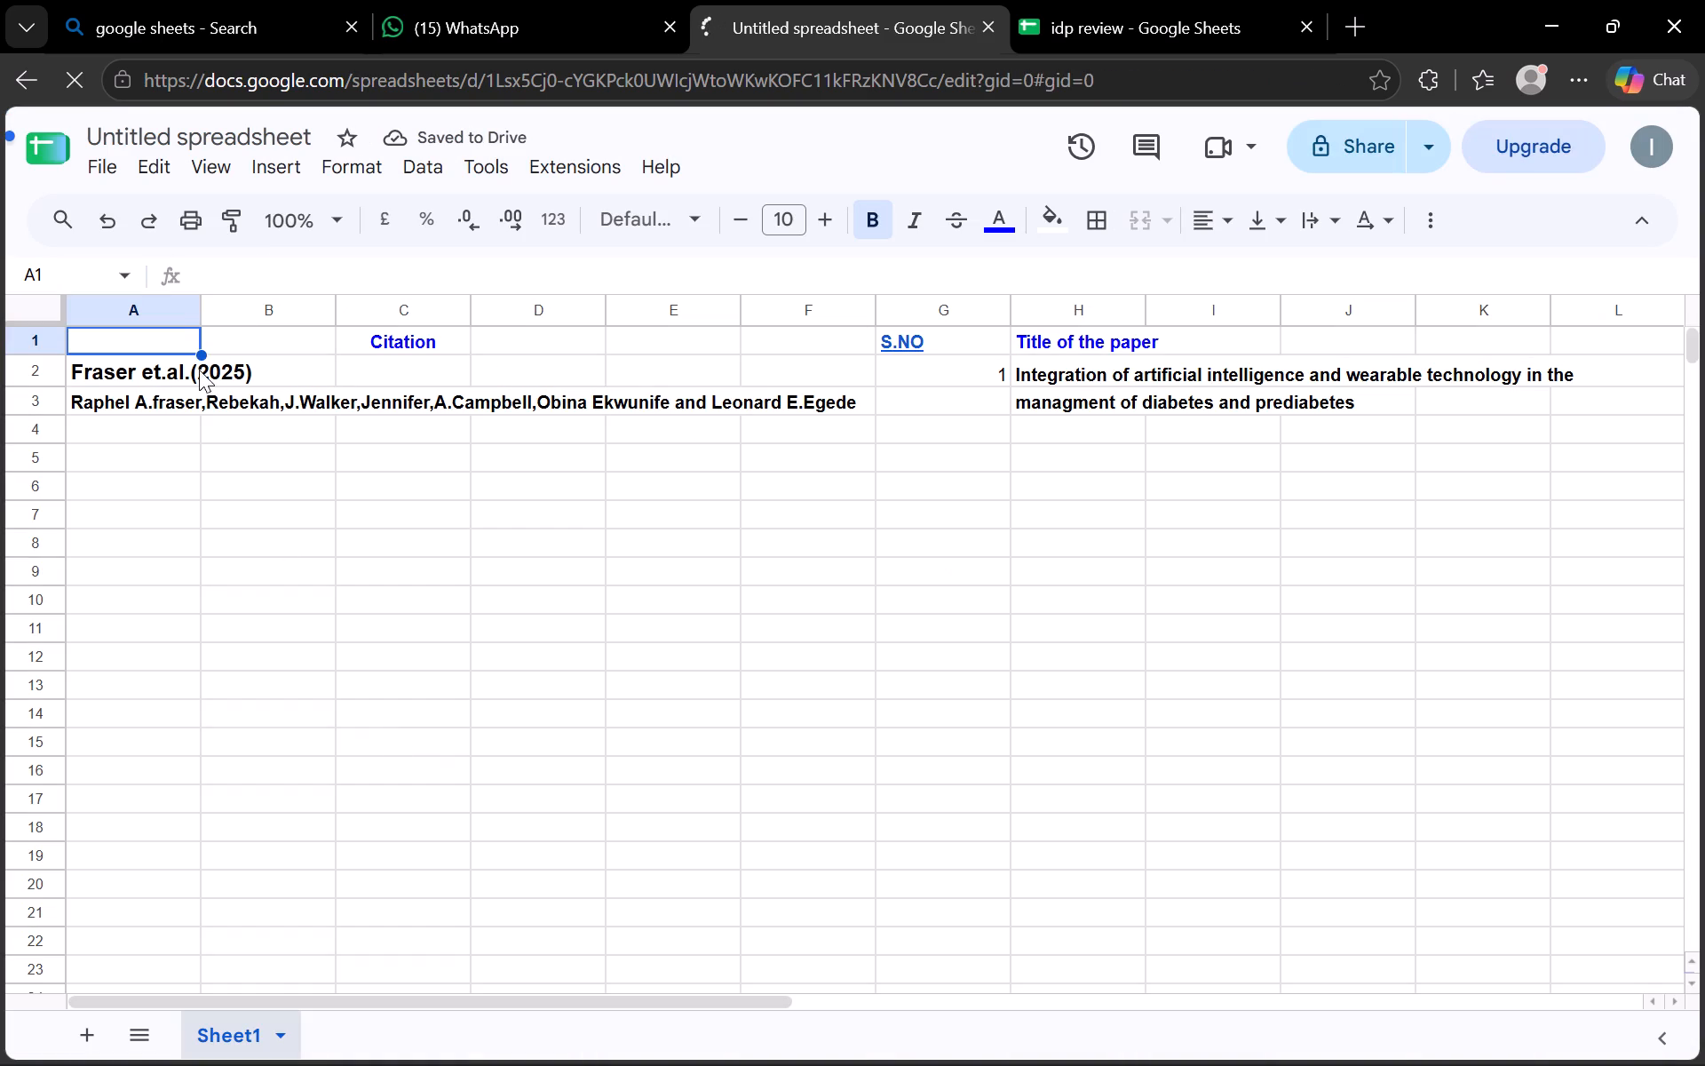
Download the untitled spreadsheet as a Microsoft Excel (.xlsx) file.
click(91, 179)
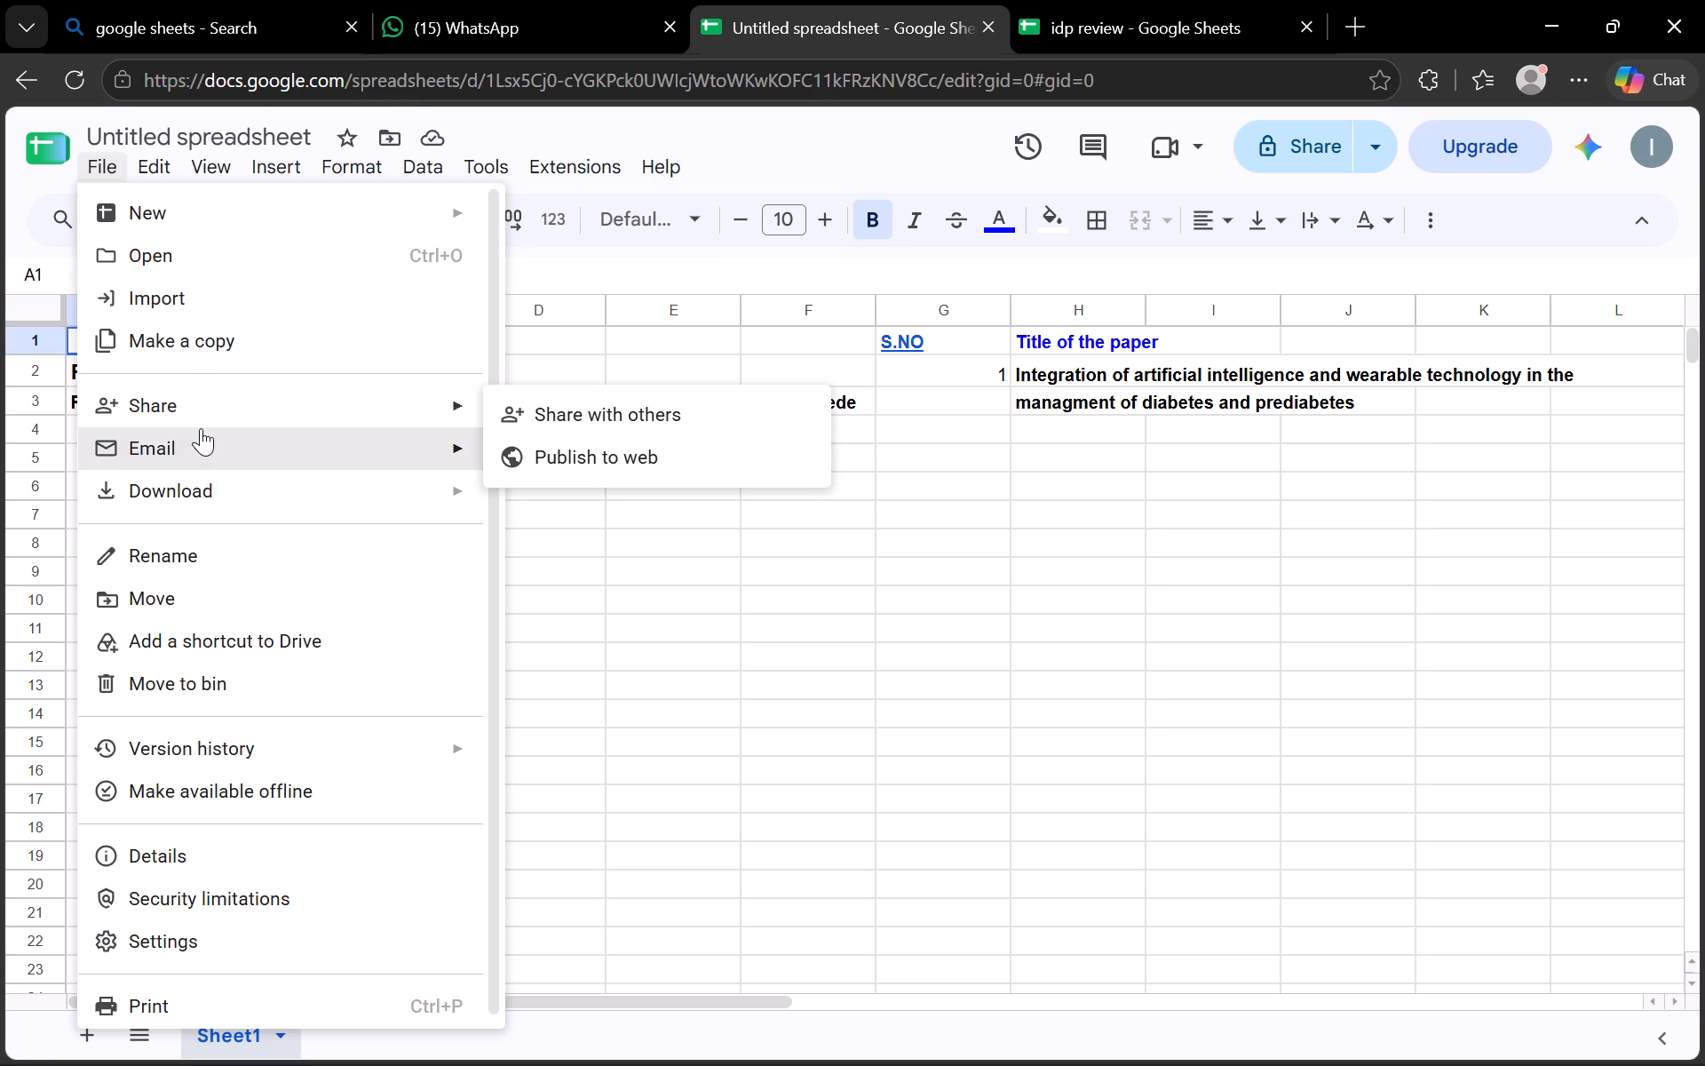
click(211, 480)
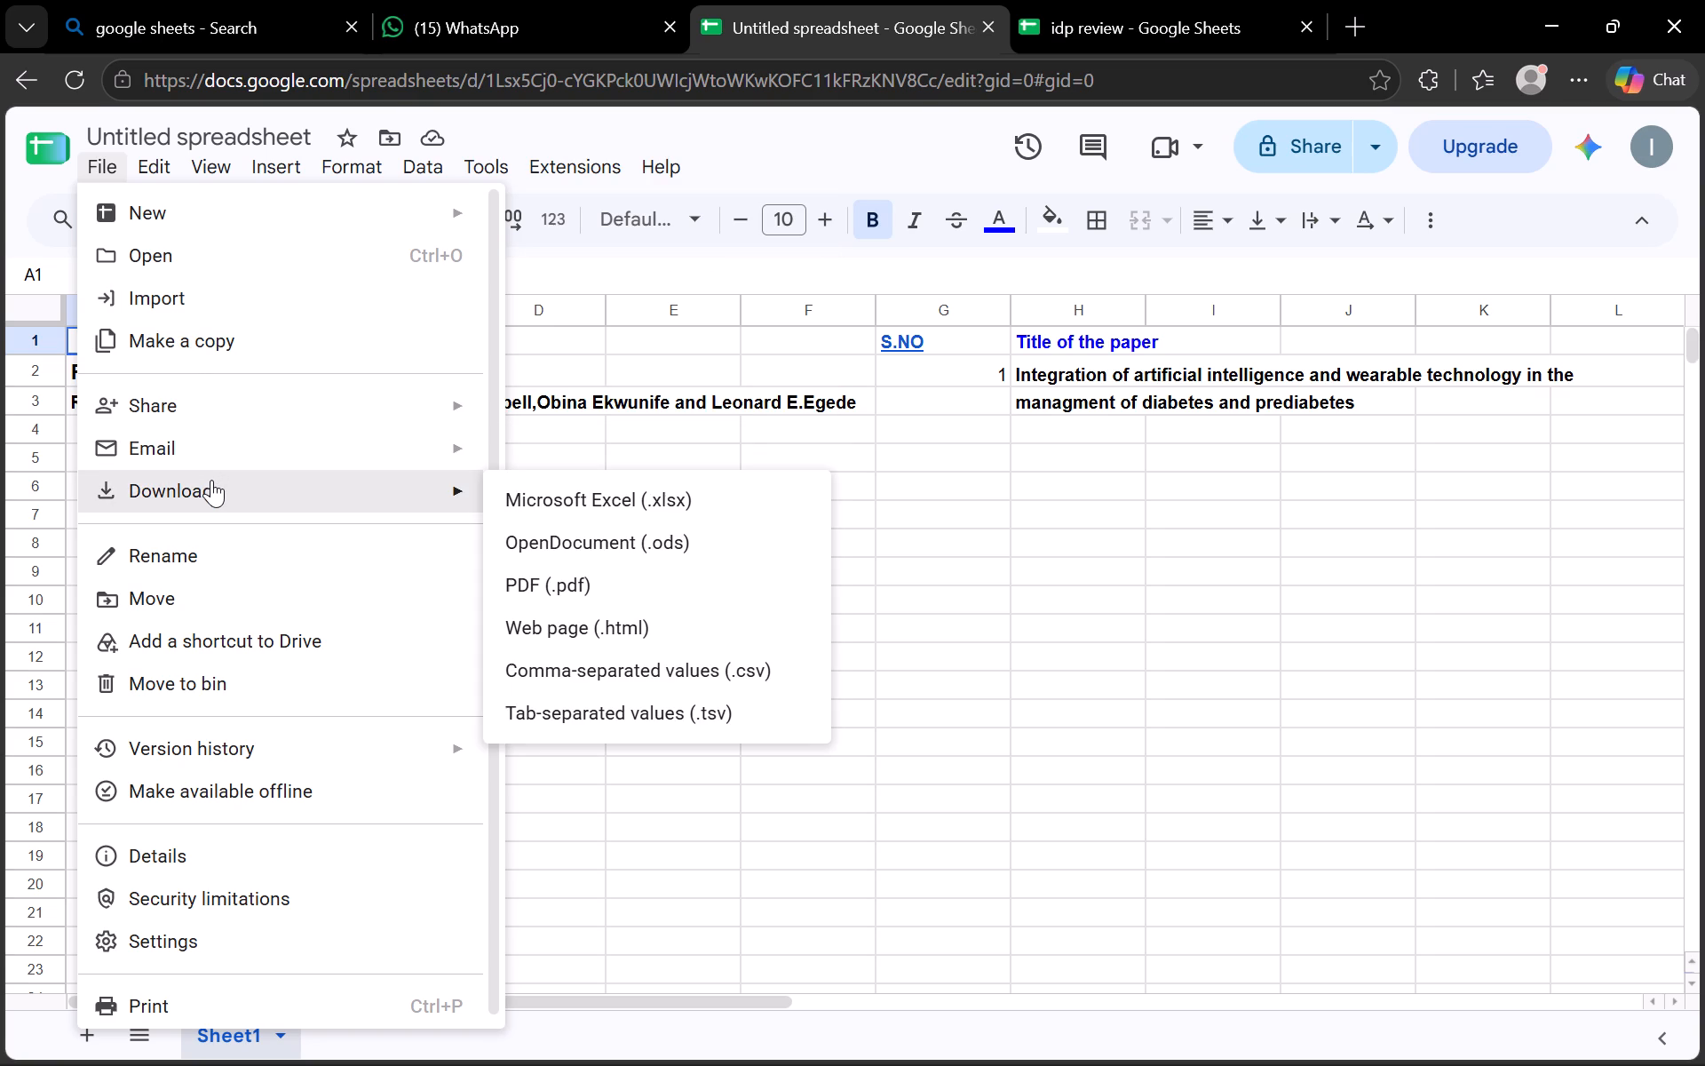
click(615, 485)
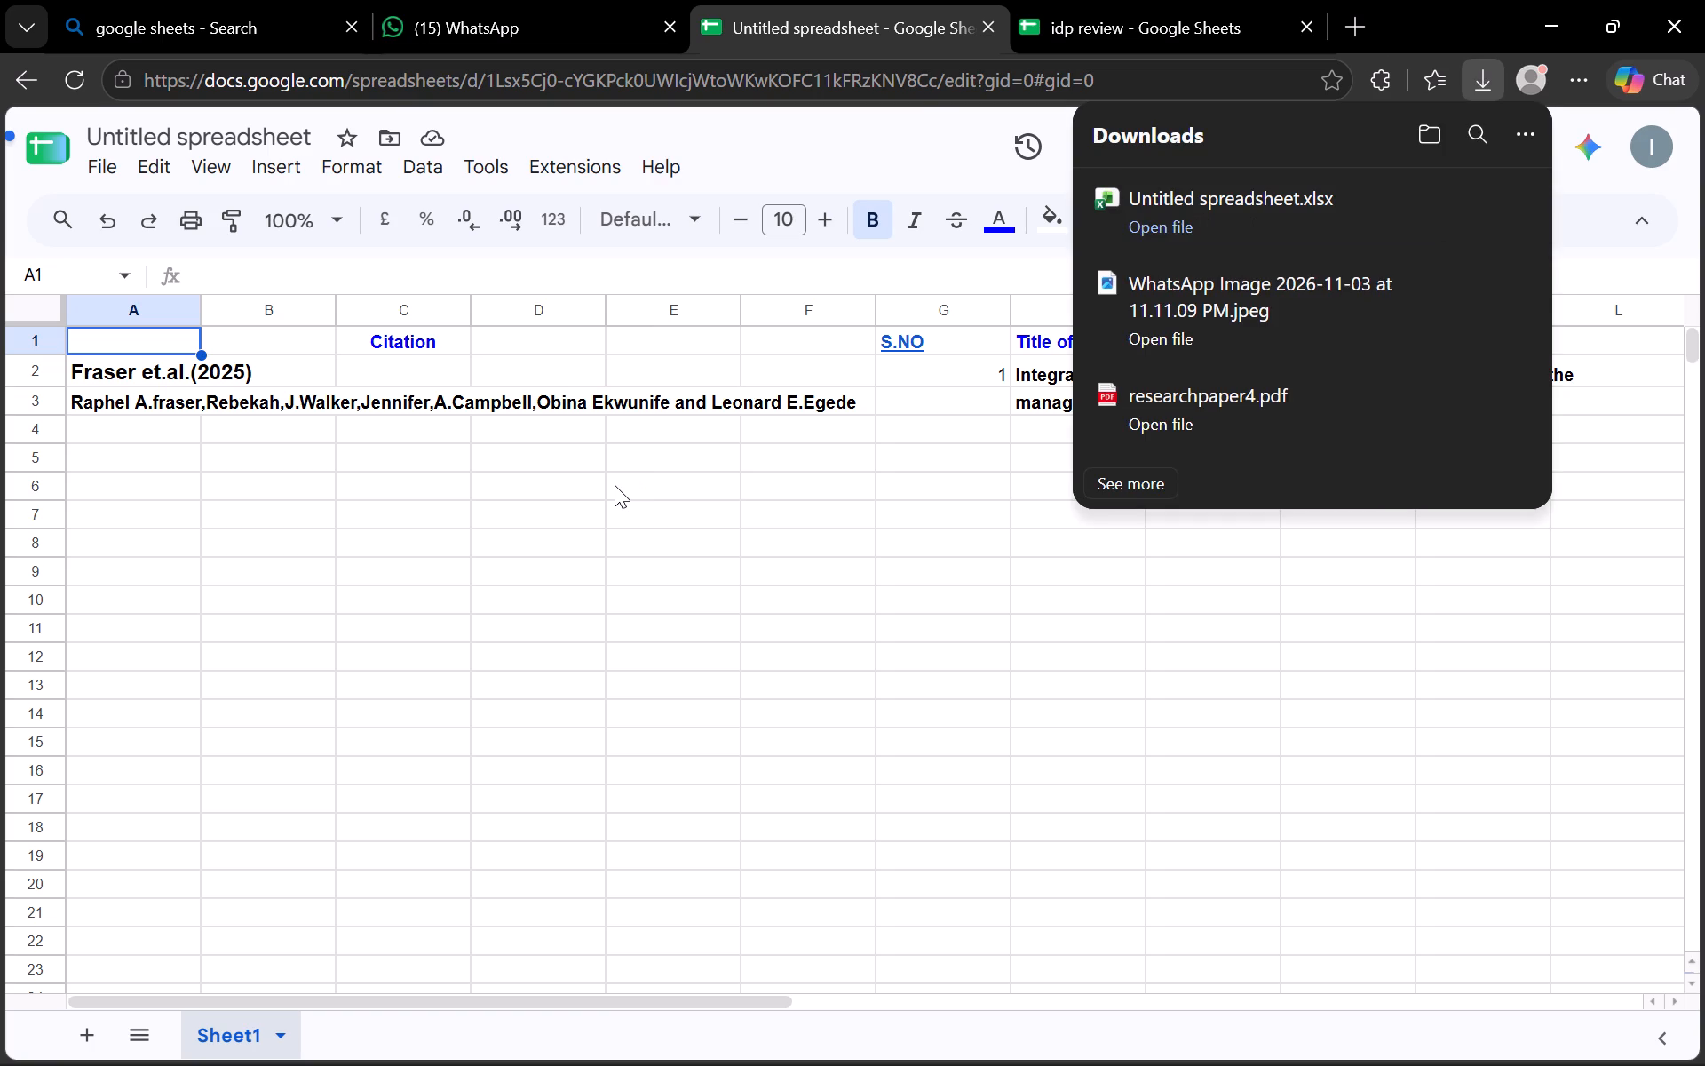
Locate the downloaded "Untitled spreadsheet" workbook in the Downloads folder and open it in Excel.
double_click(1165, 226)
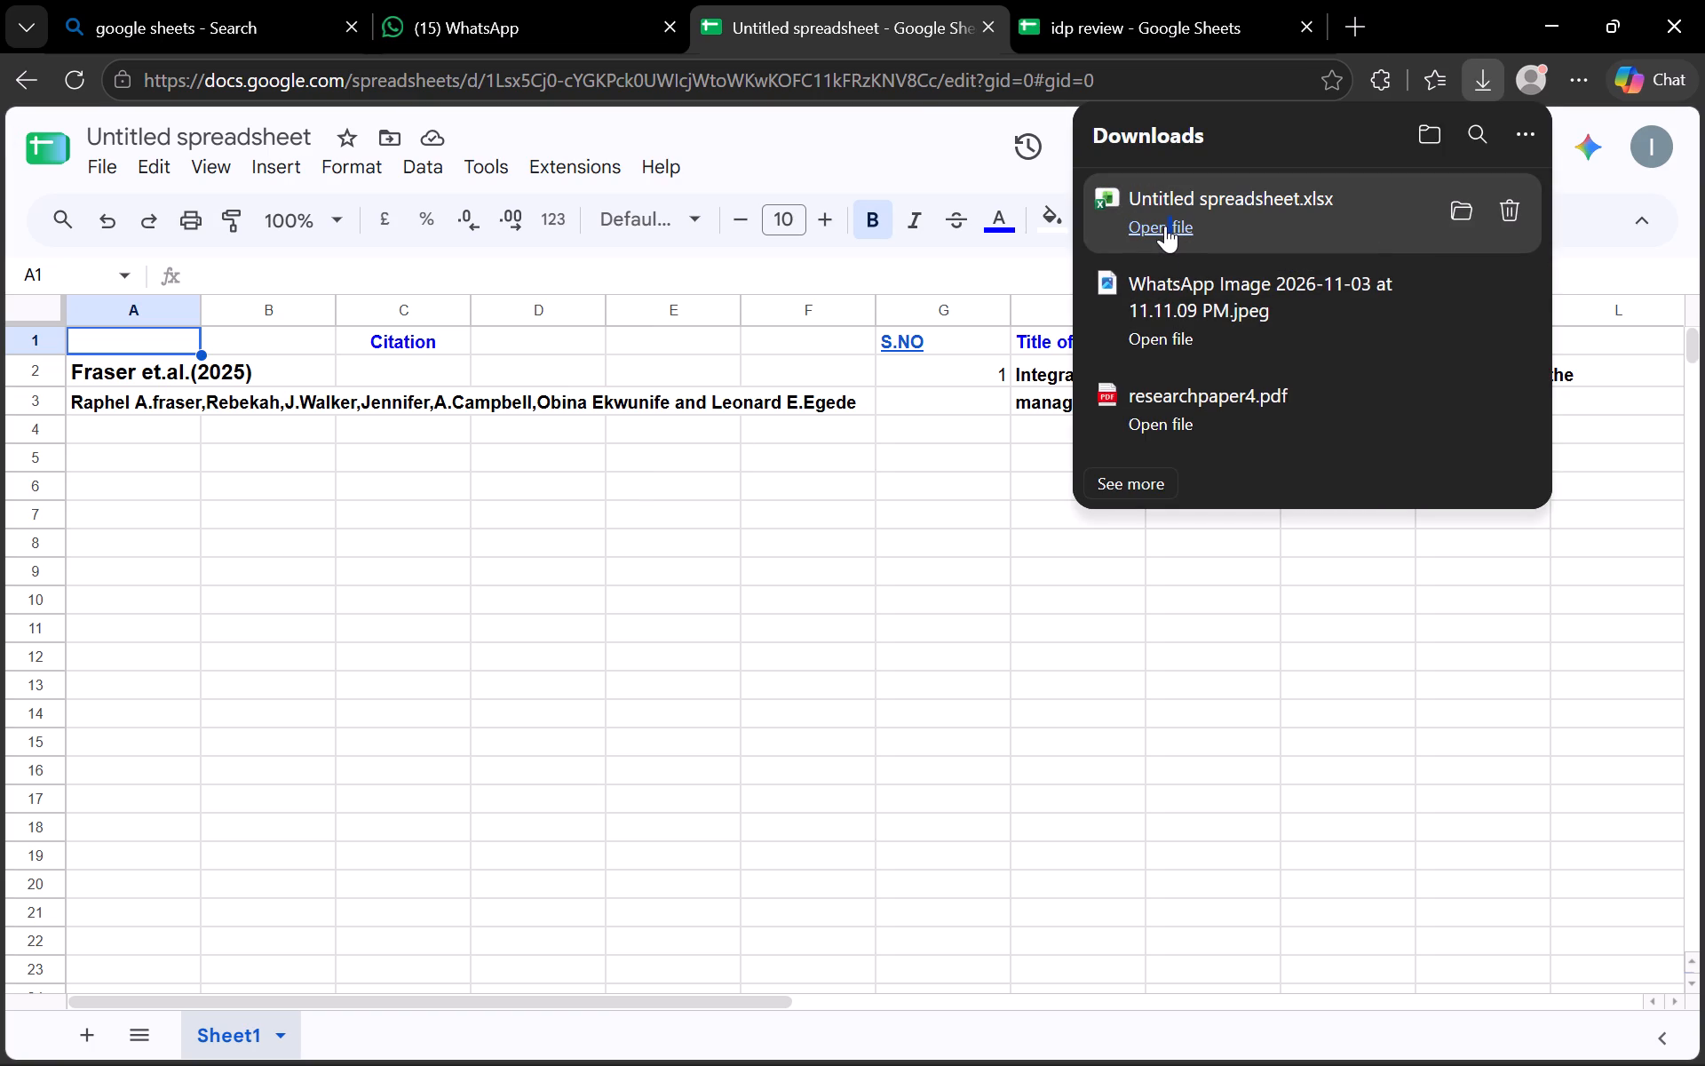
double_click(1147, 227)
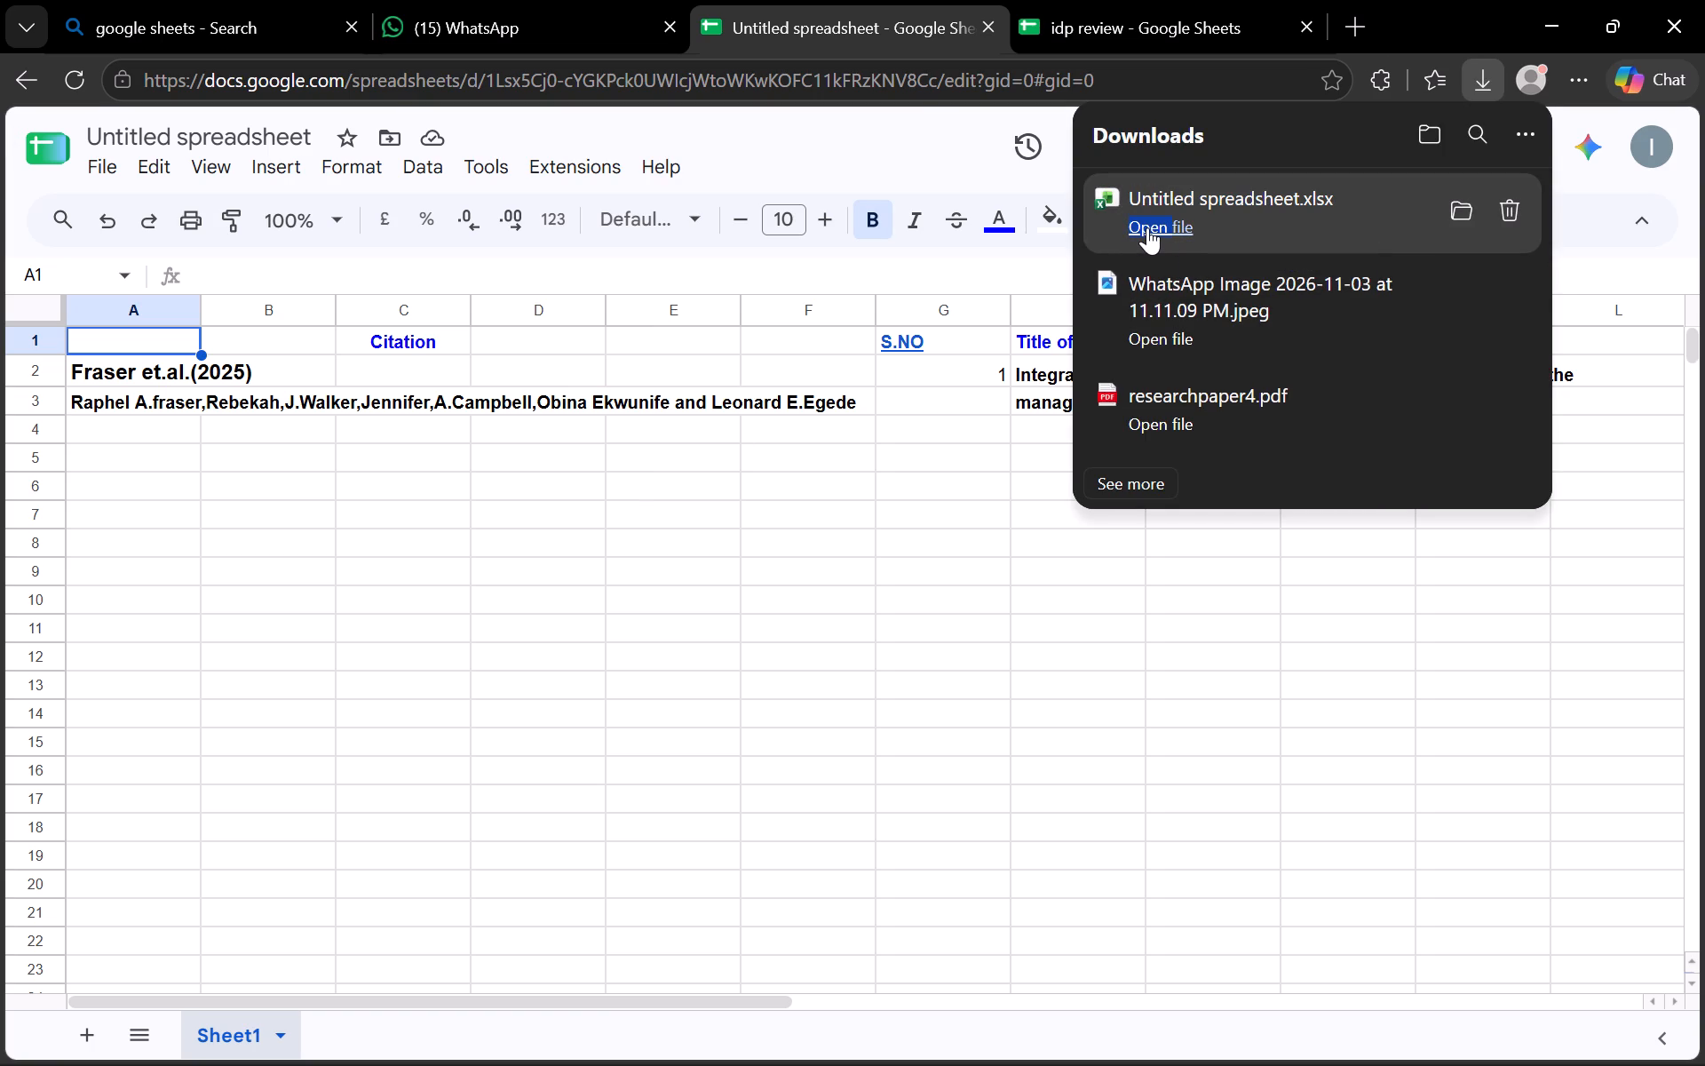
click(1147, 227)
click(1147, 227)
click(1457, 212)
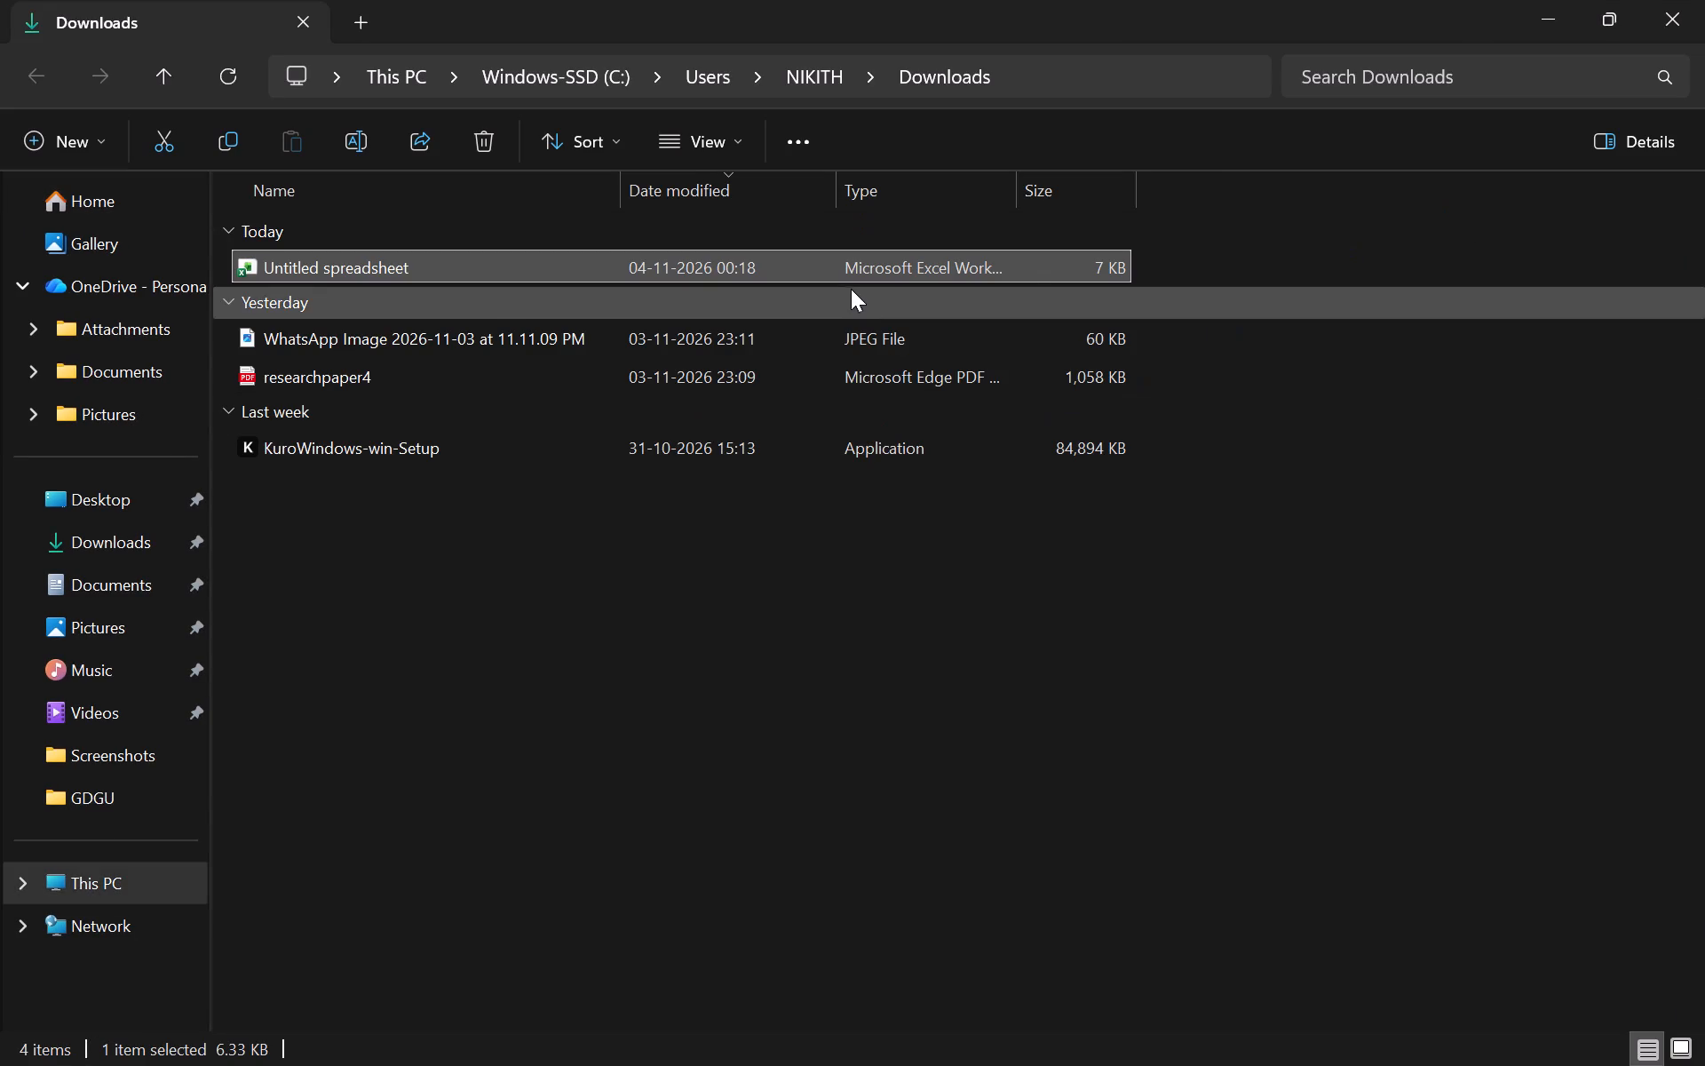
double_click(852, 266)
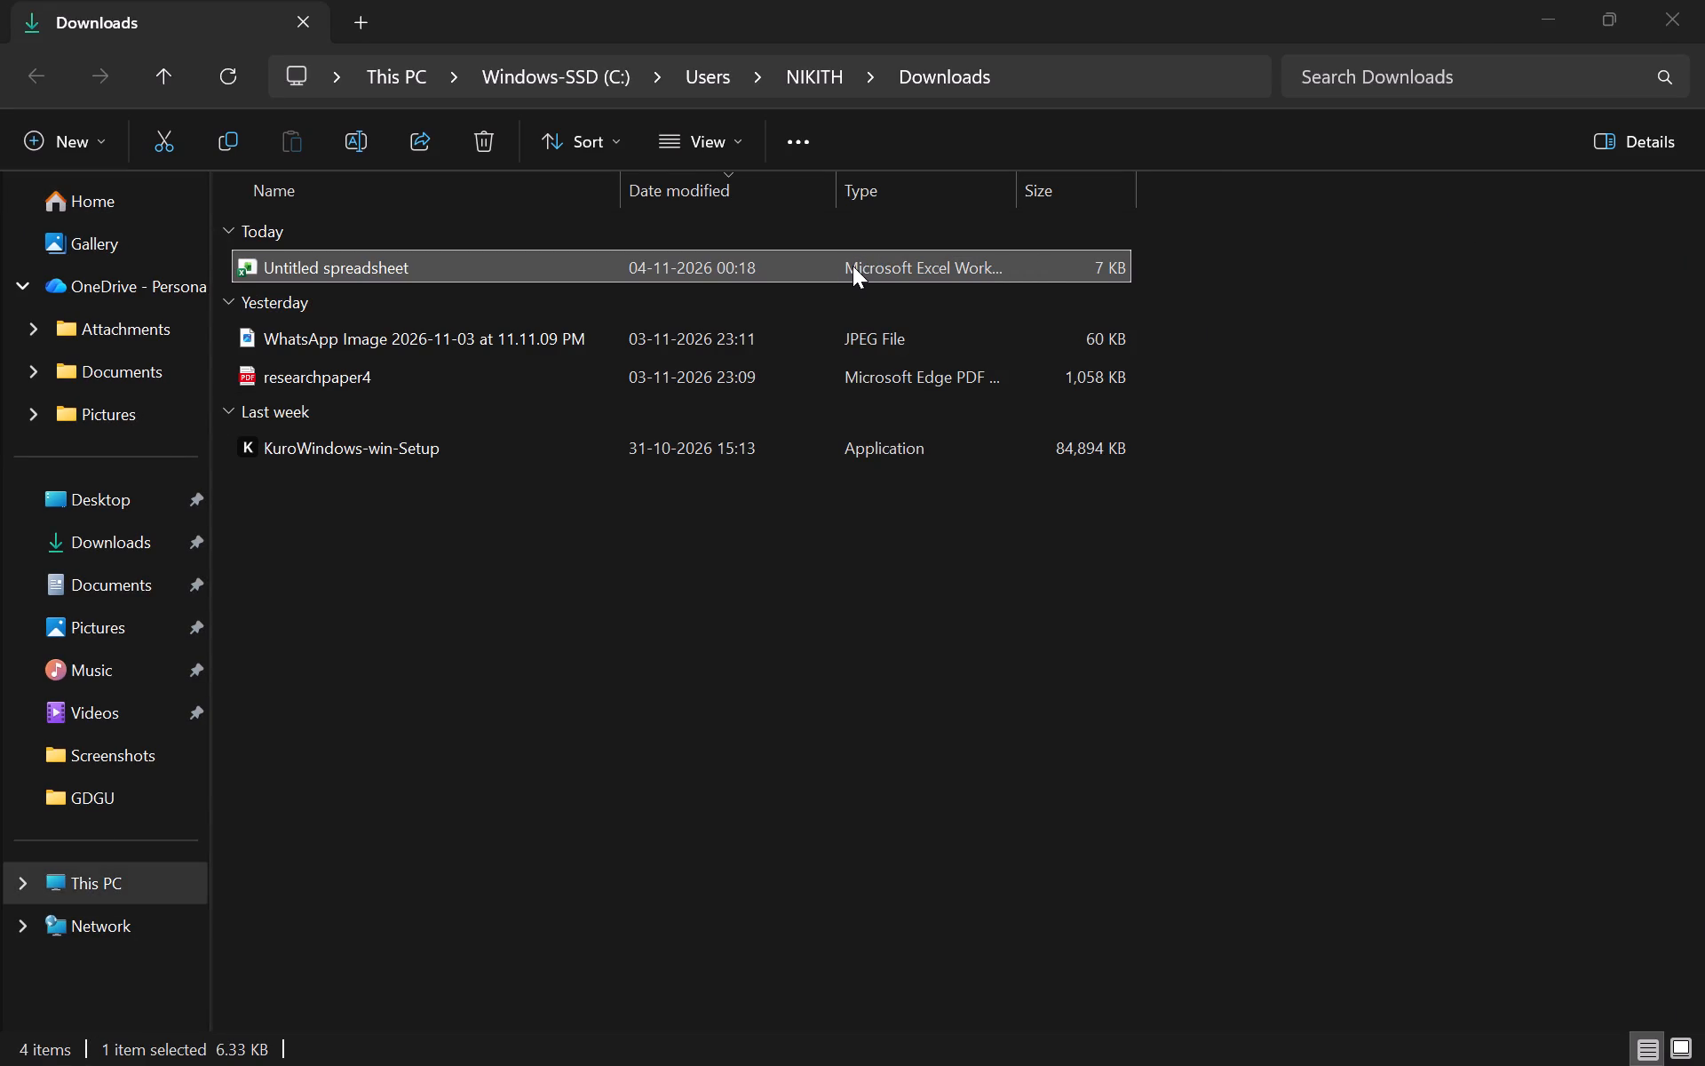
double_click(852, 266)
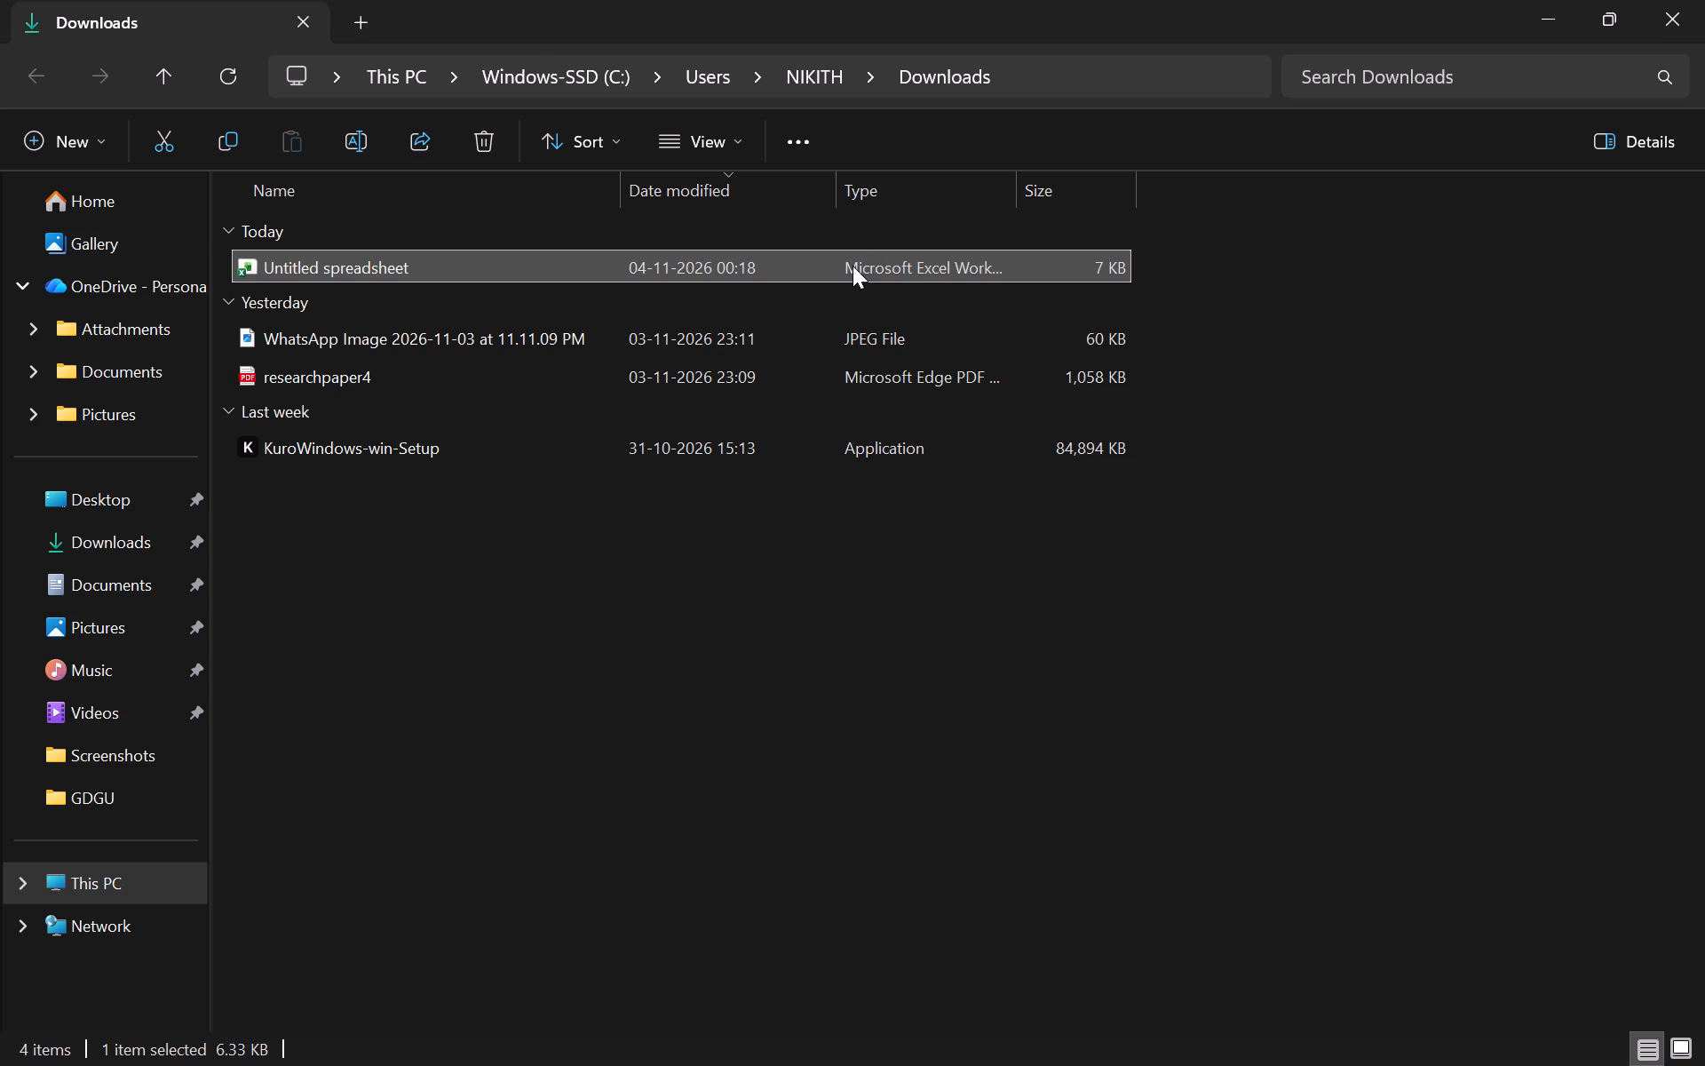
Enable editing of the workbook and clear the test text "dsbhfbh" from cell Z2.
scroll(1086, 614, left, 10)
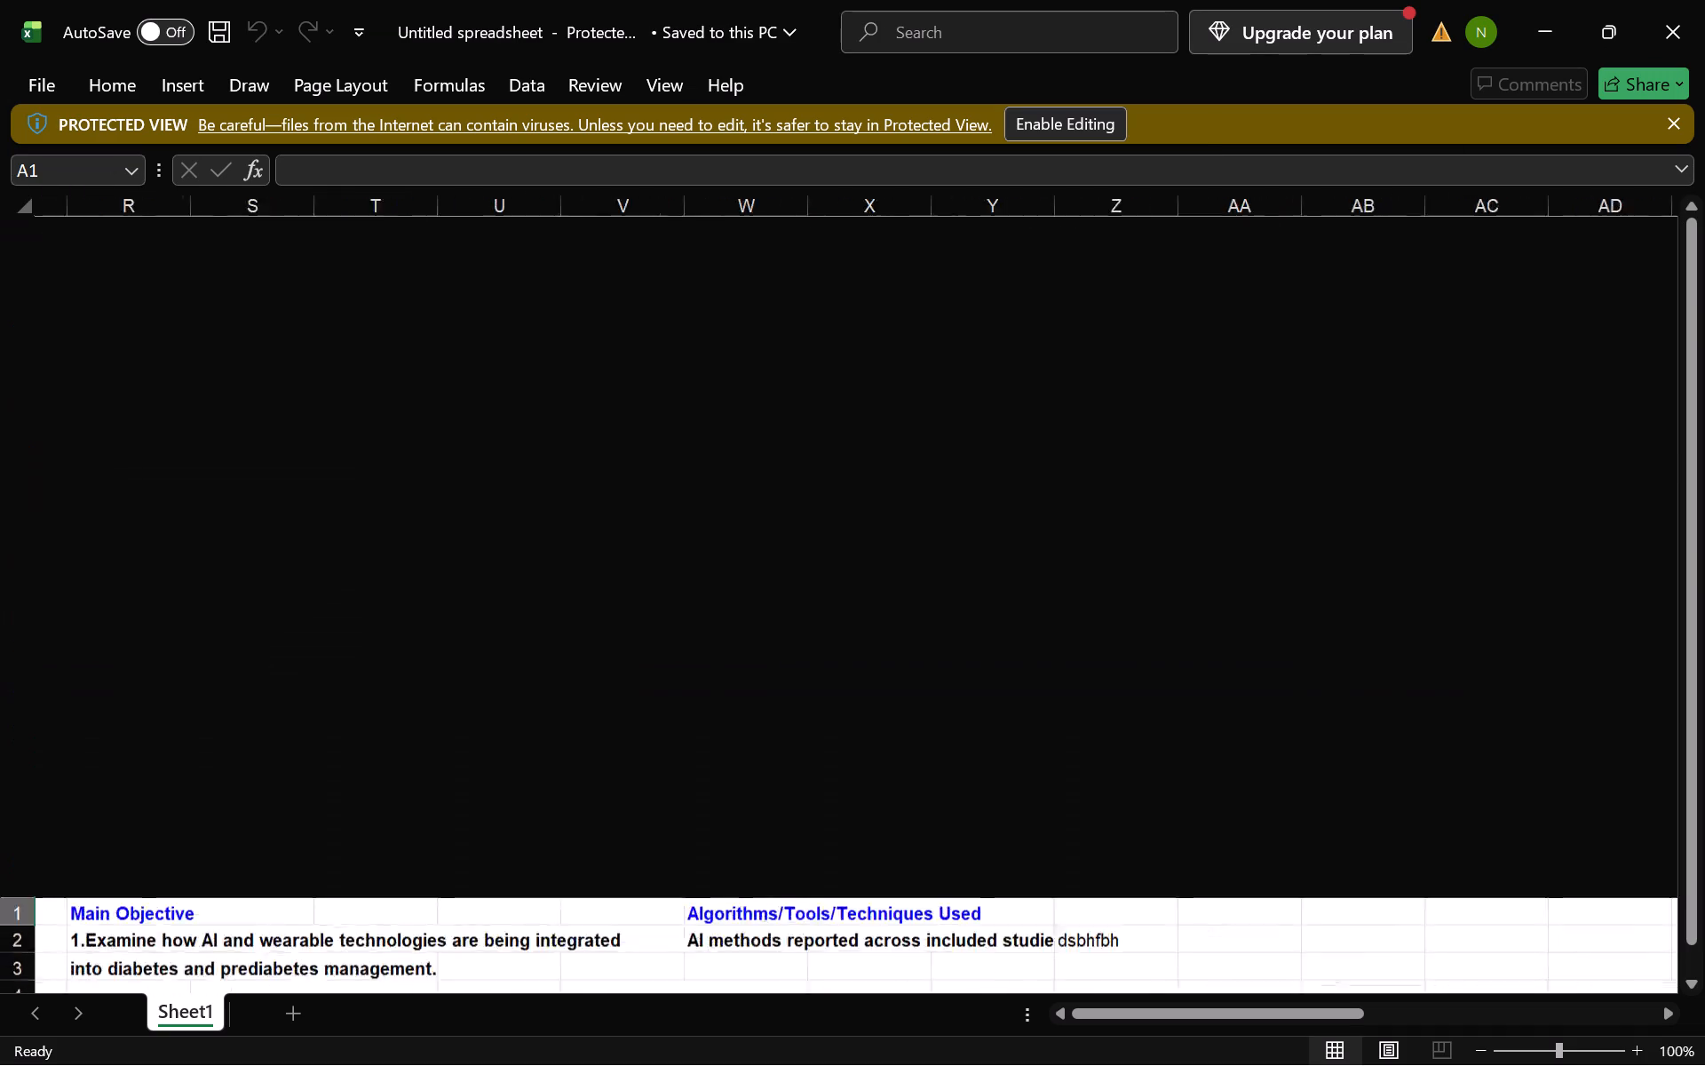
scroll(1086, 614, down, 5)
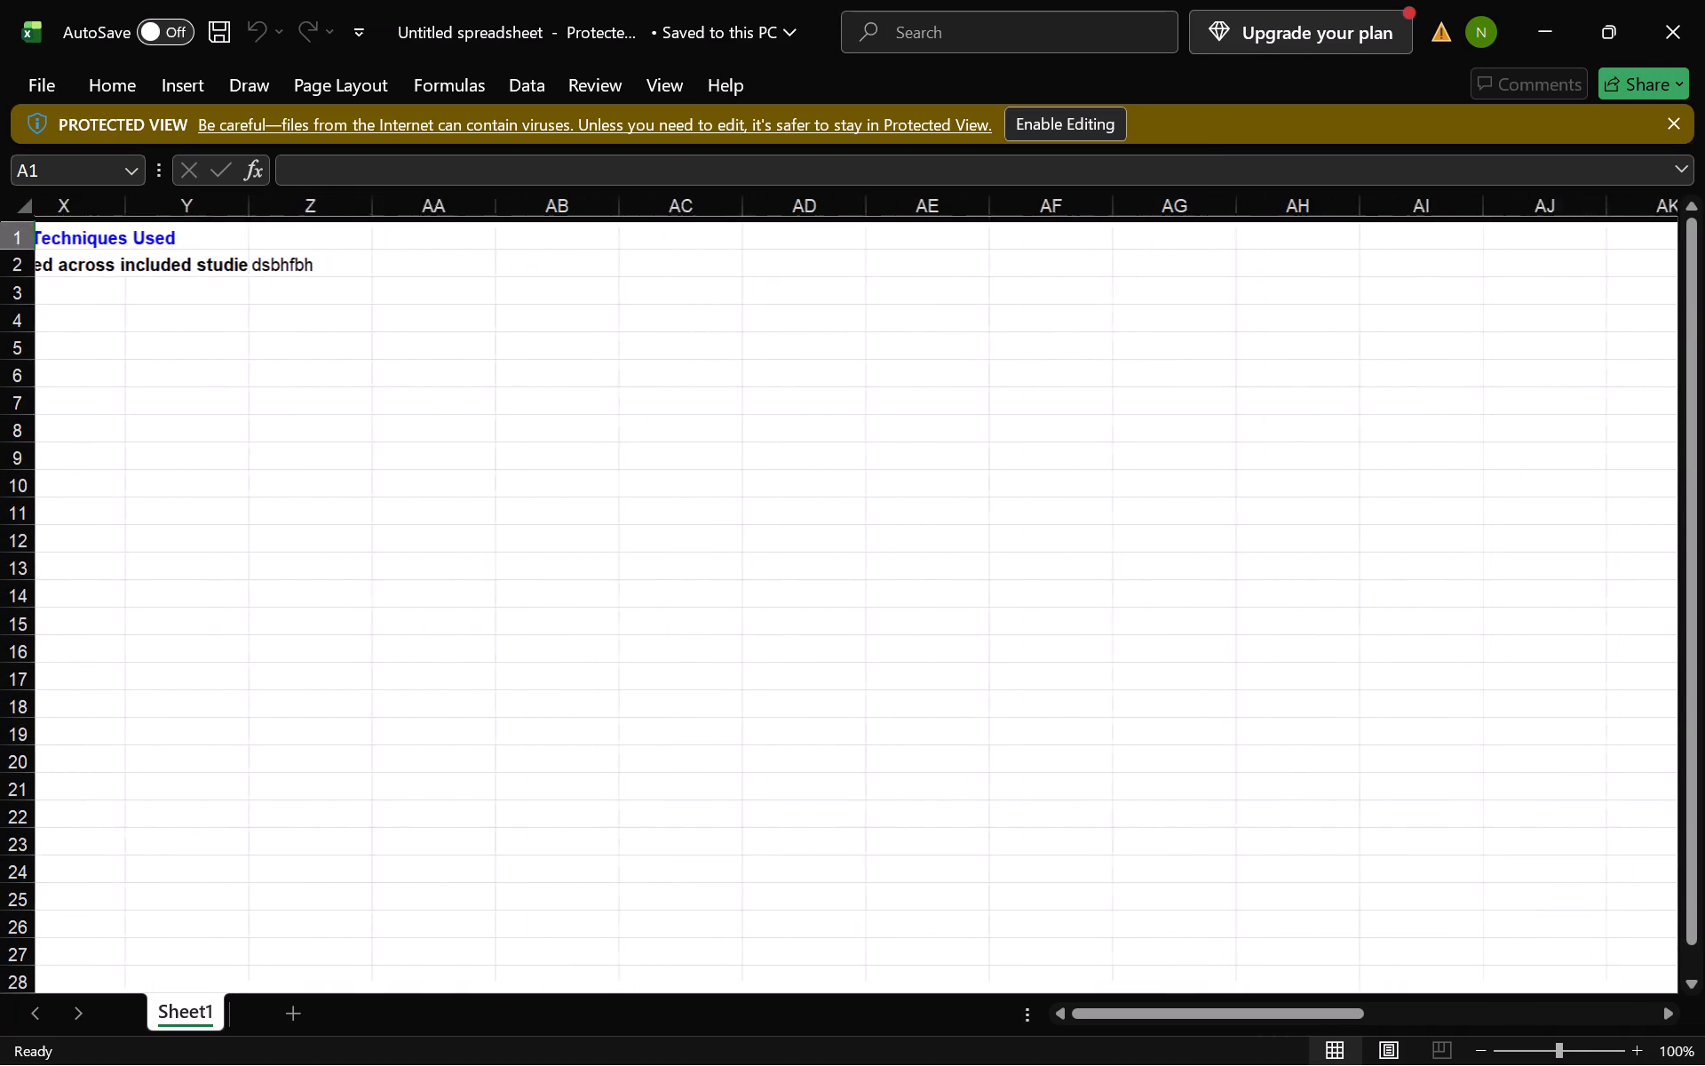
scroll(1086, 614, left, 9)
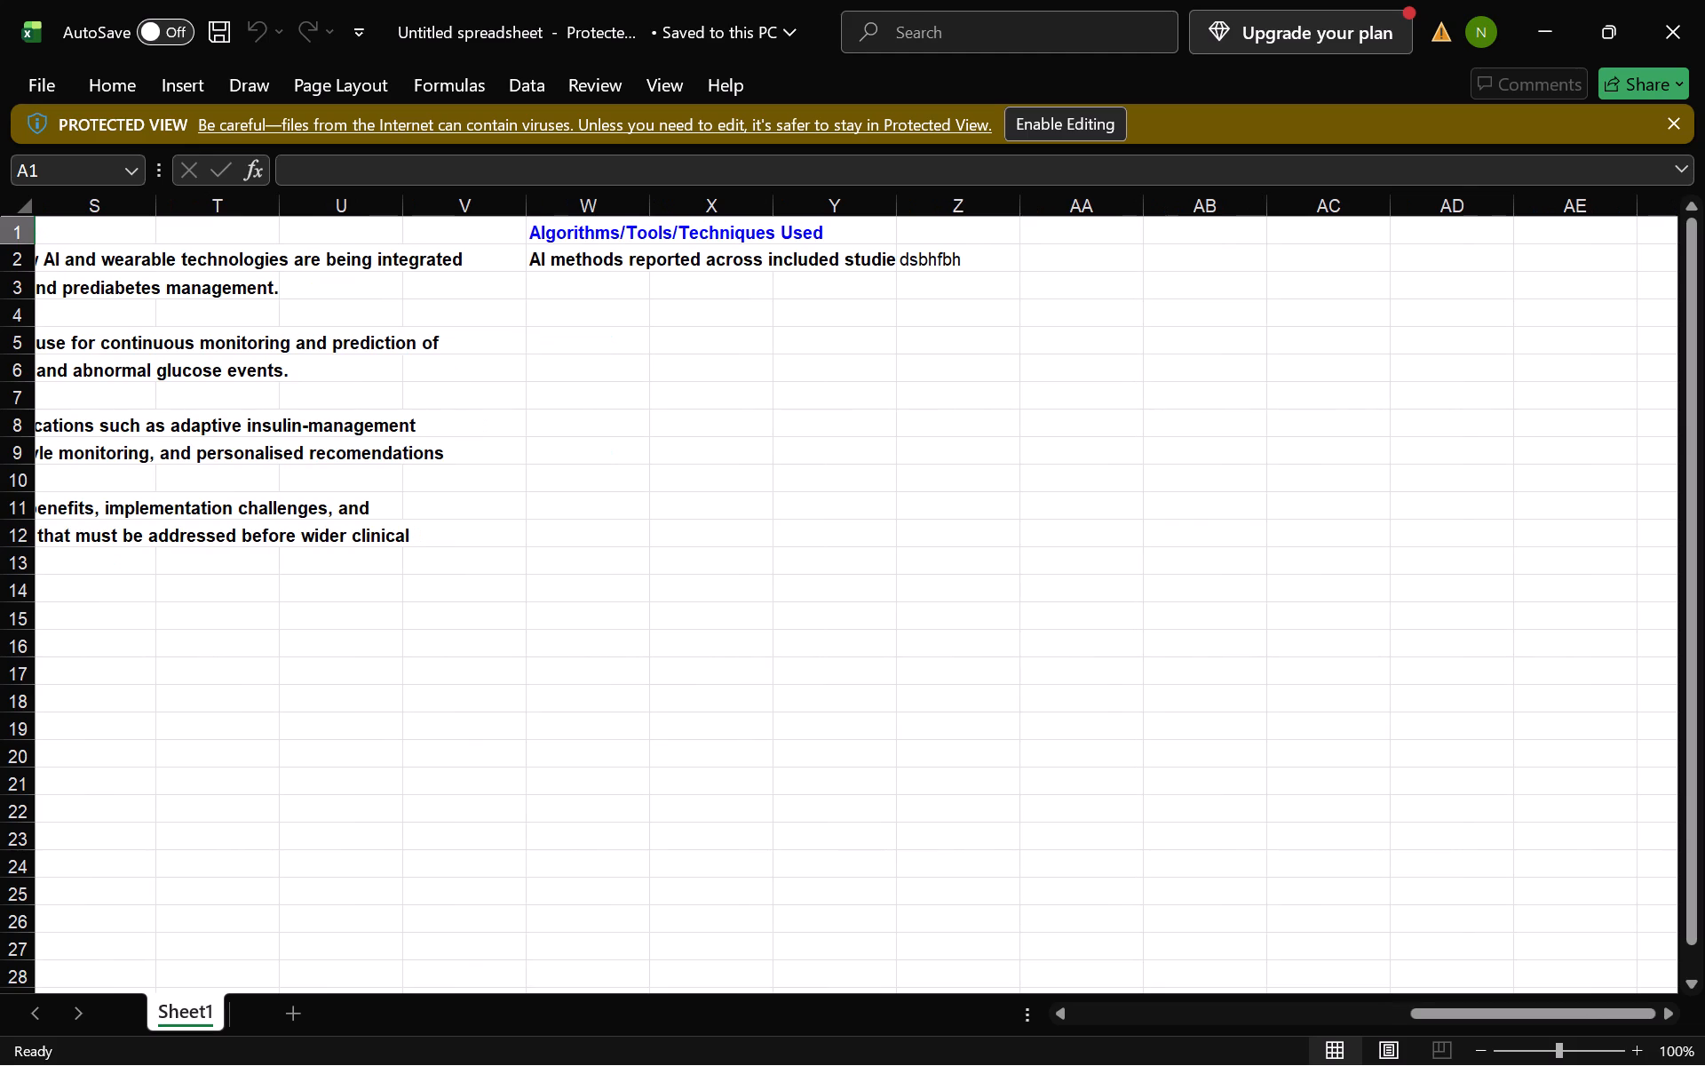
click(981, 263)
click(981, 263)
key(BackSpace)
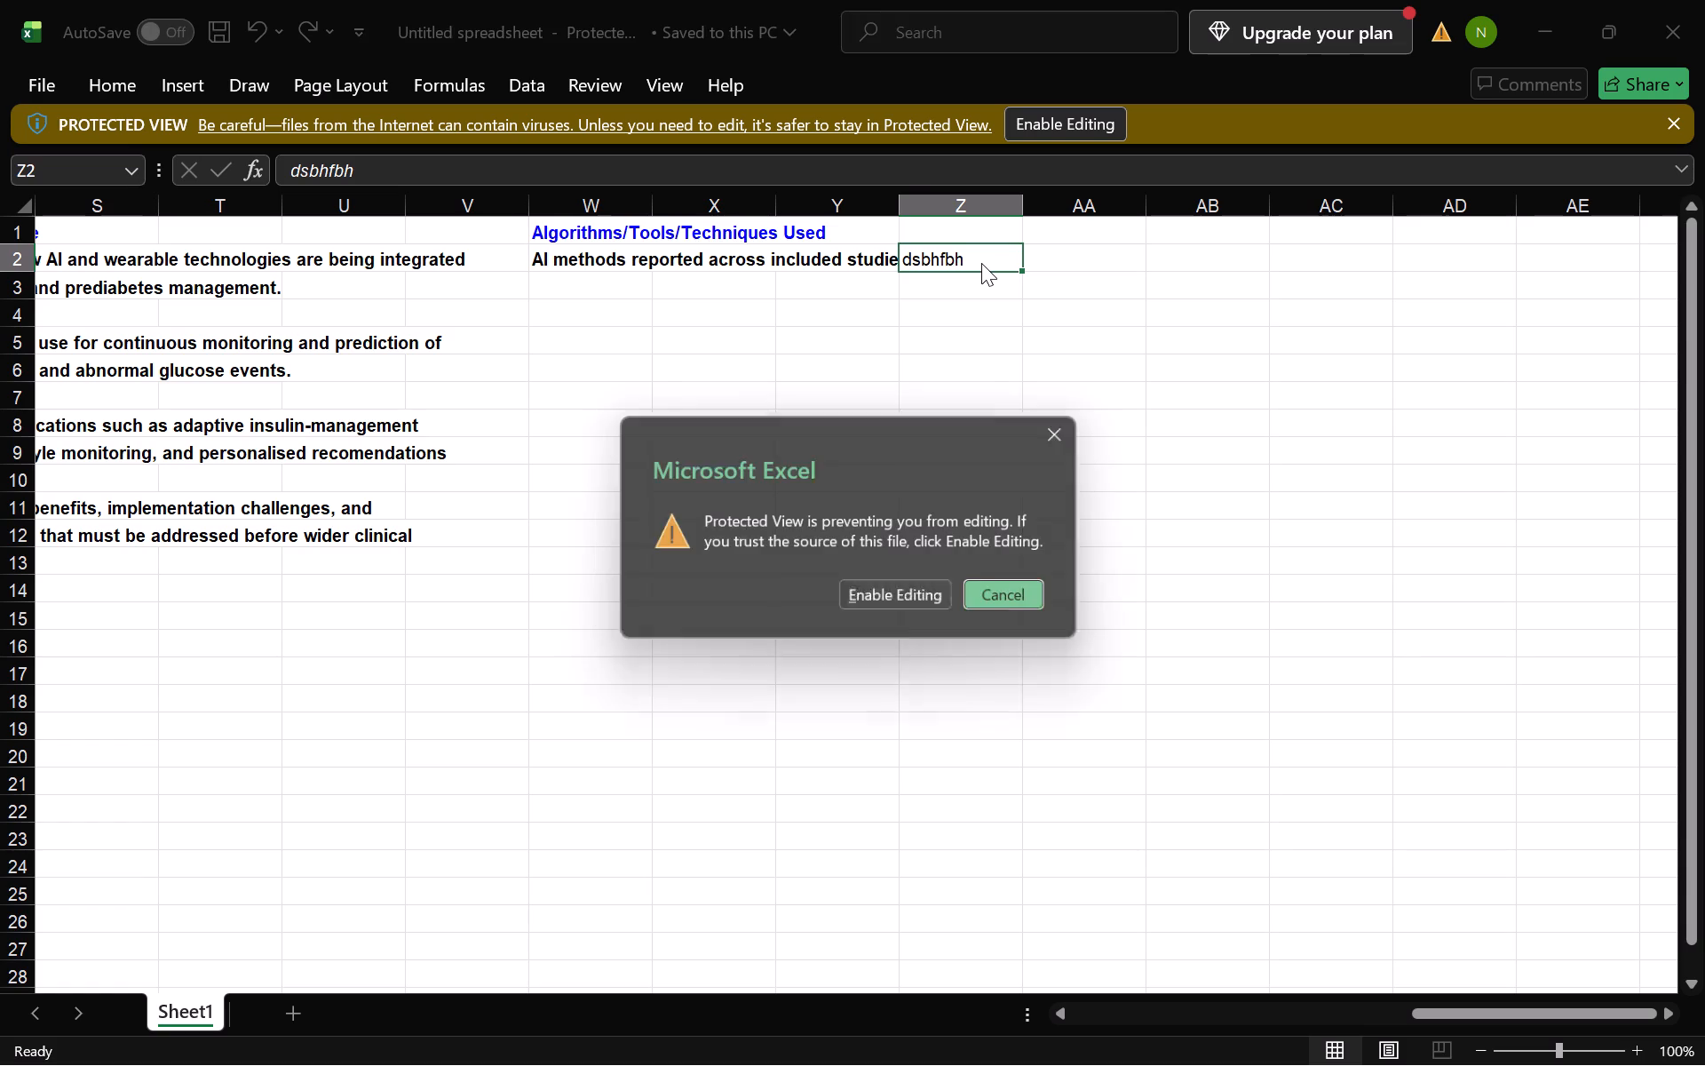
click(895, 601)
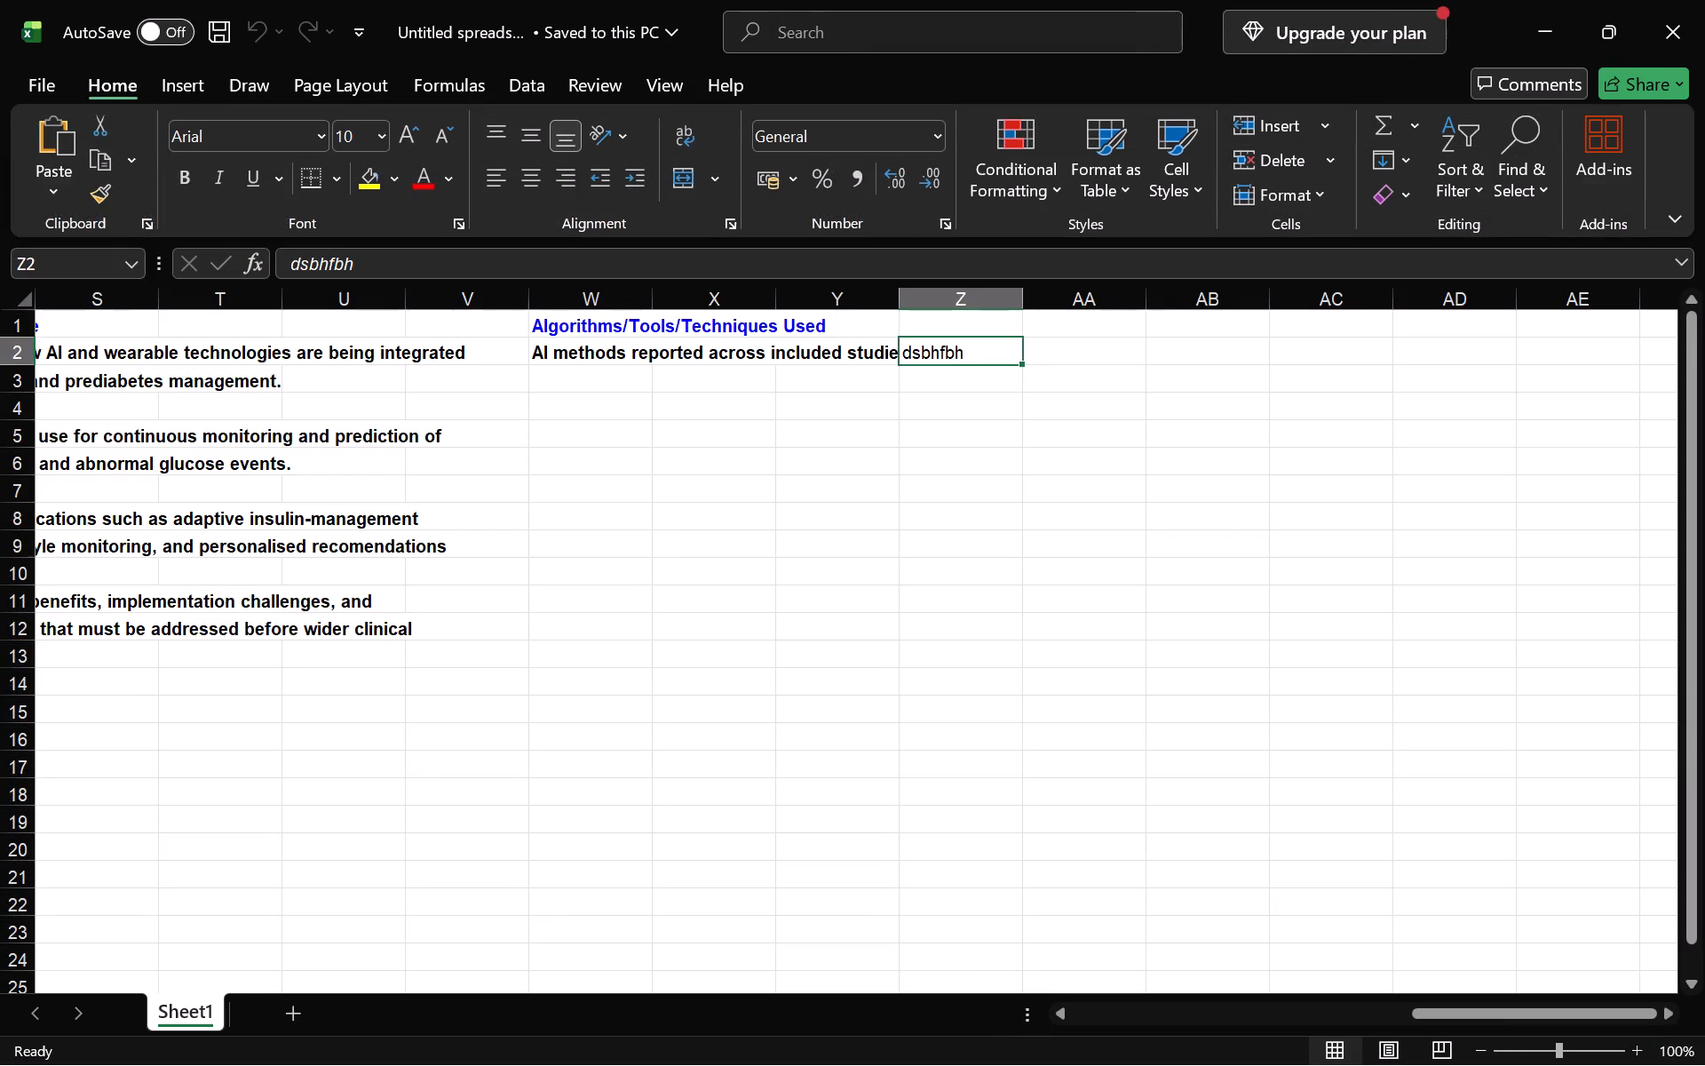
key(BackSpace)
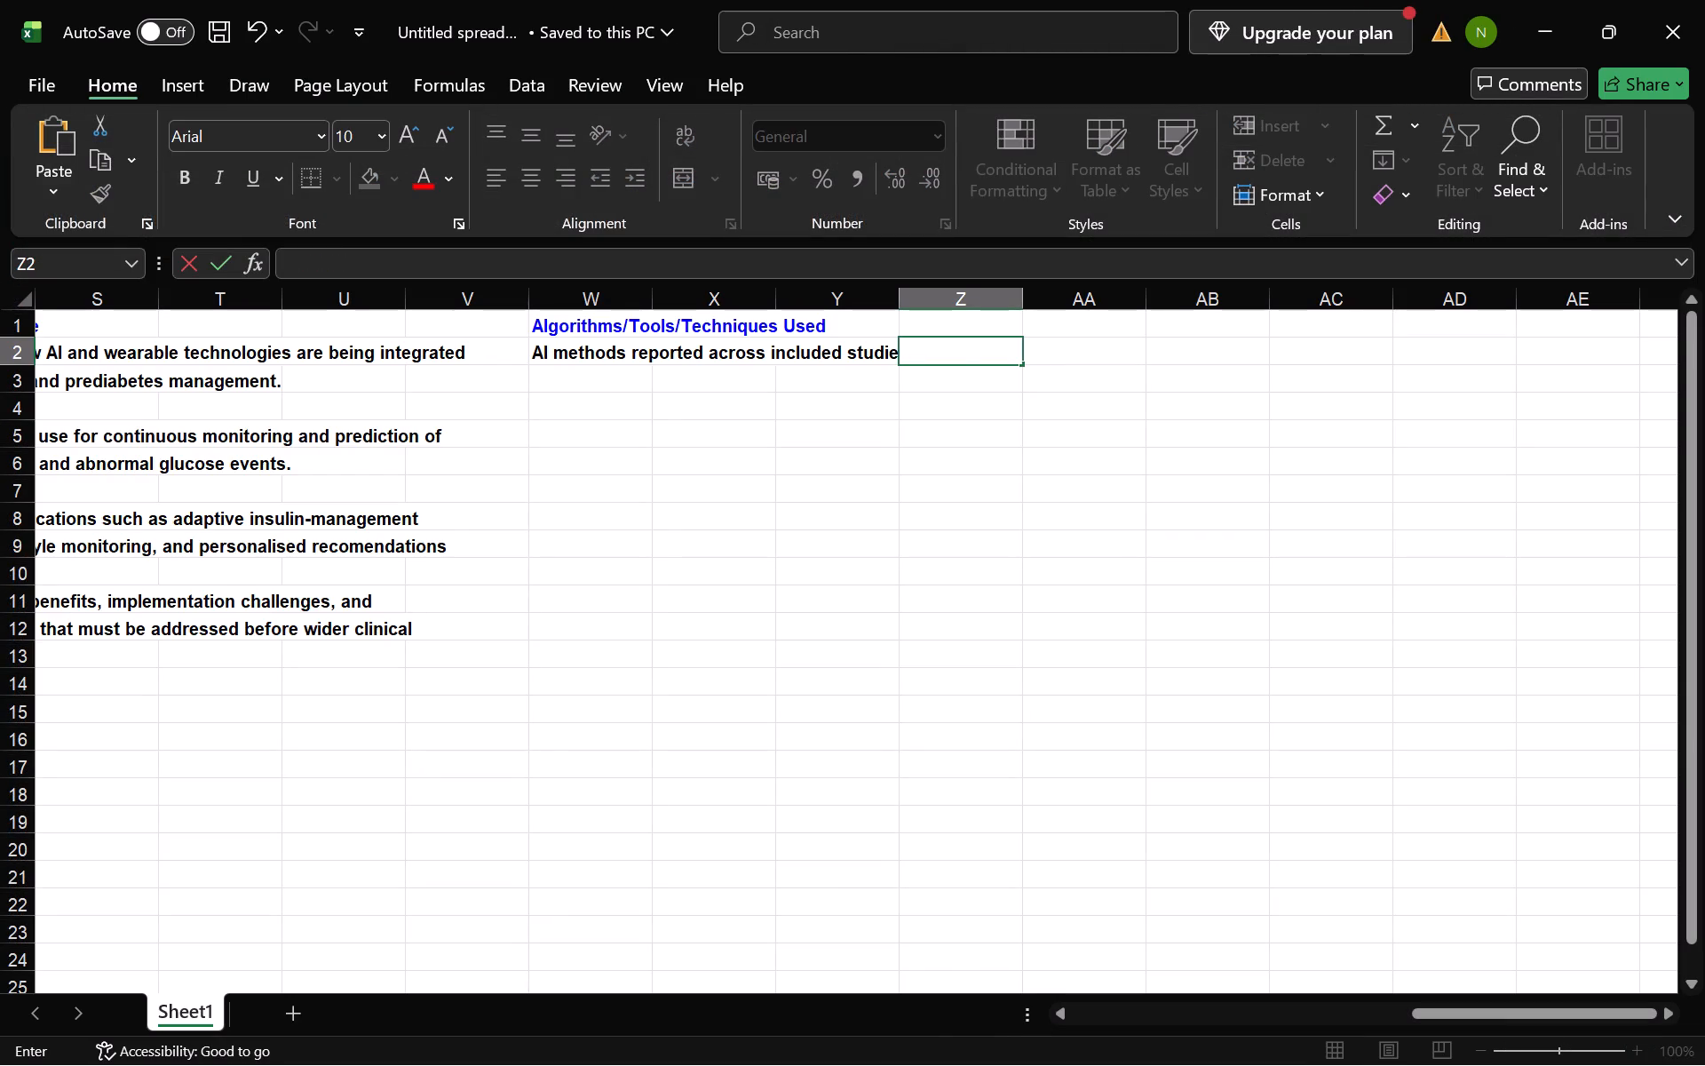
click(606, 370)
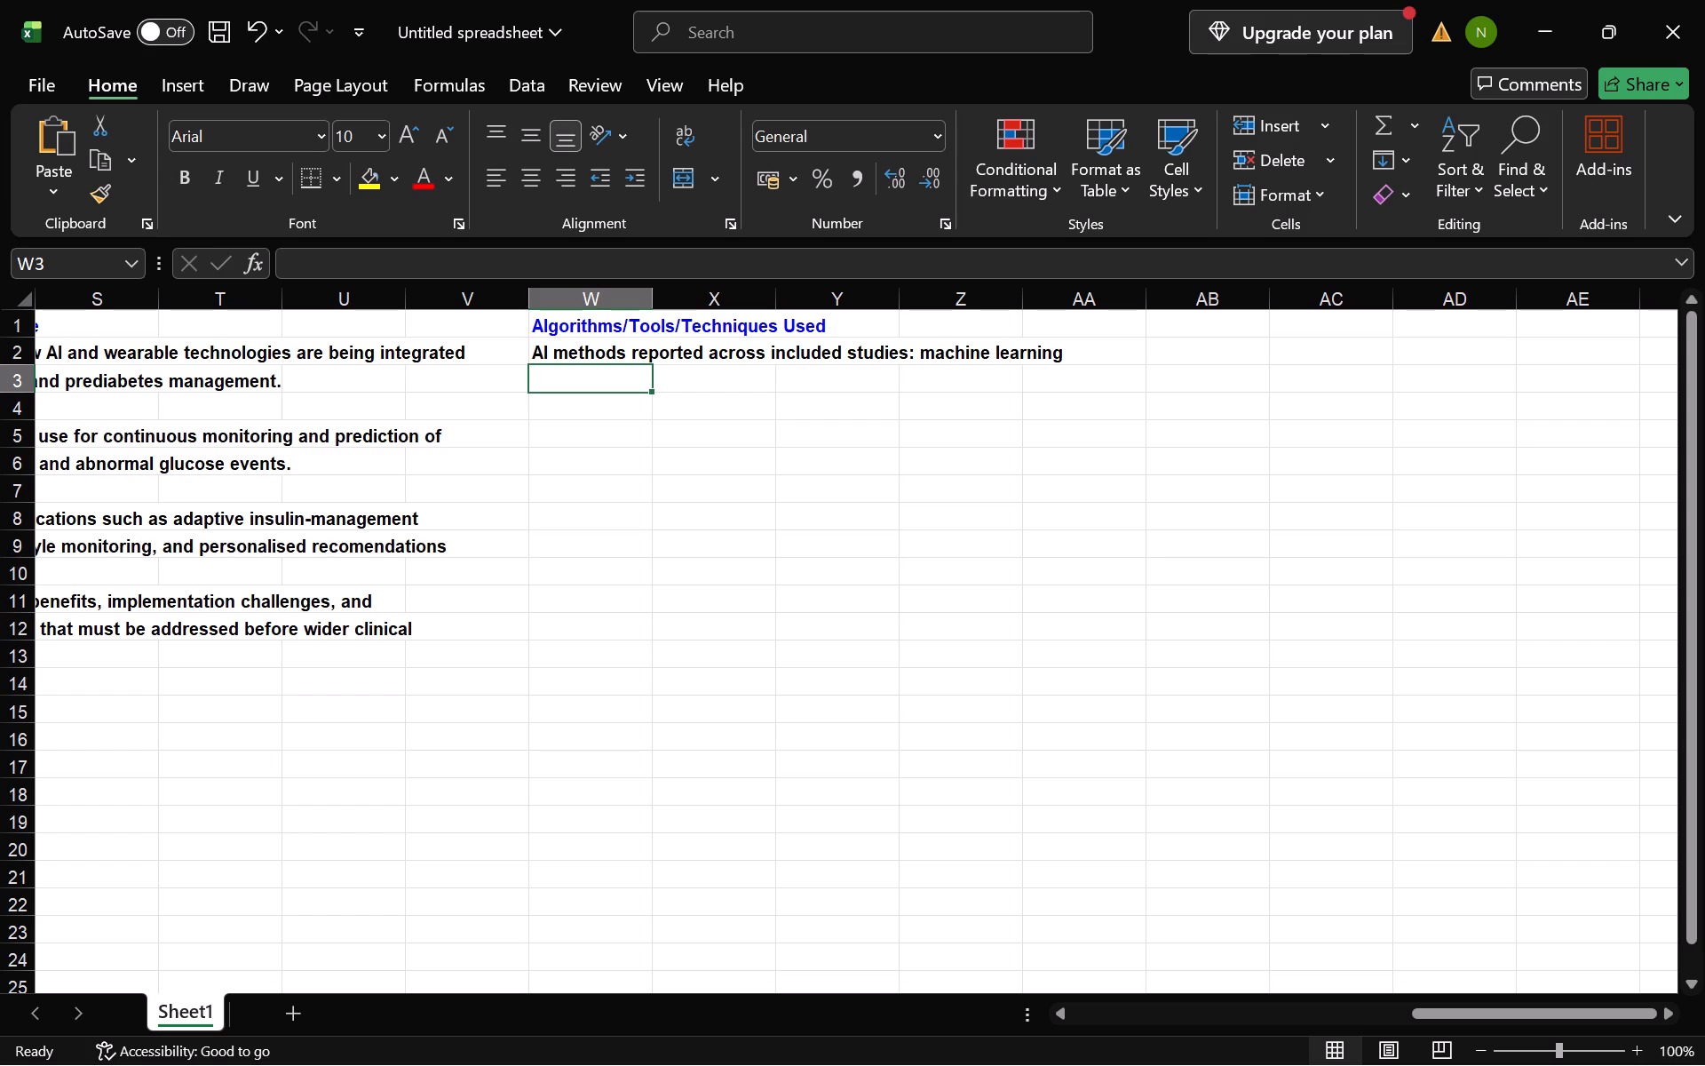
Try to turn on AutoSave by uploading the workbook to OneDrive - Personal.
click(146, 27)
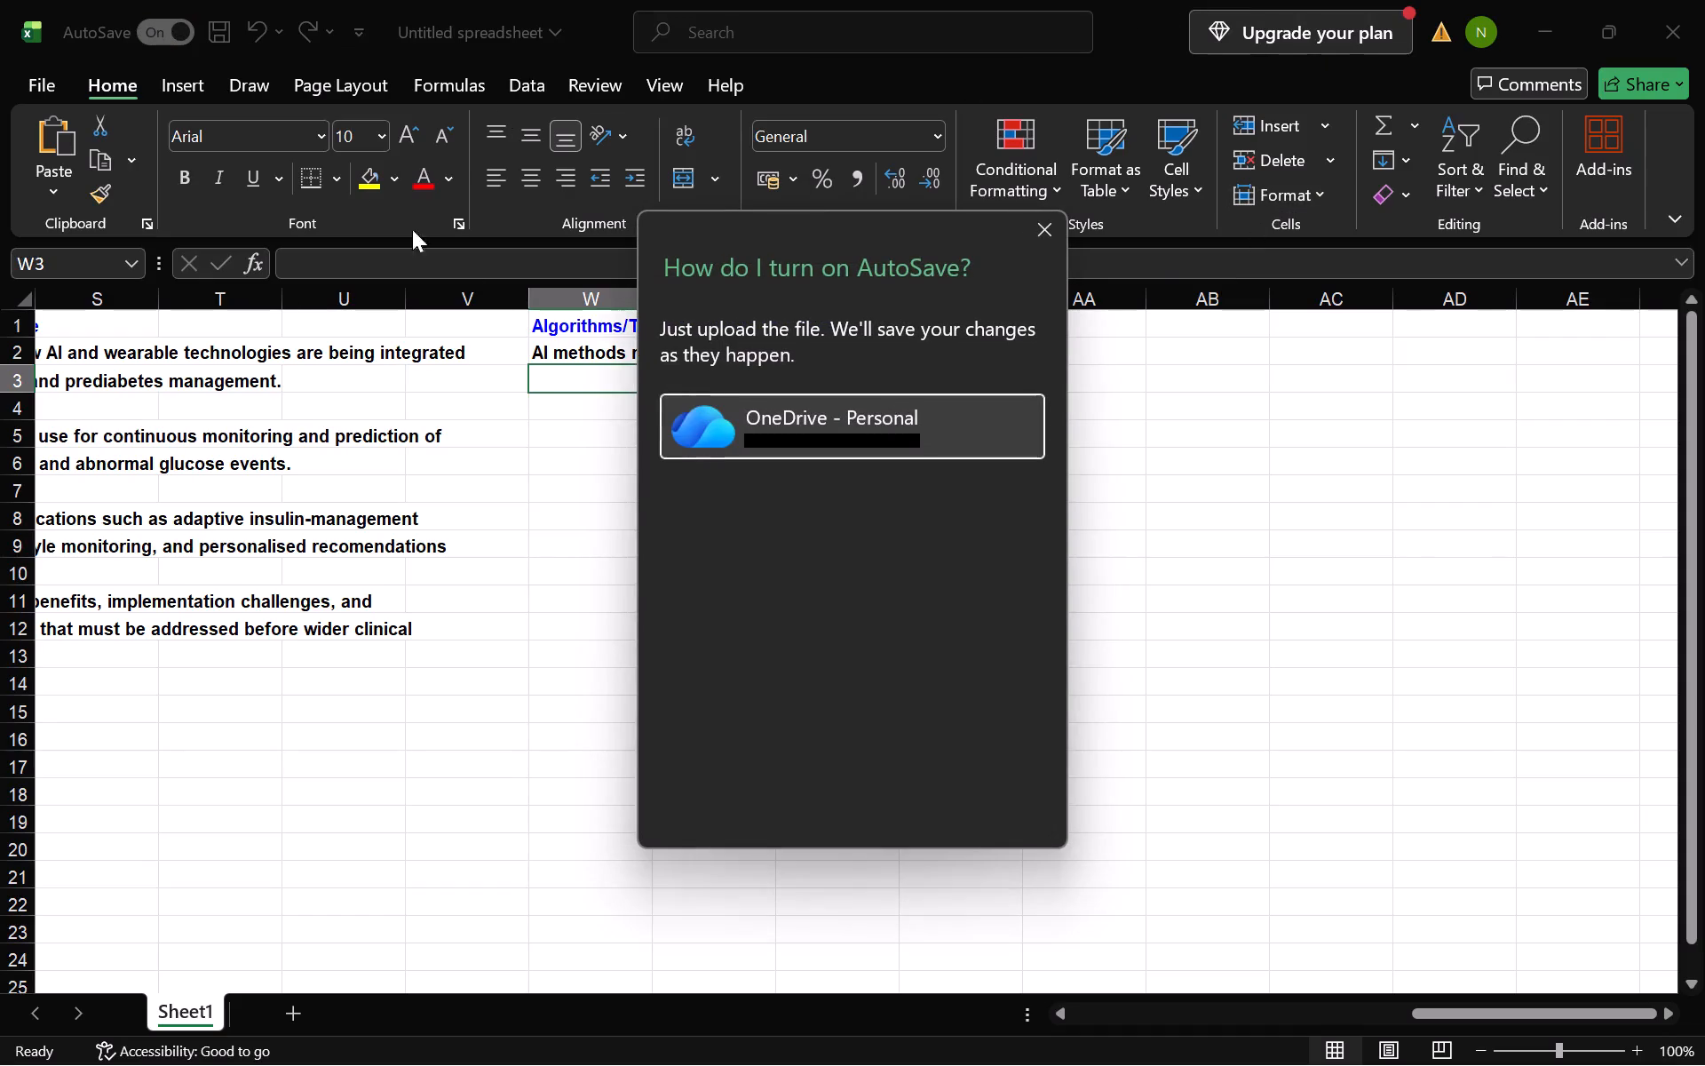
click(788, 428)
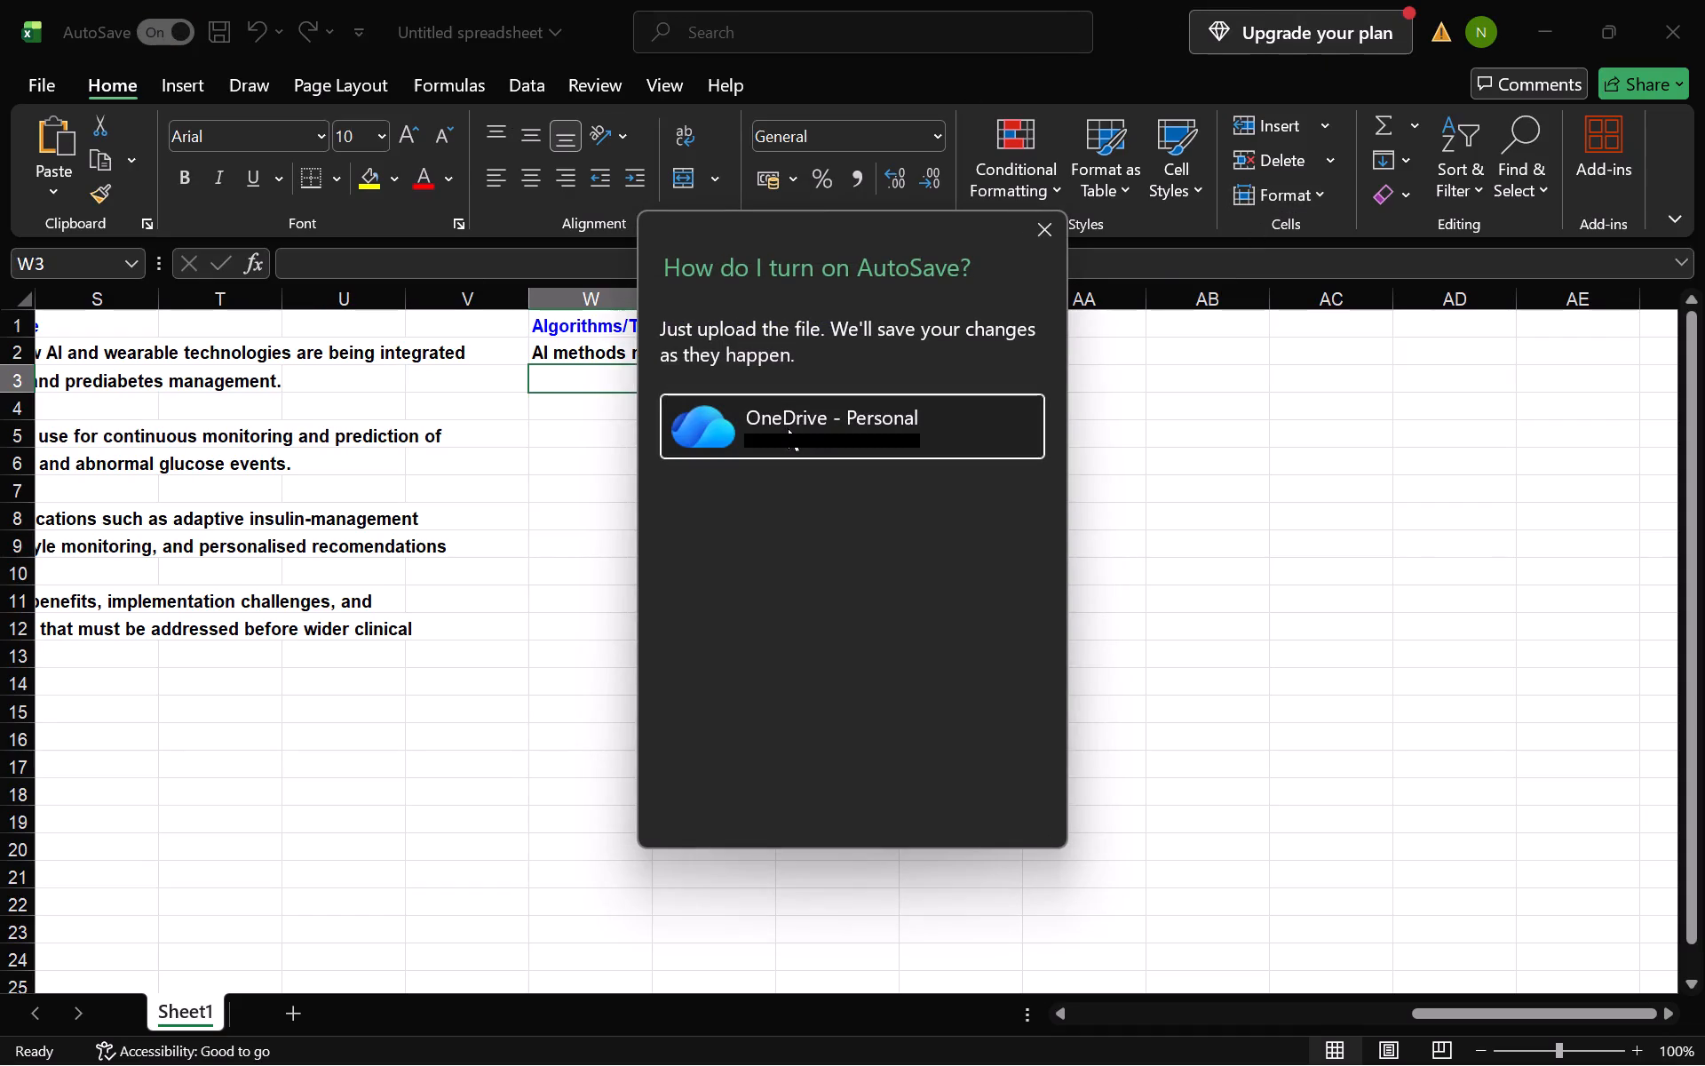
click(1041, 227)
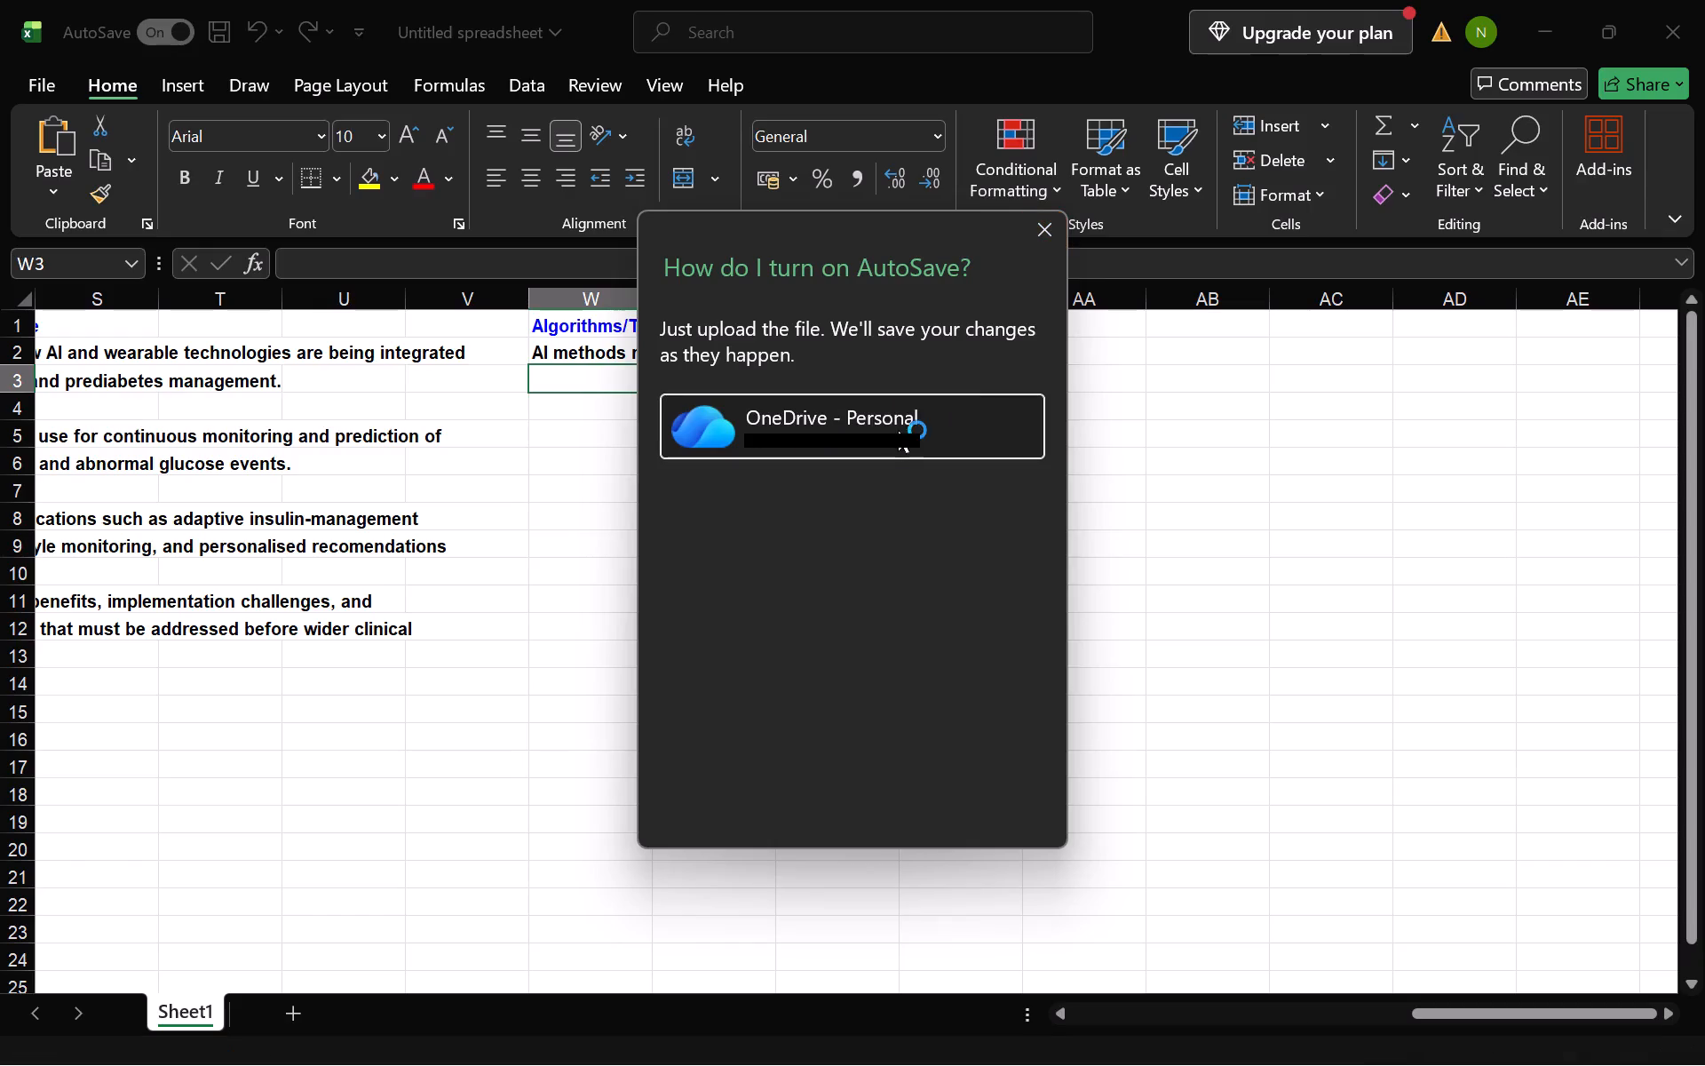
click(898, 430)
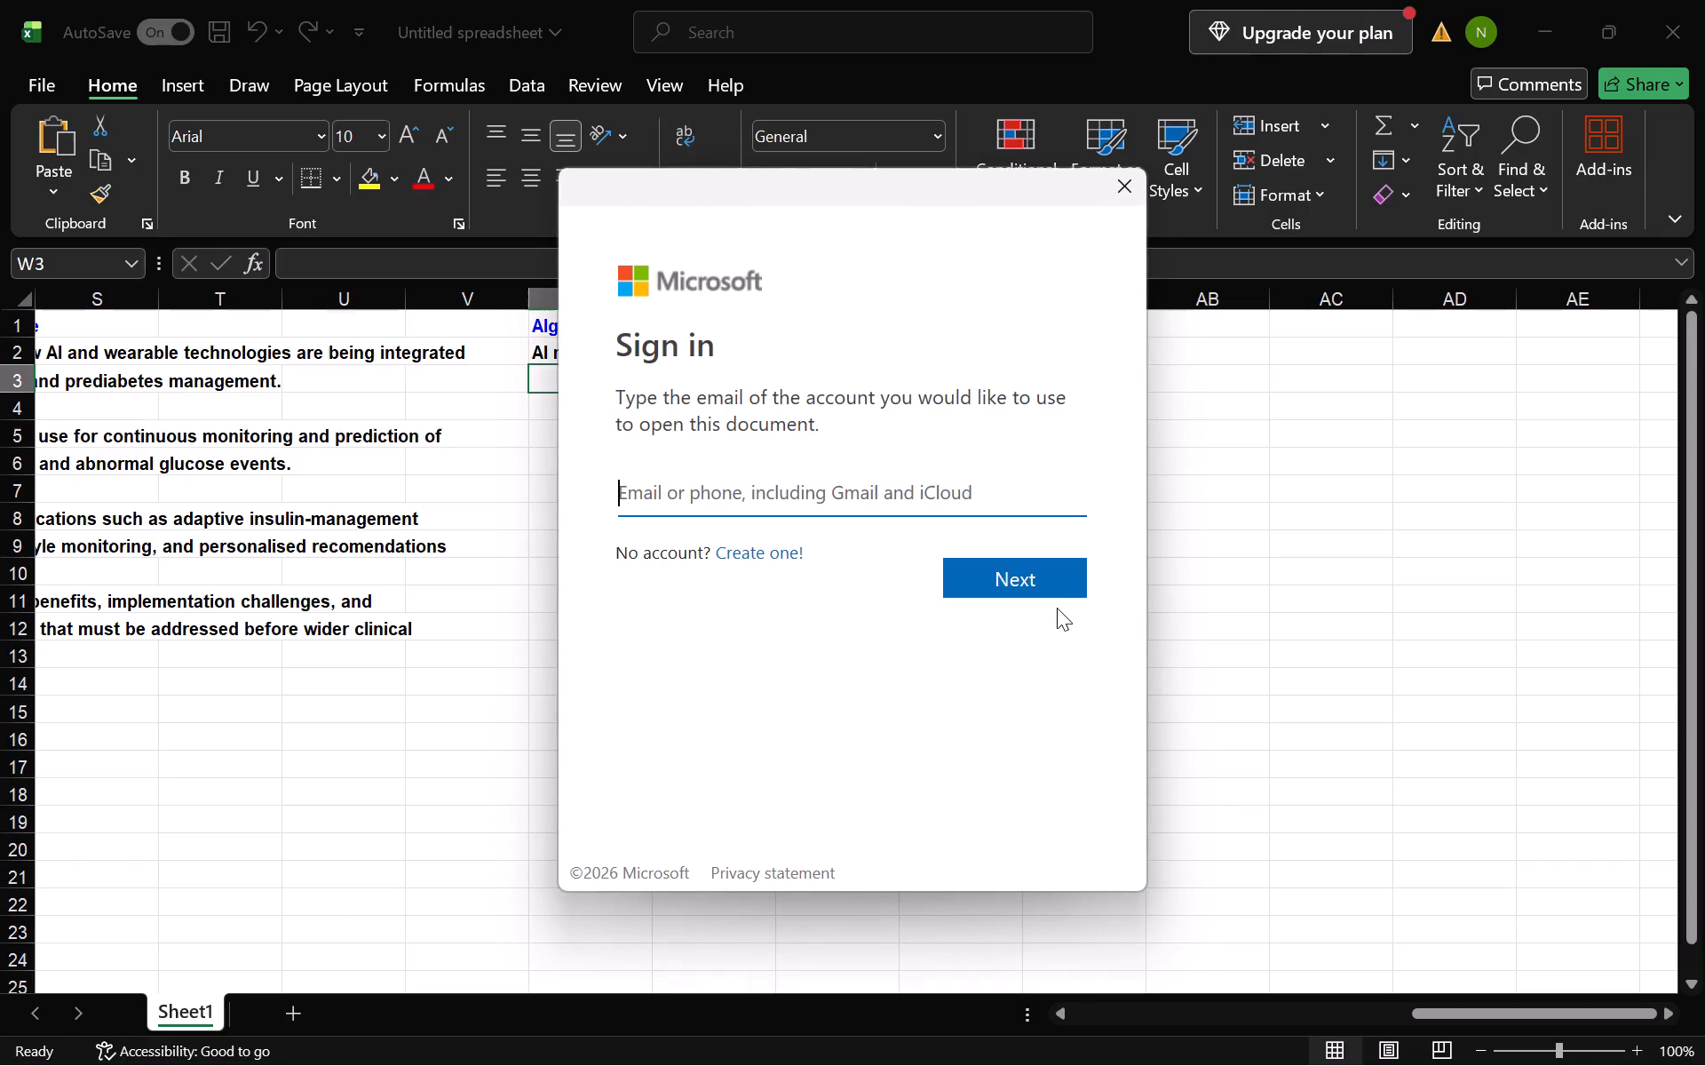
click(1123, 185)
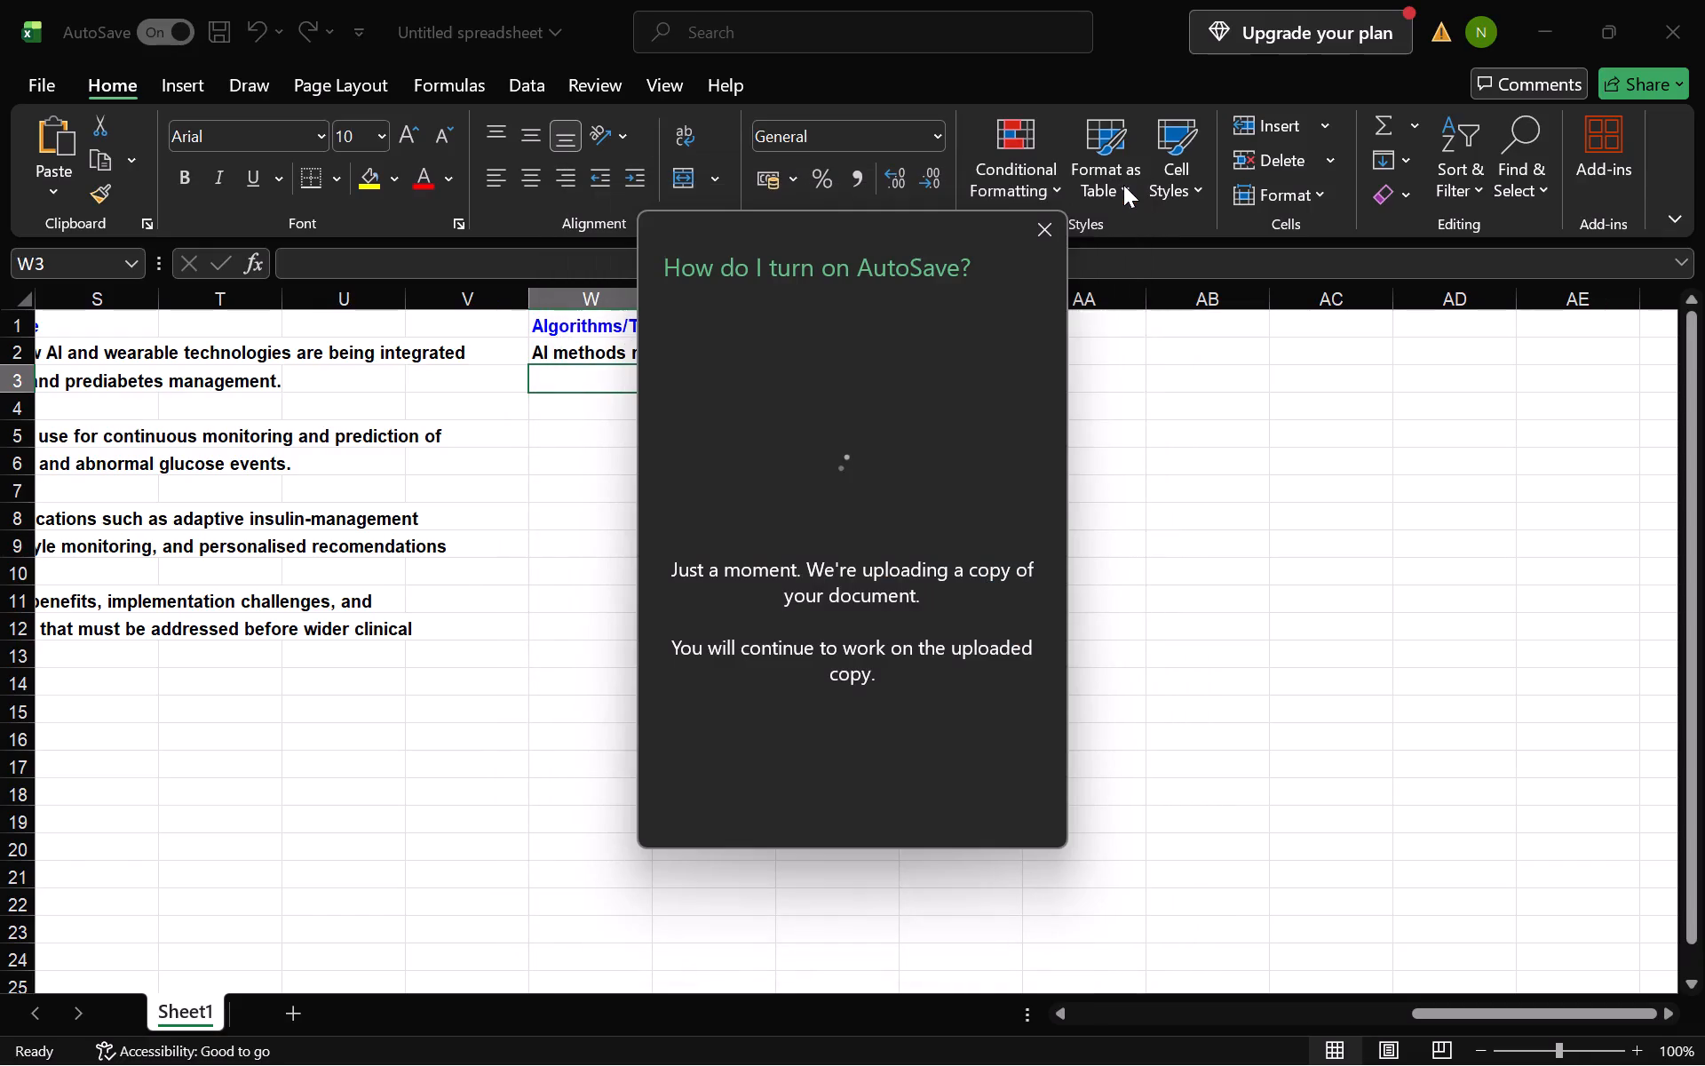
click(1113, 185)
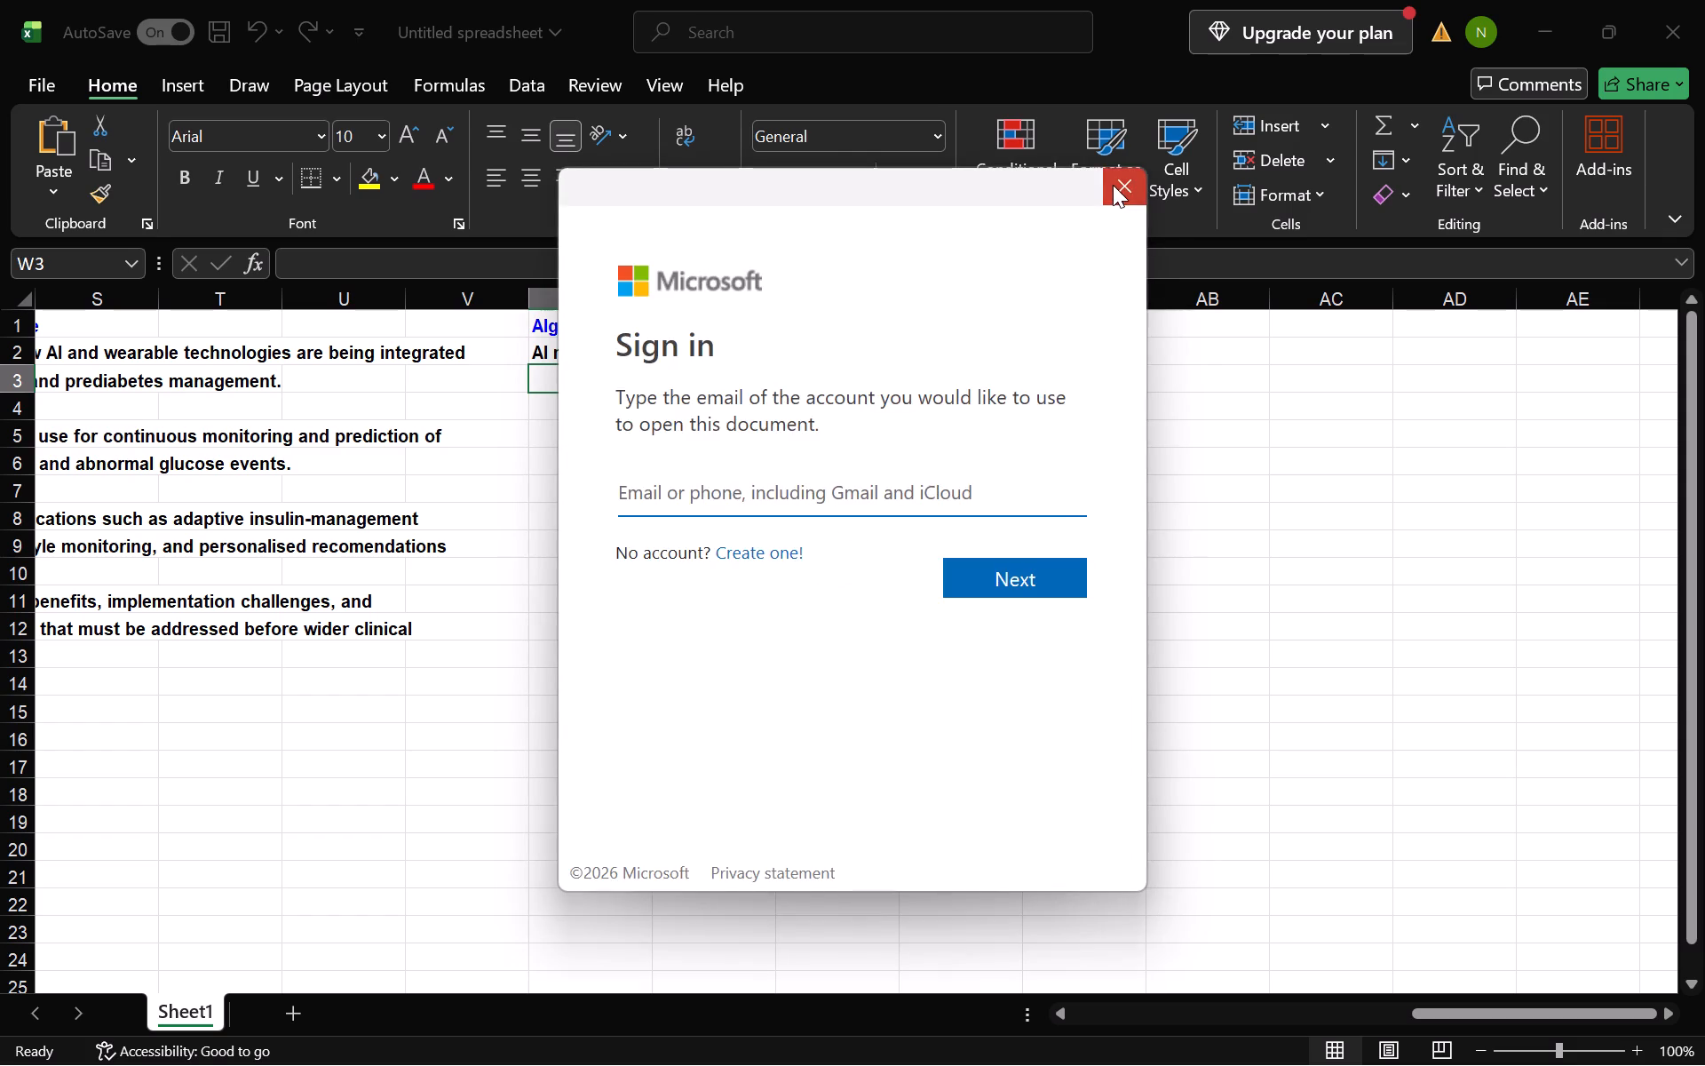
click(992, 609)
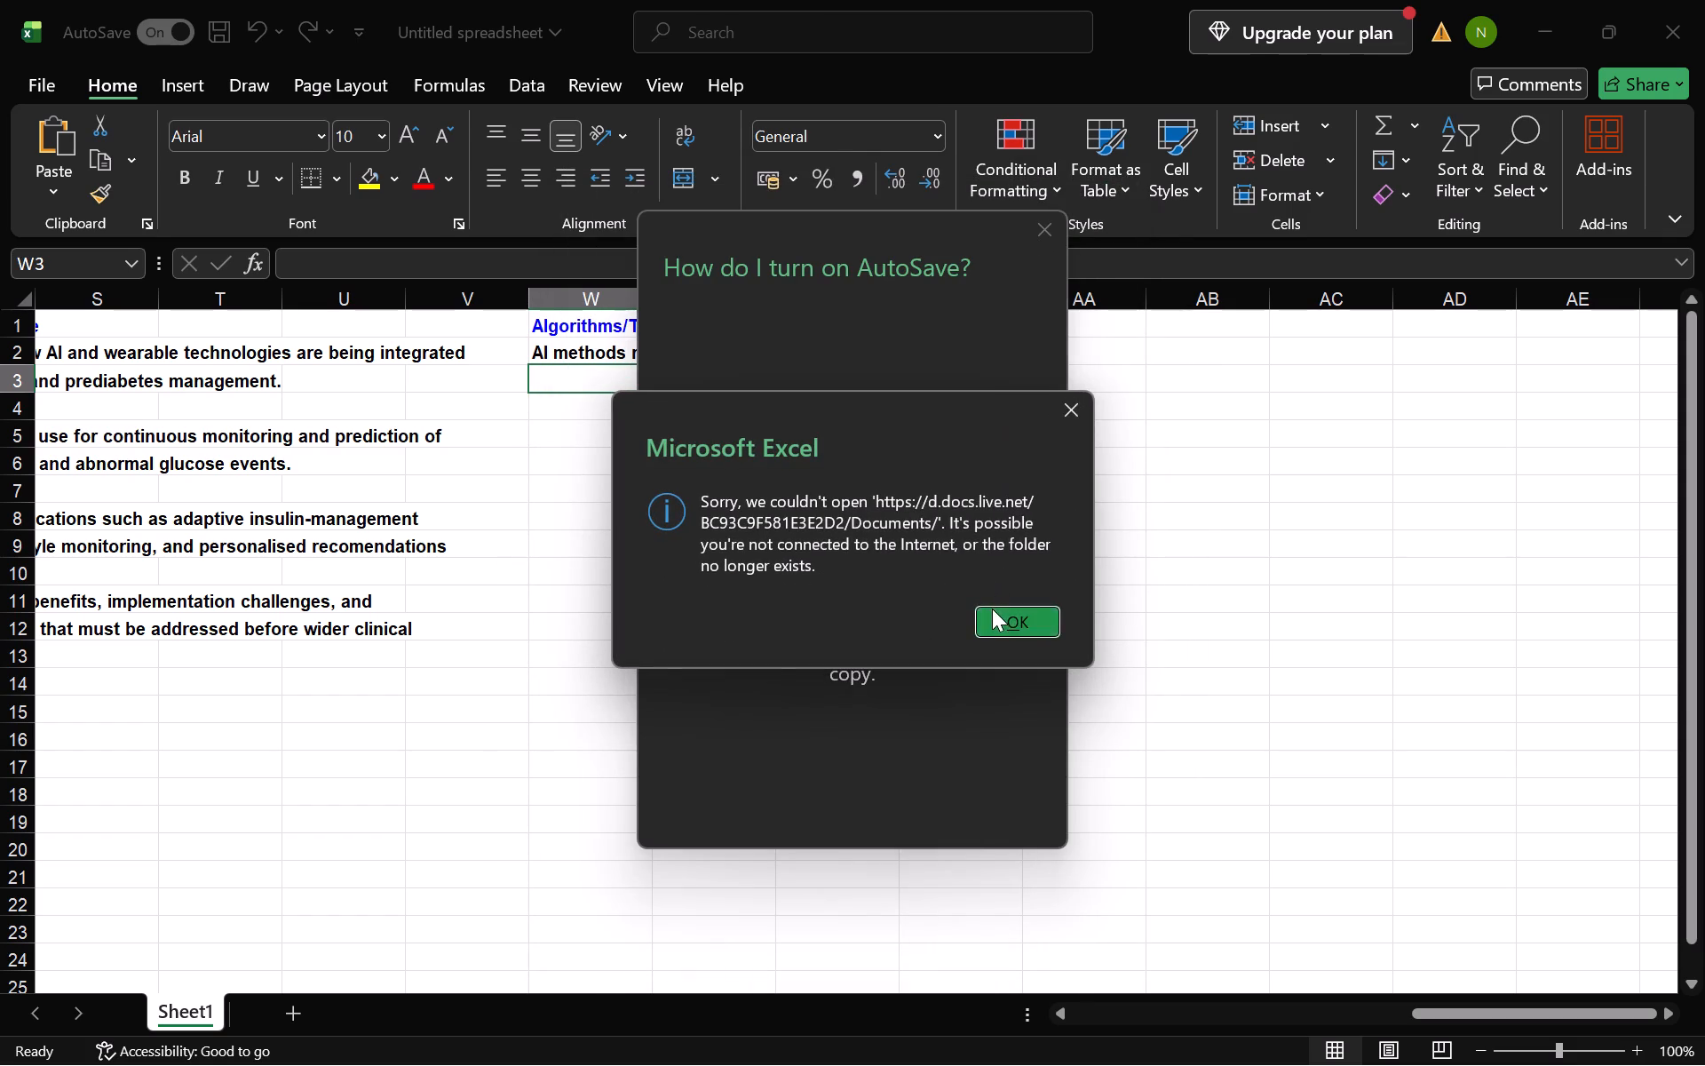
Close the AutoSave upload dialog without saving to OneDrive and minimize the workbook window.
click(1039, 241)
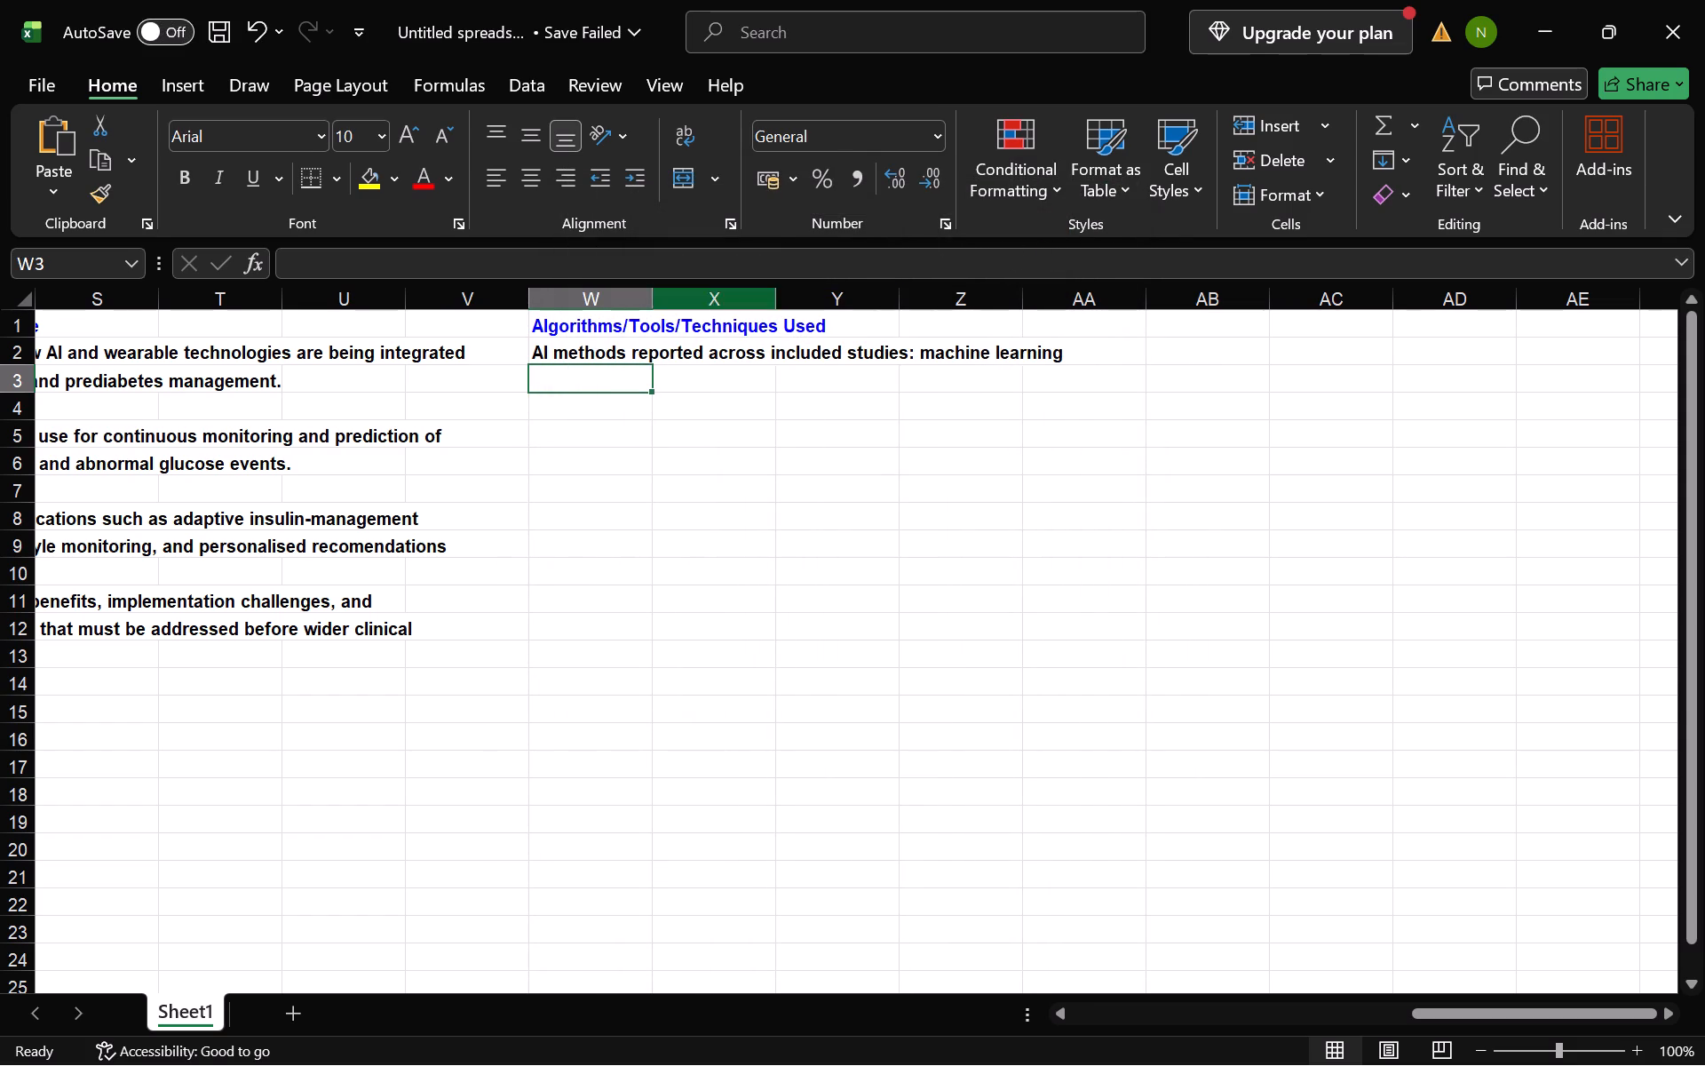
click(1551, 28)
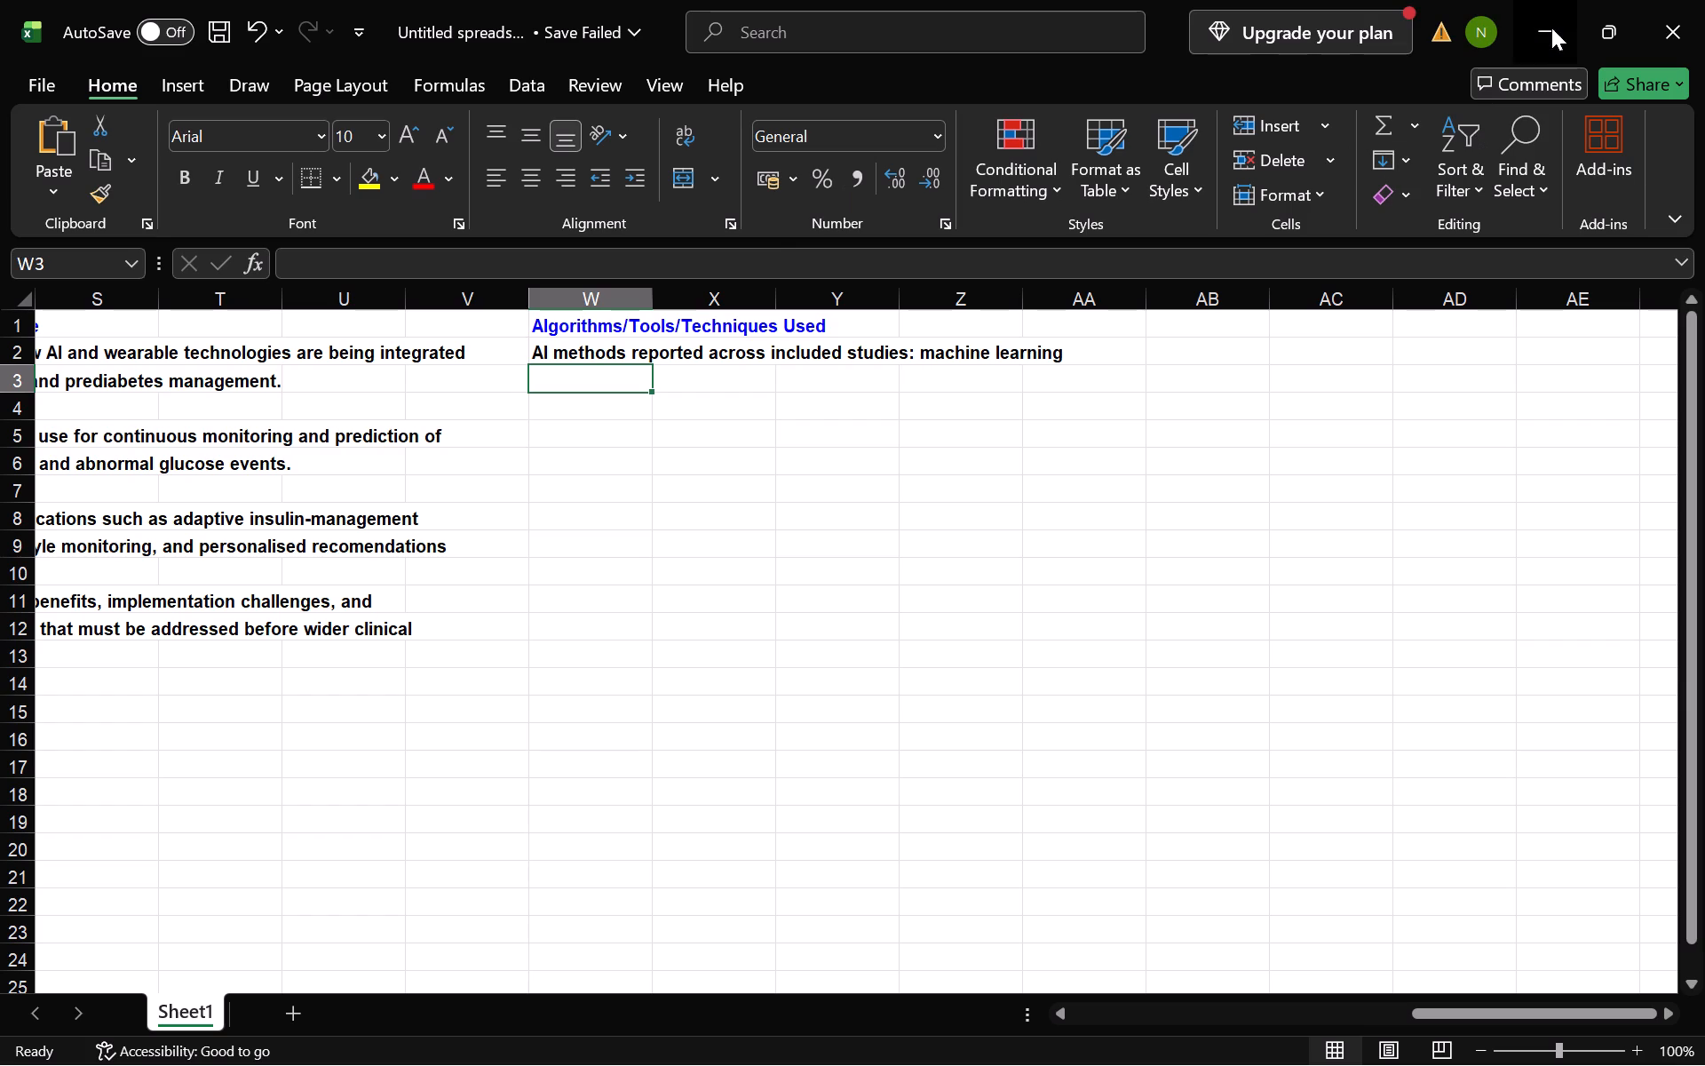
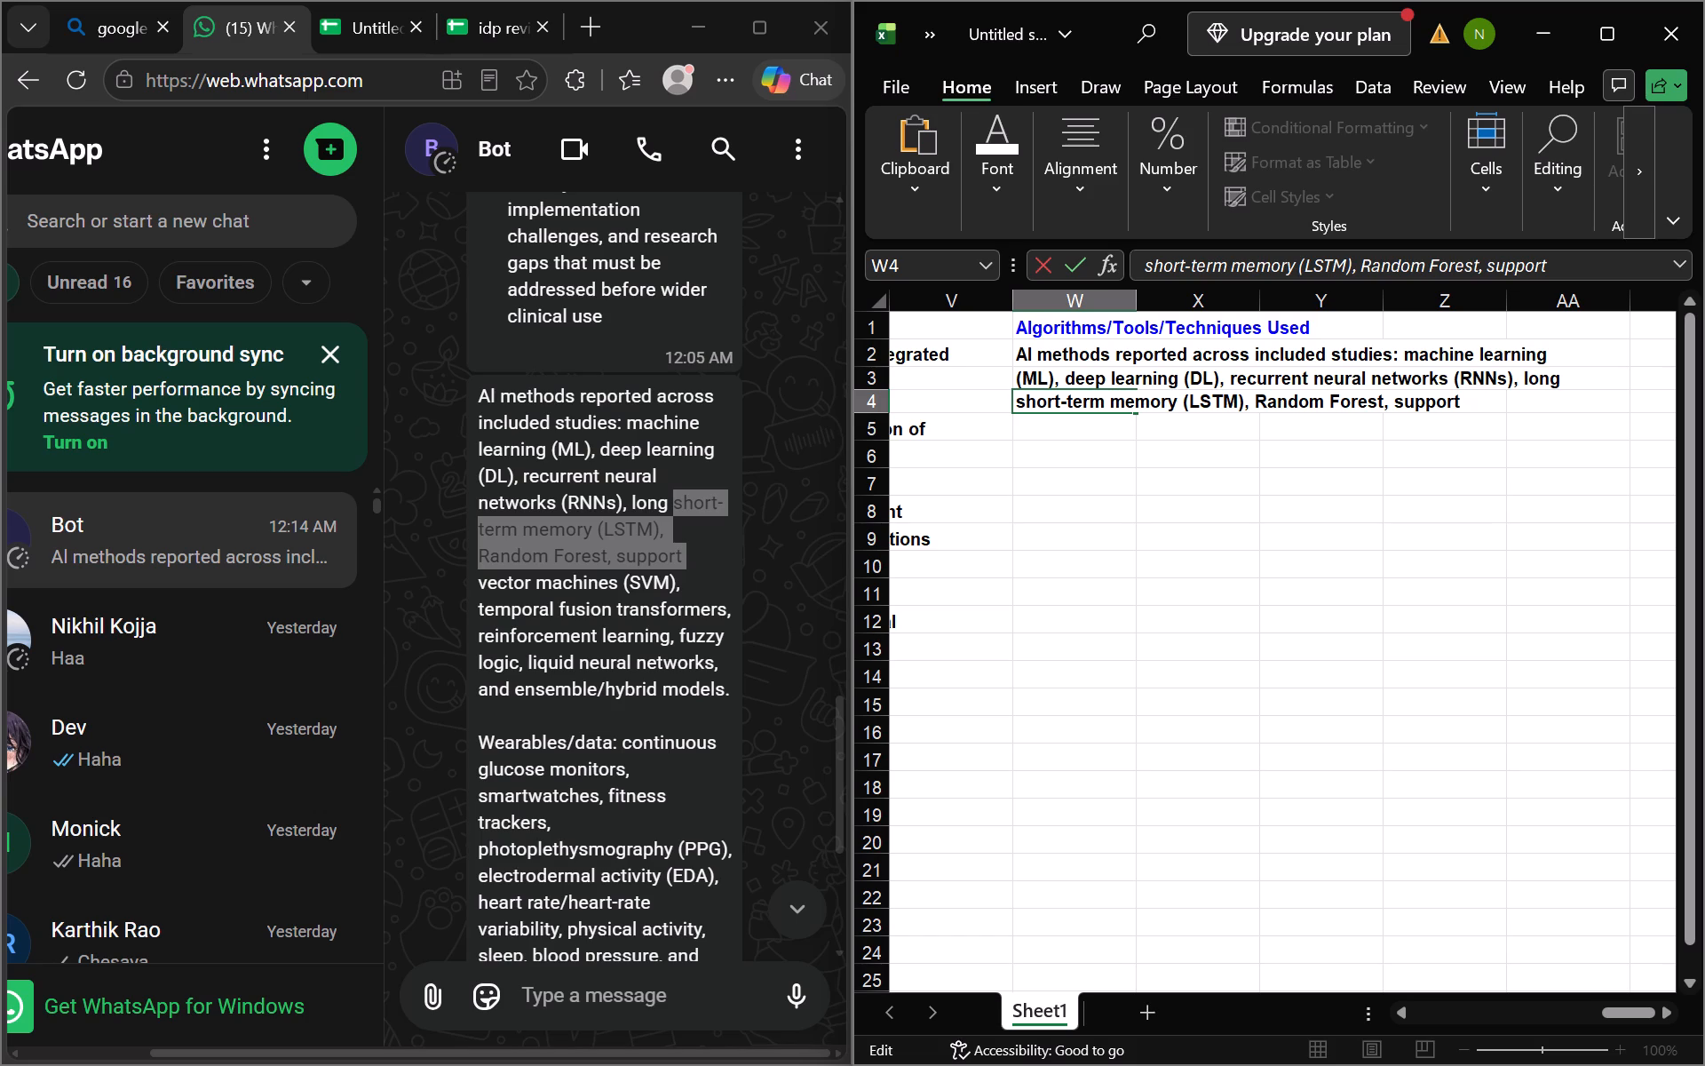
Continue the text in cell W4 with "vector machines" after "Random Forest, support".
text(vesctoe)
key(BackSpace)
text(r)
key(space)
key(BackSpace)
key(BackSpace)
key(BackSpace)
key(BackSpace)
key(BackSpace)
key(BackSpace)
text(ctor machines)
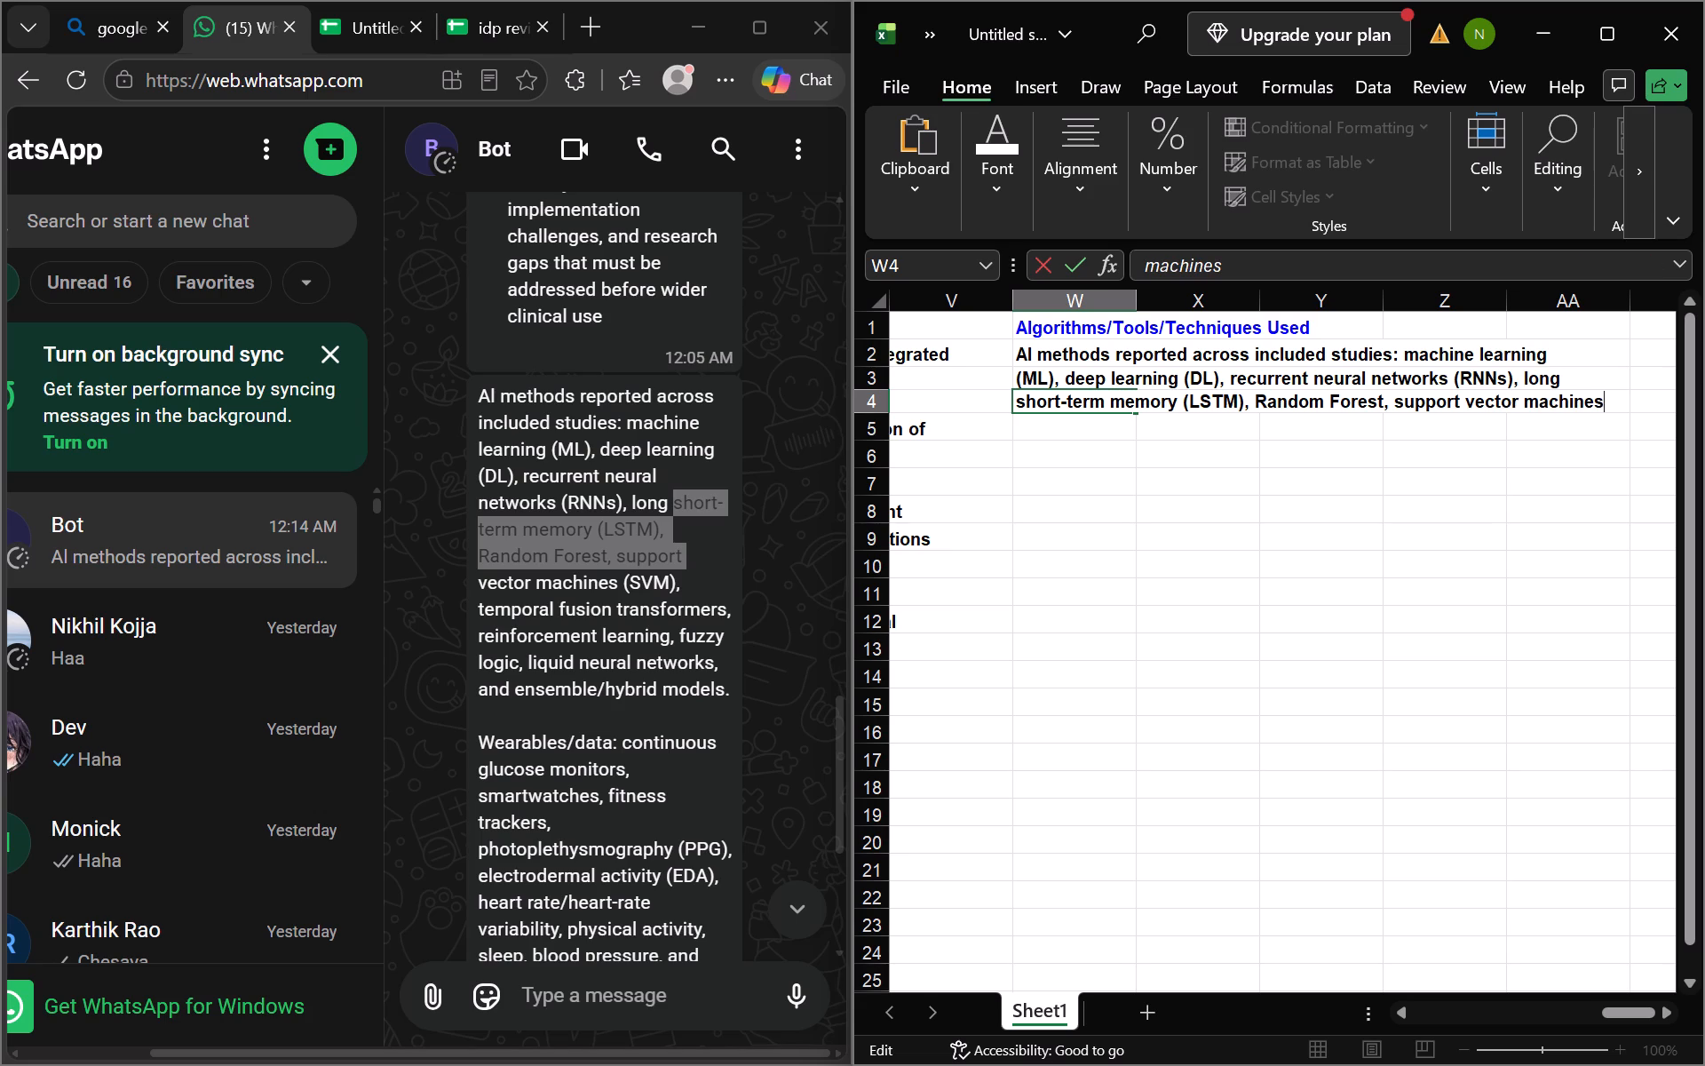
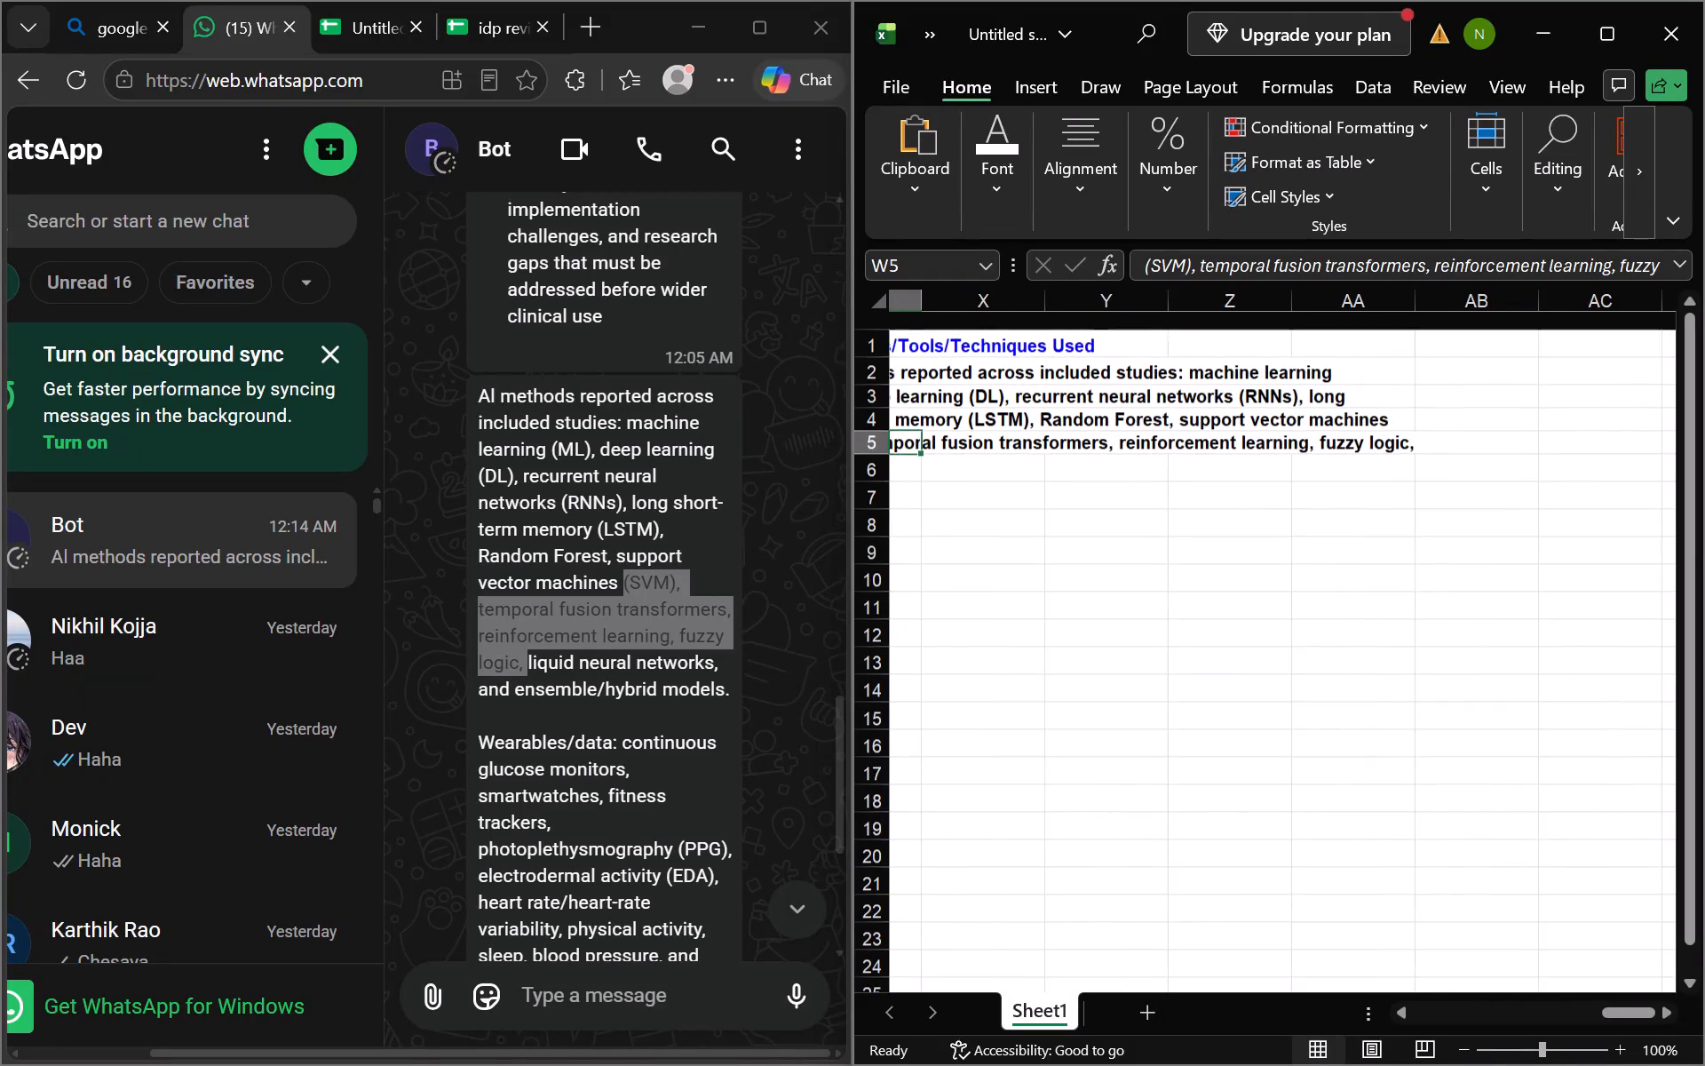
Open the text in cell W5 for editing and select "SVM" at its beginning.
scroll(1565, 462, left, 1)
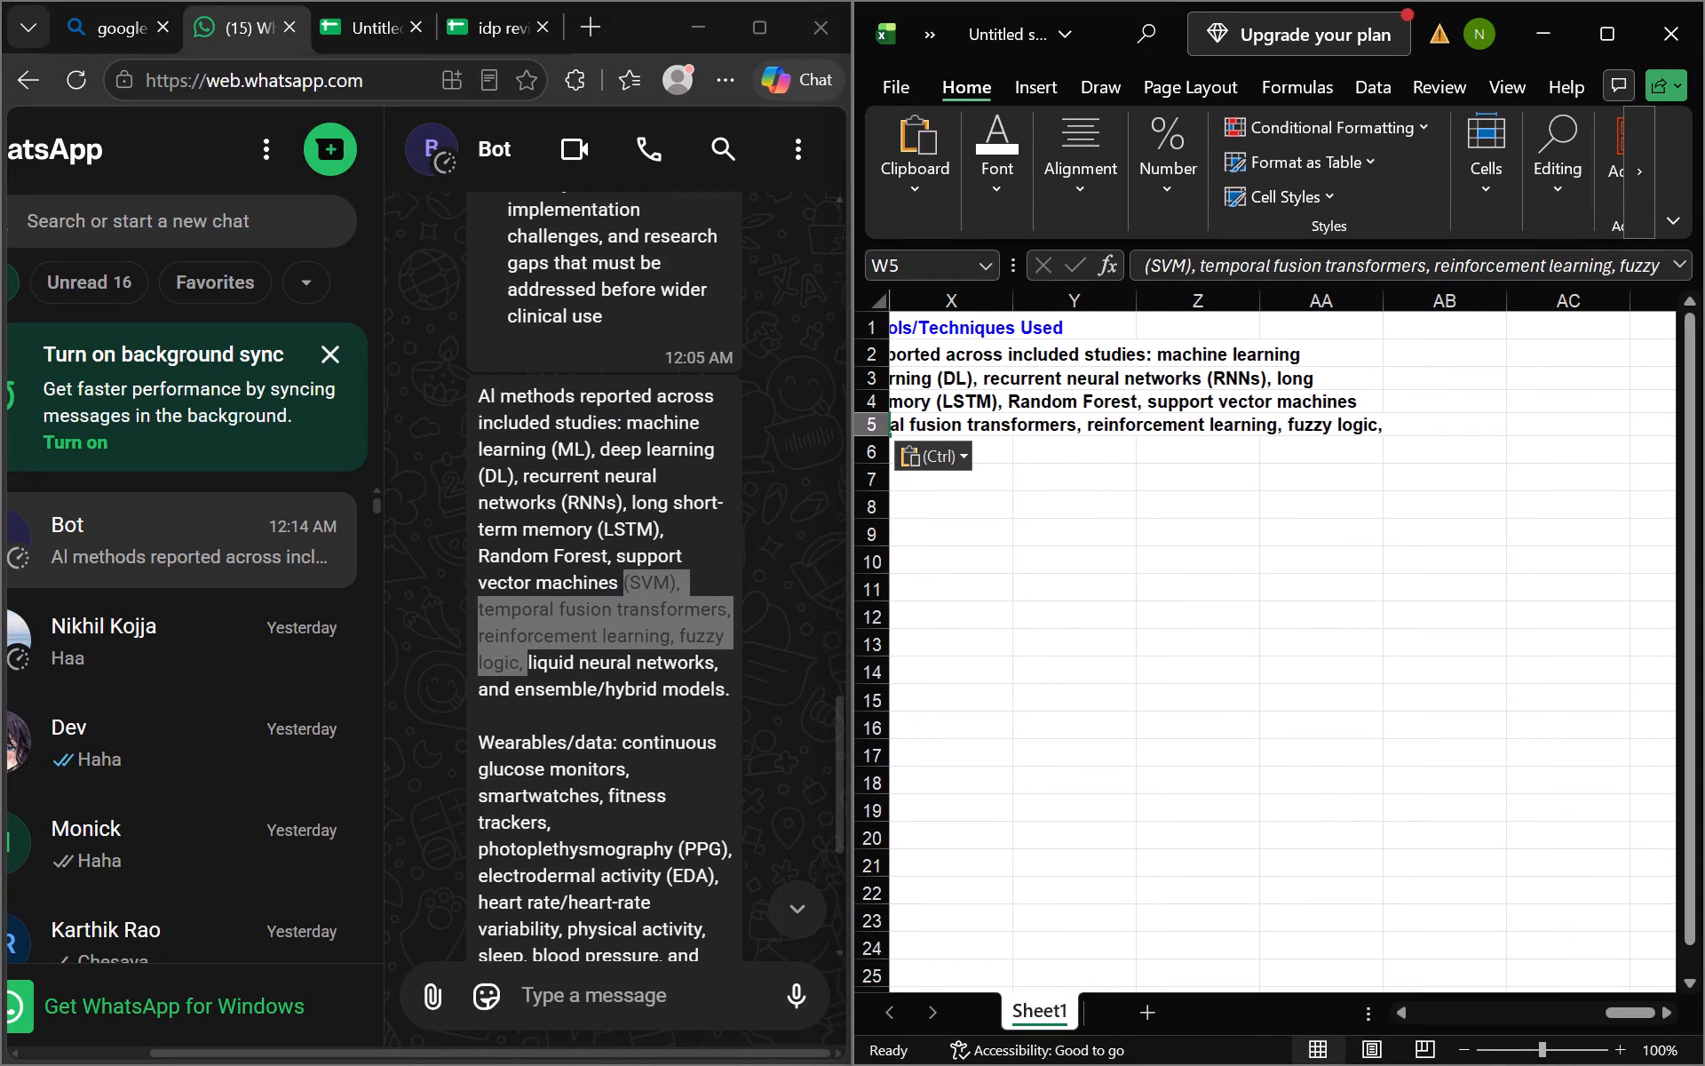
click(1386, 421)
click(1348, 420)
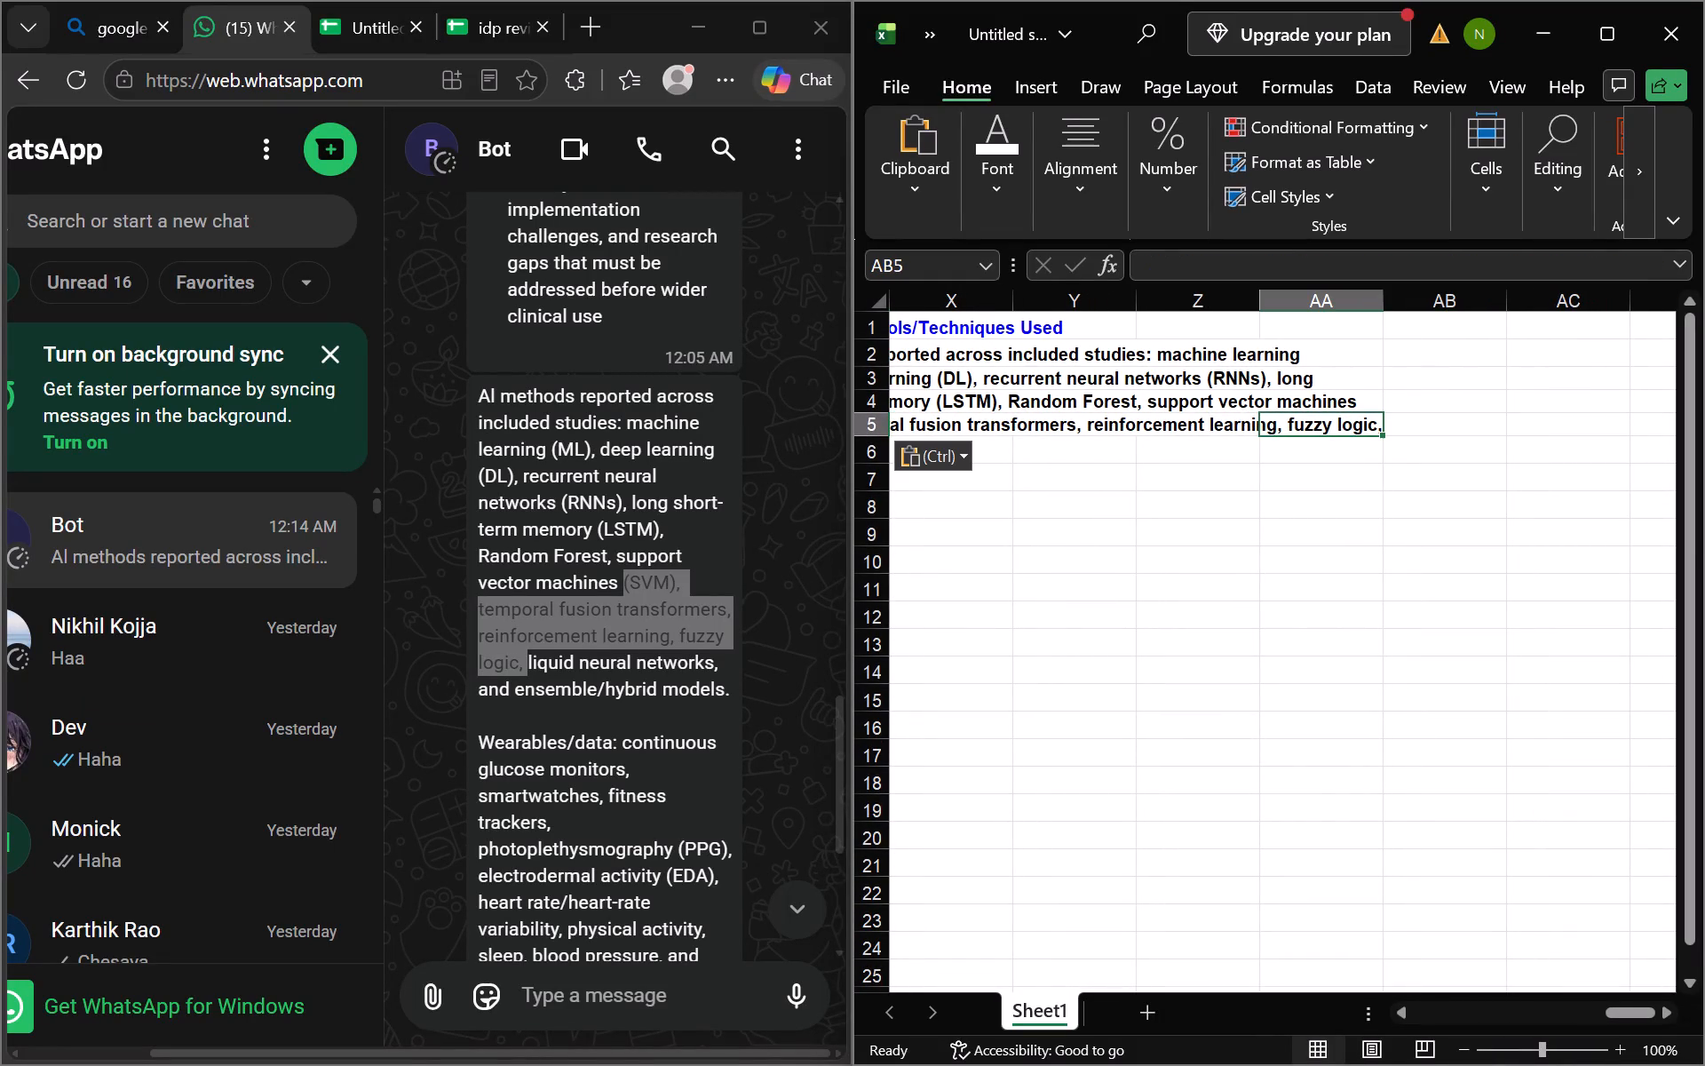
double_click(1225, 424)
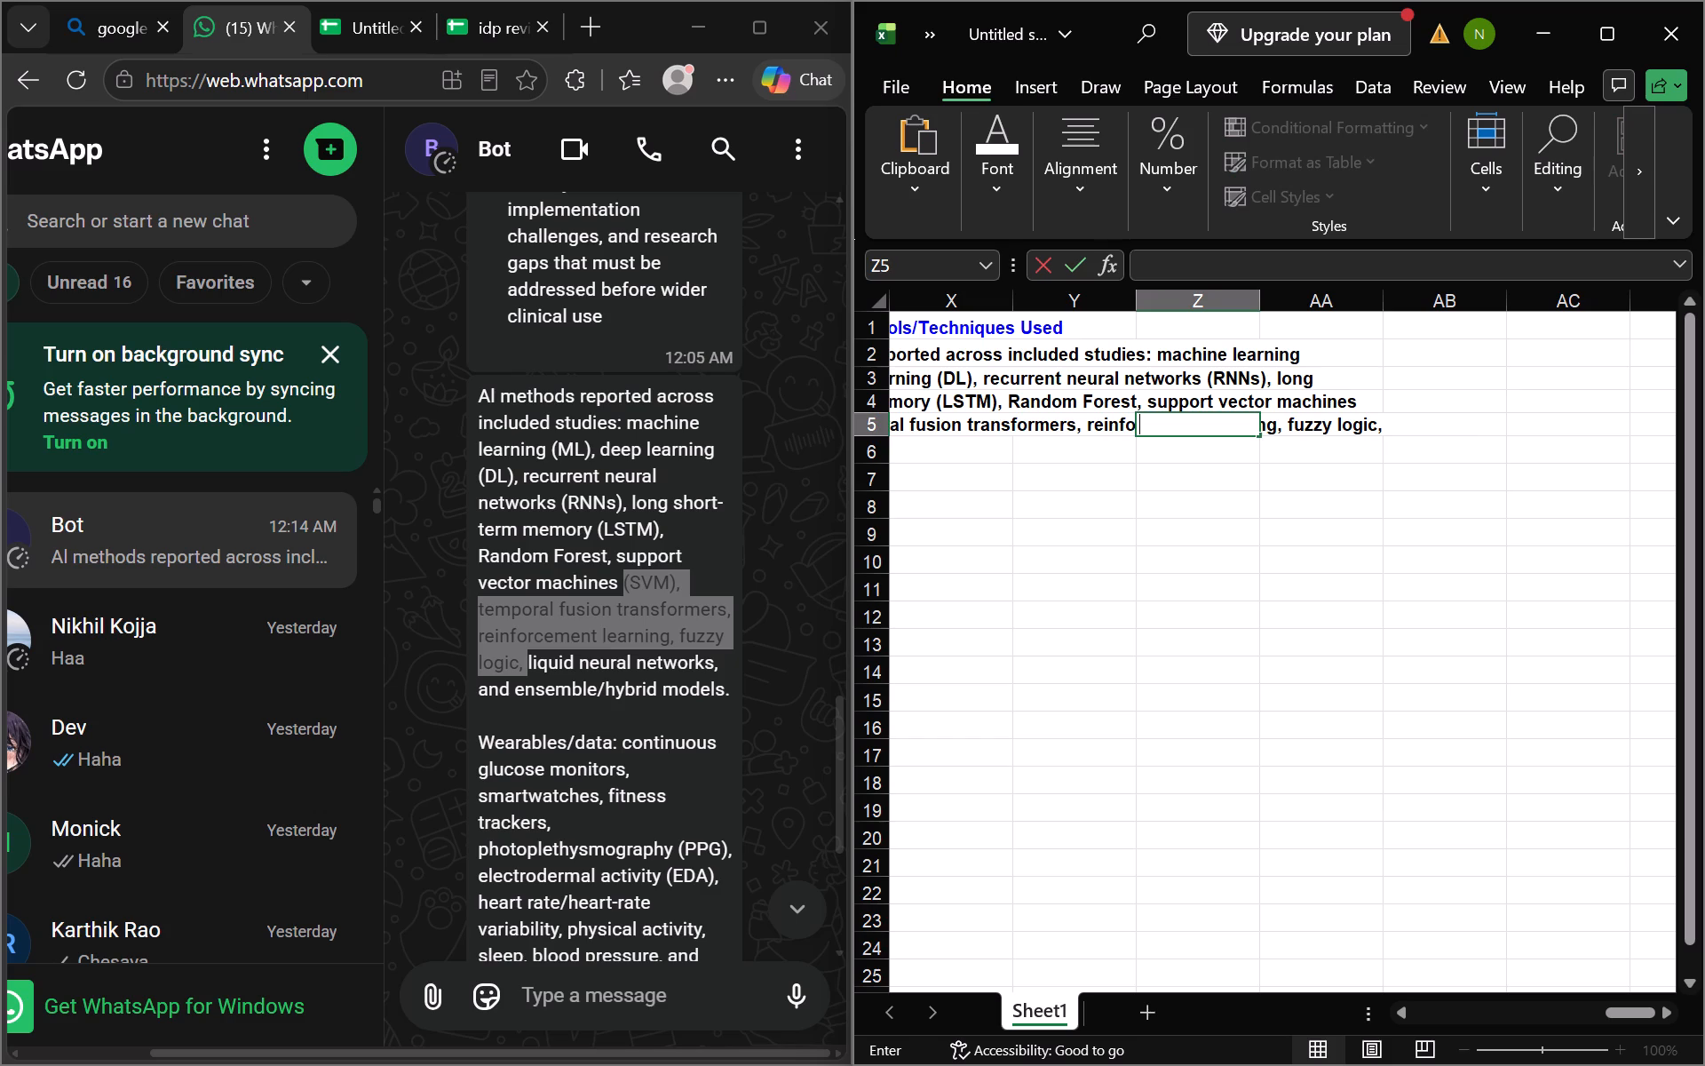
scroll(1077, 438, right, 2)
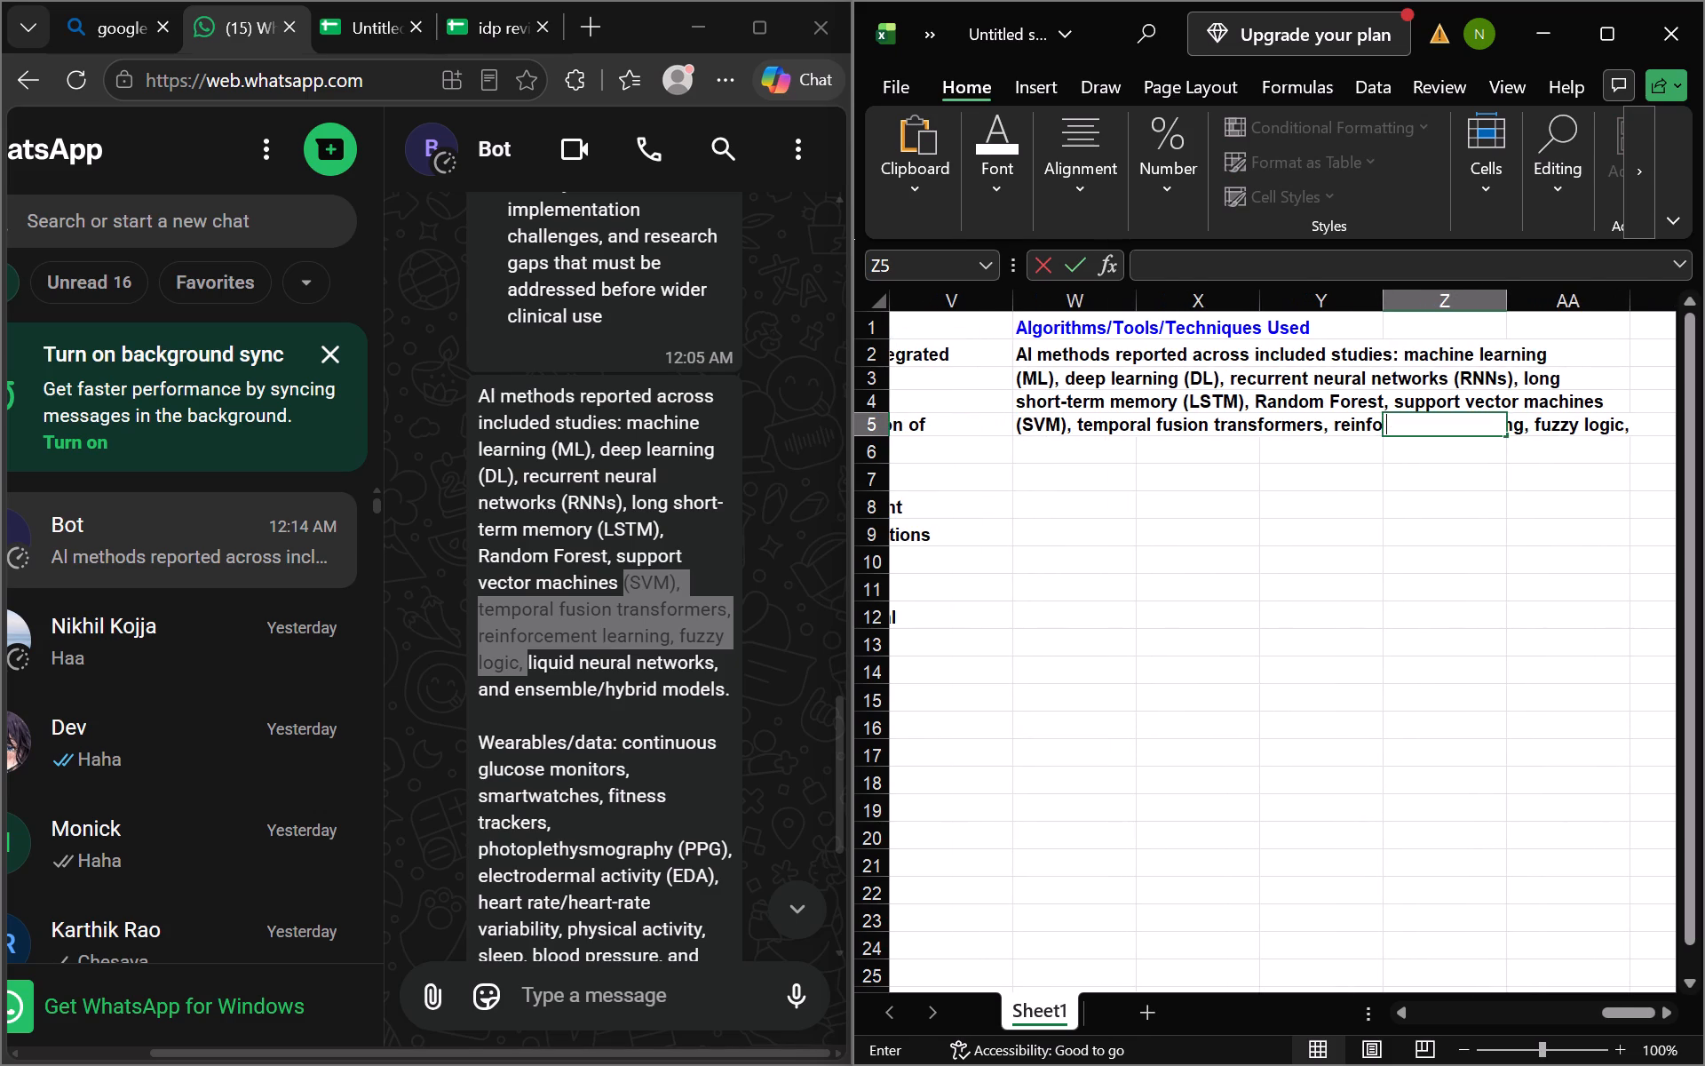
double_click(1021, 428)
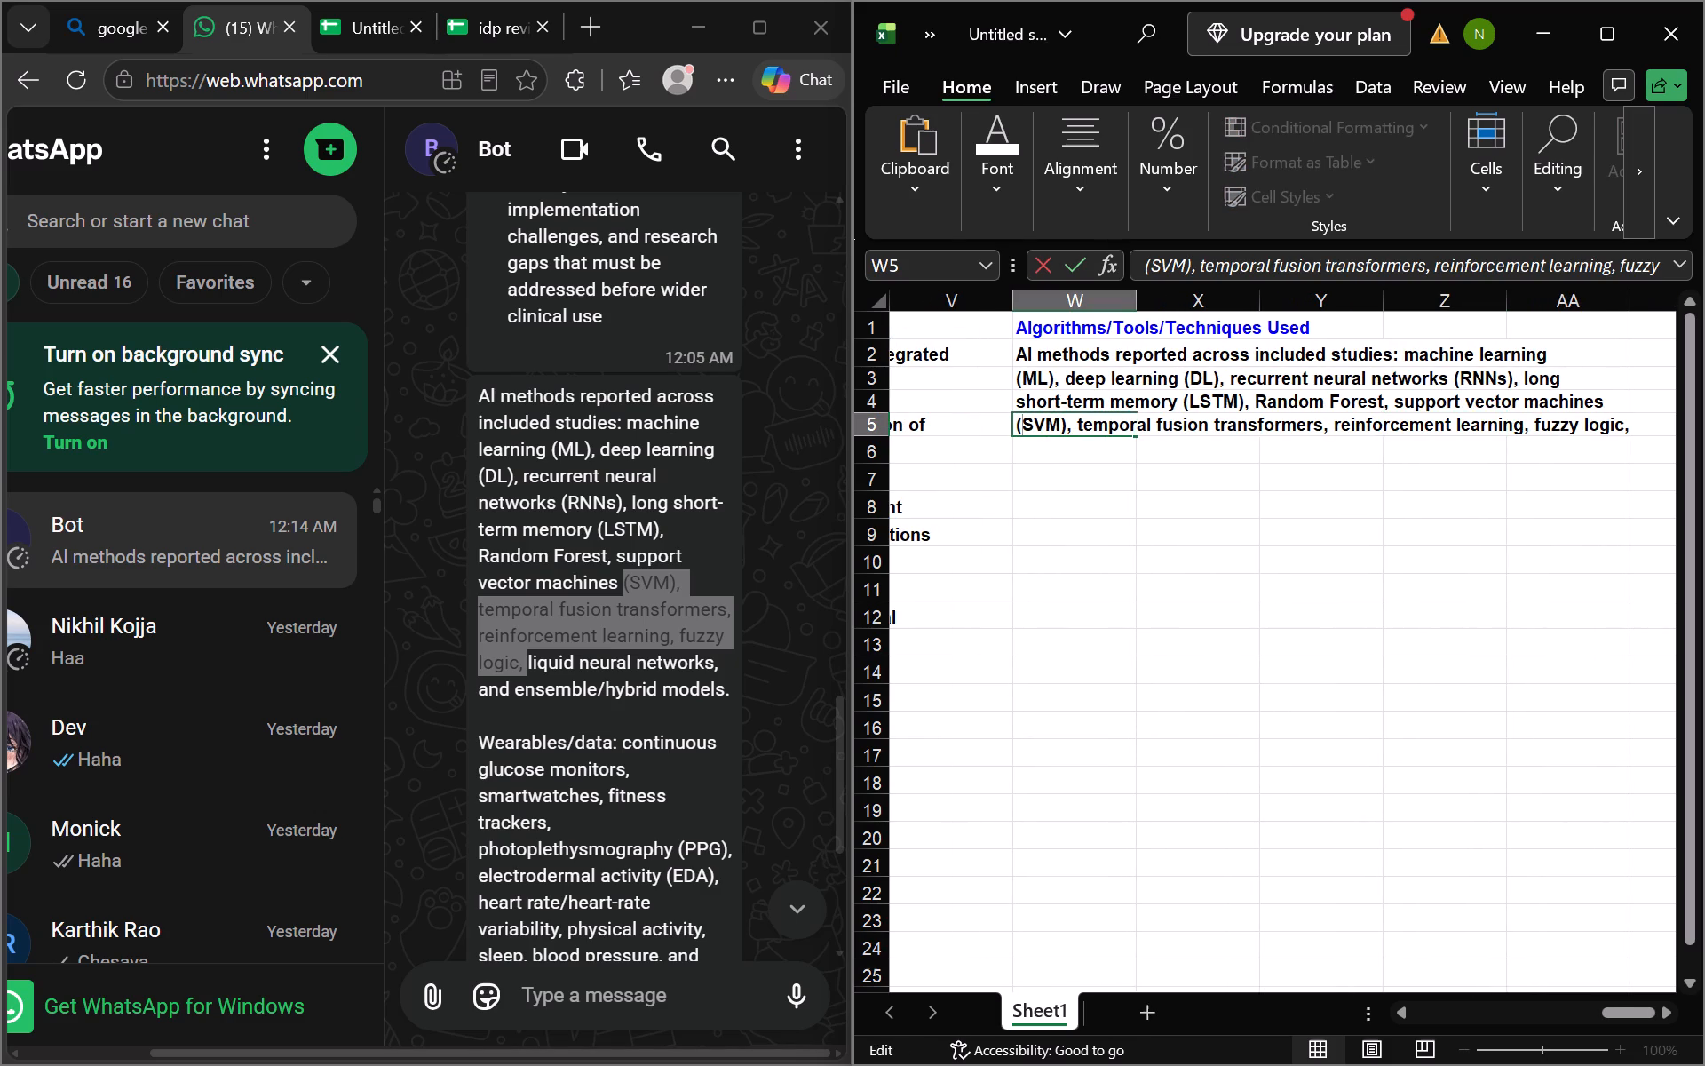
double_click(1021, 420)
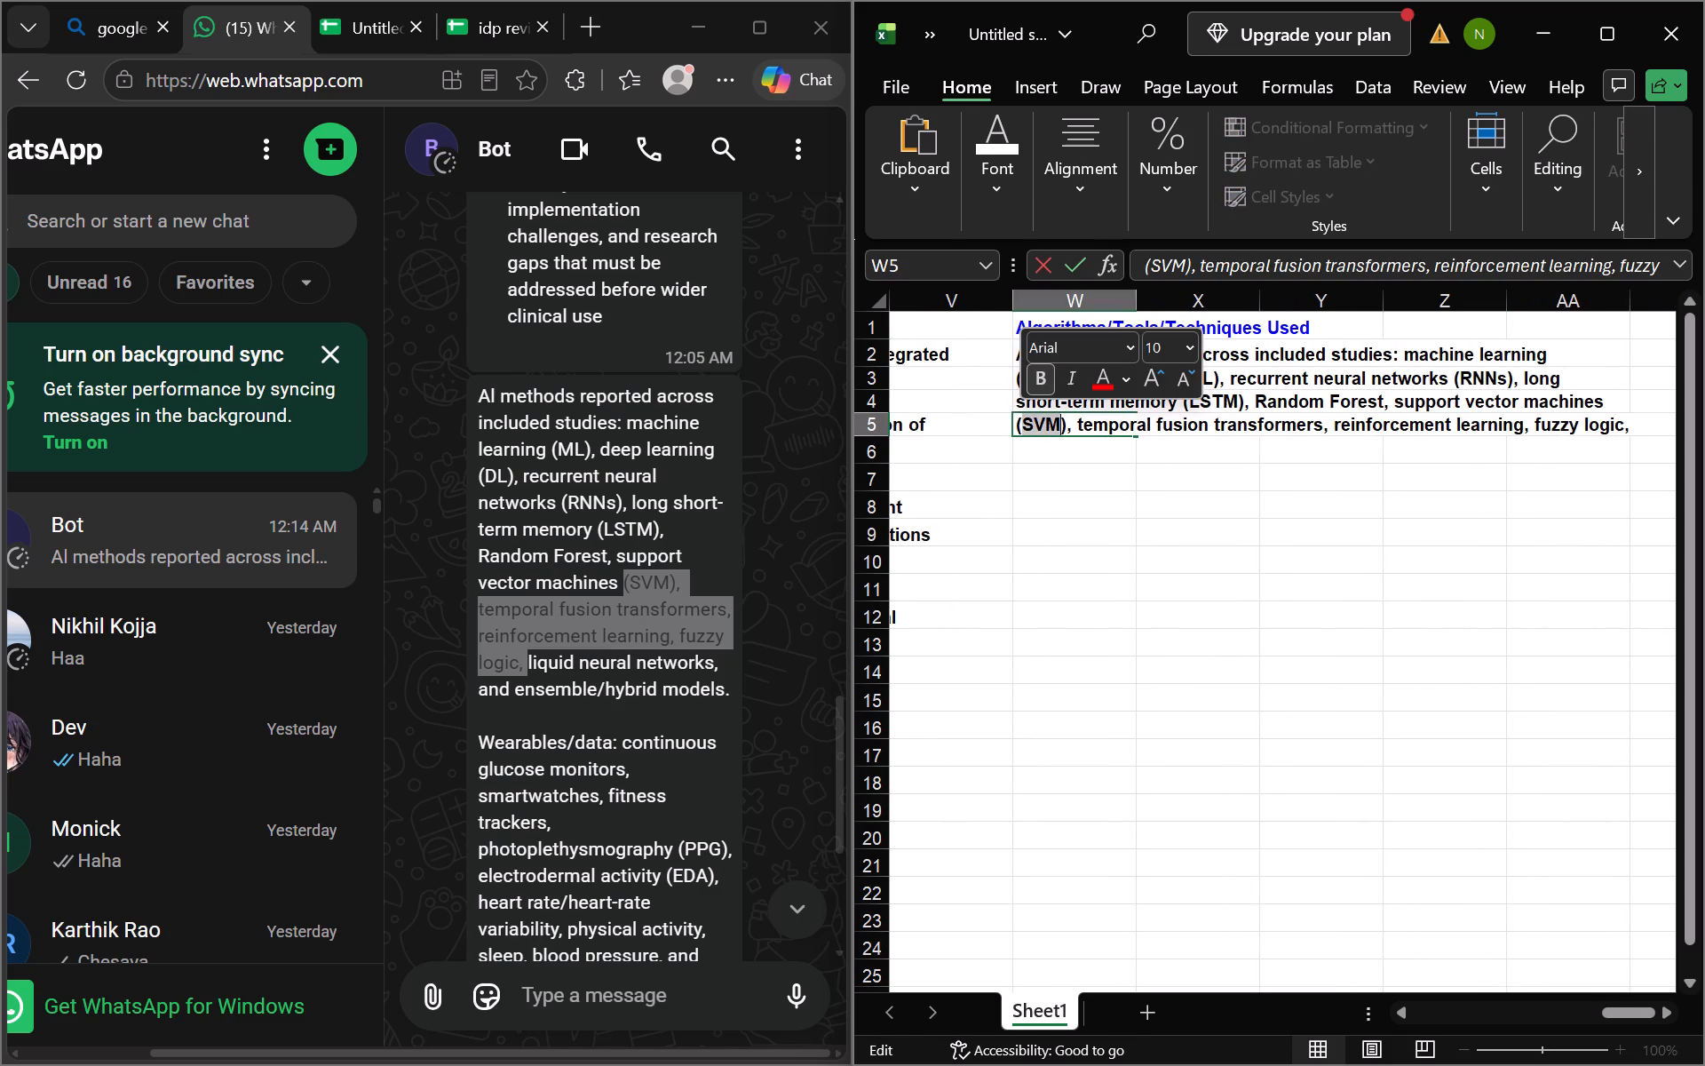
double_click(1021, 427)
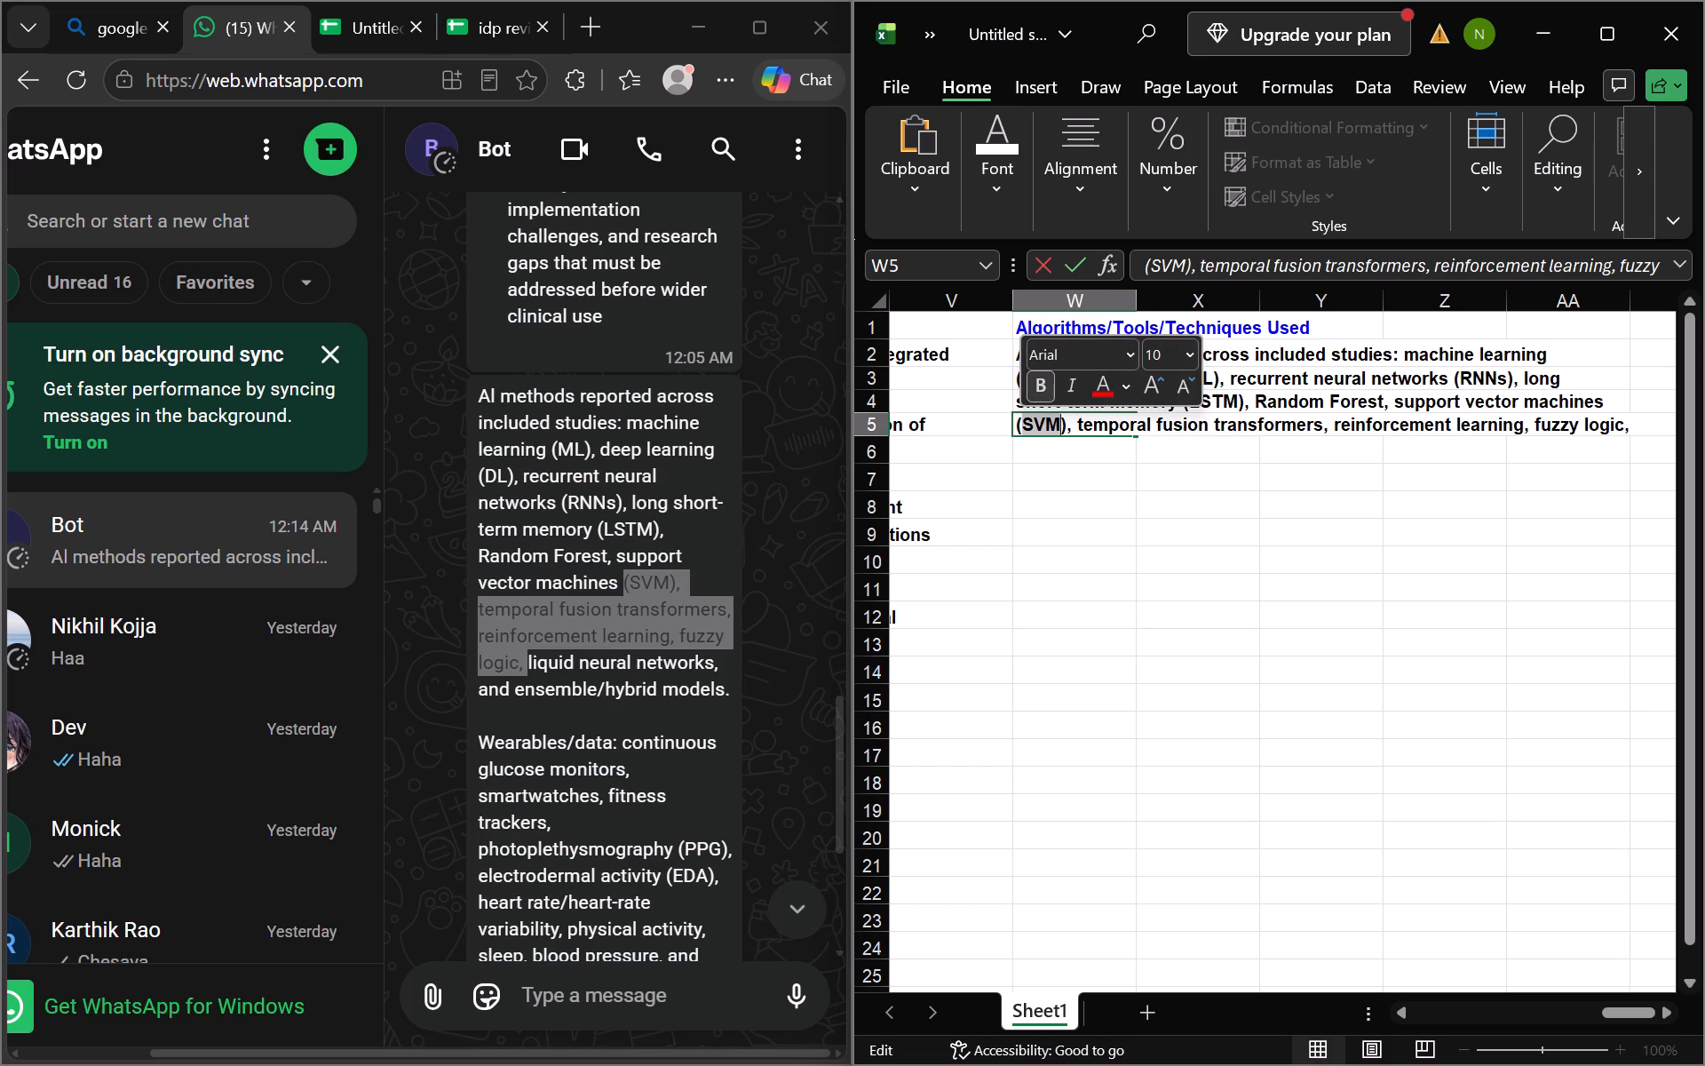
Remove "logic," from the end of the text in cell W5 so that it ends with "fuzzy".
triple_click(1013, 423)
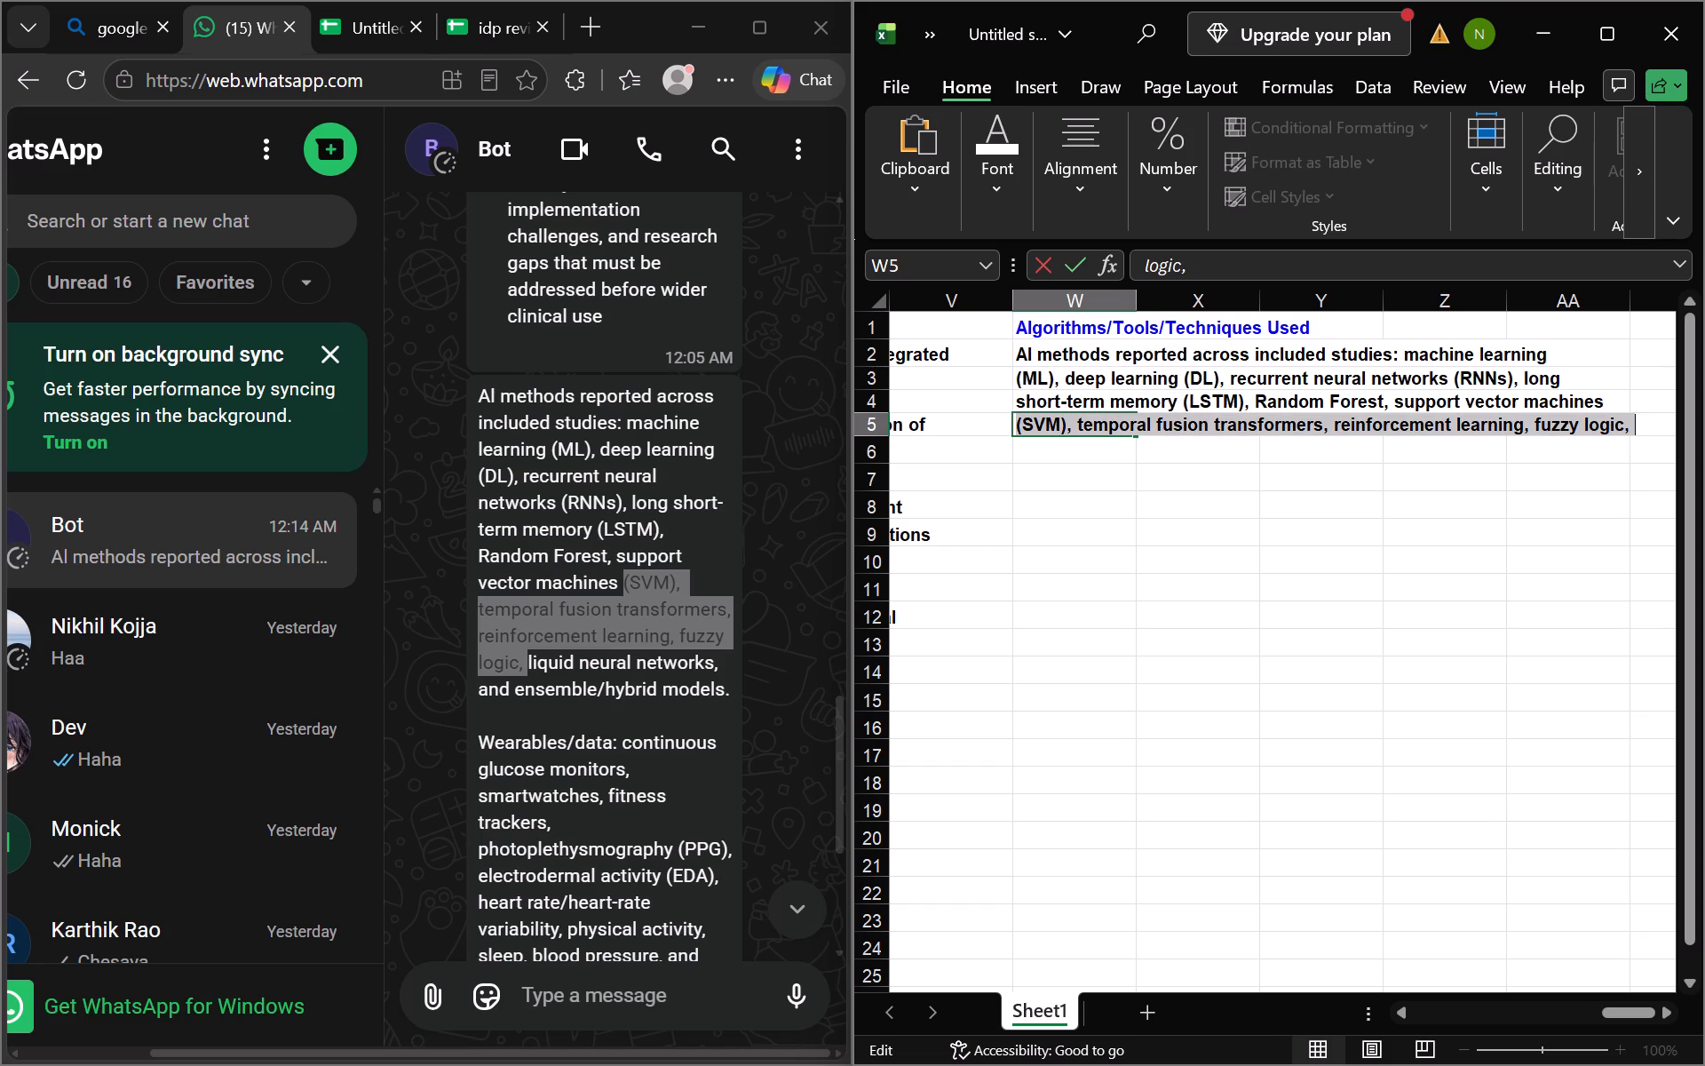
click(1620, 427)
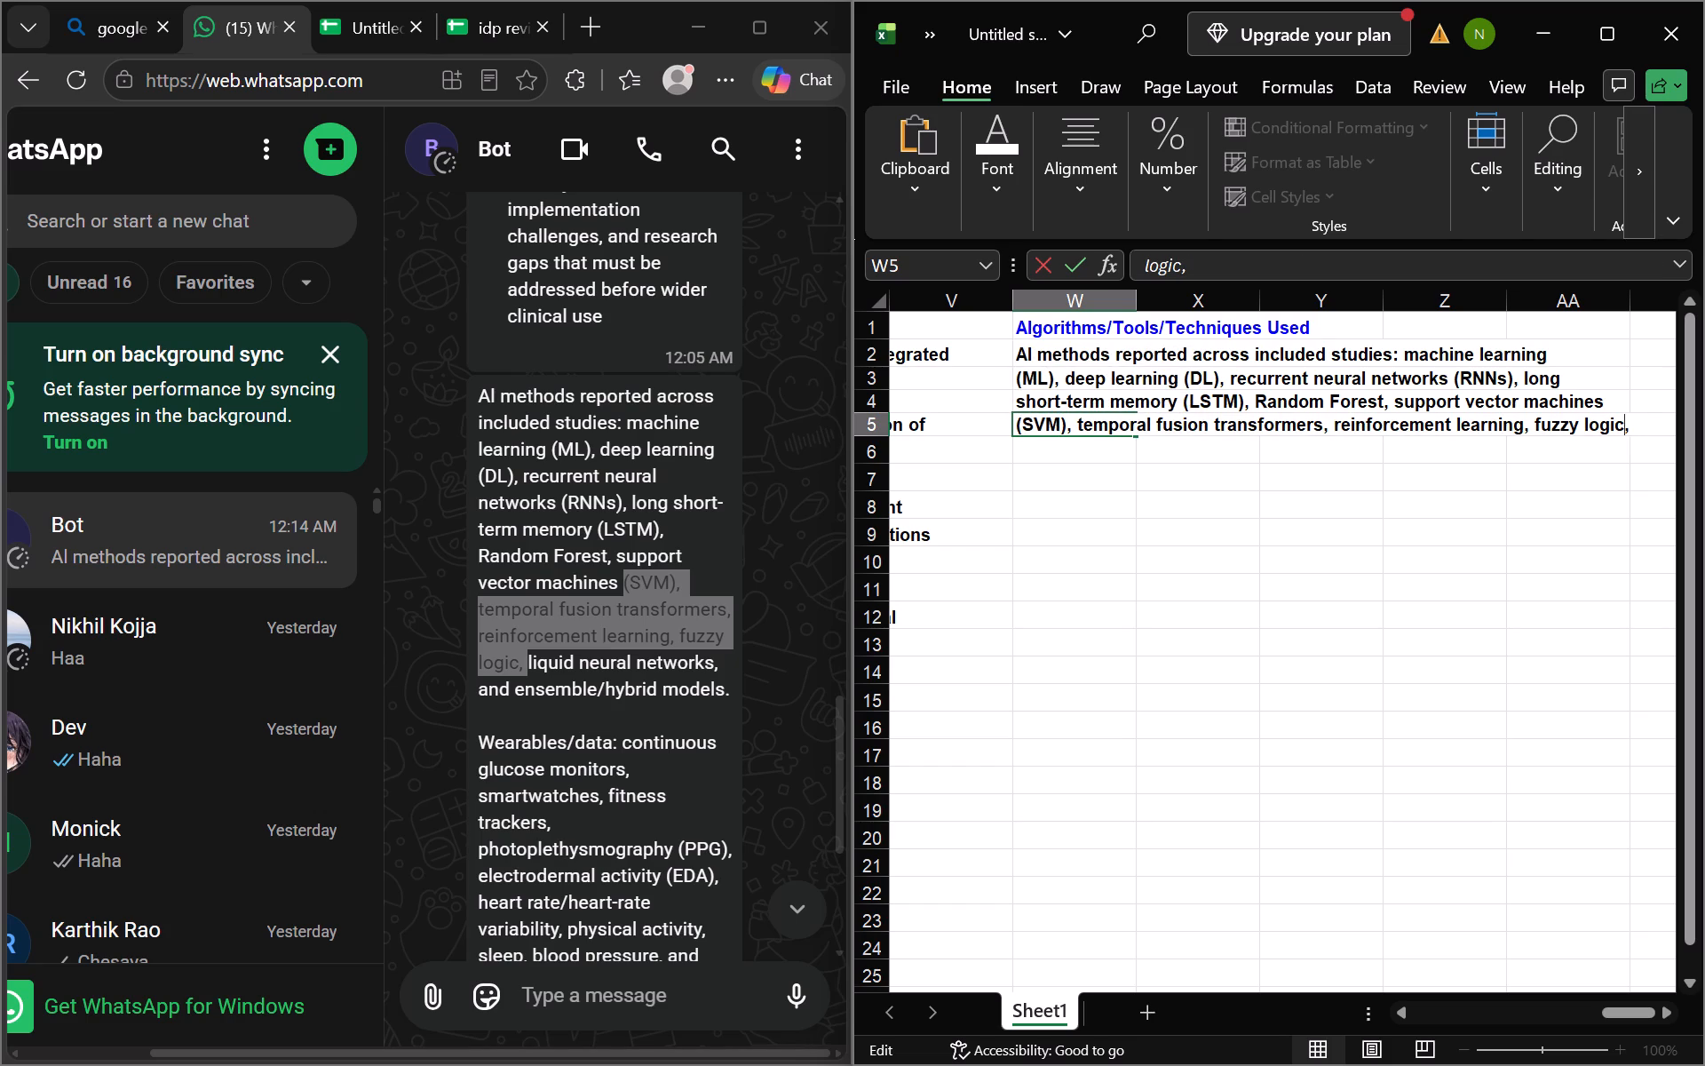
click(1635, 428)
key(Right)
key(BackSpace)
key(BackSpace)
key(BackSpace)
key(BackSpace)
key(BackSpace)
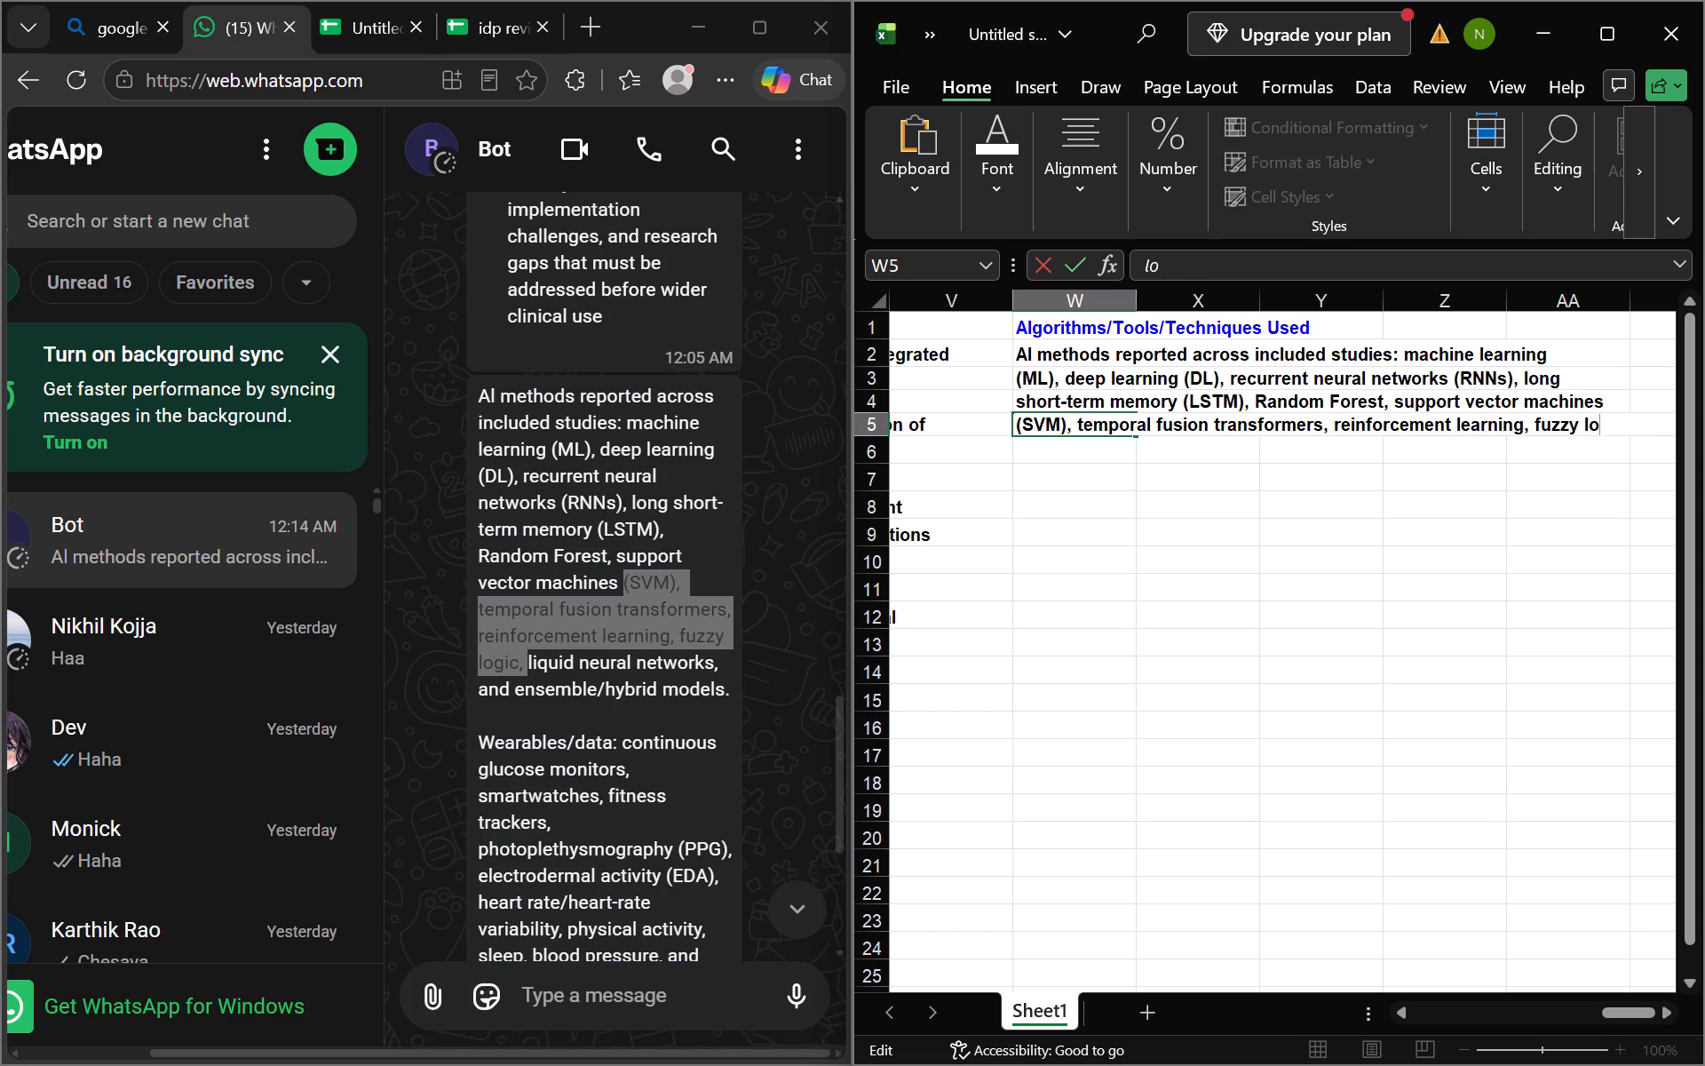
key(BackSpace)
key(BackSpace)
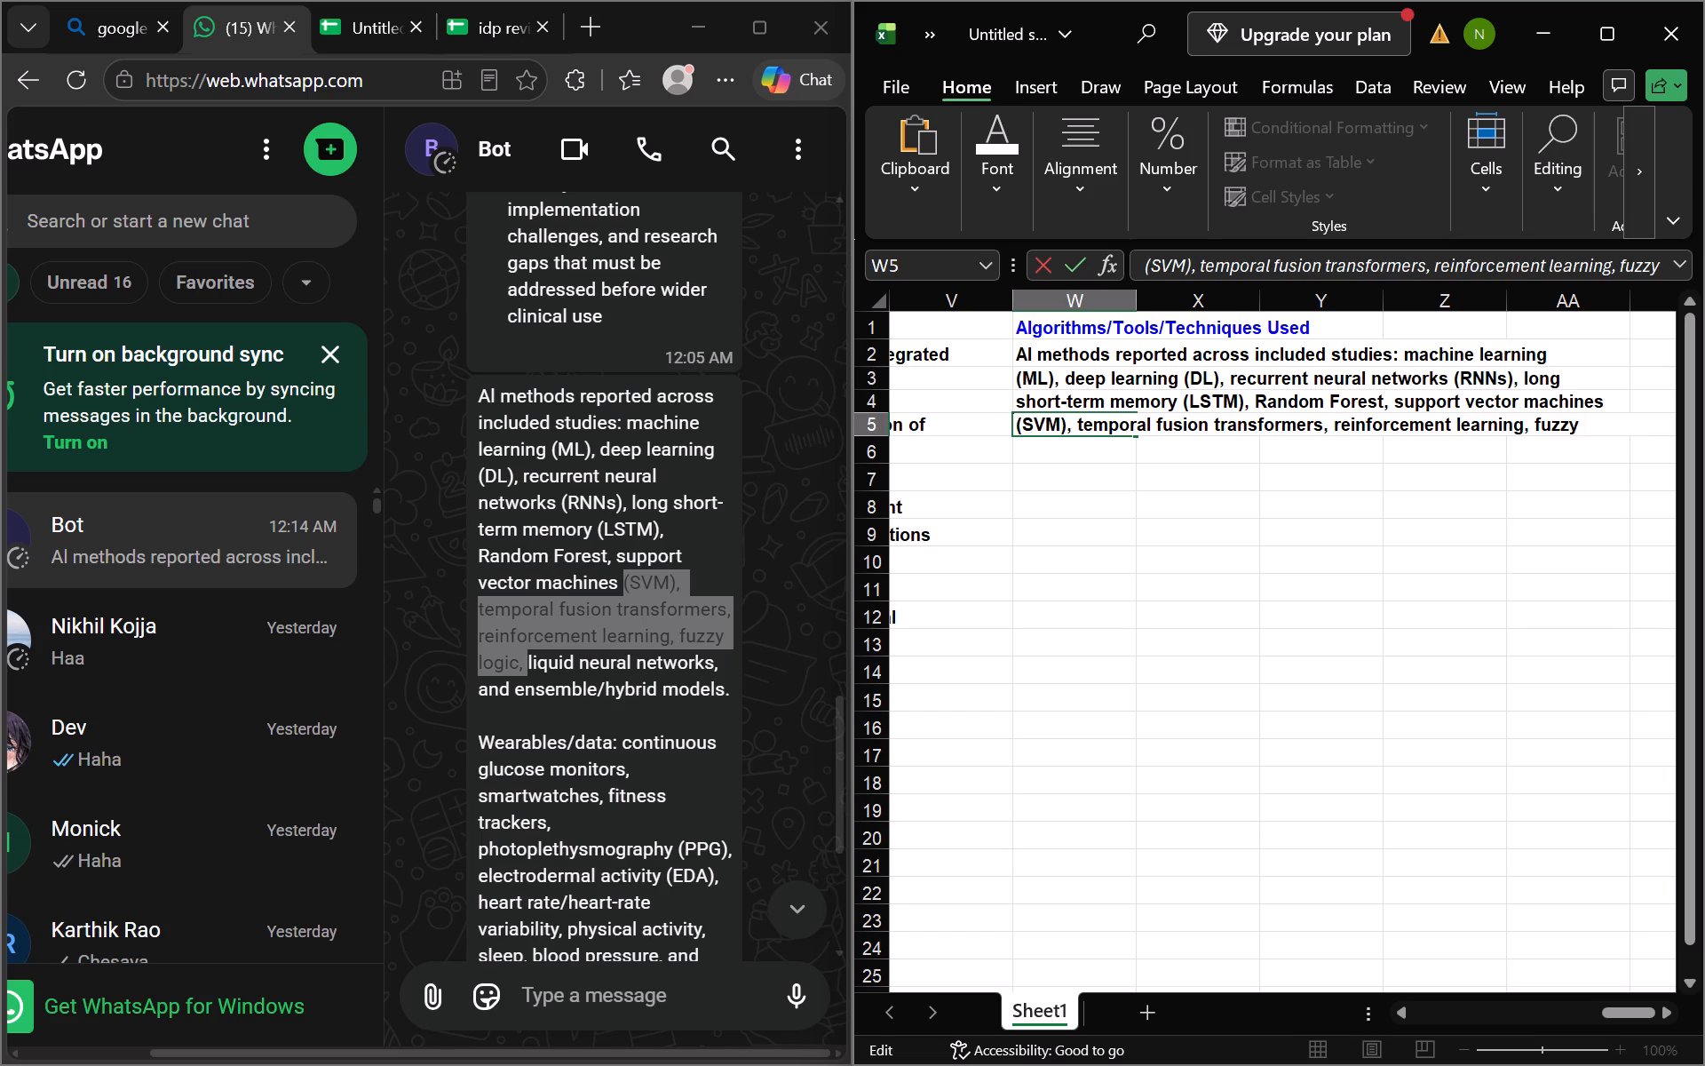
Continue the algorithms text in cell W6 with "logic", toggling bold formatting before entering the word.
click(1039, 452)
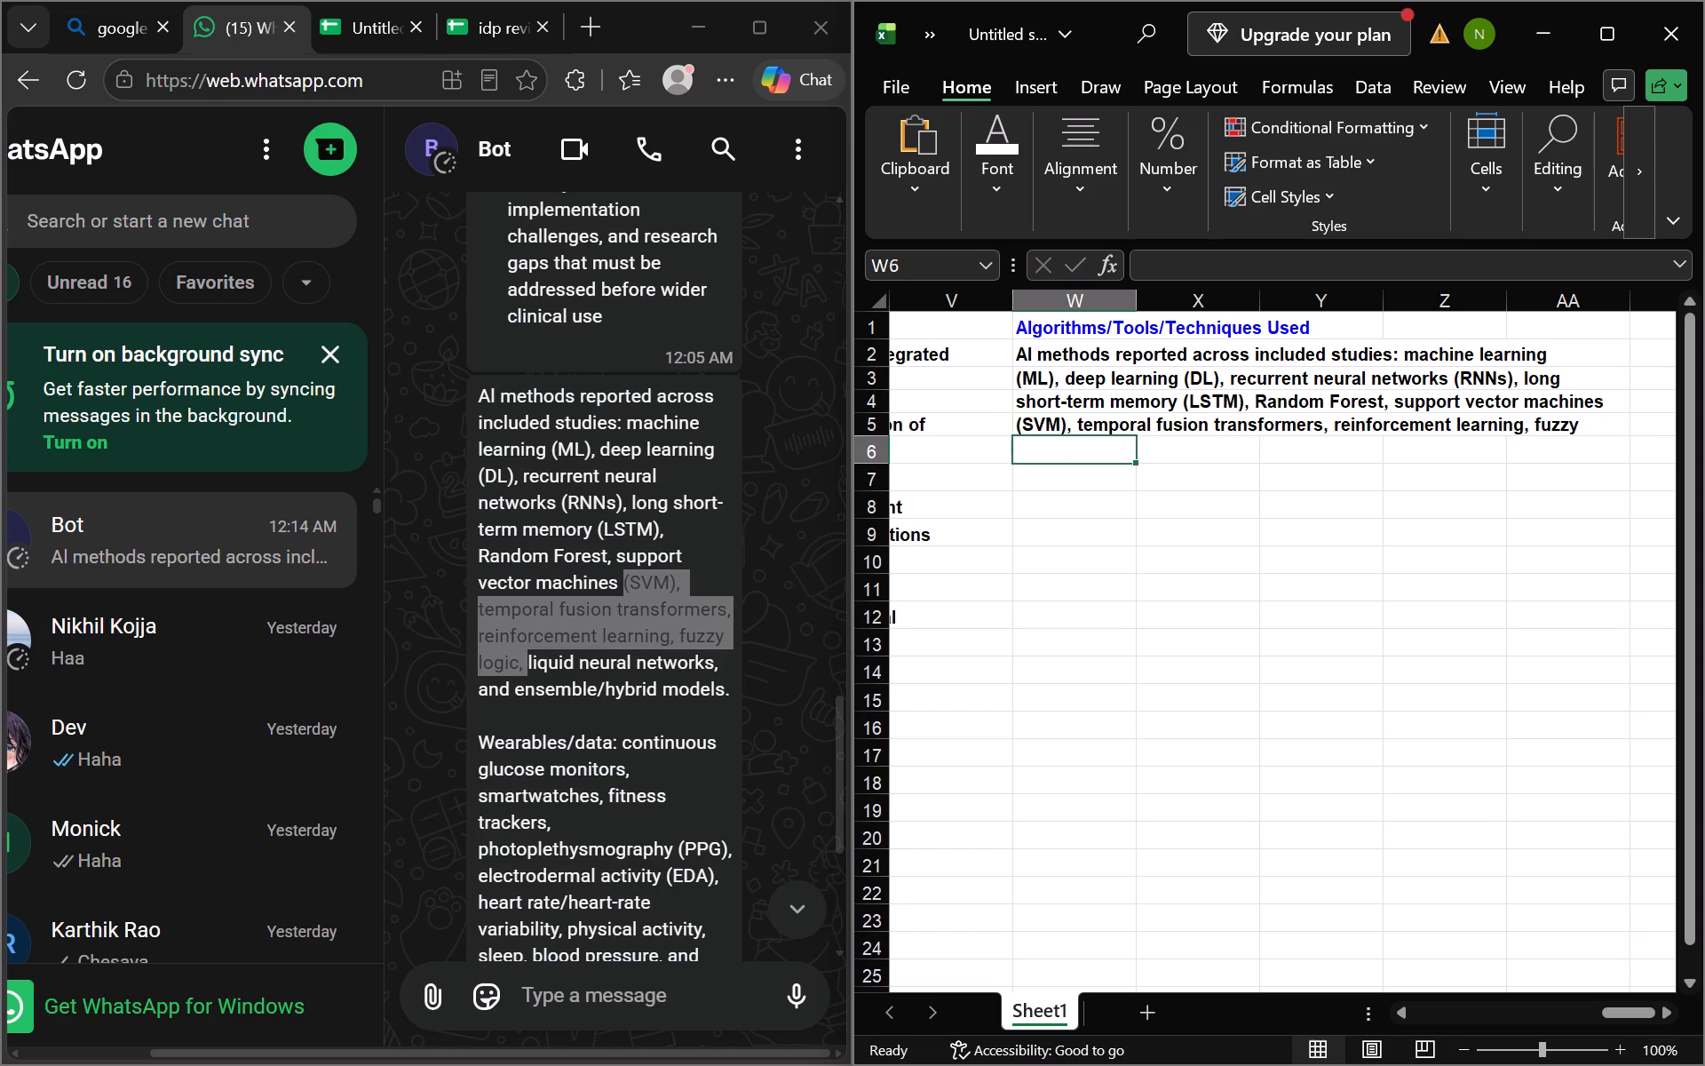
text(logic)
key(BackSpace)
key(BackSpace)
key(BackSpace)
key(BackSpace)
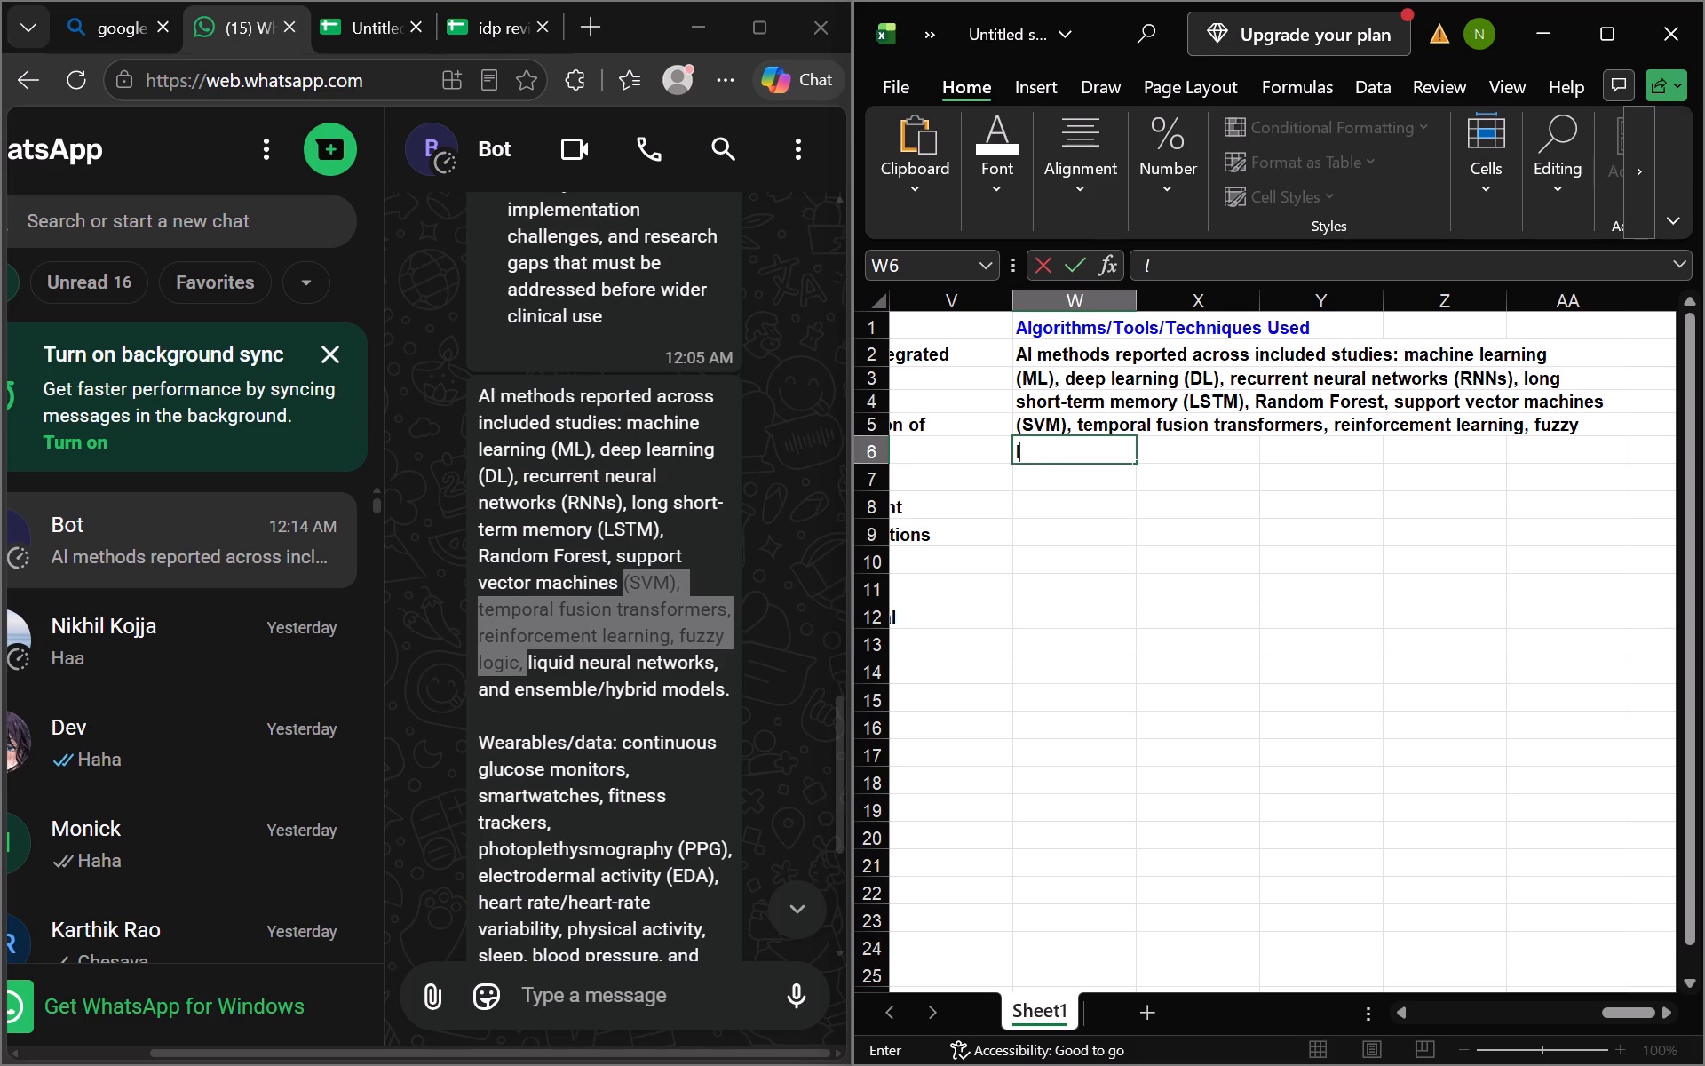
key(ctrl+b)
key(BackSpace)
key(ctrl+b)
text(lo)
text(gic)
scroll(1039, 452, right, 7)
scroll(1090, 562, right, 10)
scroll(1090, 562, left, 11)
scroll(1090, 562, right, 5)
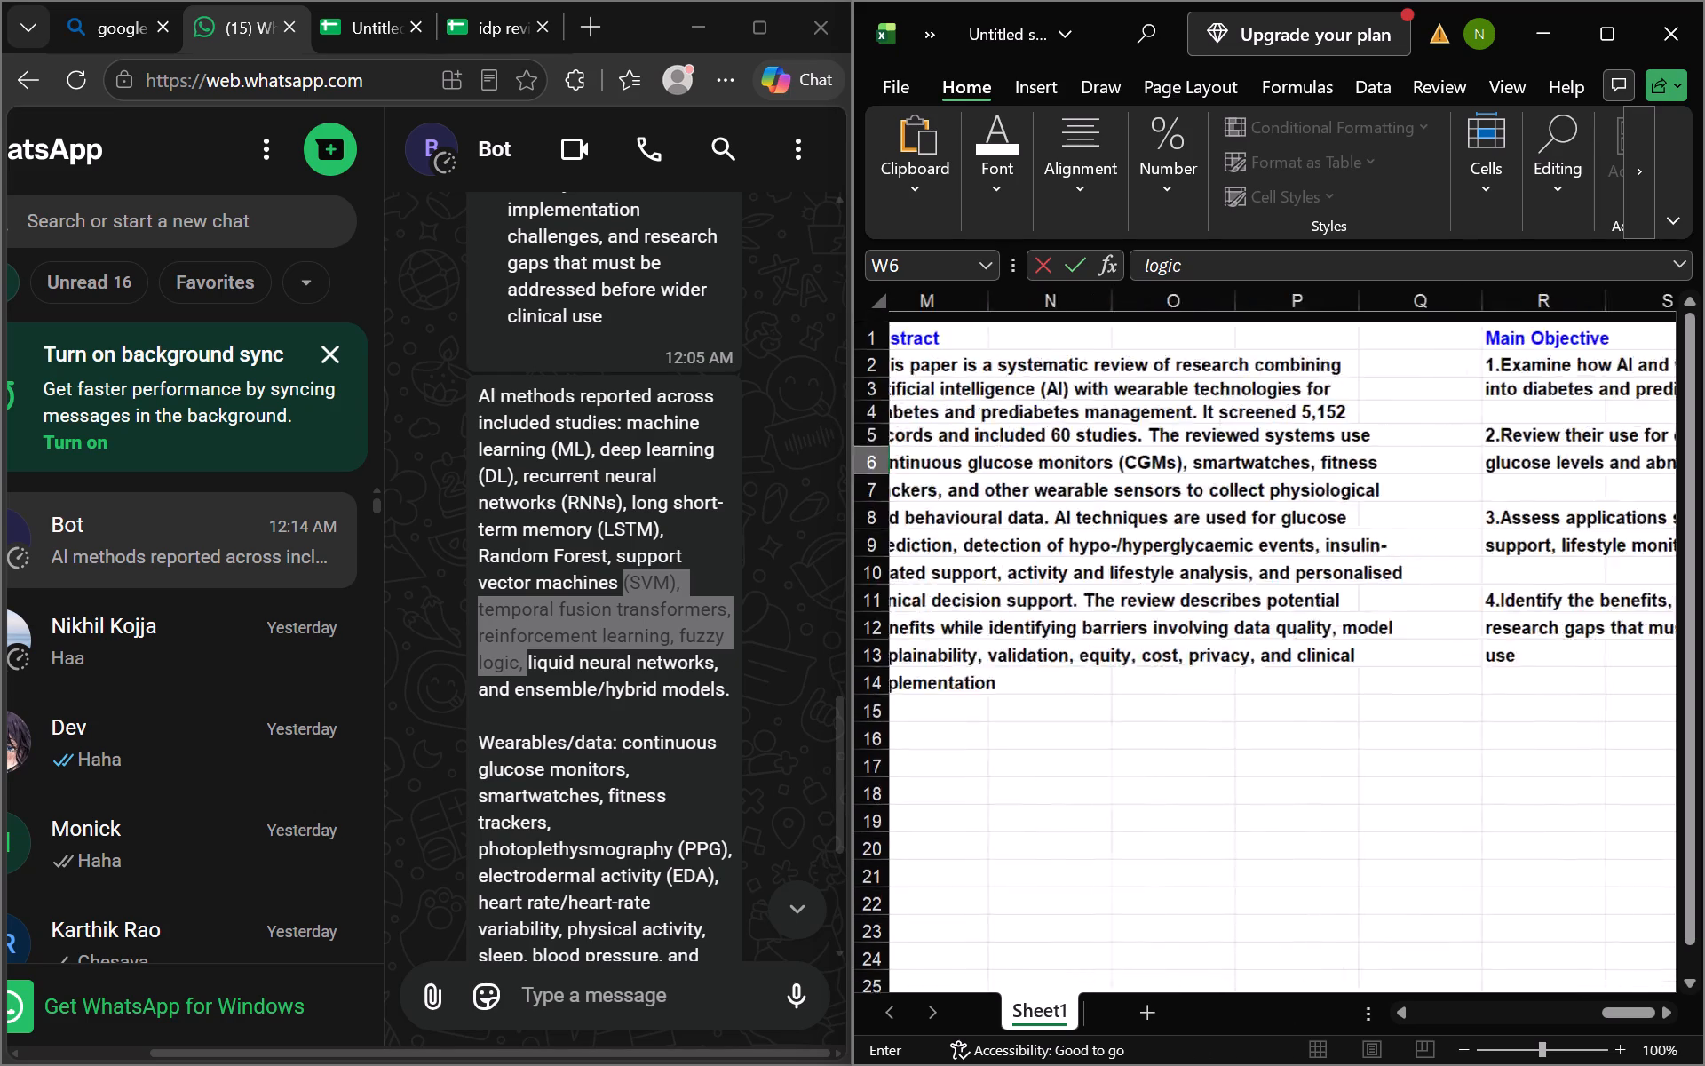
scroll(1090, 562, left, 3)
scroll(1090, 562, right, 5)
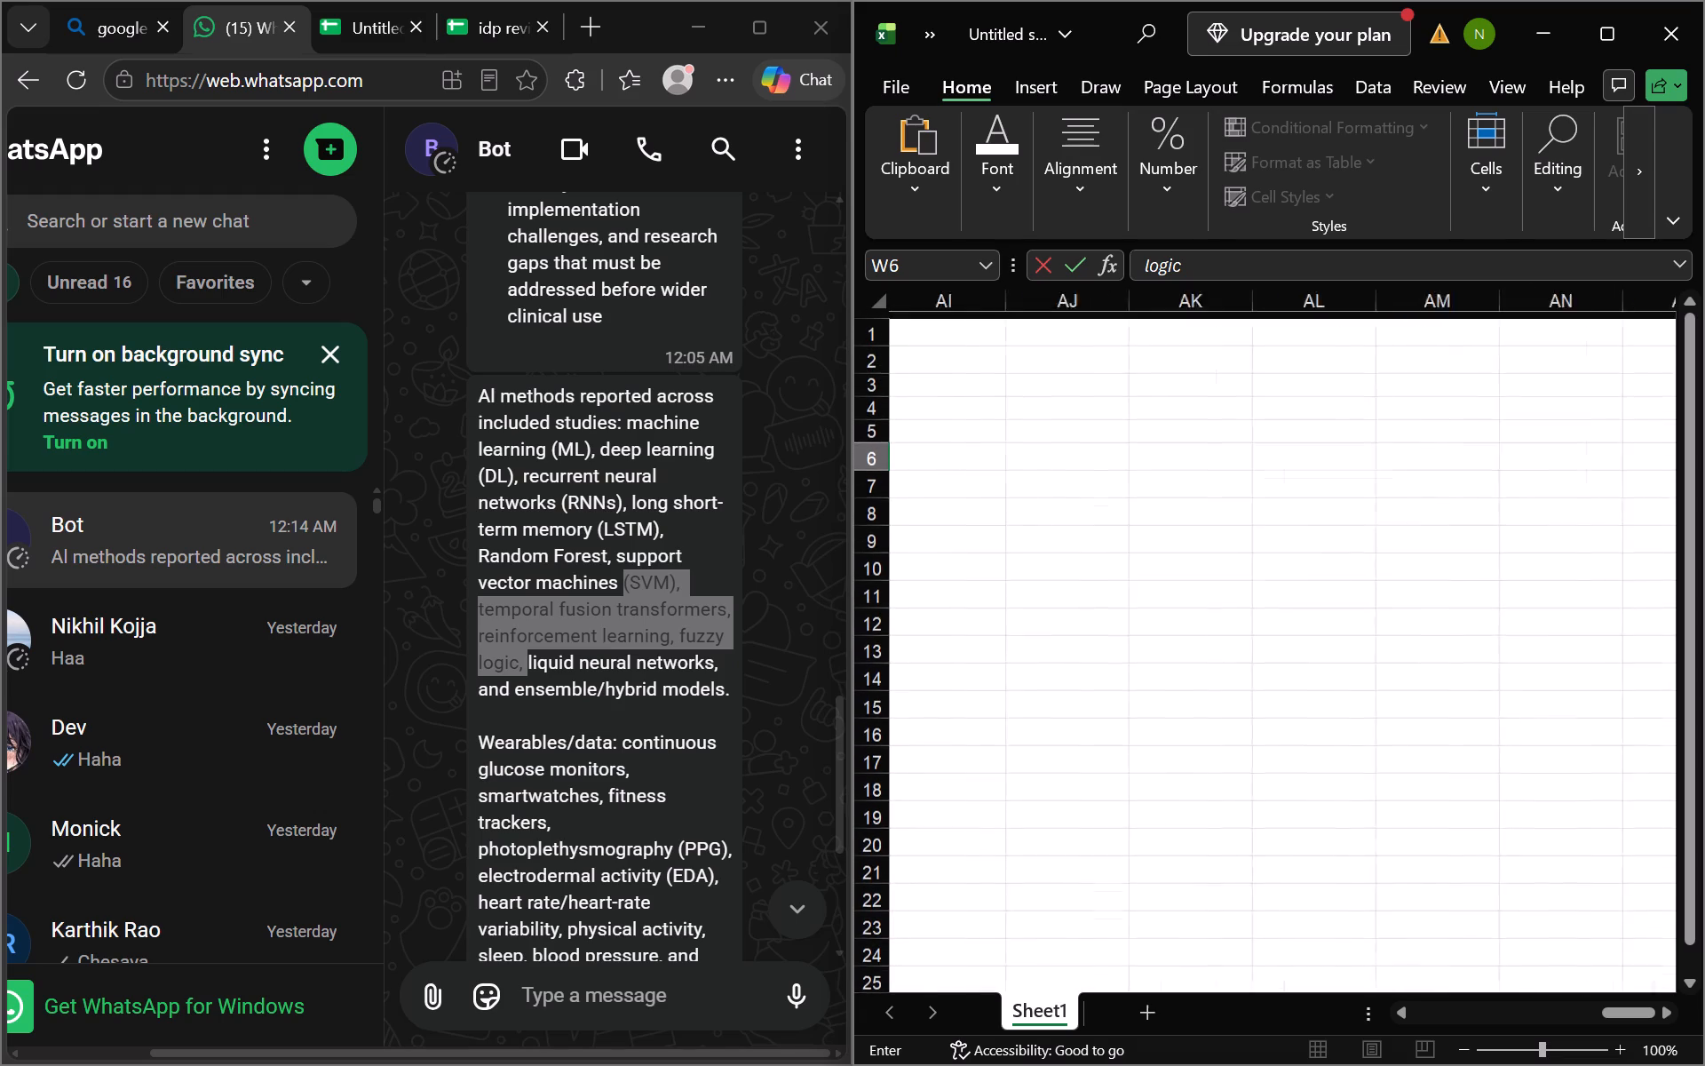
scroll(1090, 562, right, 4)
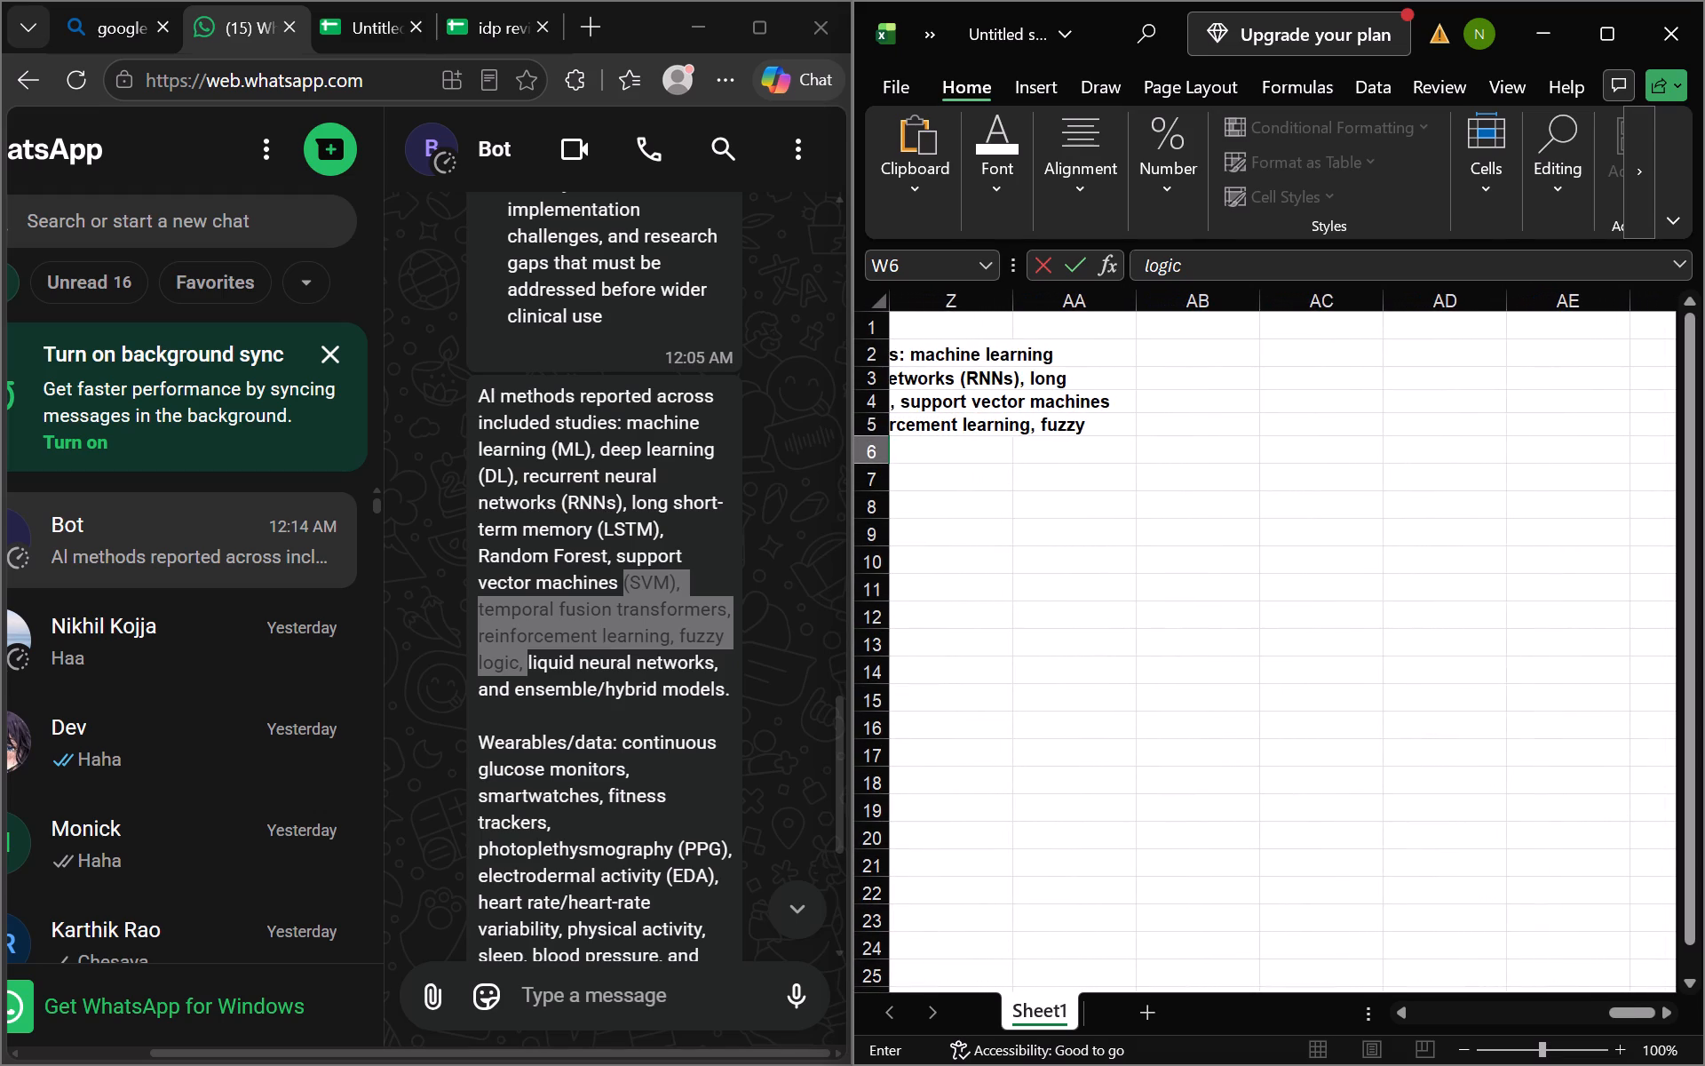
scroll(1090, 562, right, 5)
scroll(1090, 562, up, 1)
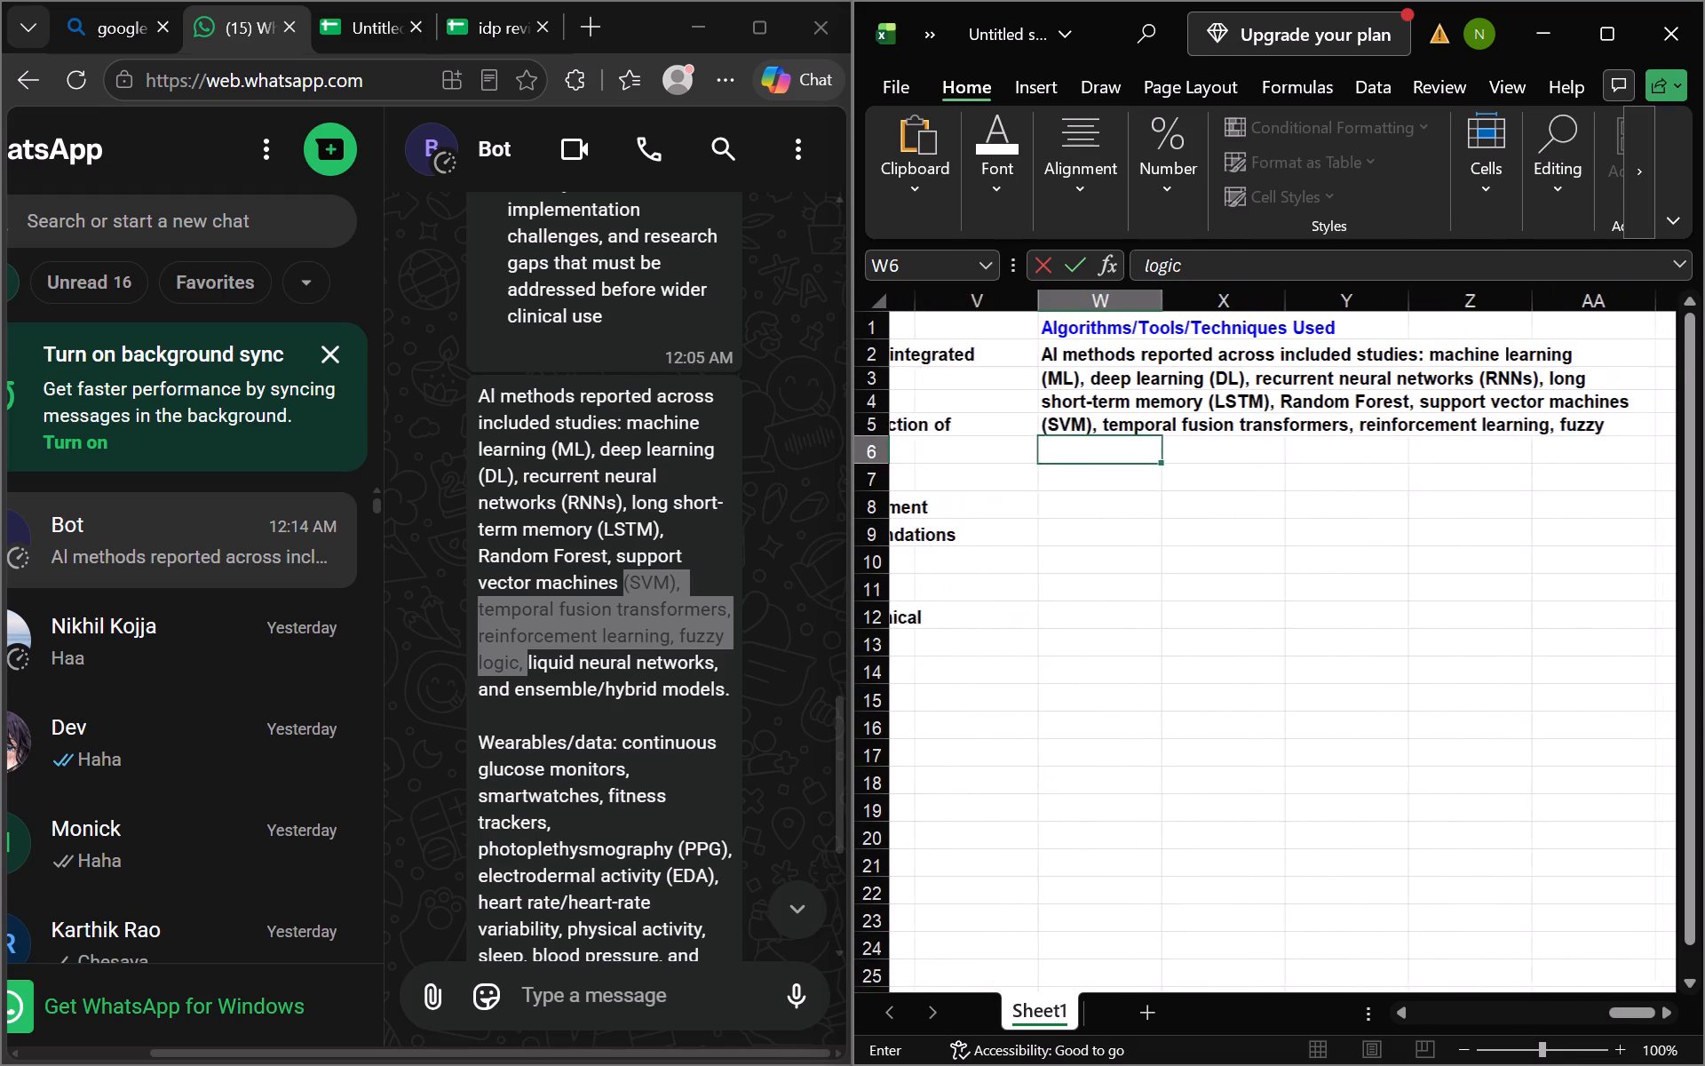
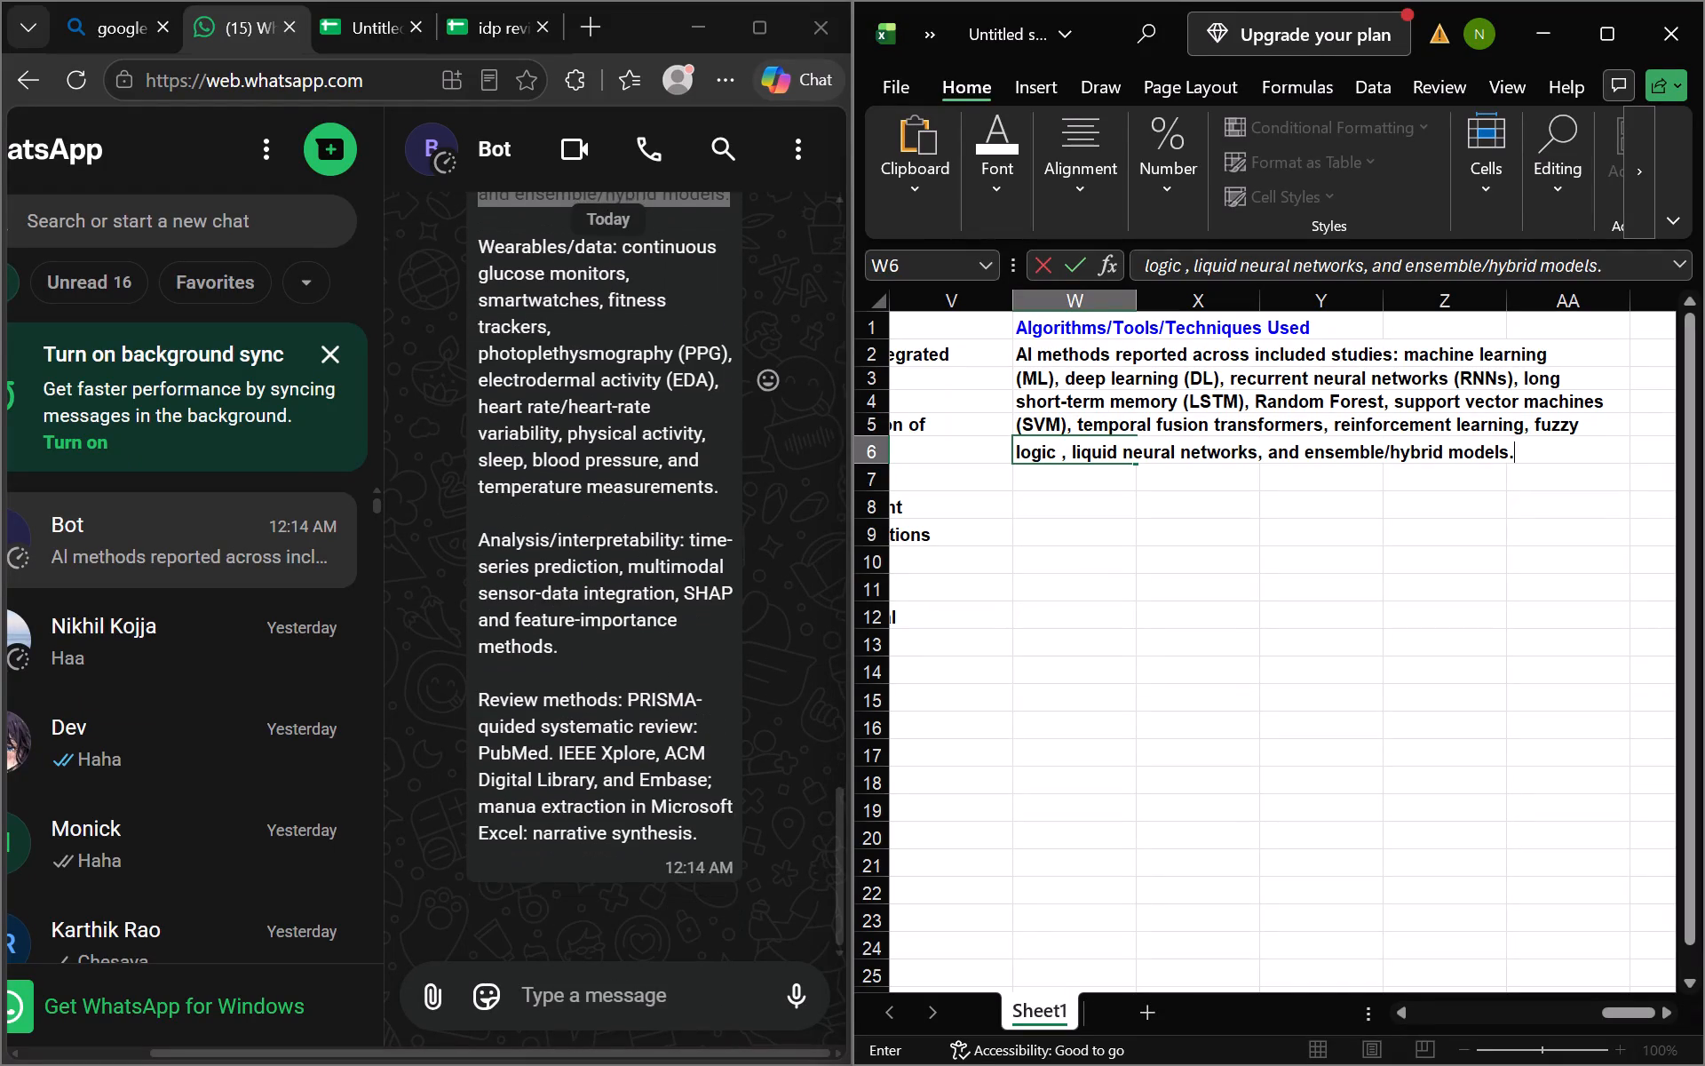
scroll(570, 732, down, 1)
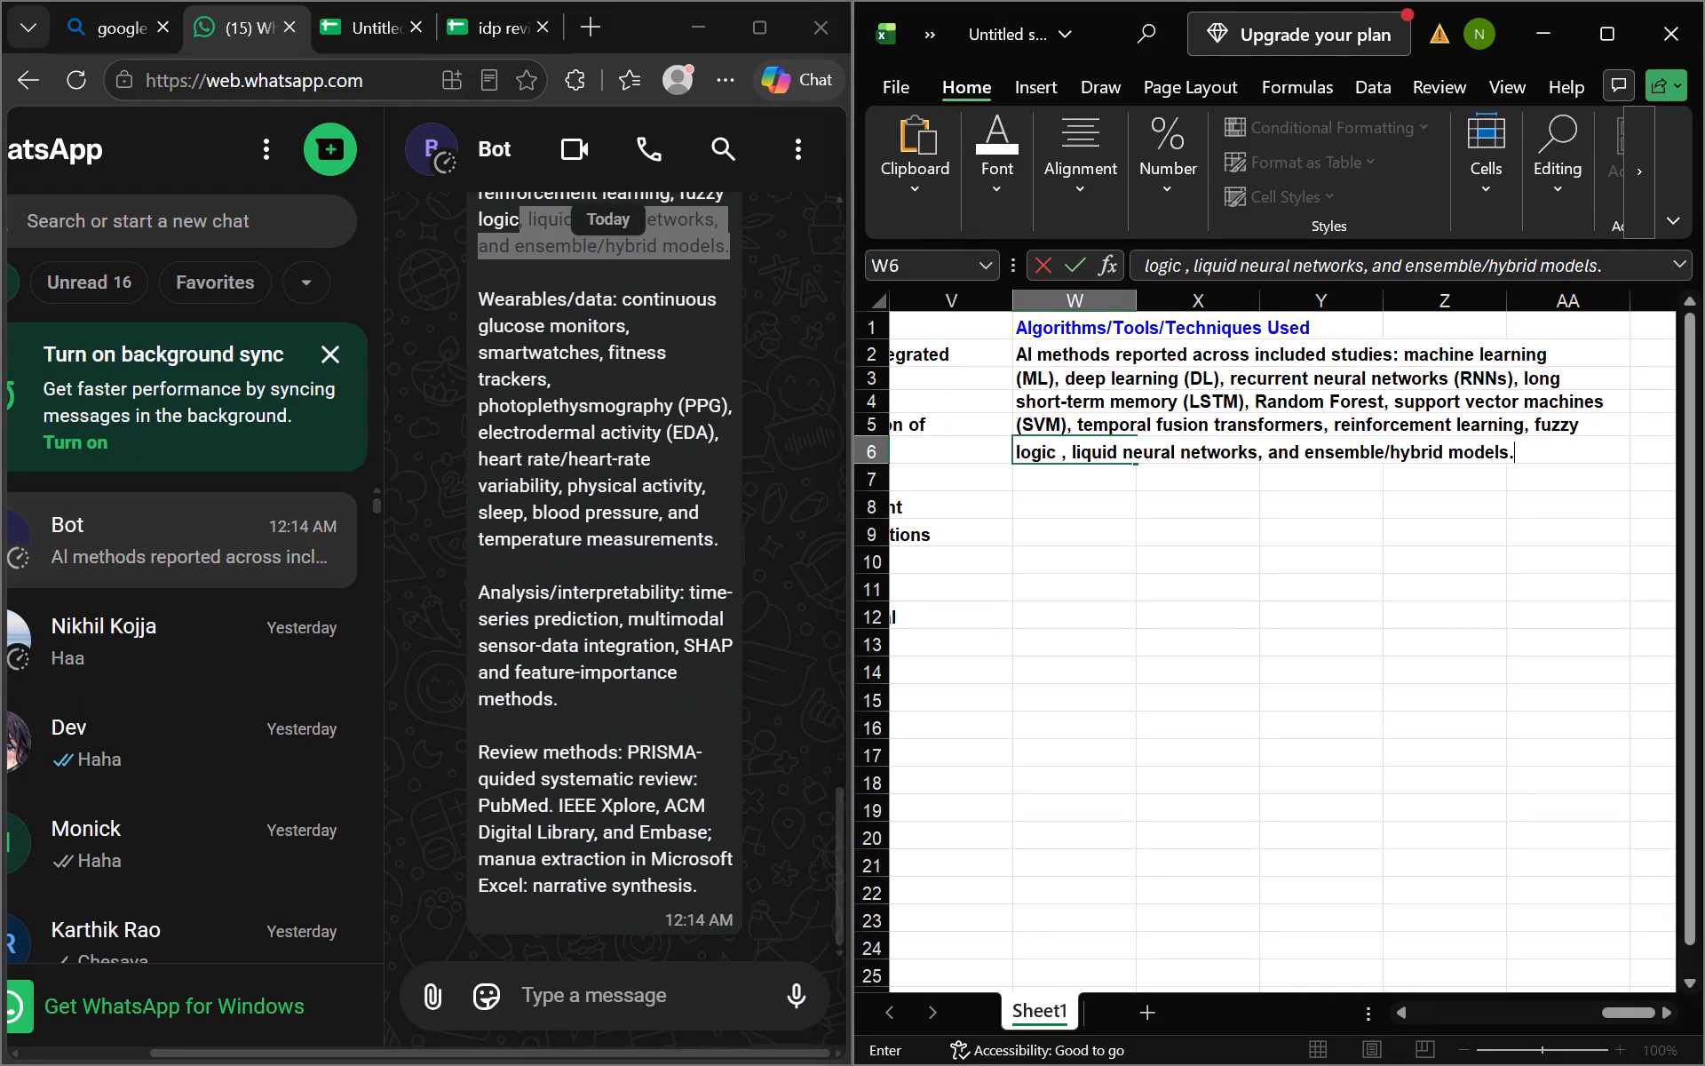
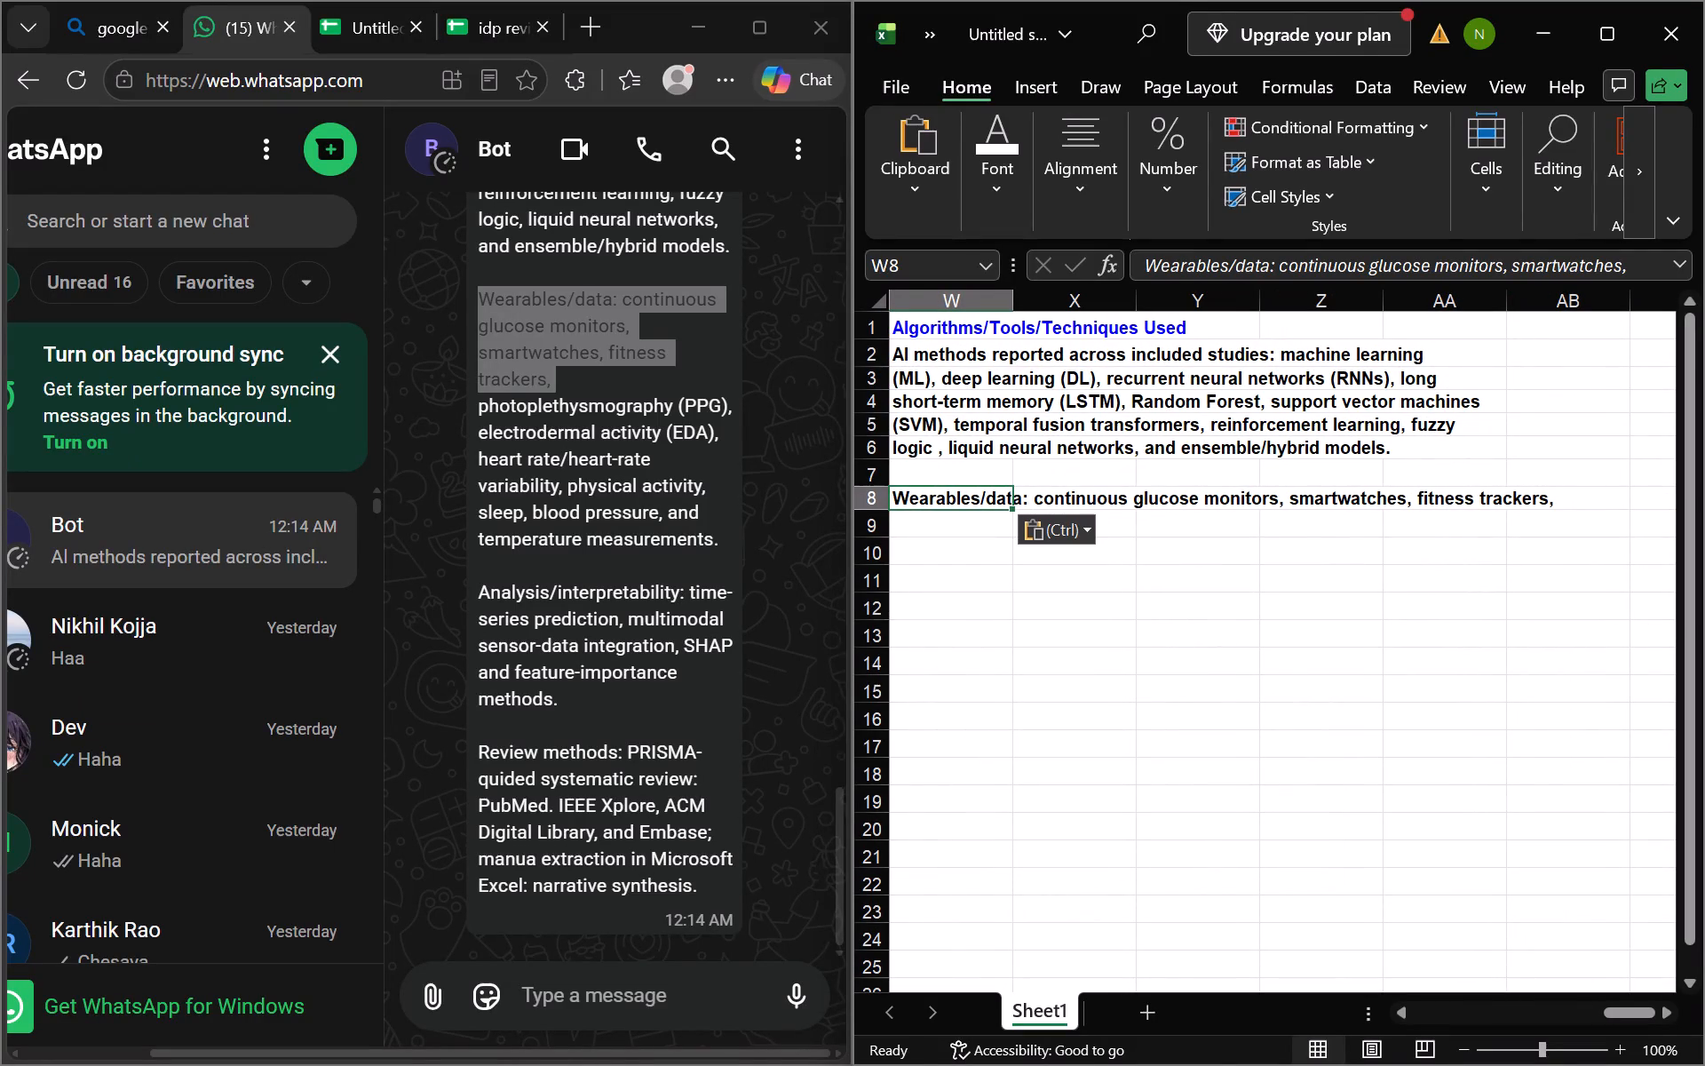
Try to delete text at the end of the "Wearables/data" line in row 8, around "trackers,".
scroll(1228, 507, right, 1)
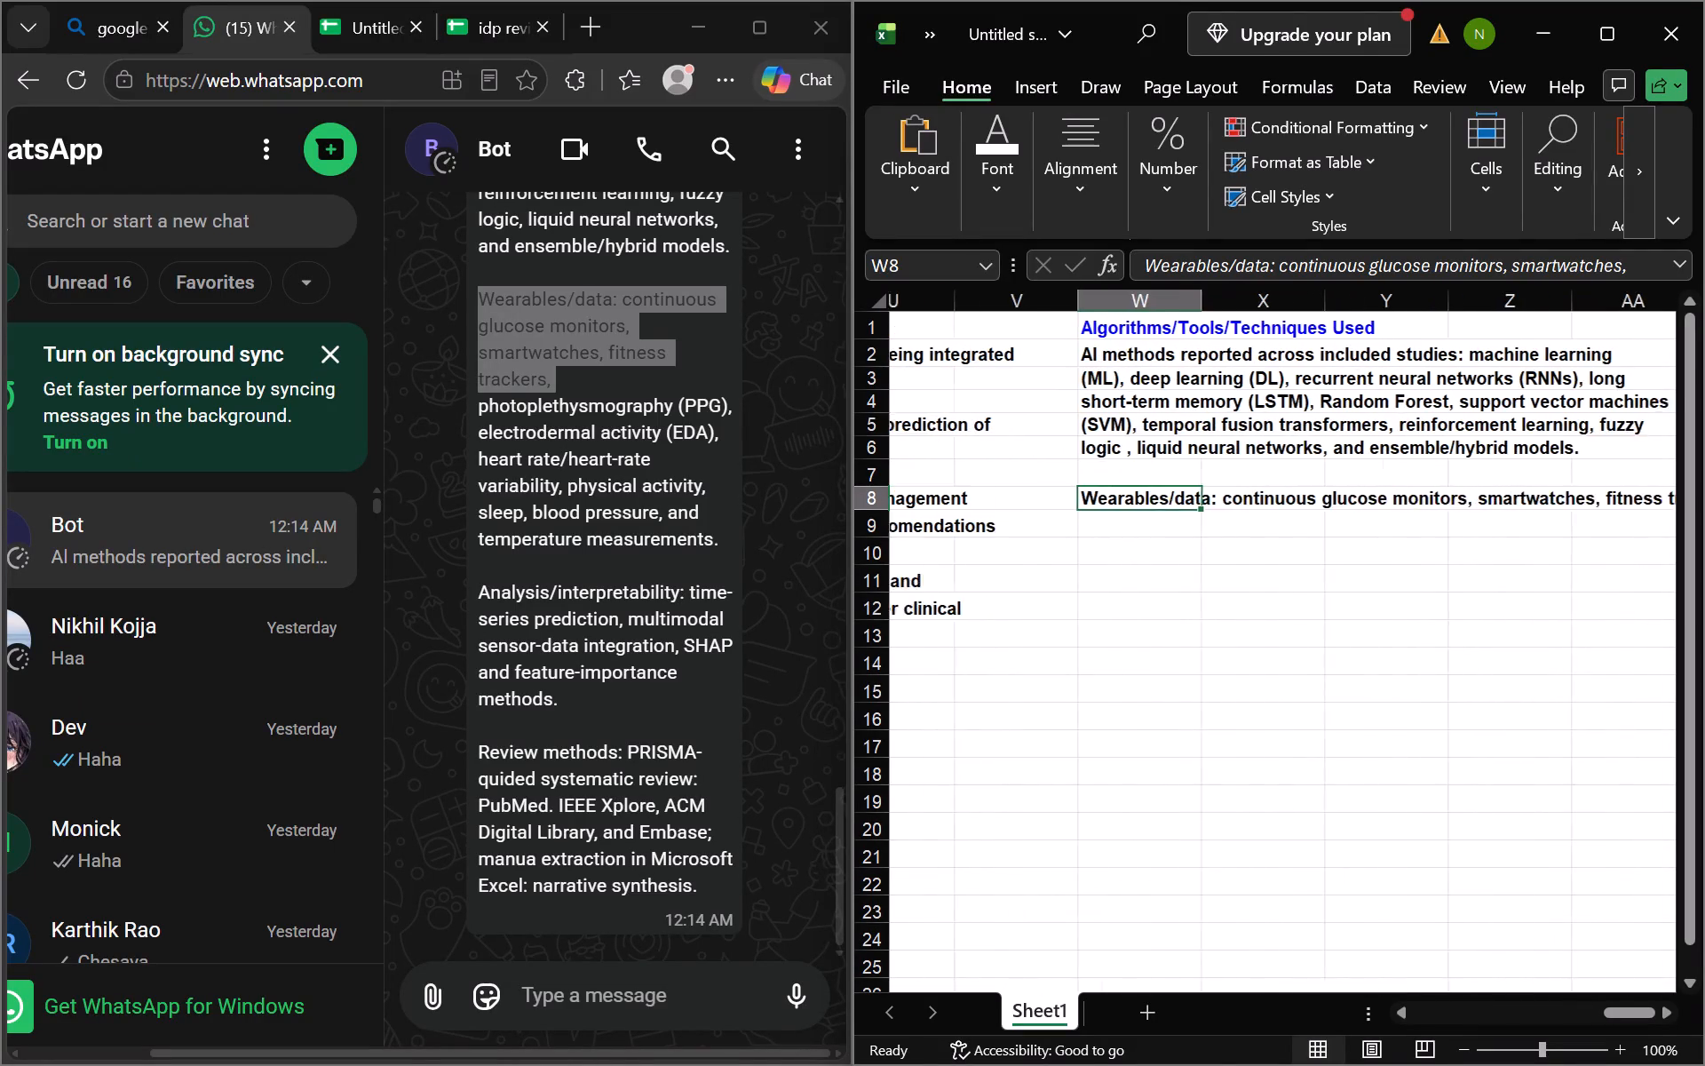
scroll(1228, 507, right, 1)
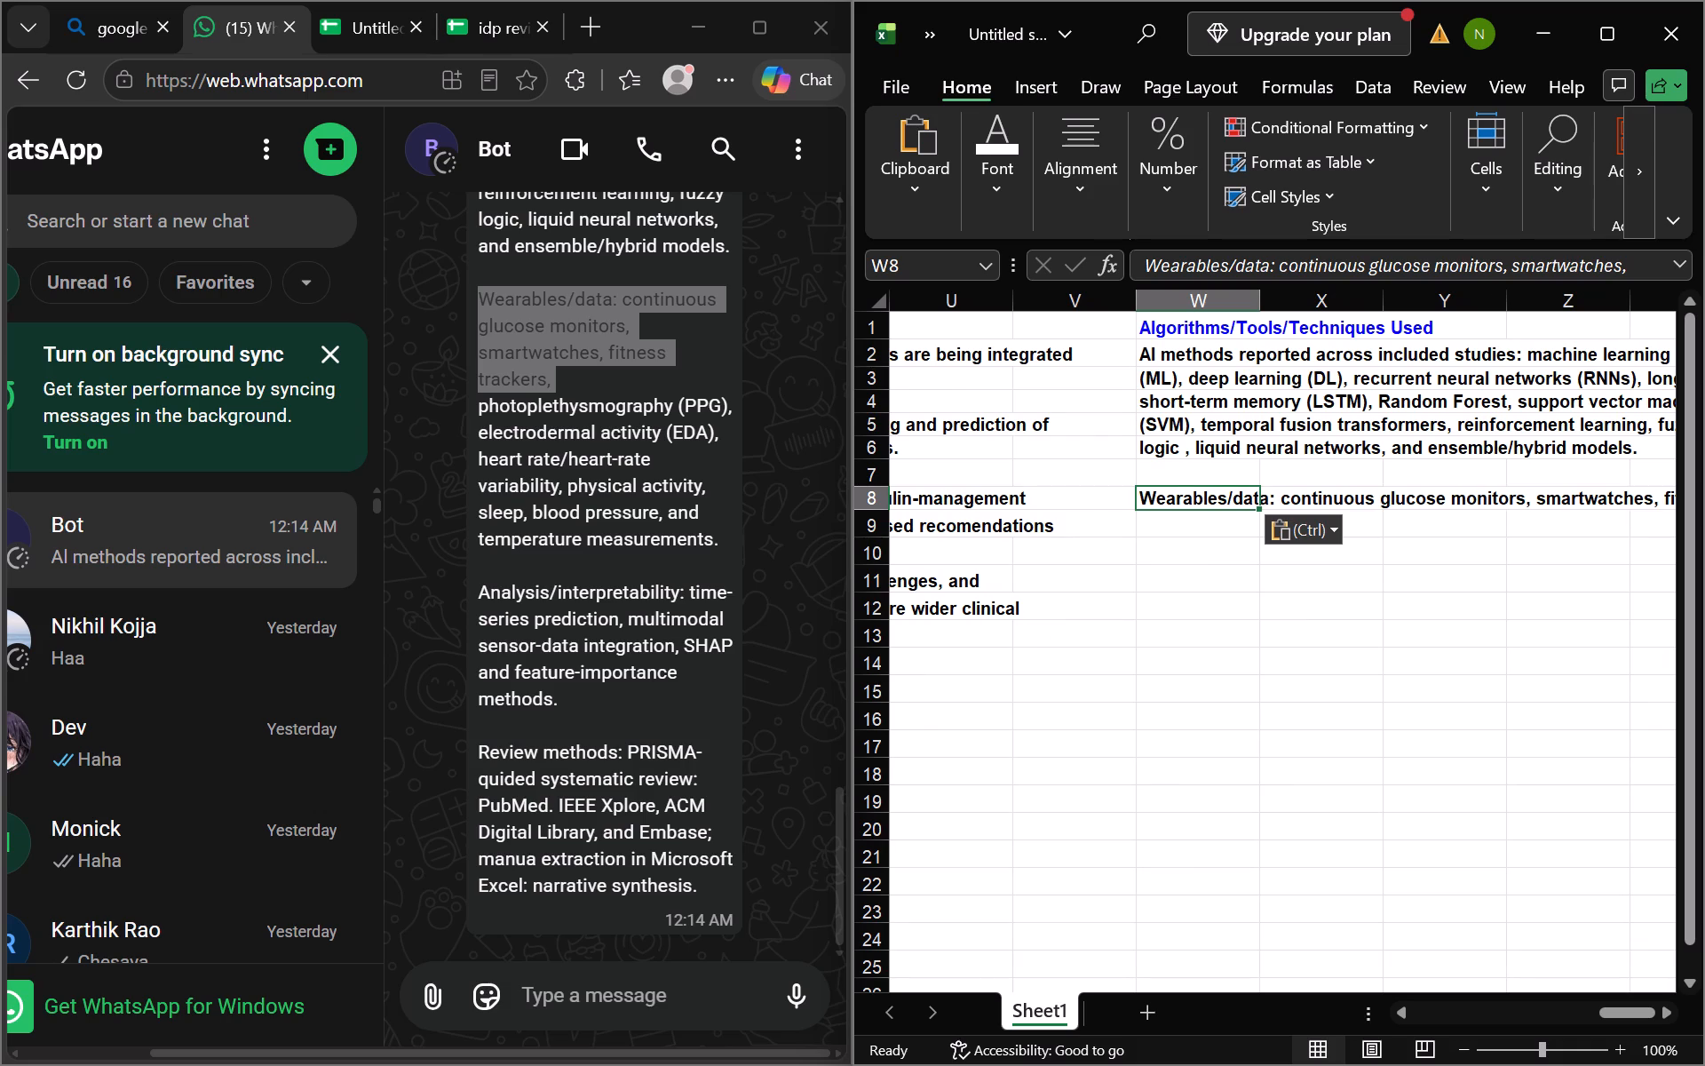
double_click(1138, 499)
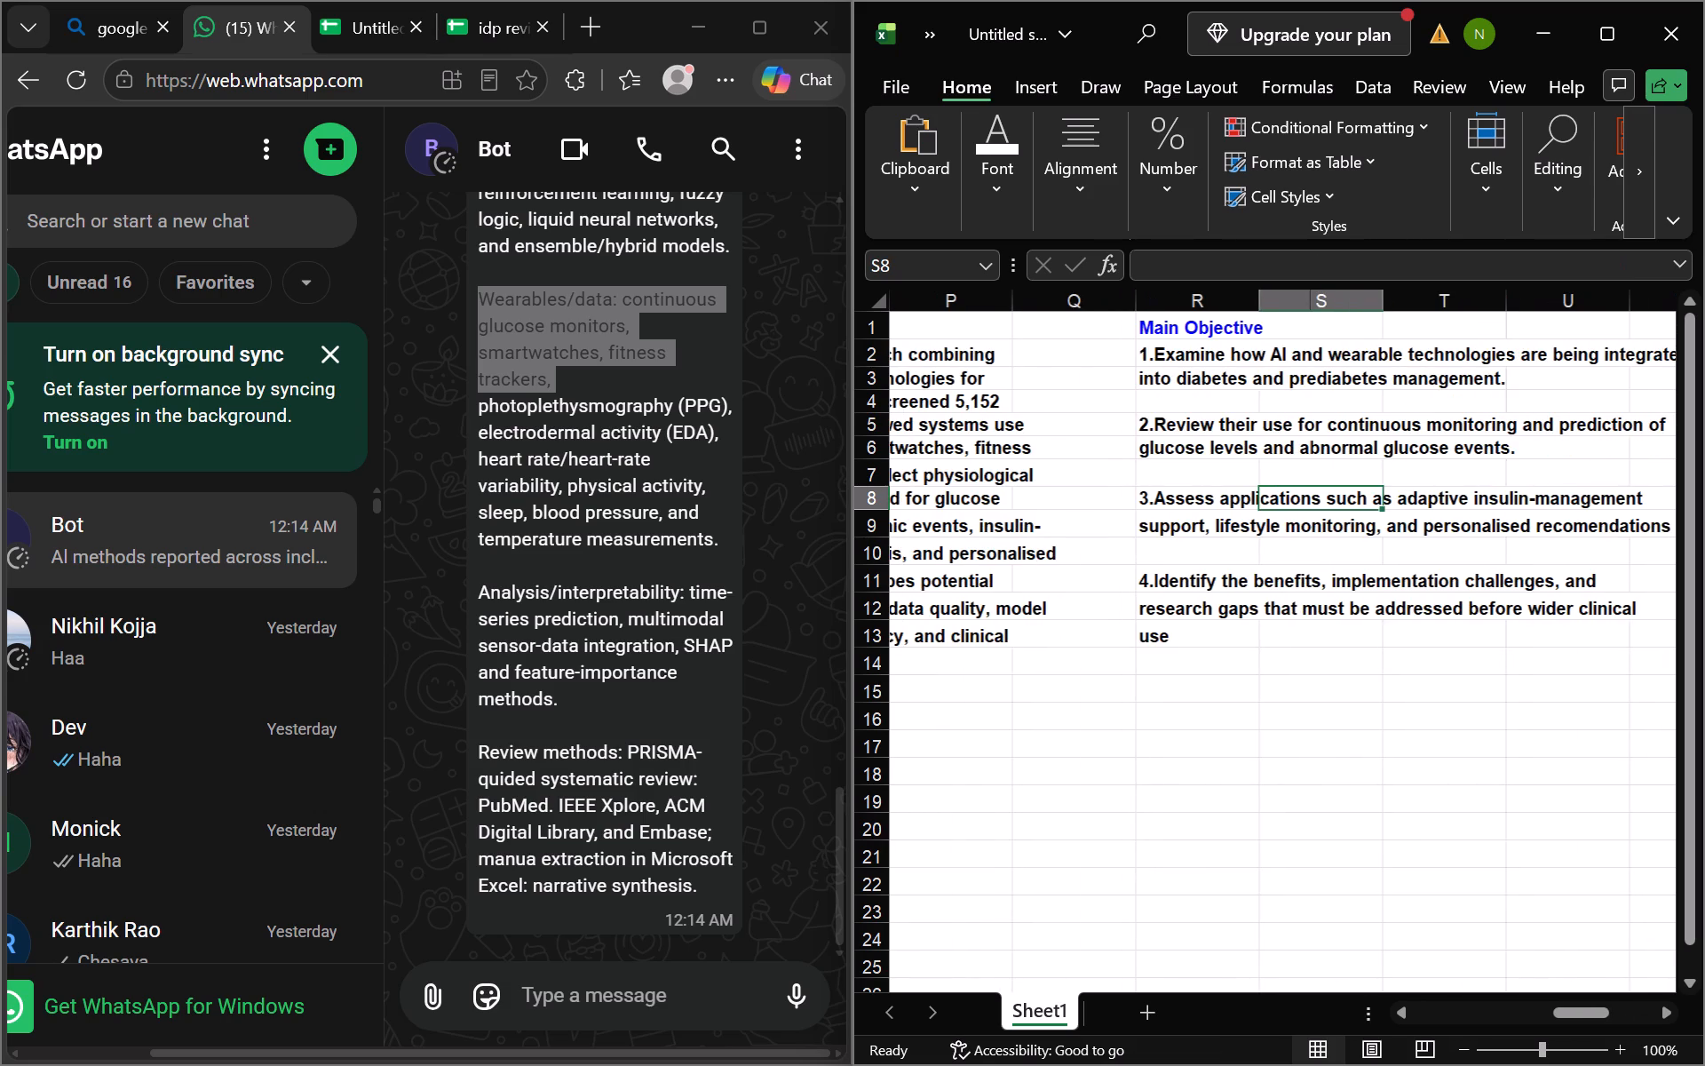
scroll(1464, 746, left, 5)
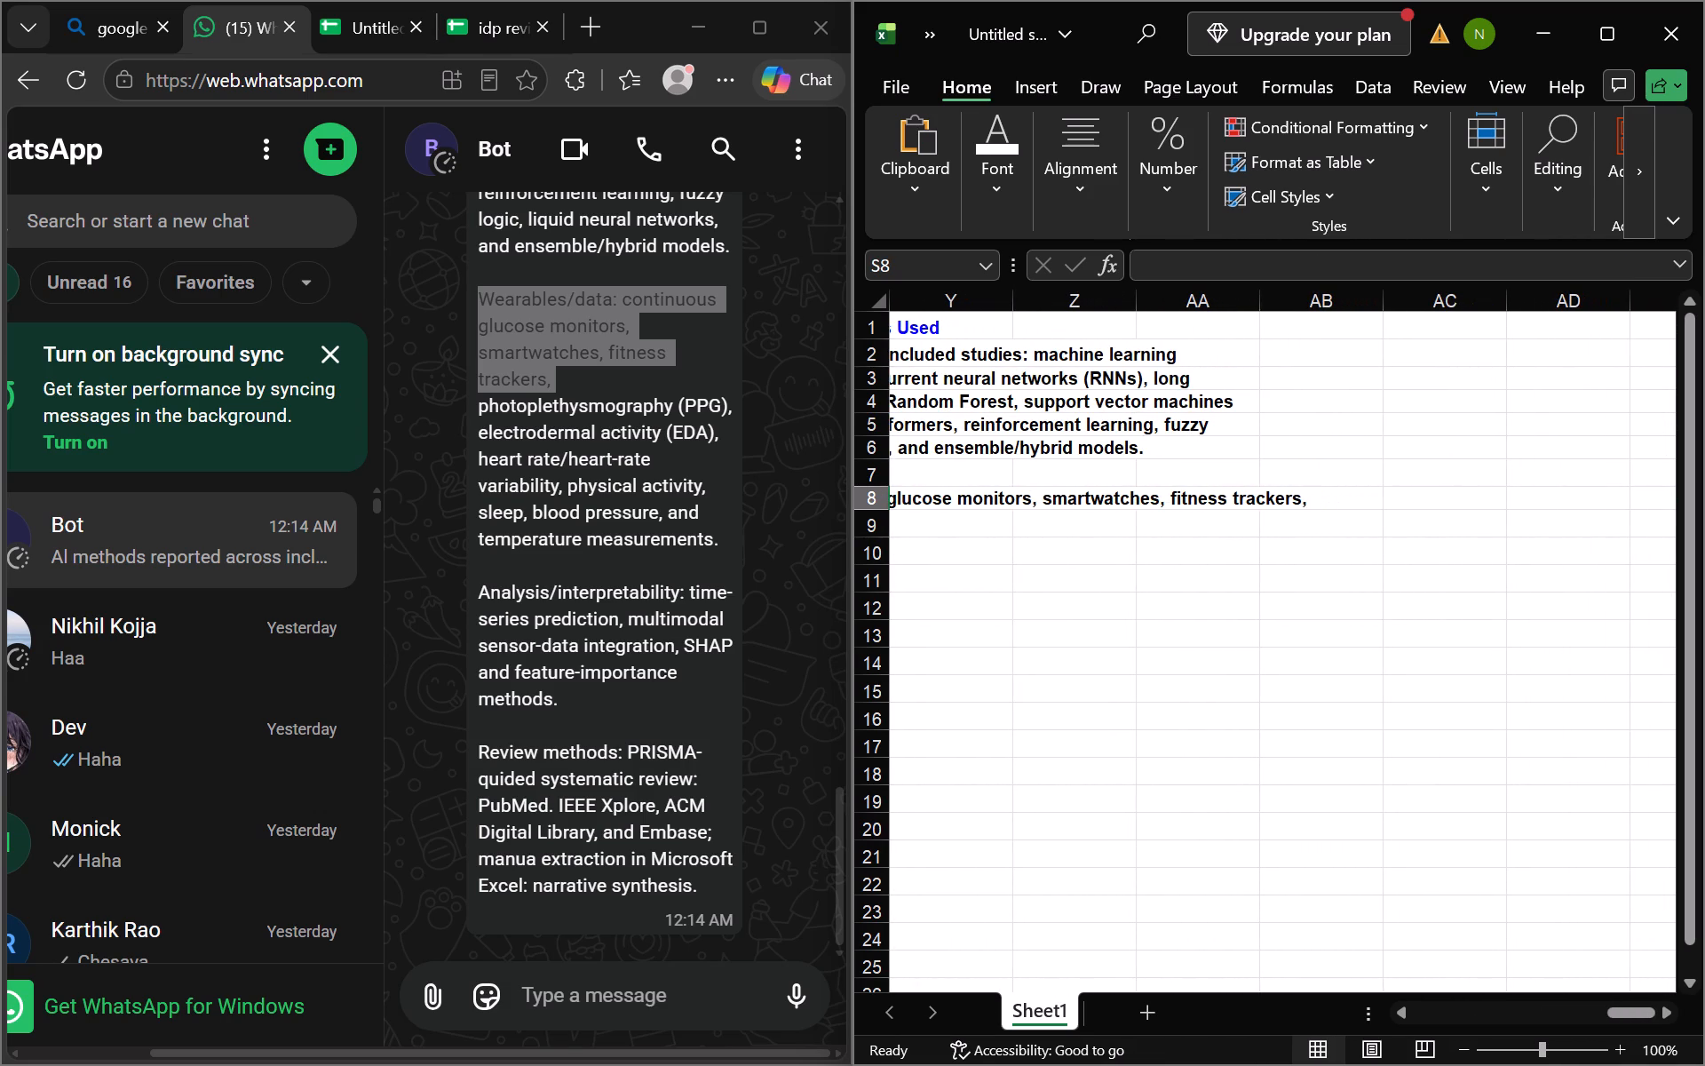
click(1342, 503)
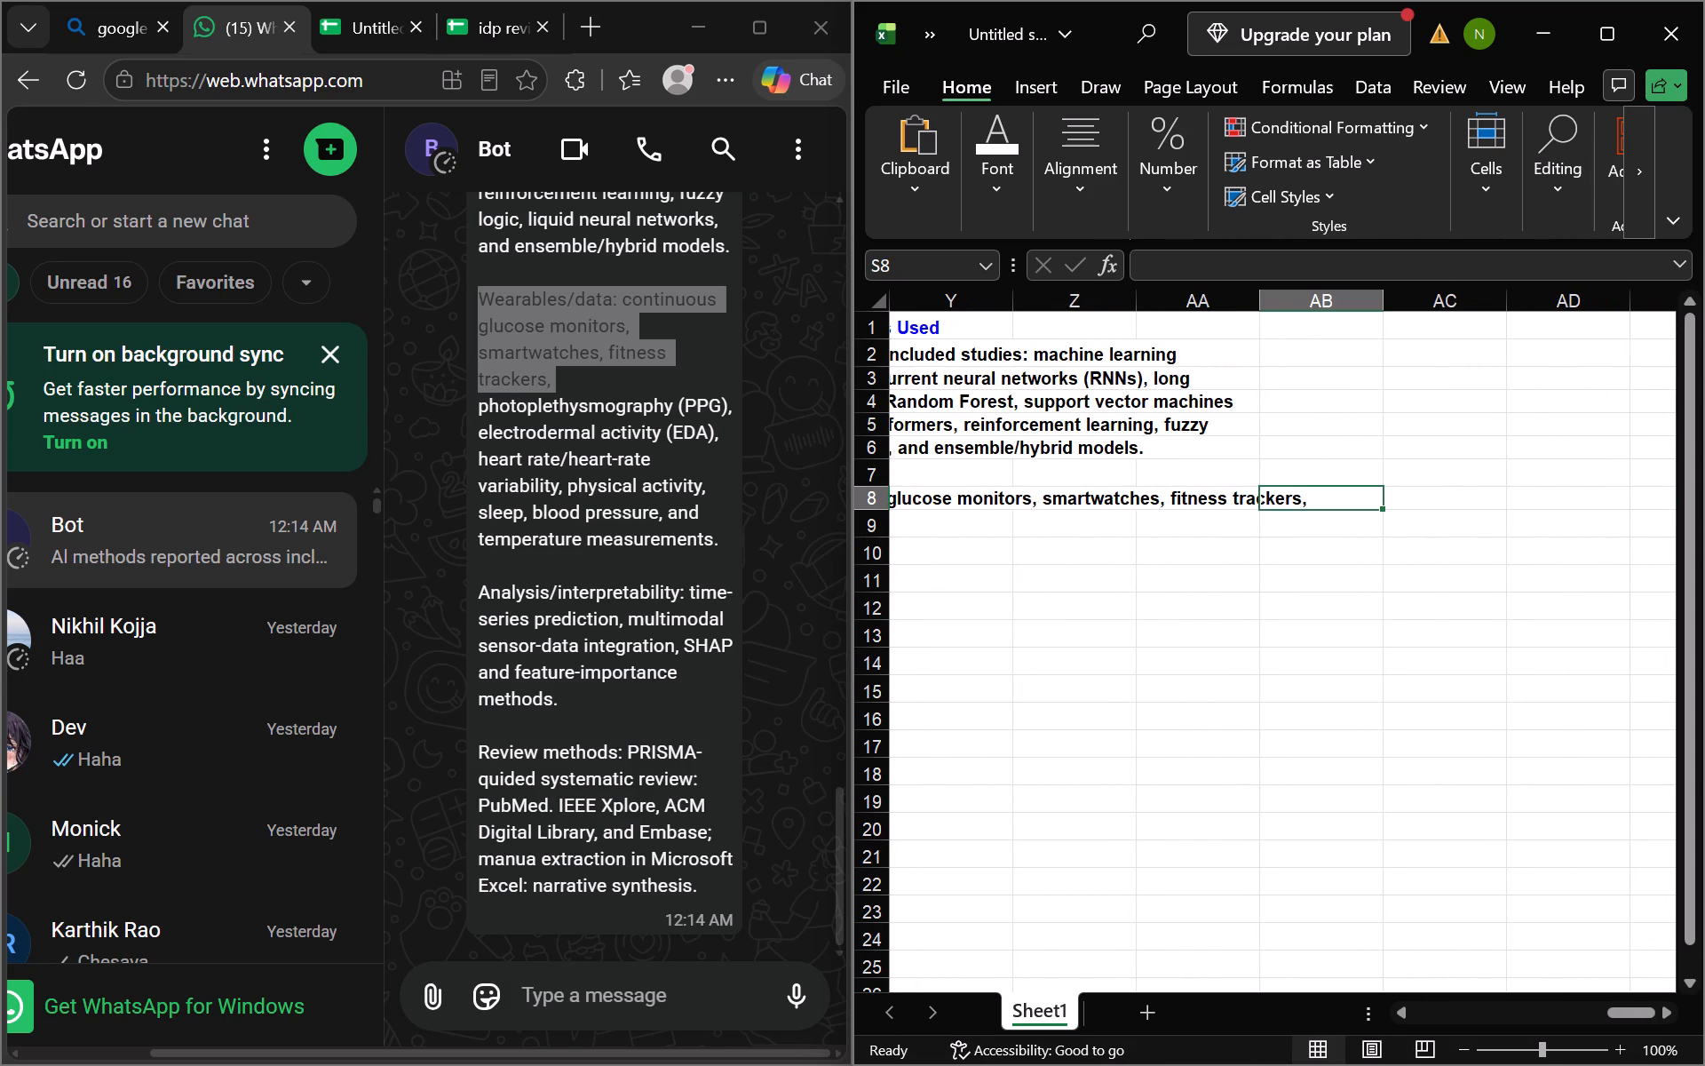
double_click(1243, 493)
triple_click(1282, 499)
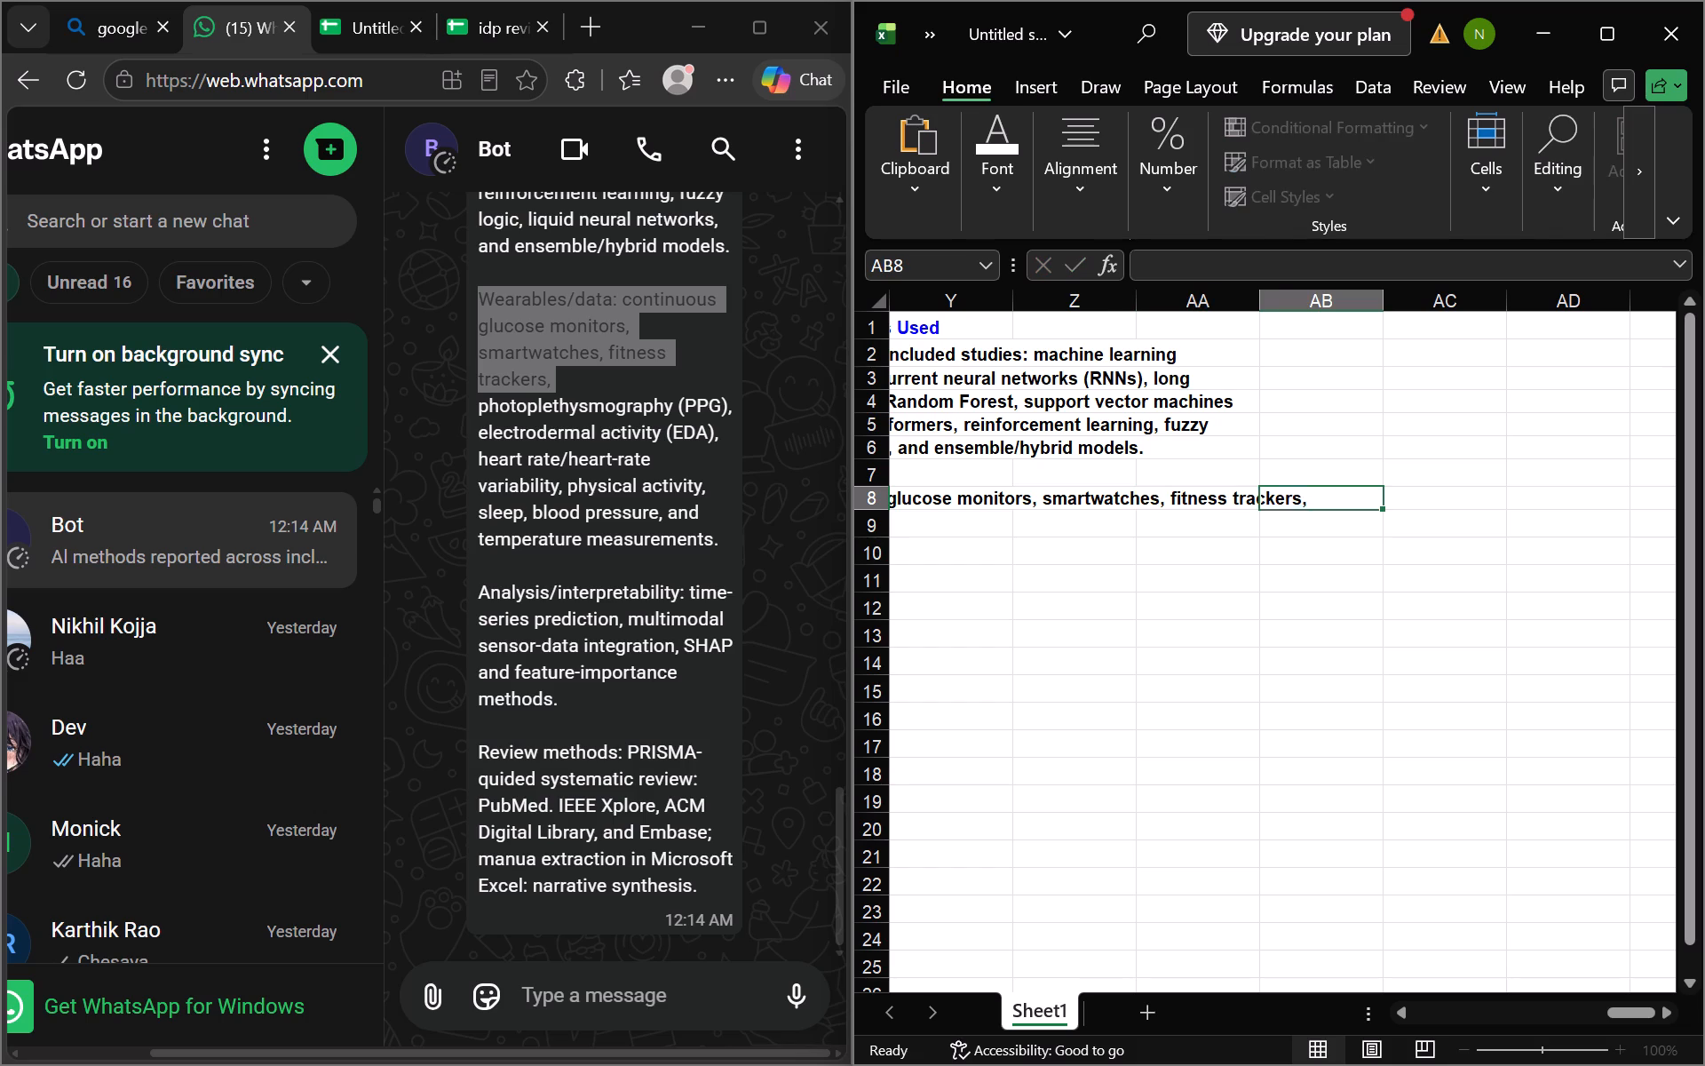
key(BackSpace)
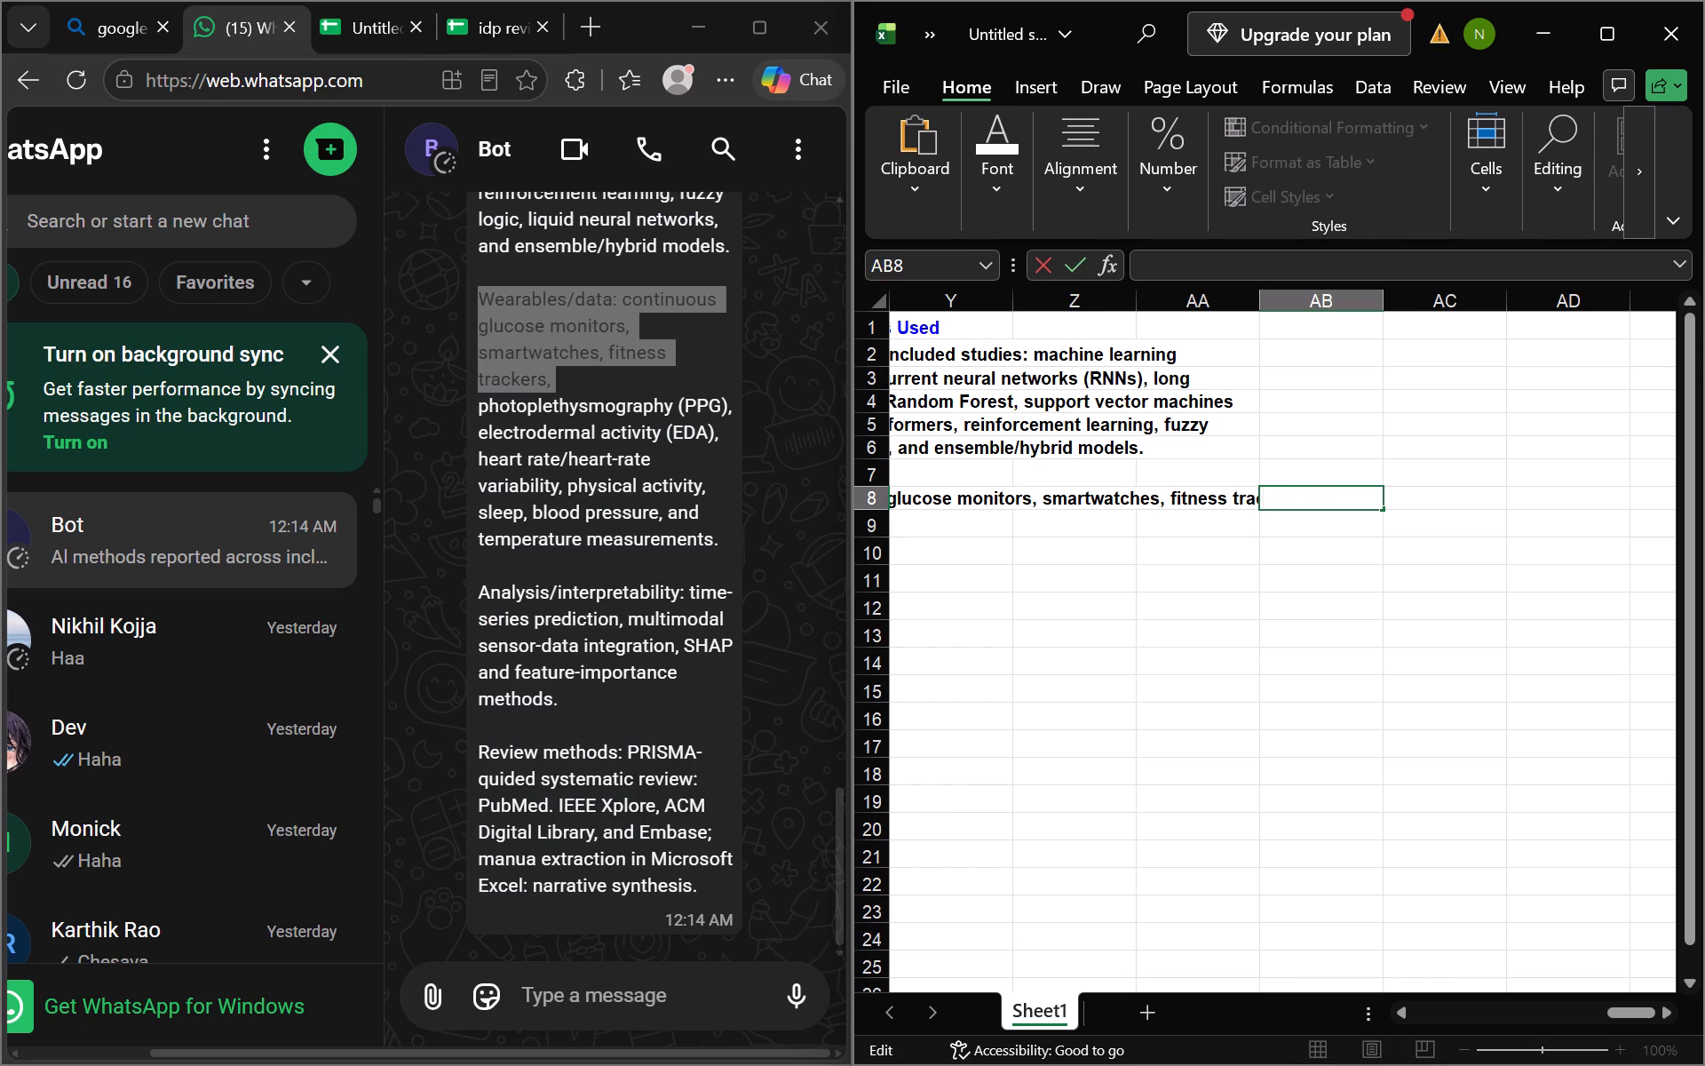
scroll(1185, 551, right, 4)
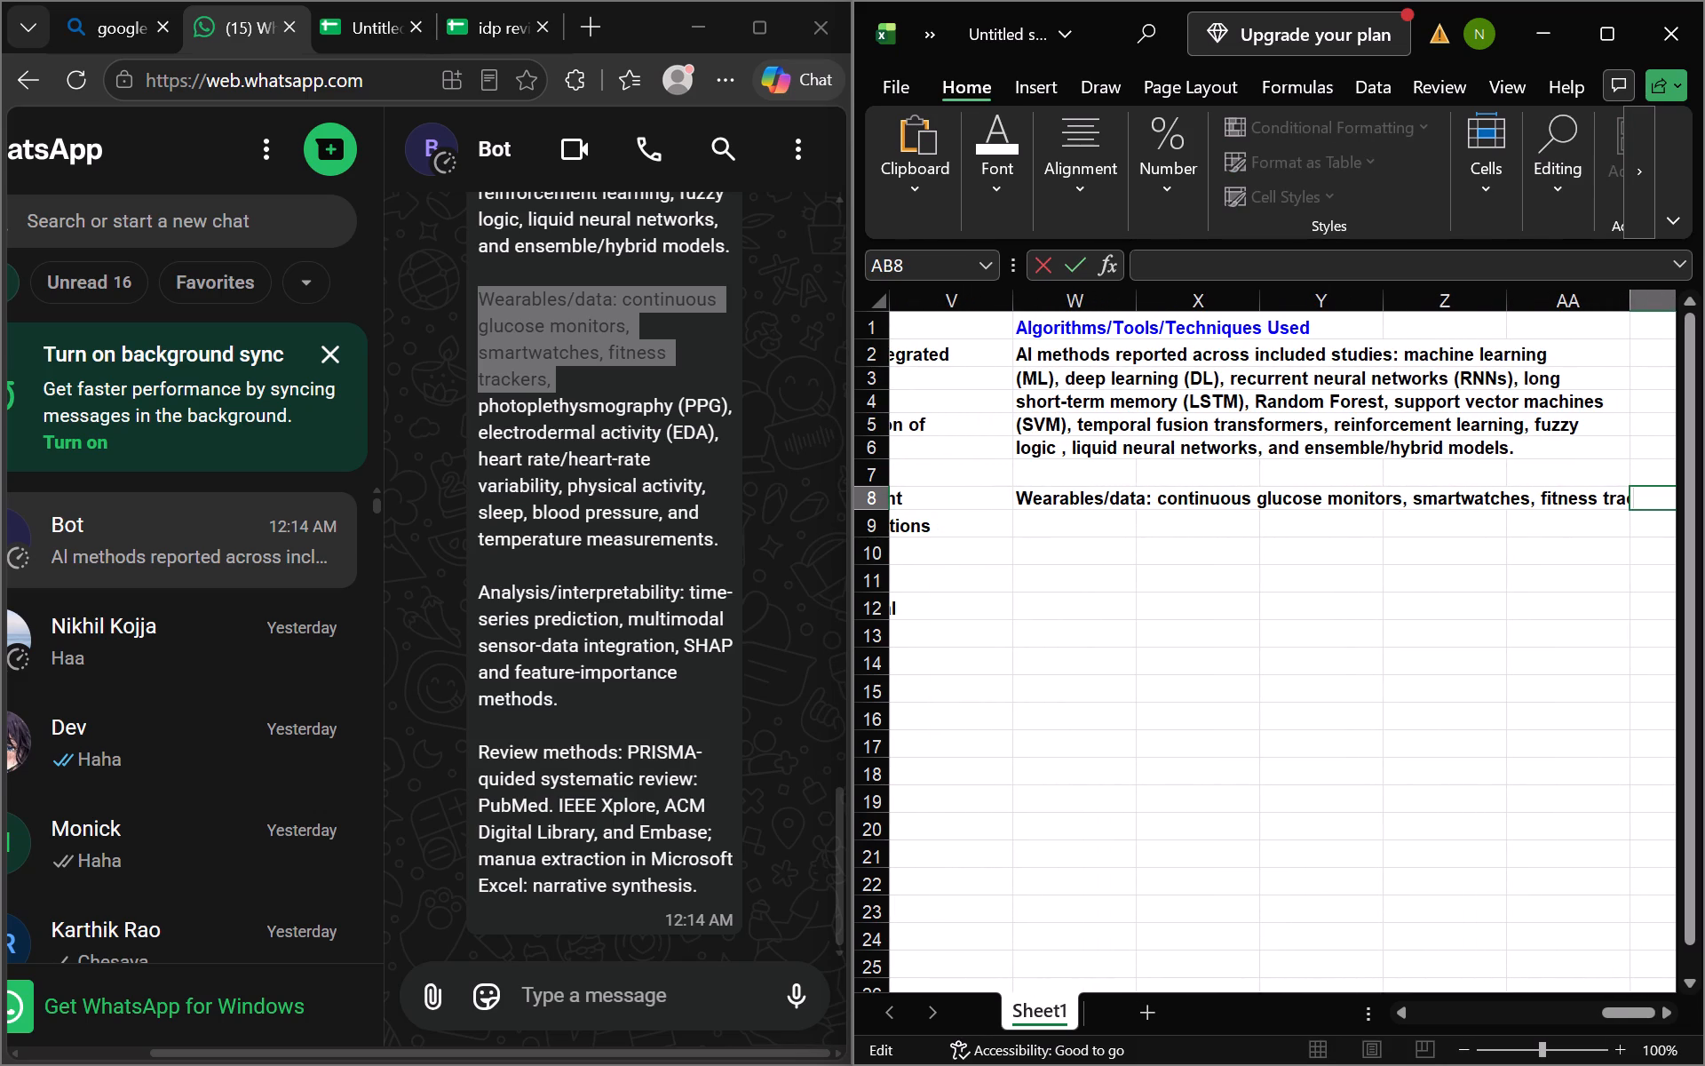
Select cell W8 with the "Wearables/data" text in the Algorithms/Tools/Techniques Used column.
double_click(1016, 498)
scroll(1472, 614, left, 2)
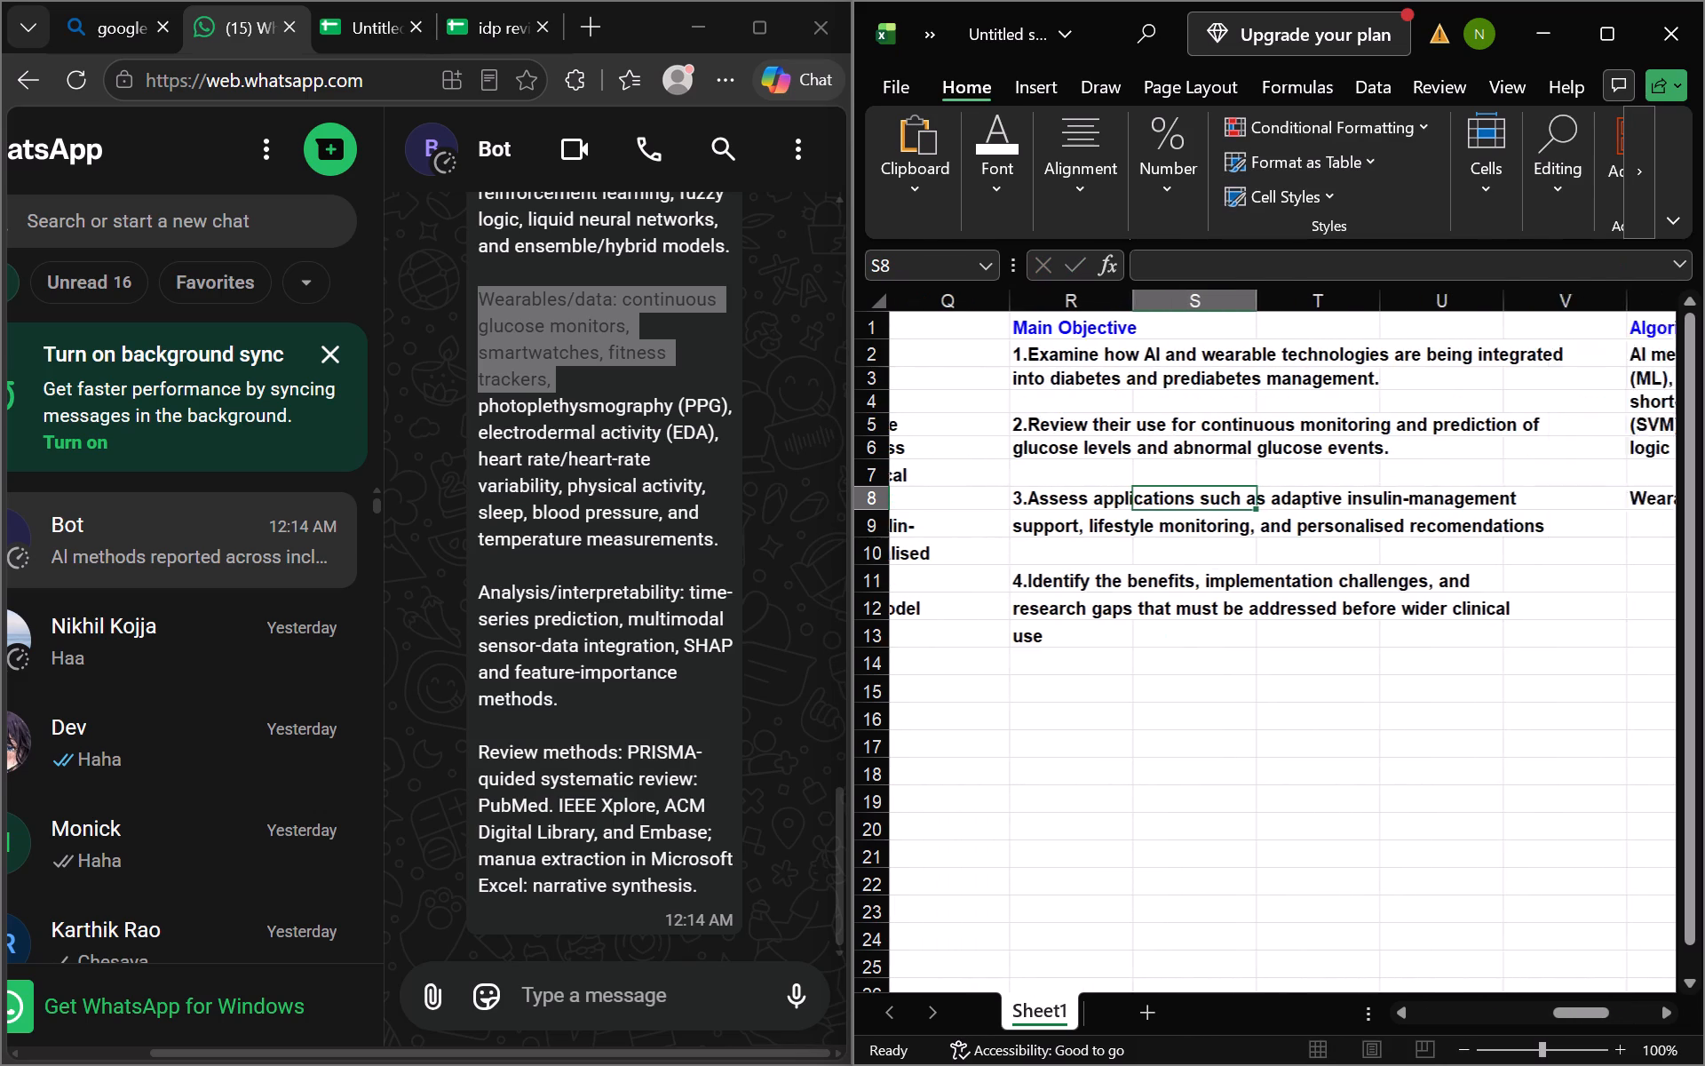
scroll(1472, 614, left, 1)
scroll(1138, 566, right, 2)
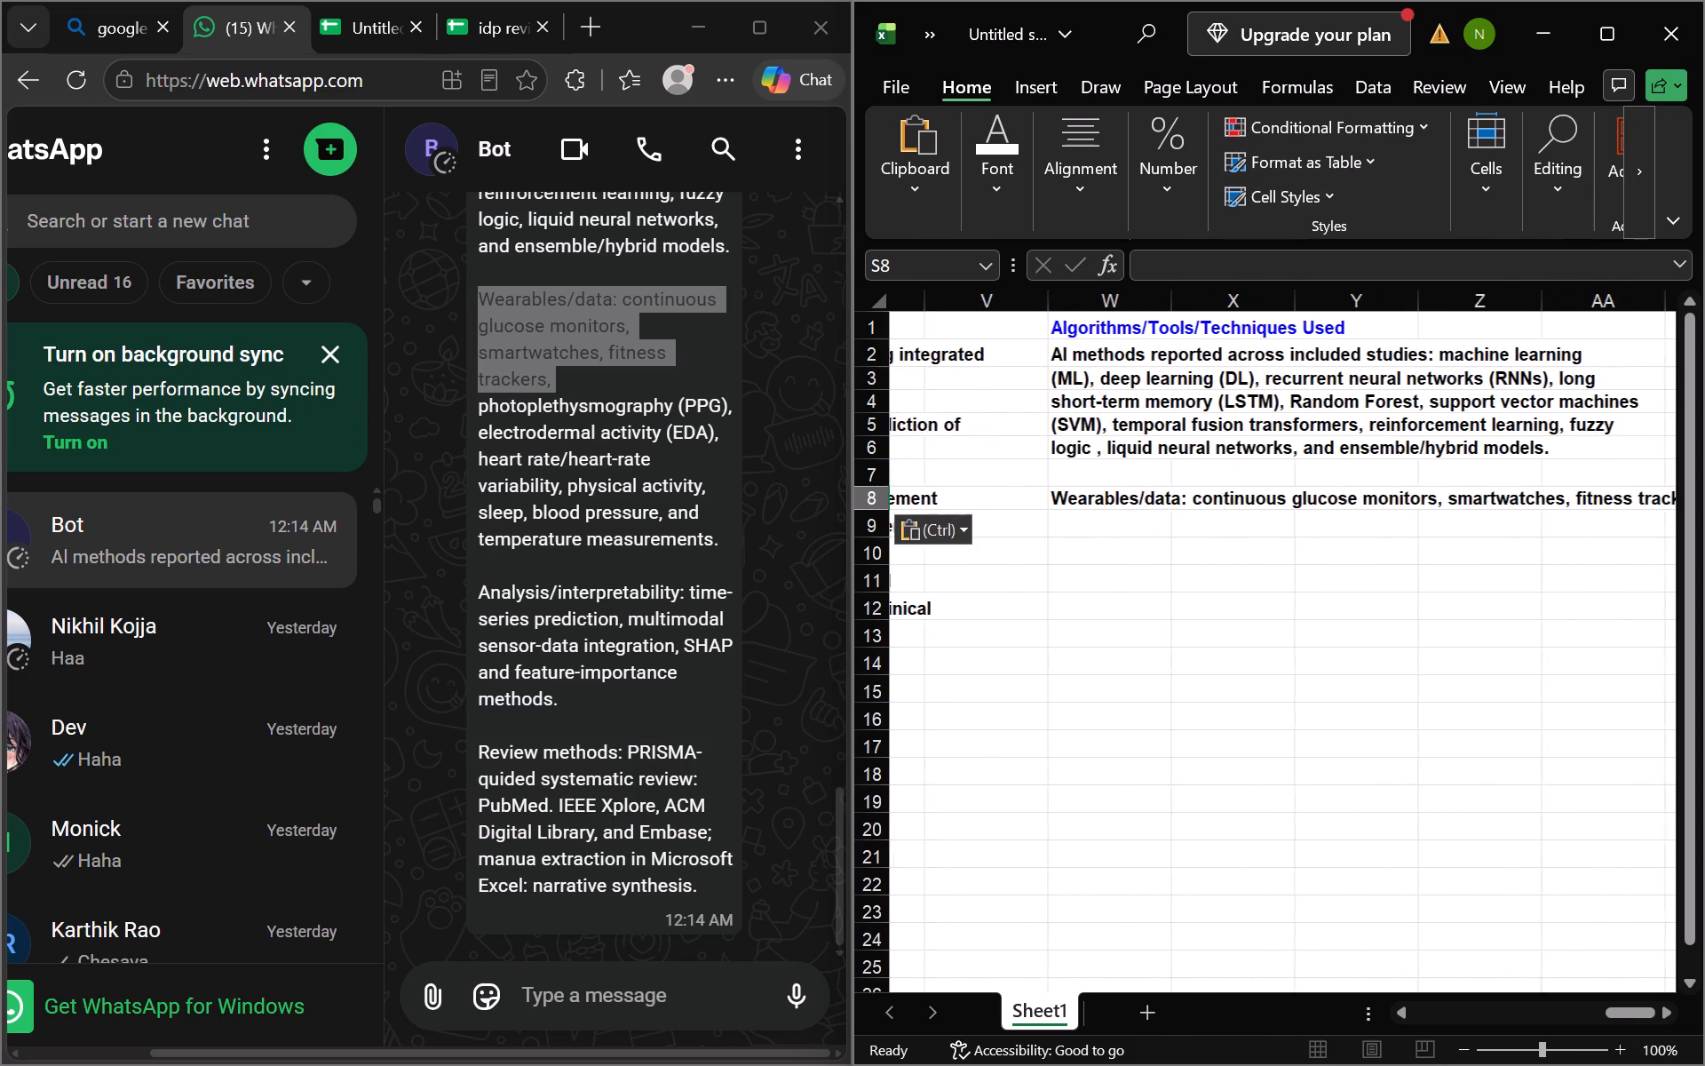
click(1098, 492)
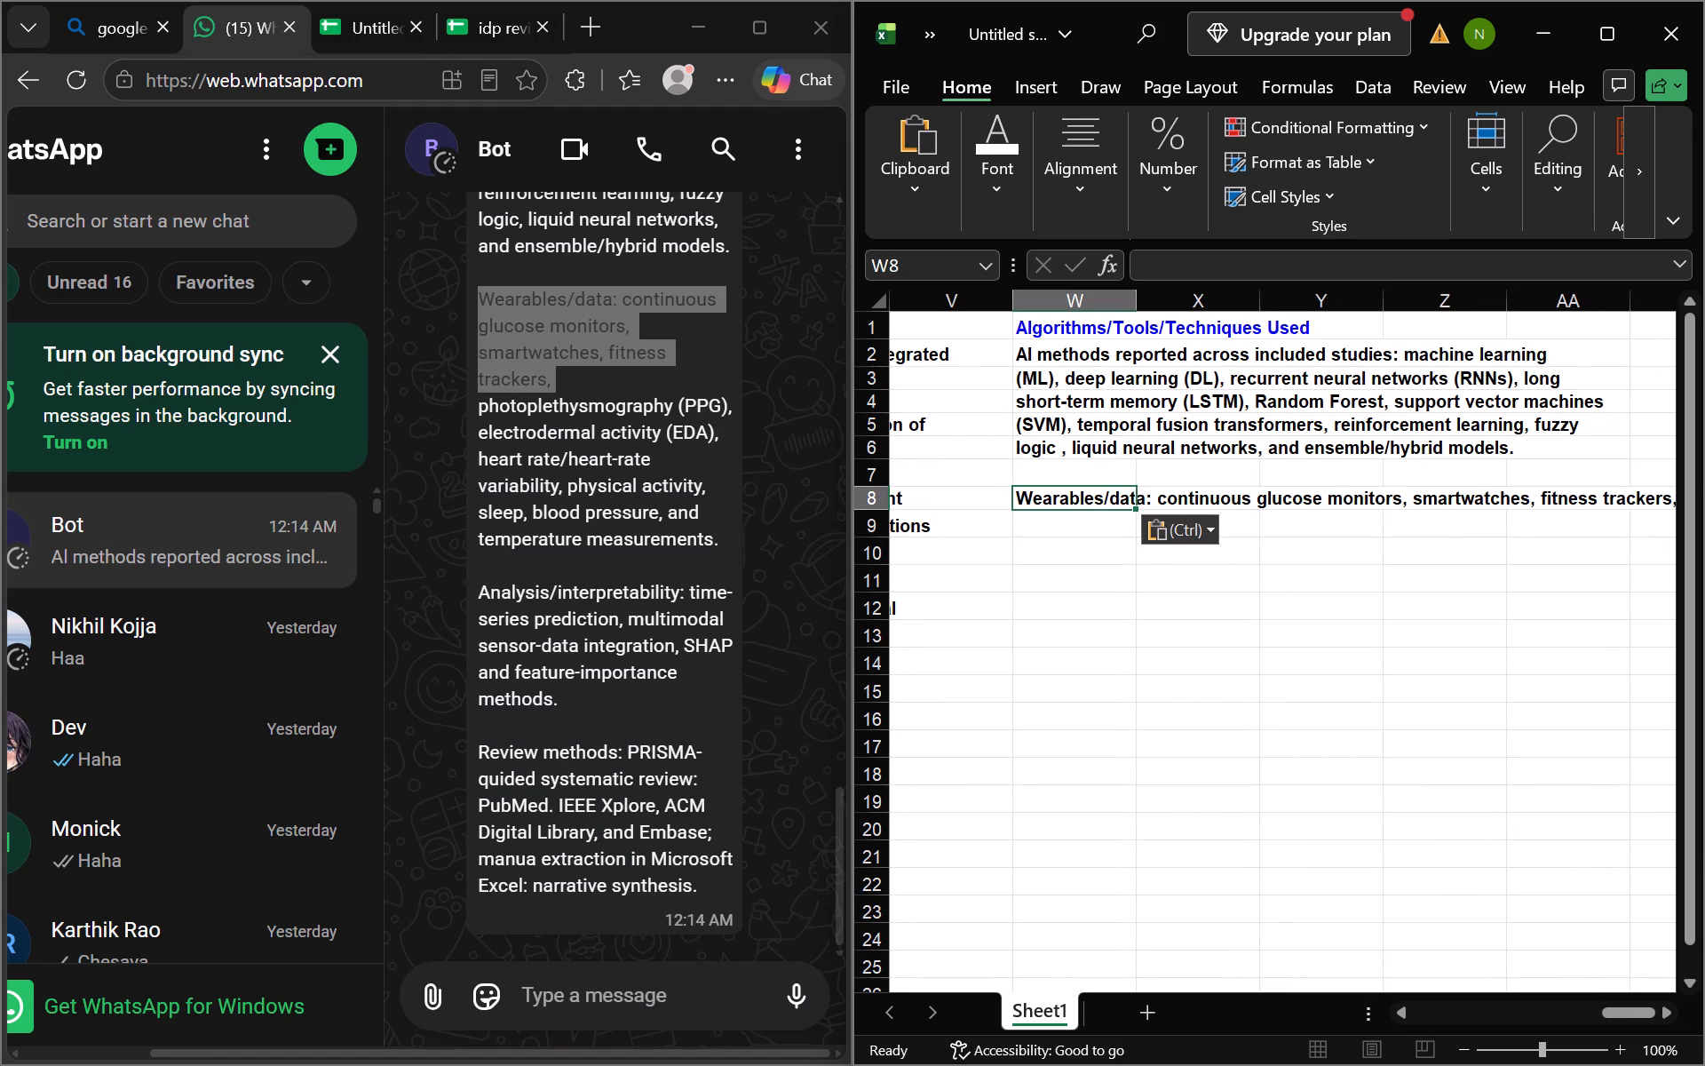
Remove "trackers," from the end of the Wearables/data text in cell W8.
double_click(1032, 497)
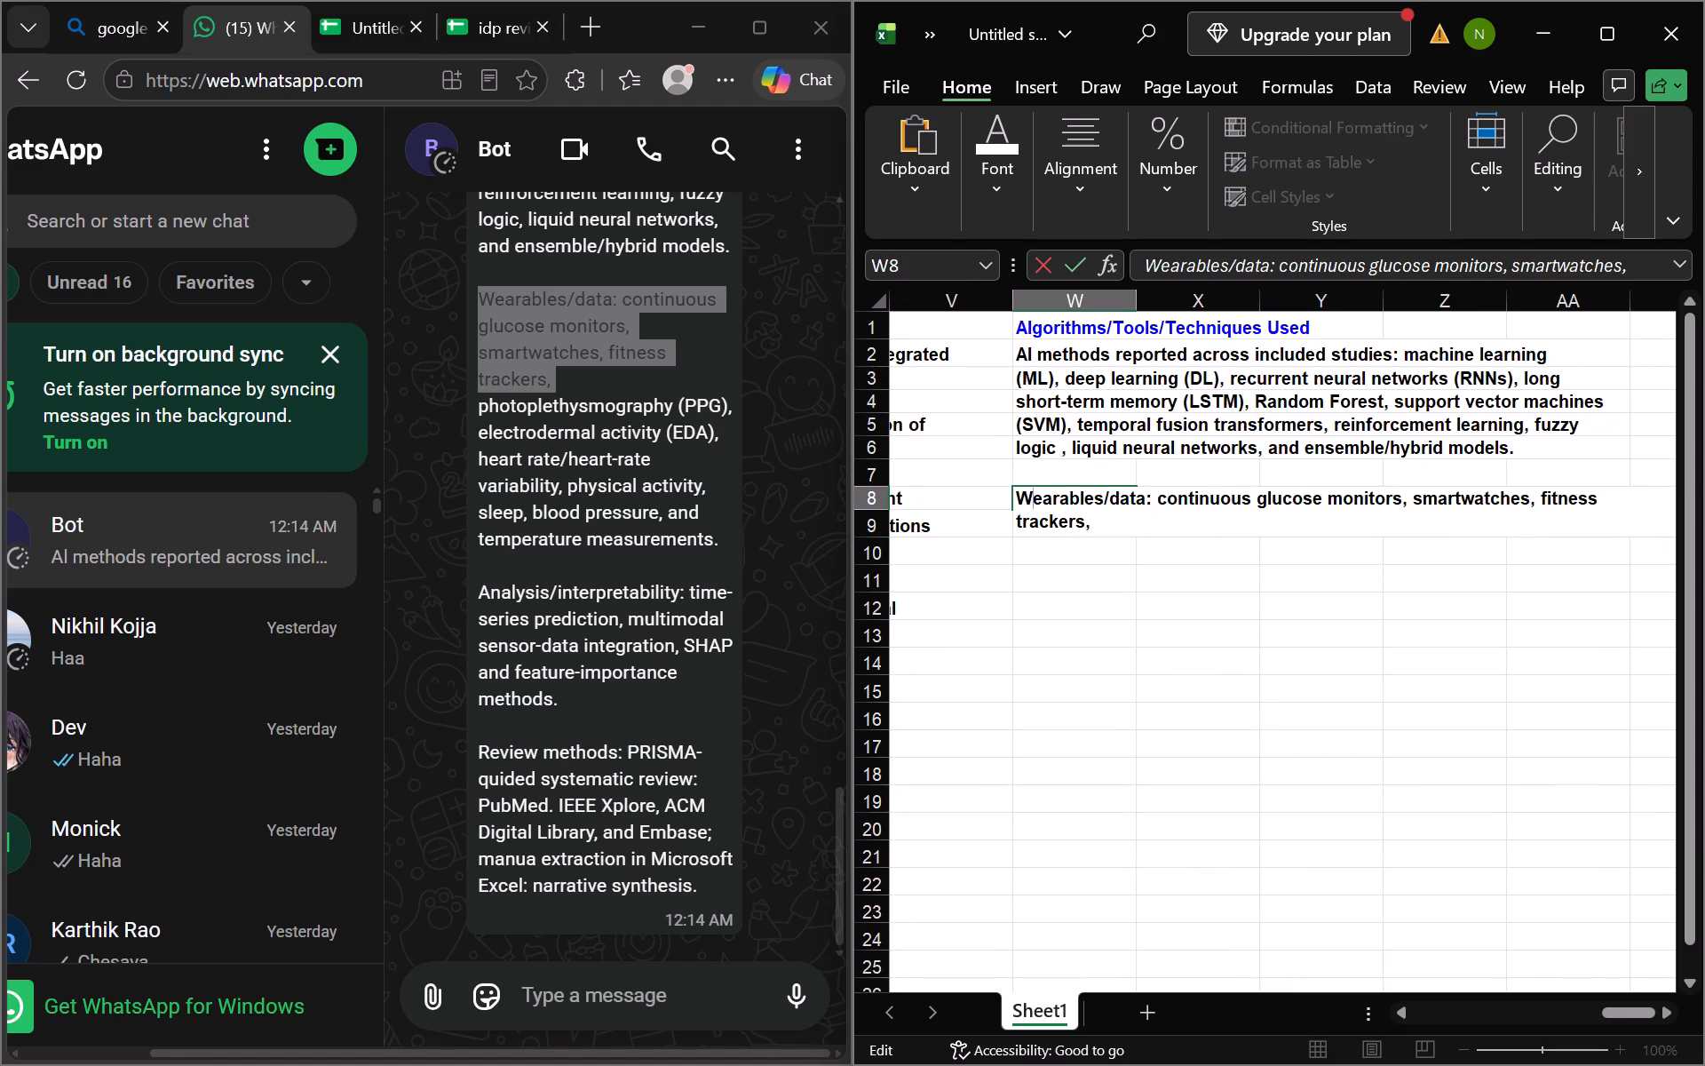
click(1110, 526)
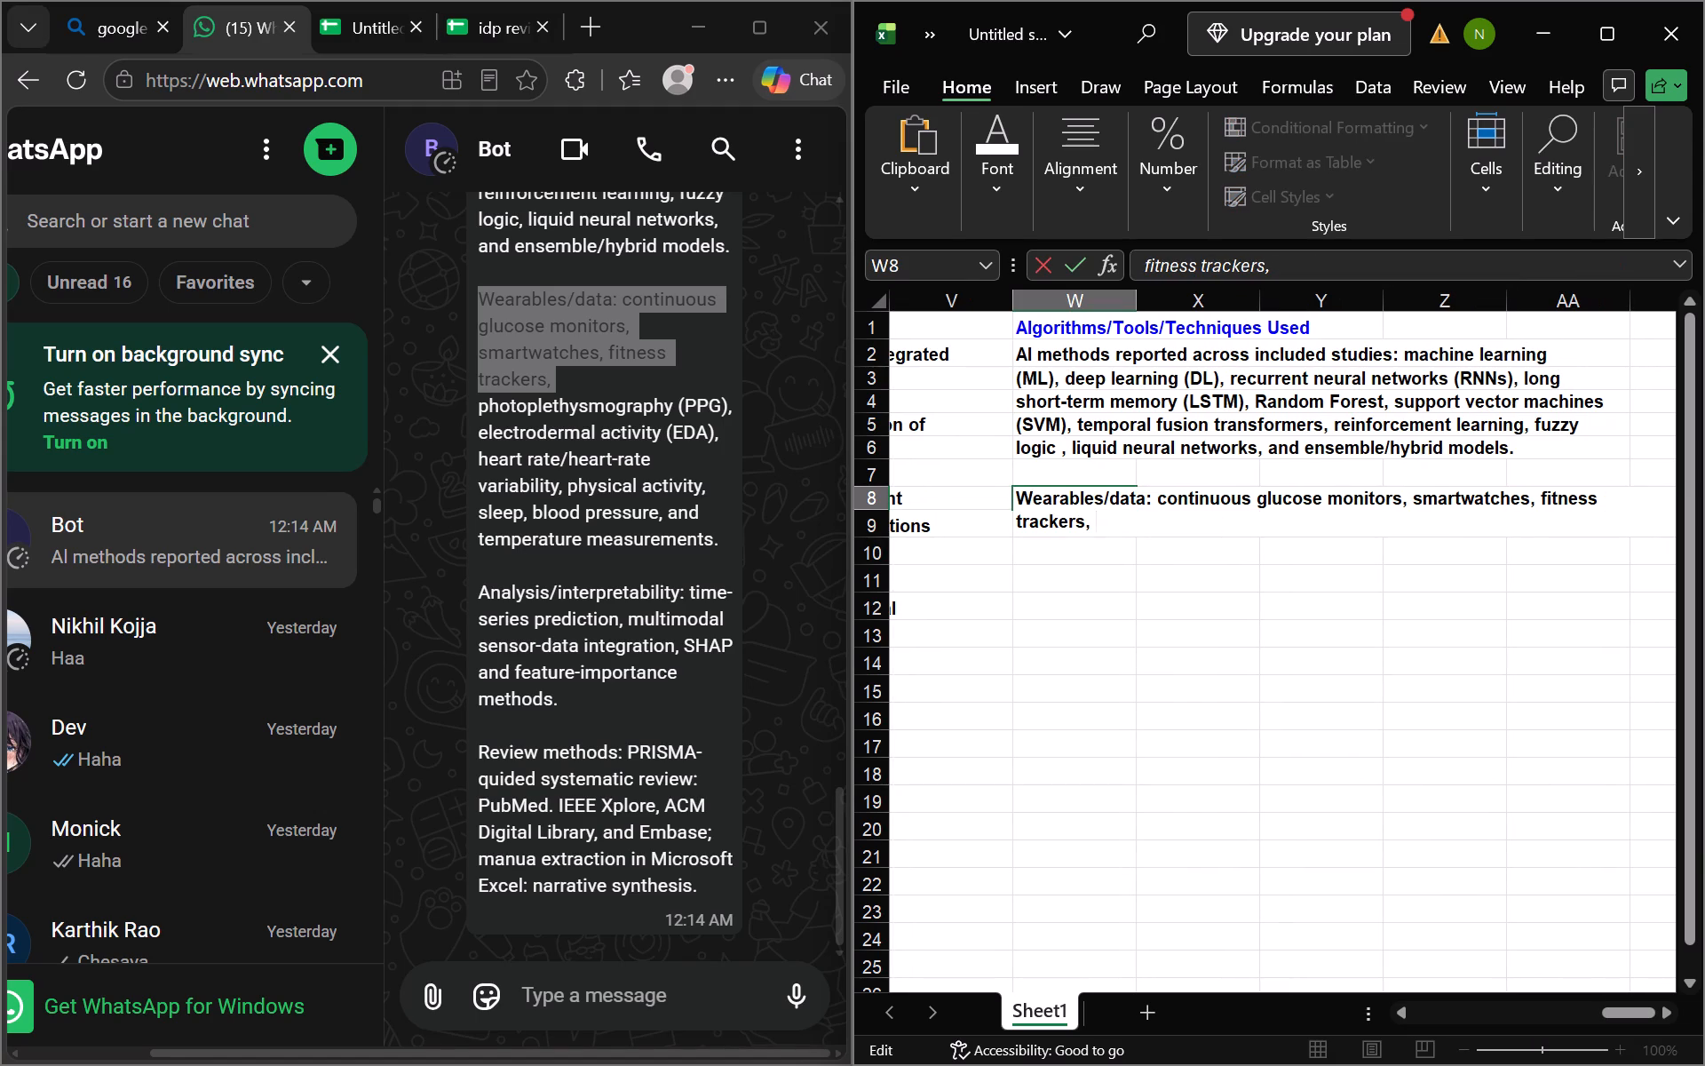
key(BackSpace)
key(BackSpace)
key(BackSpace)
key(BackSpace)
key(BackSpace)
key(BackSpace)
key(BackSpace)
key(BackSpace)
key(BackSpace)
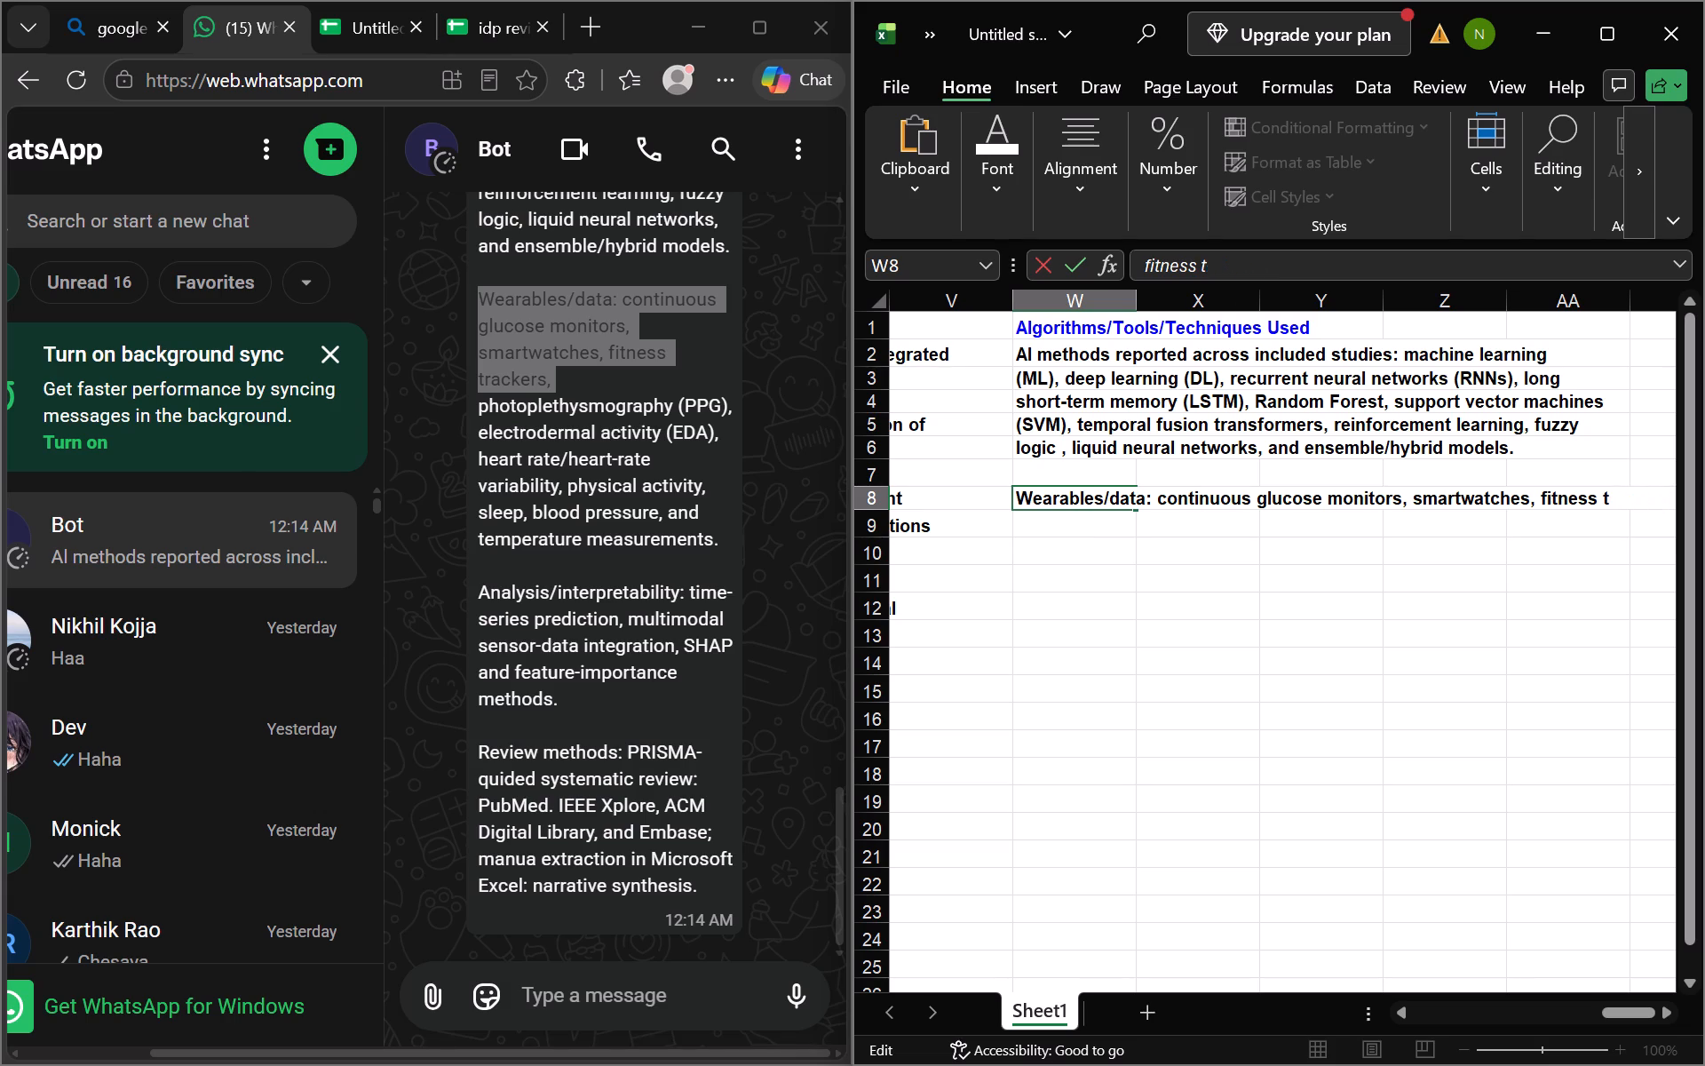
key(BackSpace)
Enter "trackers" in bold in cell W9, continuing the Wearables/data text from the row above.
click(1046, 529)
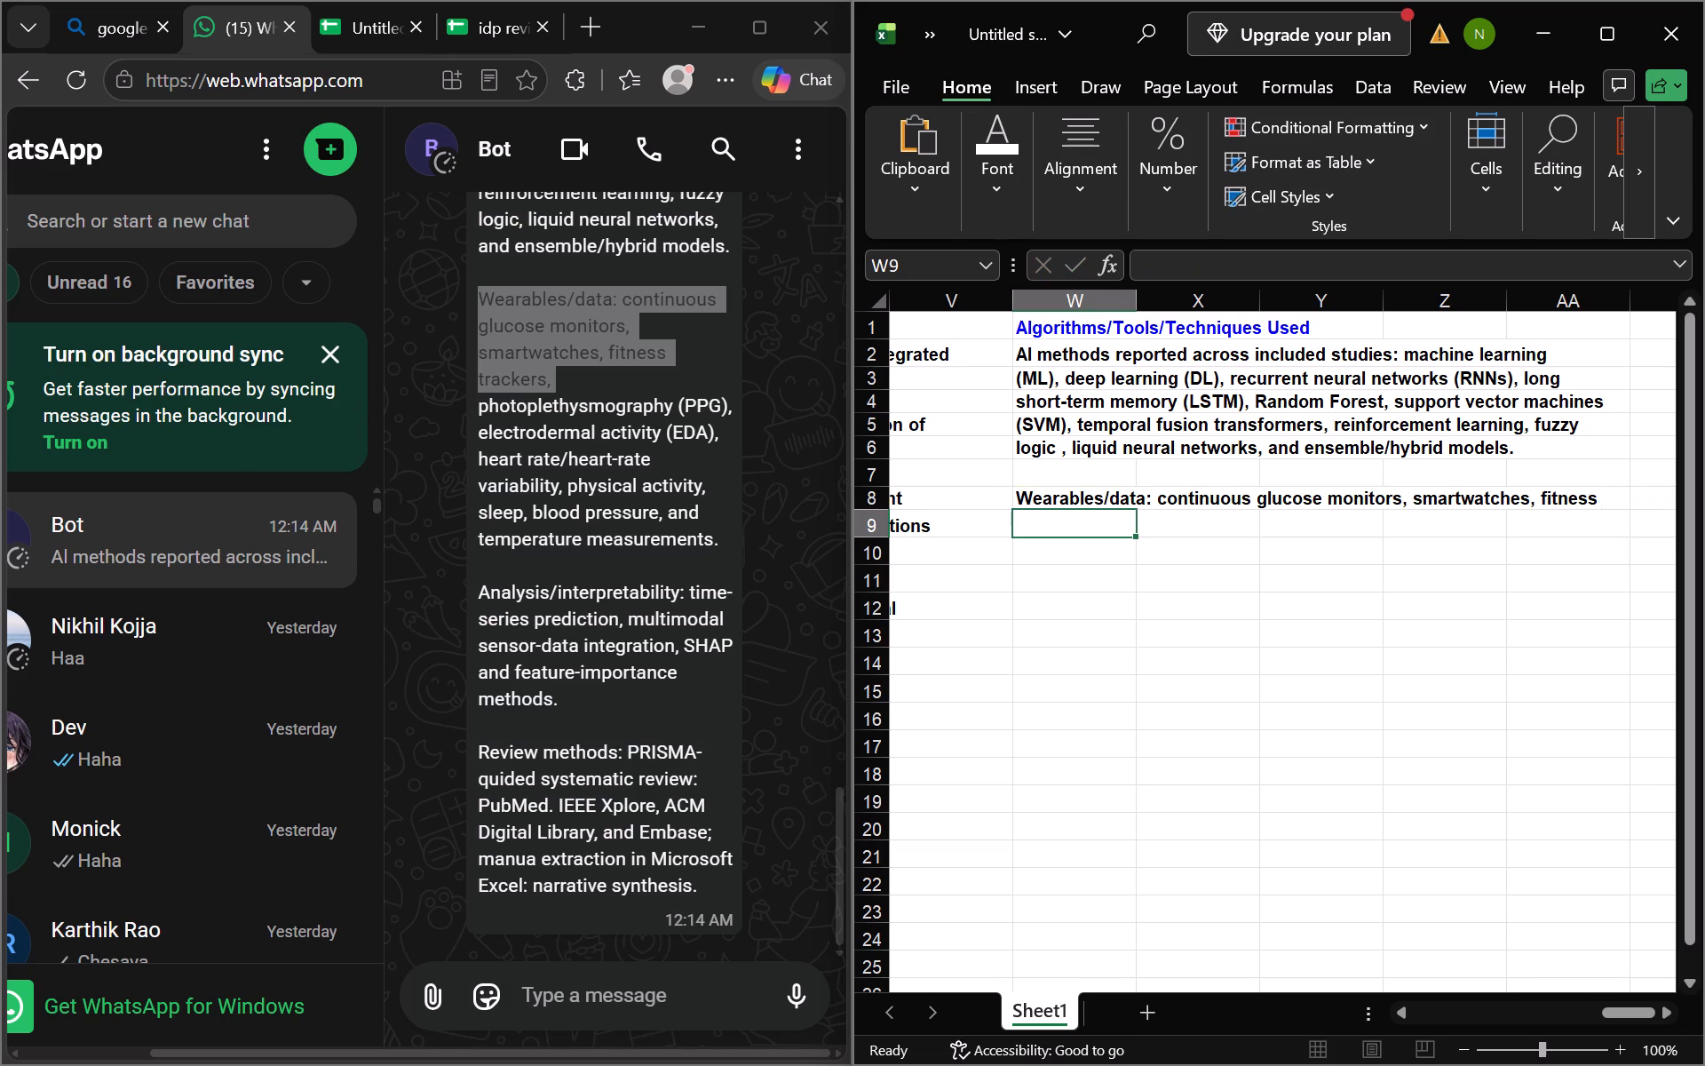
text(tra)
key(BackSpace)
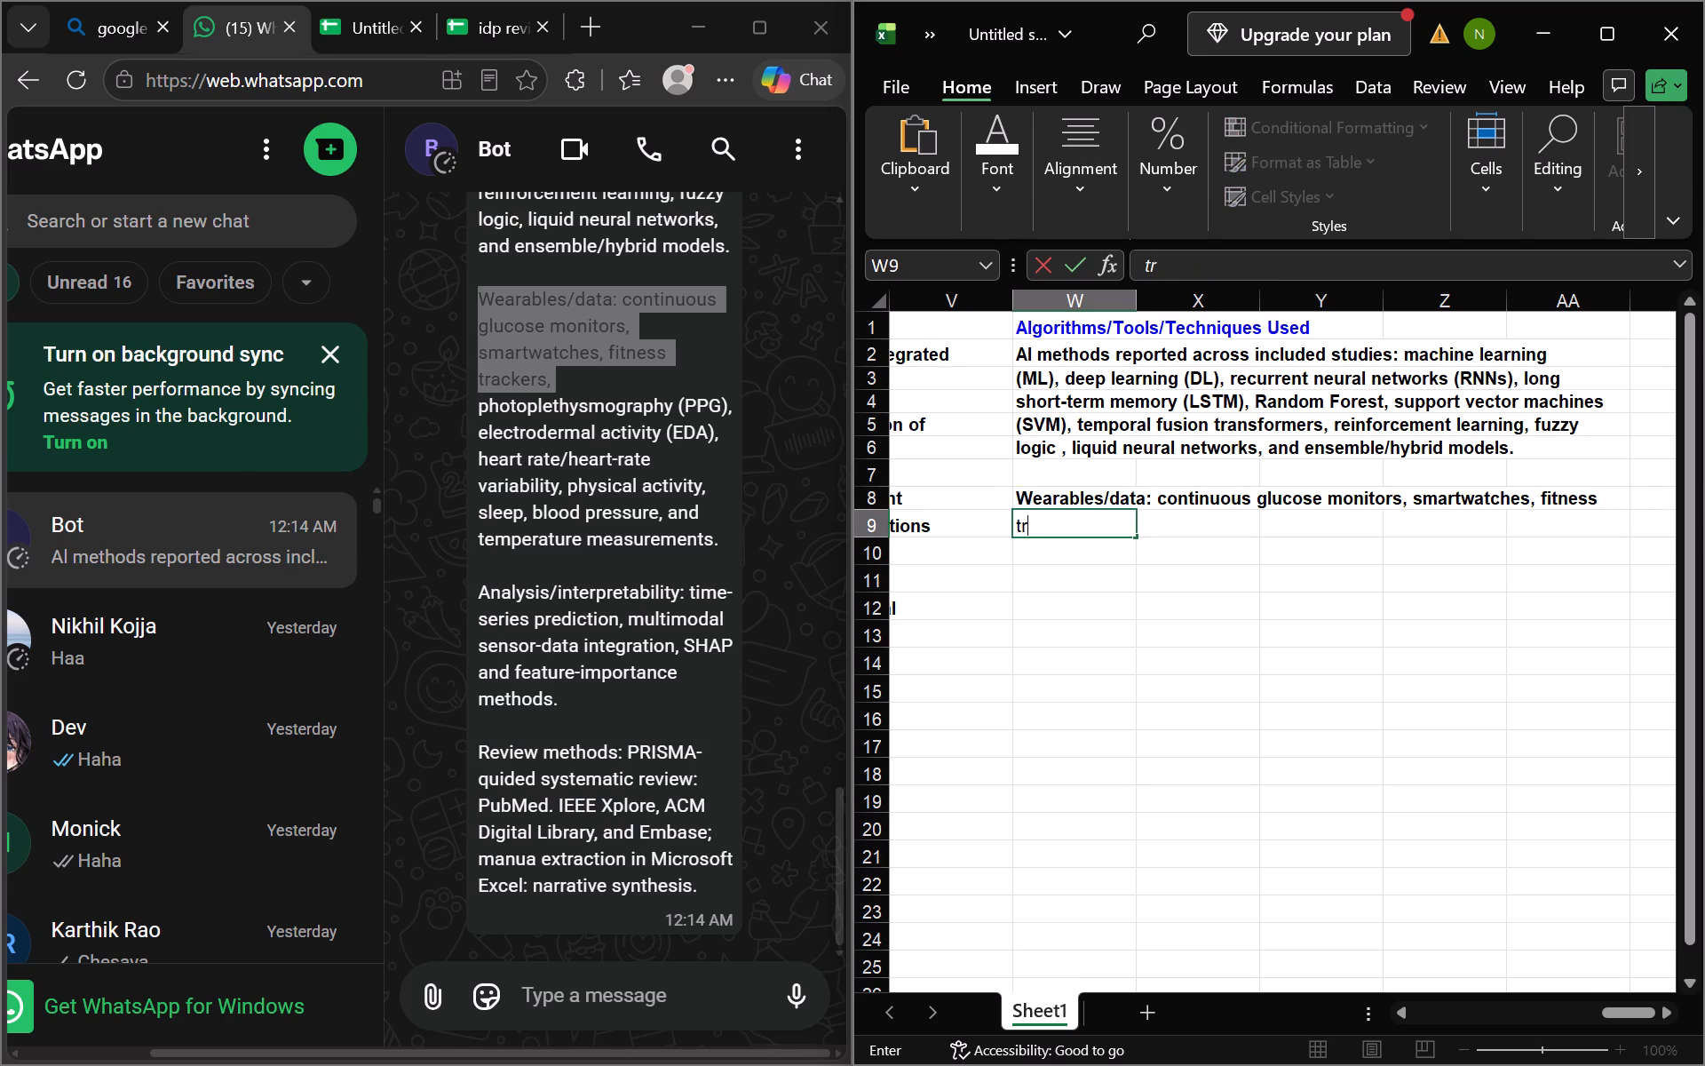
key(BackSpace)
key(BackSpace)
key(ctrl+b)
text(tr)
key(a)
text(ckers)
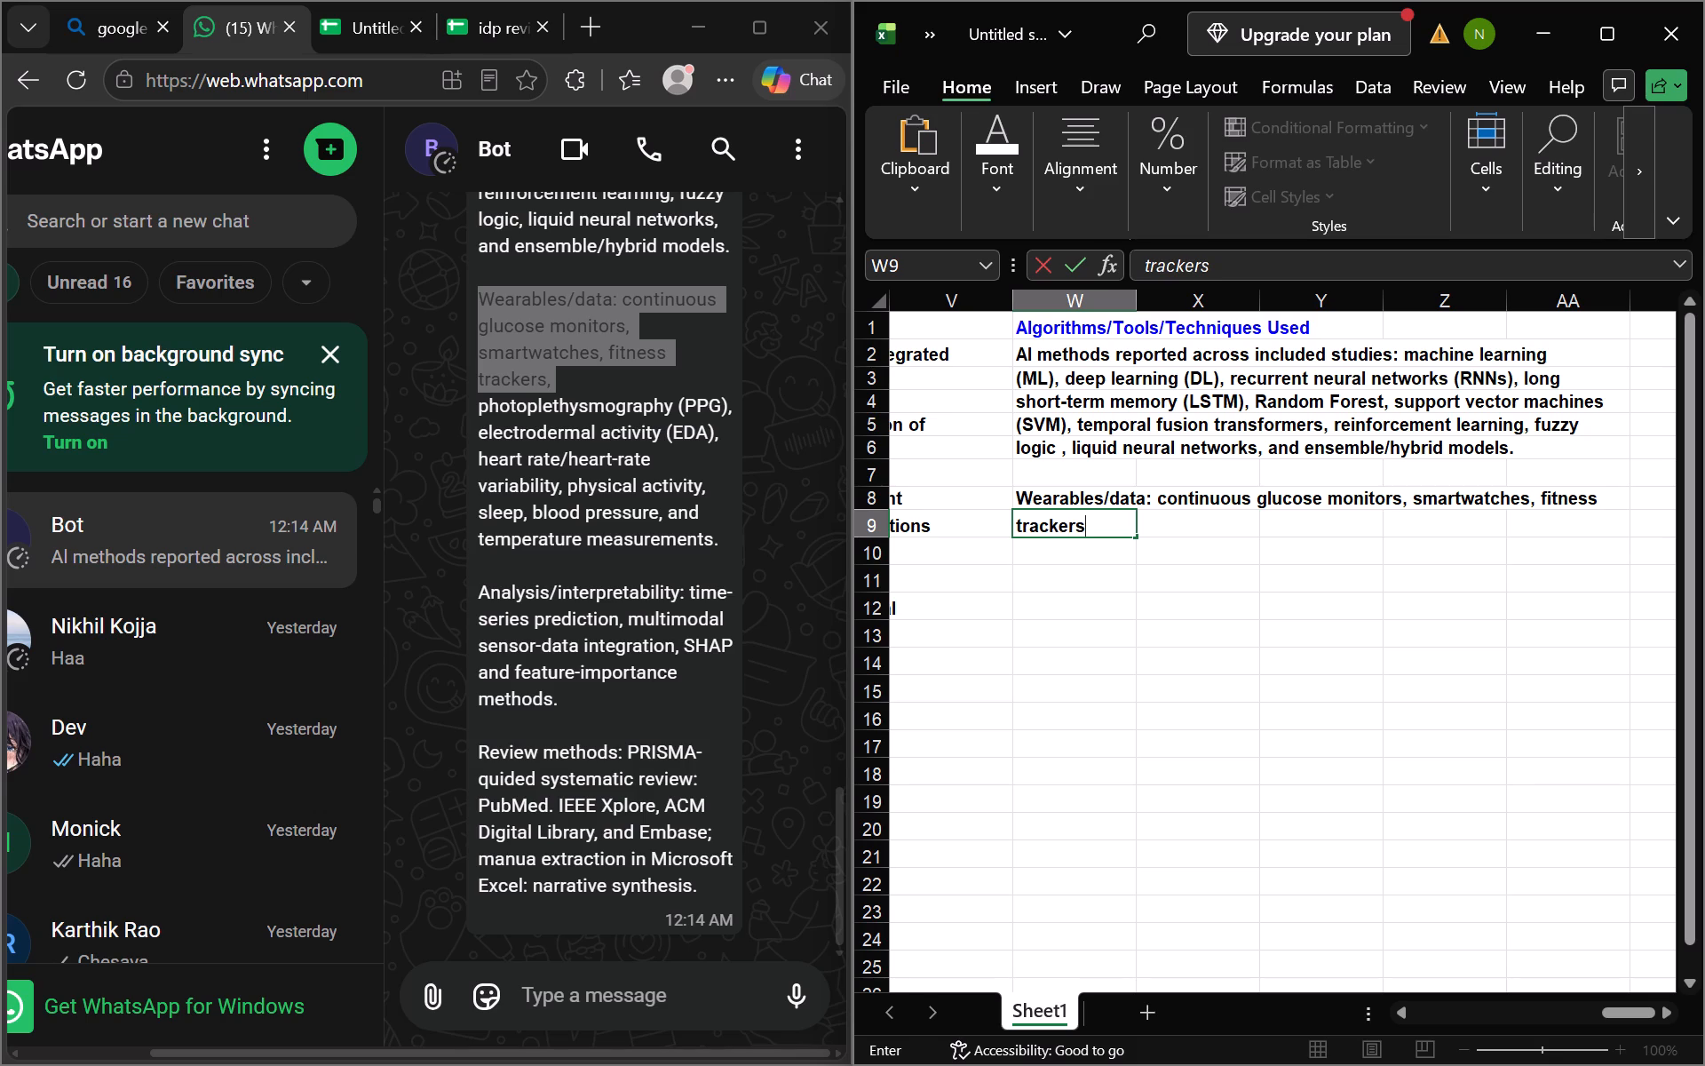
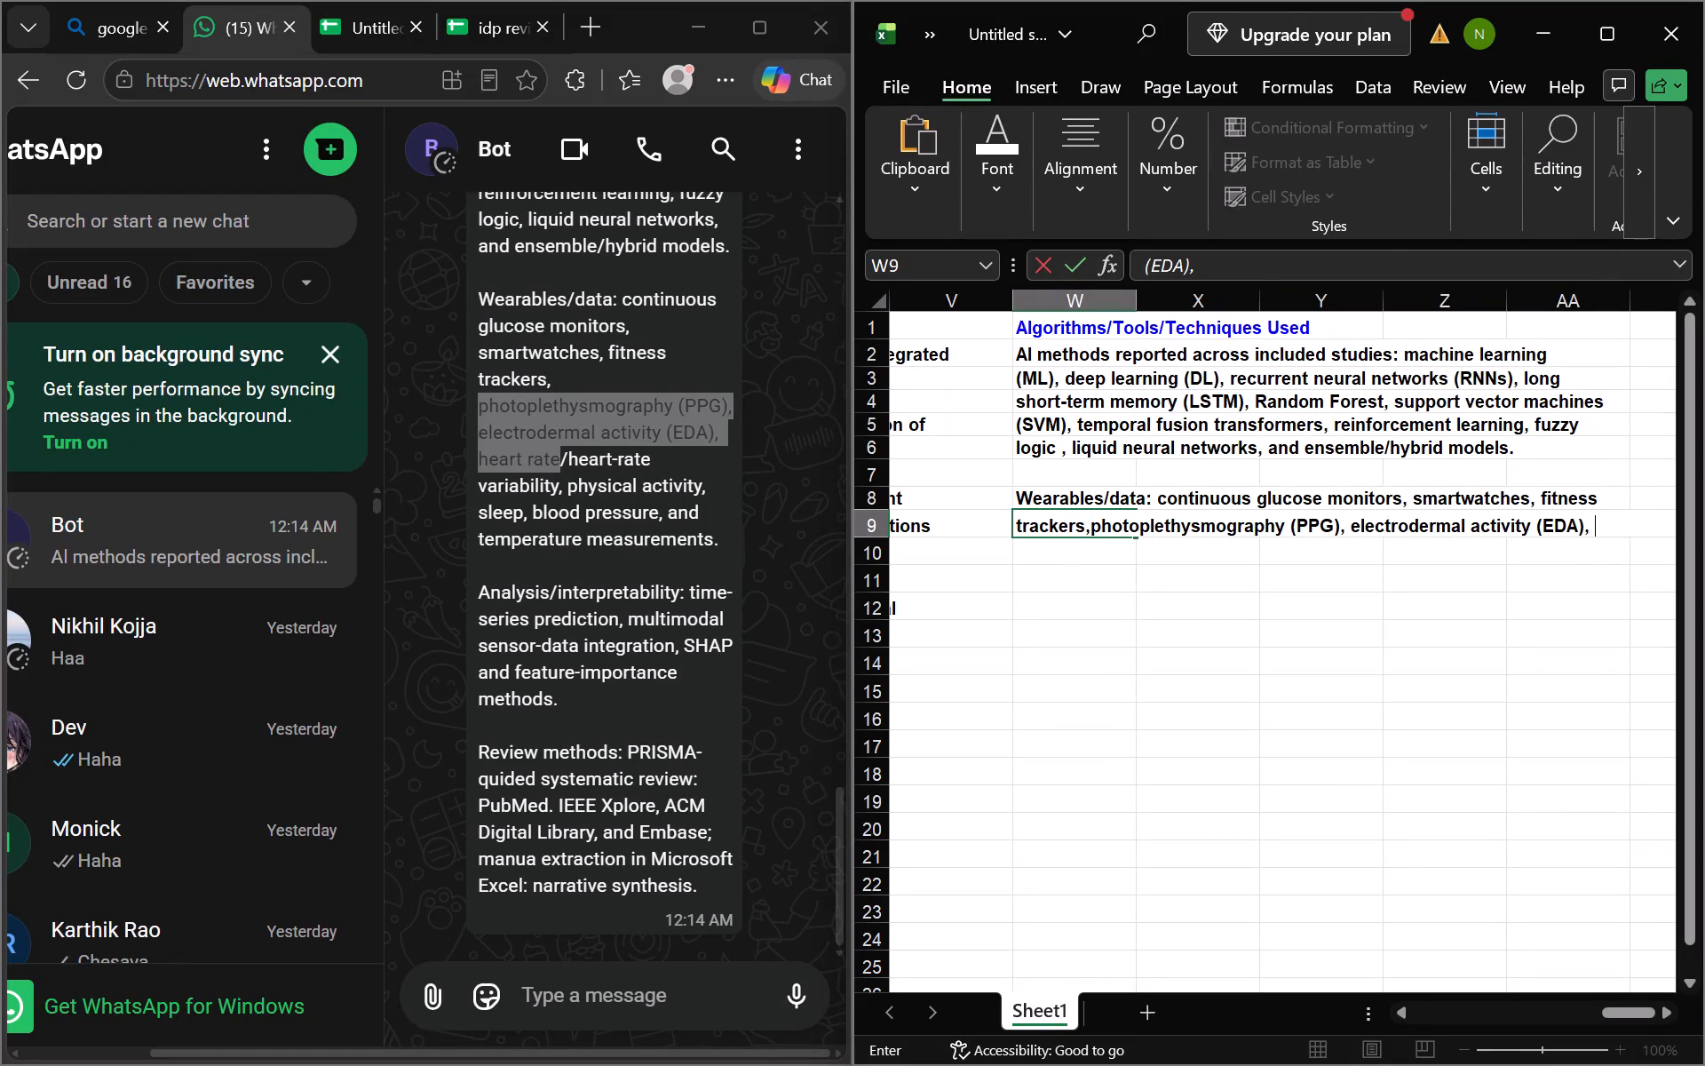
End the text in cell W9 with a comma directly after "electrodermal activity (EDA)".
key(BackSpace)
key(BackSpace)
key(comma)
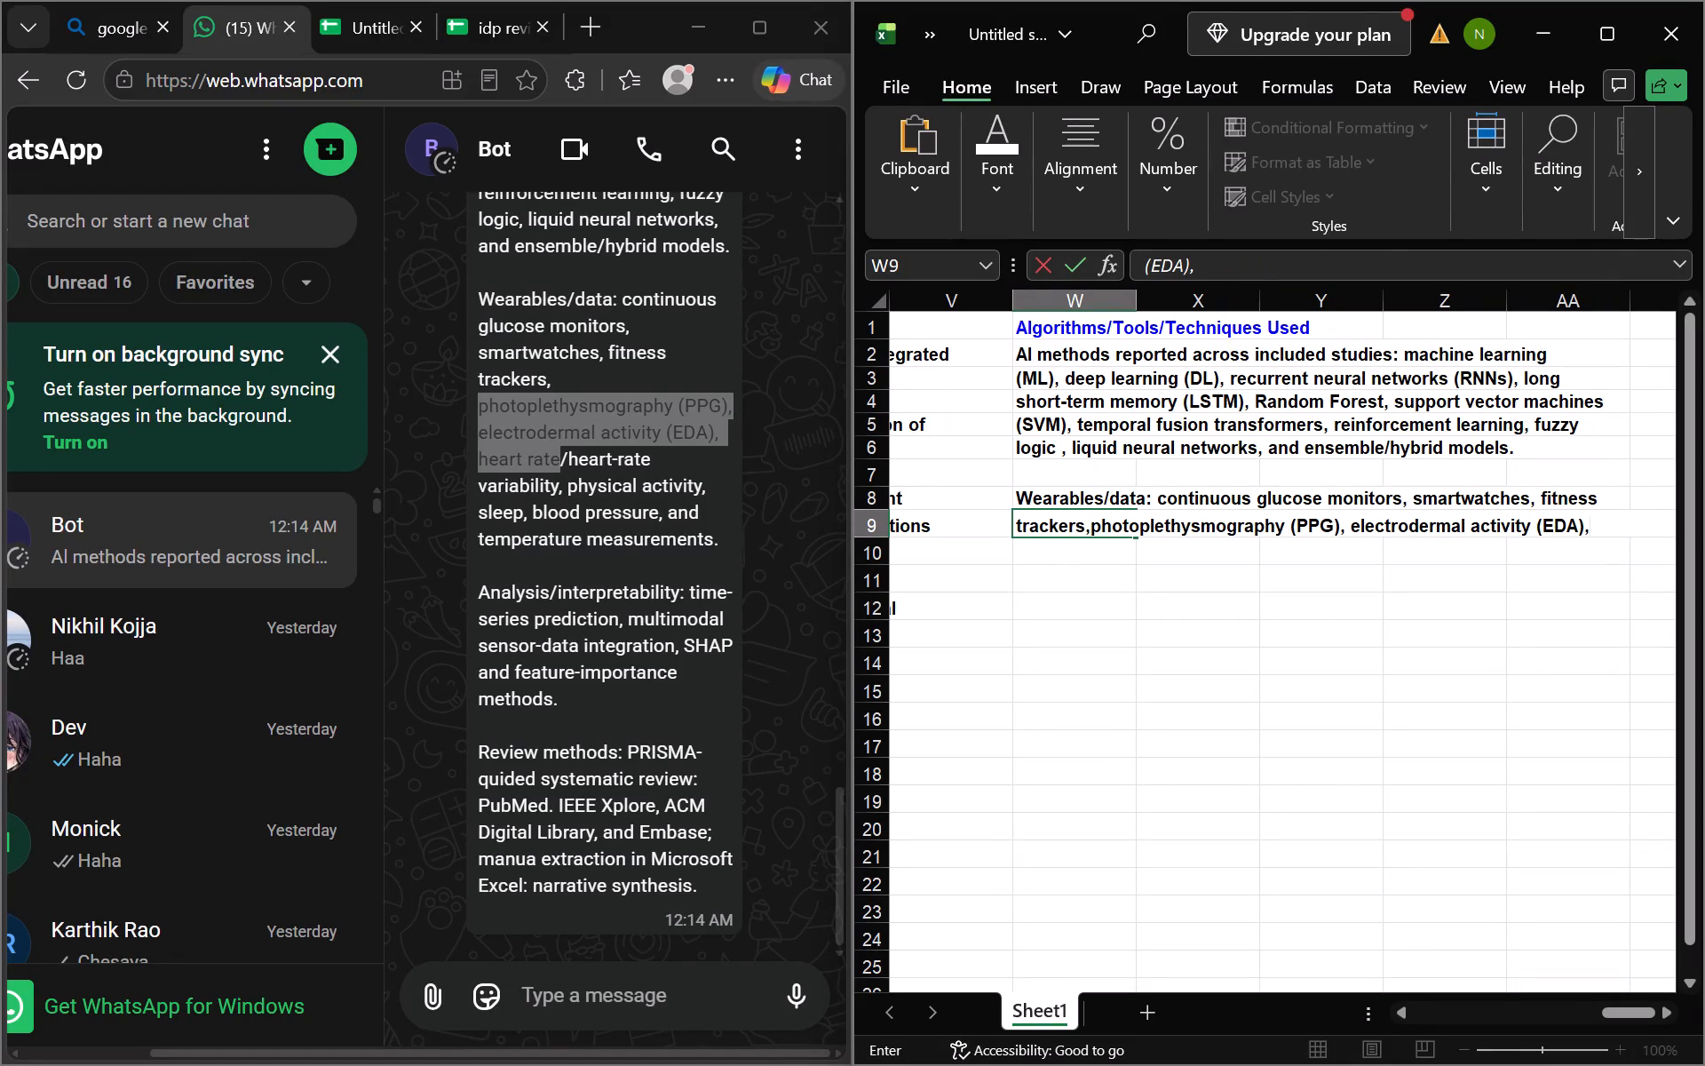
Make cell W10 bold and enter "heart rate variability" as the continuation of the Wearables/data text.
click(1061, 551)
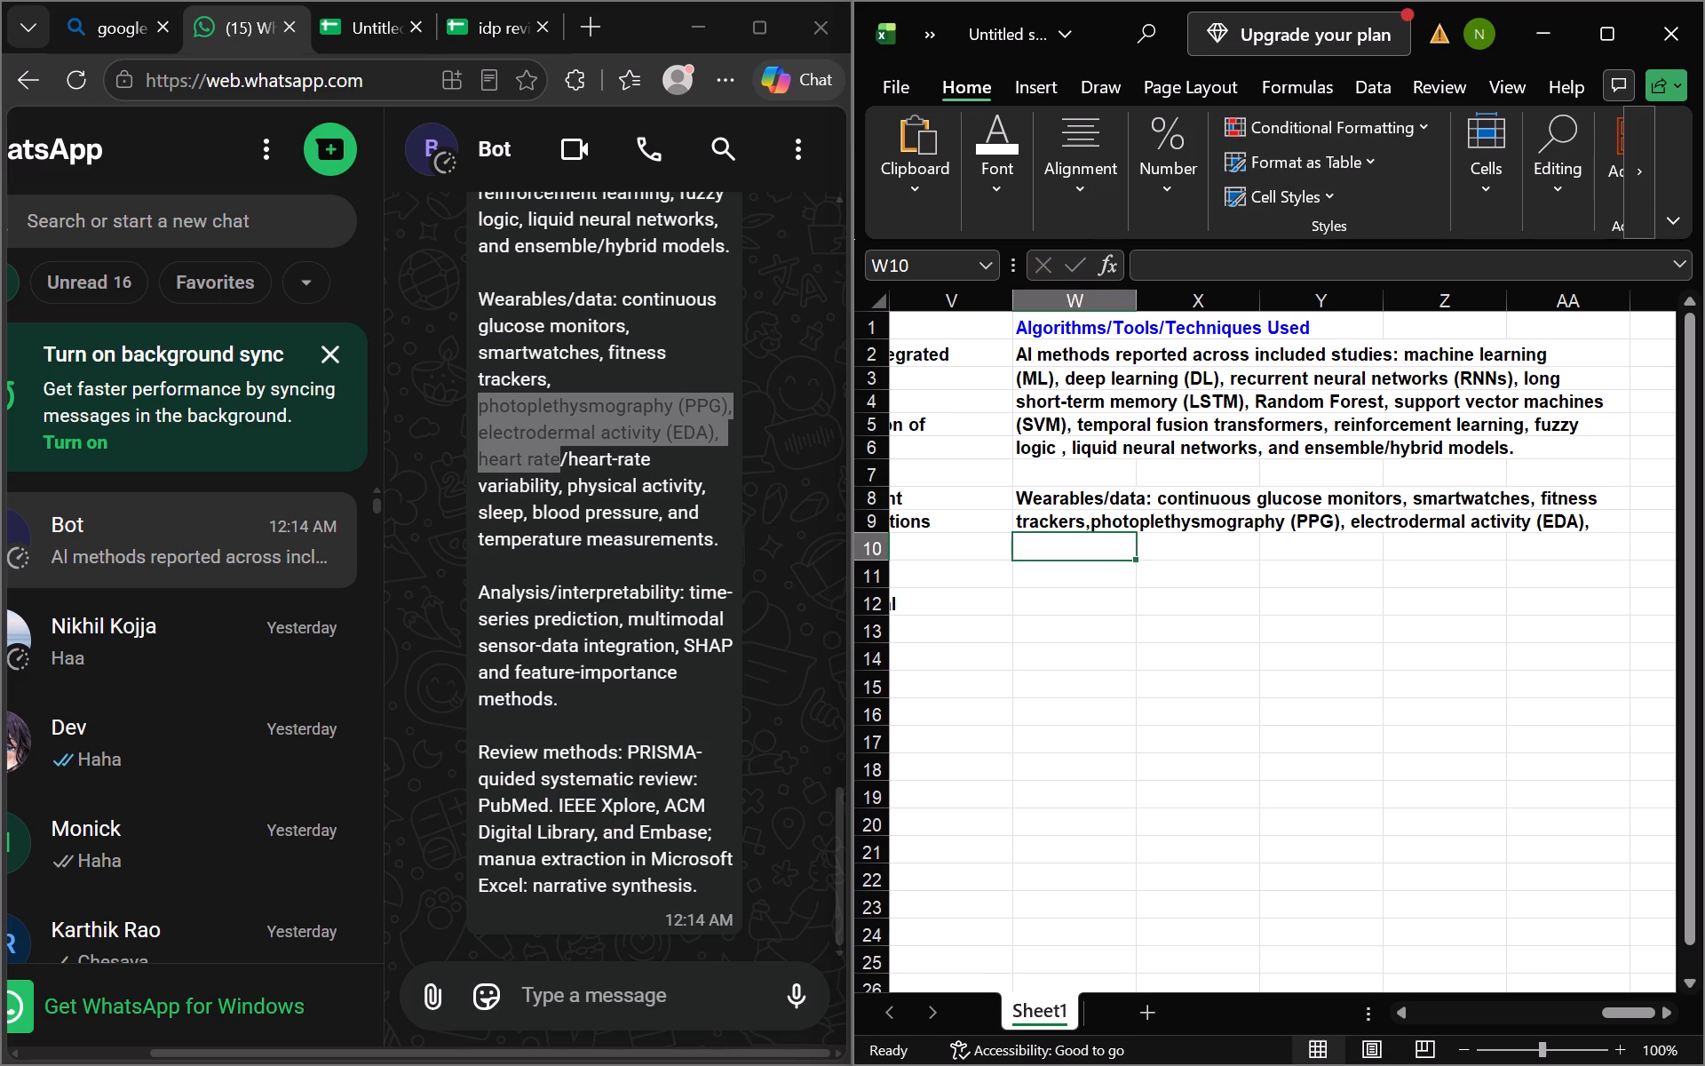
key(ctrl+b)
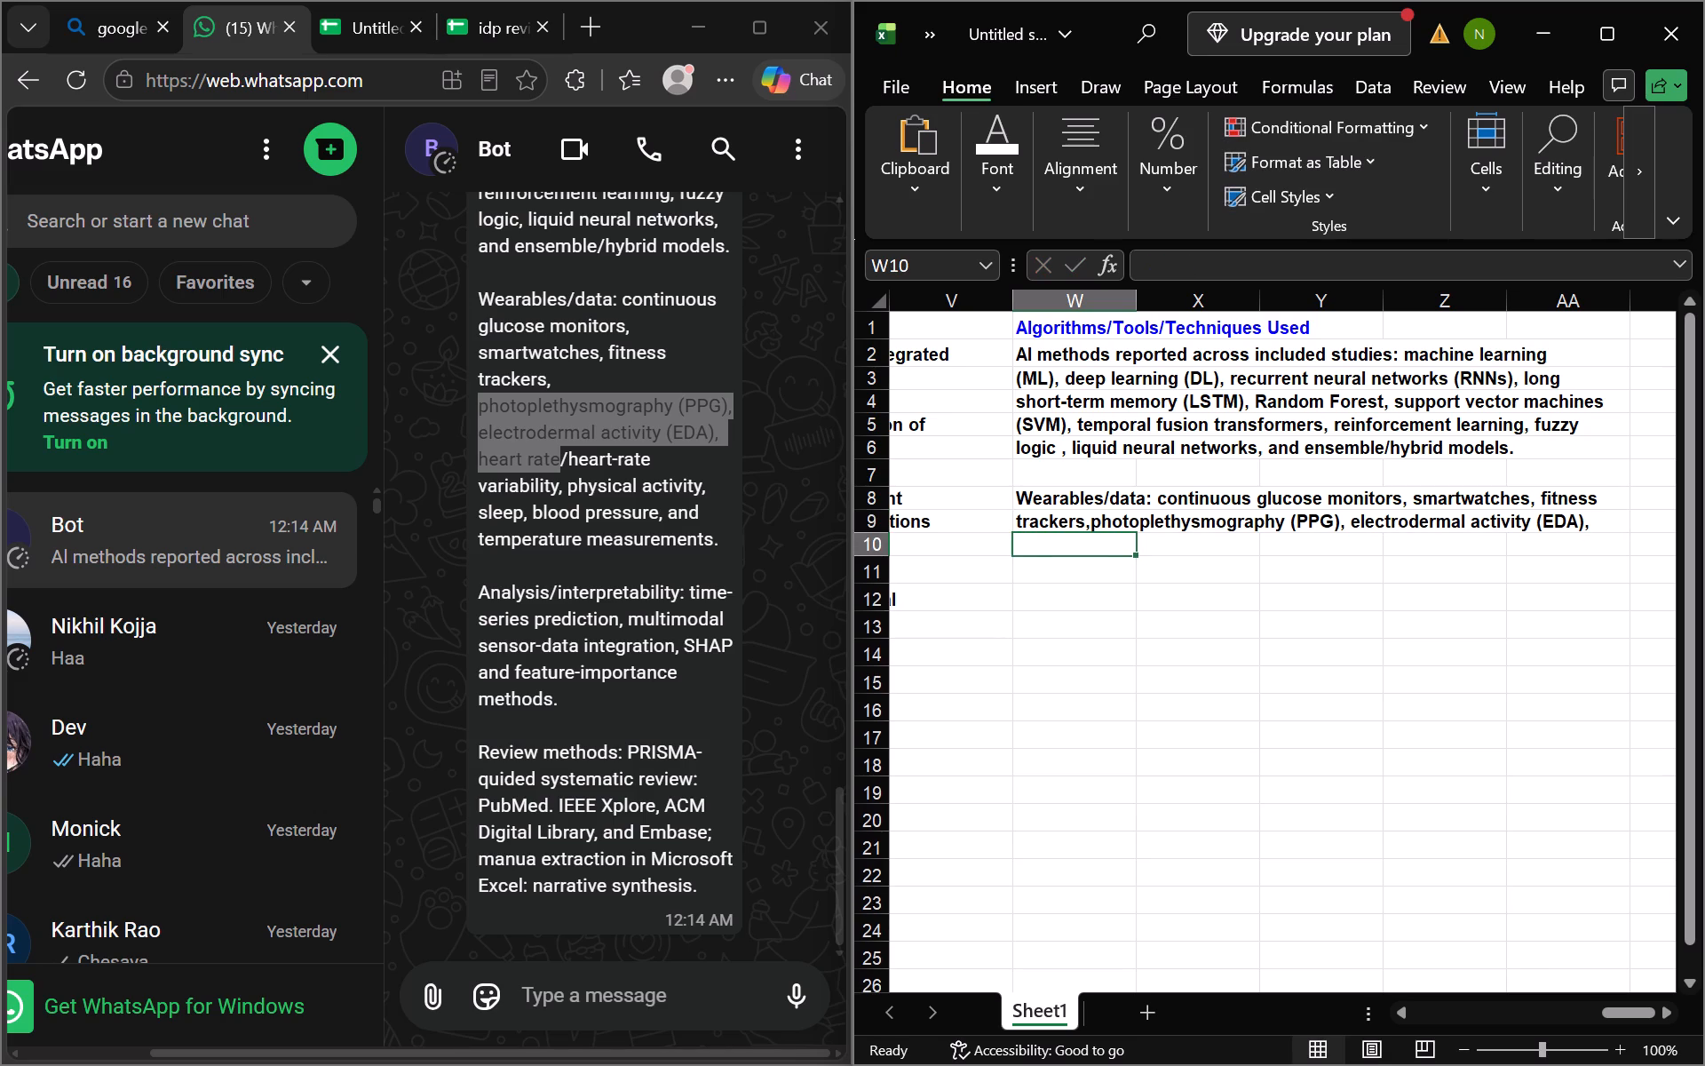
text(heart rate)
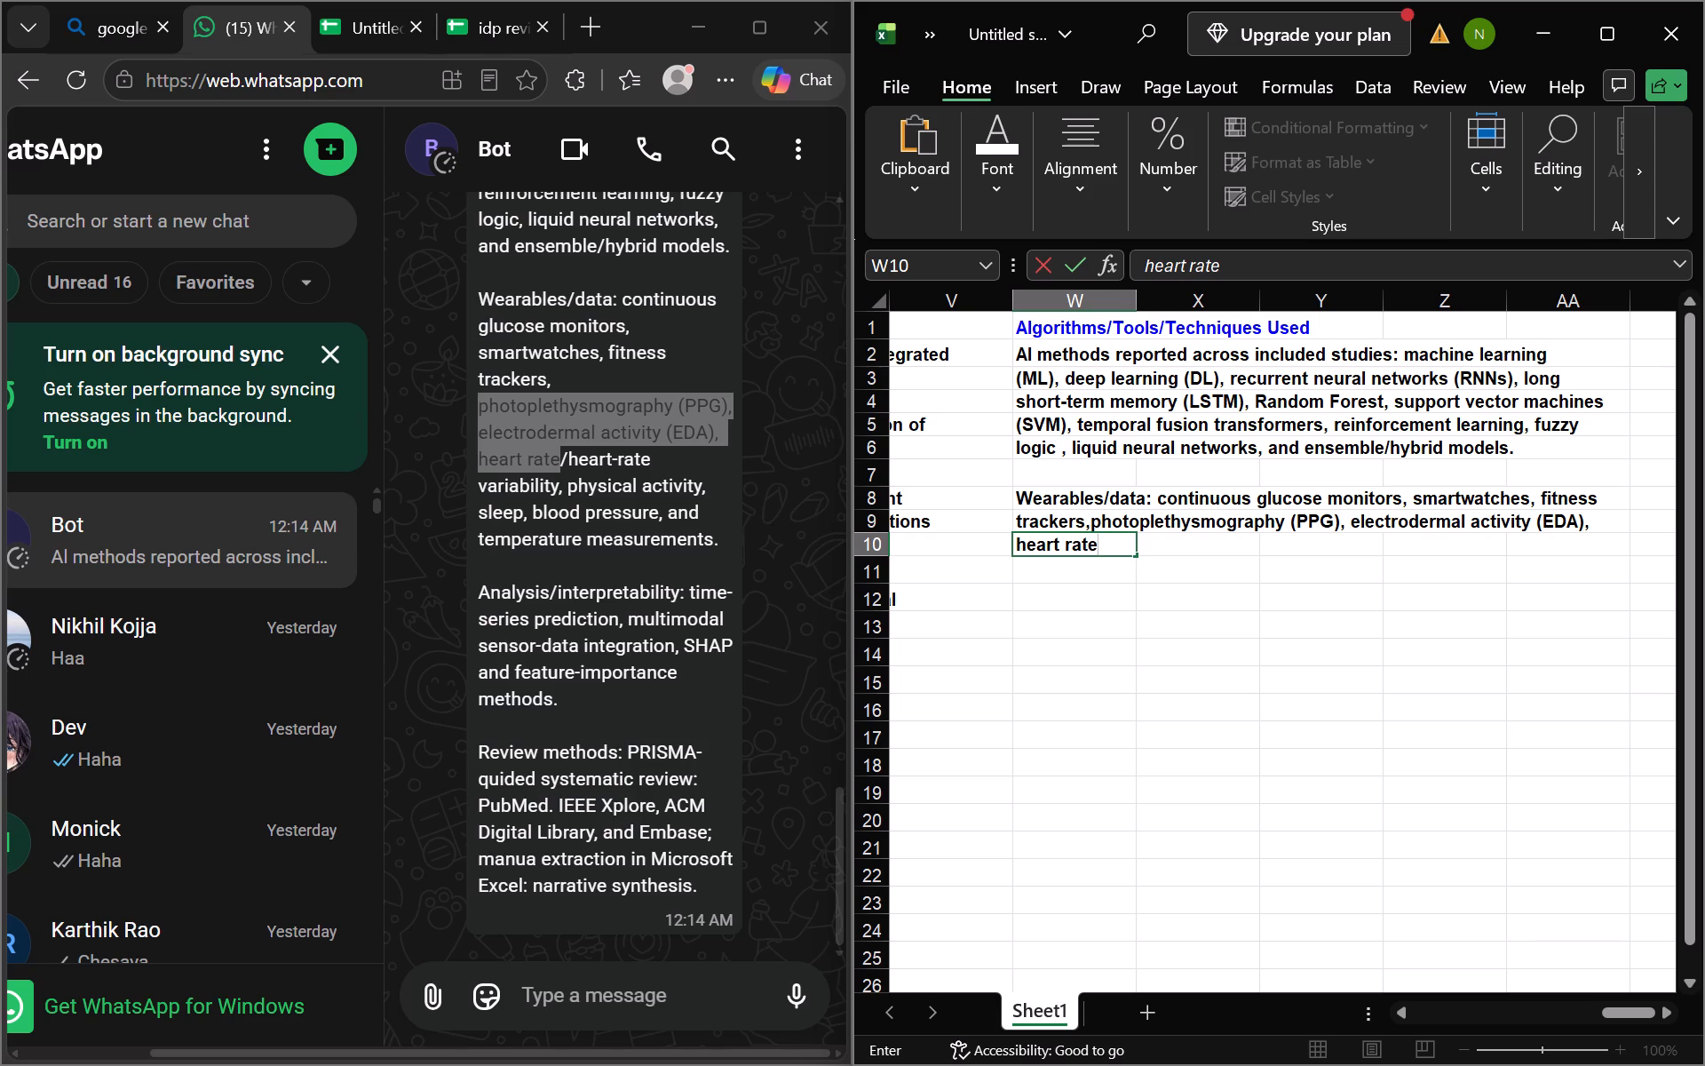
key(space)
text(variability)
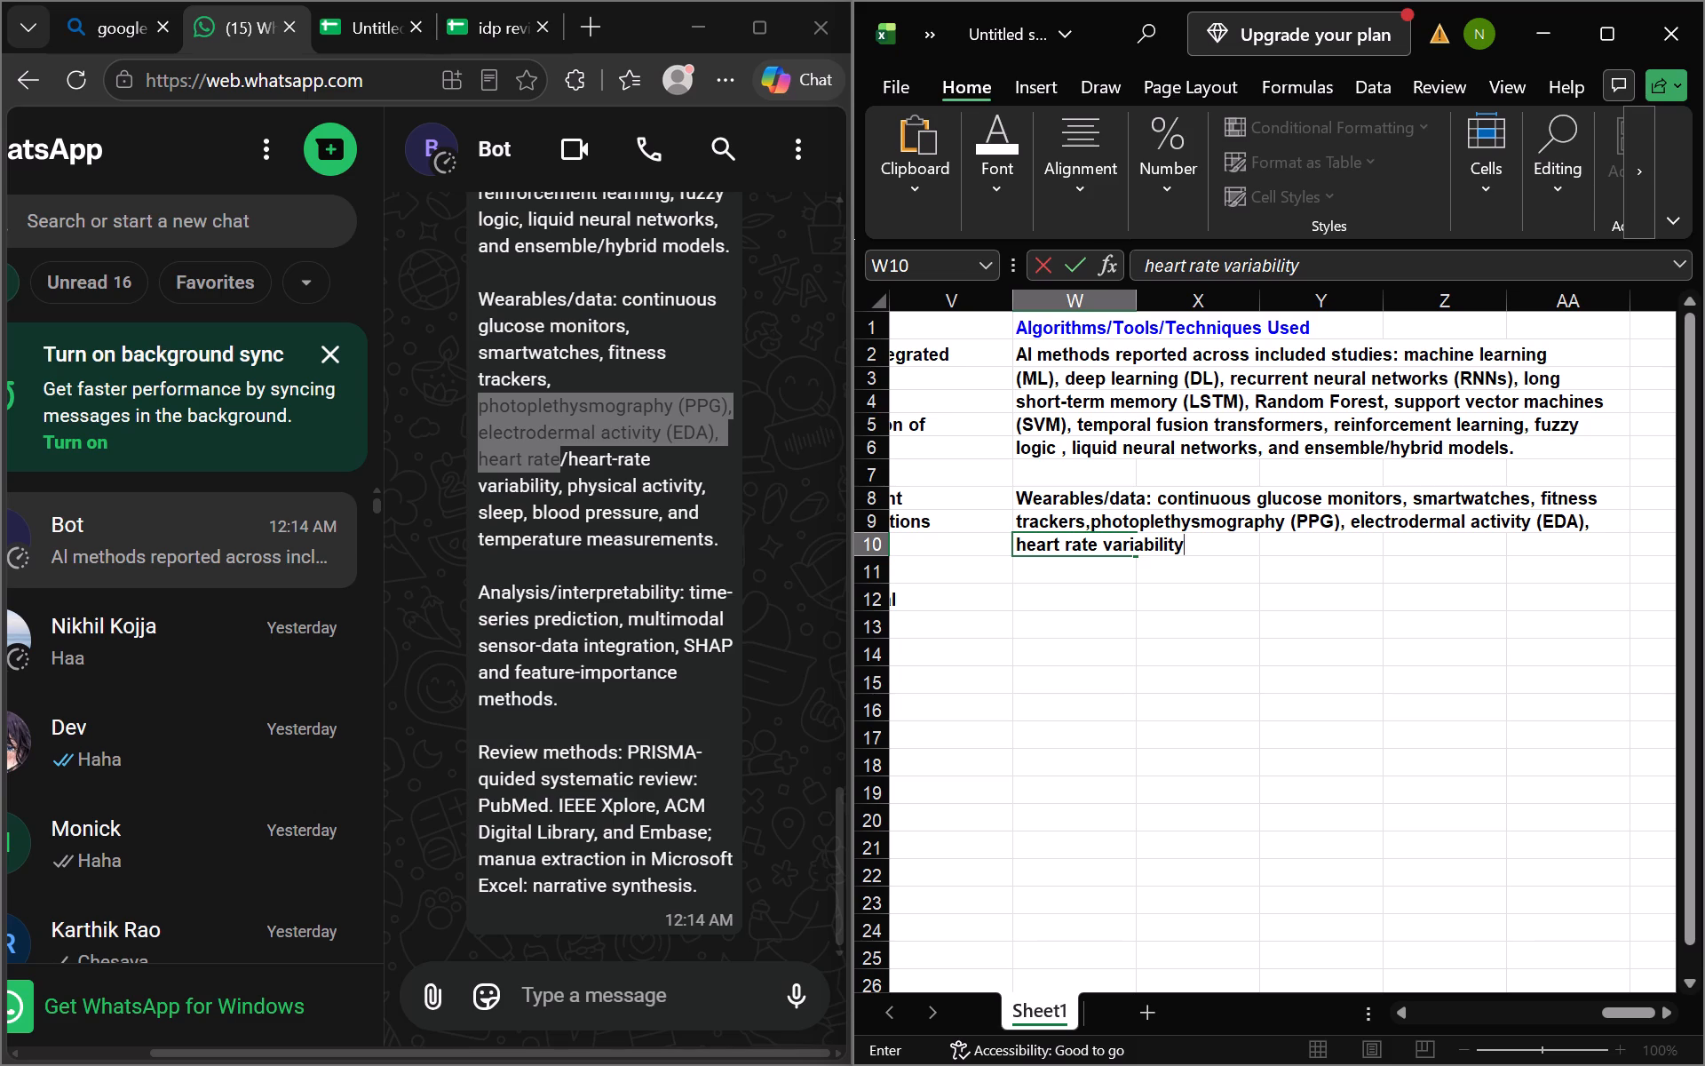
Complete the wearables text in cell W10 by appending ",physical activity,sleep,blood pressure, and" after "heart rate variability".
text(,physical activity)
key(comma)
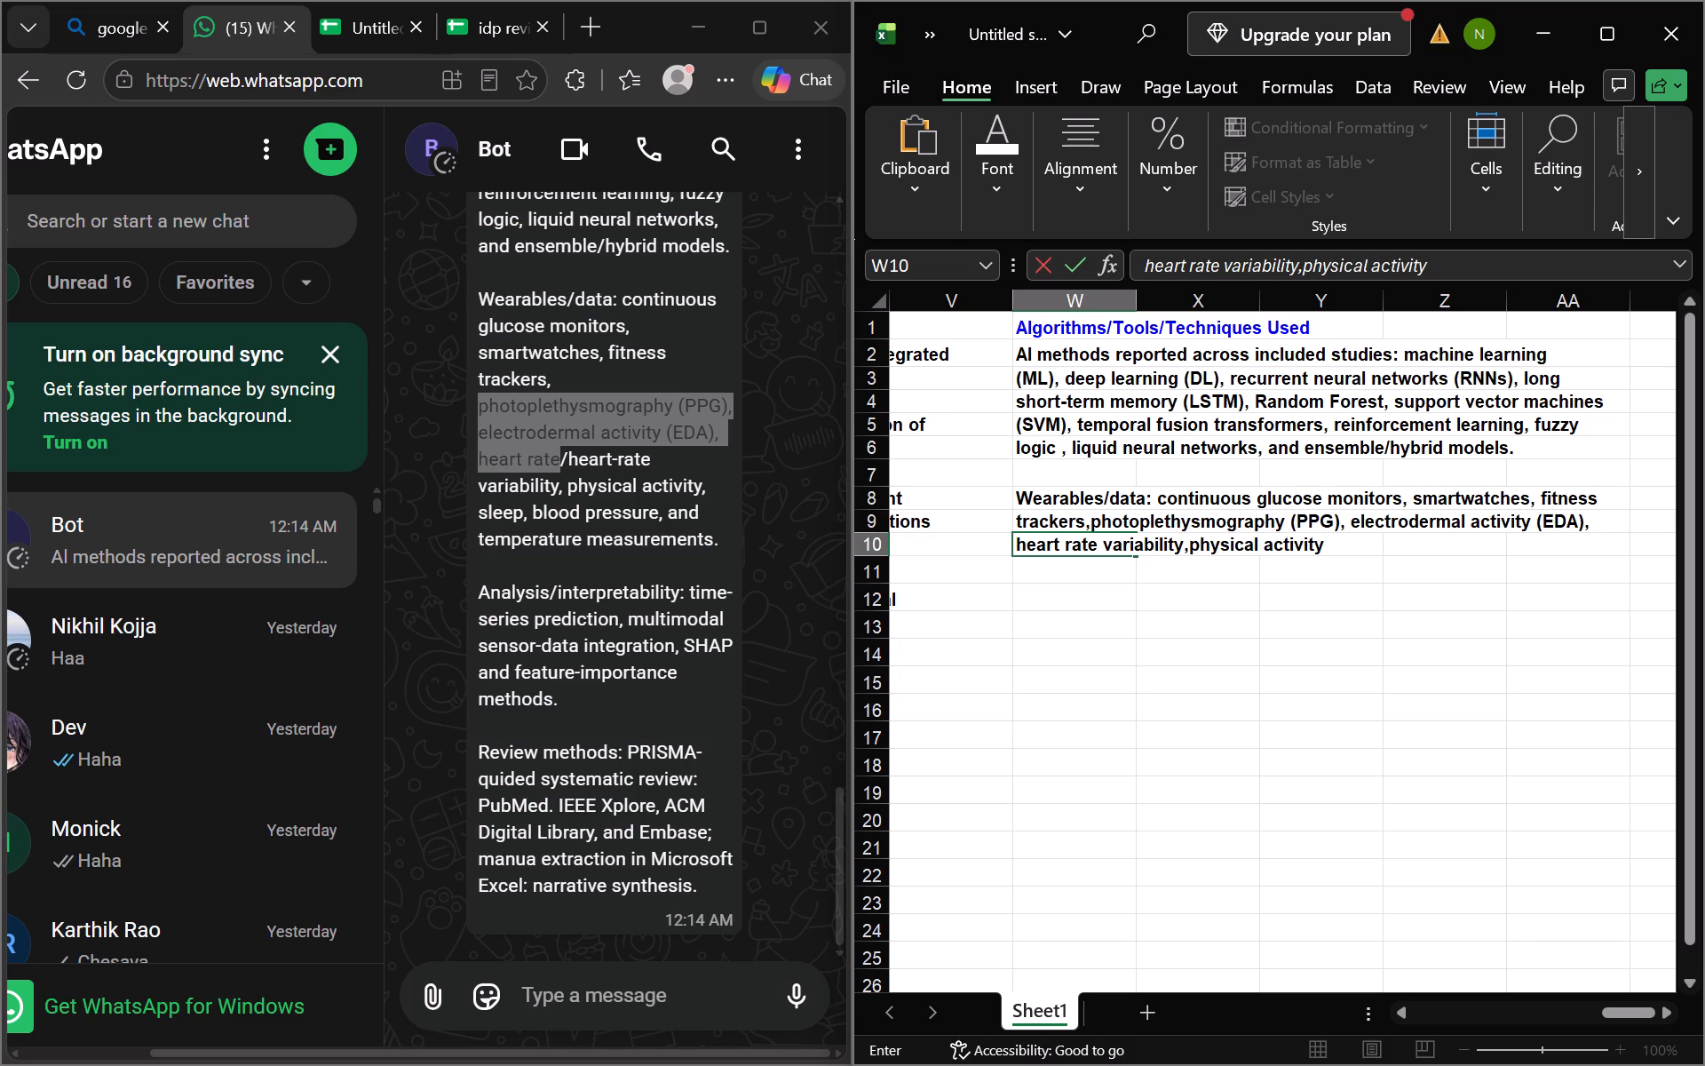
text(sleep,)
text(bloo)
text(d pressure)
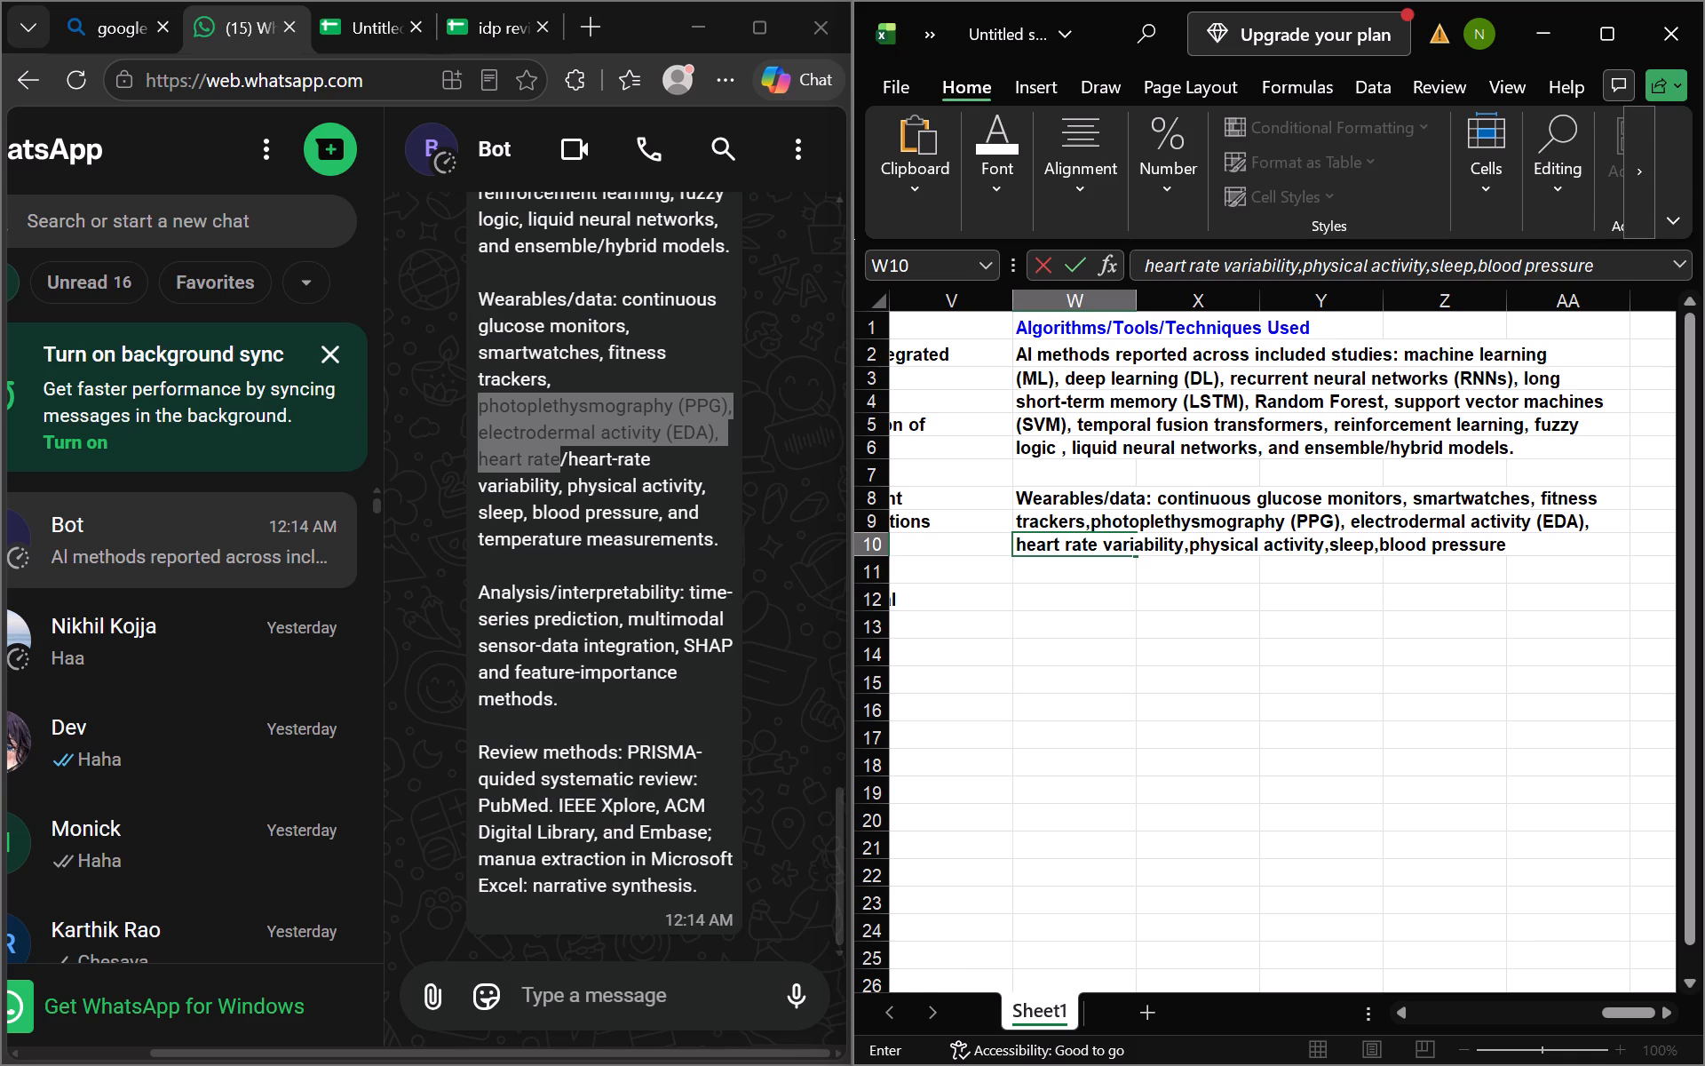
text(, and)
key(space)
text(temno)
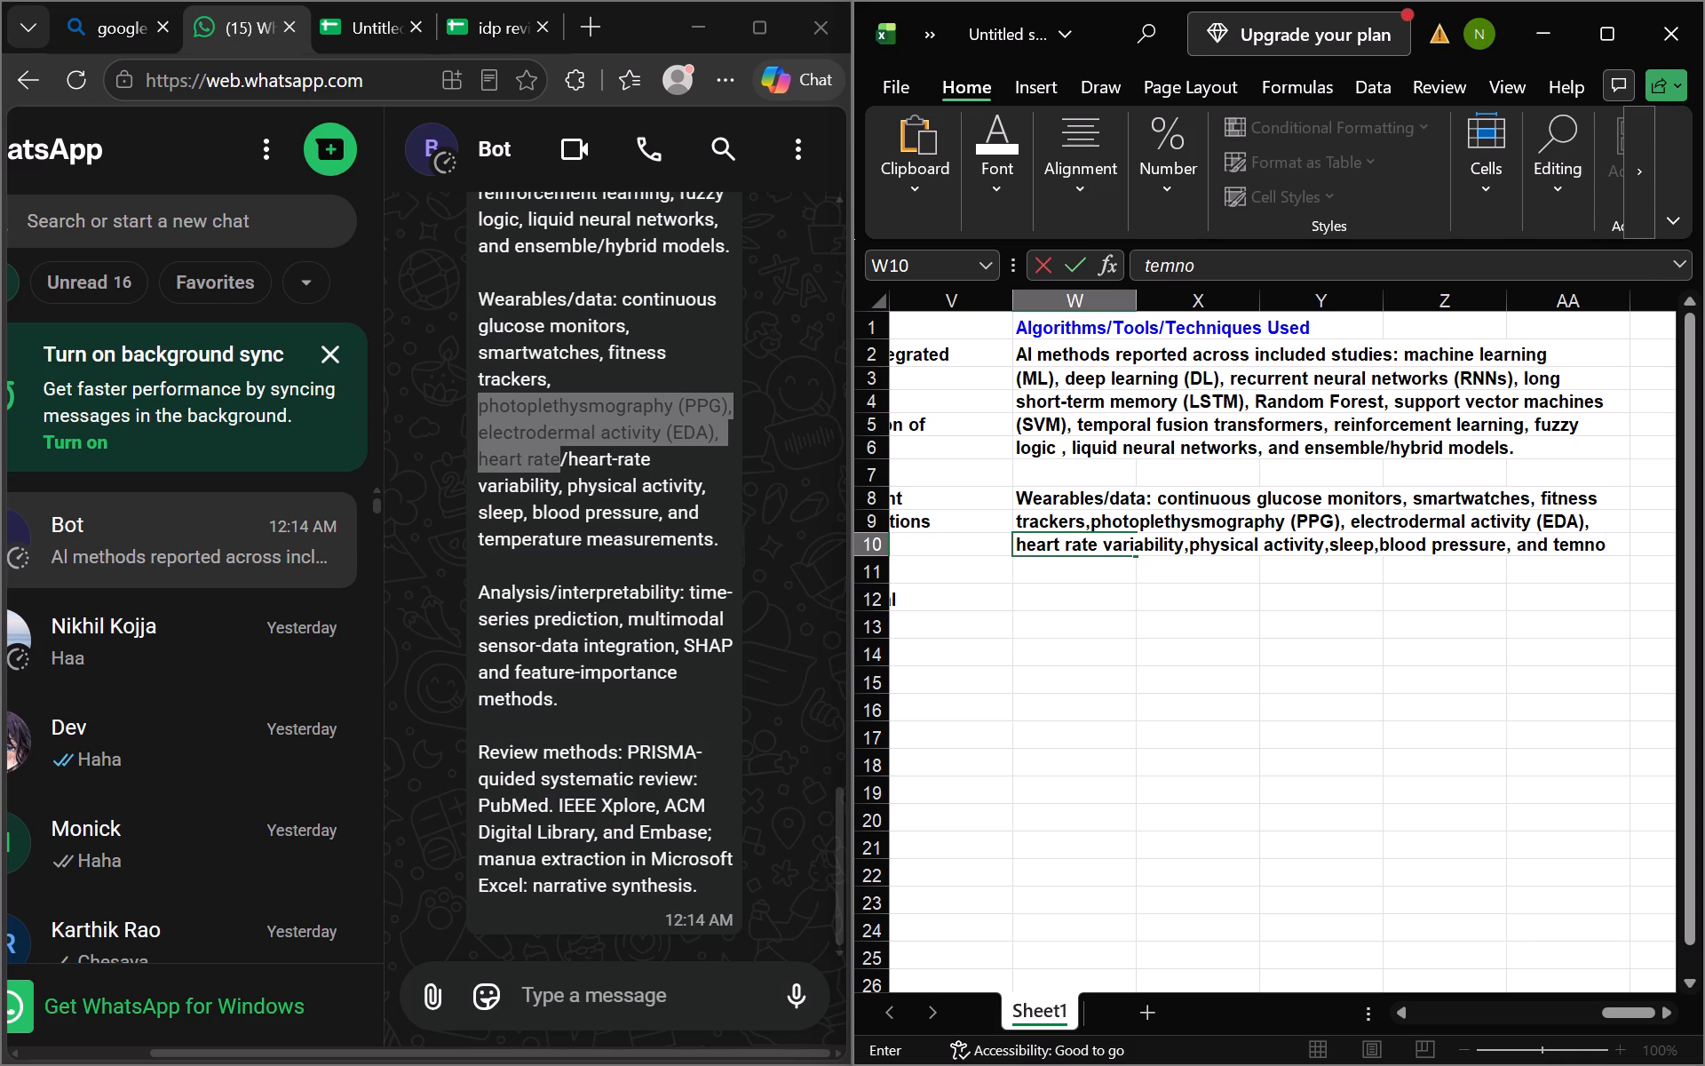
key(BackSpace)
key(BackSpace)
key(BackSpace)
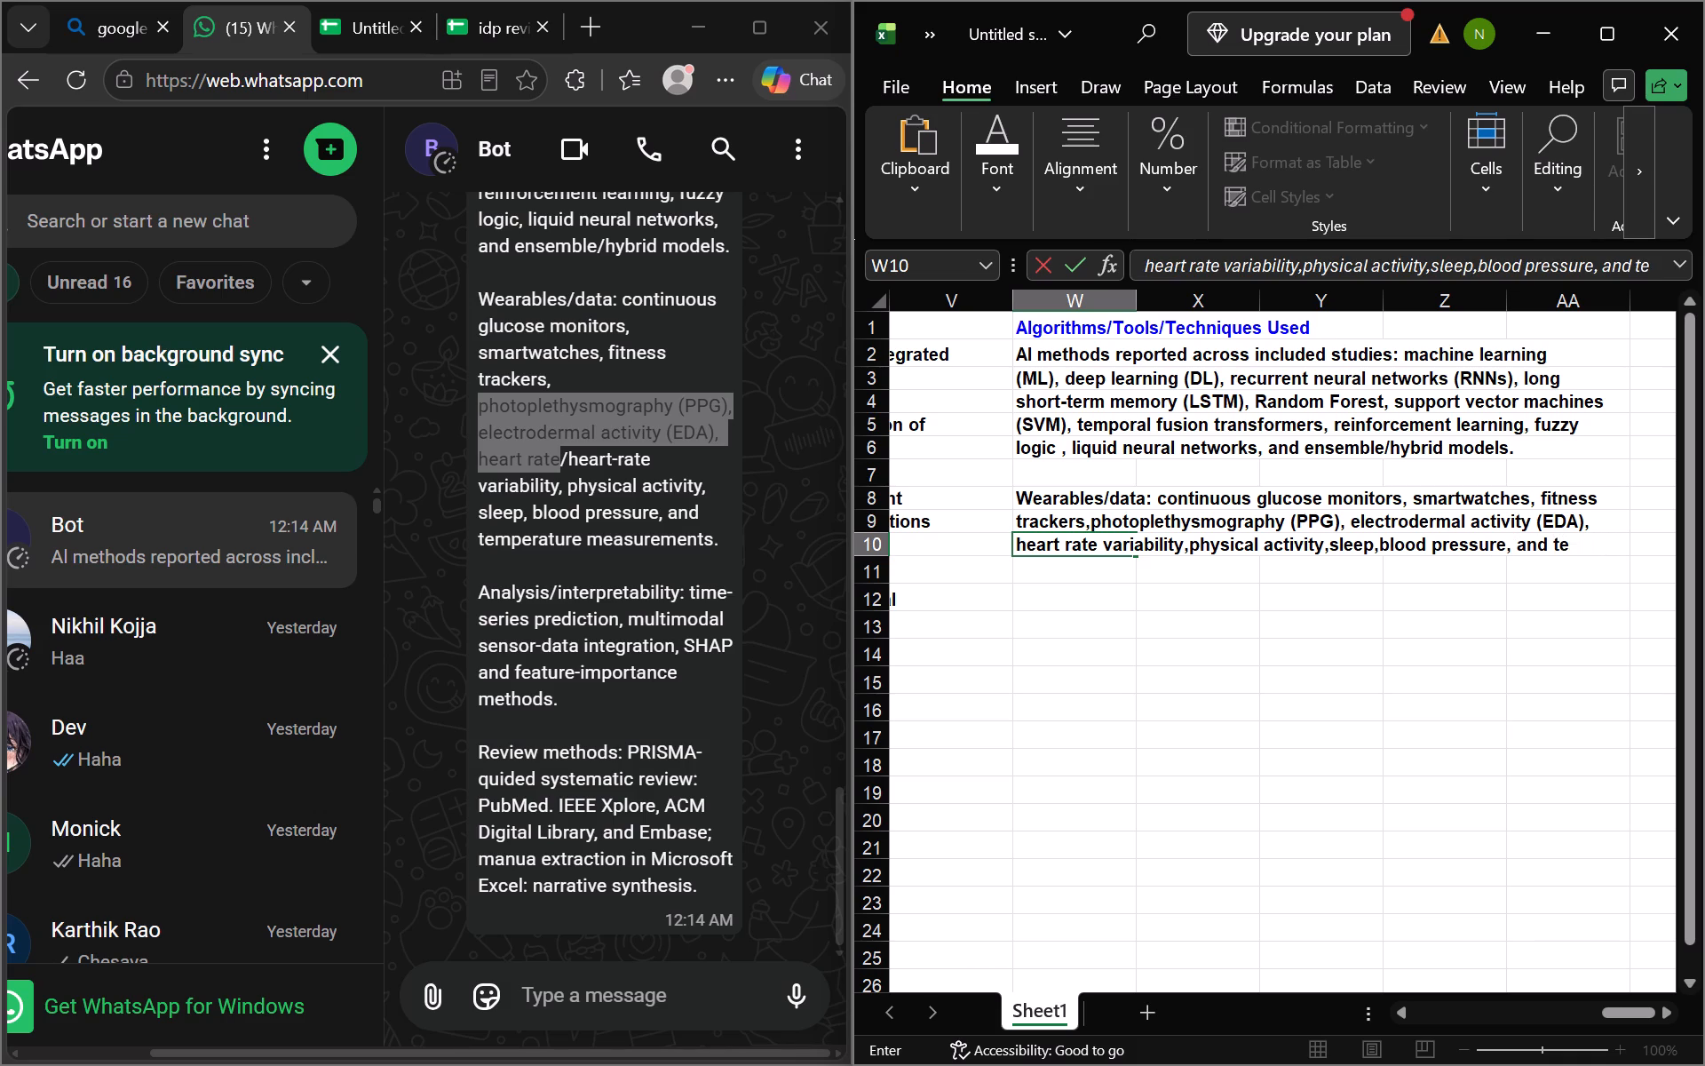
key(BackSpace)
key(BackSpace)
key(Return)
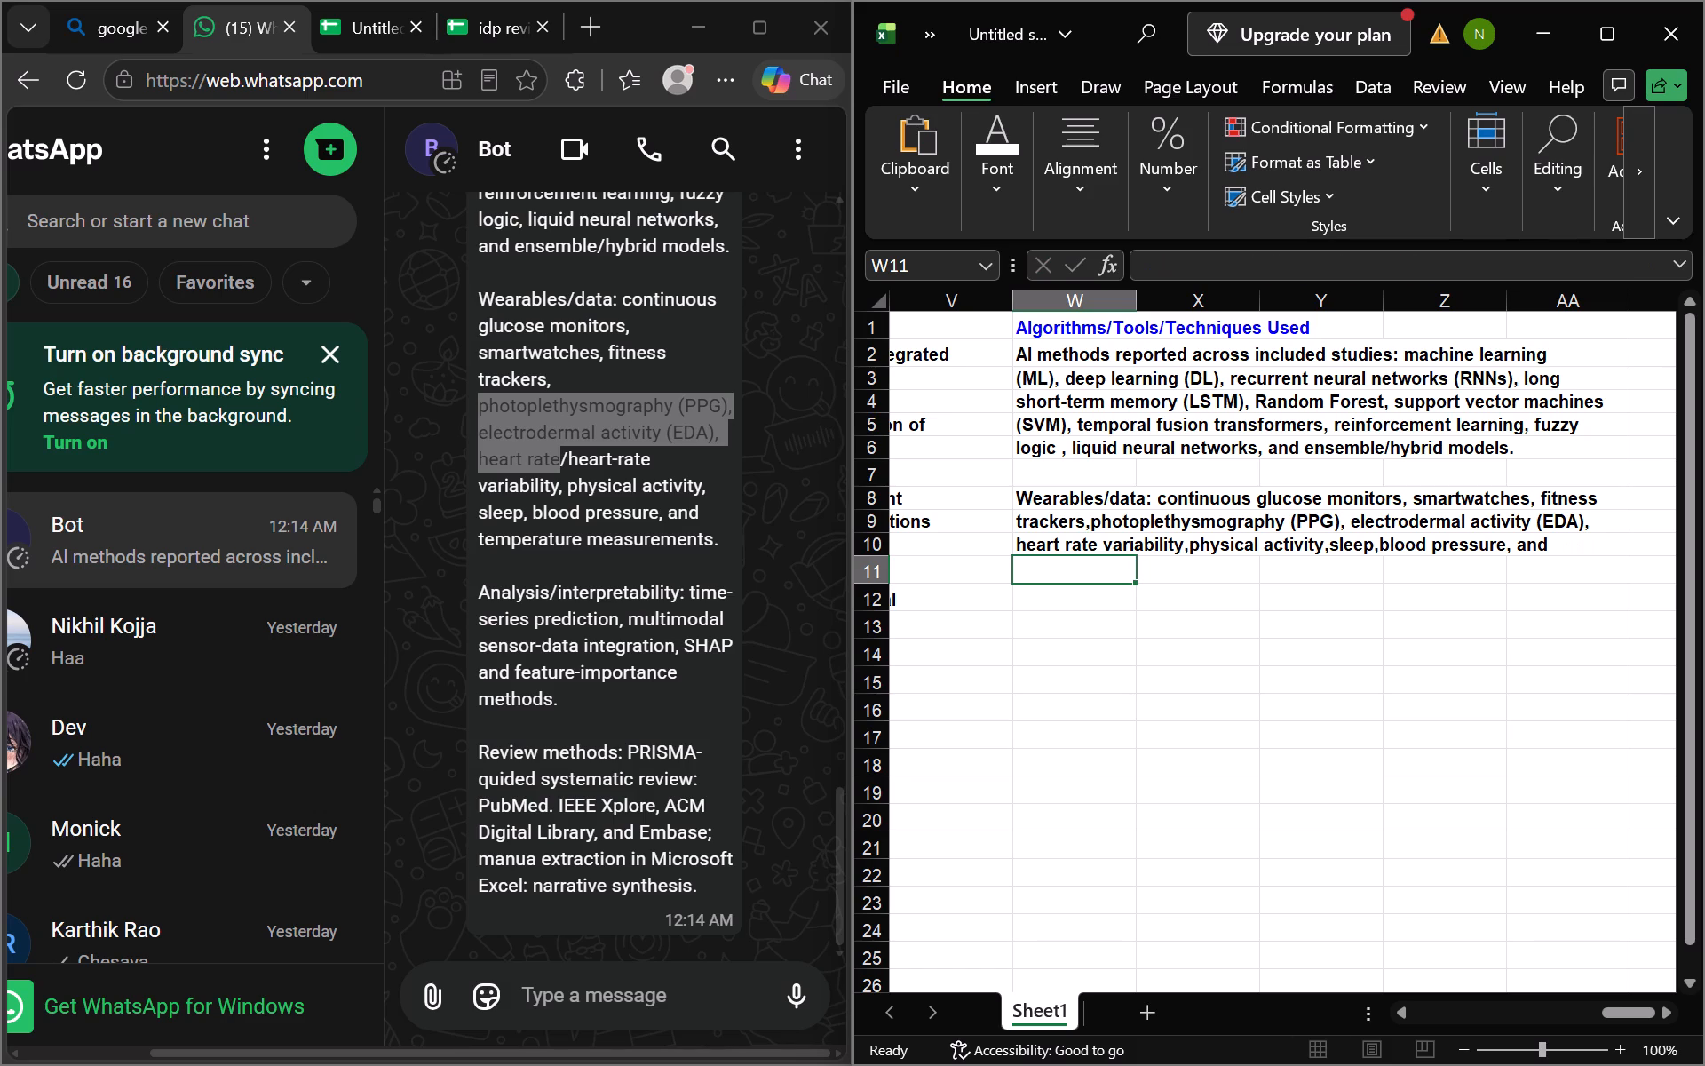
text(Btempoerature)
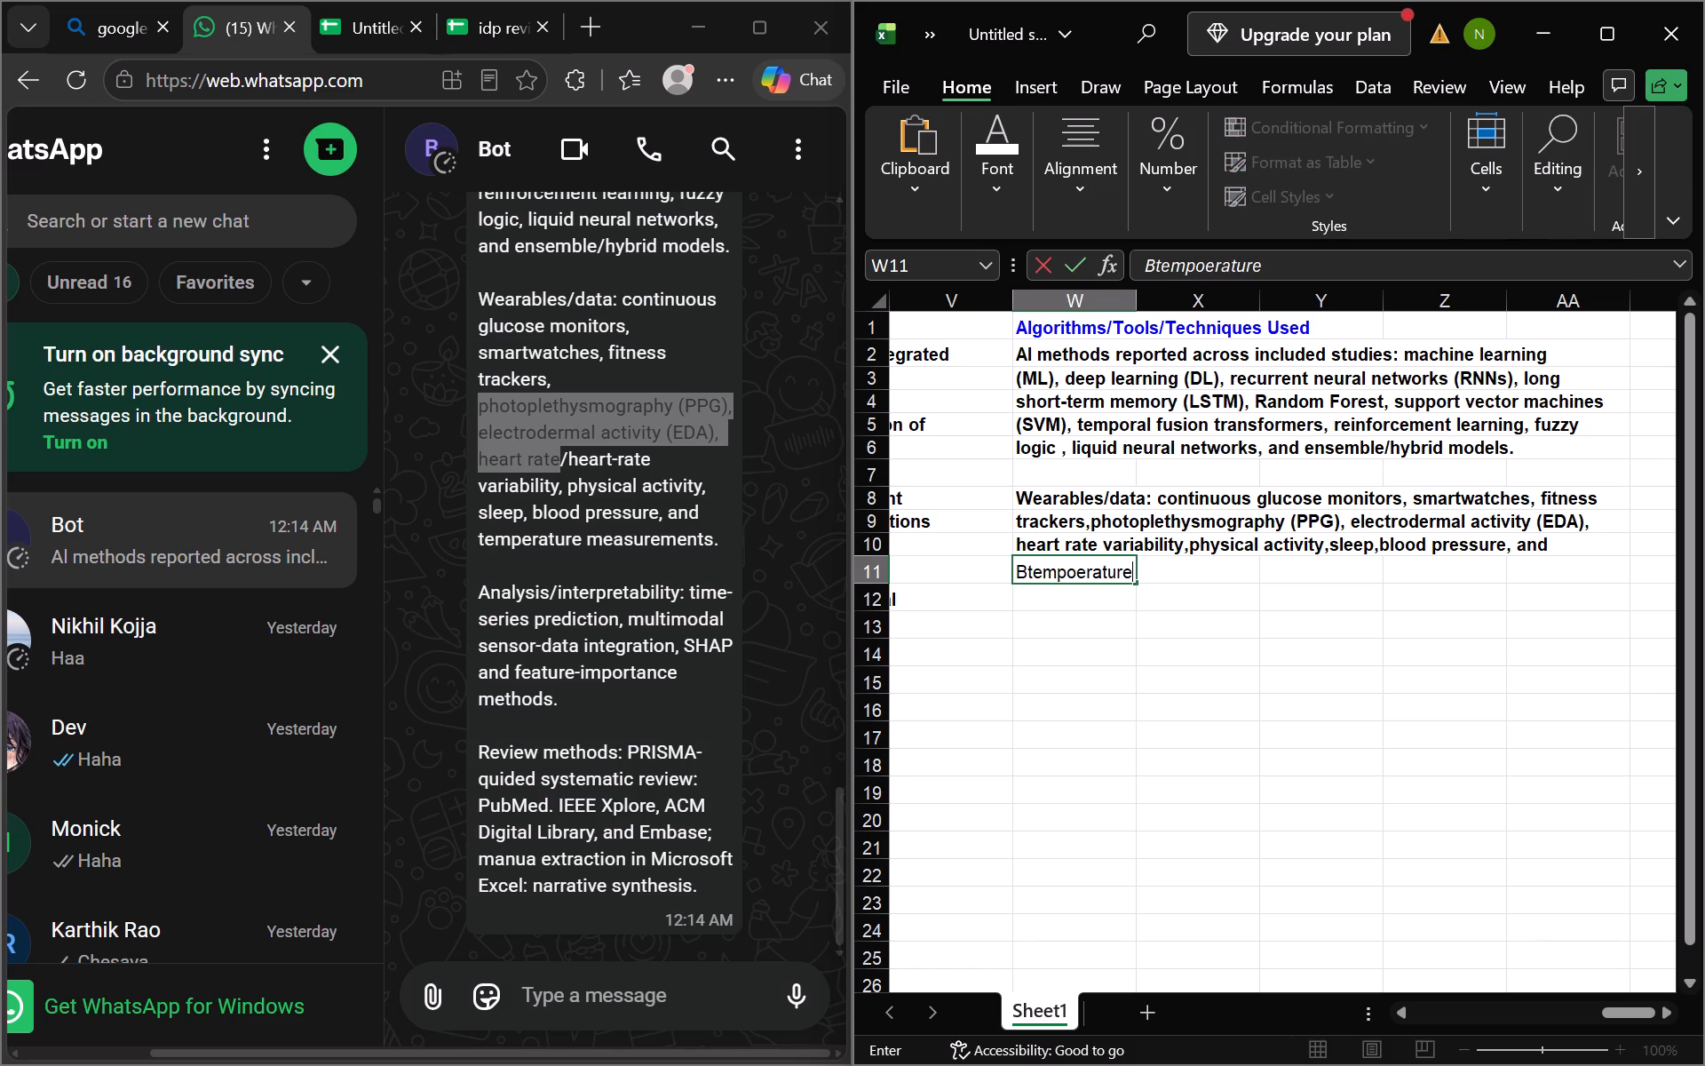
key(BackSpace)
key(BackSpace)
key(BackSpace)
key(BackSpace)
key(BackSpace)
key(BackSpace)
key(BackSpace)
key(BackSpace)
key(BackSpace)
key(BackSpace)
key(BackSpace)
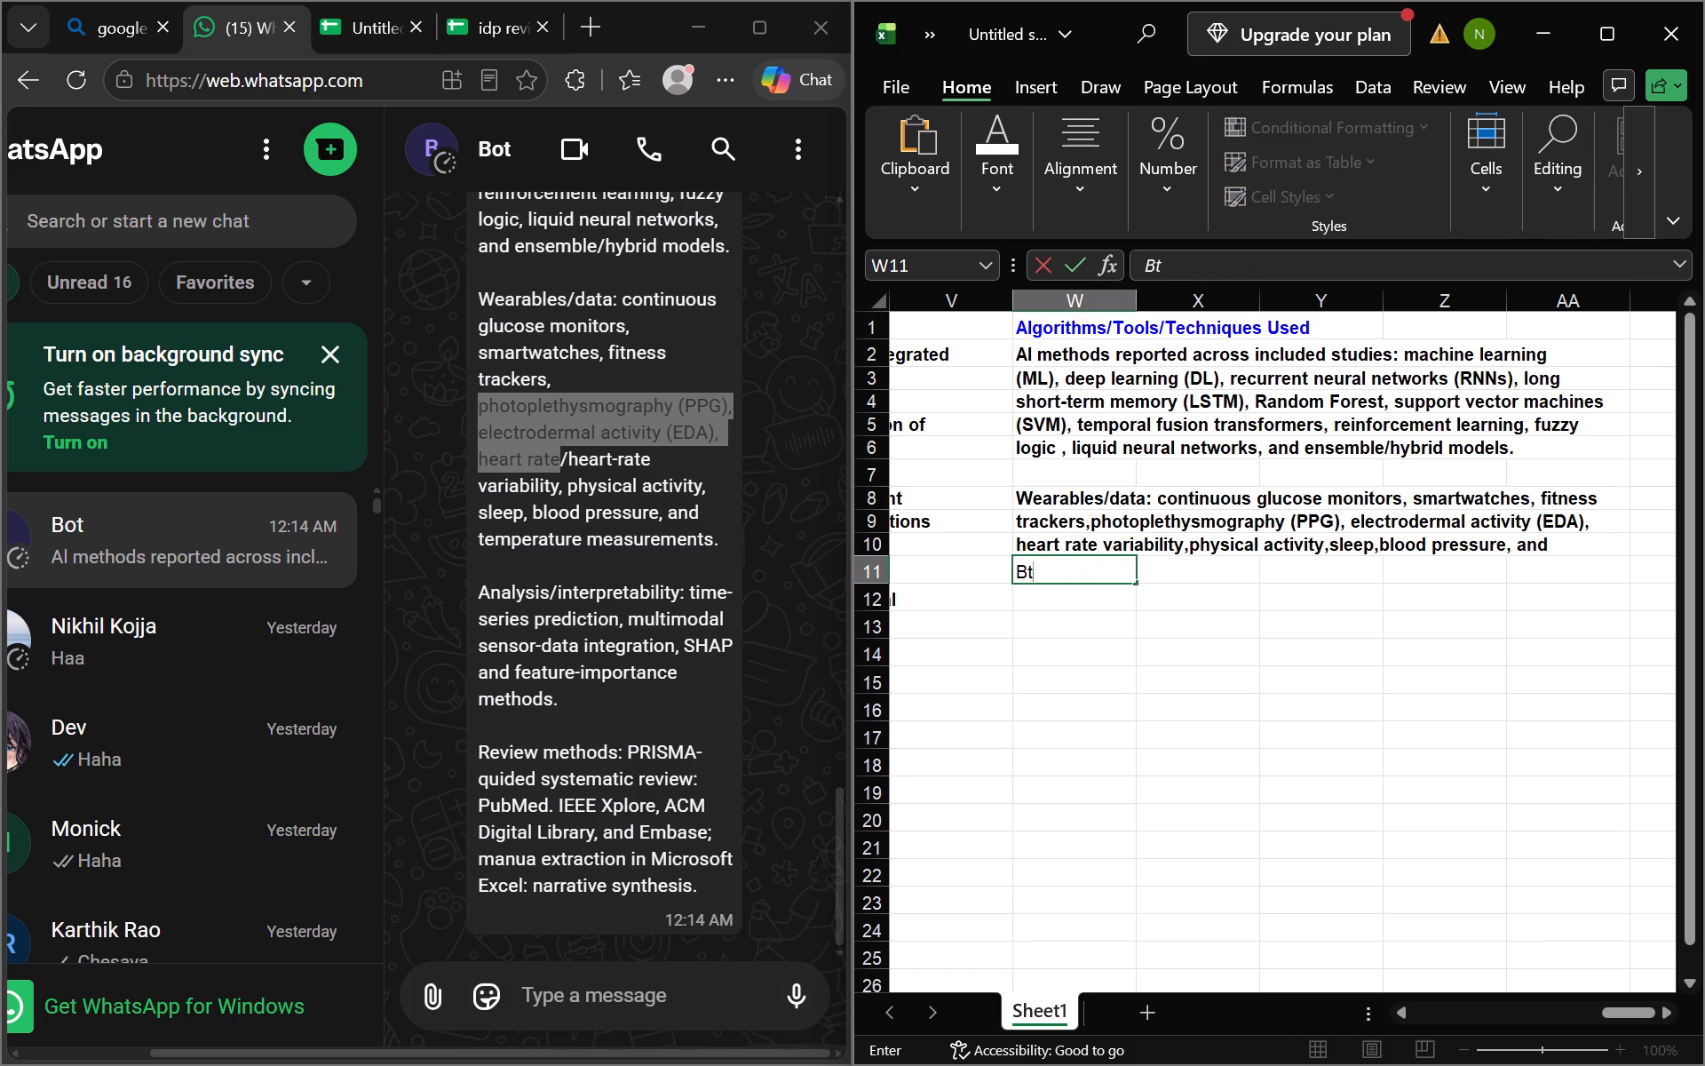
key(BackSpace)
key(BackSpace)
Enter "temperature measurements" in bold in cell W11 to finish the wearables/data paragraph.
key(ctrl+b)
text(tempe)
text(rature)
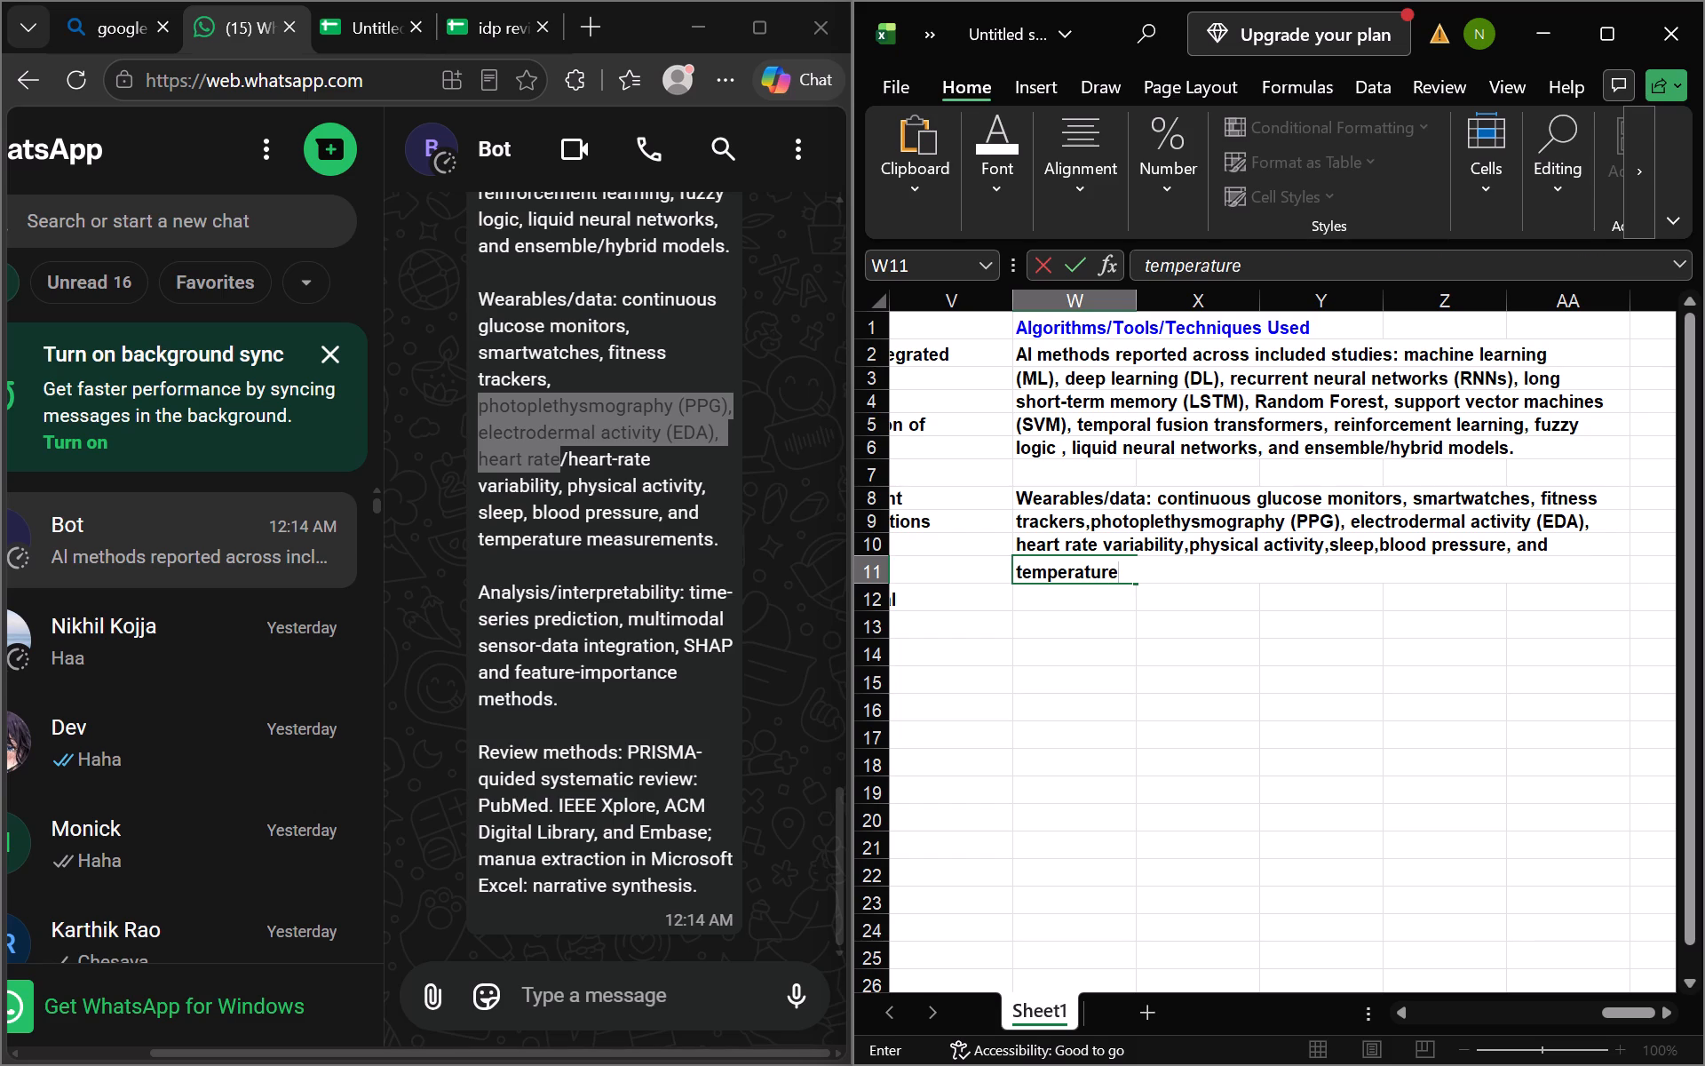
key(space)
text(measurements)
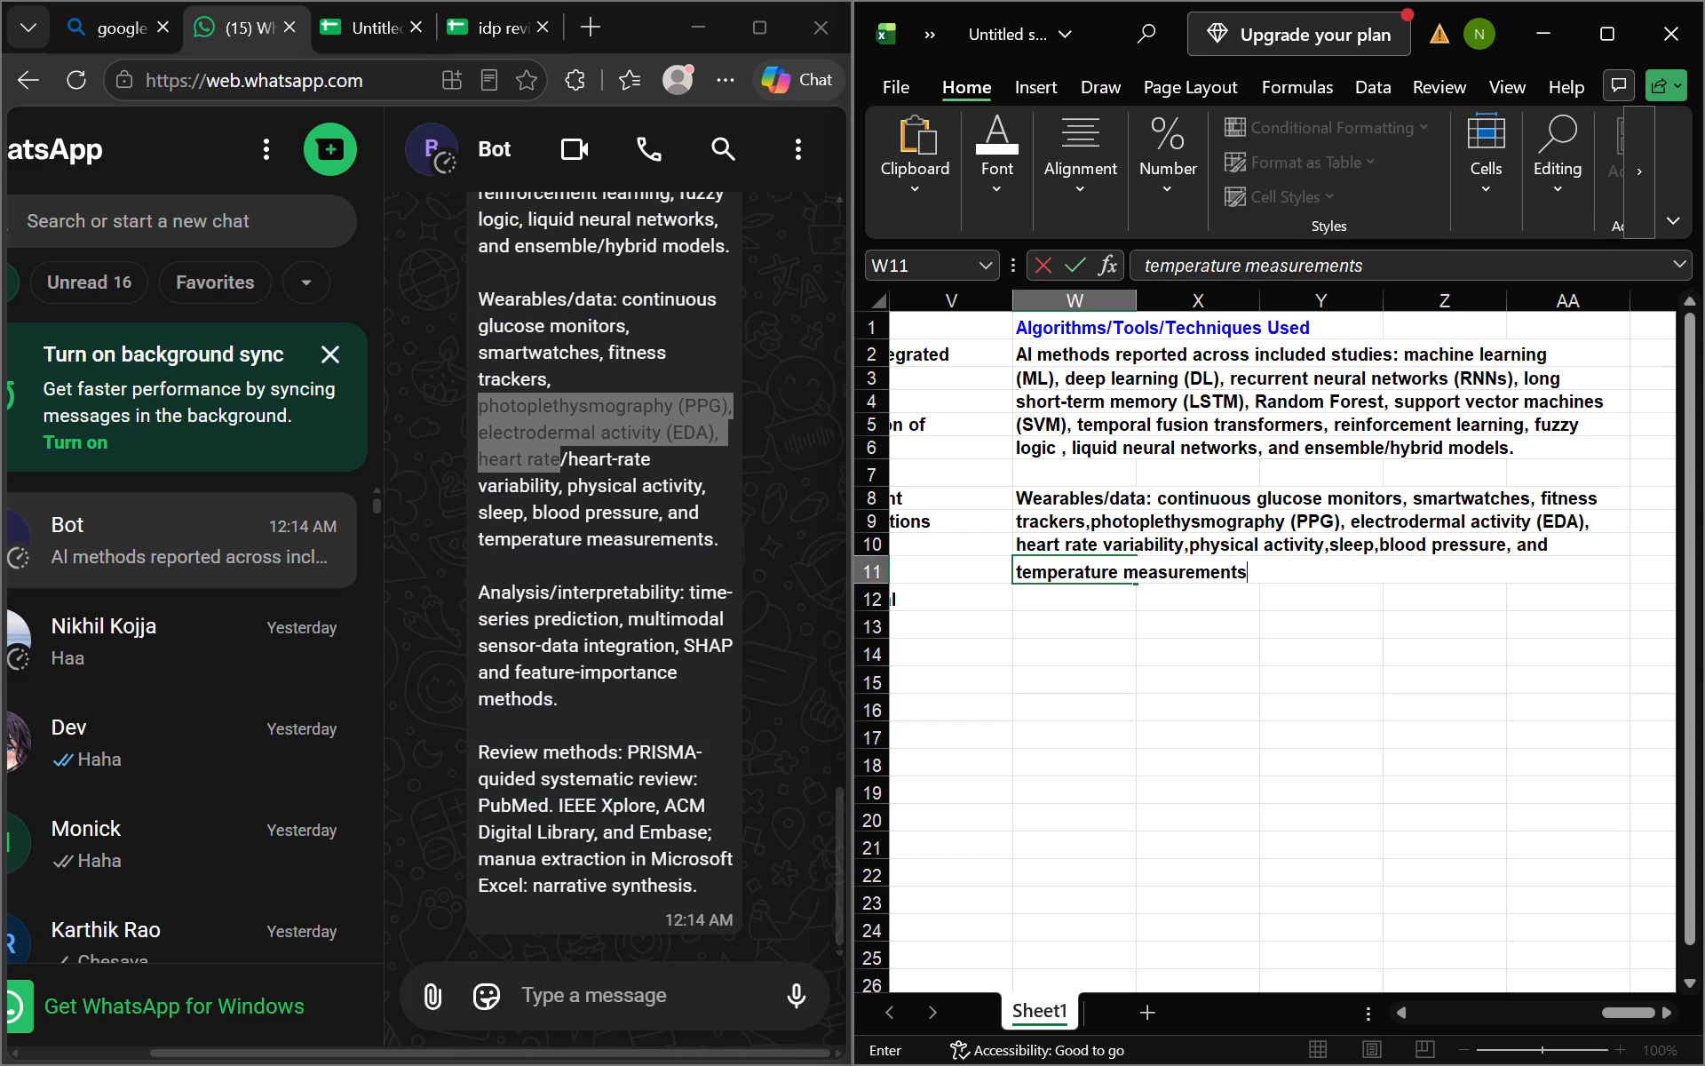
key(Return)
Begin a new paragraph in cell W13, after a blank row, with the bold label "Analysis/interpretavbility:".
key(Return)
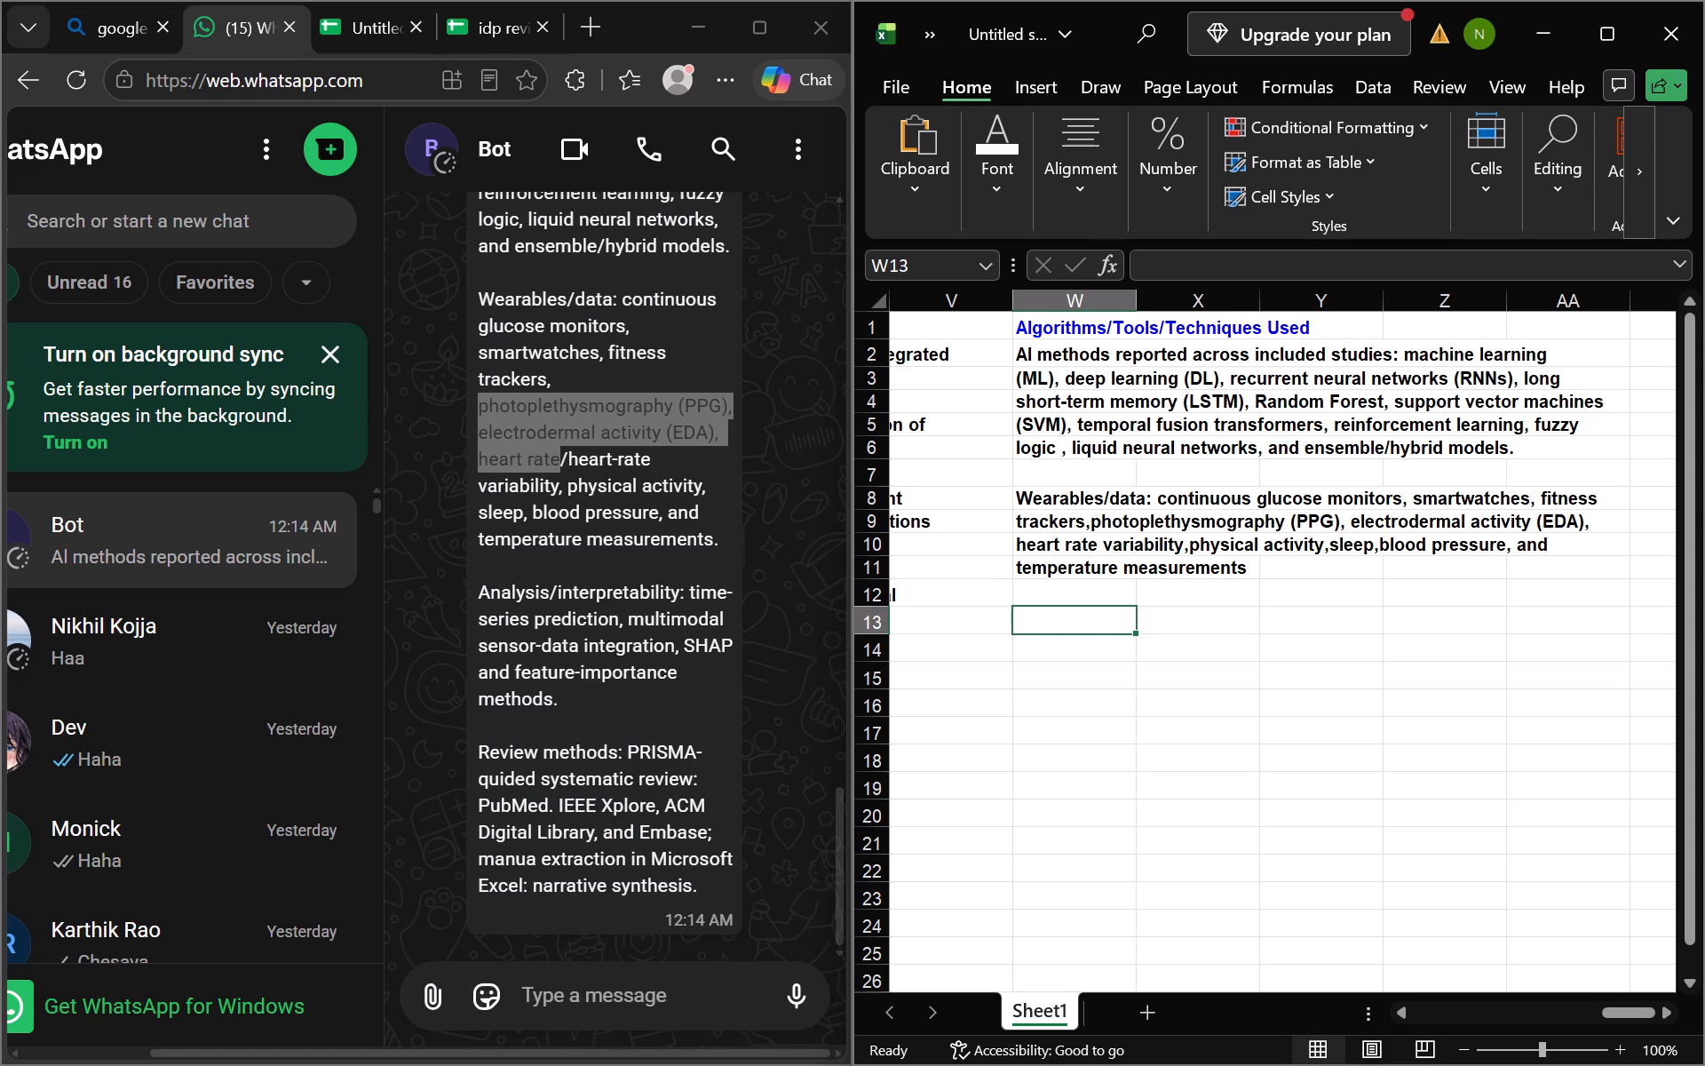
key(shift+b)
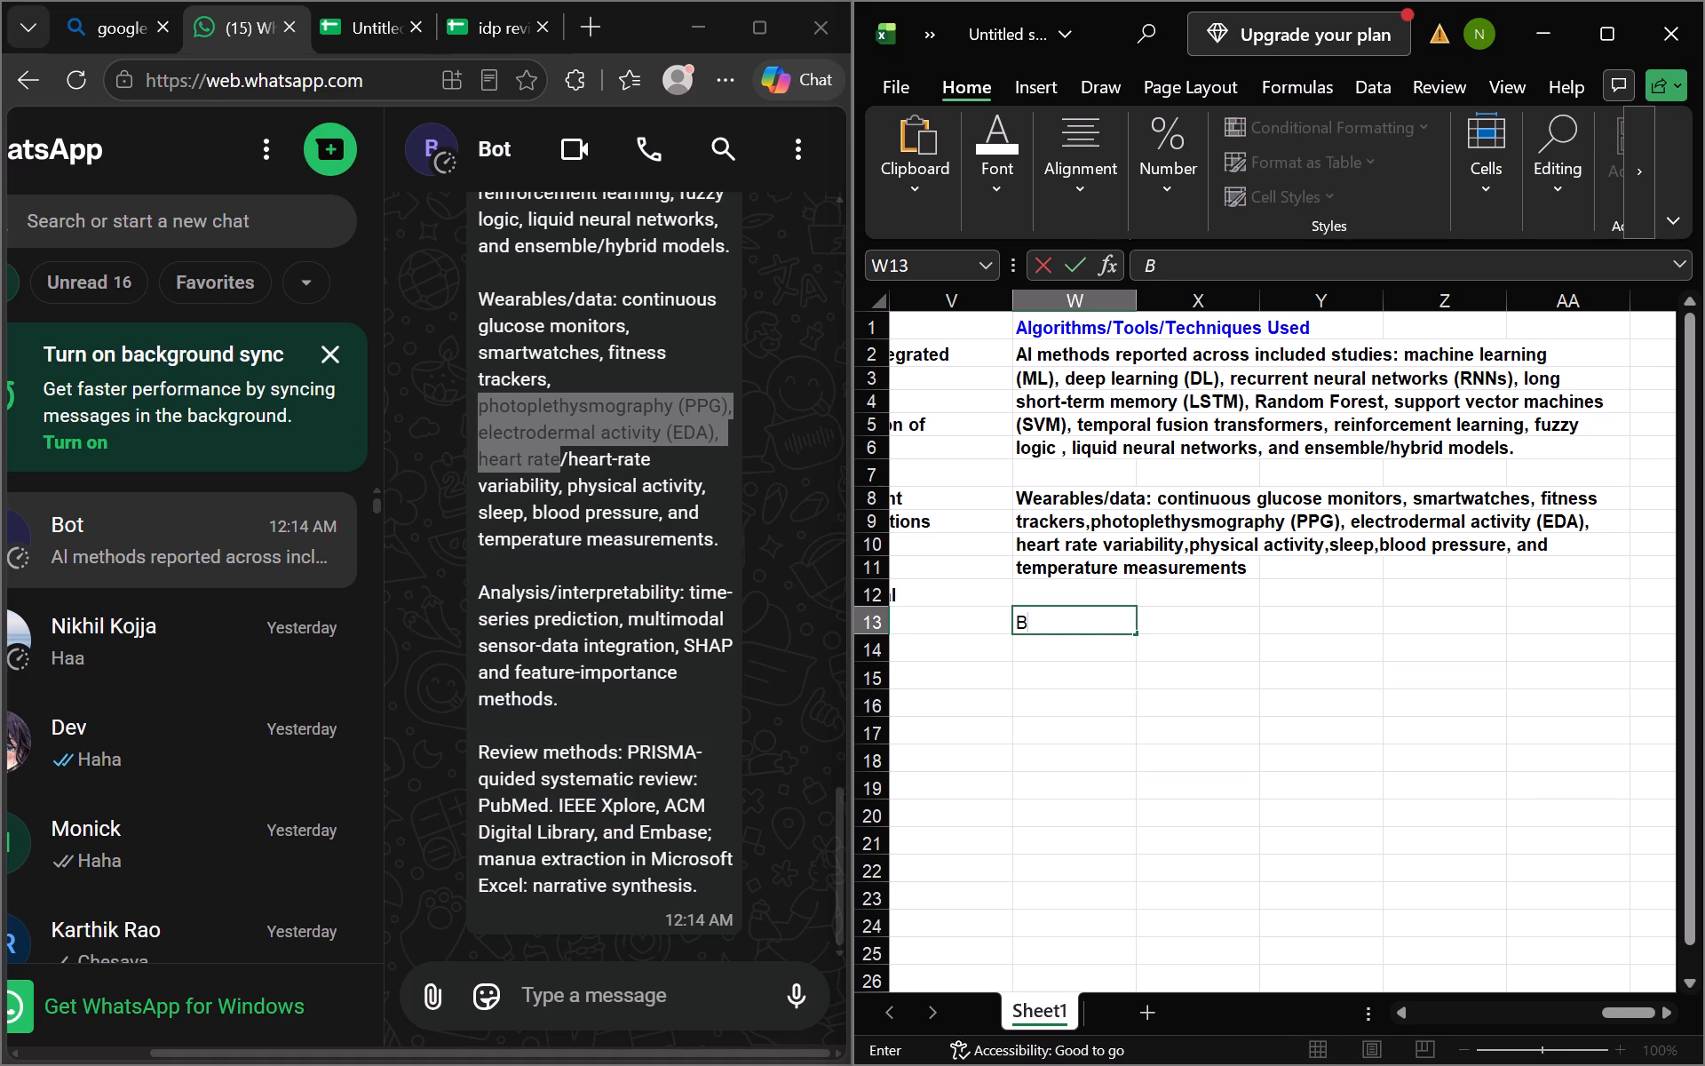
key(BackSpace)
key(ctrl+b)
key(shift+a)
text(nalysis)
key(slash)
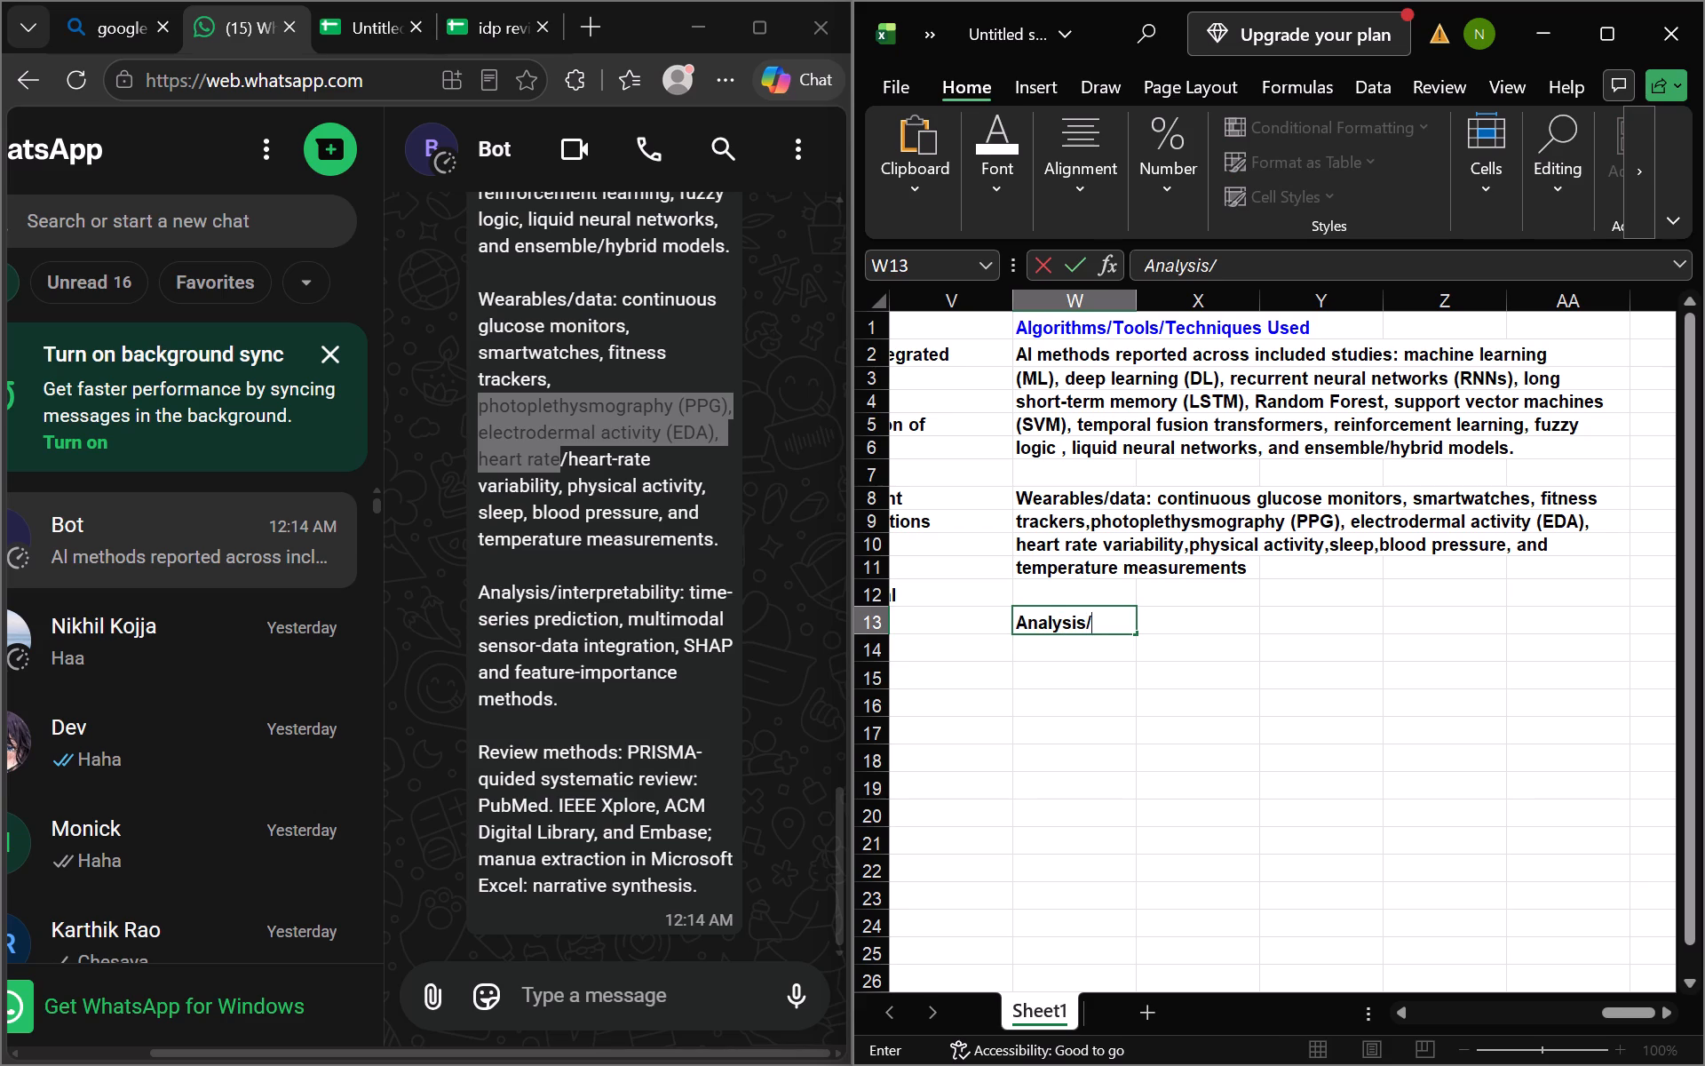
key(i)
key(b)
key(BackSpace)
text(nter)
text(pretavbility)
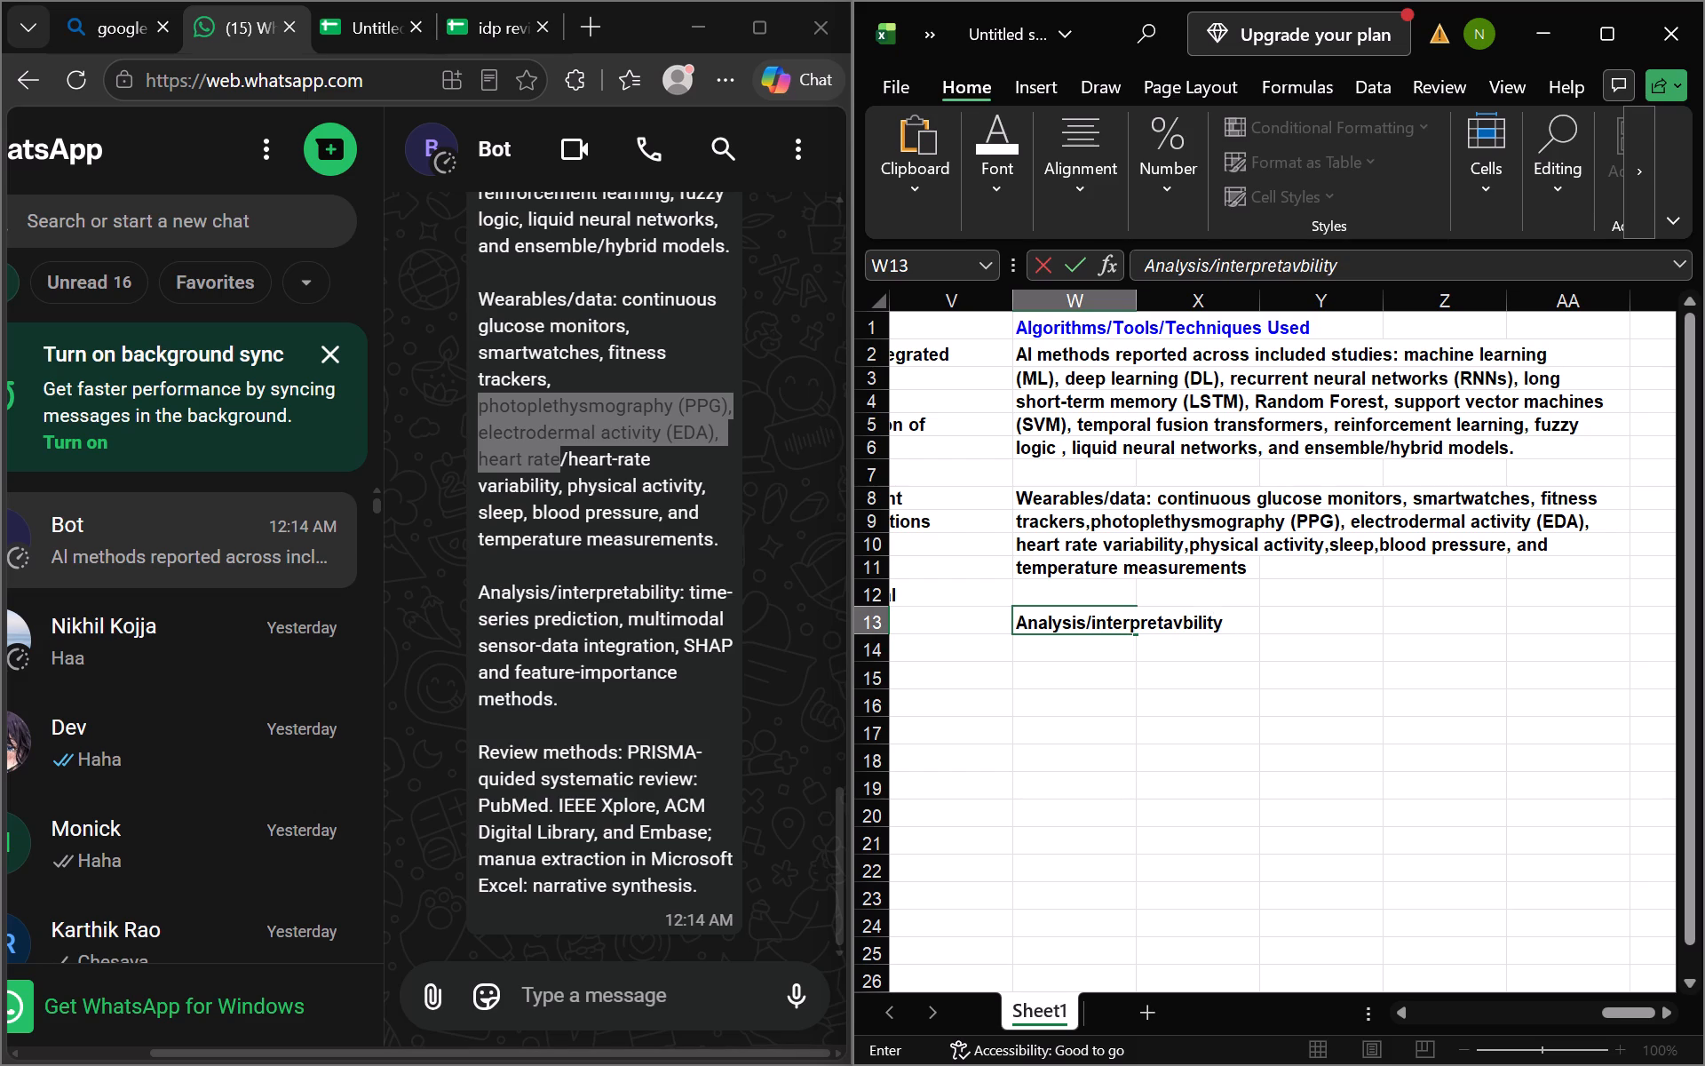
key(shift+colon)
Complete cell W13 by adding "time-series precdiction,multimodal sensor-data" after the analysis label.
key(space)
text(time)
key(minus)
text(sewr)
key(BackSpace)
key(BackSpace)
text(ries precdiction)
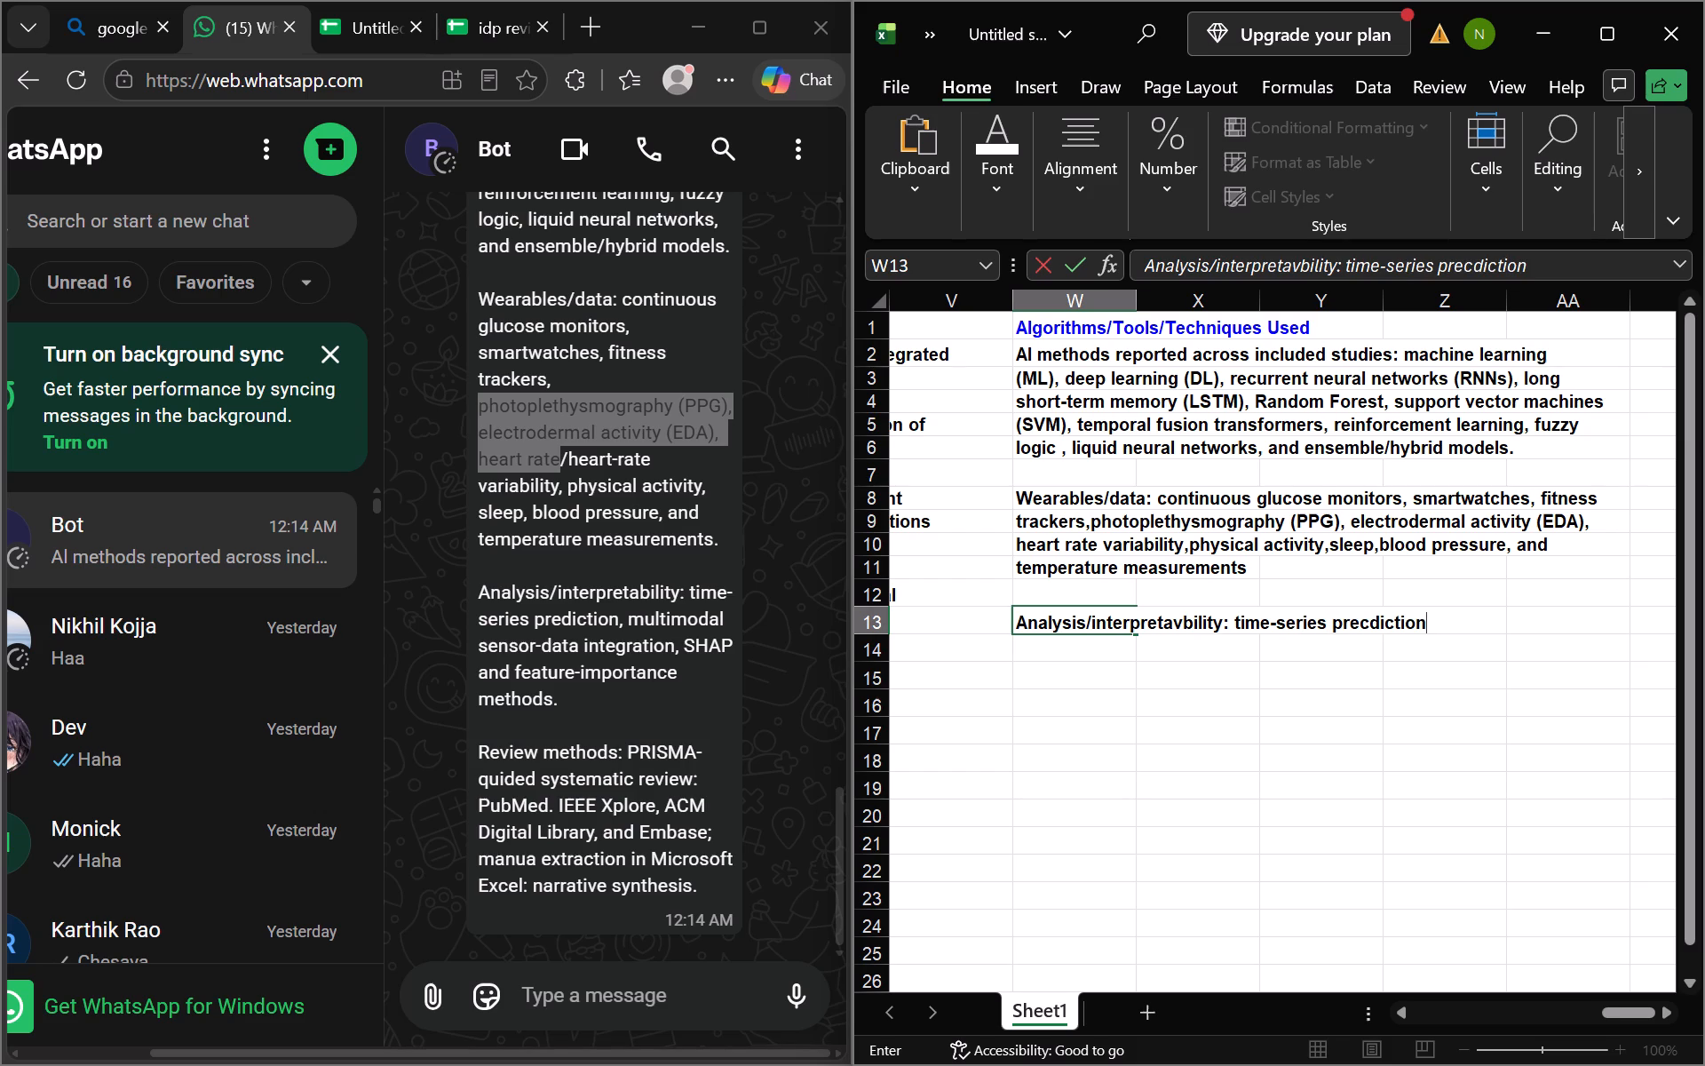
text(,multi)
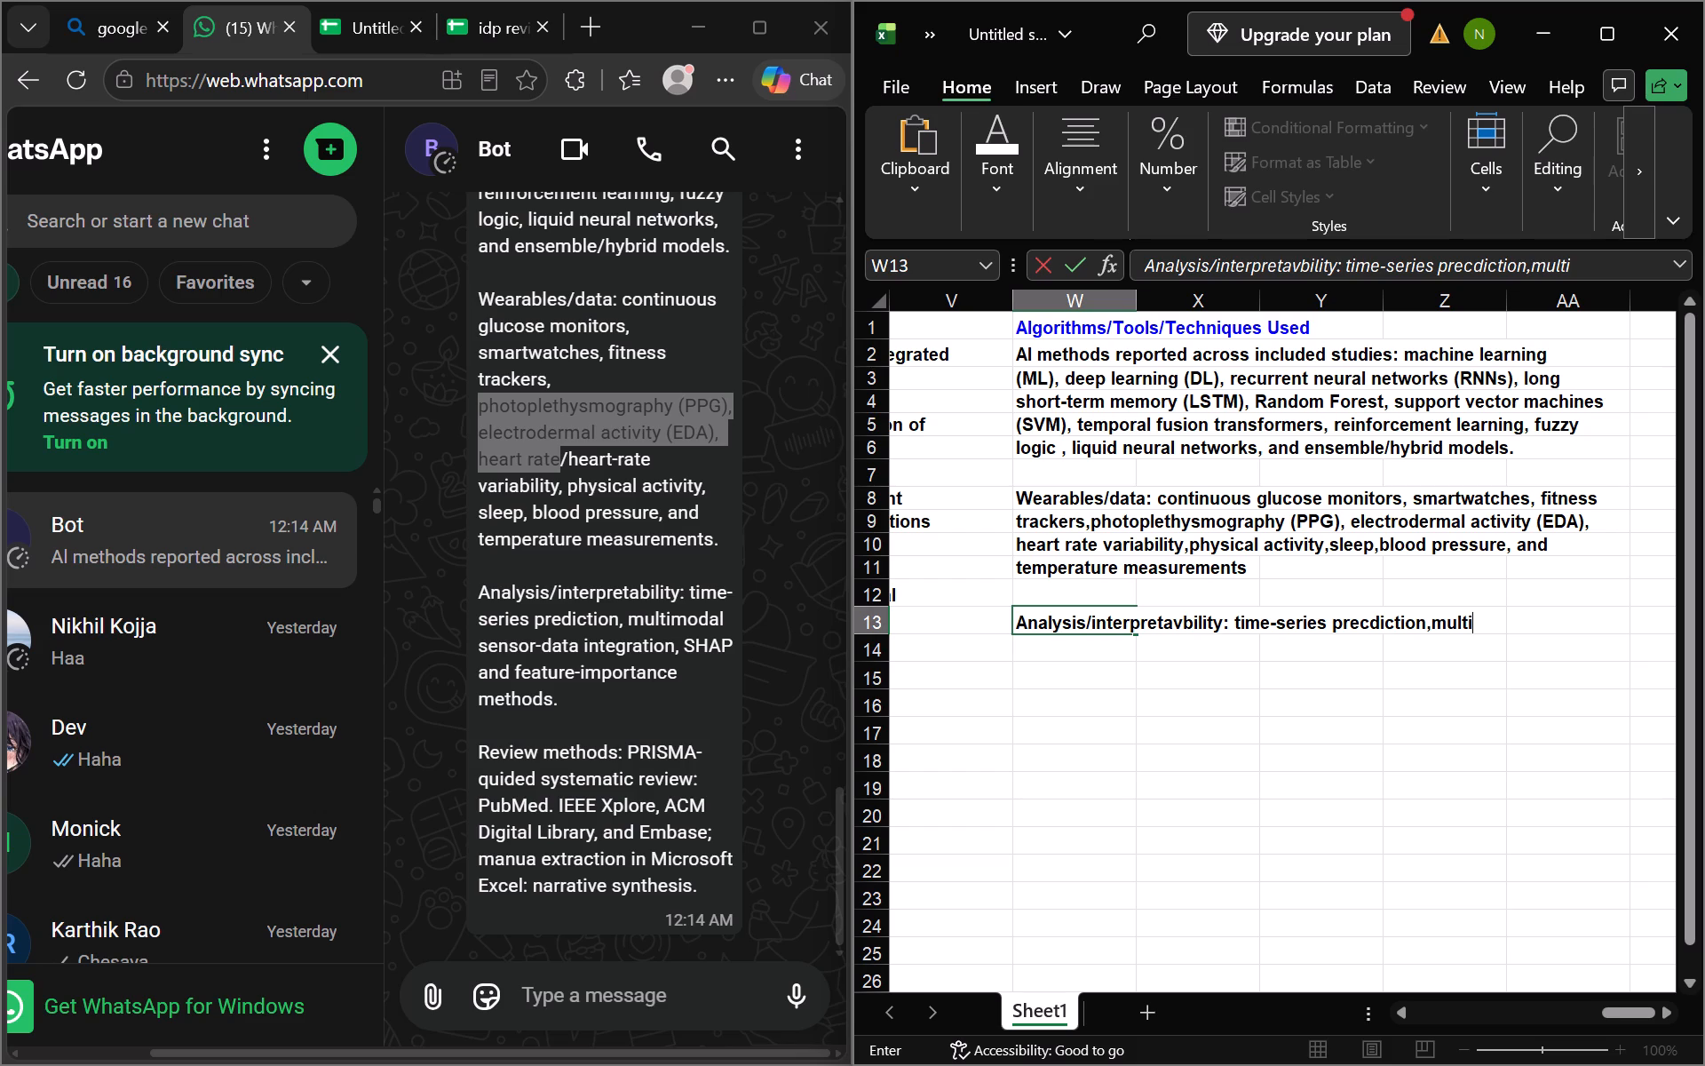
text(modal)
key(space)
text(sensor)
text(-data)
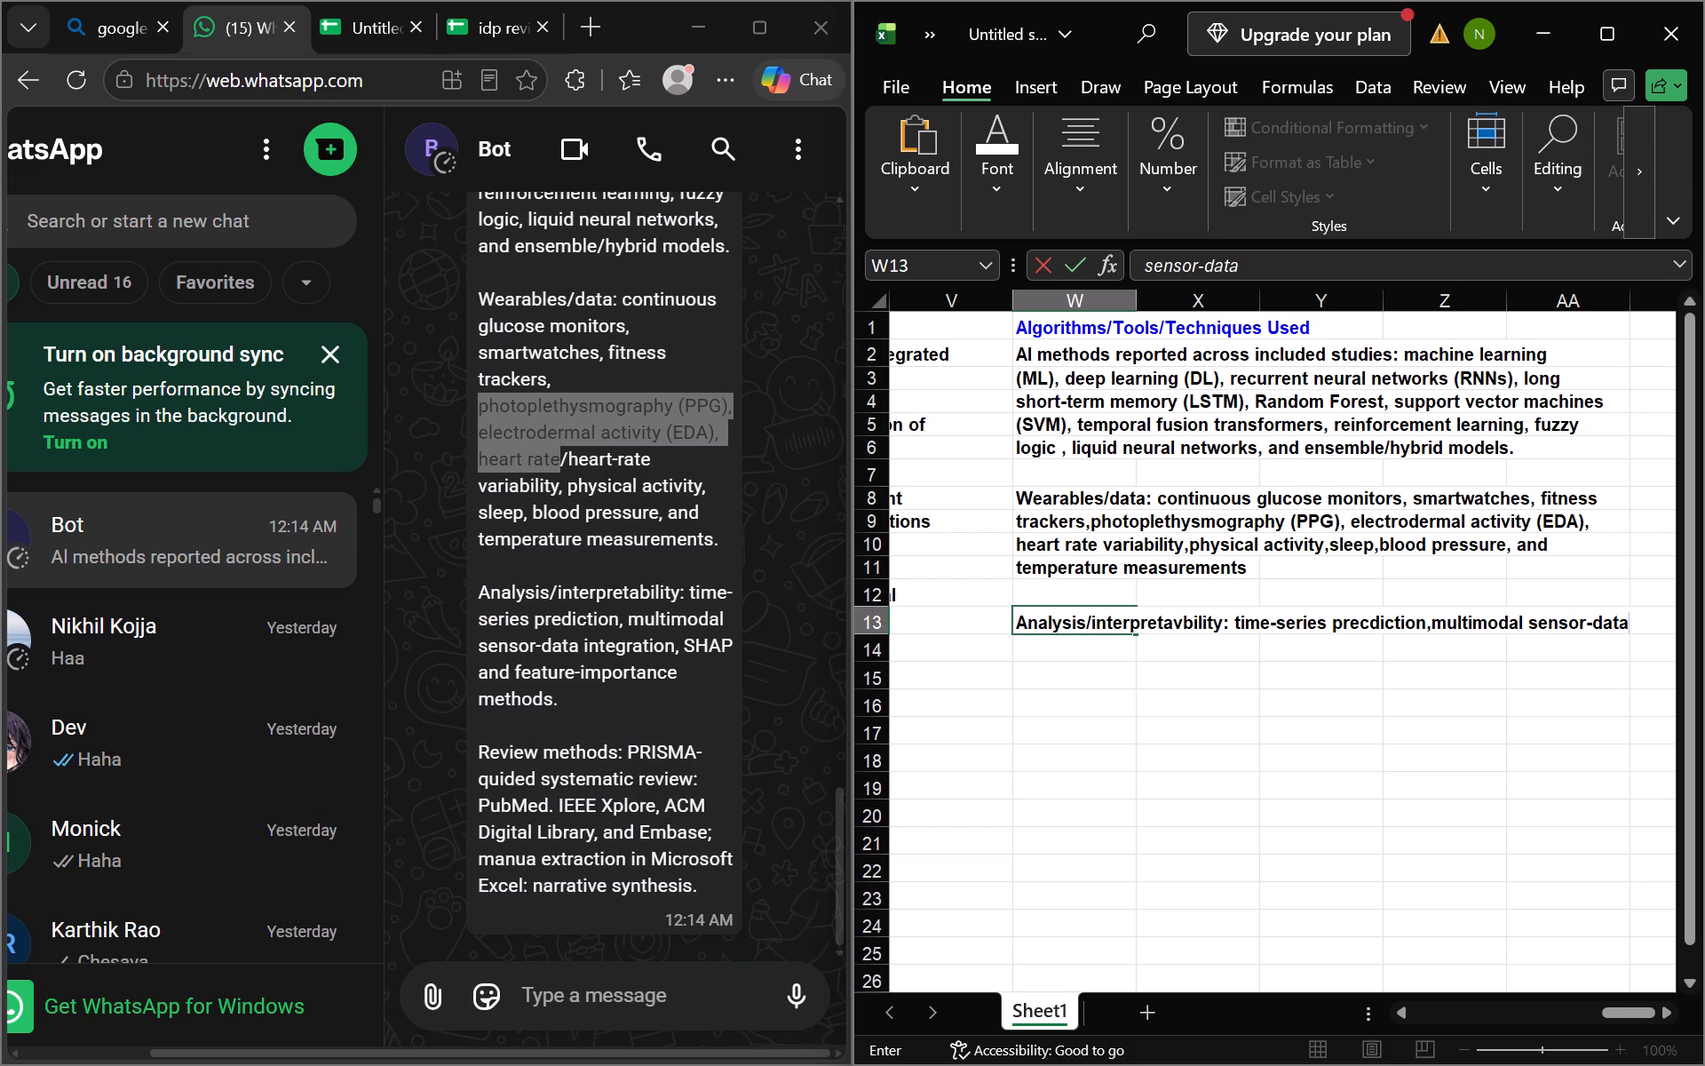
key(Return)
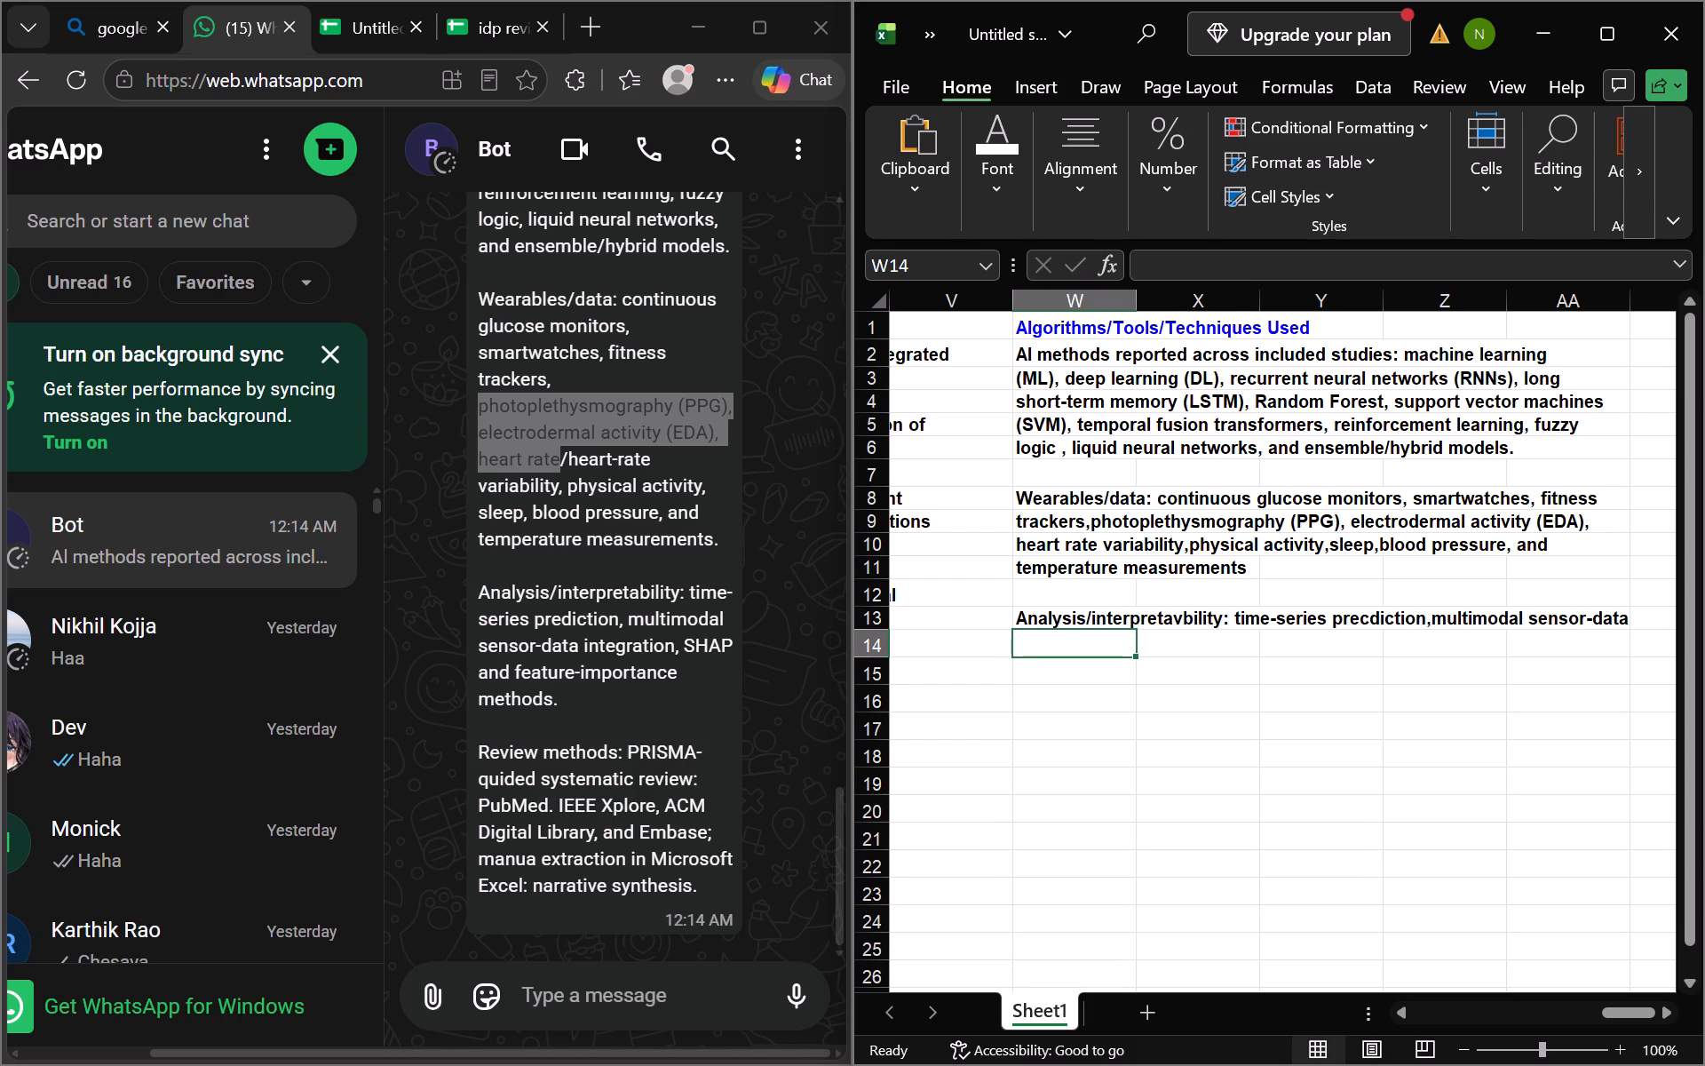
Continue the analysis paragraph in cell W14 with bold text "integration, SHAP and feature-importance methods".
key(i)
key(BackSpace)
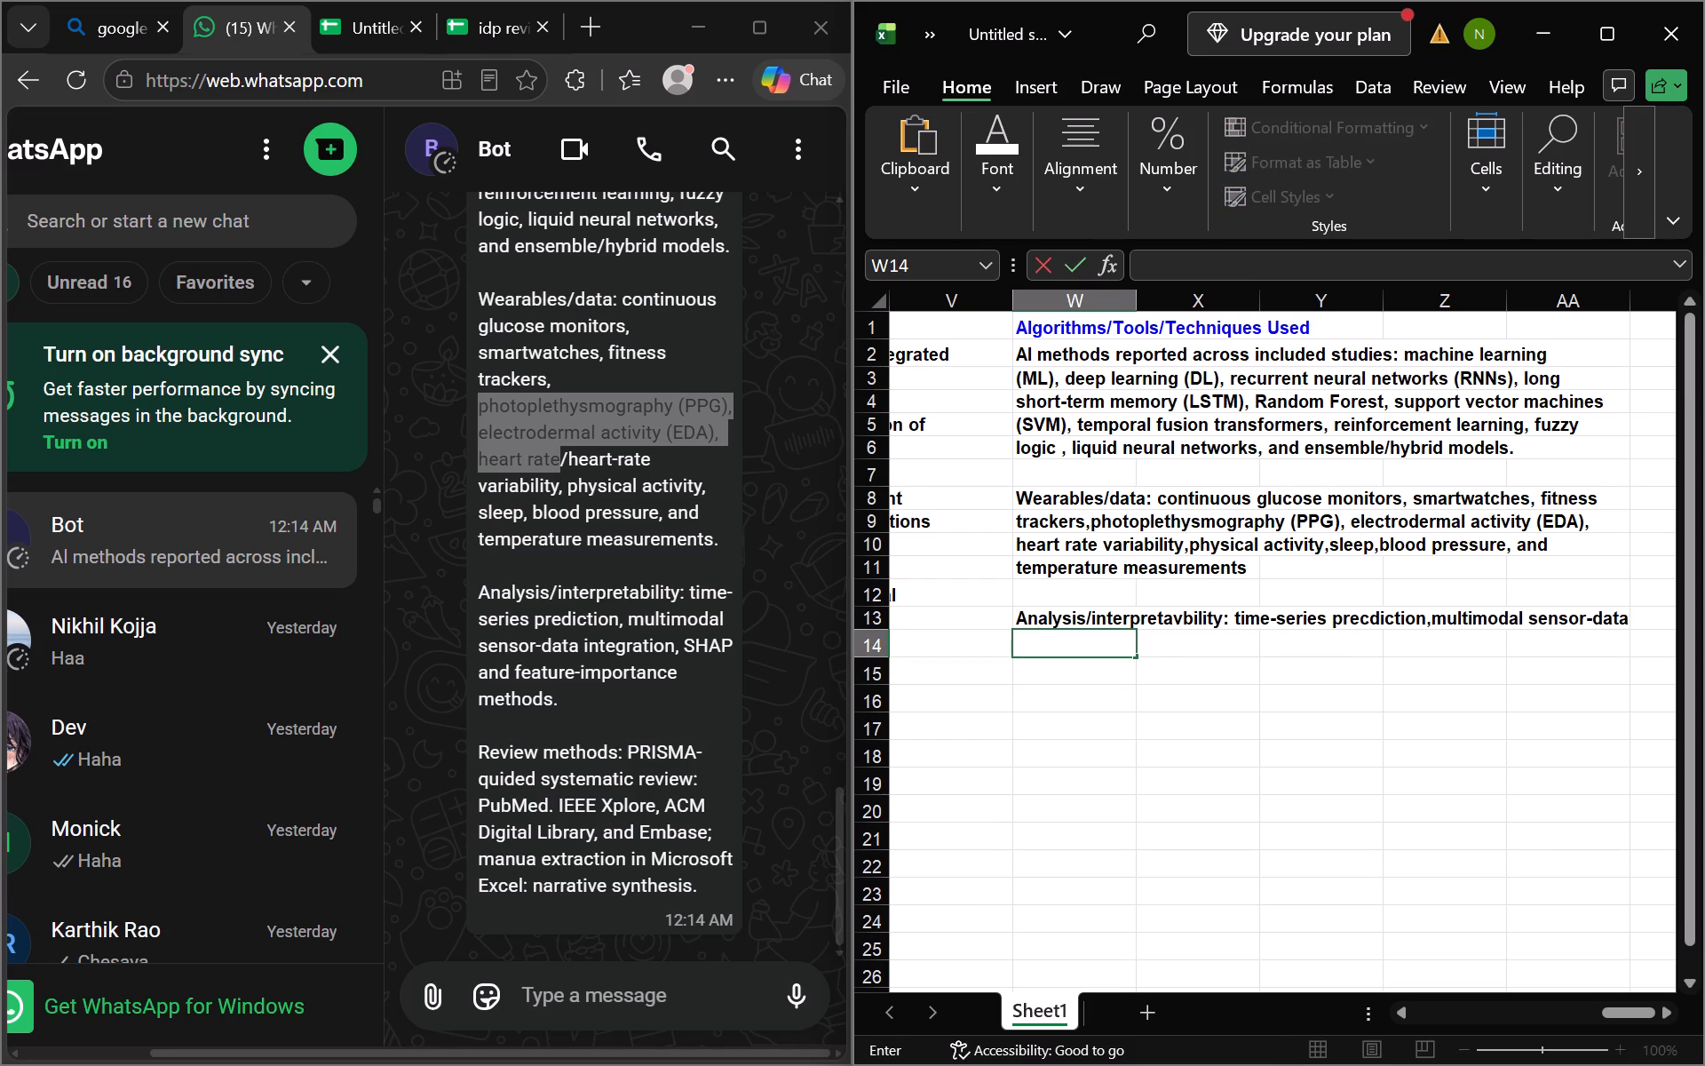
key(ctrl+b)
text(integration)
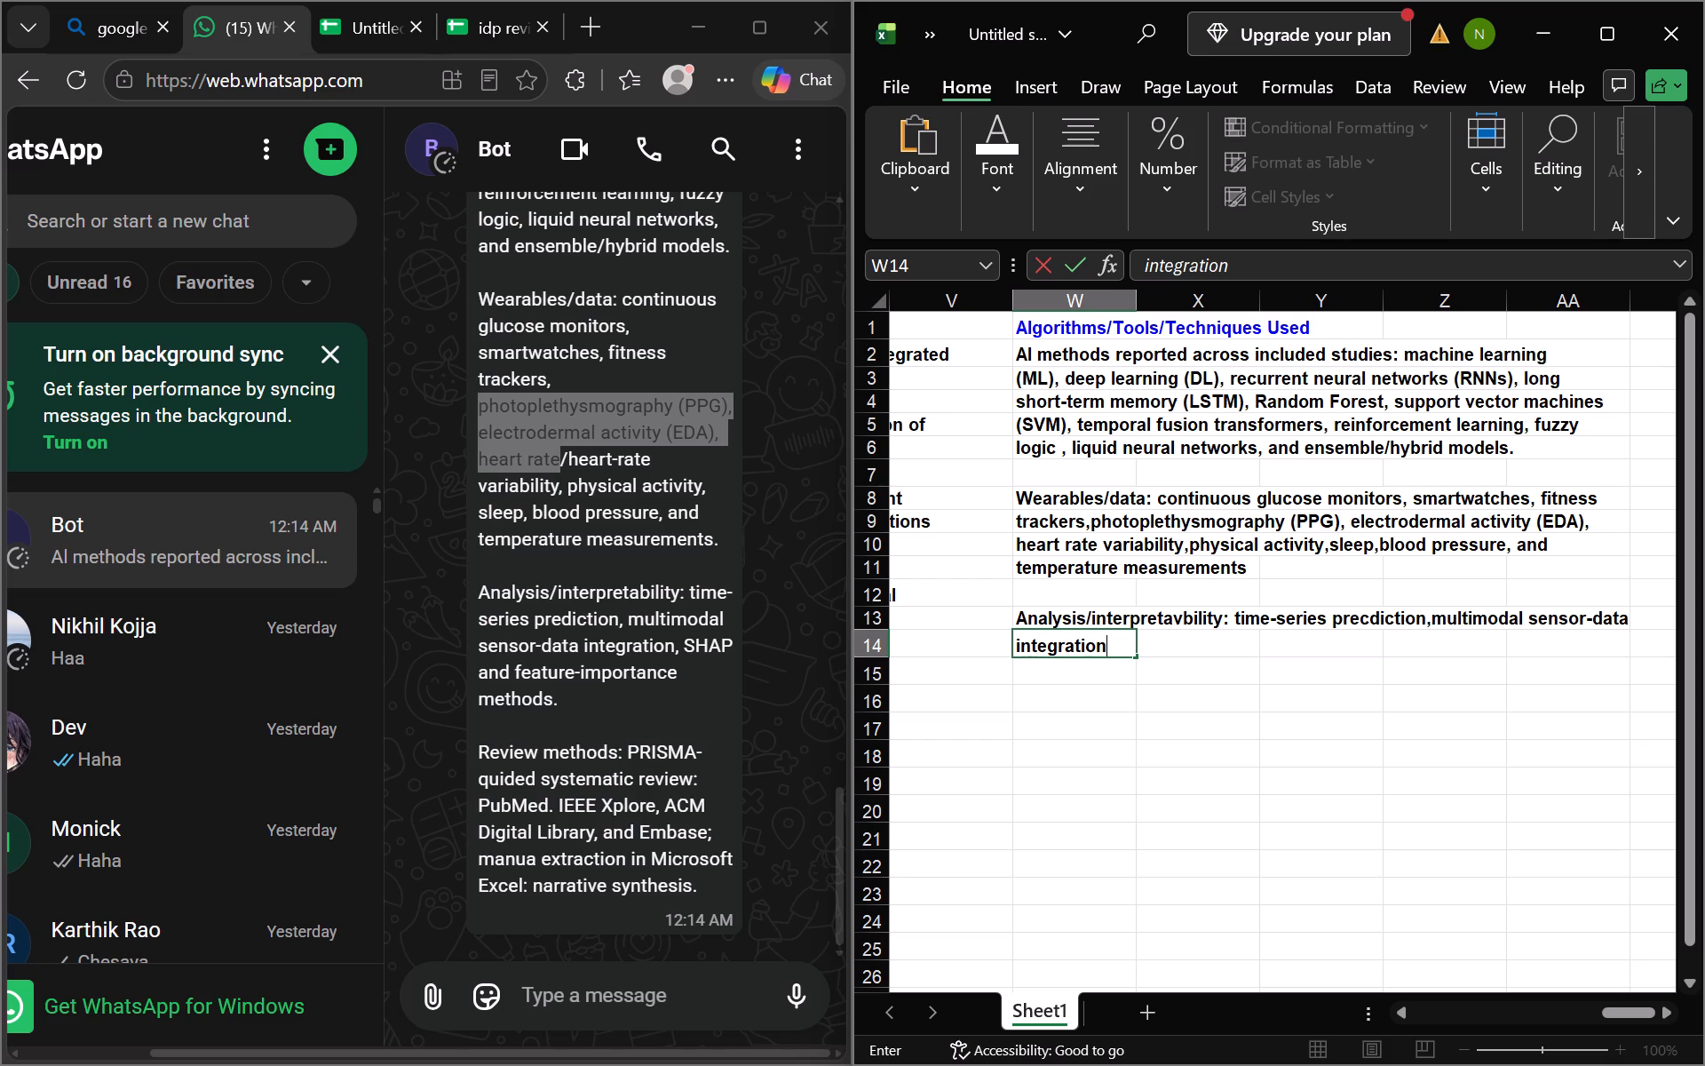
text(, SHAO)
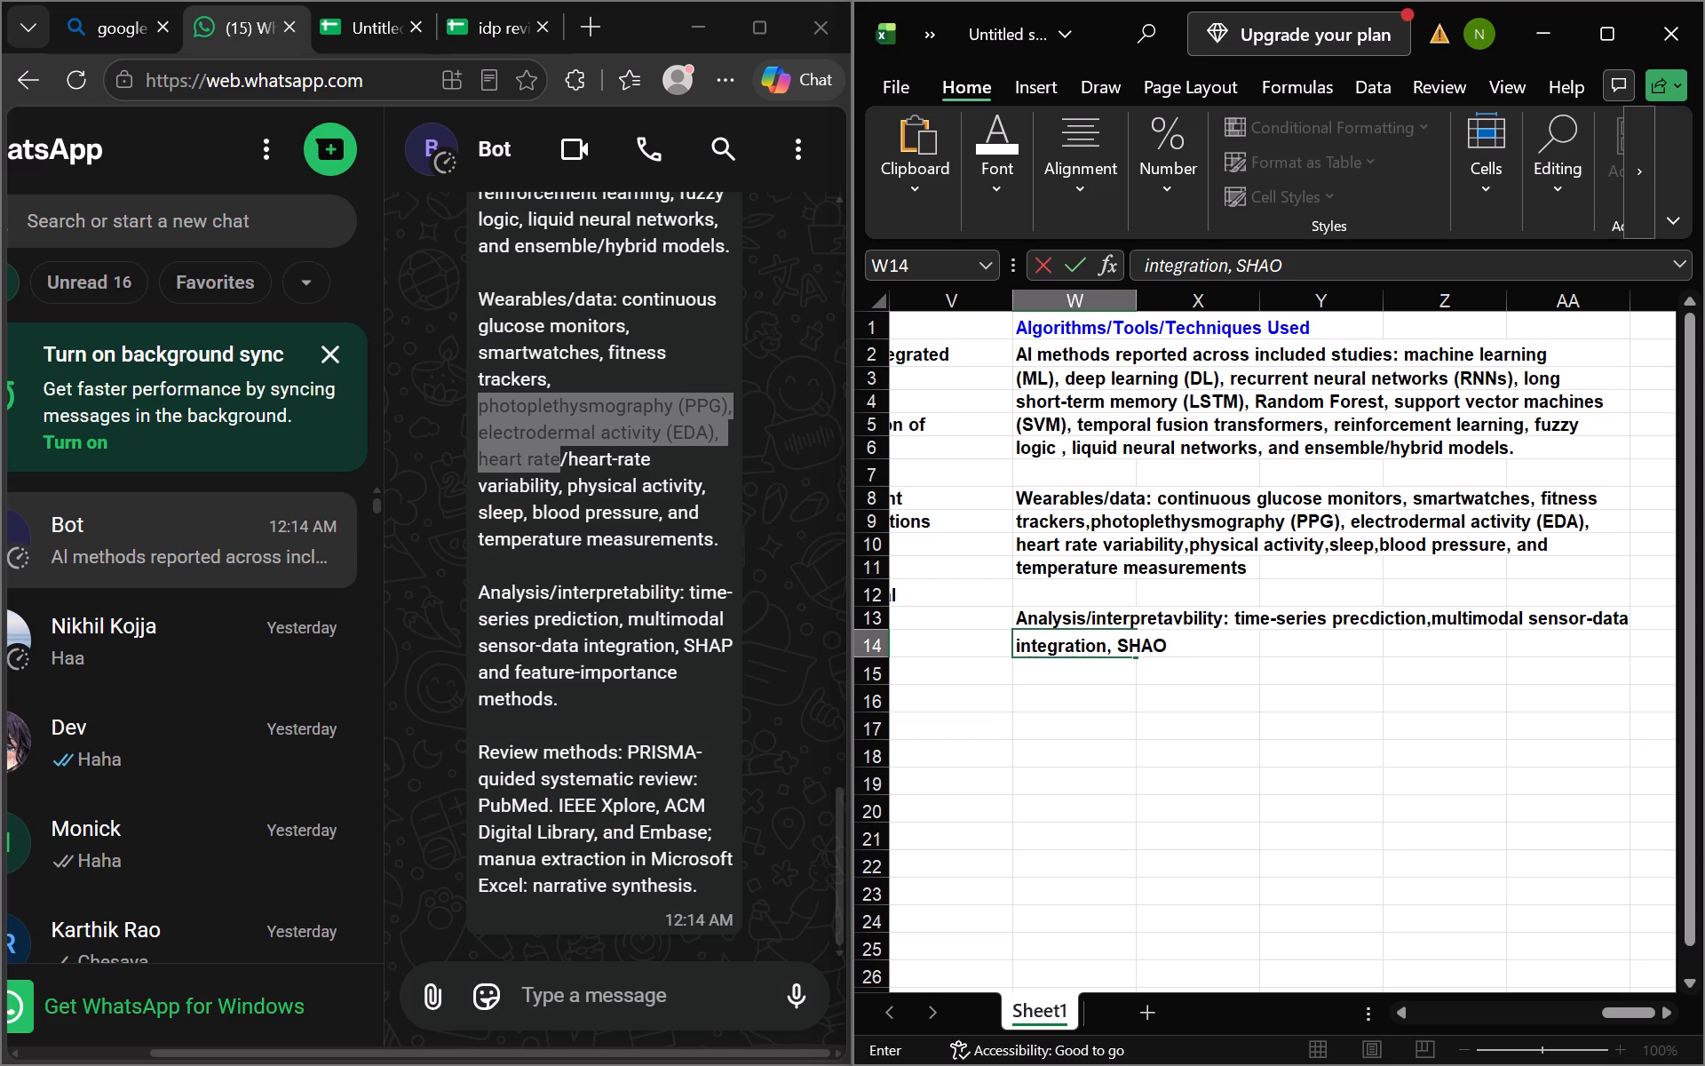
key(BackSpace)
key(shift+p)
key(space)
text(and)
key(space)
text(feature)
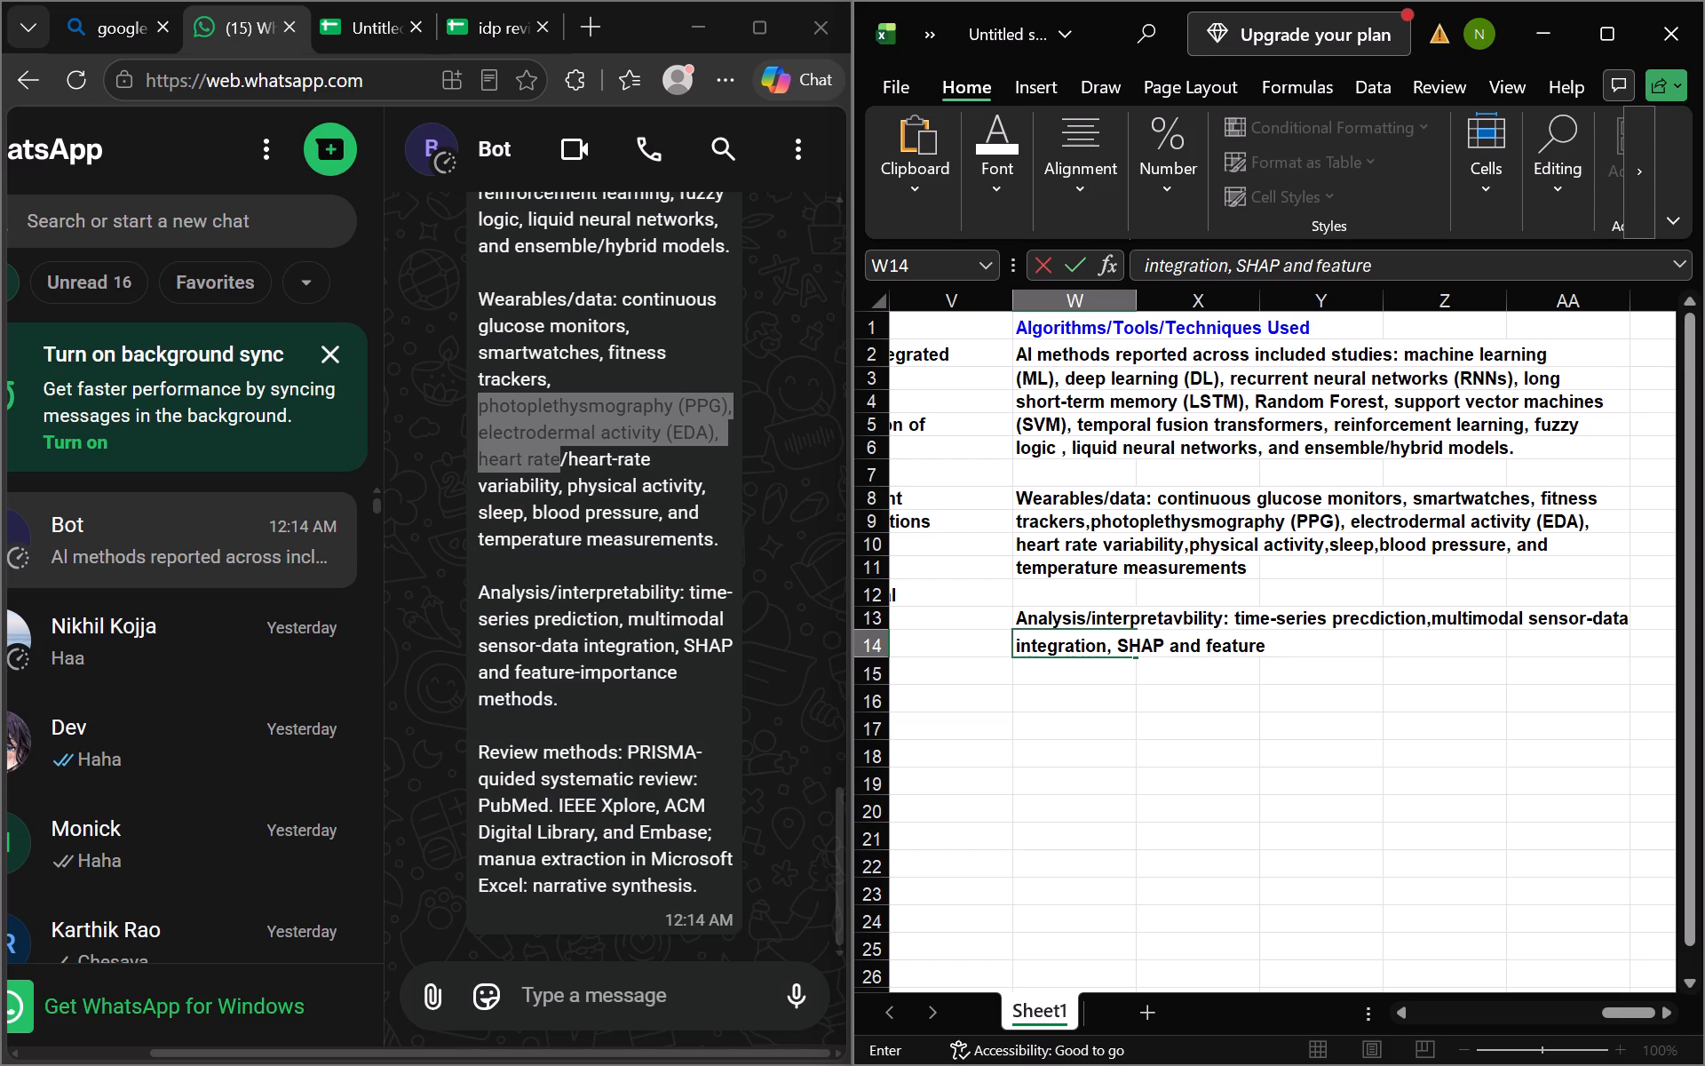
text(-importance methods)
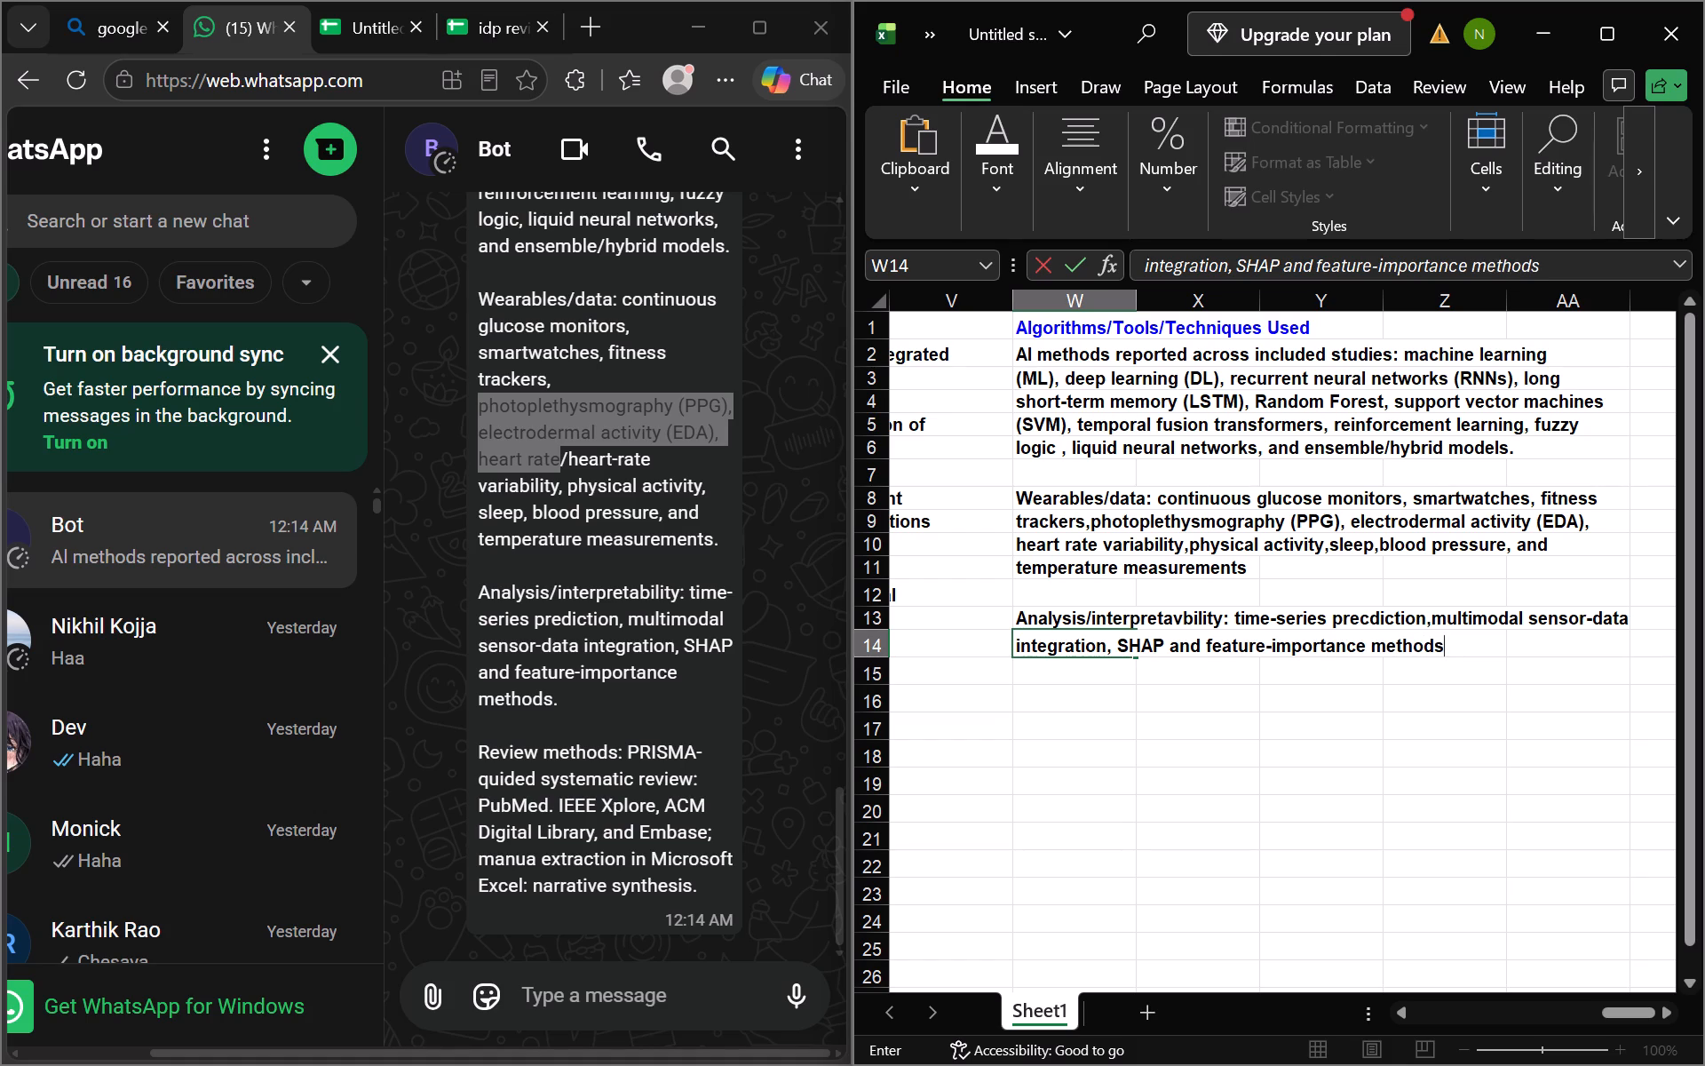
End the analysis paragraph in cell W14 with a period.
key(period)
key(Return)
Begin a new paragraph in cell W16, after a blank row, with the bold label "Review methods:".
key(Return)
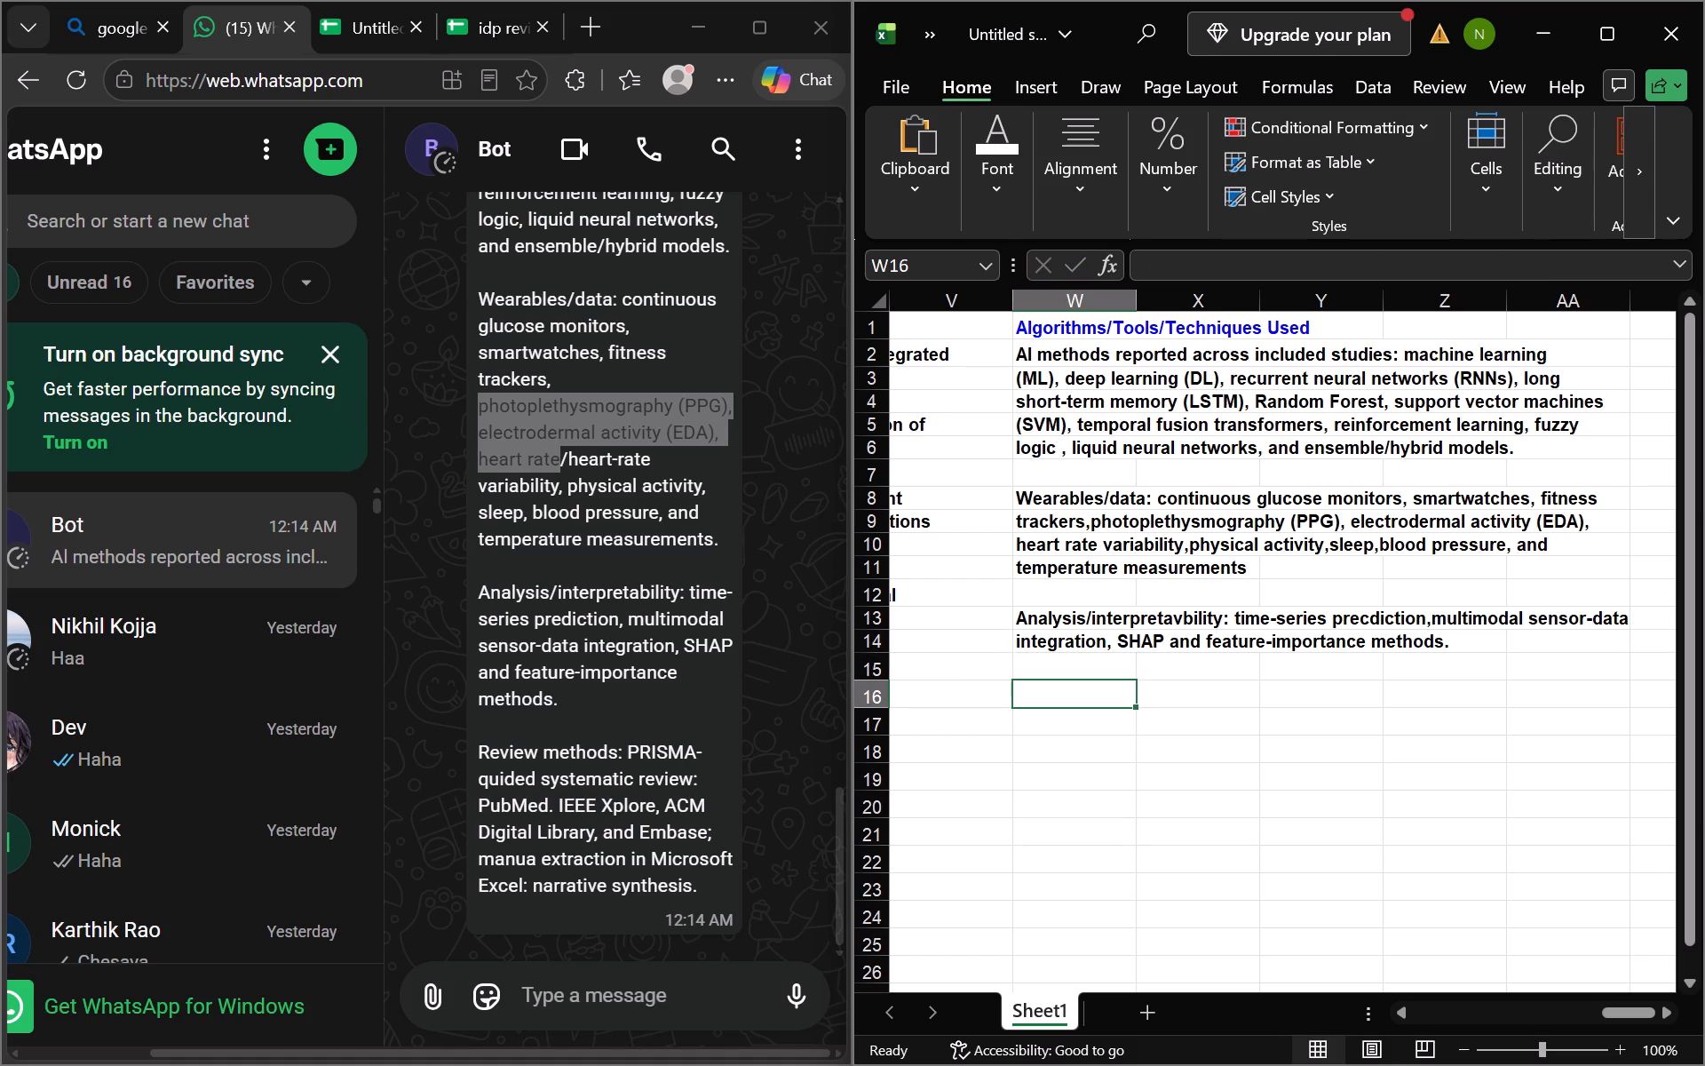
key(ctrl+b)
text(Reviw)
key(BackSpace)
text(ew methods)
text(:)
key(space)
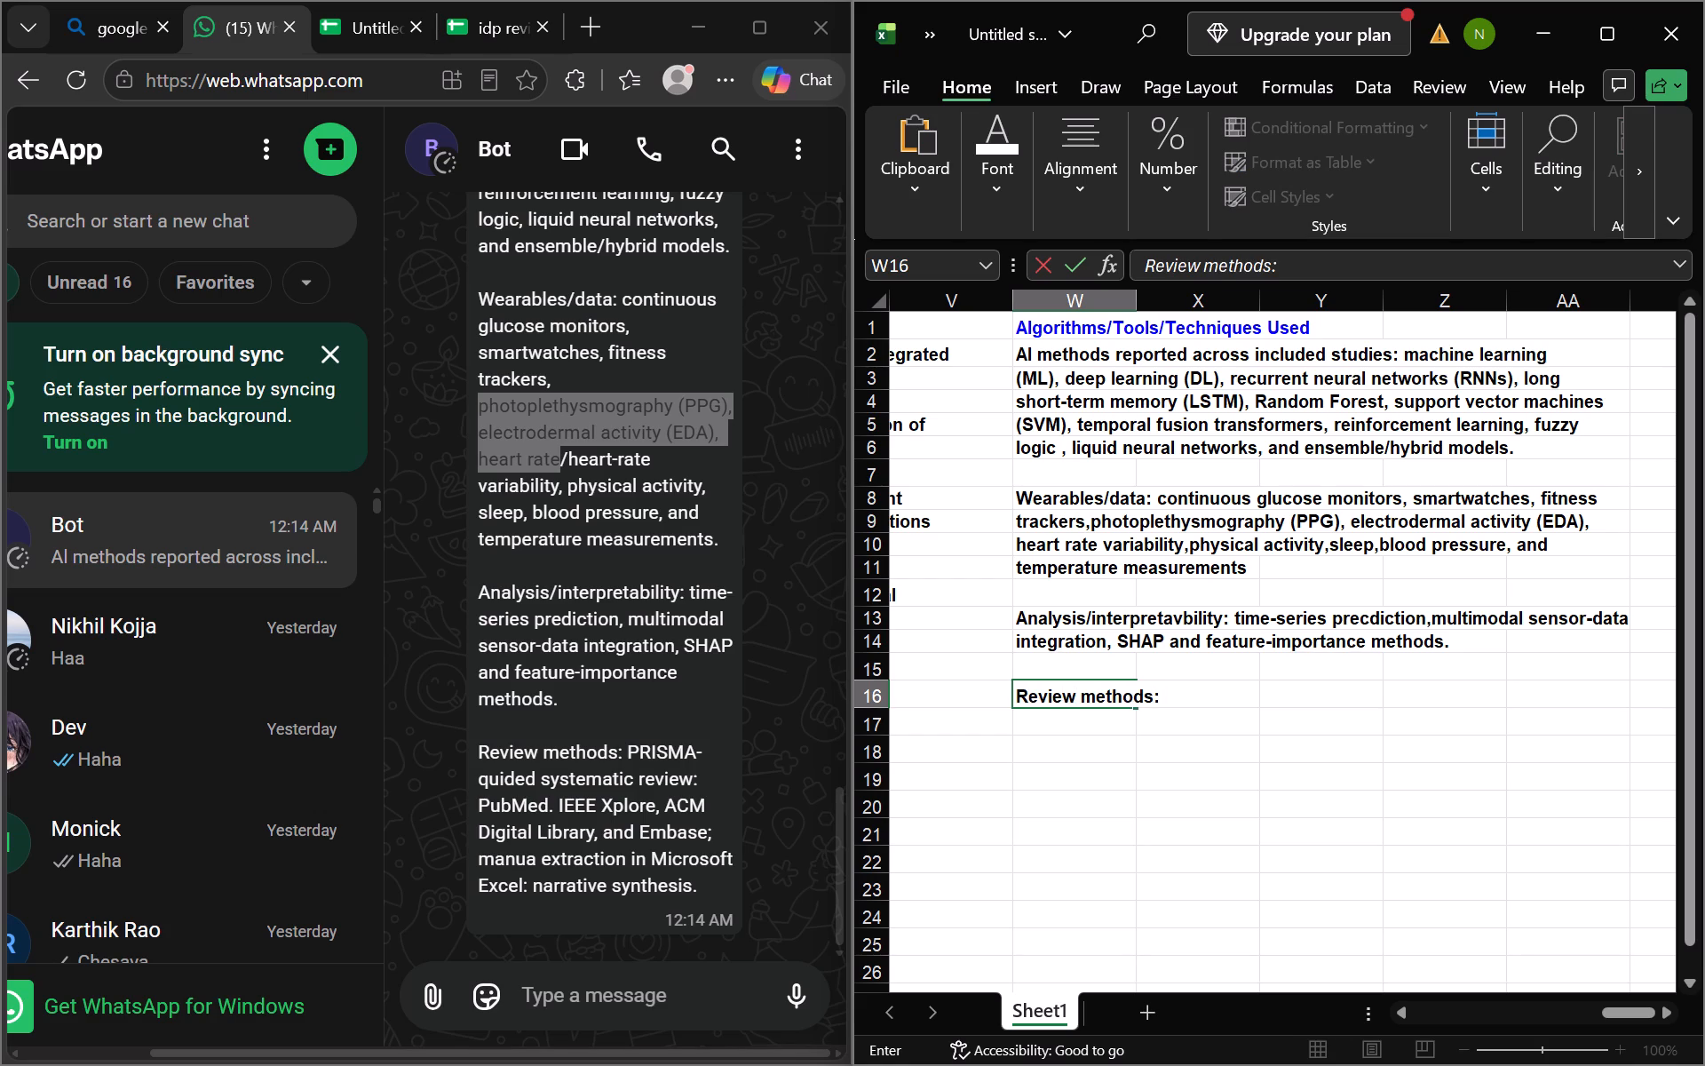
Continue cell W16 after the review methods label with "PRISMA-quided systematic review:pu".
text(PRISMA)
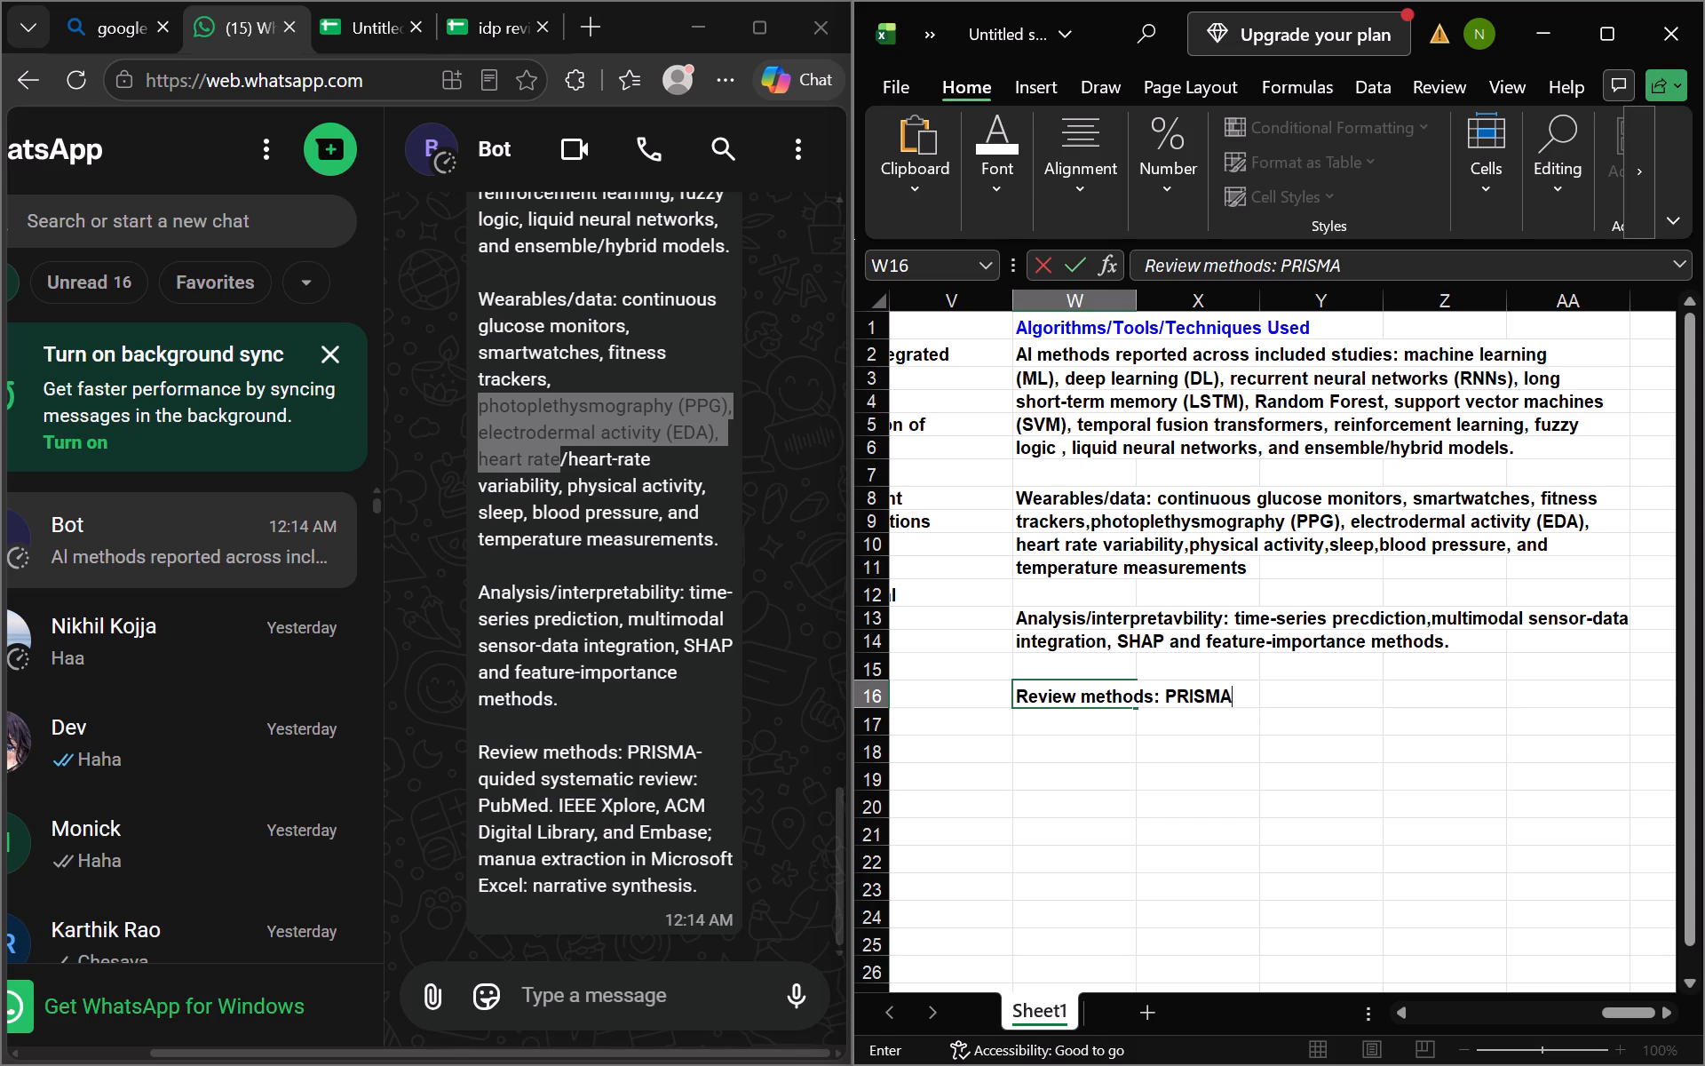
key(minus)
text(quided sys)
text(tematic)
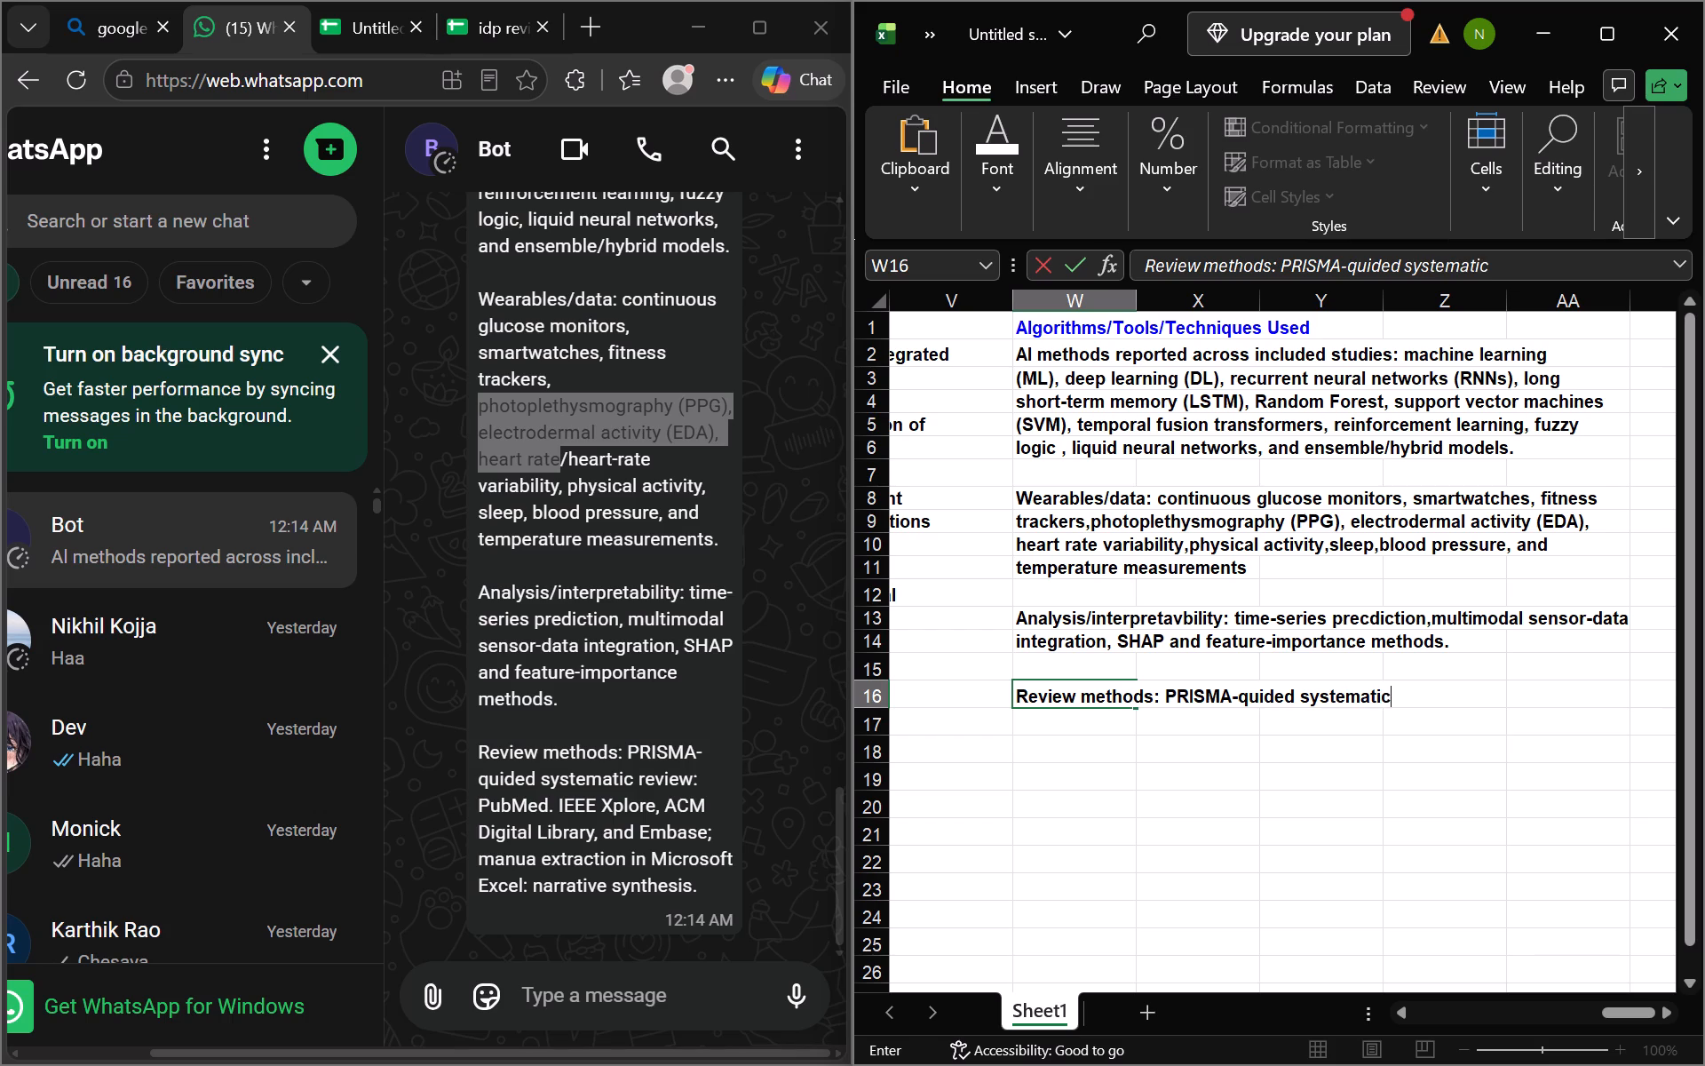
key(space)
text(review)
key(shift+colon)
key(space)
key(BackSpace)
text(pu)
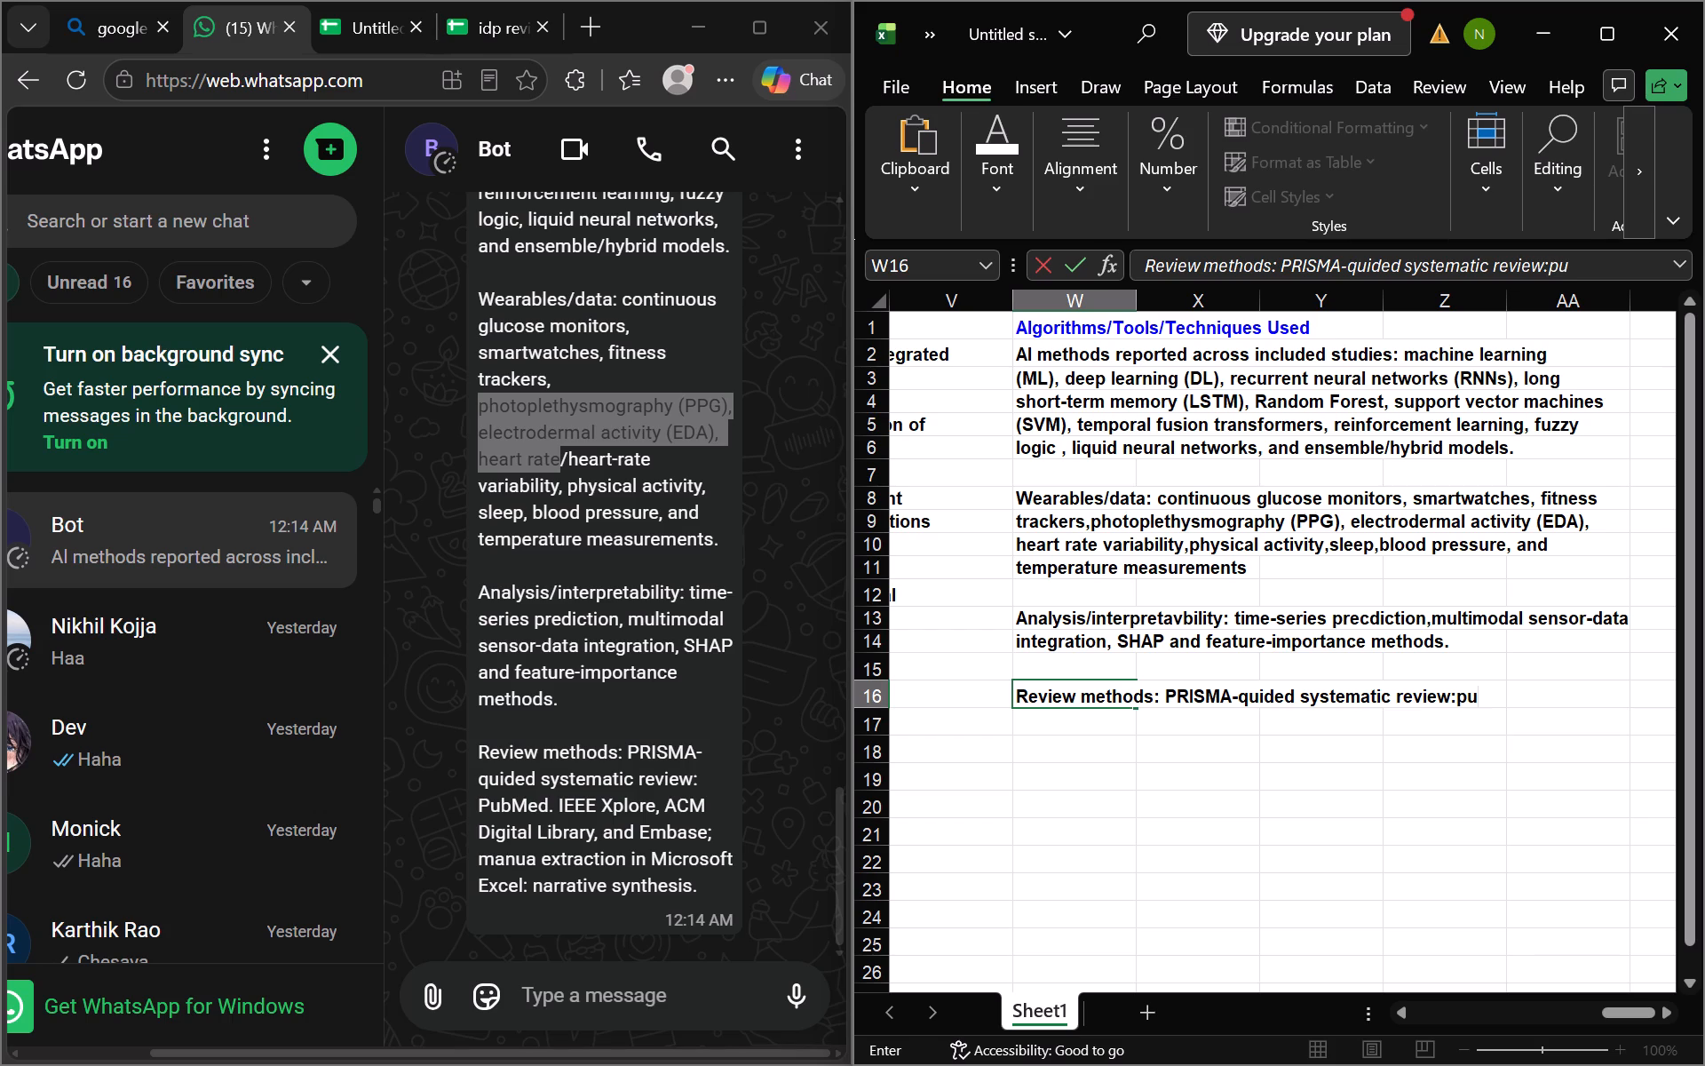
Complete cell W16 by adding "PubMed.IEEE Xplore" after "Review methods: PRISMA-quided systematic review:".
text(nMed)
key(BackSpace)
key(BackSpace)
key(BackSpace)
key(BackSpace)
key(BackSpace)
key(BackSpace)
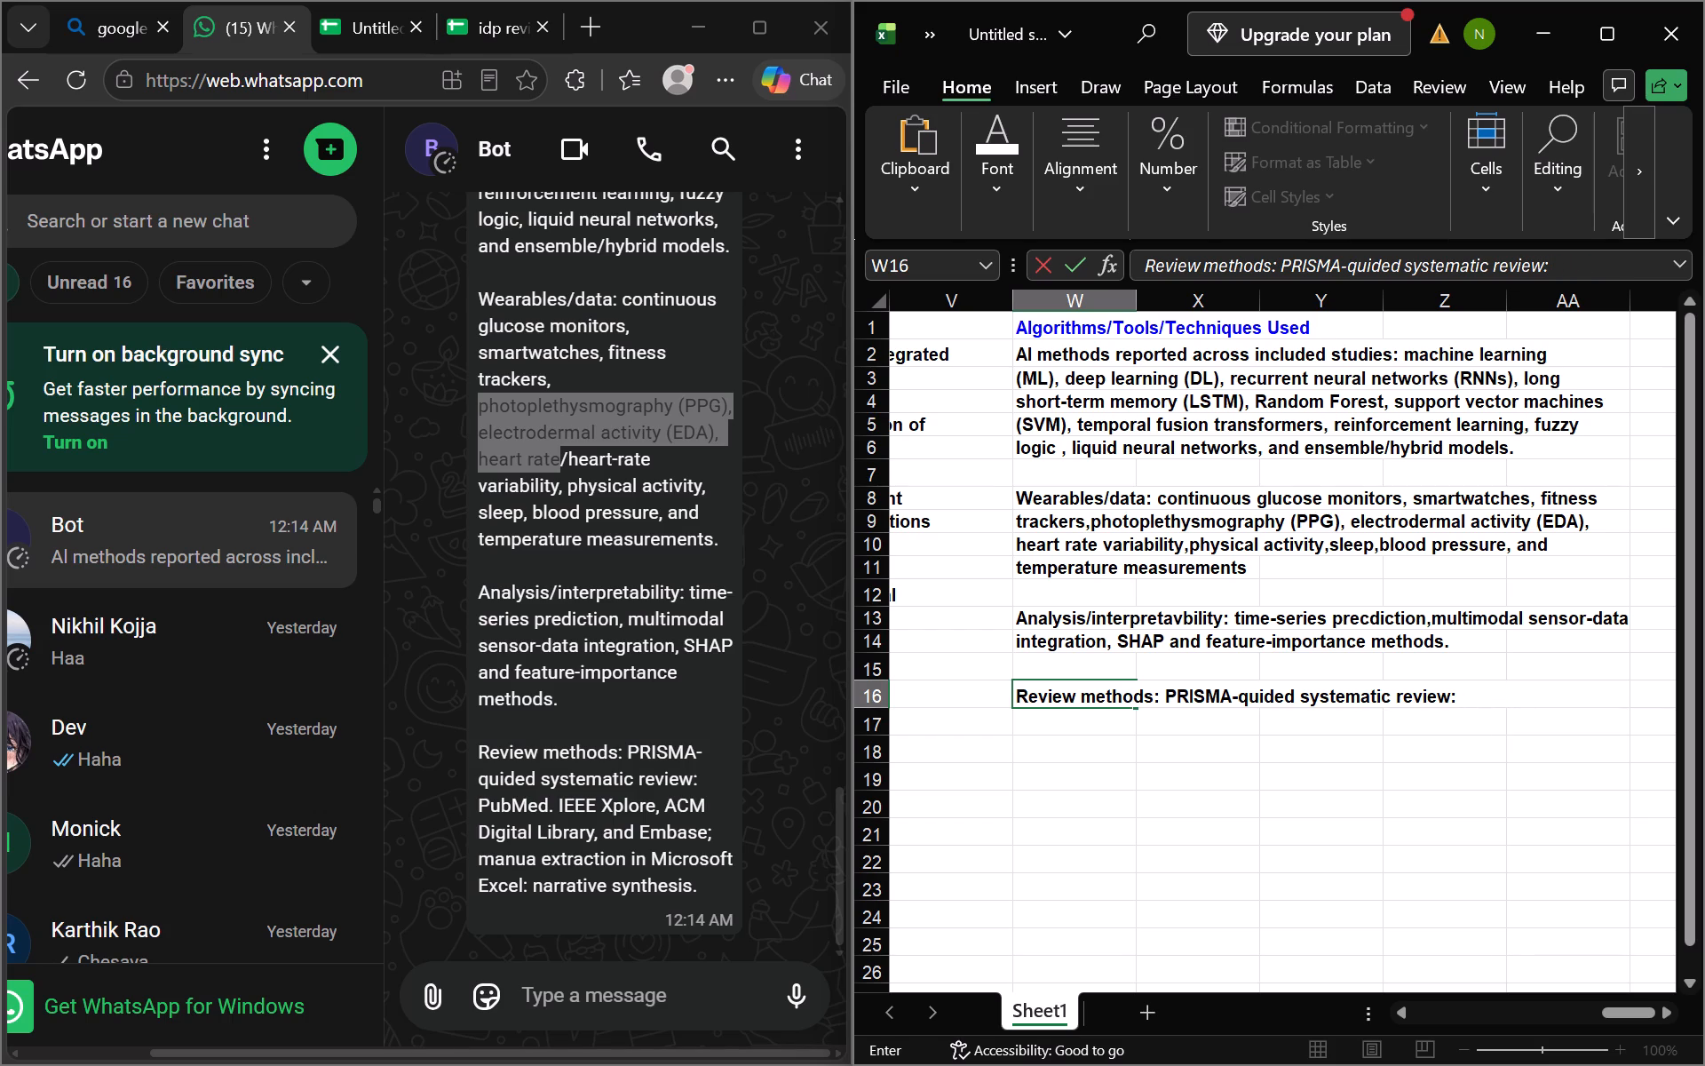
text(PubMed)
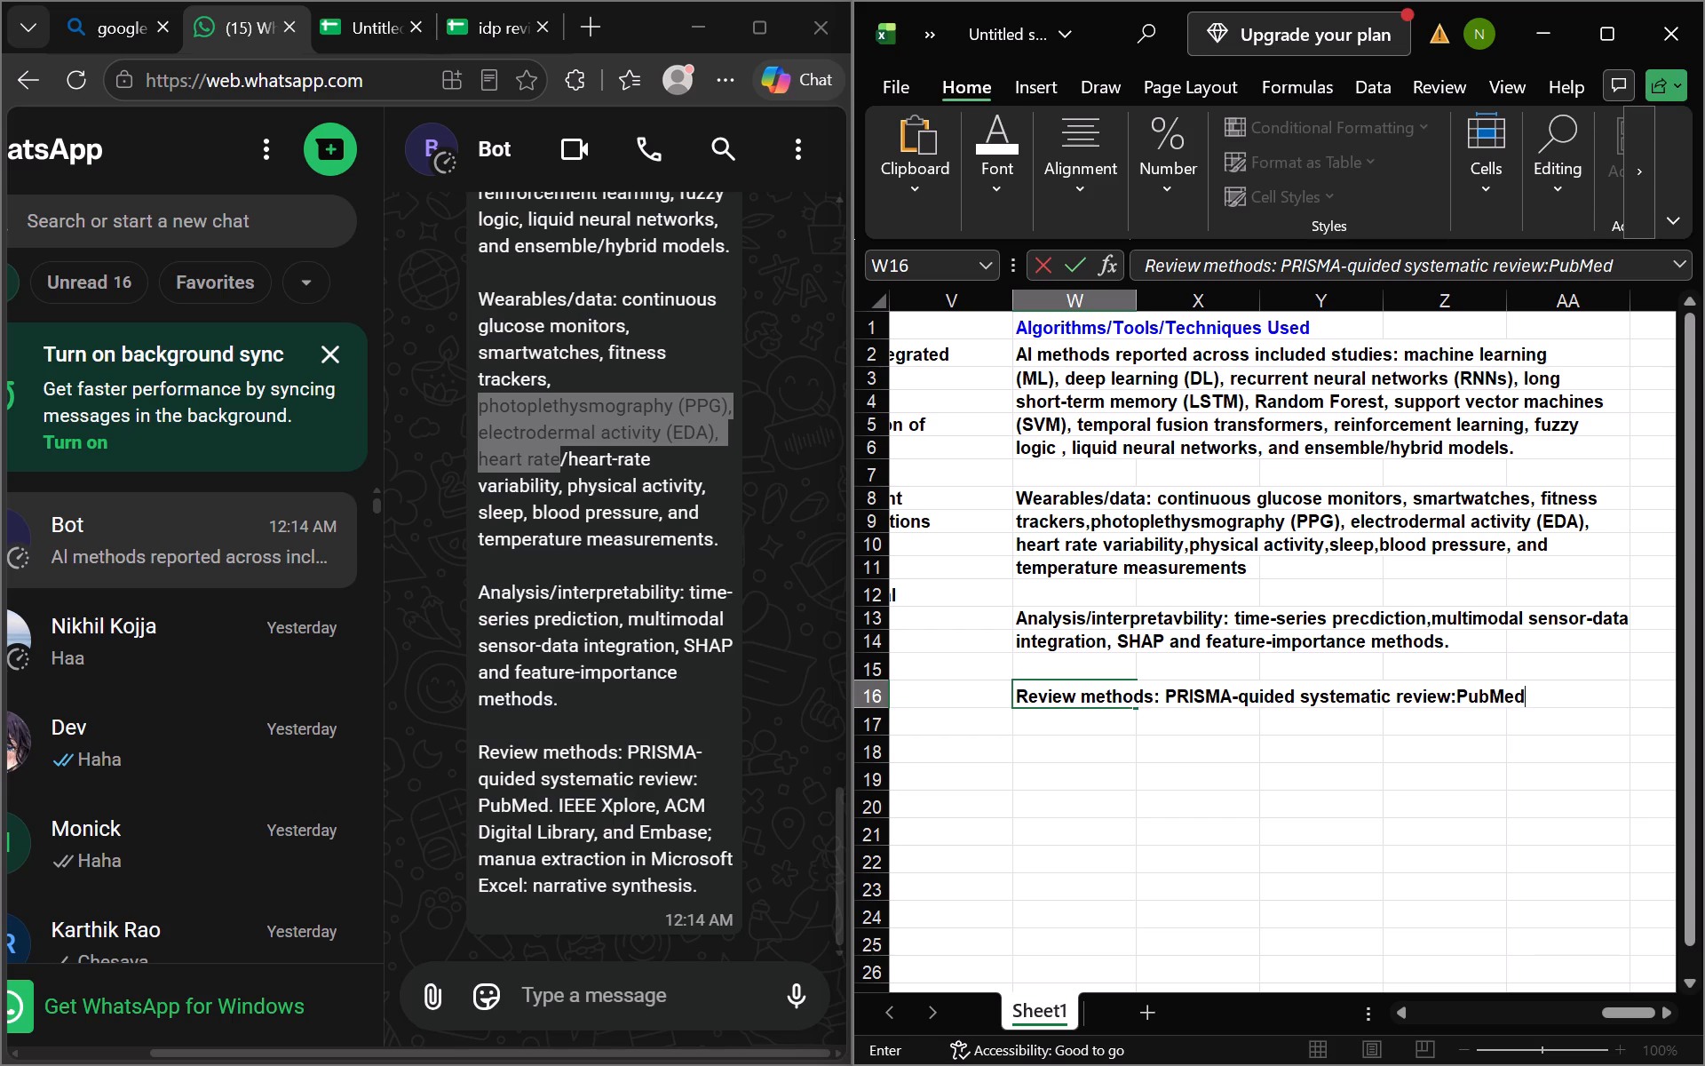
key(period)
key(shift+i)
text(EEE)
key(space)
text(Xplore)
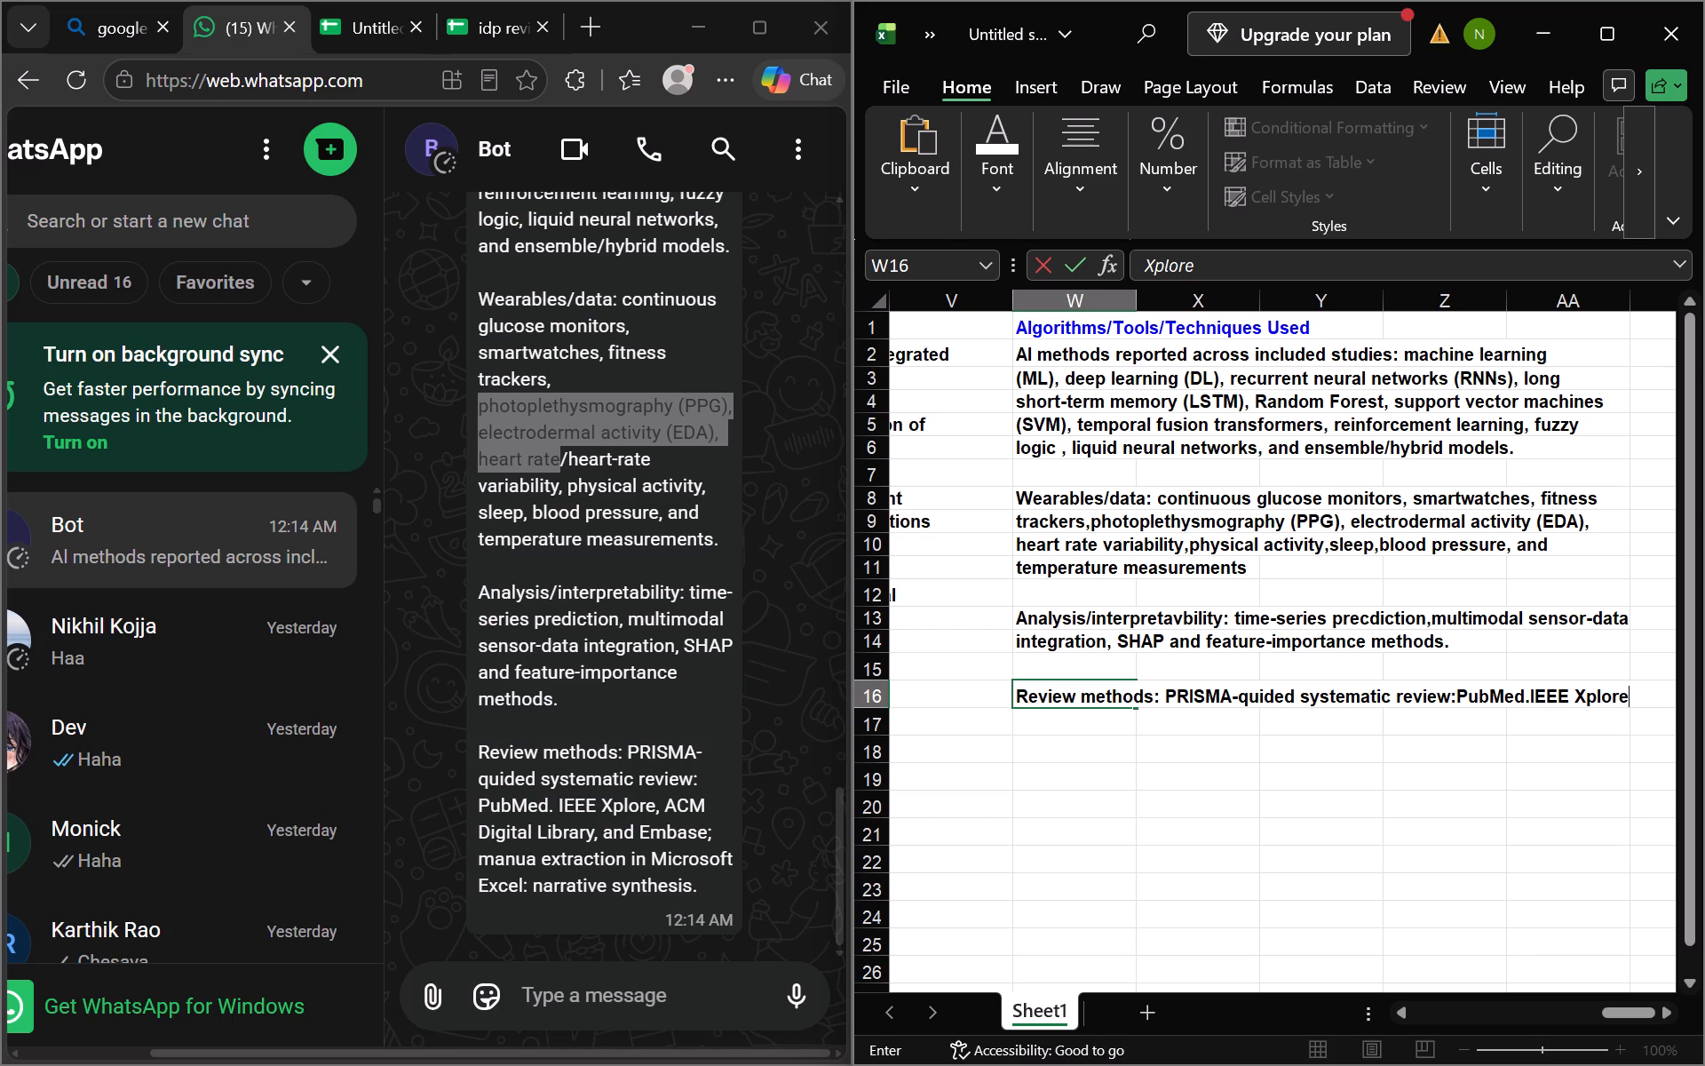
key(Return)
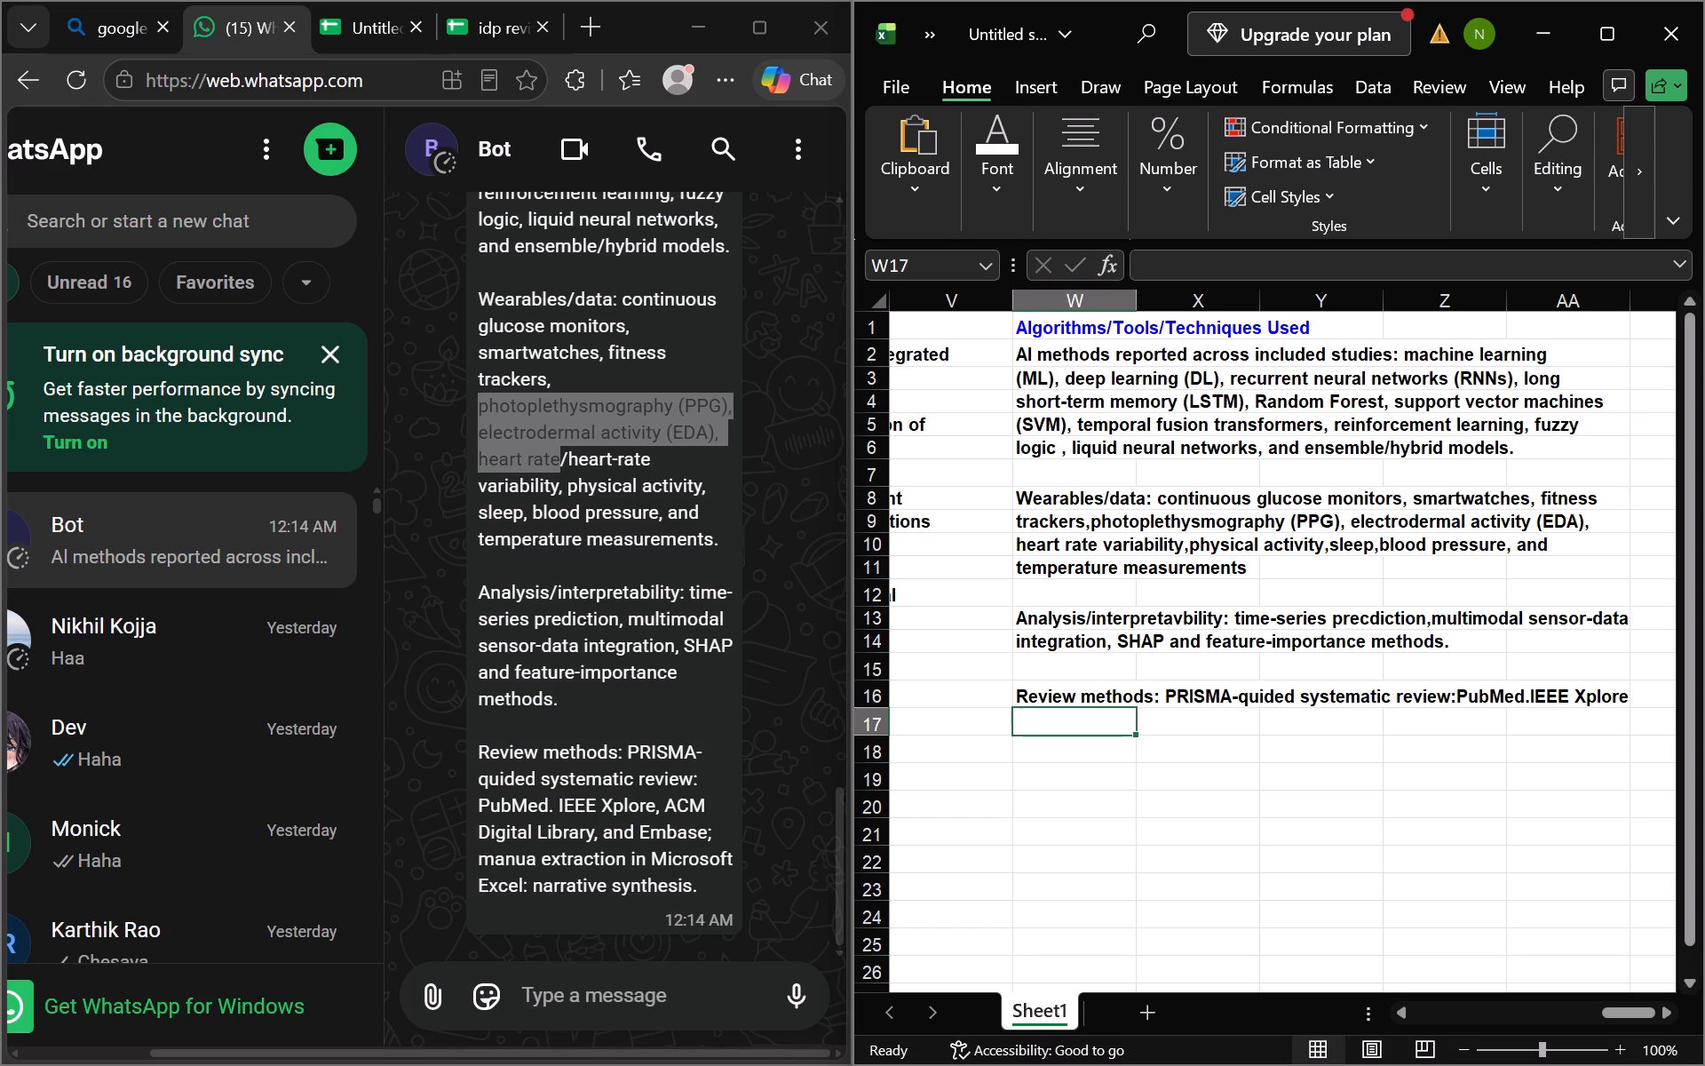
Continue the review methods paragraph in cell W17 with bold text ",ACM Digital library, and Embase;".
key(comma)
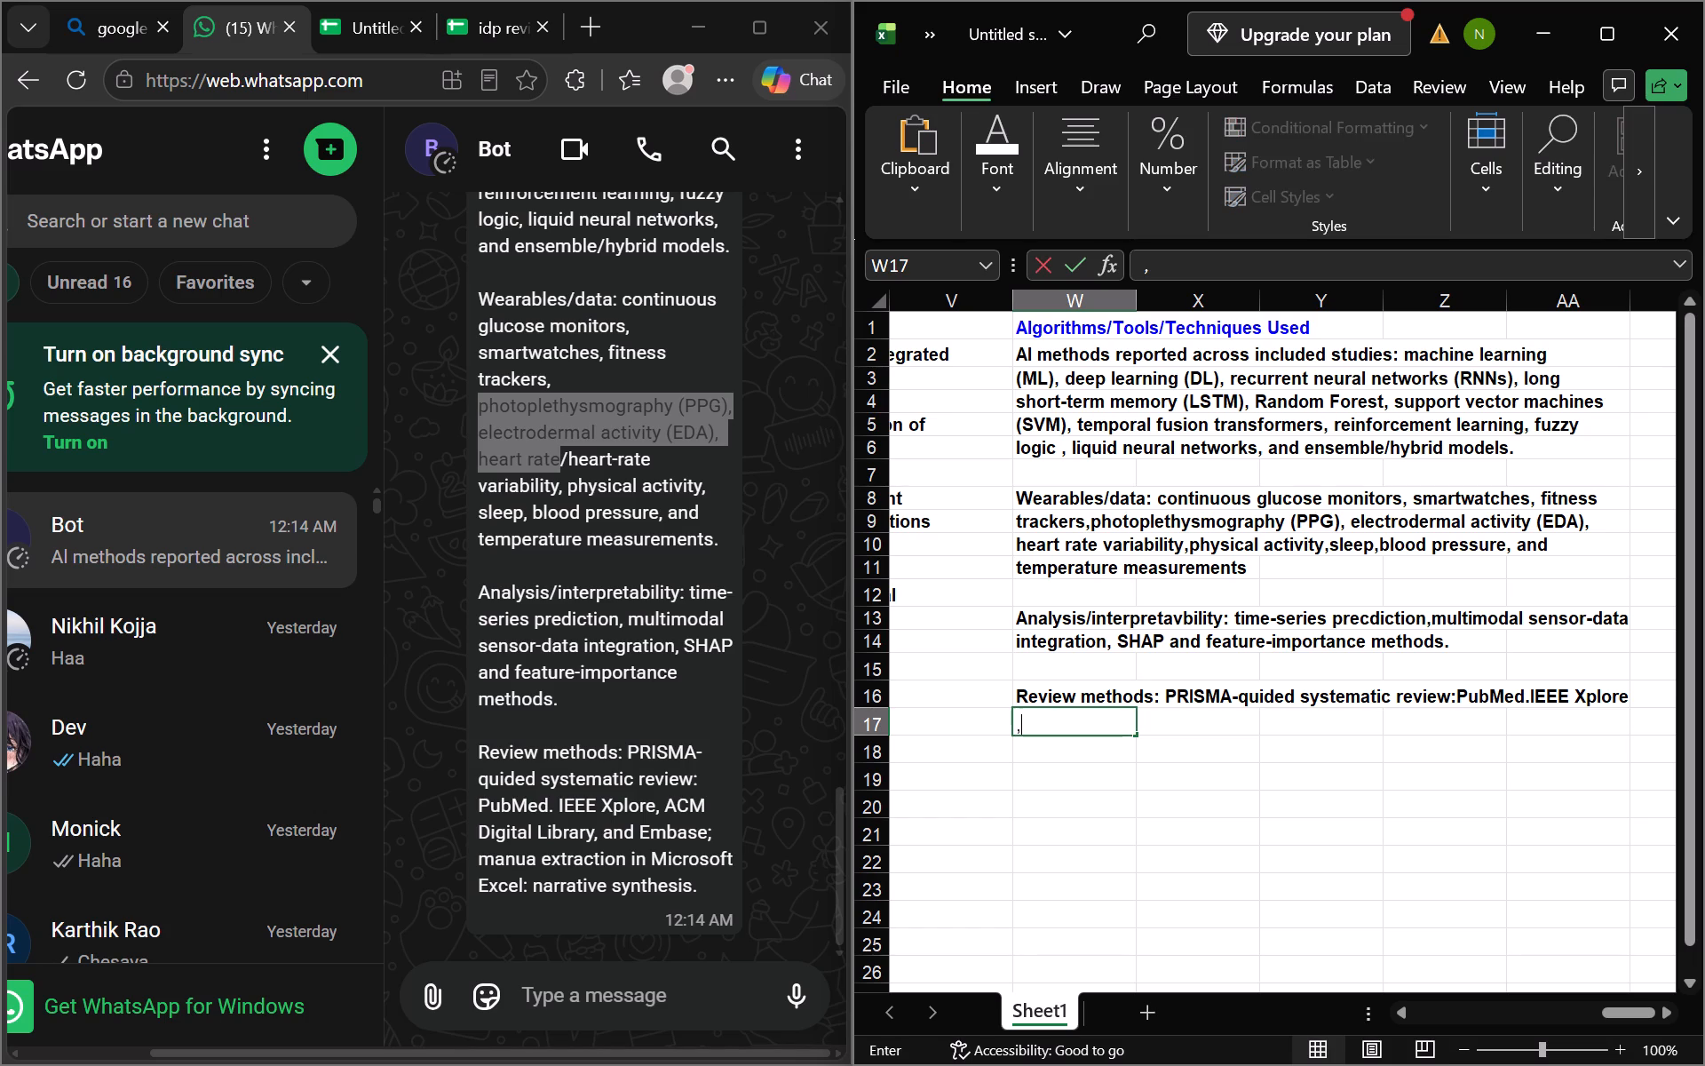
key(BackSpace)
key(ctrl+b)
key(comma)
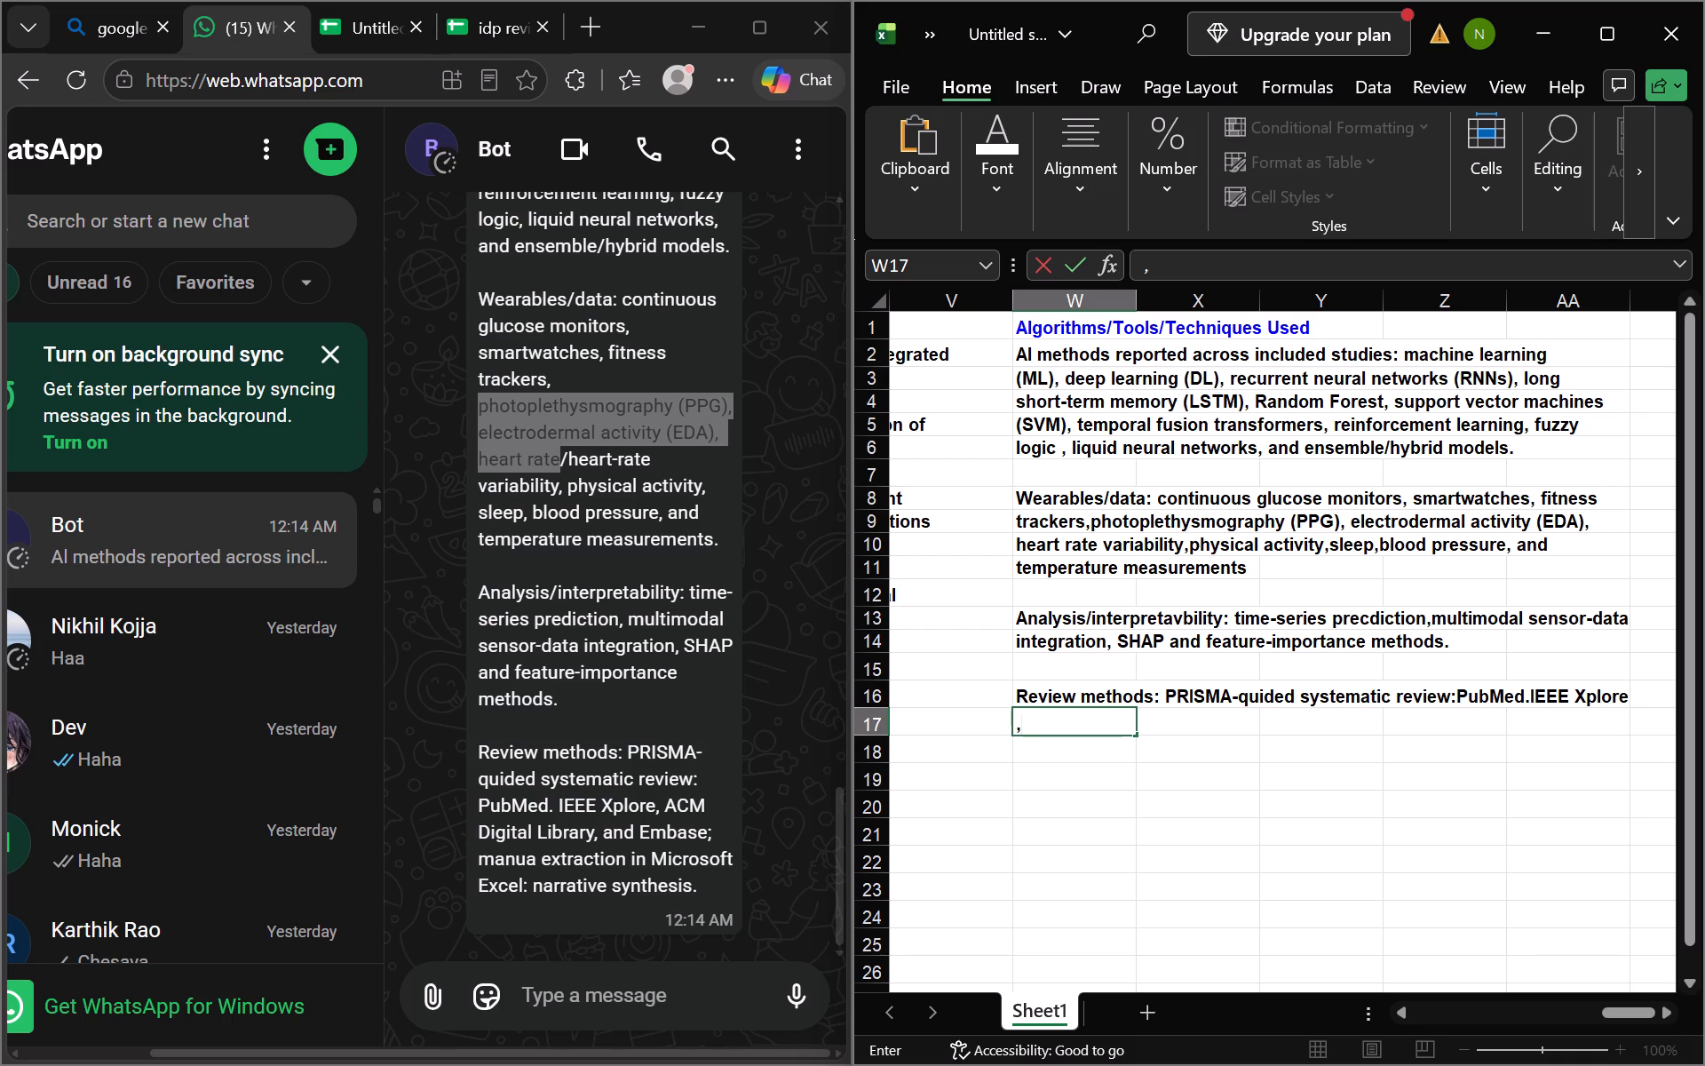
text(ACM)
key(space)
text(Digital library)
text(, and)
key(space)
text(Embase)
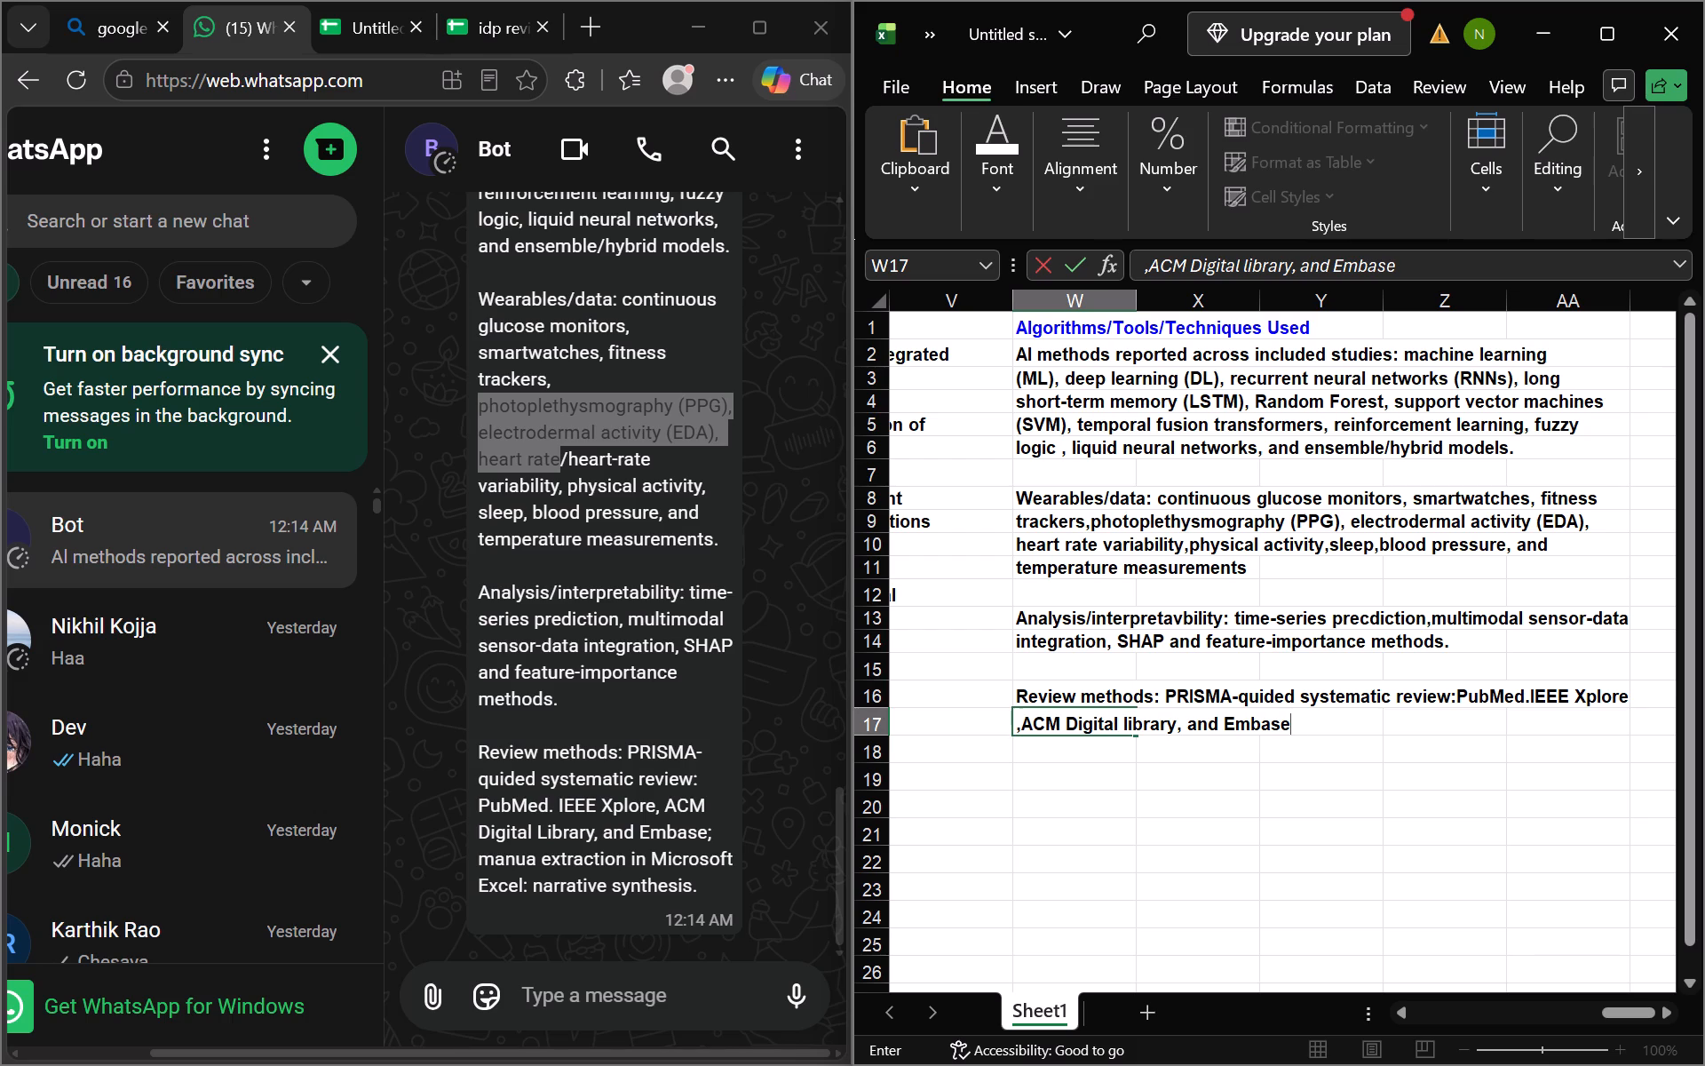
key(semicolon)
Complete cell W17 by adding "manua extraction in Microsoft Exel:" after "Embase;".
text(ma)
text(nua)
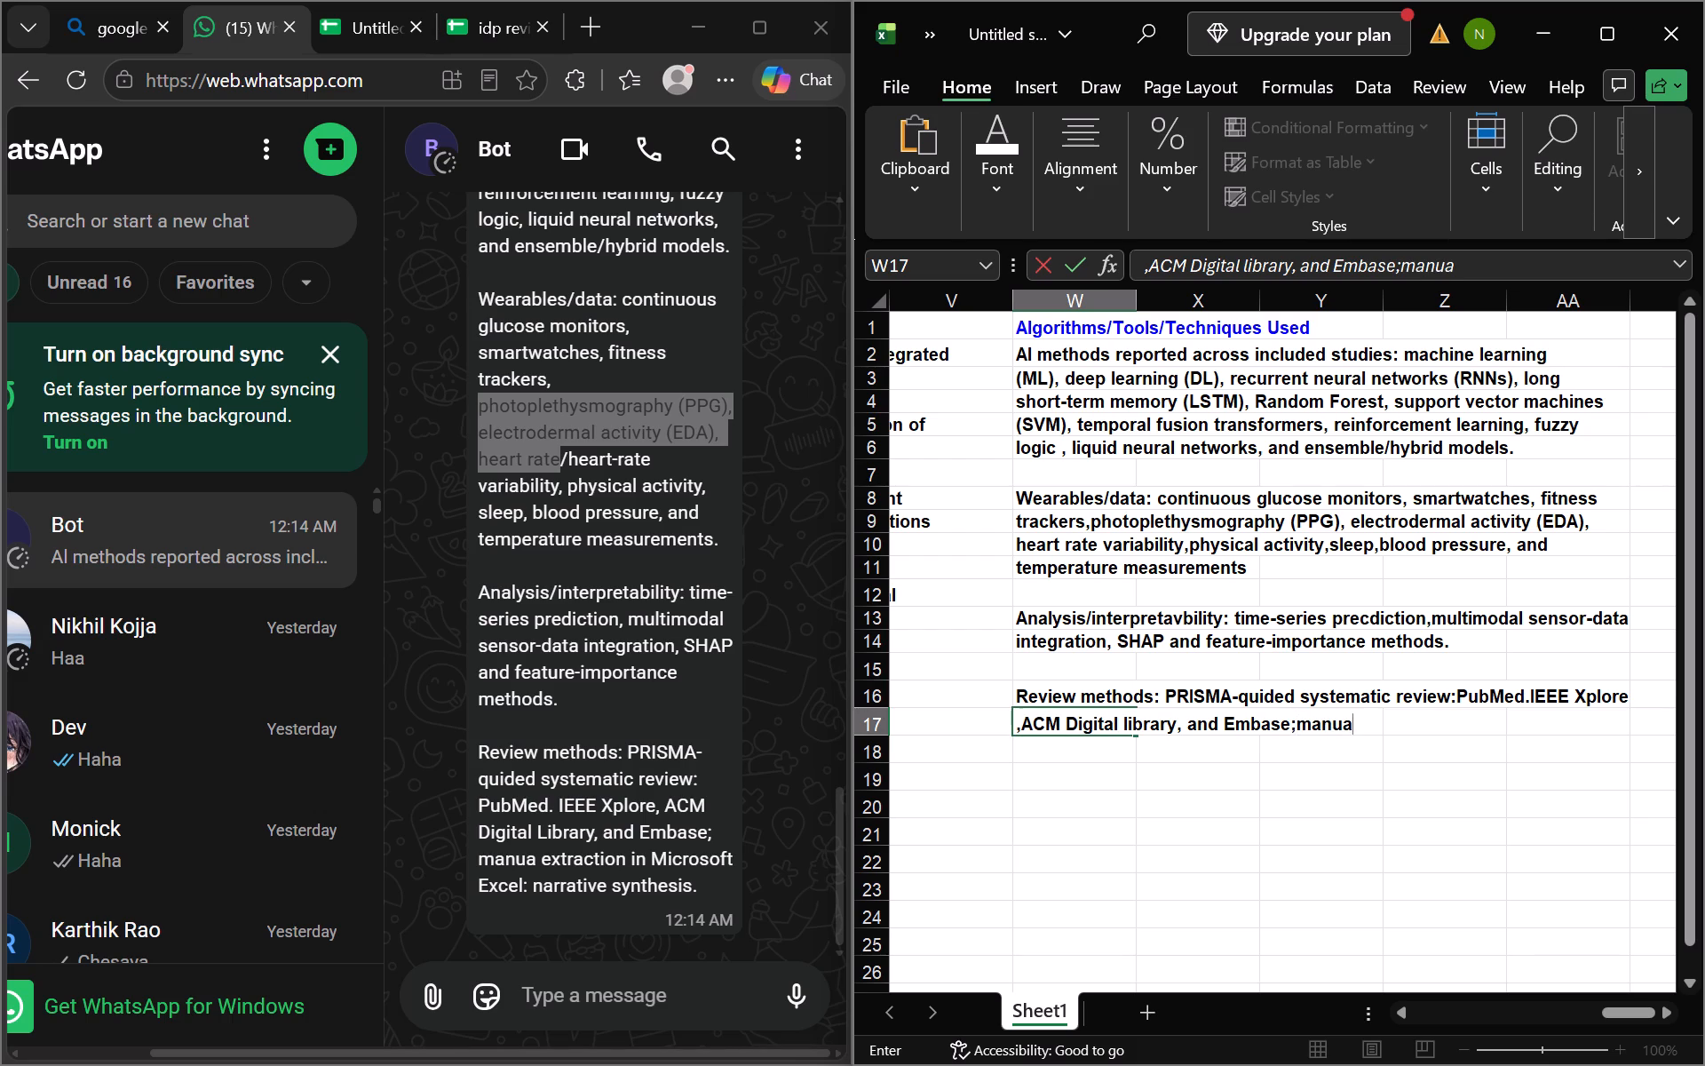
key(space)
text(extractuion)
key(BackSpace)
key(BackSpace)
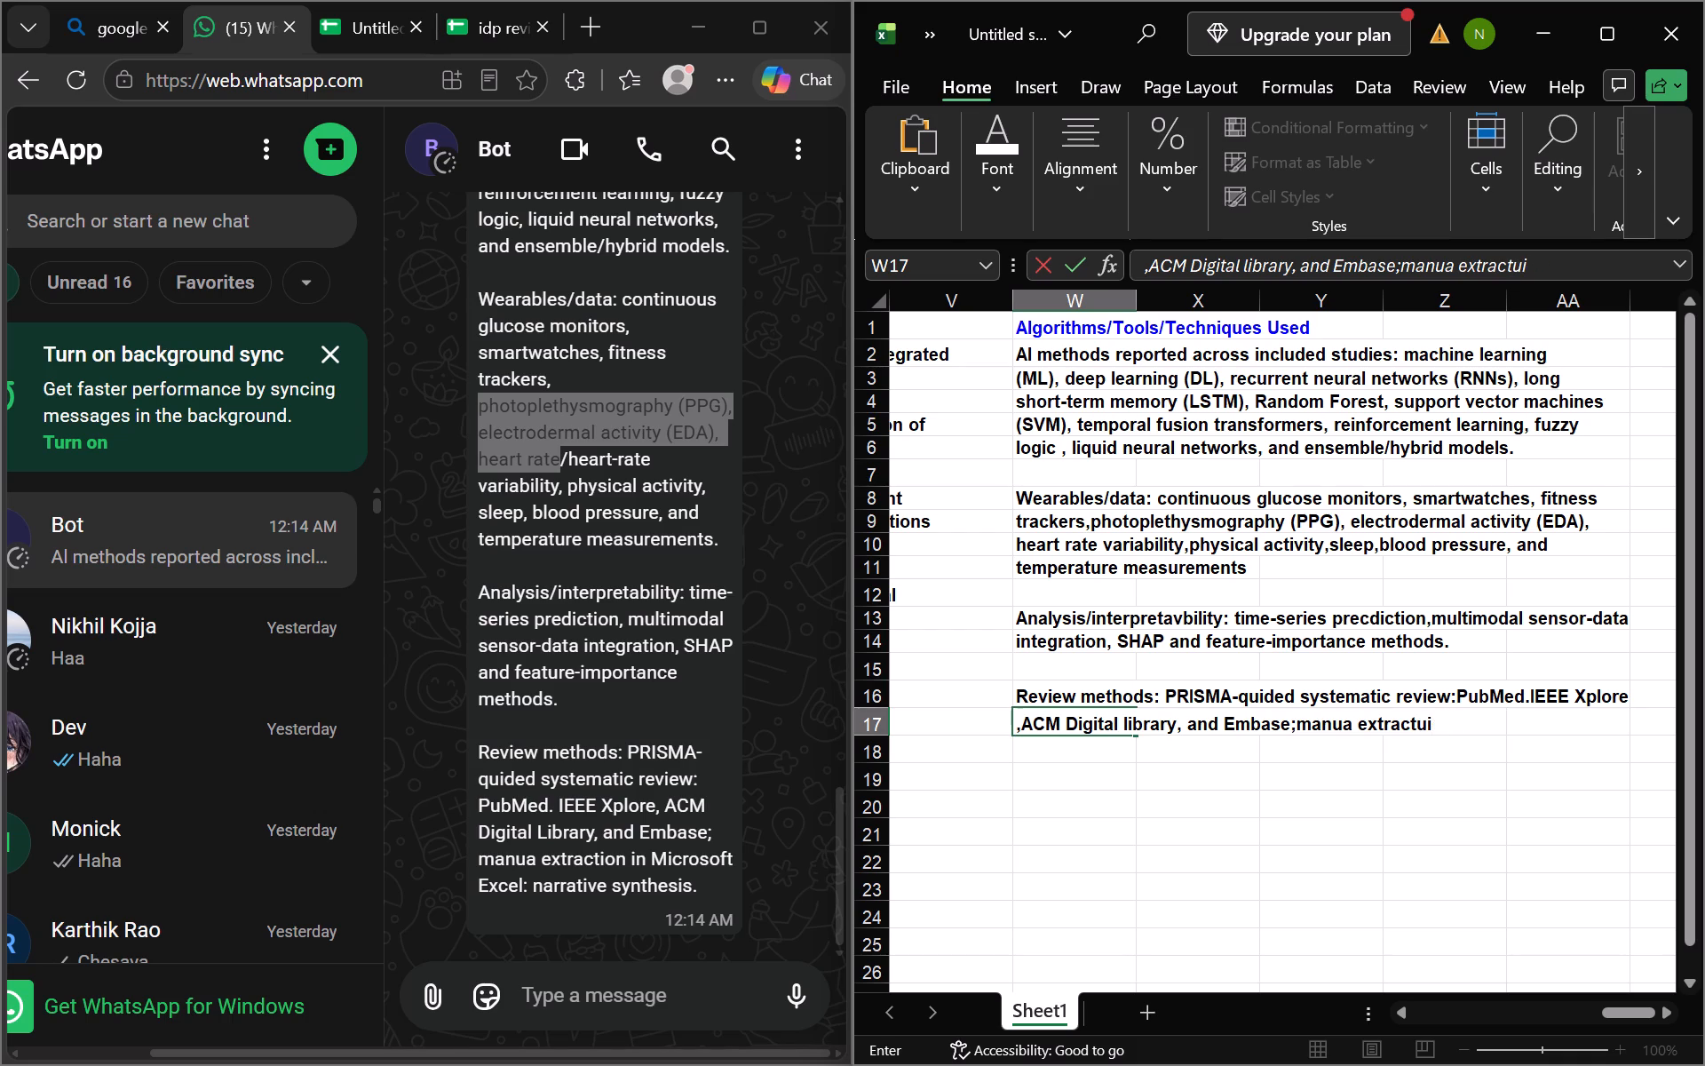
key(BackSpace)
key(BackSpace)
text(ion in)
key(space)
text(Microsoft)
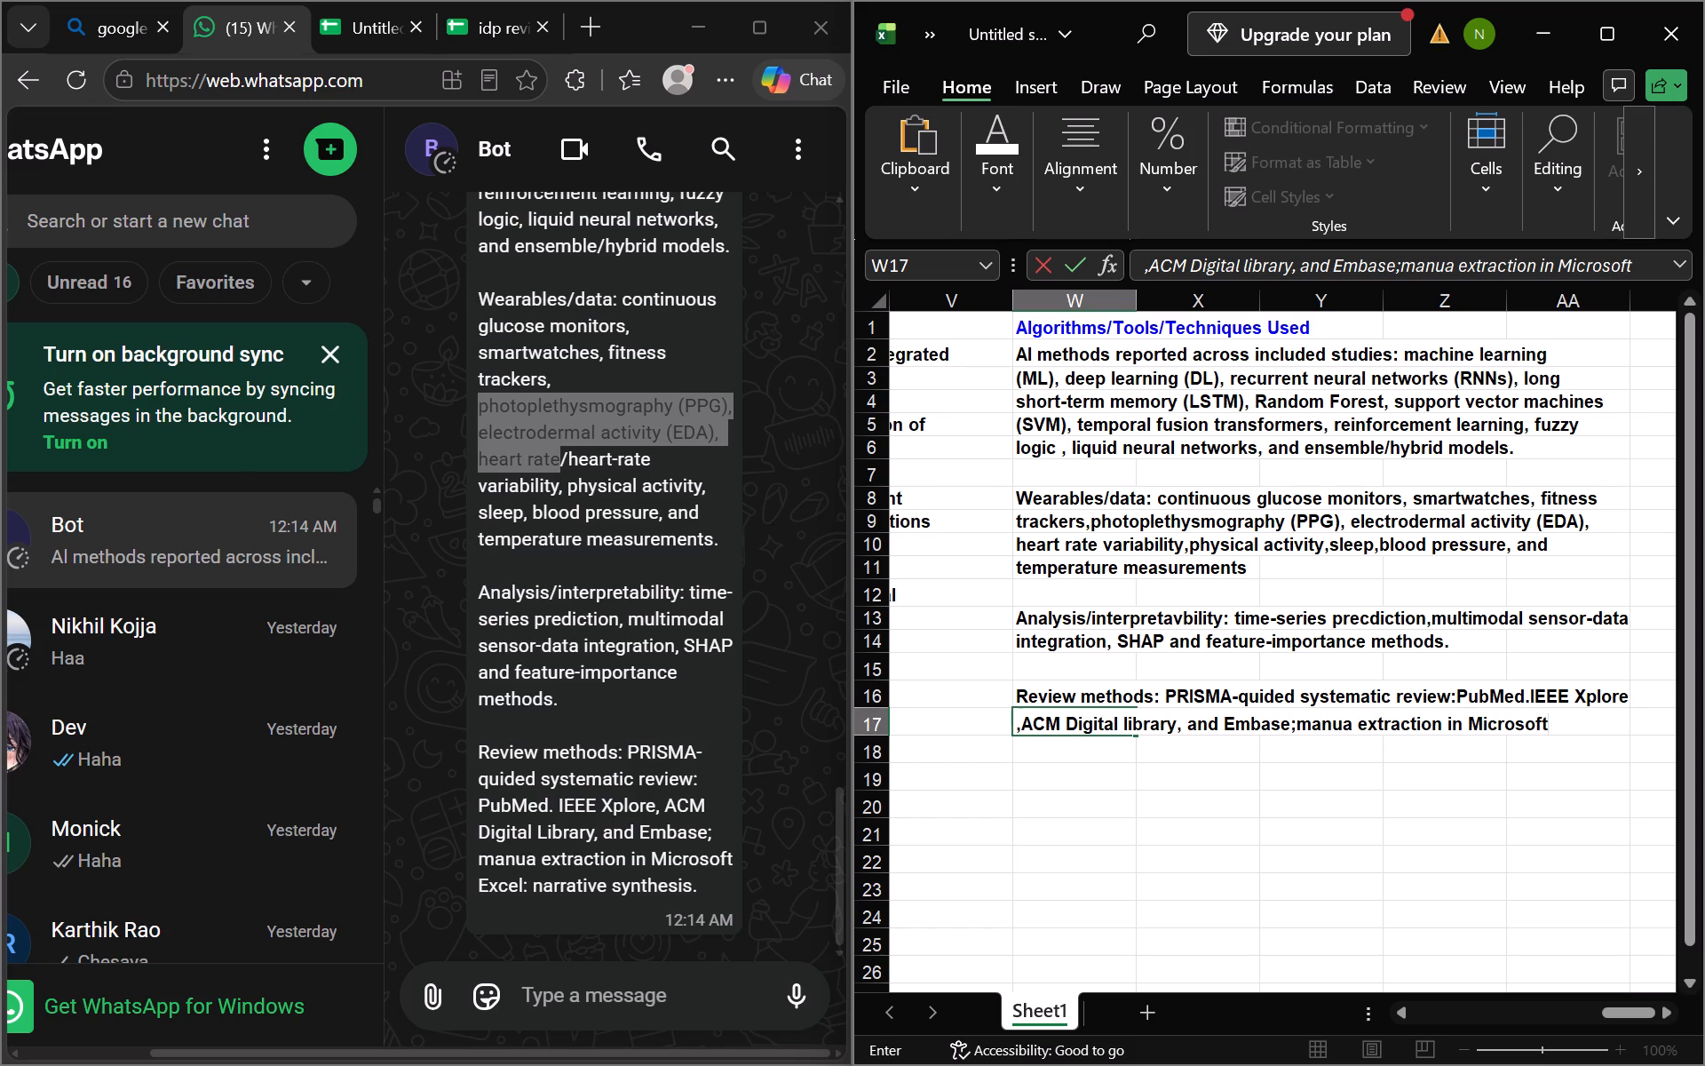
key(space)
text(Exel)
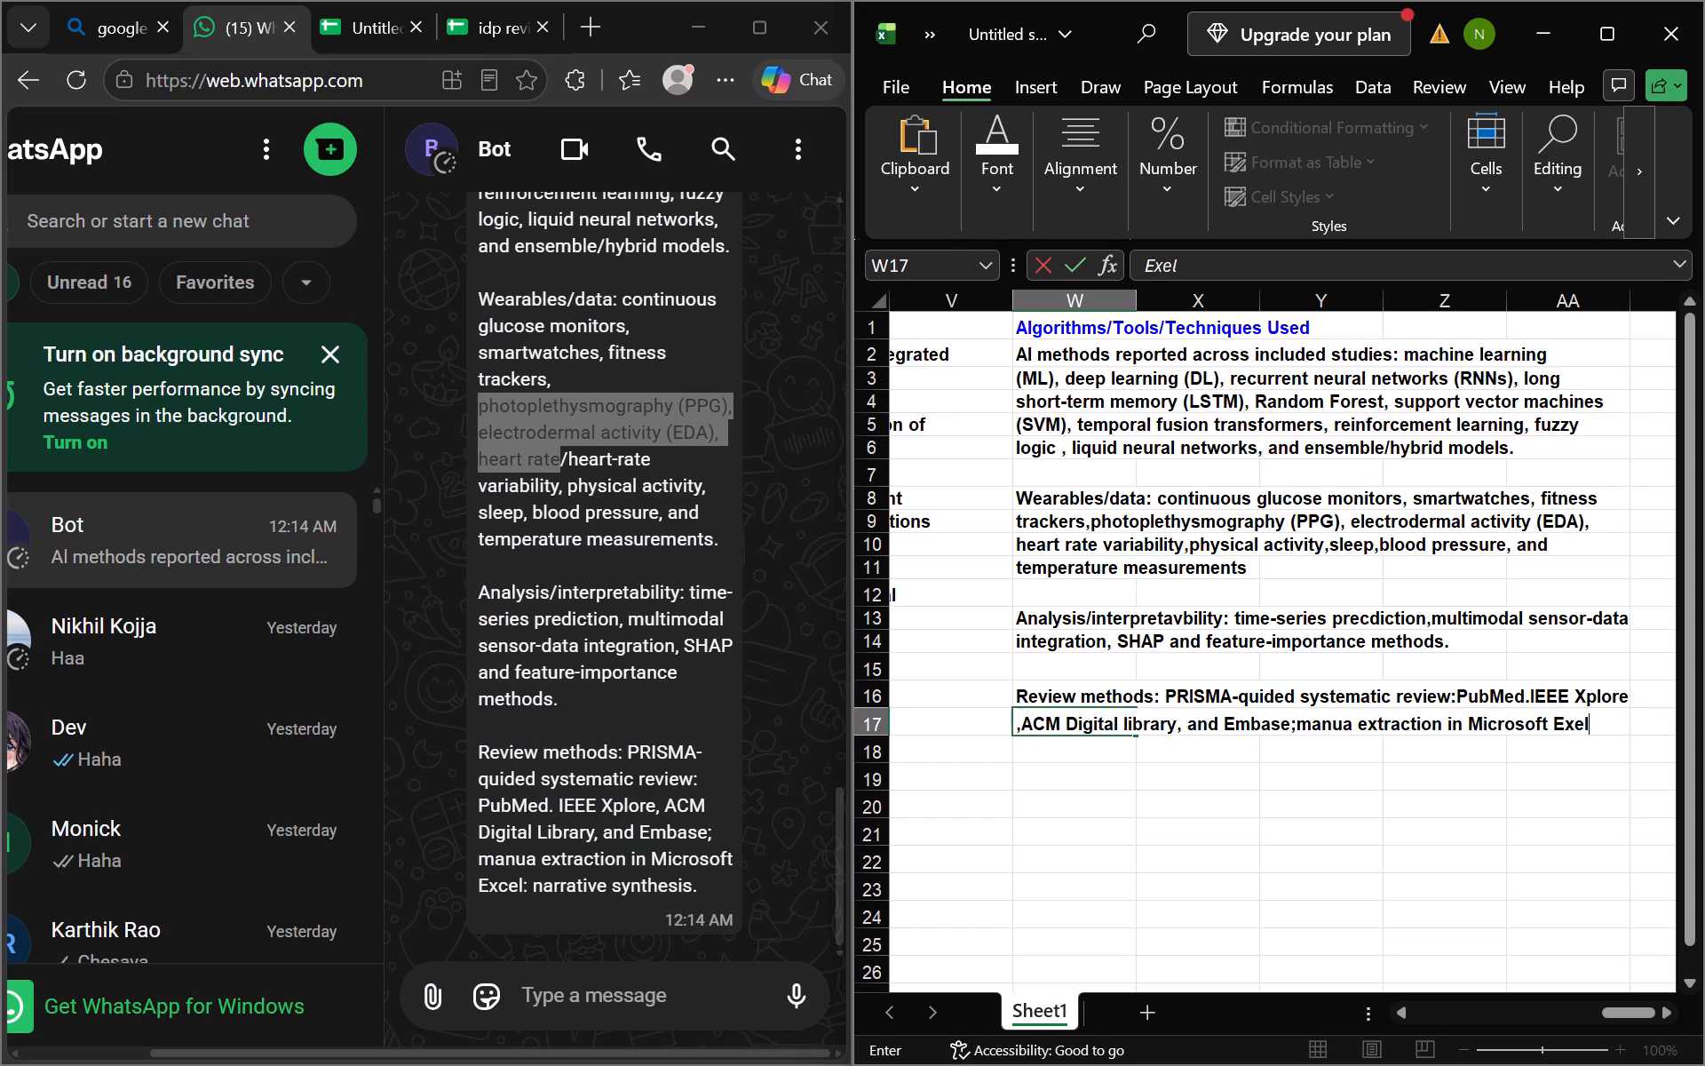
text(: narra)
key(BackSpace)
key(BackSpace)
key(BackSpace)
key(BackSpace)
key(BackSpace)
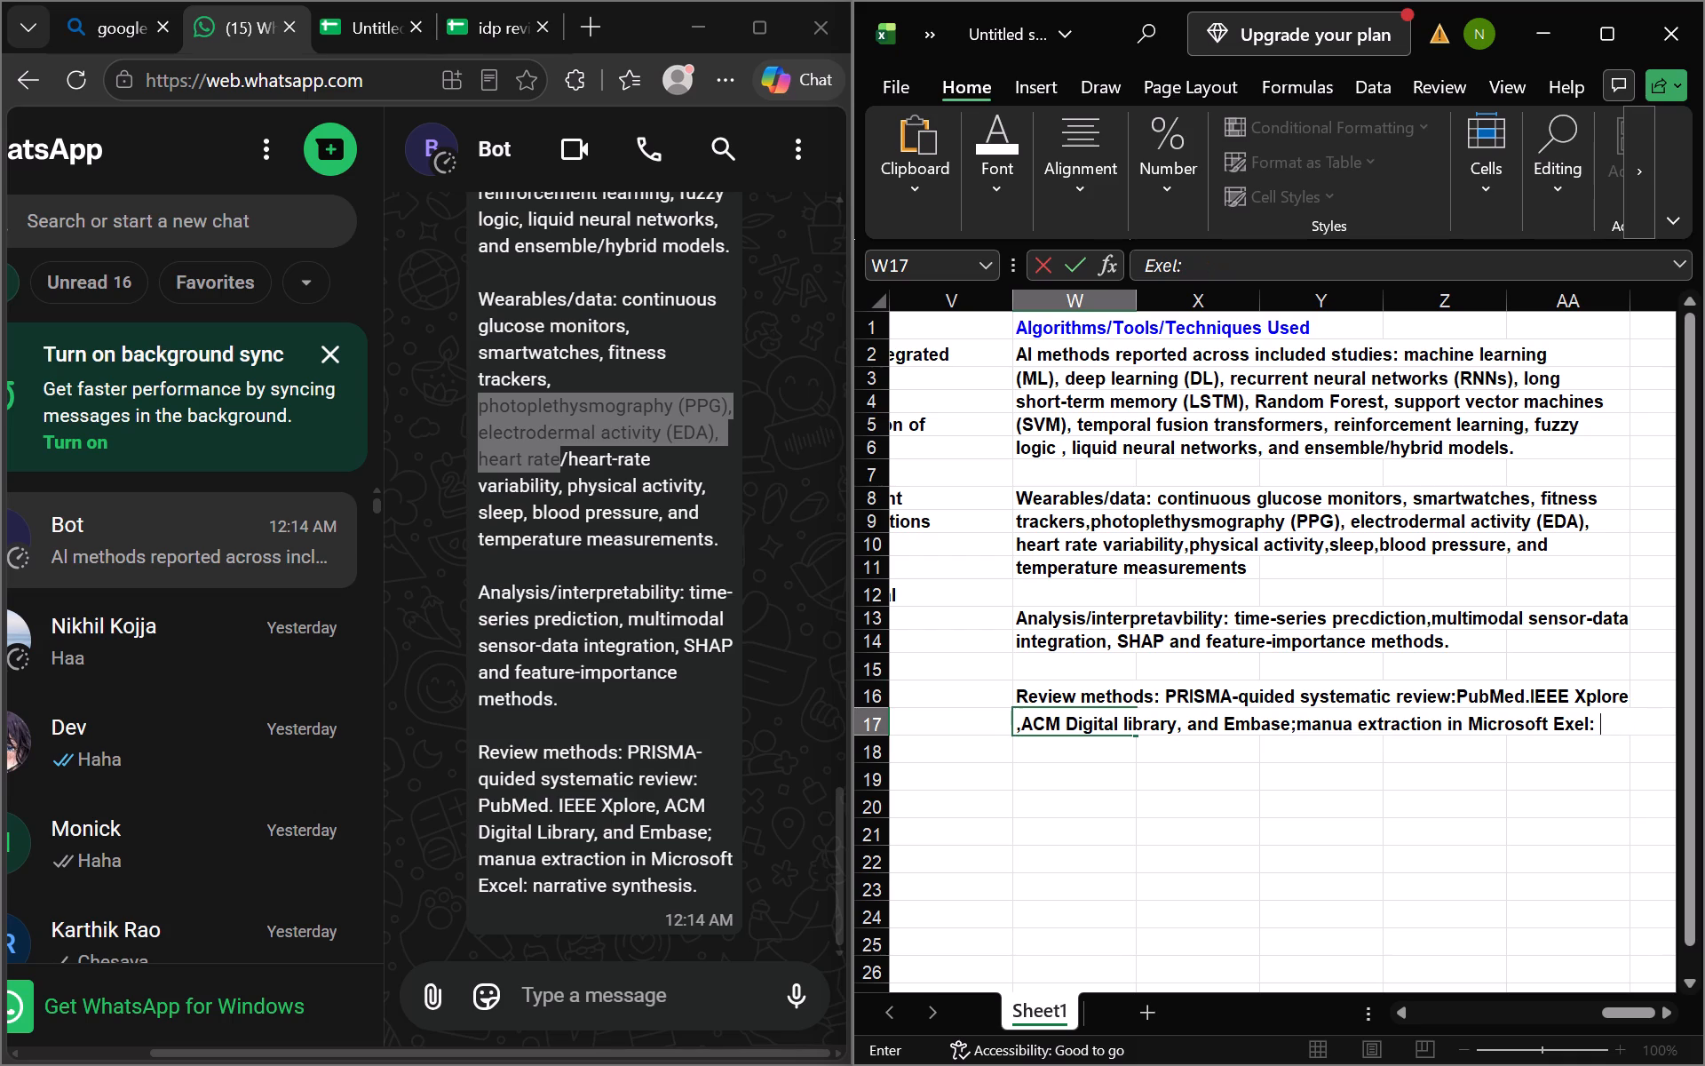
key(Return)
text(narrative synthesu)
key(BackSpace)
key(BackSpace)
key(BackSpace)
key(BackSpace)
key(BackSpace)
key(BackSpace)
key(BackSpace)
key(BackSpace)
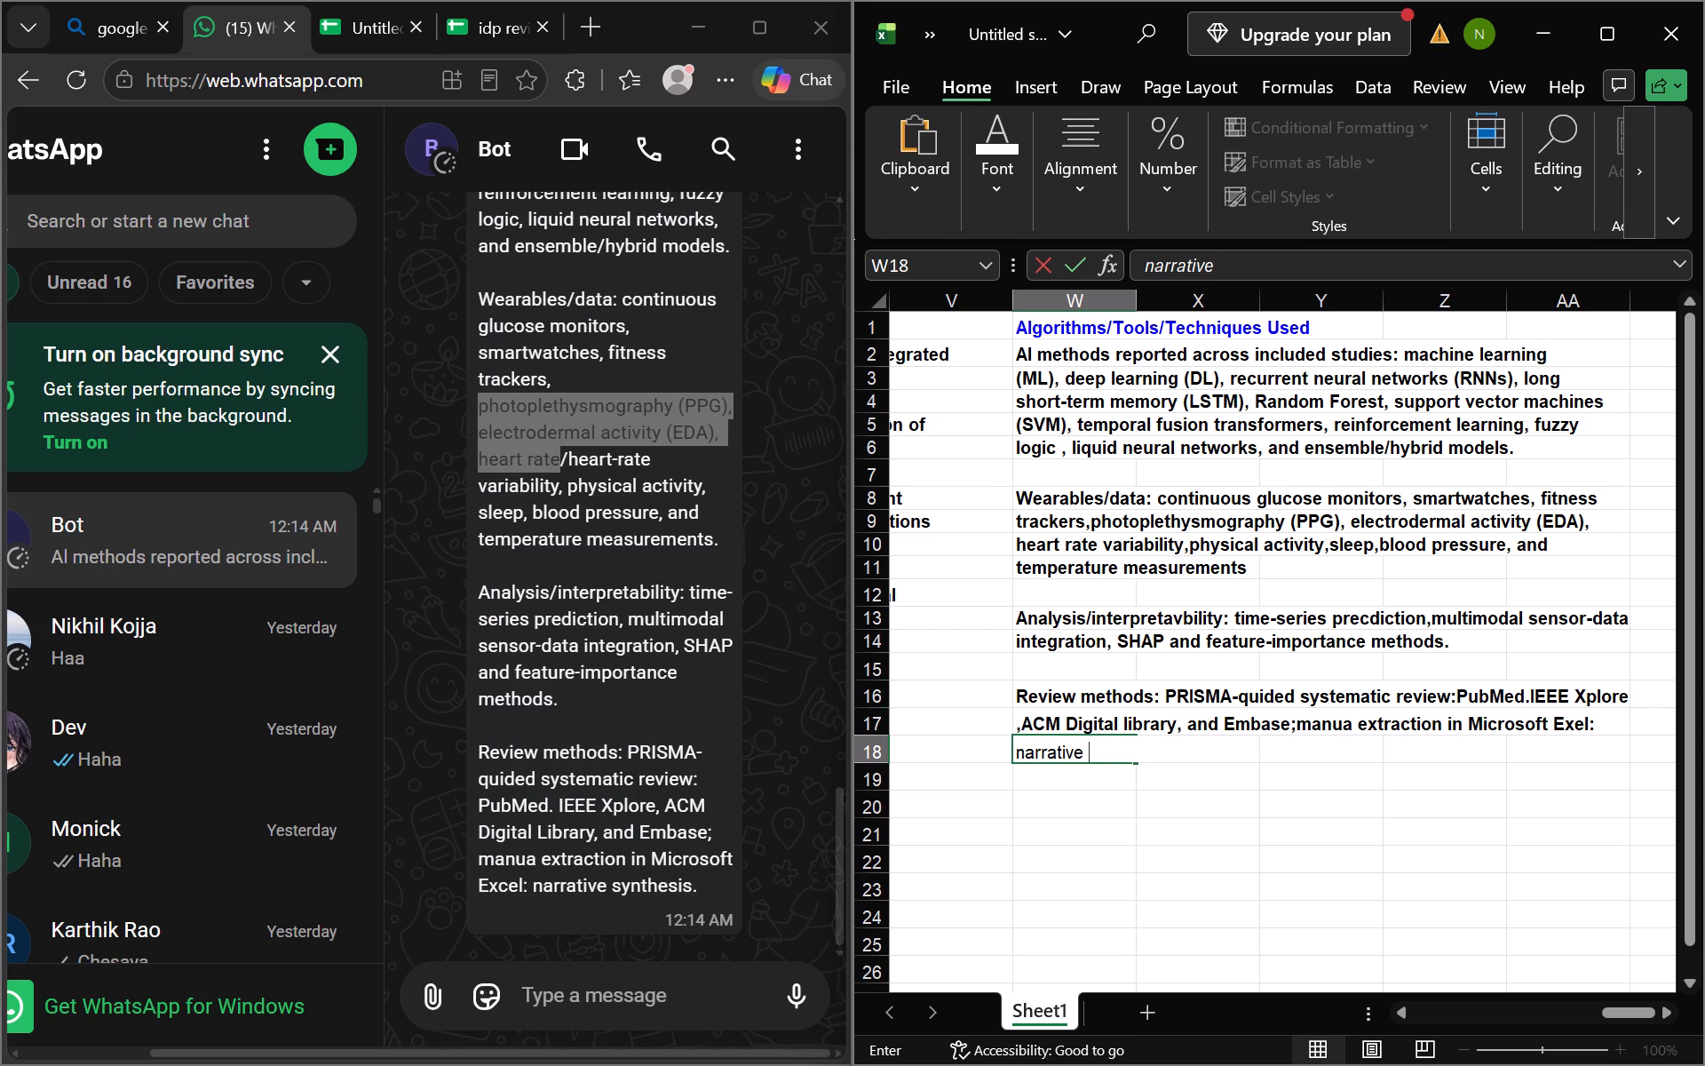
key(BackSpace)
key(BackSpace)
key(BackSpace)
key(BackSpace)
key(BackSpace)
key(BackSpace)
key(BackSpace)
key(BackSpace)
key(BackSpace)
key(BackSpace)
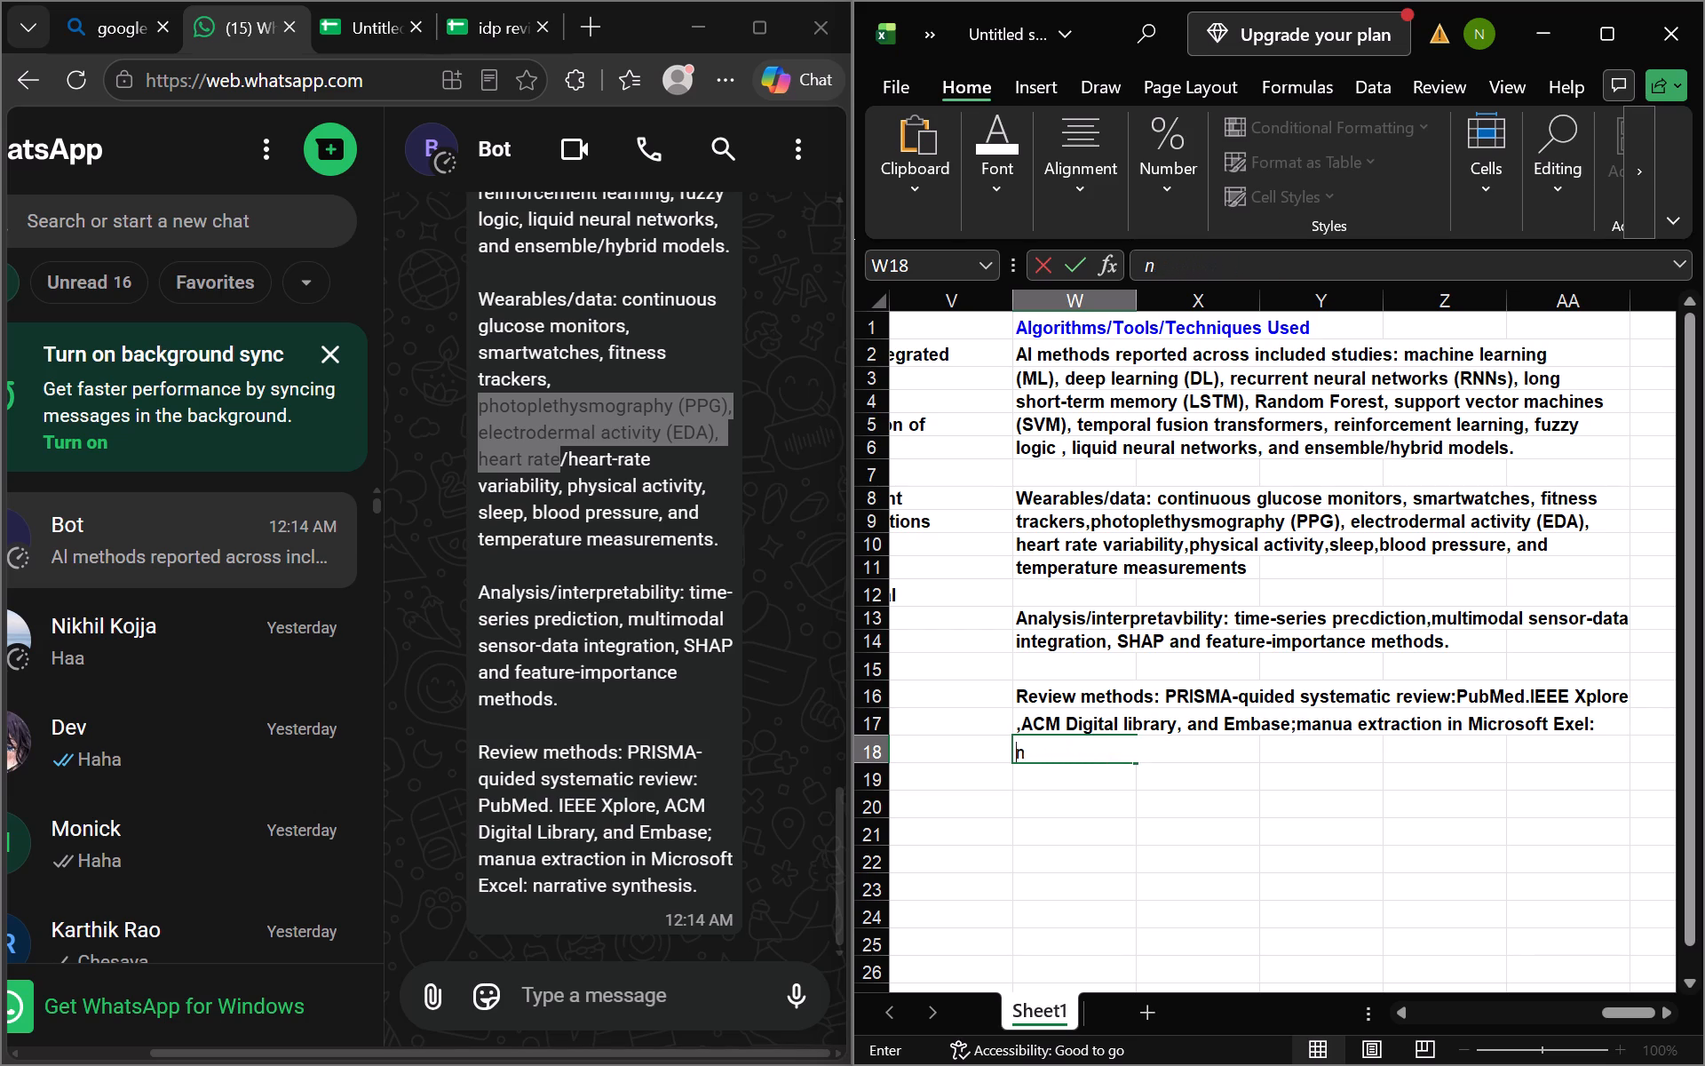
Enter "narrative systhesis." in bold in cell W18 to finish the review methods paragraph, and select cell AC1.
key(ctrl+b)
text(narratuve)
key(space)
key(BackSpace)
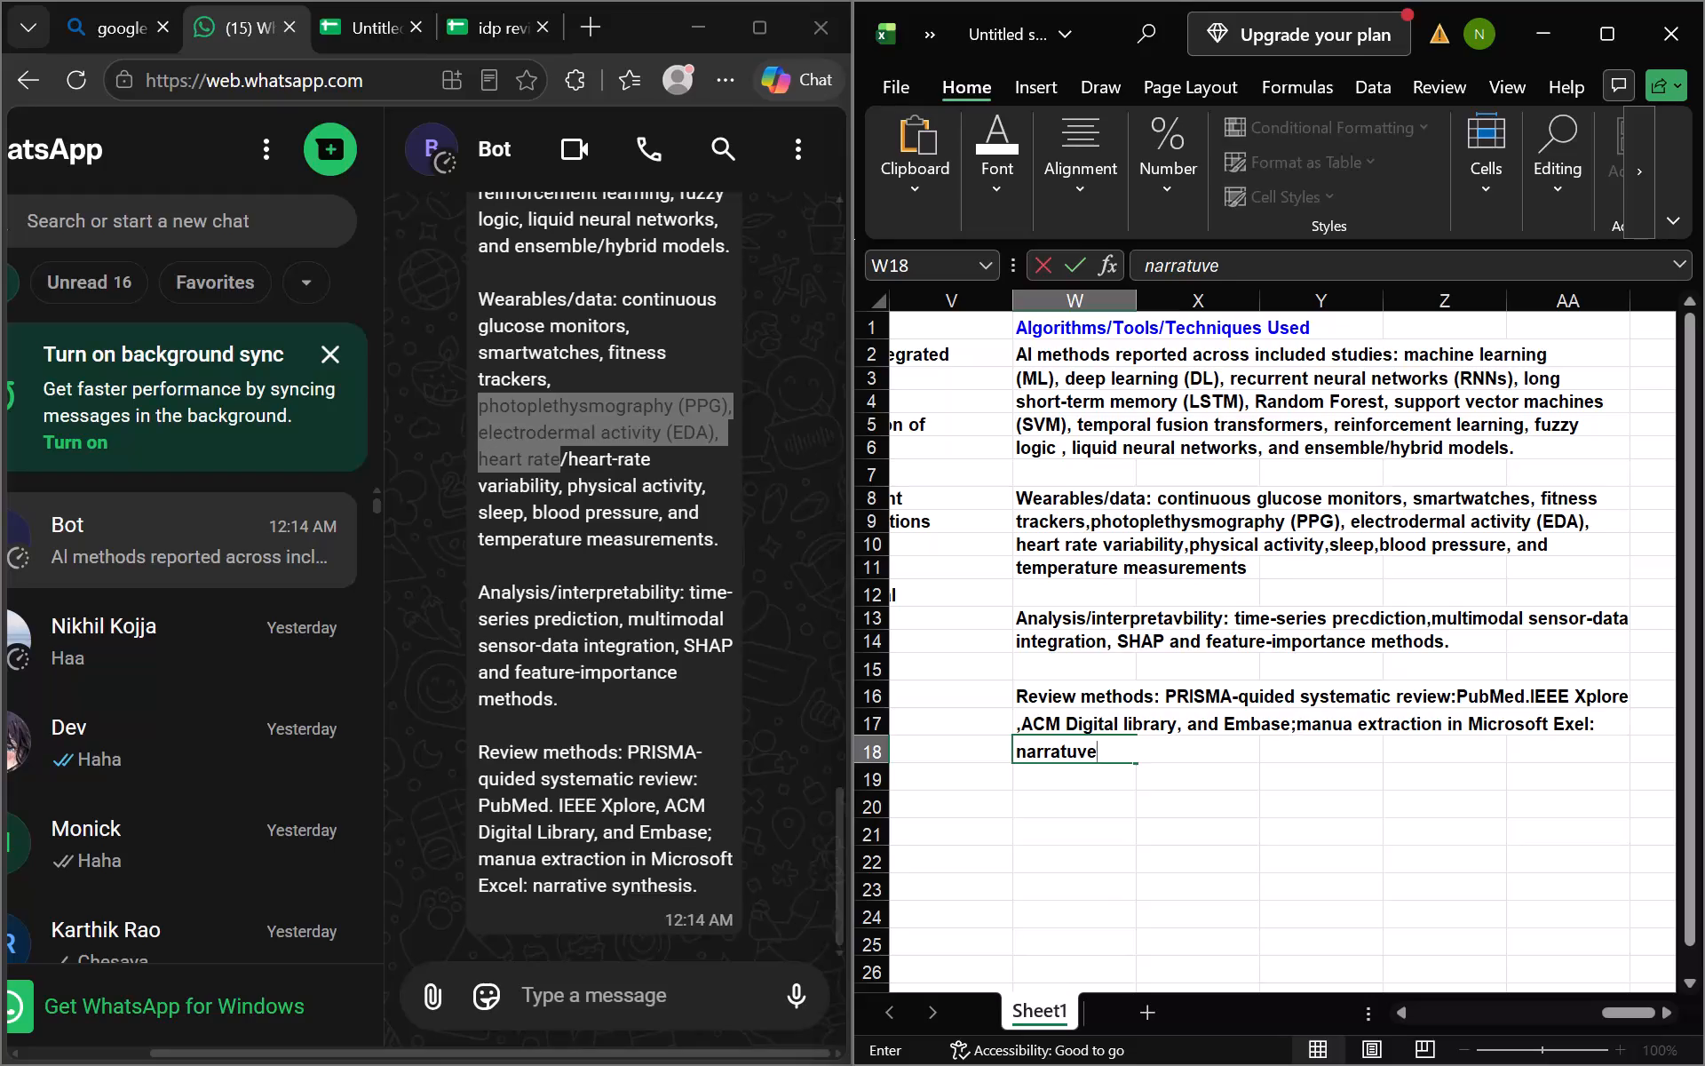
key(BackSpace)
key(BackSpace)
key(BackSpace)
text(ive)
key(space)
text(sys)
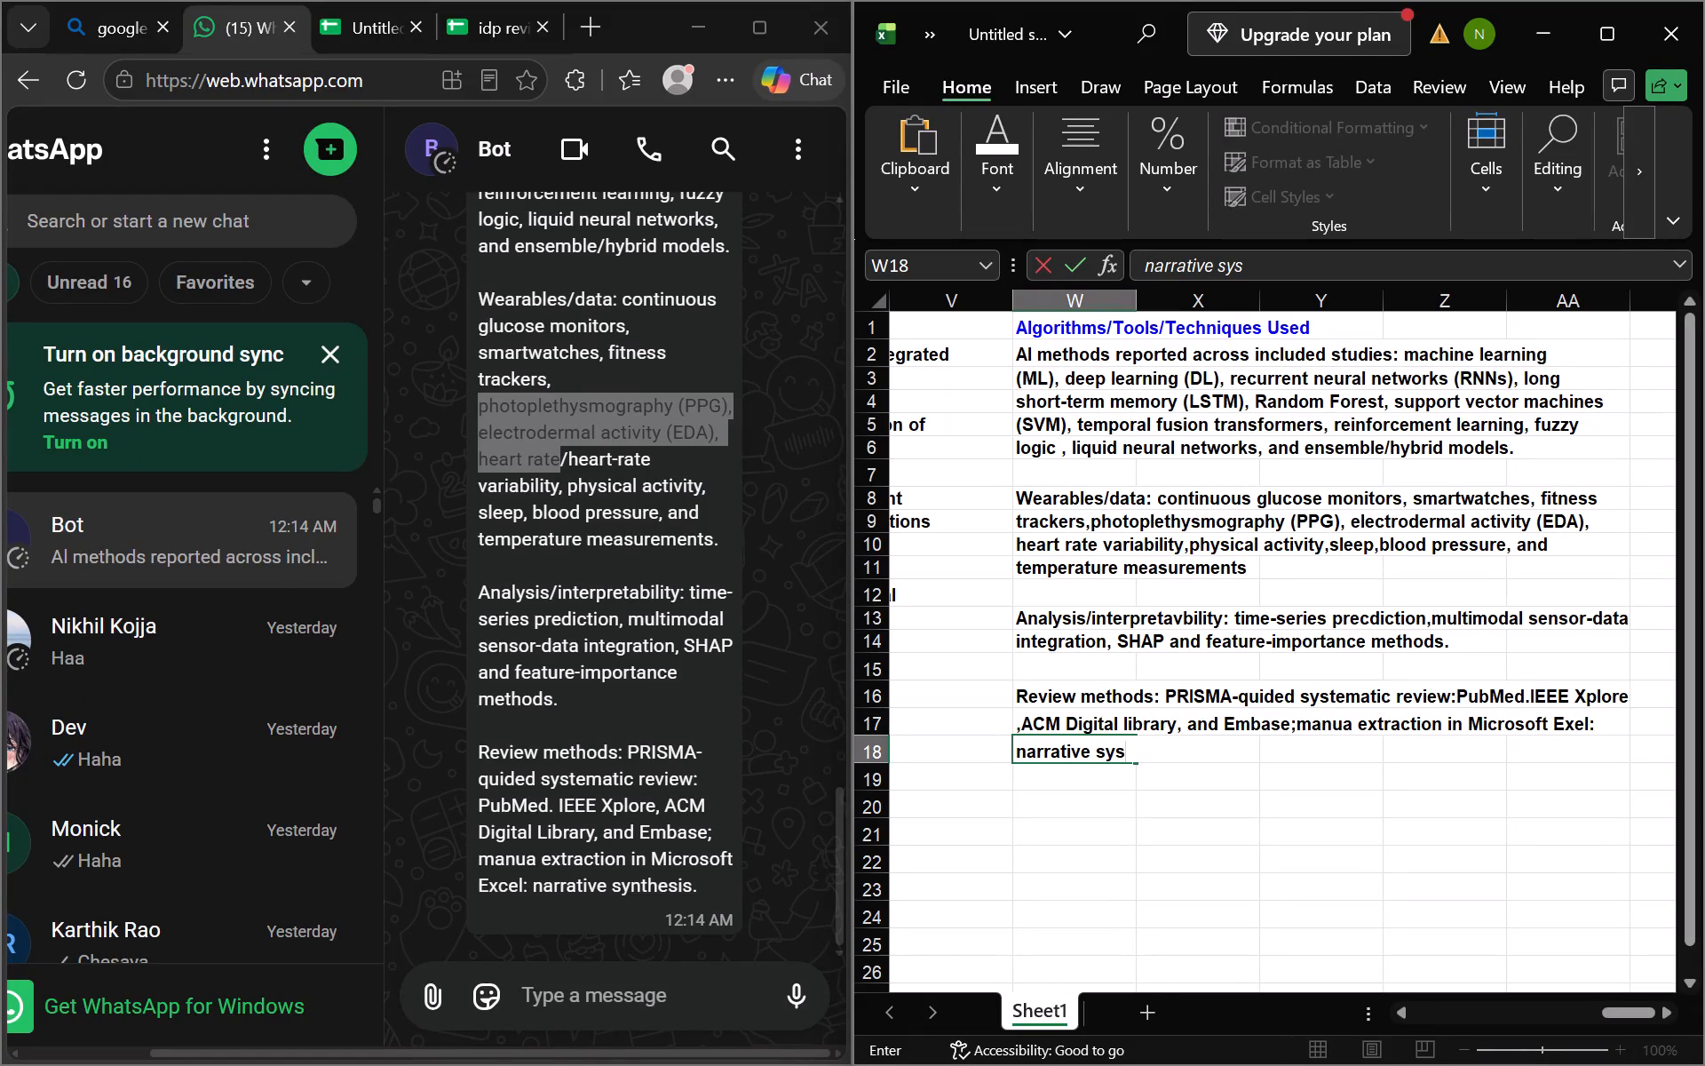
text(thesis)
key(period)
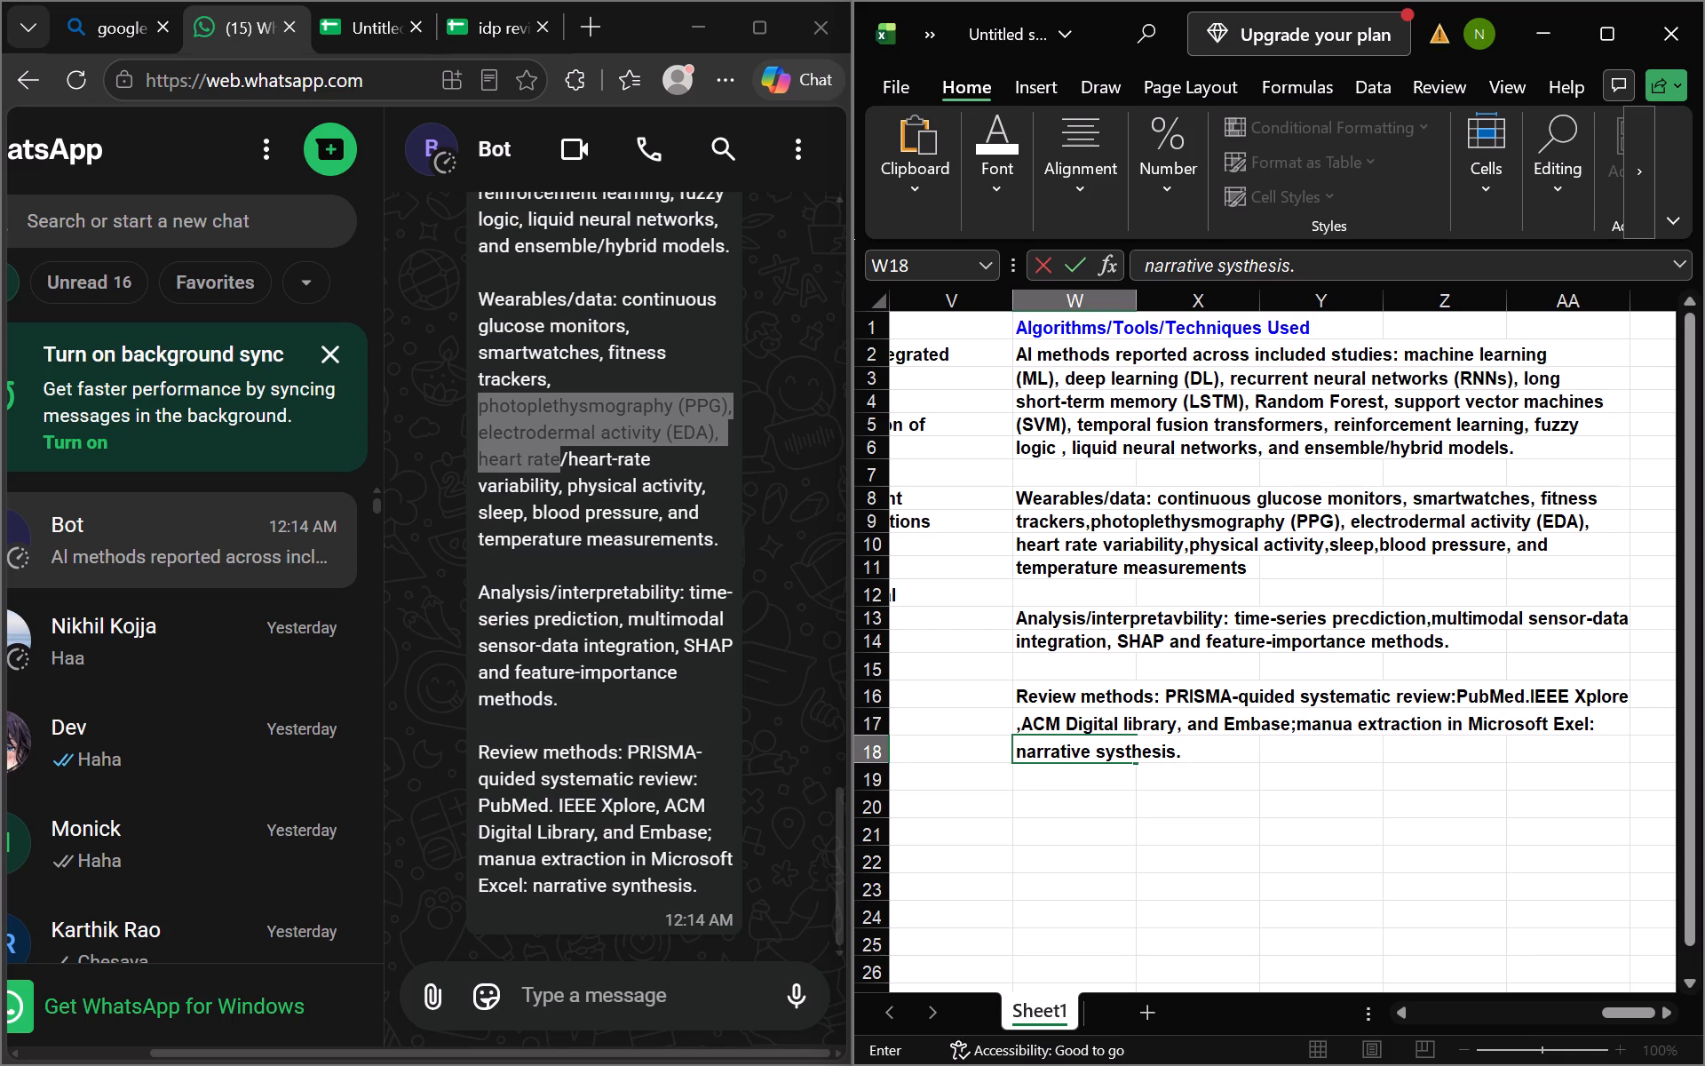
scroll(1333, 603, left, 5)
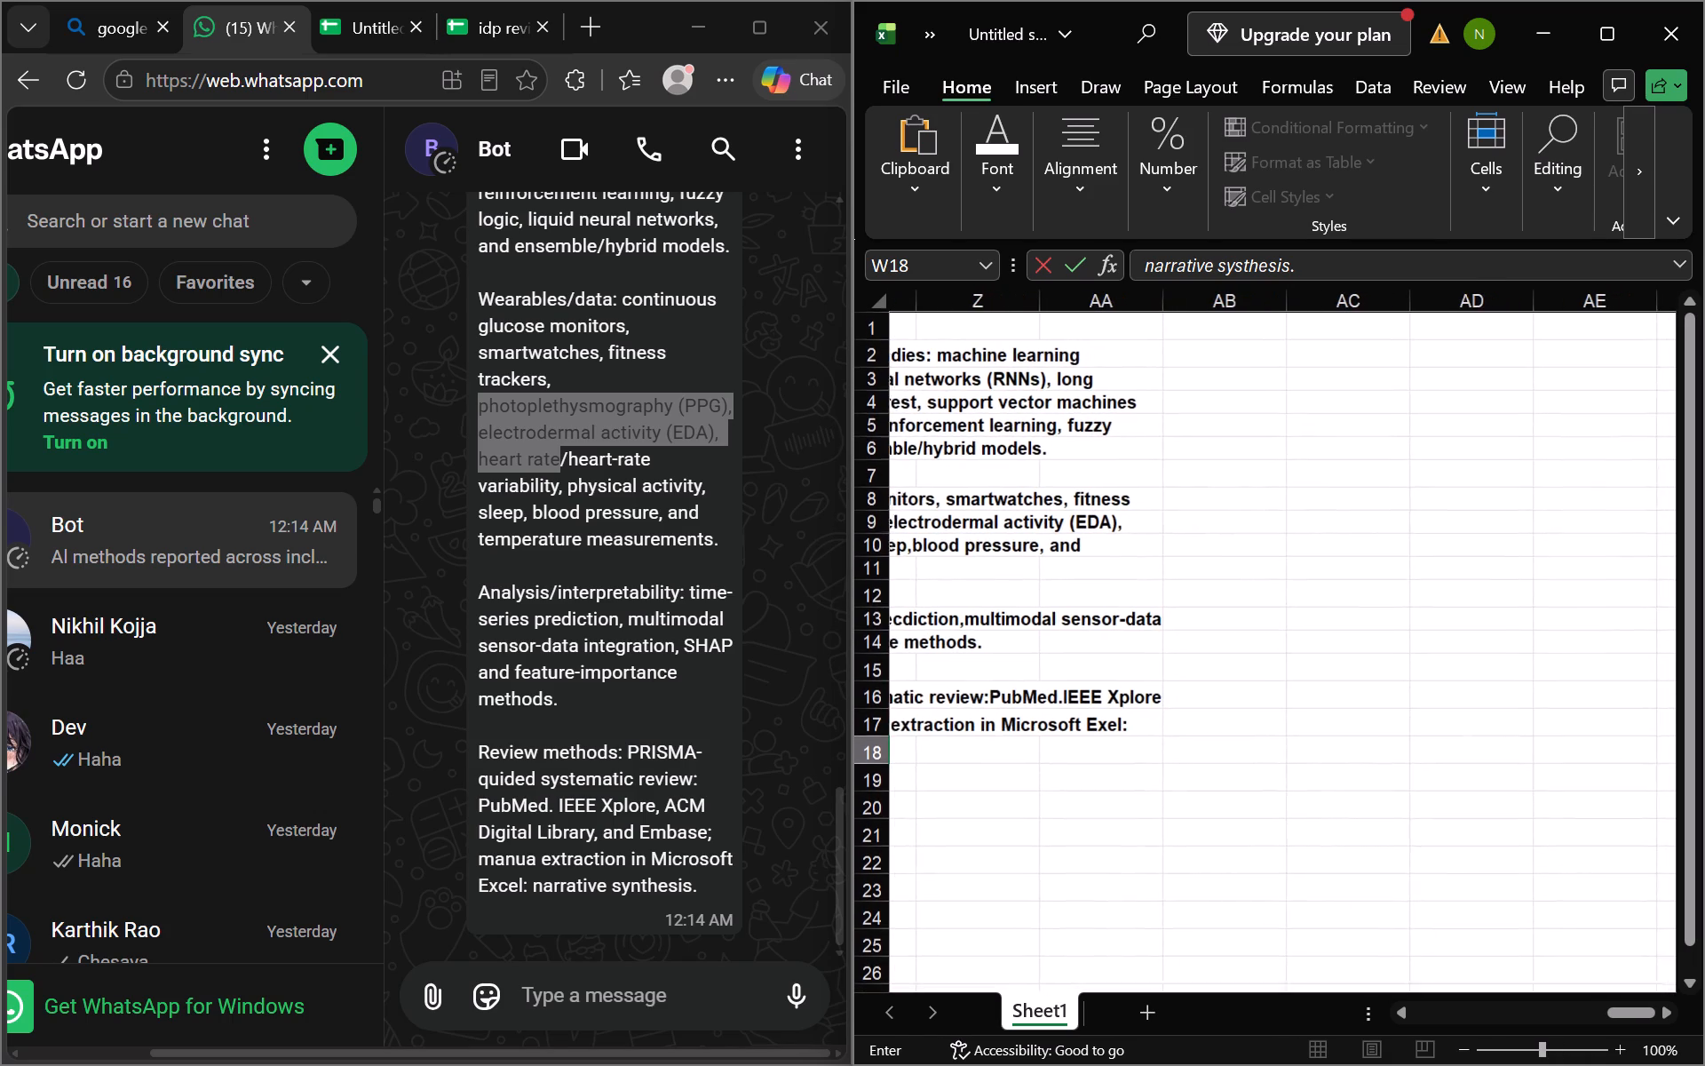
click(1312, 333)
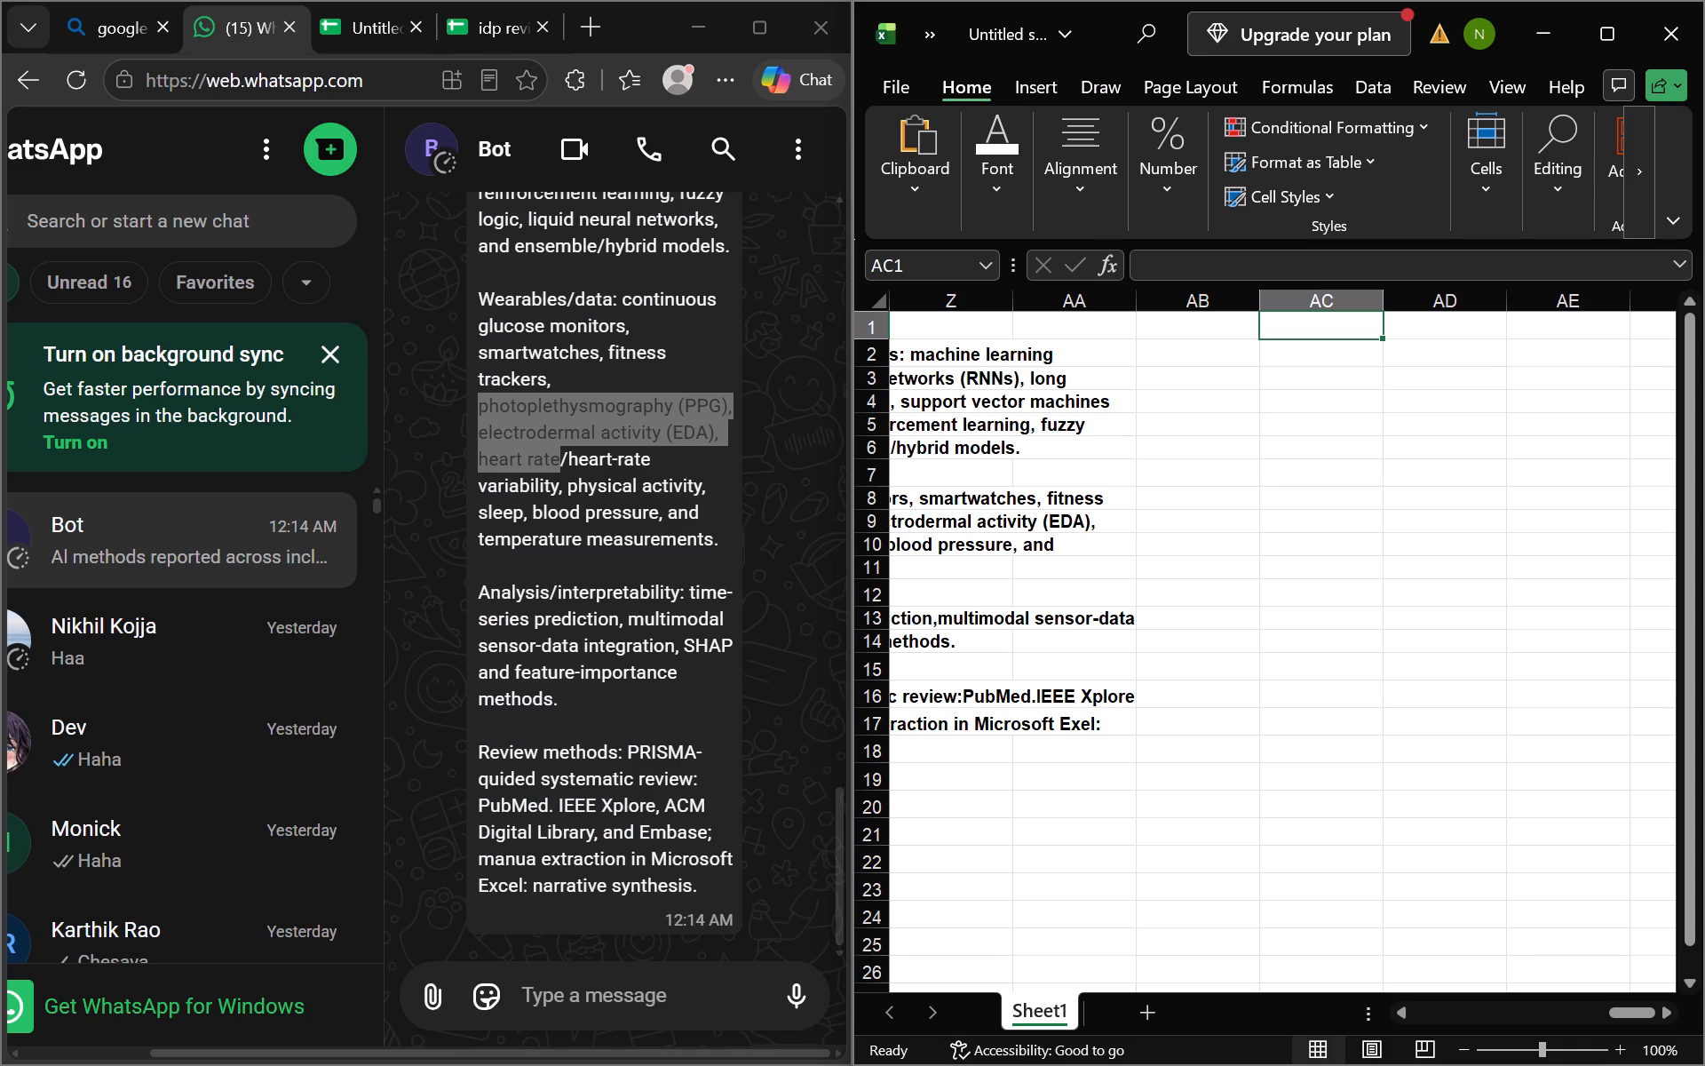
Maximize the spreadsheet window and examine the filled columns from Citation through Algorithms/Tools/Techniques Used.
click(1604, 27)
scroll(535, 537, right, 11)
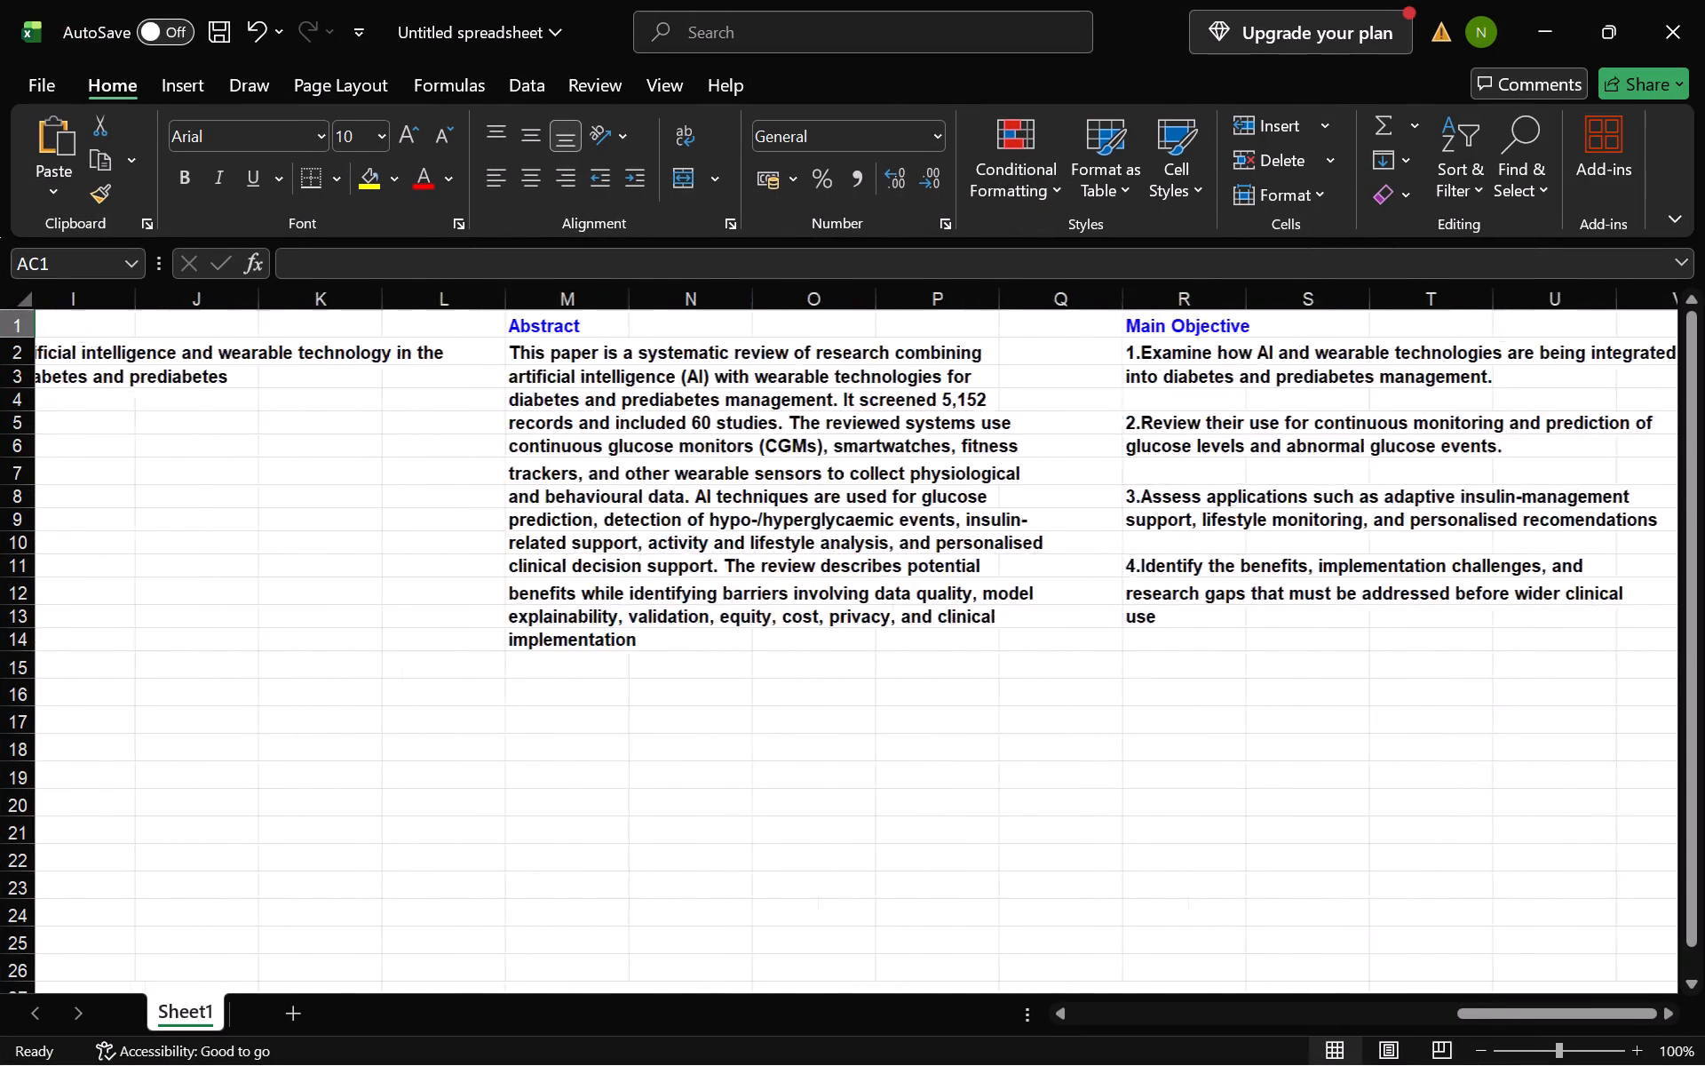
scroll(535, 537, left, 3)
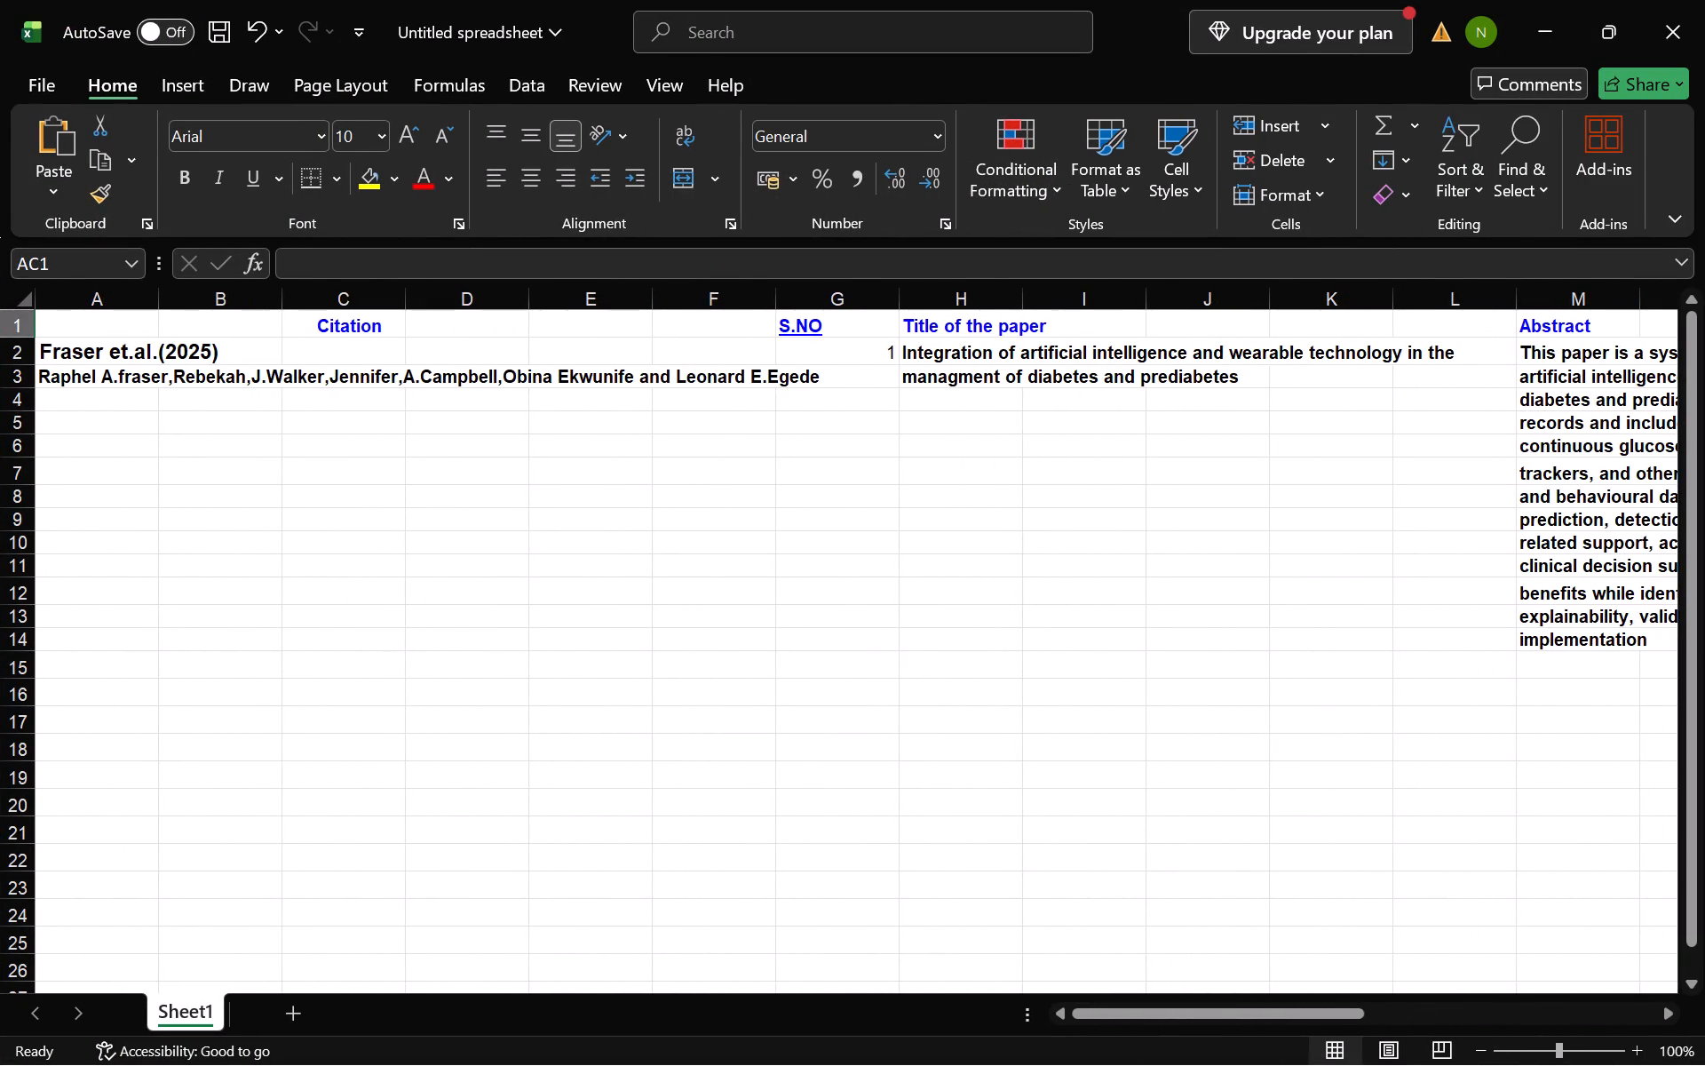
scroll(535, 537, left, 4)
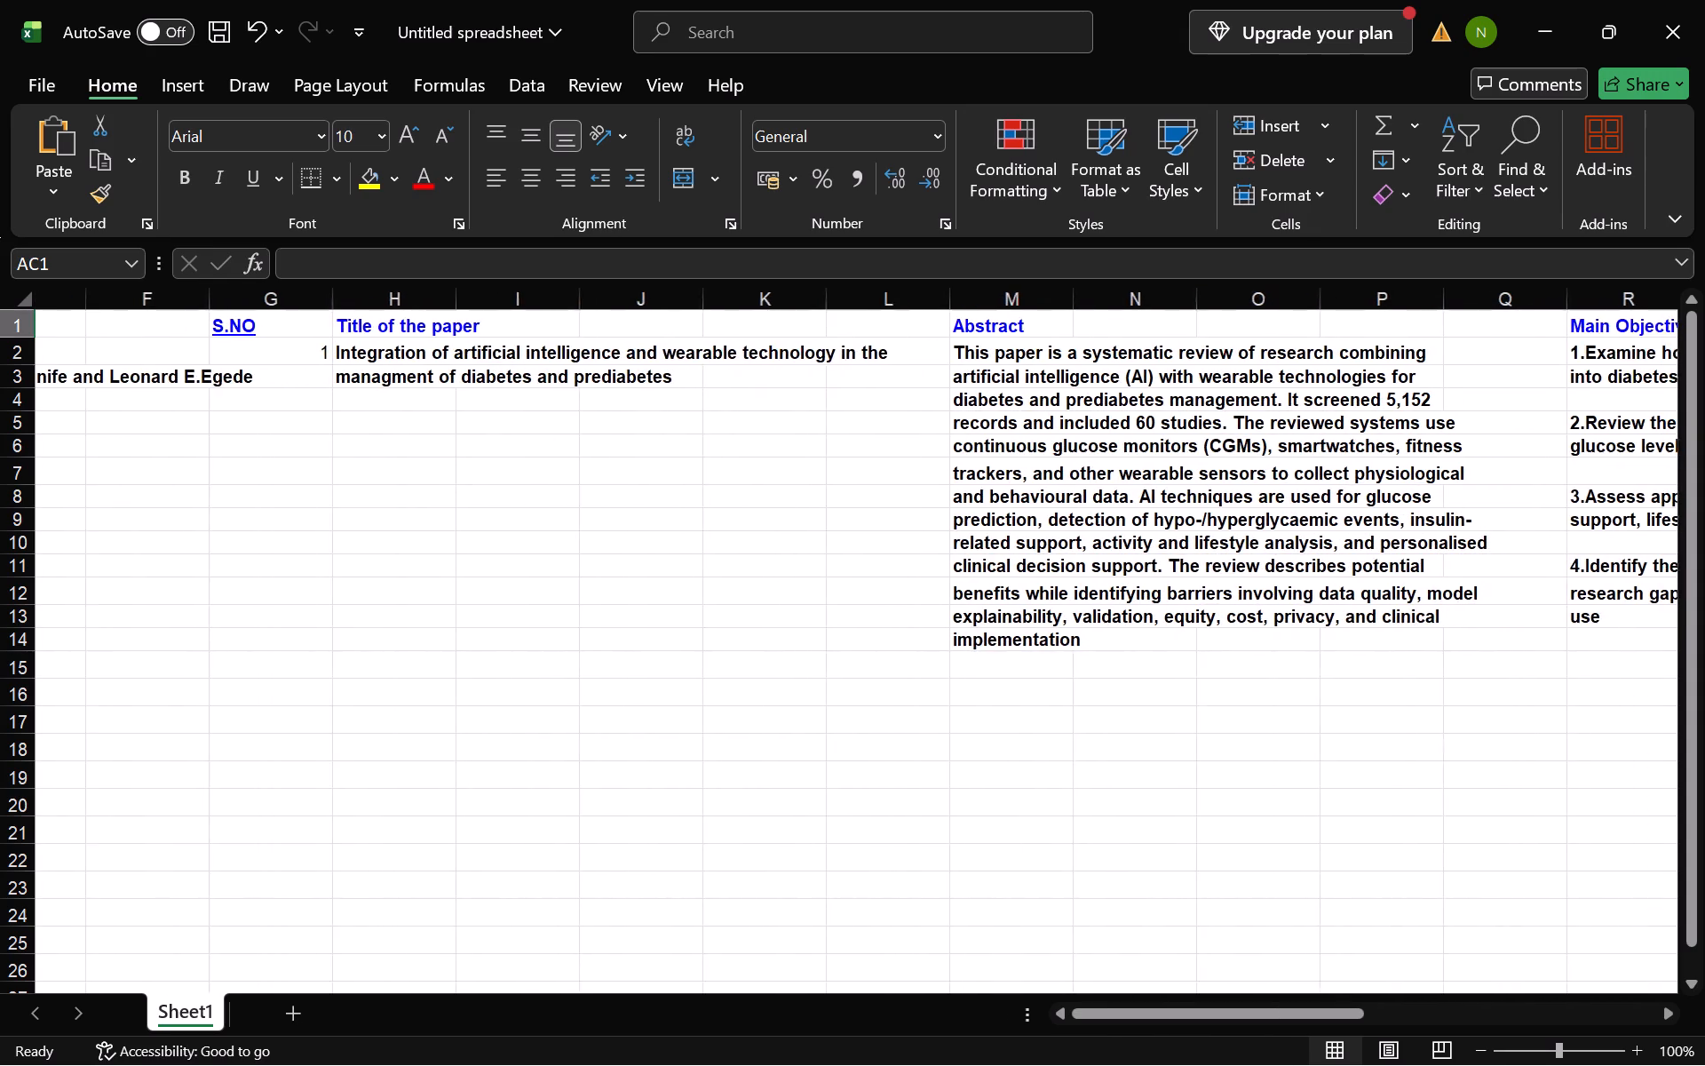
scroll(535, 537, left, 7)
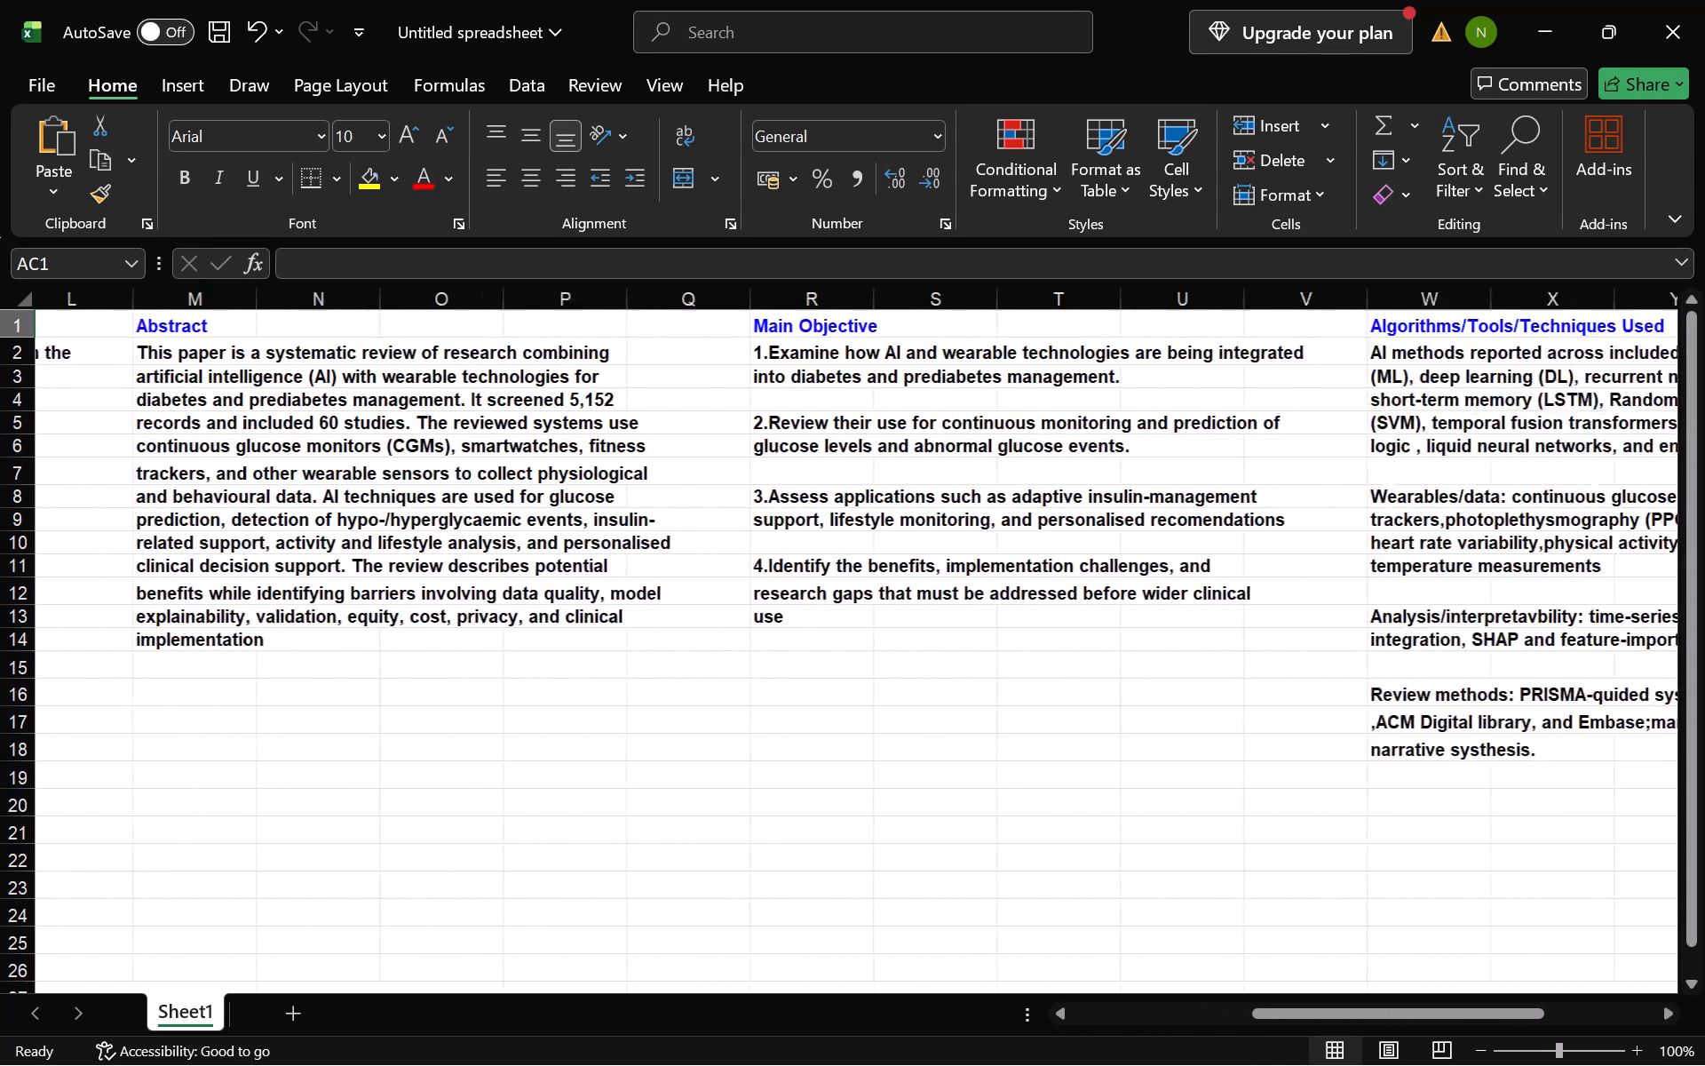
scroll(535, 537, left, 9)
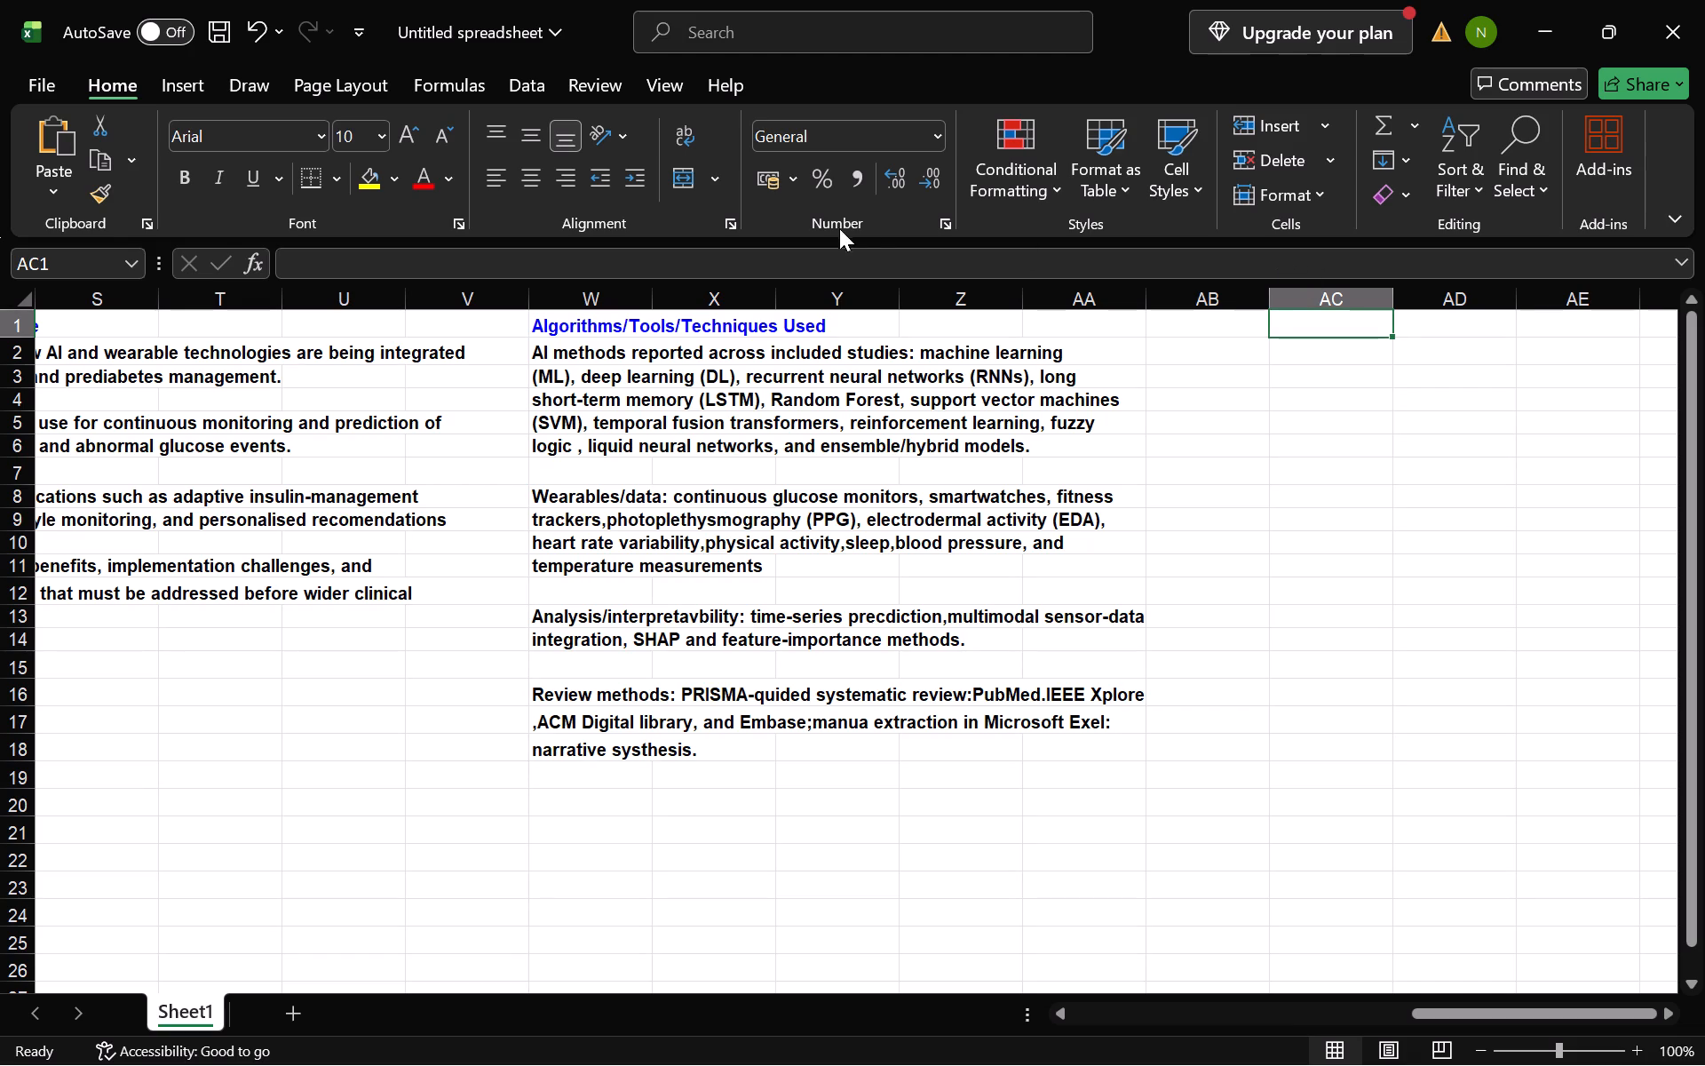
Set the font colour of the empty cell AC1 to the standard medium blue and check it with a trial character.
click(447, 177)
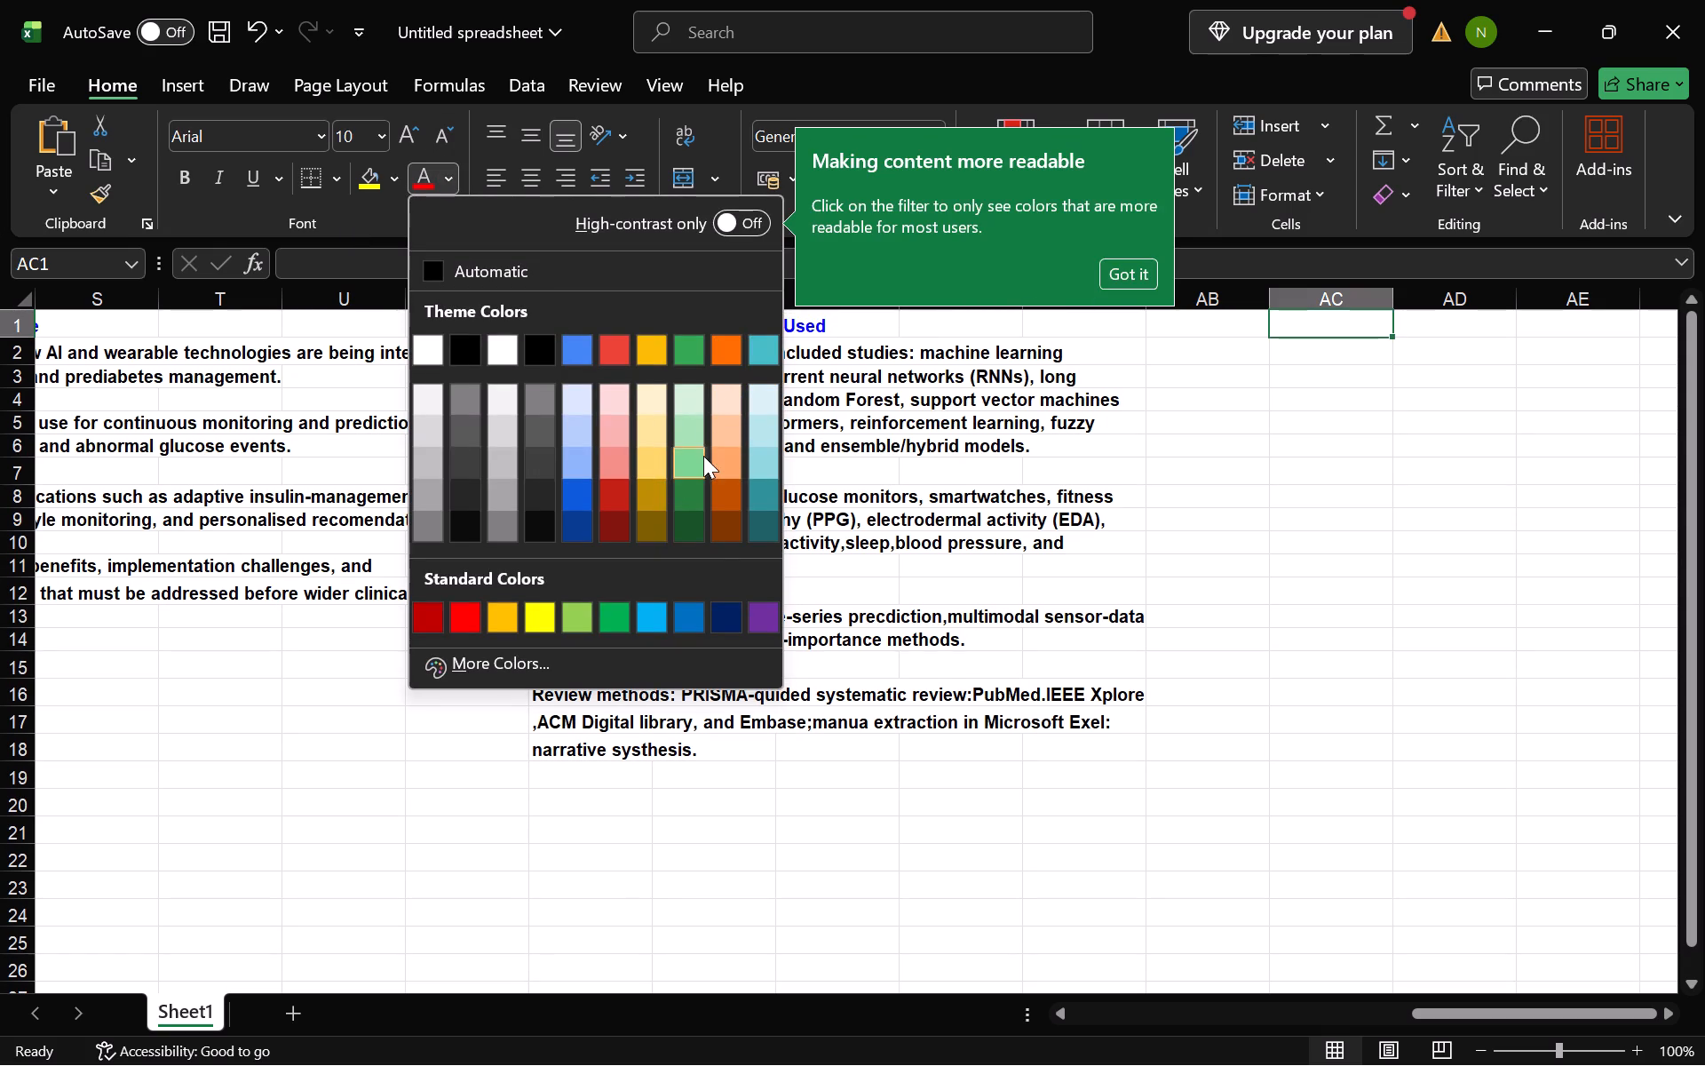
click(694, 609)
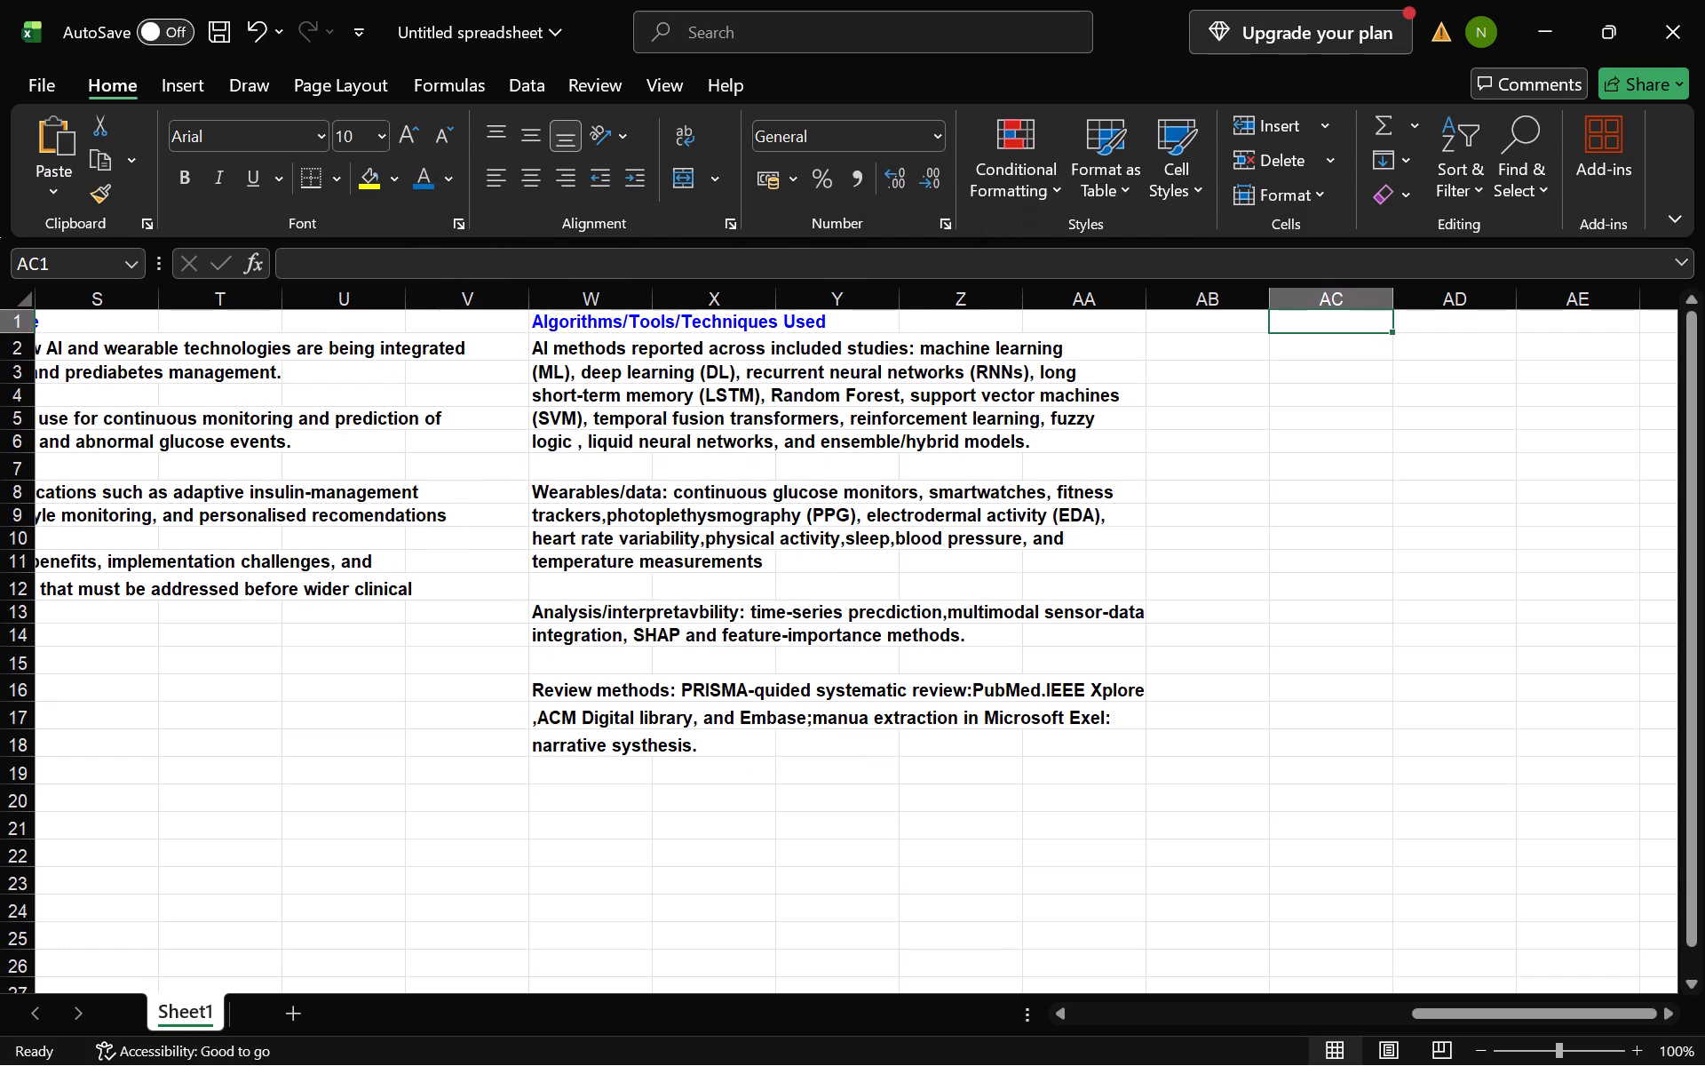
key(j)
key(BackSpace)
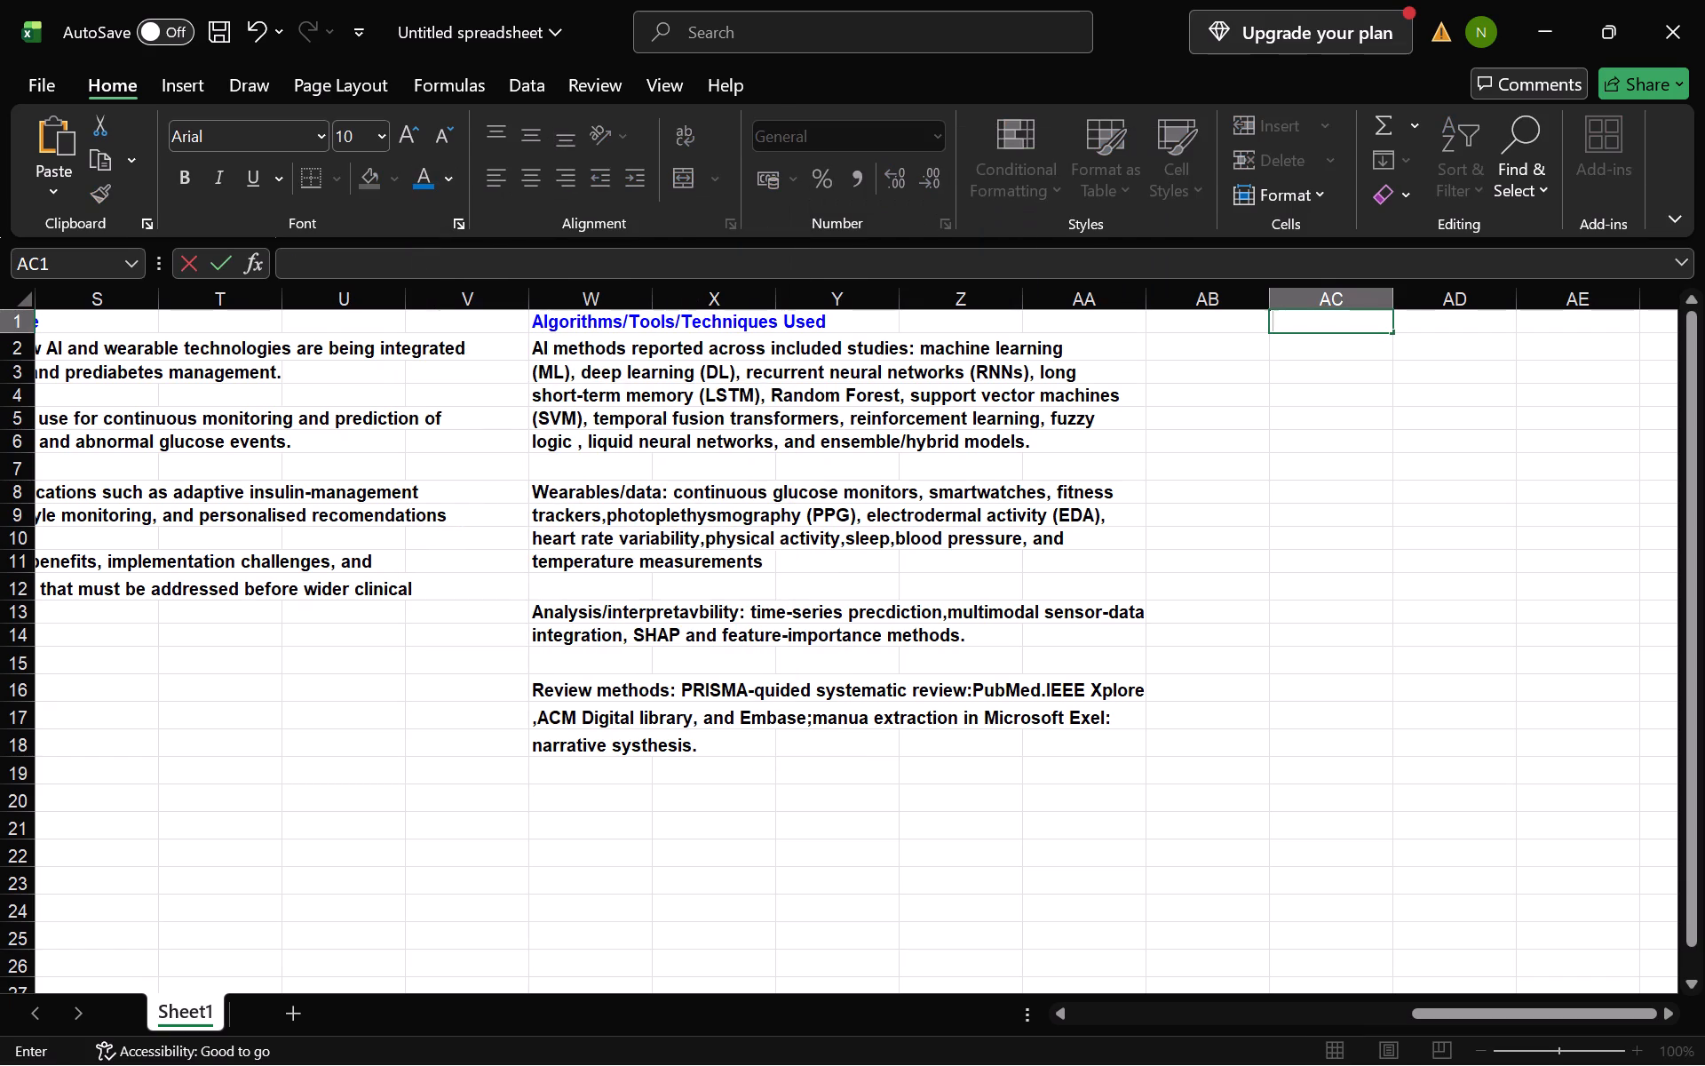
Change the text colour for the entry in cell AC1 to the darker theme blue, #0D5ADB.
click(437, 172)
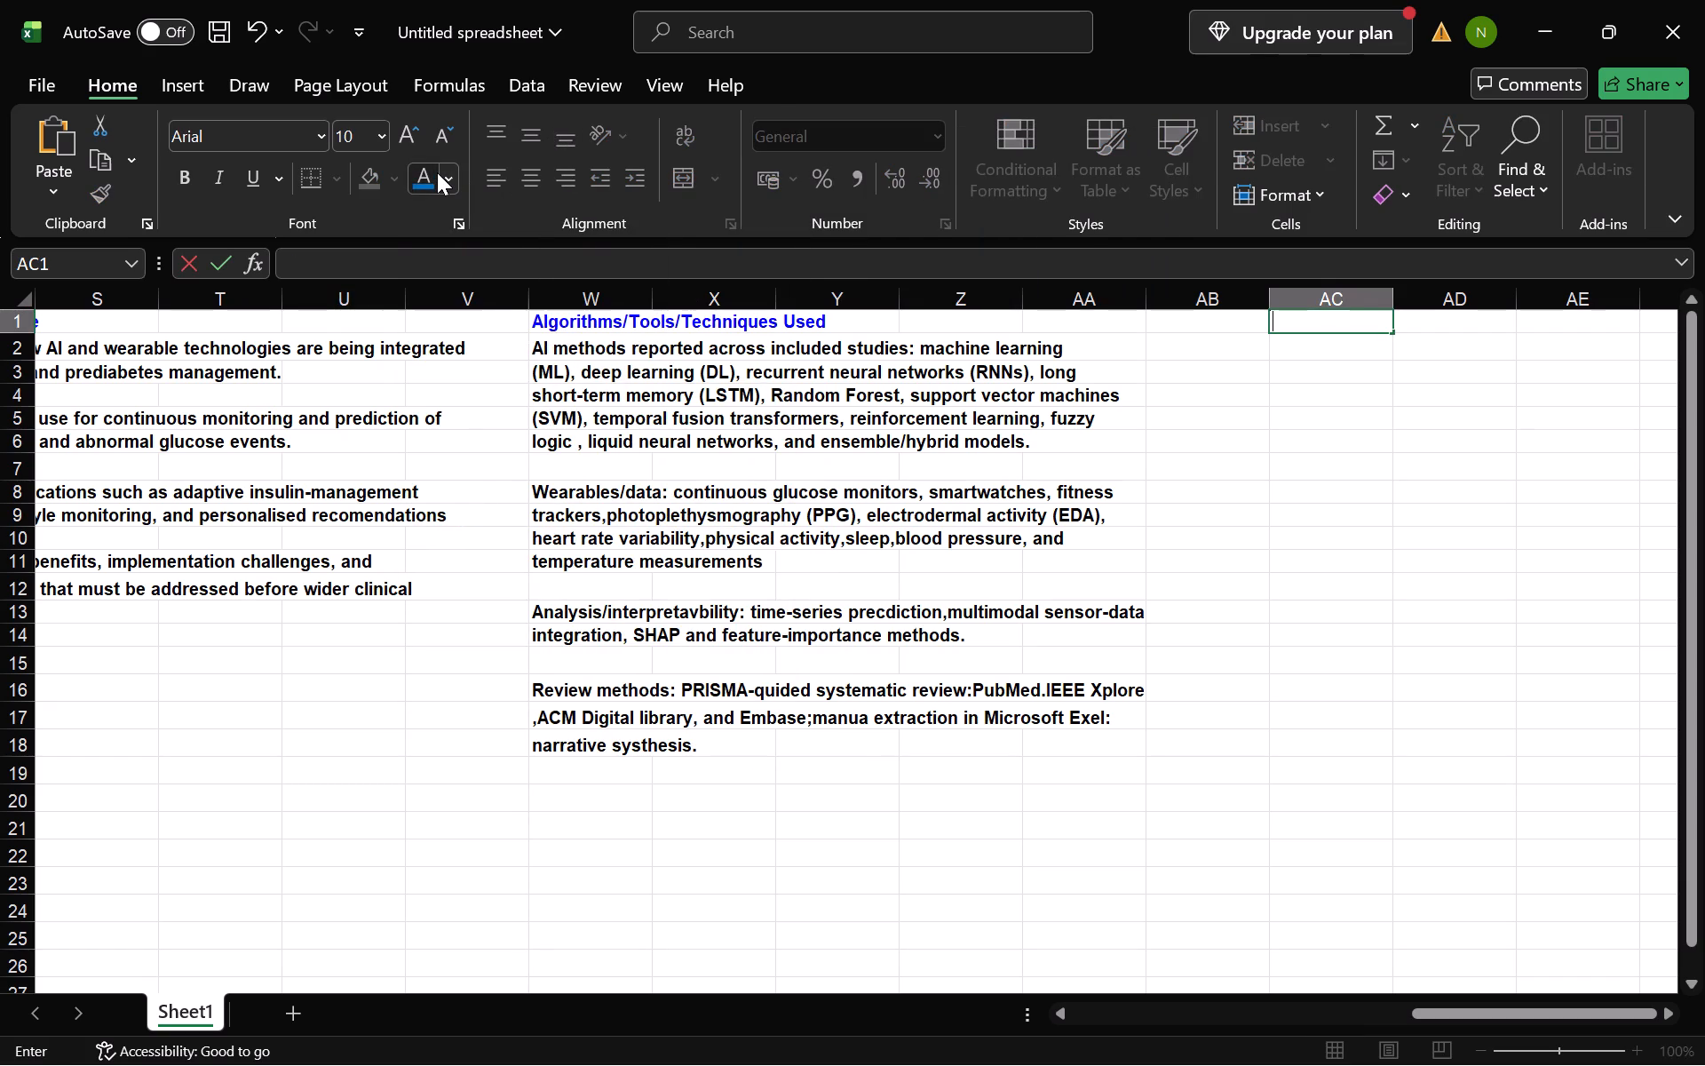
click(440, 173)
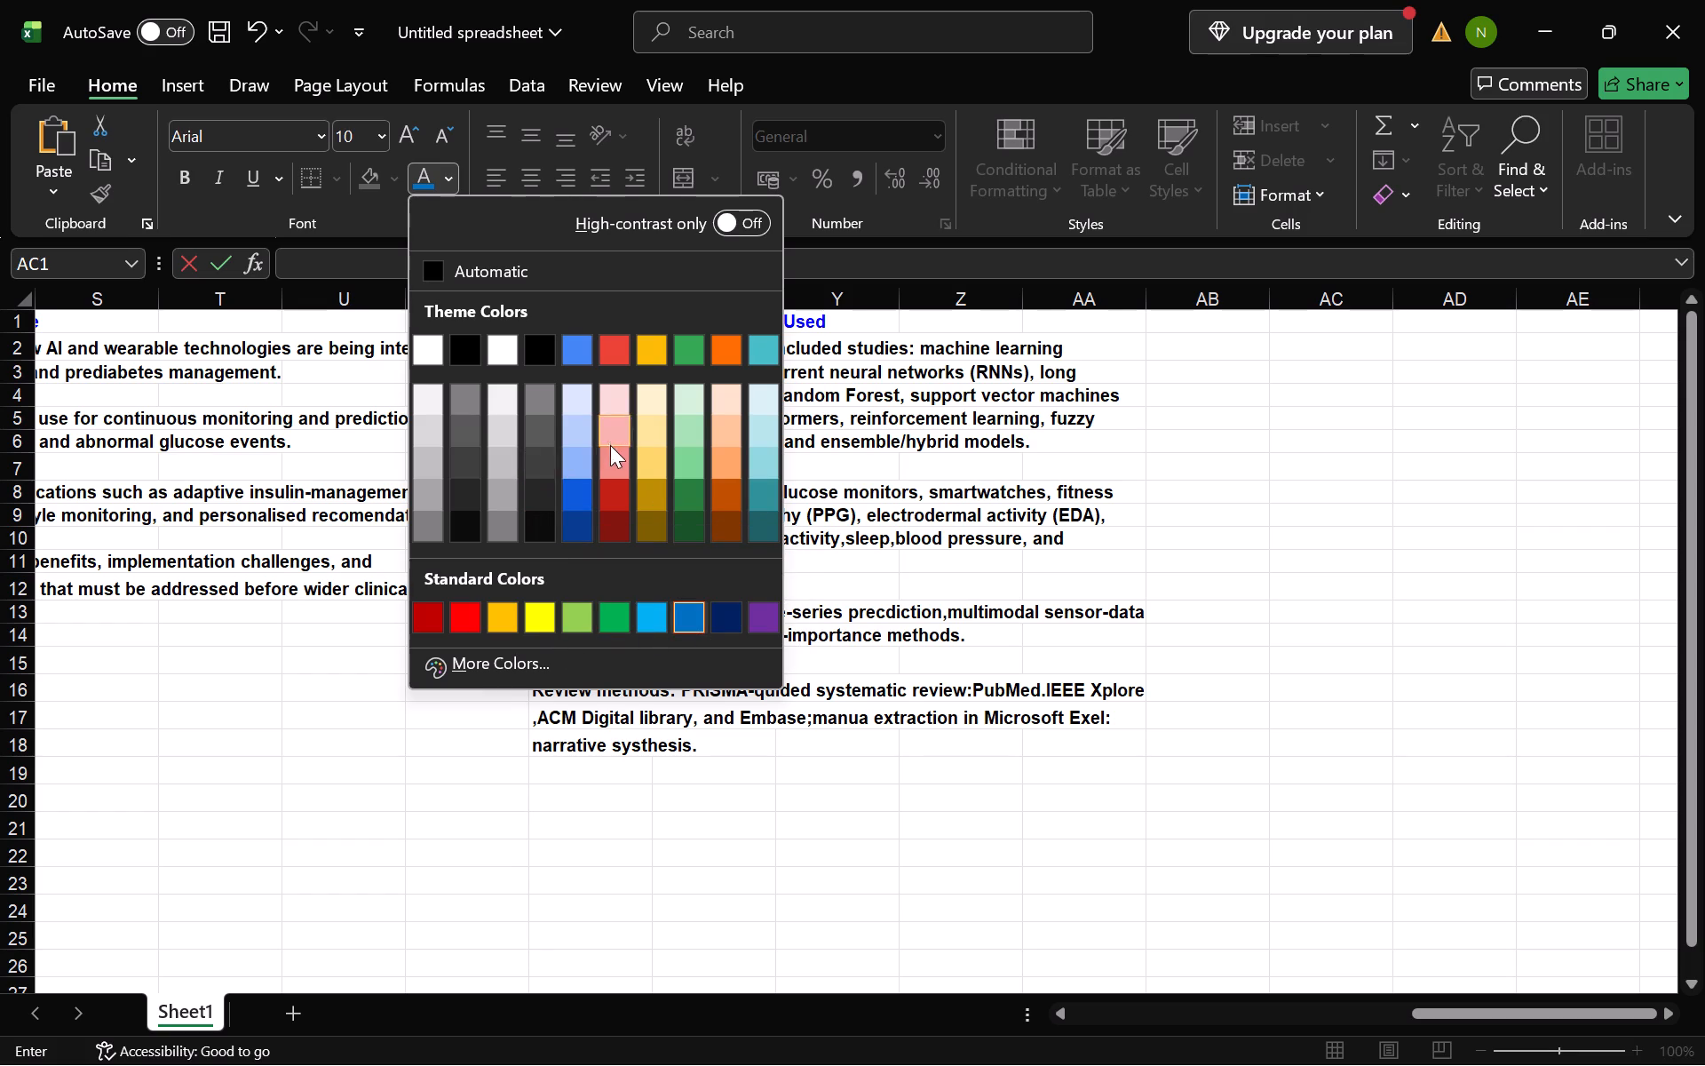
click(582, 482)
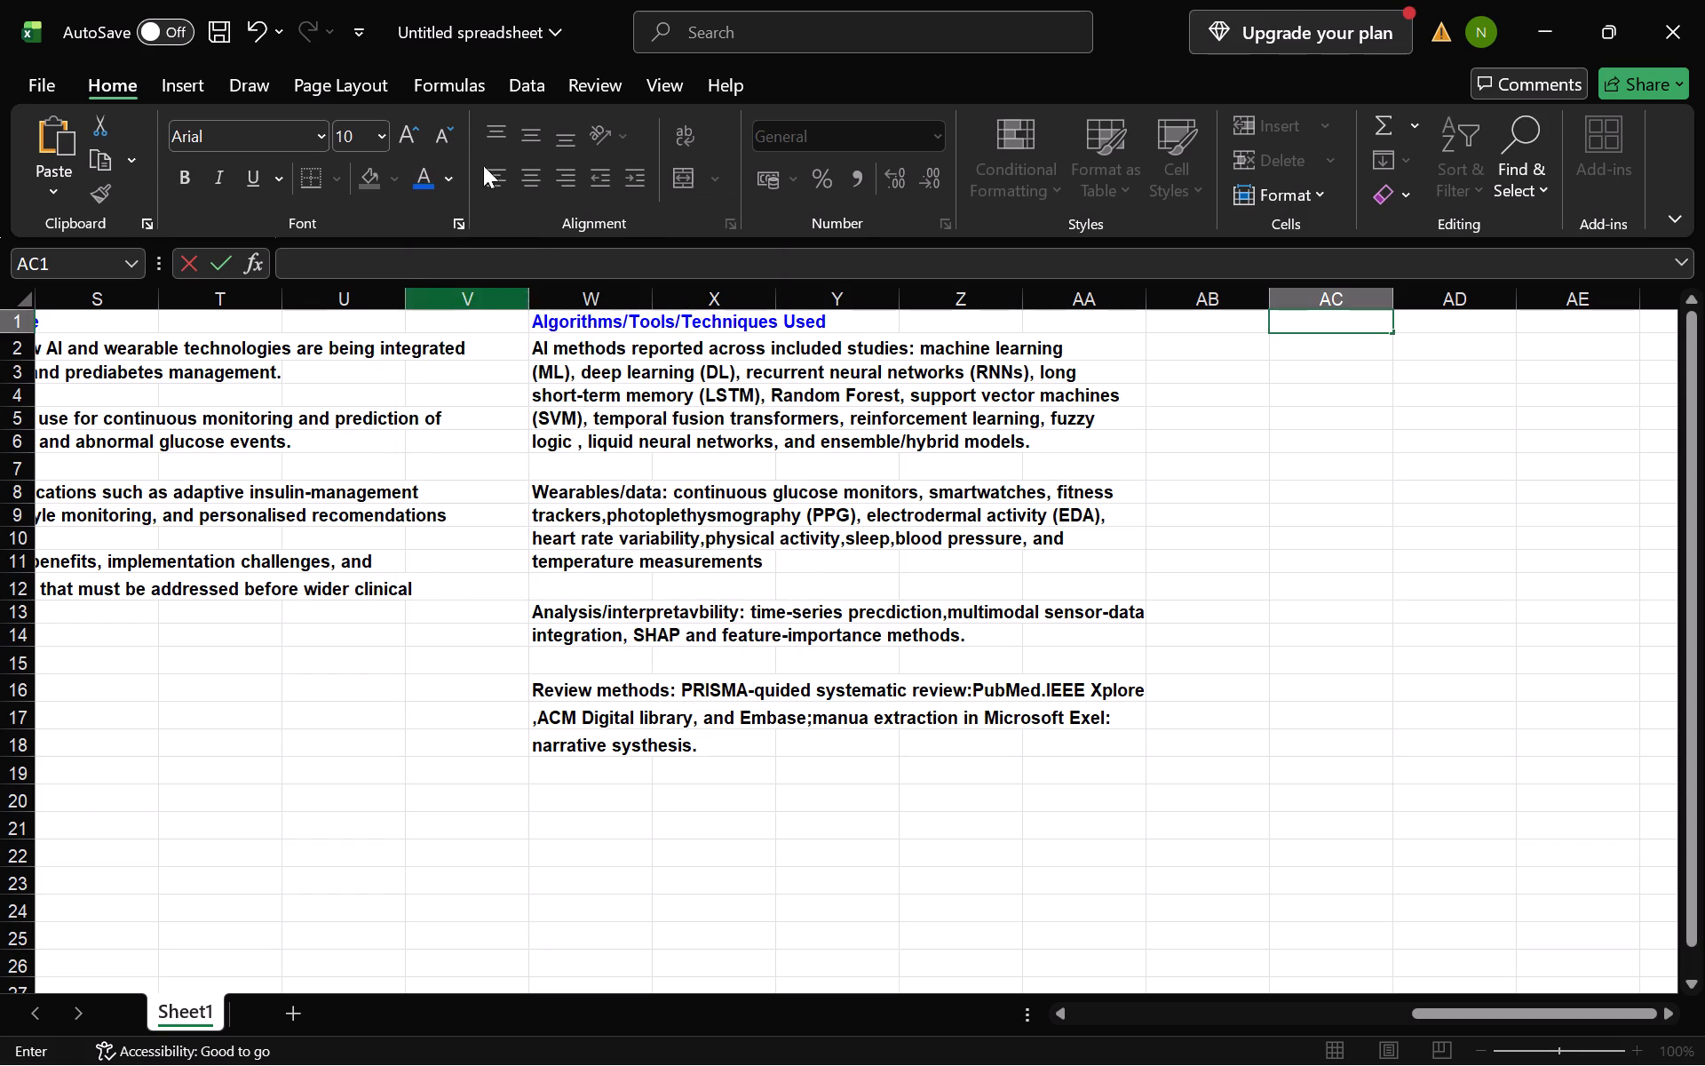
Choose the custom font colour #0D08E0 for the entry in cell AC1, with red 13, green 8 and blue 224.
click(425, 179)
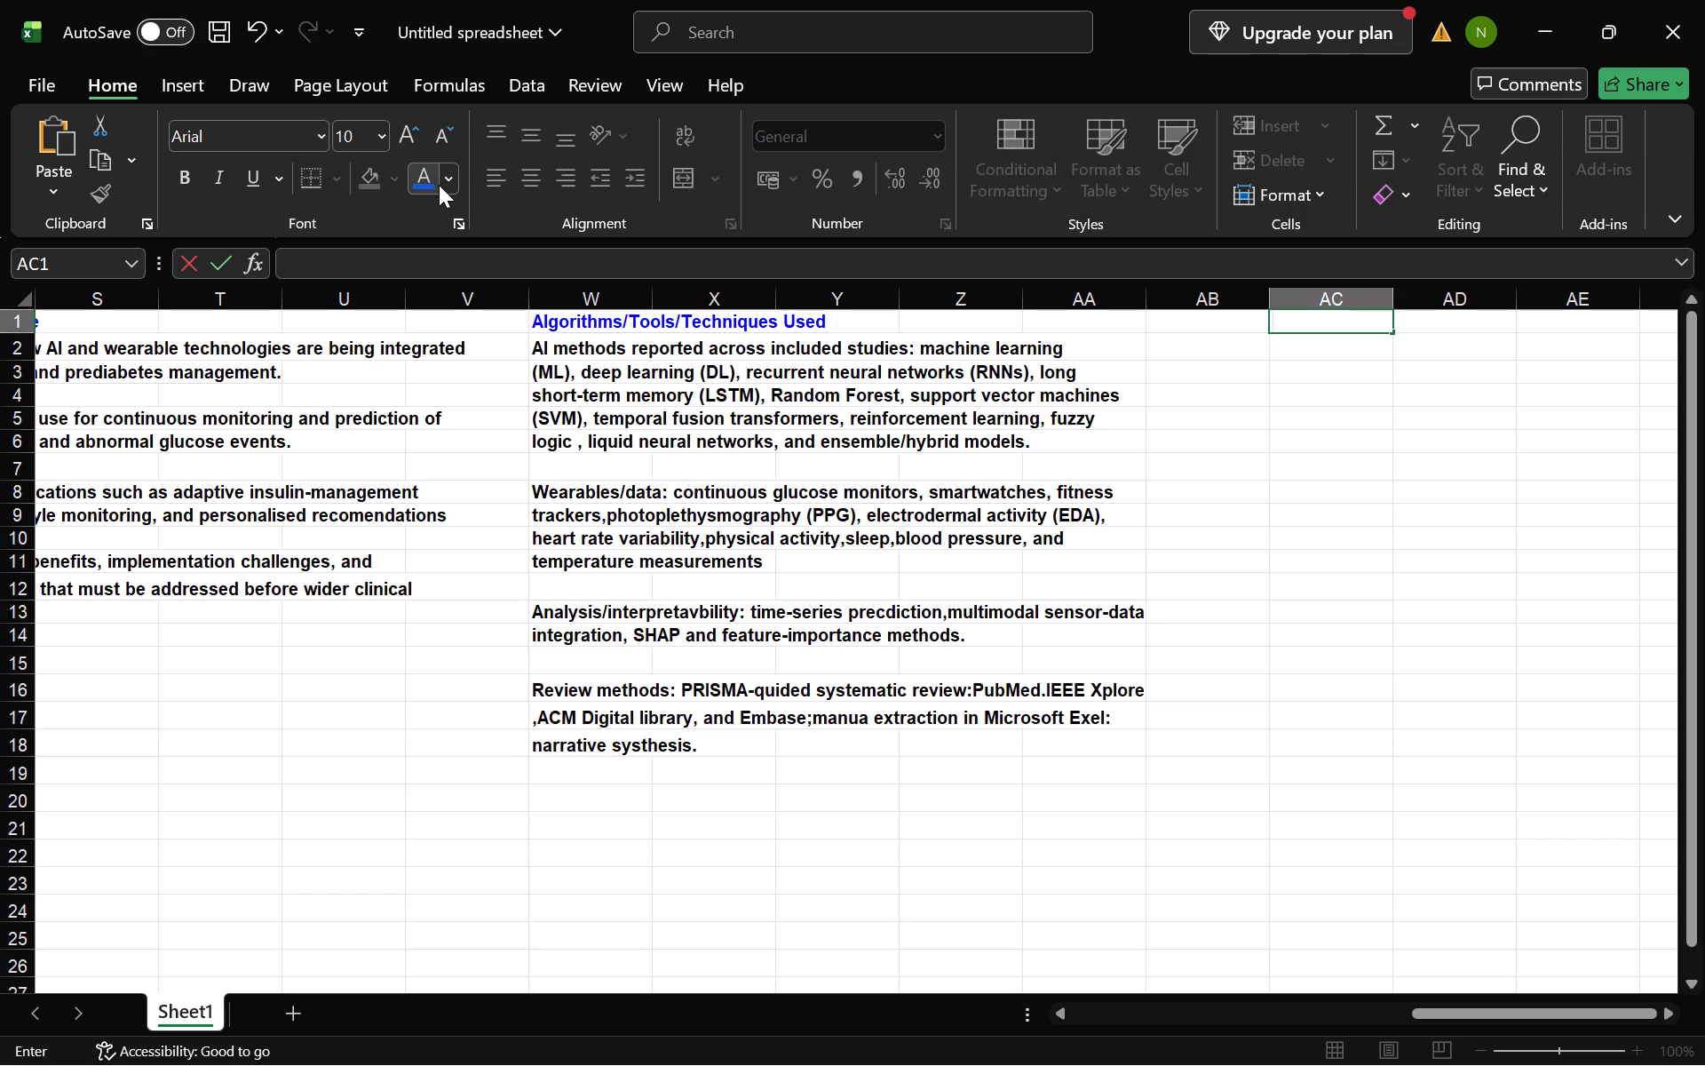
click(439, 185)
click(450, 178)
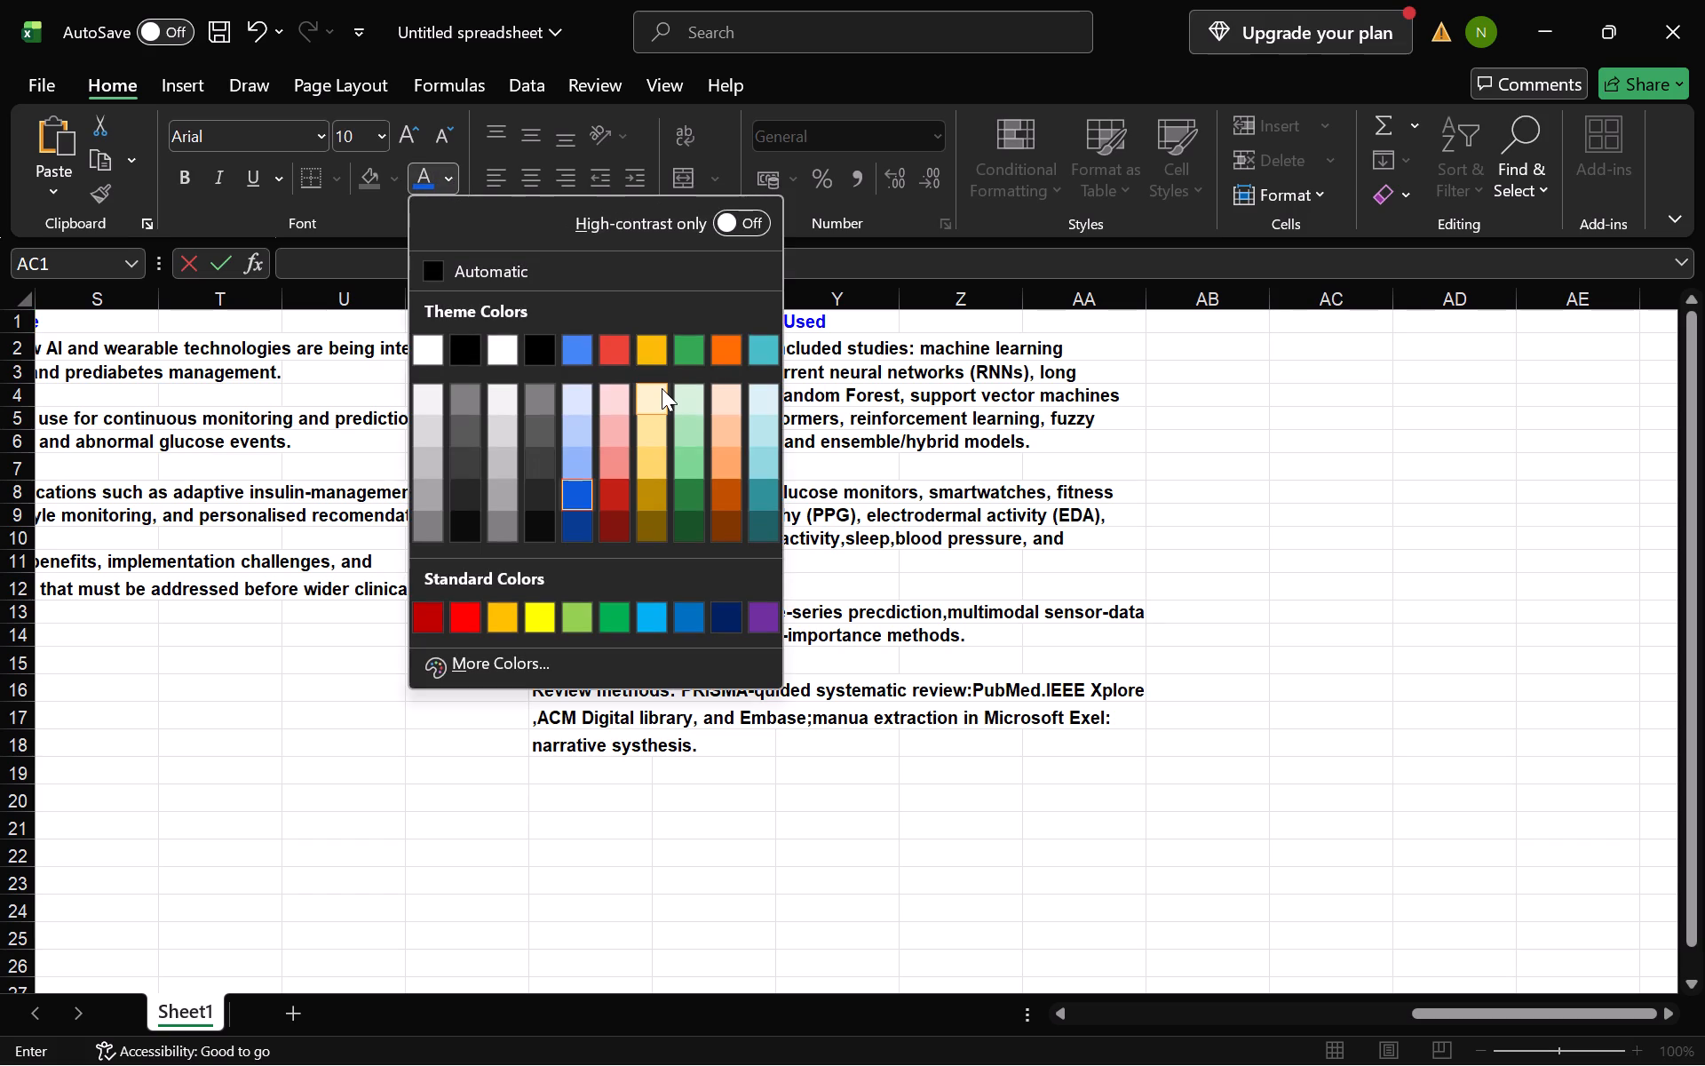
scroll(662, 388, left, 1)
scroll(662, 388, down, 1)
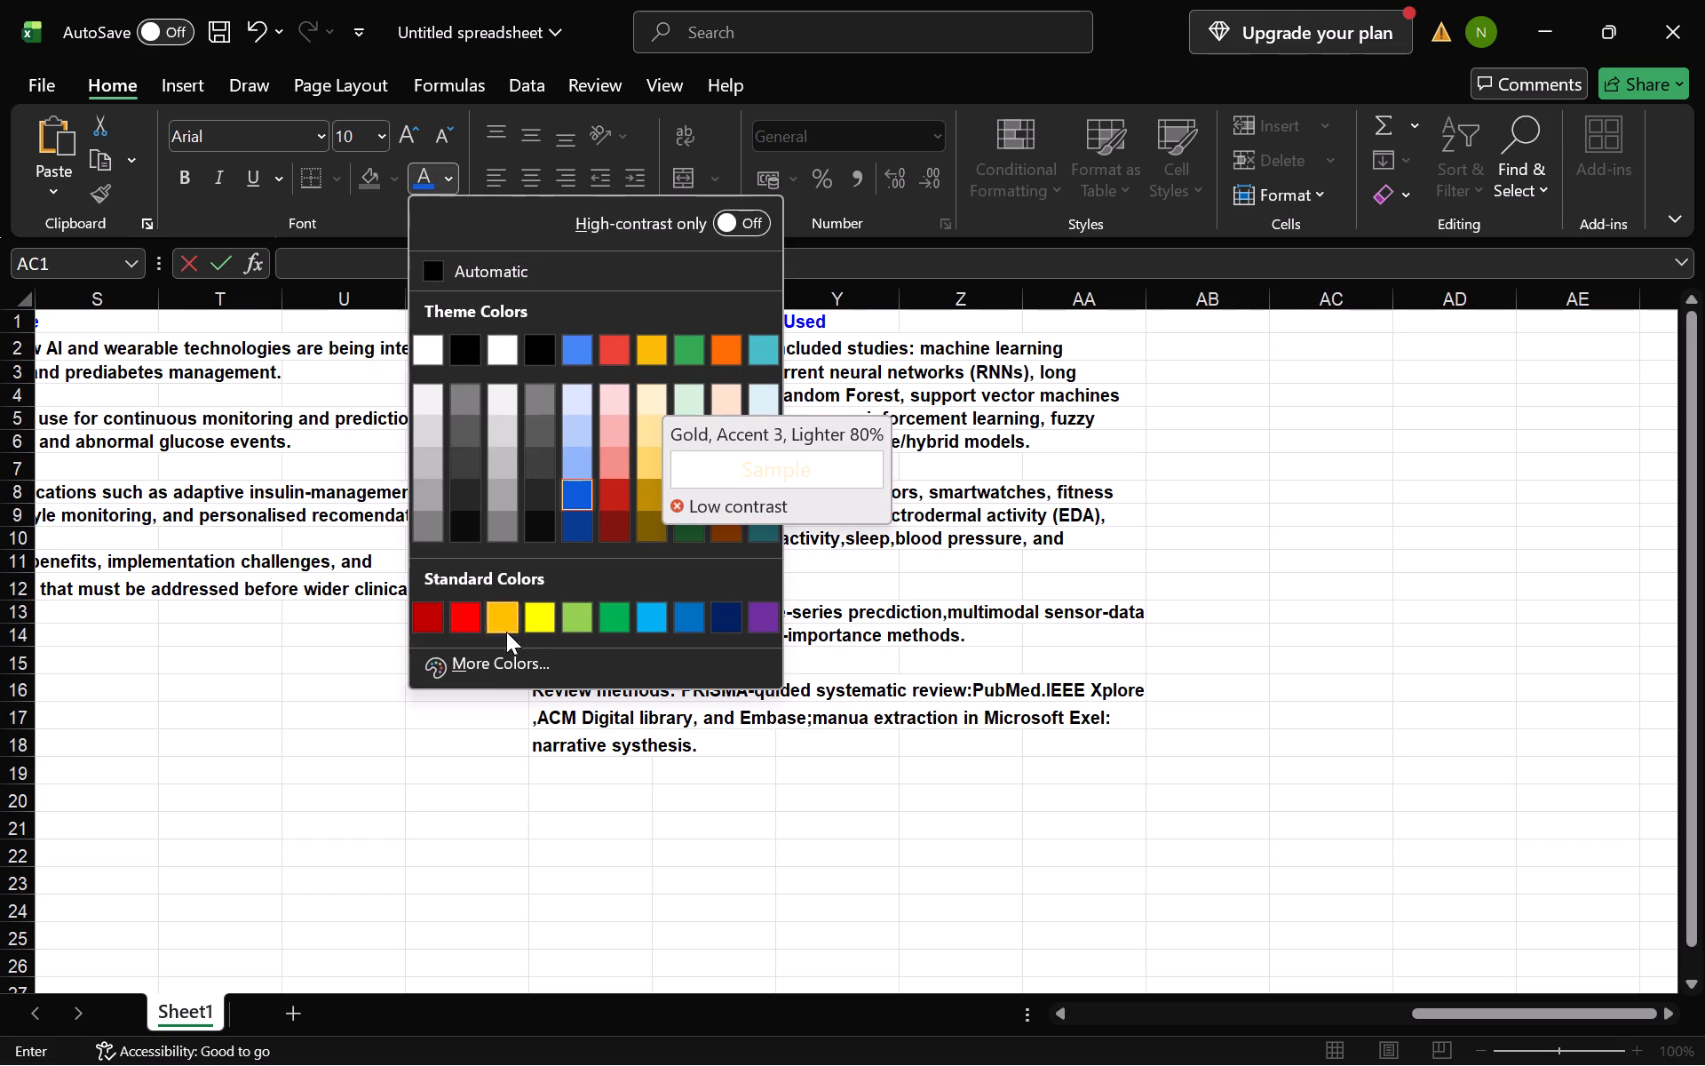
click(488, 660)
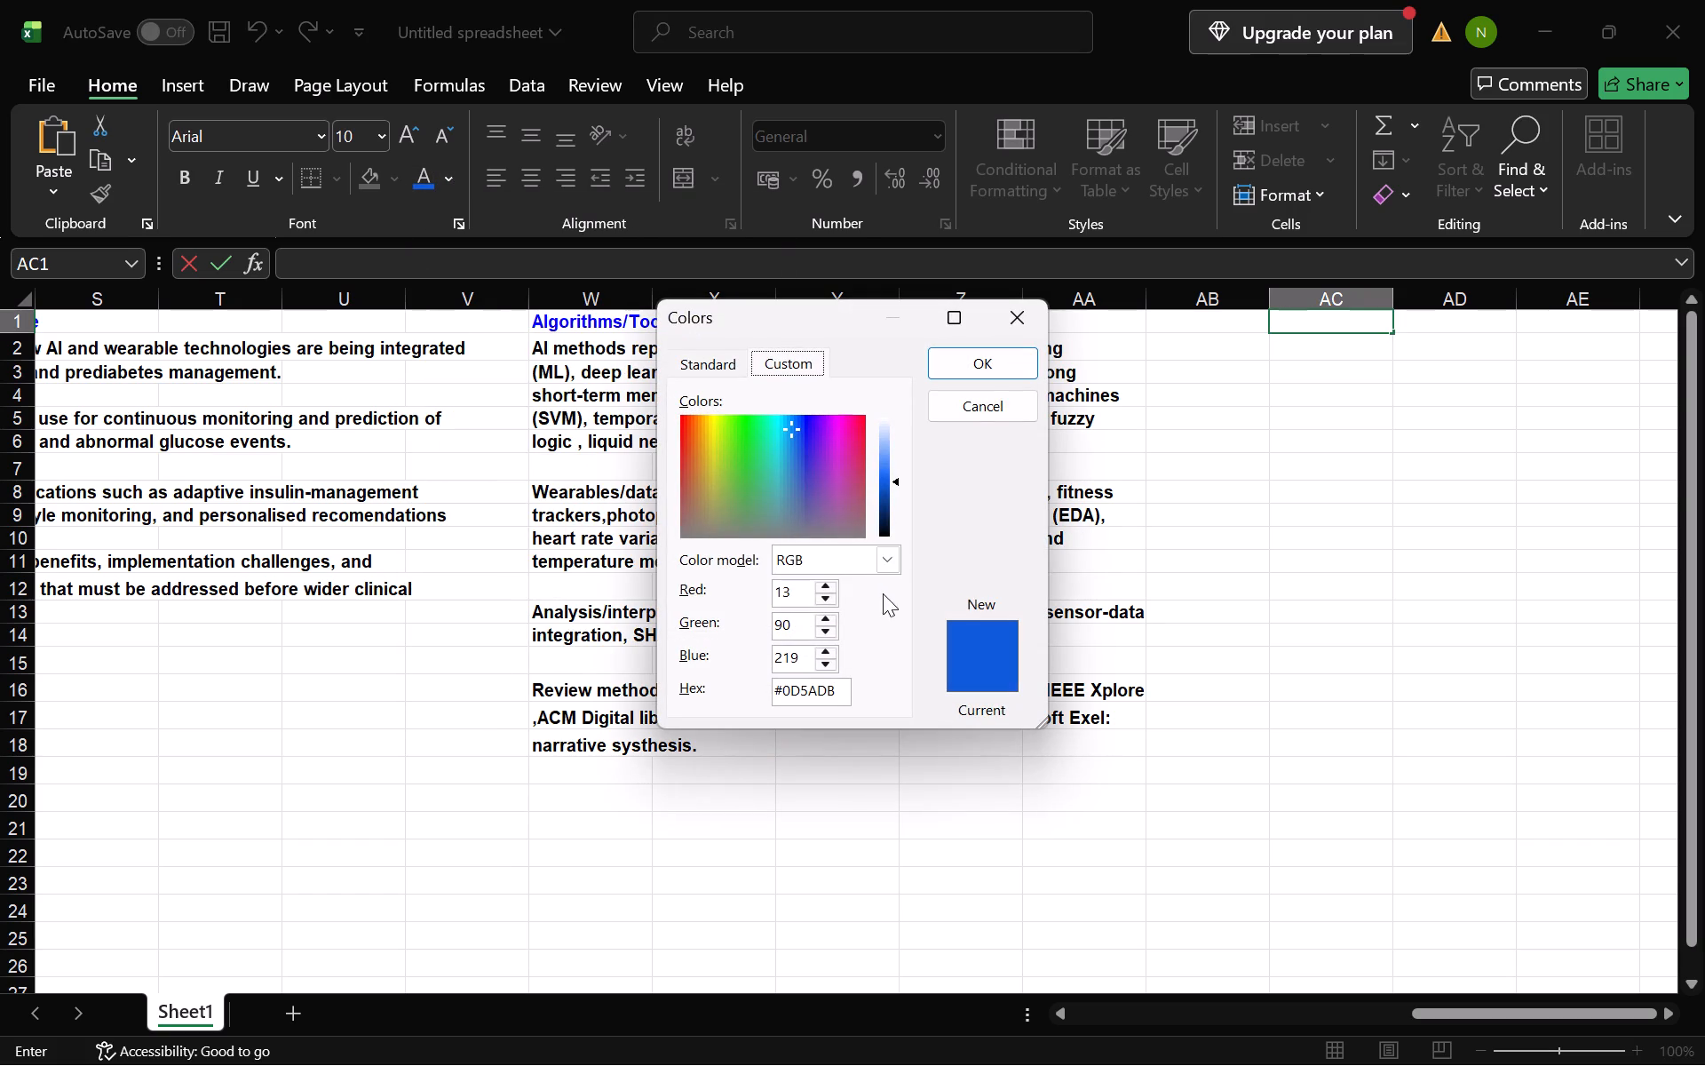
click(788, 425)
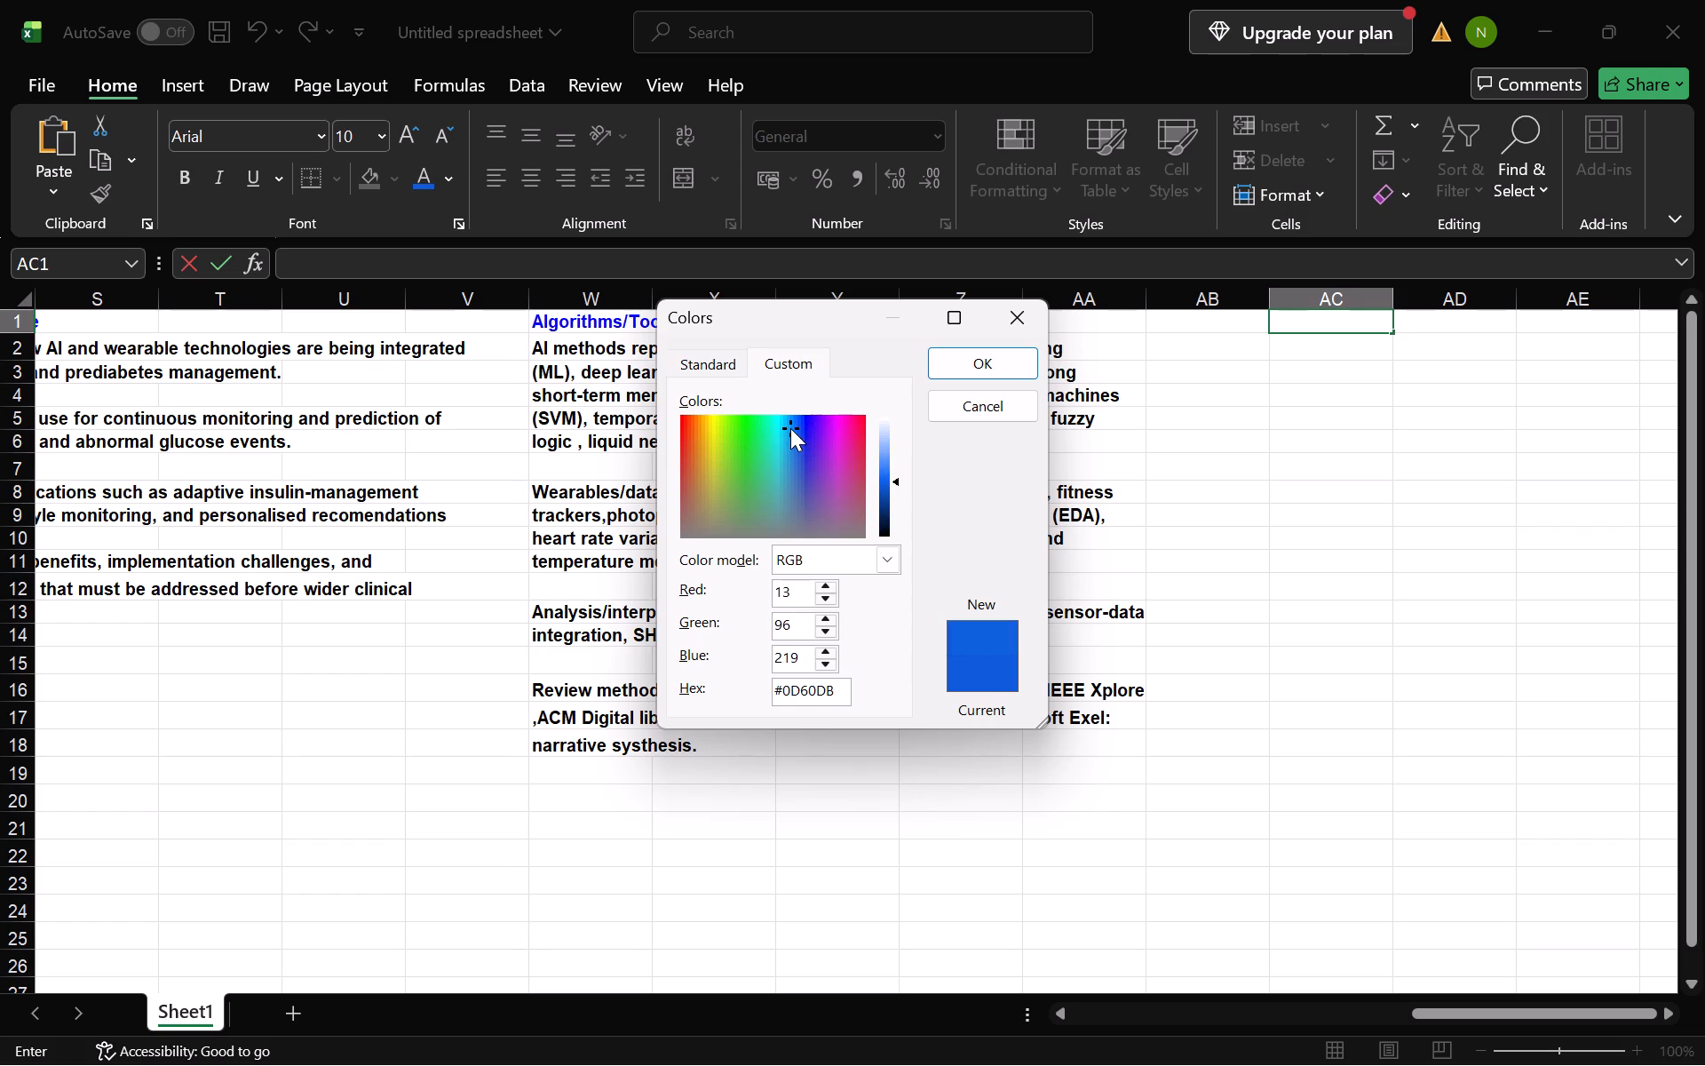
click(790, 428)
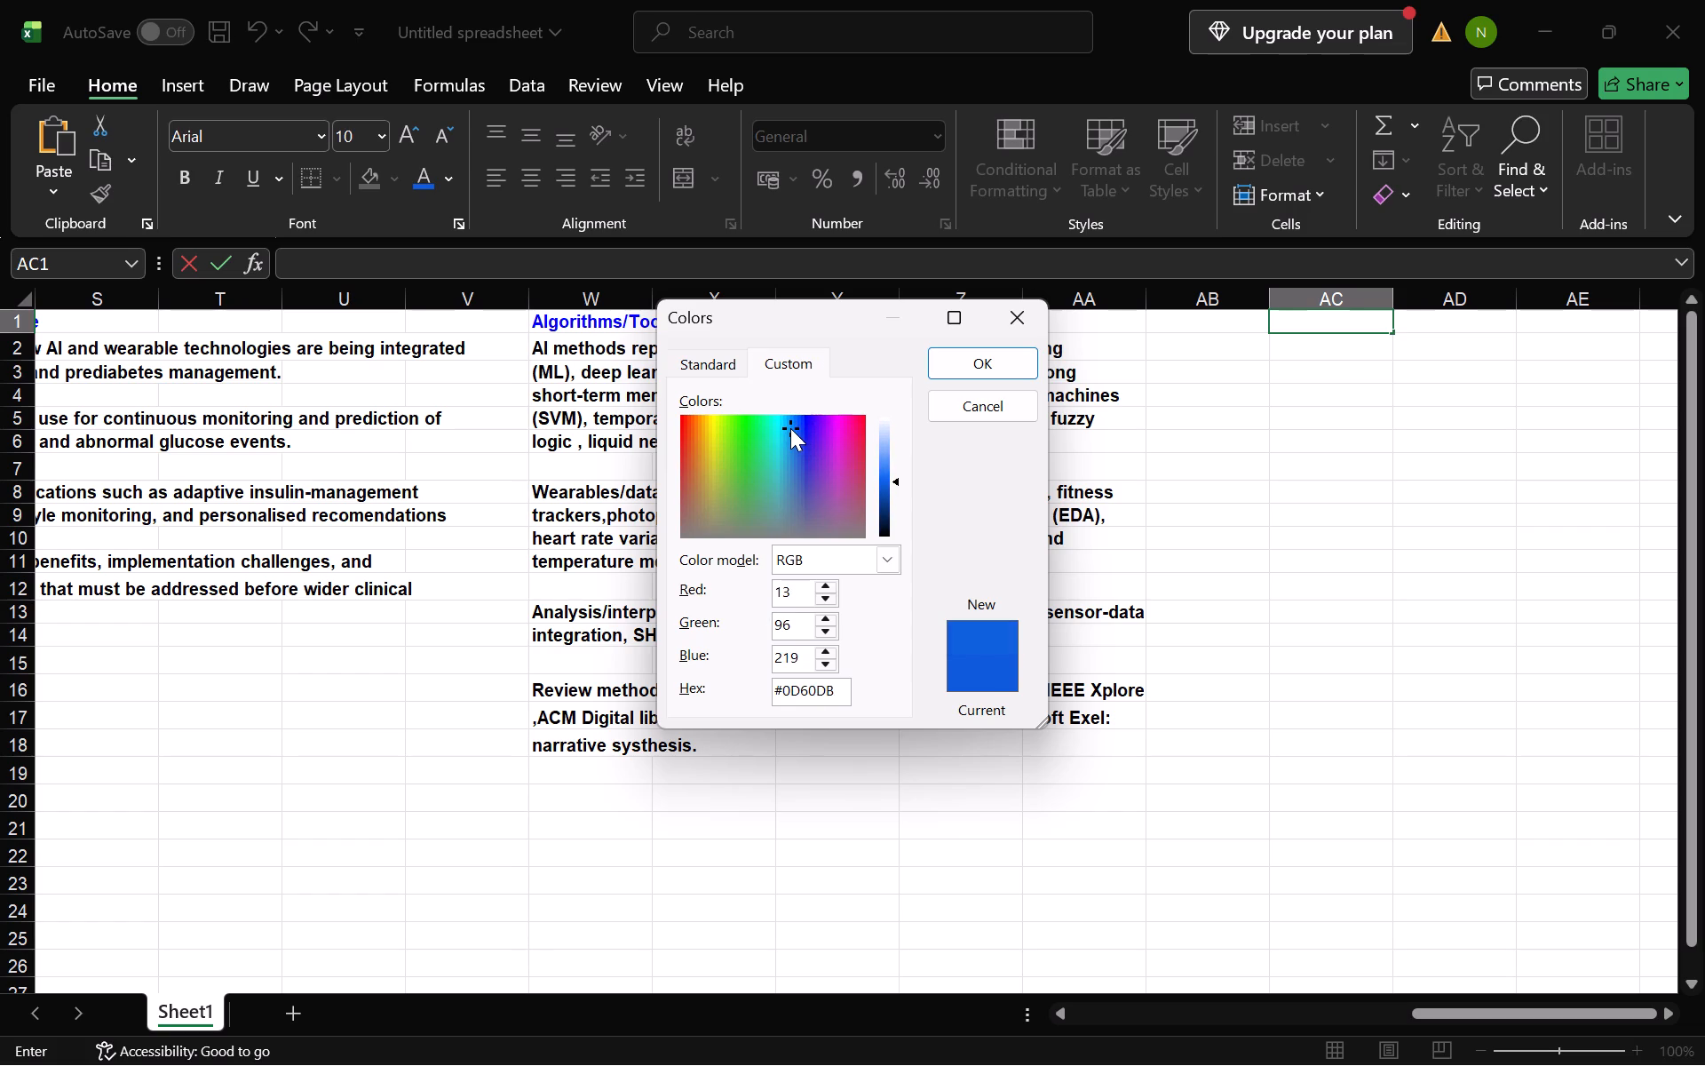
click(790, 428)
drag(785, 425, 807, 426)
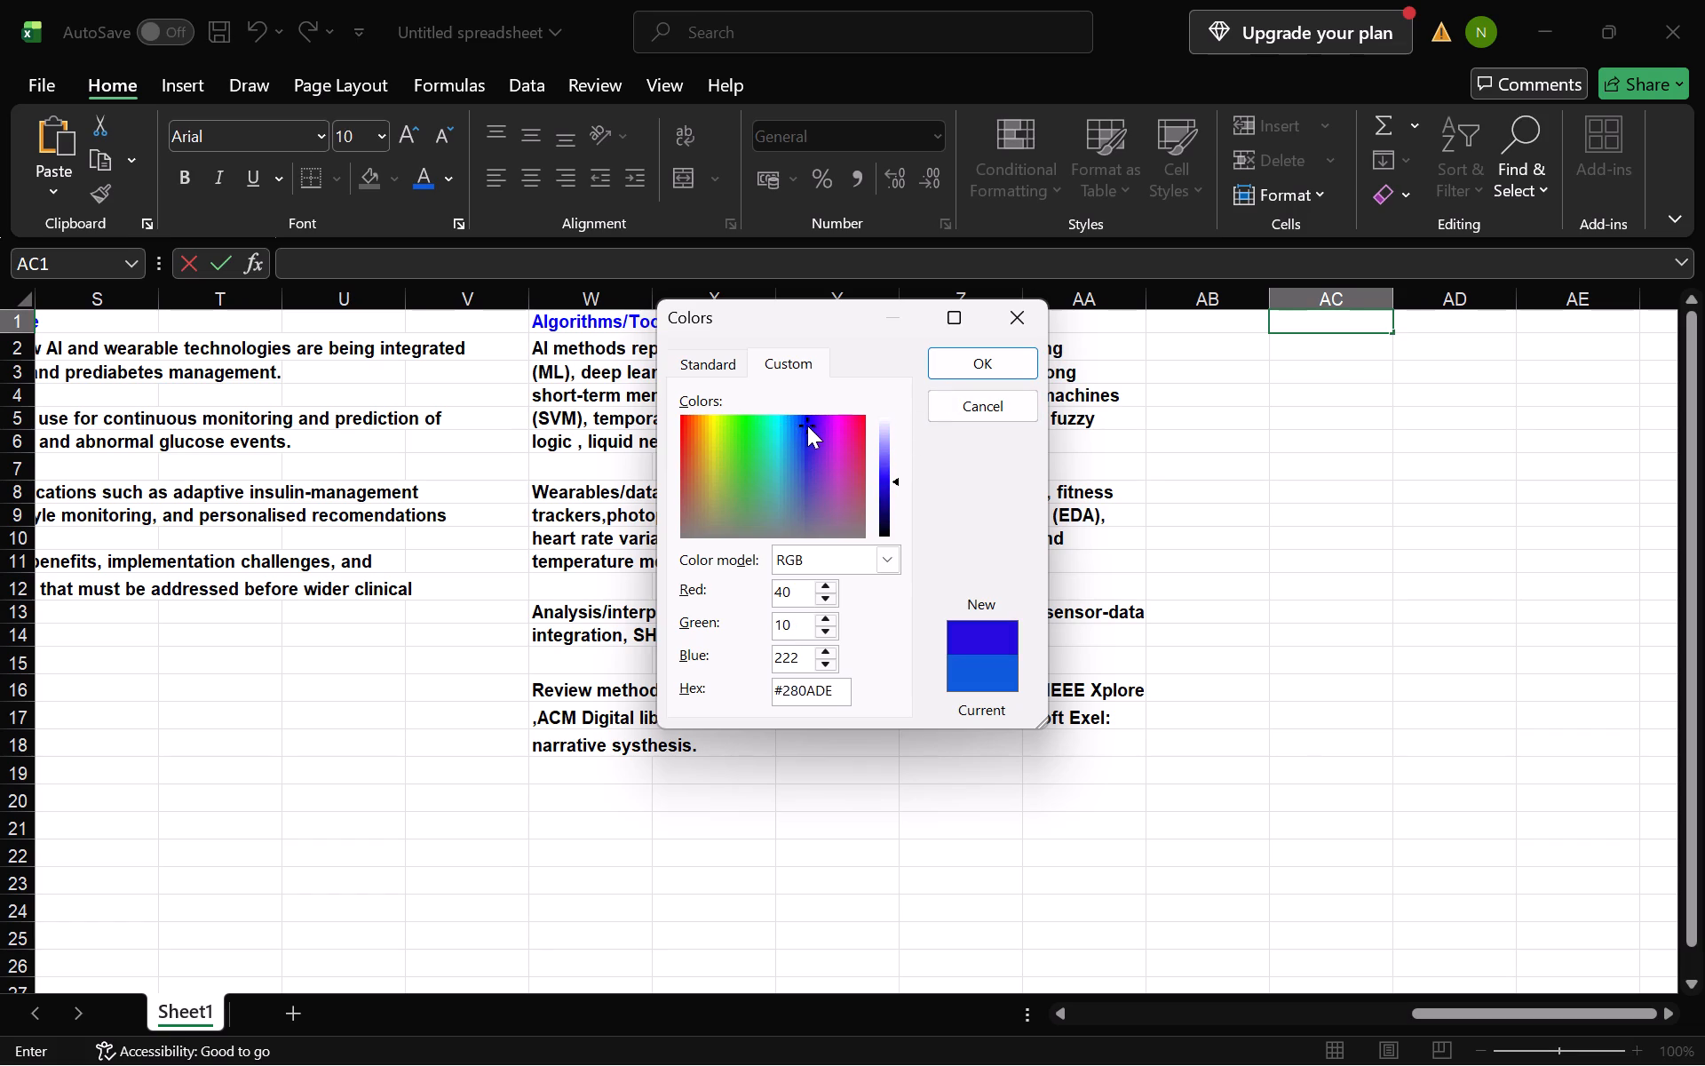
drag(807, 426, 810, 451)
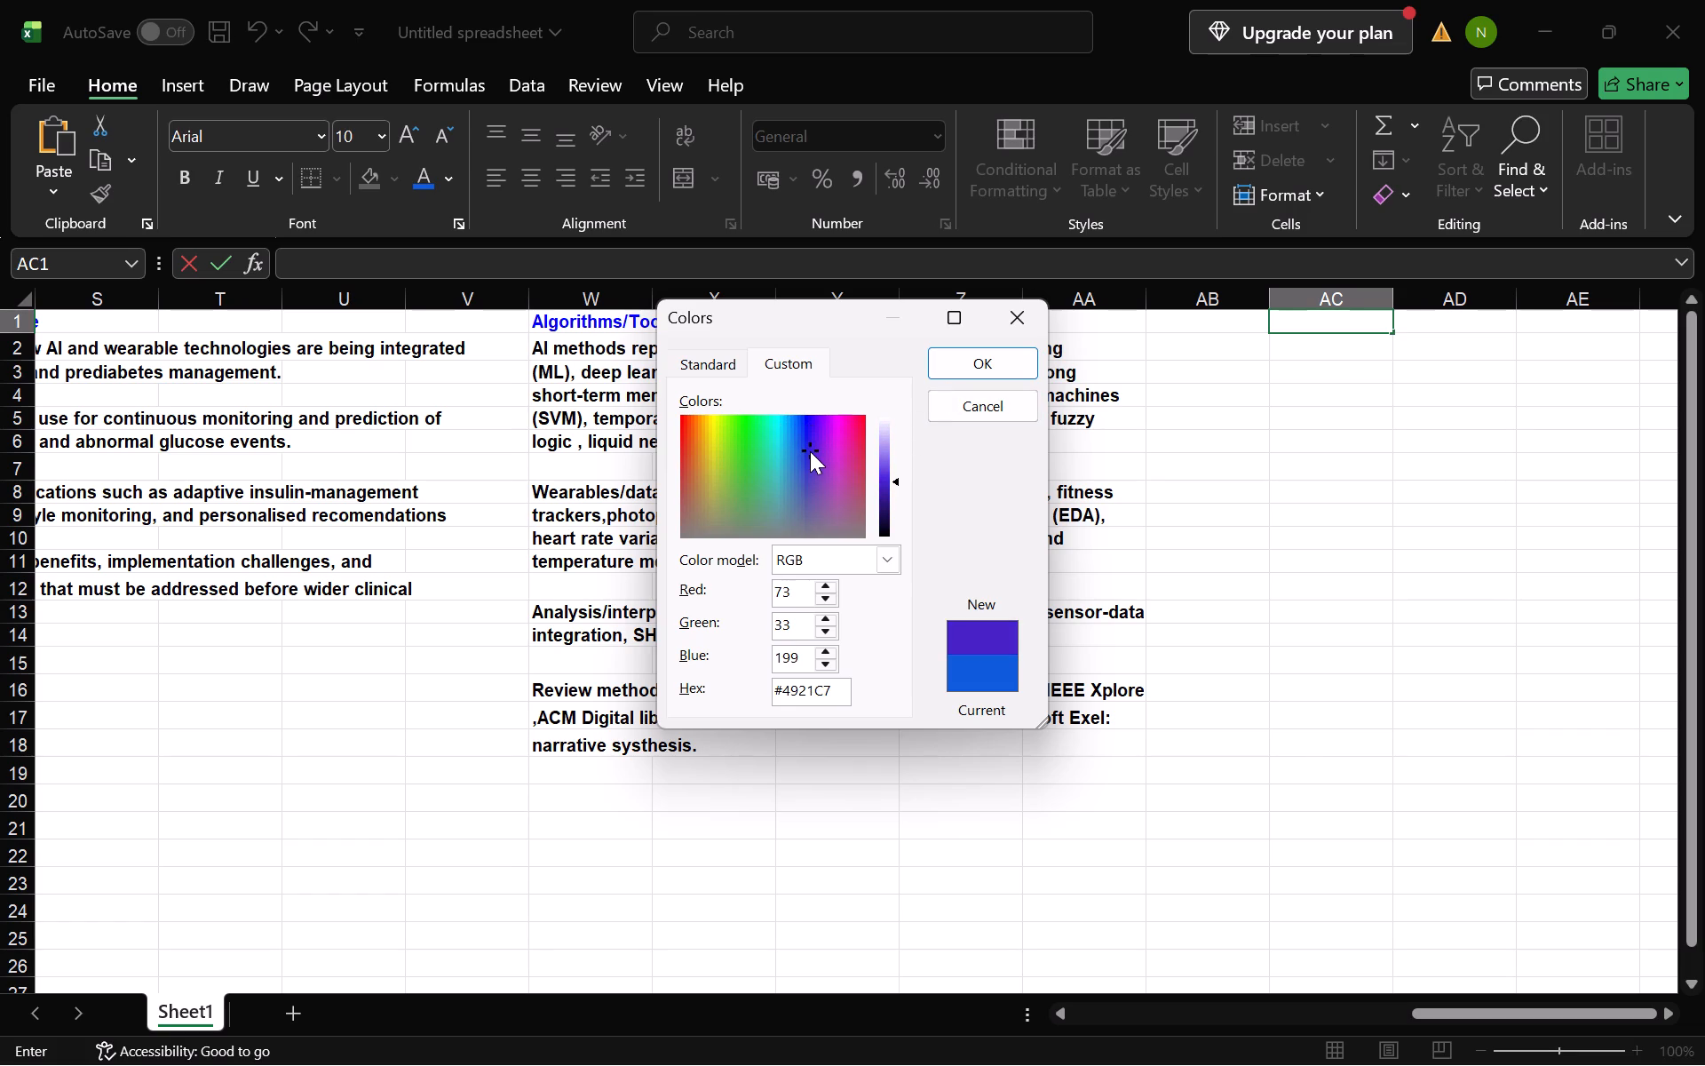
drag(810, 451, 805, 414)
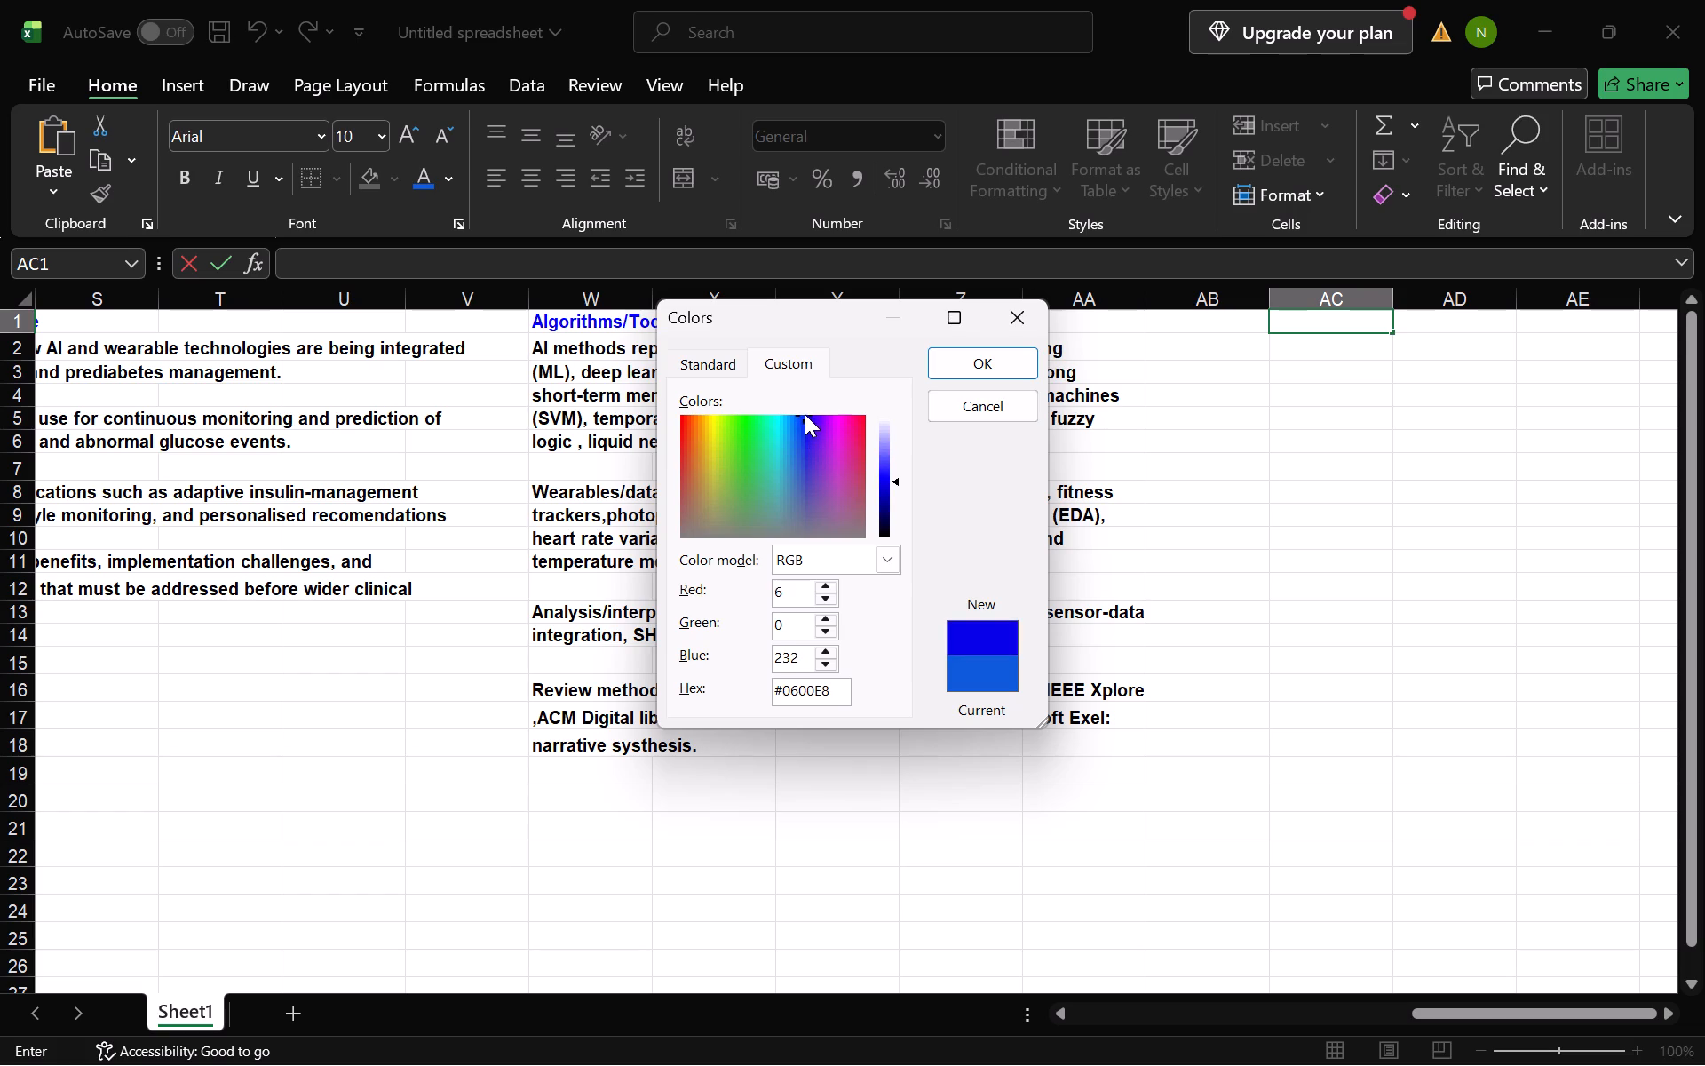
drag(805, 414, 808, 467)
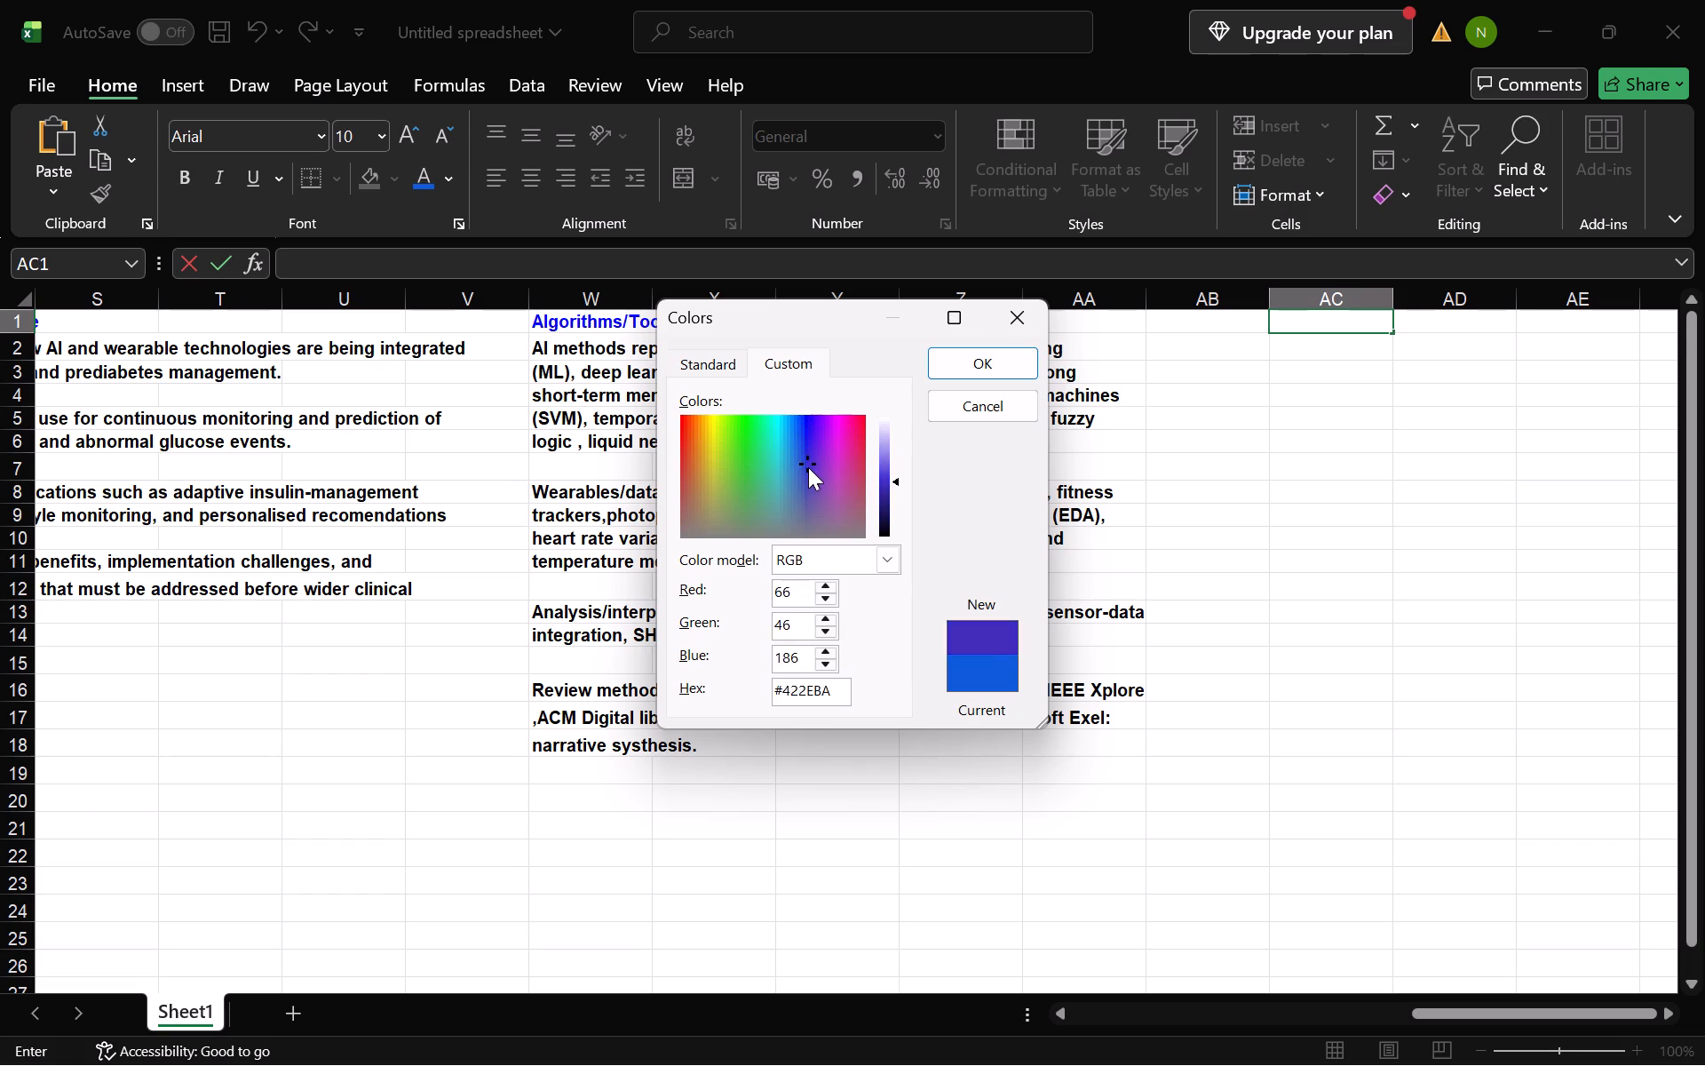
drag(808, 467, 807, 465)
drag(807, 465, 796, 511)
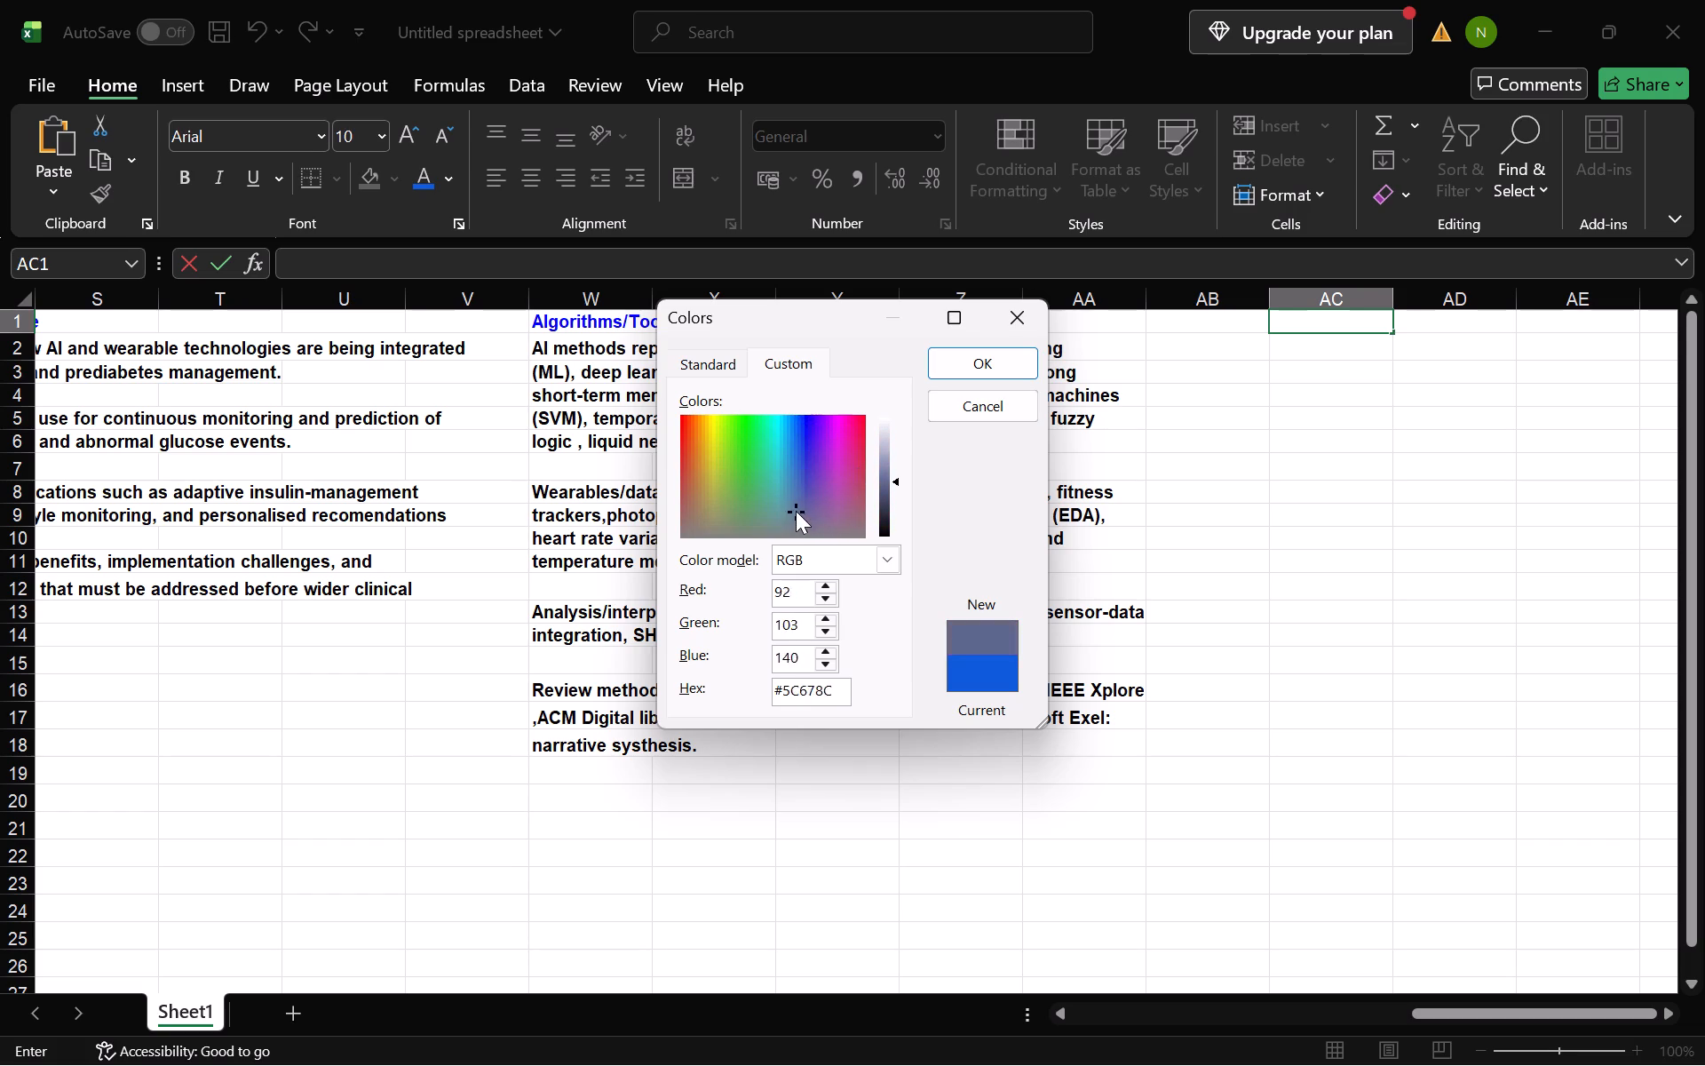
drag(796, 511, 813, 518)
drag(813, 518, 819, 448)
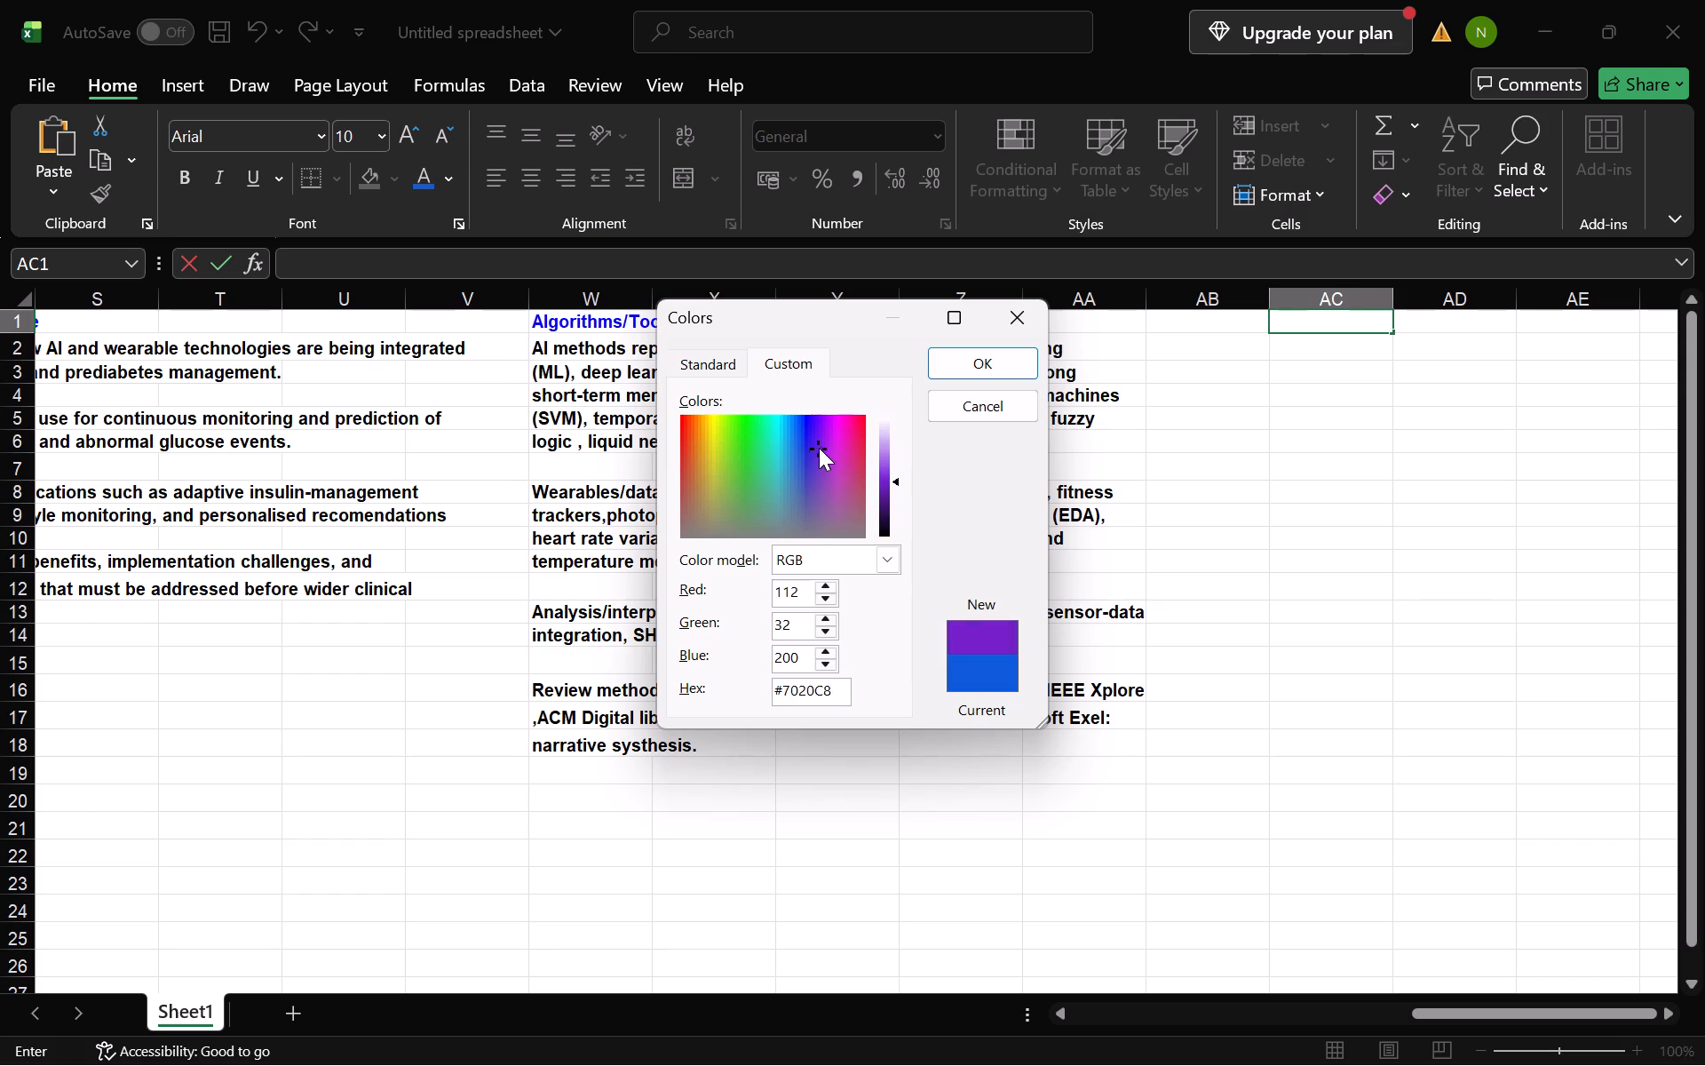
drag(819, 448, 805, 423)
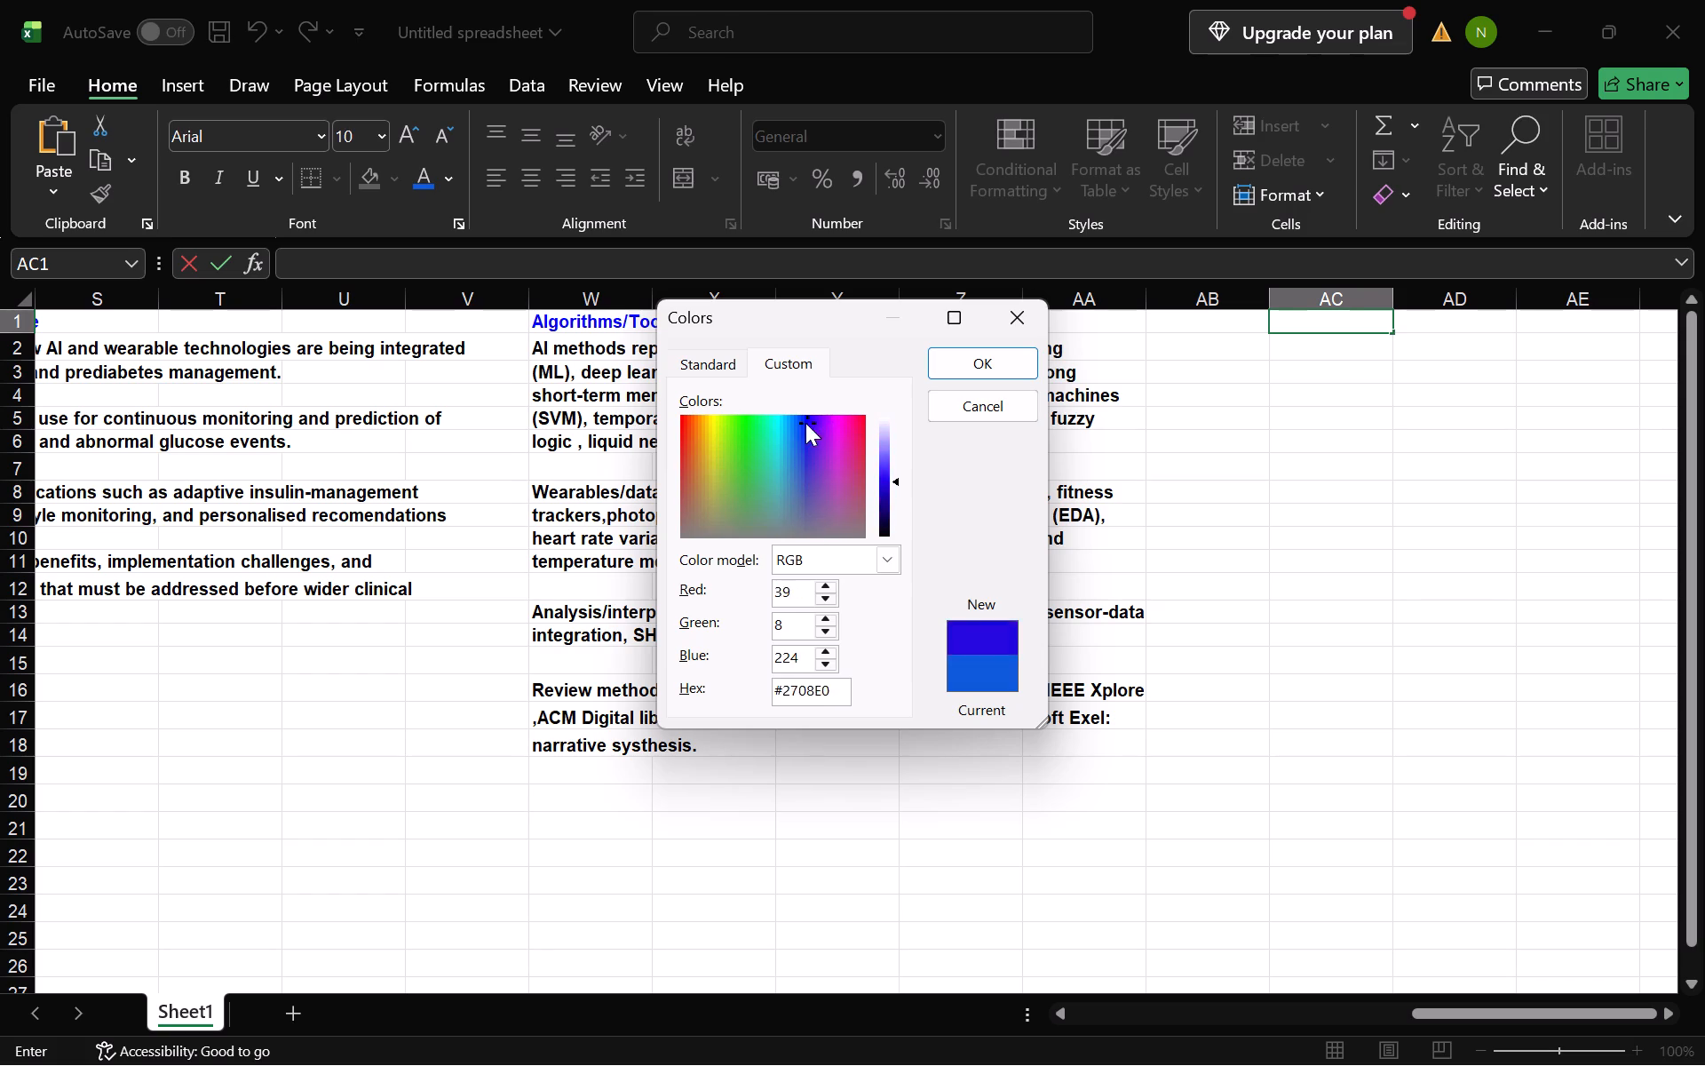
drag(805, 423, 774, 457)
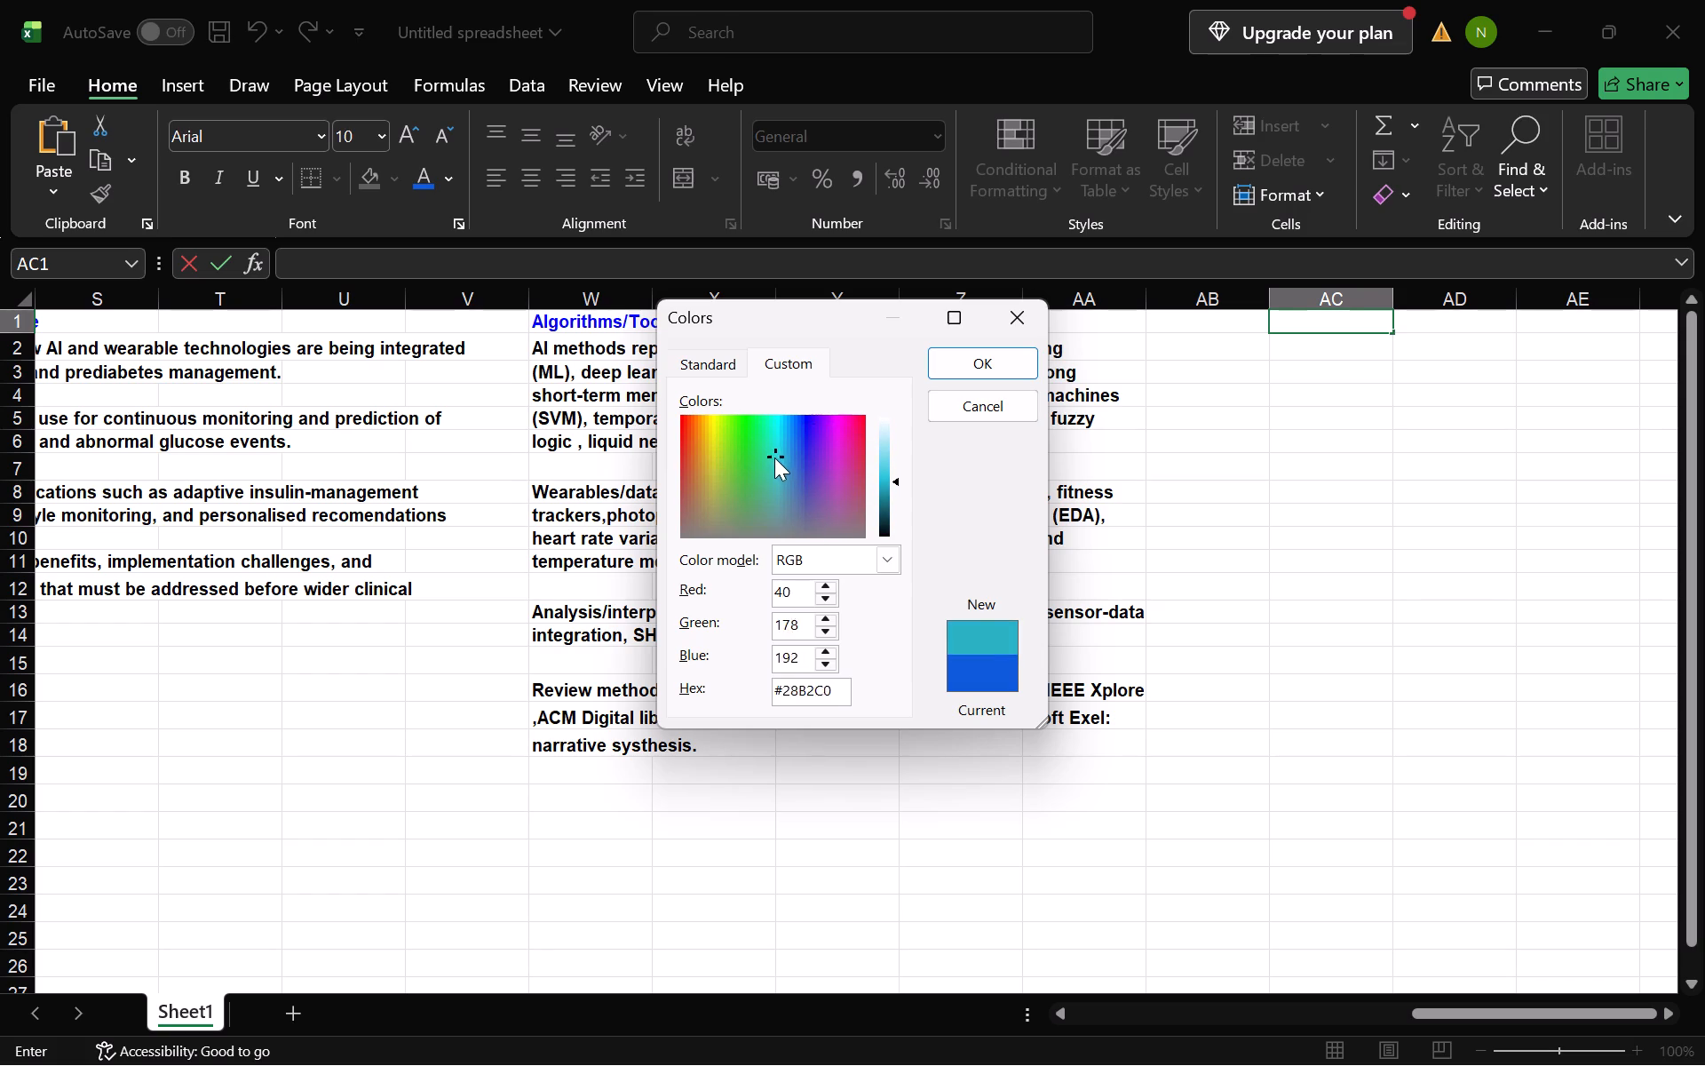
drag(774, 457, 824, 461)
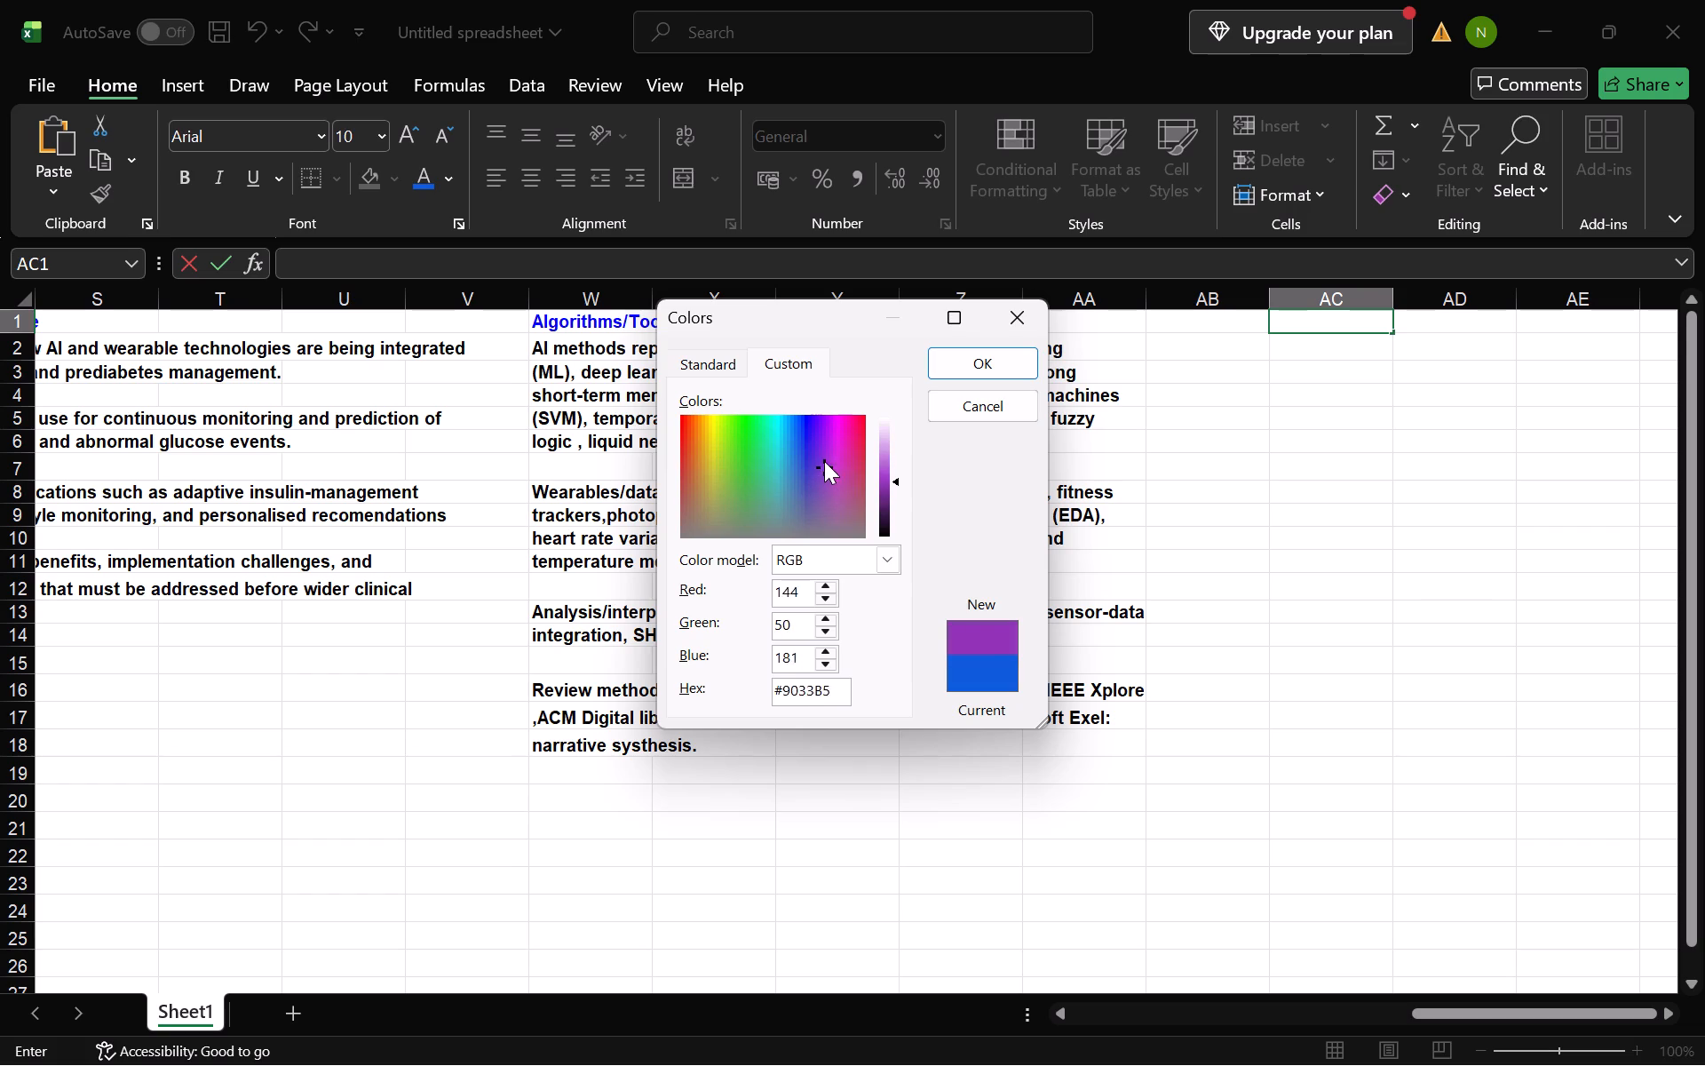
drag(824, 461, 835, 422)
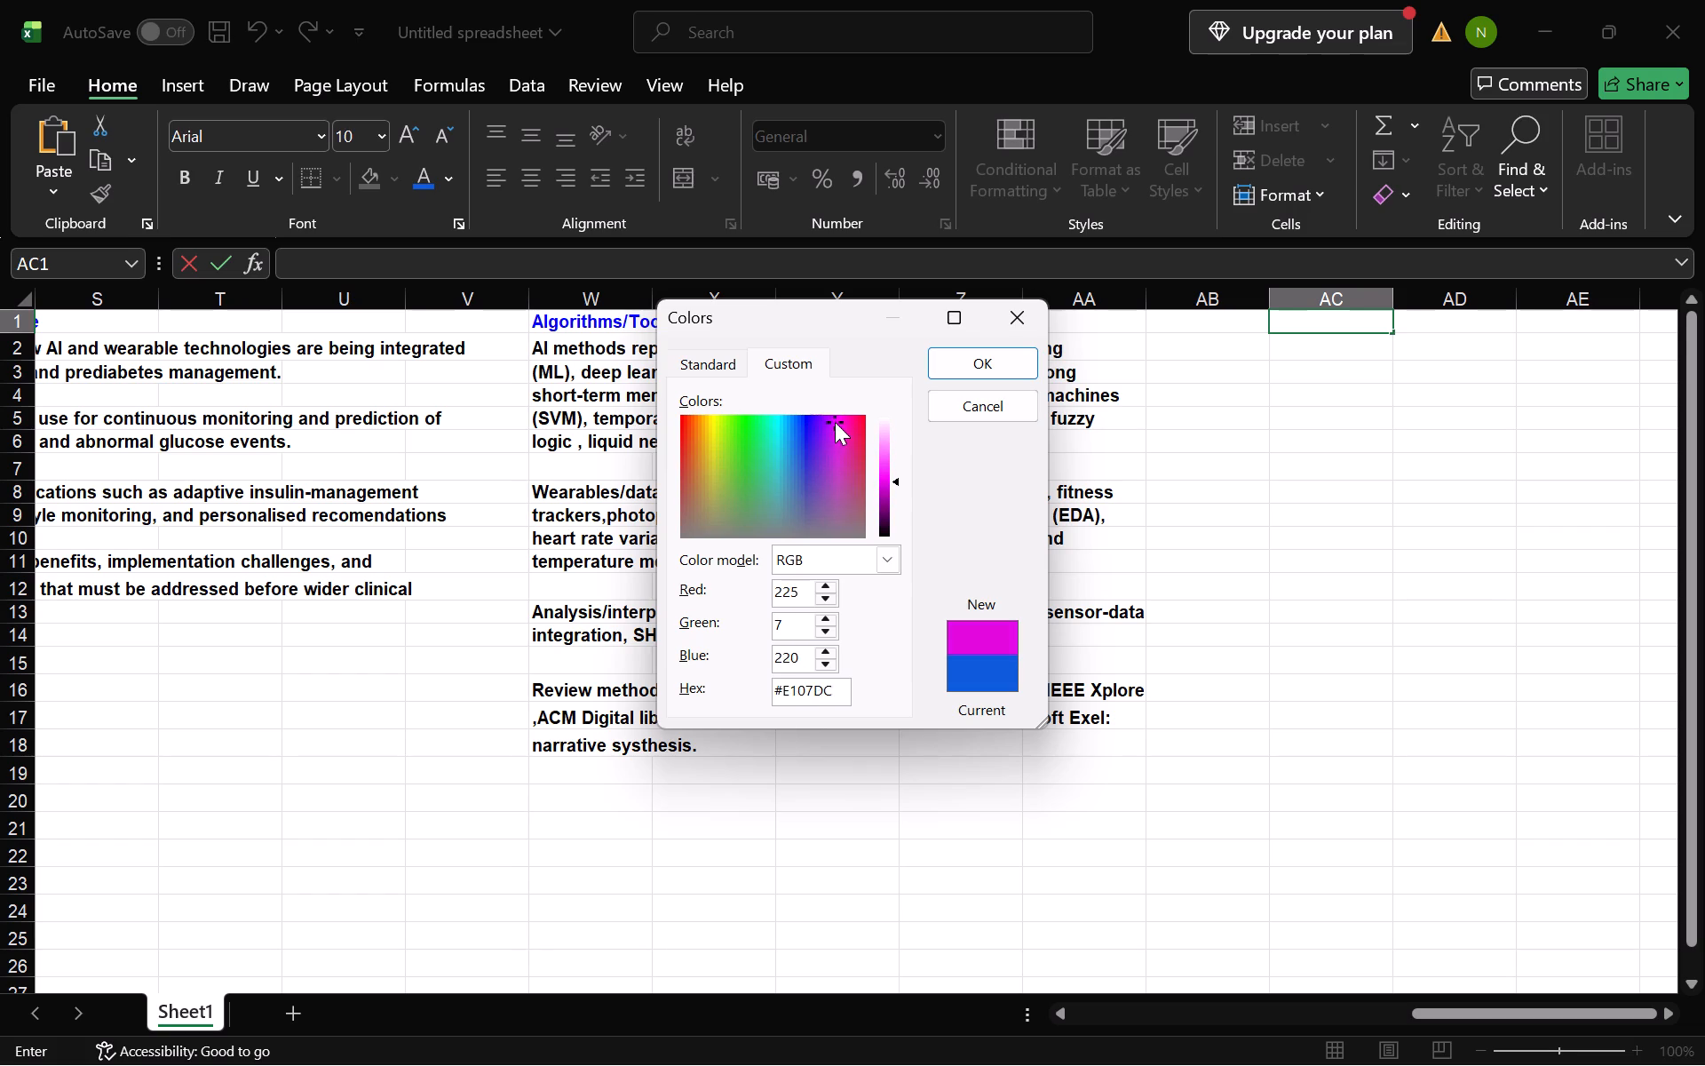
drag(835, 422, 844, 463)
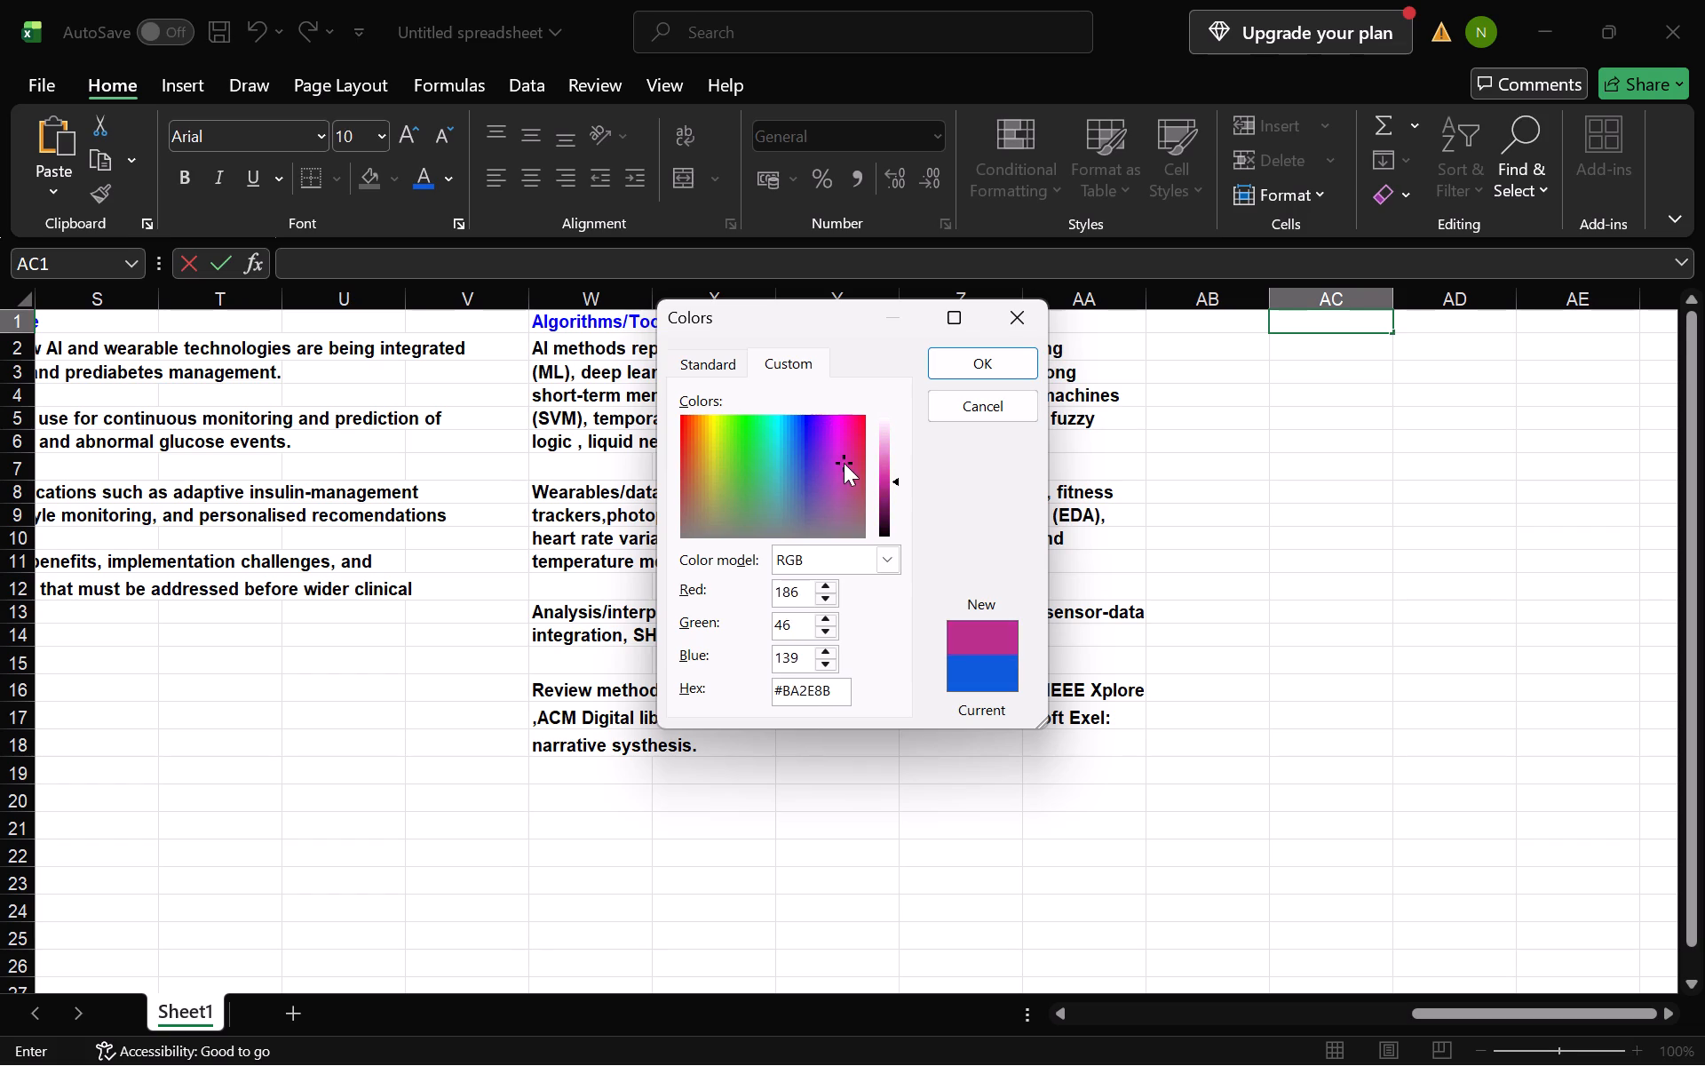
drag(844, 463, 804, 423)
click(804, 423)
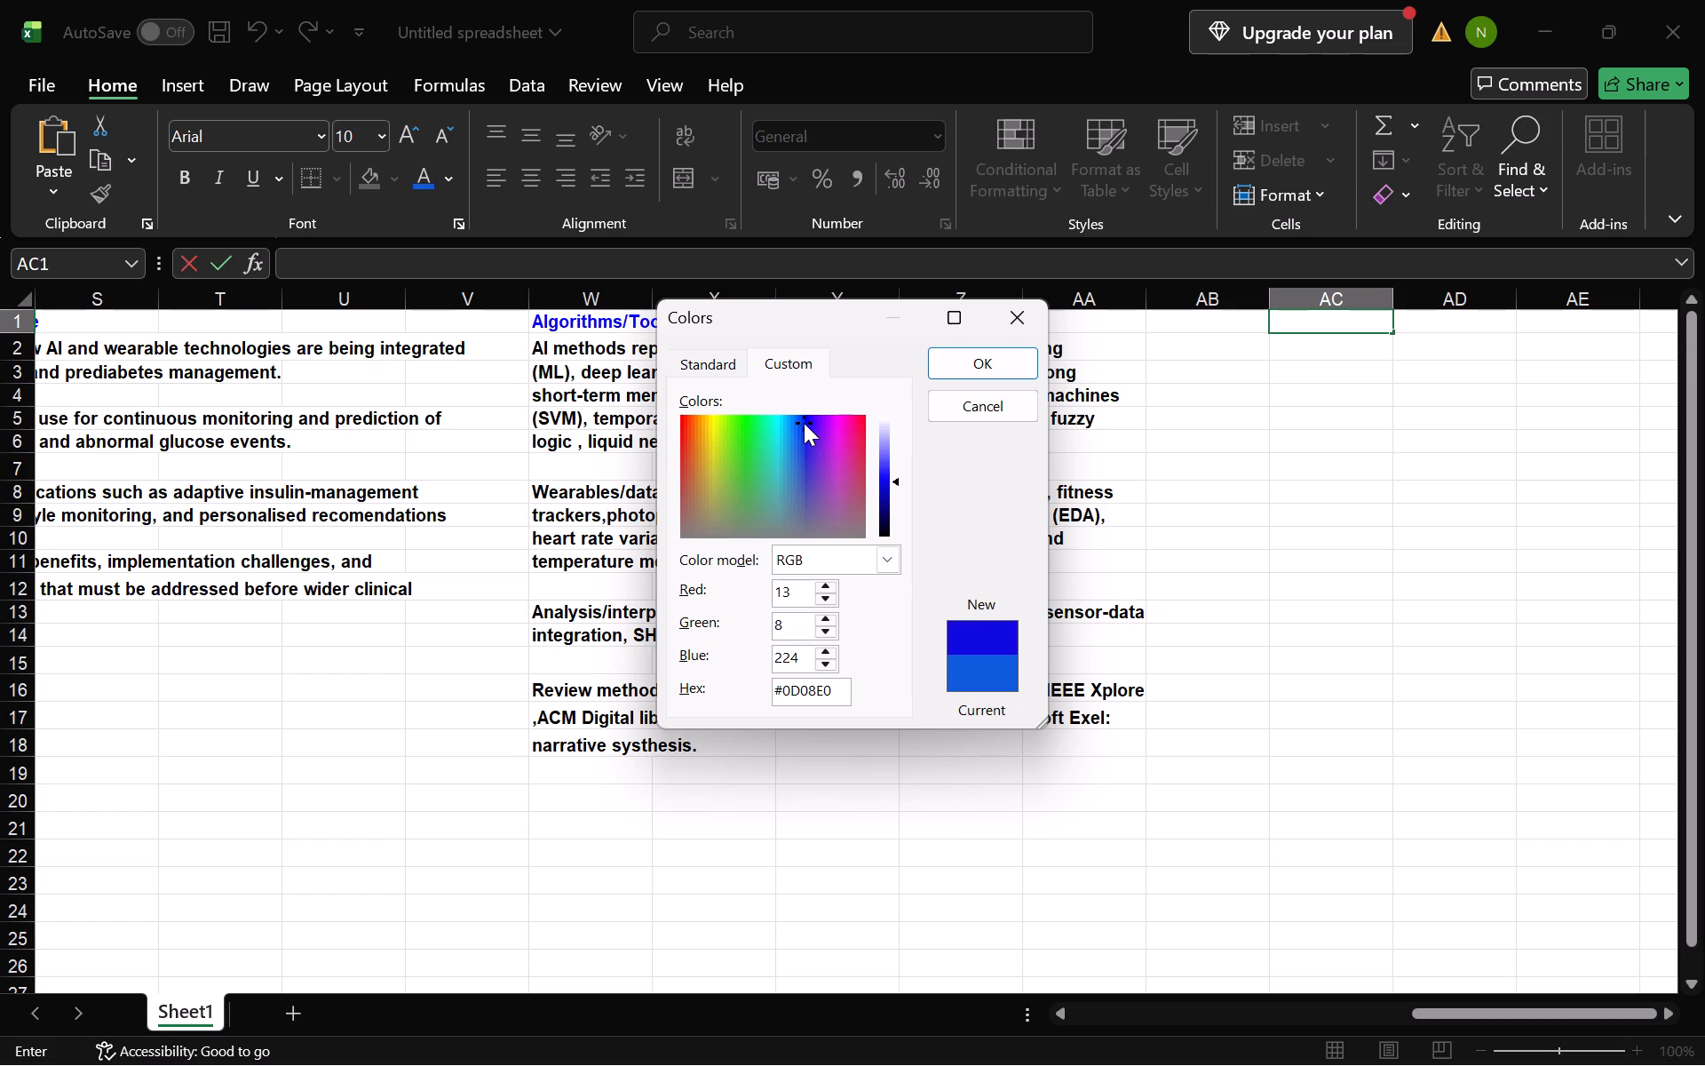
click(992, 349)
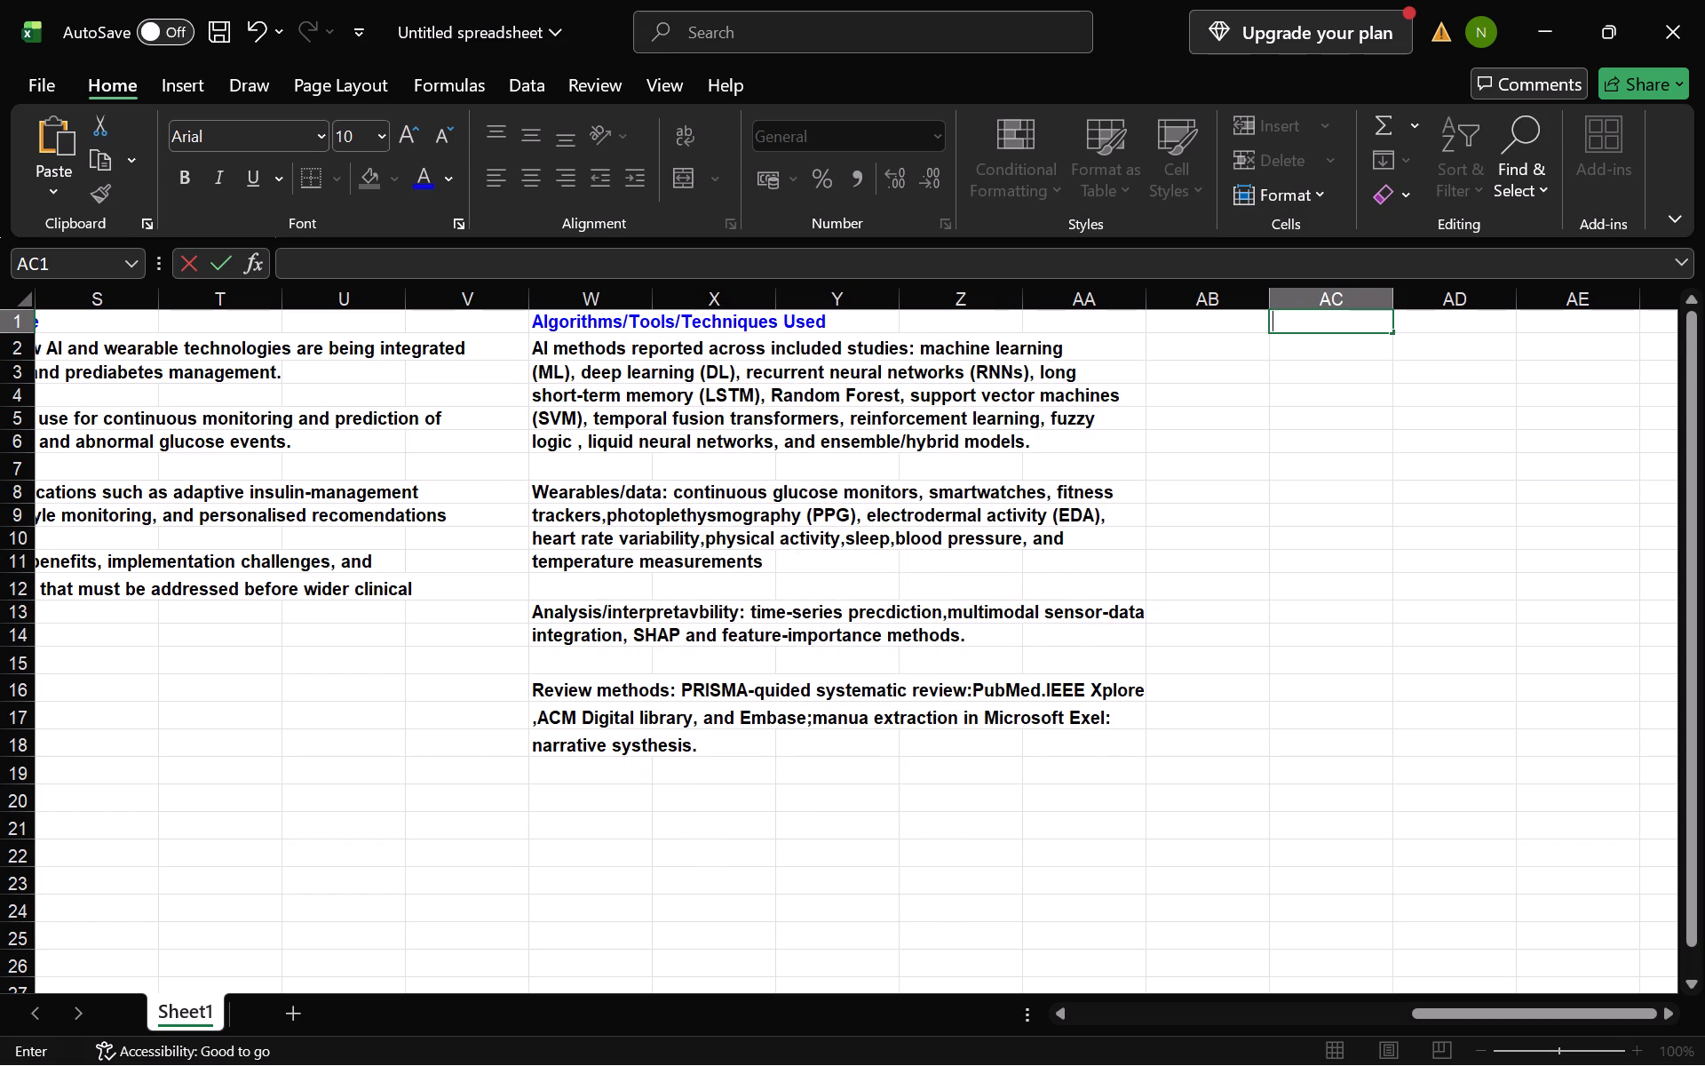
Begin the next column heading in cell AC1 with a bold capital "A".
key(ctrl+b)
key(ctrl+a)
key(BackSpace)
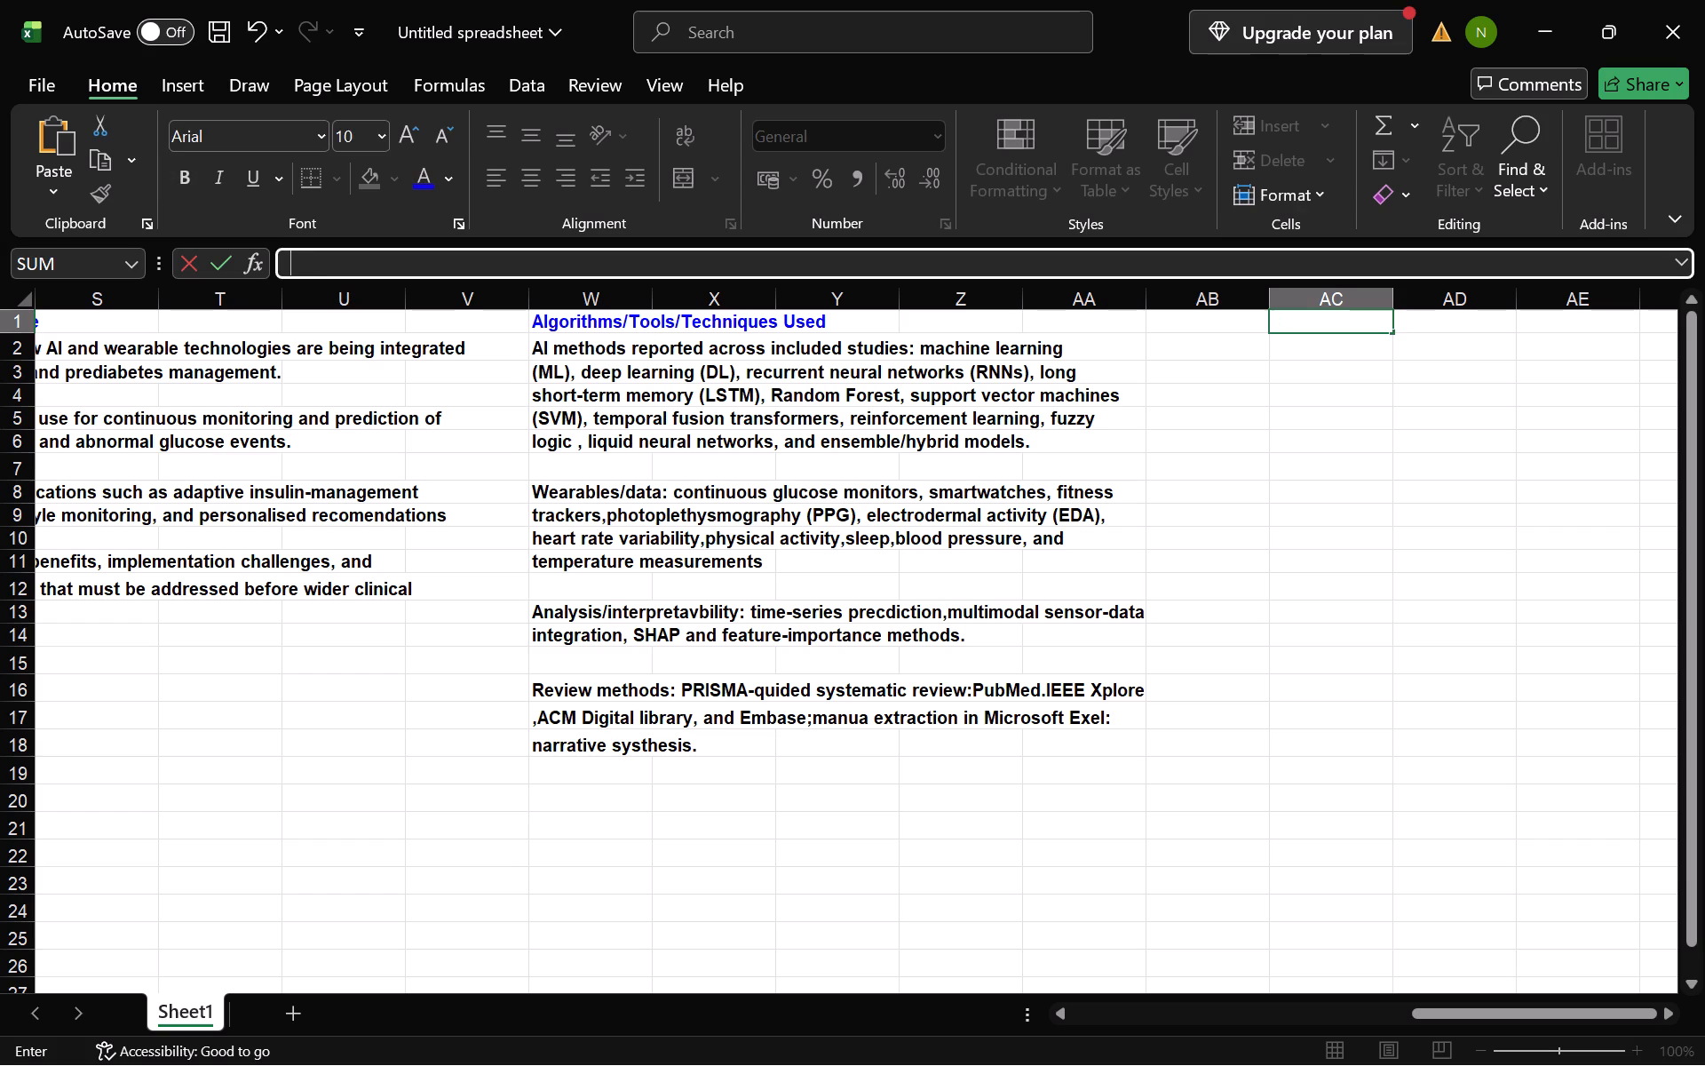
key(shift+a)
key(BackSpace)
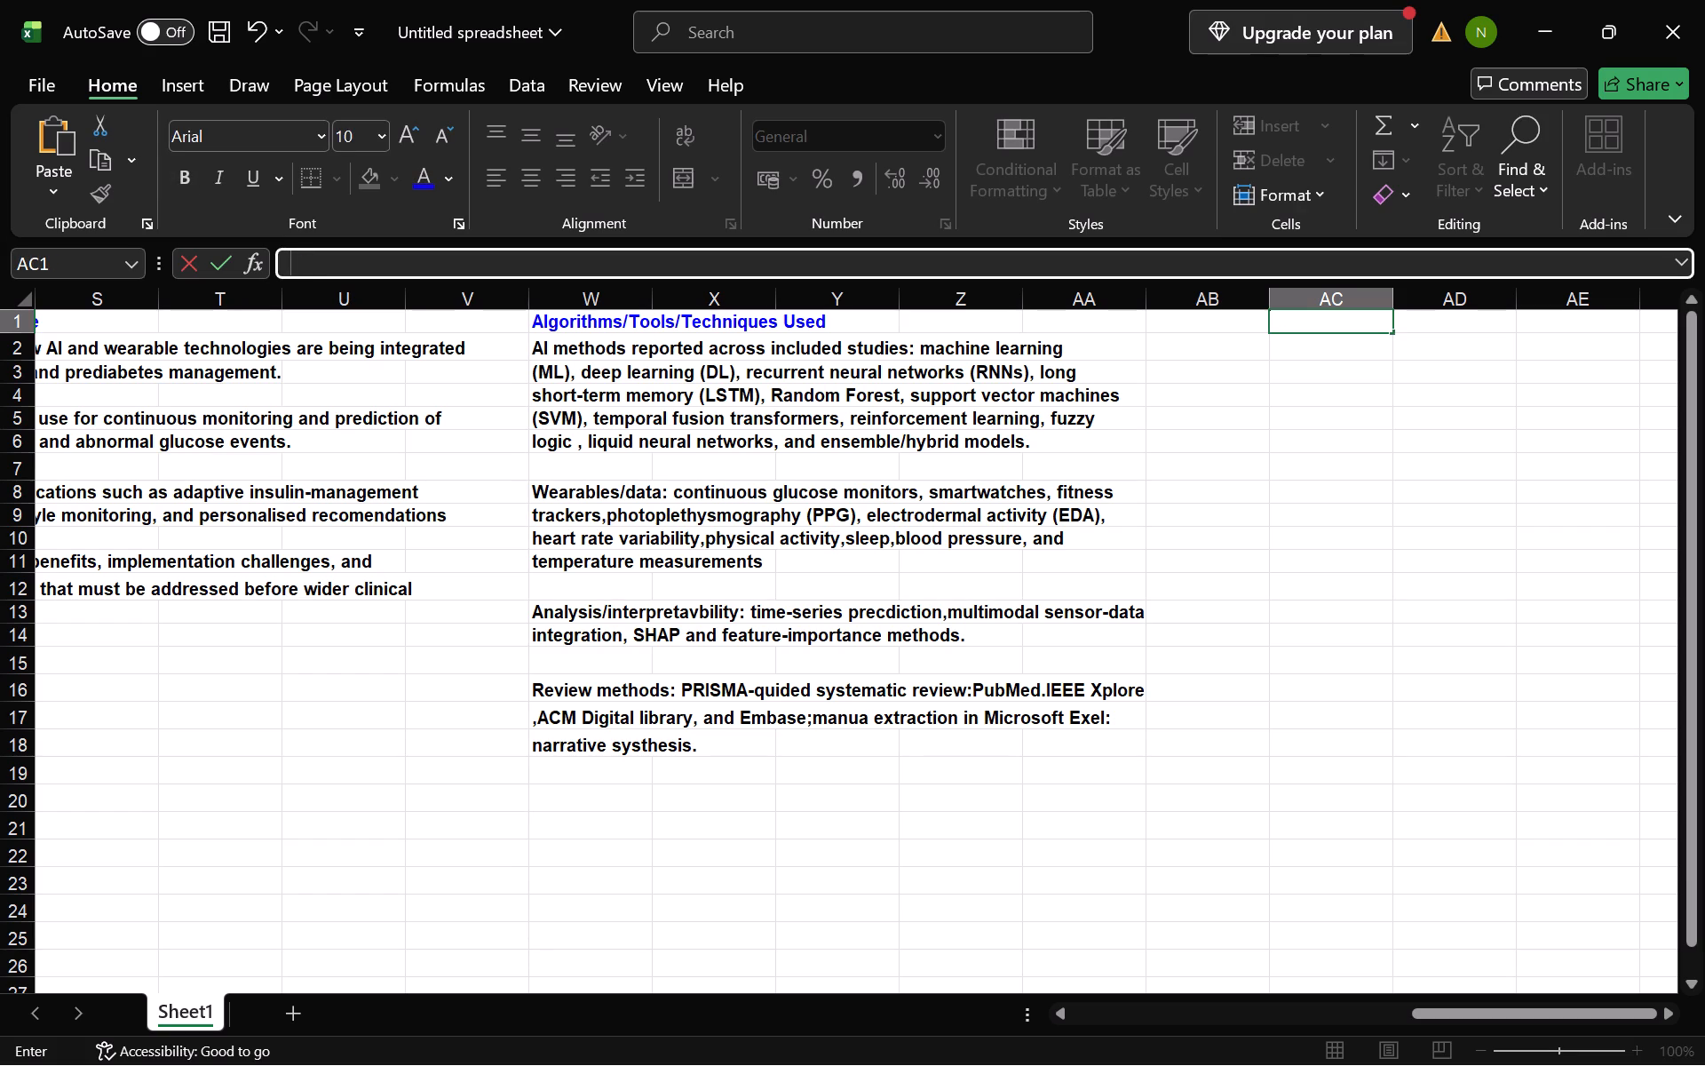
key(ctrl+b)
key(shift+a)
Complete the column heading in cell AC1 so it reads "Advantages".
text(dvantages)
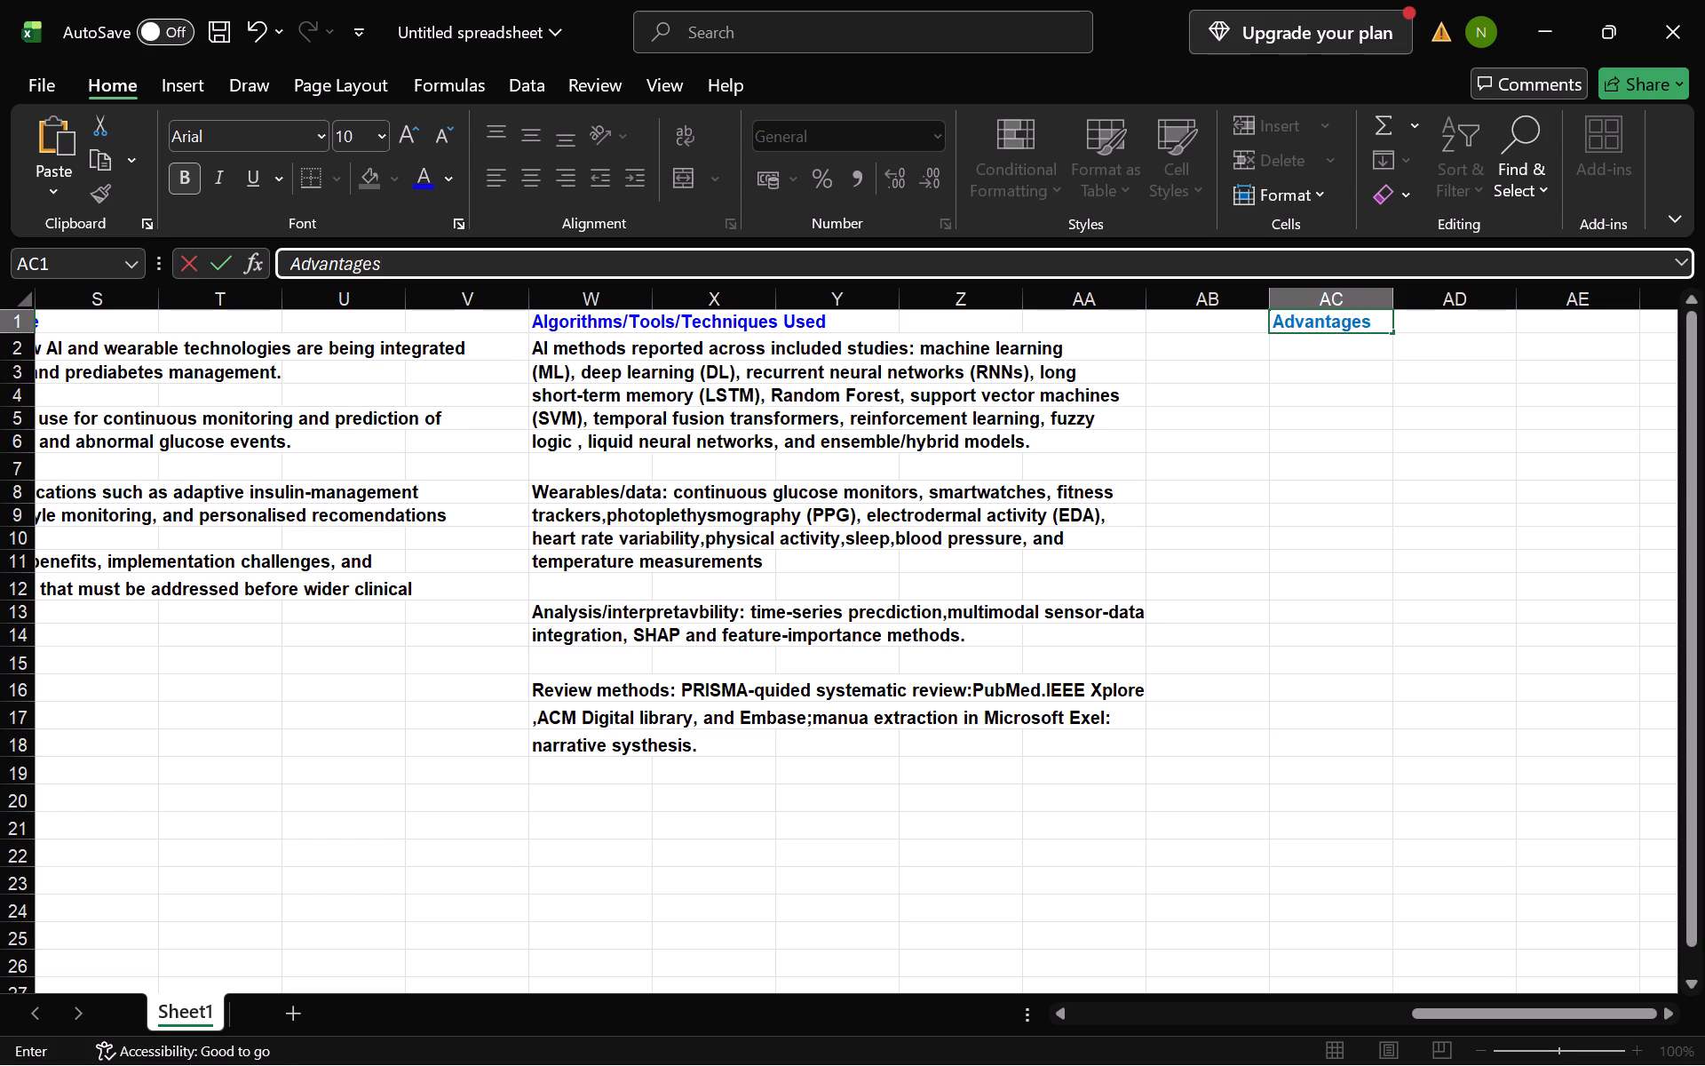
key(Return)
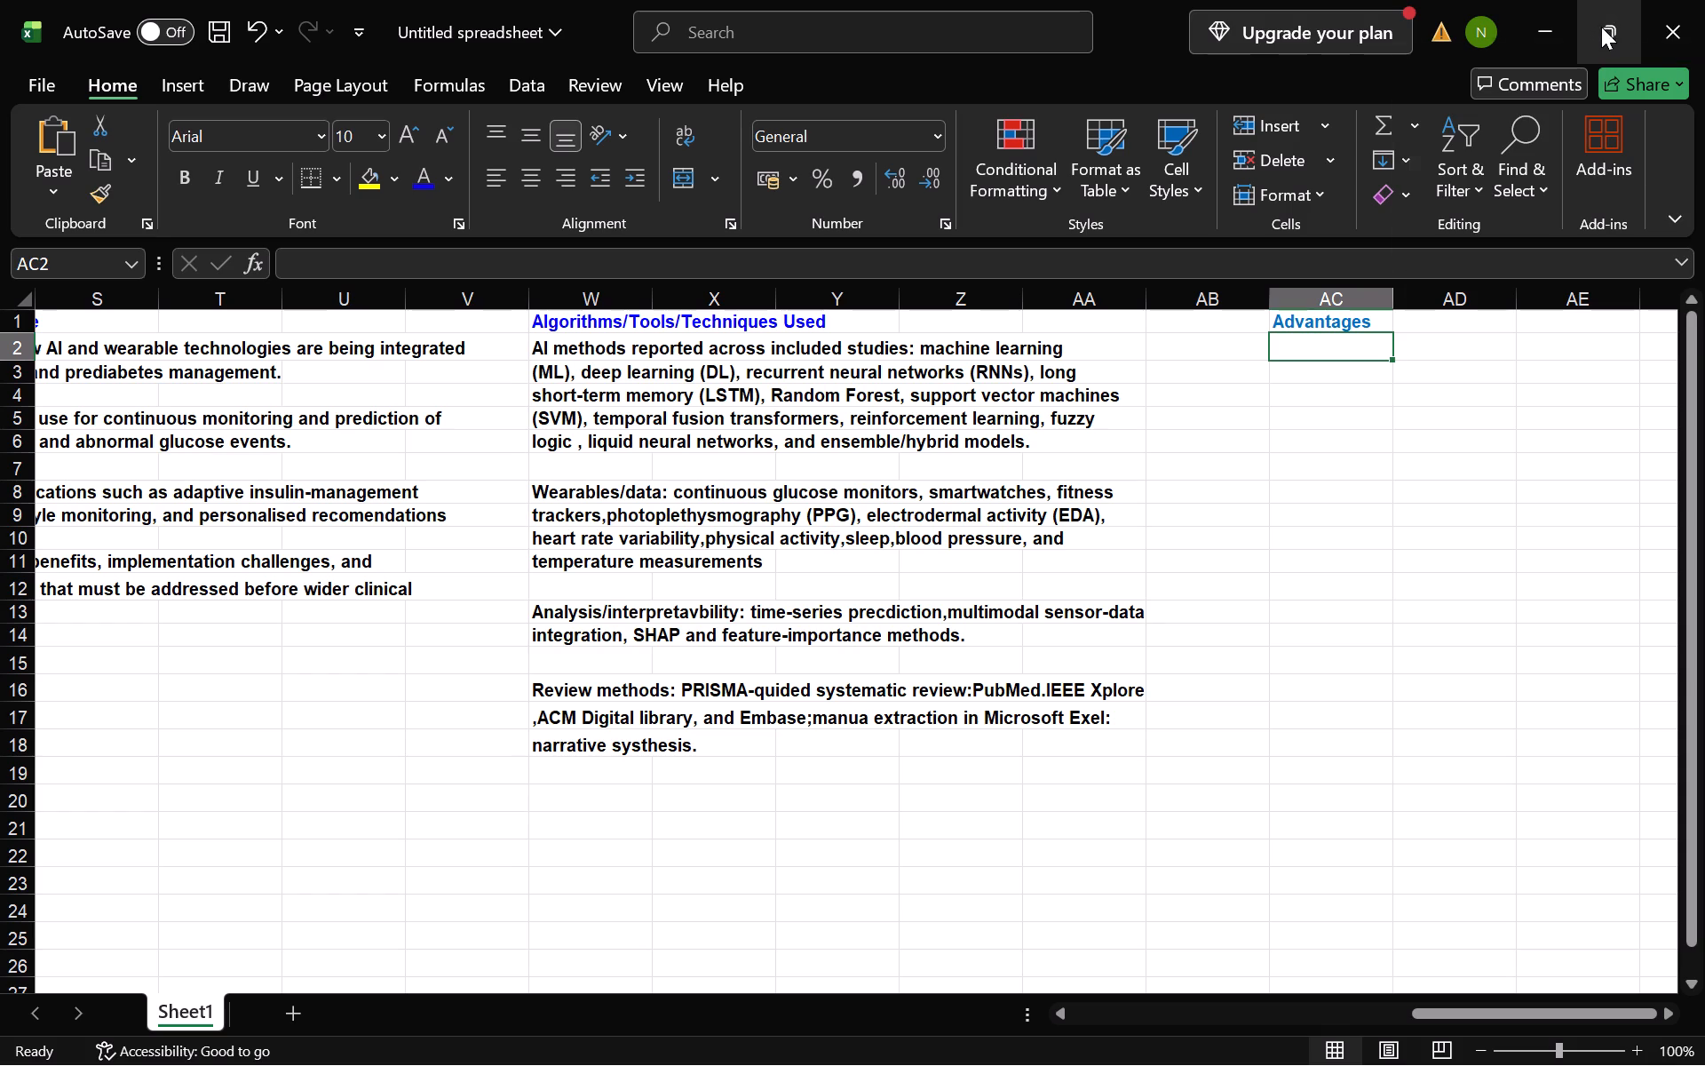
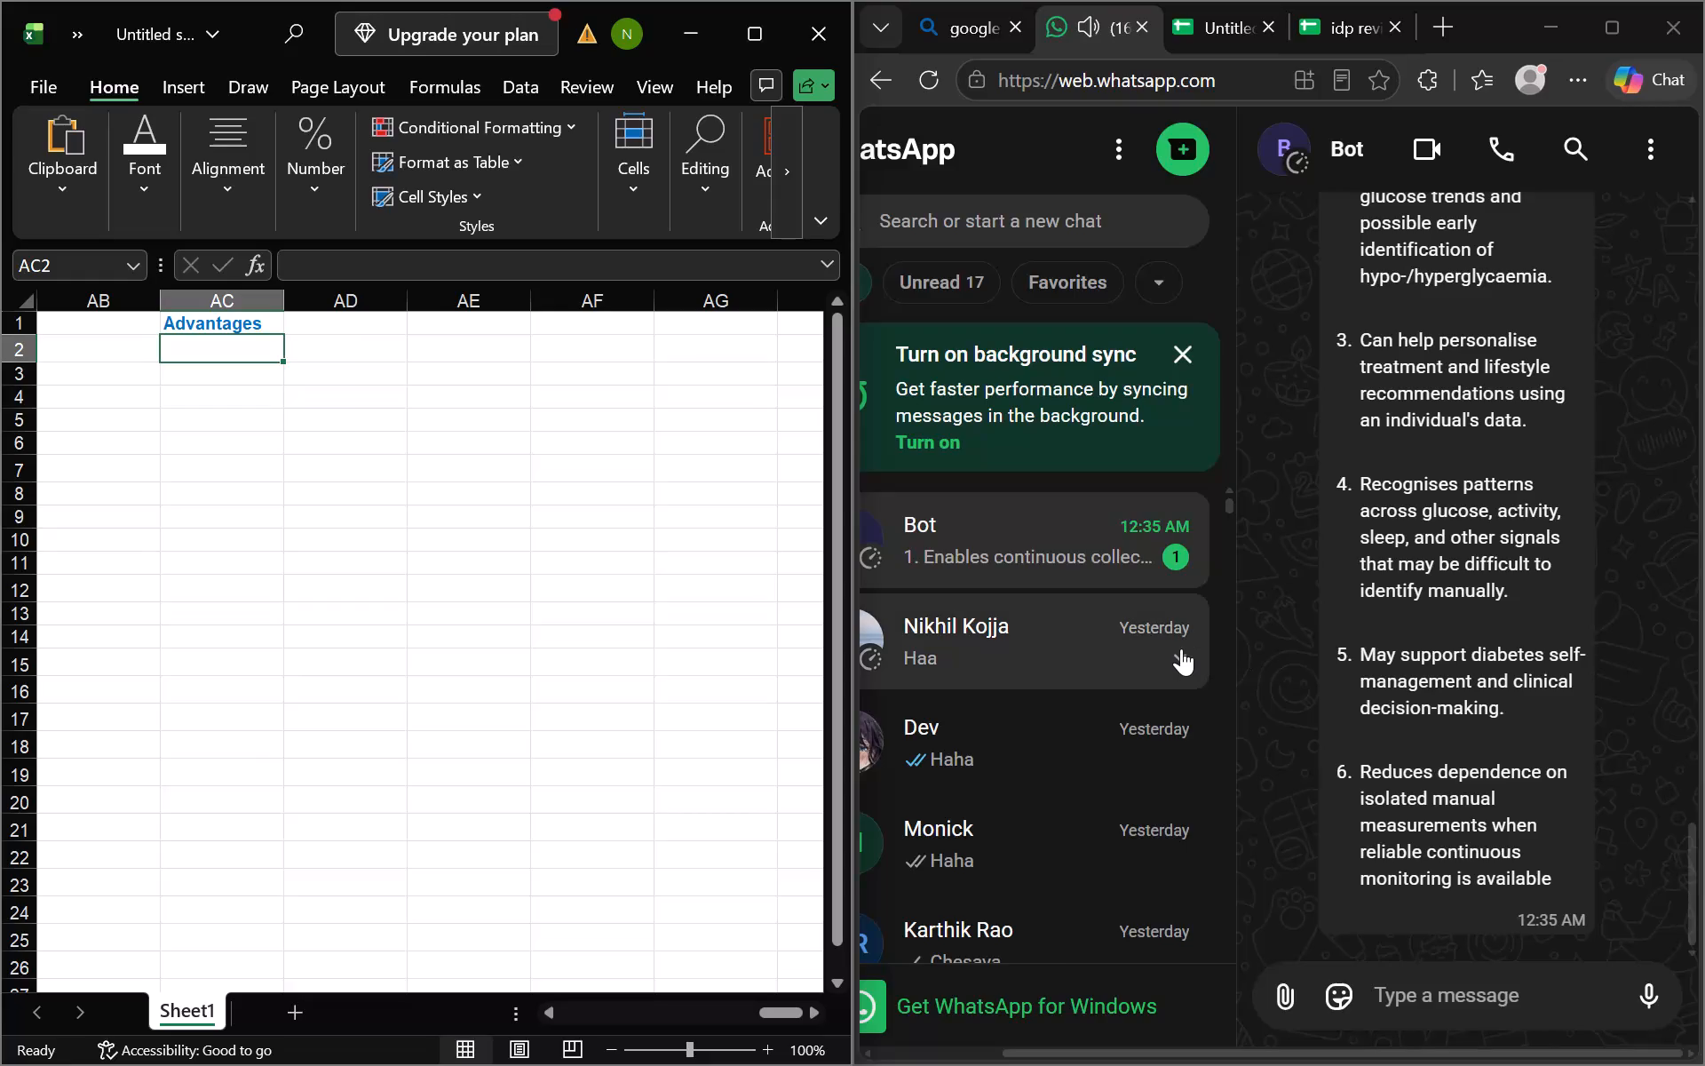
Locate the start of the six-point advantages list in the WhatsApp chat with Bot.
scroll(1547, 656, down, 5)
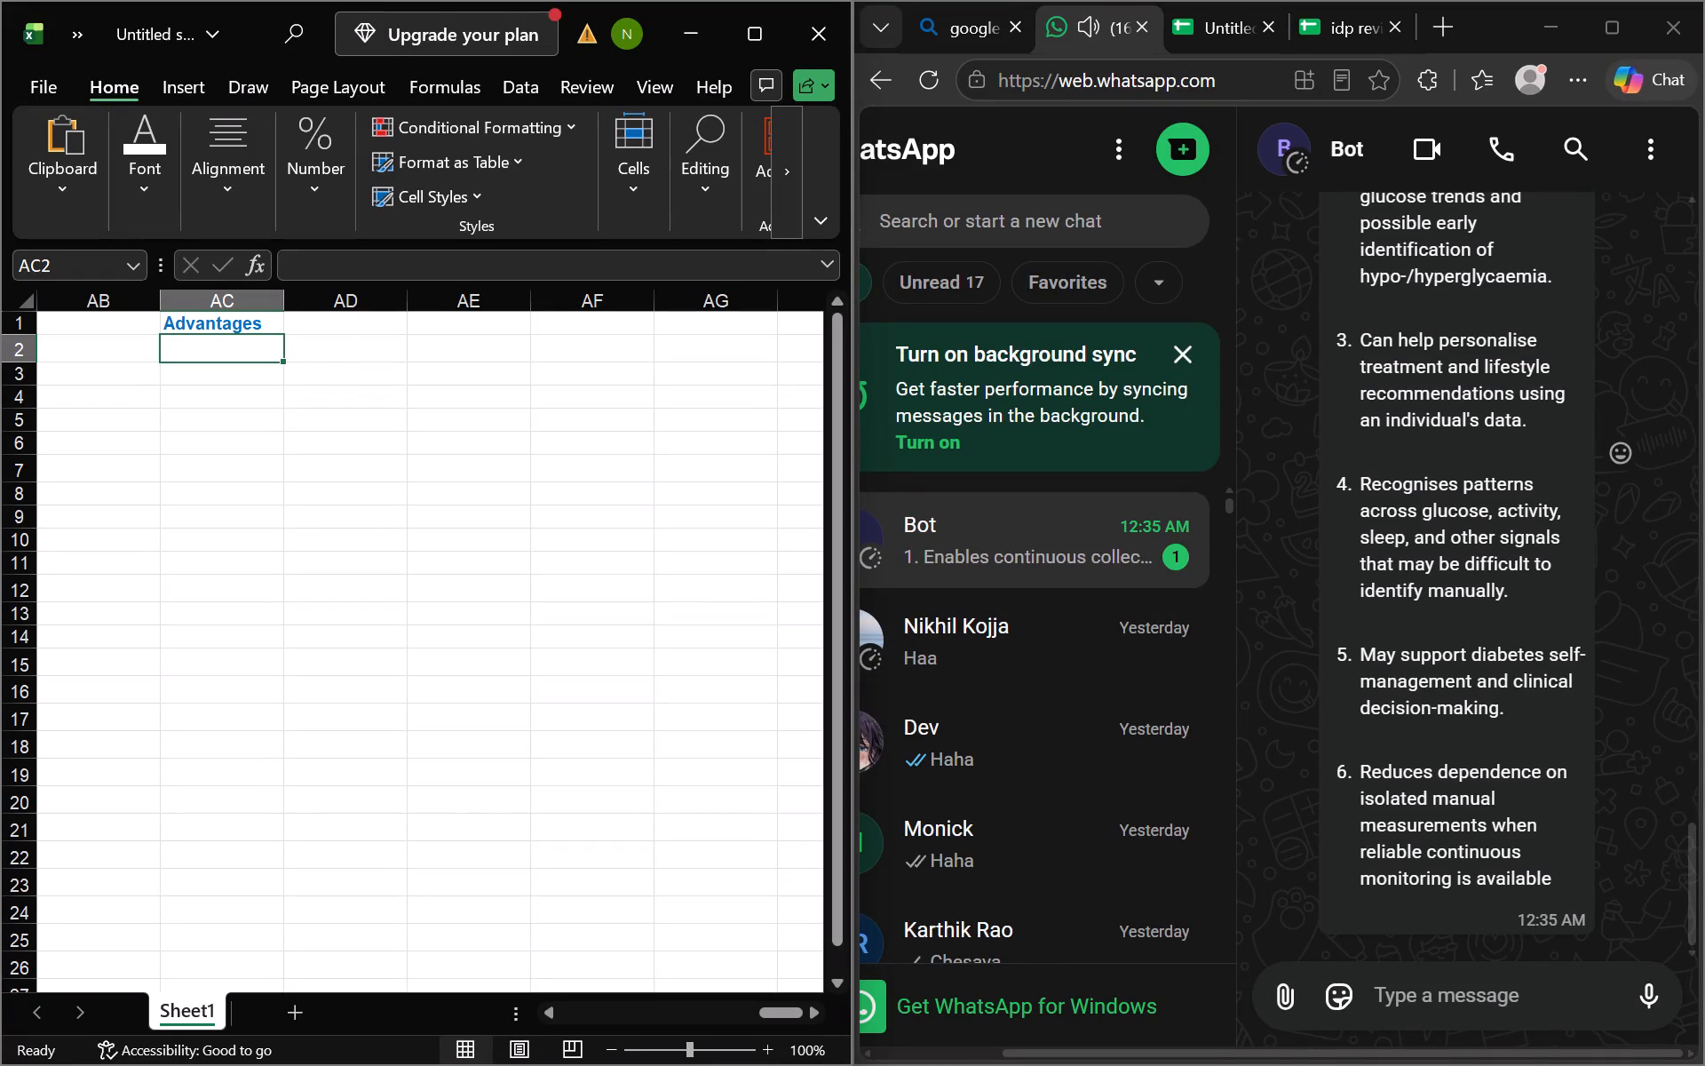
scroll(1547, 656, up, 2)
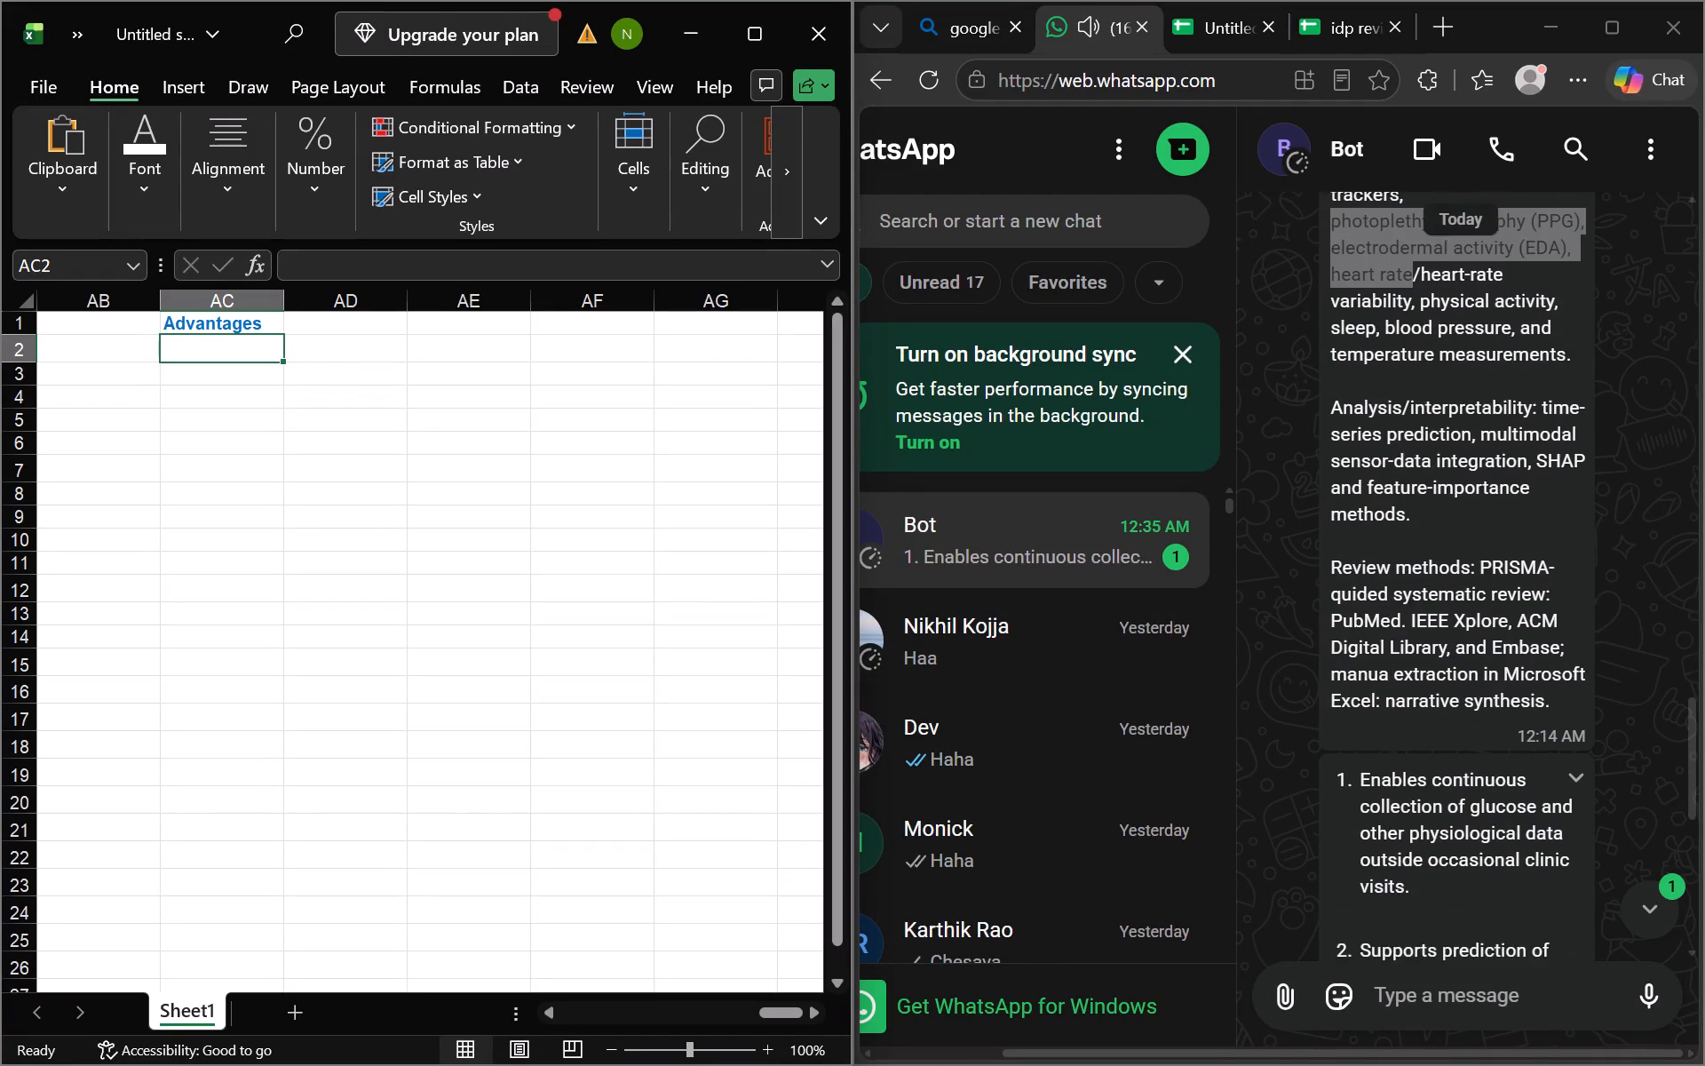
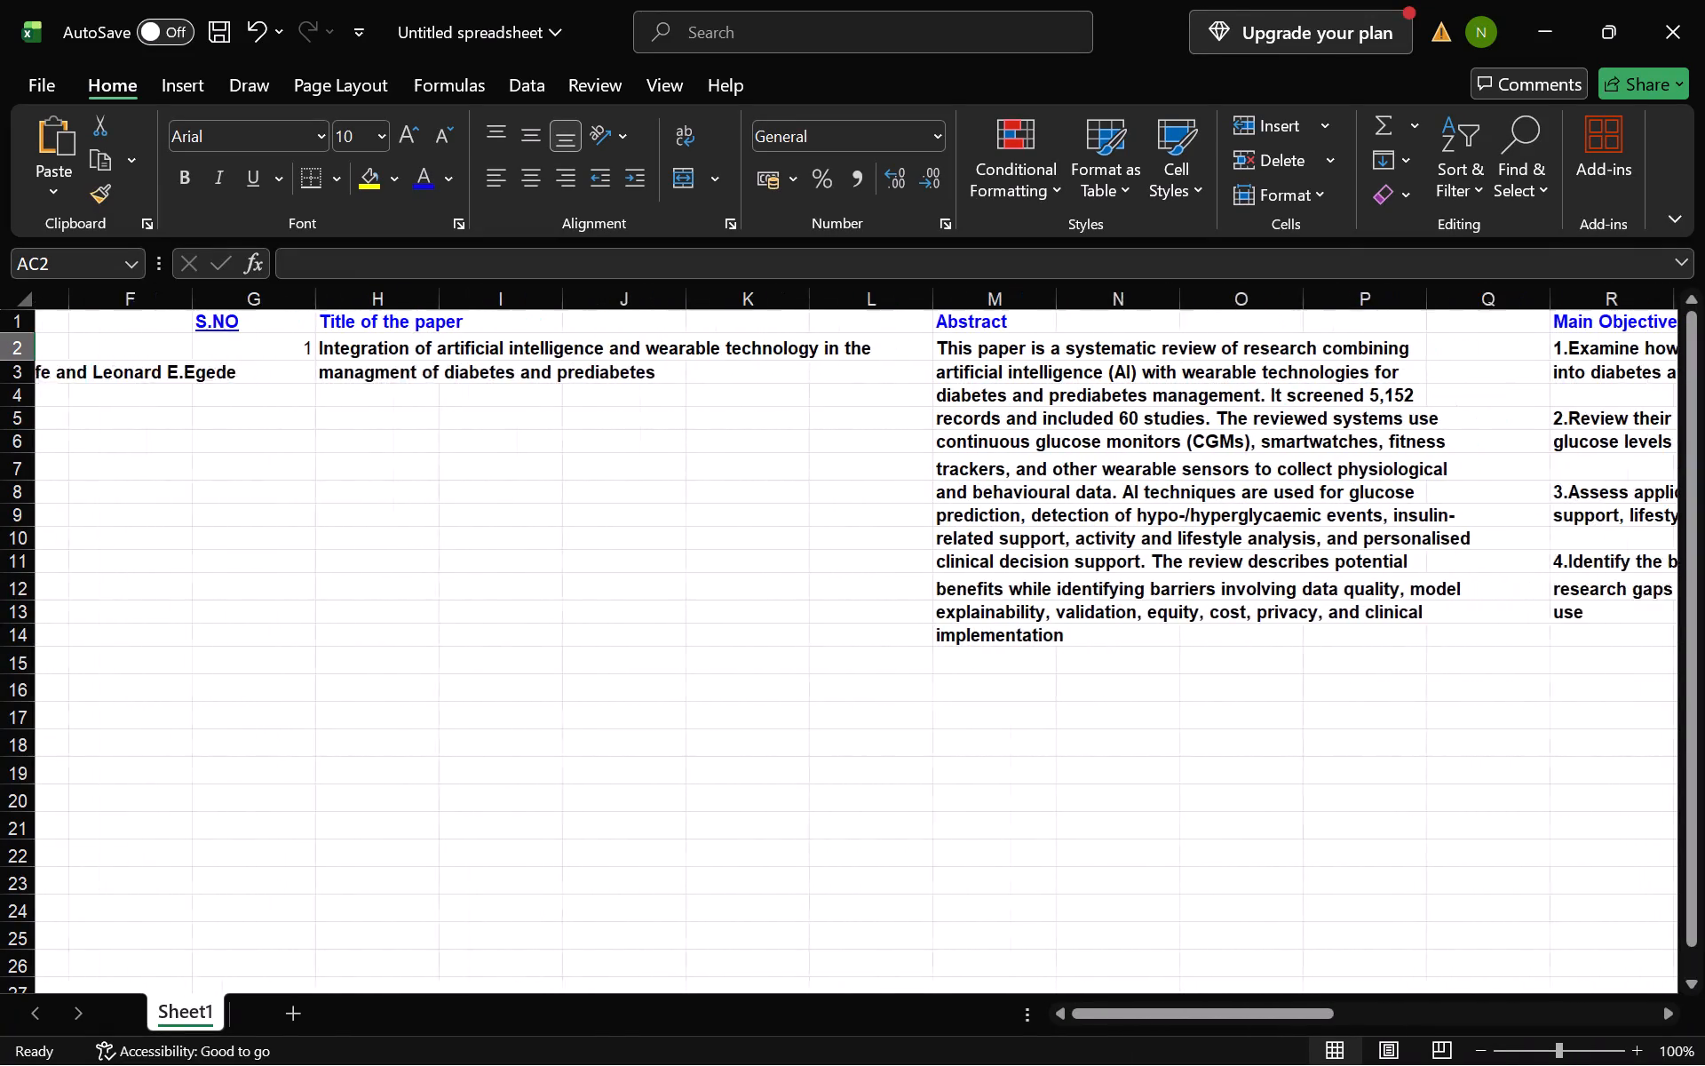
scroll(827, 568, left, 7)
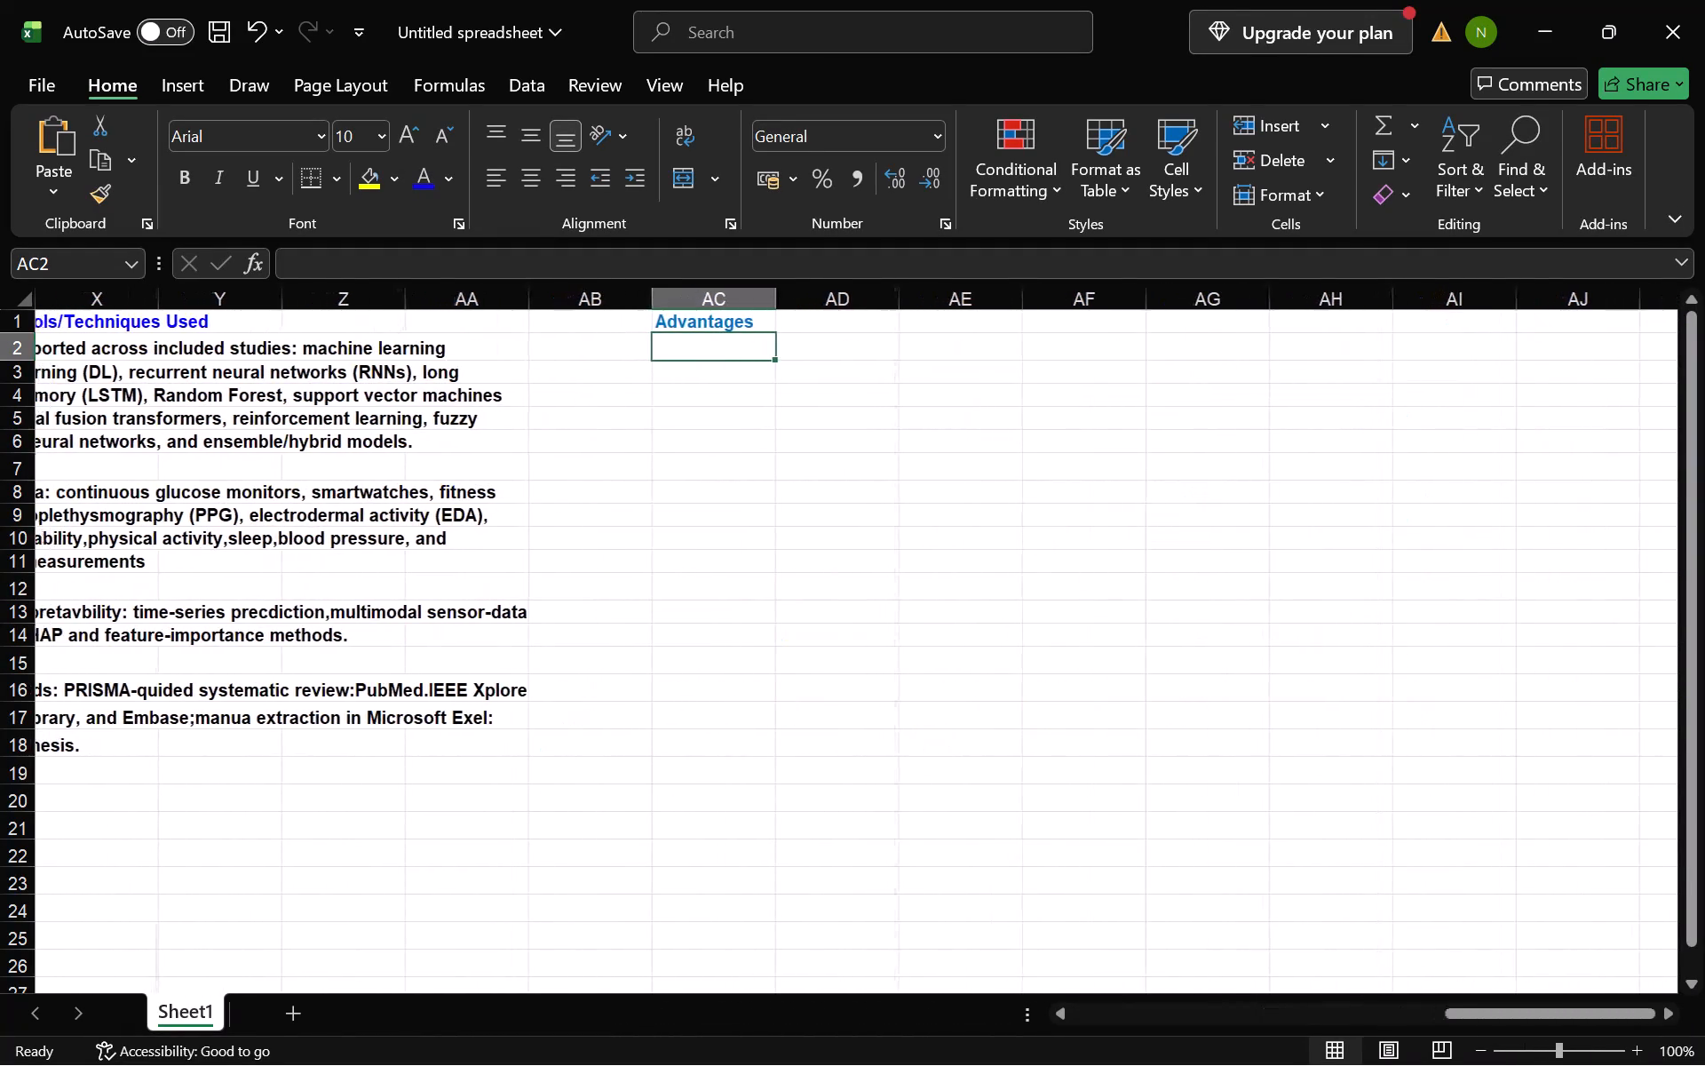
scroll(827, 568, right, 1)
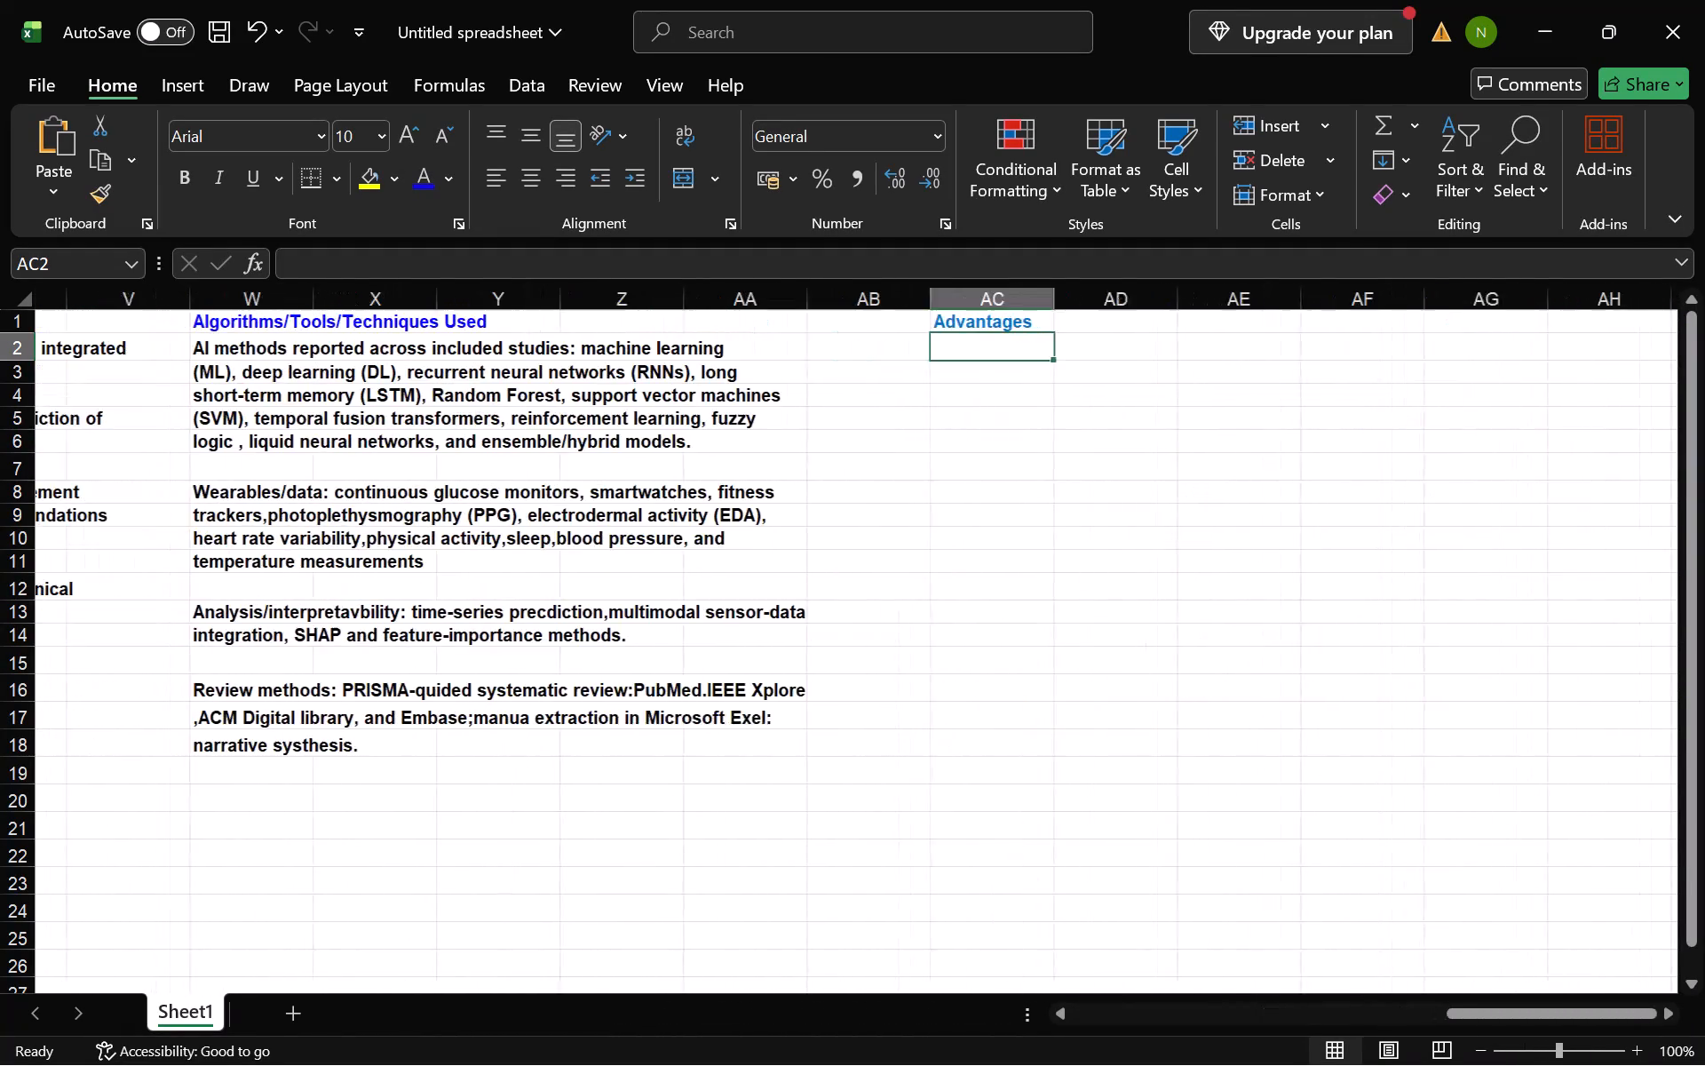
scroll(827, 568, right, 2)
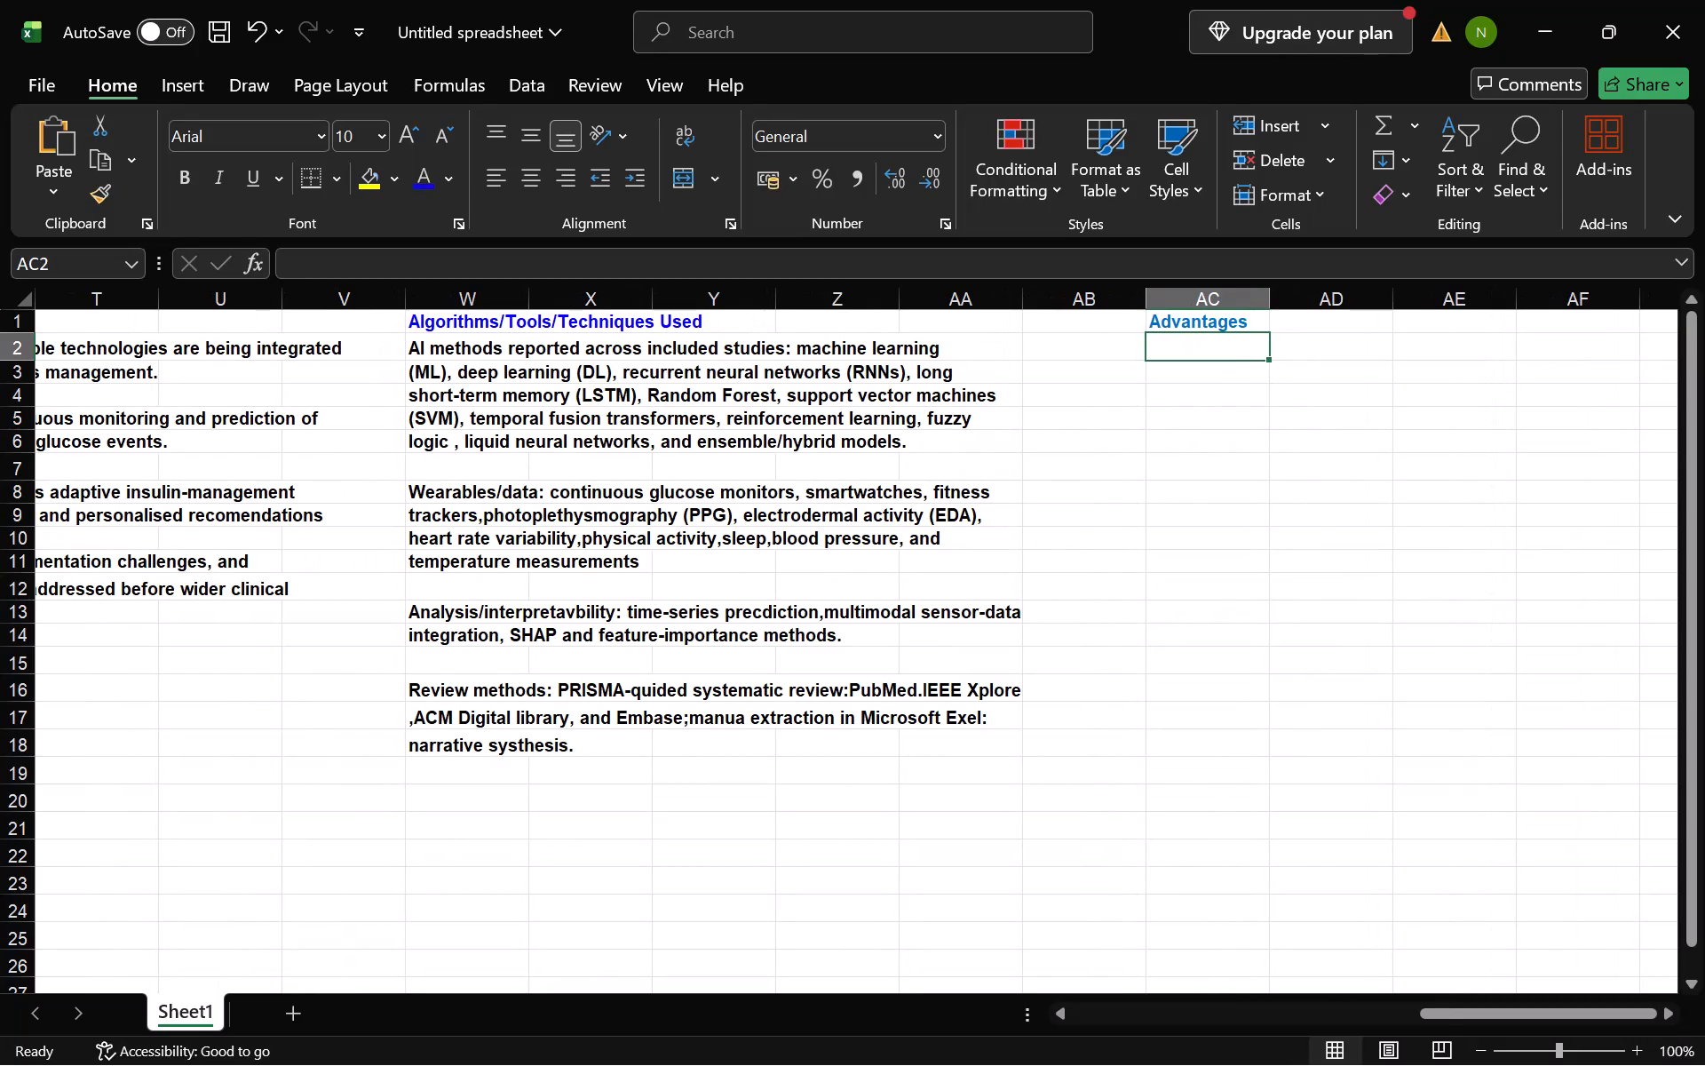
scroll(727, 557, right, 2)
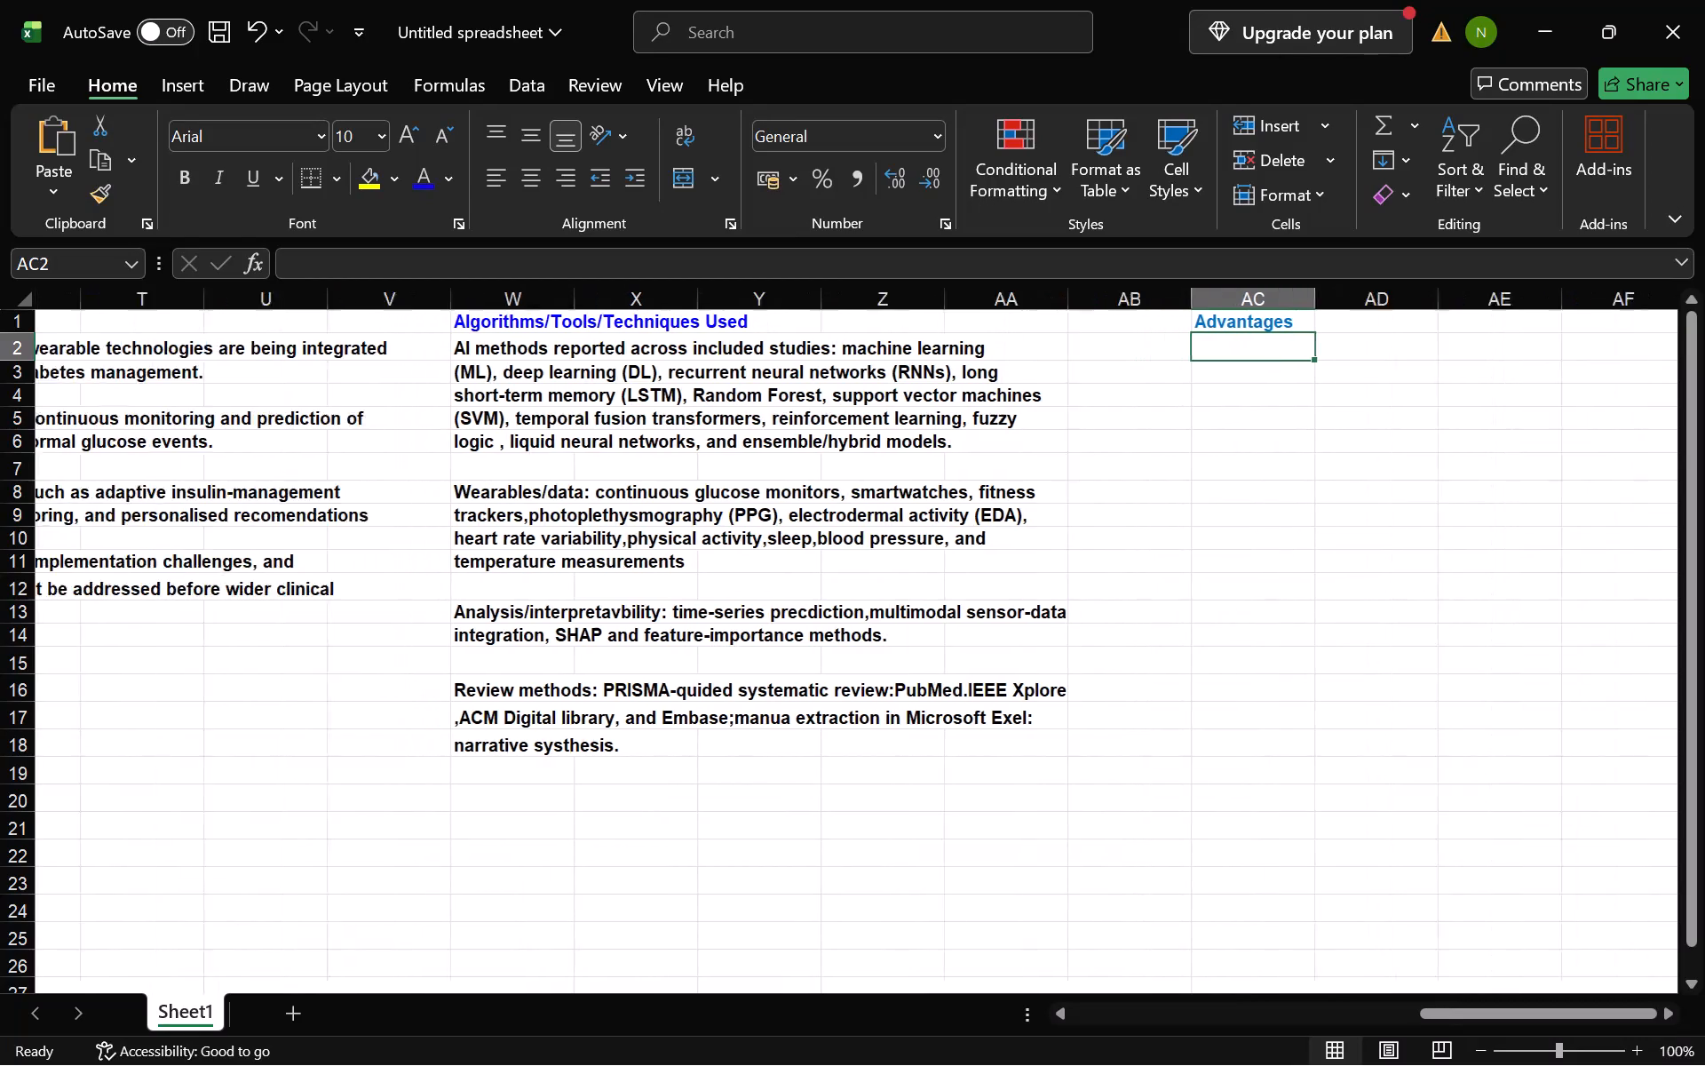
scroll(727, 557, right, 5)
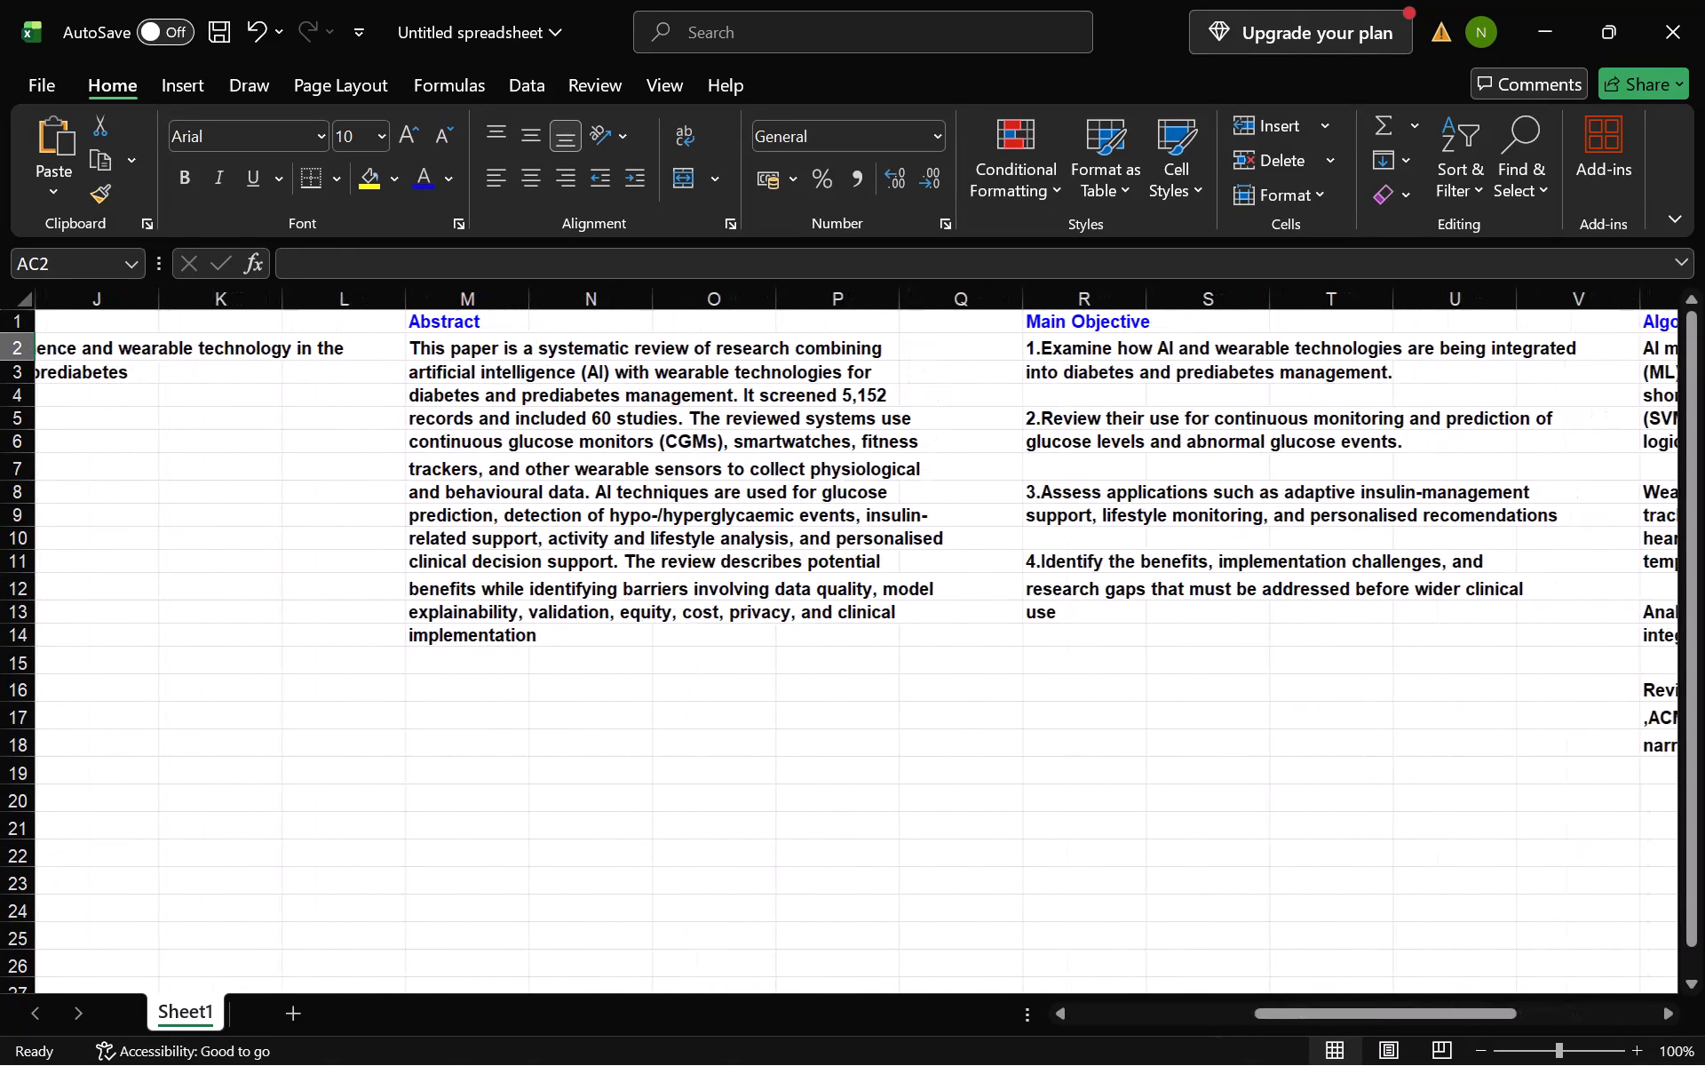
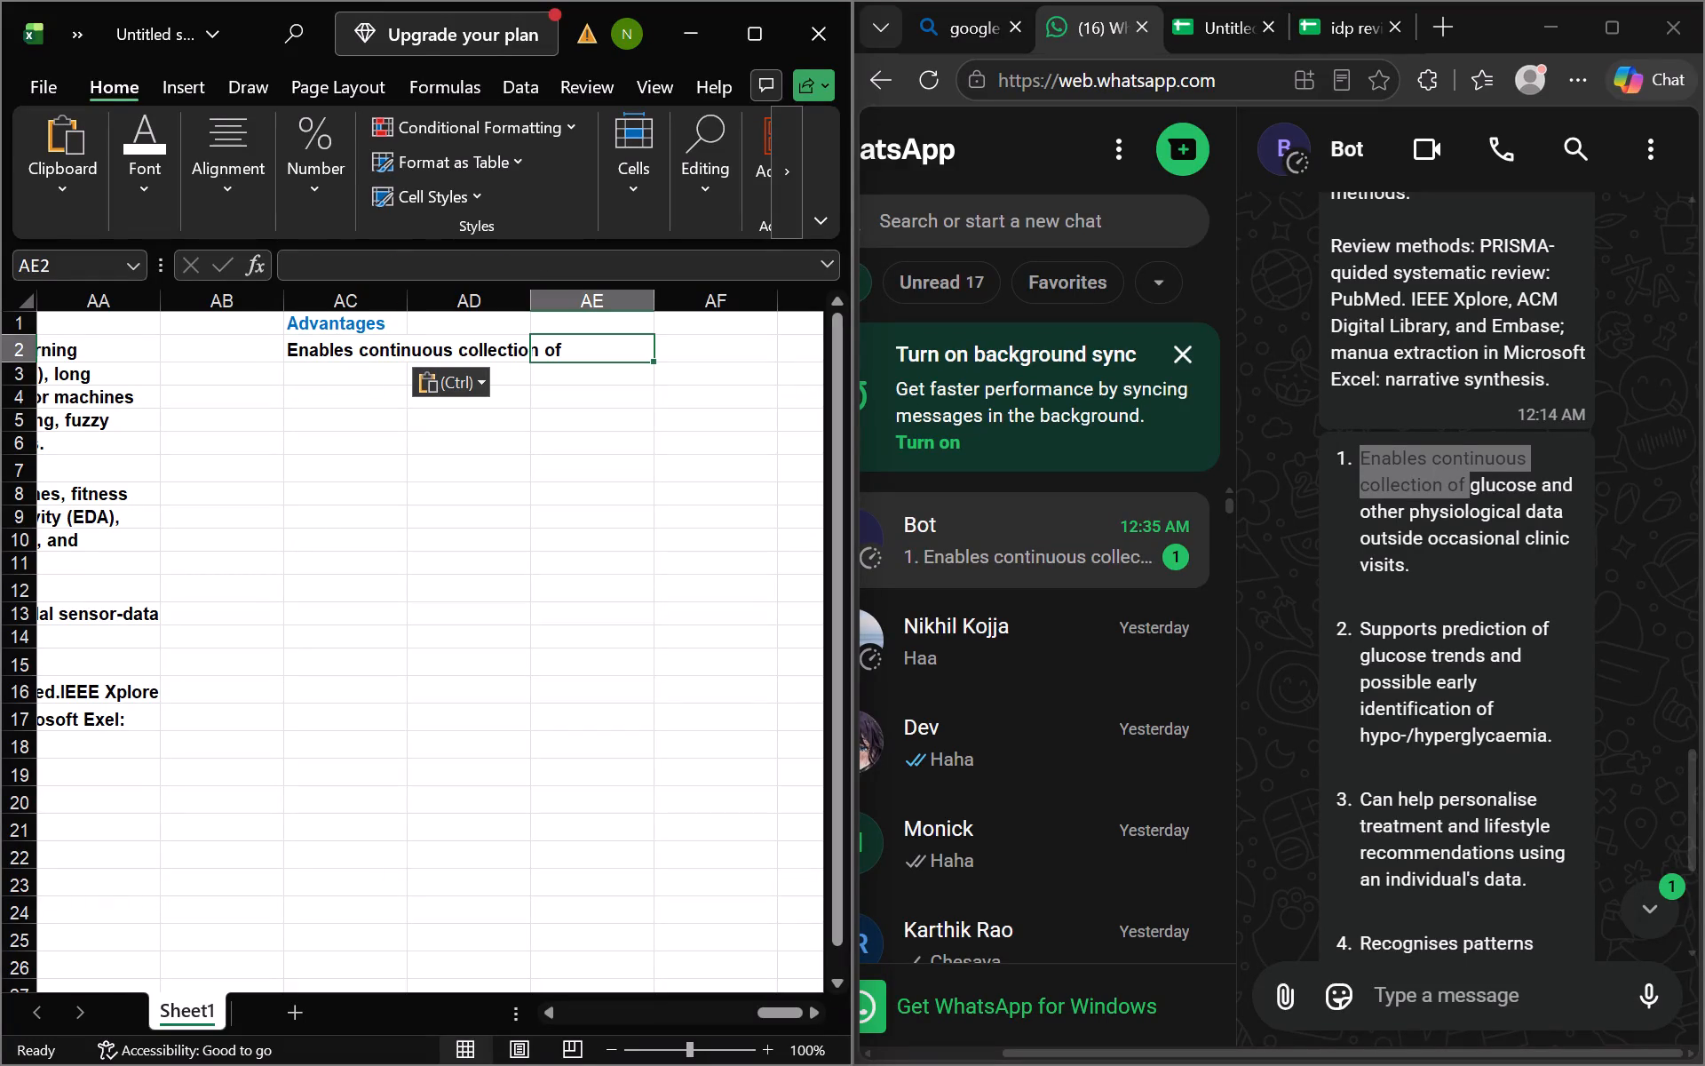
Extend the first advantage in cell AC2 by adding "glucose" after "Enables continuous collection of".
double_click(306, 349)
double_click(306, 349)
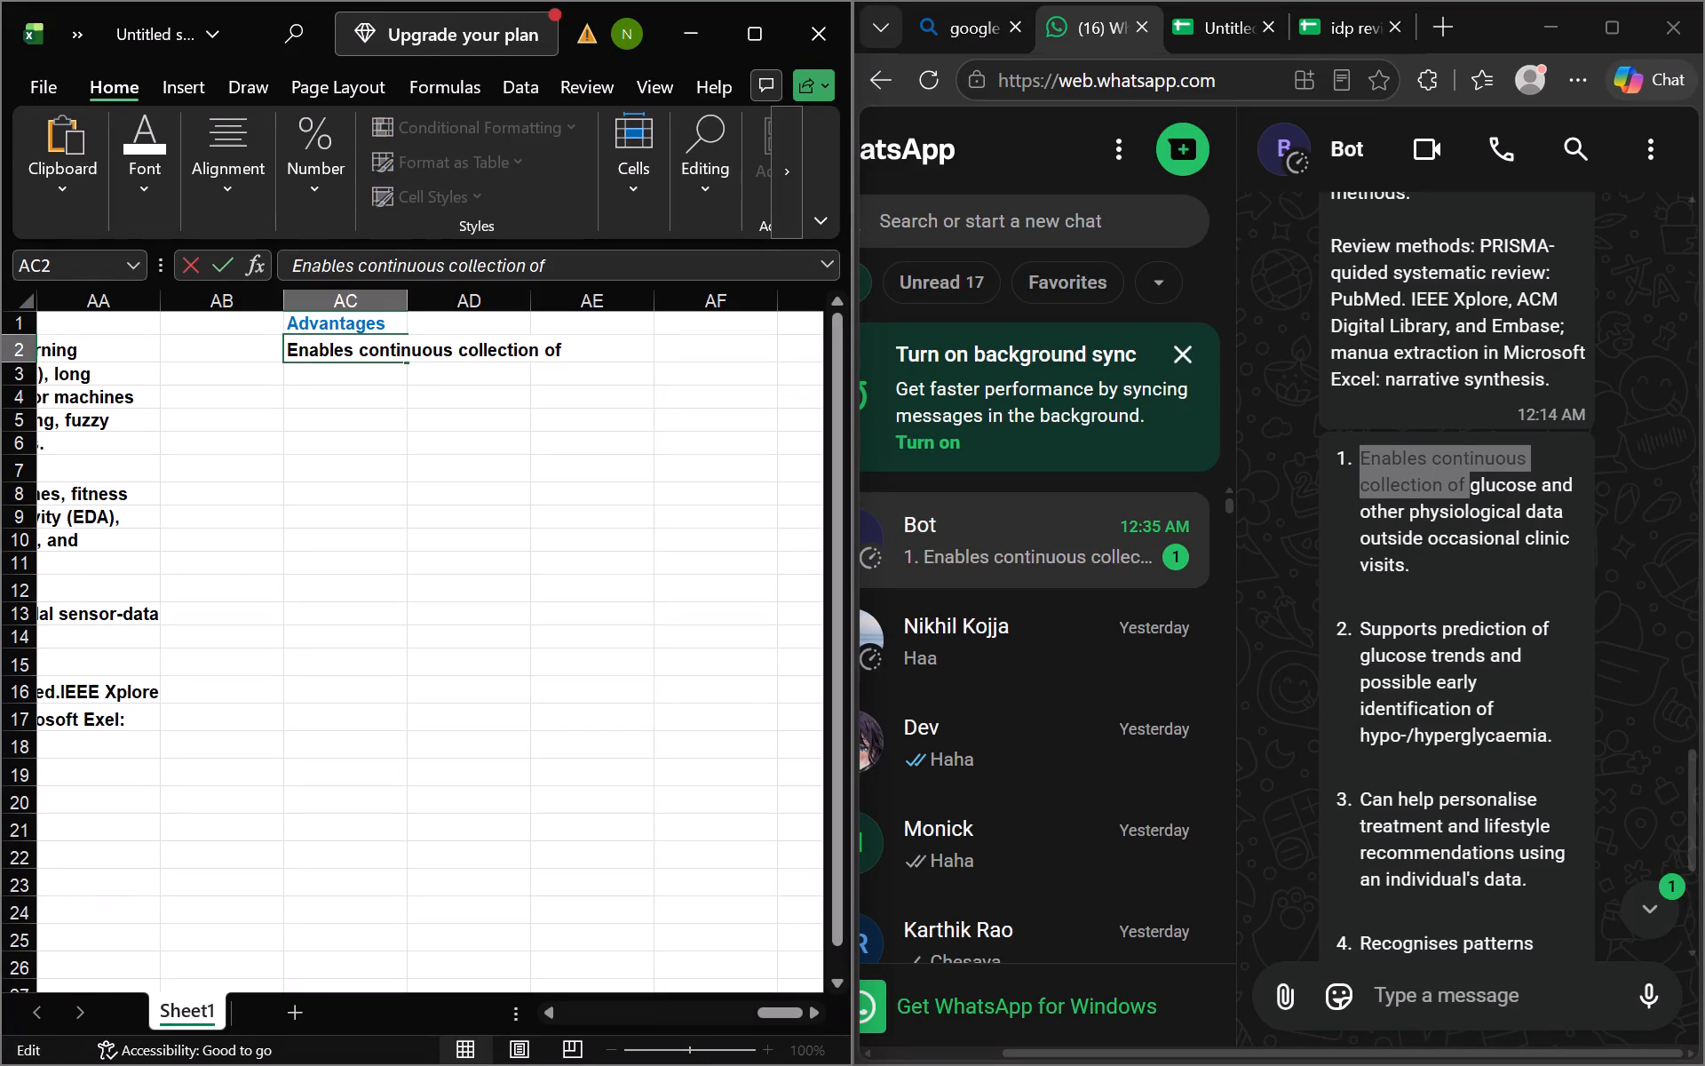
double_click(306, 349)
double_click(306, 349)
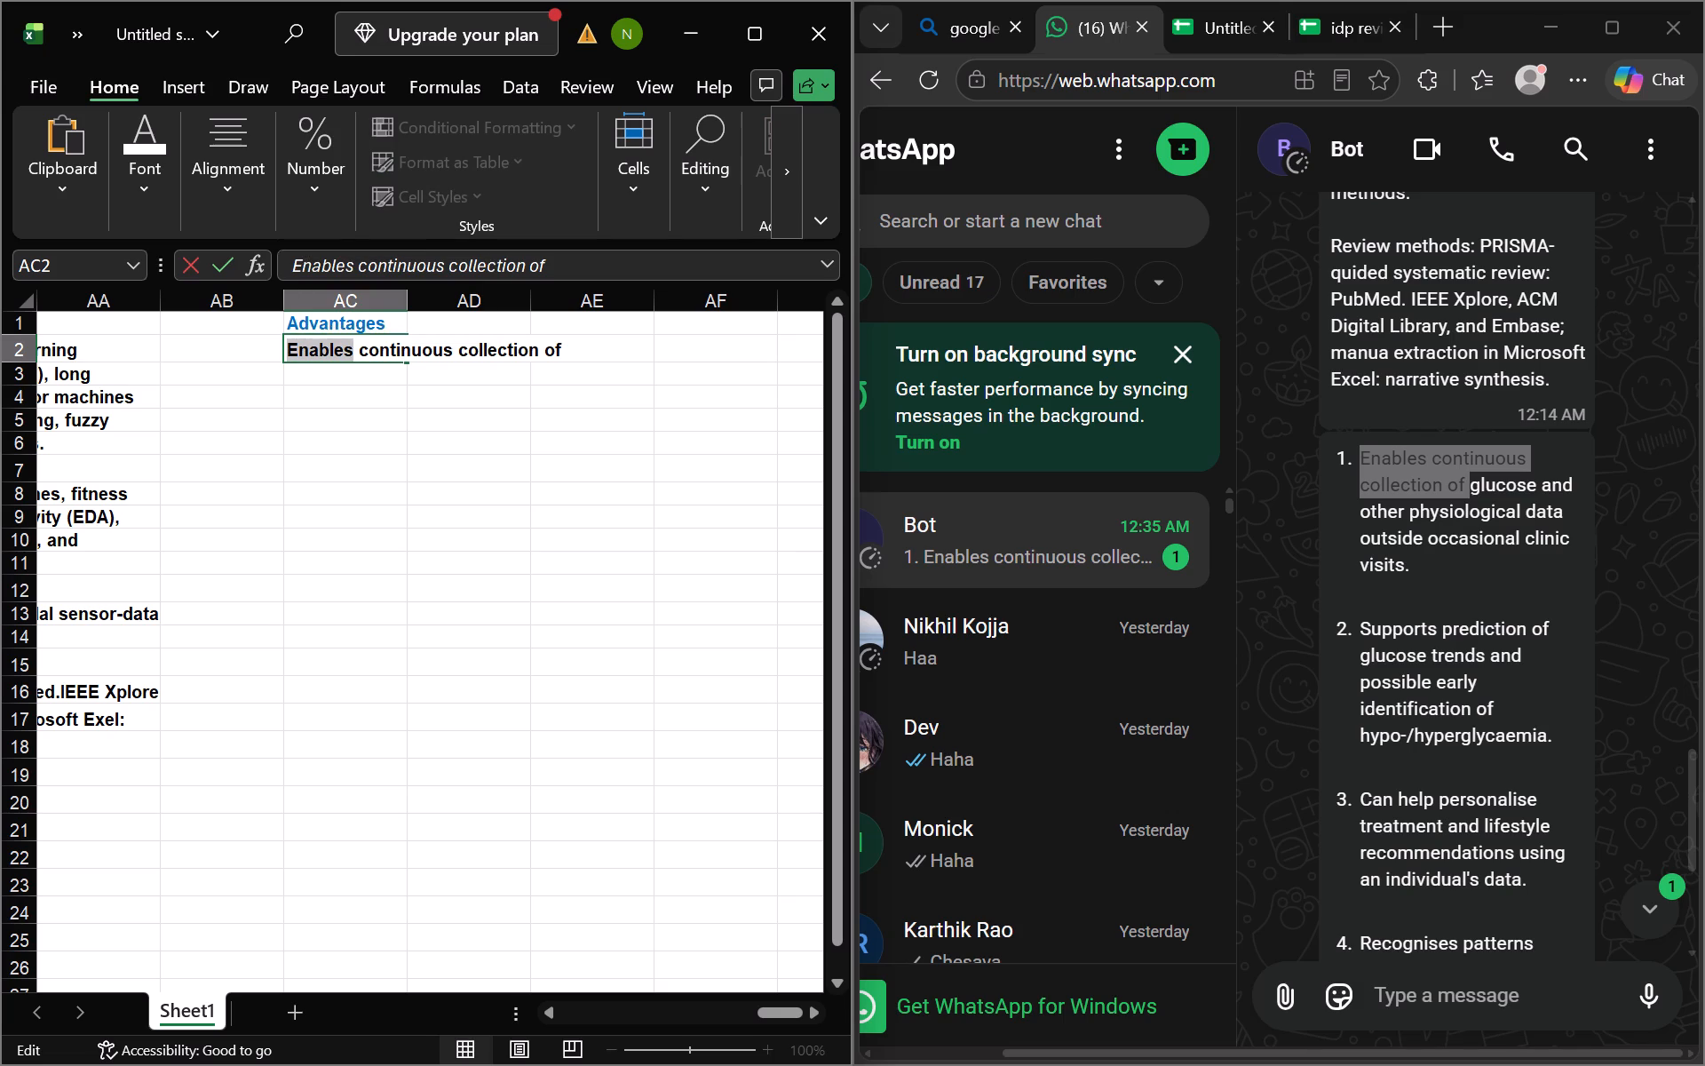
double_click(287, 352)
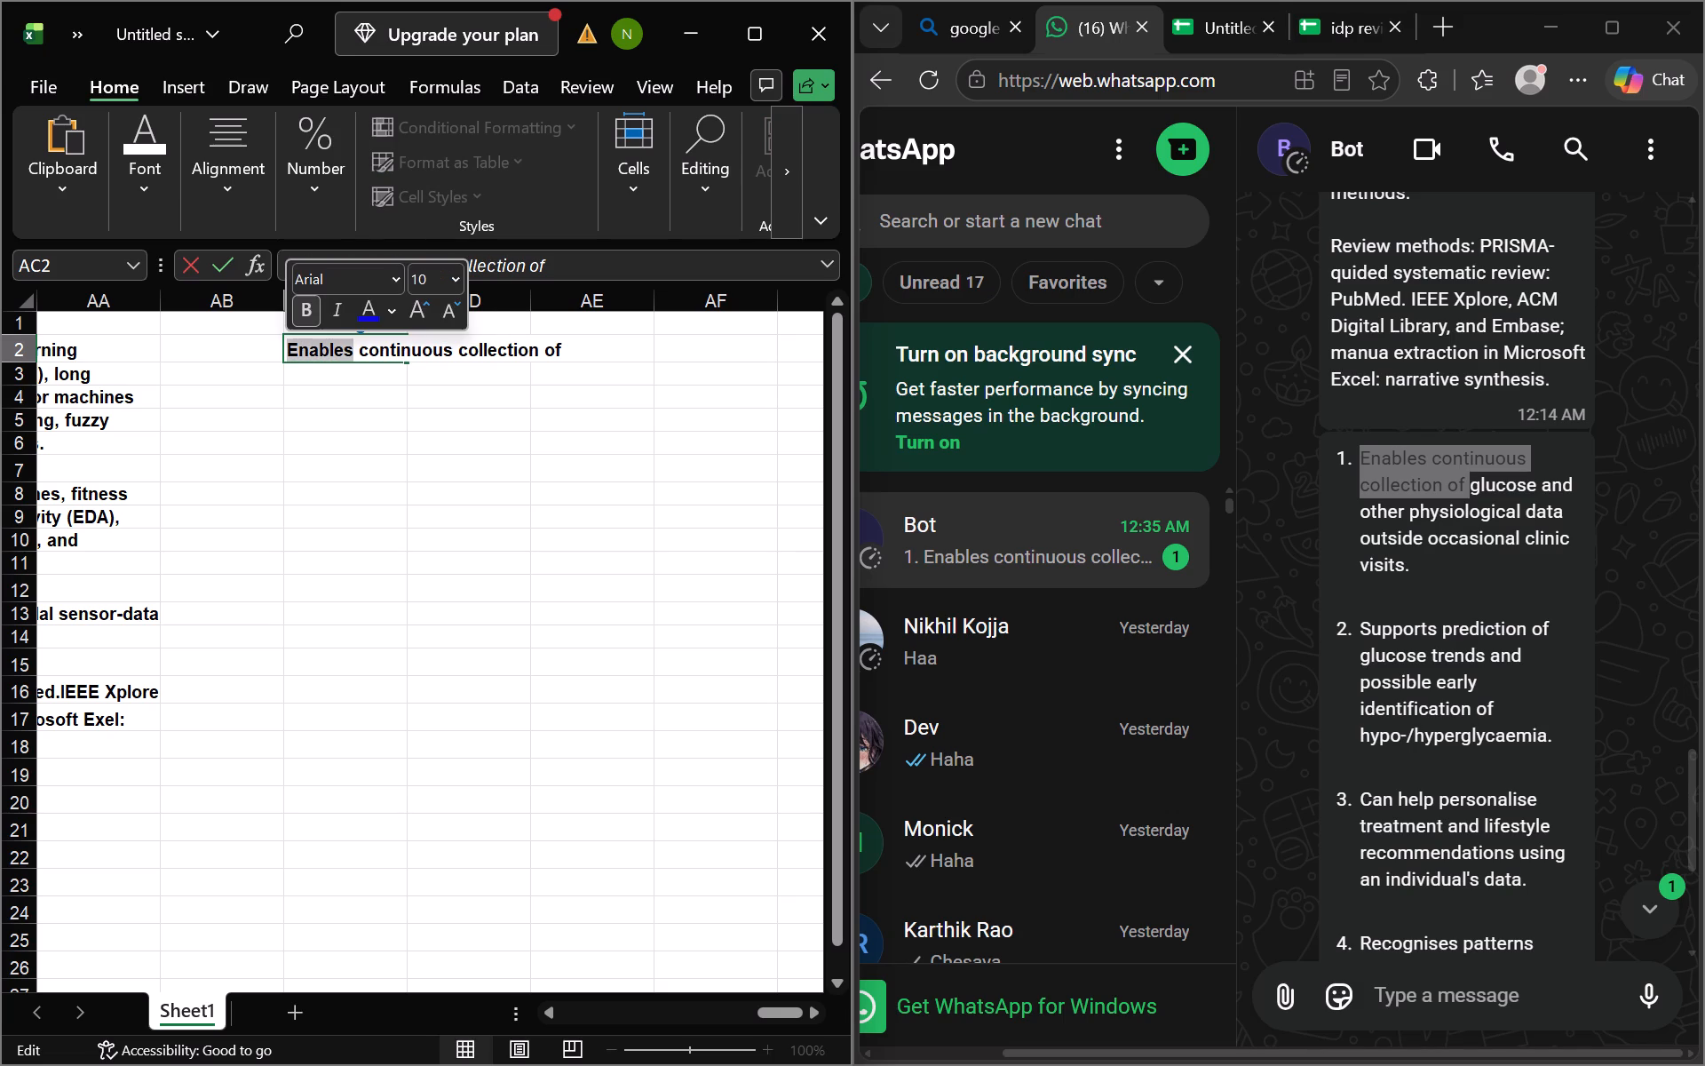
click(575, 357)
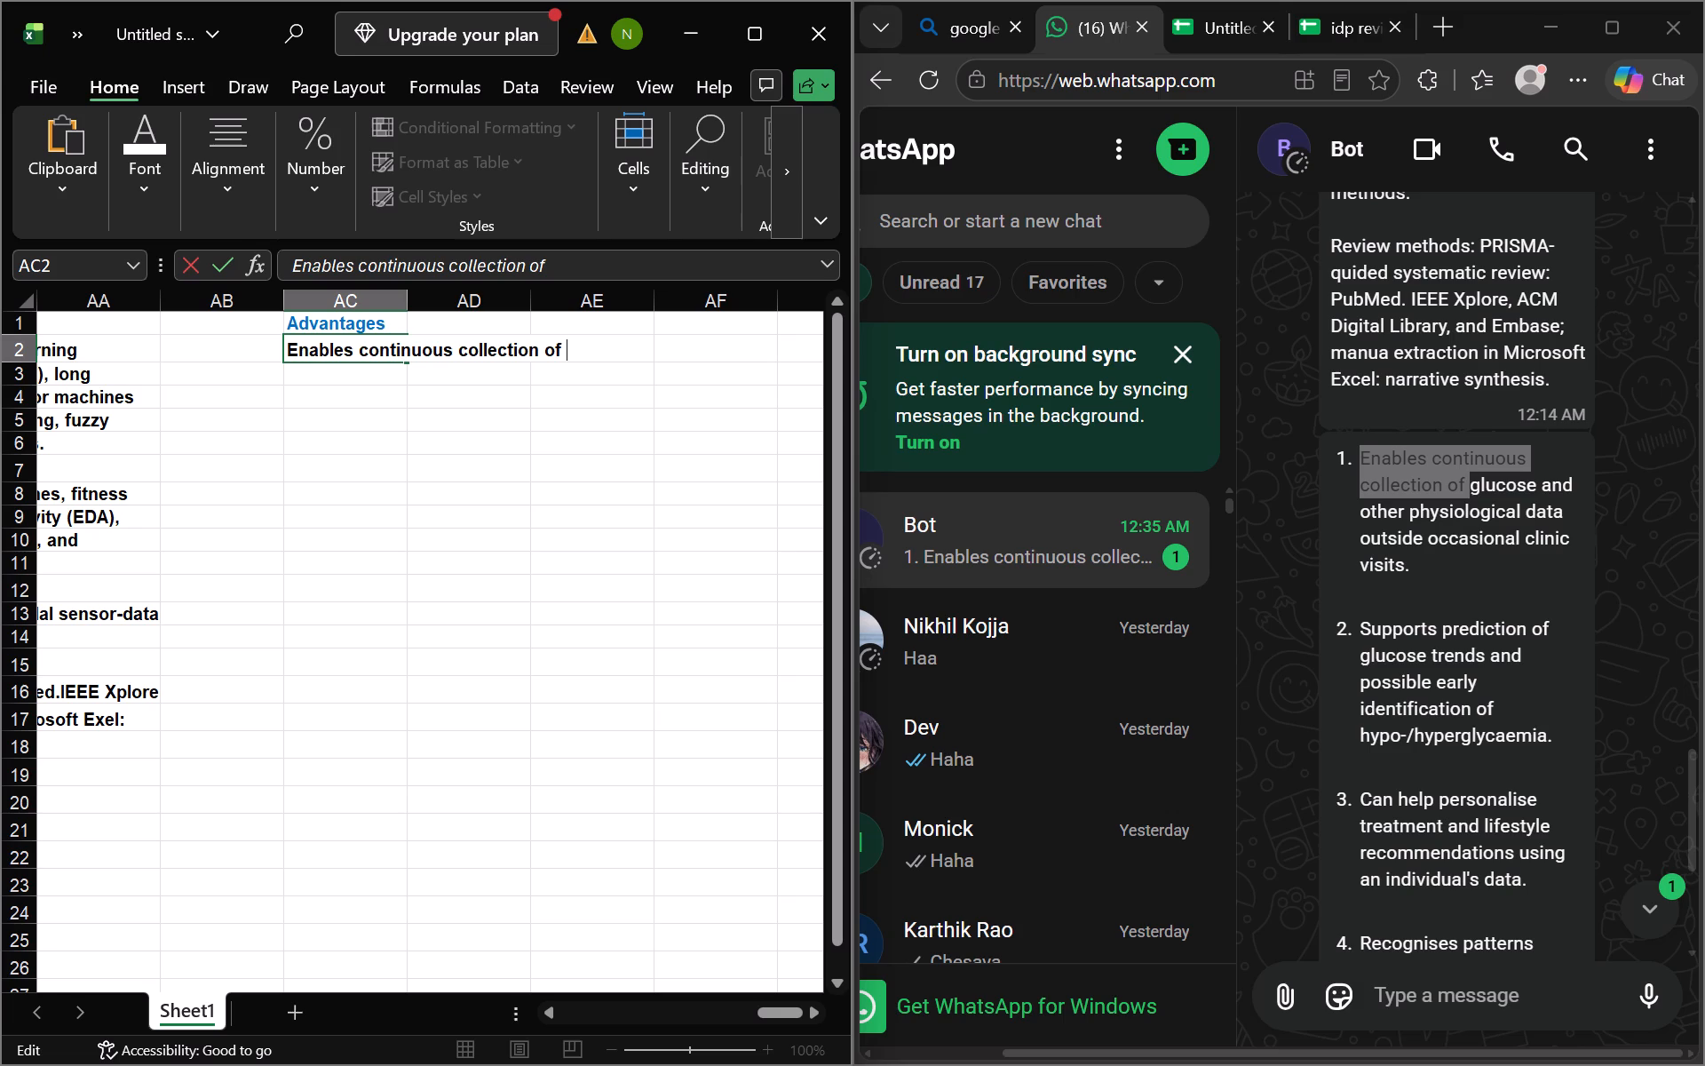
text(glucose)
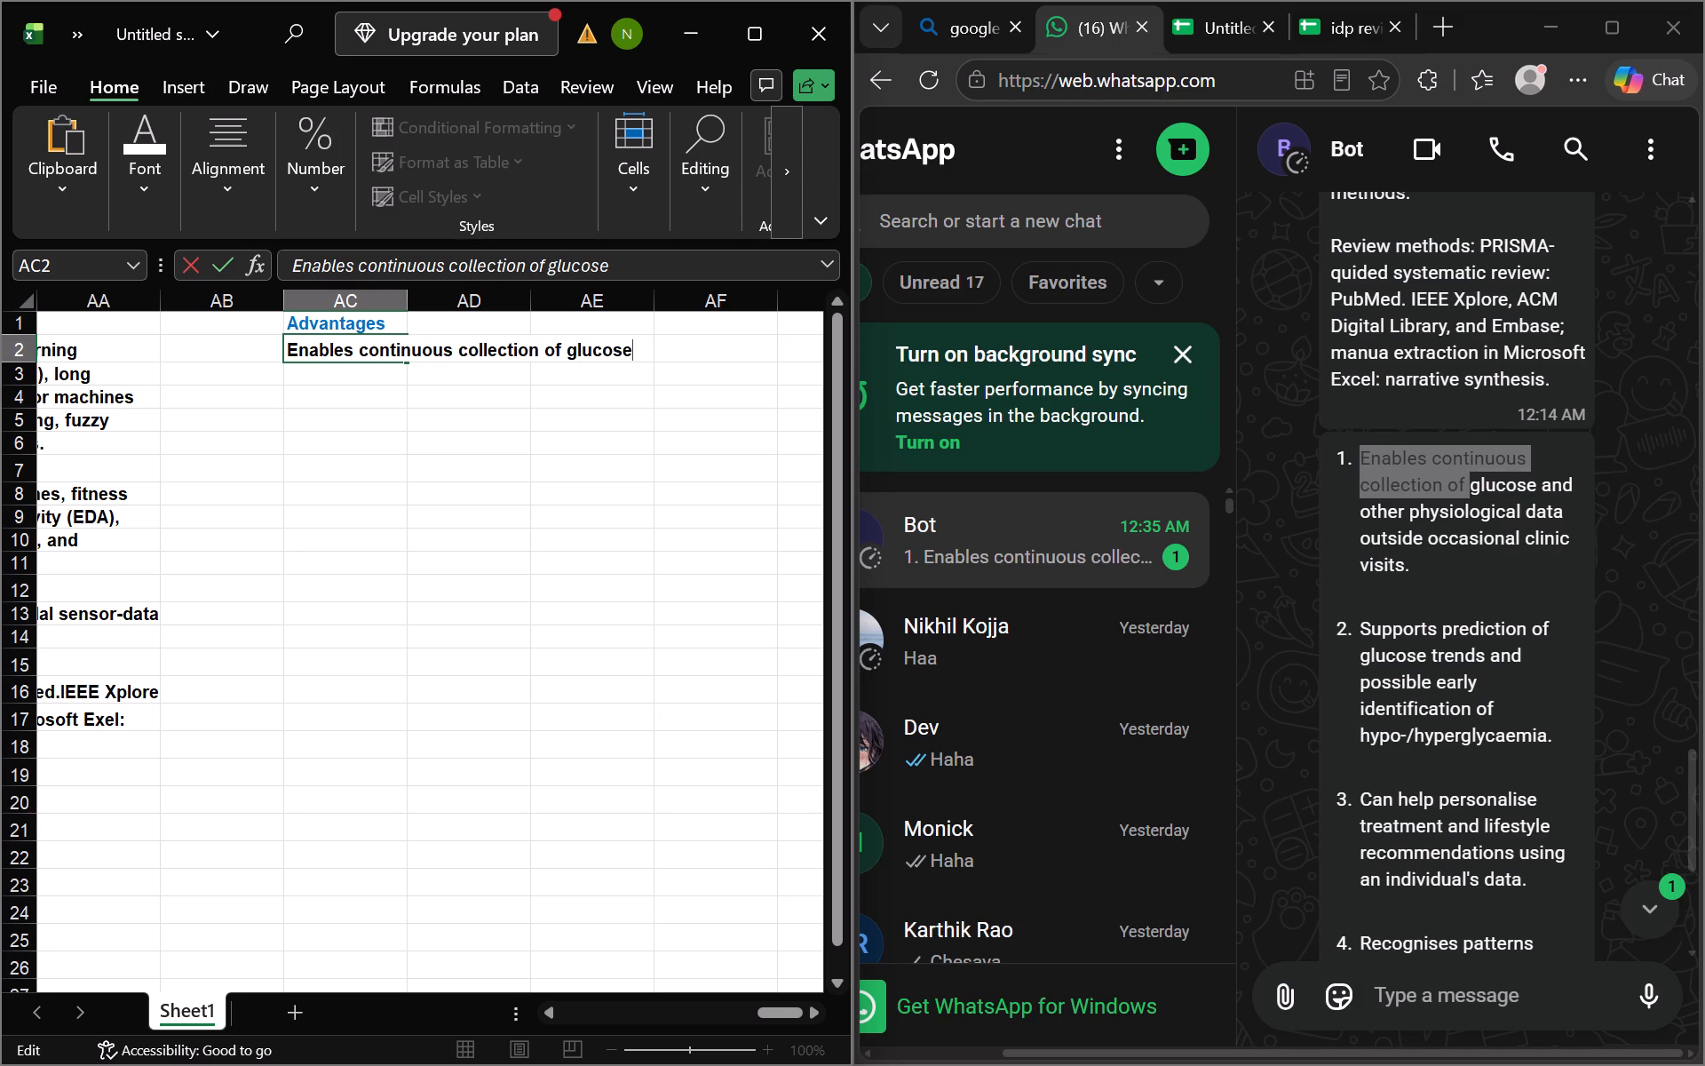
Append "and" to the first advantage in cell AC2 so it reads "Enables continuous collection of glucose and".
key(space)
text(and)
click(283, 349)
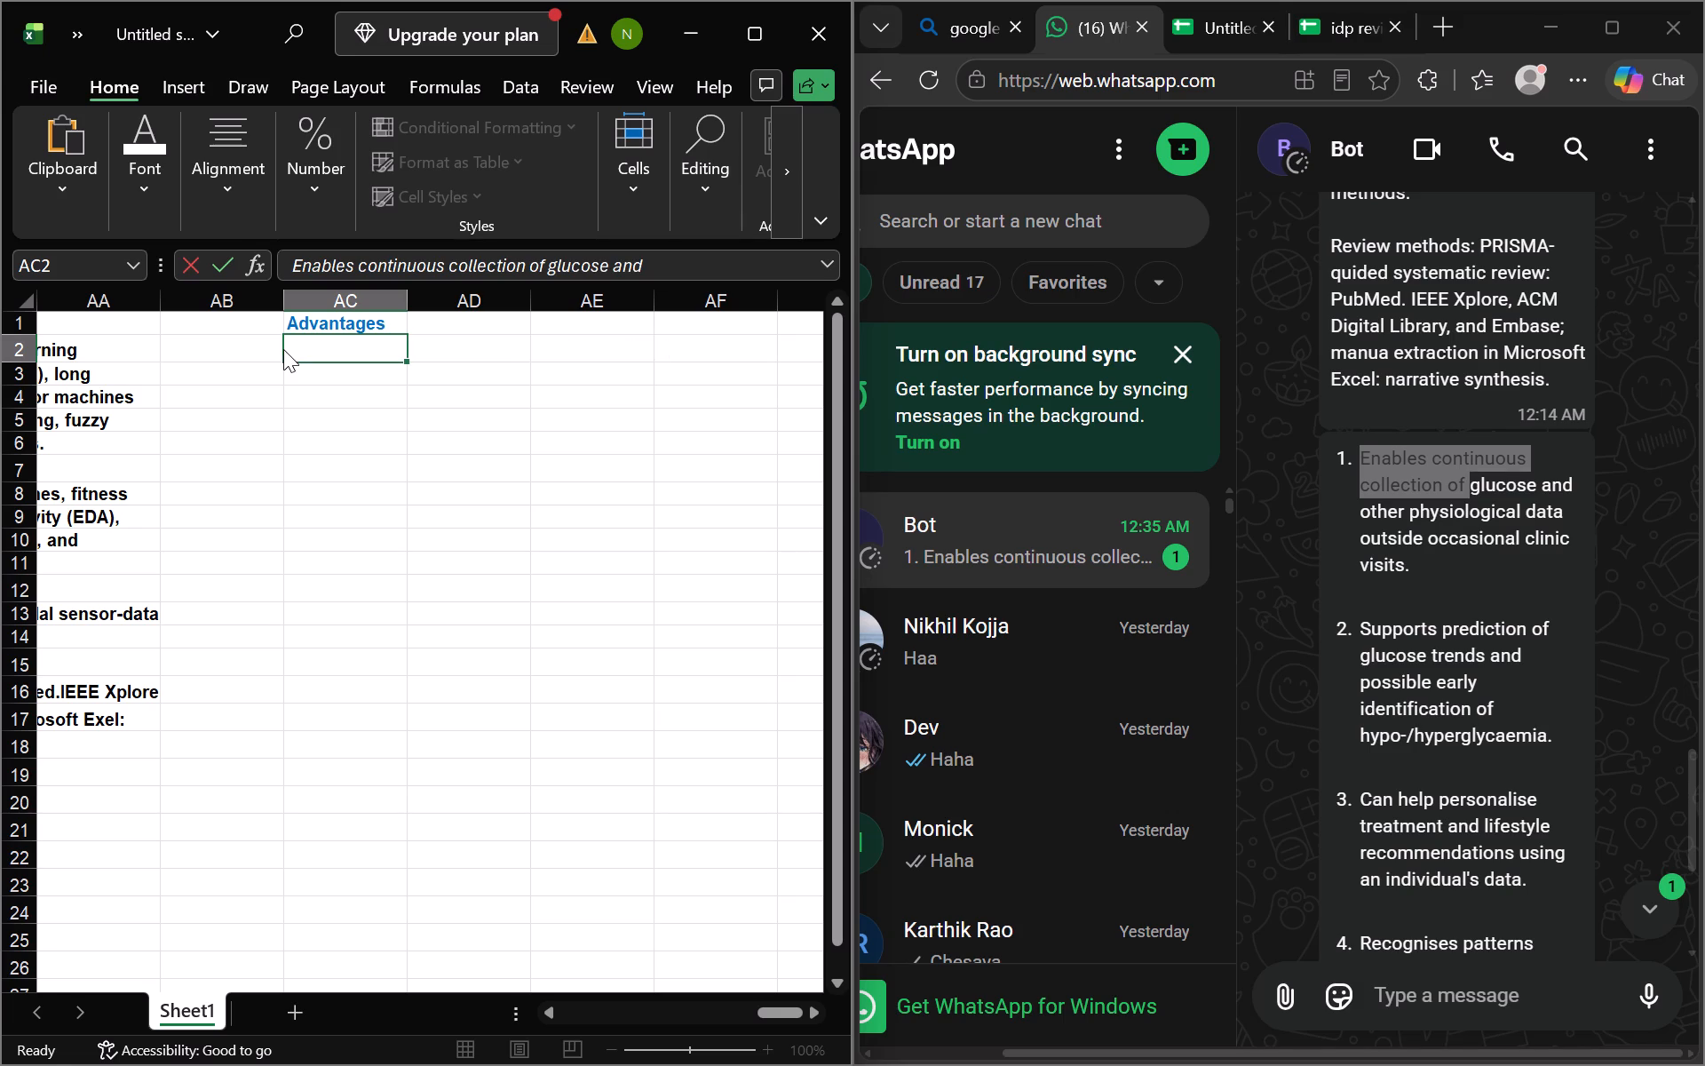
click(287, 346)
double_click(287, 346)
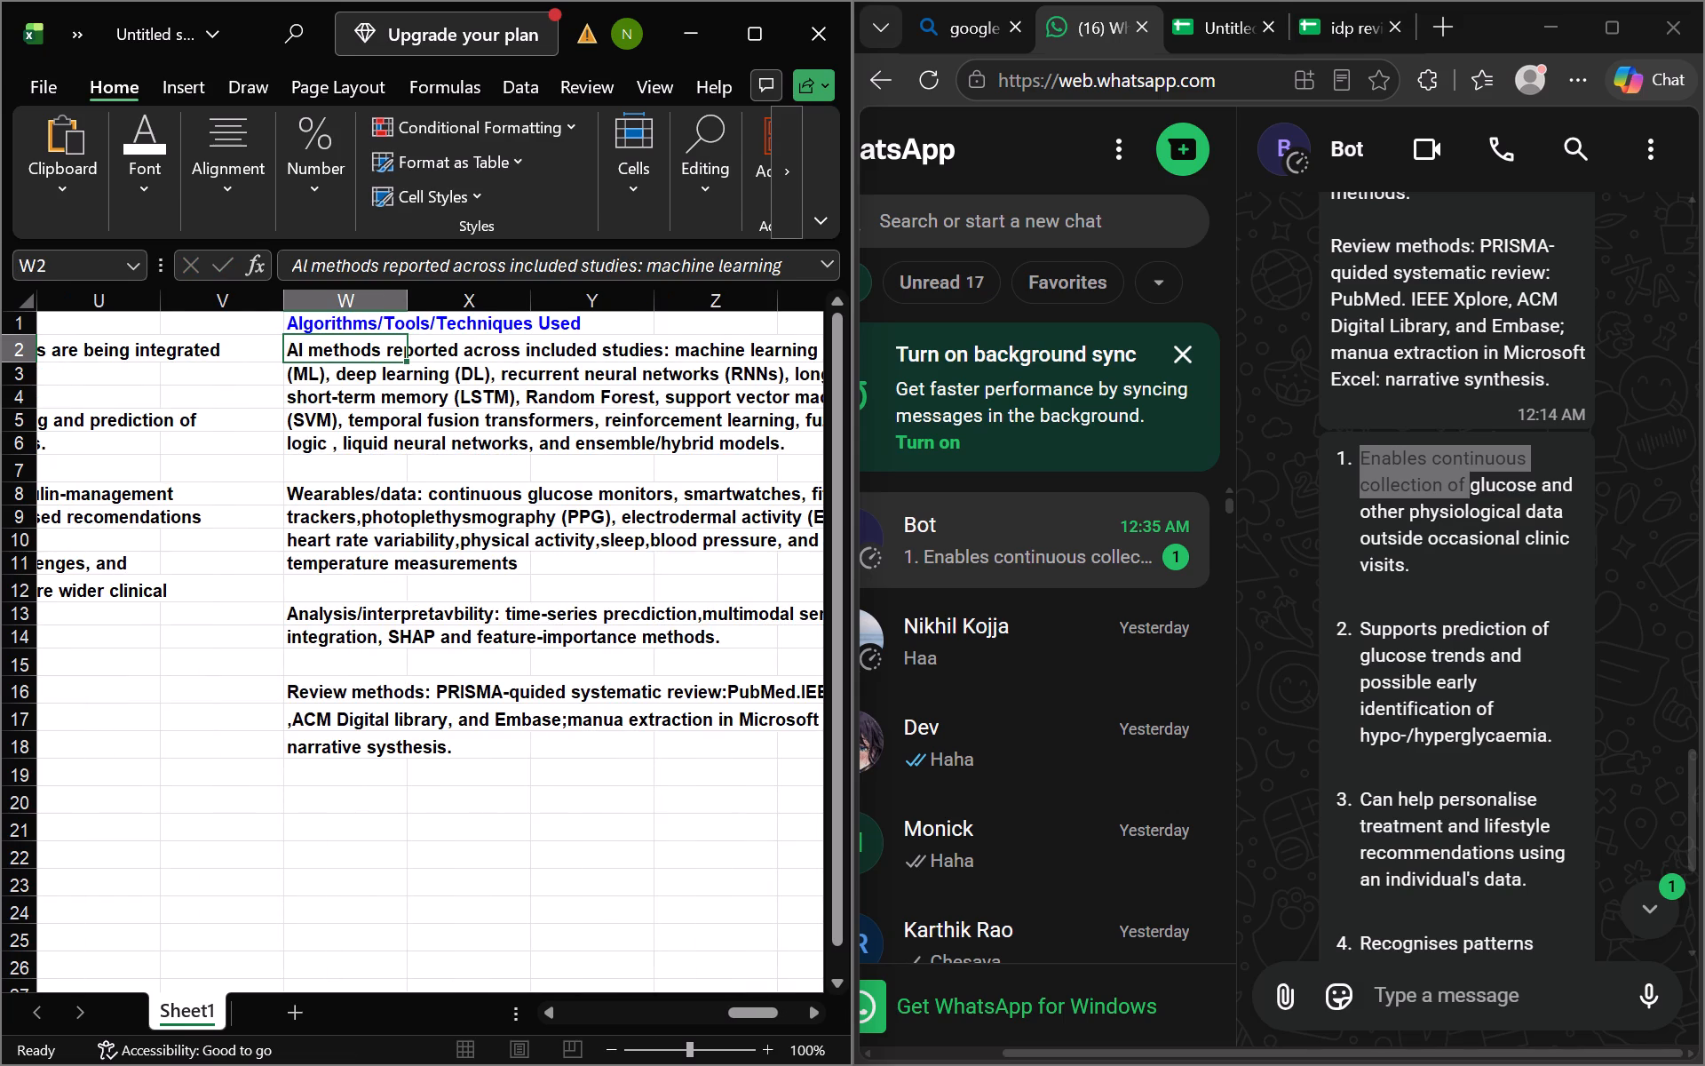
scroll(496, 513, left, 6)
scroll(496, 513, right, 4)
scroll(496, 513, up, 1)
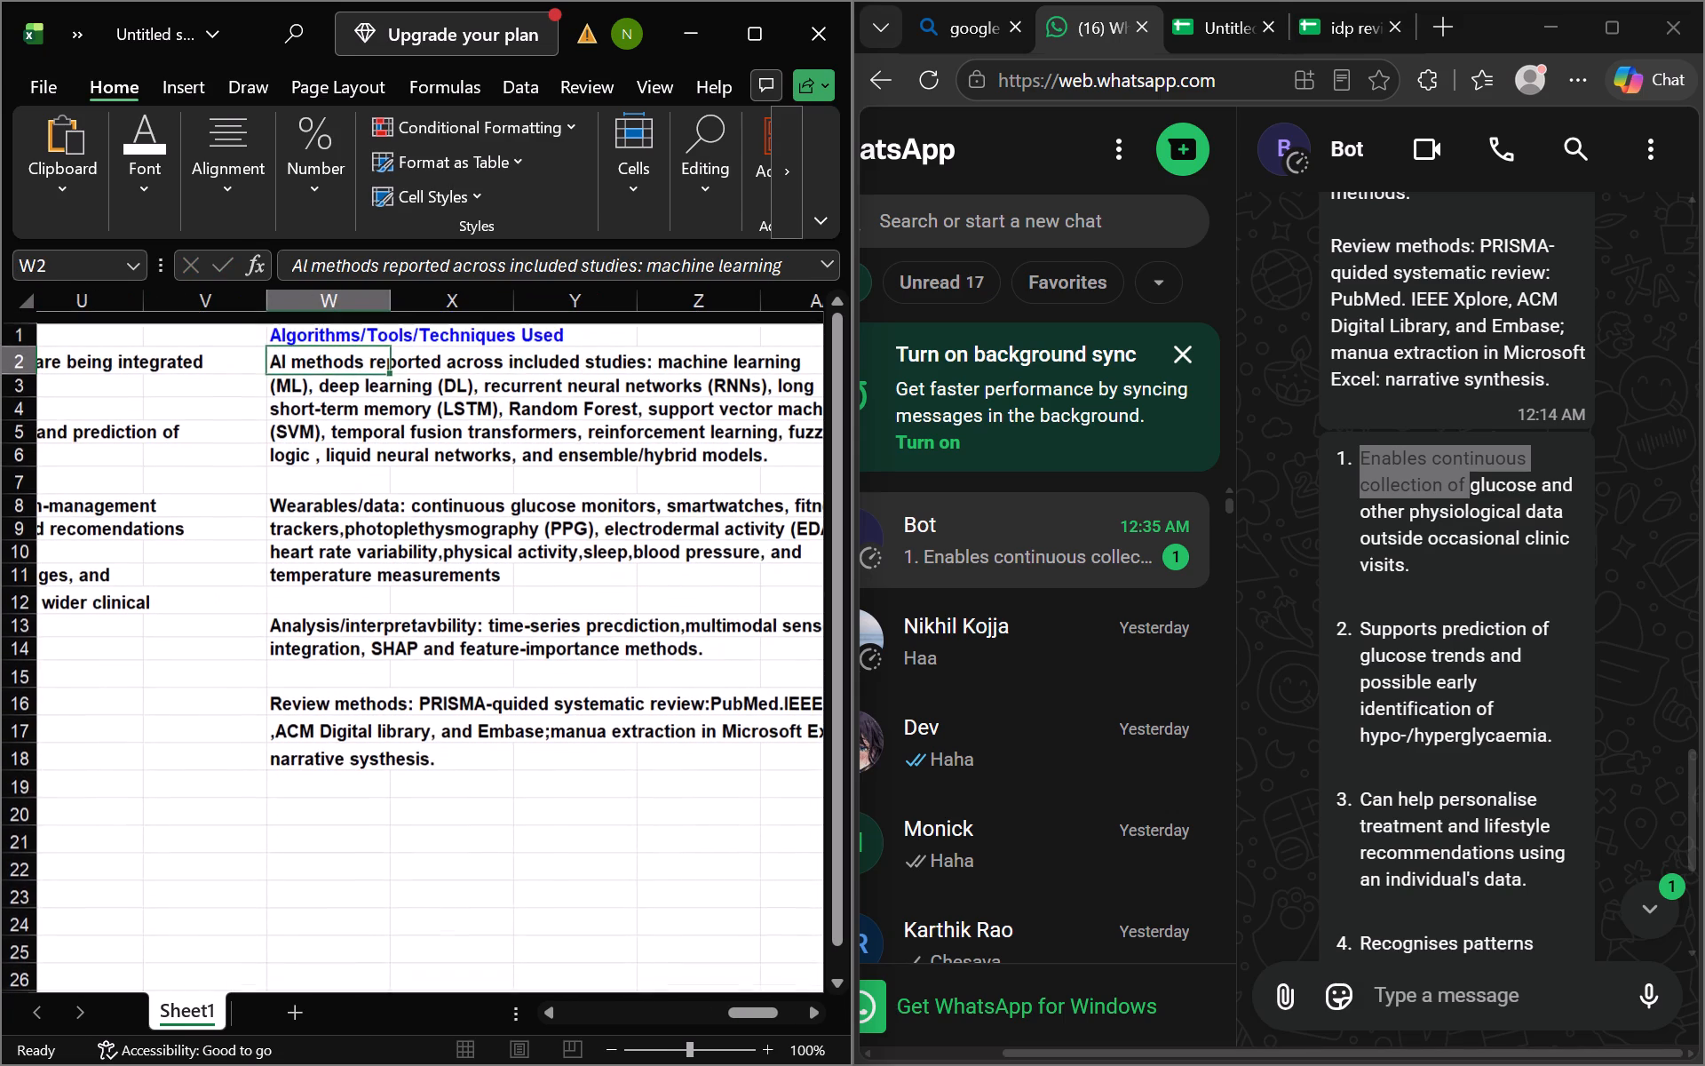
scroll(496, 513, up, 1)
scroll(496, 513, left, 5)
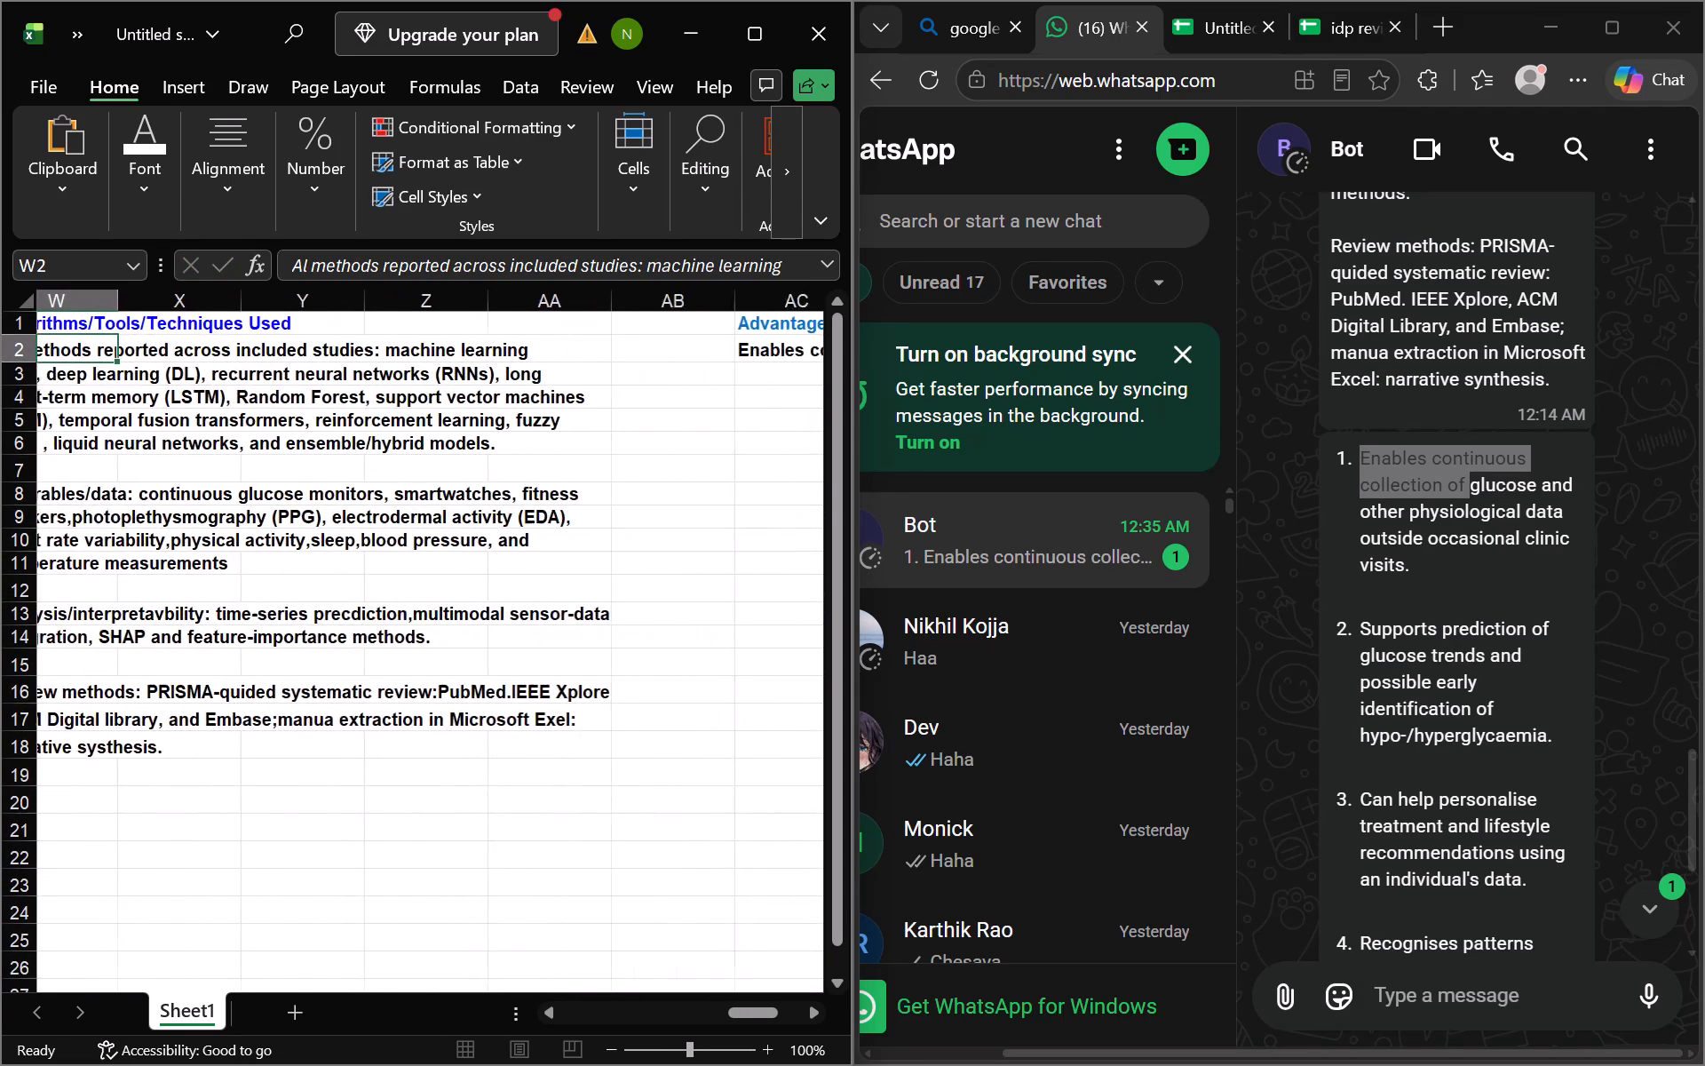
Number the first advantage in cell AC2 by adding "1." in front of "Enables continuous collection of glucose and".
scroll(496, 513, left, 2)
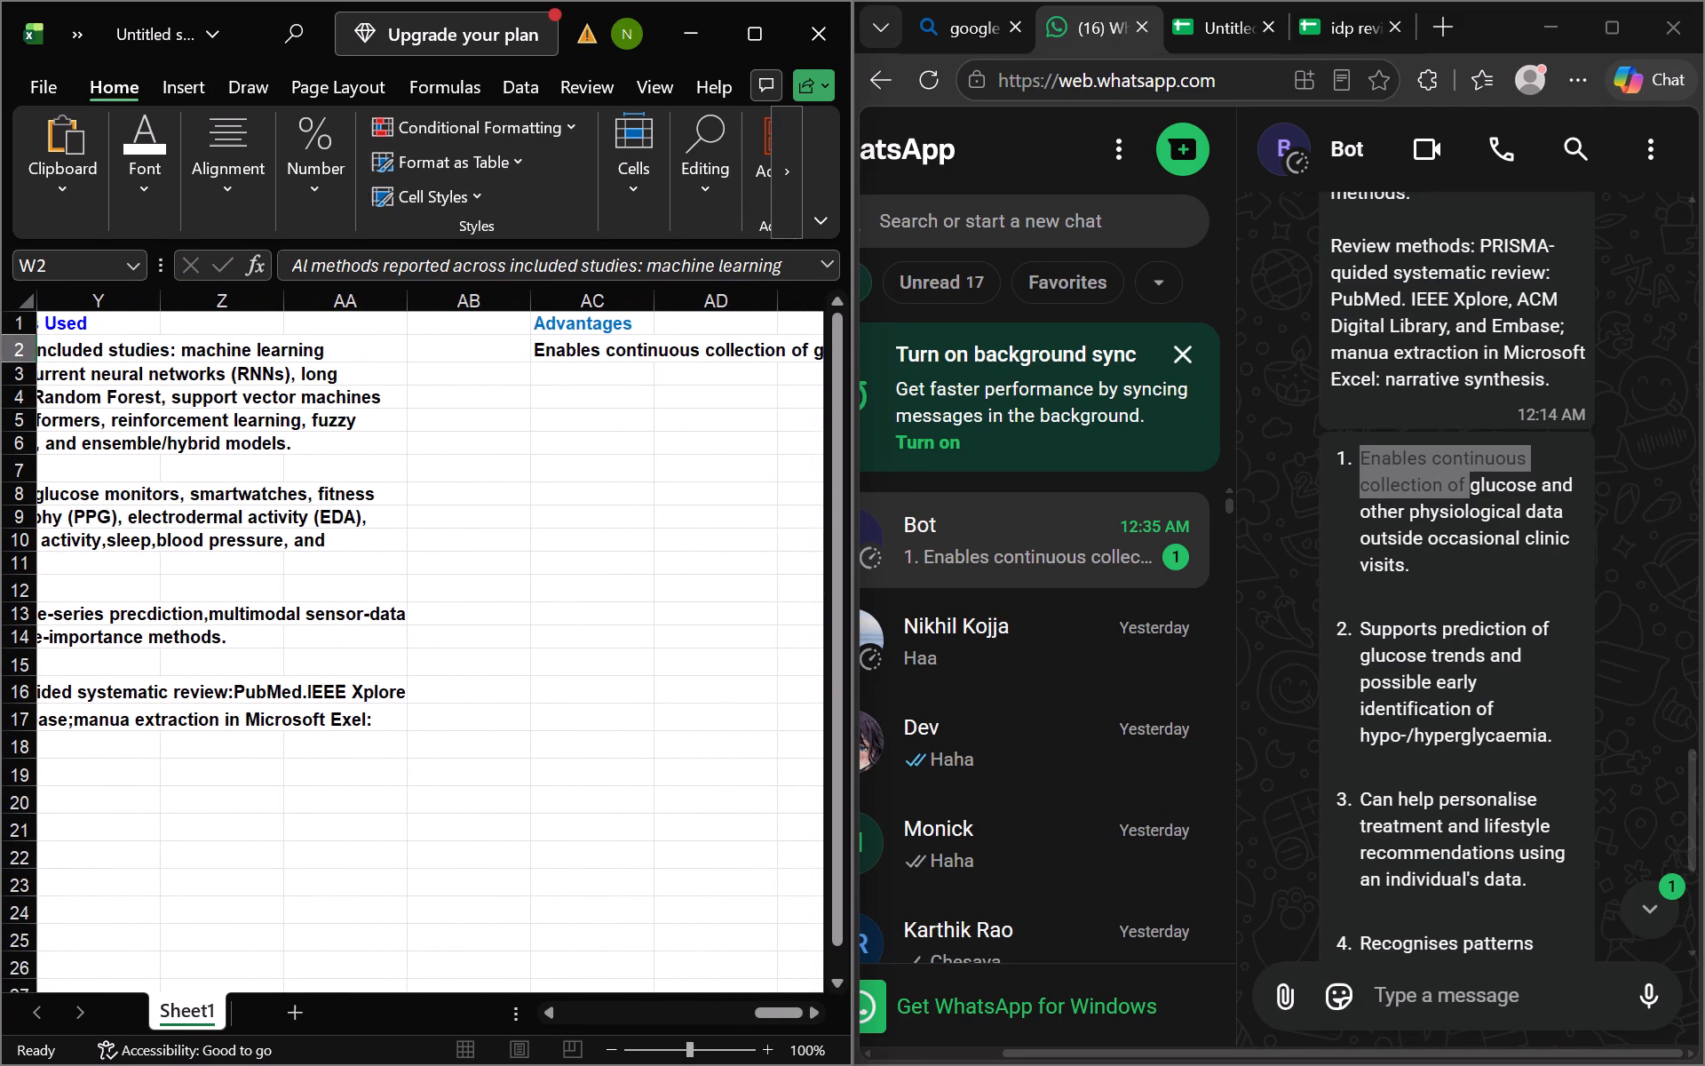
click(595, 354)
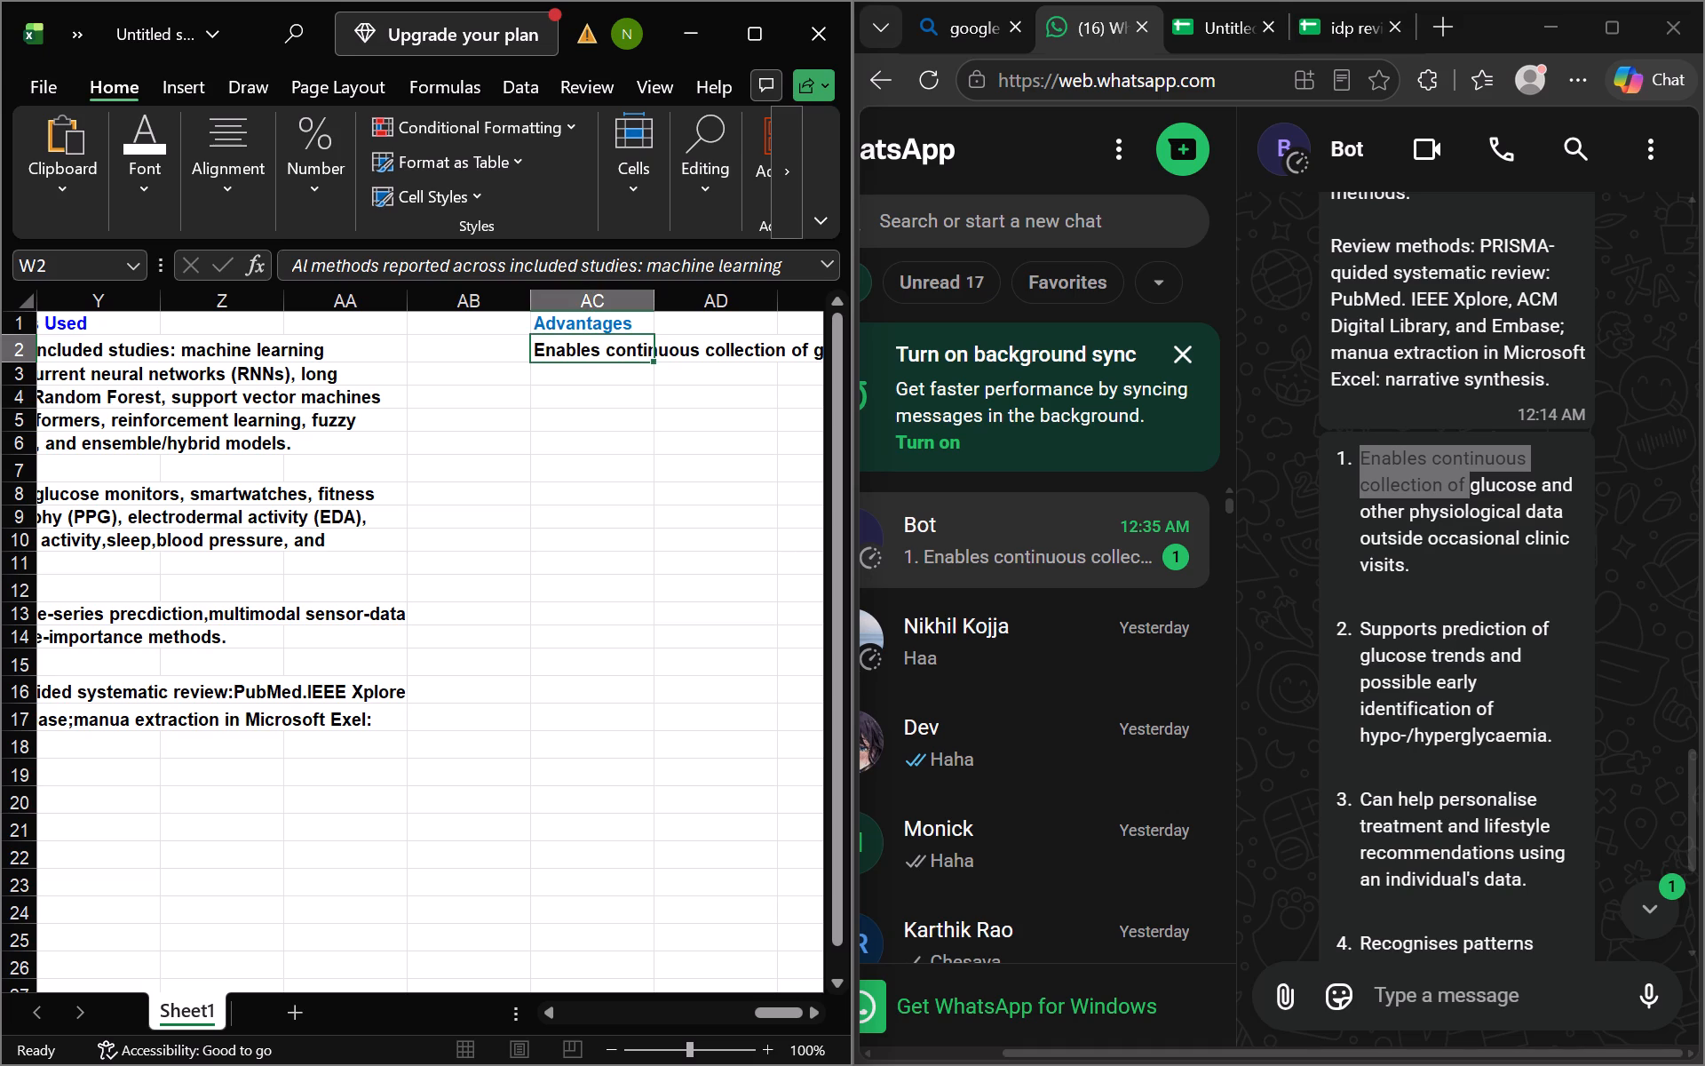
double_click(536, 348)
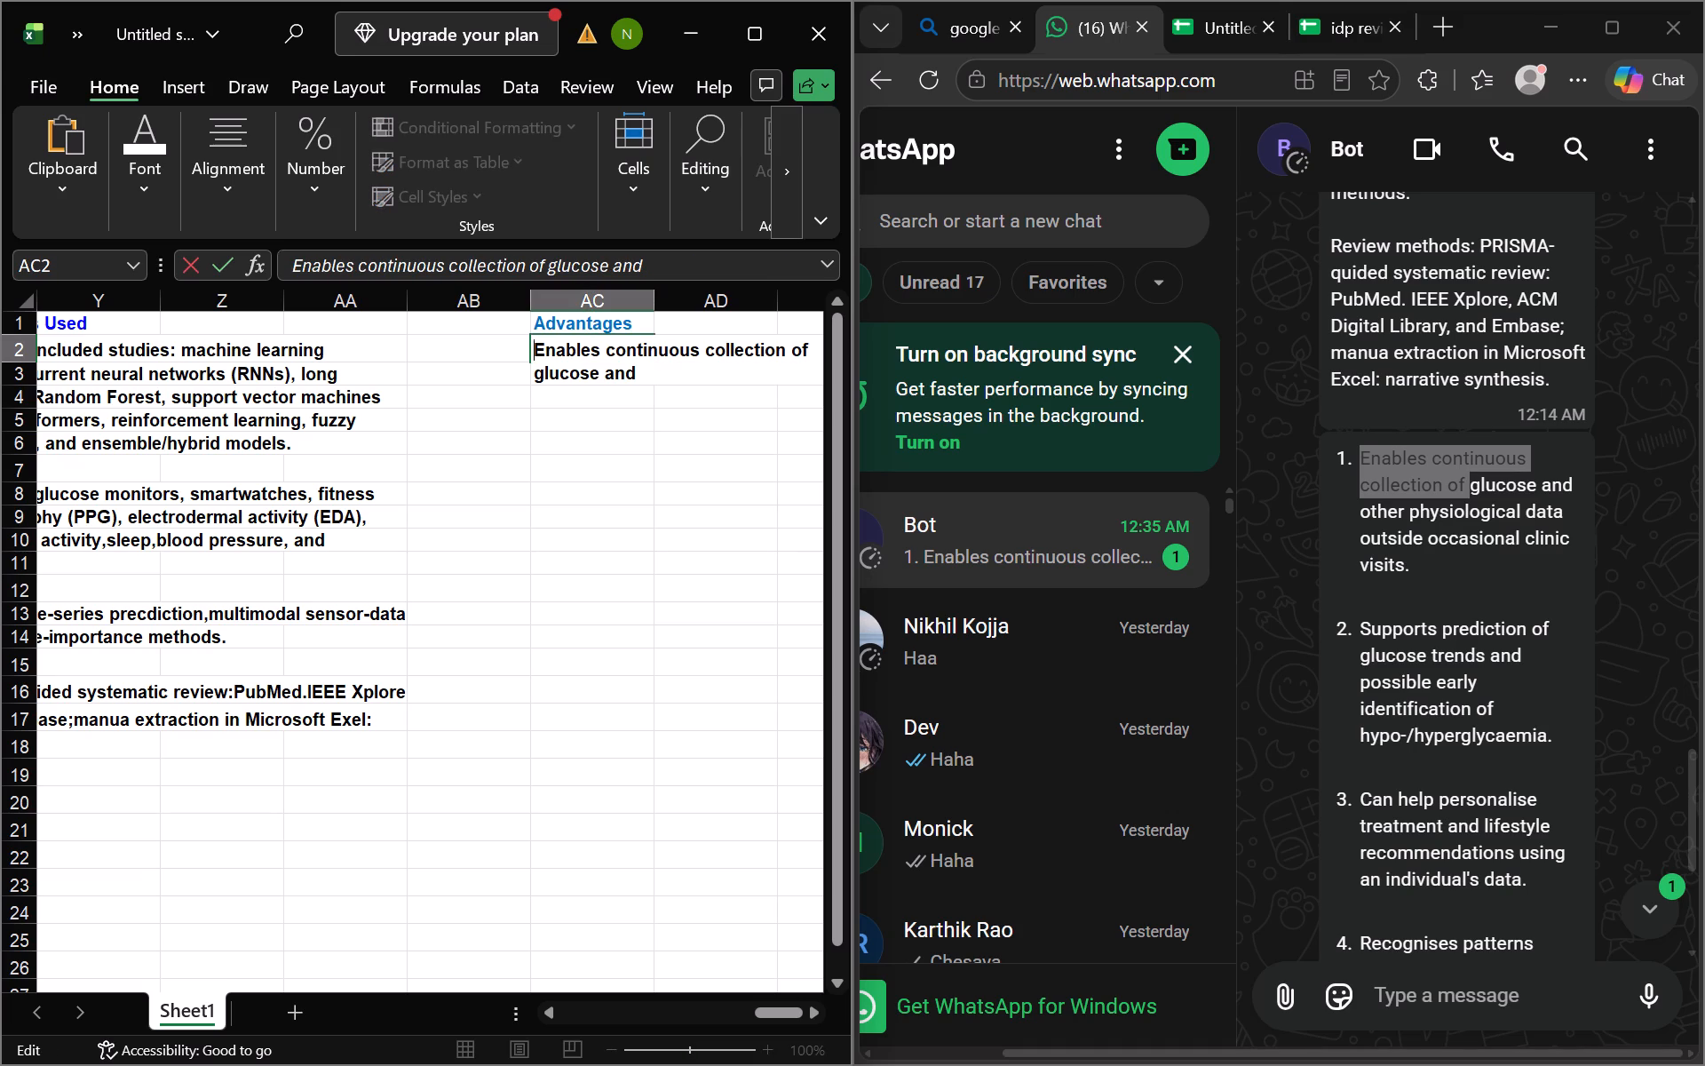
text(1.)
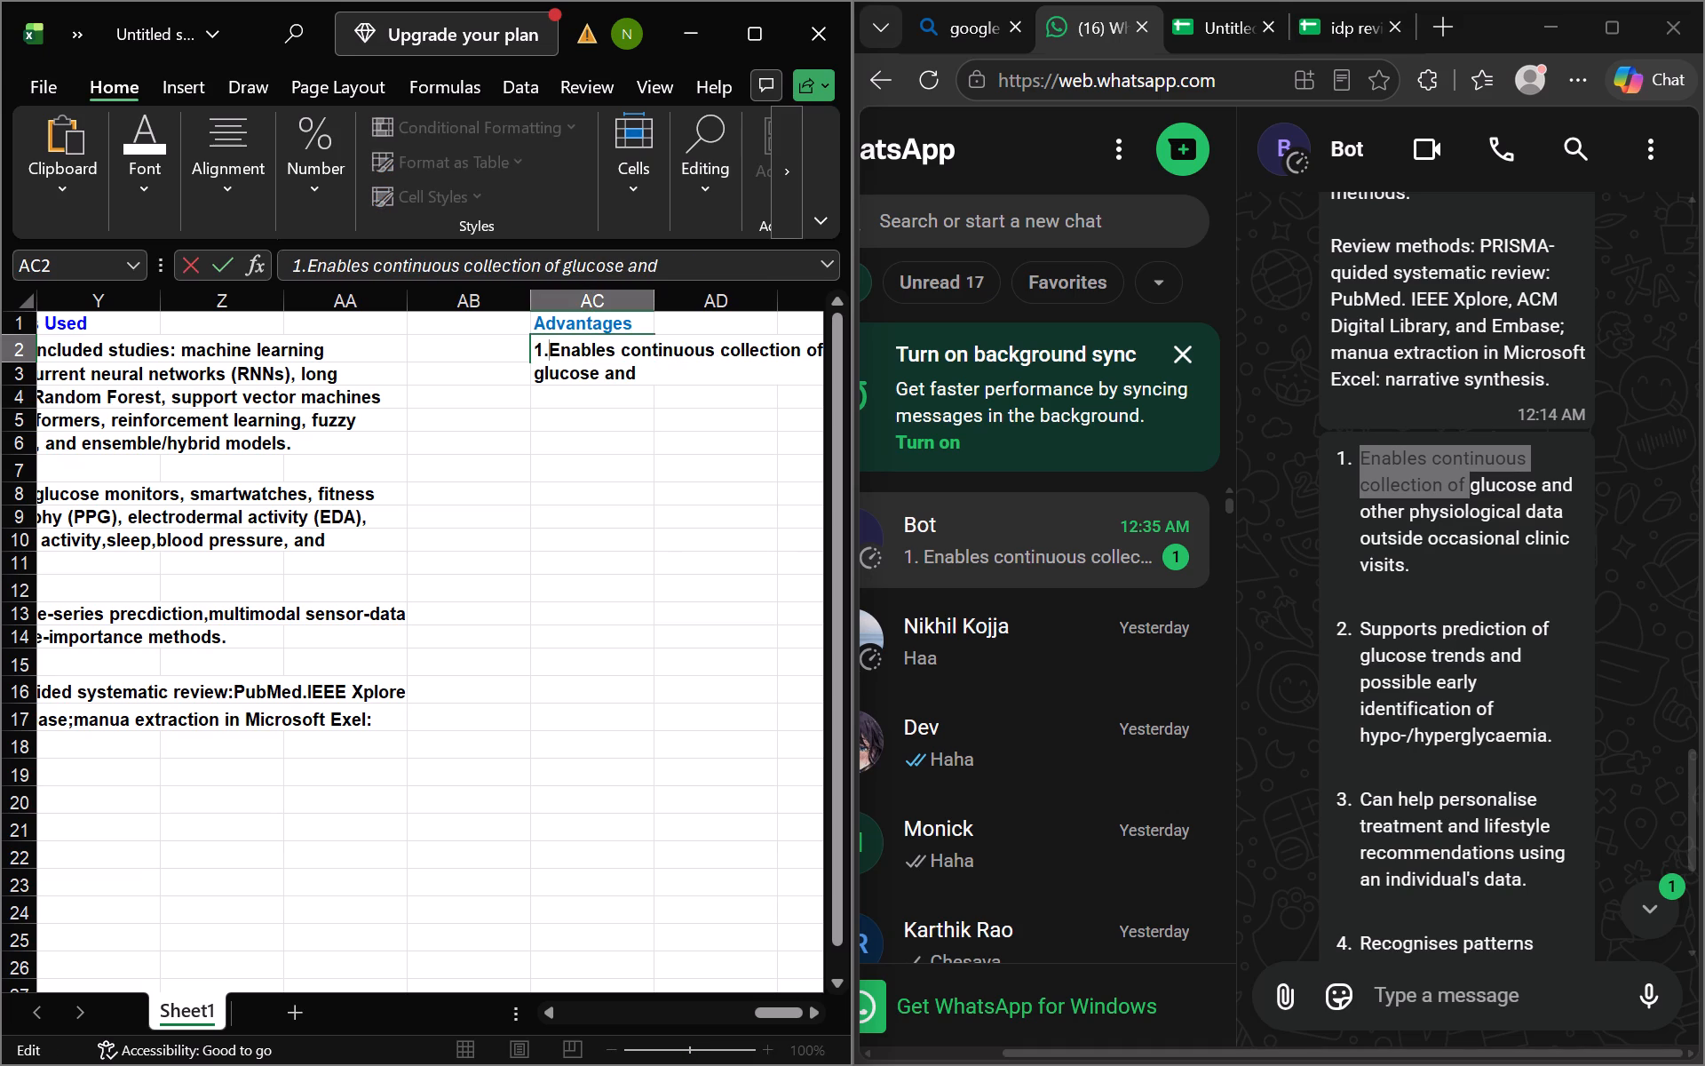
click(573, 414)
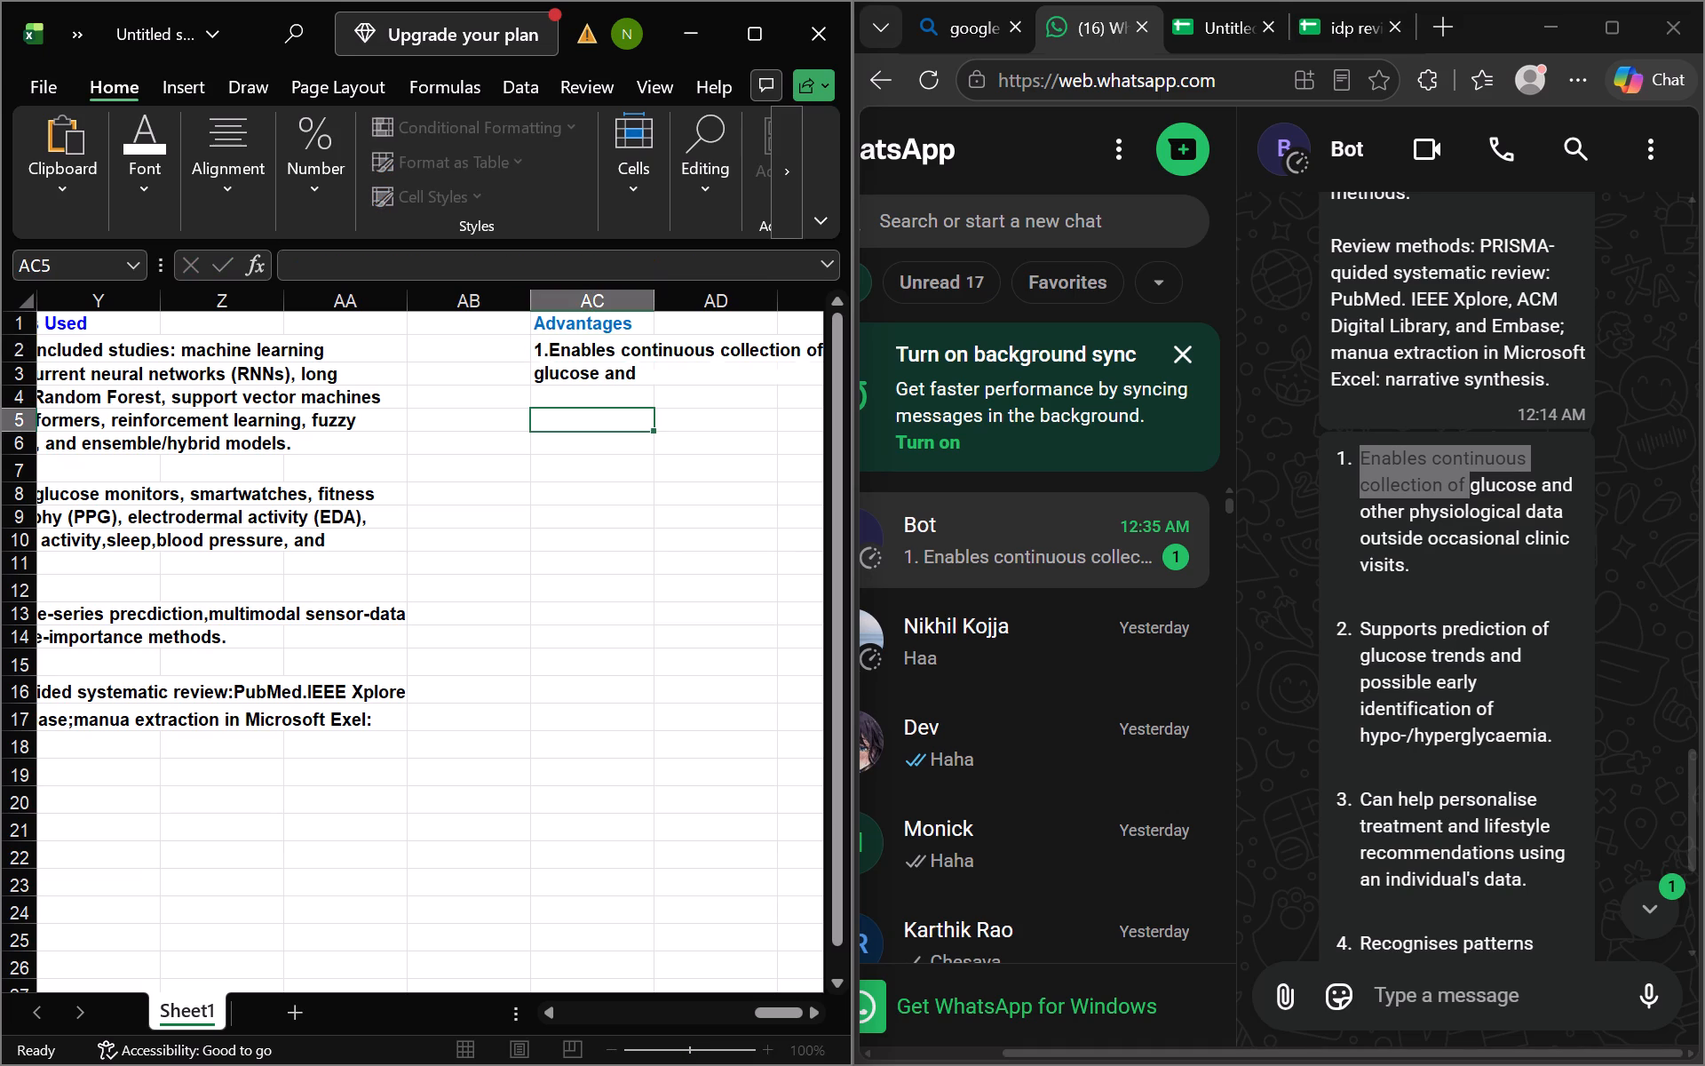
scroll(573, 378, left, 1)
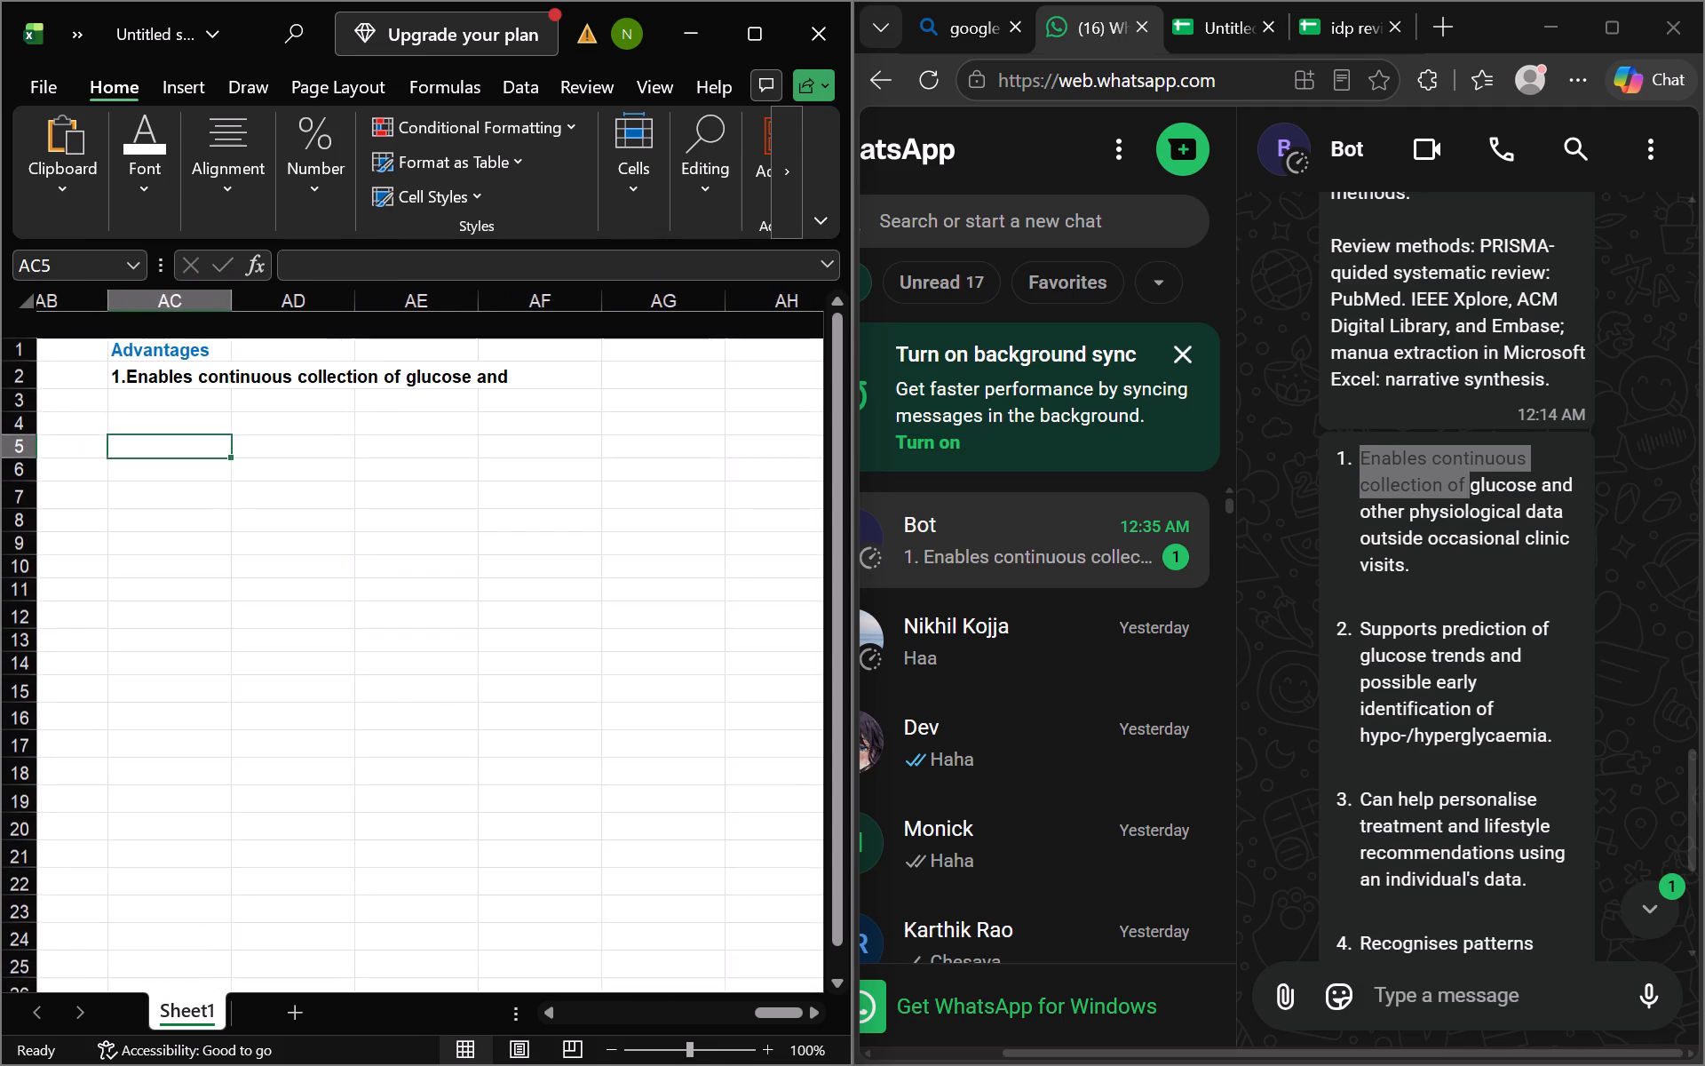
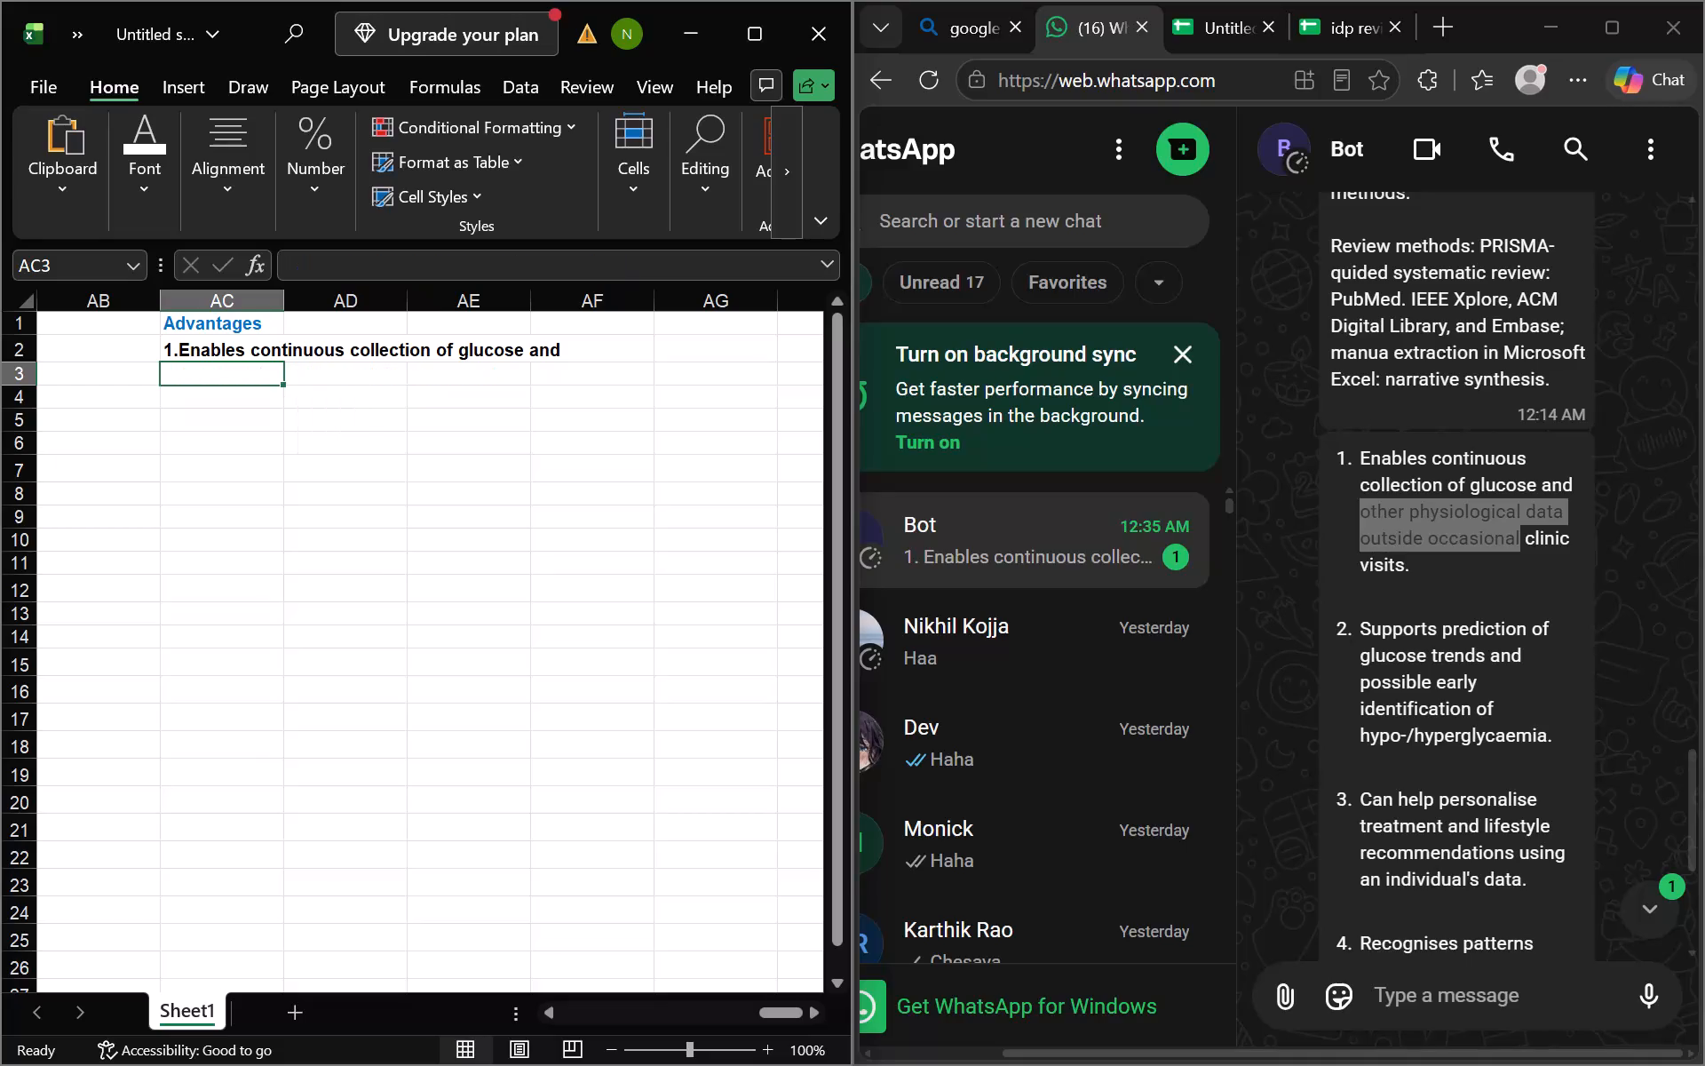
Continue the first advantage in cell AC3 with the copied text, completed as "other physiological data outside occasional clinic visits".
key(ctrl+v)
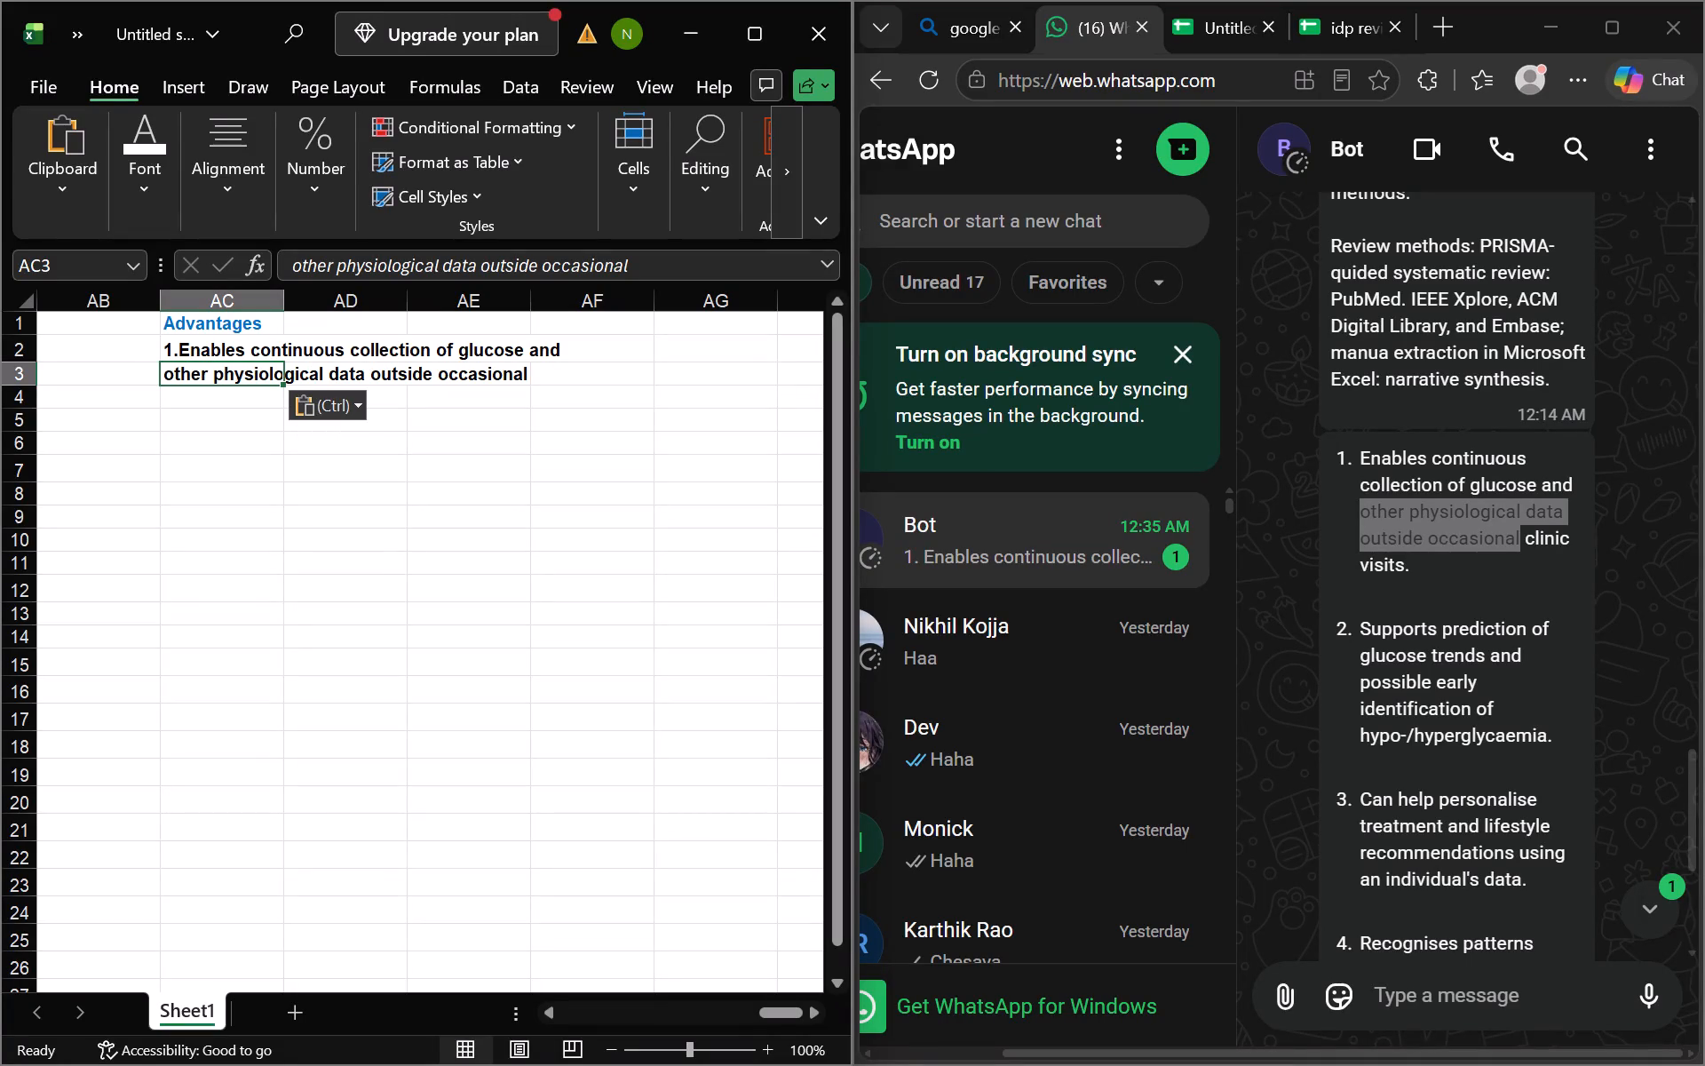
double_click(175, 373)
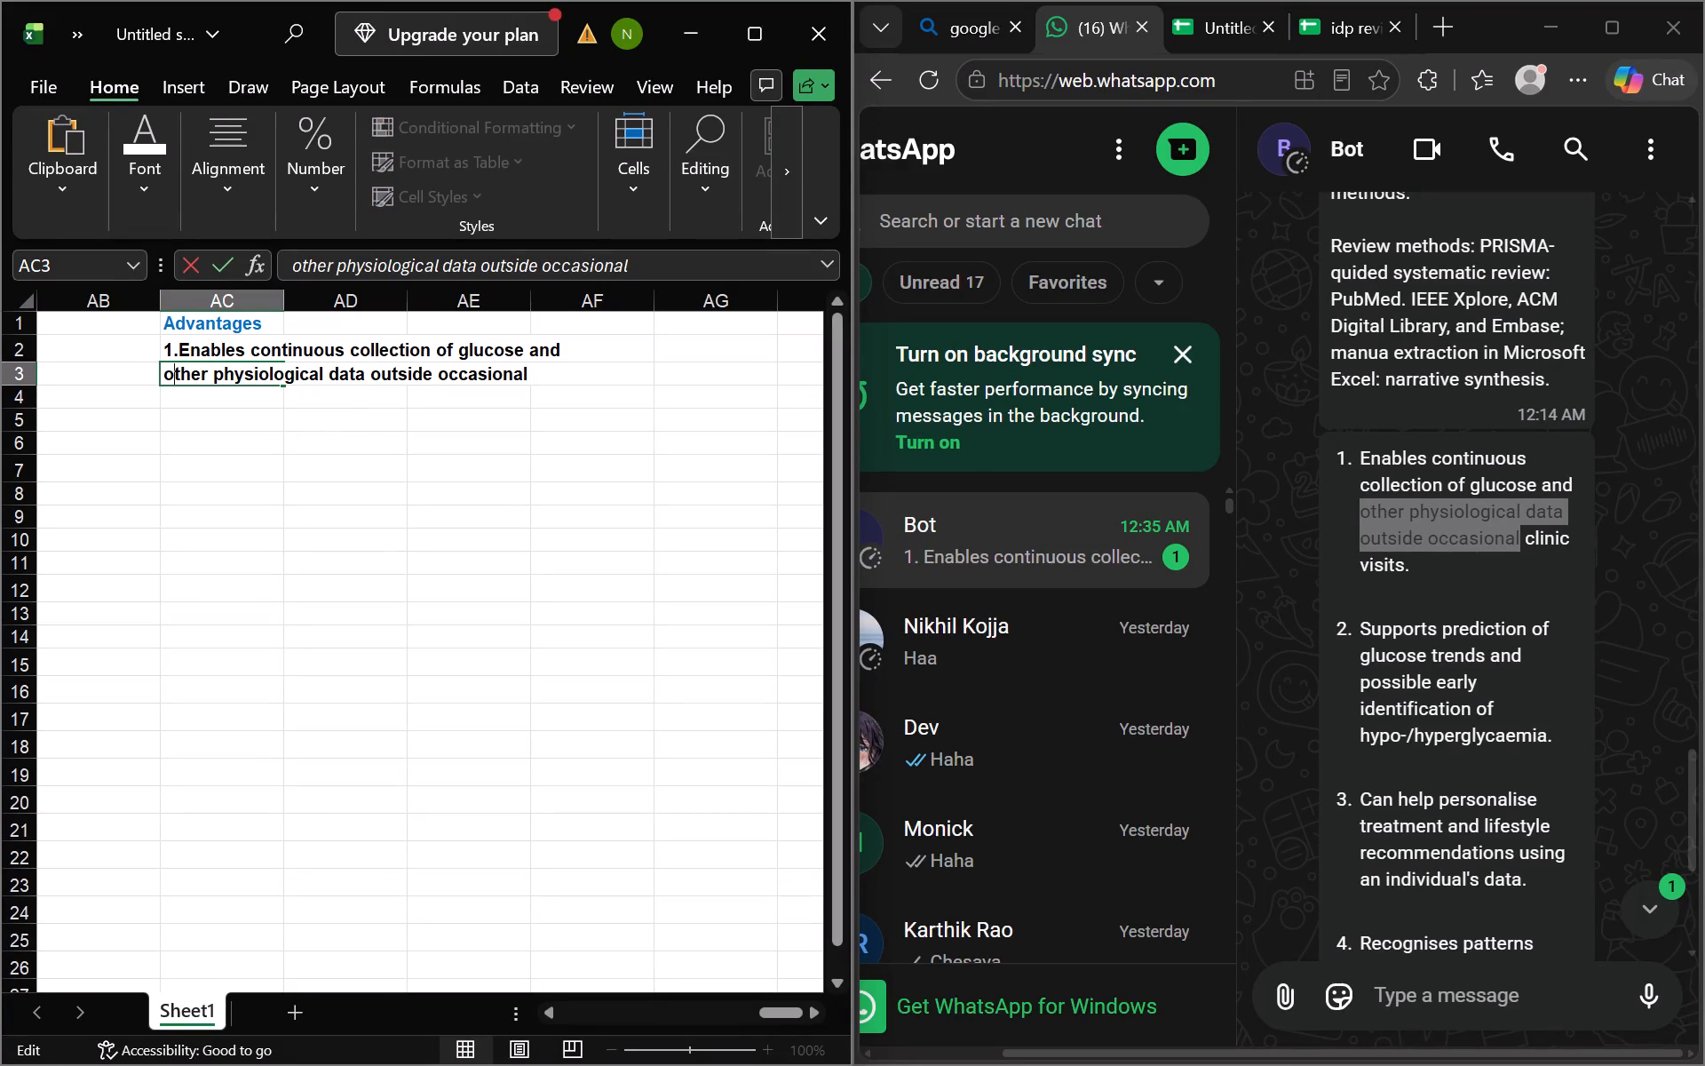
click(537, 373)
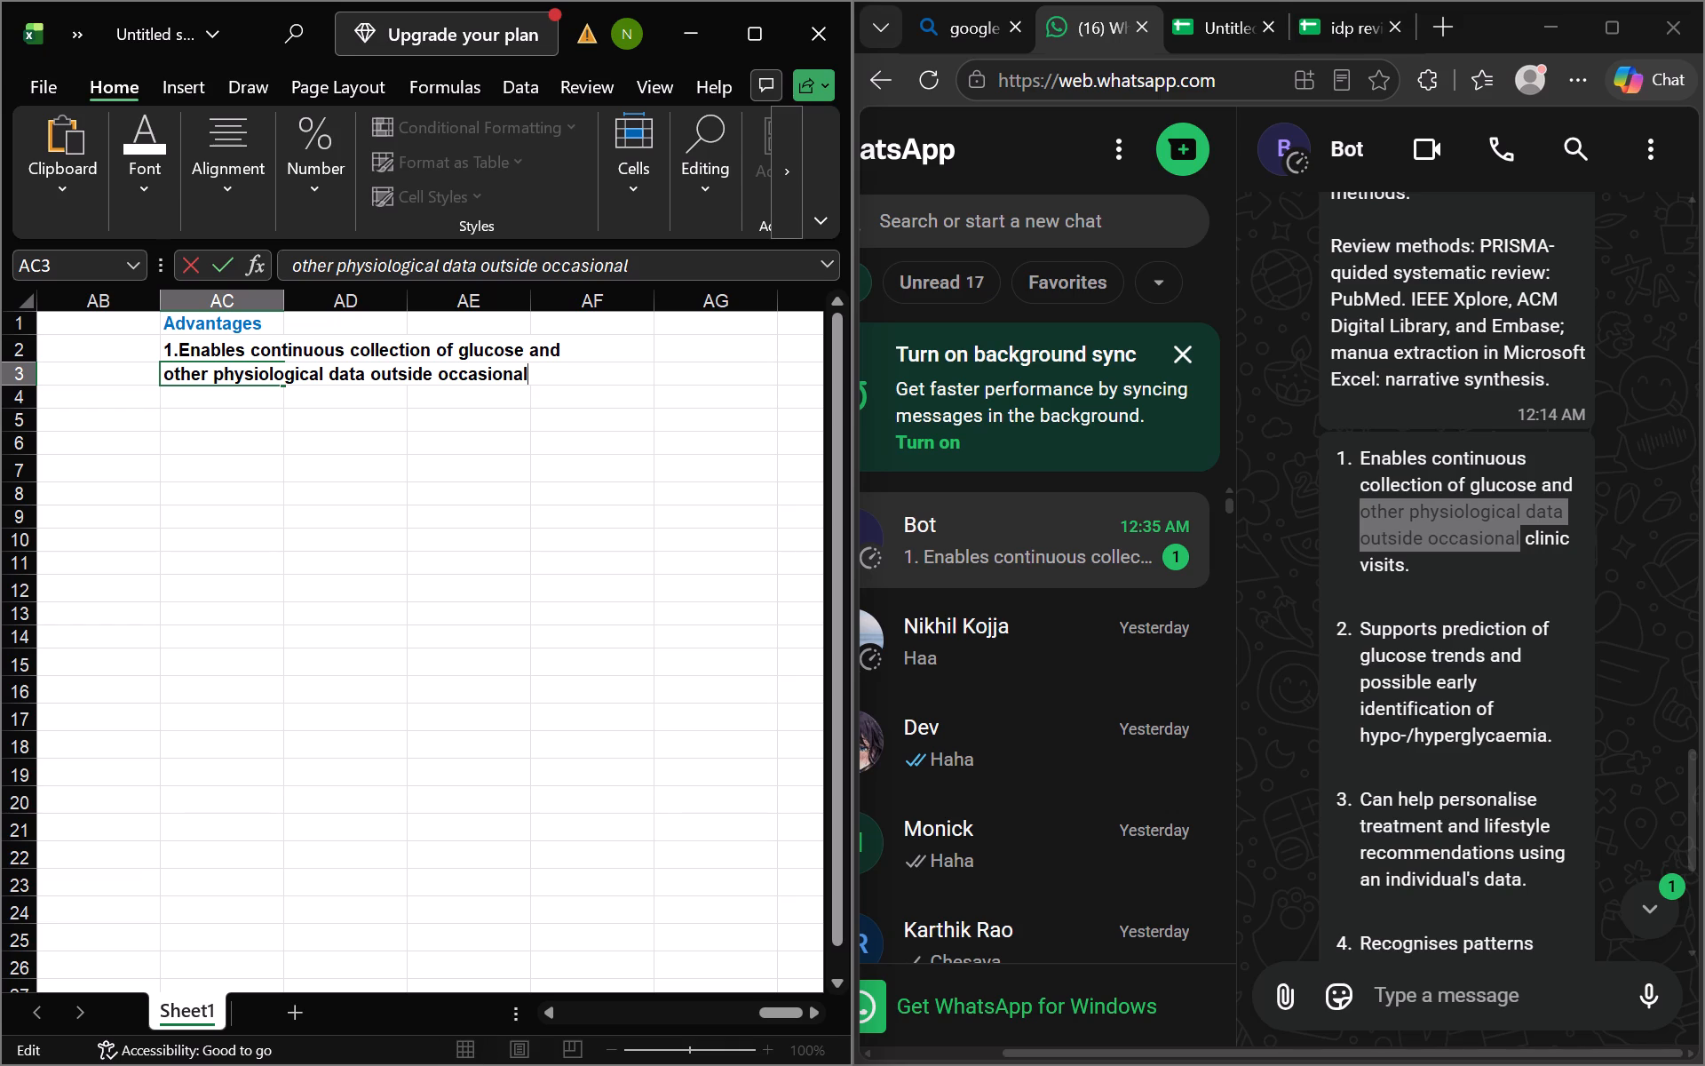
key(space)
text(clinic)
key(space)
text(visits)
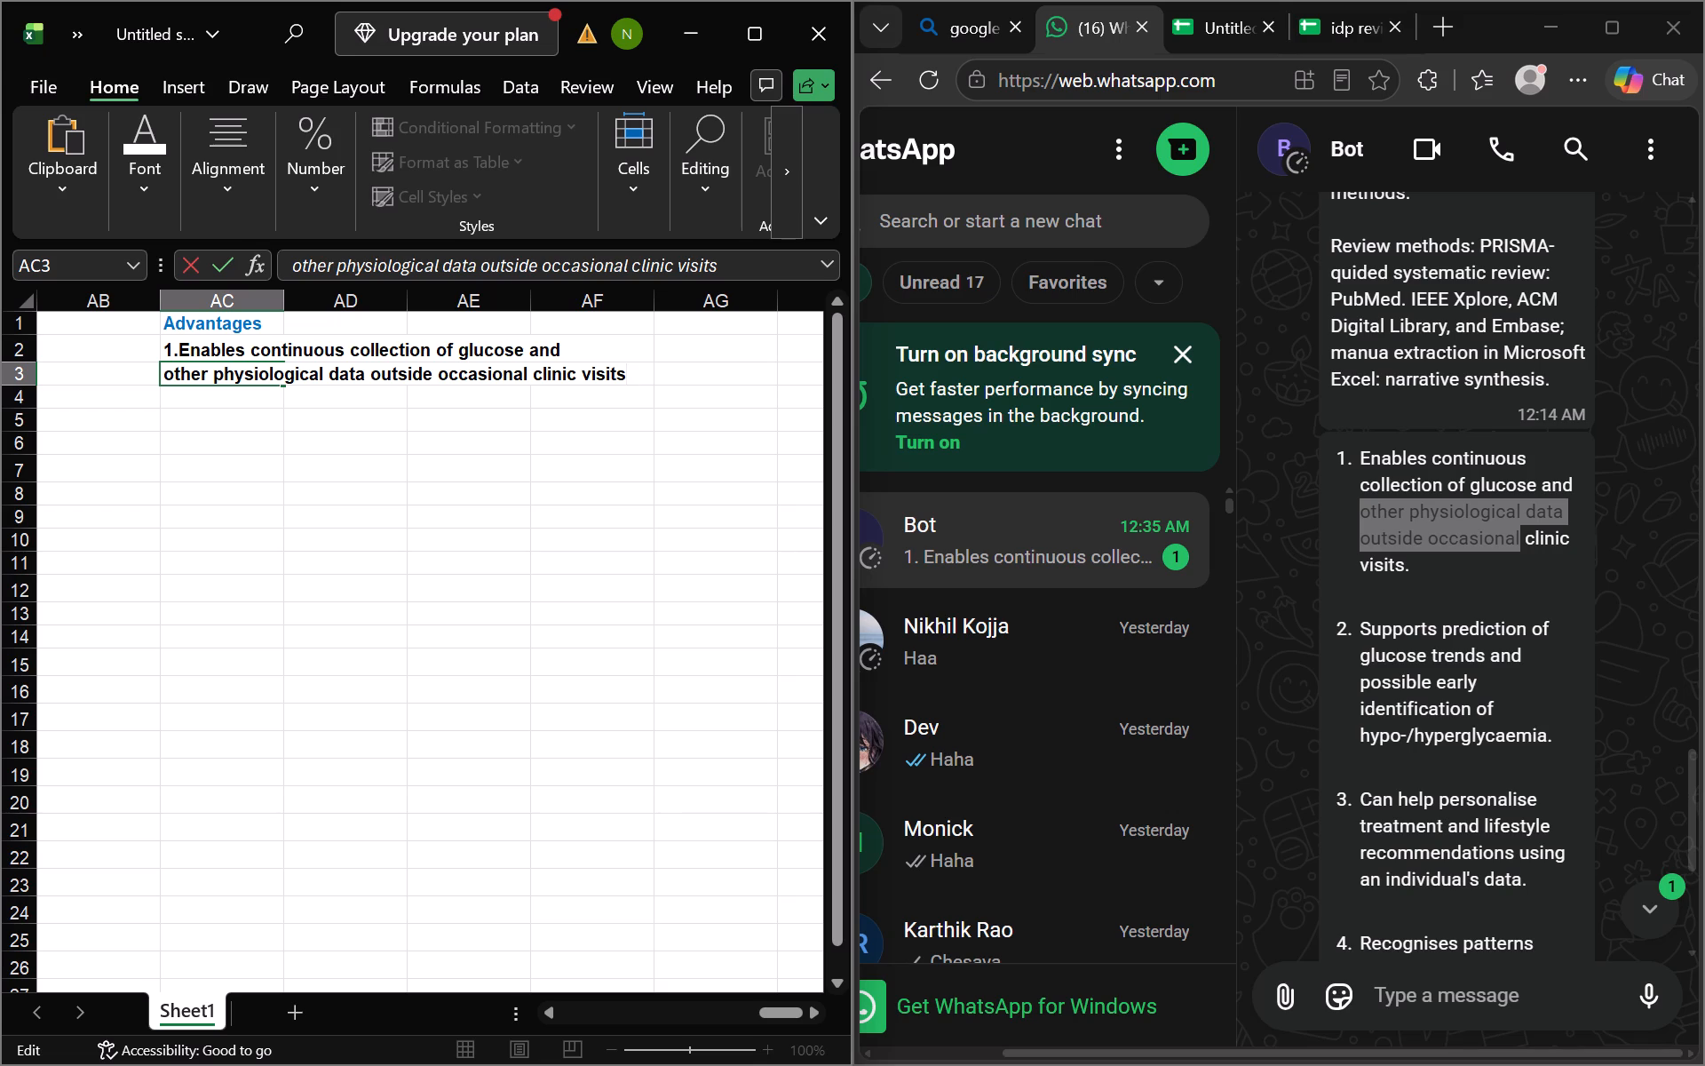
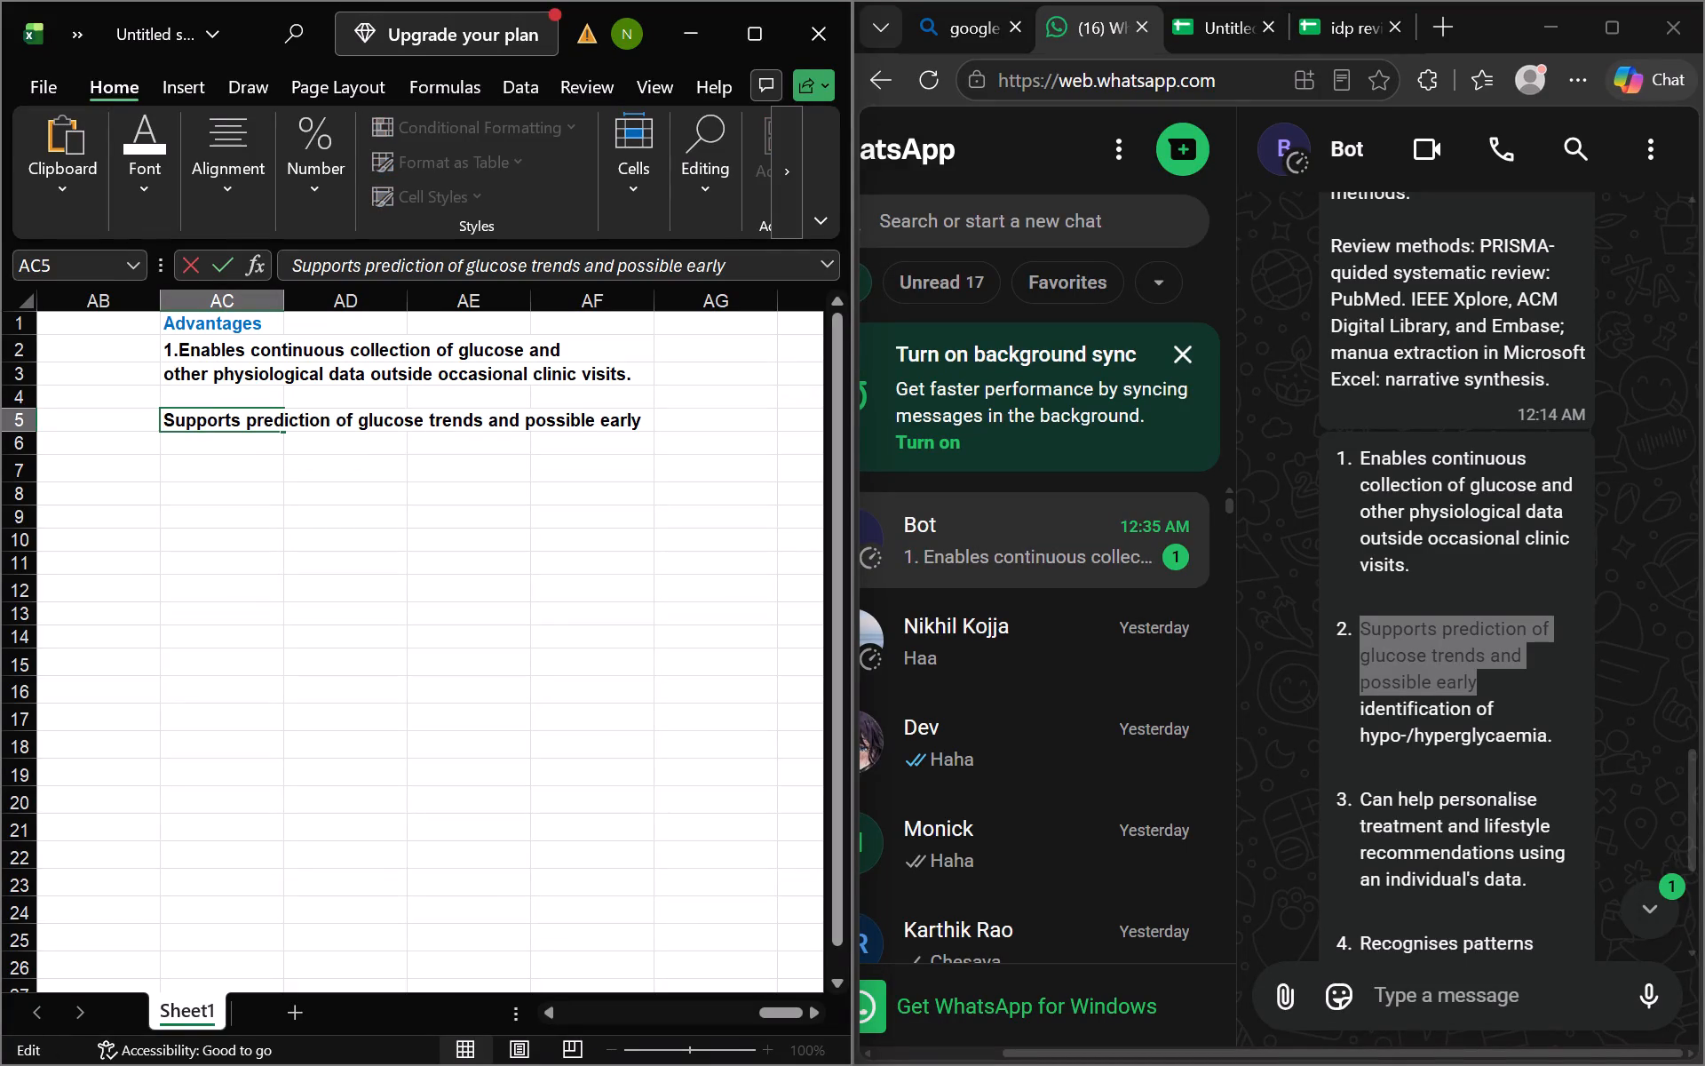
Number the second advantage in cell AC5 by adding "2." before "Supports prediction of glucose trends and possible early".
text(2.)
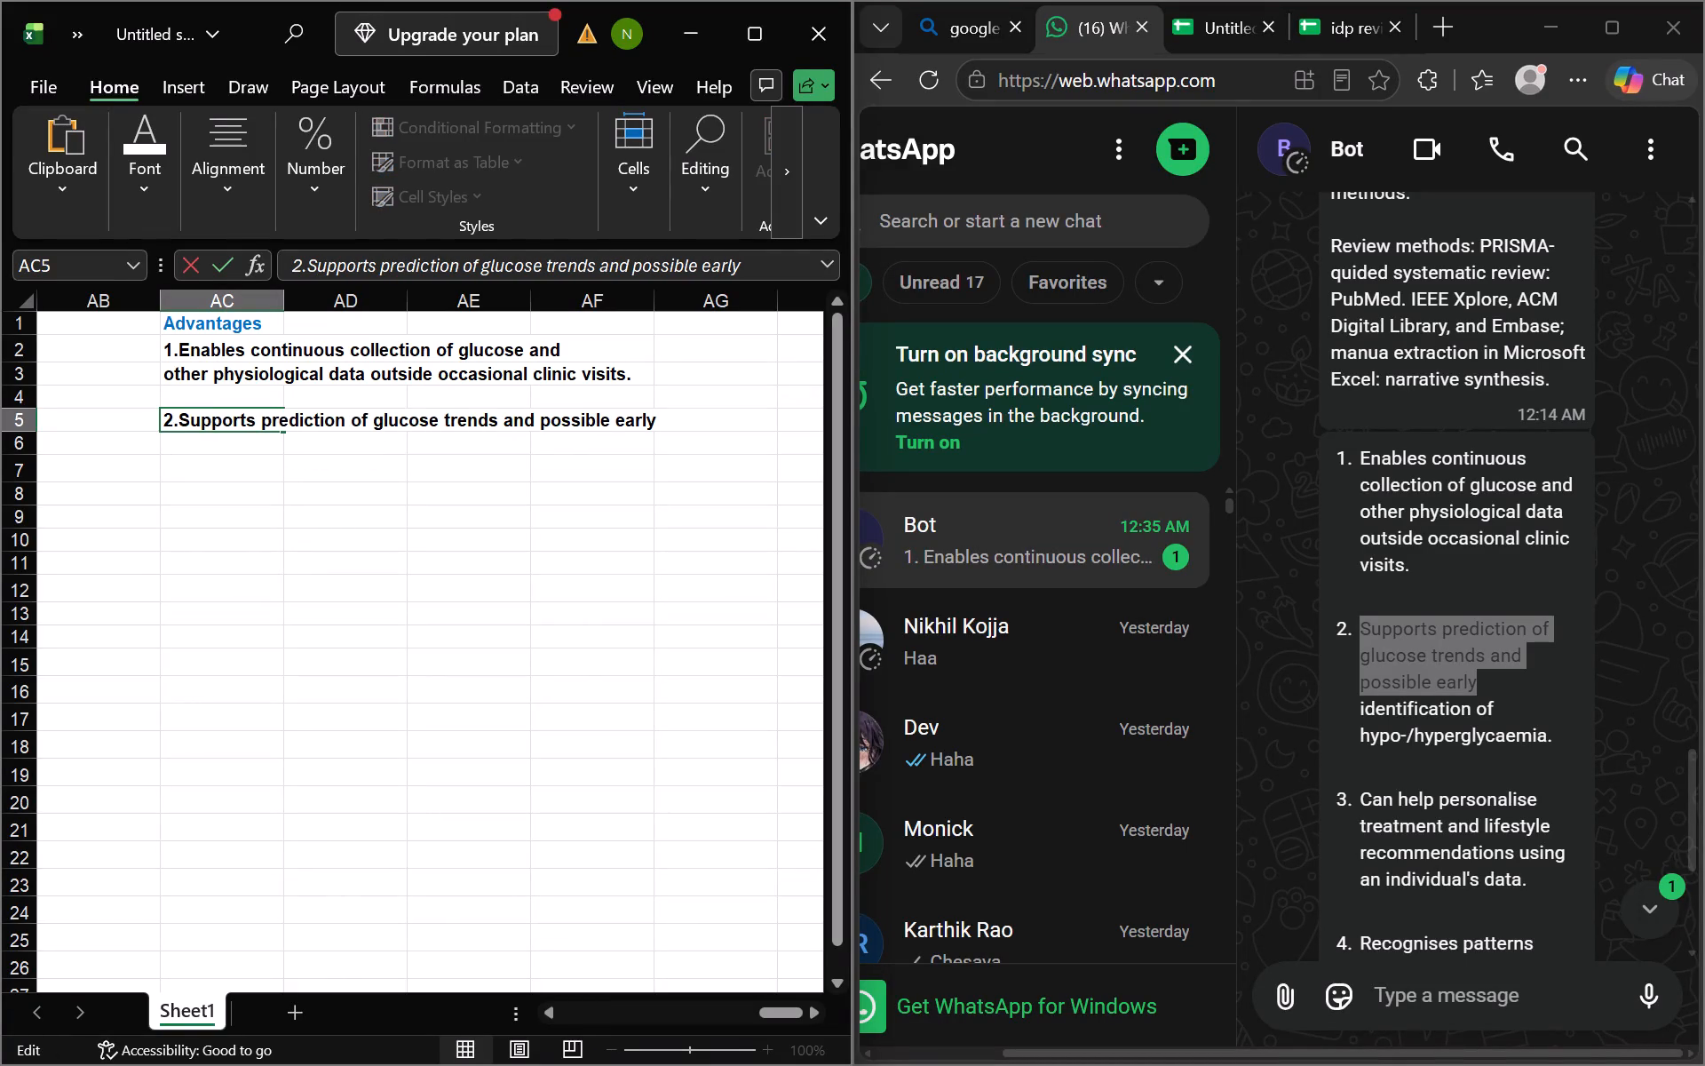
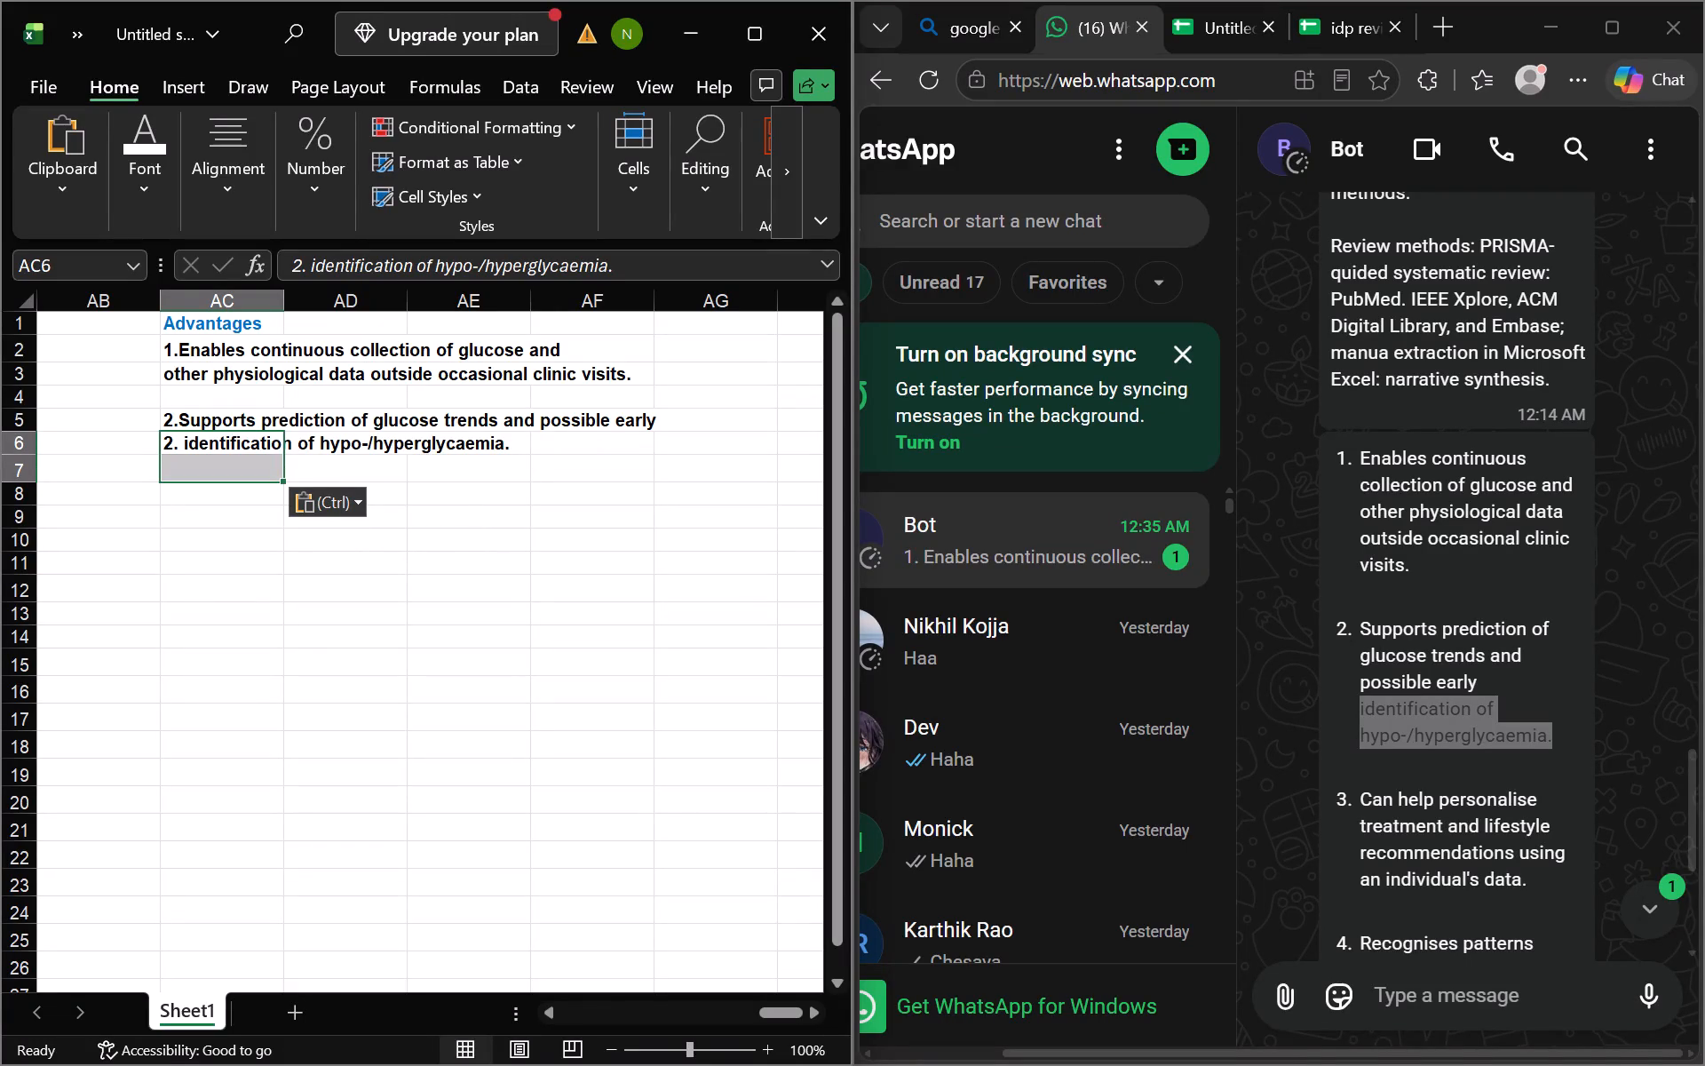
Remove the stray "2." numbering from the start of the second advantage's continuation line in cell AC6.
double_click(177, 446)
key(BackSpace)
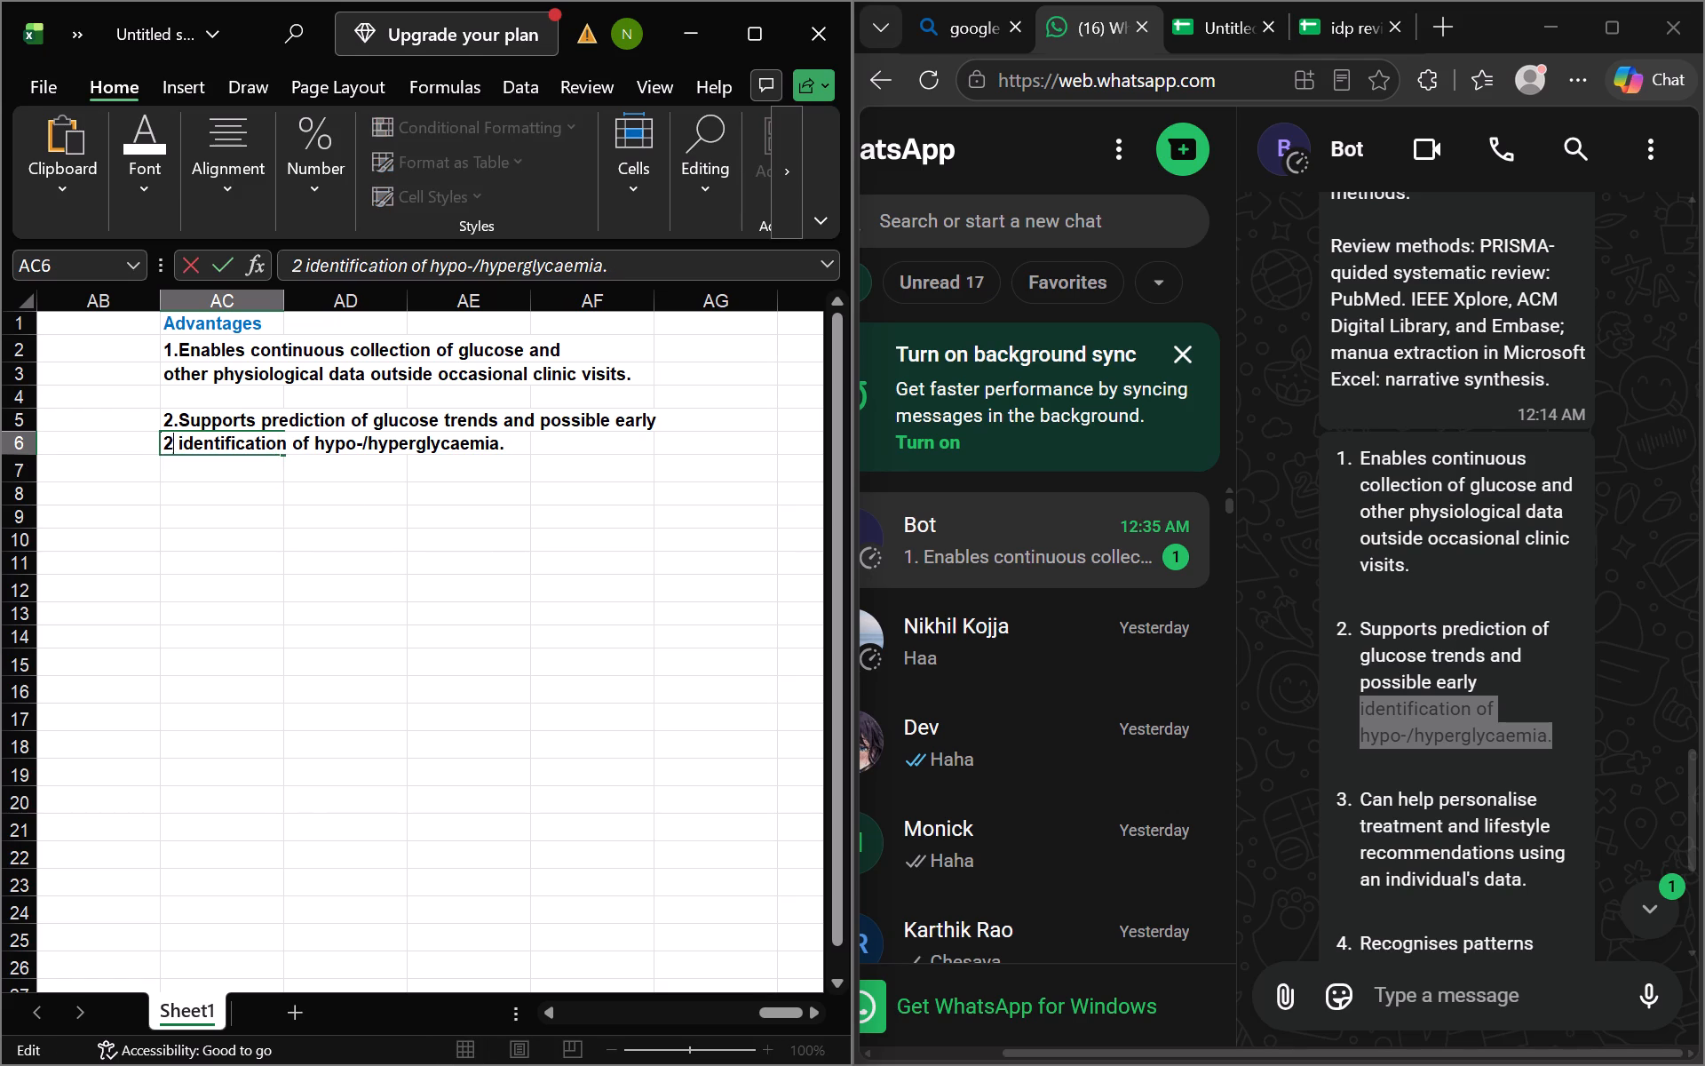
Remove the stray "2" and leading space from cell AC6 so it reads "identification of hypo-/hyperglycaemia.".
key(BackSpace)
key(Right)
key(BackSpace)
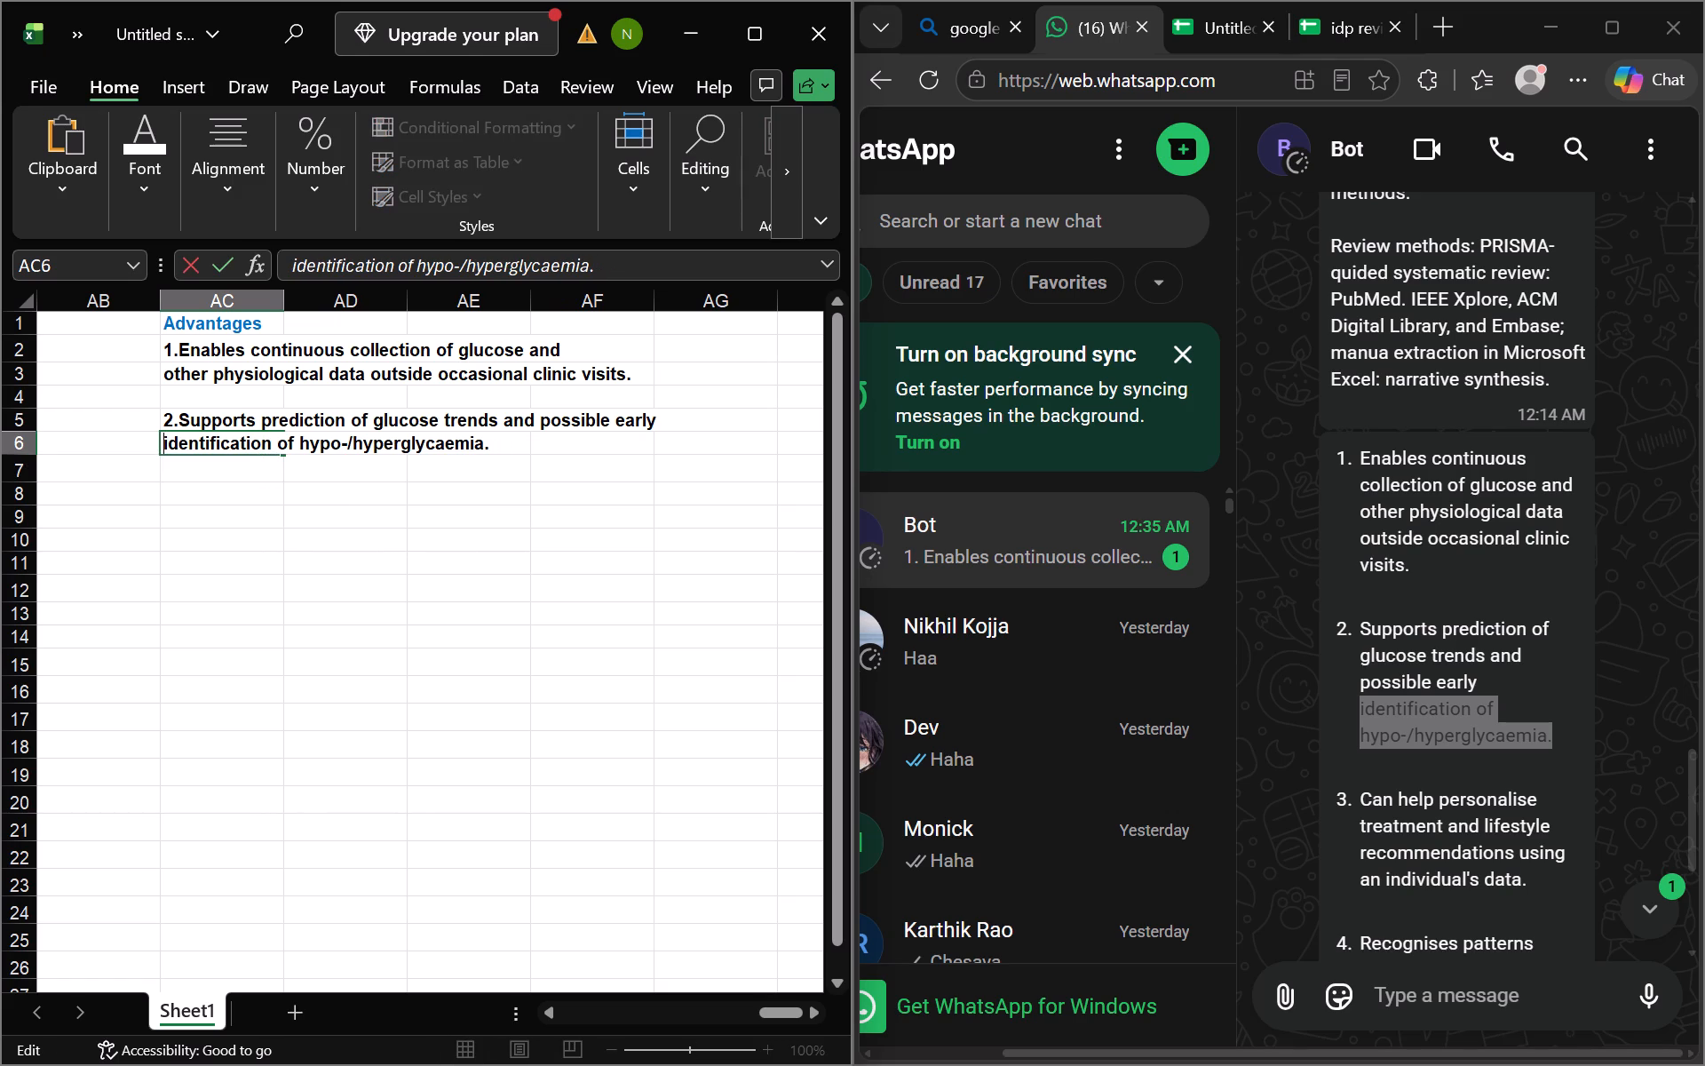
click(531, 444)
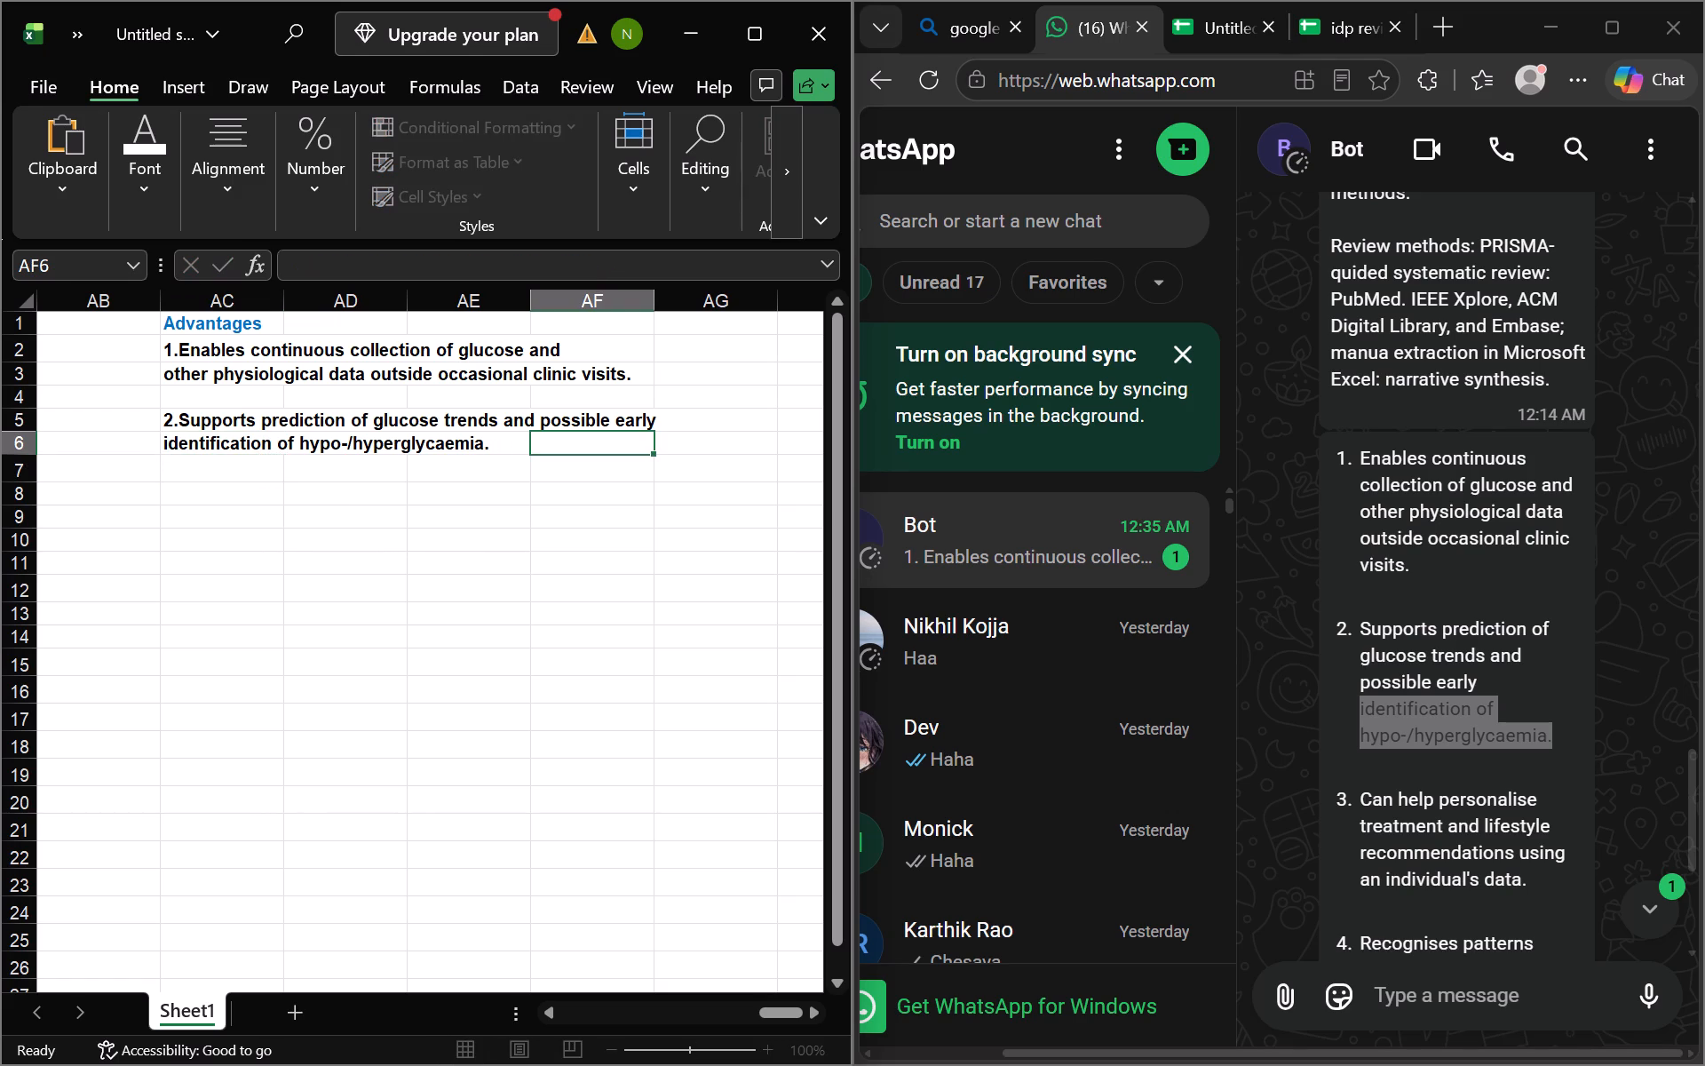
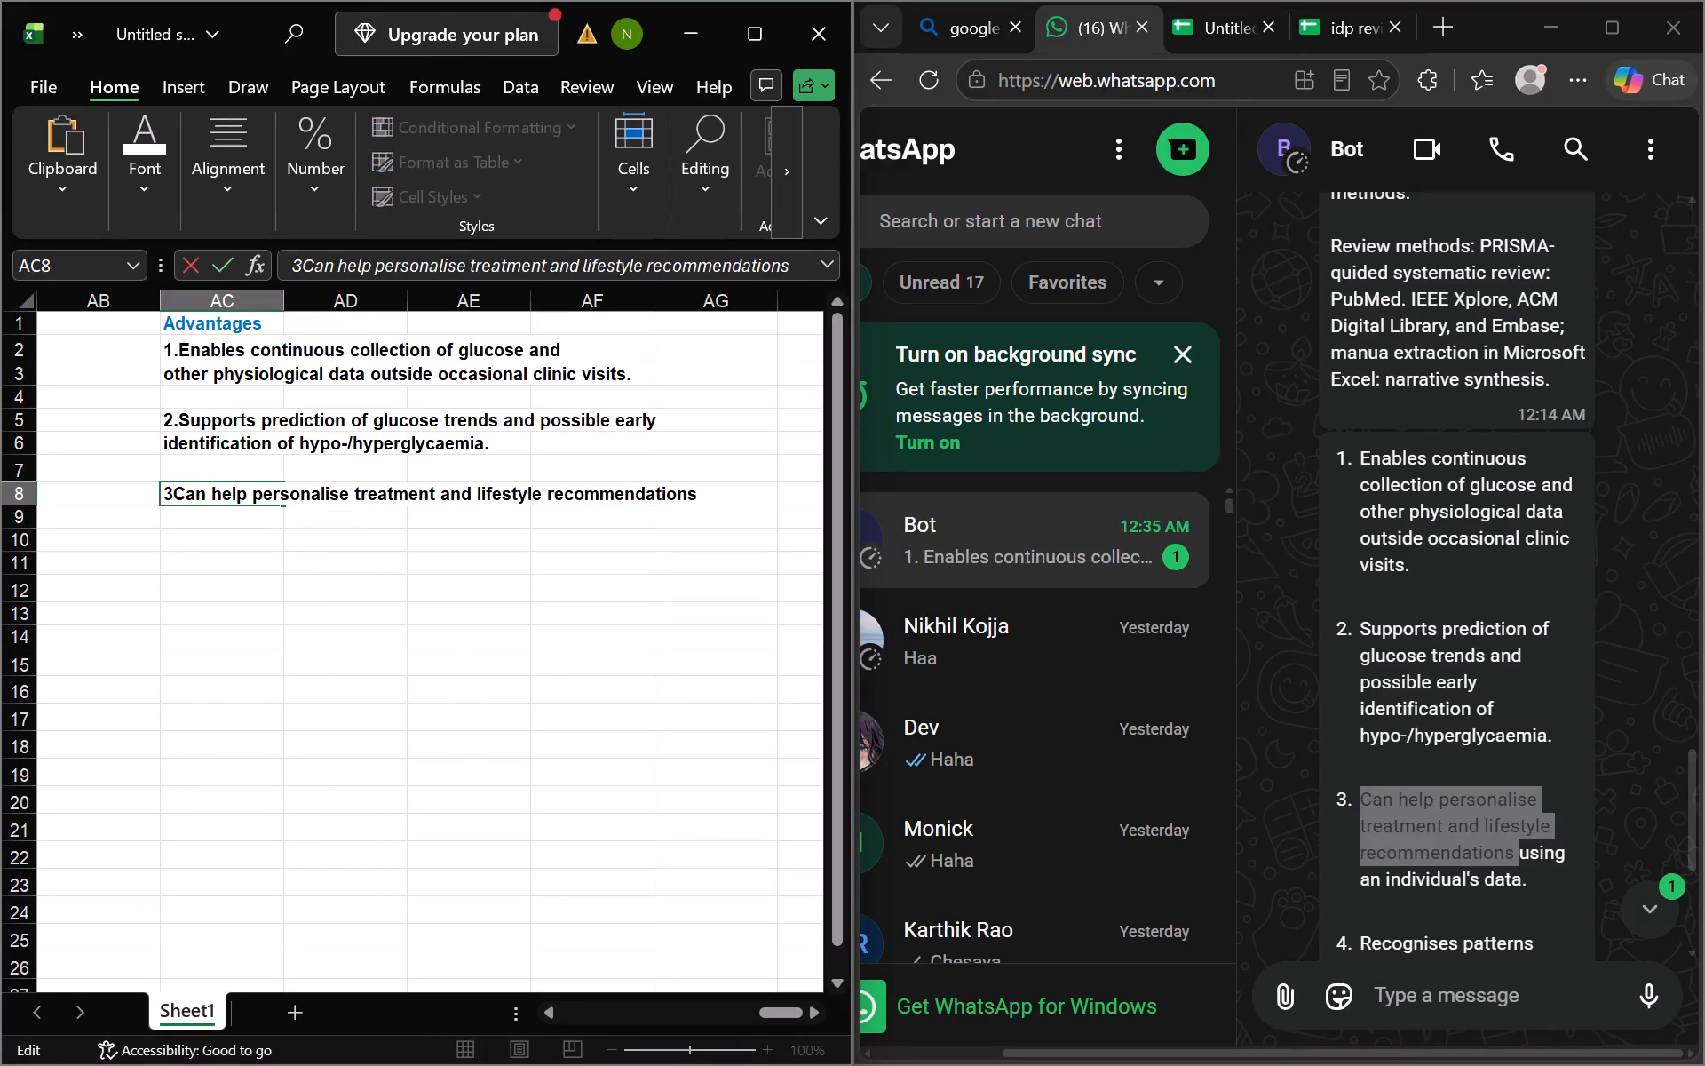
Add a period after the number 3 in cell AC8 so it reads "3.Can help personalise treatment and lifestyle recommendations".
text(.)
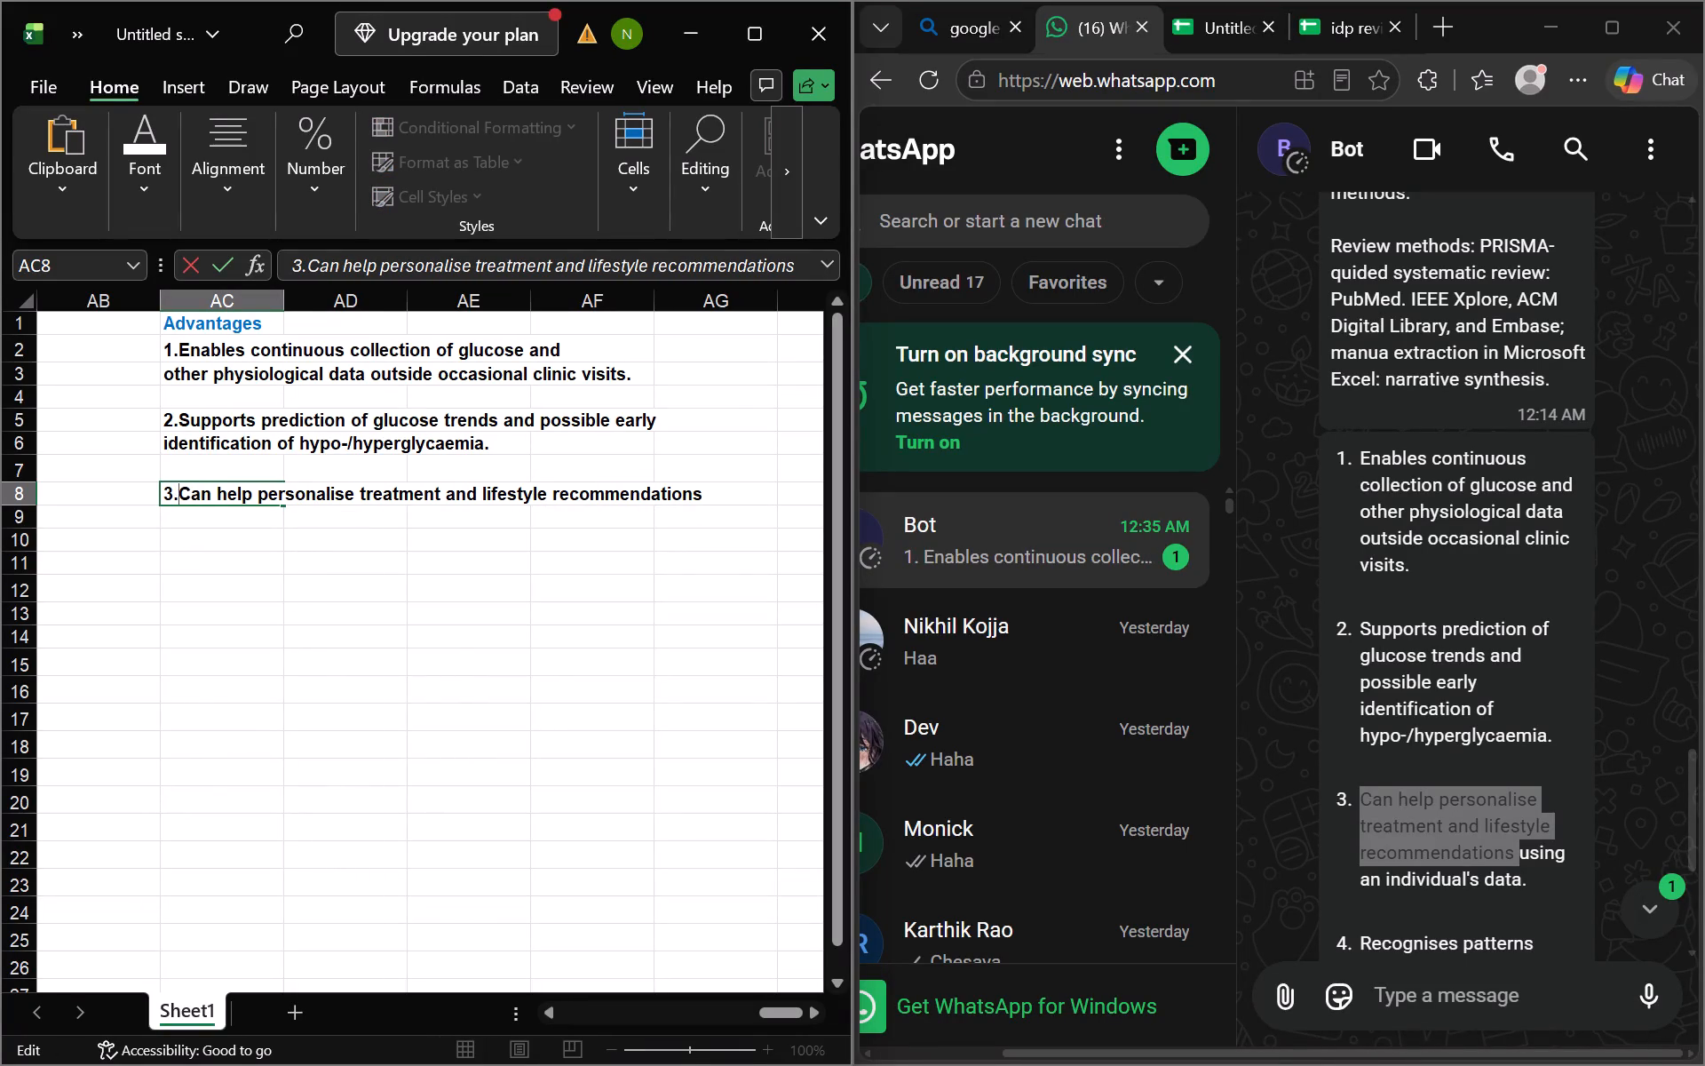
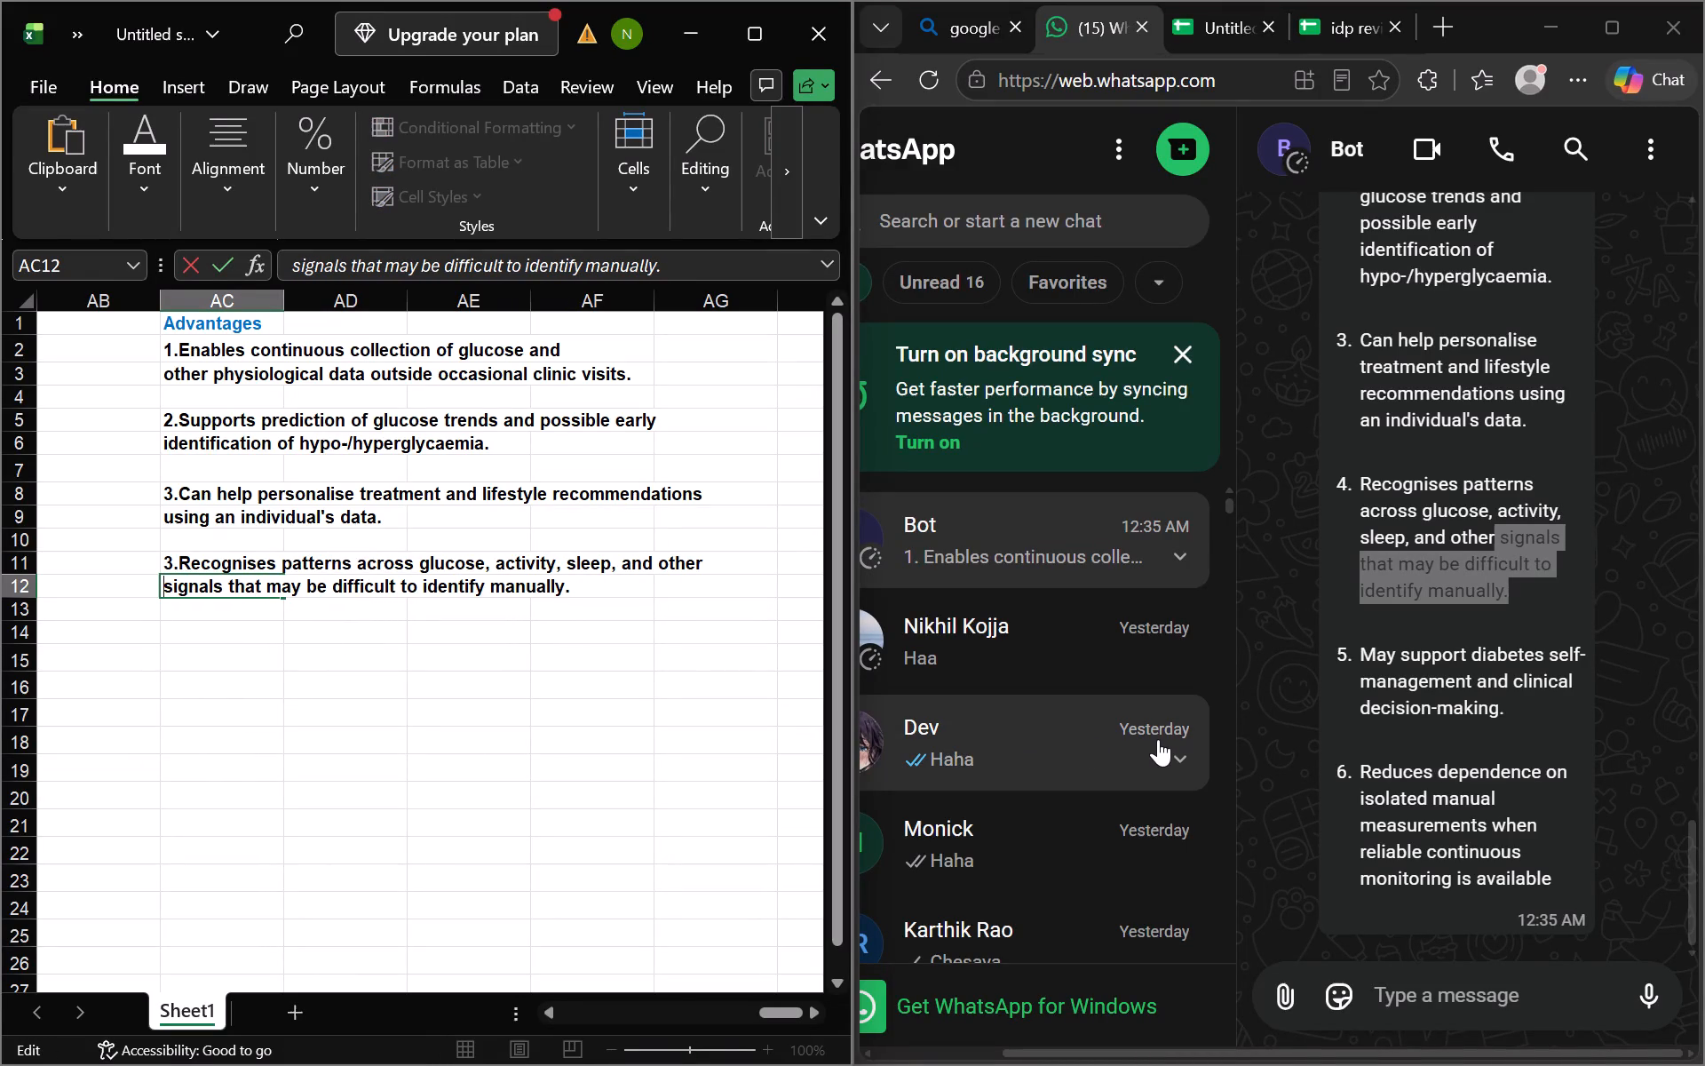
Renumber the advantage in cell AC11 as 4 so it begins "4.Recognises patterns across glucose".
double_click(174, 564)
key(BackSpace)
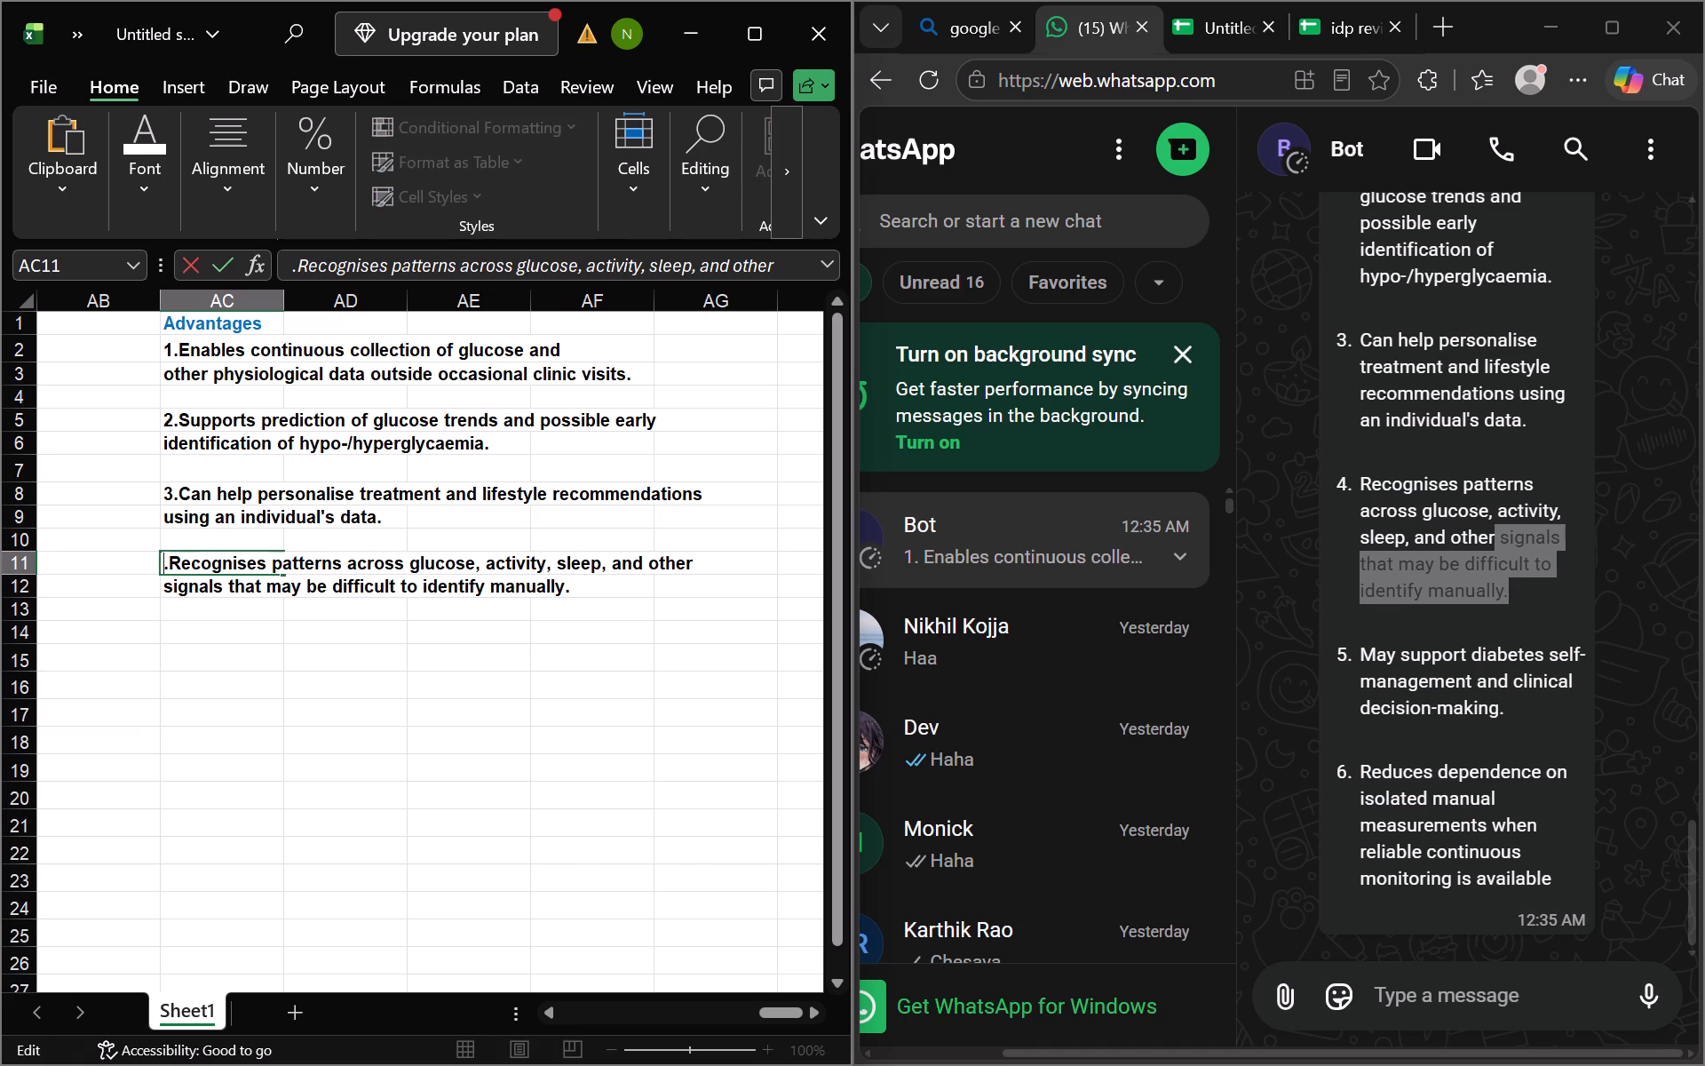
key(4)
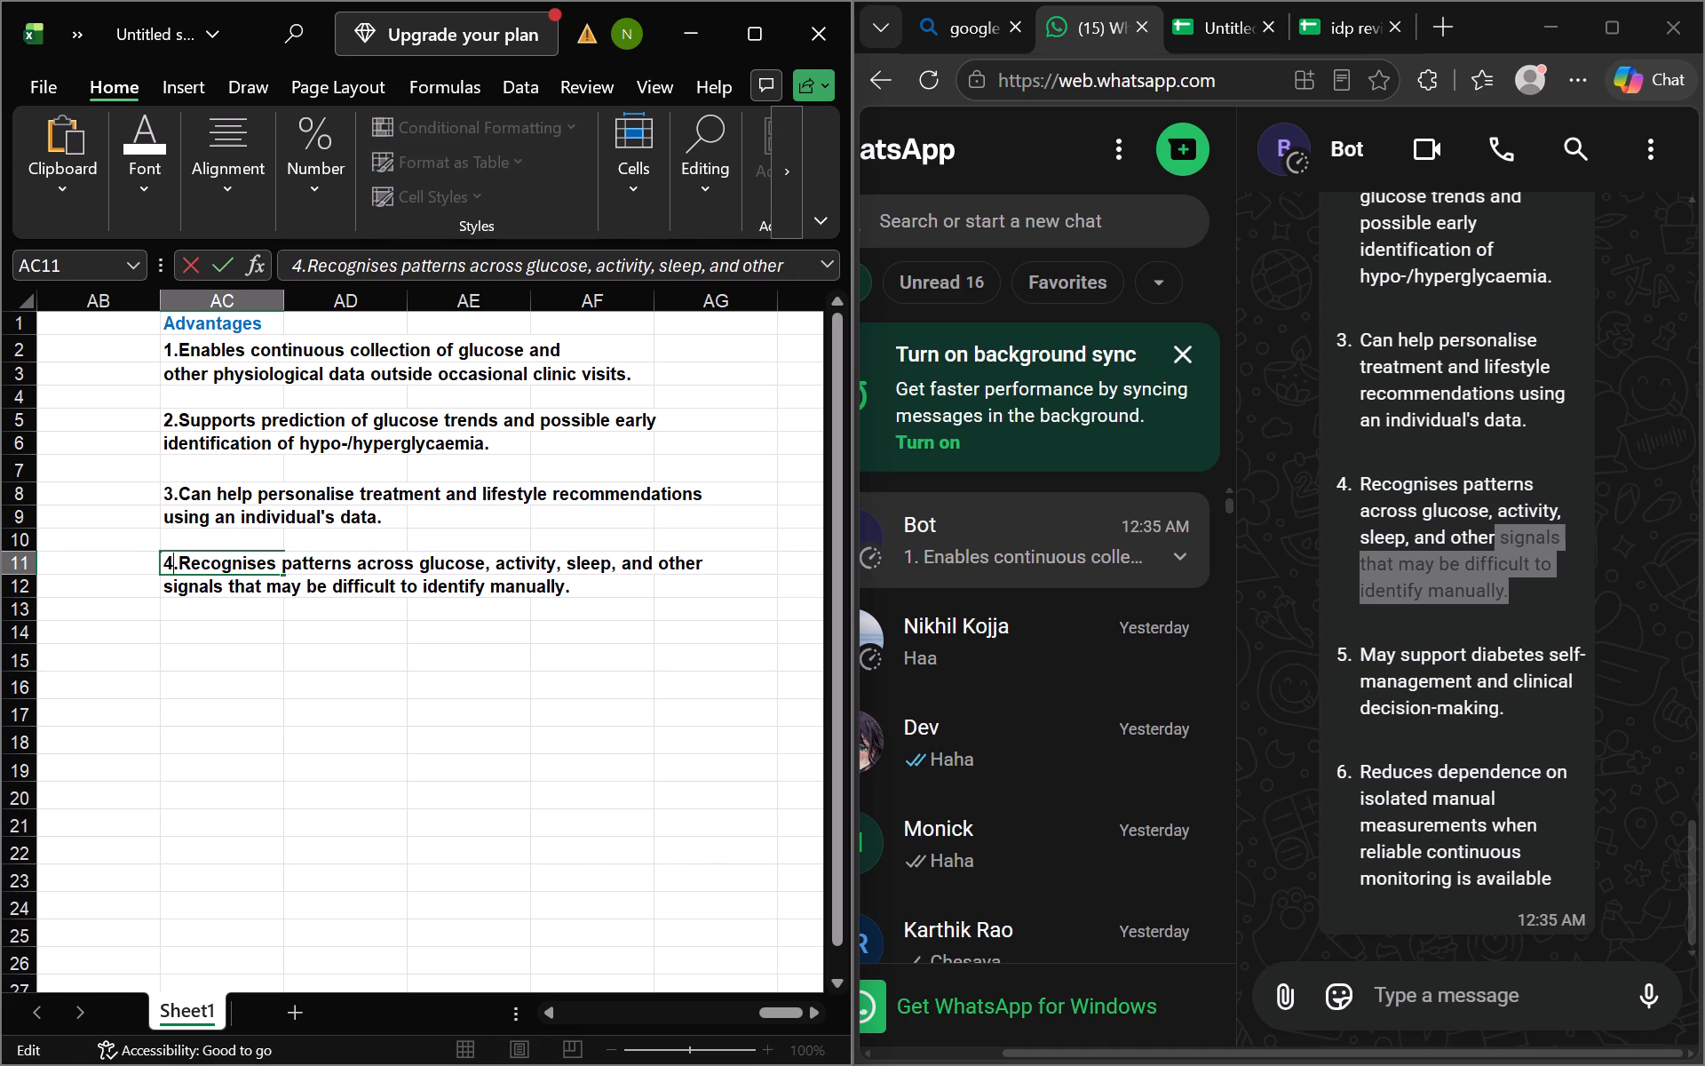
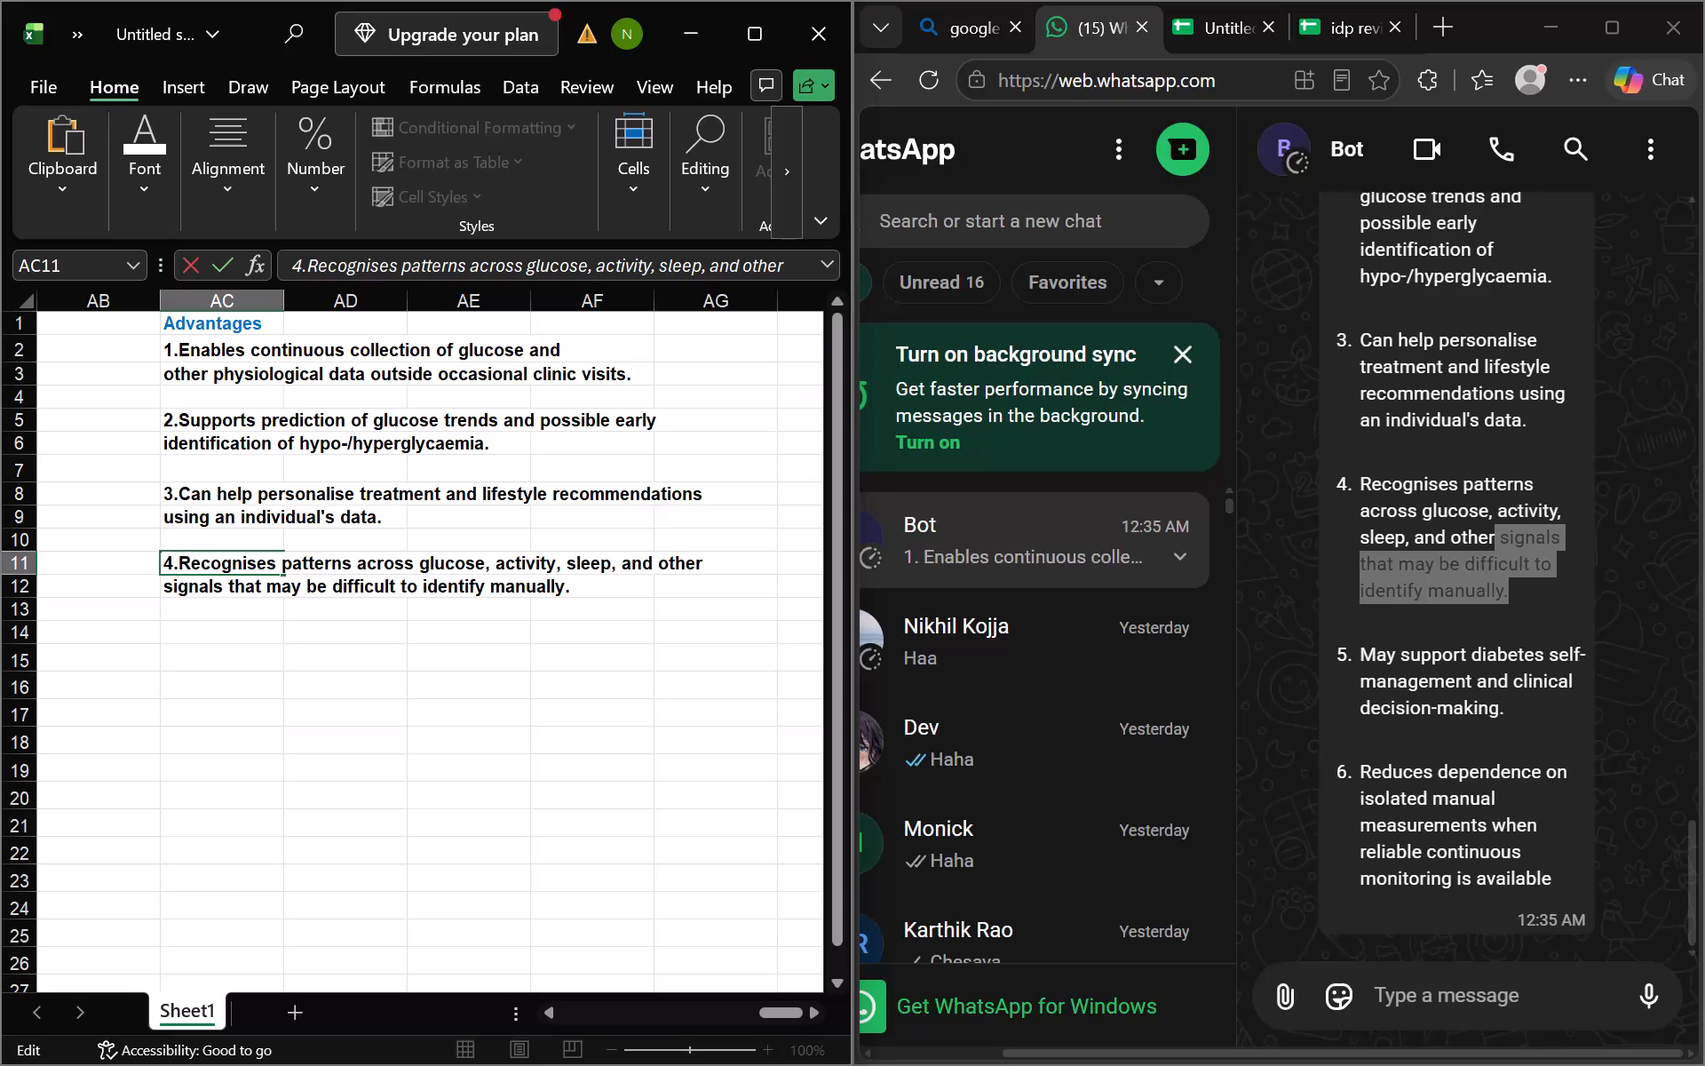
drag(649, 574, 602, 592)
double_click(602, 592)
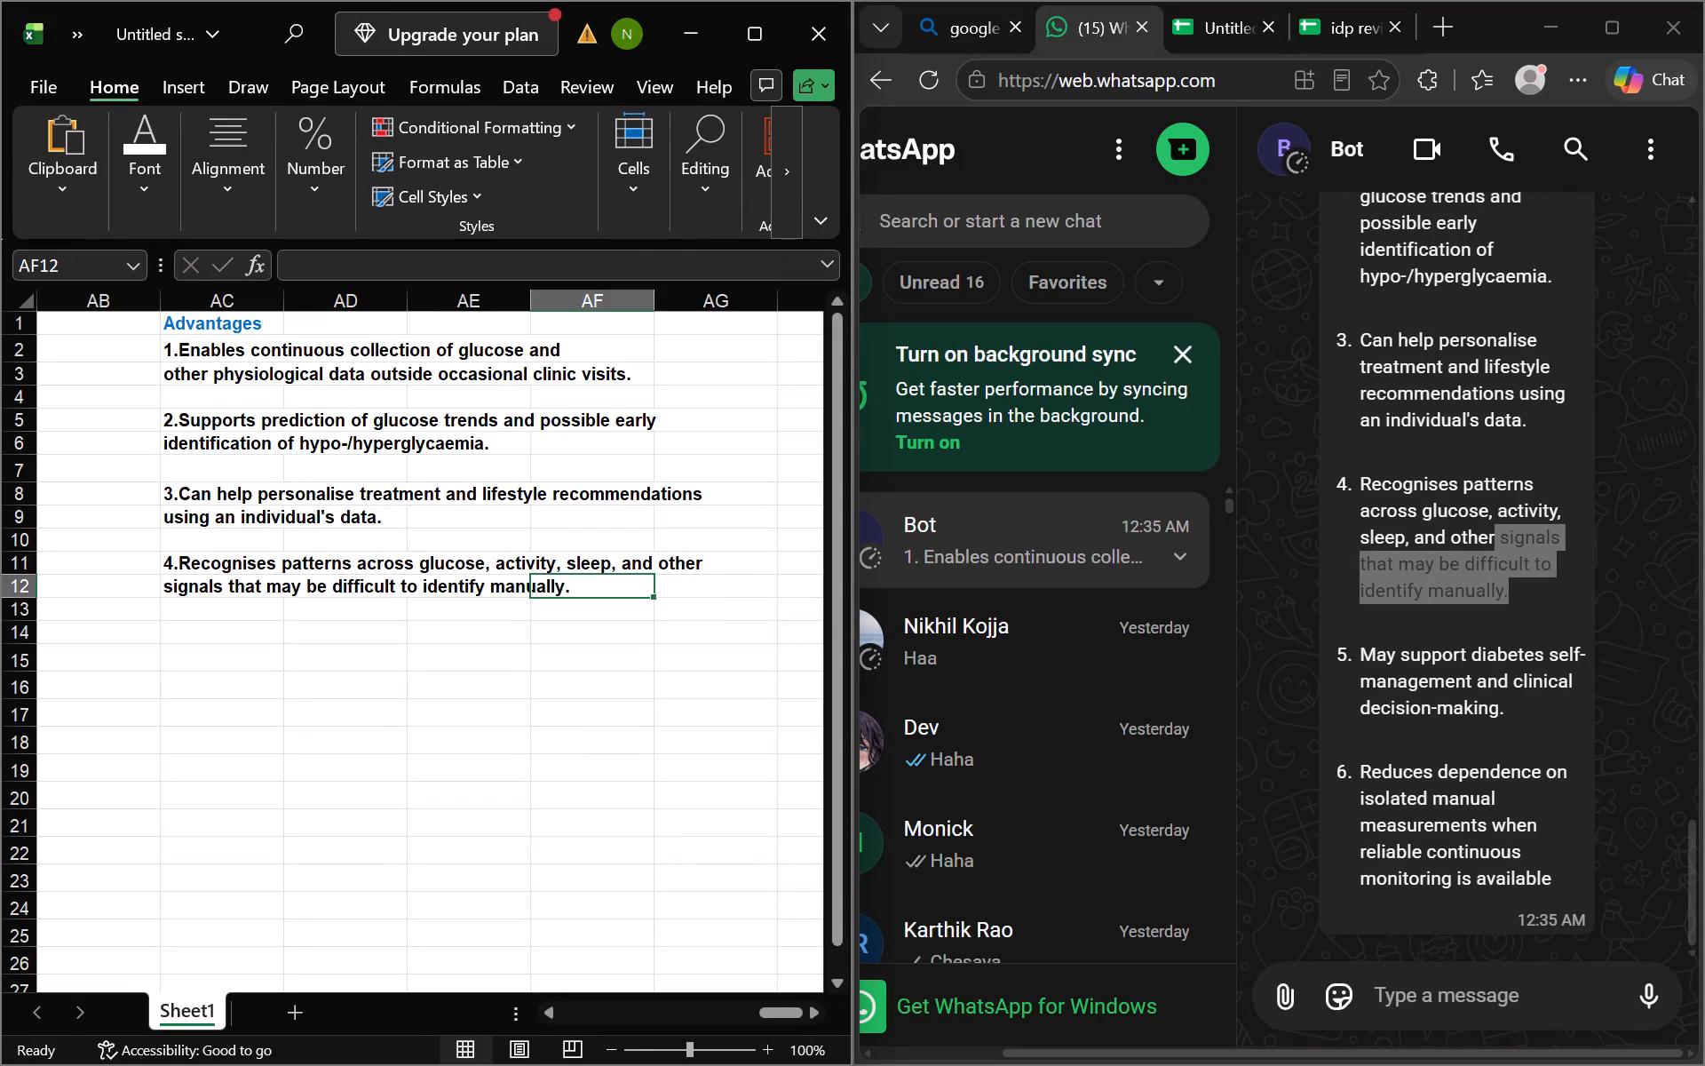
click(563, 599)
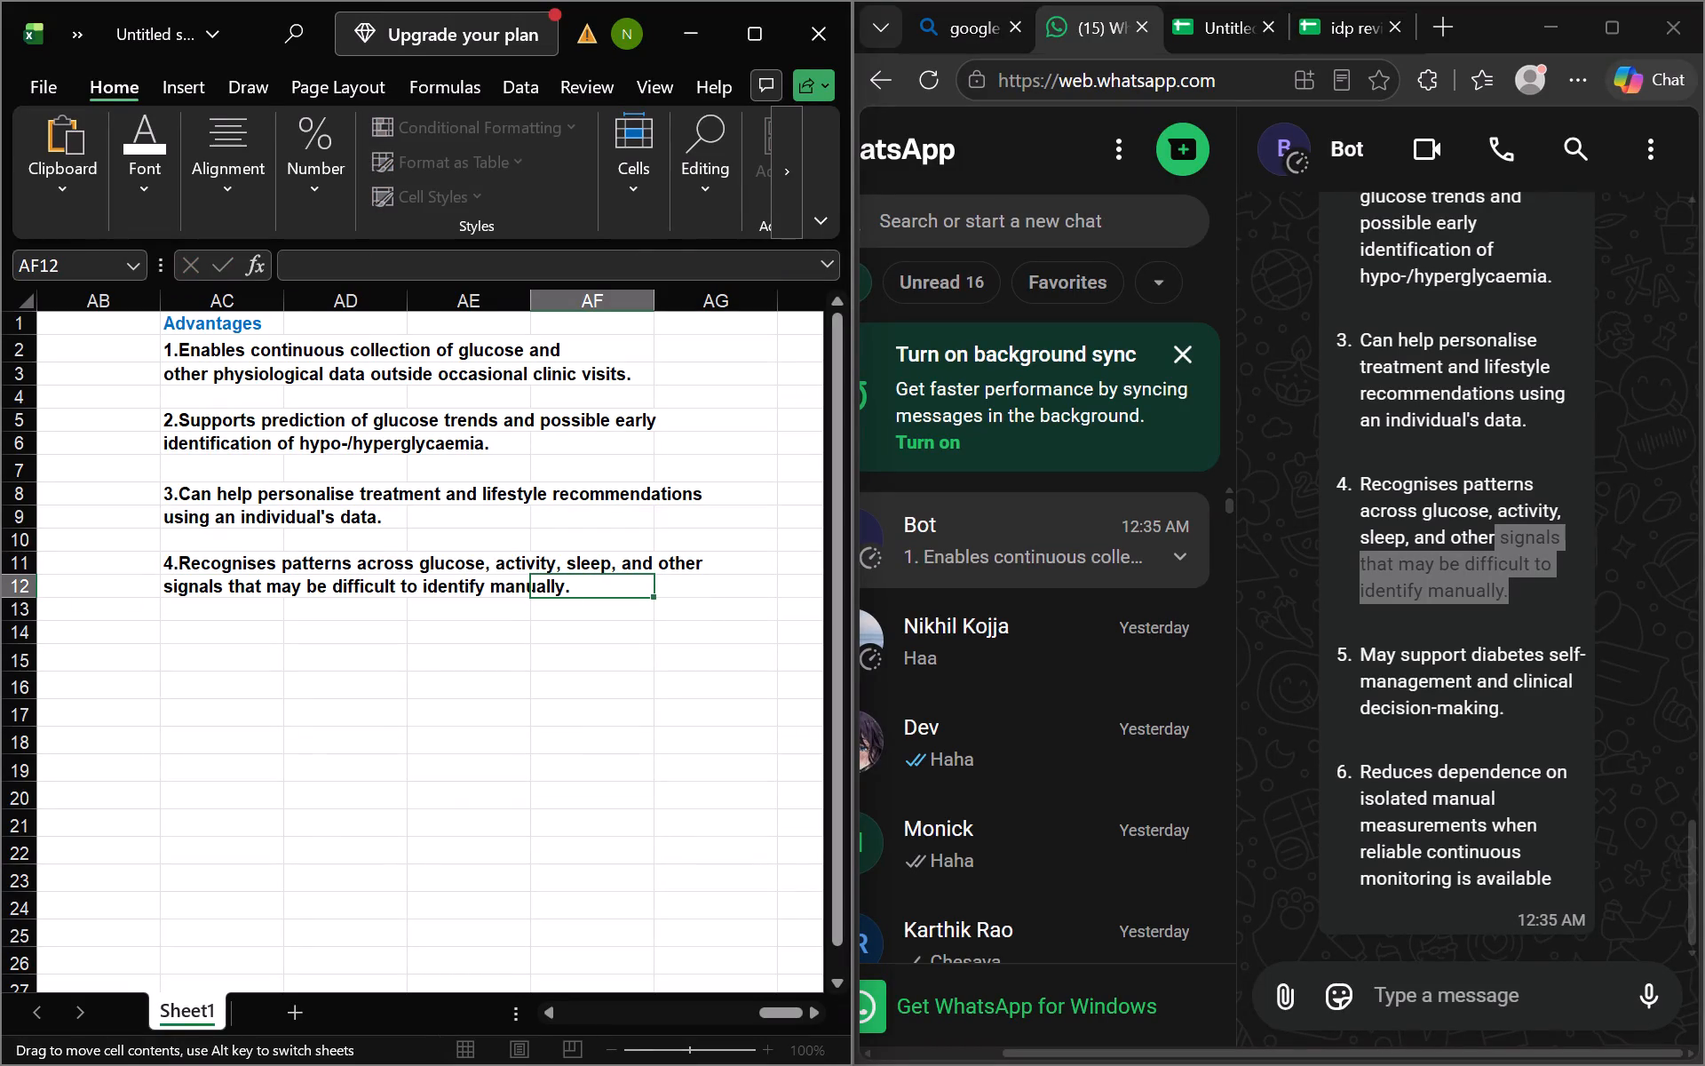
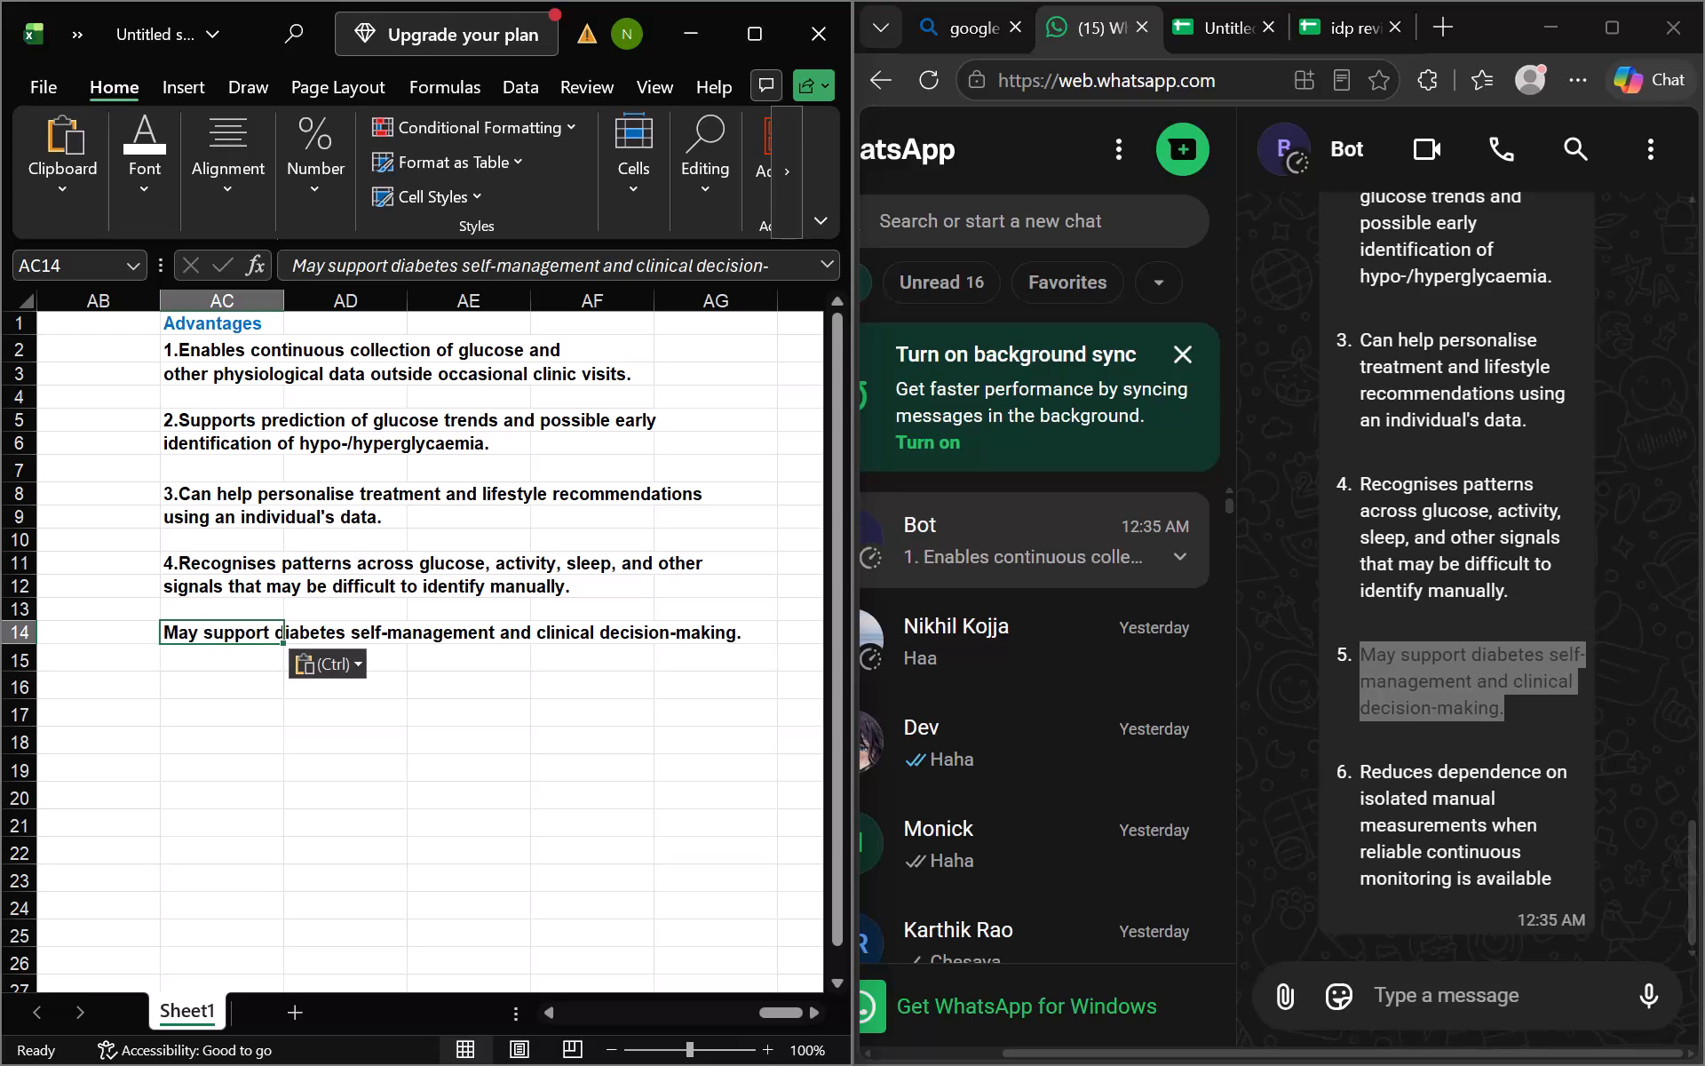
Number the advantage in cell AC14 by adding "5." before "May support diabetes self-management and clinical decision-making.".
double_click(175, 634)
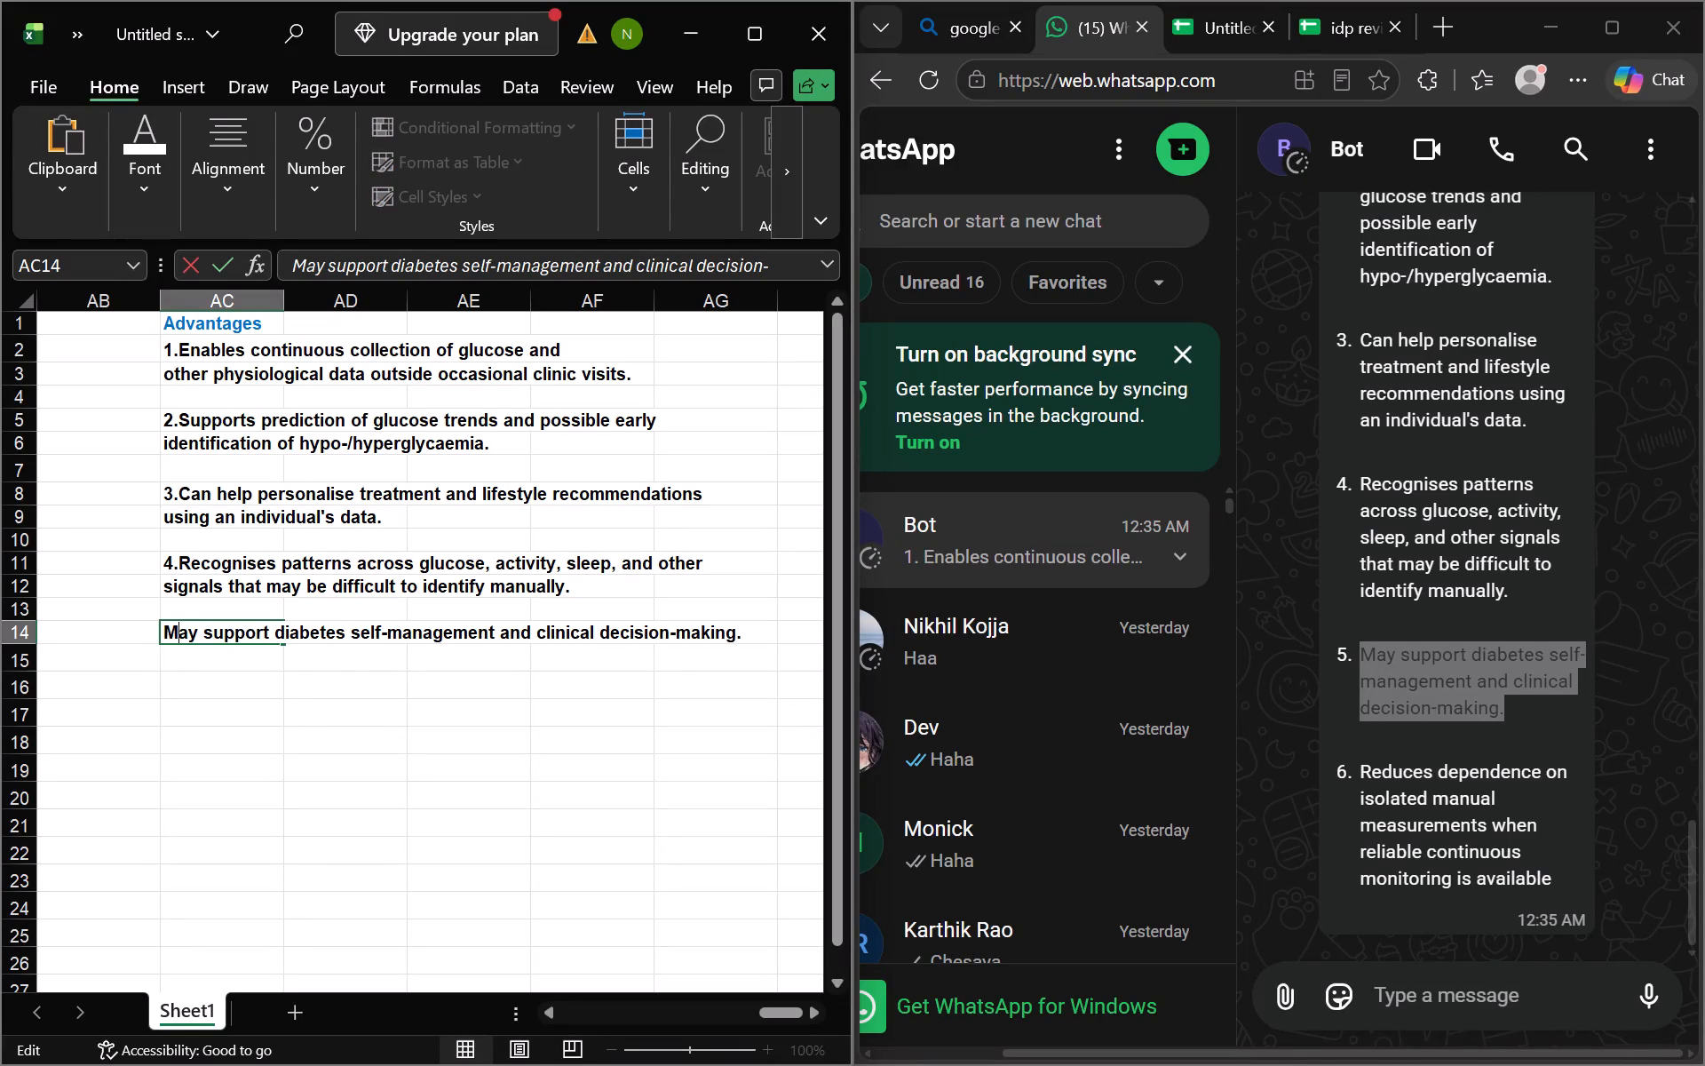
key(Left)
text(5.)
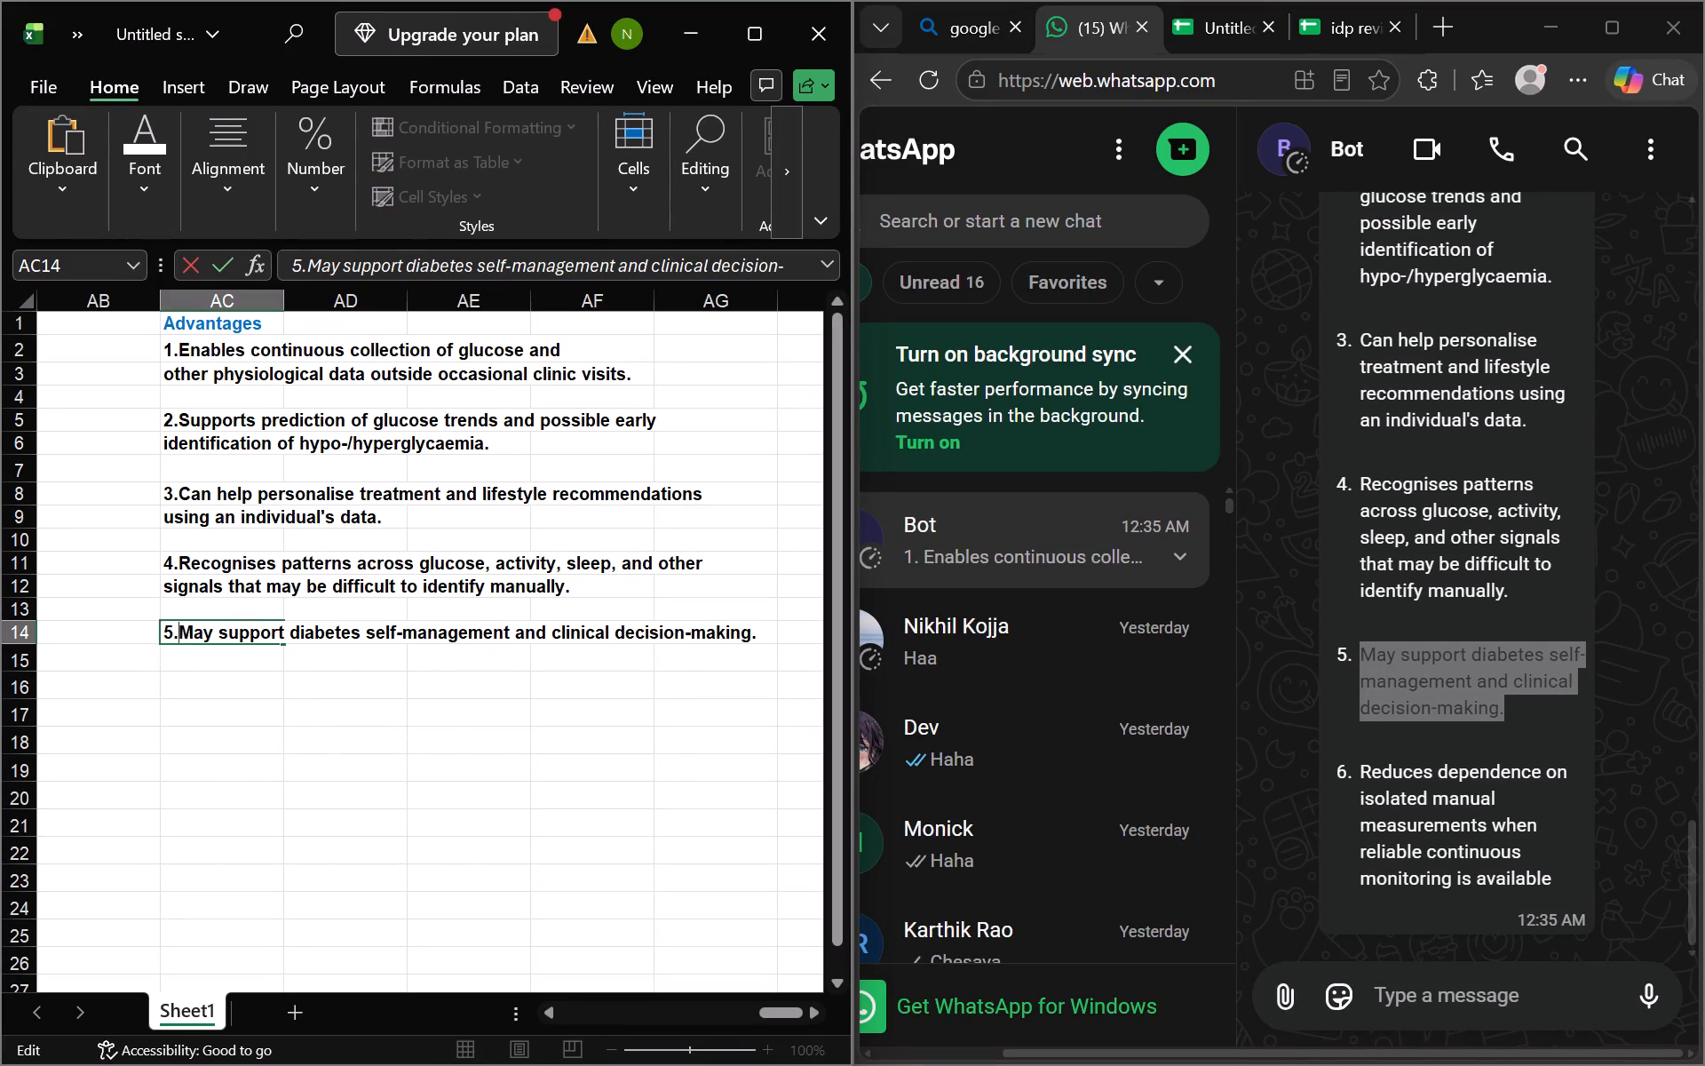
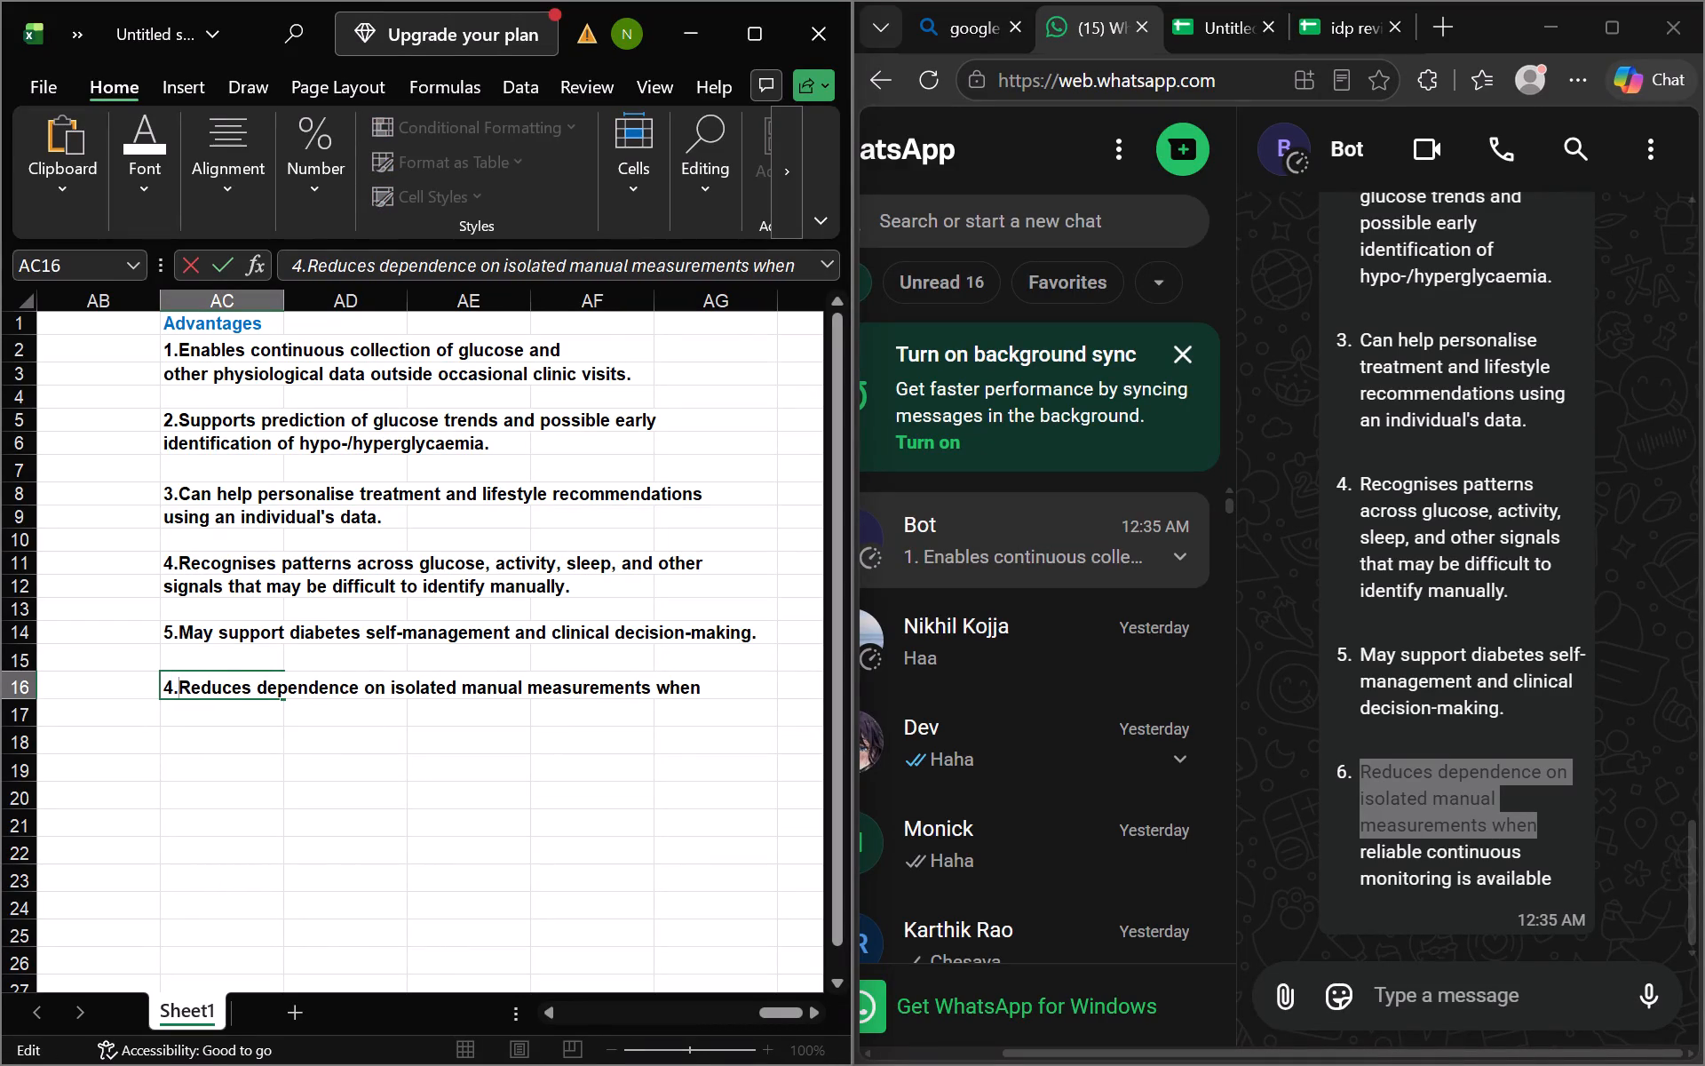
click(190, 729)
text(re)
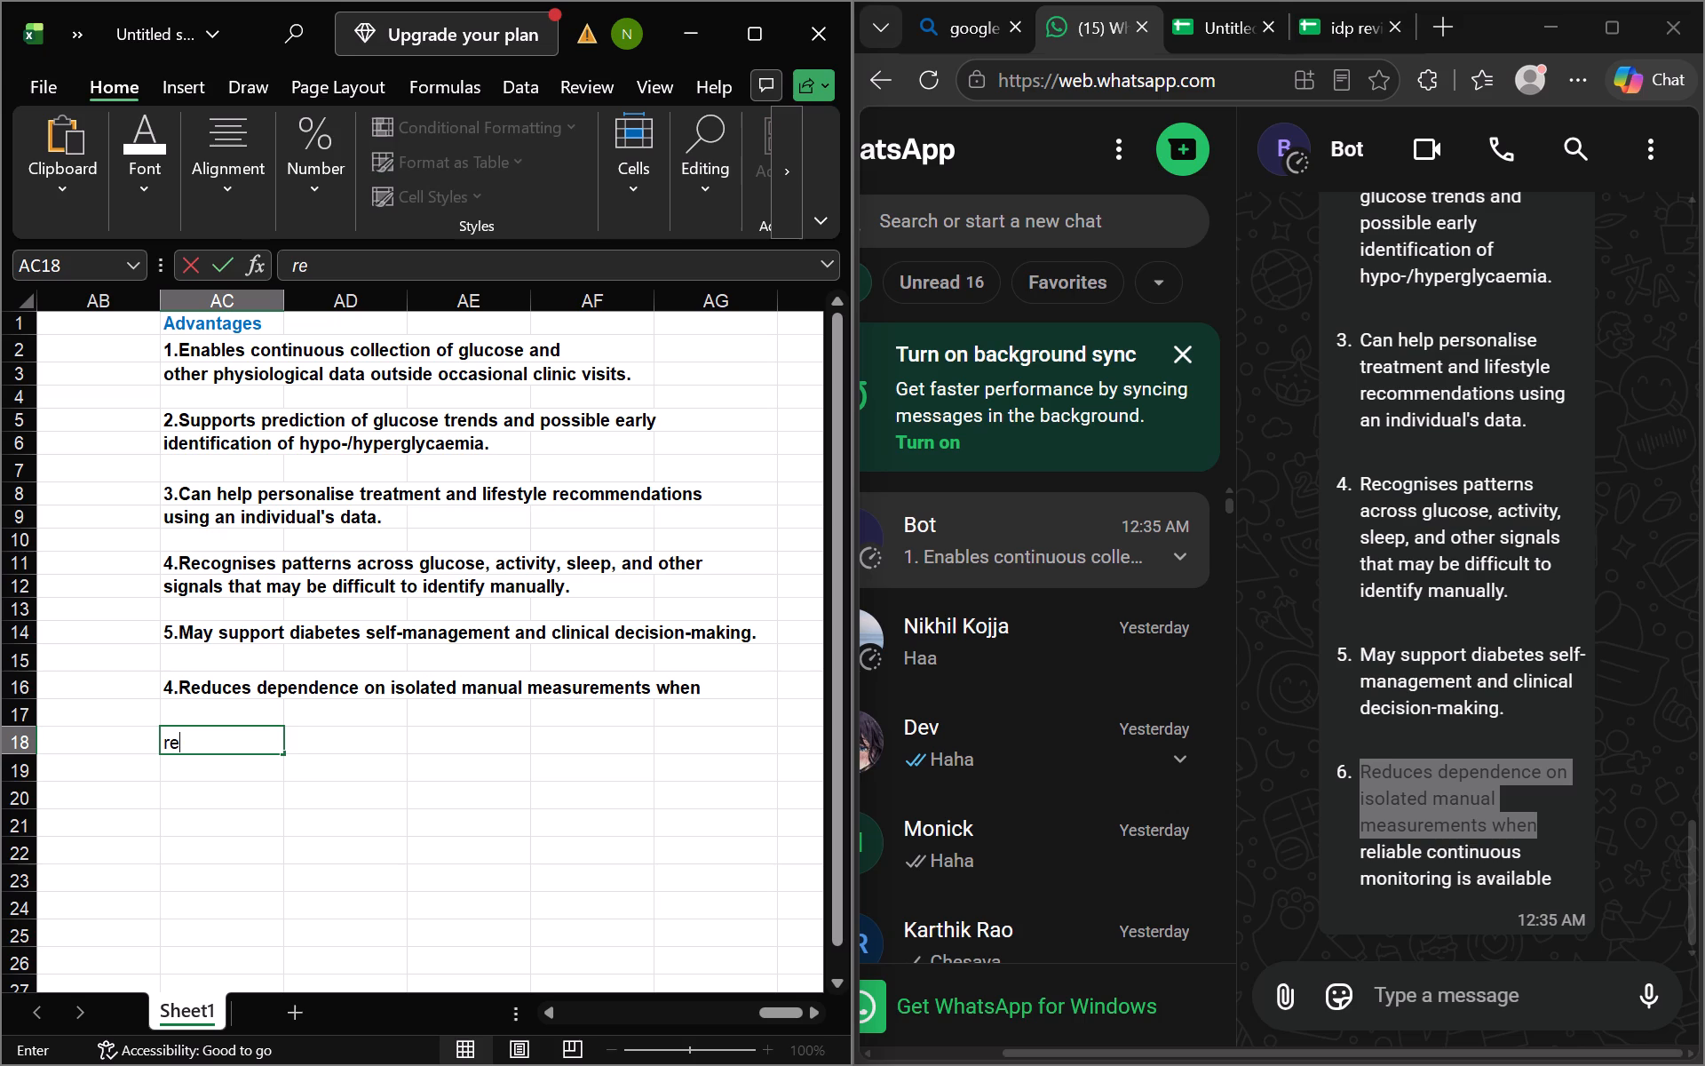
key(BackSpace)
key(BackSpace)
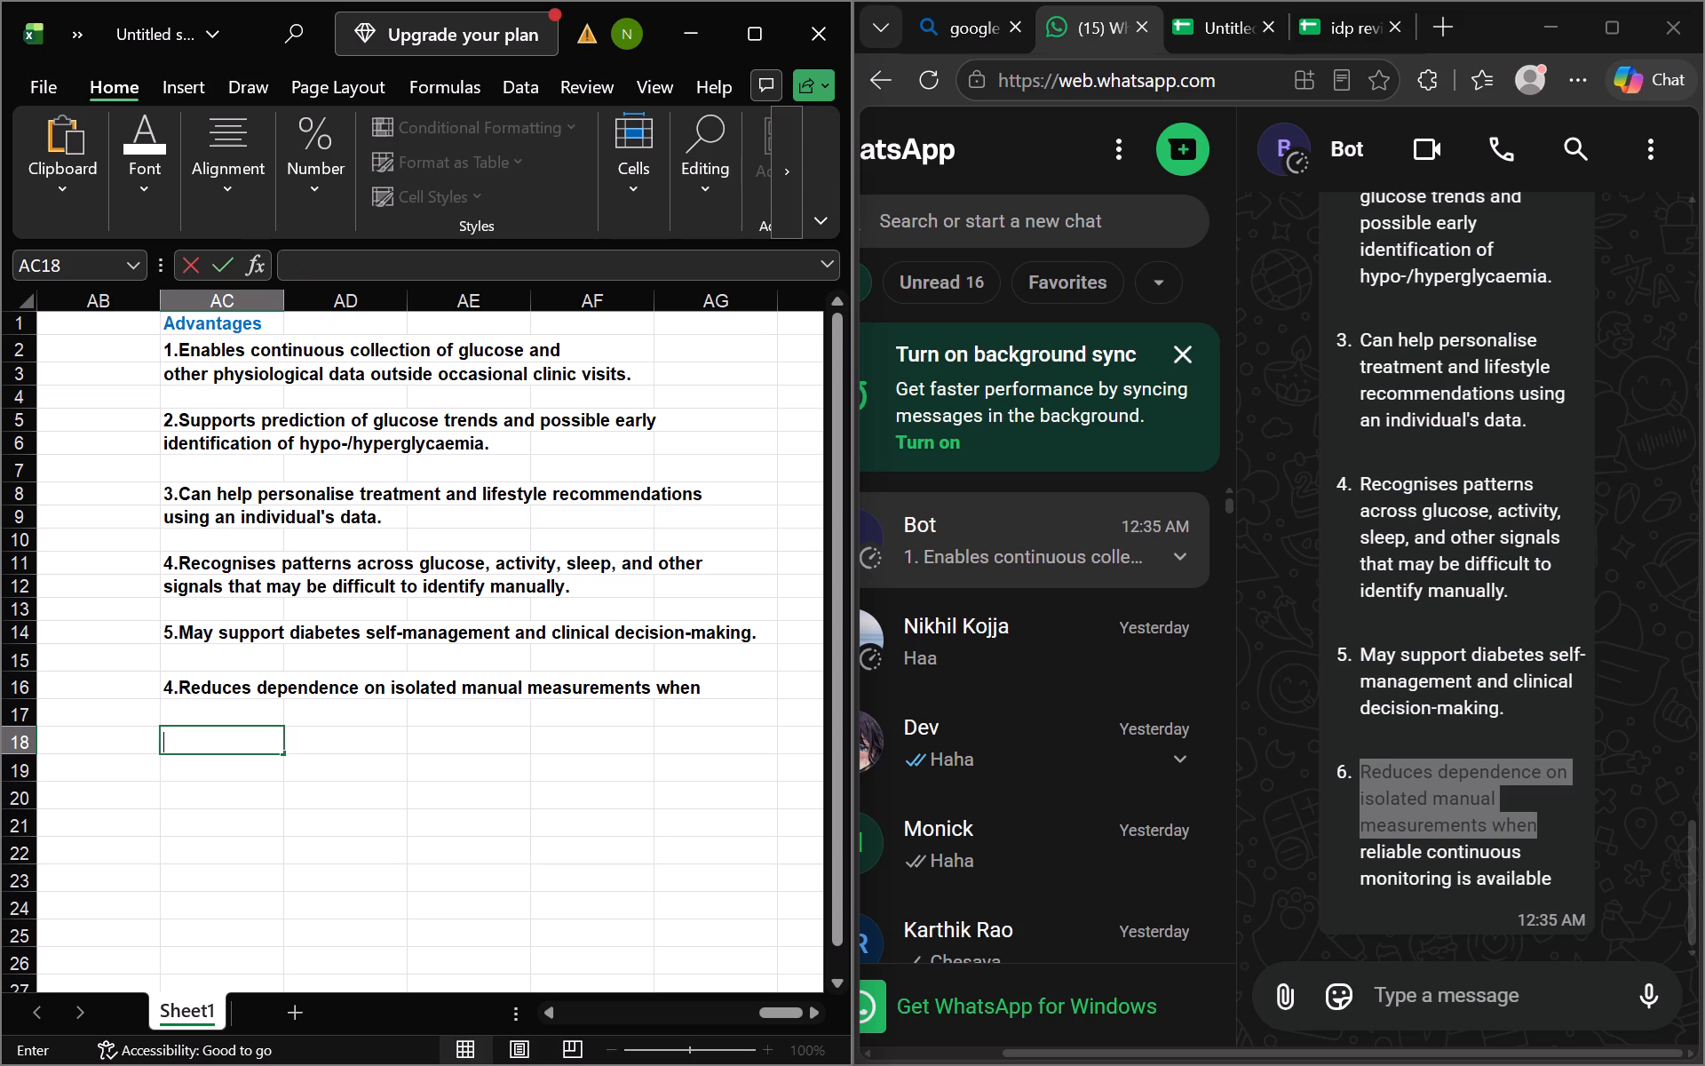
Enter the last advantage's second line in bold in cell AC17 as "reliable continous monotoring is available.".
click(174, 719)
key(ctrl+b)
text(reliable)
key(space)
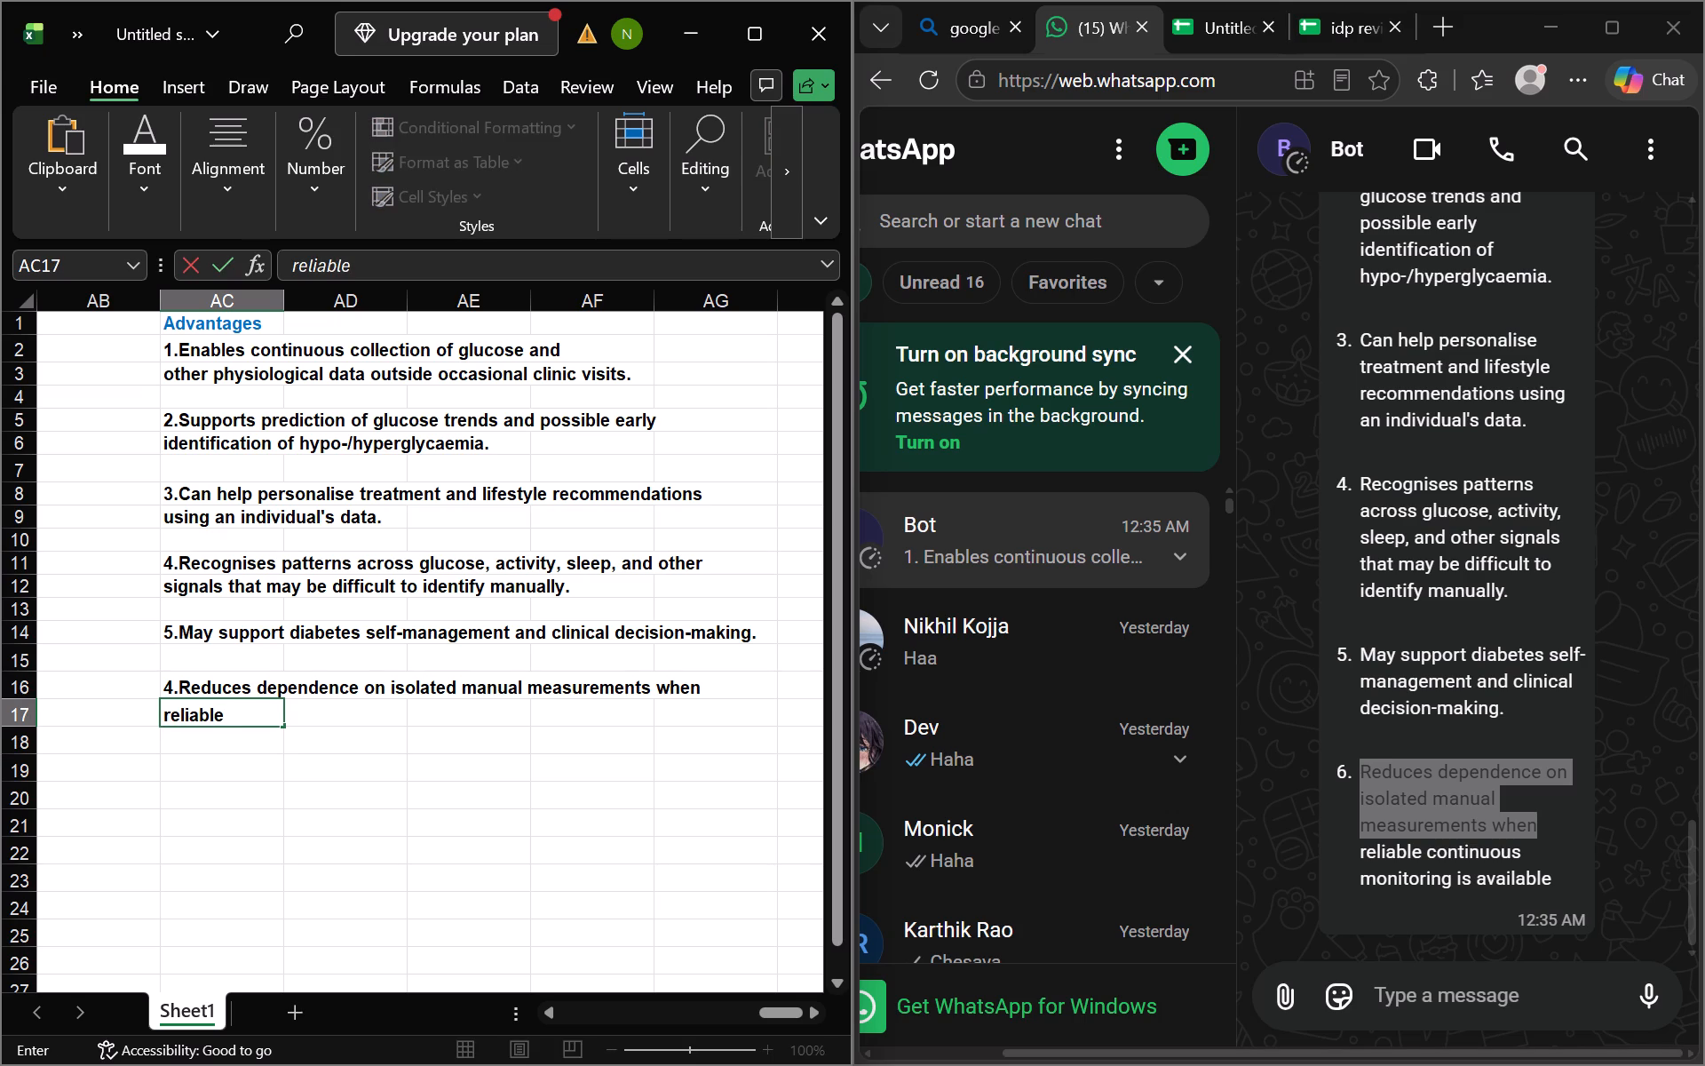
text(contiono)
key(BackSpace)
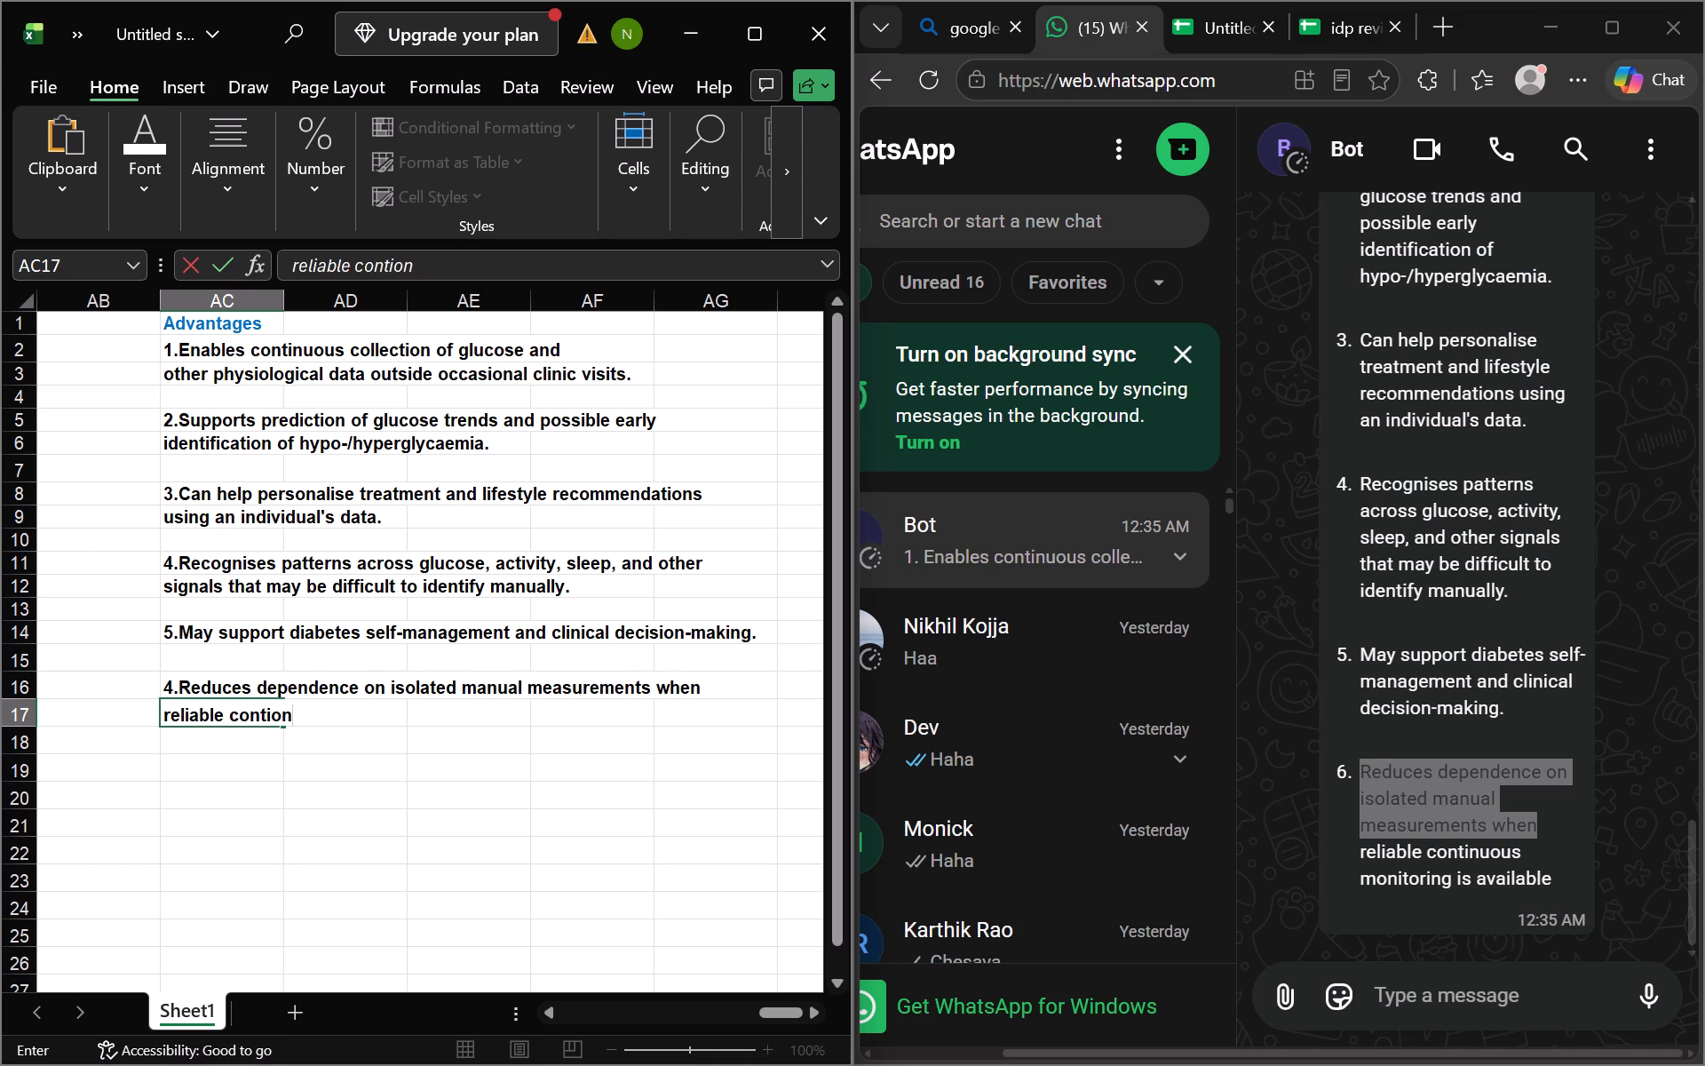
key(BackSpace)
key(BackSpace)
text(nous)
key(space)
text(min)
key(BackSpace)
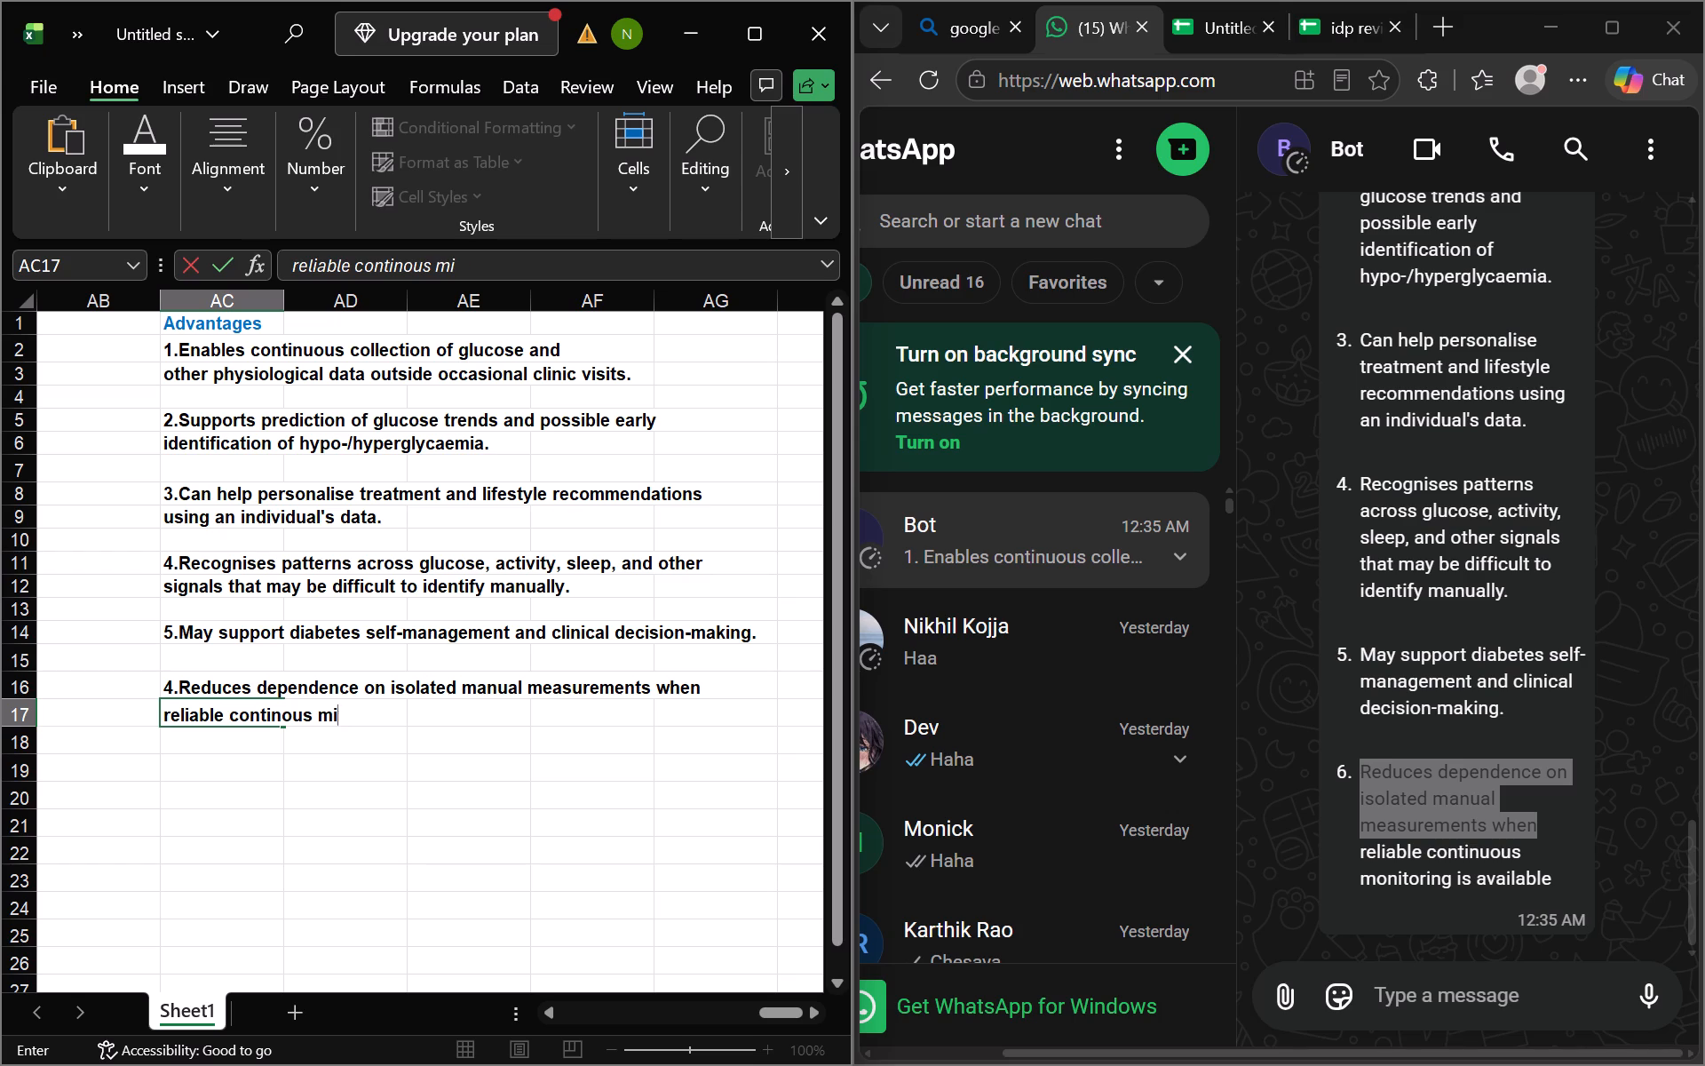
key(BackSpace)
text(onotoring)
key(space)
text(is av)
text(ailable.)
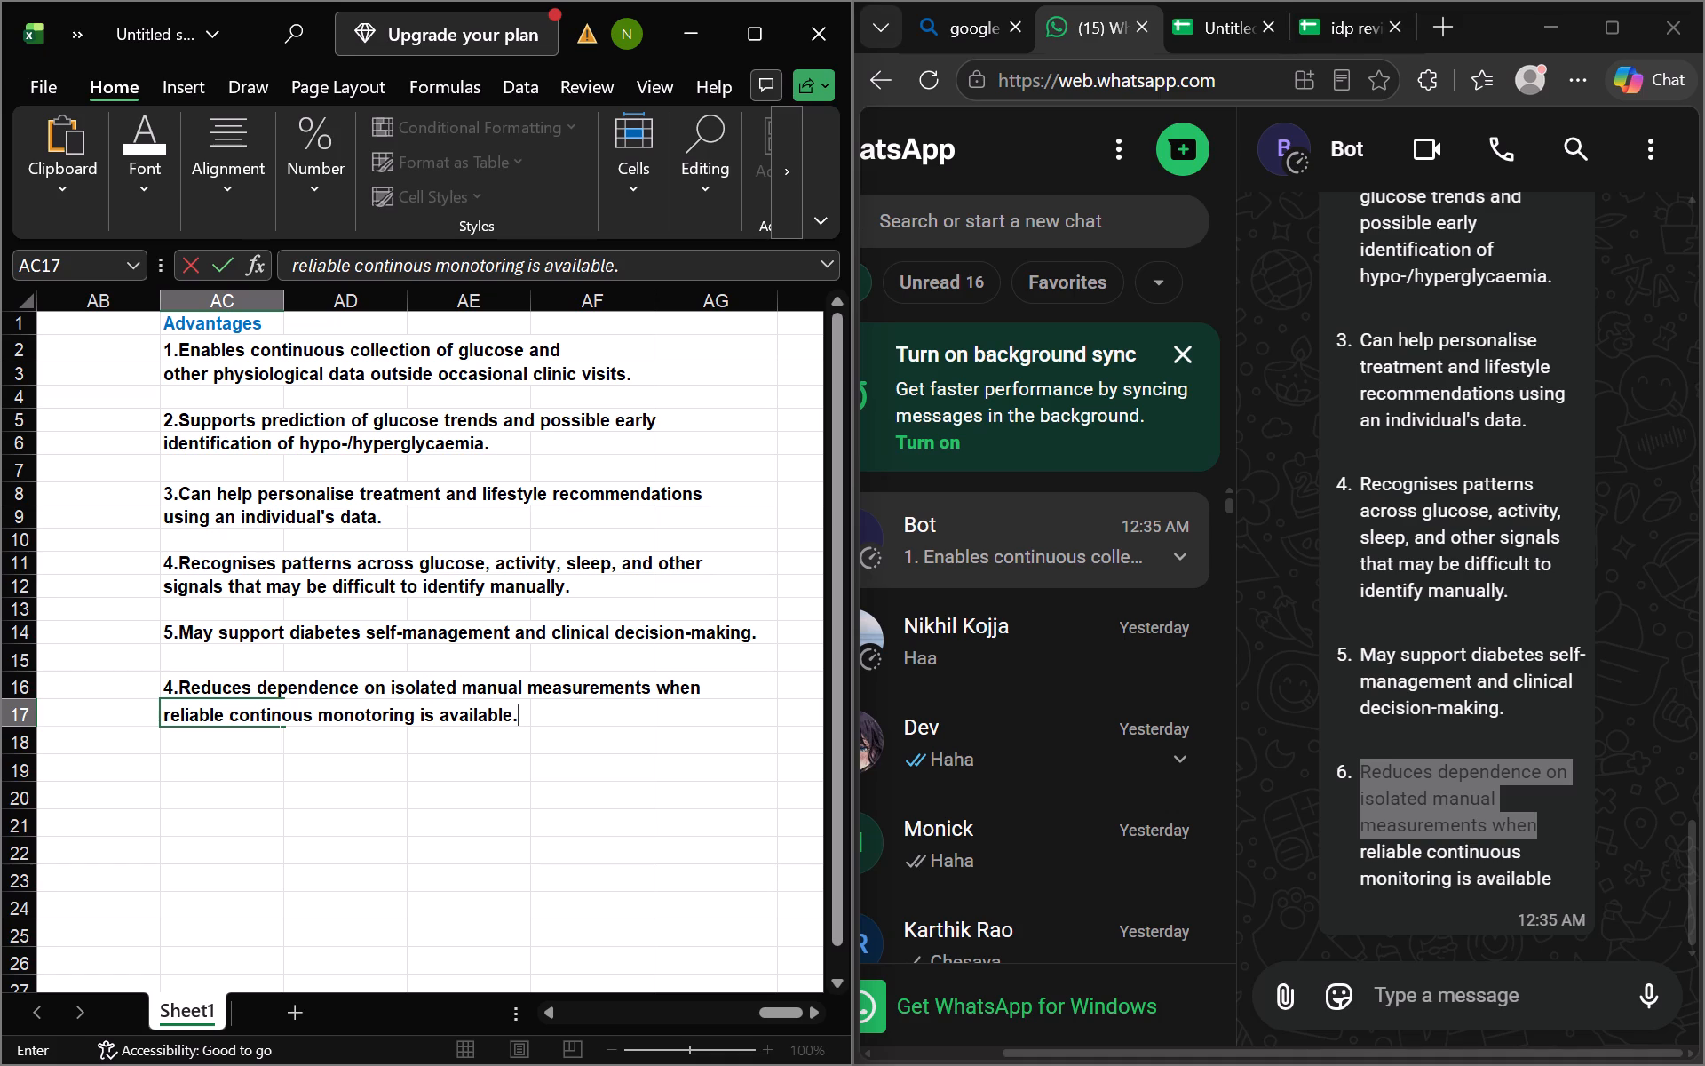
Renumber the point in cell AC16, "Reduces dependence on isolated manual measurements when", as 6.
double_click(175, 687)
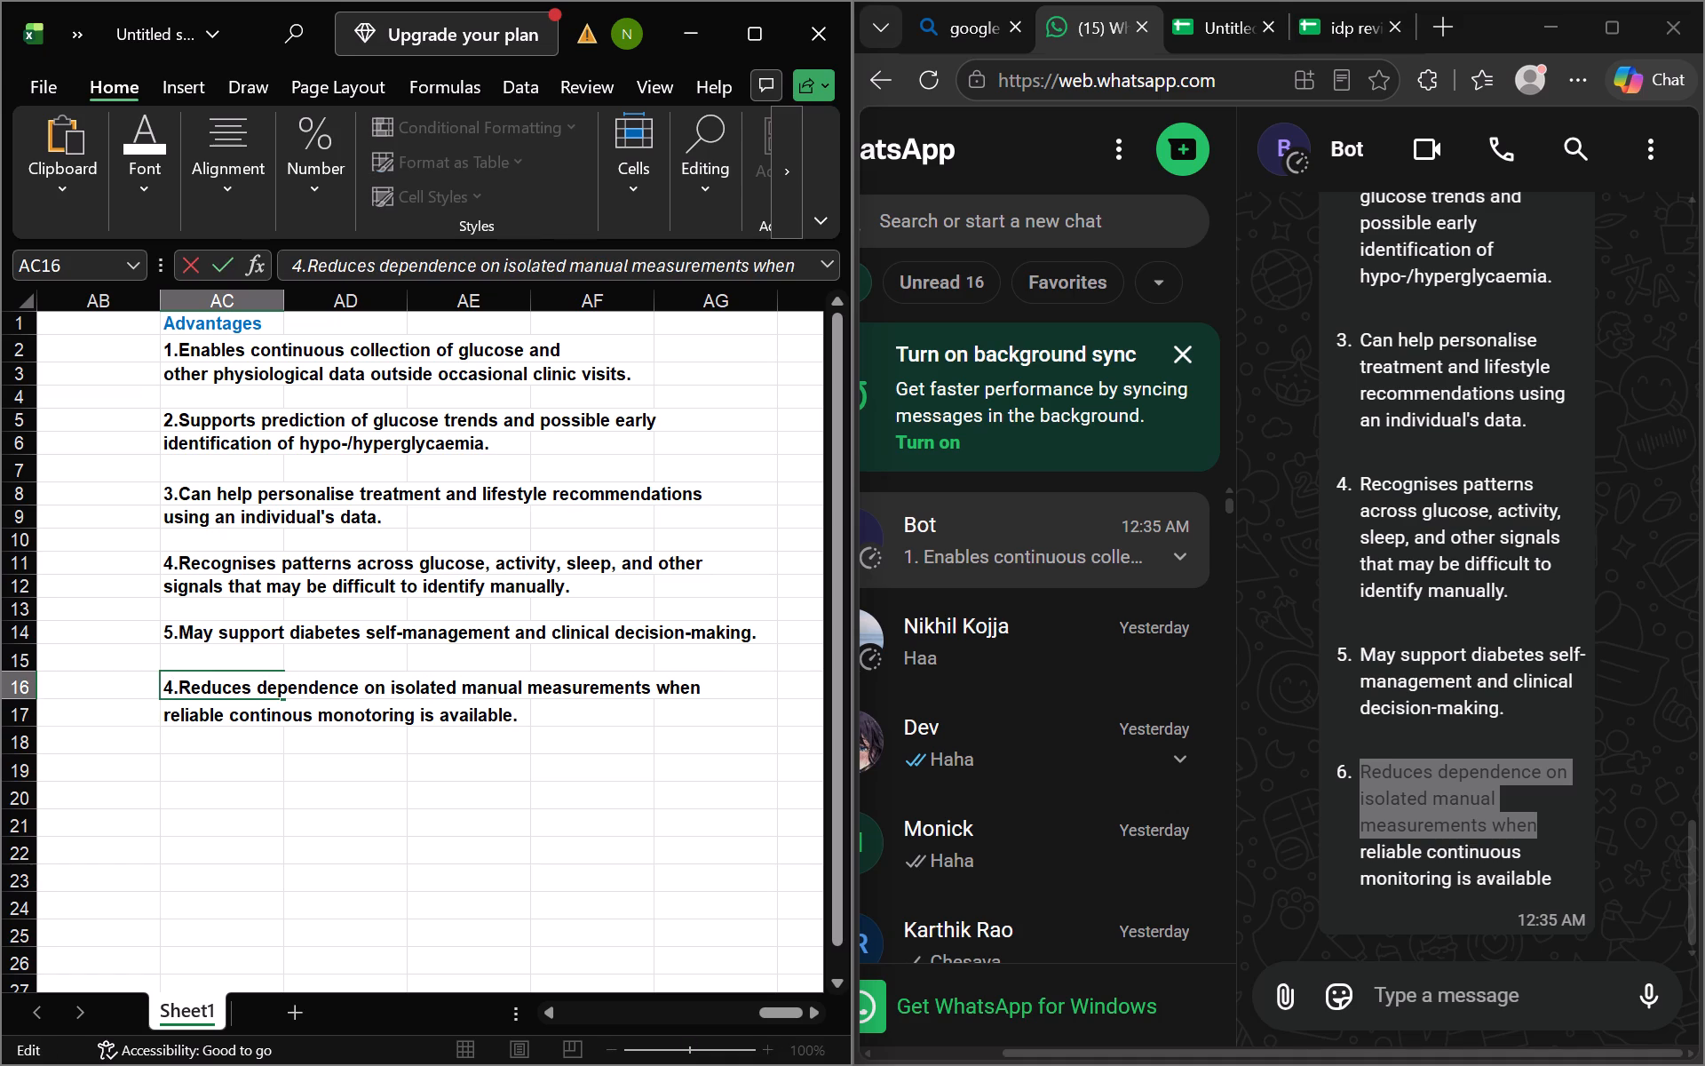
Renumber the point in cell AC16, "Reduces dependence on isolated manual measurements when", as 6.
key(BackSpace)
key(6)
Select the empty header cell AI1 beyond the Advantages text and maximise the spreadsheet window.
scroll(540, 636, left, 5)
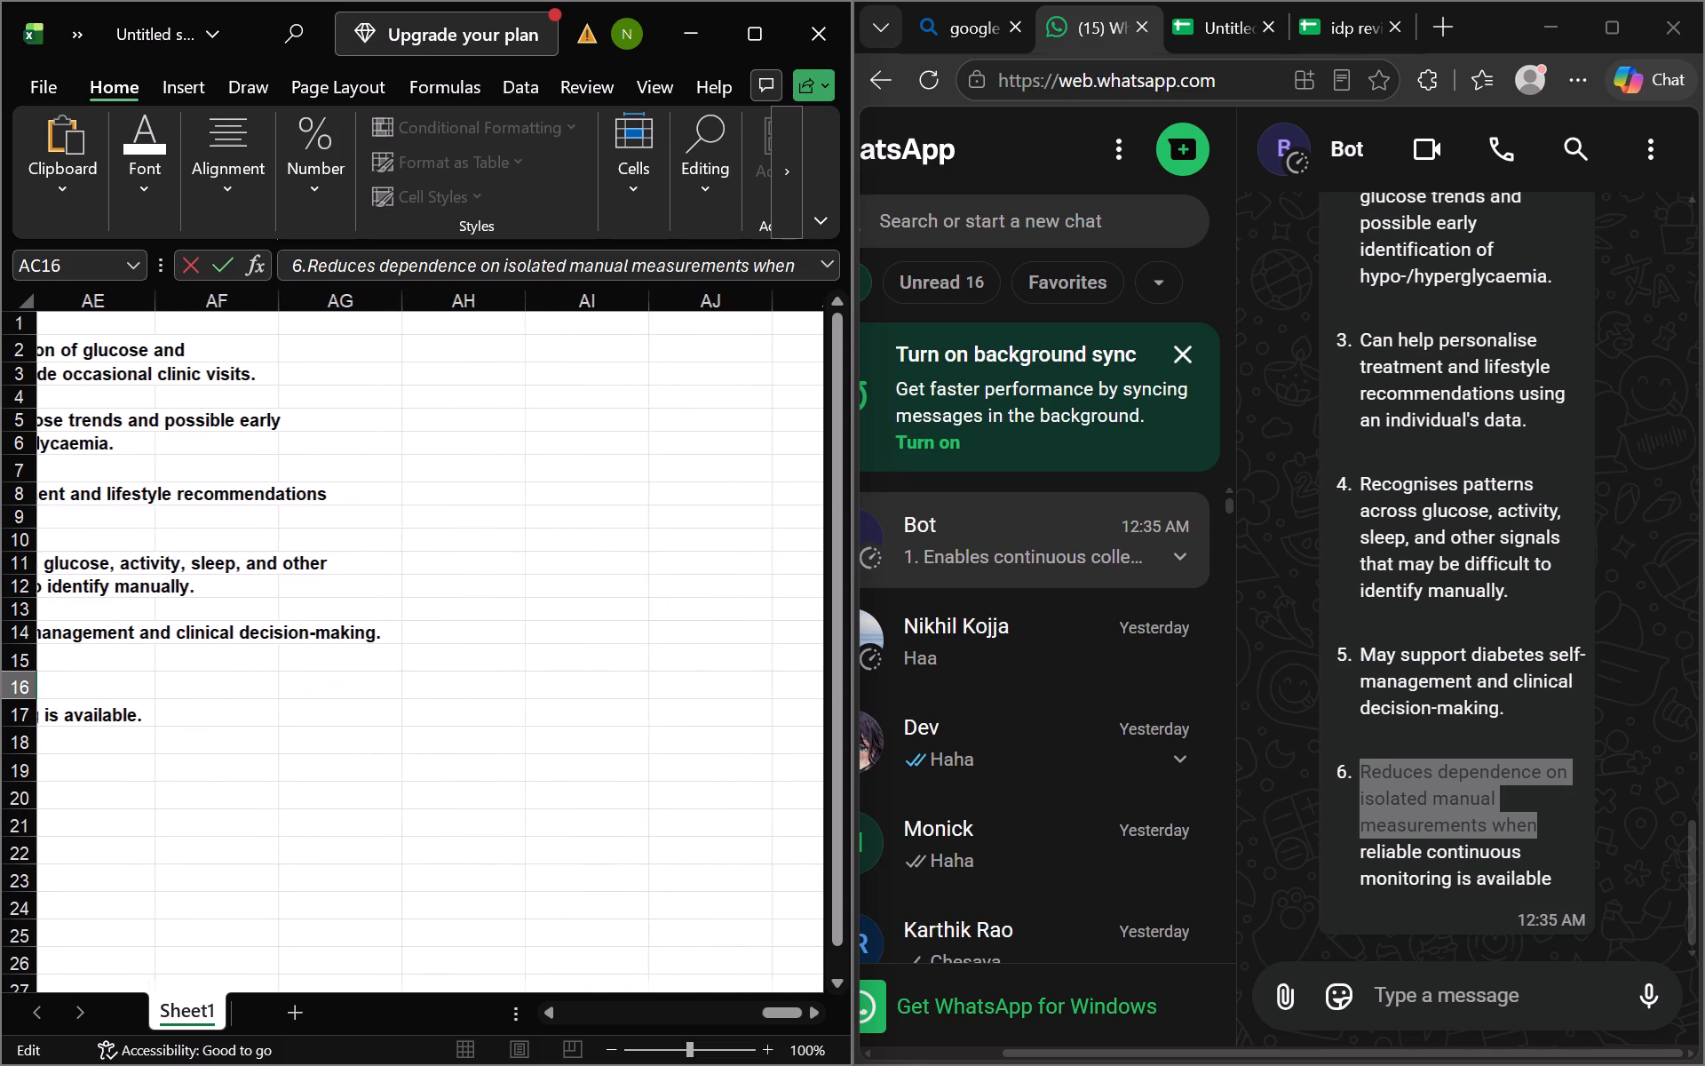
click(586, 325)
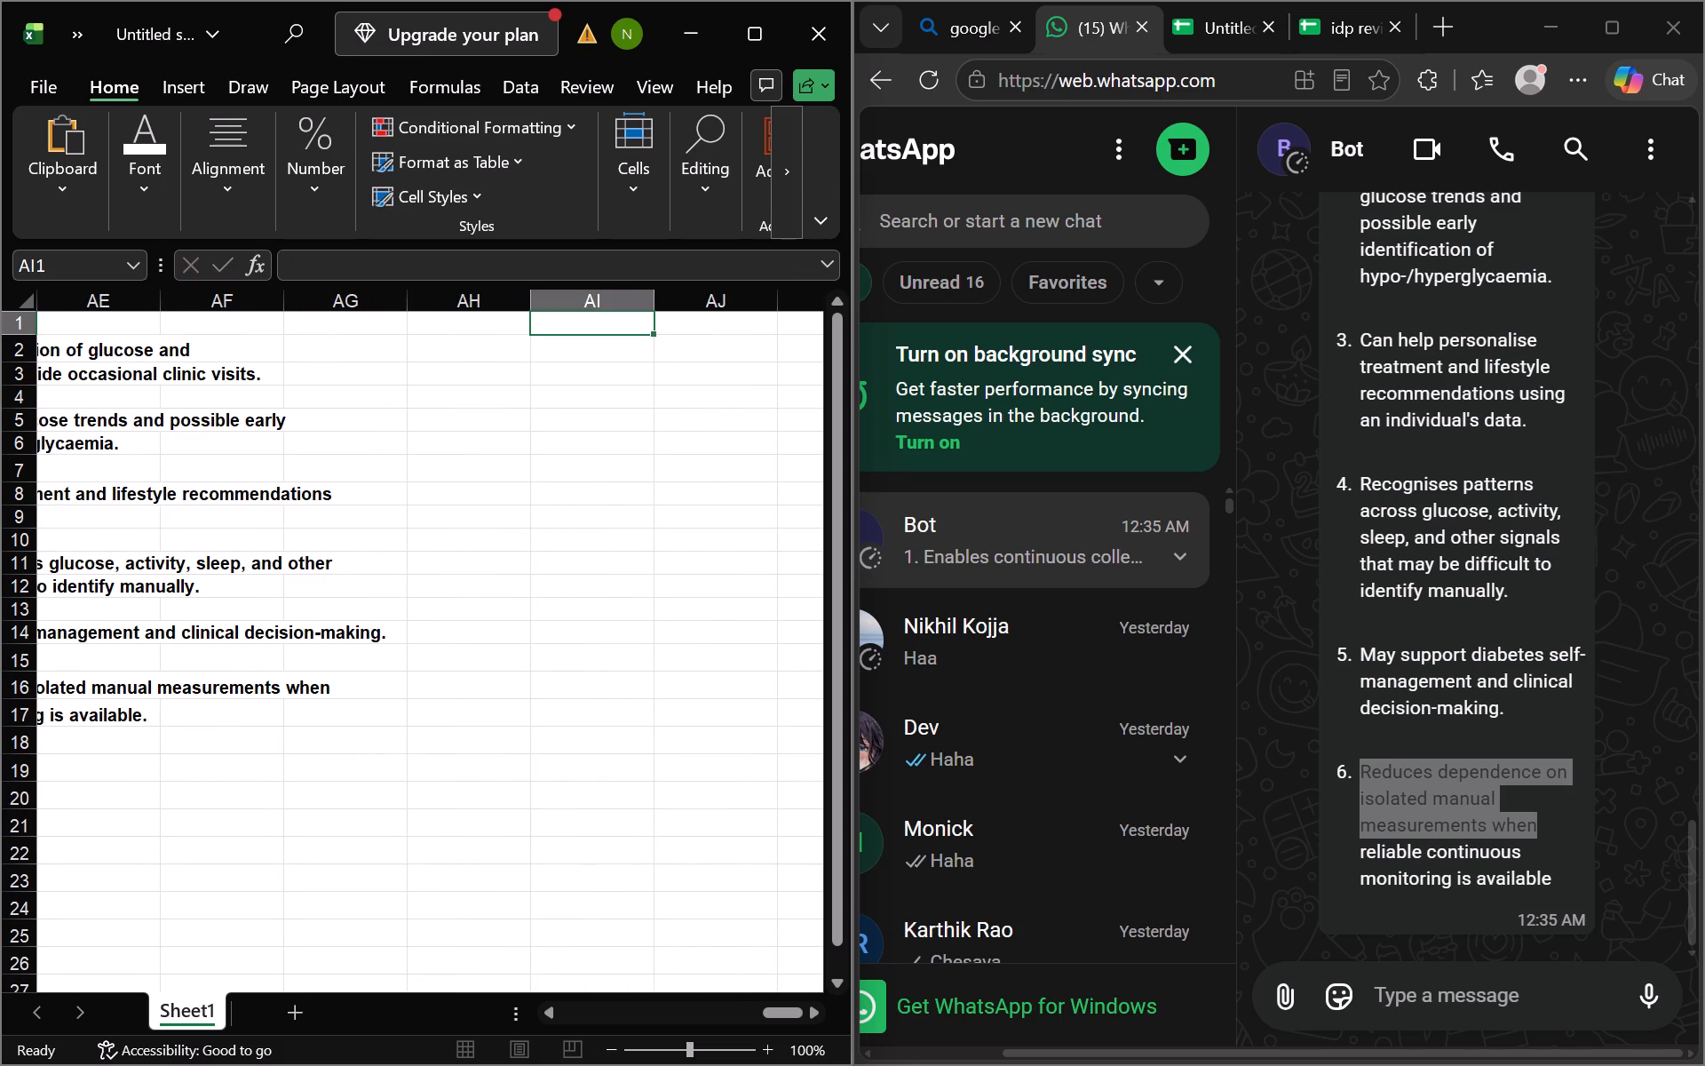
scroll(1415, 692, down, 4)
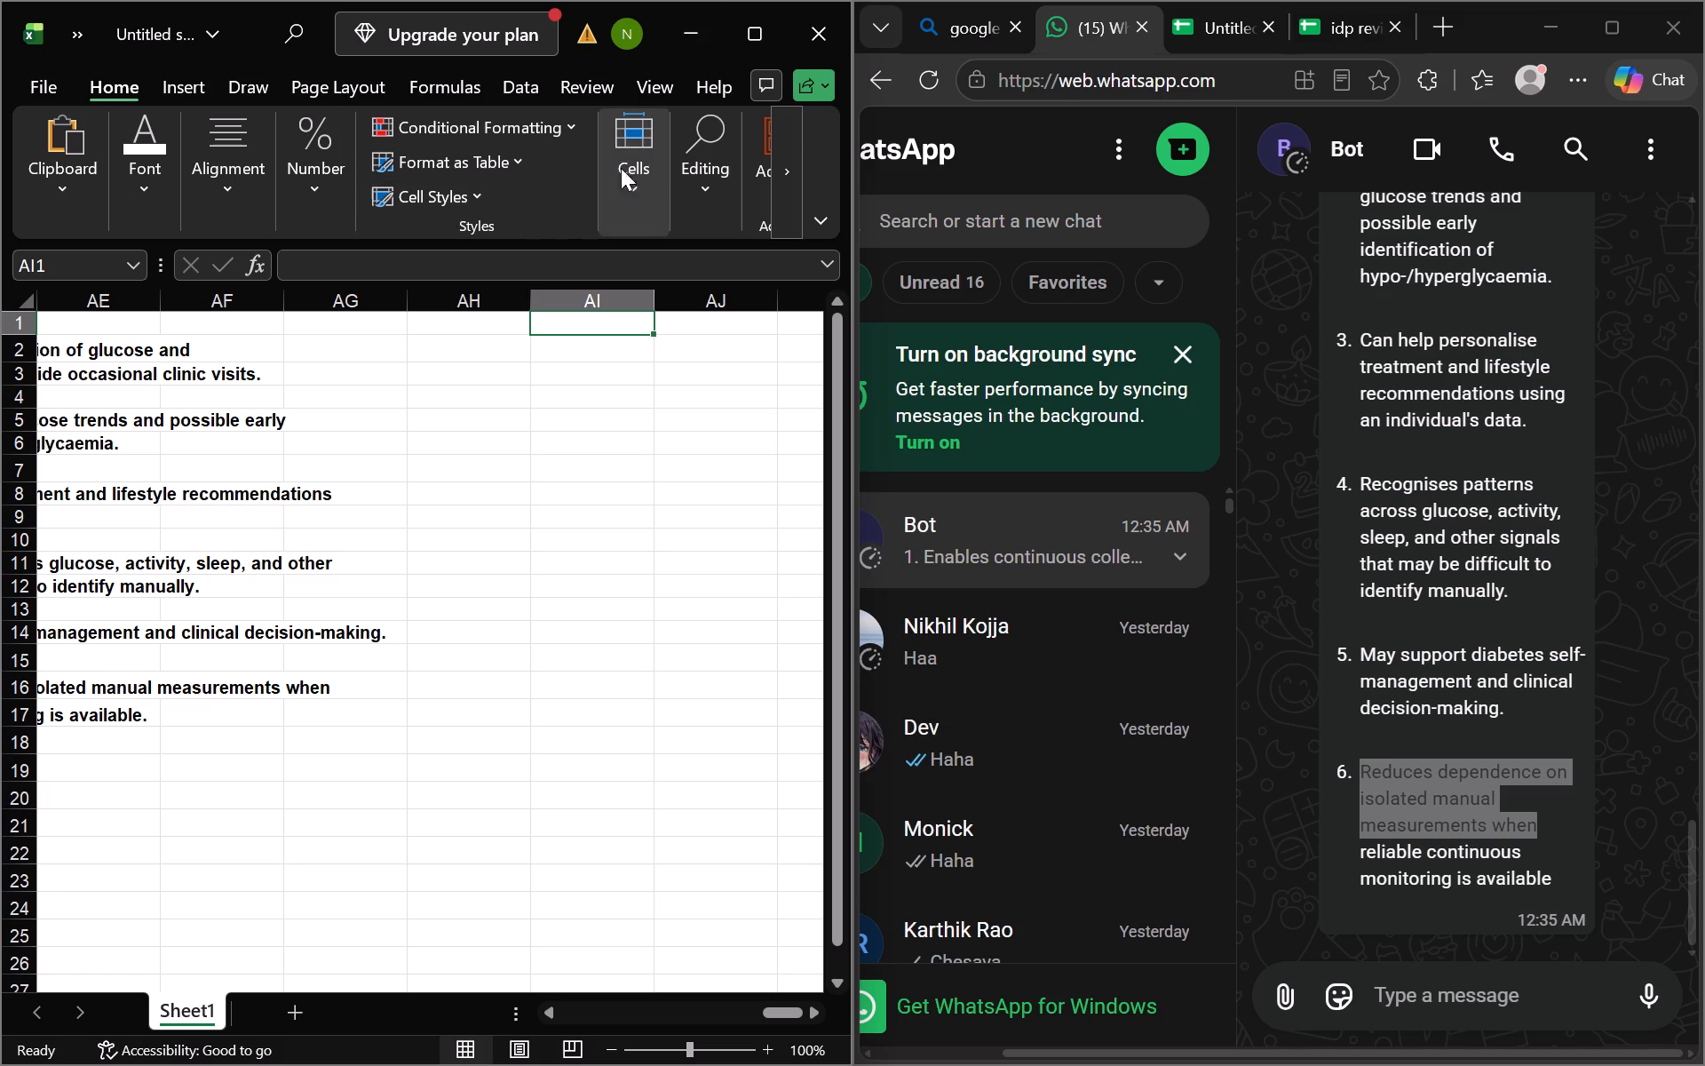
scroll(628, 178, left, 2)
scroll(628, 178, right, 3)
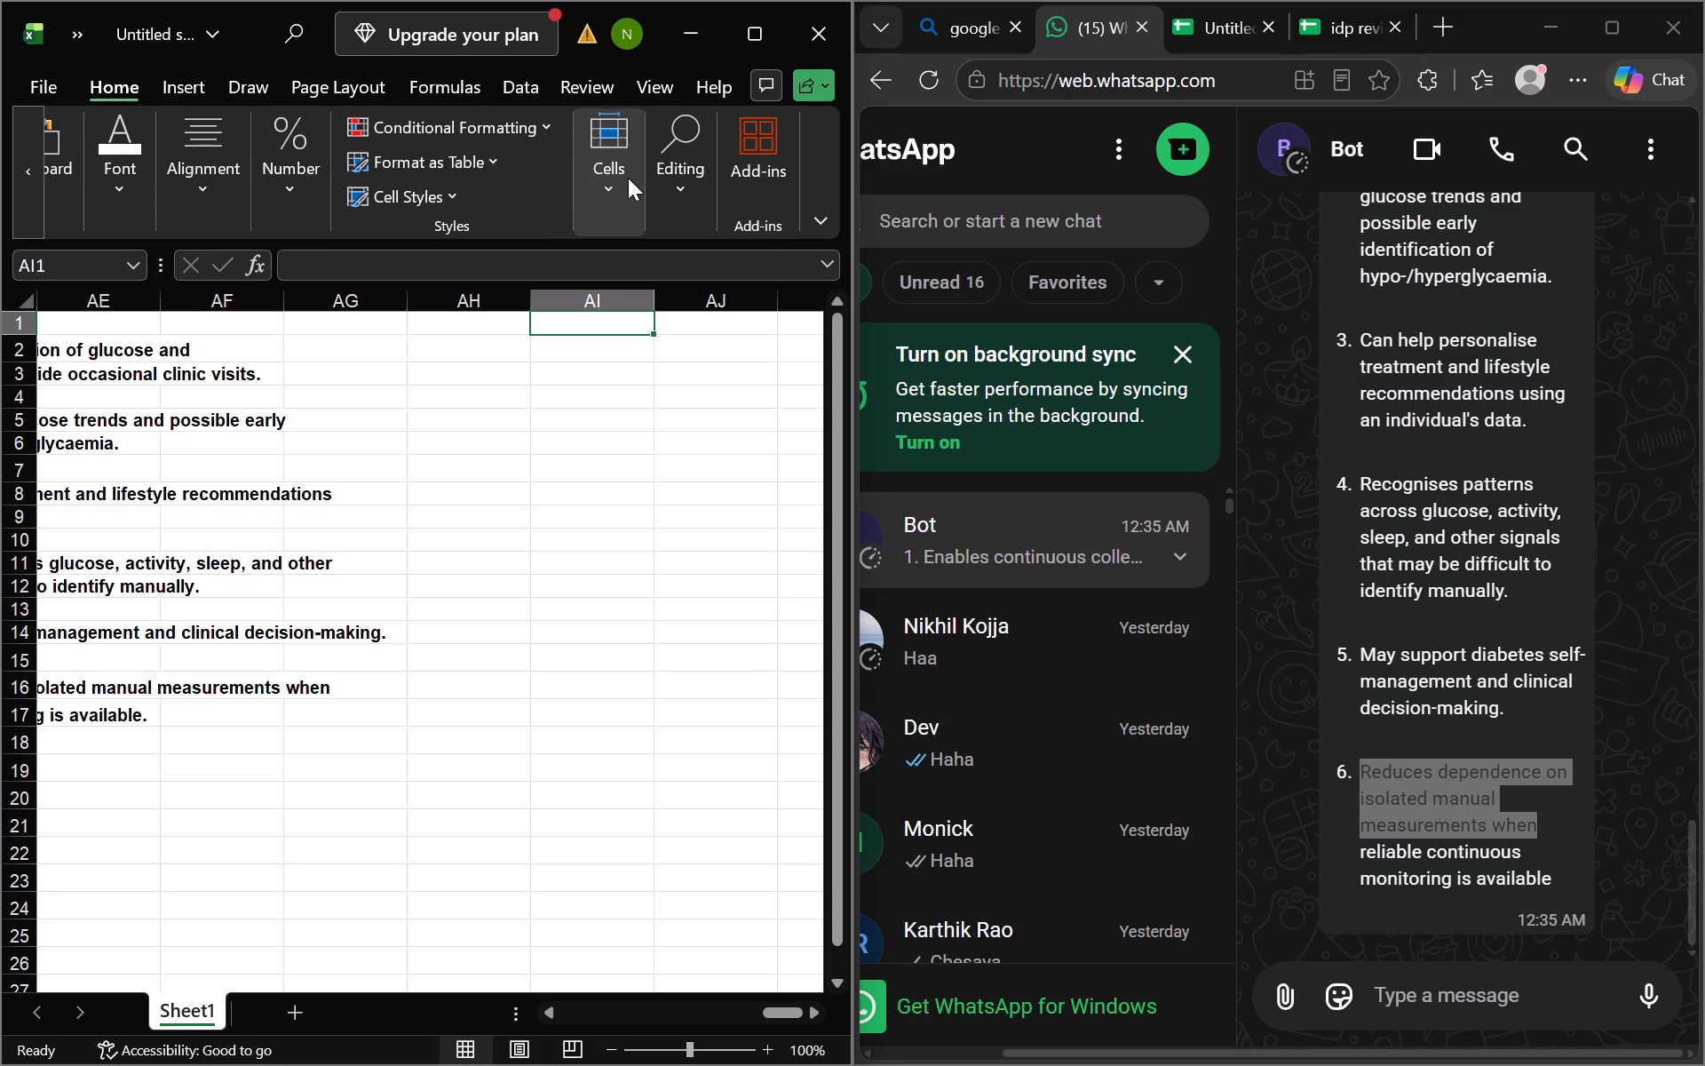
scroll(180, 218, right, 10)
click(18, 208)
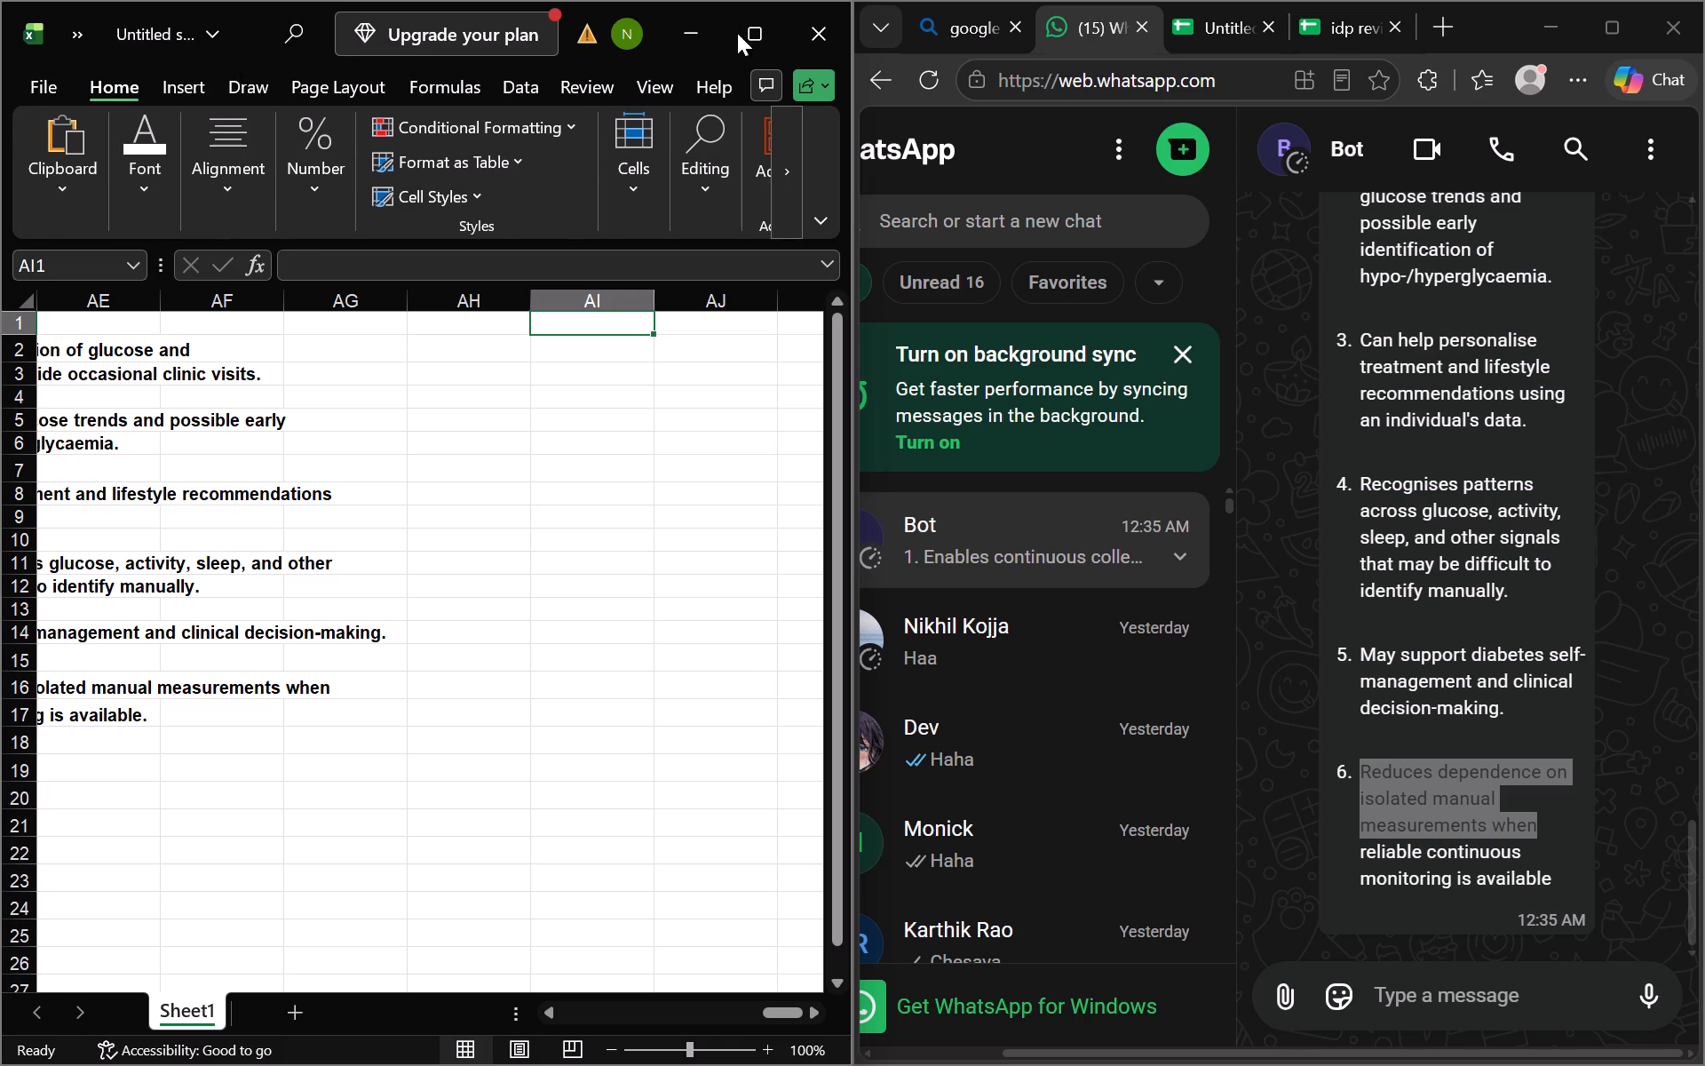
click(768, 28)
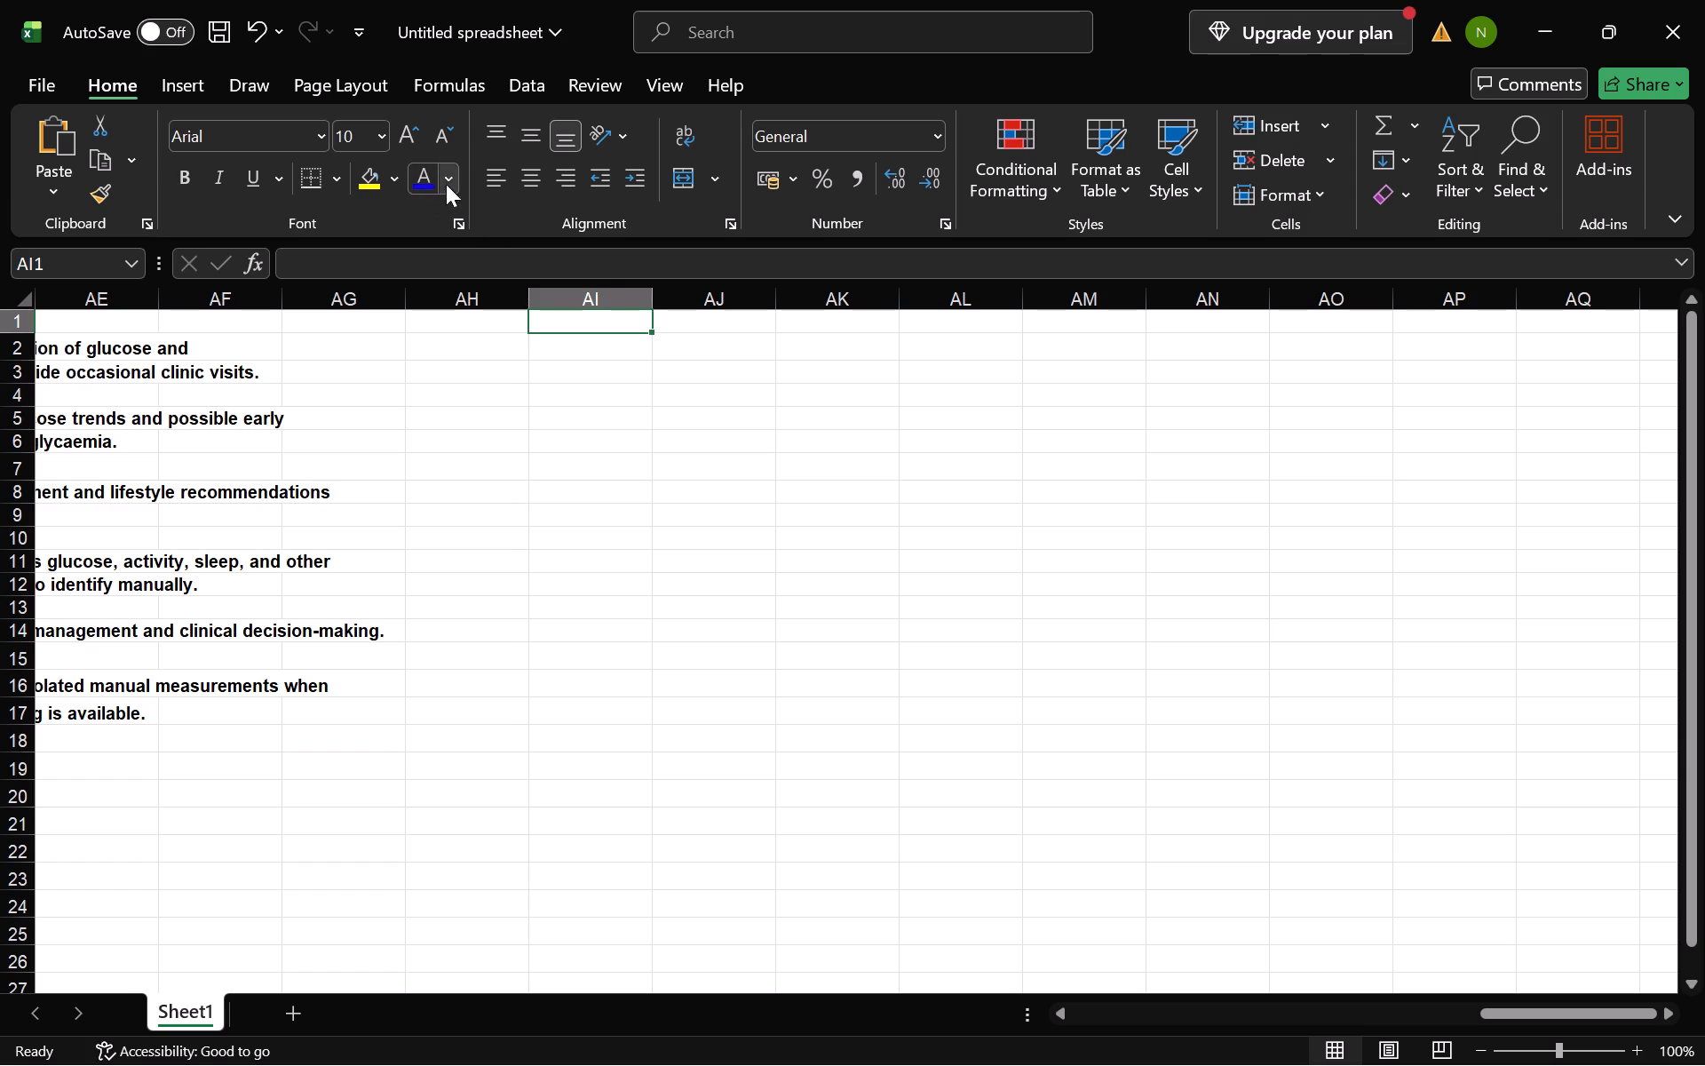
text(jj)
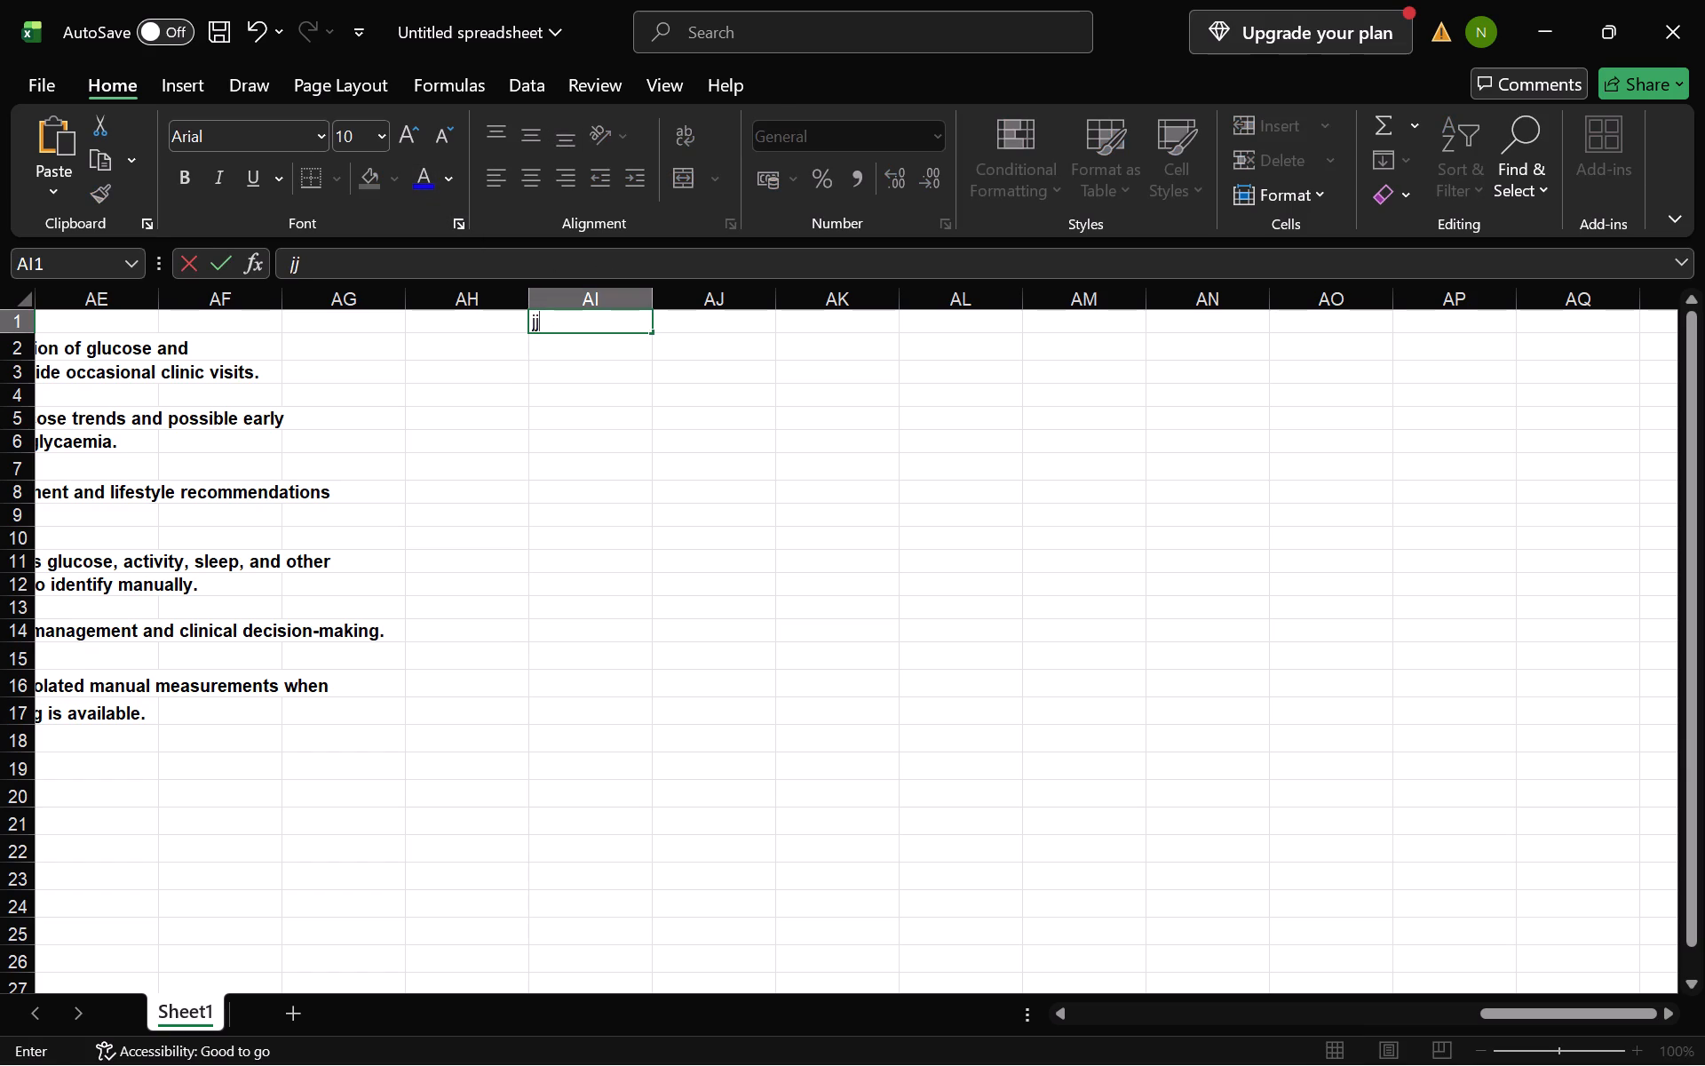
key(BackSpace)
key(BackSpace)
Open the font colour choices for cell AI1.
click(430, 173)
click(451, 184)
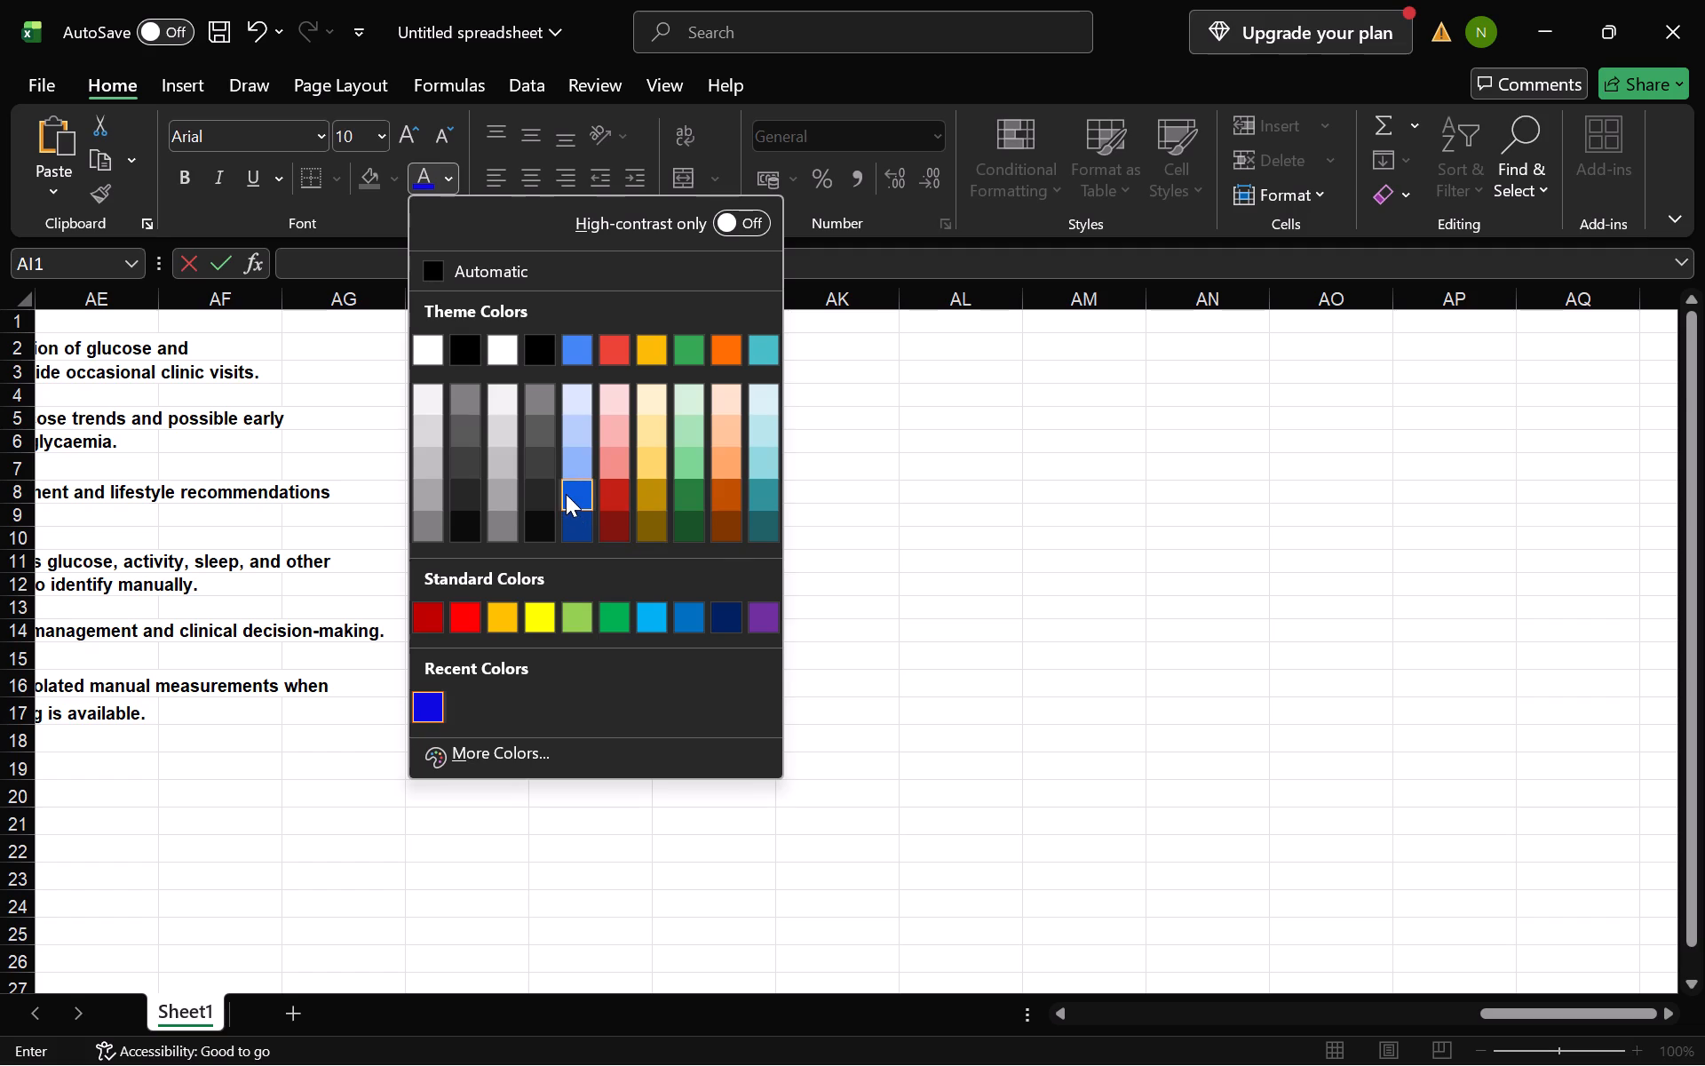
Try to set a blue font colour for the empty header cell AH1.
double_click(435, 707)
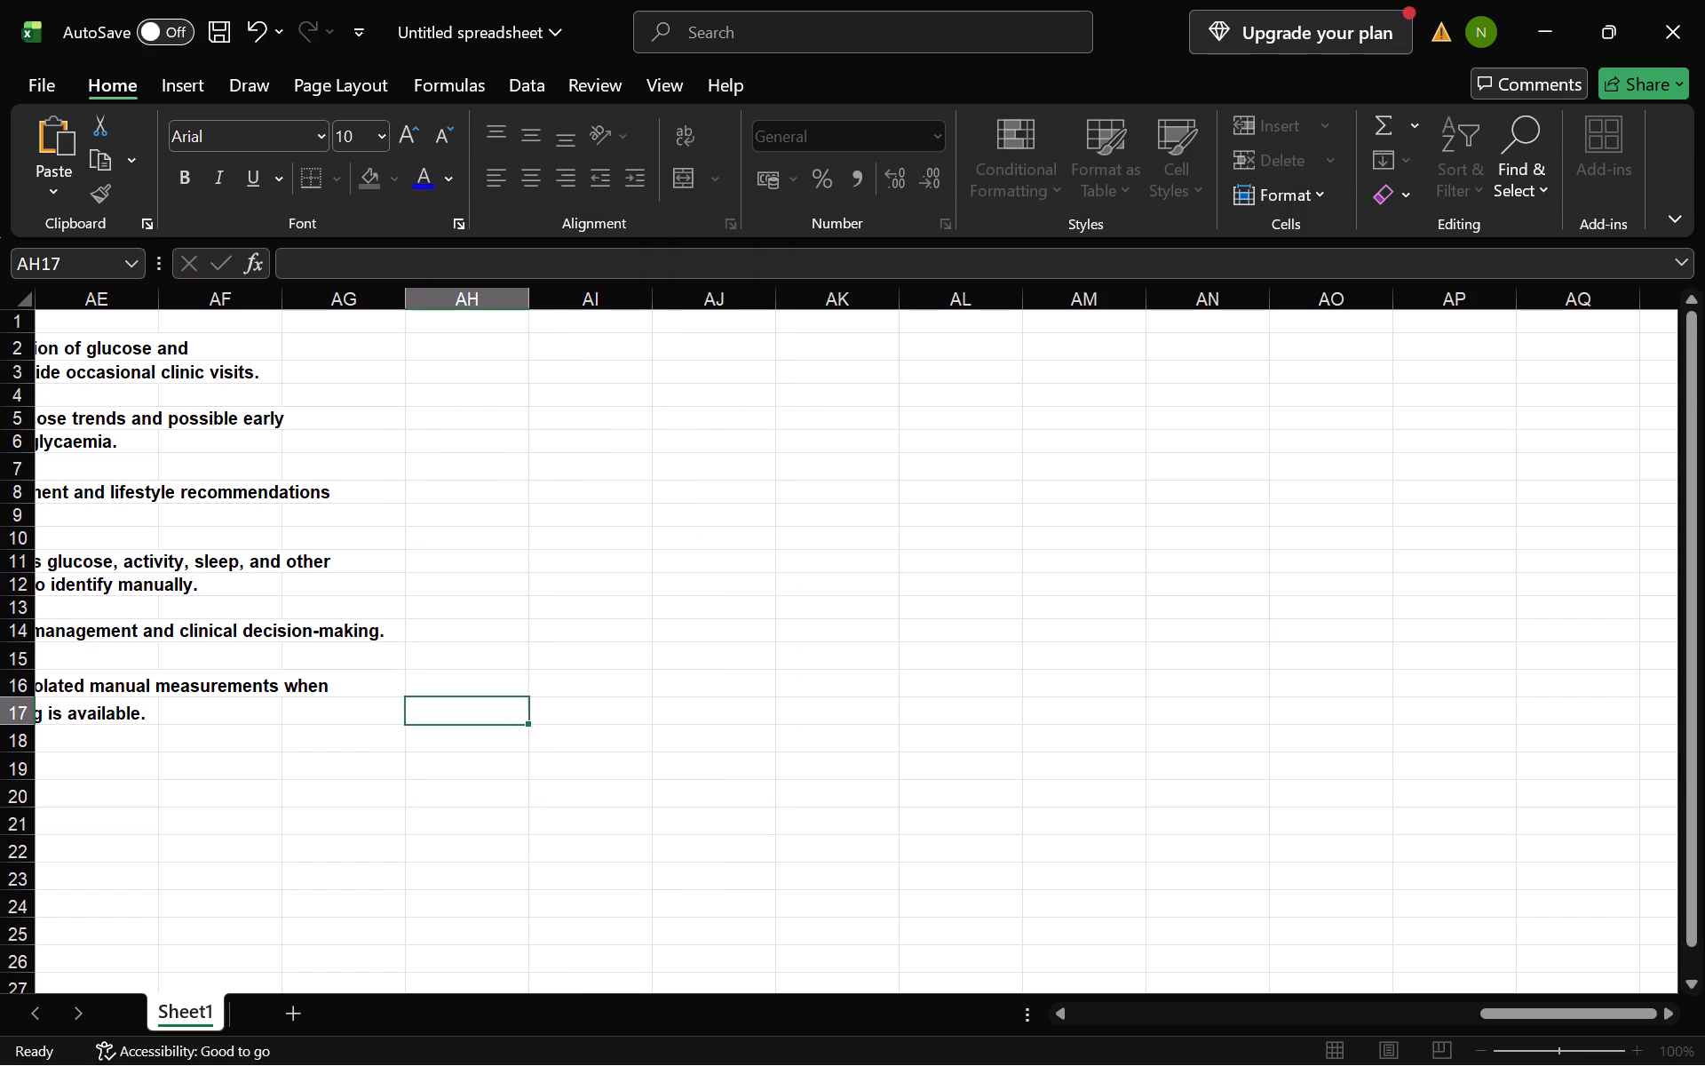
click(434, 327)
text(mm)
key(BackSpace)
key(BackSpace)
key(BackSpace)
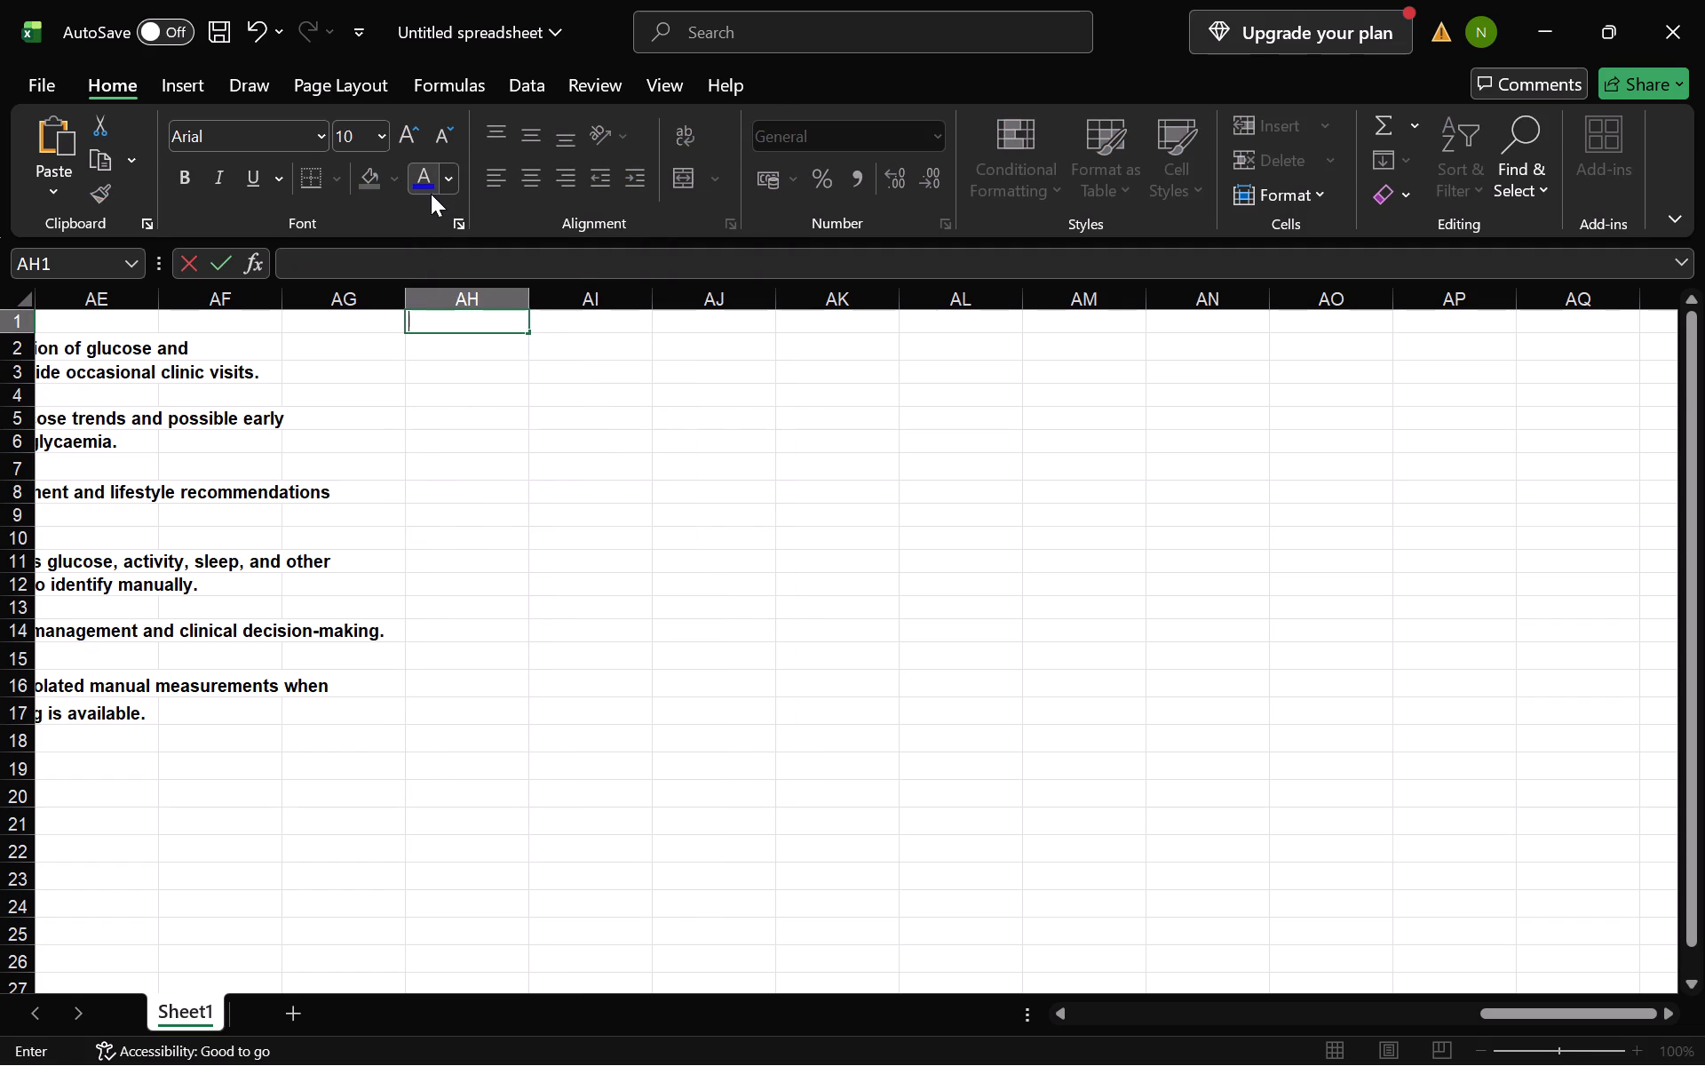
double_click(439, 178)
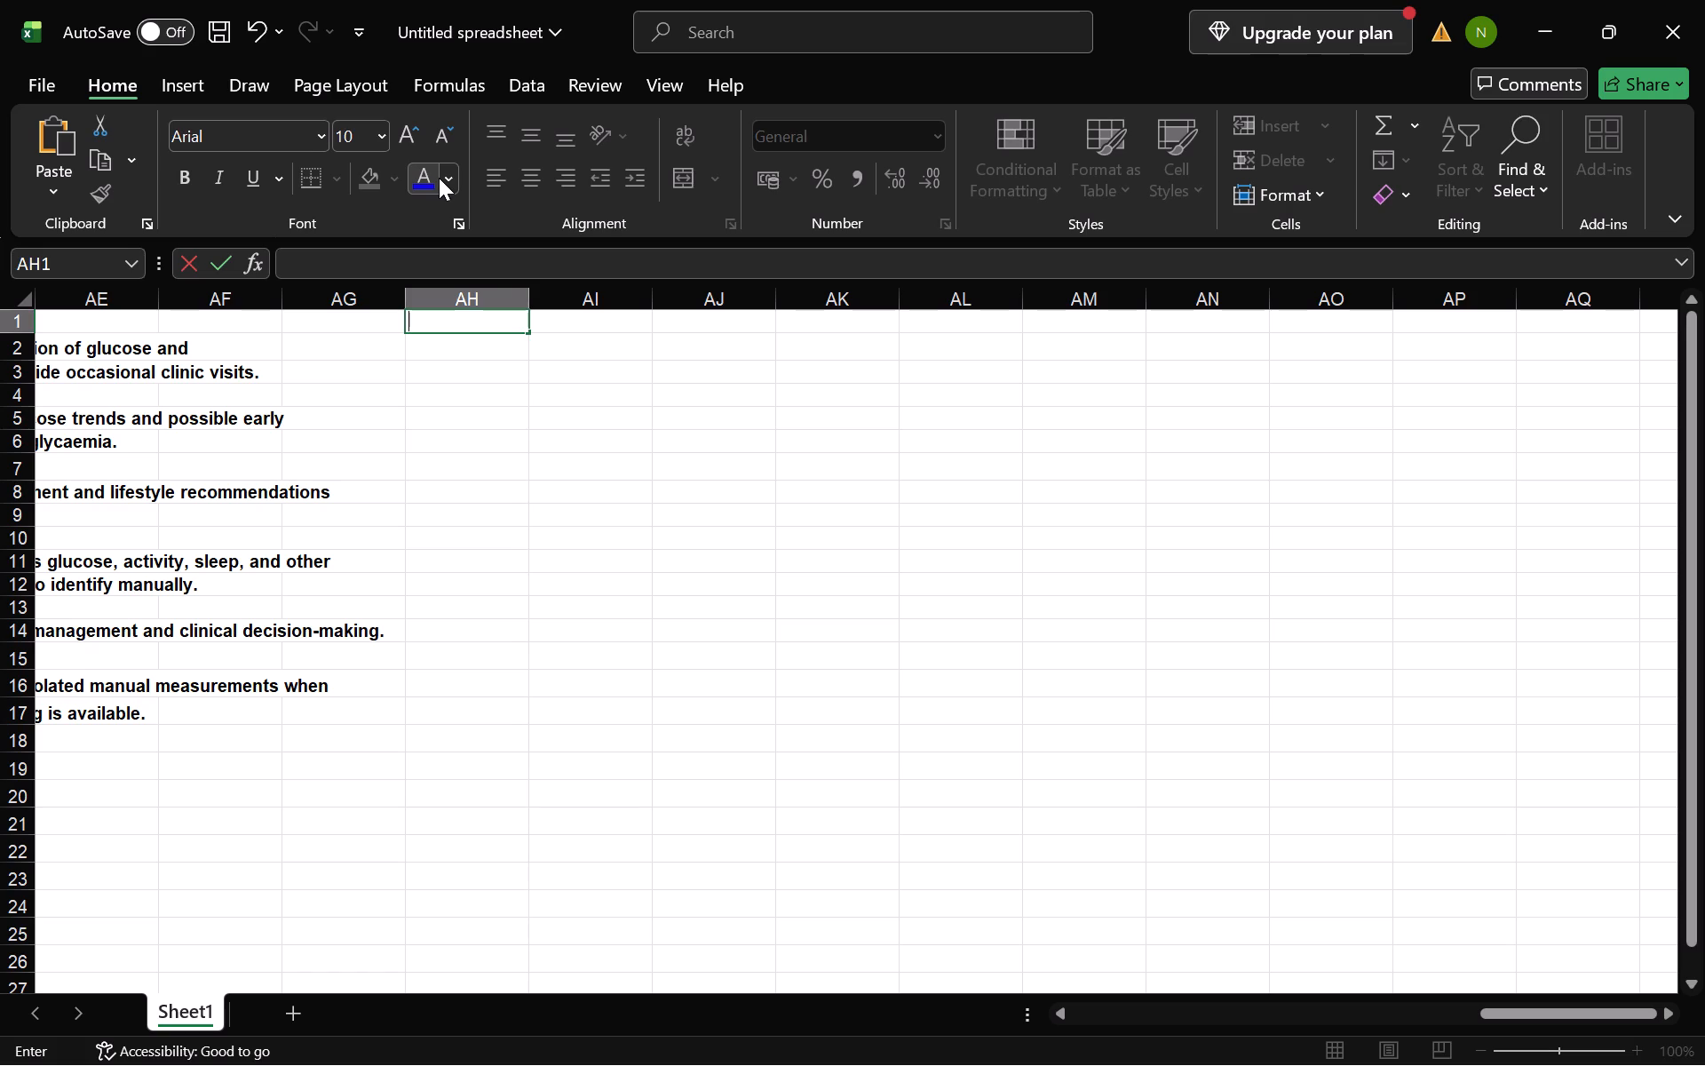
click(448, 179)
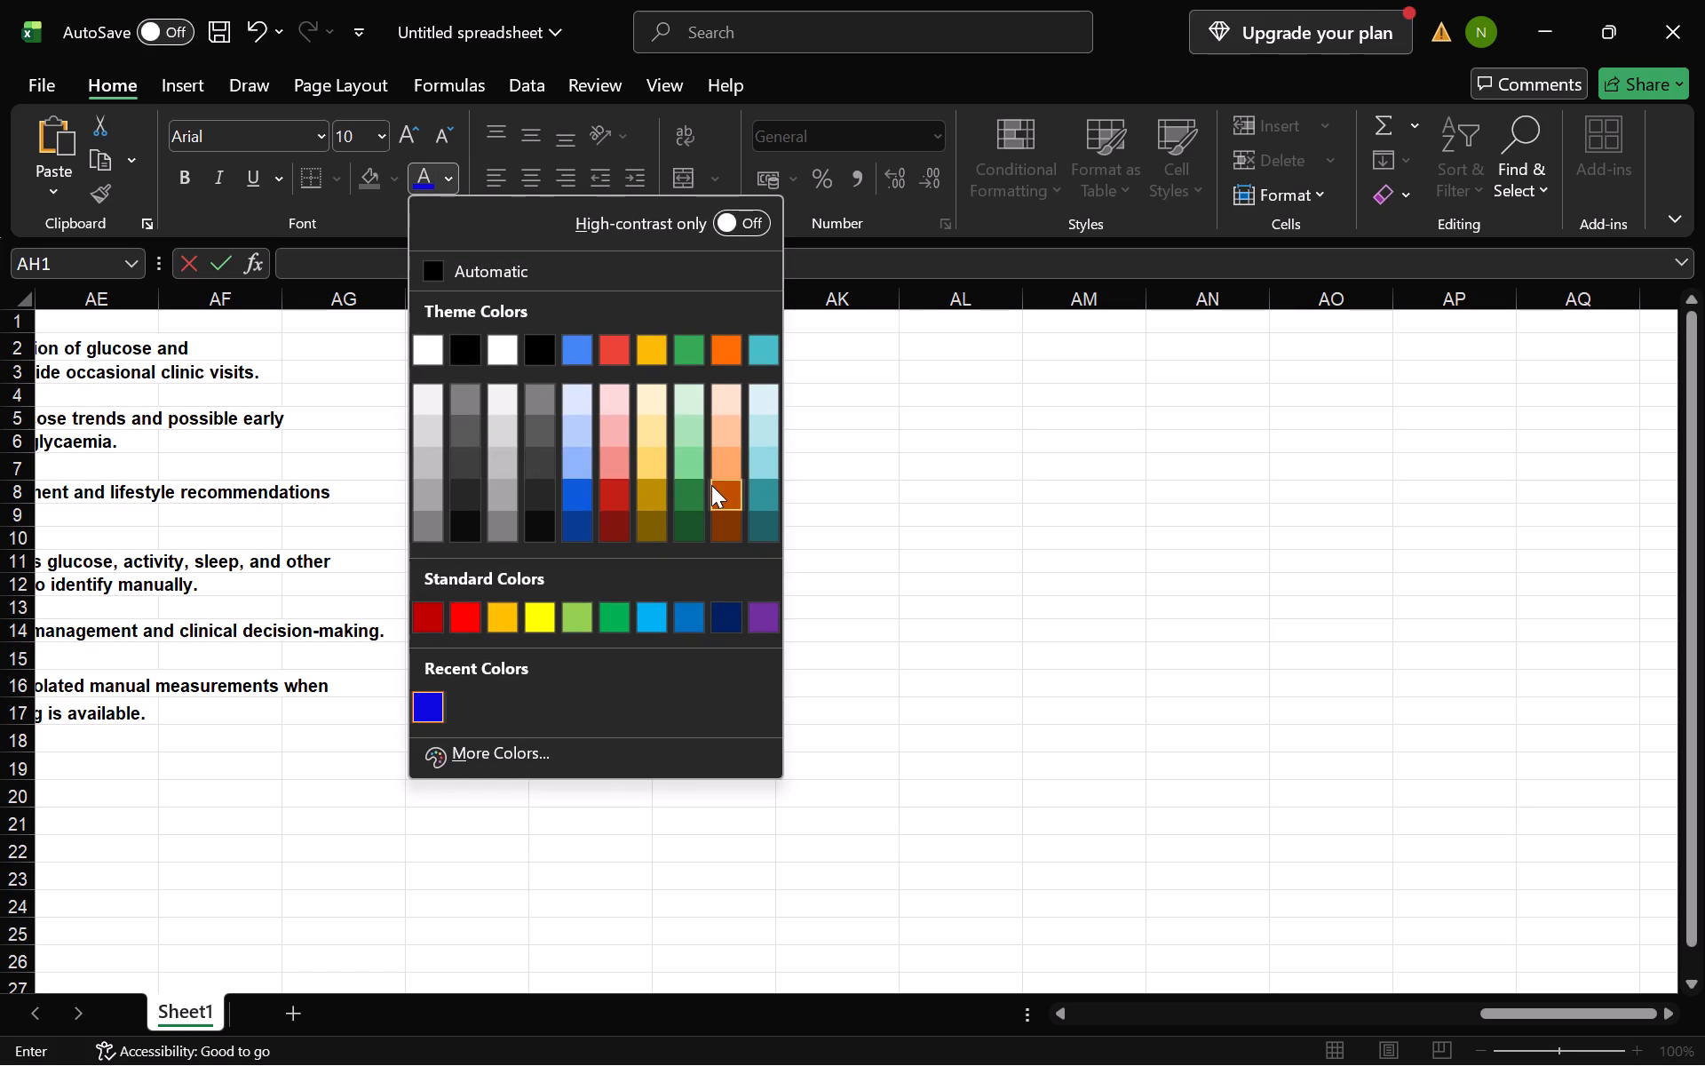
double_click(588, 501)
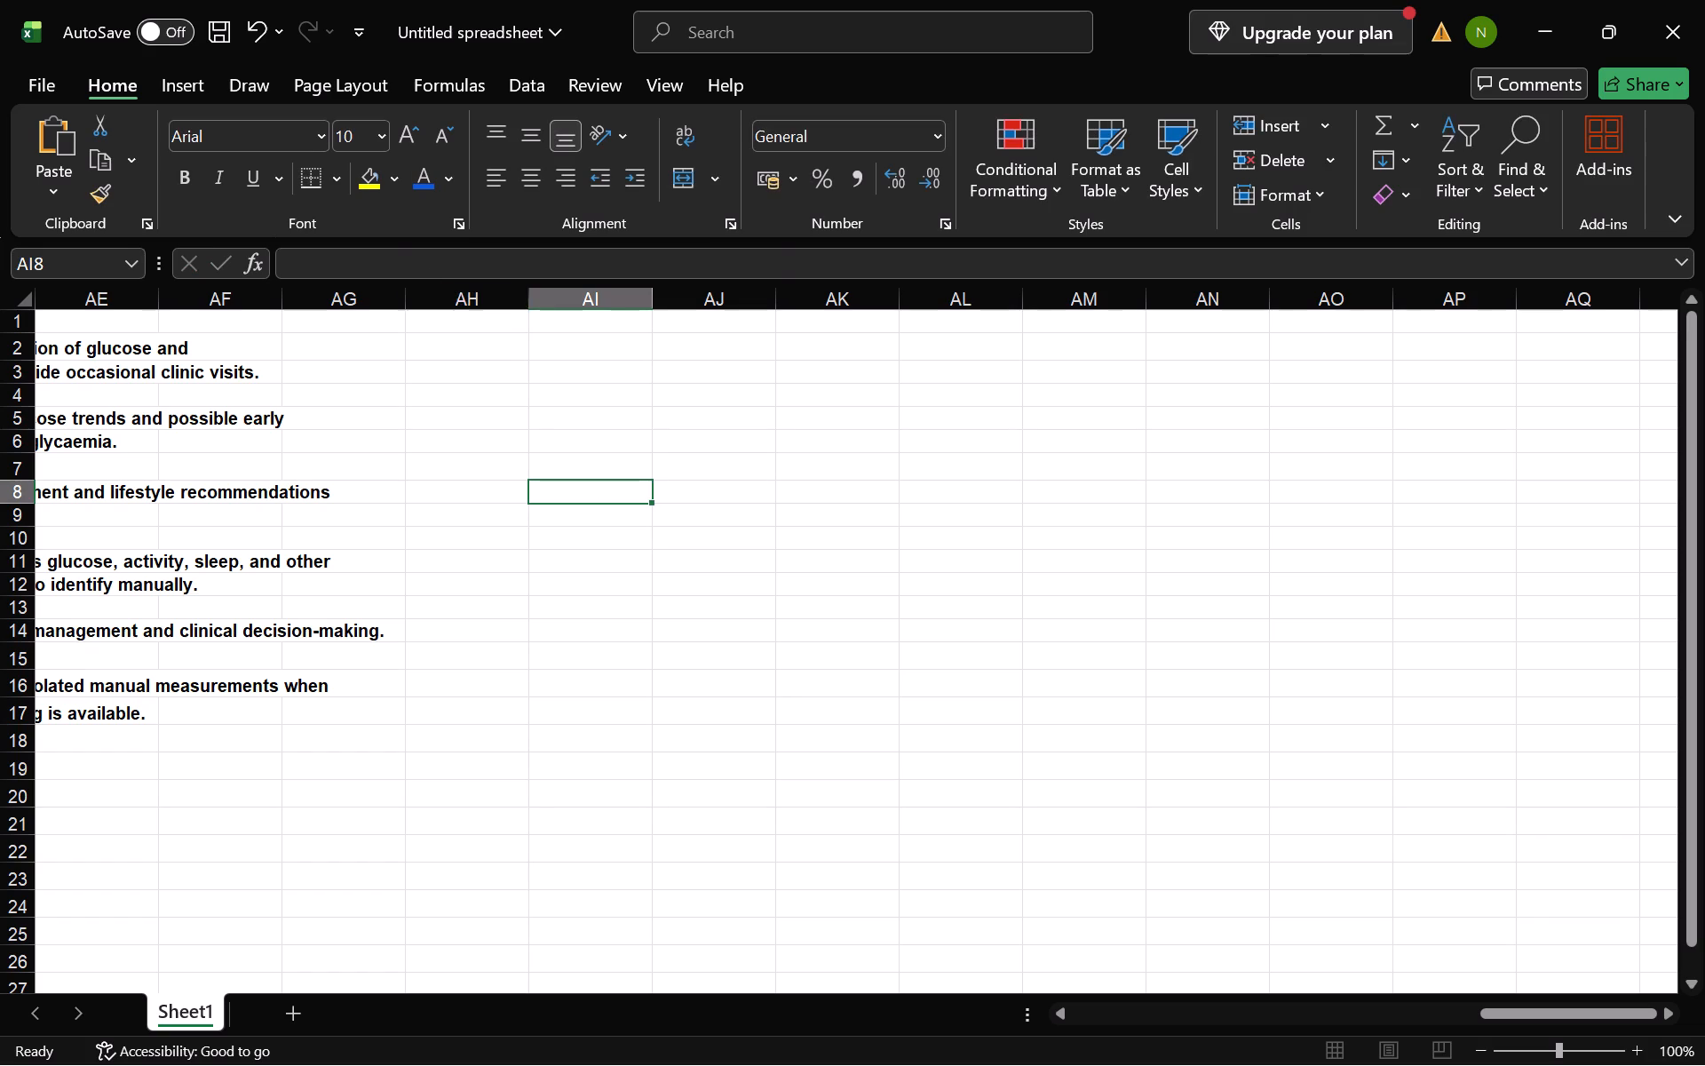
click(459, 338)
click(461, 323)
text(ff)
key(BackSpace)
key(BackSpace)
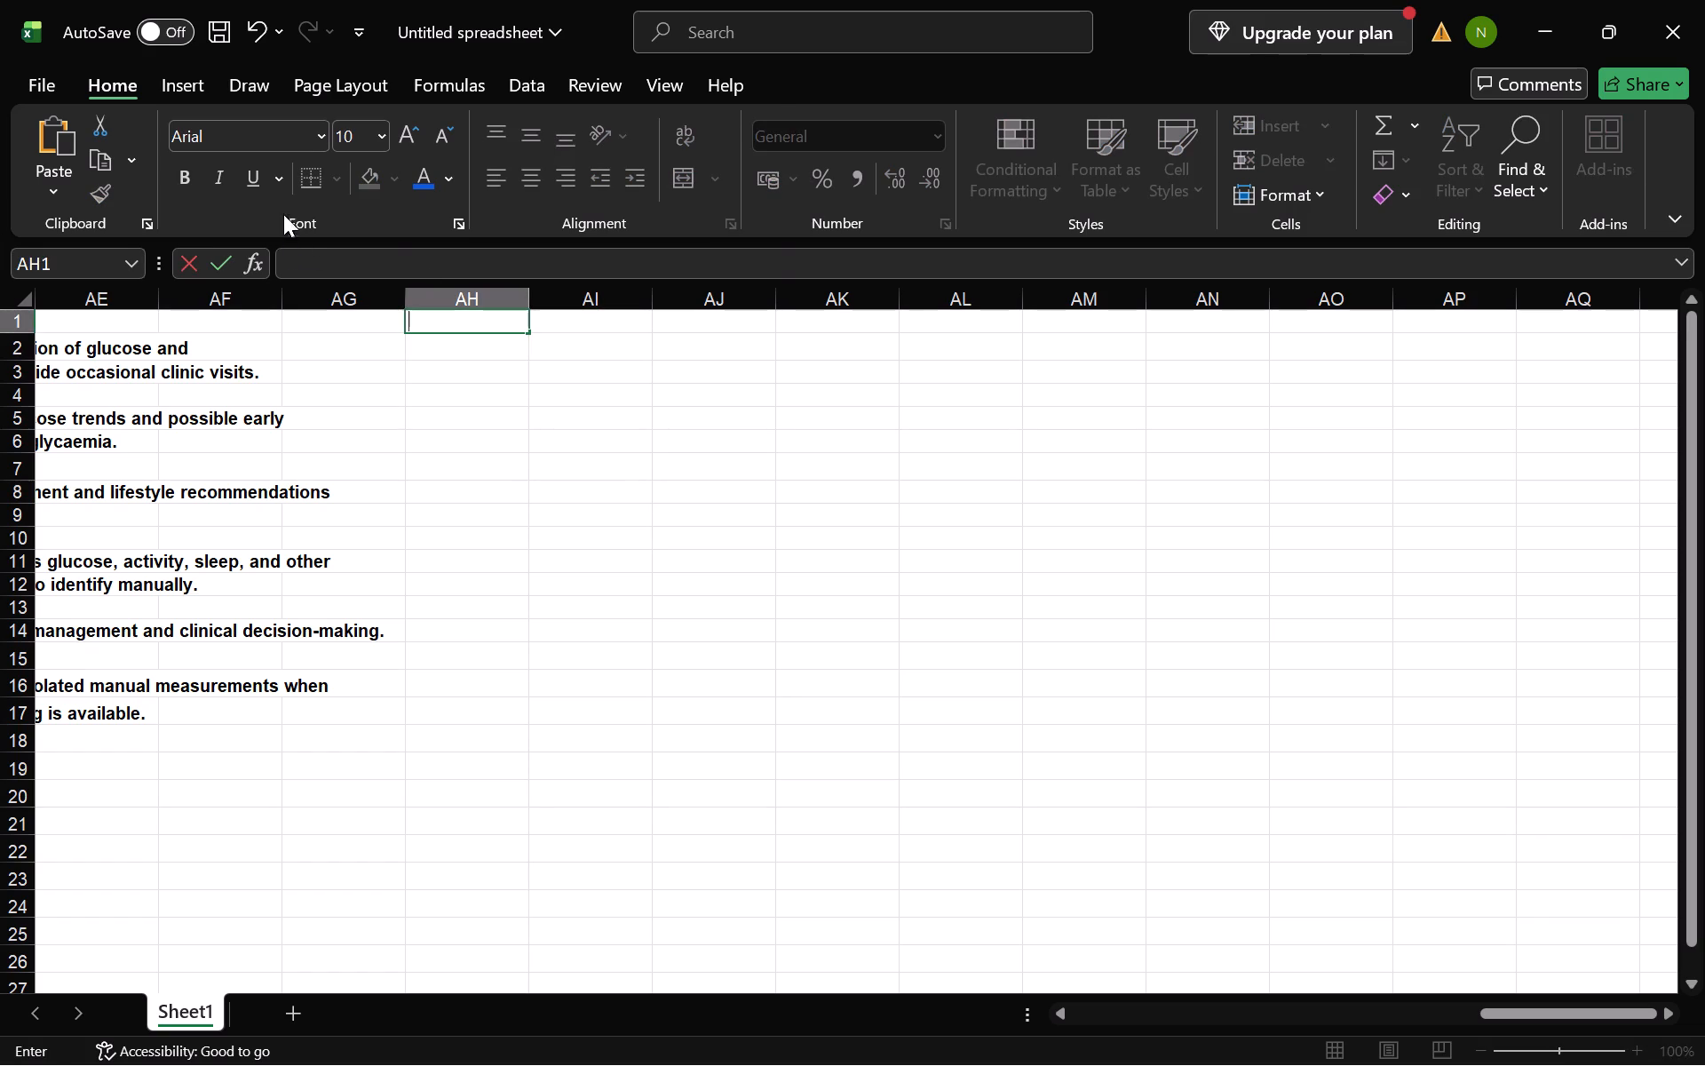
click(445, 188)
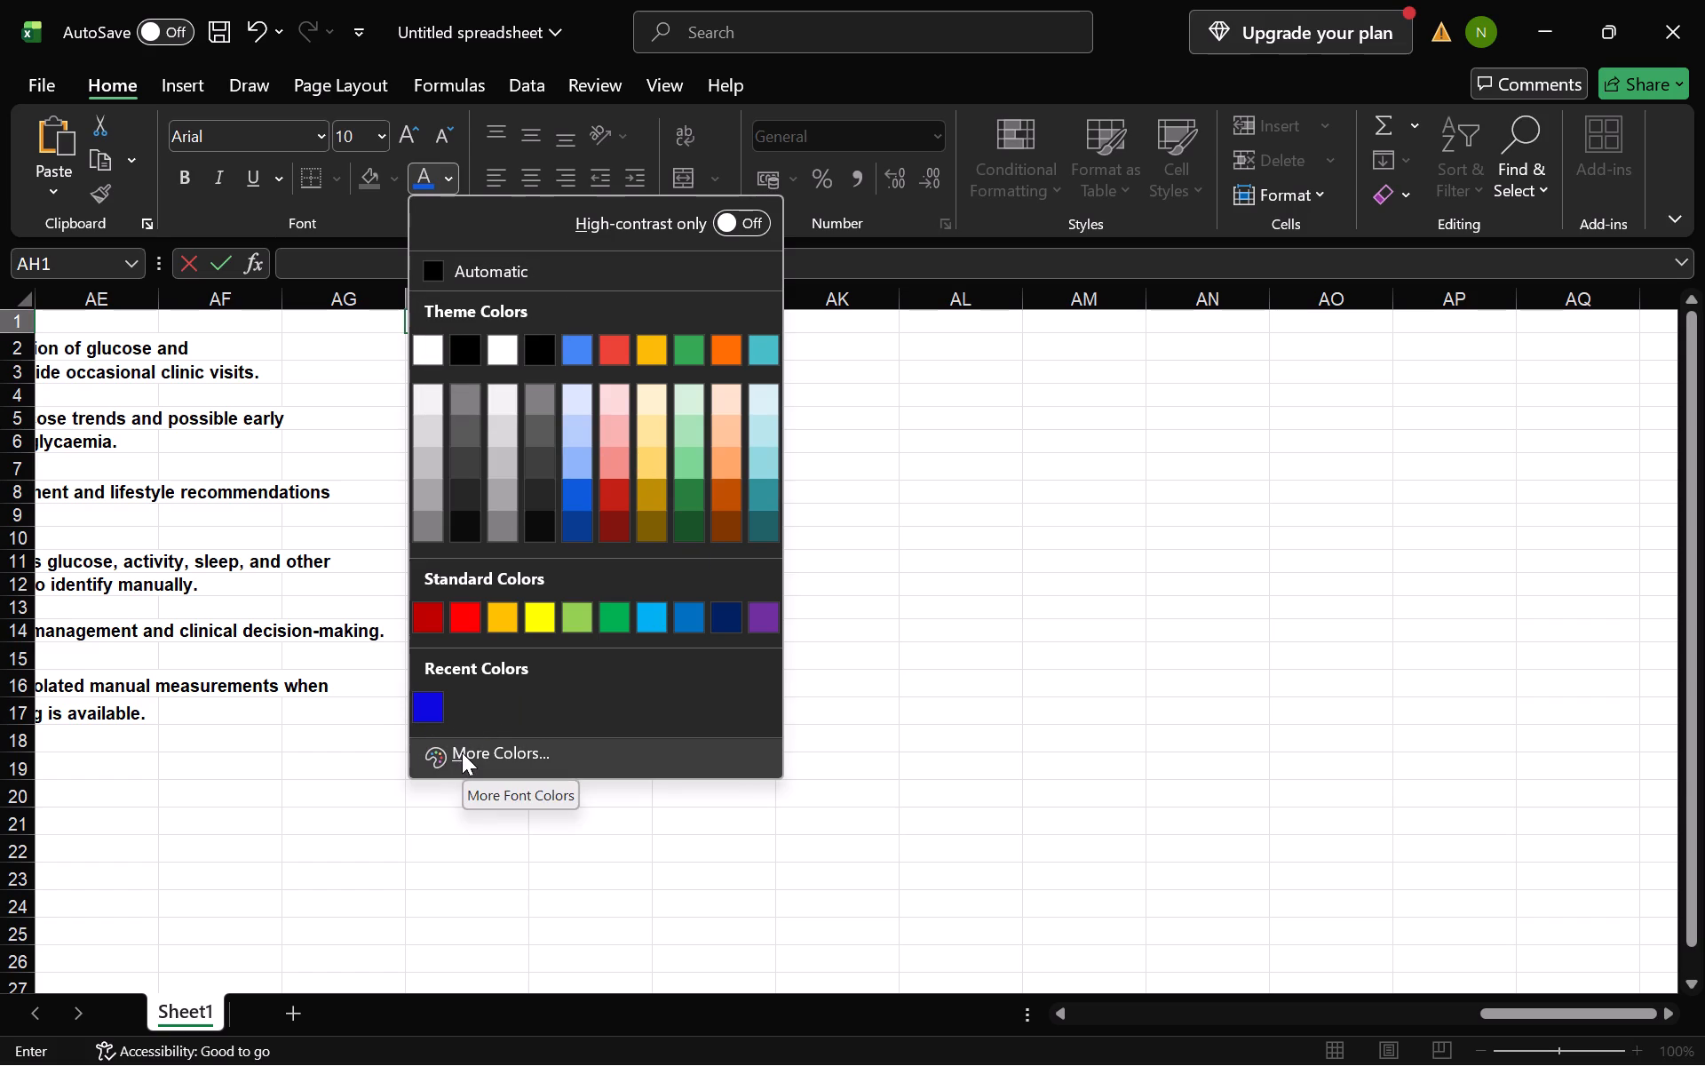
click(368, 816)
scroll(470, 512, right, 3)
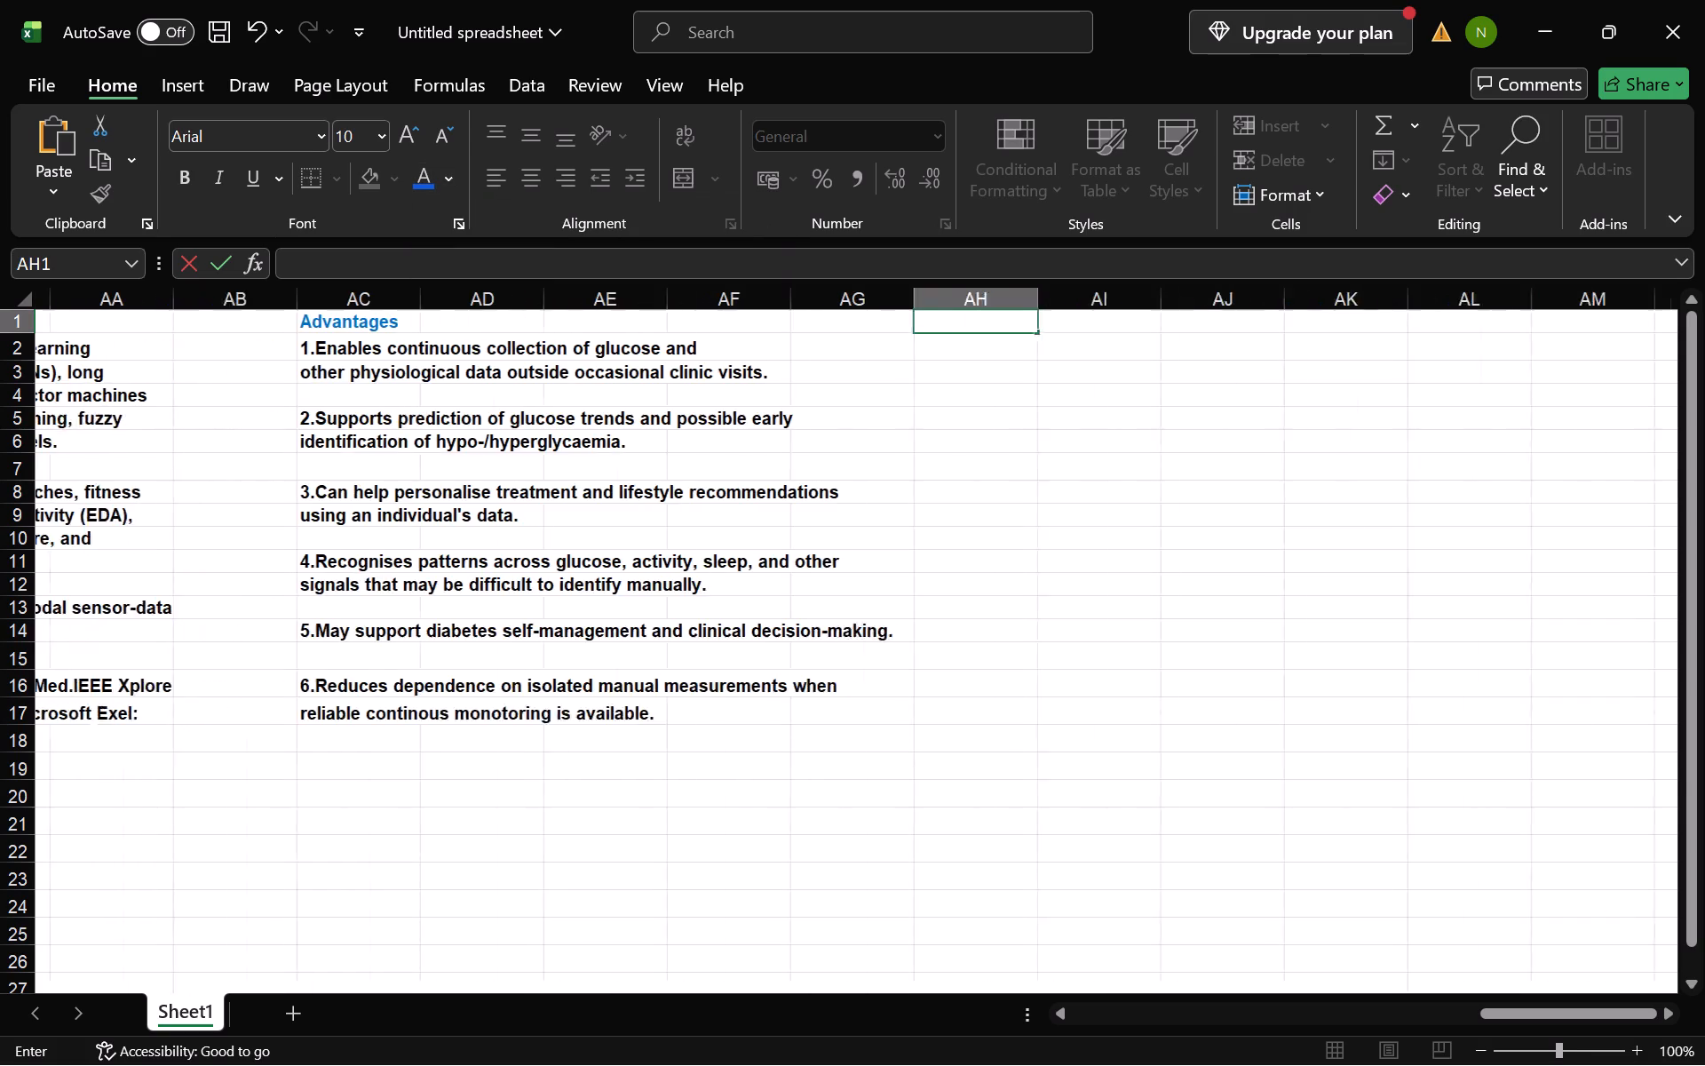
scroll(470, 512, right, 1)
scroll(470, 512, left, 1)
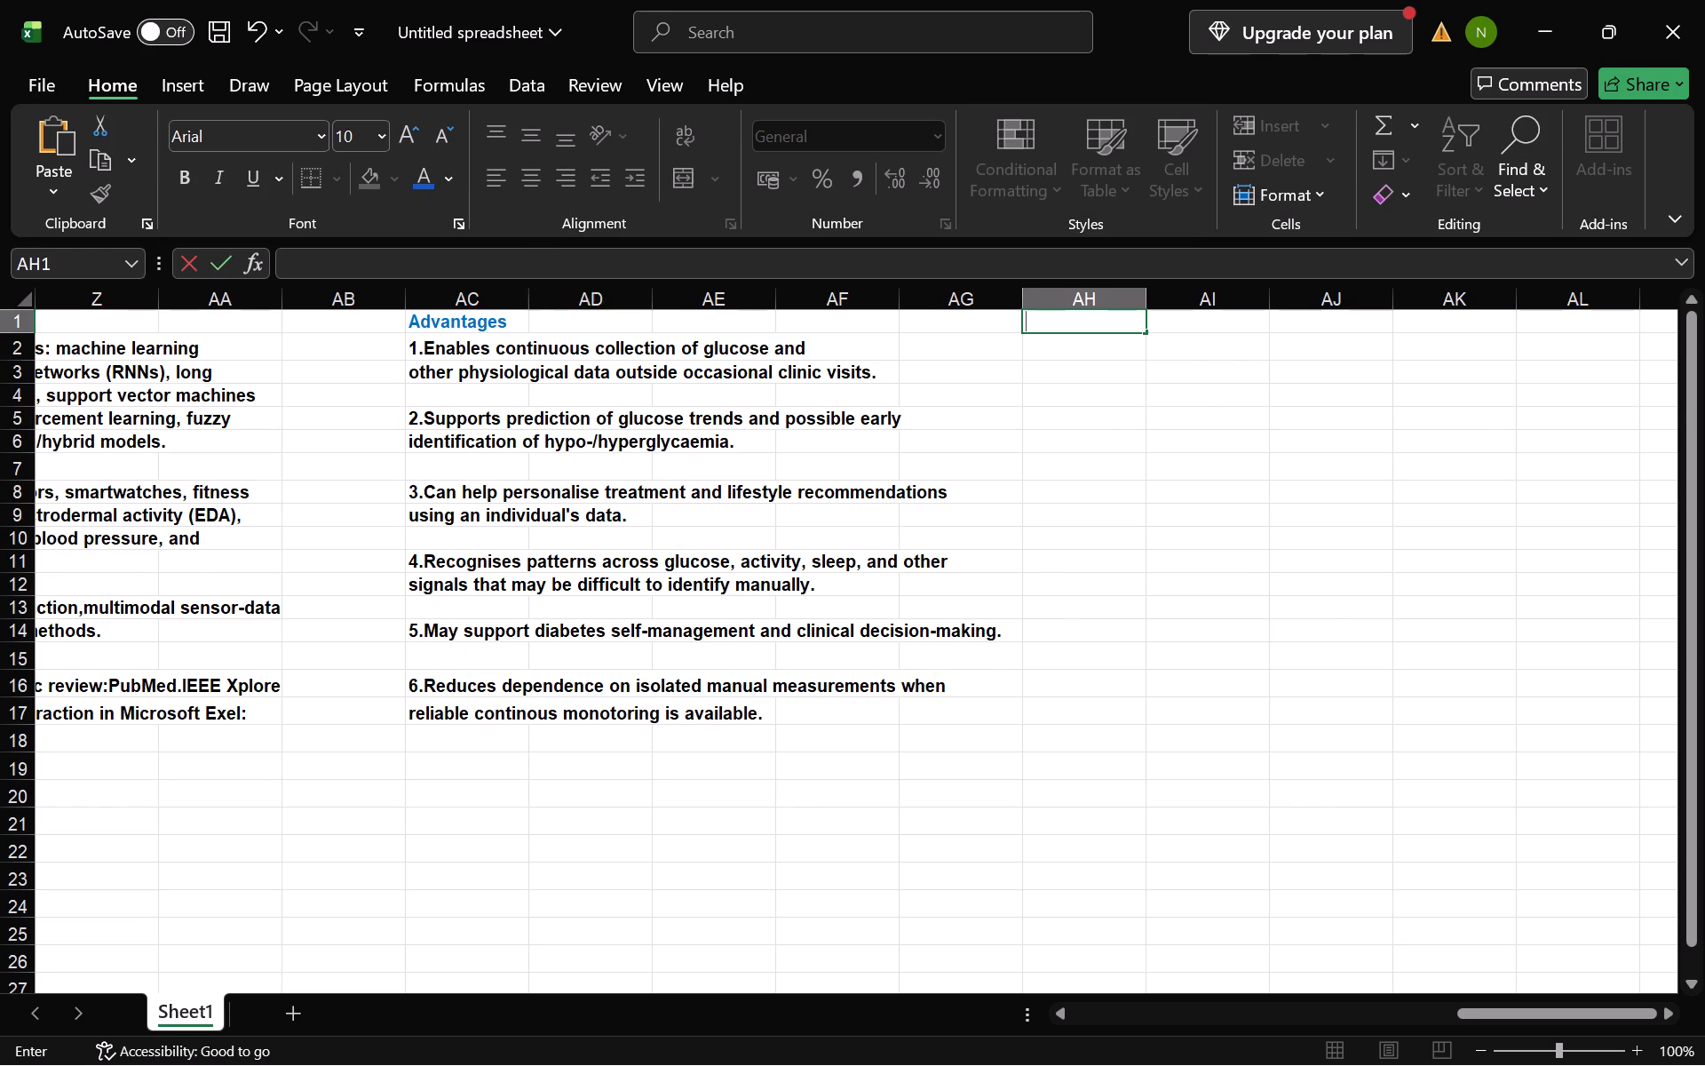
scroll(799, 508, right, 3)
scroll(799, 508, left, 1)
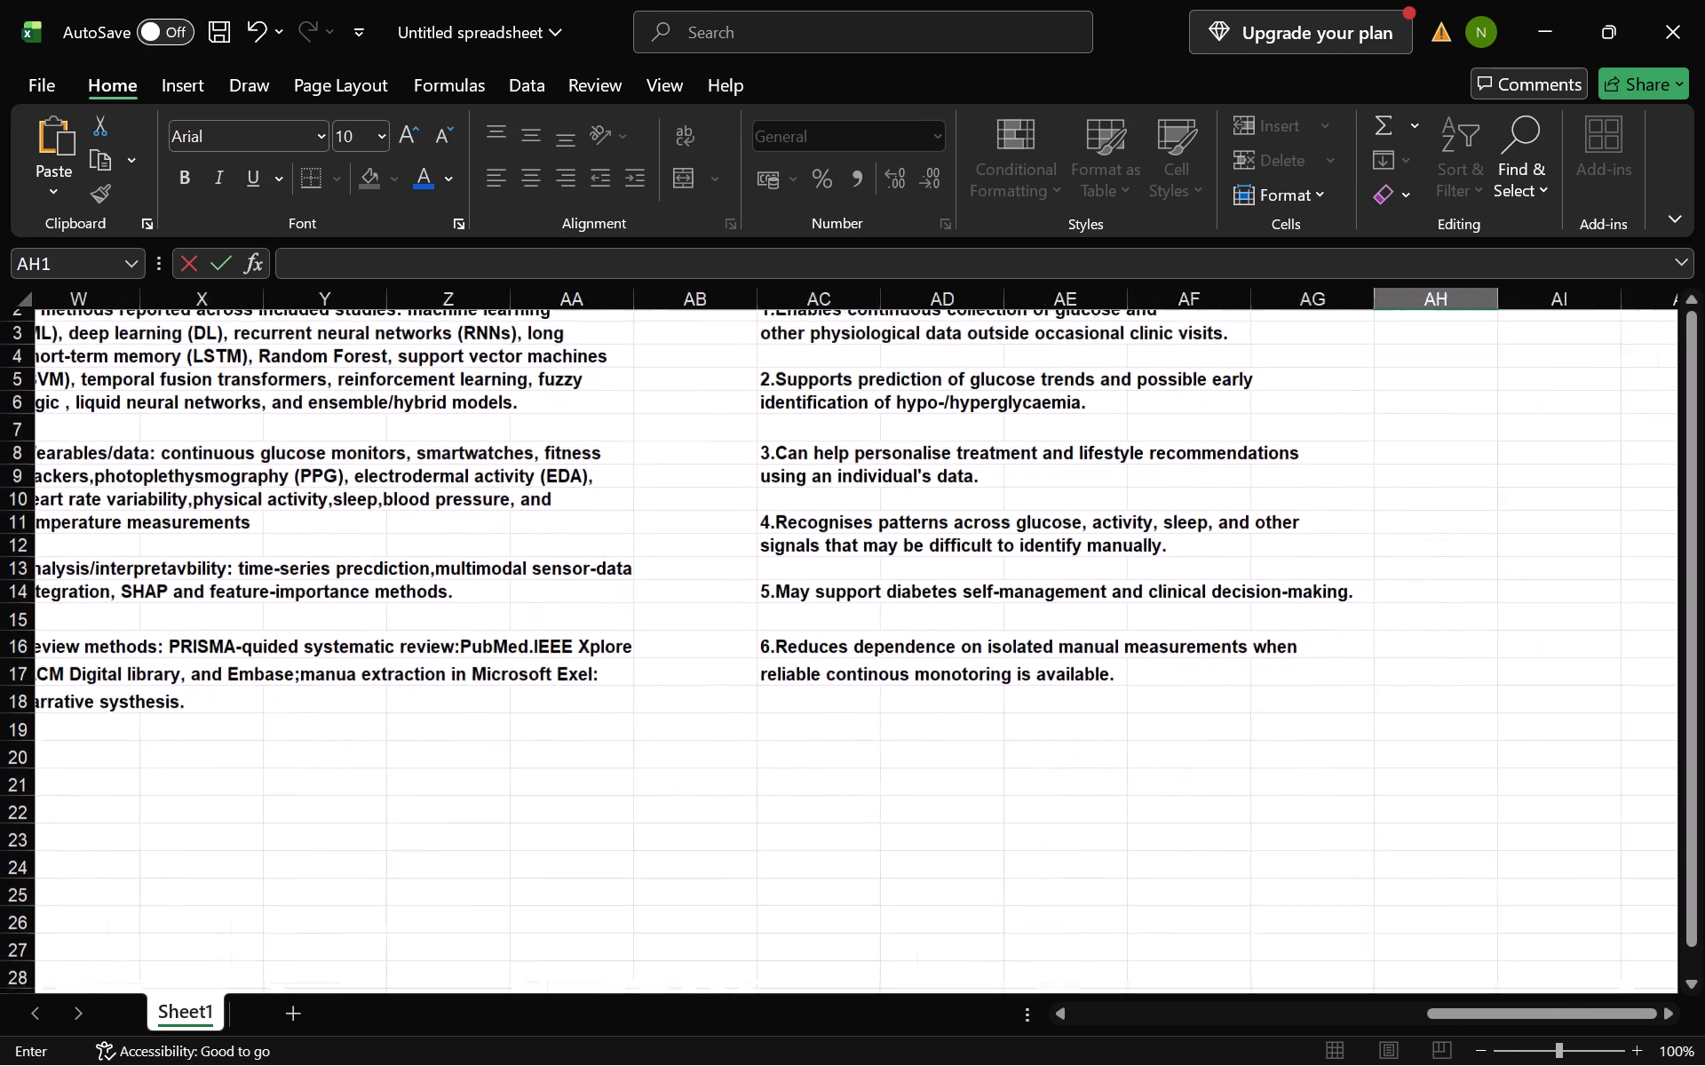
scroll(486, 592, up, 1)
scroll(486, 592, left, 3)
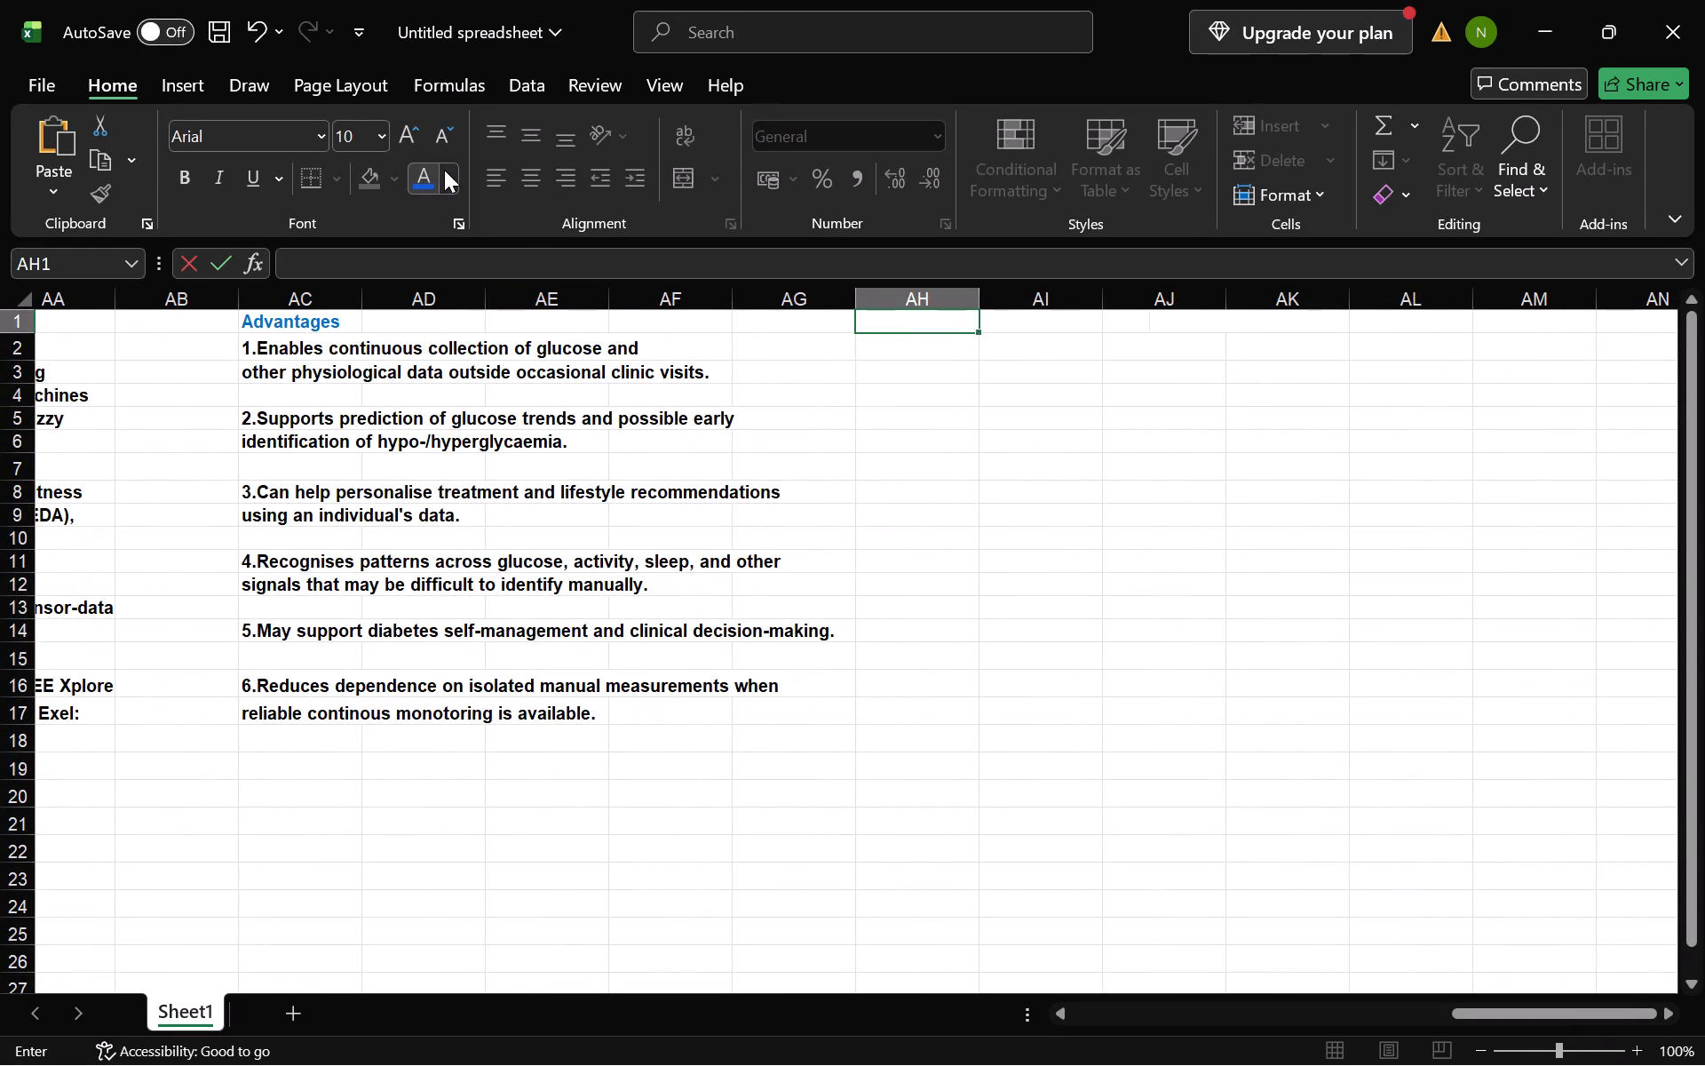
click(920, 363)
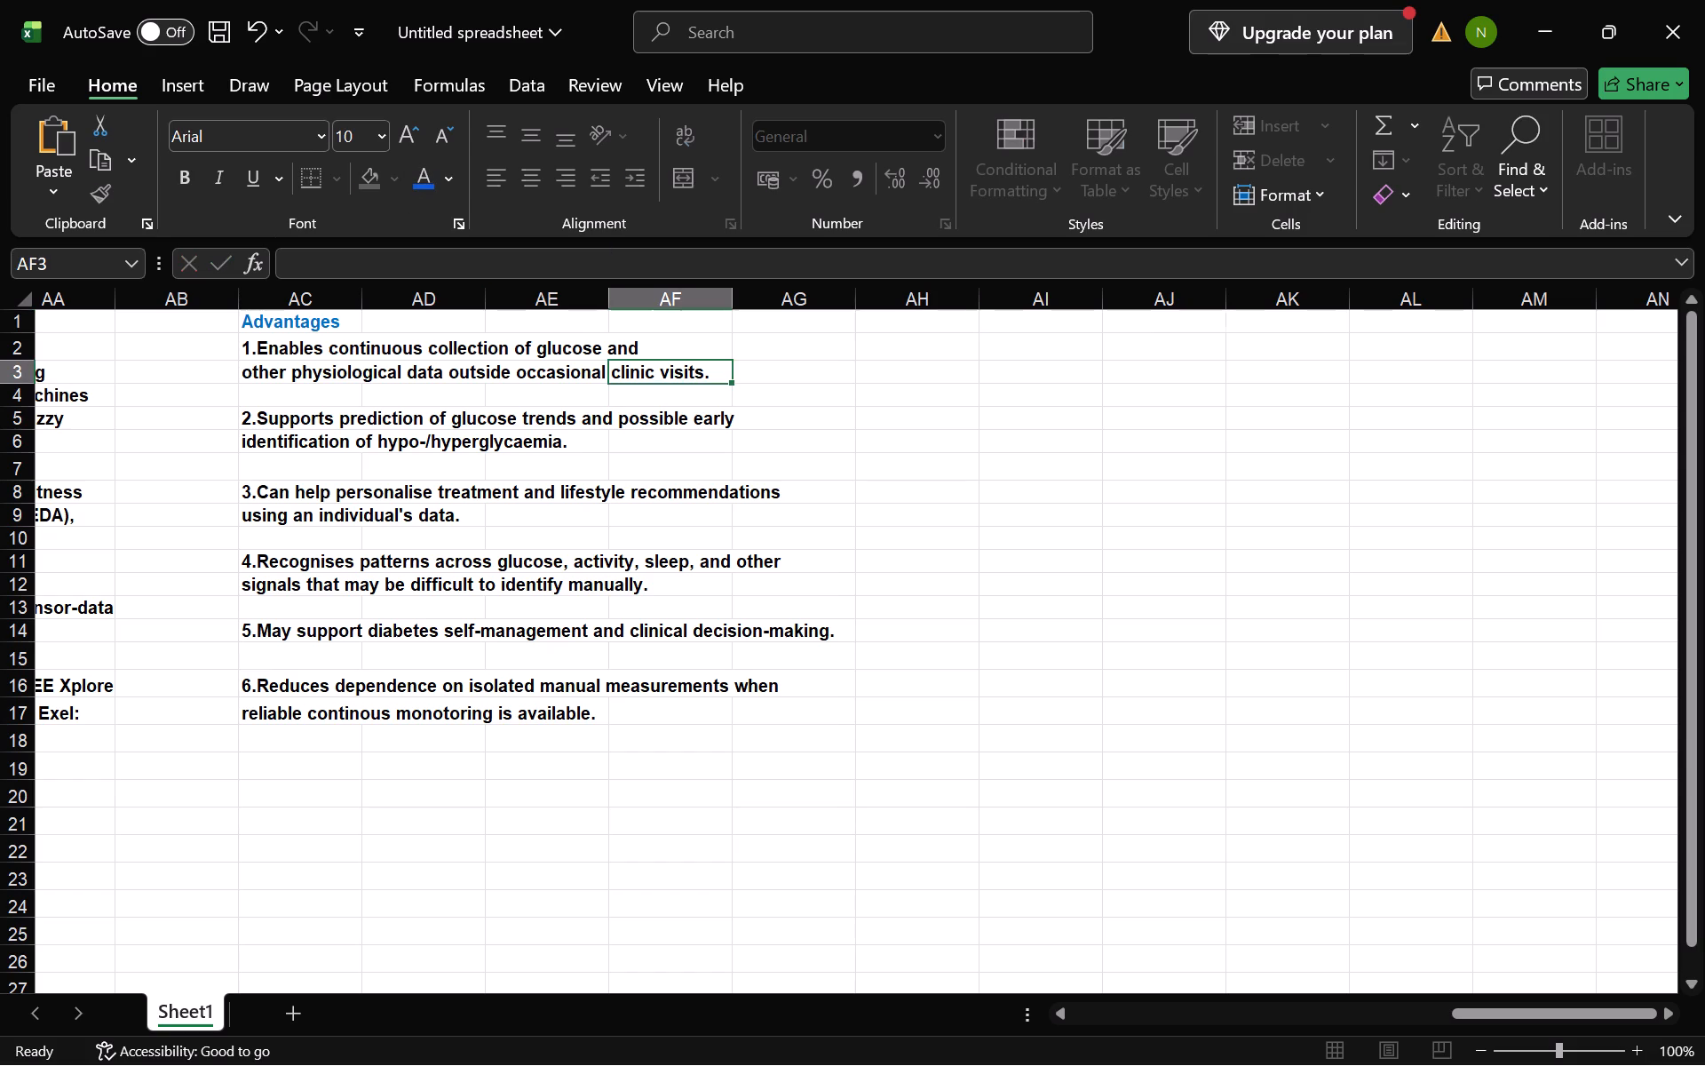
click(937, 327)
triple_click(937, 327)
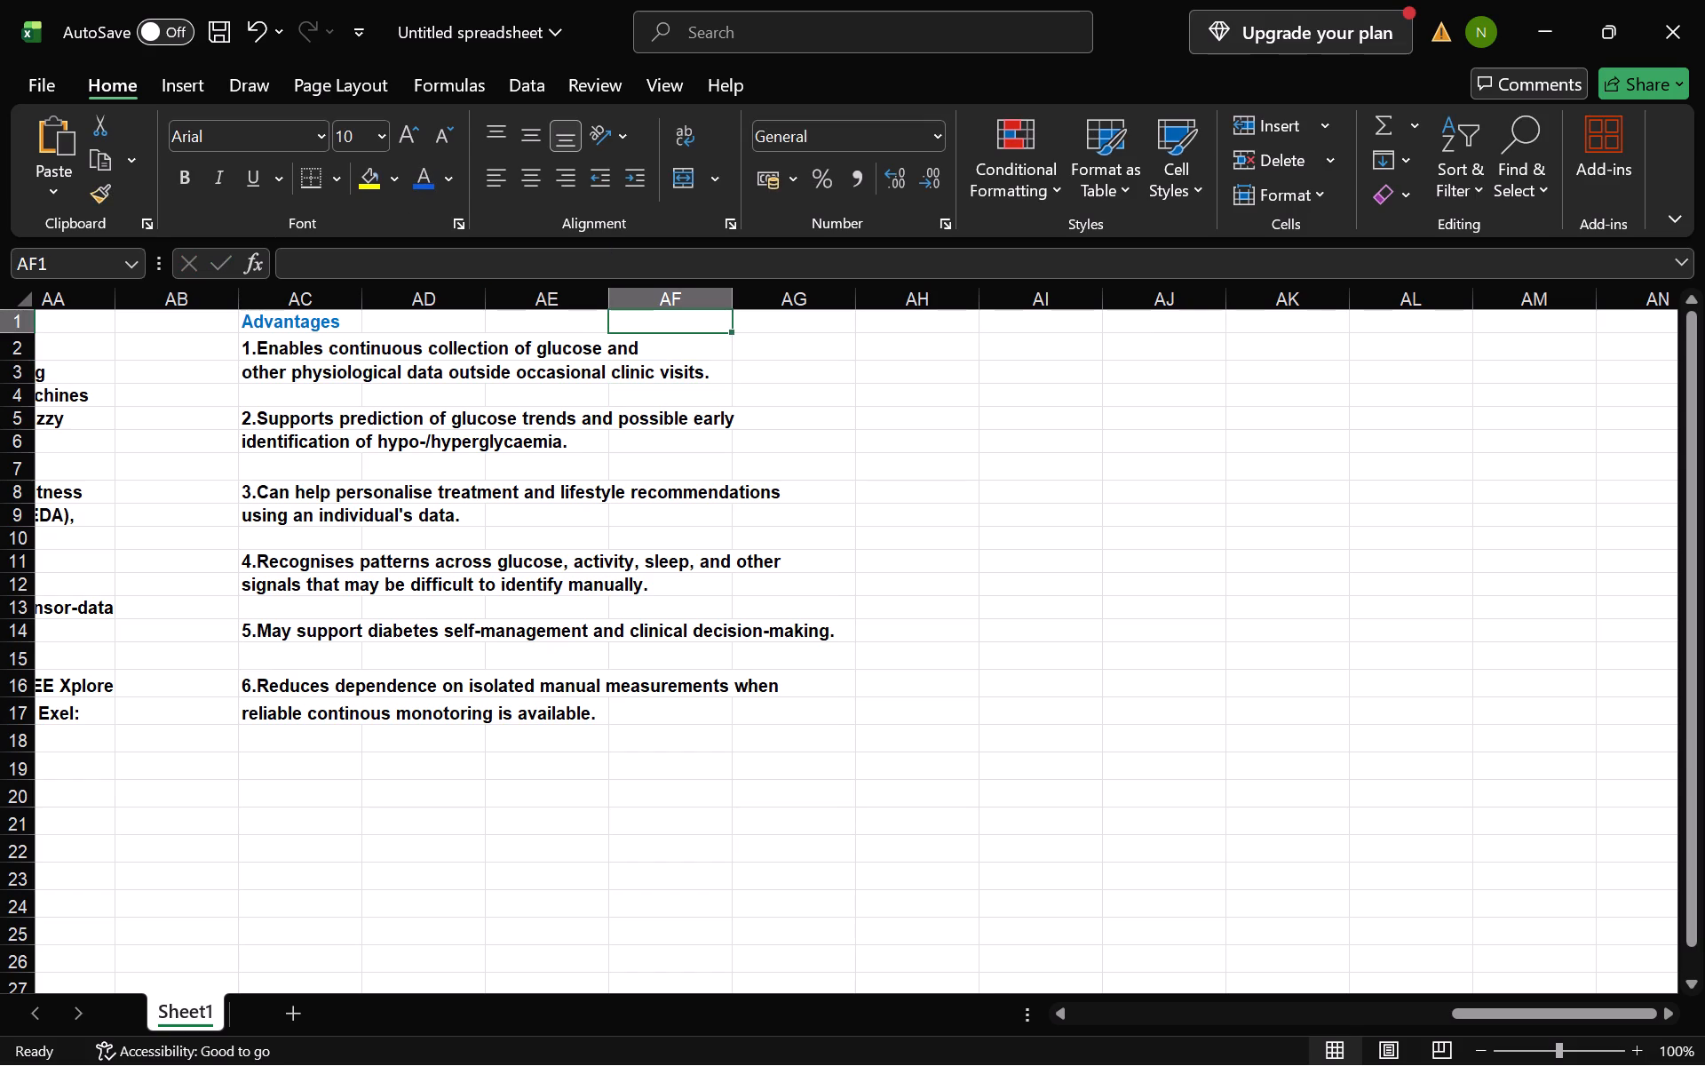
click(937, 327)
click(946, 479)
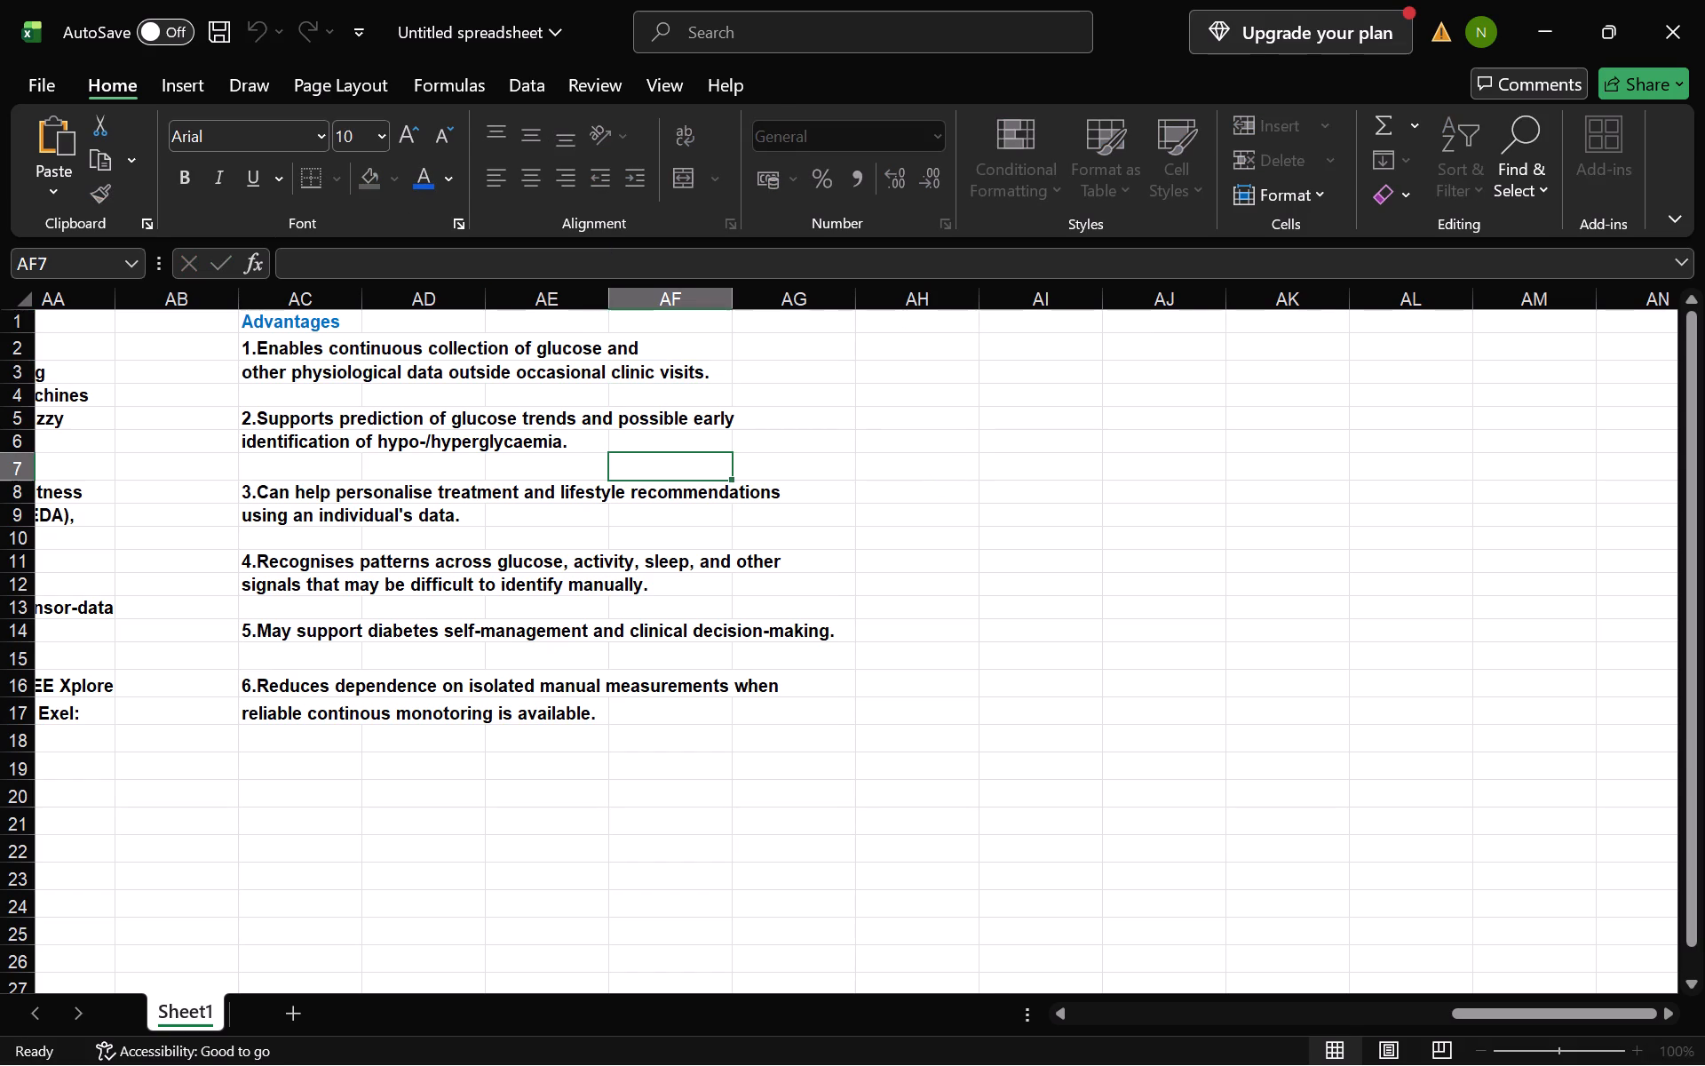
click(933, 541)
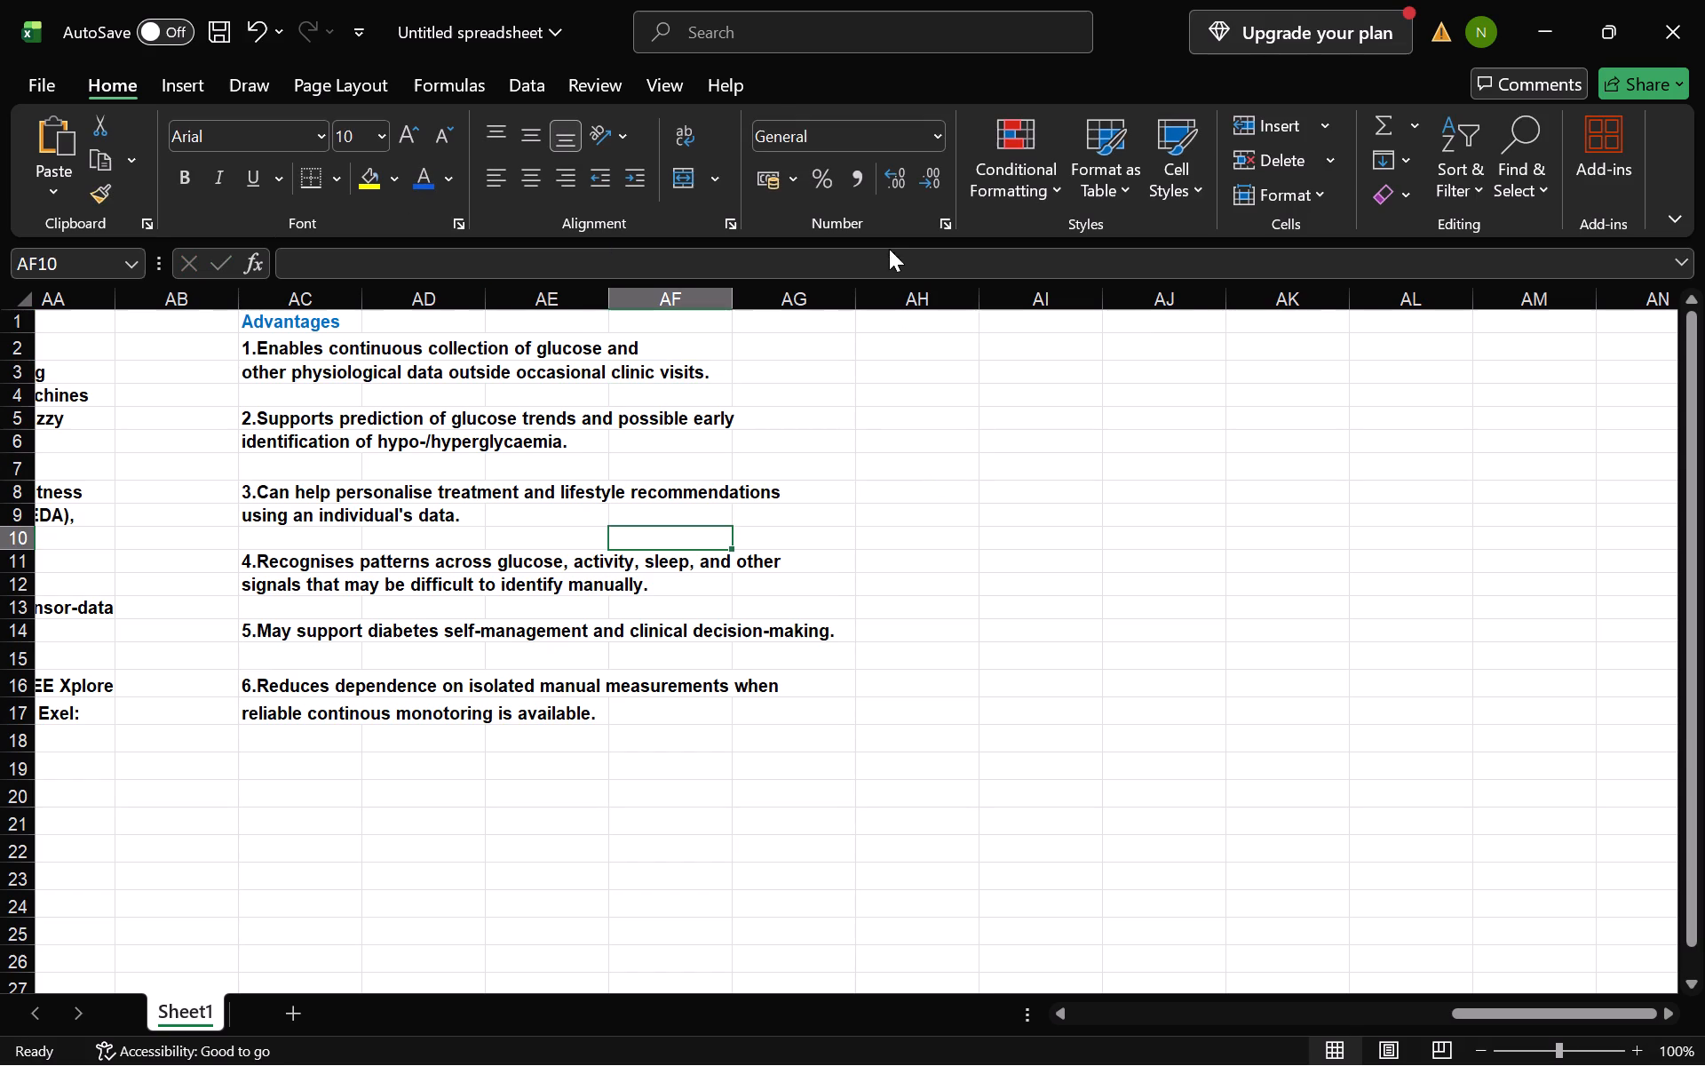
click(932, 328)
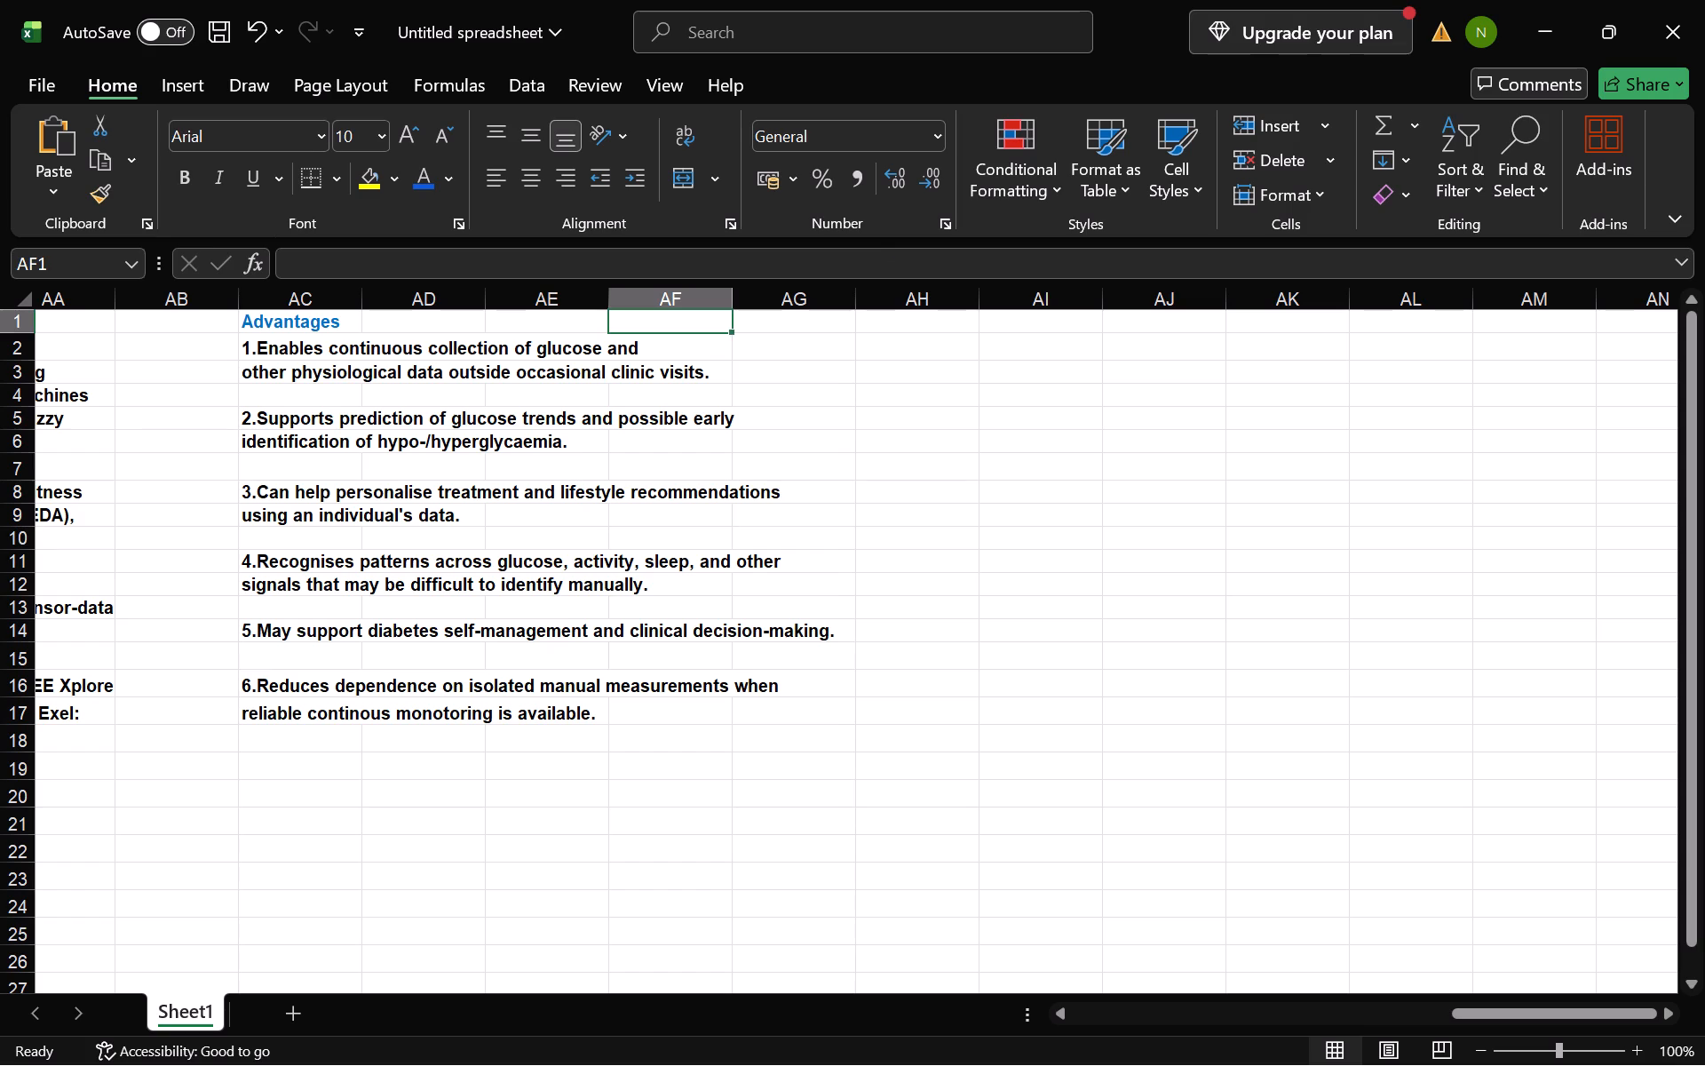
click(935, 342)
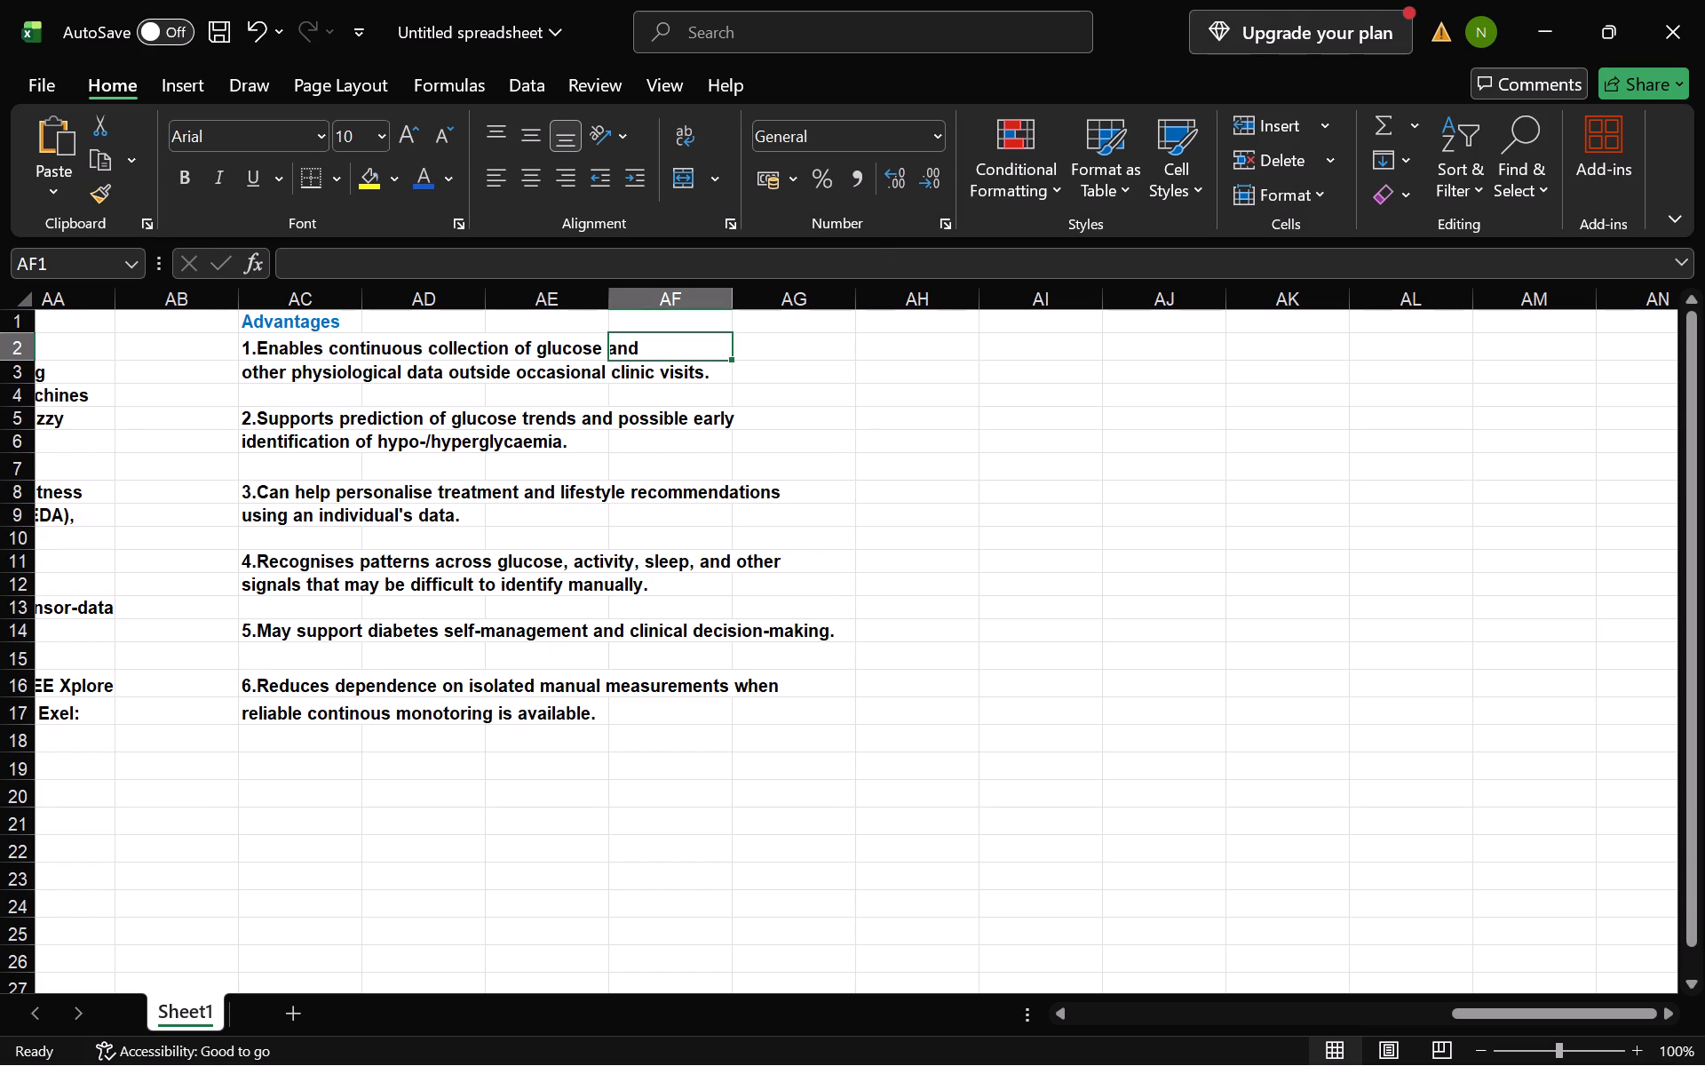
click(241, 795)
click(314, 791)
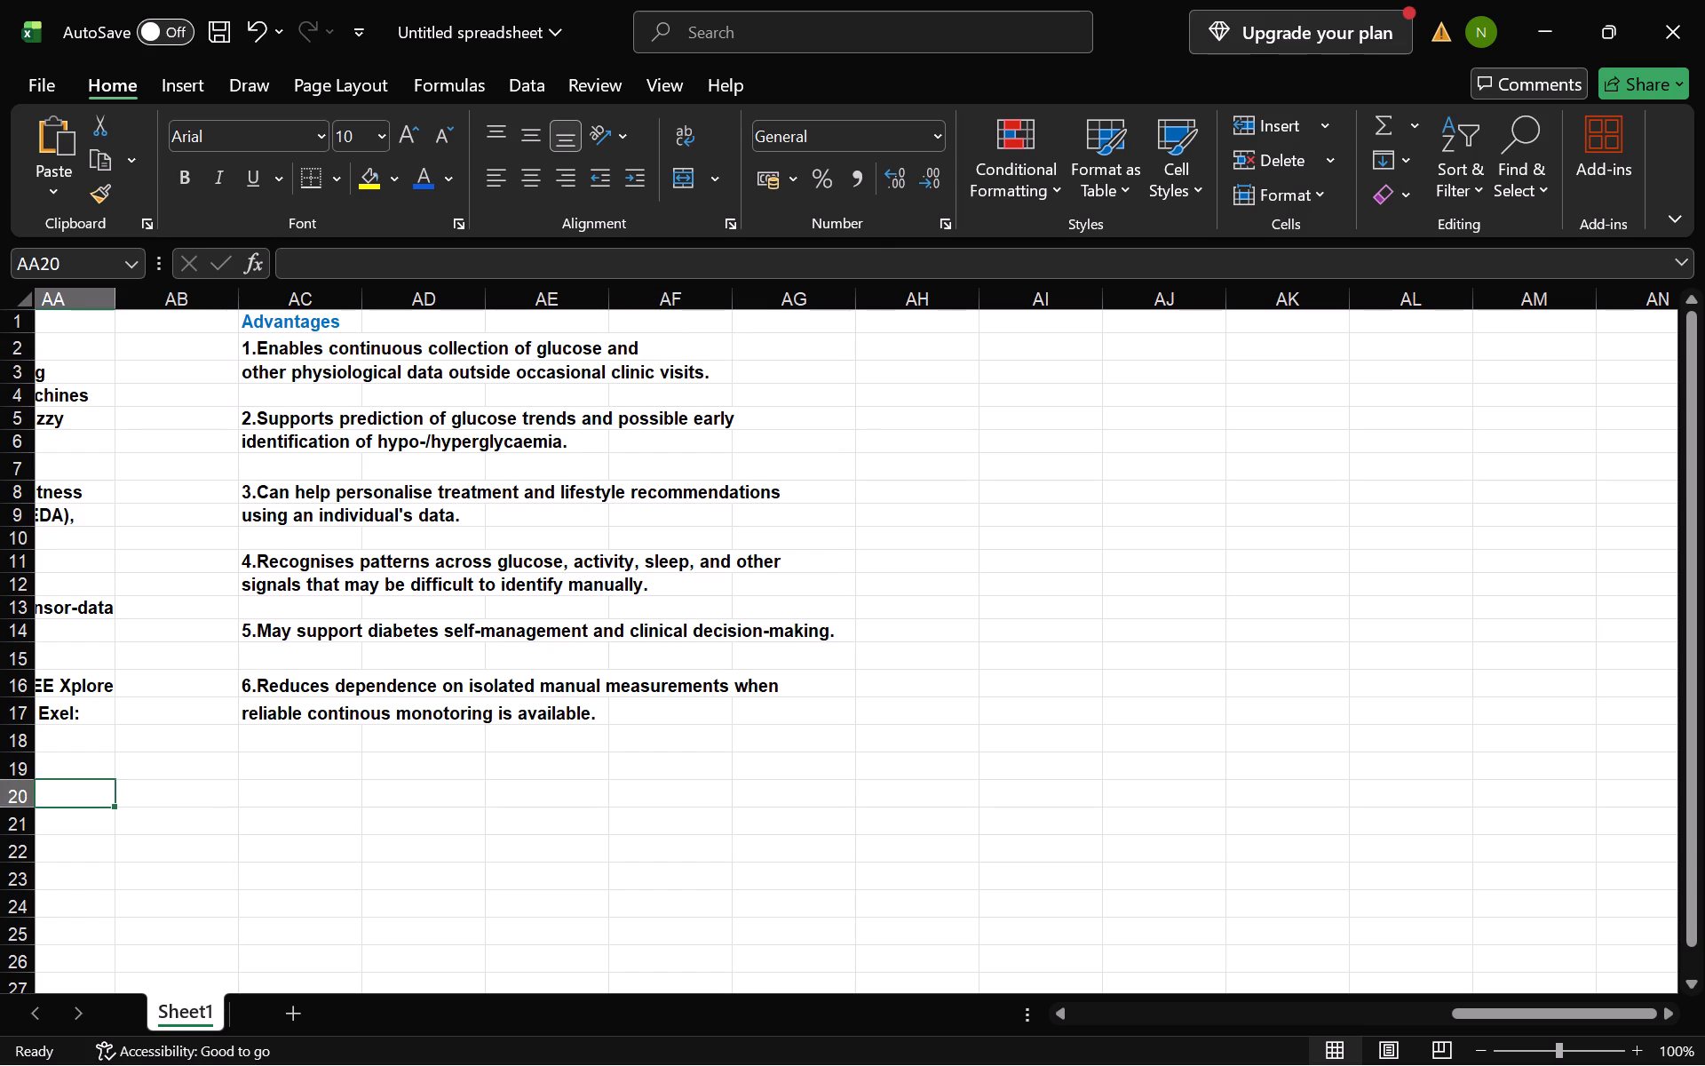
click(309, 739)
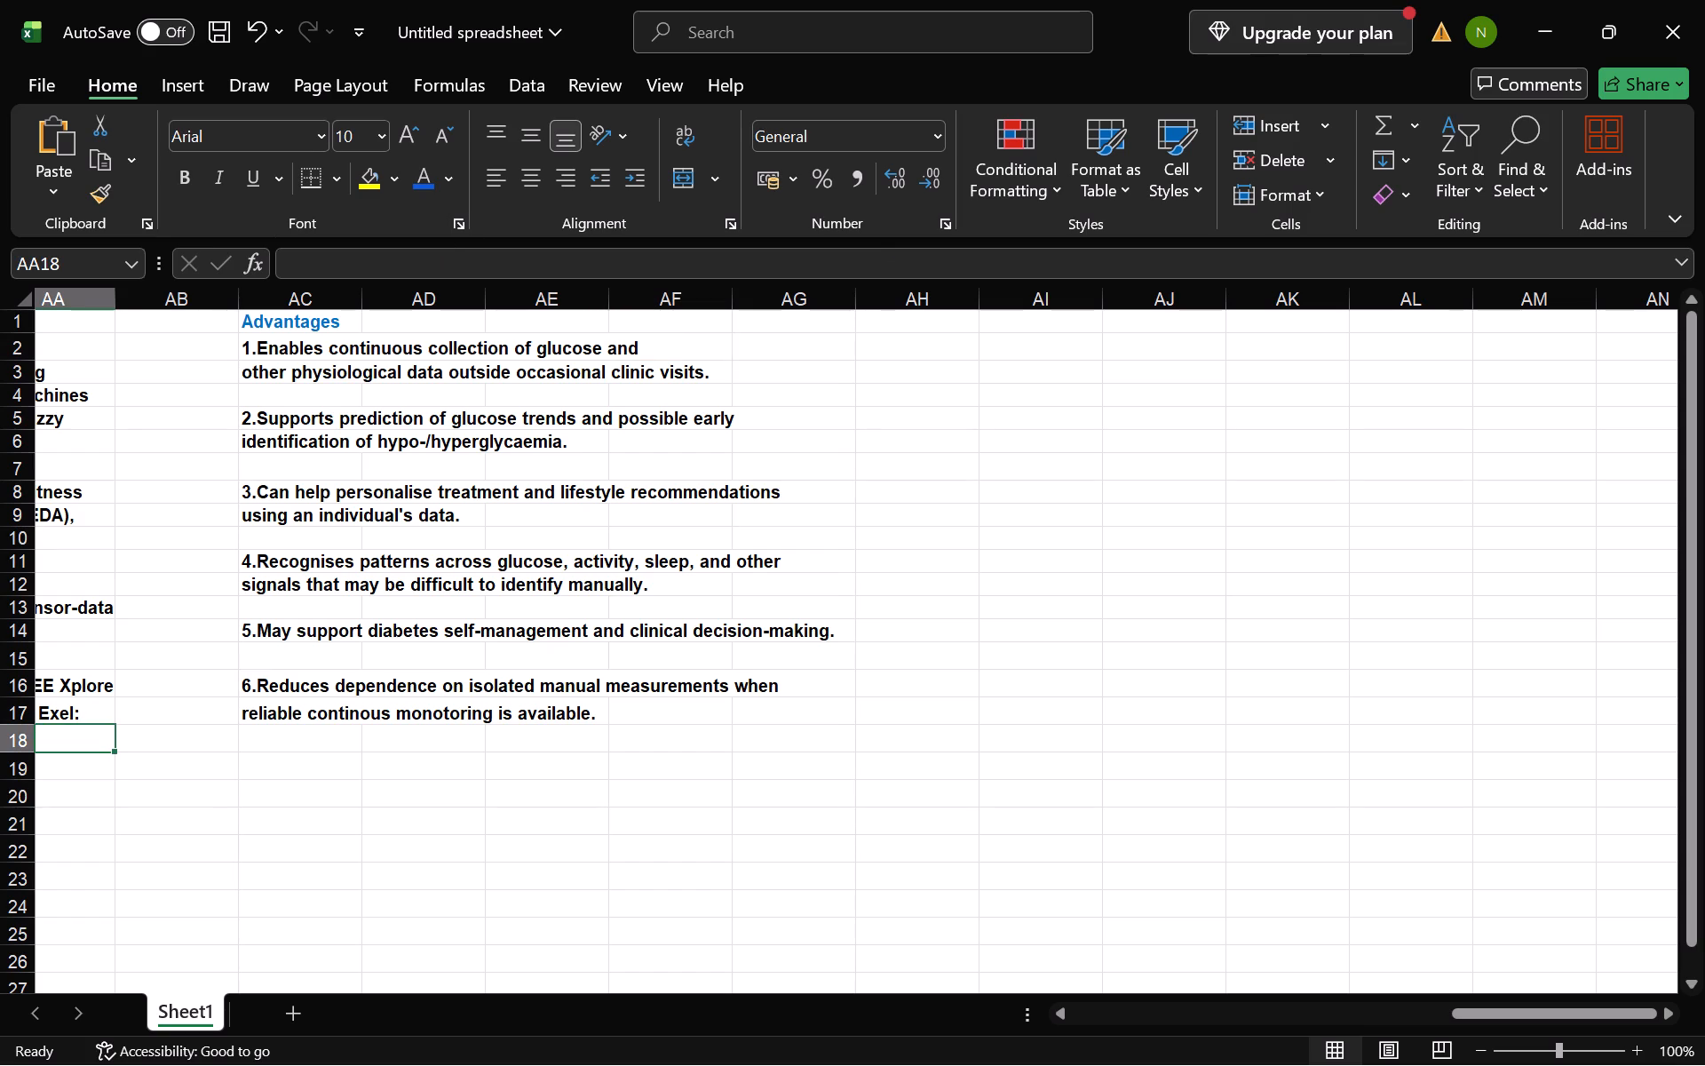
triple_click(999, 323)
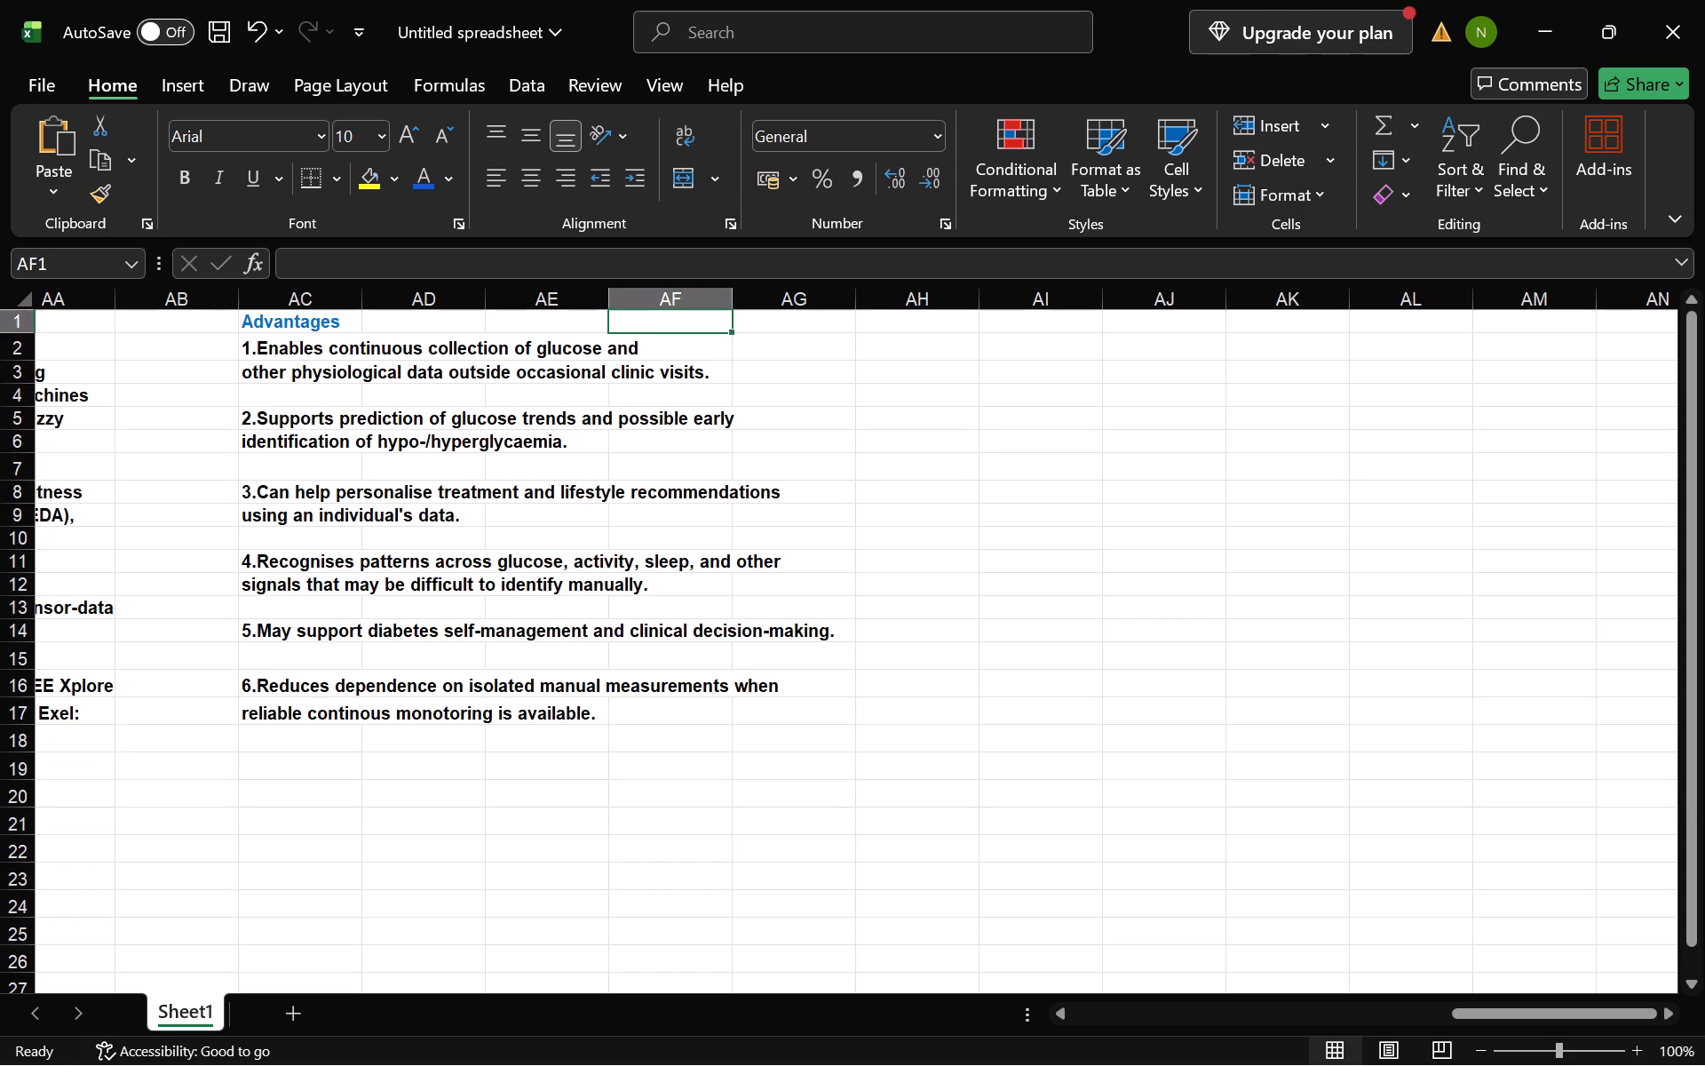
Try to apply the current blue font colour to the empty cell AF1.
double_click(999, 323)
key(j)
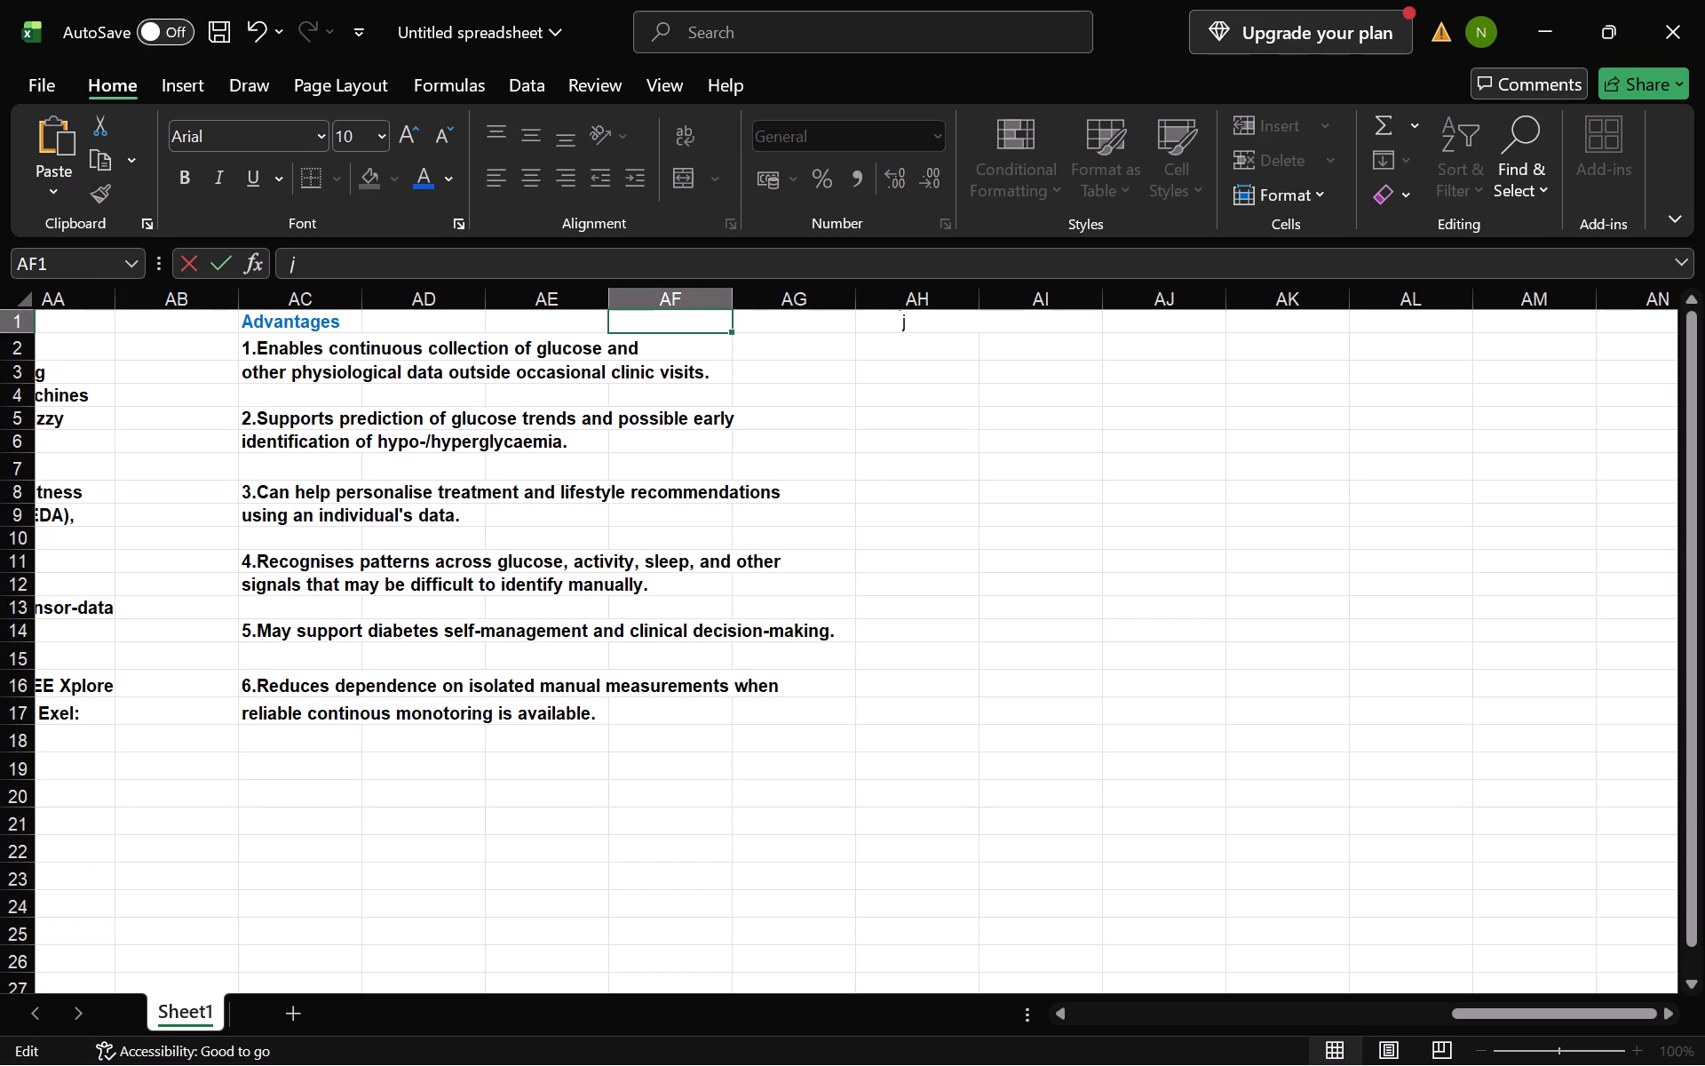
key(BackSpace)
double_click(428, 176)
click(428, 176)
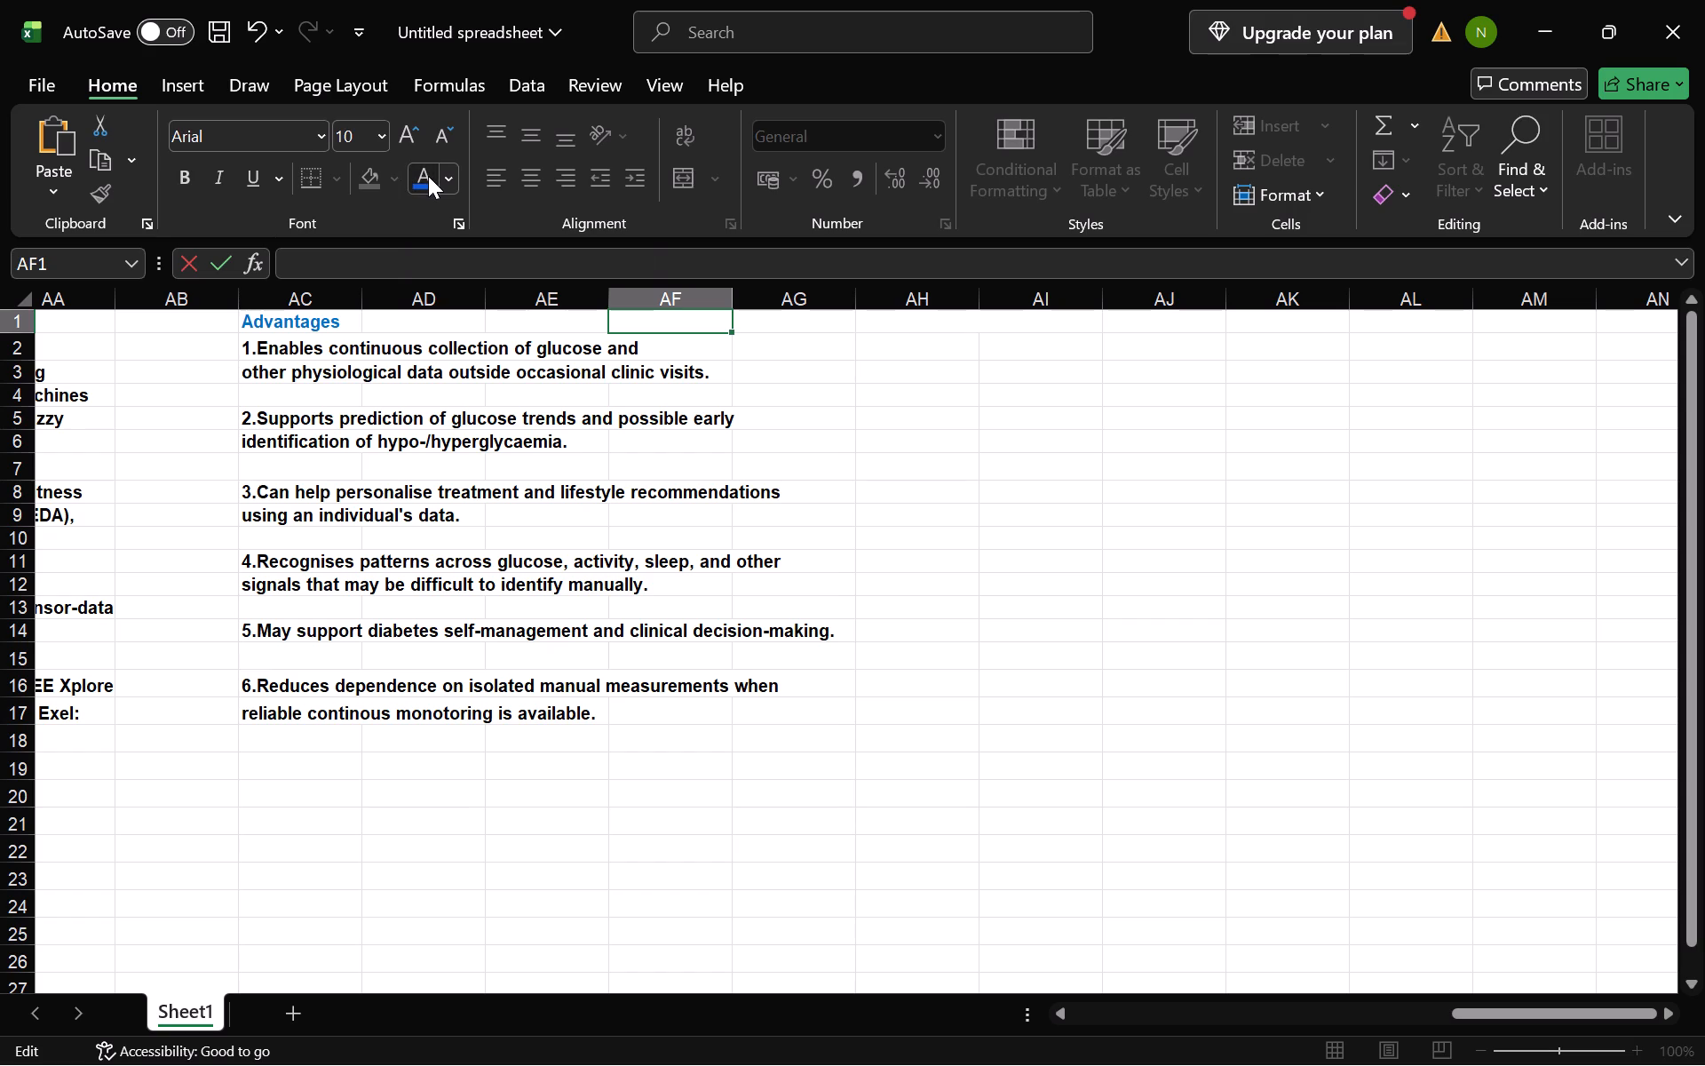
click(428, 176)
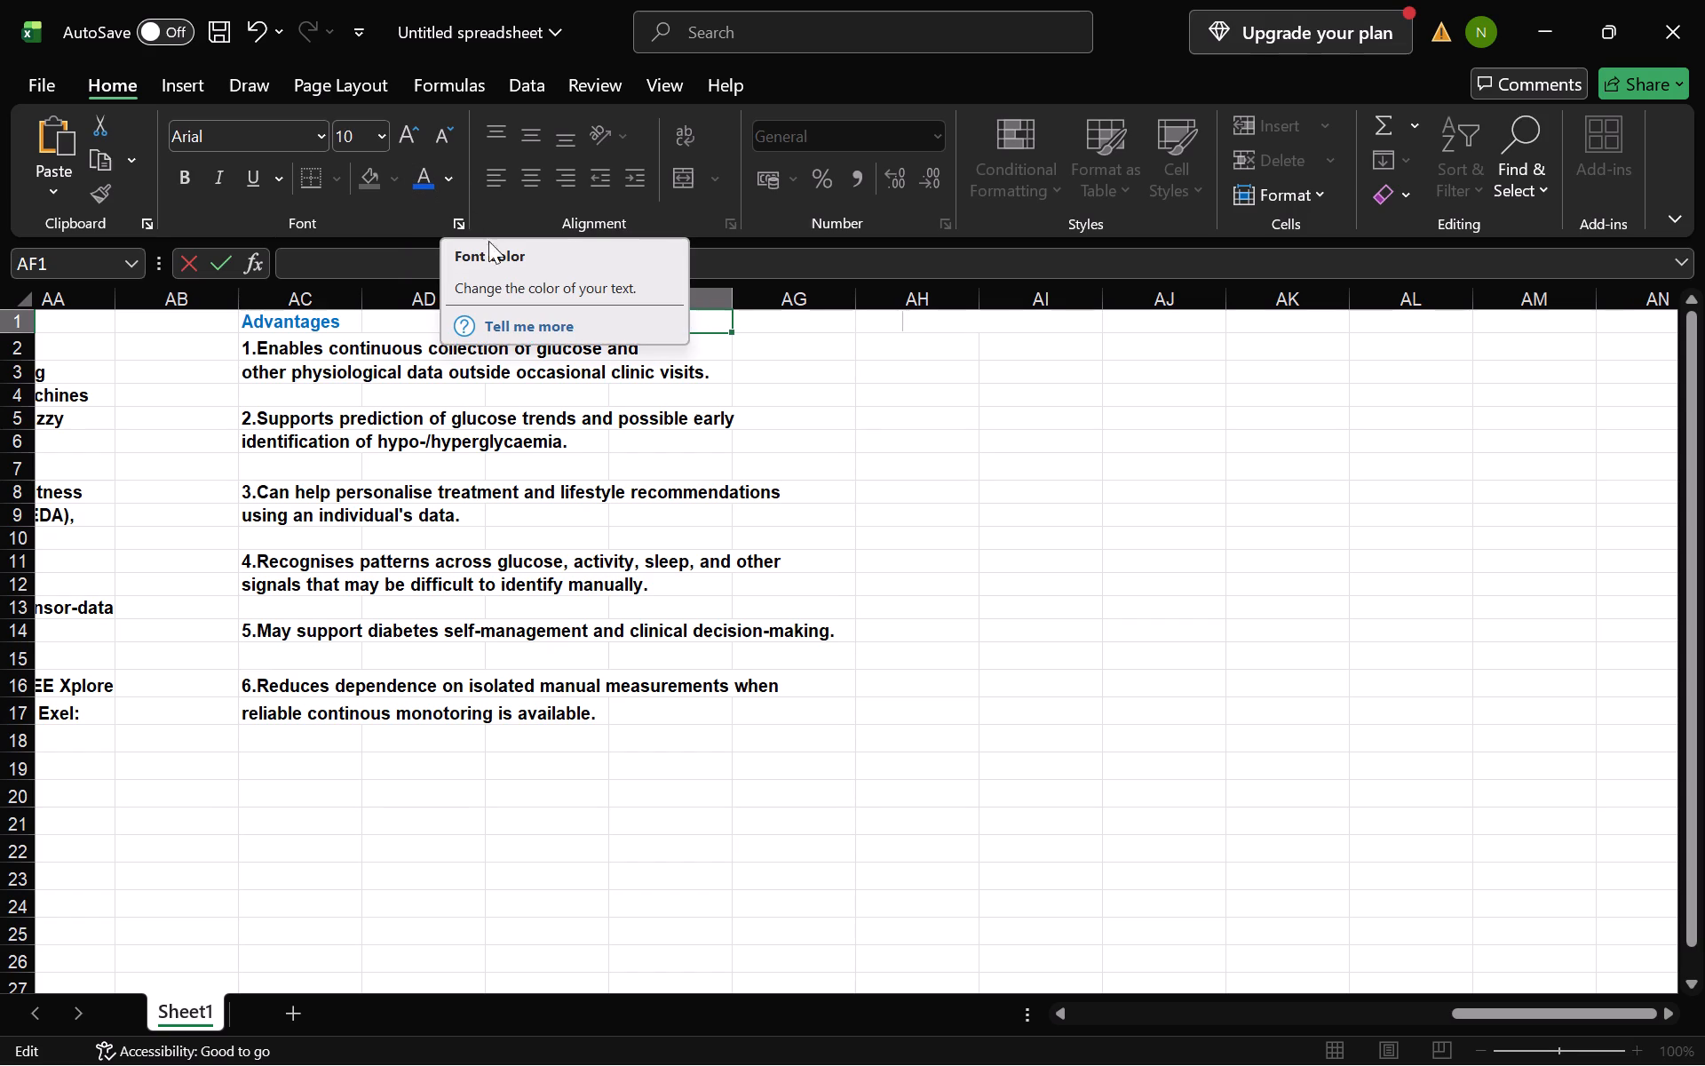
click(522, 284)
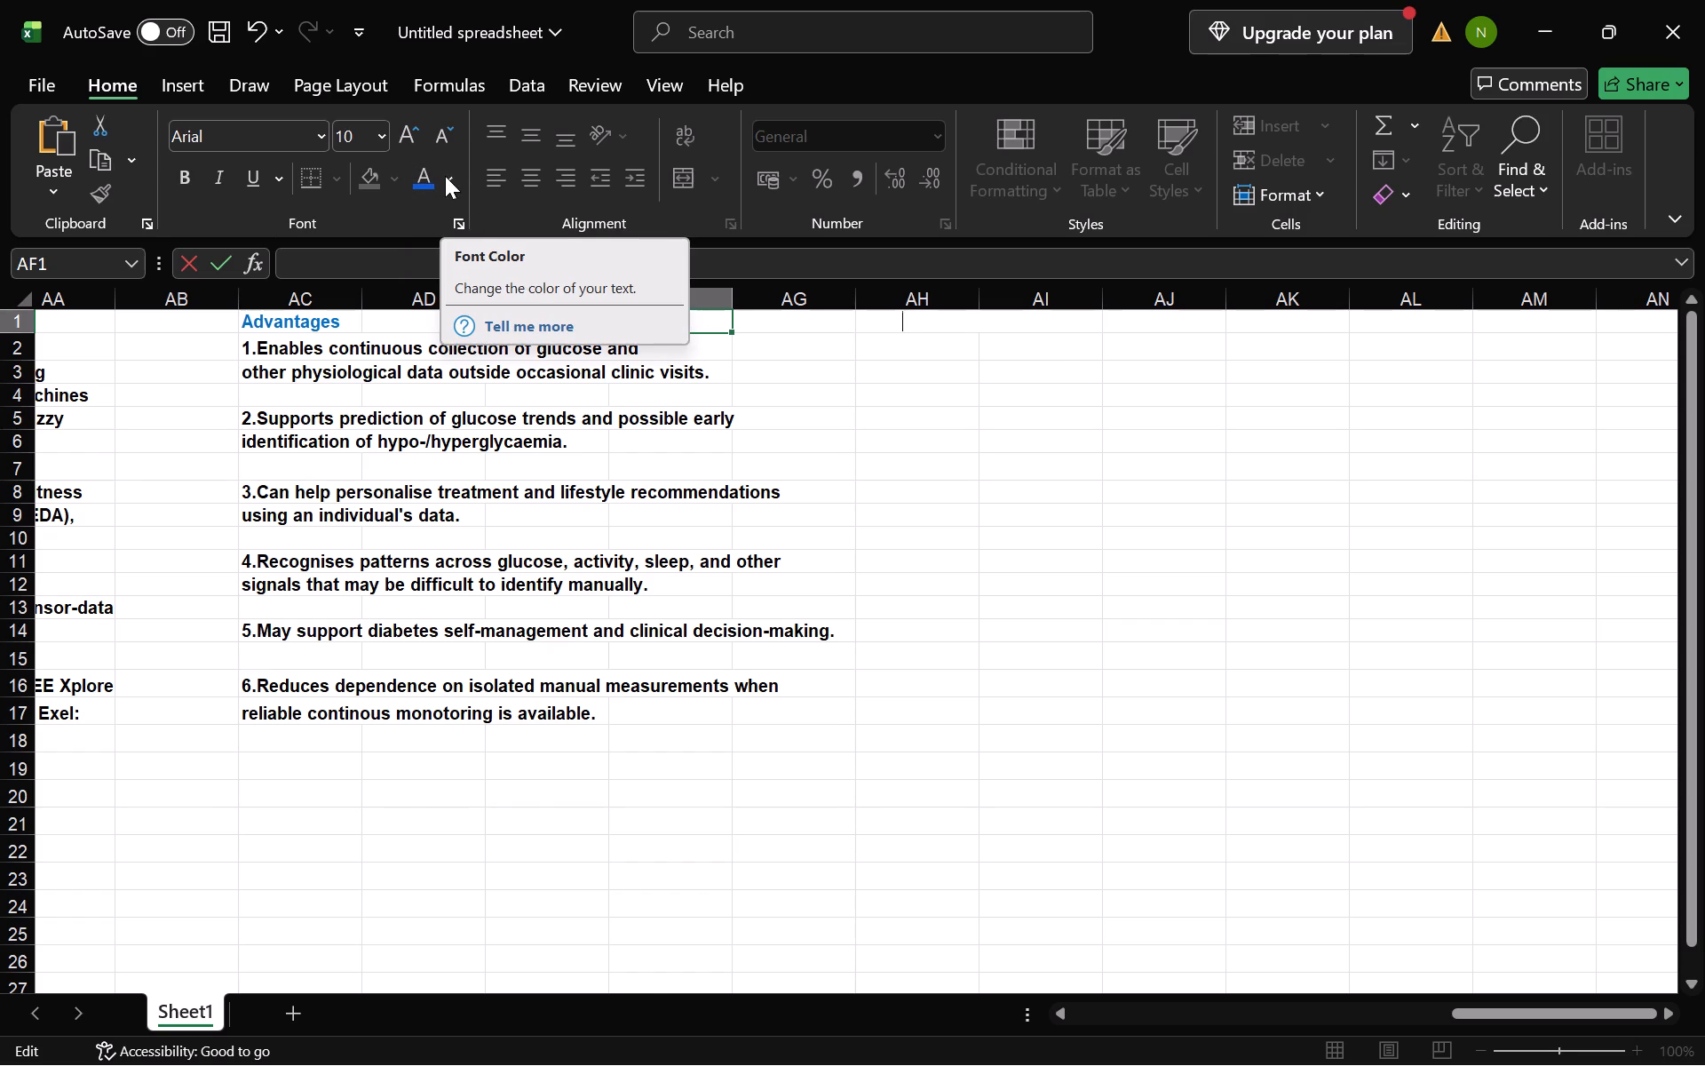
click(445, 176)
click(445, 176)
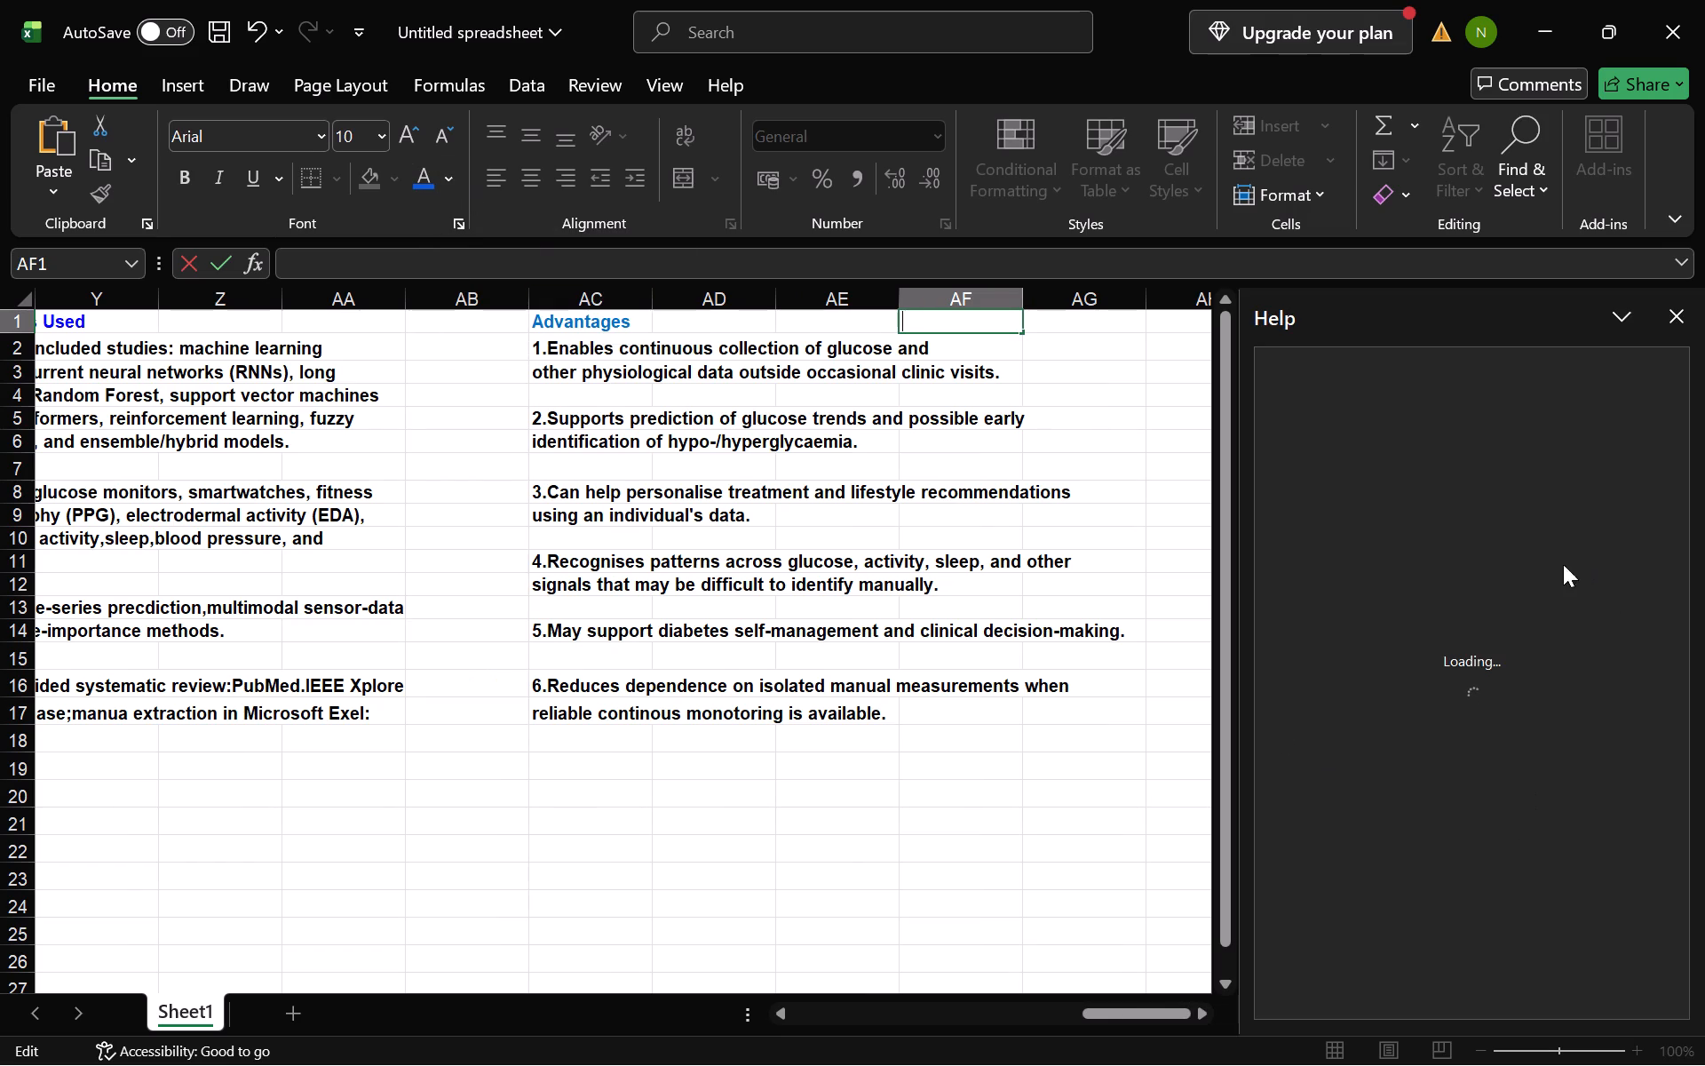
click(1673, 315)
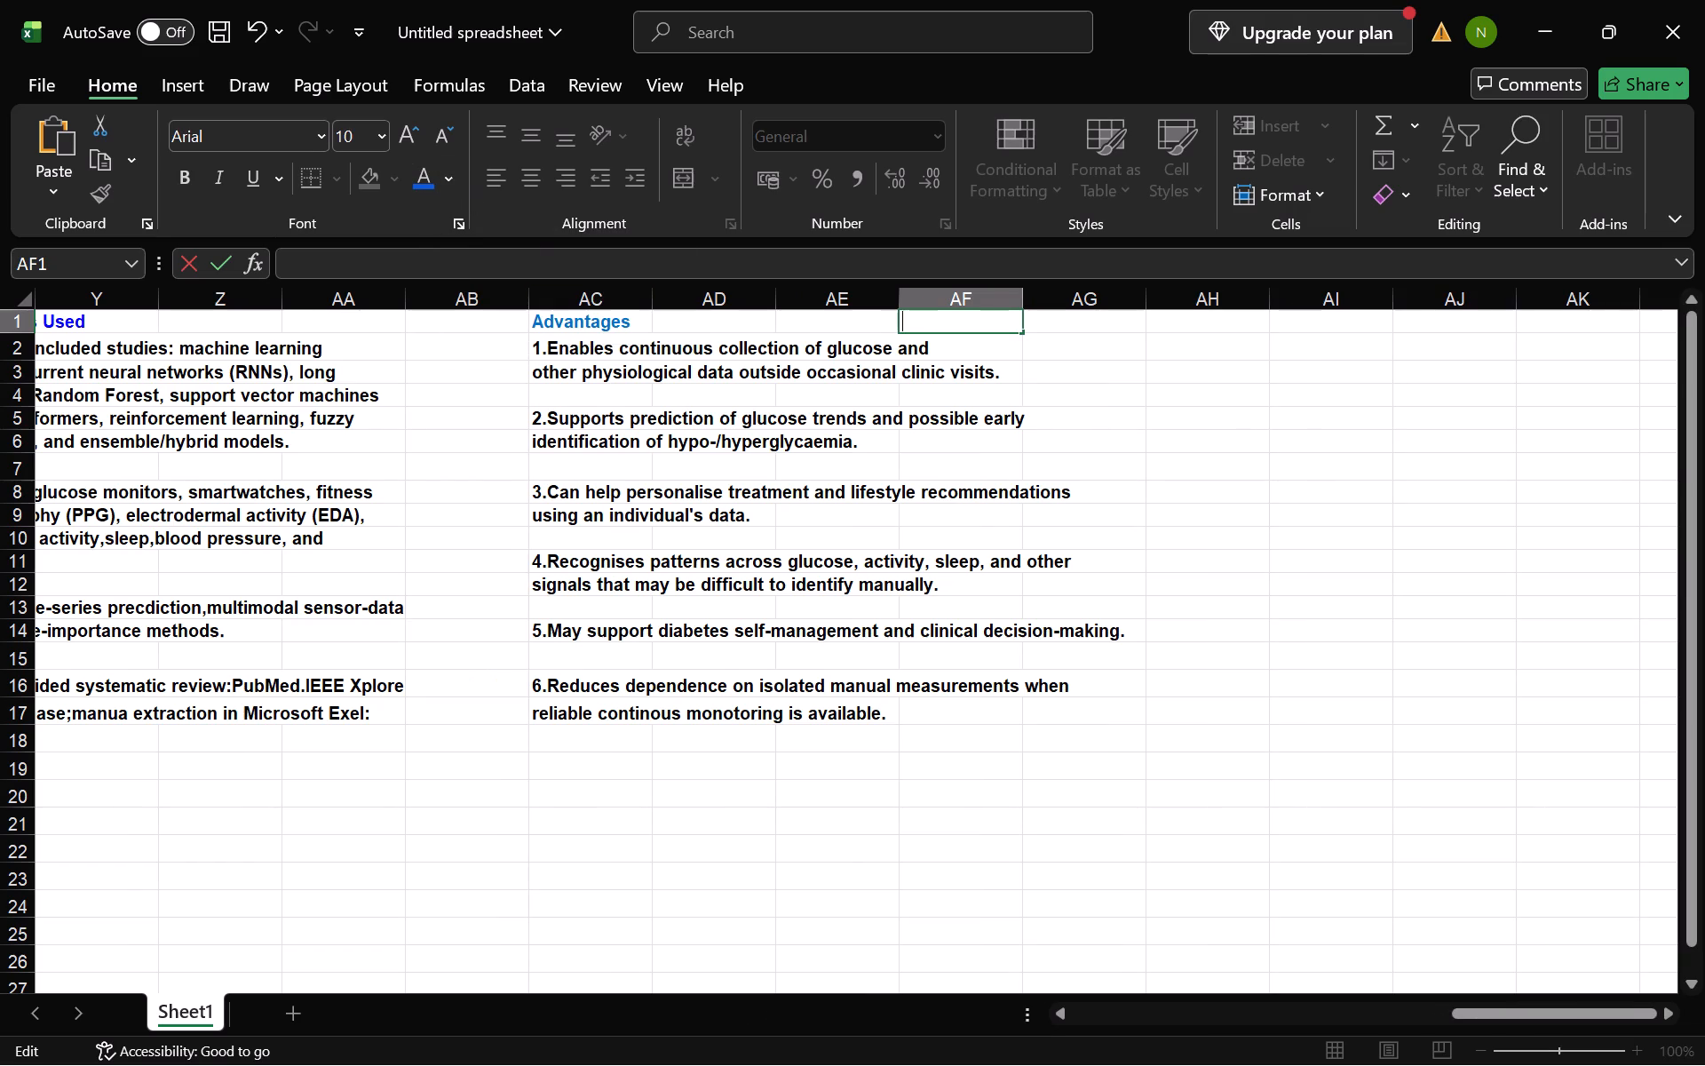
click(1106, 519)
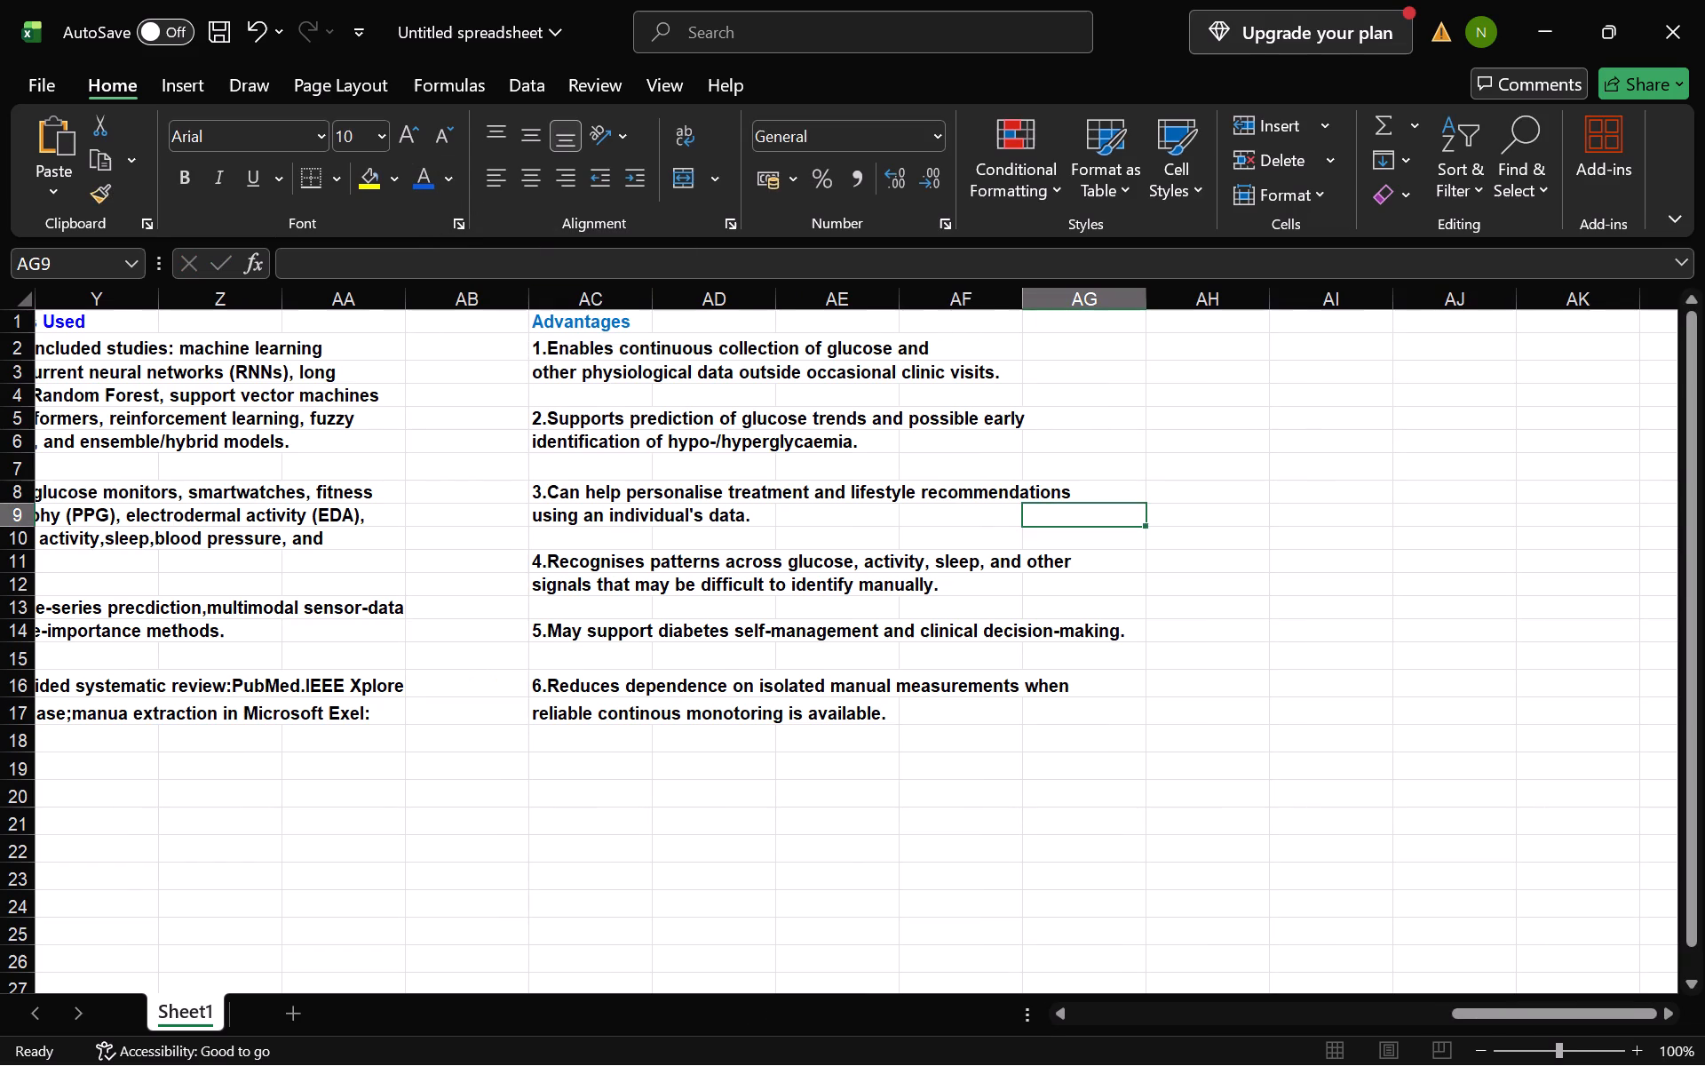
Set the font colour of the empty header cell AH1 to a dark violet-blue from the standard colour palette.
click(1217, 330)
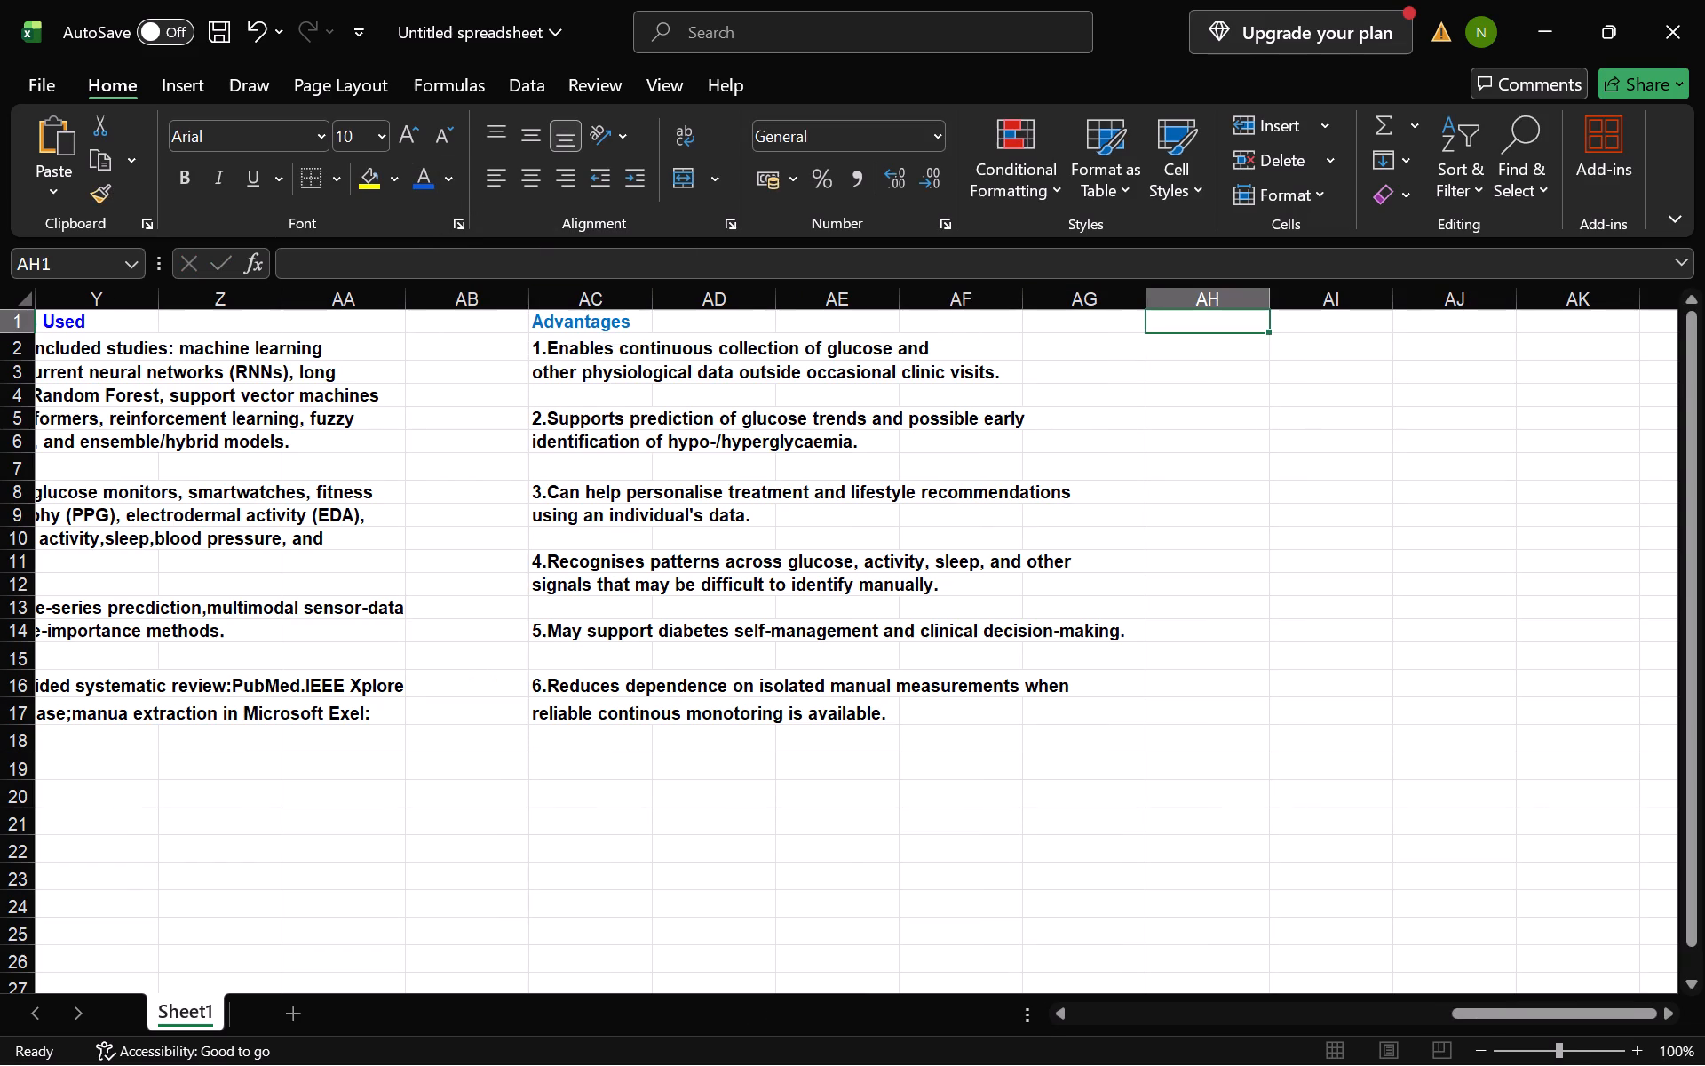
click(448, 181)
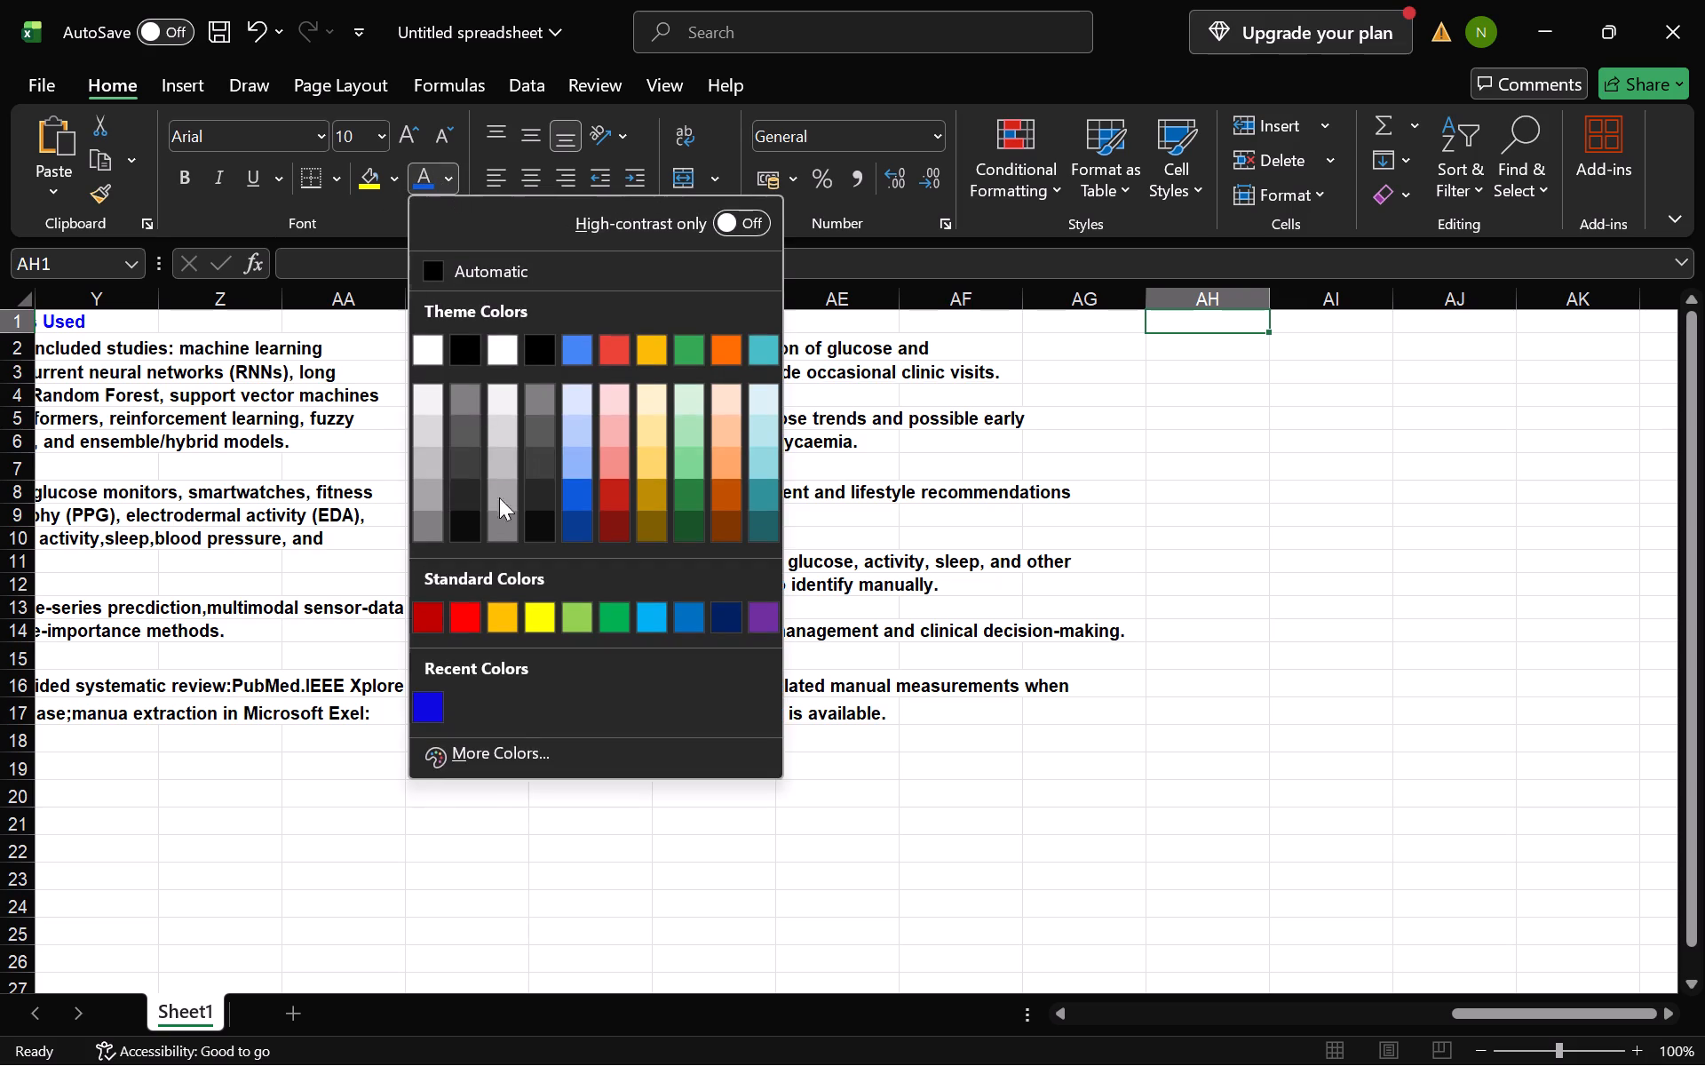
click(463, 751)
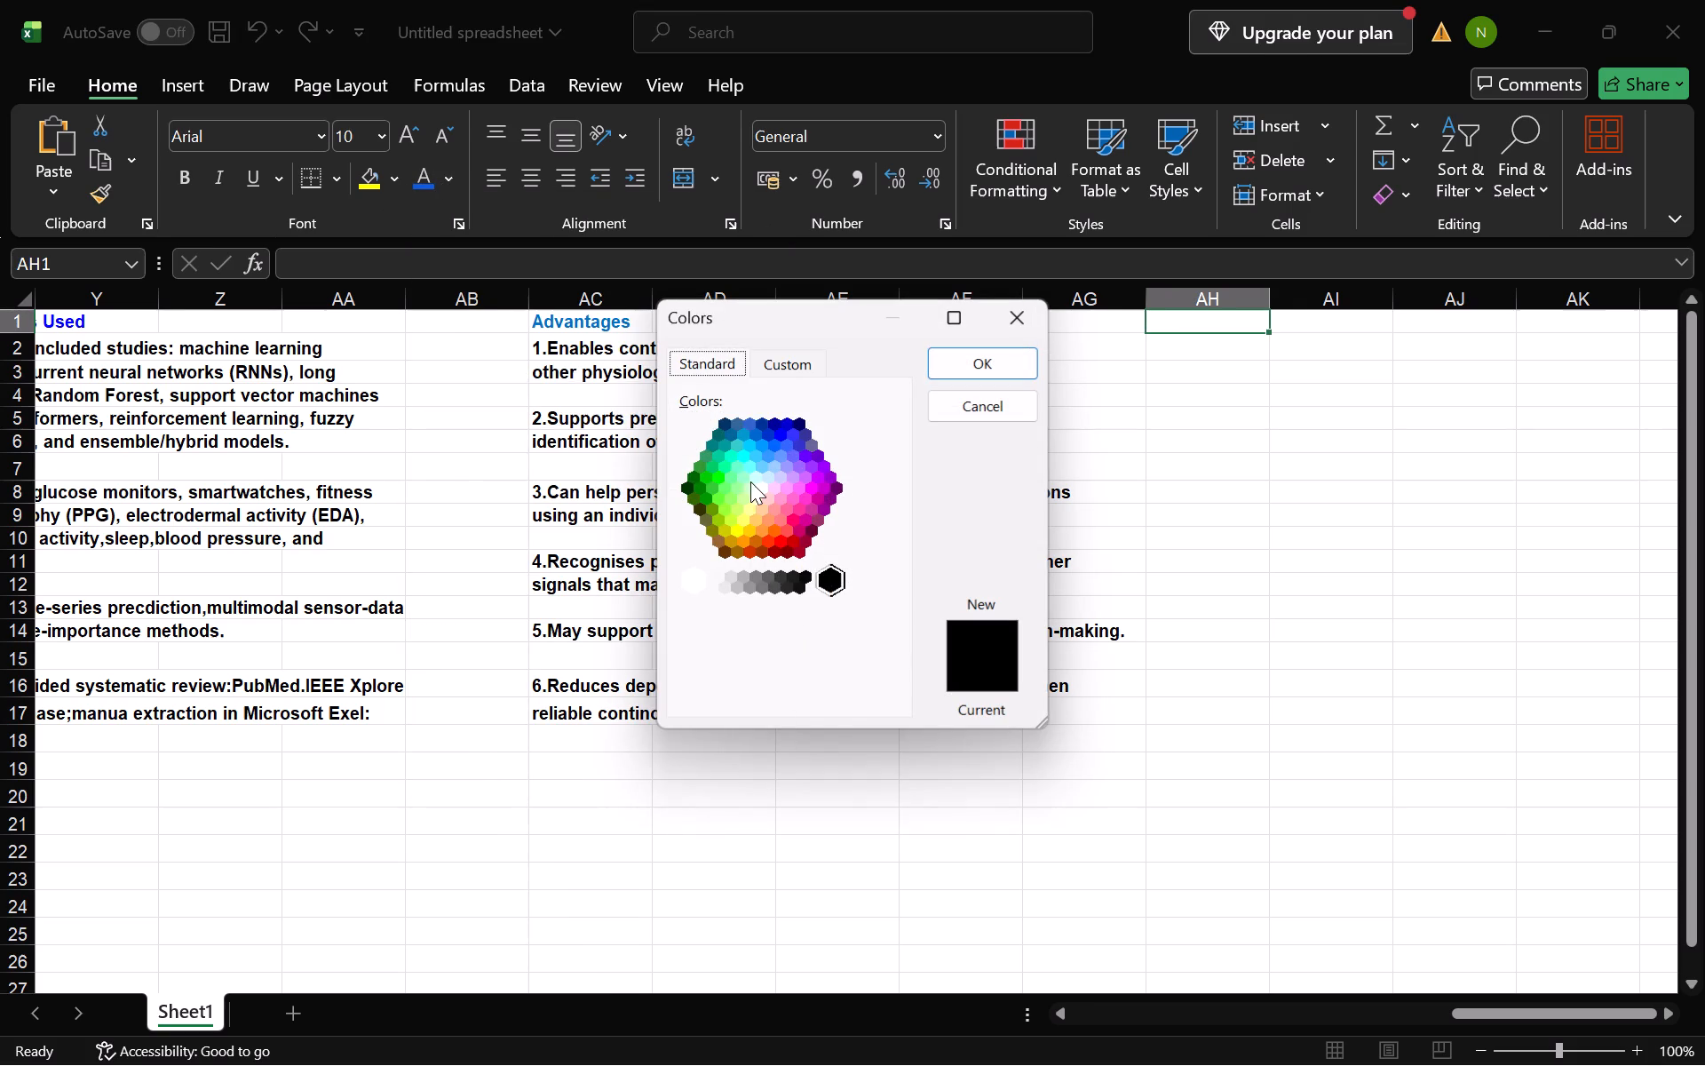
click(778, 496)
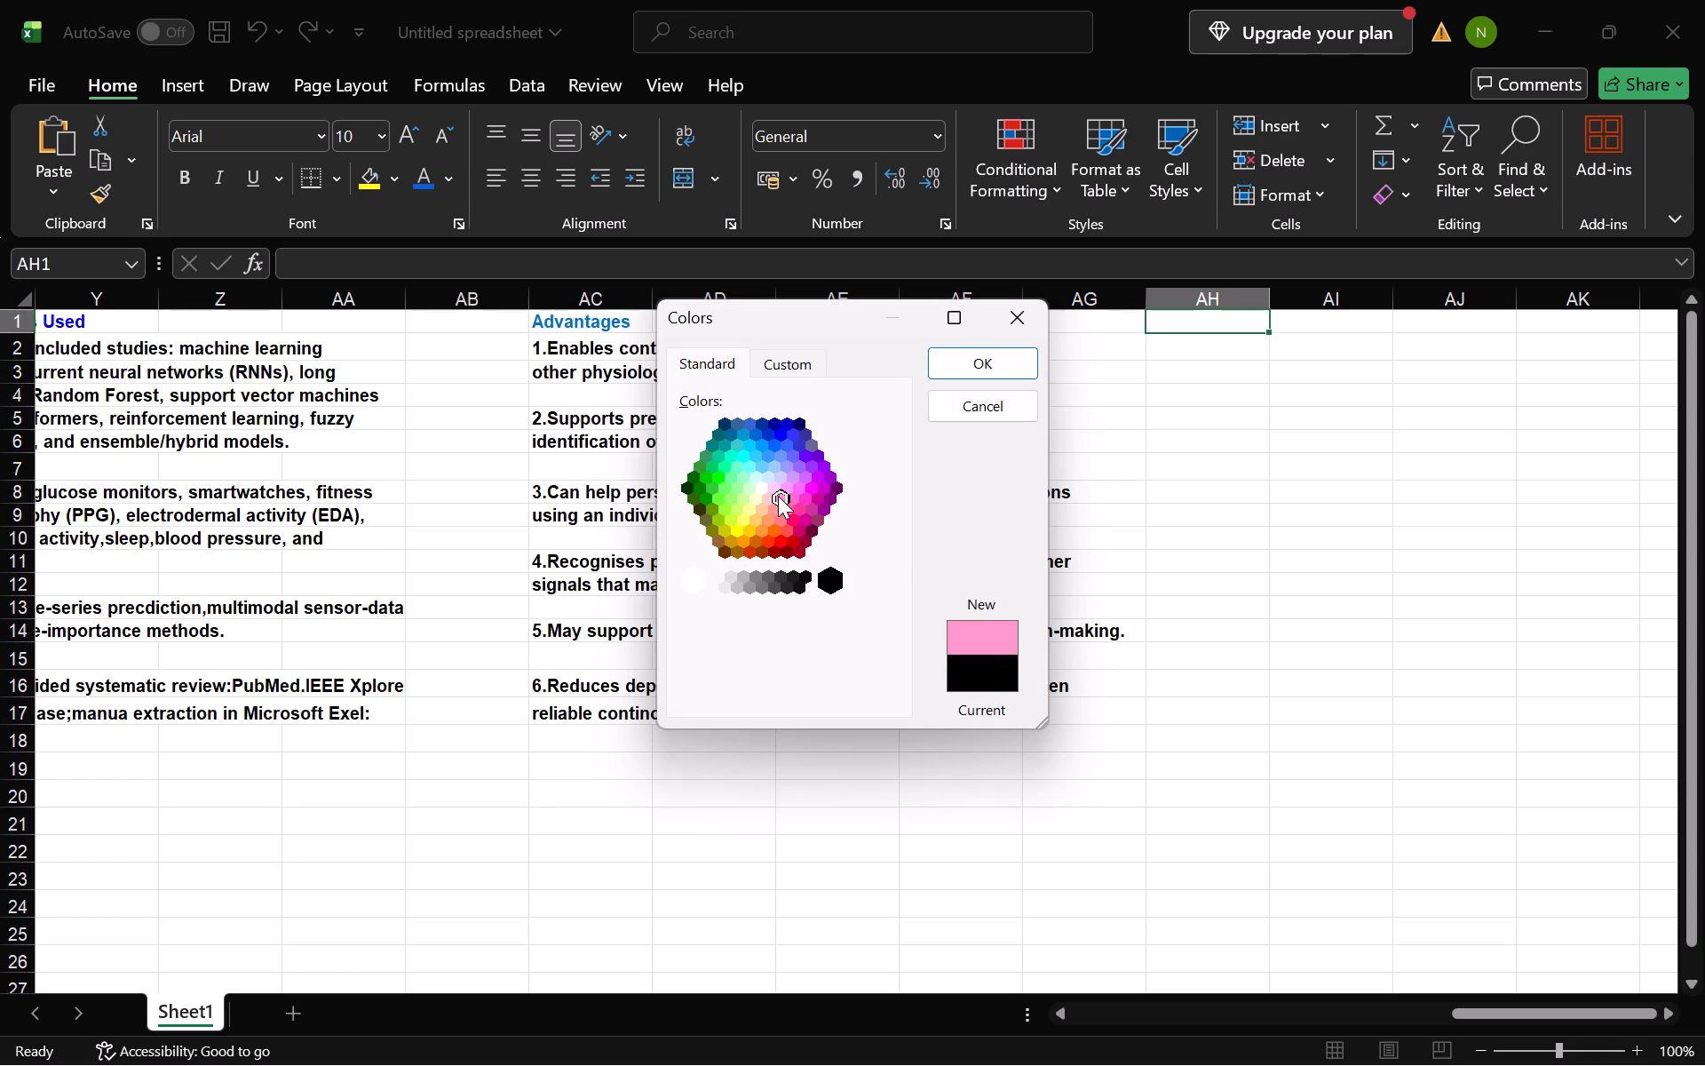
click(741, 492)
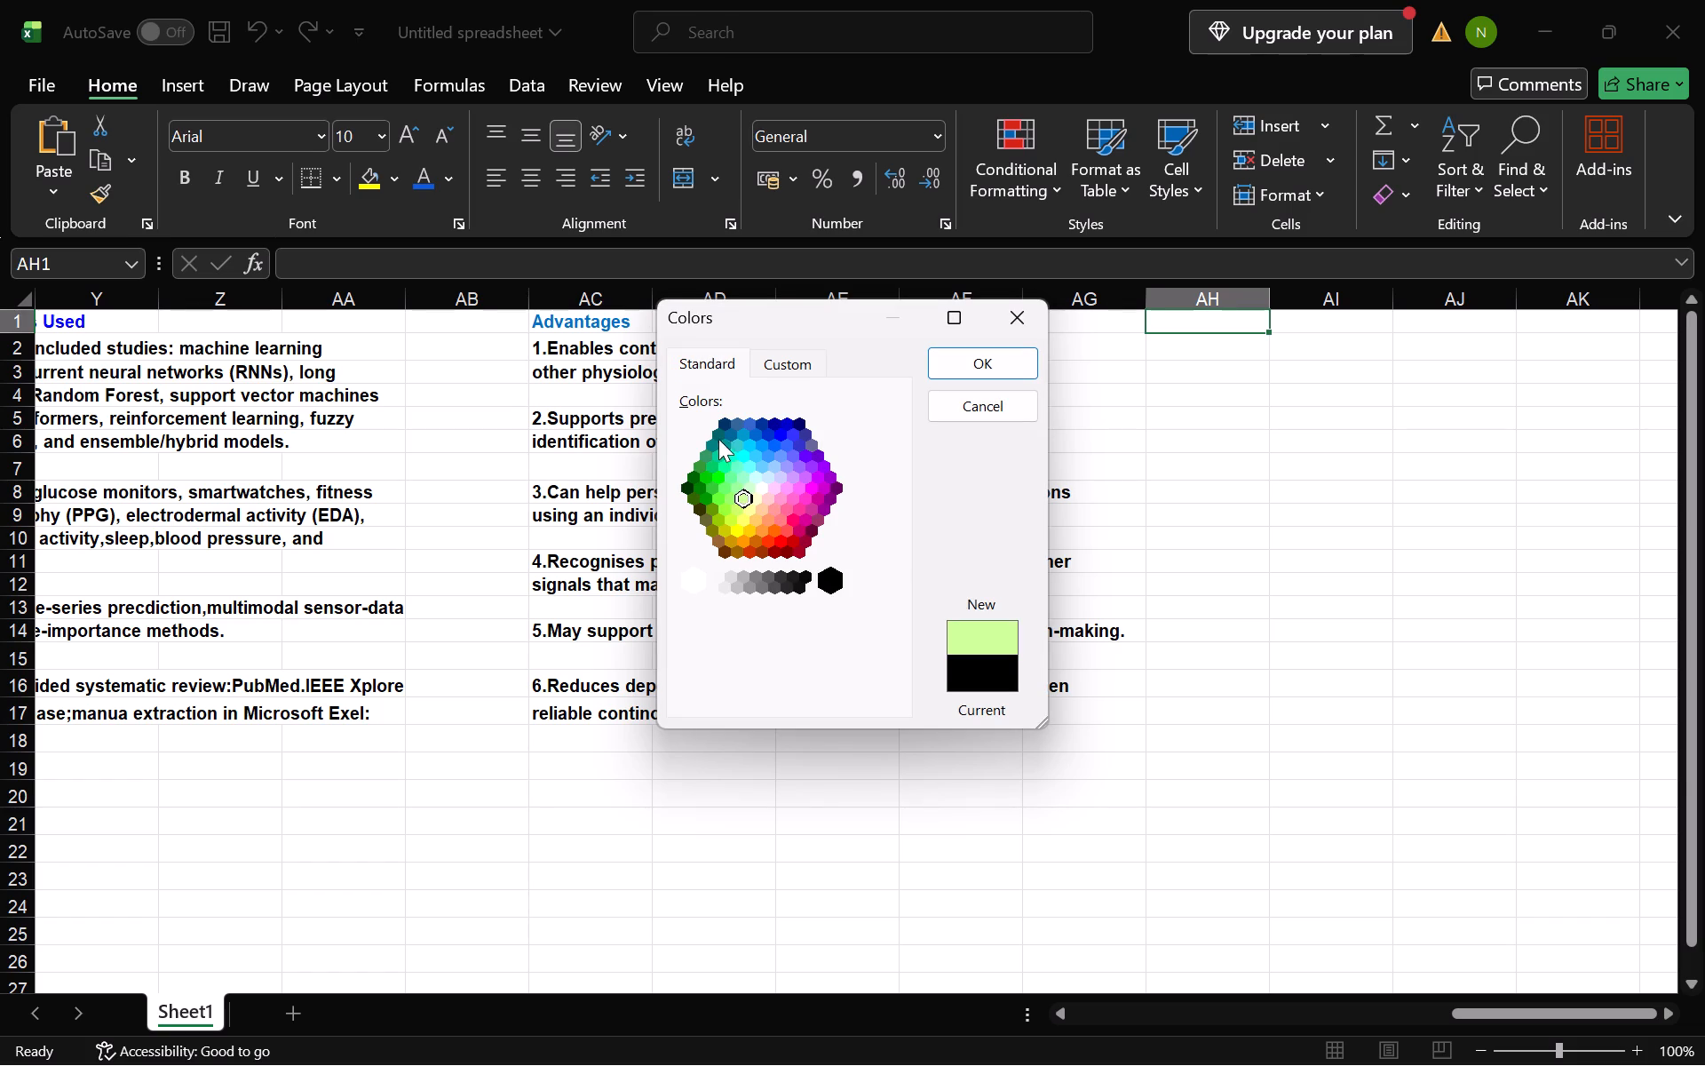
click(778, 444)
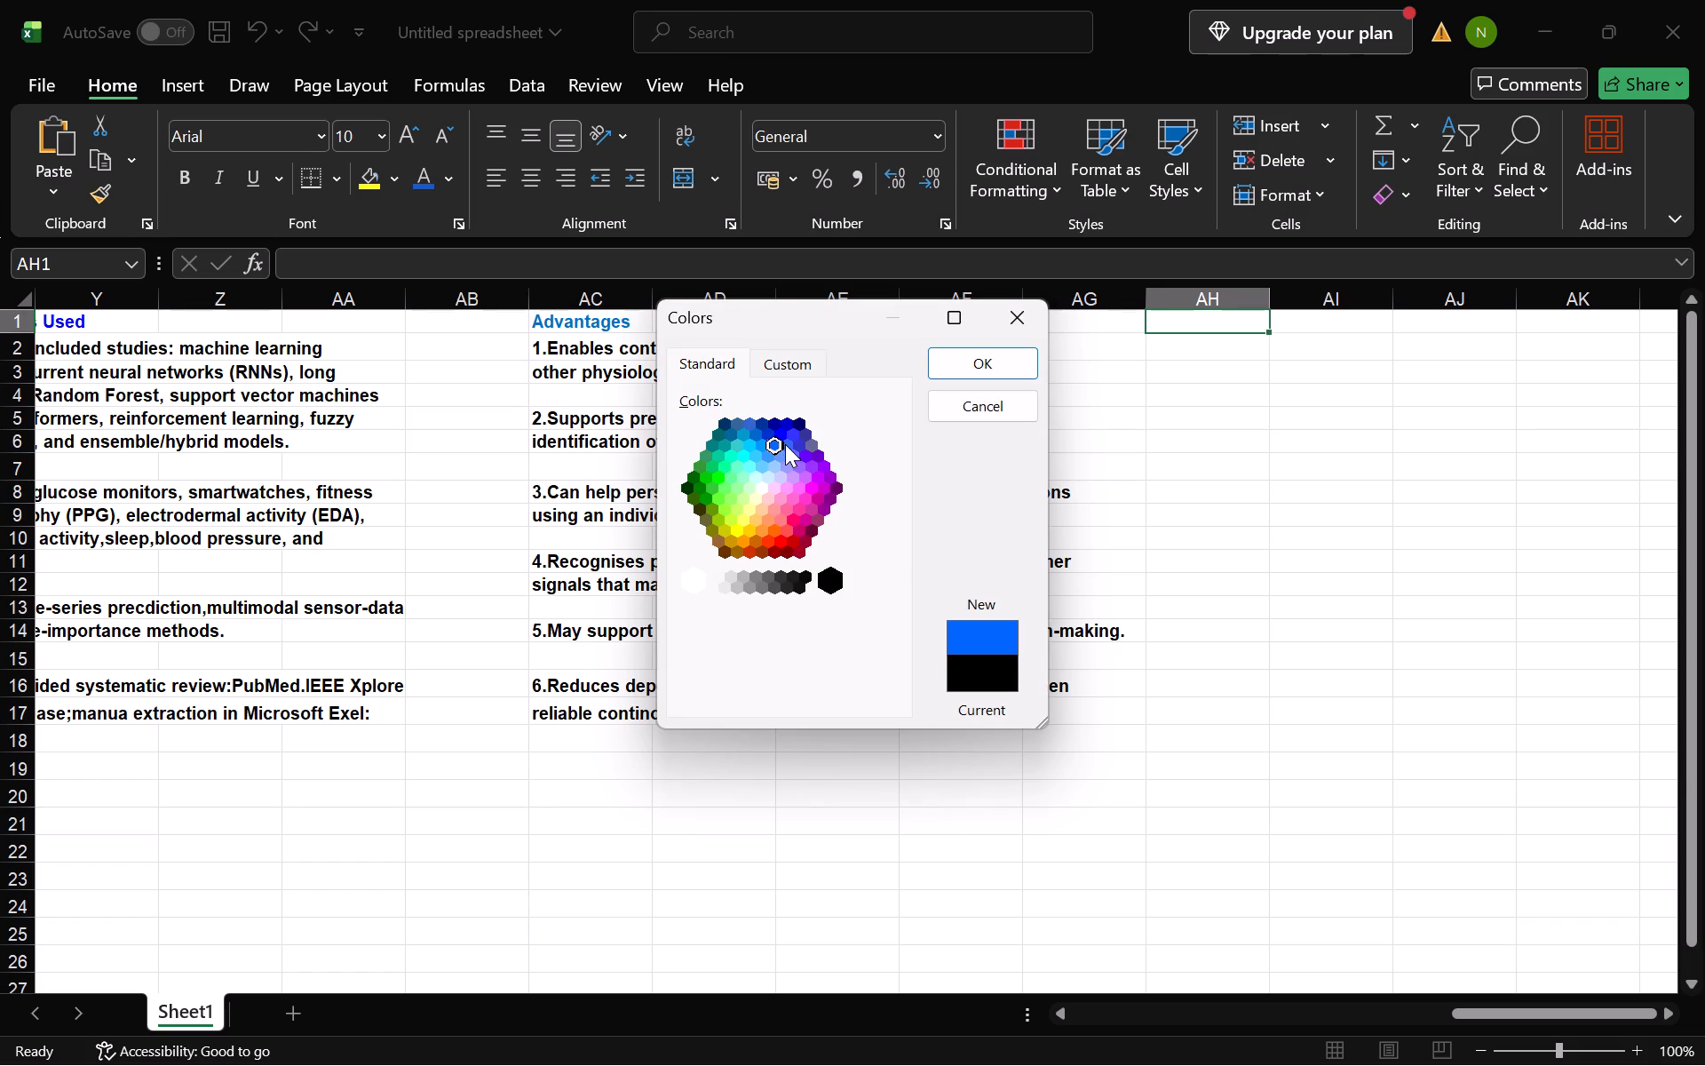
click(785, 444)
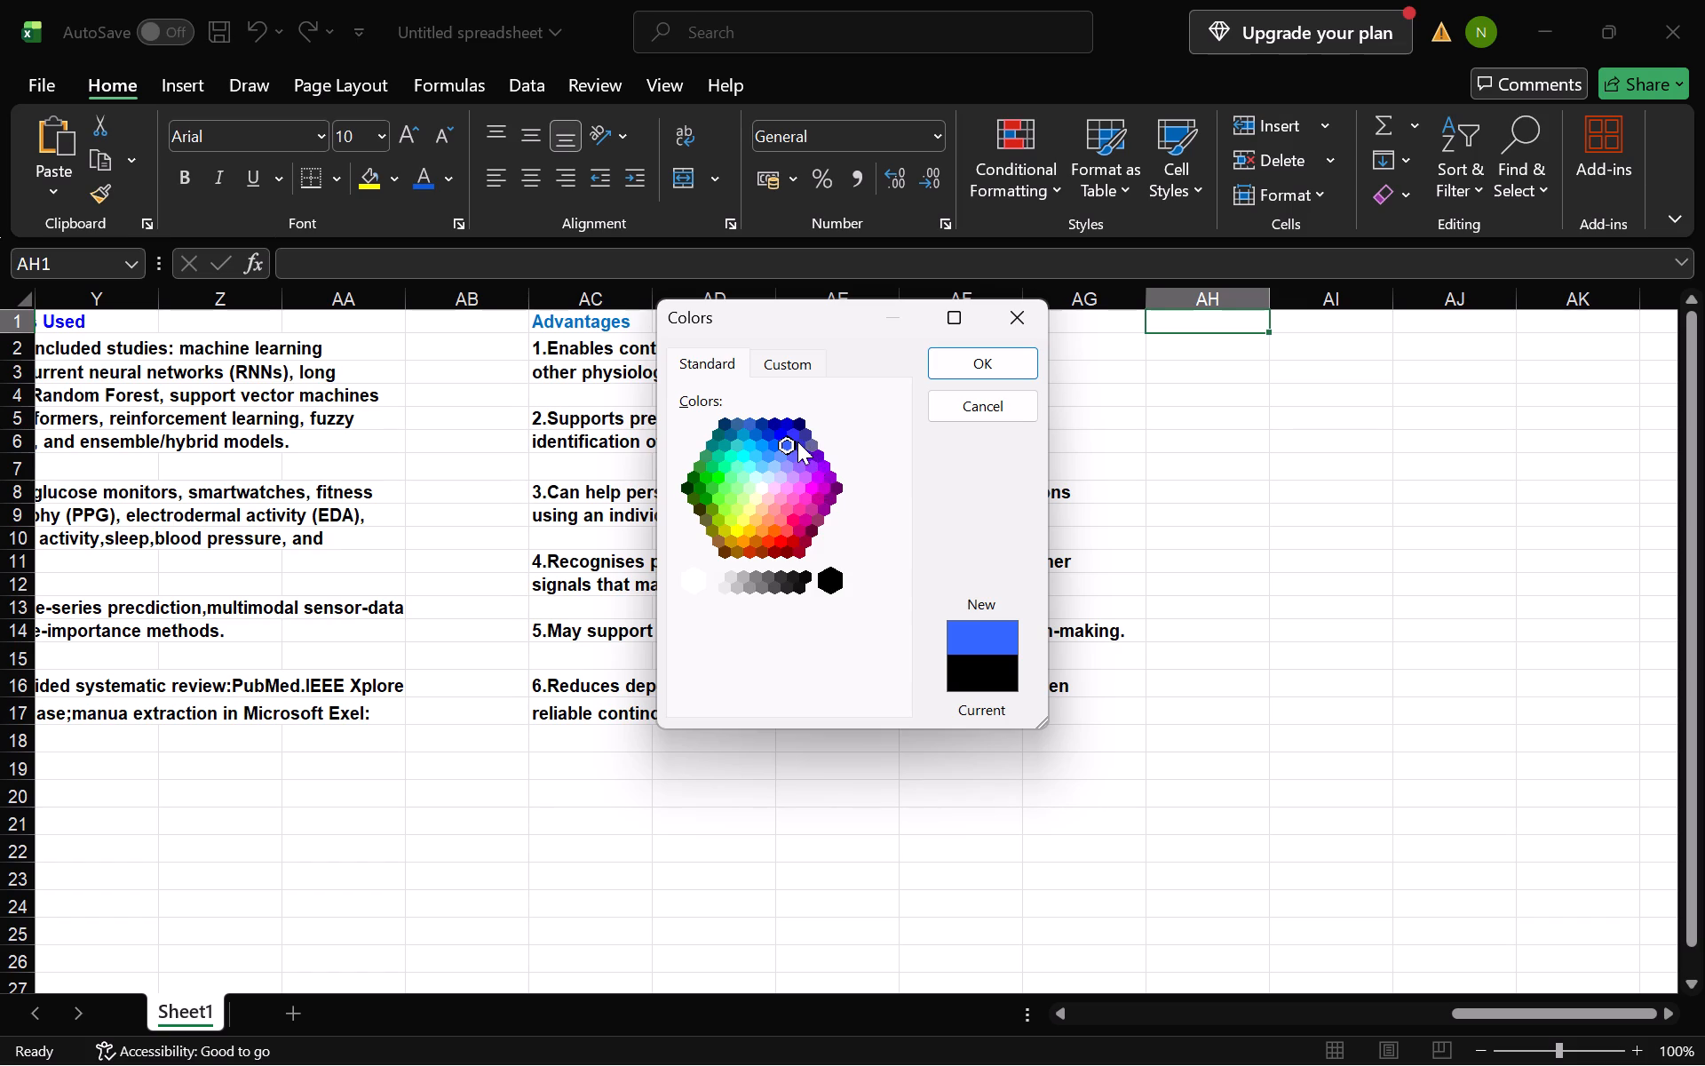
click(797, 442)
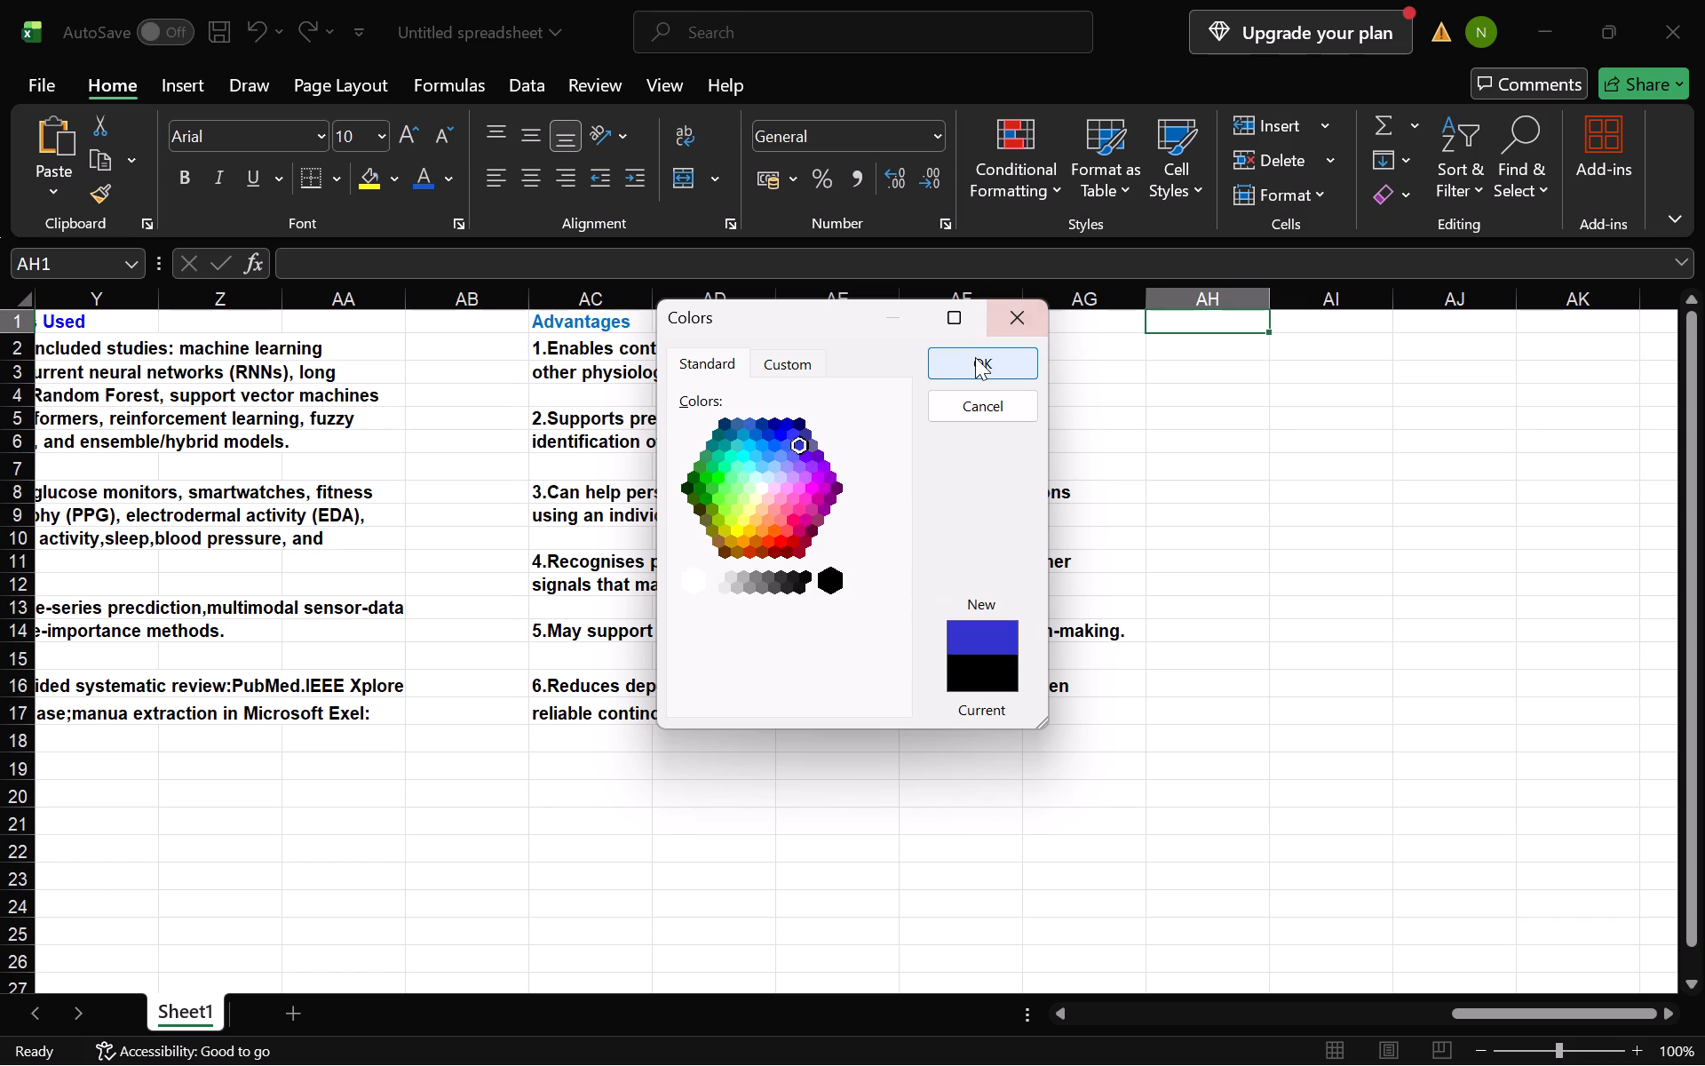
click(973, 357)
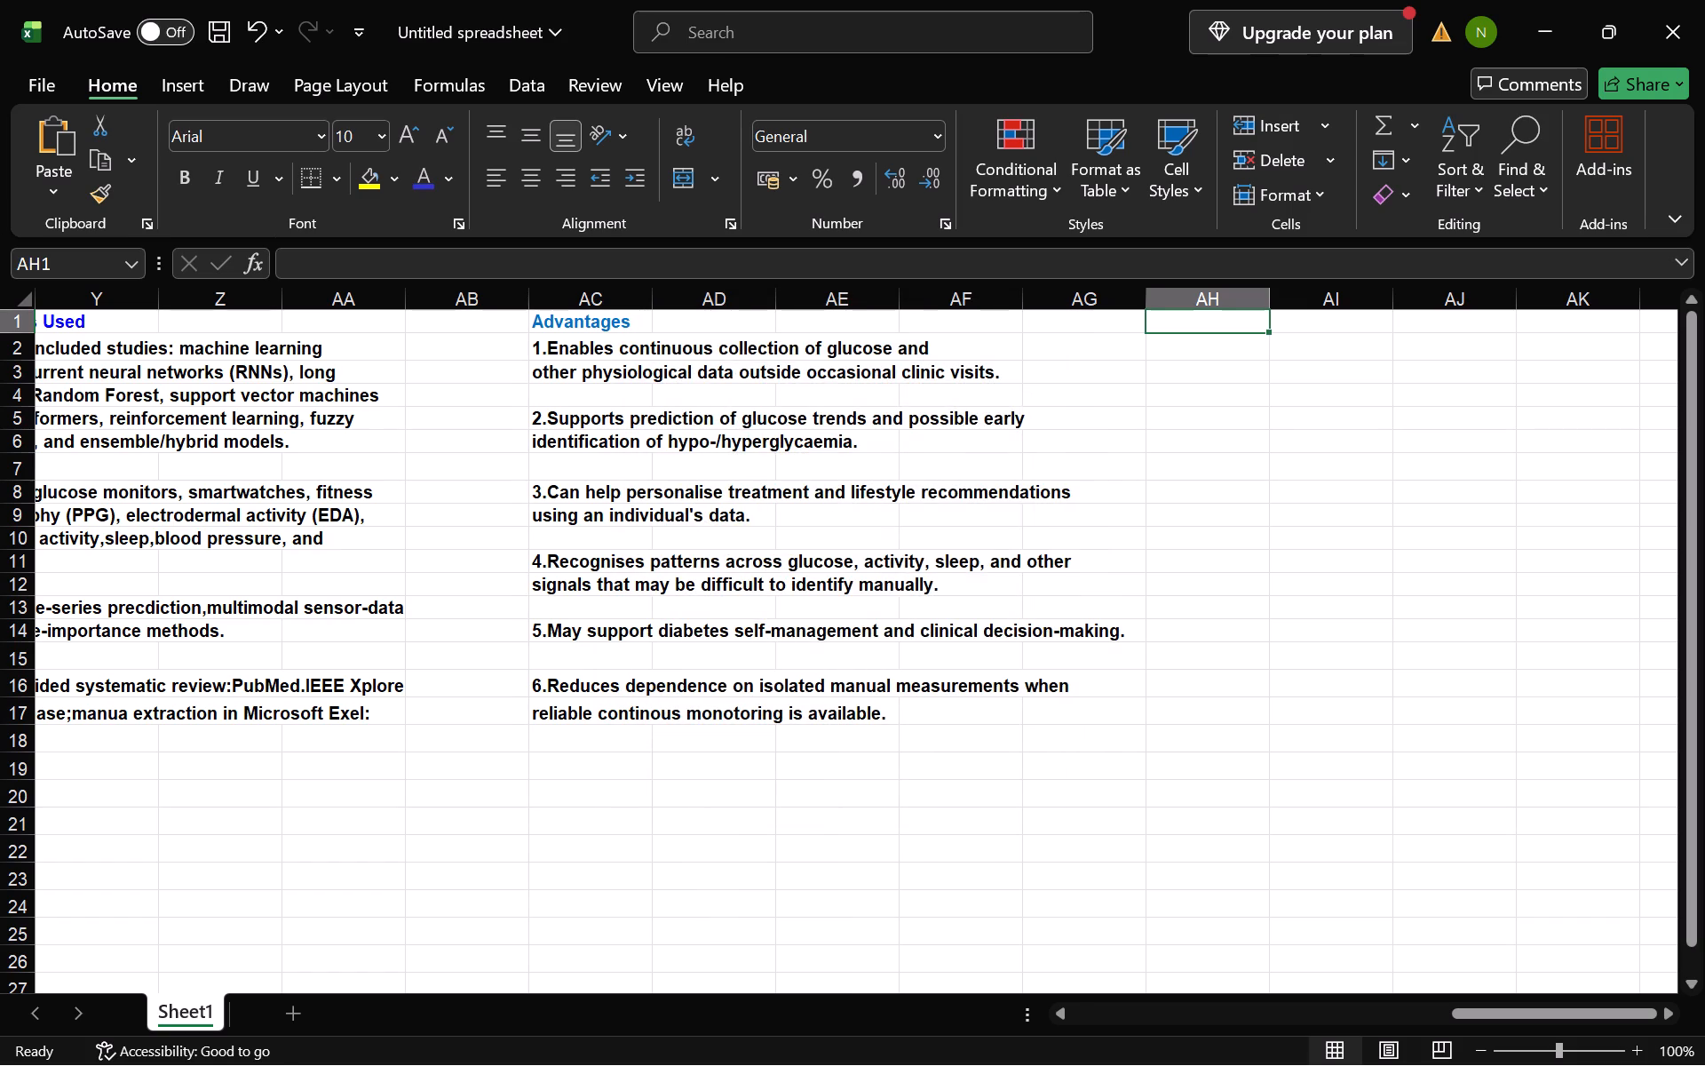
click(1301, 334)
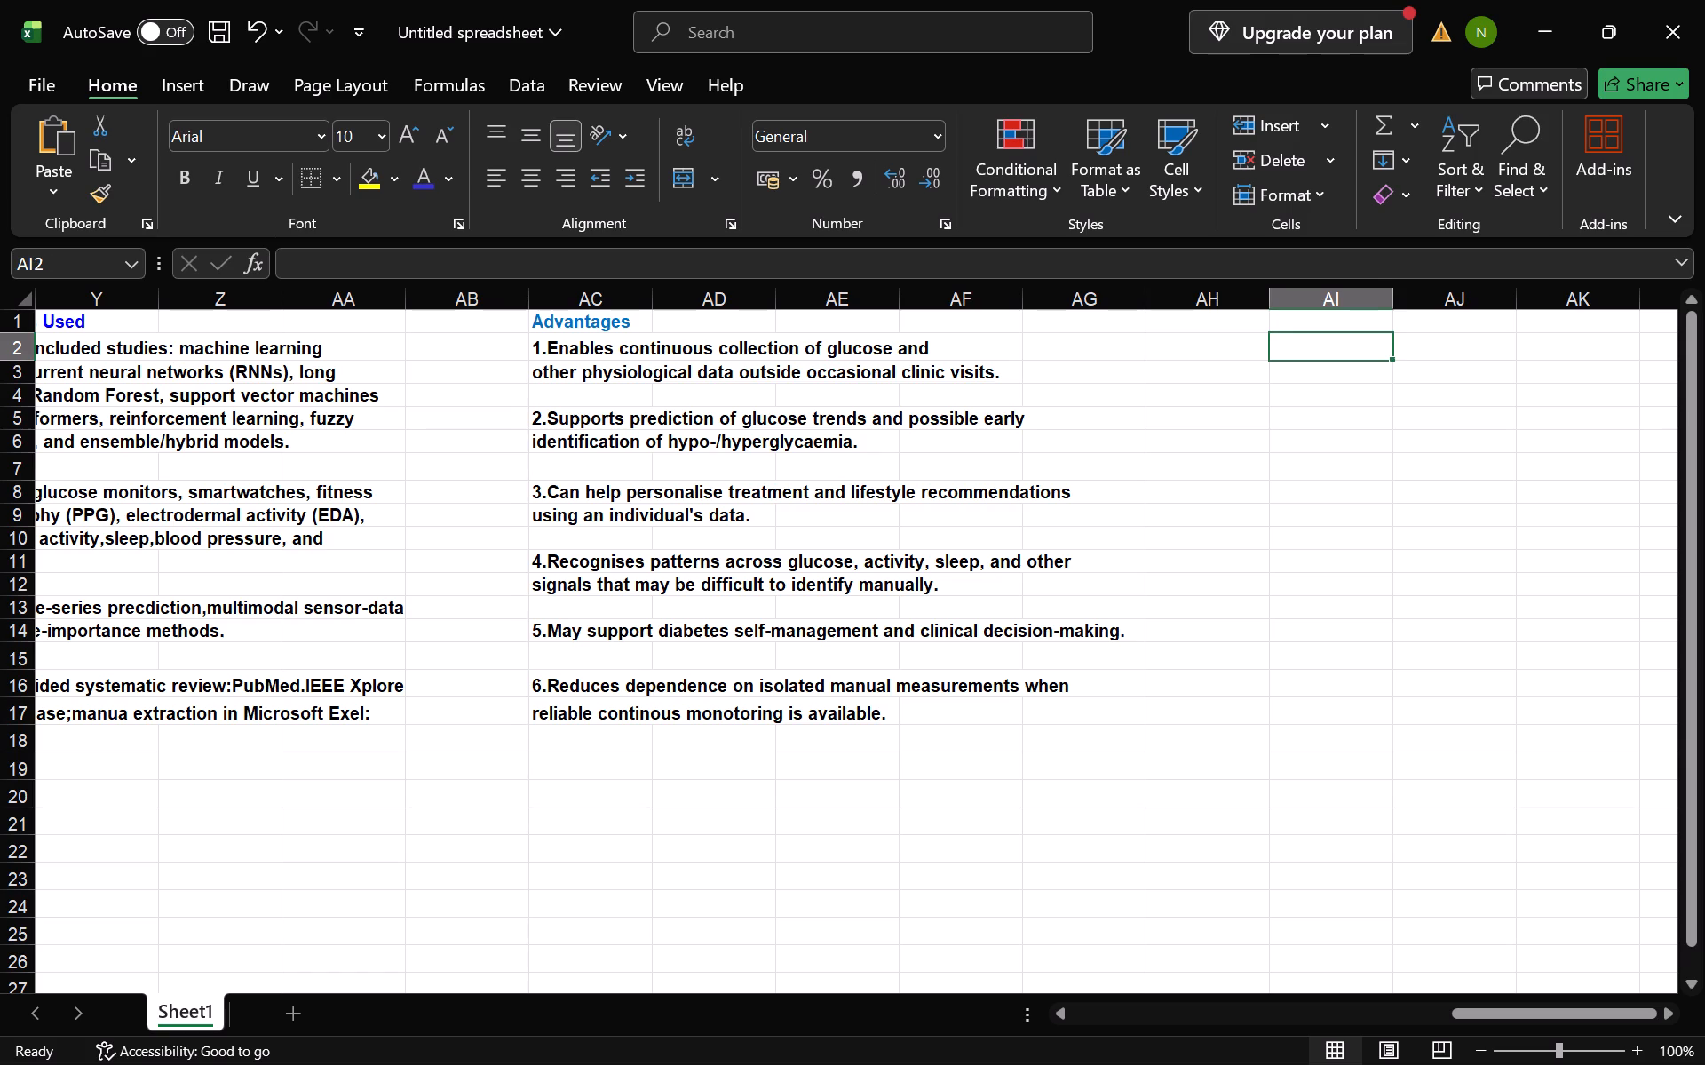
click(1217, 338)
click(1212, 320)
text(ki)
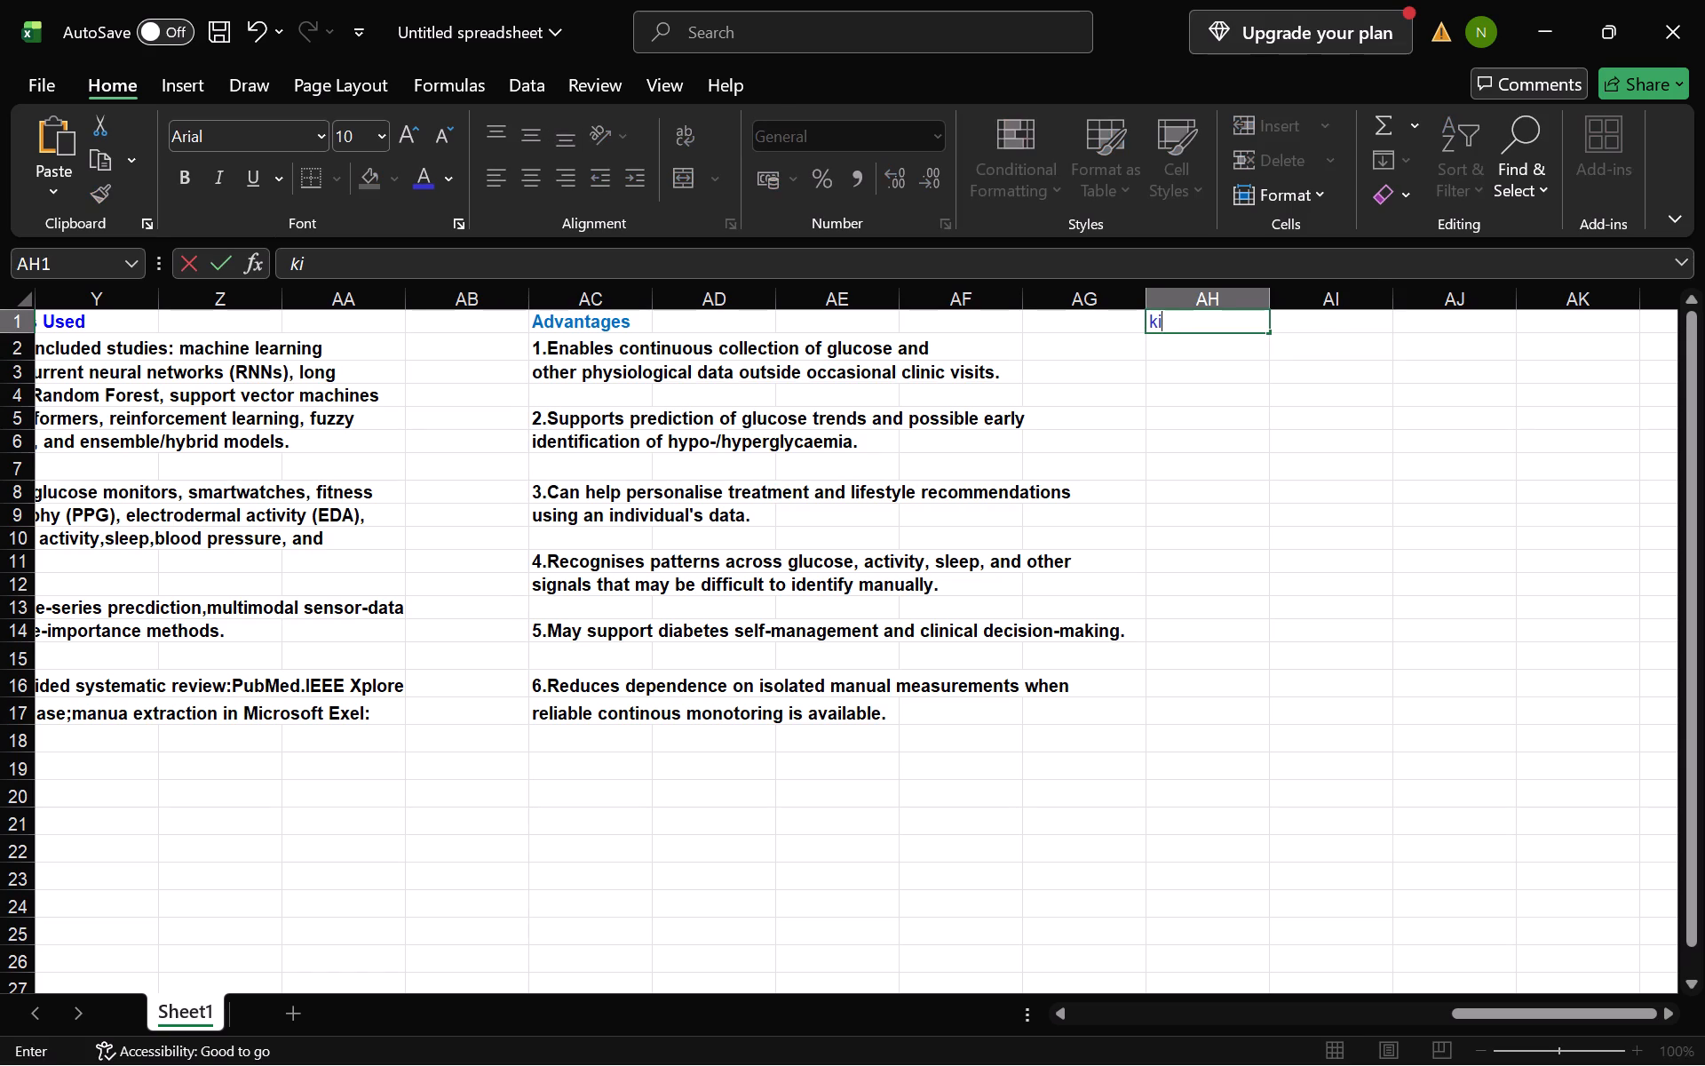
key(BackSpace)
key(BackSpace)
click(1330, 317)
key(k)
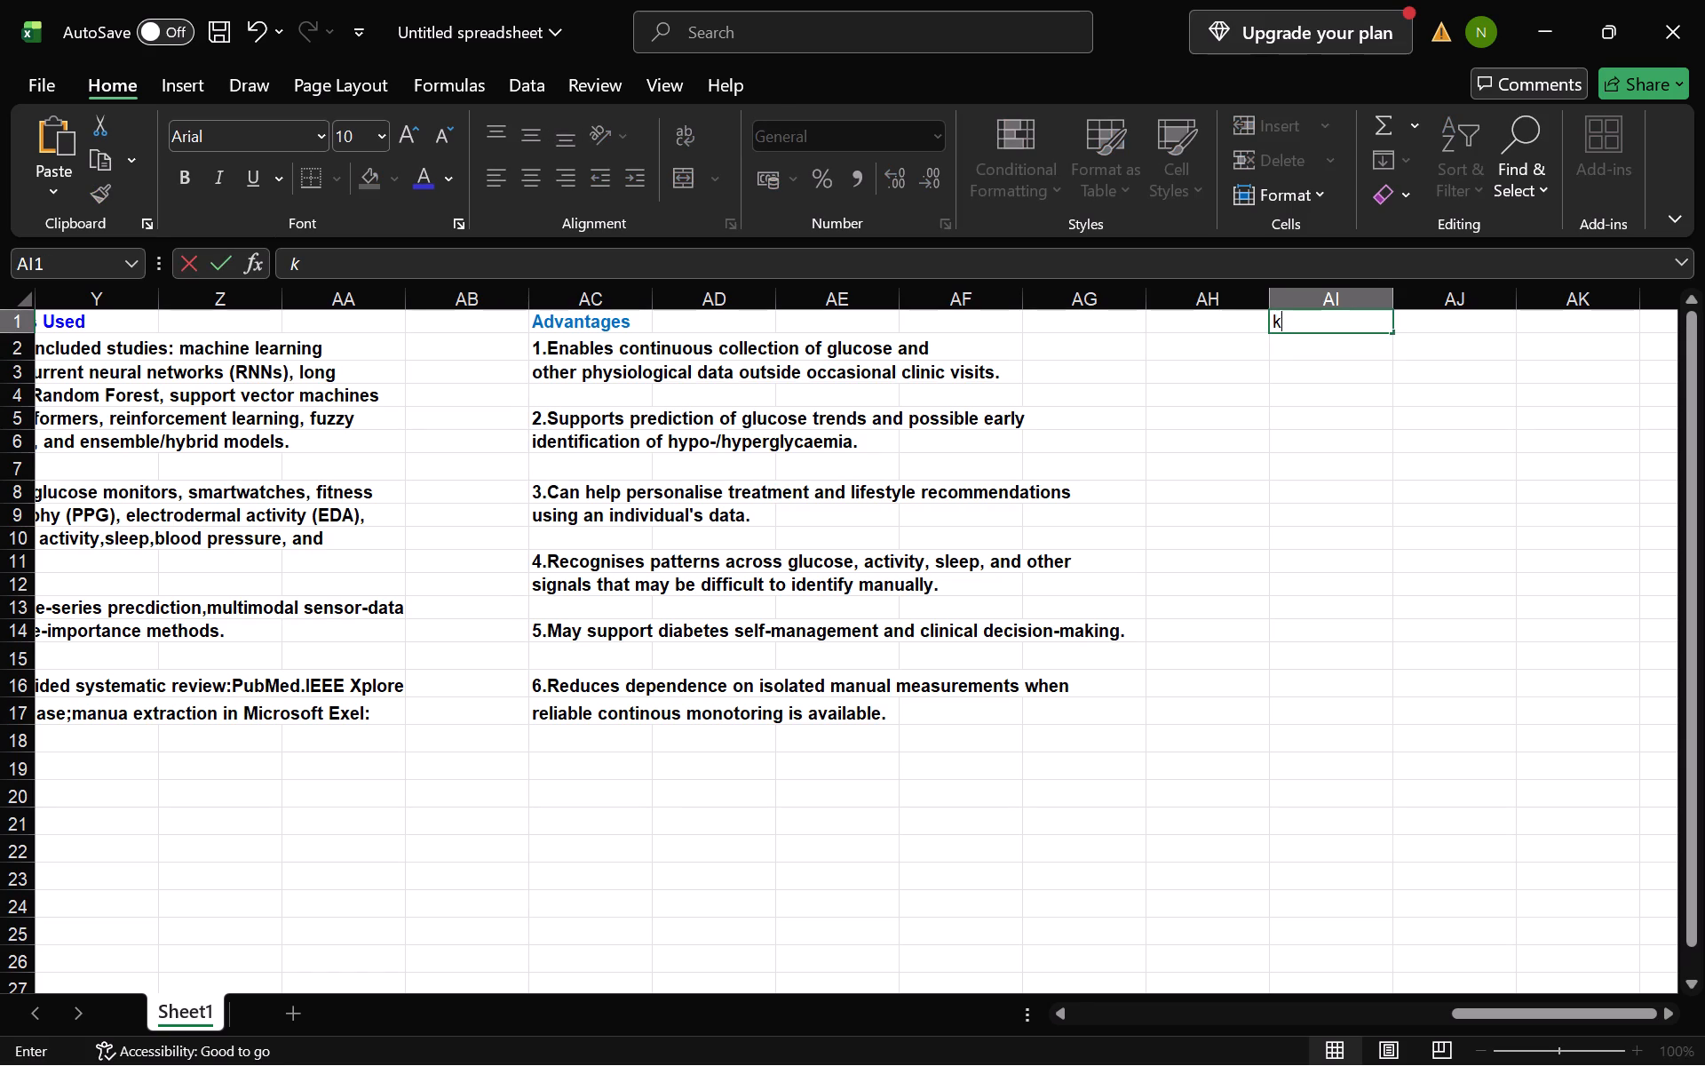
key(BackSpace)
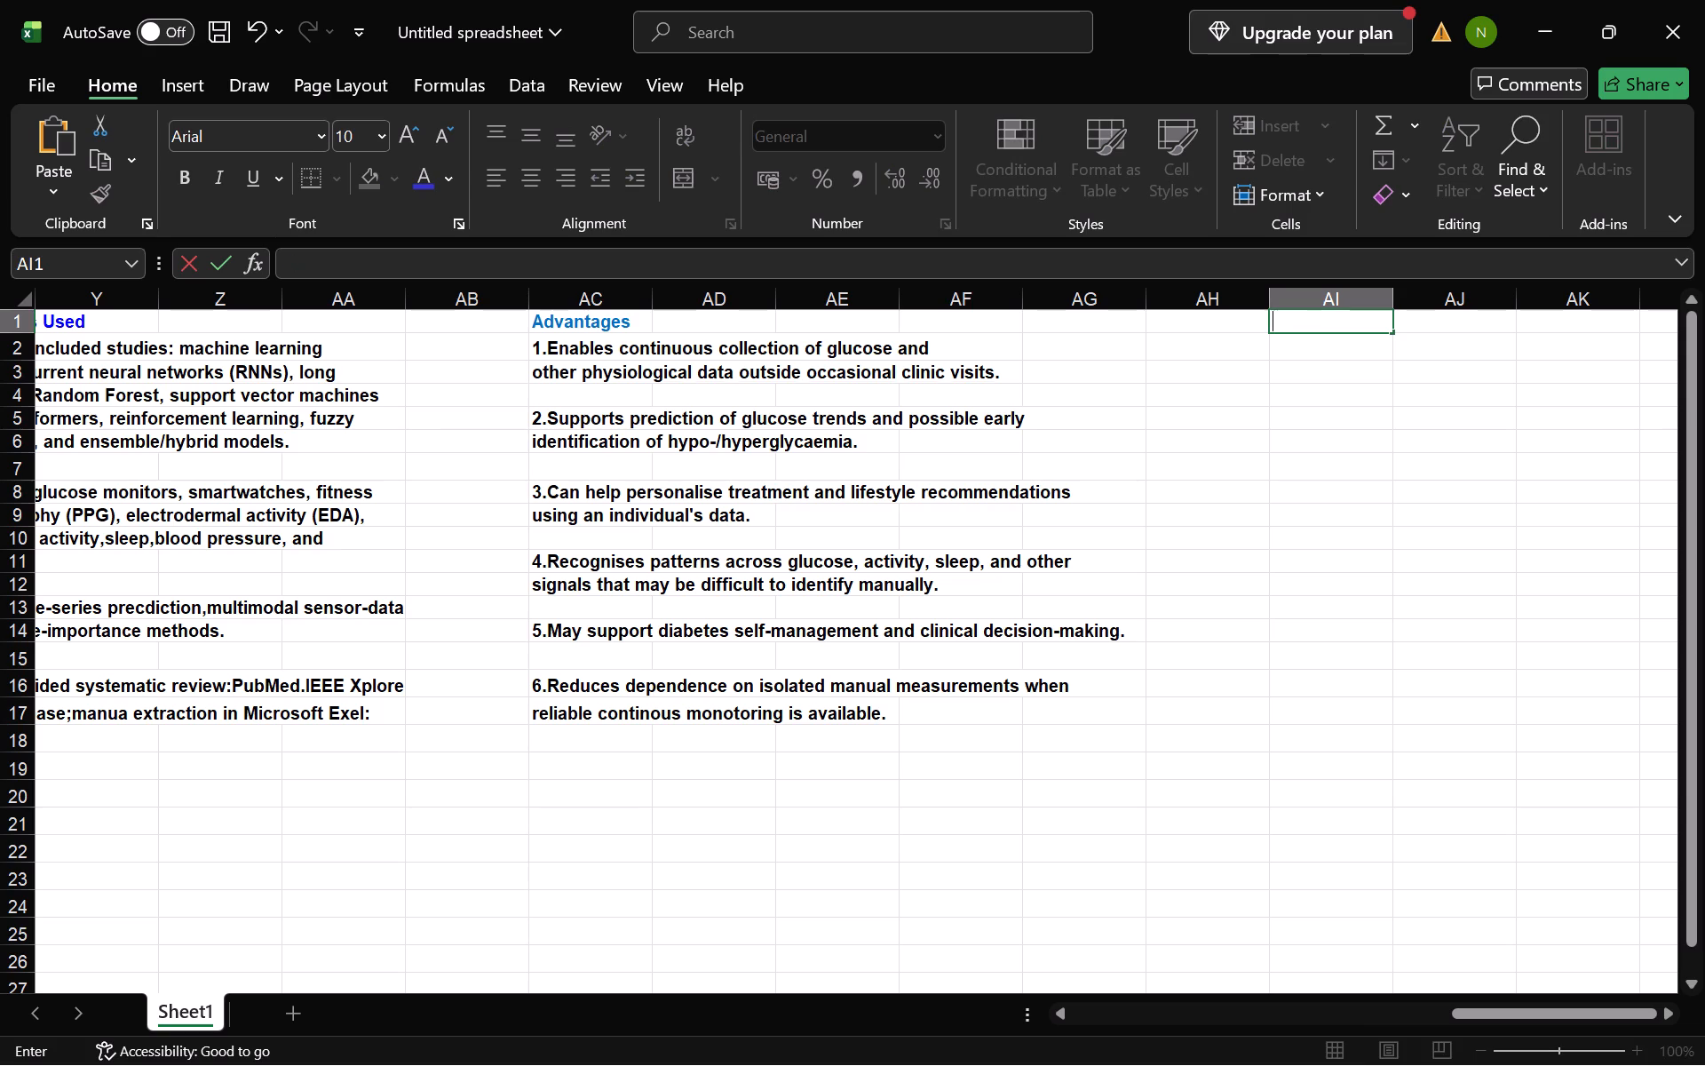
Make header cell AH1 bold and enter "Challenges/Limitations" in it.
click(1233, 319)
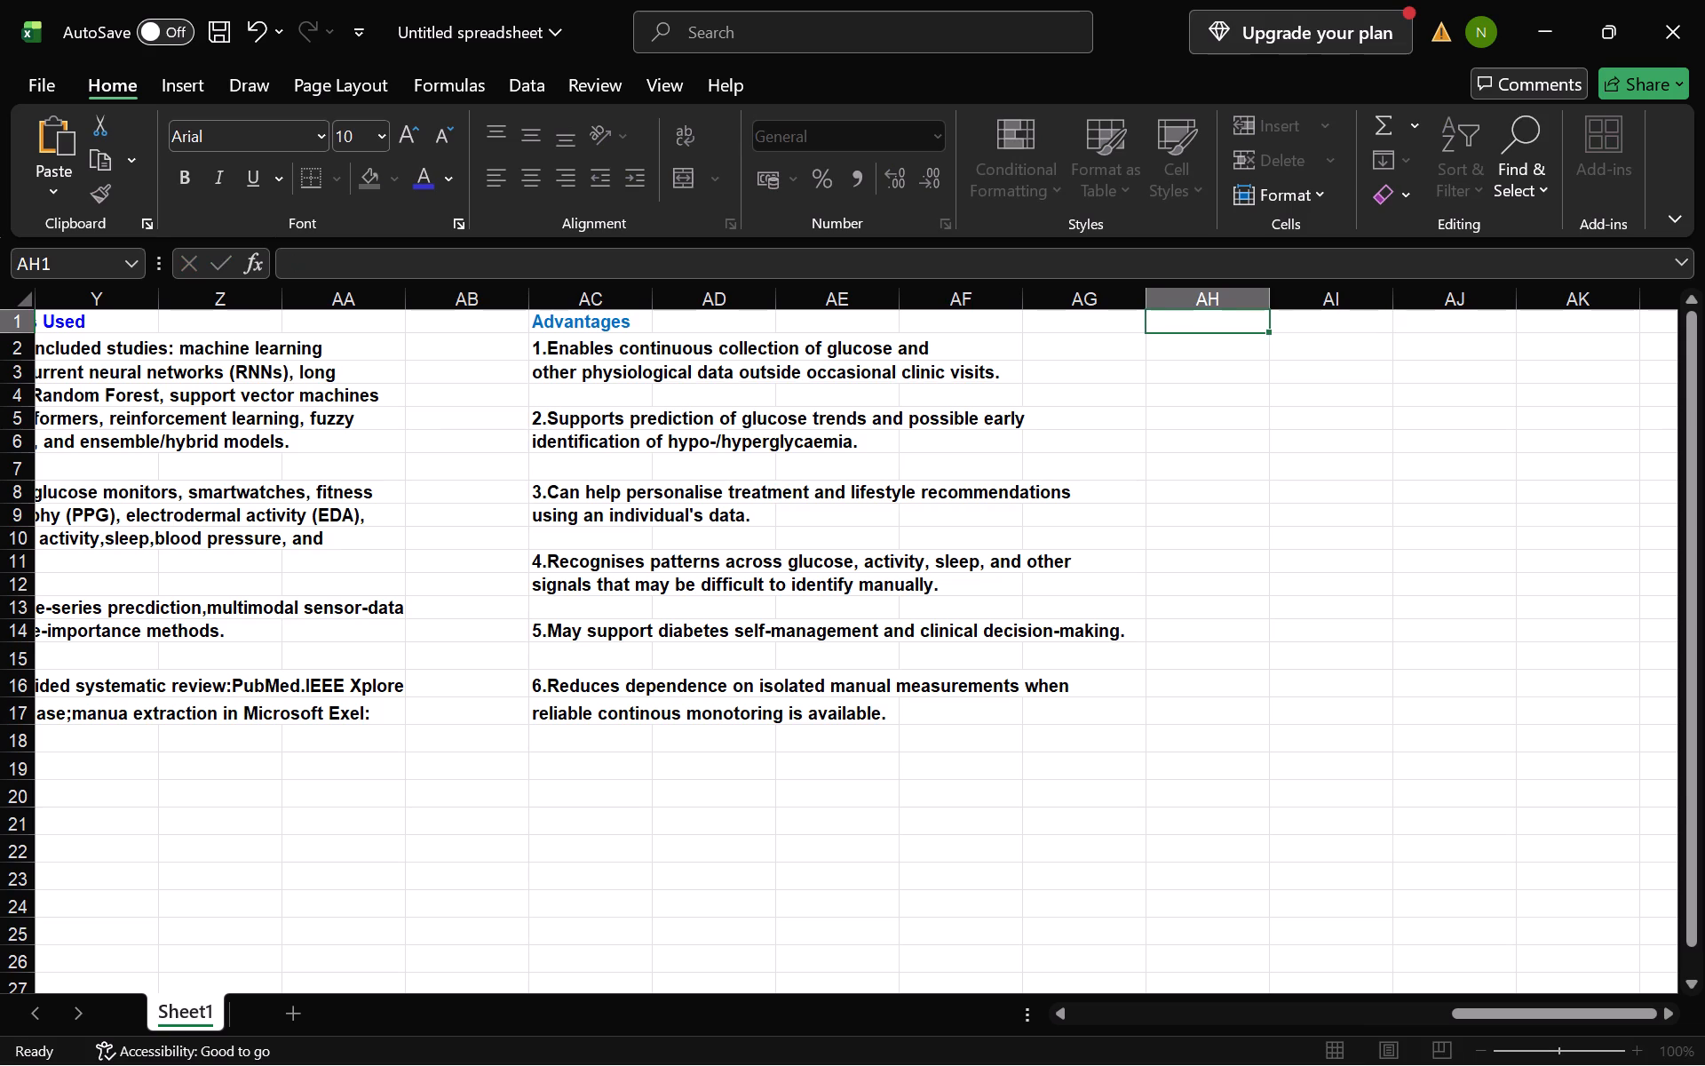
key(ctrl+b)
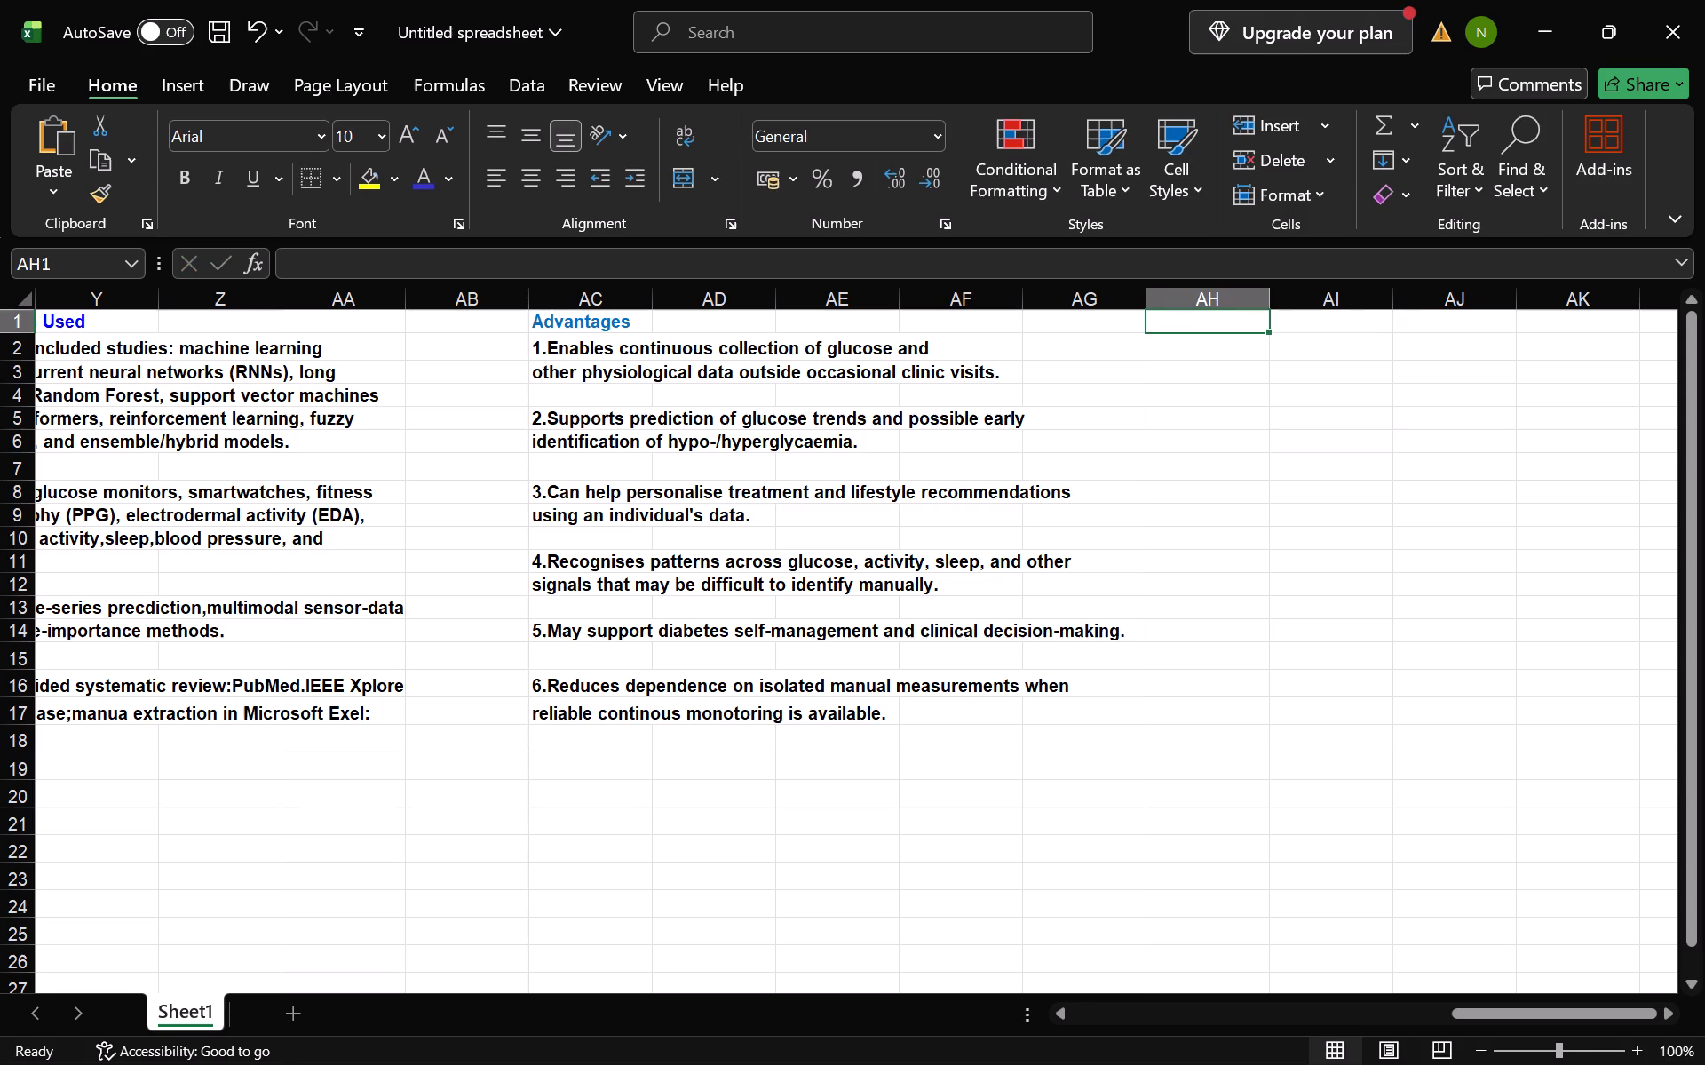
text(Cha)
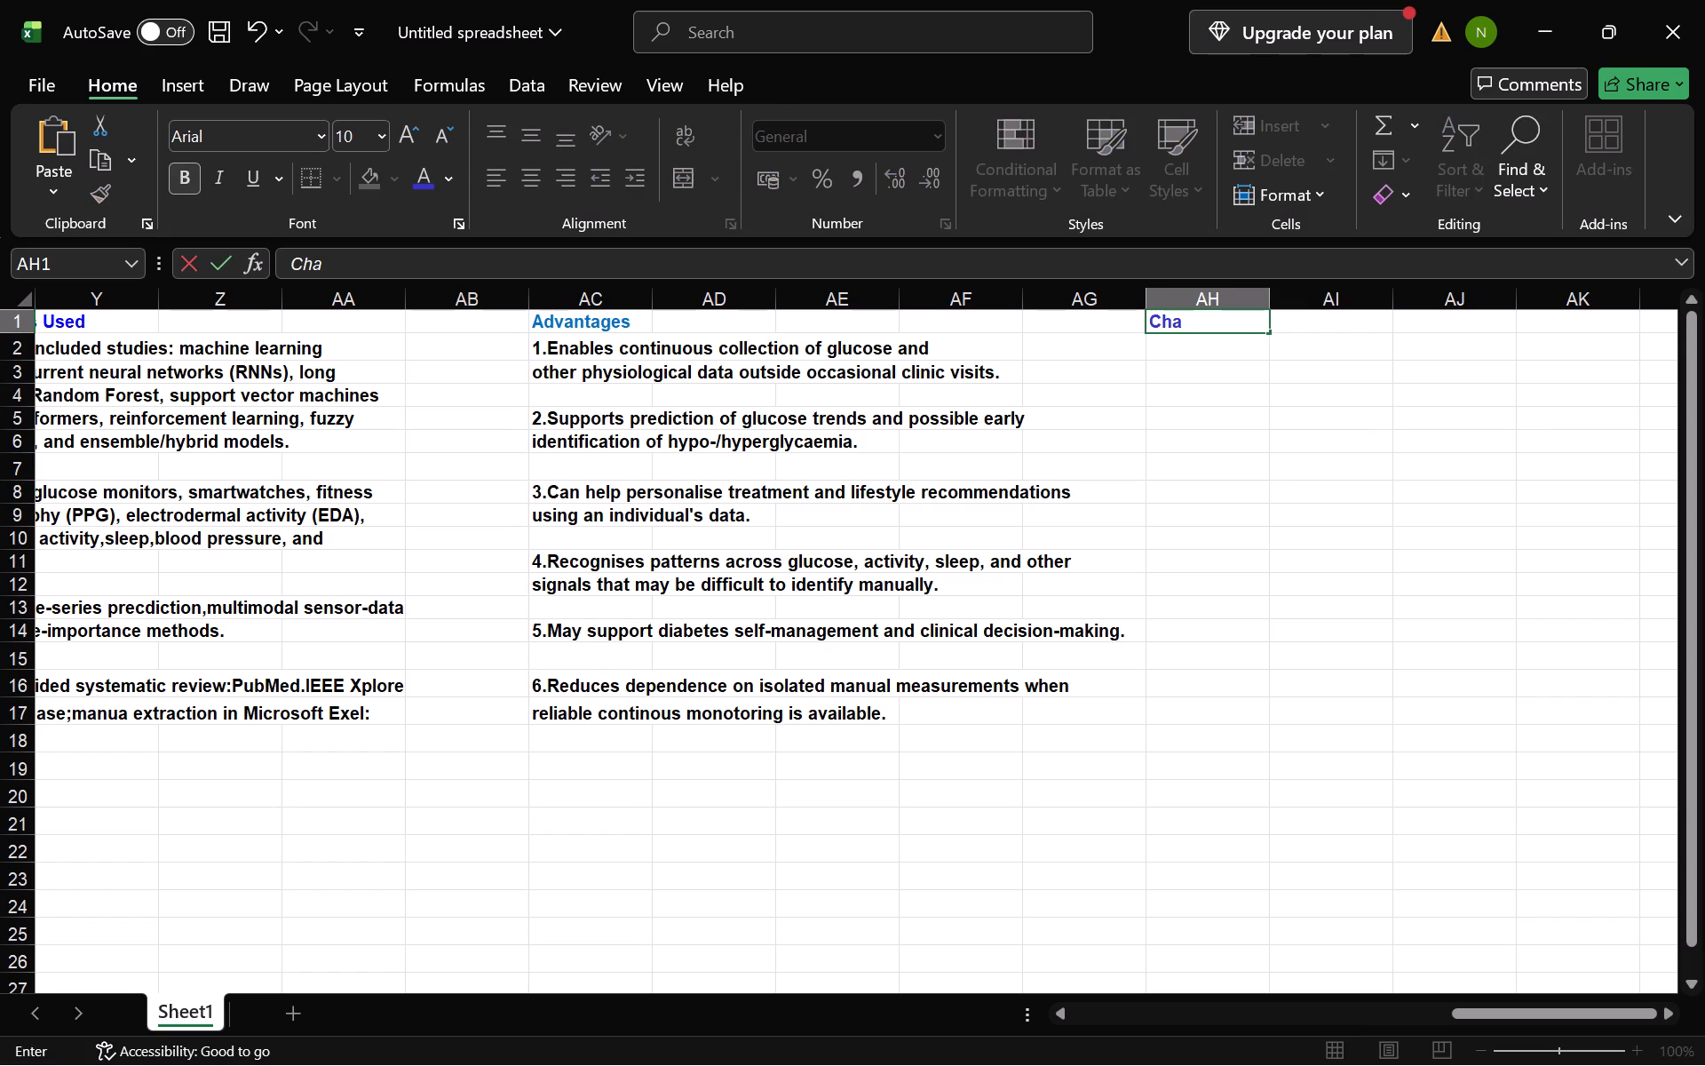
text(llanges)
key(slash)
text(Limitations)
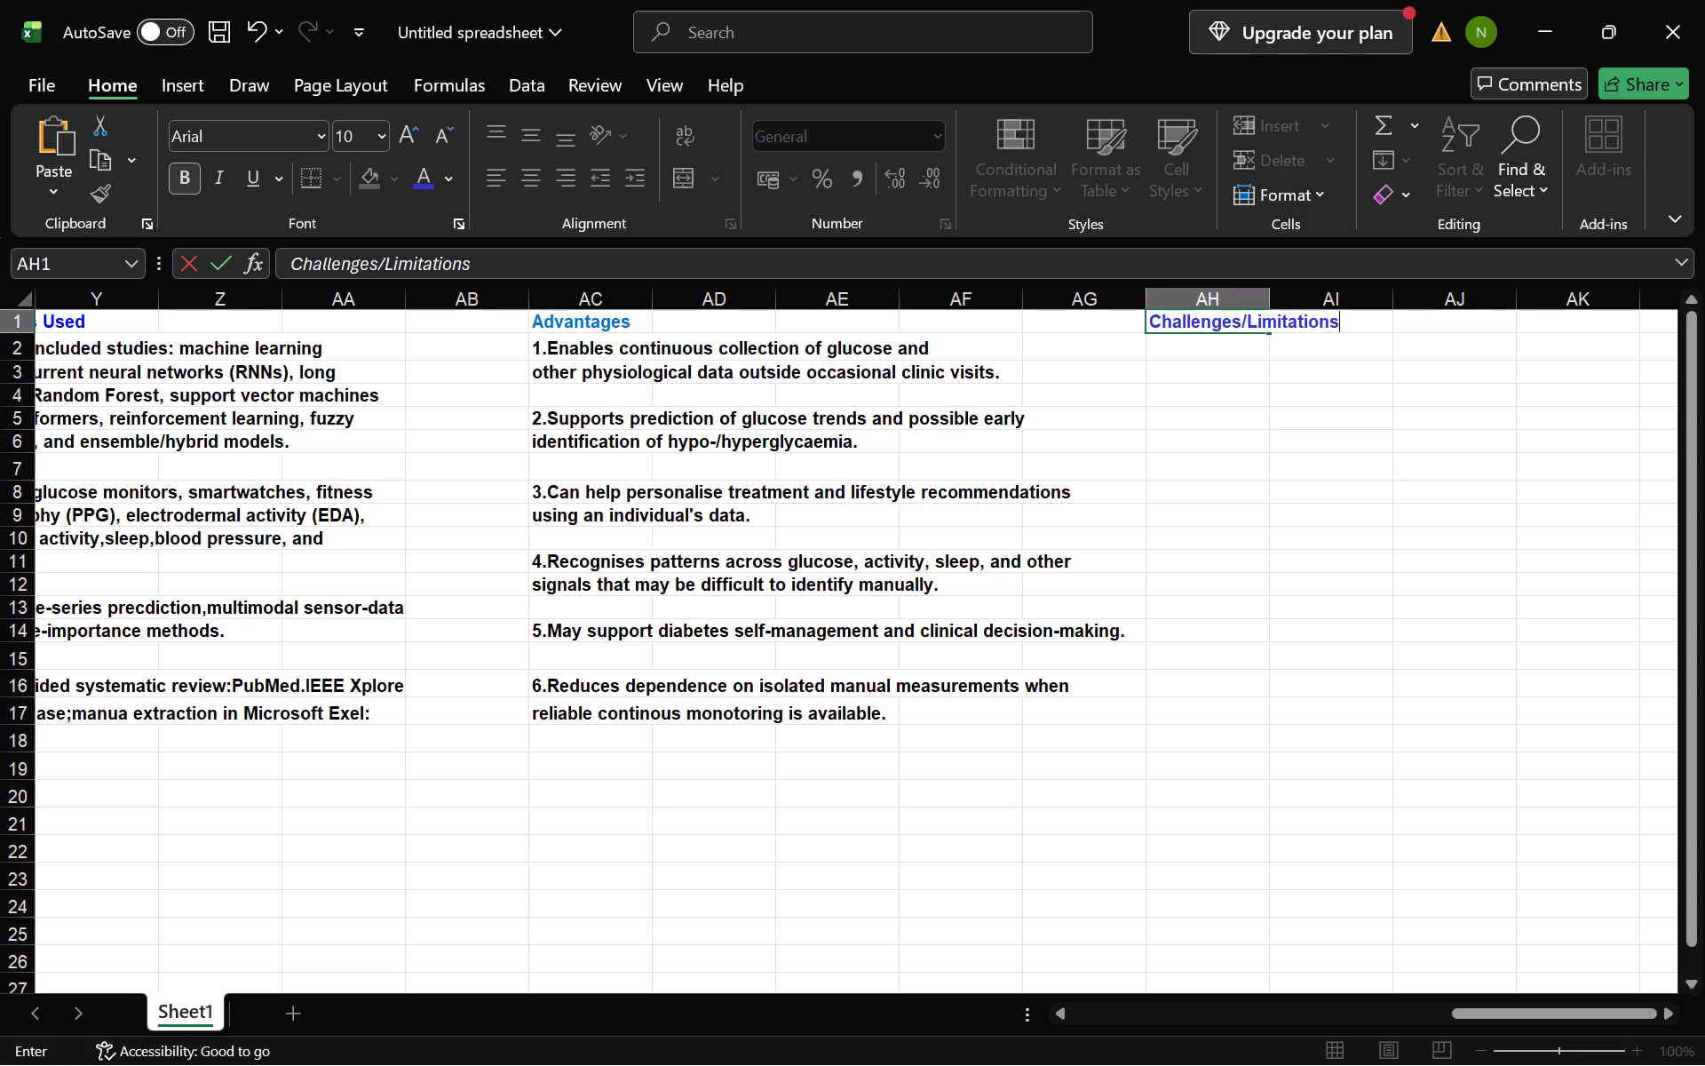
Remove "Challenges/" from the AH1 header so it reads "Limitations".
click(1243, 323)
key(BackSpace)
key(BackSpace)
key(BackSpace)
key(BackSpace)
key(BackSpace)
key(BackSpace)
key(BackSpace)
key(BackSpace)
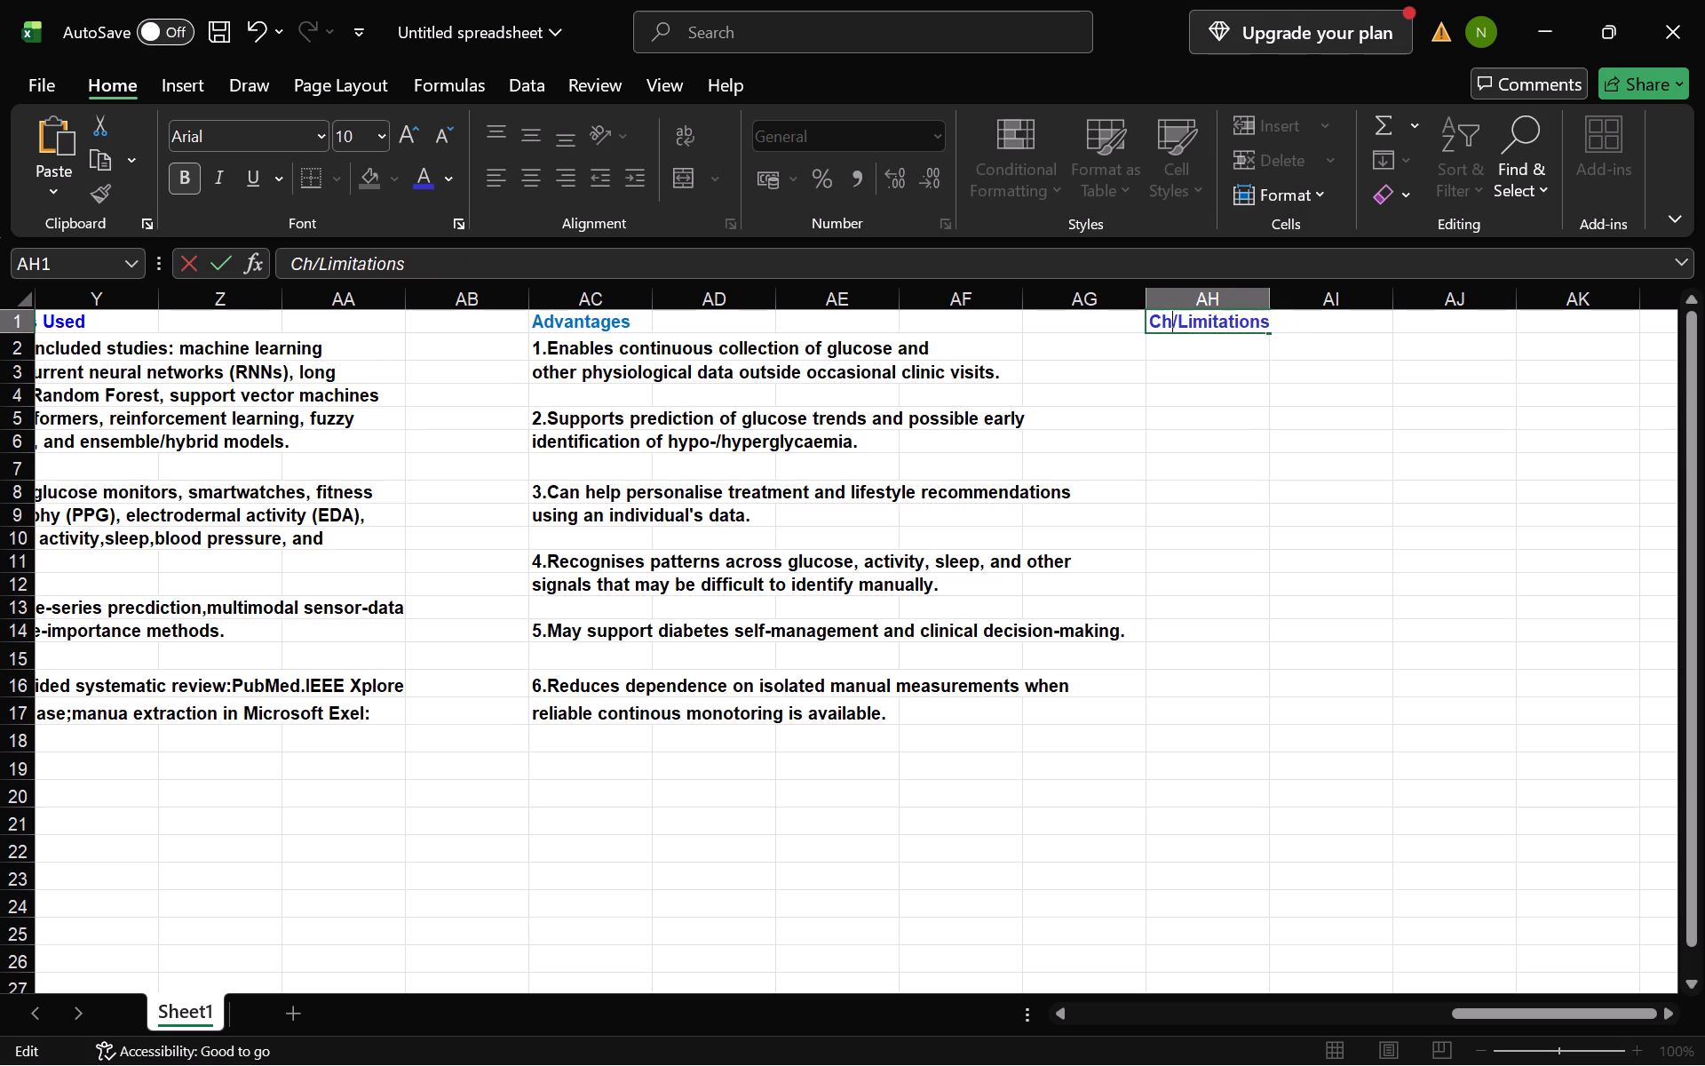
key(BackSpace)
key(BackSpace)
key(Right)
key(BackSpace)
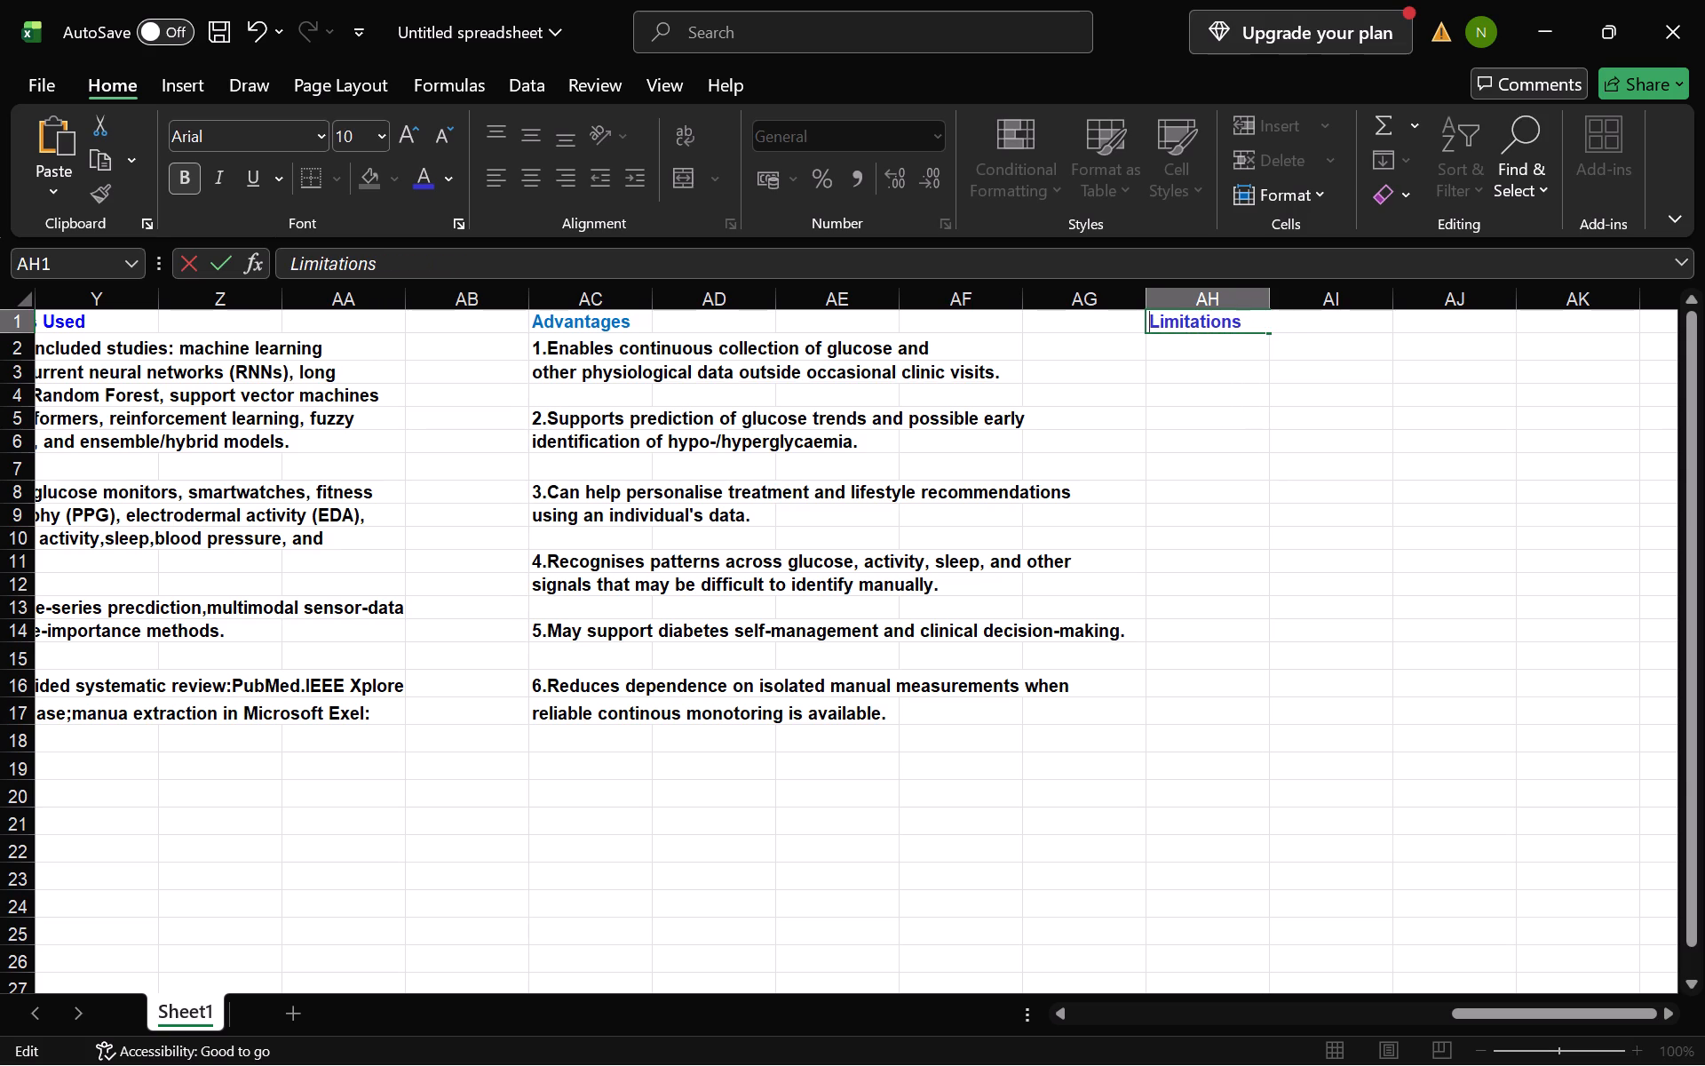
Select the empty cell AH2 under the Limitations header and arrange the spreadsheet side by side with the WhatsApp chat listing the limitations.
click(1200, 342)
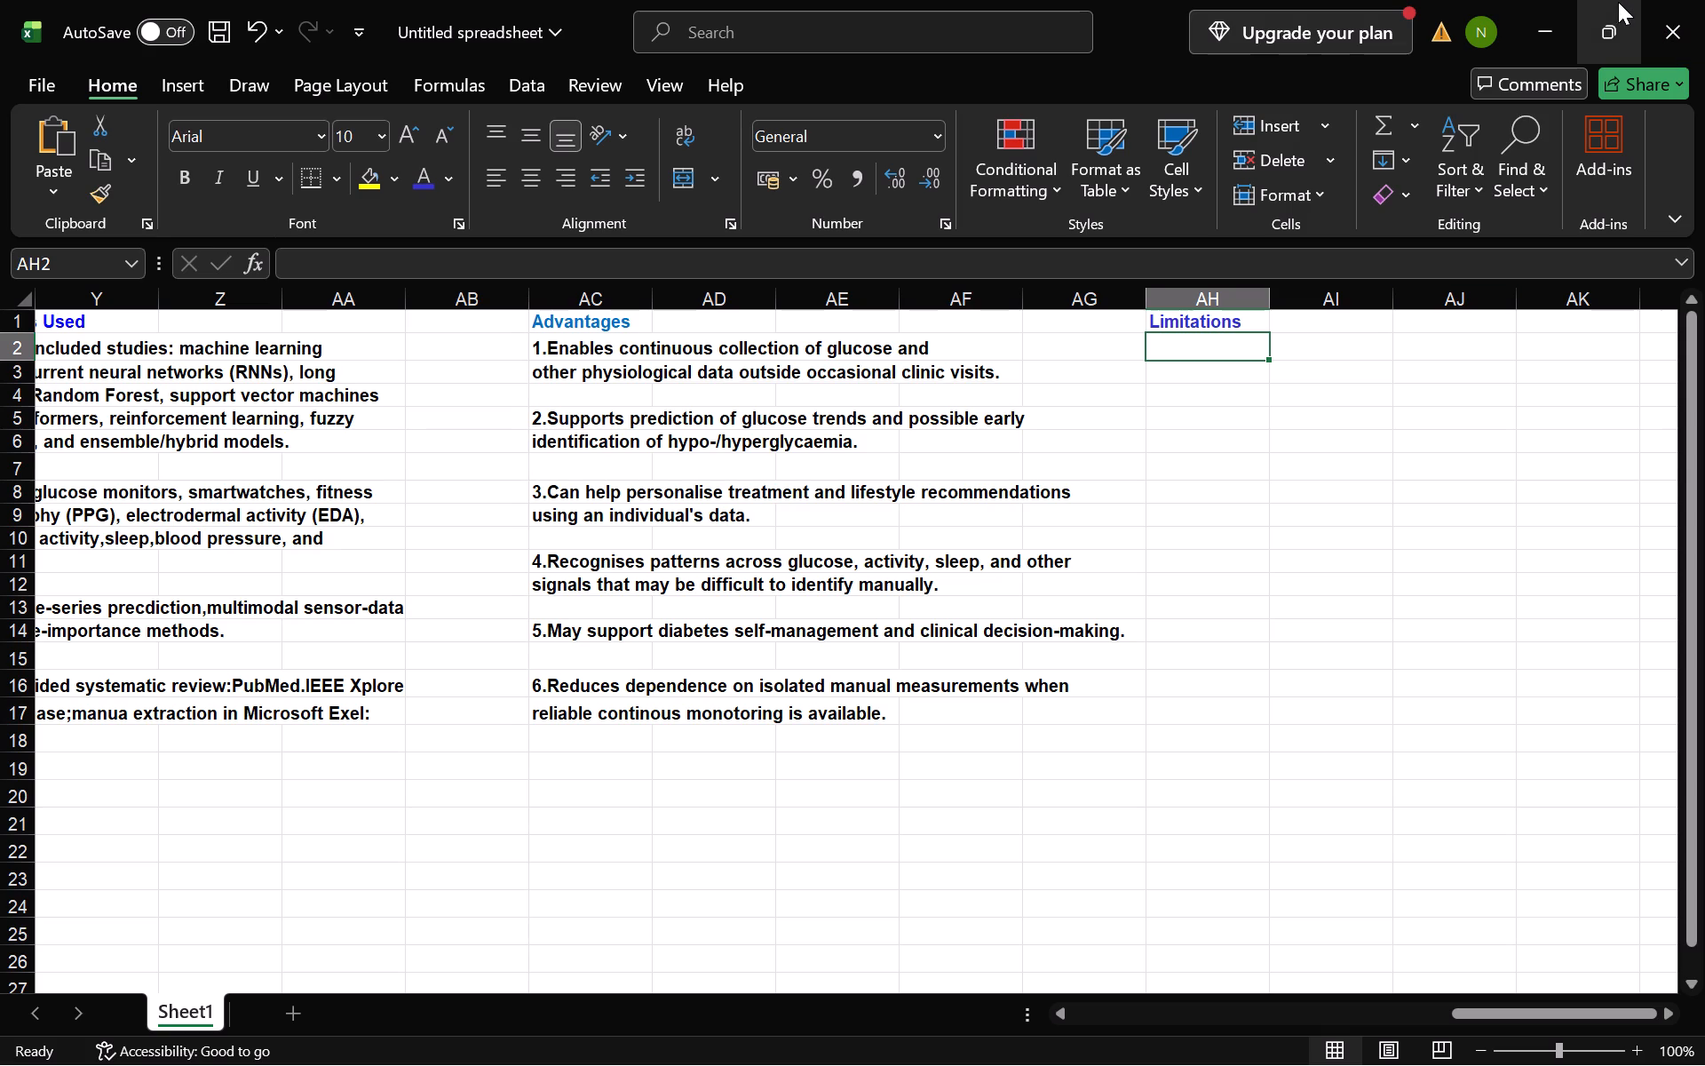
click(1518, 90)
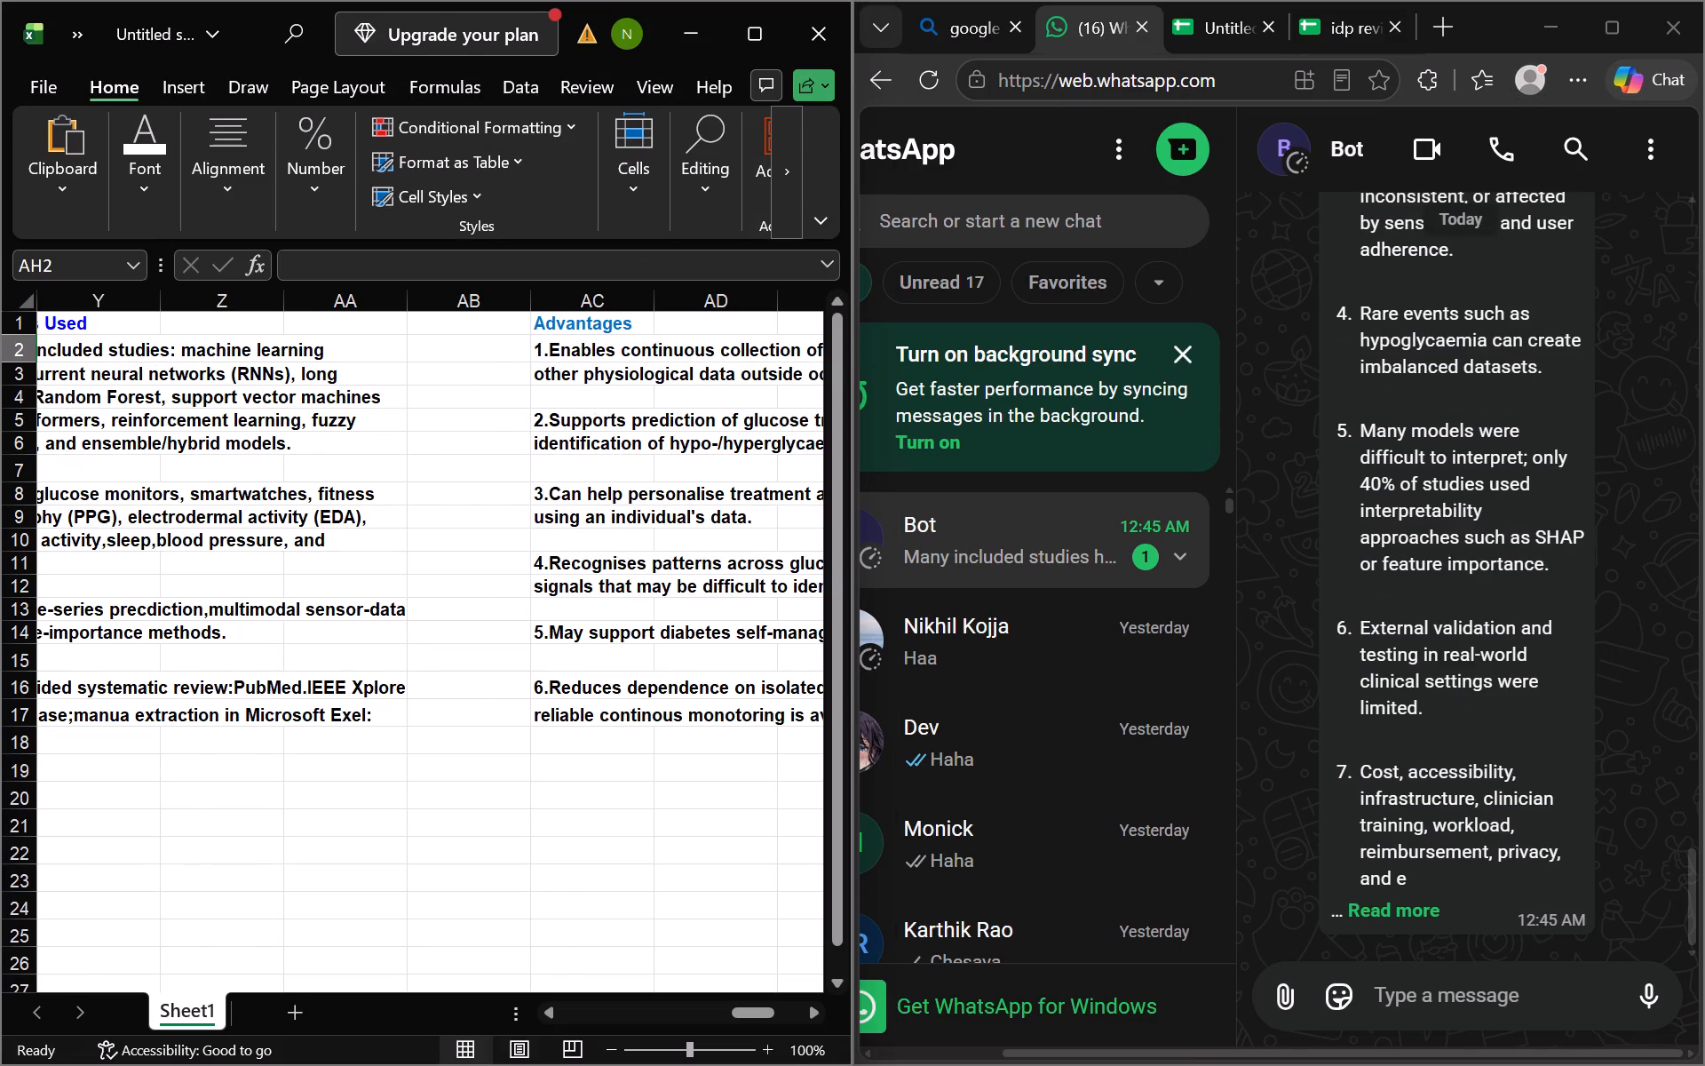
scroll(501, 610, left, 6)
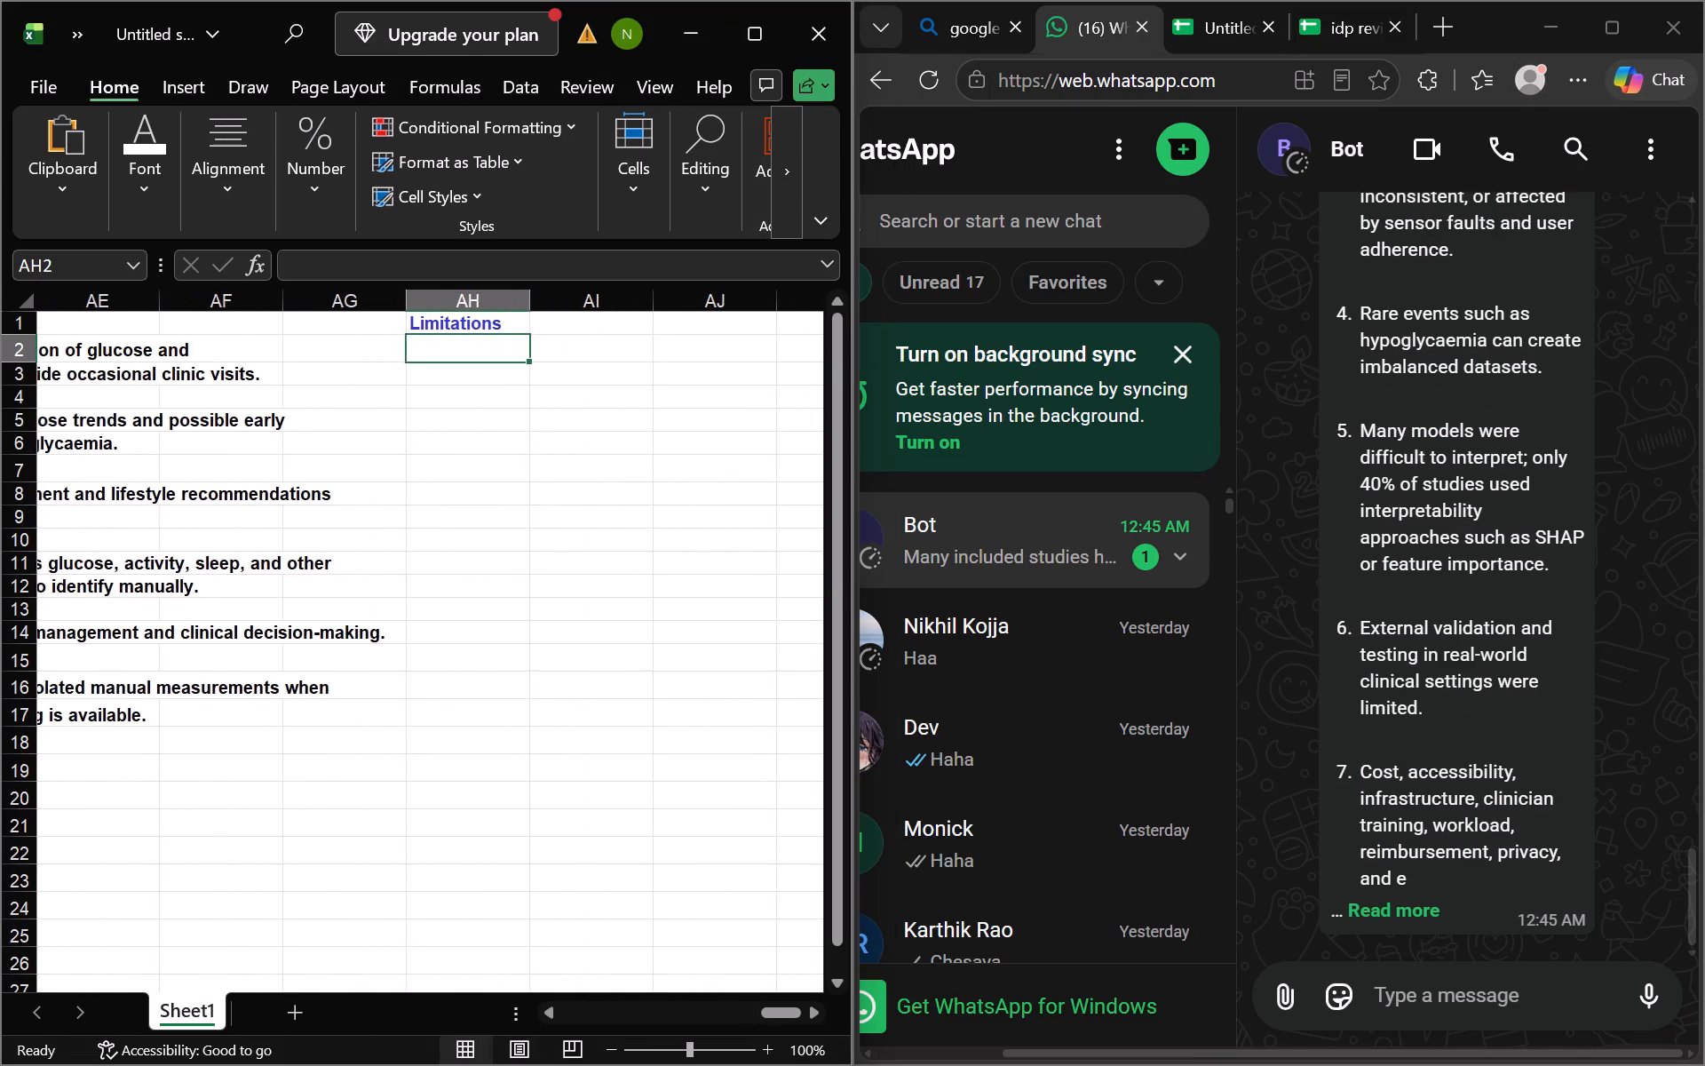
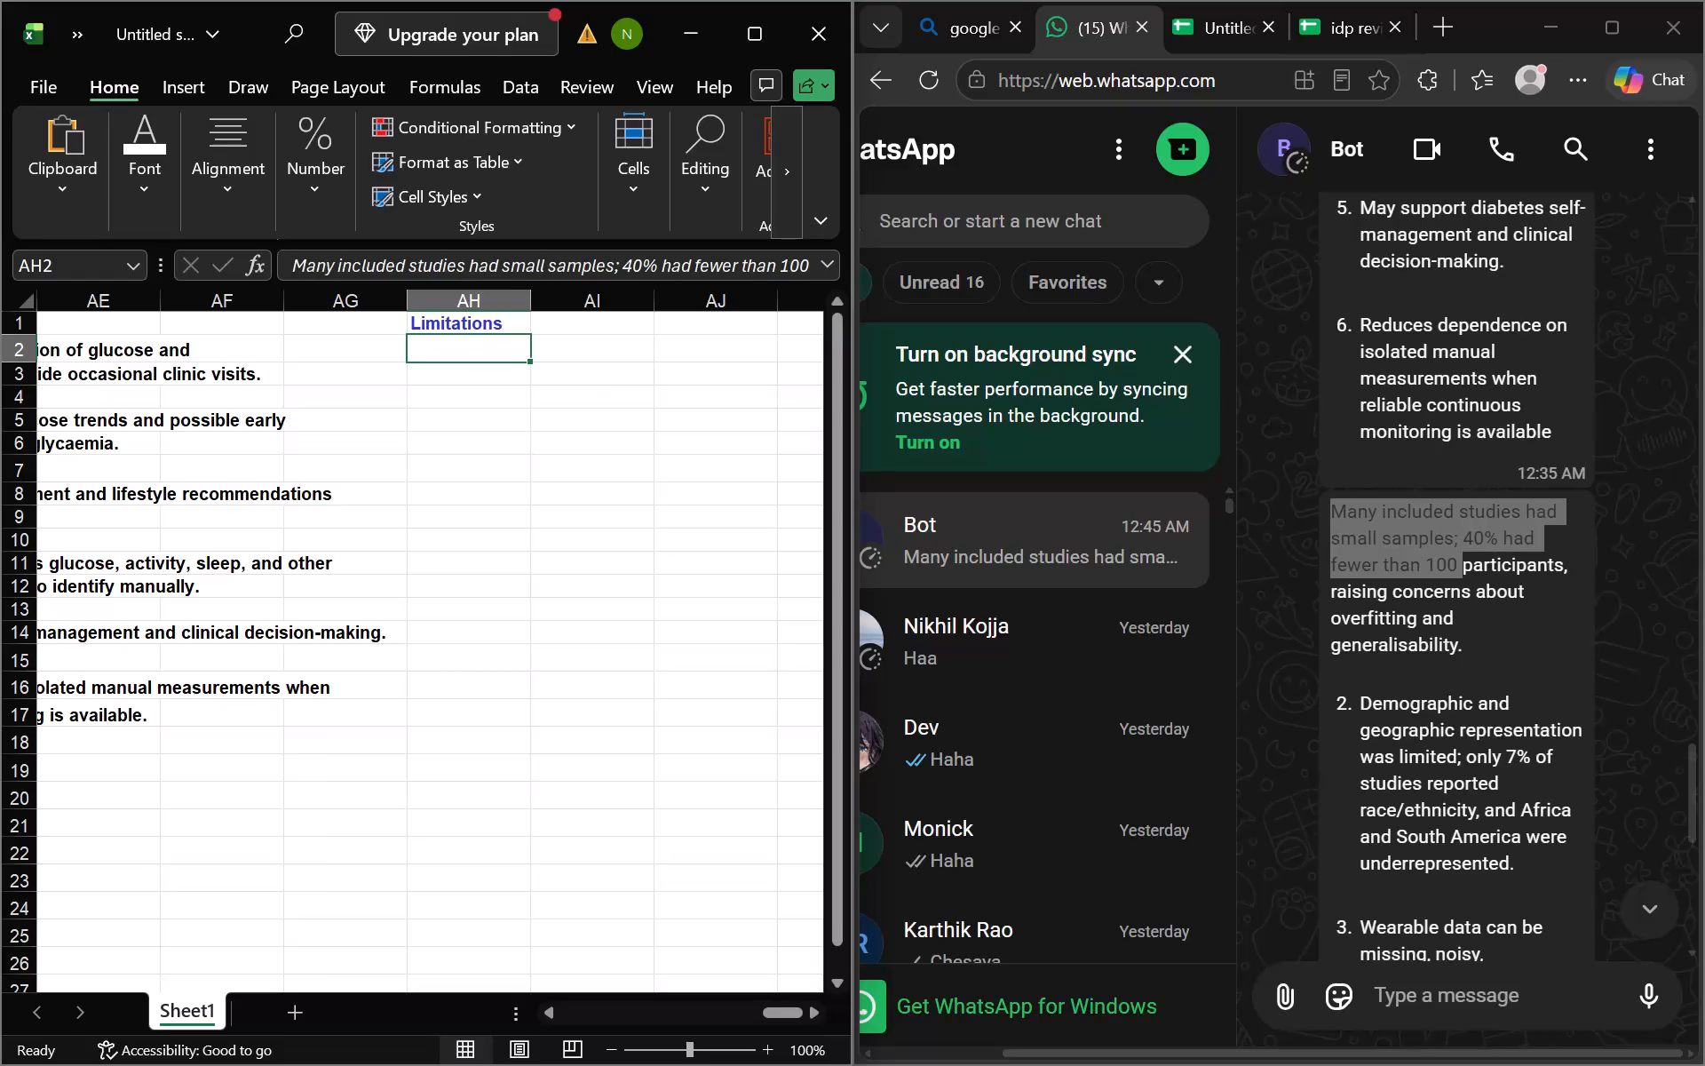
Make cell AH2 bold and paste the copied text "Many included studies had small samples; 40% had fewer than 100" into it.
key(ctrl+b)
ctrl+click(507, 343)
key(ctrl+v)
ctrl+click(507, 343)
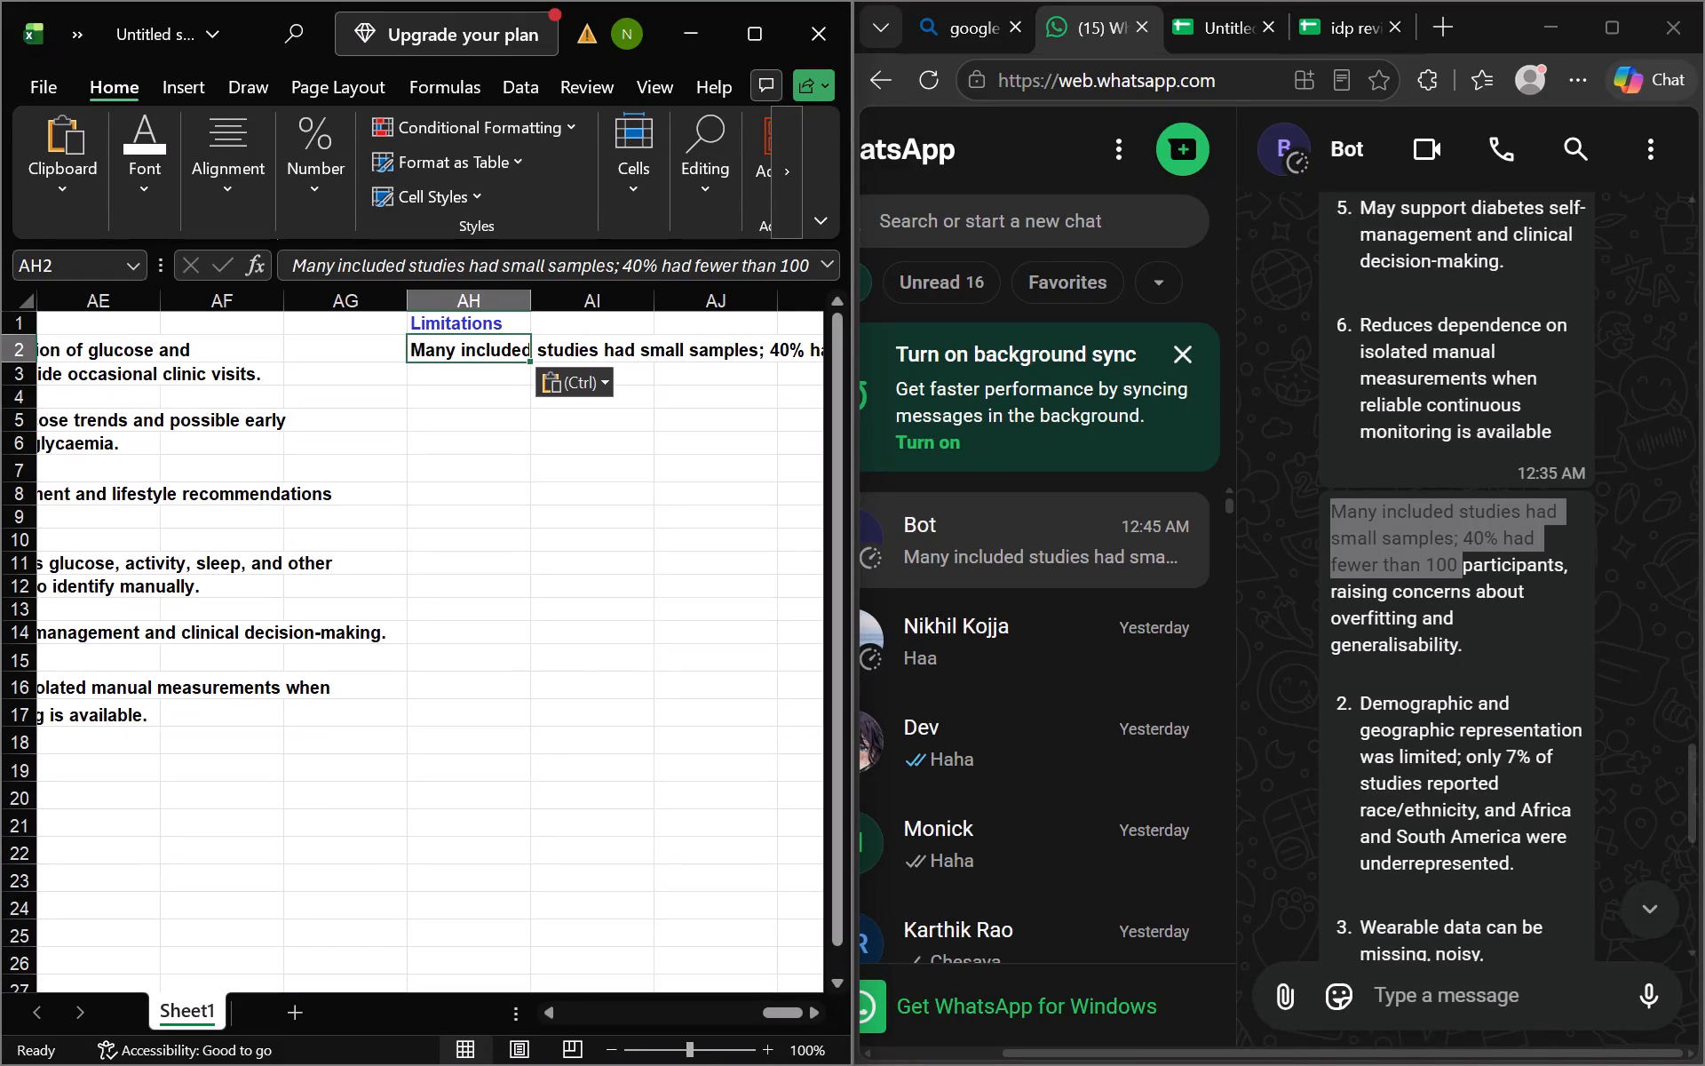
Open the limitation text in cell AH2 for editing at its beginning.
scroll(567, 493, left, 1)
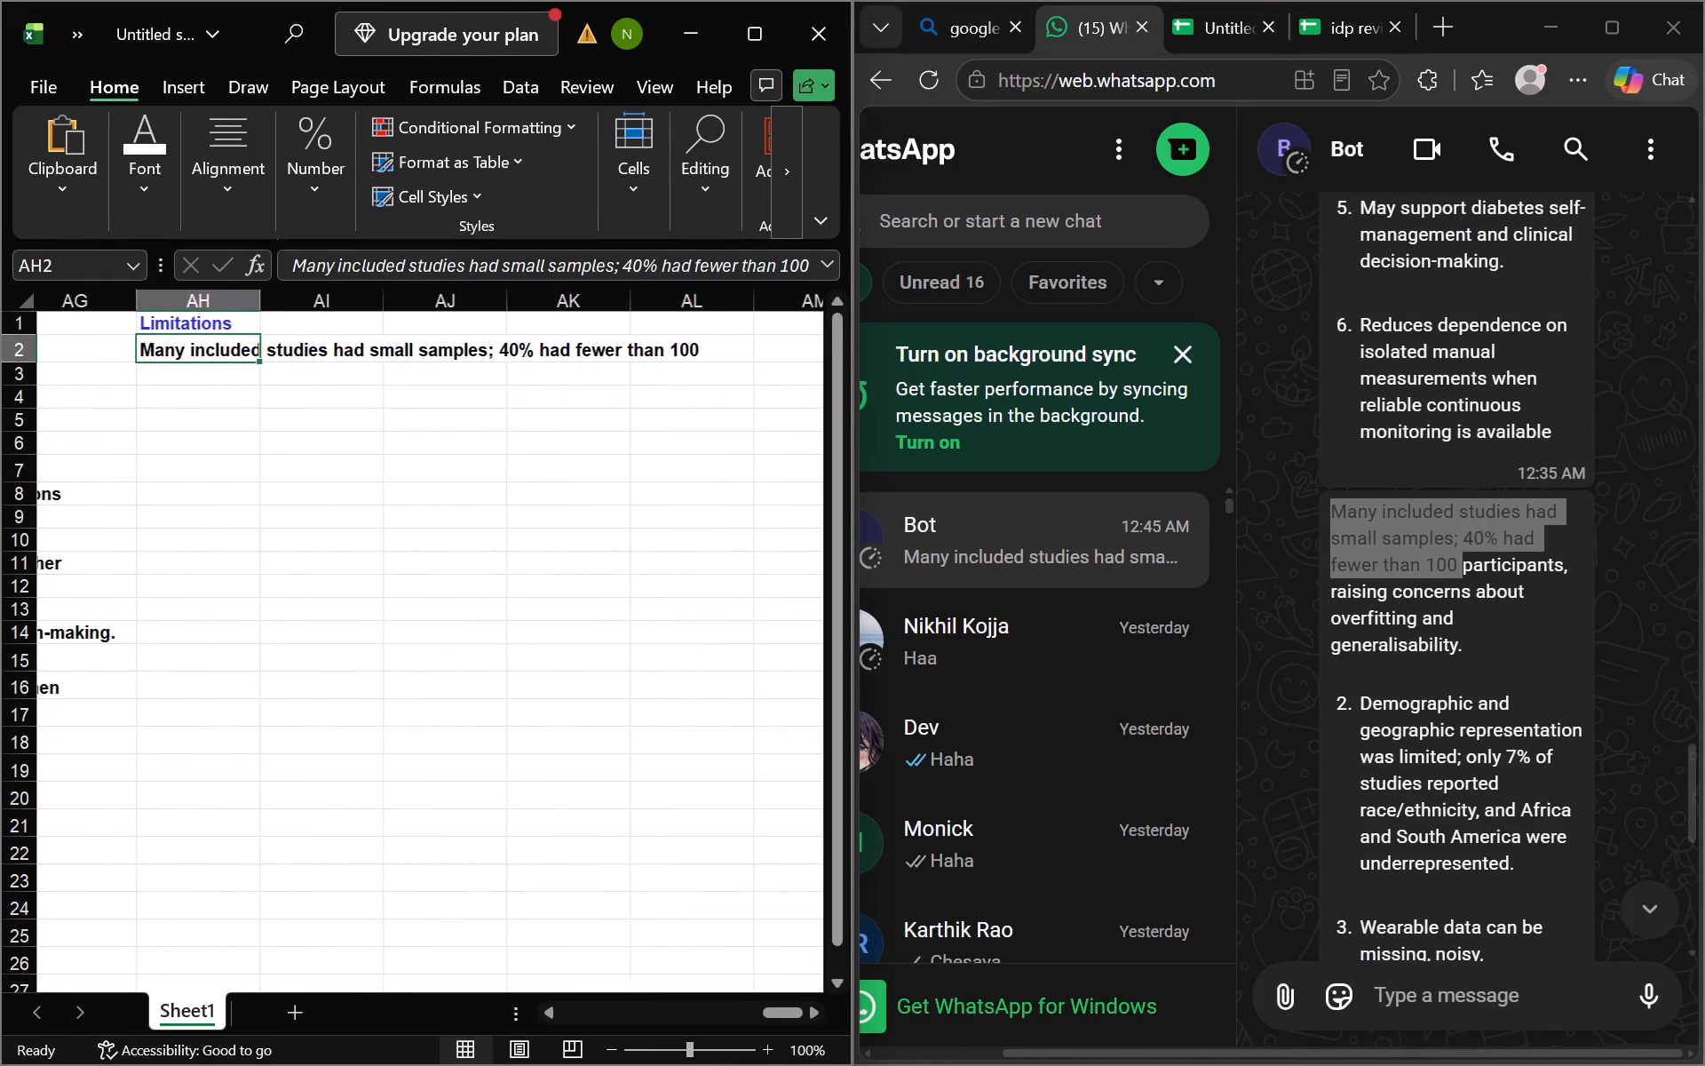
scroll(567, 493, left, 1)
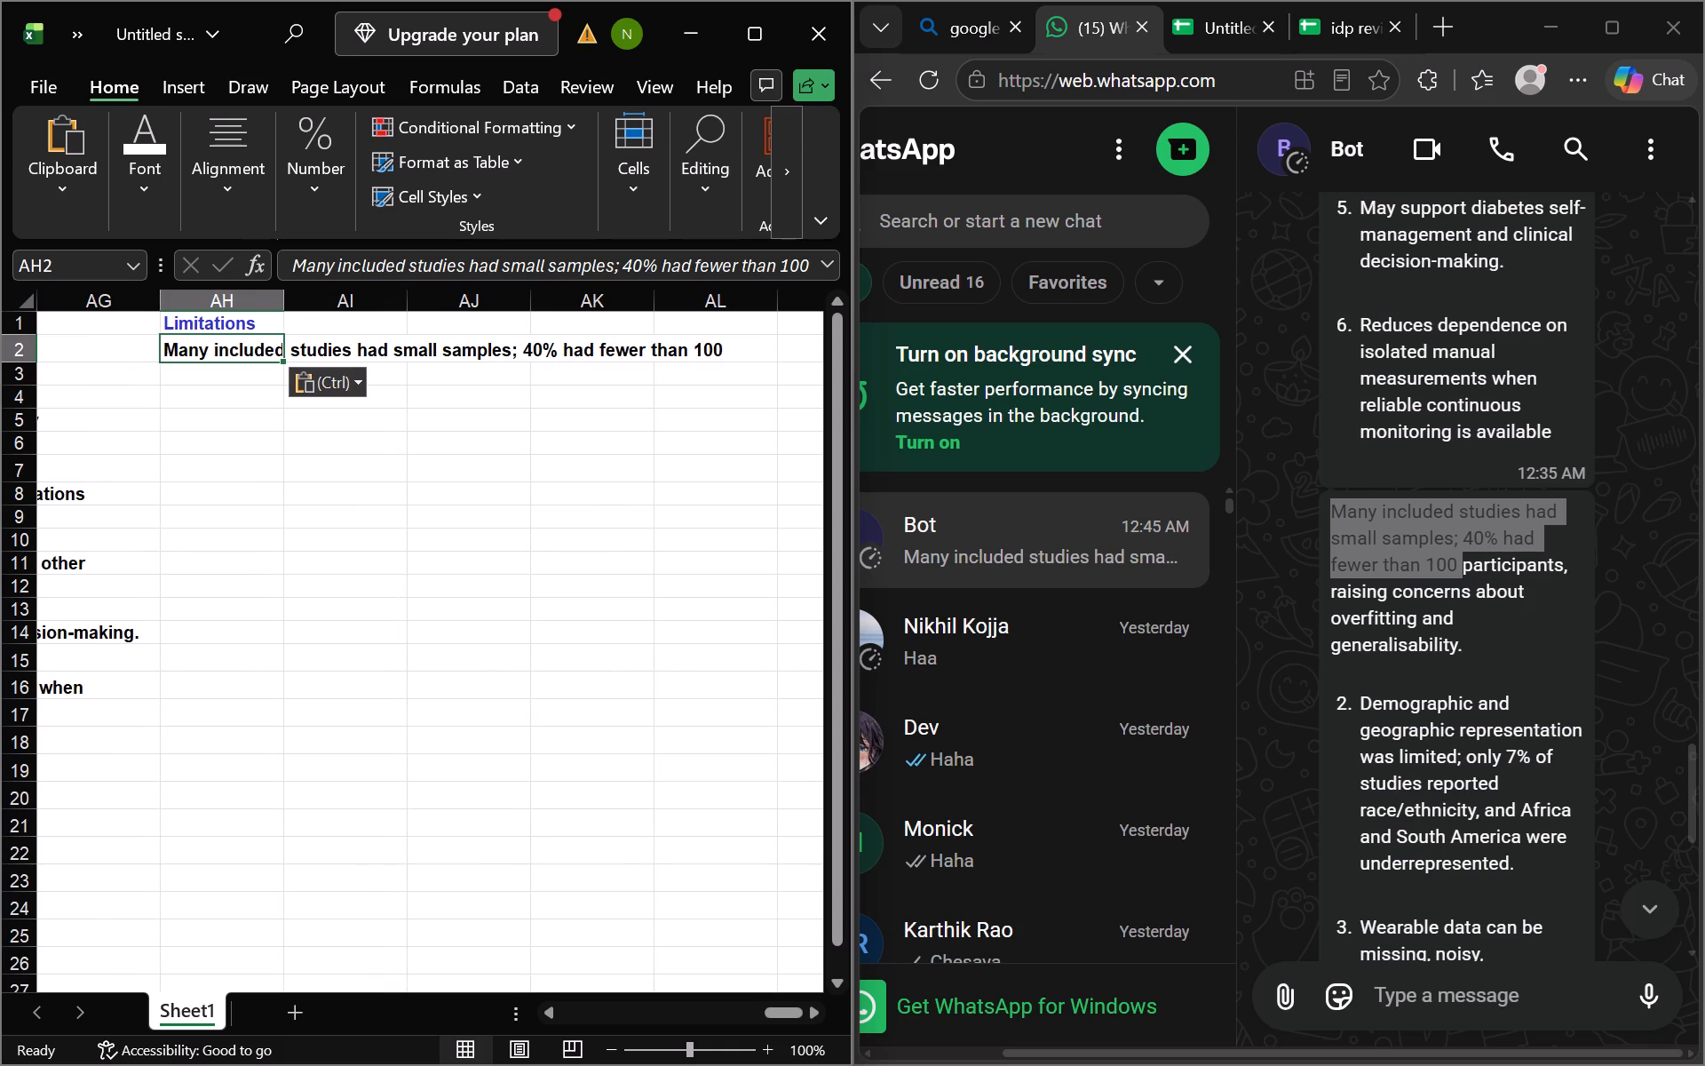
double_click(170, 353)
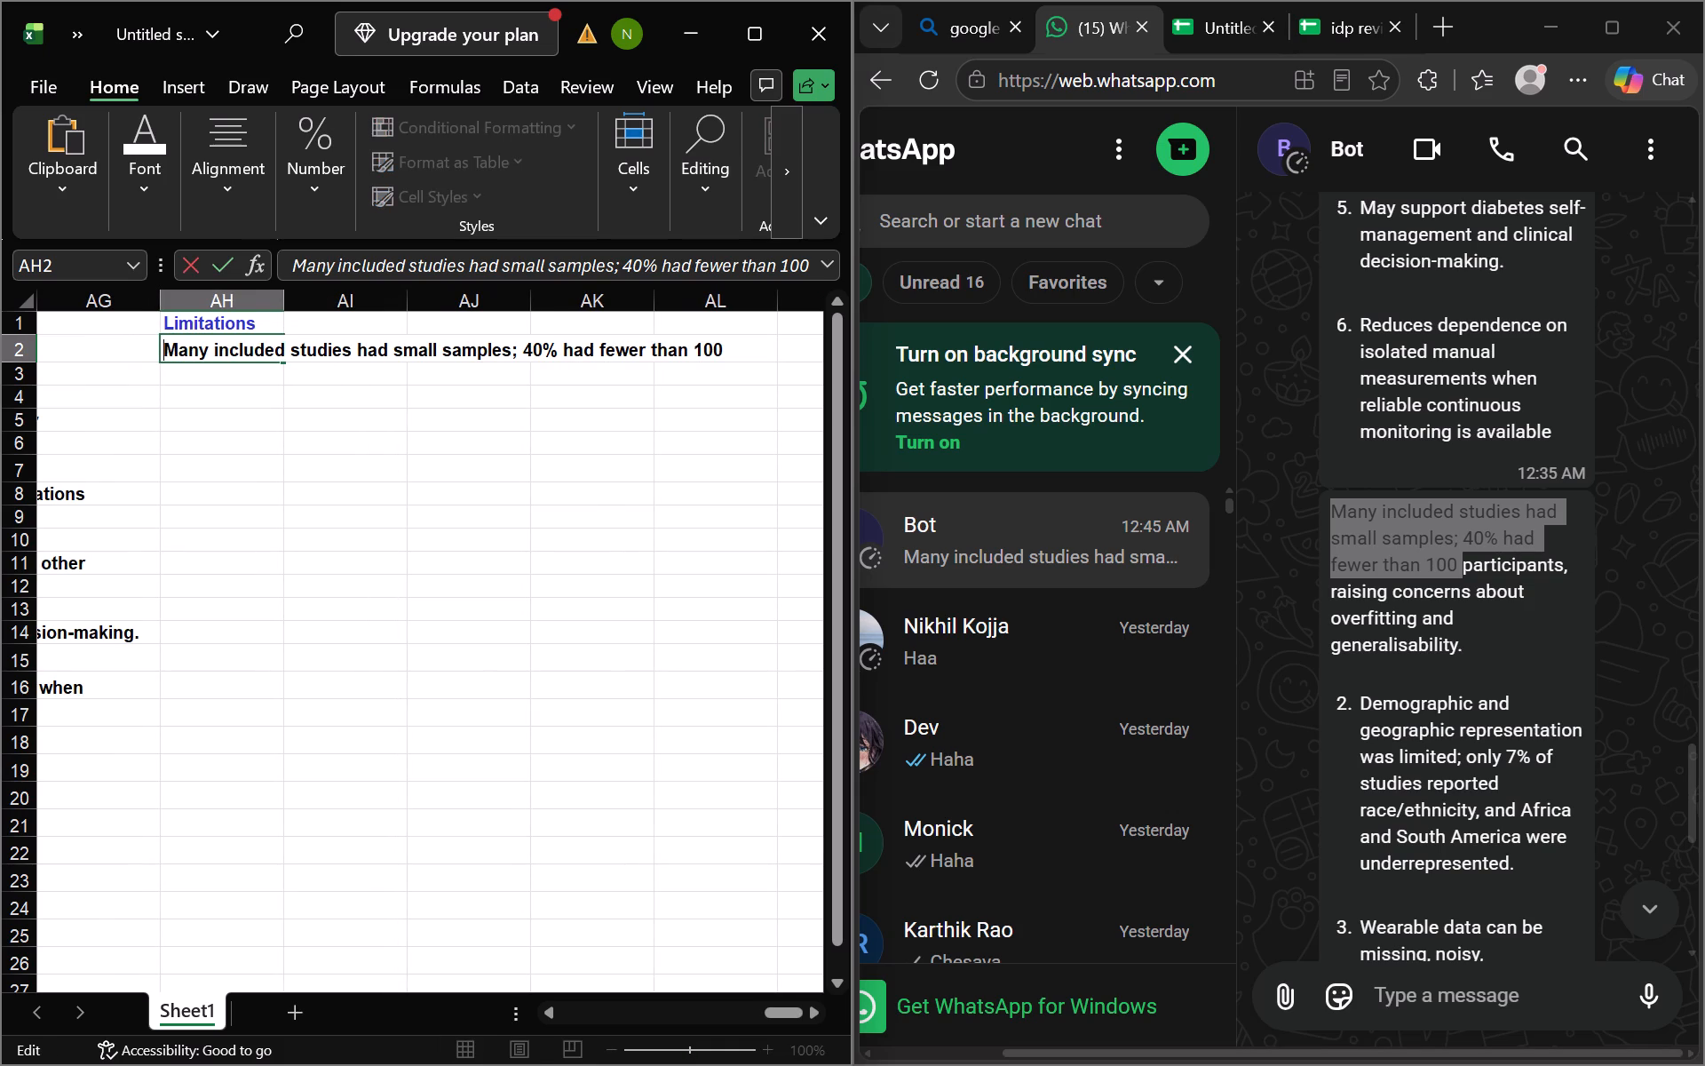
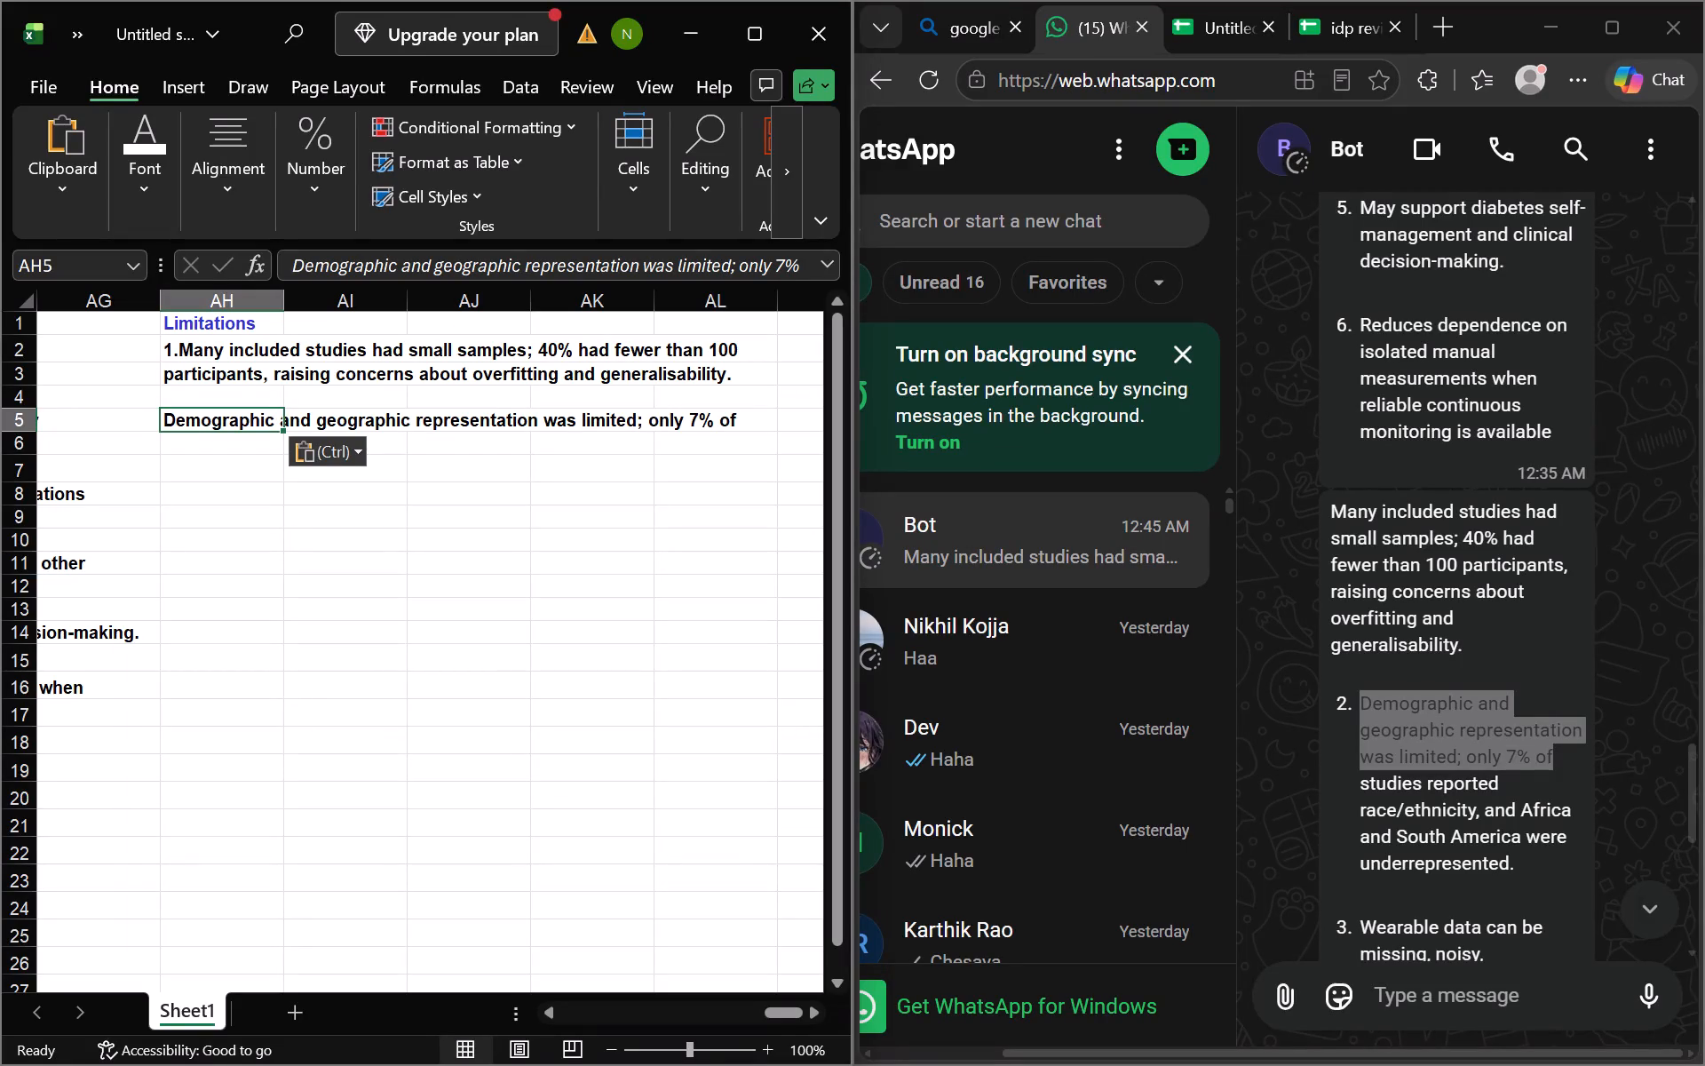
Add the number "2." in front of the demographic and geographic representation limitation in cell AH5.
double_click(170, 421)
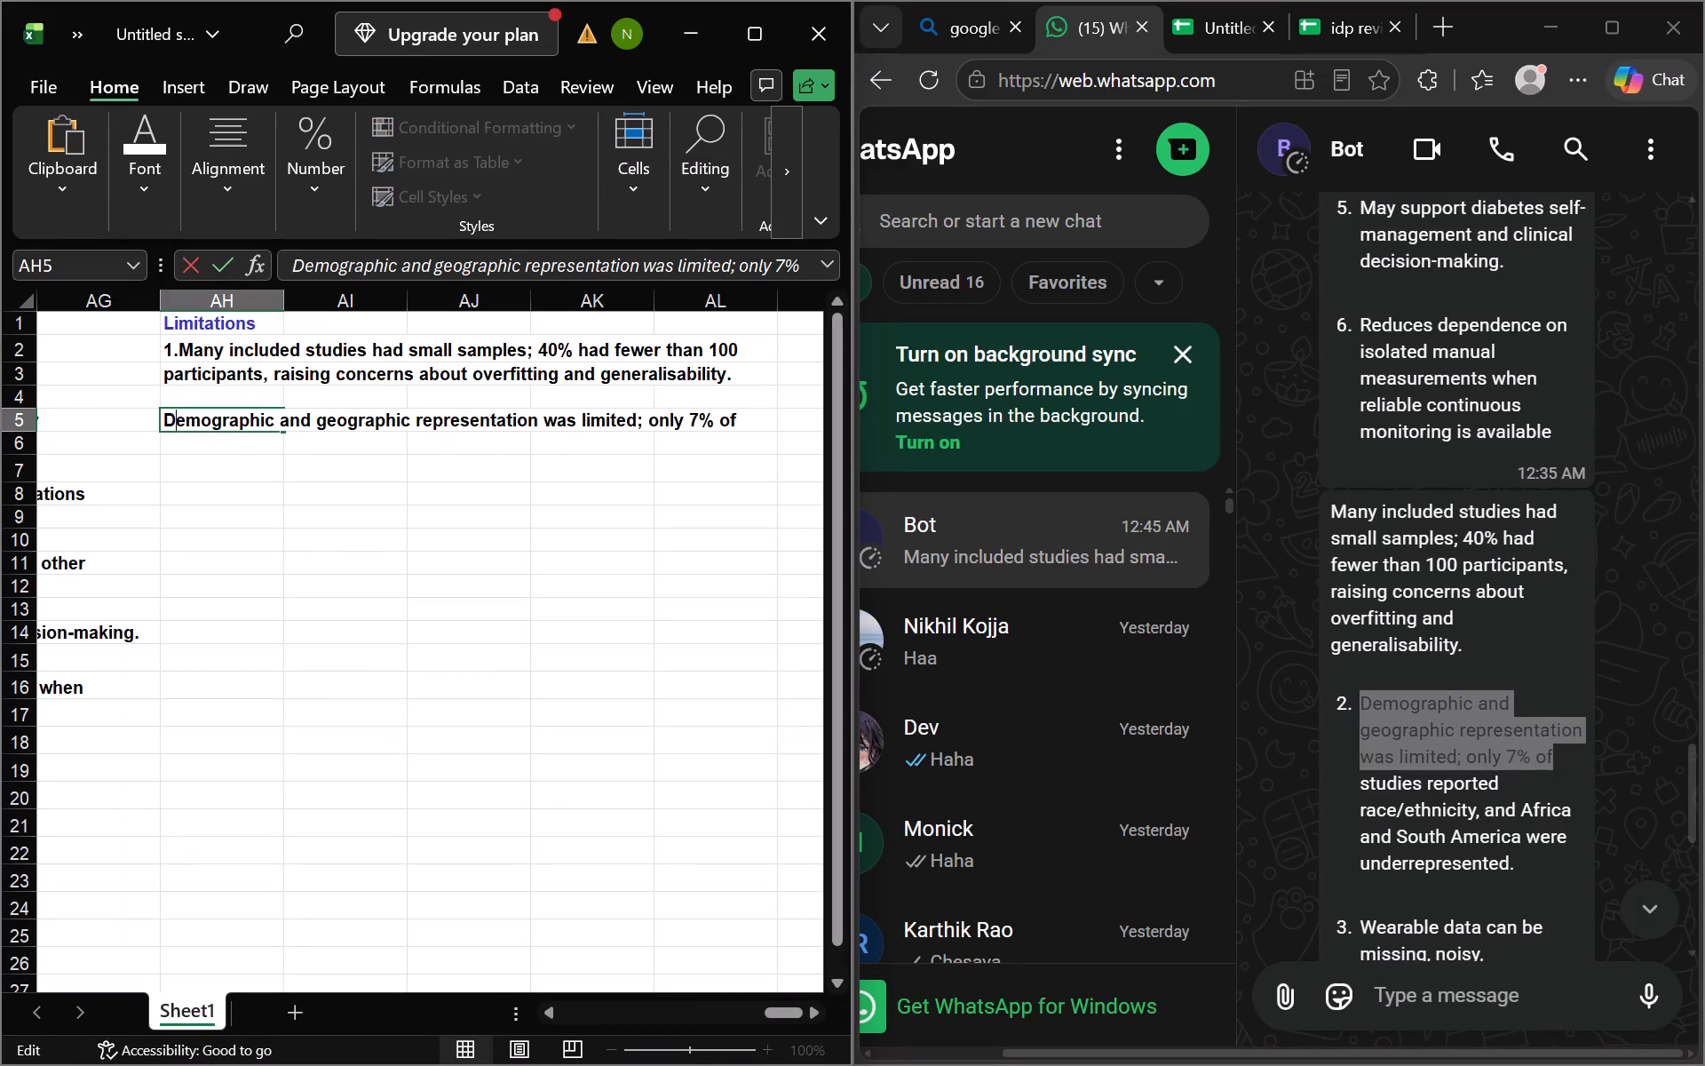
key(Left)
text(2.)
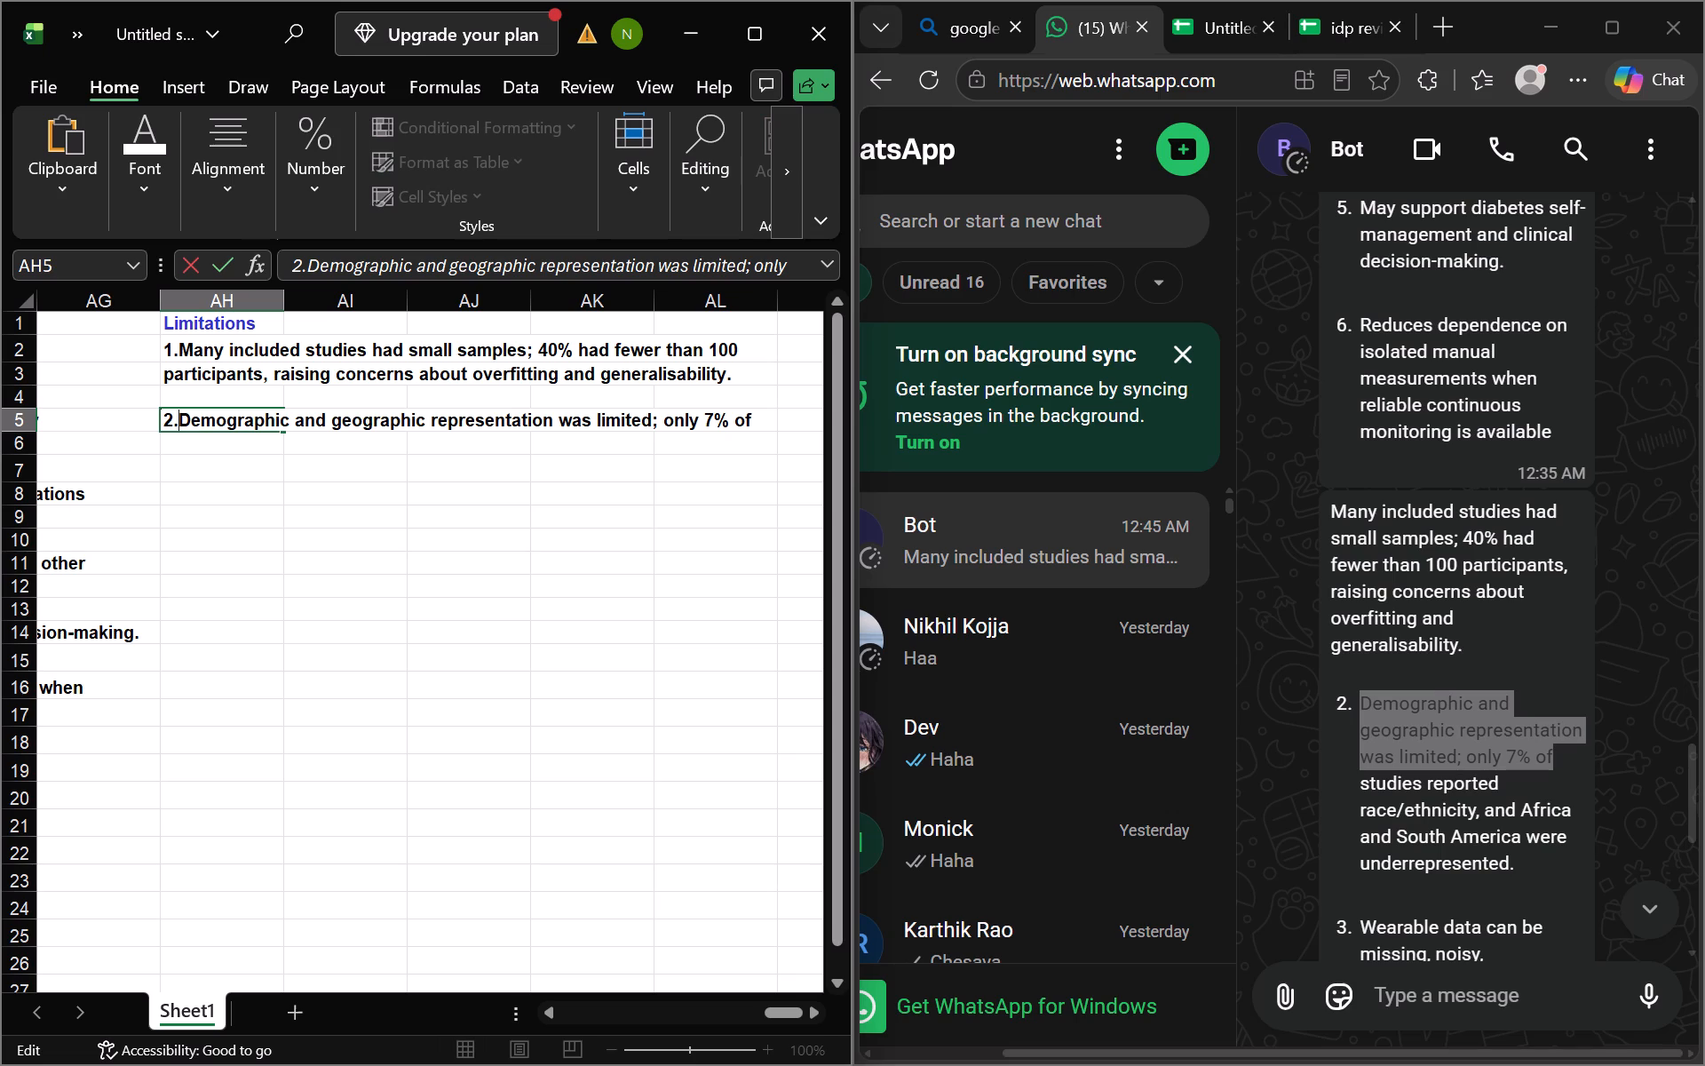
Maximise the spreadsheet window and review the filled columns from Limitations back to Citation.
click(757, 23)
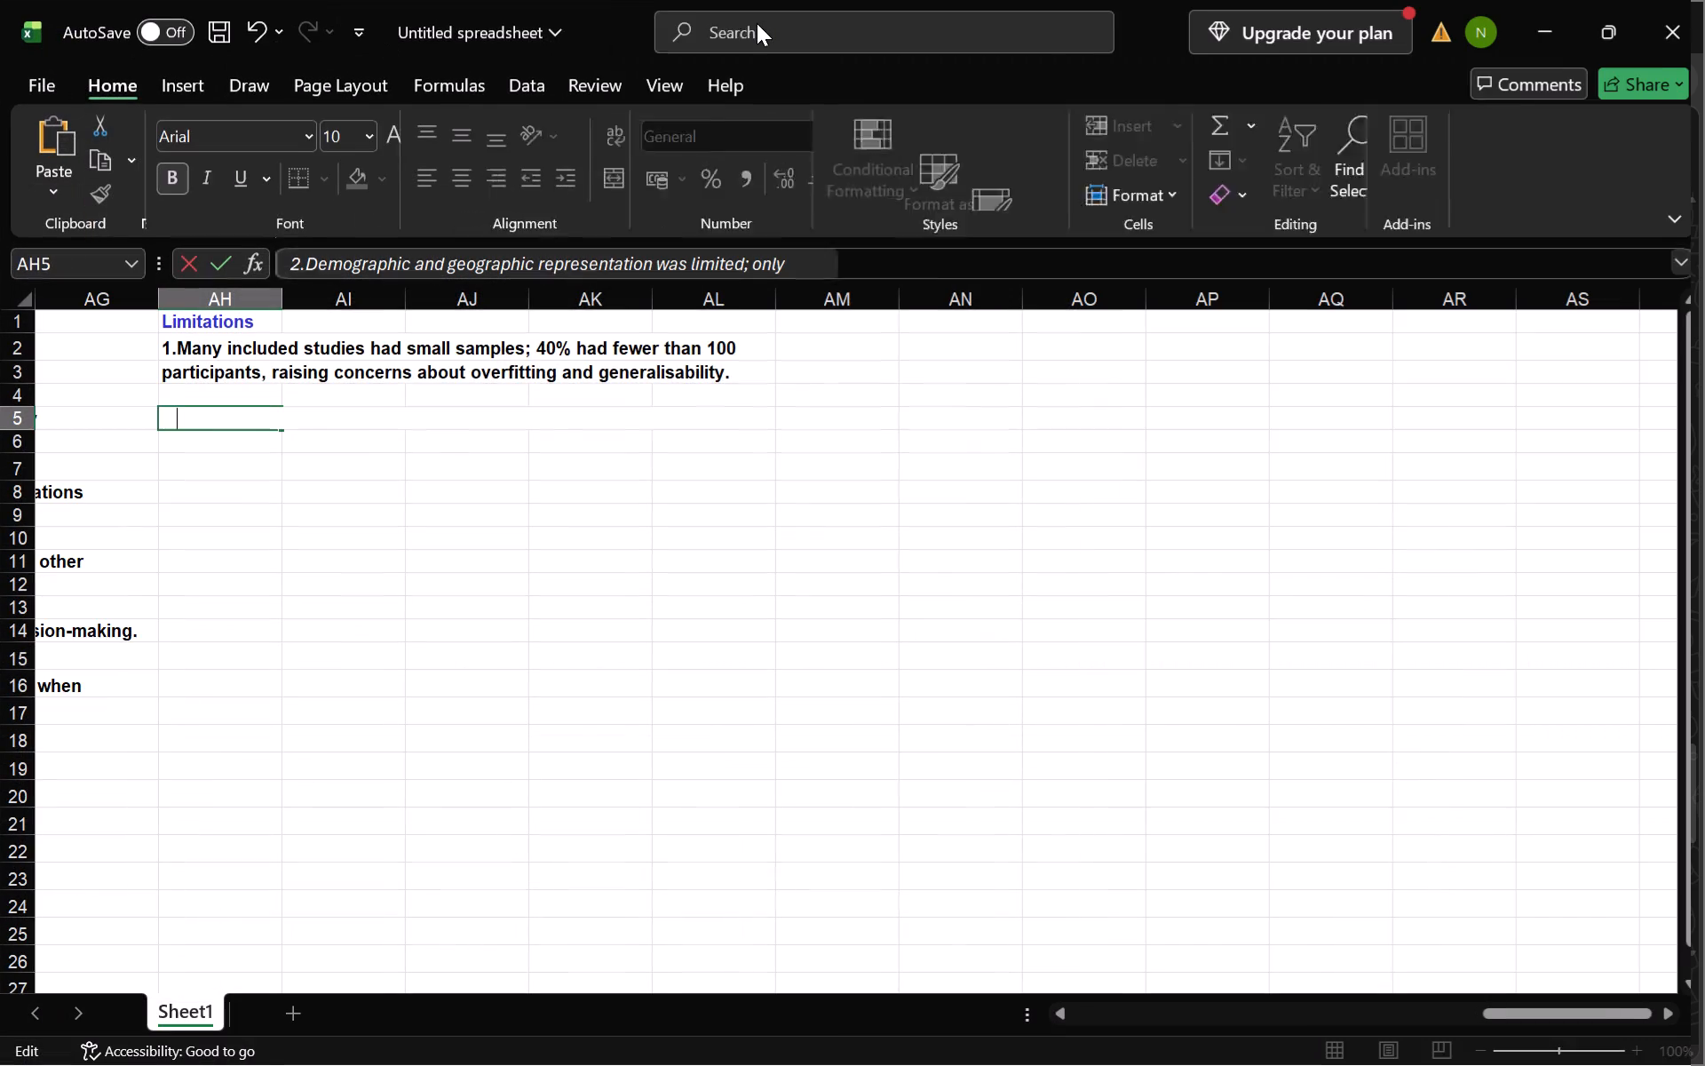
scroll(757, 23, right, 1)
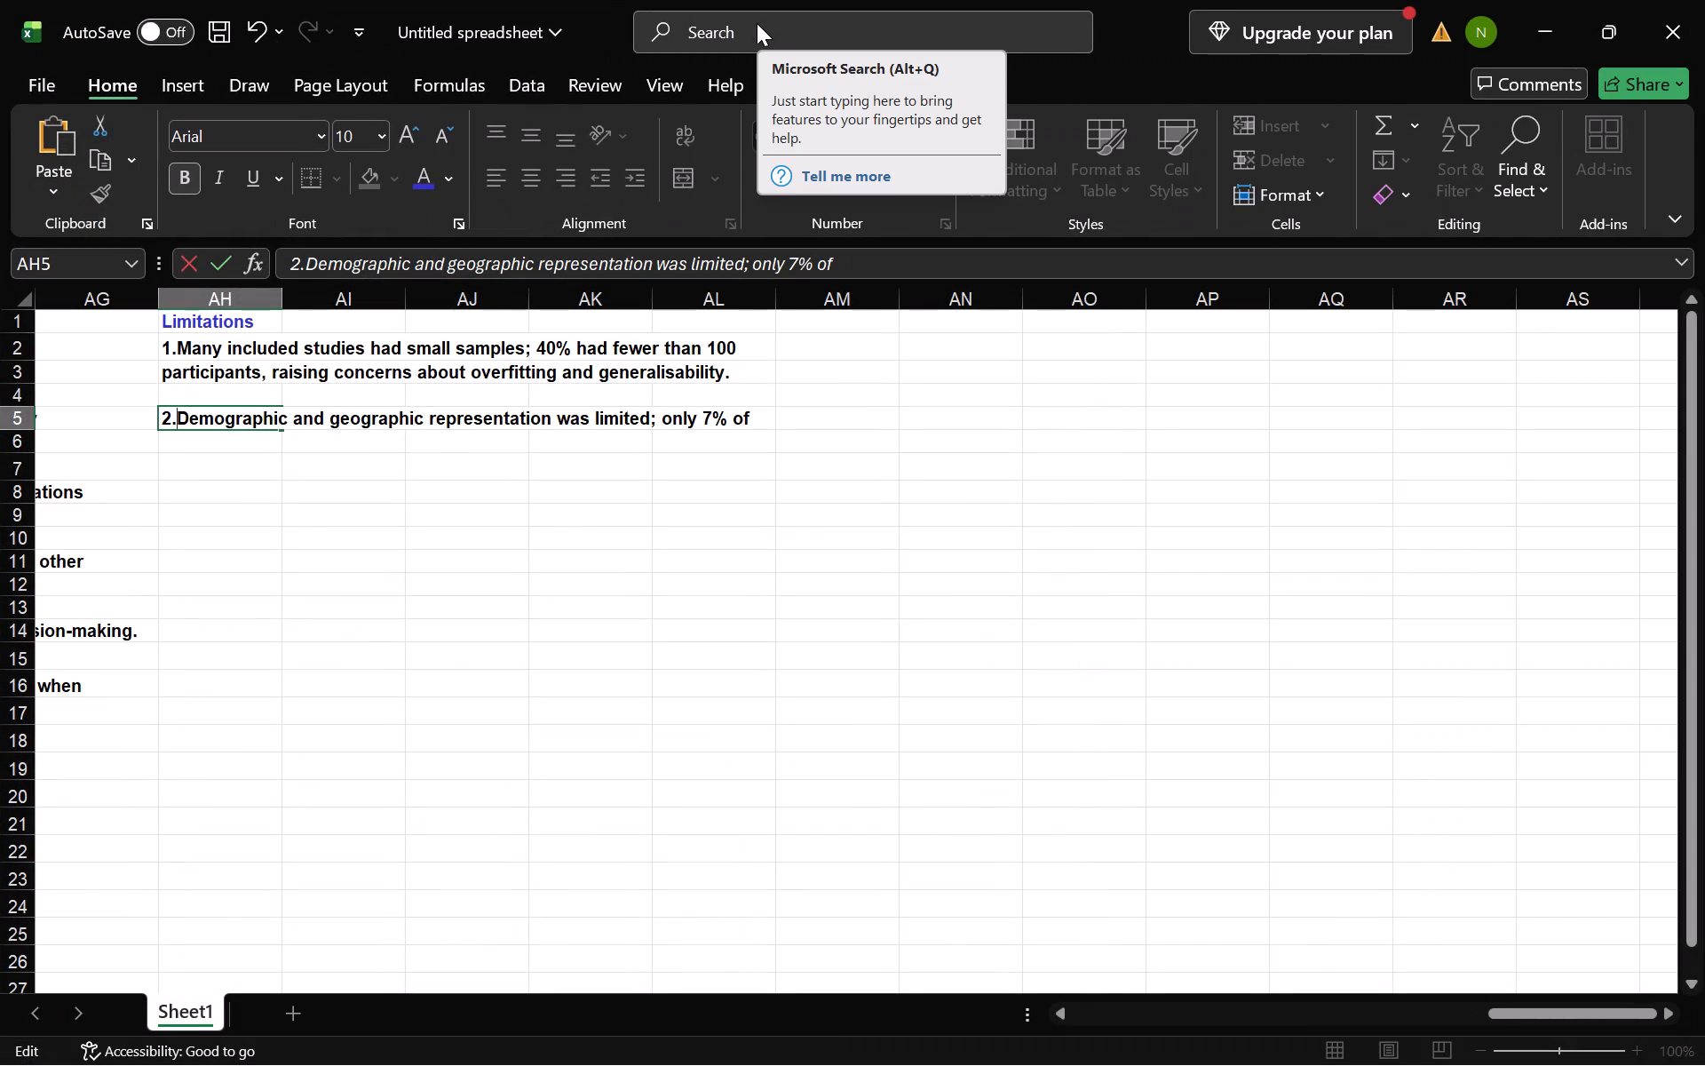
scroll(757, 23, right, 3)
scroll(582, 459, right, 7)
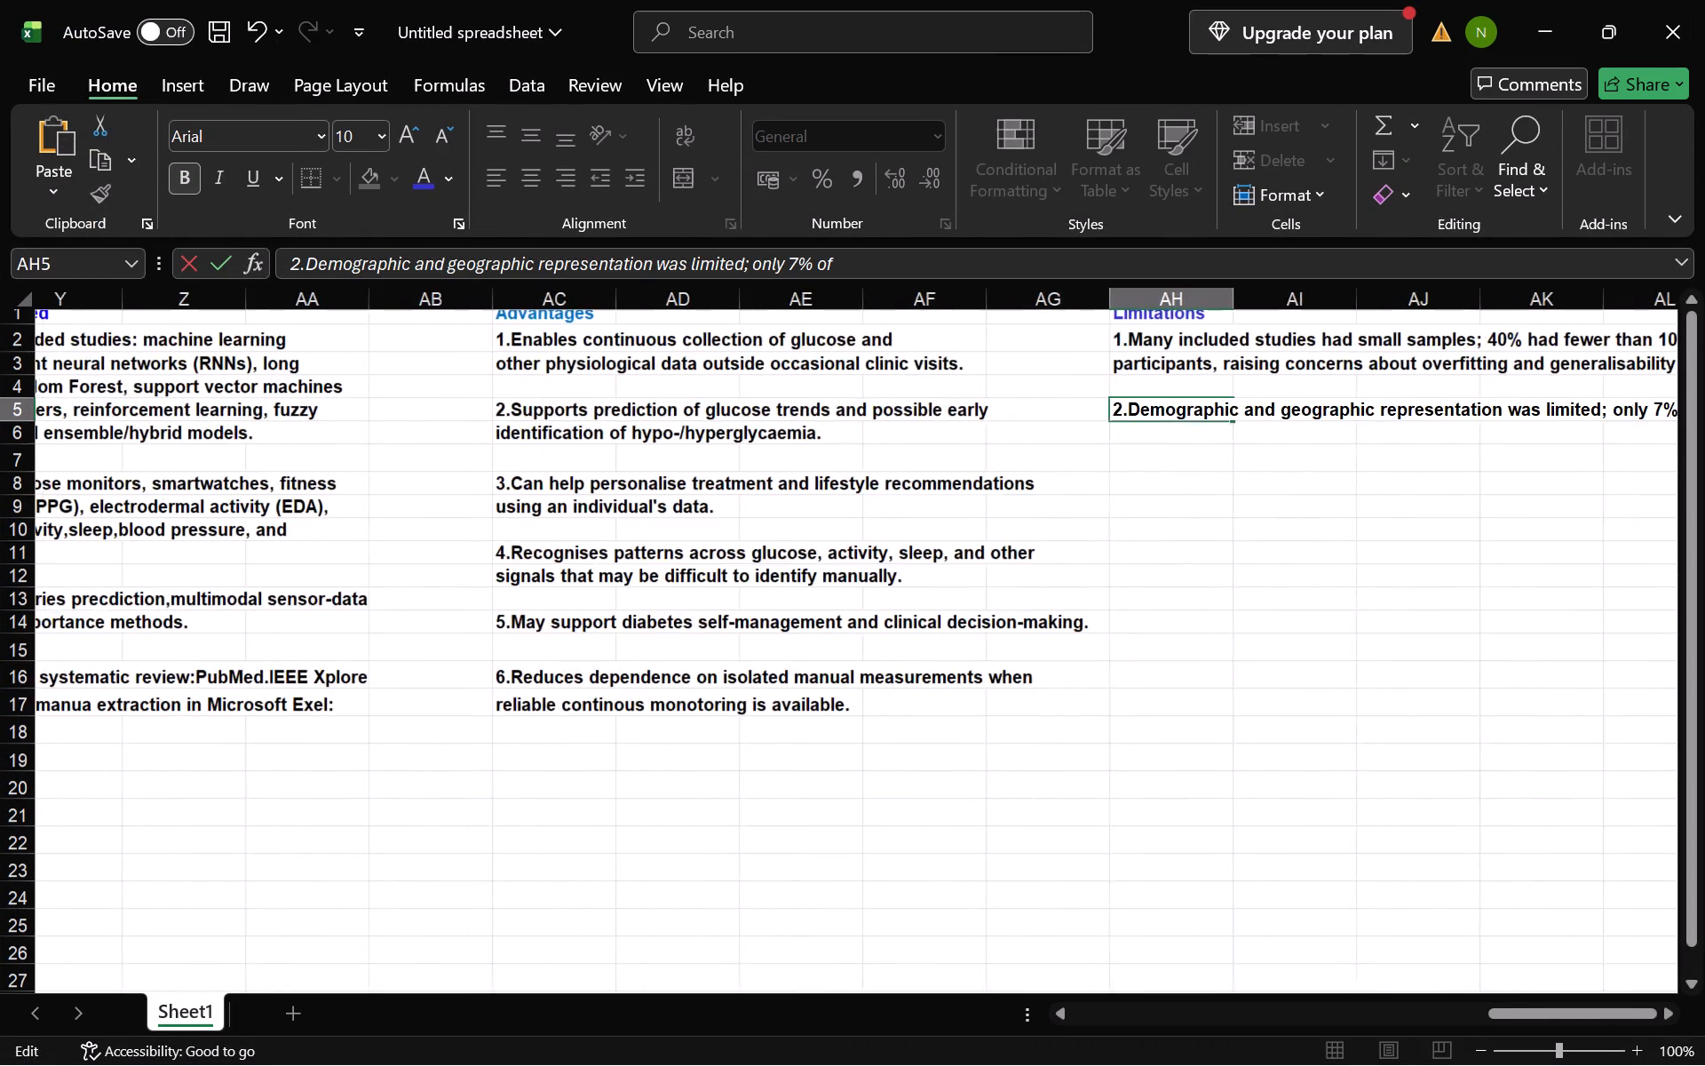
scroll(582, 459, right, 7)
scroll(582, 459, up, 1)
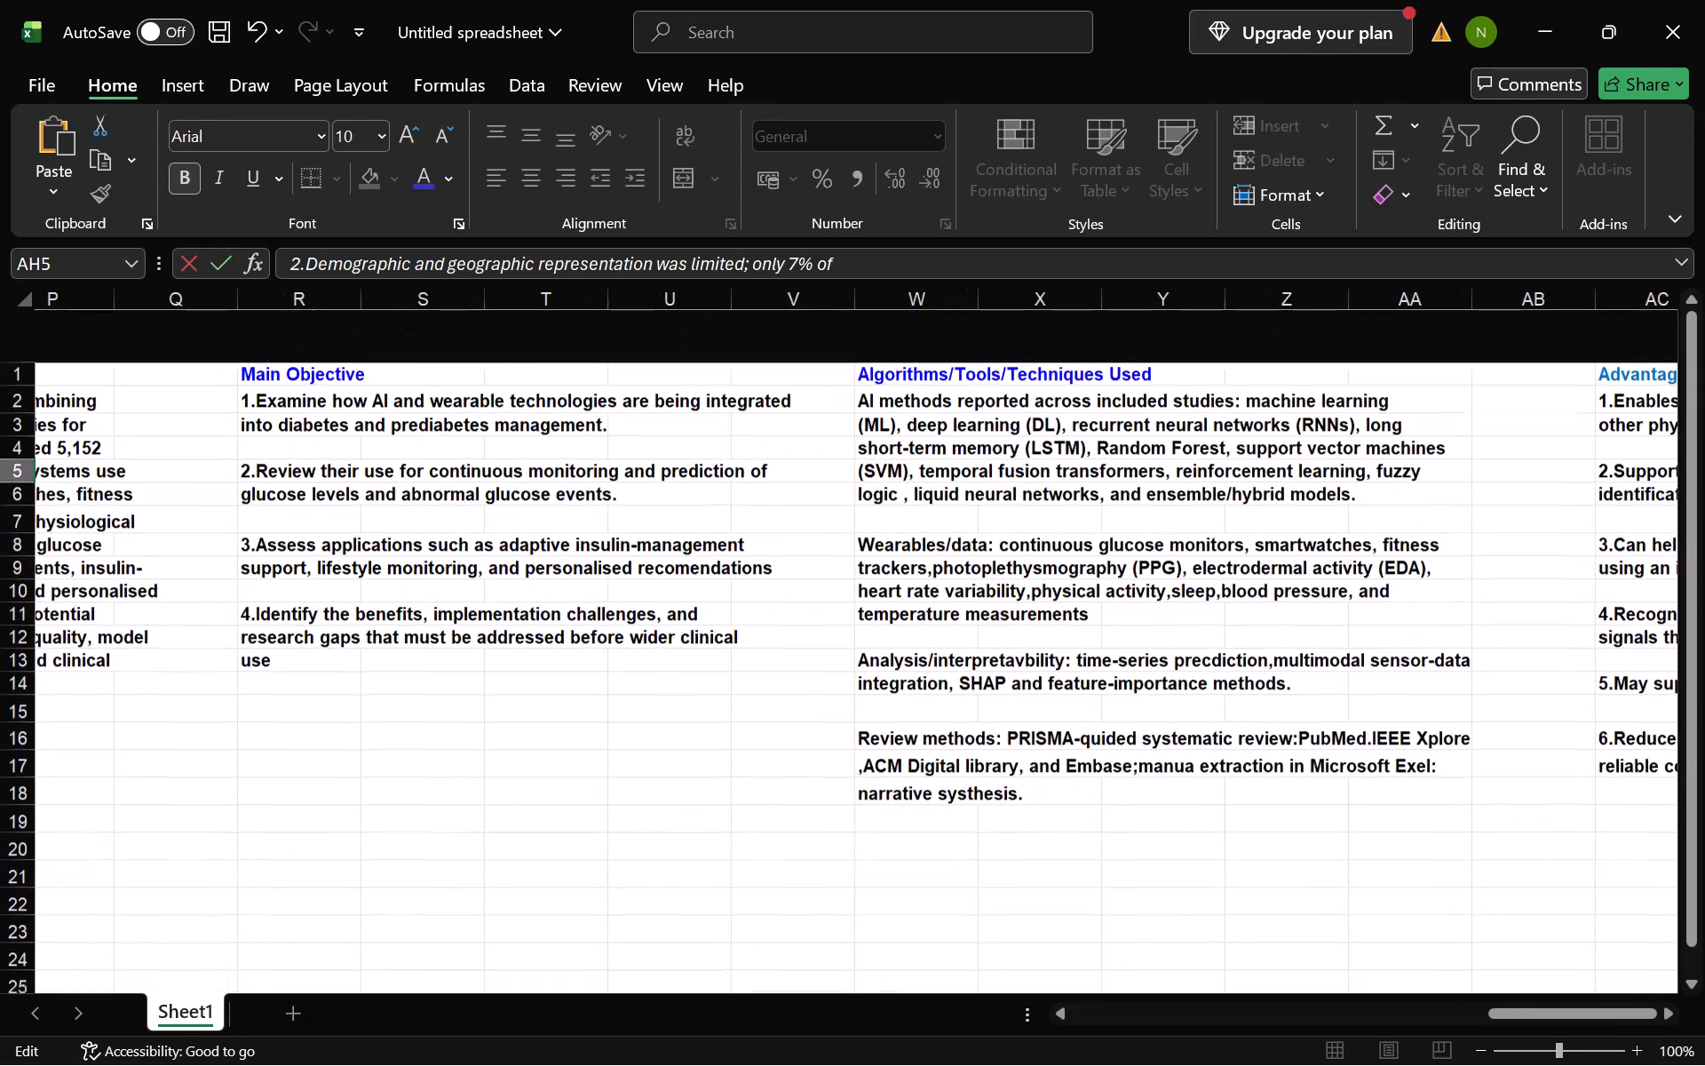
scroll(582, 459, right, 14)
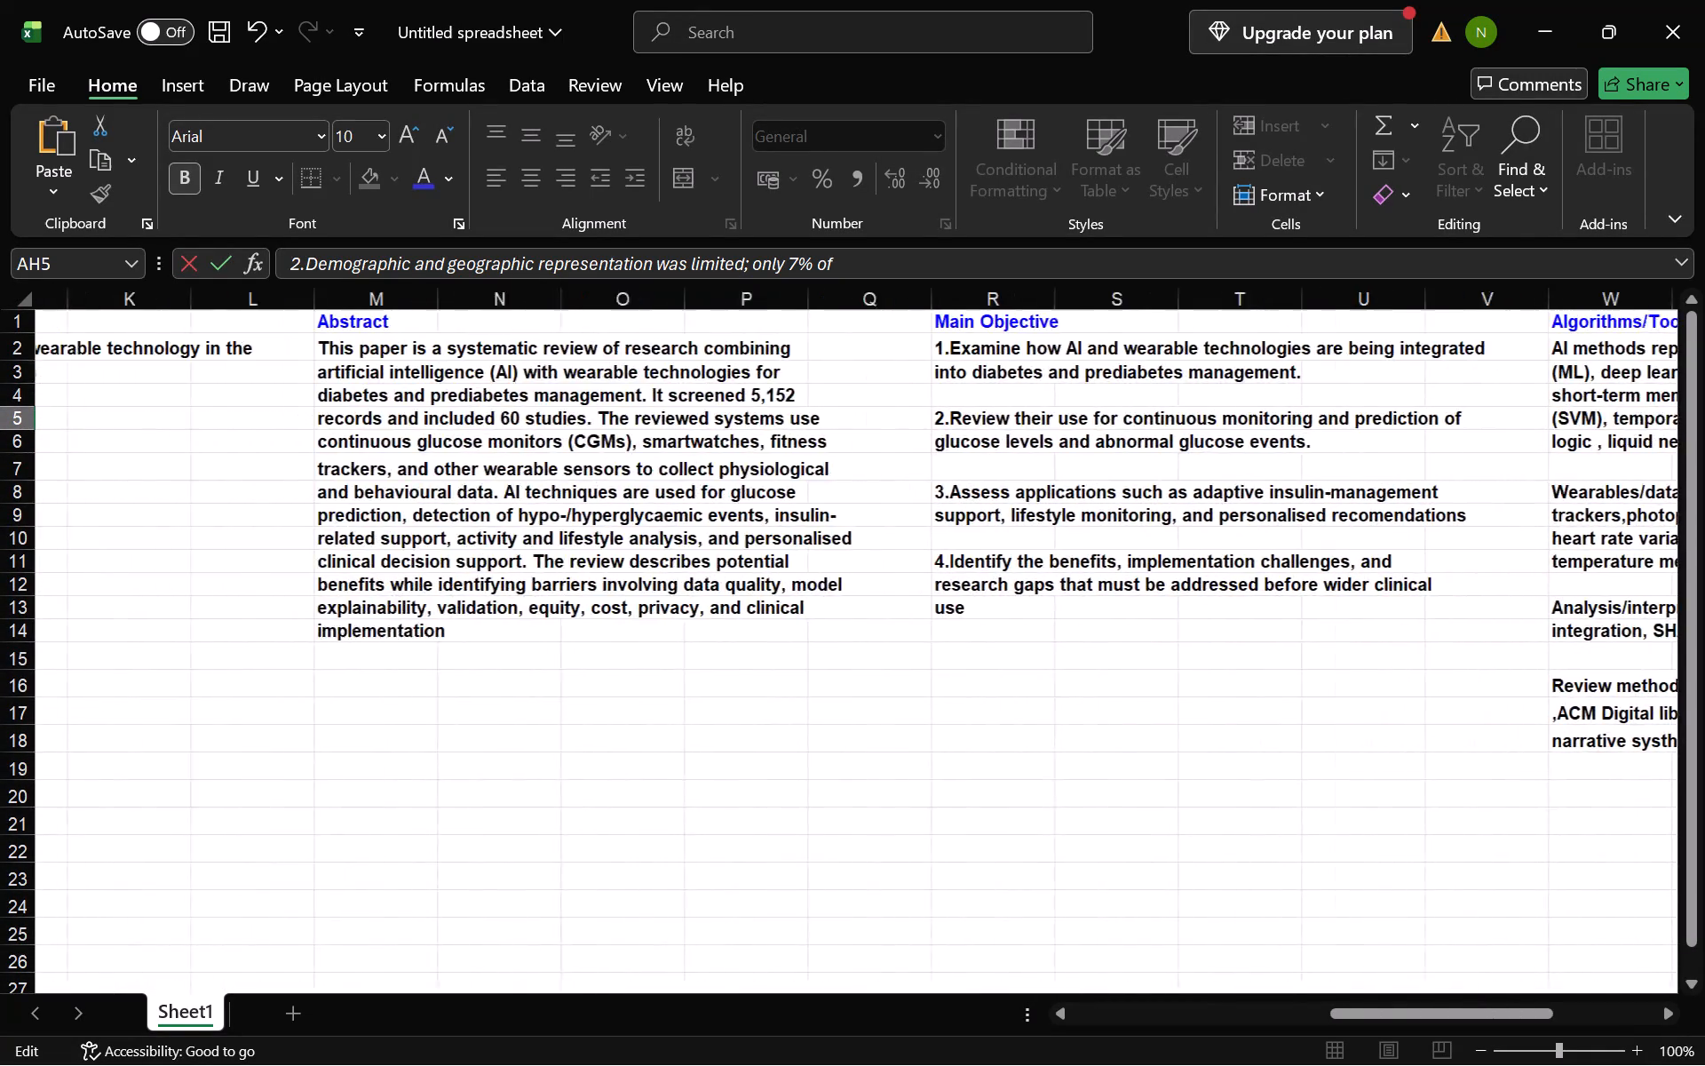
scroll(582, 459, right, 9)
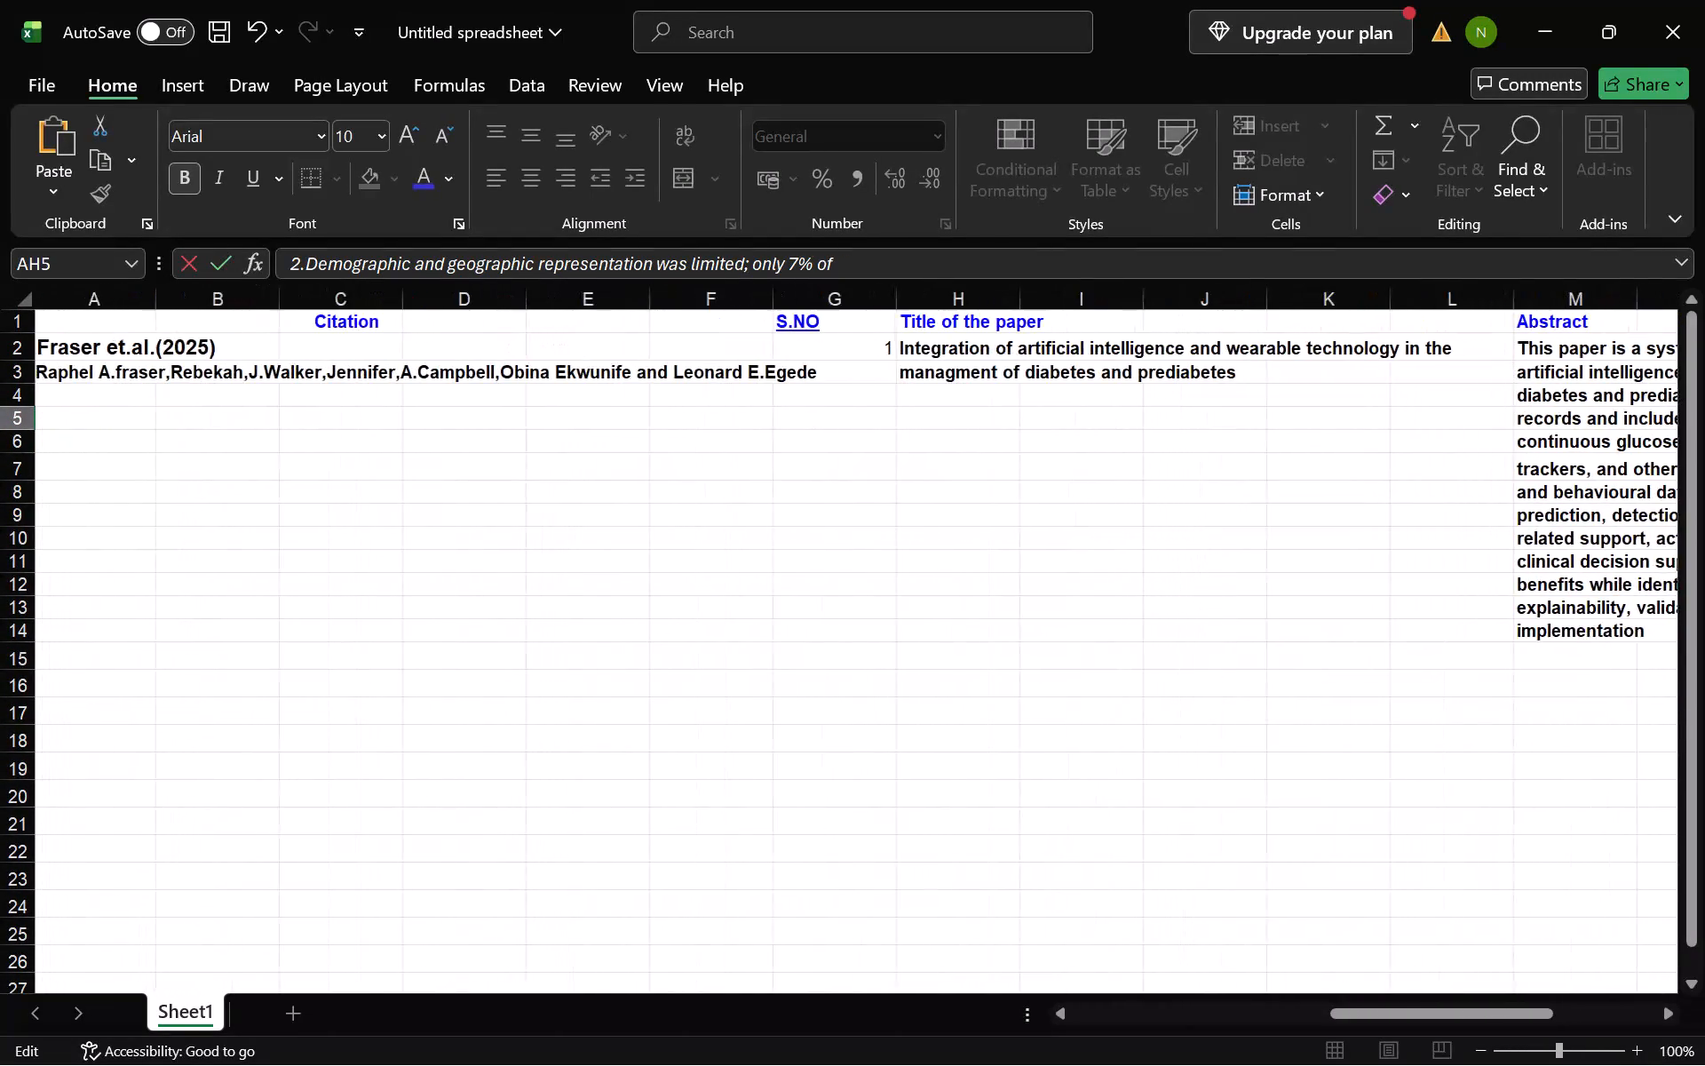
scroll(582, 459, right, 1)
scroll(582, 459, left, 2)
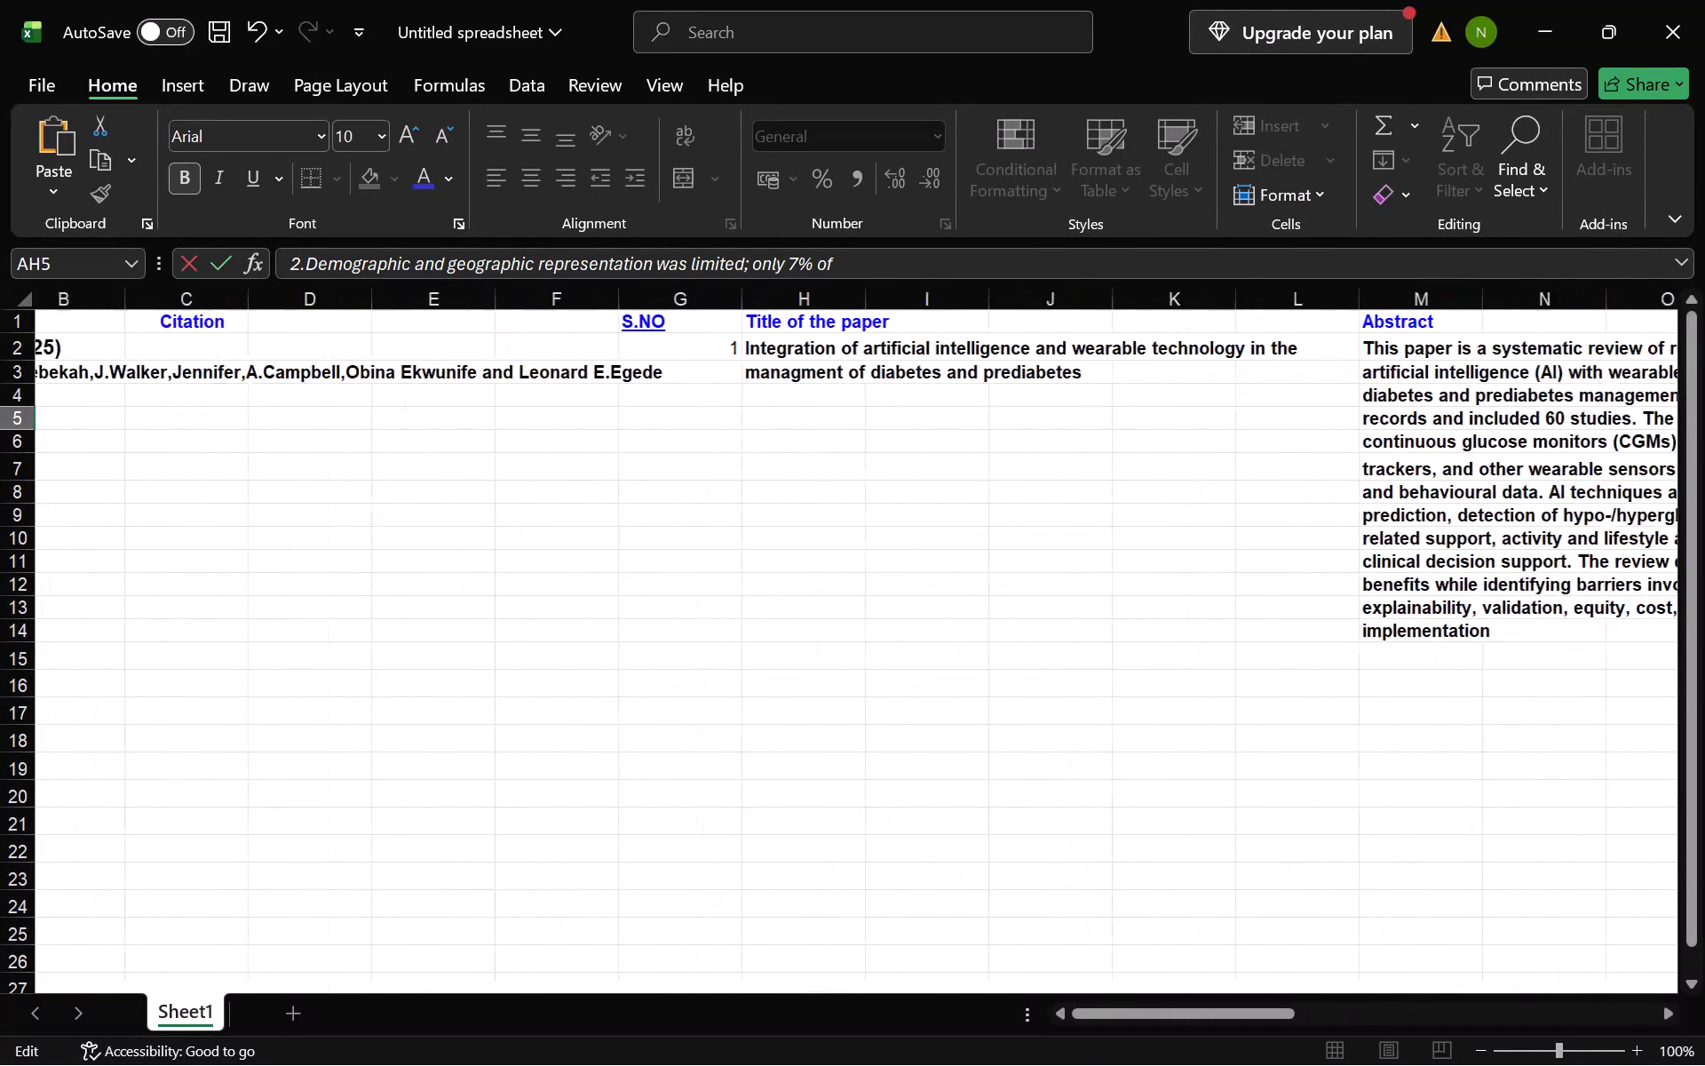
Enter the pending first line of limitation 2 in cell AH5 and select cell AH6 for its continuation.
scroll(582, 459, left, 8)
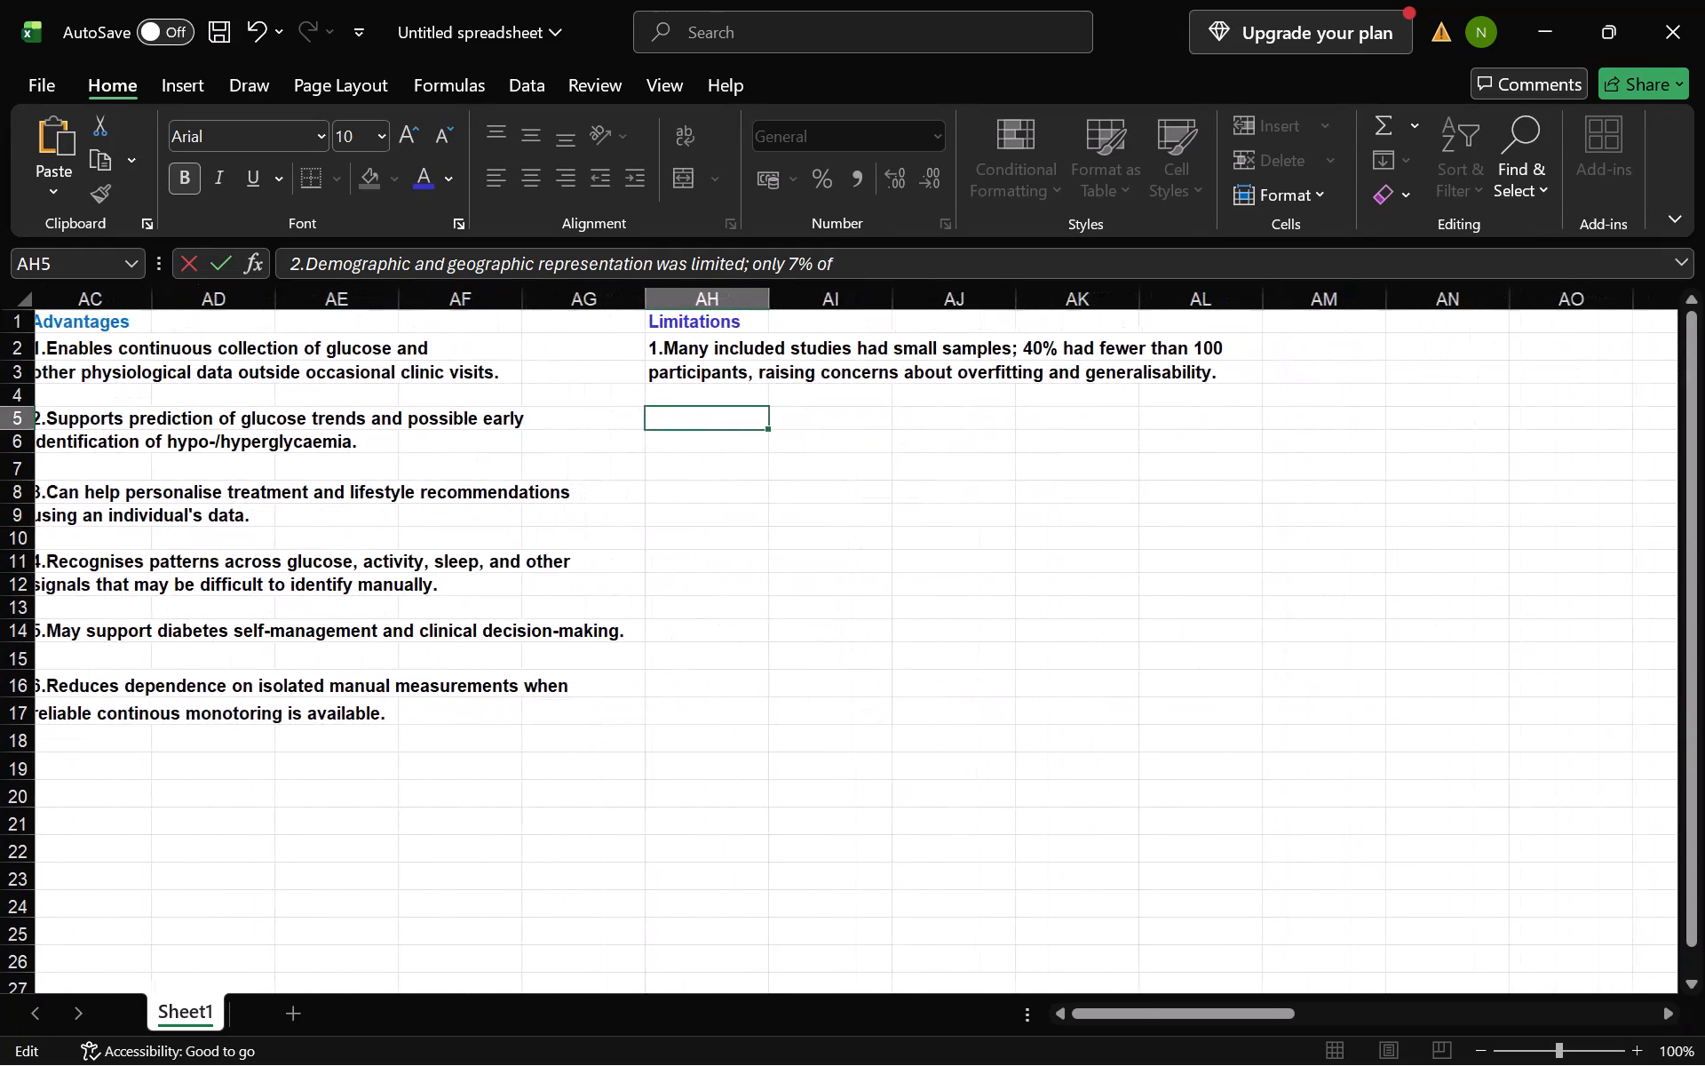
scroll(582, 459, left, 1)
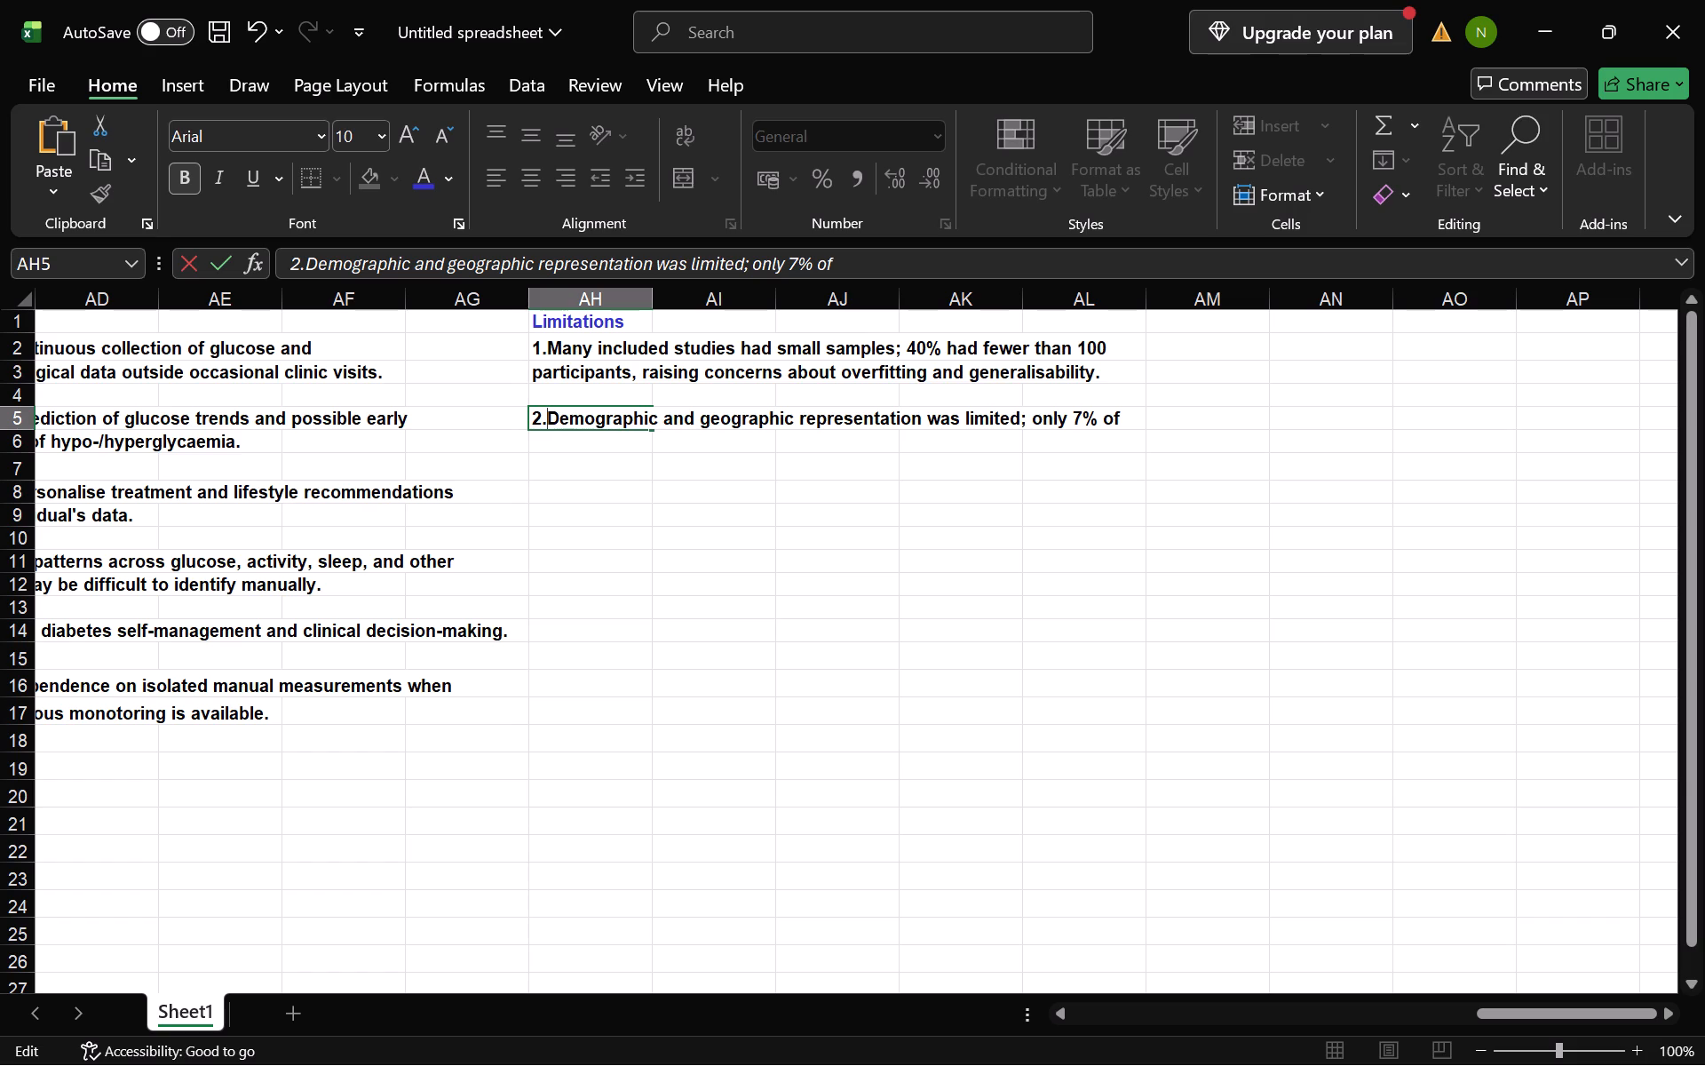
click(582, 434)
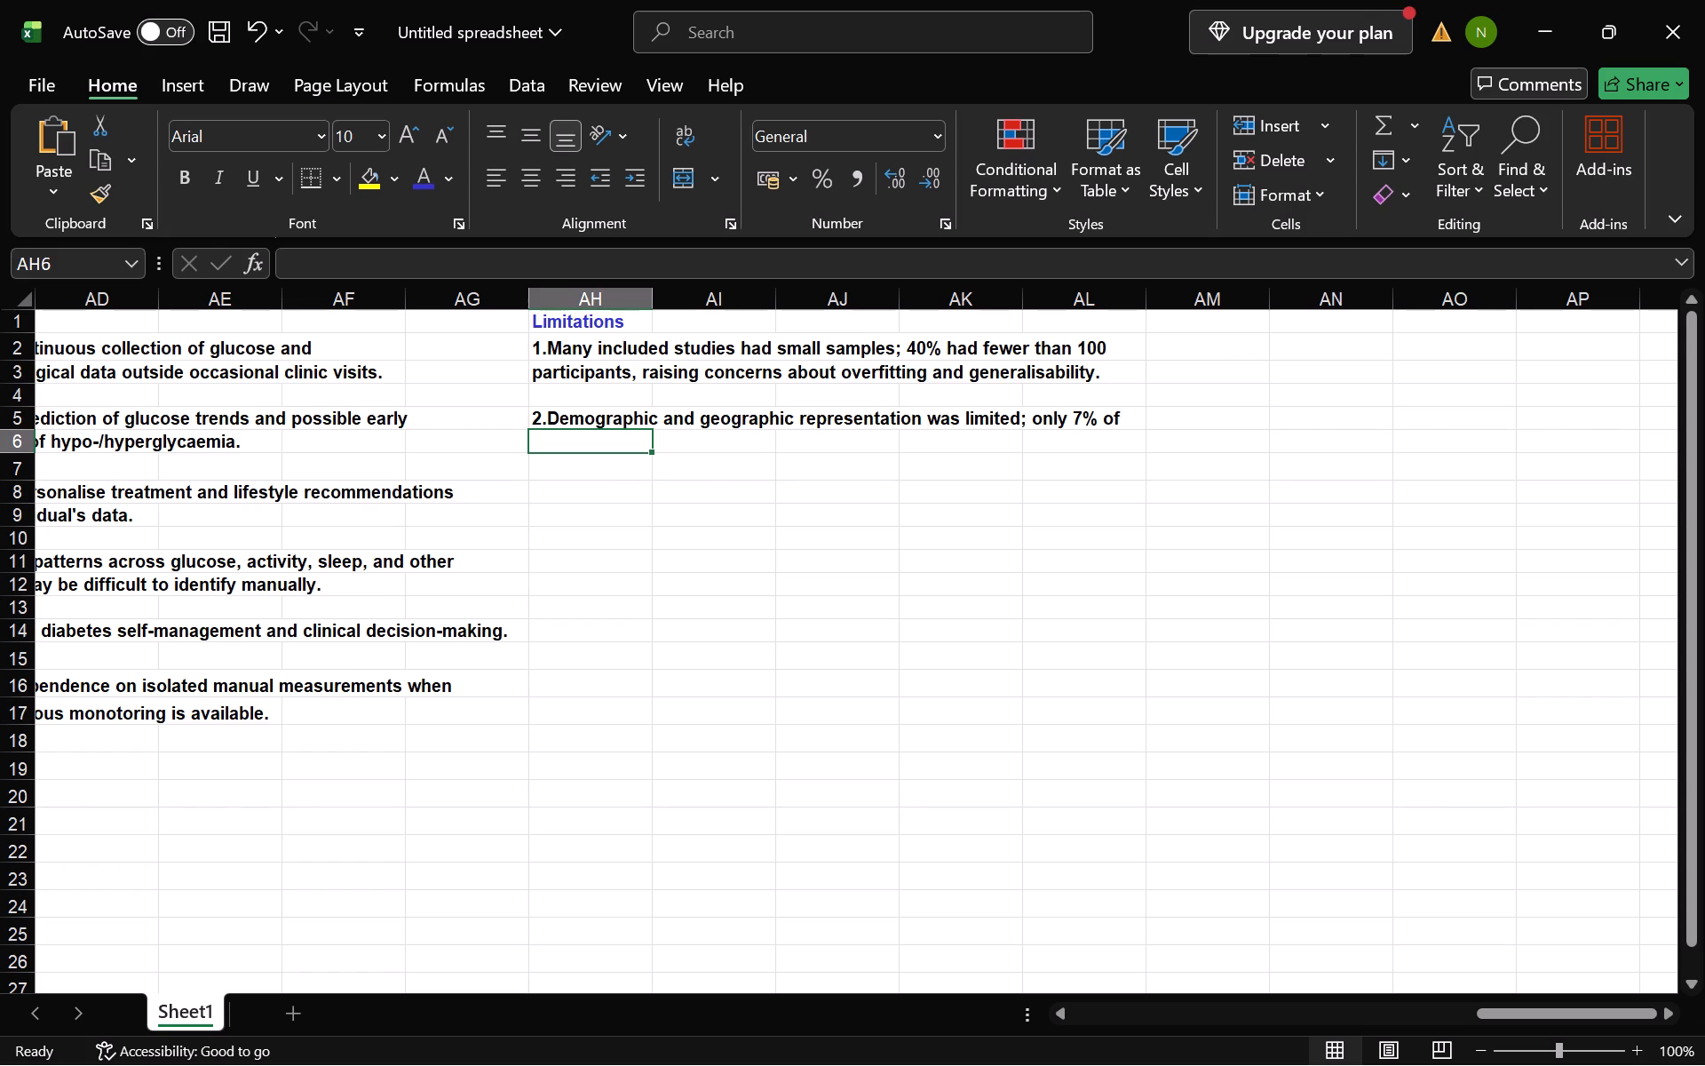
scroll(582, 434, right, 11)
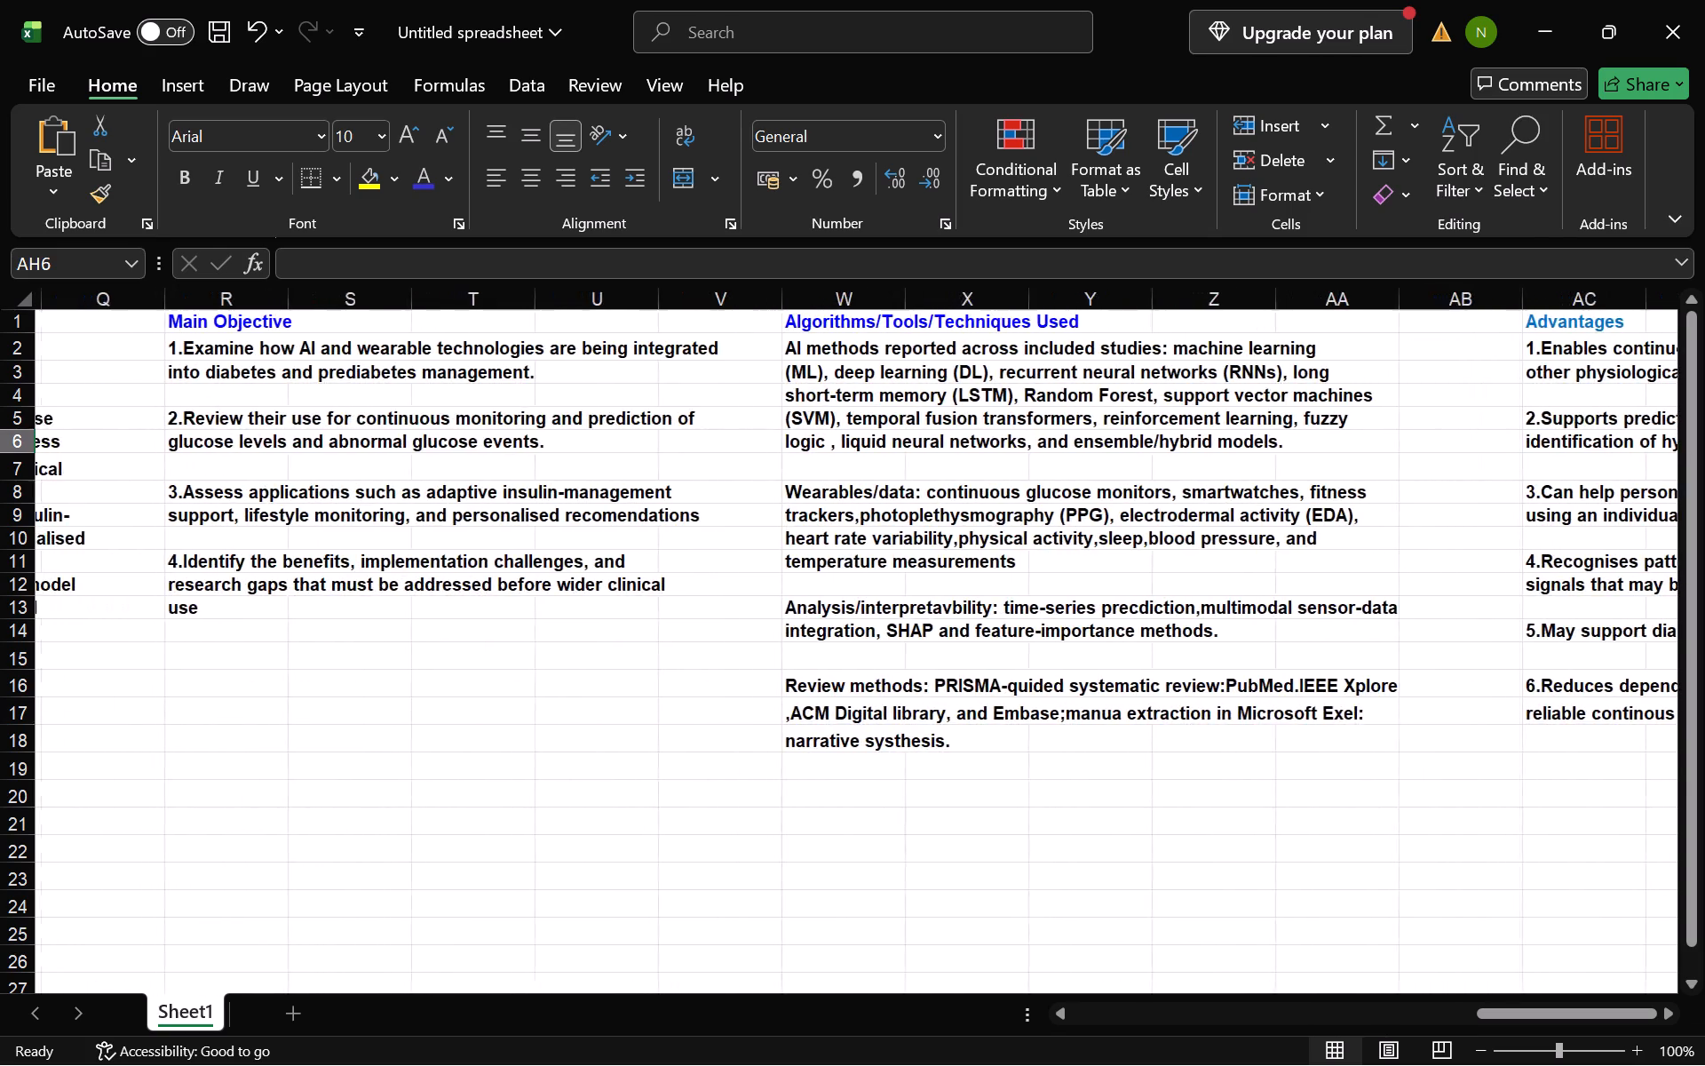
Make the empty cell AH6 below the first line of limitation 2 bold.
scroll(582, 434, right, 5)
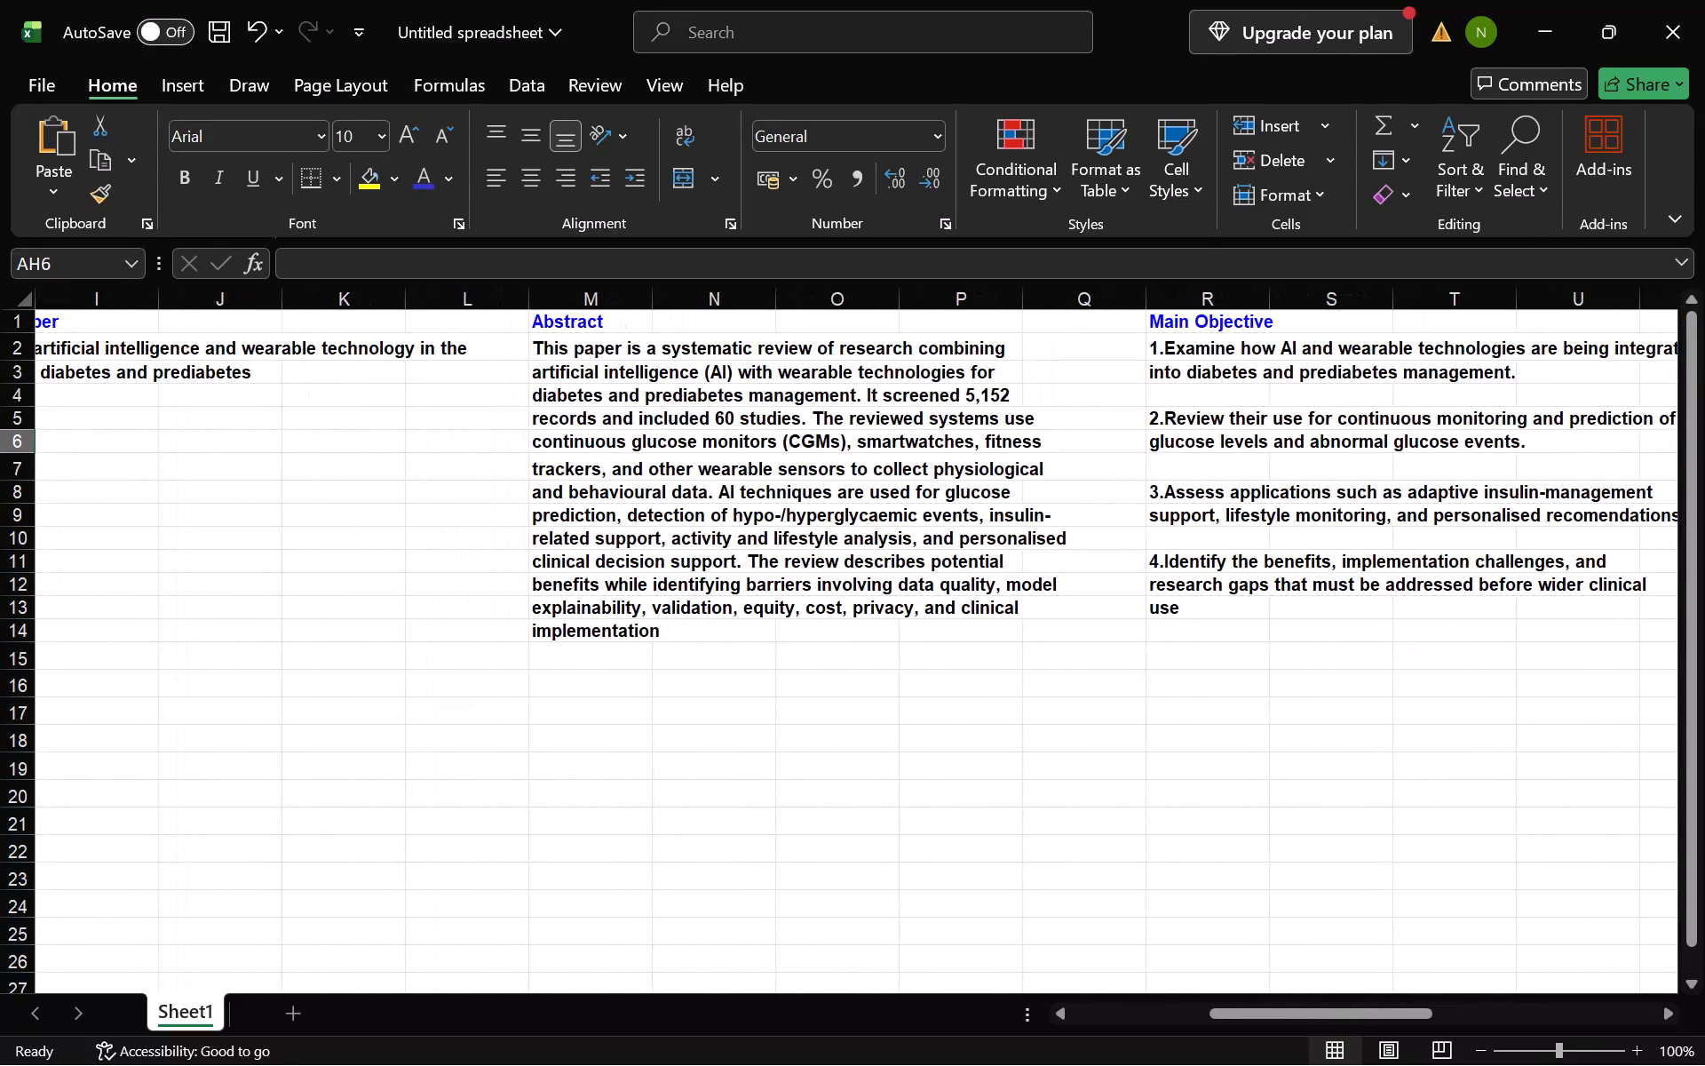
scroll(582, 434, left, 1)
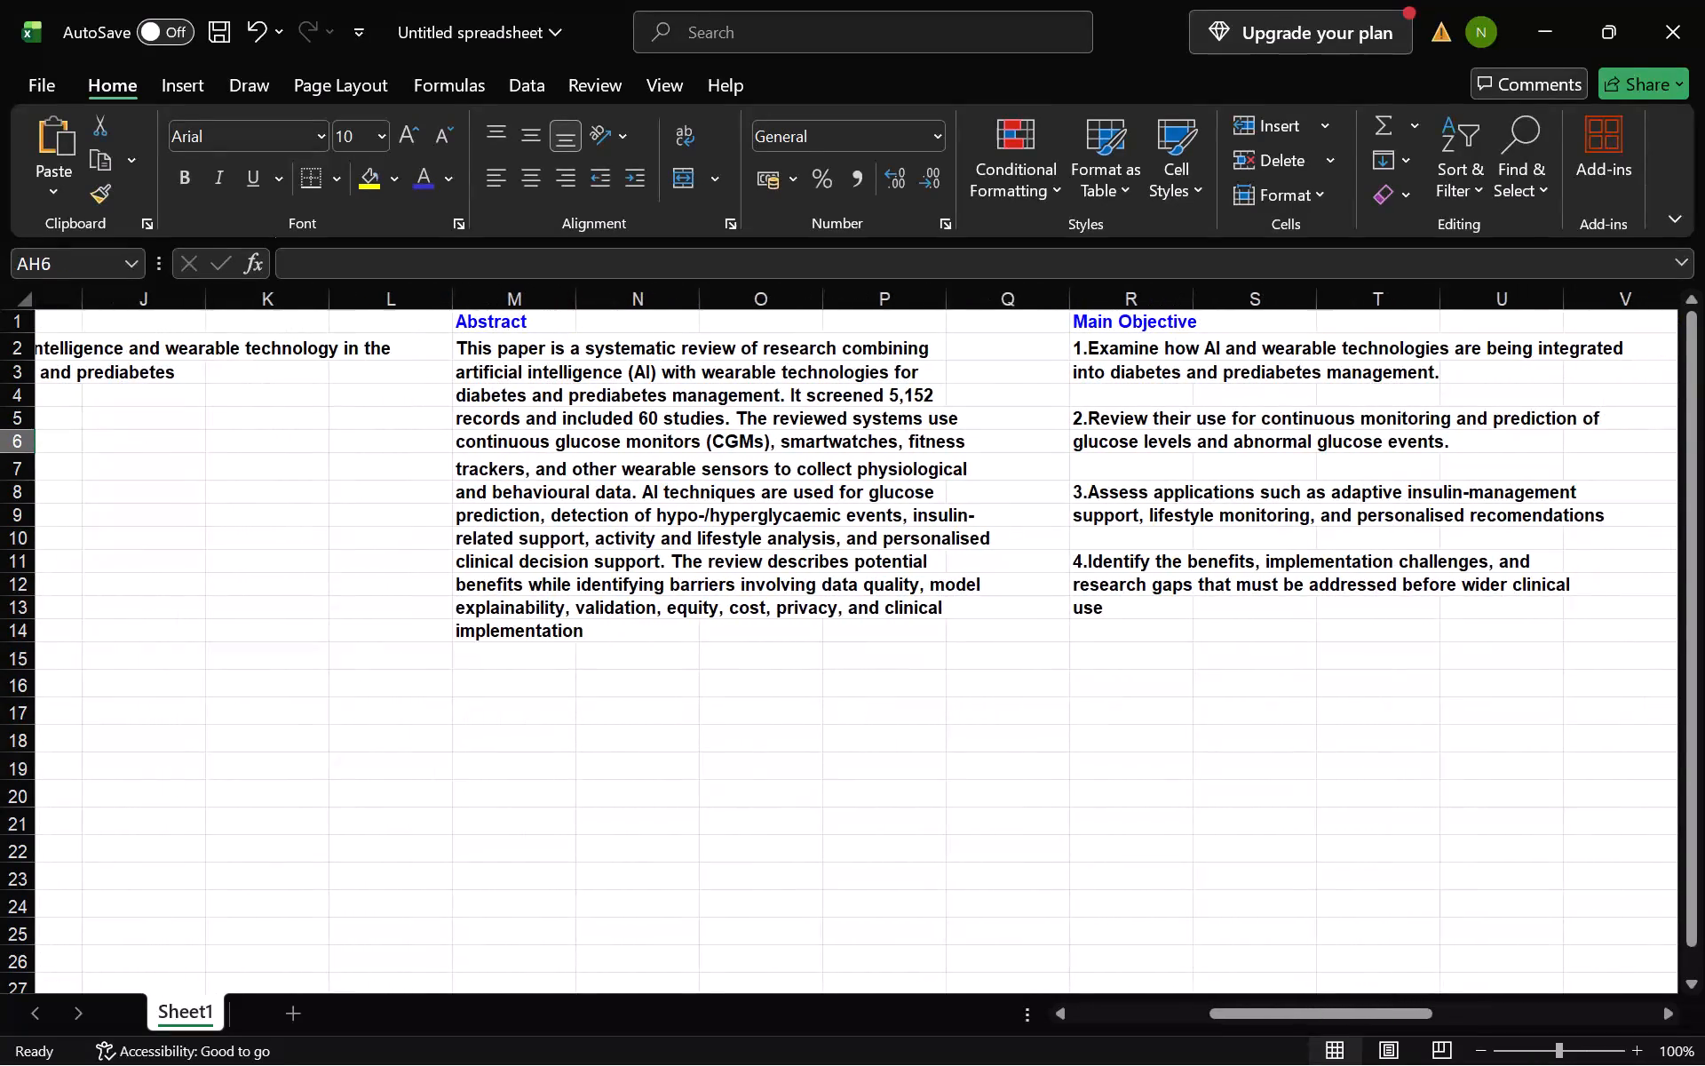
scroll(582, 434, left, 3)
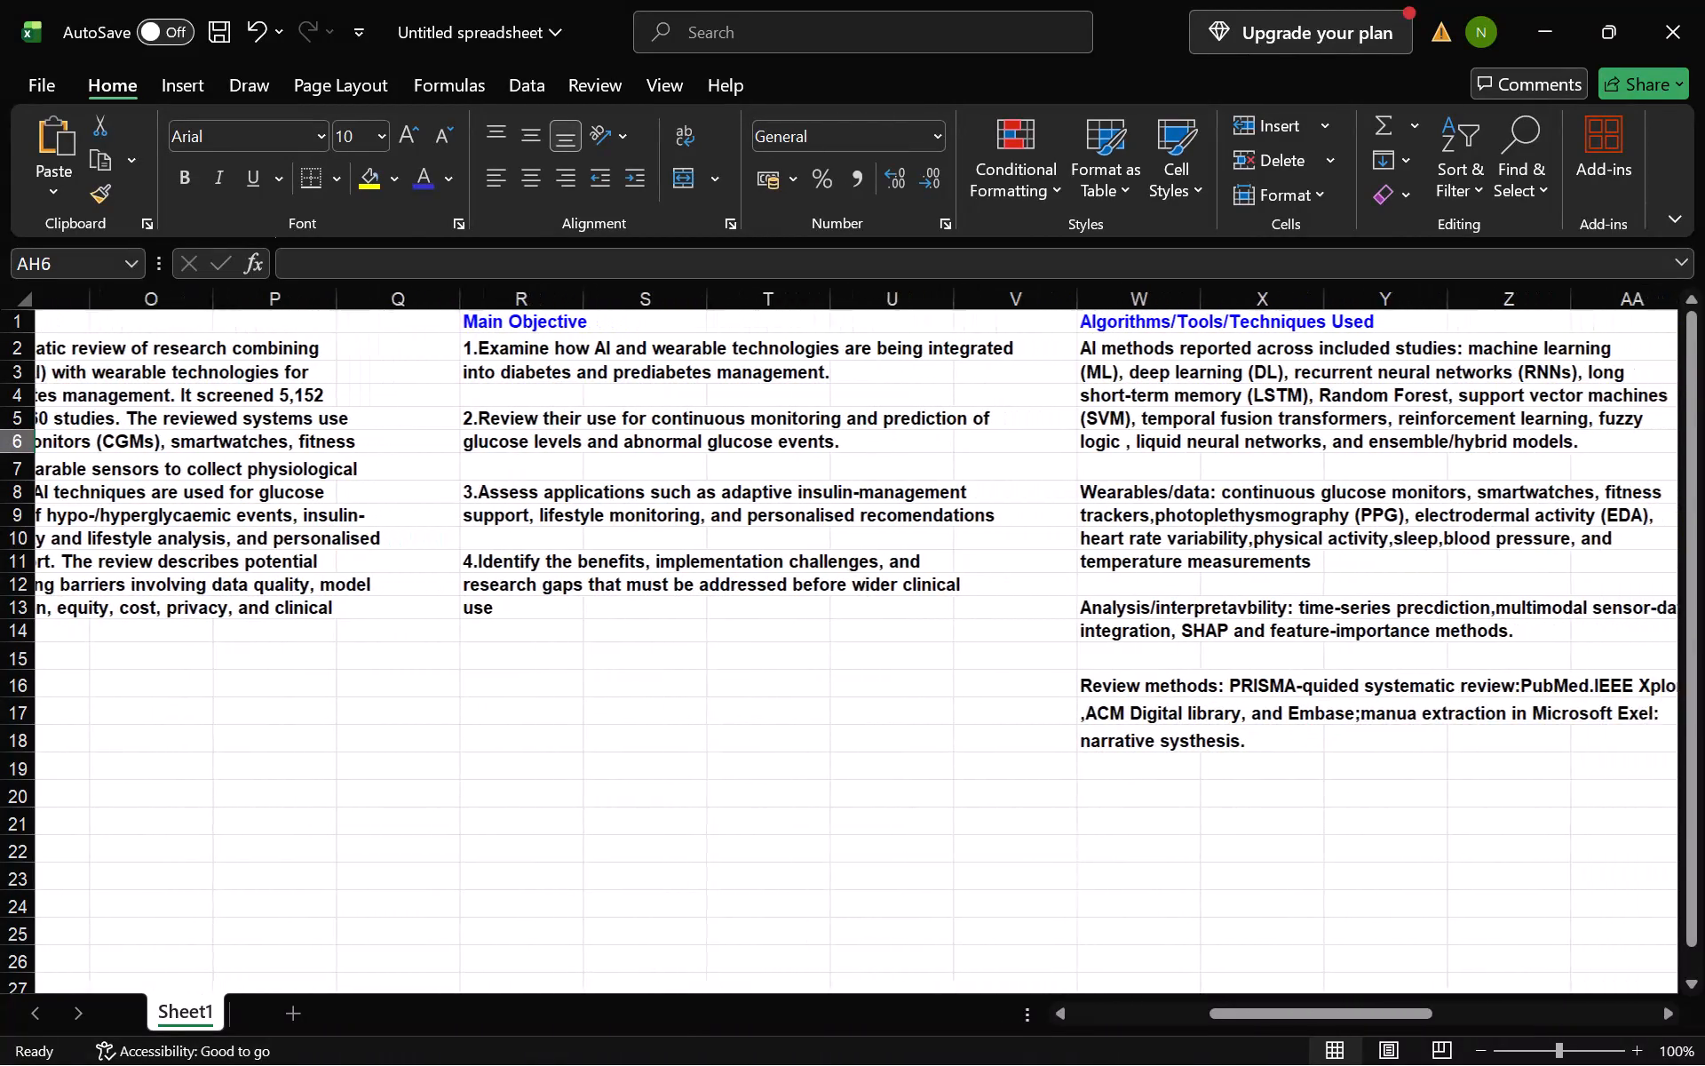
scroll(582, 434, left, 3)
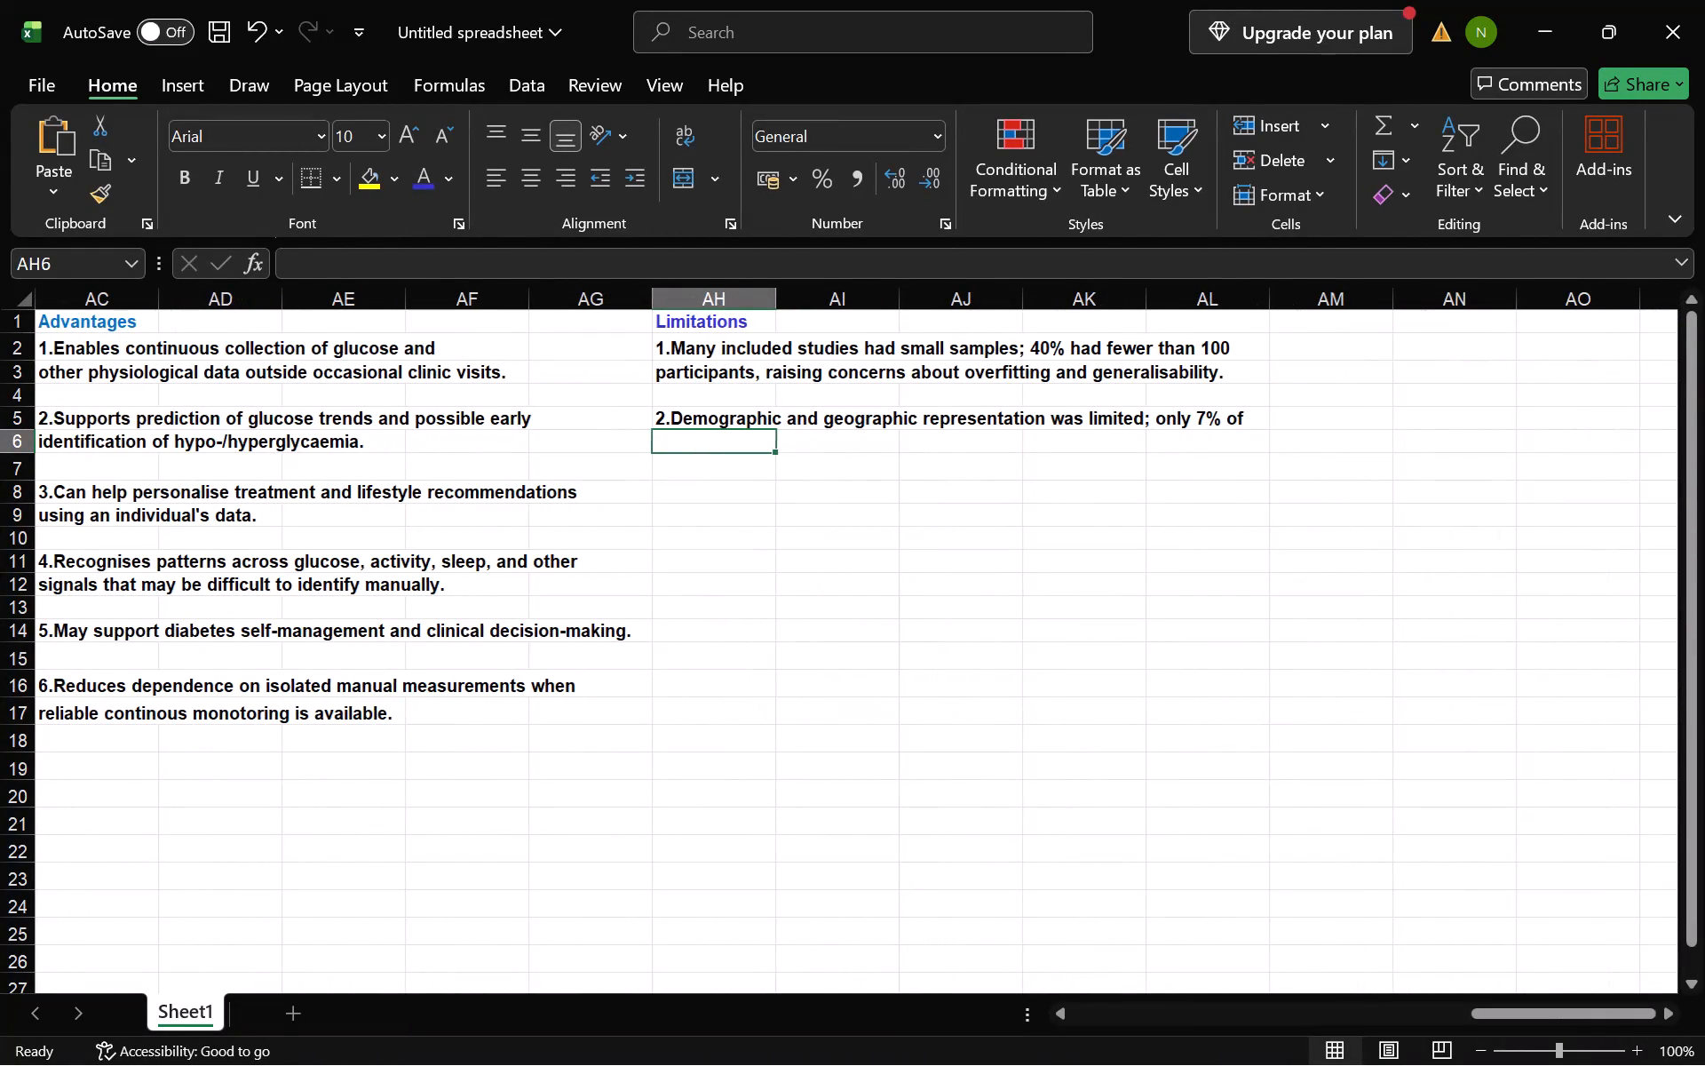
key(ctrl+b)
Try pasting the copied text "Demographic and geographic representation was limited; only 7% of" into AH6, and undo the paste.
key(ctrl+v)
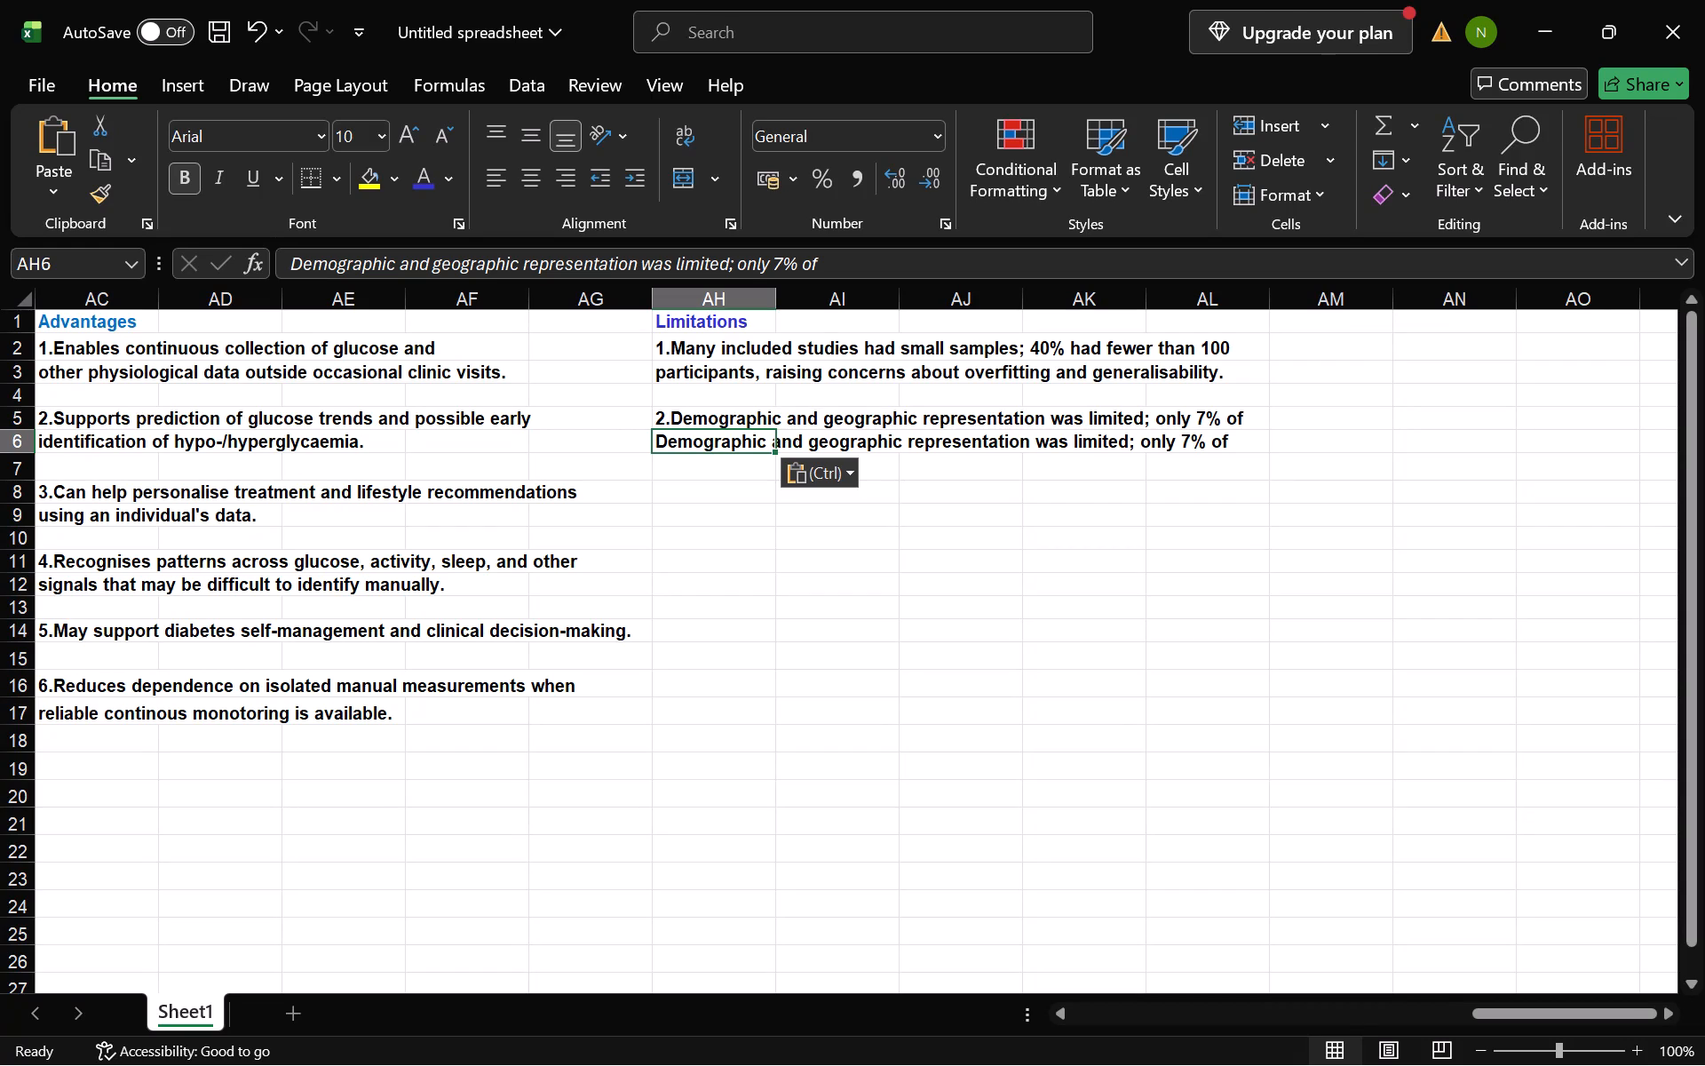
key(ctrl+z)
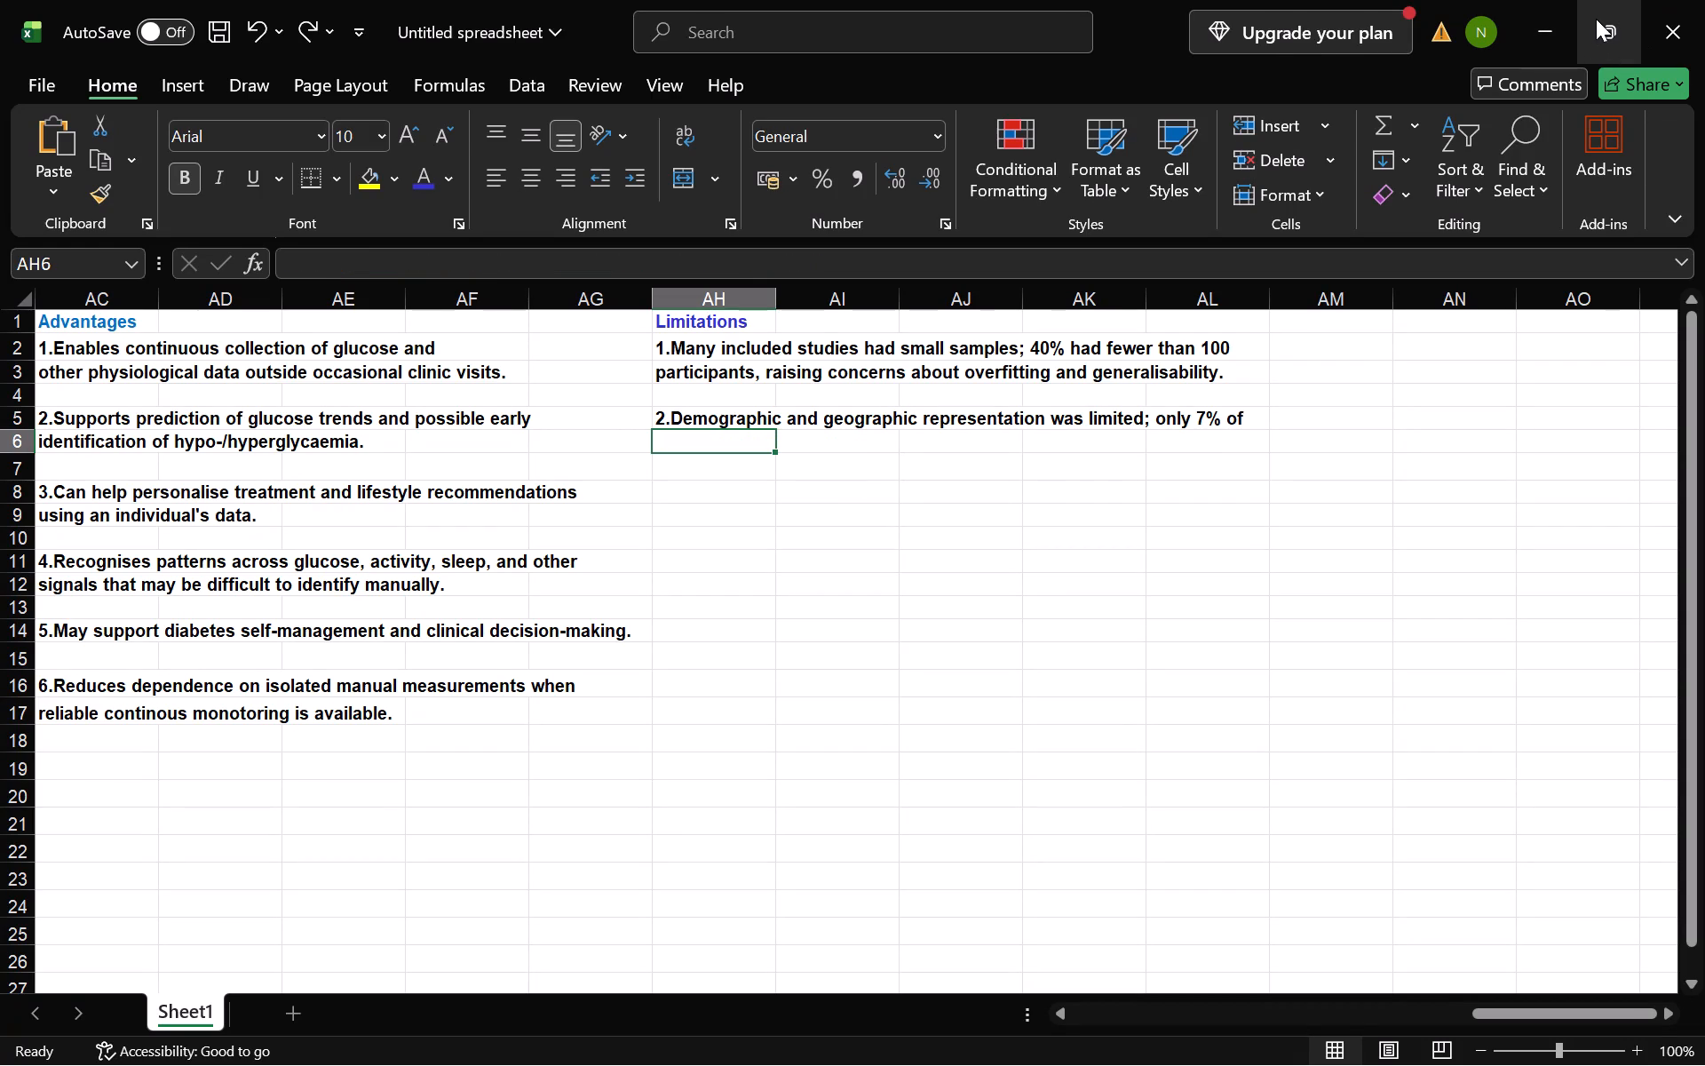
Place the spreadsheet side by side with the WhatsApp chat notes, with the Limitations column in view.
click(1518, 90)
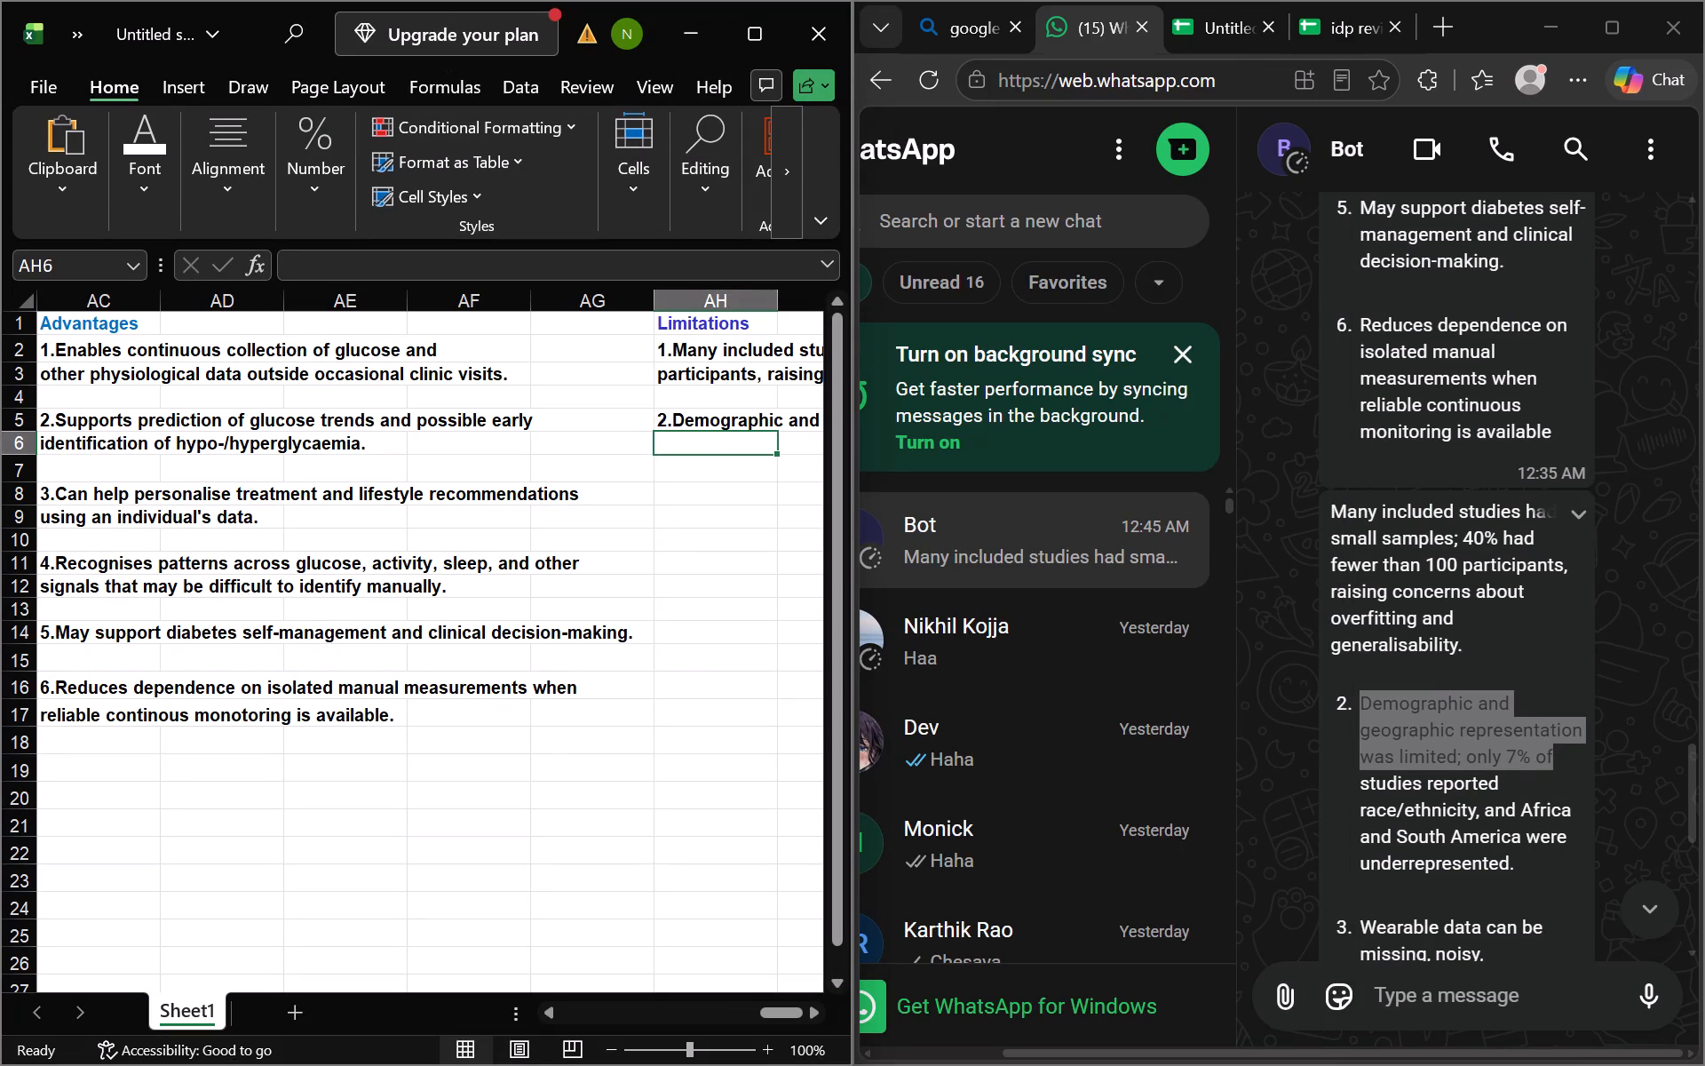
scroll(655, 669, left, 3)
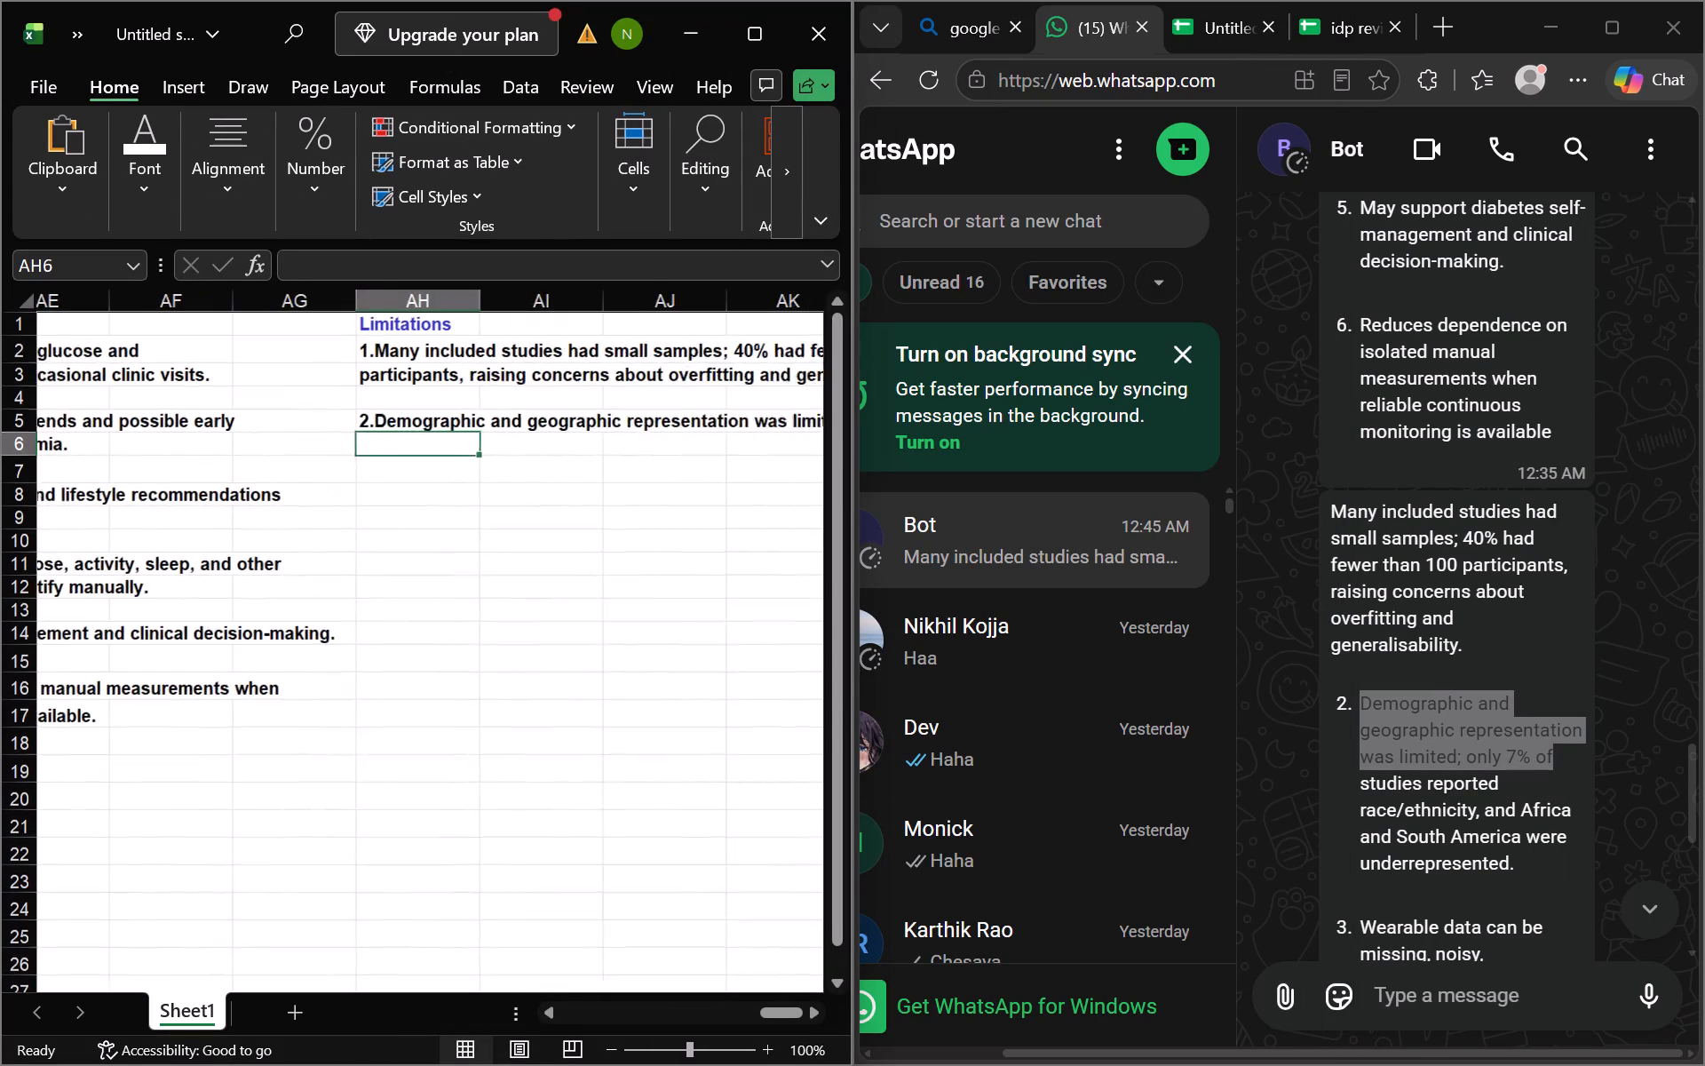
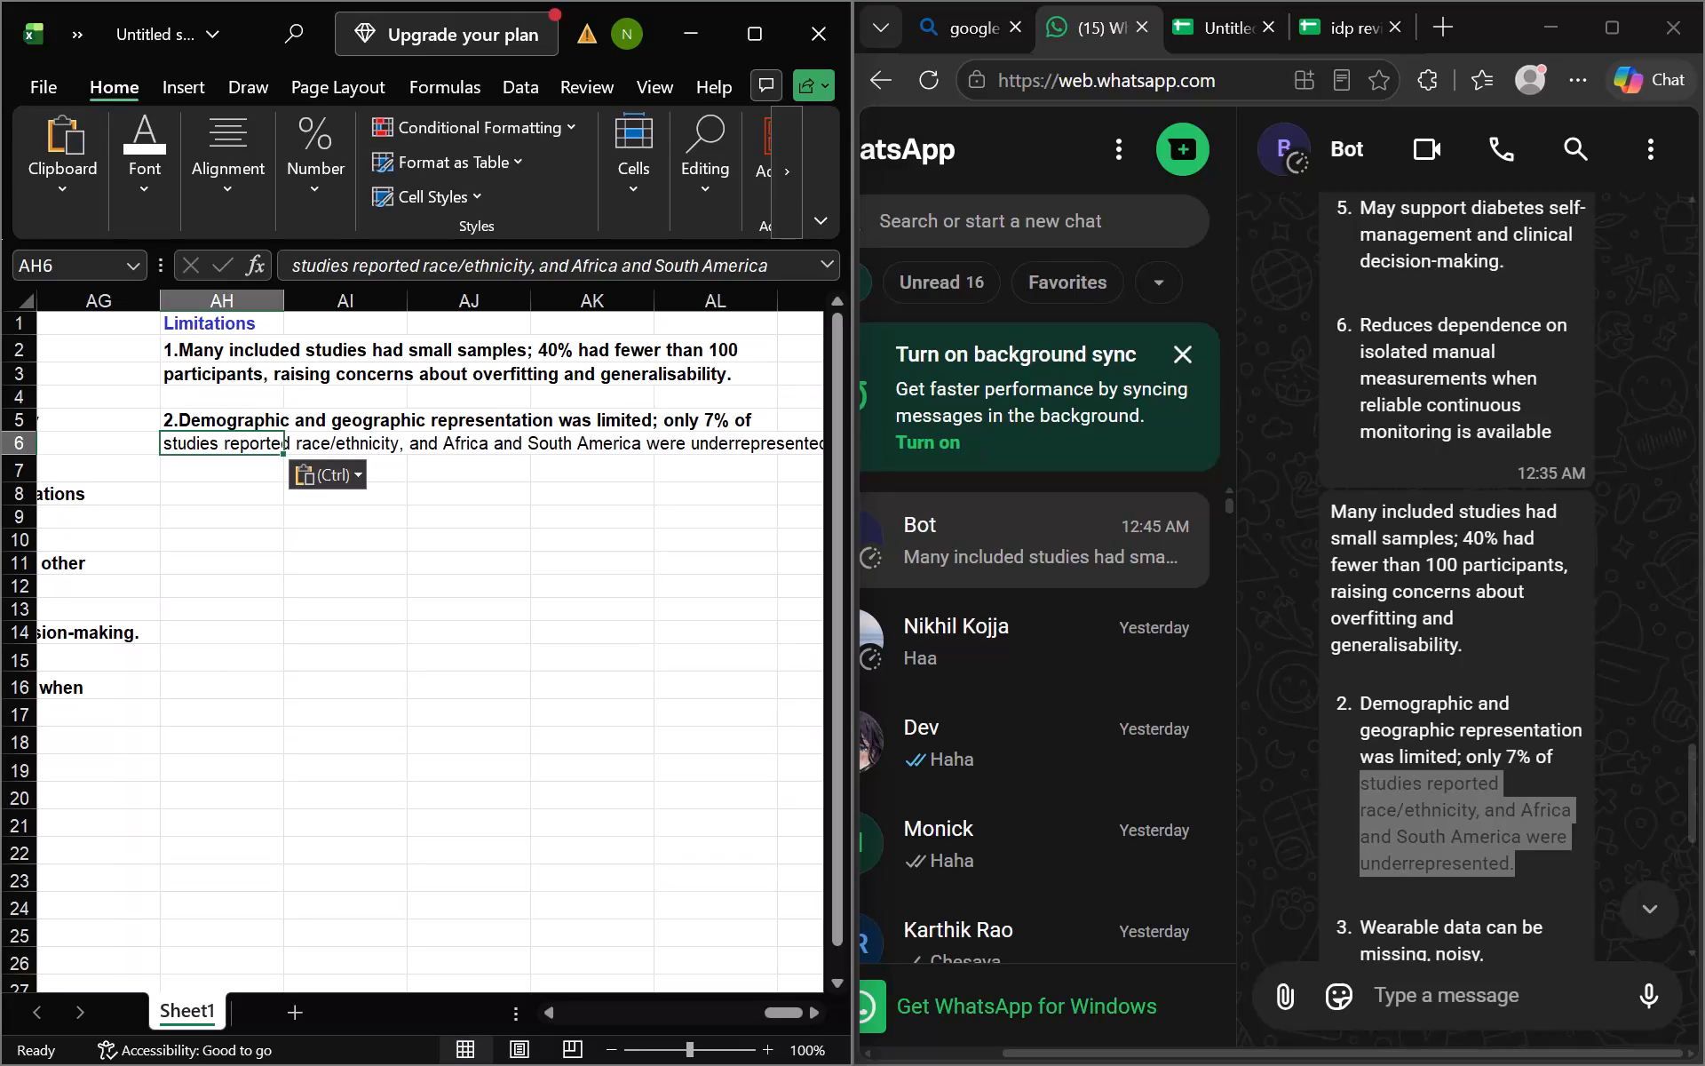
Replace the unbolded continuation of limitation 2 in cell AH6 with bold text: "studies reported race/ethnicity, and Africa and South America were underrepresented.".
key(ctrl+z)
key(ctrl+b)
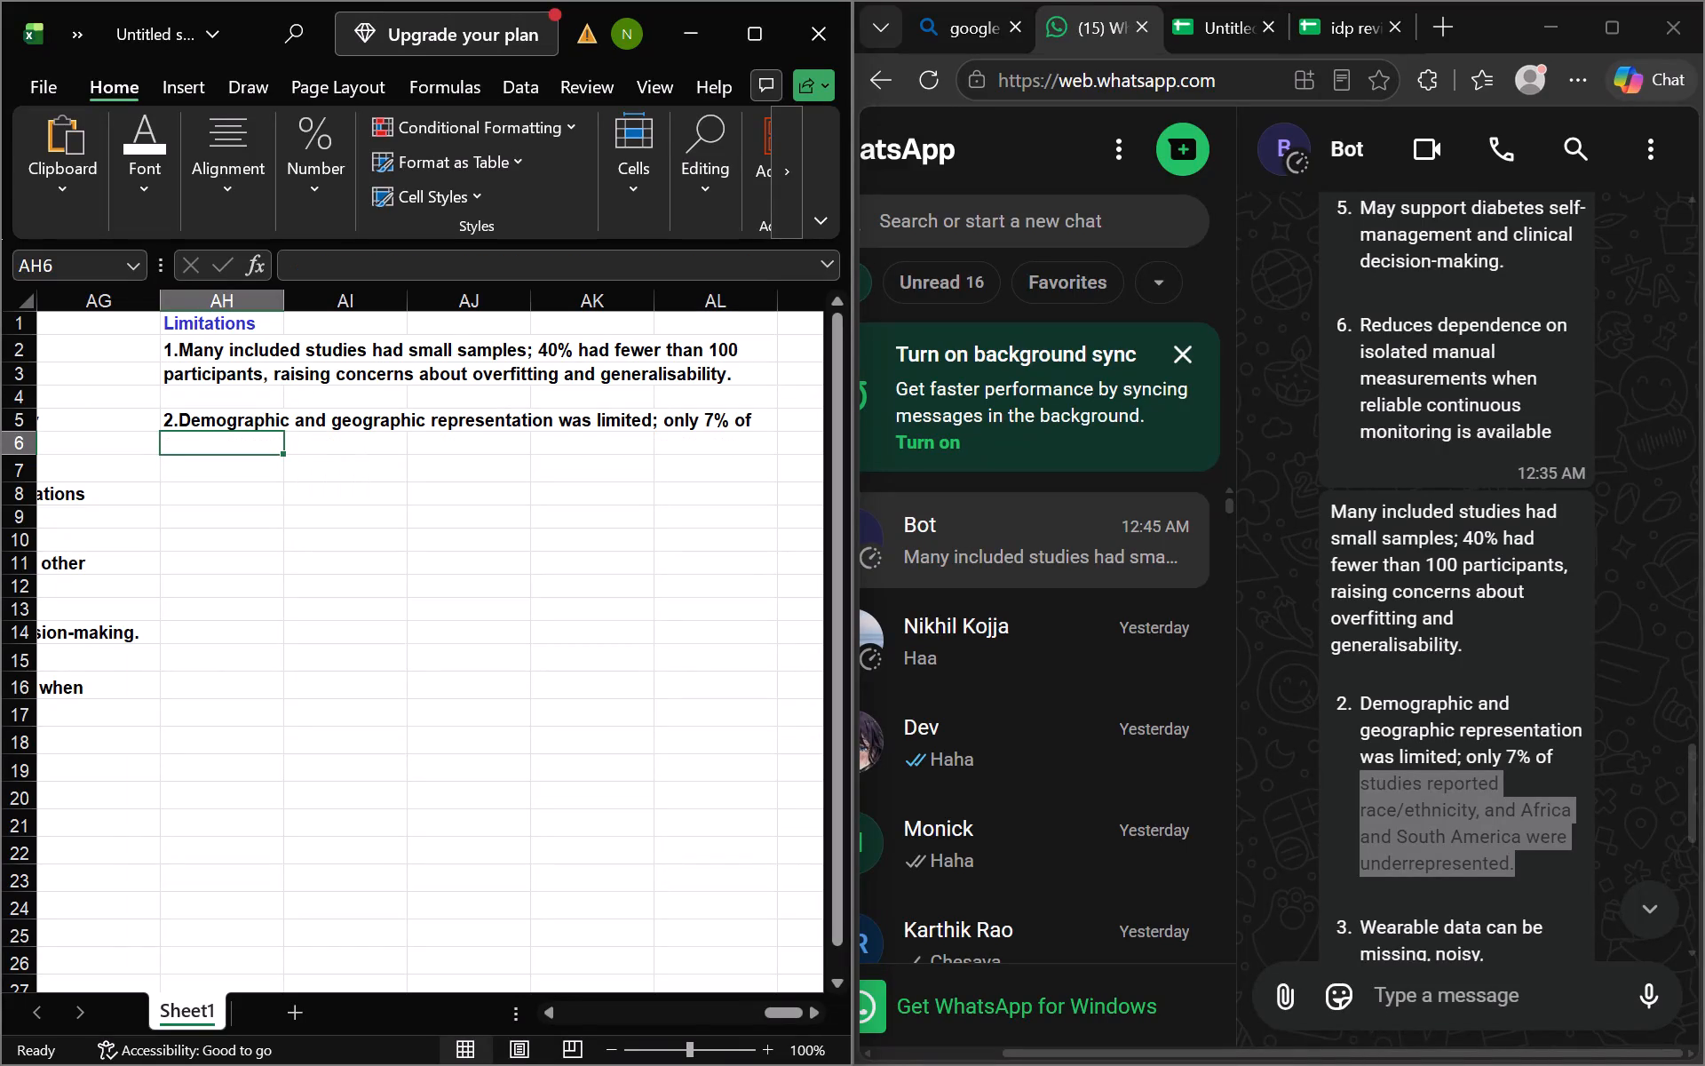
key(ctrl+v)
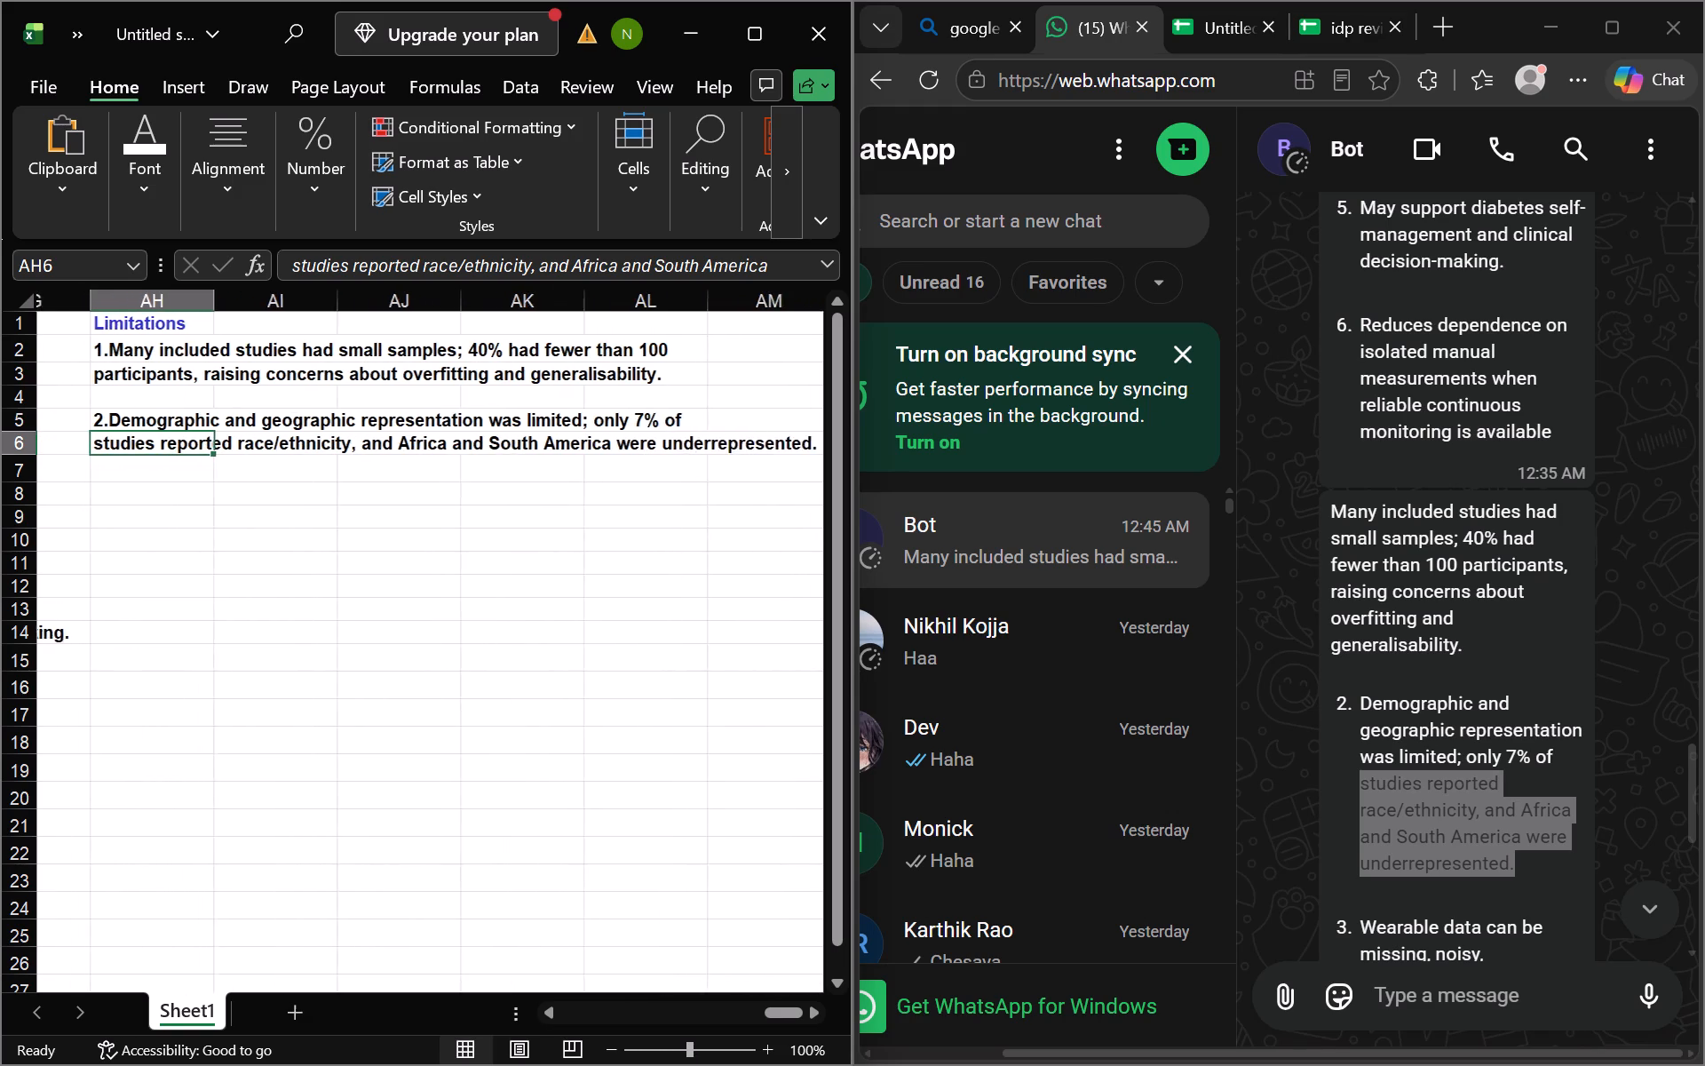
scroll(559, 560, right, 1)
scroll(135, 541, right, 1)
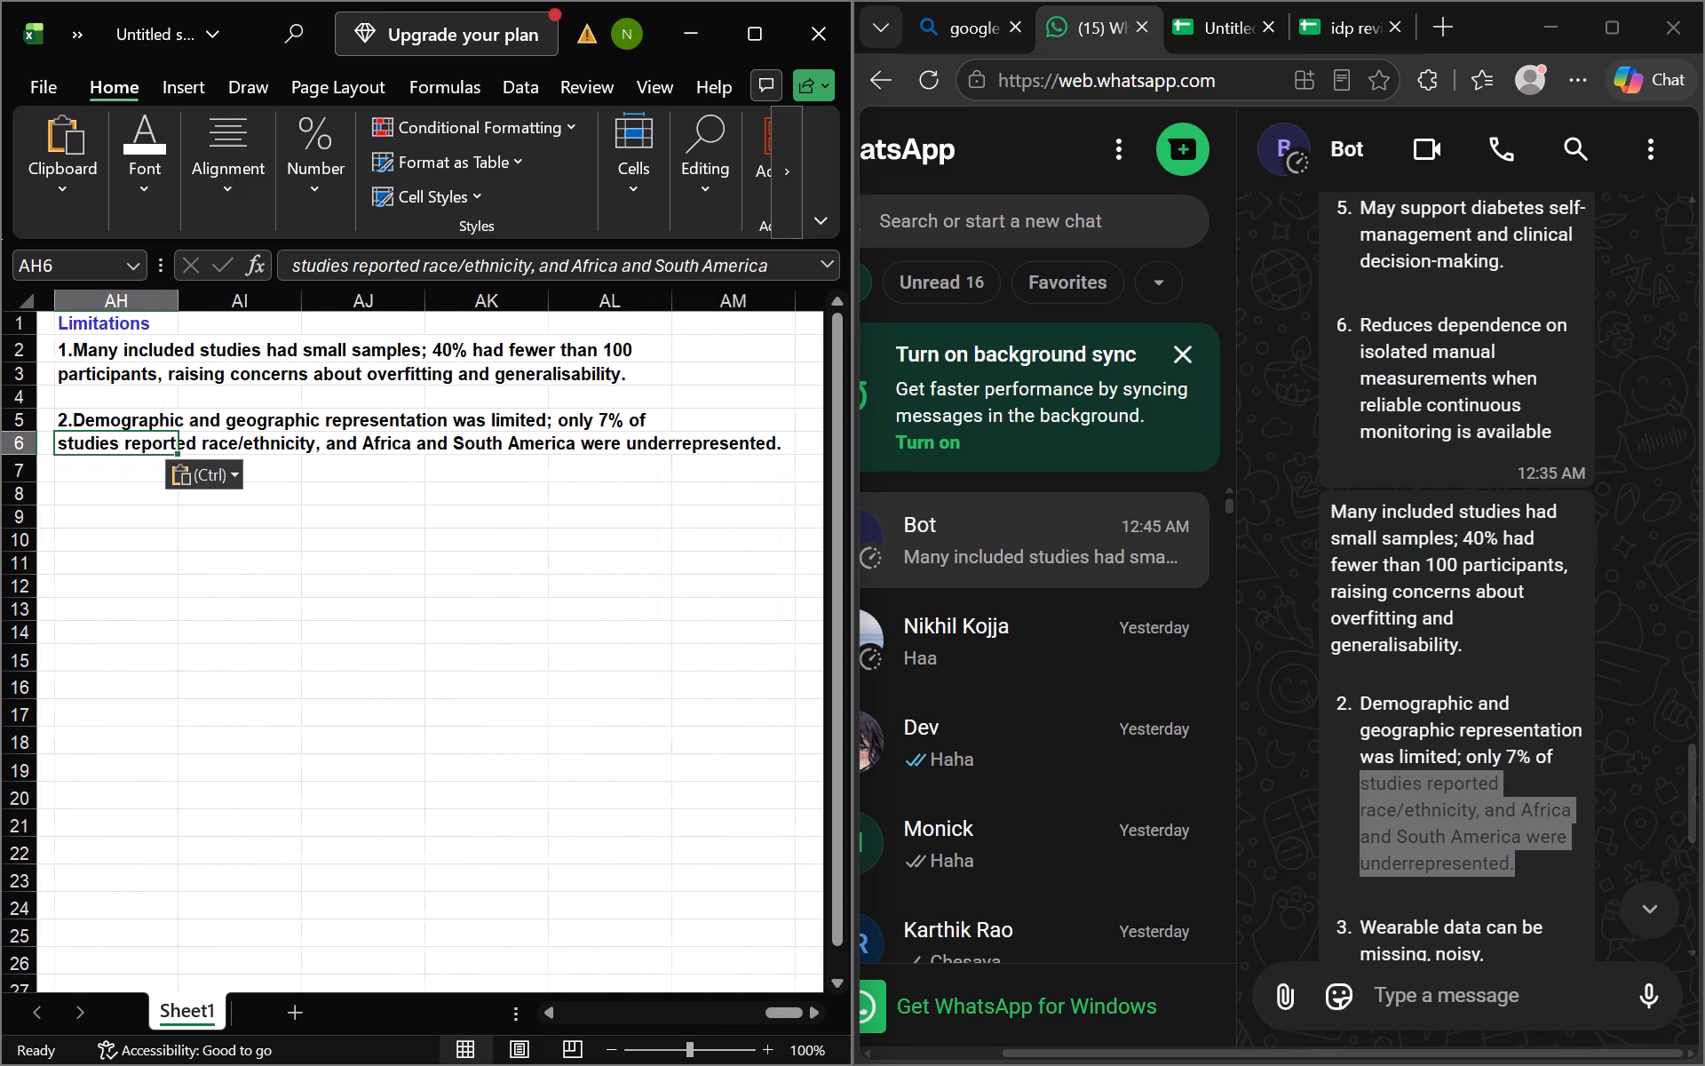
scroll(135, 541, right, 1)
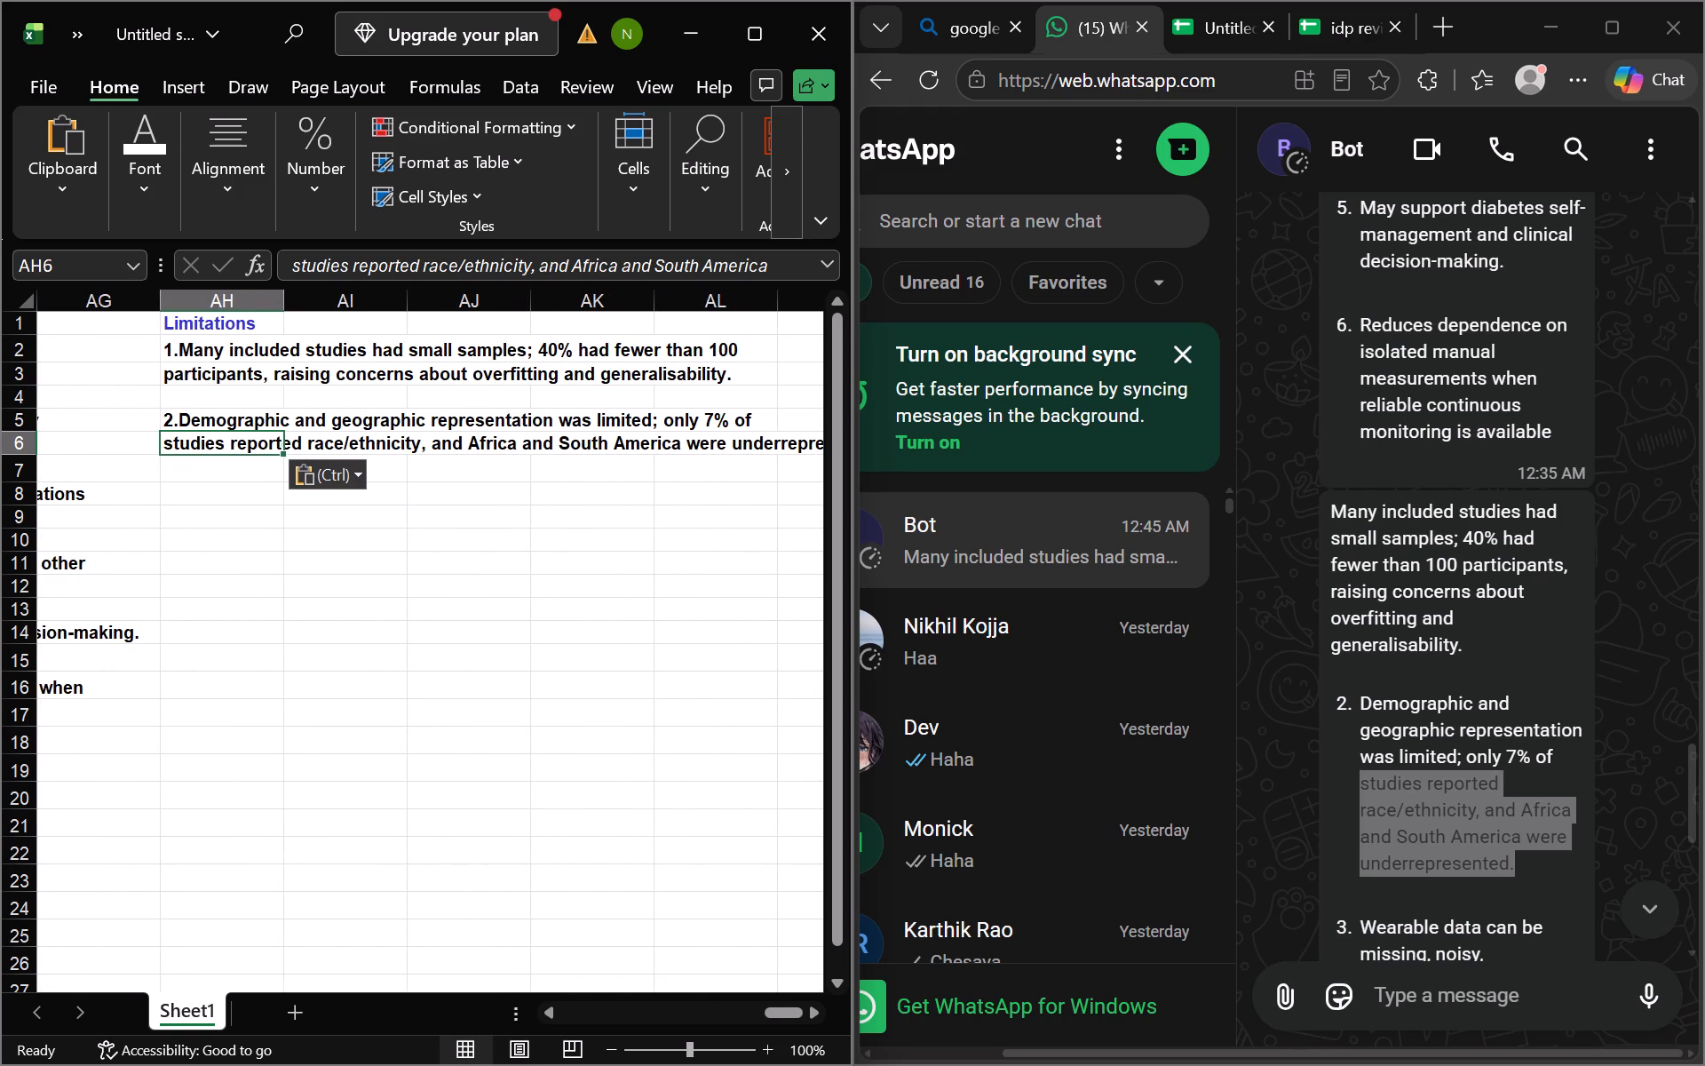
Select cell AH8 for the third limitation, leaving a blank row below limitation 2.
click(195, 492)
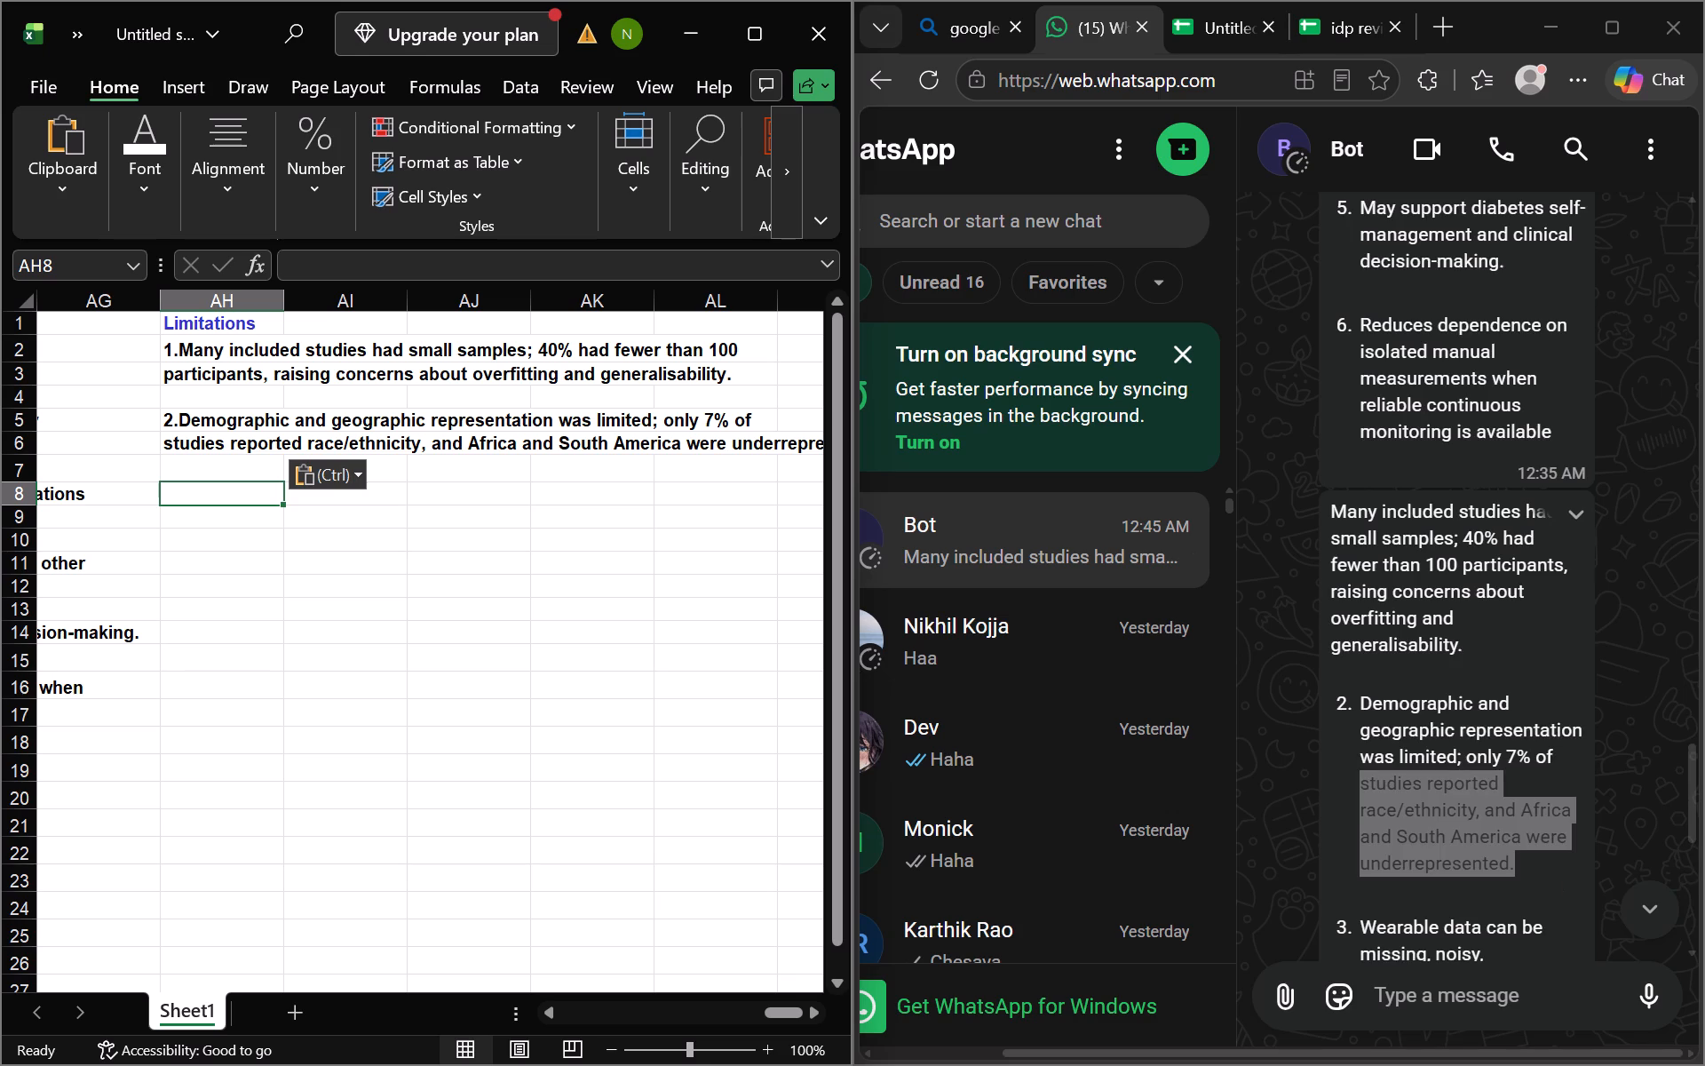
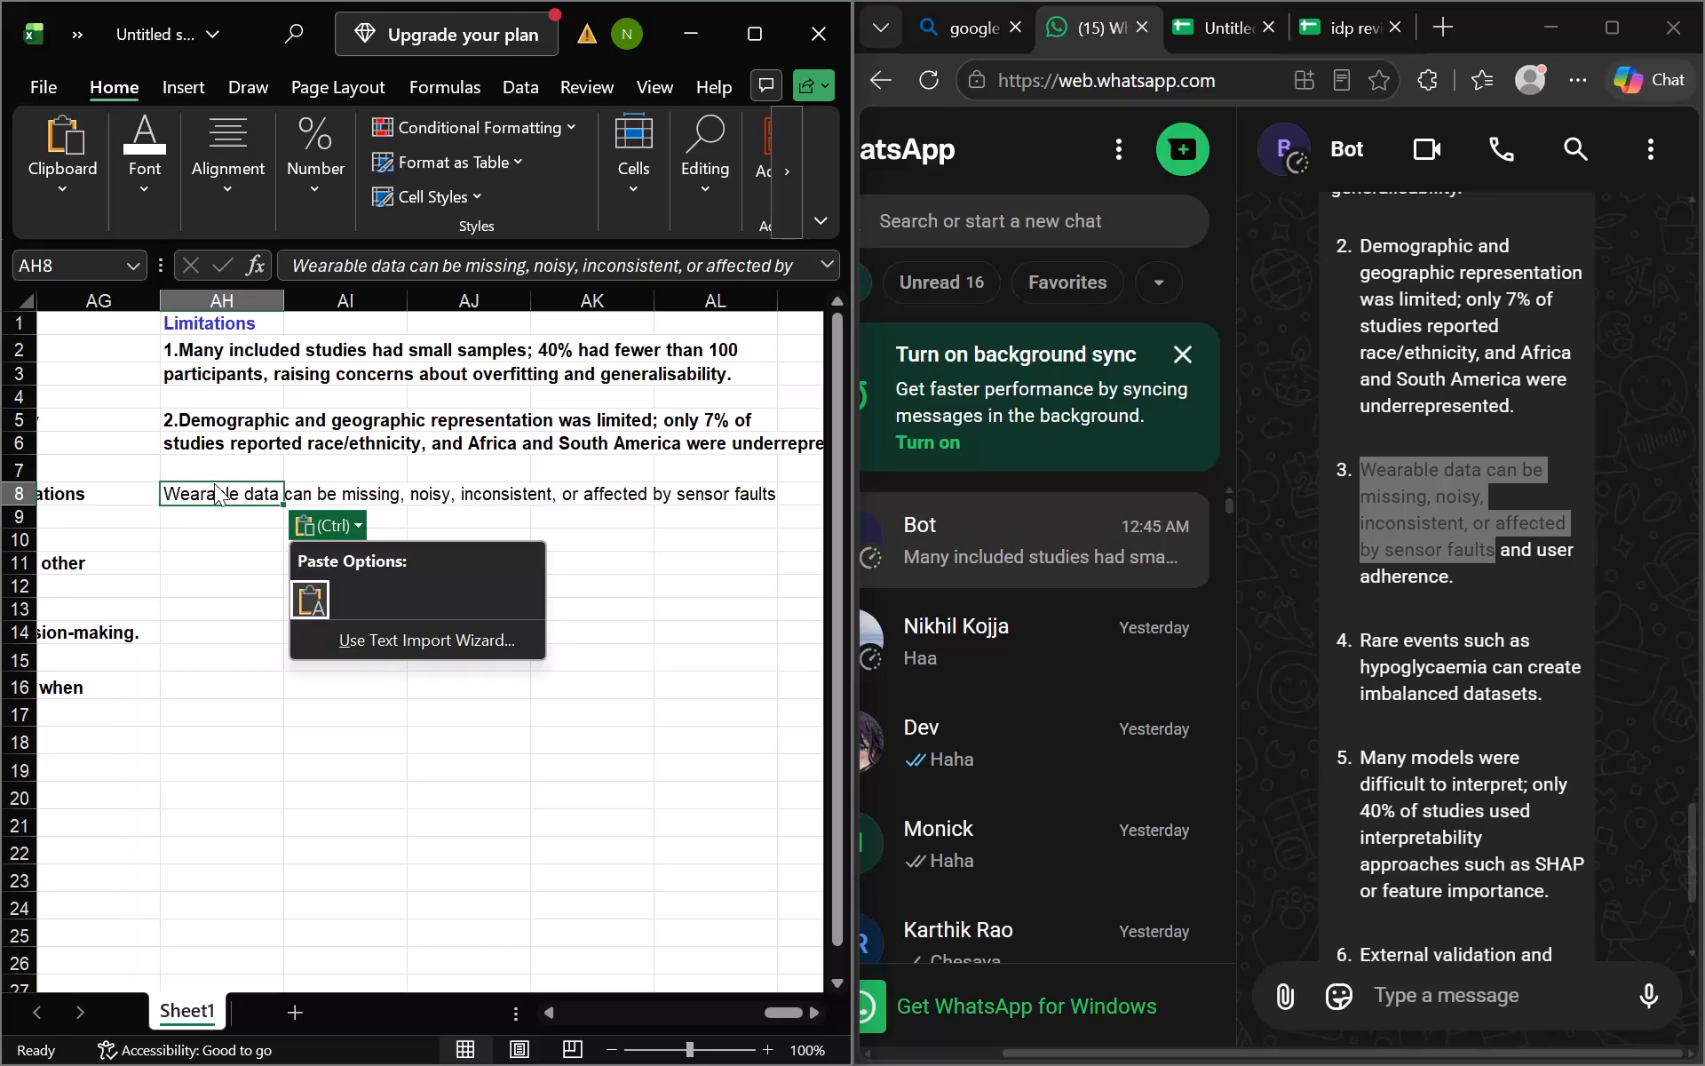
Undo the plain paste in cell AH8 and re-enter the copied wearable data limitation there in bold.
key(ctrl+z)
click(224, 497)
click(224, 497)
key(ctrl+z)
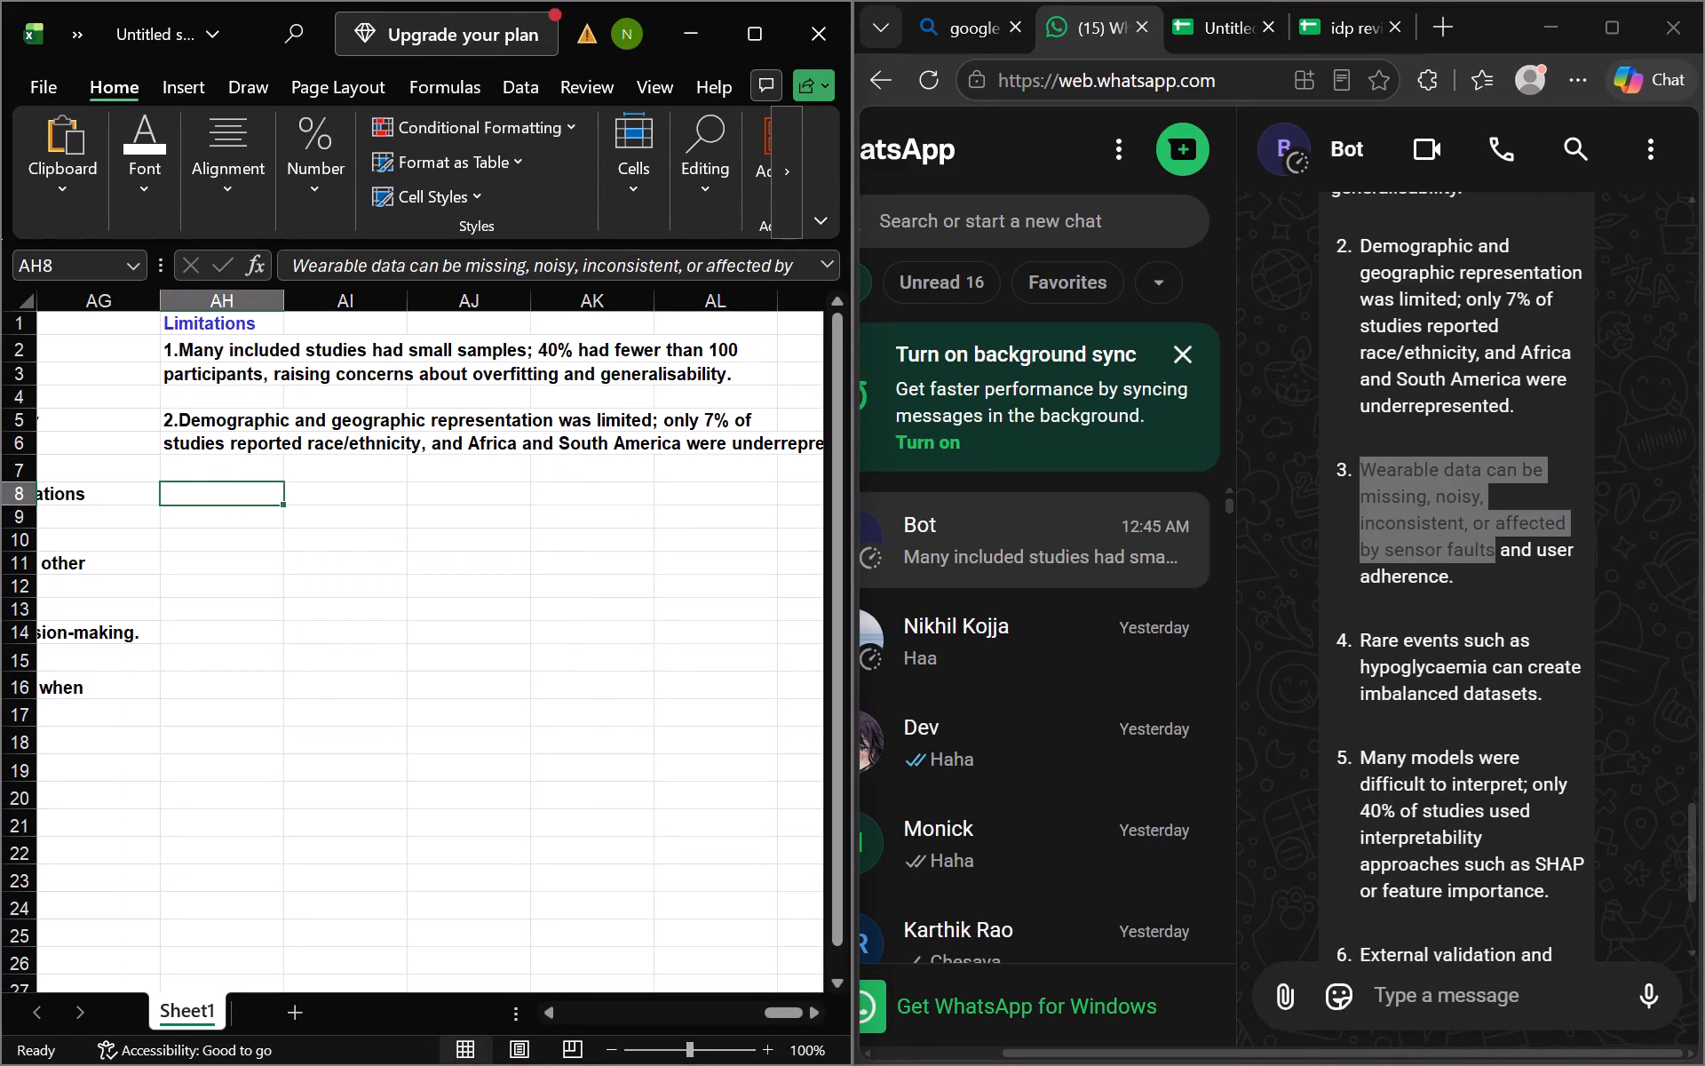
key(ctrl+b)
key(ctrl+v)
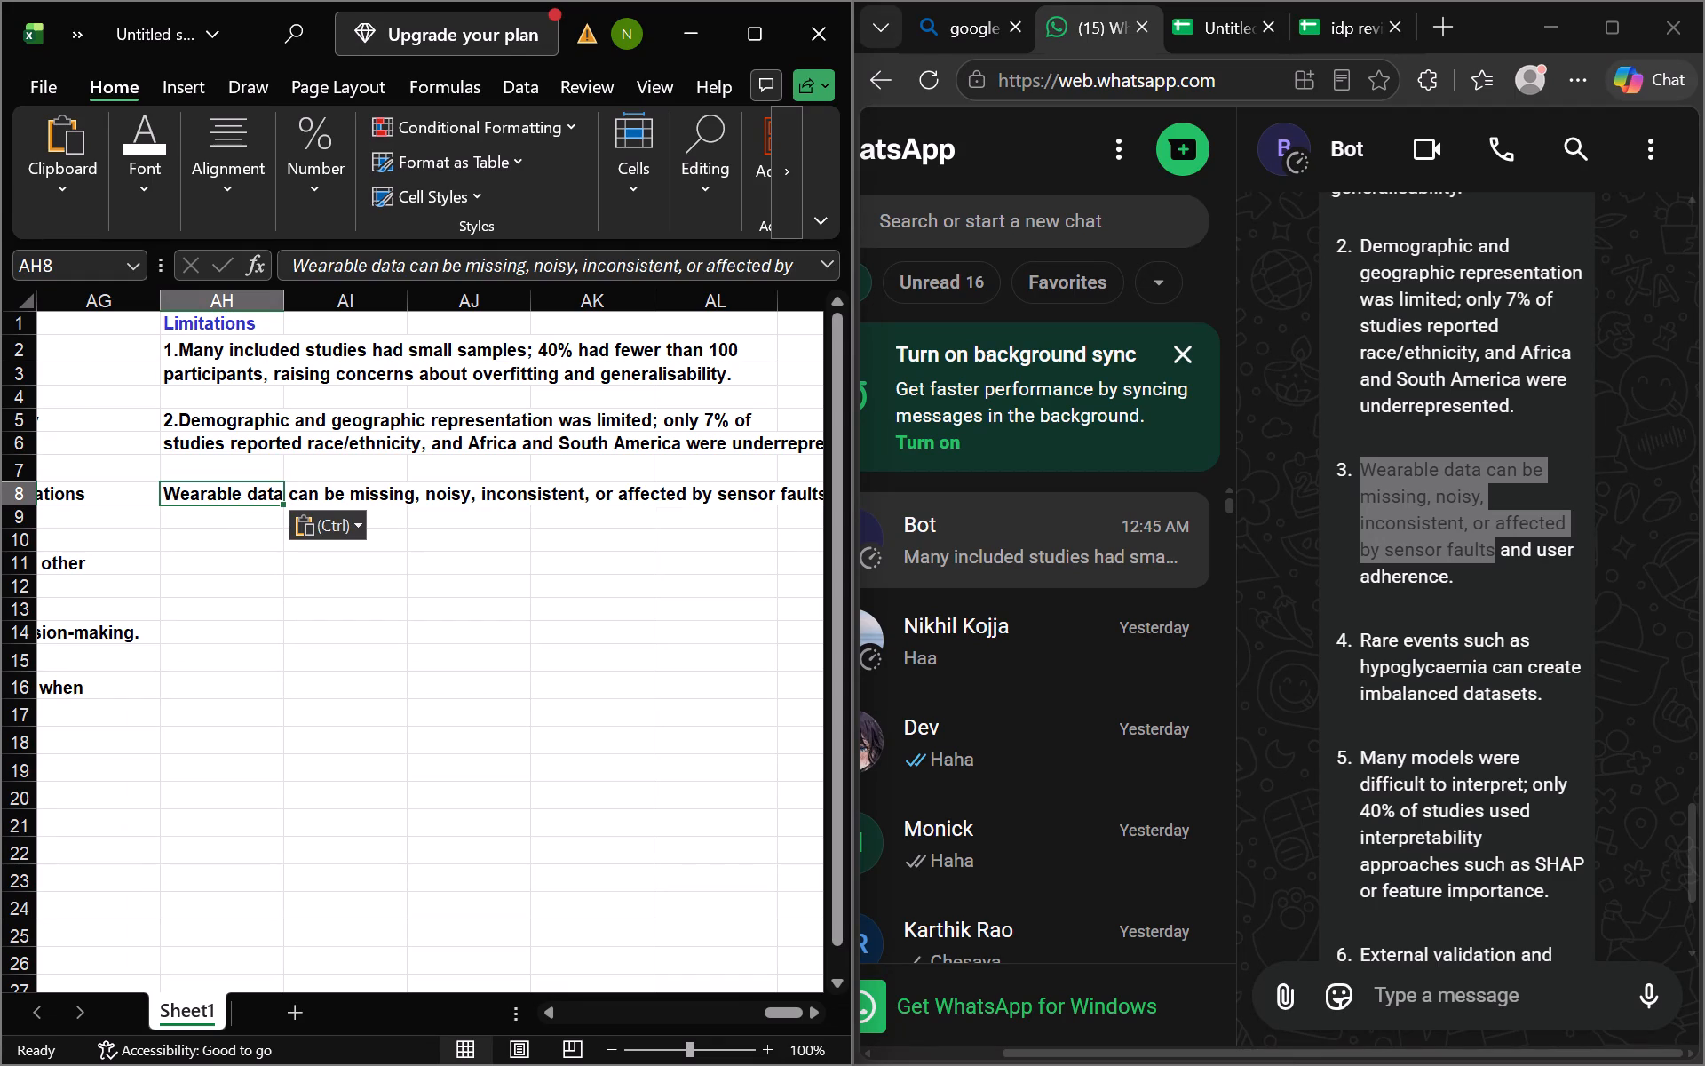
Add the number "3." before the wearable data limitation in AH8 and move on to cell AH10.
scroll(437, 579, up, 1)
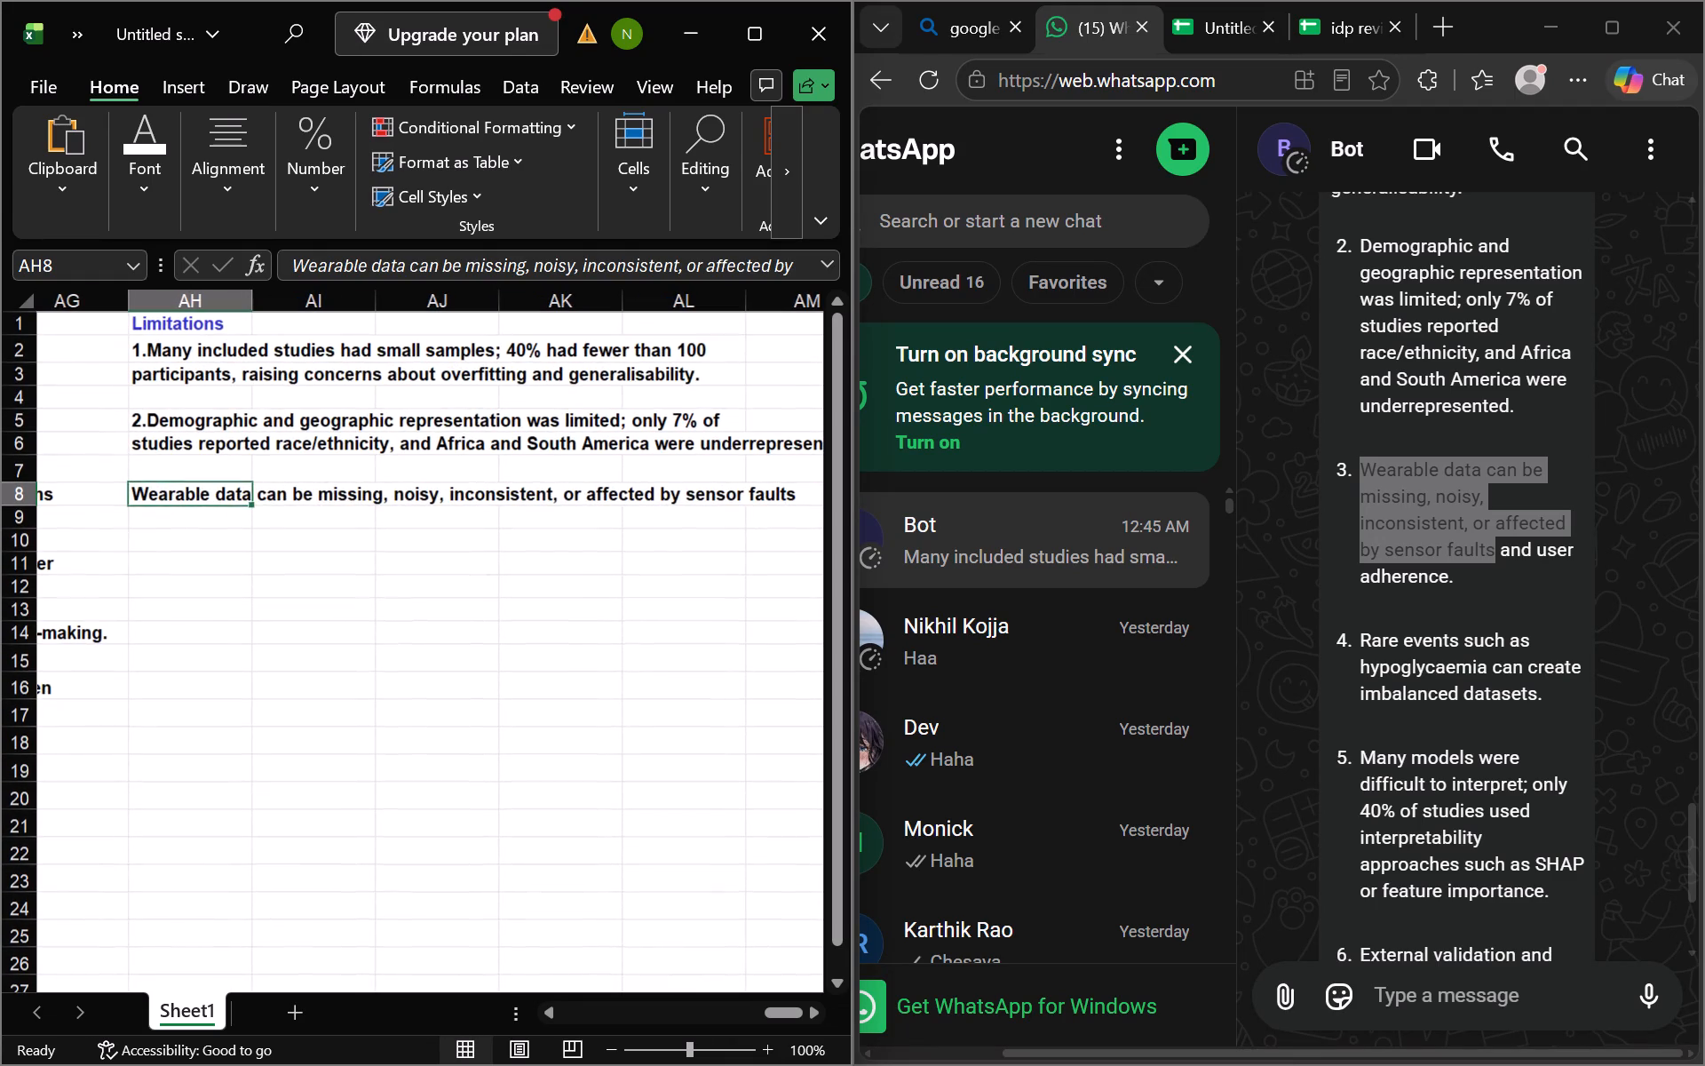
double_click(170, 491)
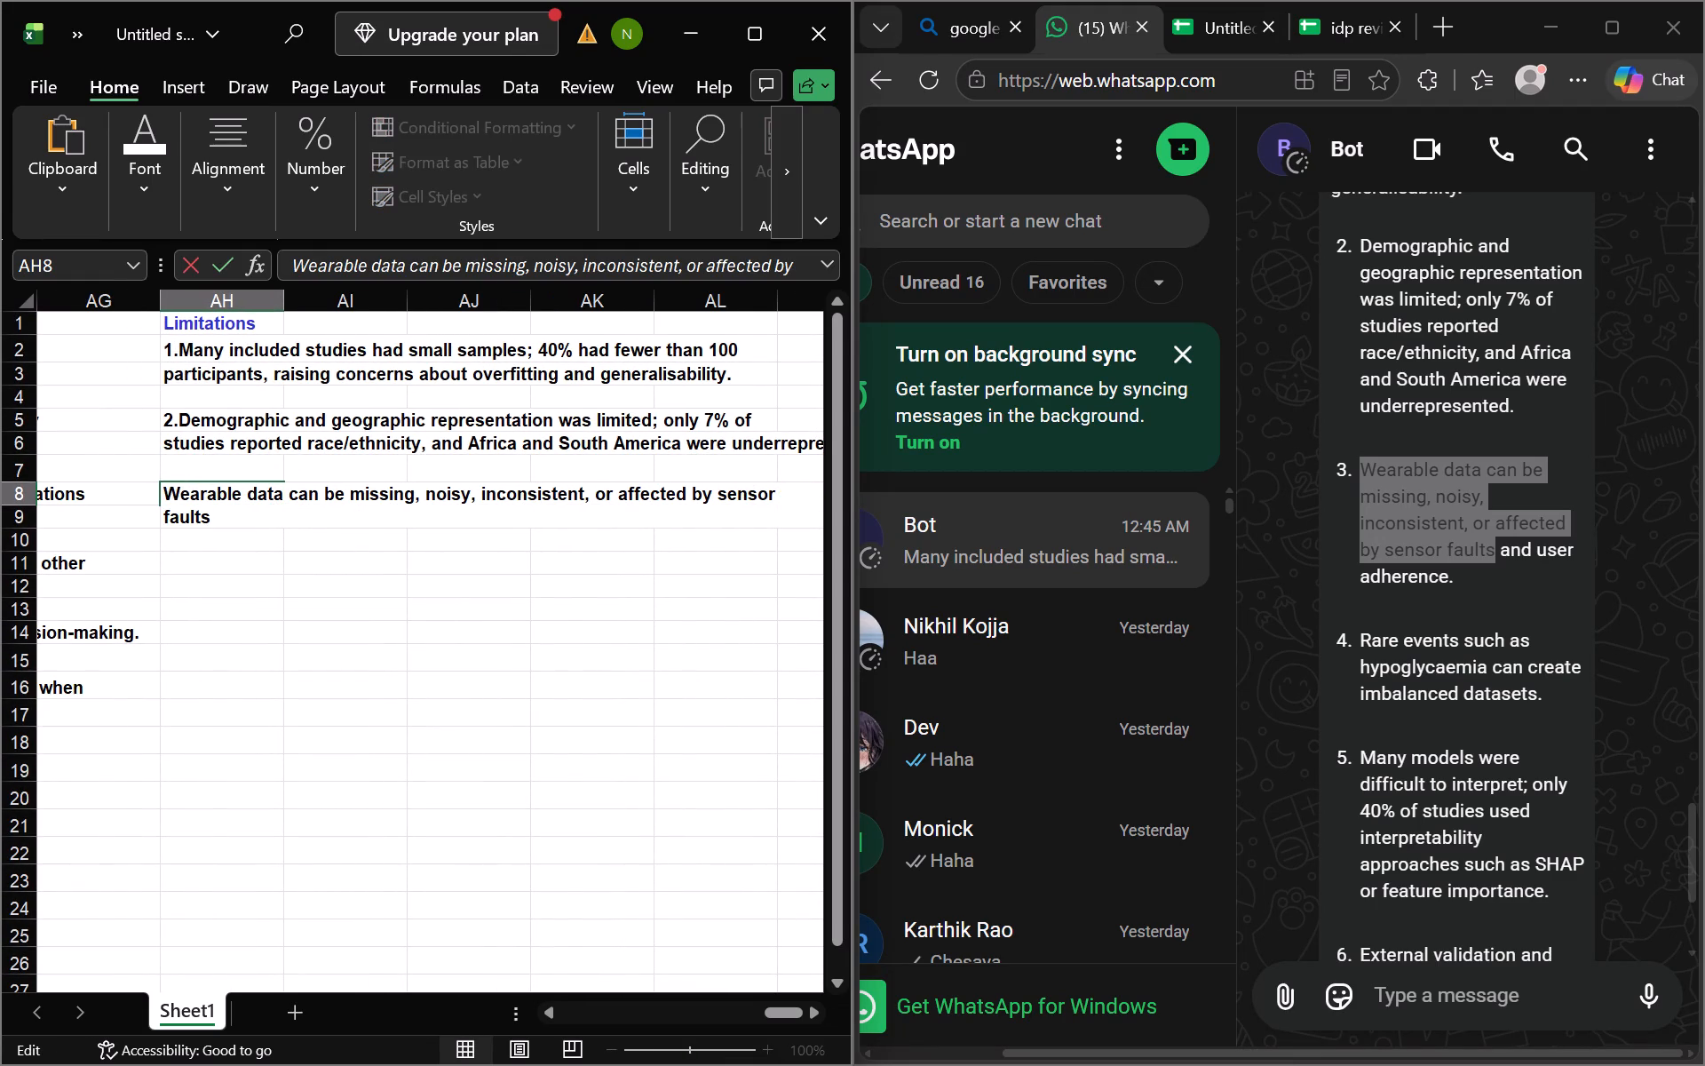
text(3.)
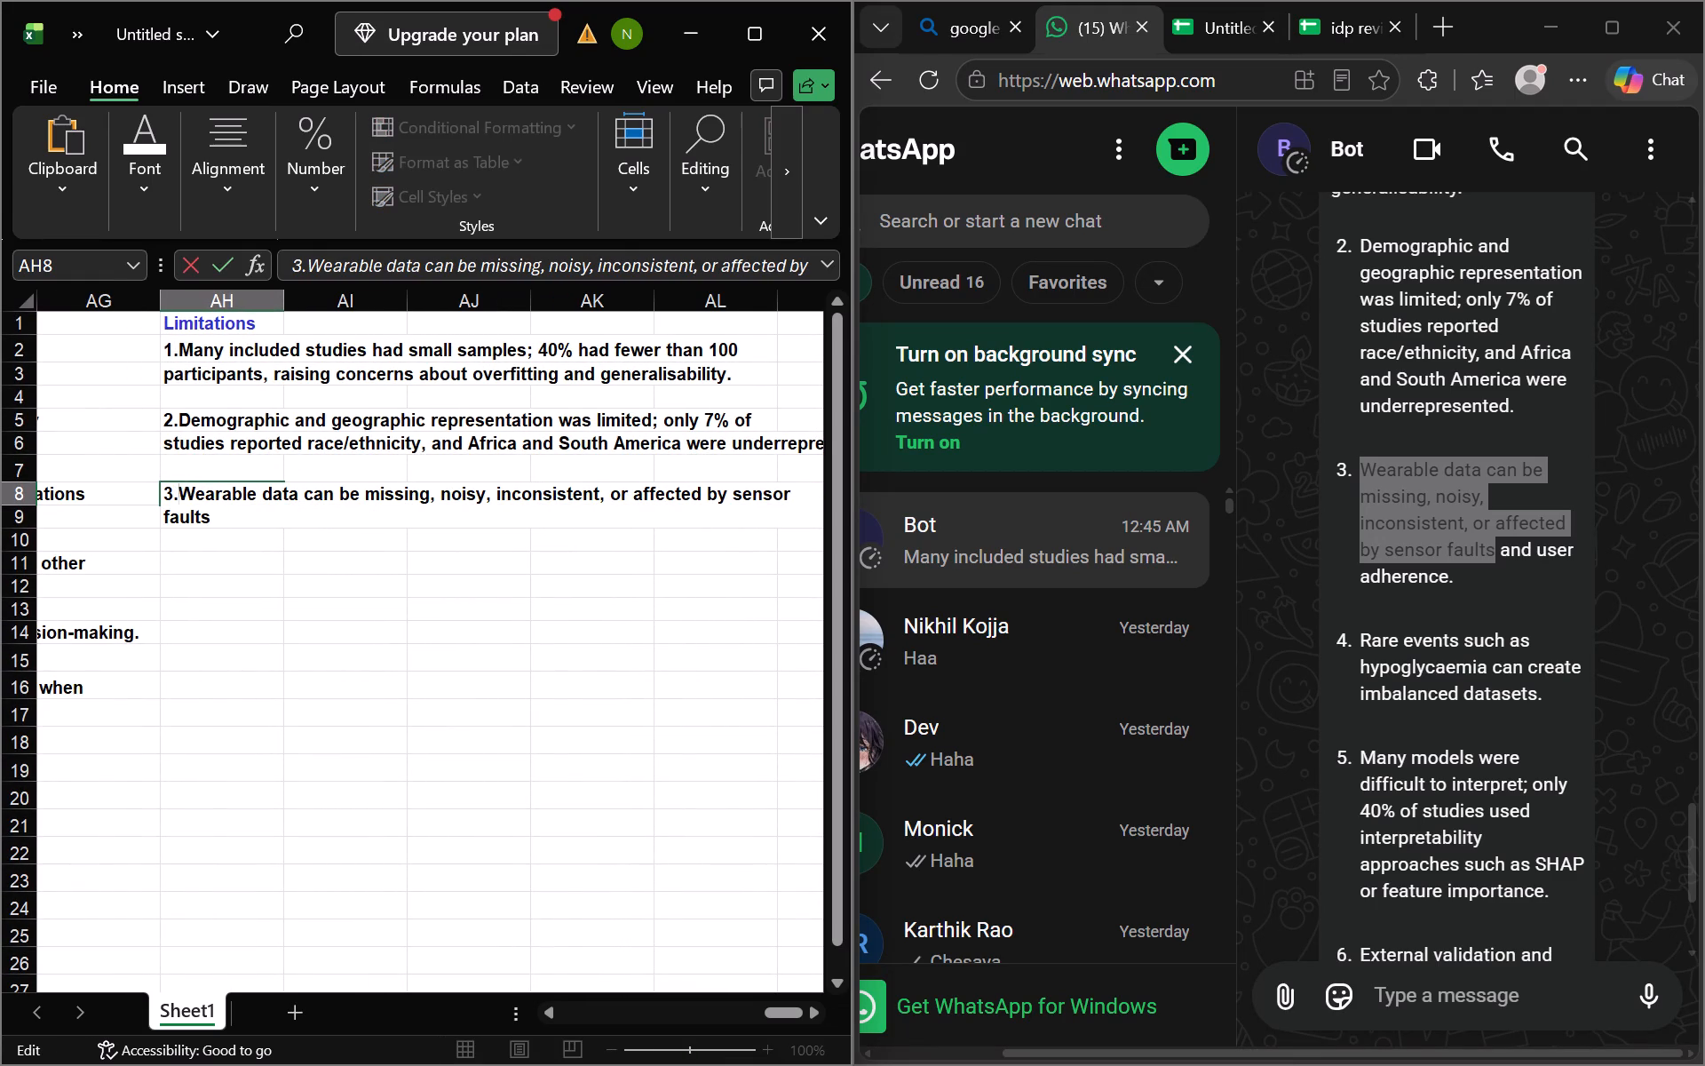
double_click(197, 539)
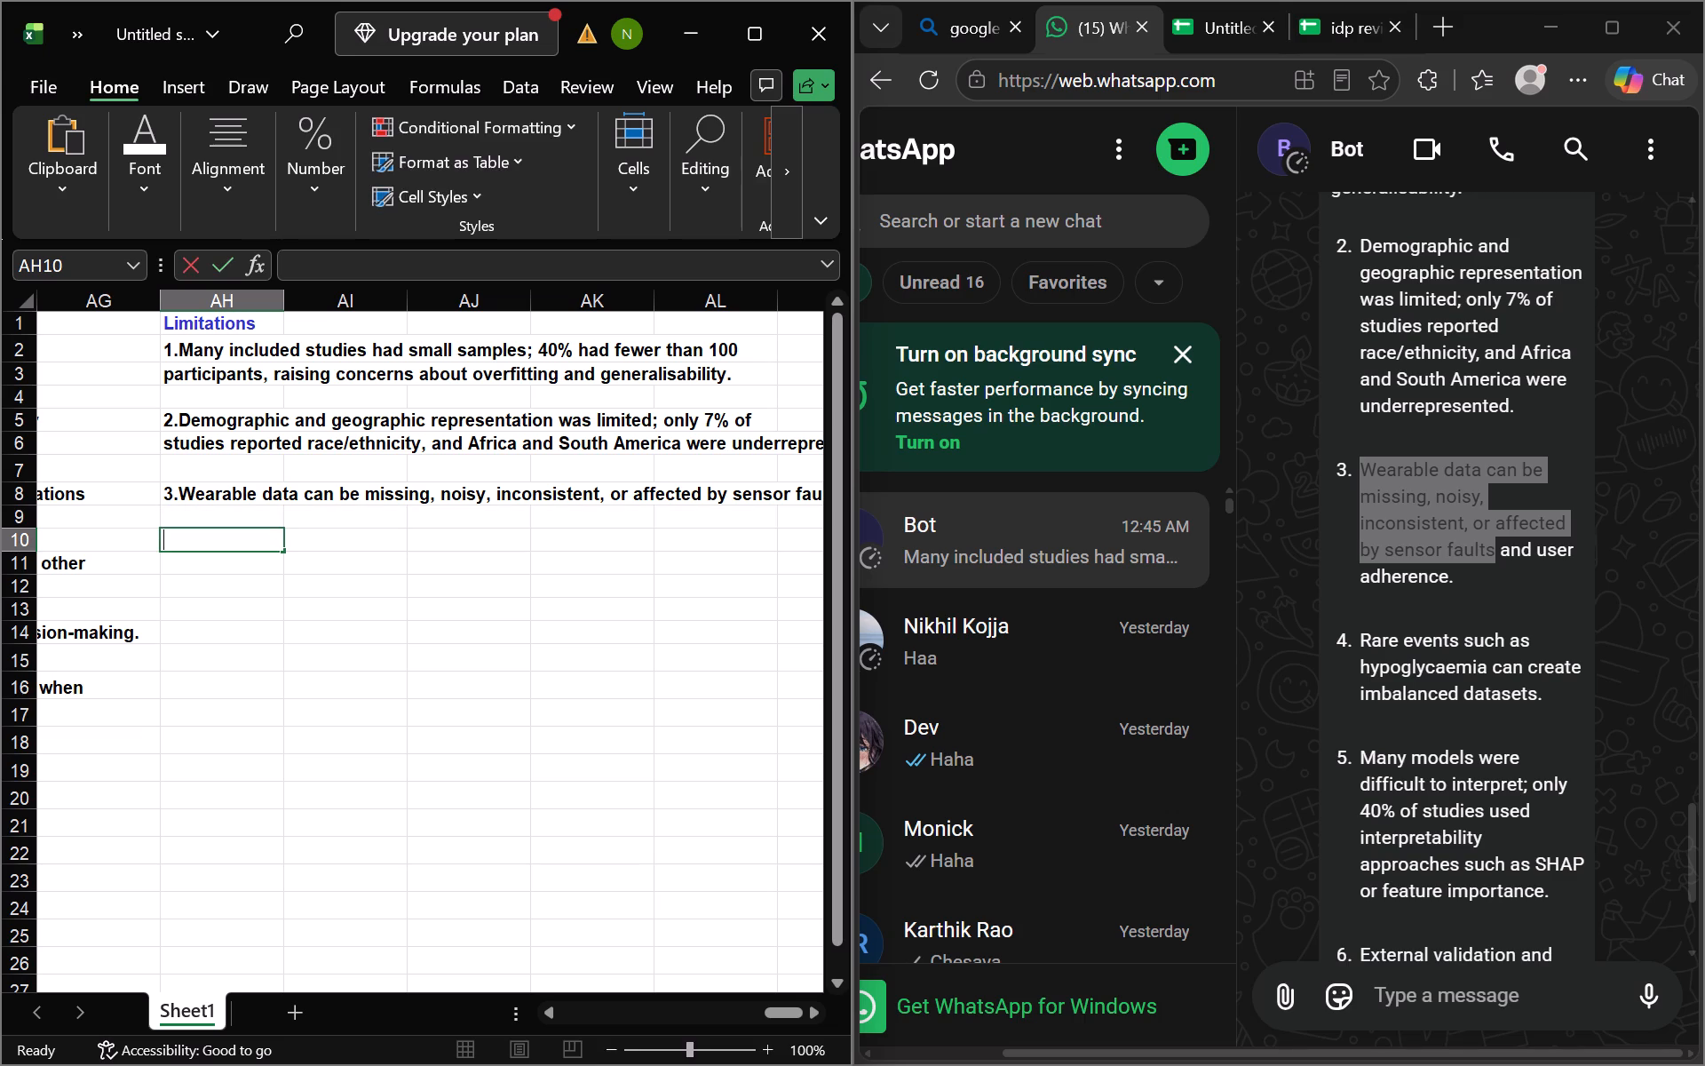
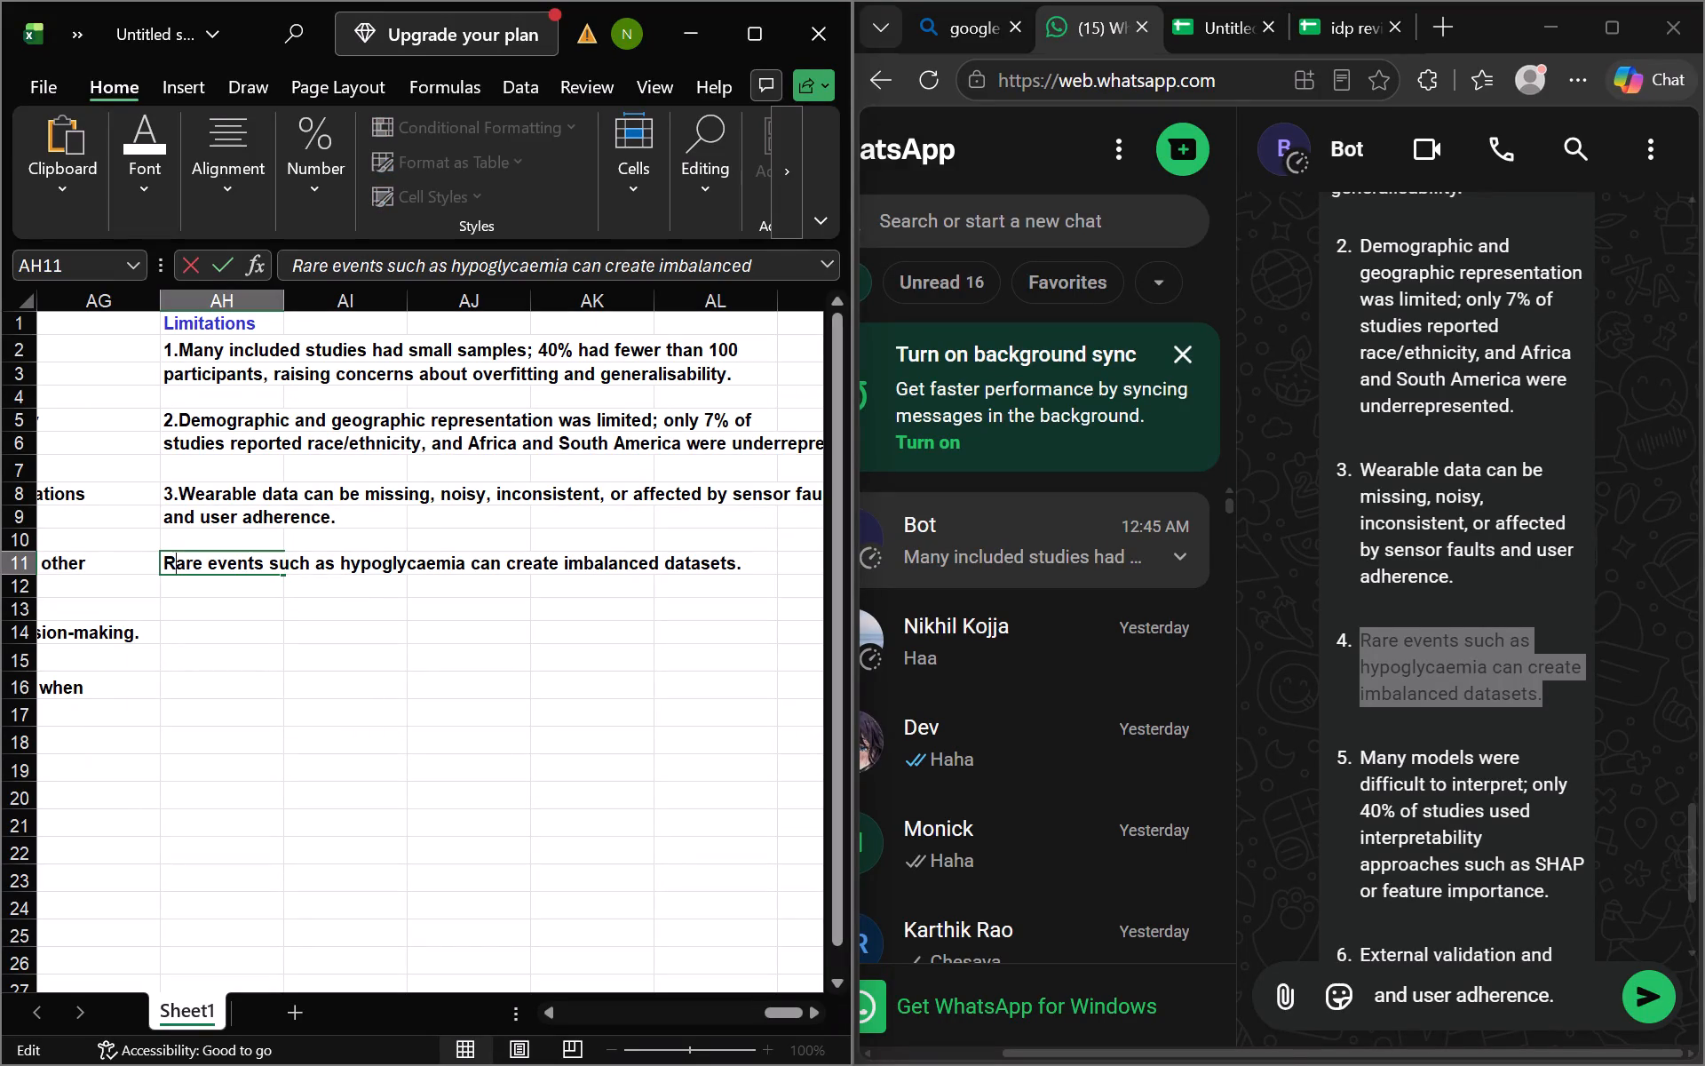
Prefix the rare-events limitation in cell AH11 with the number "4.".
key(Left)
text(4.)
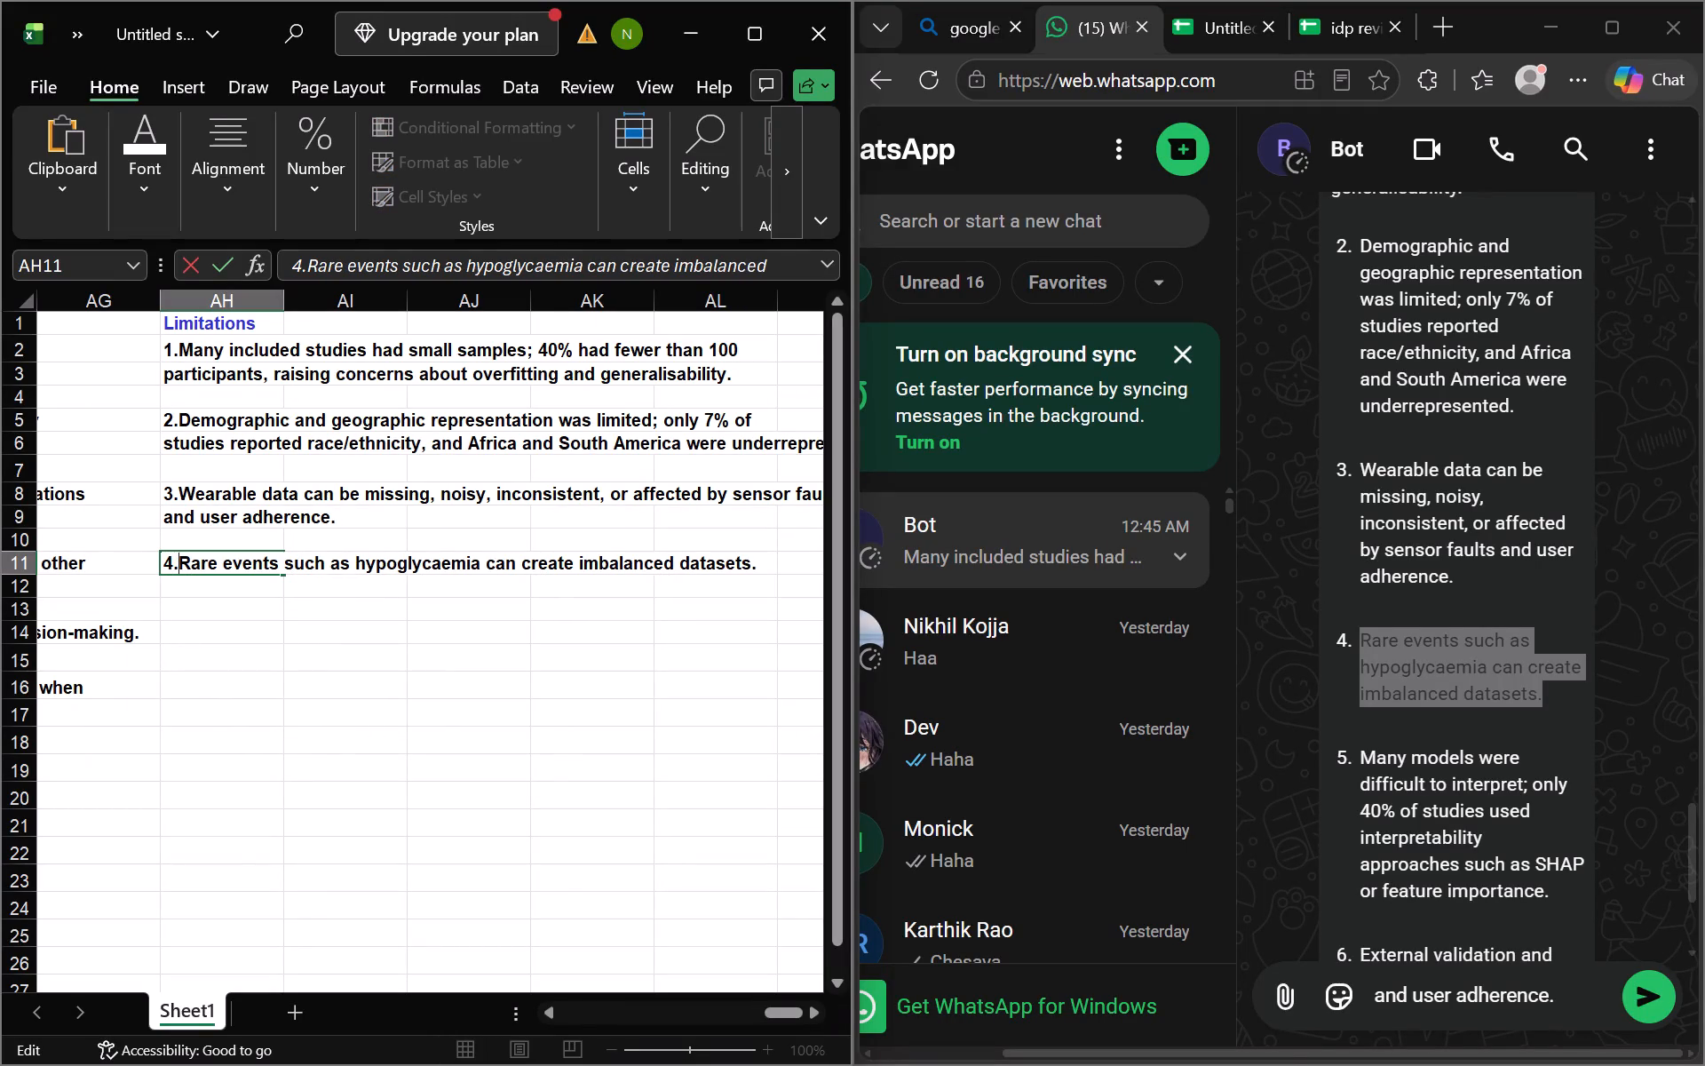
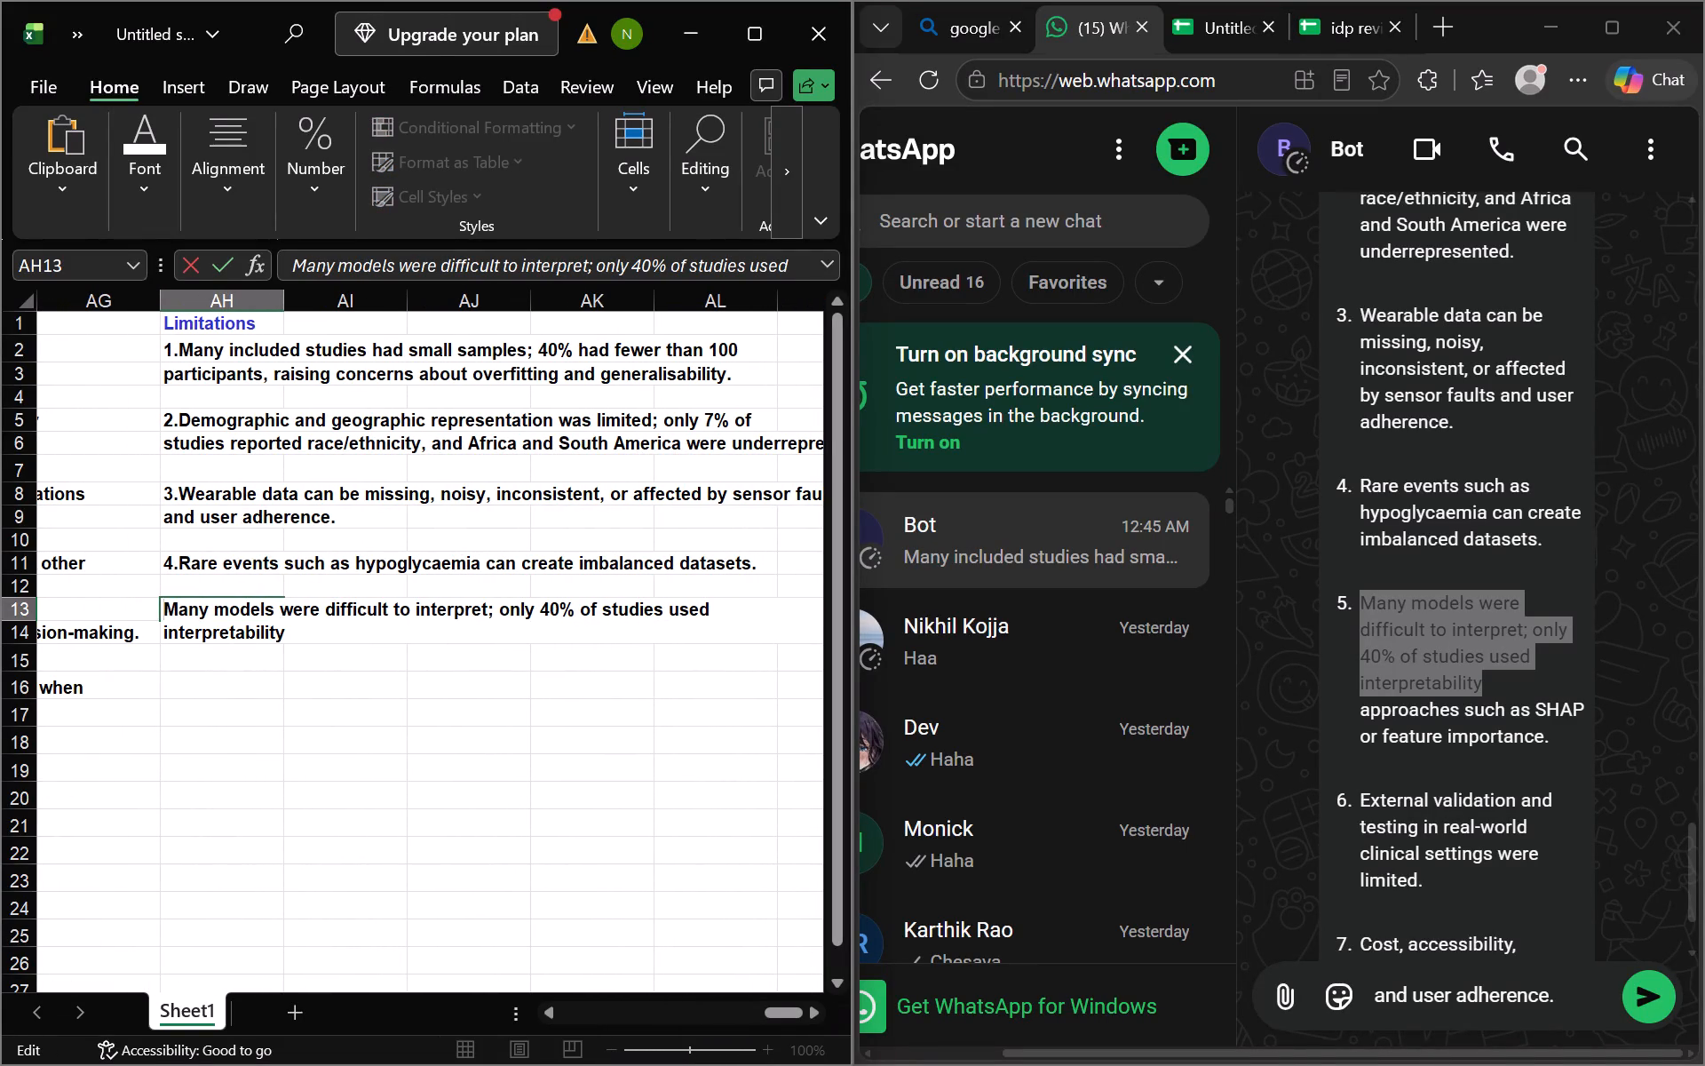
Prefix the limitation text in cell AH13 with "5." and place the text cursor in its second line, within "interpretability".
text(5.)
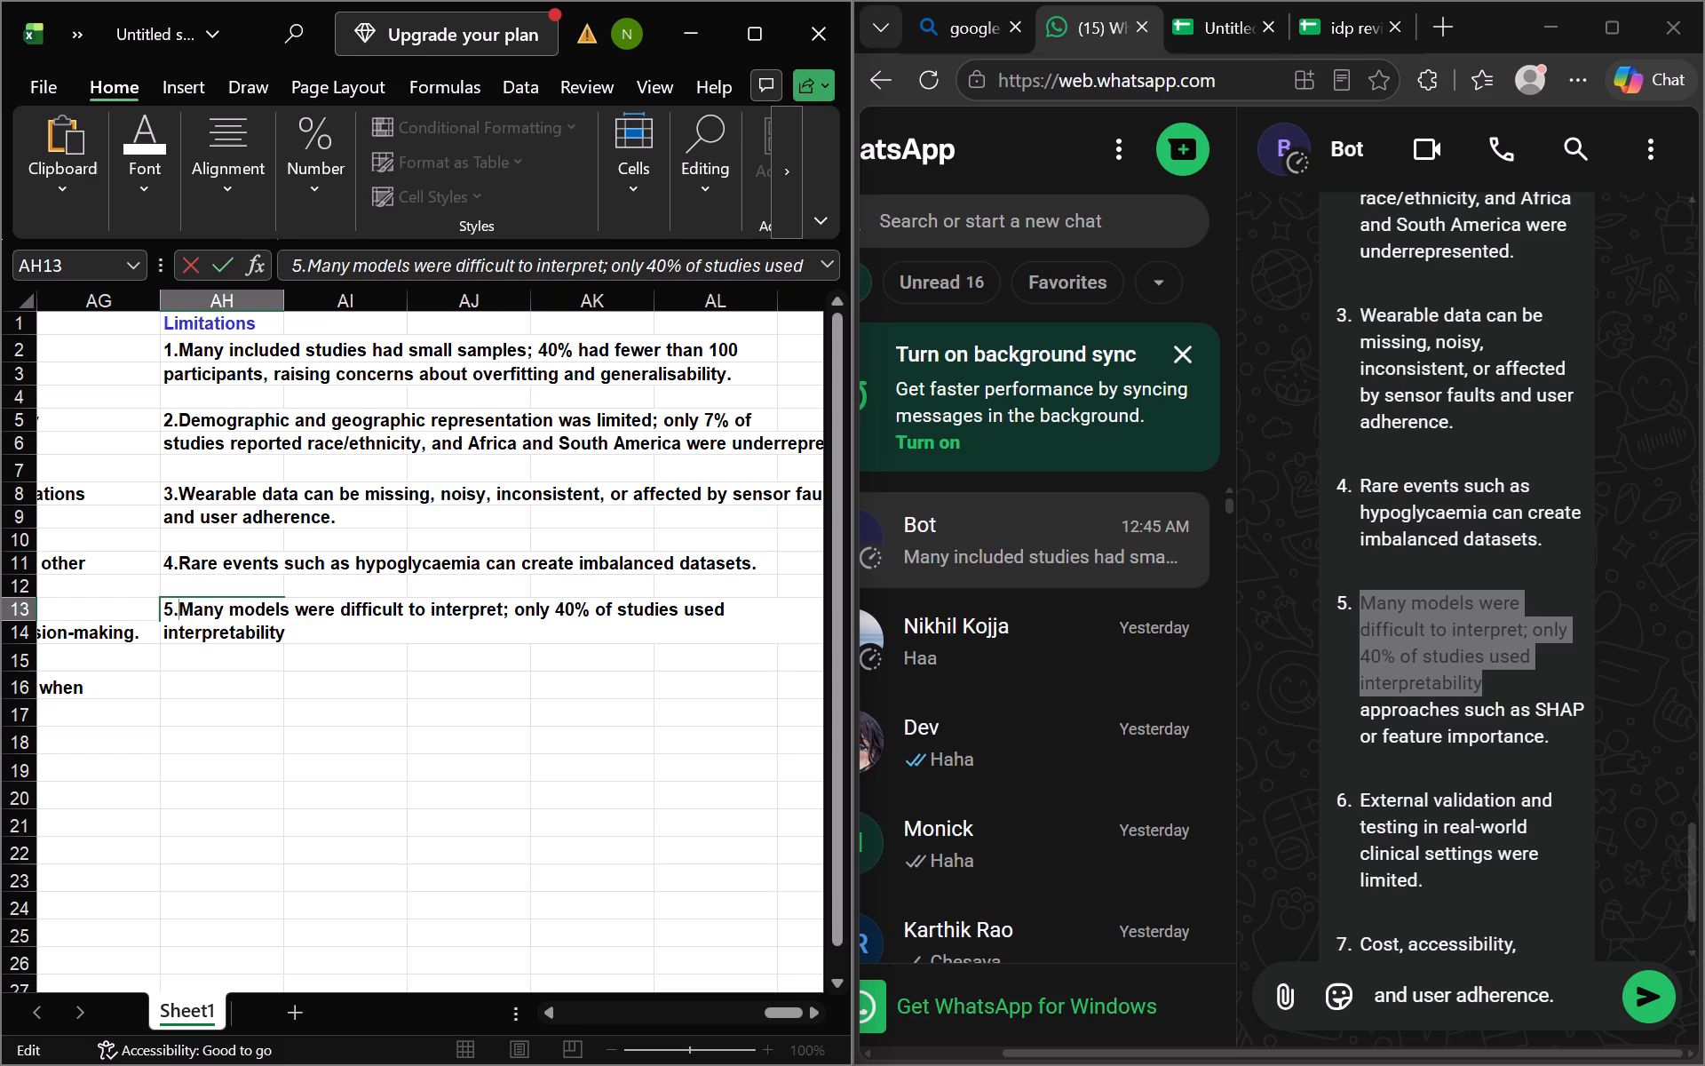
click(254, 633)
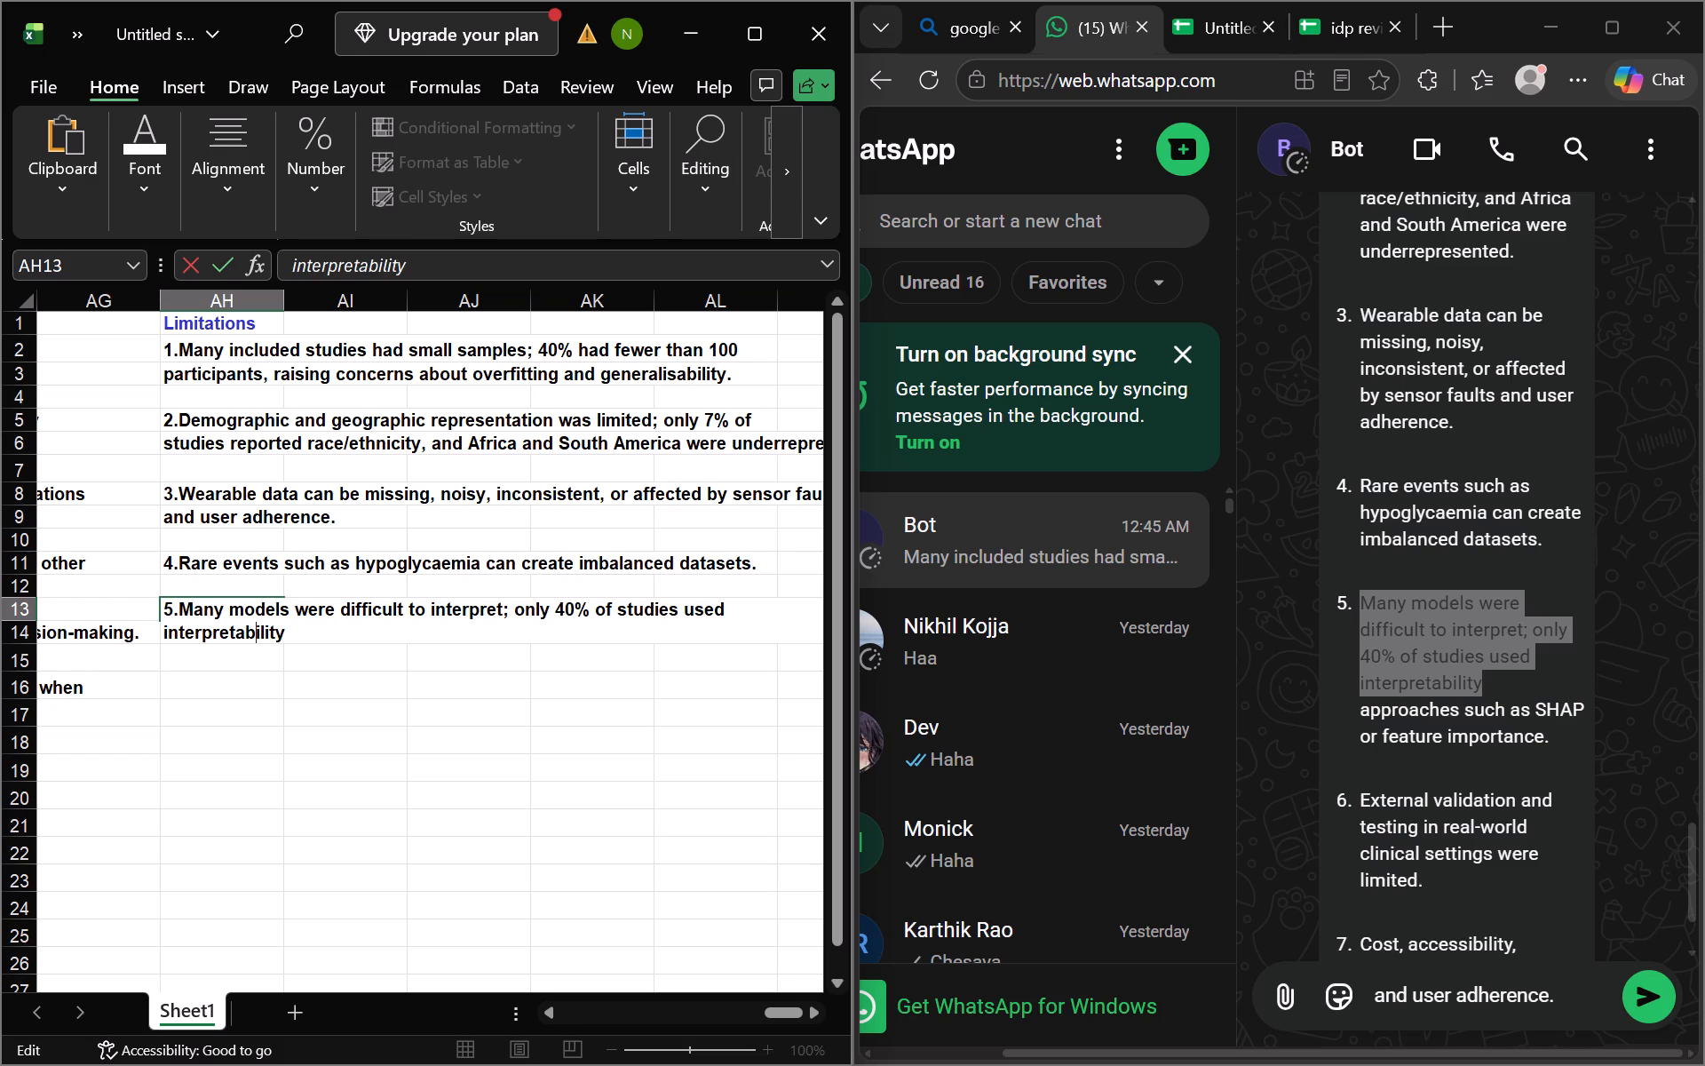
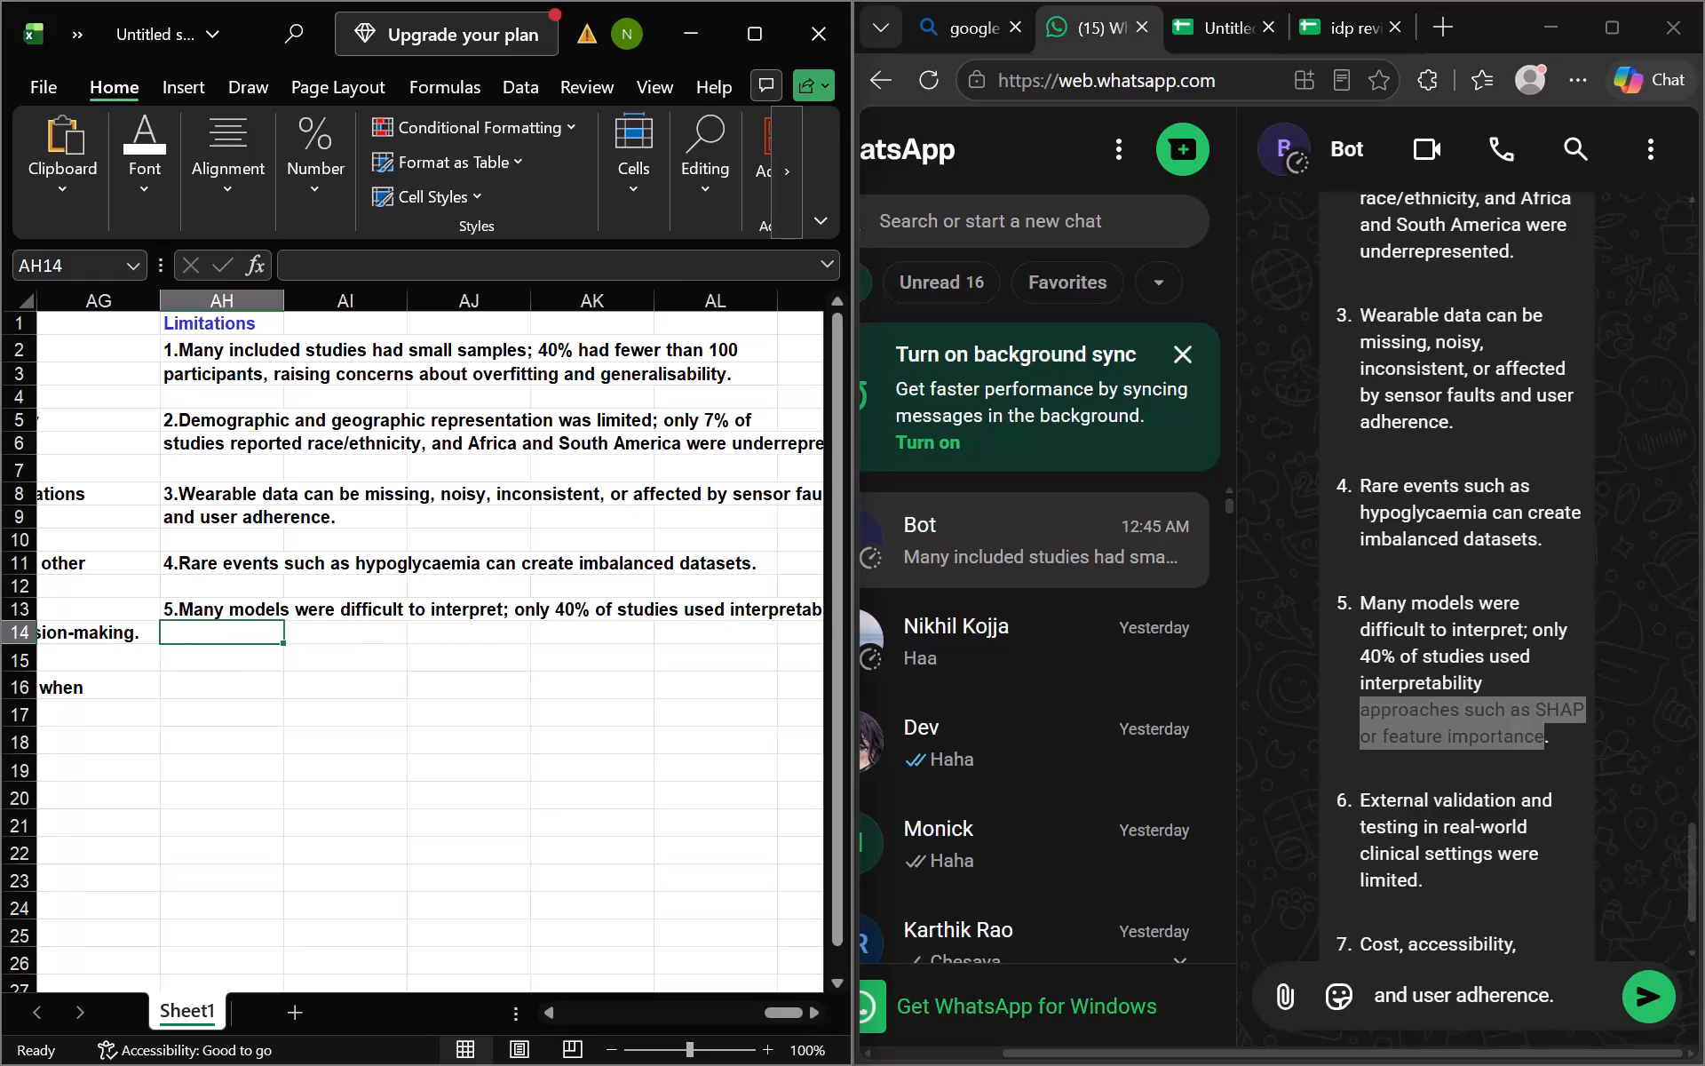
Add the copied continuation of limitation 5, "approaches such as SHAP or feature importance", in cell AH14.
key(ctrl+v)
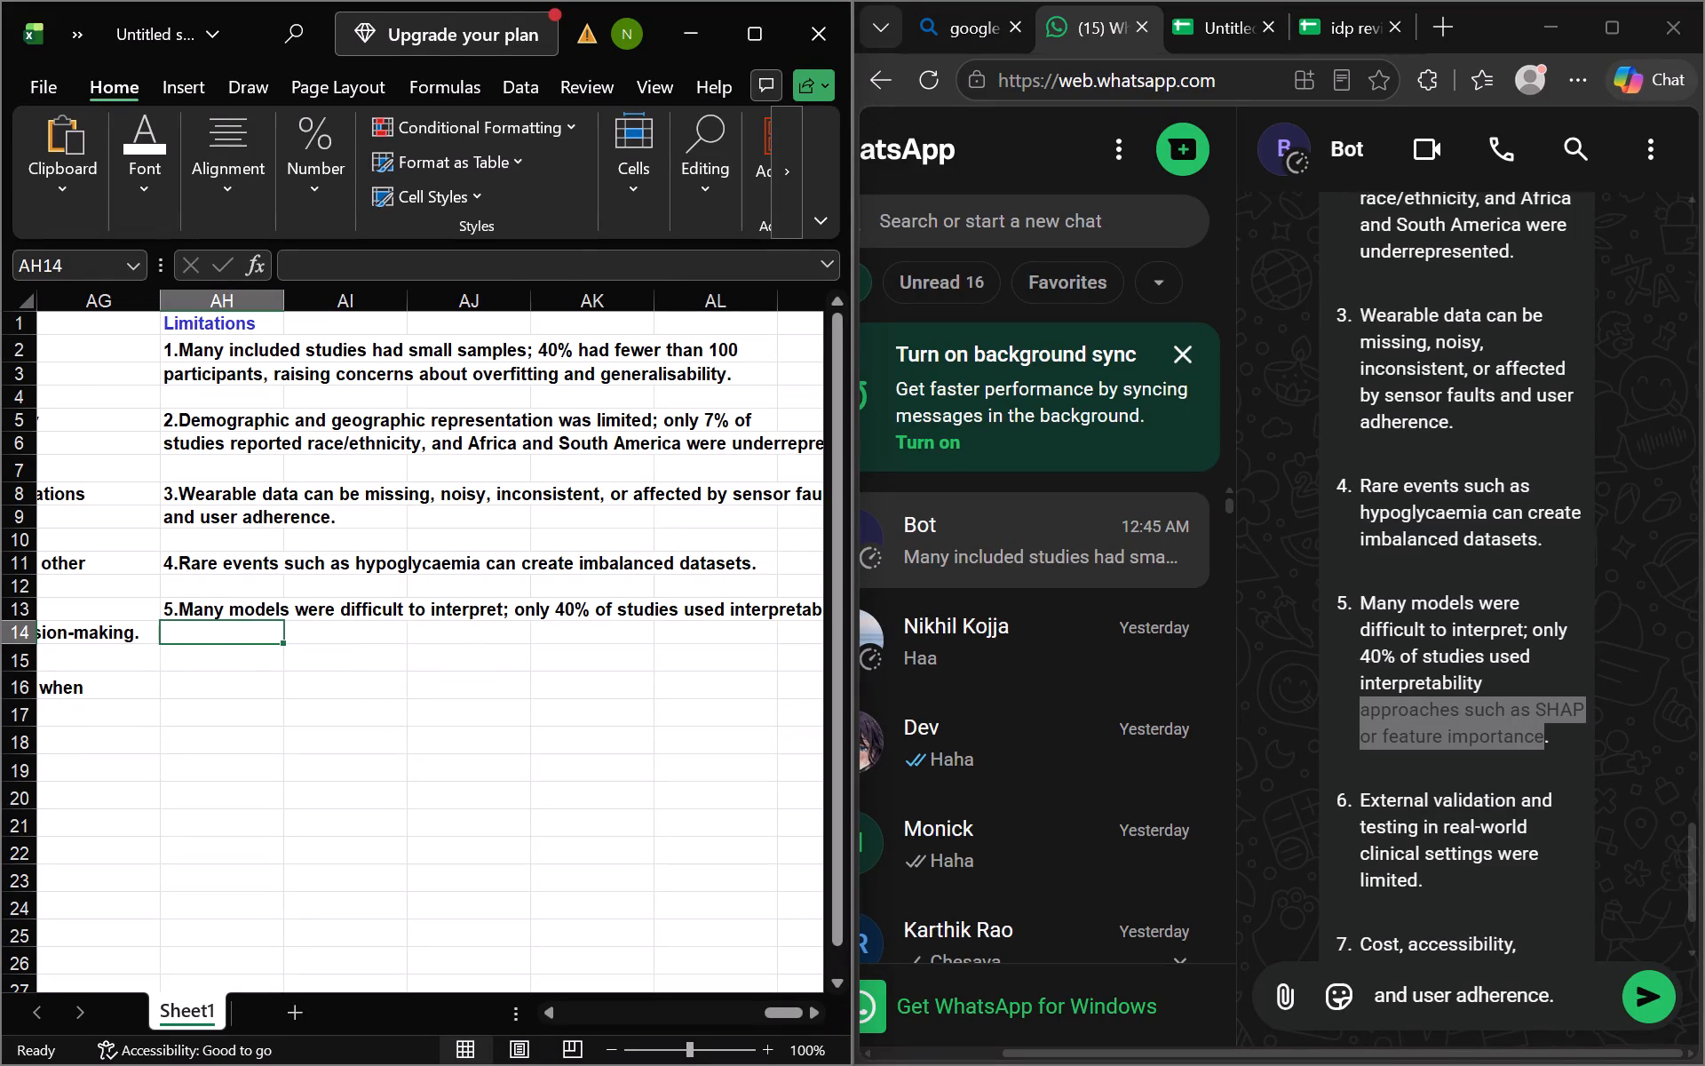
click(577, 632)
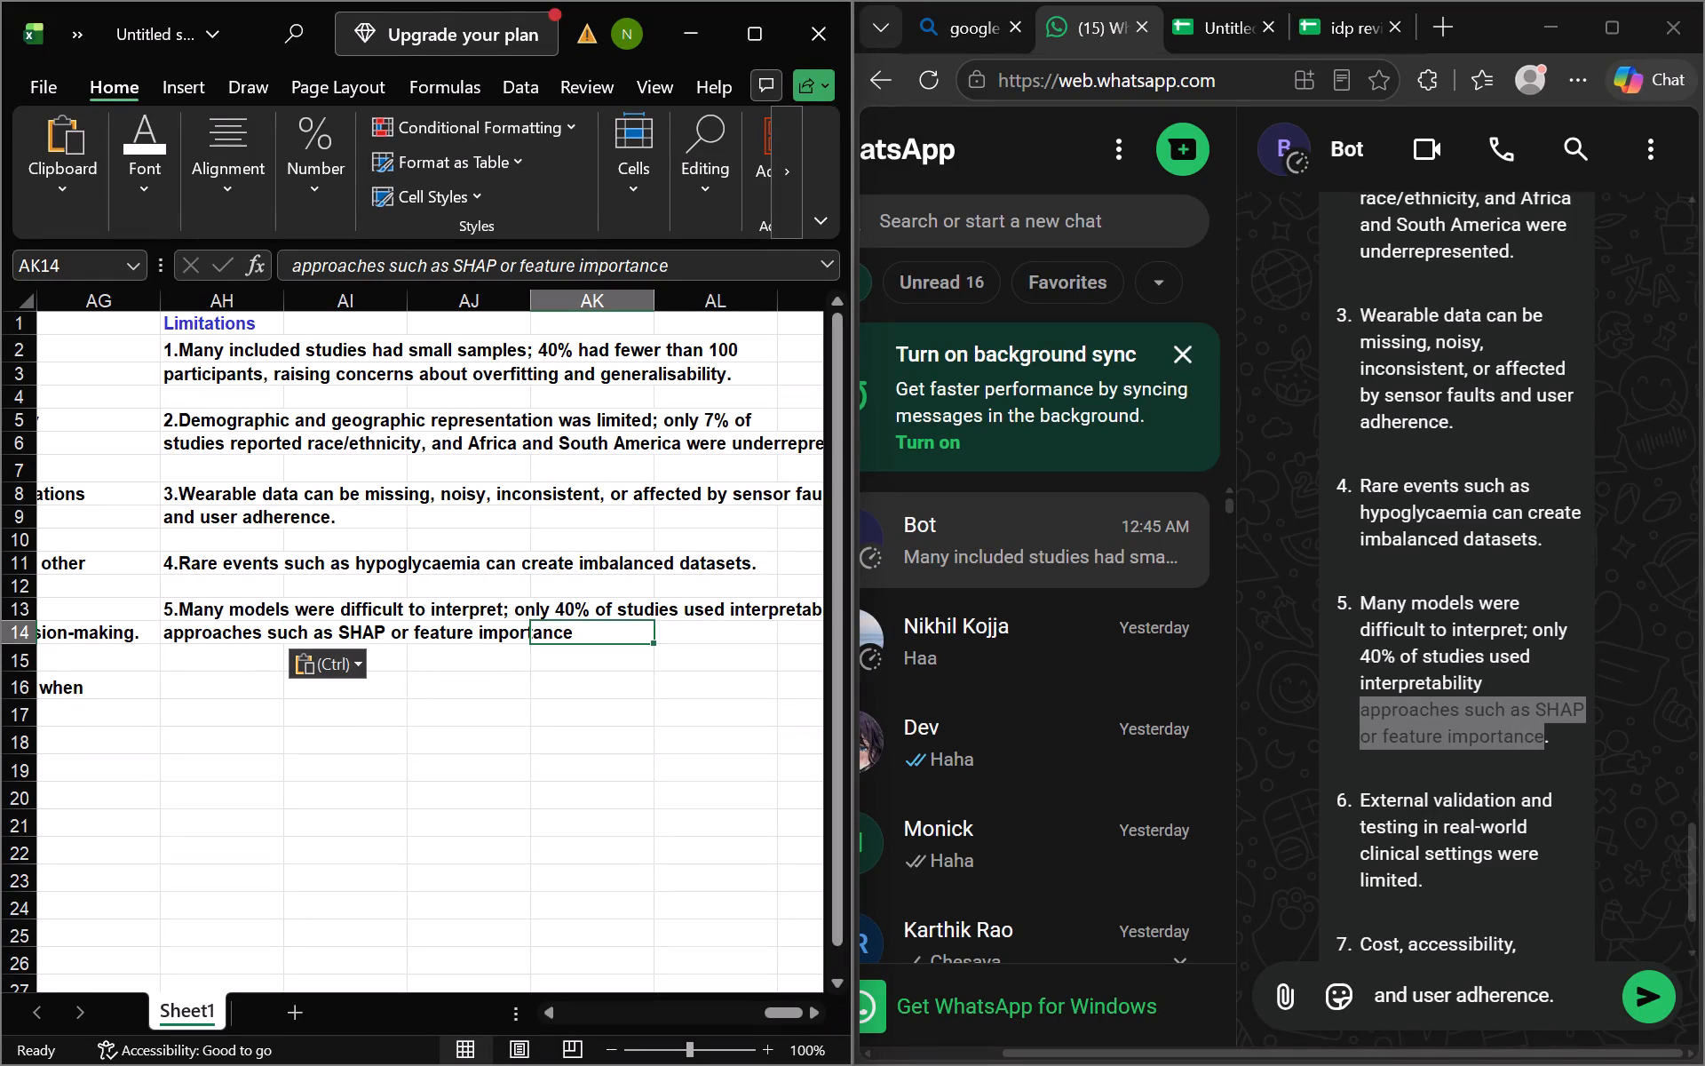
click(584, 633)
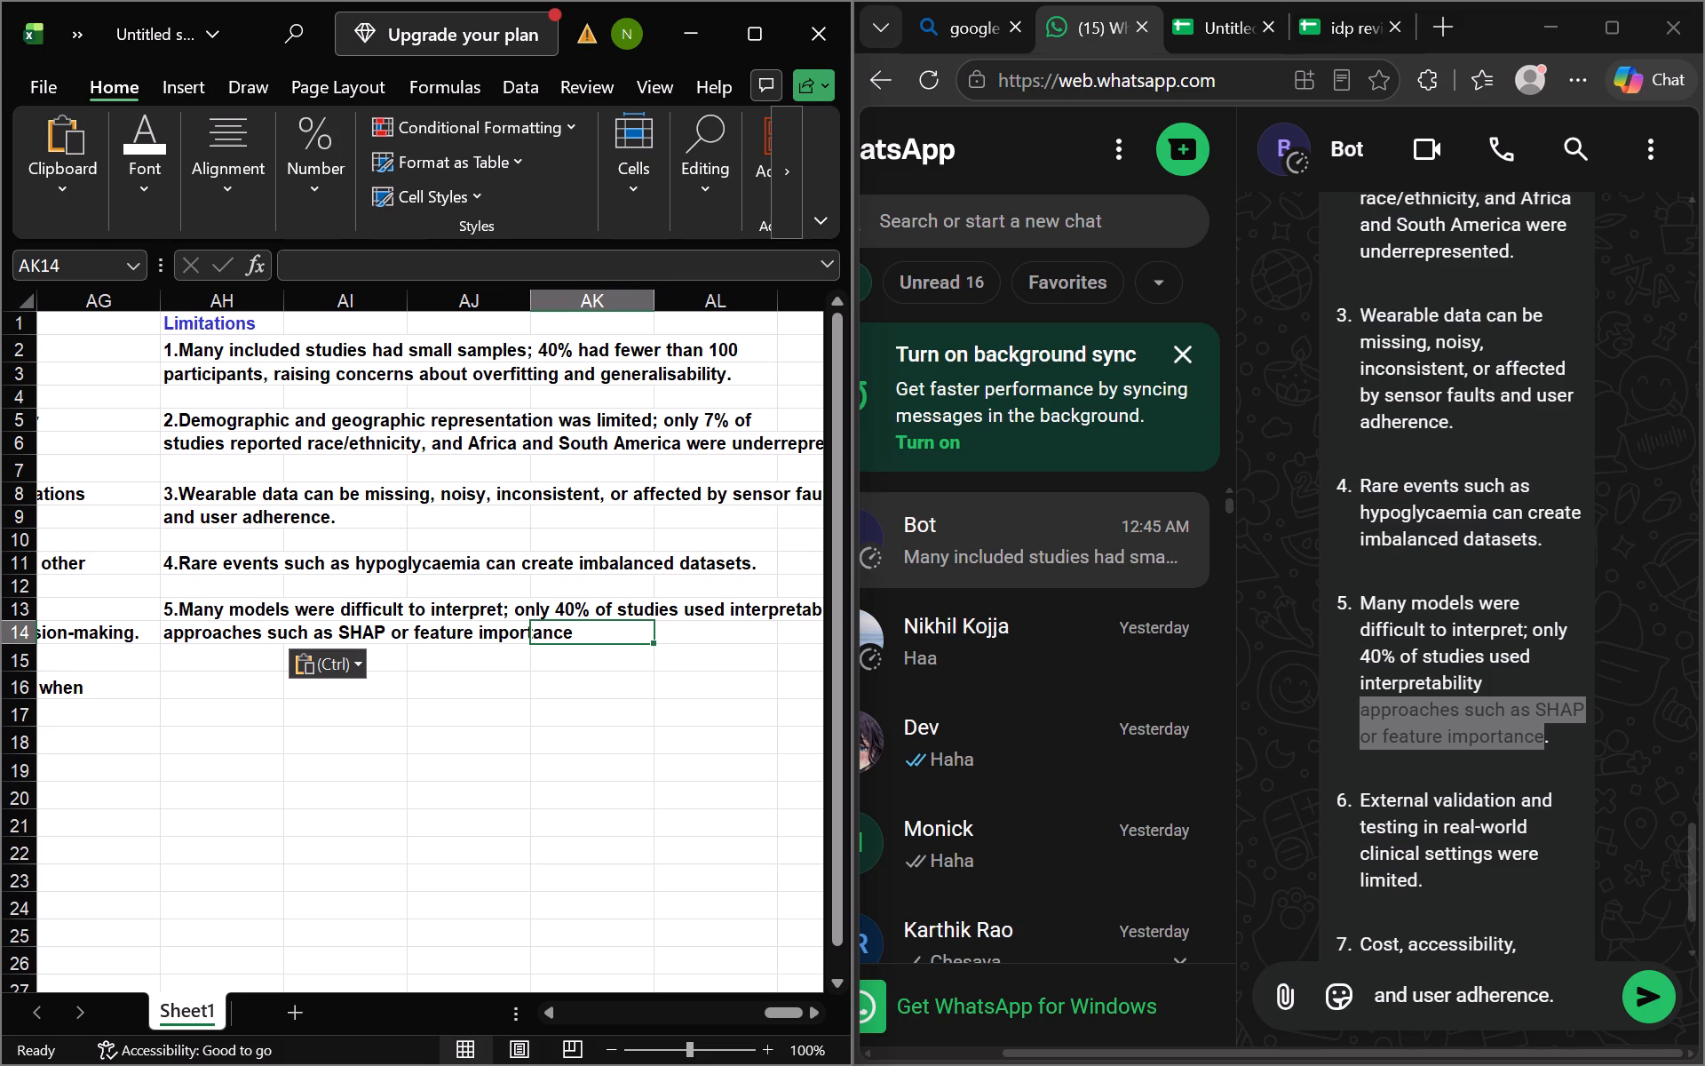
Select cell AH16 for limitation 6 and find its external validation text in the Bot chat notes.
click(186, 682)
scroll(1410, 668, down, 2)
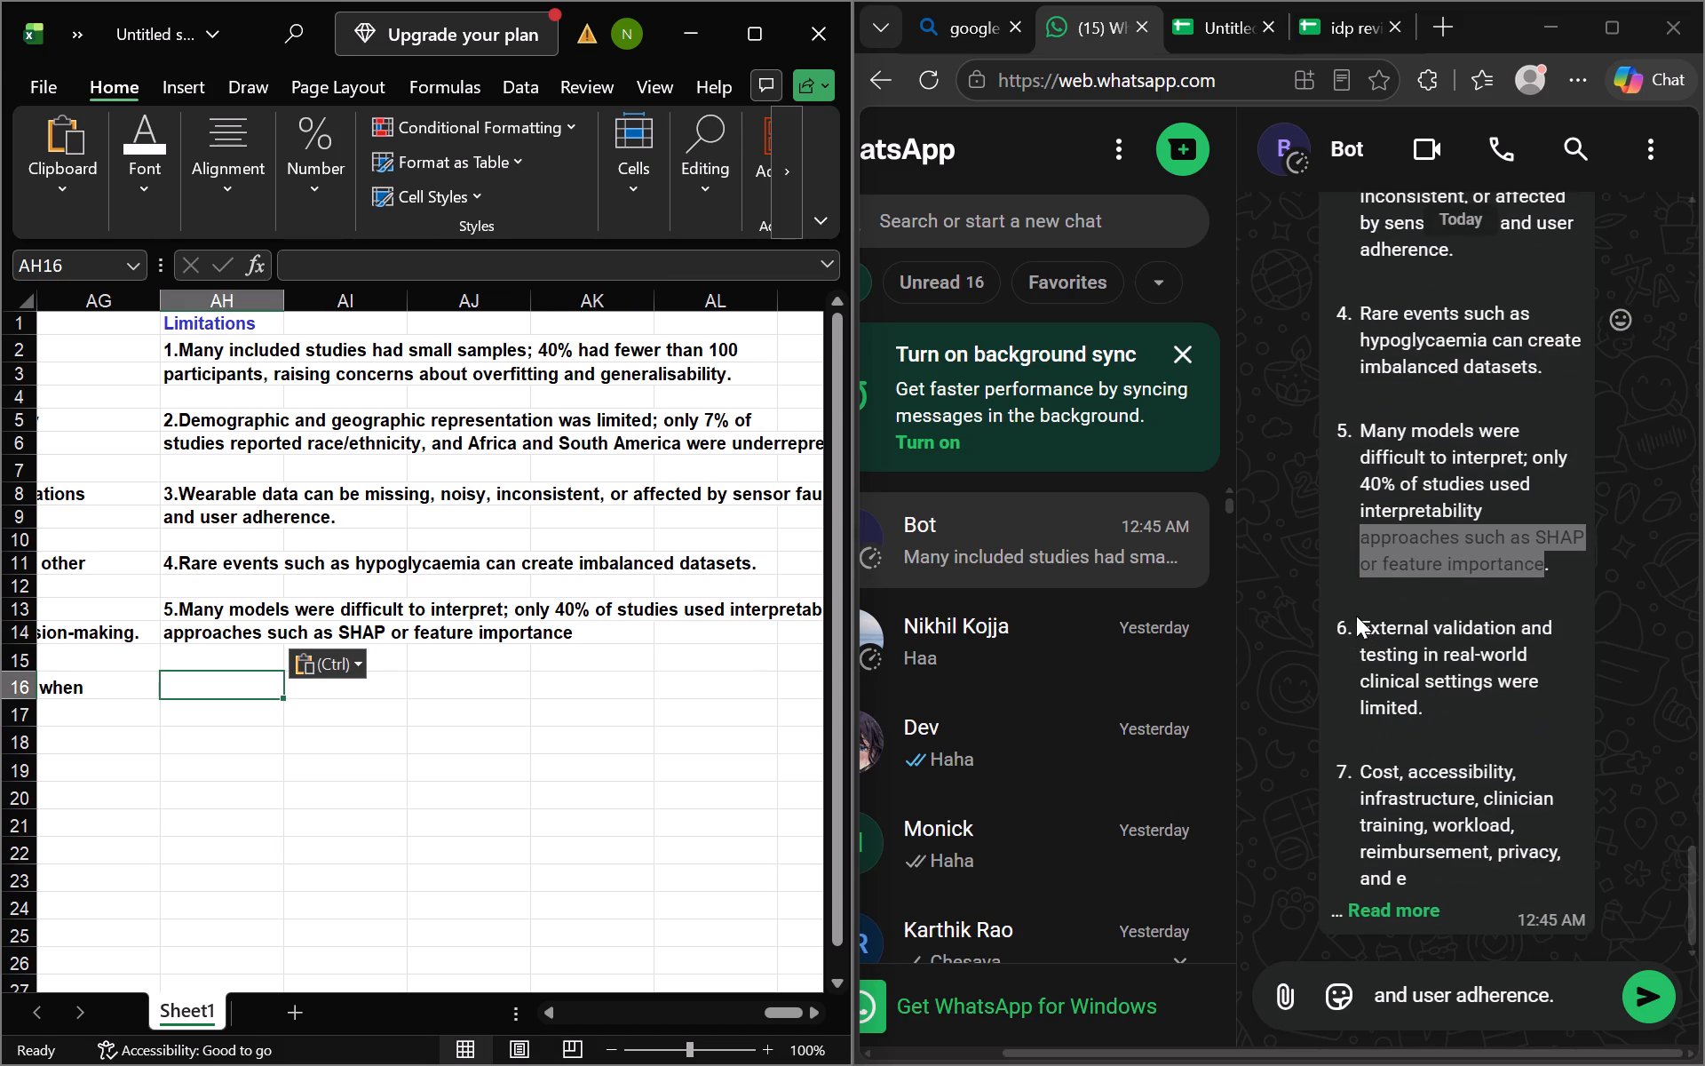
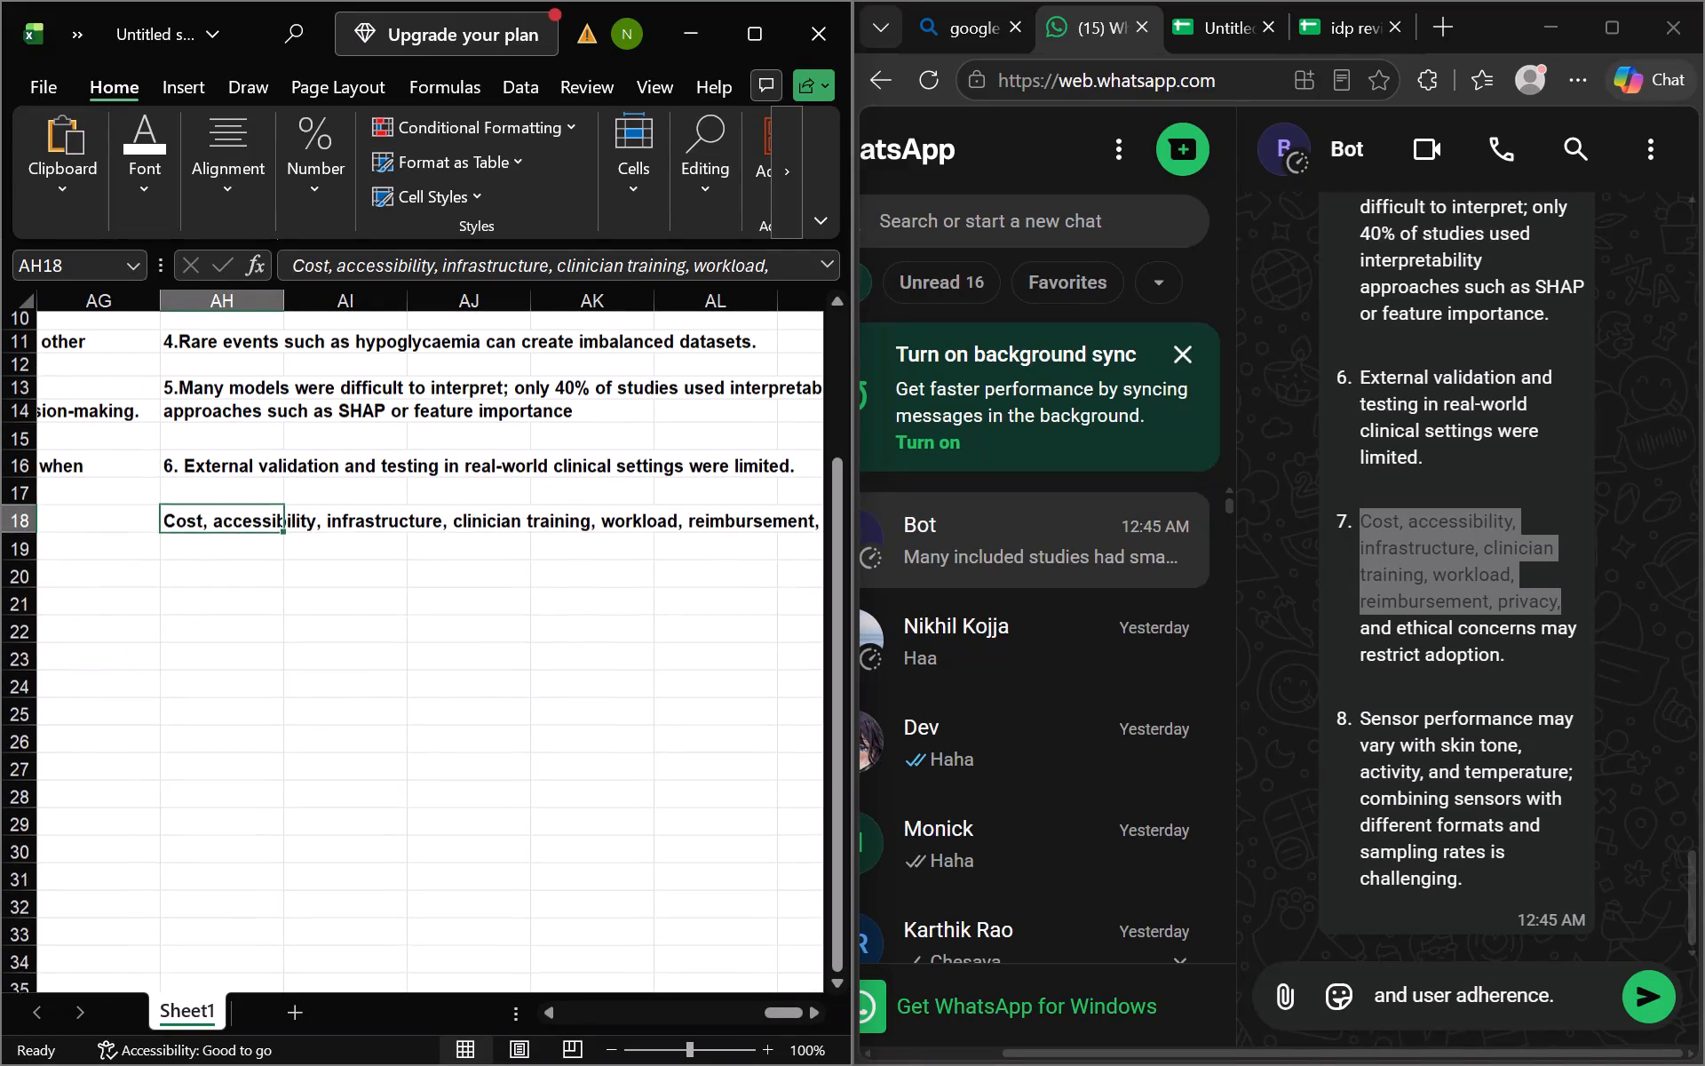
scroll(406, 631, left, 2)
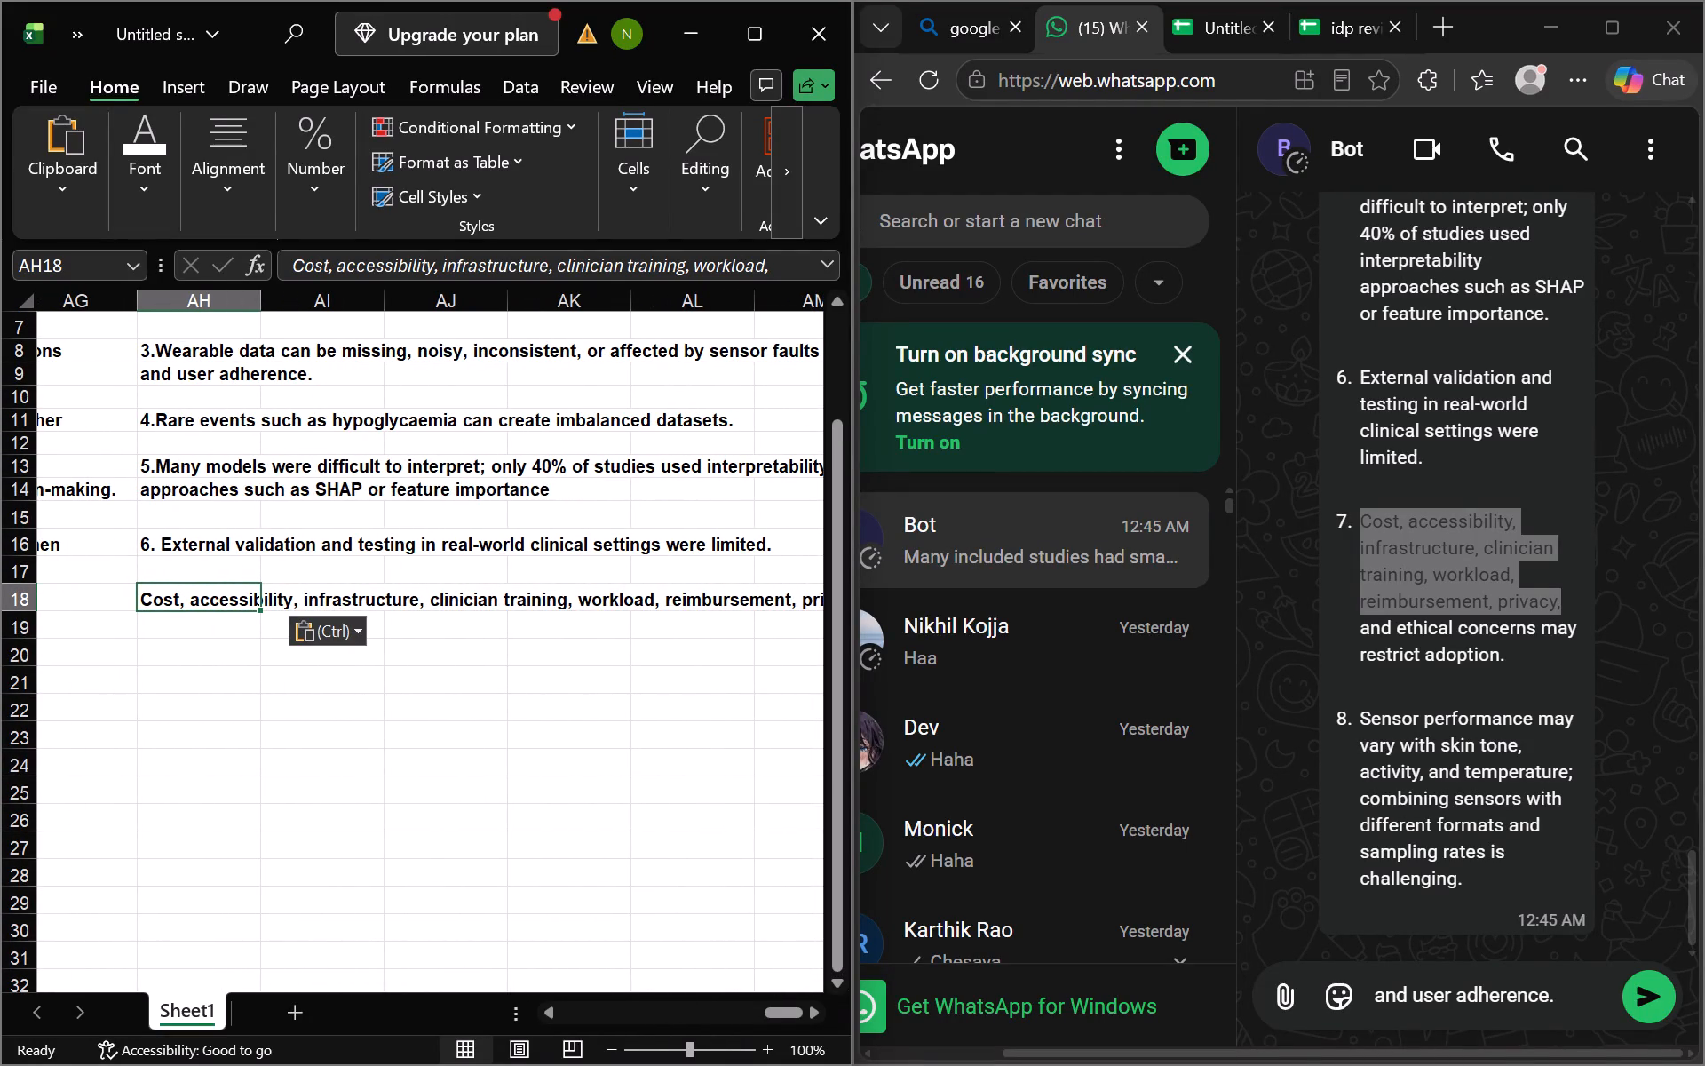
double_click(158, 594)
scroll(484, 643, left, 3)
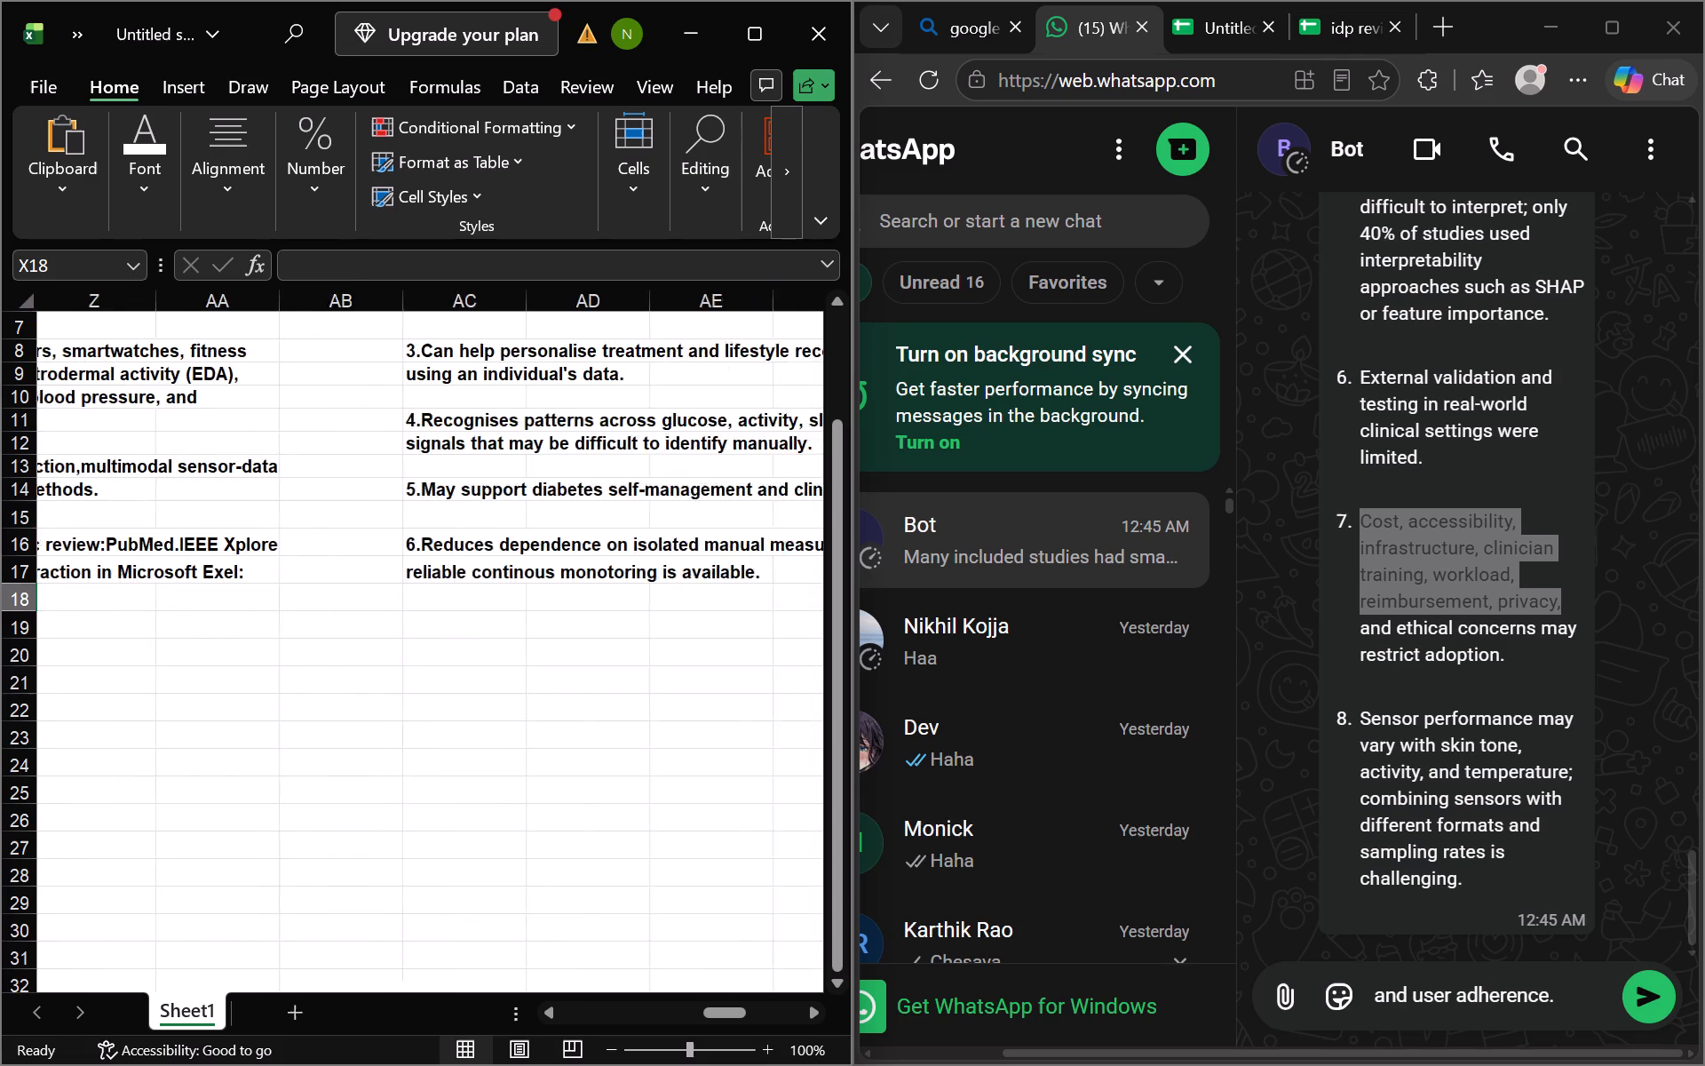
scroll(484, 643, left, 5)
scroll(484, 643, right, 2)
scroll(484, 643, left, 3)
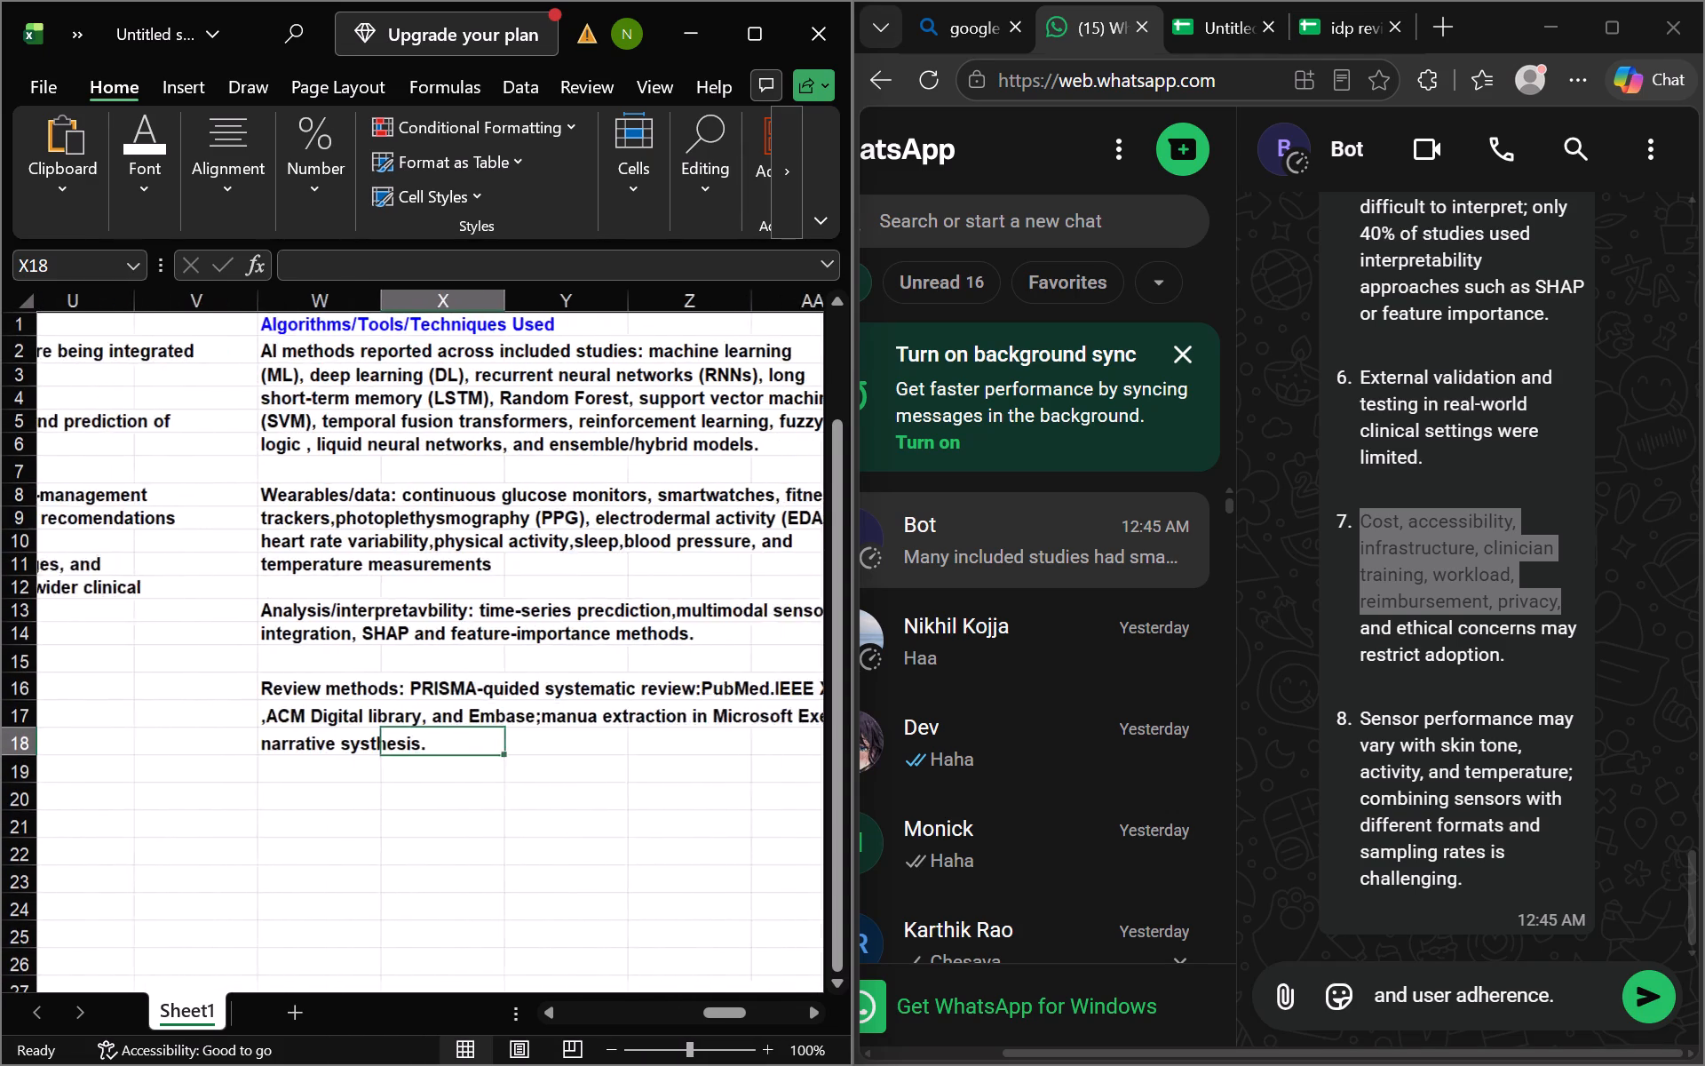
scroll(484, 643, left, 8)
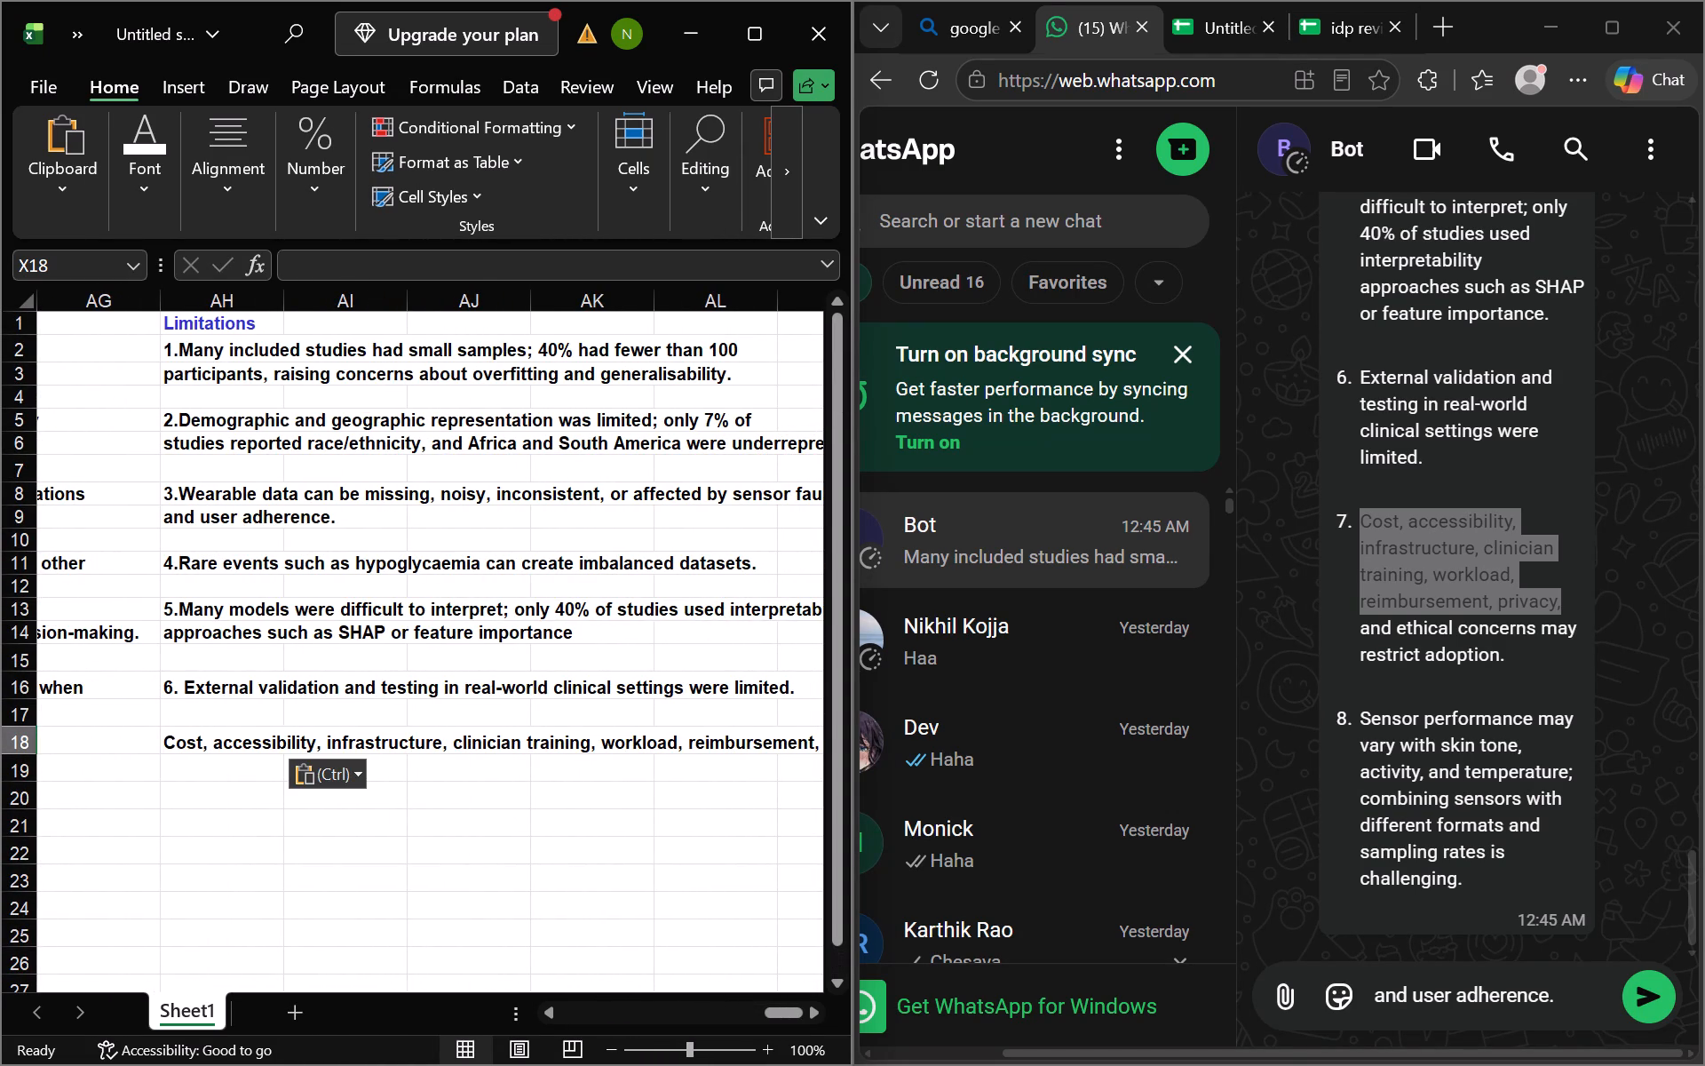
double_click(180, 748)
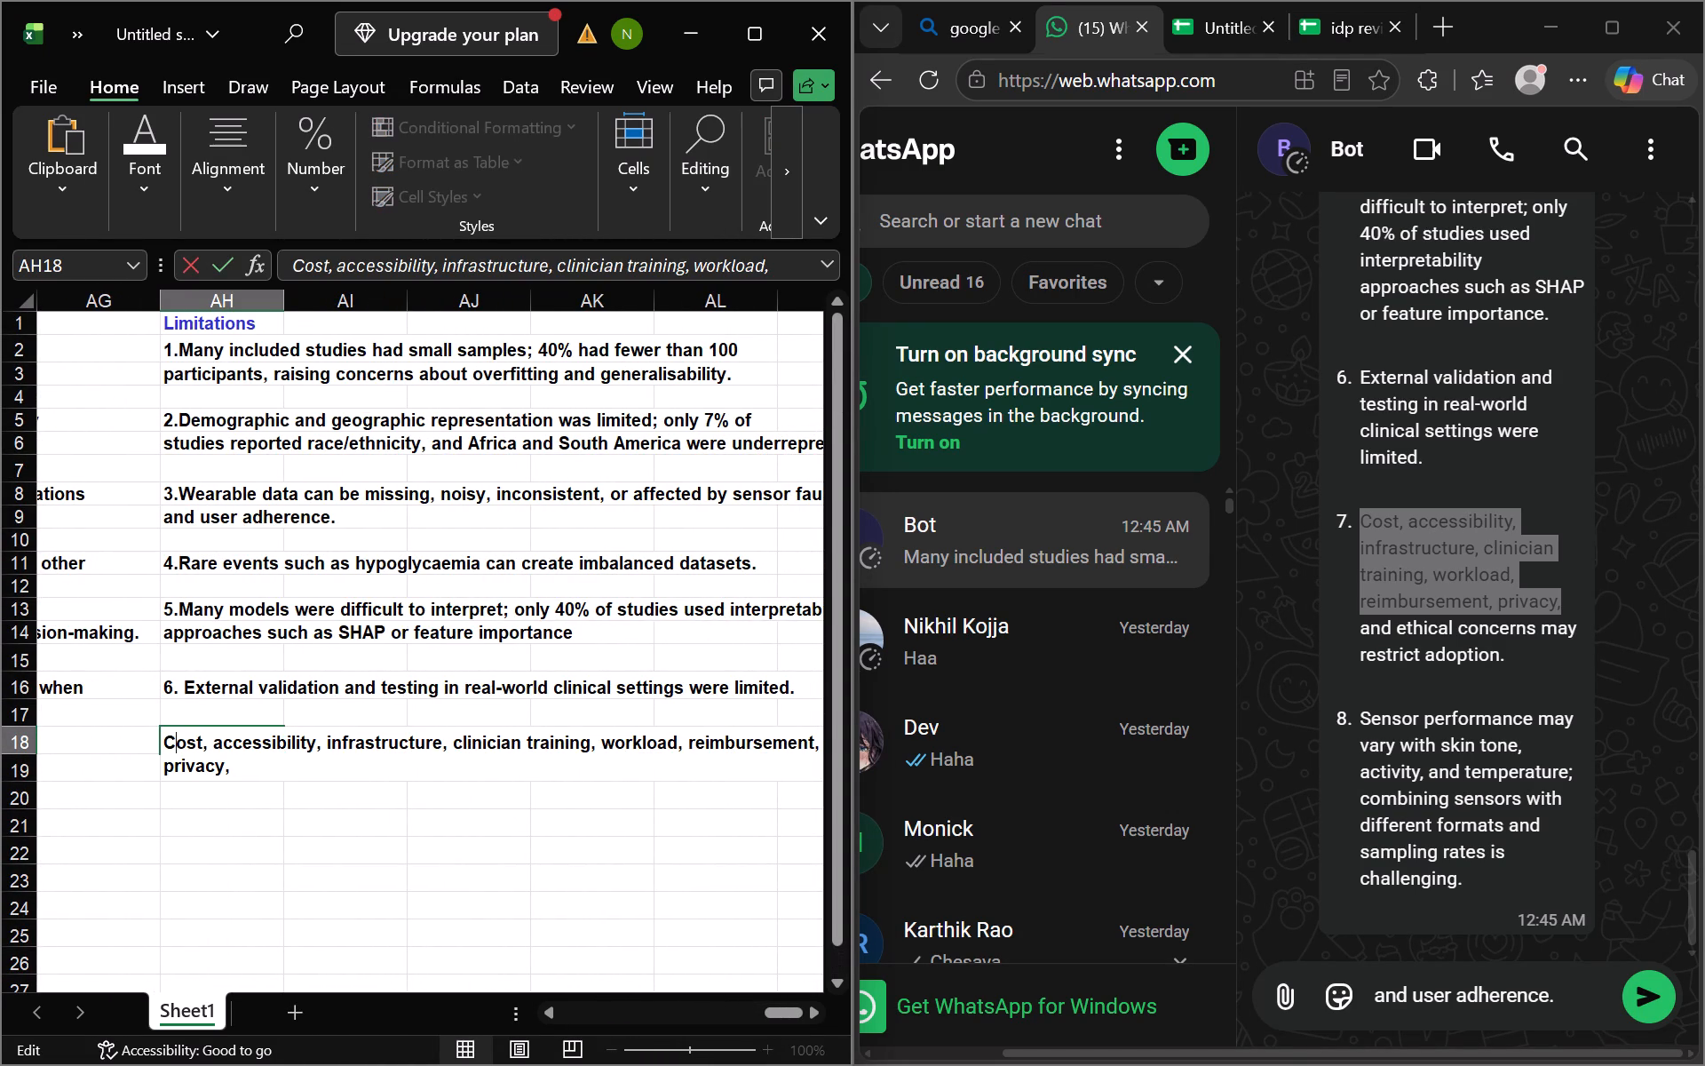
key(Left)
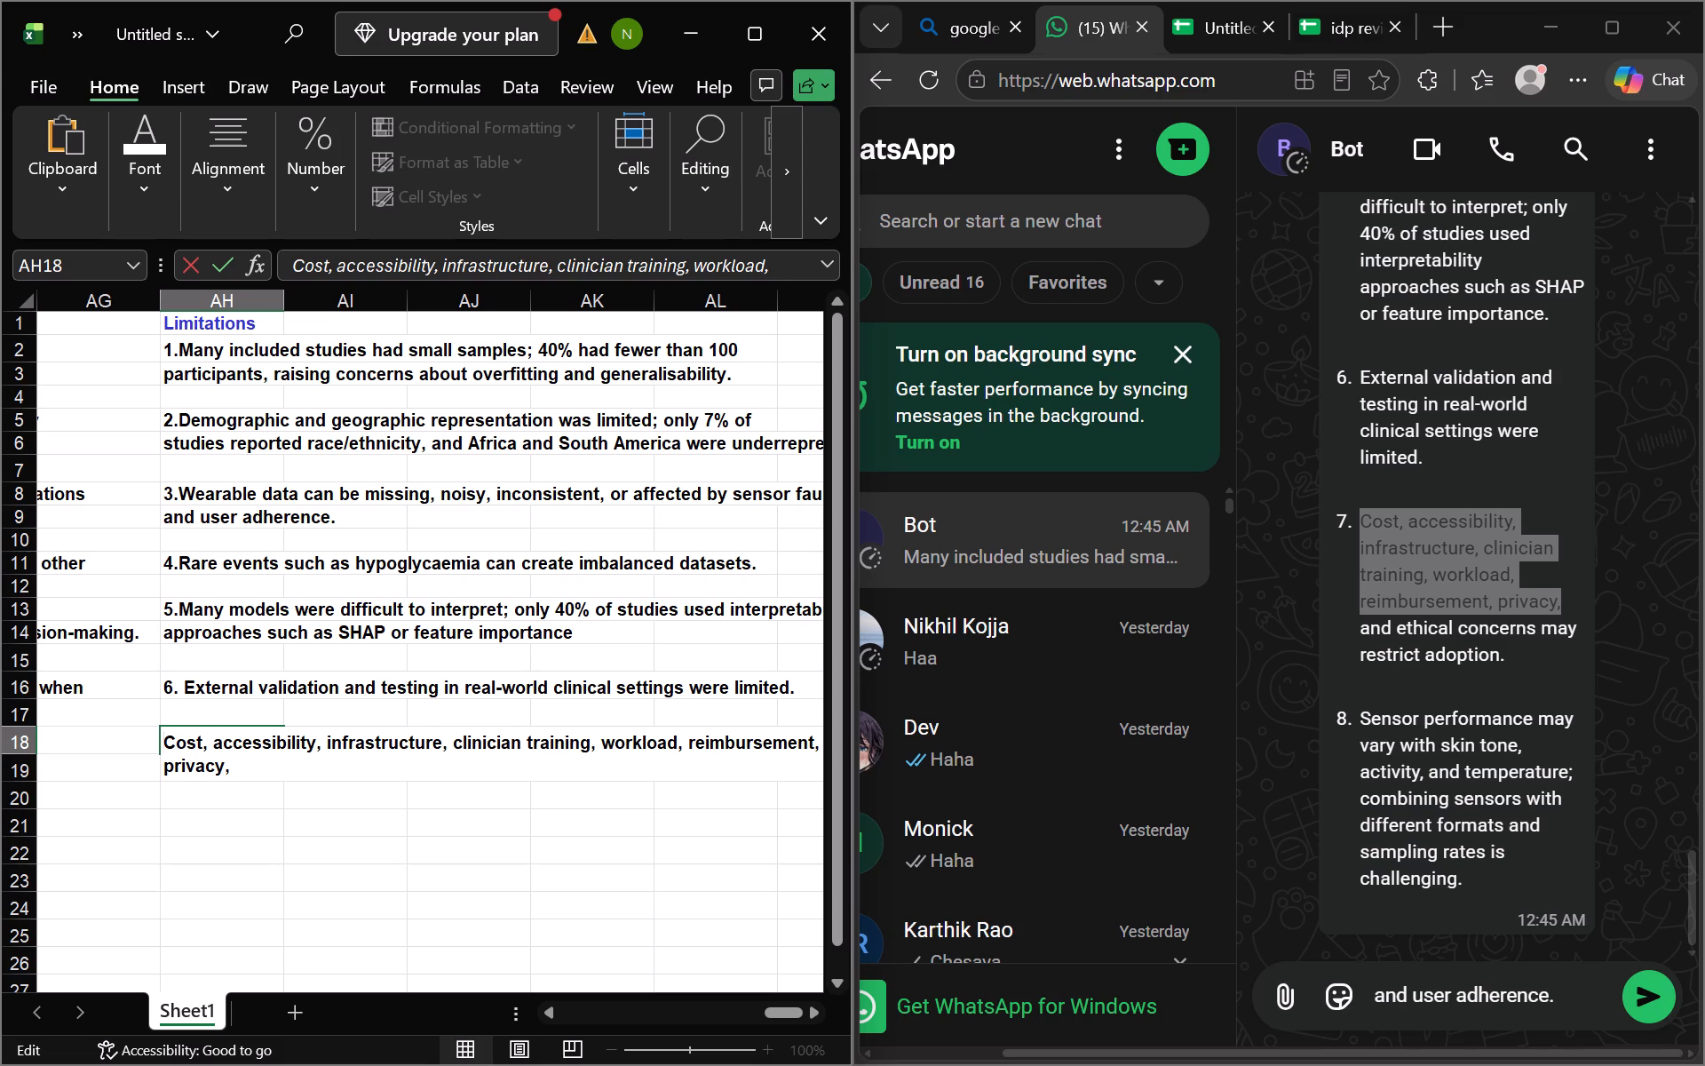
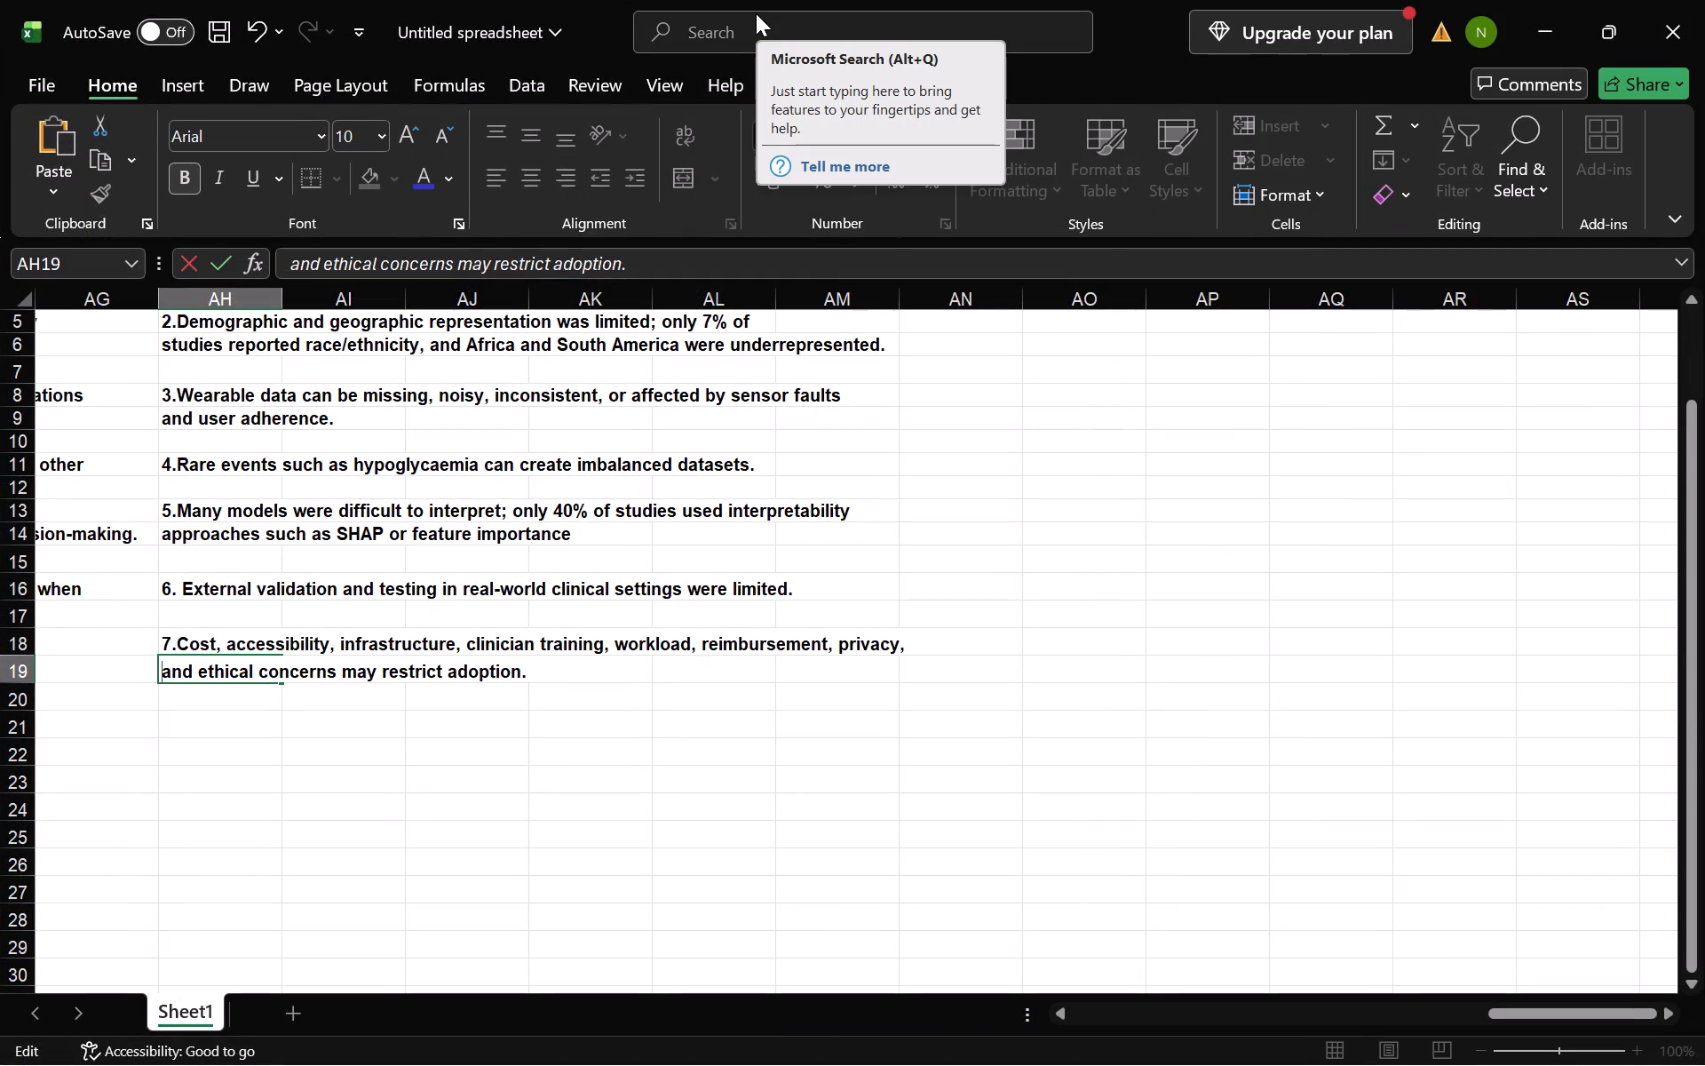
click(225, 37)
click(225, 37)
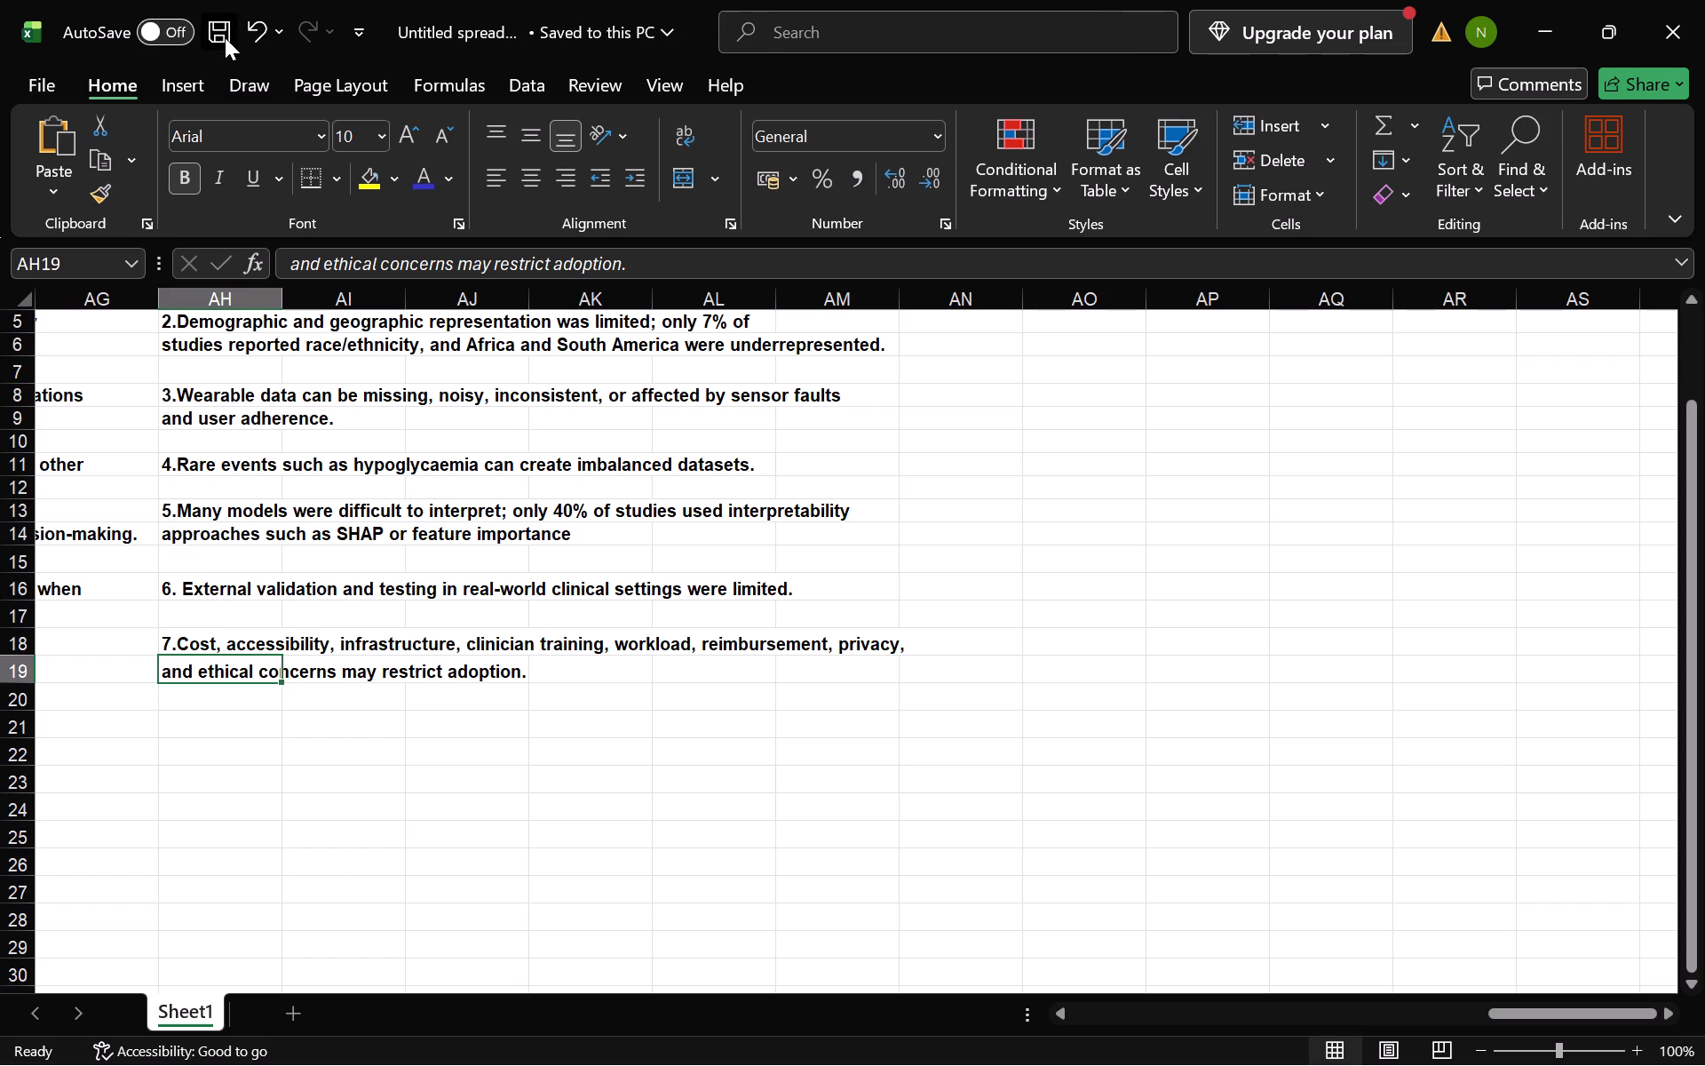
click(225, 37)
Start saving a copy of the workbook in the Downloads folder, opening the Save As dialog.
click(52, 84)
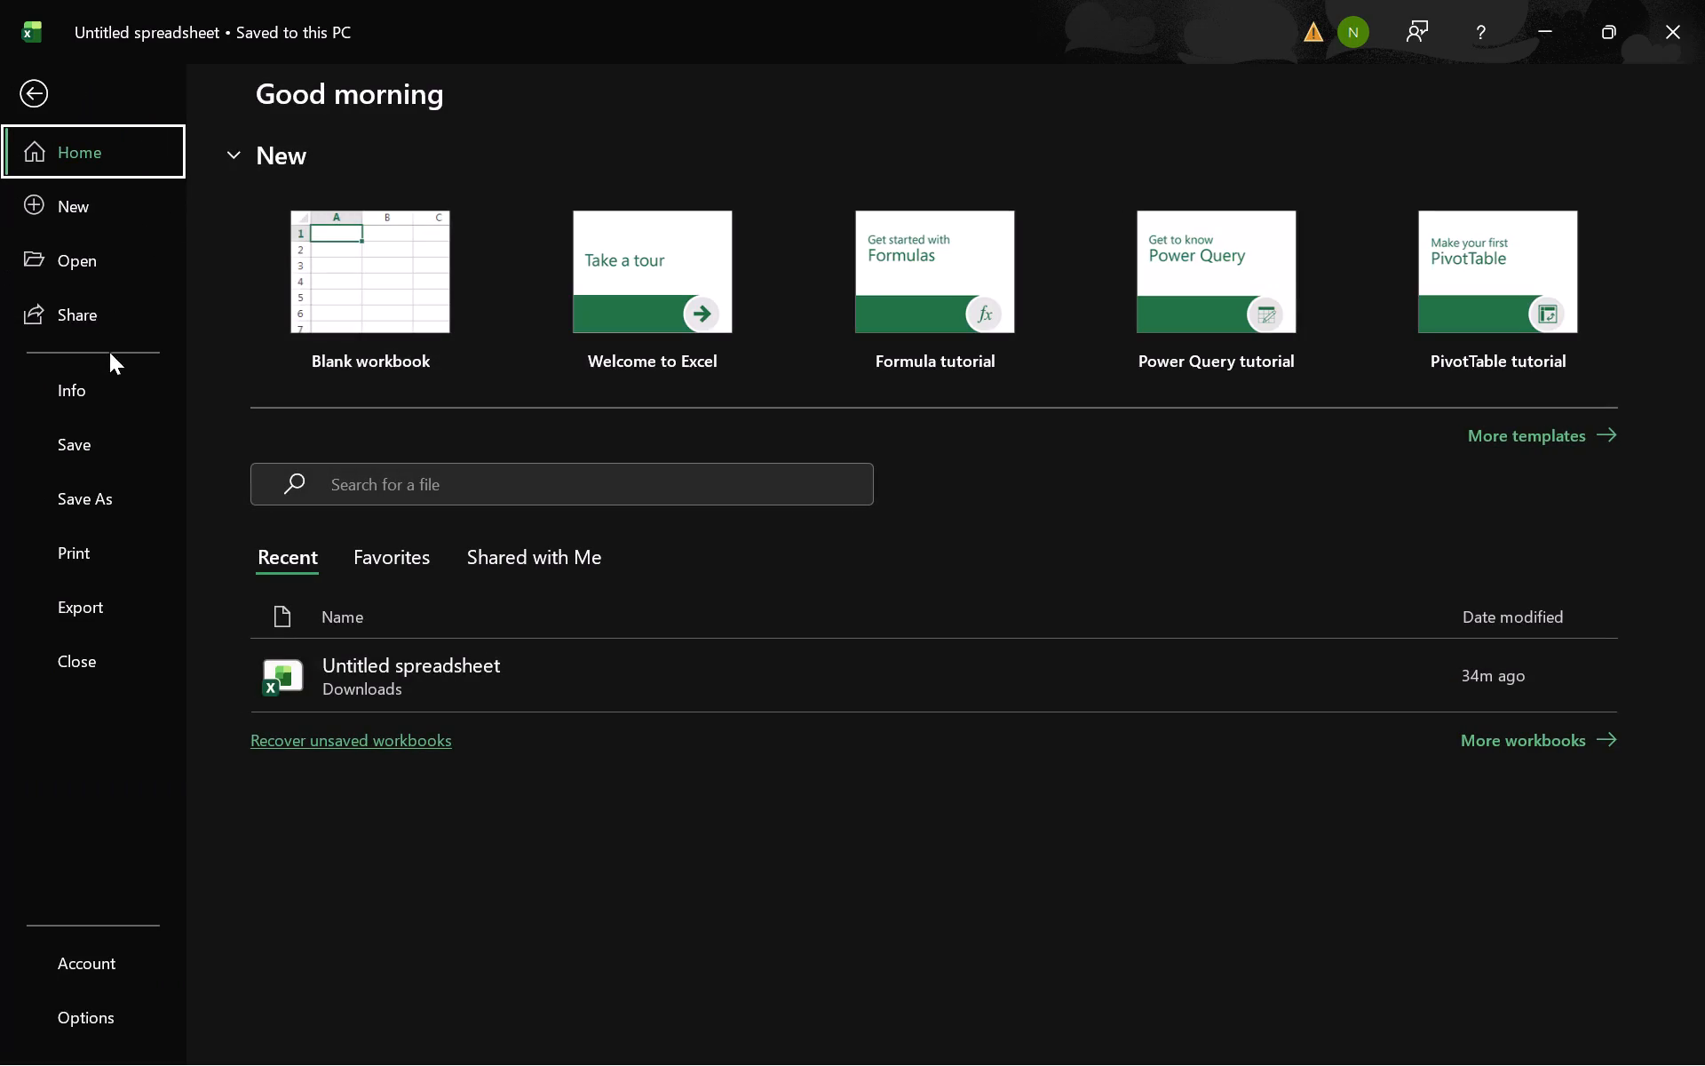
click(106, 483)
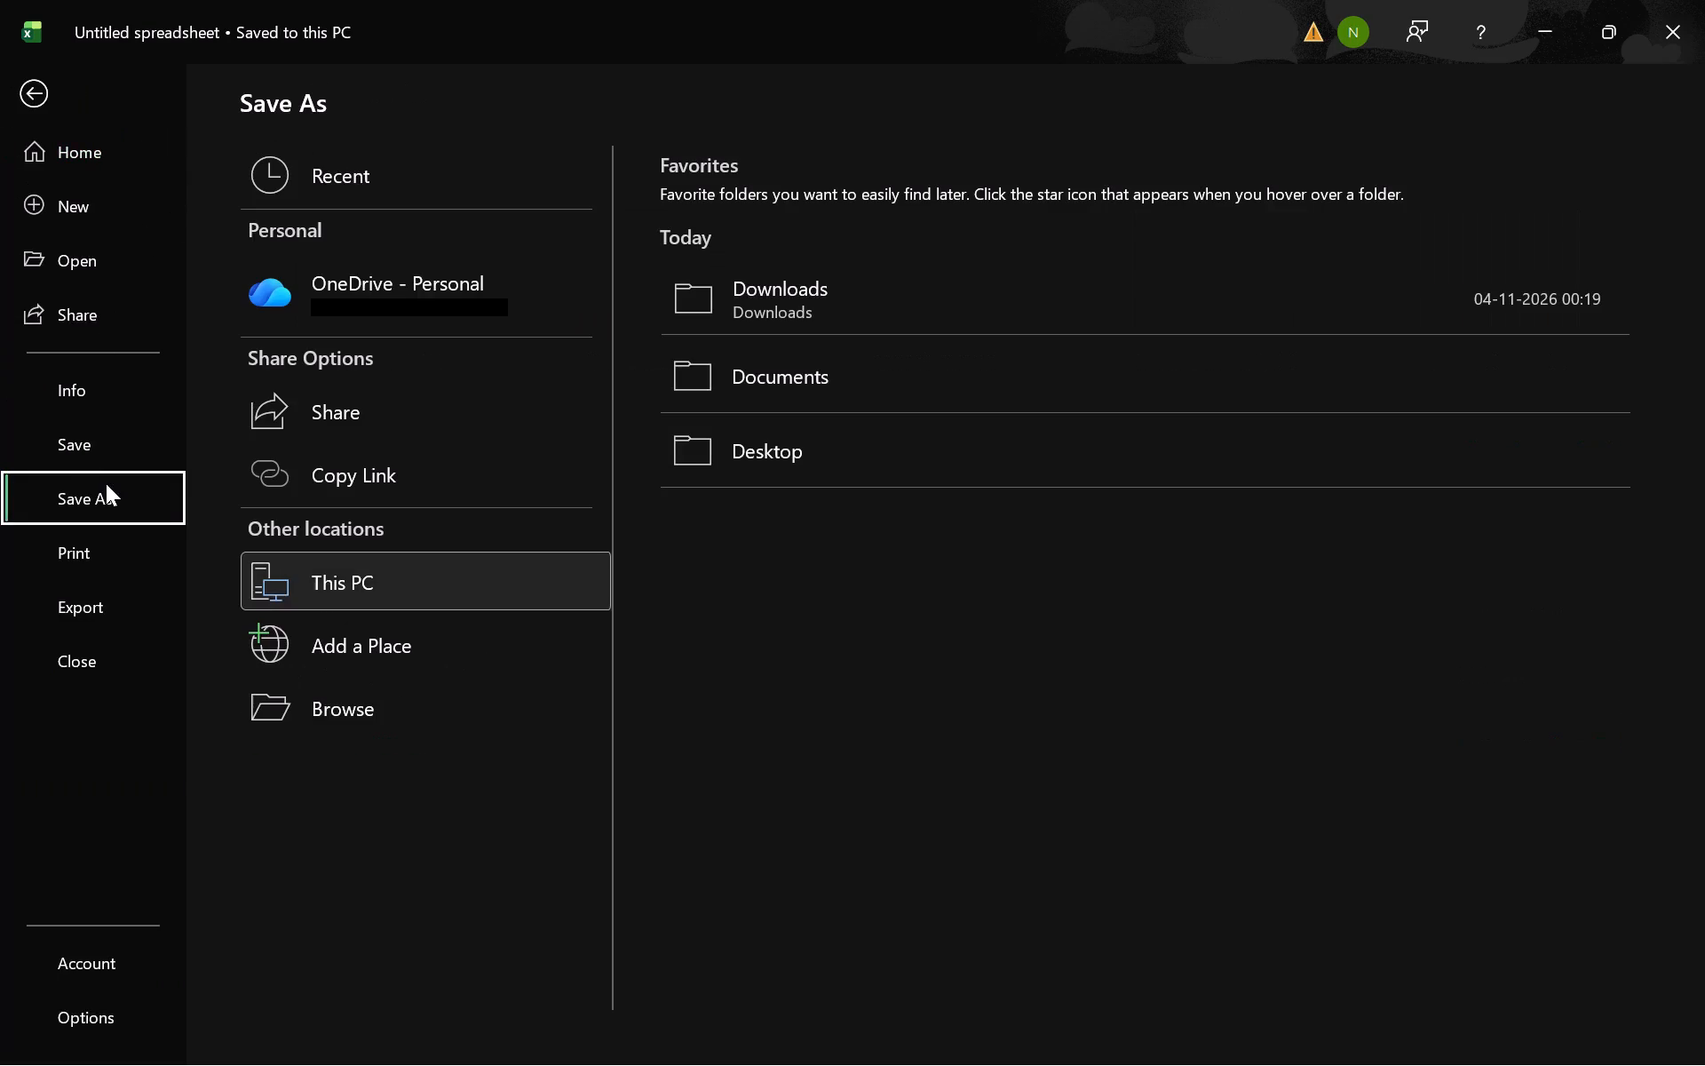
double_click(774, 310)
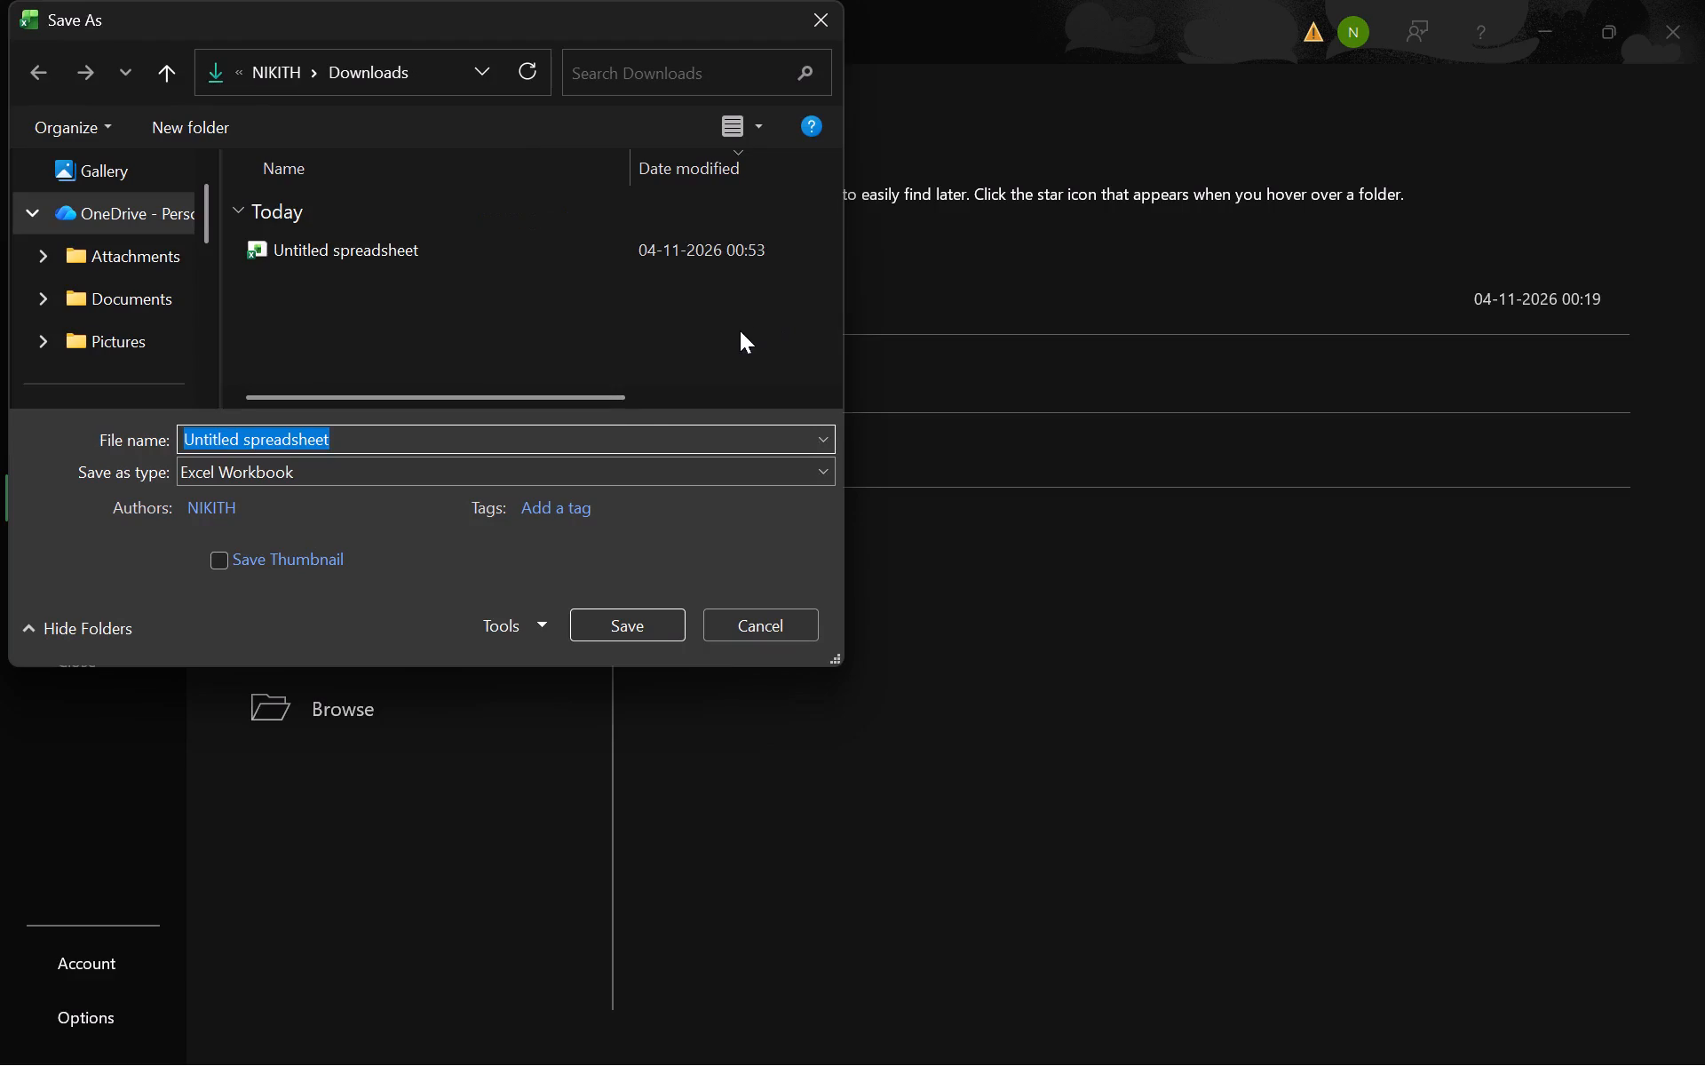
Replace the suggested file name with "idp rev" for saving the spreadsheet as an Excel Workbook in Downloads.
key(BackSpace)
text(i)
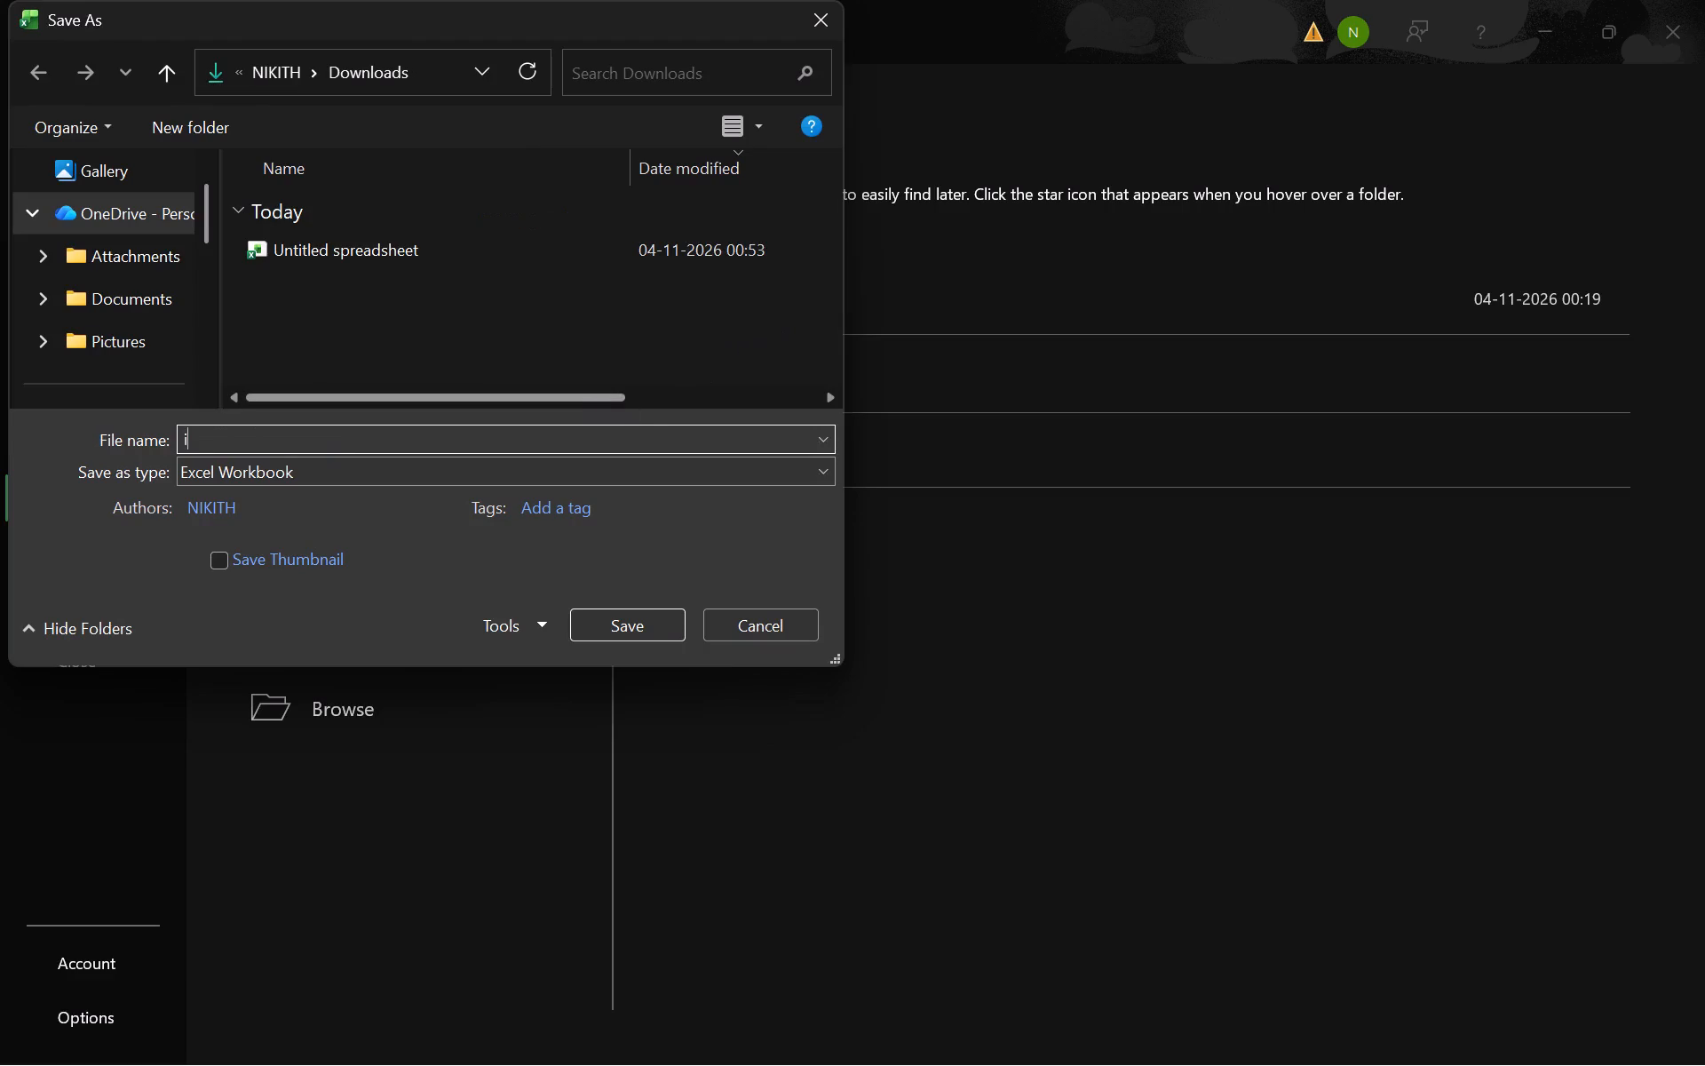
text(dp rev)
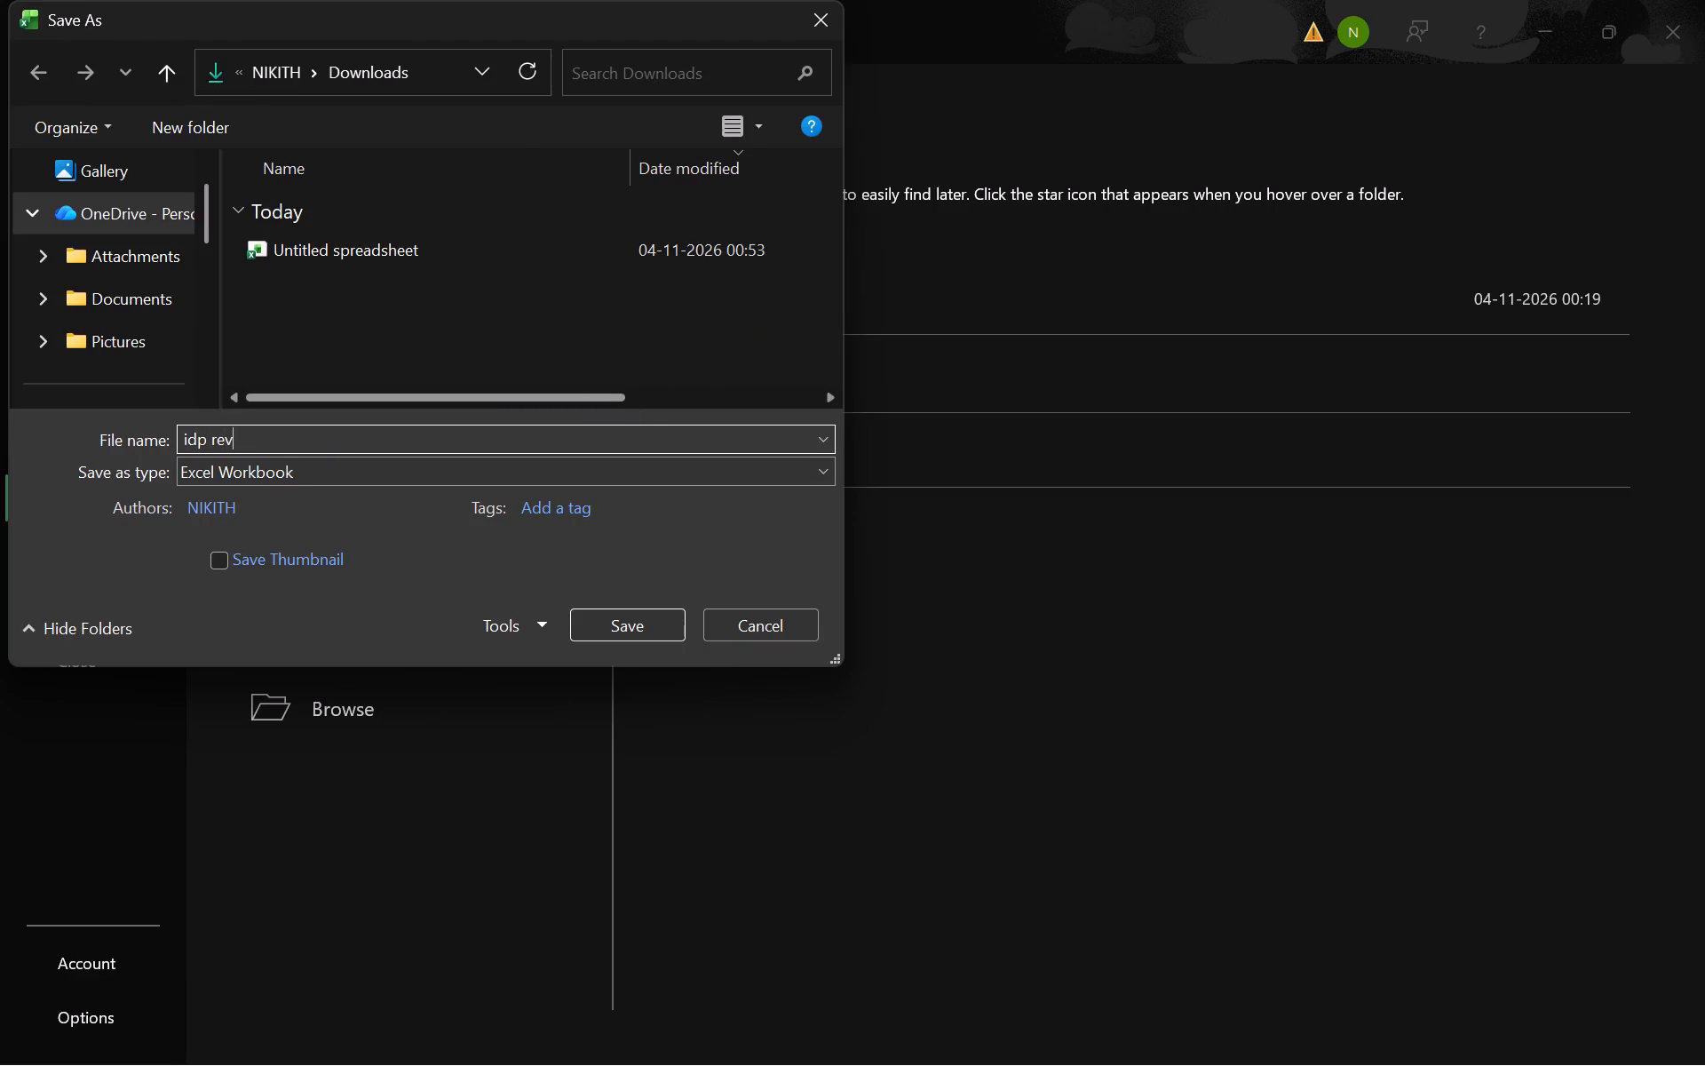
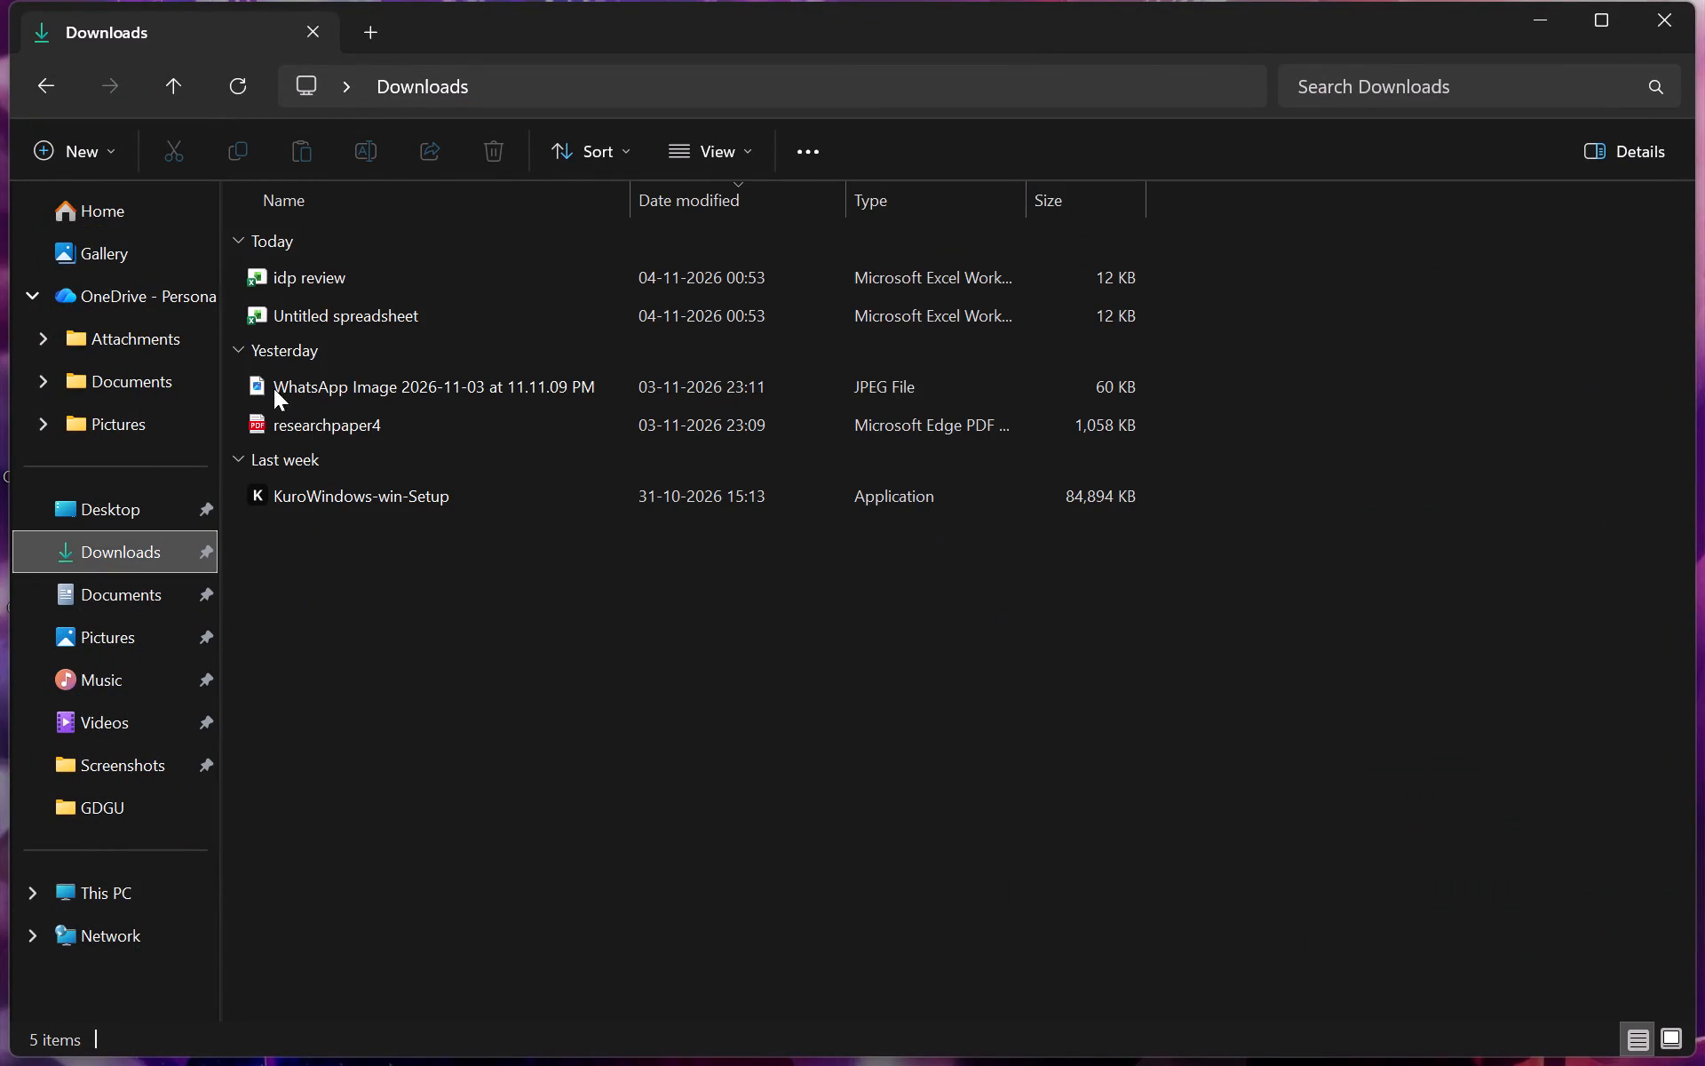
Open the idp review workbook from Downloads in Excel, examine its columns, and minimise the workbook and folder windows.
double_click(331, 265)
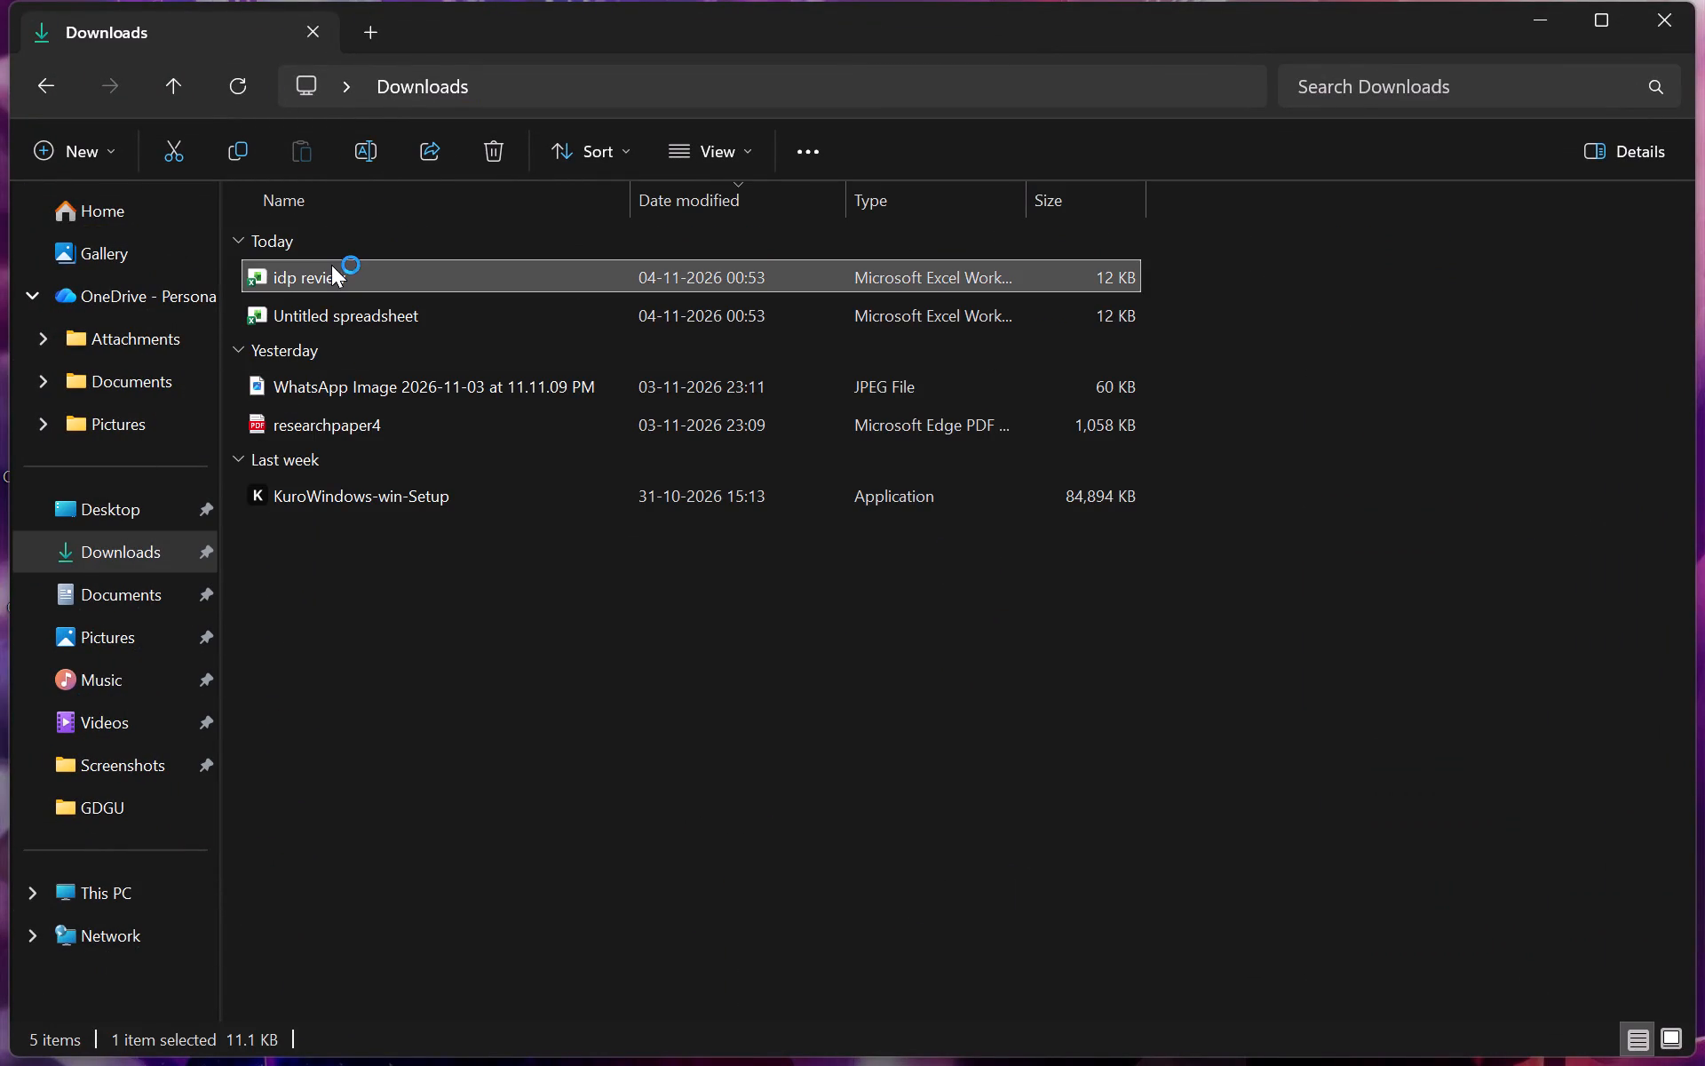
scroll(518, 642, up, 2)
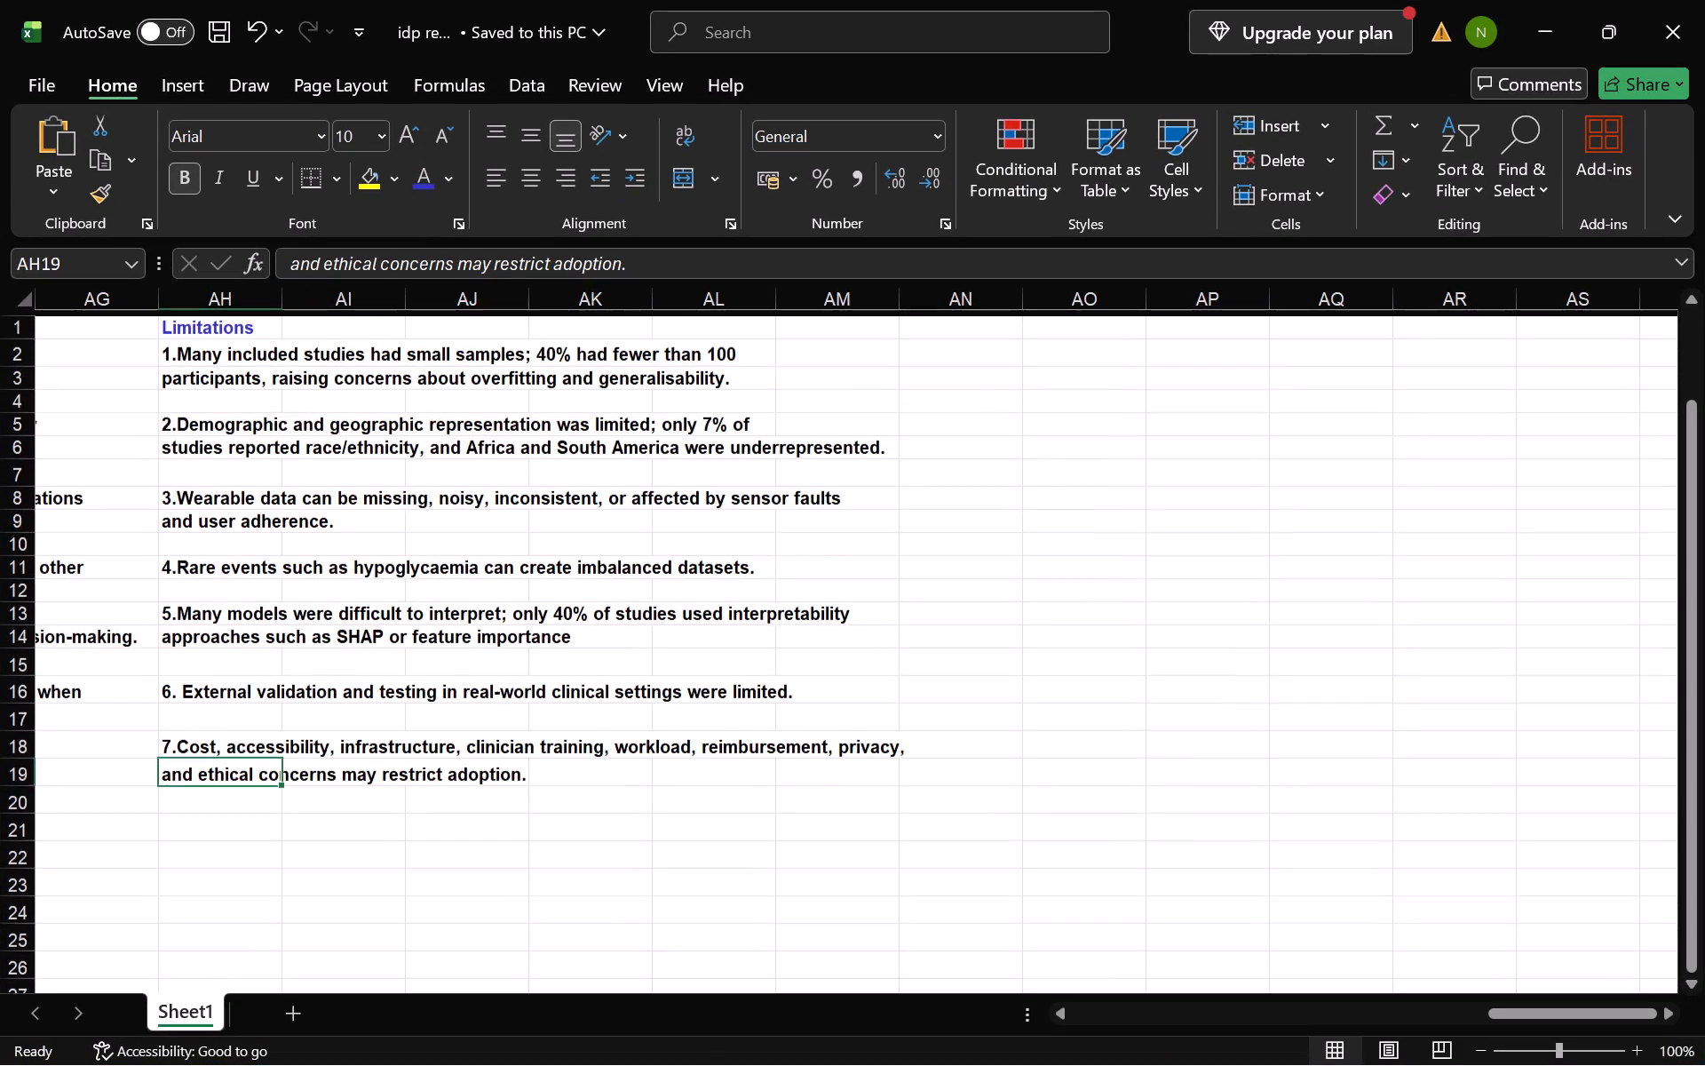
scroll(518, 642, right, 16)
scroll(518, 642, up, 2)
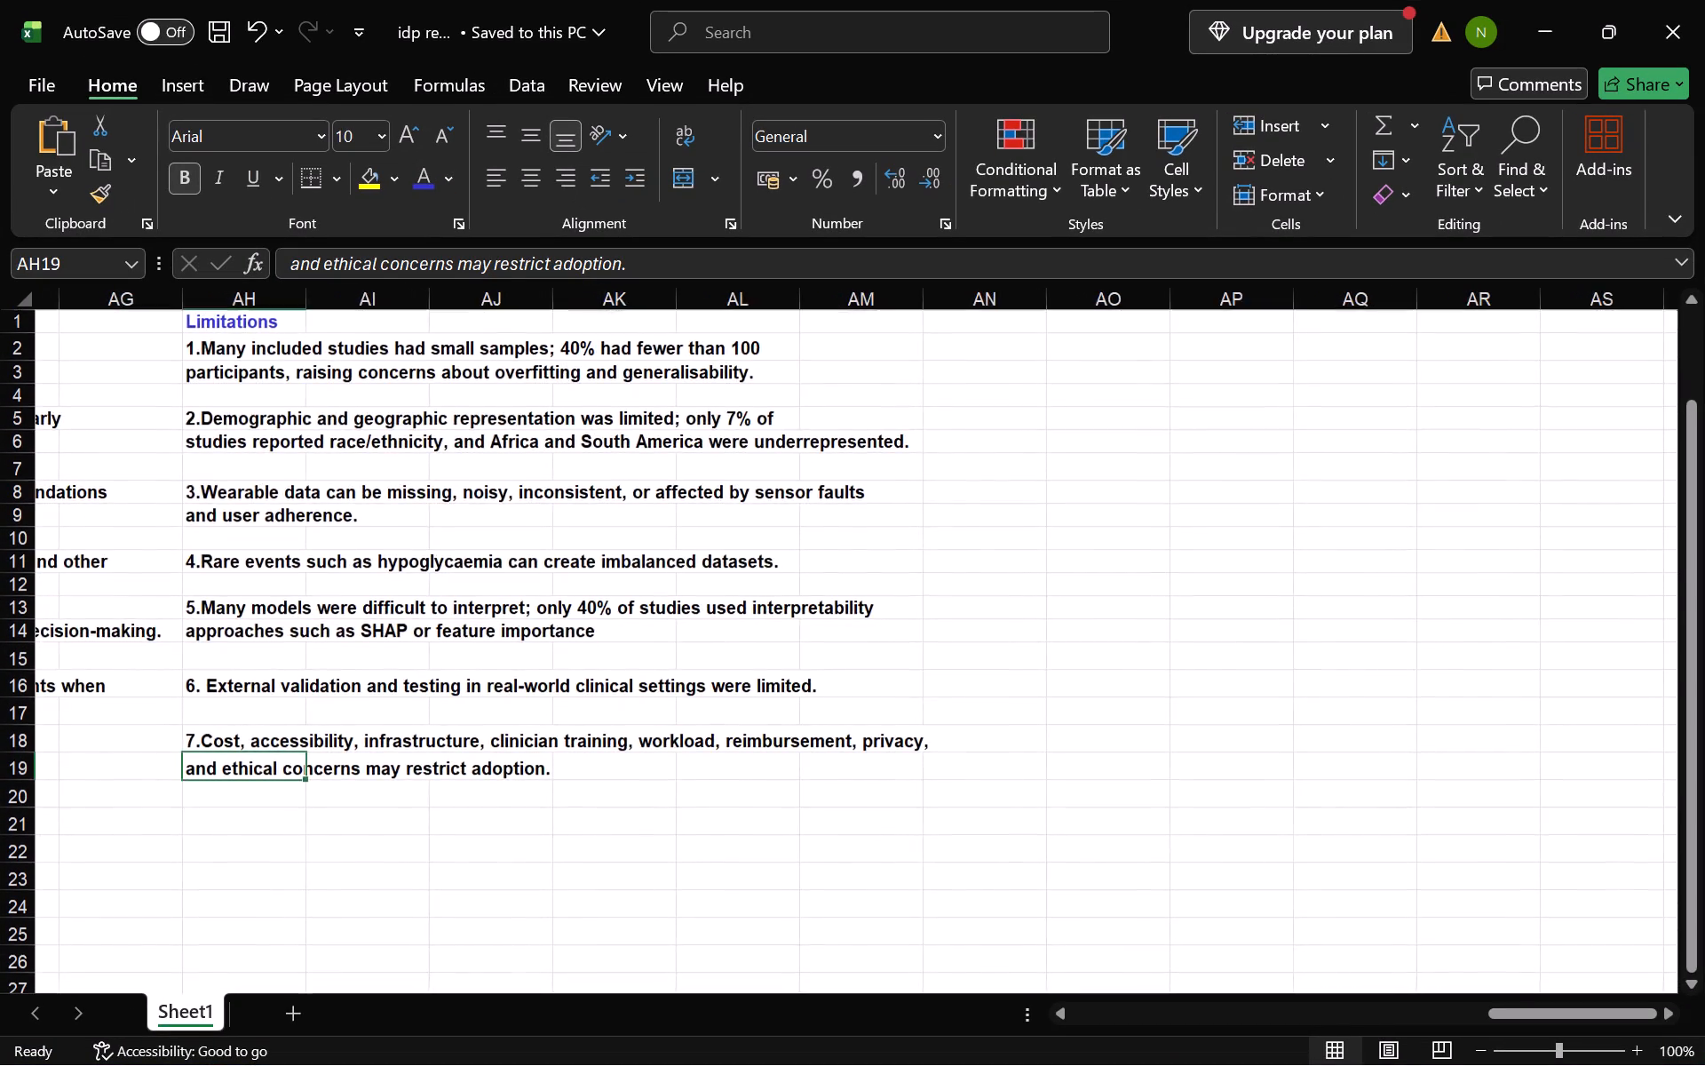
scroll(518, 642, right, 14)
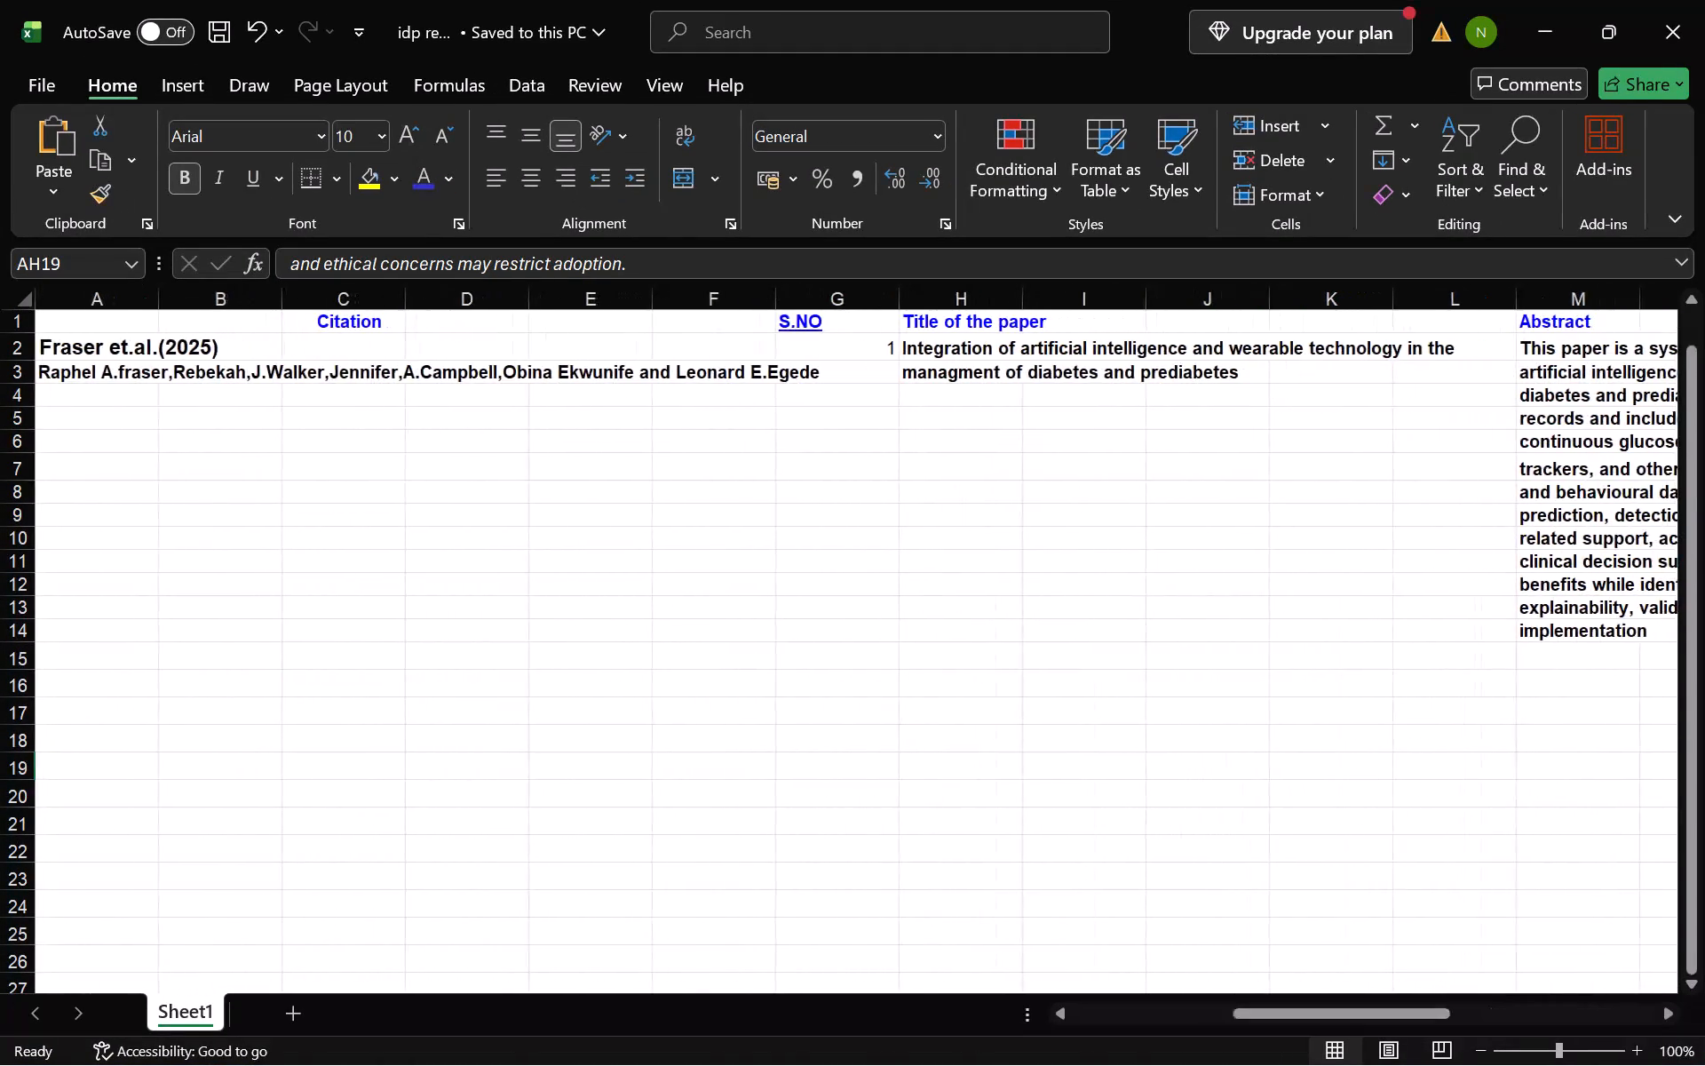
scroll(518, 642, left, 15)
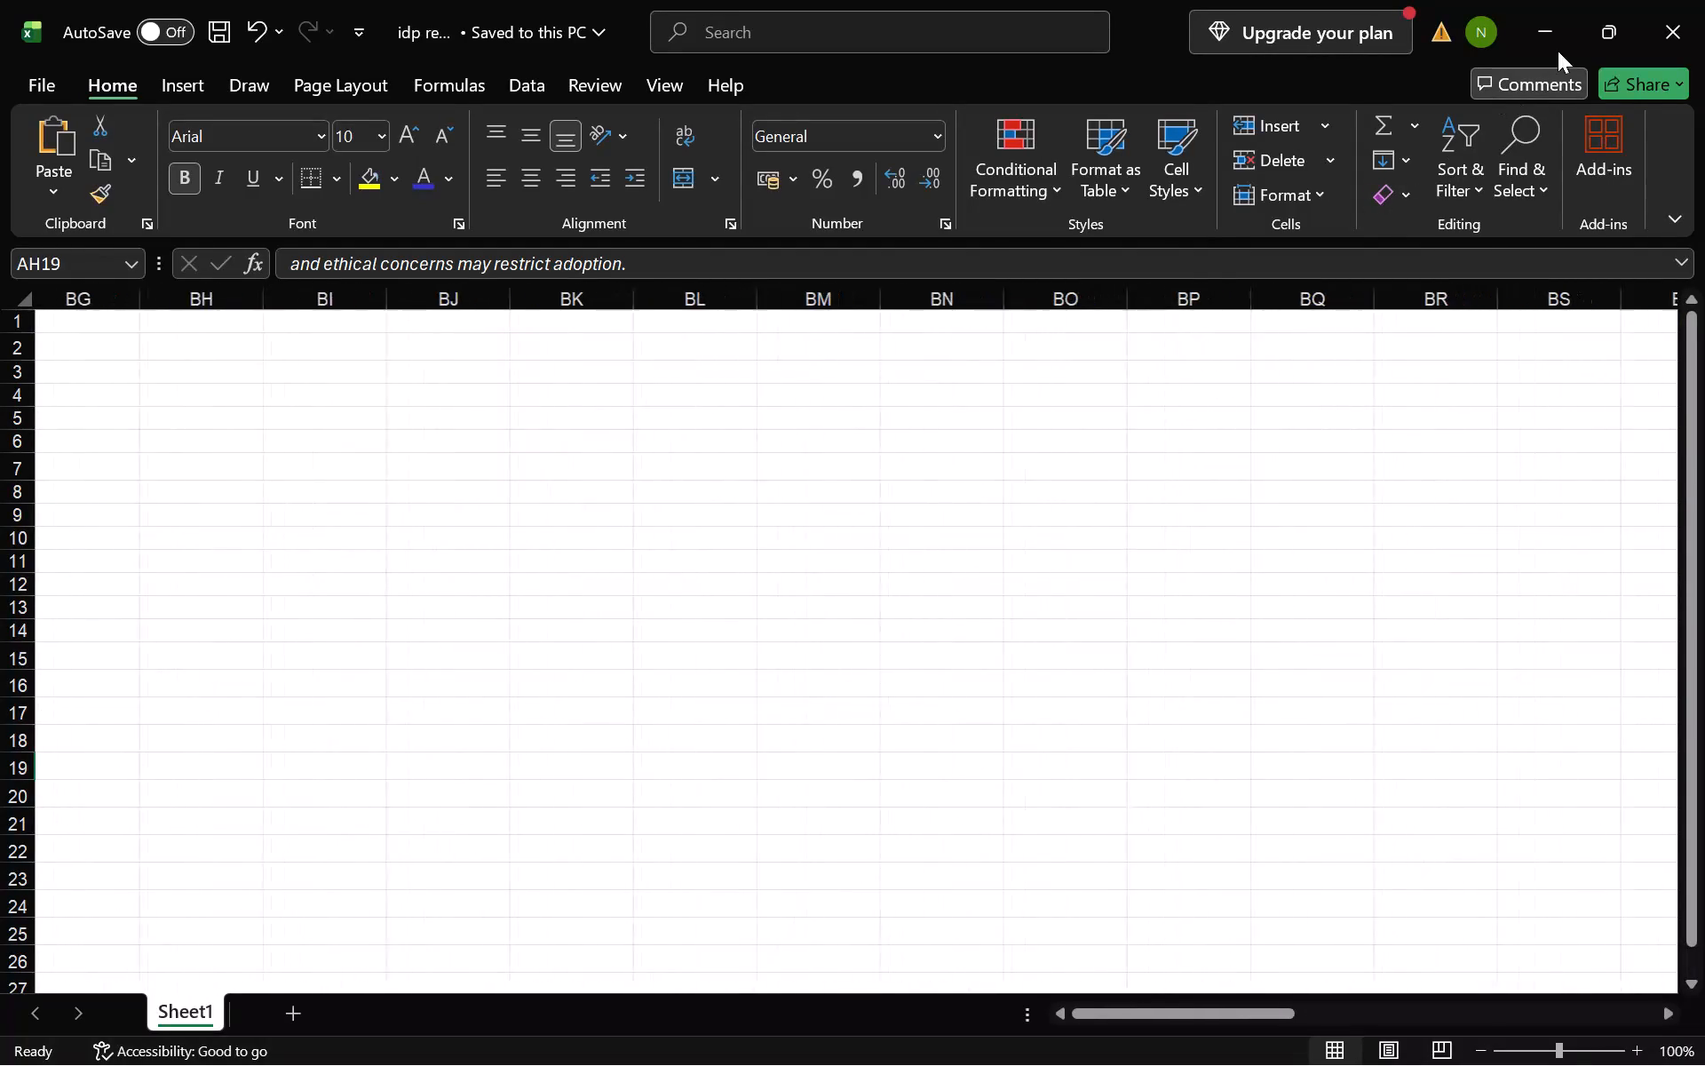
click(1536, 35)
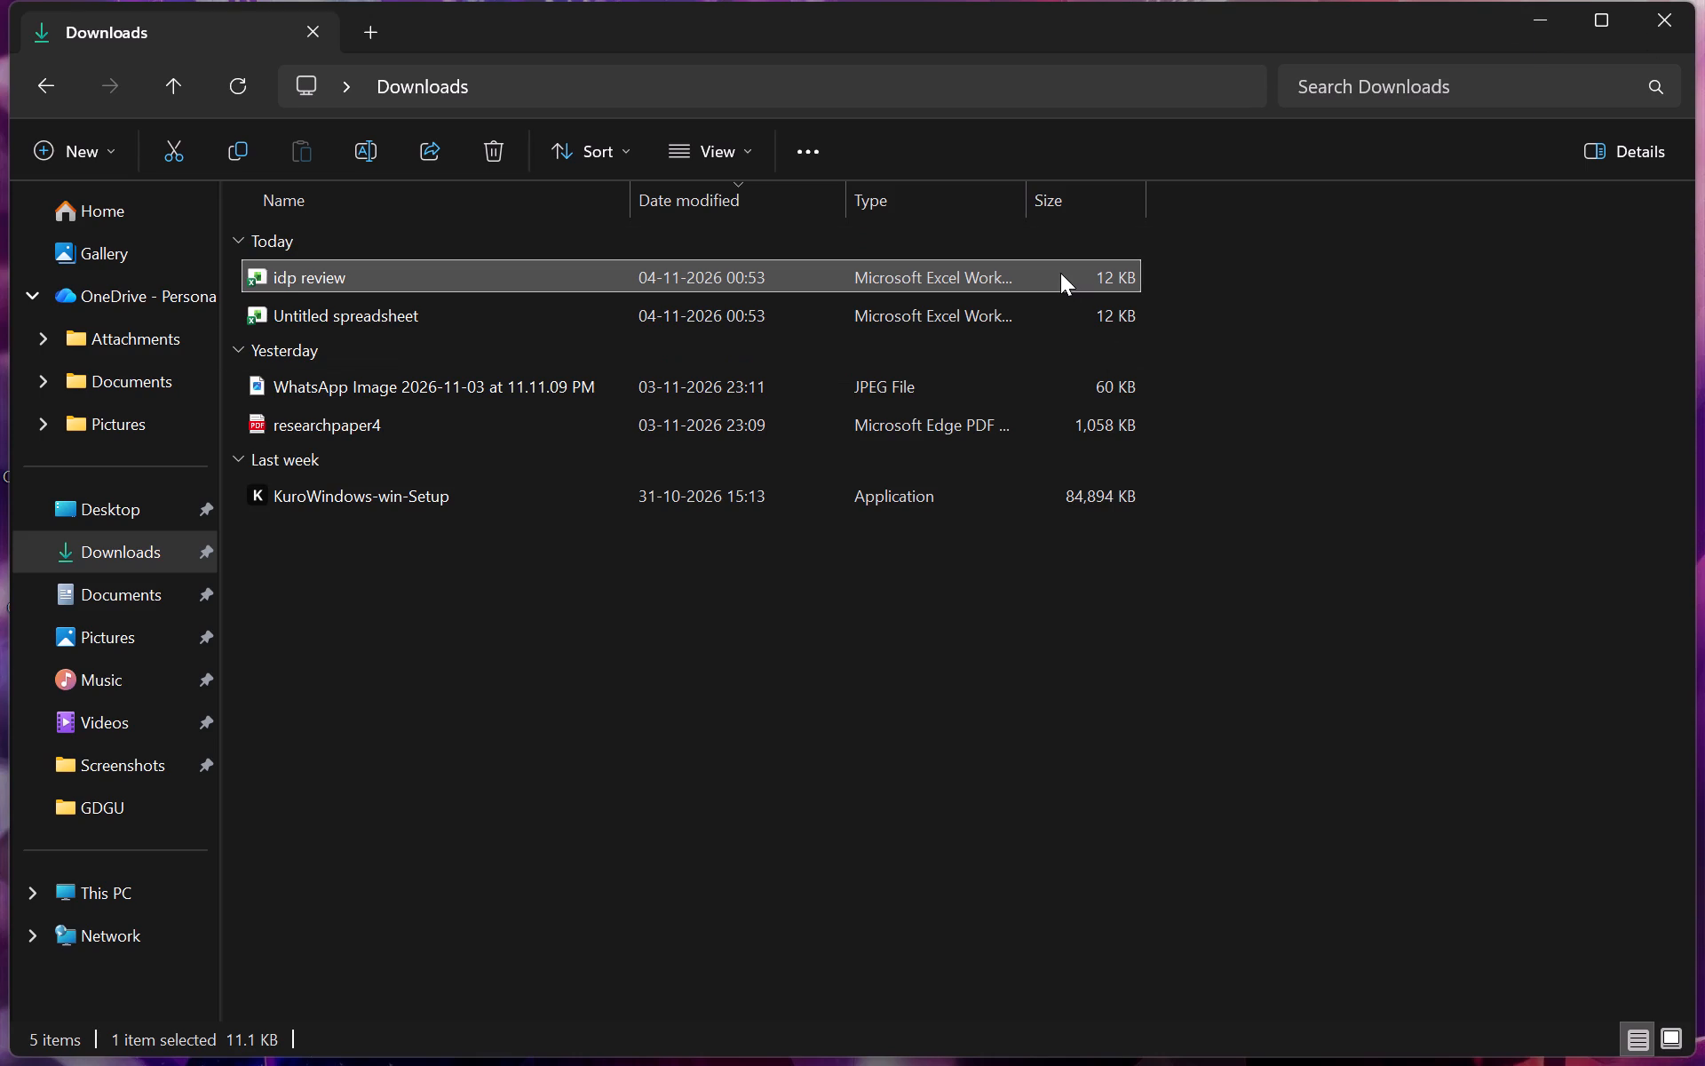
click(1537, 14)
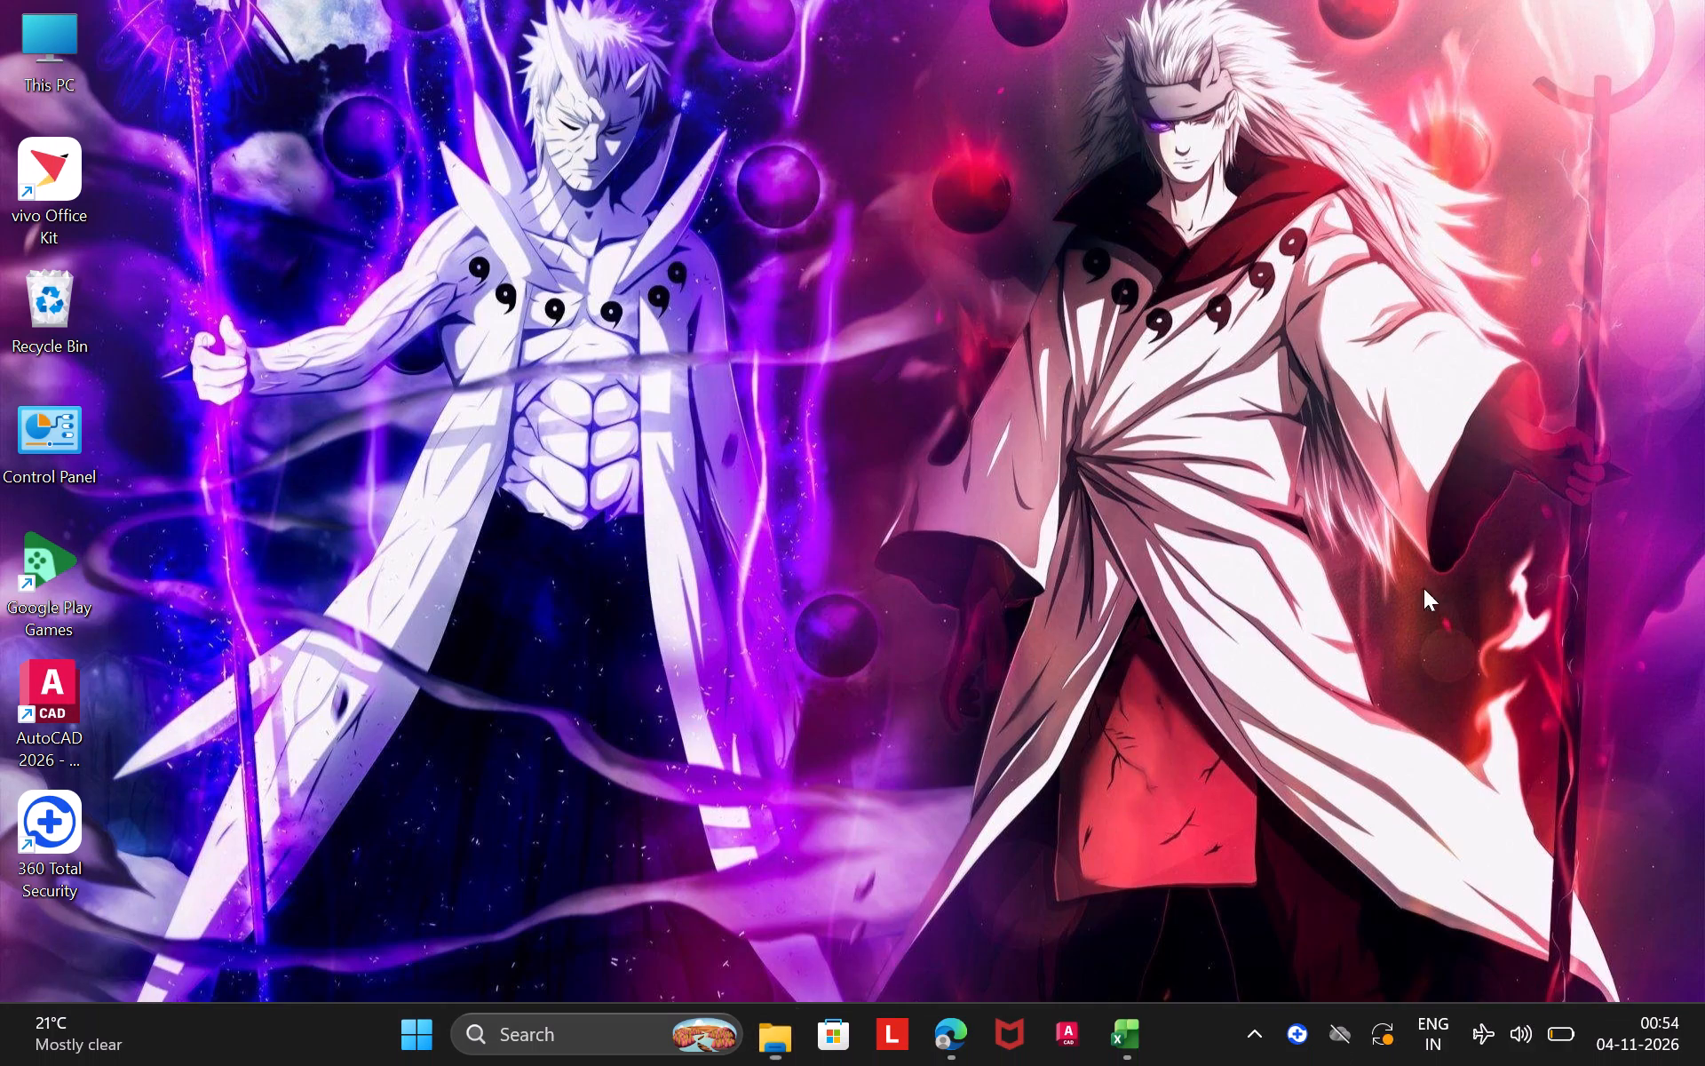
Switch to Microsoft Edge, search the web for "drive" and open the Google Drive sign-in result.
click(941, 1031)
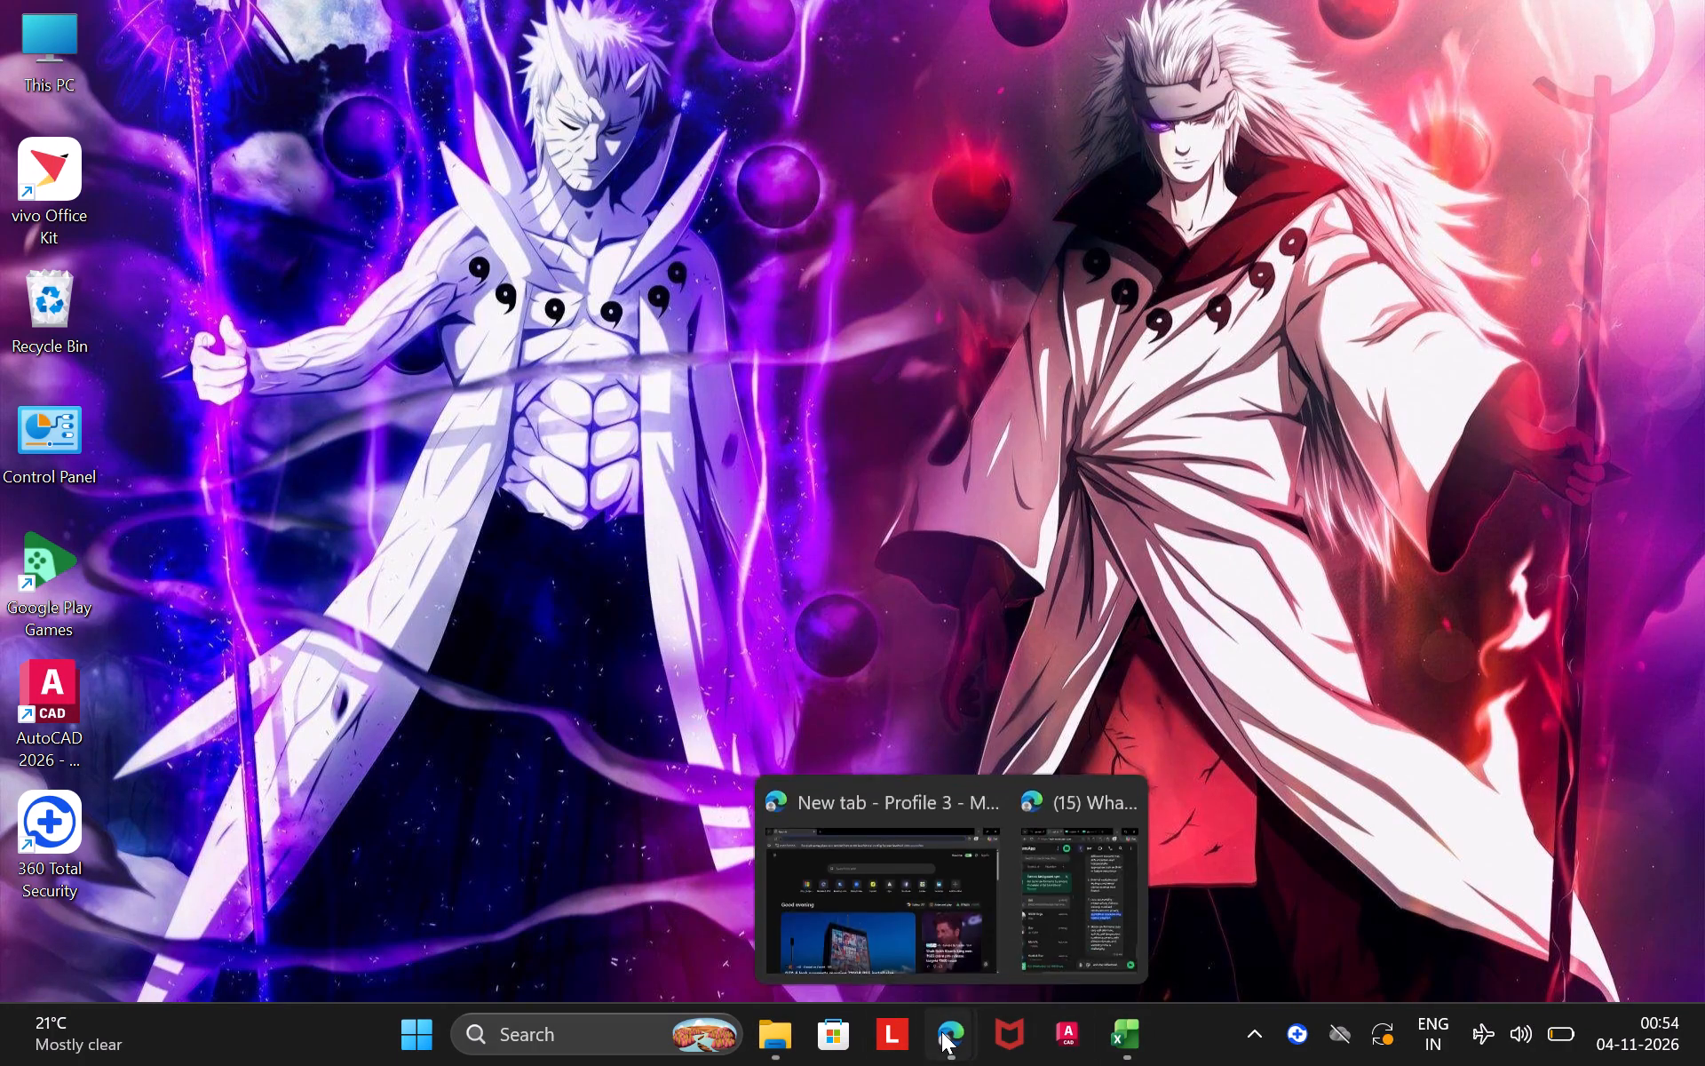
click(947, 1022)
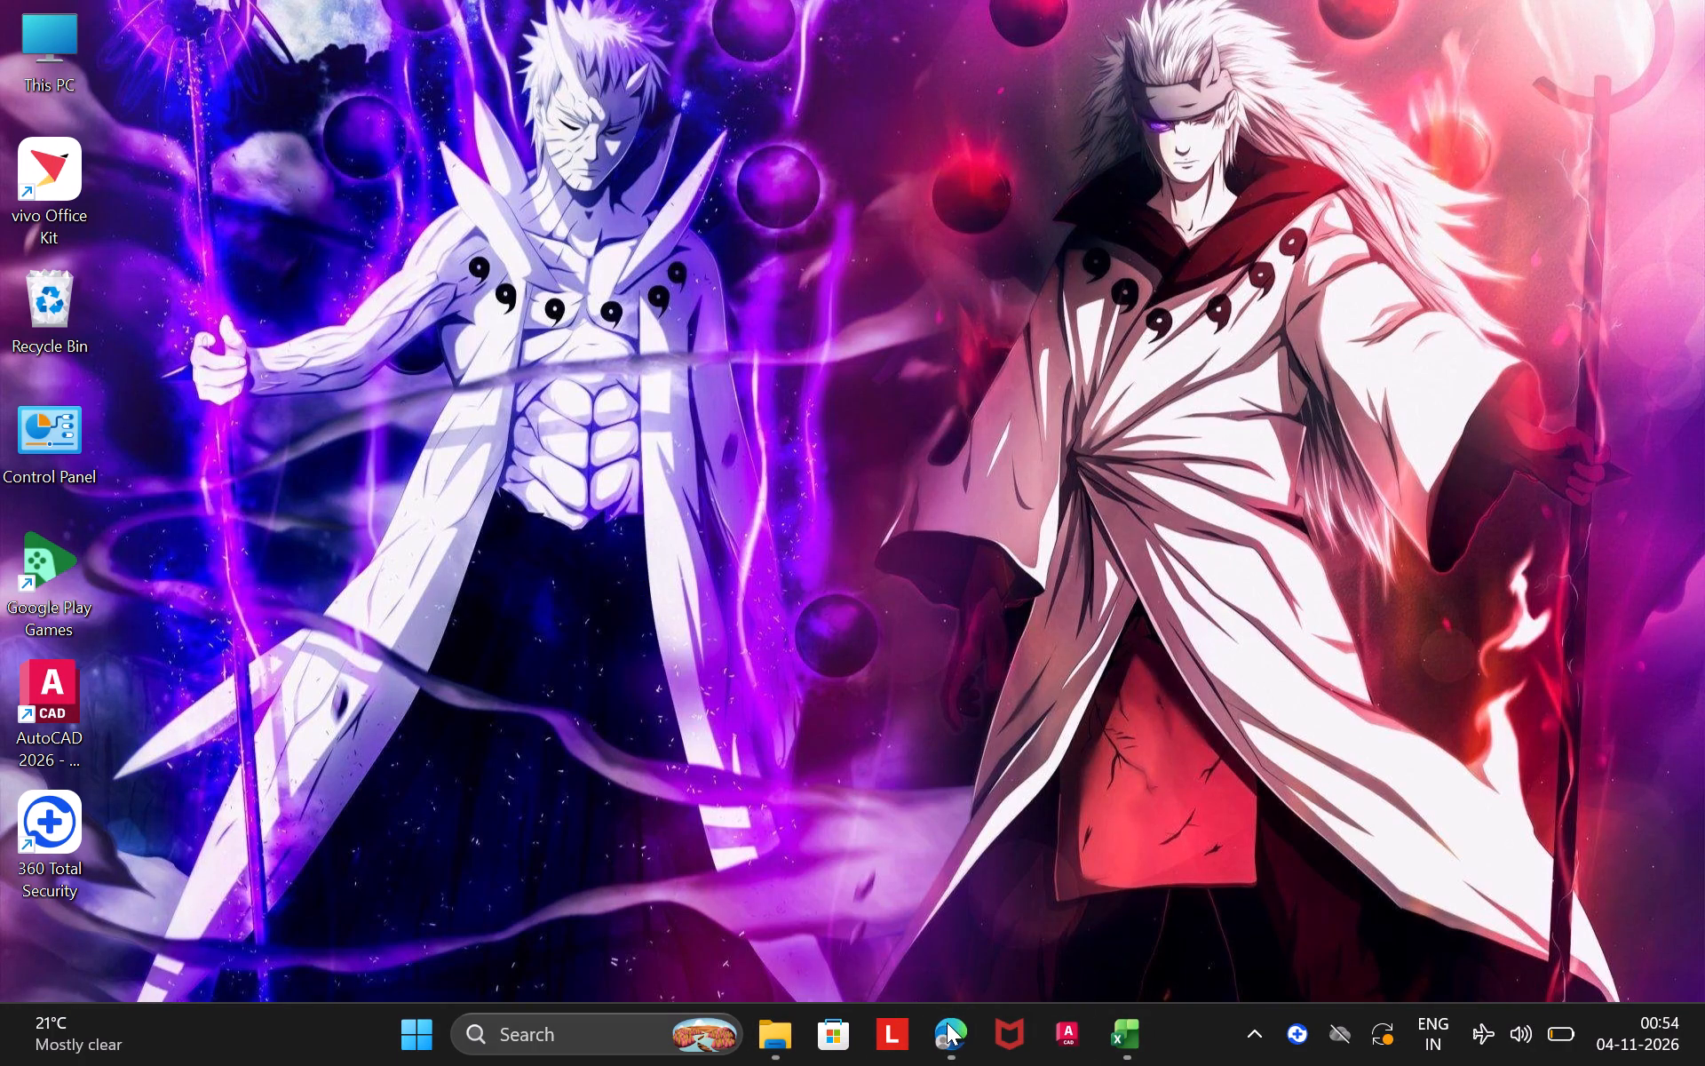
click(909, 888)
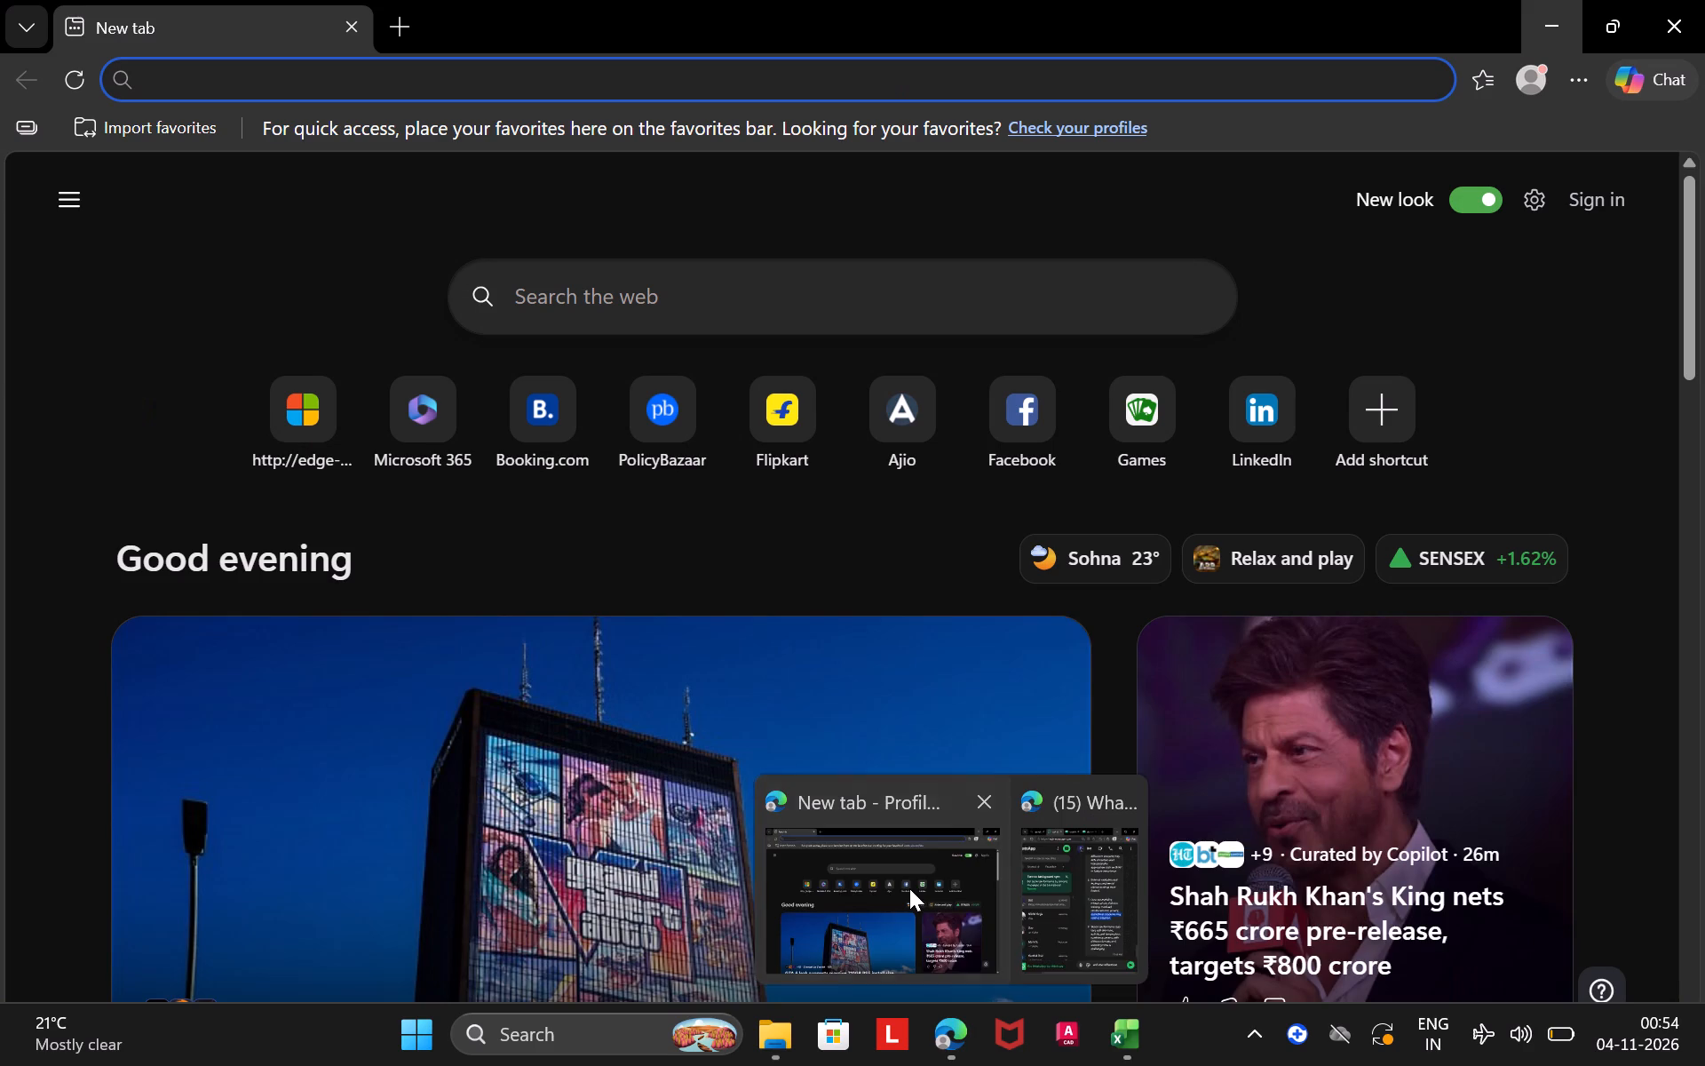
click(618, 296)
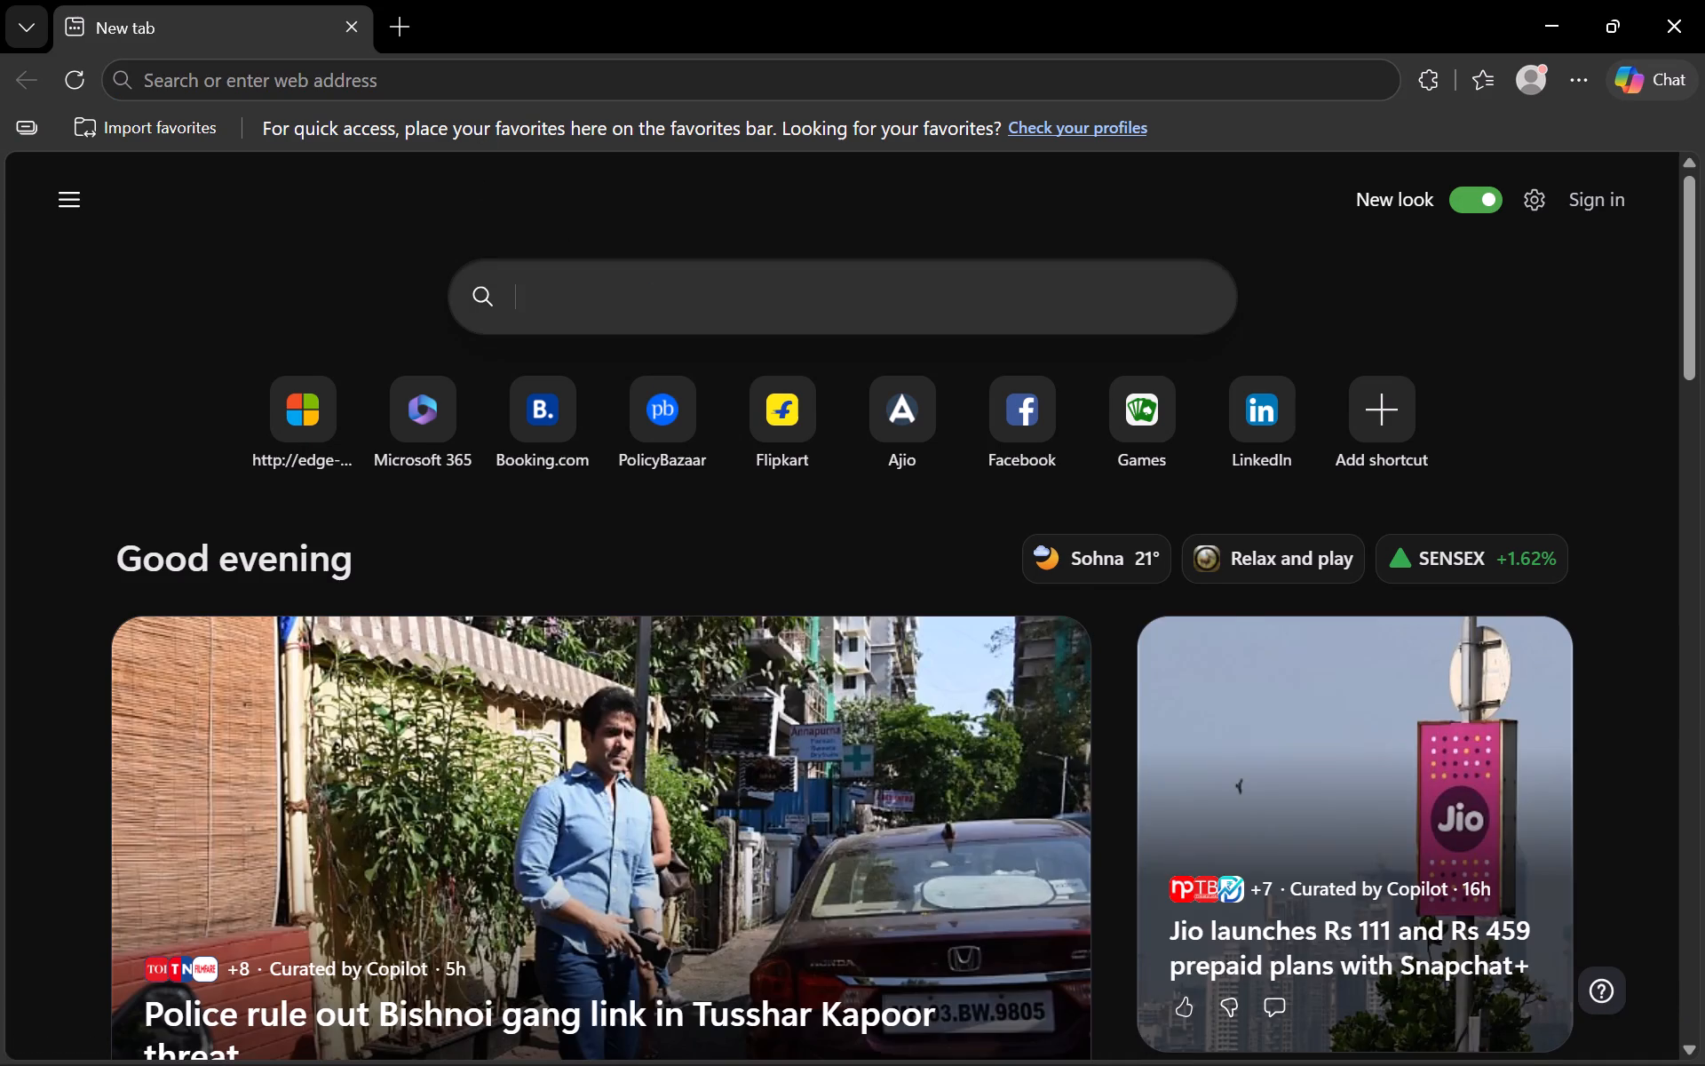
text(drive)
key(Return)
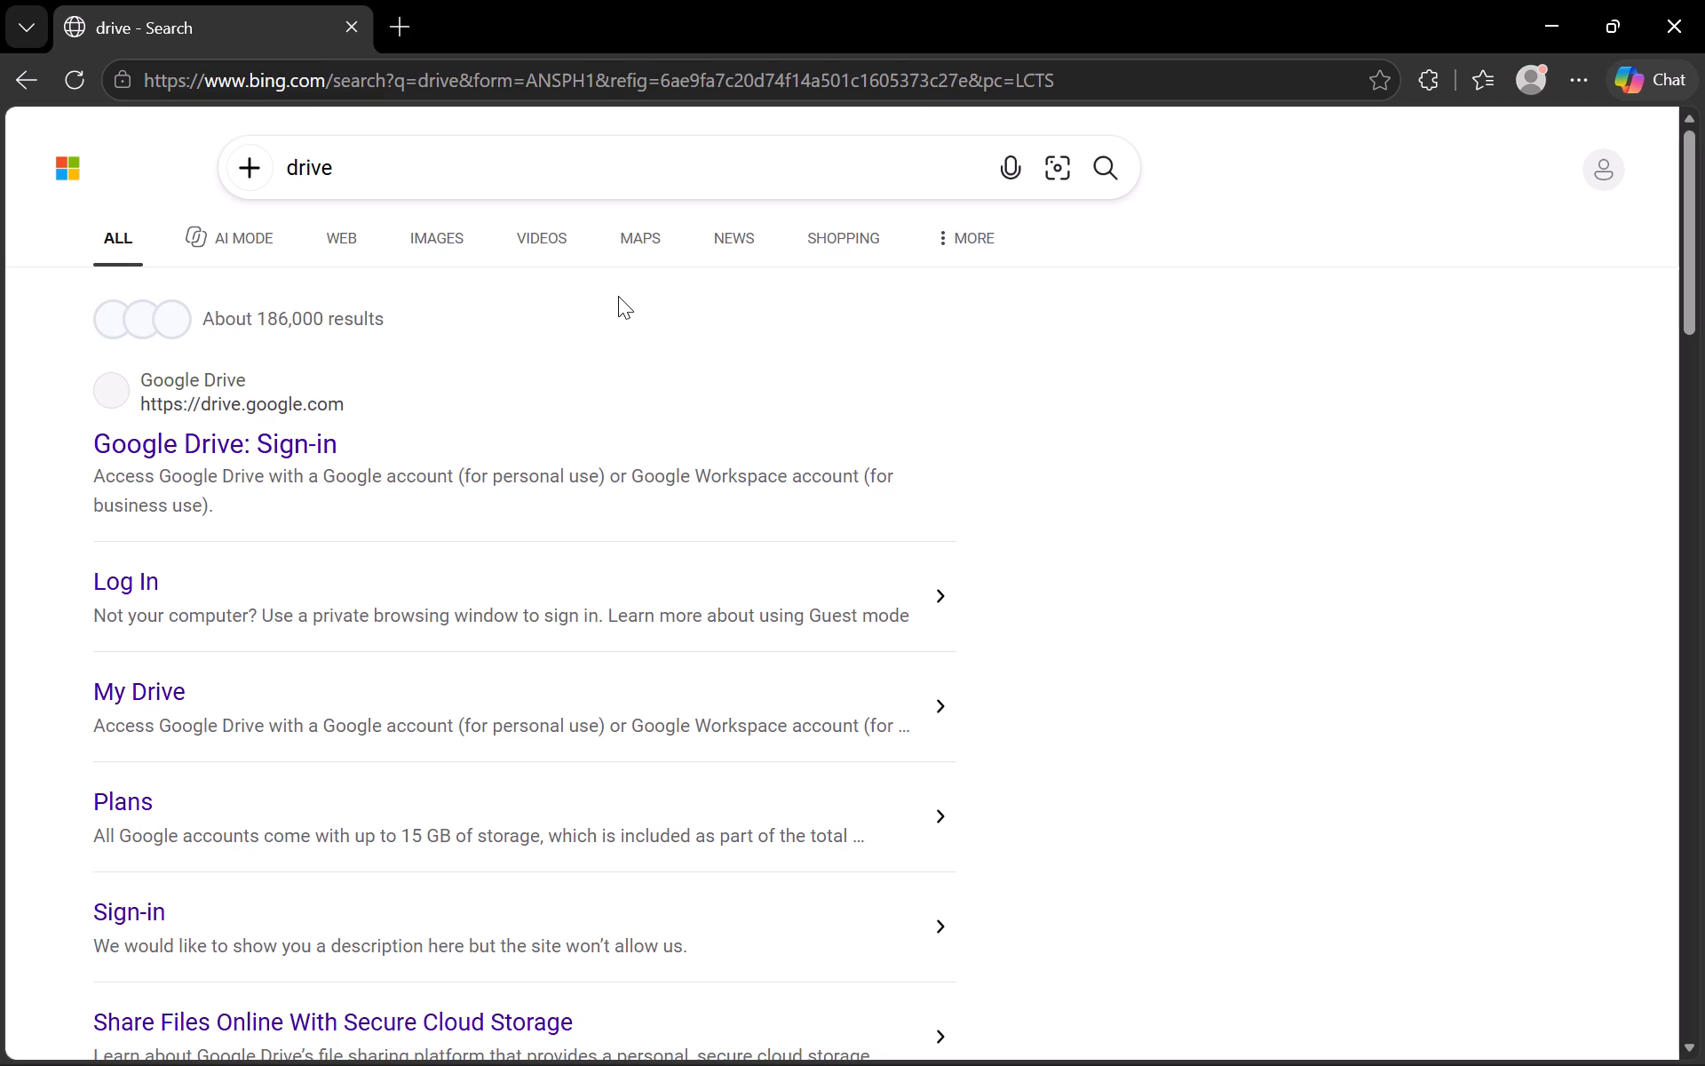
click(266, 465)
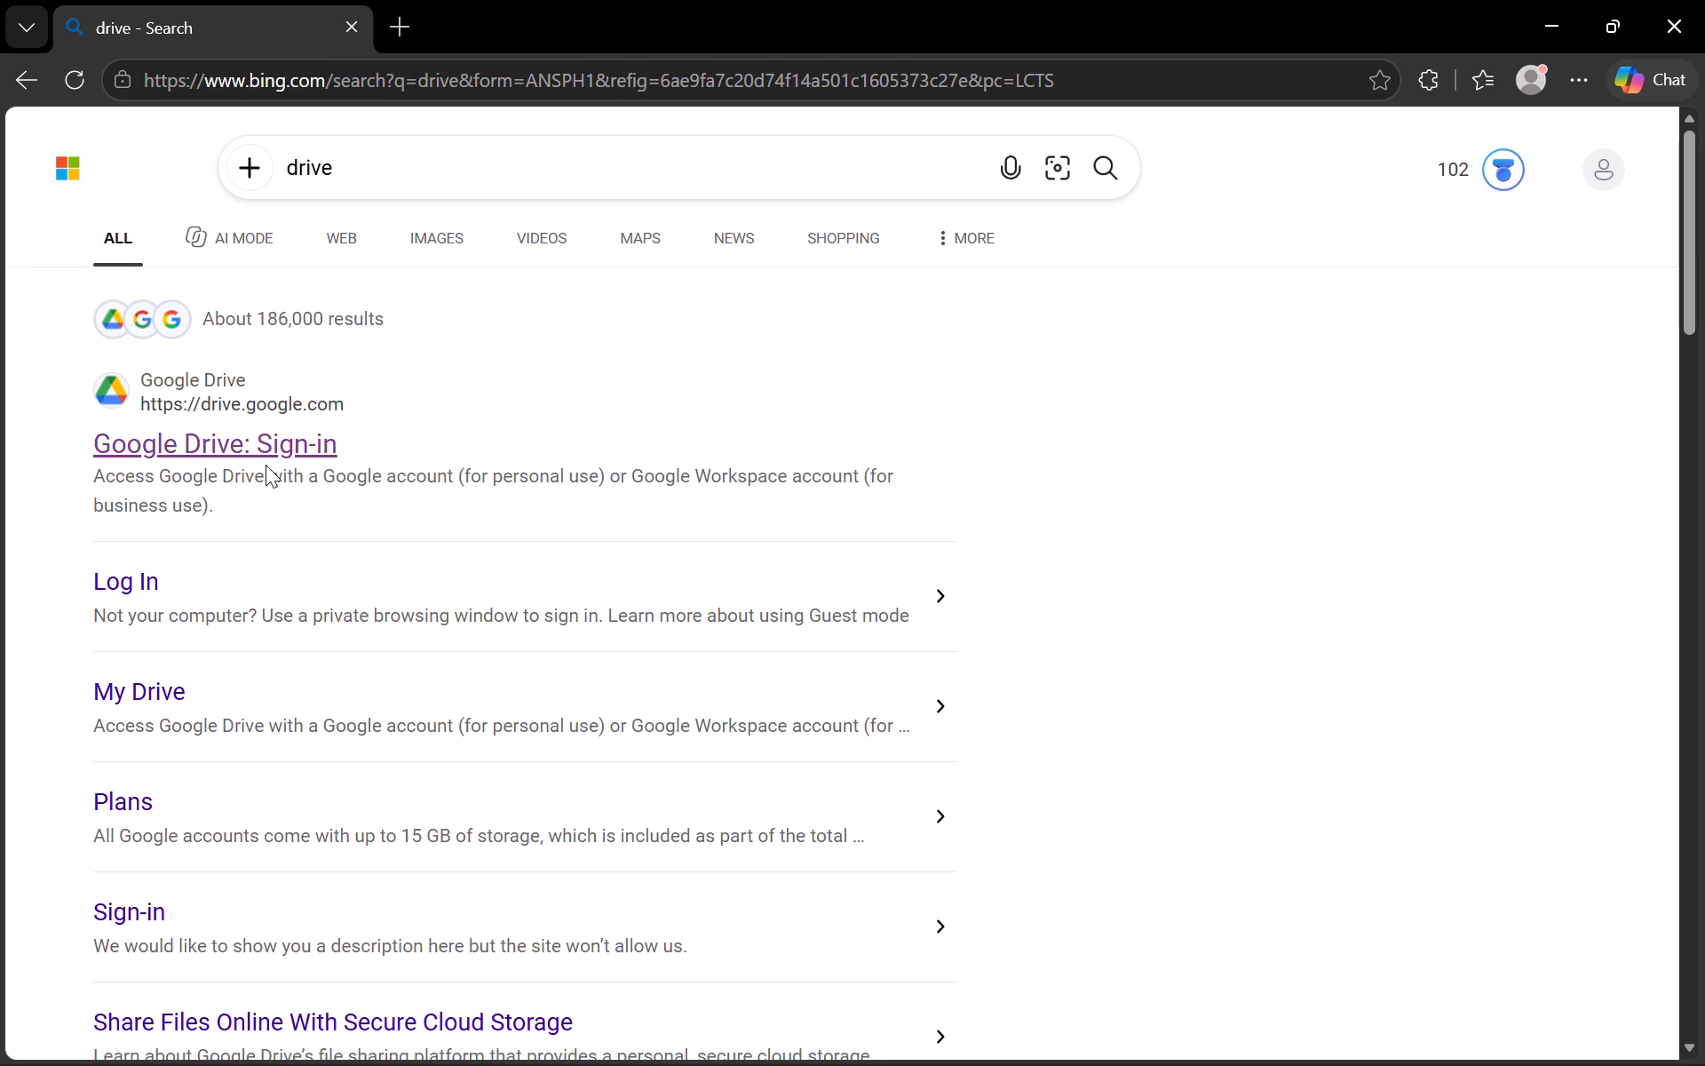
double_click(261, 423)
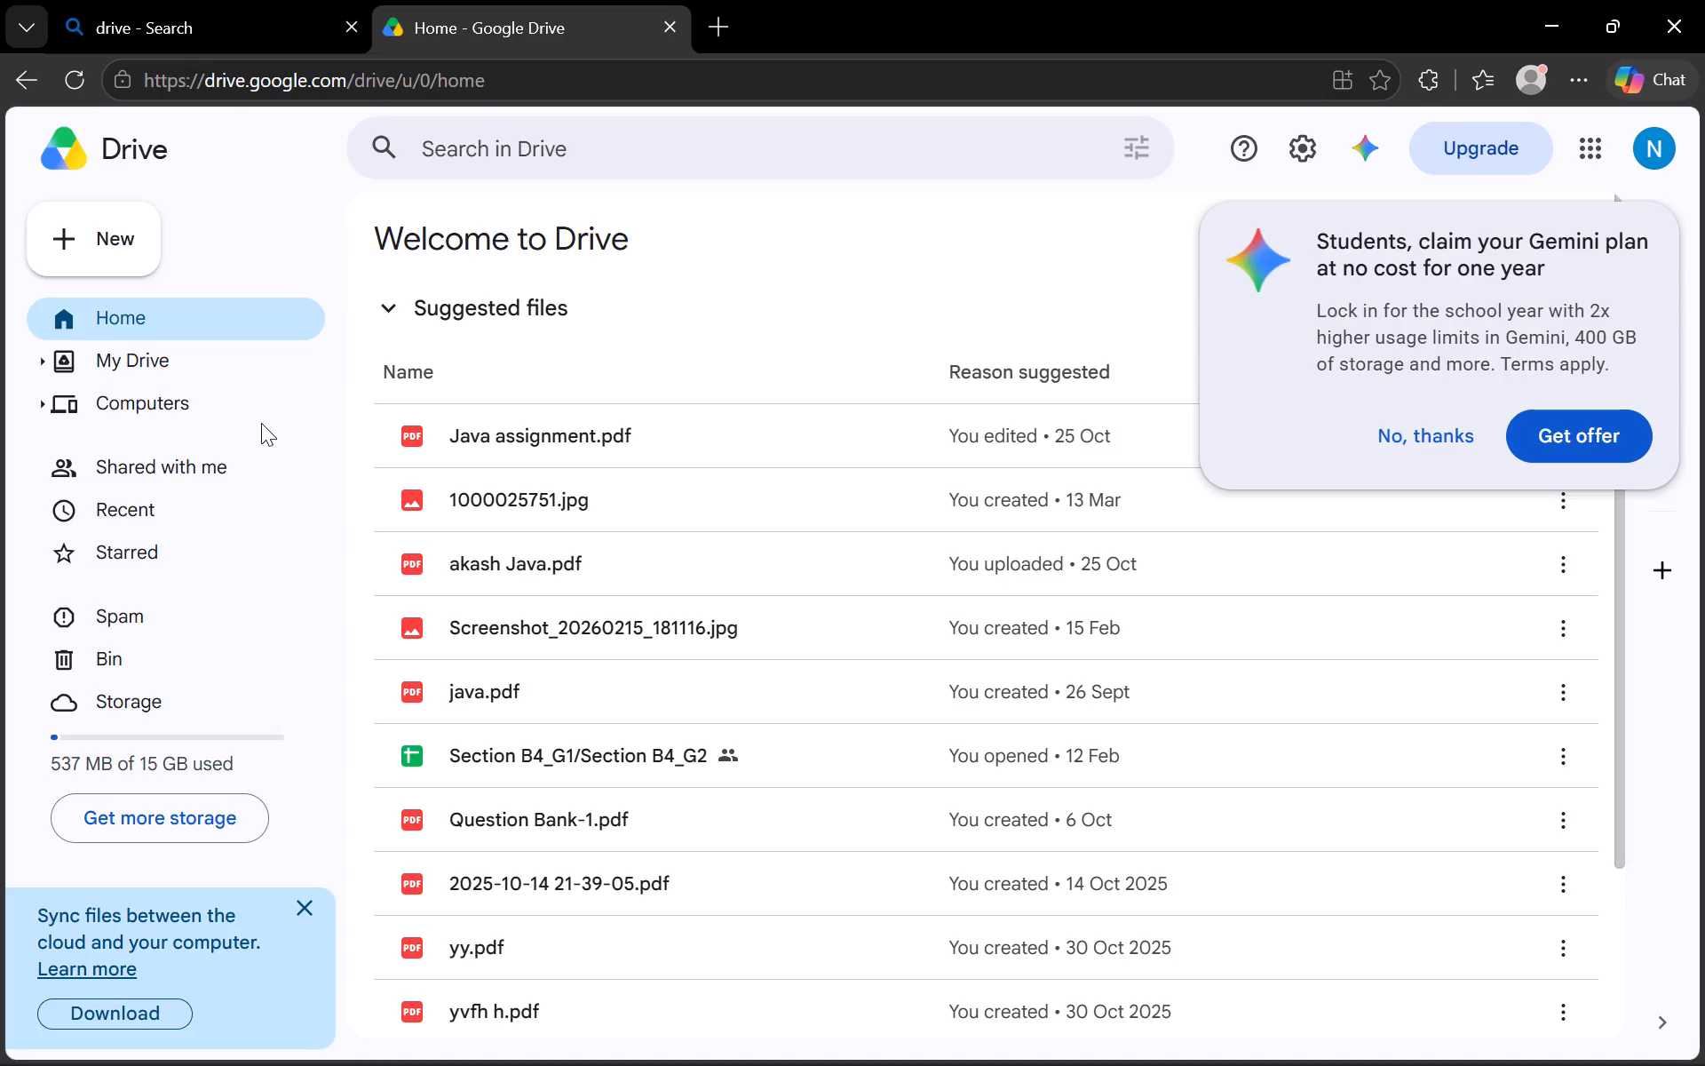
Decline the Gemini student offer and switch Google Drive to the Idp project Odd sem account.
click(1413, 424)
click(1653, 158)
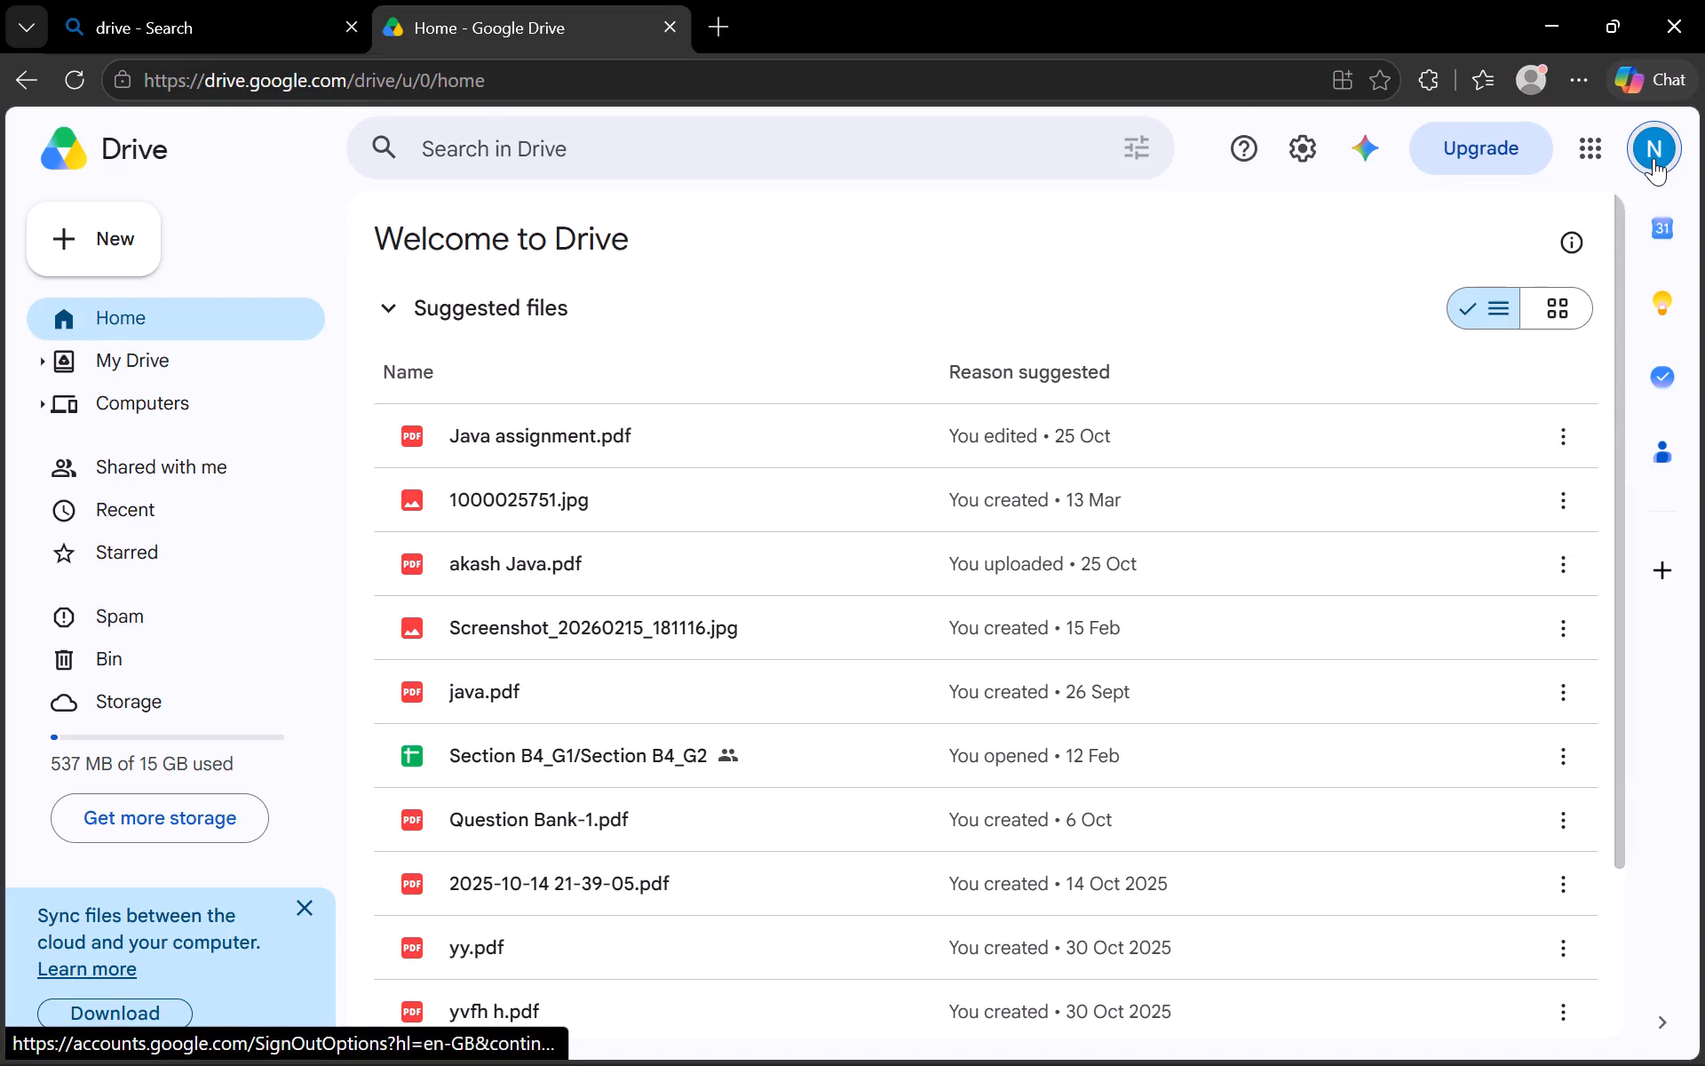
click(1364, 418)
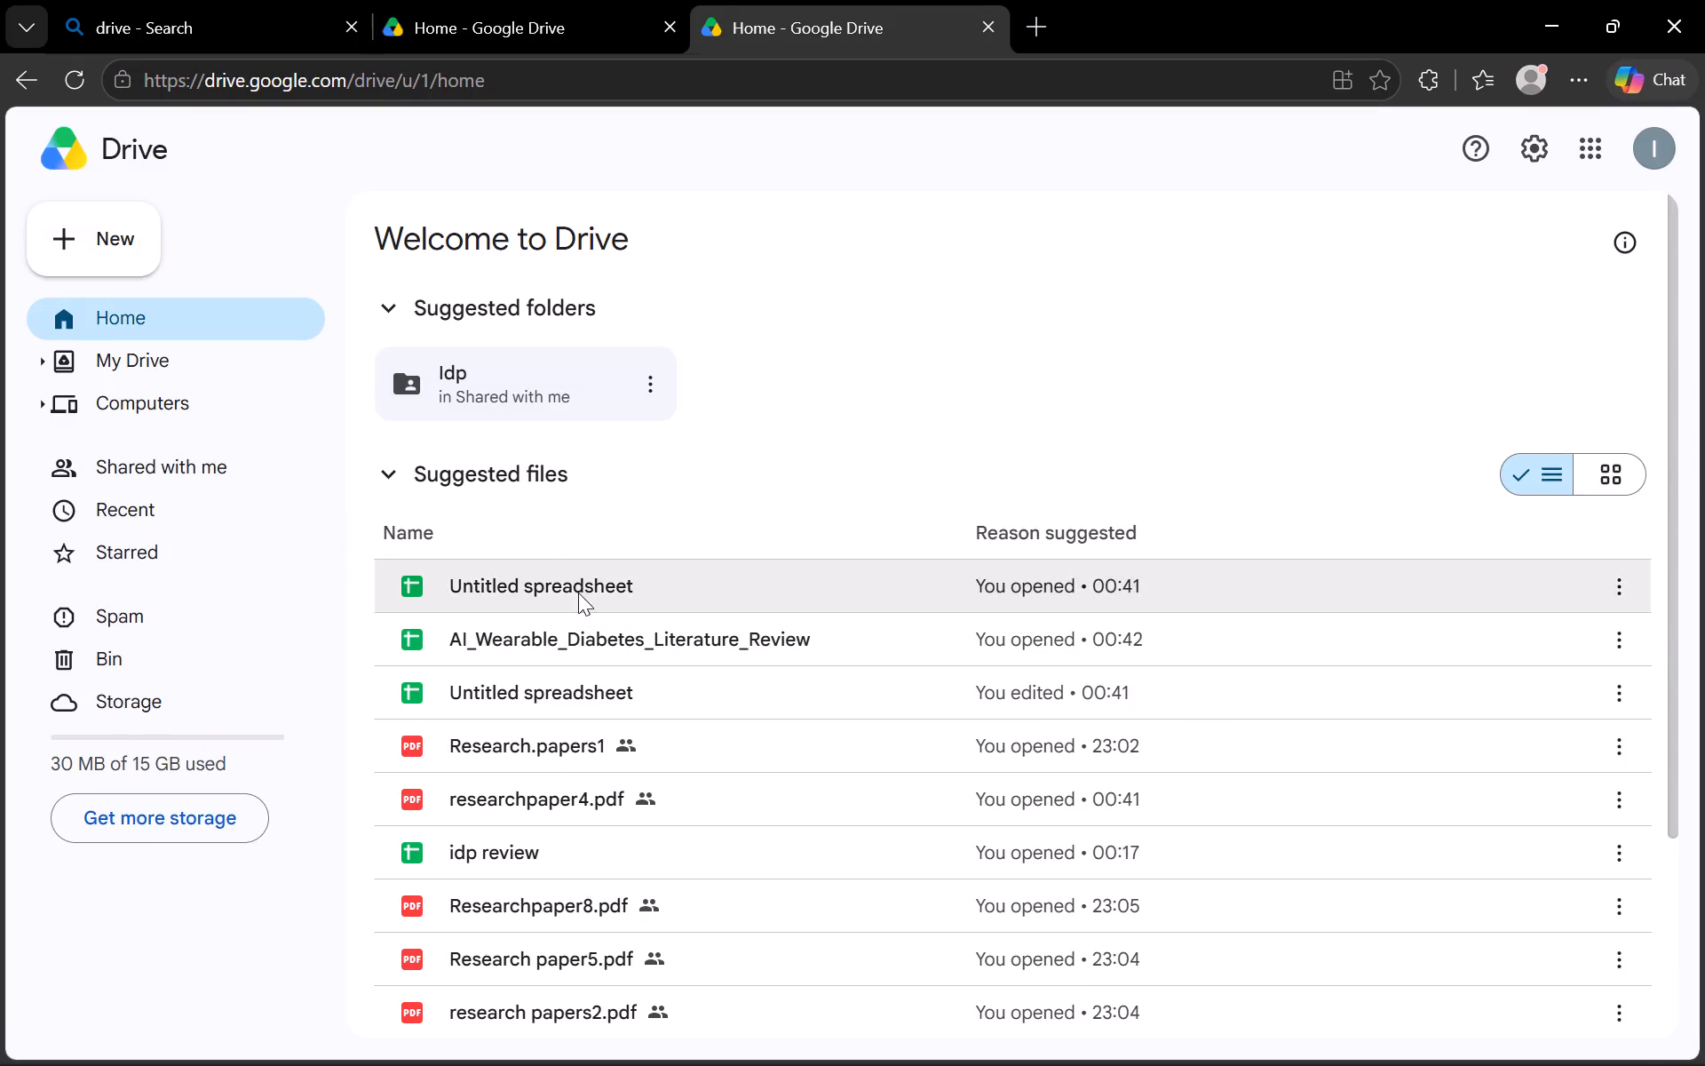
Open the idp review spreadsheet from Drive's suggested files, examine its columns and close it.
scroll(578, 593, down, 2)
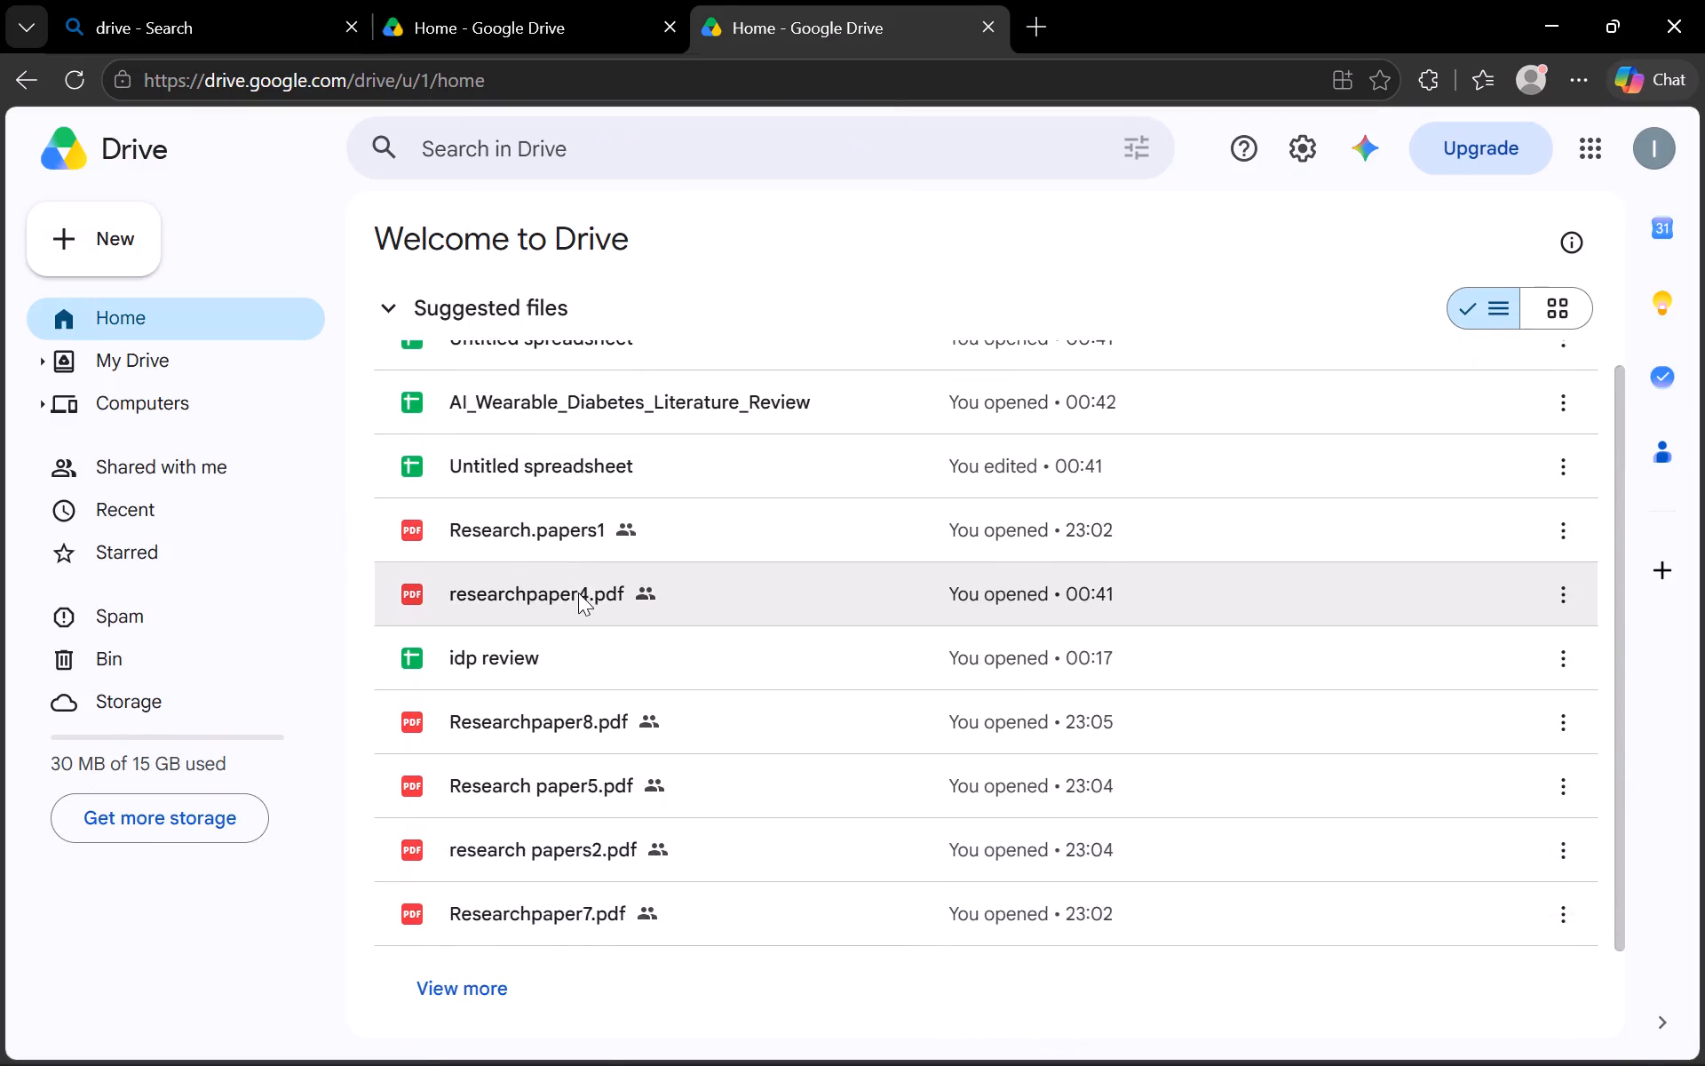
scroll(578, 593, down, 1)
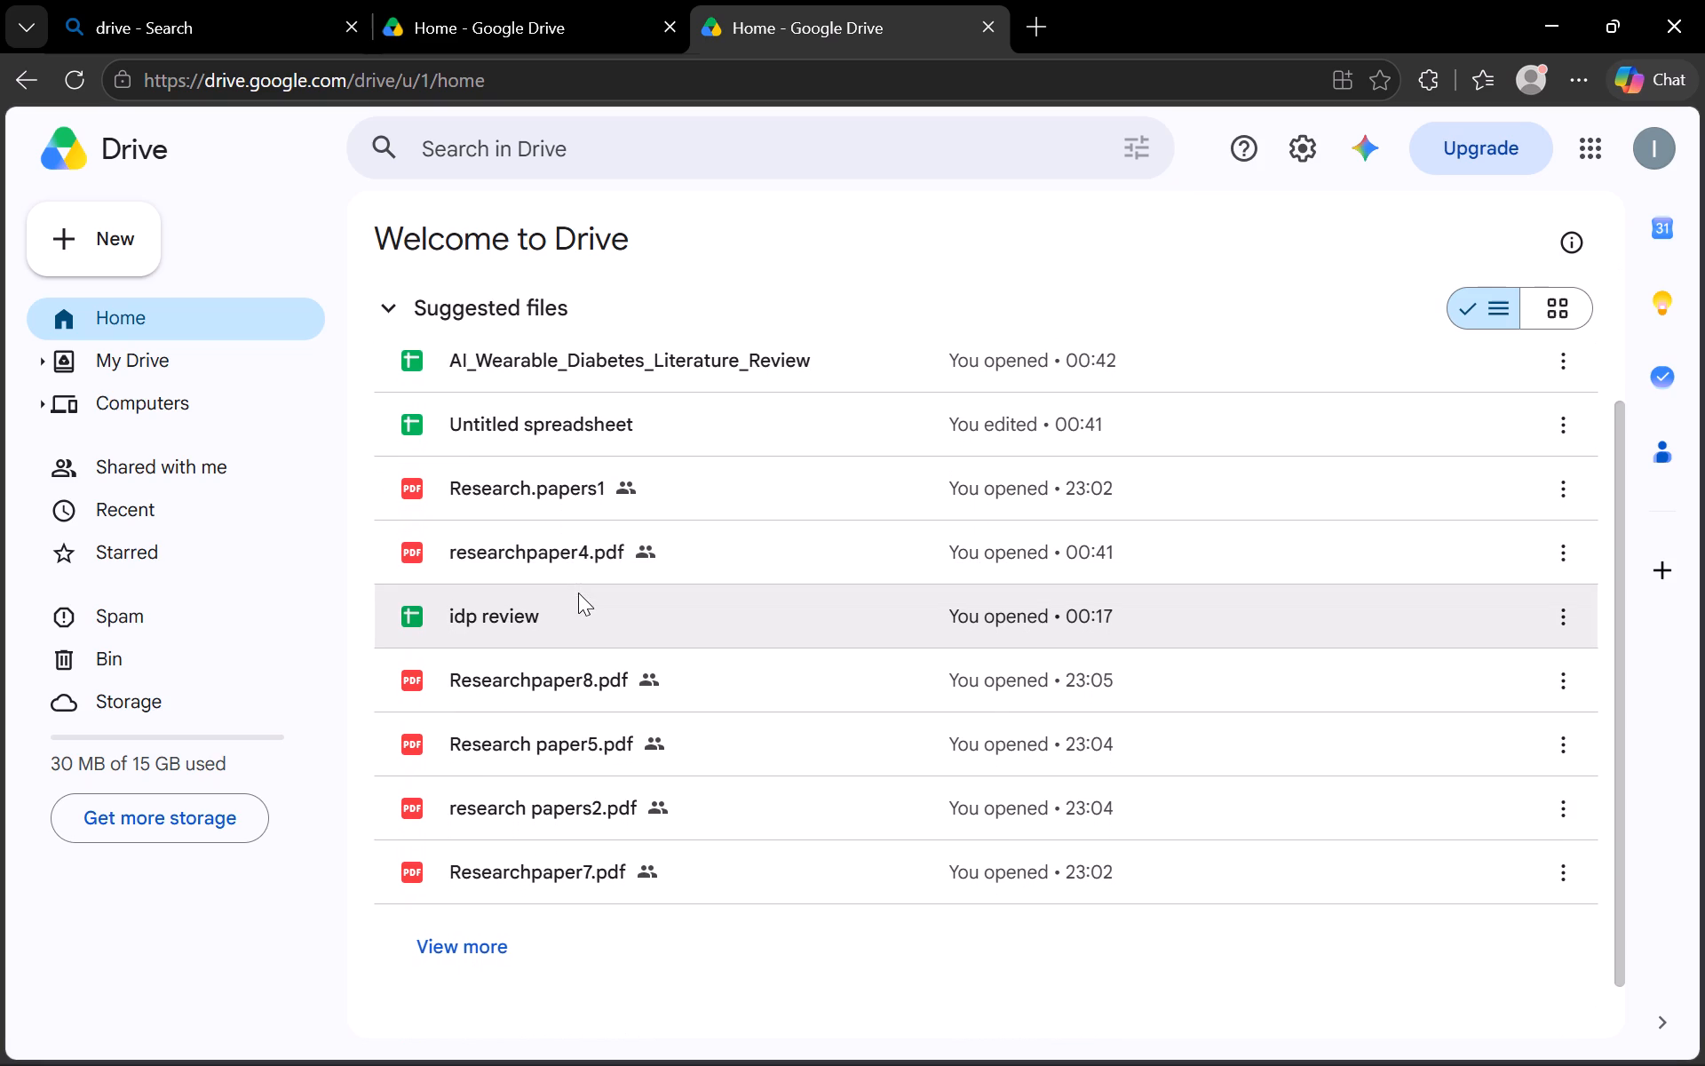
double_click(578, 593)
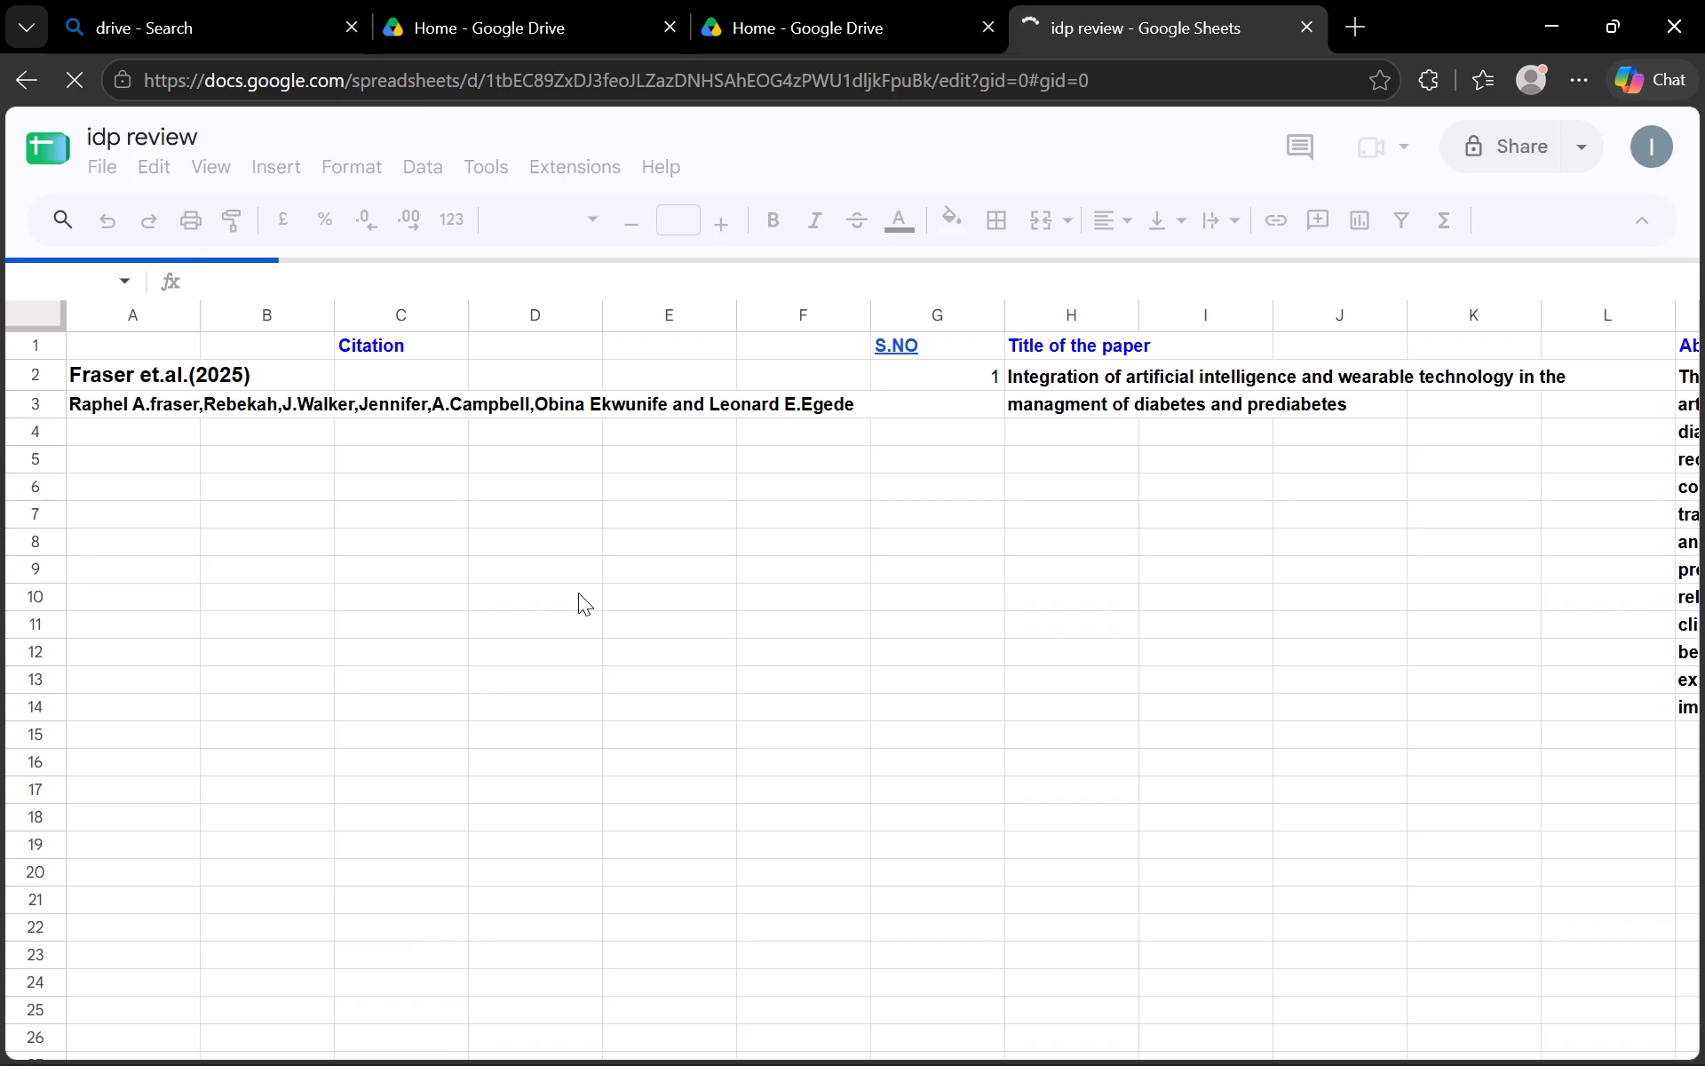
scroll(578, 593, left, 13)
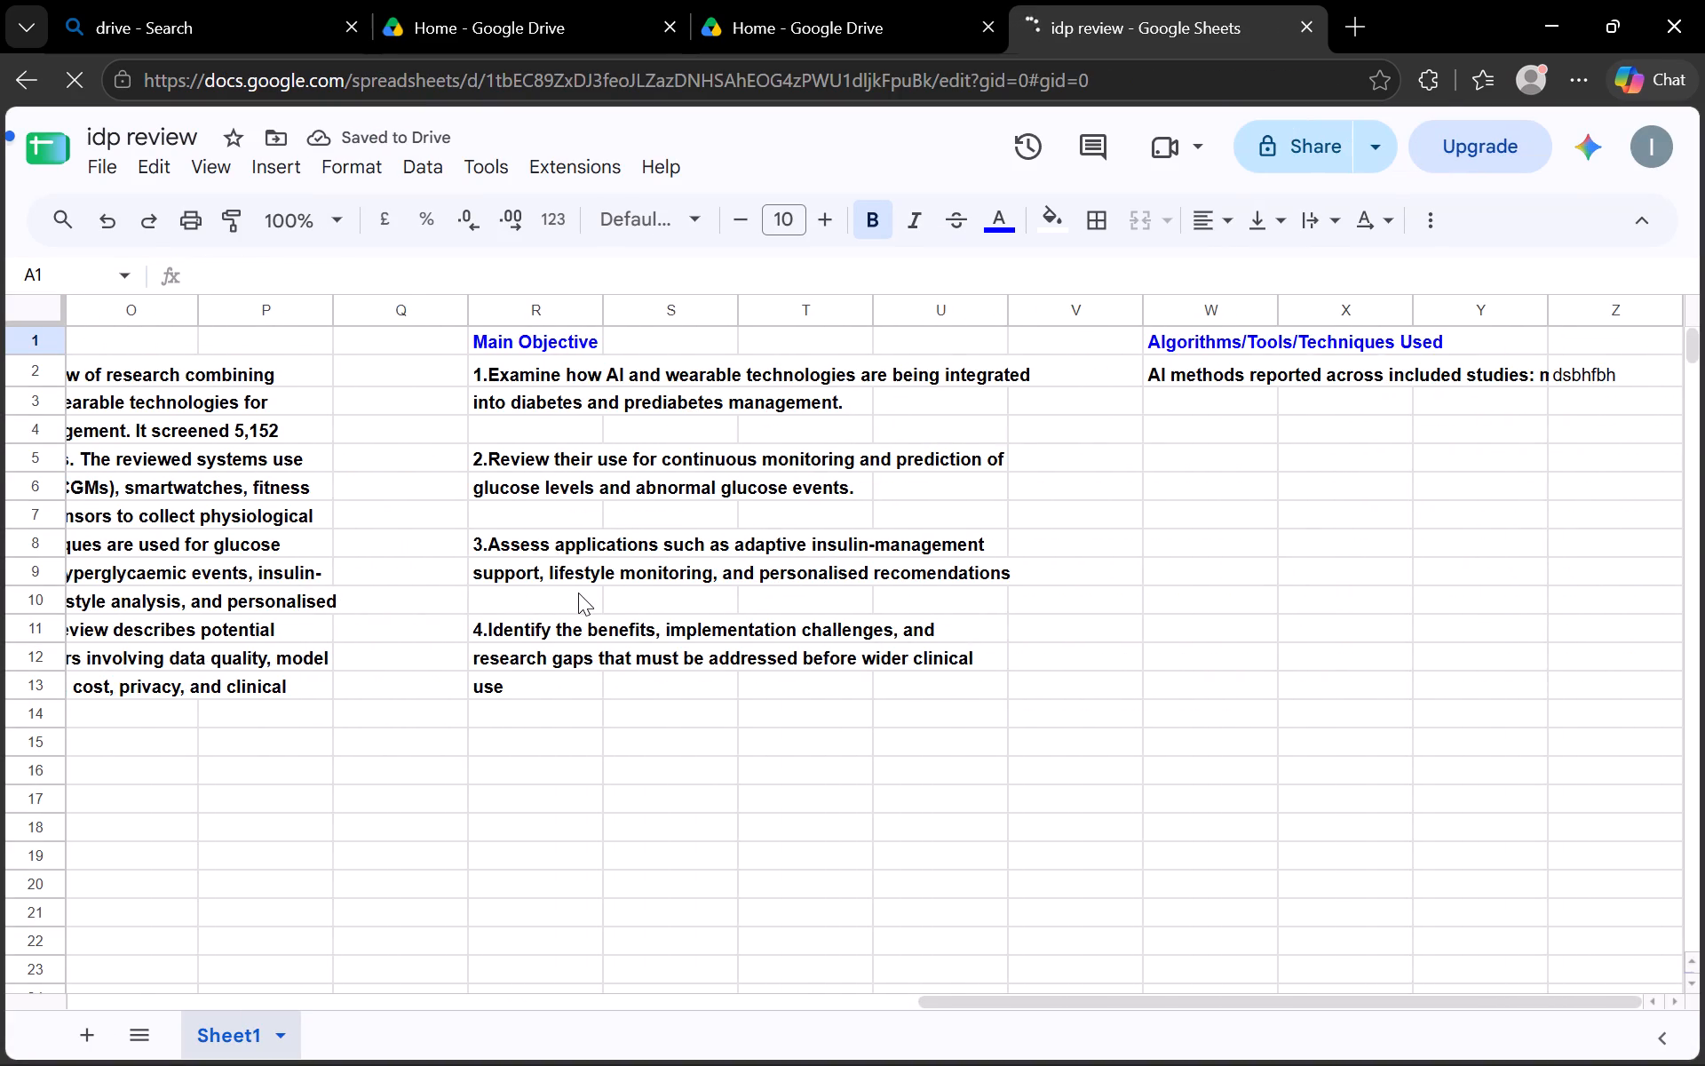
click(1309, 33)
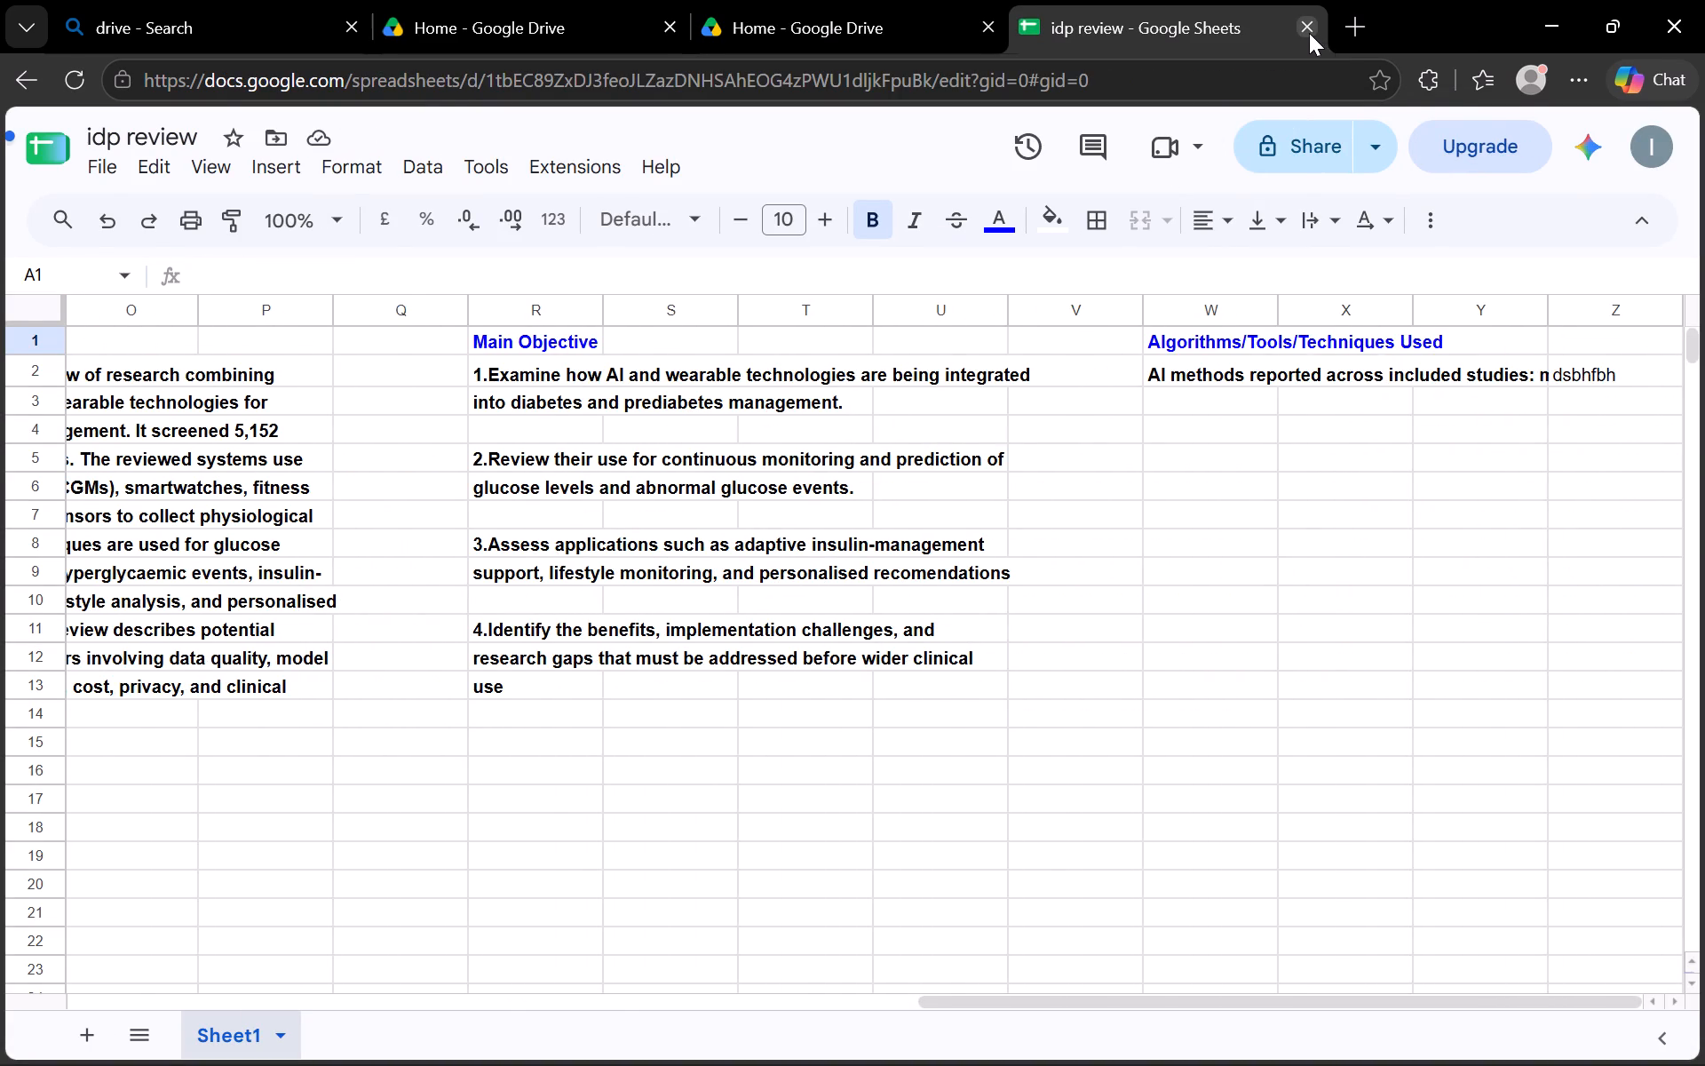
Look through the full list of suggested files on the Drive home page, expanding it to show more.
scroll(696, 937, down, 1)
scroll(703, 929, up, 3)
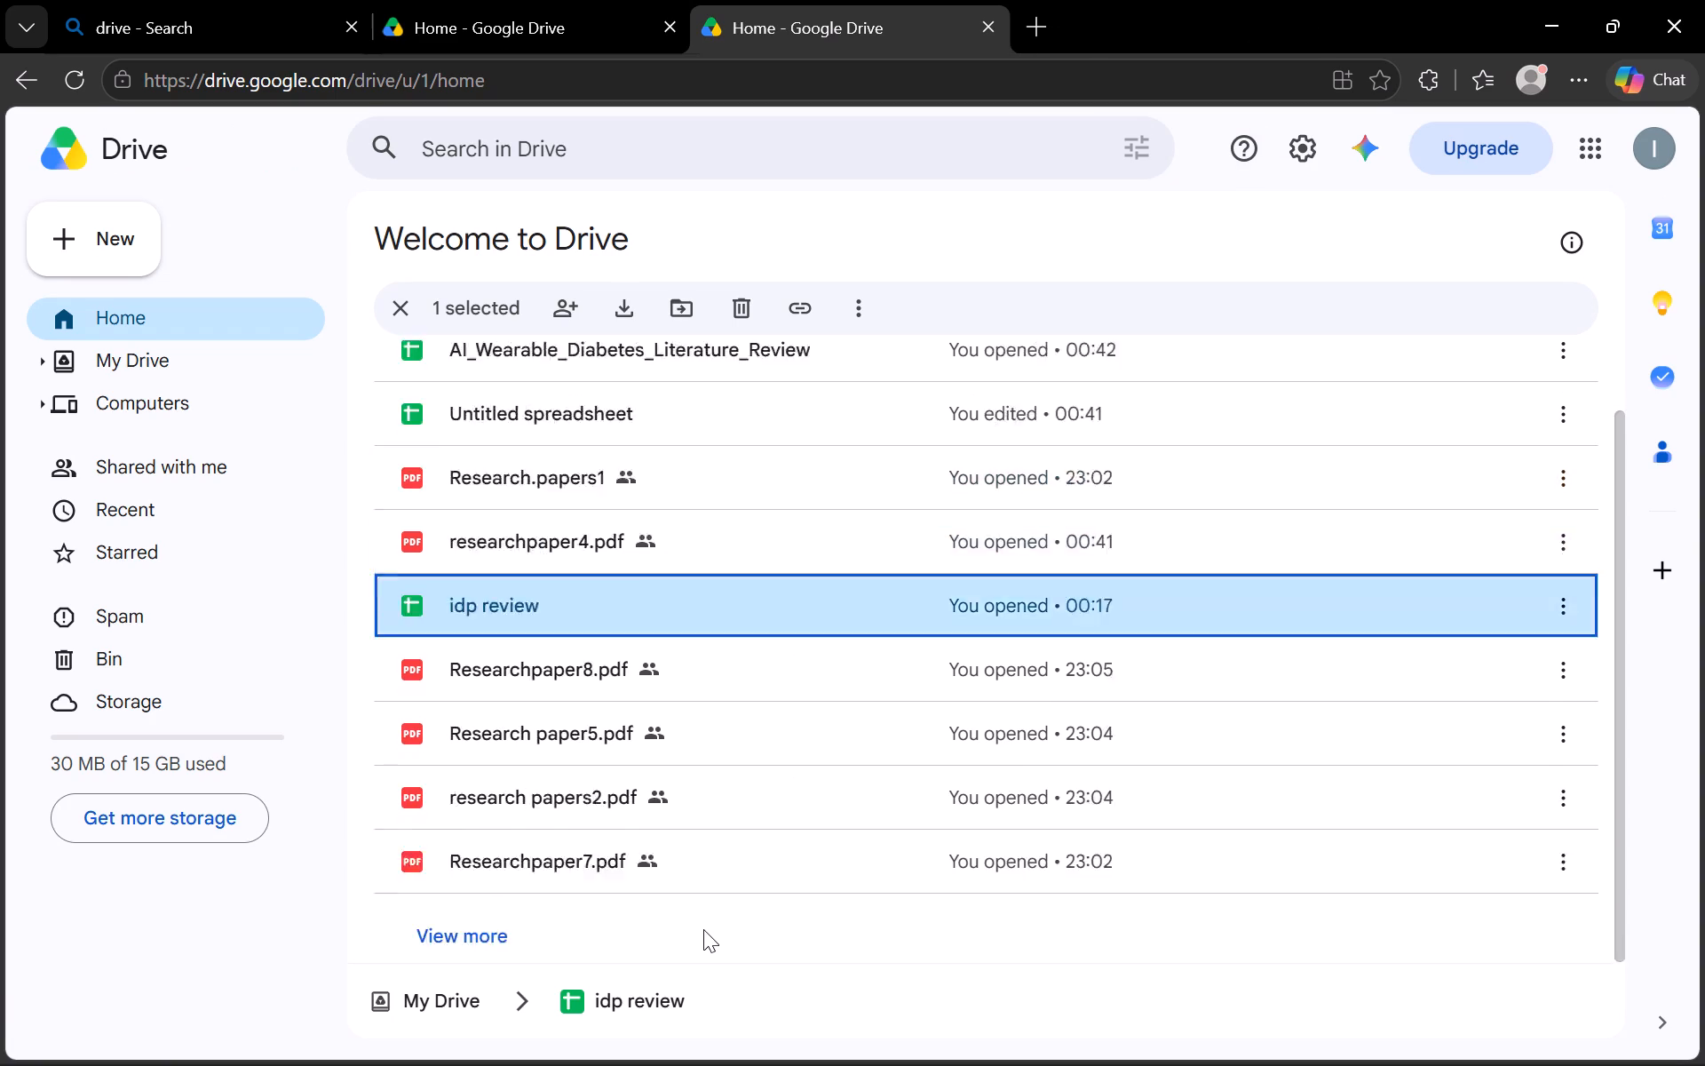
scroll(703, 929, up, 3)
scroll(703, 929, down, 1)
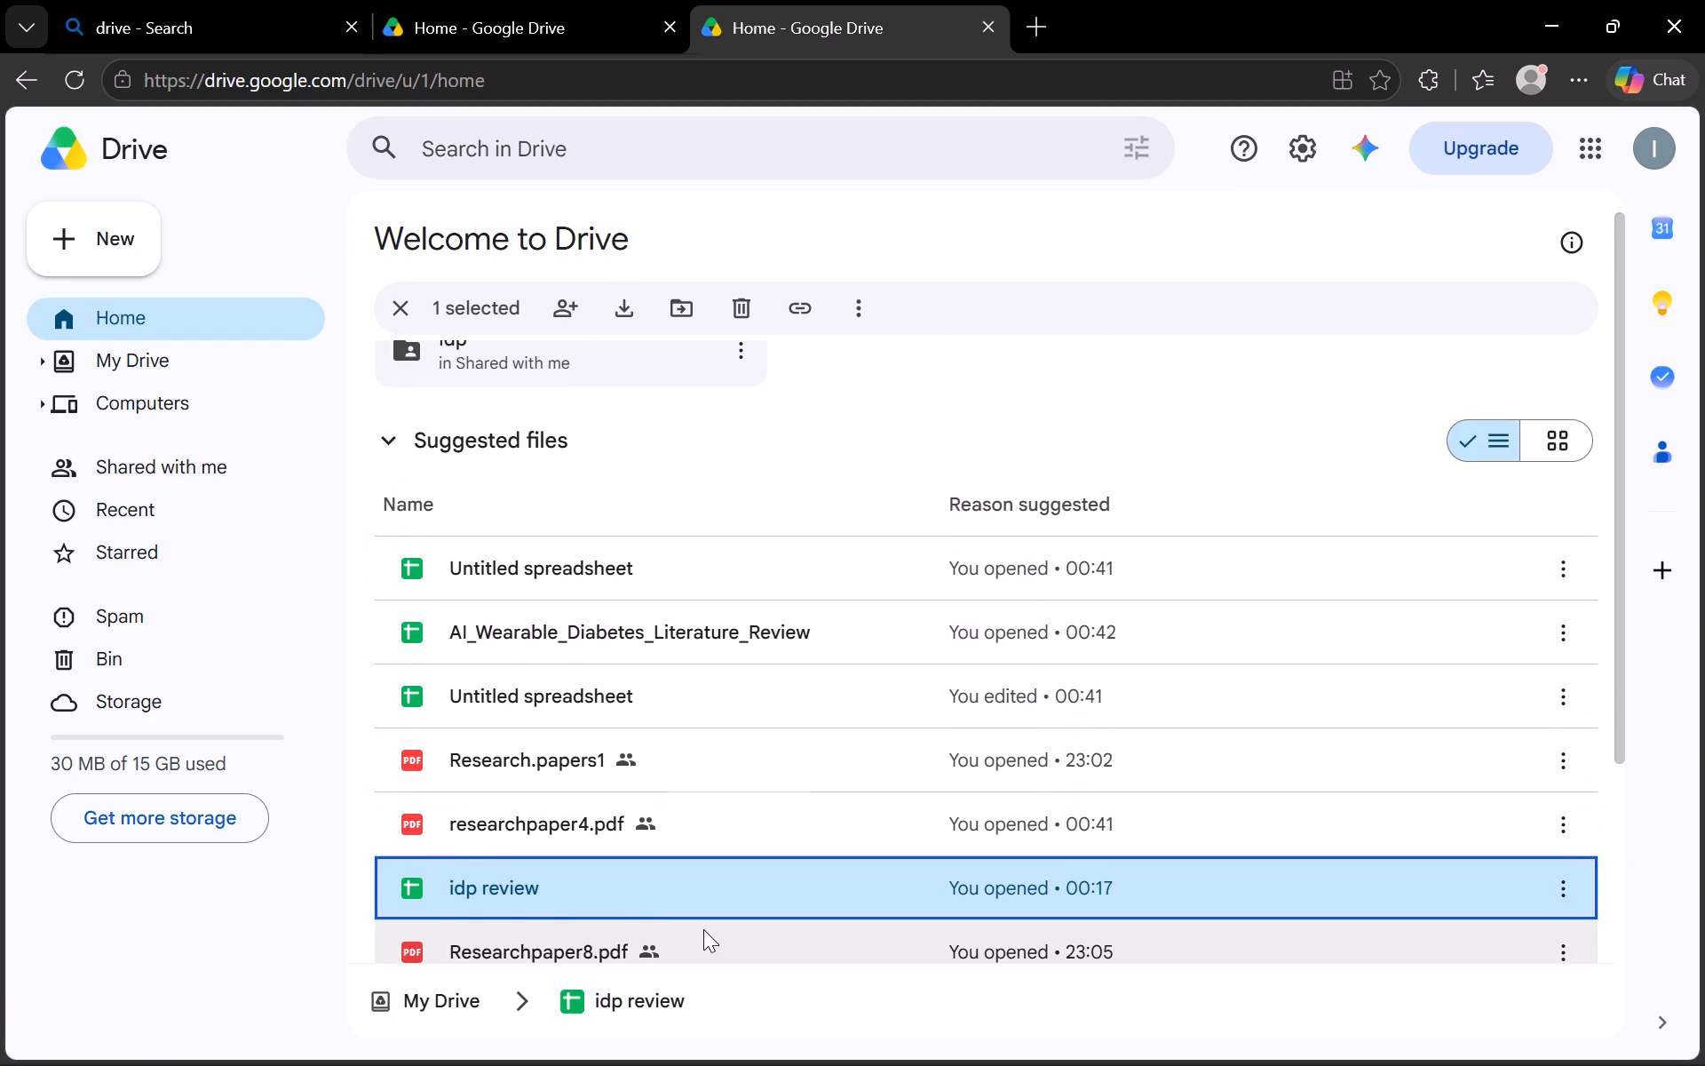
scroll(703, 929, down, 1)
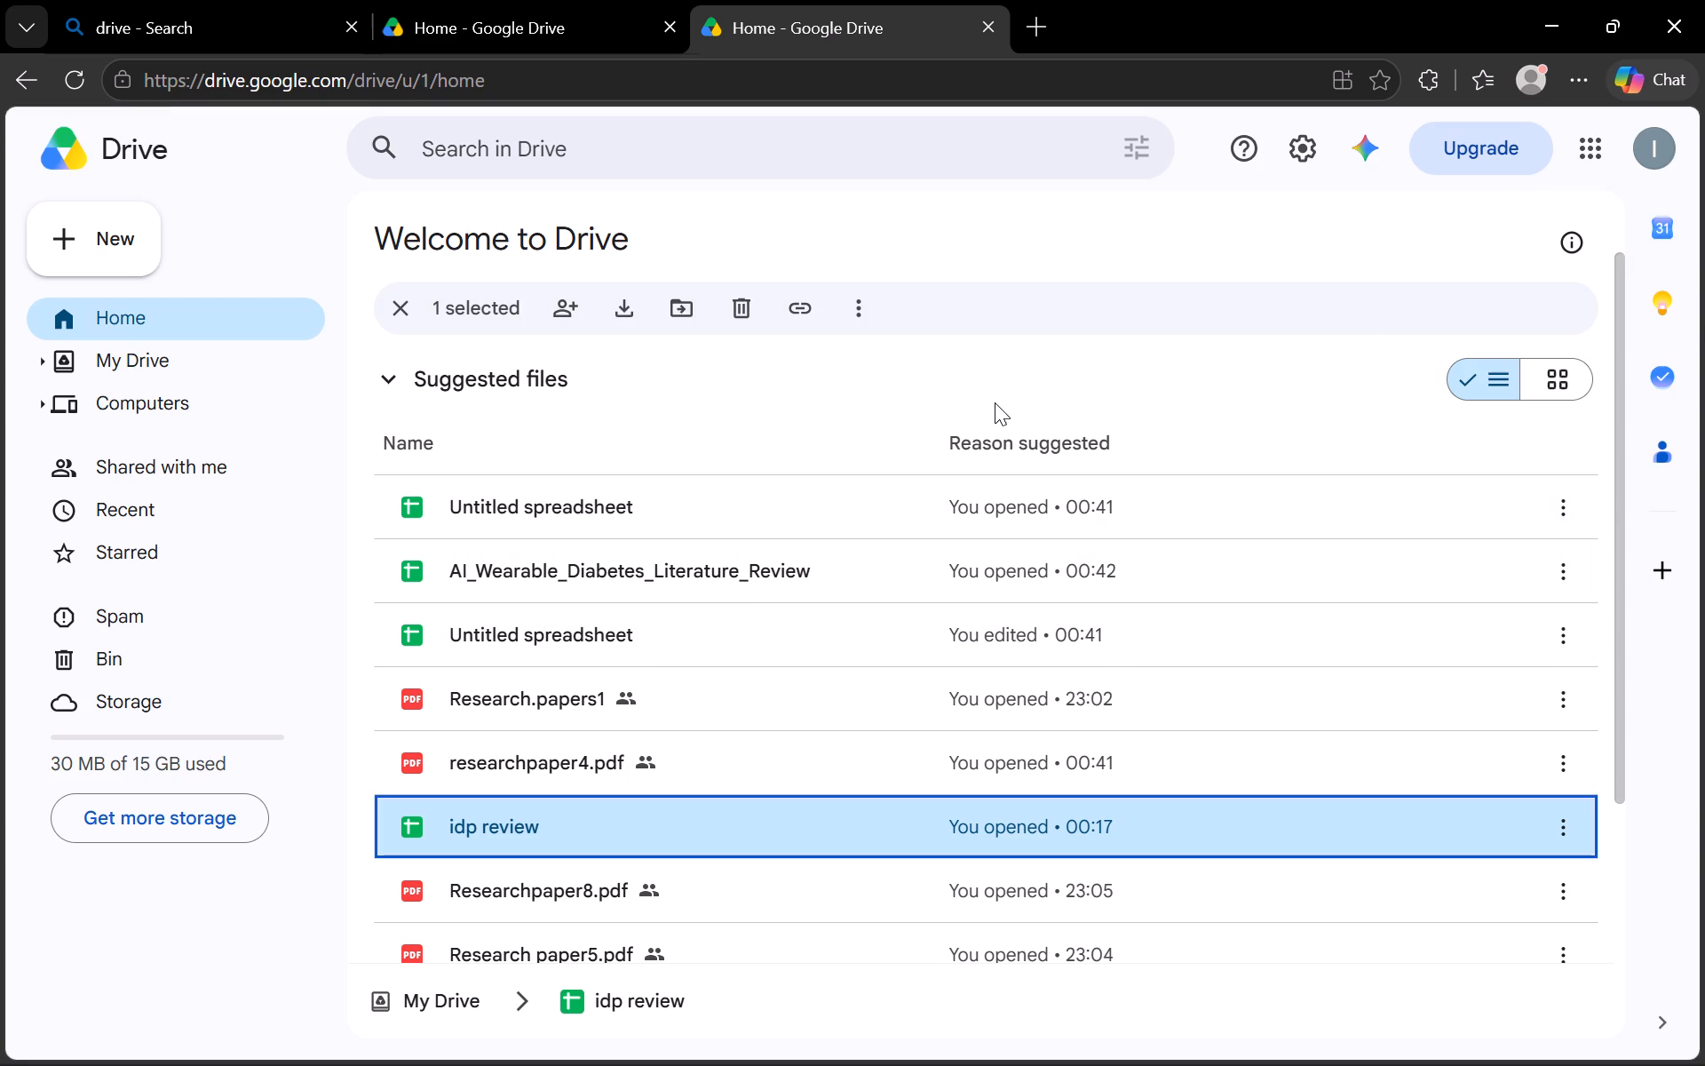
scroll(577, 625, down, 3)
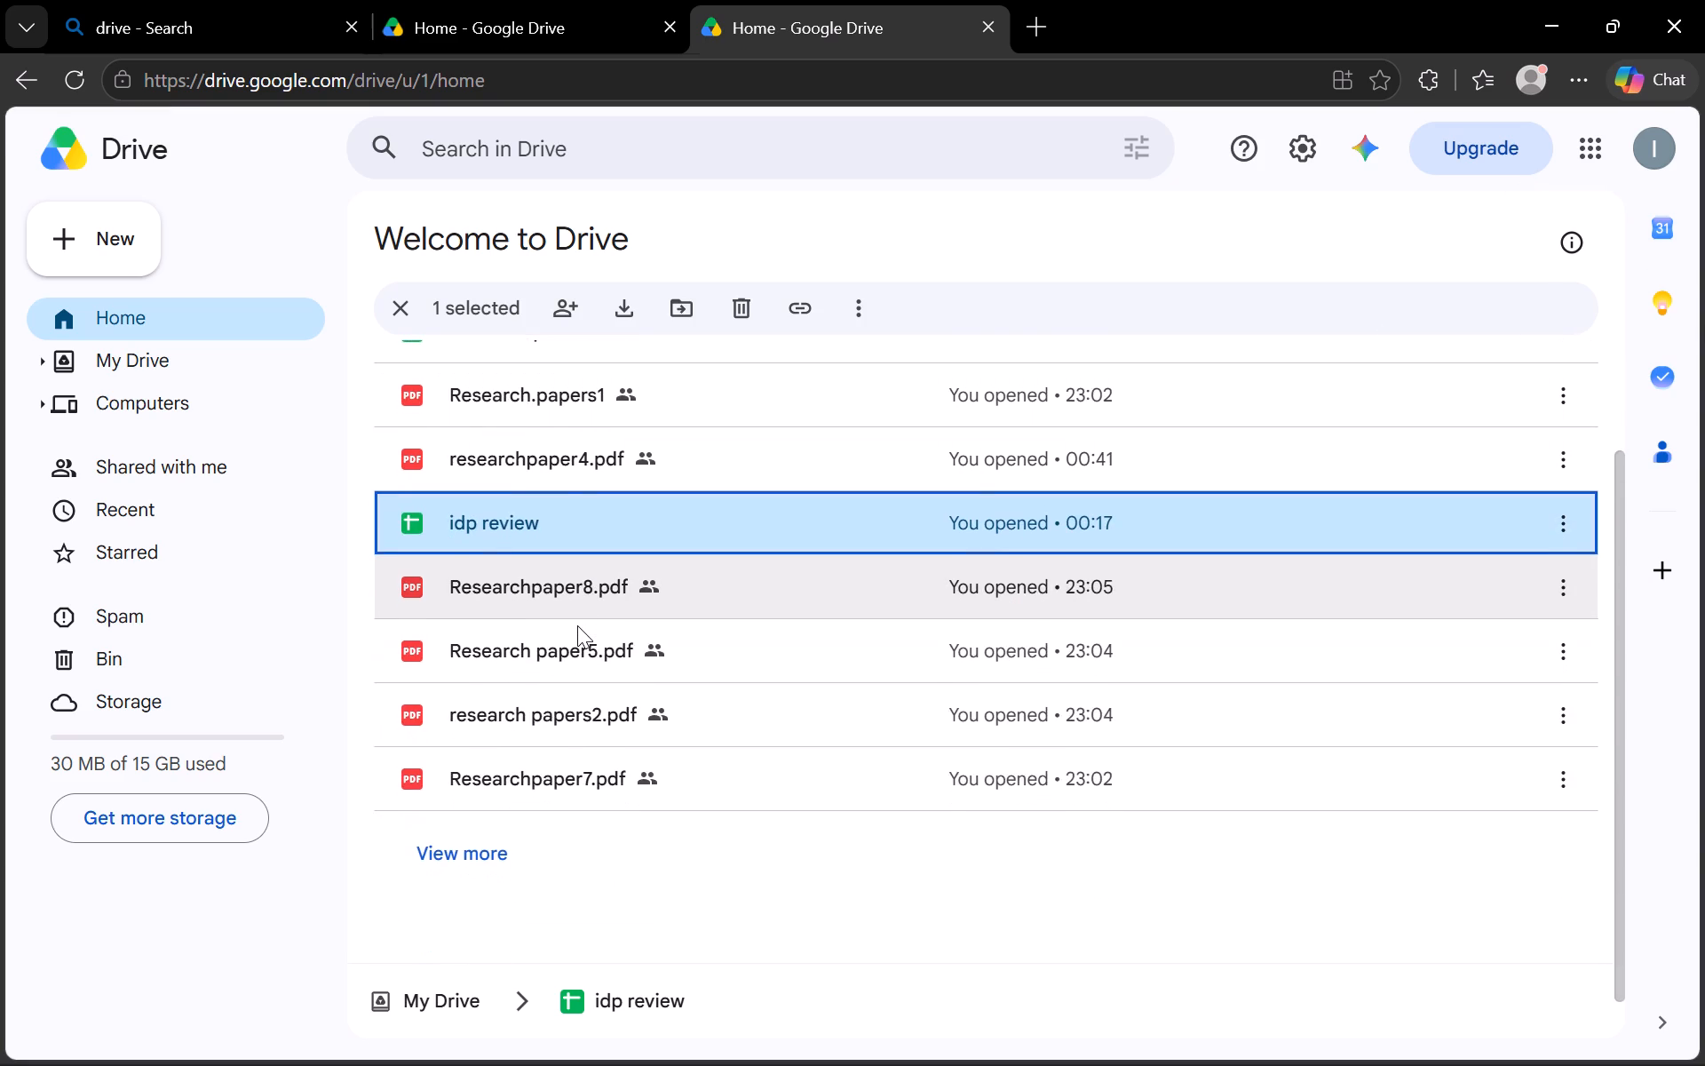
scroll(577, 625, down, 1)
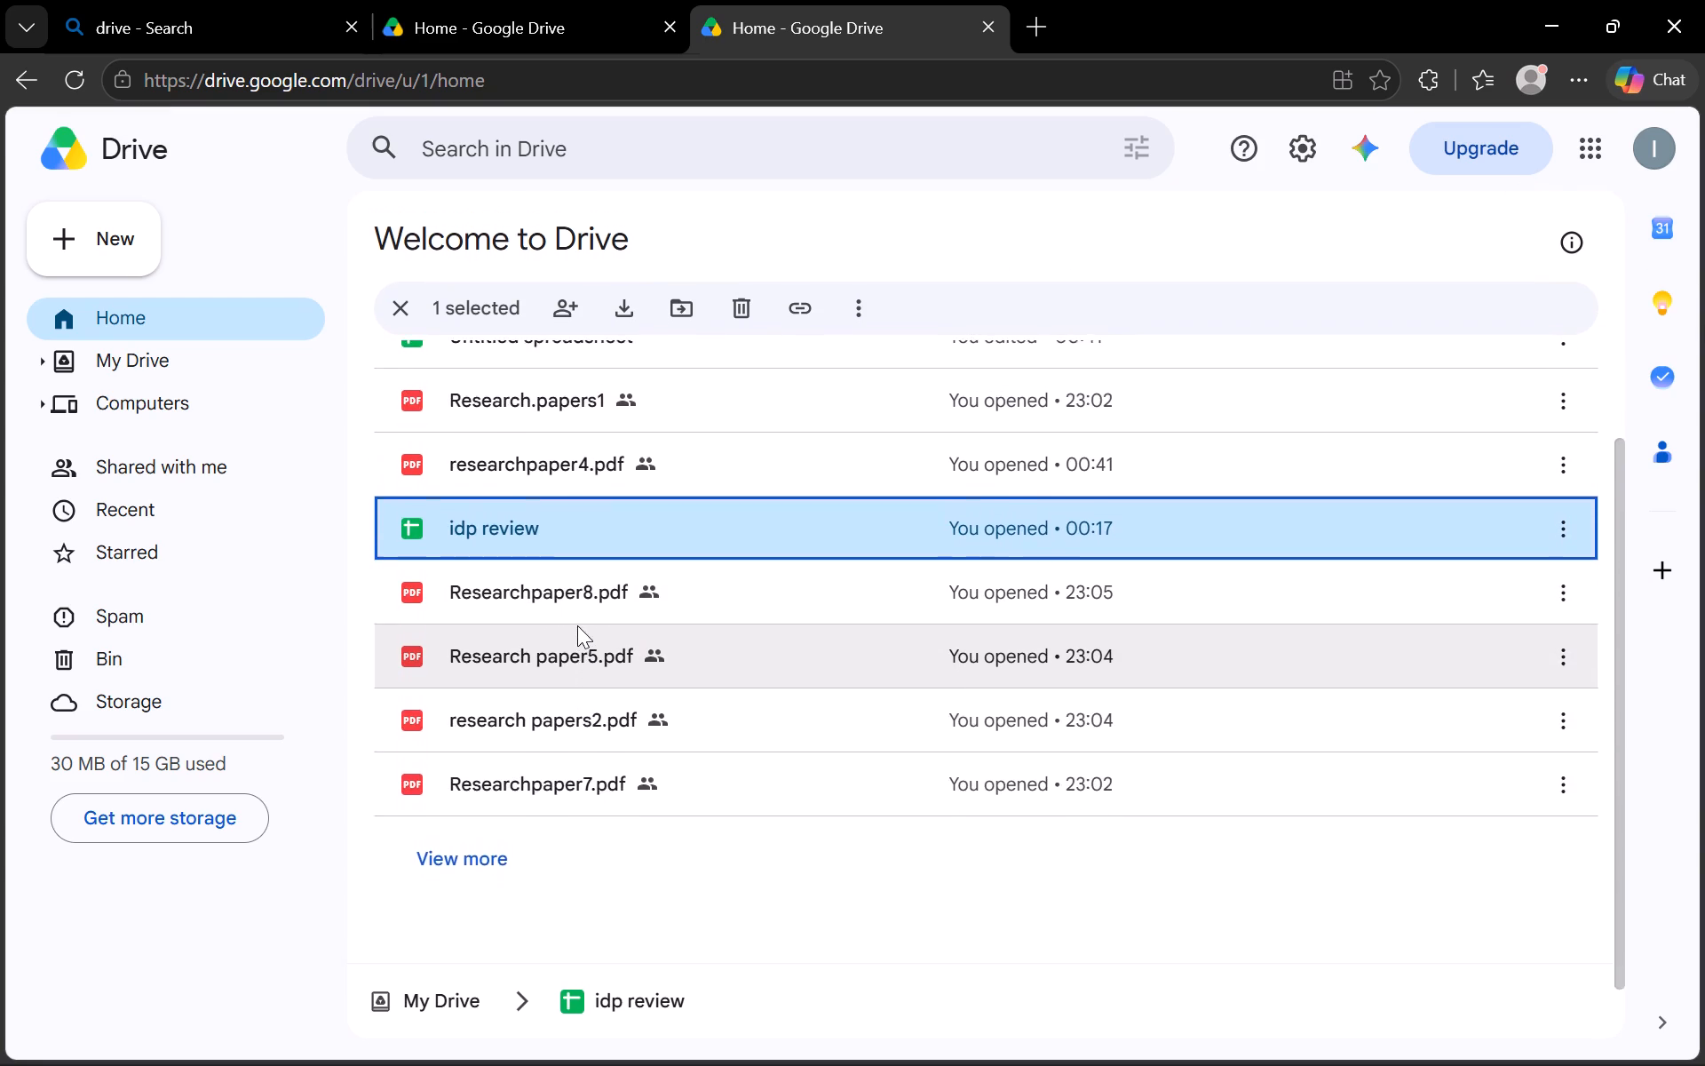
scroll(577, 625, down, 1)
click(467, 784)
scroll(619, 820, down, 2)
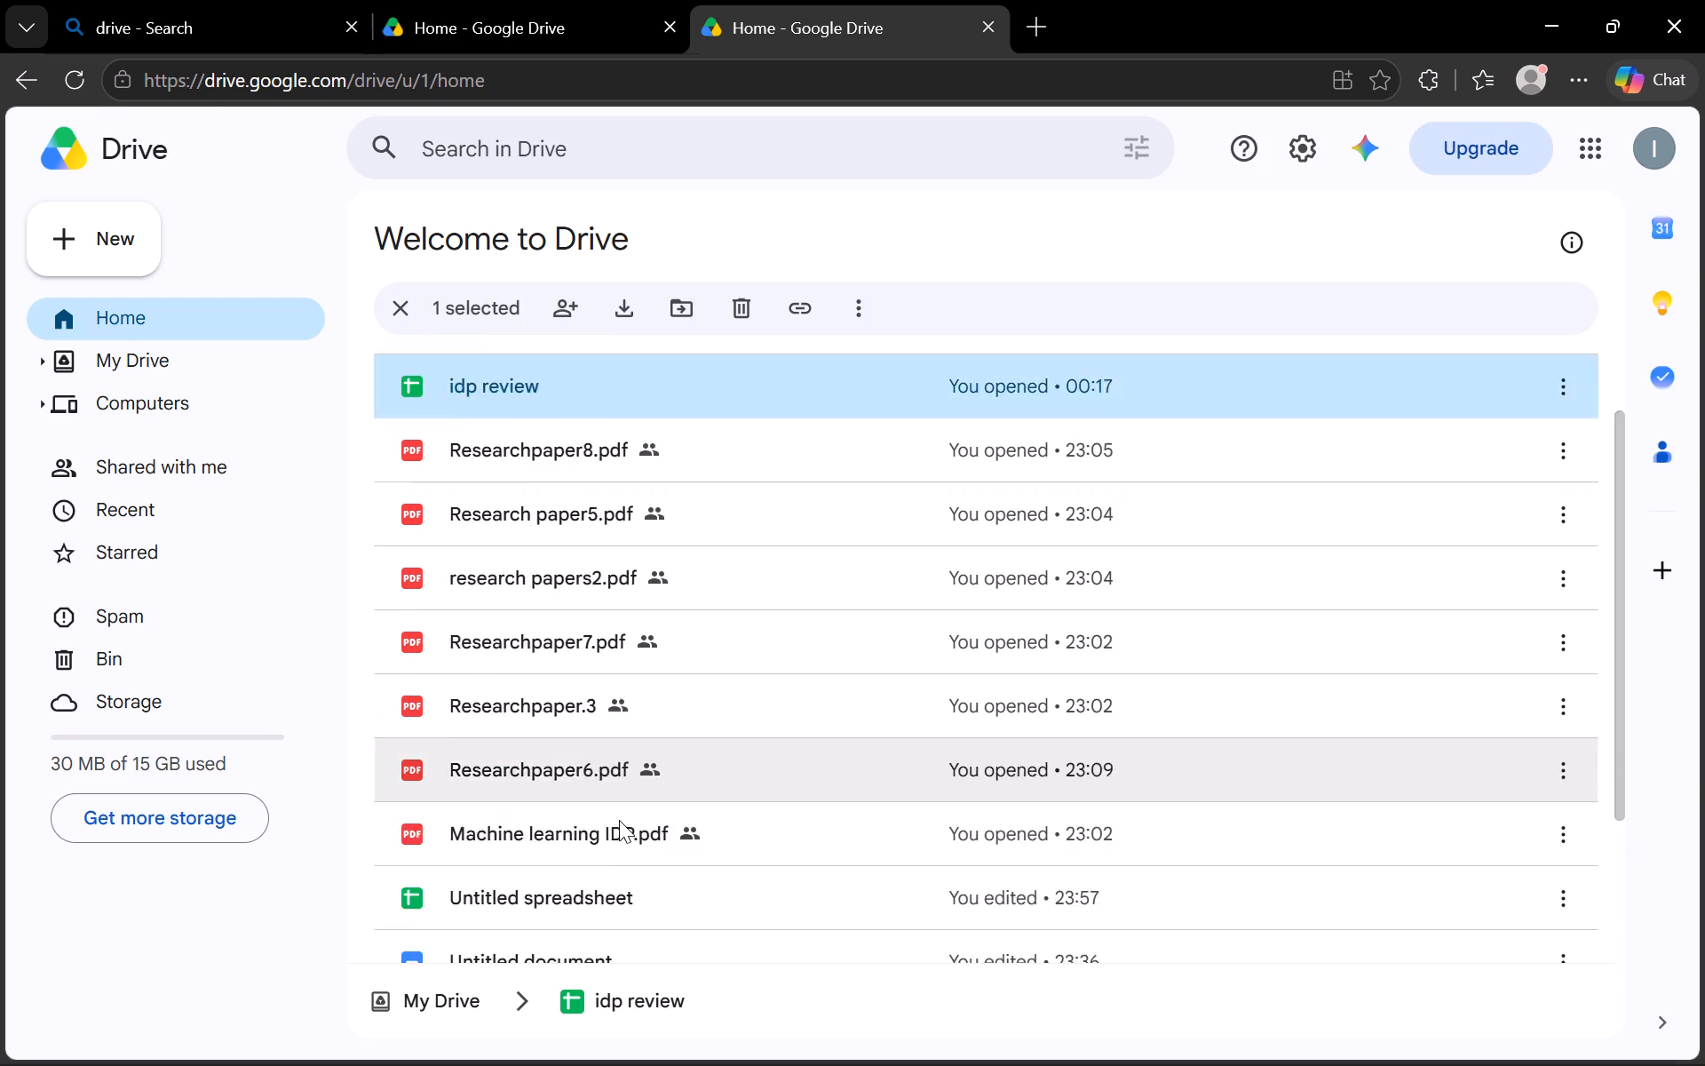
scroll(619, 820, down, 2)
scroll(619, 820, up, 5)
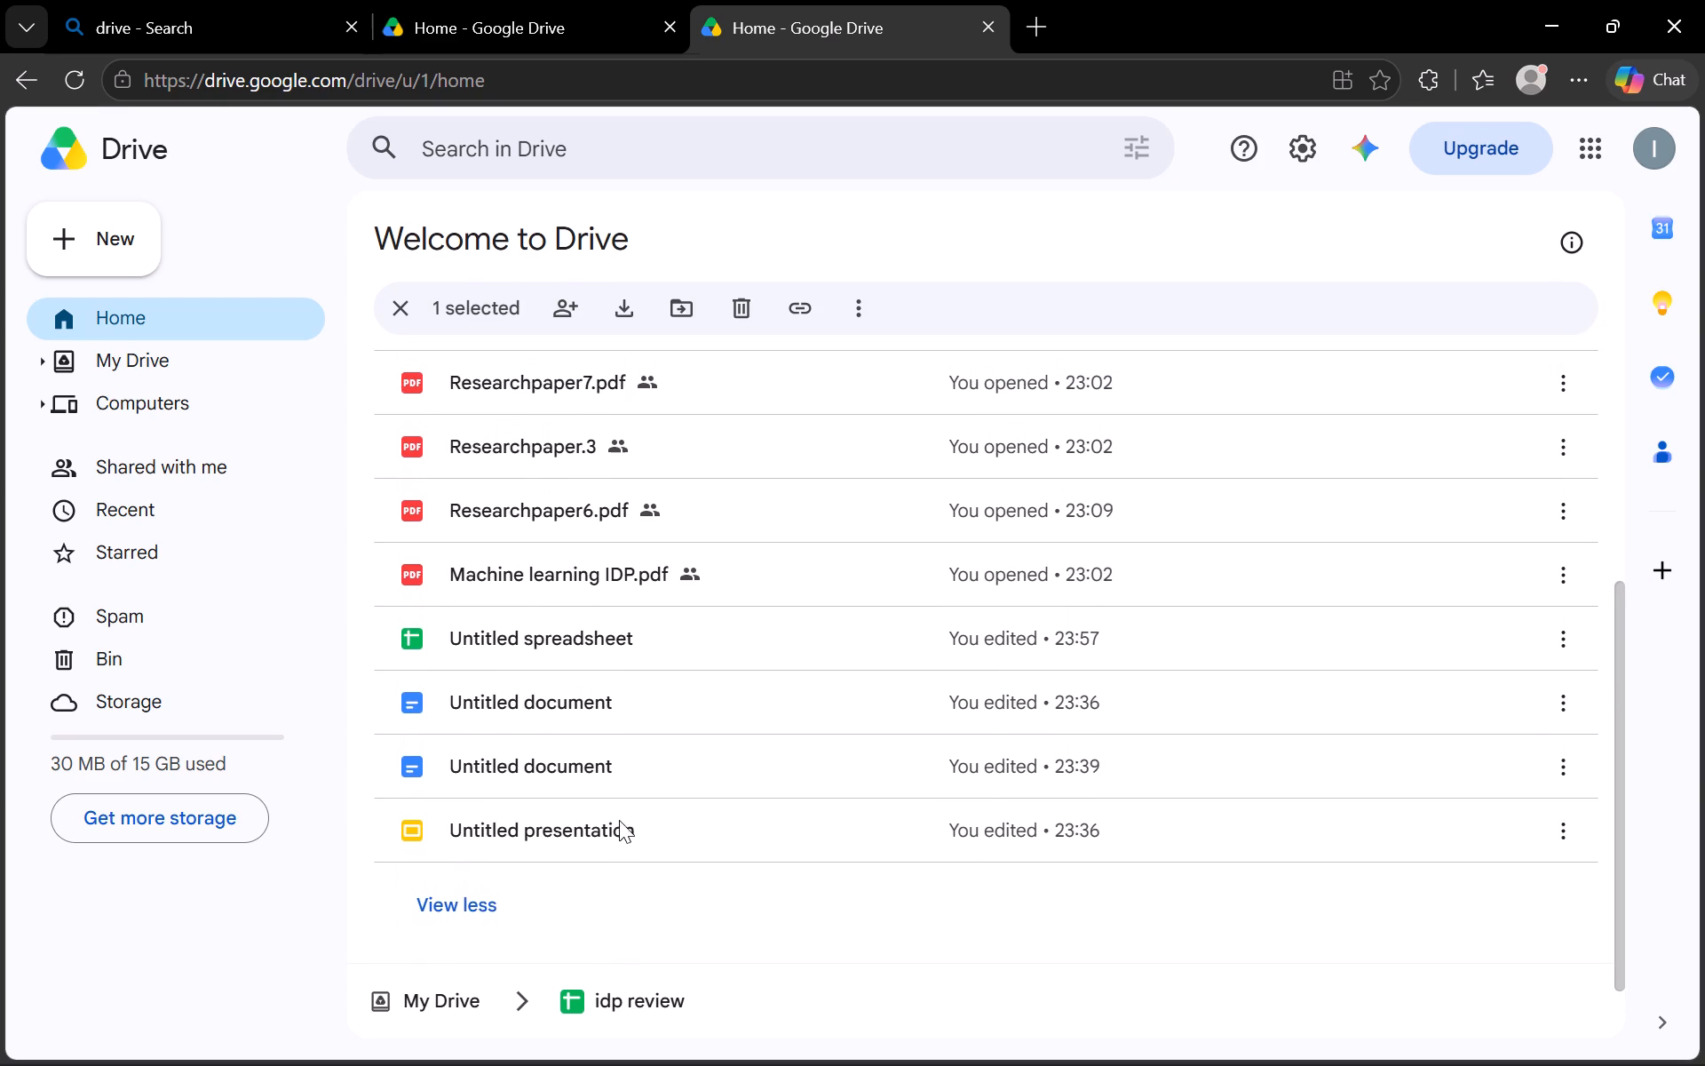
scroll(619, 820, up, 2)
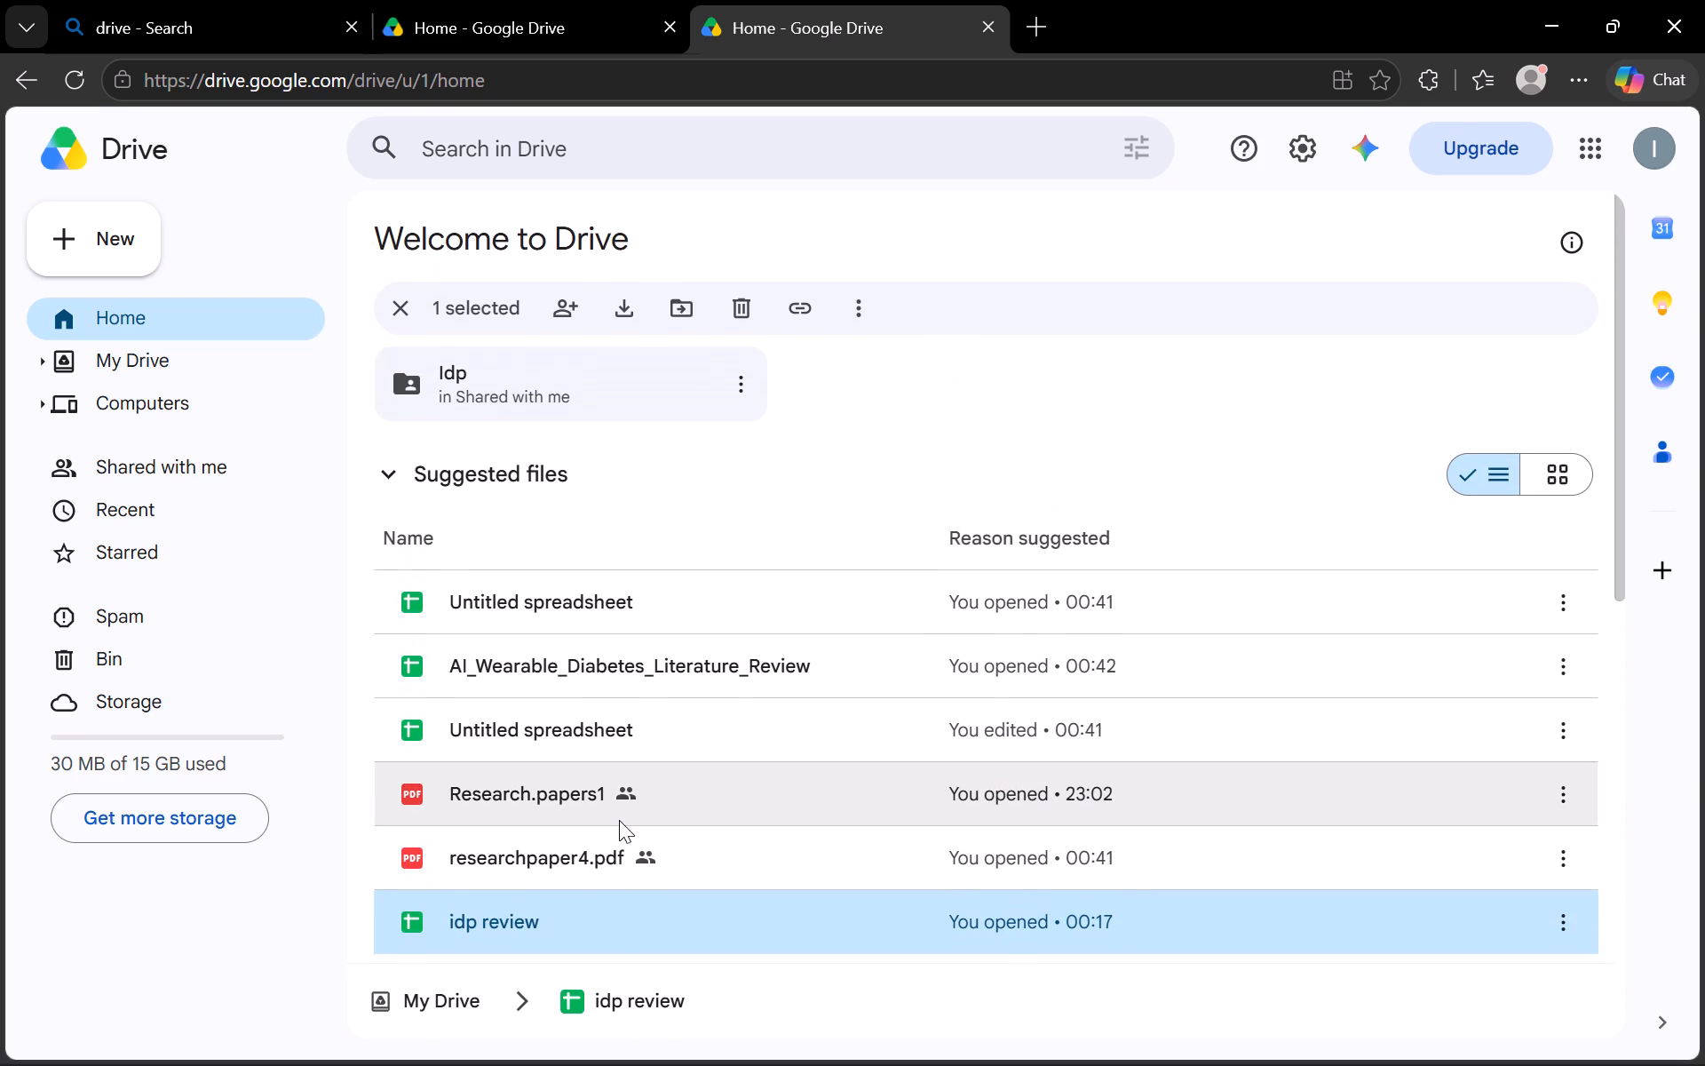
Open My Drive and look through its files.
drag(149, 338, 146, 380)
click(146, 380)
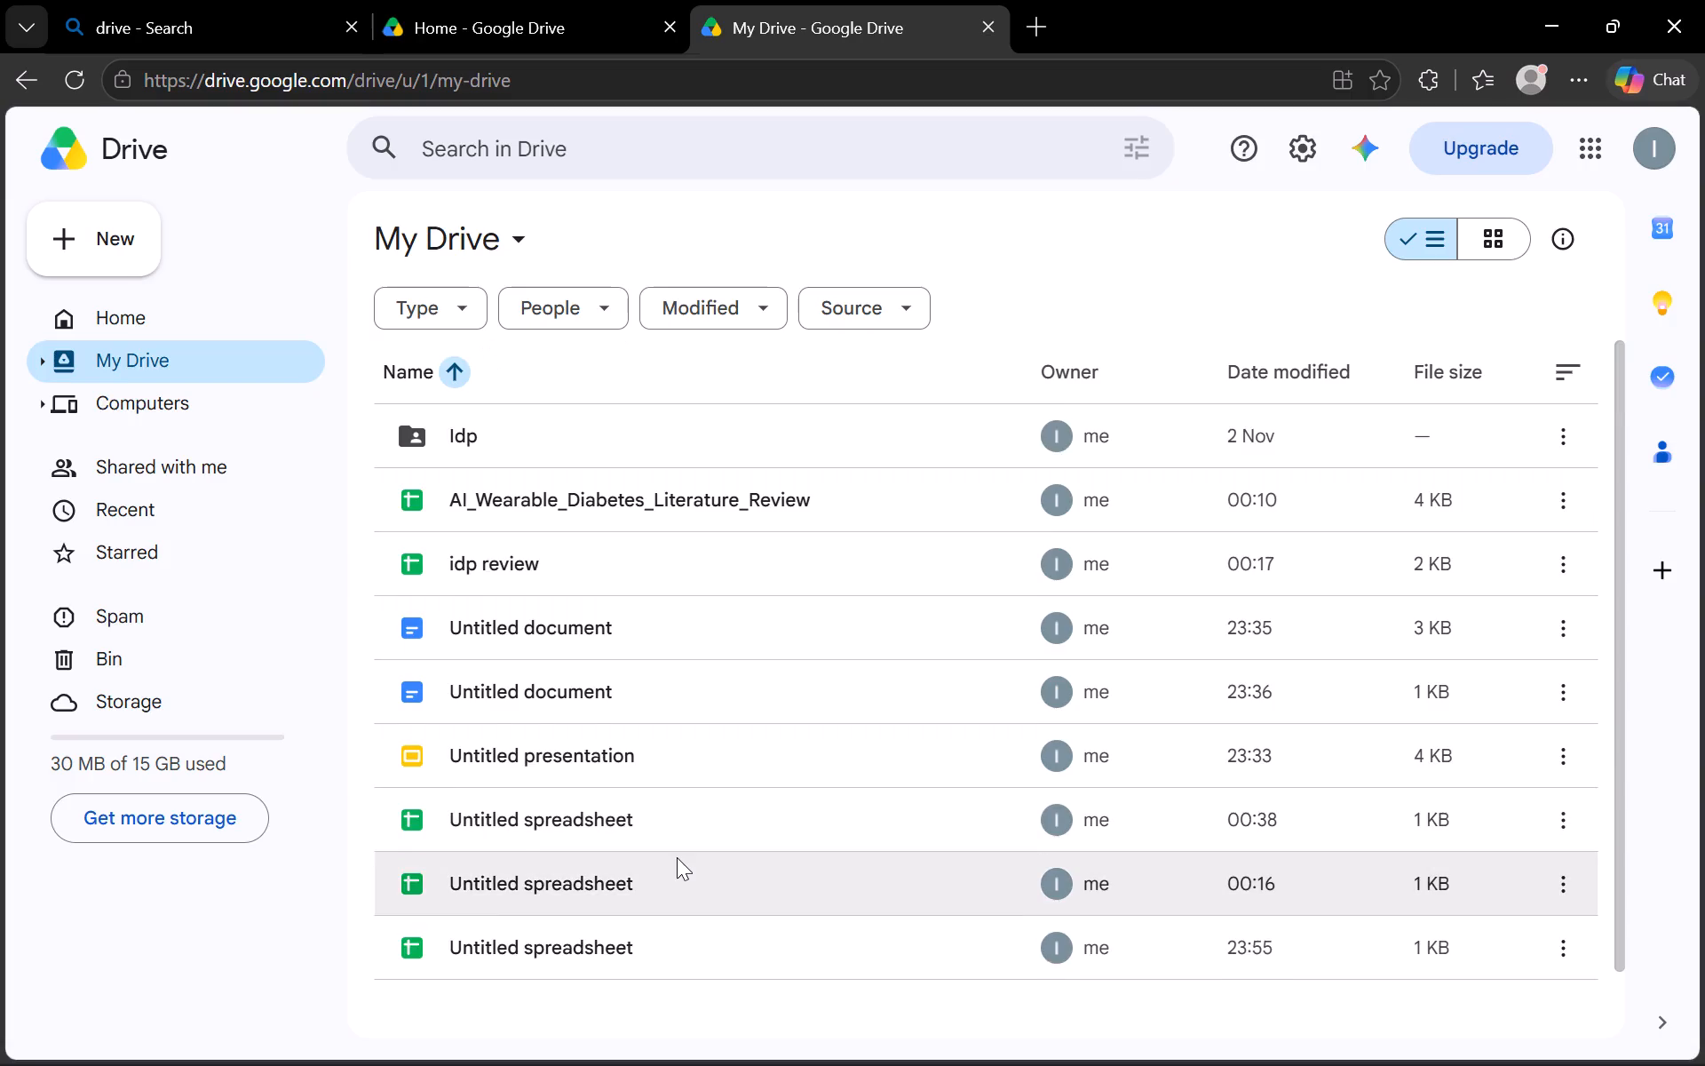
scroll(677, 857, up, 10)
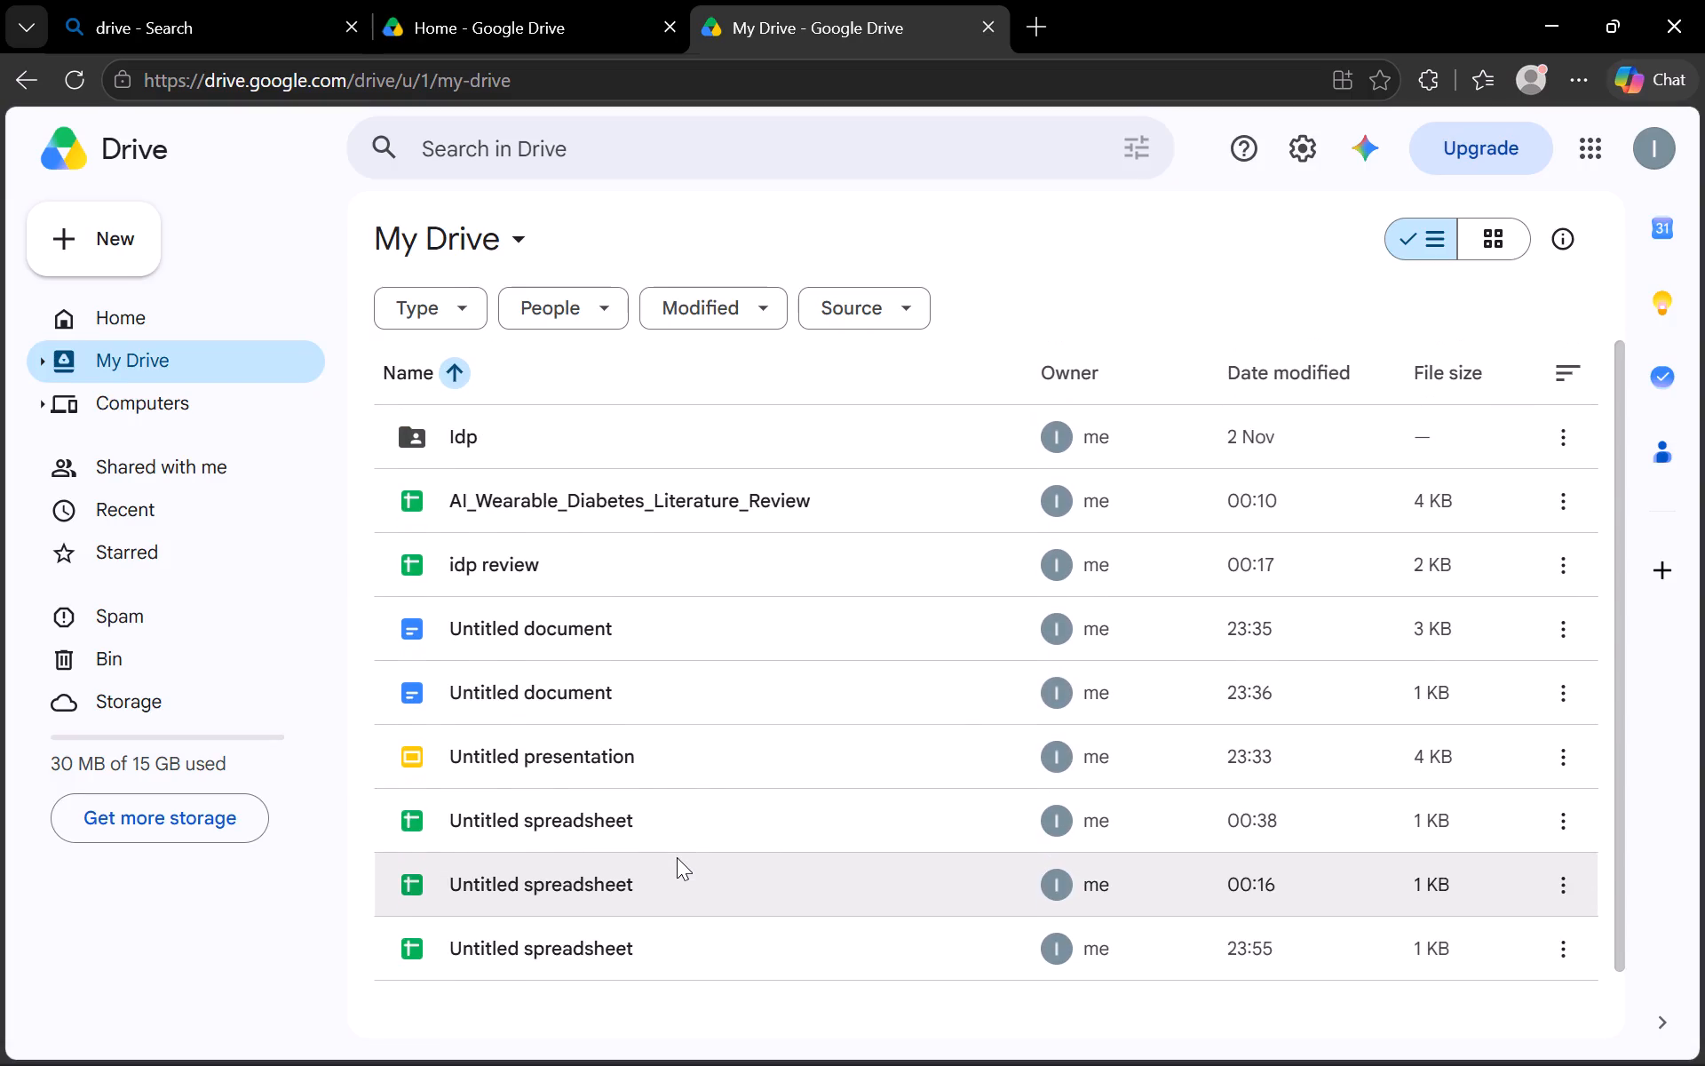
View the accounts signed in to Drive, then minimise the browser window.
click(1646, 155)
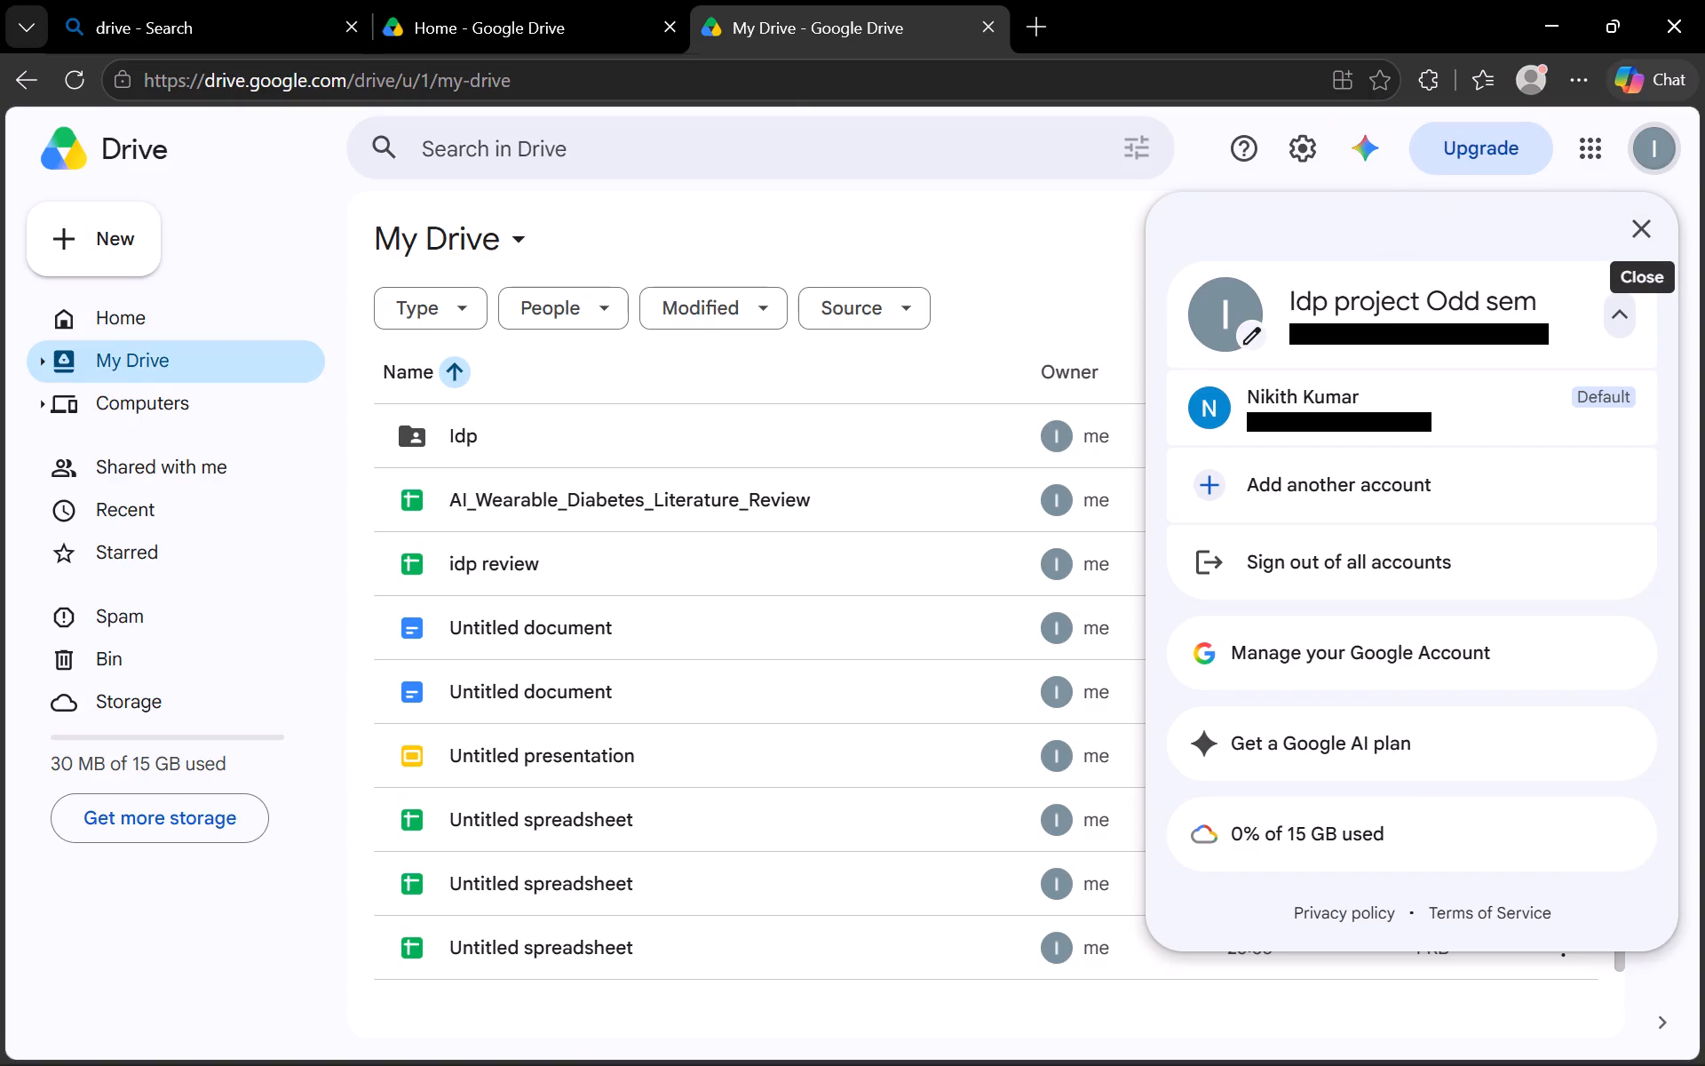
click(1560, 11)
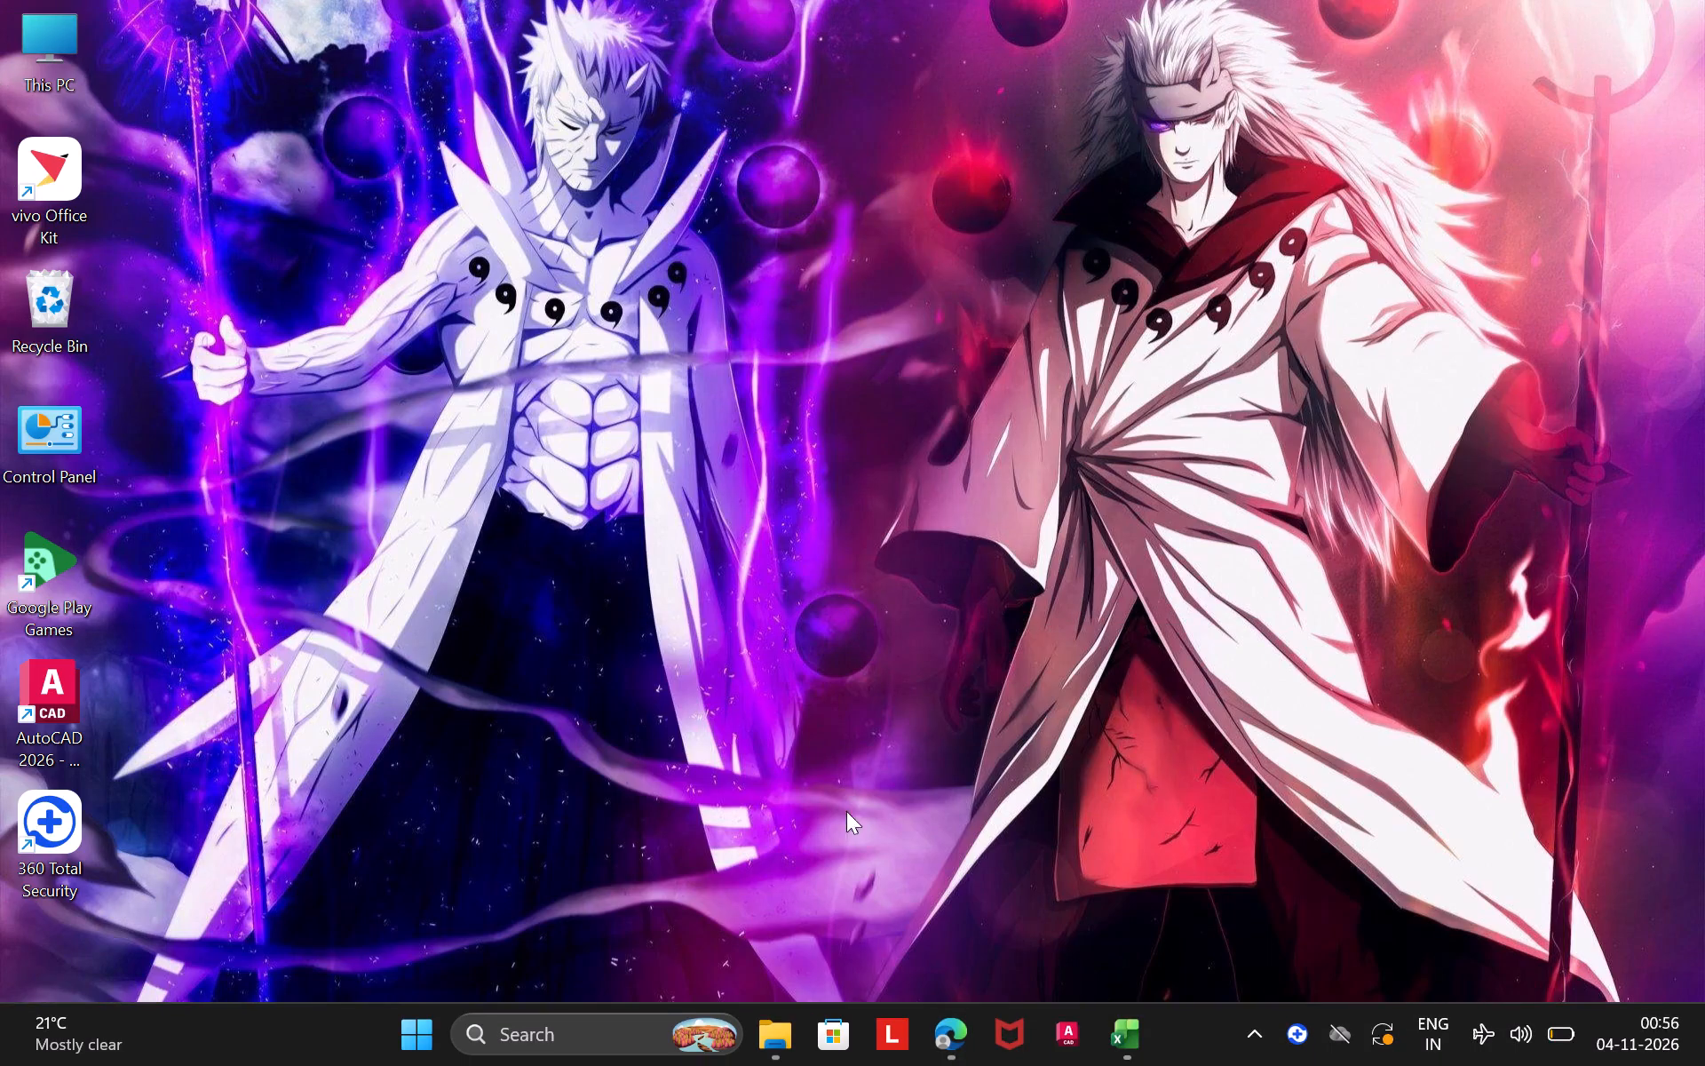
Open the idp review spreadsheet from the Downloads folder on this PC.
click(33, 25)
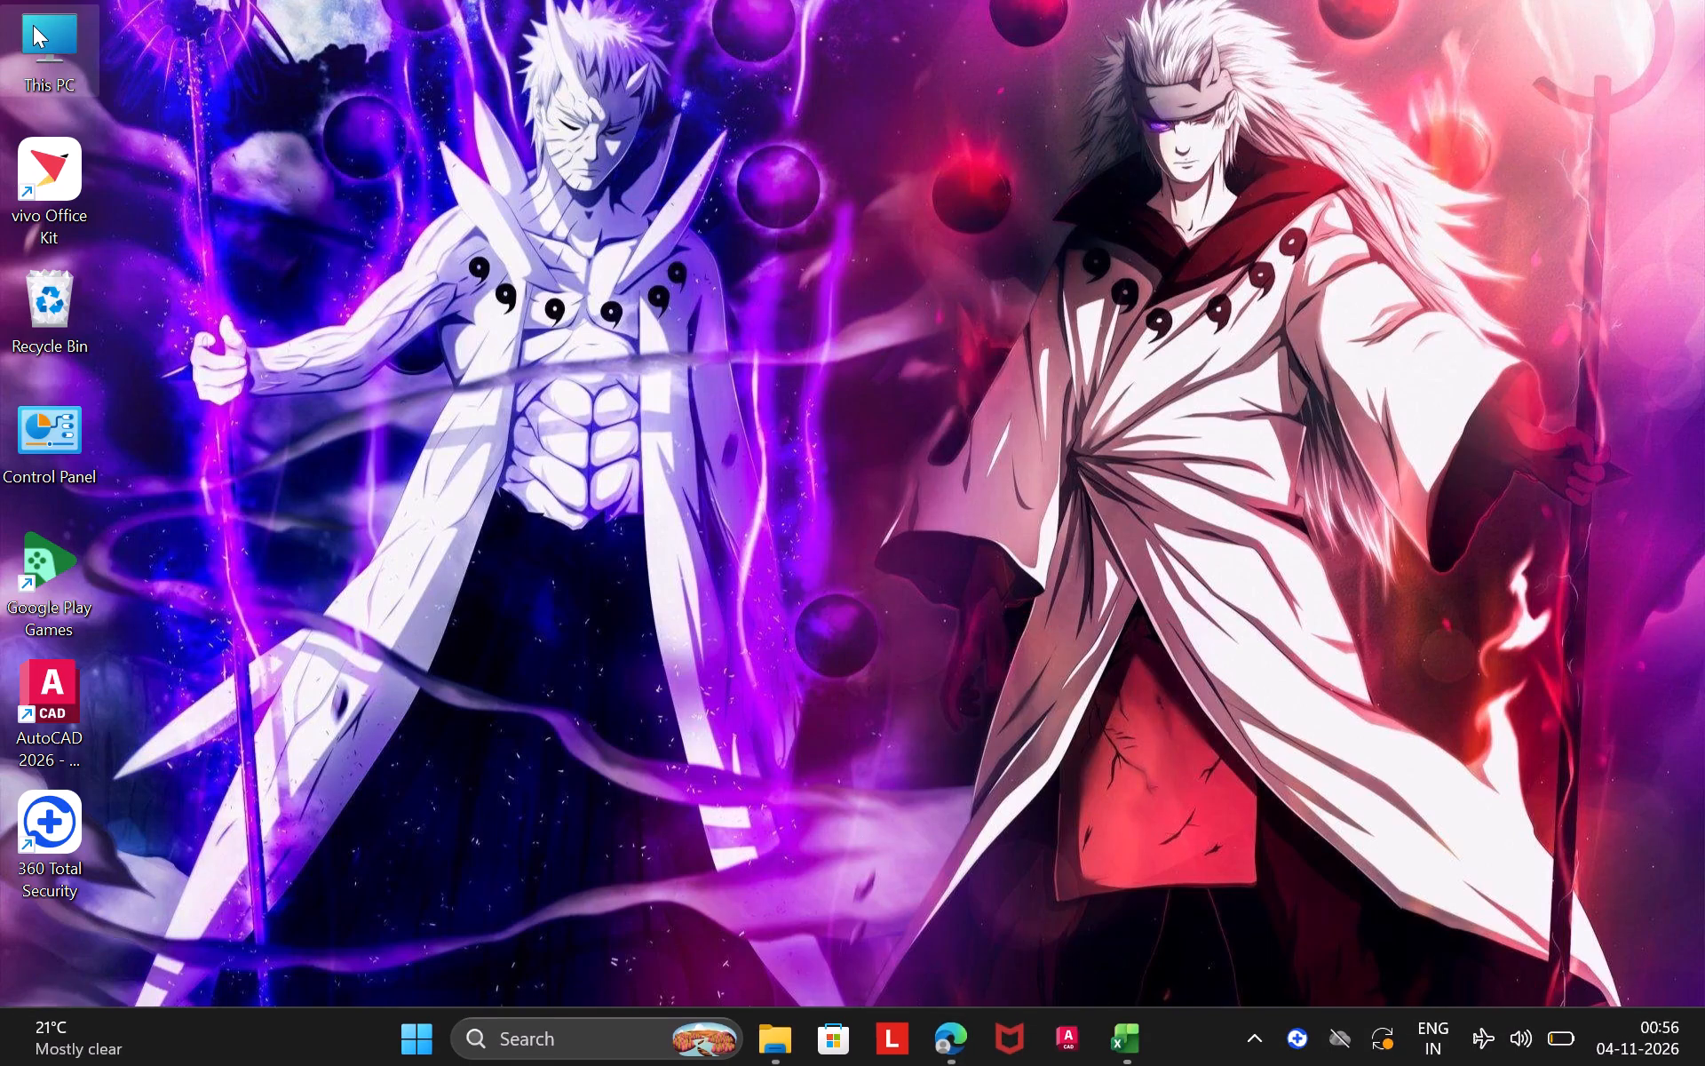
double_click(33, 25)
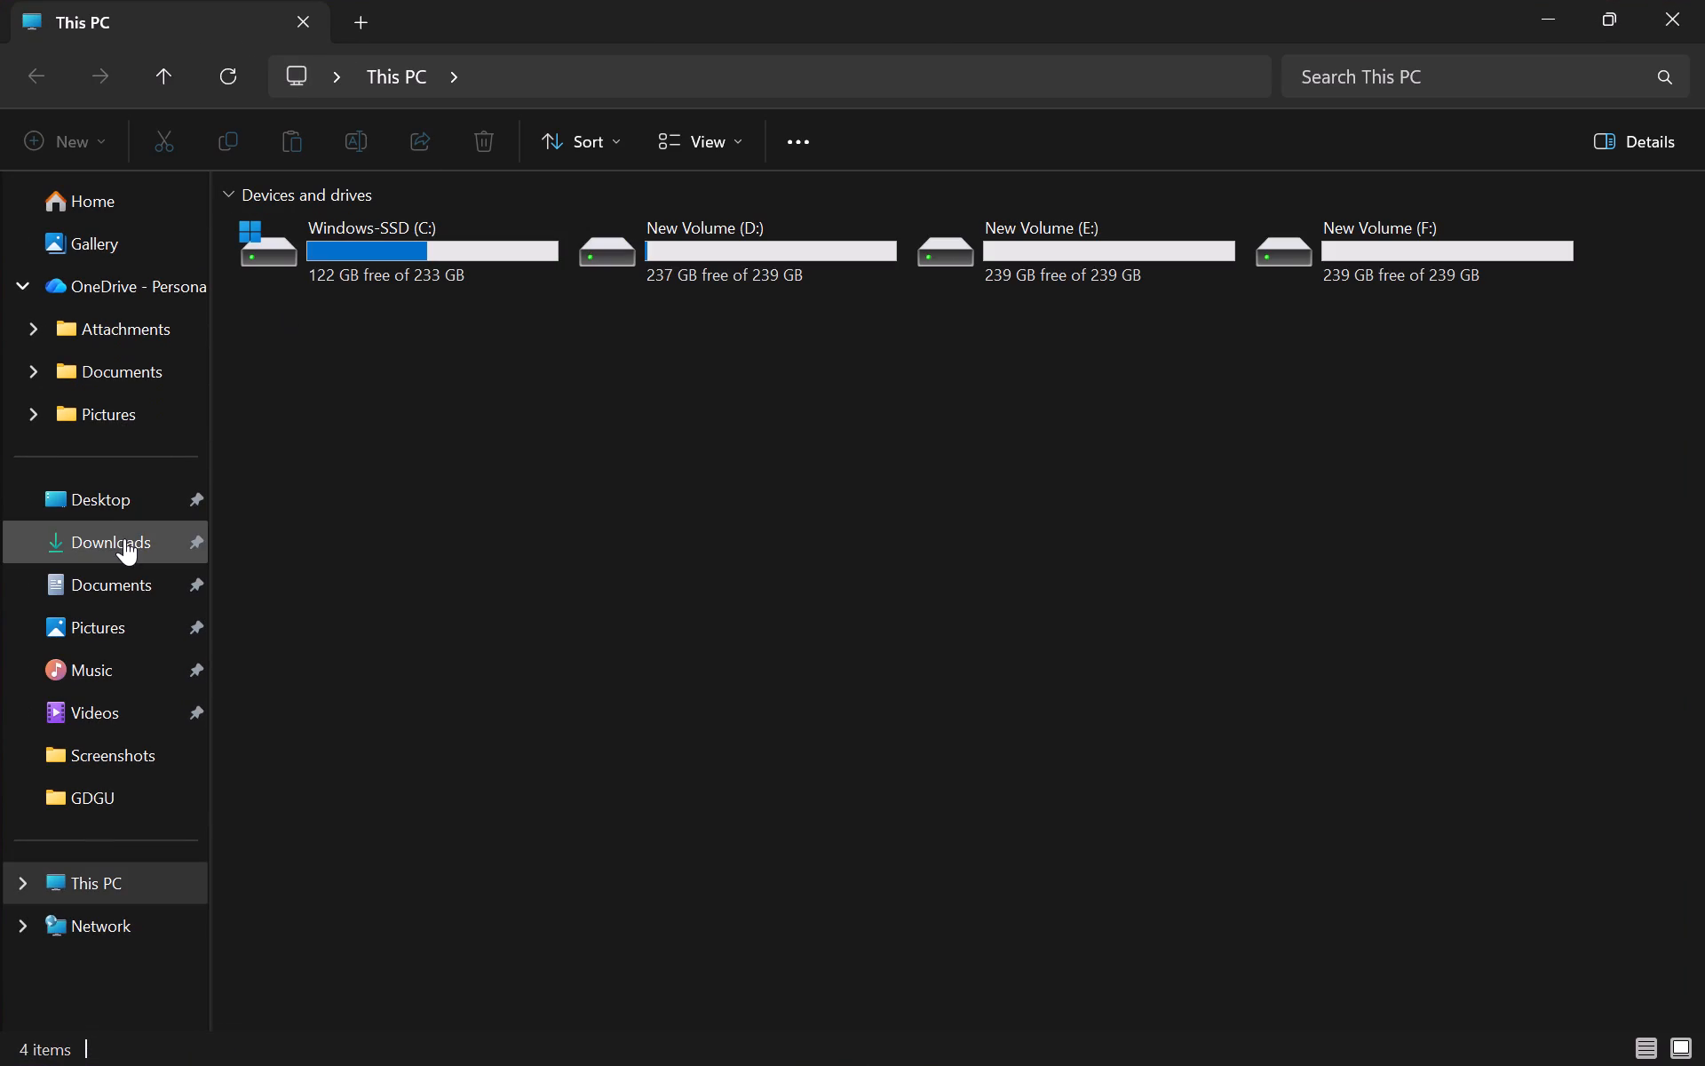
double_click(124, 538)
double_click(360, 252)
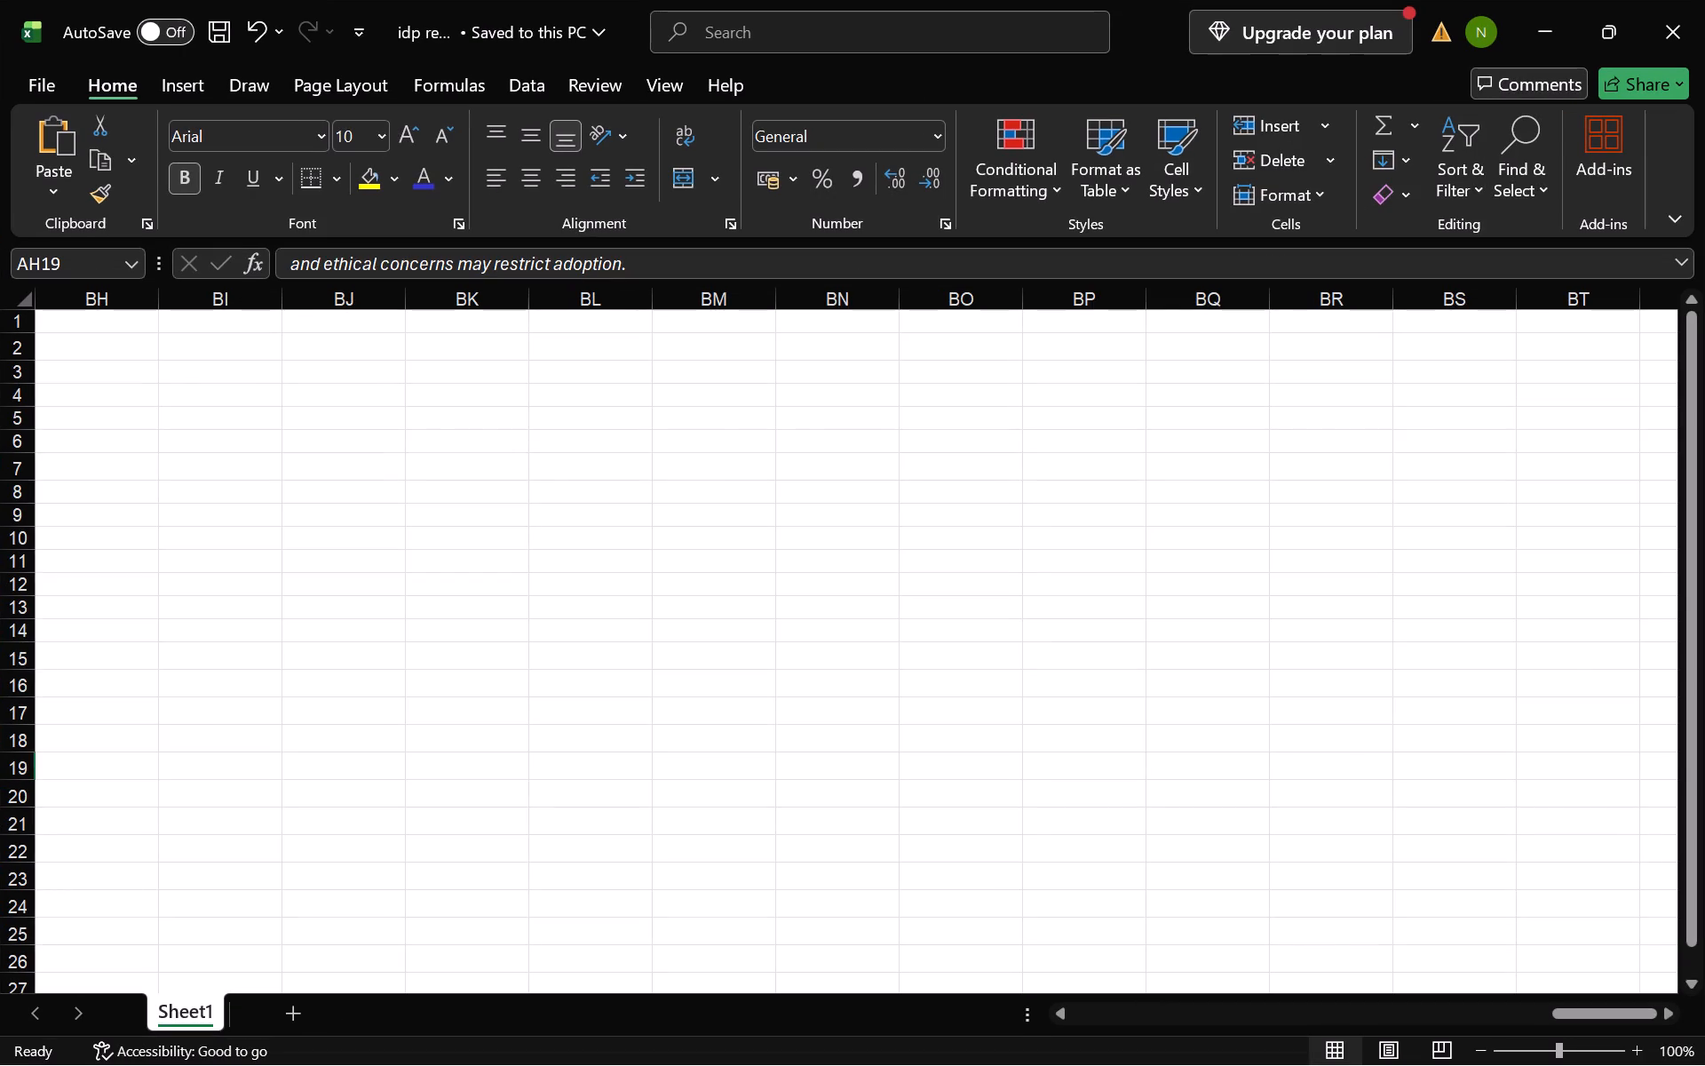
Examine all columns of the review sheet, from Citation through to Limitations.
scroll(322, 480, right, 12)
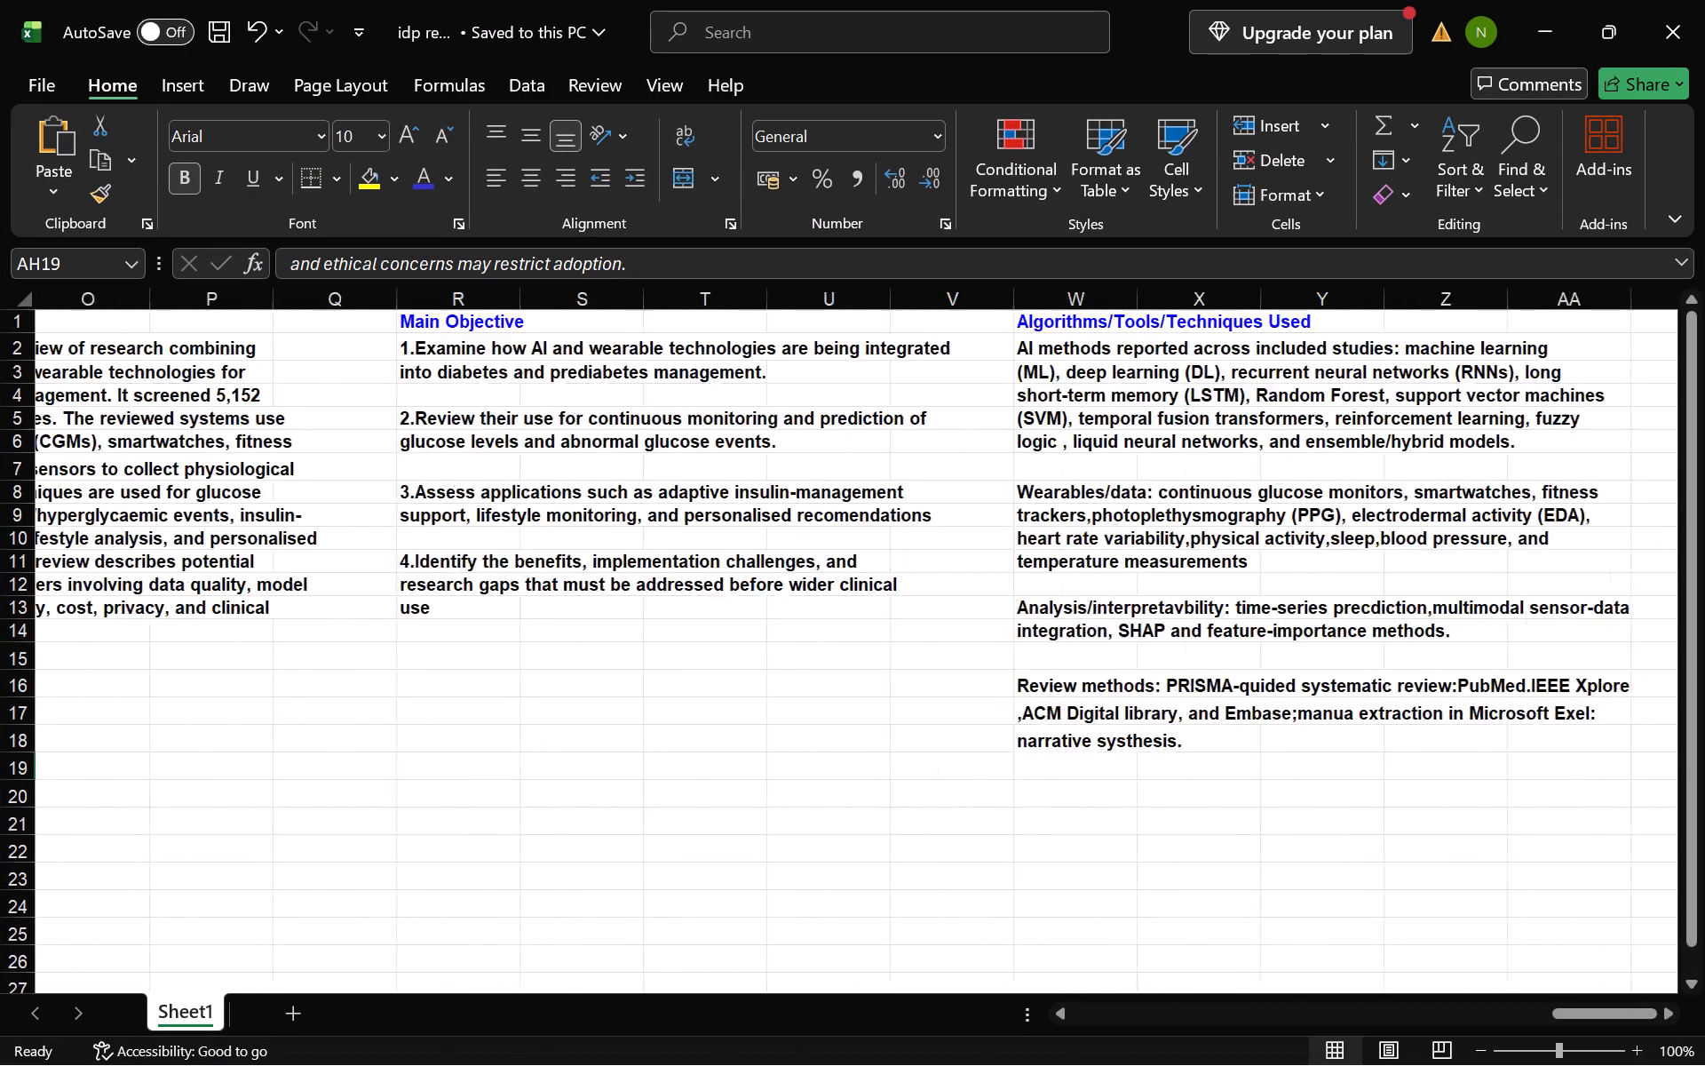
scroll(322, 480, right, 3)
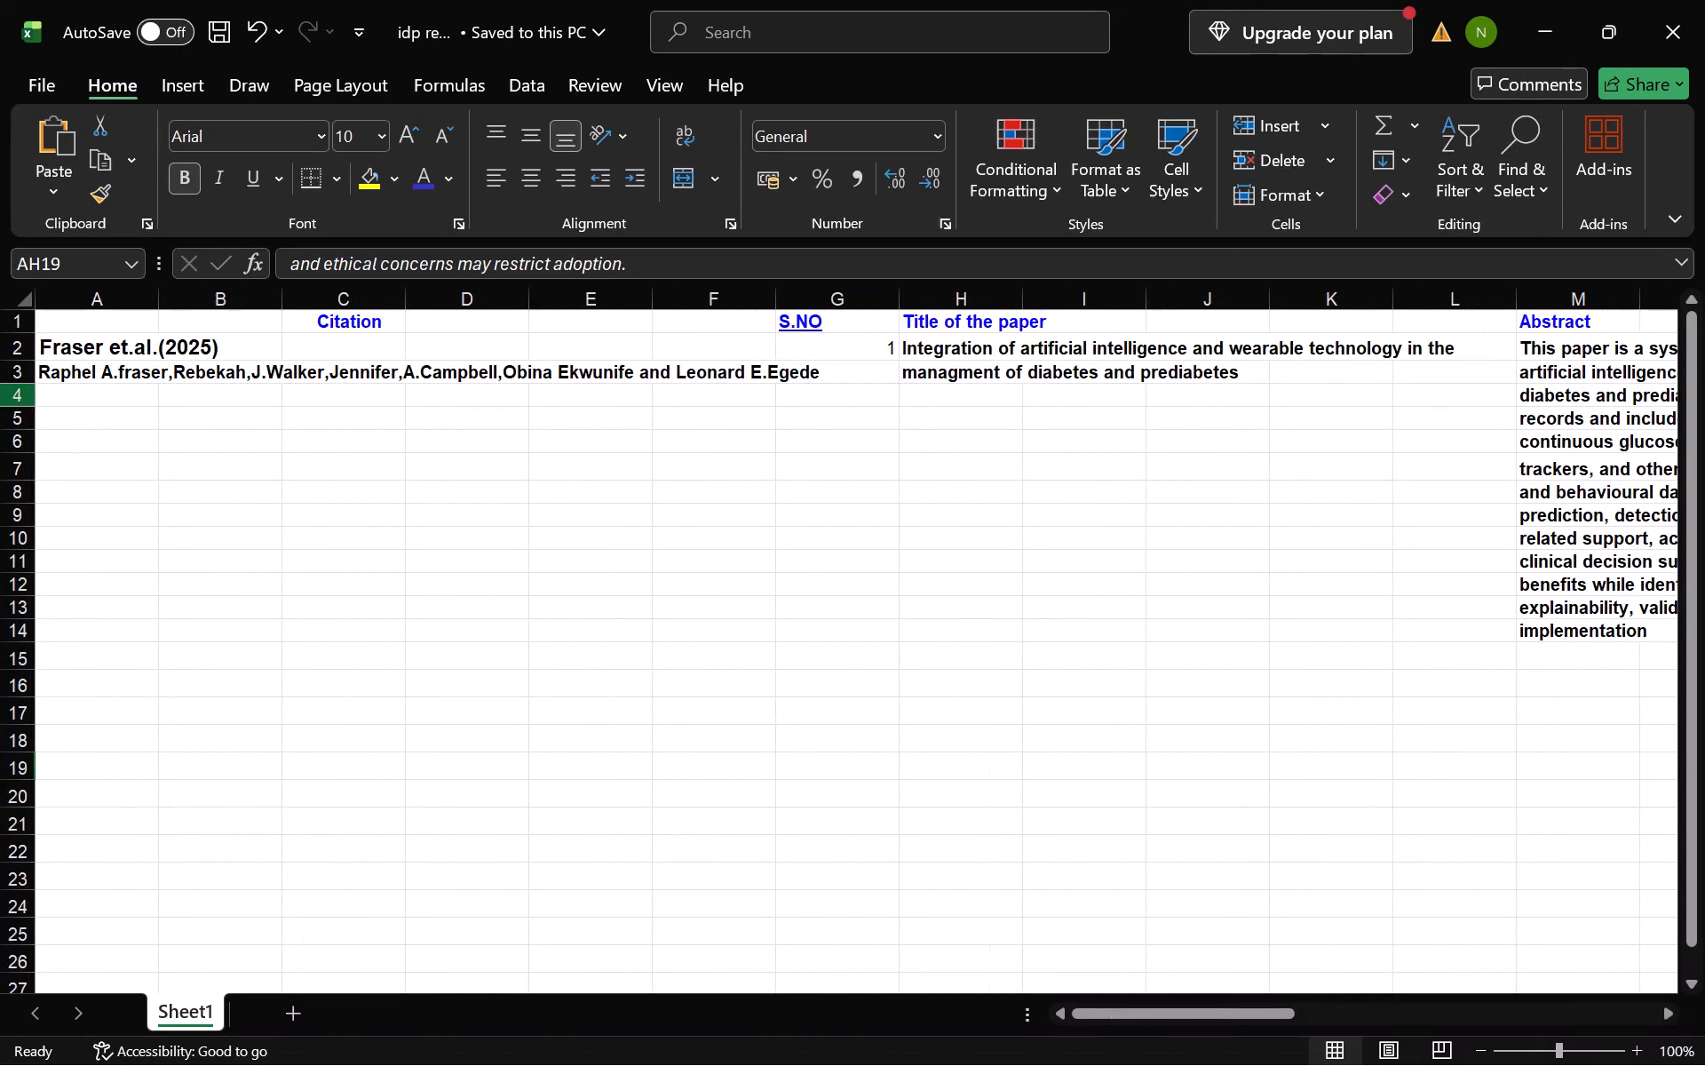
double_click(44, 348)
drag(44, 348, 599, 377)
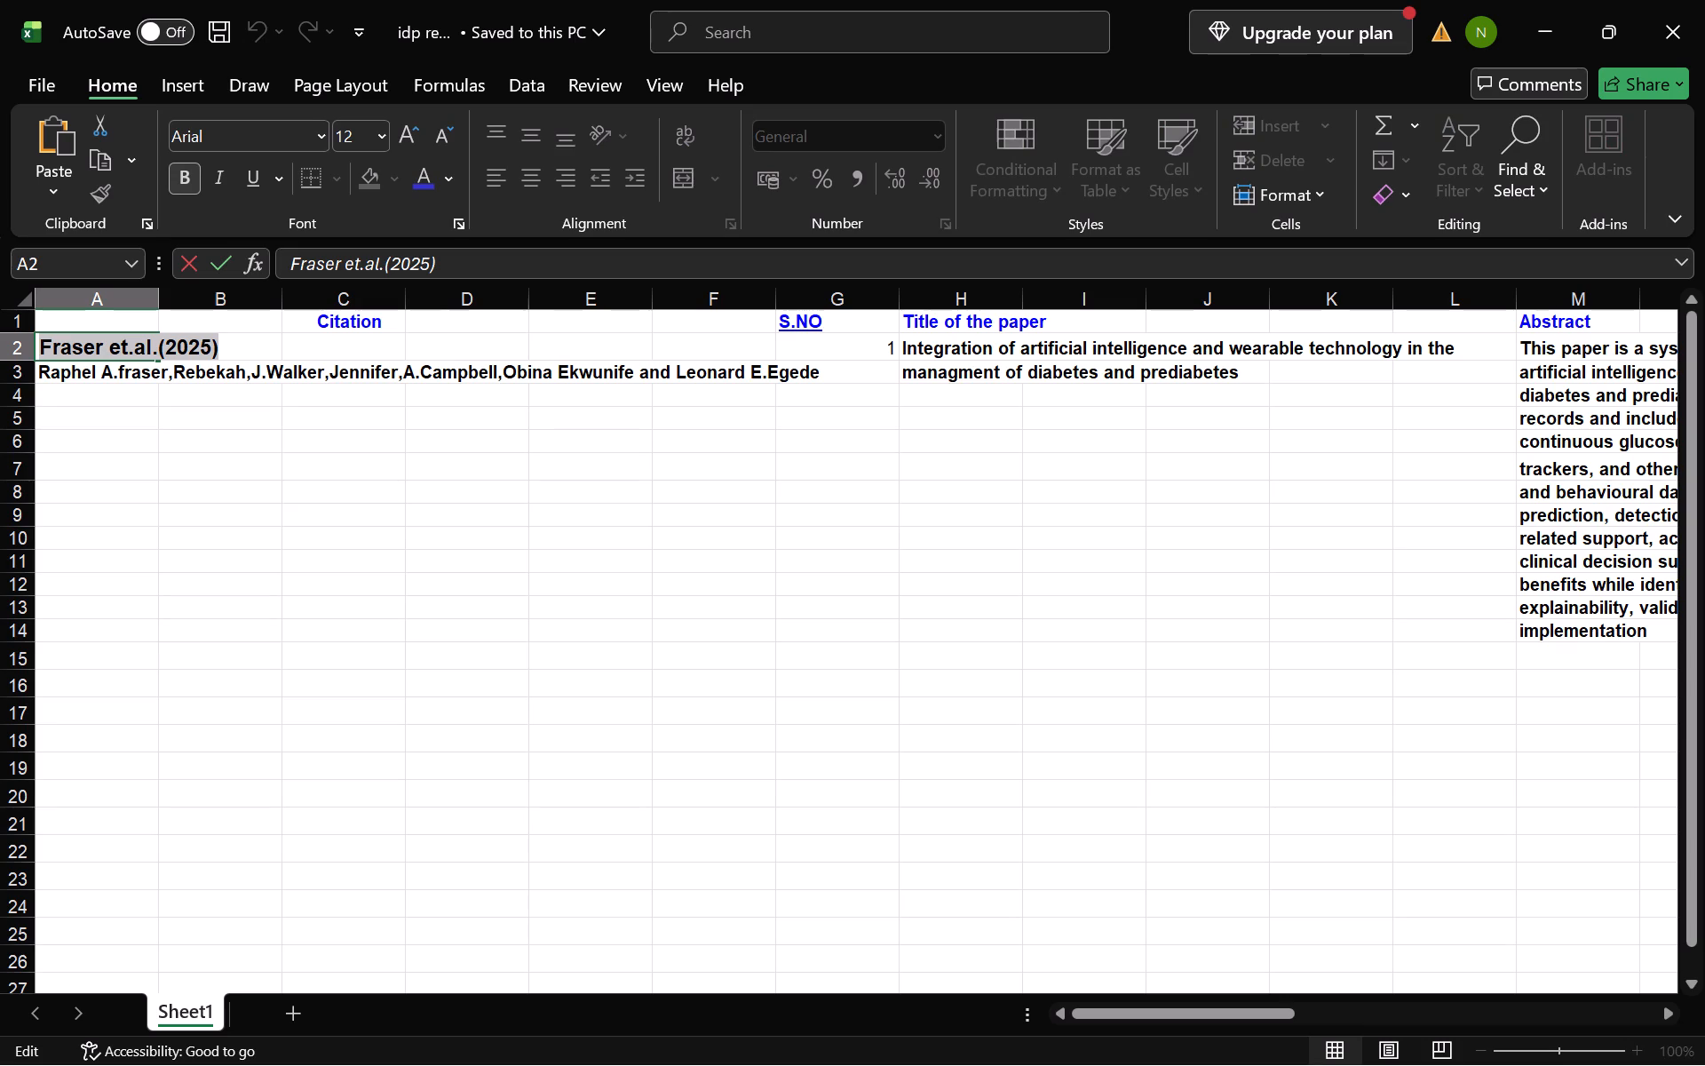
drag(599, 377, 725, 391)
click(491, 484)
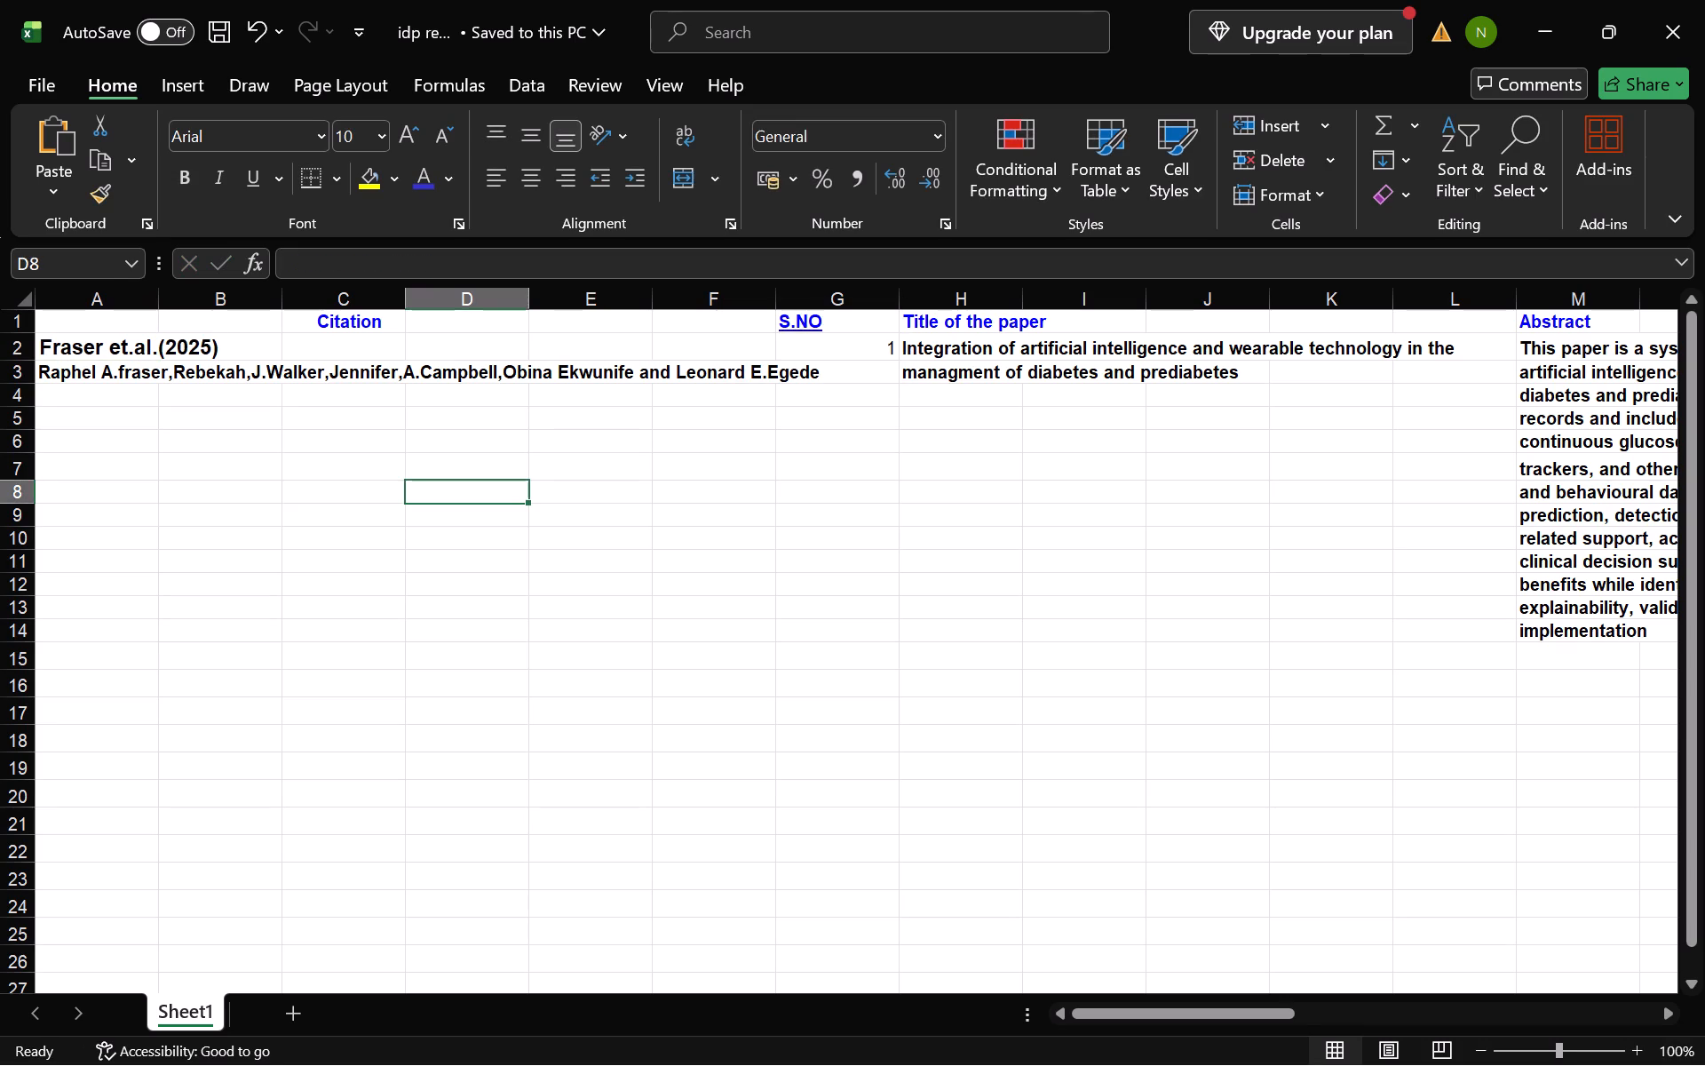
scroll(606, 521, left, 4)
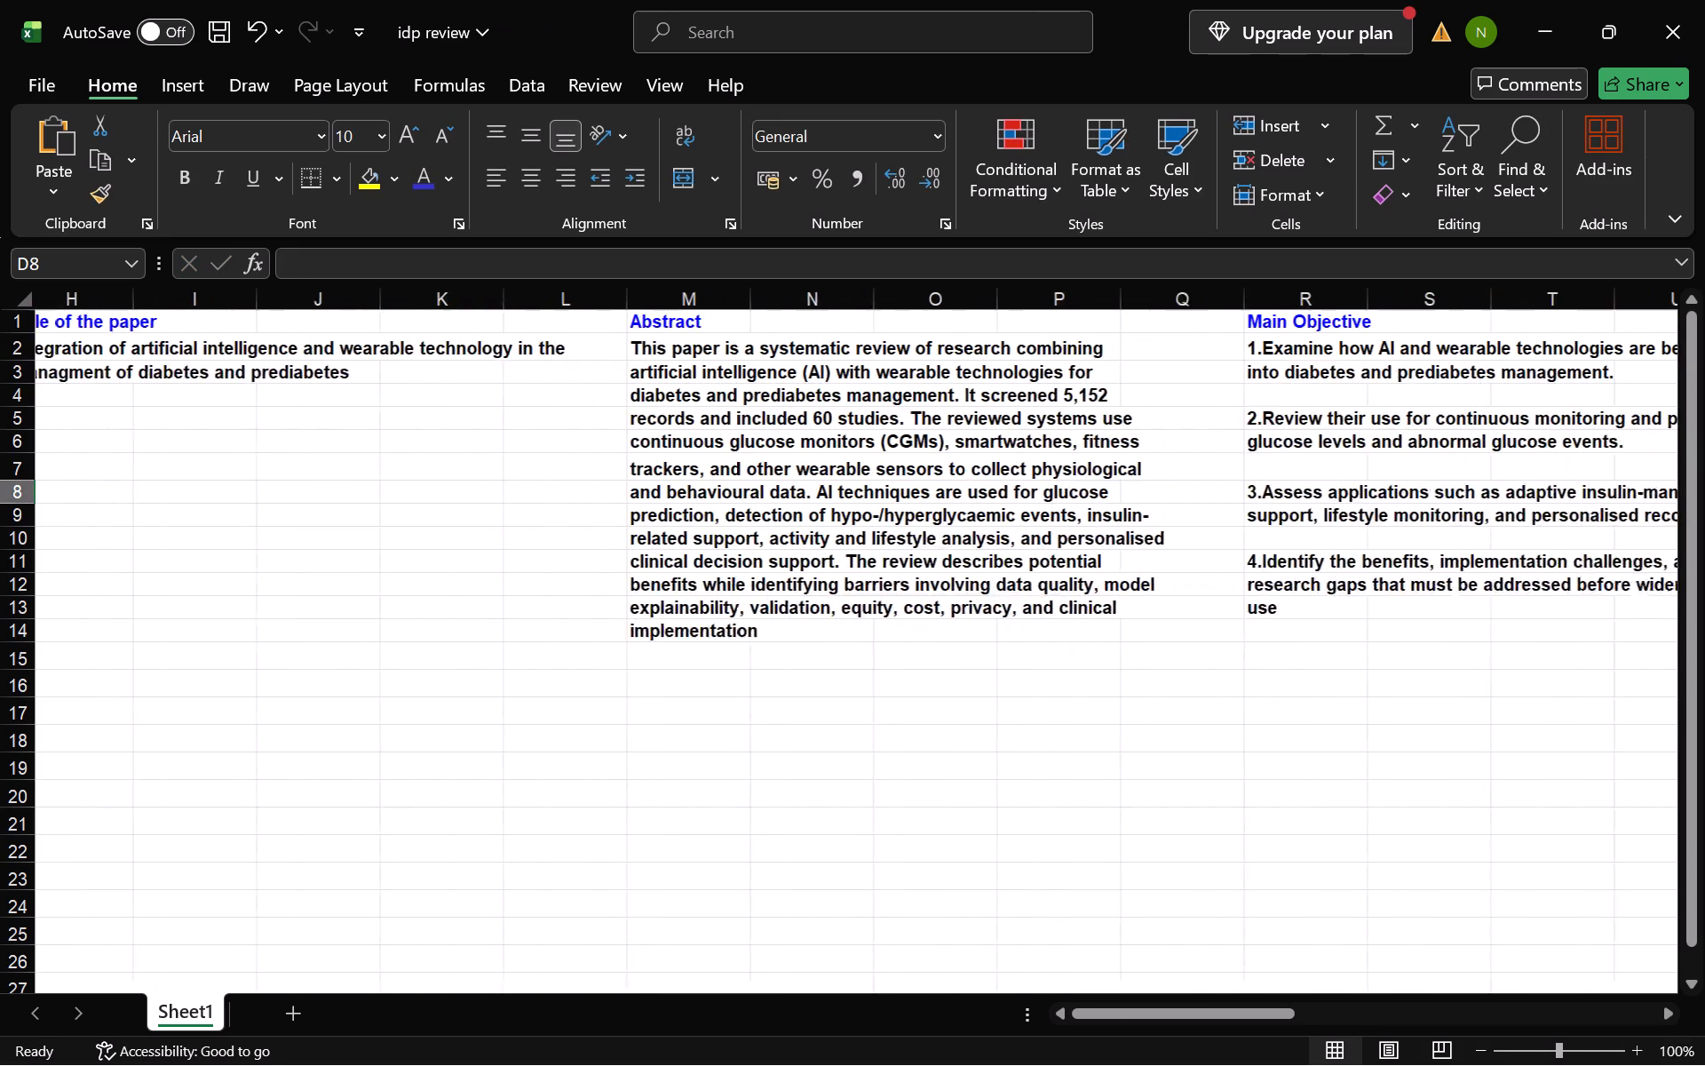
scroll(606, 521, left, 4)
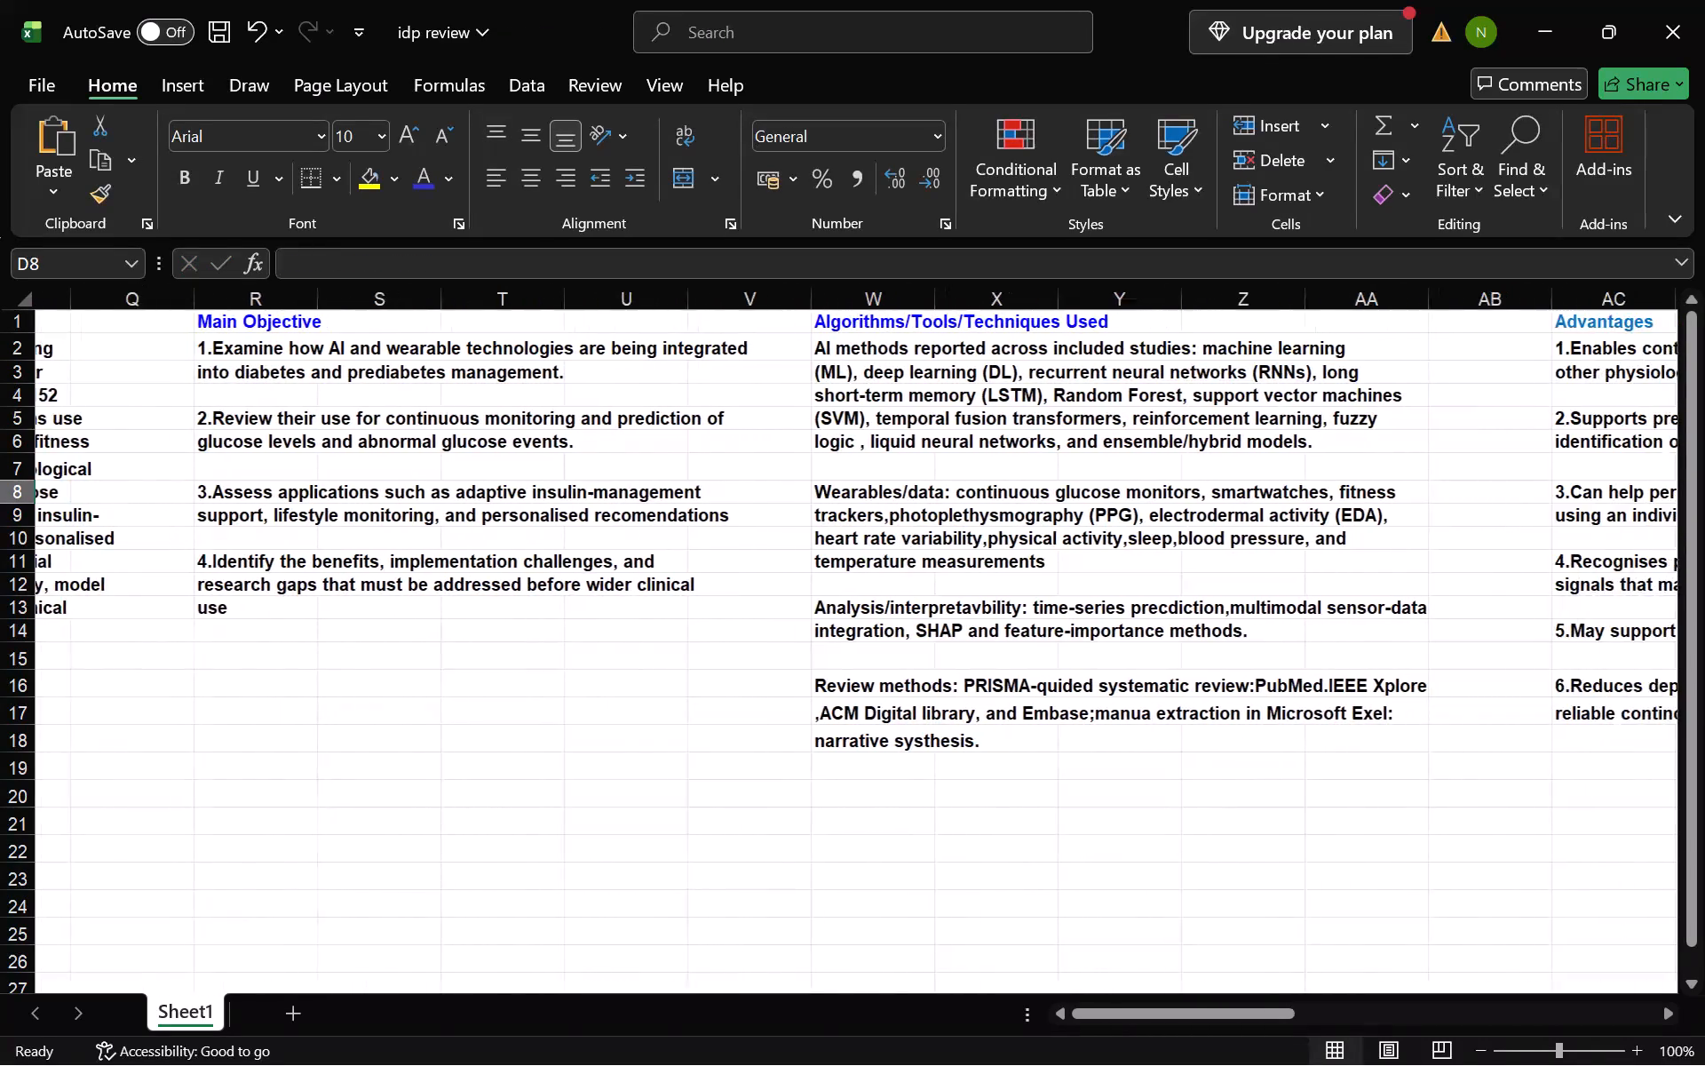
scroll(606, 521, left, 4)
scroll(606, 521, right, 3)
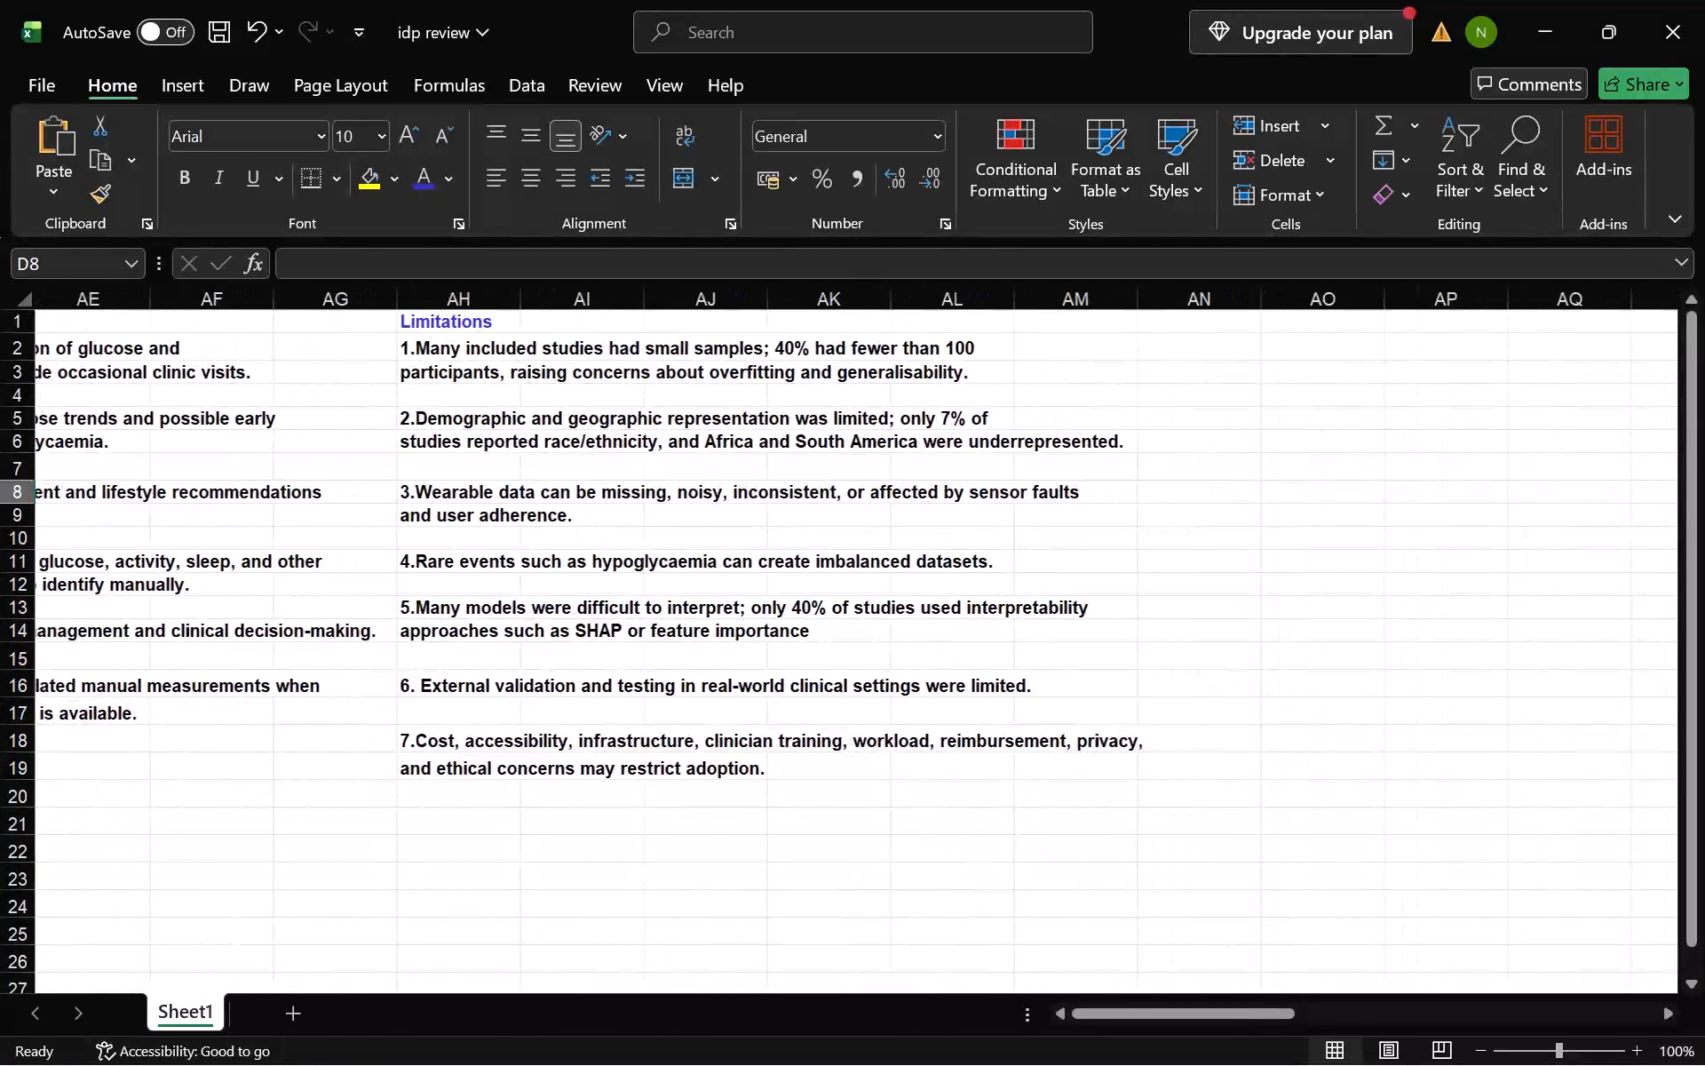
scroll(606, 521, right, 2)
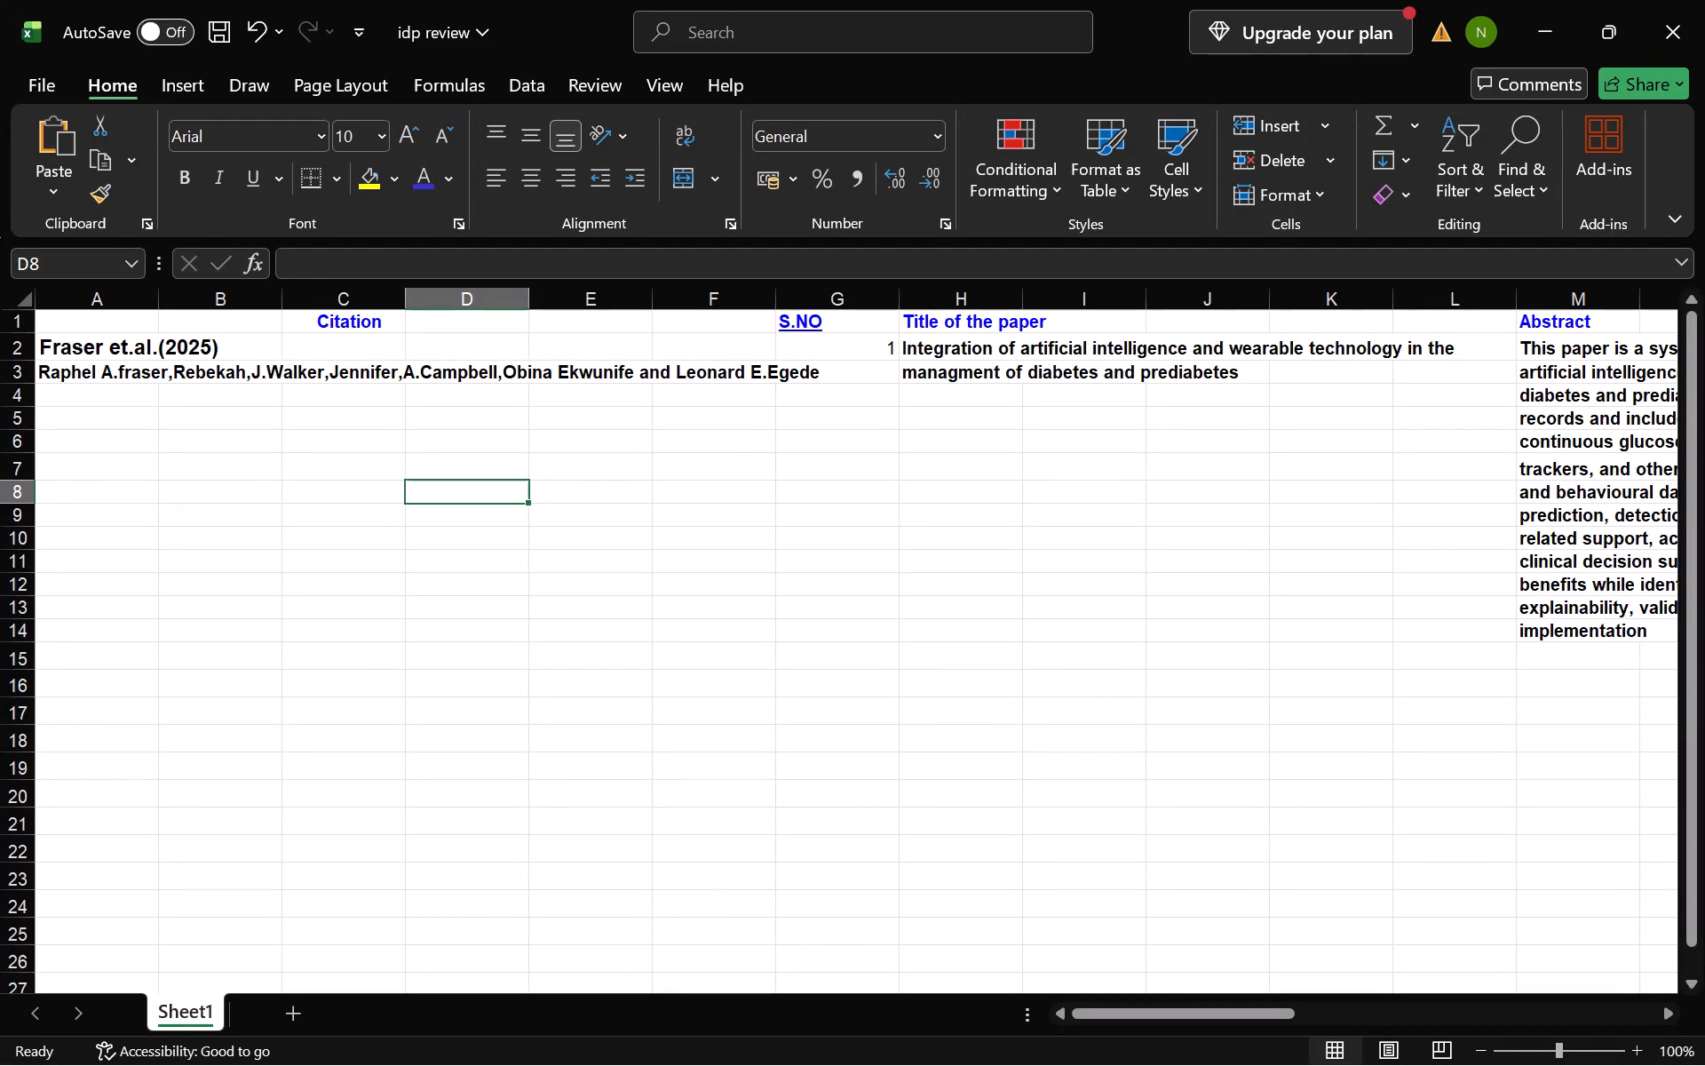
Merge and center cells A3:B12 holding the author list under Citation, and wrap the text.
drag(66, 368, 226, 561)
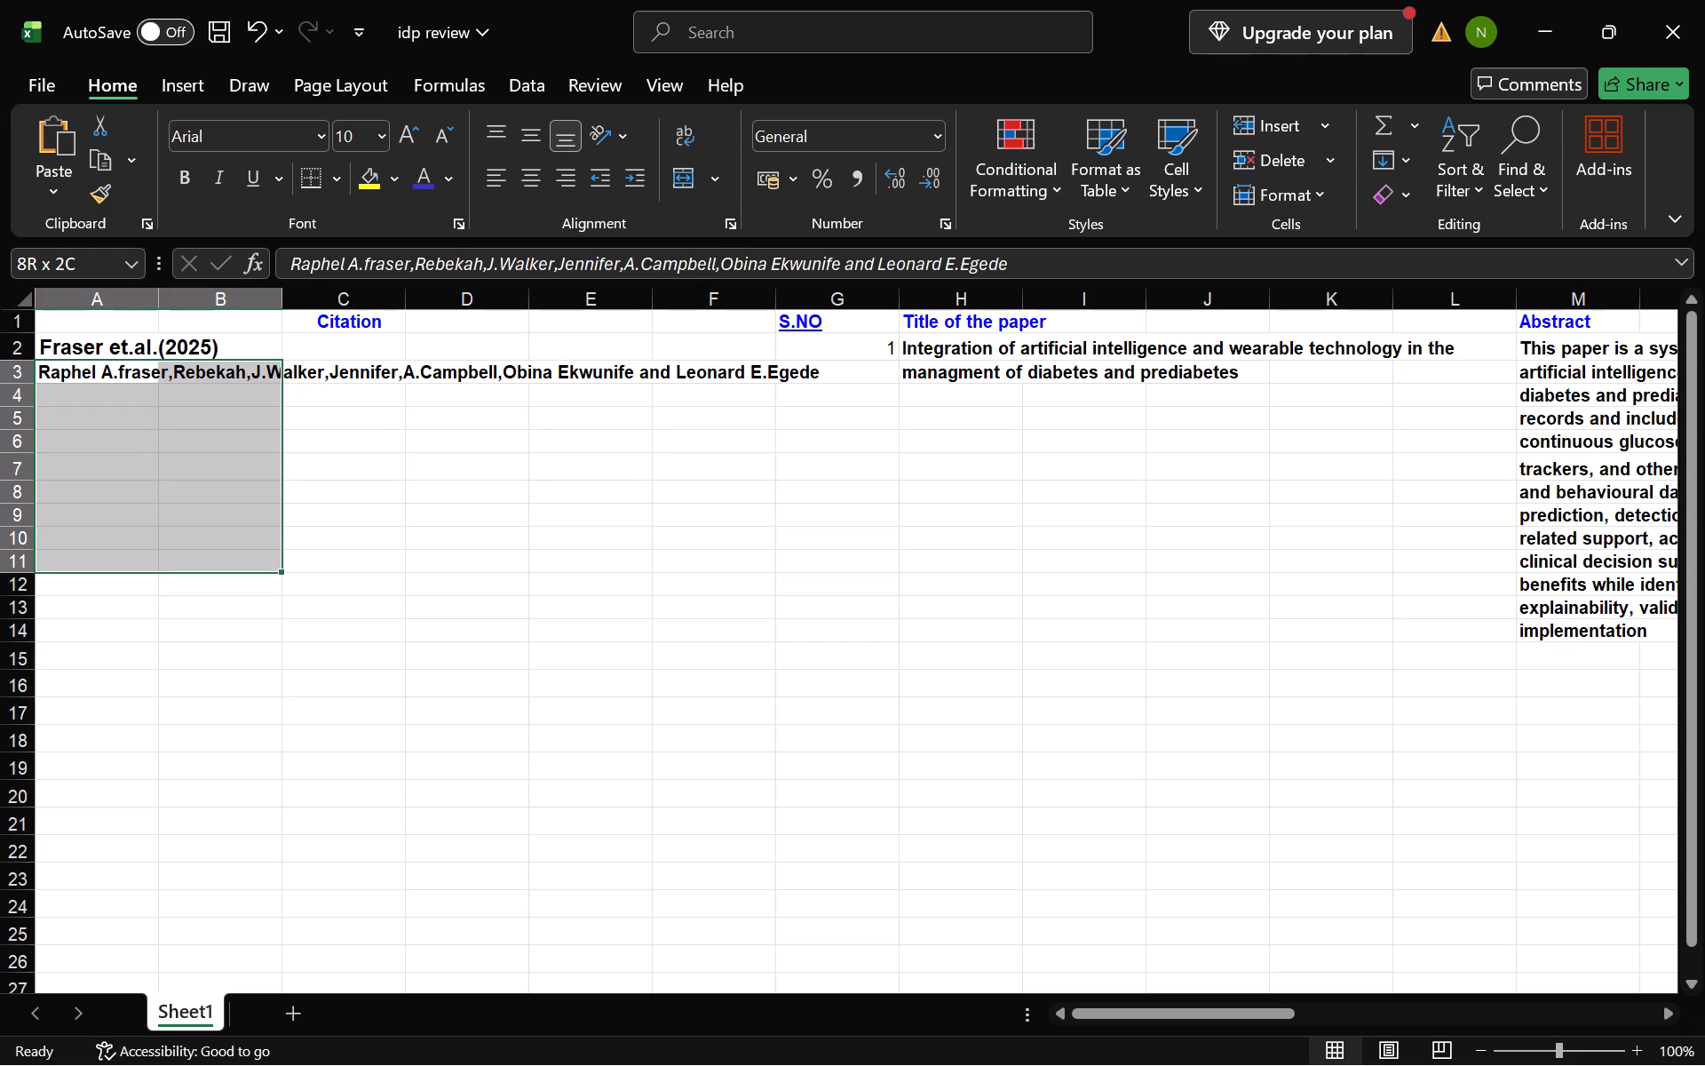
drag(226, 561, 226, 578)
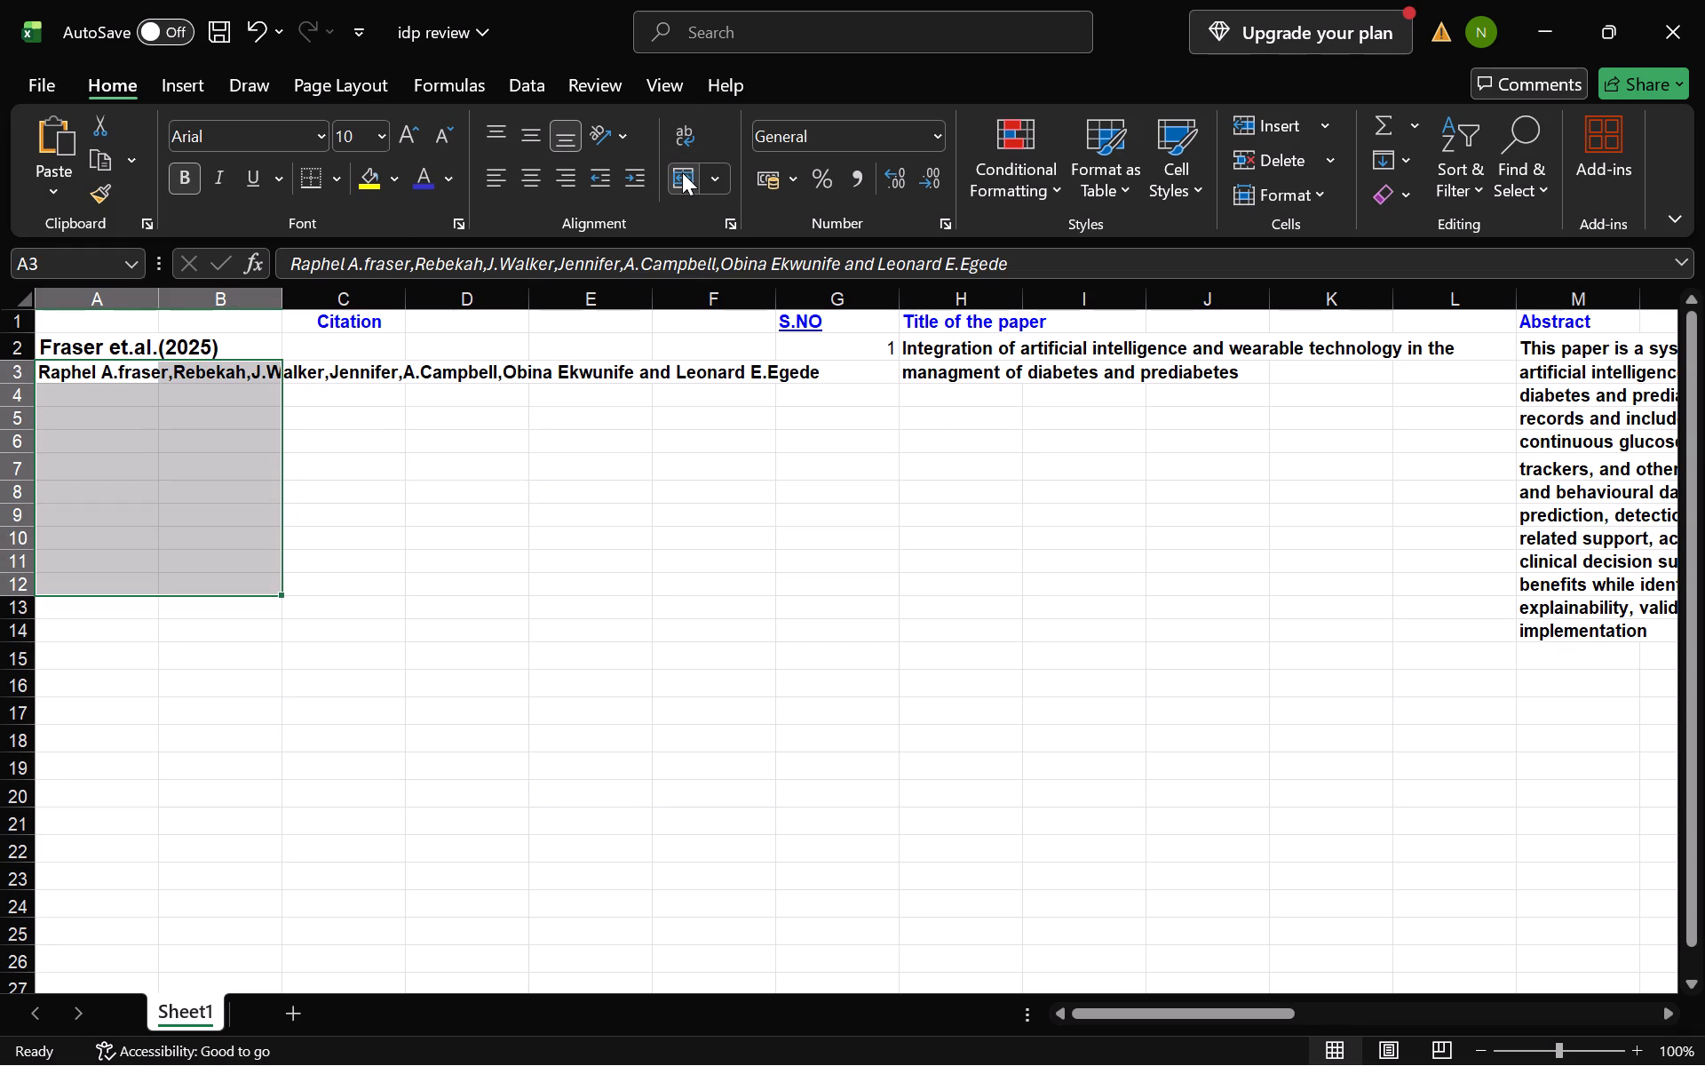
click(673, 172)
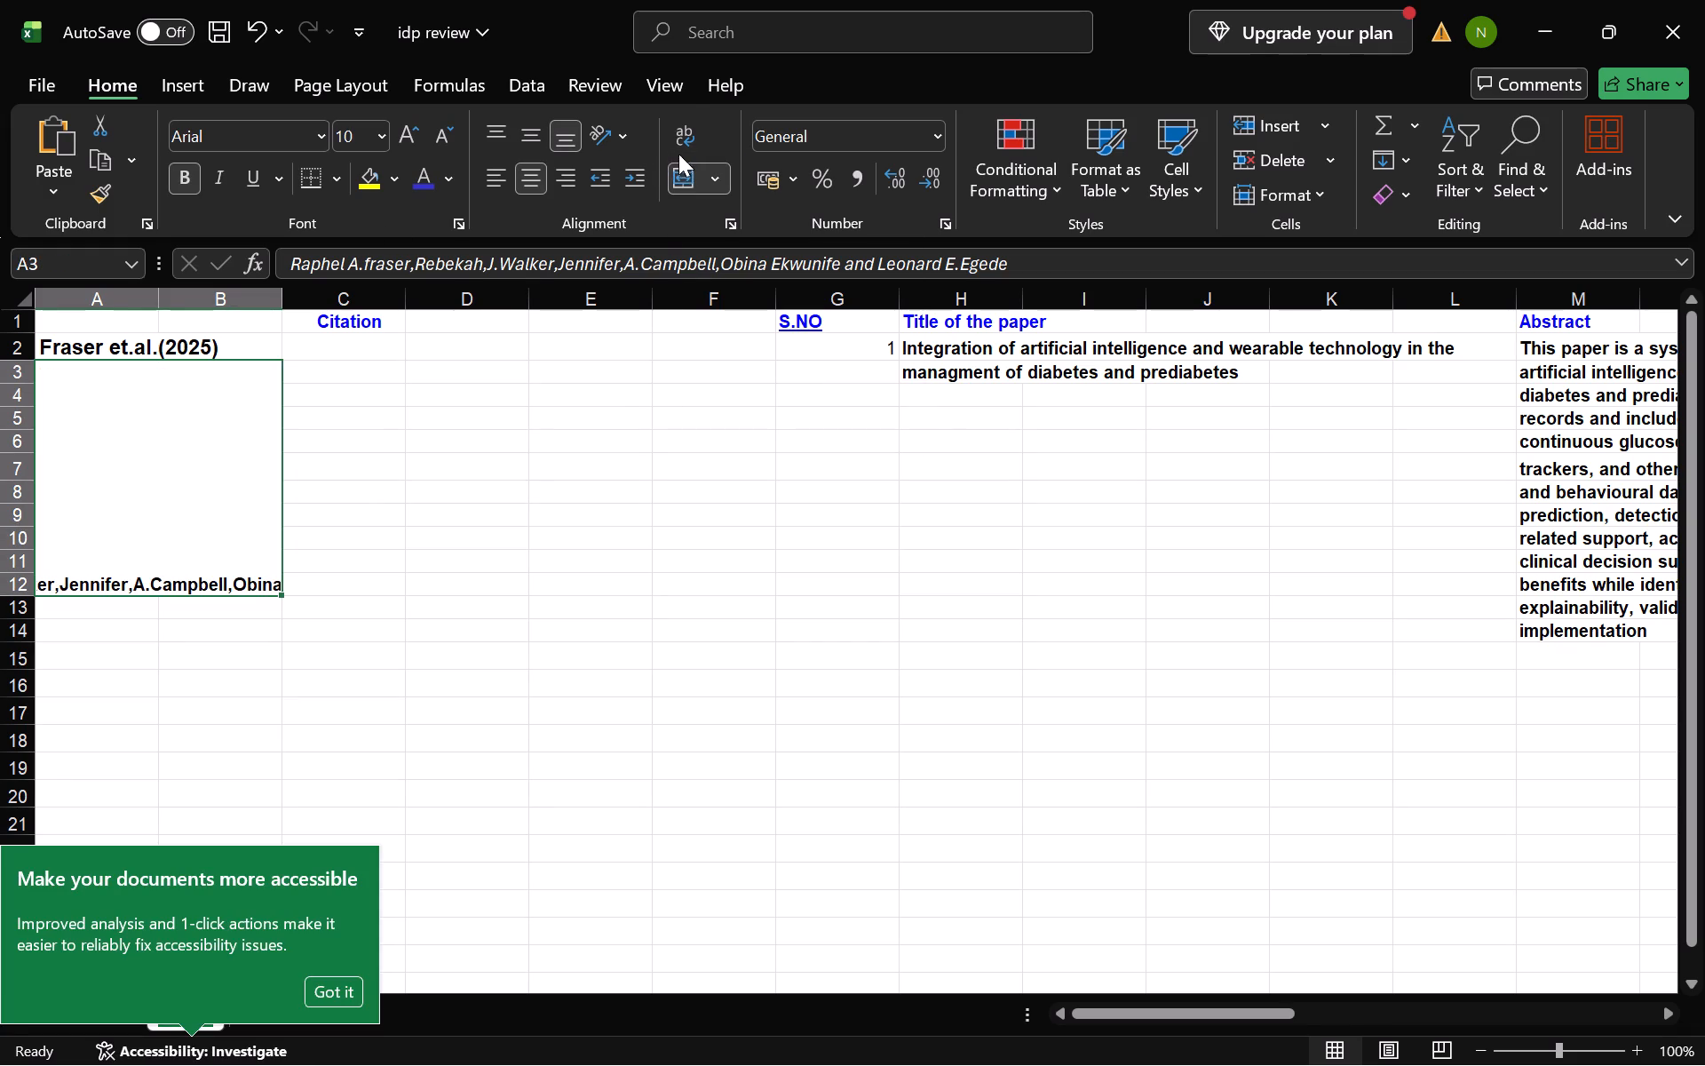
click(678, 146)
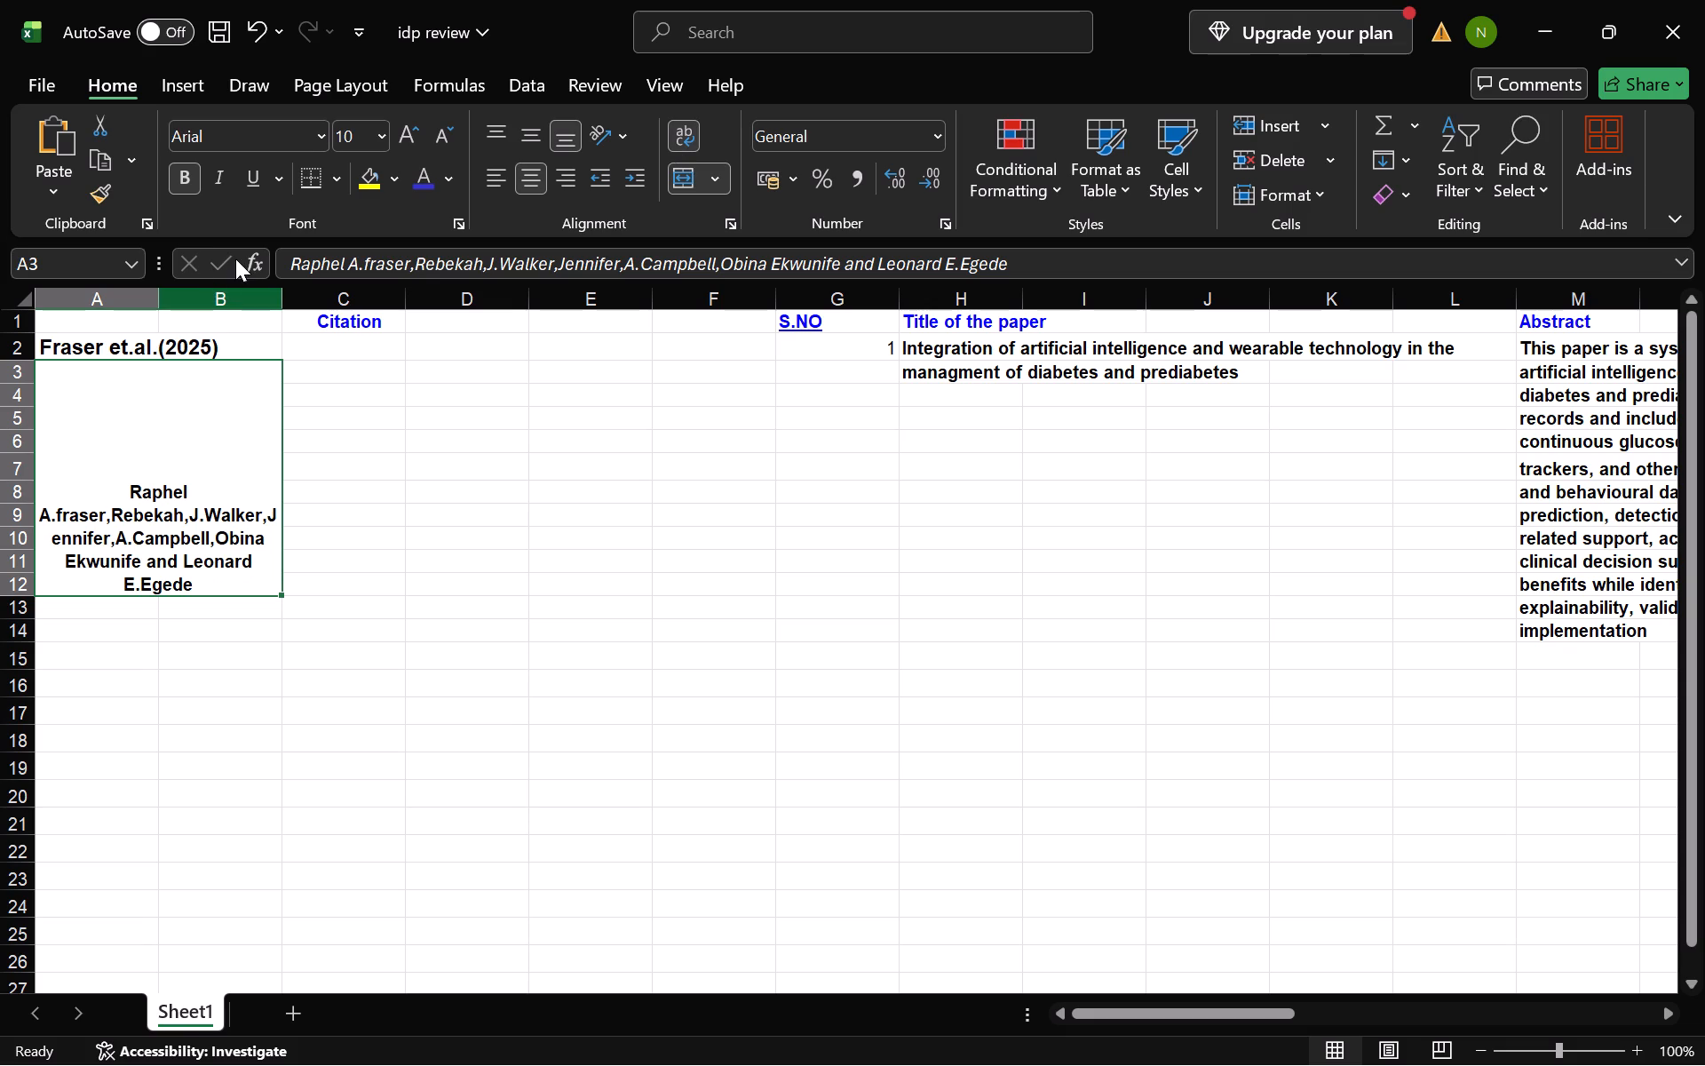
click(366, 483)
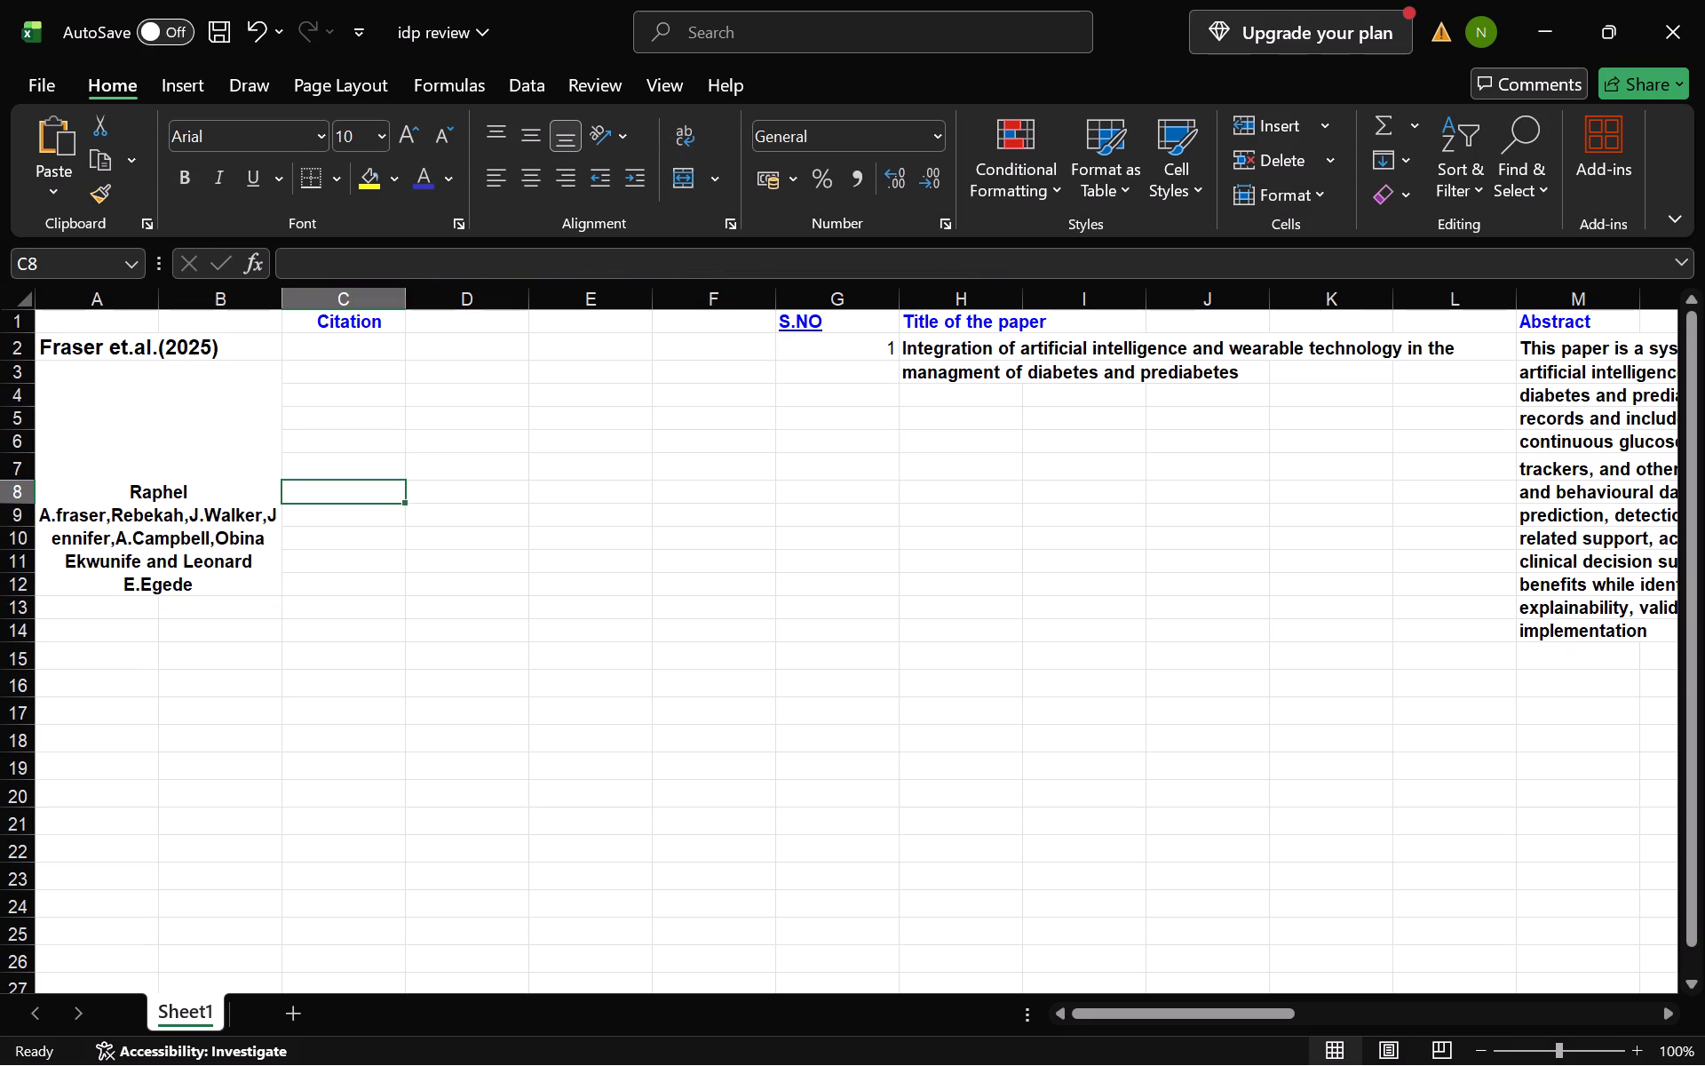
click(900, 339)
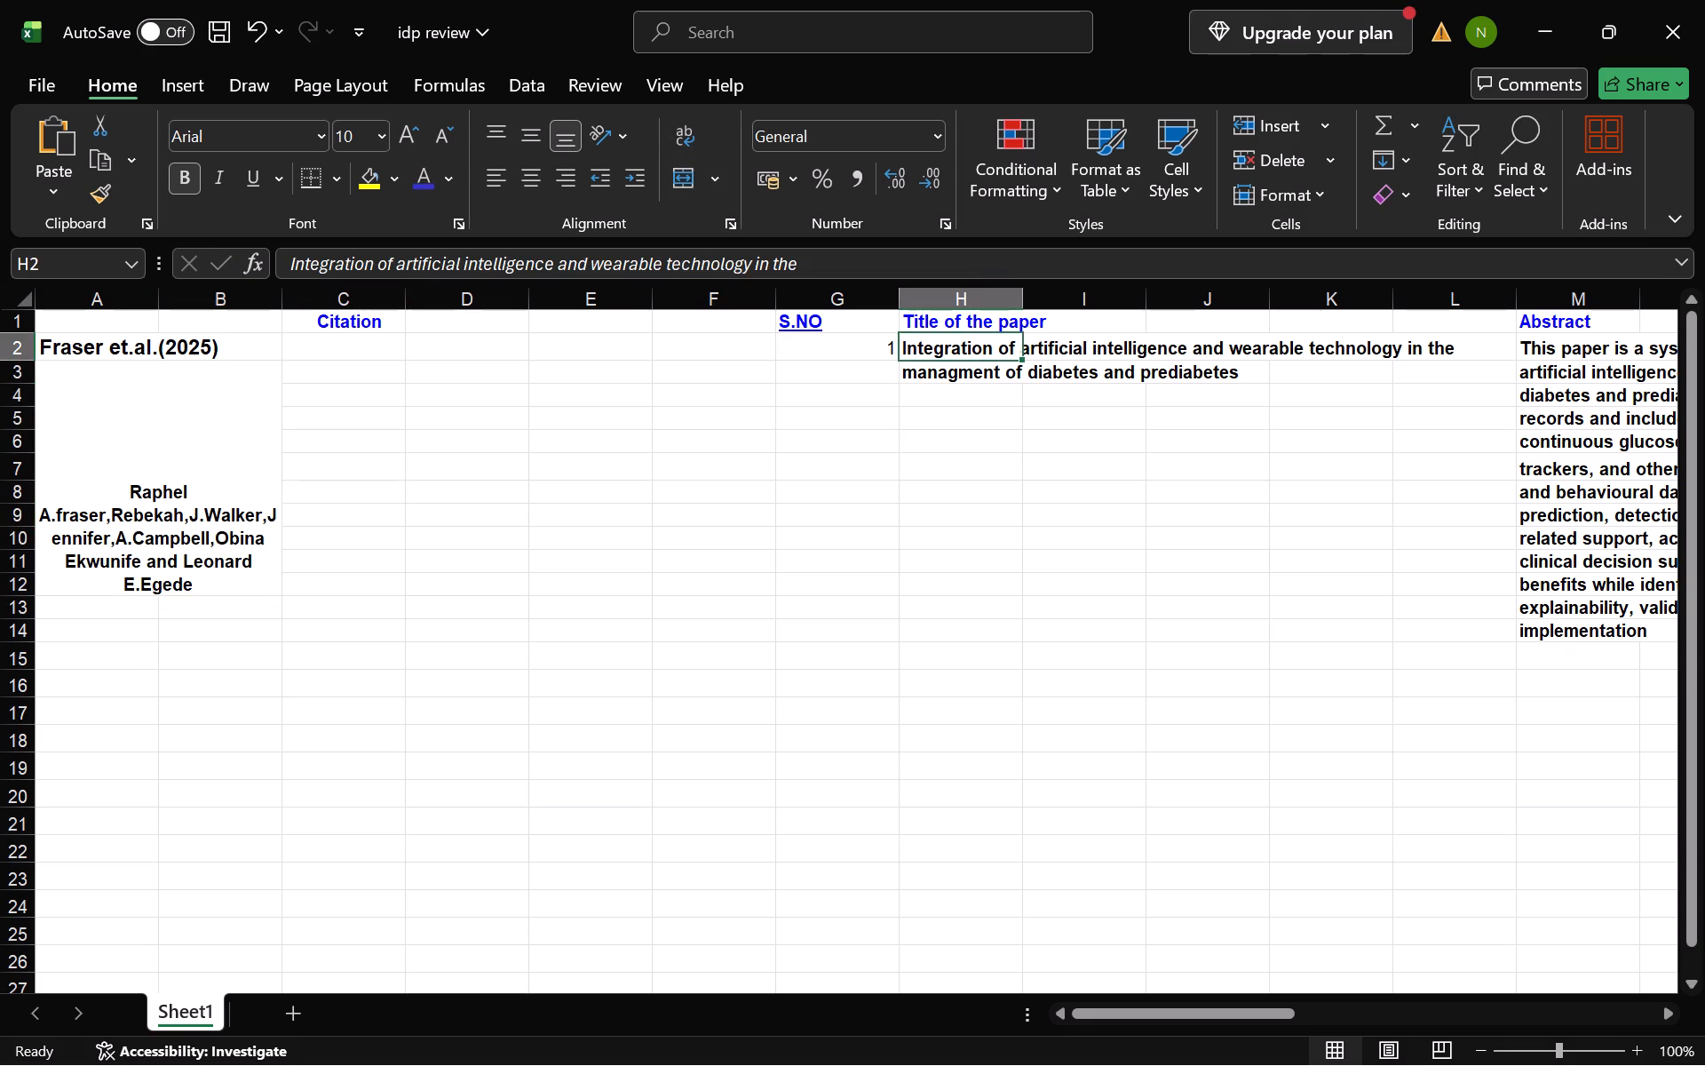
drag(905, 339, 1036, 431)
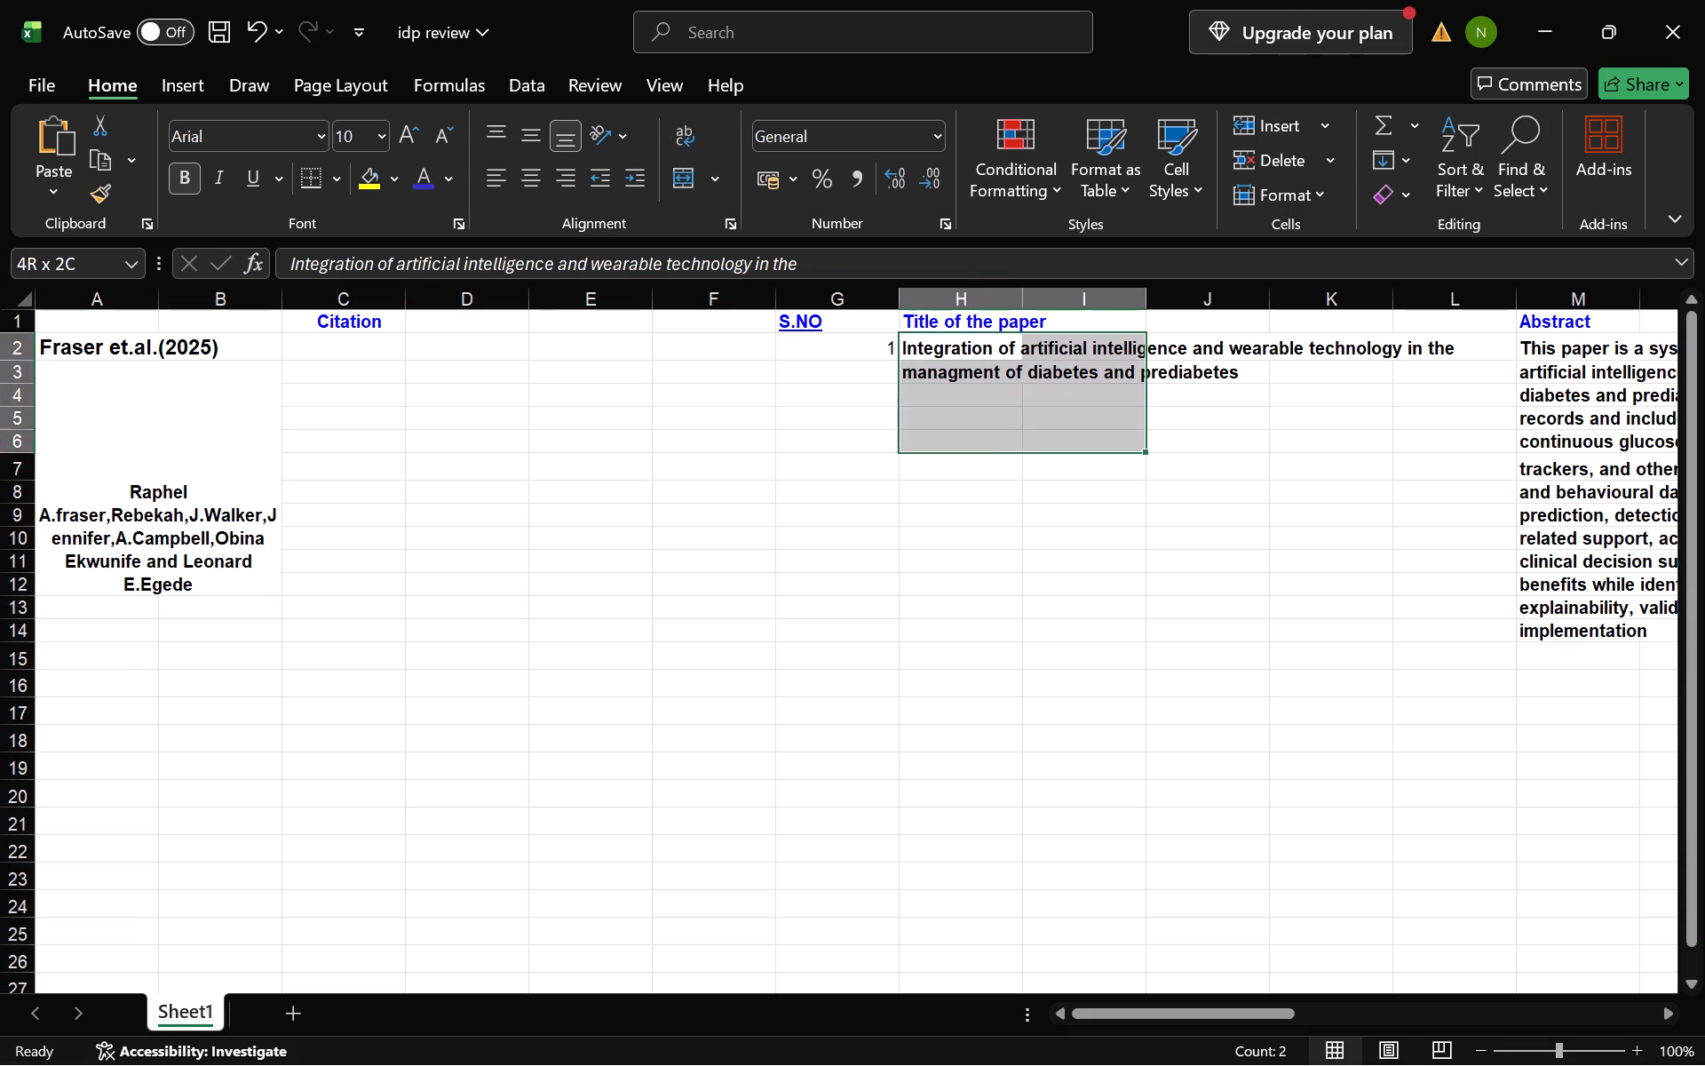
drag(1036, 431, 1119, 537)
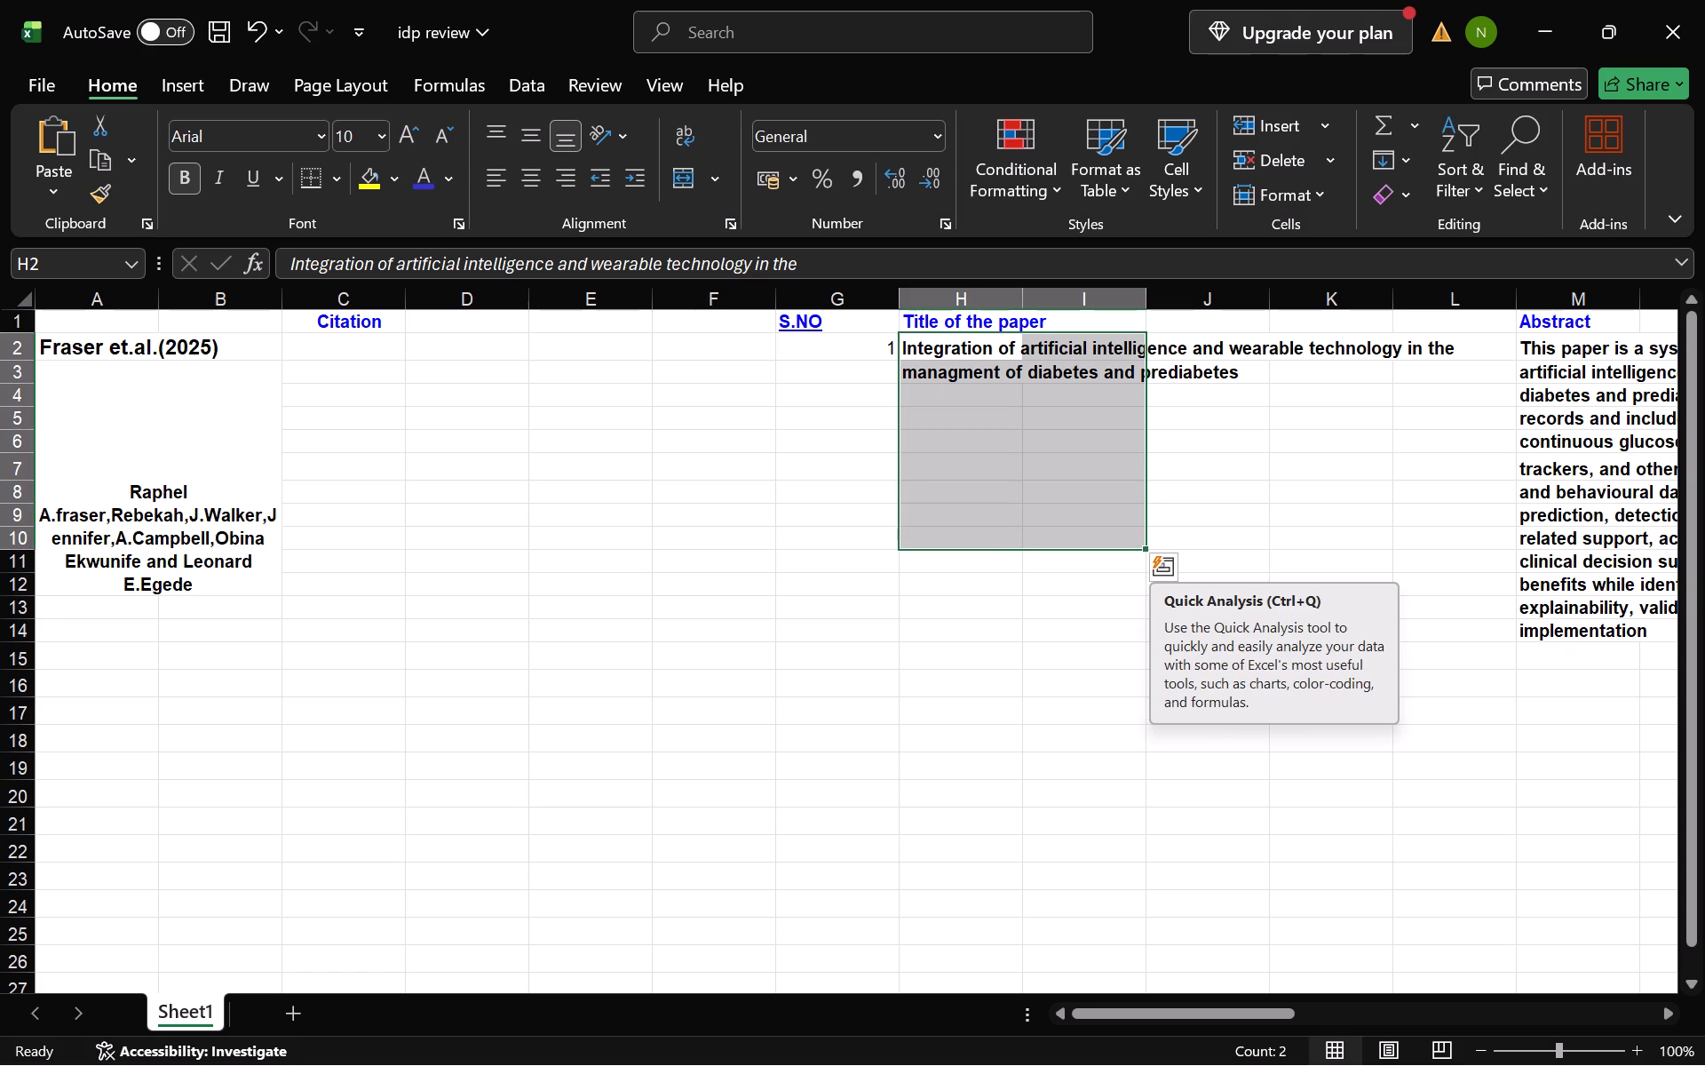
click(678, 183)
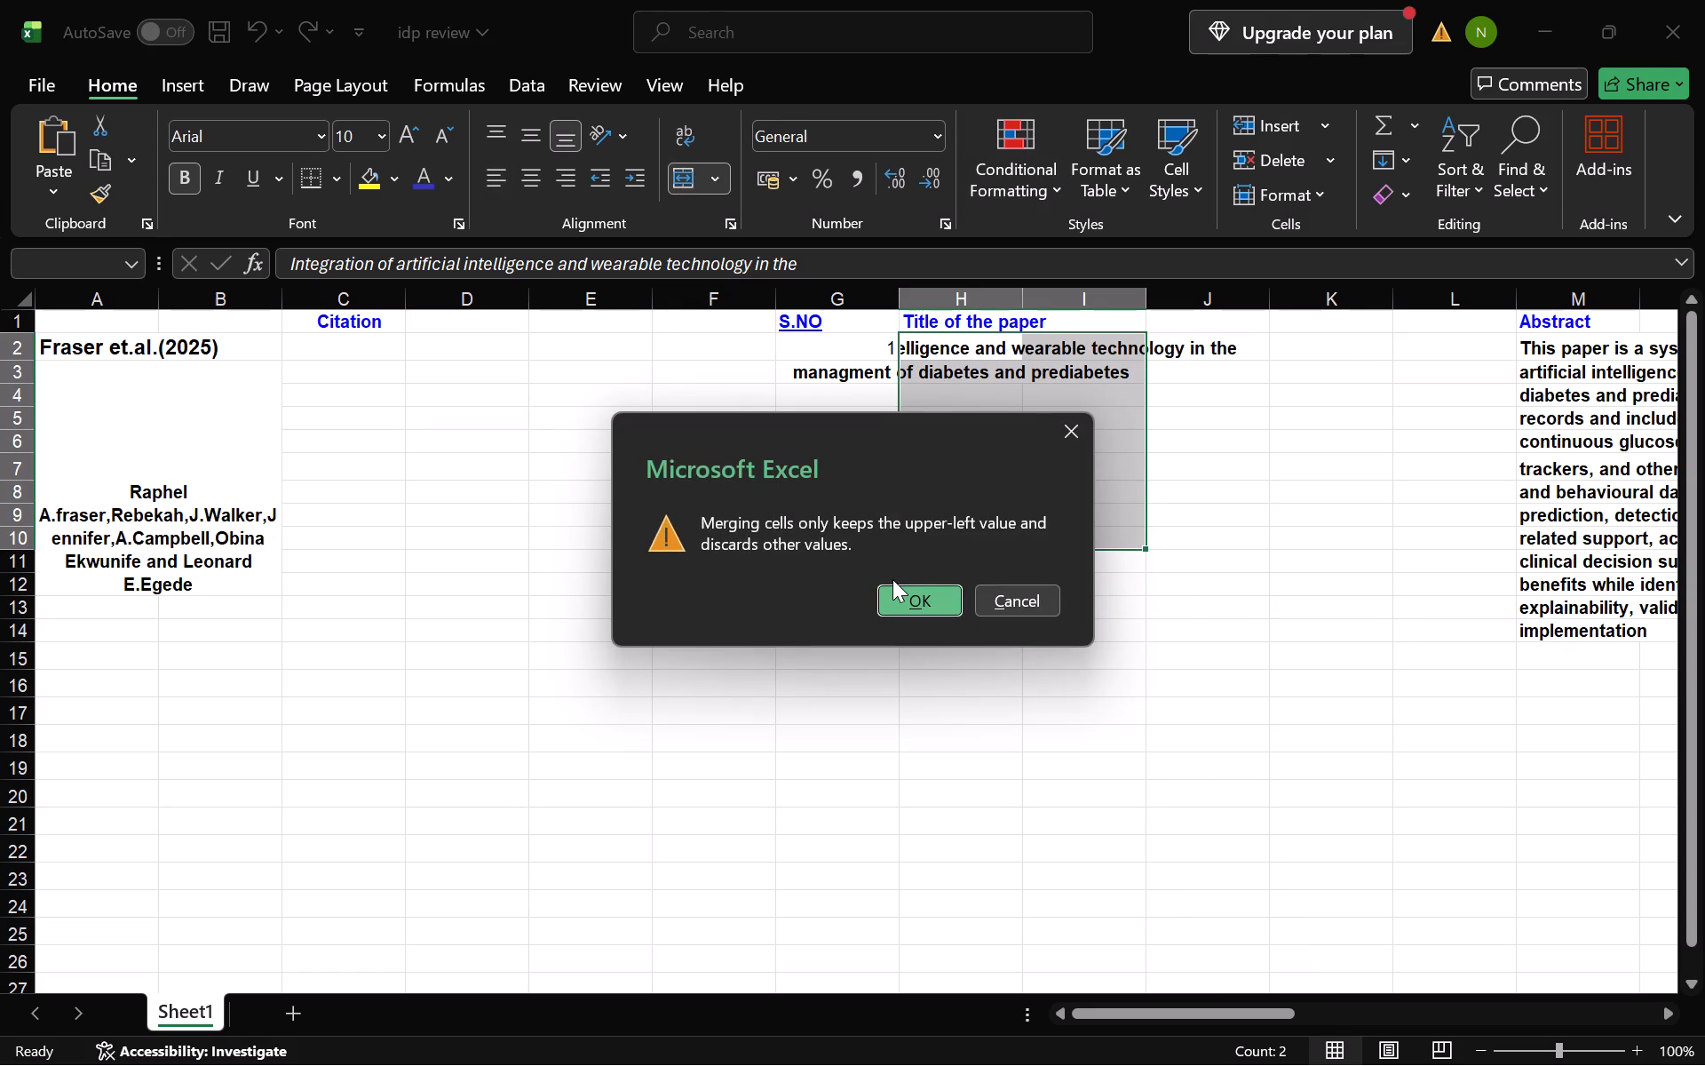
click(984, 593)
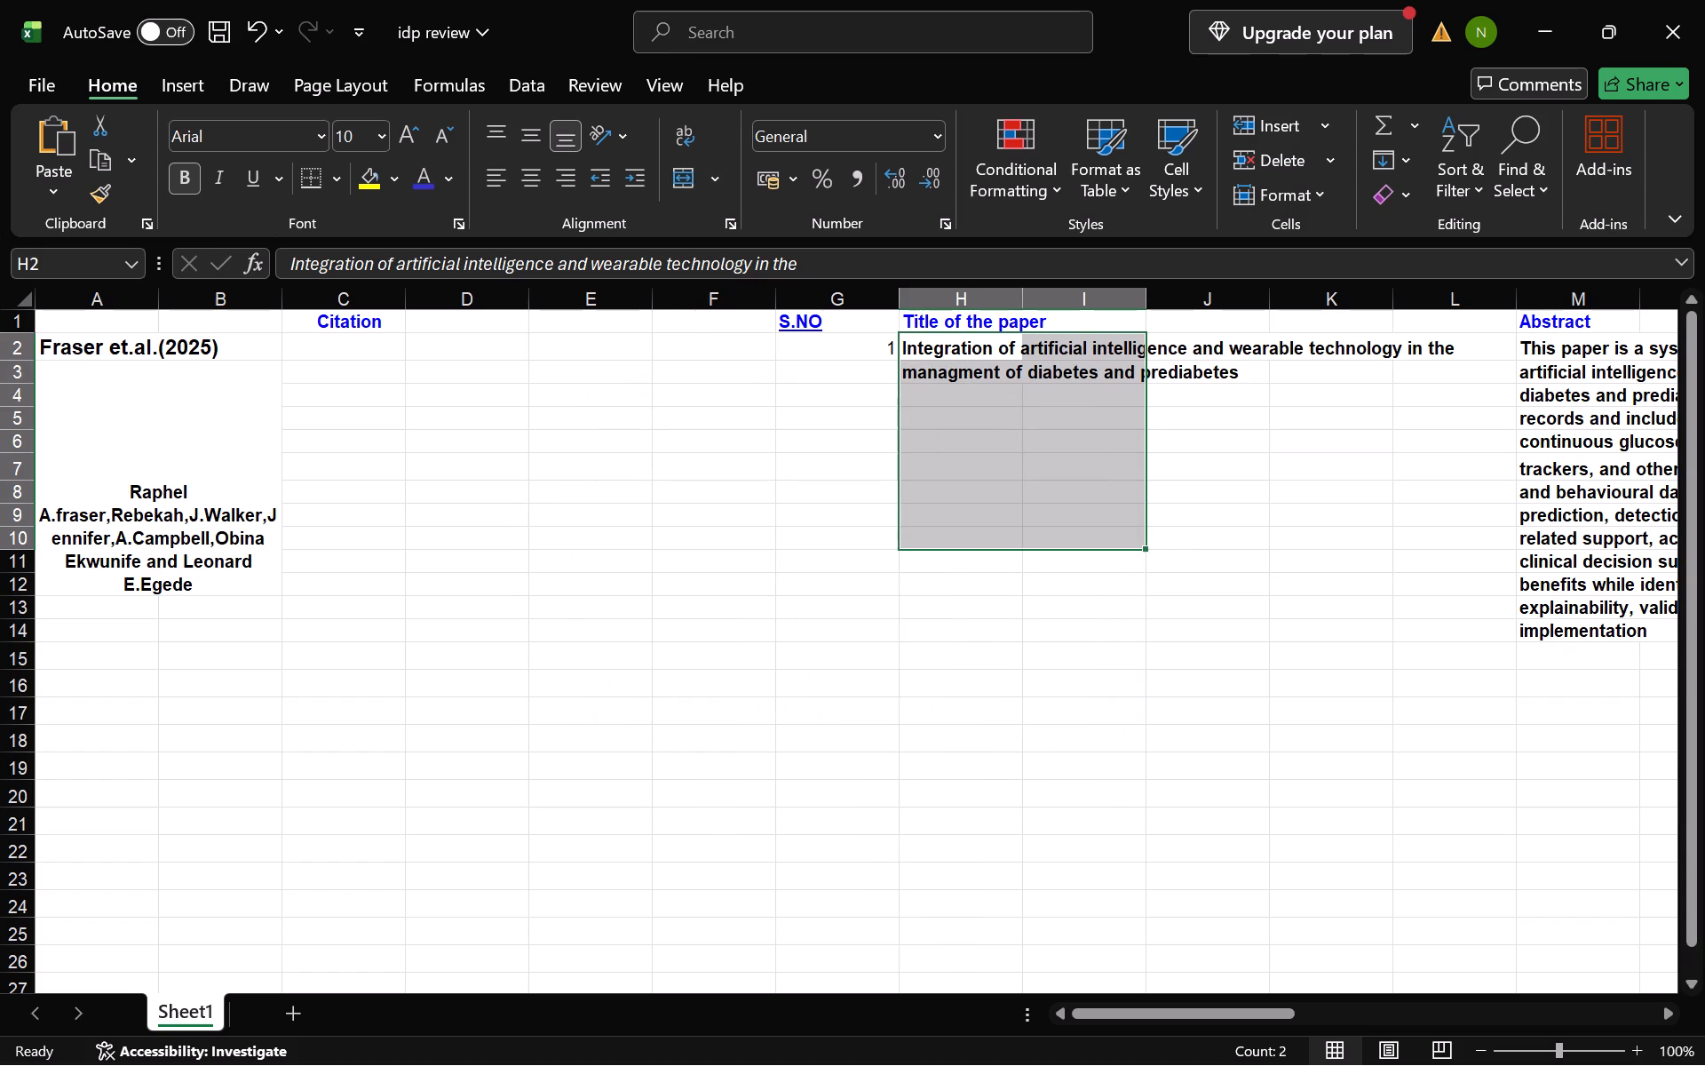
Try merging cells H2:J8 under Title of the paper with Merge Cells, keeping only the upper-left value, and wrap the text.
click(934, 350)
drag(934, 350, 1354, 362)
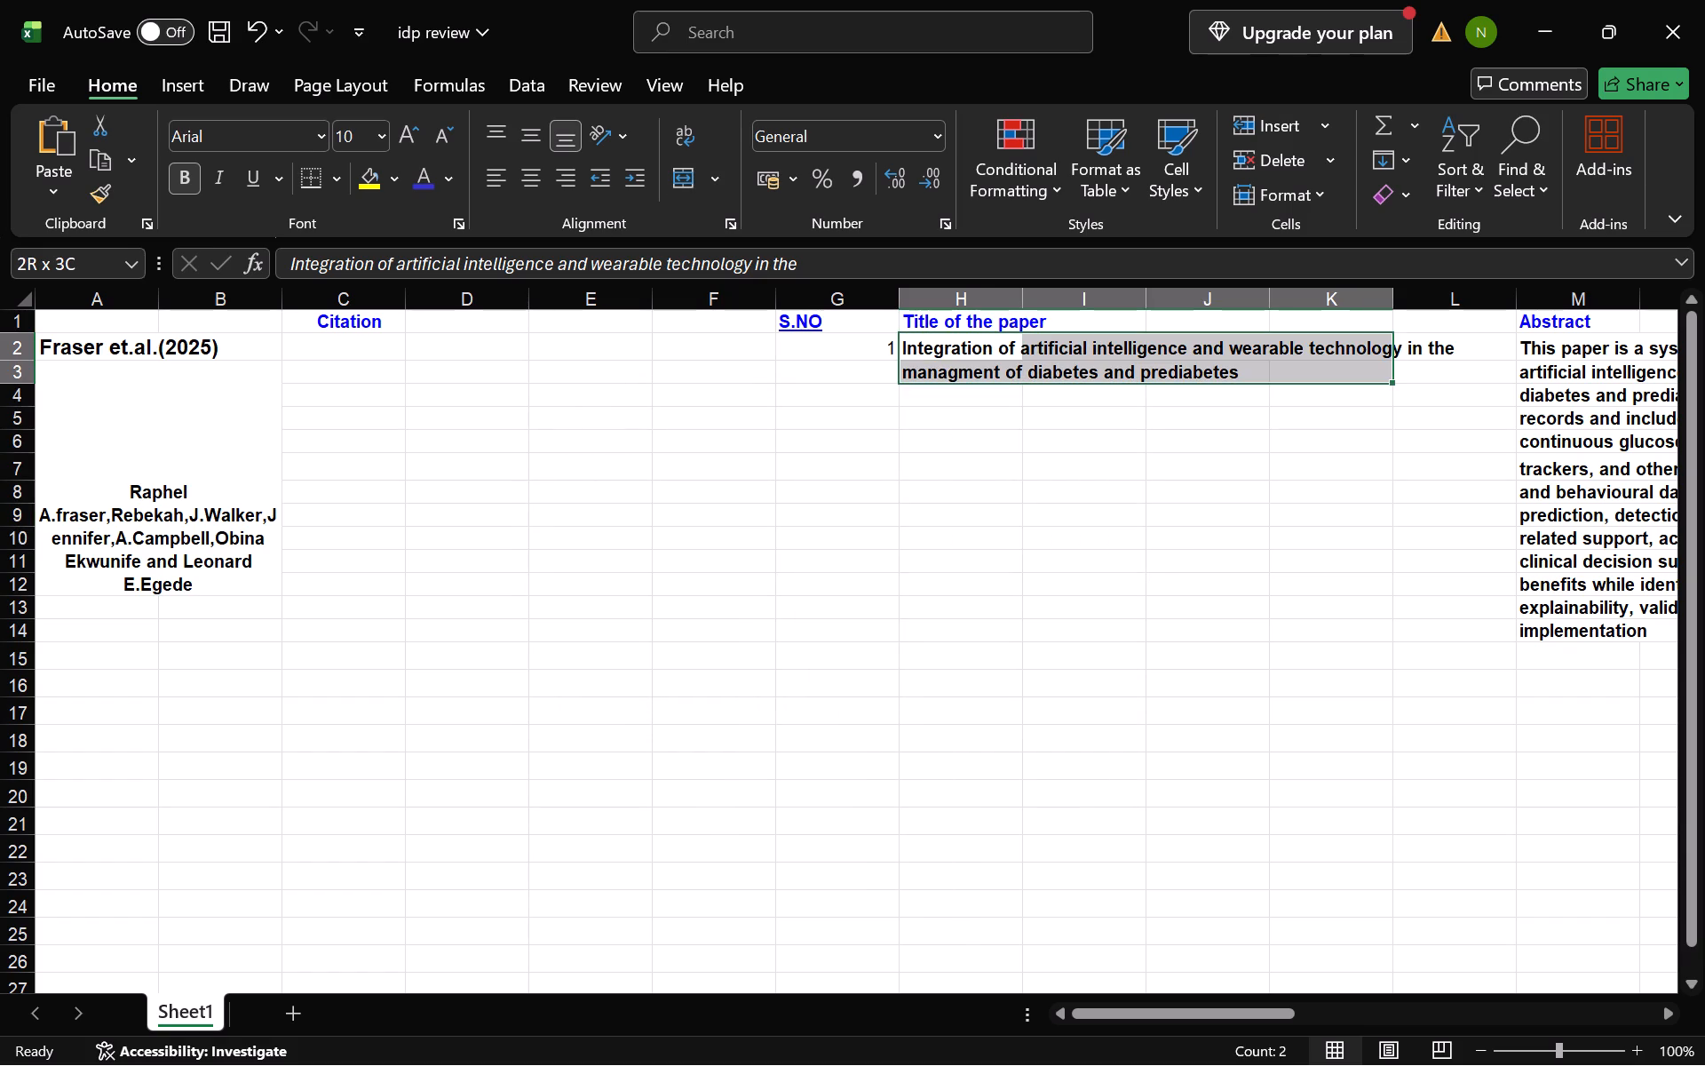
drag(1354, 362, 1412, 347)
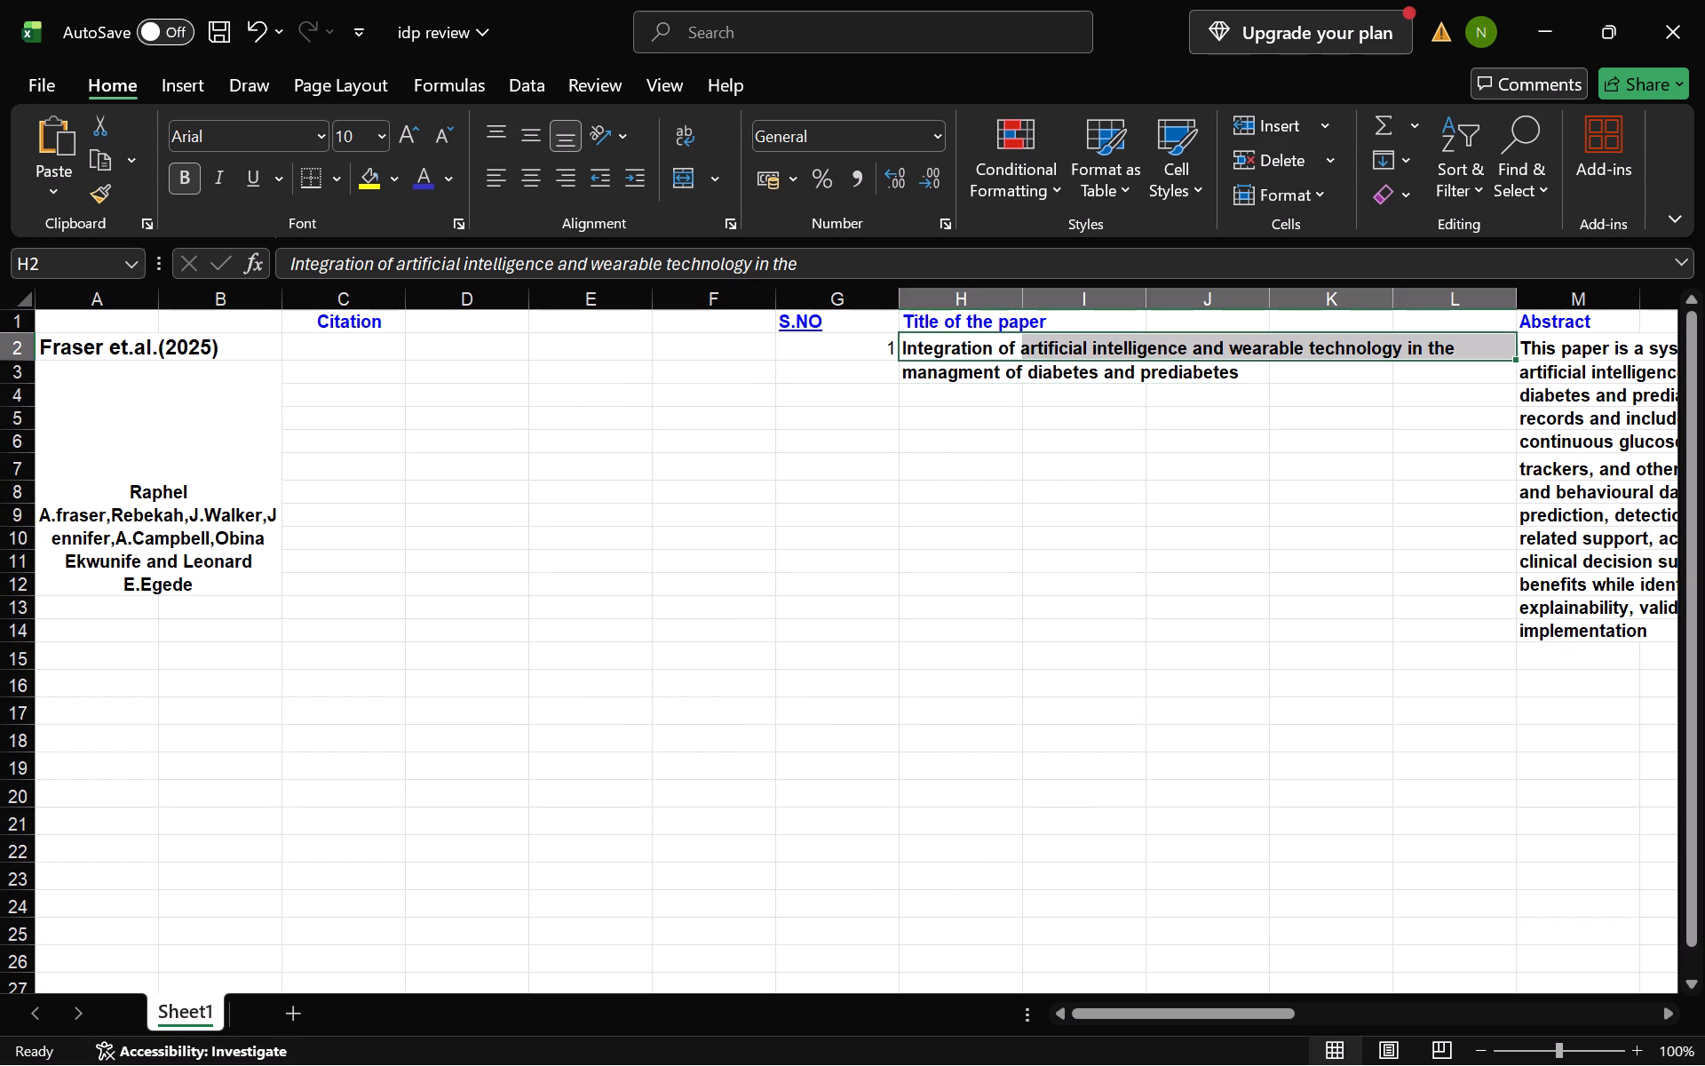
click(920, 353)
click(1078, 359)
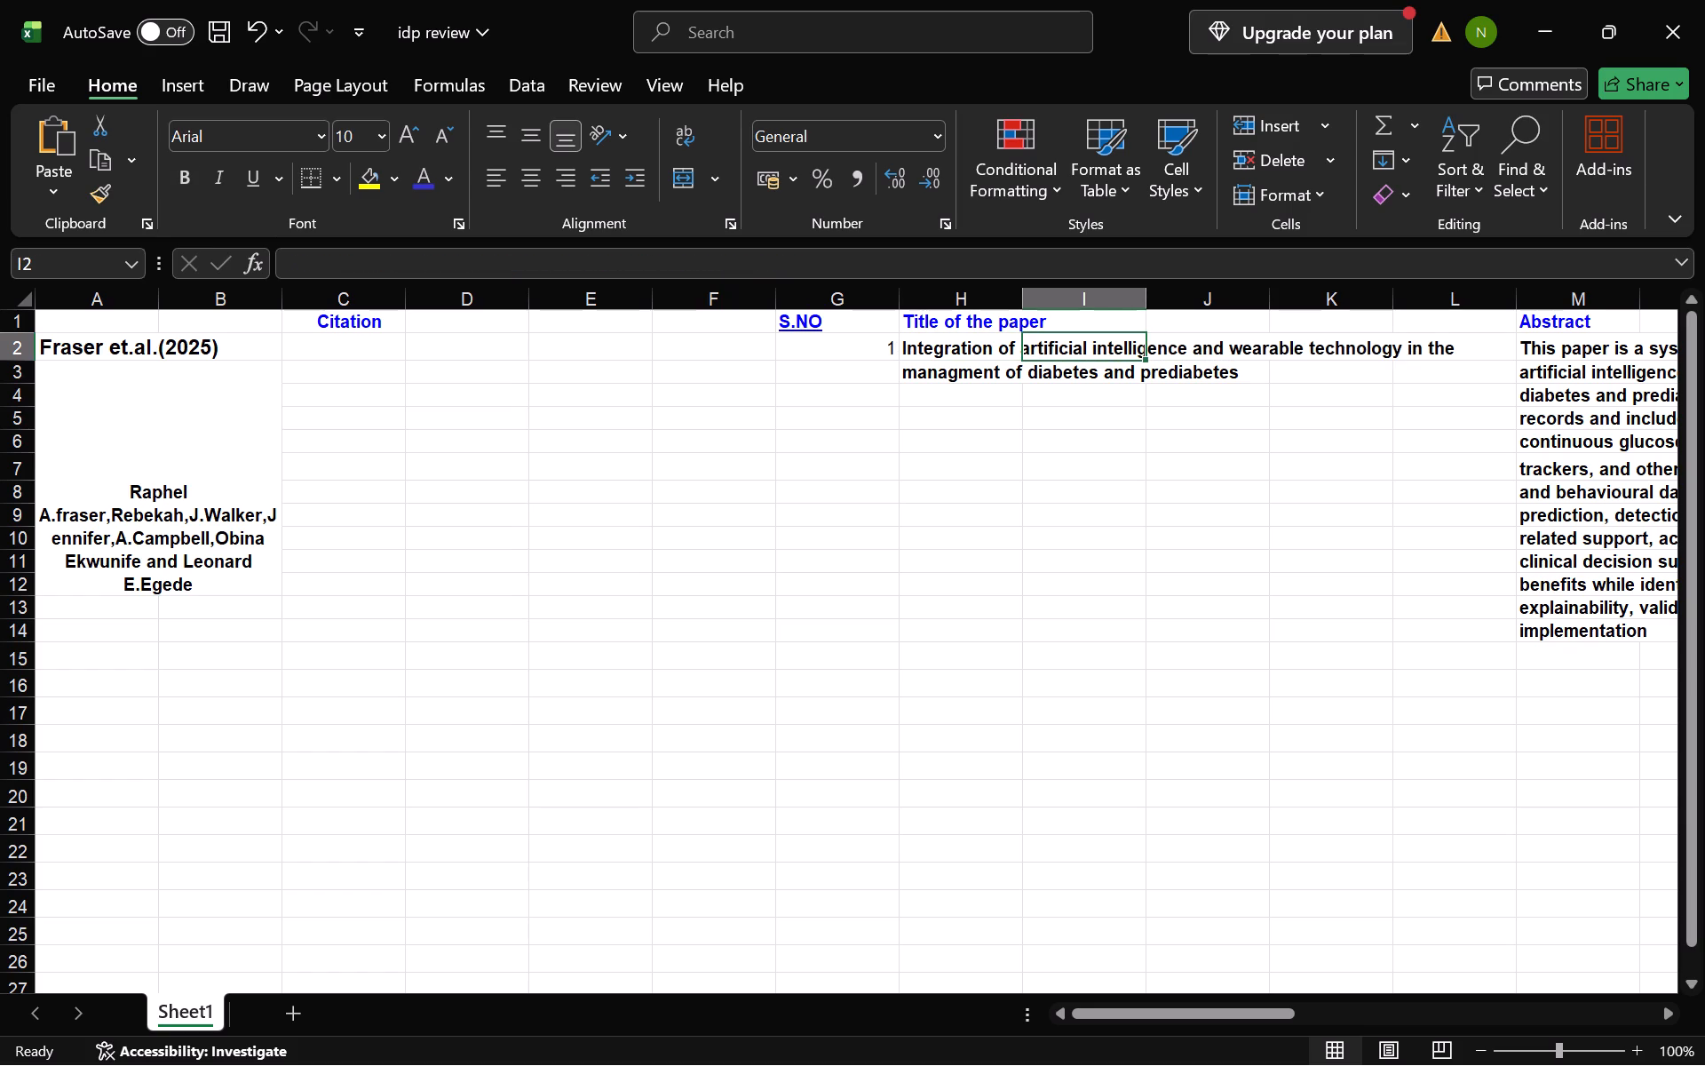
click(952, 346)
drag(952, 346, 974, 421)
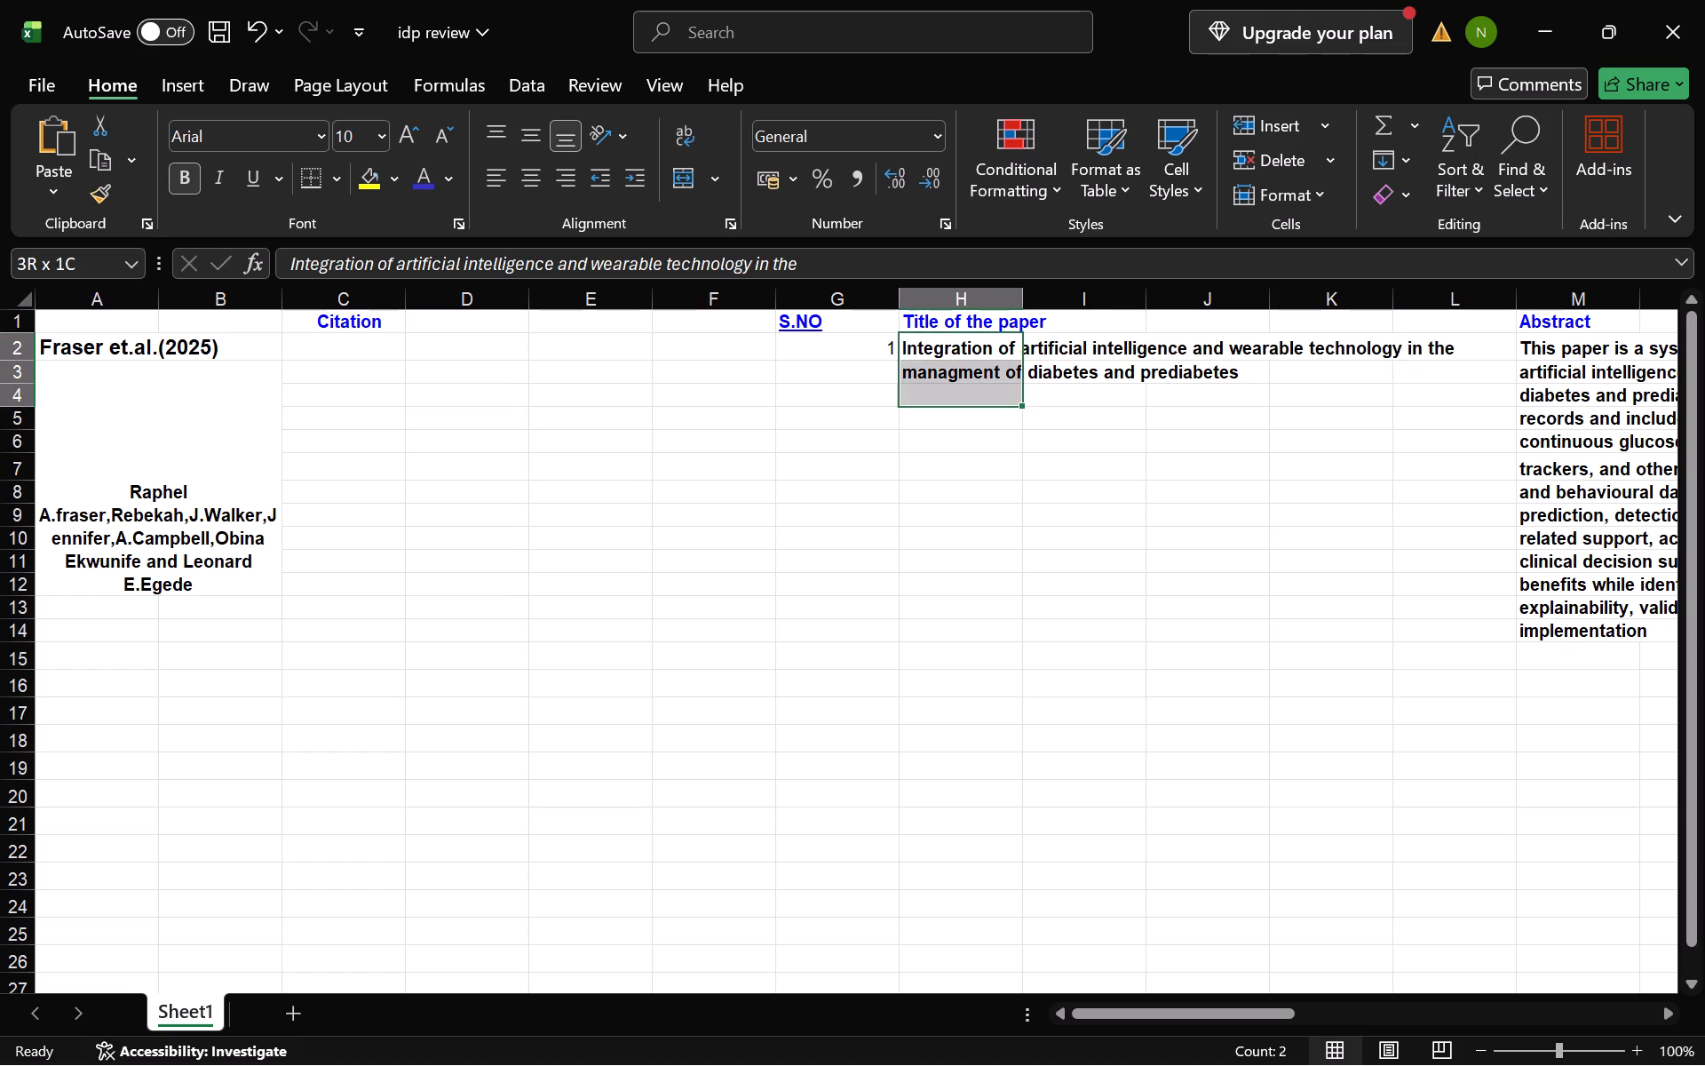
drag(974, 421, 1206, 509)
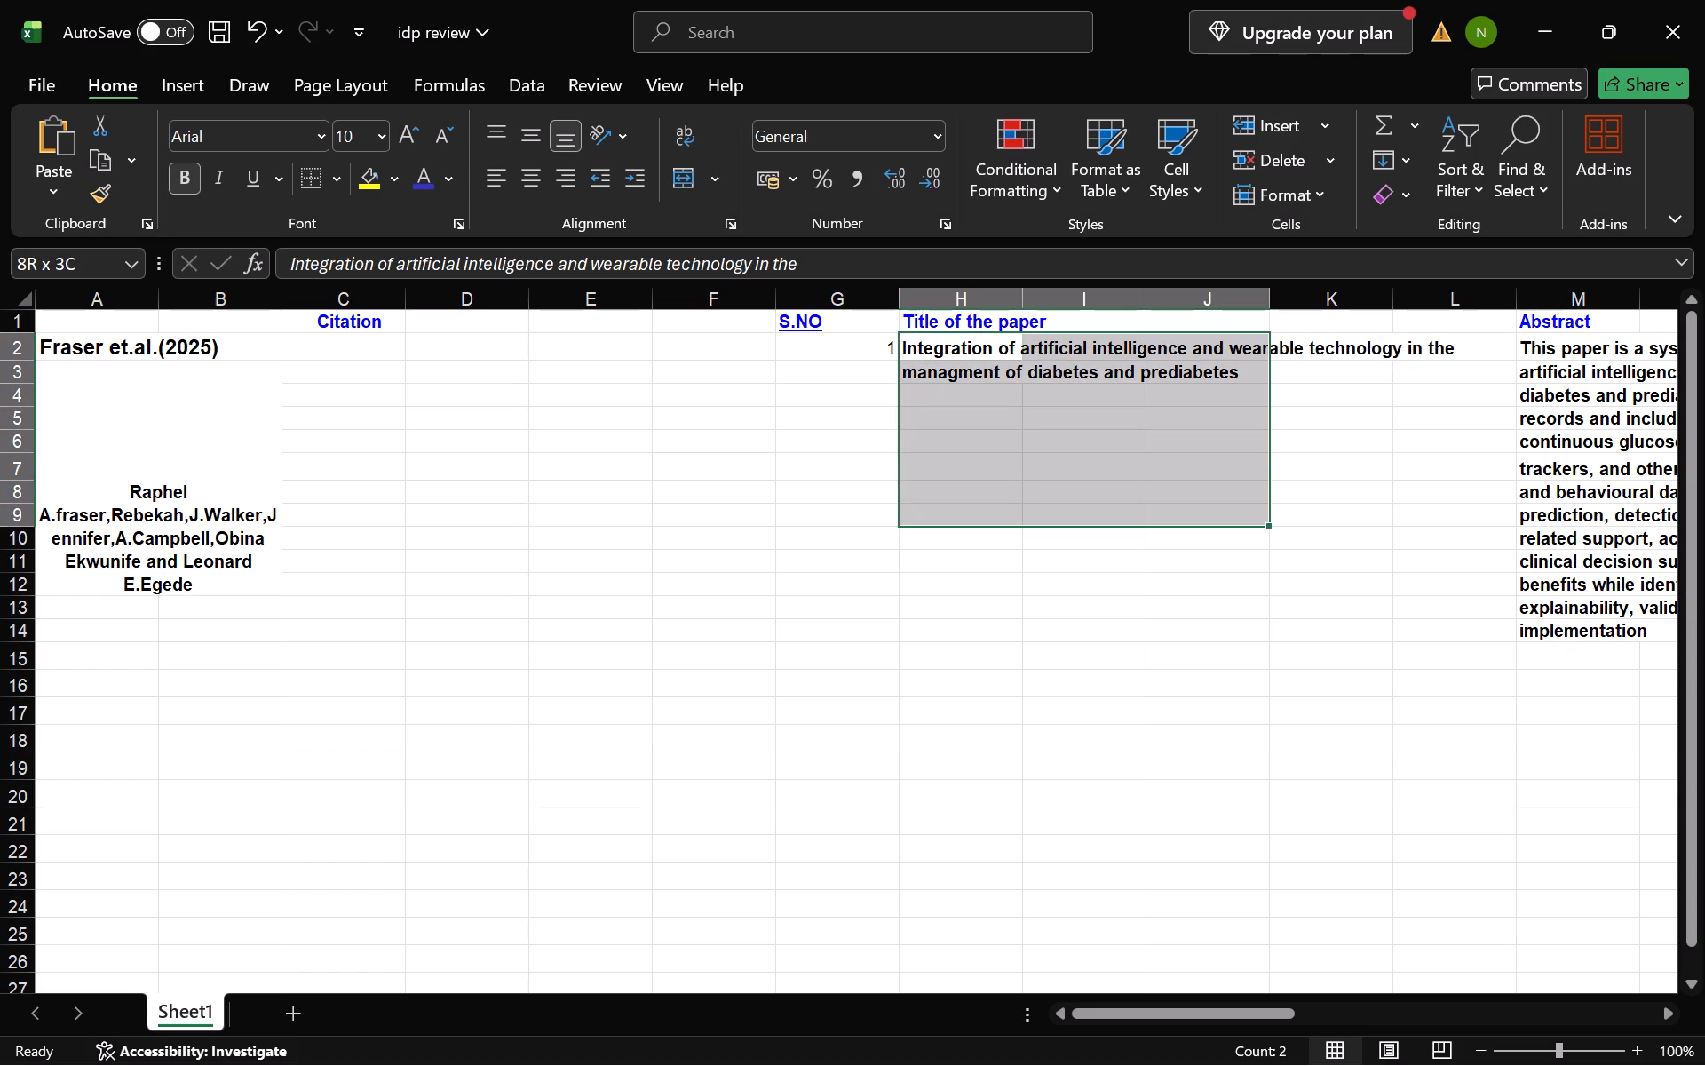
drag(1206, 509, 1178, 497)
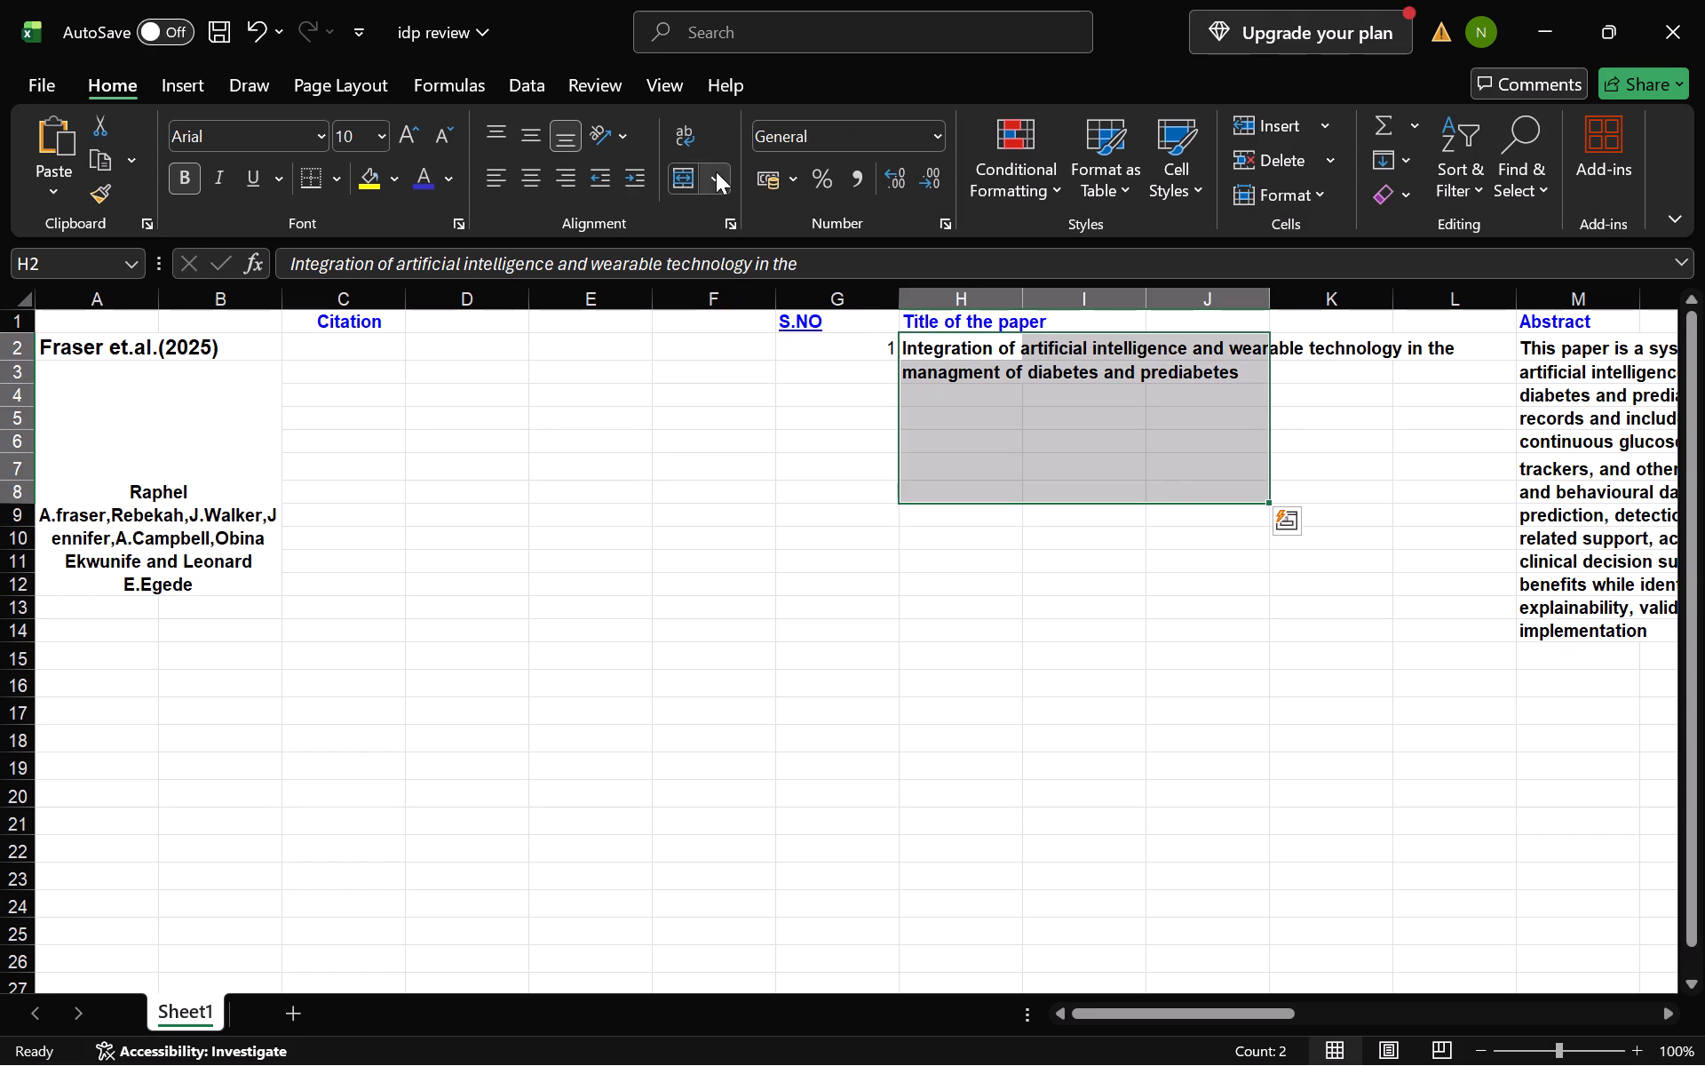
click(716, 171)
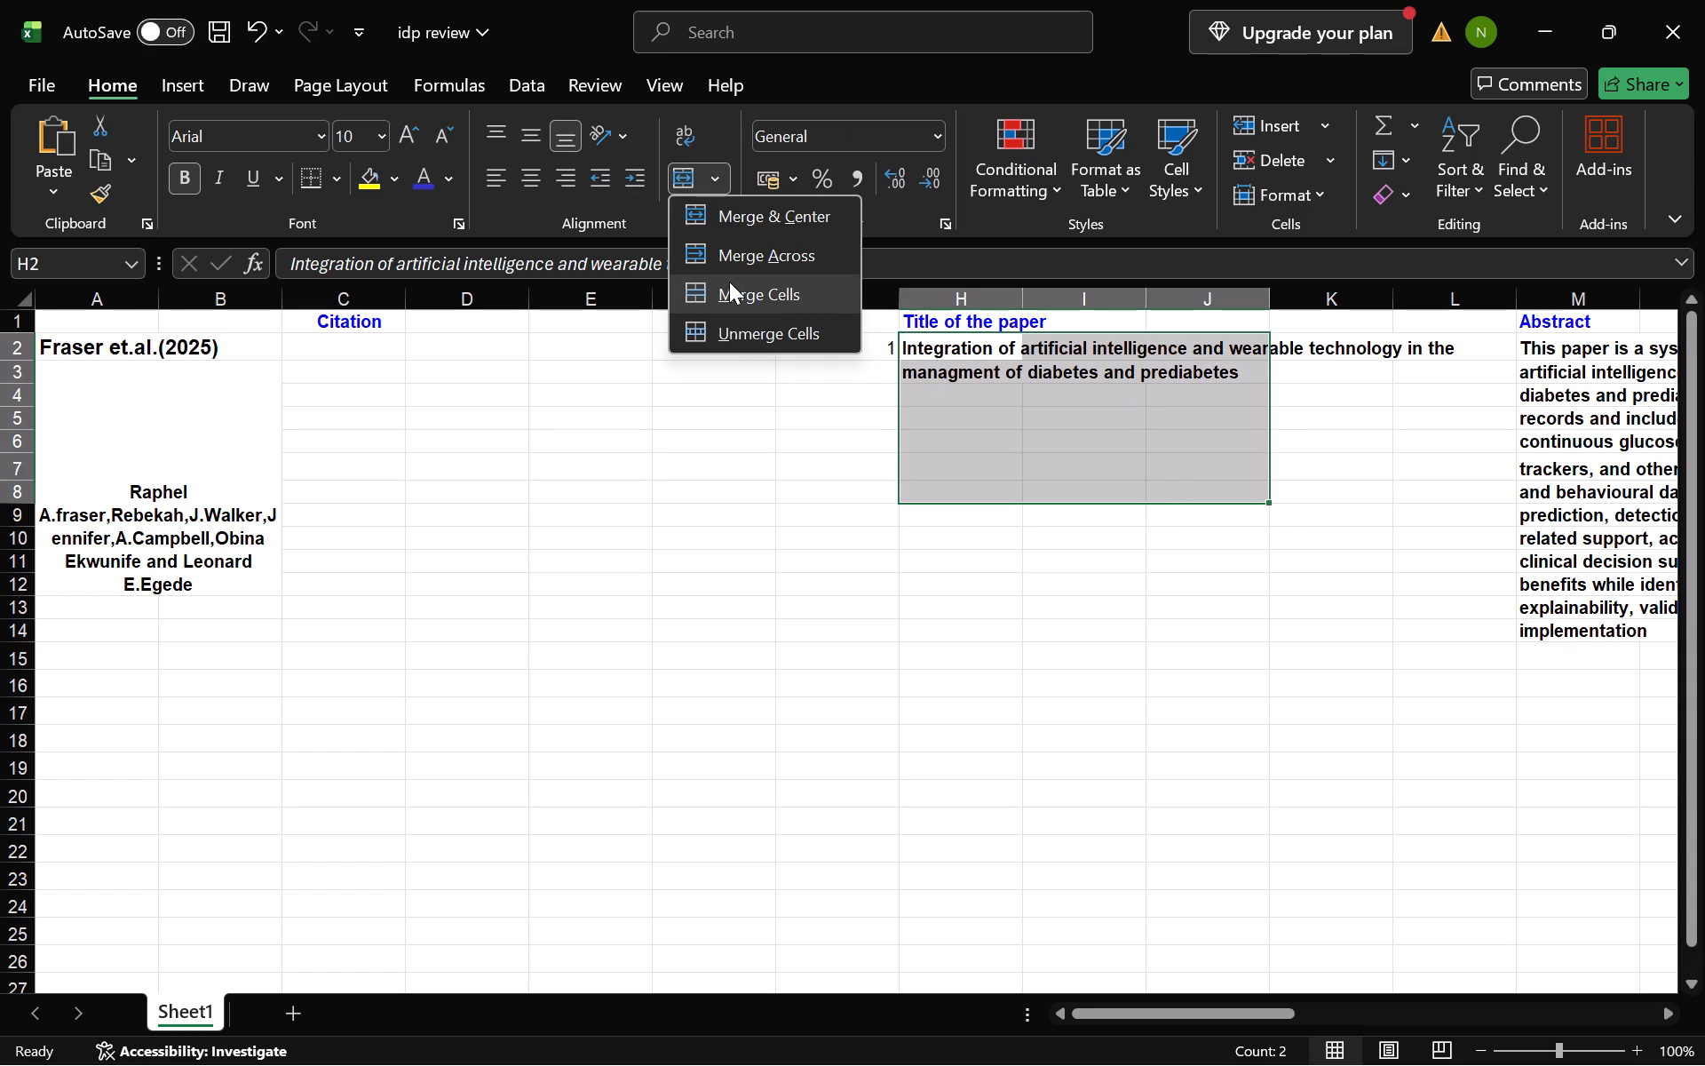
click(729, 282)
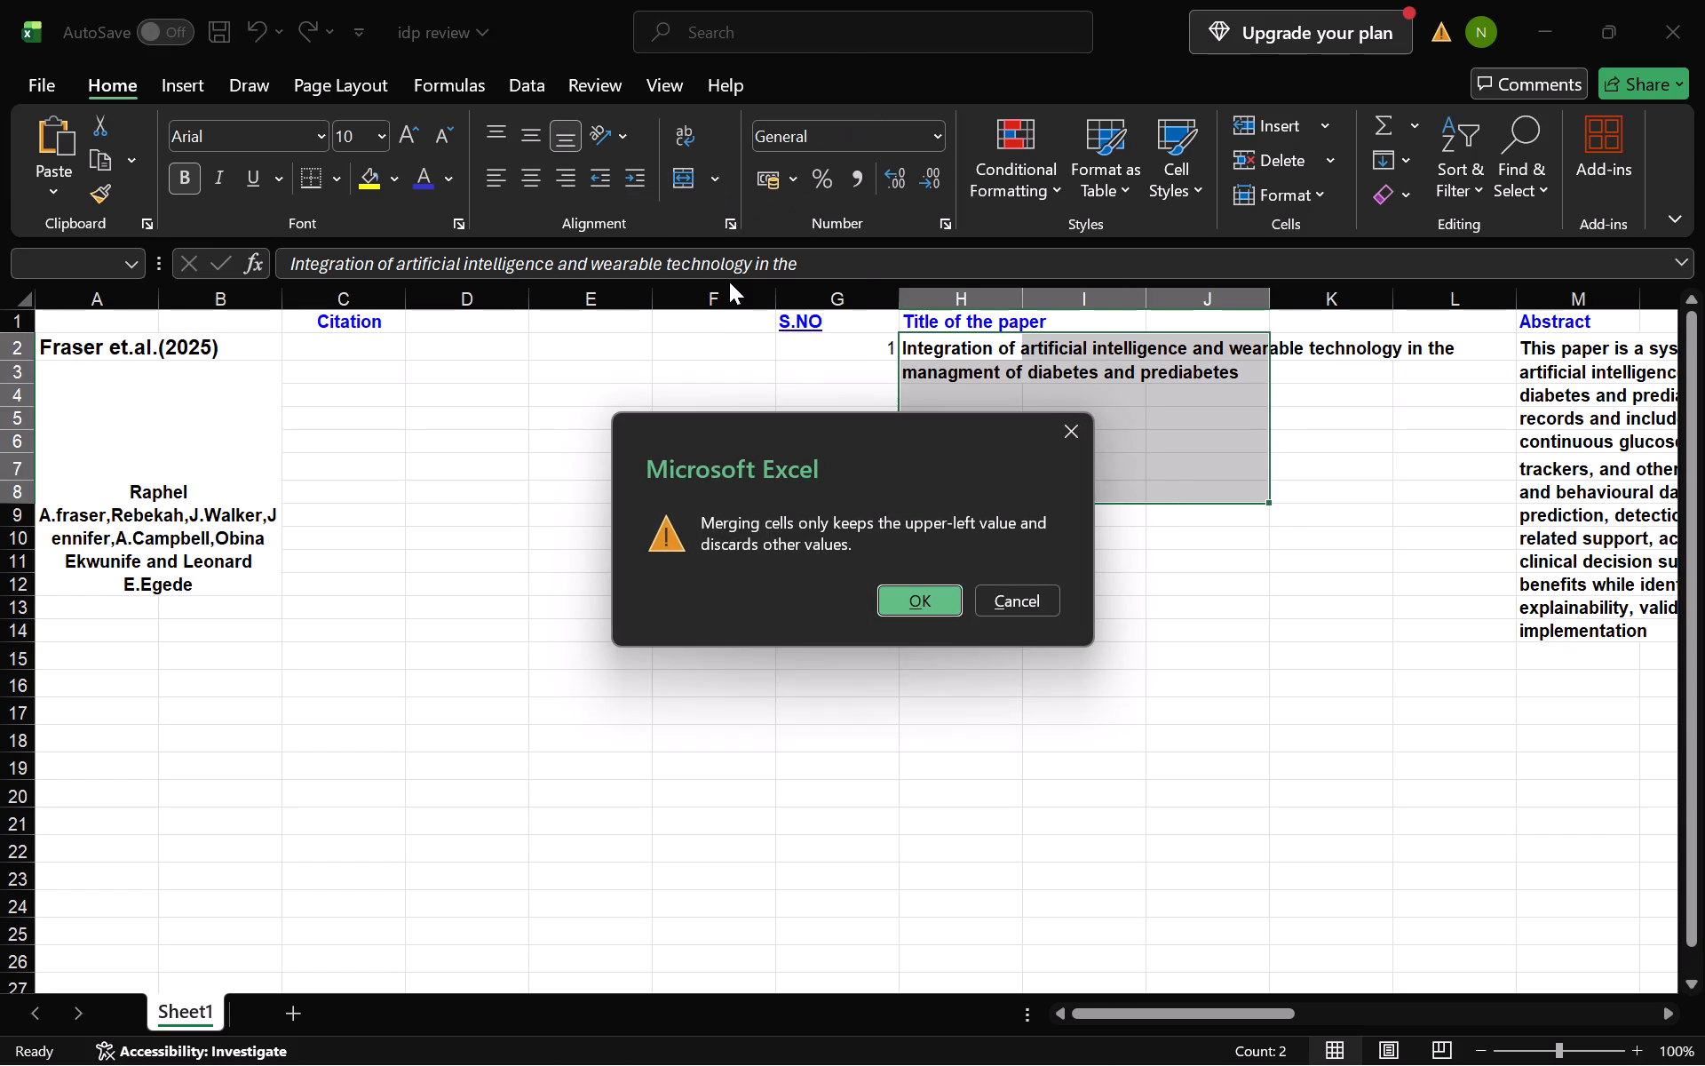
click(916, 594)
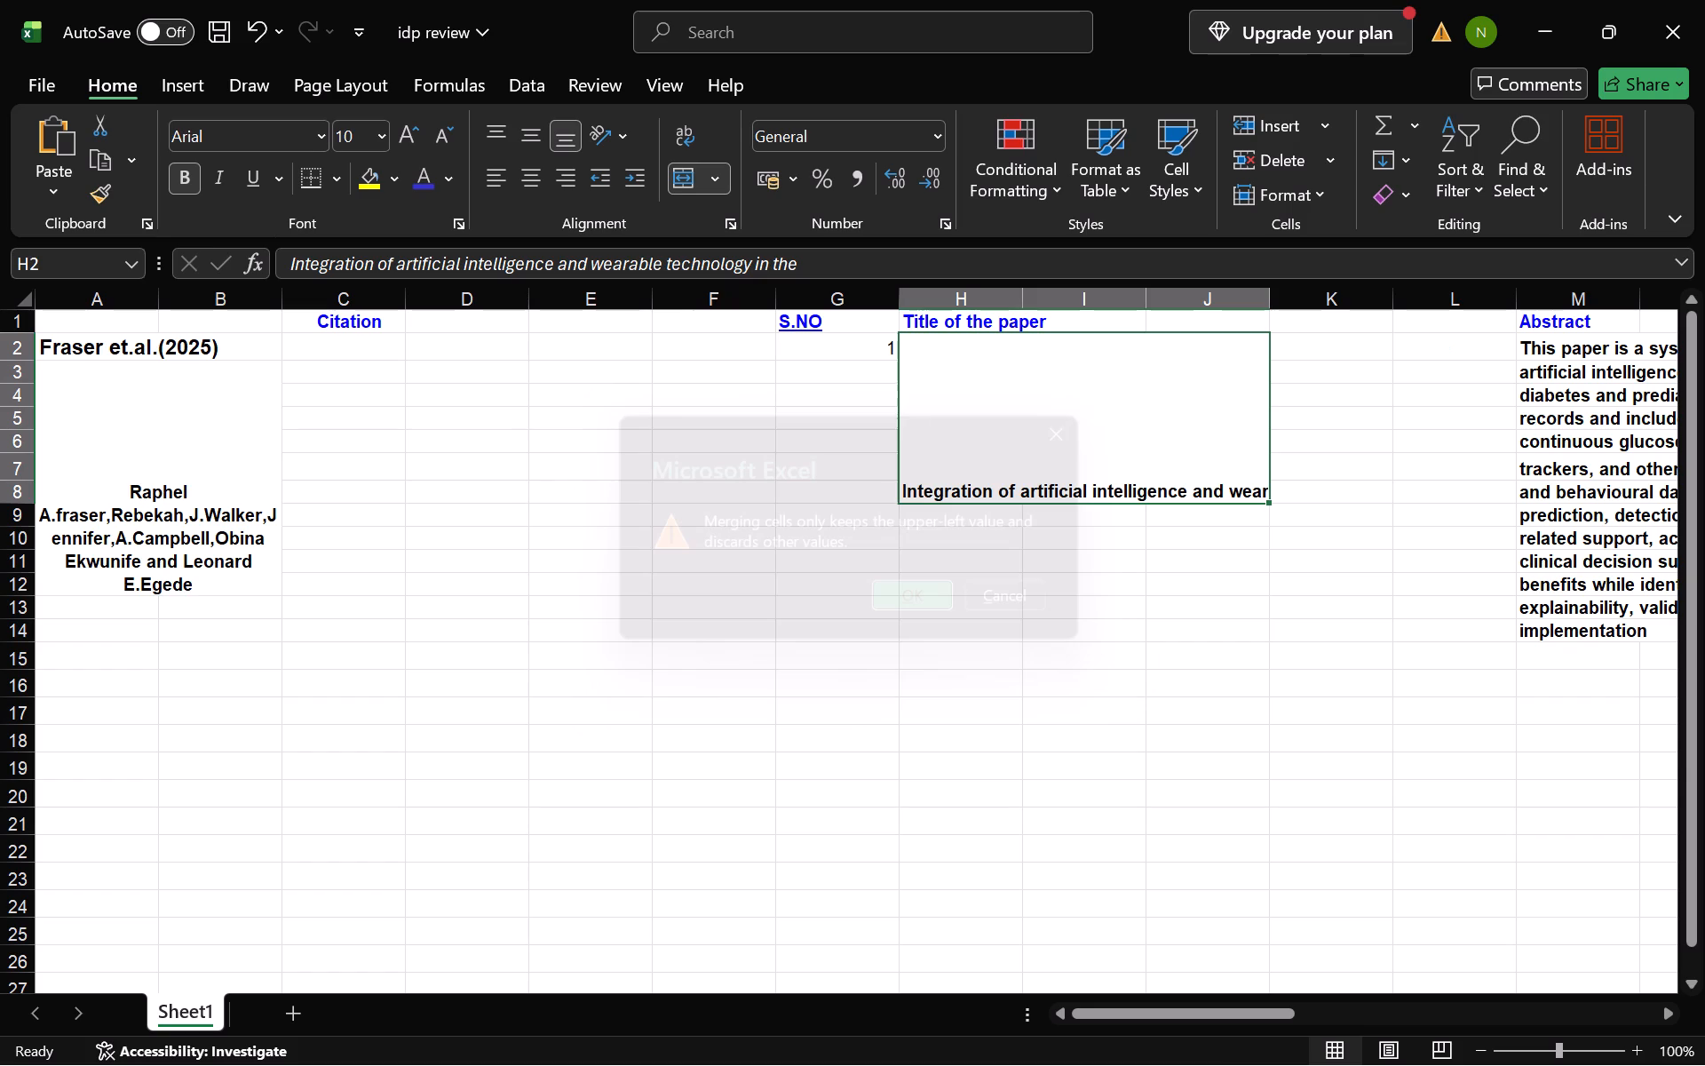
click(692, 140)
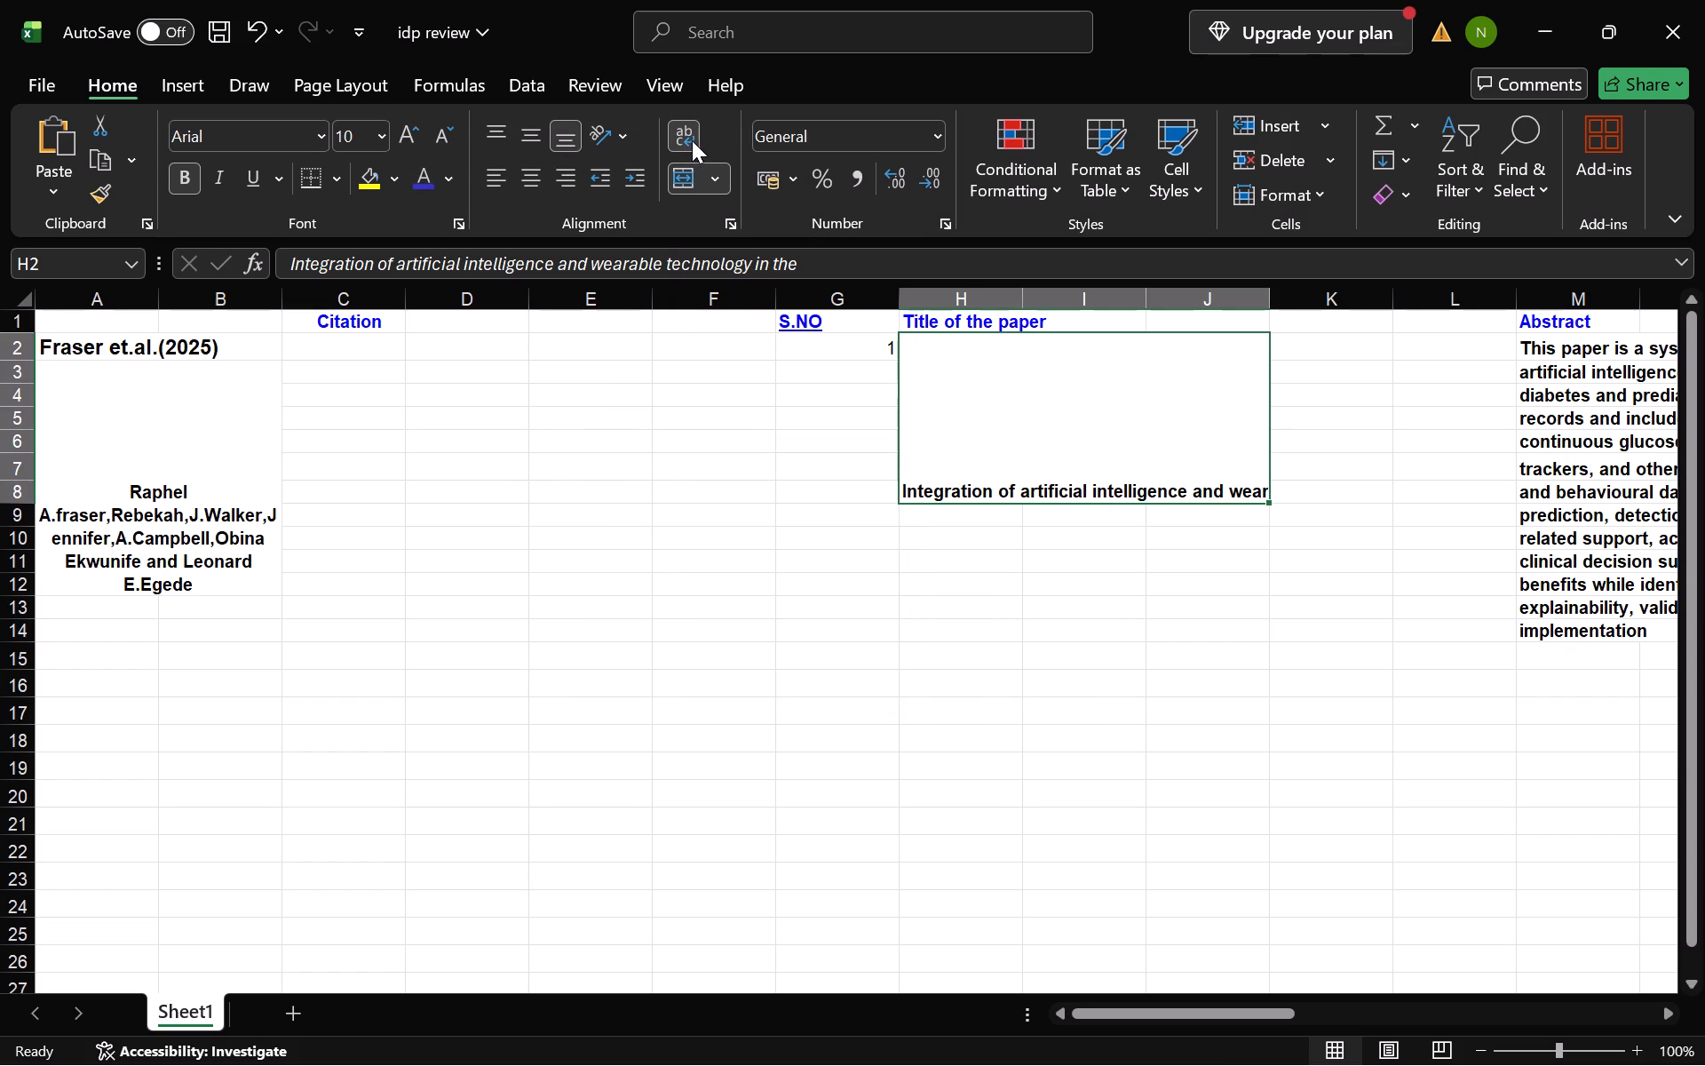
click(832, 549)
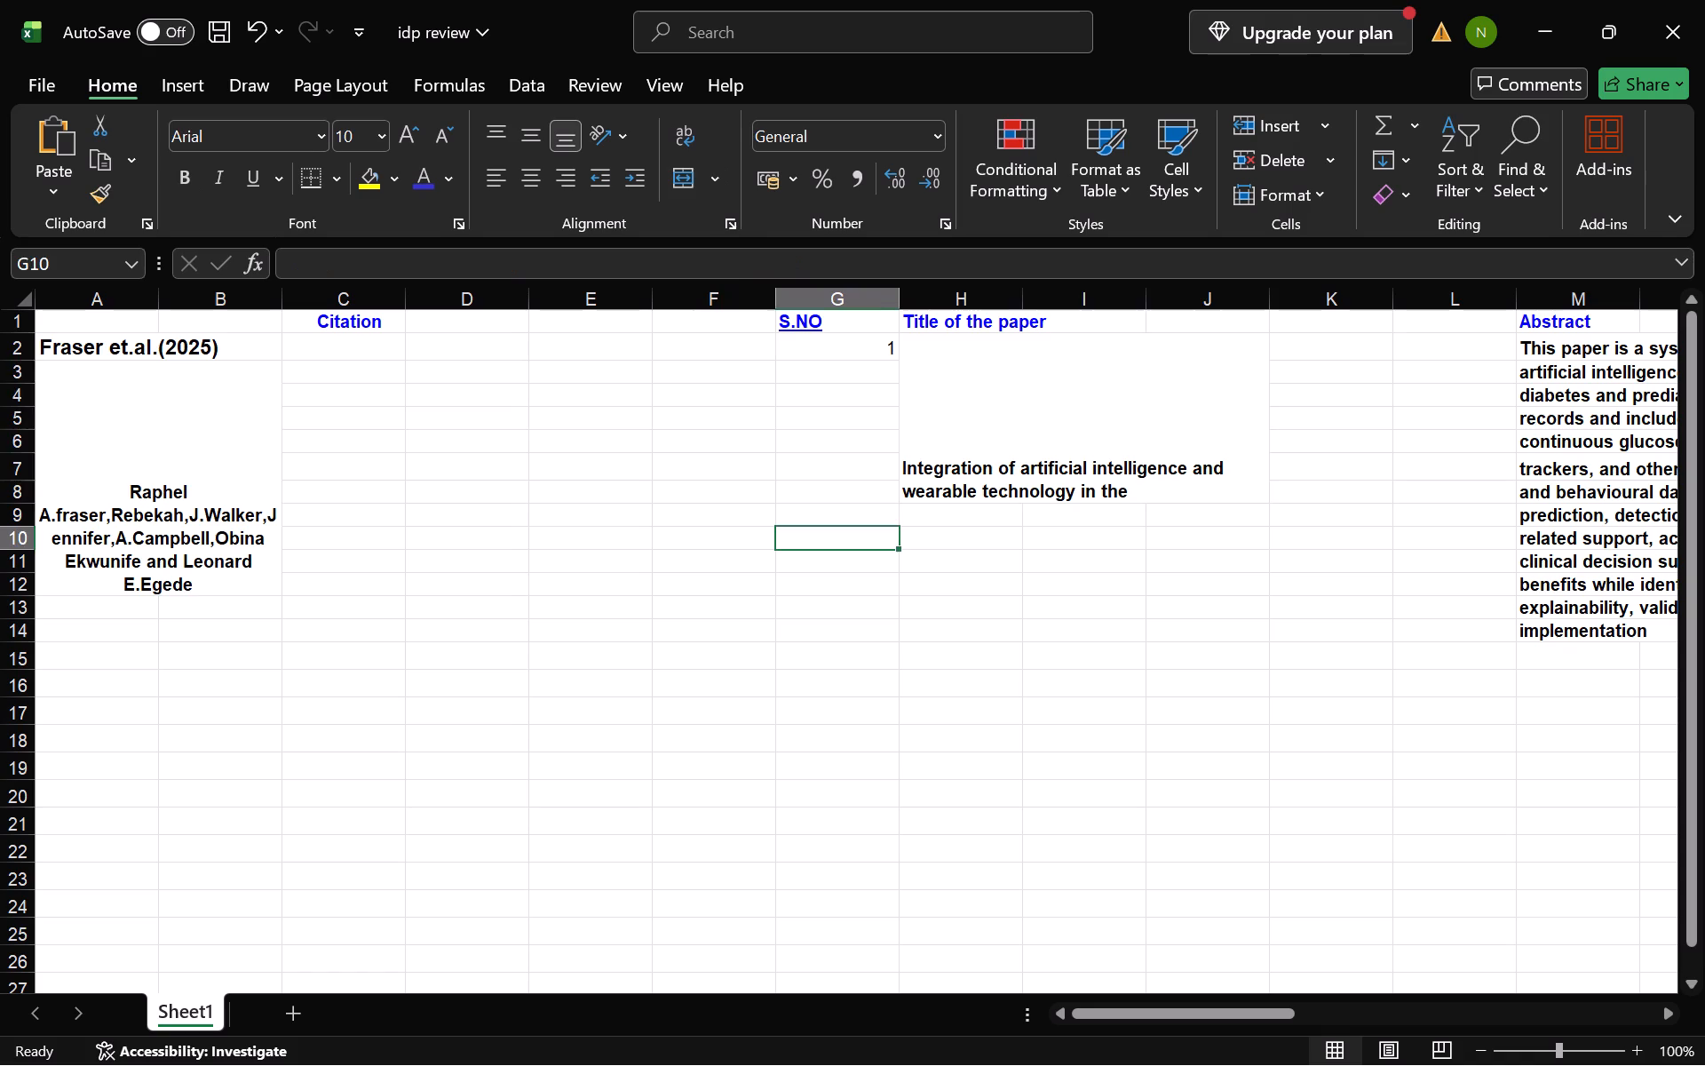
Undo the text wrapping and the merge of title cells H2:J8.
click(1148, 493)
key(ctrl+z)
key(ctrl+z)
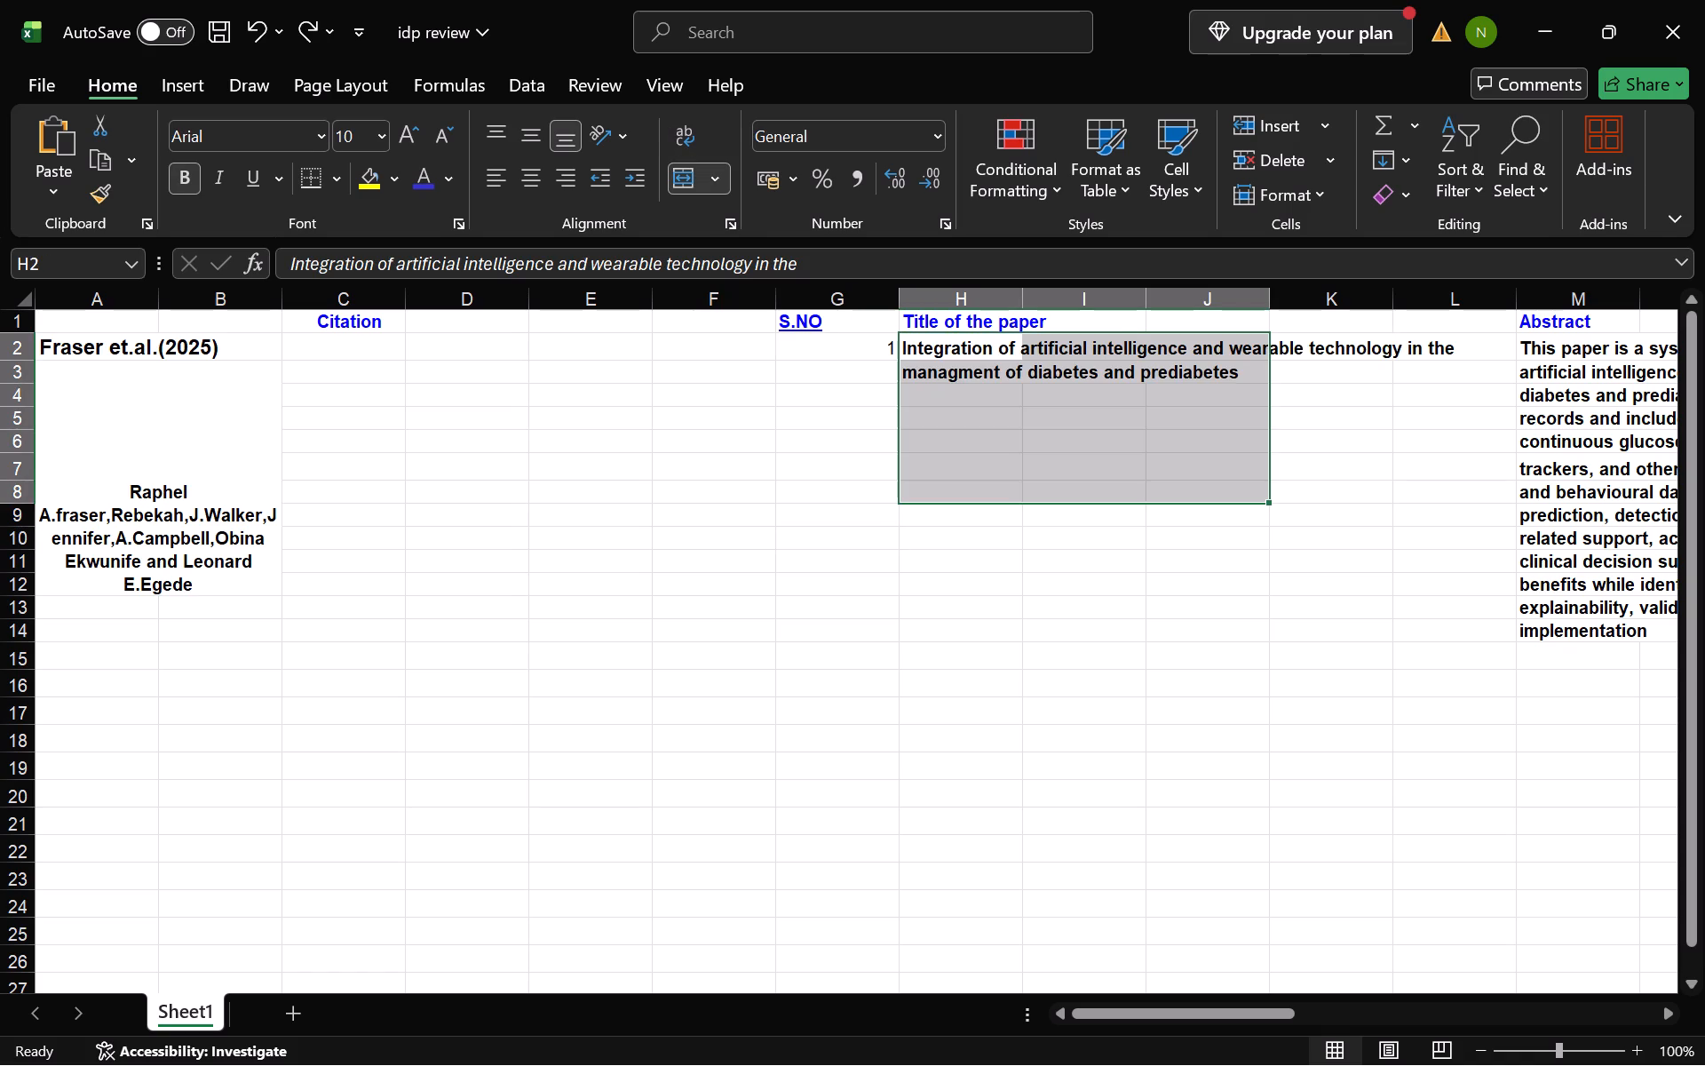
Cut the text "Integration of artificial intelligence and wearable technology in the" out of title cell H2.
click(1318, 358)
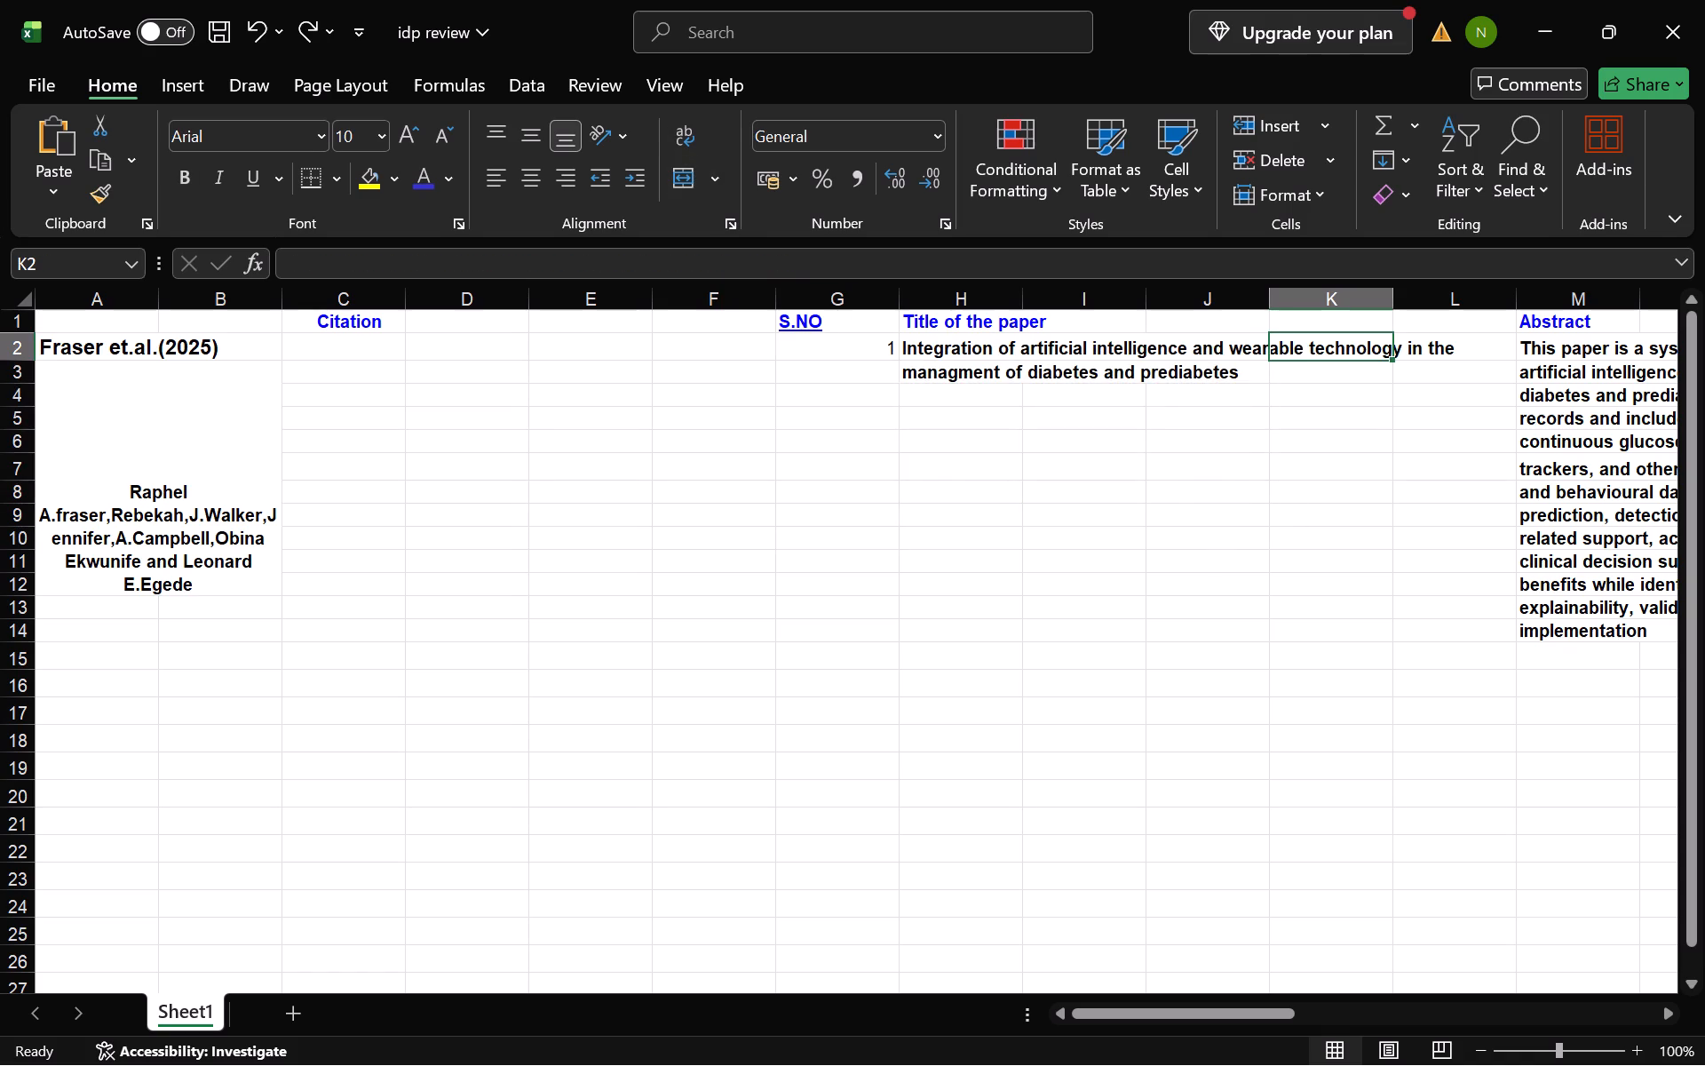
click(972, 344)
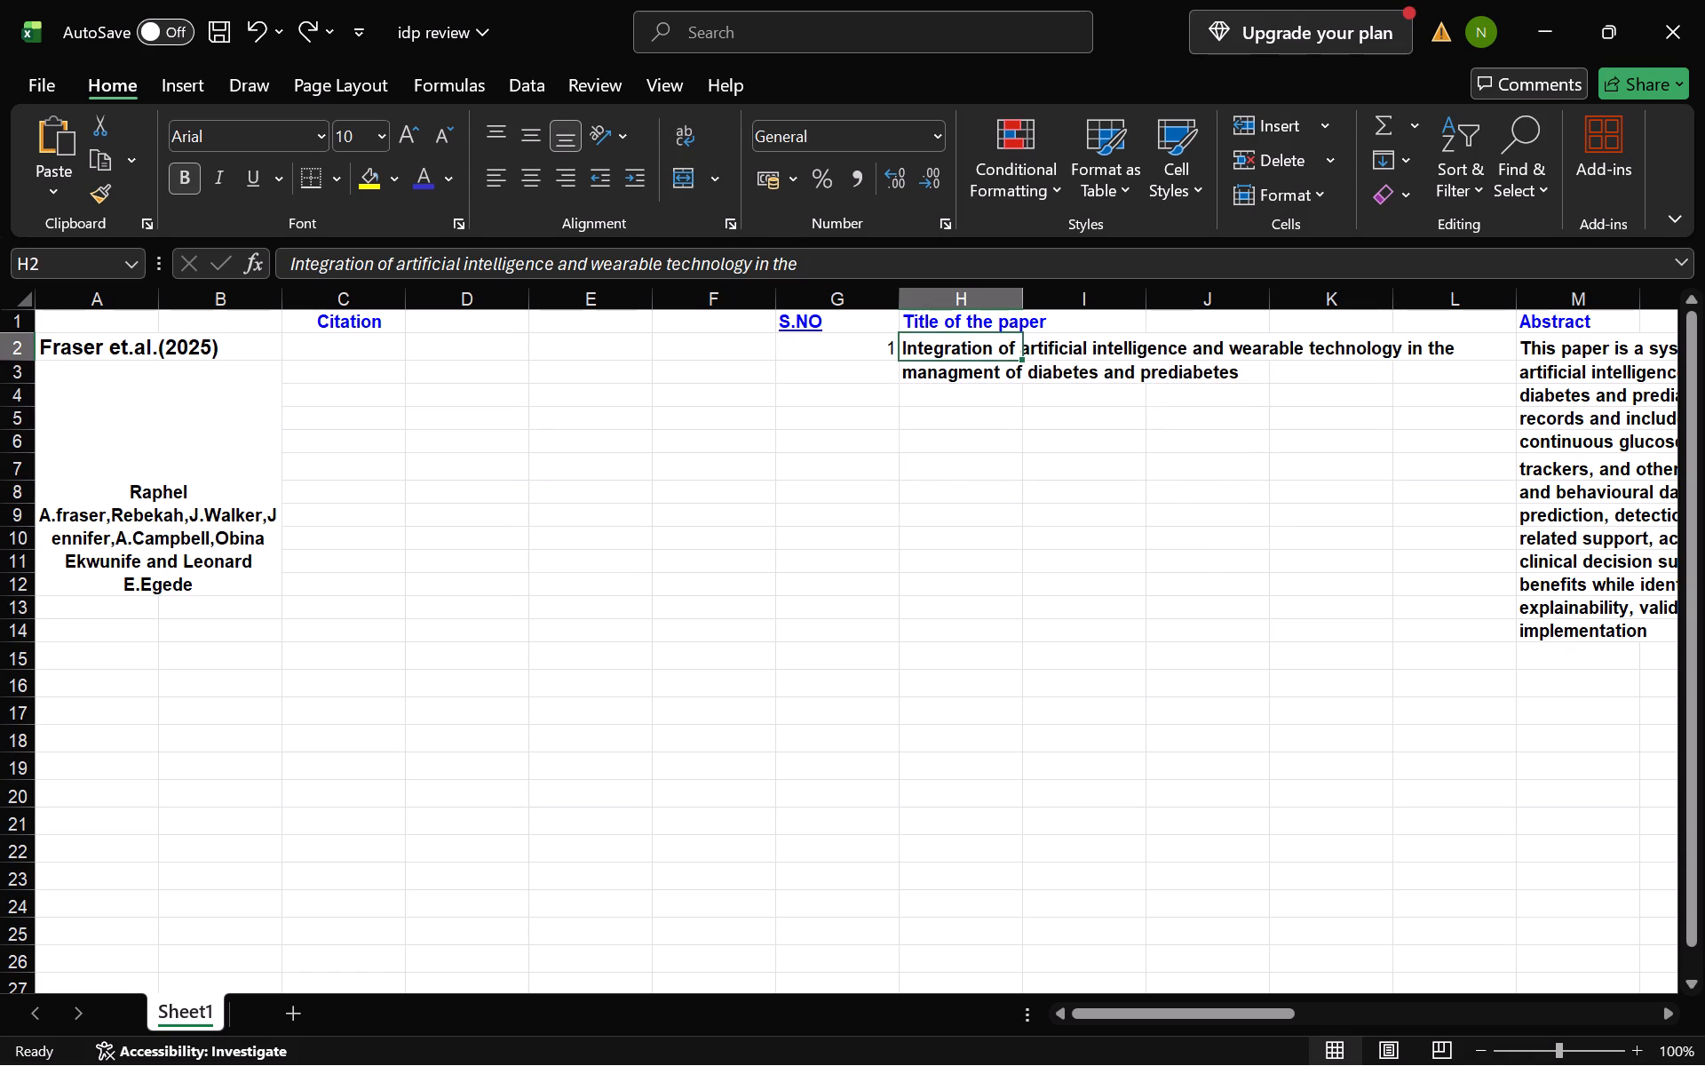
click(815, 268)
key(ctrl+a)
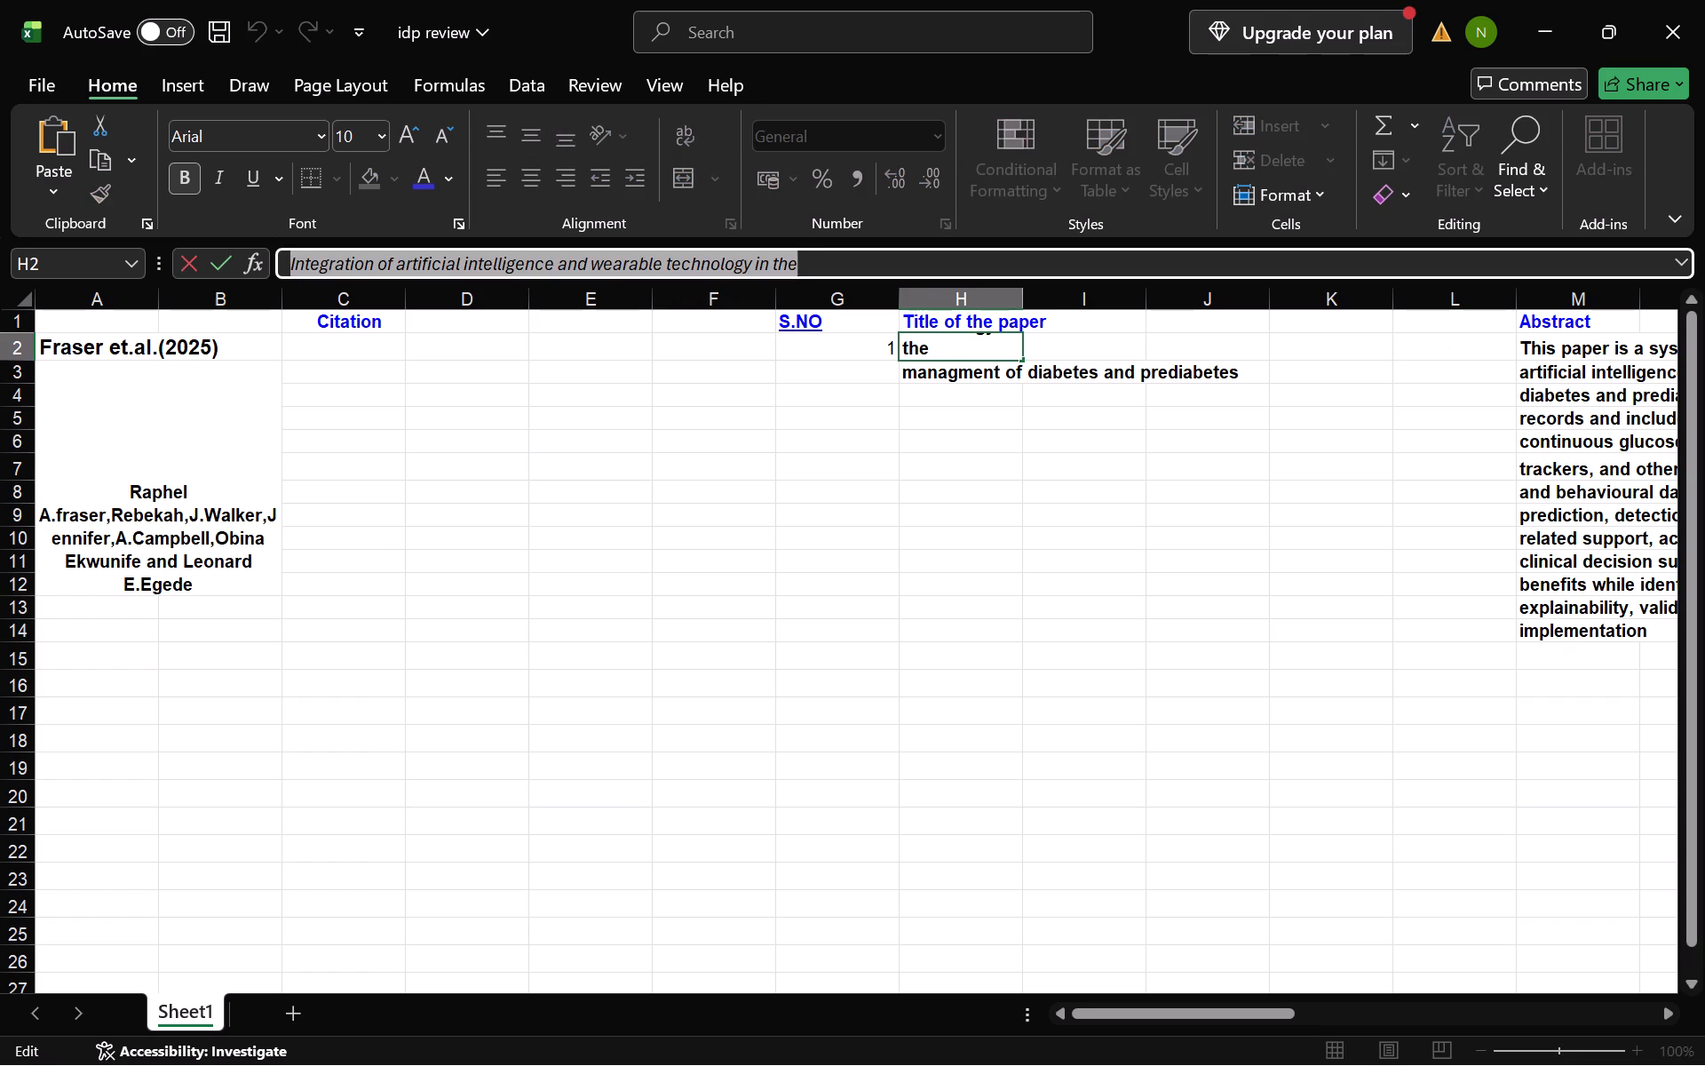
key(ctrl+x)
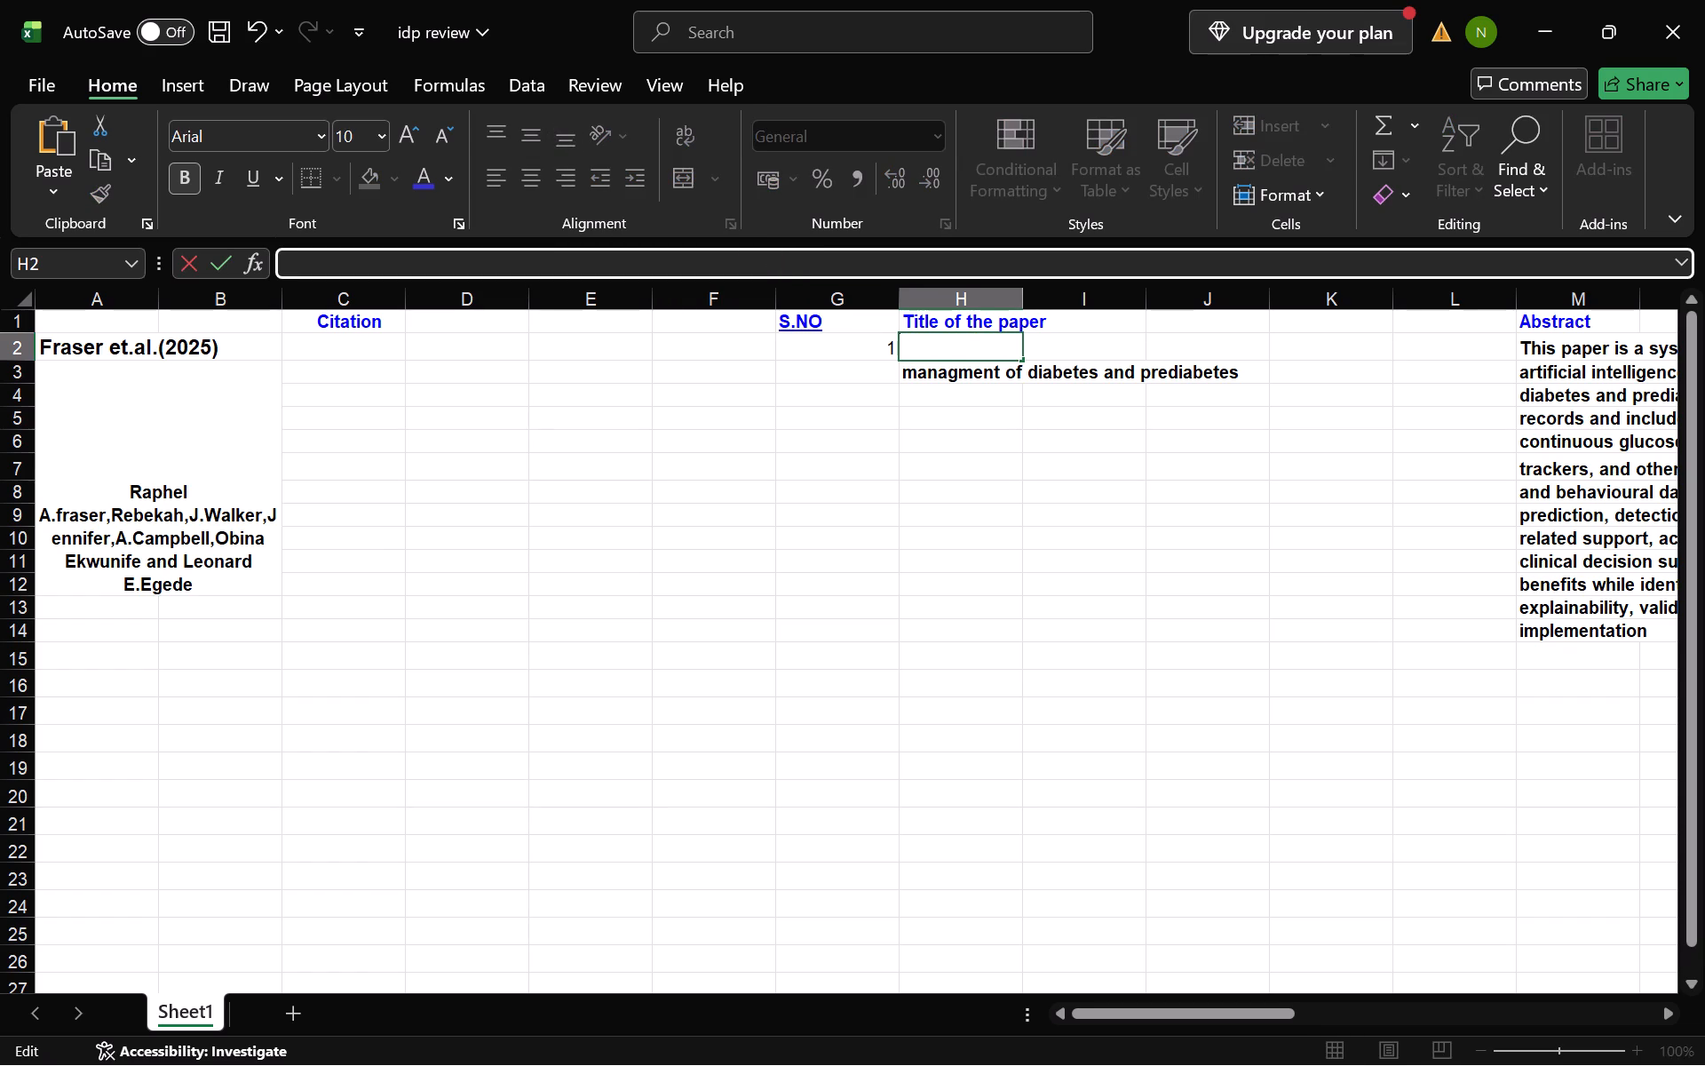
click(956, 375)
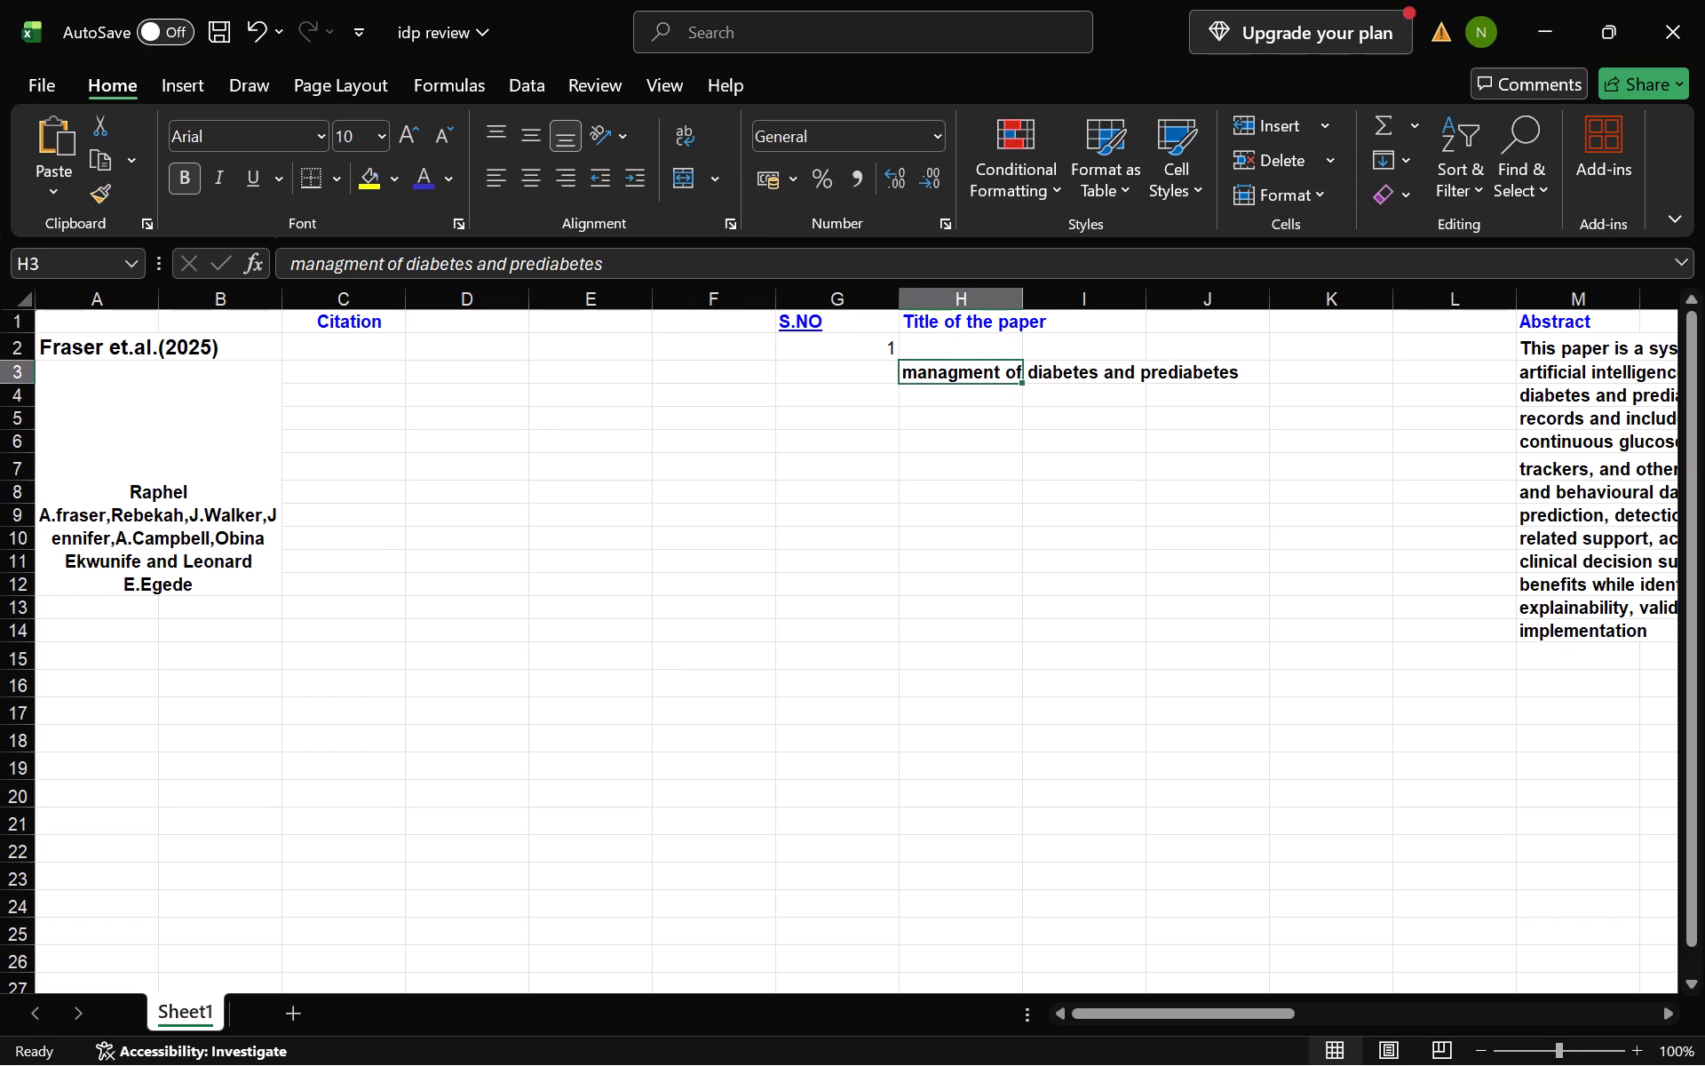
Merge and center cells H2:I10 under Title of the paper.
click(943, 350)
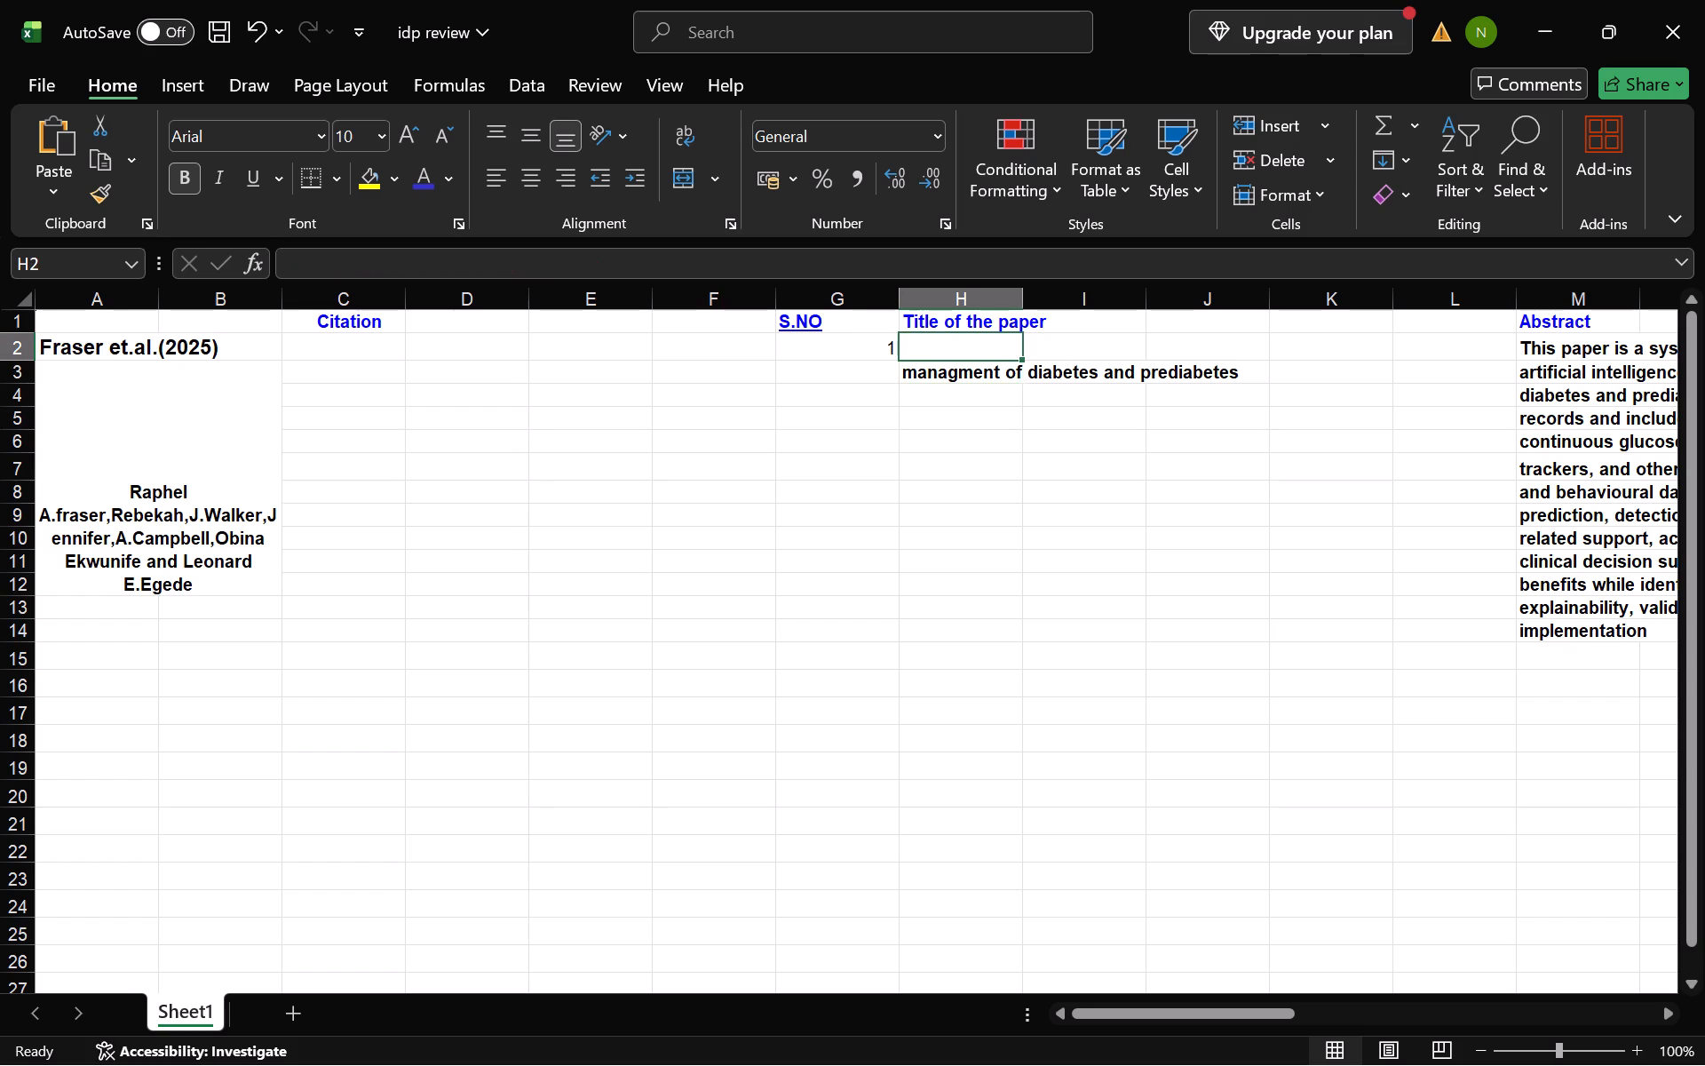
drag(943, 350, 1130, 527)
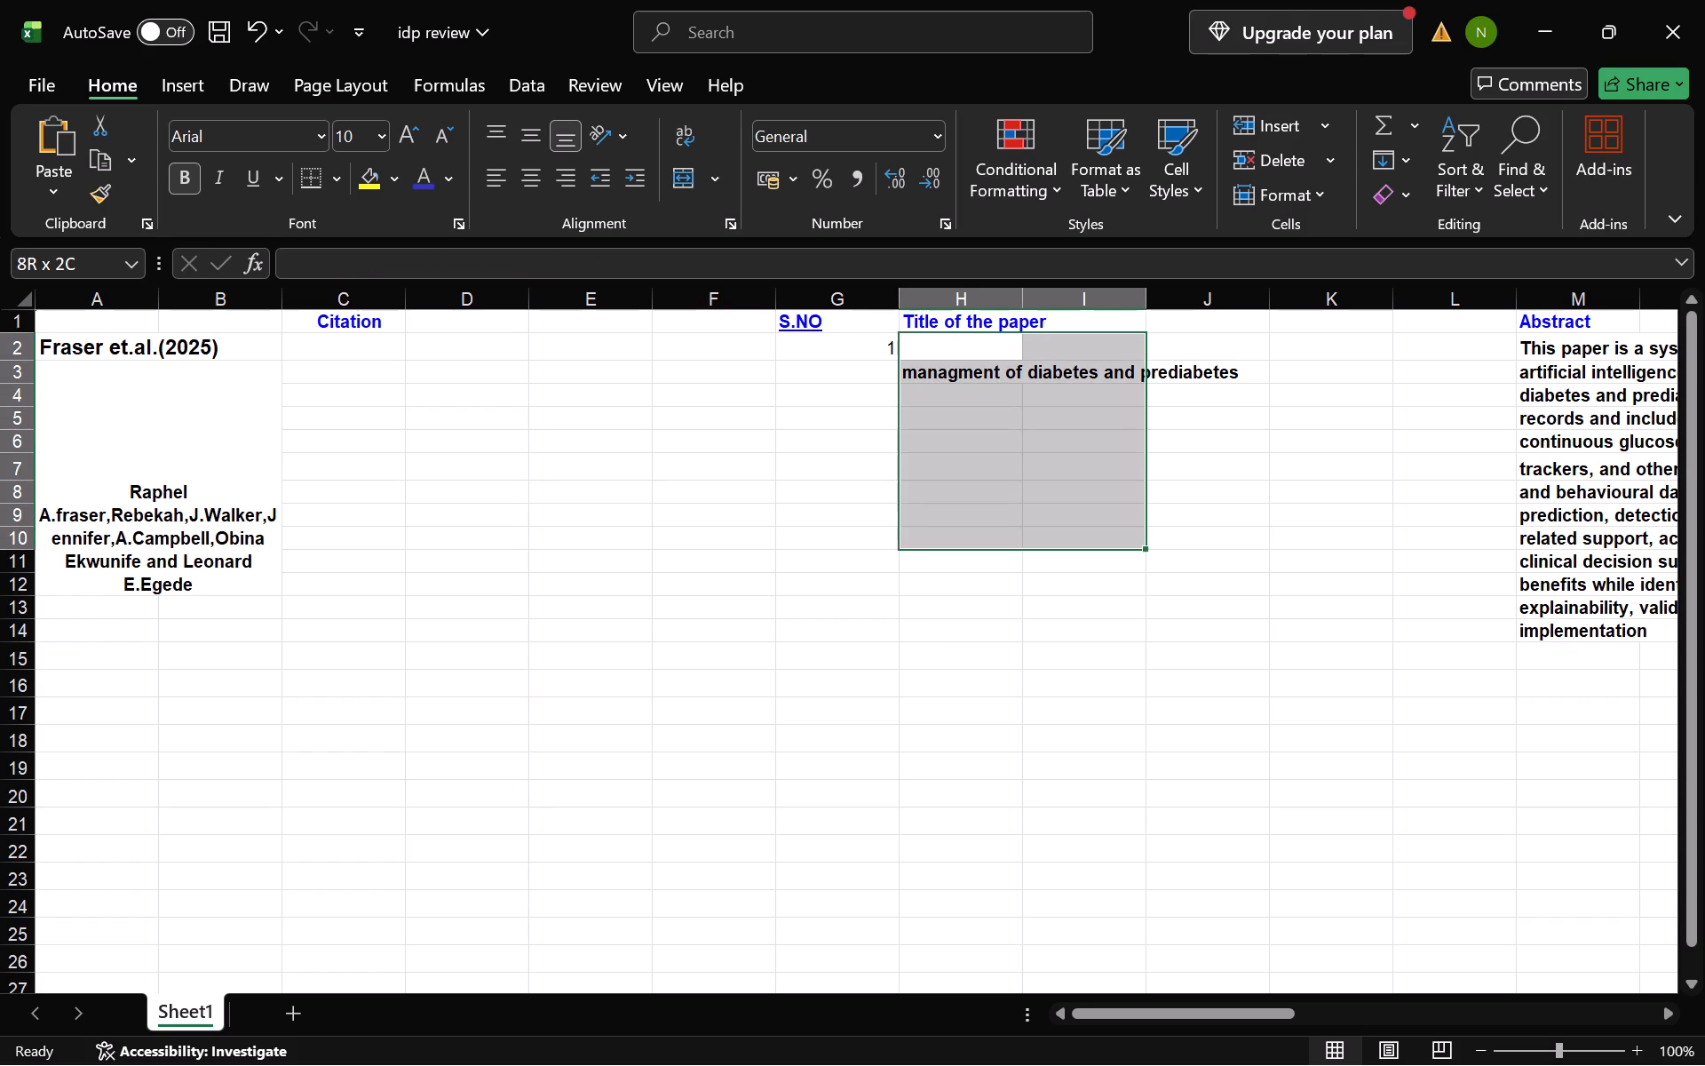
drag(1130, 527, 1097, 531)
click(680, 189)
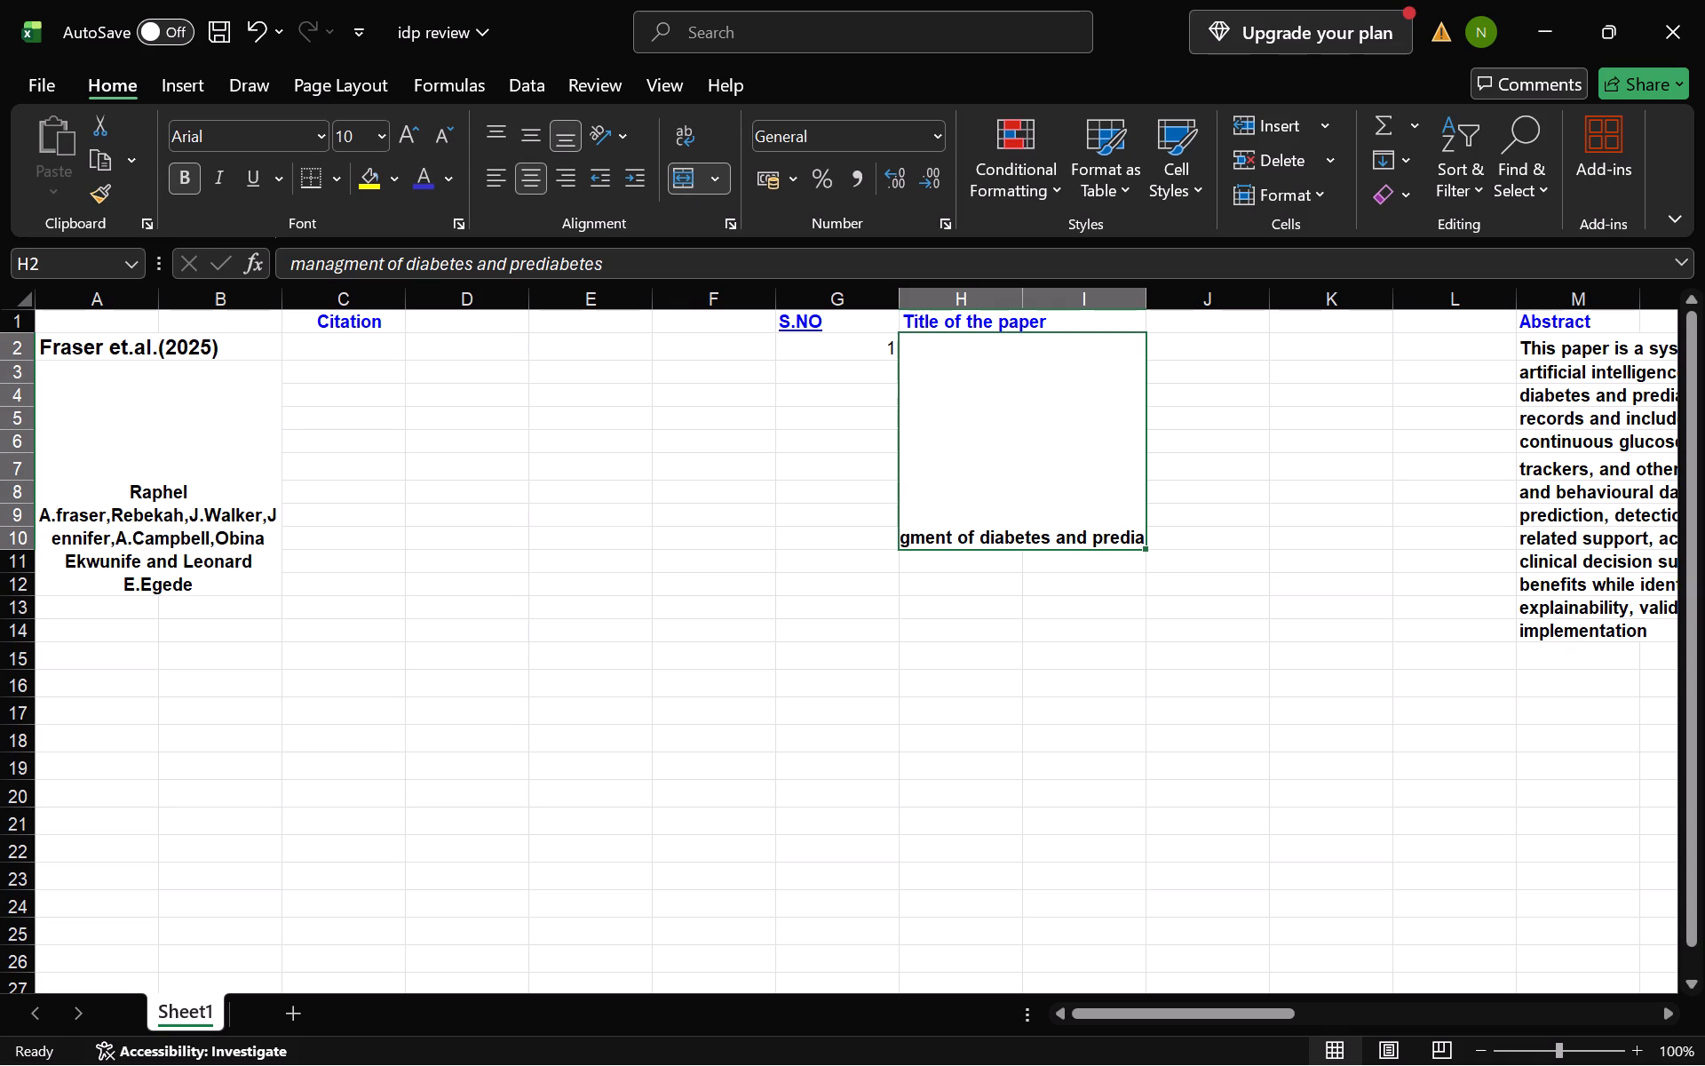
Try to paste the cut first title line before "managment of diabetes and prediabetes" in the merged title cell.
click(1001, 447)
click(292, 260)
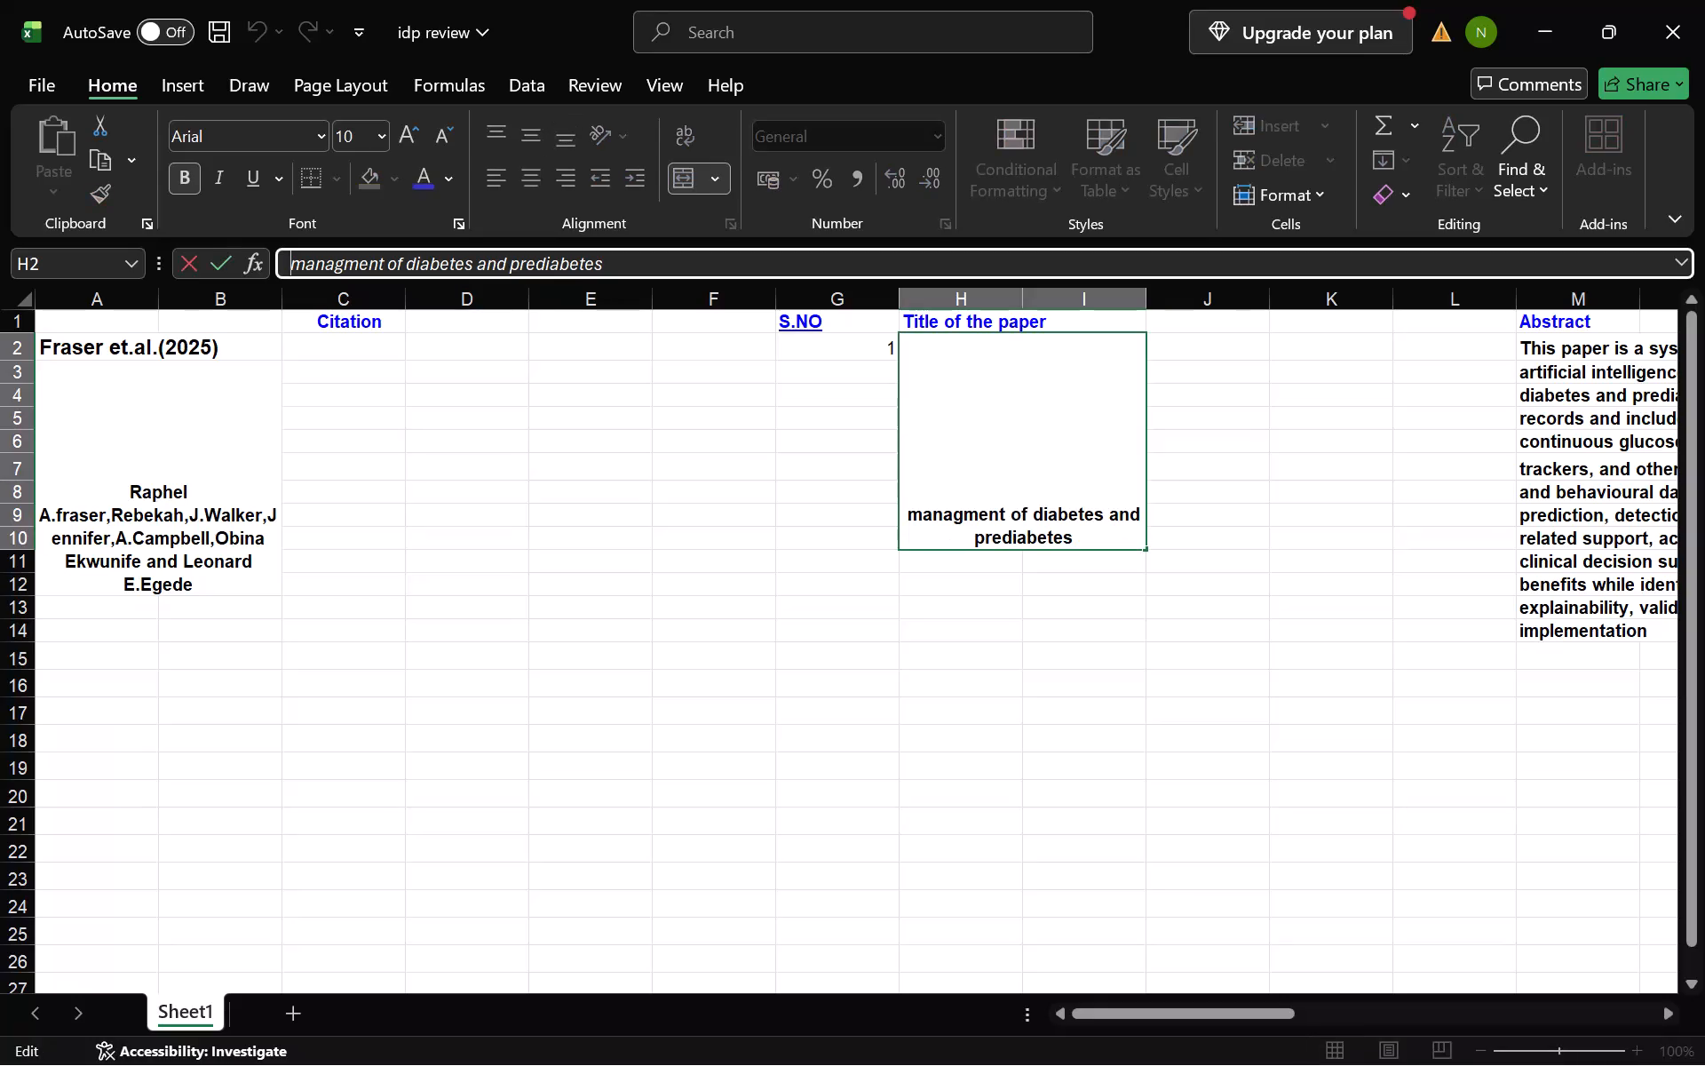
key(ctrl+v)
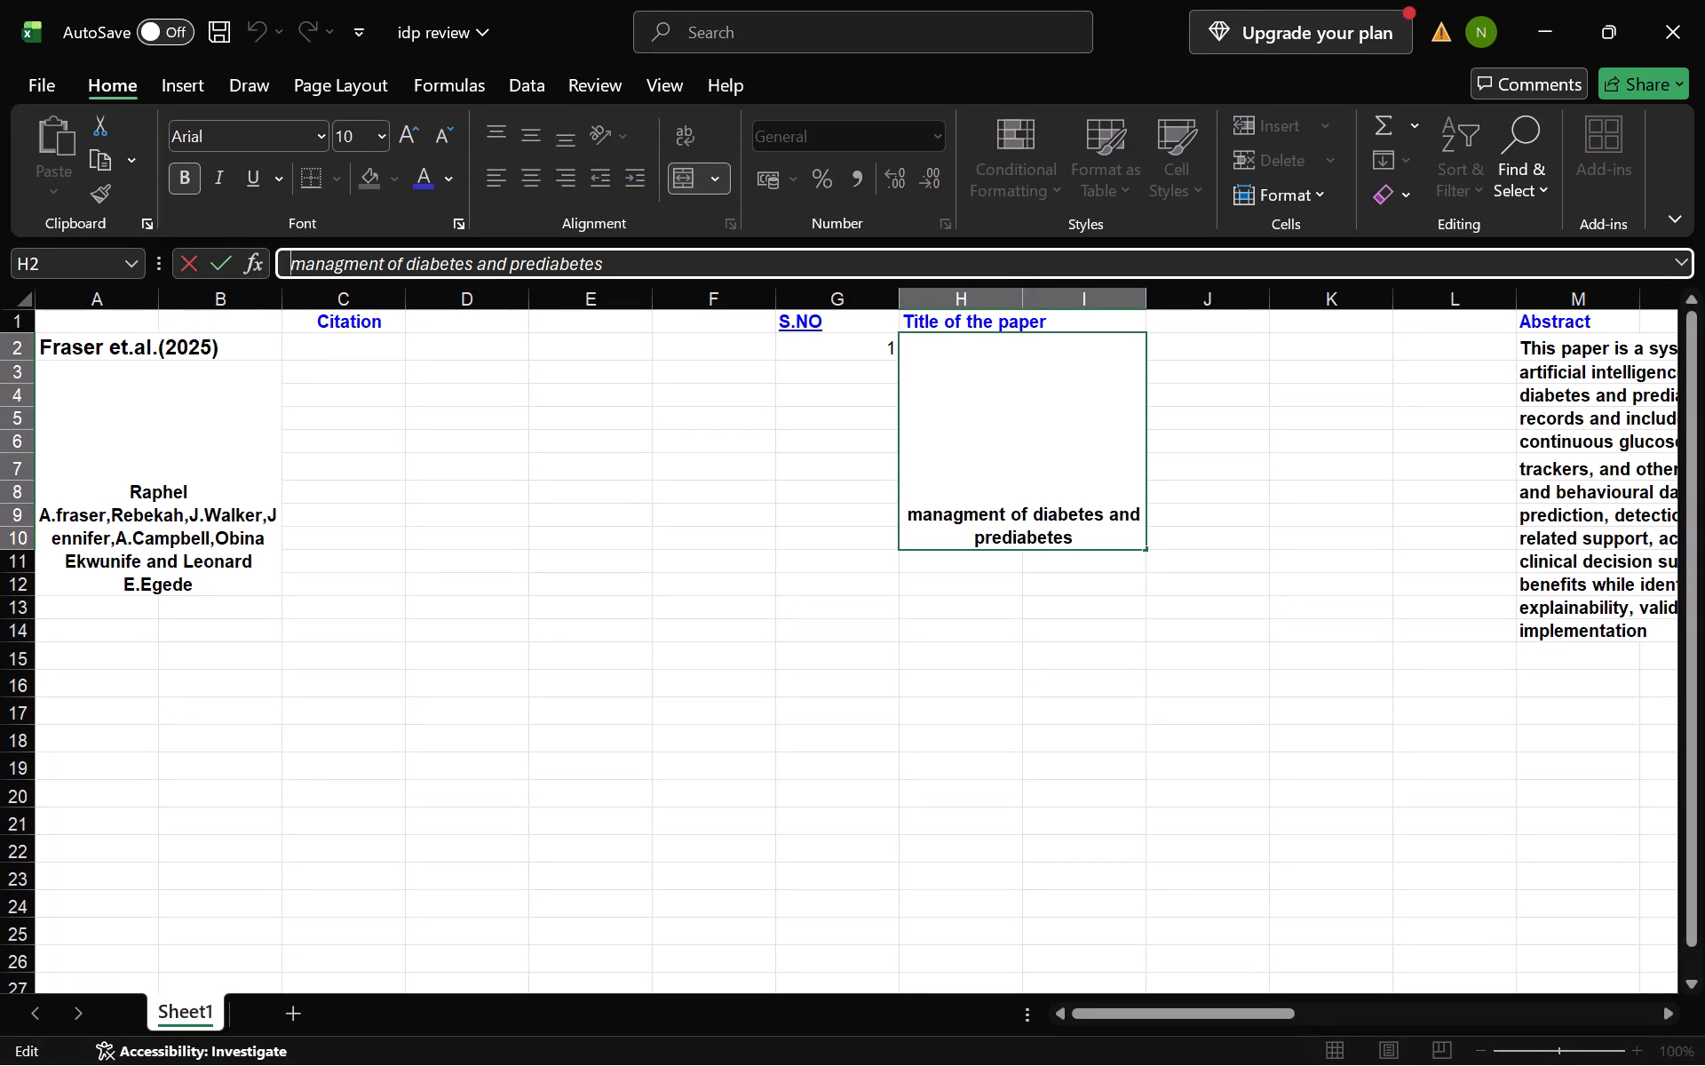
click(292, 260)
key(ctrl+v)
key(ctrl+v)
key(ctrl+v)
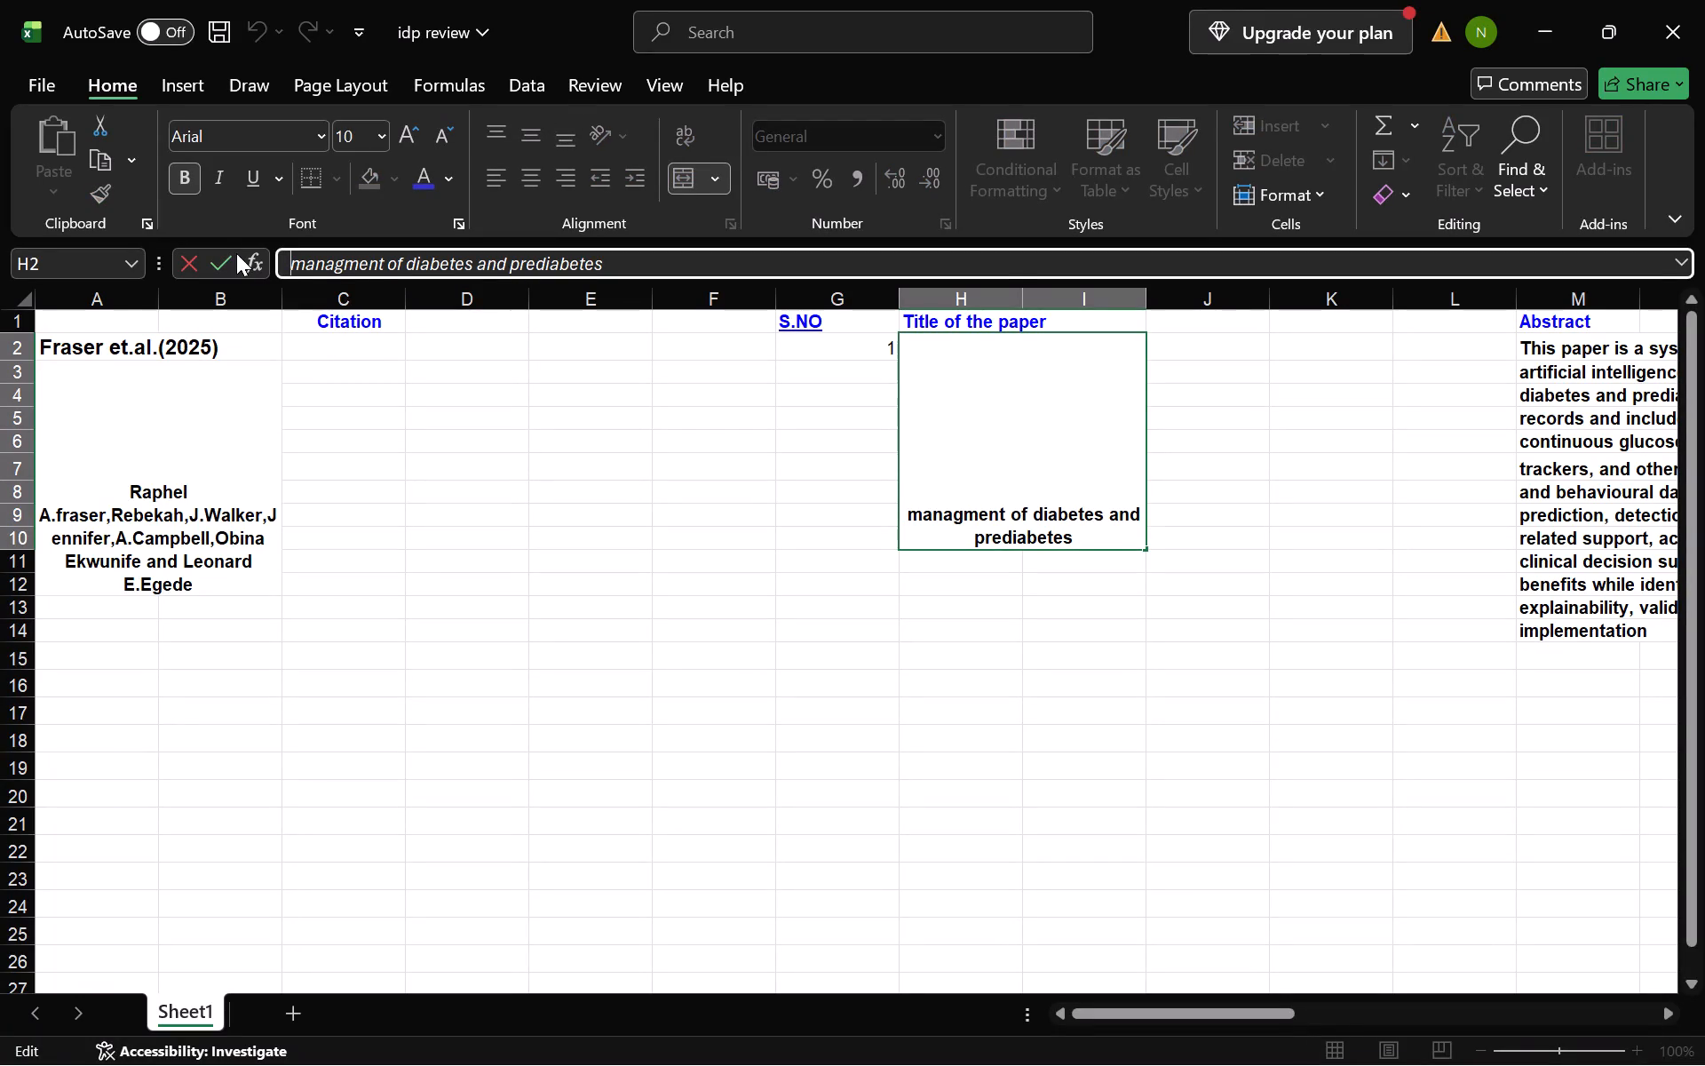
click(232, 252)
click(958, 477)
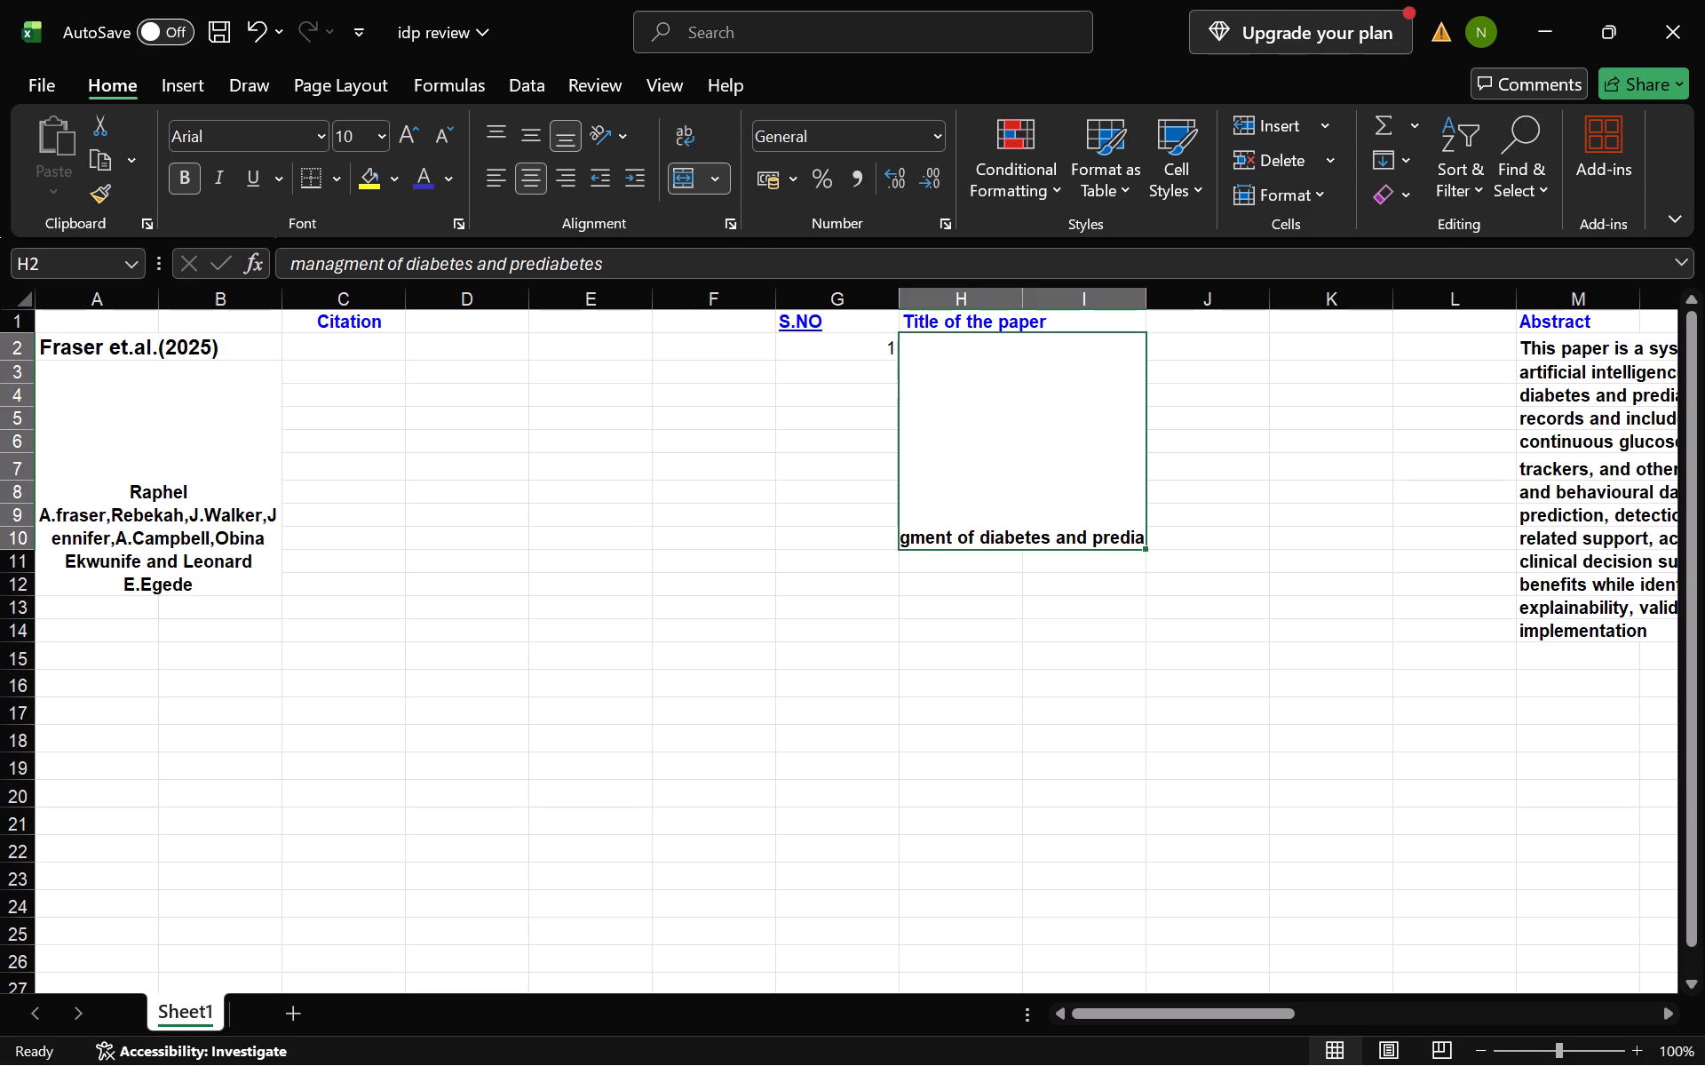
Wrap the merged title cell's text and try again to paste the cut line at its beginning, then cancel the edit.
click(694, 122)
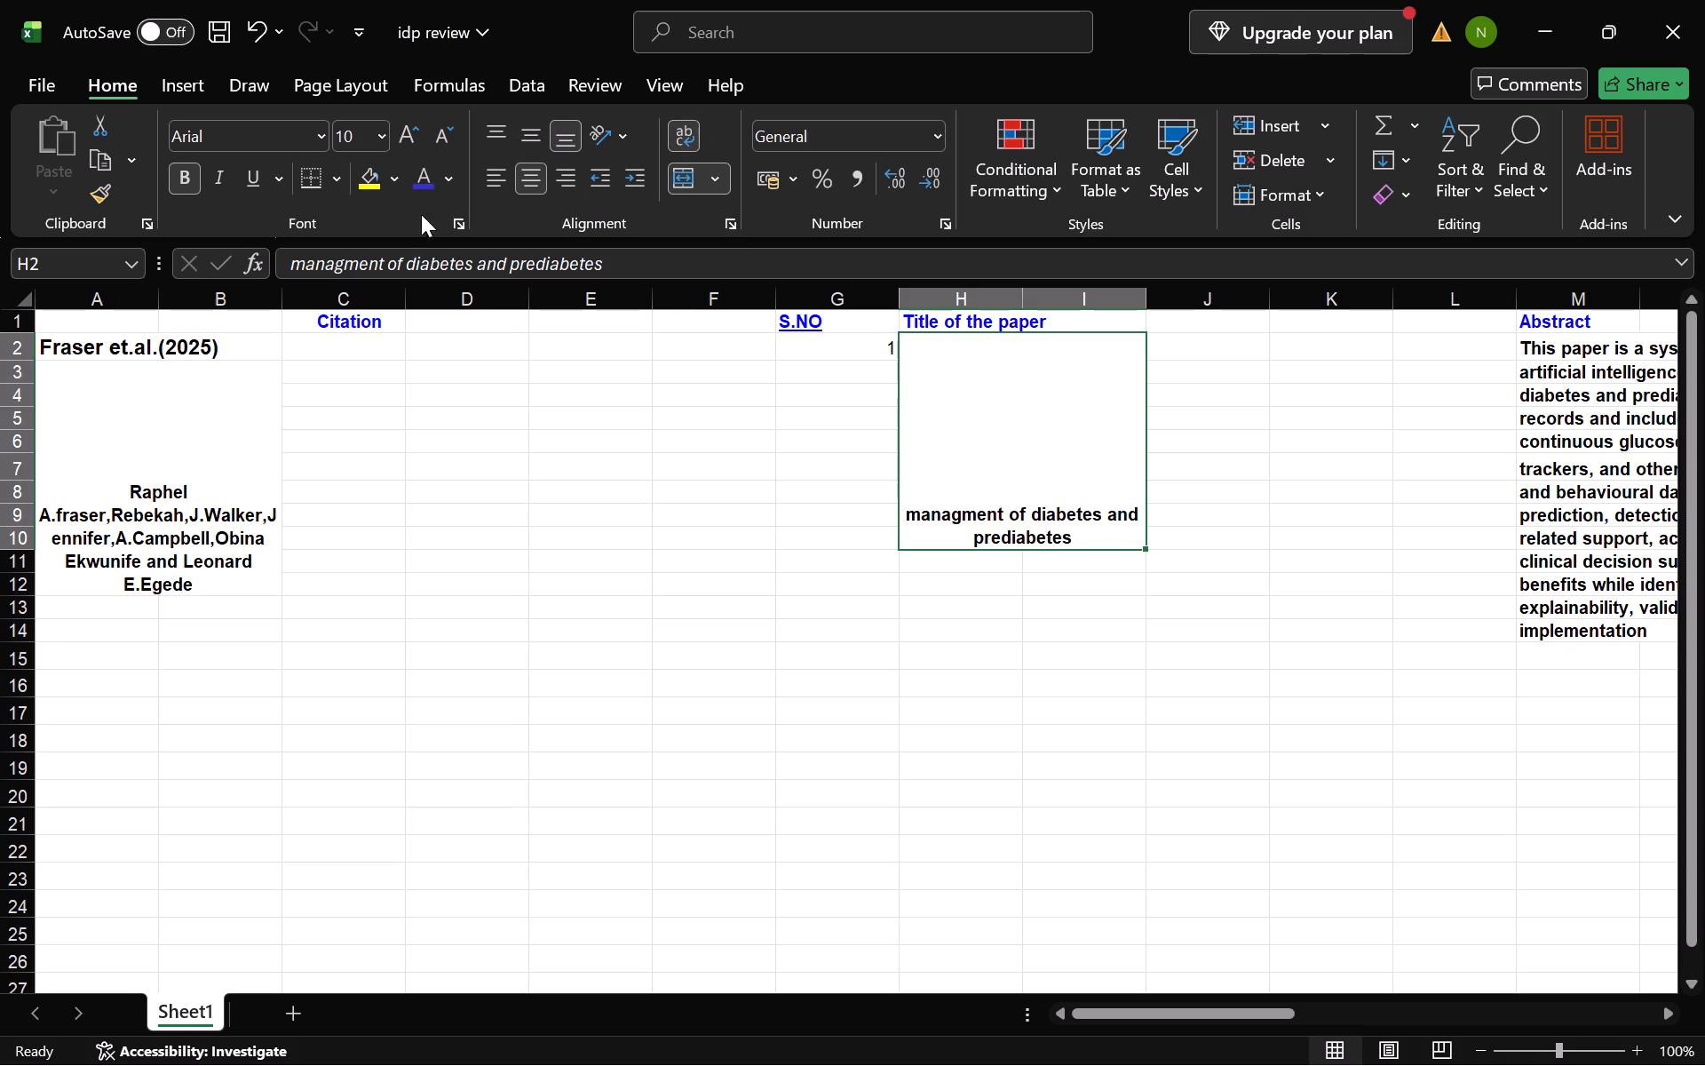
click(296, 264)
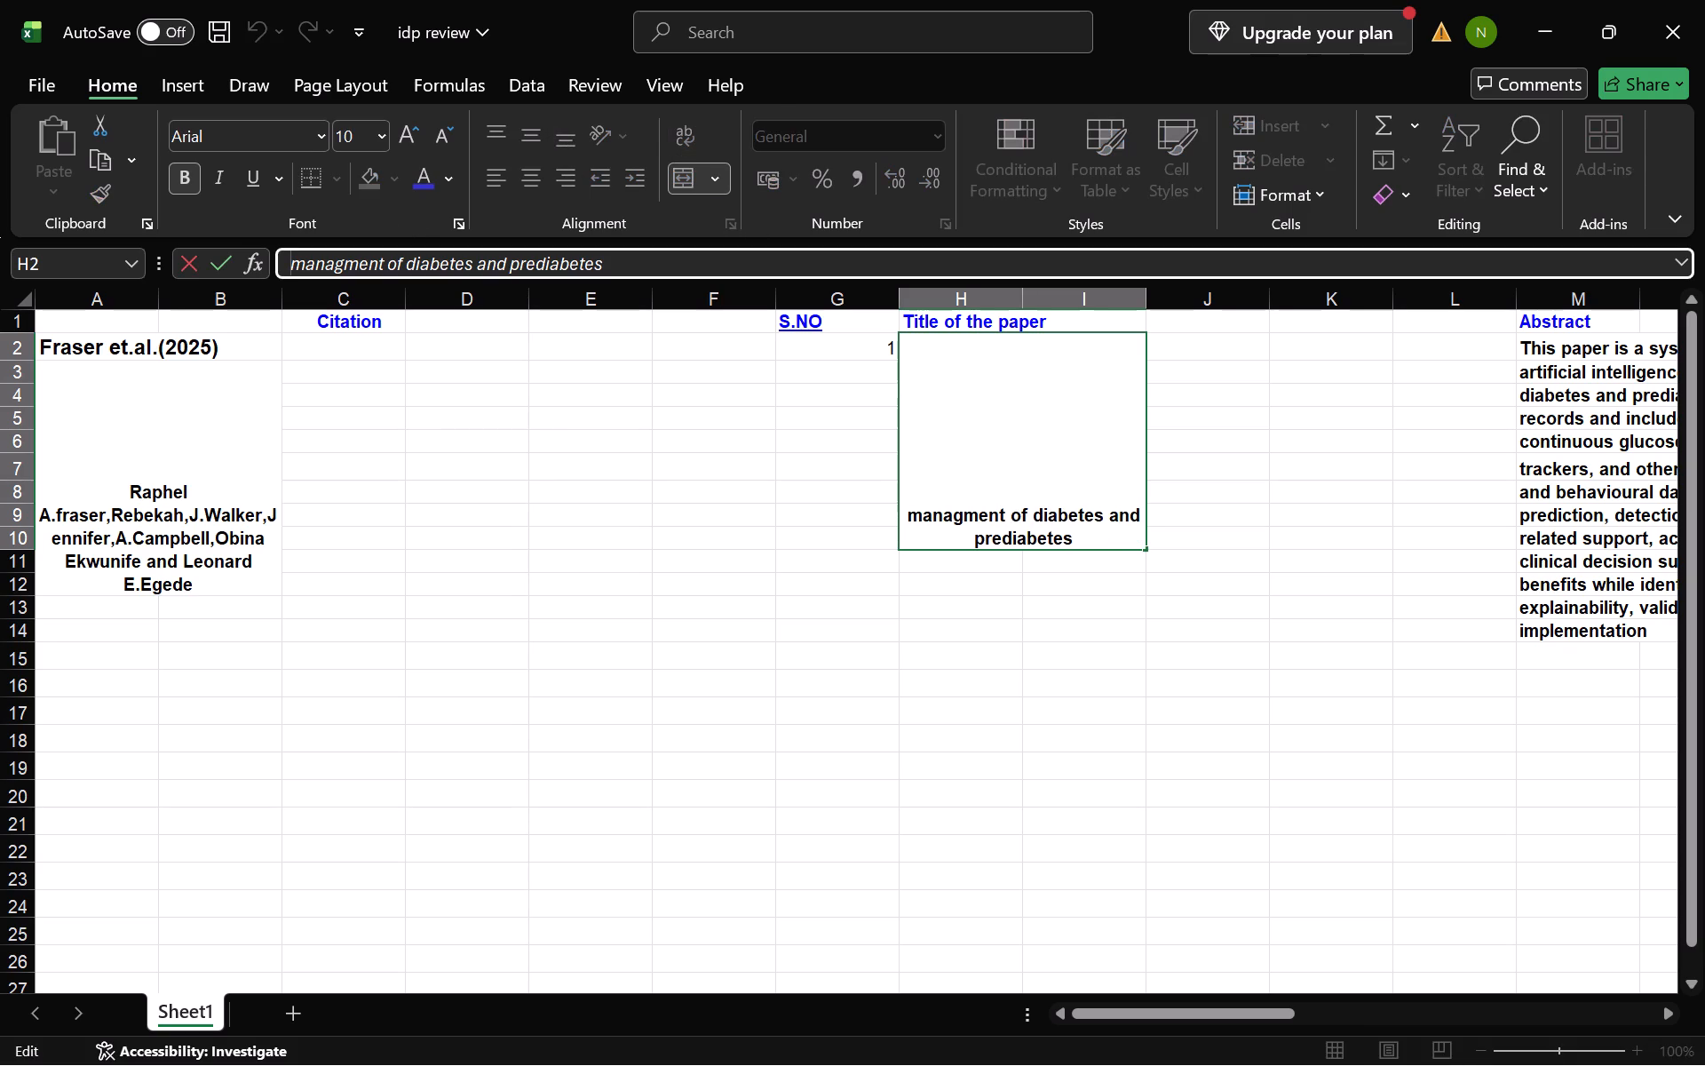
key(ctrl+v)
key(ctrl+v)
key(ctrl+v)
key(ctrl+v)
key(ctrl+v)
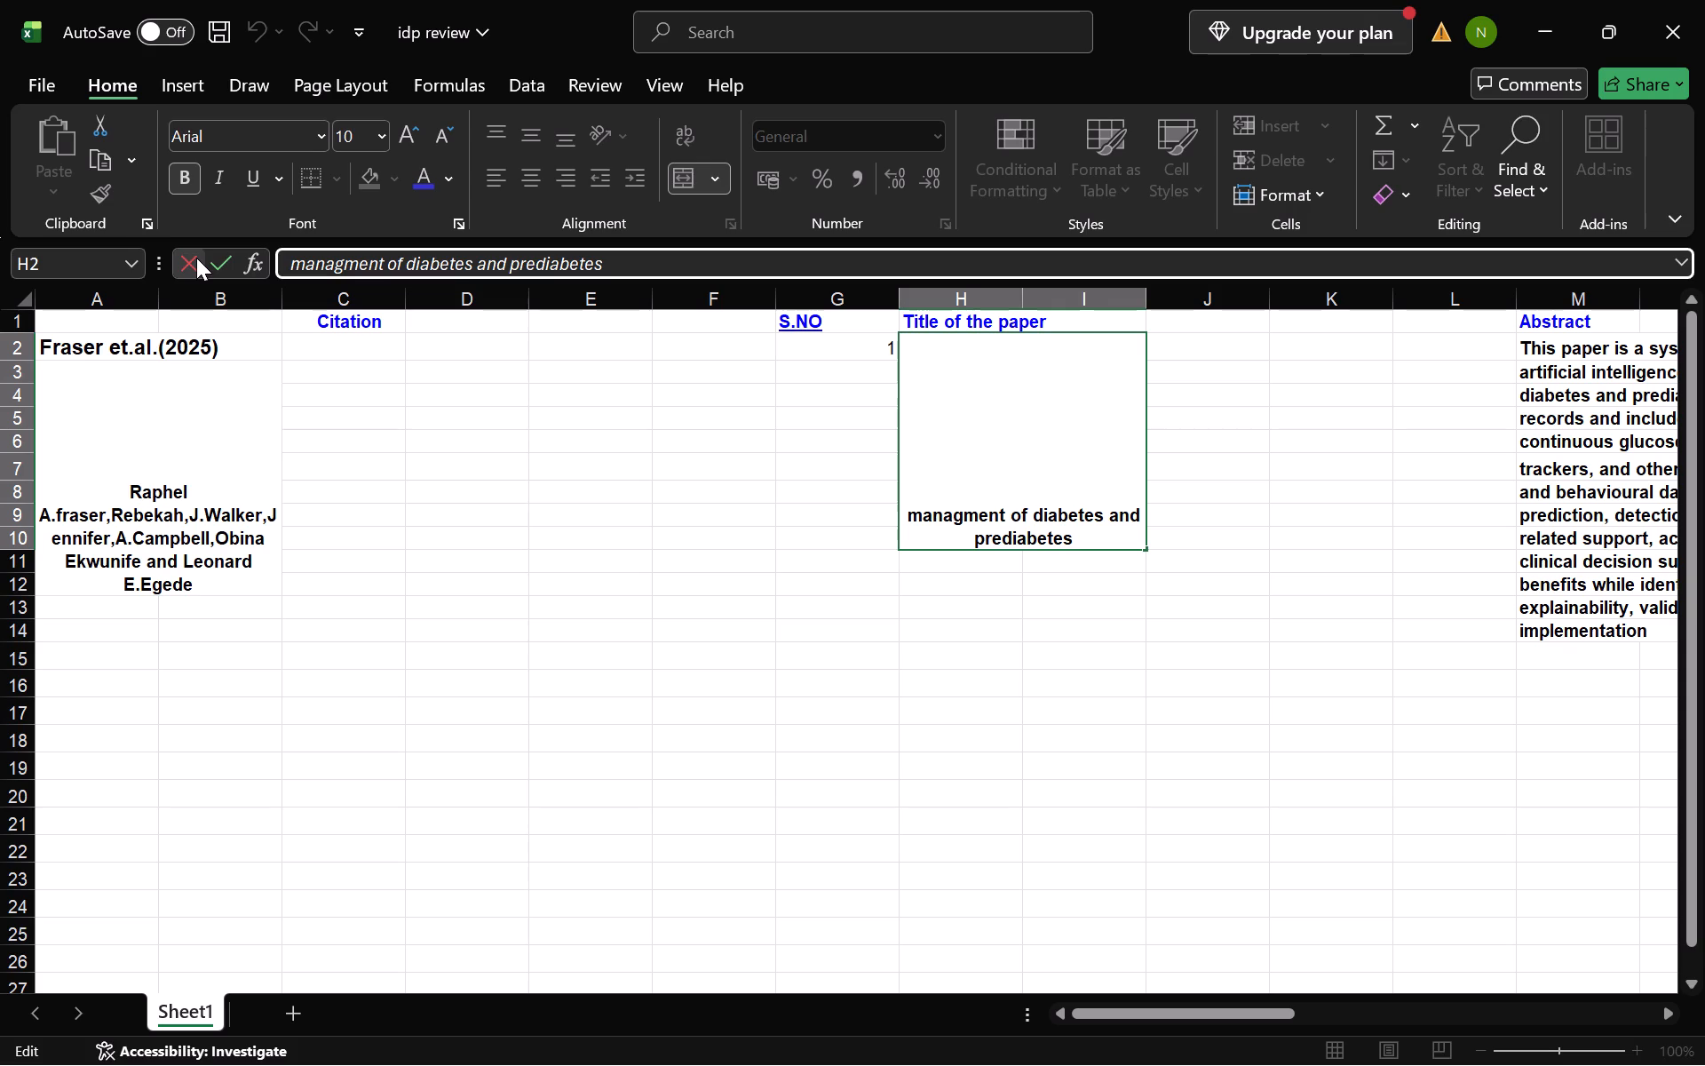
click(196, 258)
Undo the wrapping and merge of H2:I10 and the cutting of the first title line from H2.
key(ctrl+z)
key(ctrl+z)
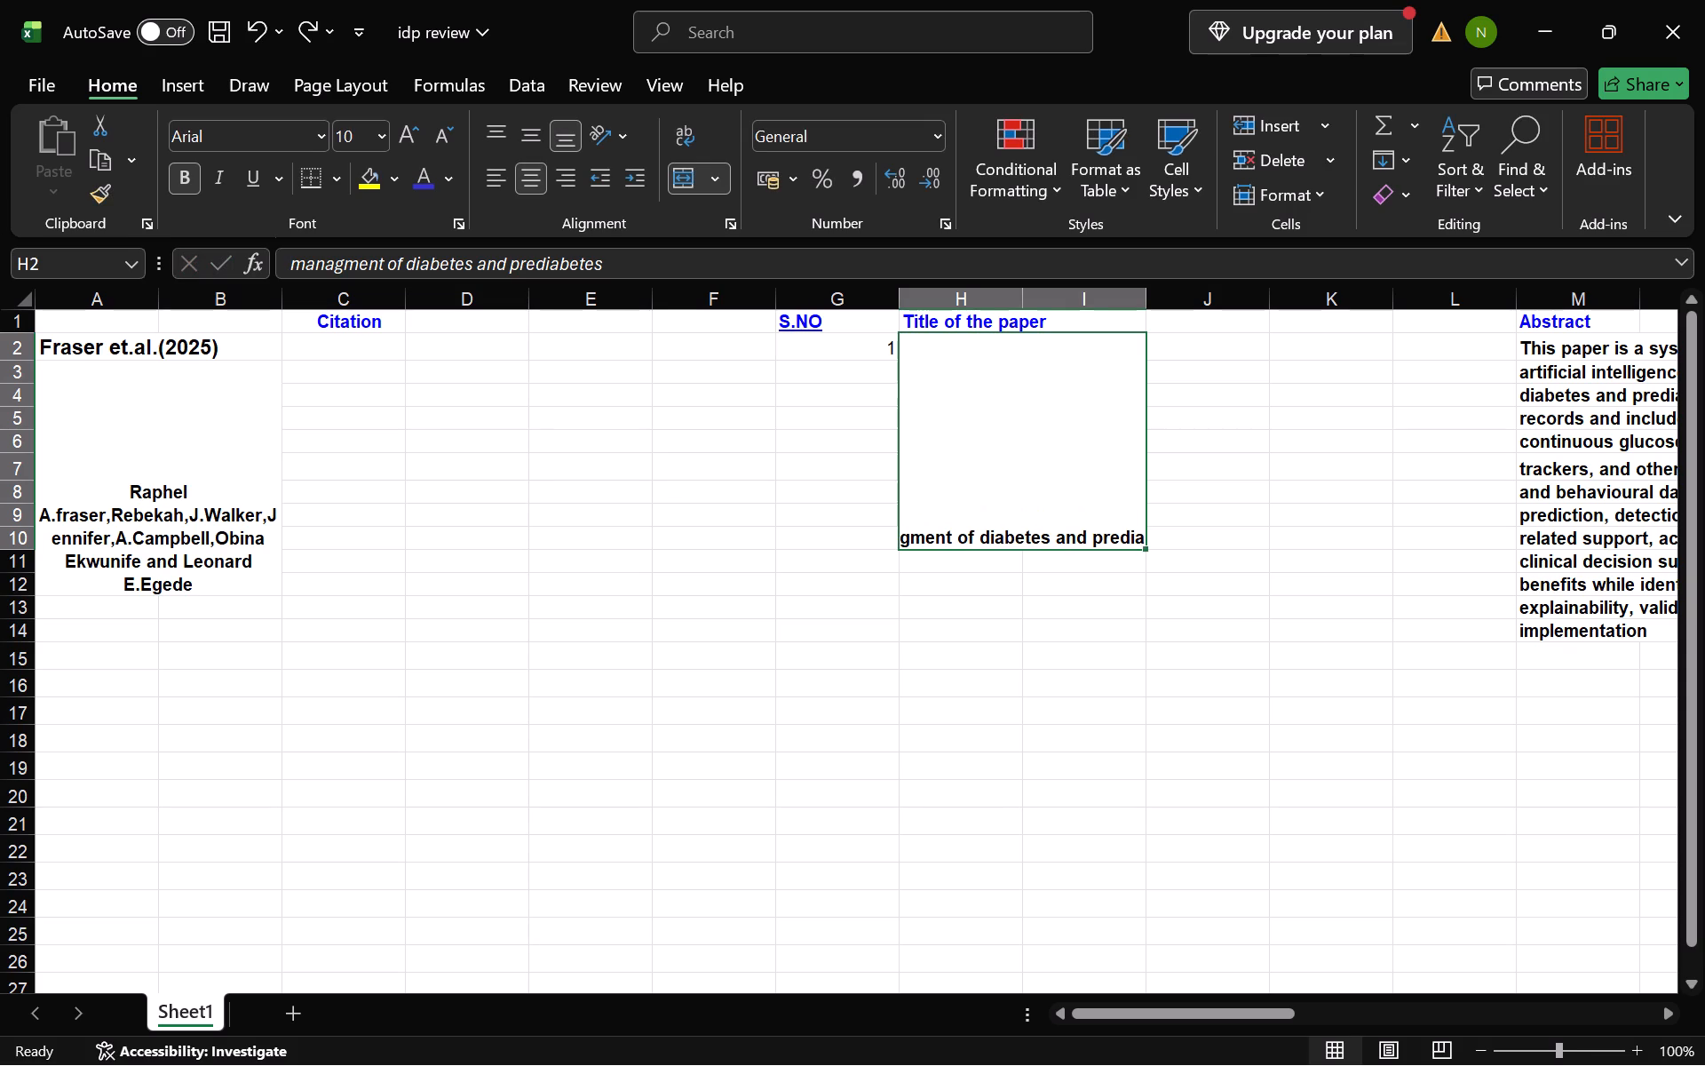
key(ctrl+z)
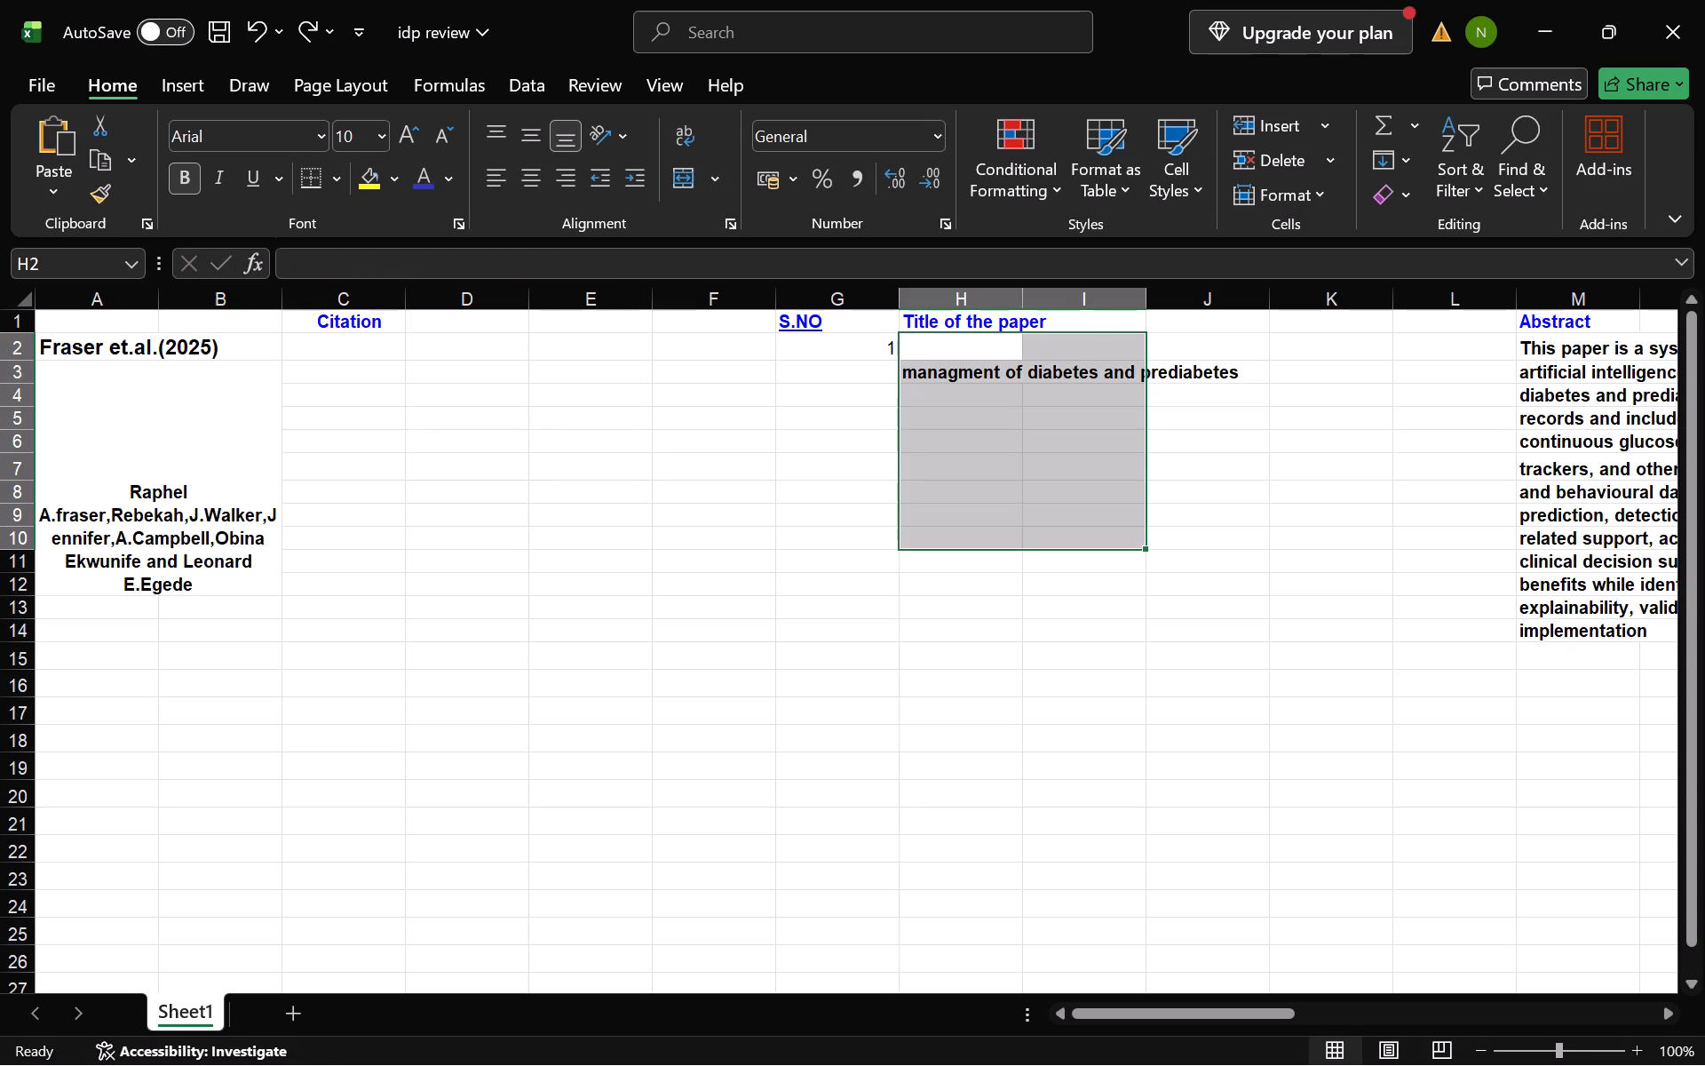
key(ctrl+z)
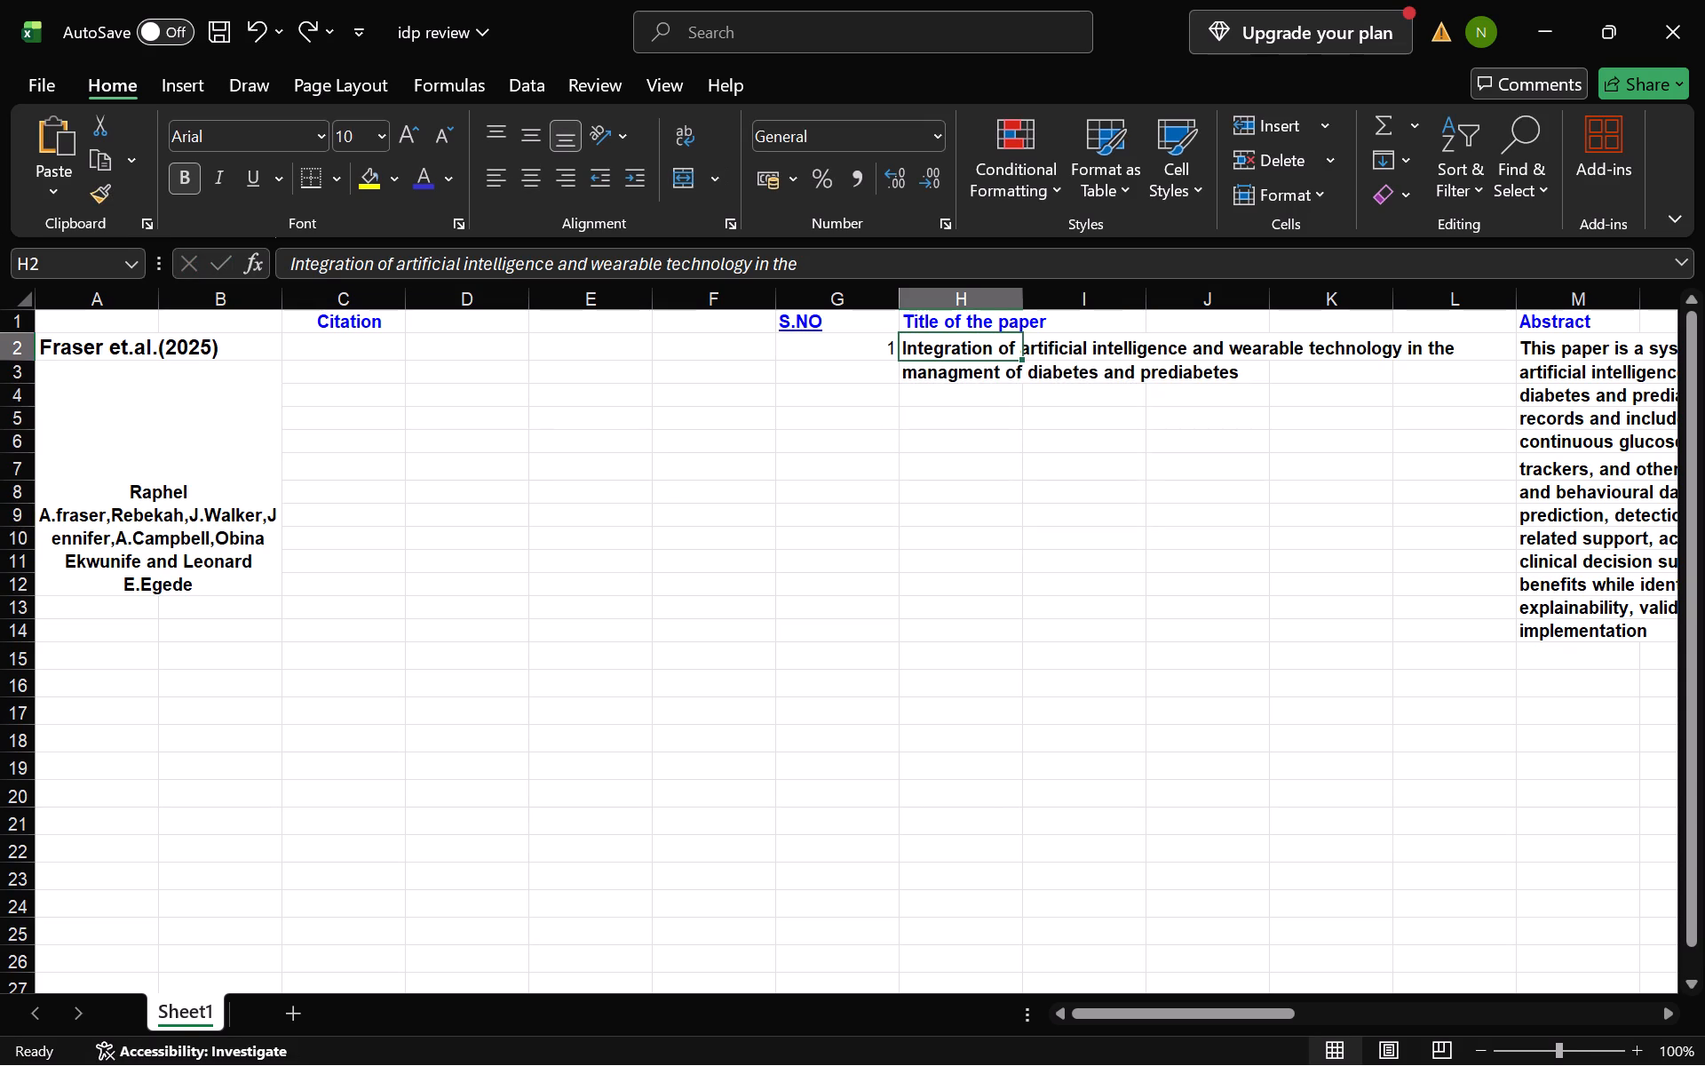
Move "managment of diabetes and prediabetes" from cell H3 to the end of the title text in H2, separated by a space.
click(933, 379)
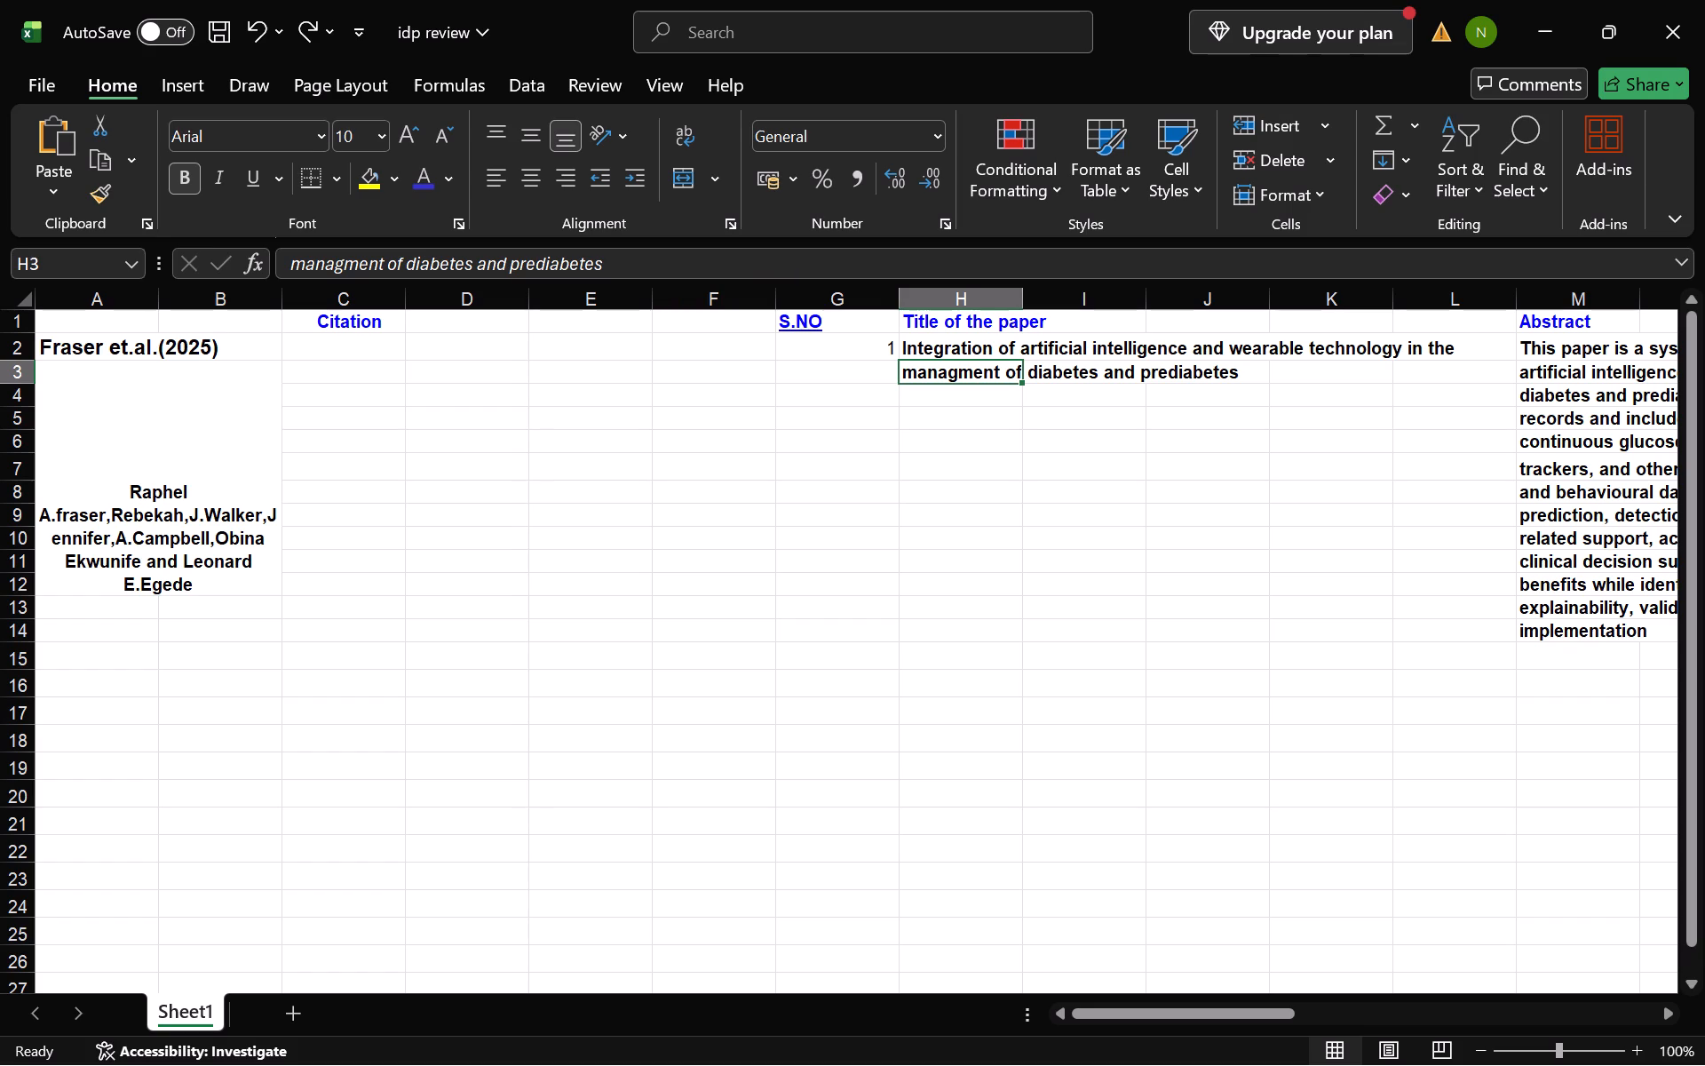
click(630, 263)
drag(630, 263, 326, 243)
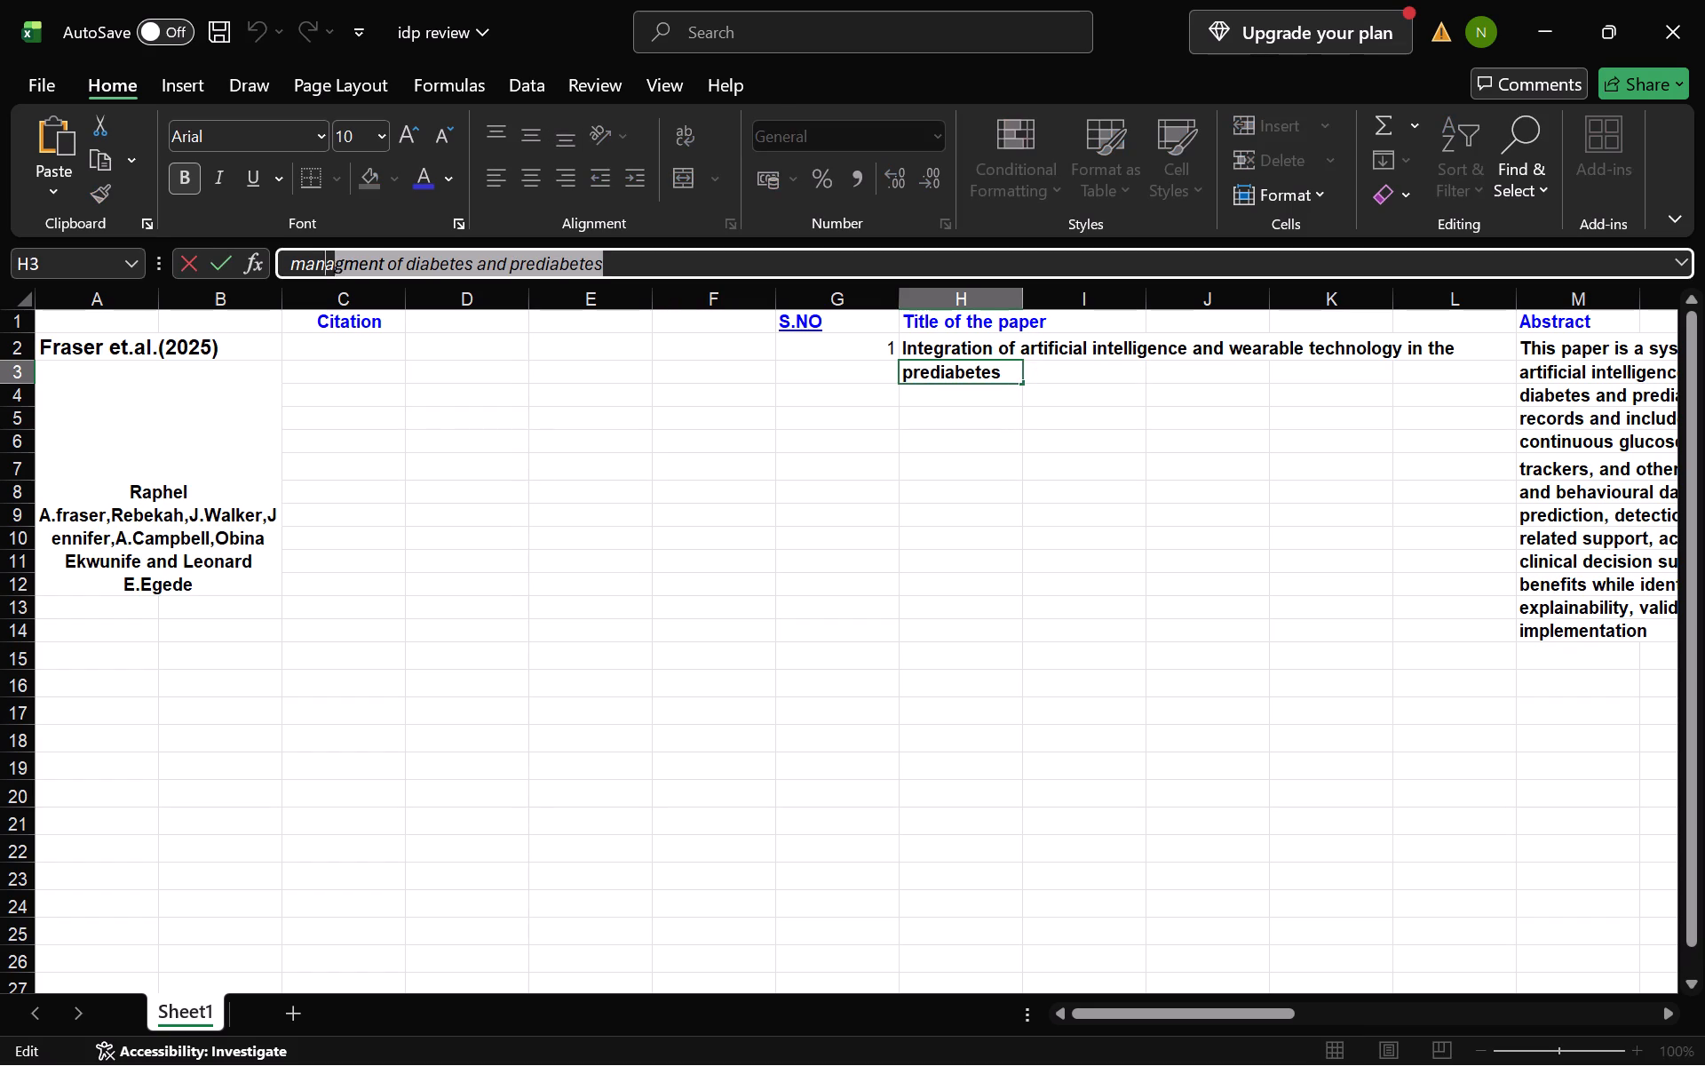
drag(326, 243, 280, 238)
key(ctrl+z)
key(ctrl+x)
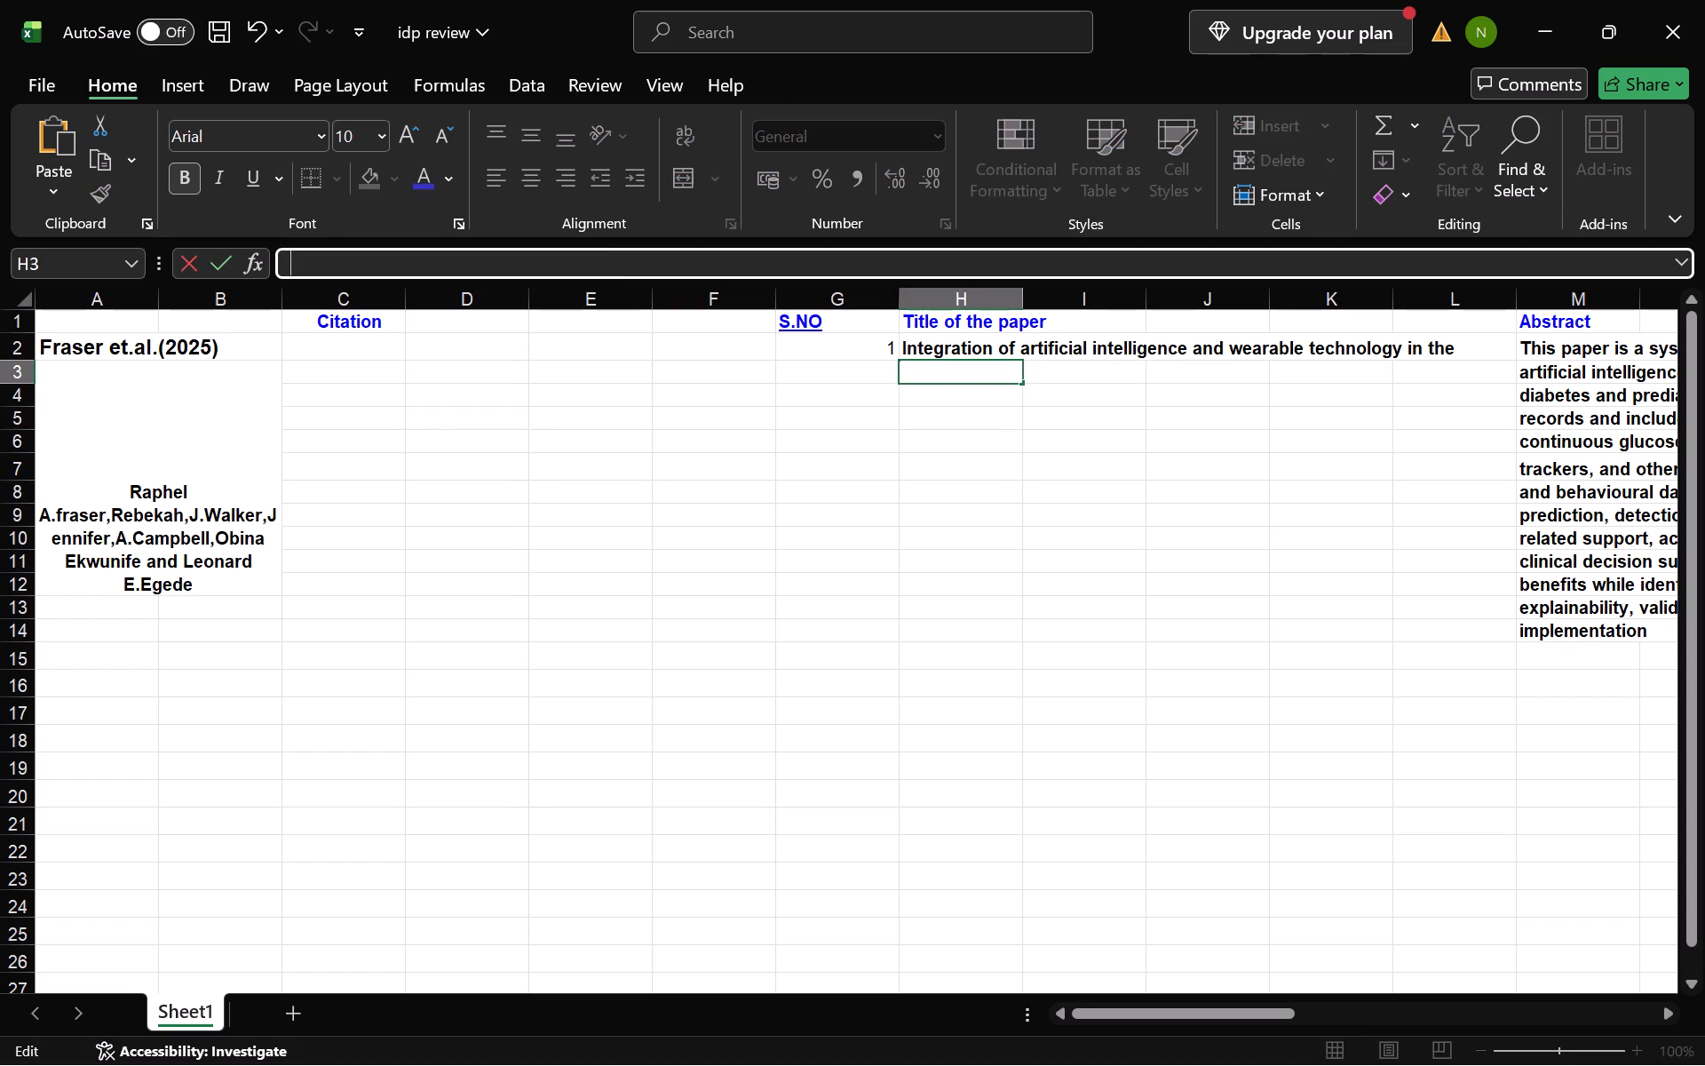
click(981, 355)
click(818, 262)
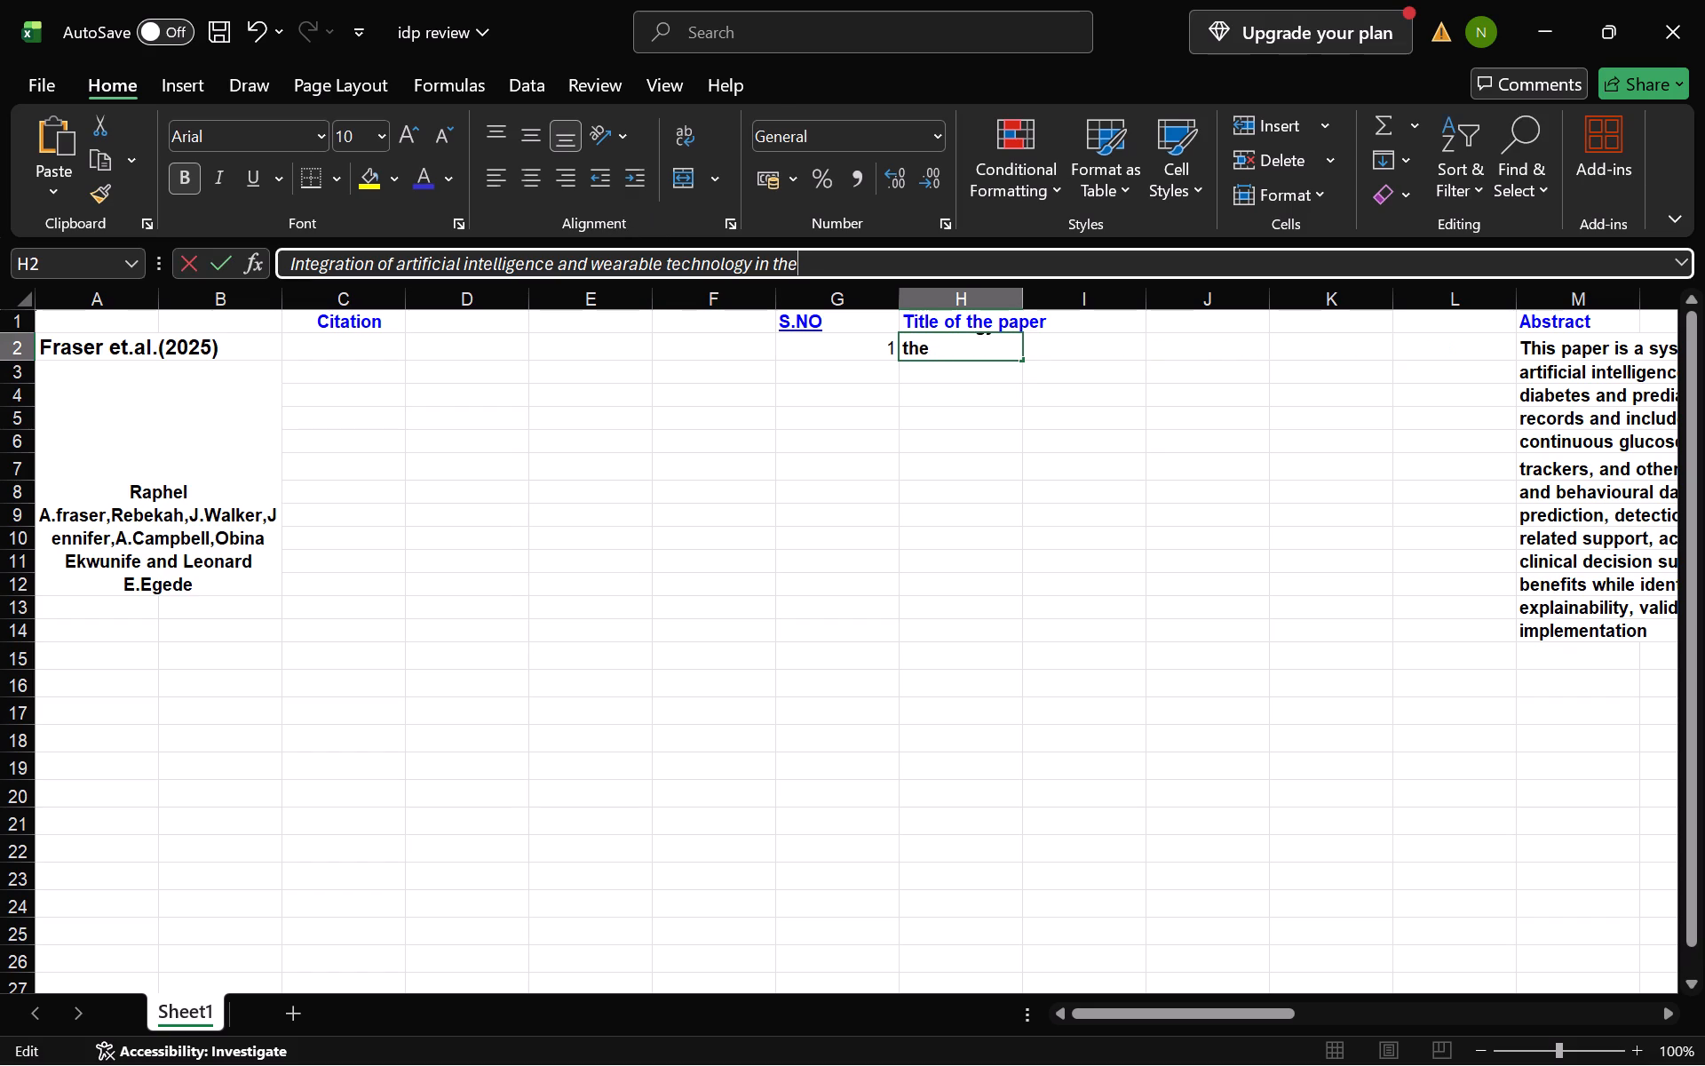
key(space)
key(ctrl+v)
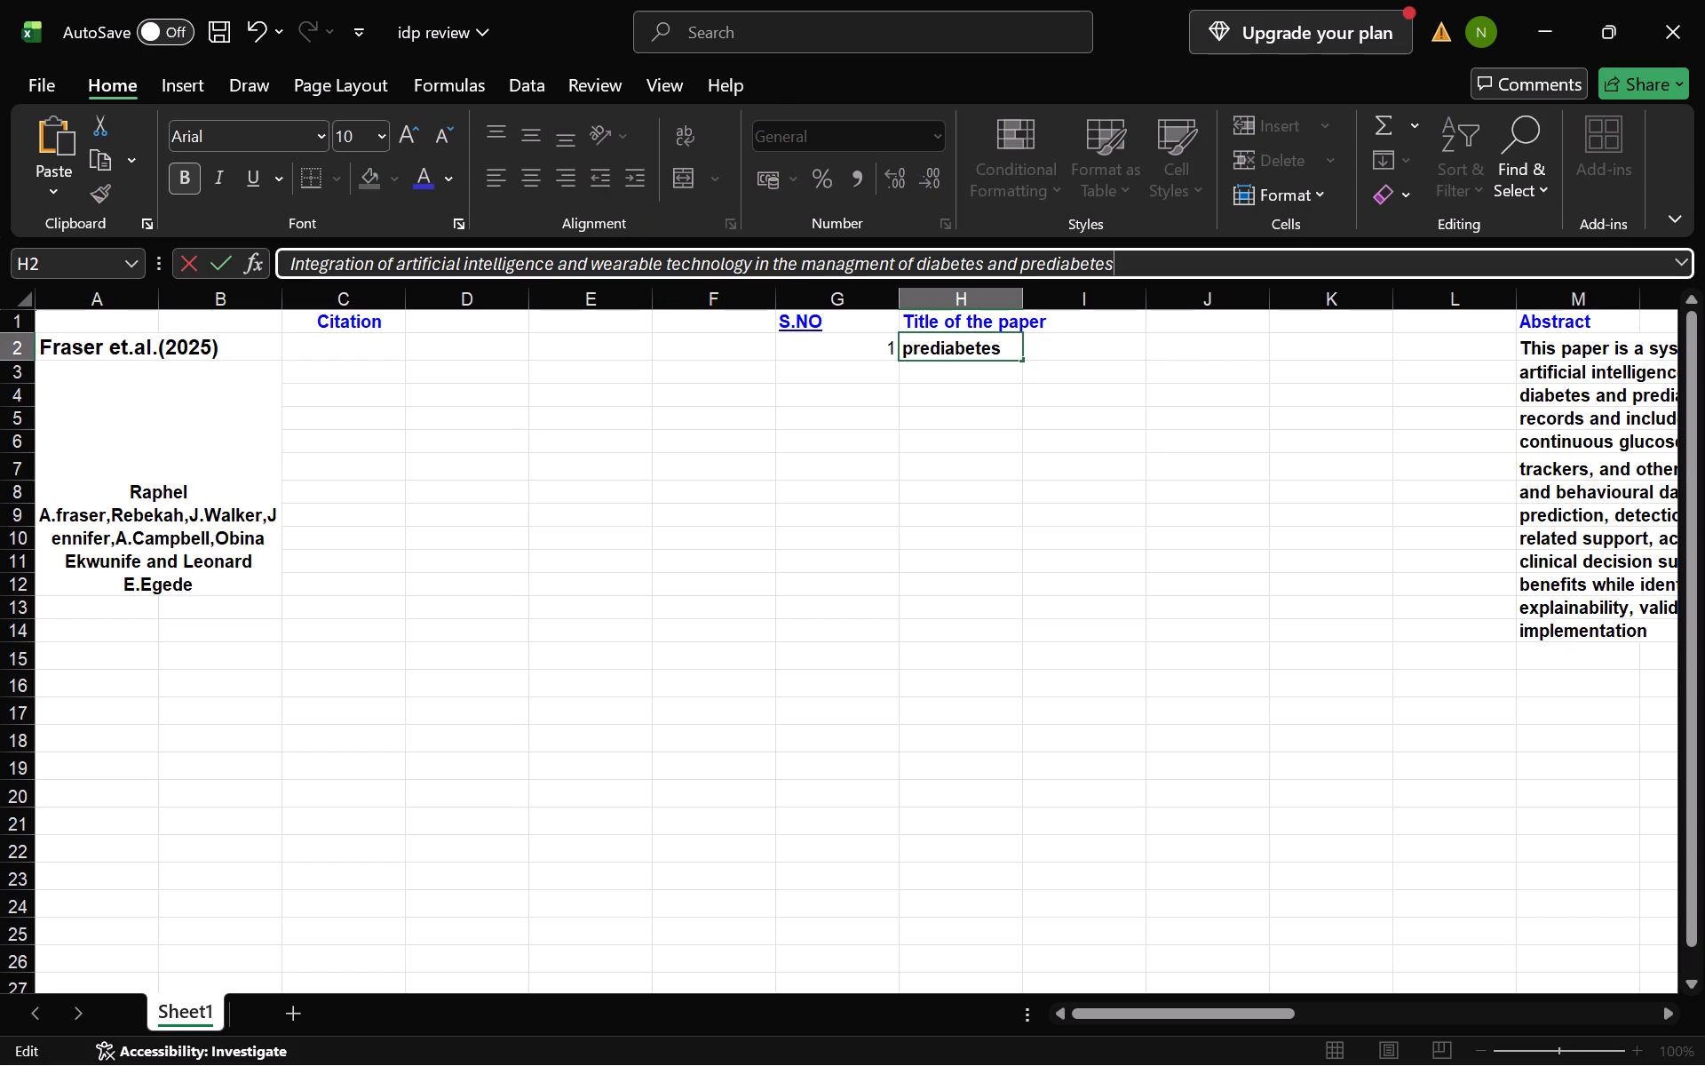
click(987, 386)
Merge and center cells H2:I12 holding the full paper title, and wrap the text.
click(950, 352)
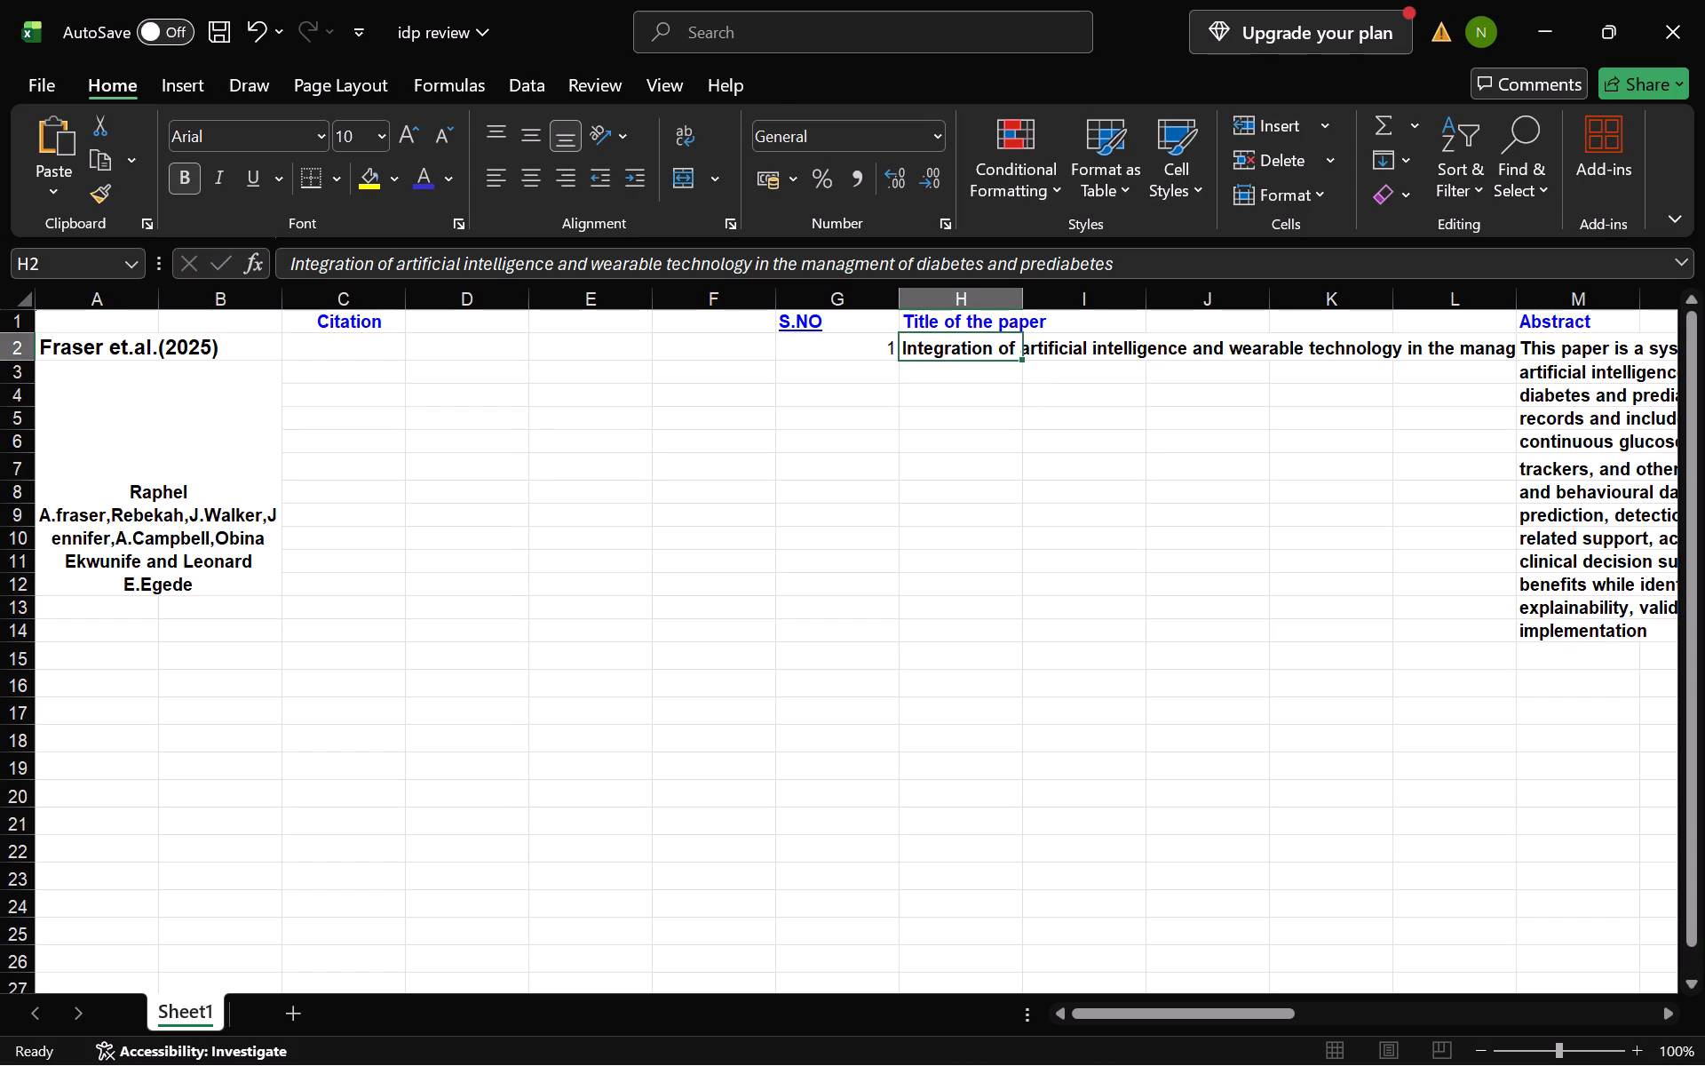
drag(995, 354, 1130, 502)
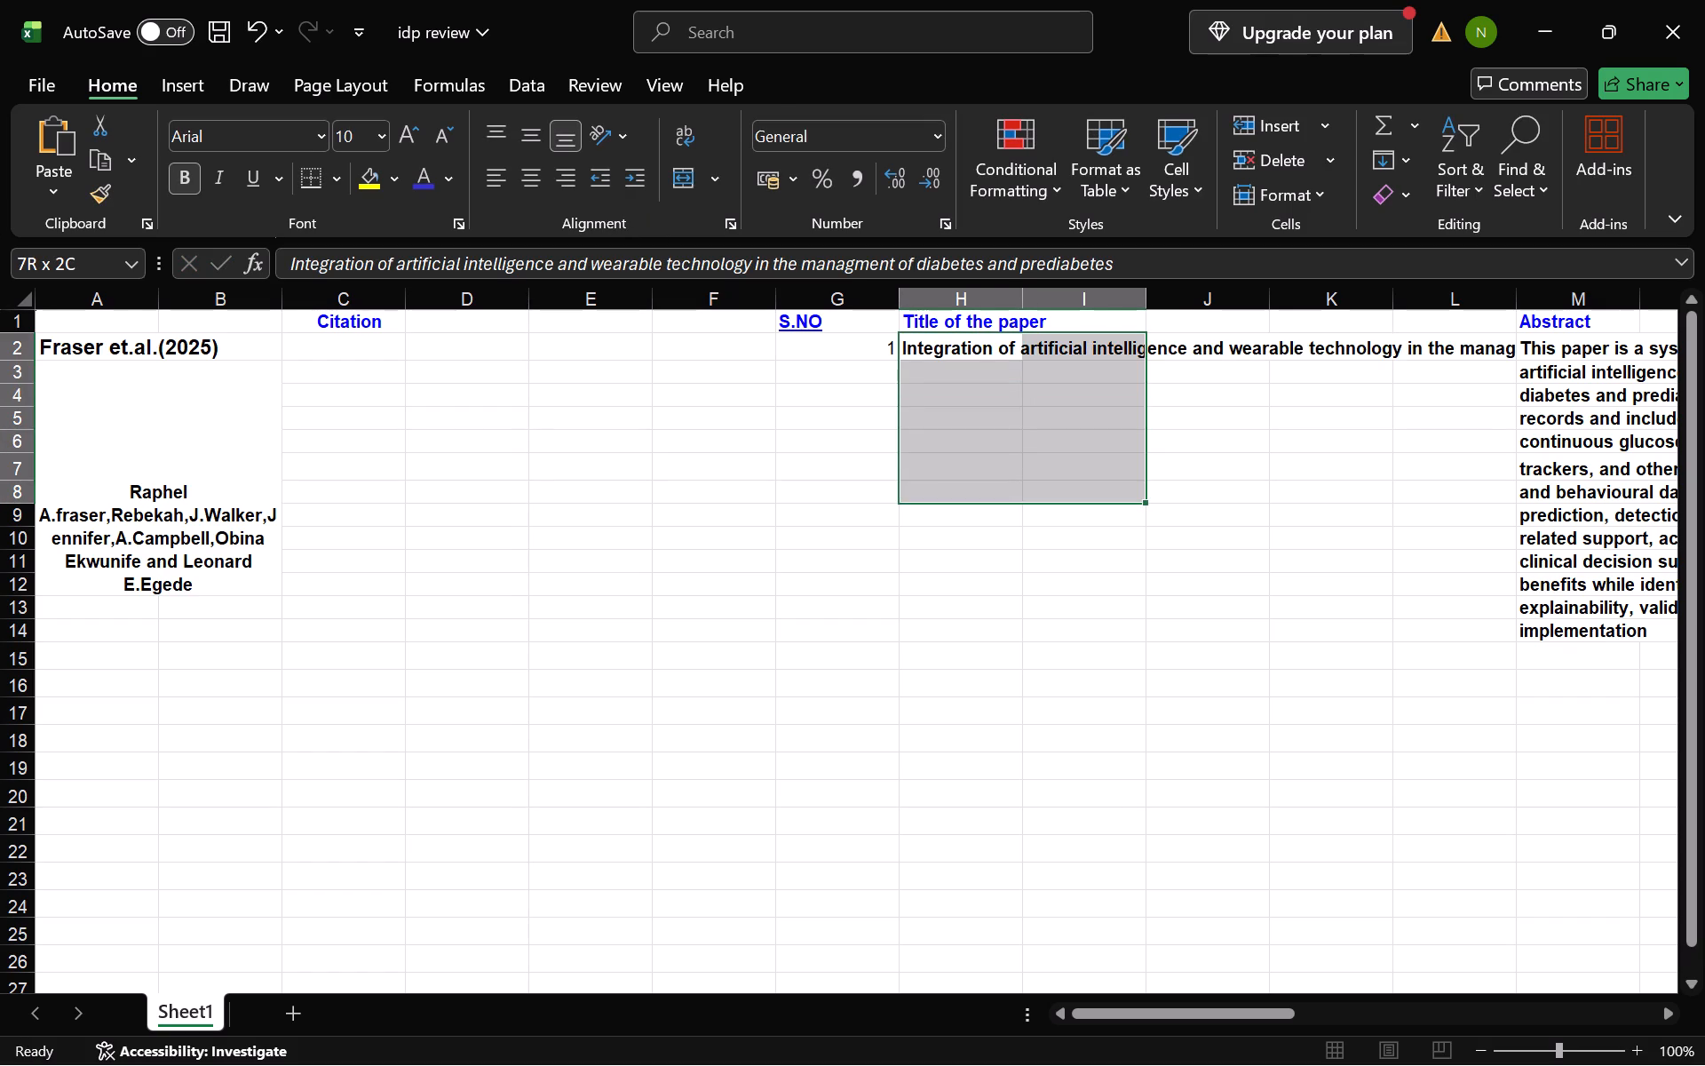
drag(1130, 502, 1119, 577)
click(692, 169)
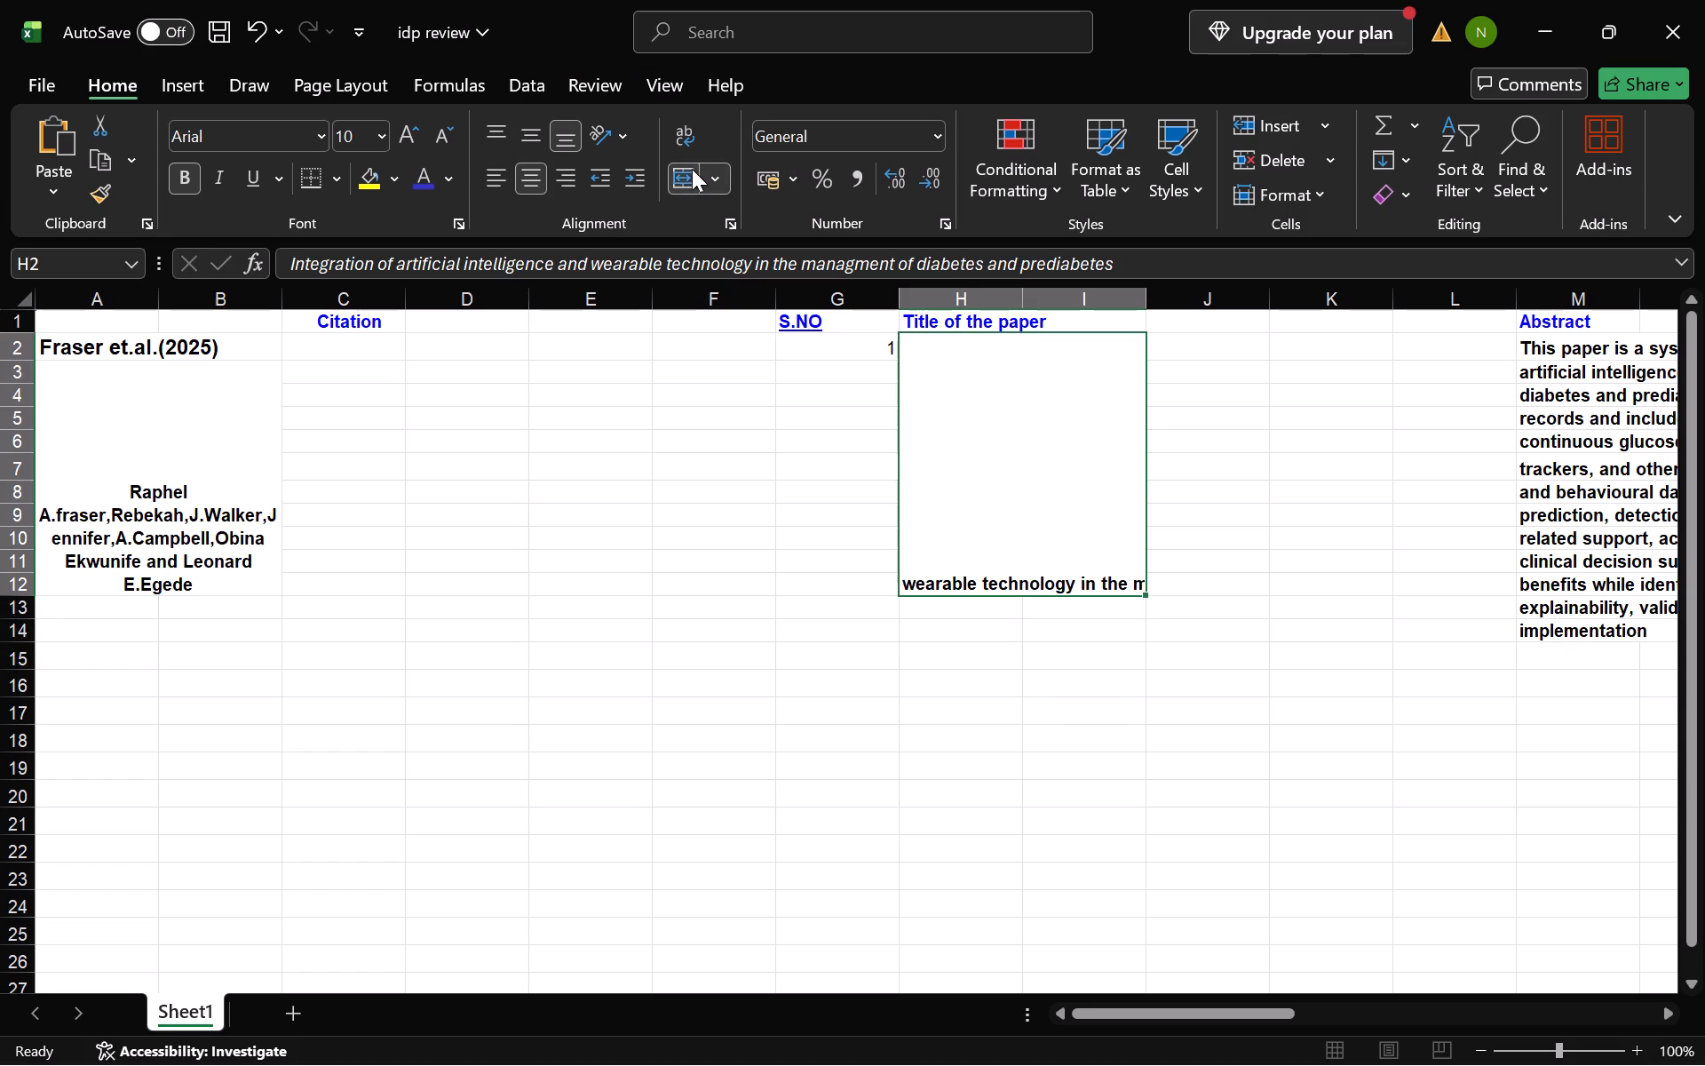
click(679, 133)
click(1177, 351)
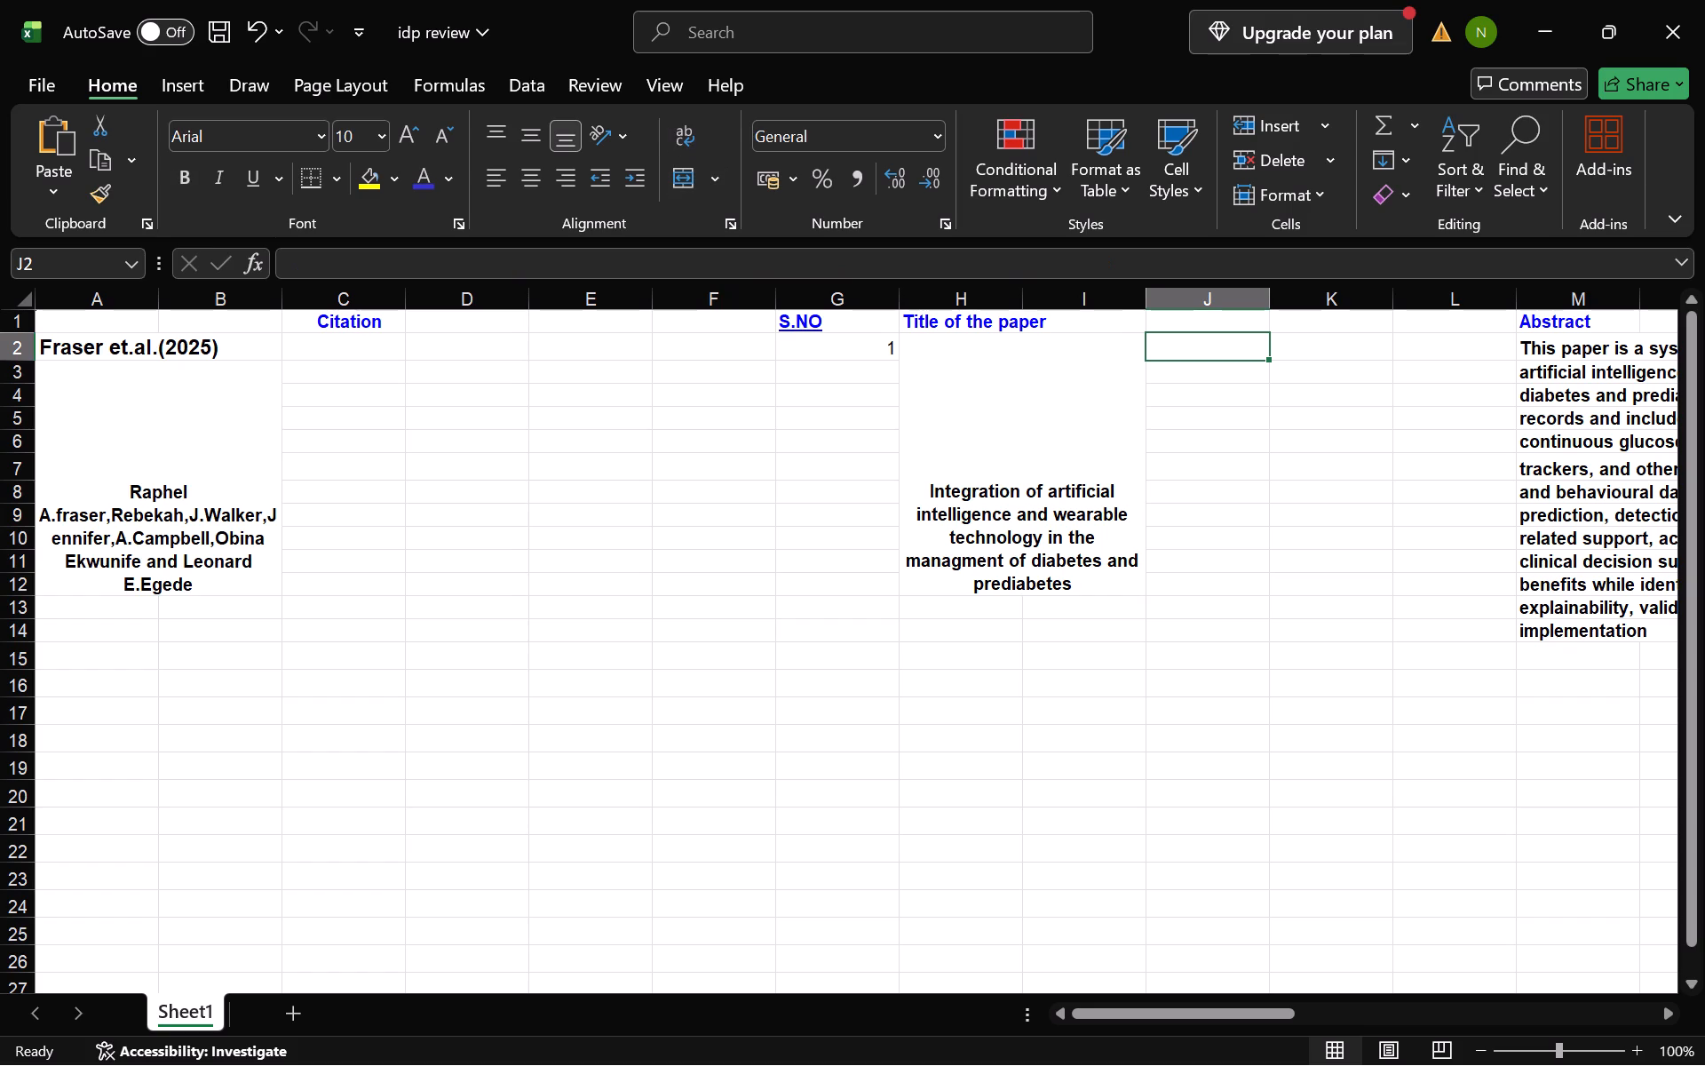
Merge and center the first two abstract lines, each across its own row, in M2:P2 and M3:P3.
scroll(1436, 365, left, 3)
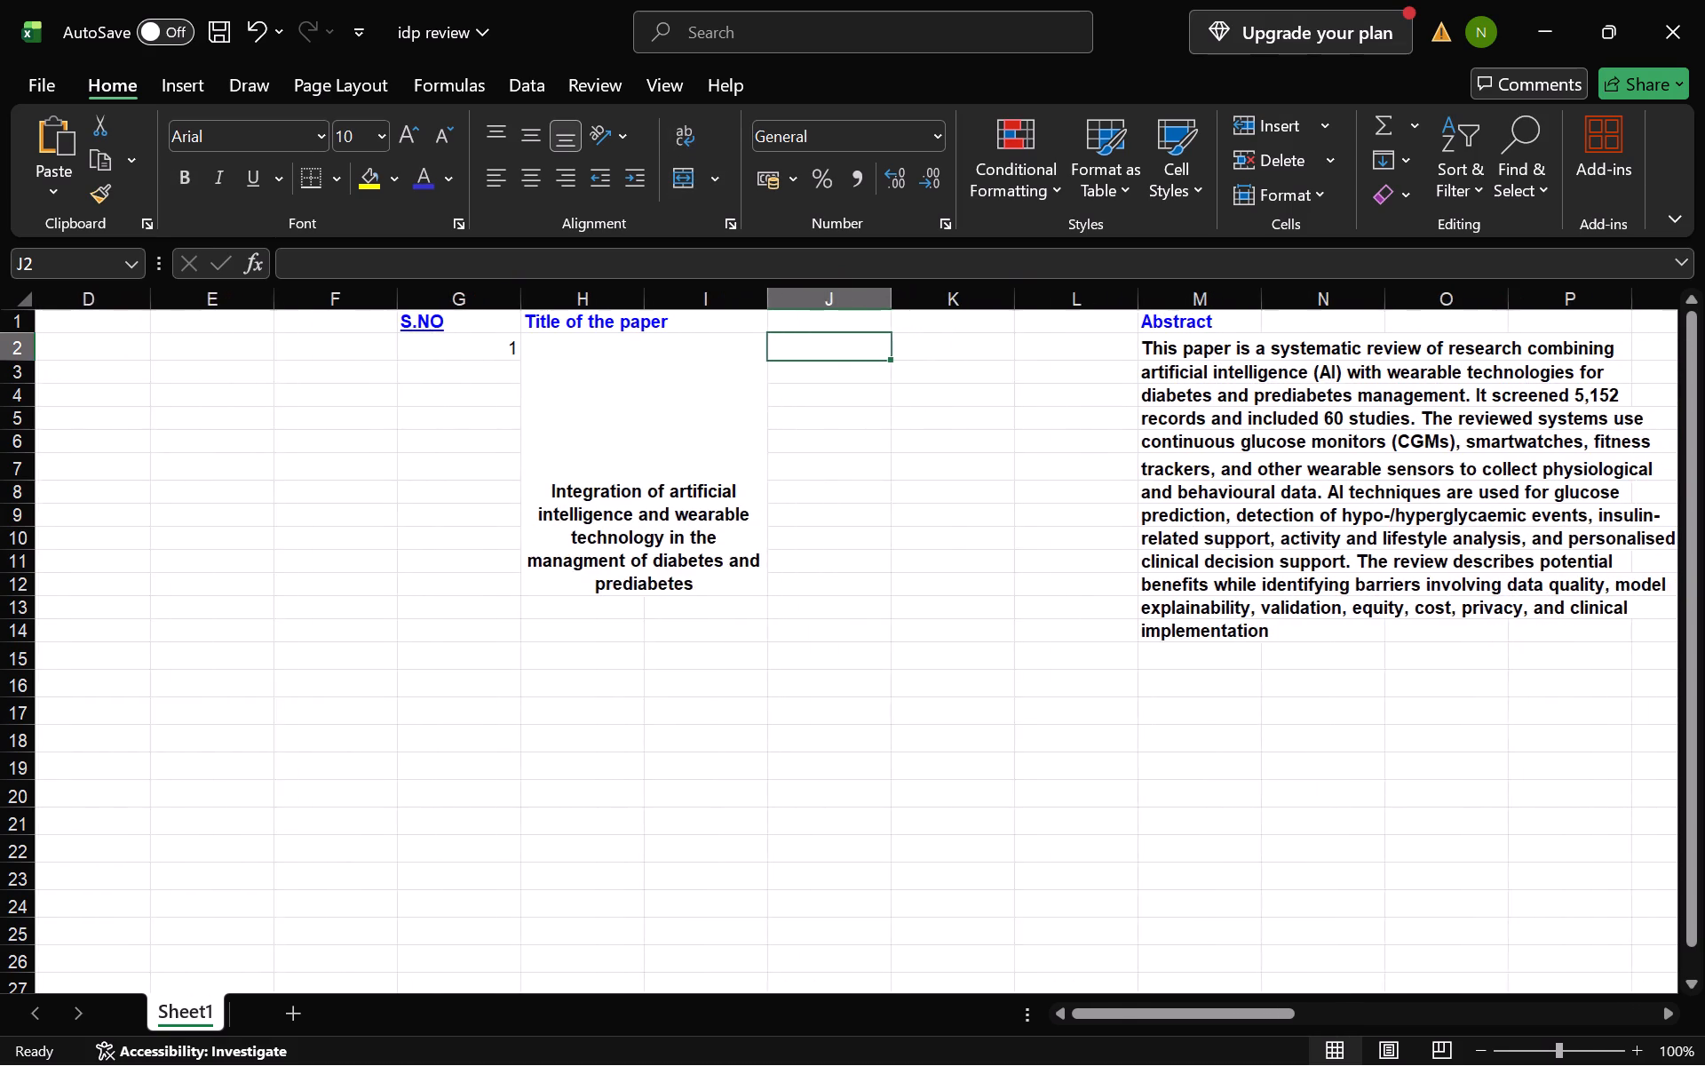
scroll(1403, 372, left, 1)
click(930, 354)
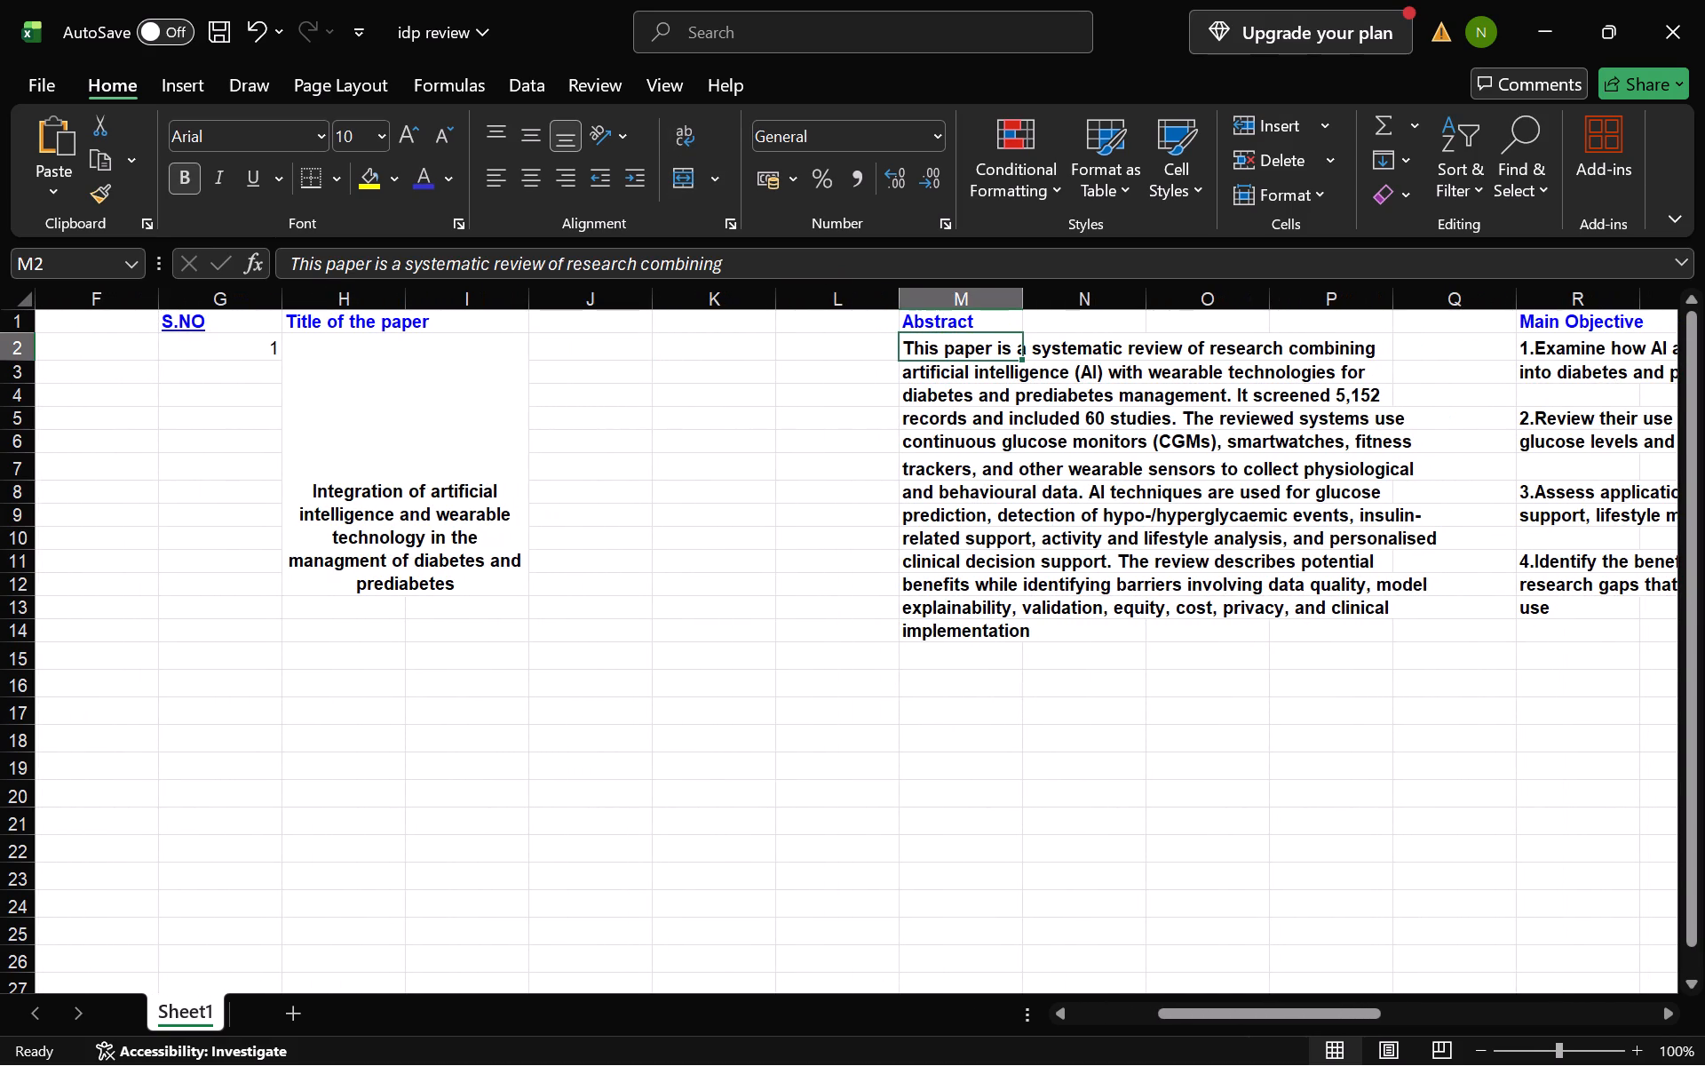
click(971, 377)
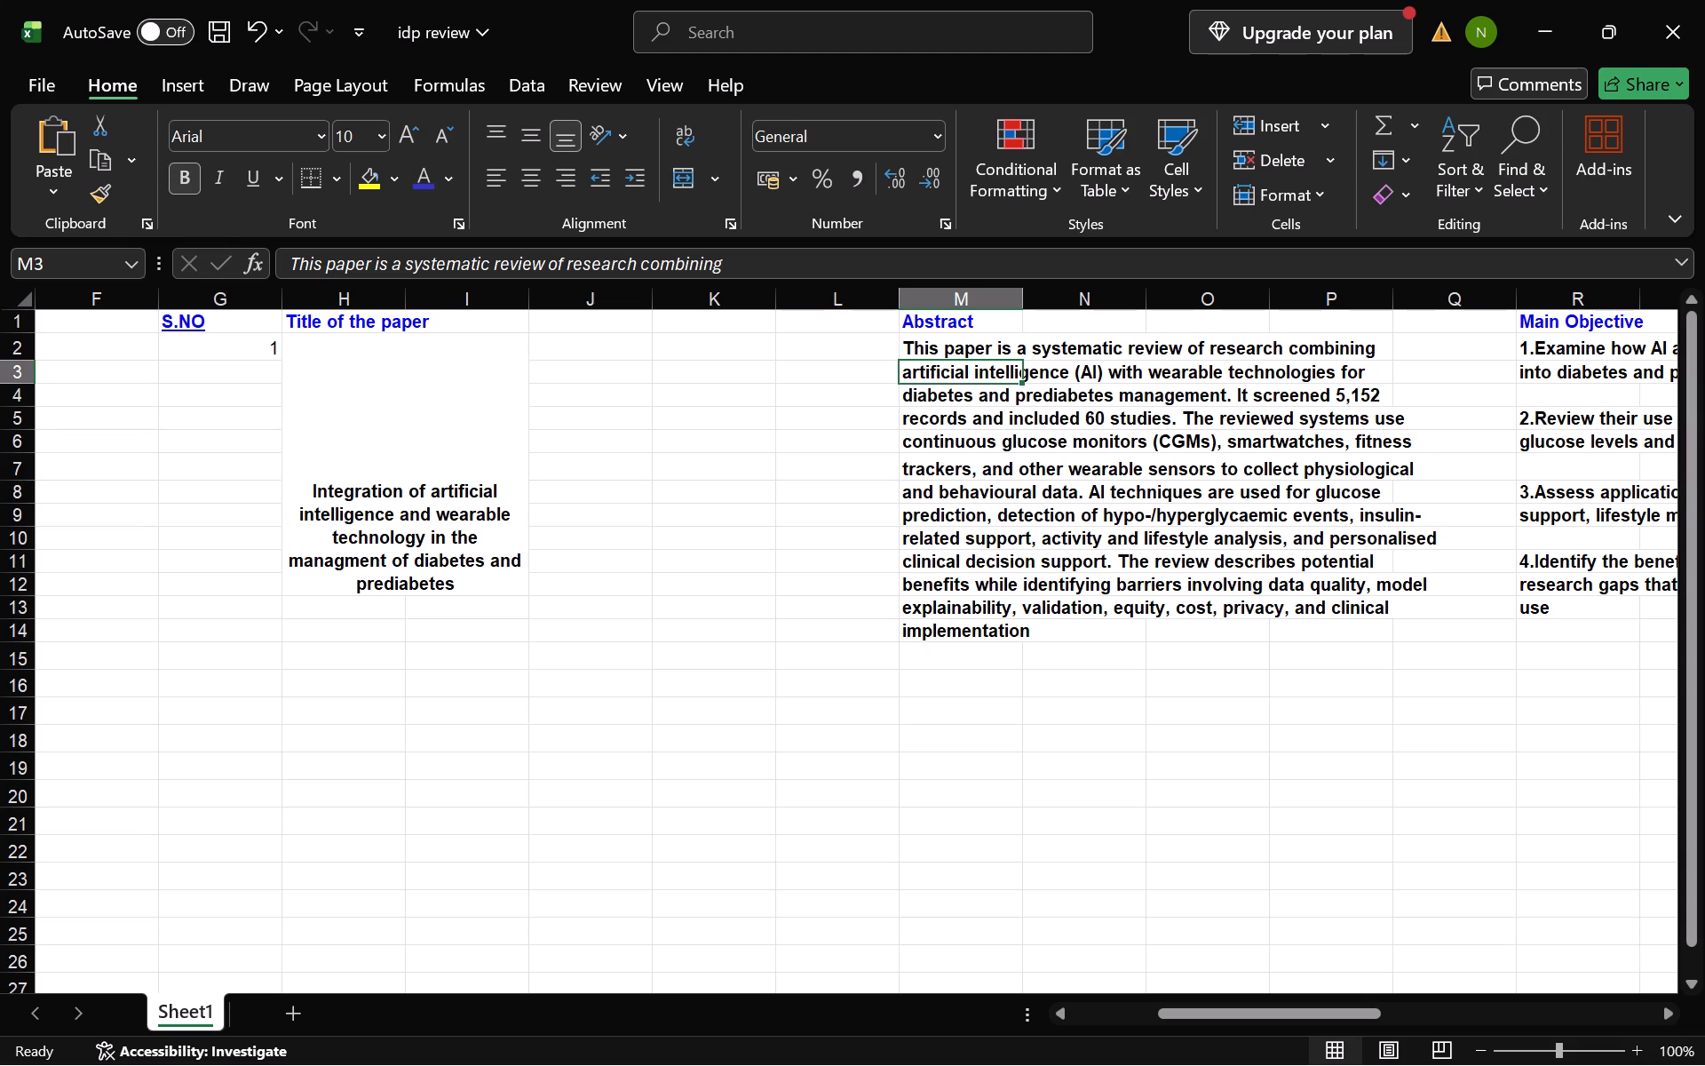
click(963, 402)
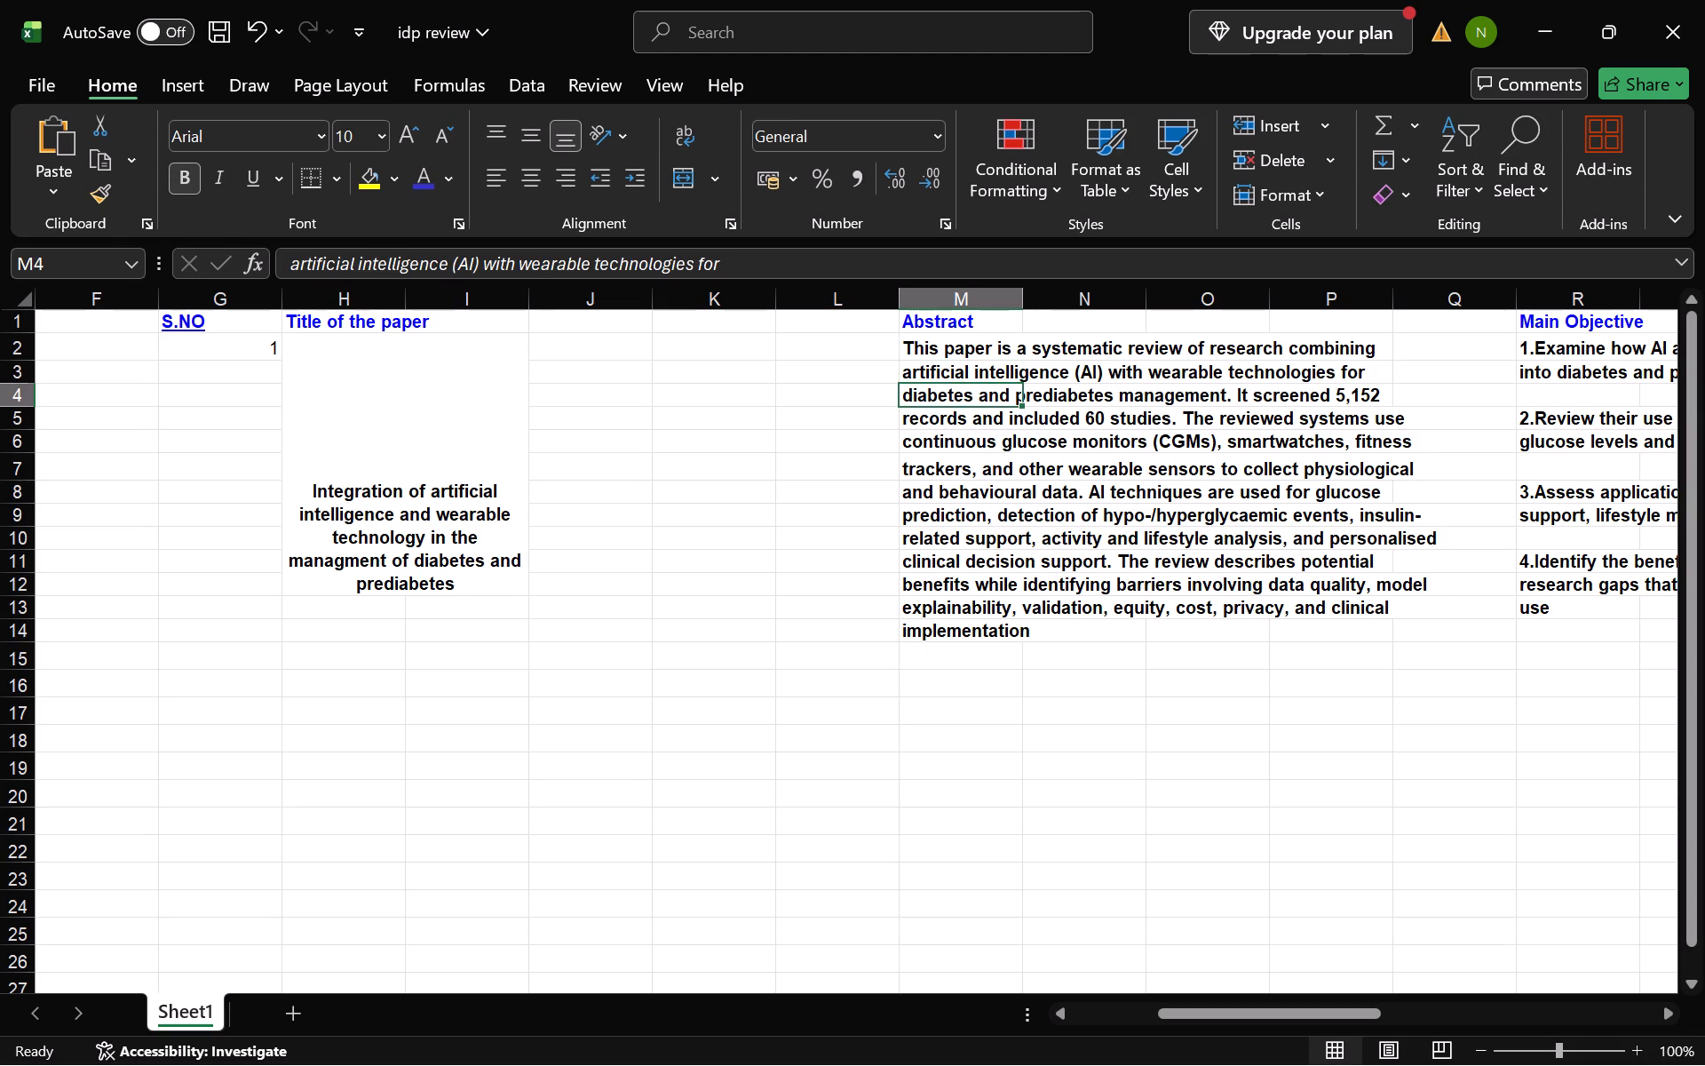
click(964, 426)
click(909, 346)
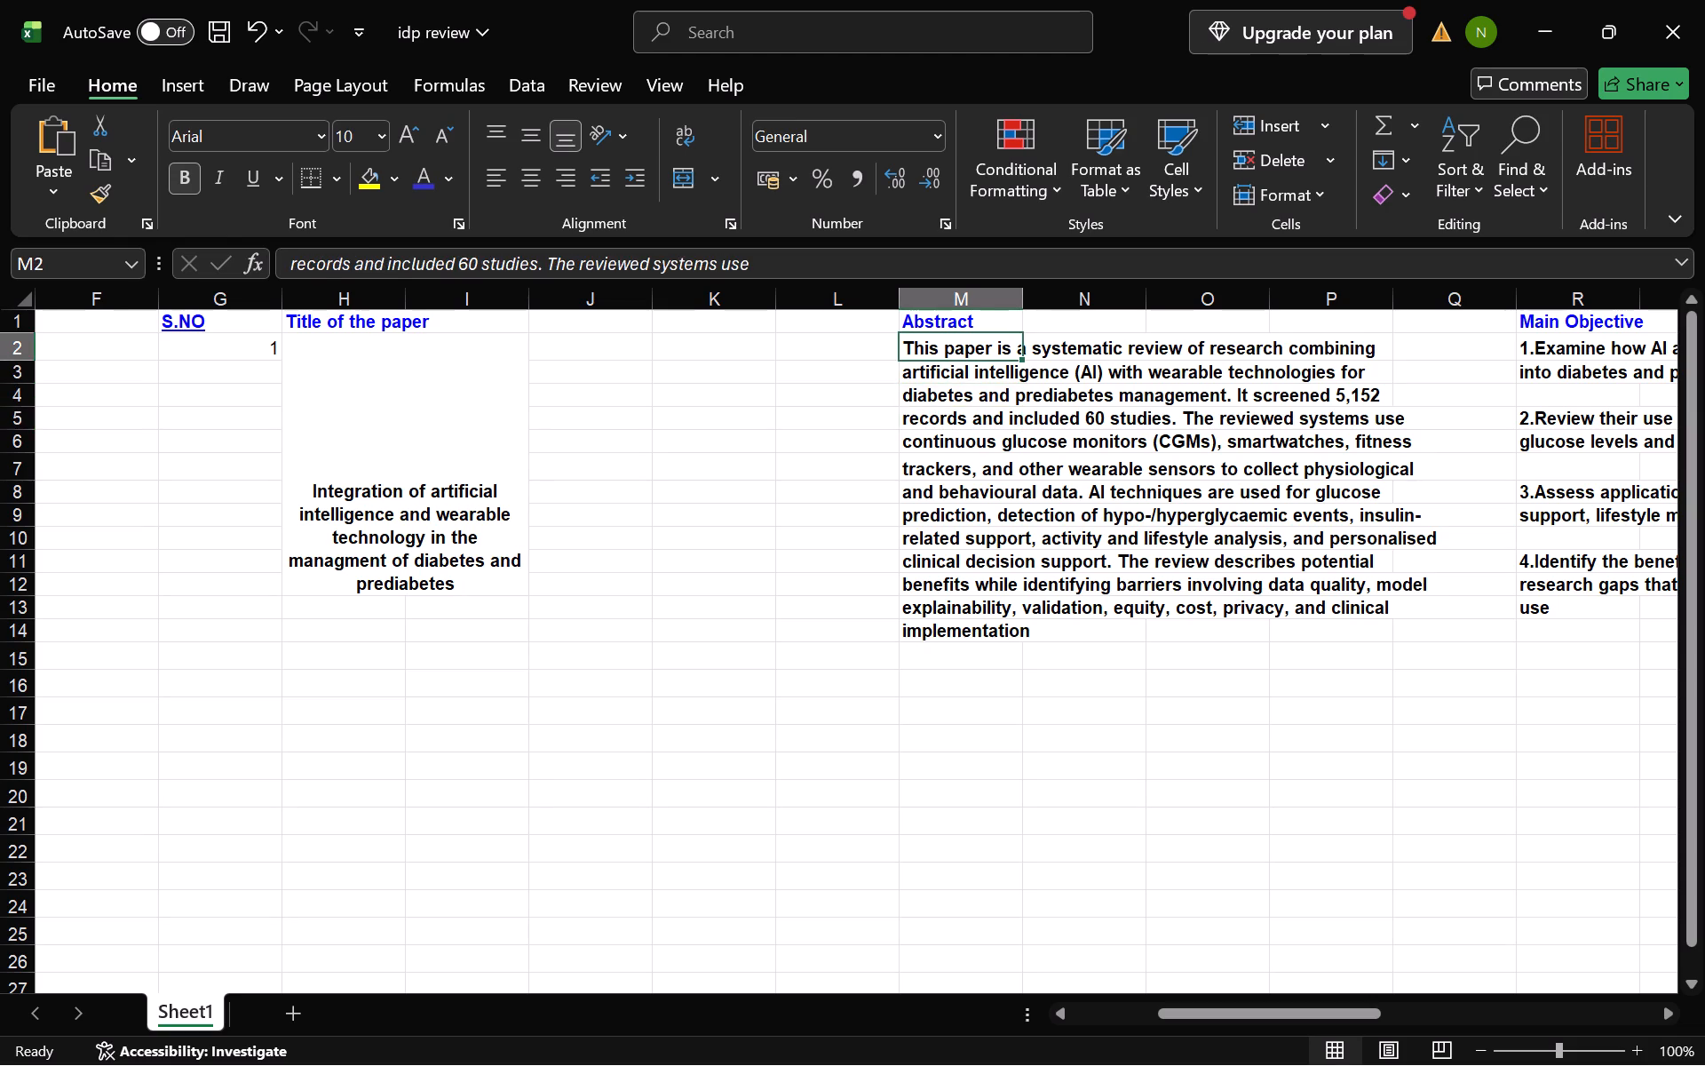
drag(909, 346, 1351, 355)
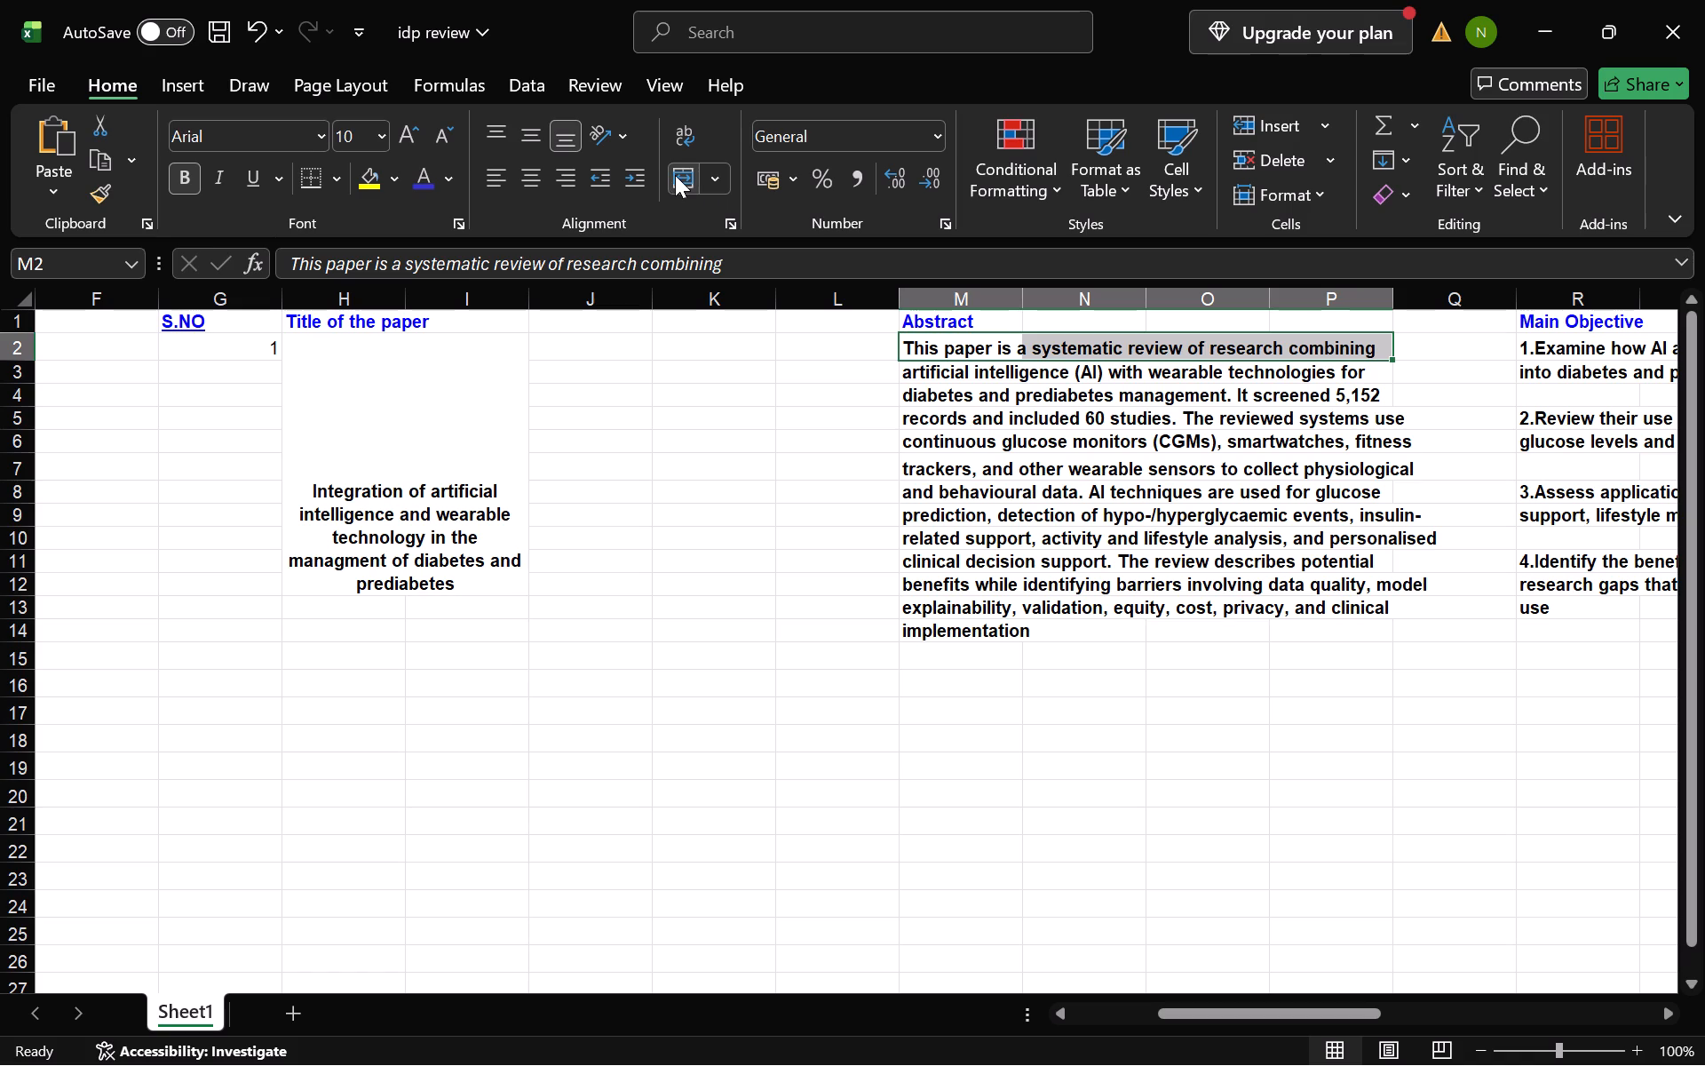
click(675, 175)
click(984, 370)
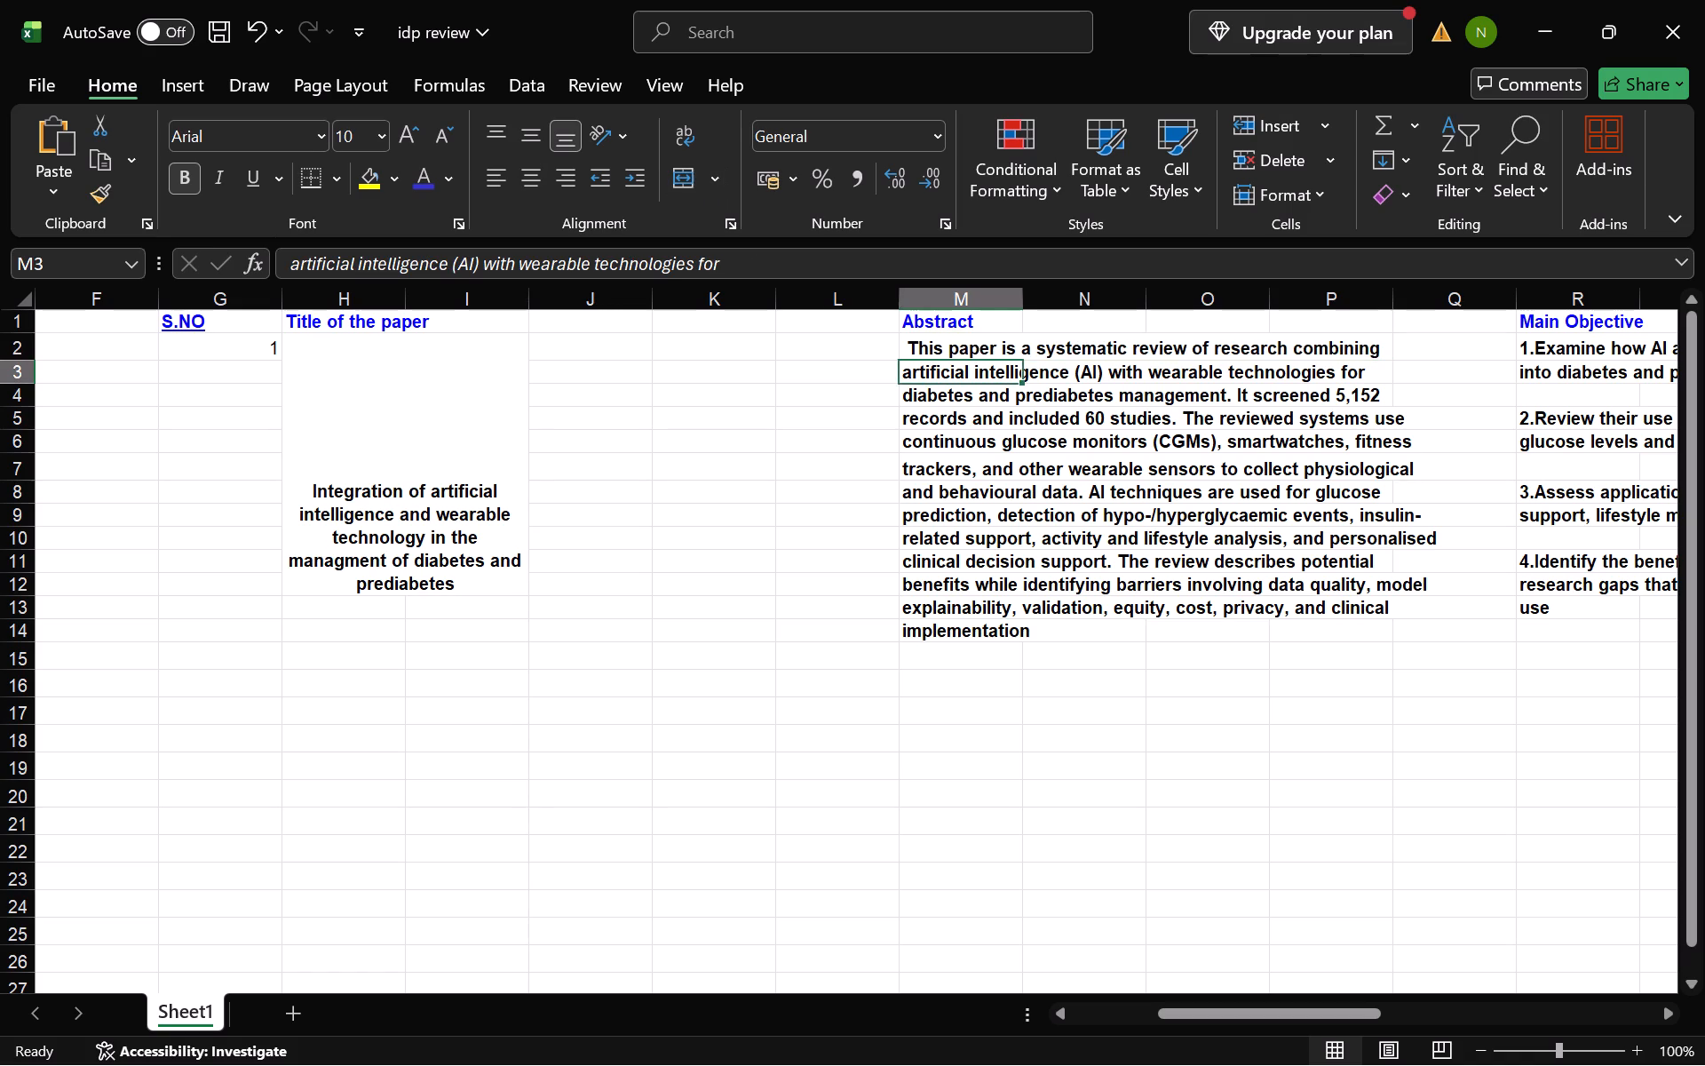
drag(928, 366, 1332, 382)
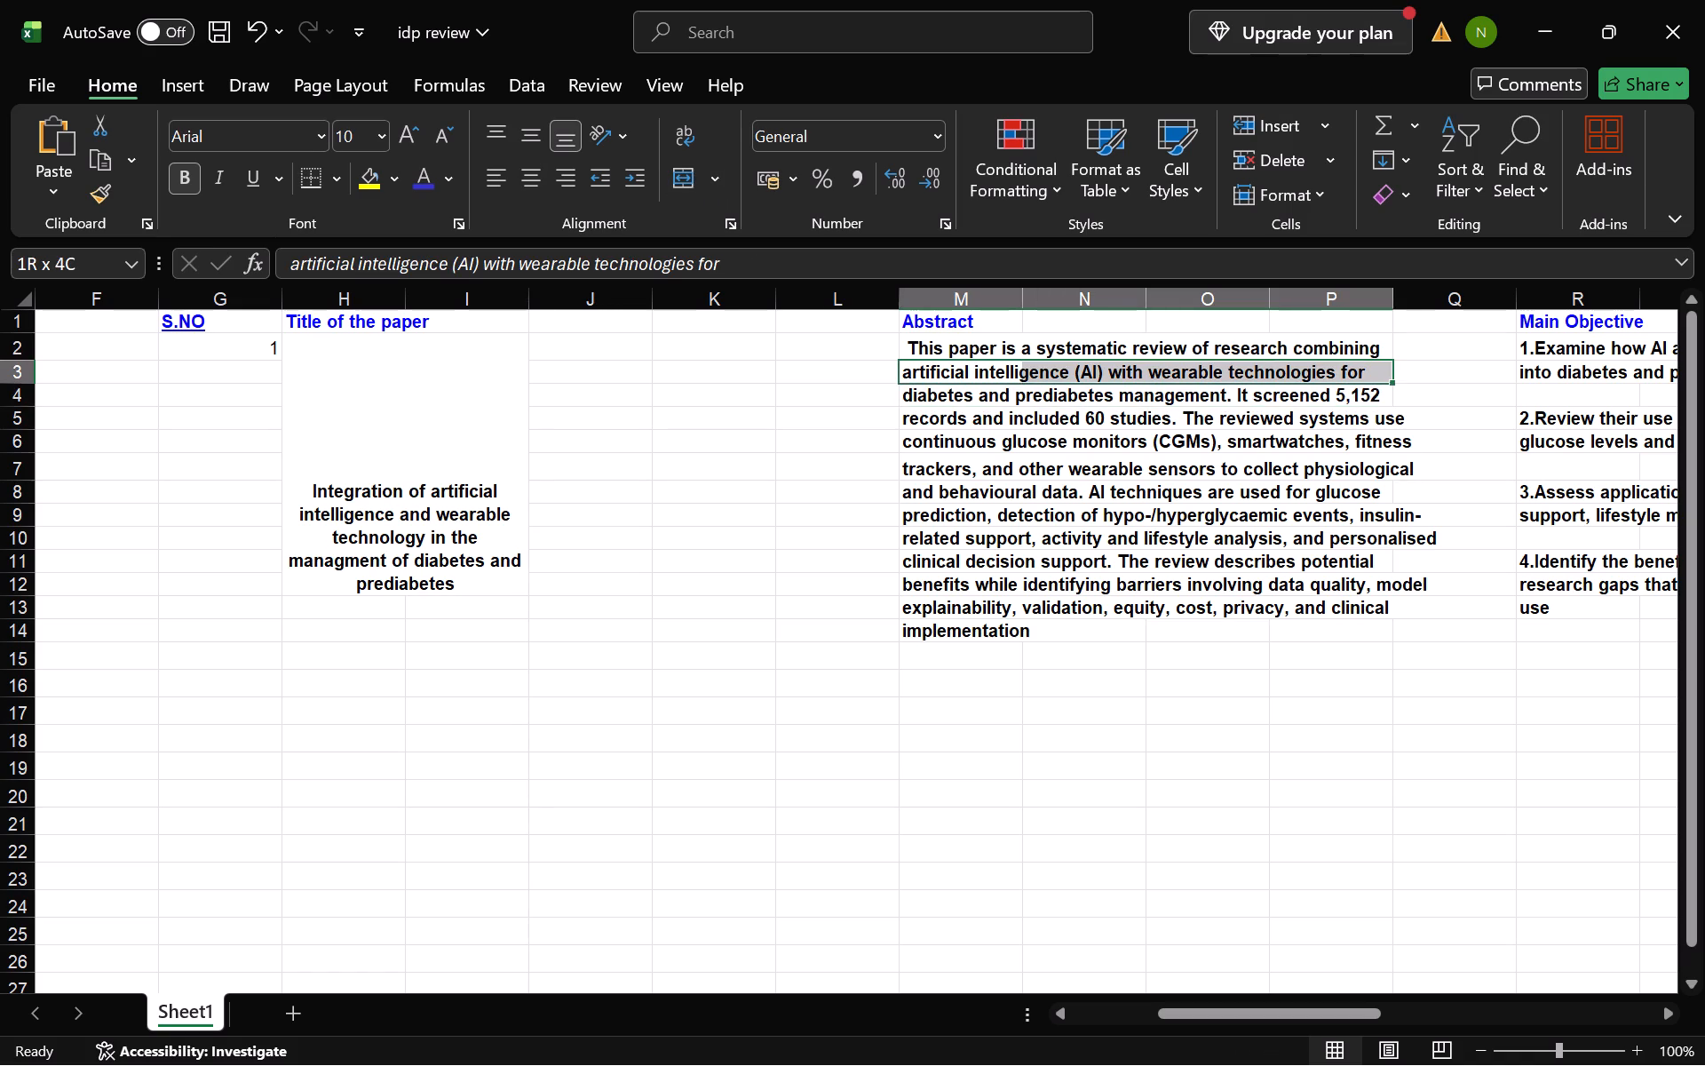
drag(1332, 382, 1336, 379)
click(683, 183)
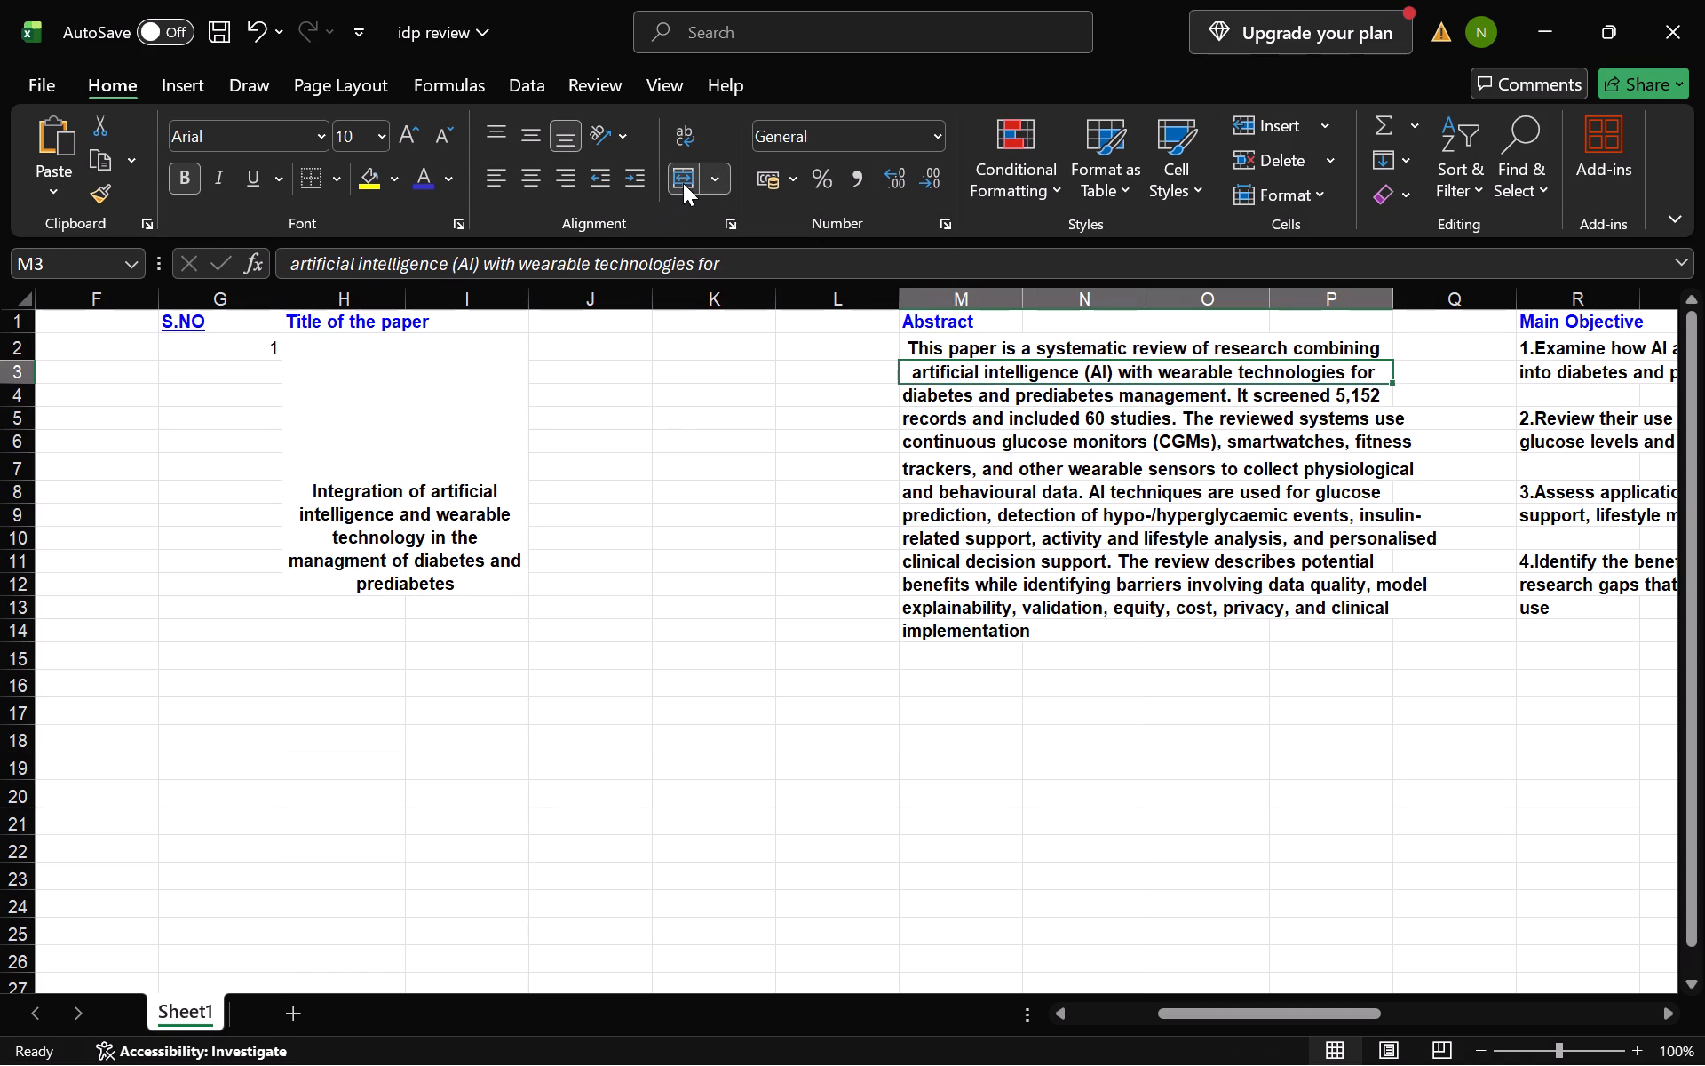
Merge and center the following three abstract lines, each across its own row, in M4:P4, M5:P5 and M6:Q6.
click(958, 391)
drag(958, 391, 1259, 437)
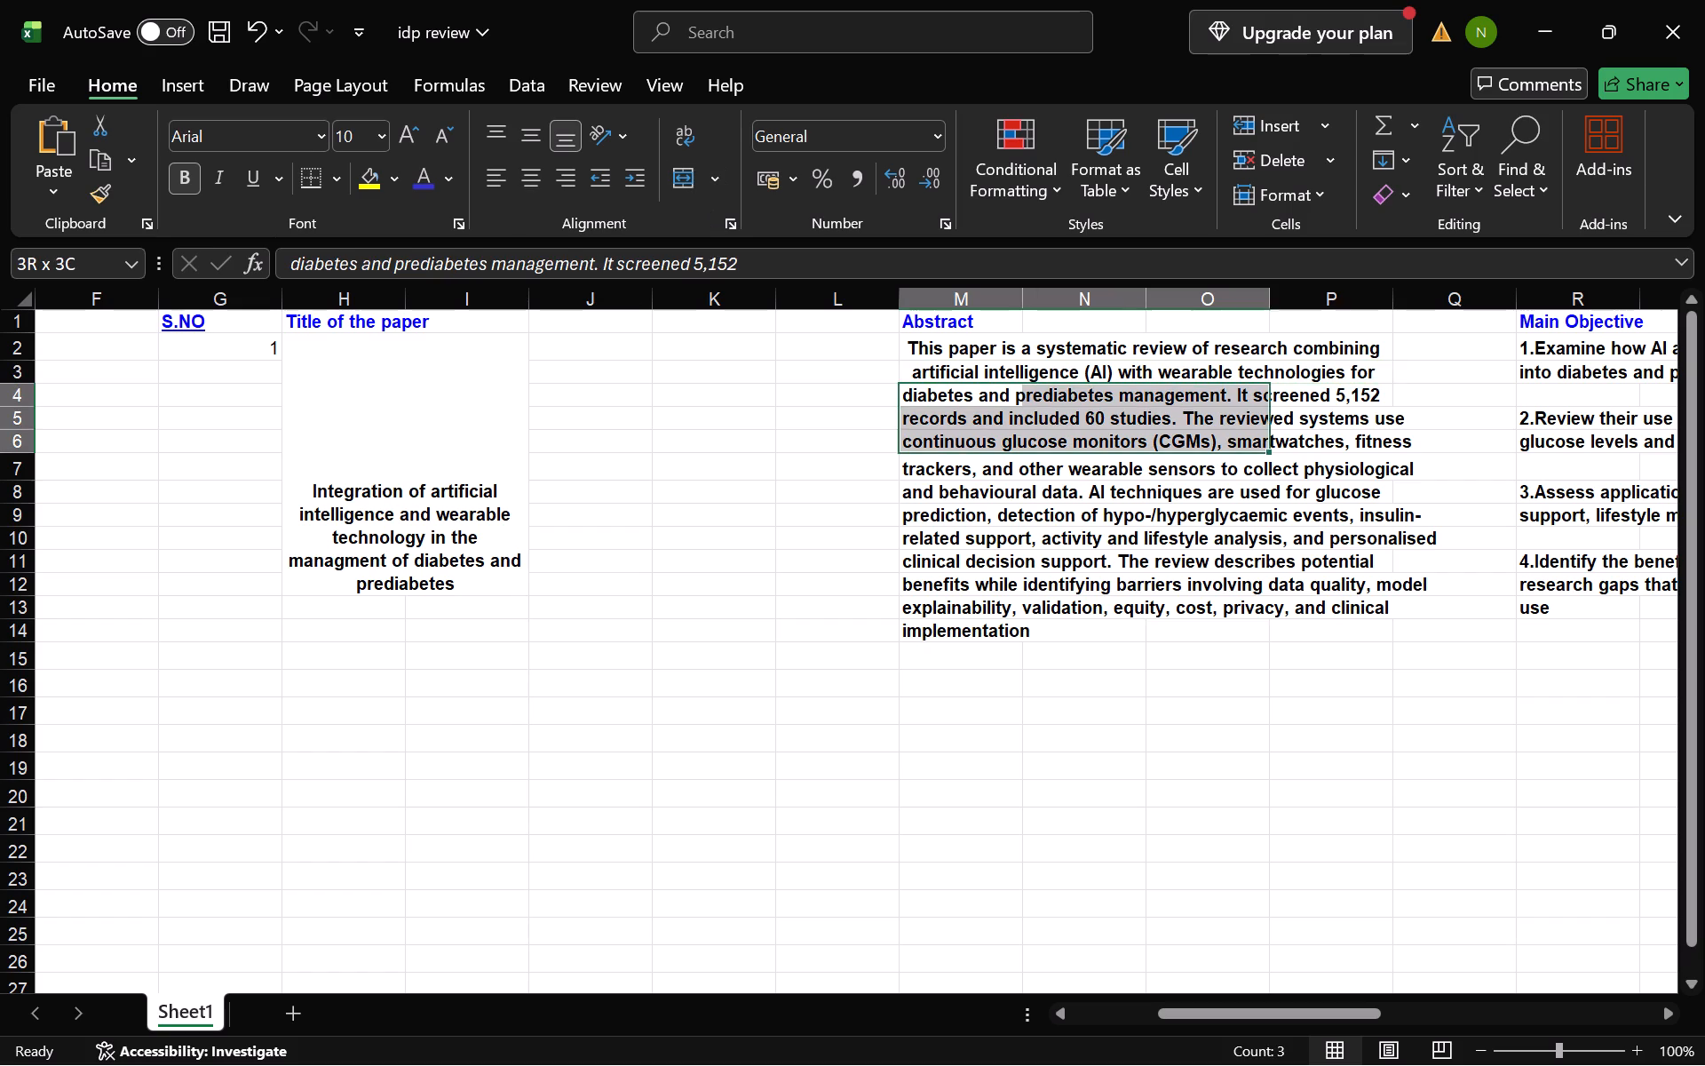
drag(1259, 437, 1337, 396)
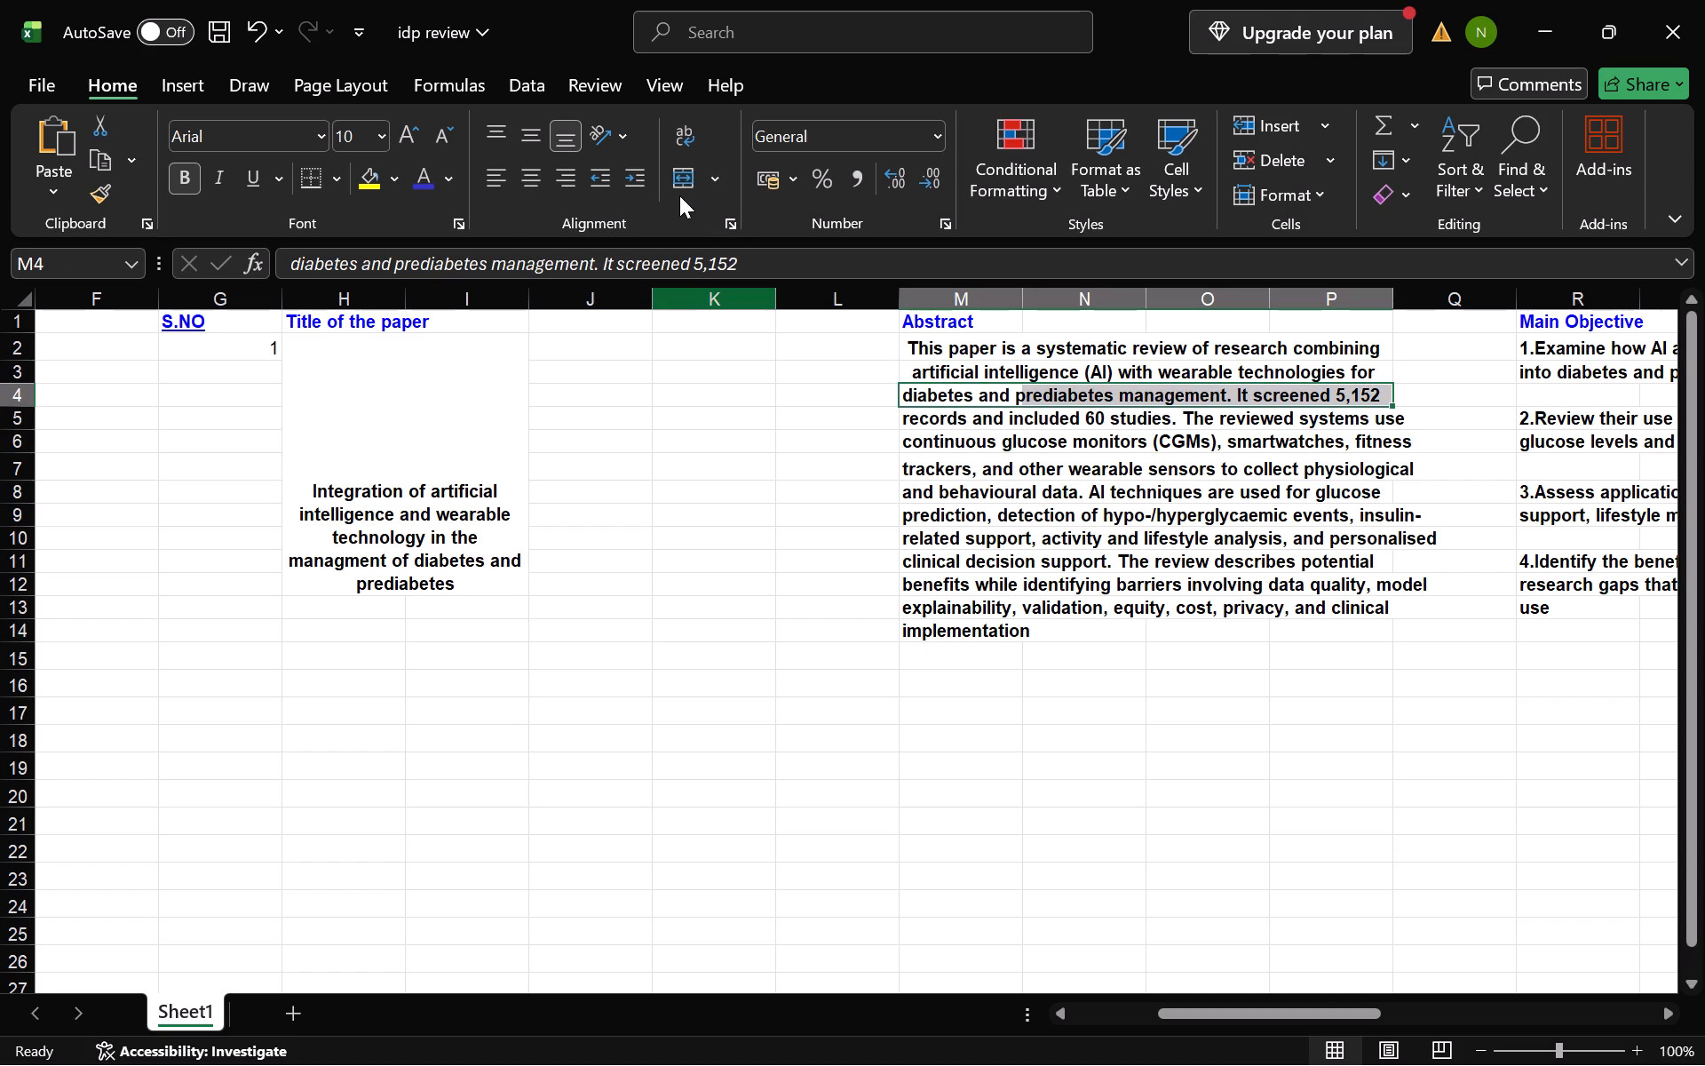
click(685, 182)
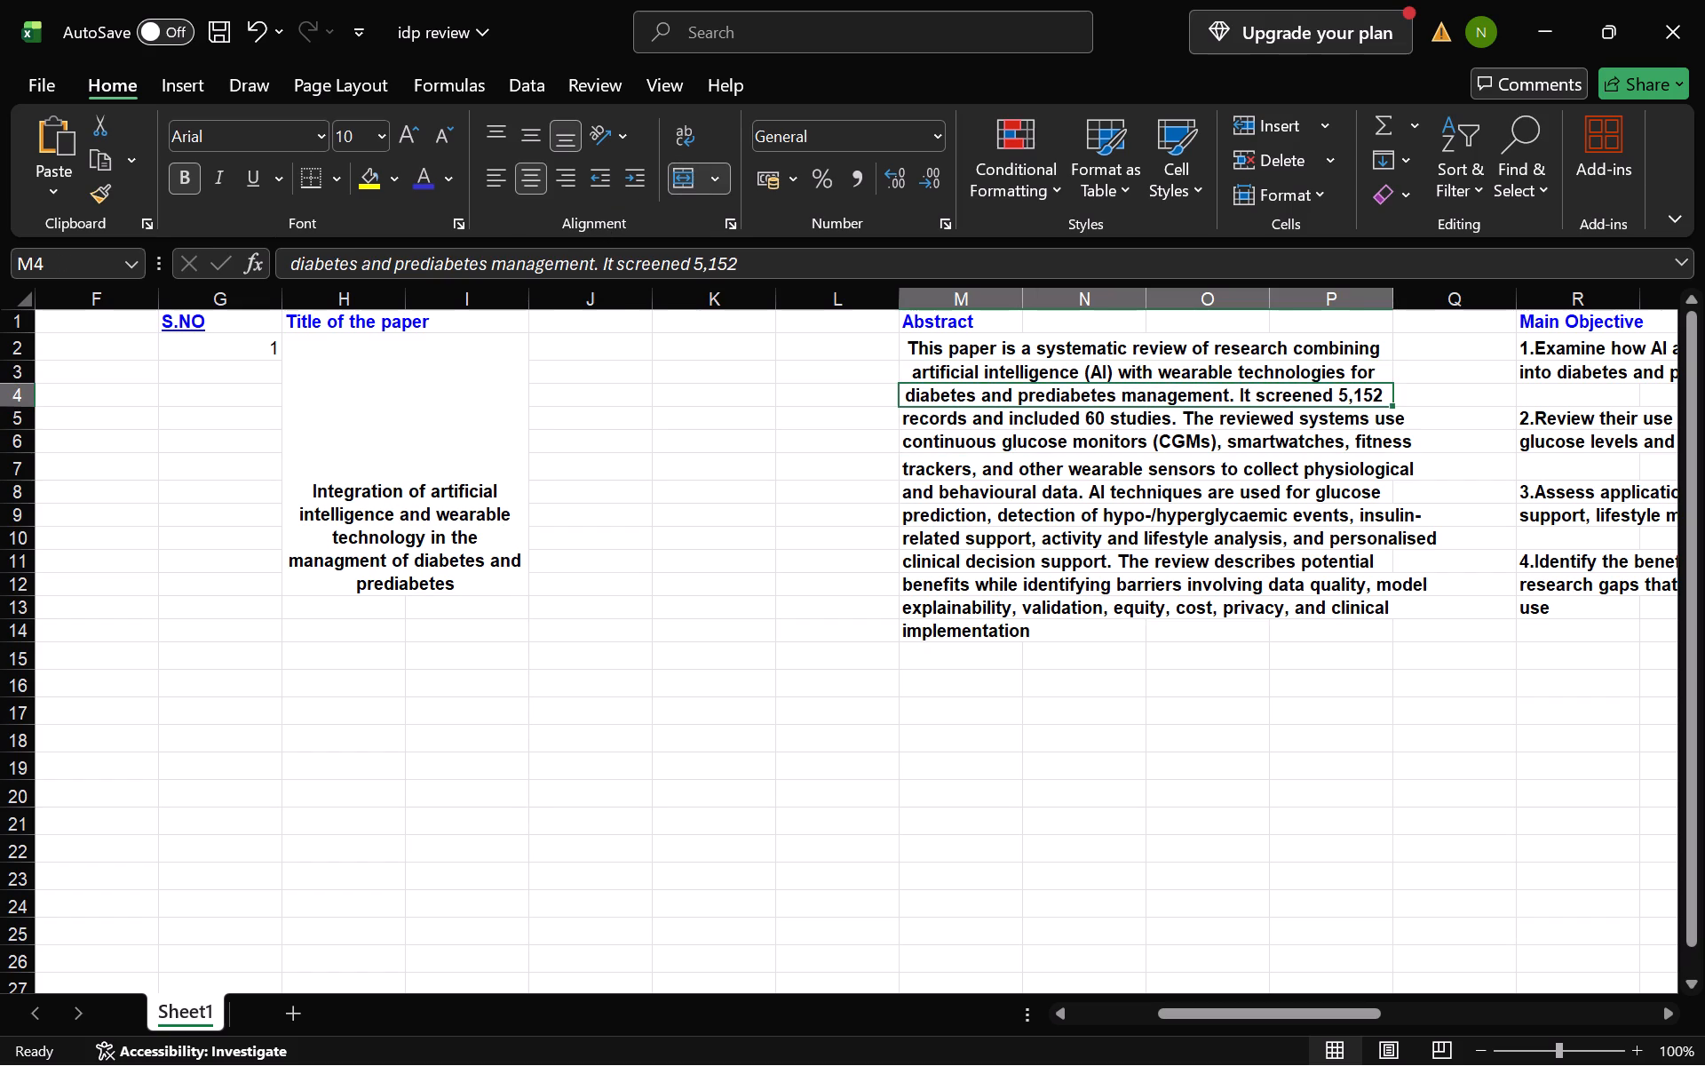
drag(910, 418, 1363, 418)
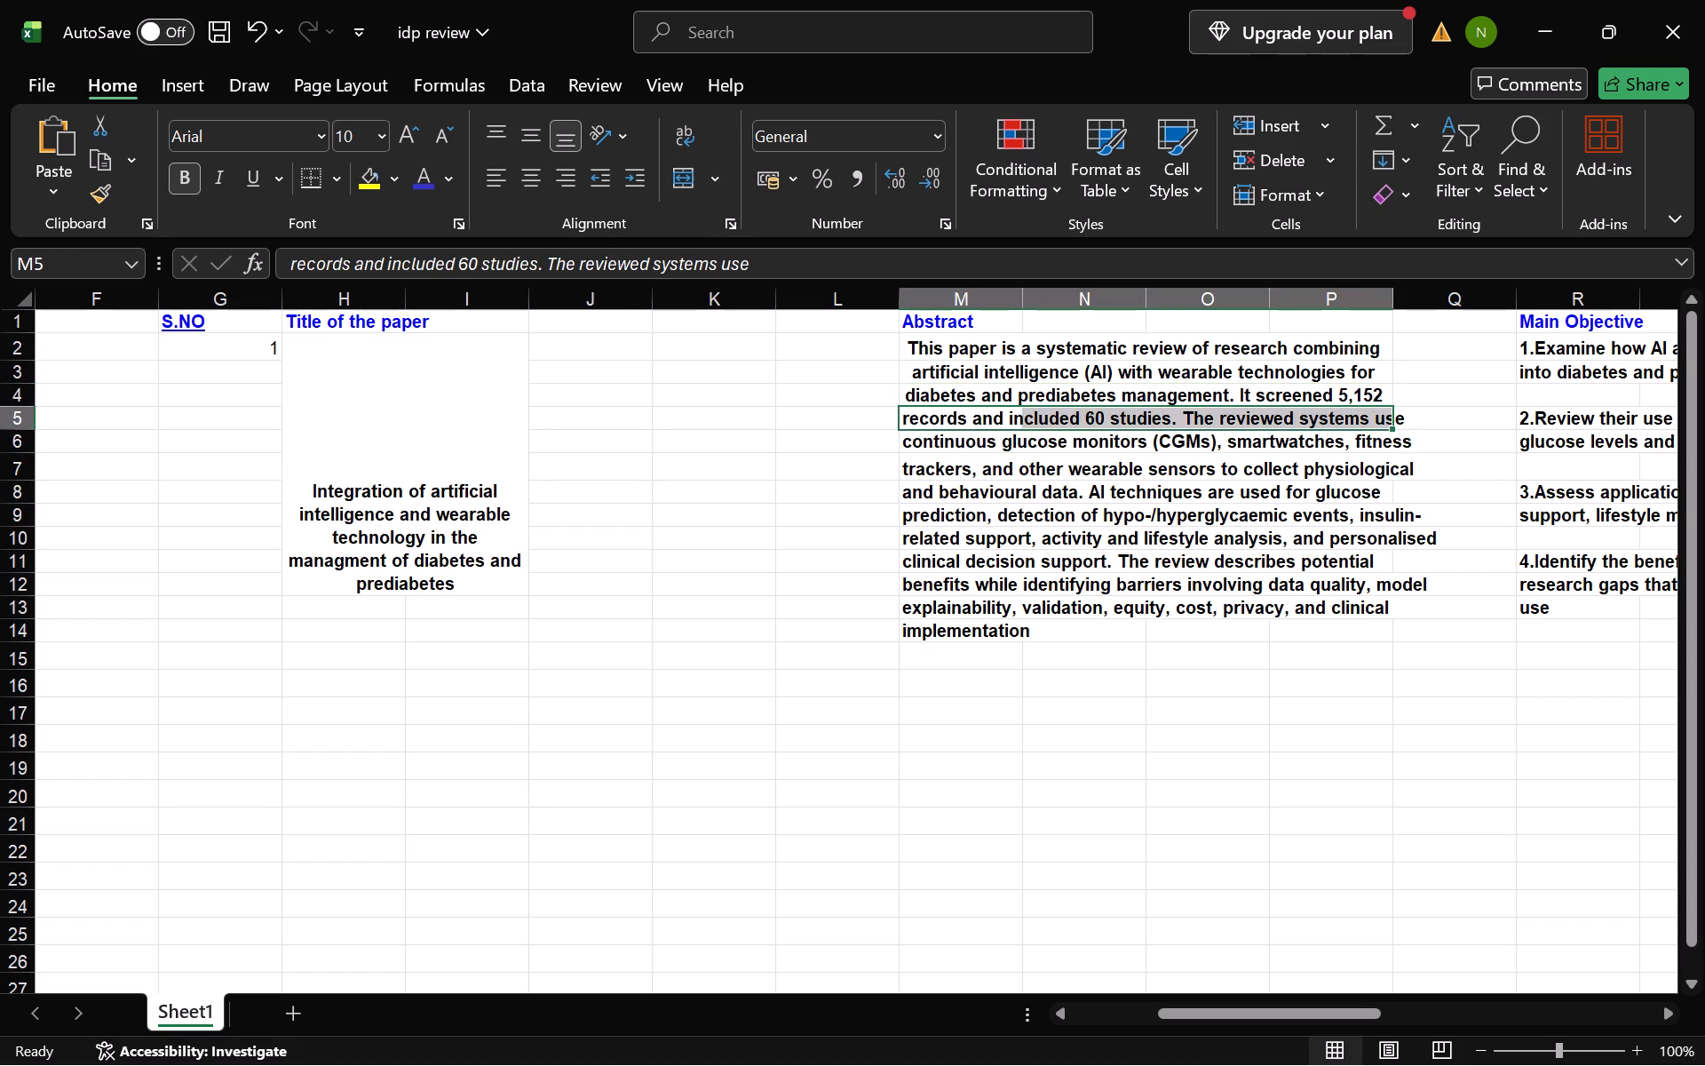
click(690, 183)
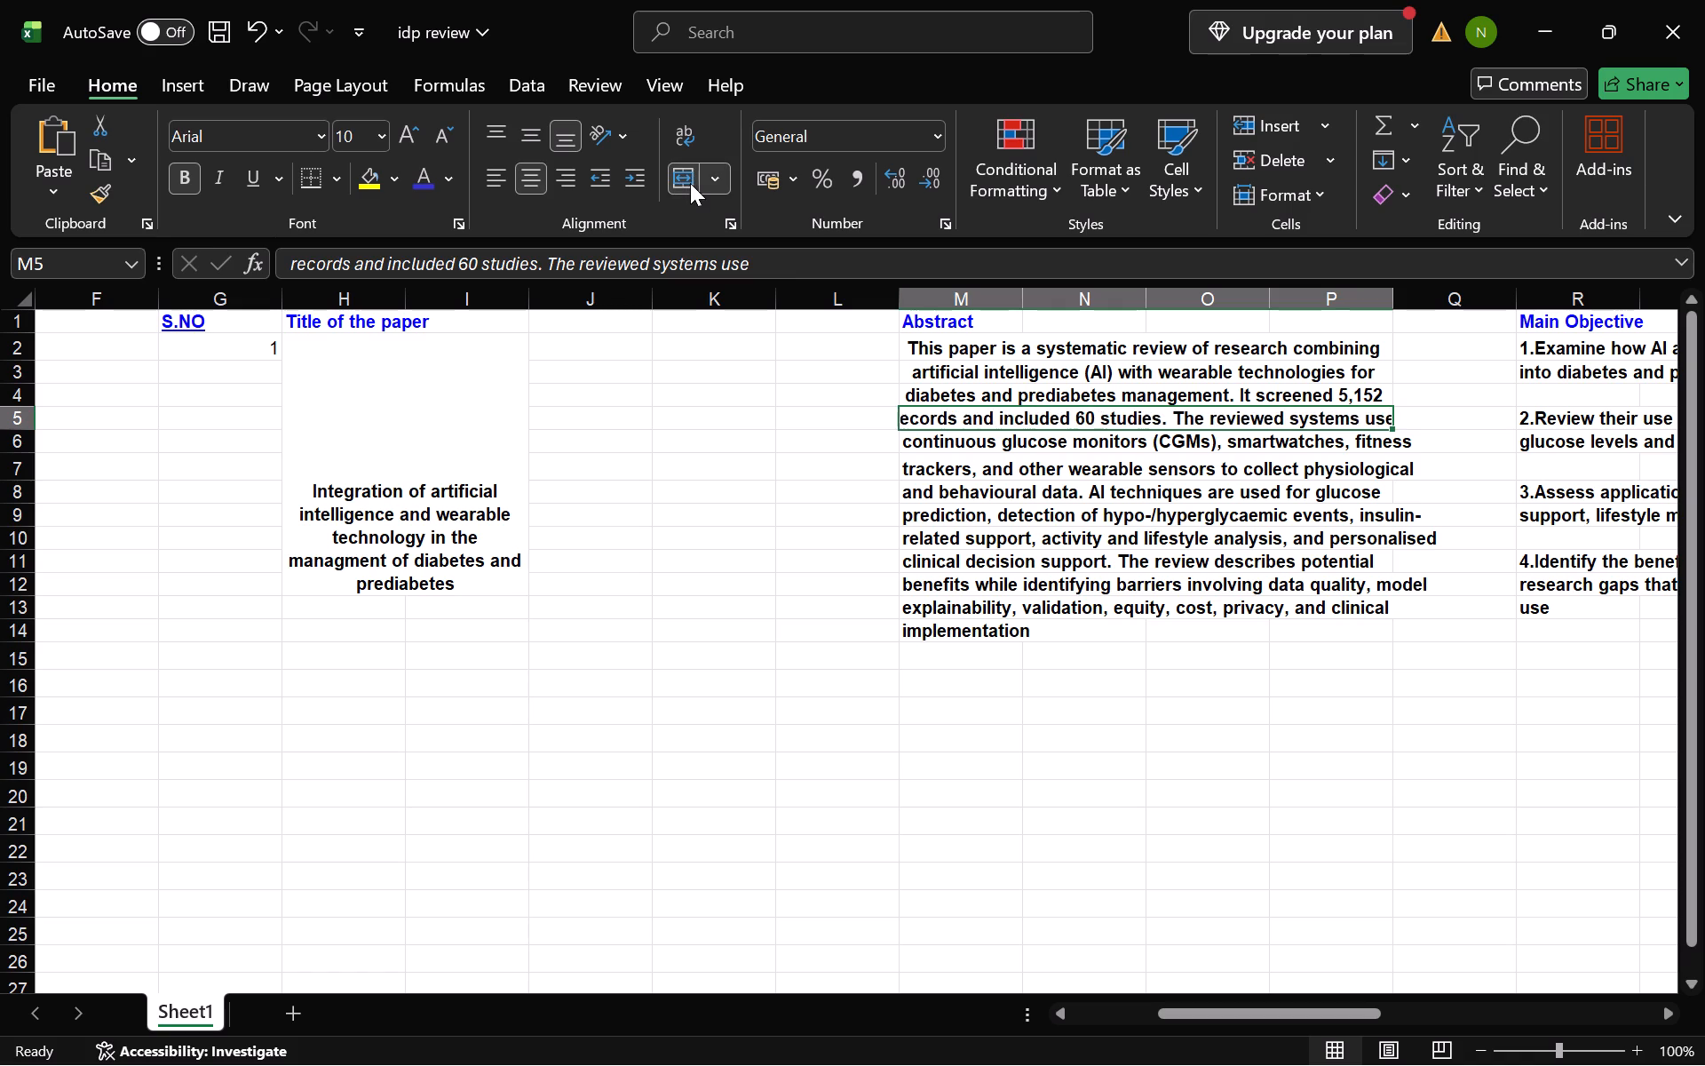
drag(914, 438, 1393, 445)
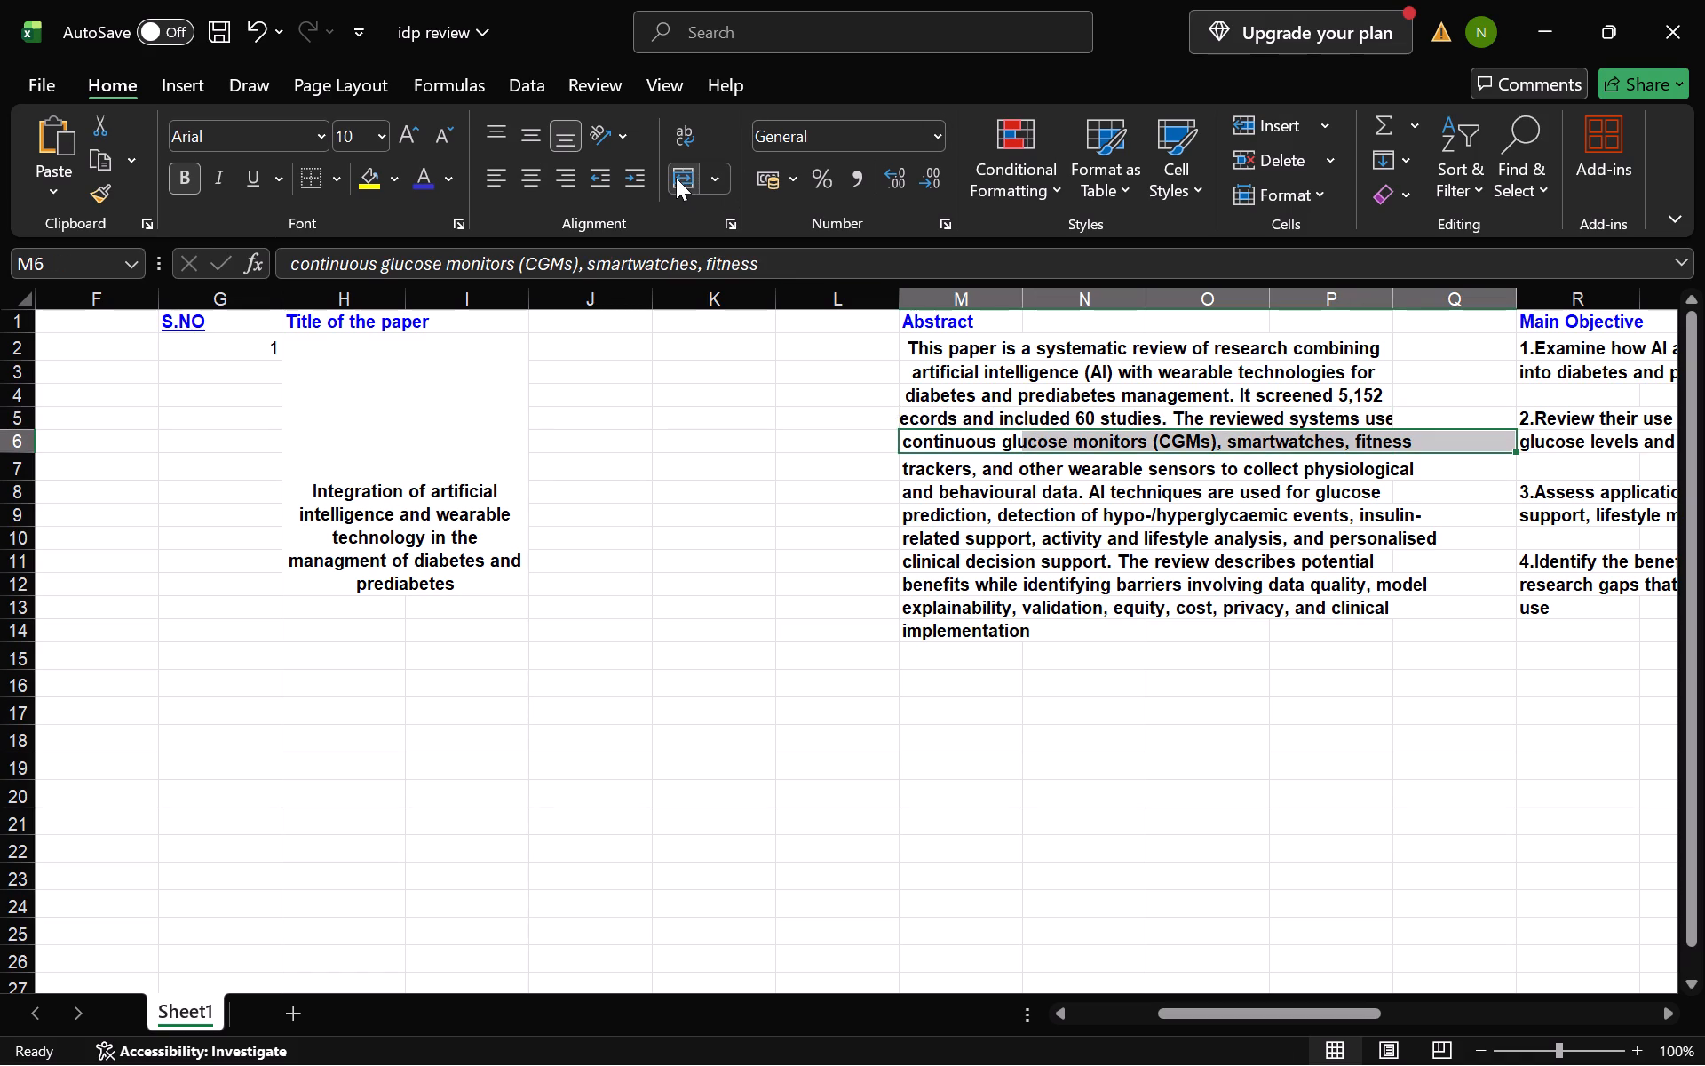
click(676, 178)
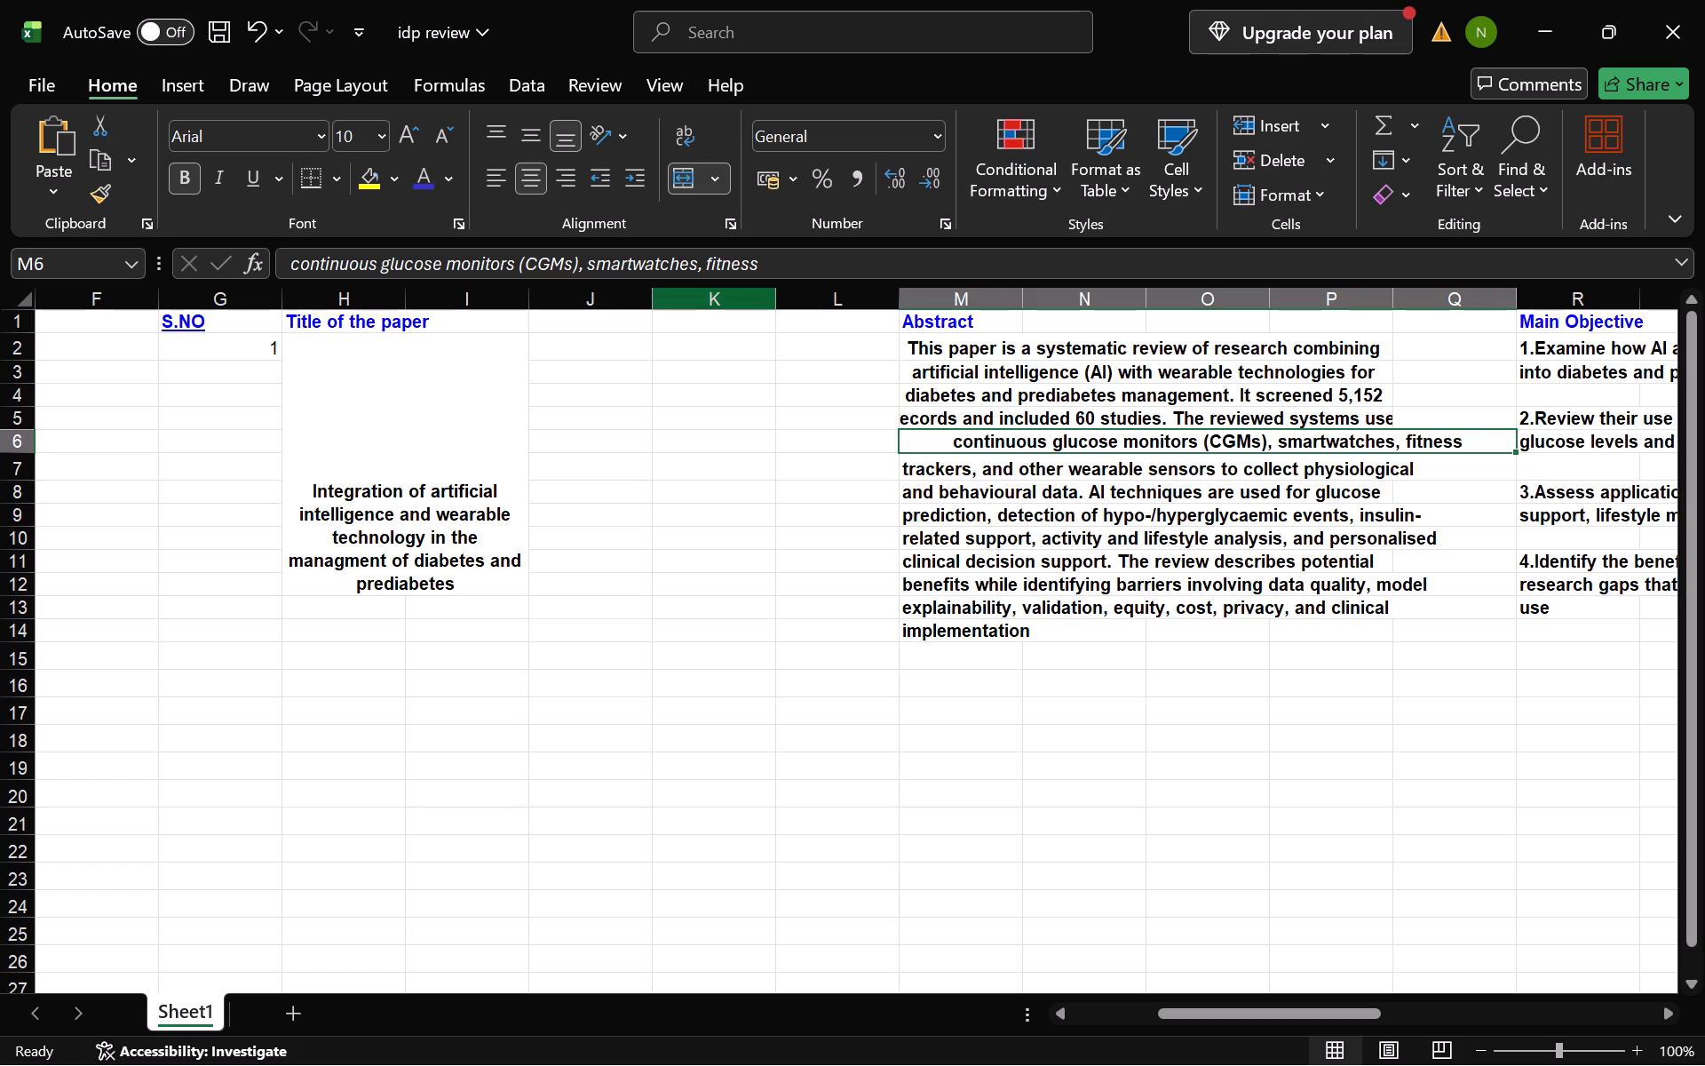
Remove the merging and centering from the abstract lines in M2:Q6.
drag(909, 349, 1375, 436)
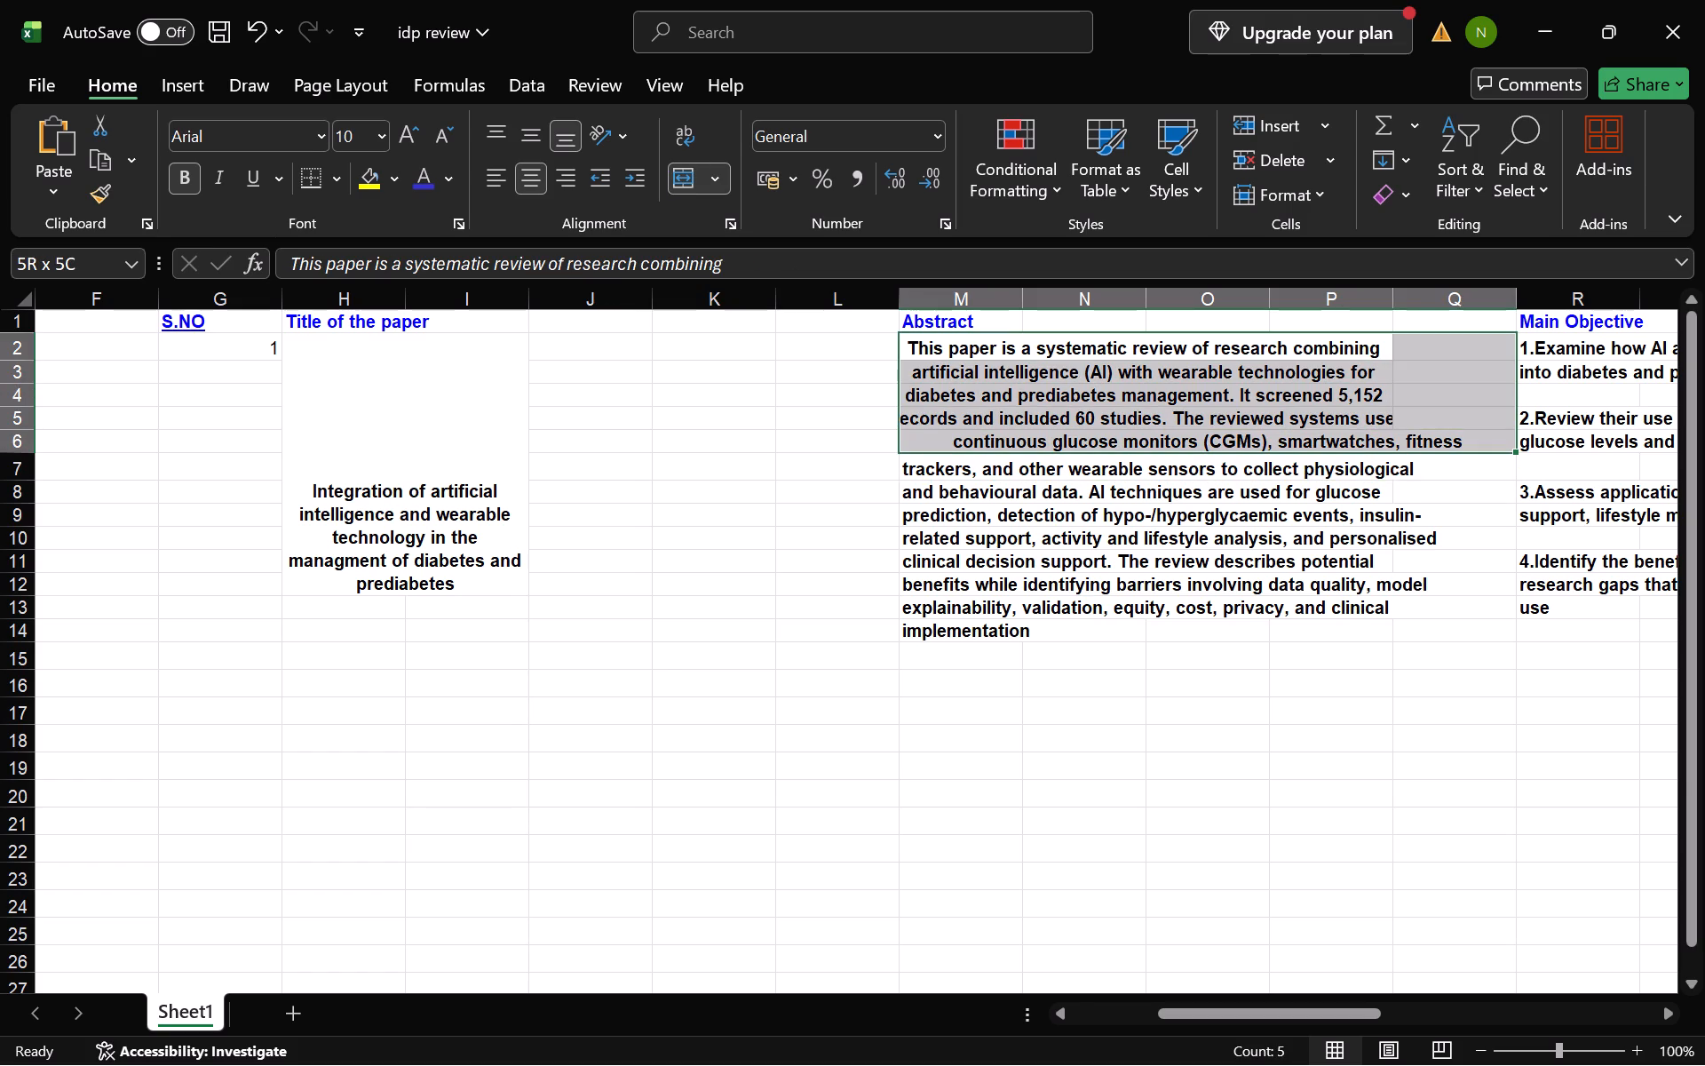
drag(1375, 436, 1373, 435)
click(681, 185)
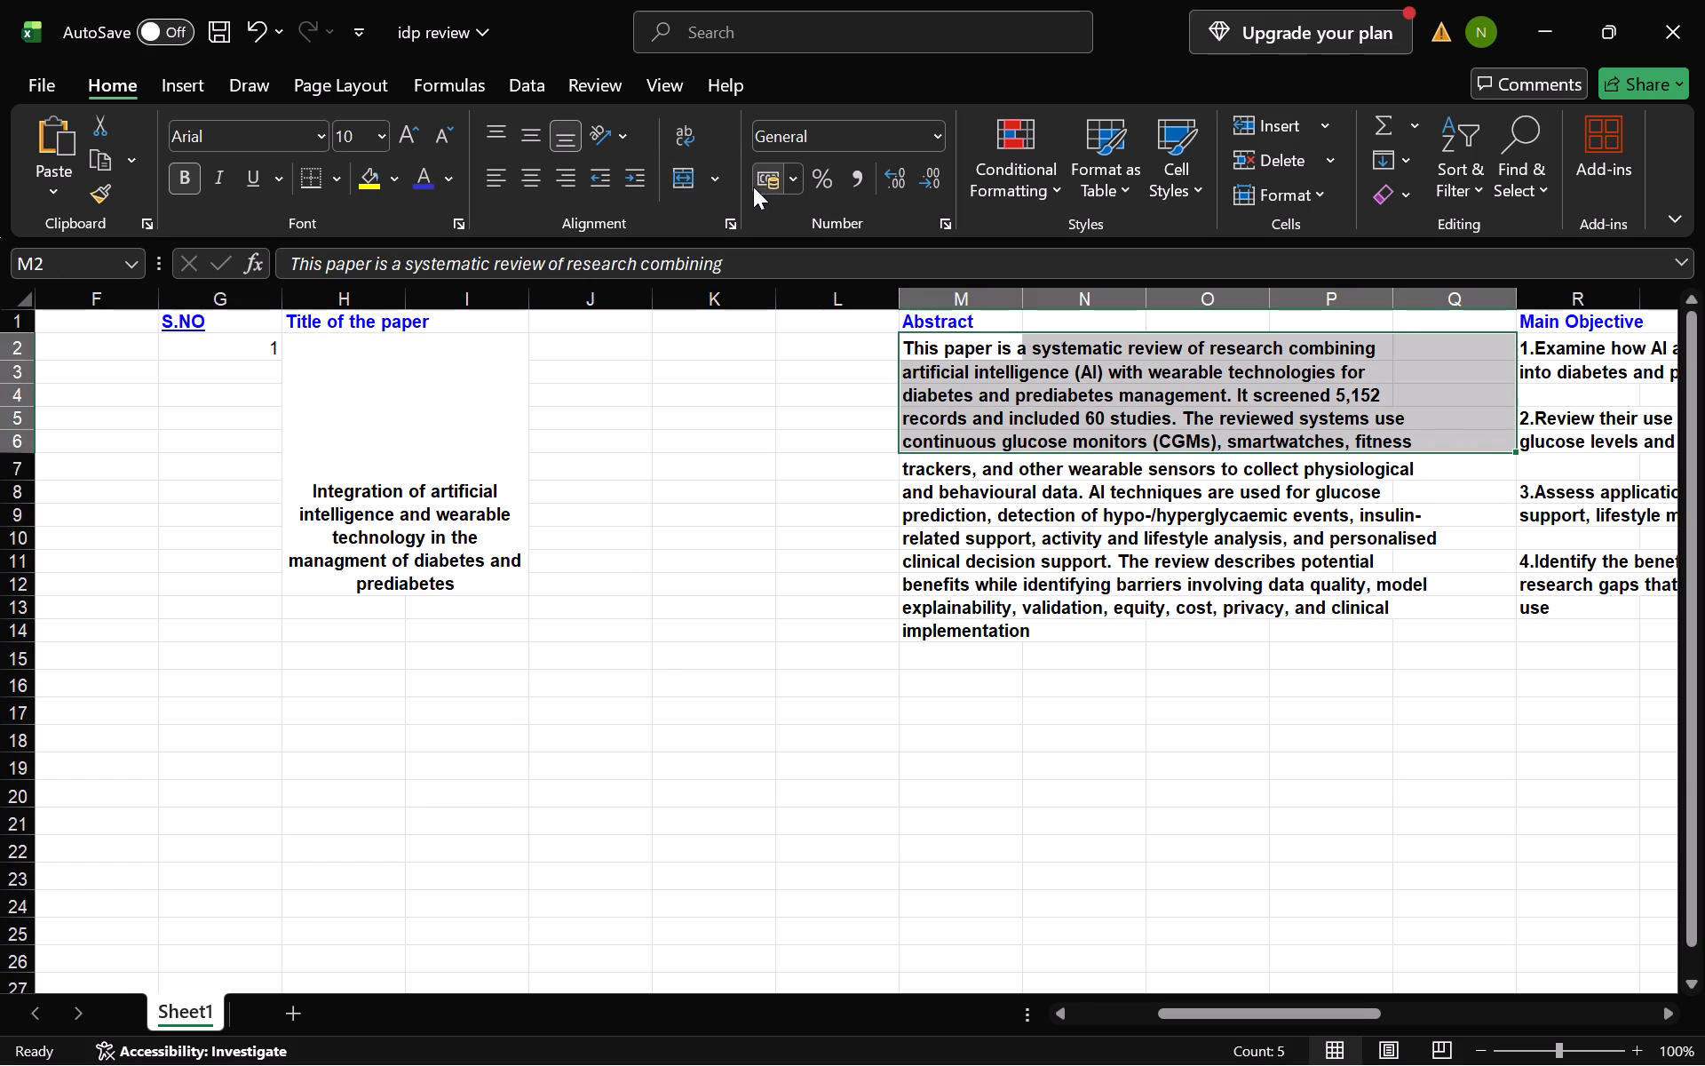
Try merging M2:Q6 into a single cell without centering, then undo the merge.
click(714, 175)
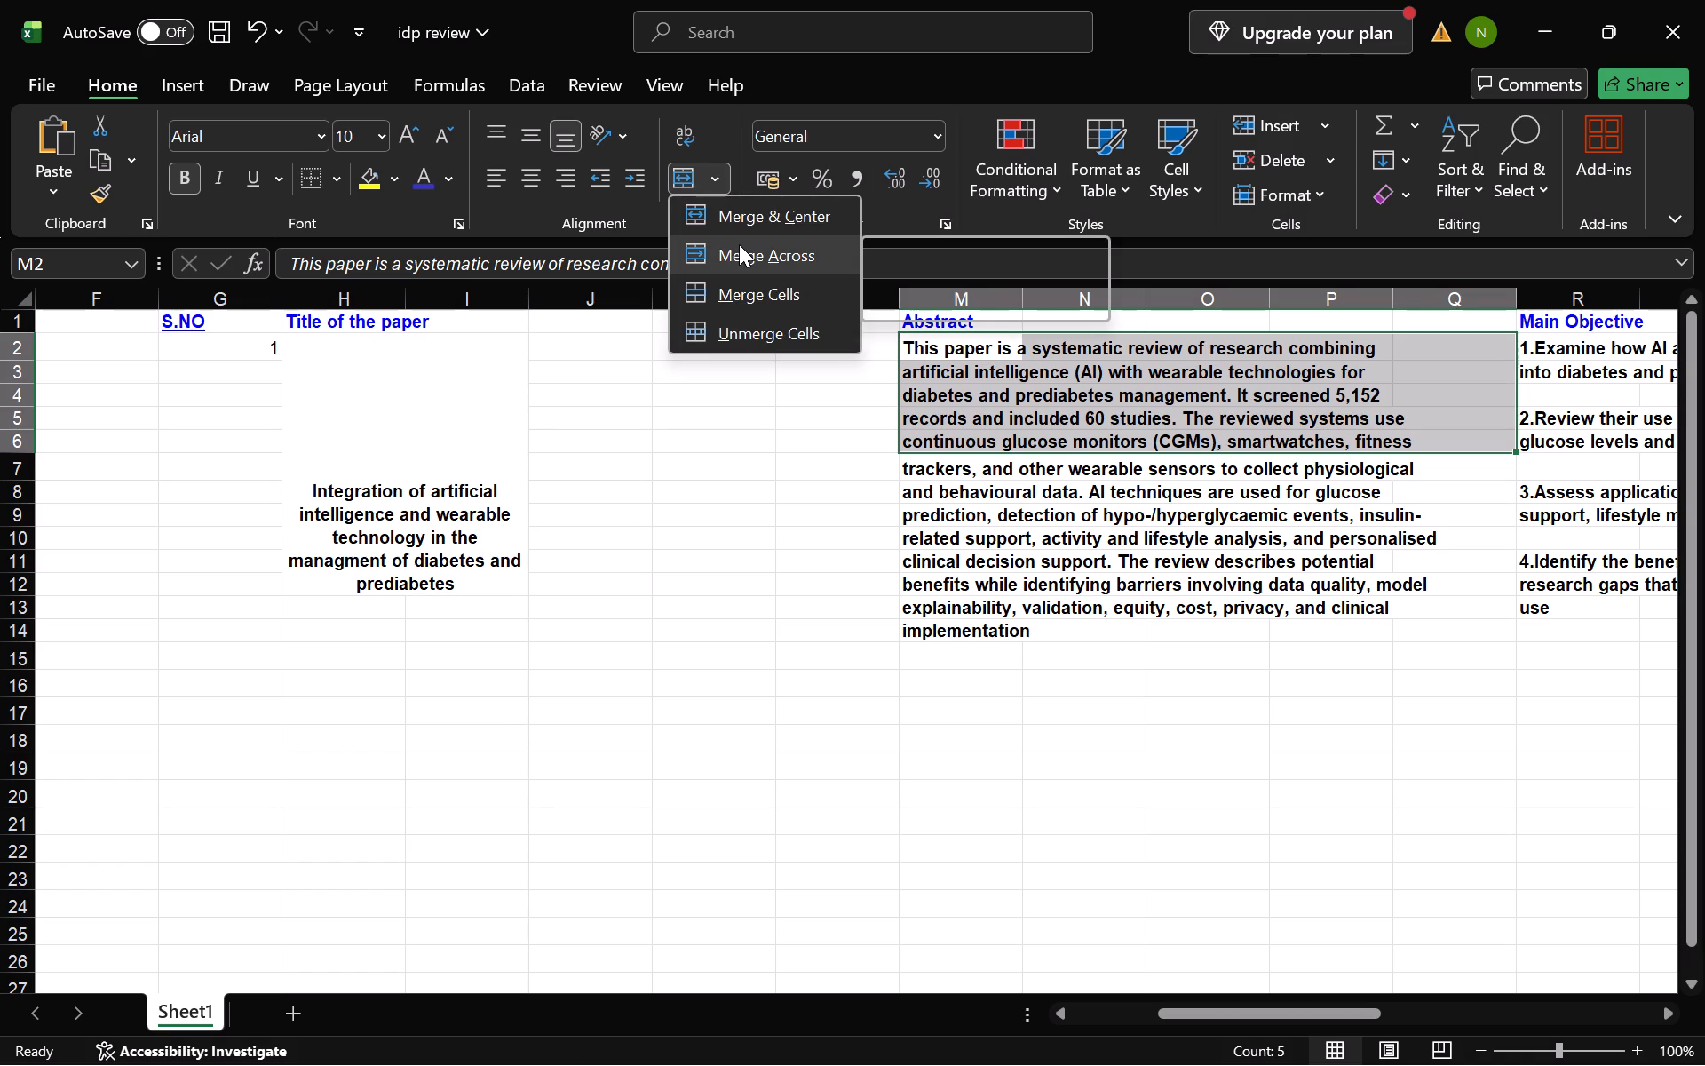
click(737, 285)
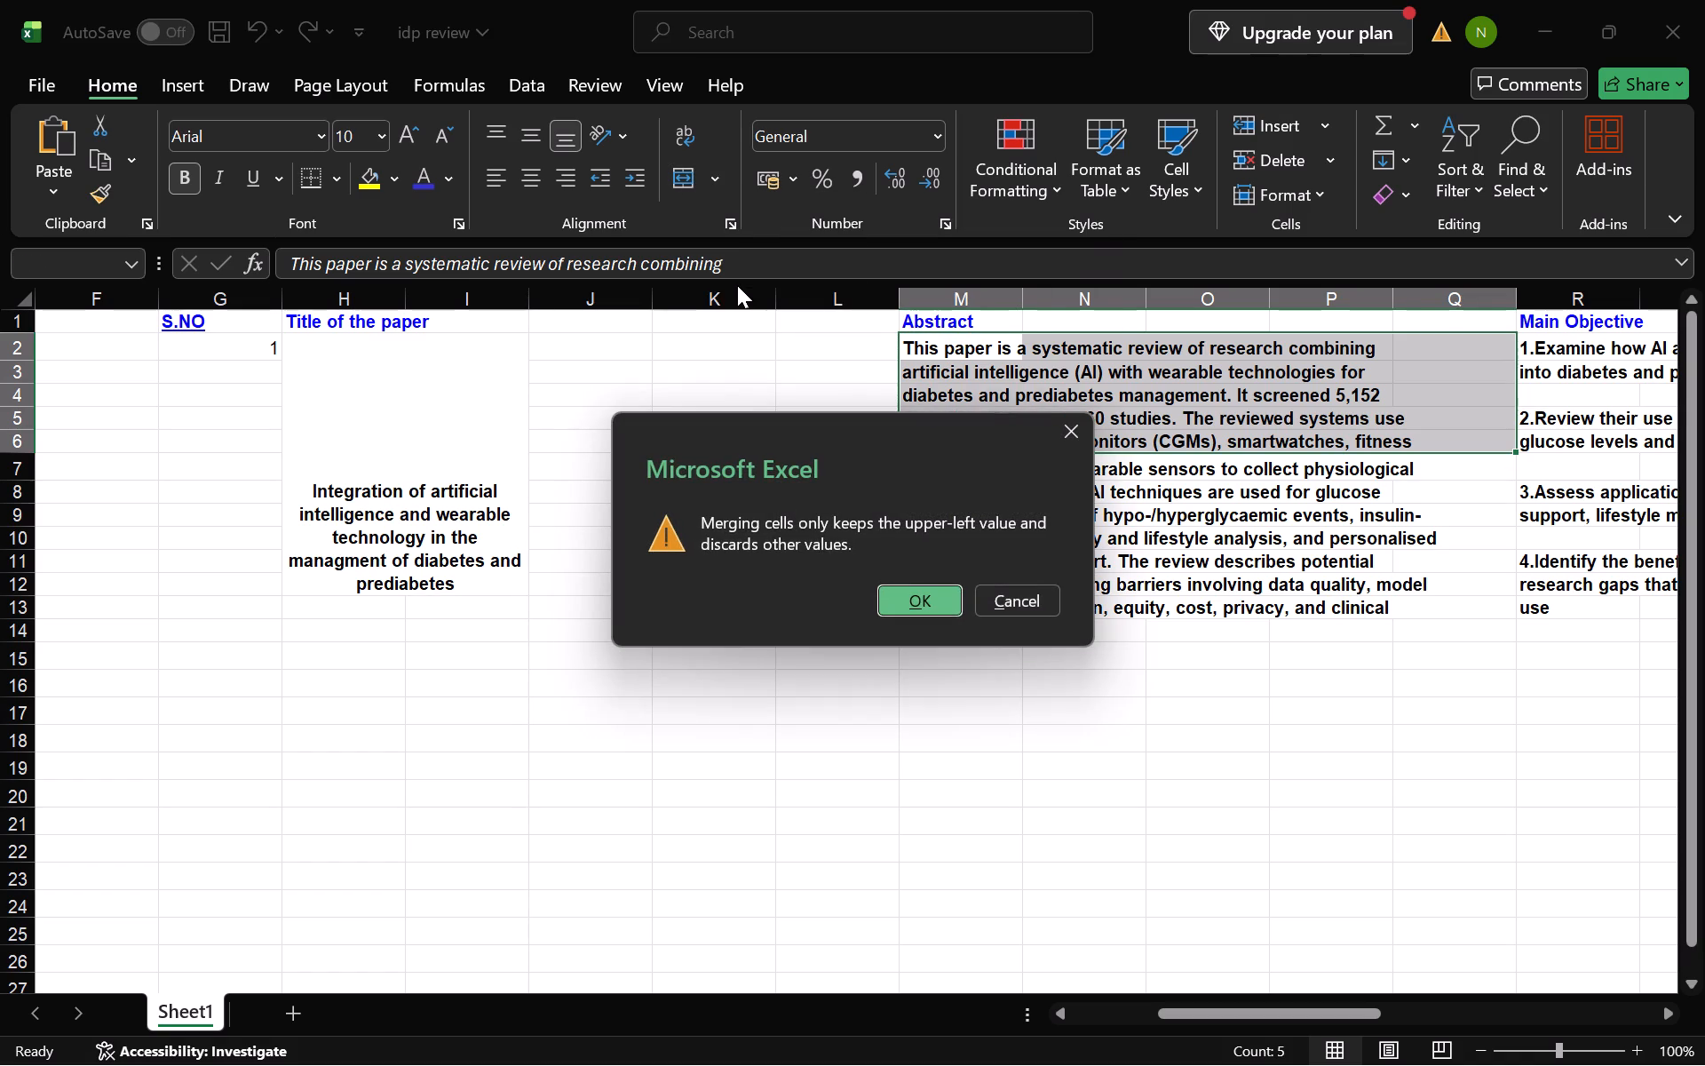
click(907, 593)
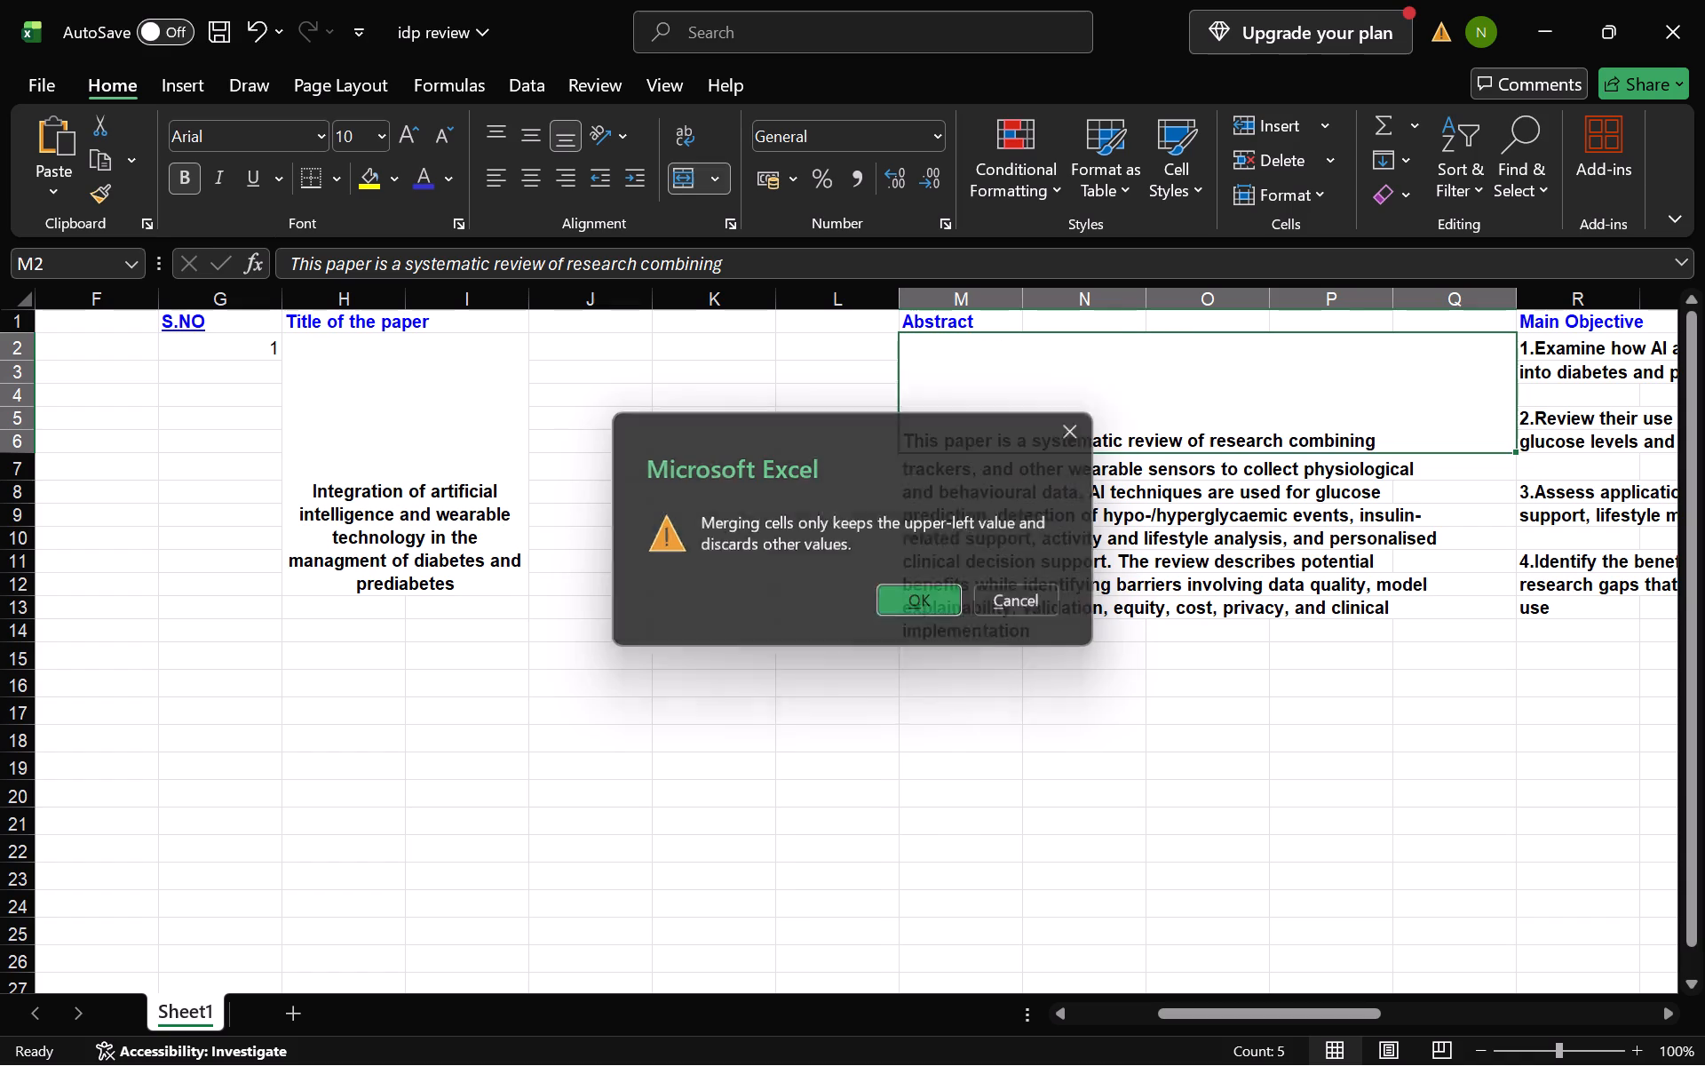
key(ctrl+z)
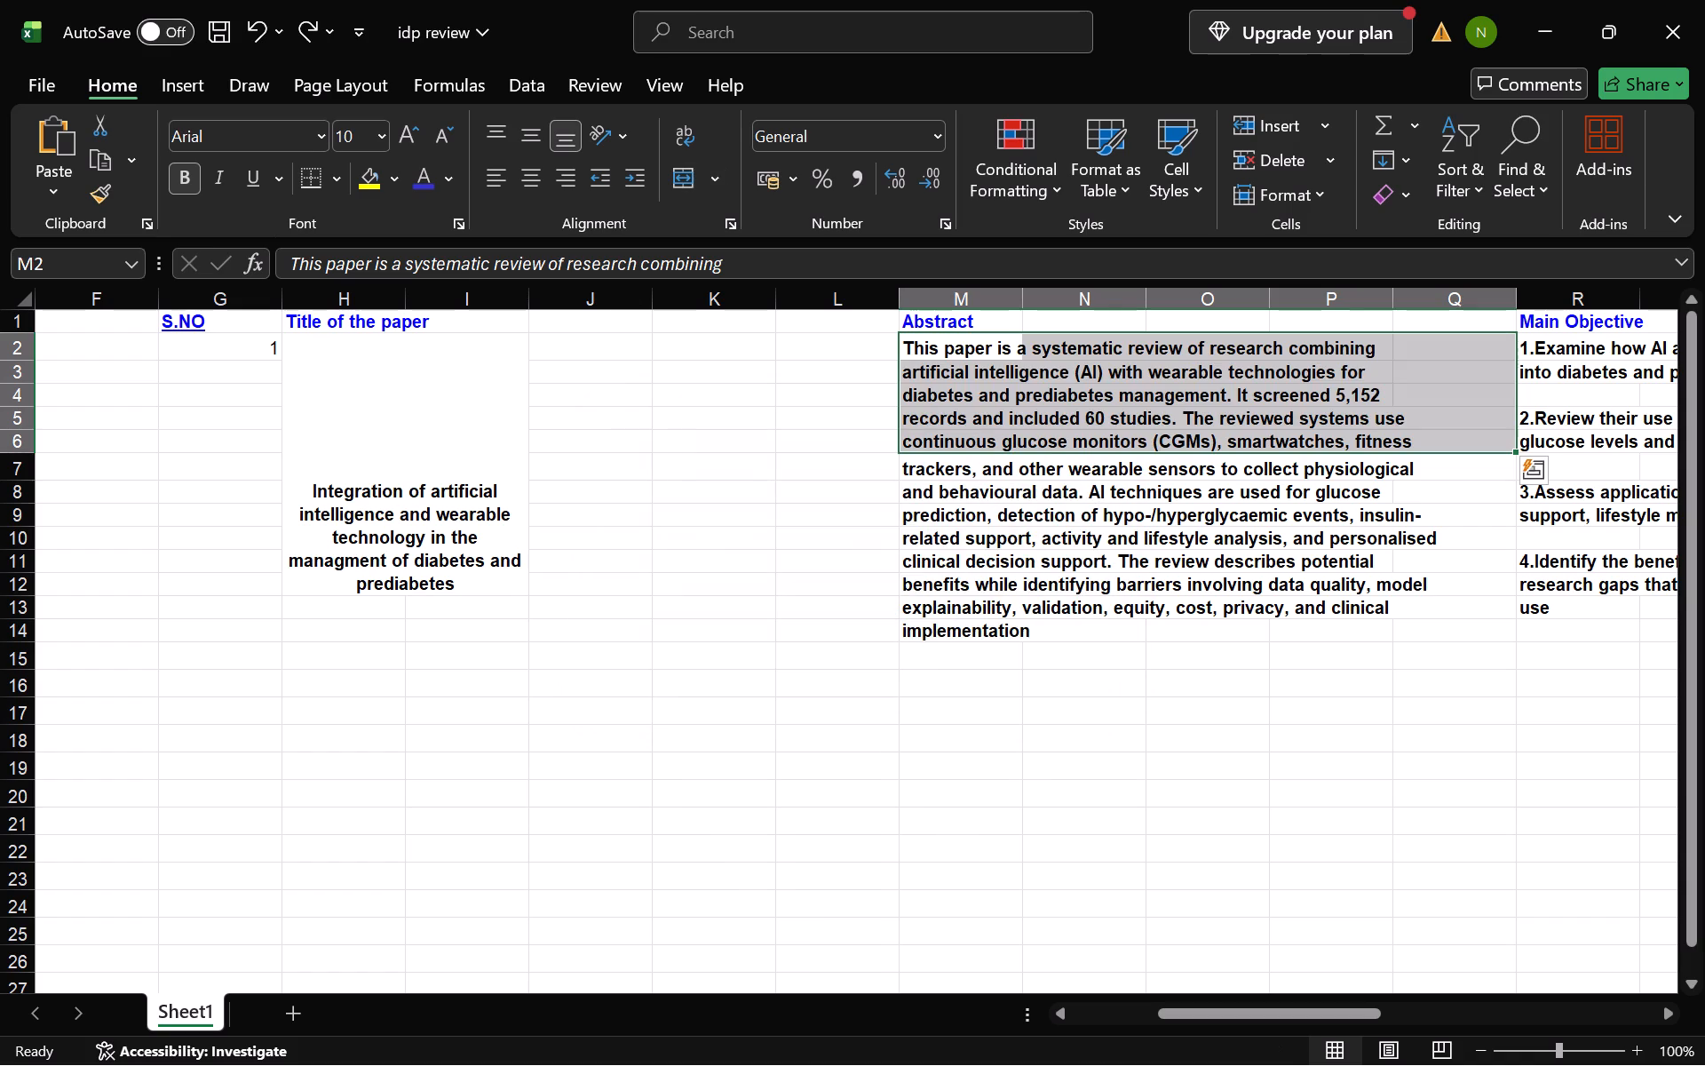
Apply Merge Across to the abstract lines in M2:Q6 so each row becomes one cell.
click(724, 178)
click(790, 255)
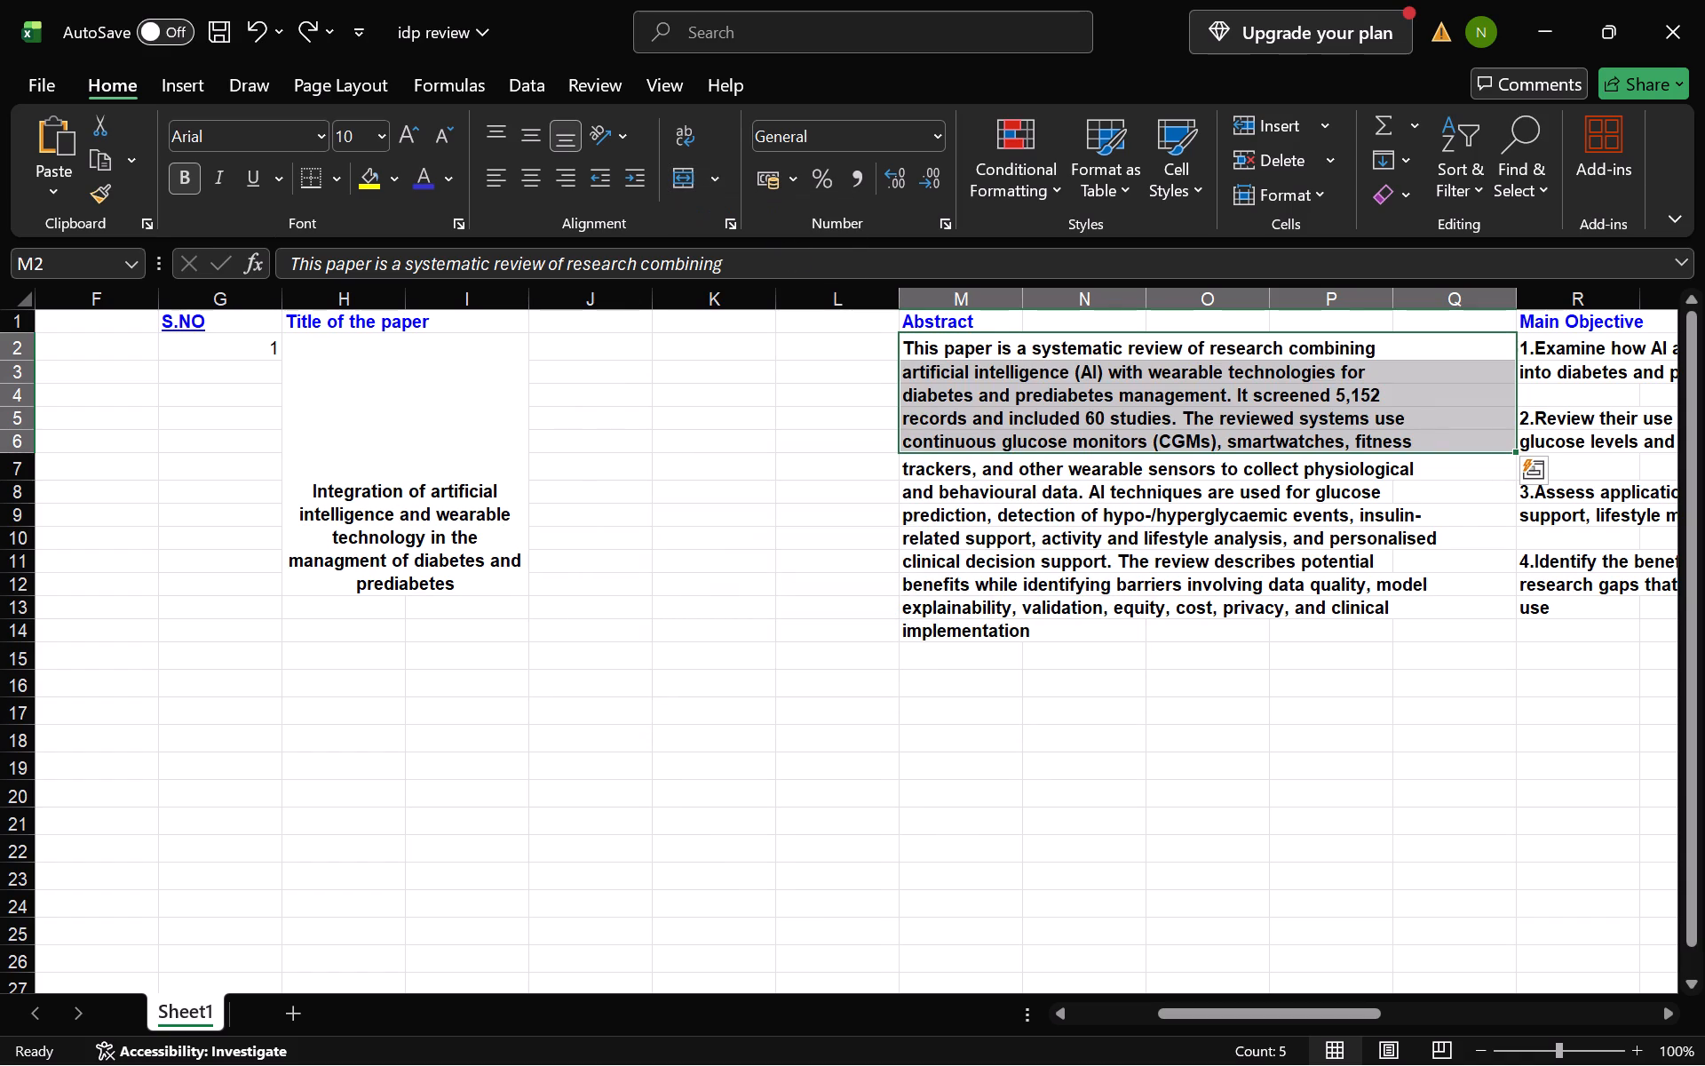
click(1306, 379)
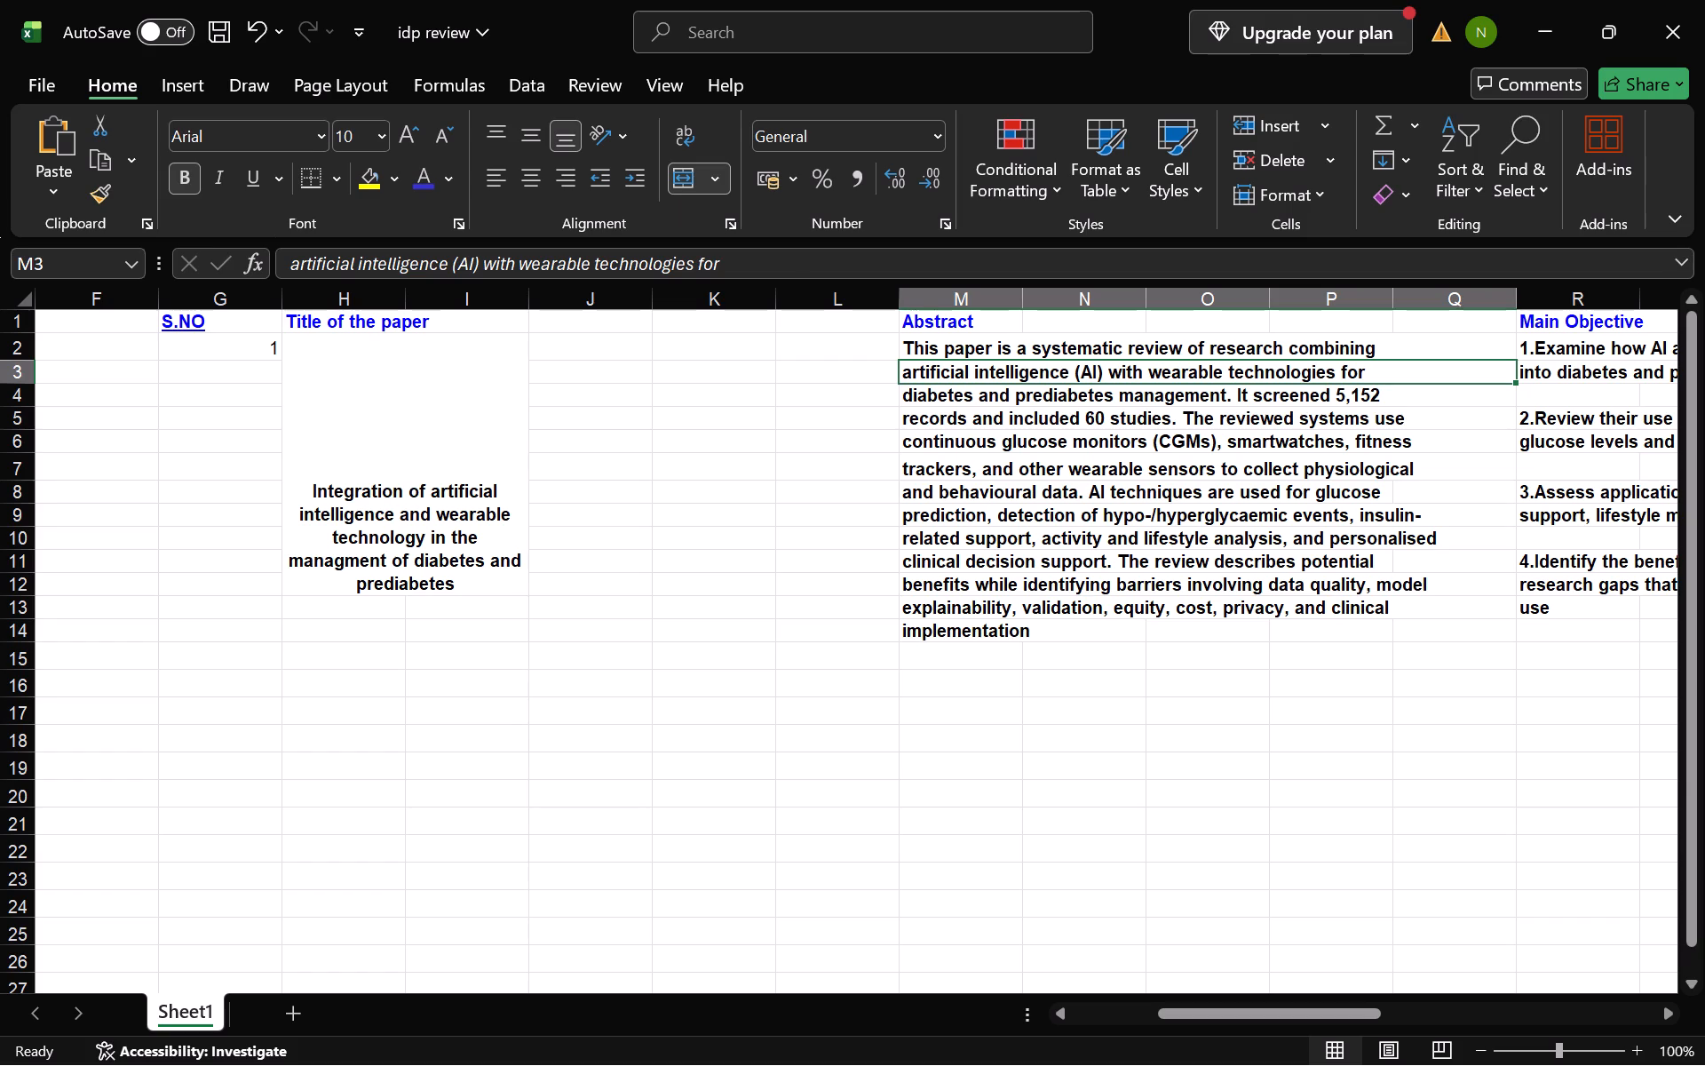
click(1313, 403)
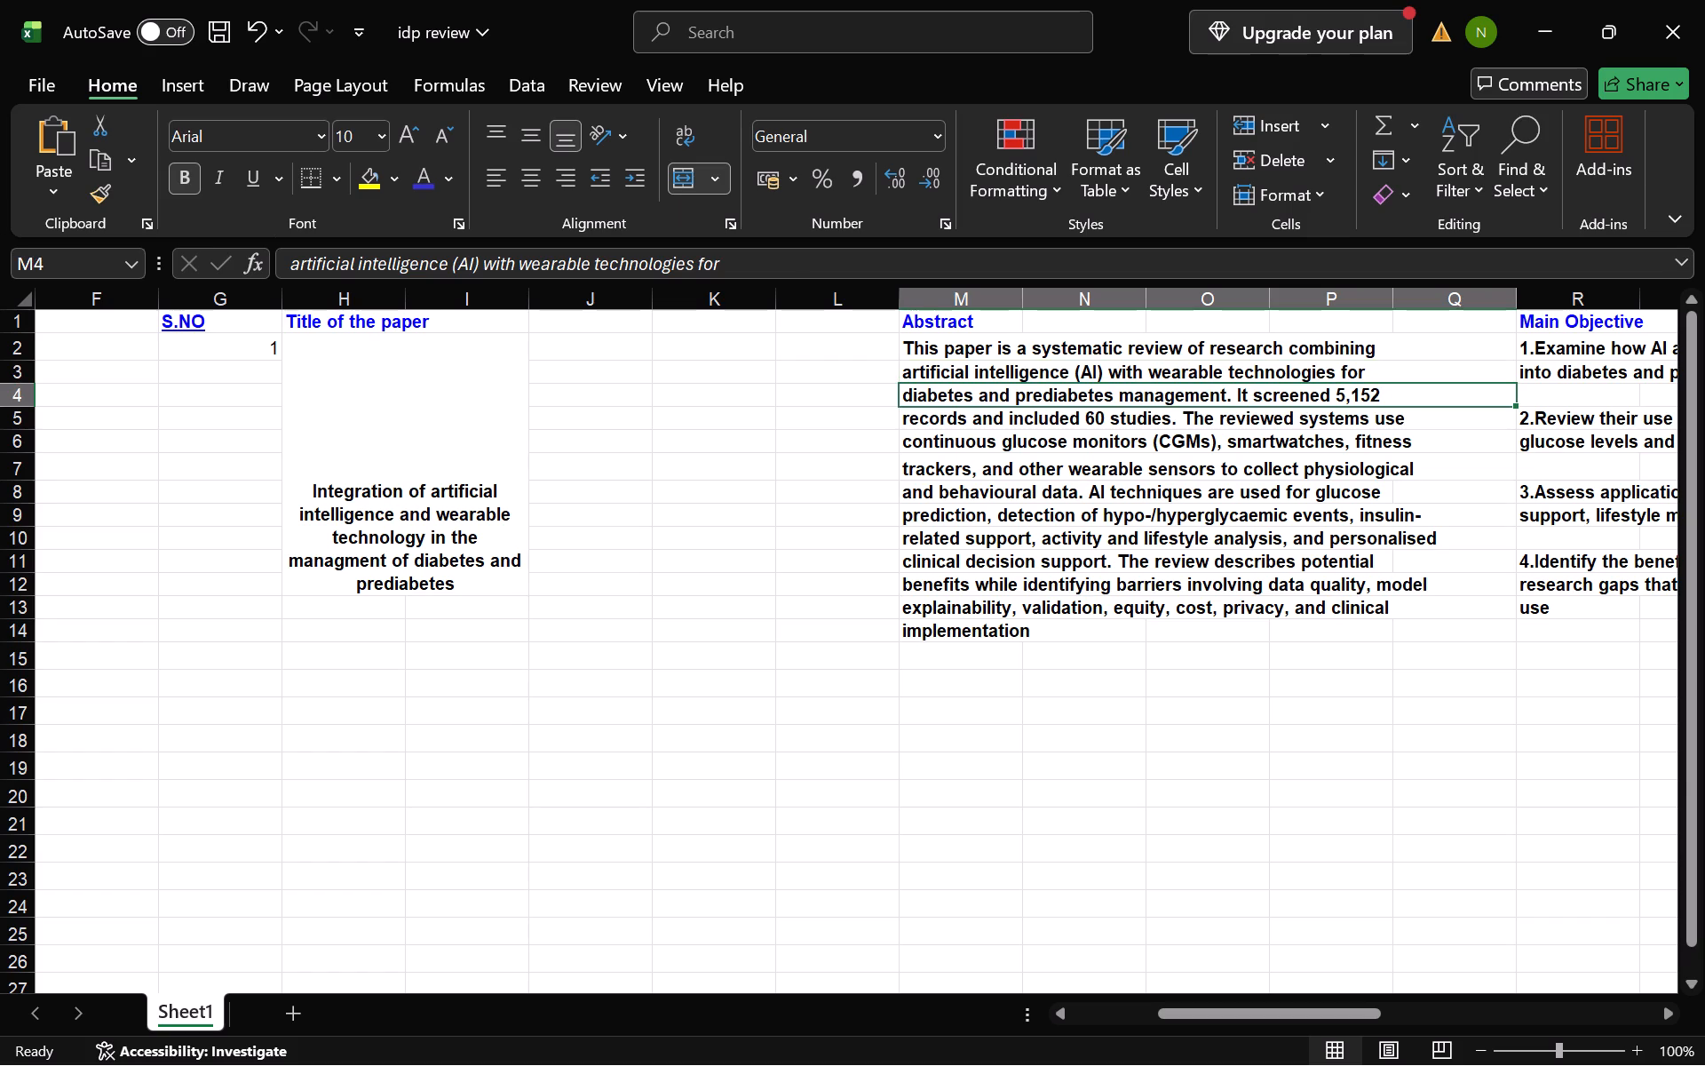
Apply Merge Across to the abstract lines in M8:P14.
drag(923, 462, 1098, 497)
click(847, 495)
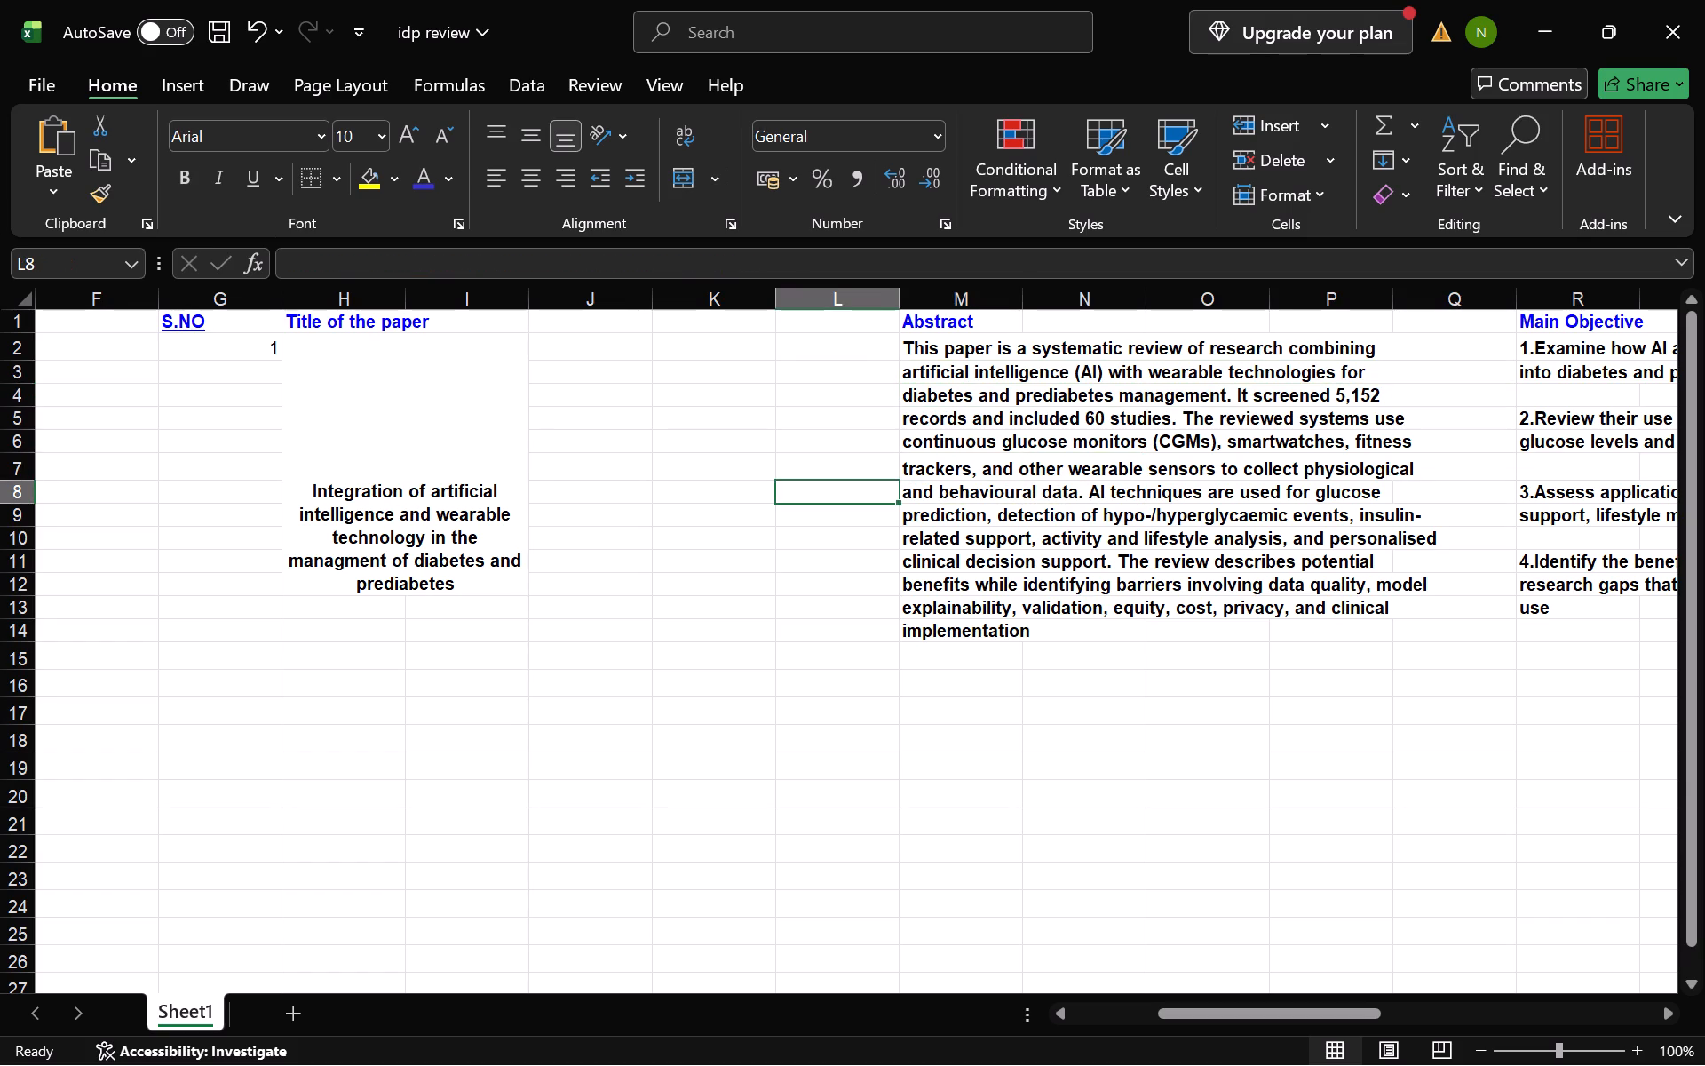
drag(918, 497, 1174, 523)
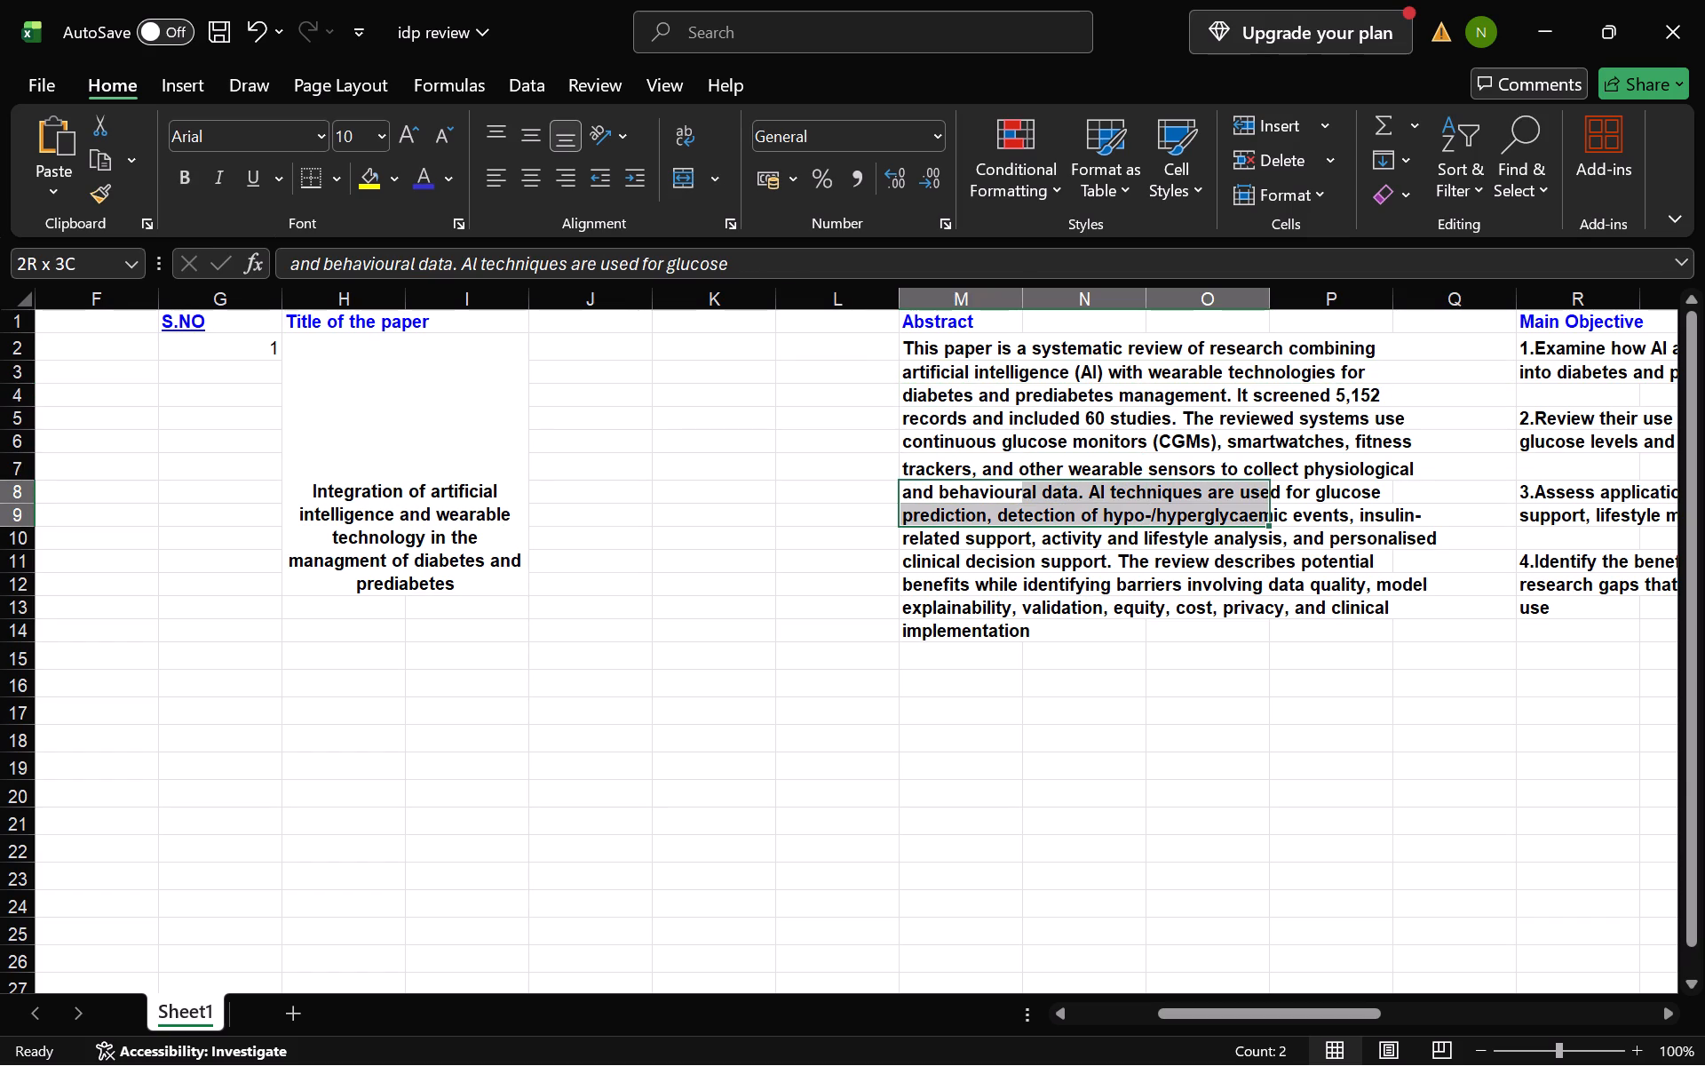
drag(1174, 523, 1356, 640)
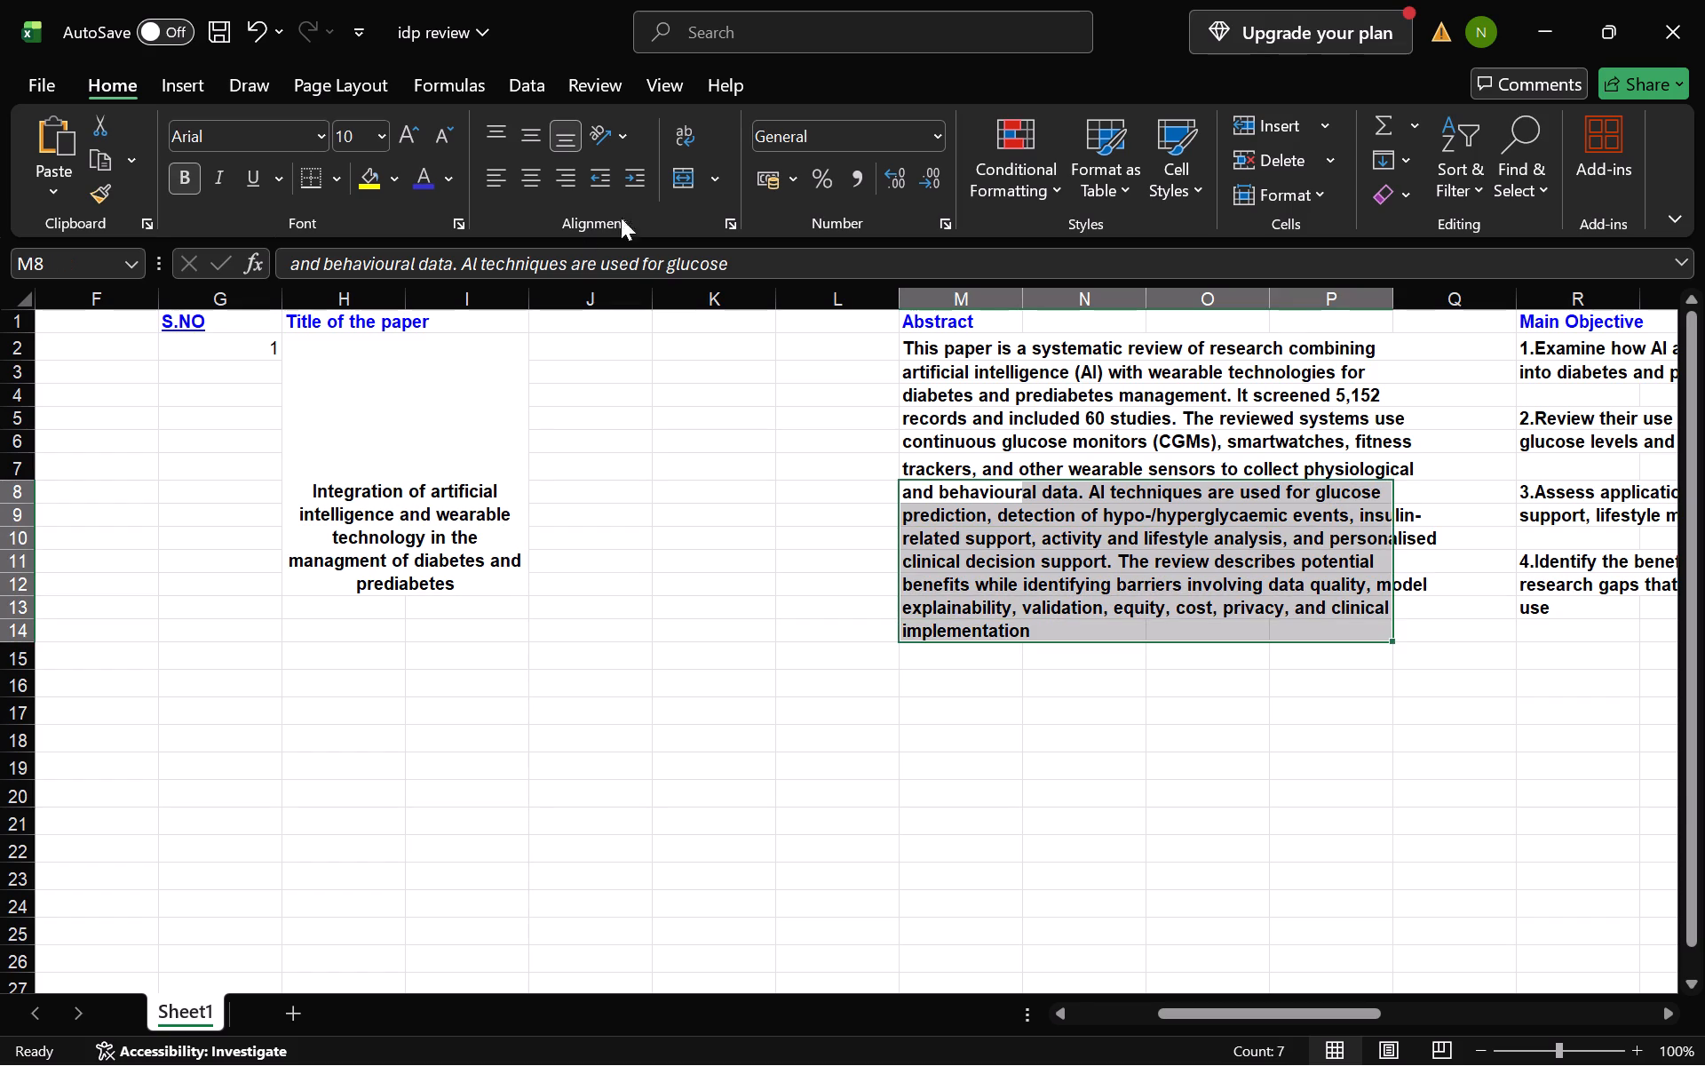
click(721, 185)
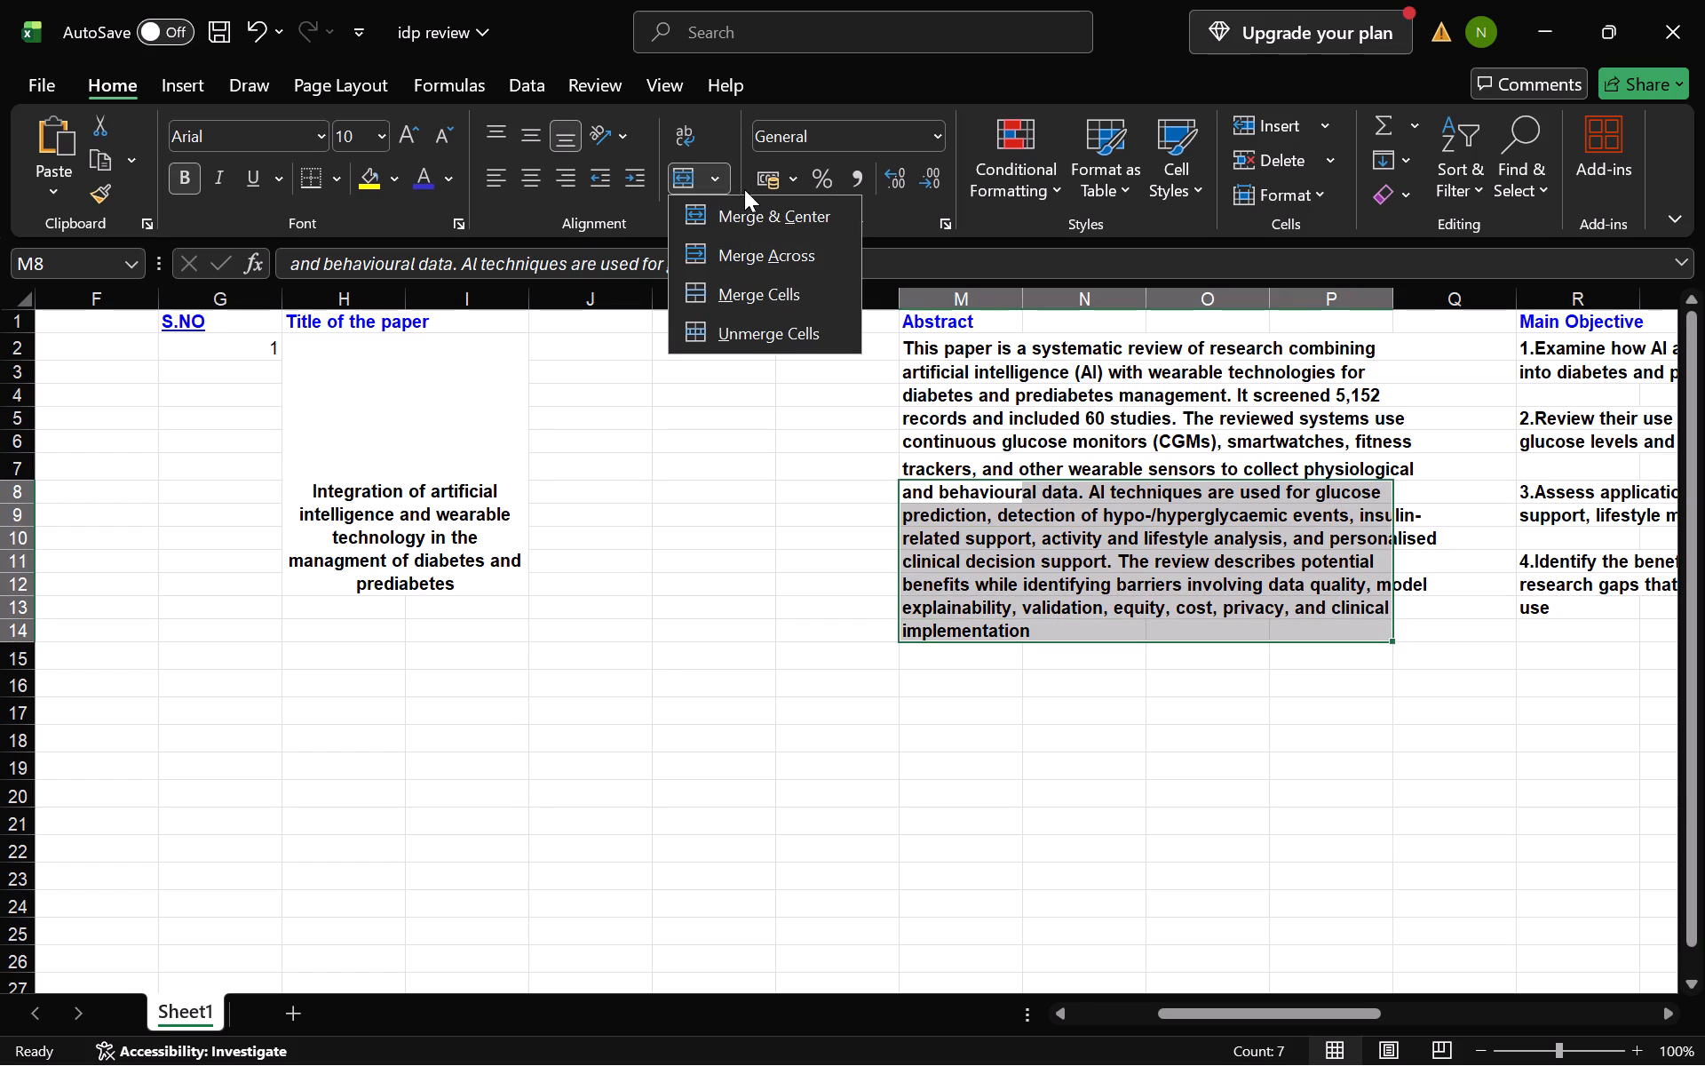
click(809, 253)
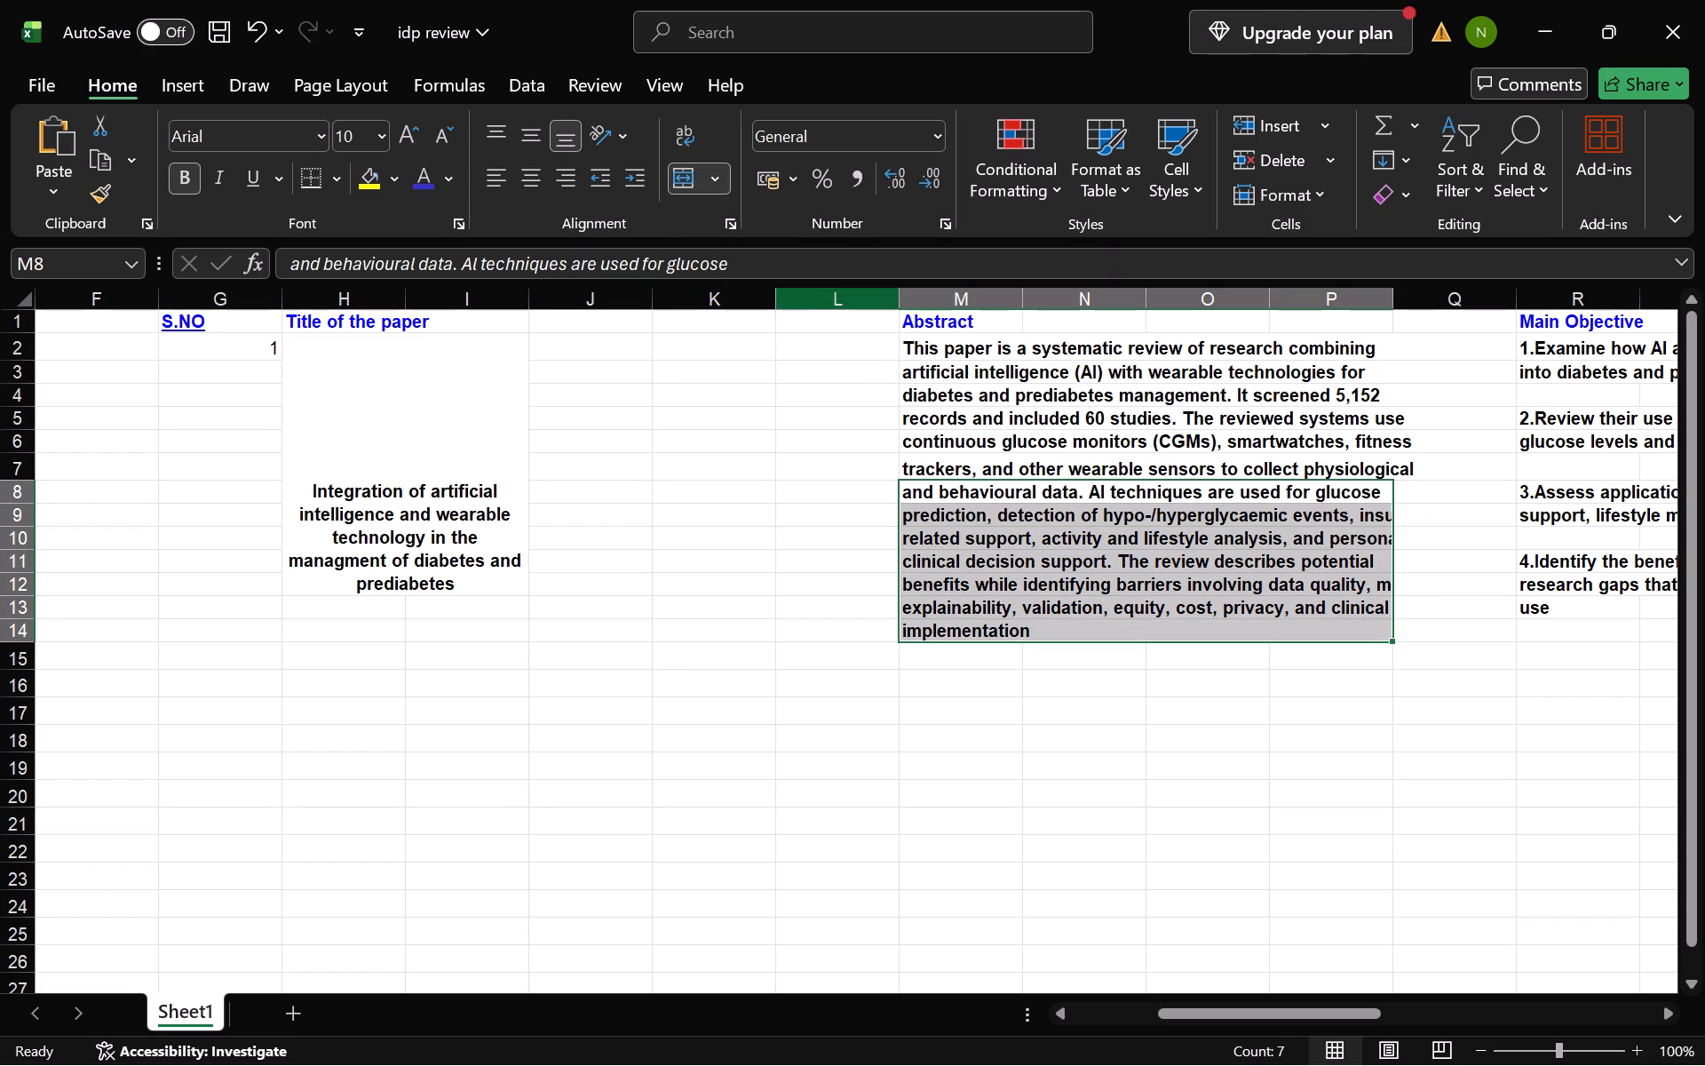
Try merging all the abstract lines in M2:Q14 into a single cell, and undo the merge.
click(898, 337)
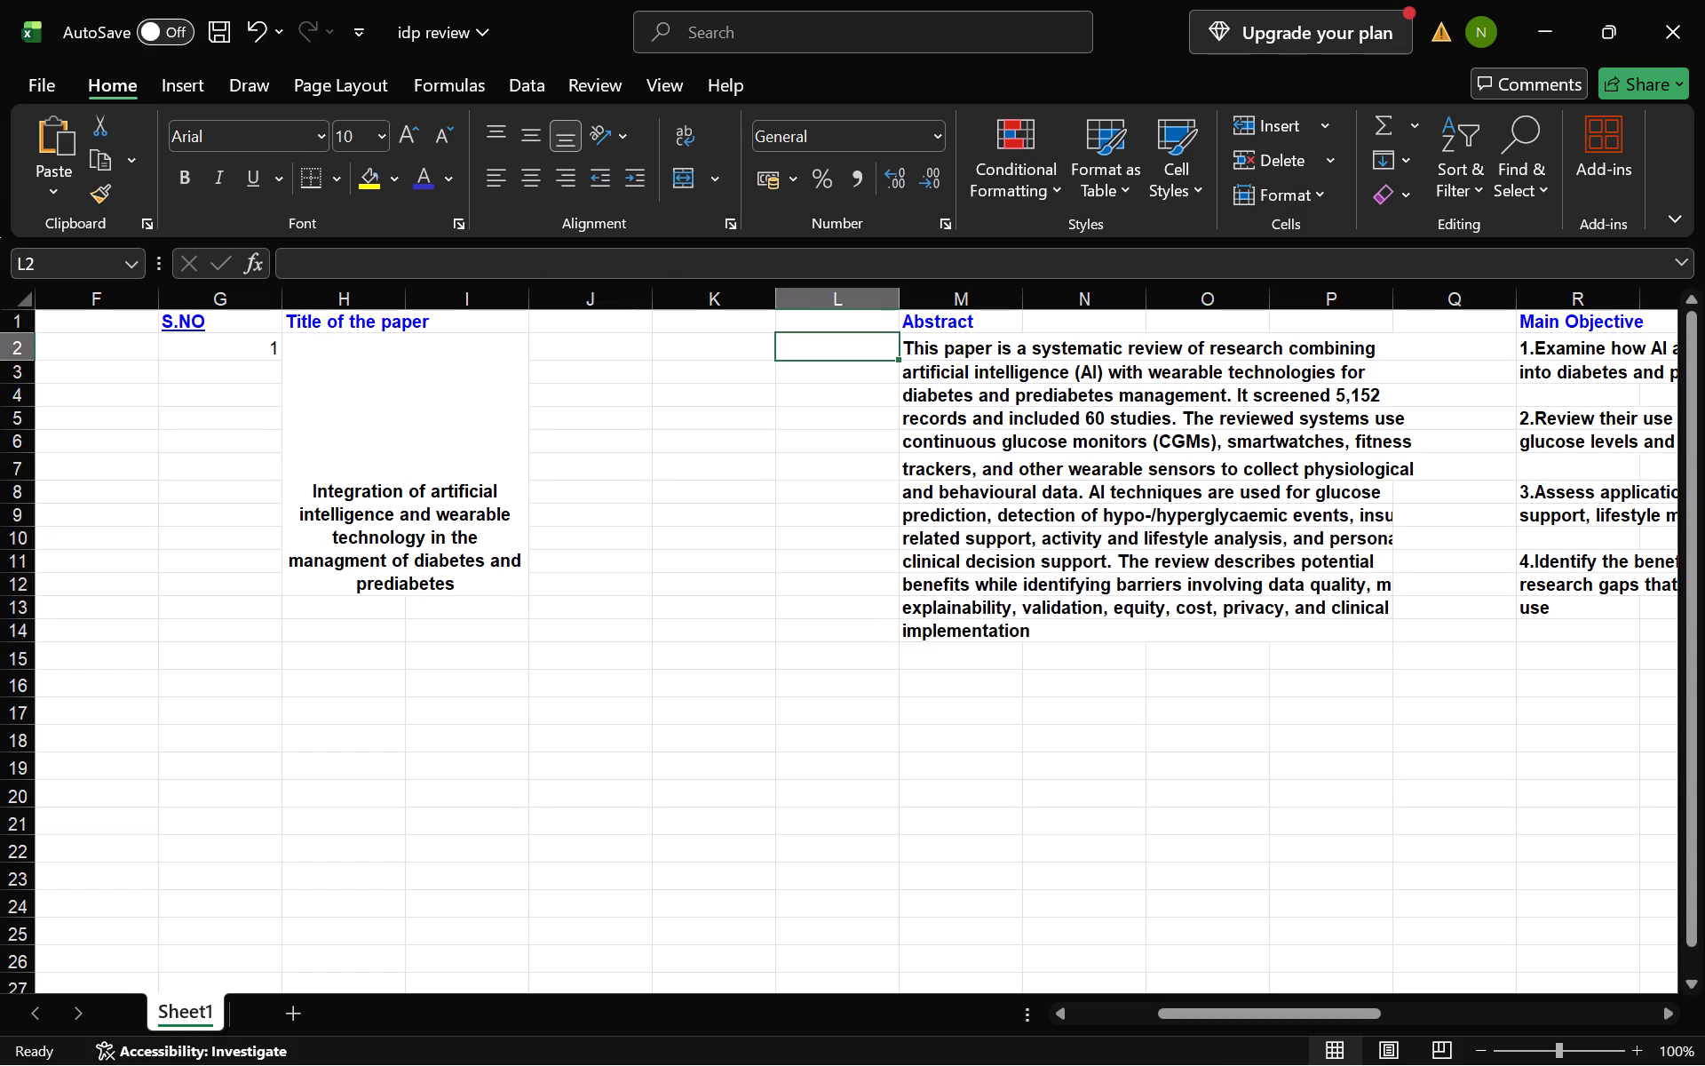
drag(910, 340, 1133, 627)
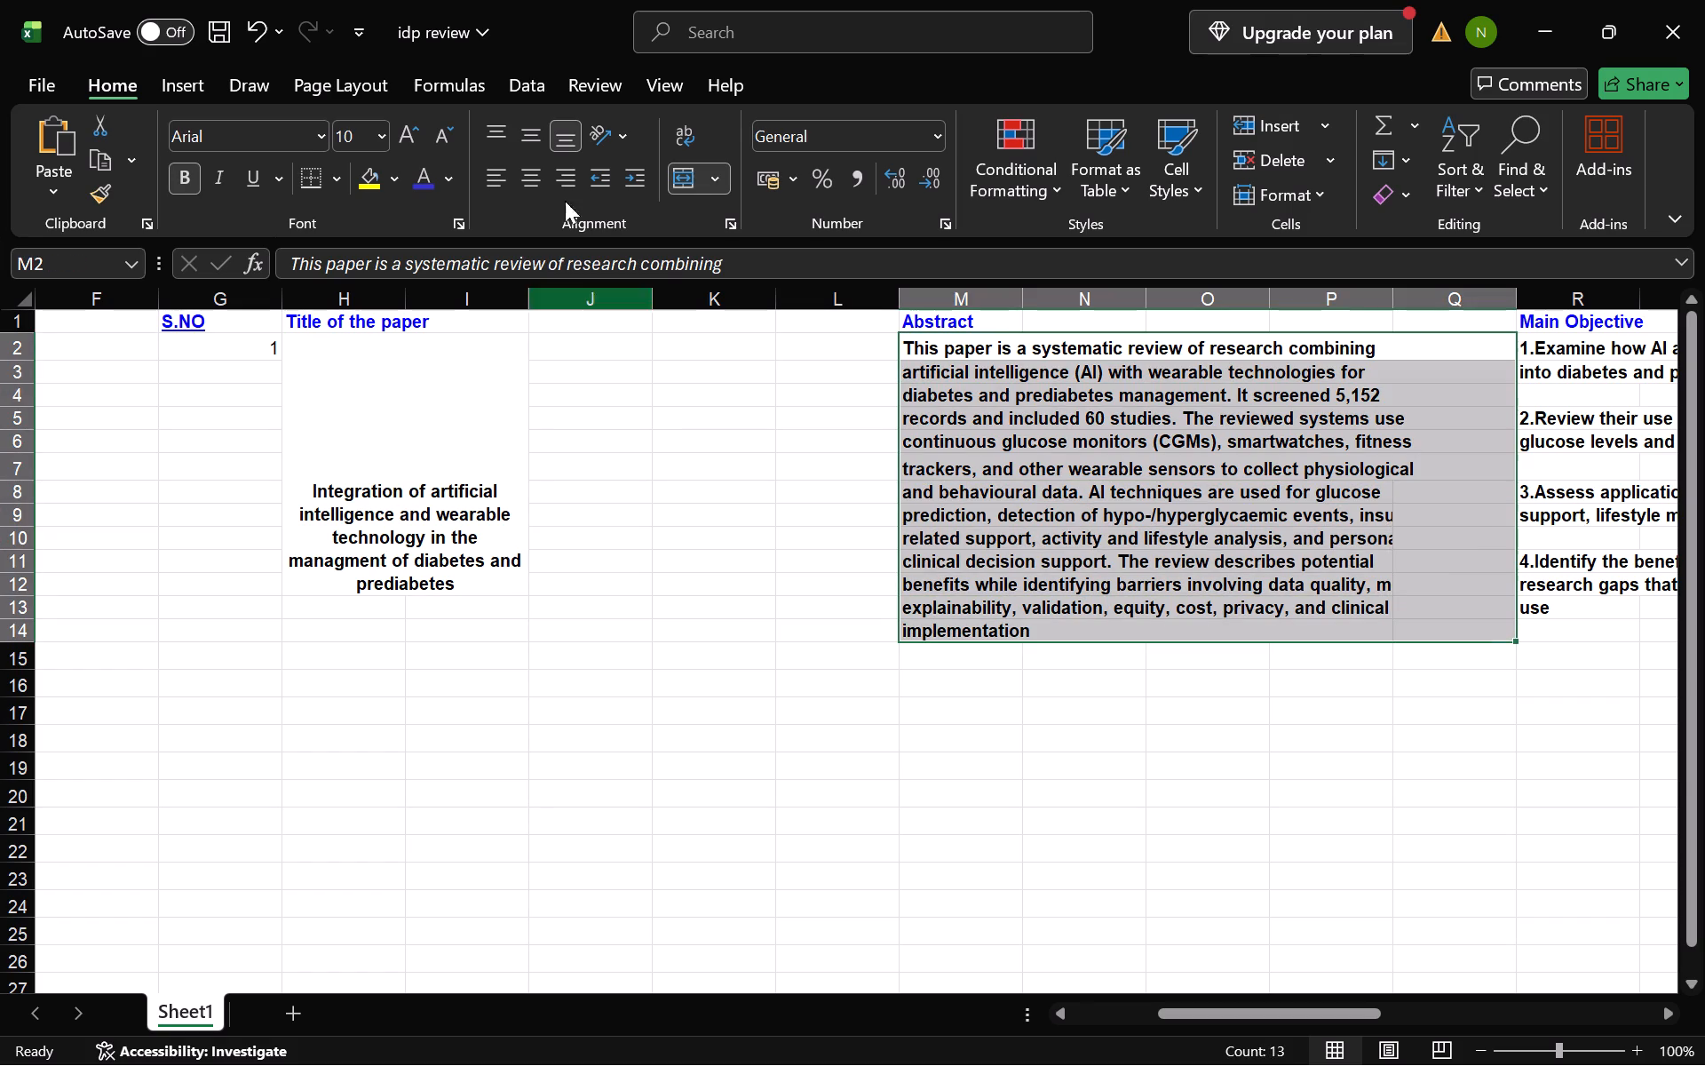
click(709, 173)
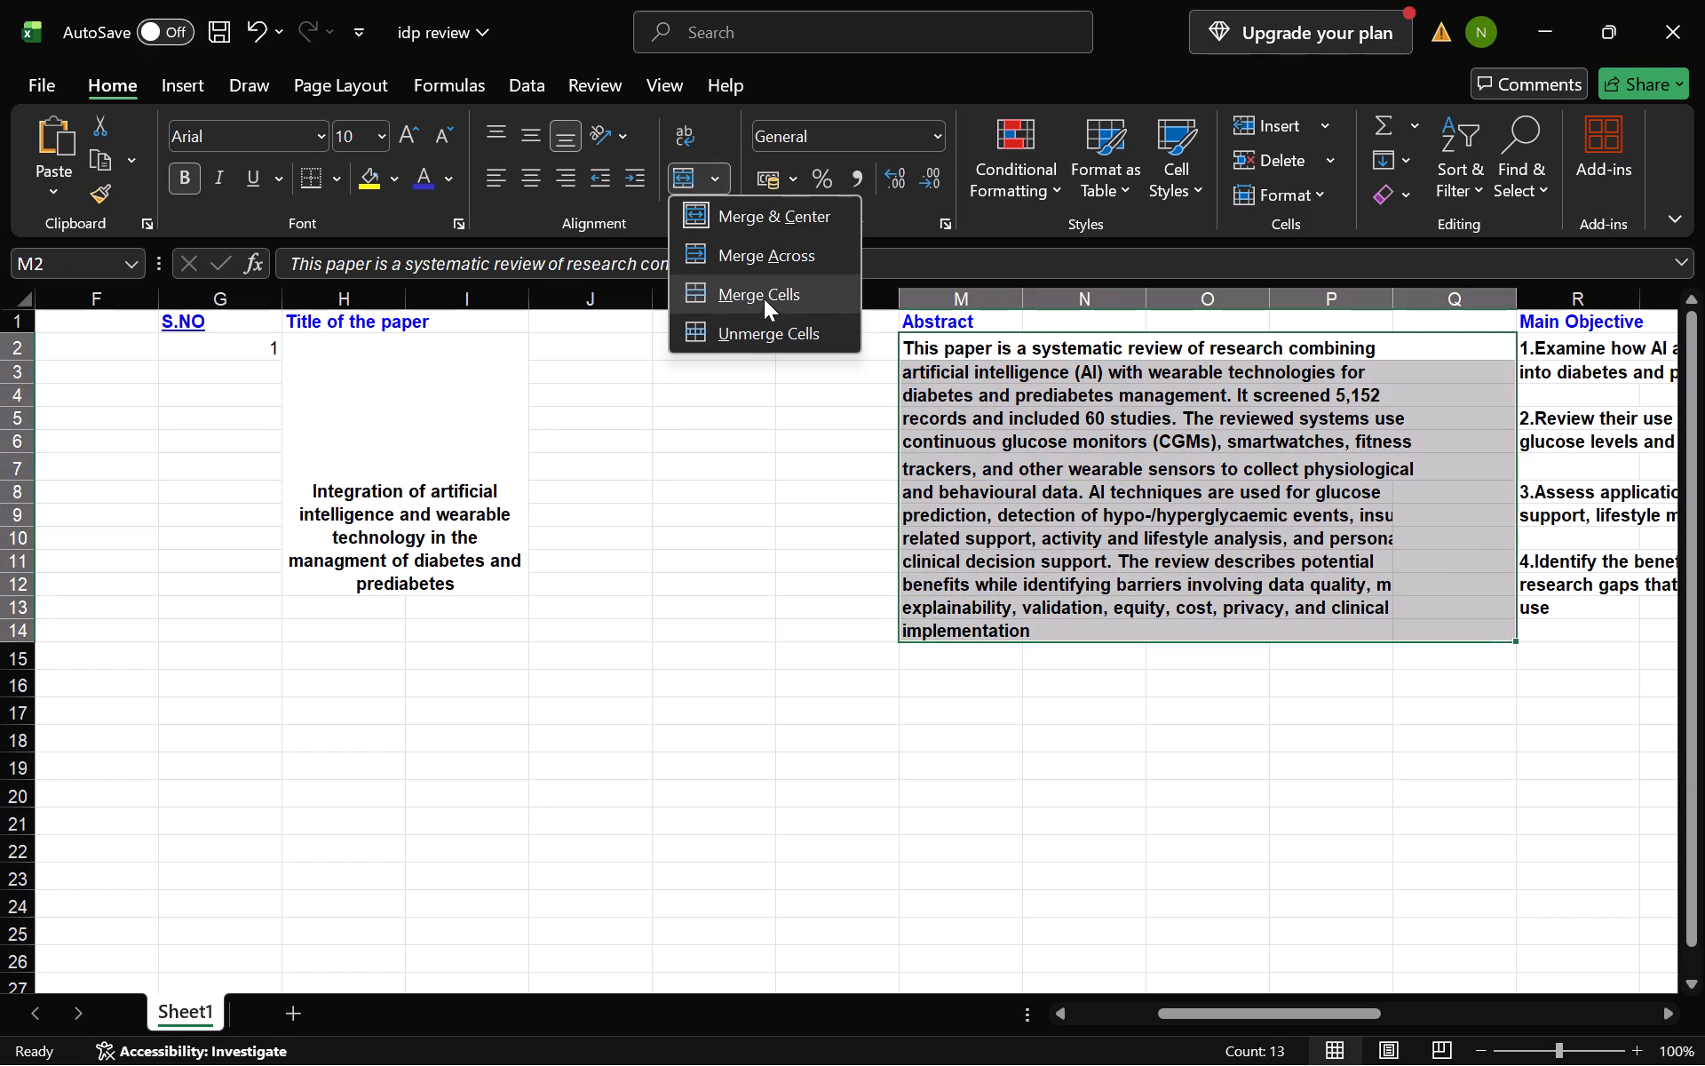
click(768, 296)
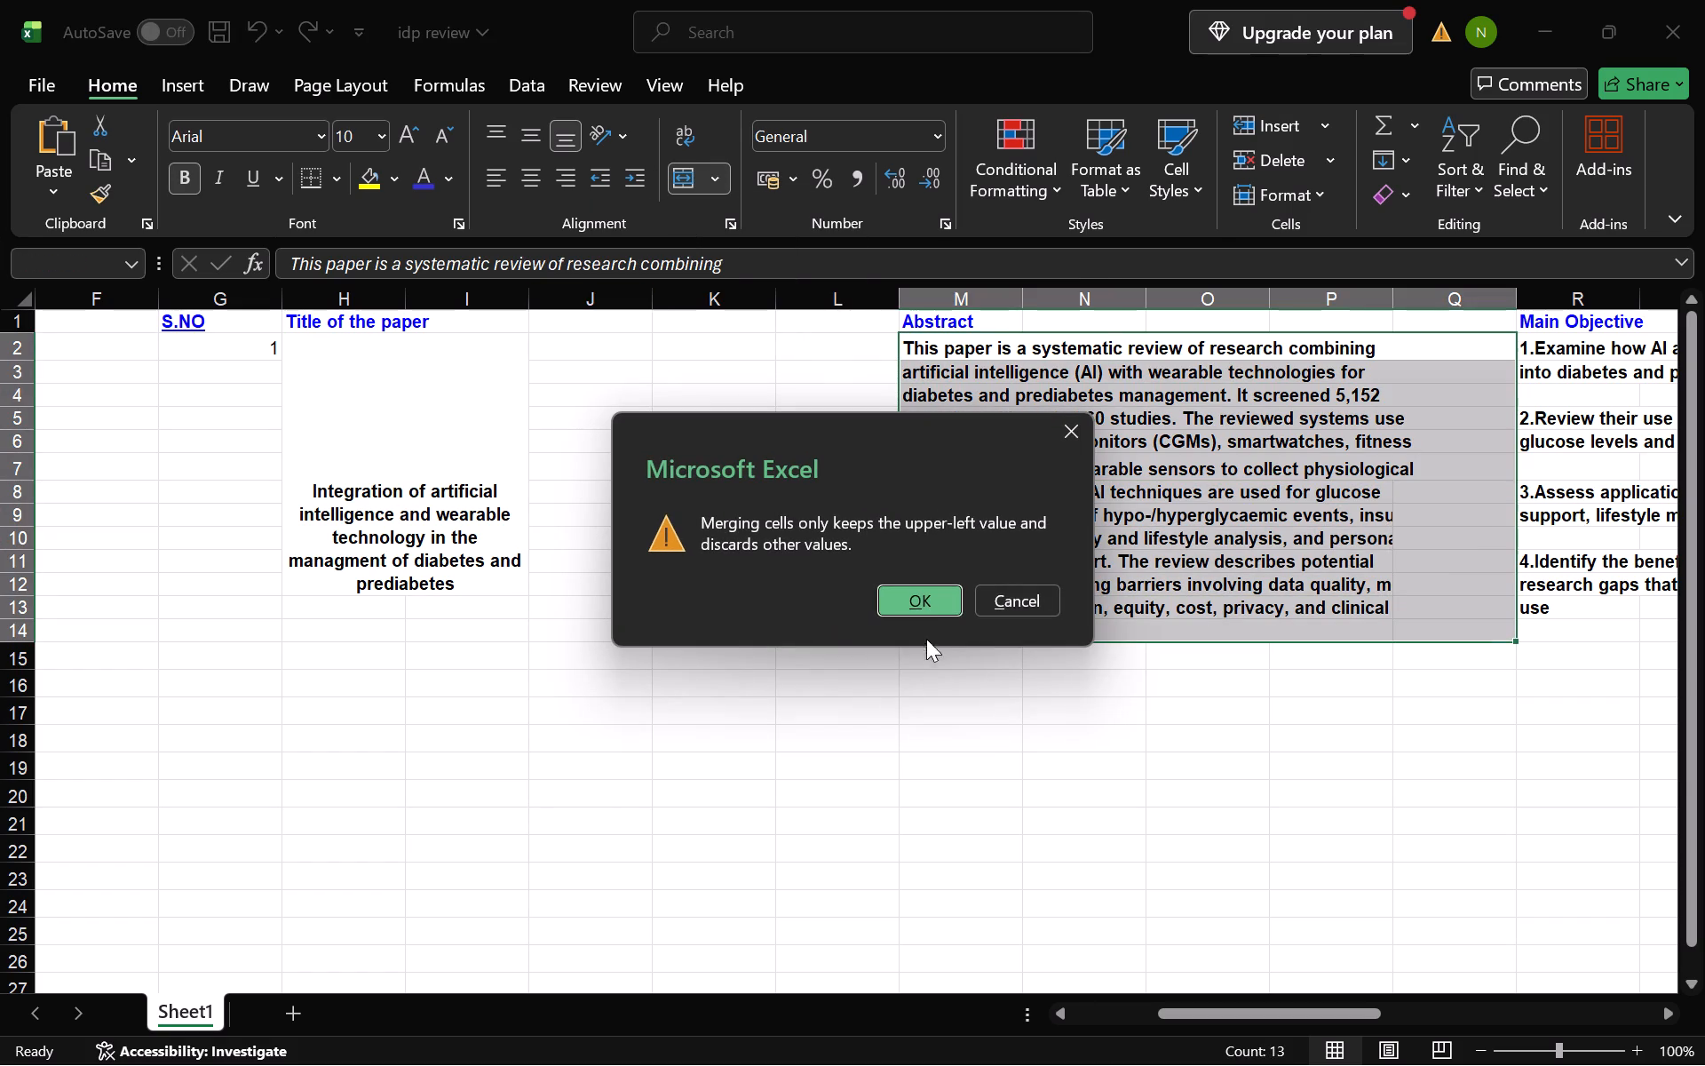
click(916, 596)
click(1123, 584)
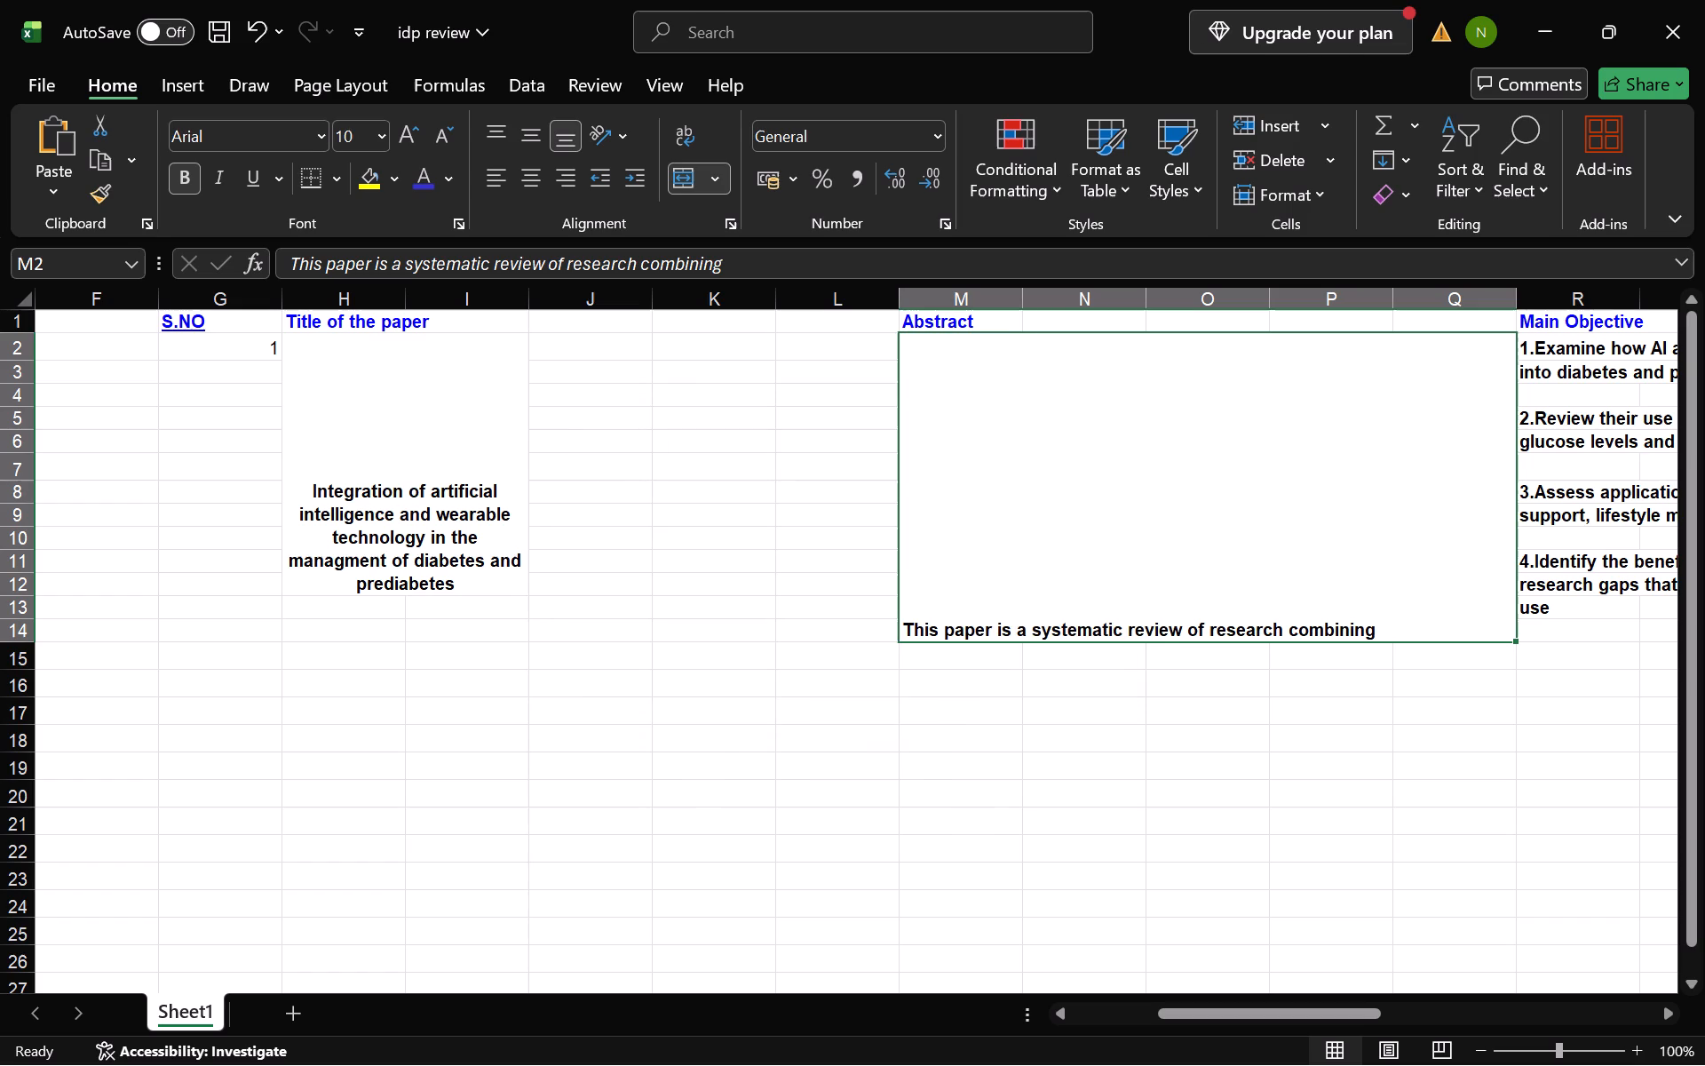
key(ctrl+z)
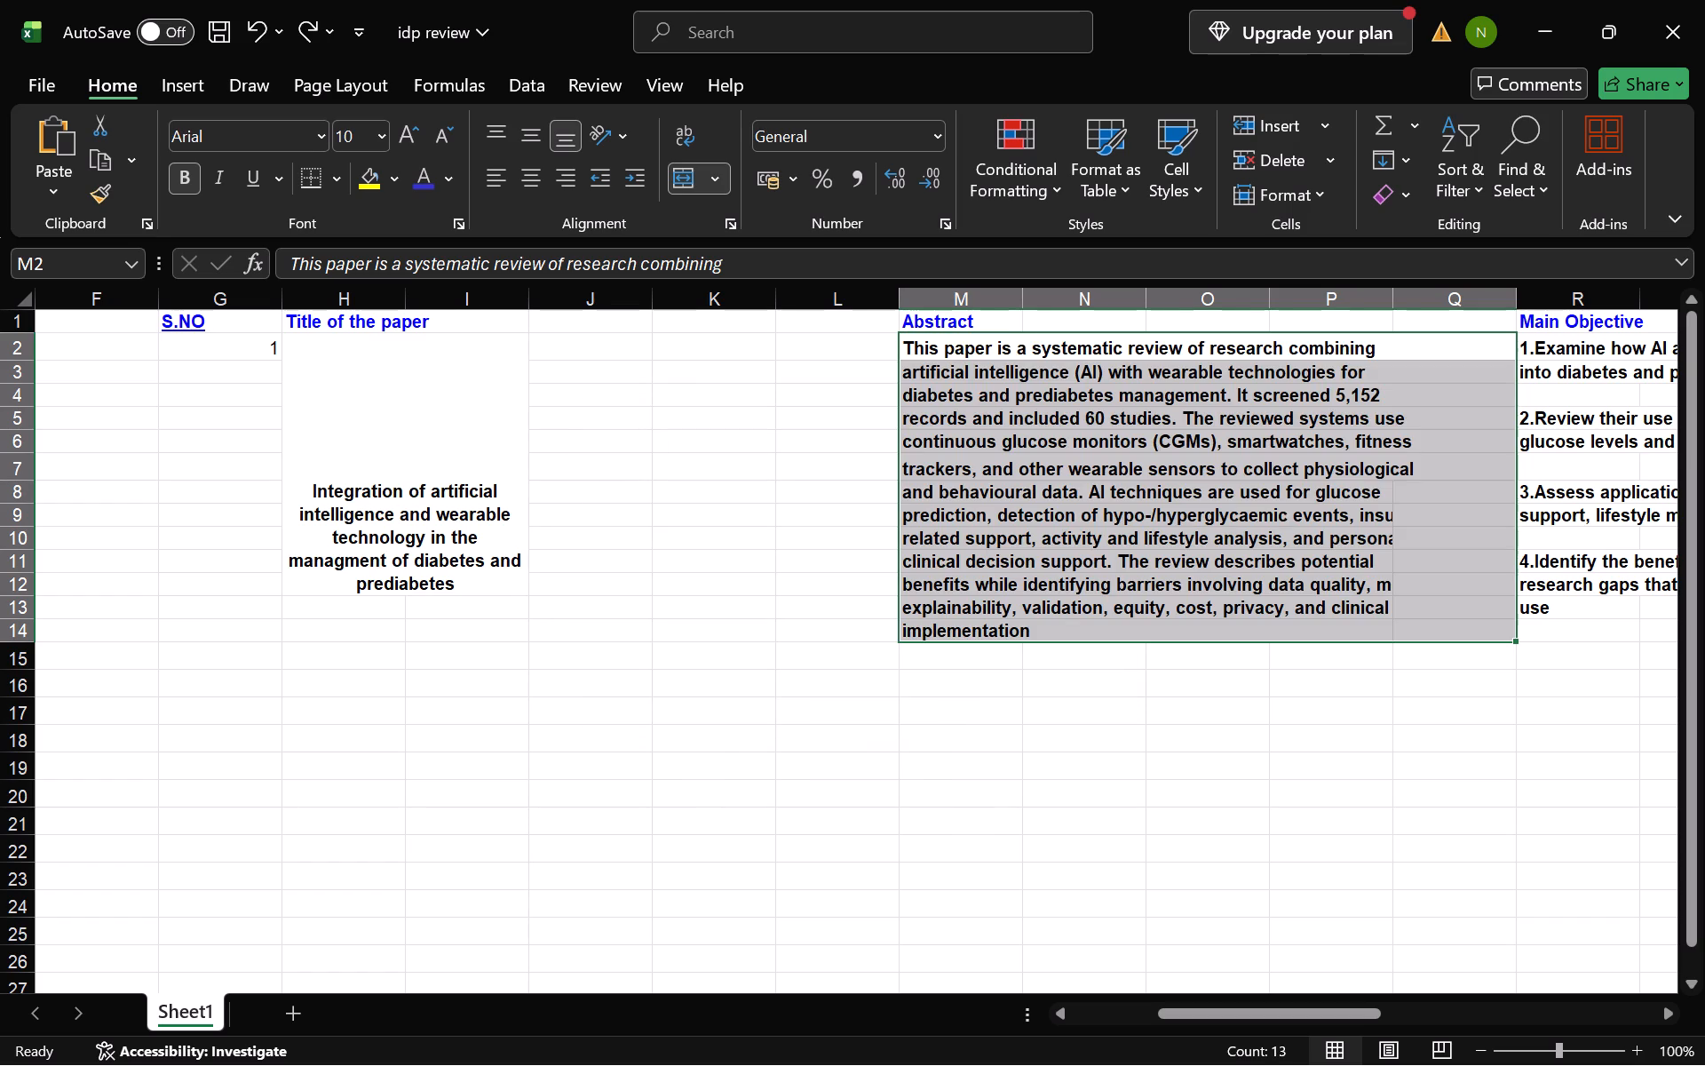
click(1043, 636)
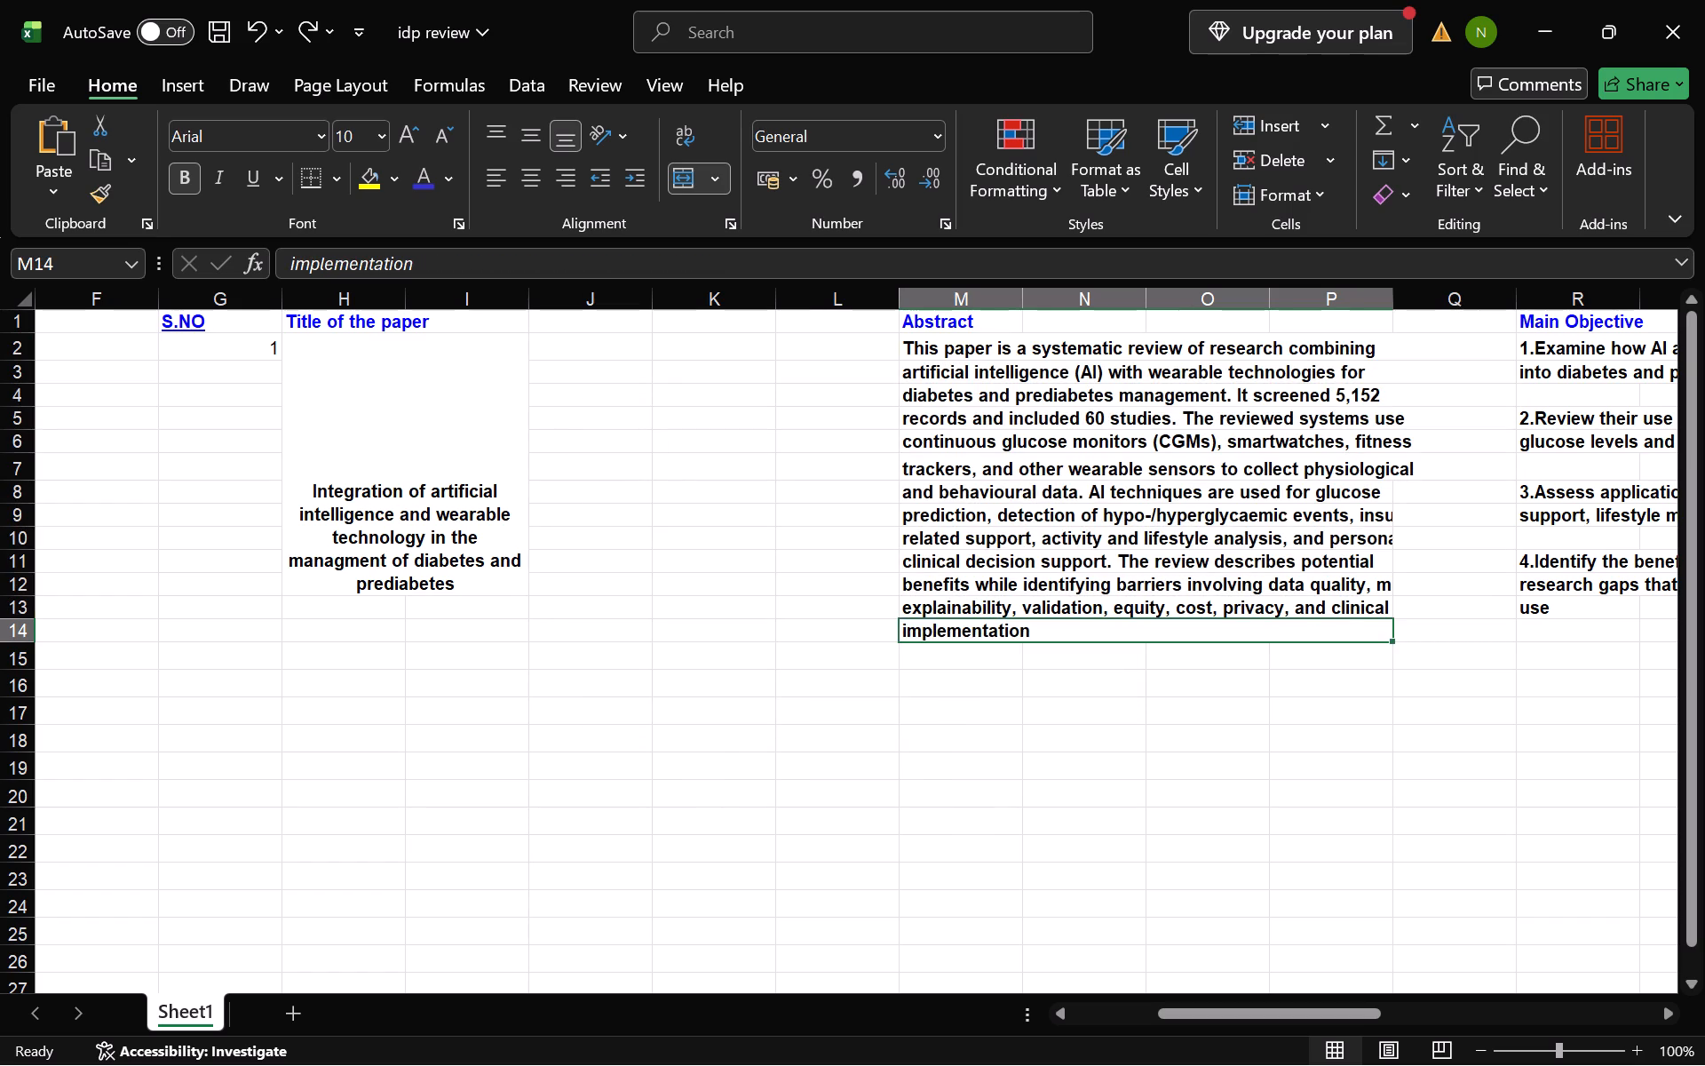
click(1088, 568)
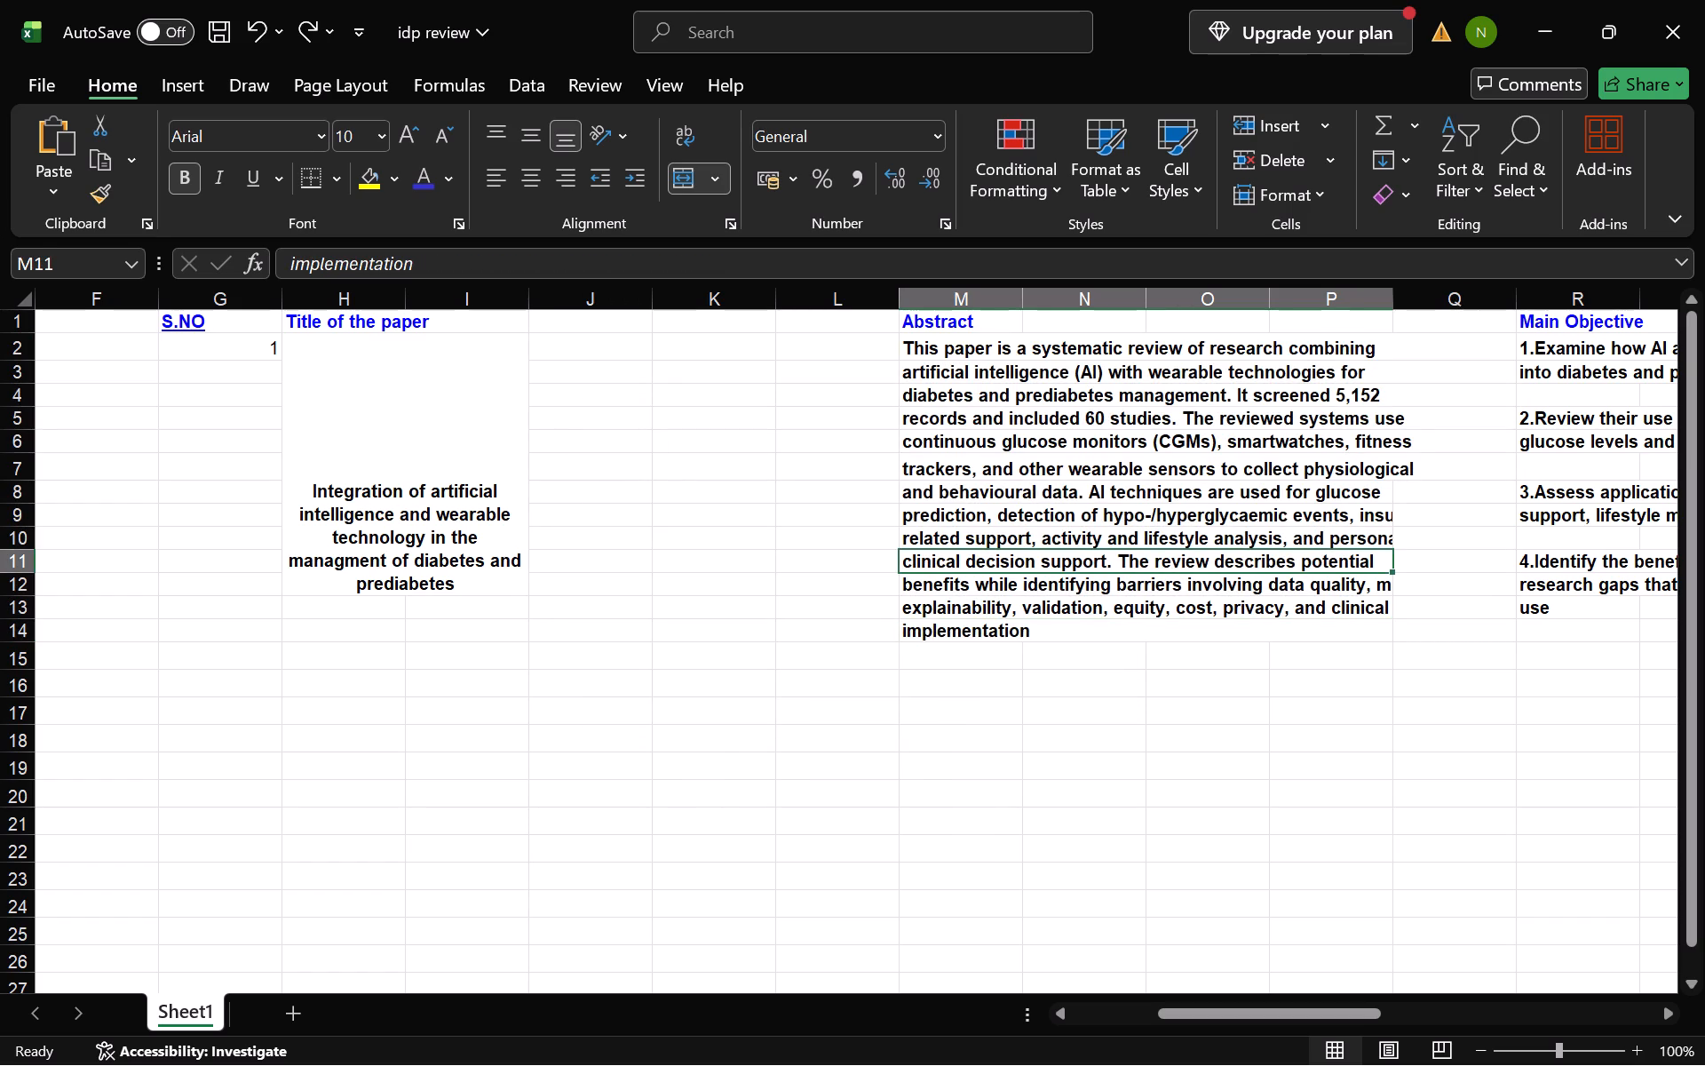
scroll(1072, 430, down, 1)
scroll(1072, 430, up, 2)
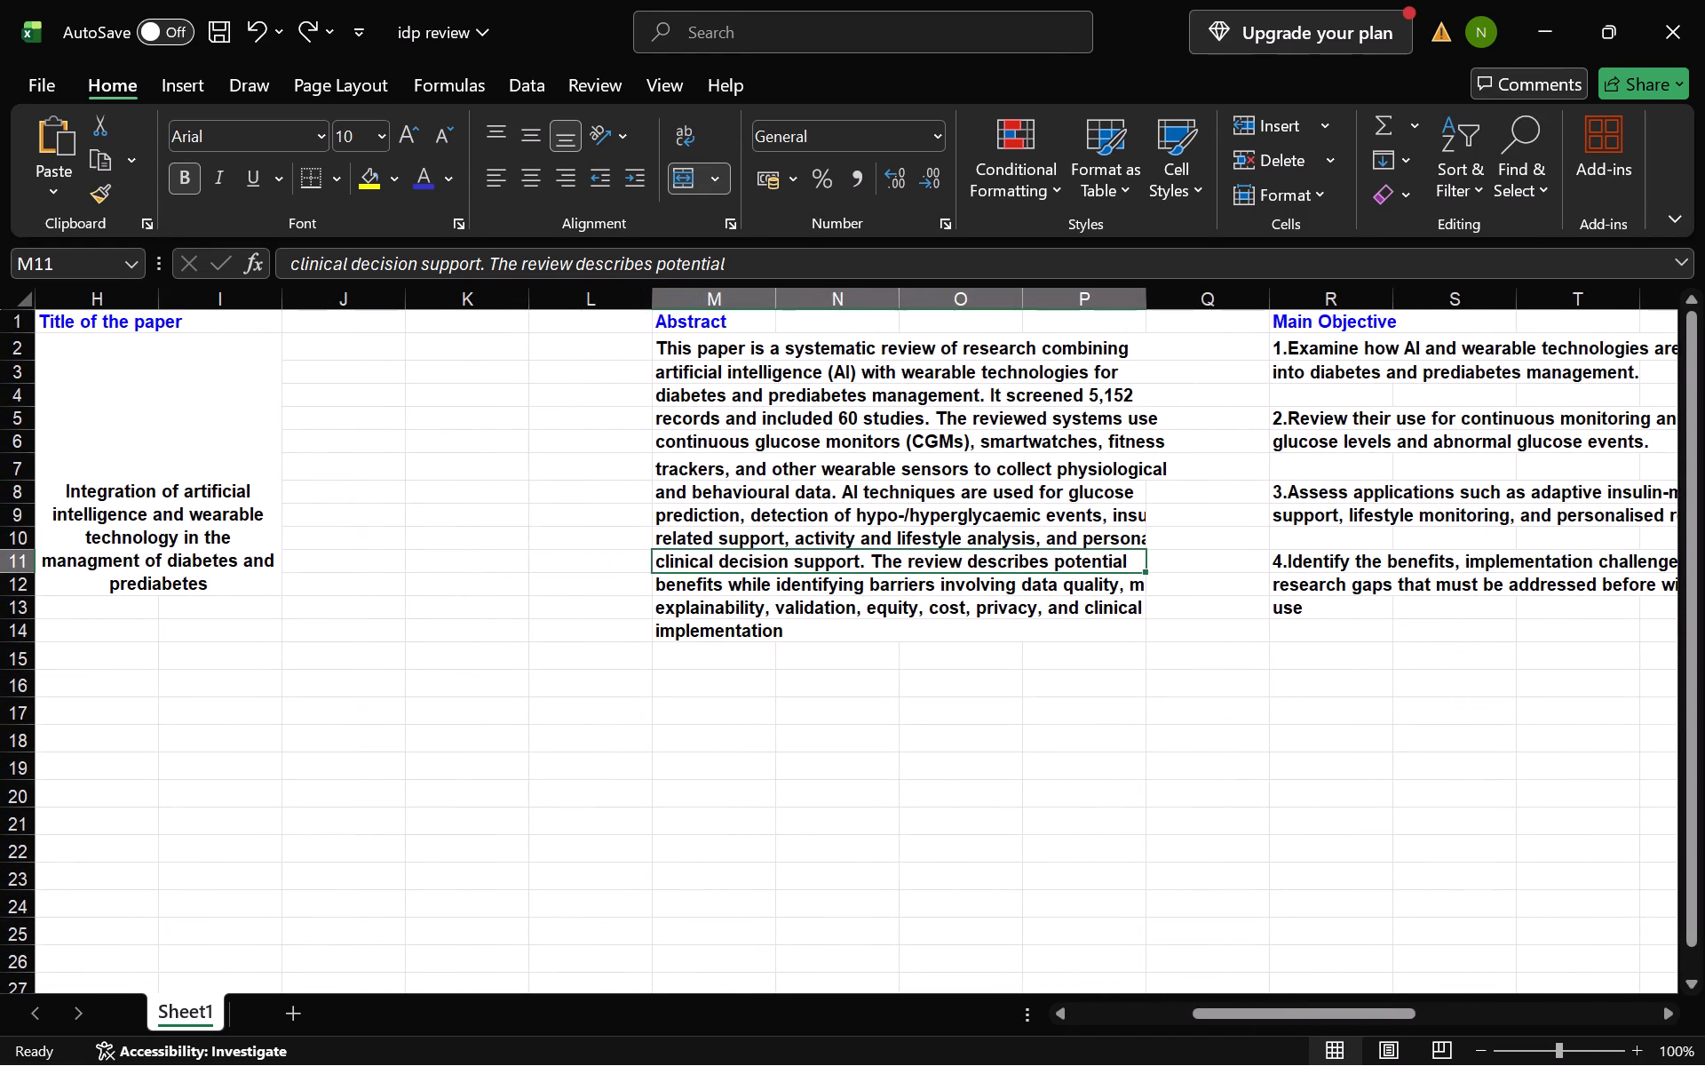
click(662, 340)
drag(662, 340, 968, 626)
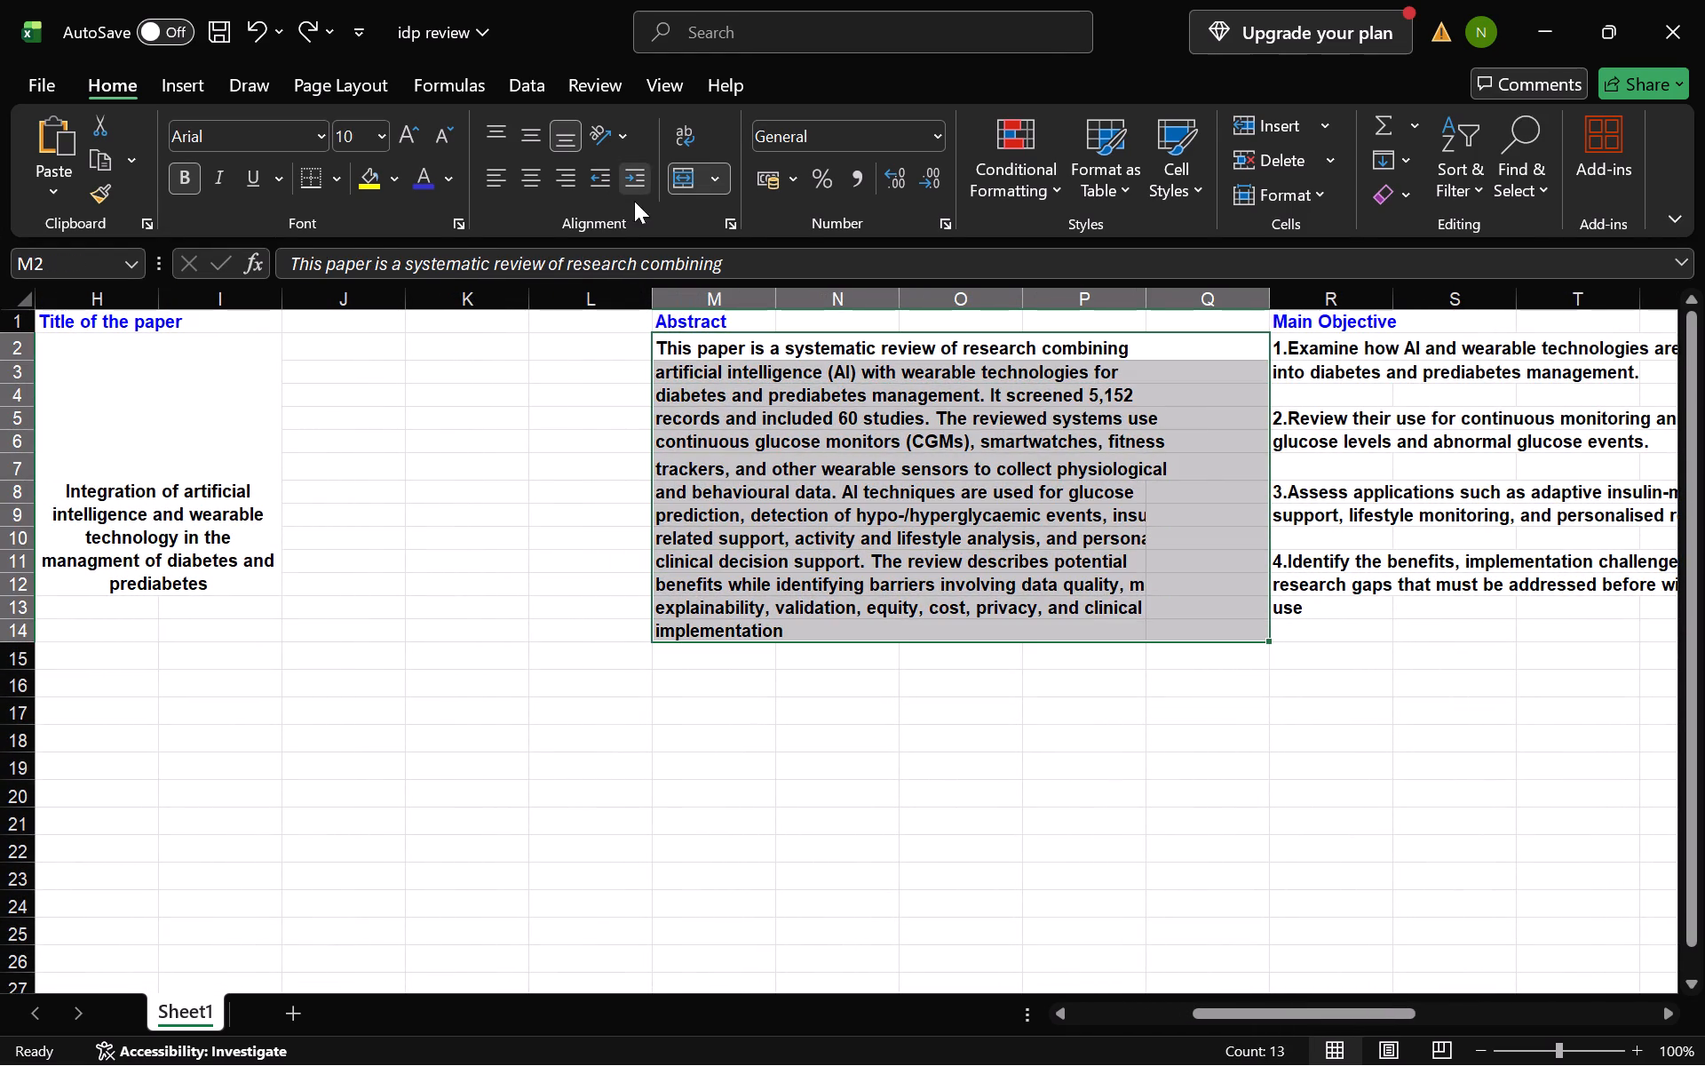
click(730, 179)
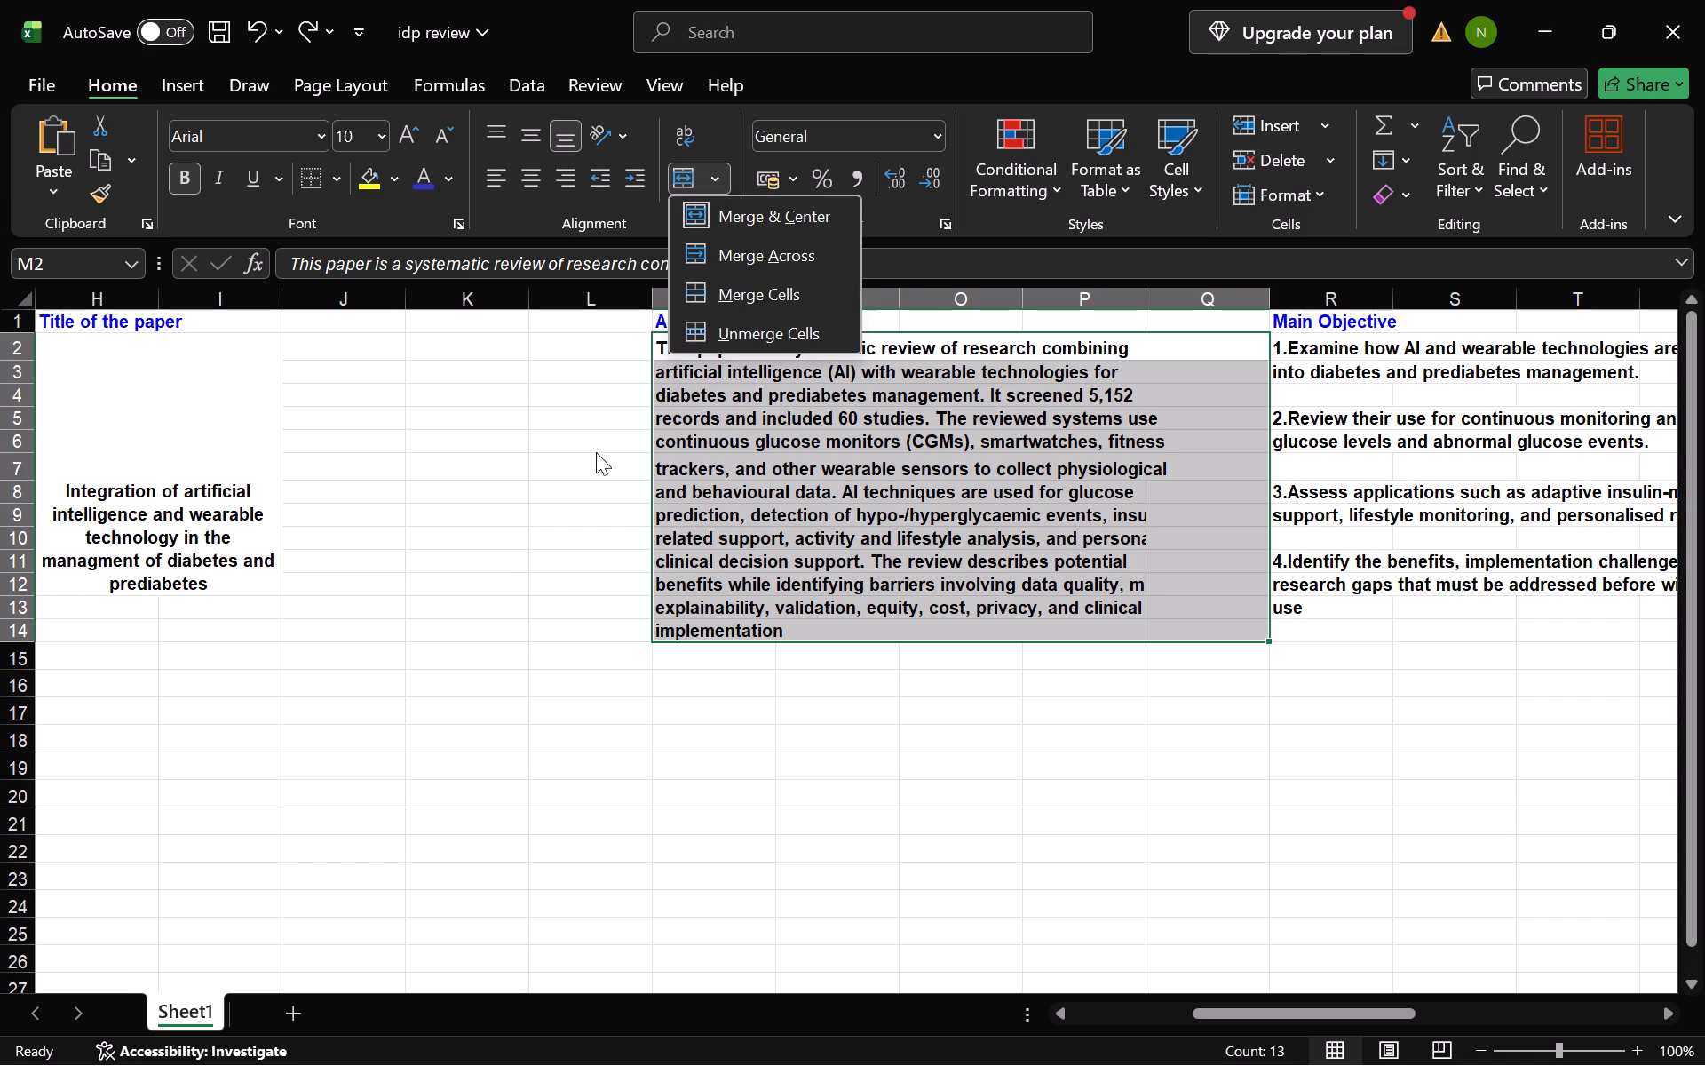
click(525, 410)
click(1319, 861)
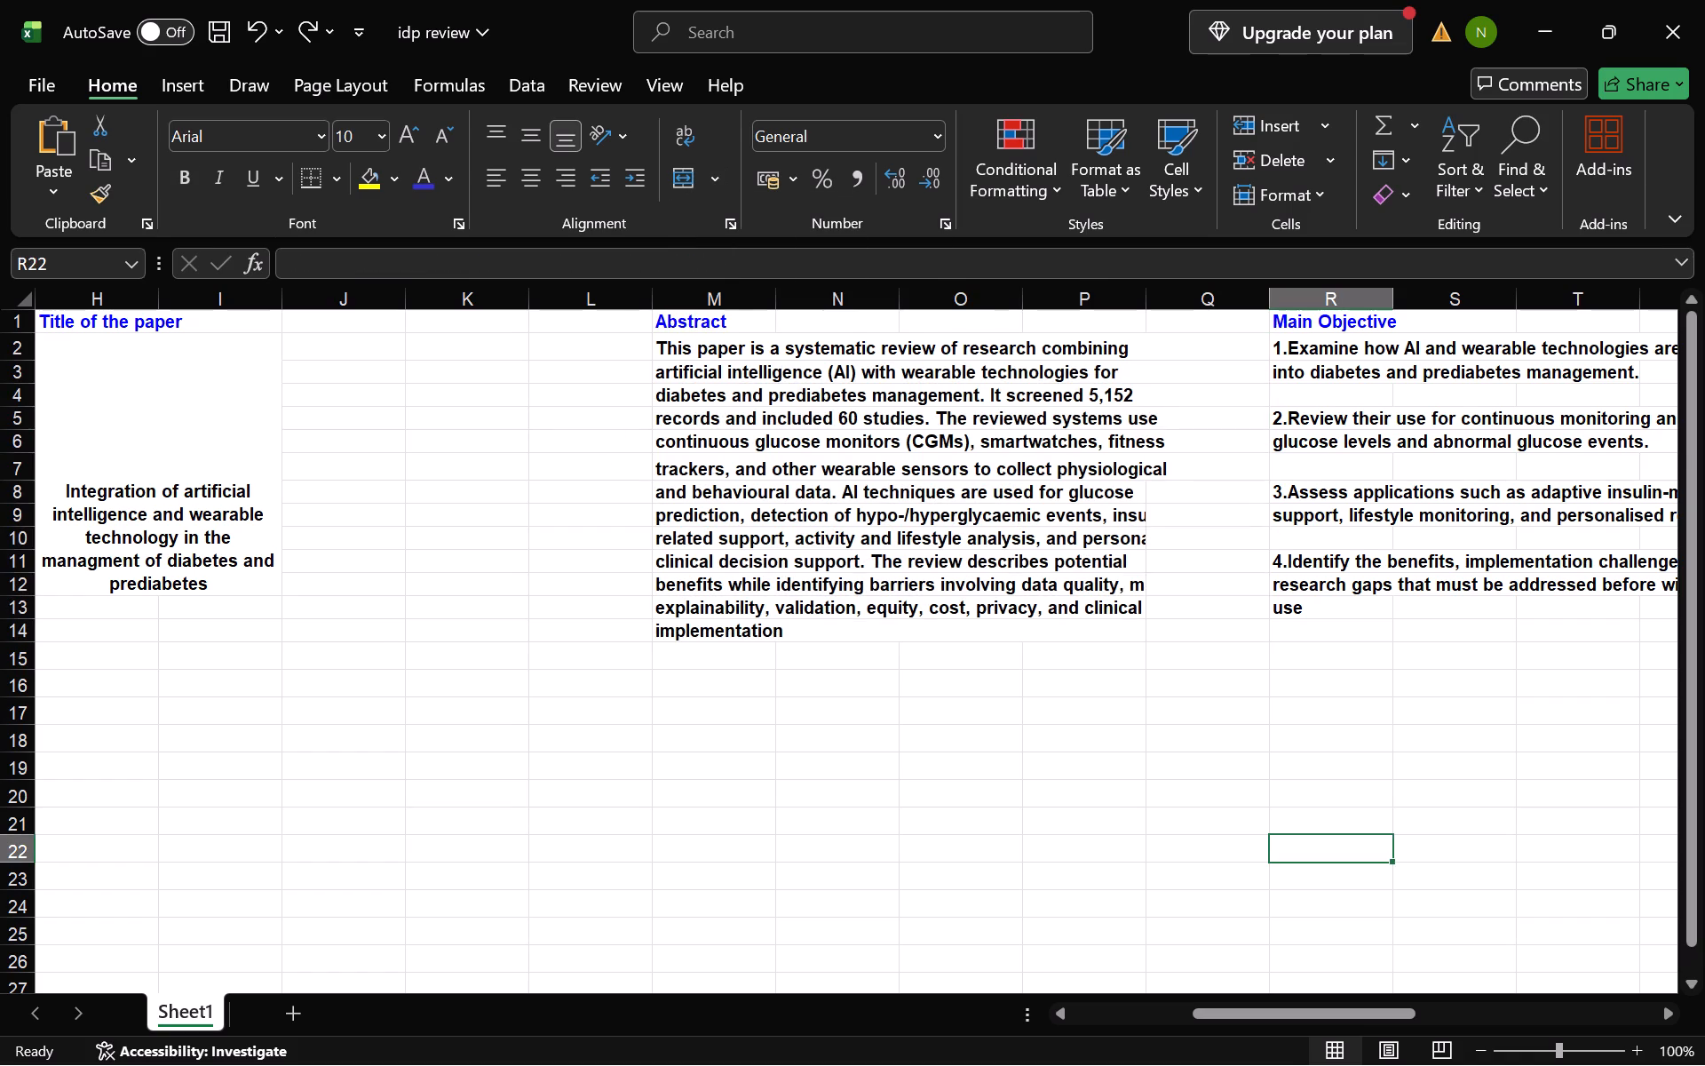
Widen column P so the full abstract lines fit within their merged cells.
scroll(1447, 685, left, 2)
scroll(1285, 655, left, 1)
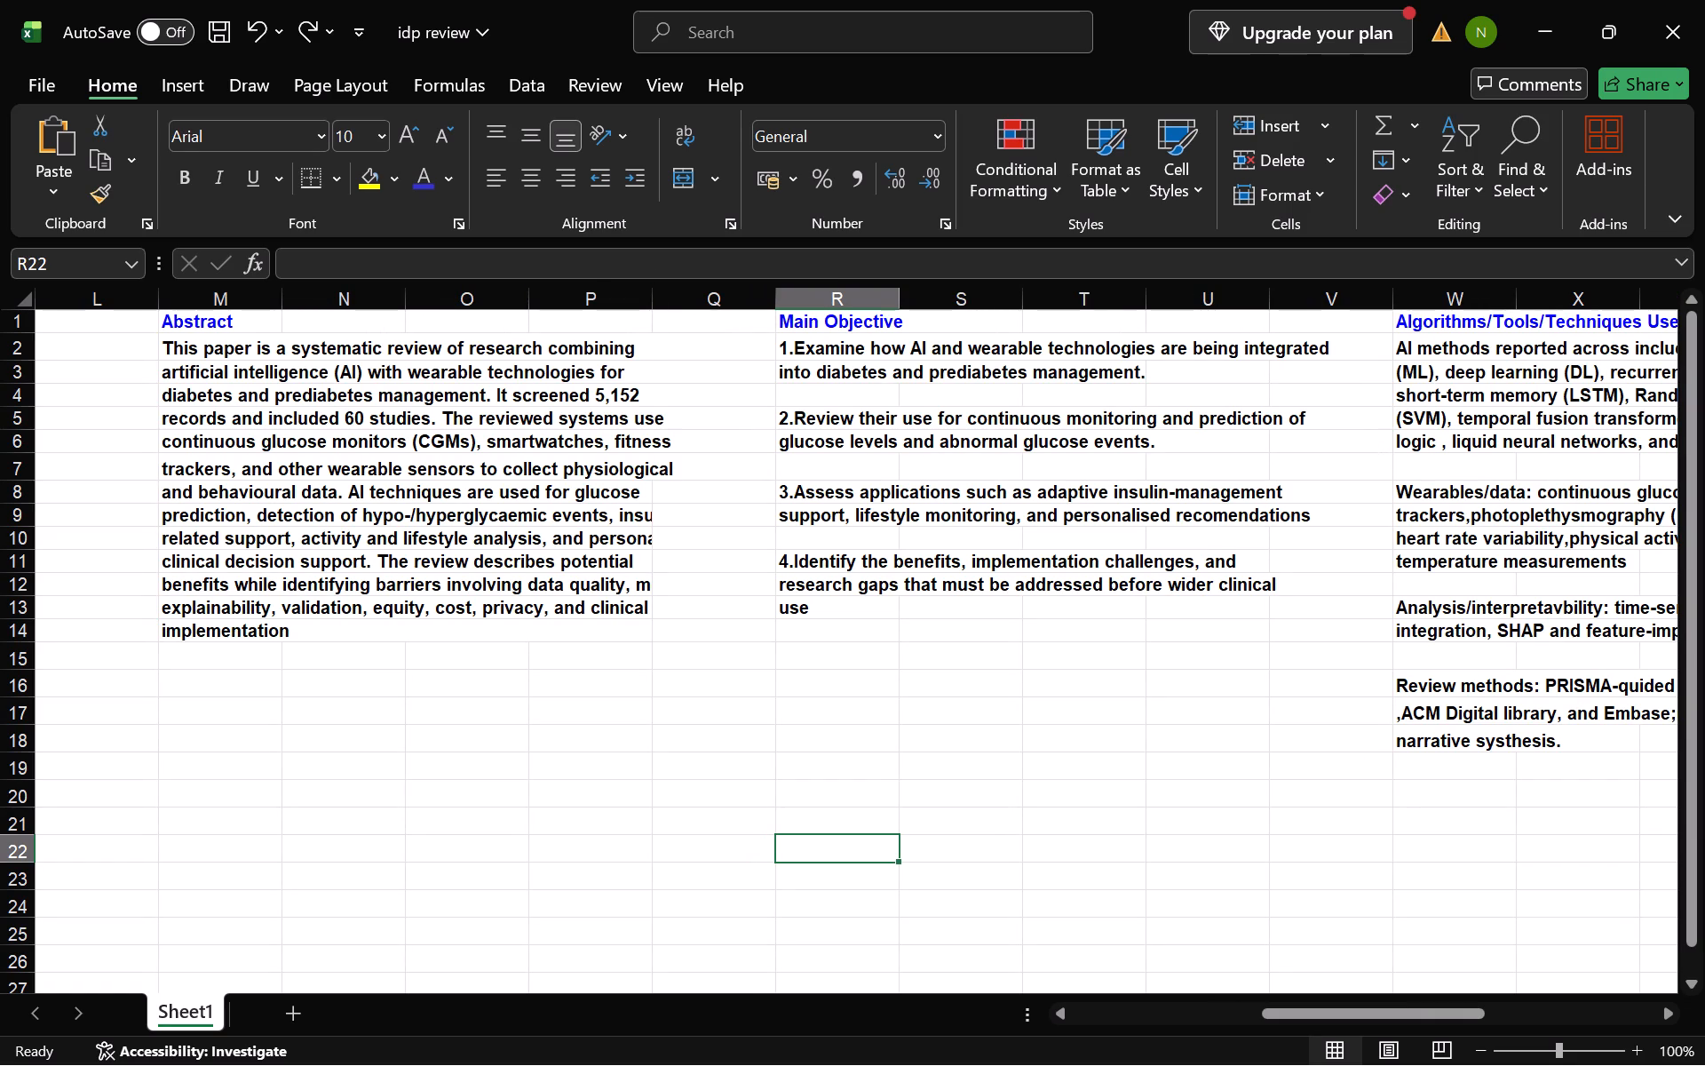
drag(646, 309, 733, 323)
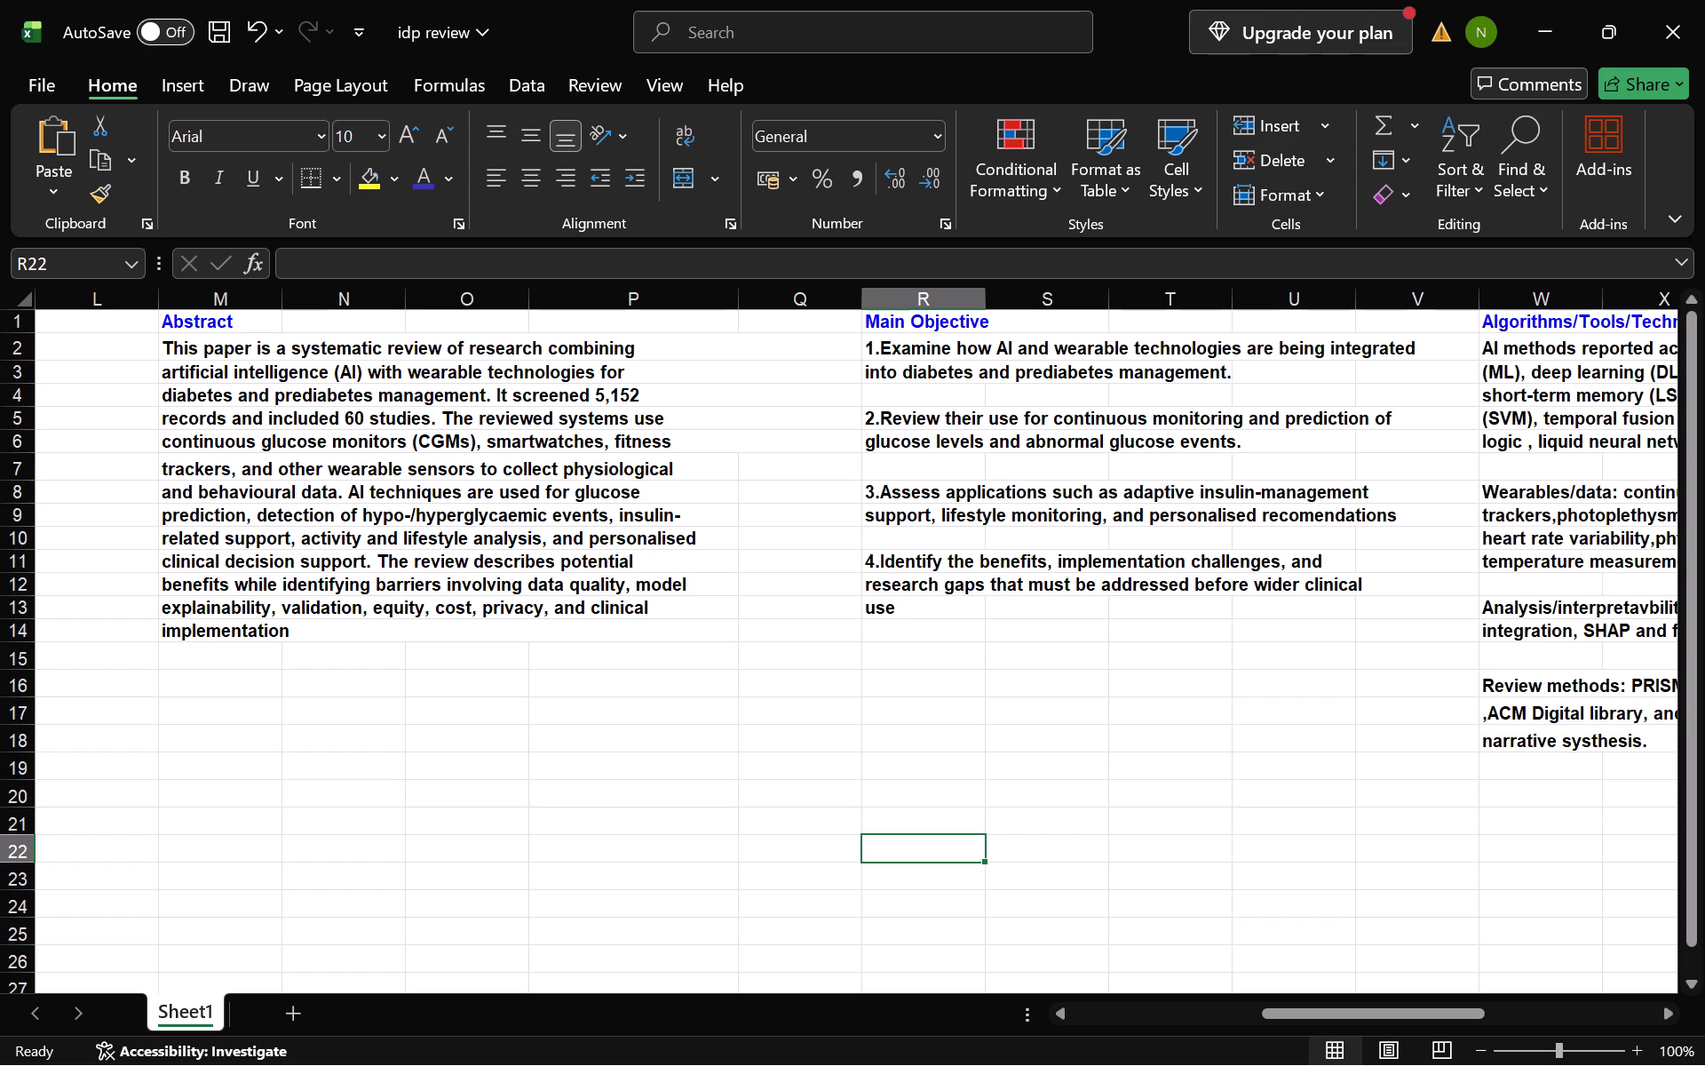
Dismiss the low-battery warning and its notification.
scroll(892, 349, left, 1)
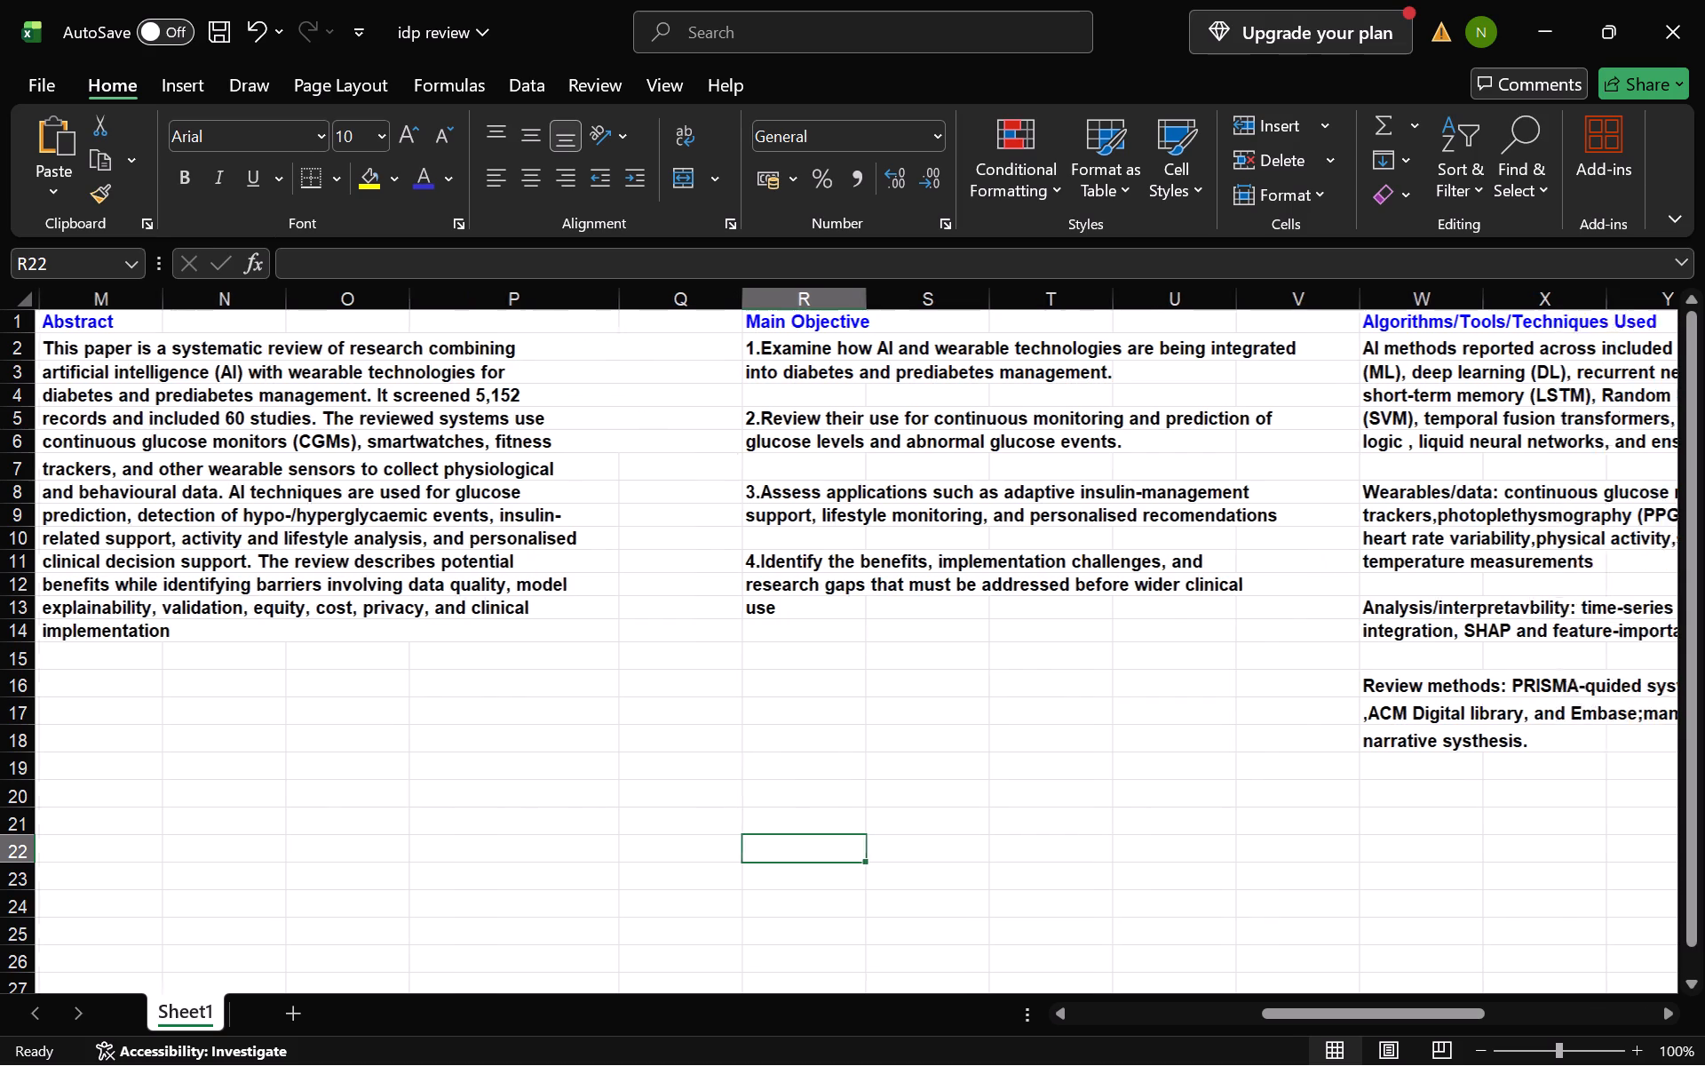
scroll(892, 349, left, 5)
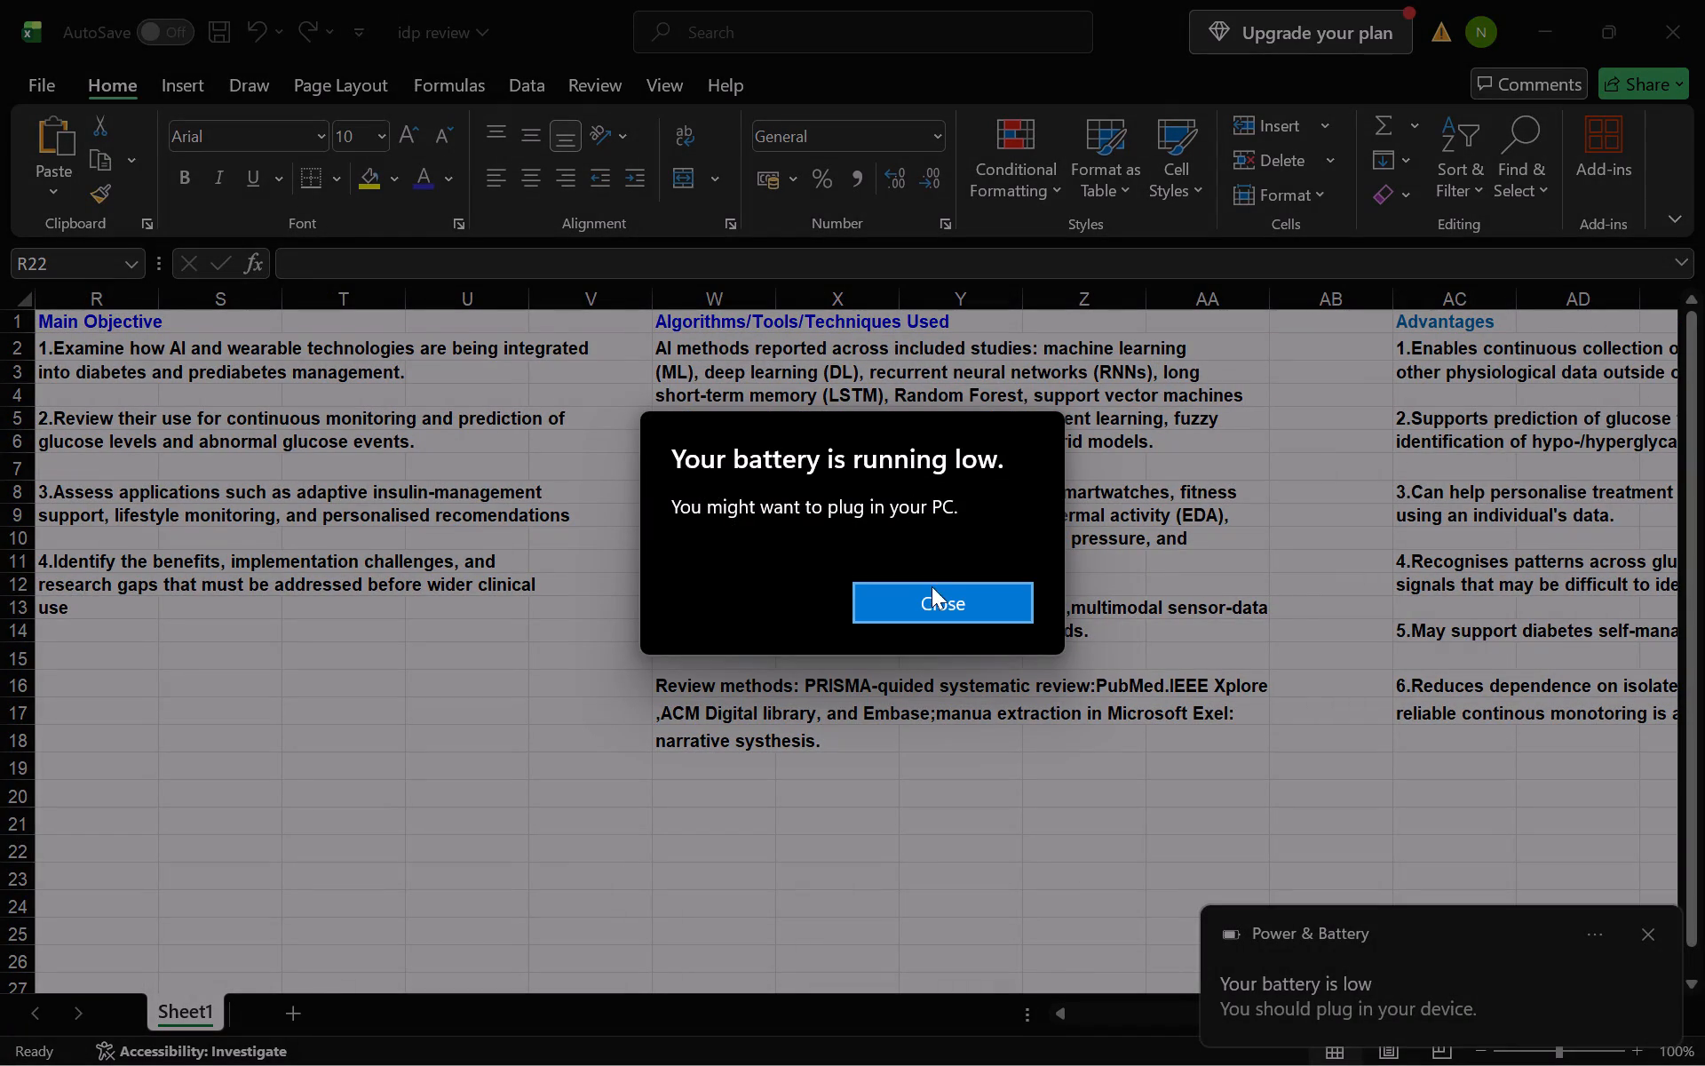
click(932, 587)
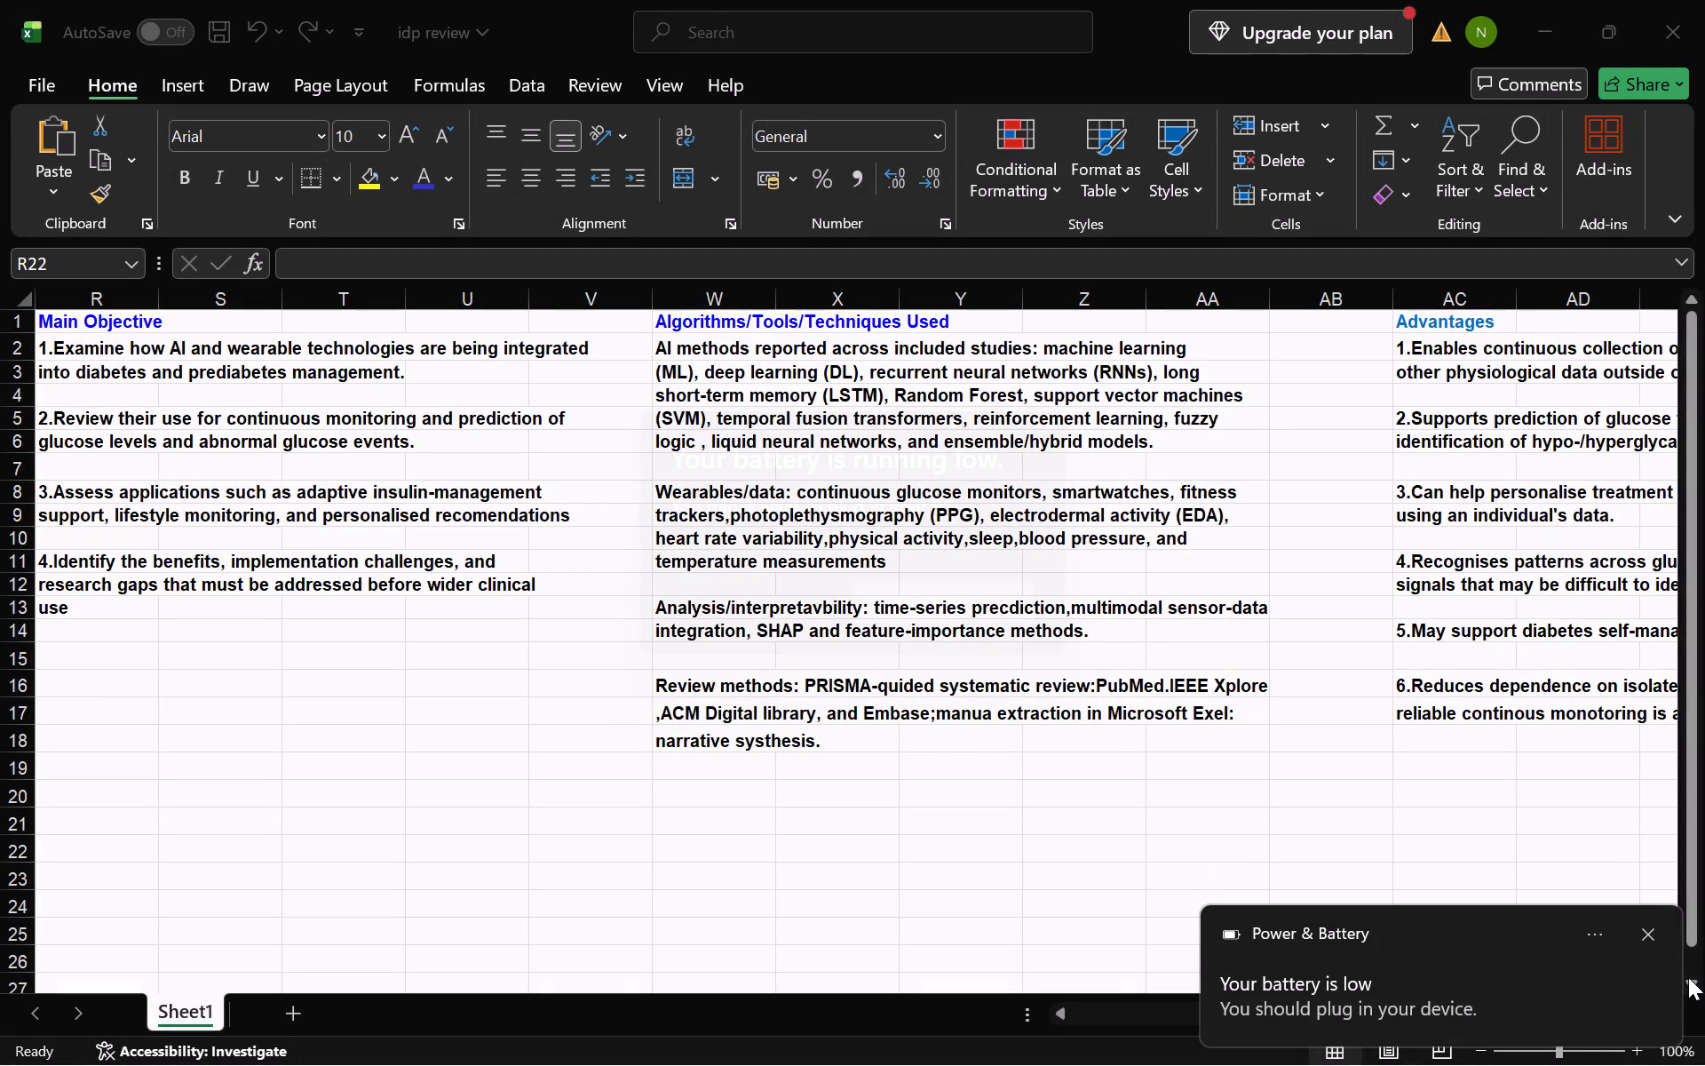
click(1653, 931)
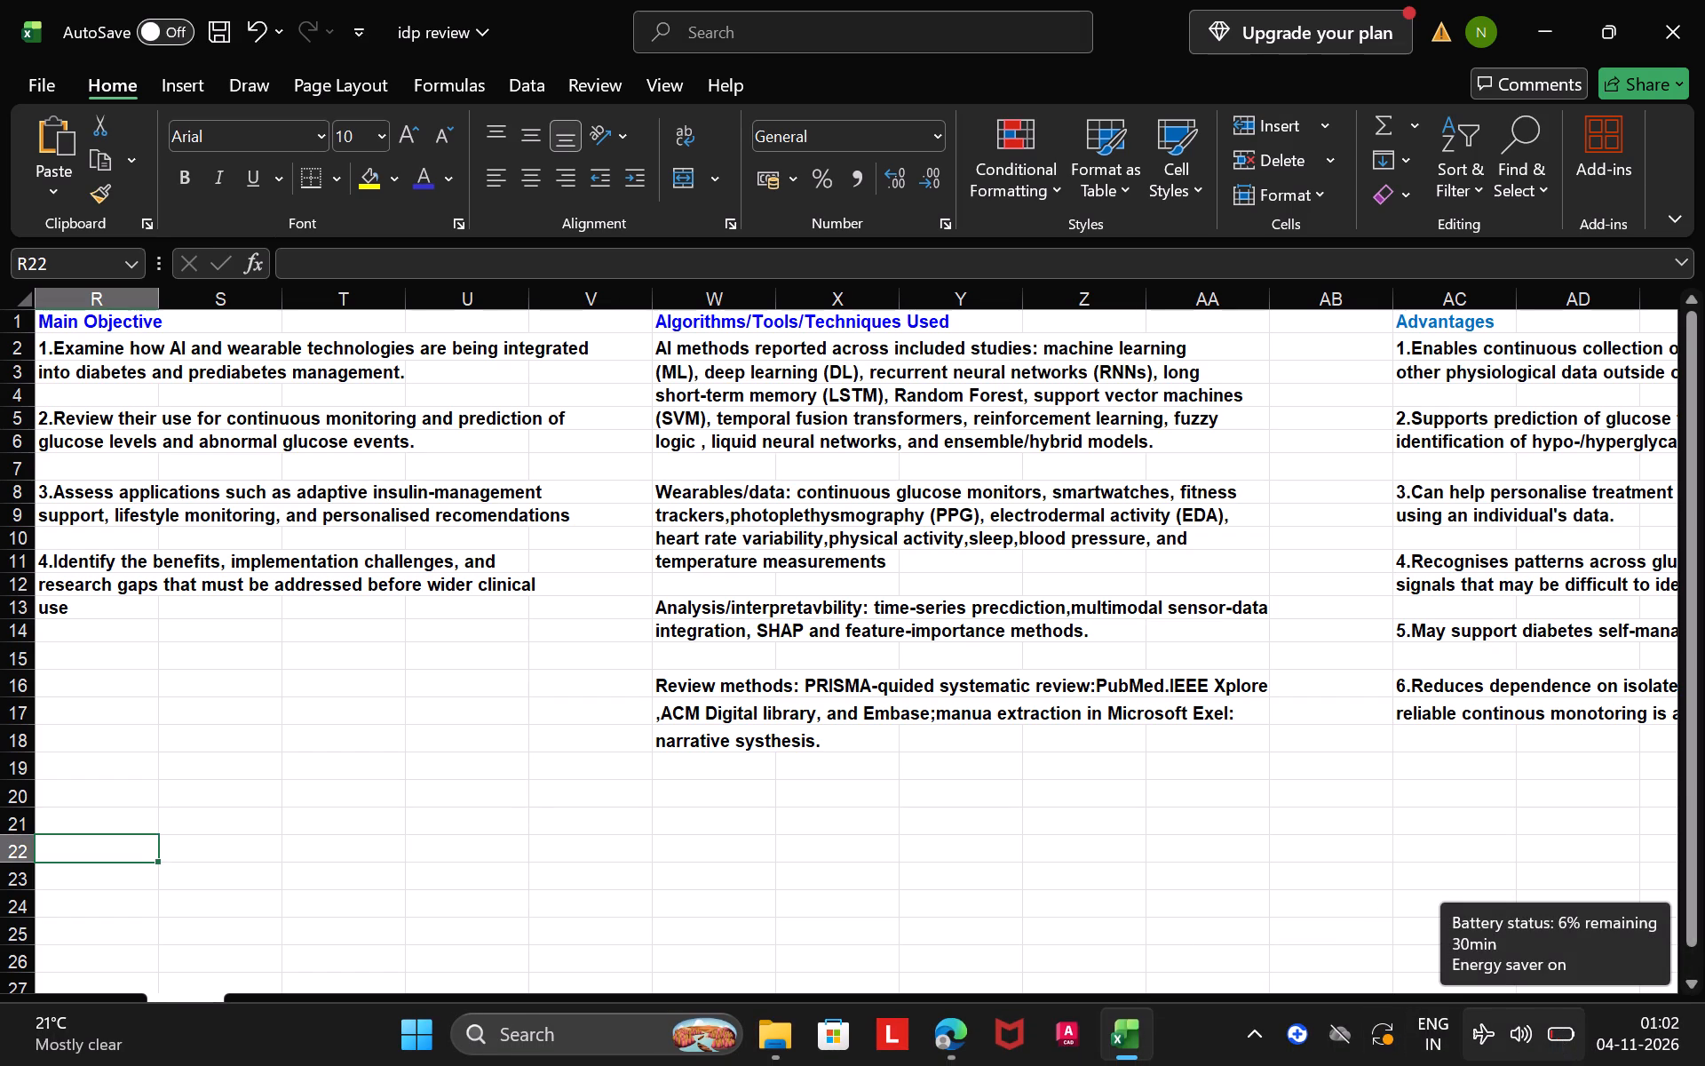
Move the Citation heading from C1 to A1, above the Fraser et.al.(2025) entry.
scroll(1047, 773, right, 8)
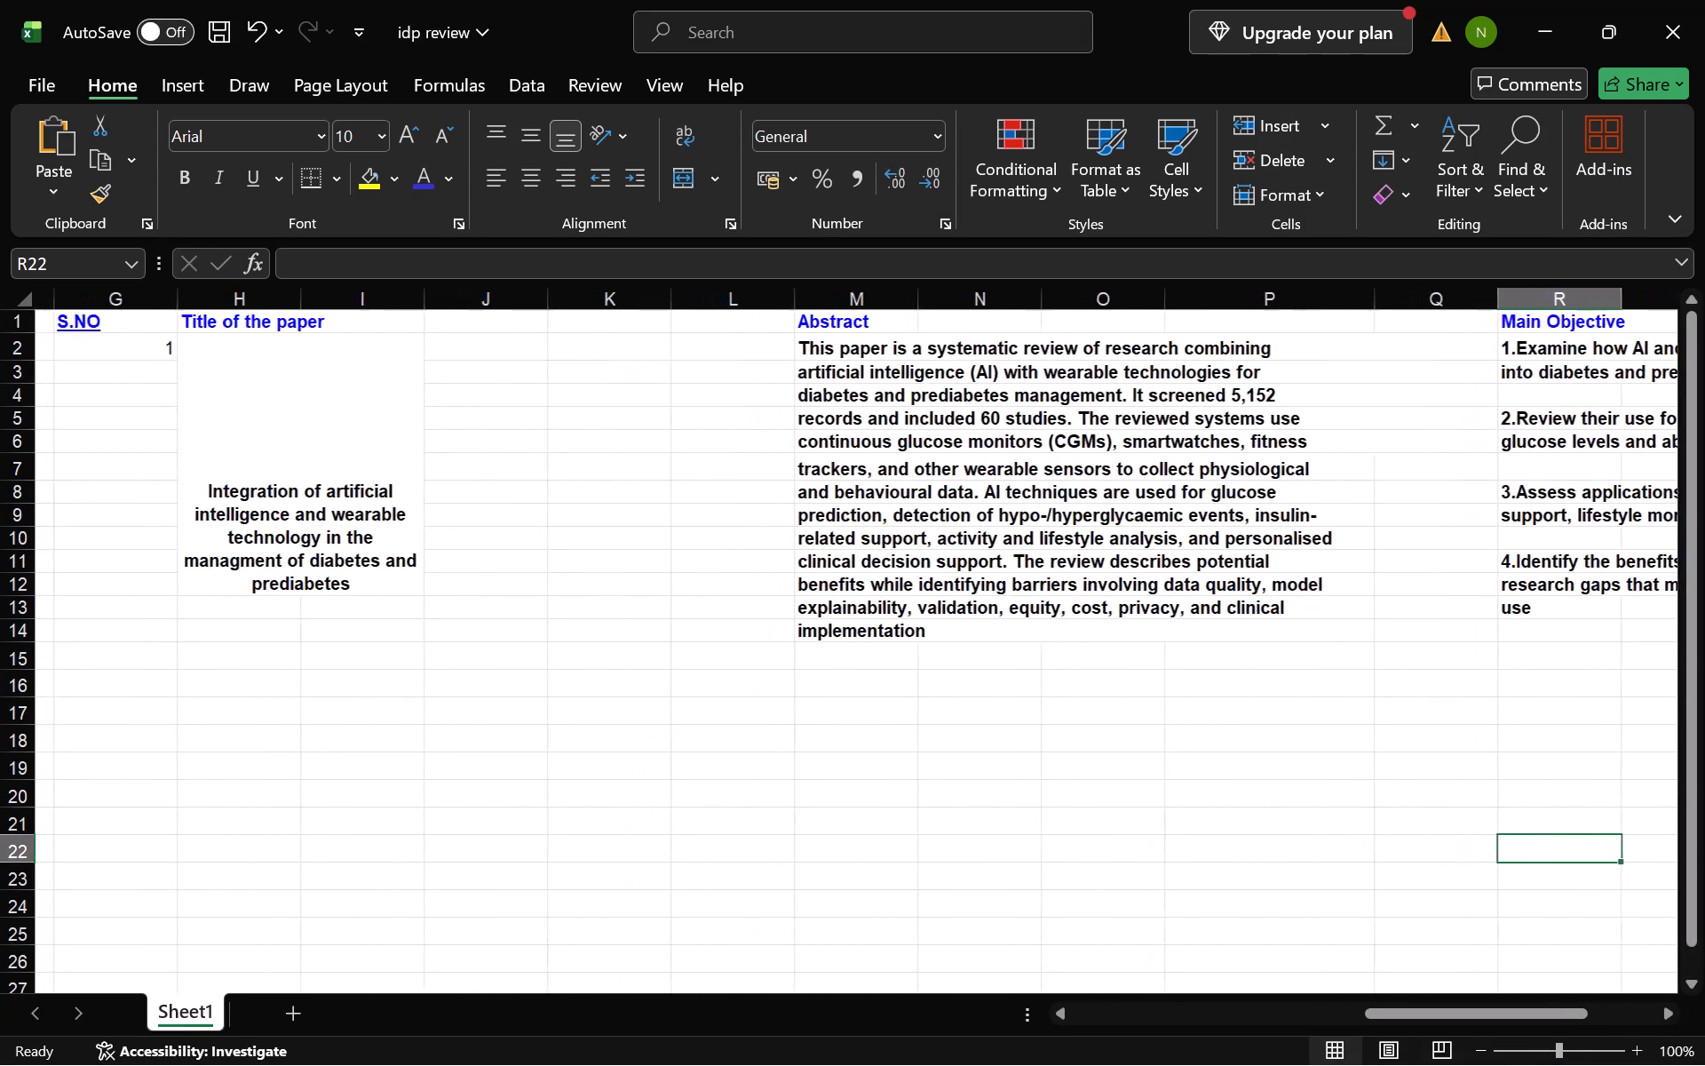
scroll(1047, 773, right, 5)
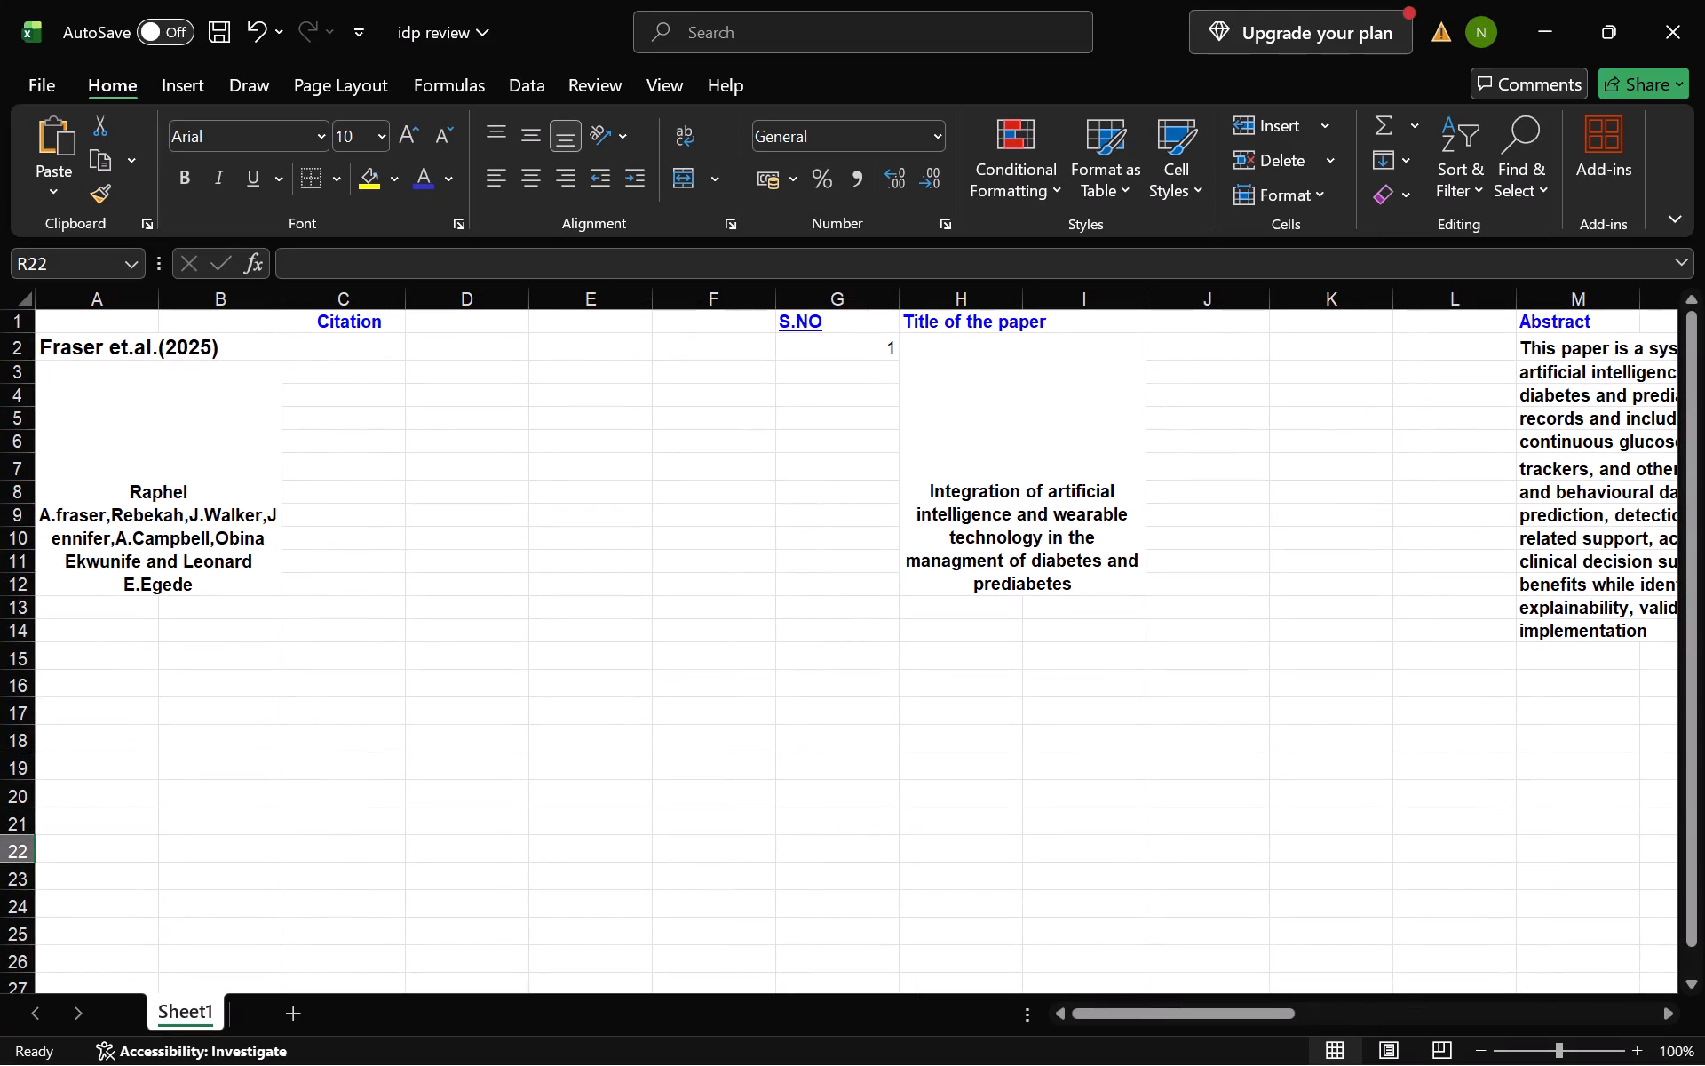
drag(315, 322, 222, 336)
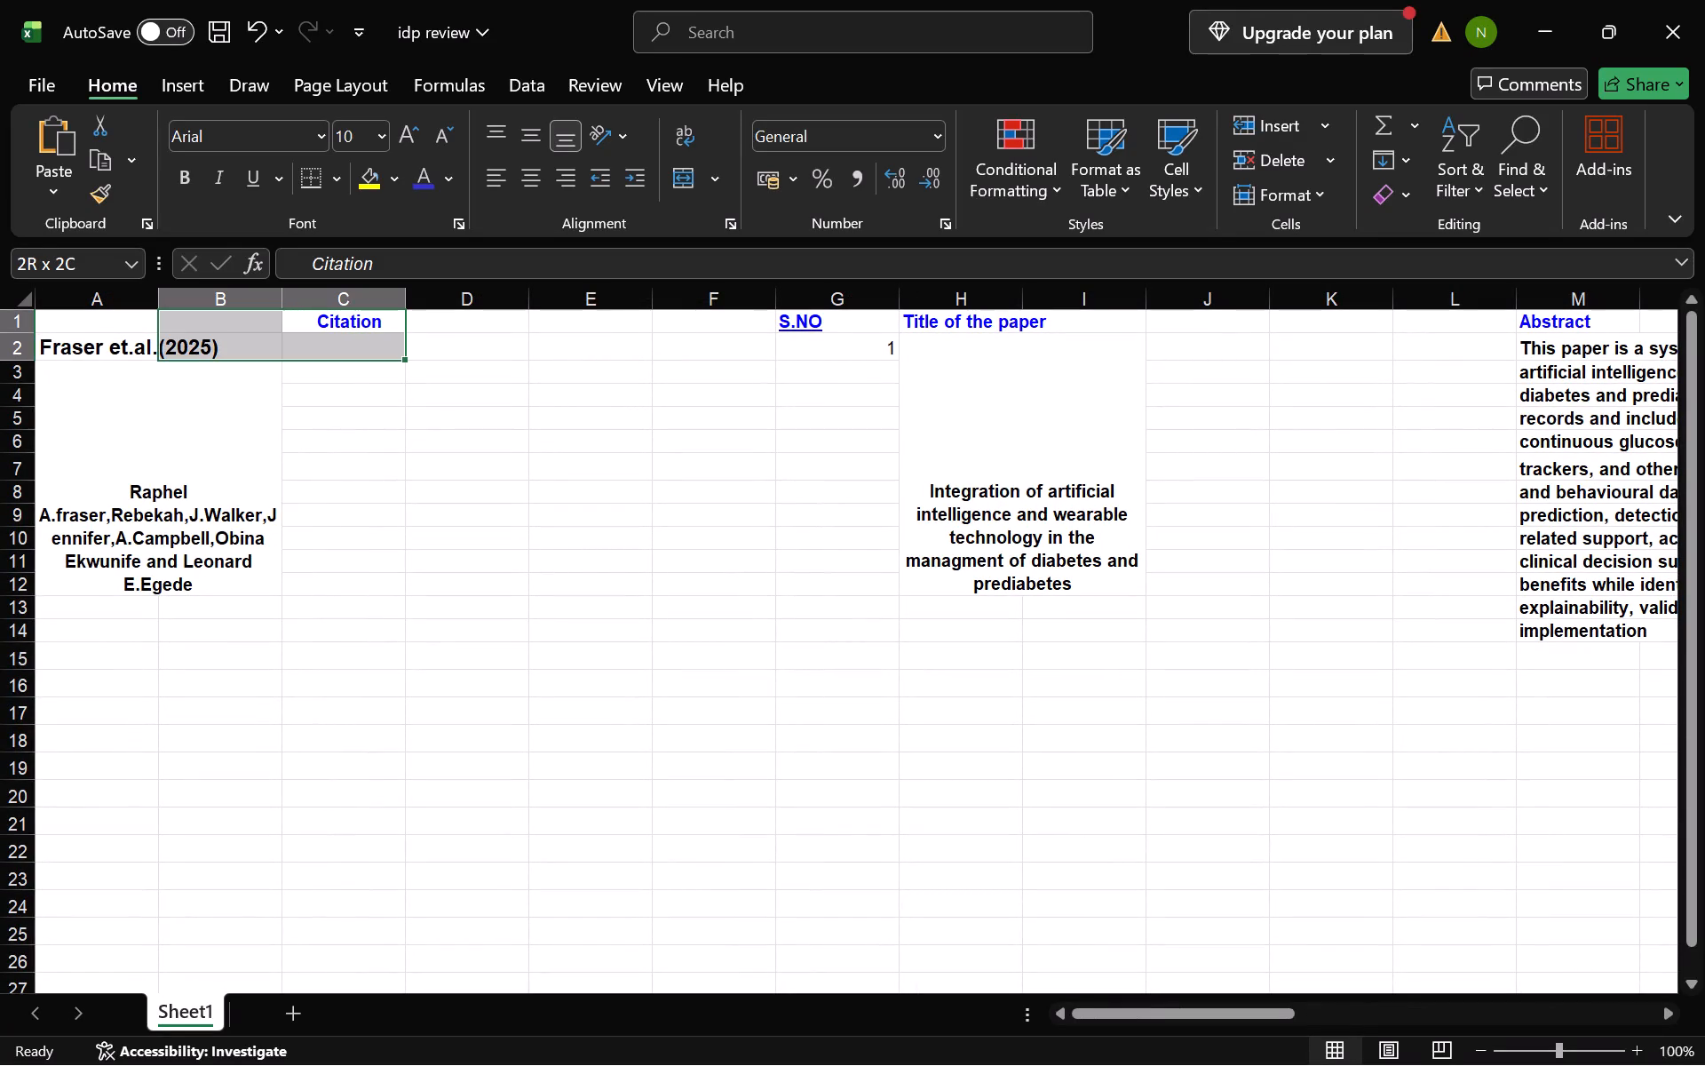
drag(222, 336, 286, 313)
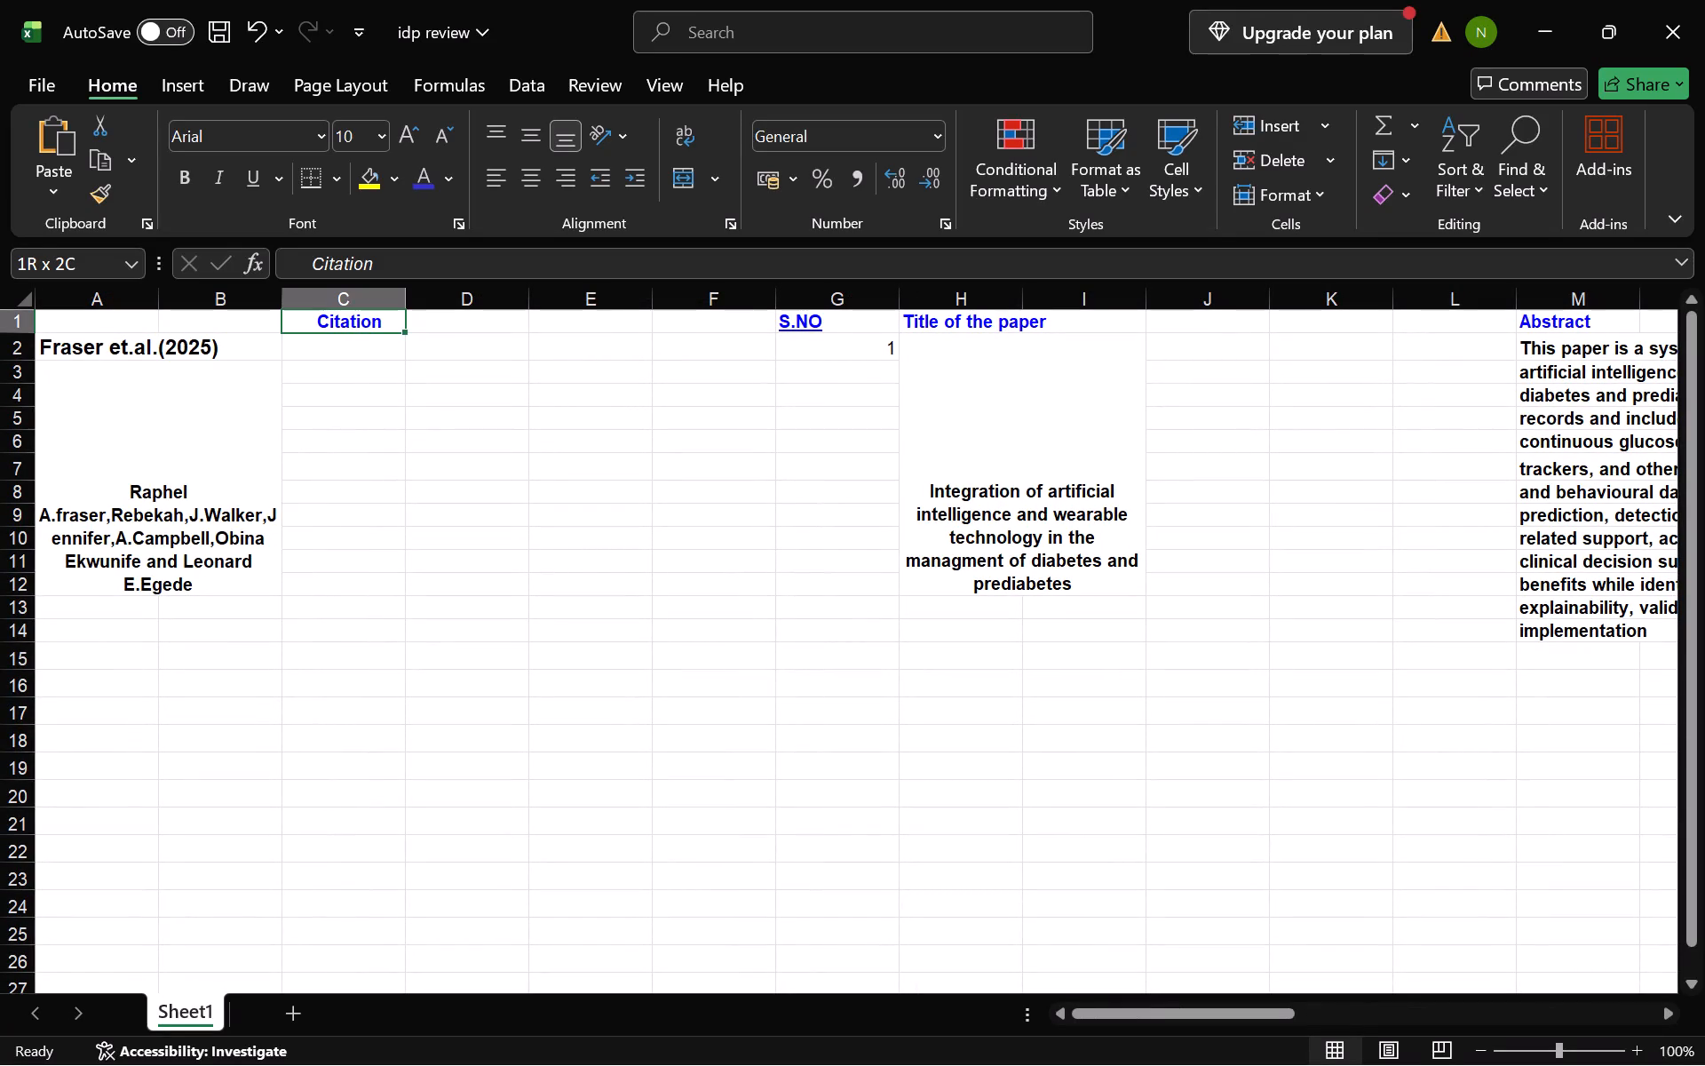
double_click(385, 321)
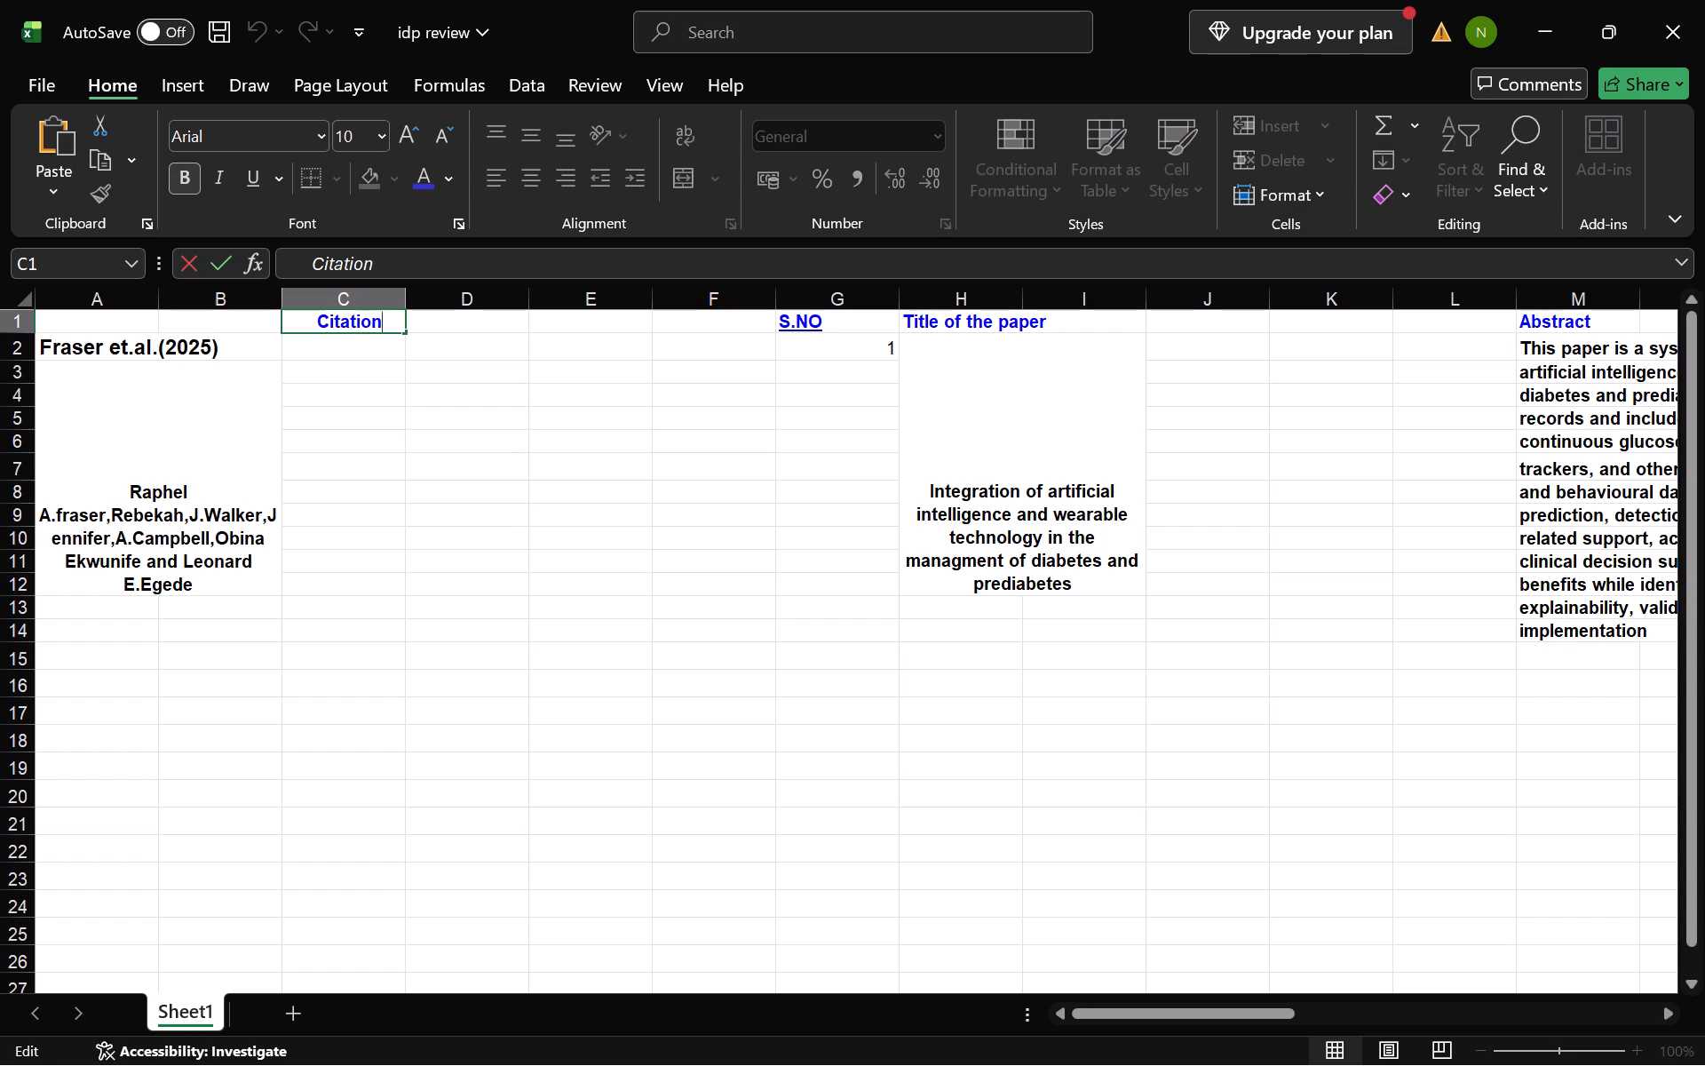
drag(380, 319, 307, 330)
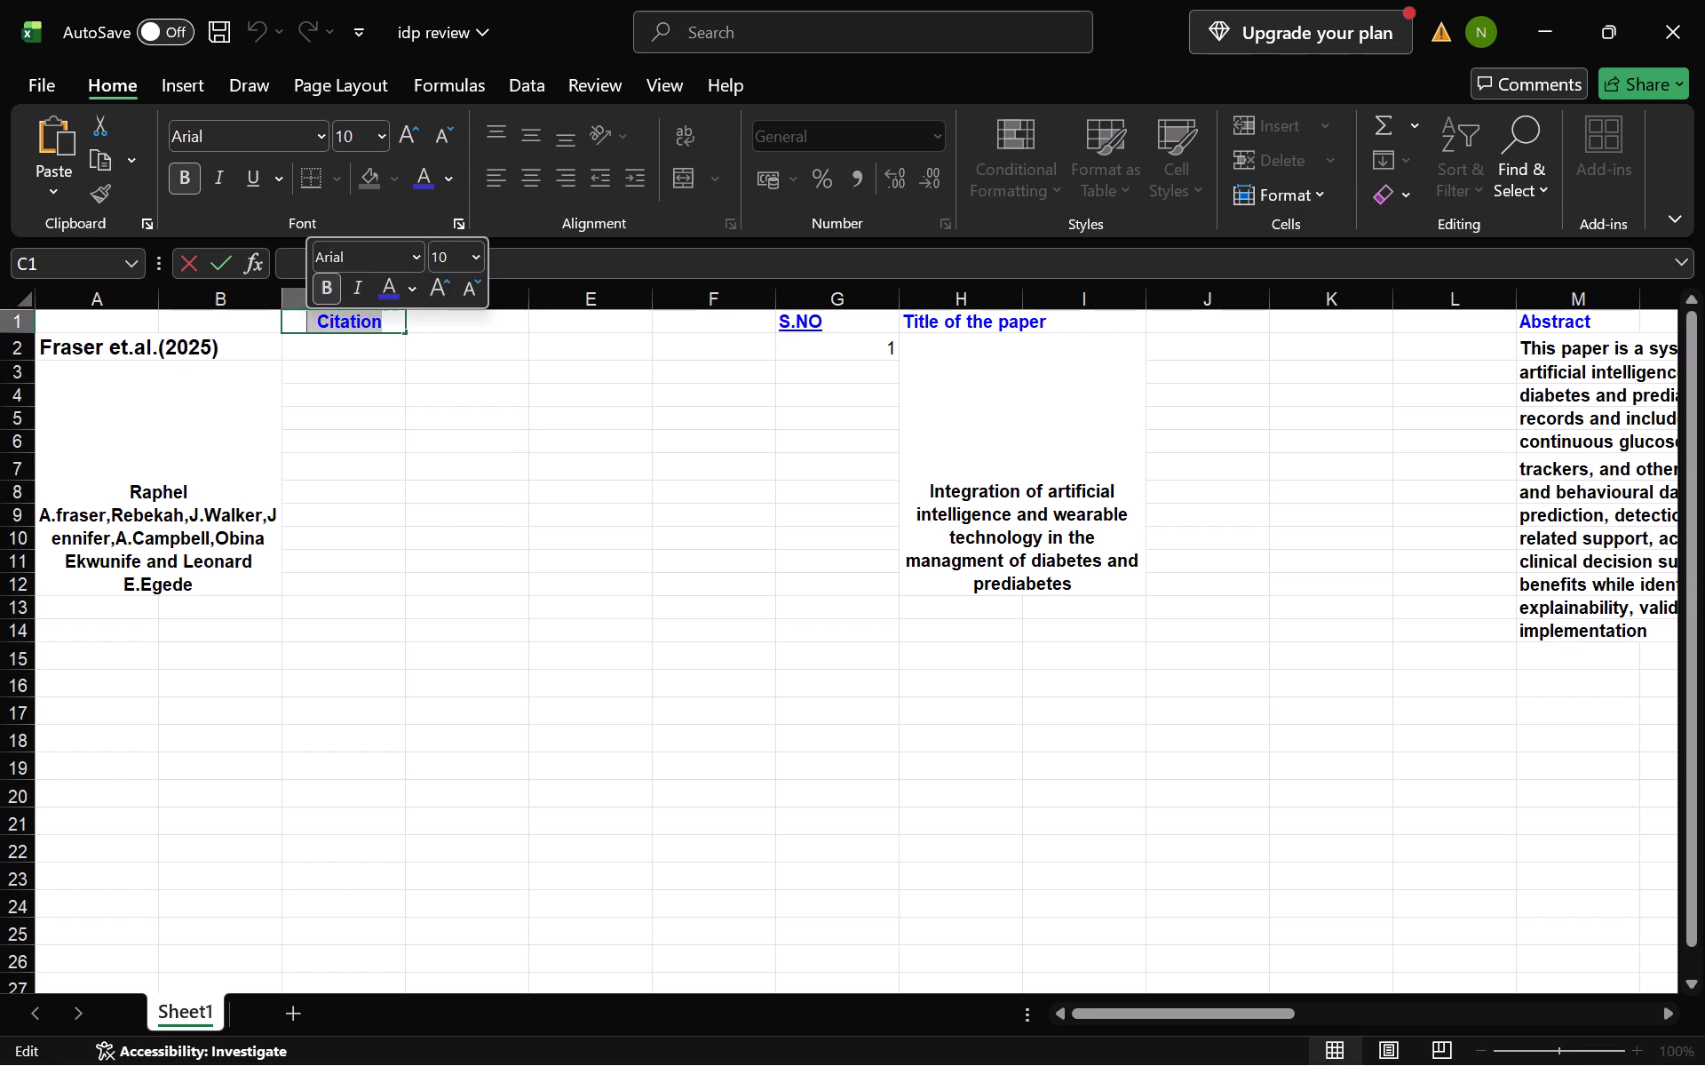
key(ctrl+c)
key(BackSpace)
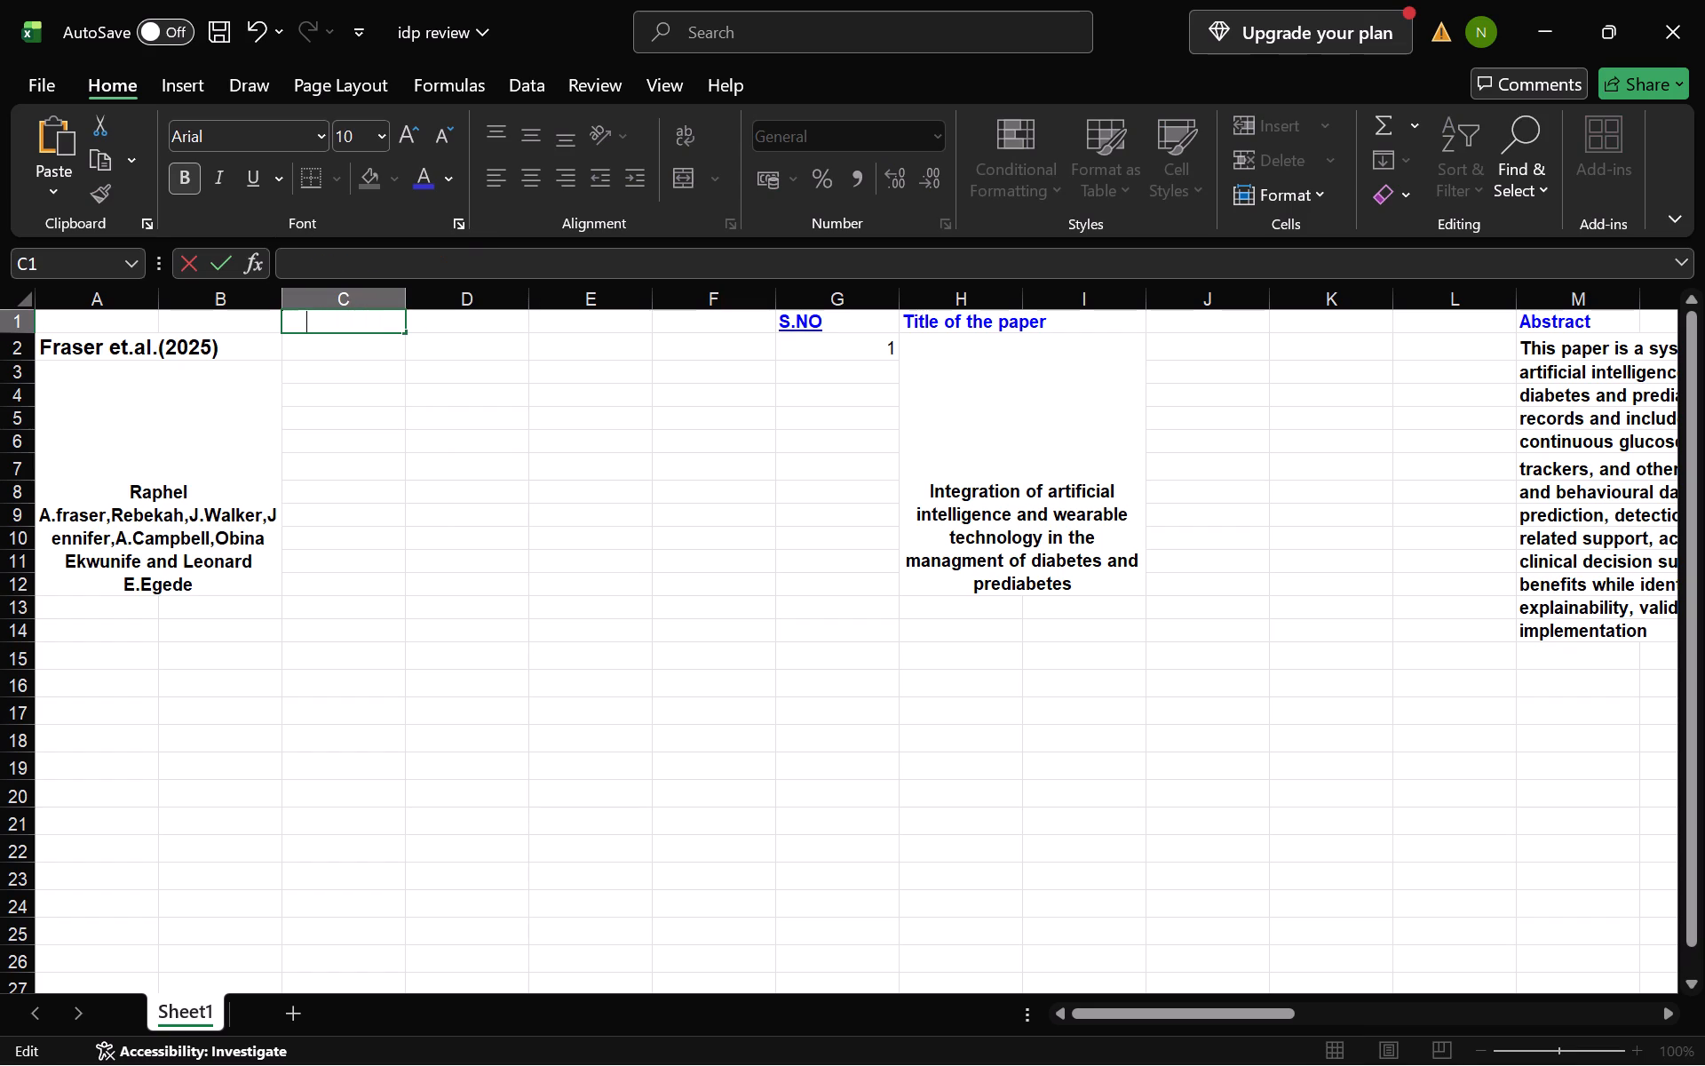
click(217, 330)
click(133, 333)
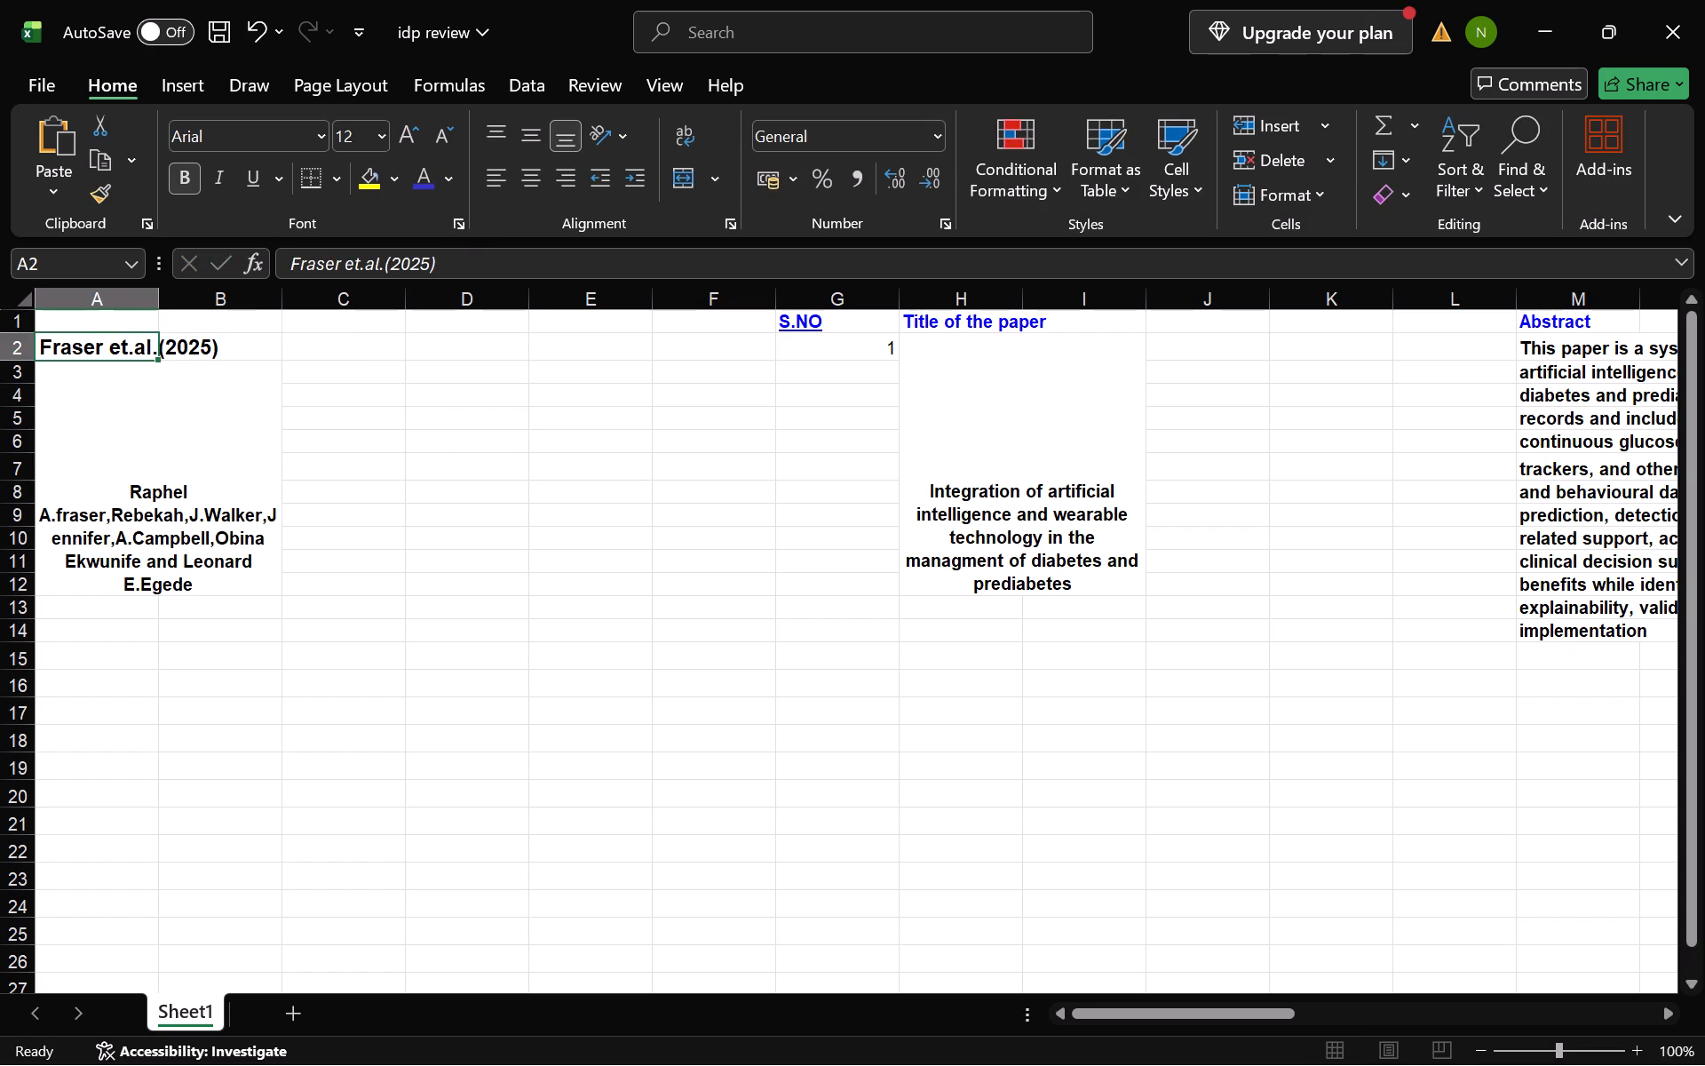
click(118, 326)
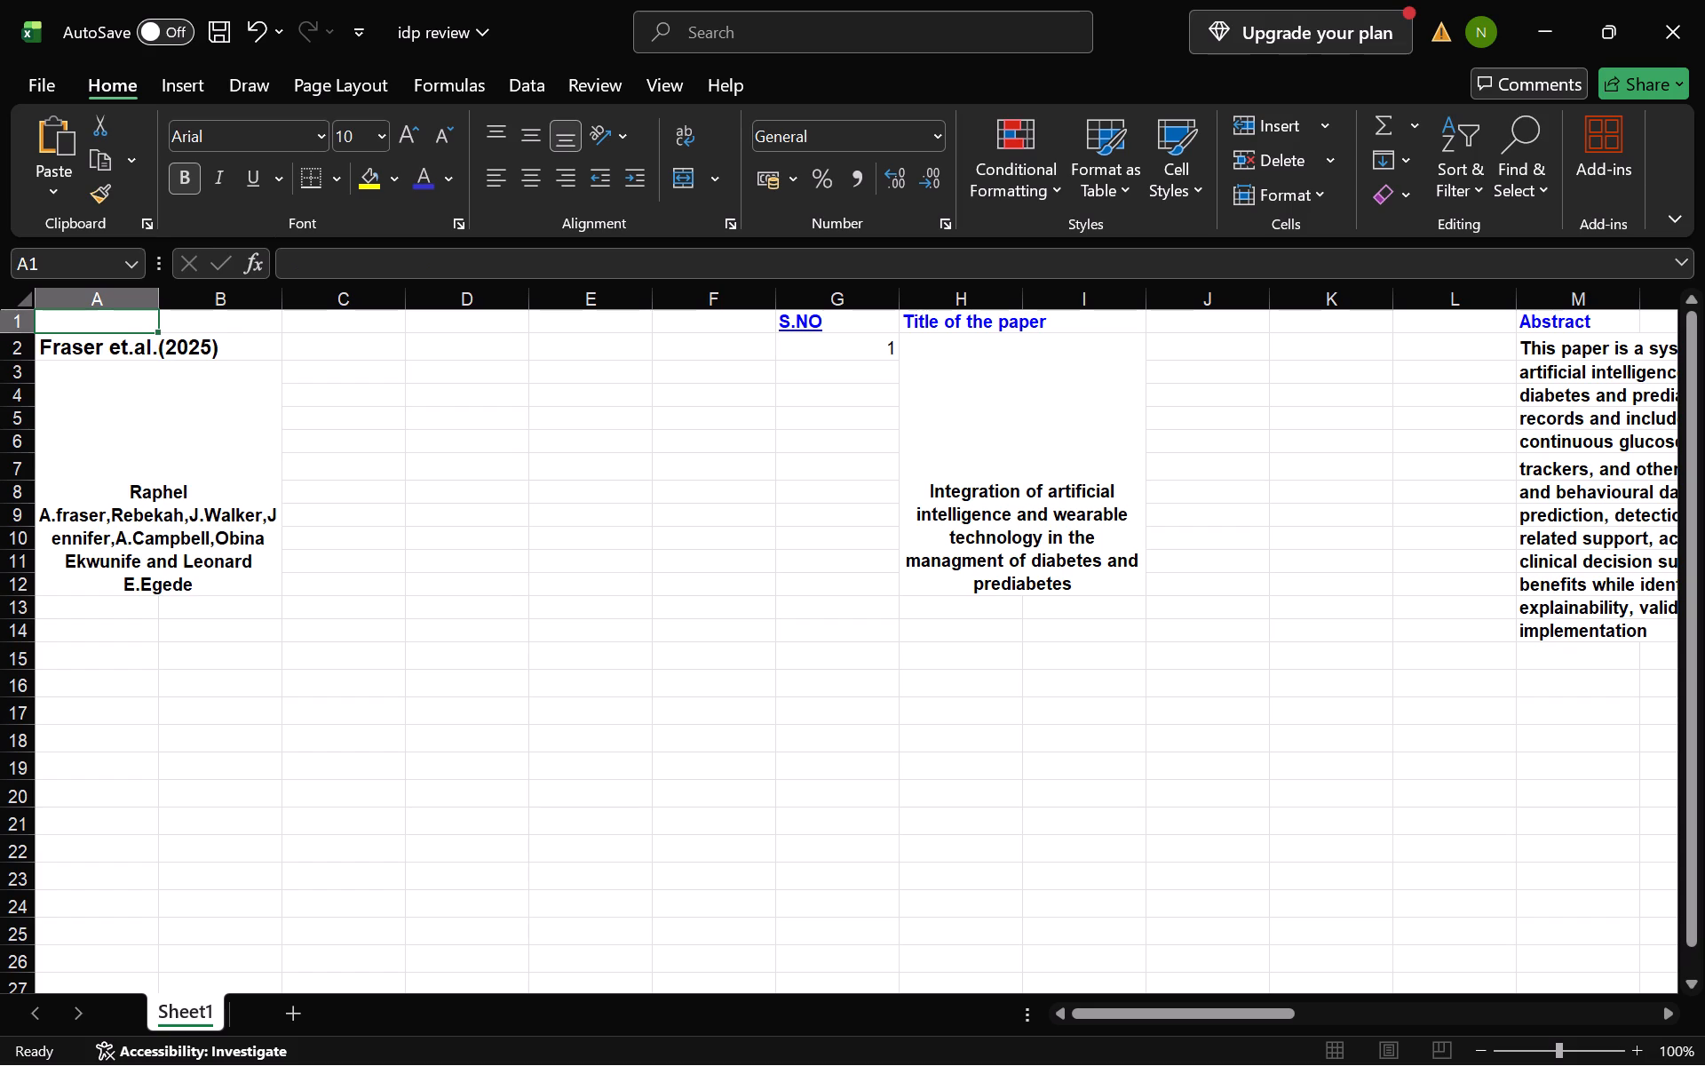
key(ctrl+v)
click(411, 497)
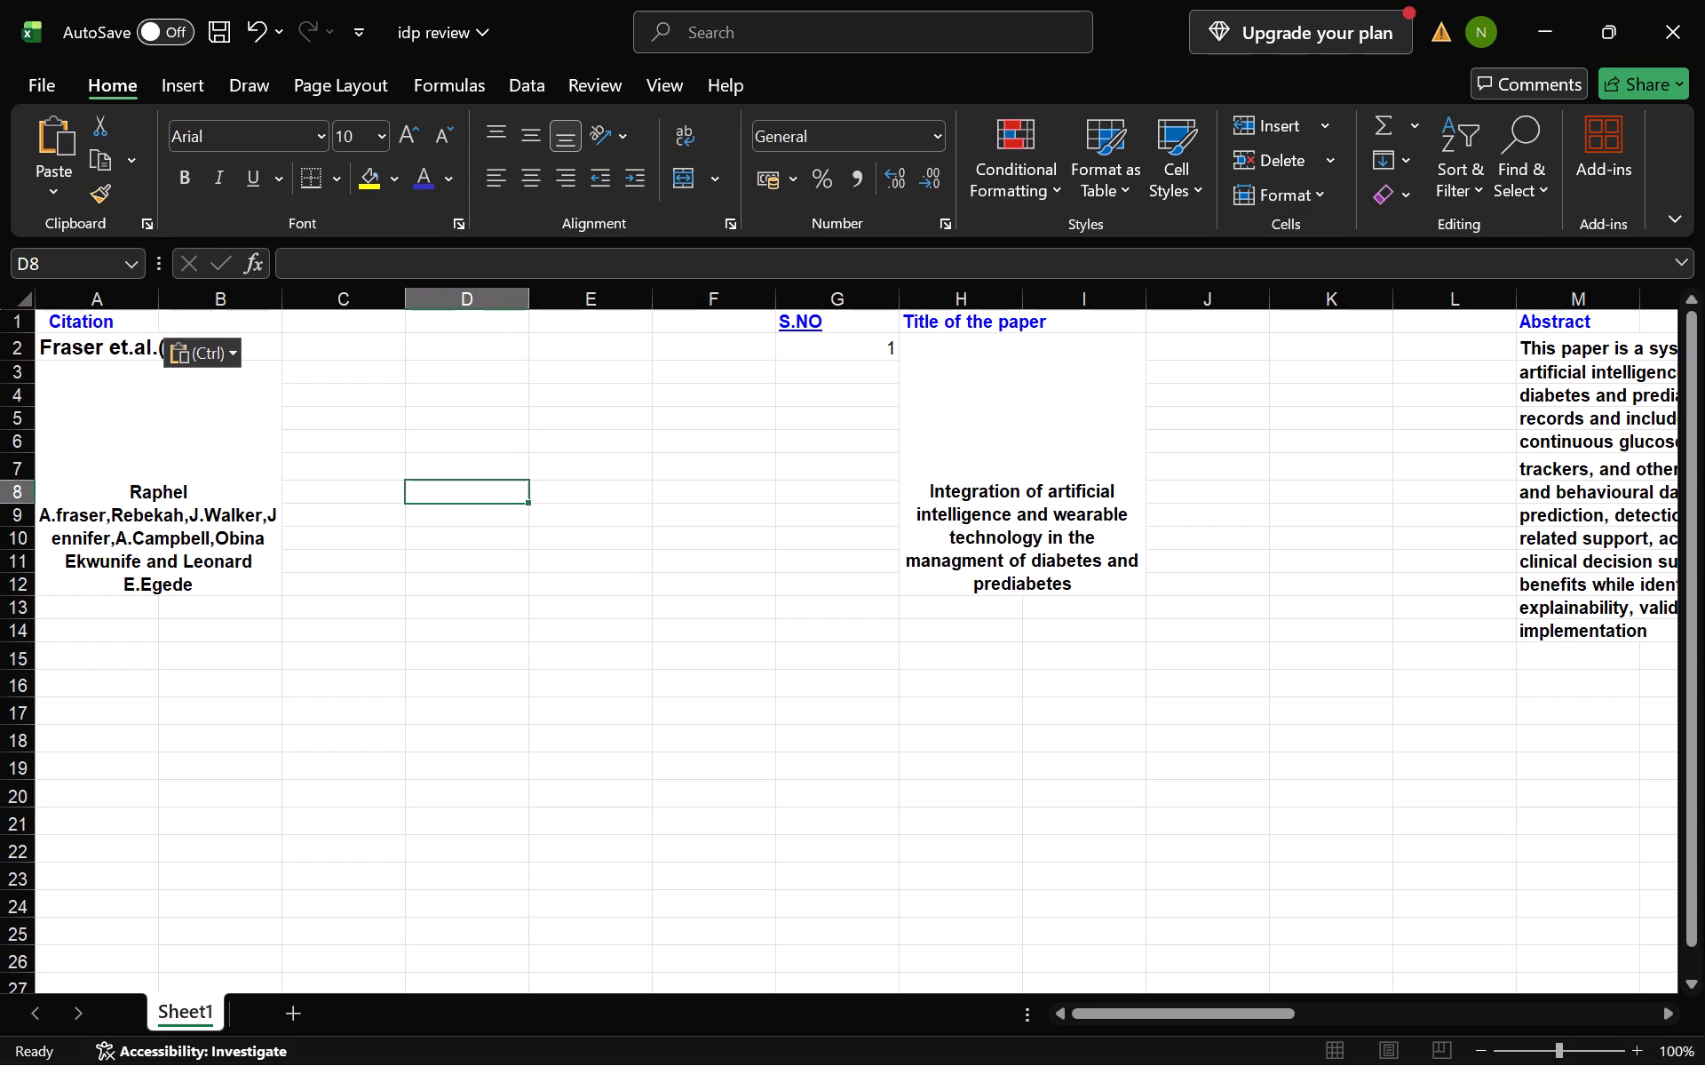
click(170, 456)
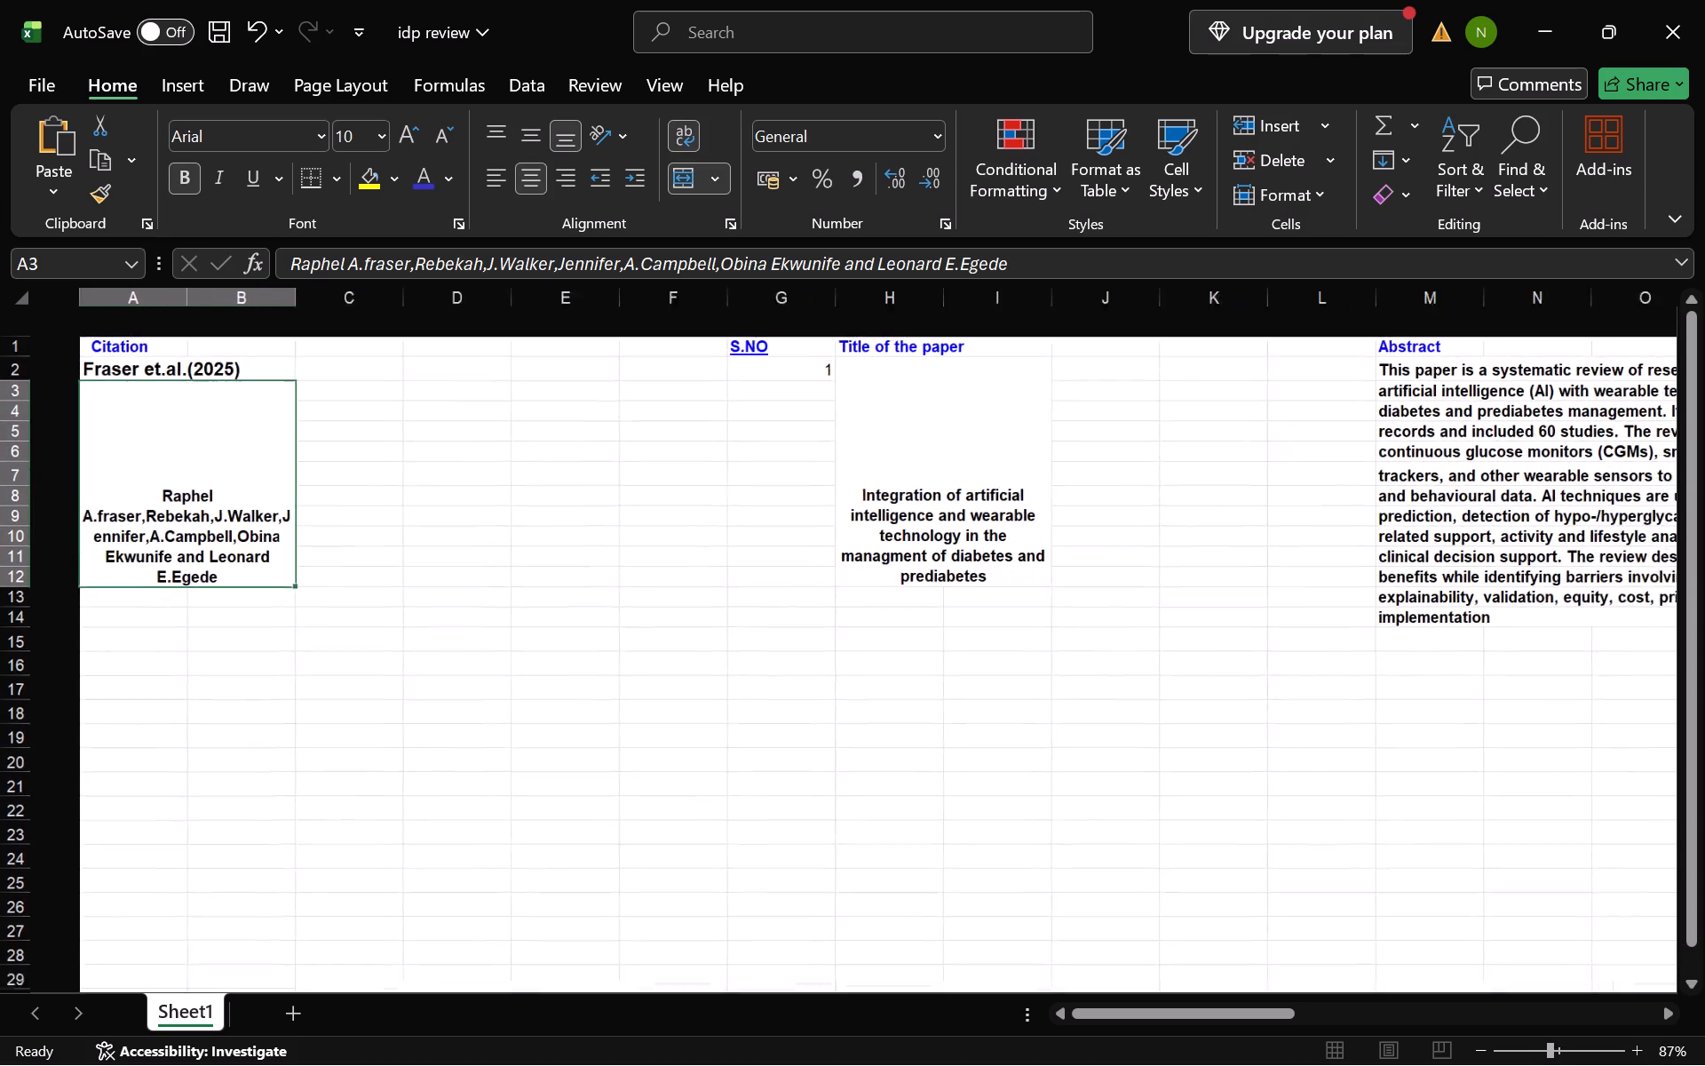
Undo the Citation heading move, the column P widening and the Merge Across on M8:P14.
key(ctrl+z)
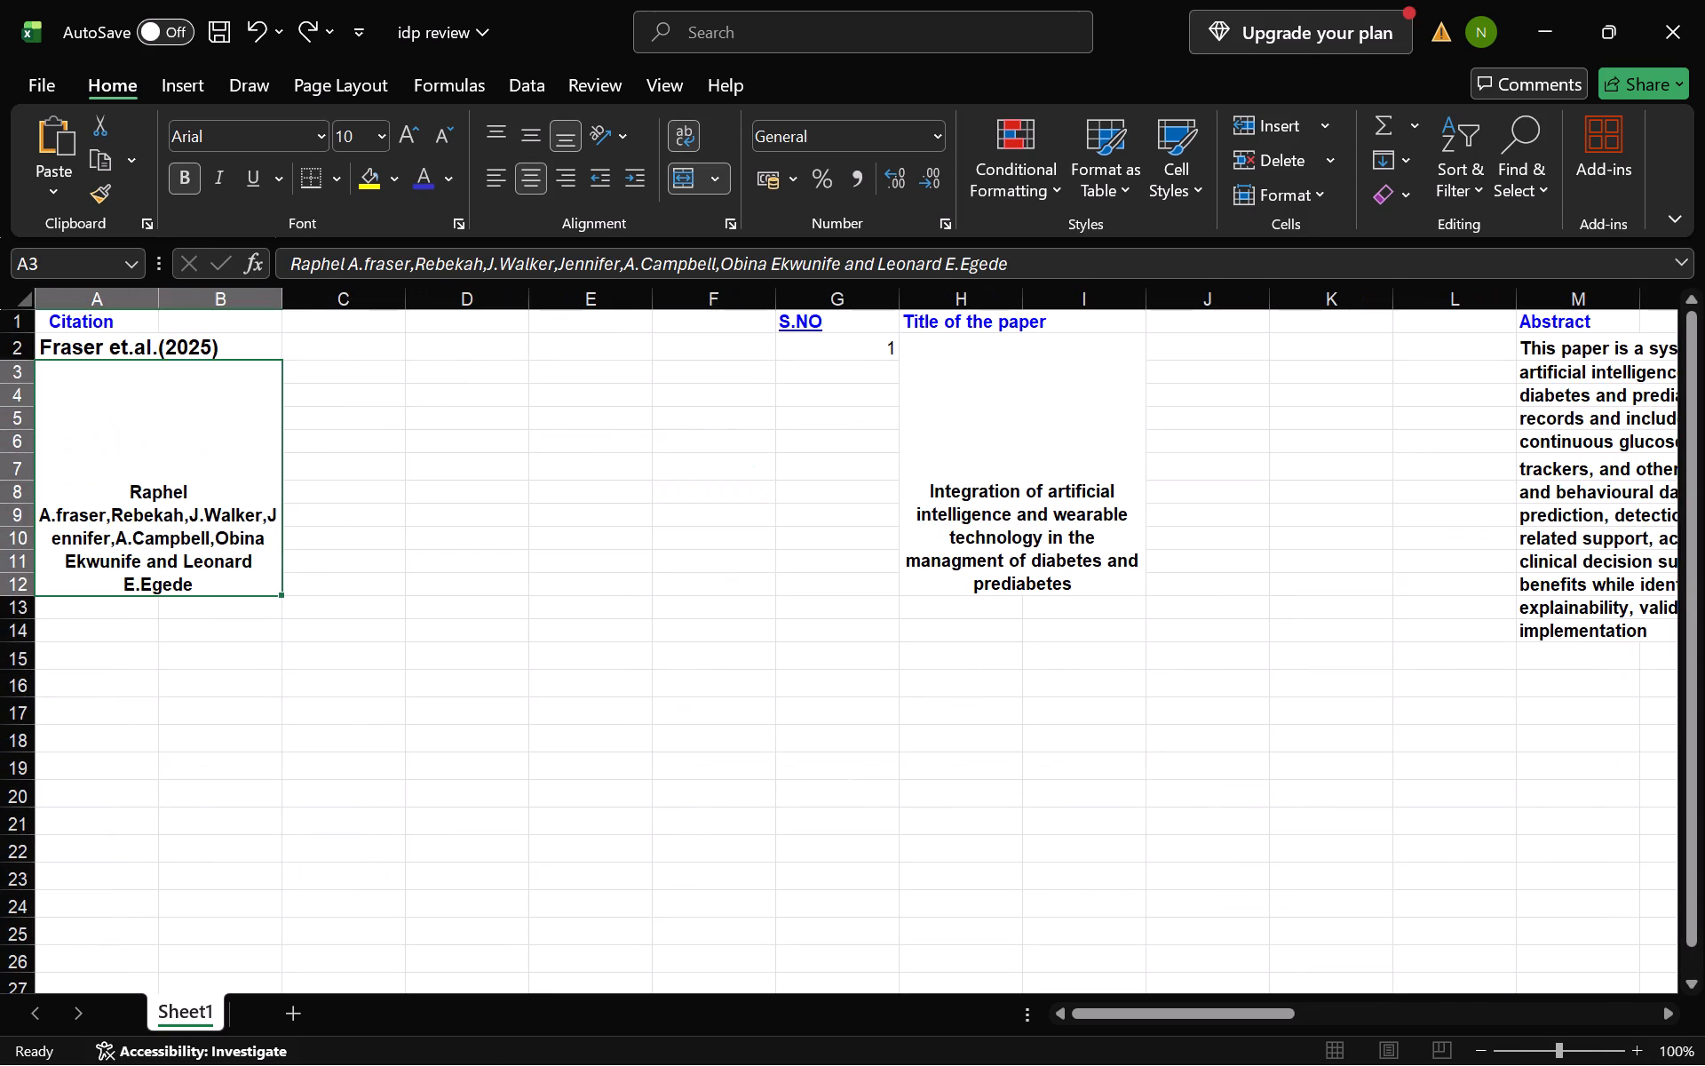
key(ctrl+z)
key(ctrl+z)
key(ctrl+z)
key(ctrl+z)
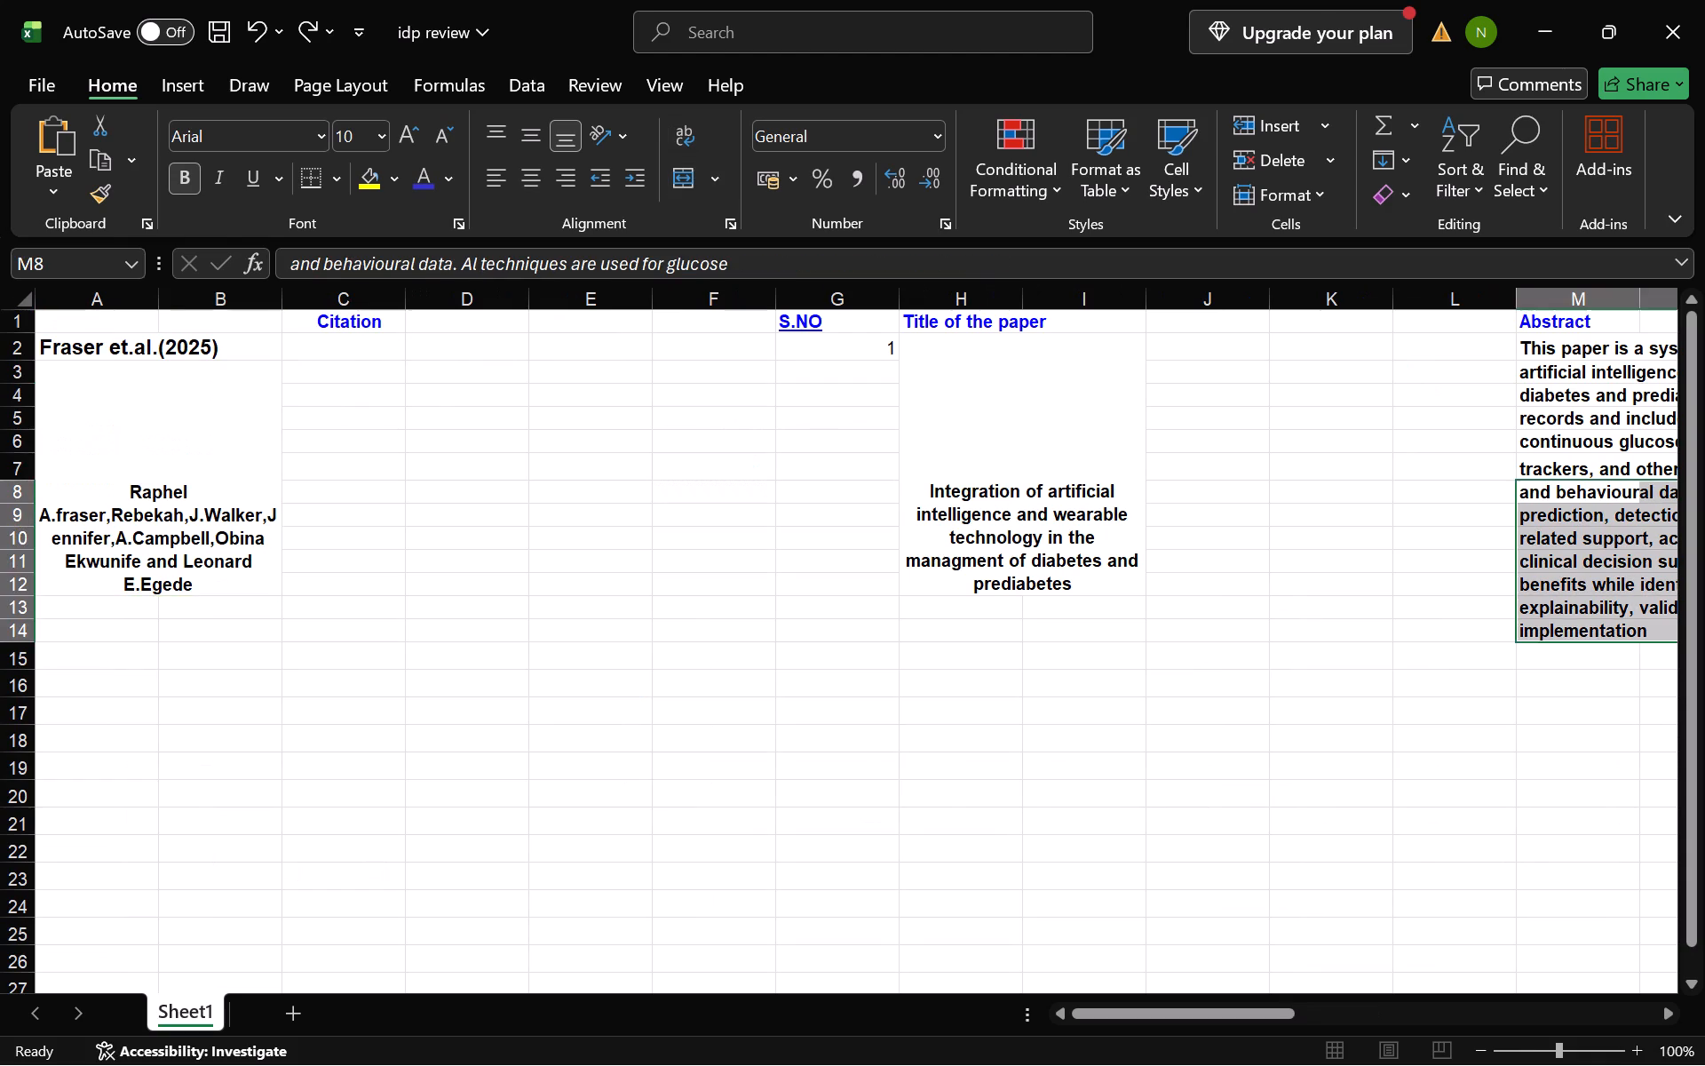
Undo the earlier abstract merges and the merging and wrapping of the paper title, back to separate unmerged lines.
key(ctrl+z)
key(ctrl+z)
ctrl+scroll(640, 687, left, 5)
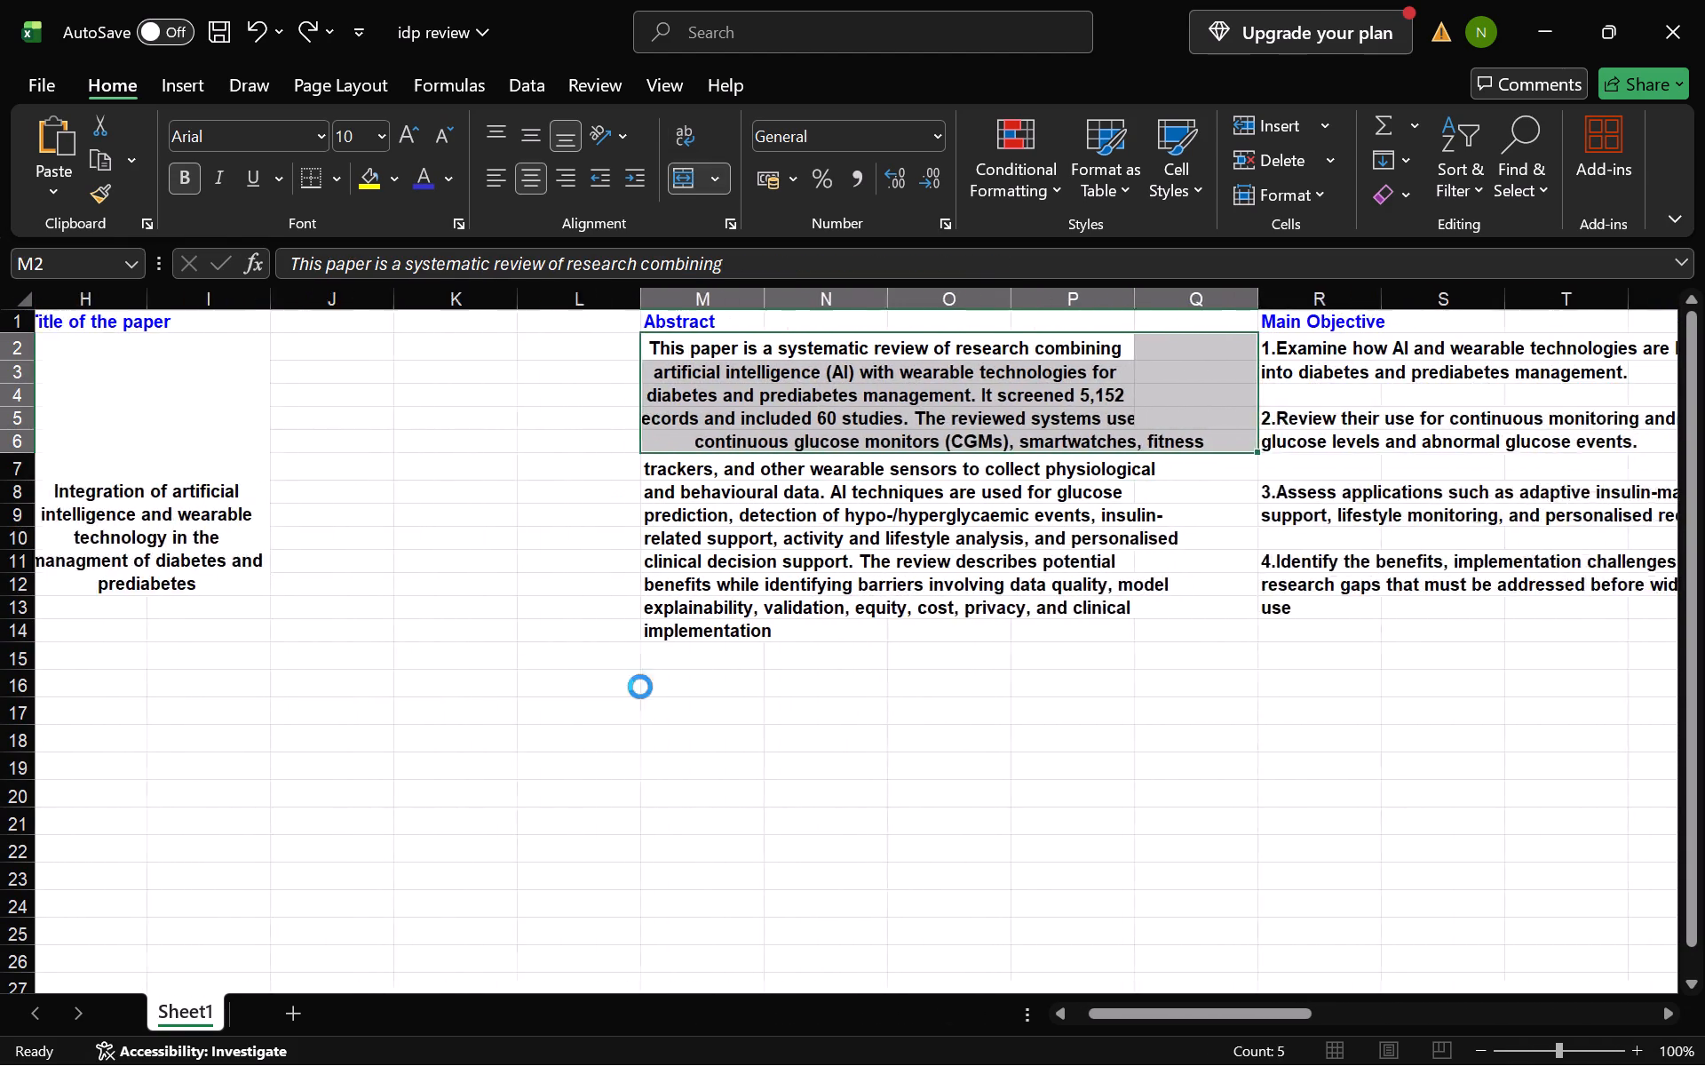
key(ctrl+z)
key(ctrl+z)
key(ctrl+z)
key(ctrl+z)
key(ctrl+z)
key(ctrl+z)
key(ctrl+z)
key(ctrl+z)
key(ctrl+z)
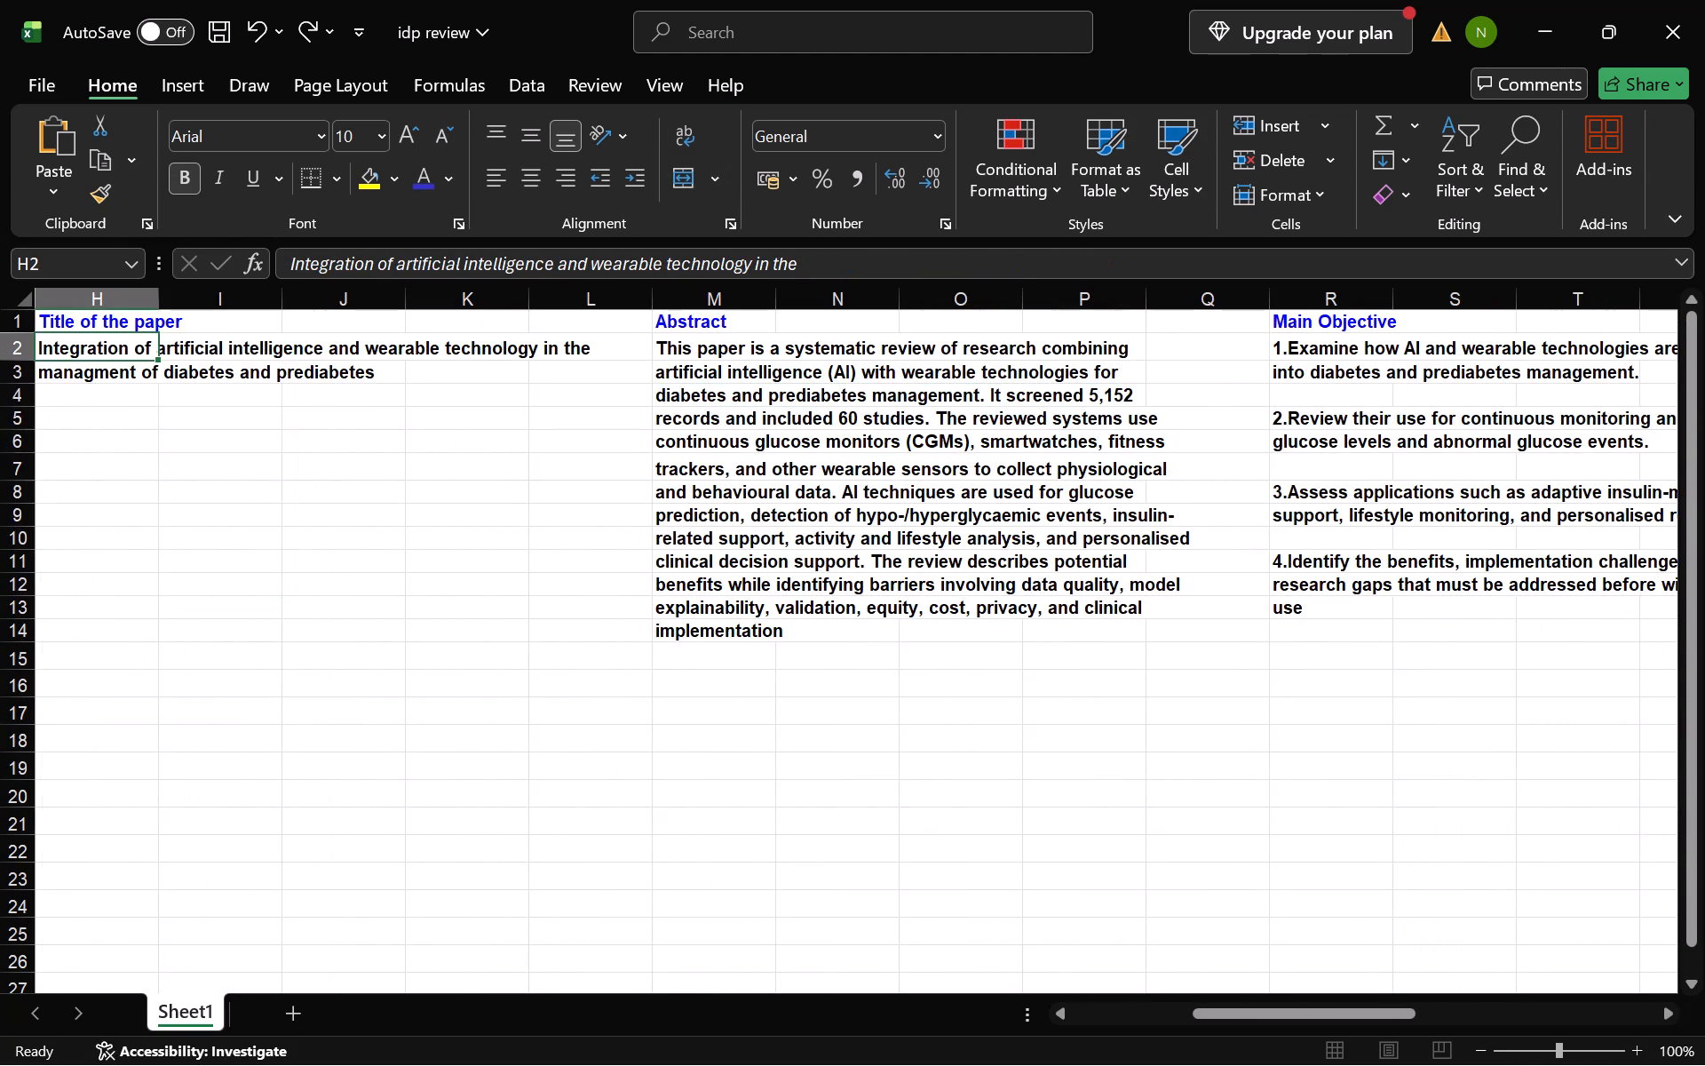
Undo the merging and wrapping of the author list in A3:B12 and the edit before it.
key(ctrl+z)
key(ctrl+z)
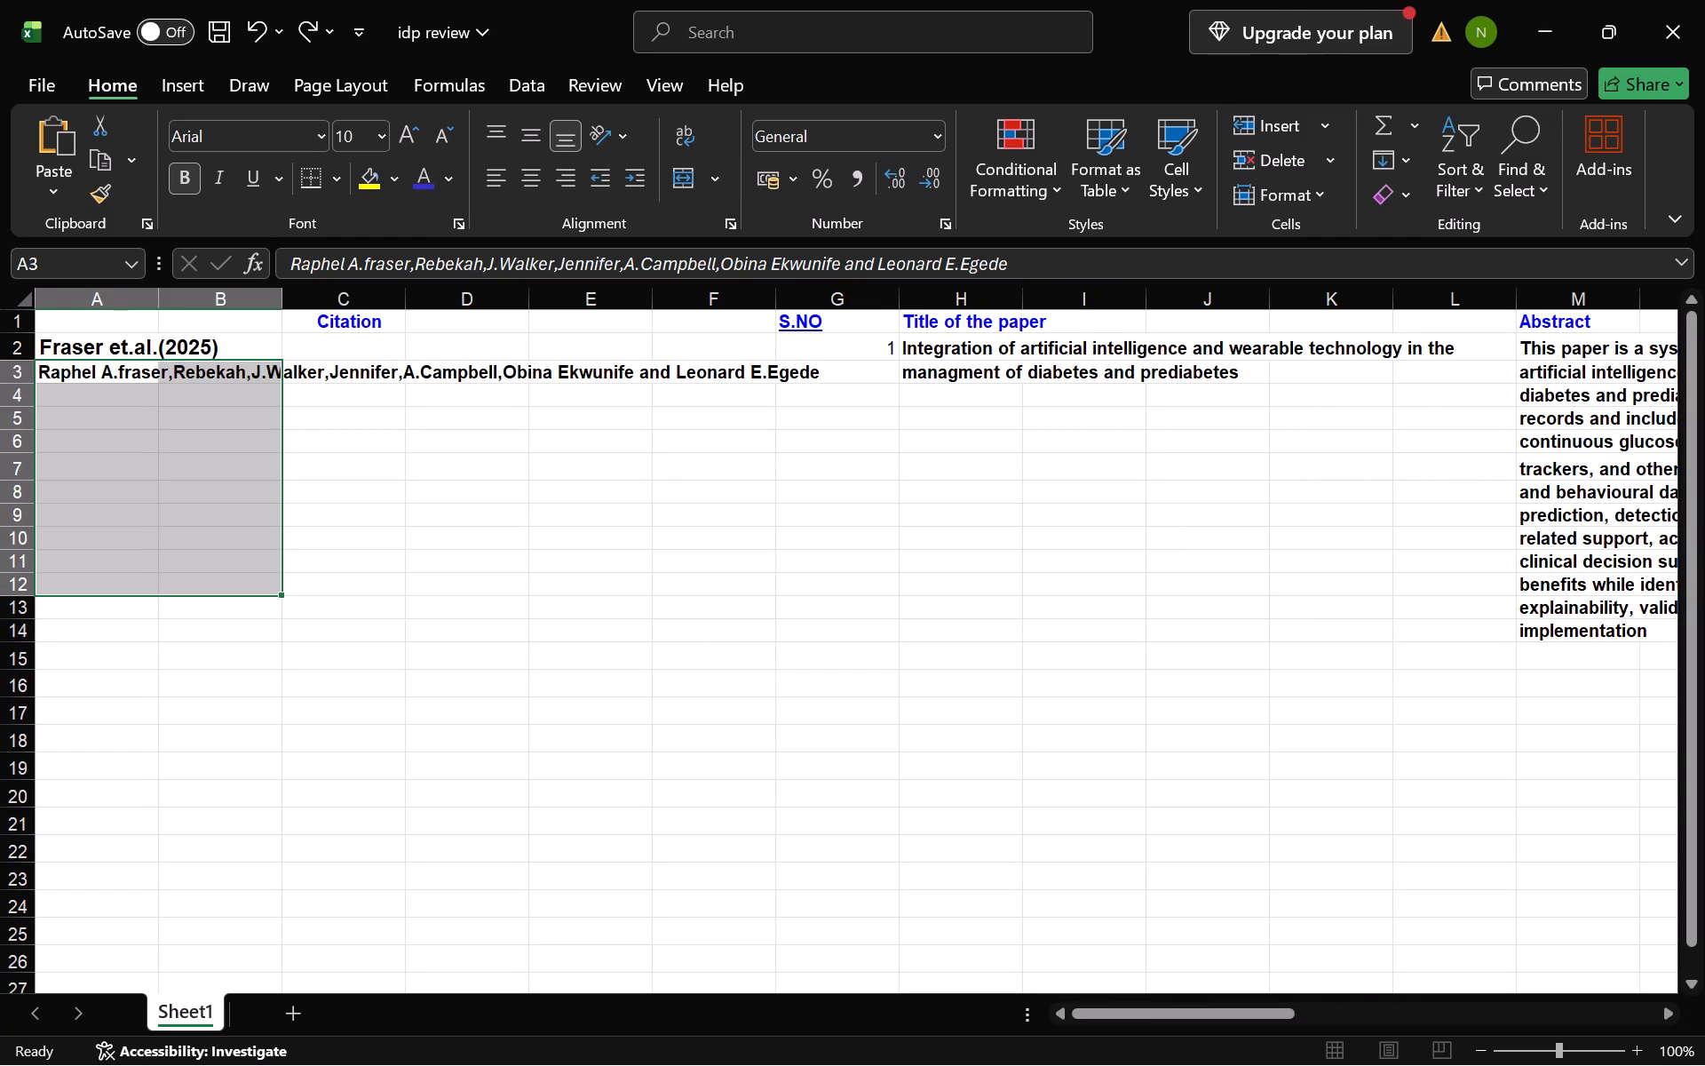
key(ctrl+z)
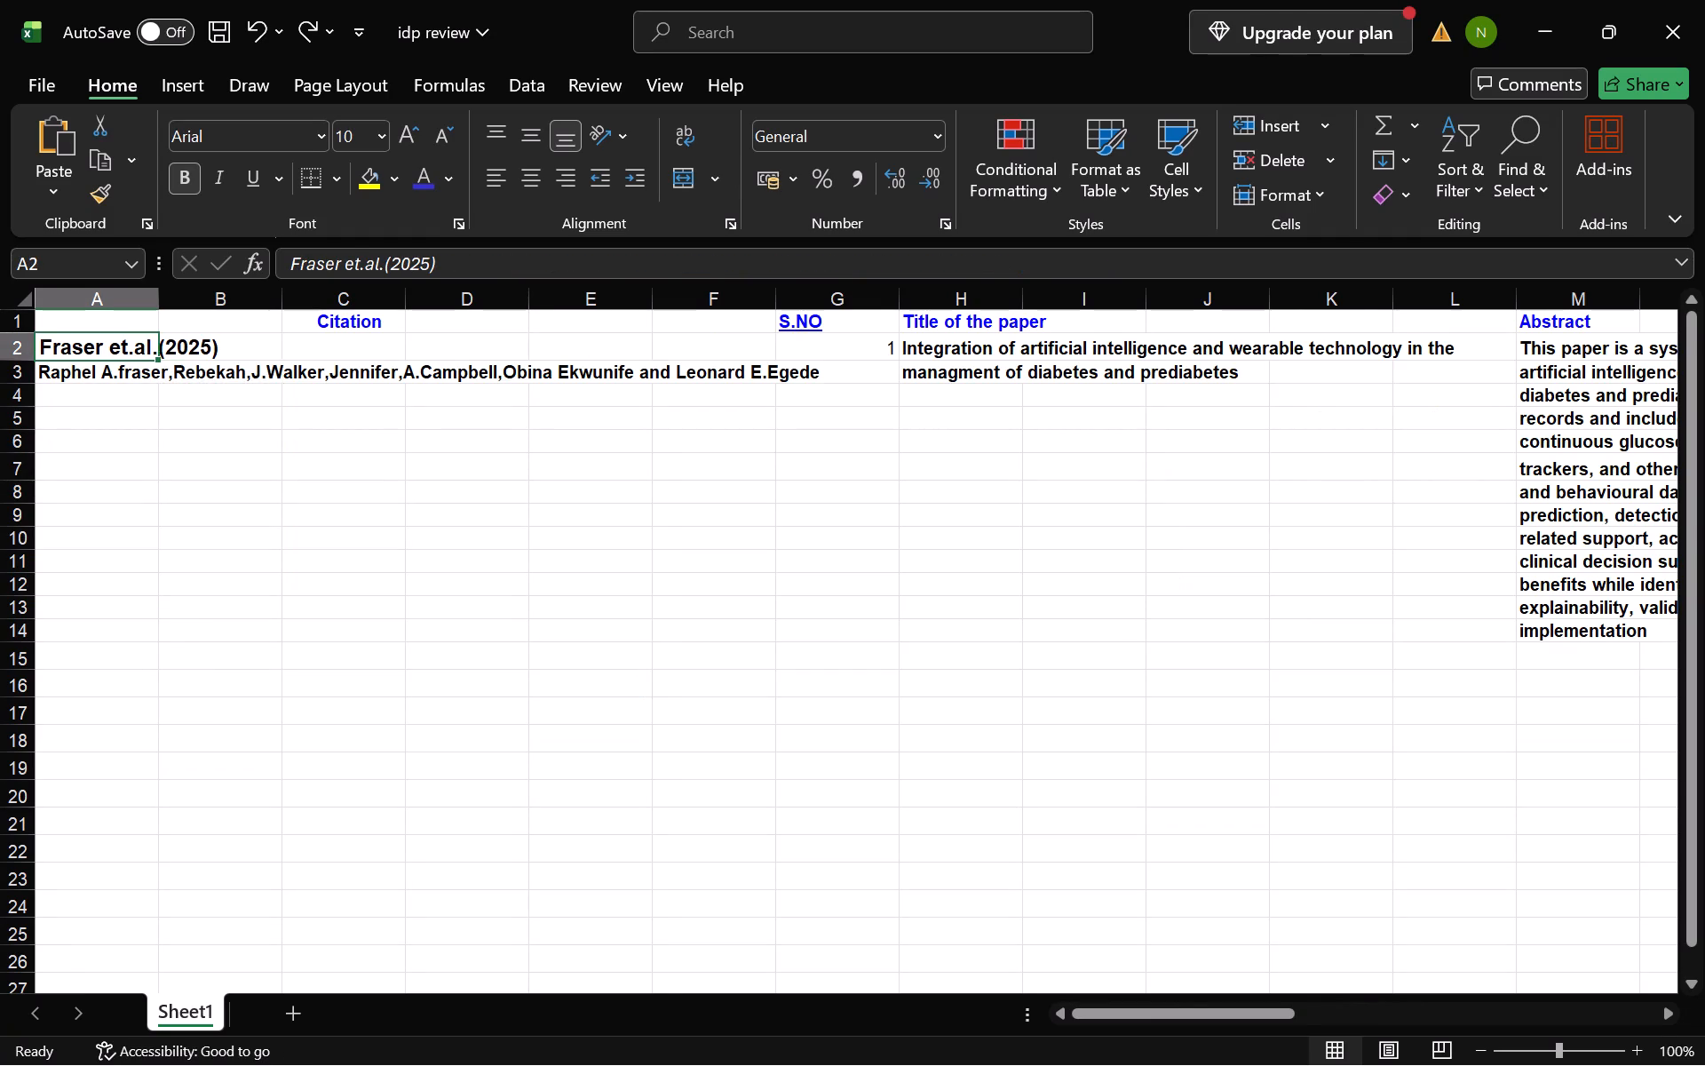
Move the last author's name from the end of the author list in A3 down to A4, in bold.
click(845, 379)
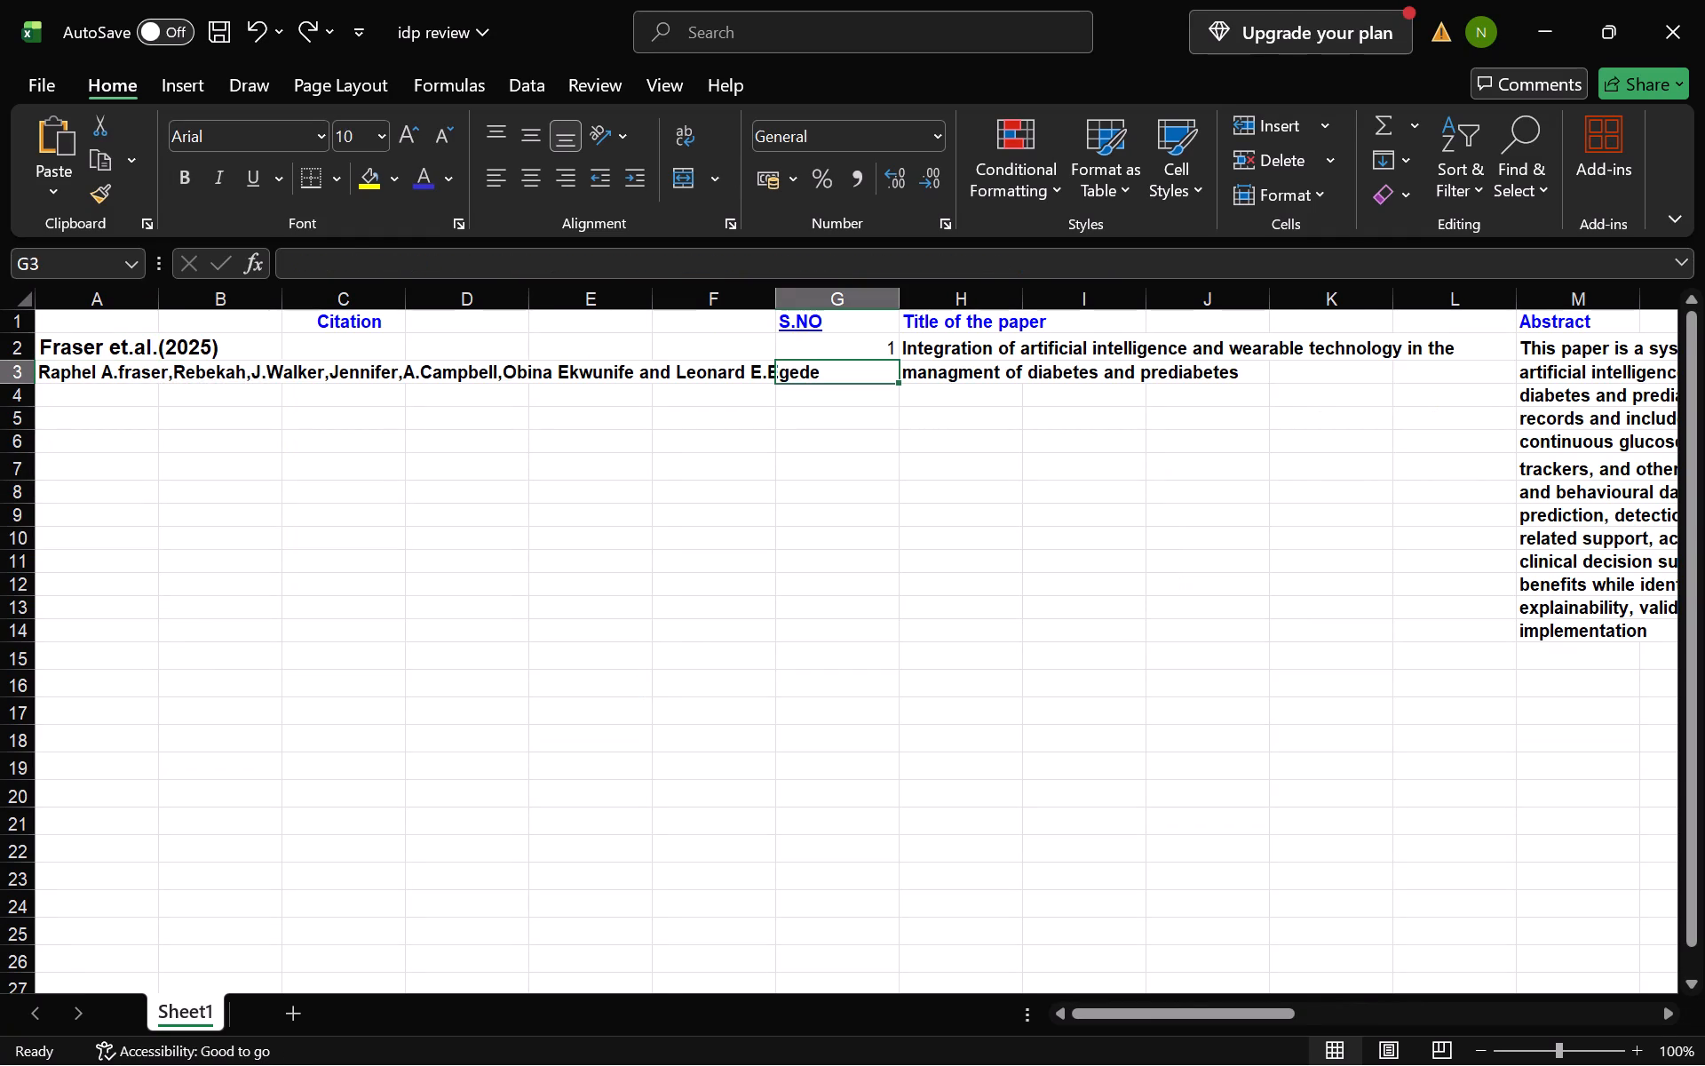
double_click(718, 375)
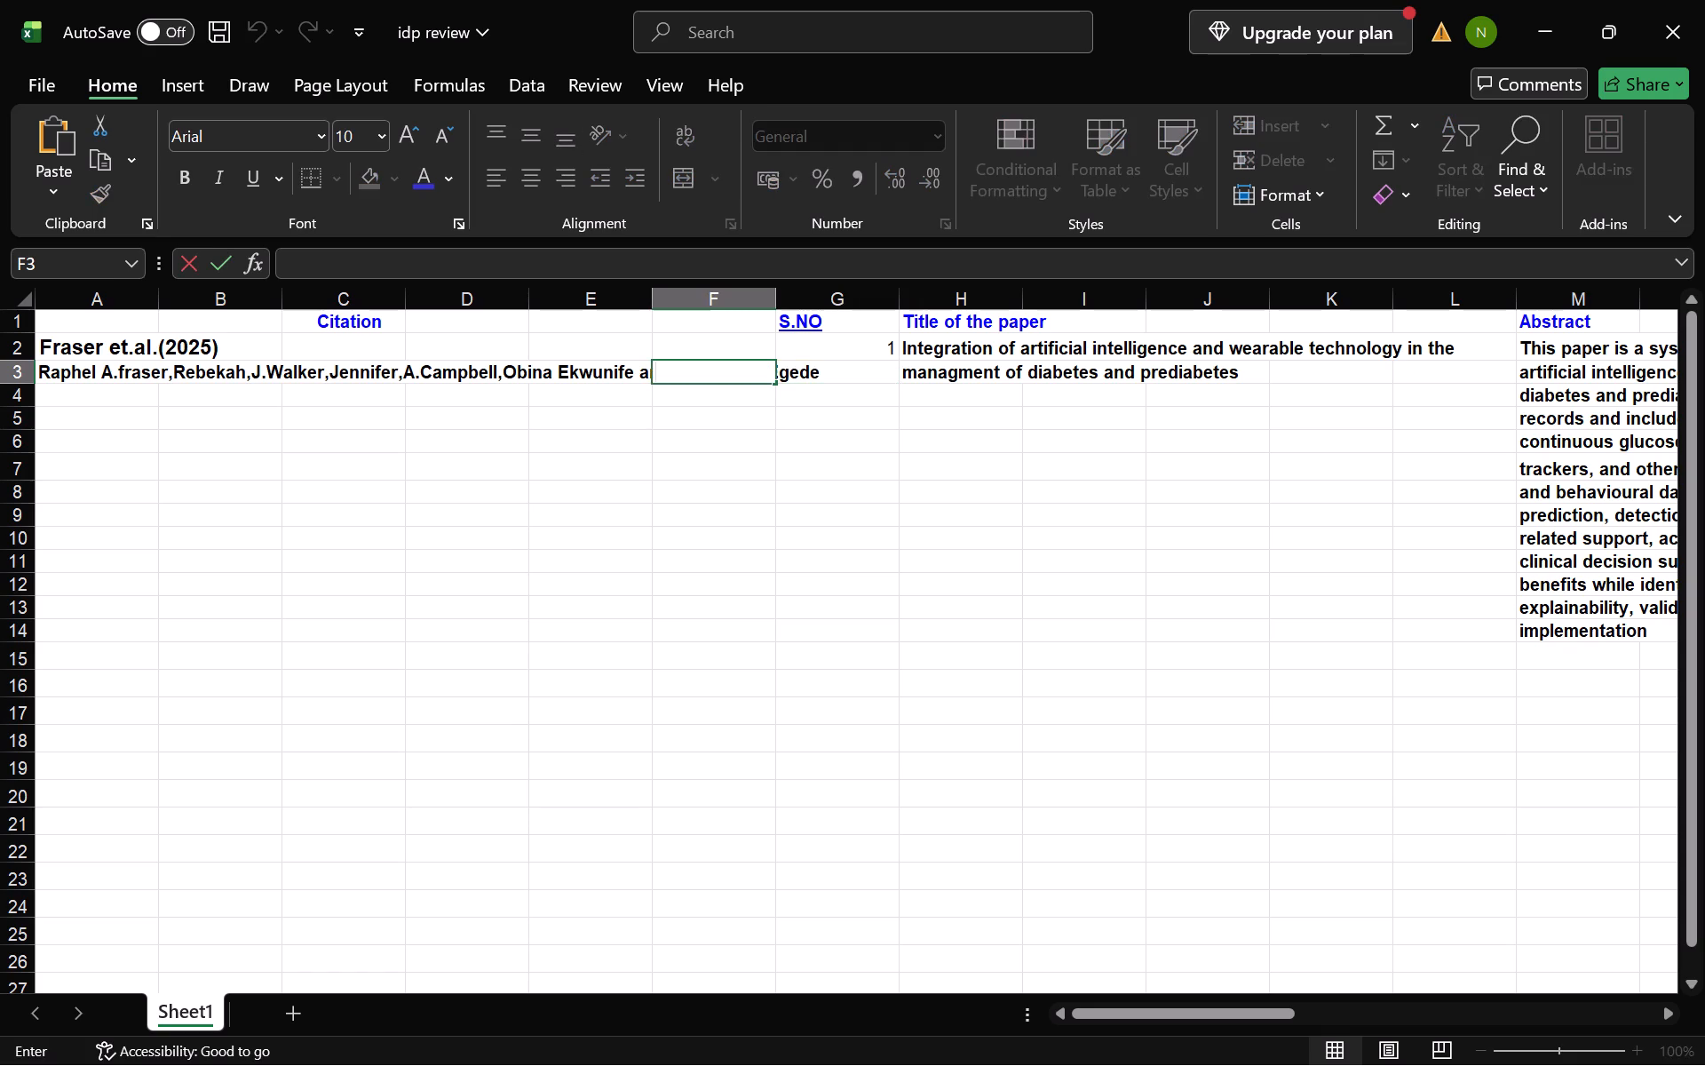
click(59, 378)
double_click(59, 378)
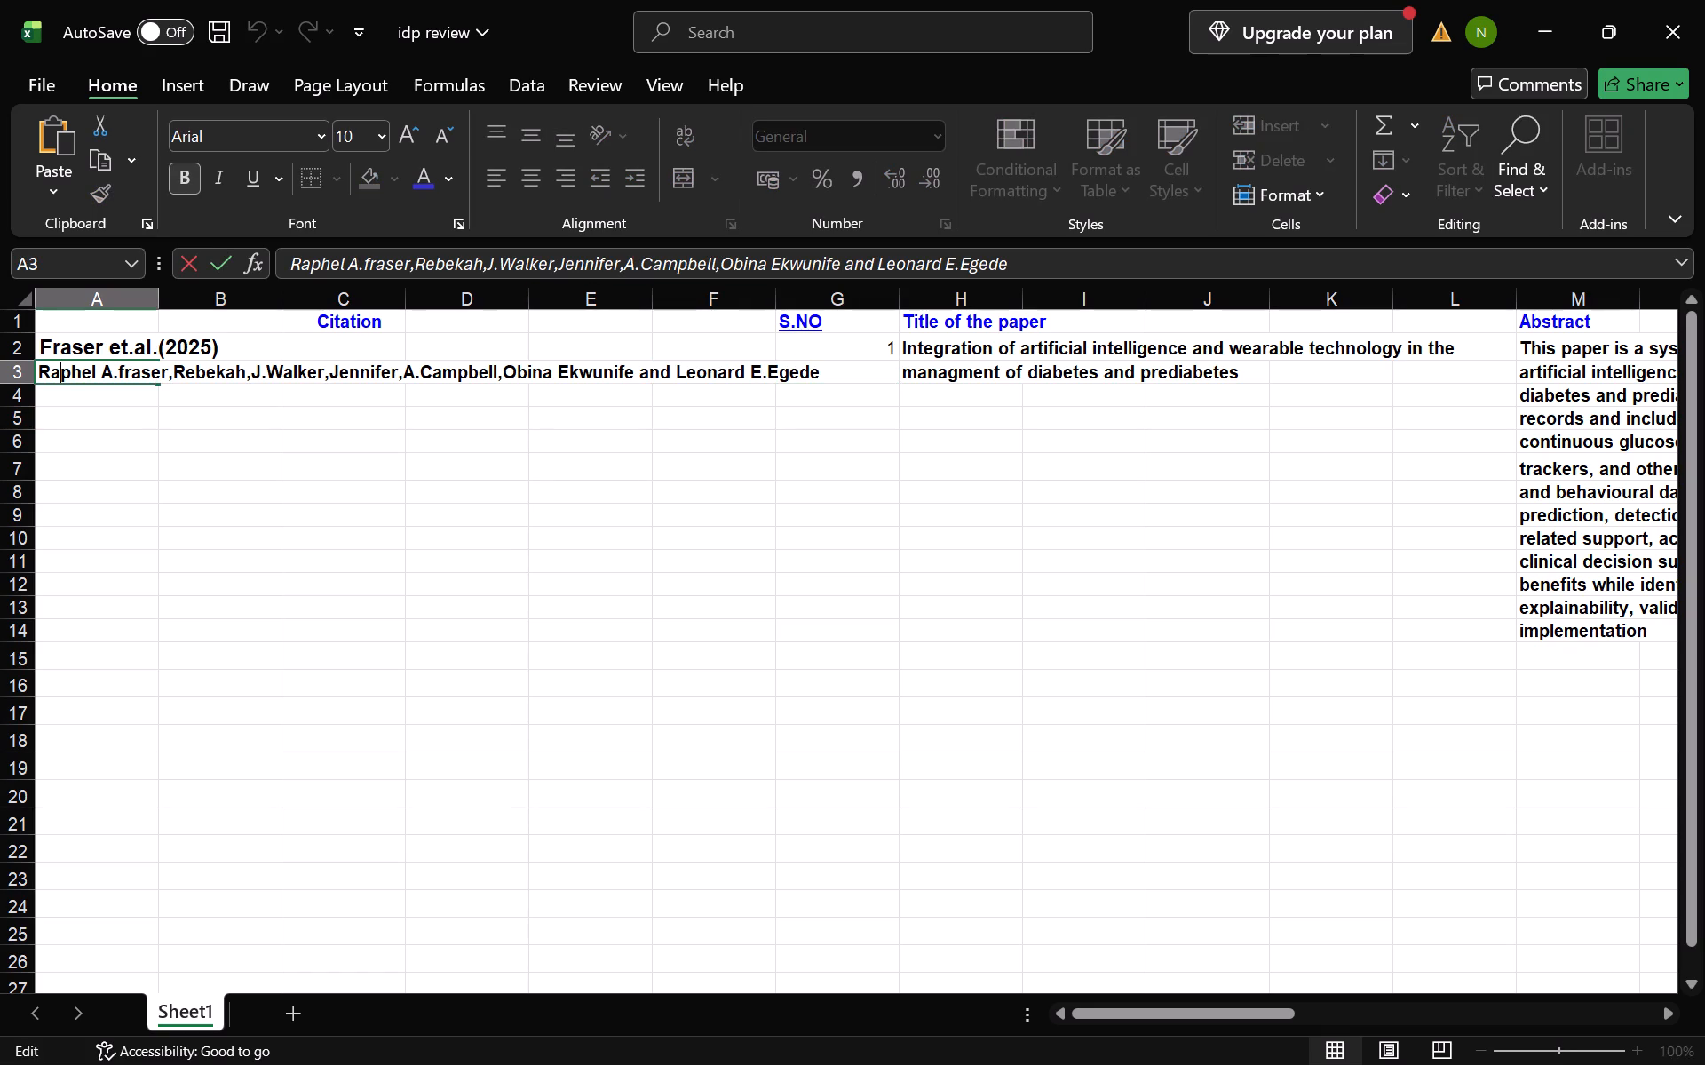
drag(822, 371, 797, 362)
drag(797, 362, 668, 372)
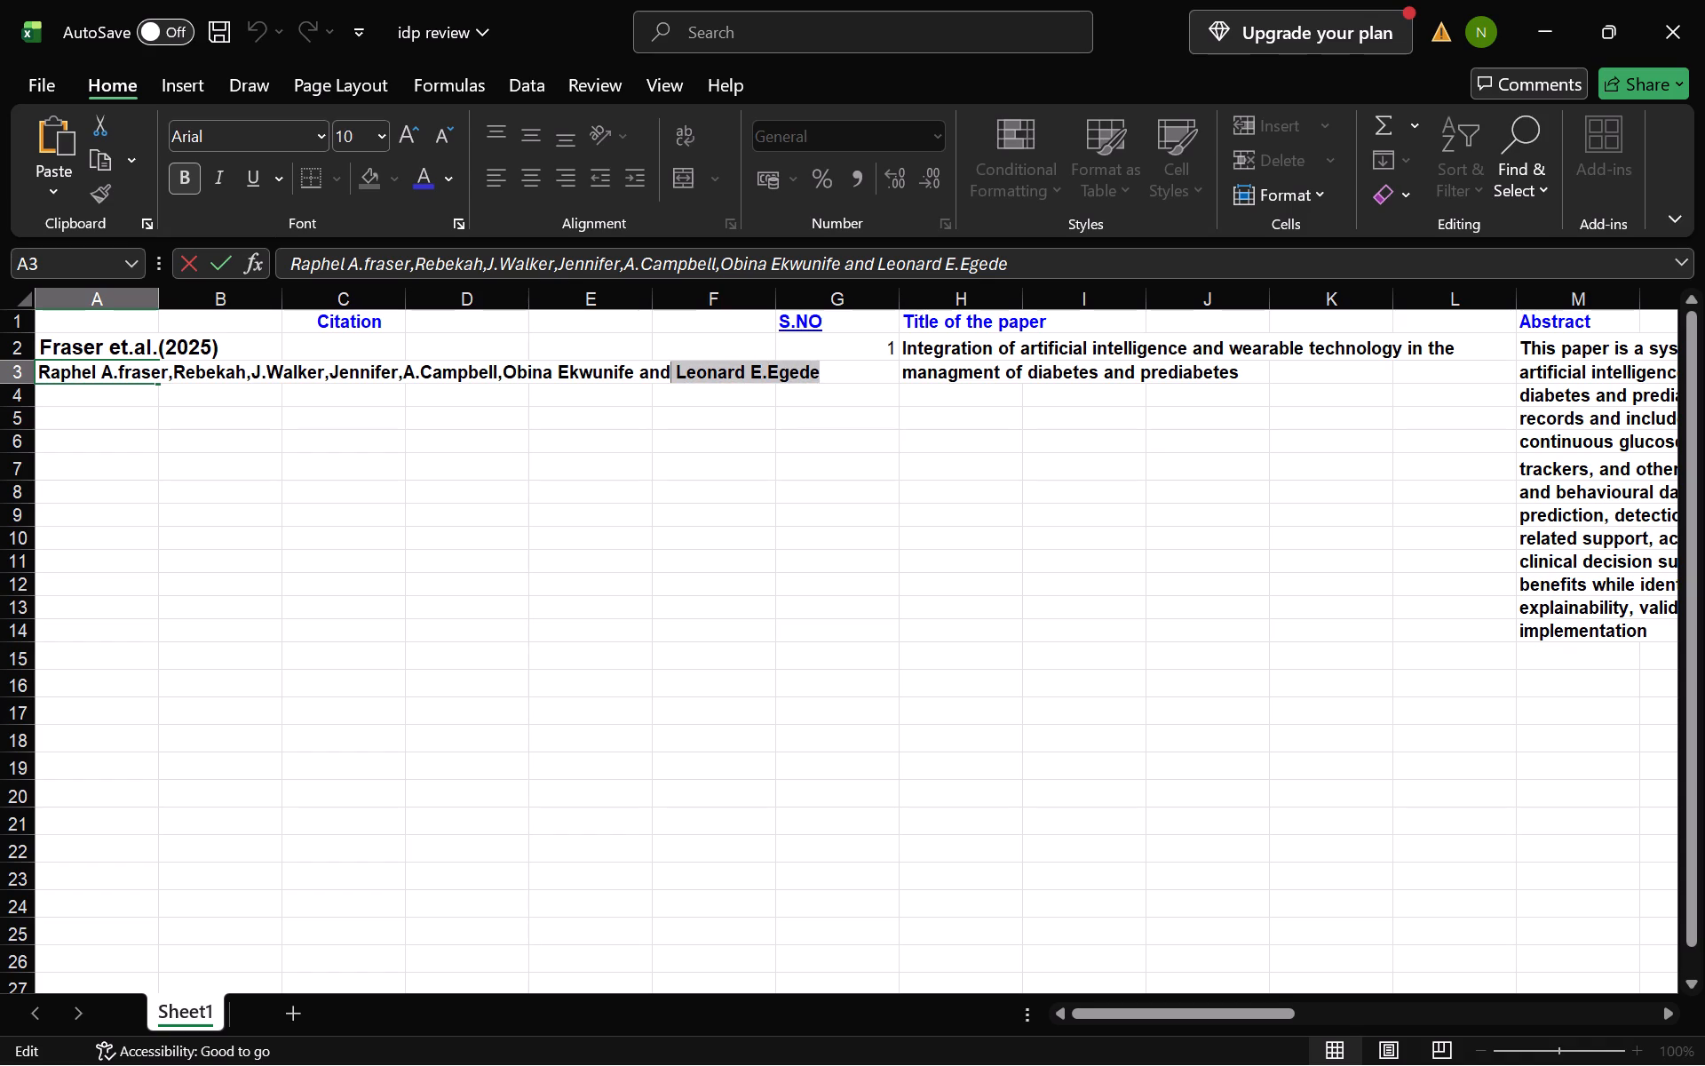
drag(668, 372, 675, 372)
key(ctrl+c)
key(BackSpace)
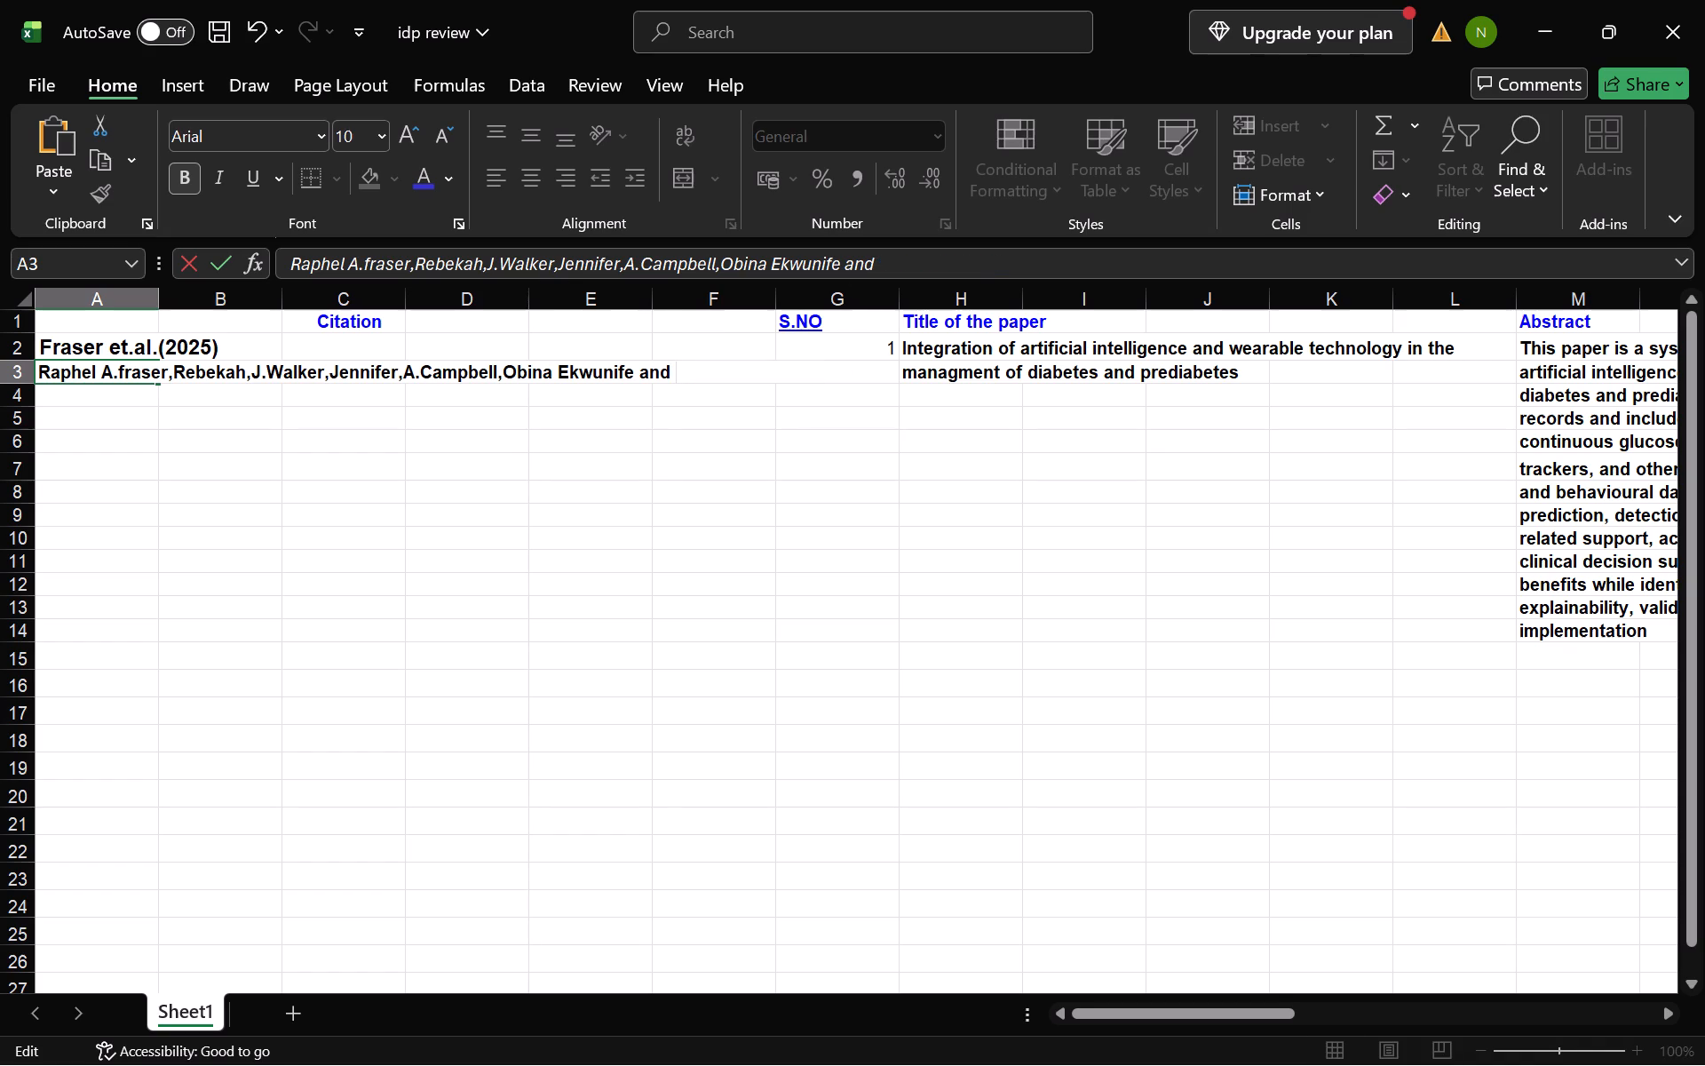
click(662, 402)
click(128, 401)
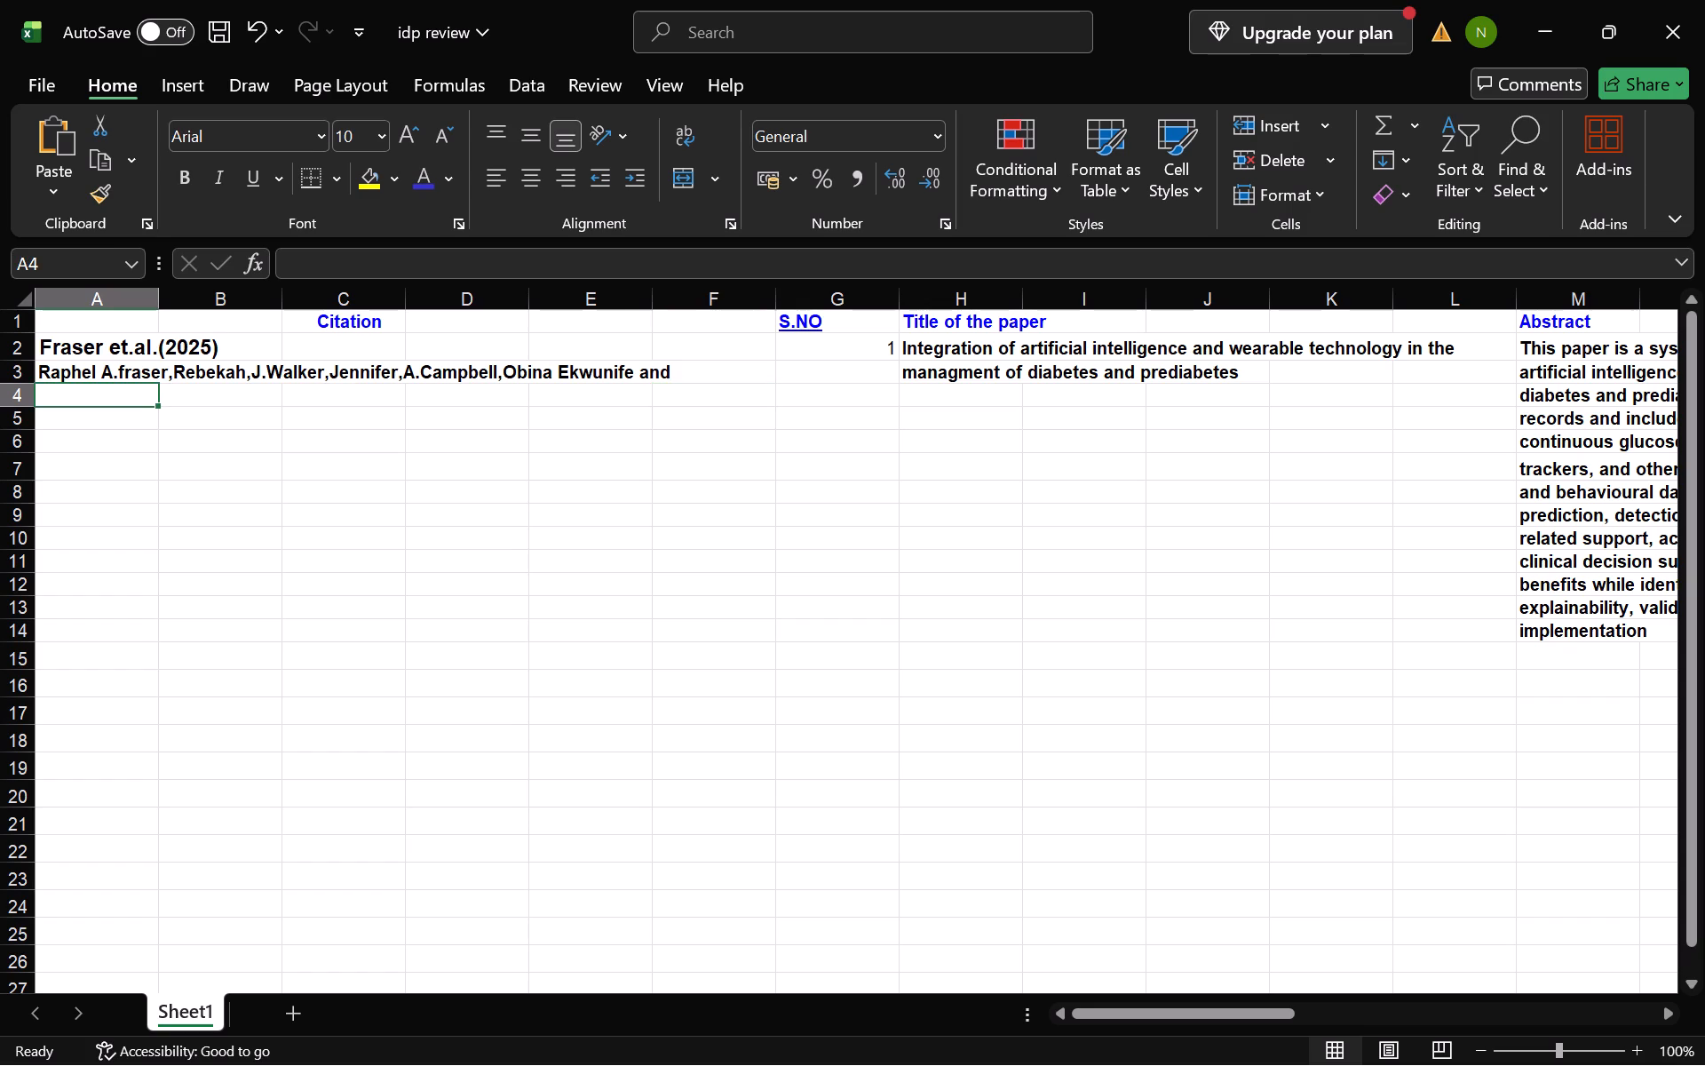
key(ctrl+b)
key(ctrl+v)
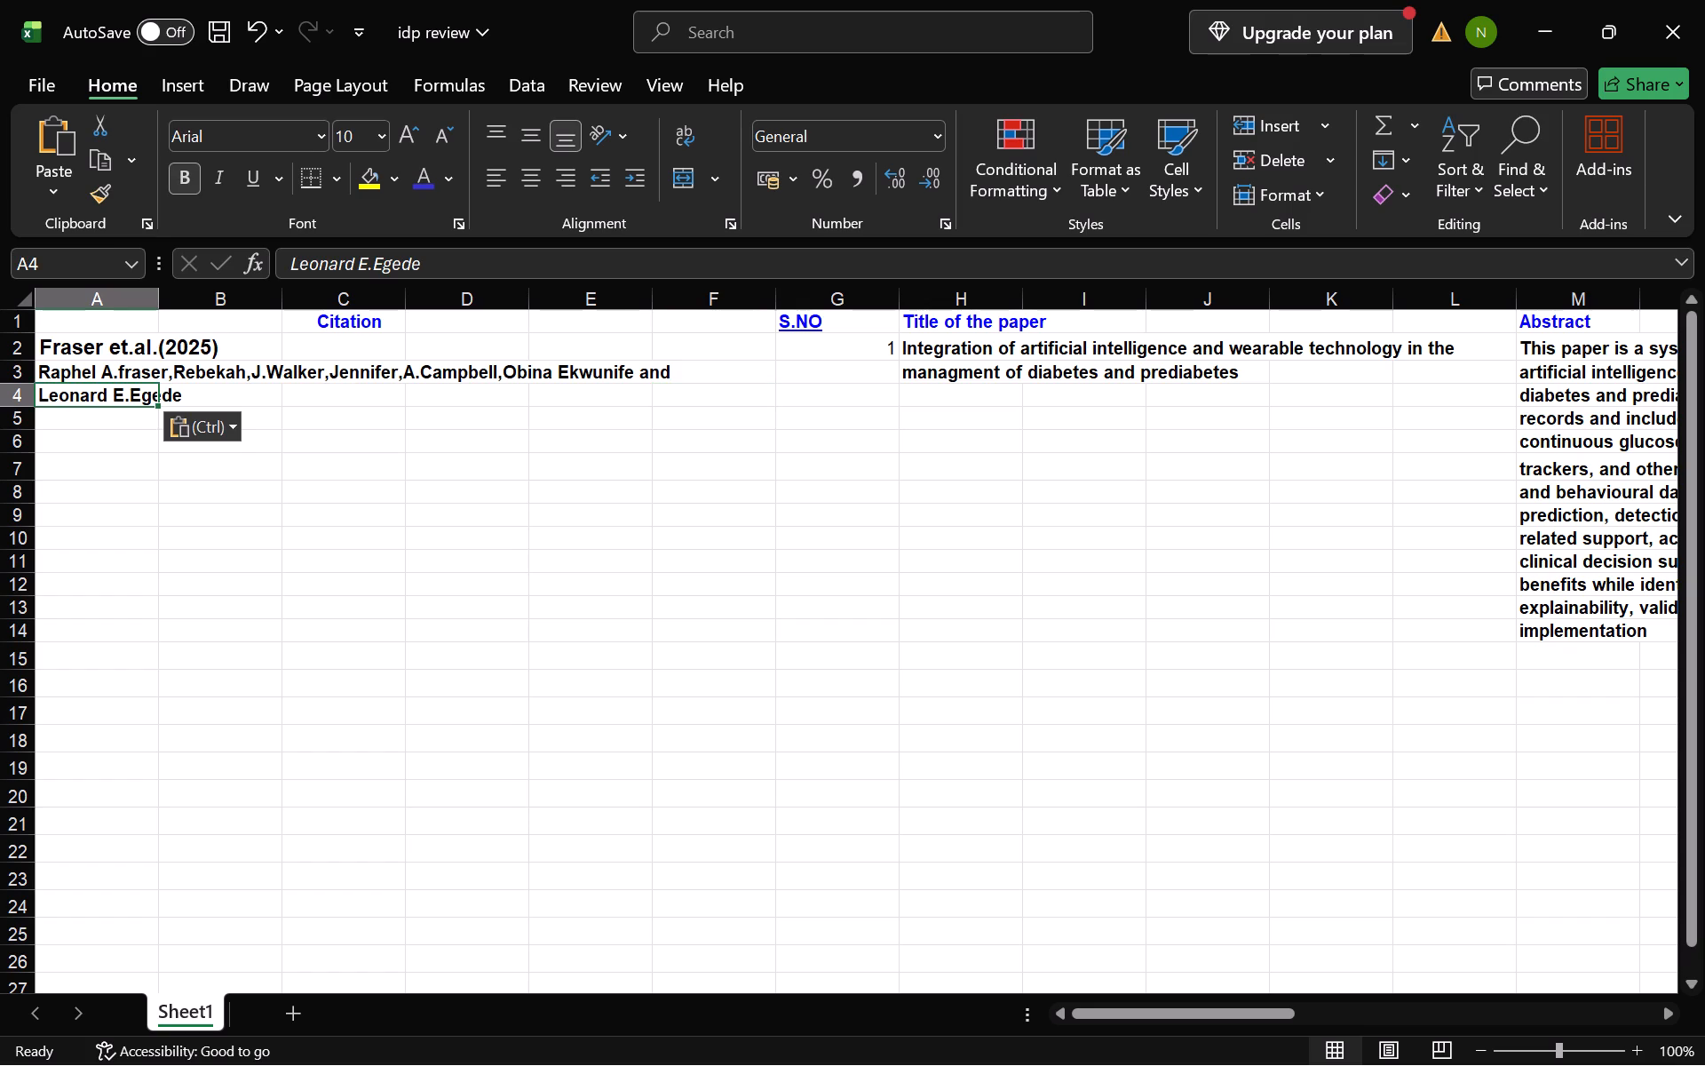
click(264, 405)
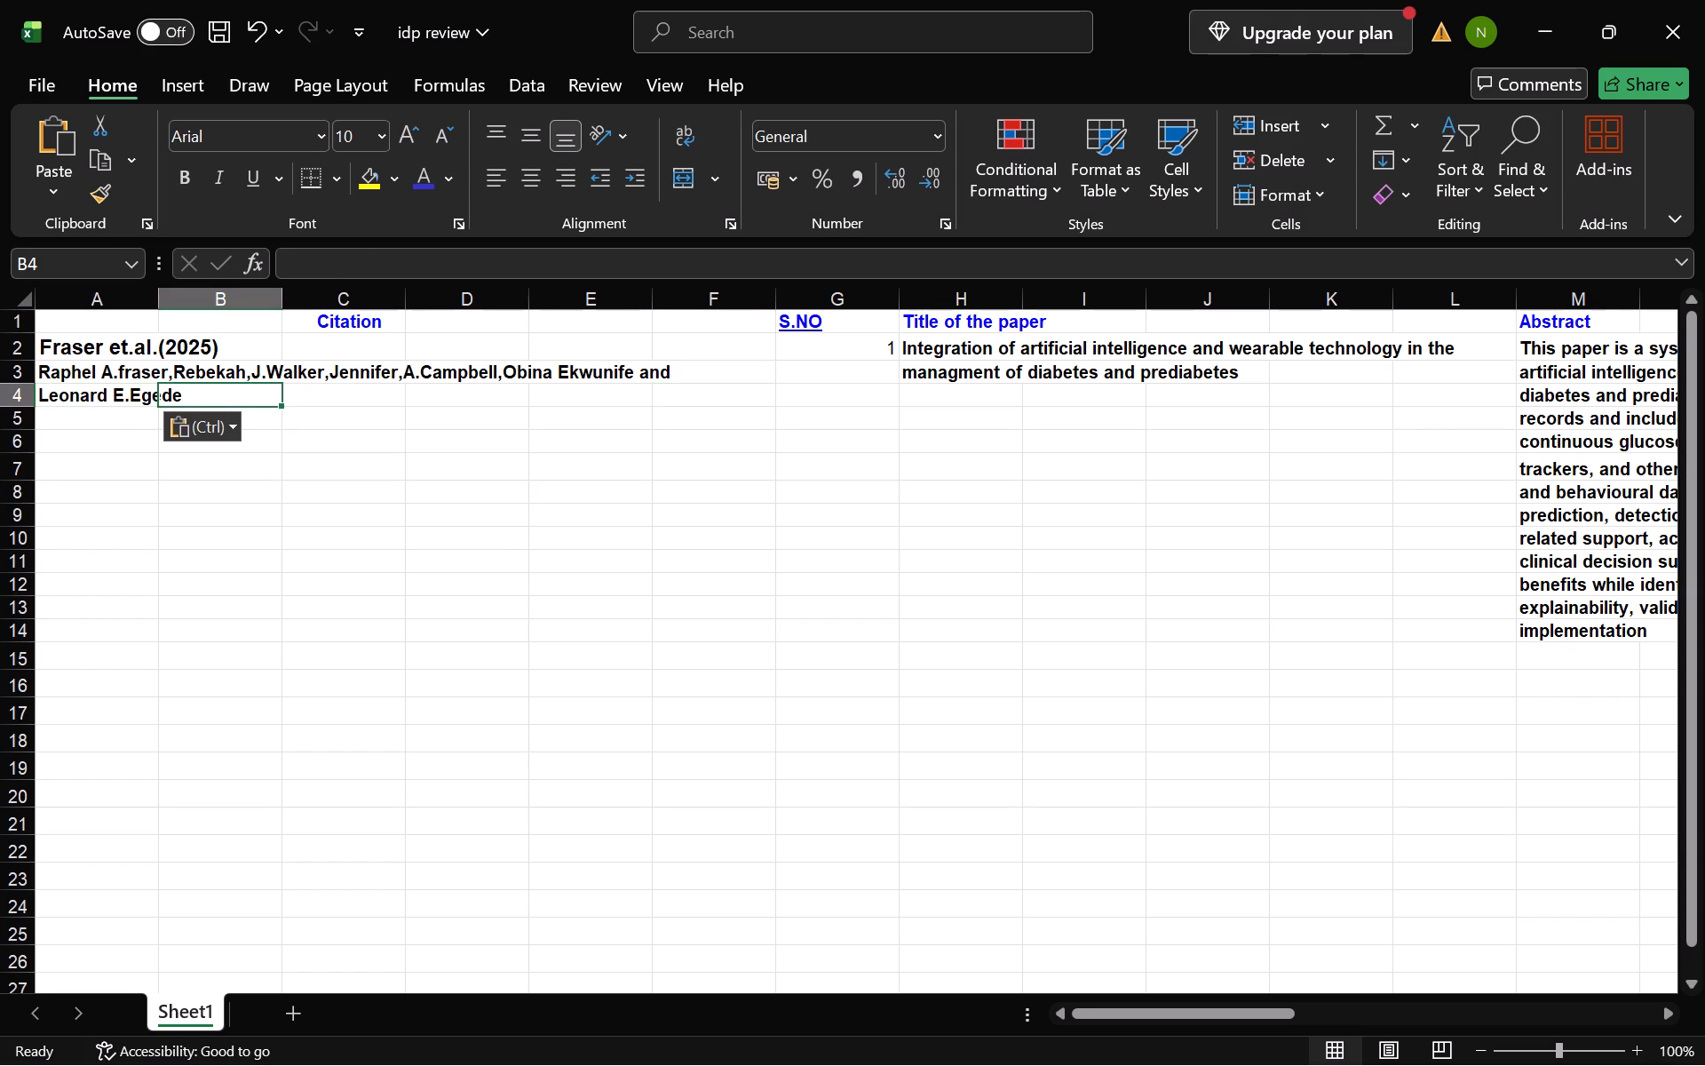
click(386, 465)
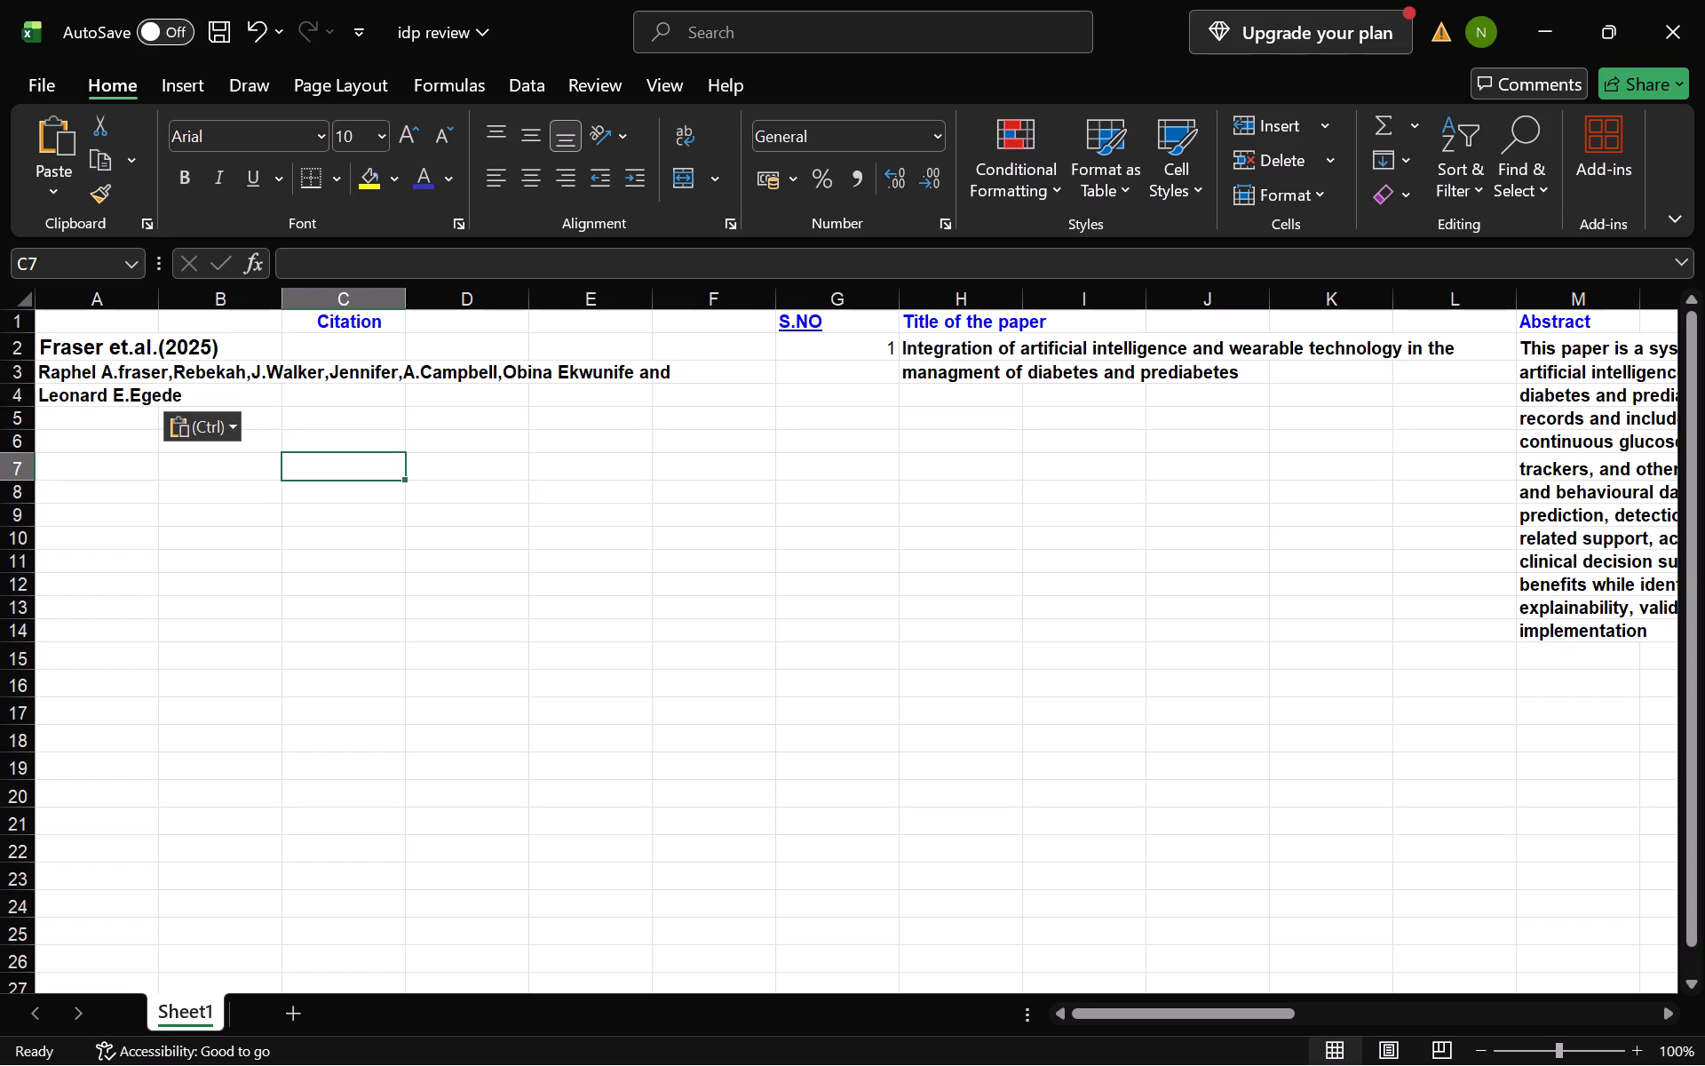
Open the file management page for the idp review workbook.
scroll(846, 455, left, 10)
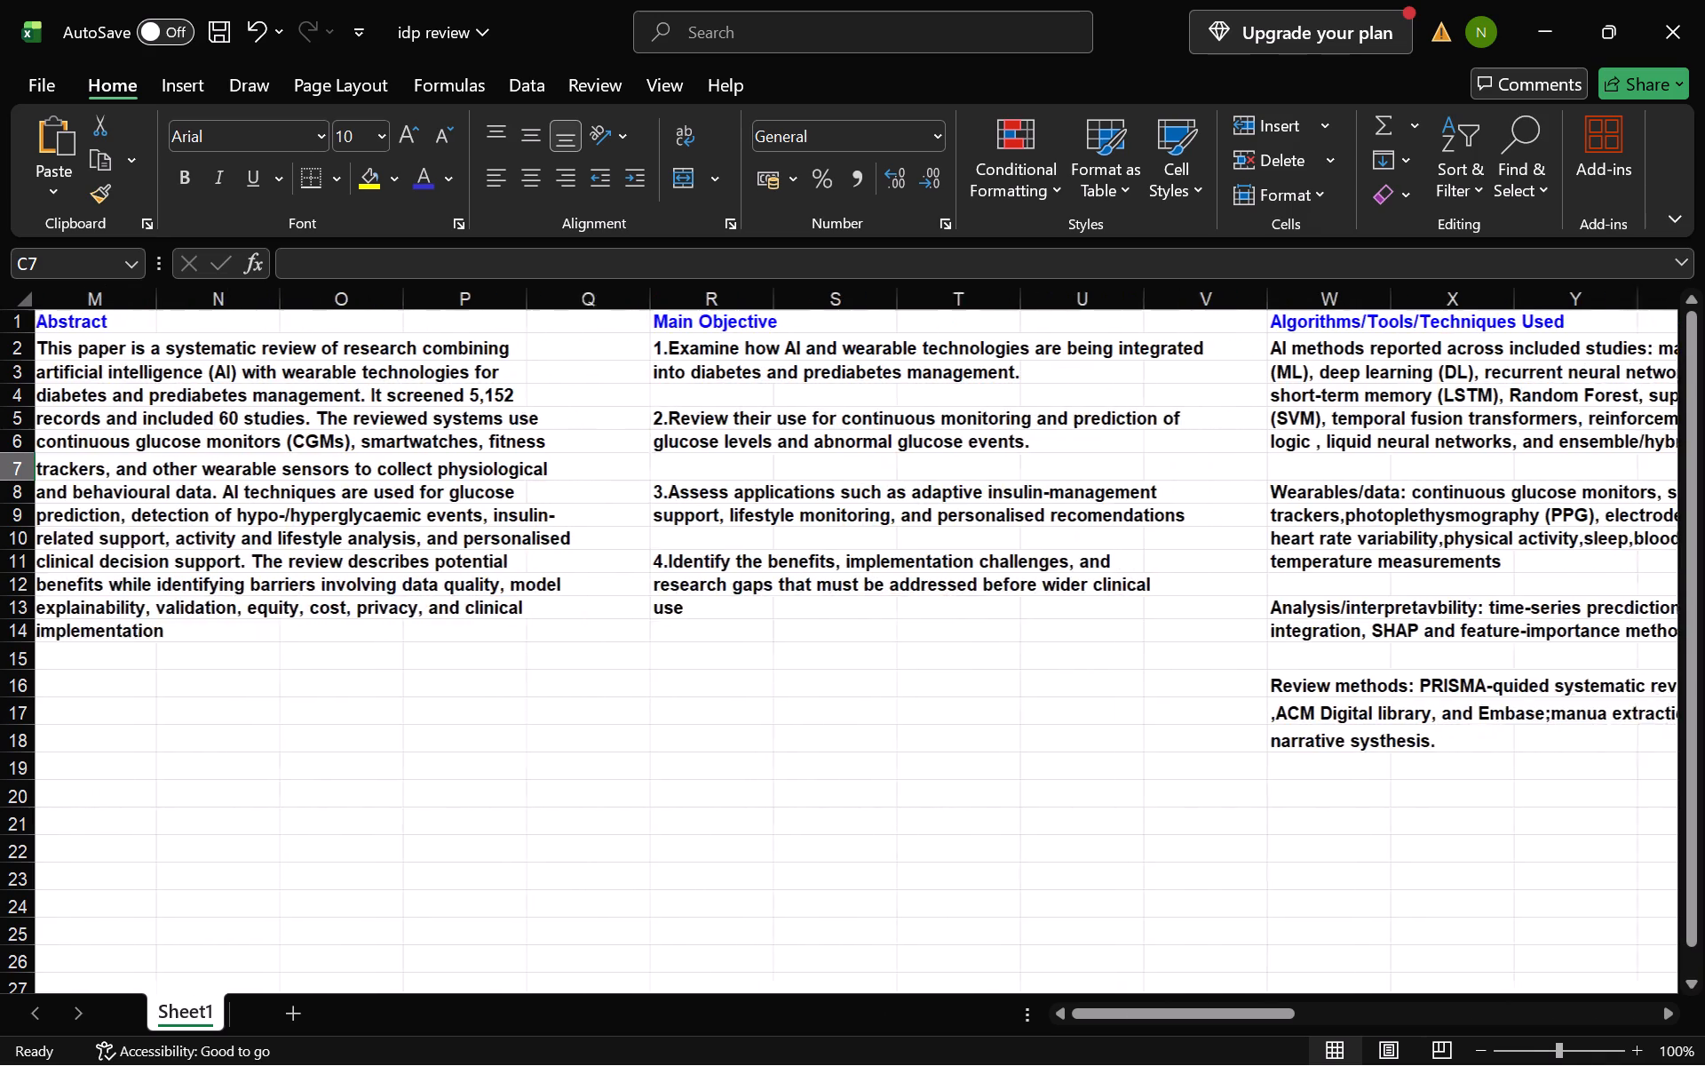
scroll(846, 455, left, 3)
scroll(846, 455, right, 7)
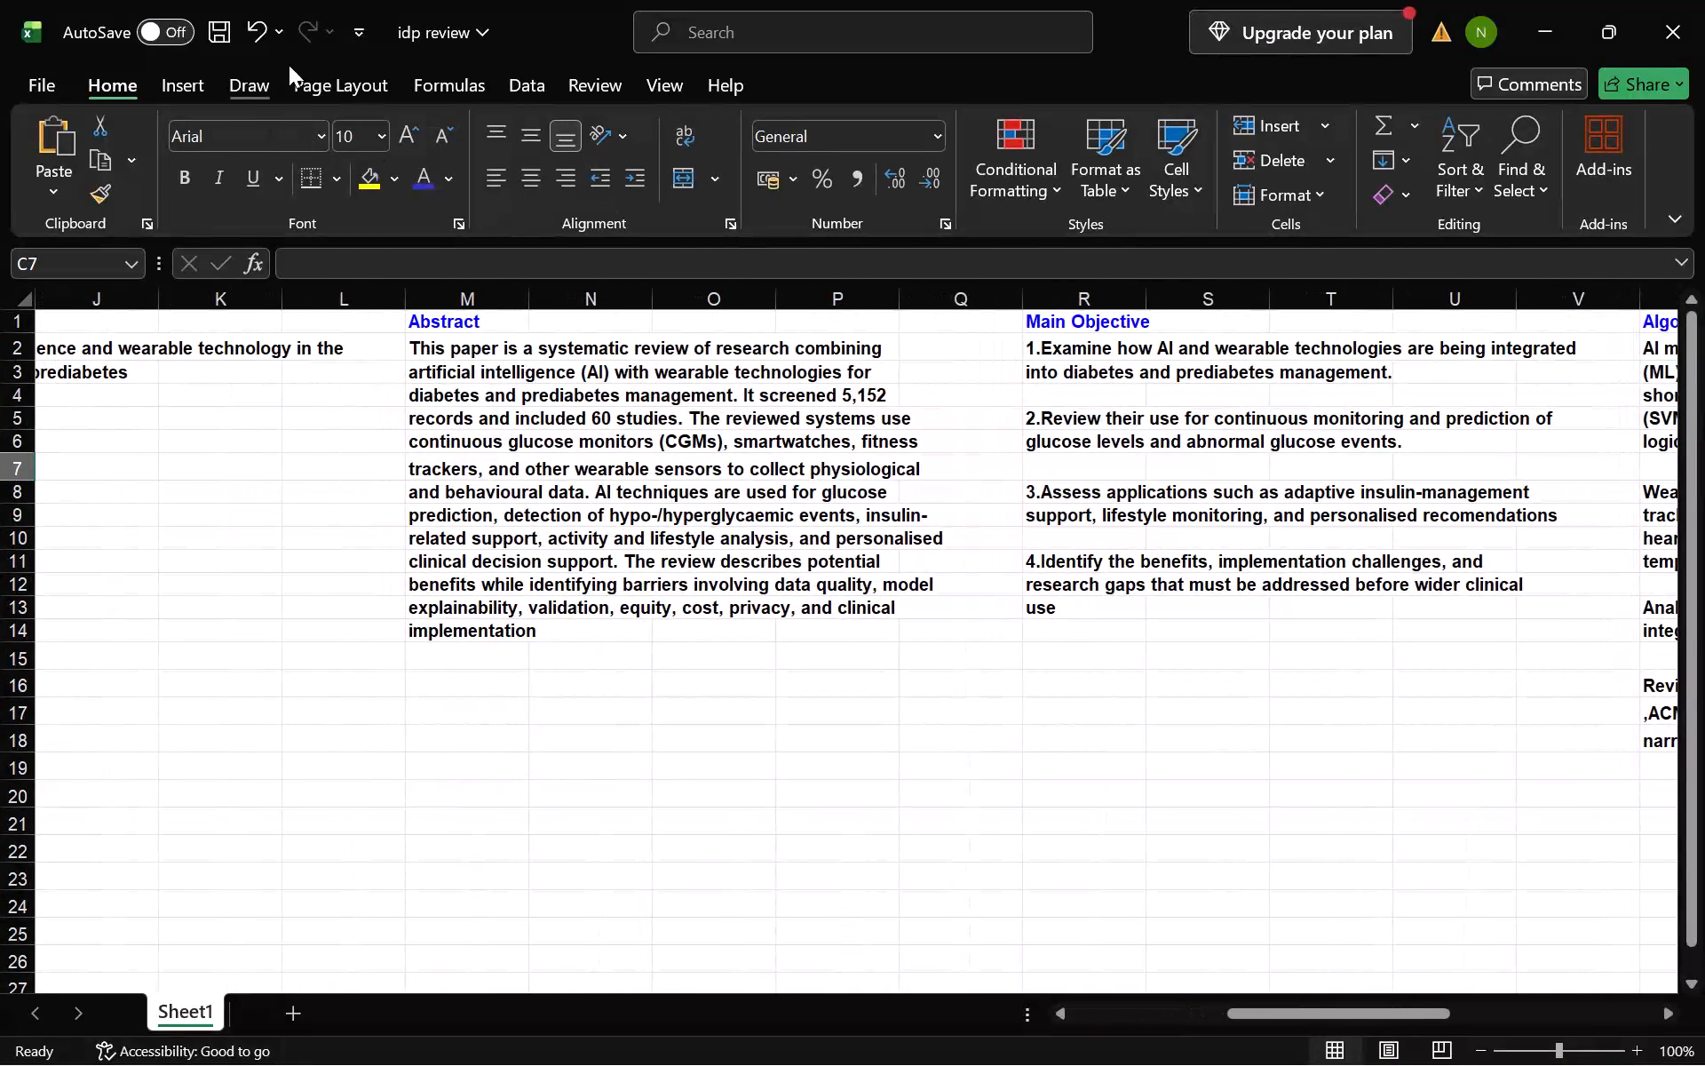
click(19, 81)
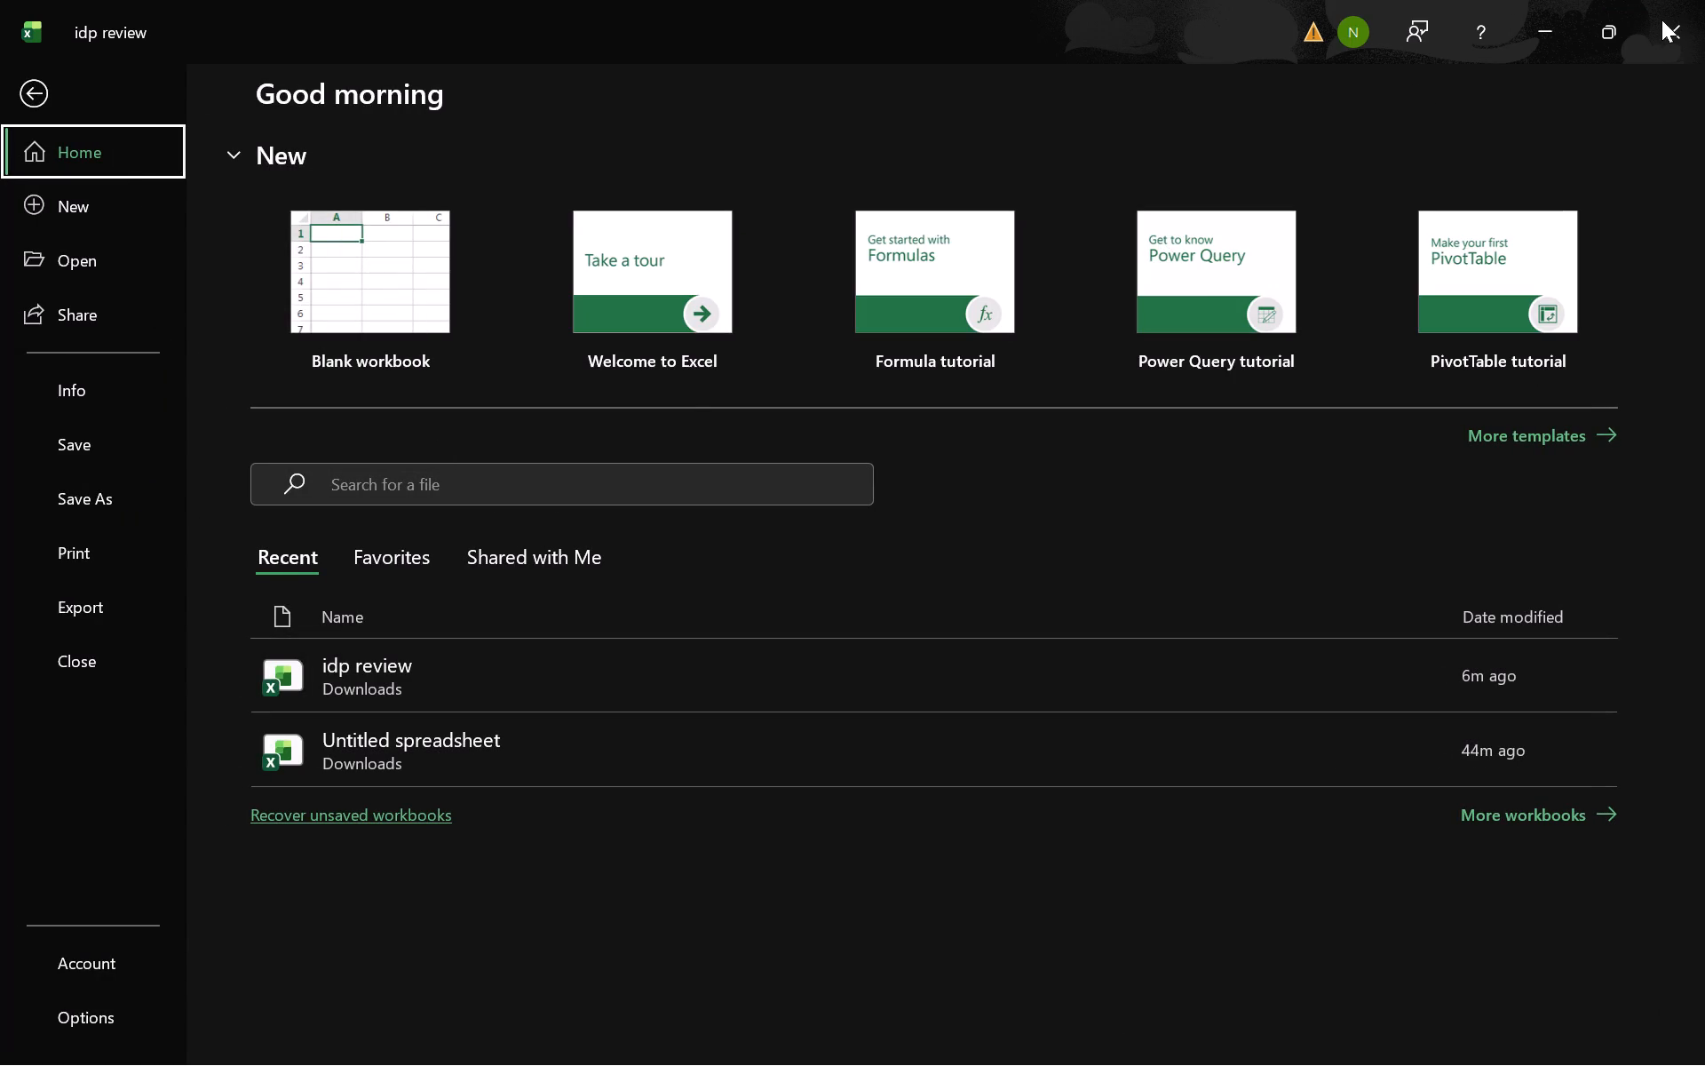
Minimize the idp review workbook window to return to the Downloads folder in File Explorer.
click(1519, 62)
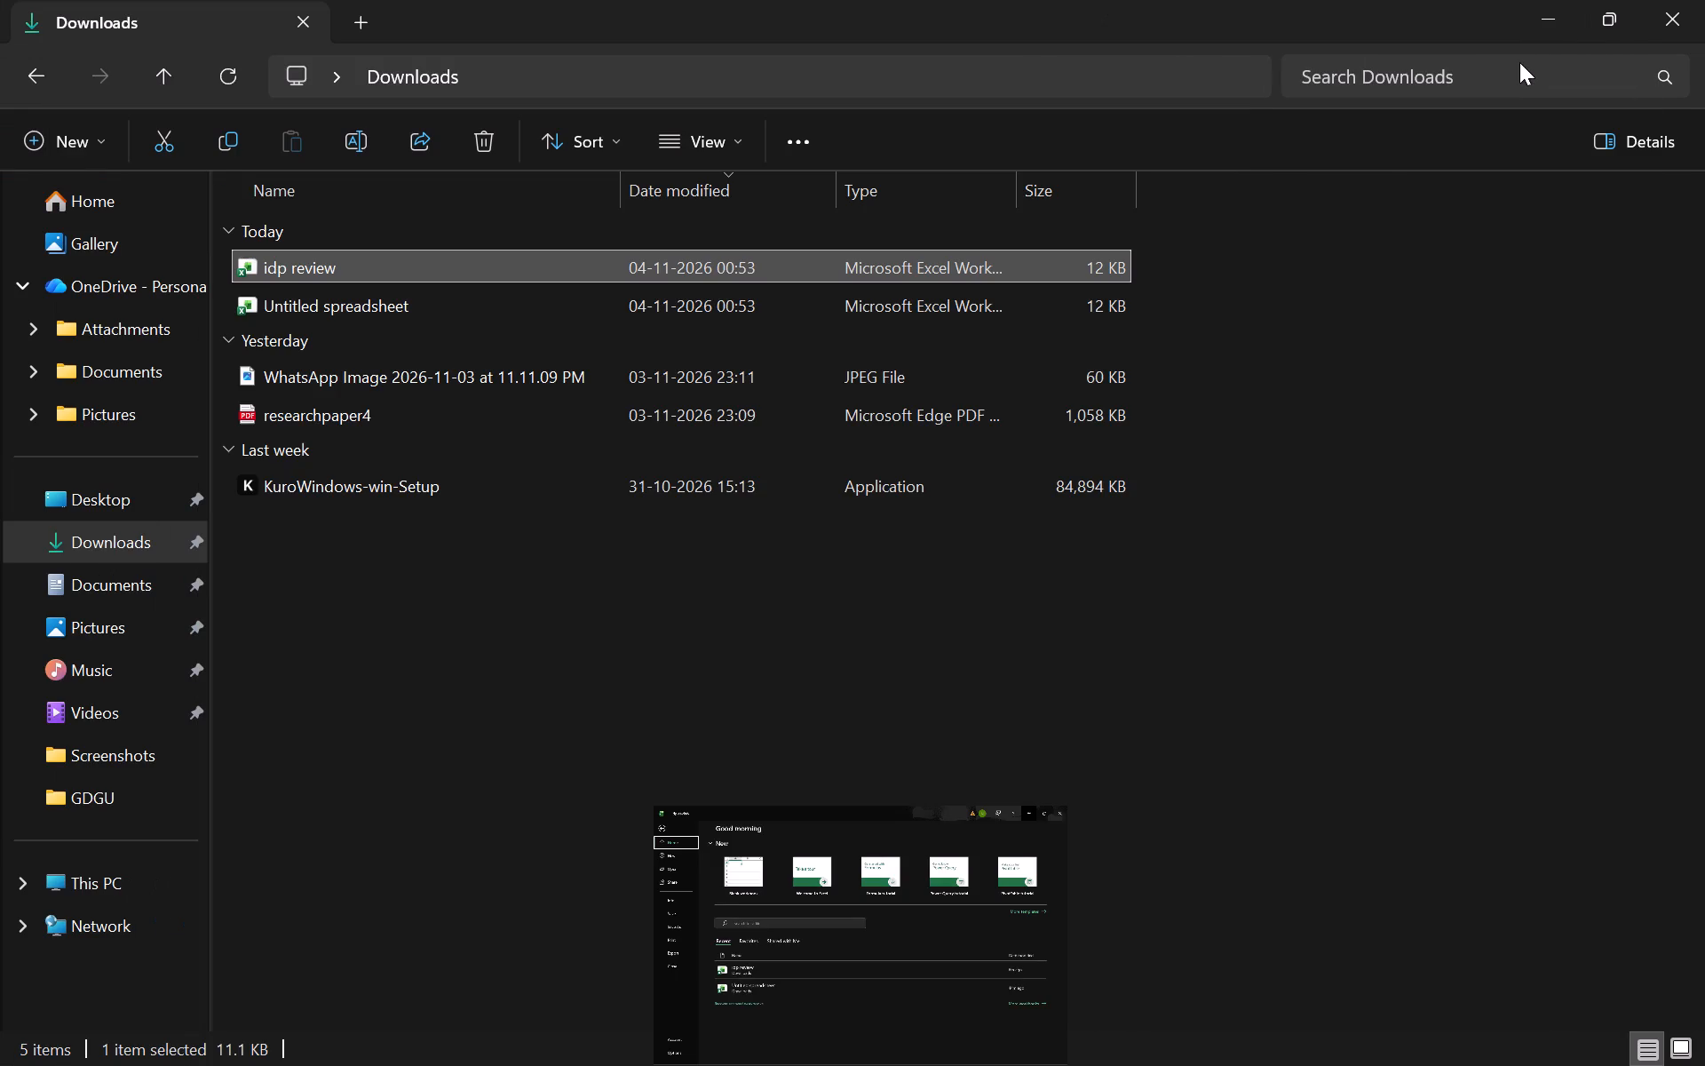